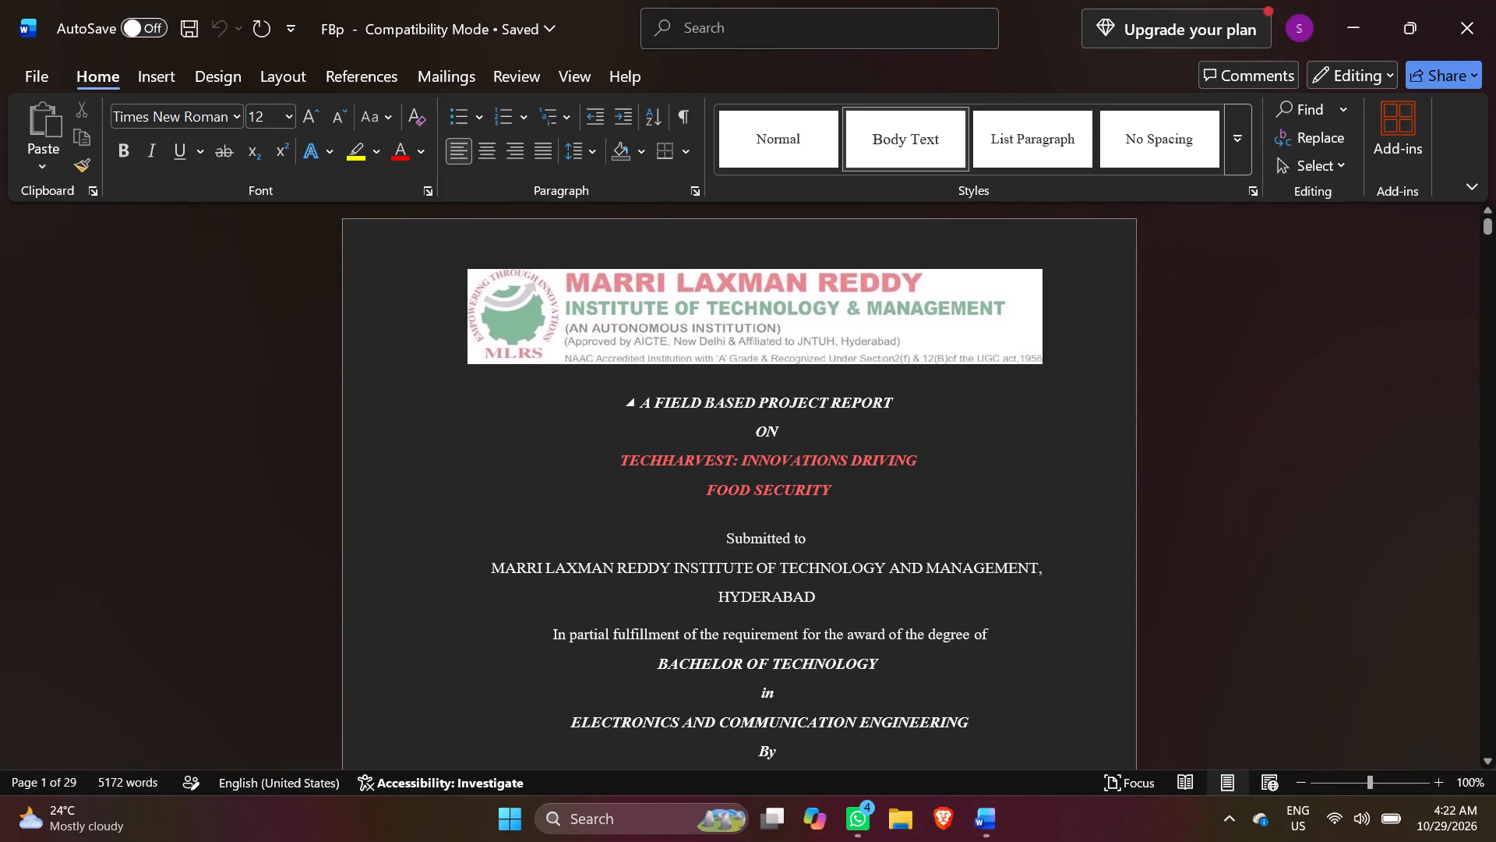
Left-align the guide's name paragraph below "Asst. professor" on the report's cover page.
scroll(756, 419, "down", 1)
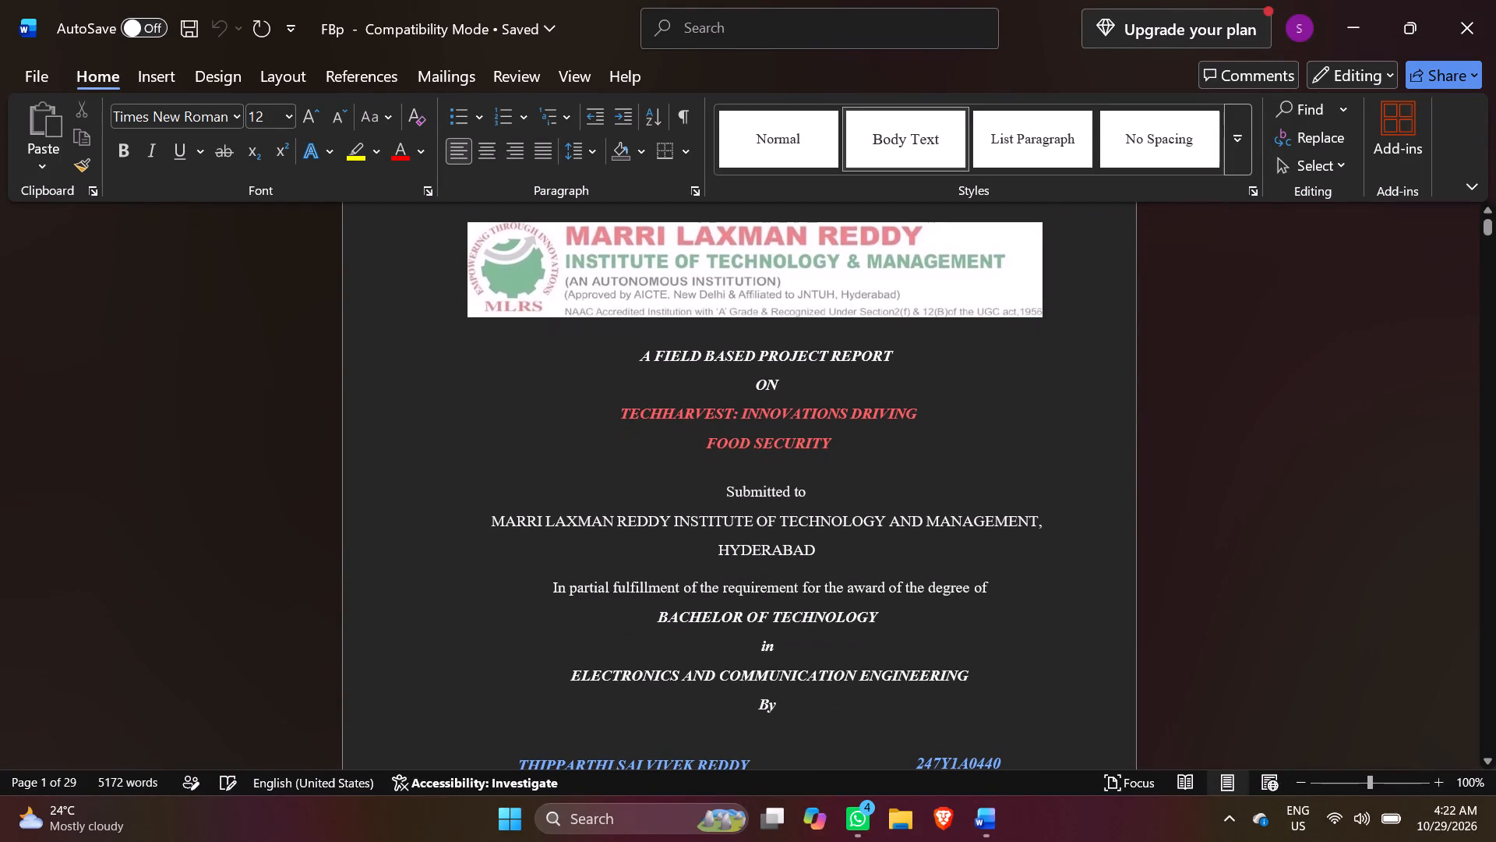
scroll(756, 419, "down", 7)
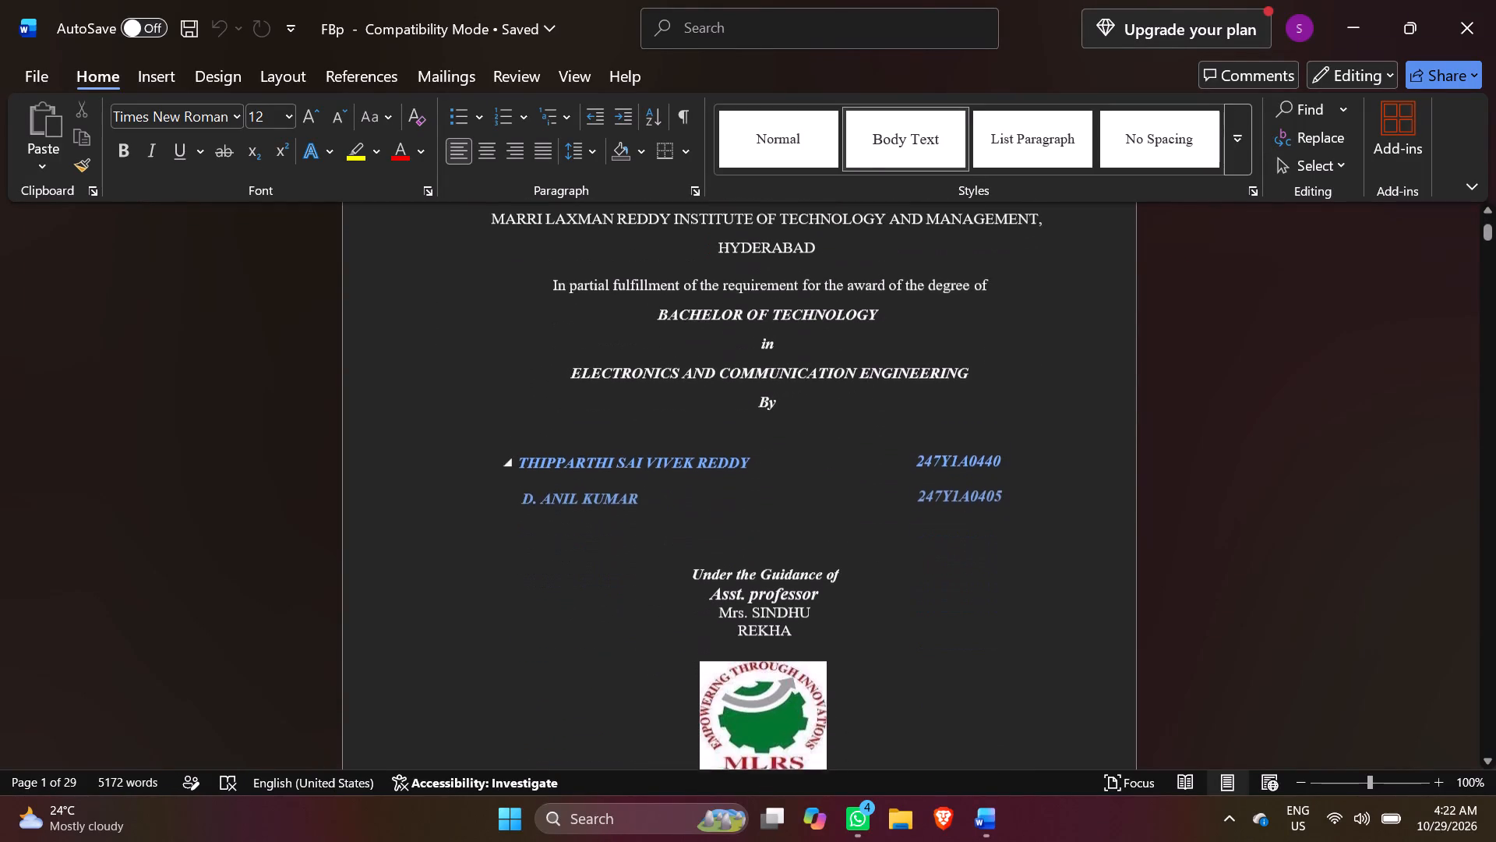
scroll(757, 435, "down", 2)
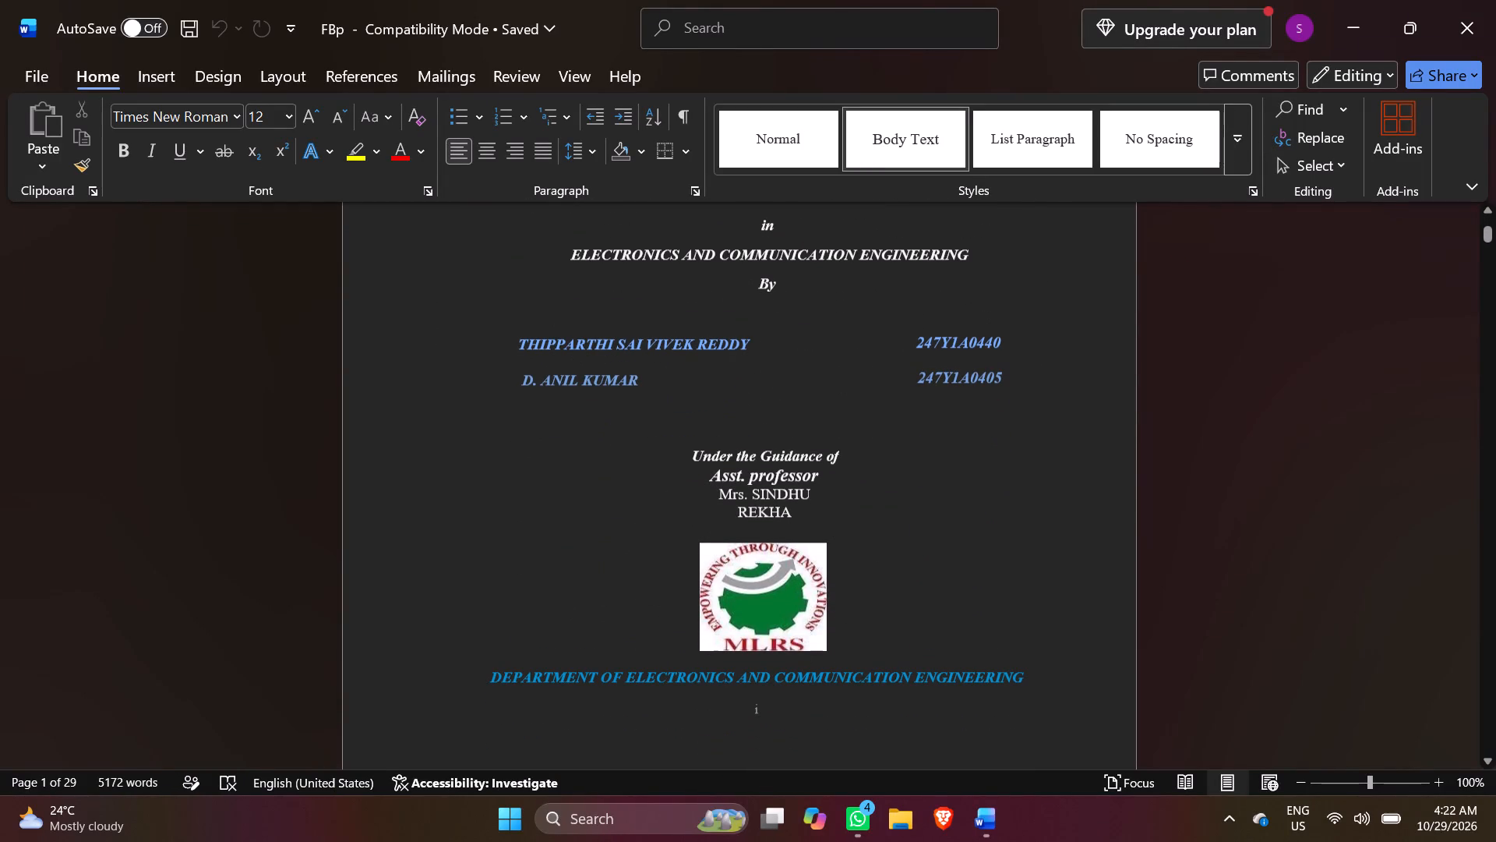
left_click(715, 500)
left_click(457, 148)
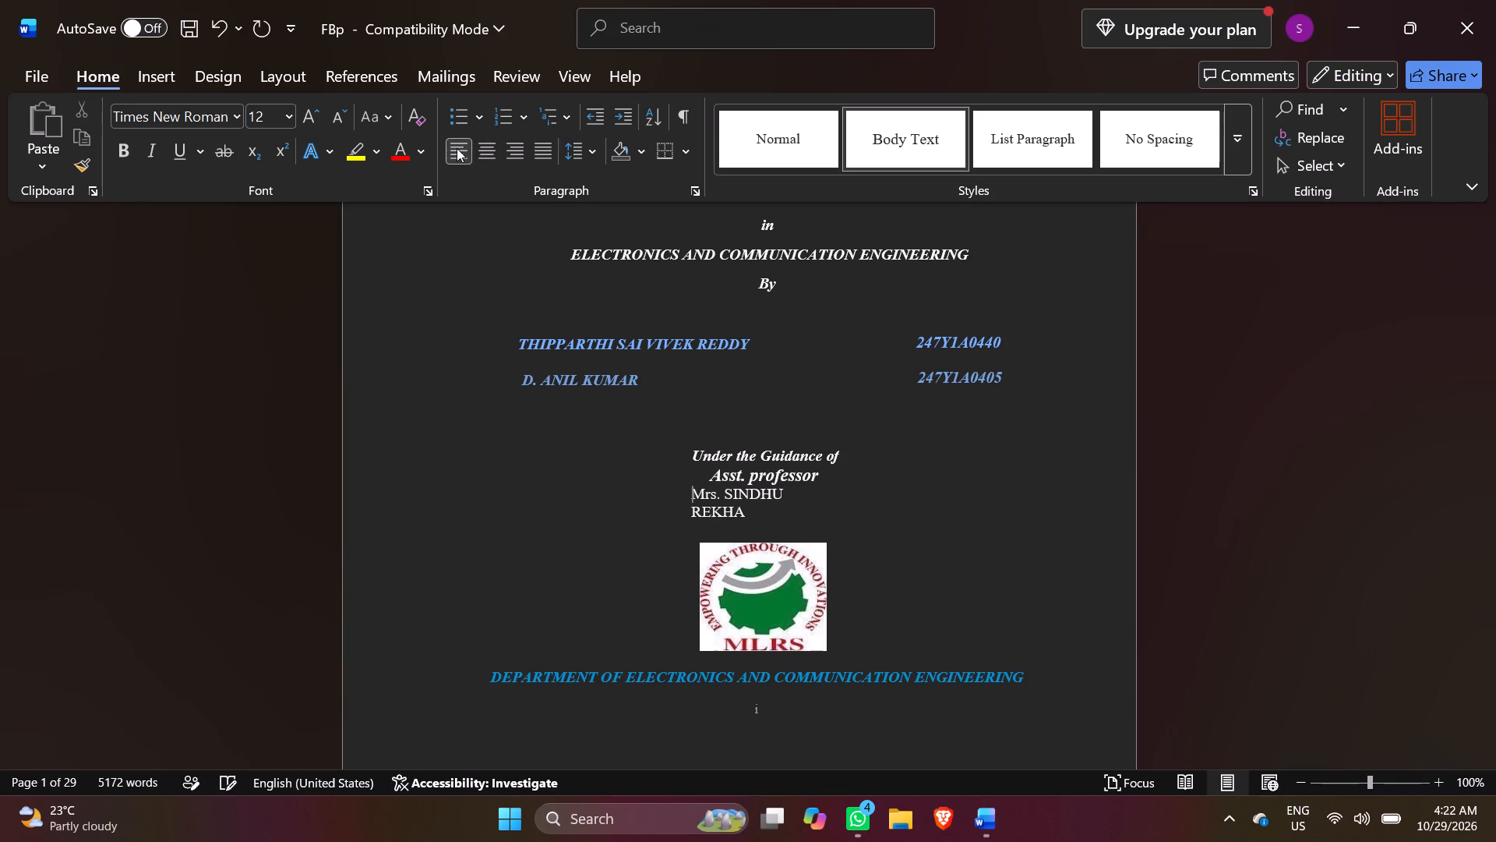
left_click(457, 151)
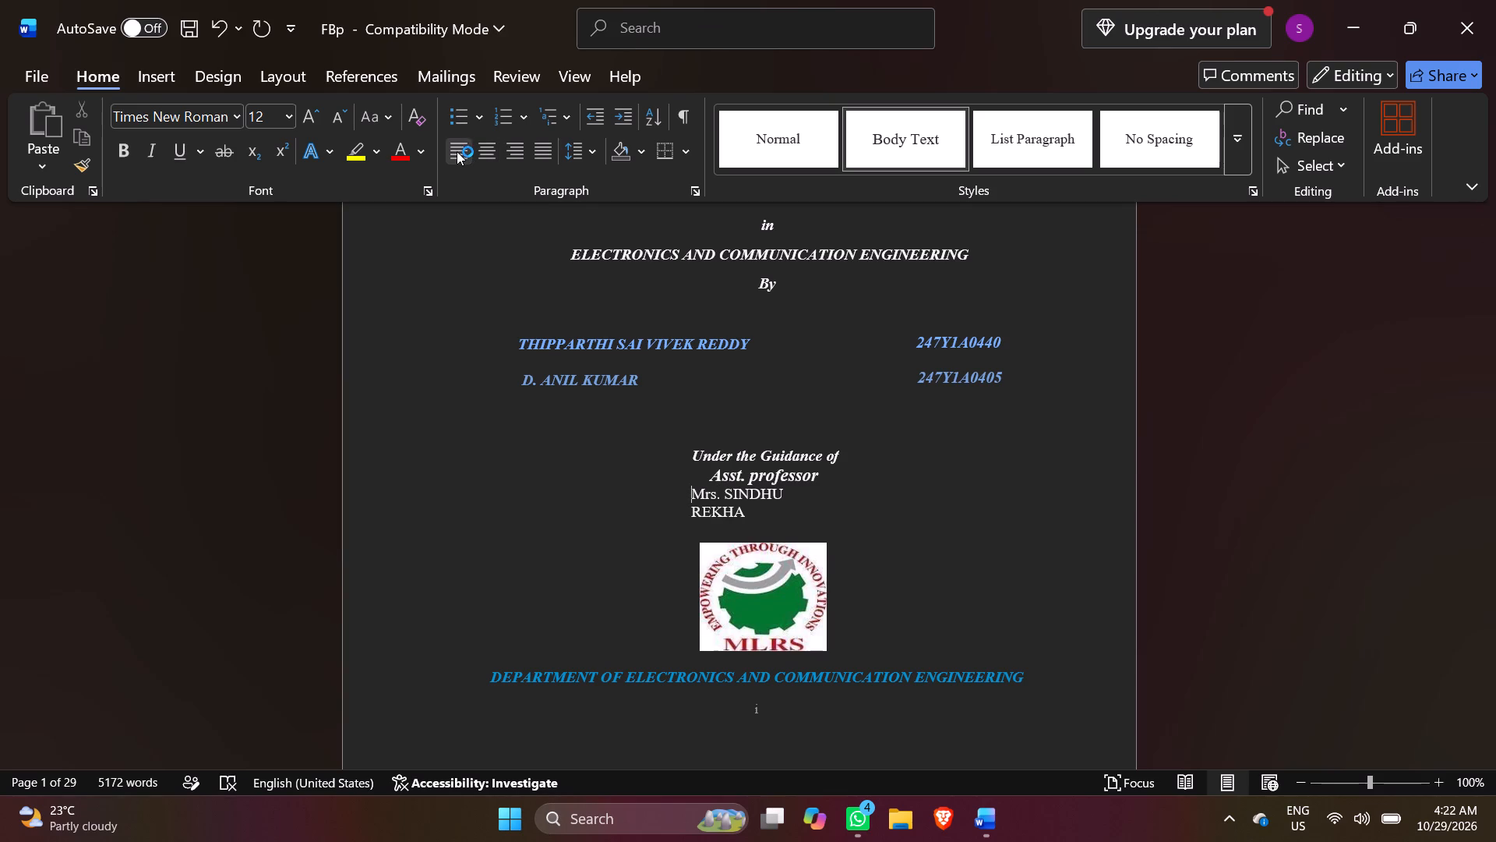
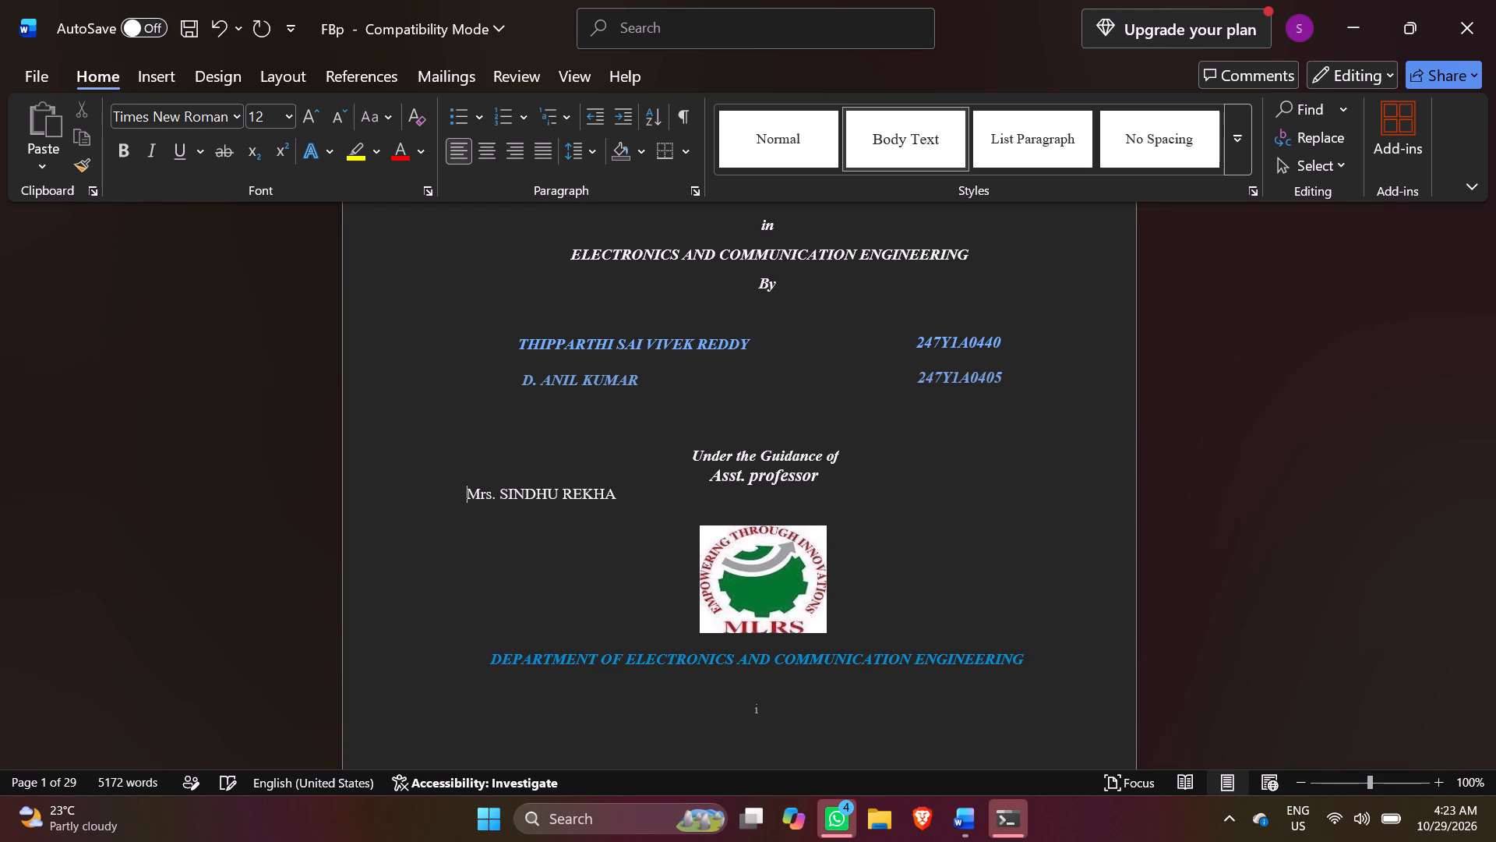
Indent the guide's name on the title page with spaces until it sits centred beneath "Asst. professor" on one line.
key("space")
key("space")
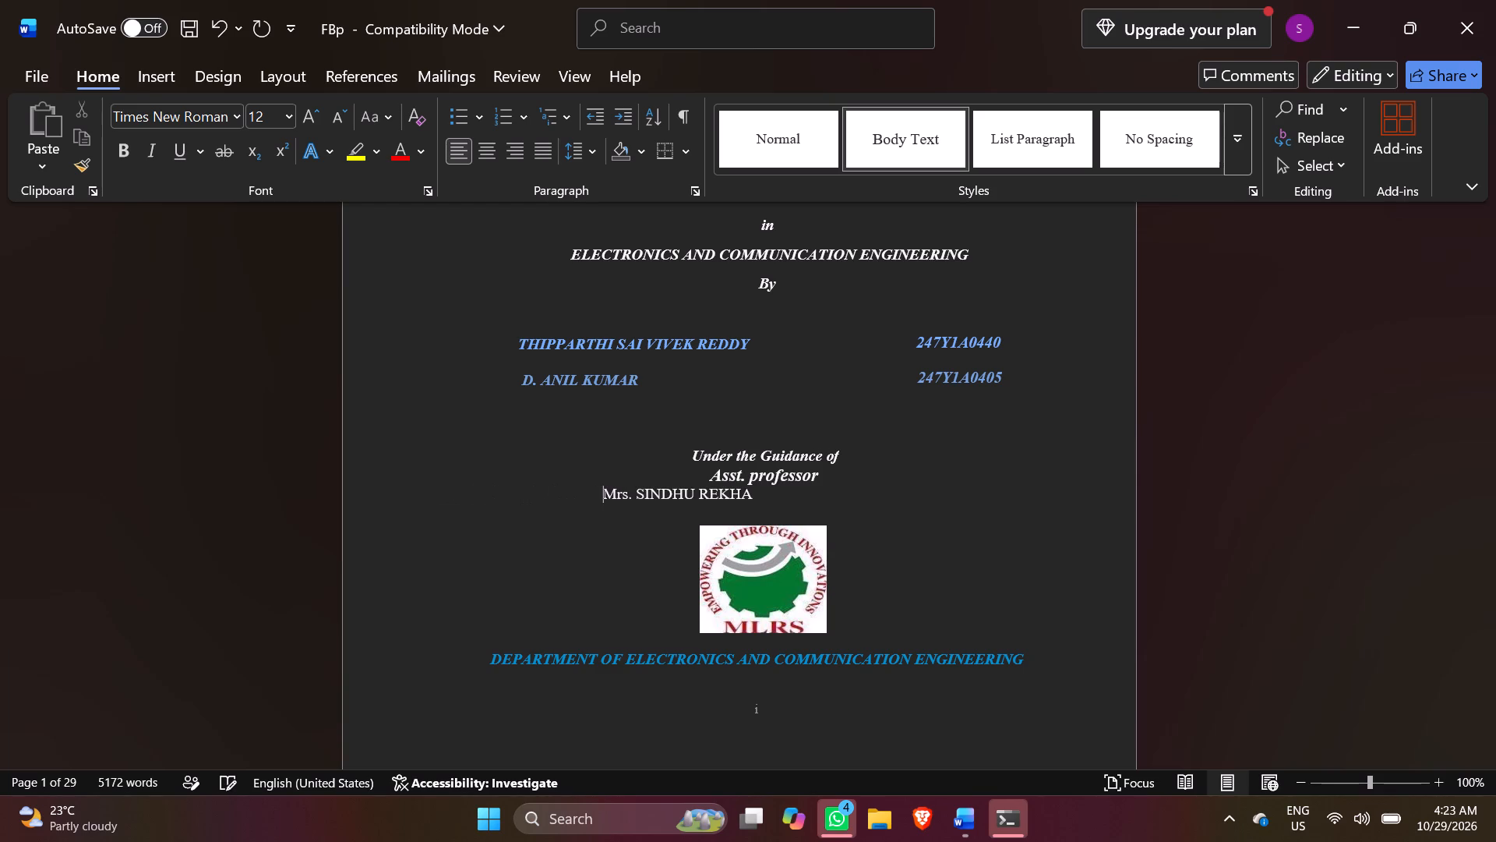
key("space")
key("space")
key("space")
key("space")
key("space")
key("space")
key("space")
key("space")
key("space")
key("space")
key("space")
key("space")
key("space")
key("space")
key("space")
key("space")
key("space")
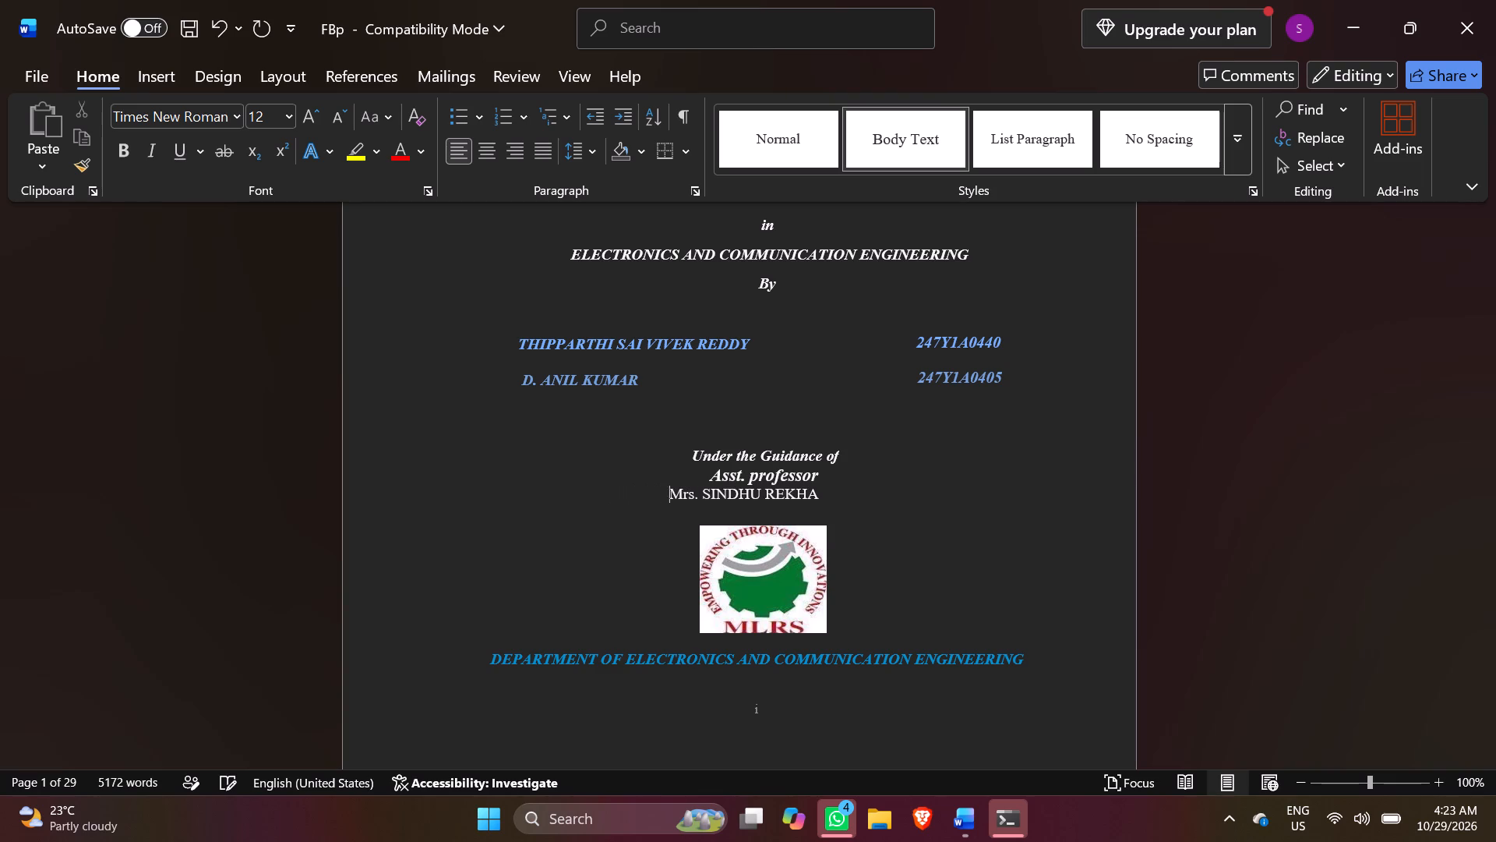
key("space")
key("space")
key("space")
key("space")
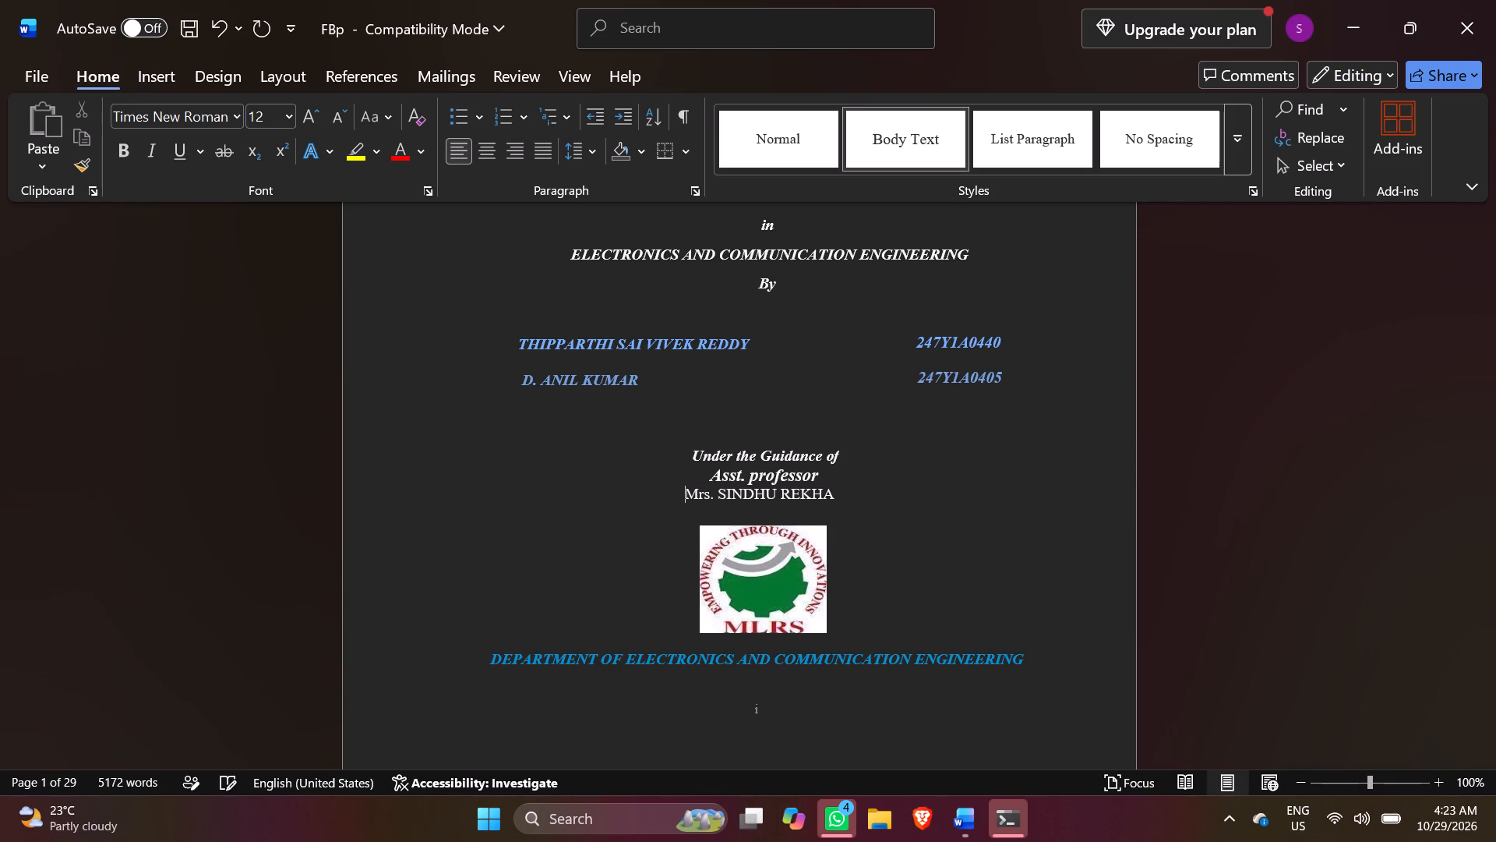
key("space")
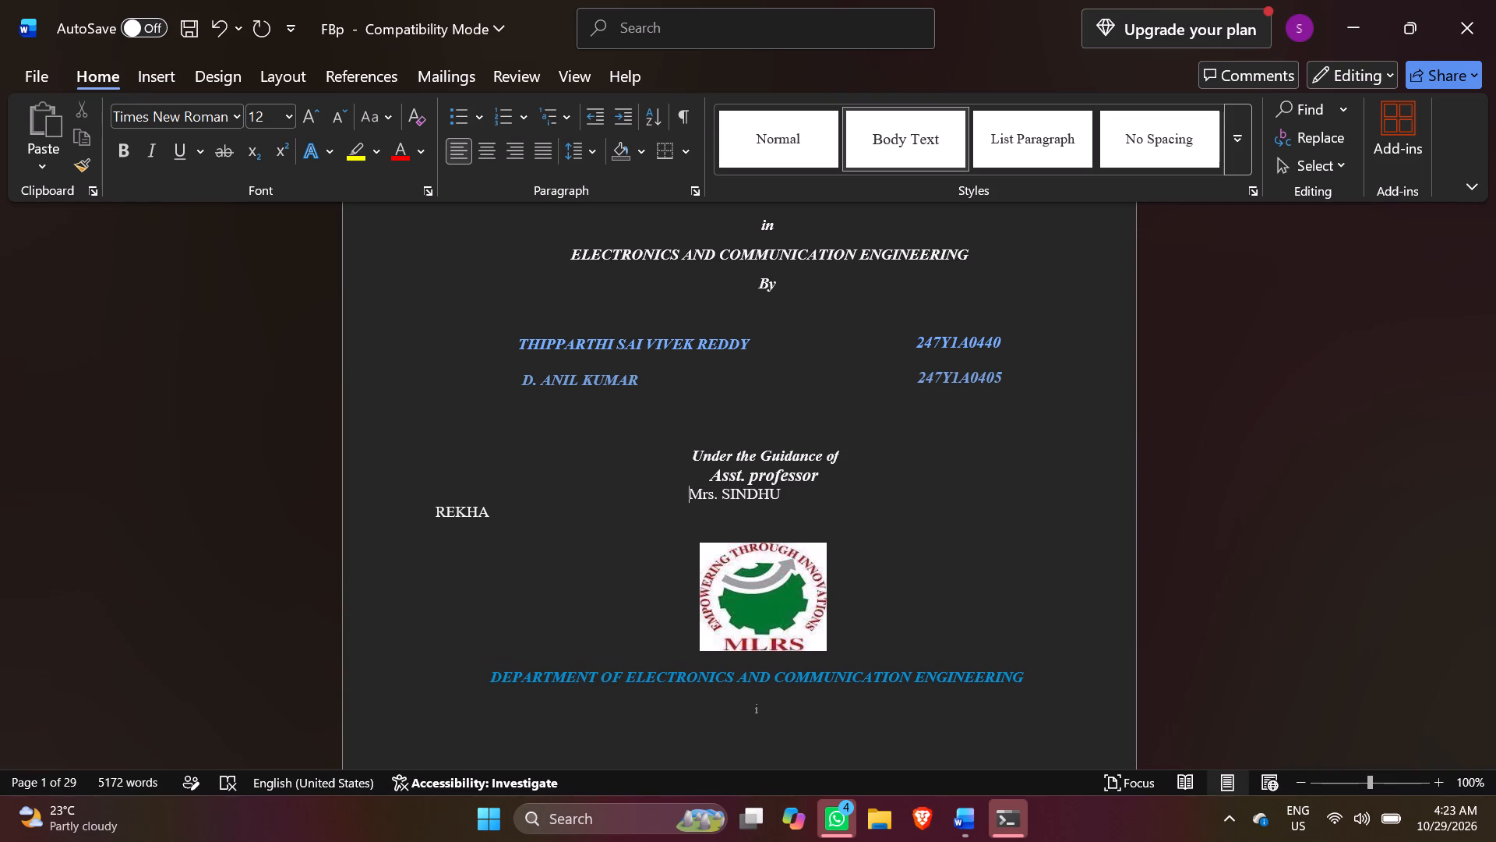
key("BackSpace")
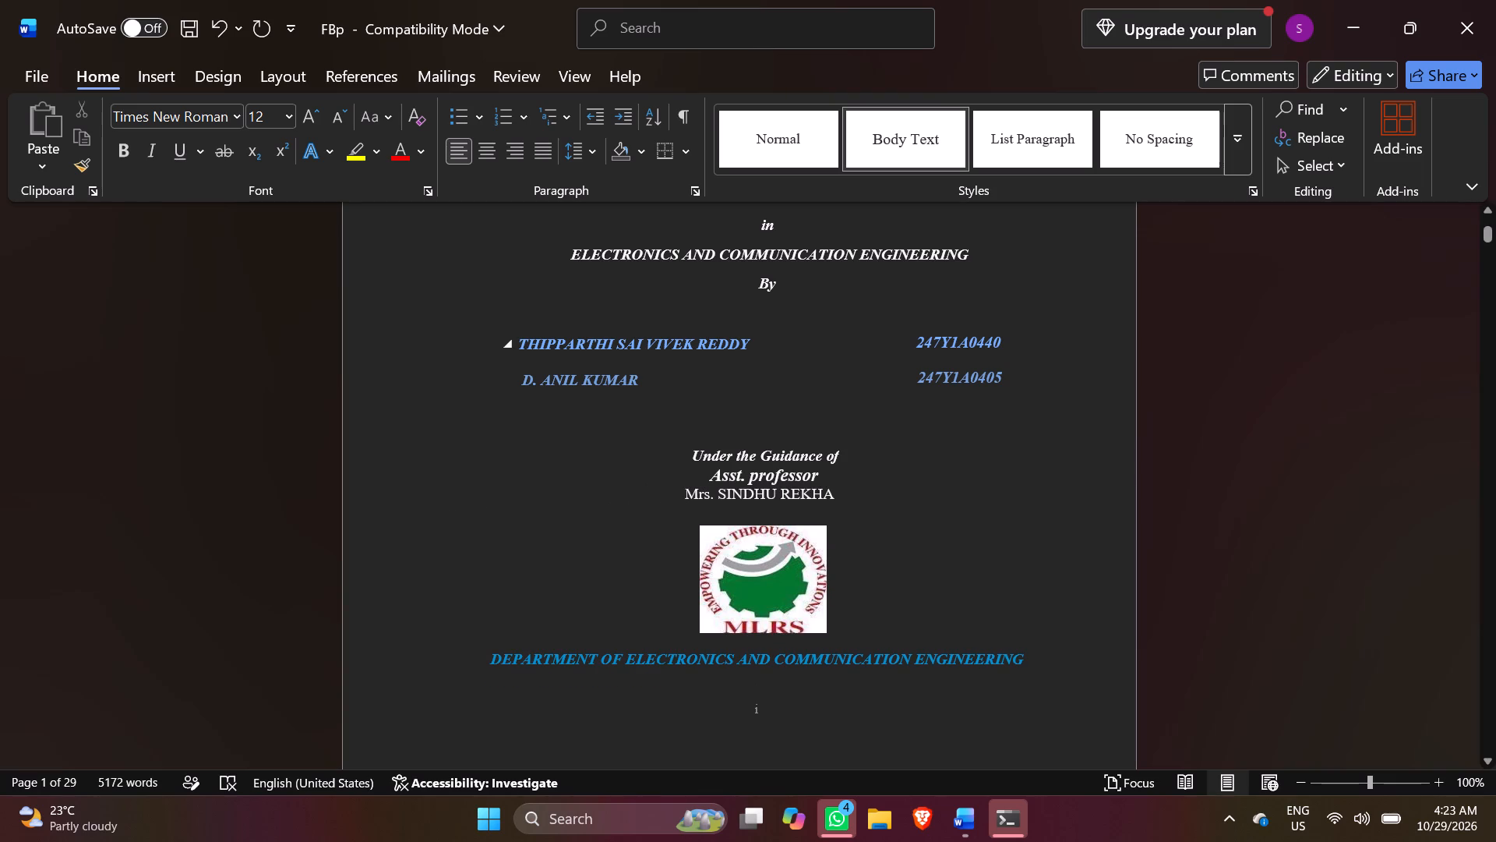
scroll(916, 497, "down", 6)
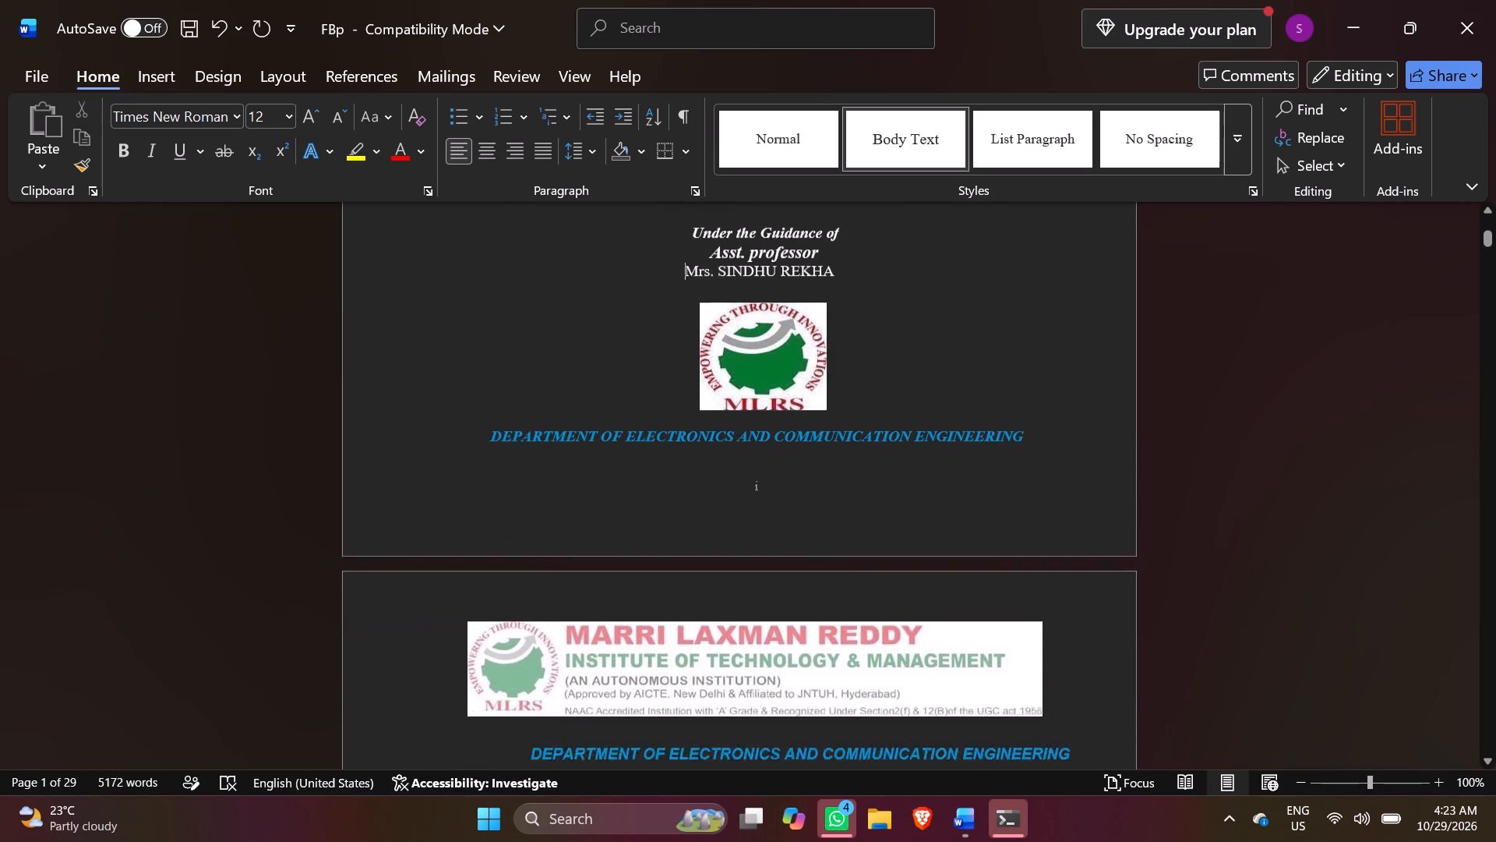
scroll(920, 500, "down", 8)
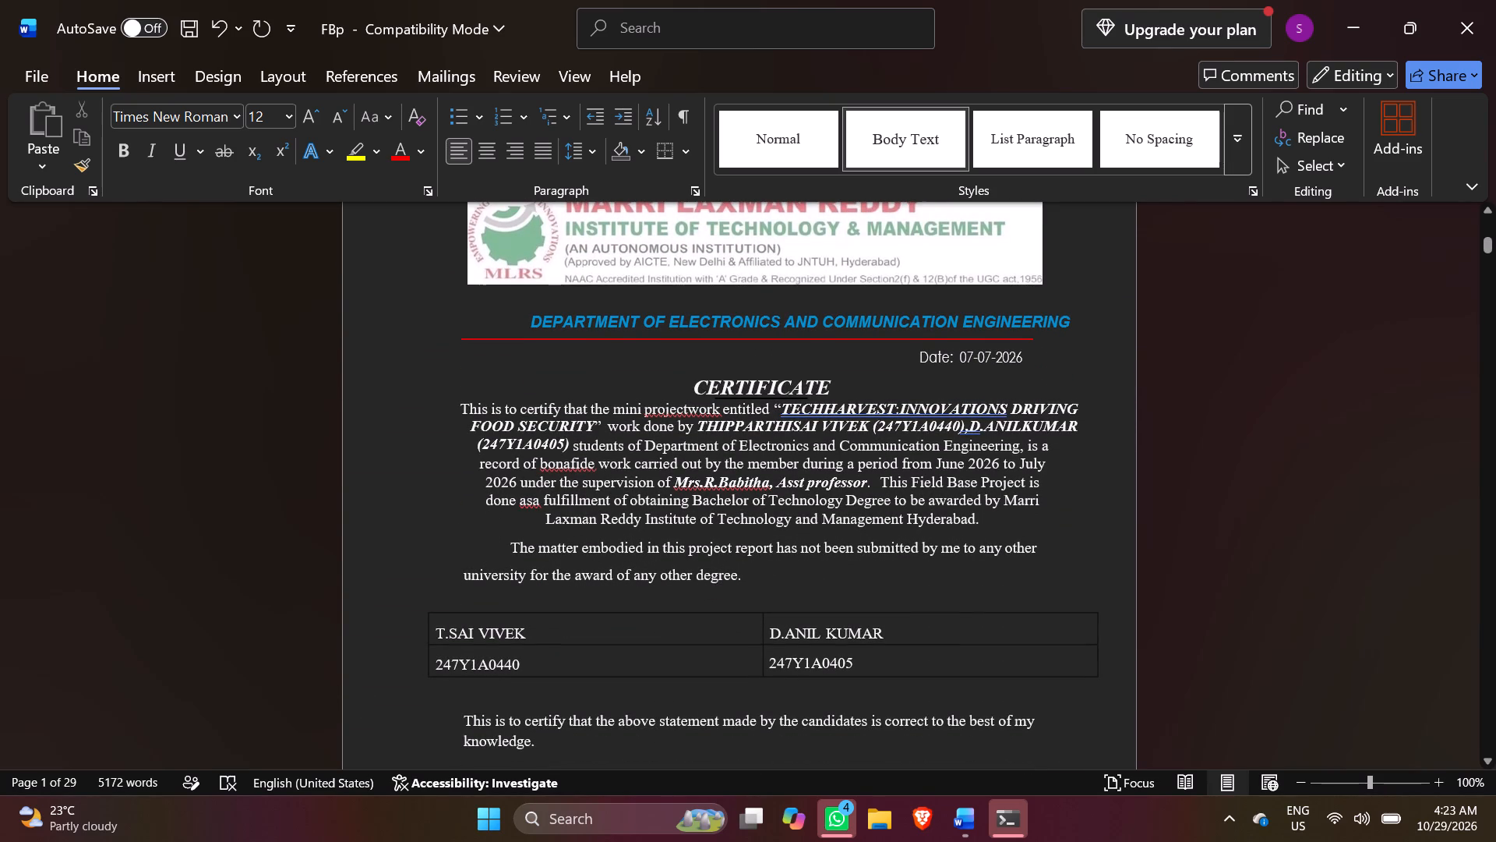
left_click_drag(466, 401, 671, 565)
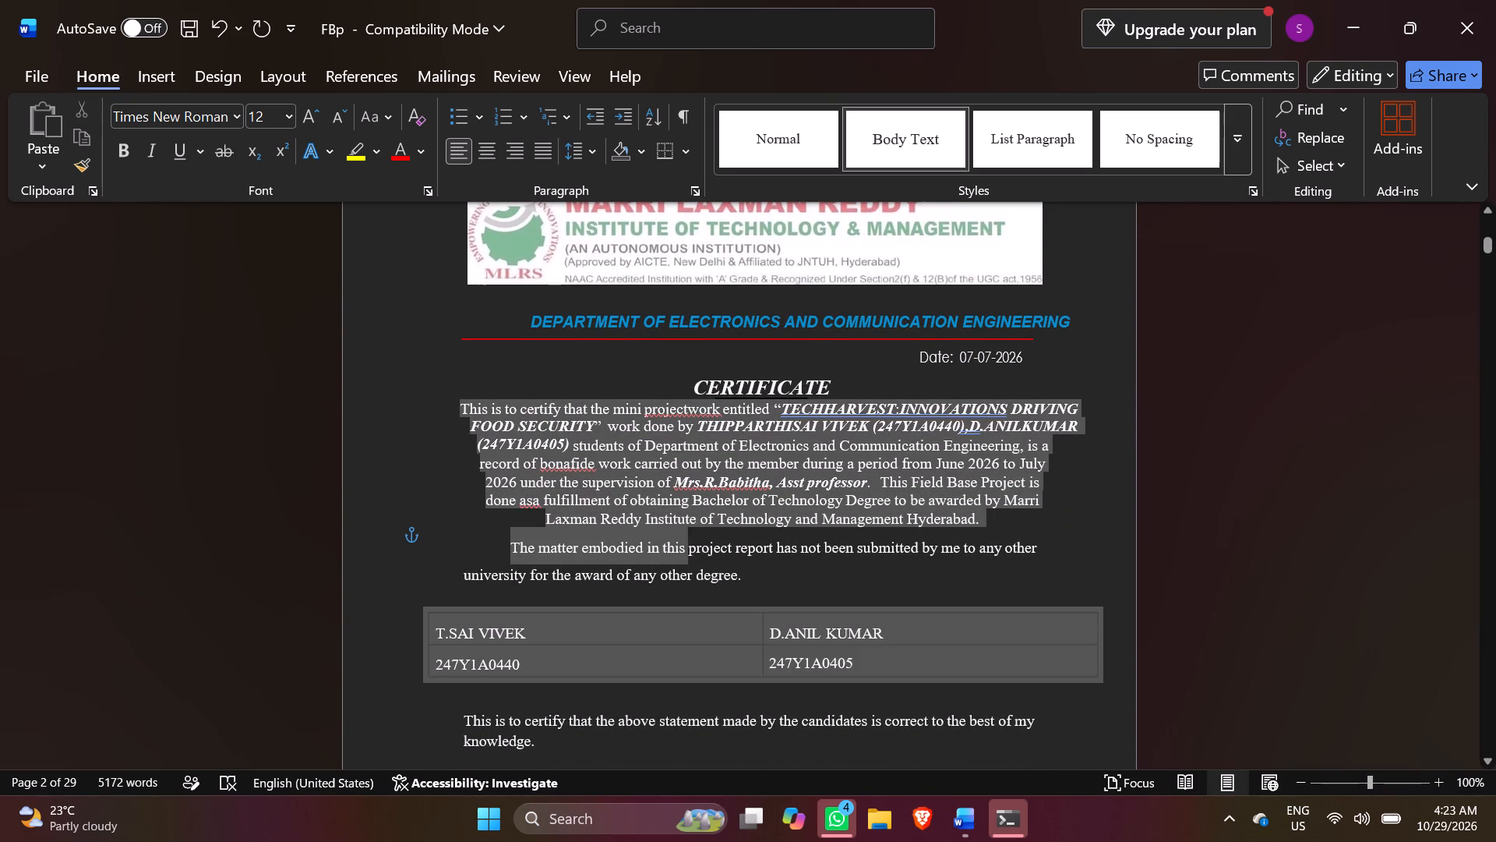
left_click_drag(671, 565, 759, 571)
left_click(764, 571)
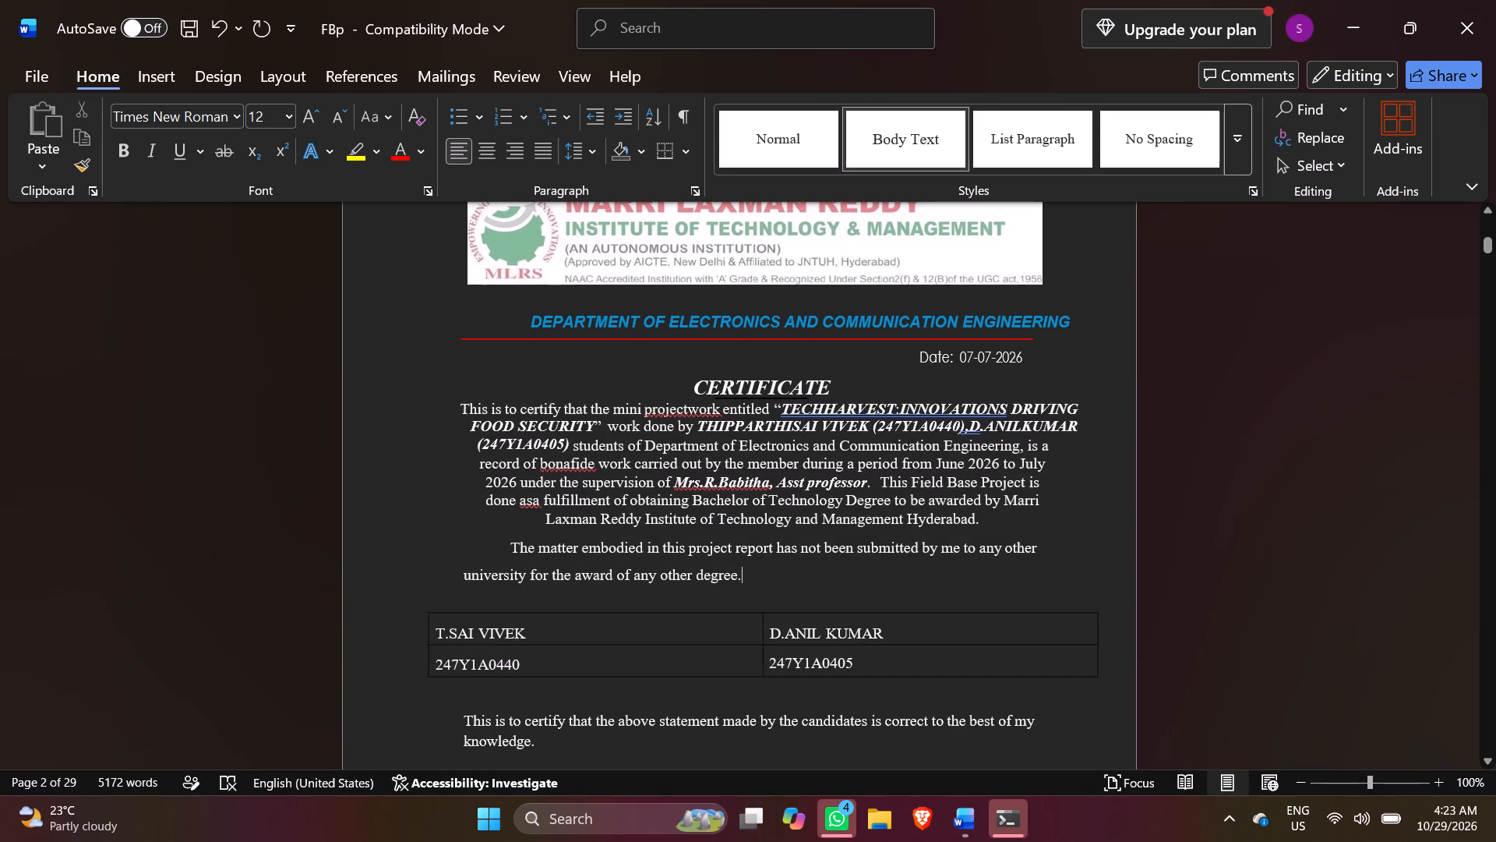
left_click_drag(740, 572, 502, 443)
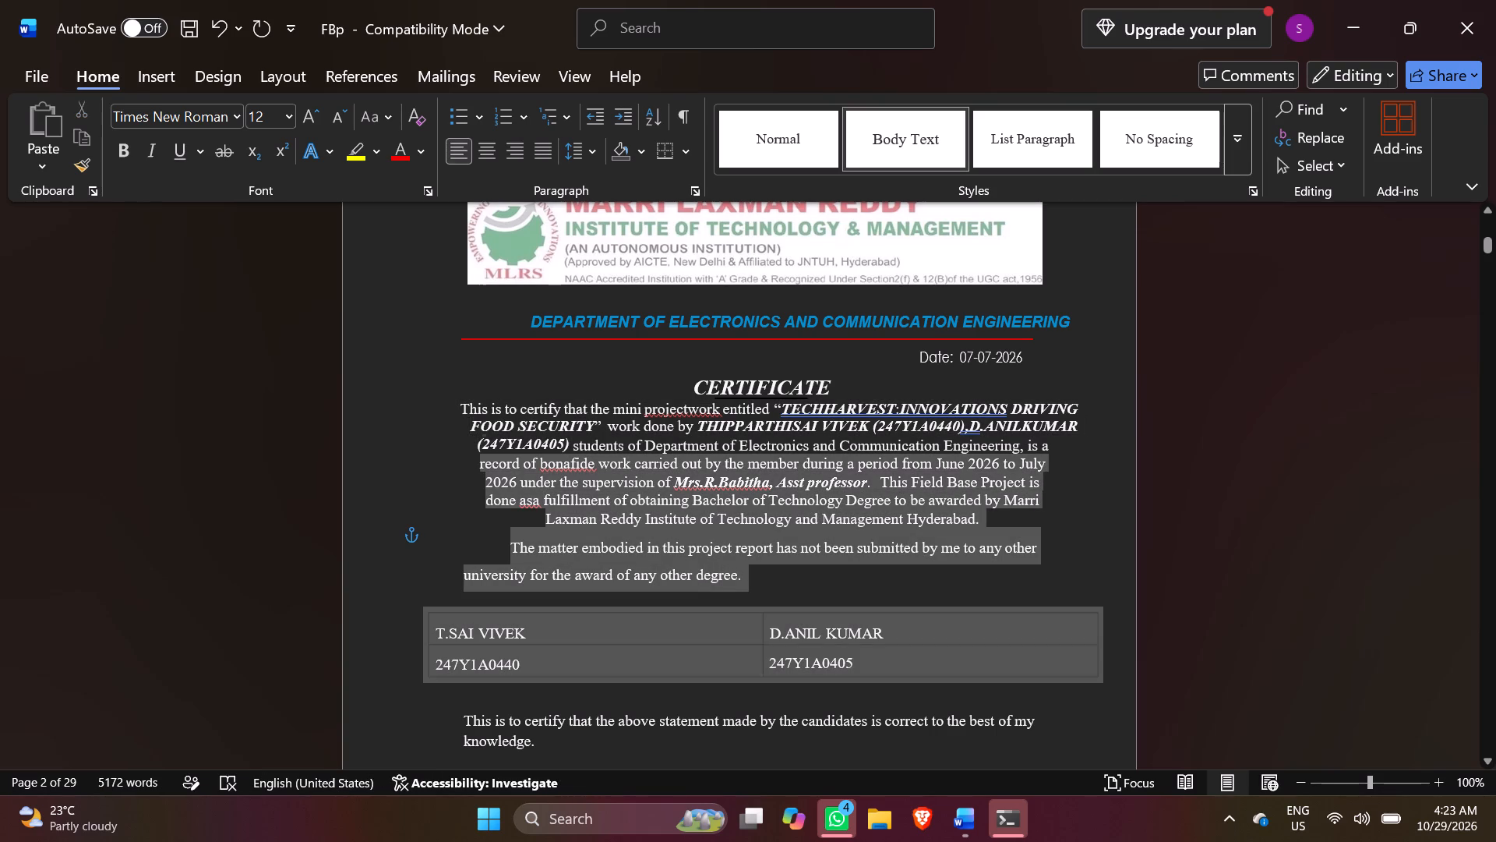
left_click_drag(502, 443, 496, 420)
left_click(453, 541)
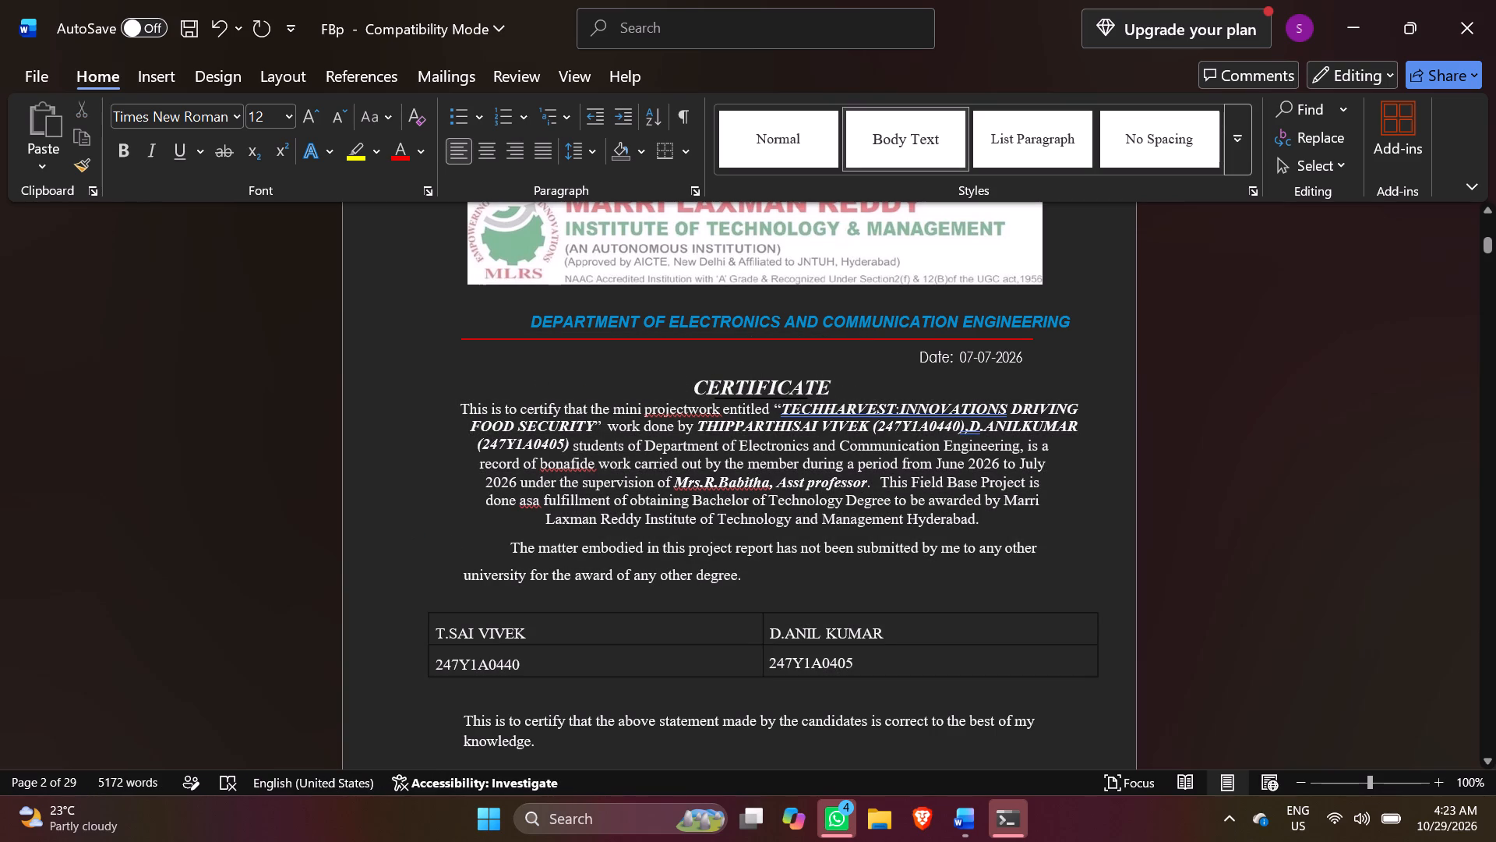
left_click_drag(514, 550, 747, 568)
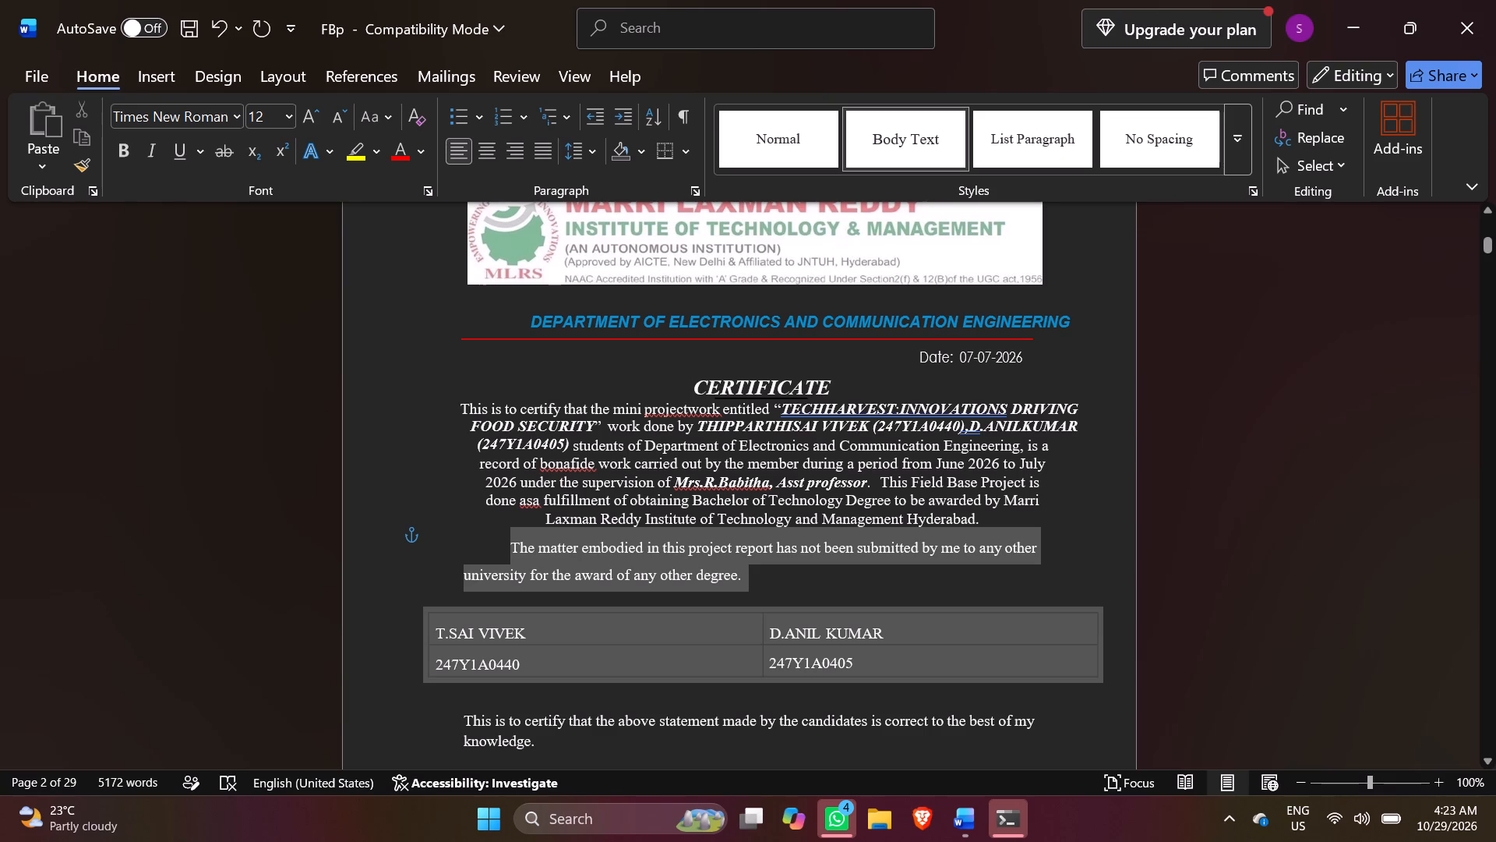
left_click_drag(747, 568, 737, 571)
Set the line spacing of the opening "This is to certify that the mini projectwork" paragraph on the Certificate page to 1.15.
left_click(666, 502)
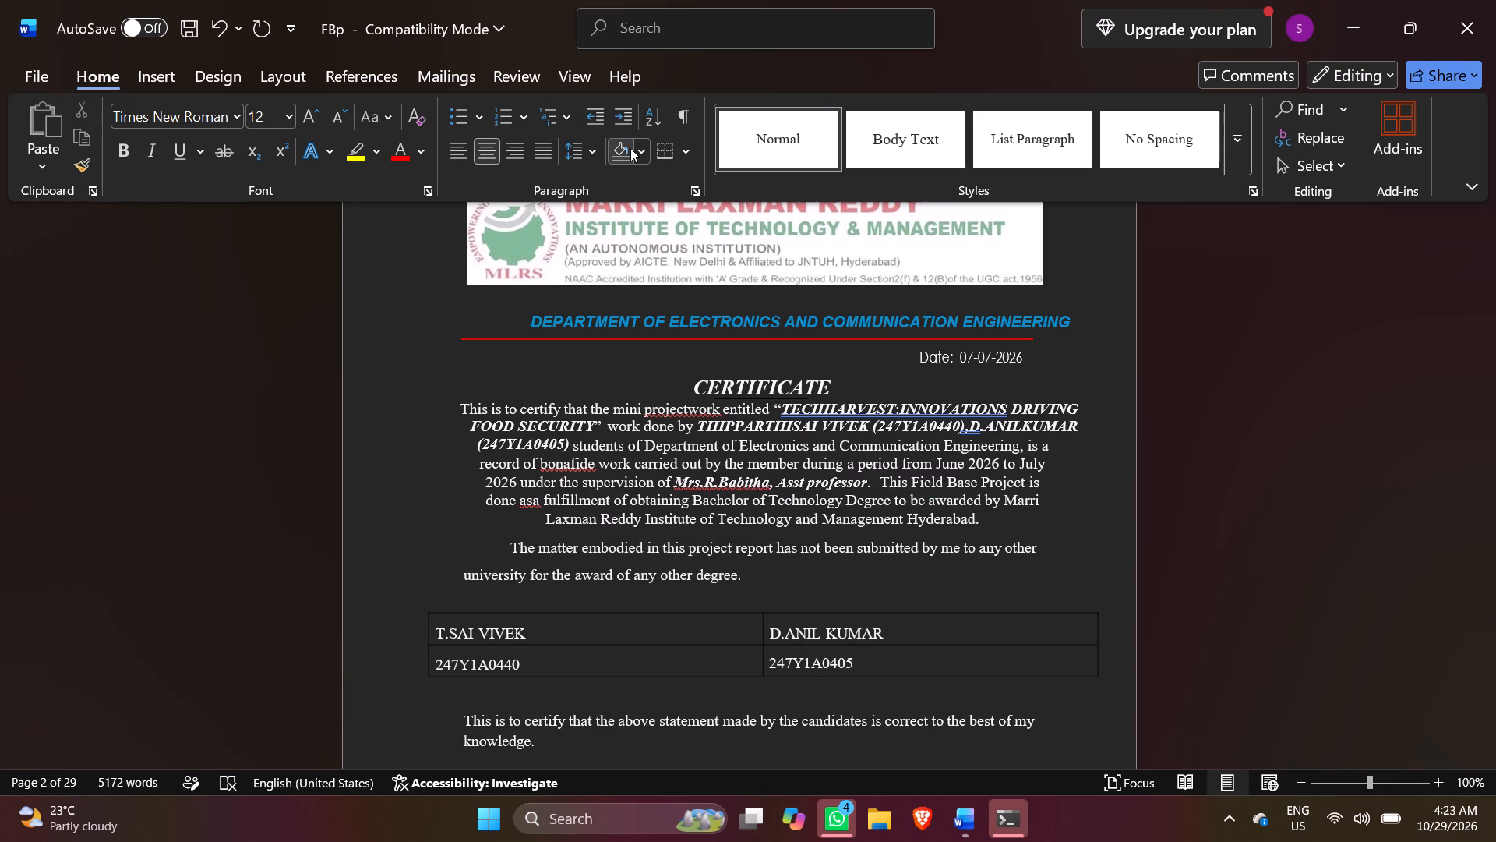
left_click(591, 156)
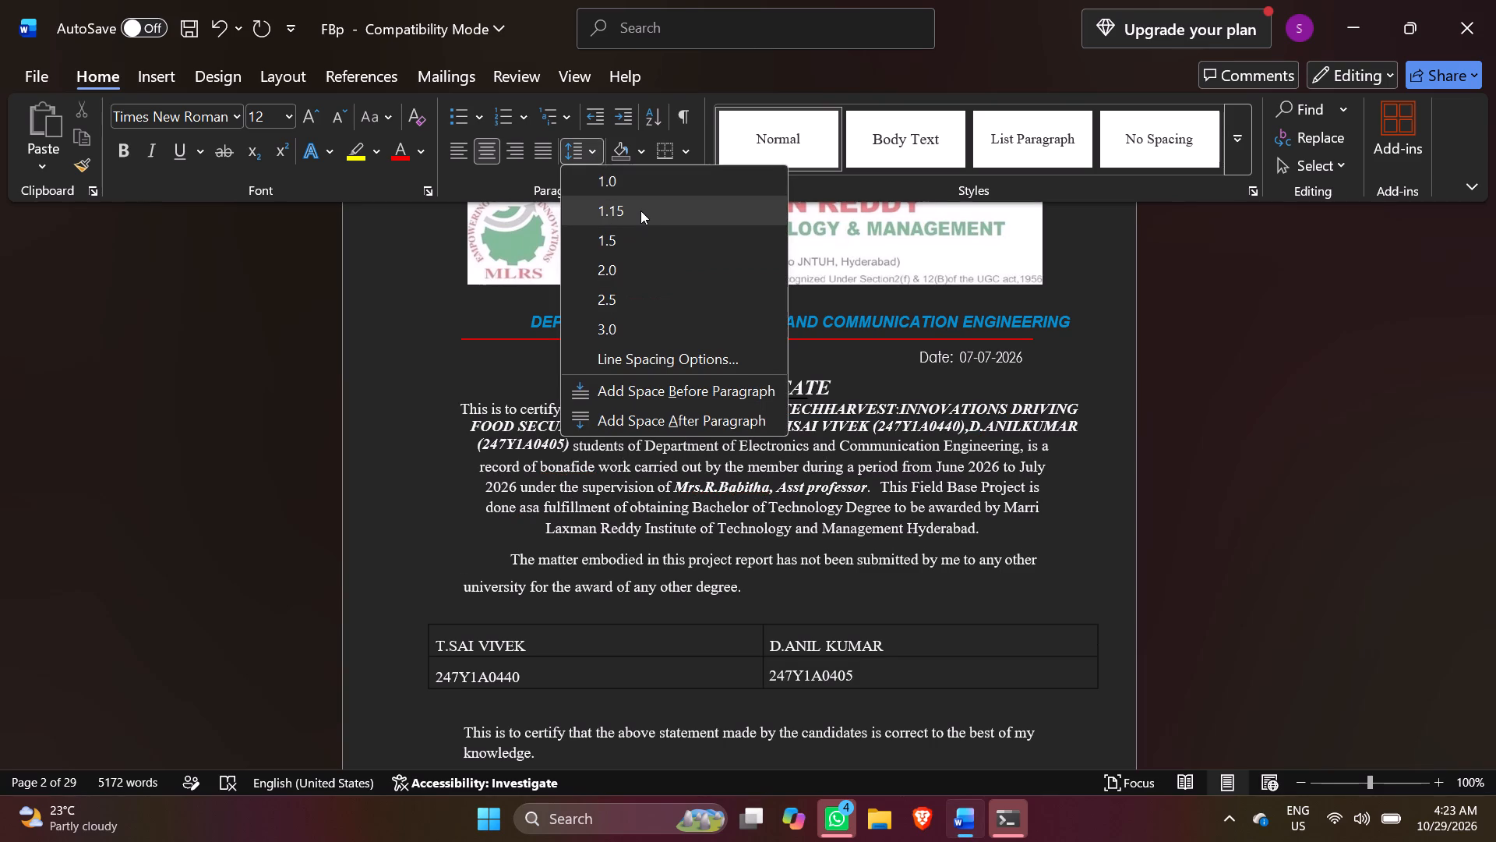
left_click(640, 210)
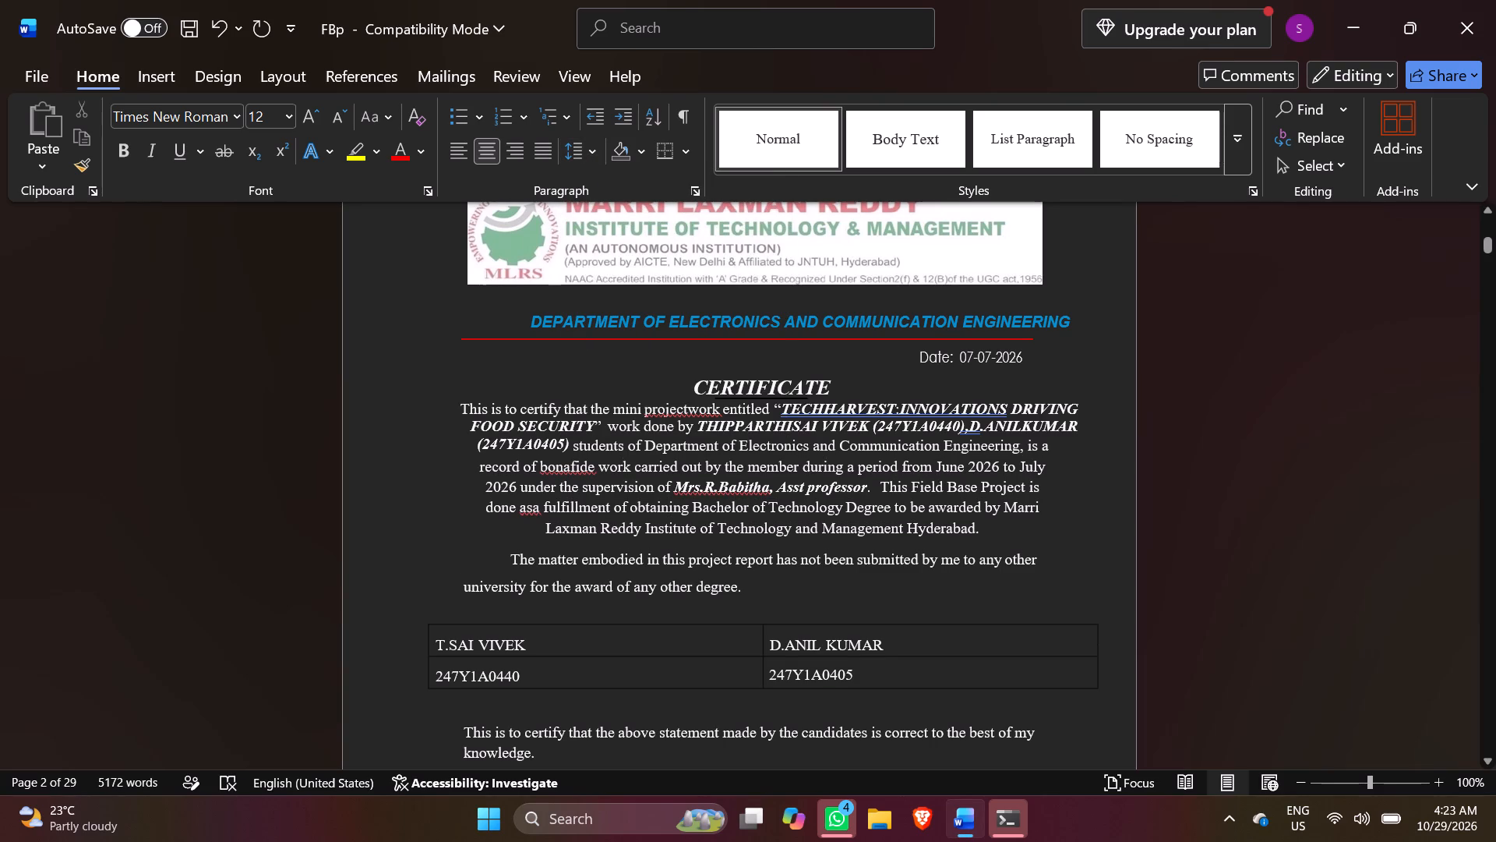
Set the line spacing of the certificate's "The matter embodied in this project report" paragraph to 1.5.
left_click(675, 547)
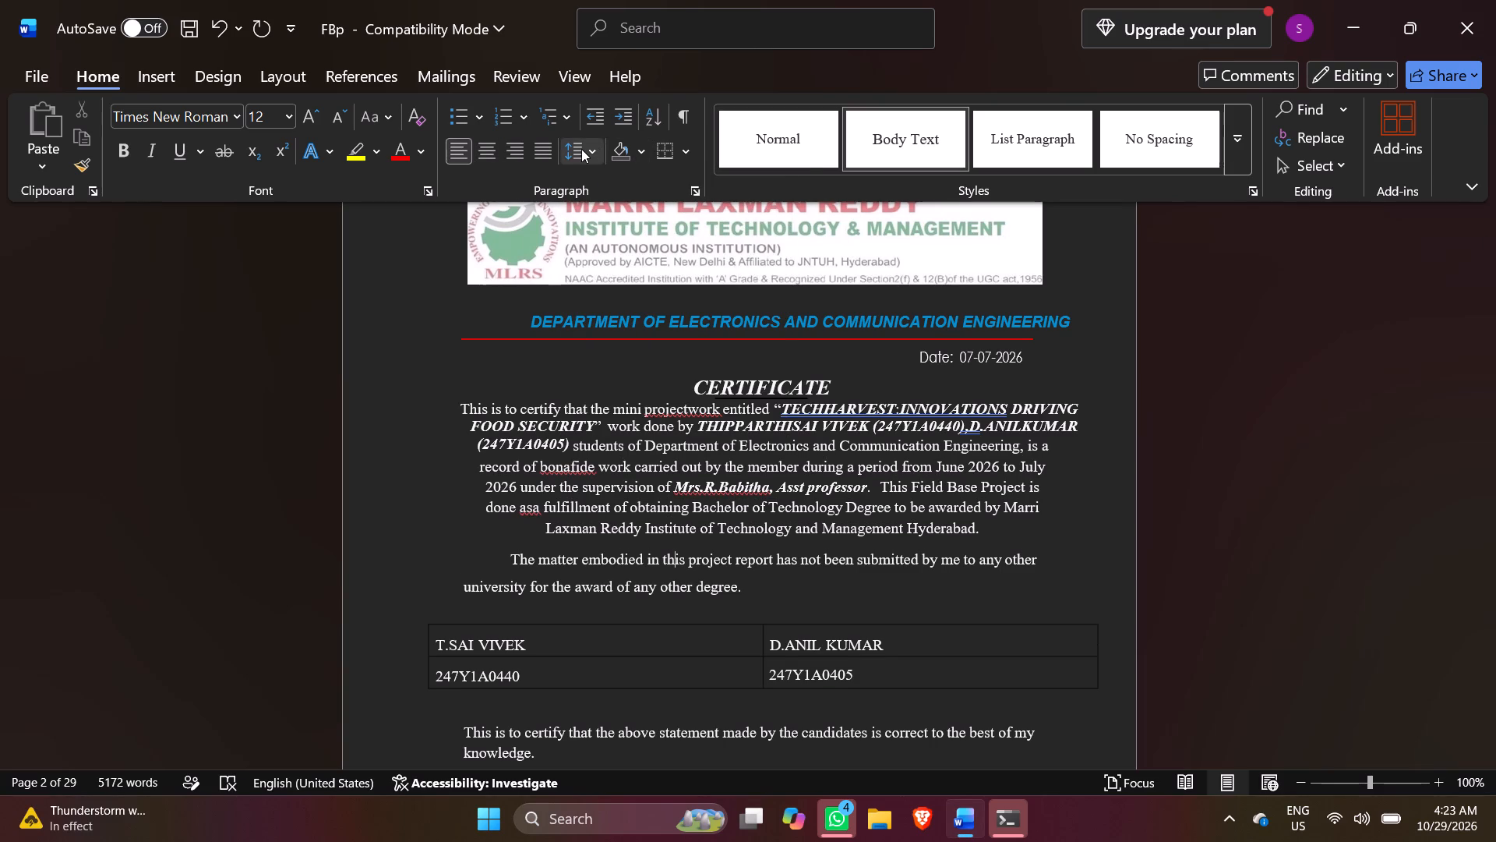
left_click(581, 149)
left_click(614, 242)
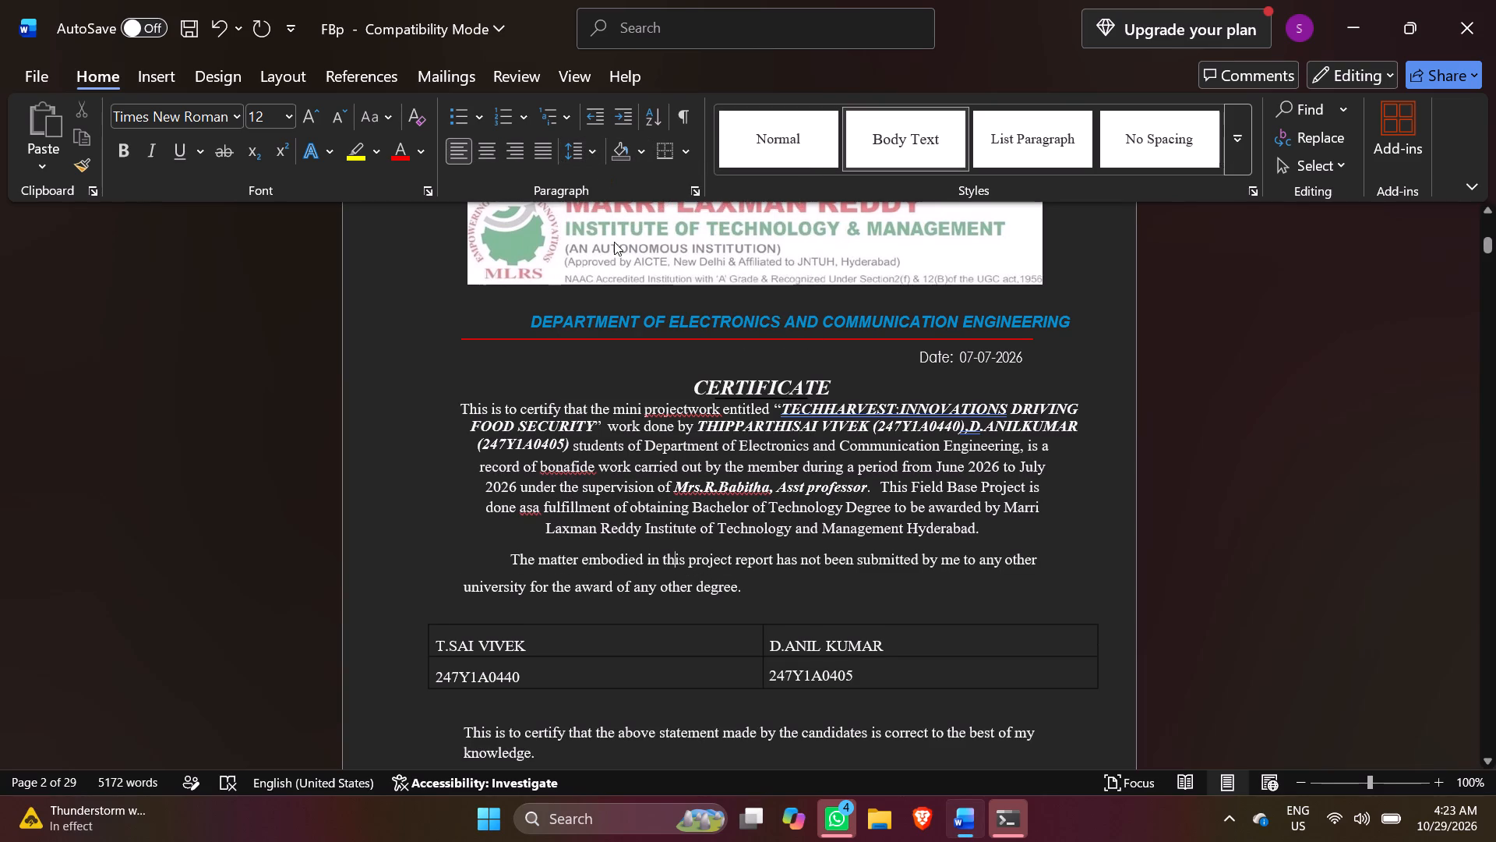
Set the line spacing of both student name entries in the certificate's table to 1.15.
scroll(697, 510, "down", 2)
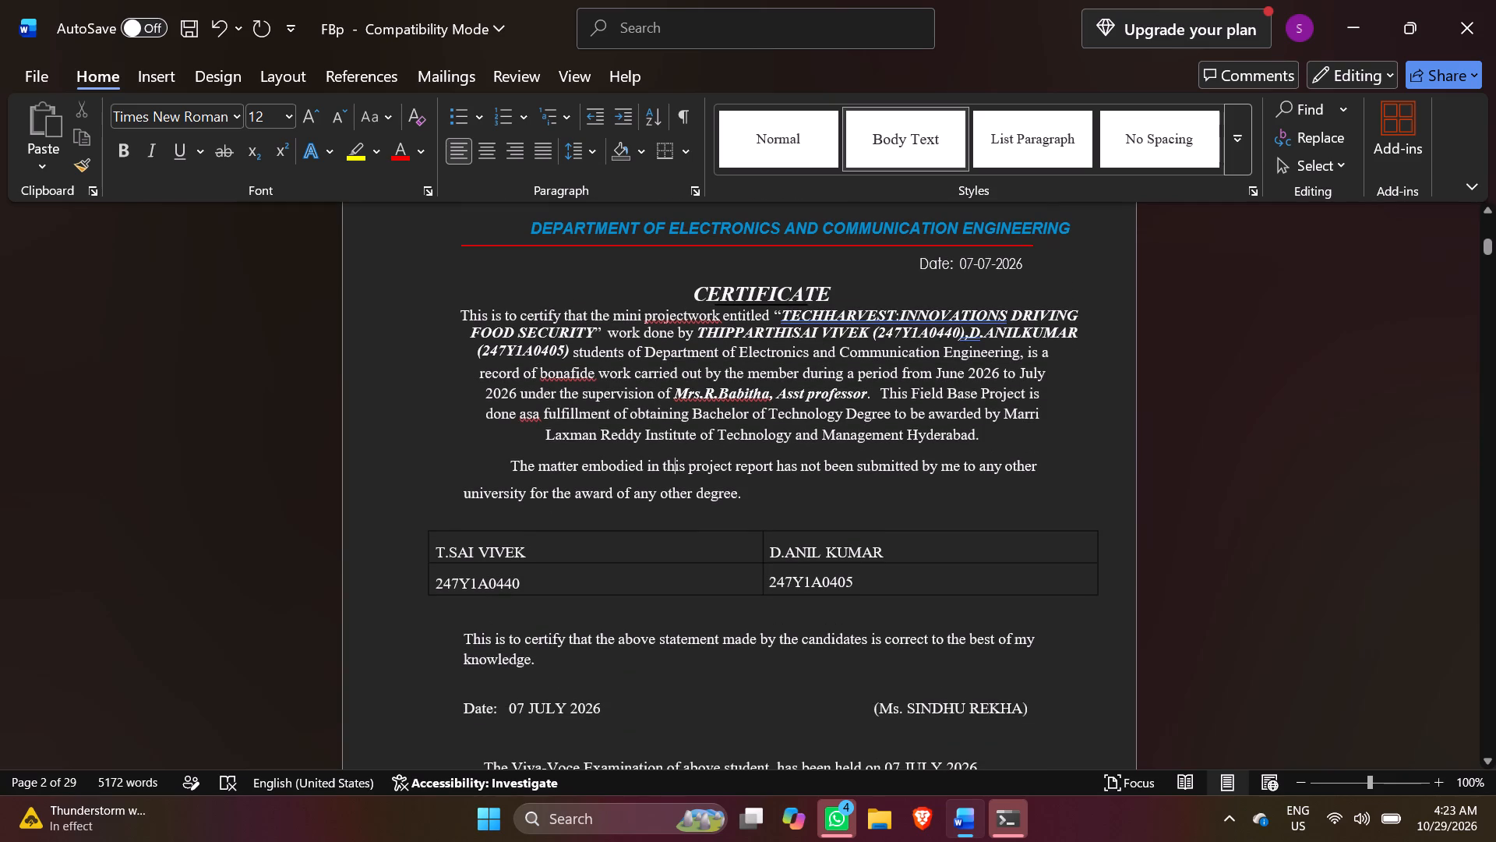
left_click(487, 553)
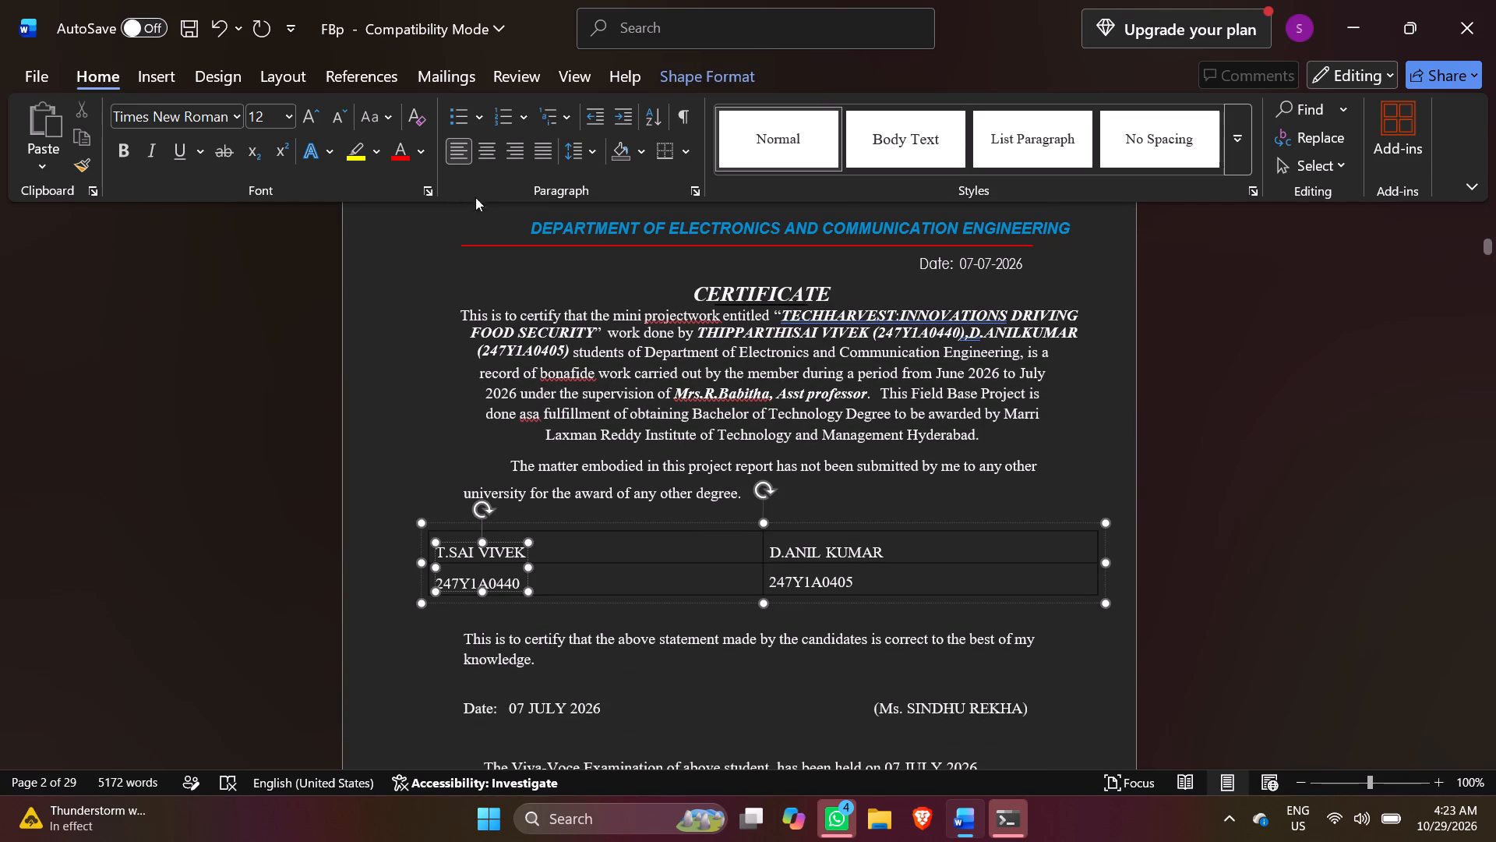
left_click(601, 153)
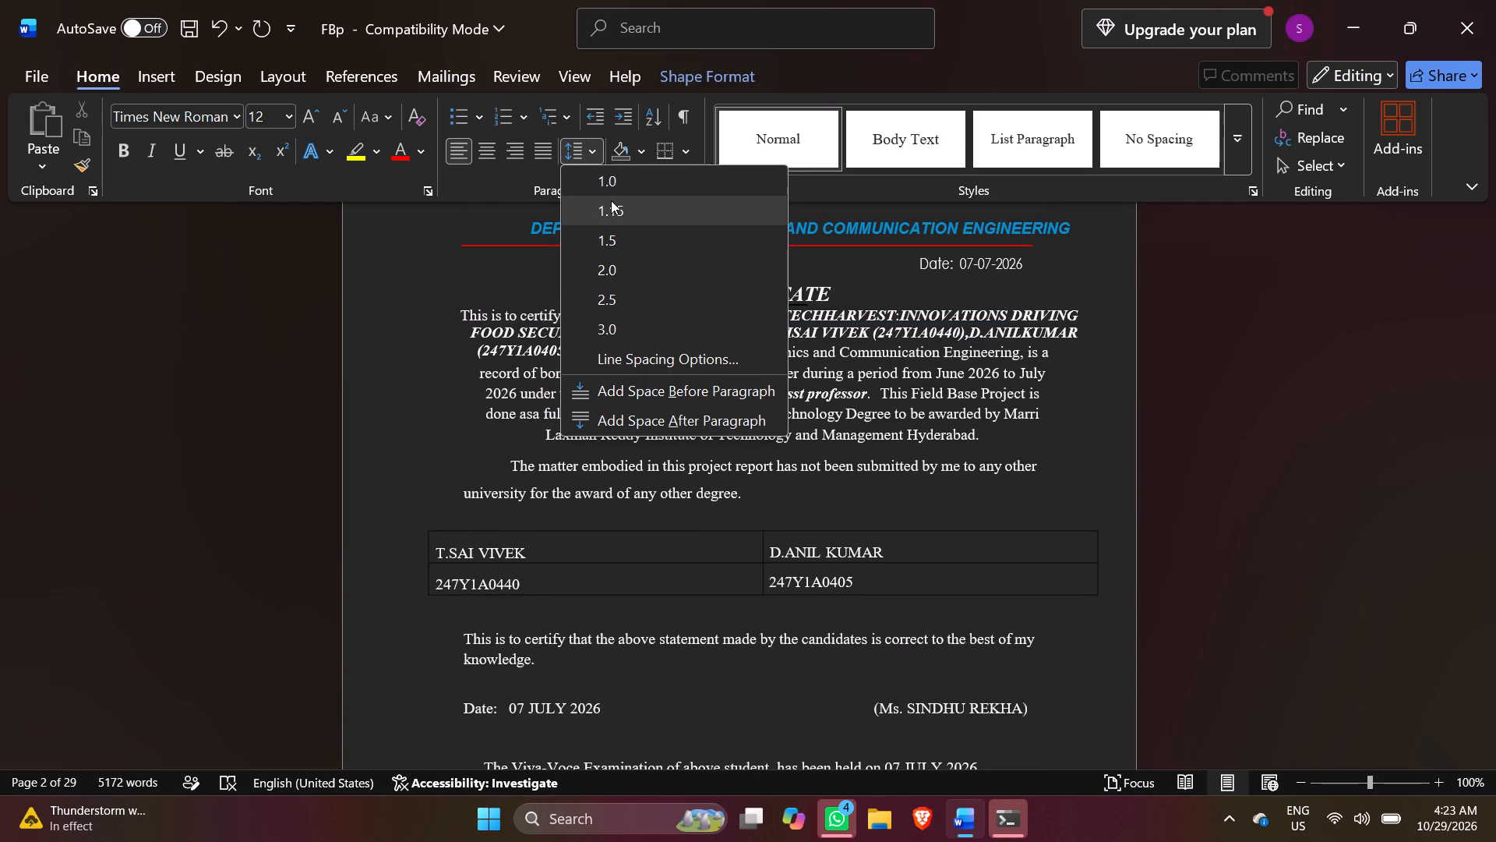
left_click(611, 200)
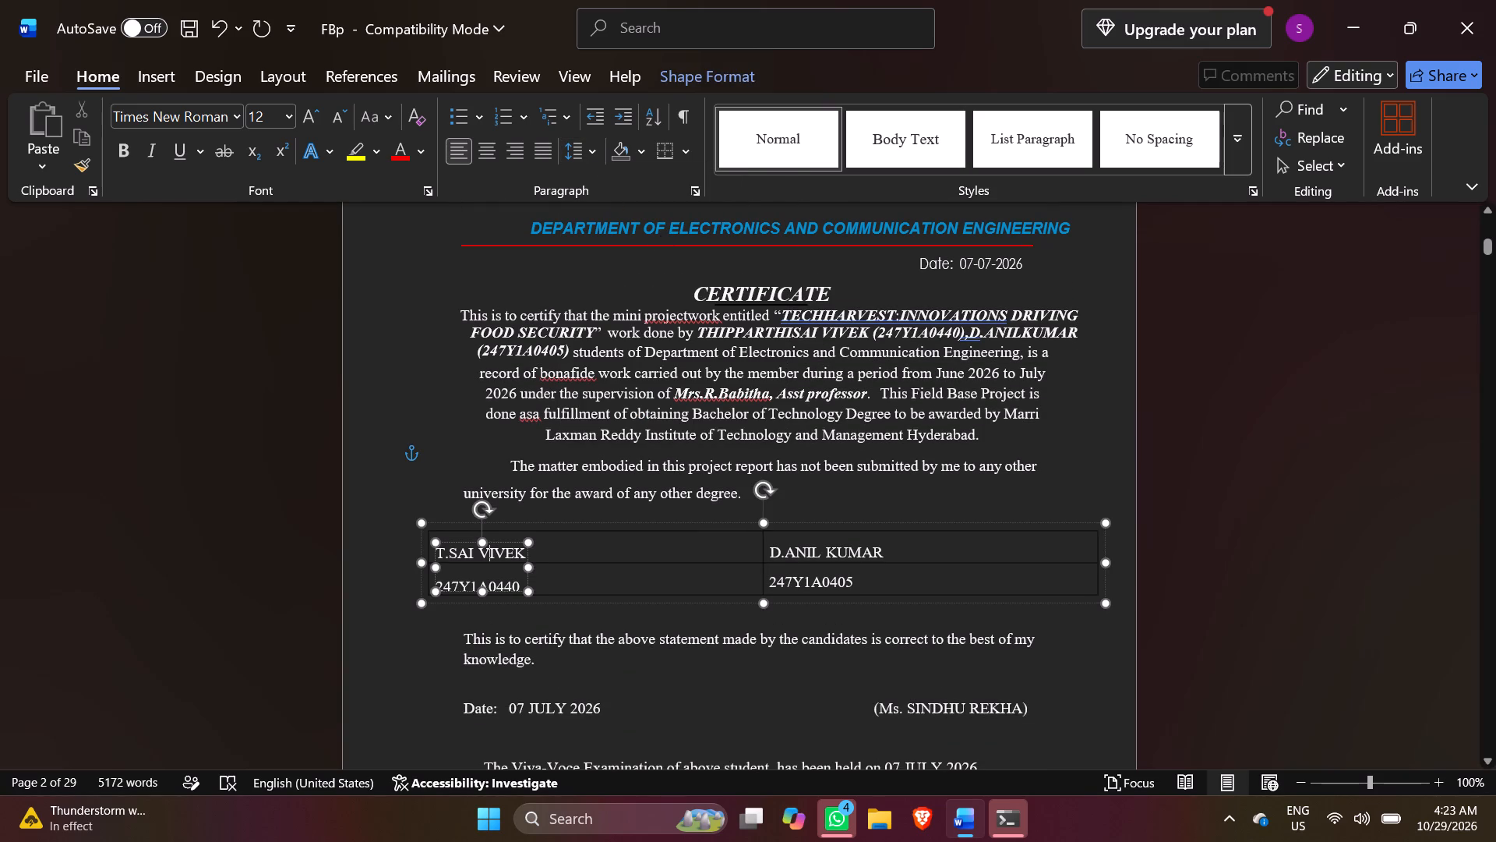
left_click(838, 546)
left_click(584, 156)
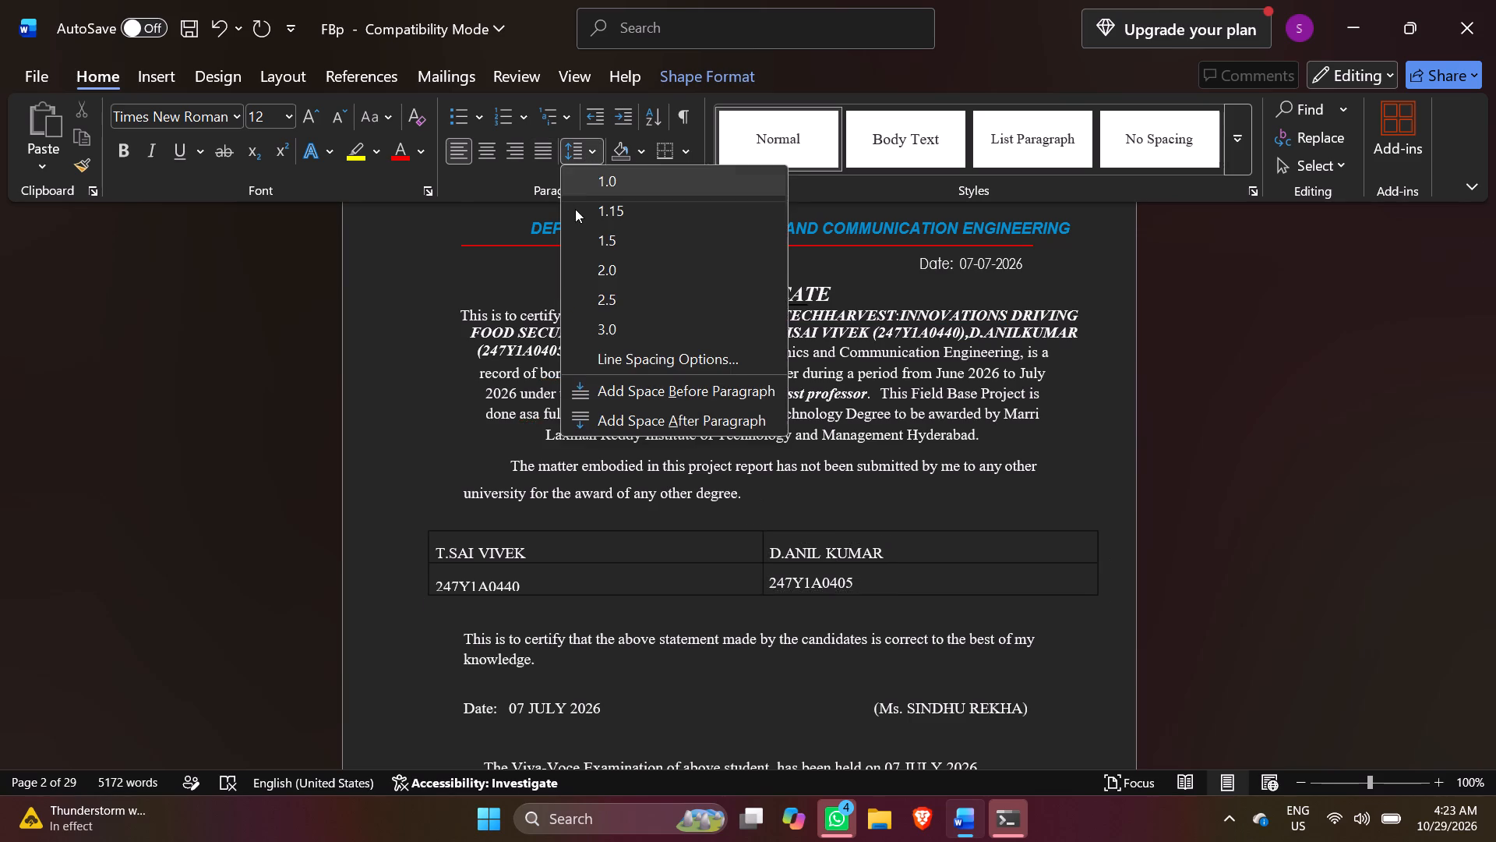
left_click(576, 210)
Set the line spacing of the "This is to certify that the above statement" paragraph below the table to 1.15.
left_click(630, 646)
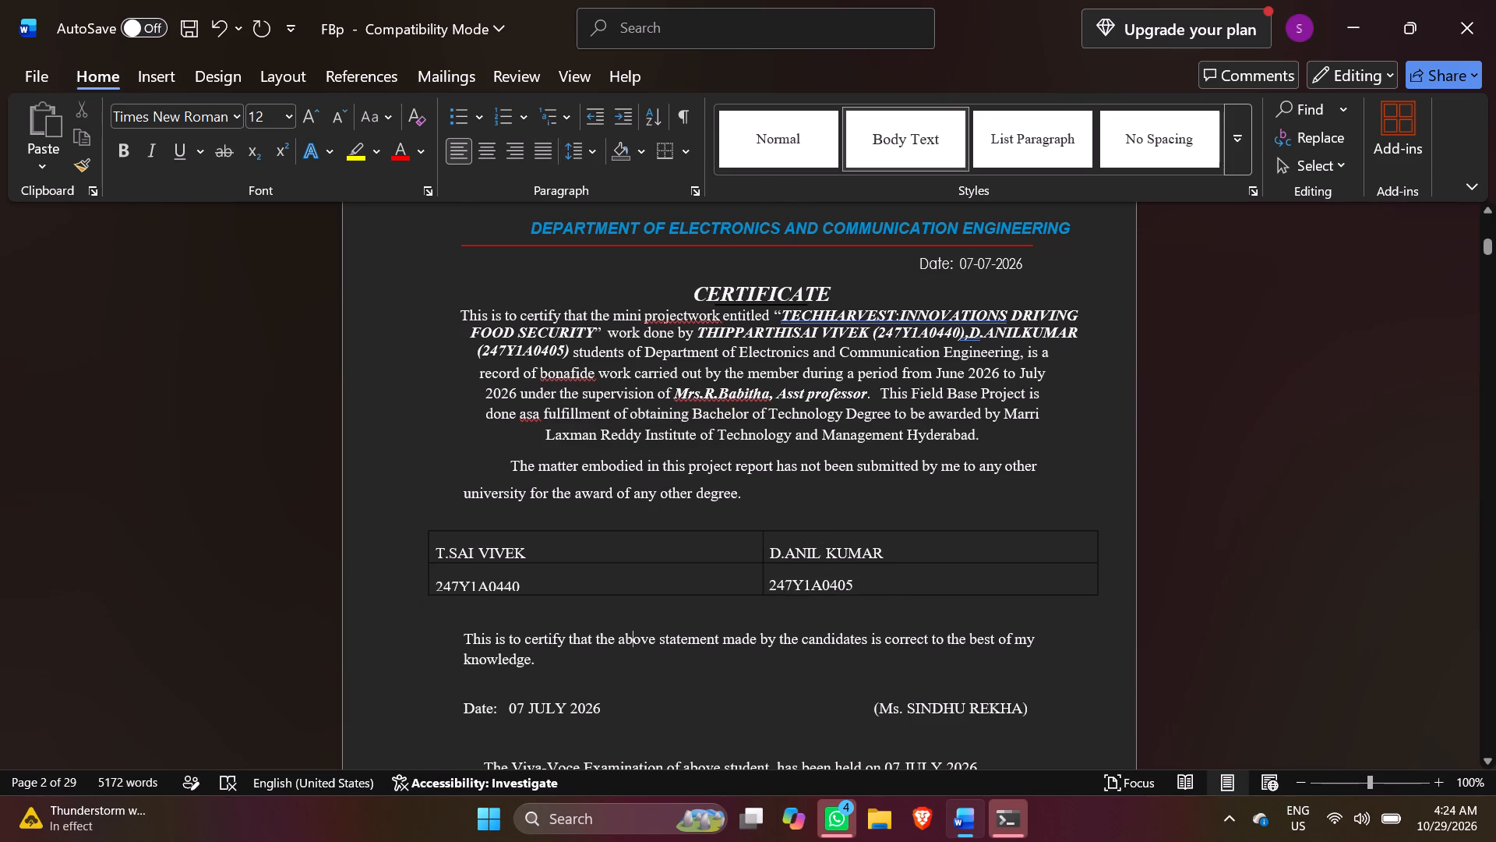
left_click(583, 147)
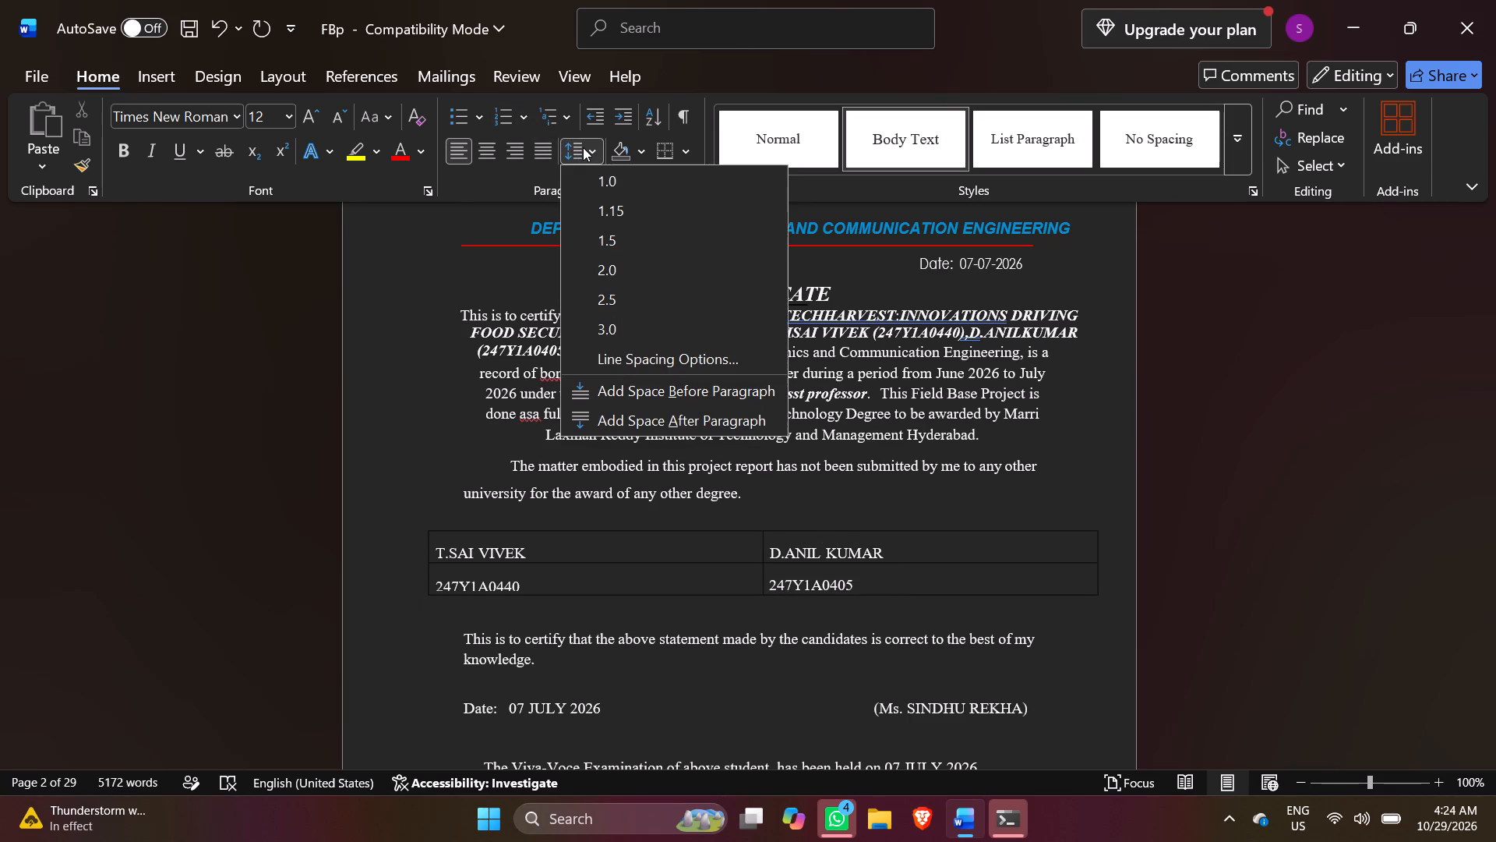
left_click(618, 210)
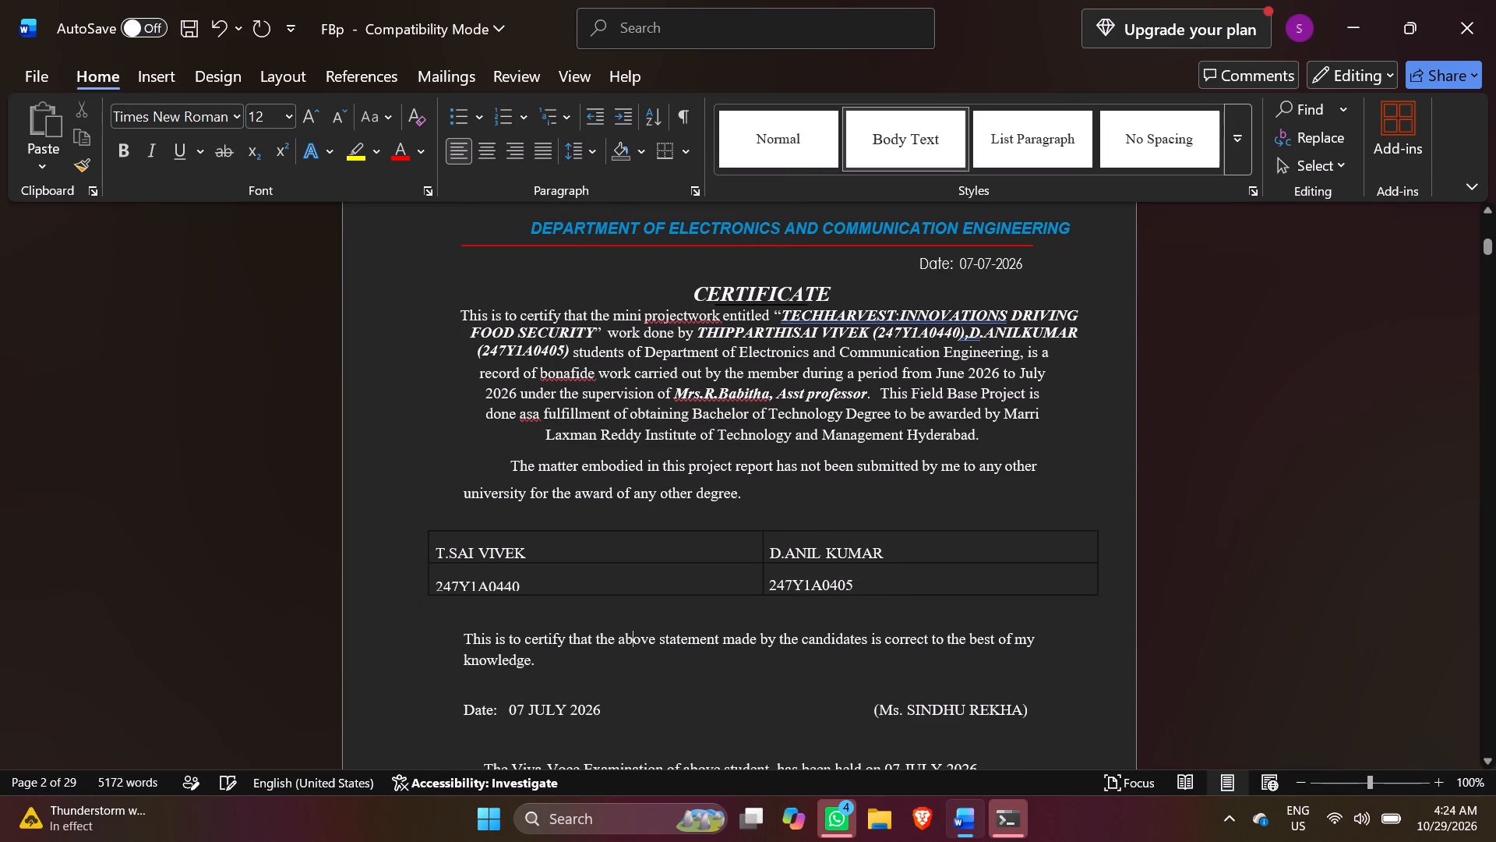
Set the line spacing of the certificate line containing the date and the guide's bracketed name to 1.15.
scroll(615, 401, "down", 3)
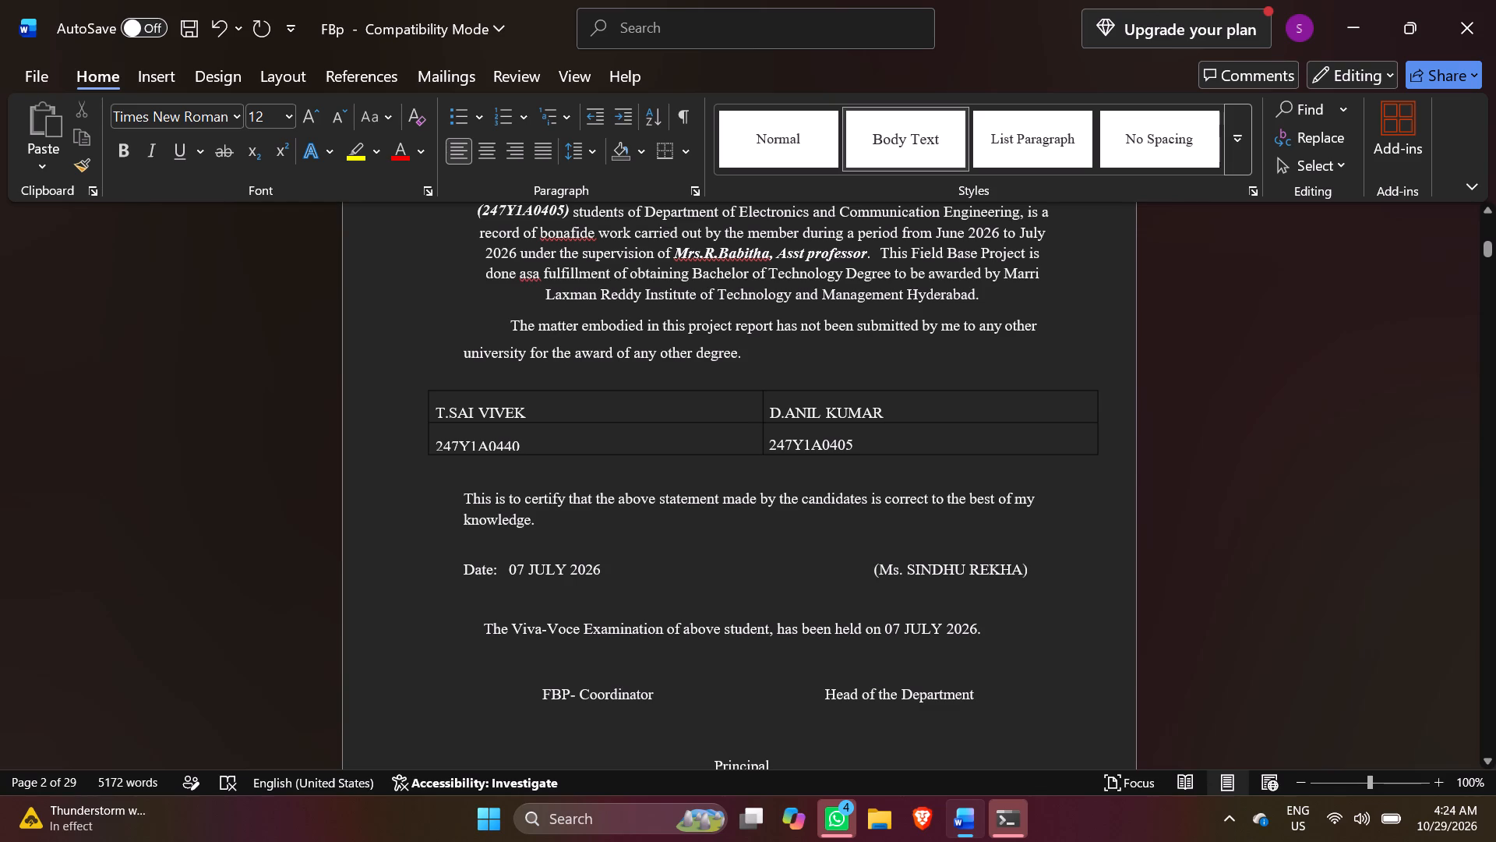
left_click(479, 573)
left_click(573, 151)
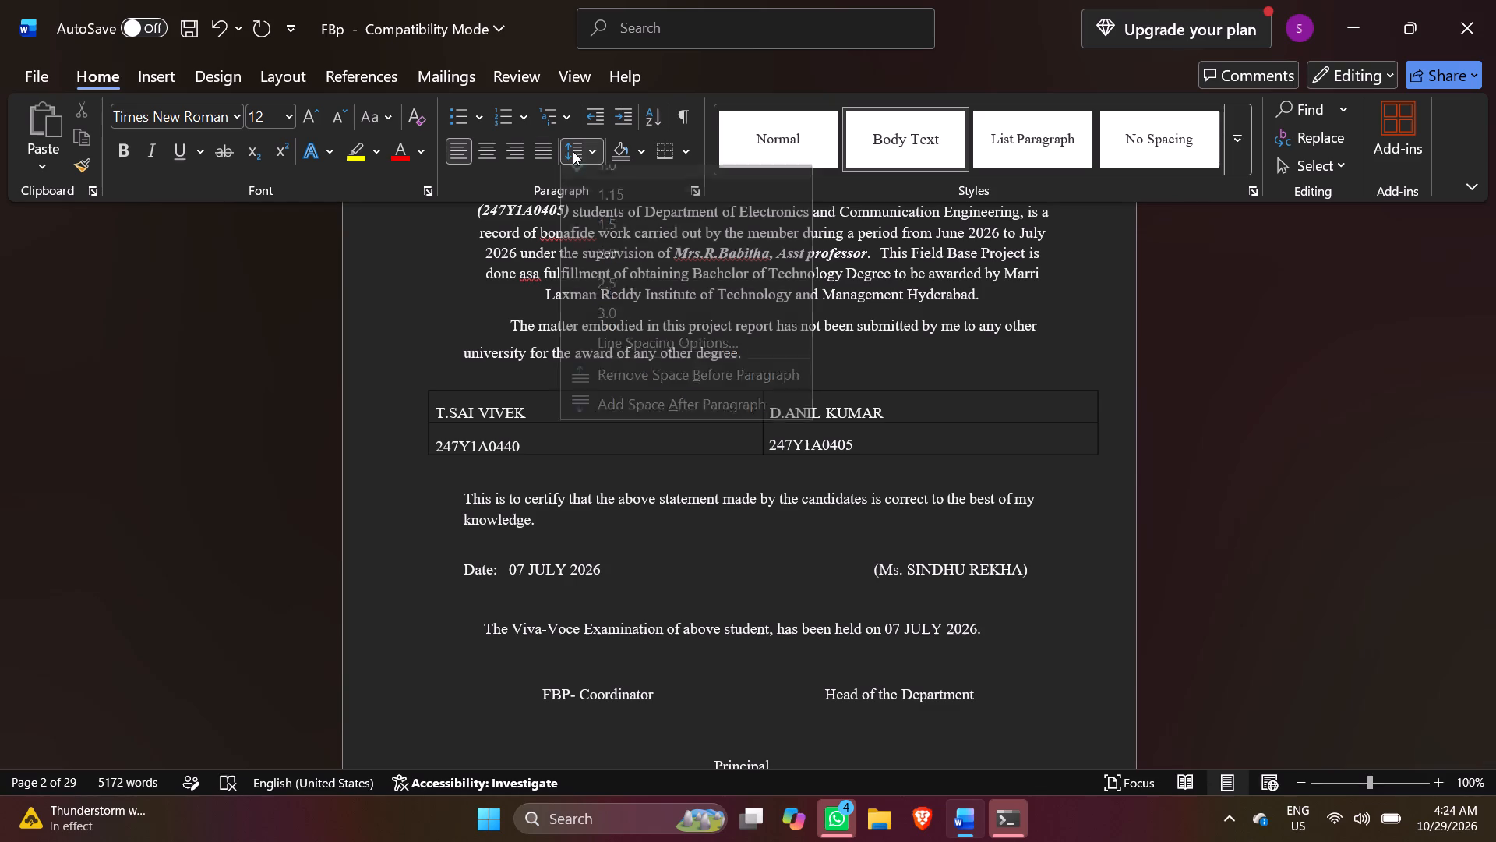
left_click(616, 212)
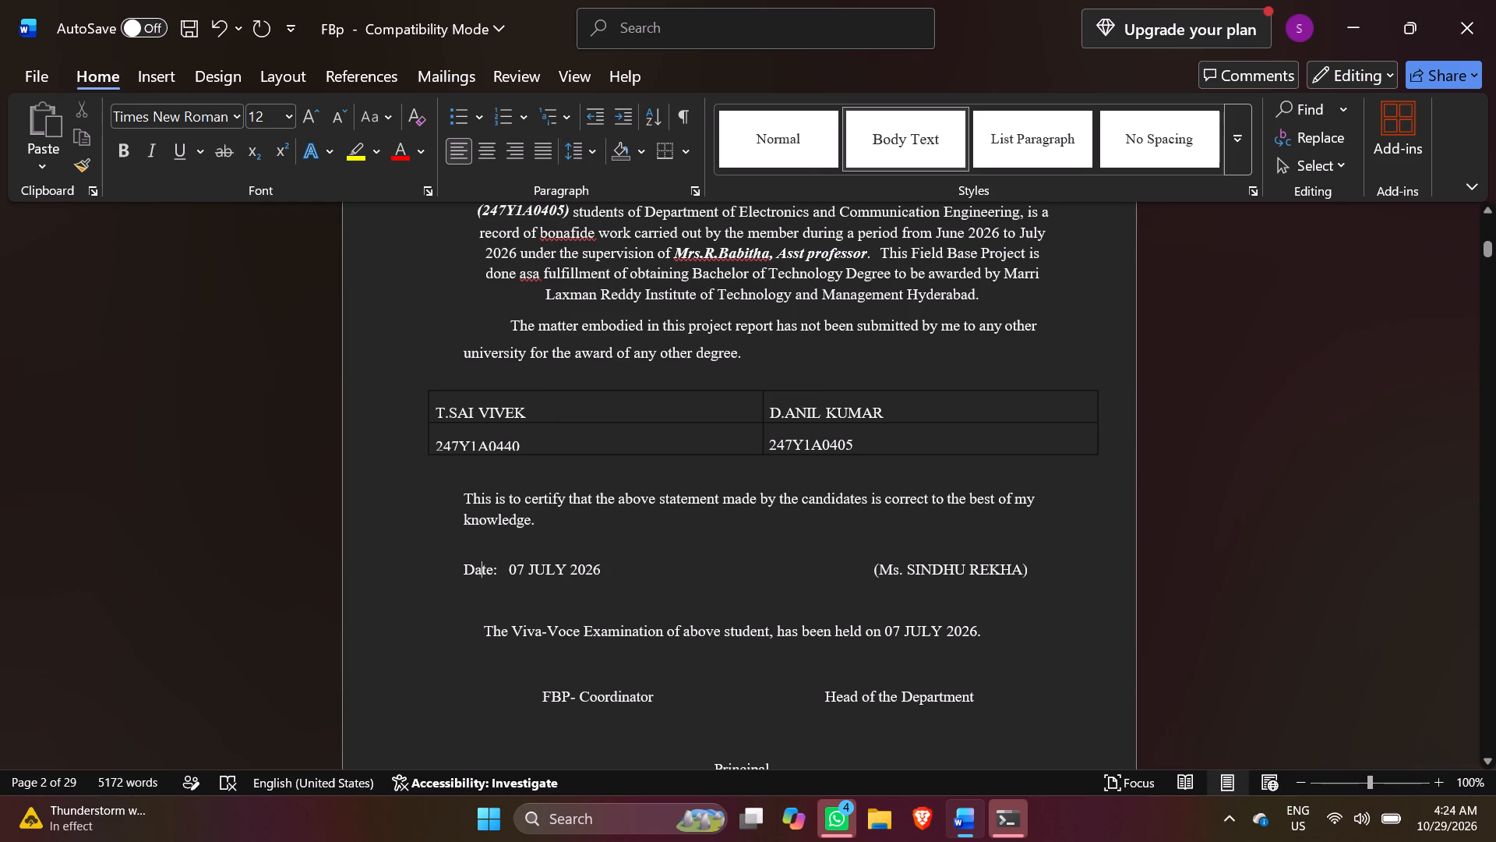
left_click(548, 564)
left_click(582, 150)
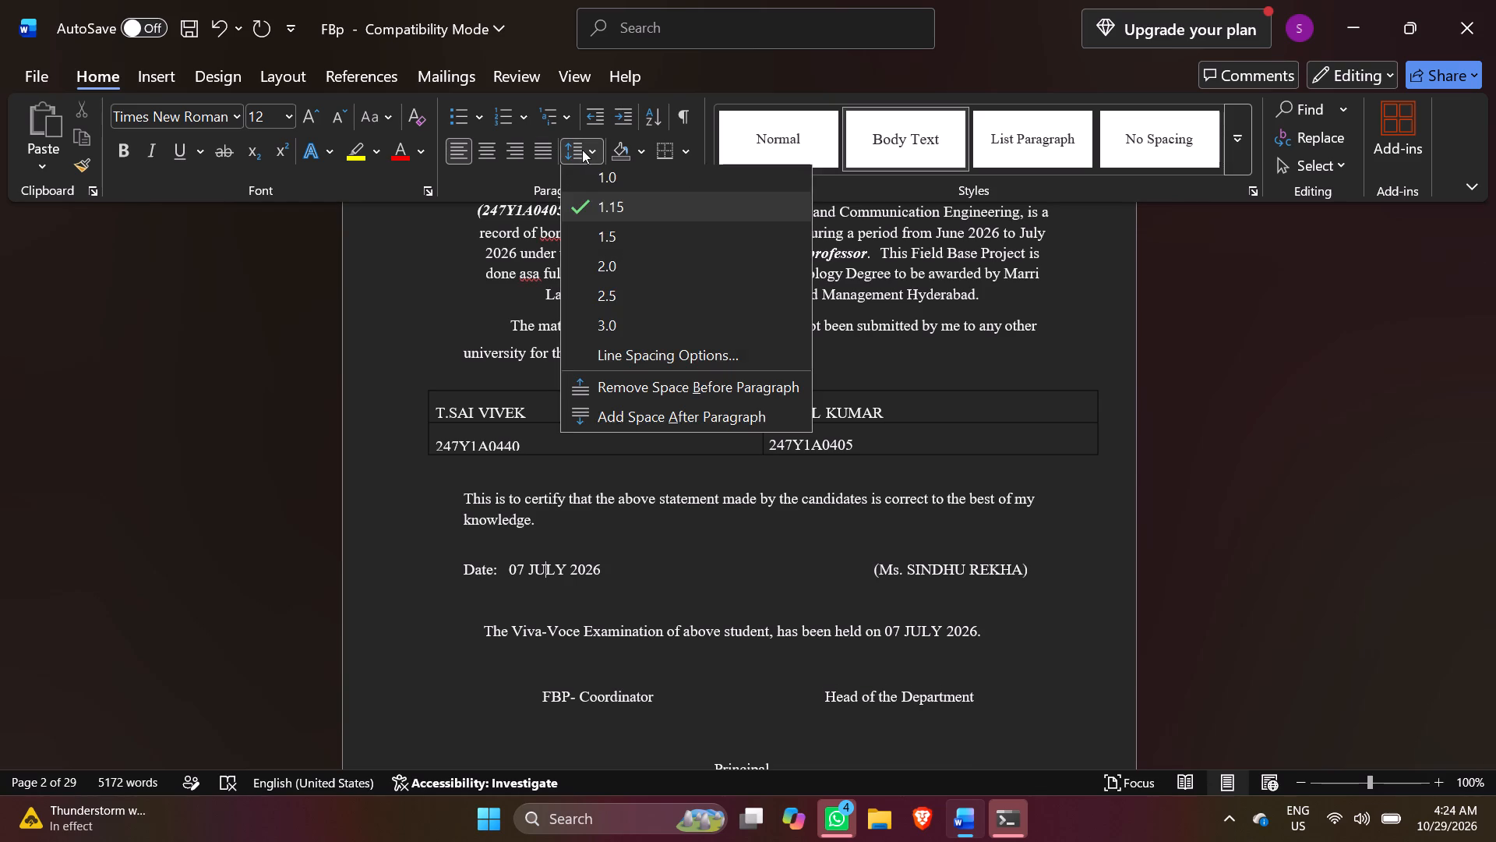
left_click(598, 214)
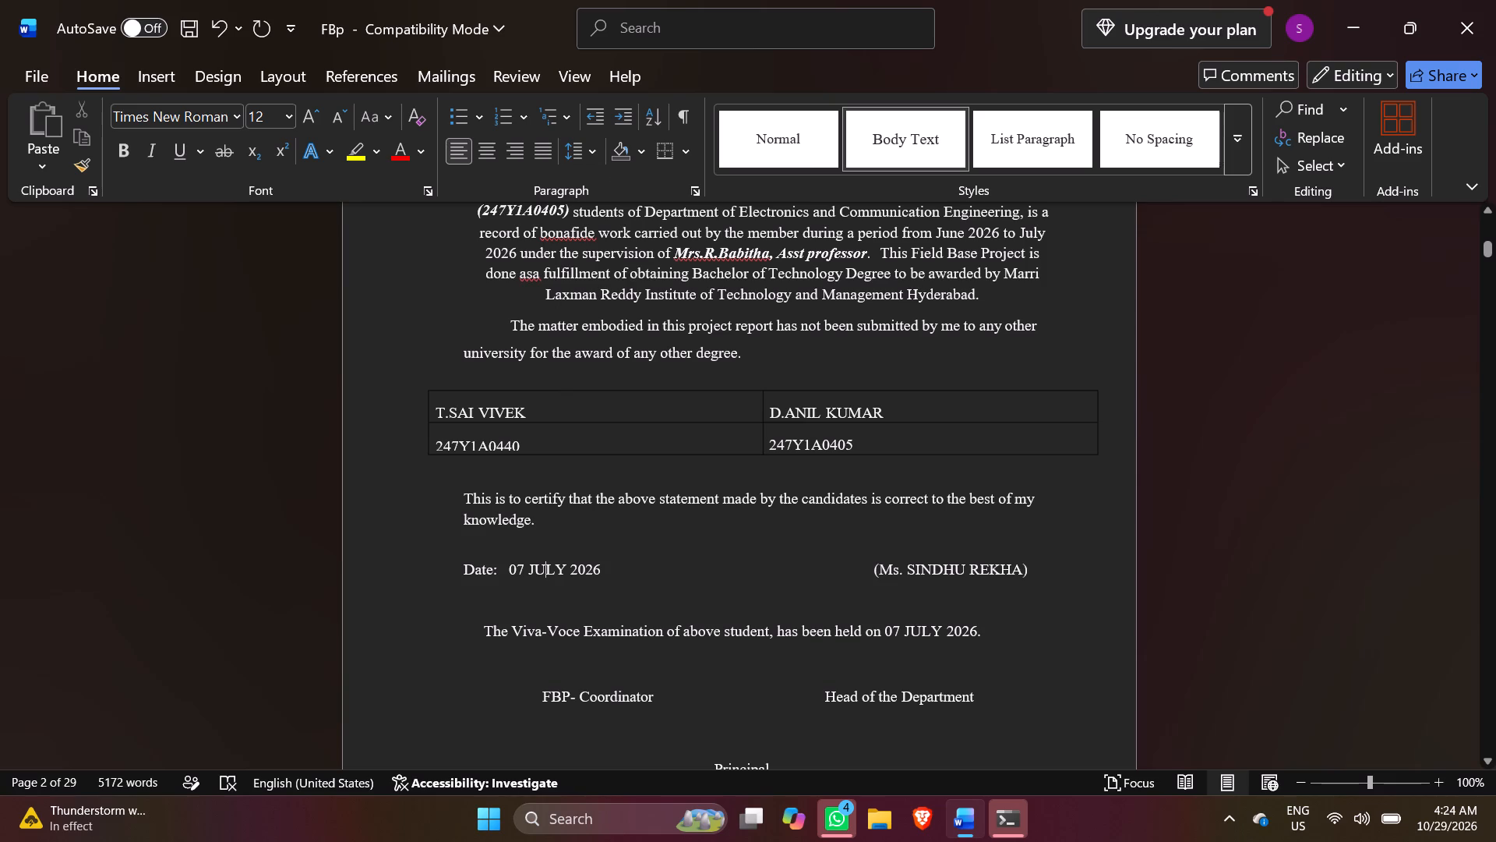
left_click(911, 573)
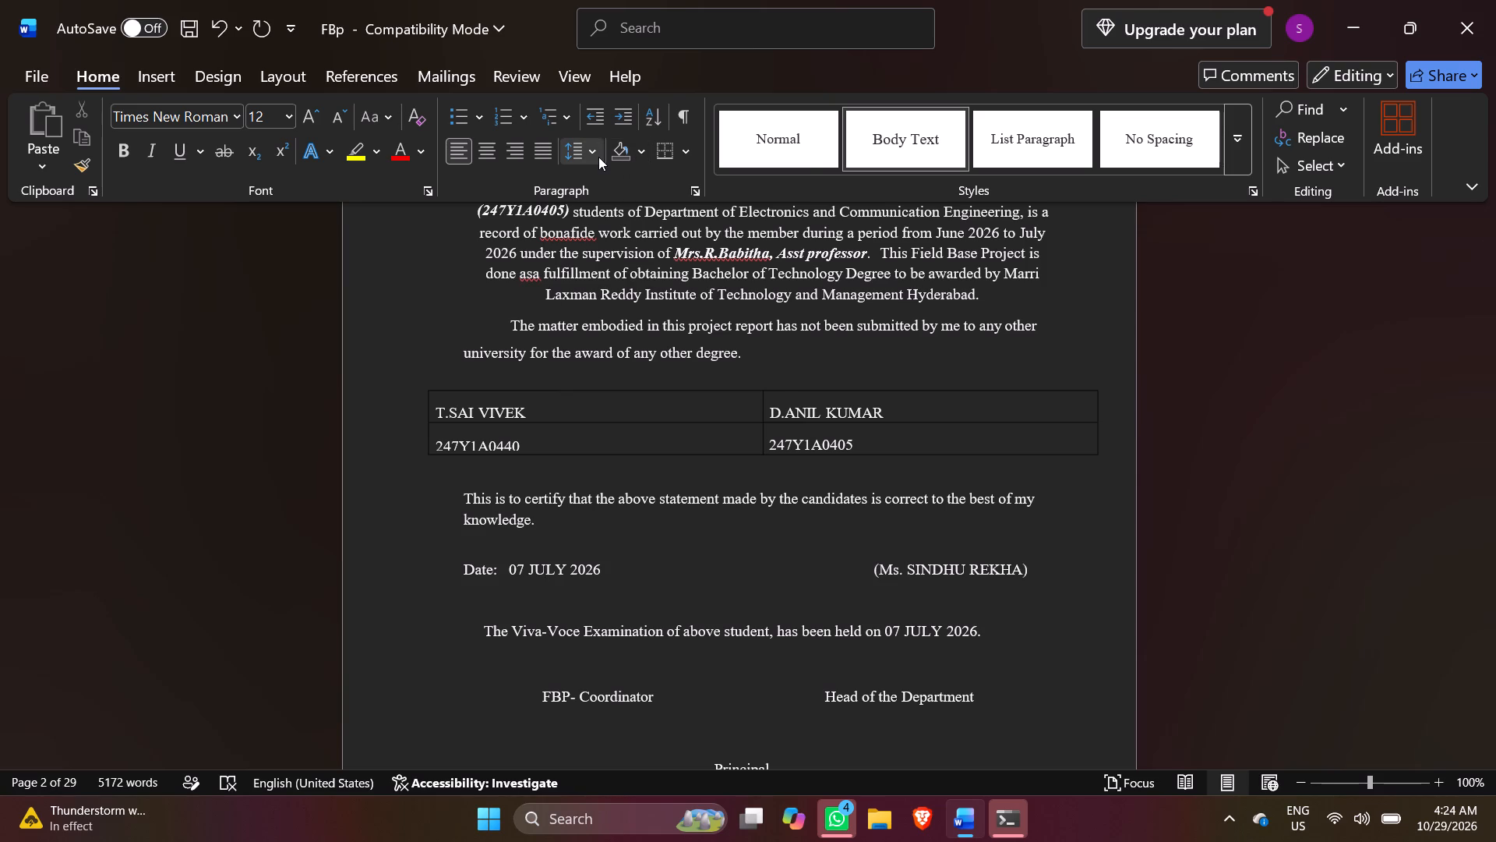
left_click(598, 157)
left_click(606, 205)
Set the line spacing of the "The Viva-Voce Examination of above student" line to 1.15.
left_click(627, 624)
left_click(586, 157)
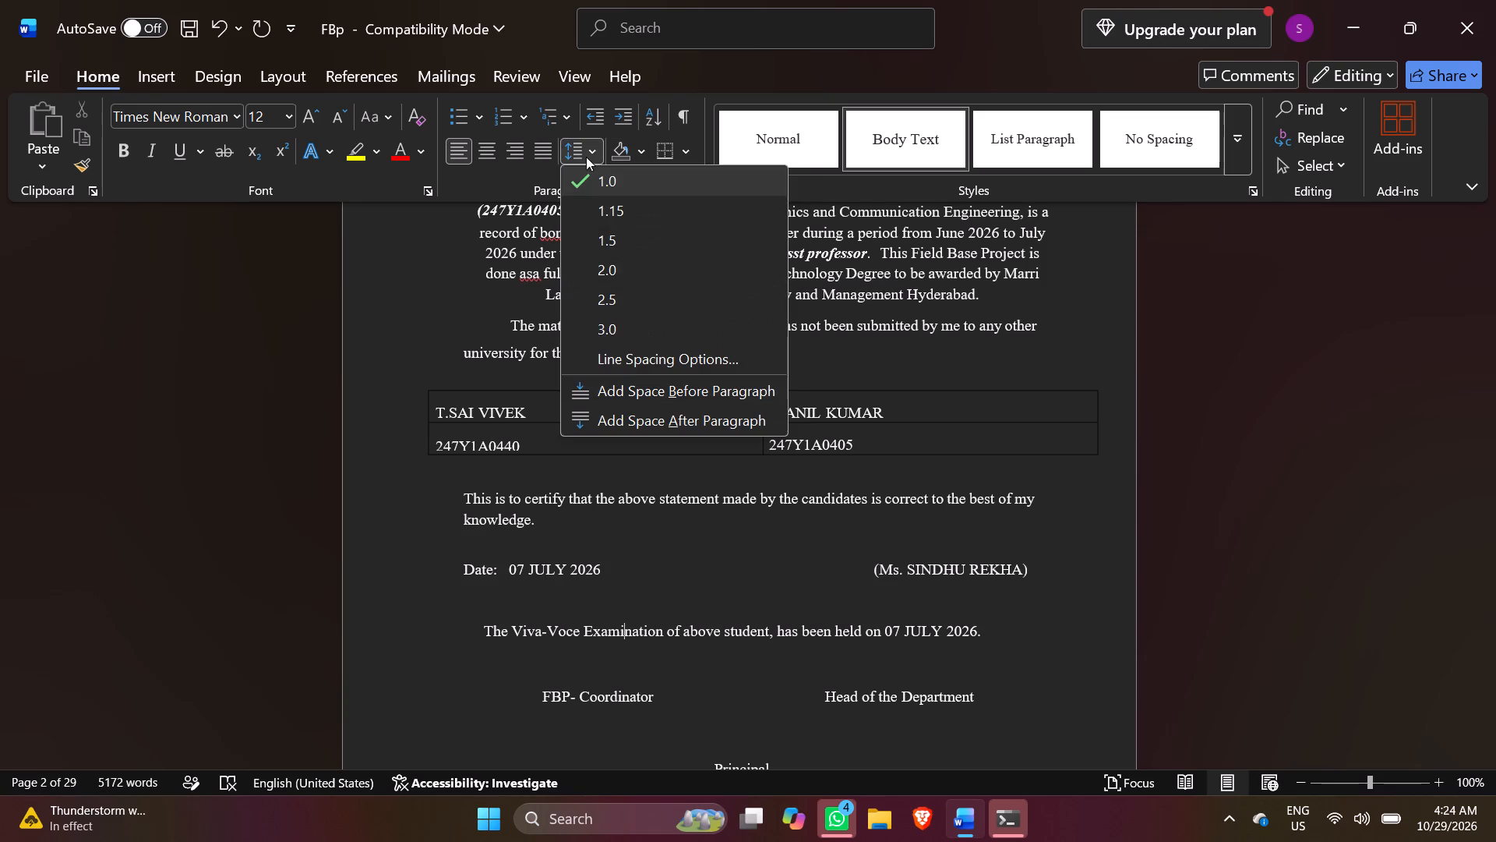
left_click(595, 203)
Set the line spacing of the certificate's signatory lines, FBP-Coordinator, Head of the Department and Principal, to 1.15.
scroll(617, 610, "down", 2)
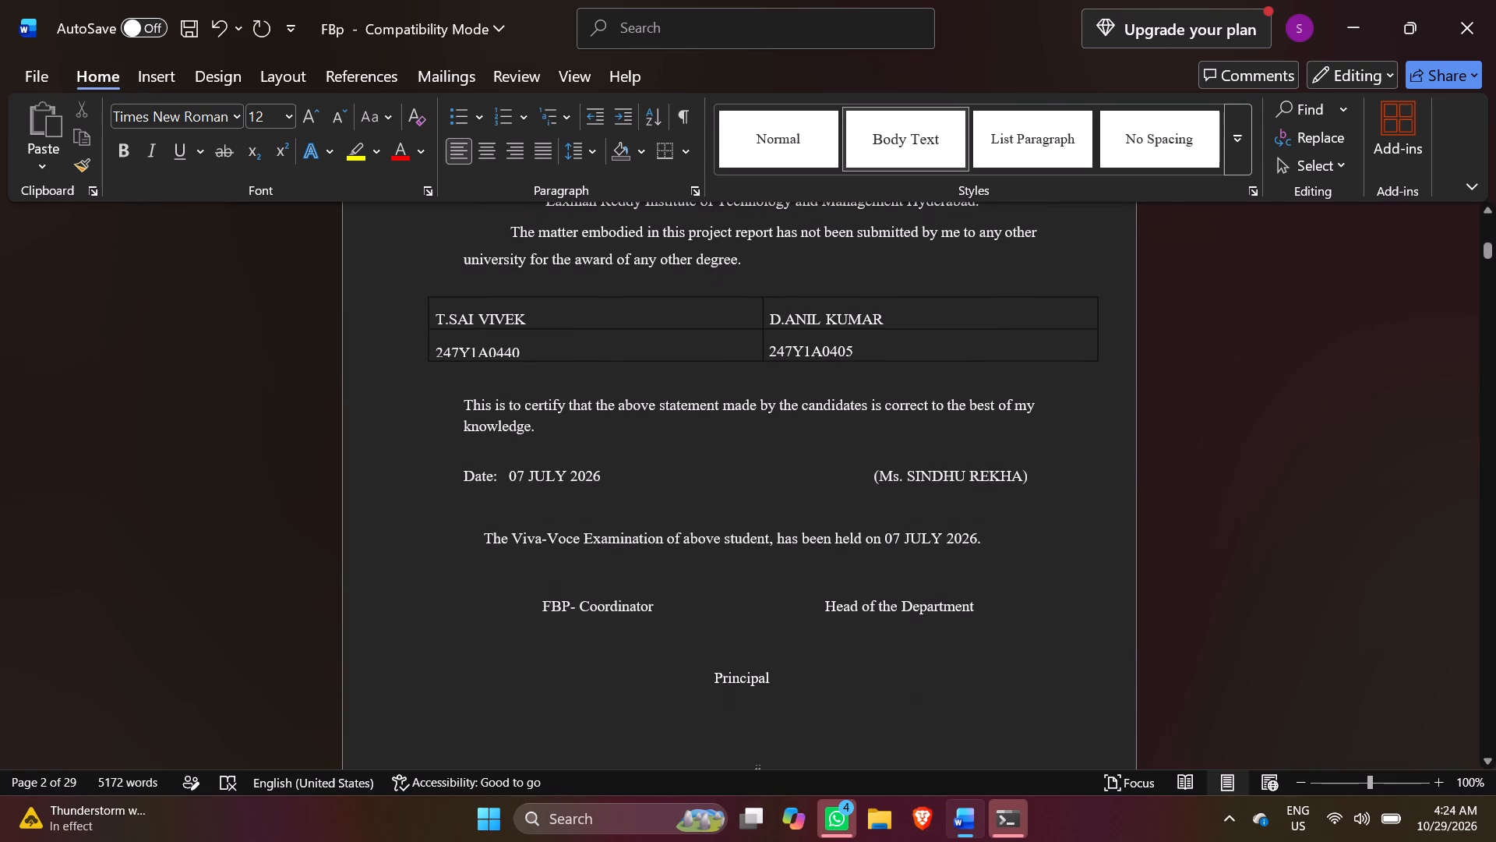
left_click(601, 600)
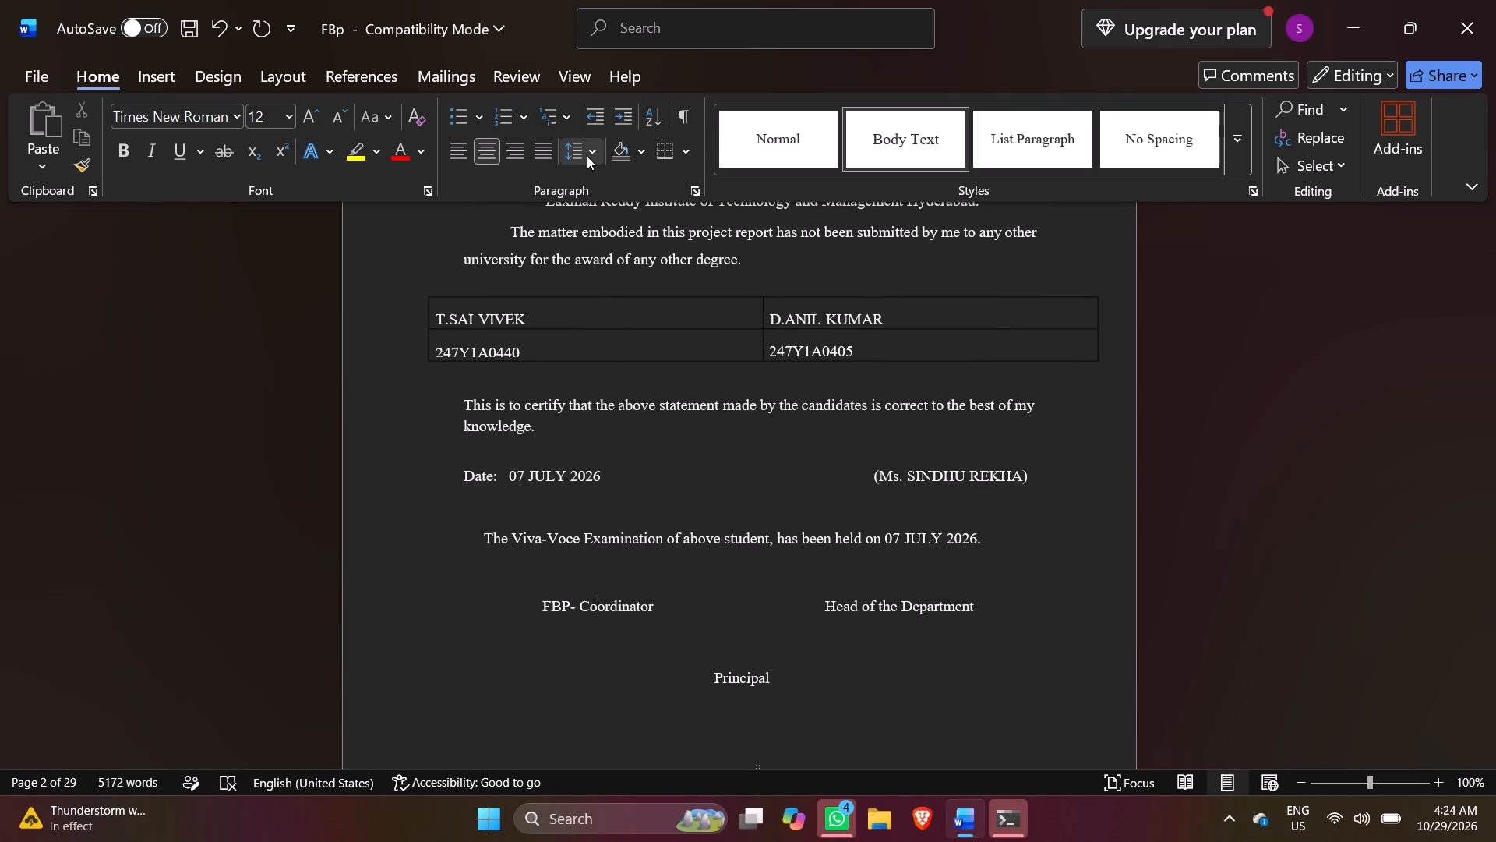
left_click(587, 153)
left_click(598, 203)
left_click(899, 609)
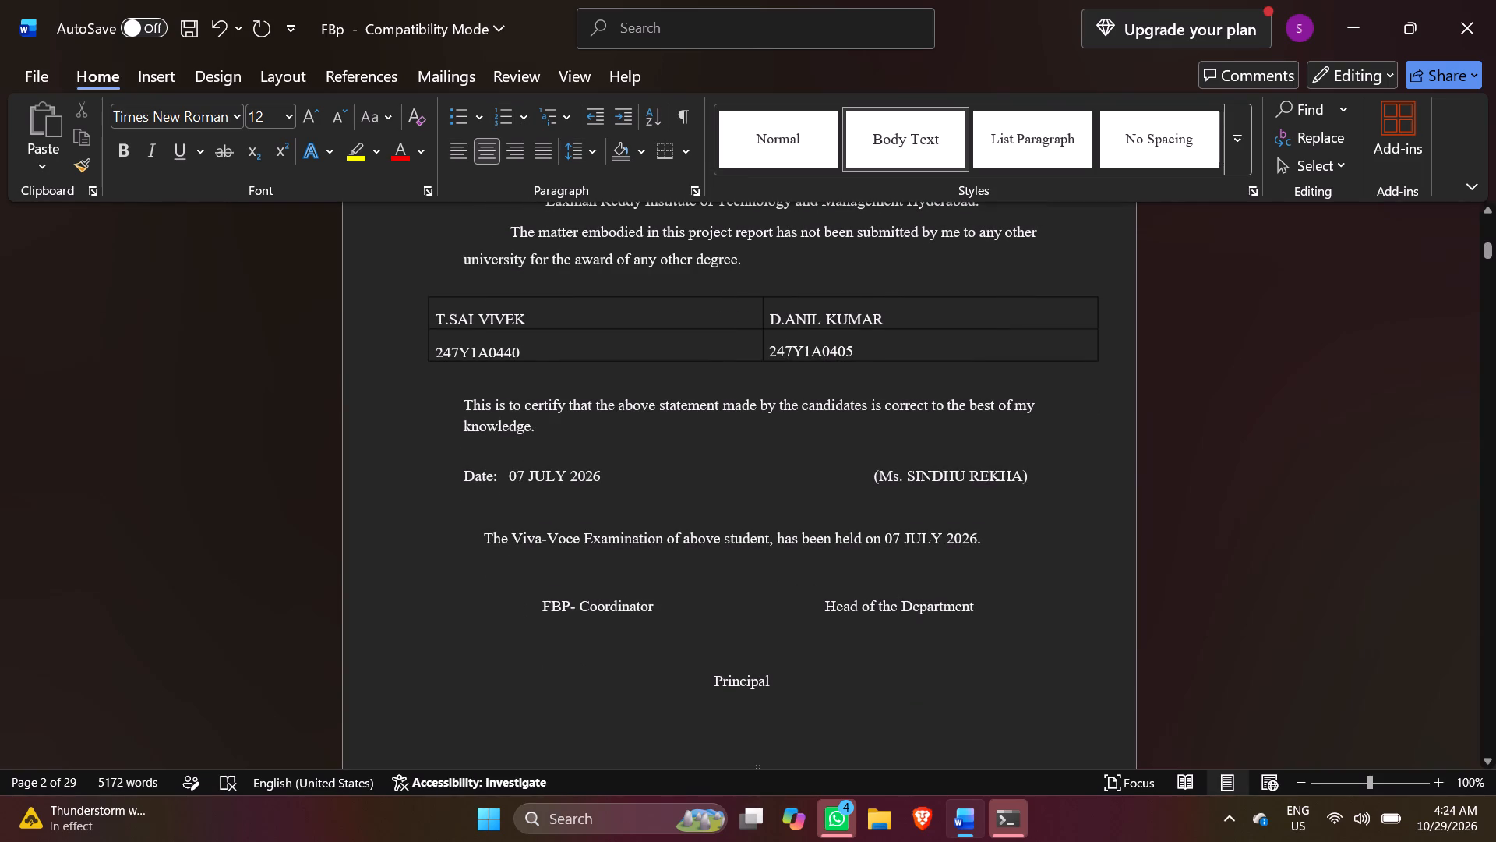
left_click(576, 155)
left_click(585, 211)
left_click(747, 686)
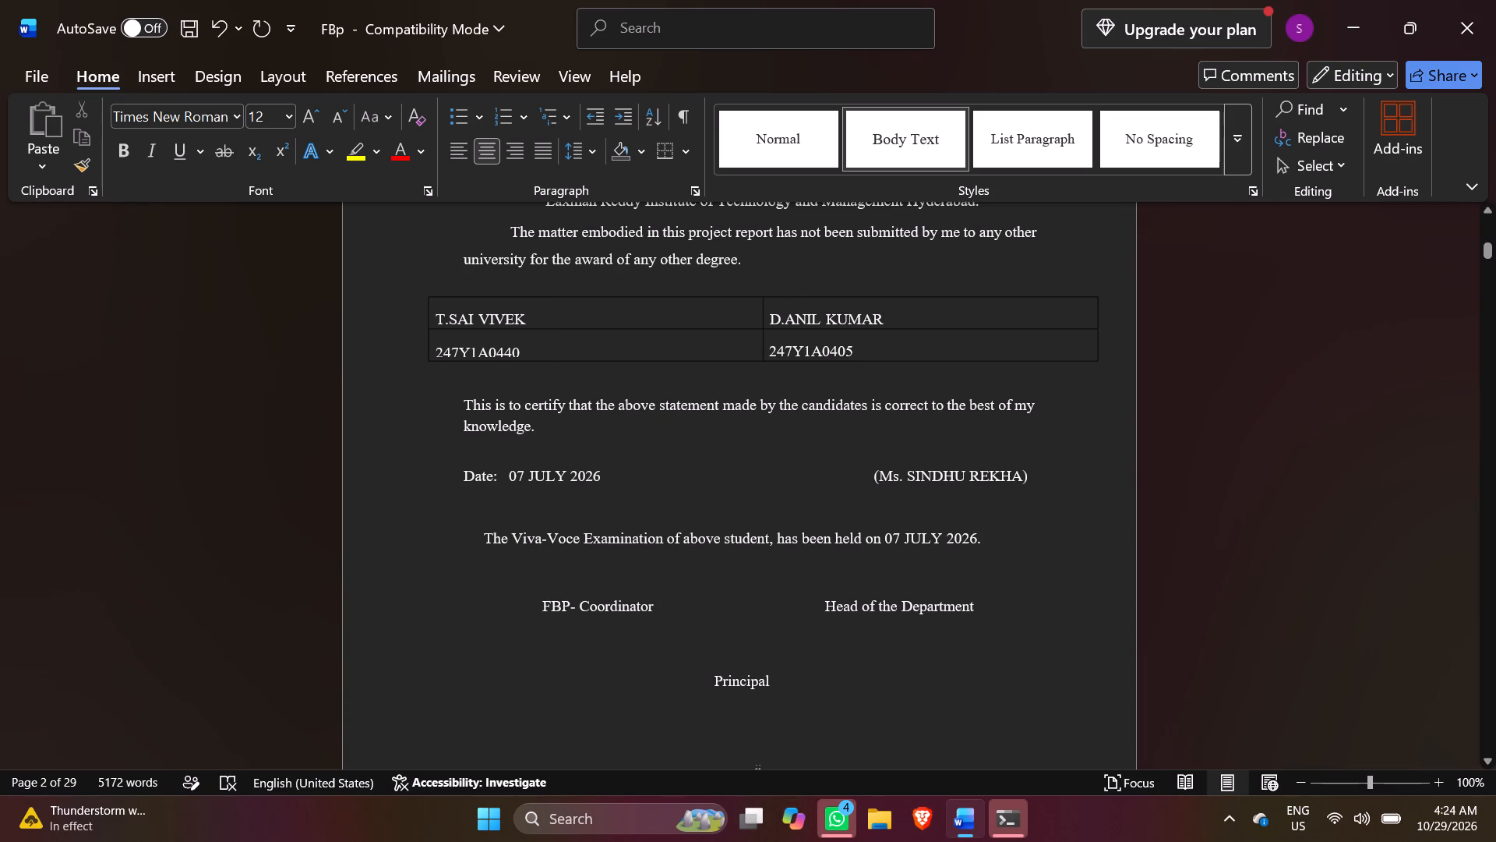
left_click(588, 155)
left_click(631, 210)
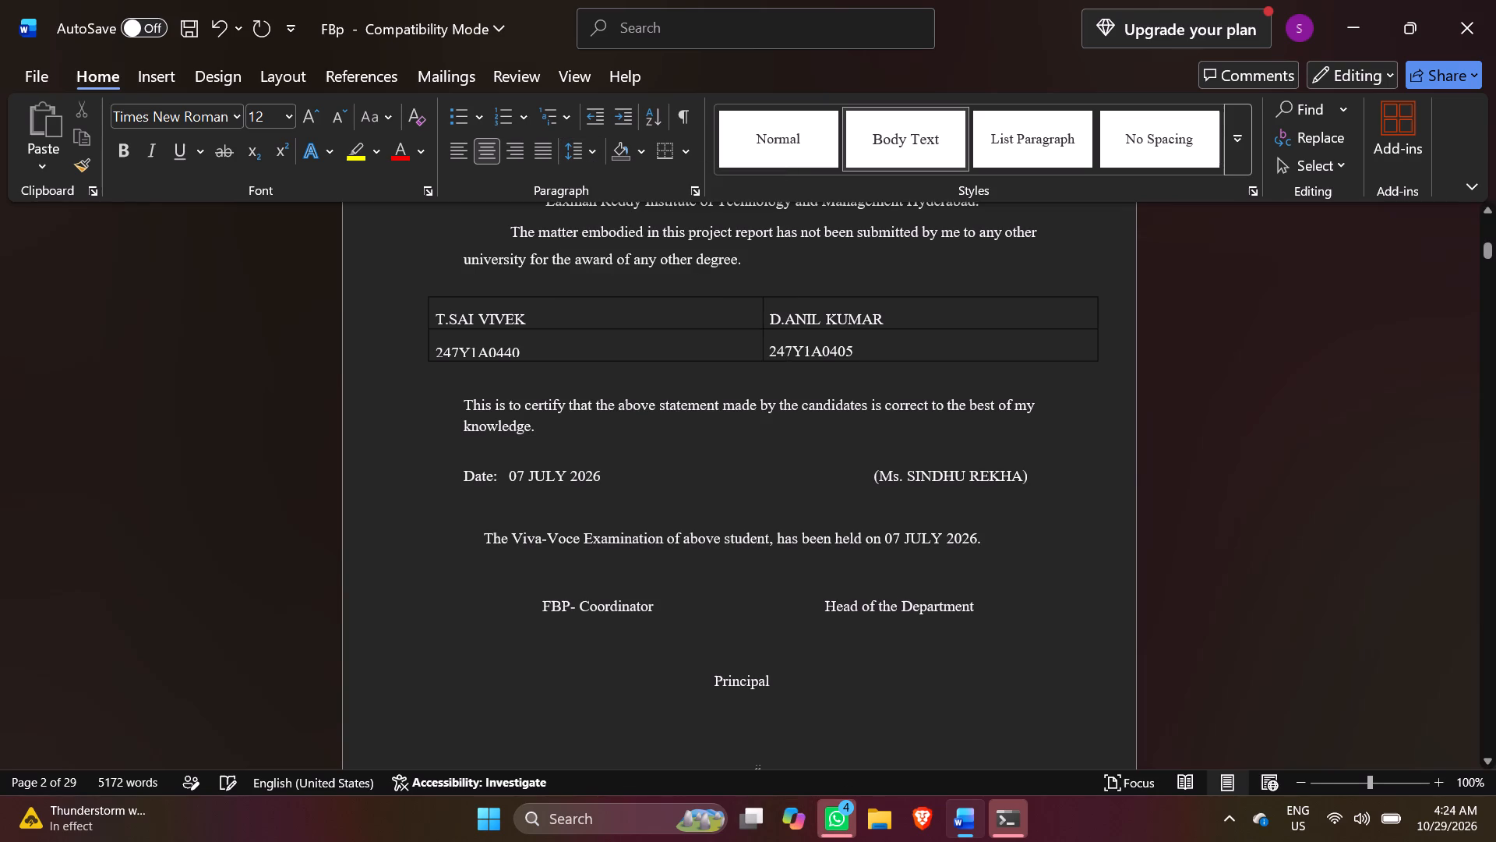
left_click(970, 710)
Set the line spacing of all body paragraphs on the Acknowledgements page to 1.15.
scroll(970, 710, "down", 11)
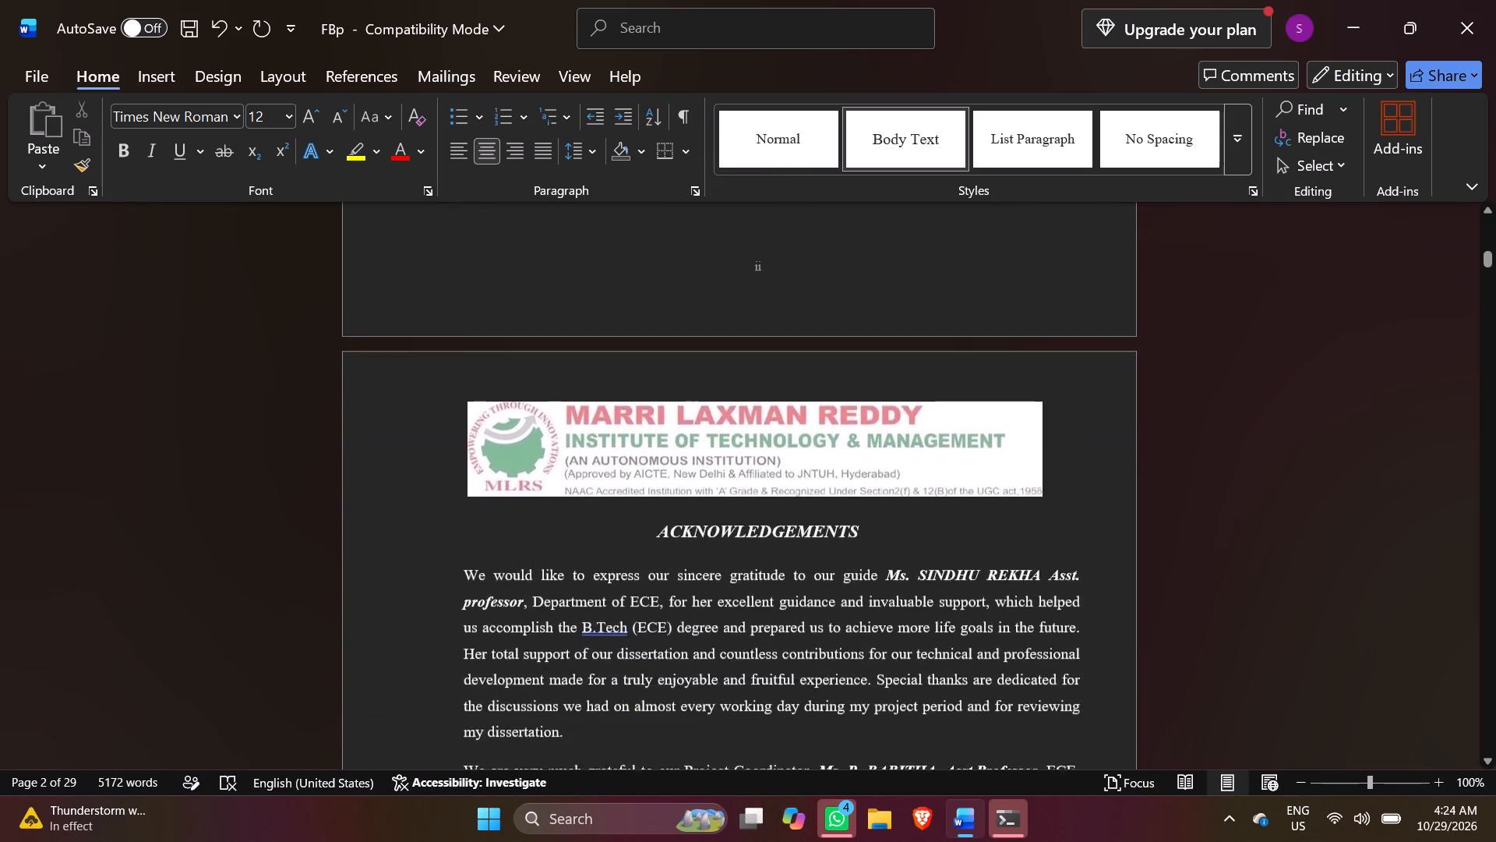
scroll(730, 702, "down", 6)
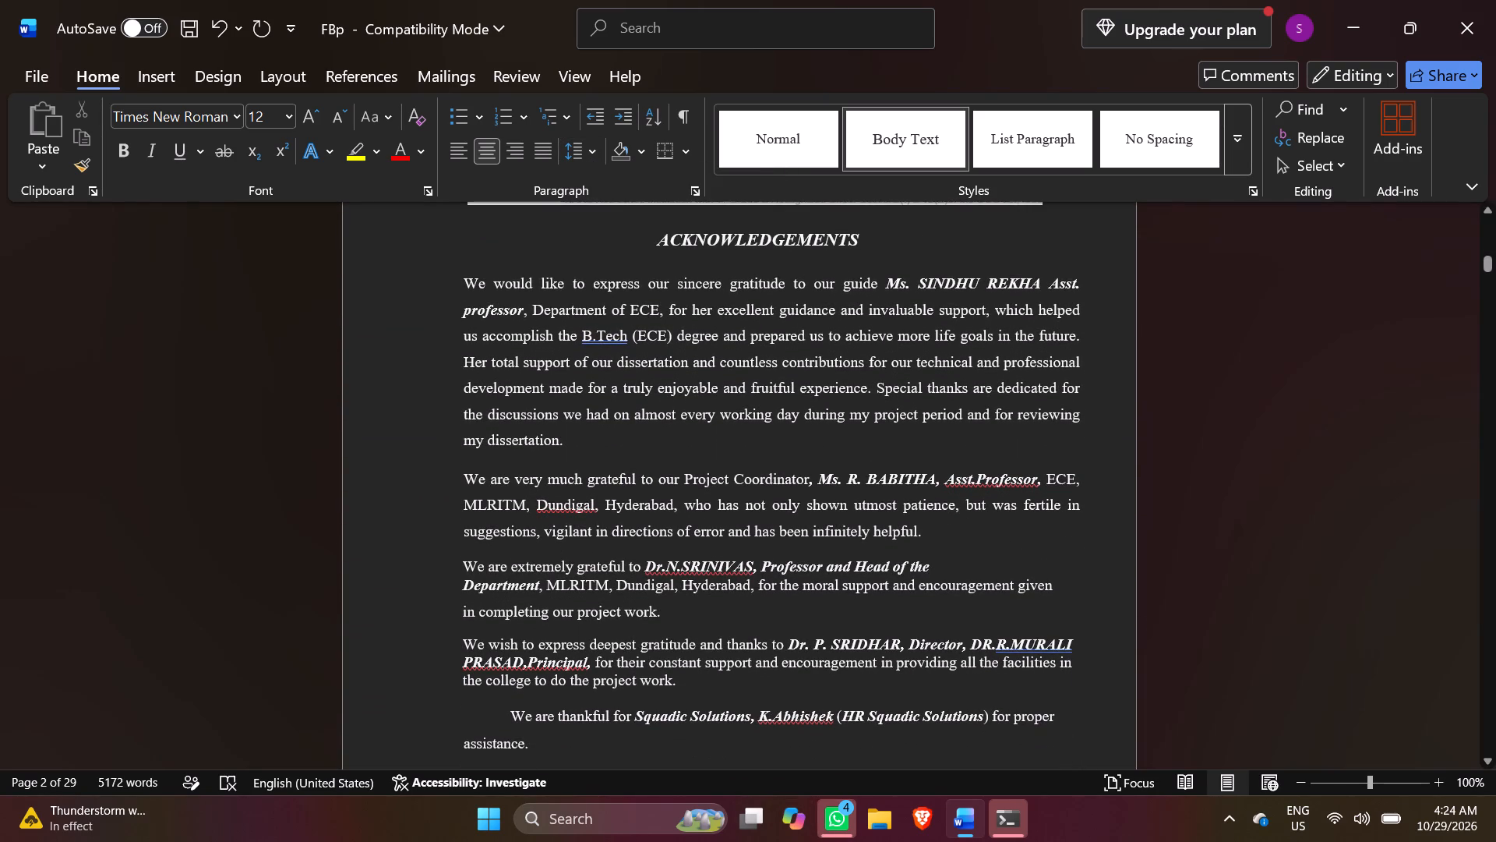
left_click_drag(463, 263, 603, 511)
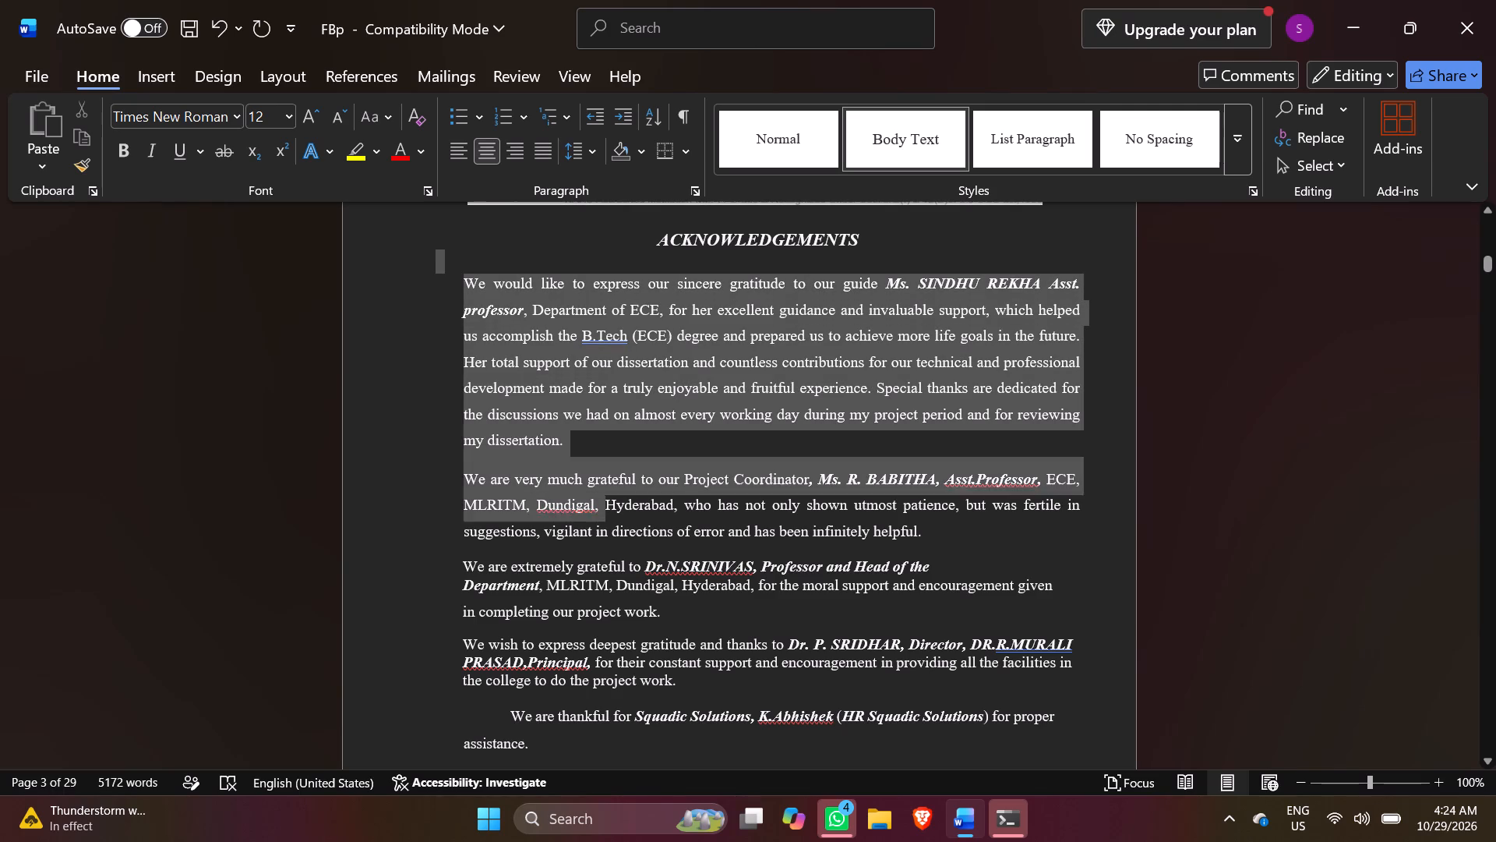
left_click_drag(603, 511, 684, 587)
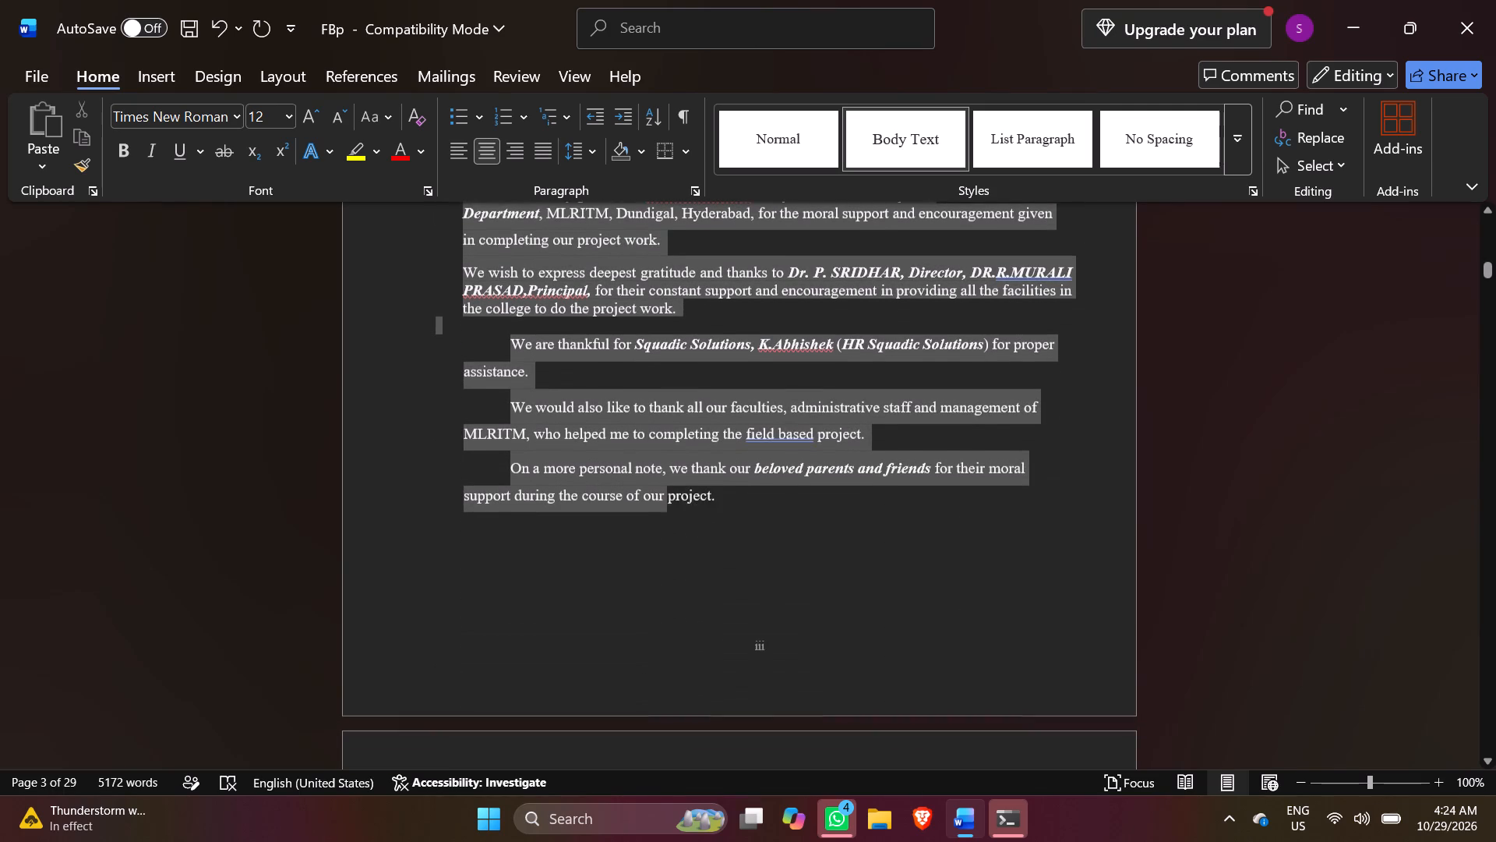
left_click_drag(684, 587, 731, 500)
left_click(595, 153)
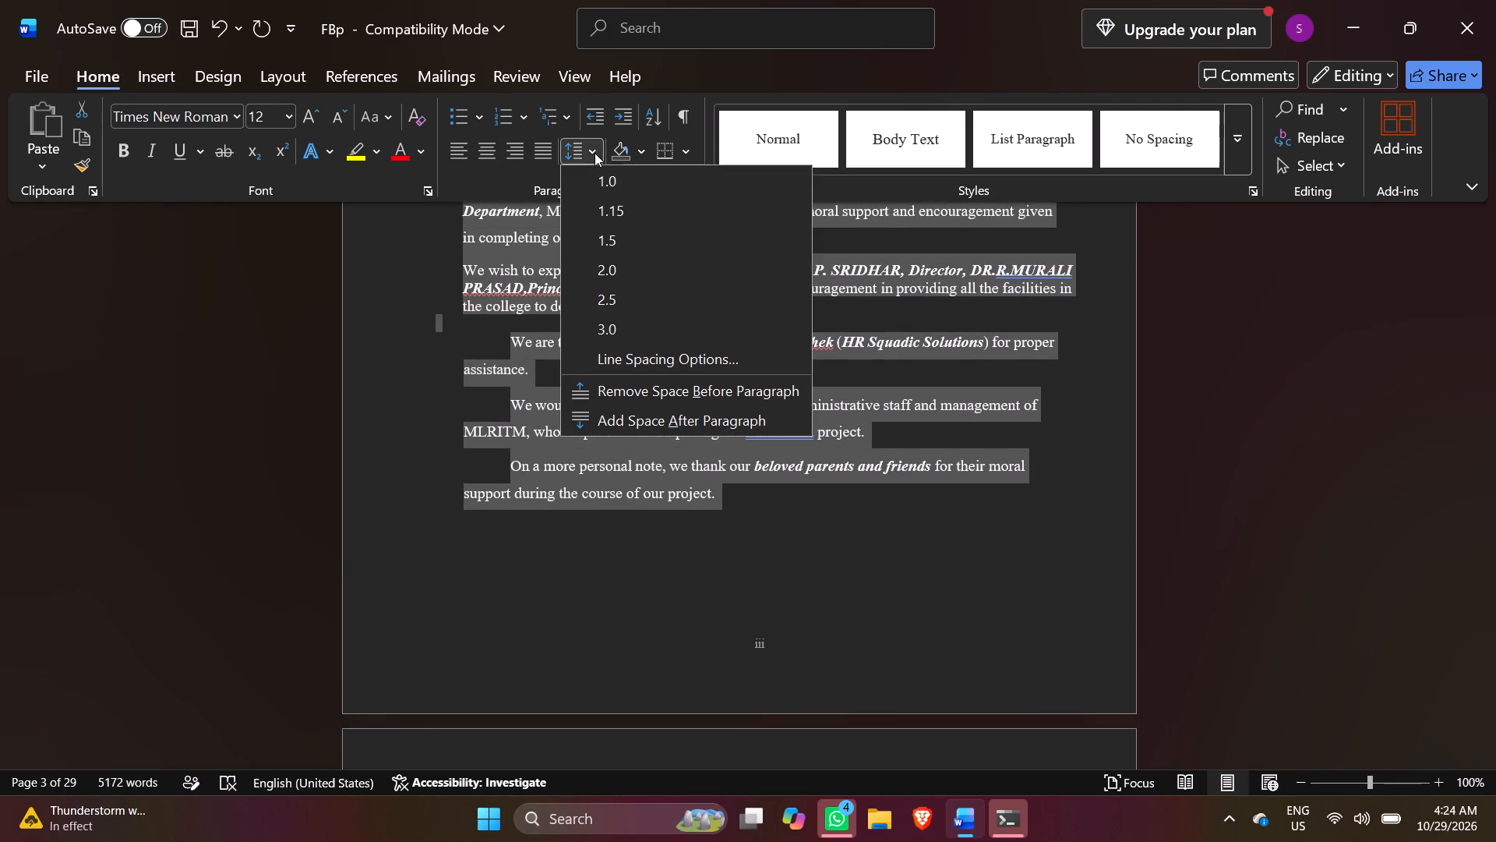
left_click(609, 208)
left_click(616, 484)
Check the spacing of the Acknowledgements page and look over the table of contents that follows it.
scroll(617, 485, "up", 4)
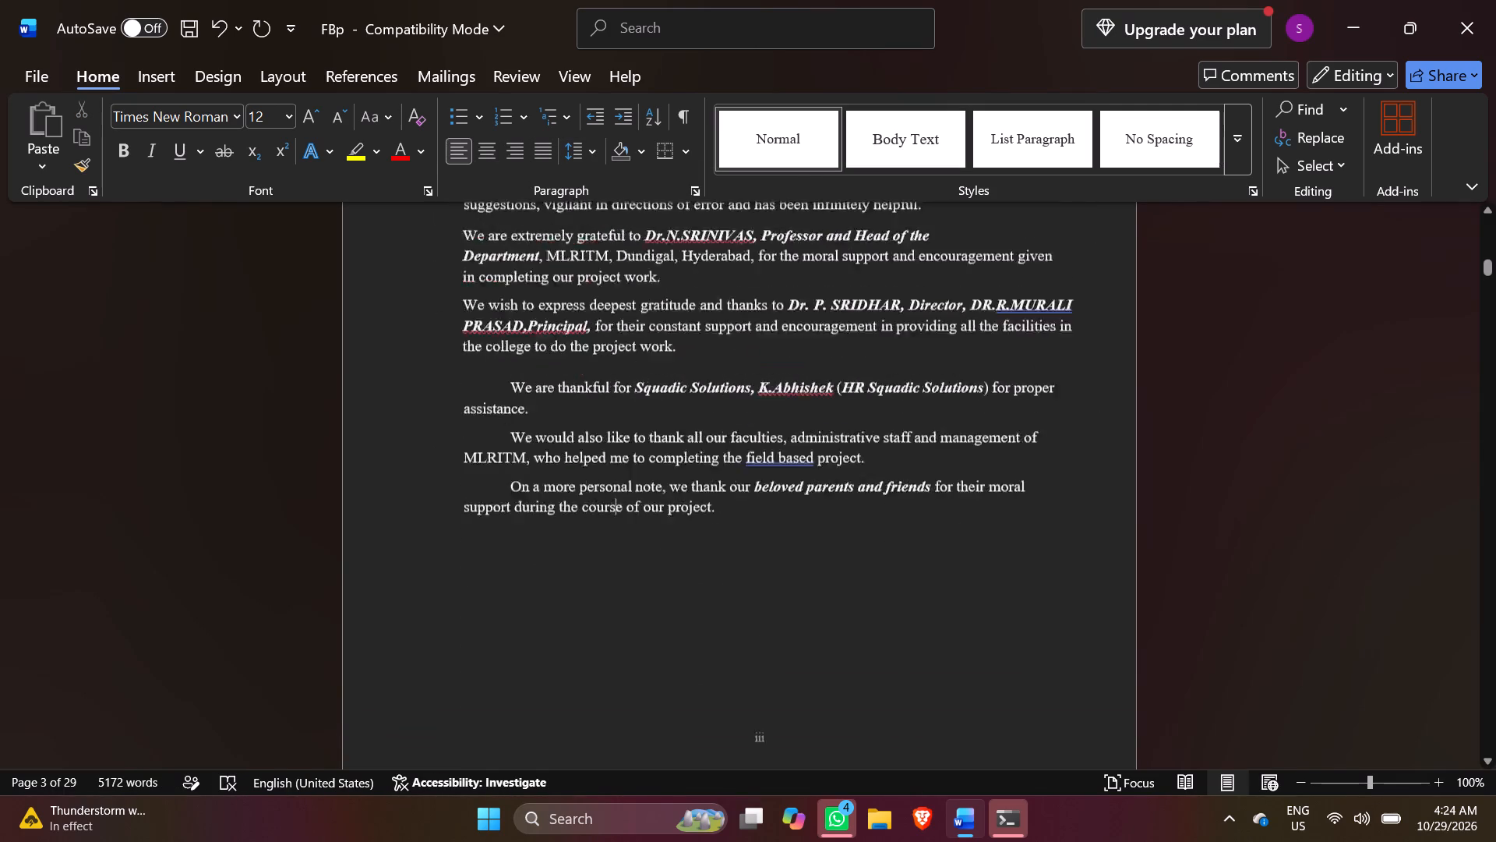
scroll(618, 483, "up", 6)
scroll(620, 483, "down", 3)
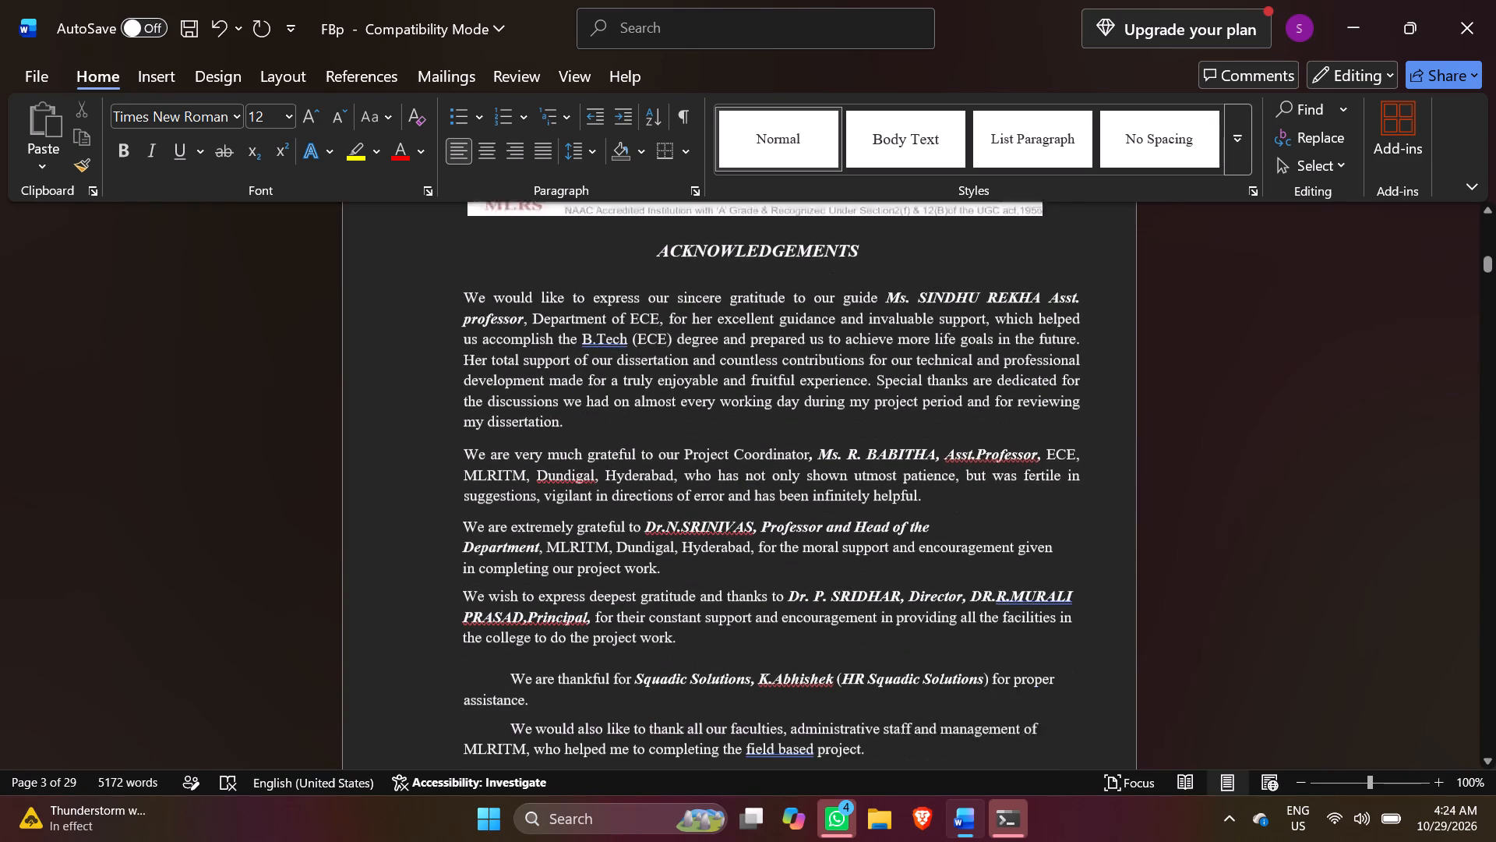
scroll(620, 483, "down", 8)
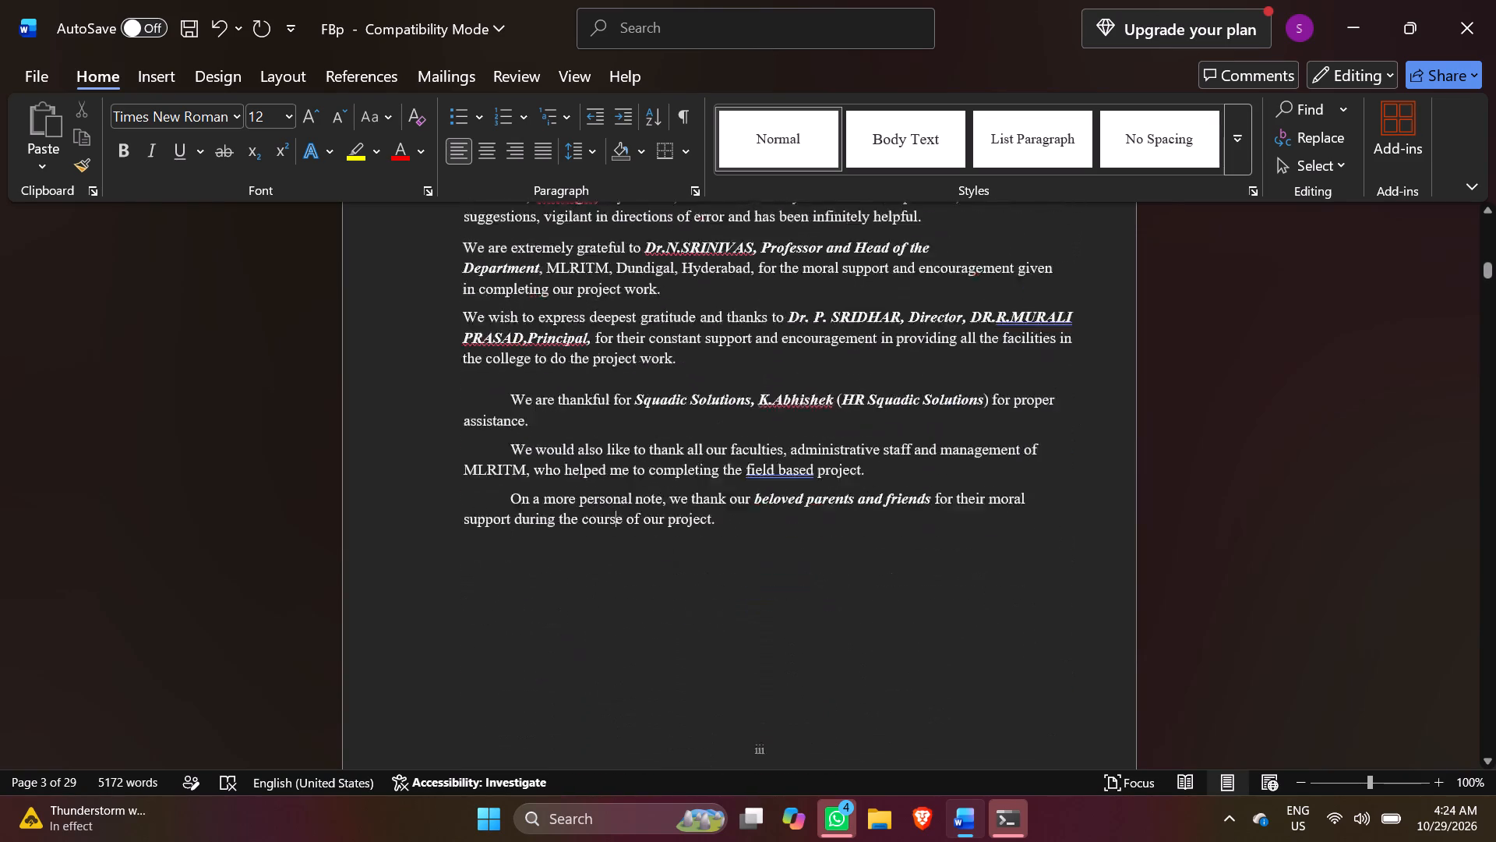
scroll(621, 483, "down", 12)
scroll(621, 486, "down", 18)
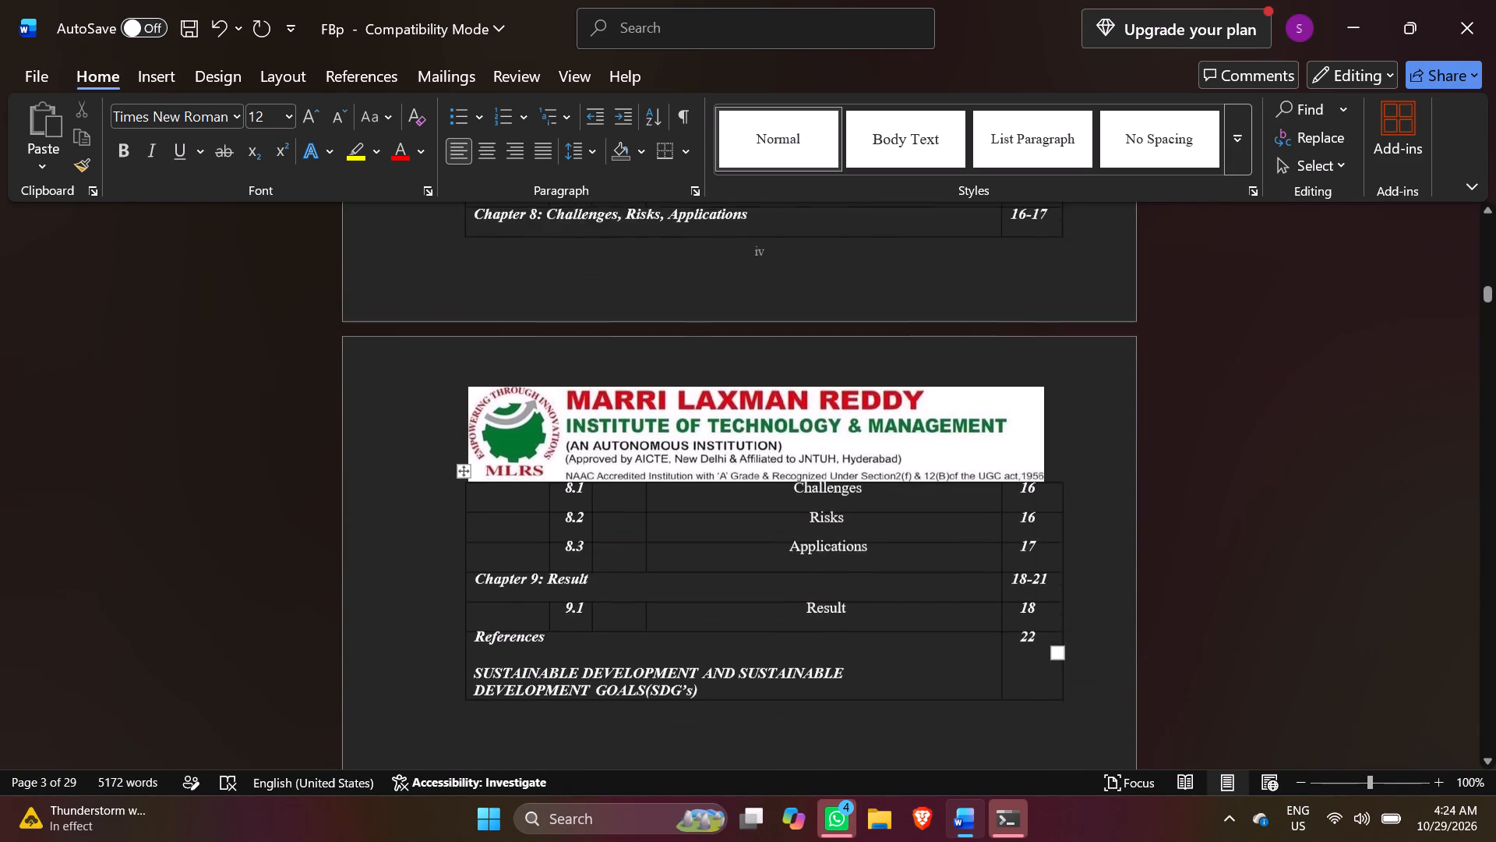
scroll(668, 507, "down", 2)
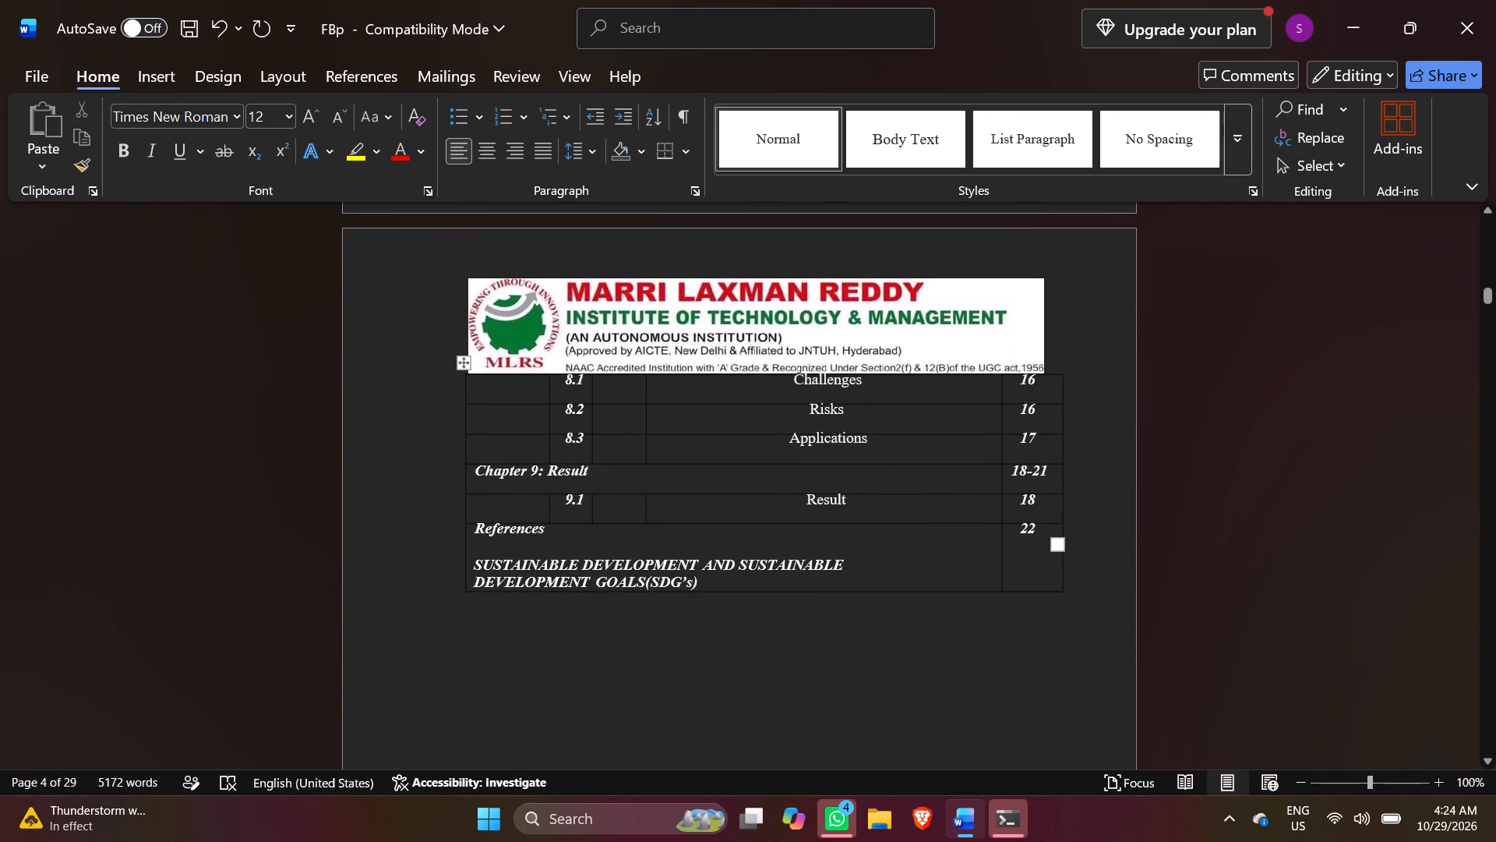
left_click(780, 384)
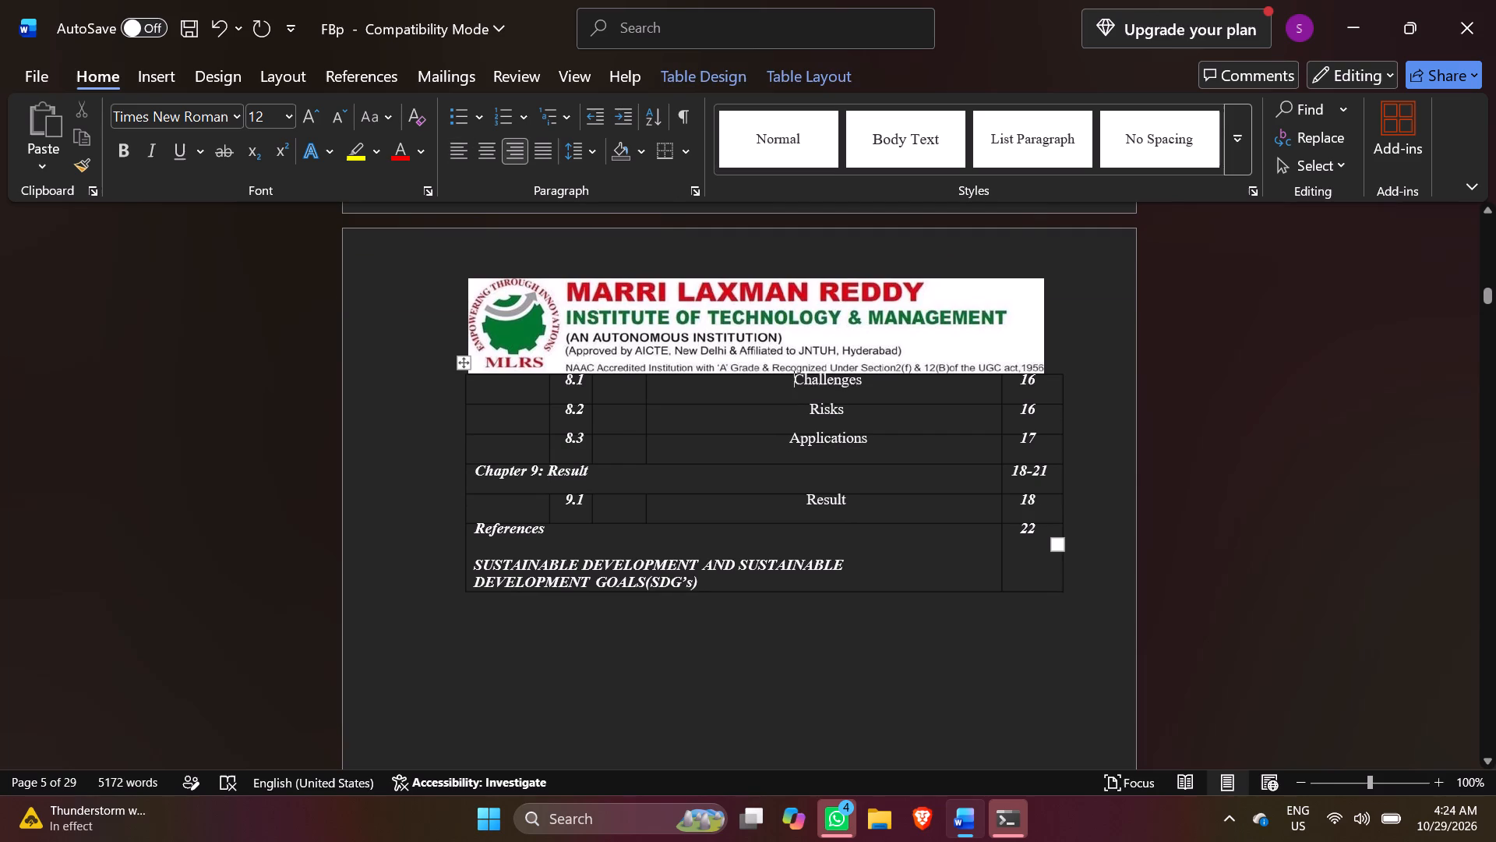
Set the line spacing of the entire Abstract body text, including its keywords, to 1.15.
scroll(863, 392, "down", 11)
scroll(884, 424, "down", 11)
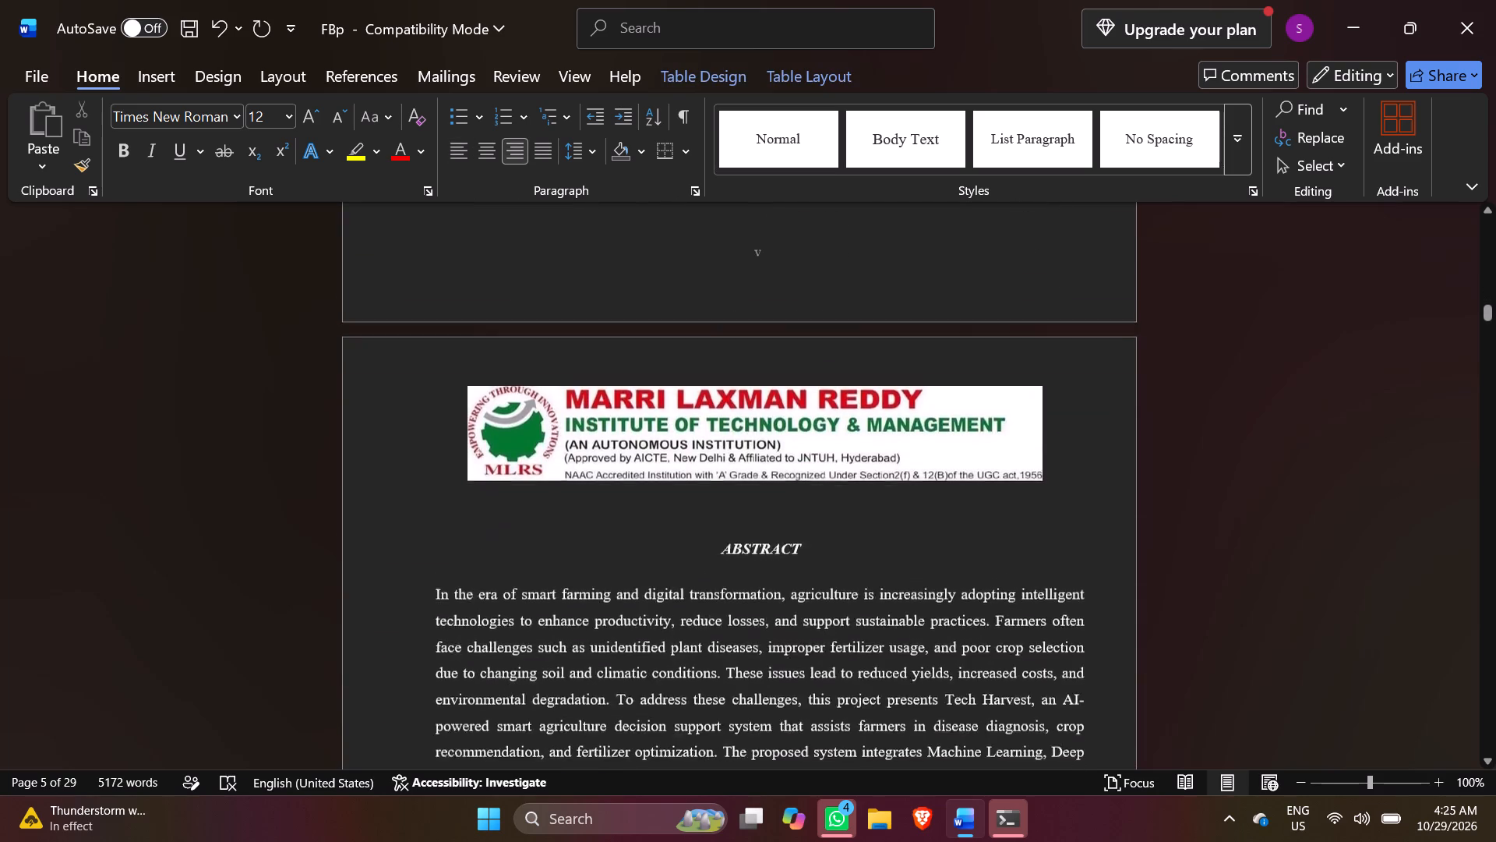
scroll(856, 499, "down", 2)
left_click_drag(433, 407, 460, 433)
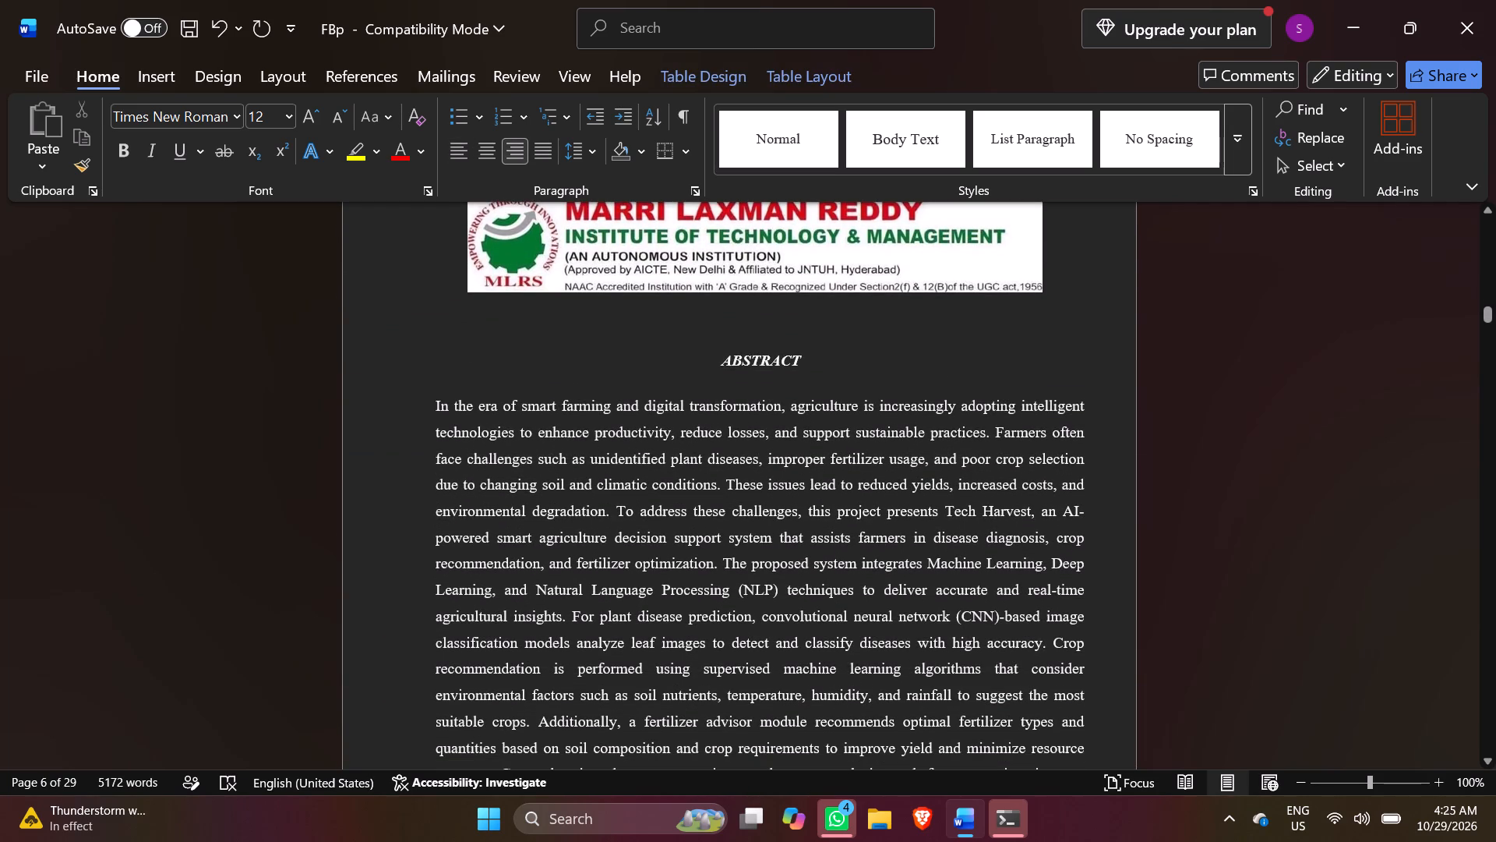
left_click_drag(460, 433, 820, 568)
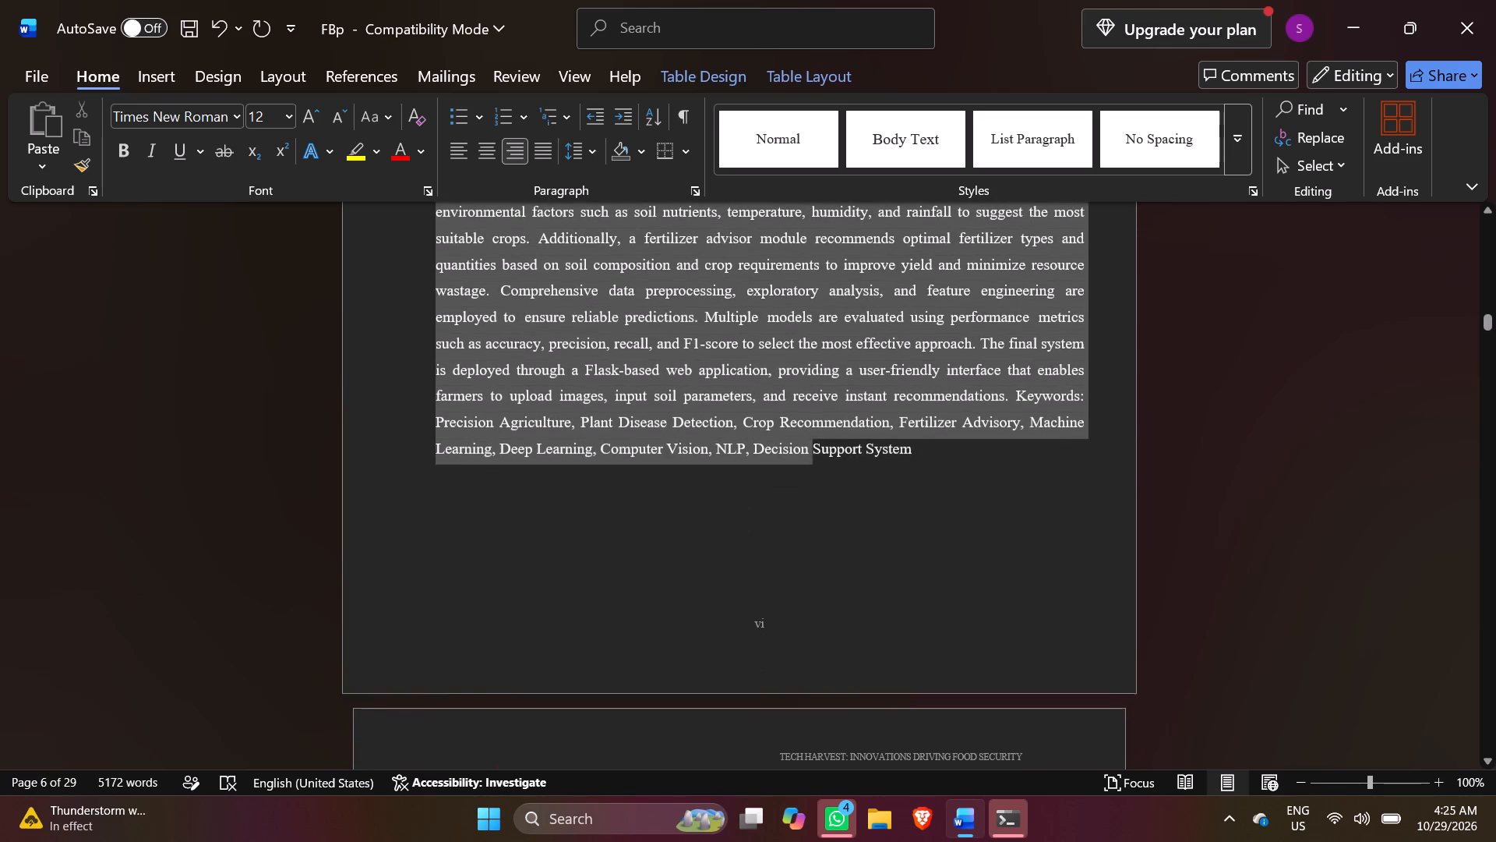
left_click_drag(820, 568, 910, 452)
scroll(883, 483, "down", 6)
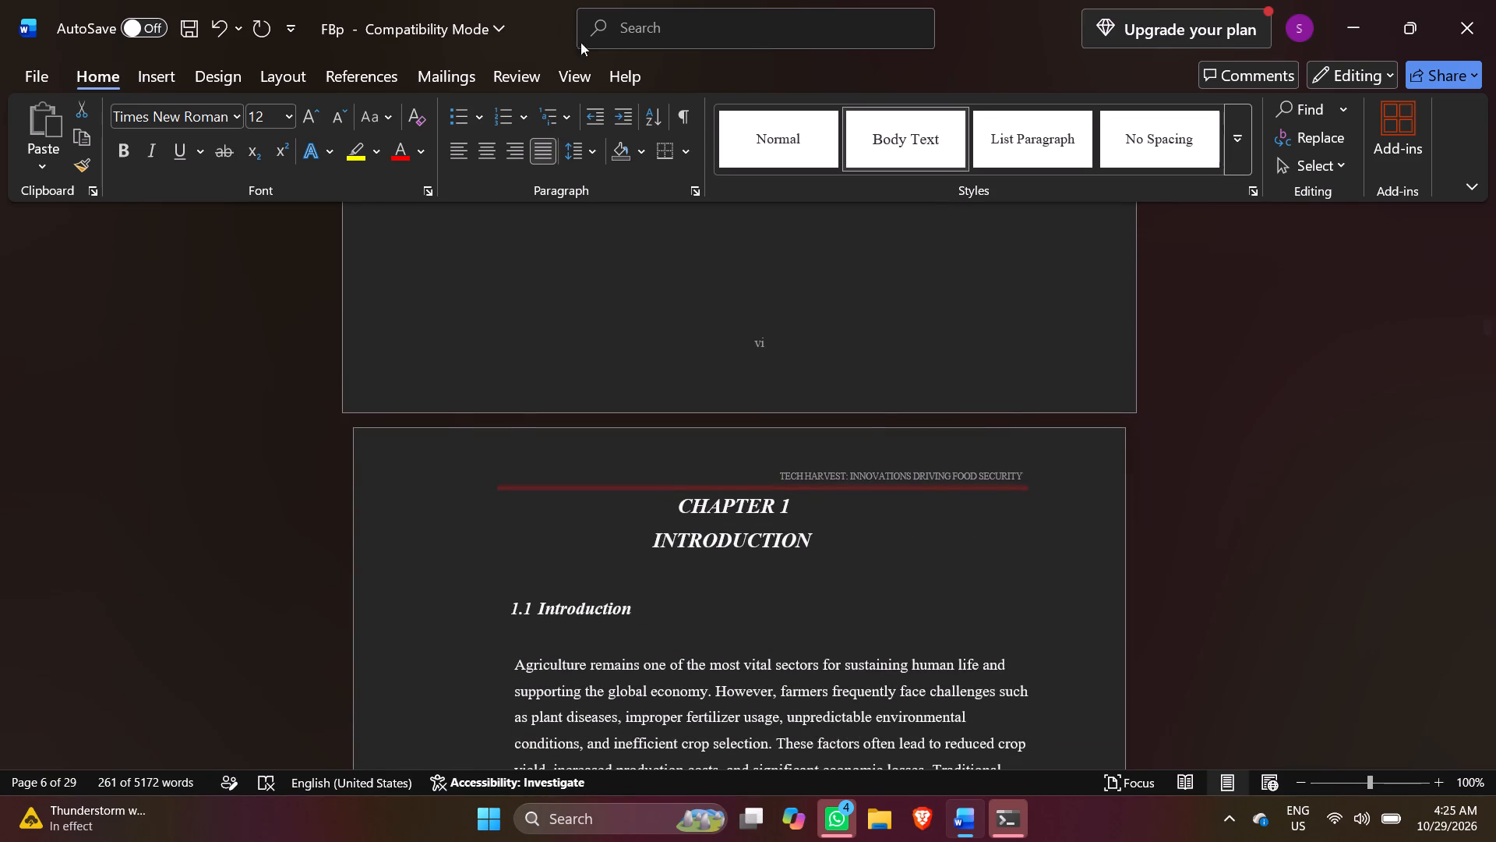
left_click(586, 147)
left_click(603, 220)
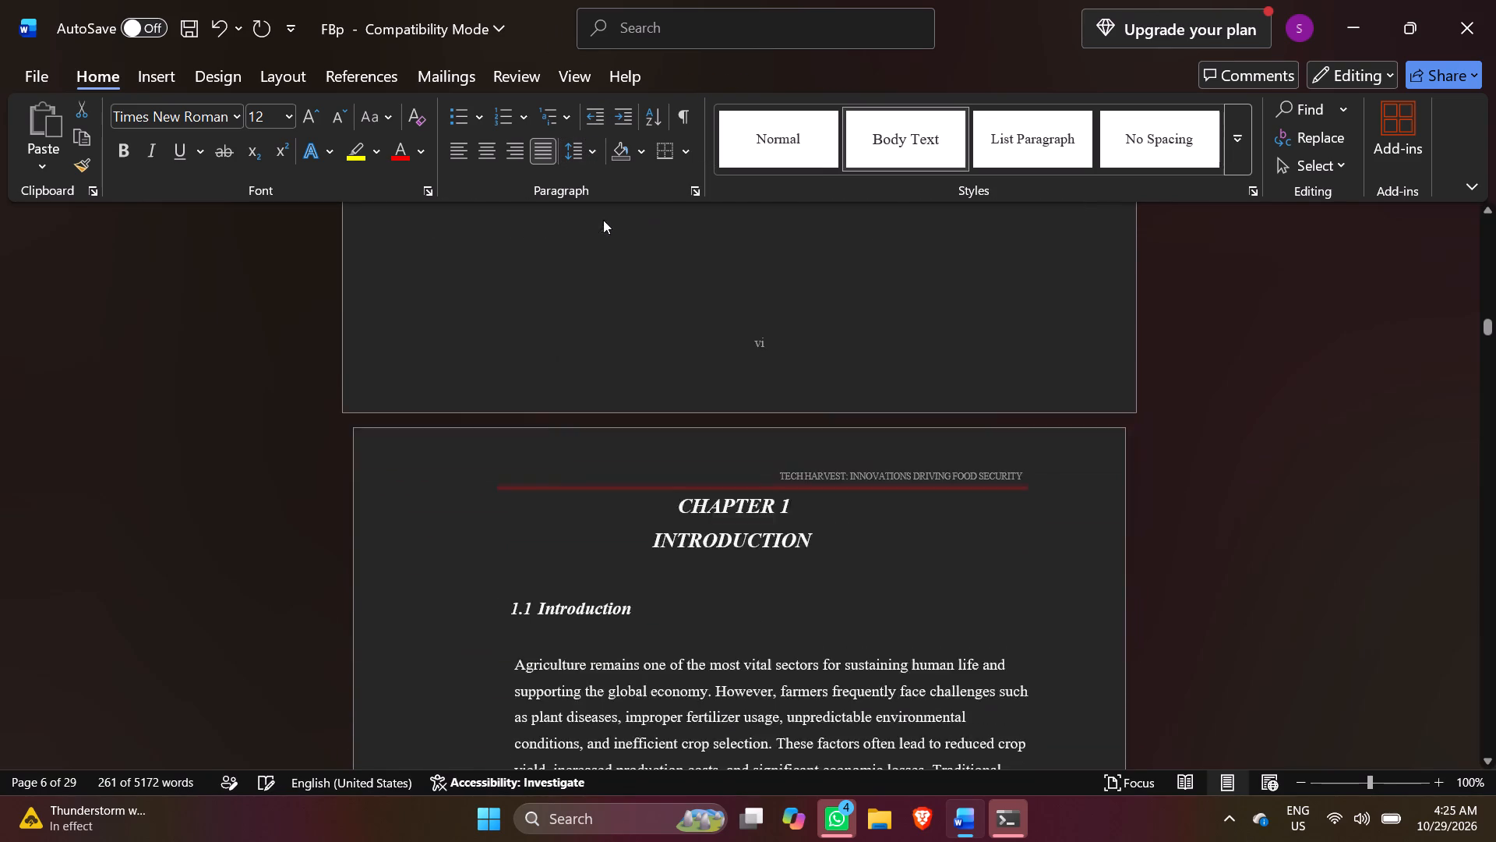
scroll(632, 448, "up", 12)
left_click(623, 326)
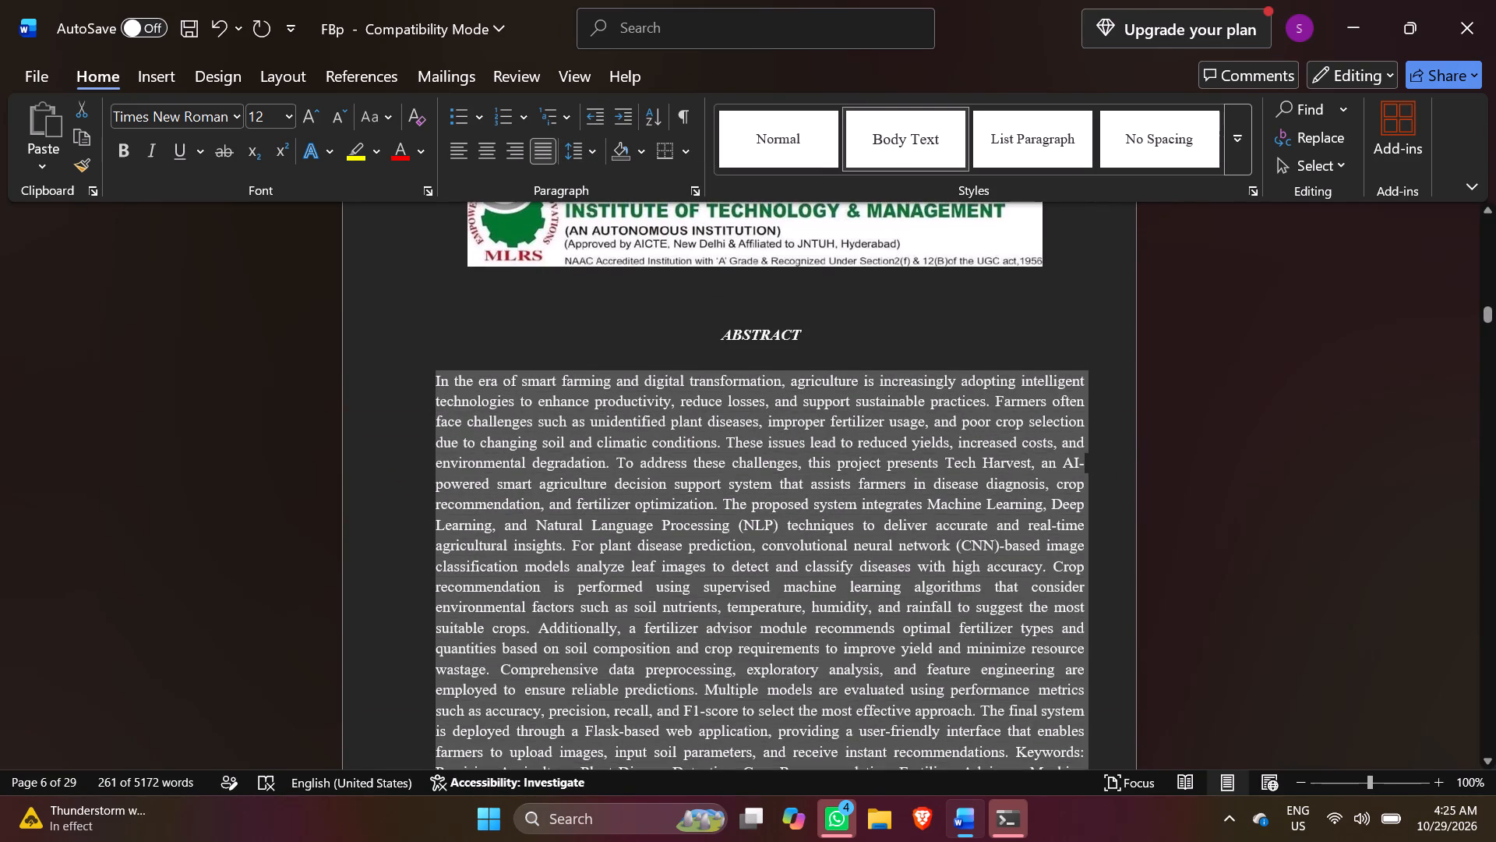
Set the line spacing of Chapter 1, from the 1.1 Introduction heading through the 1.9 Software Stack list, to 1.15.
scroll(619, 444, "down", 16)
scroll(613, 496, "down", 5)
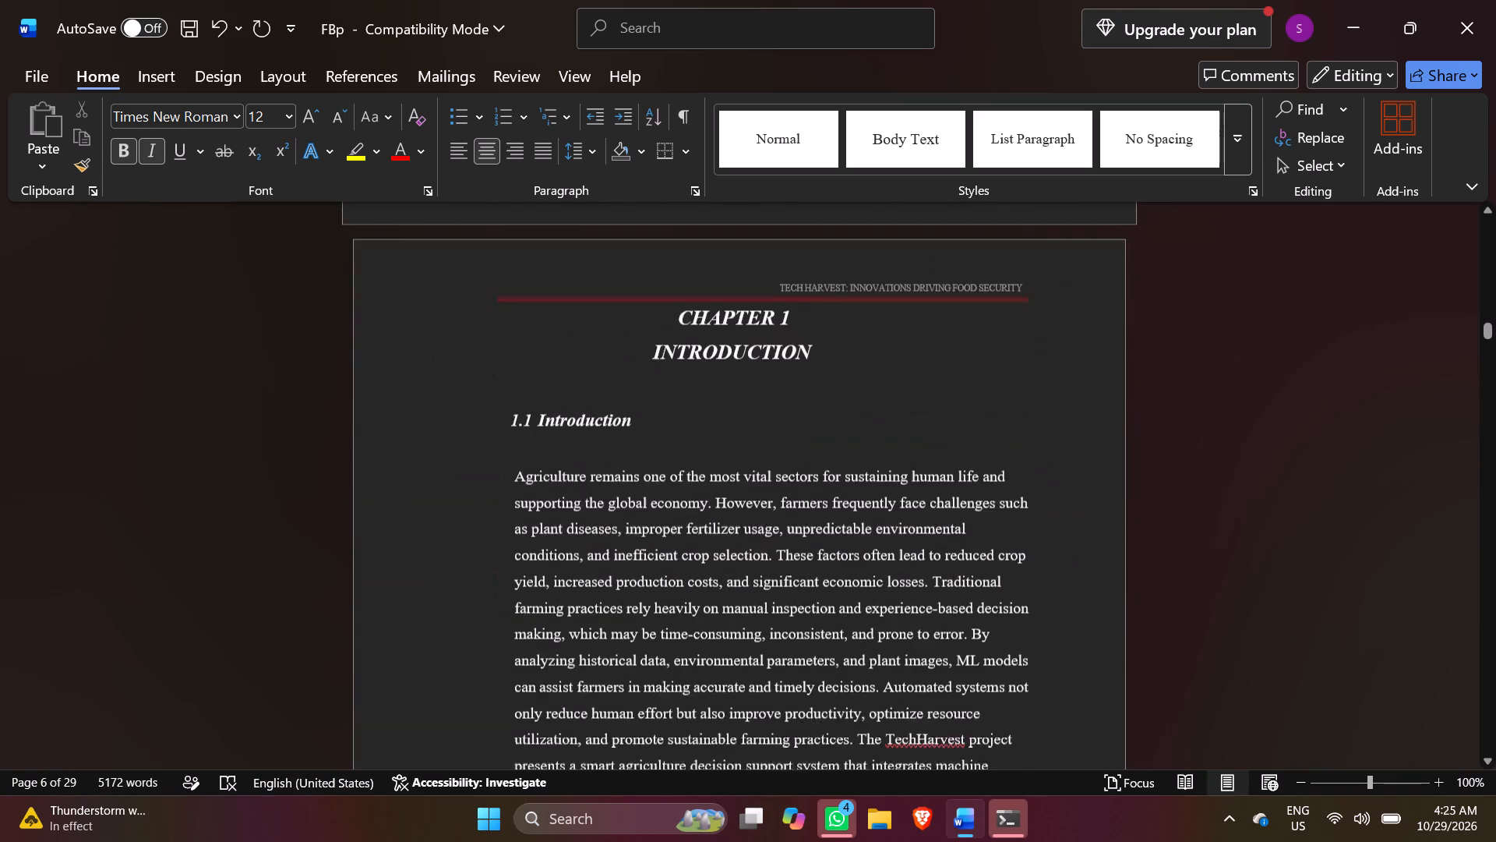
left_click_drag(513, 420, 545, 471)
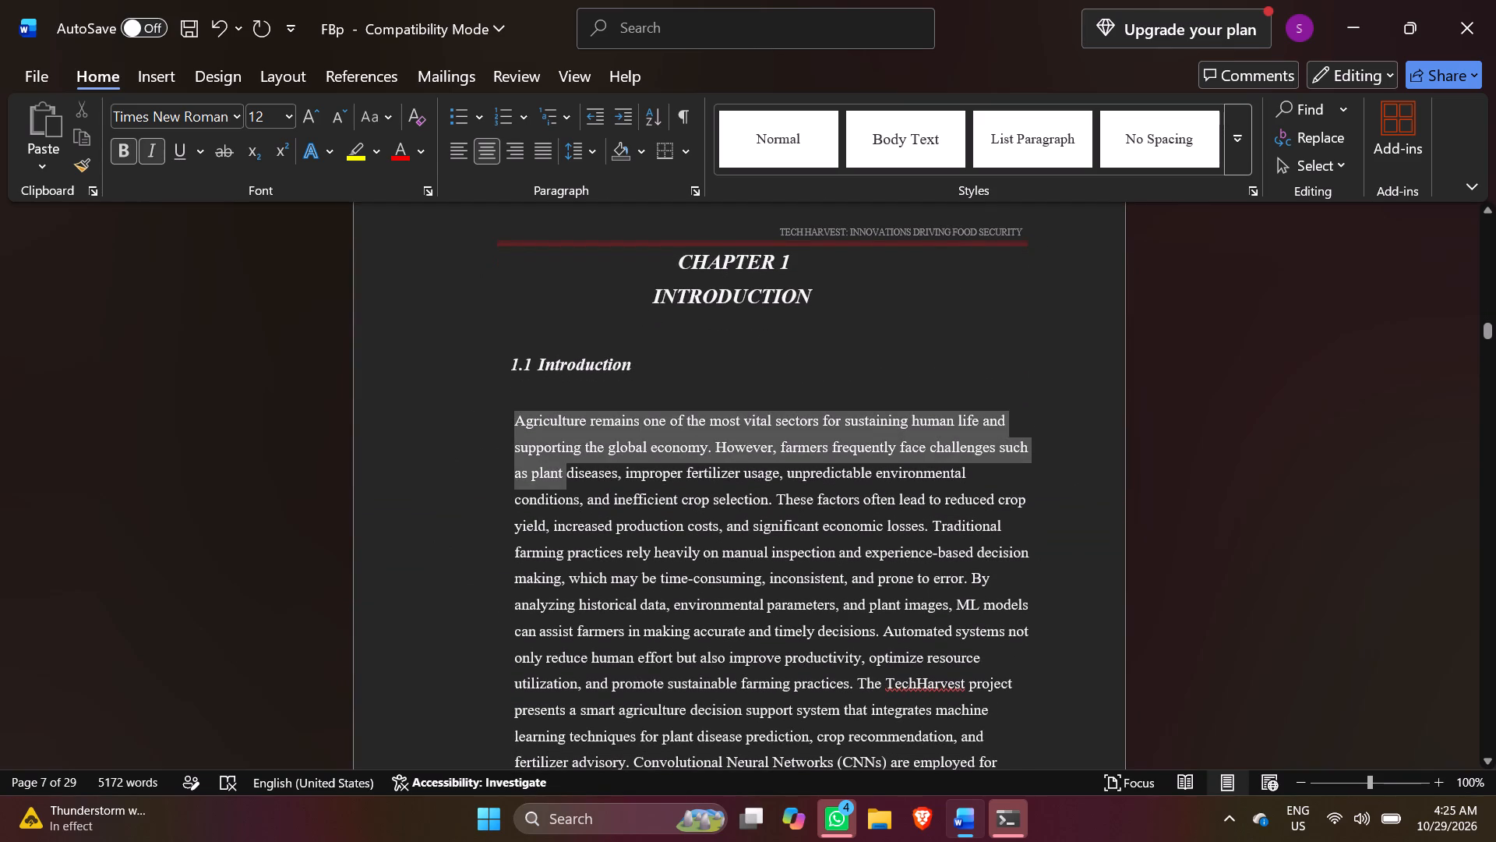
left_click_drag(545, 471, 545, 472)
left_click(540, 363)
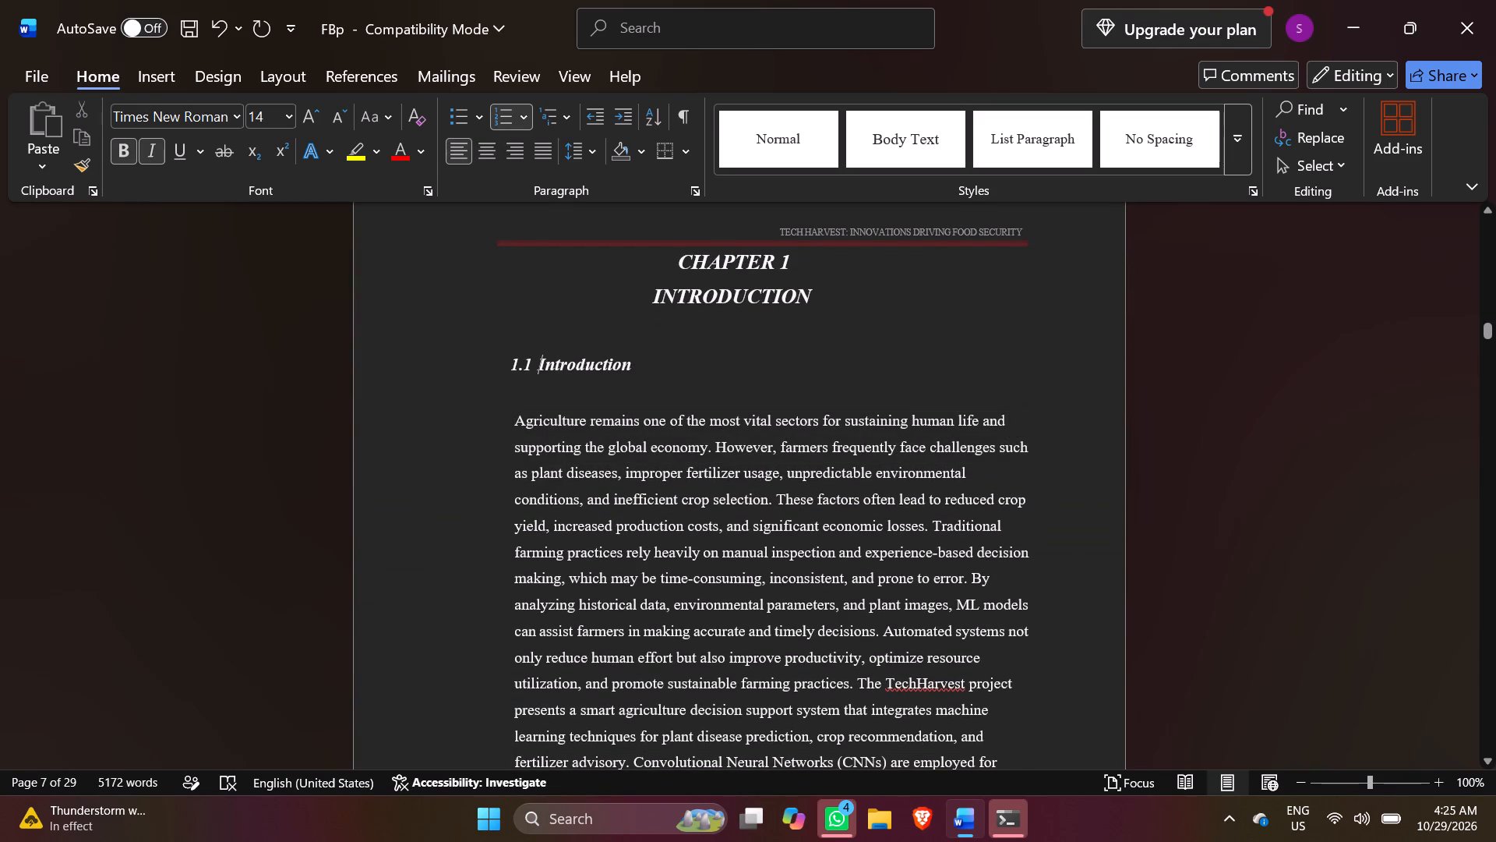
left_click_drag(545, 355, 658, 523)
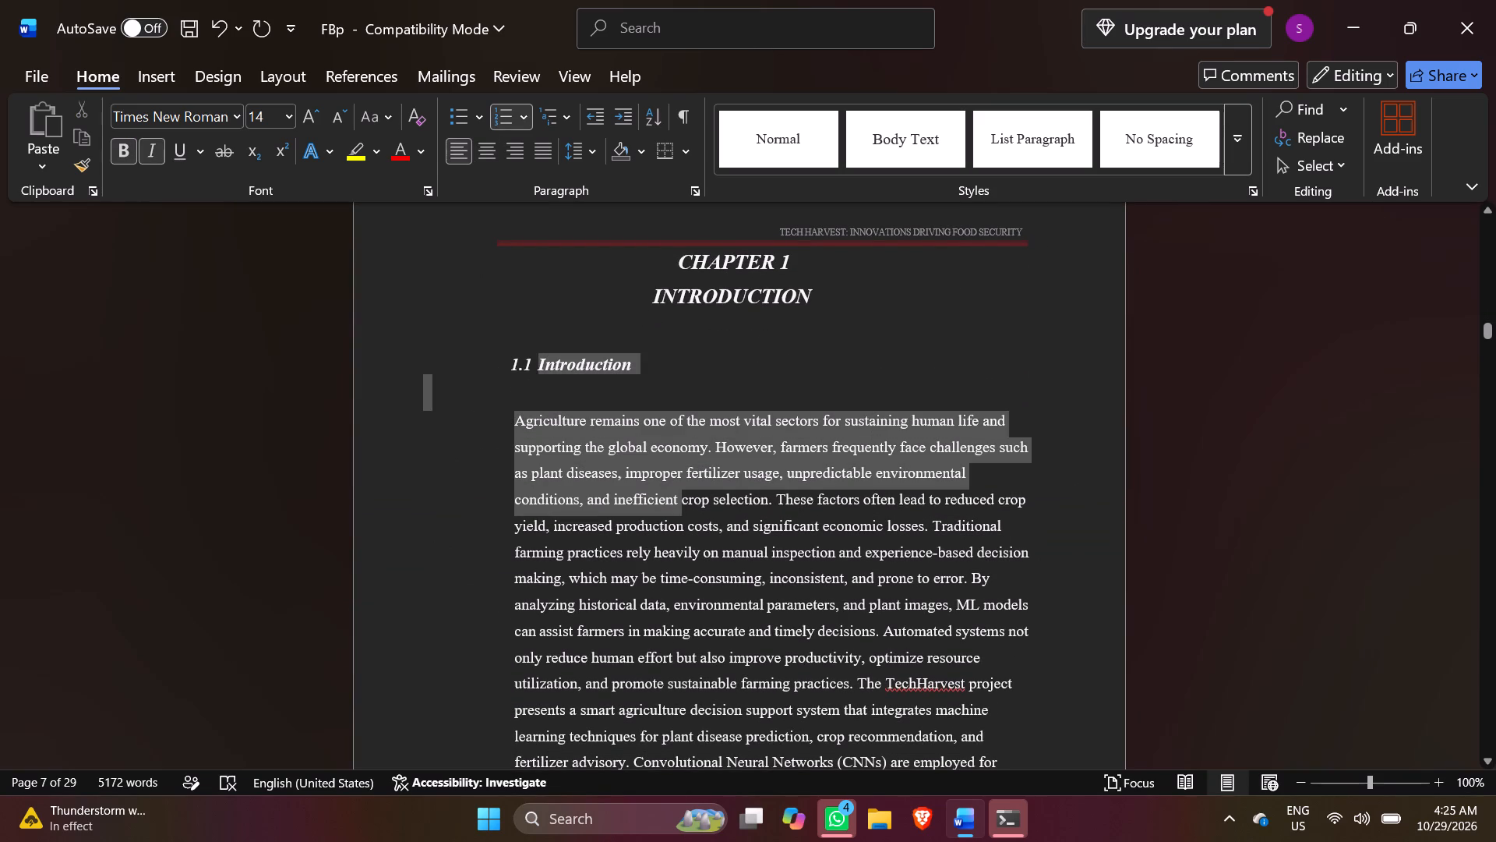
left_click_drag(658, 523, 771, 751)
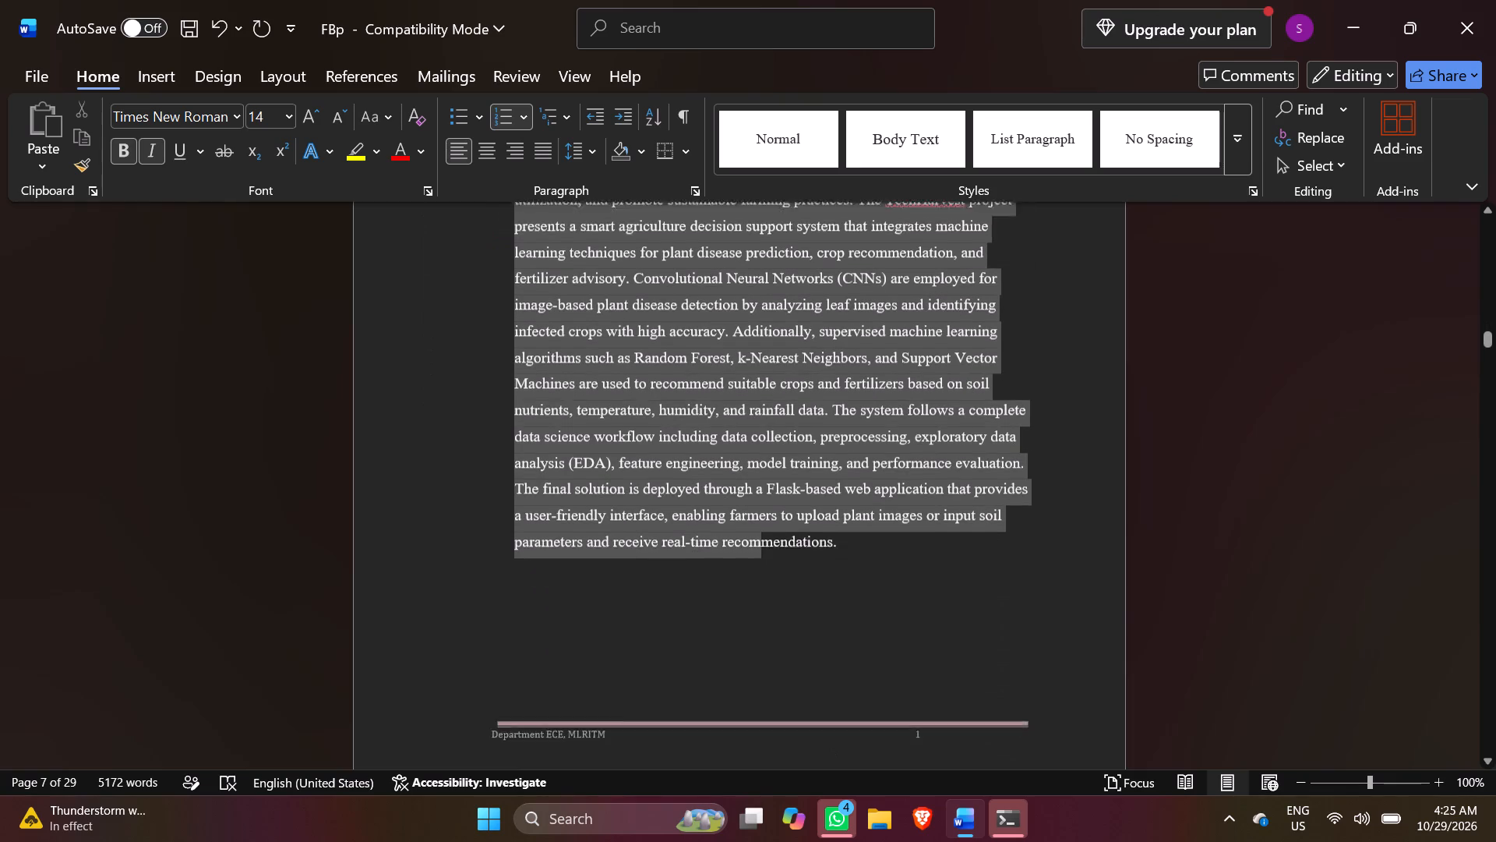
left_click_drag(771, 751, 851, 497)
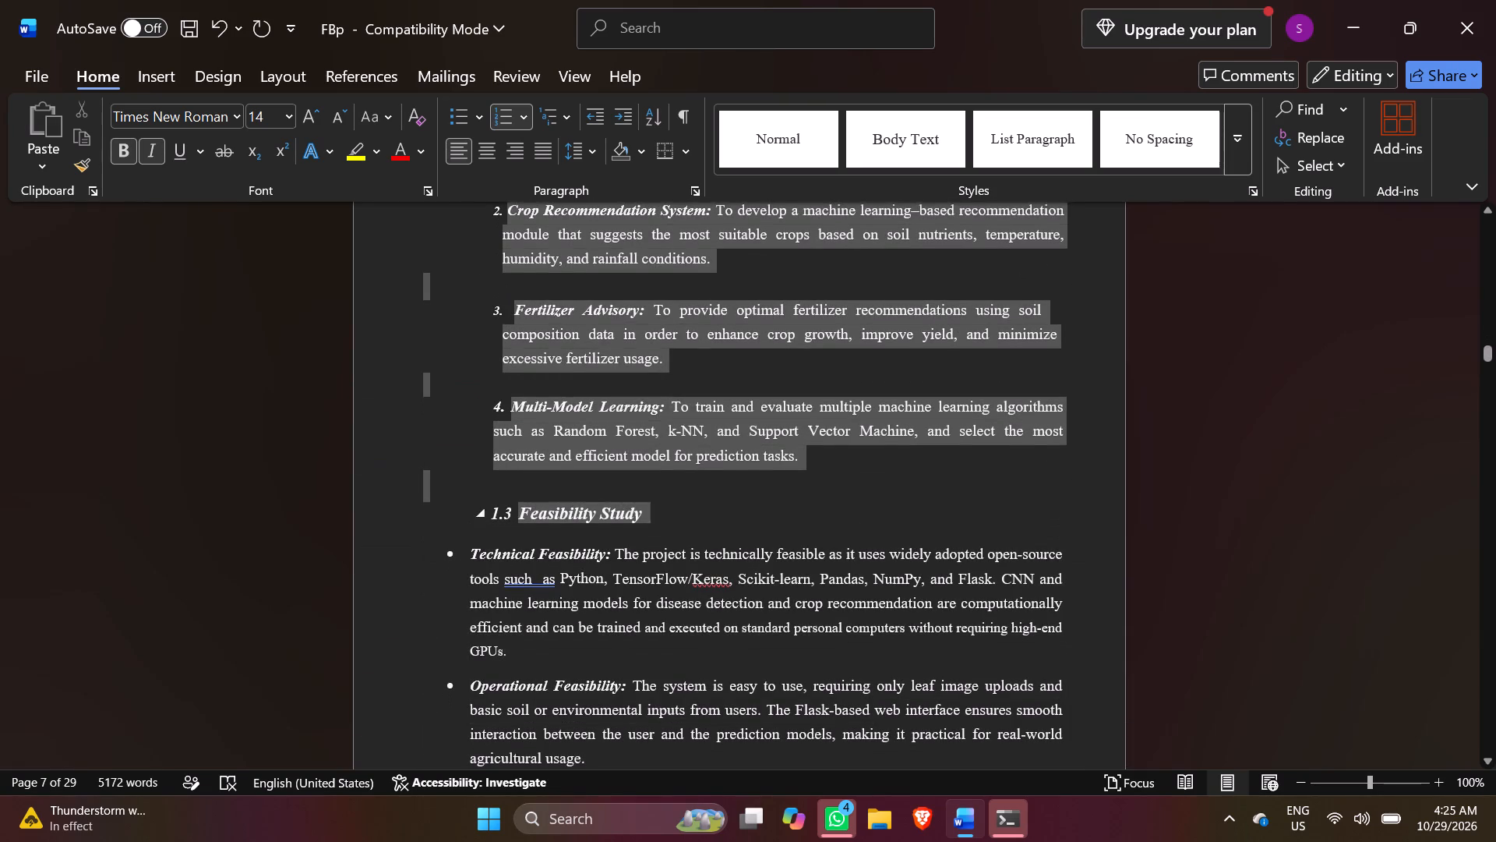
left_click_drag(851, 497, 838, 761)
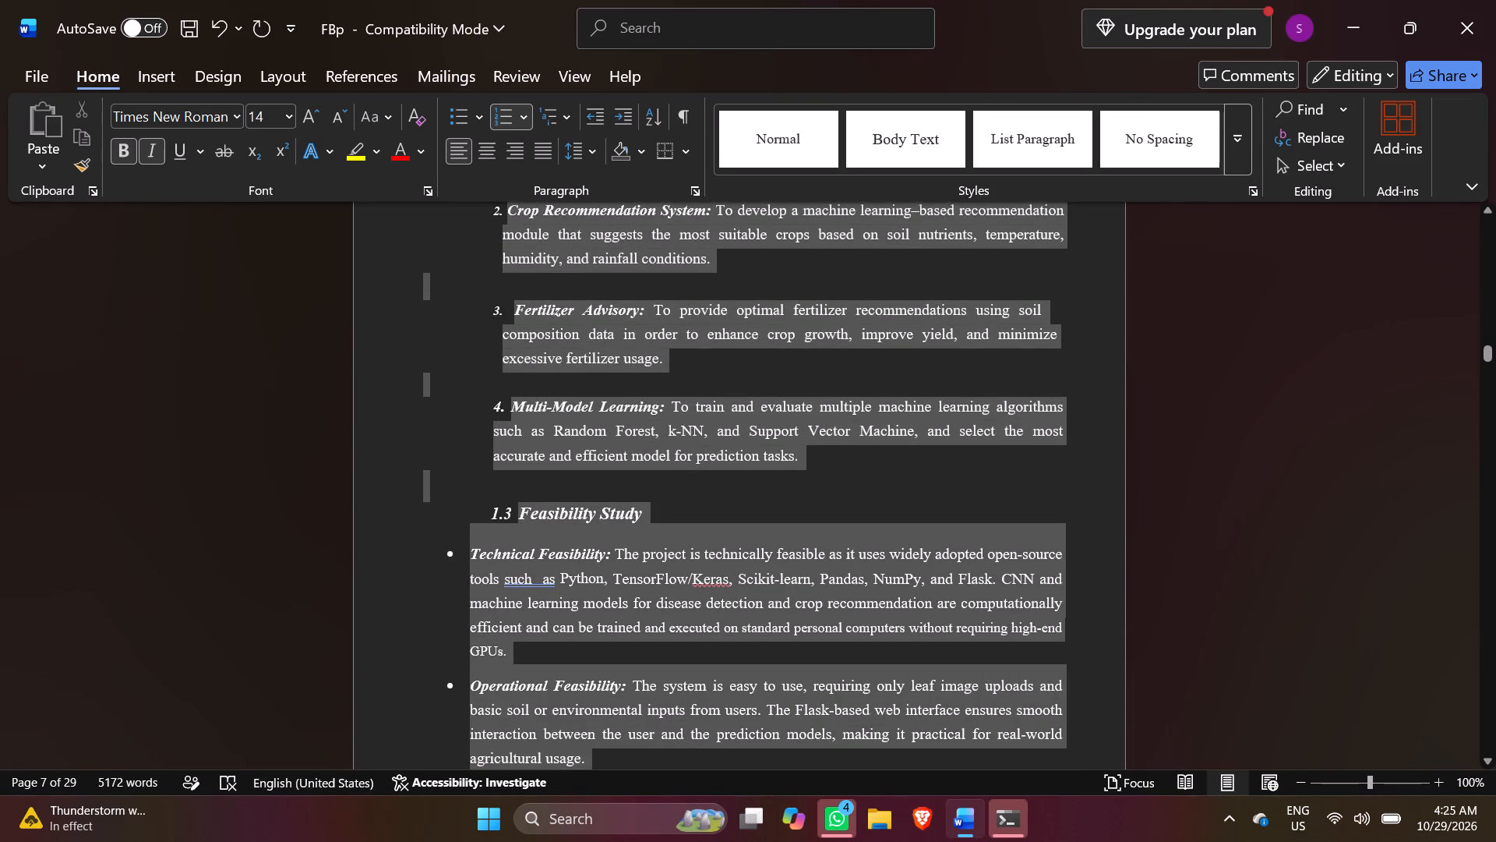
left_click_drag(838, 761, 884, 792)
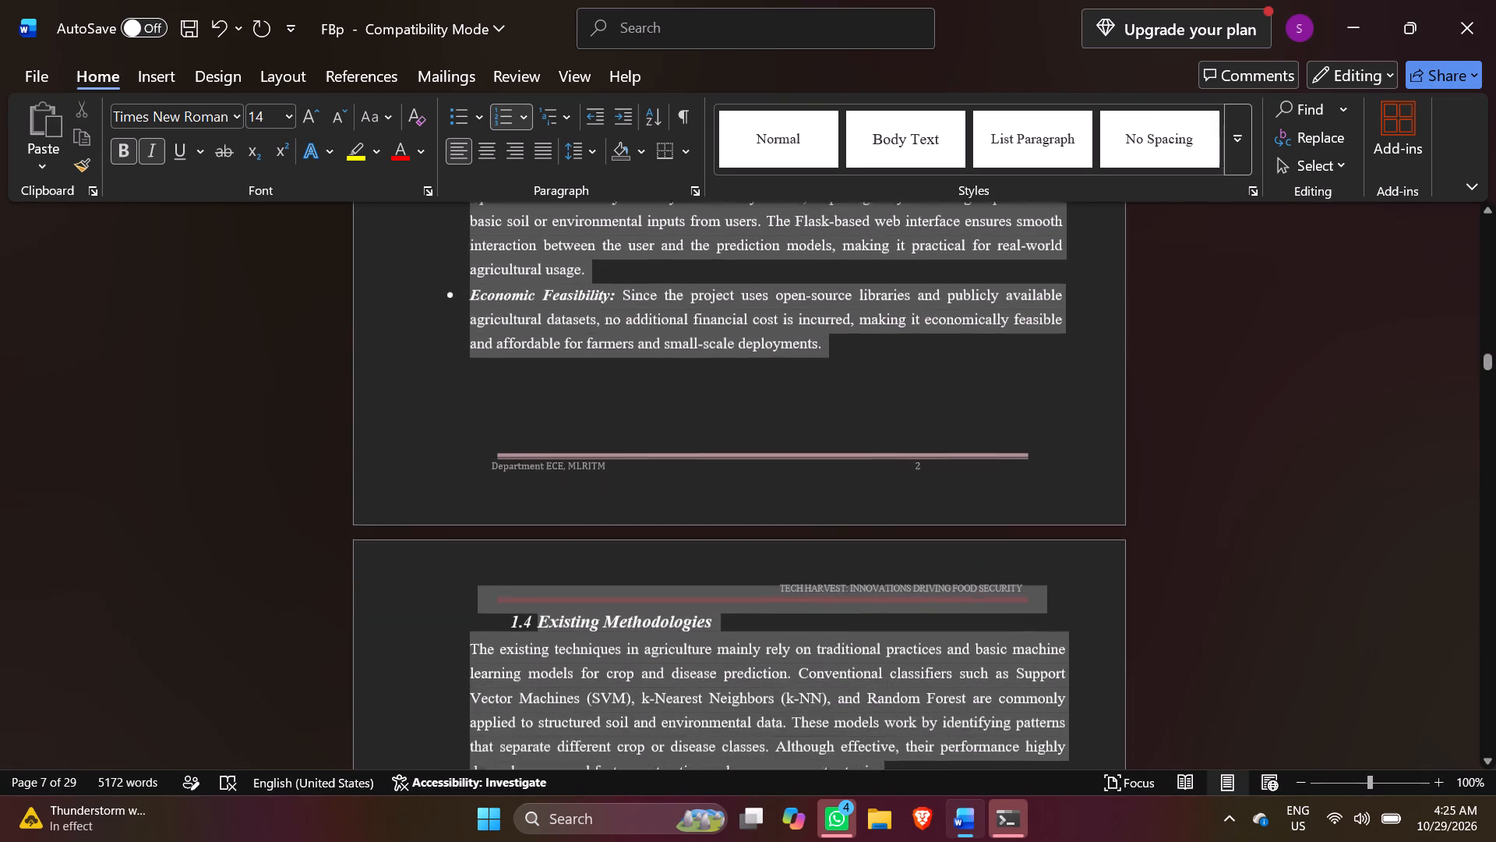
left_click_drag(884, 792, 925, 553)
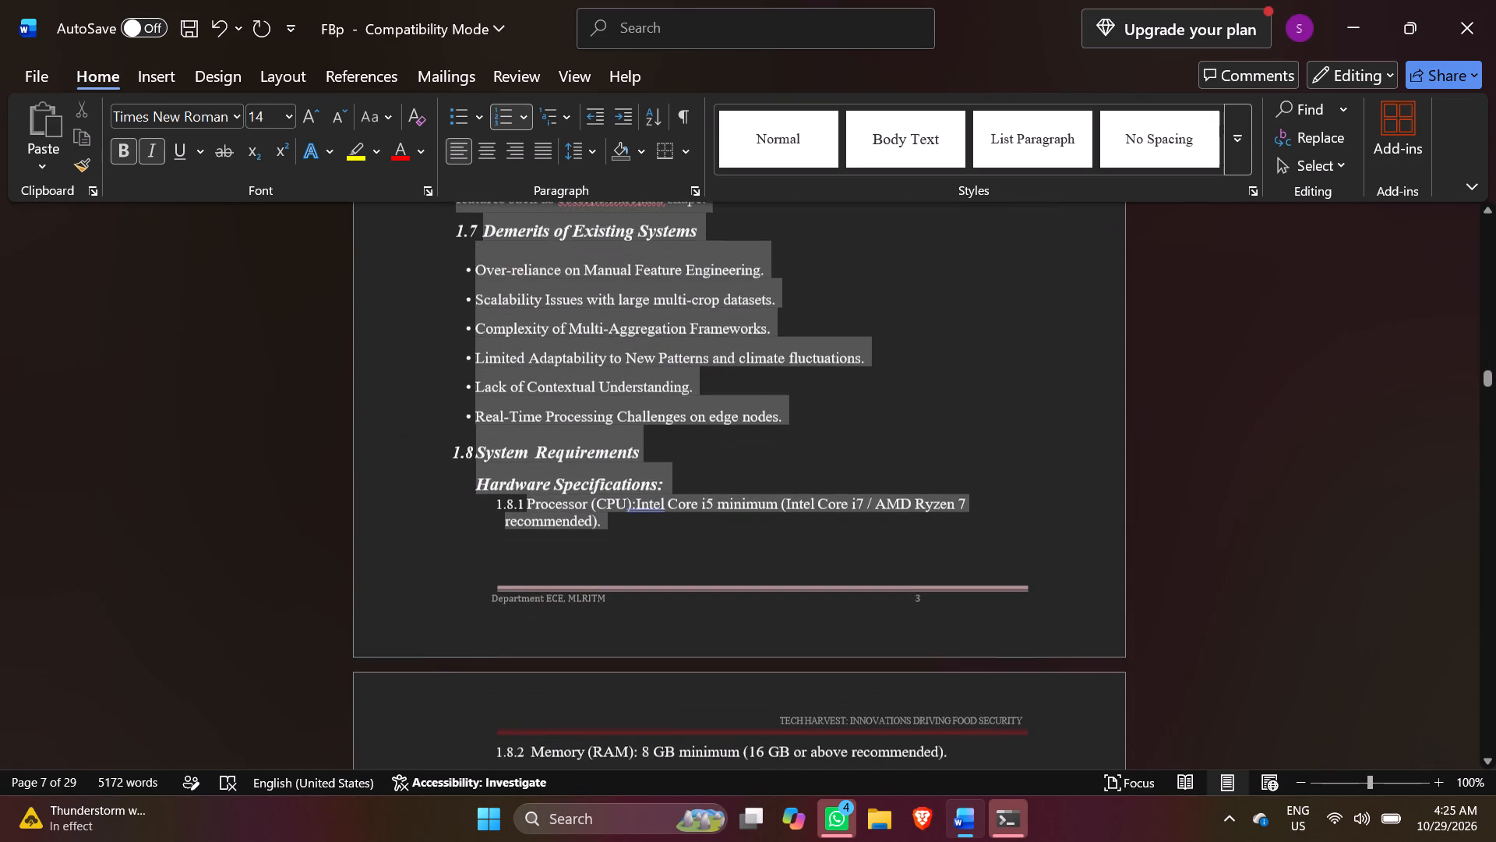
left_click_drag(925, 553, 1034, 242)
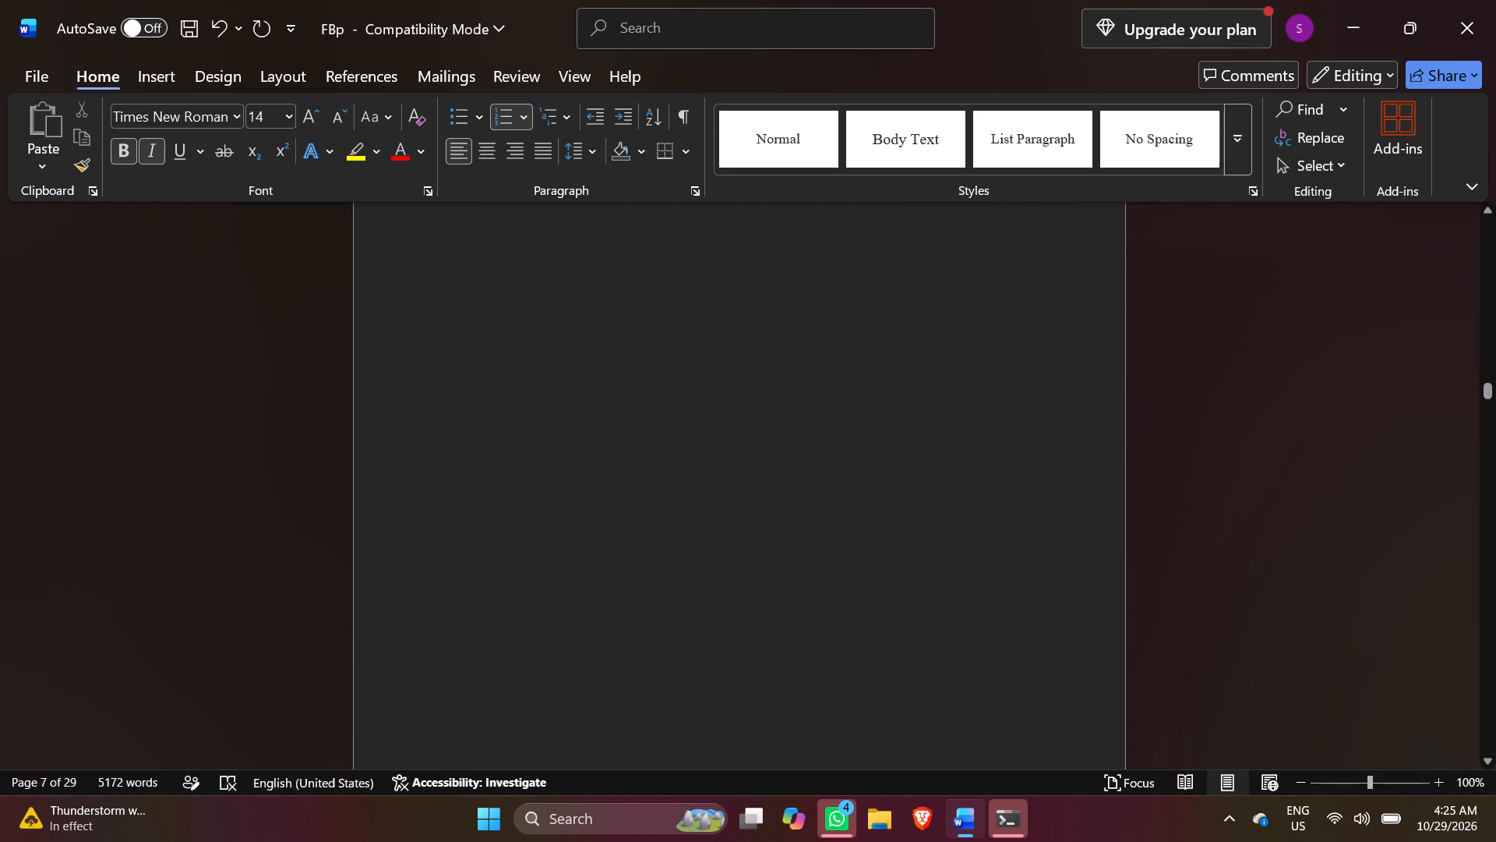
left_click_drag(1034, 242, 1043, 306)
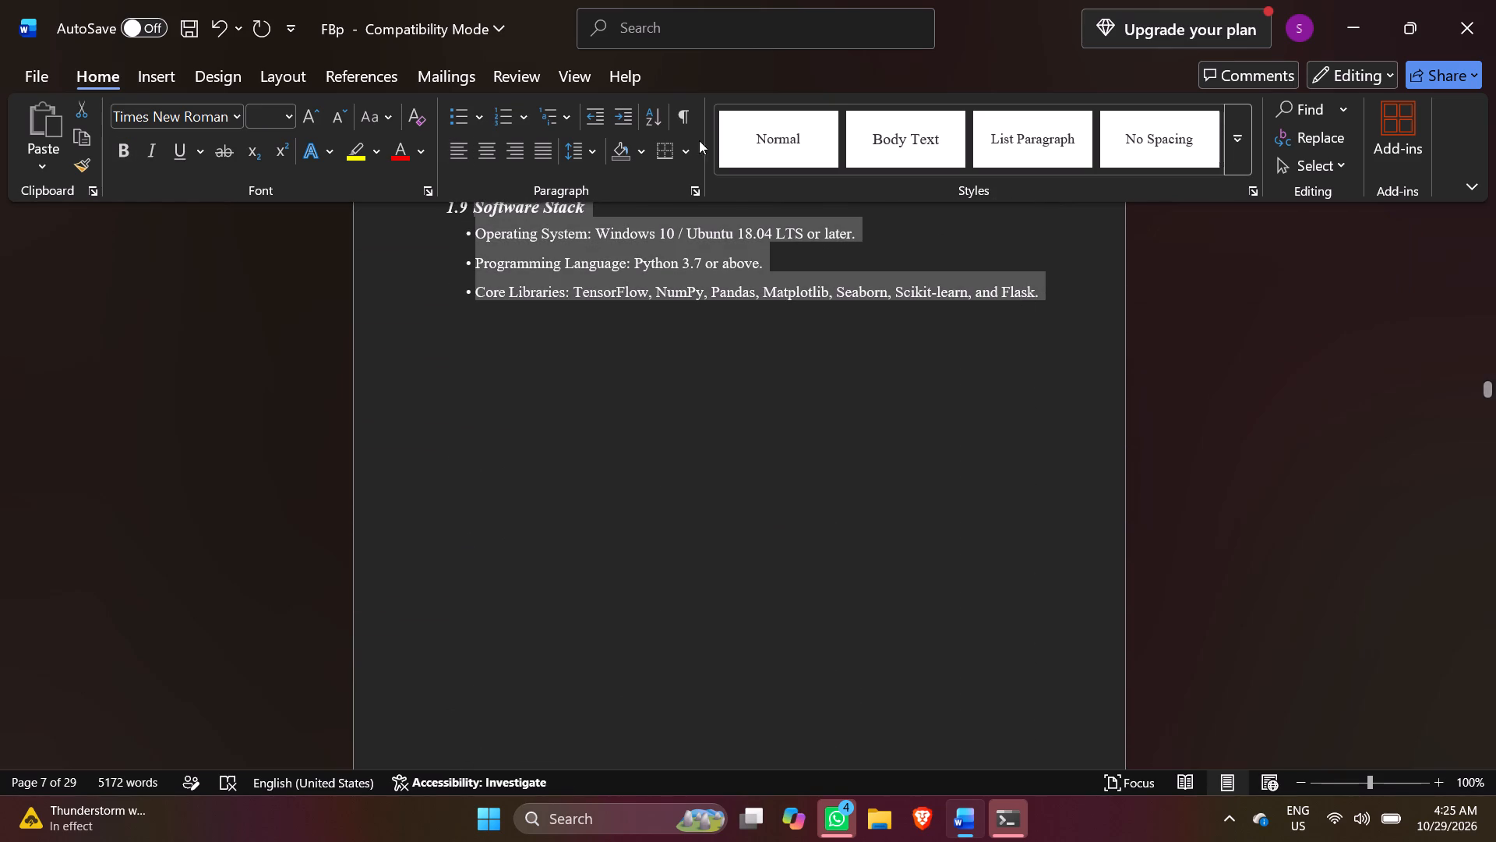
left_click(596, 148)
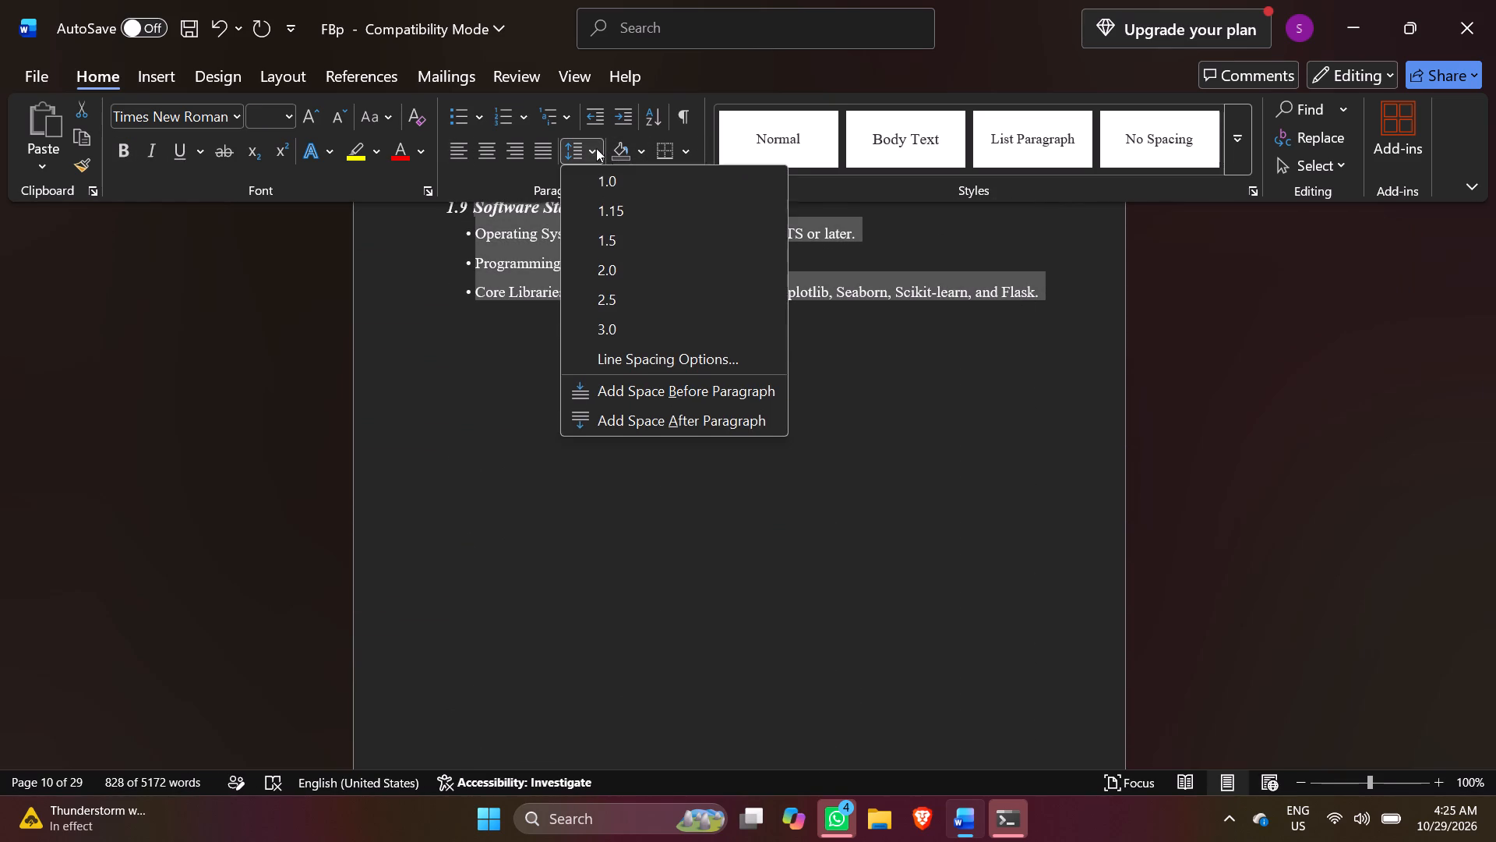
left_click(598, 216)
left_click(622, 406)
Review the spacing and page layout of Chapter 1, from the Software Stack list back to the 1.1 Introduction text.
scroll(622, 406, "up", 2)
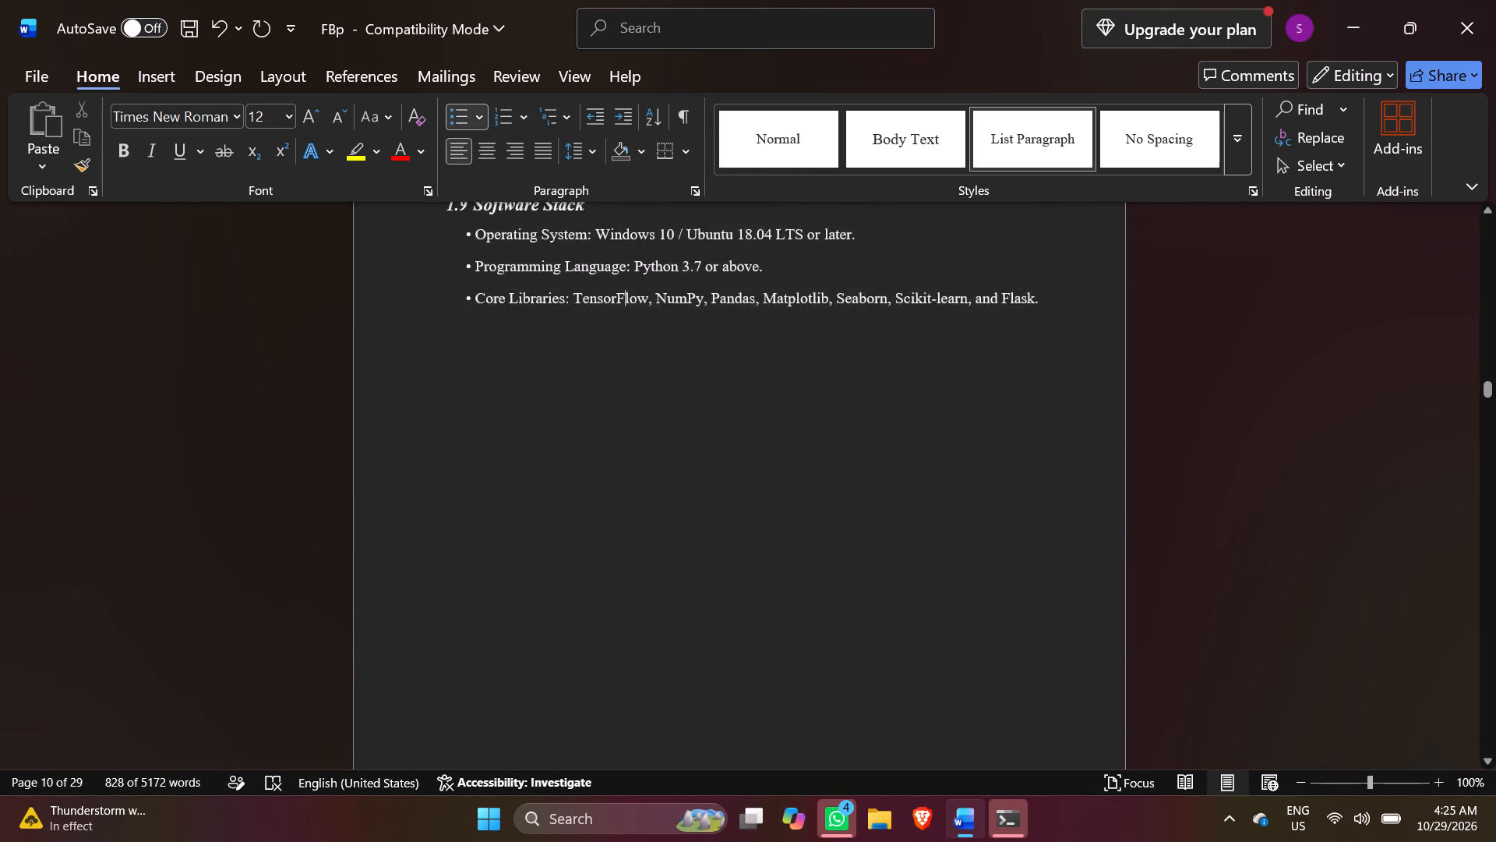
scroll(622, 406, "up", 15)
scroll(638, 394, "up", 11)
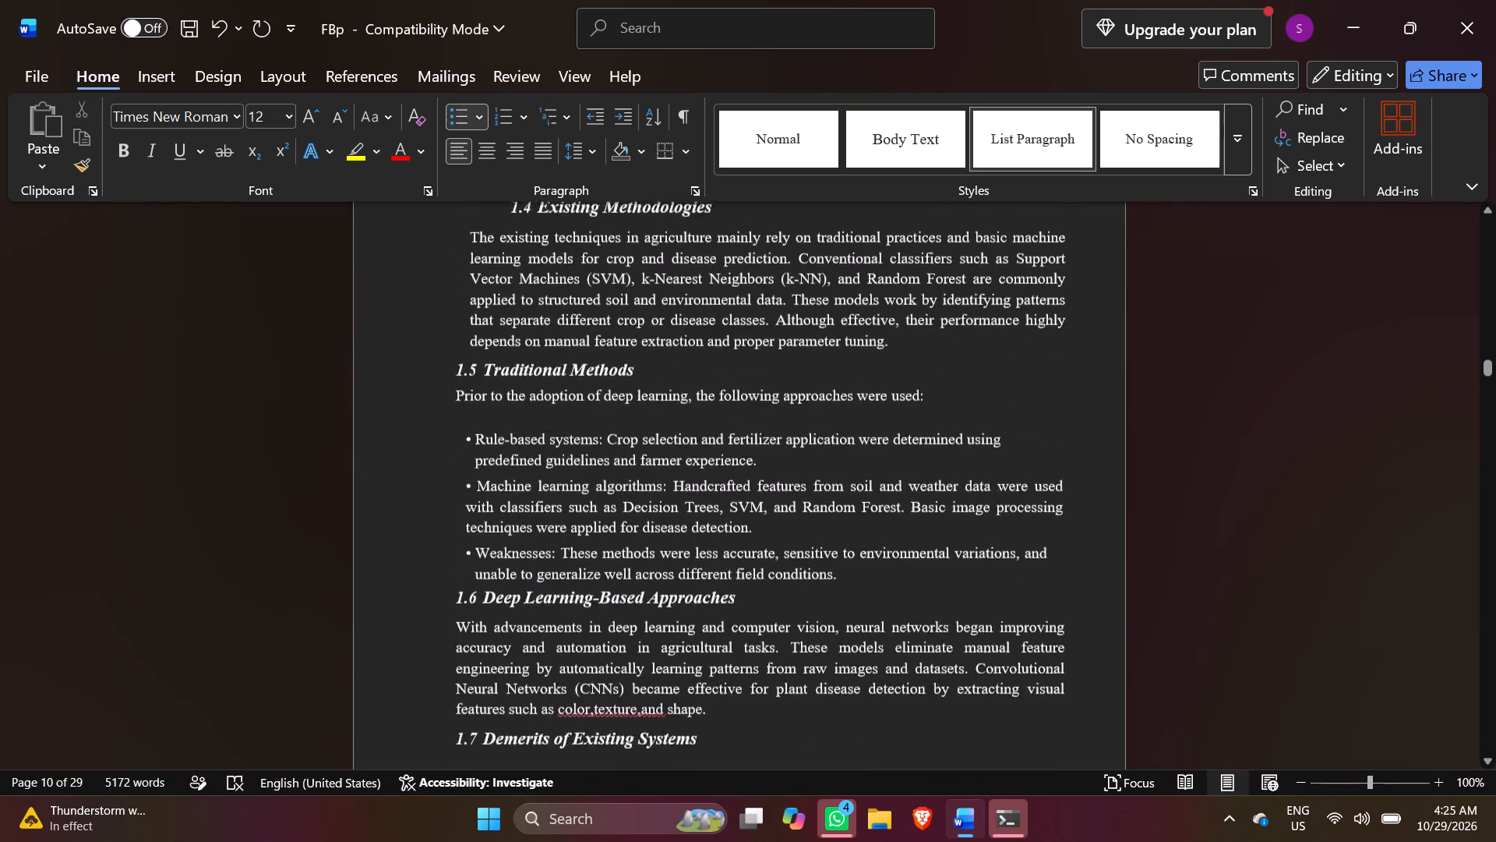
scroll(642, 389, "up", 10)
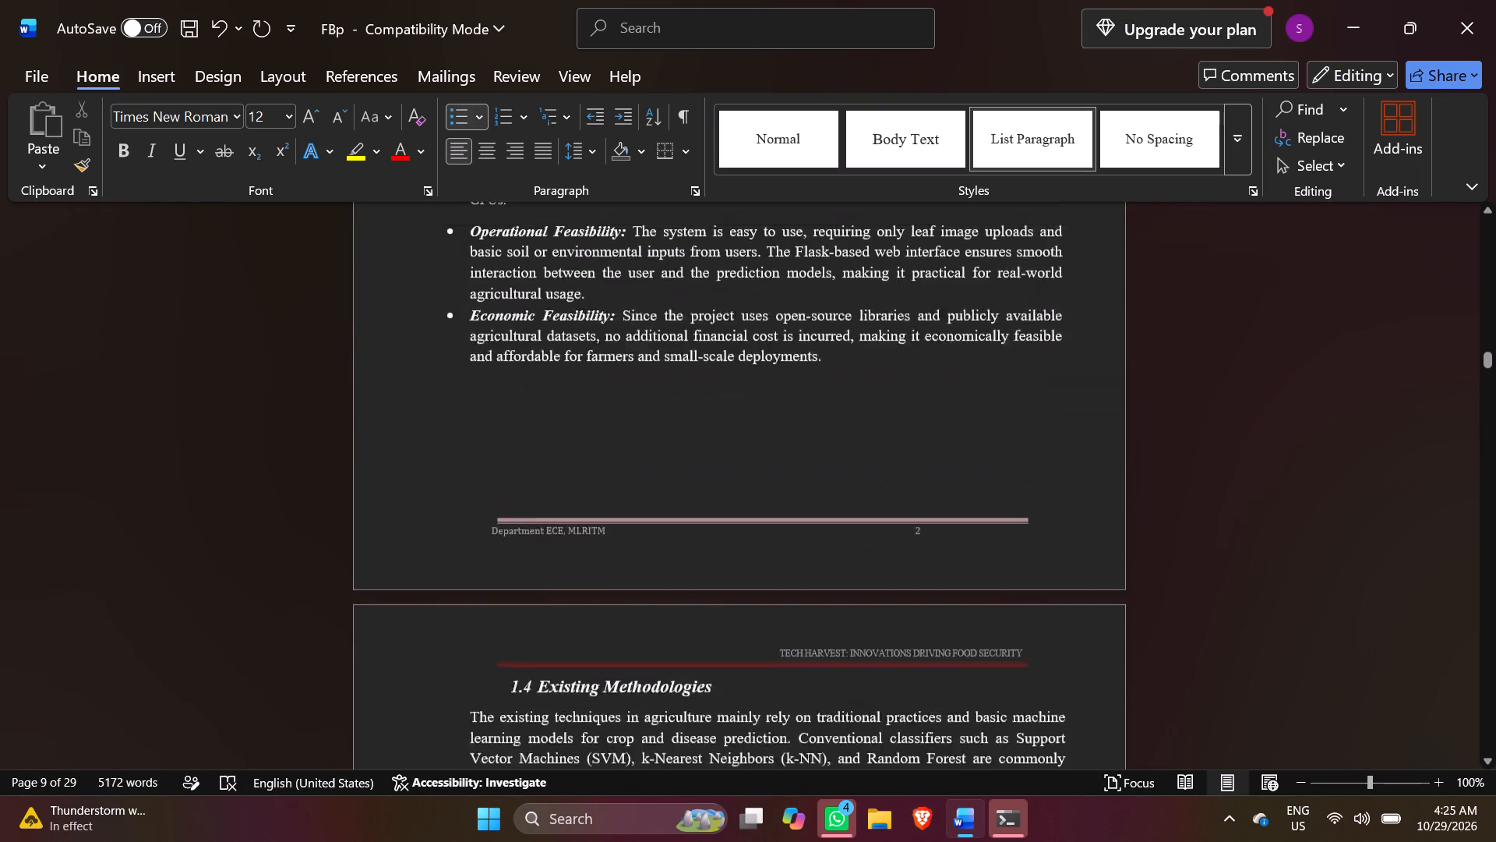
scroll(642, 389, "up", 9)
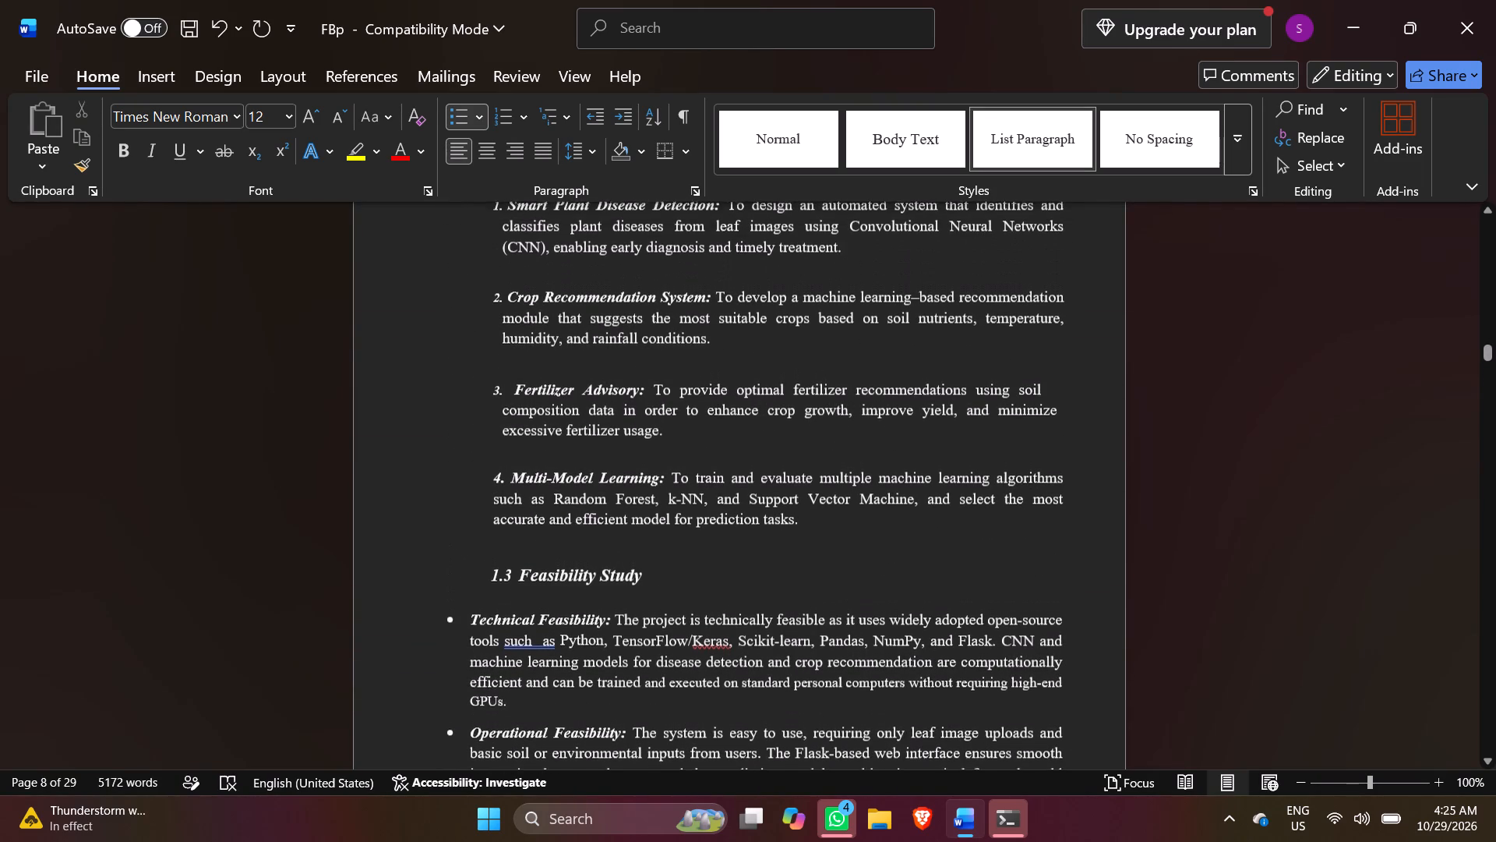
scroll(489, 541, "up", 5)
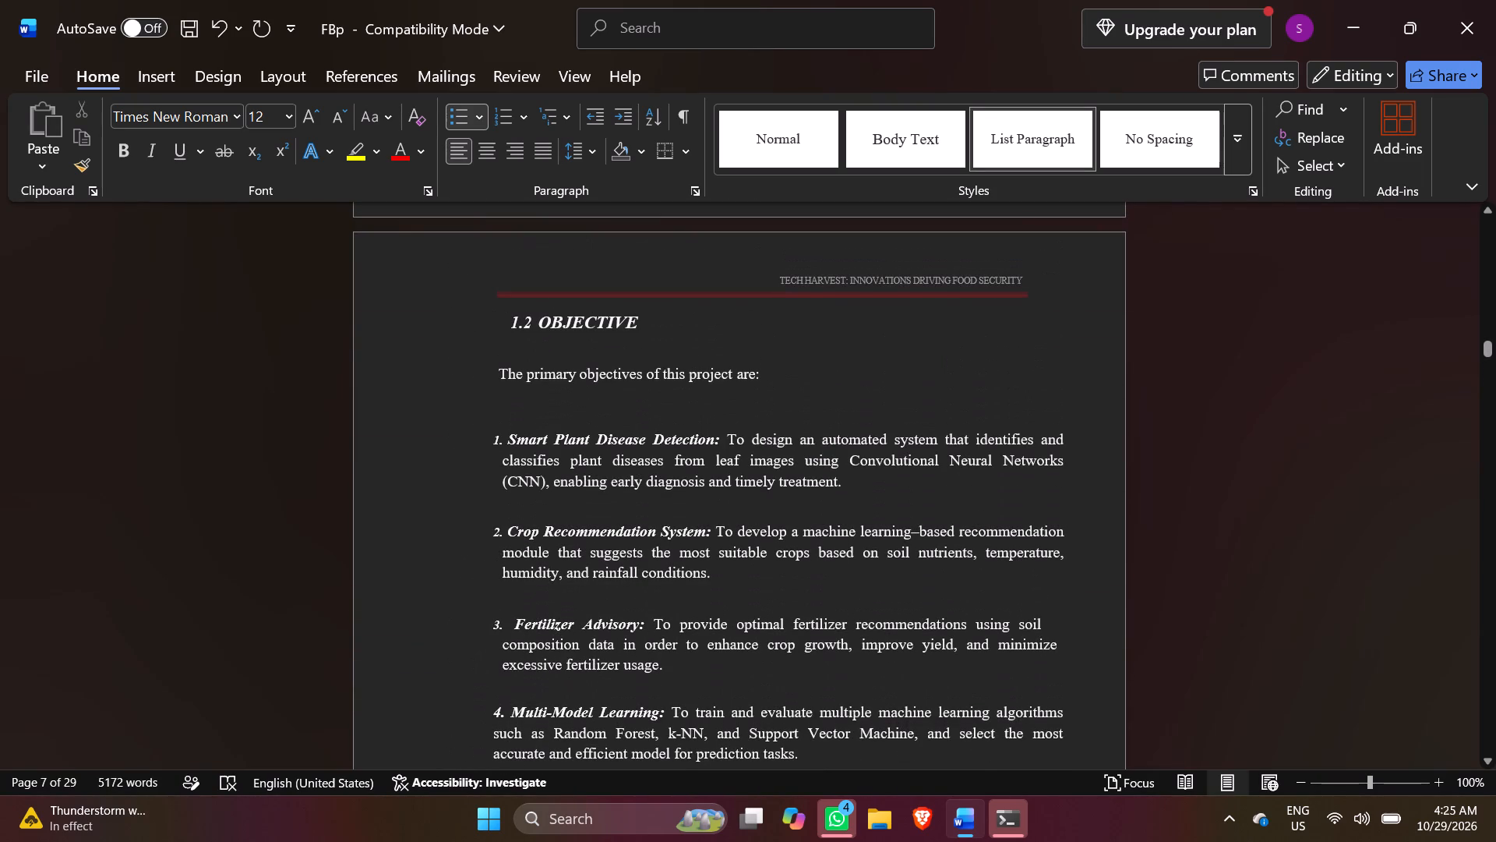
scroll(499, 529, "down", 4)
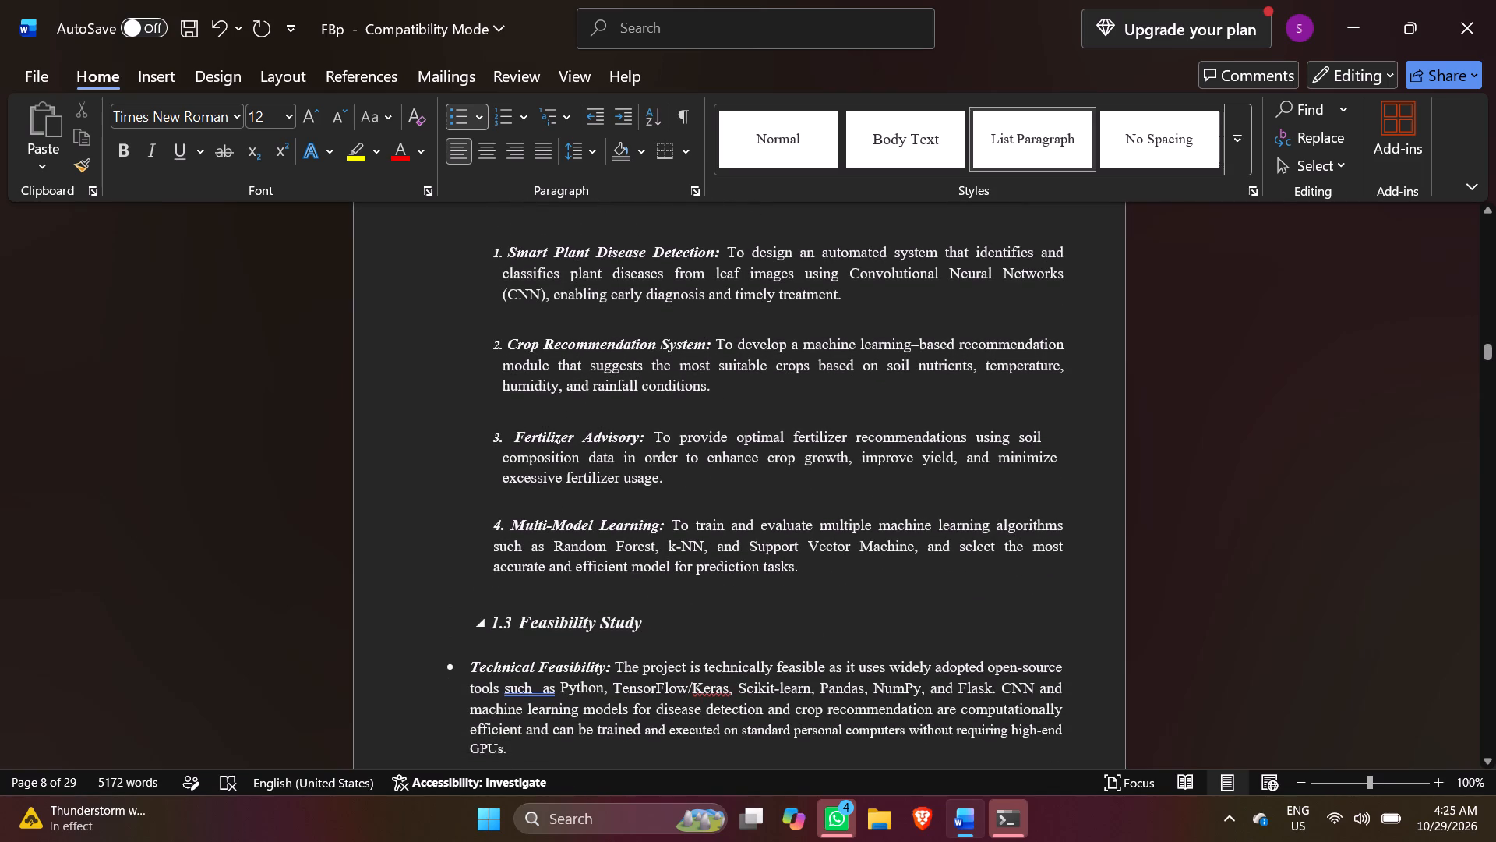
scroll(526, 482, "up", 3)
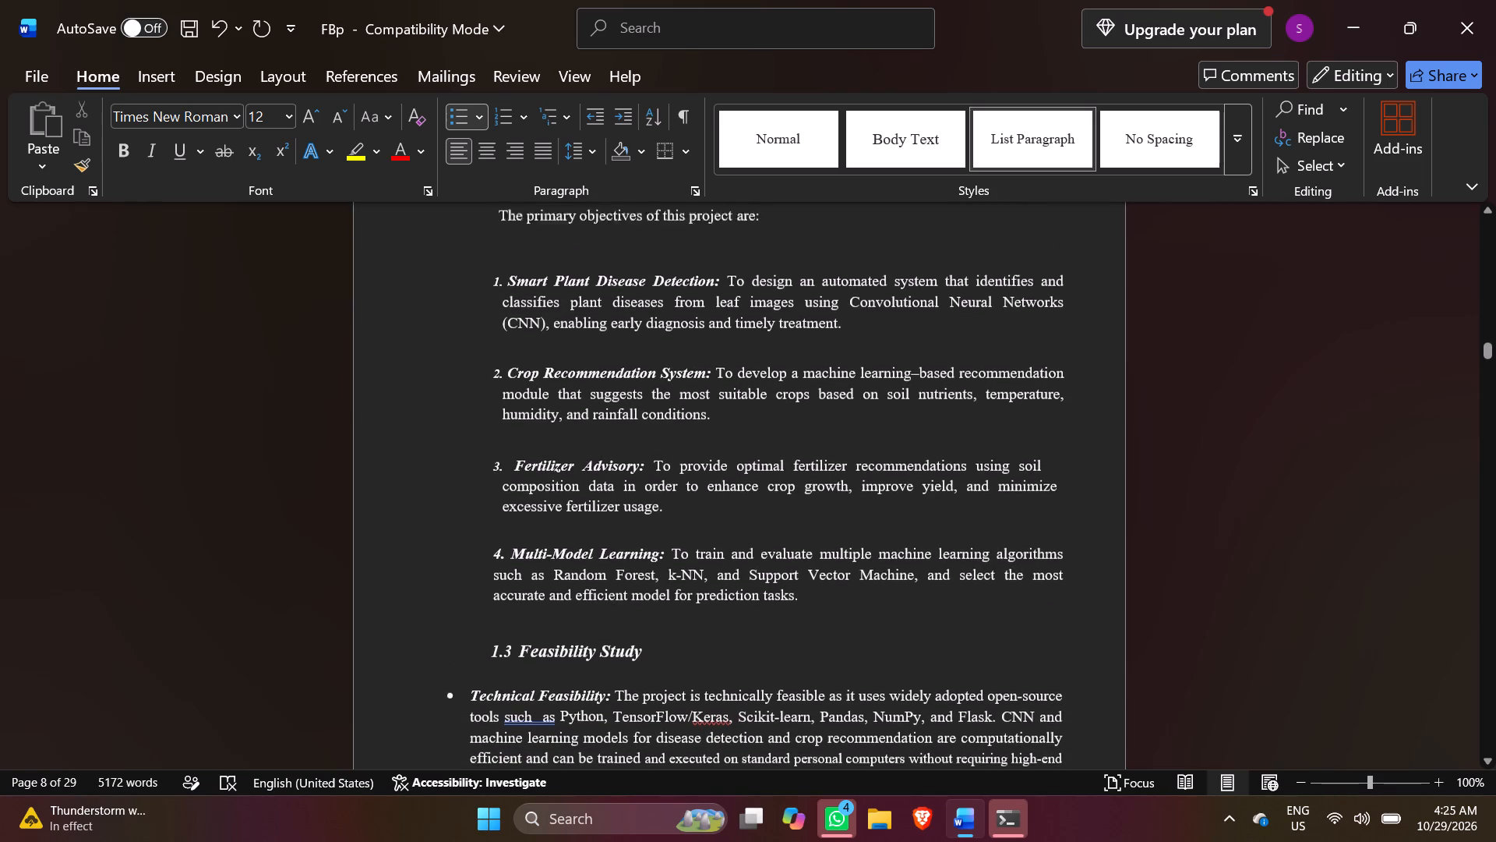
scroll(526, 482, "up", 11)
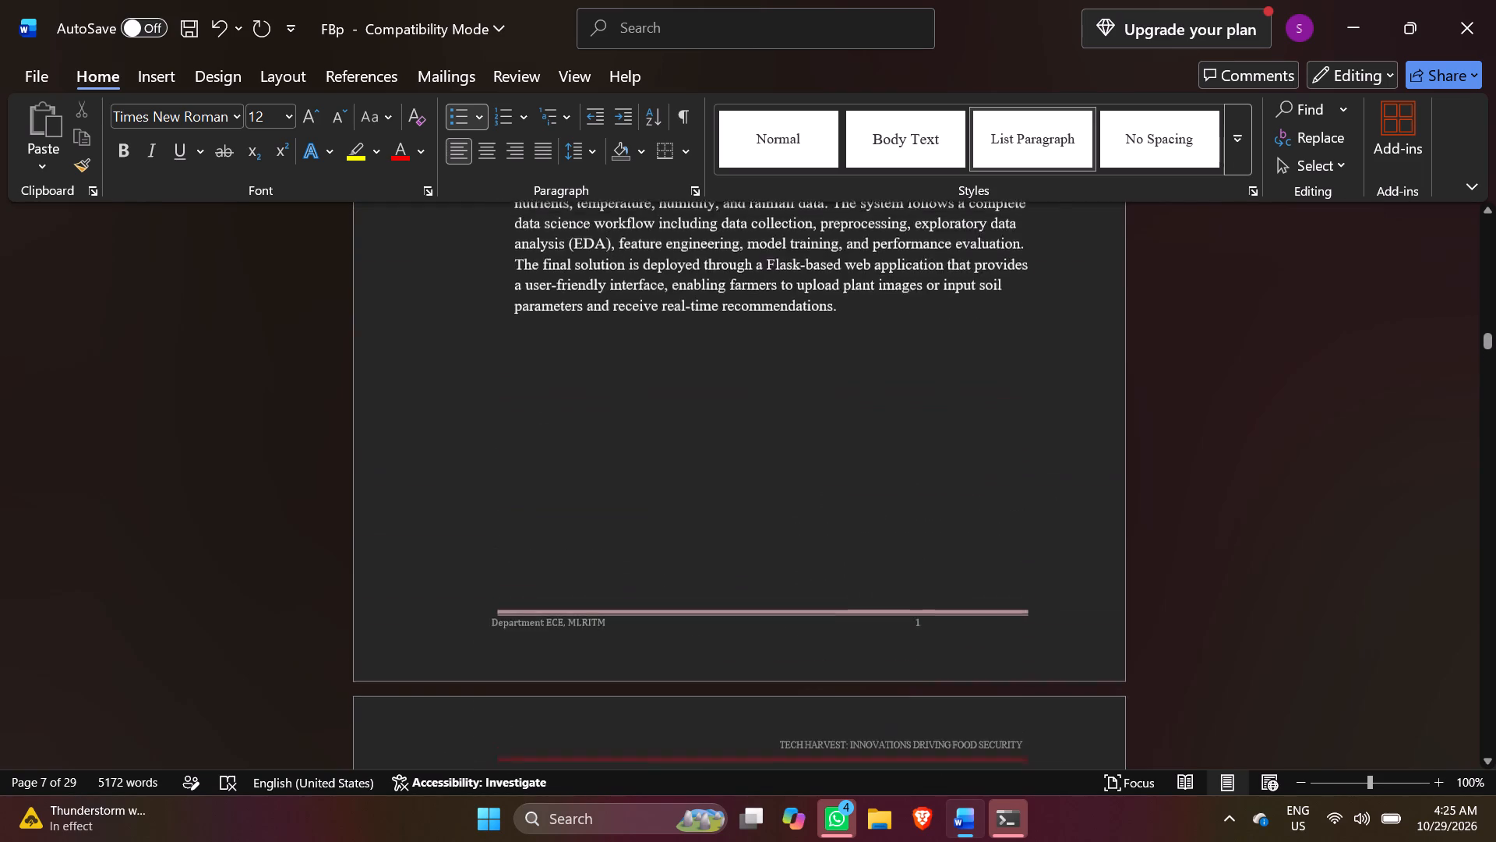
scroll(526, 483, "up", 15)
scroll(528, 482, "down", 5)
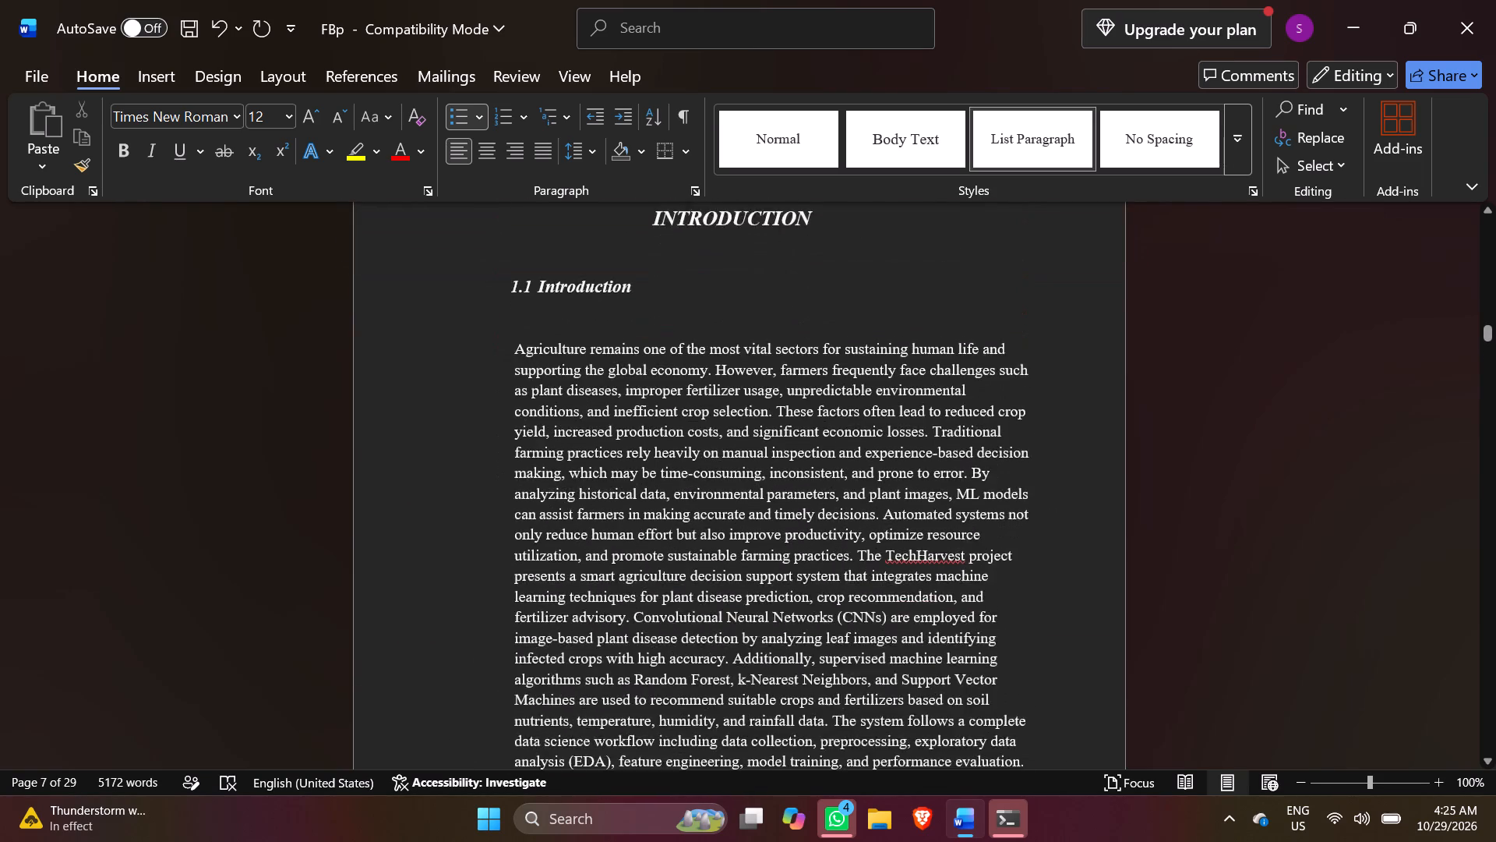
scroll(528, 487, "down", 18)
scroll(528, 498, "down", 6)
scroll(528, 501, "up", 17)
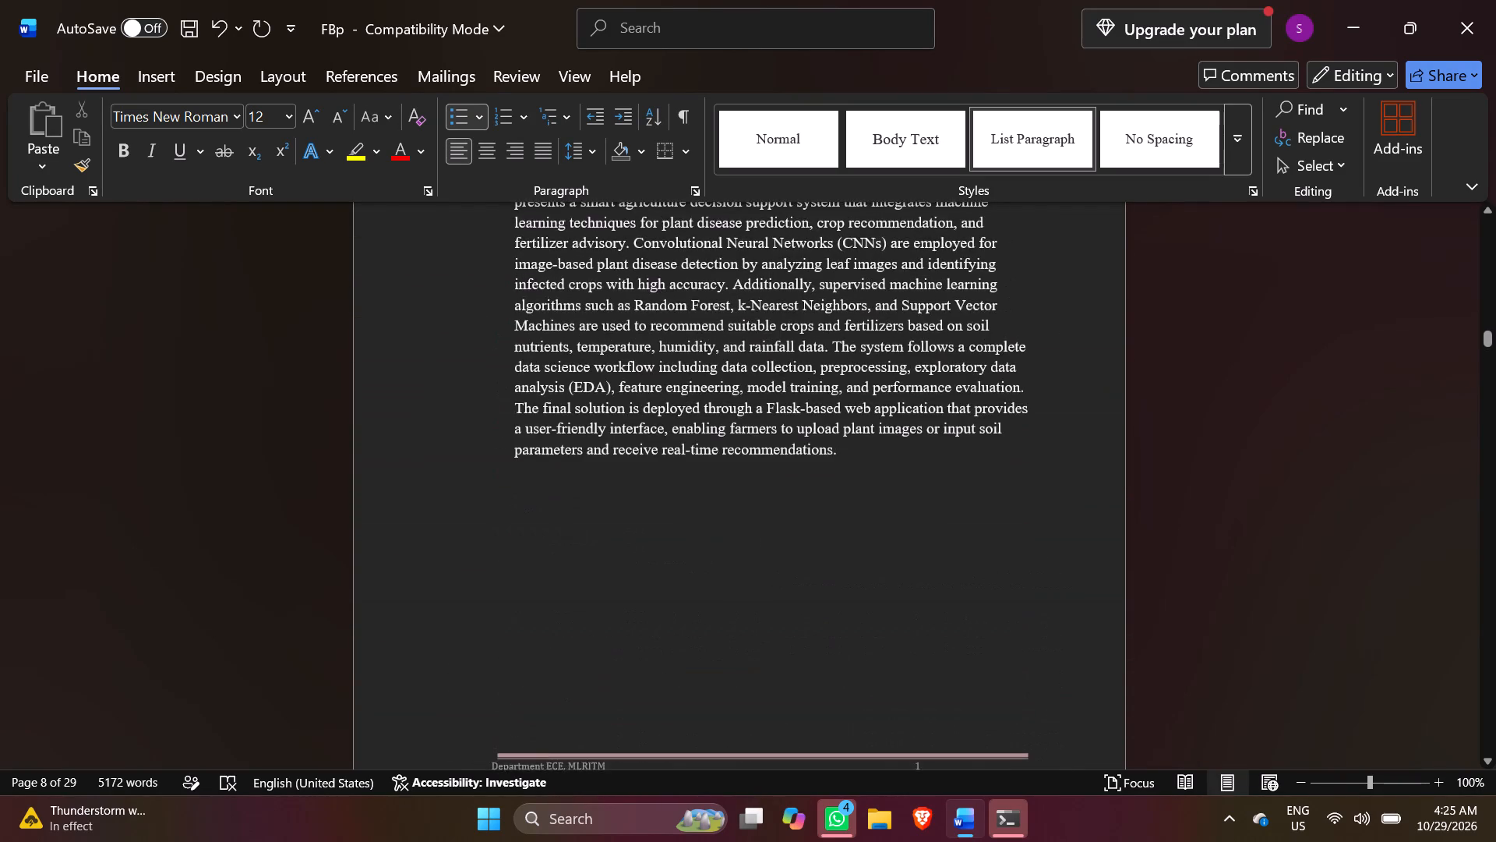
scroll(528, 501, "down", 11)
scroll(528, 502, "up", 12)
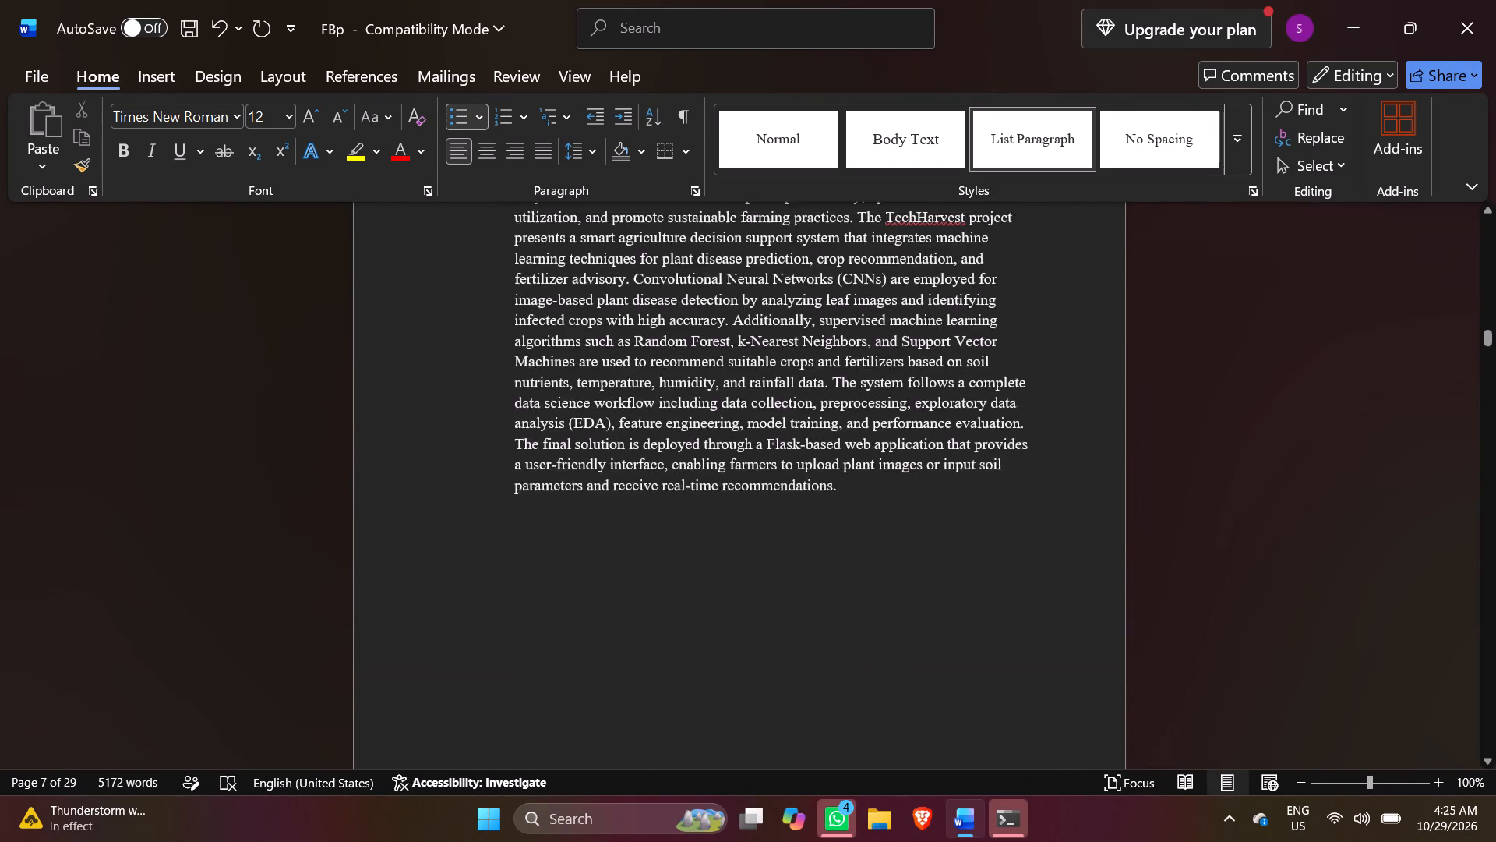
scroll(528, 502, "up", 8)
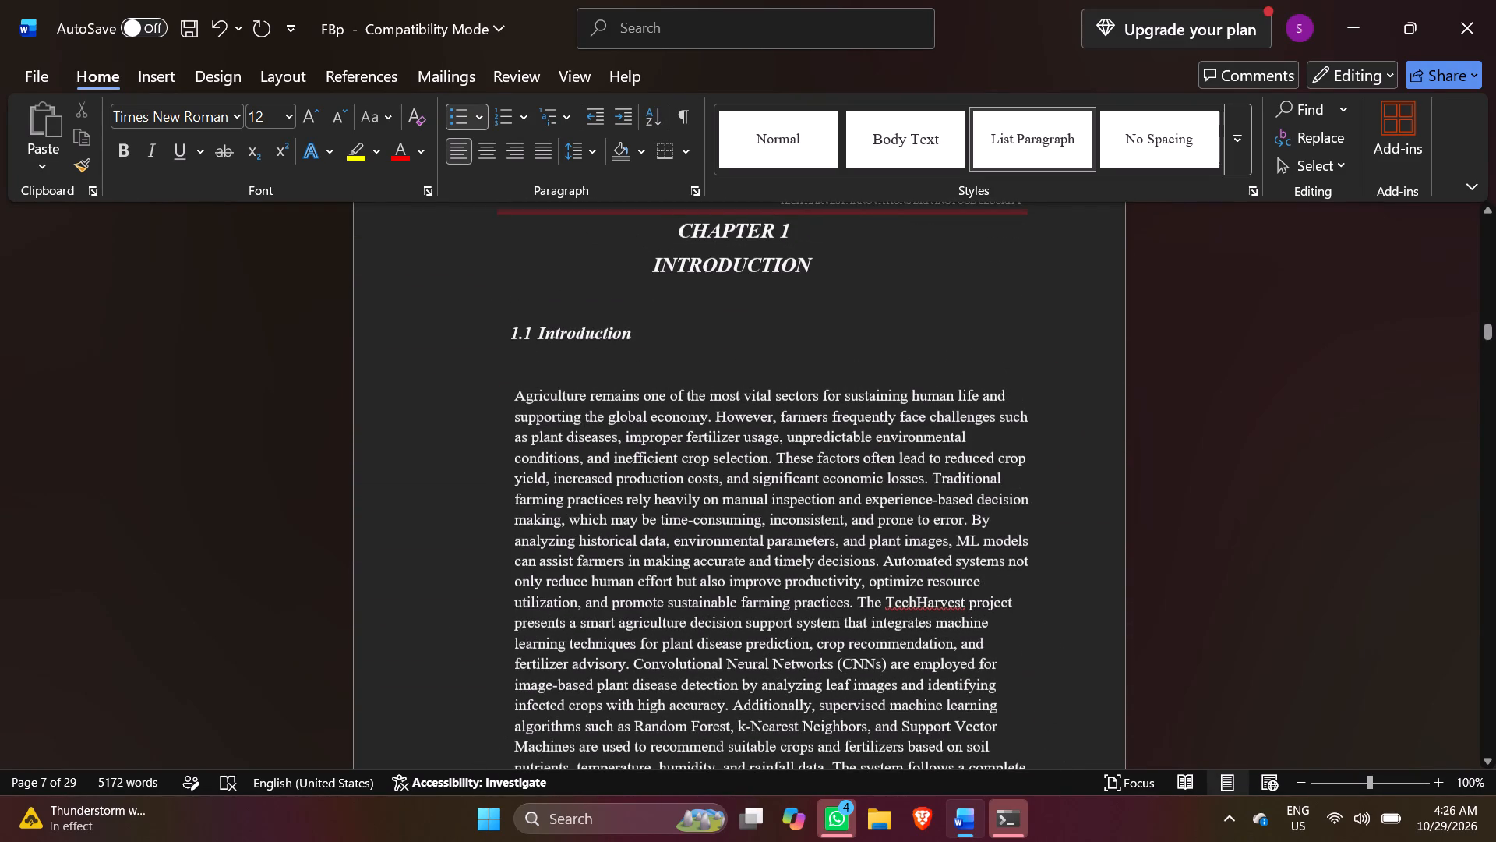
Remove the indent of the 1.1 Introduction body paragraph and the blank line above it, and justify the paragraph.
left_click(517, 374)
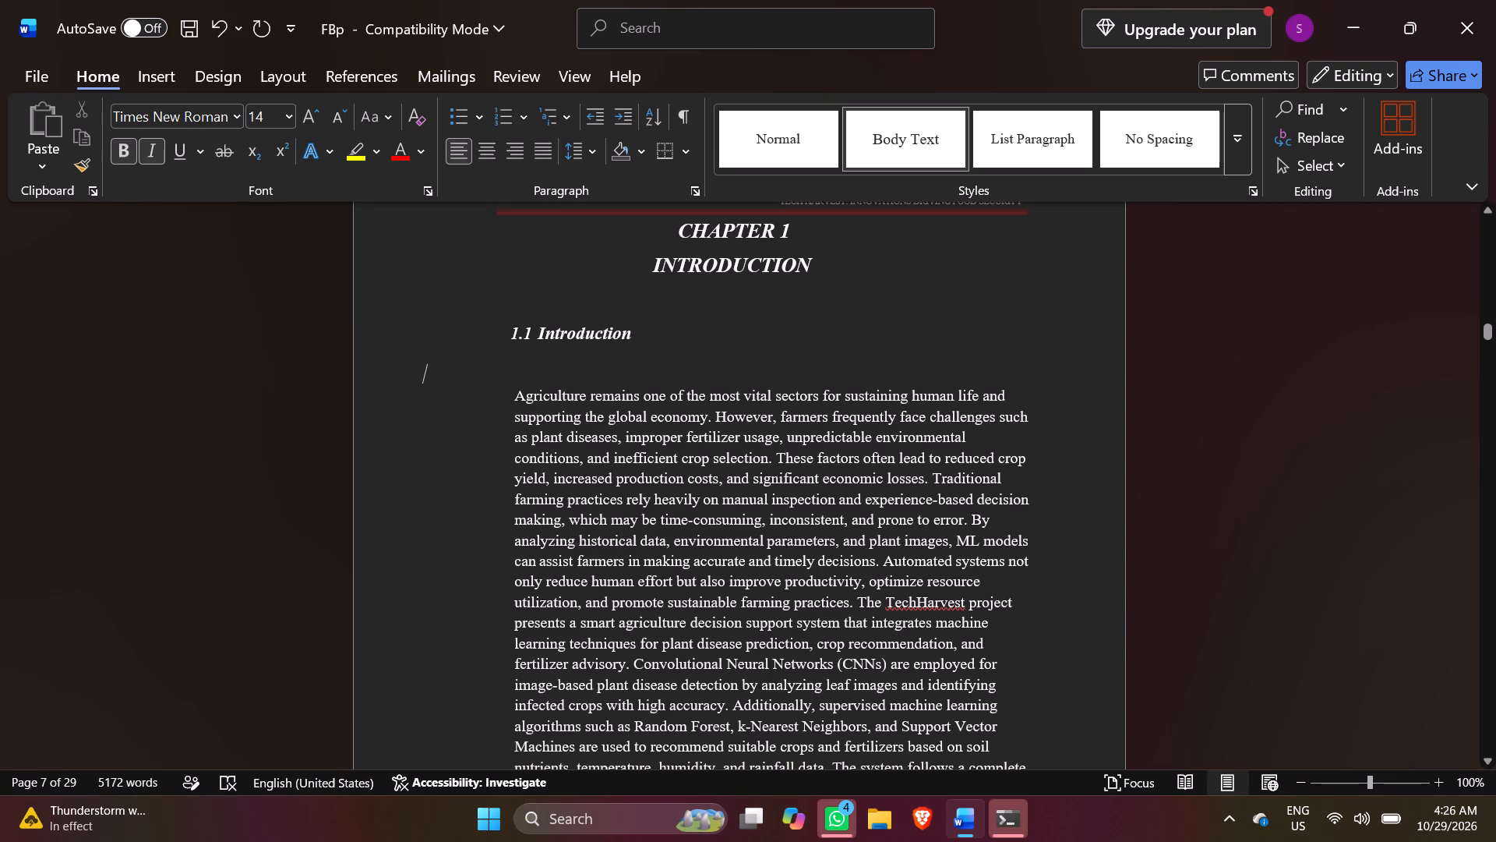
left_click(508, 393)
key("BackSpace")
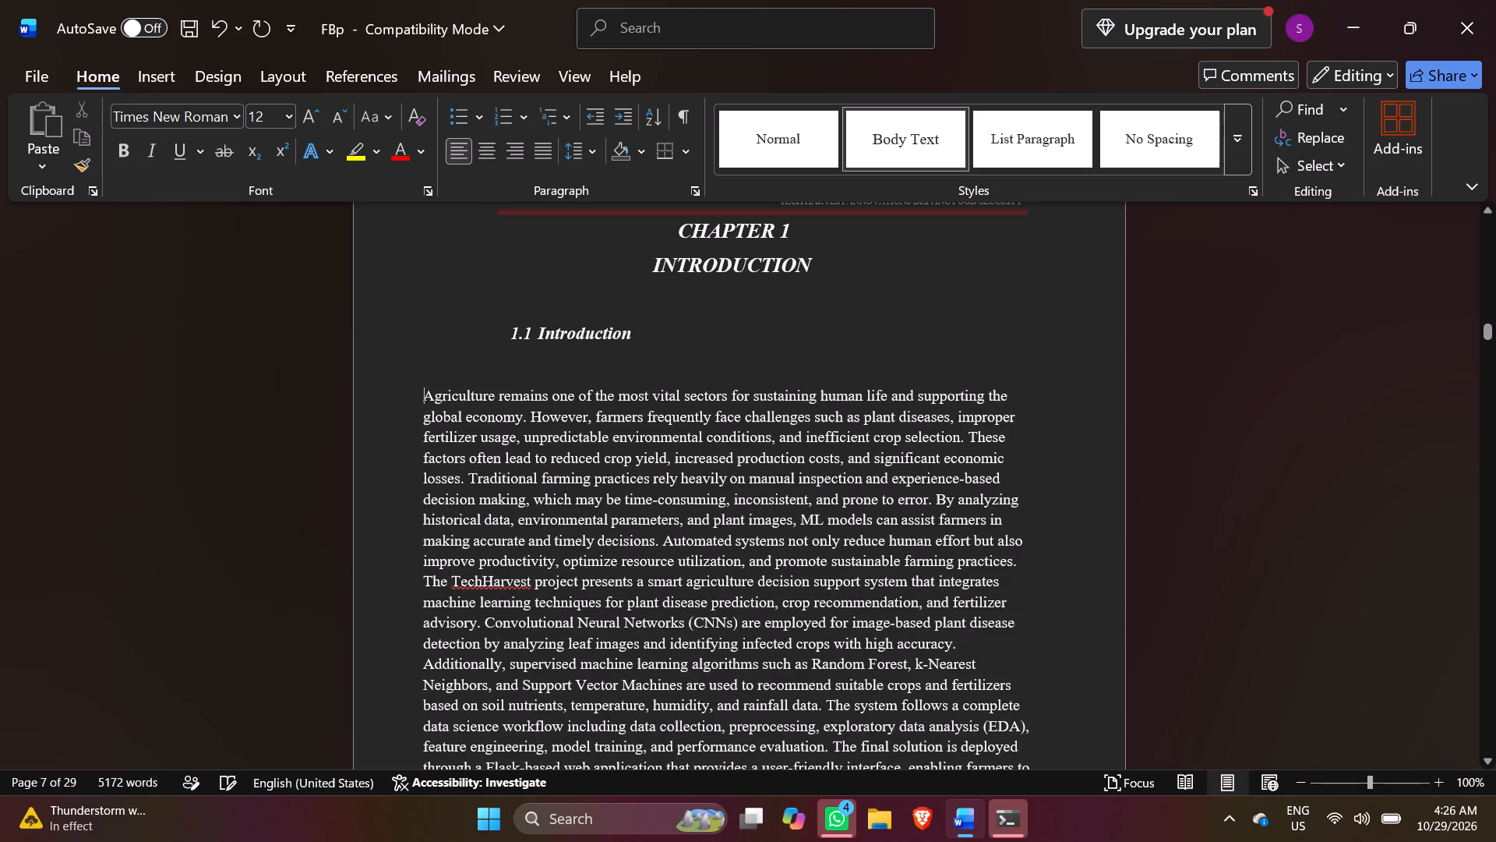
key("BackSpace")
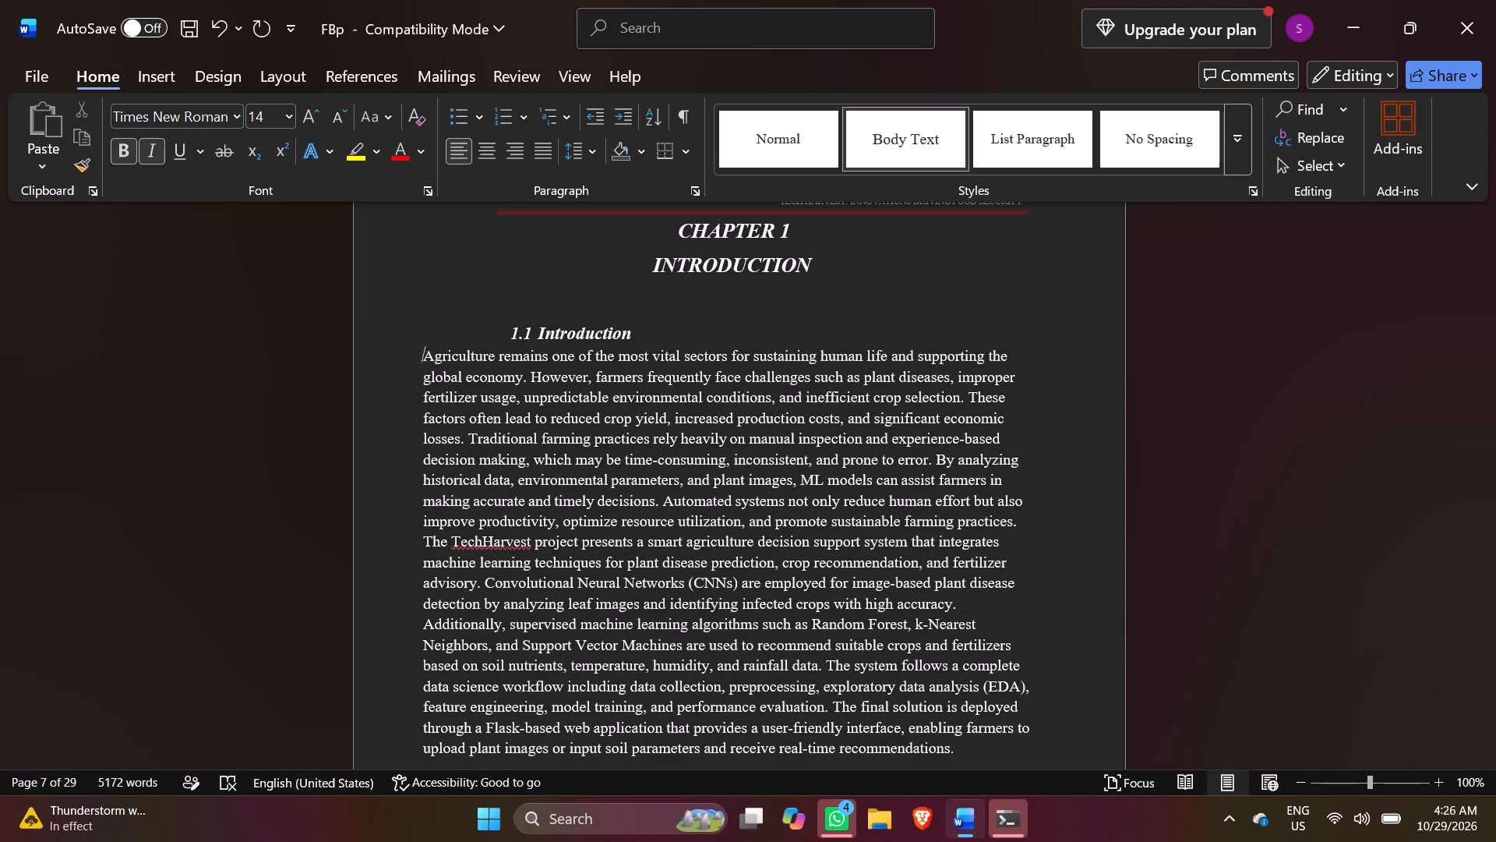
left_click(545, 154)
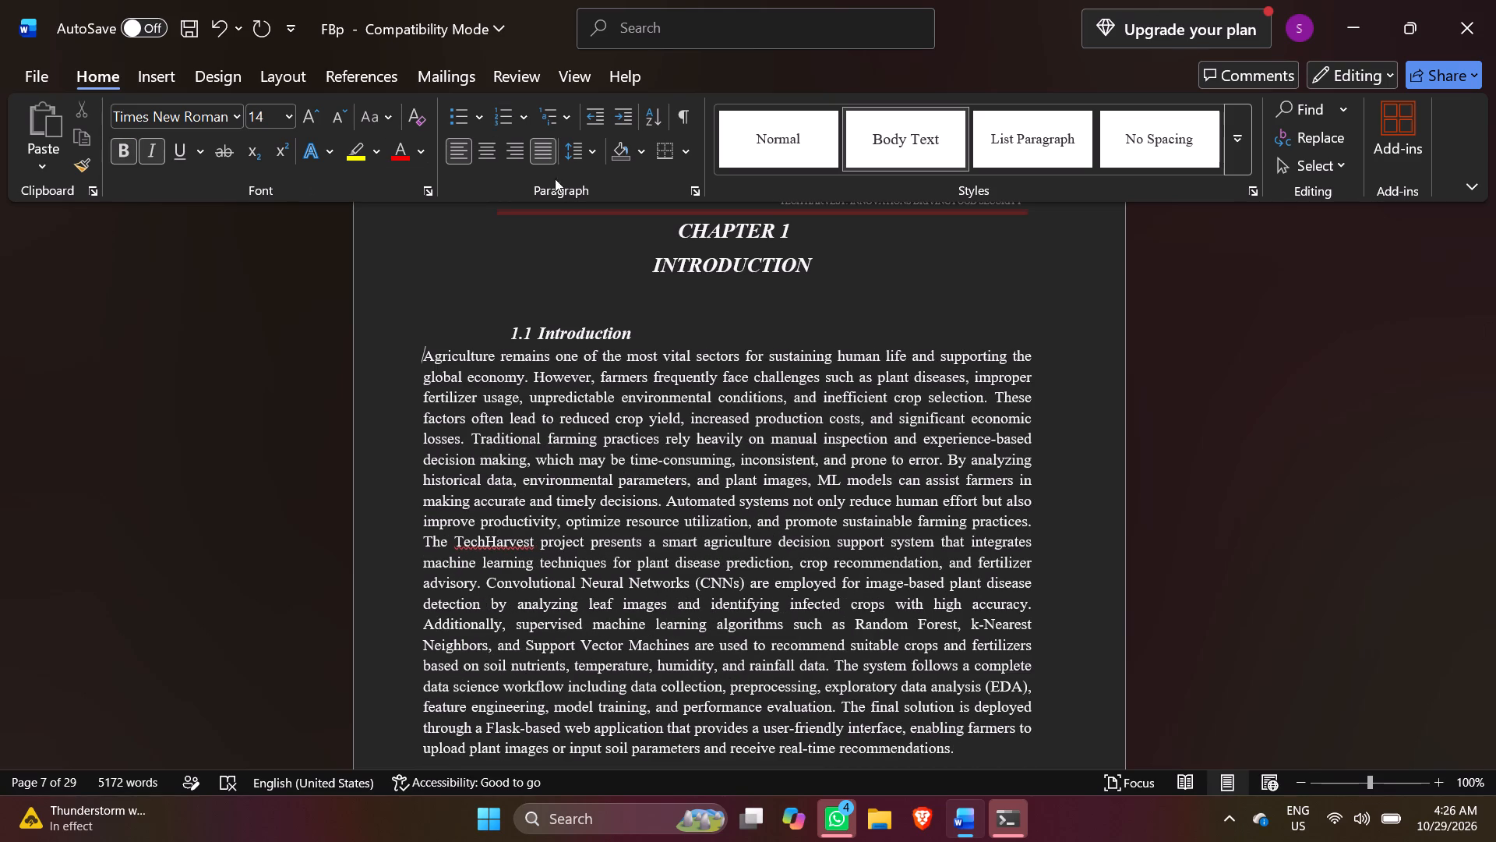
Check the layout of sections 1.2 Objective and 1.3 Feasibility Study against the 1.1 Introduction page.
left_click(515, 330)
scroll(595, 342, "down", 16)
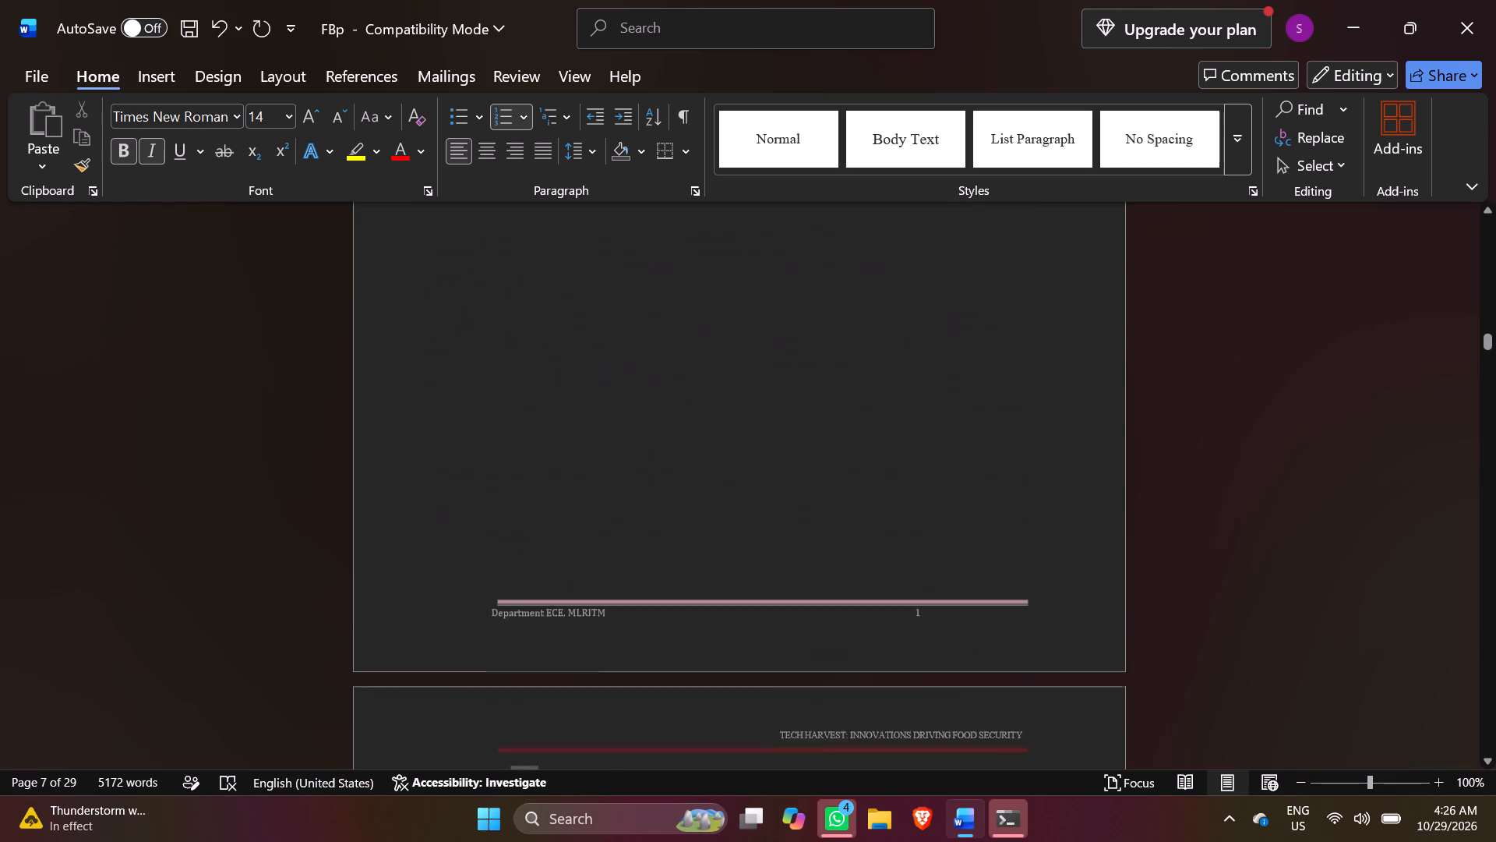
scroll(595, 364, "down", 17)
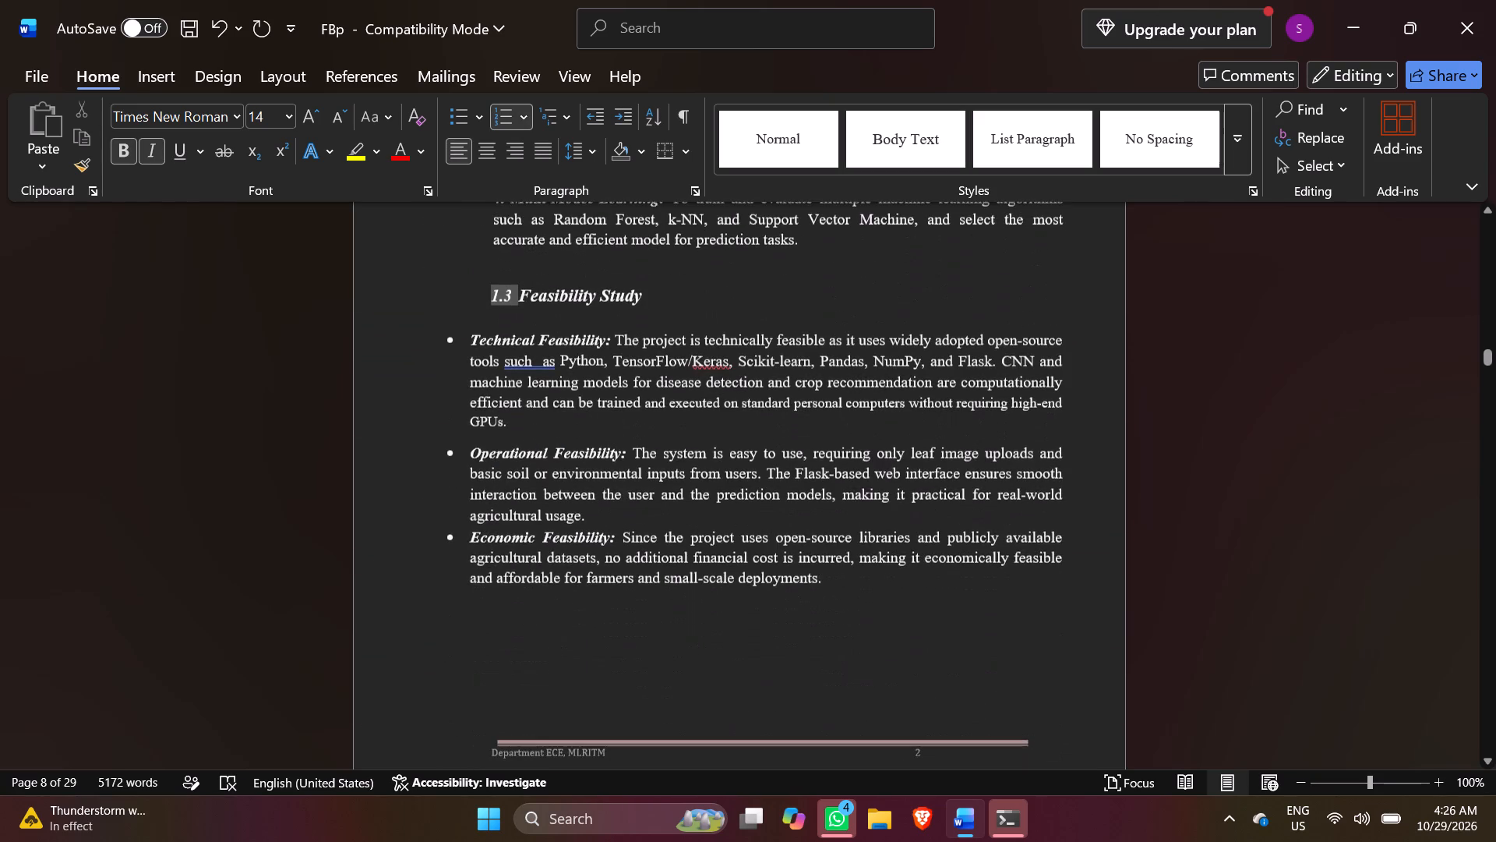
scroll(594, 380, "up", 6)
left_click(616, 336)
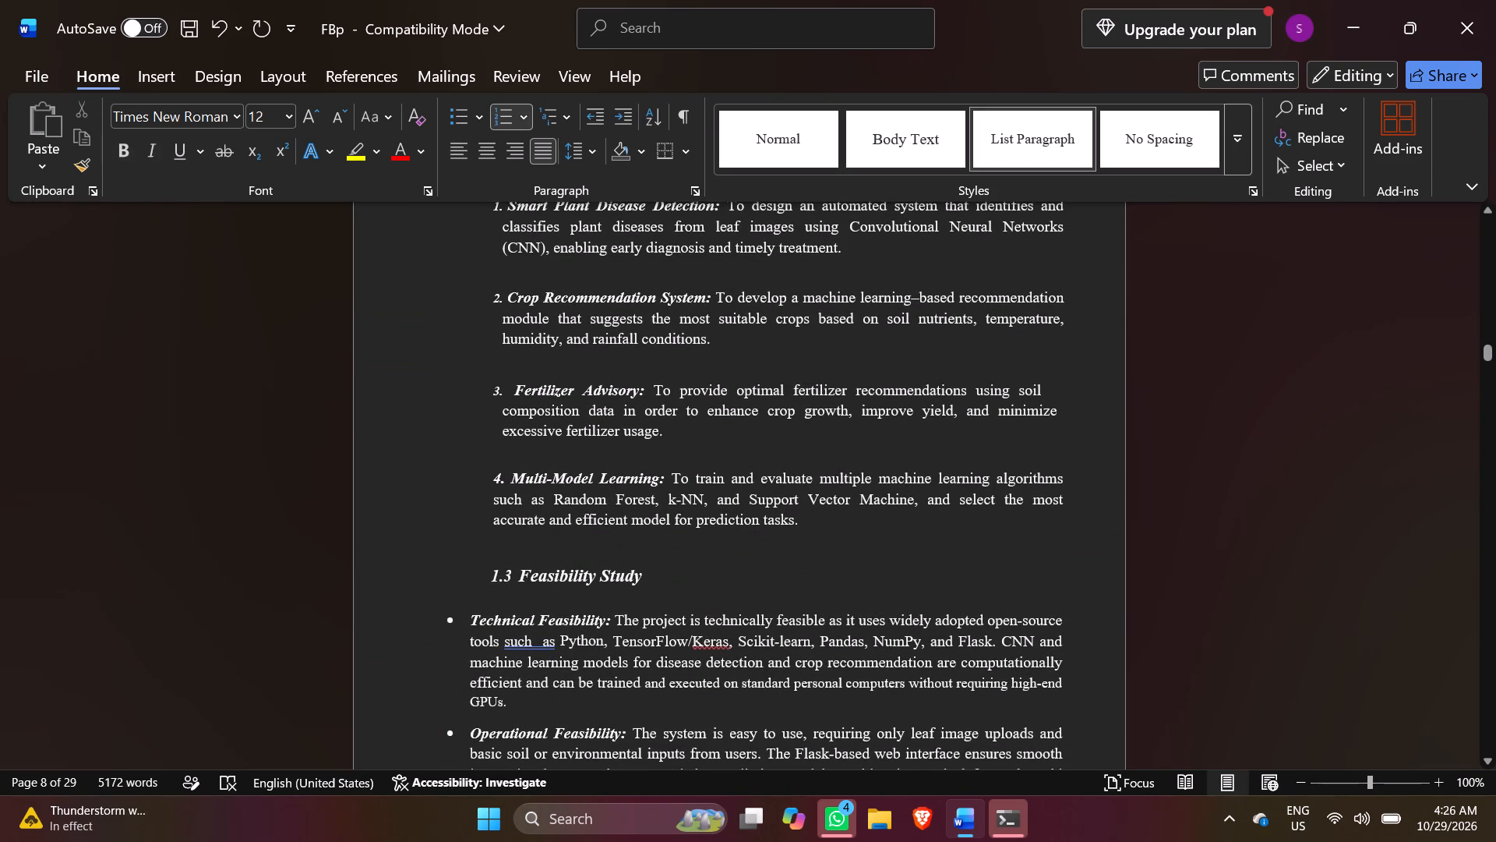
scroll(598, 295, "up", 4)
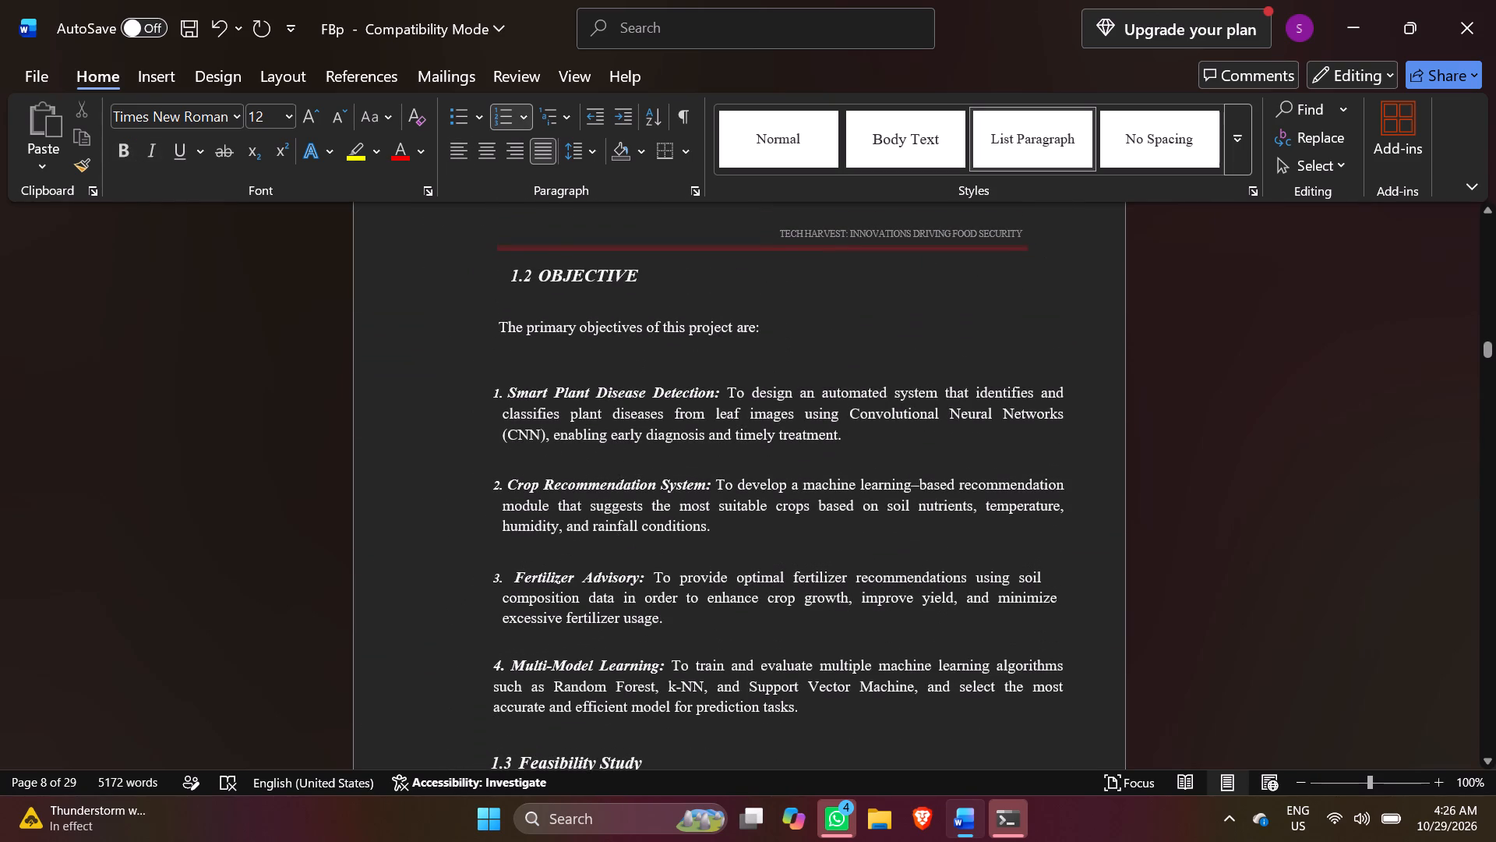
scroll(495, 383, "up", 15)
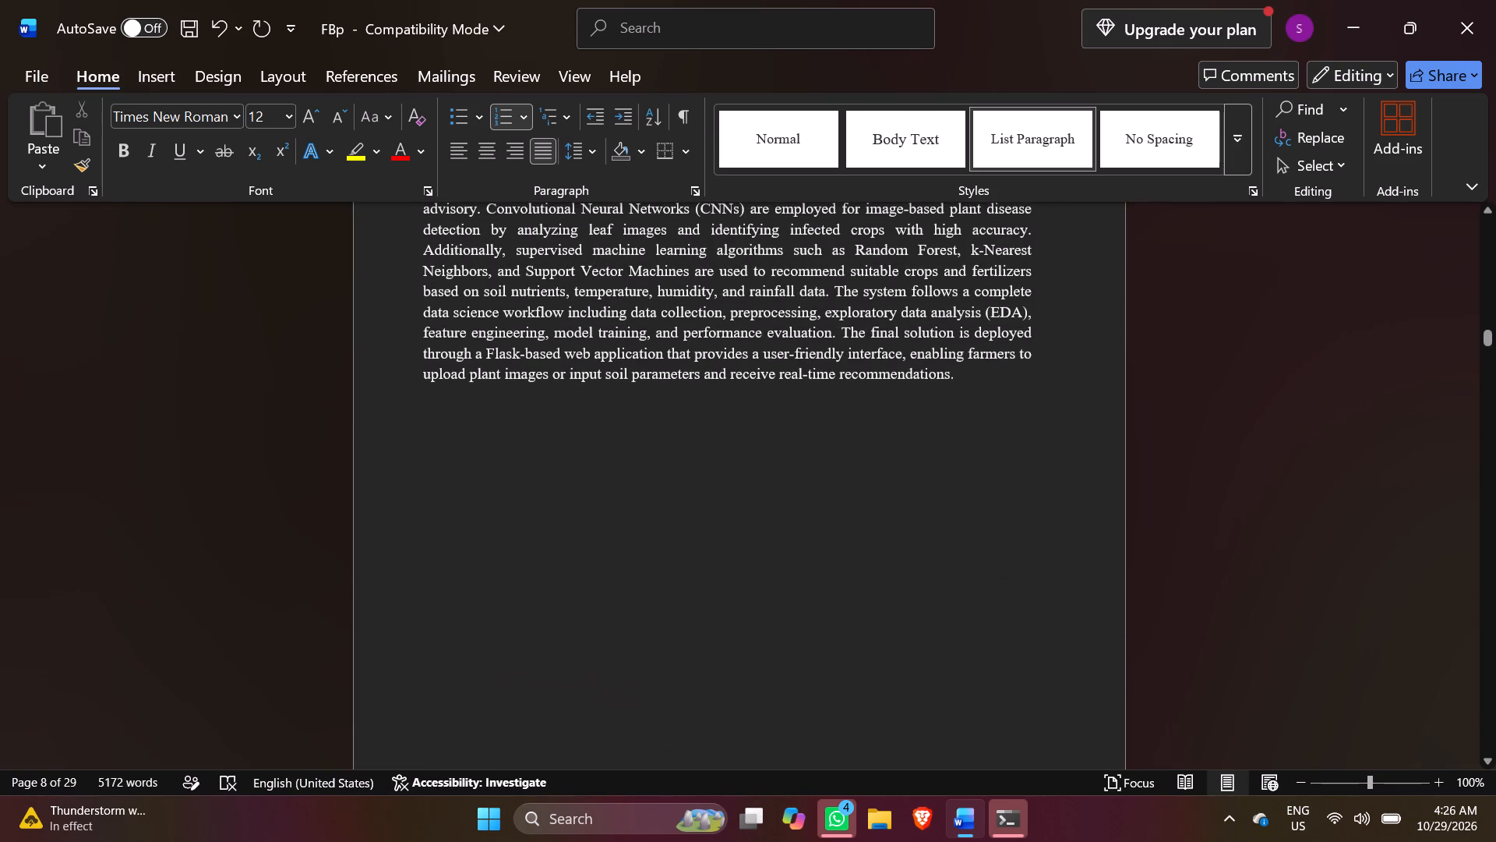
scroll(505, 371, "up", 9)
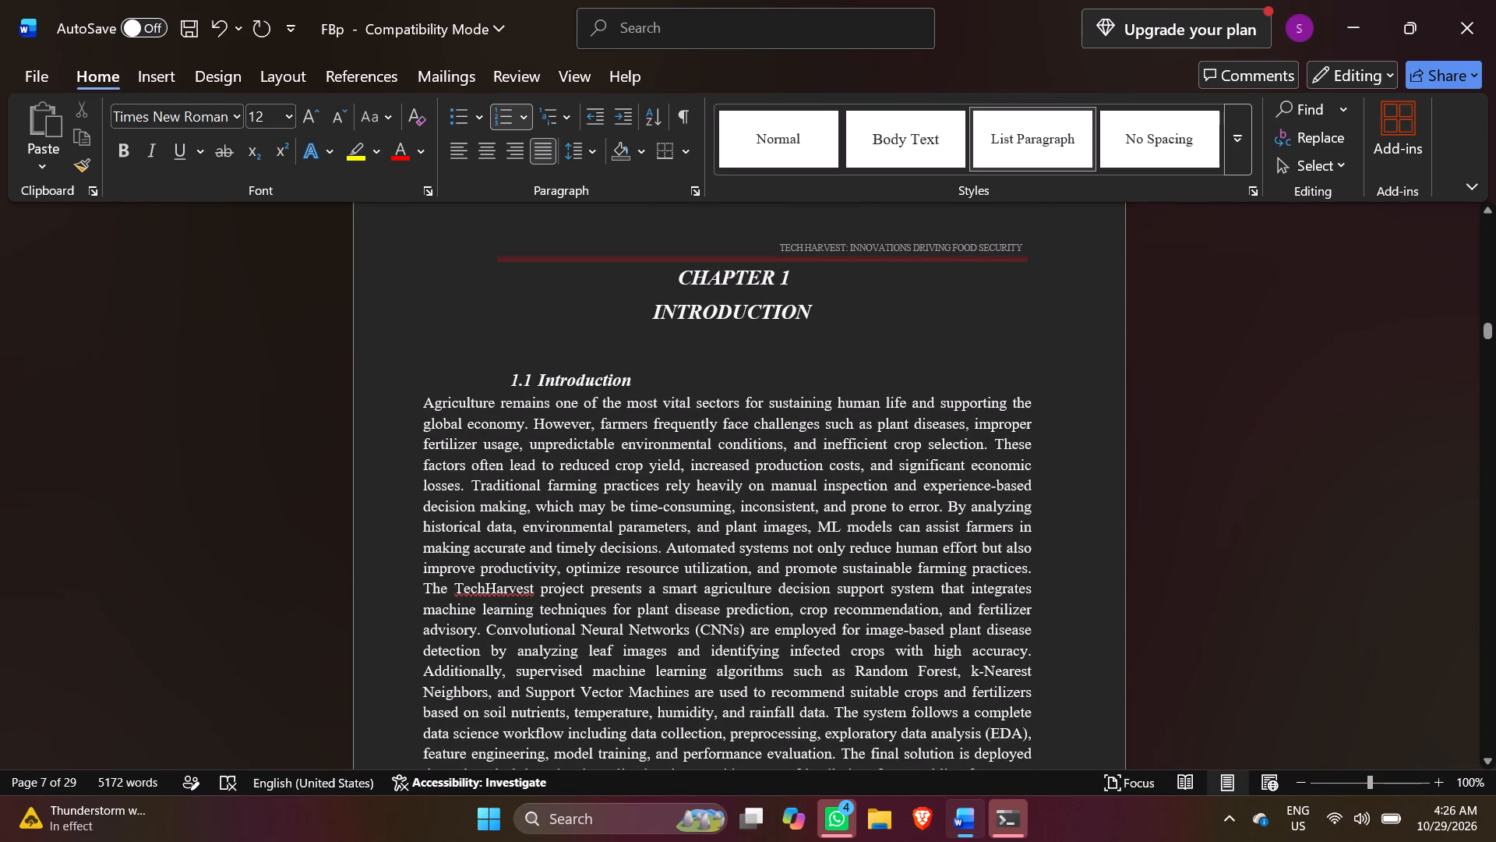
Center-align the body paragraph of section 1.1 Introduction.
left_click(427, 402)
left_click(482, 154)
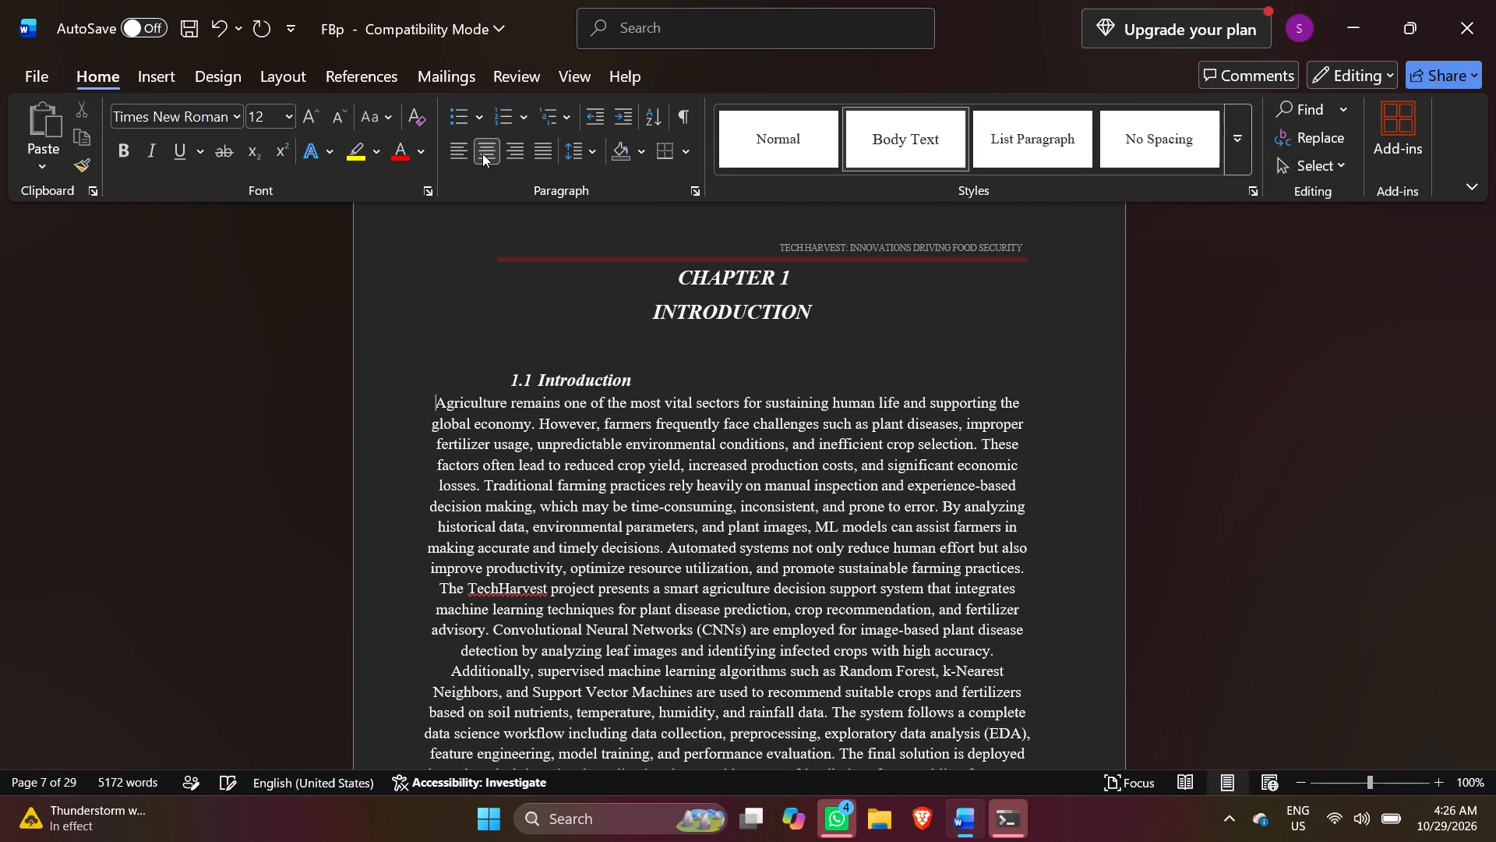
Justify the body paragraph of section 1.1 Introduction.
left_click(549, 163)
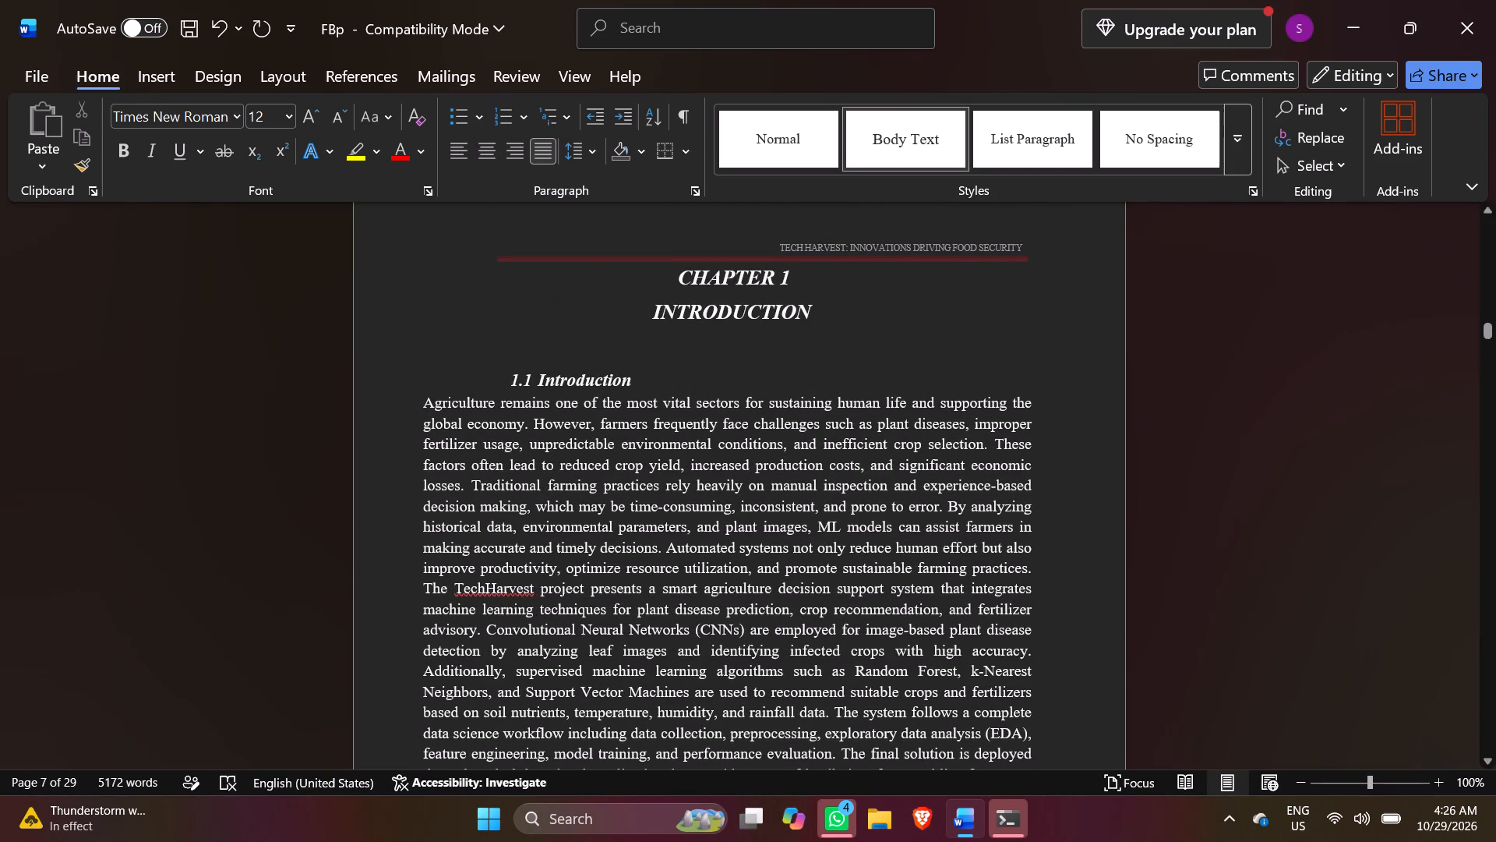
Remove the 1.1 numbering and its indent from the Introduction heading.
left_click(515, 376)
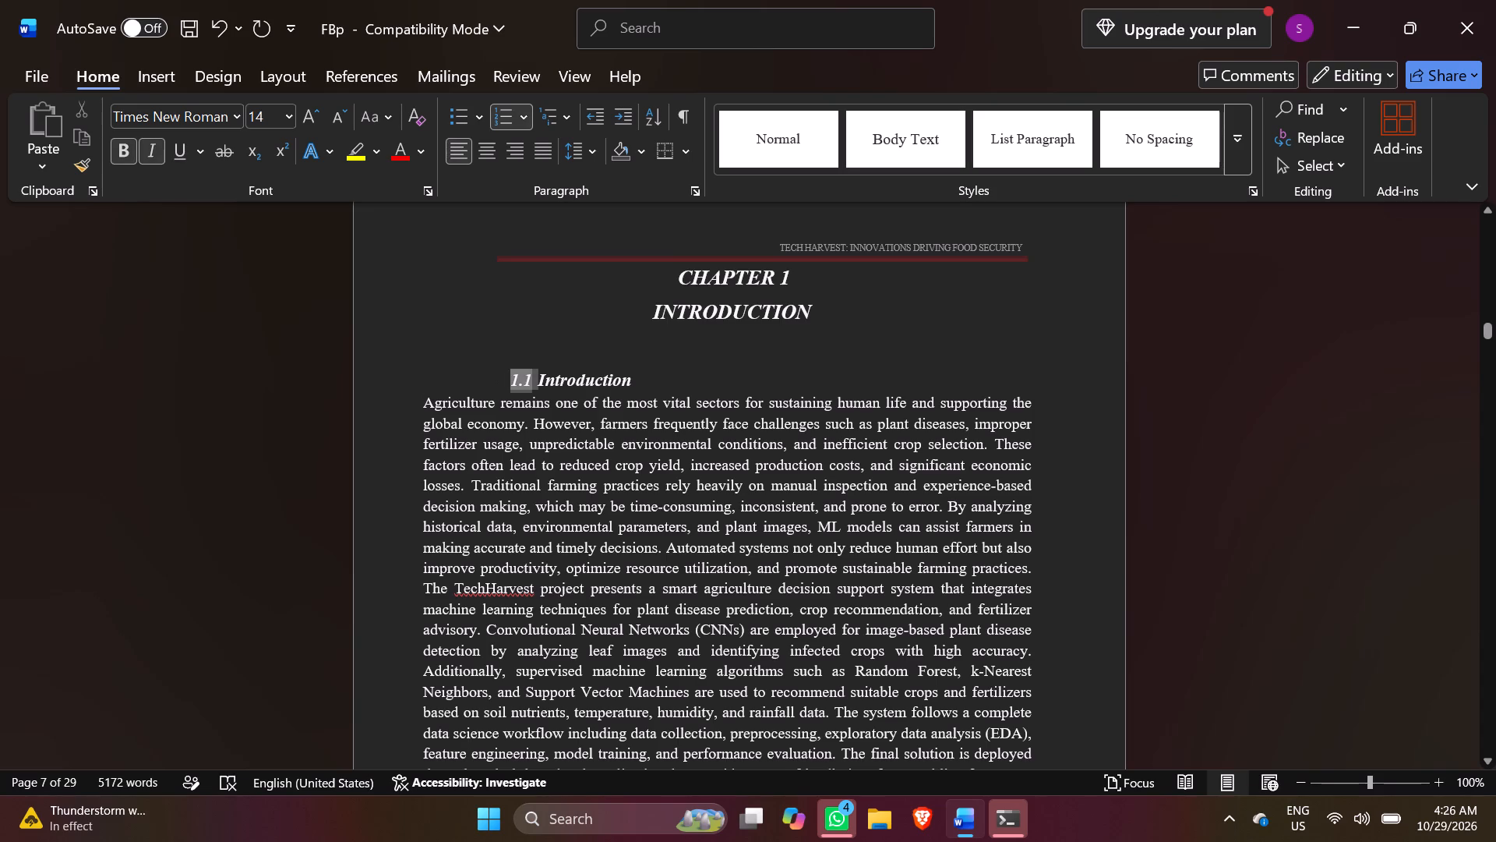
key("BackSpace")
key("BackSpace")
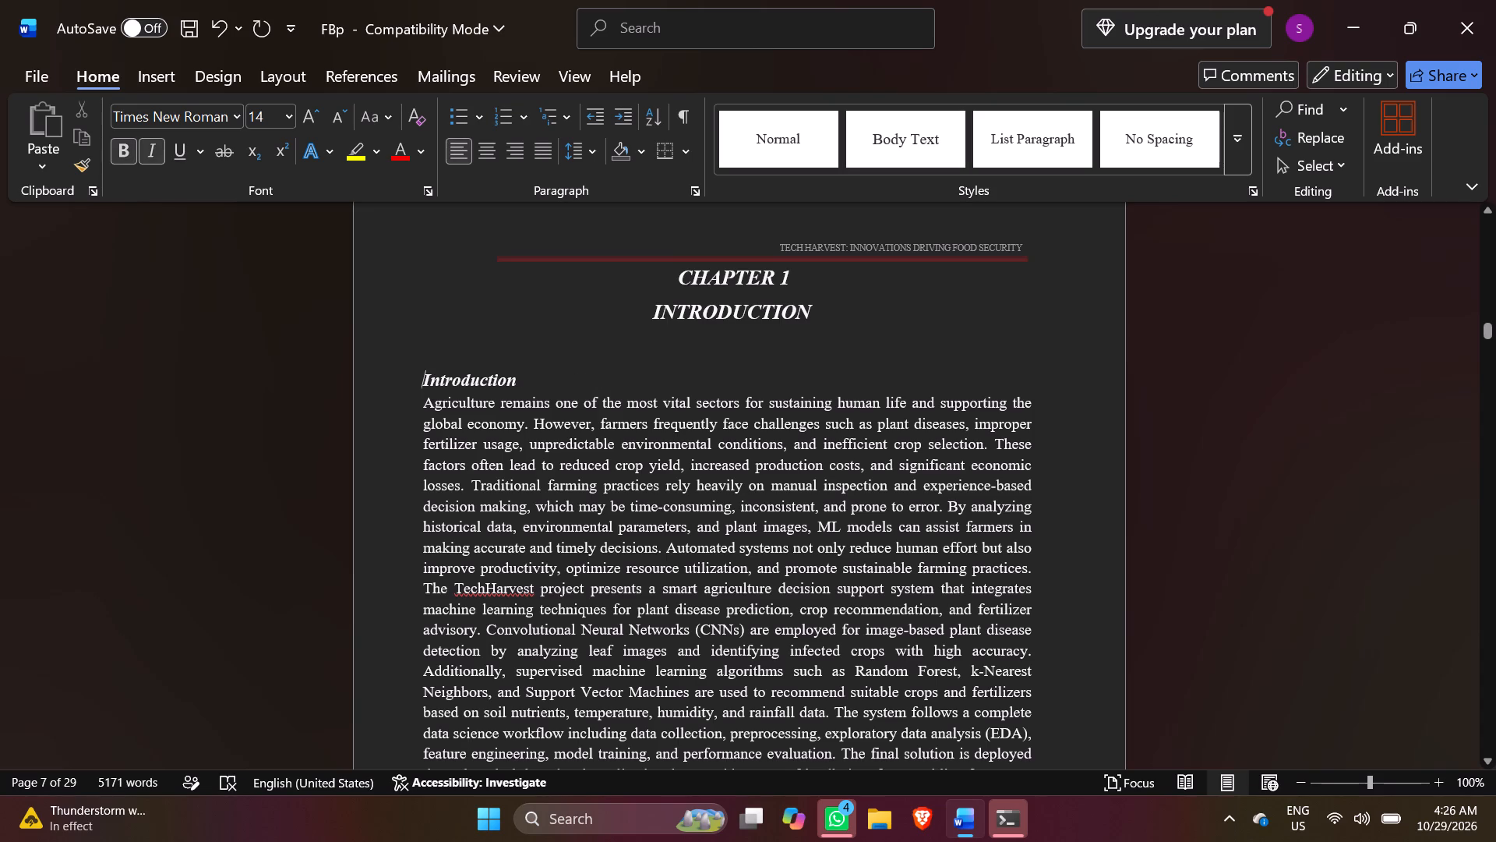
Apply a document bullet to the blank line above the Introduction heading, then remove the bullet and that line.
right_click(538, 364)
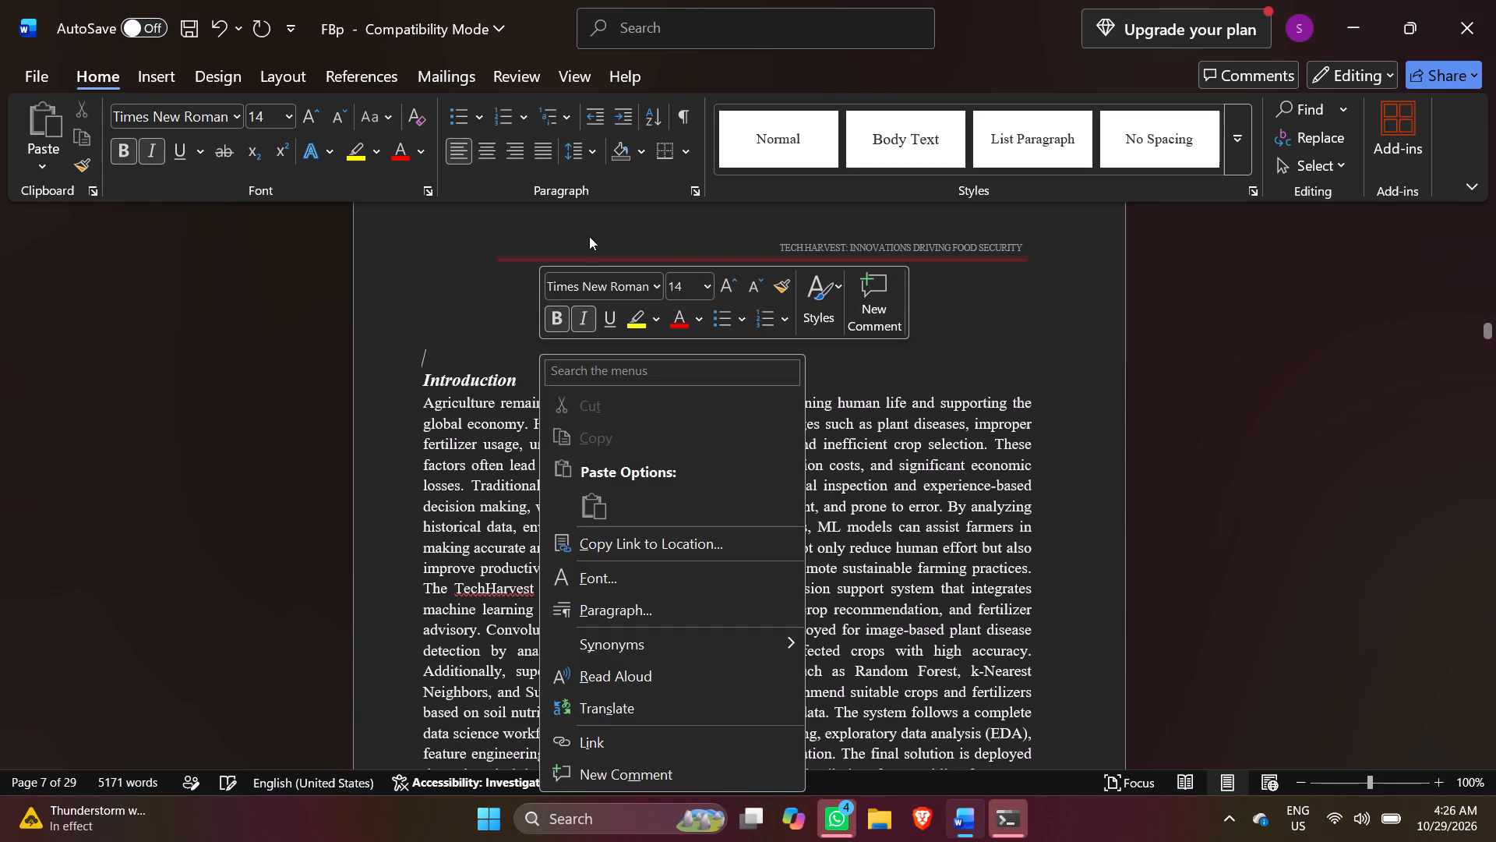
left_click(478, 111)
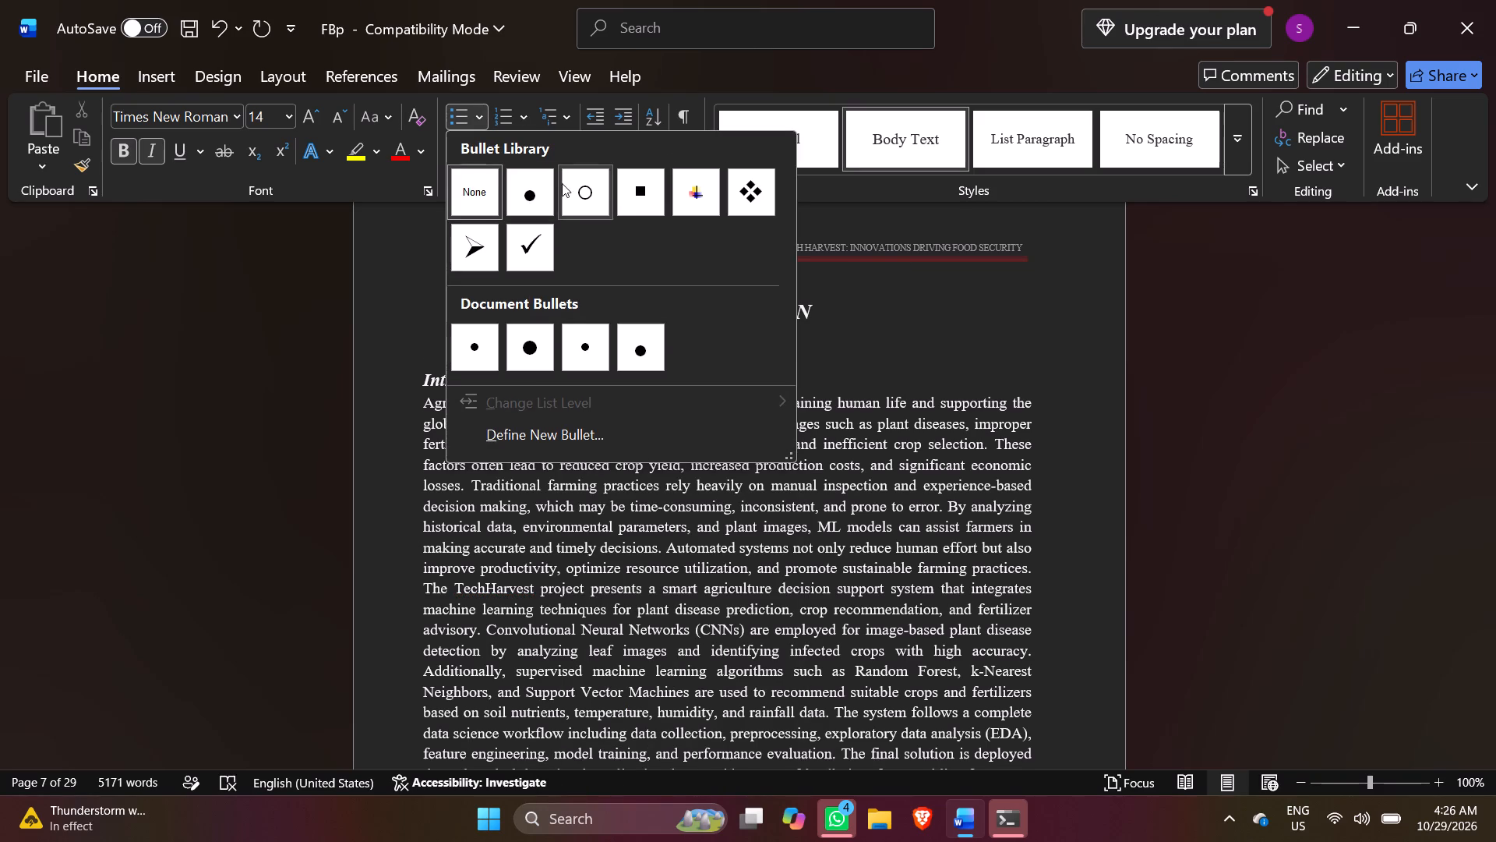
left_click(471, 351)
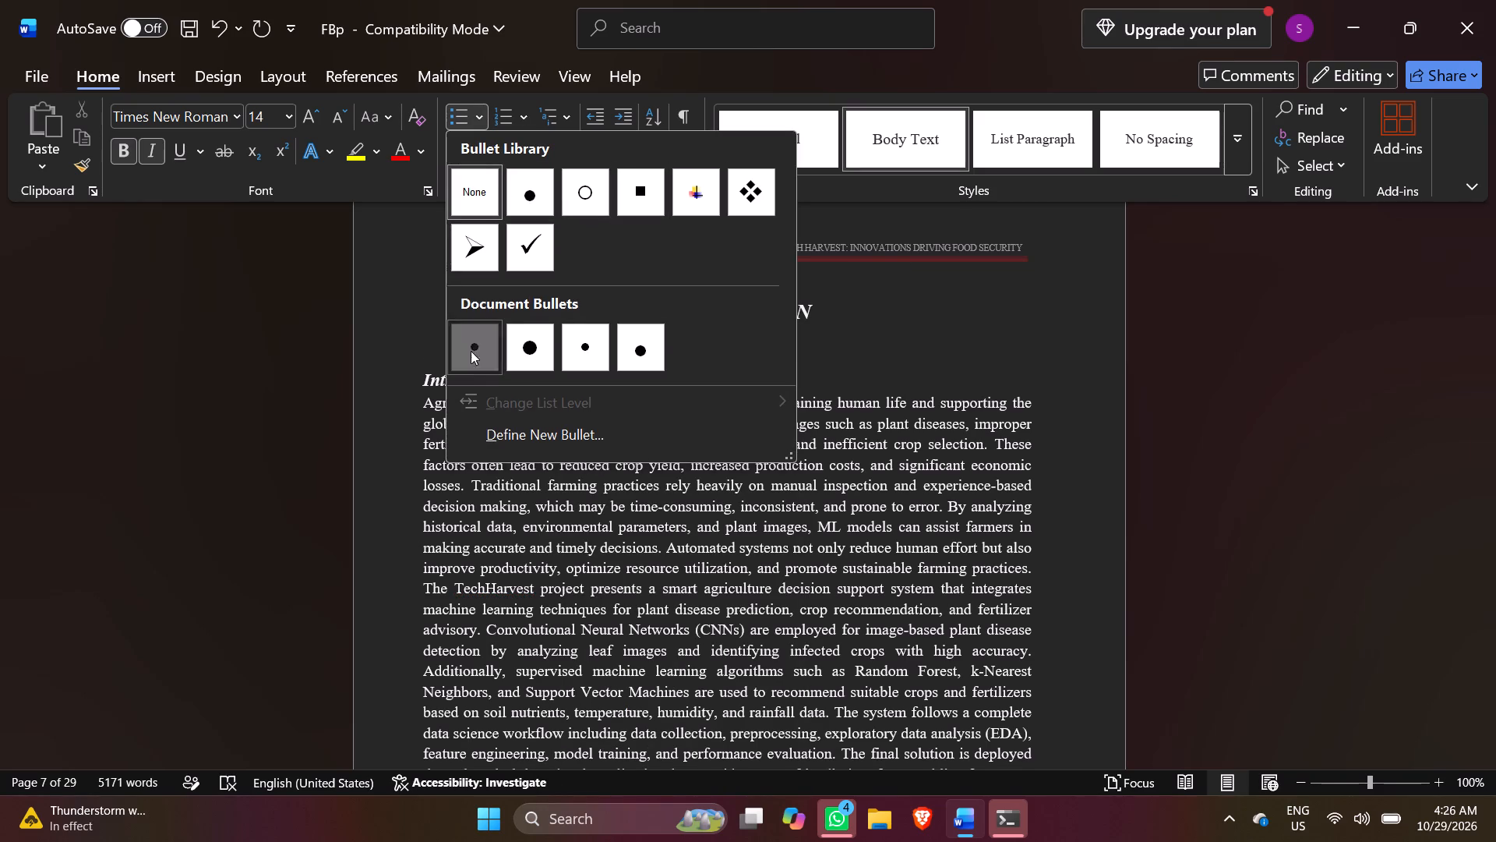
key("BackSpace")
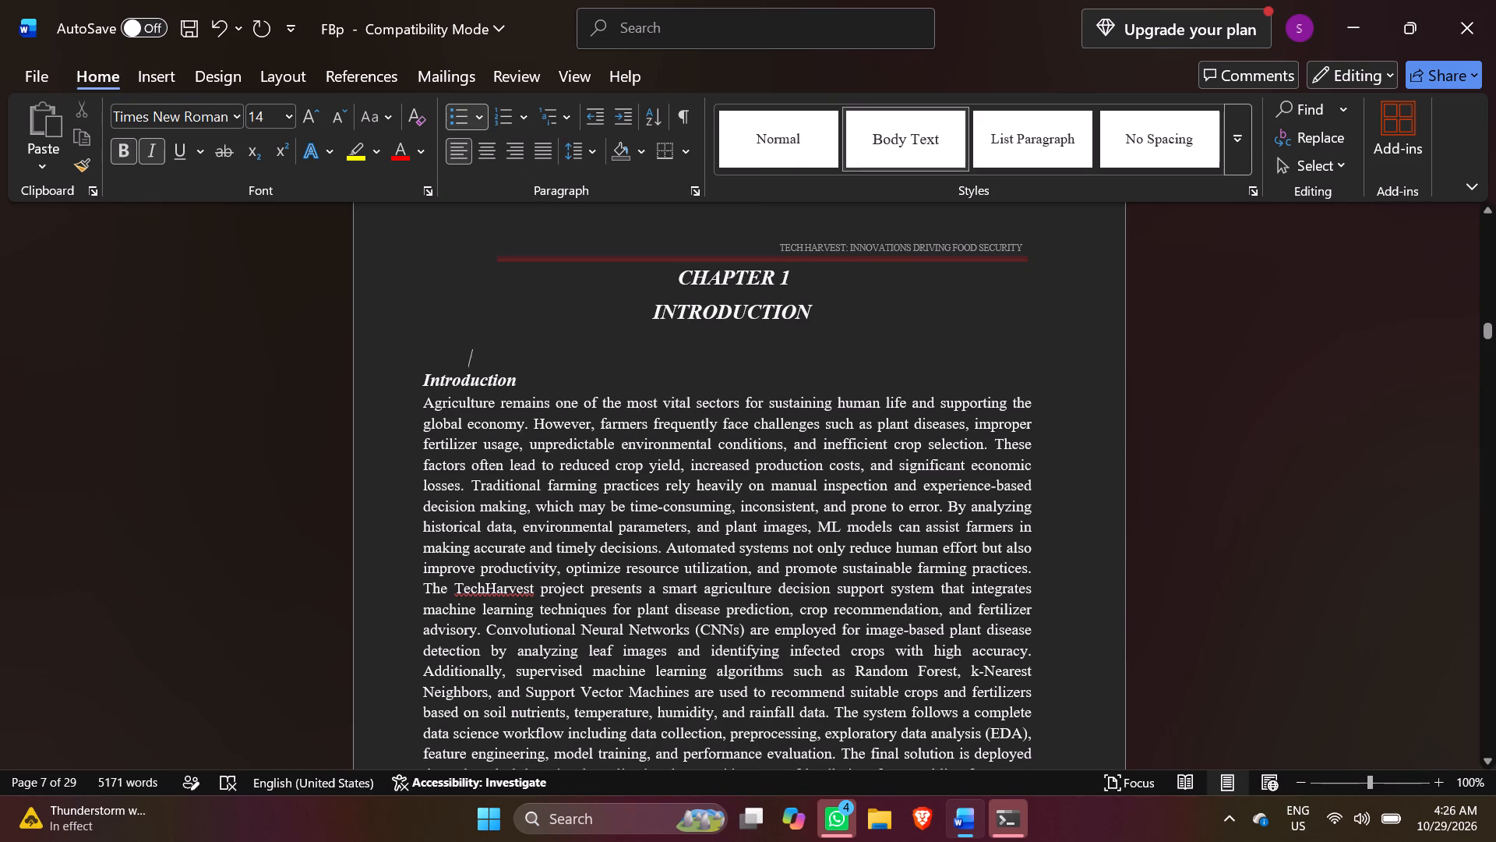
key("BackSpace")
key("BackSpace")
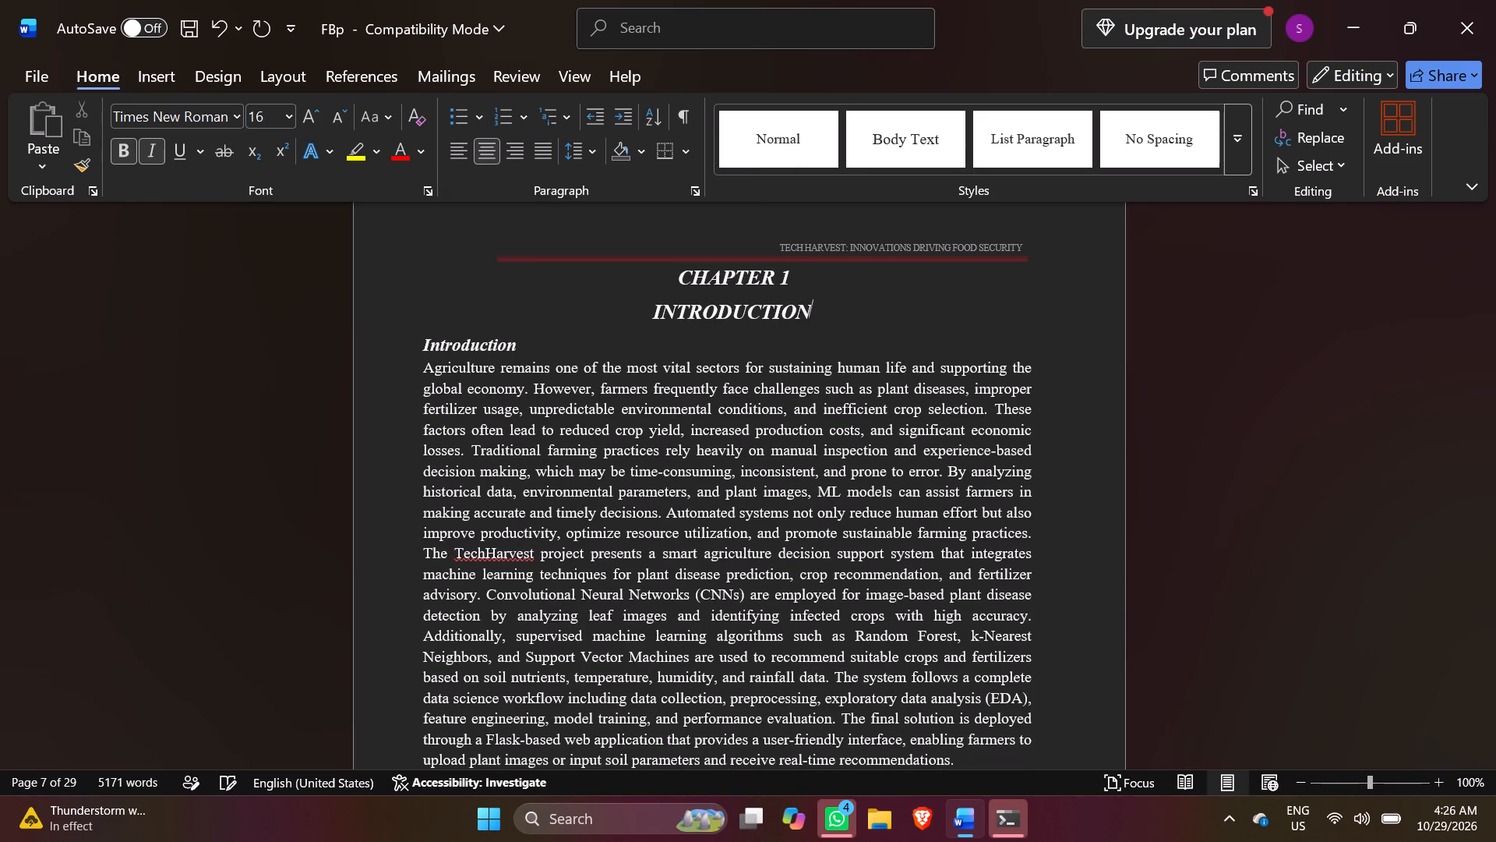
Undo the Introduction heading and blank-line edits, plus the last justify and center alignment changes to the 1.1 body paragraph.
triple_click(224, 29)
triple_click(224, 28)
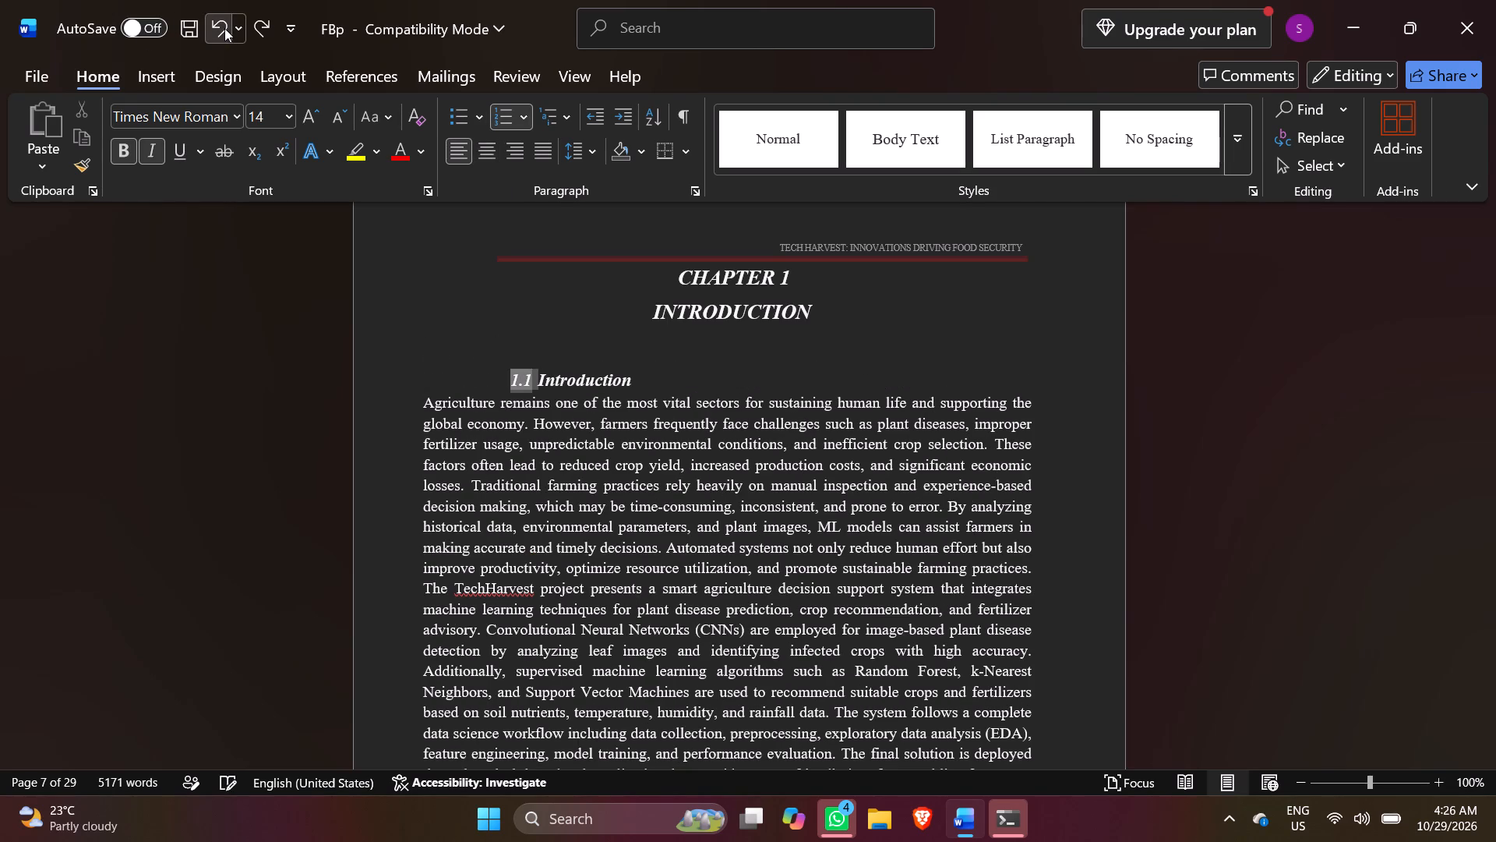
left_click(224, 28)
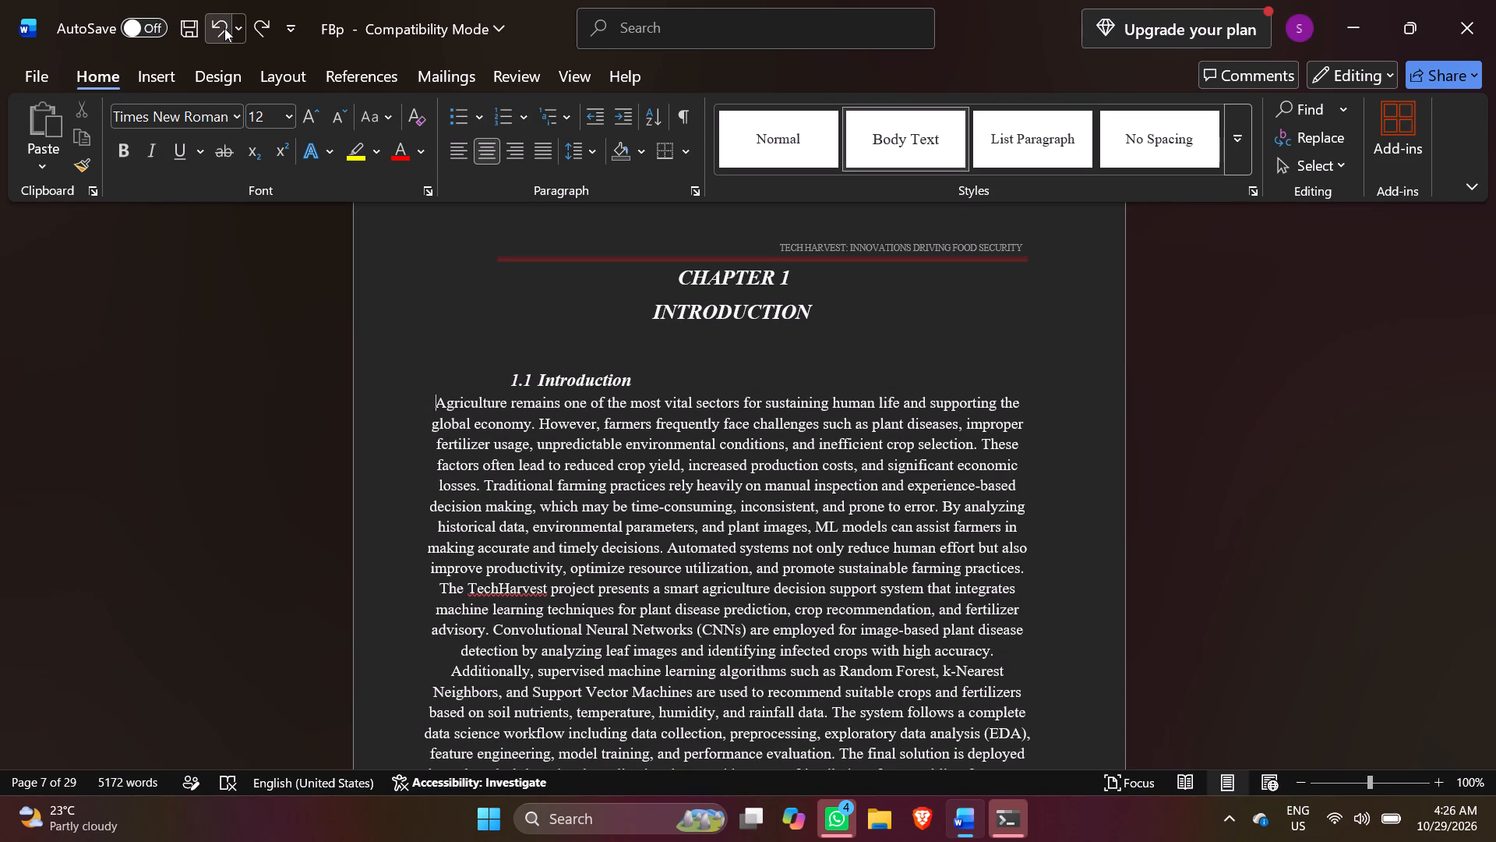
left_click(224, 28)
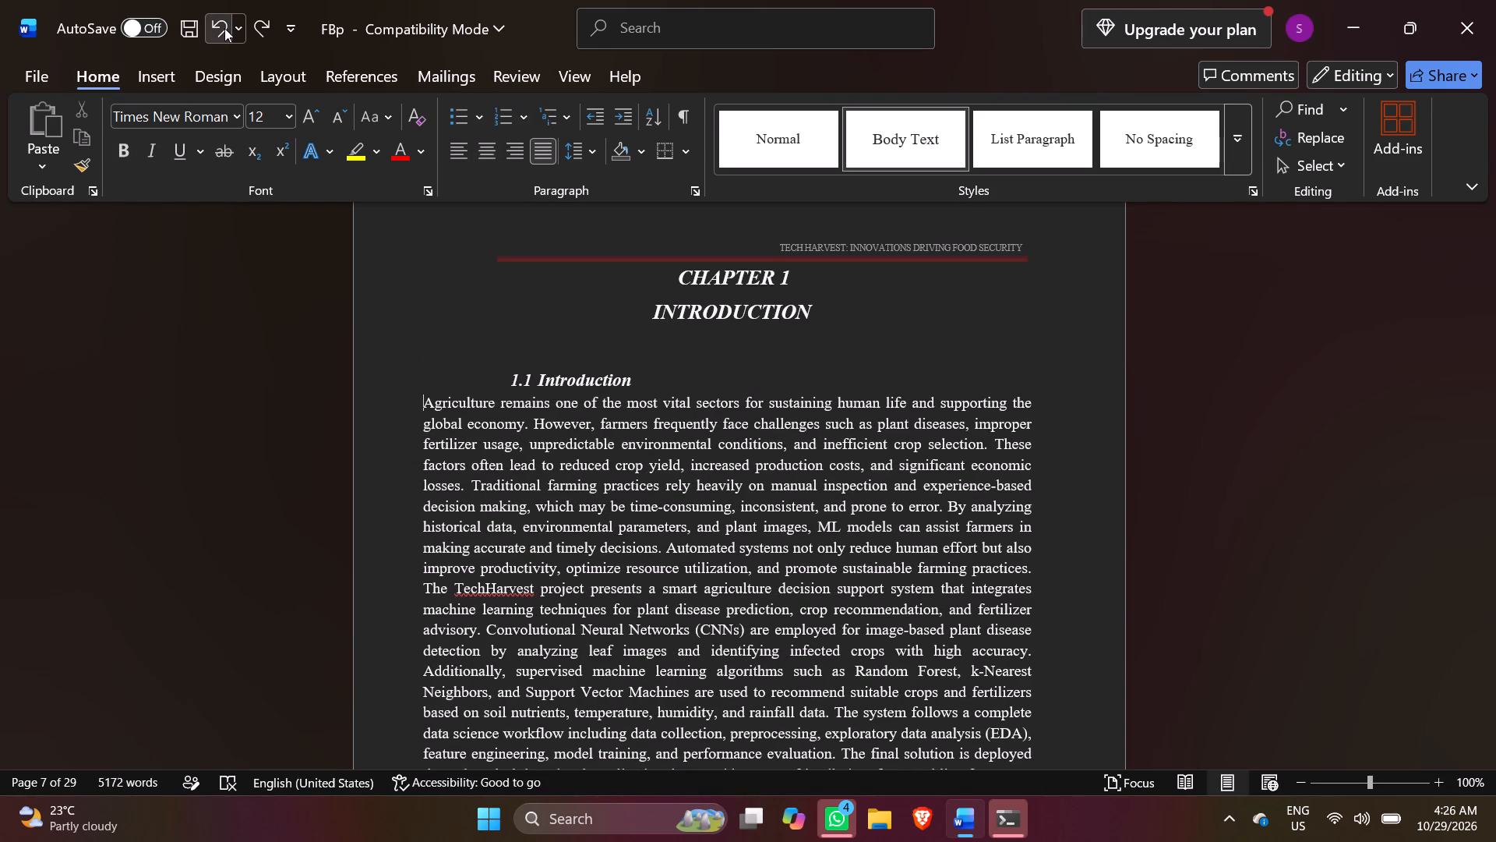
Justify the section 1.2 Objective text, from the primary objectives line through the fourth item, Multi-Model Learning.
scroll(912, 533, "down", 18)
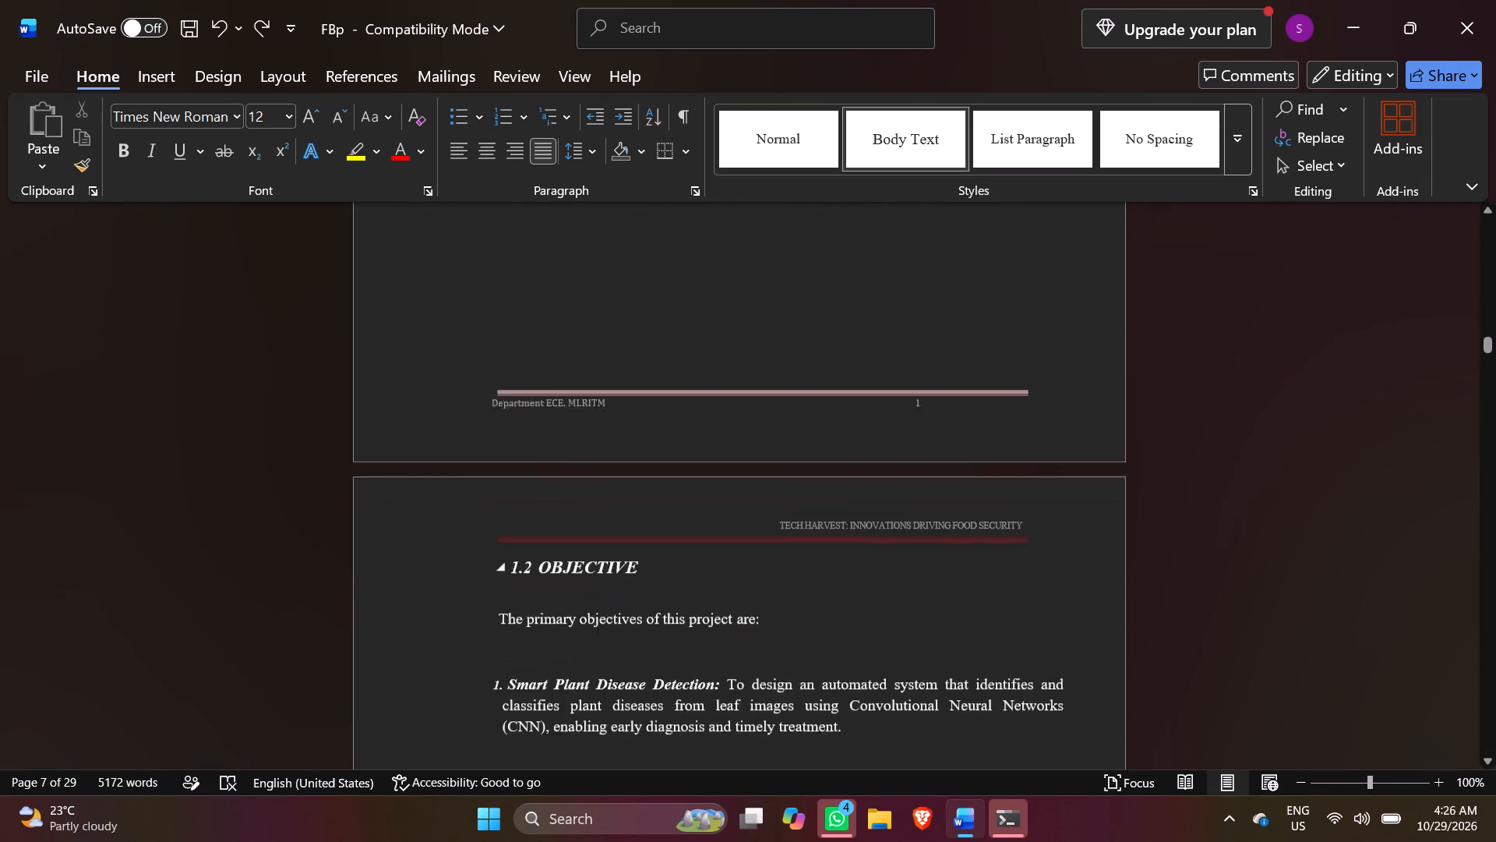
scroll(711, 547, "down", 6)
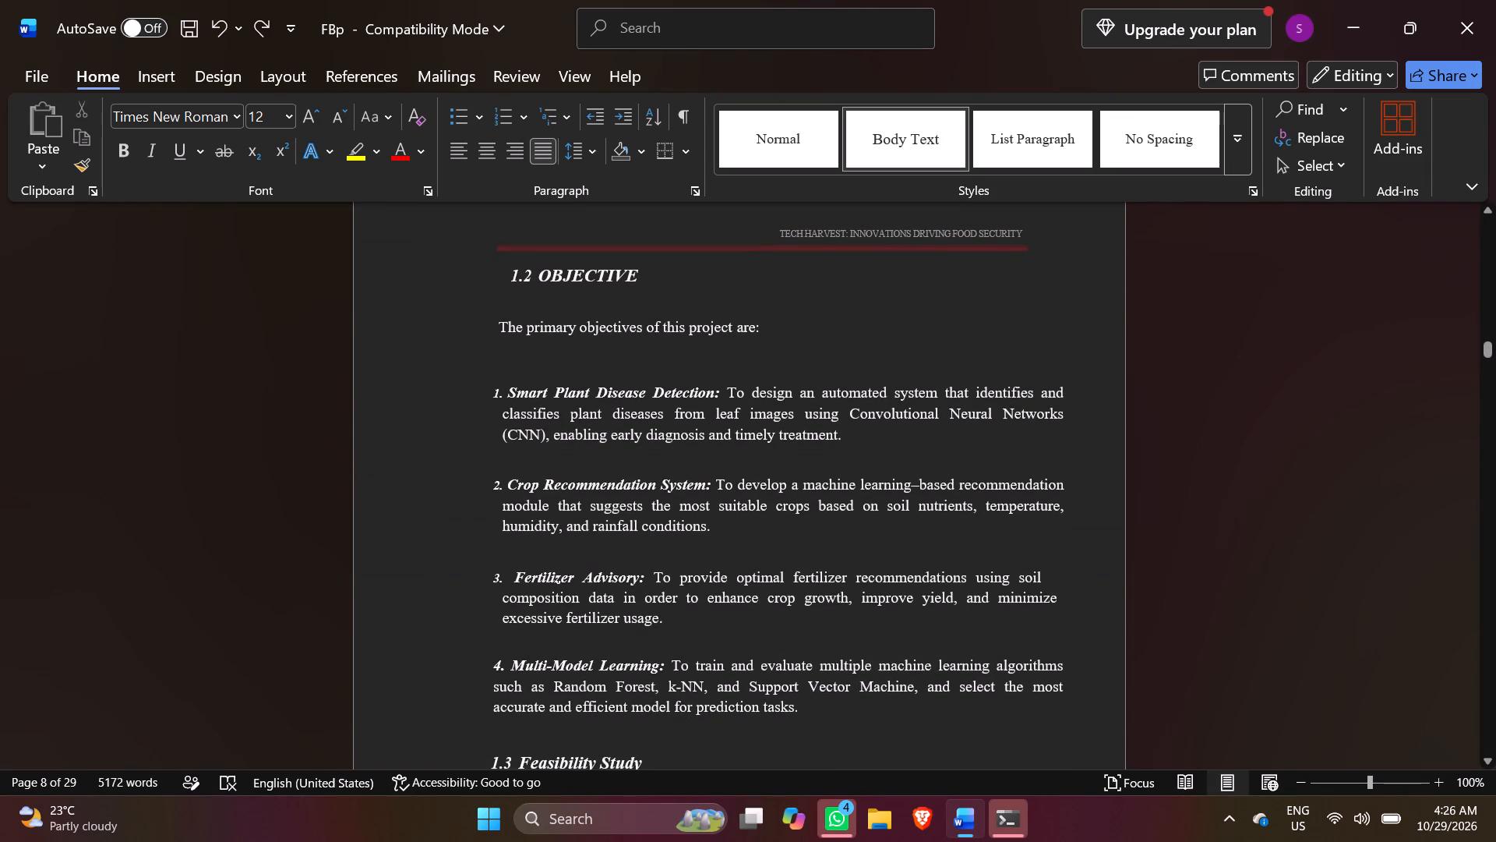
left_click_drag(496, 312, 629, 442)
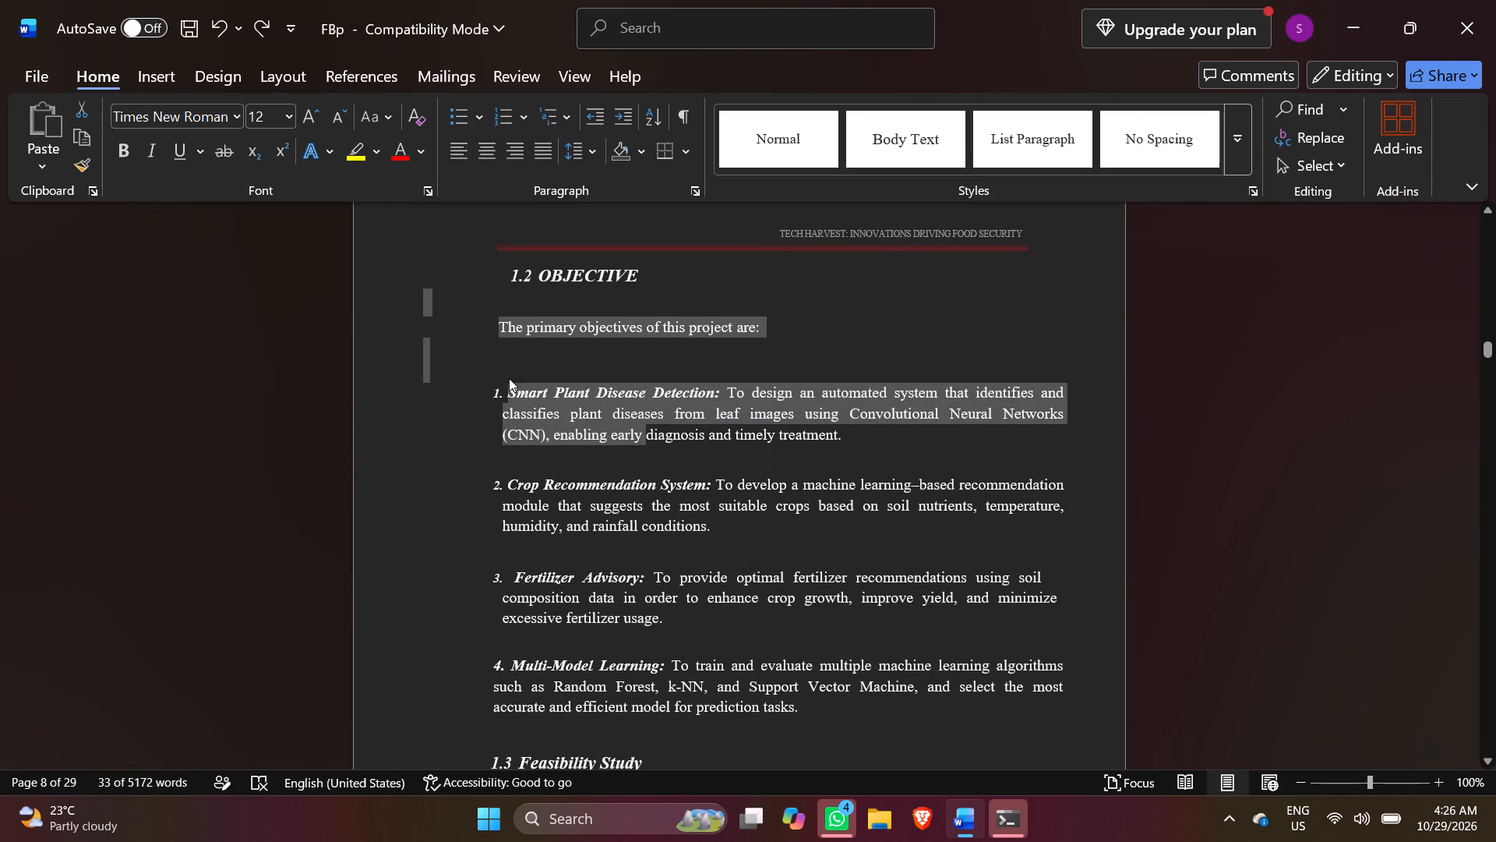
left_click(495, 355)
left_click_drag(502, 317, 731, 692)
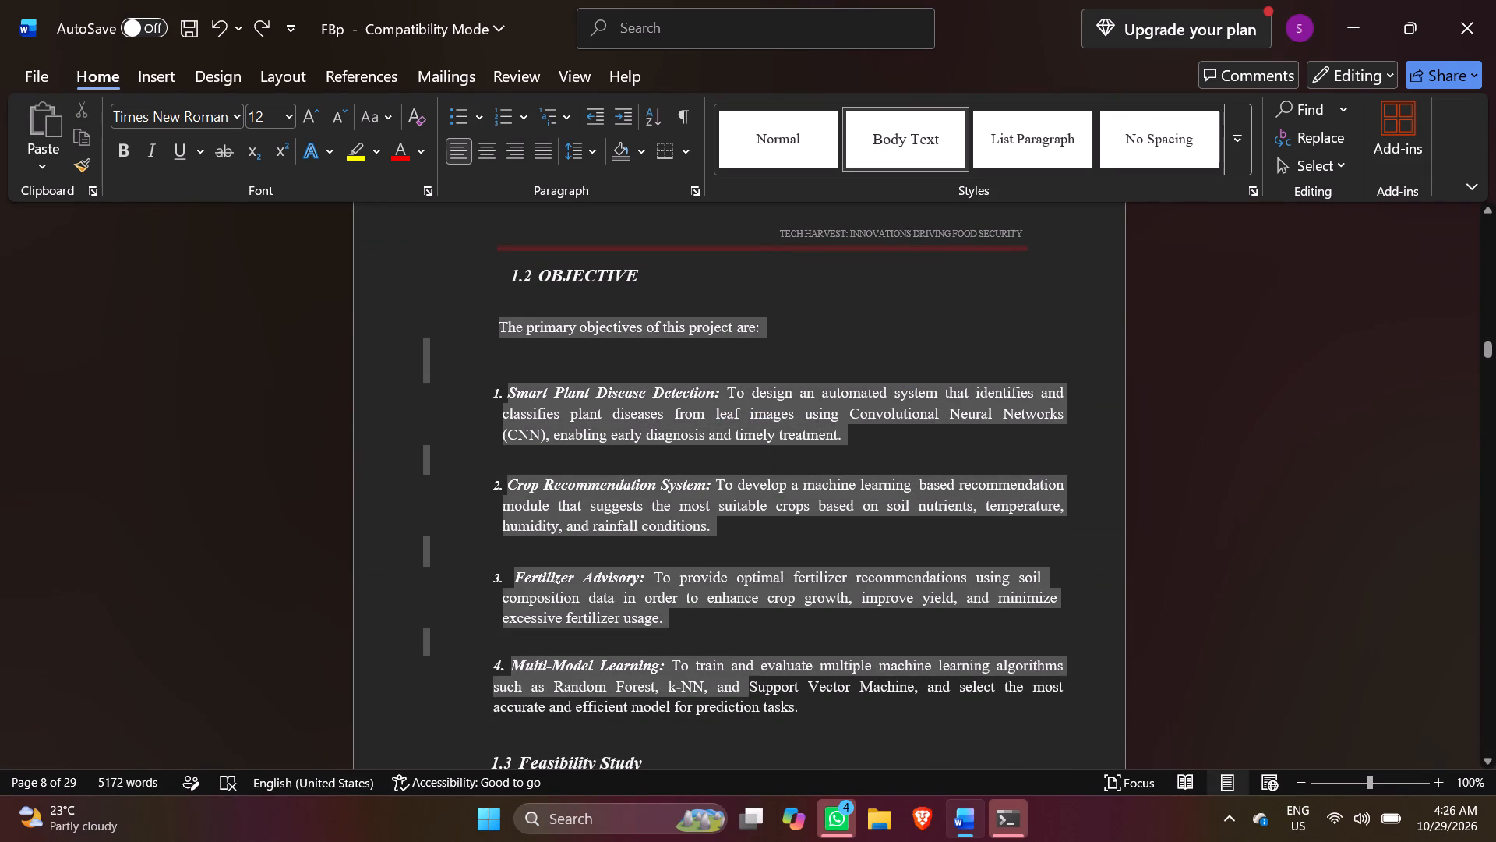
left_click_drag(731, 692, 803, 714)
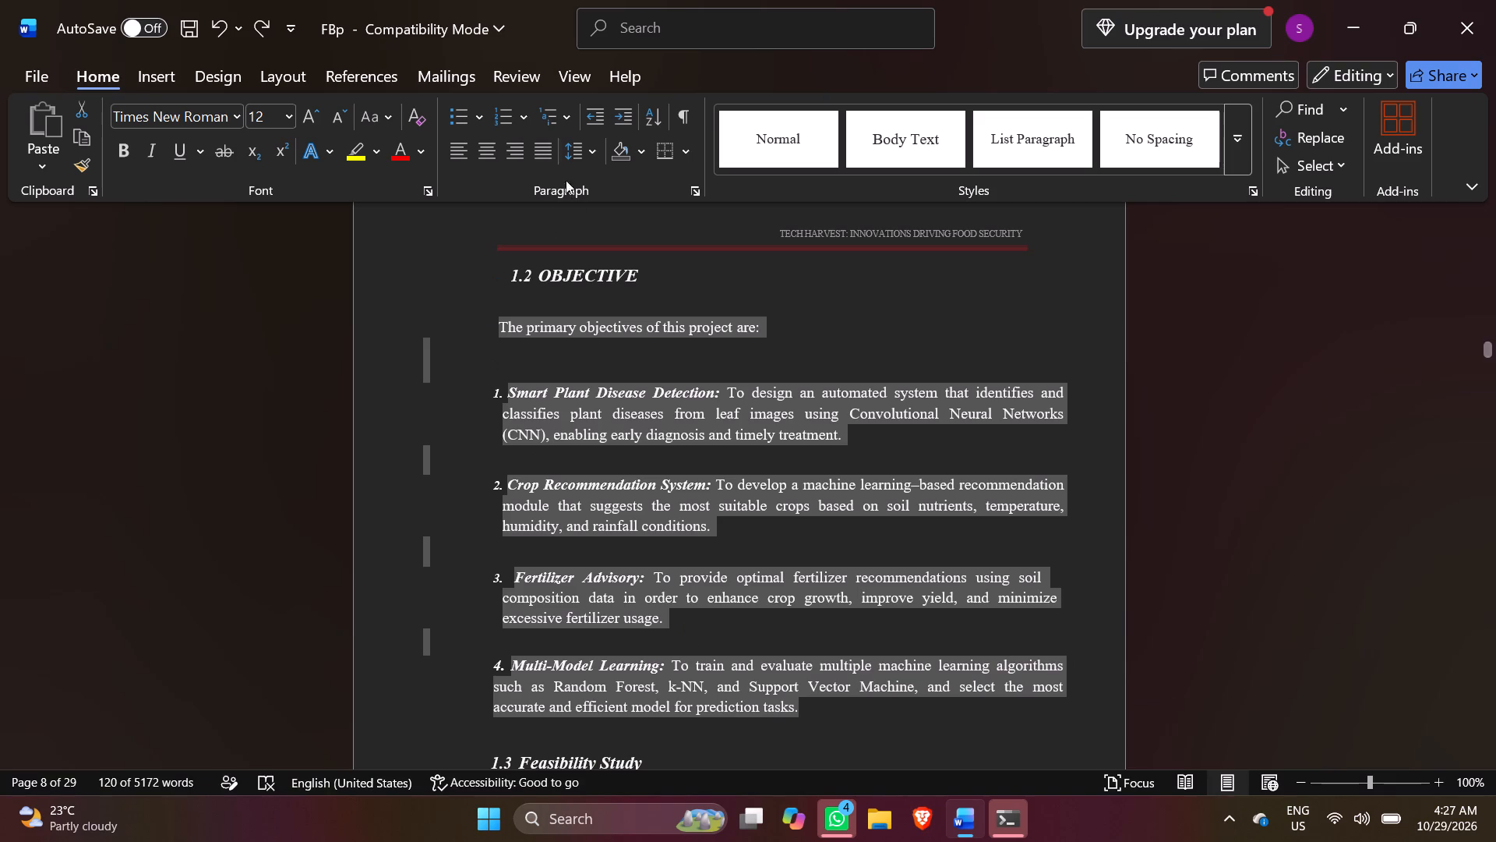
left_click(542, 157)
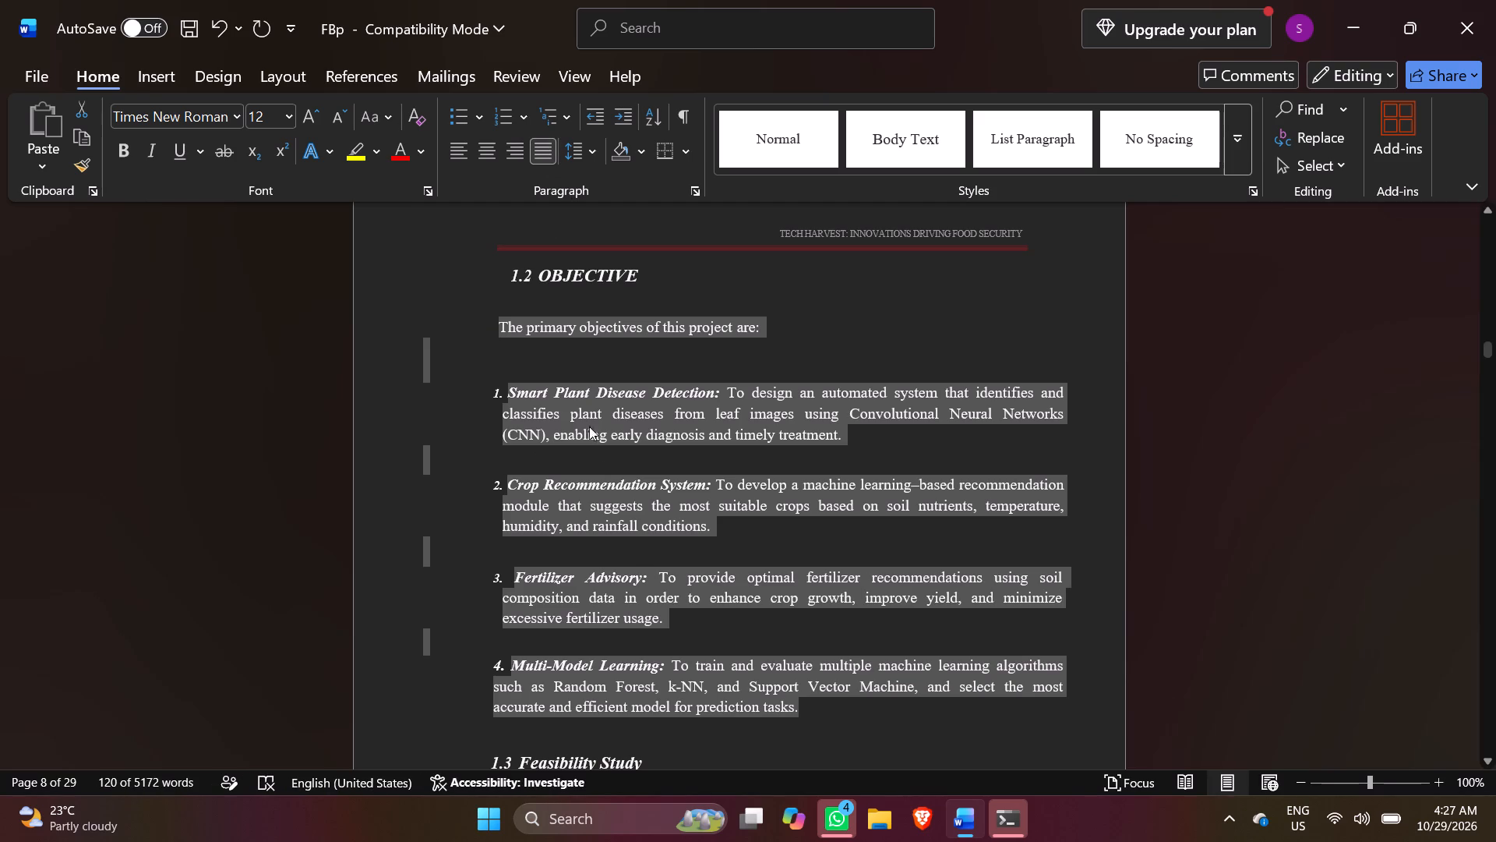
left_click(557, 360)
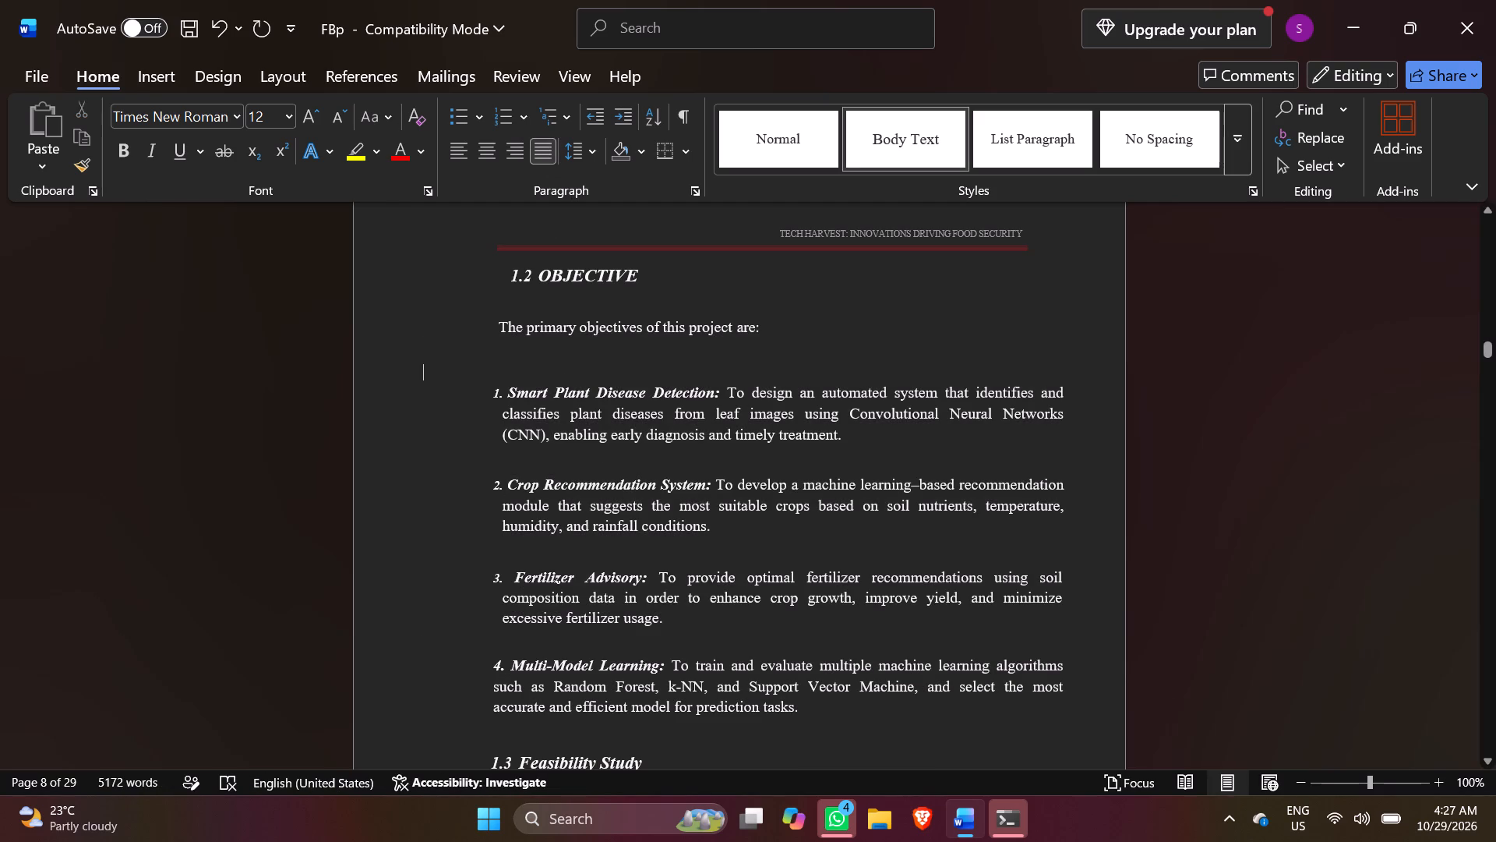
Set the line spacing of the four numbered objectives in section 1.2 to 1.15.
scroll(650, 405, "down", 5)
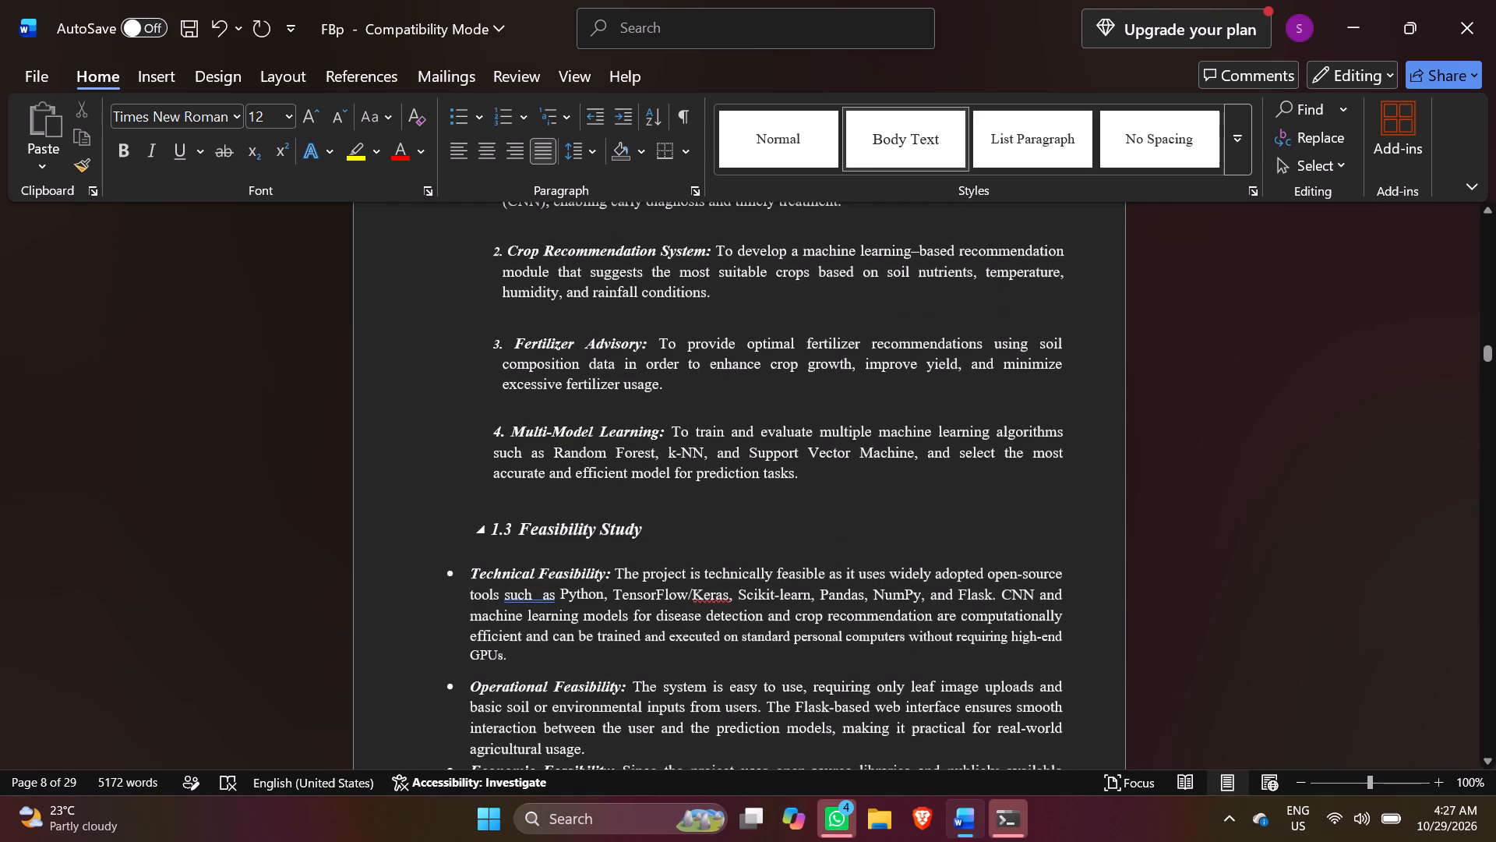
scroll(511, 516, "up", 4)
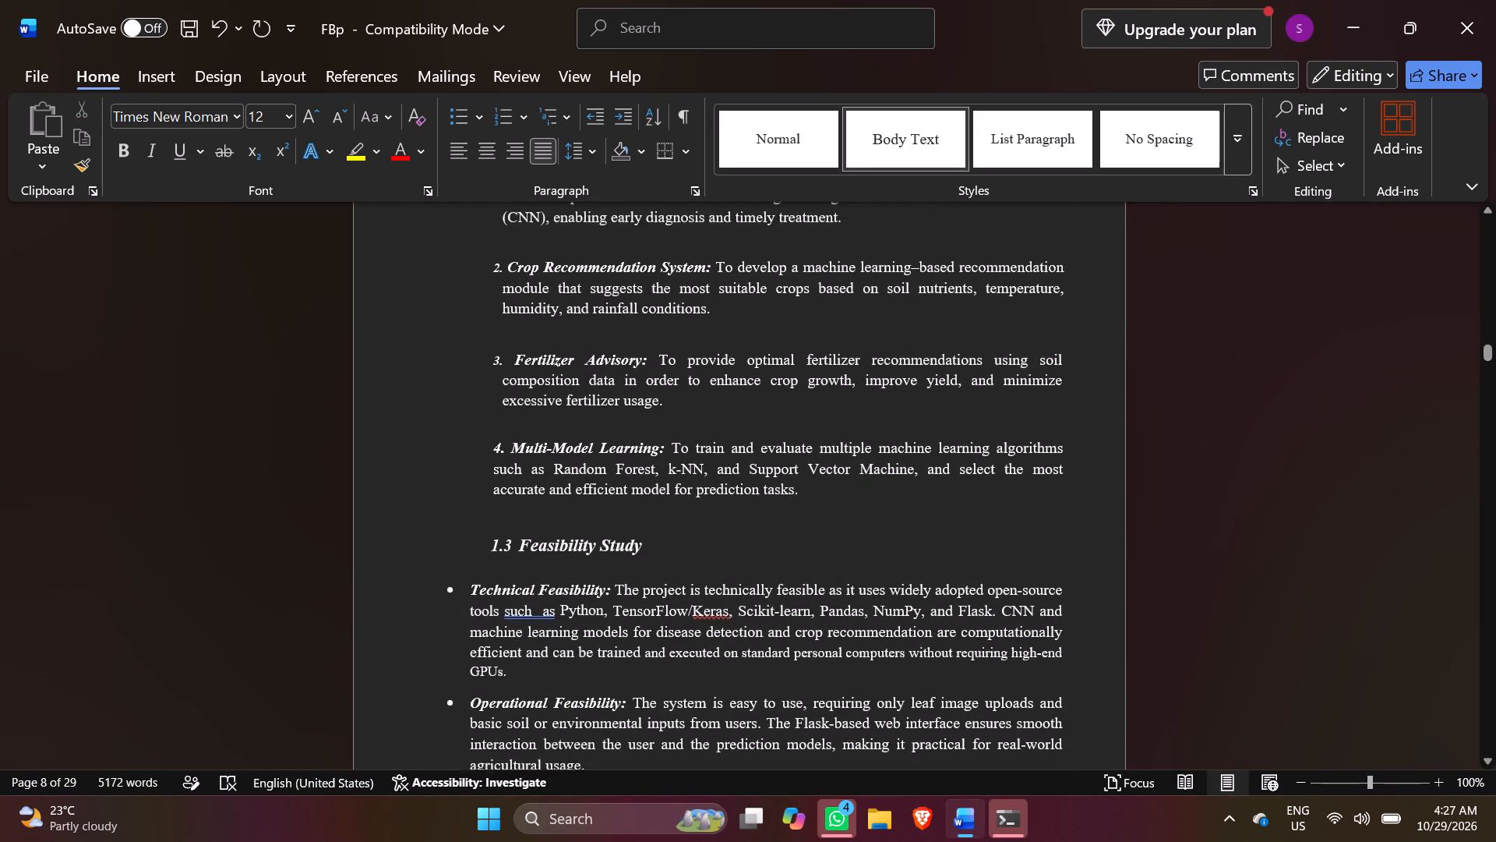
scroll(511, 516, "up", 11)
scroll(531, 508, "down", 8)
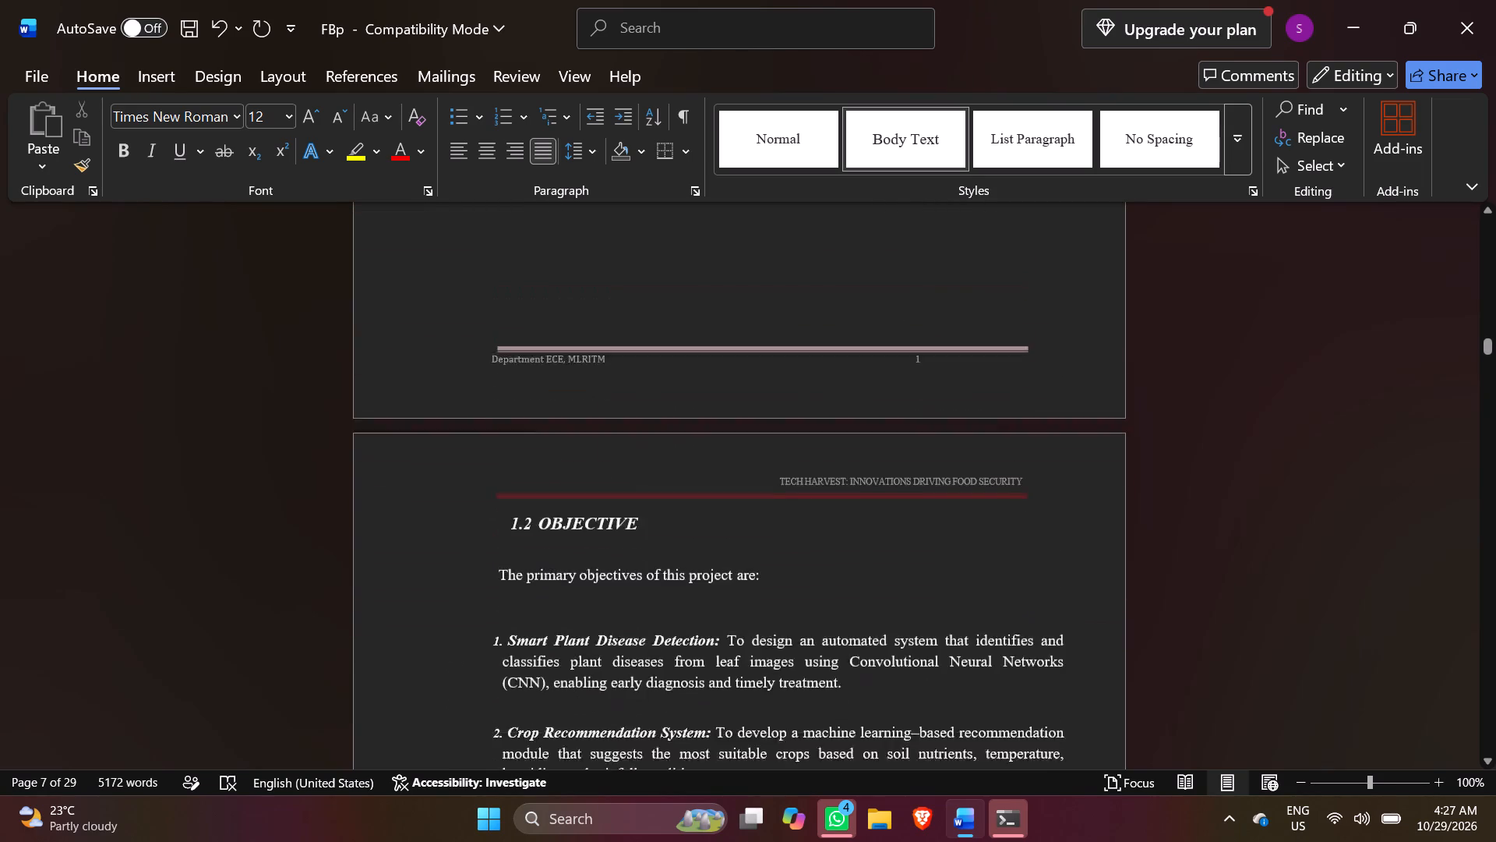
scroll(535, 508, "down", 2)
left_click_drag(499, 380, 722, 678)
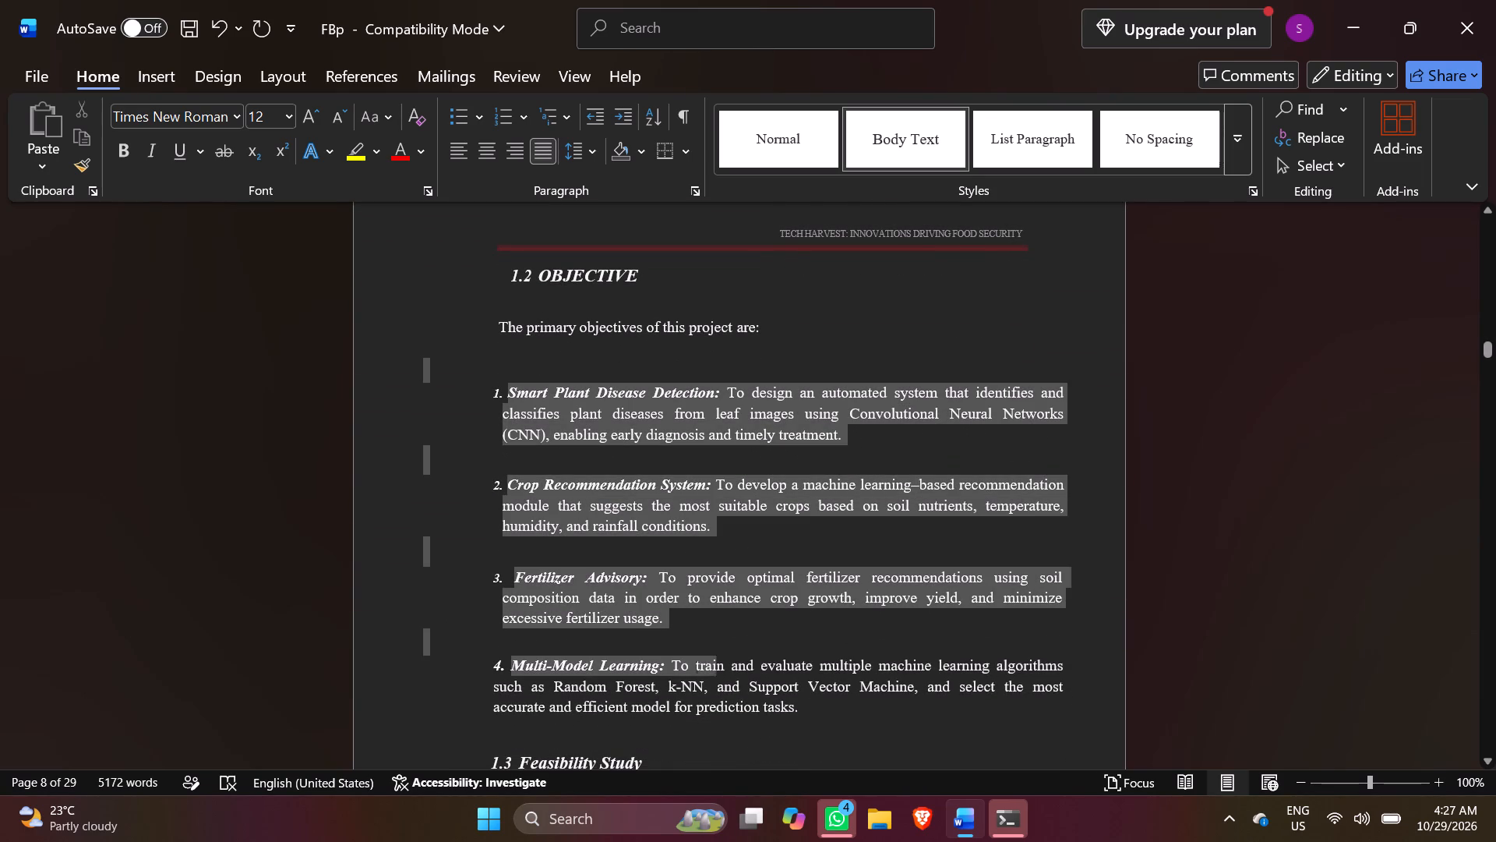
left_click_drag(722, 678, 907, 715)
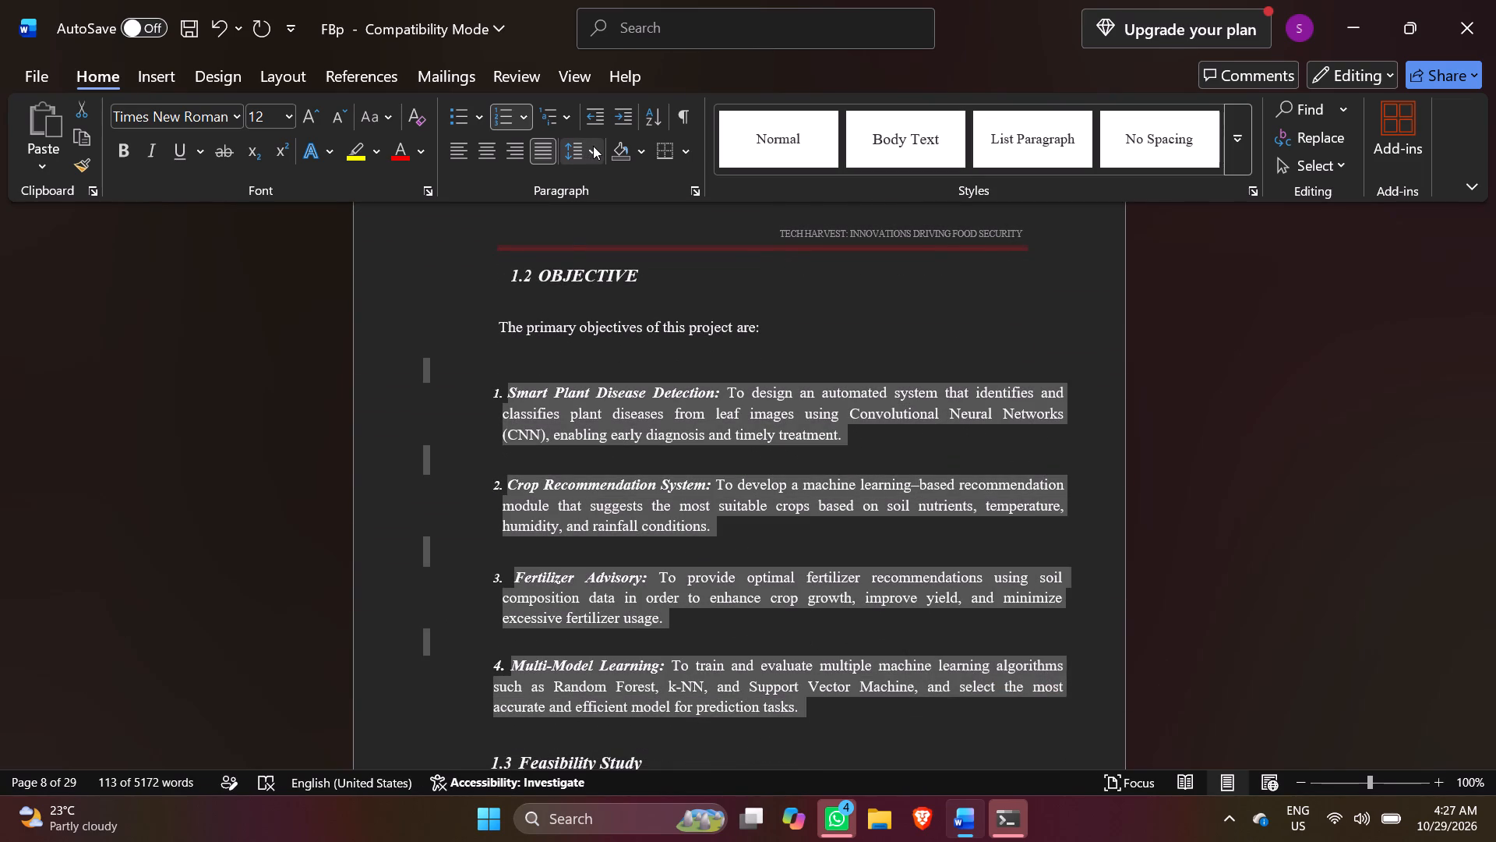
left_click(593, 150)
left_click(626, 212)
left_click(465, 361)
Compare the heading and text layout of section 1.2 Objective with the 1.1 Introduction page.
left_click_drag(491, 326, 737, 342)
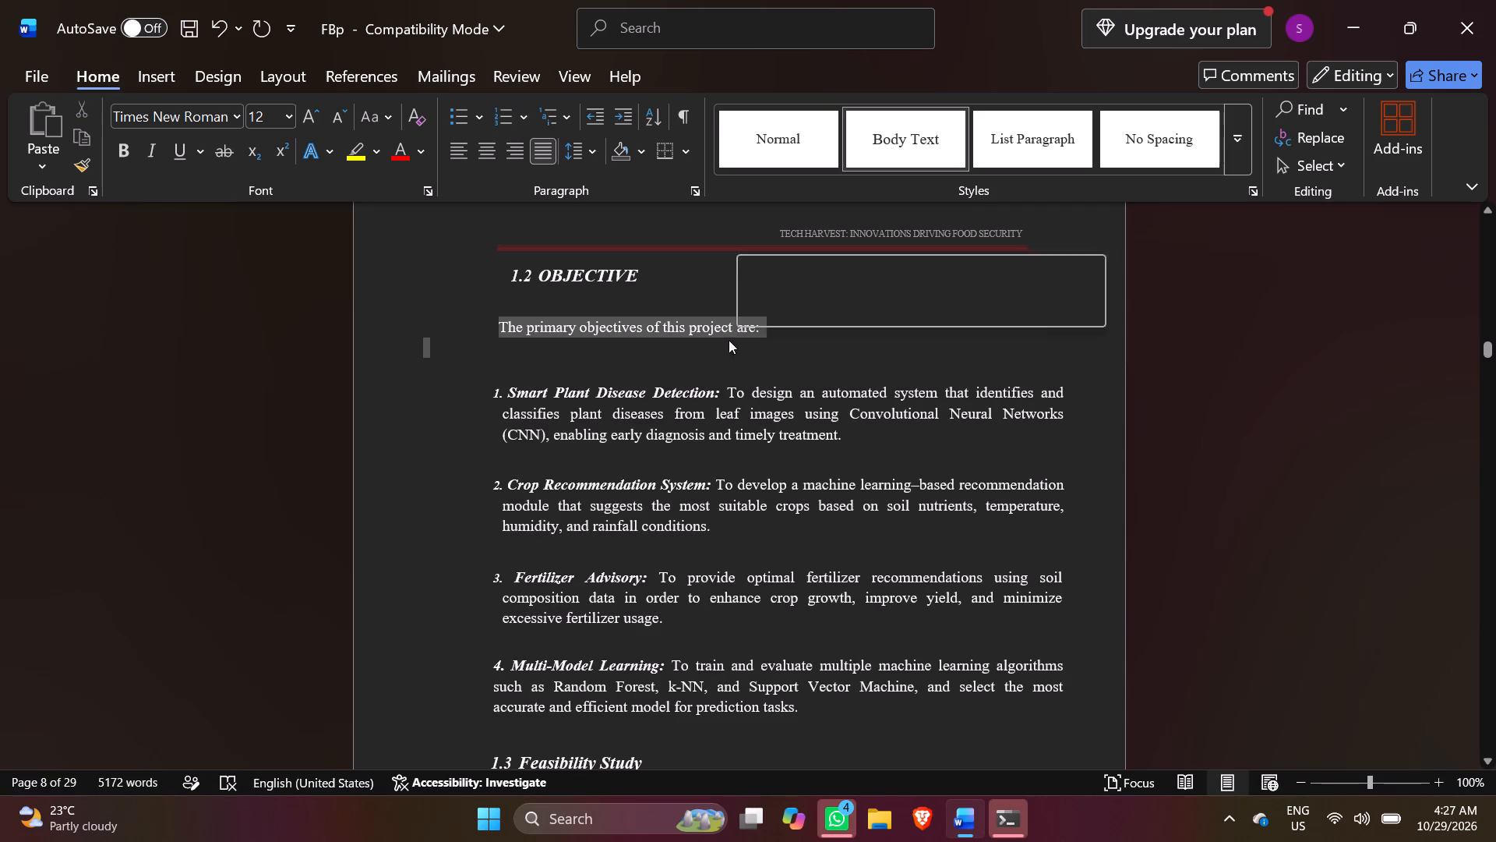
left_click(507, 398)
scroll(631, 400, "up", 2)
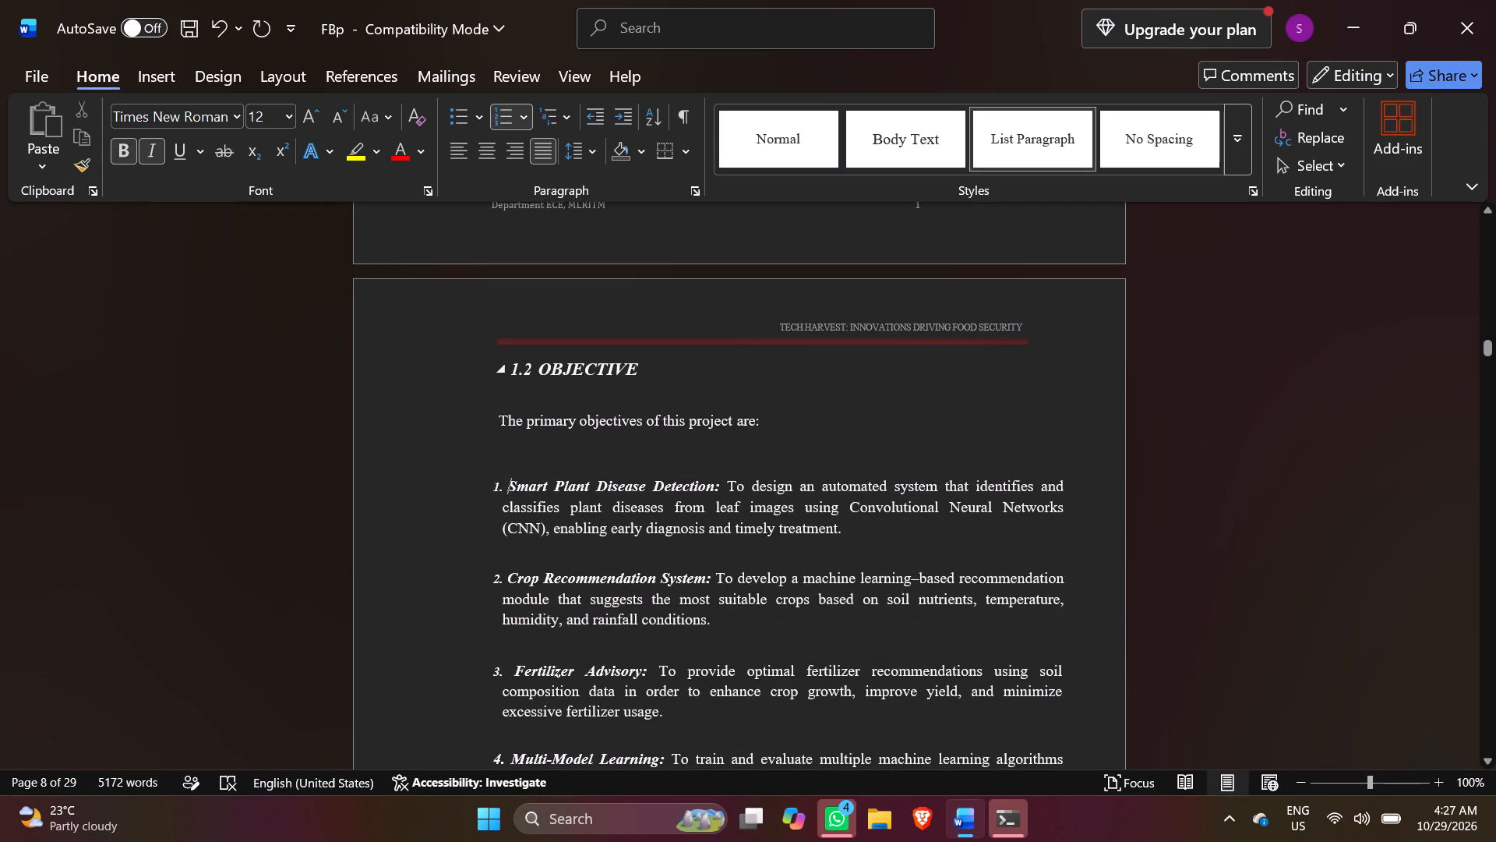
left_click_drag(639, 376, 528, 372)
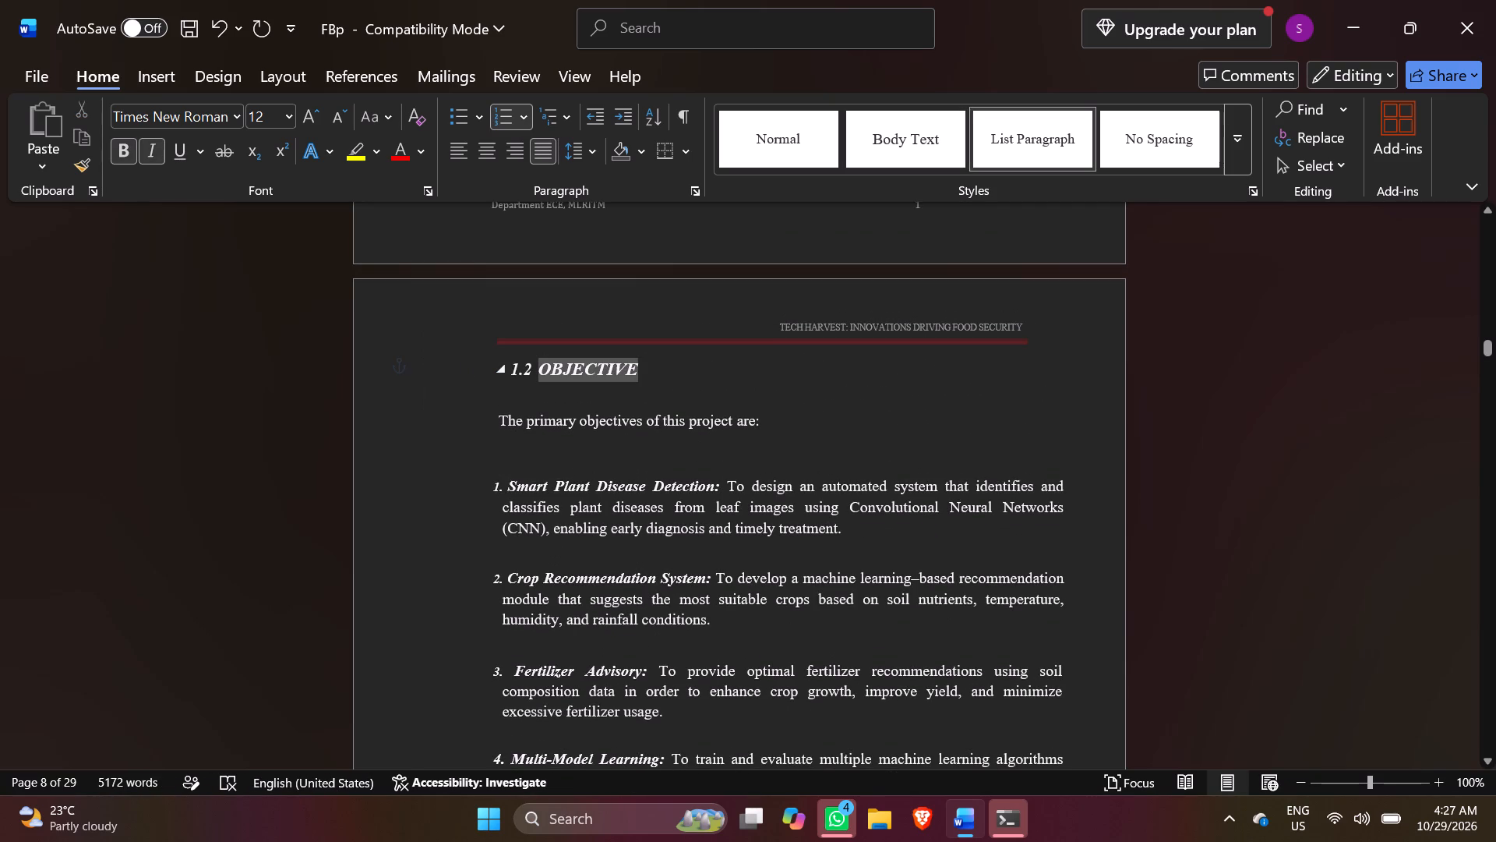
left_click_drag(528, 372, 530, 374)
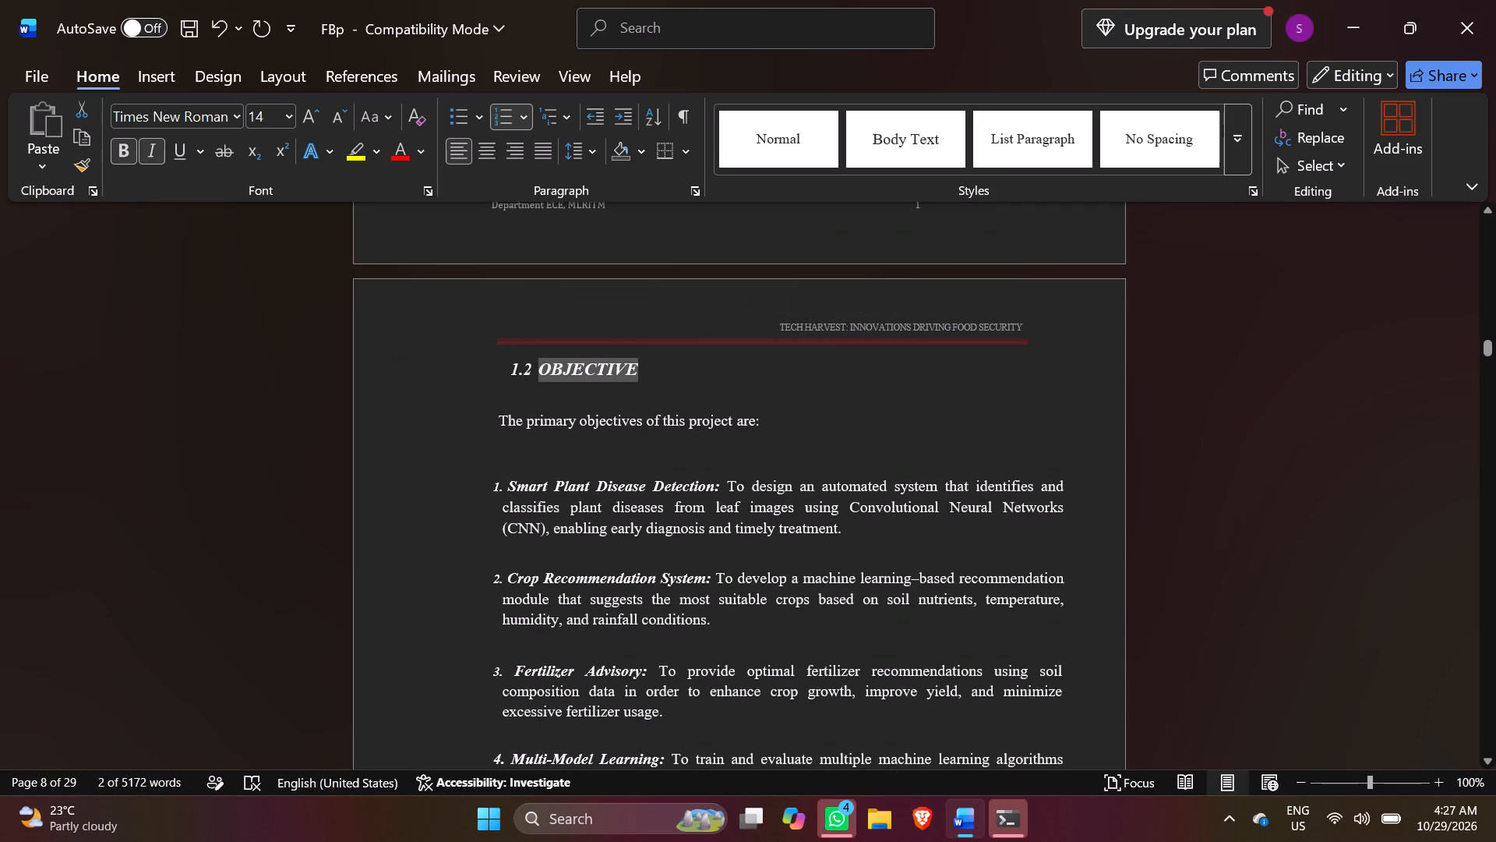
left_click(429, 533)
scroll(431, 530, "up", 17)
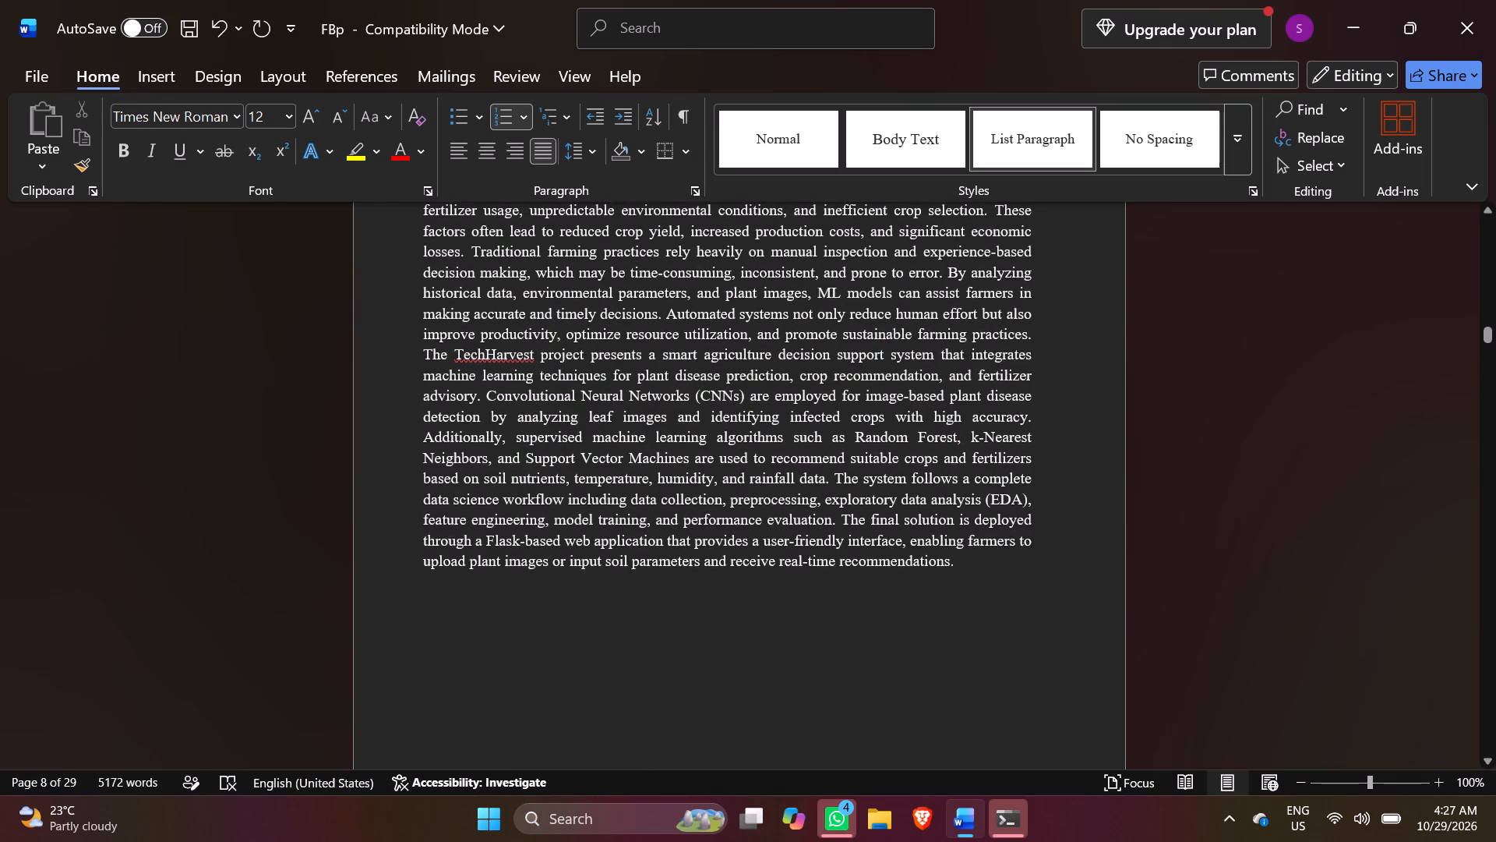
scroll(700, 366, "up", 4)
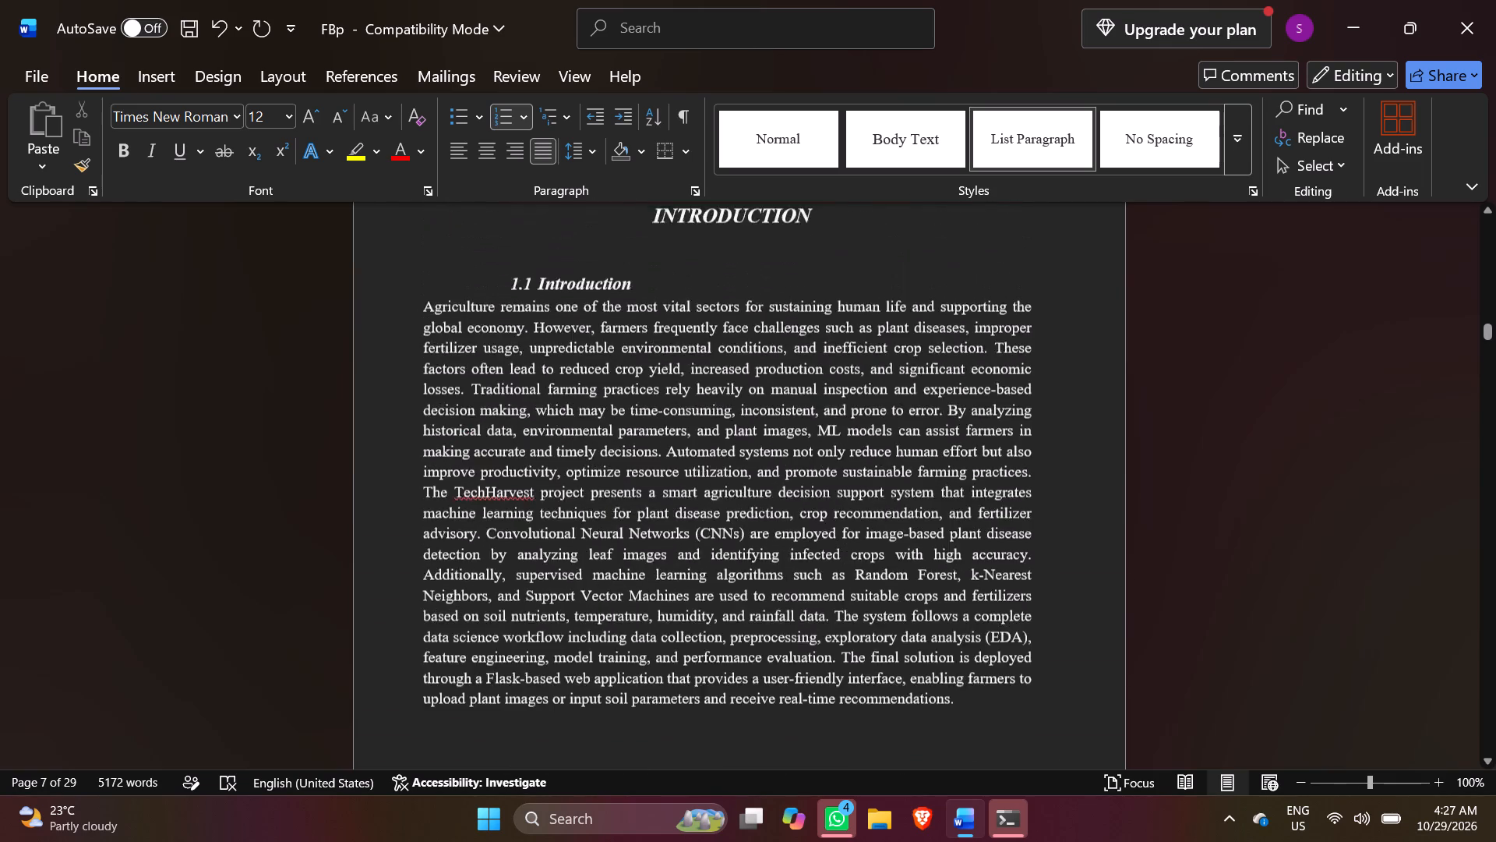
scroll(654, 700, "down", 3)
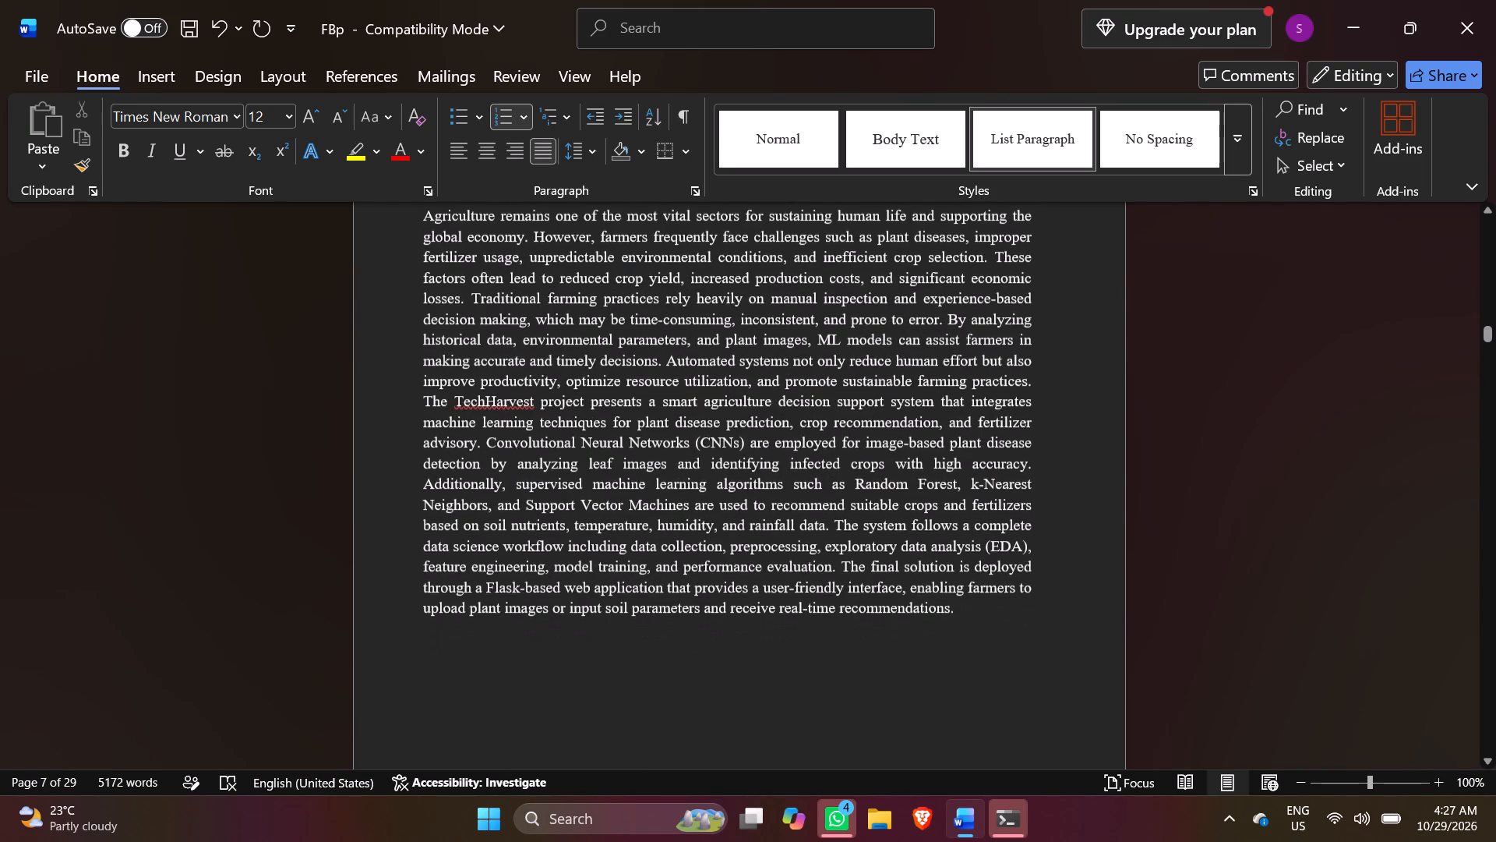
scroll(637, 685, "down", 18)
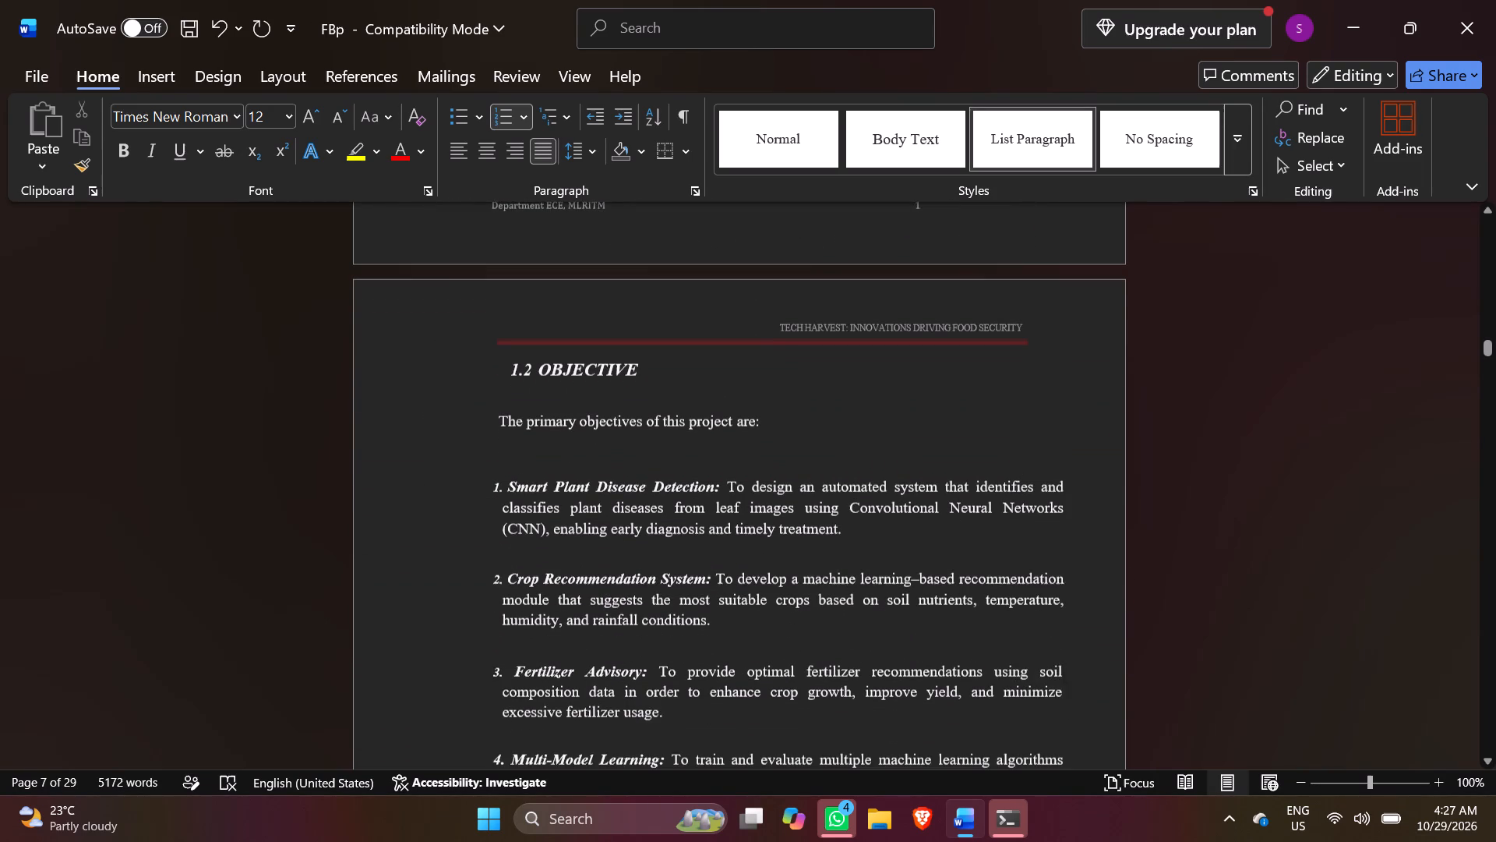
scroll(642, 687, "up", 18)
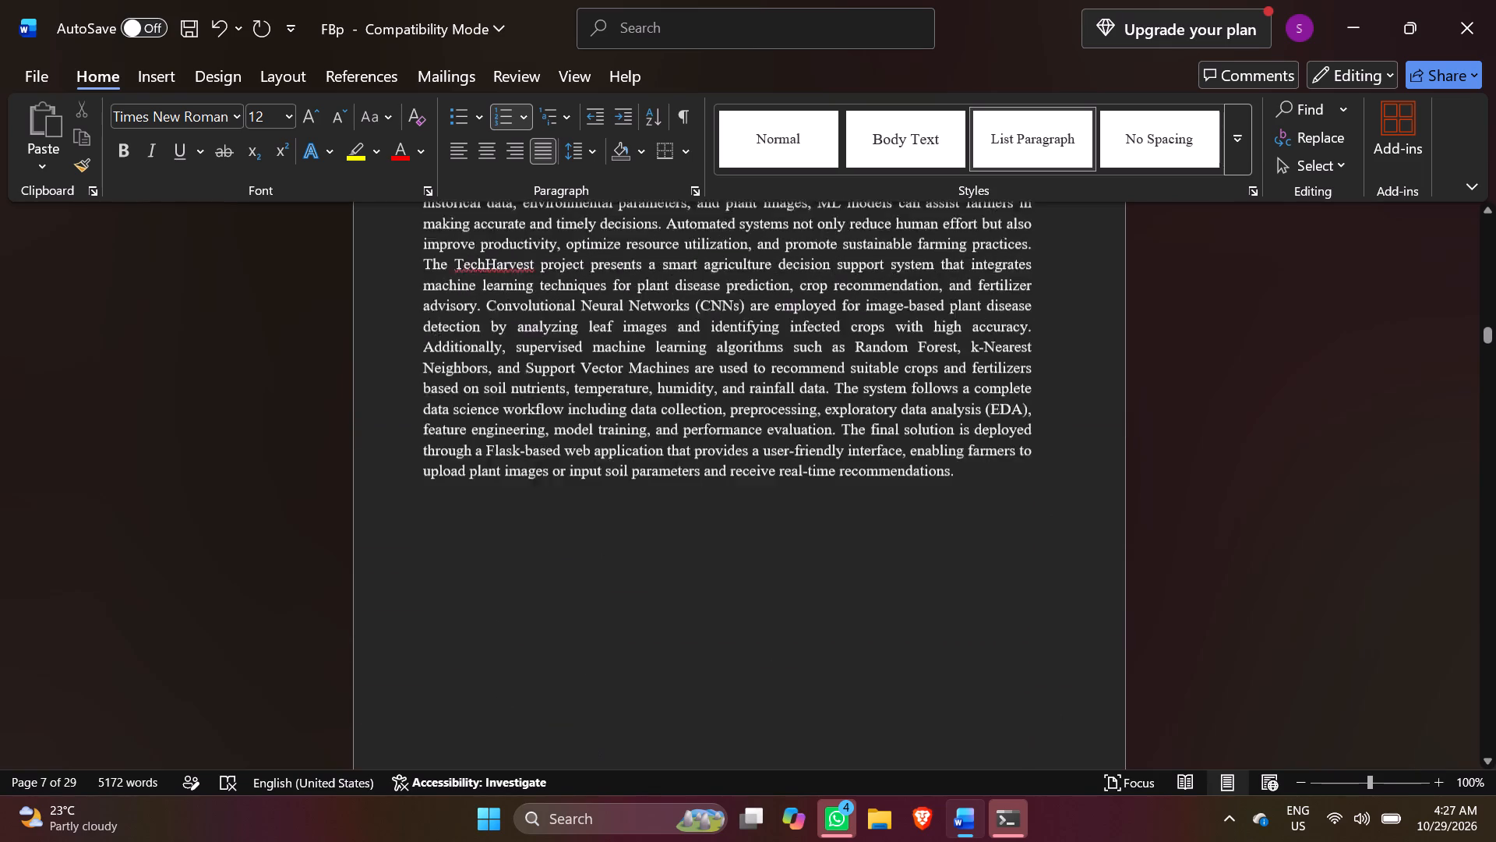
scroll(635, 687, "up", 6)
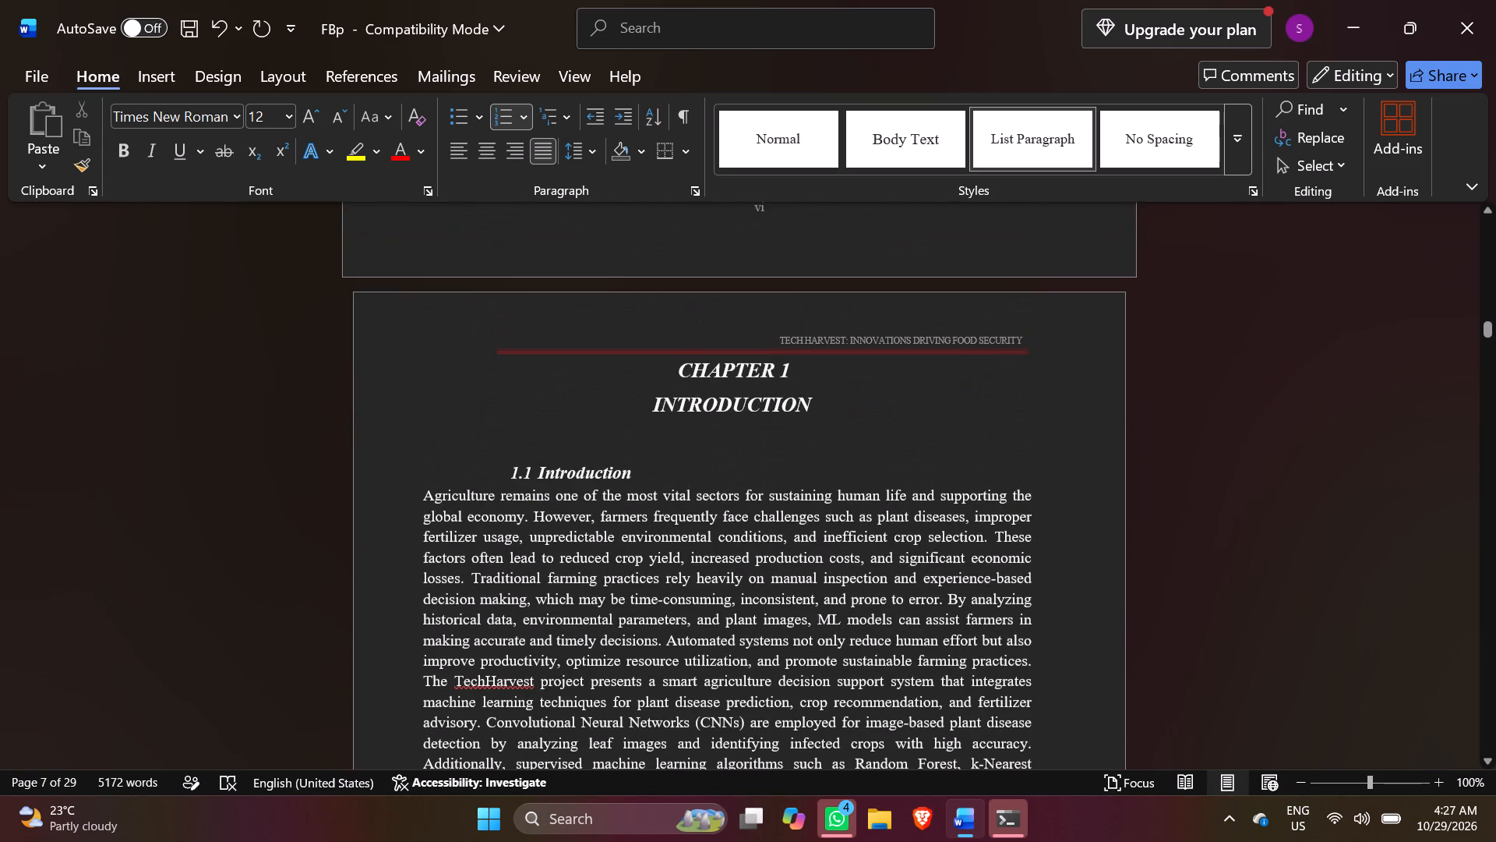
Examine the text layout of Chapter 1 from section 1.1 Introduction through section 1.7 Demerits of Existing Systems.
scroll(635, 688, "down", 18)
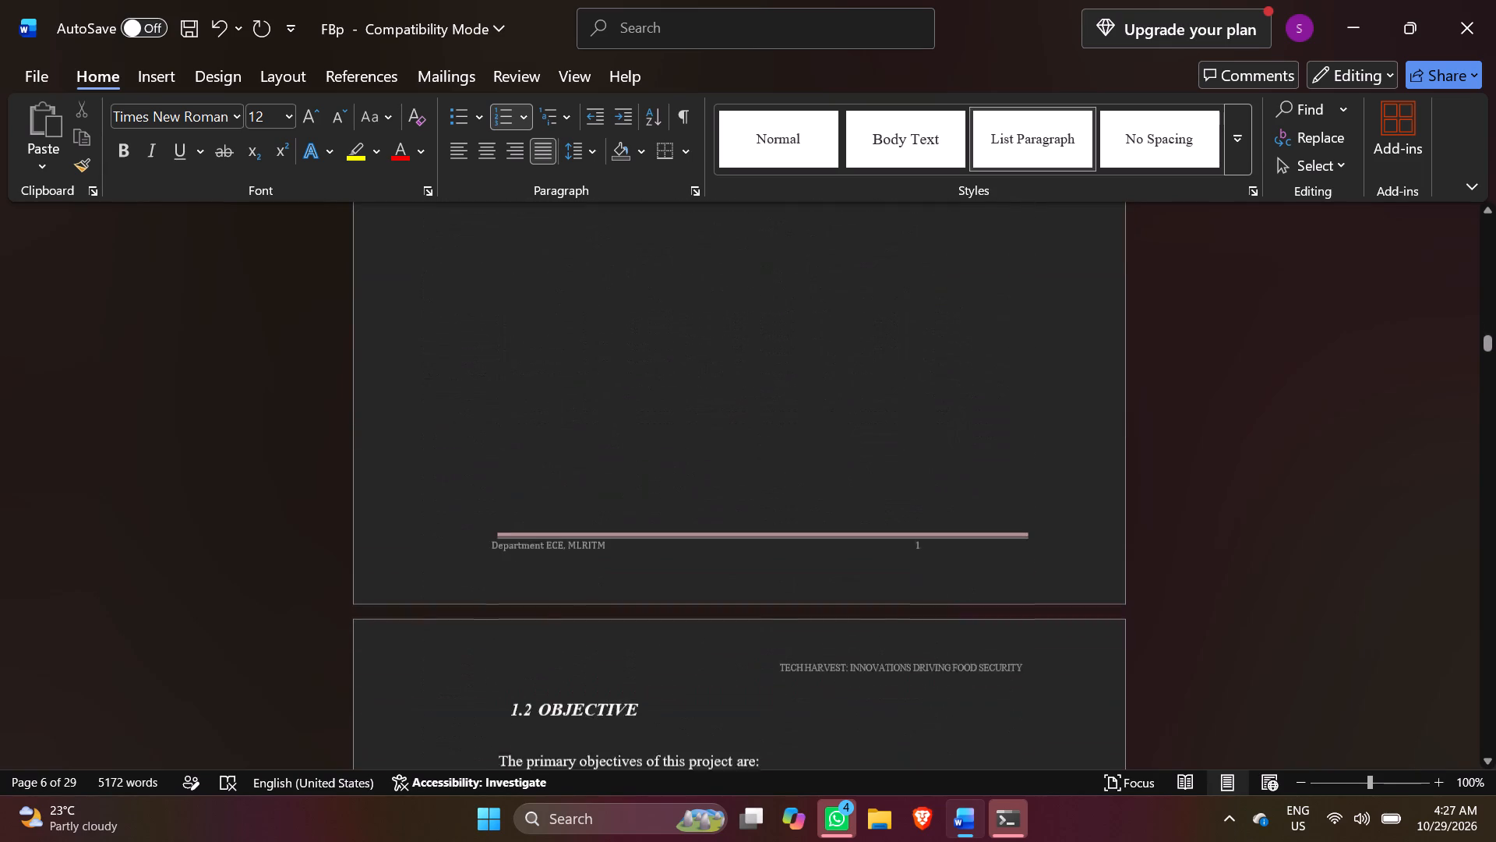
scroll(640, 706, "down", 16)
scroll(643, 725, "down", 5)
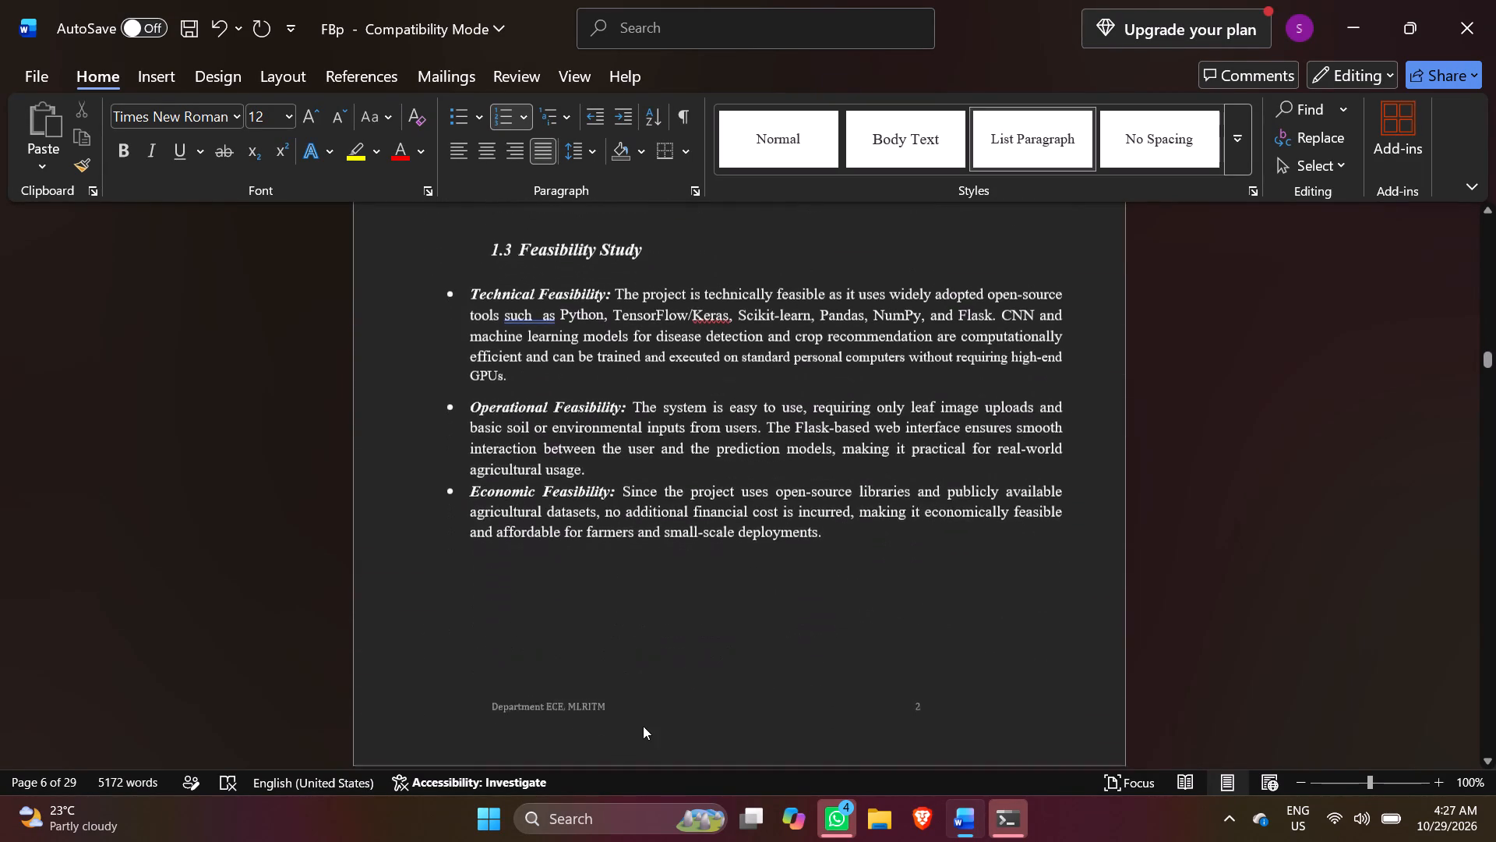
scroll(643, 726, "down", 12)
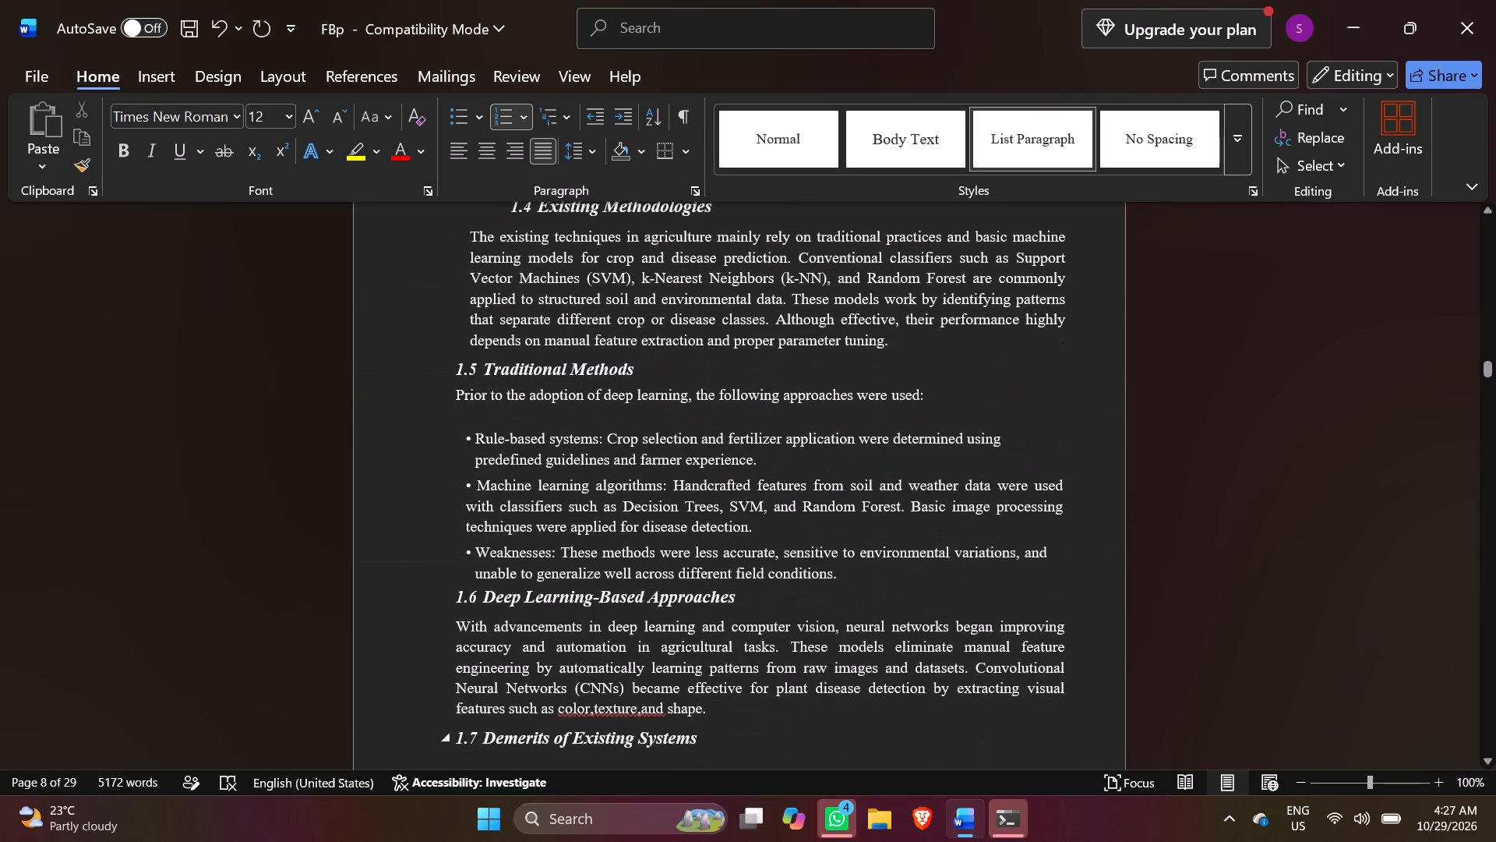
scroll(645, 737, "down", 4)
scroll(645, 738, "up", 9)
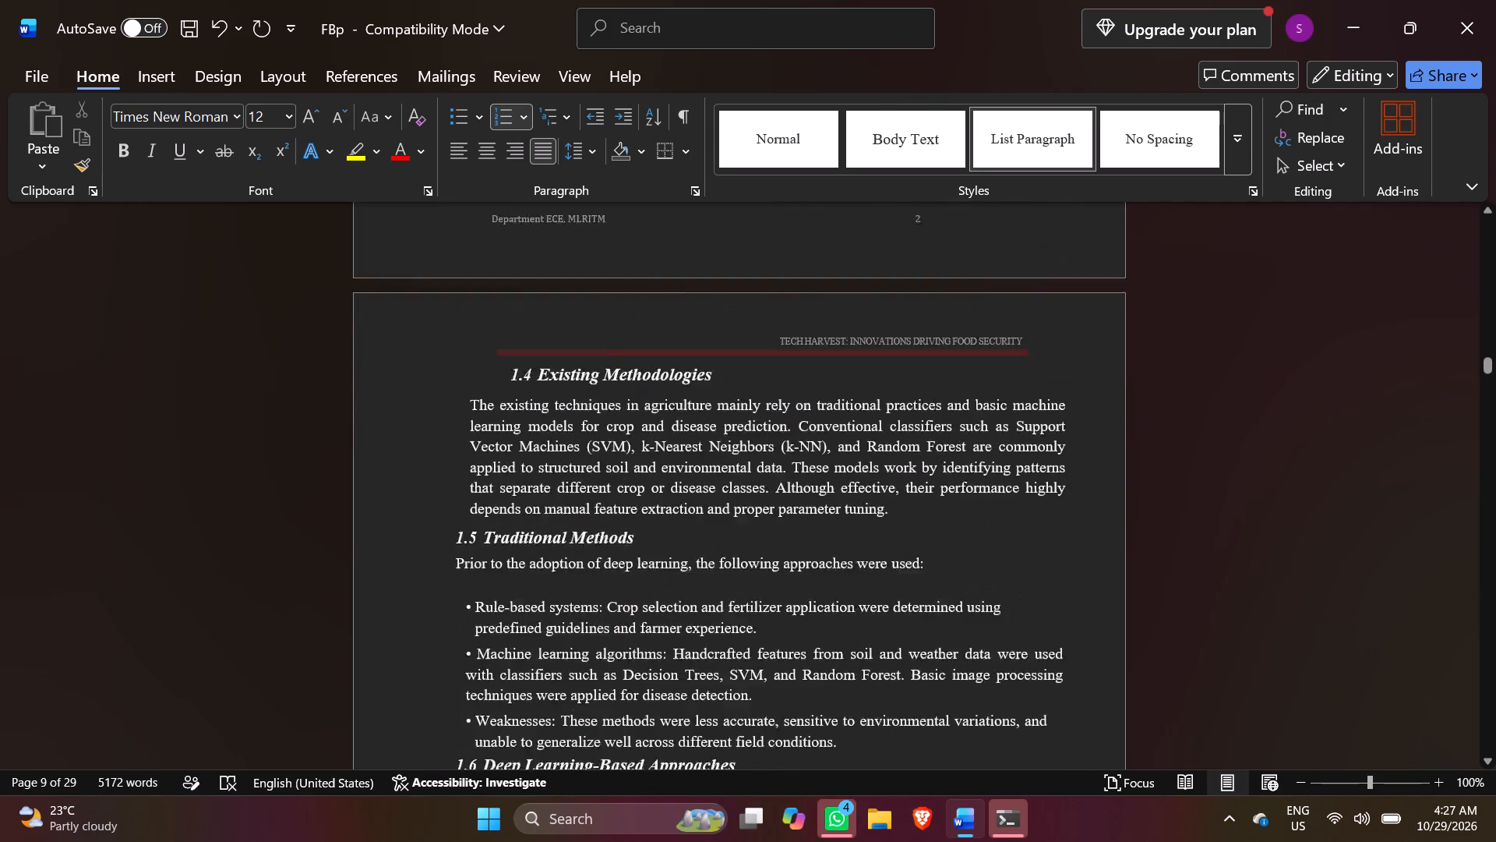
scroll(645, 738, "up", 7)
scroll(645, 740, "down", 6)
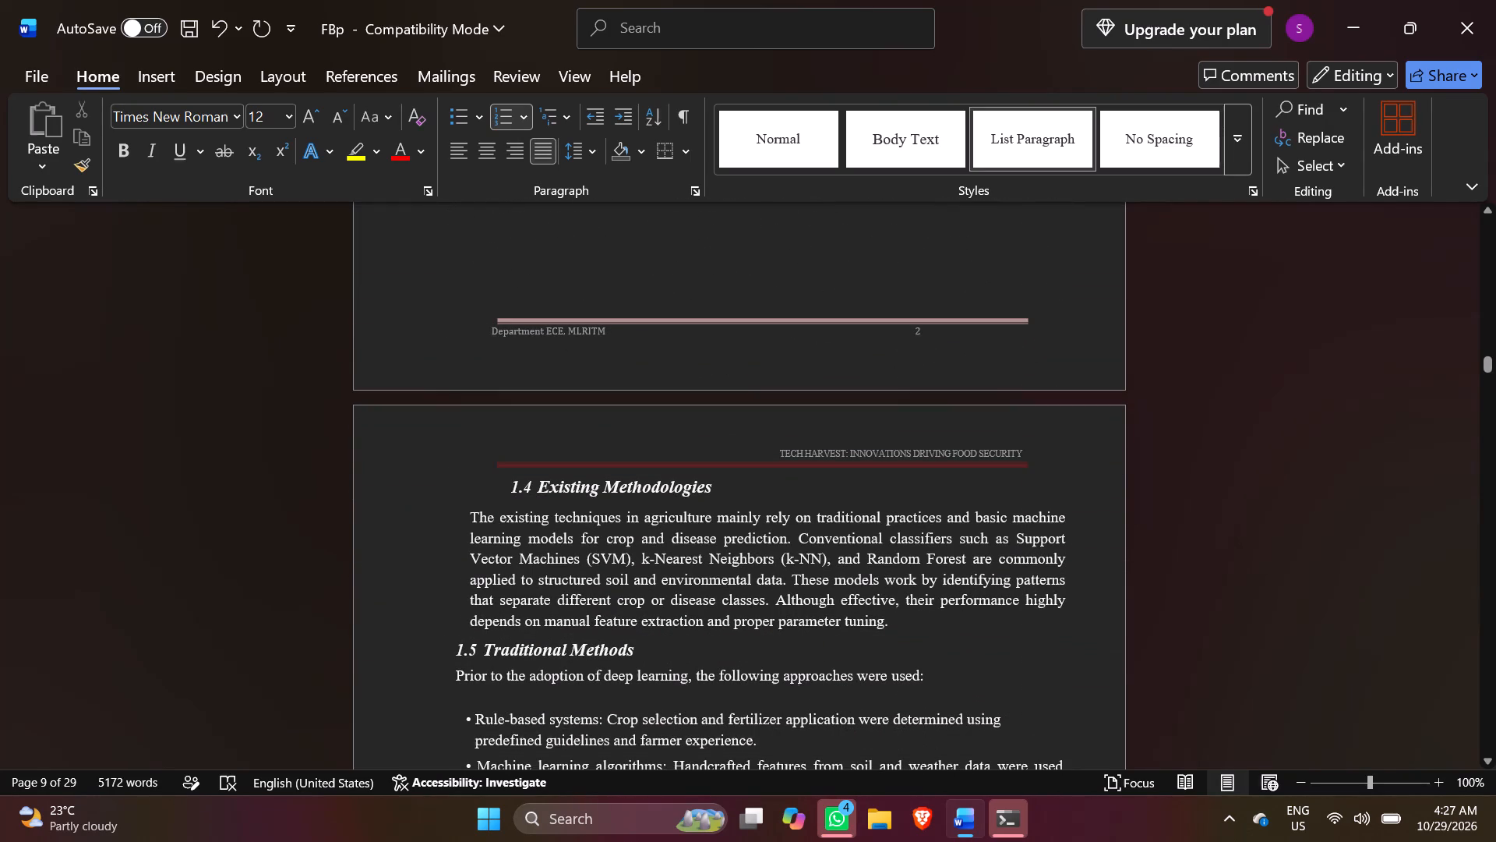
Check the line spacing of the section 1.4 Existing Methodologies paragraph.
left_click(514, 541)
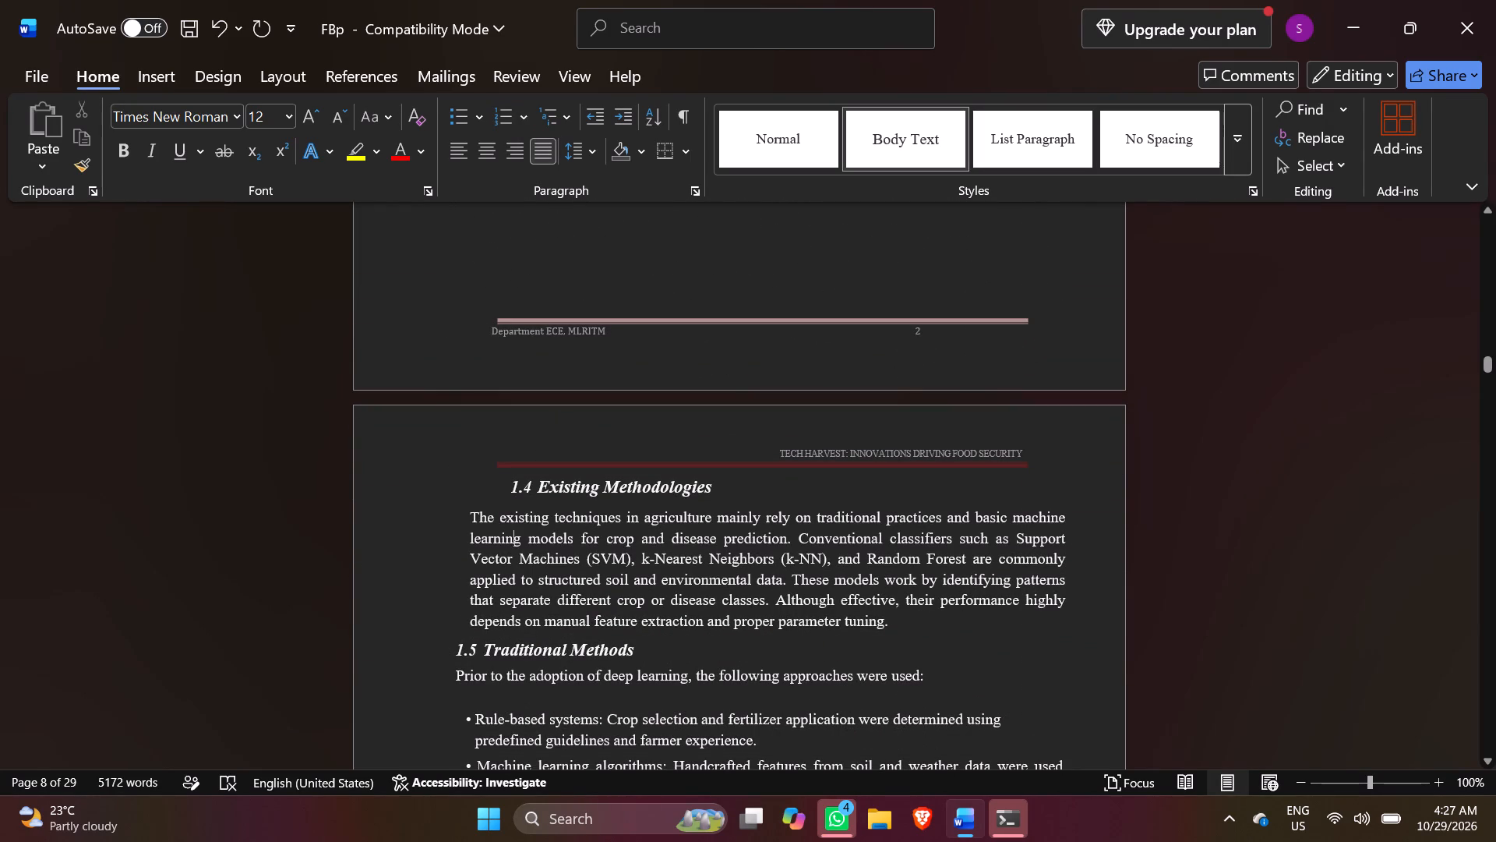
left_click(595, 142)
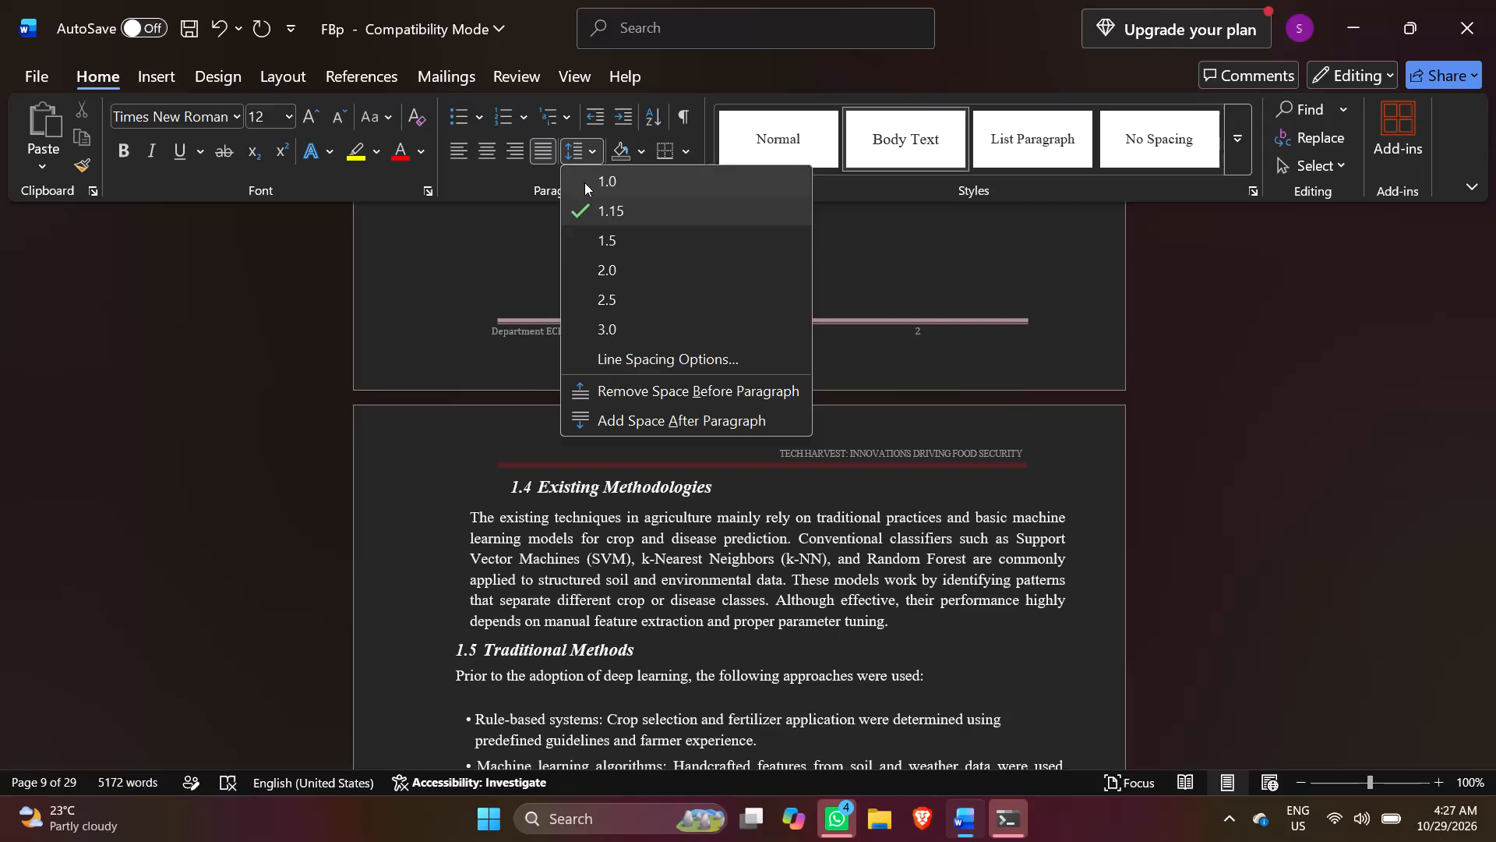
left_click(453, 707)
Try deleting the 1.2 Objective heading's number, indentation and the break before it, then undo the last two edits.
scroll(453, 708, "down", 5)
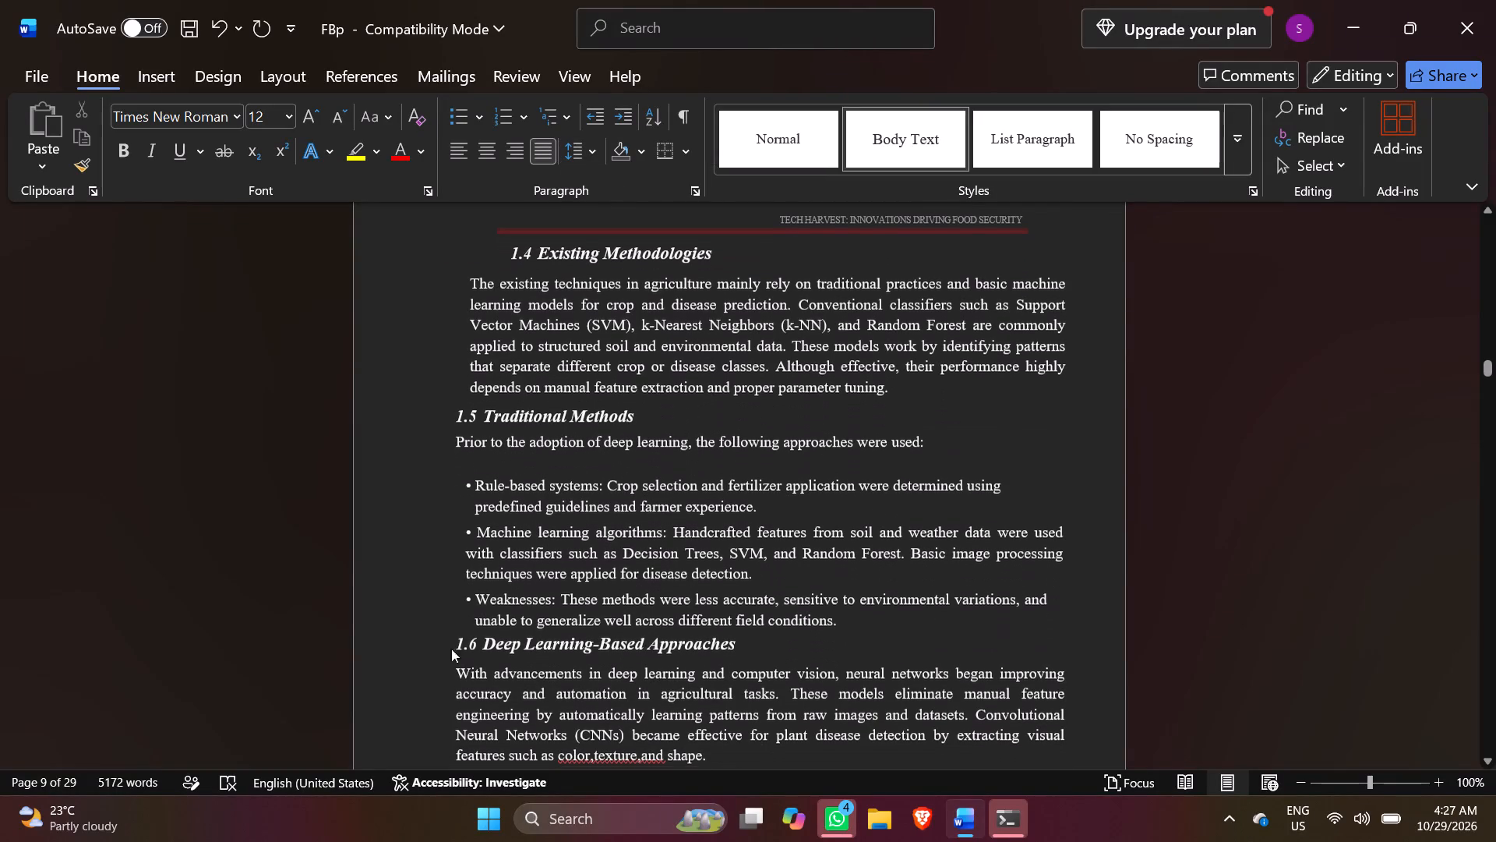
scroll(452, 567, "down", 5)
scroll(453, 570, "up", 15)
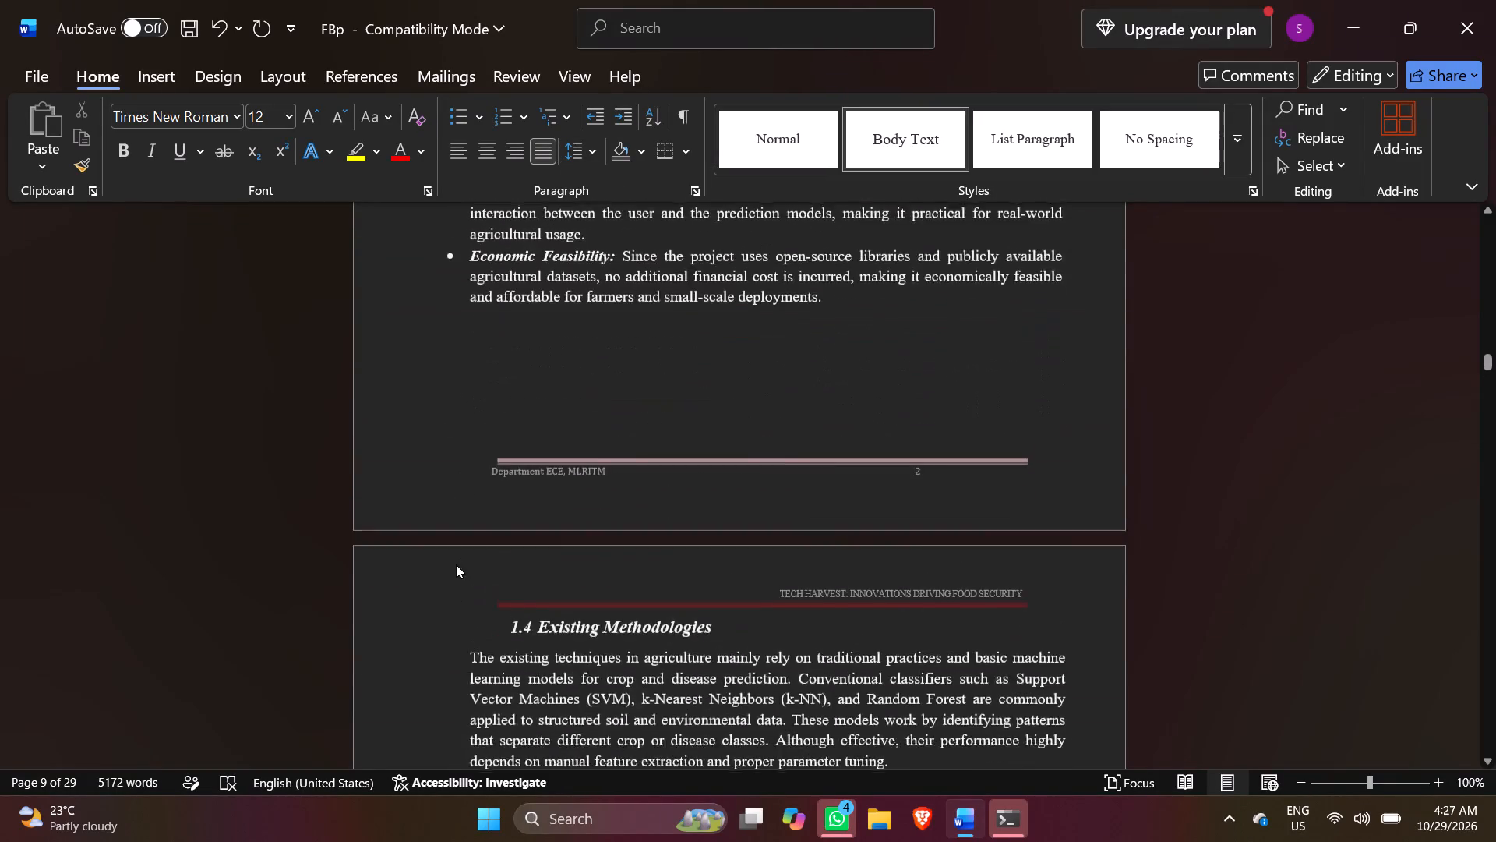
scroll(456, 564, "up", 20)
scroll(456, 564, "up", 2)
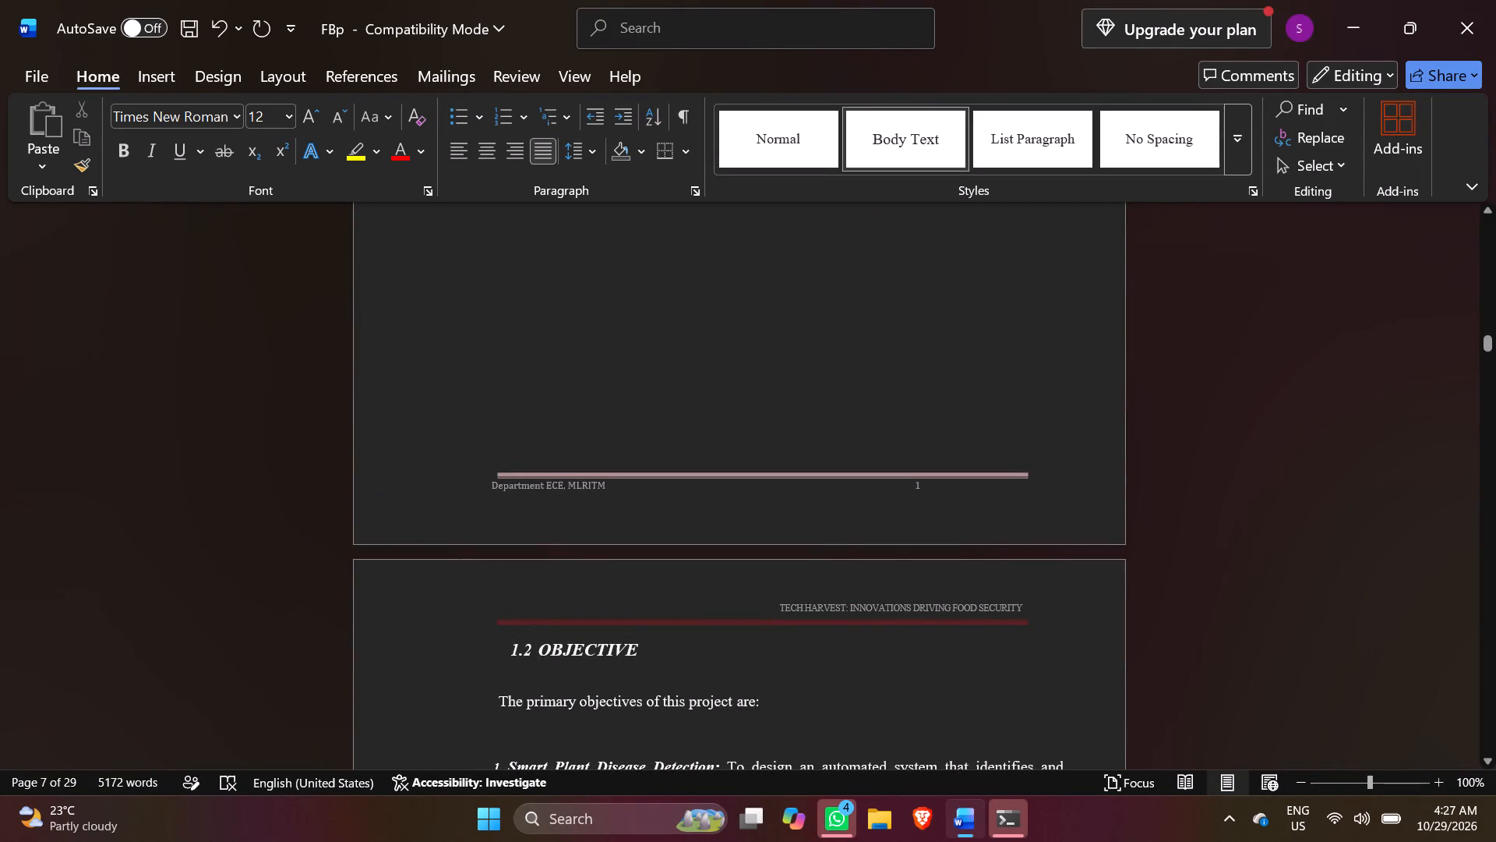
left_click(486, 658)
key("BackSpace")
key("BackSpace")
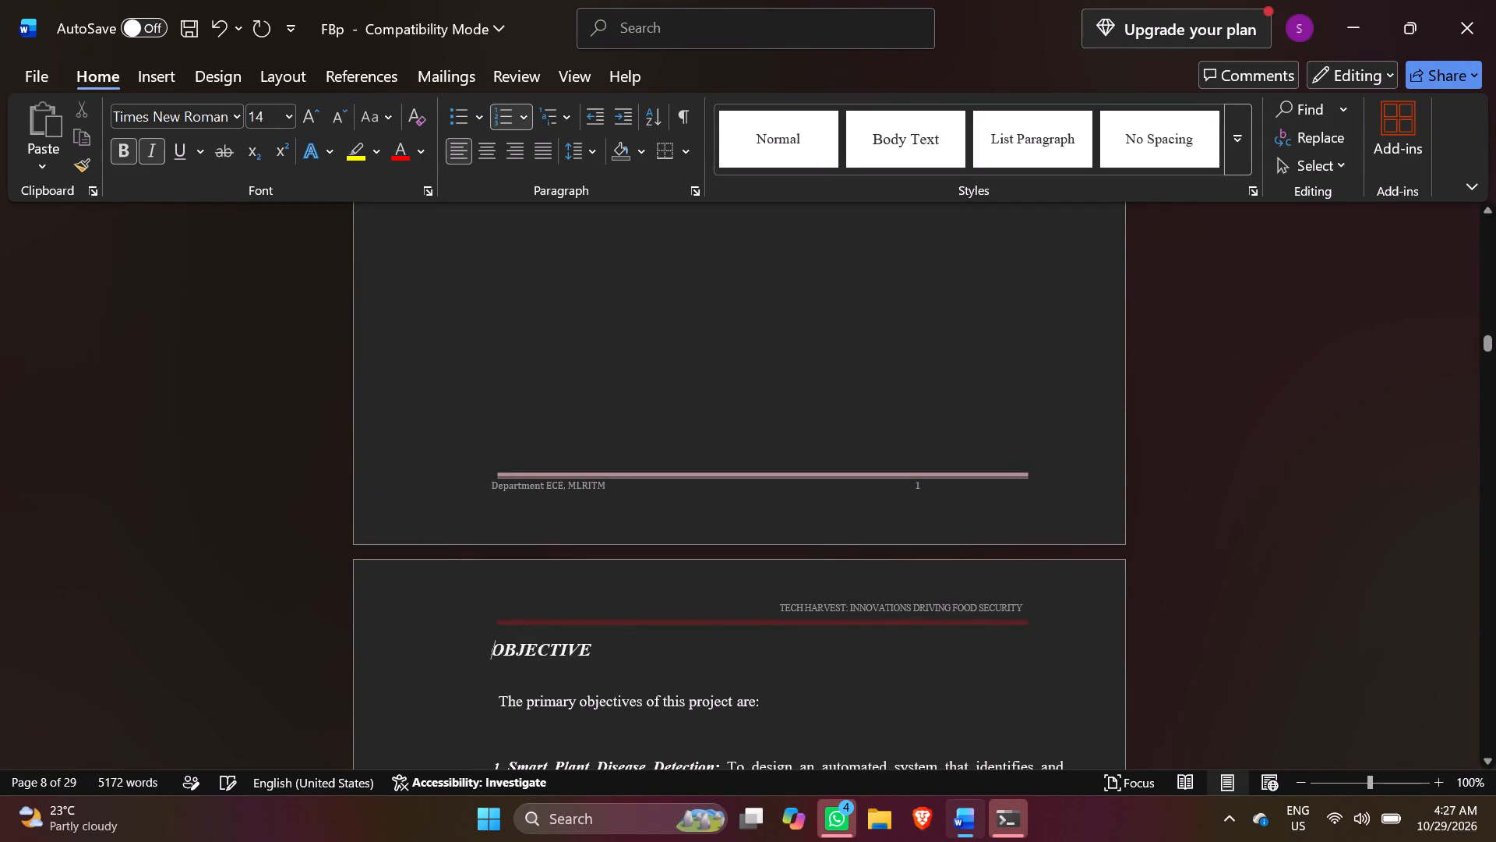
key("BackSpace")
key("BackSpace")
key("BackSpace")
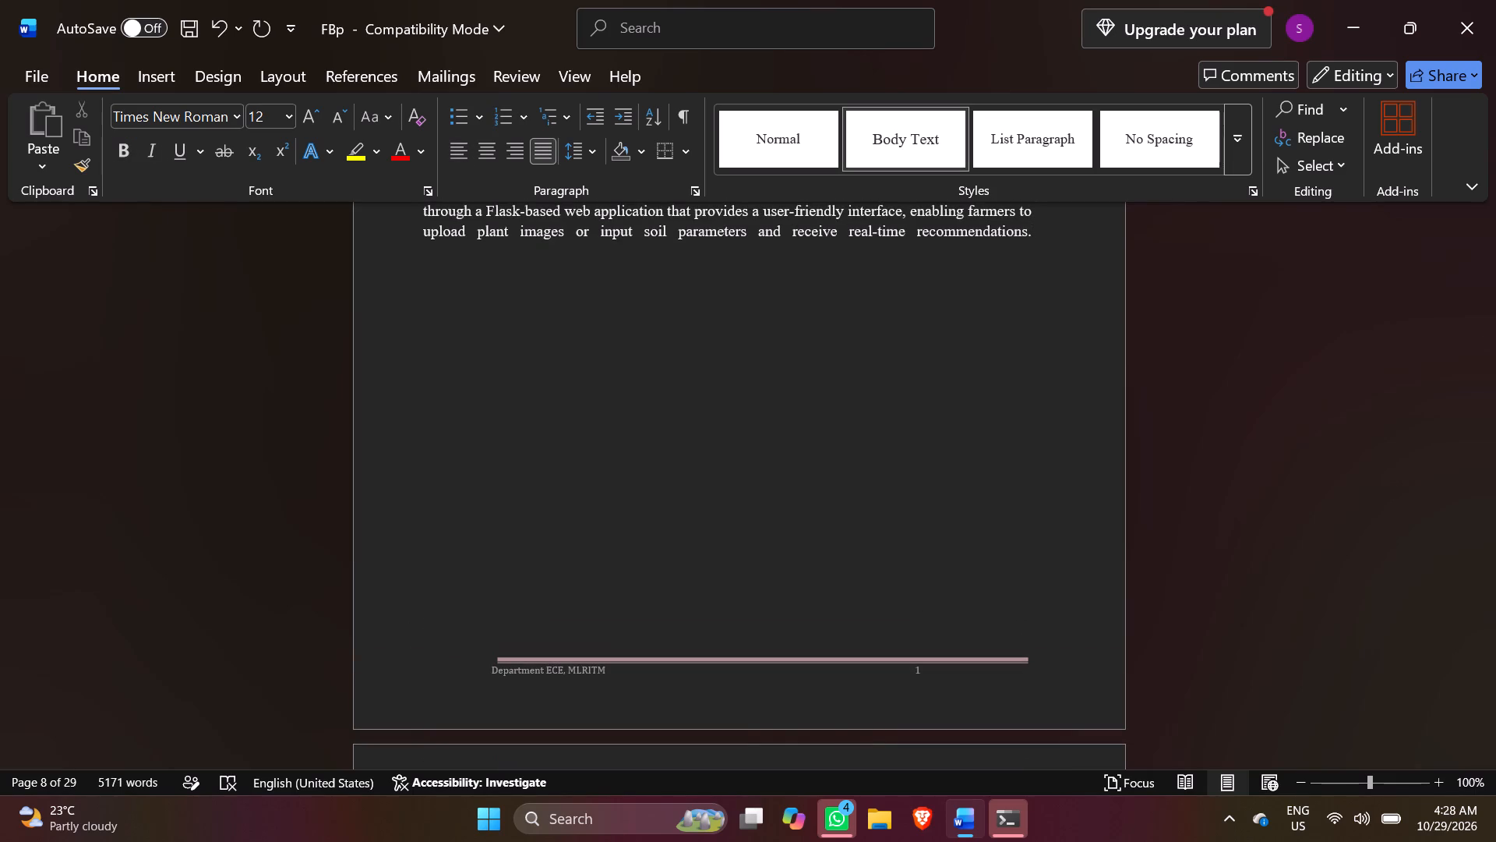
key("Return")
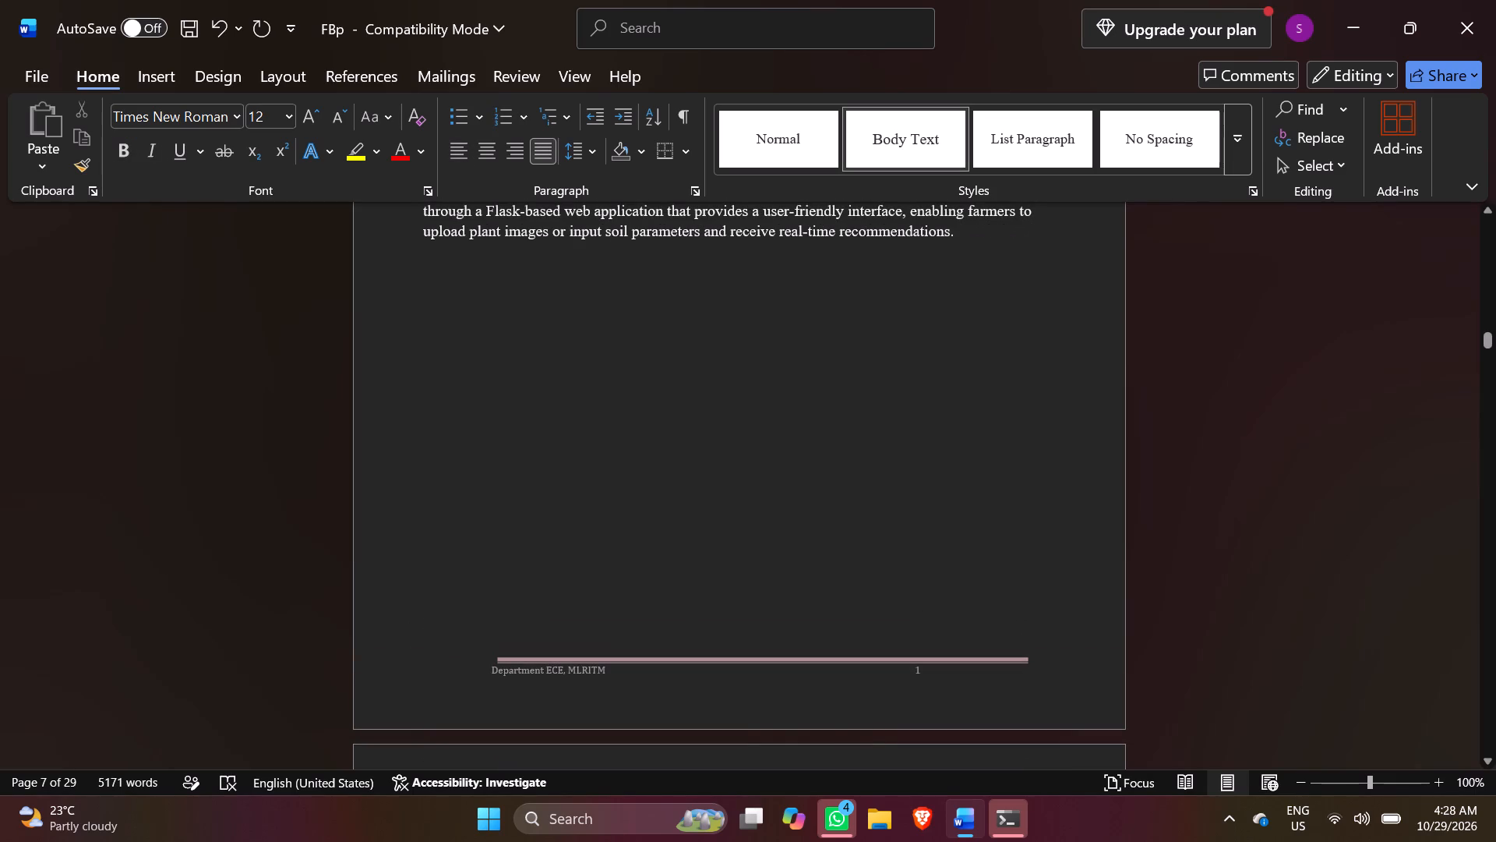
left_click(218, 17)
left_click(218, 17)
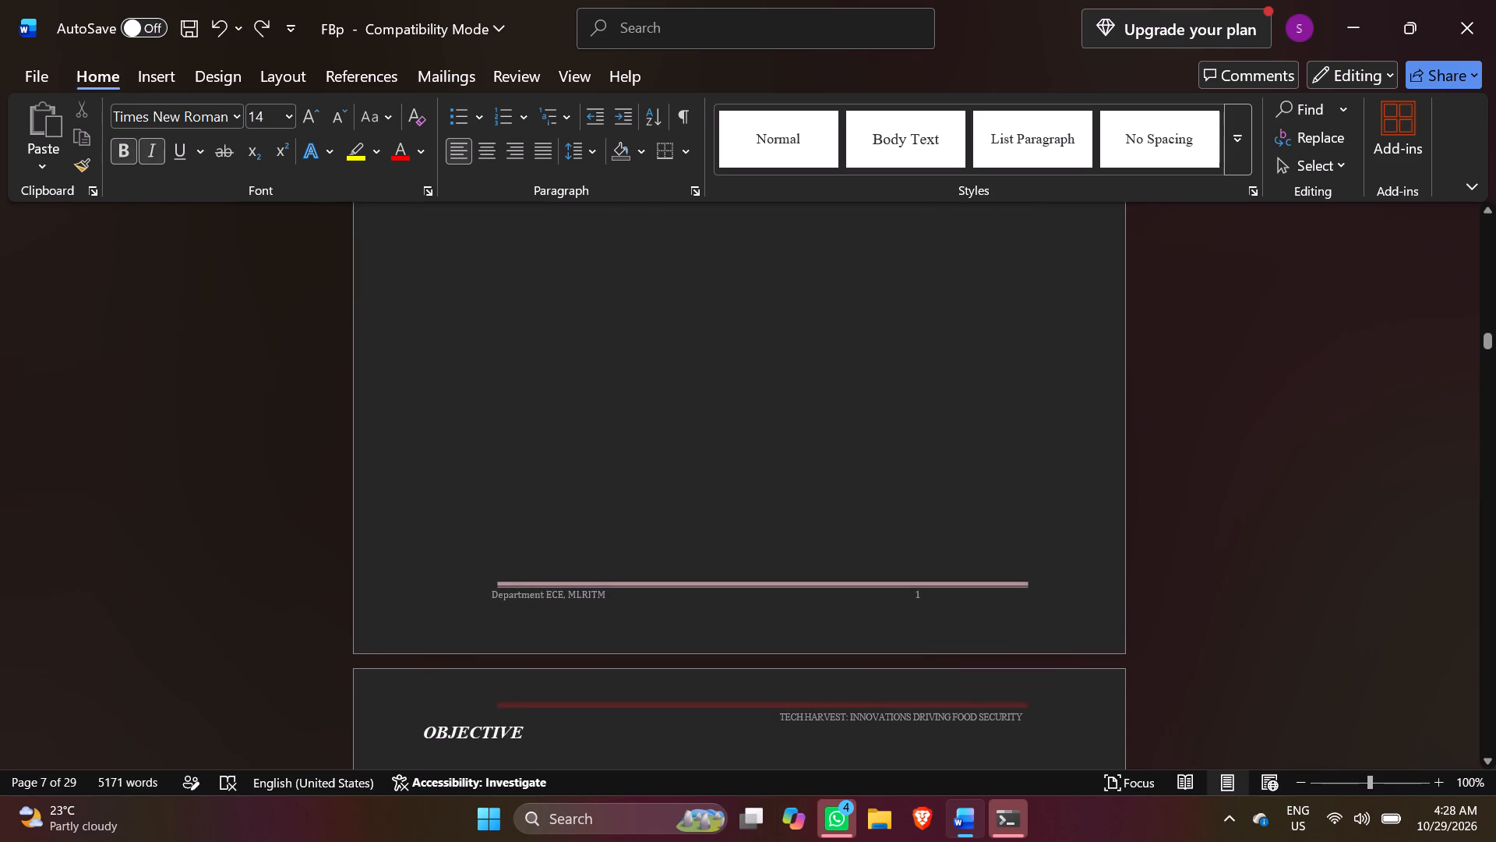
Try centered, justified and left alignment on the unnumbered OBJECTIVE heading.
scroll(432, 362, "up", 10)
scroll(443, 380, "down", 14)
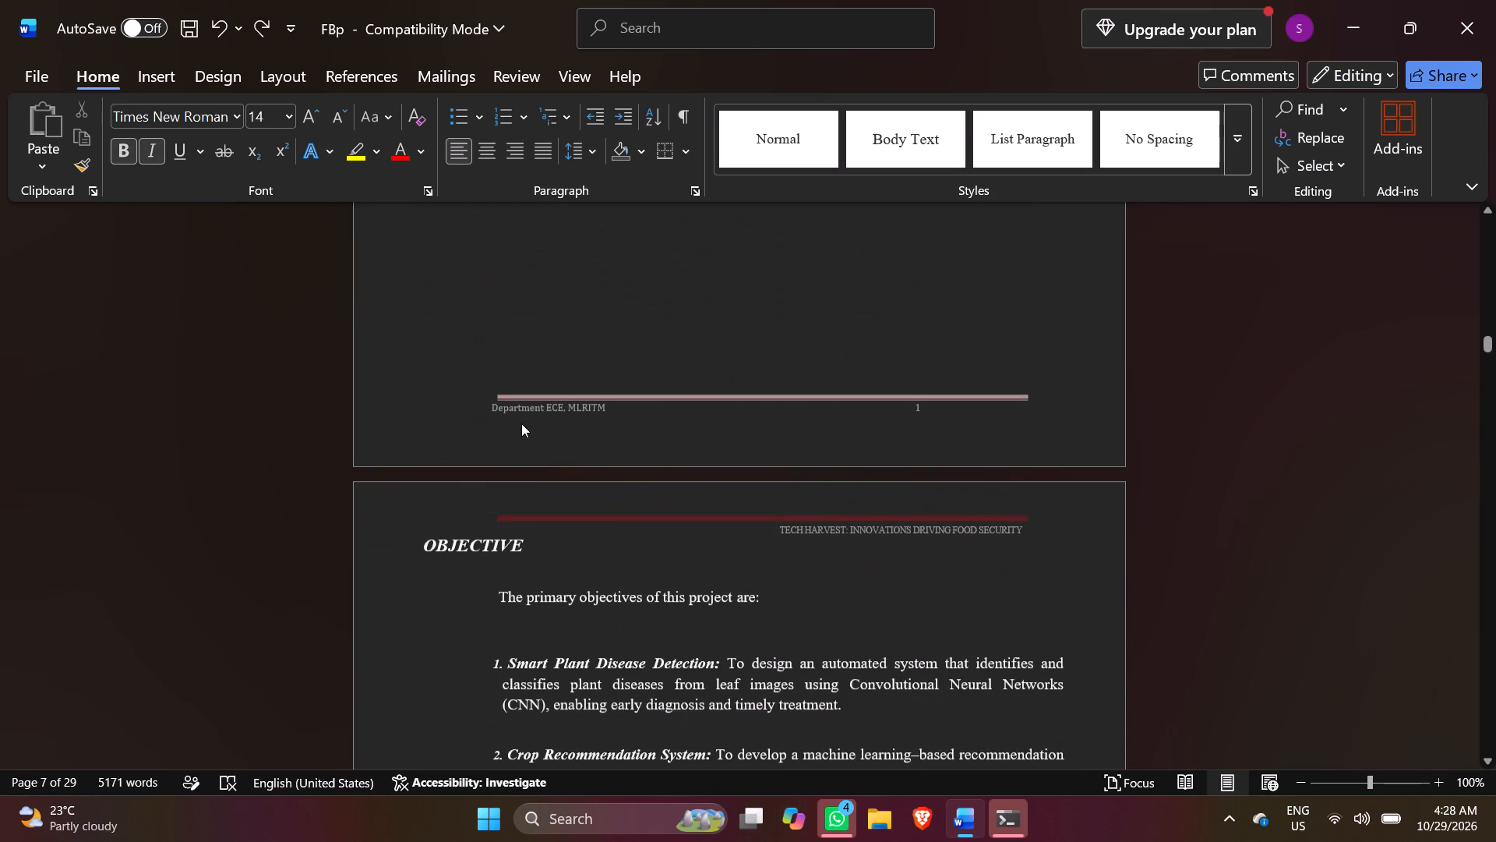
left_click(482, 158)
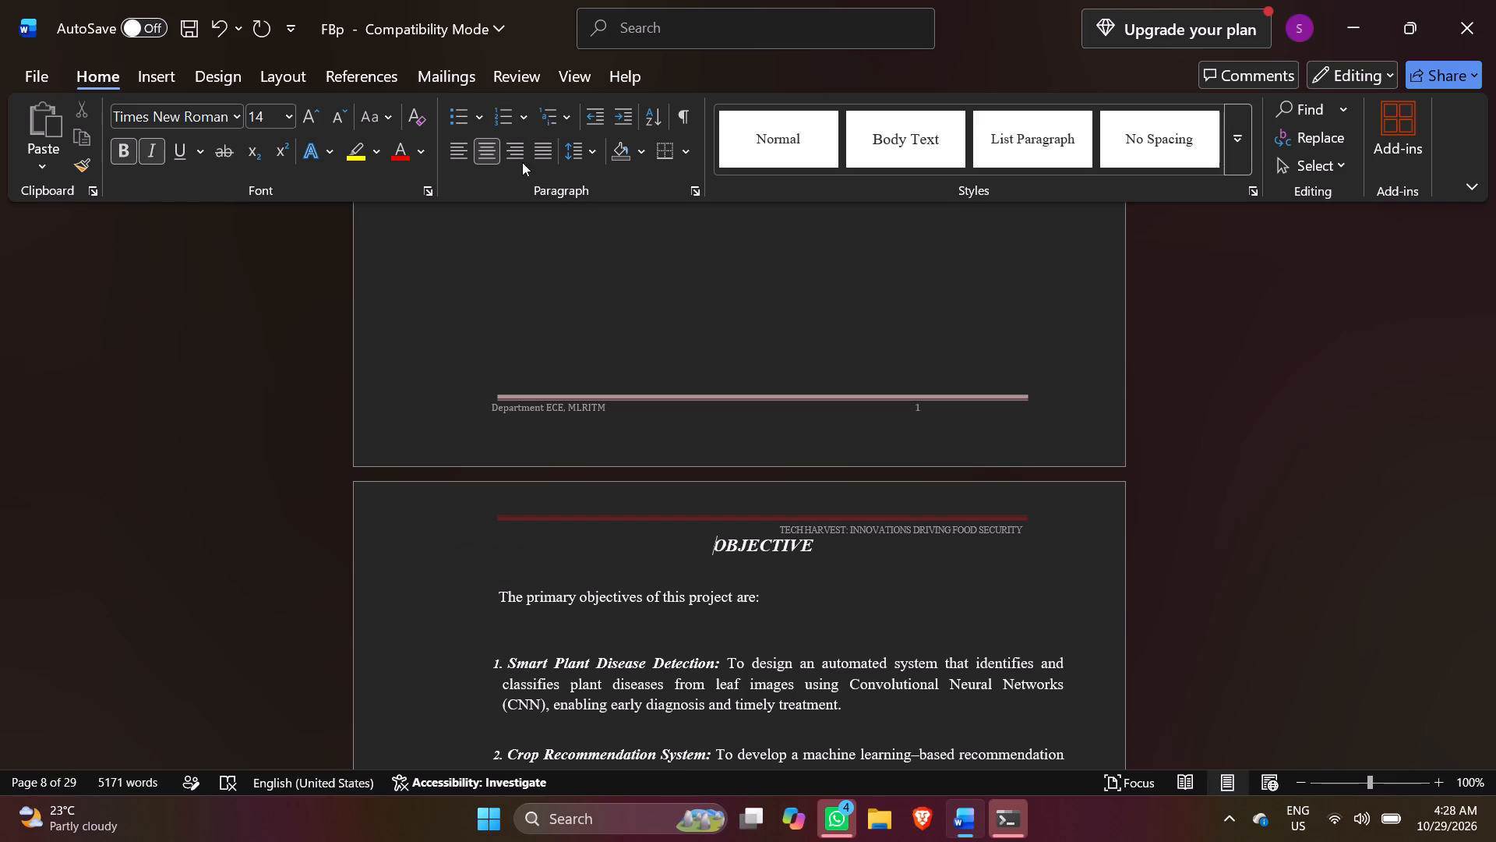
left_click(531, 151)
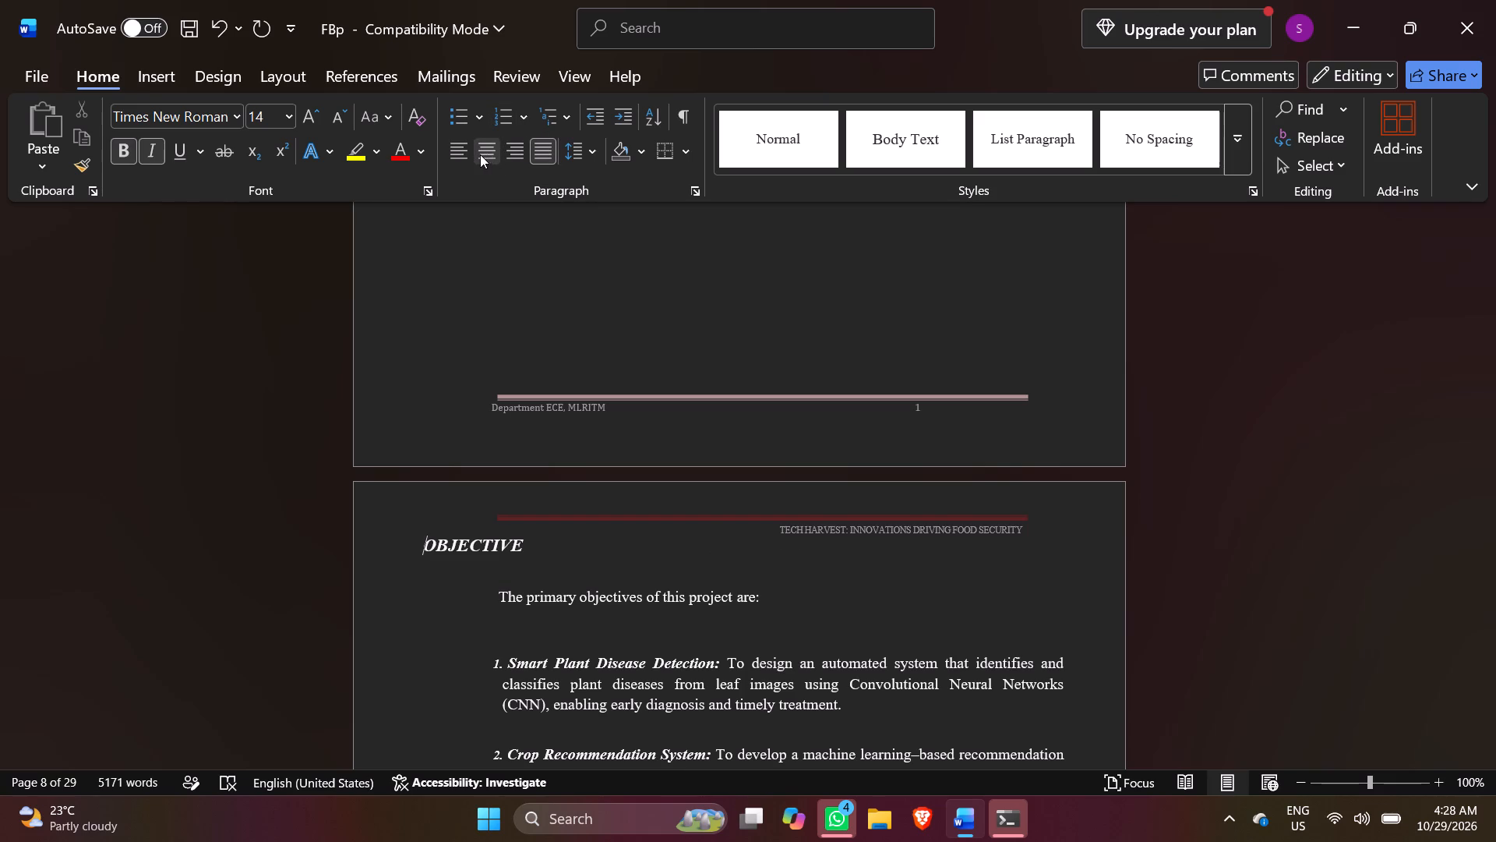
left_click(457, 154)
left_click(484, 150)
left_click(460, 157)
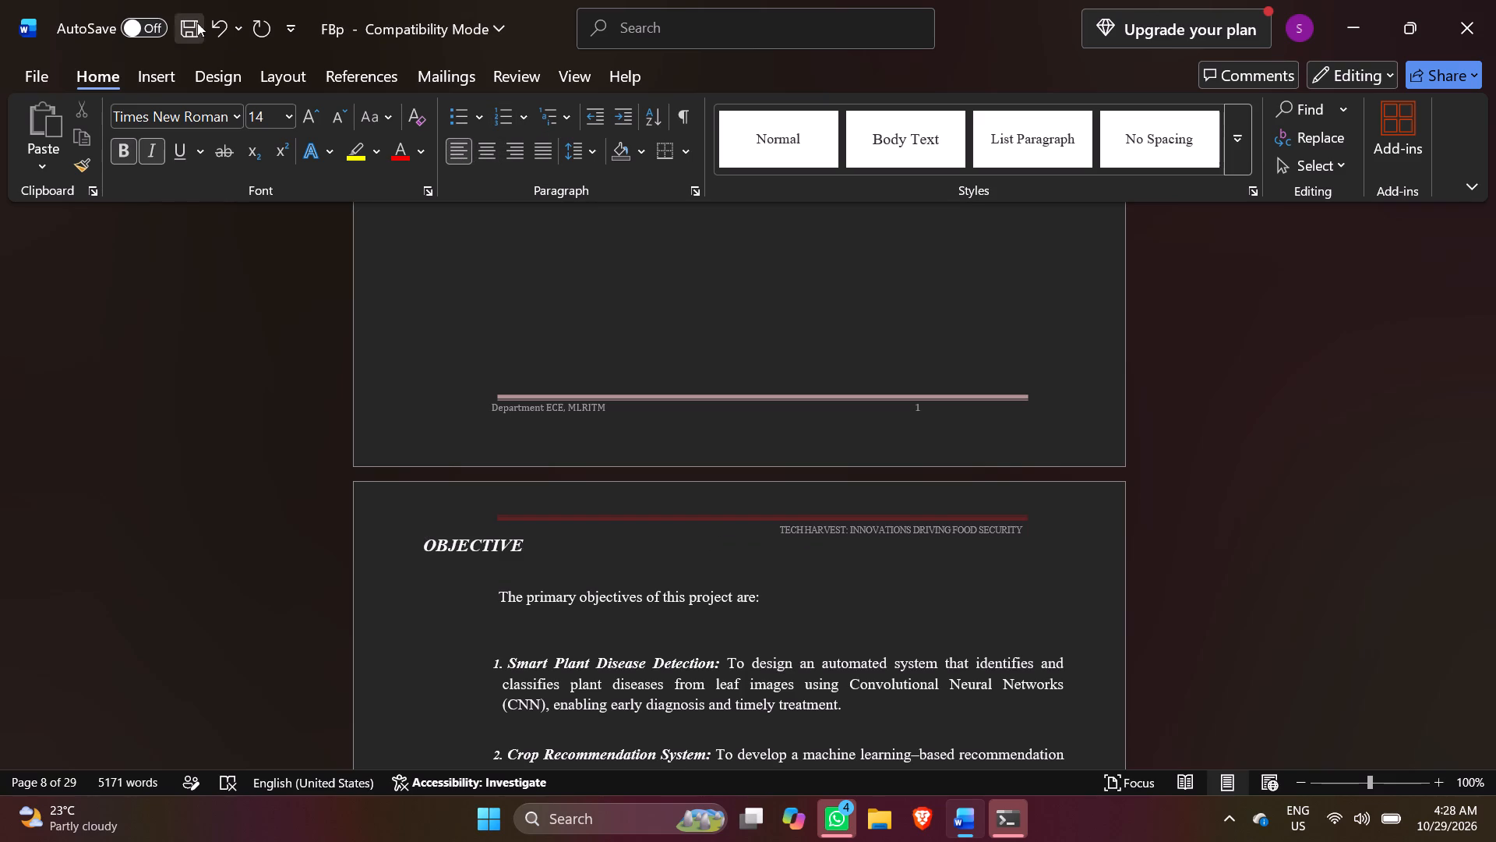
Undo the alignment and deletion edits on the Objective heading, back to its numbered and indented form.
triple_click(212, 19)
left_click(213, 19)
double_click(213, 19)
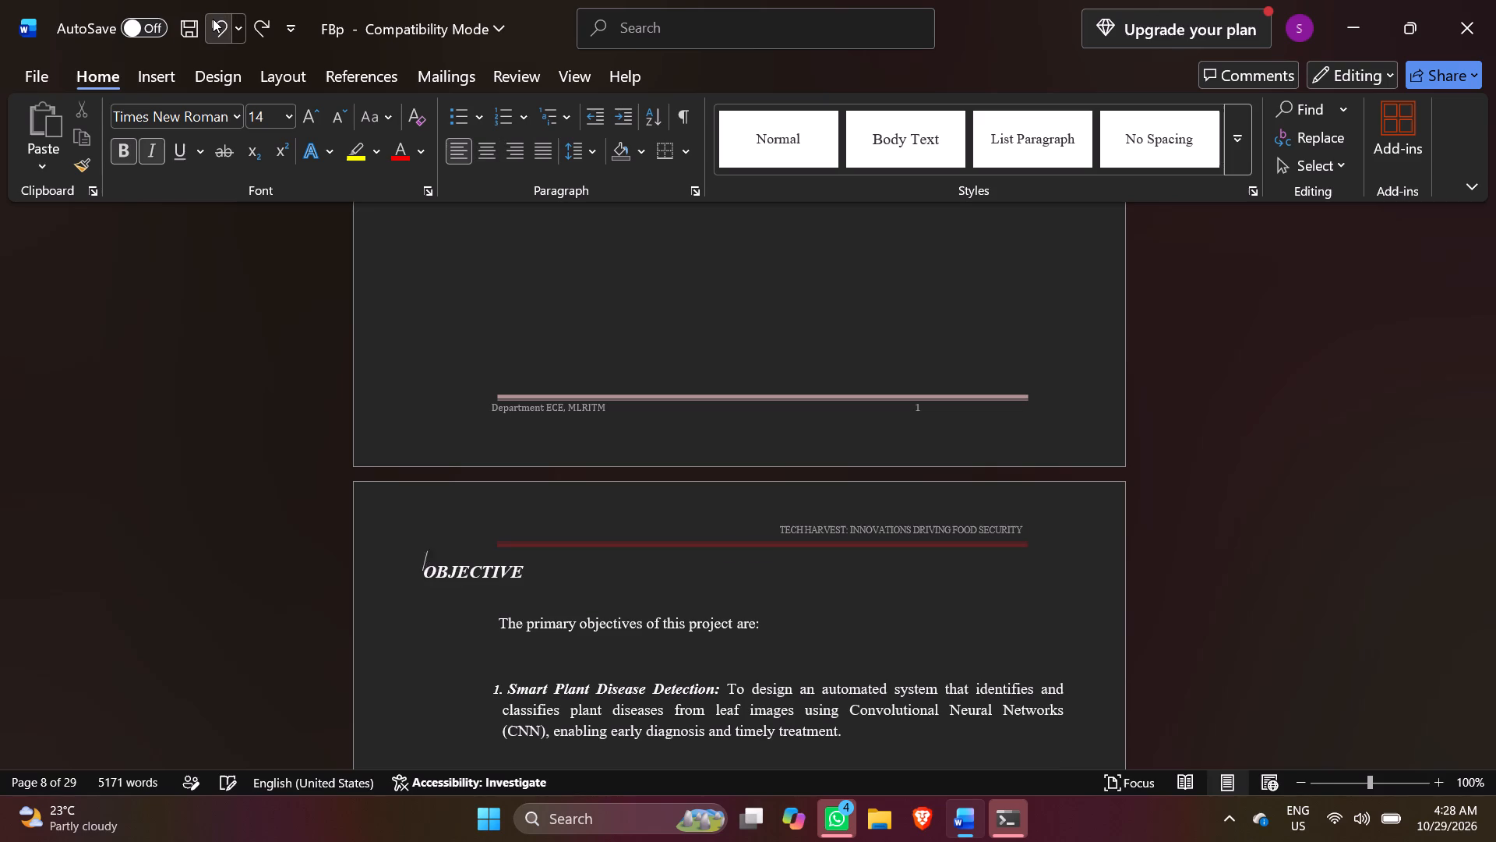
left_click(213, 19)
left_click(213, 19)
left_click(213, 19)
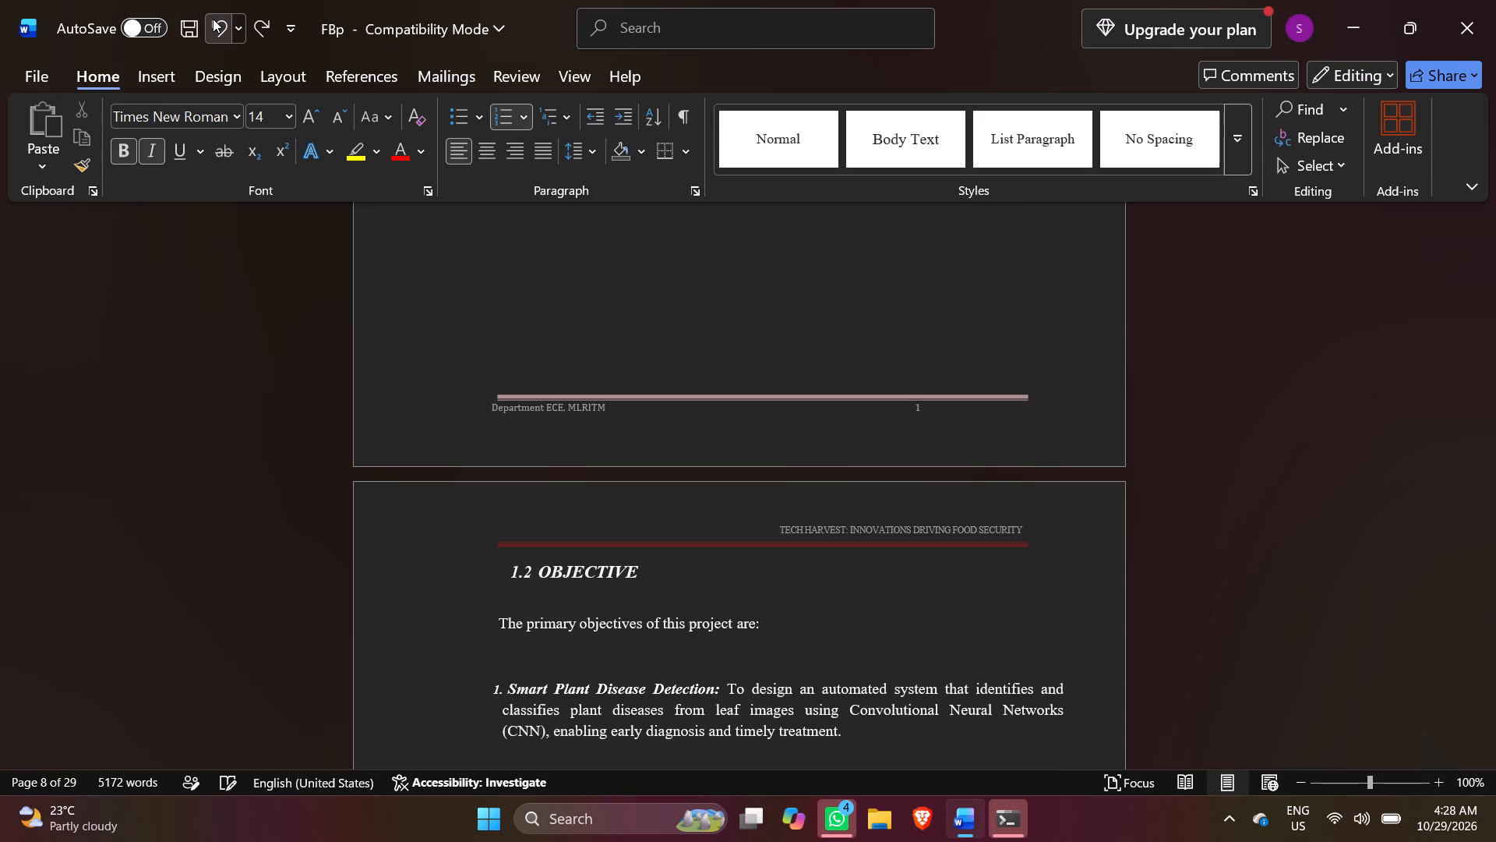
Examine the headings, lists and paragraph layout of Chapter 1 from section 1.2 Objective through section 1.9 Software Stack.
scroll(534, 458, "down", 14)
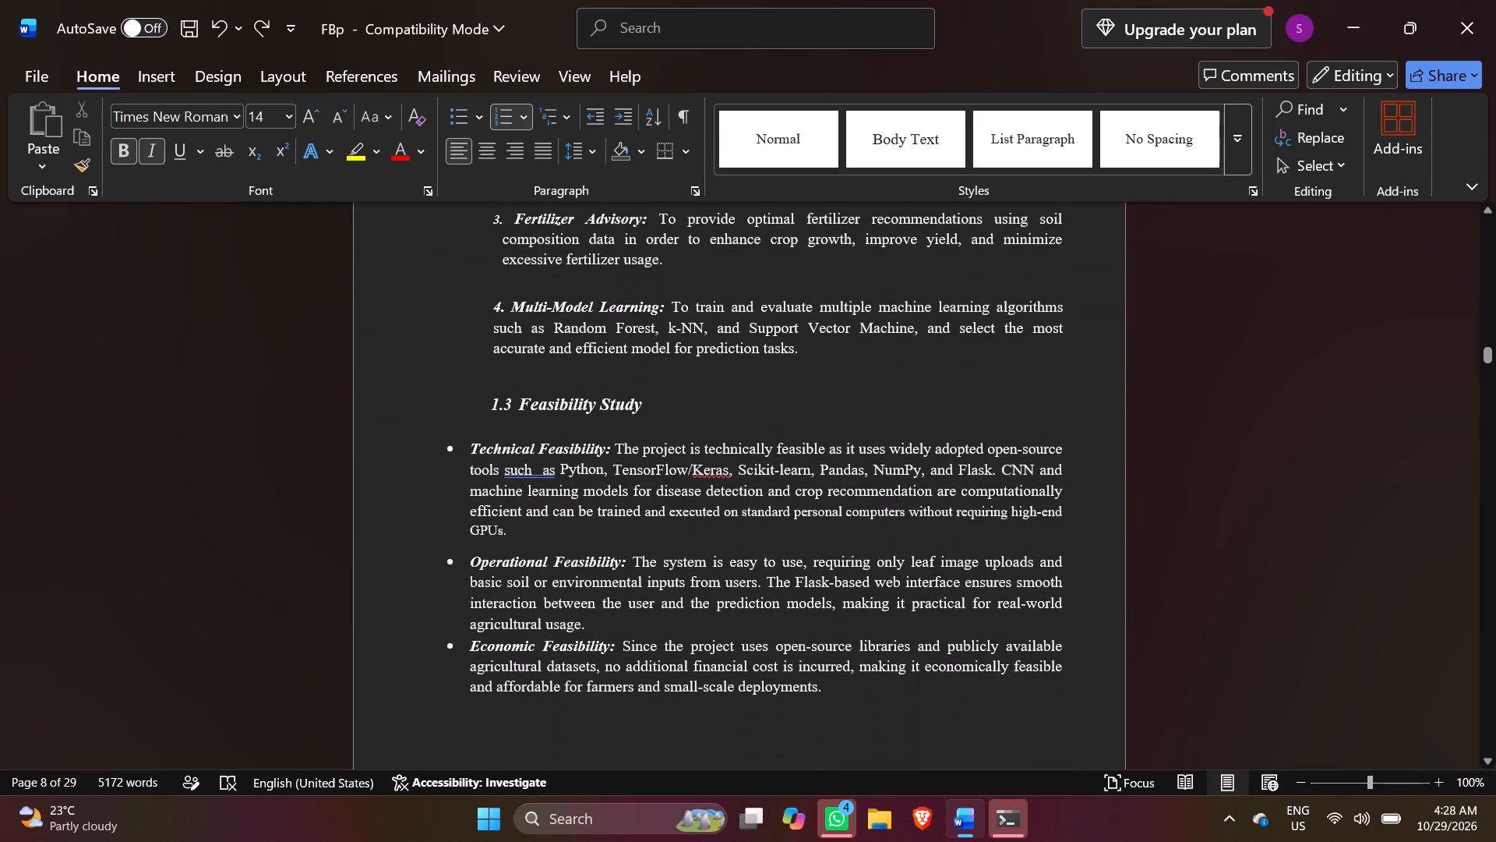
scroll(562, 420, "up", 9)
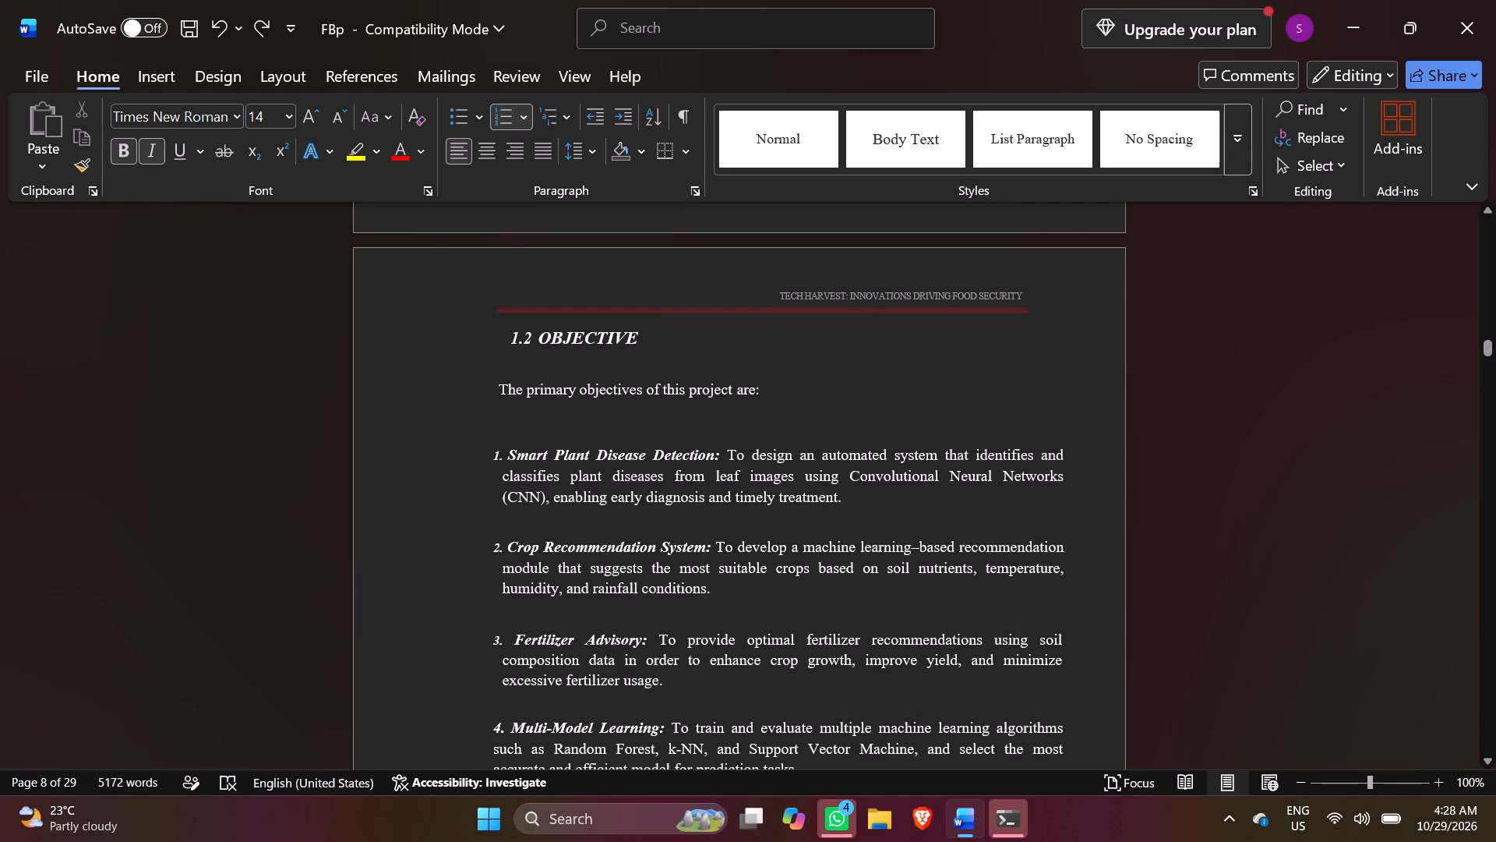
scroll(578, 552, "down", 5)
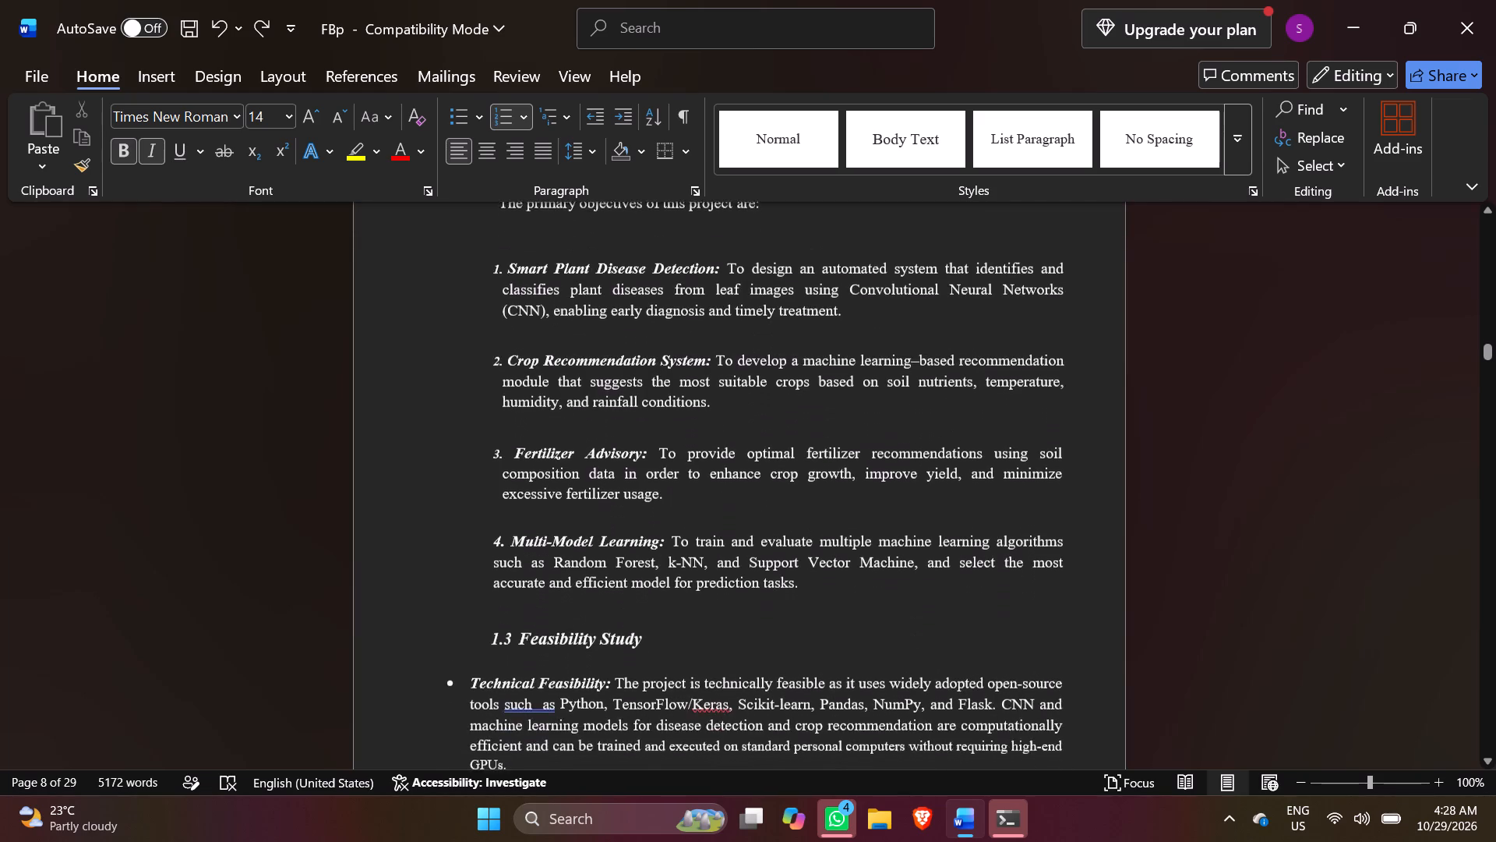
scroll(578, 557, "down", 14)
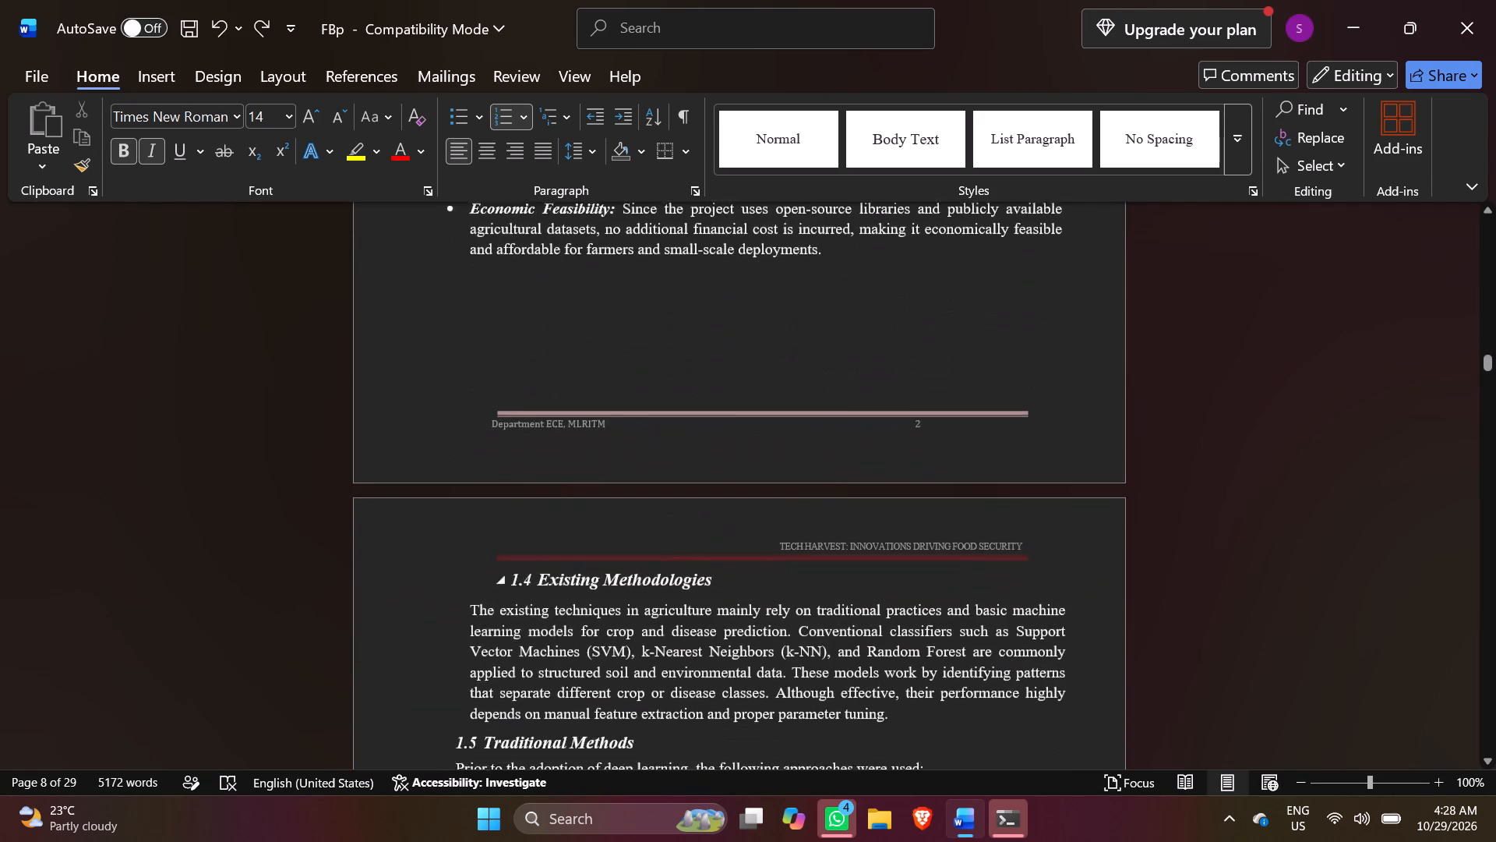
scroll(578, 564, "down", 5)
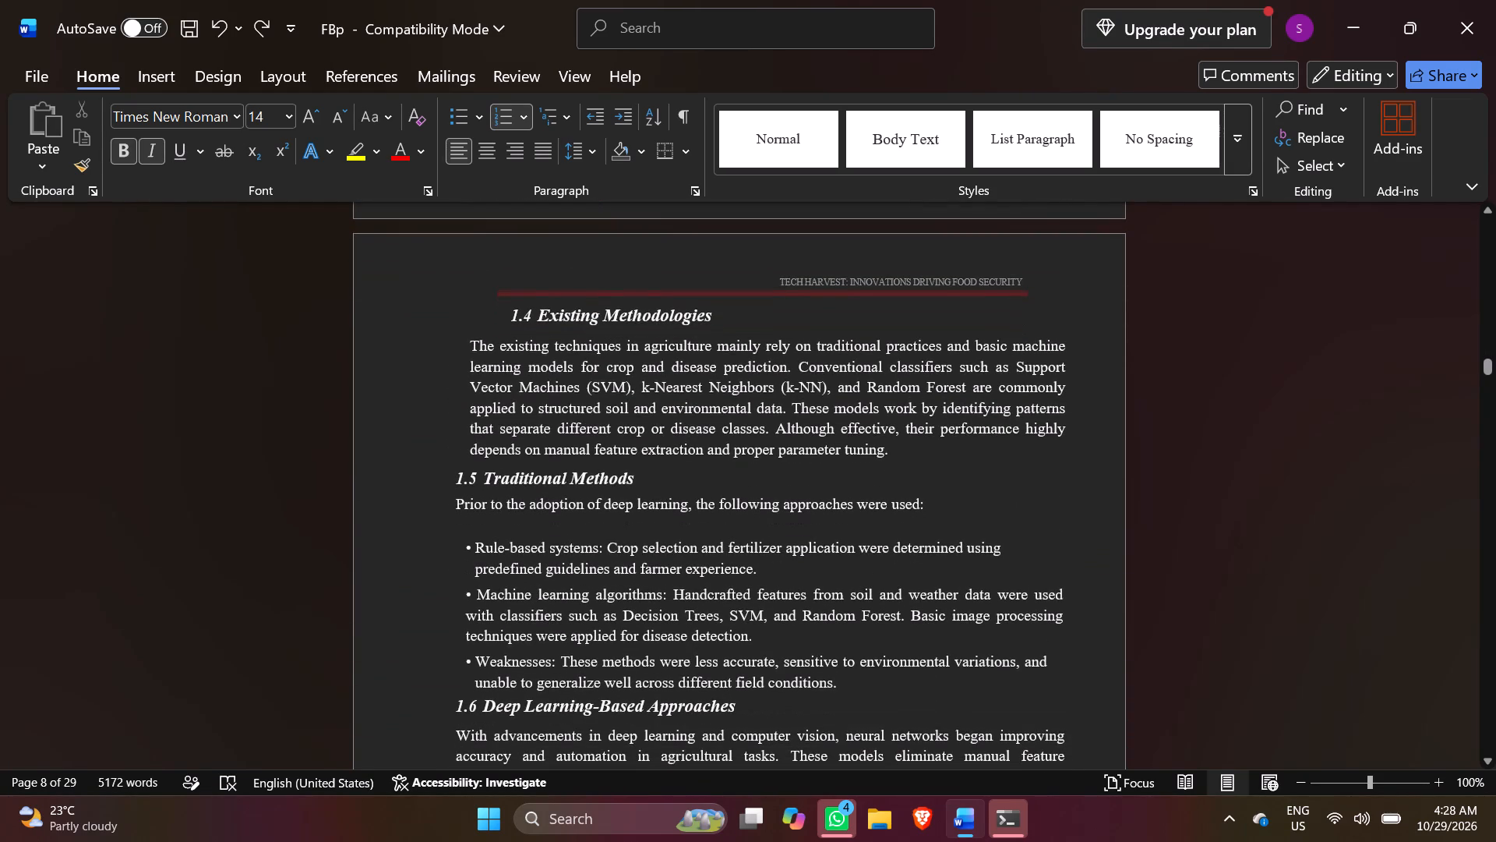
scroll(578, 570, "up", 2)
scroll(578, 571, "down", 8)
scroll(578, 578, "up", 3)
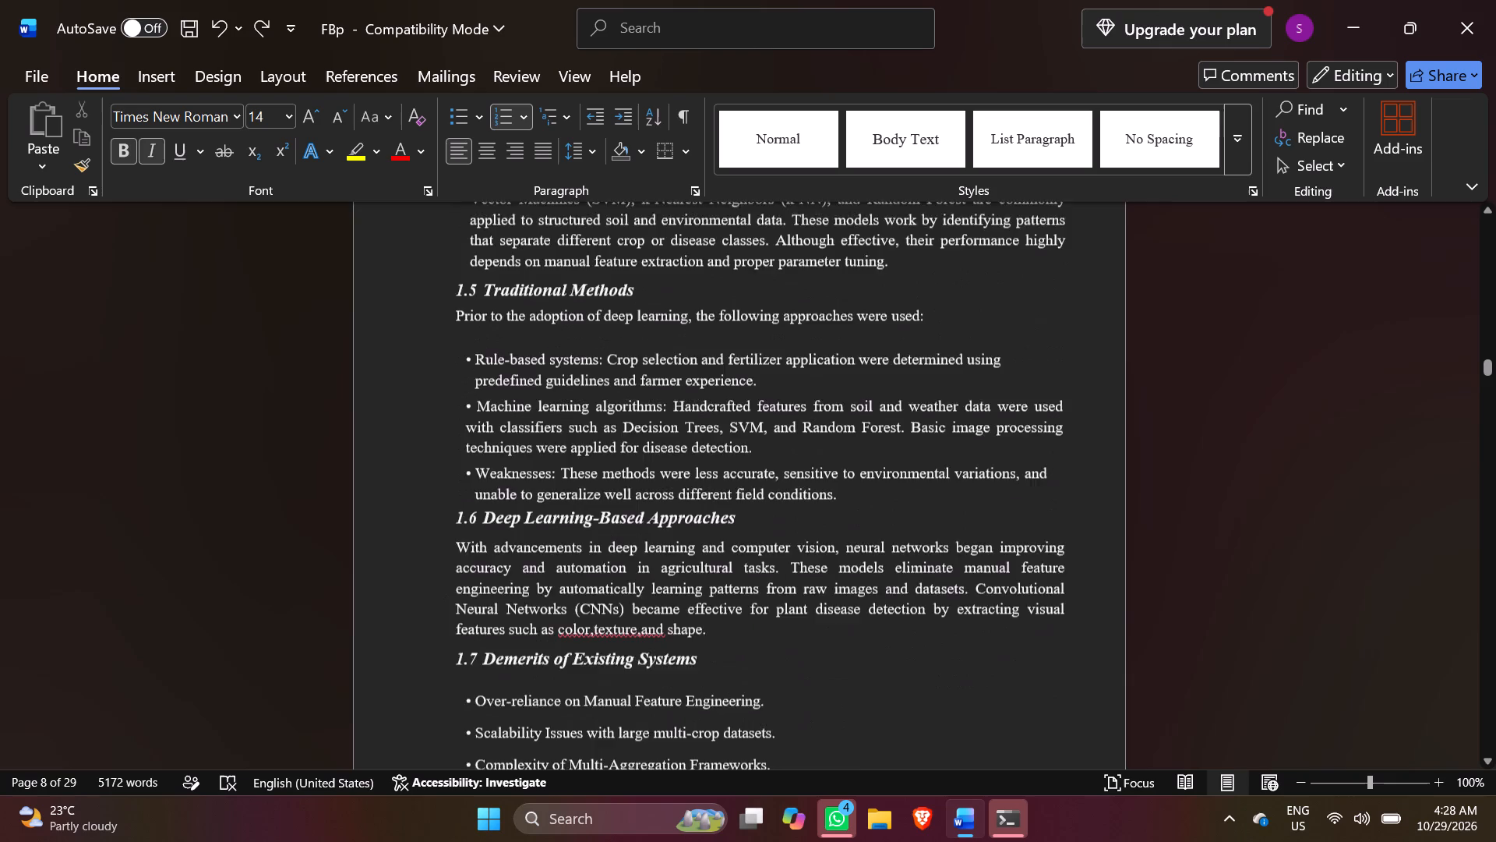
scroll(578, 578, "up", 11)
scroll(578, 578, "down", 11)
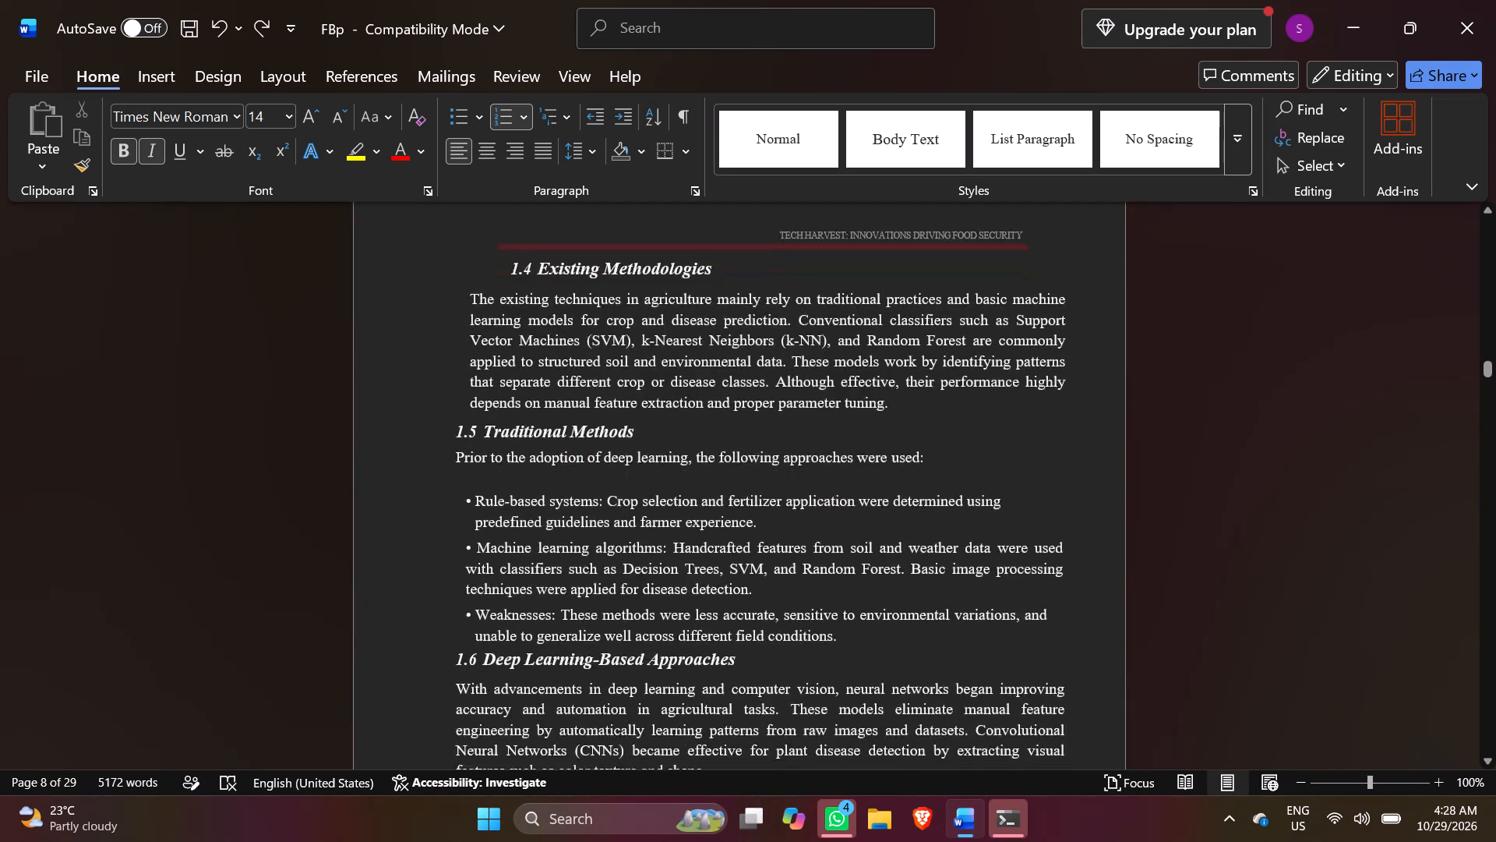
scroll(578, 593, "down", 18)
scroll(578, 610, "down", 5)
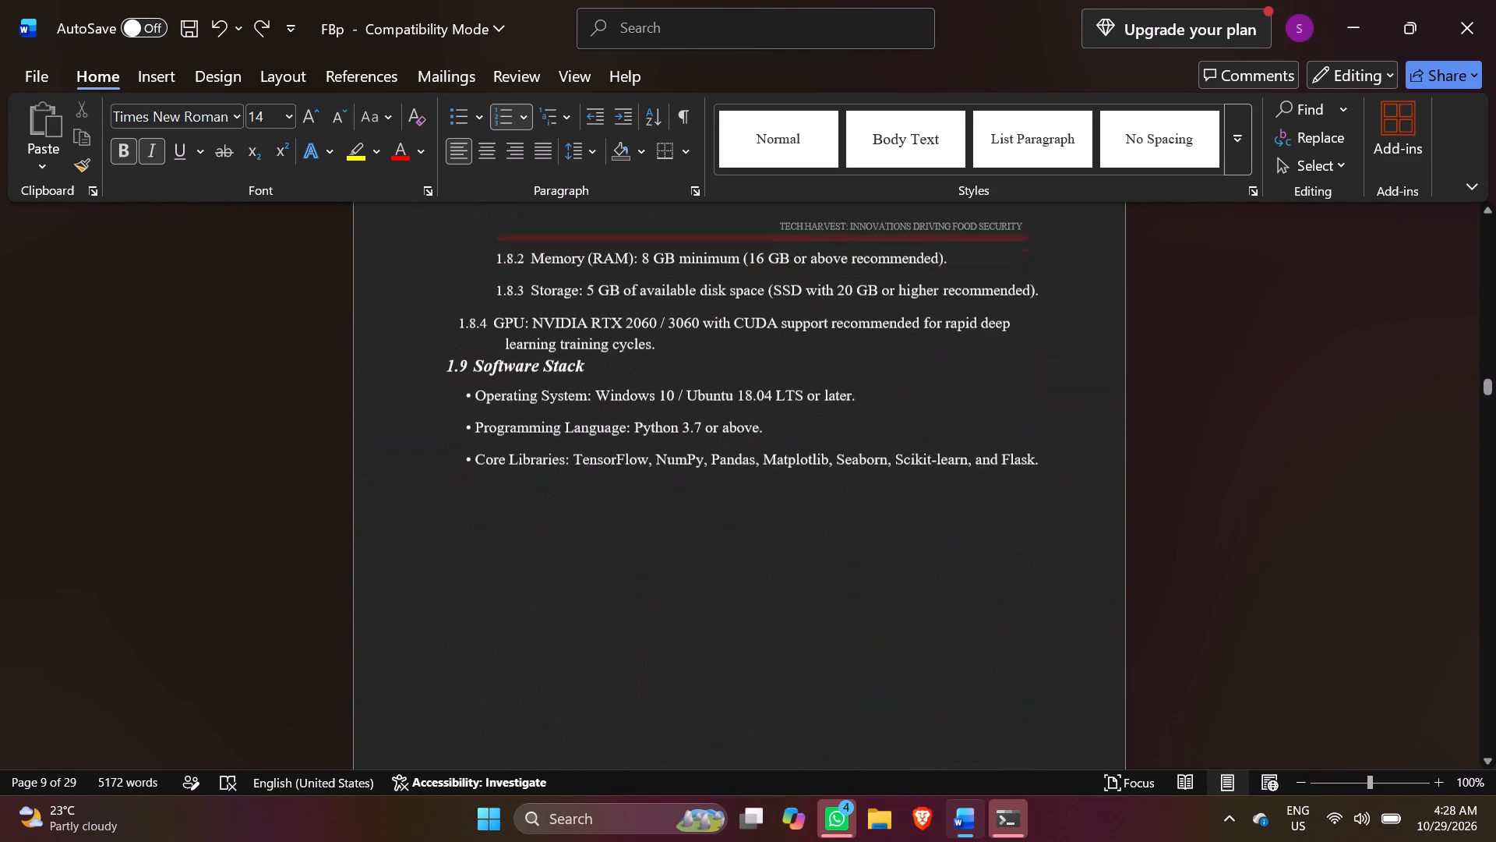
Check the line spacing setting of the Core Libraries item in section 1.9 Software Stack.
left_click(1027, 414)
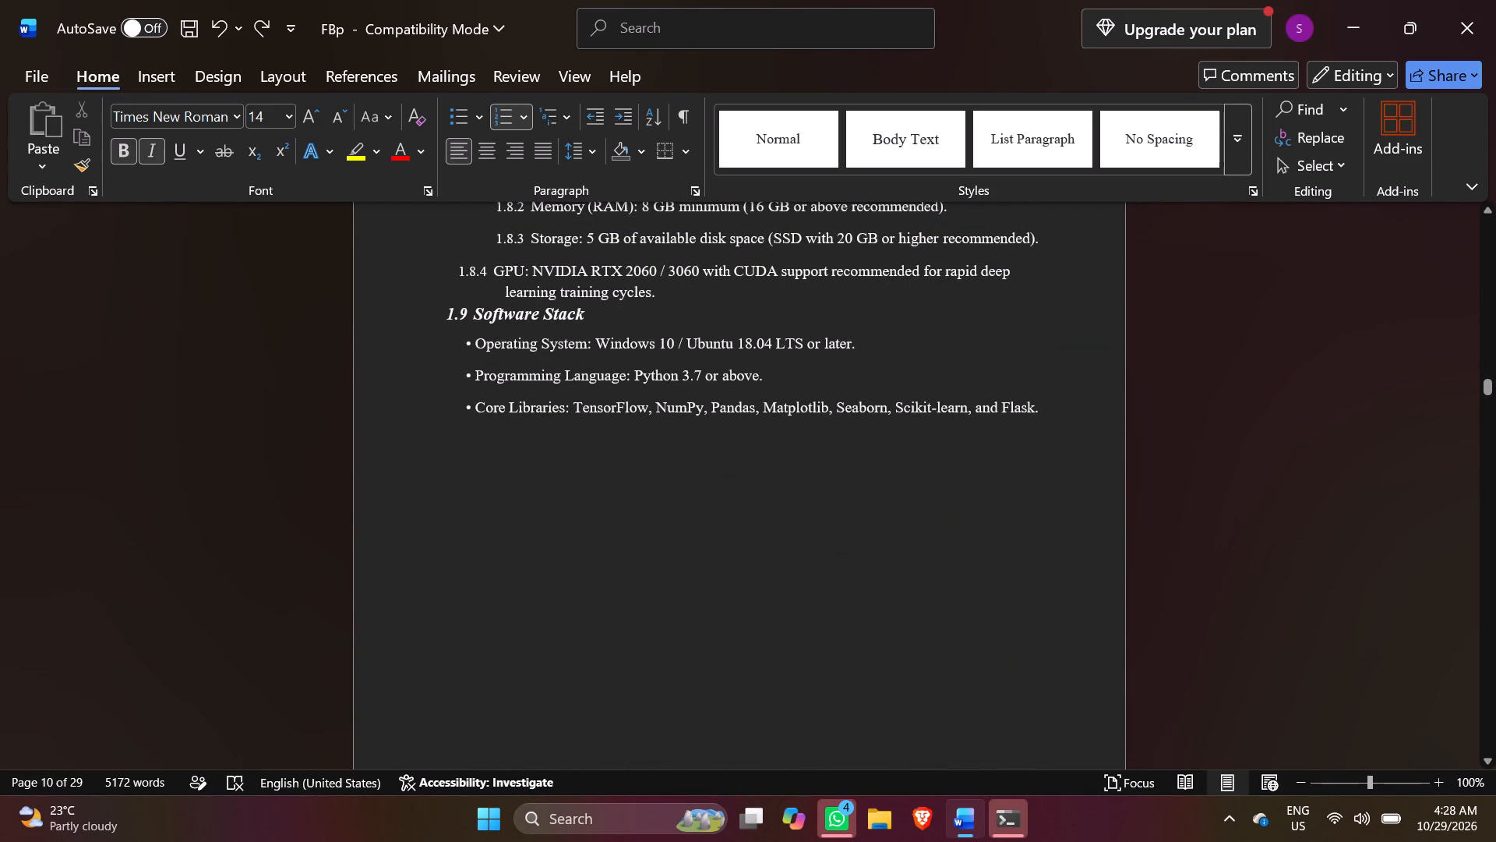
left_click(590, 150)
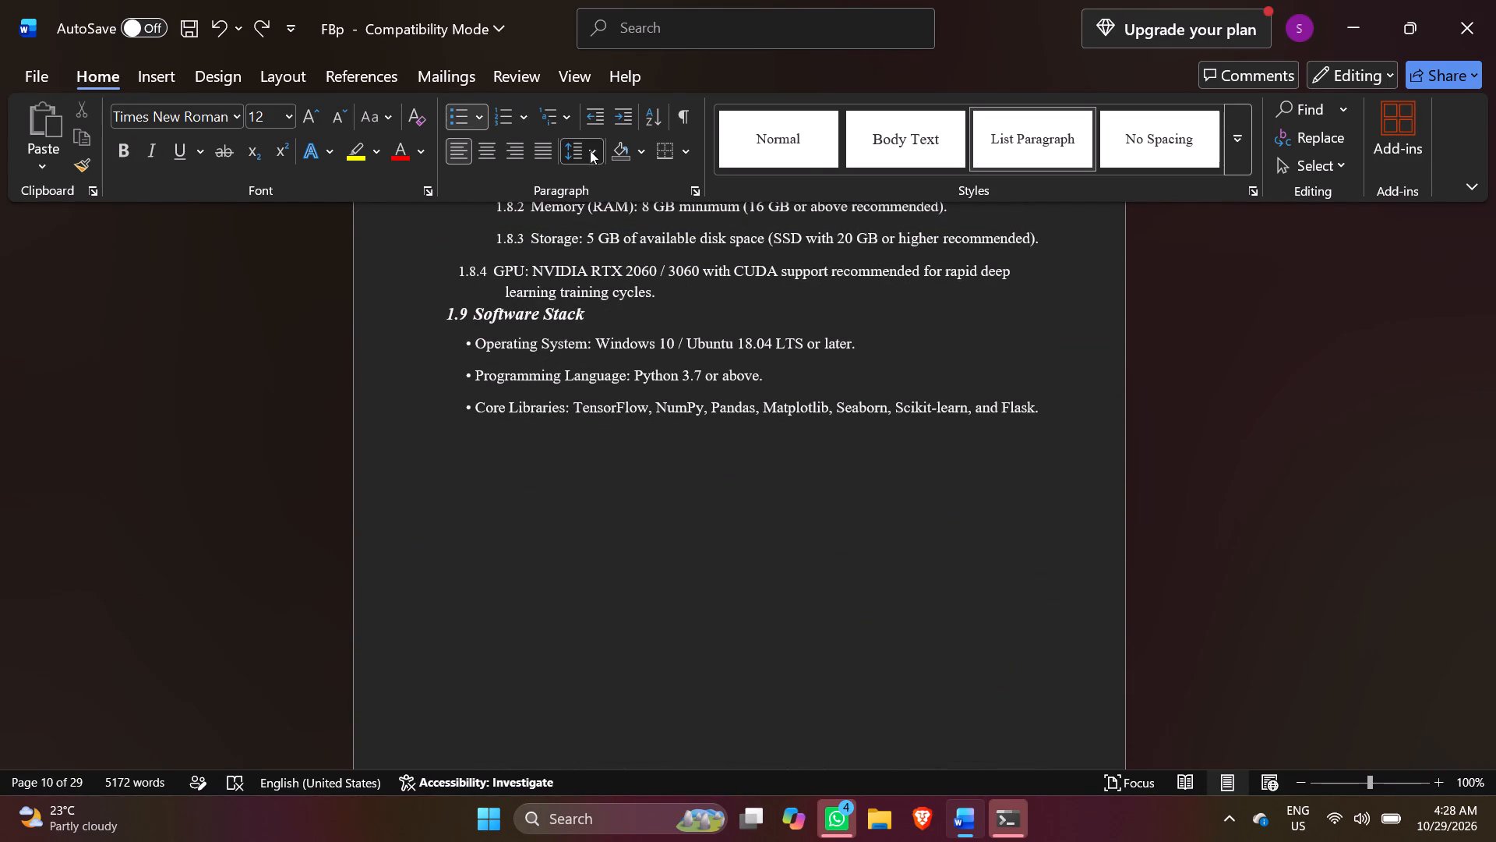
left_click(595, 612)
Justify the Chapter 2 Literature Survey text, from the opening paragraph through the fifth reference, Multimodal ML.
scroll(592, 610, "down", 16)
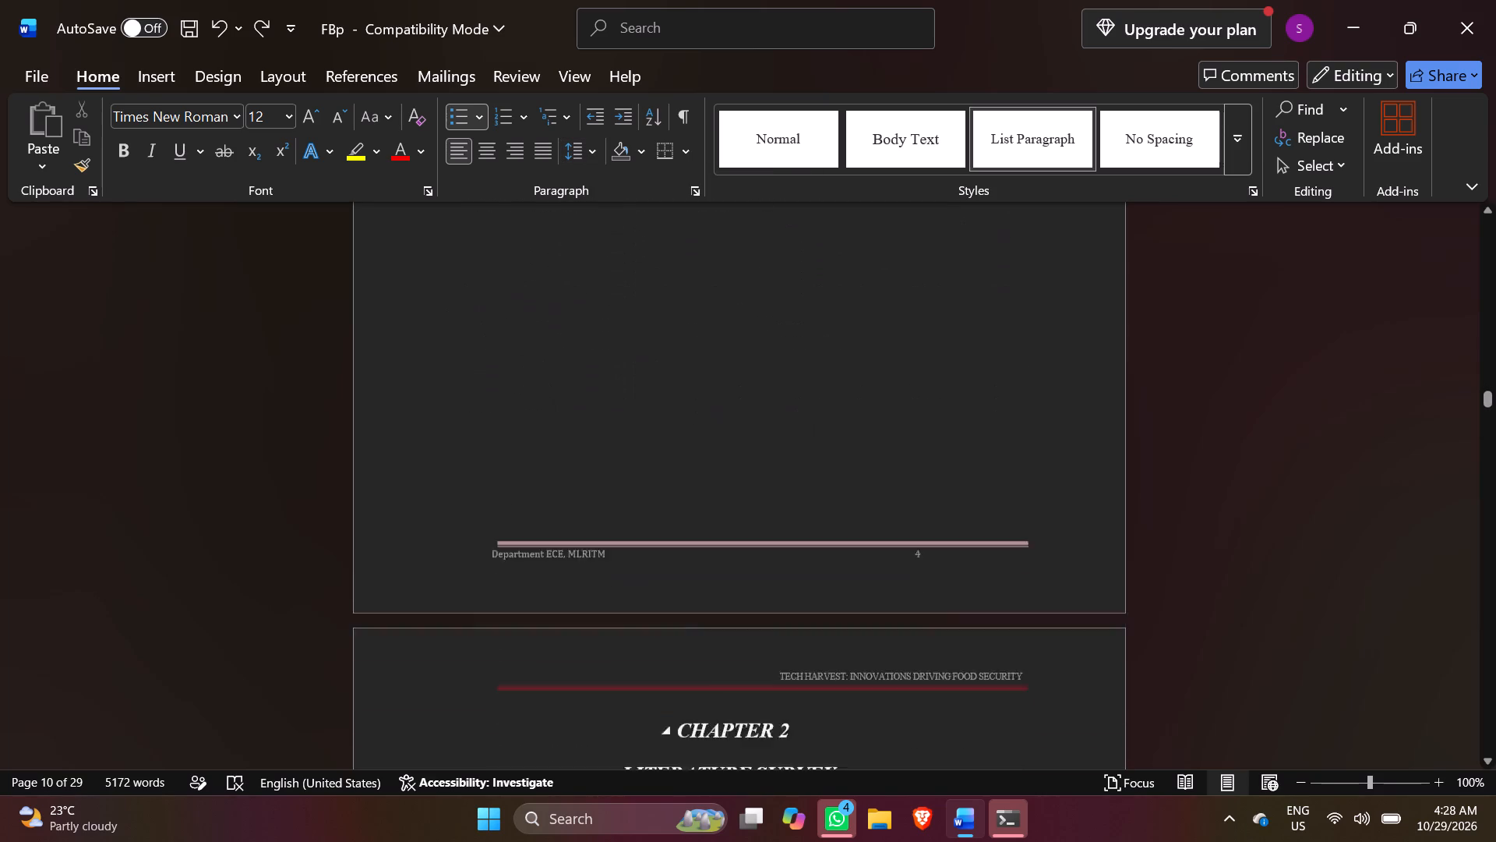
scroll(612, 630, "down", 6)
left_click(439, 416)
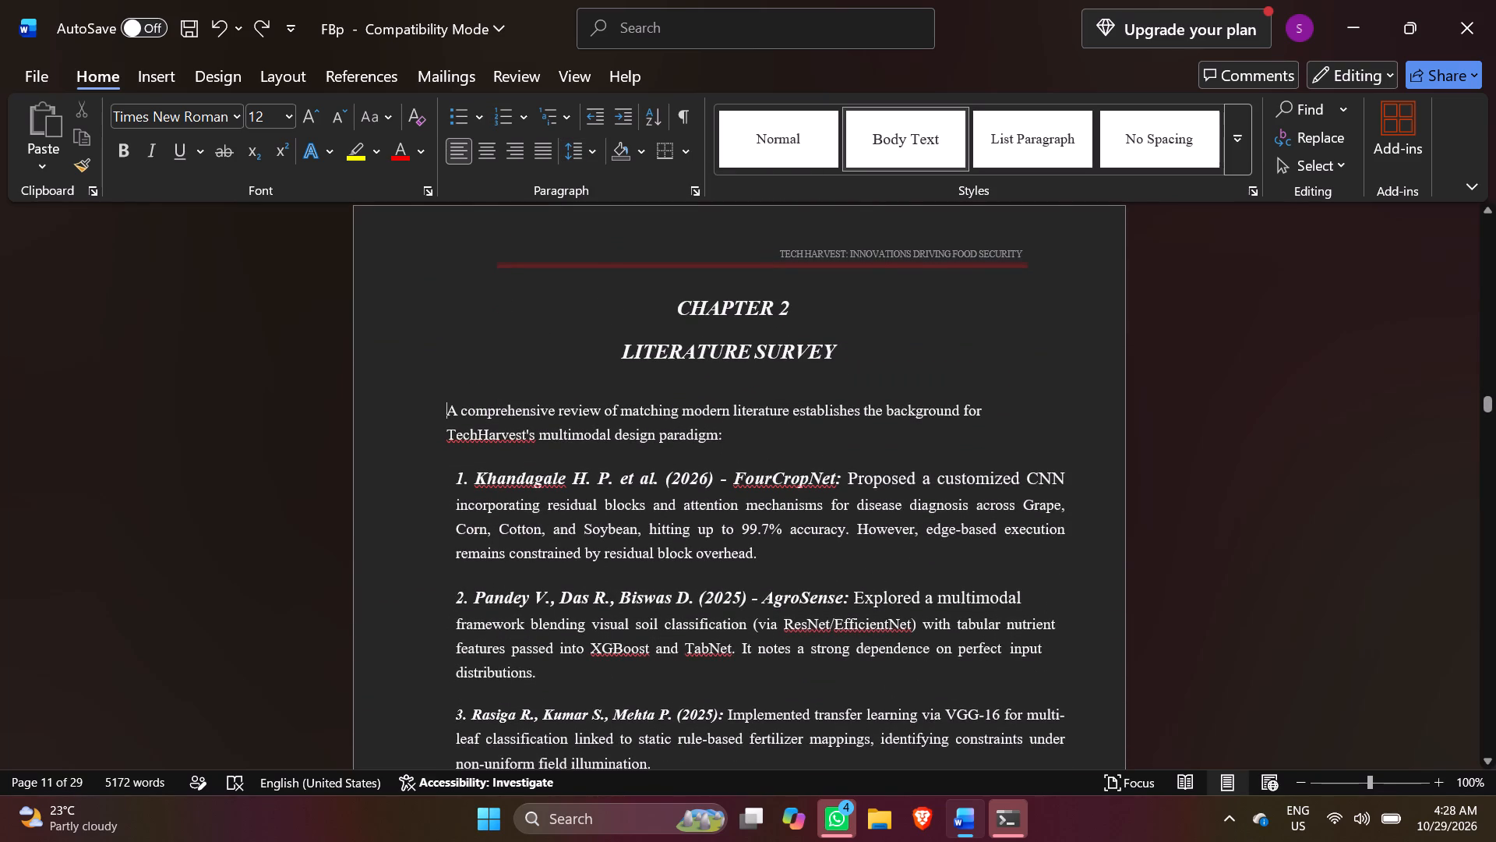
left_click_drag(446, 409, 736, 802)
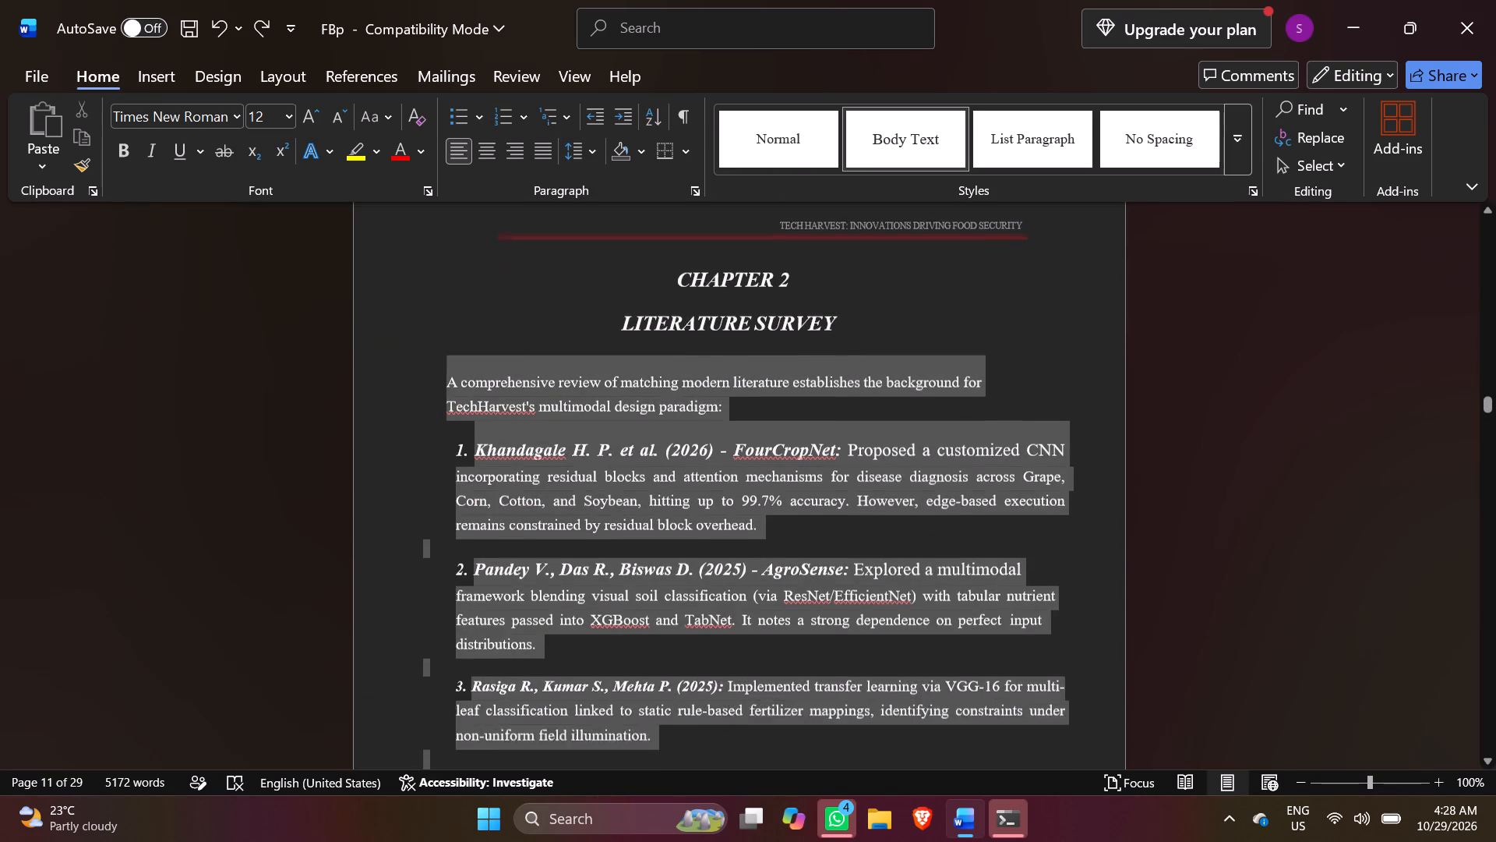
left_click_drag(736, 802, 977, 306)
left_click(539, 147)
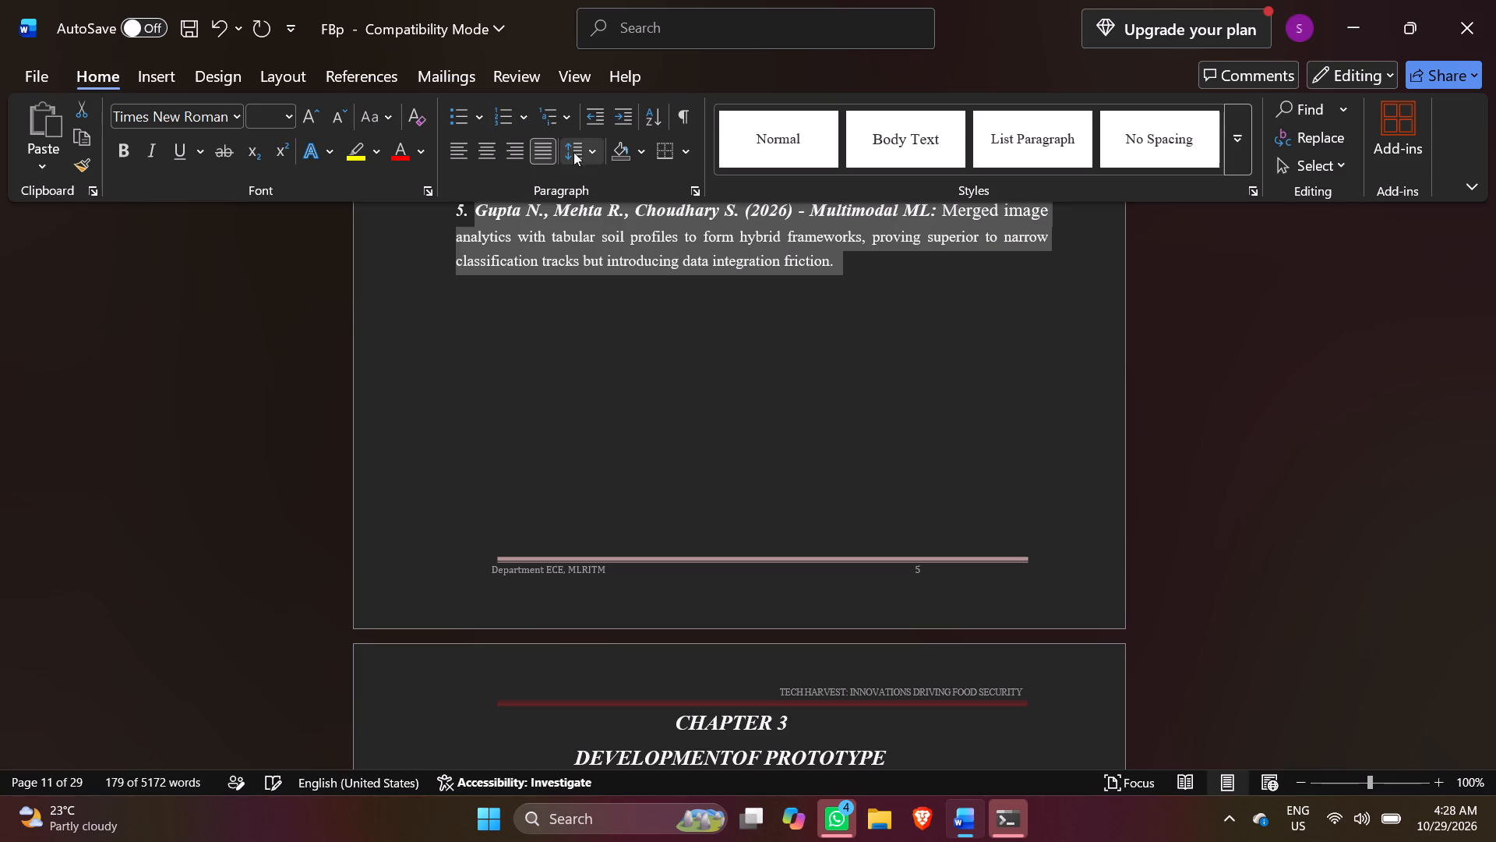
Set the line spacing of the Chapter 2 Literature Survey text to 1.15, from the opening paragraph through the fifth reference.
left_click(588, 155)
left_click(605, 212)
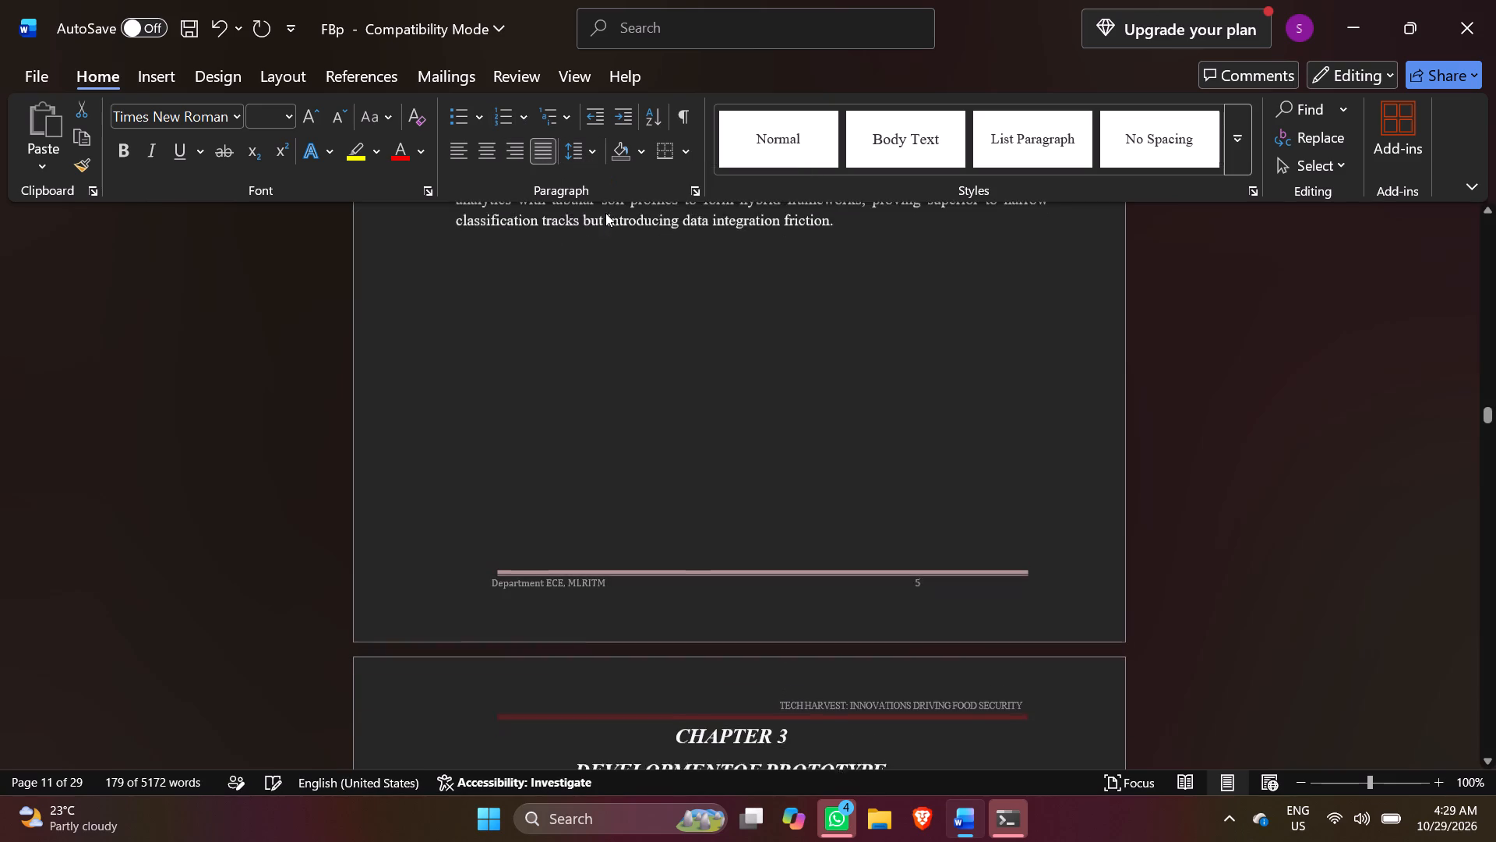
left_click(606, 310)
Correct the flagged word TechHarvest's to the suggested "Tech Harvest's" in the Chapter 2 opening paragraph.
scroll(601, 321, "up", 9)
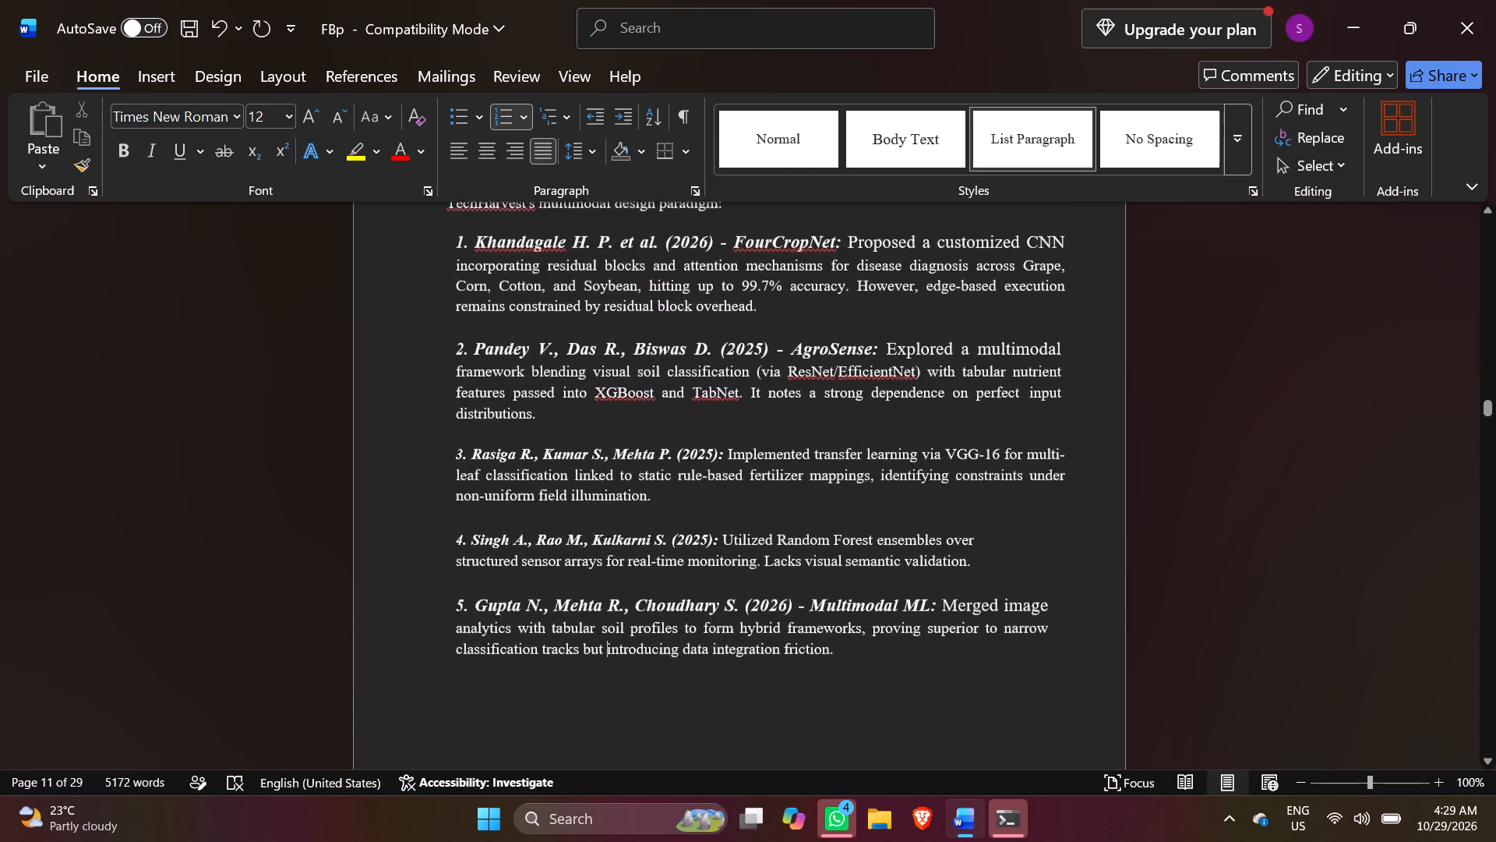
scroll(597, 324, "up", 6)
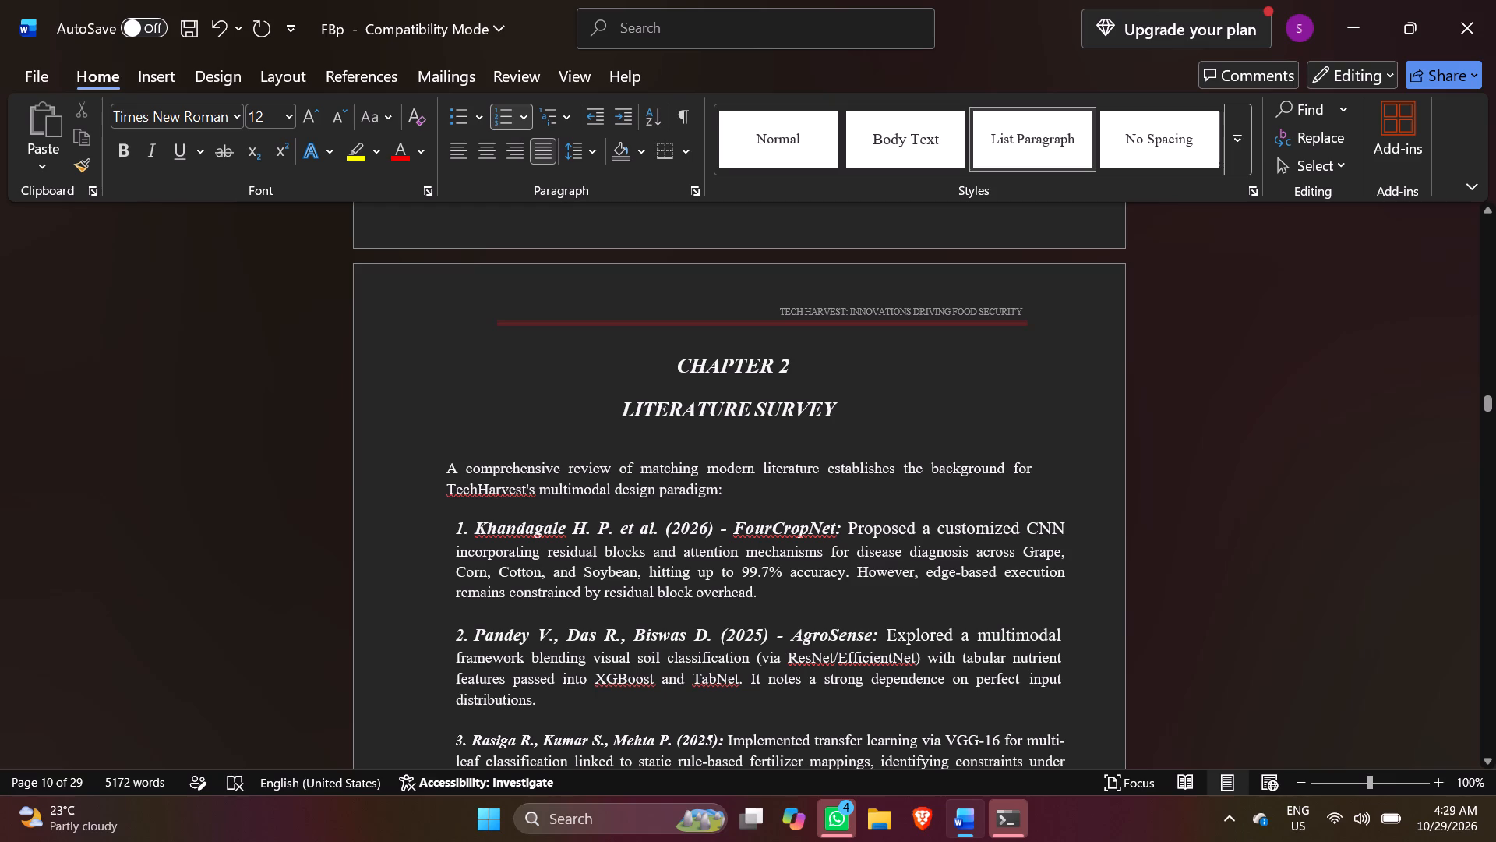
left_click(499, 491)
right_click(499, 491)
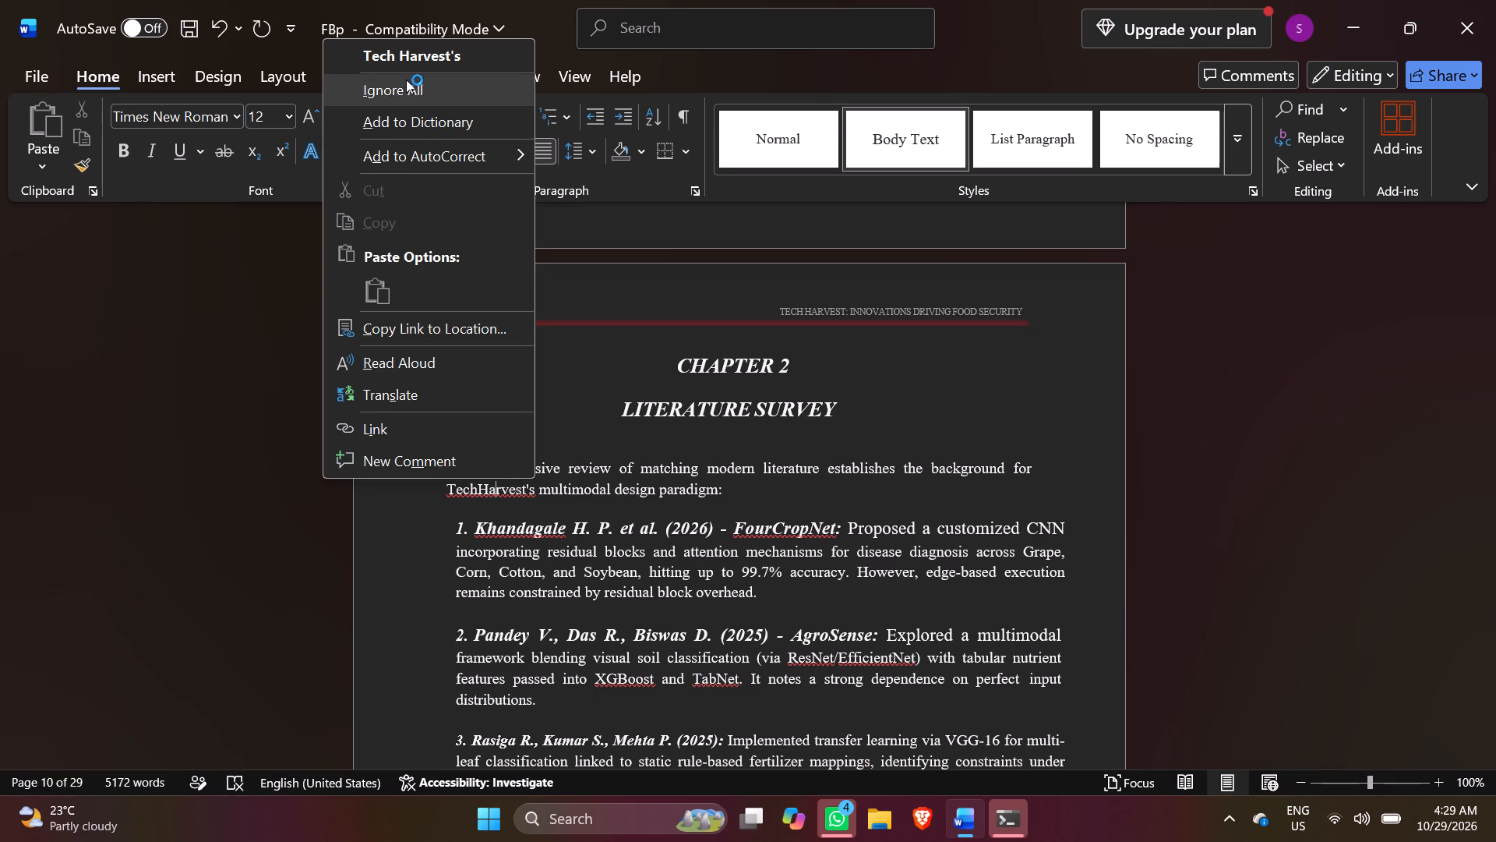
left_click(412, 68)
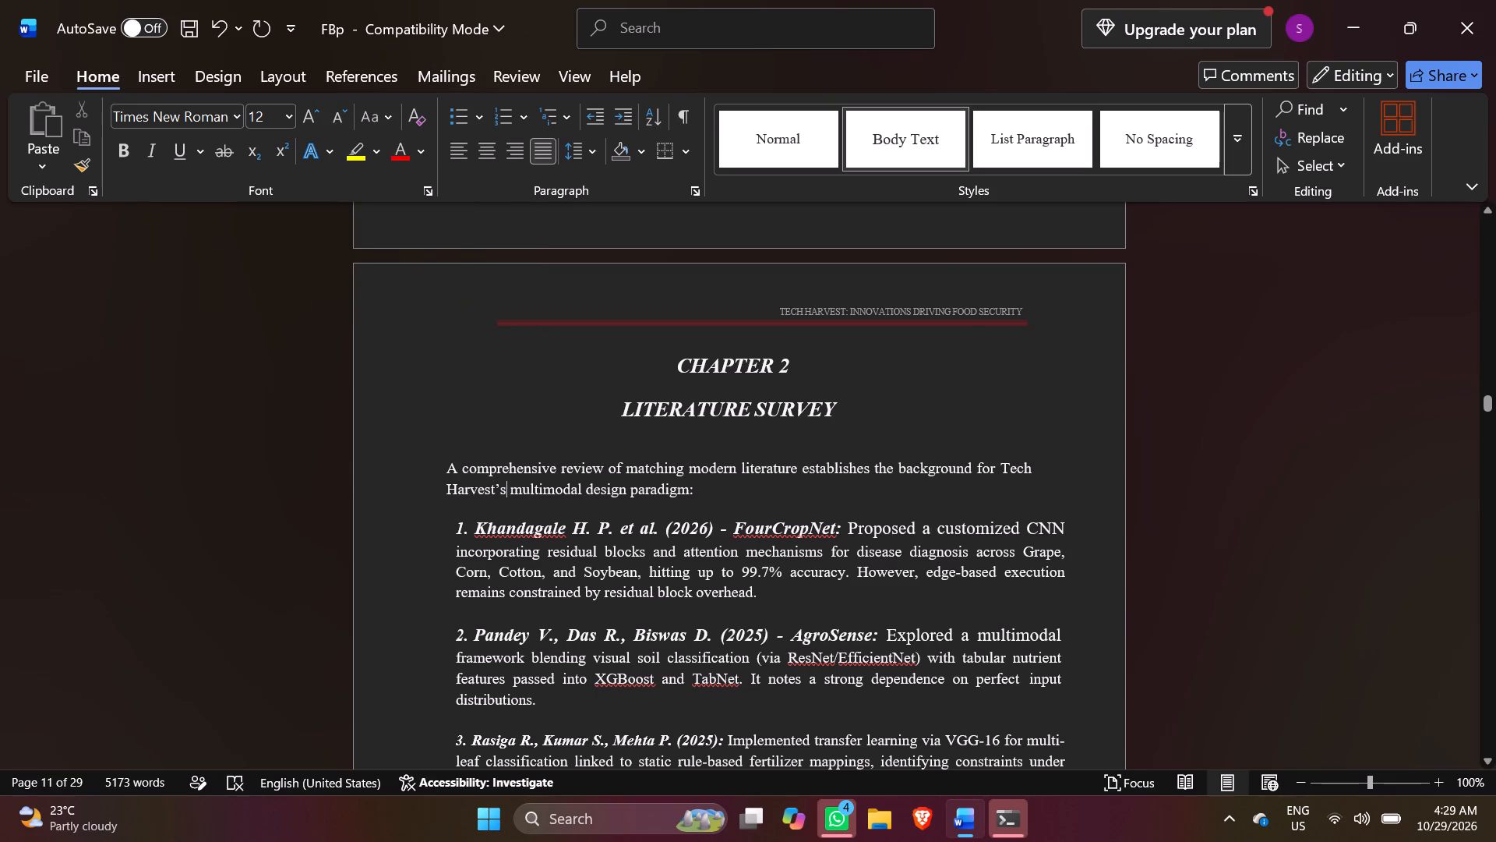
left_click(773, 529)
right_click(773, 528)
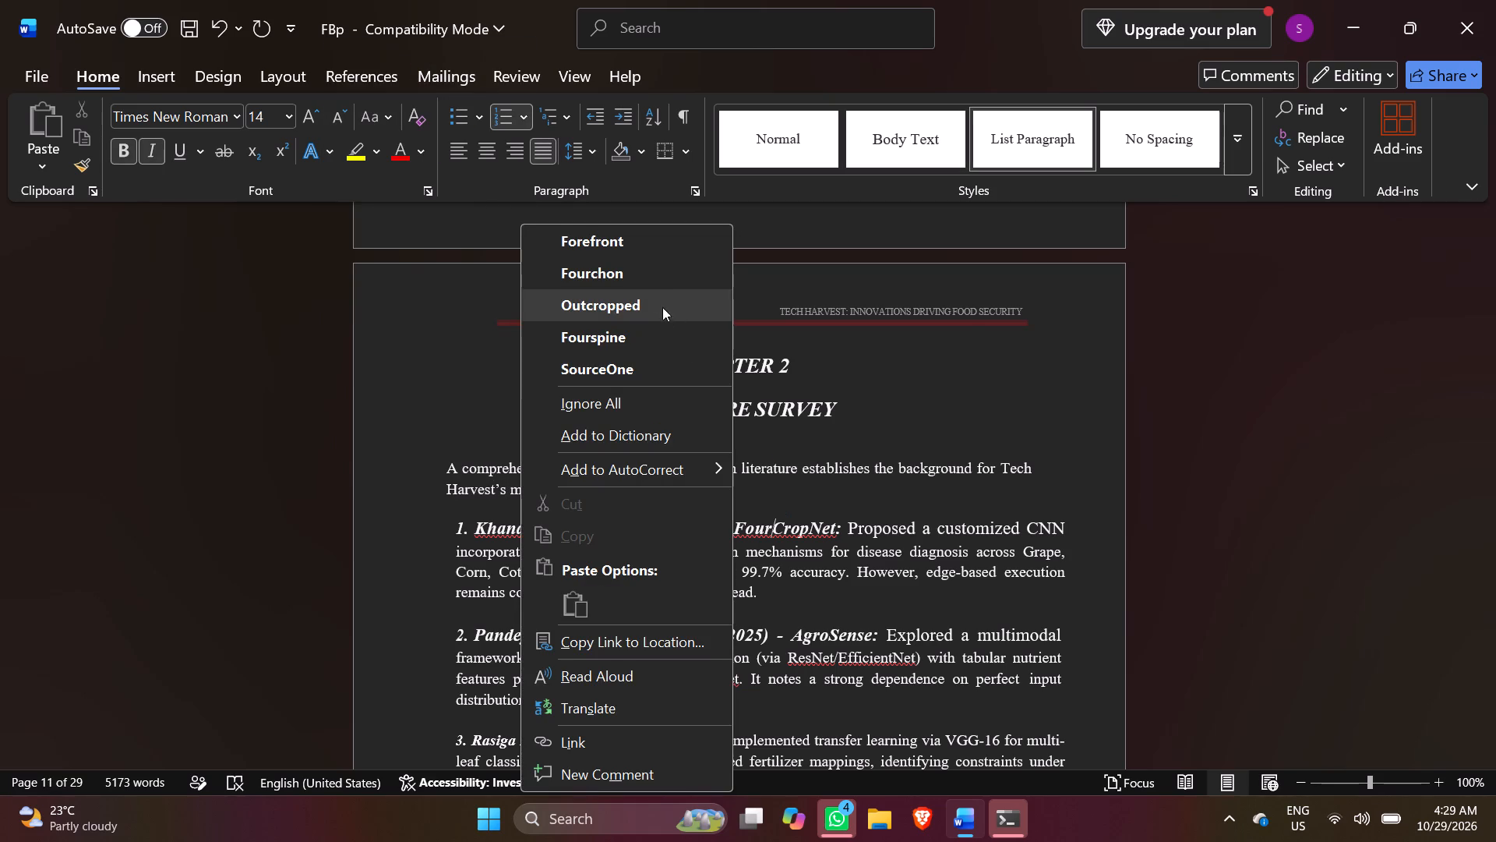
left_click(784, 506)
In the second reference, AgroSense, ignore all spelling flags on ResNet and replace EfficientNet with the suggestion "Efficient Net".
scroll(863, 567, "down", 3)
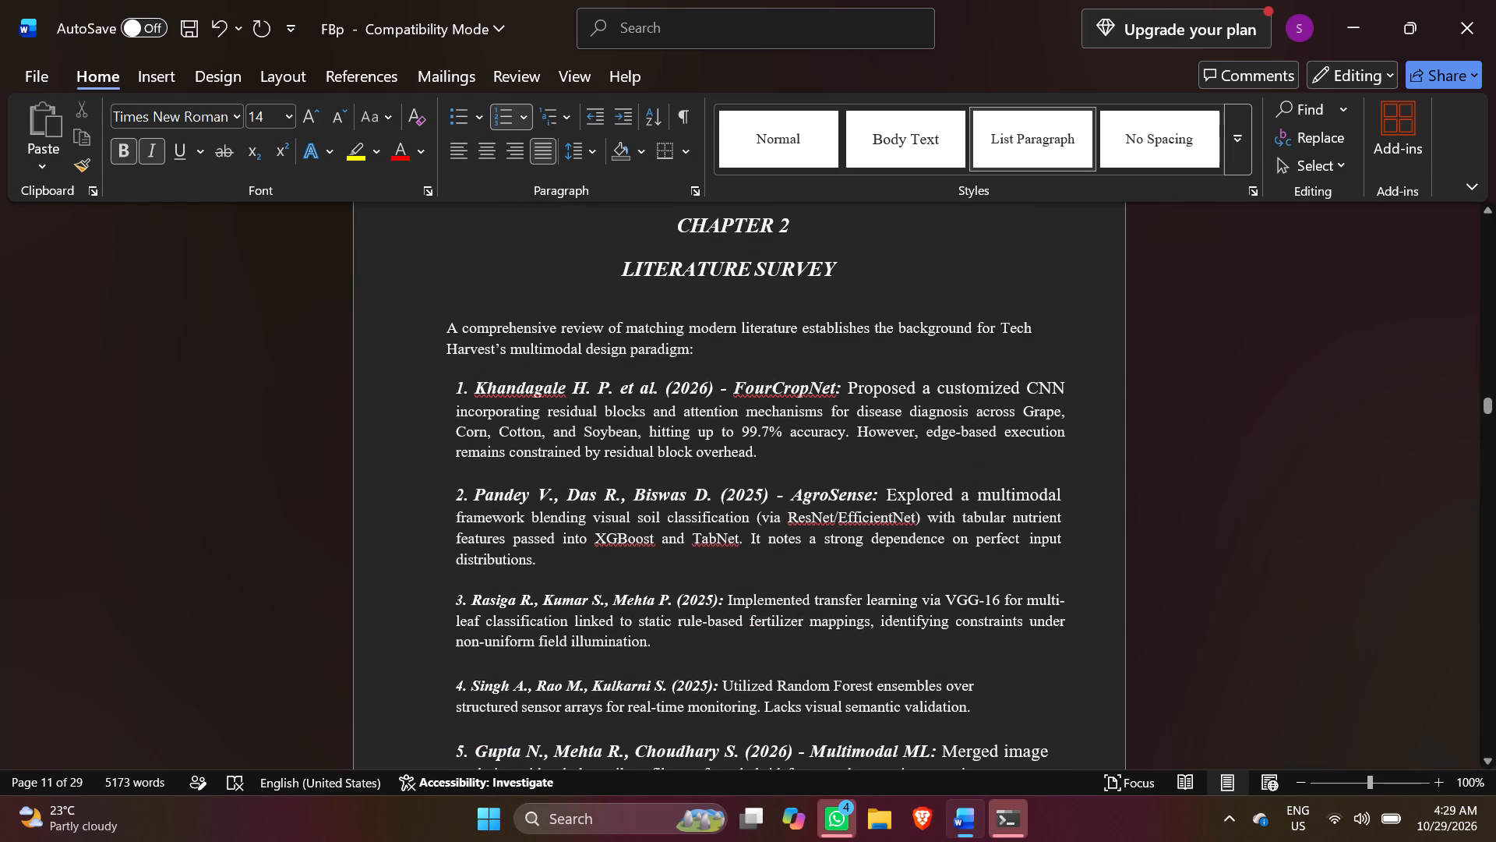
left_click(813, 518)
right_click(813, 518)
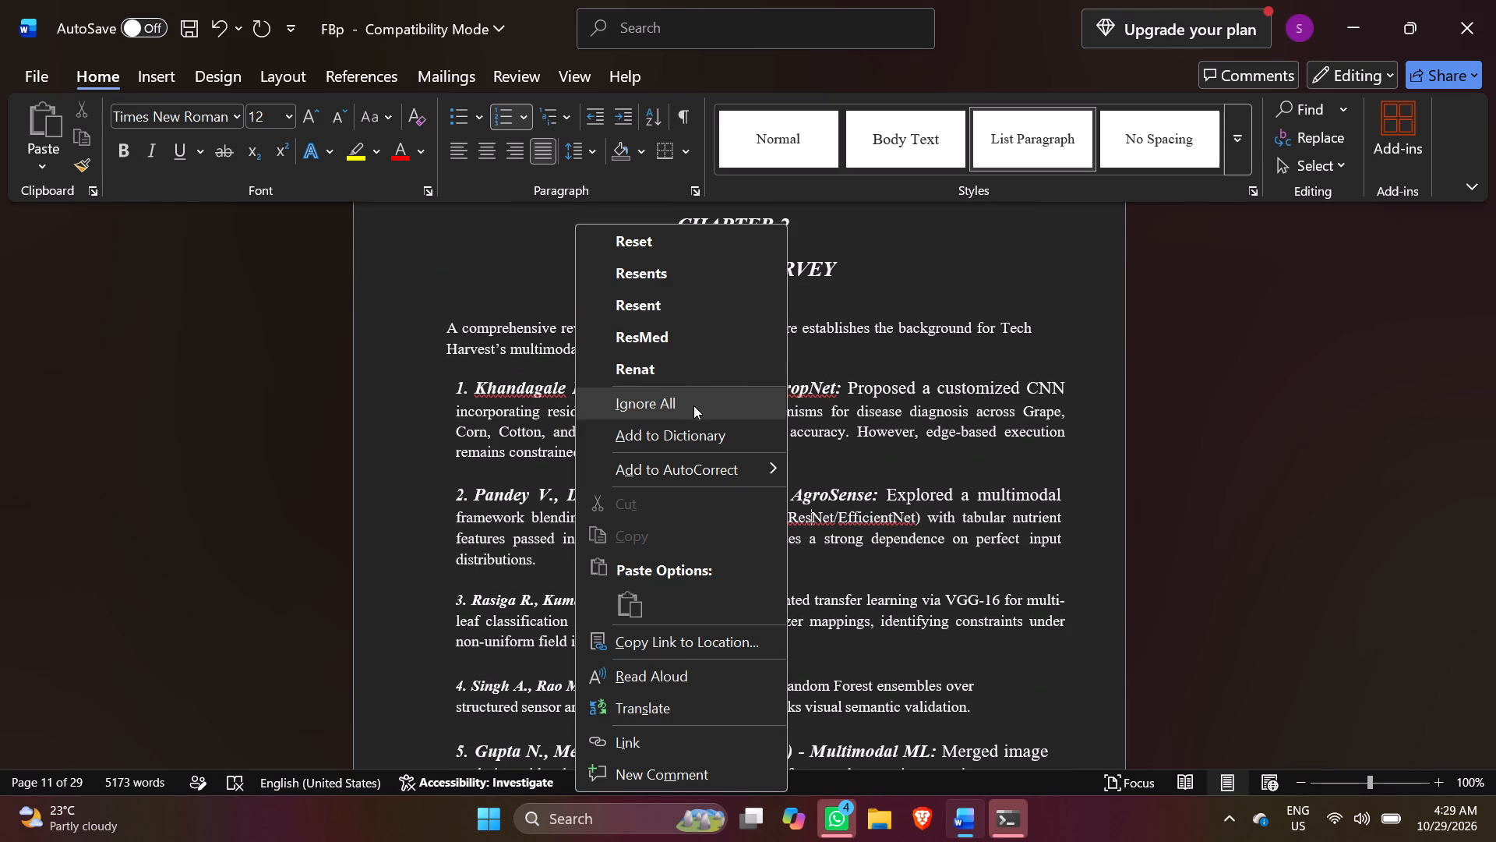
left_click(693, 405)
left_click(872, 513)
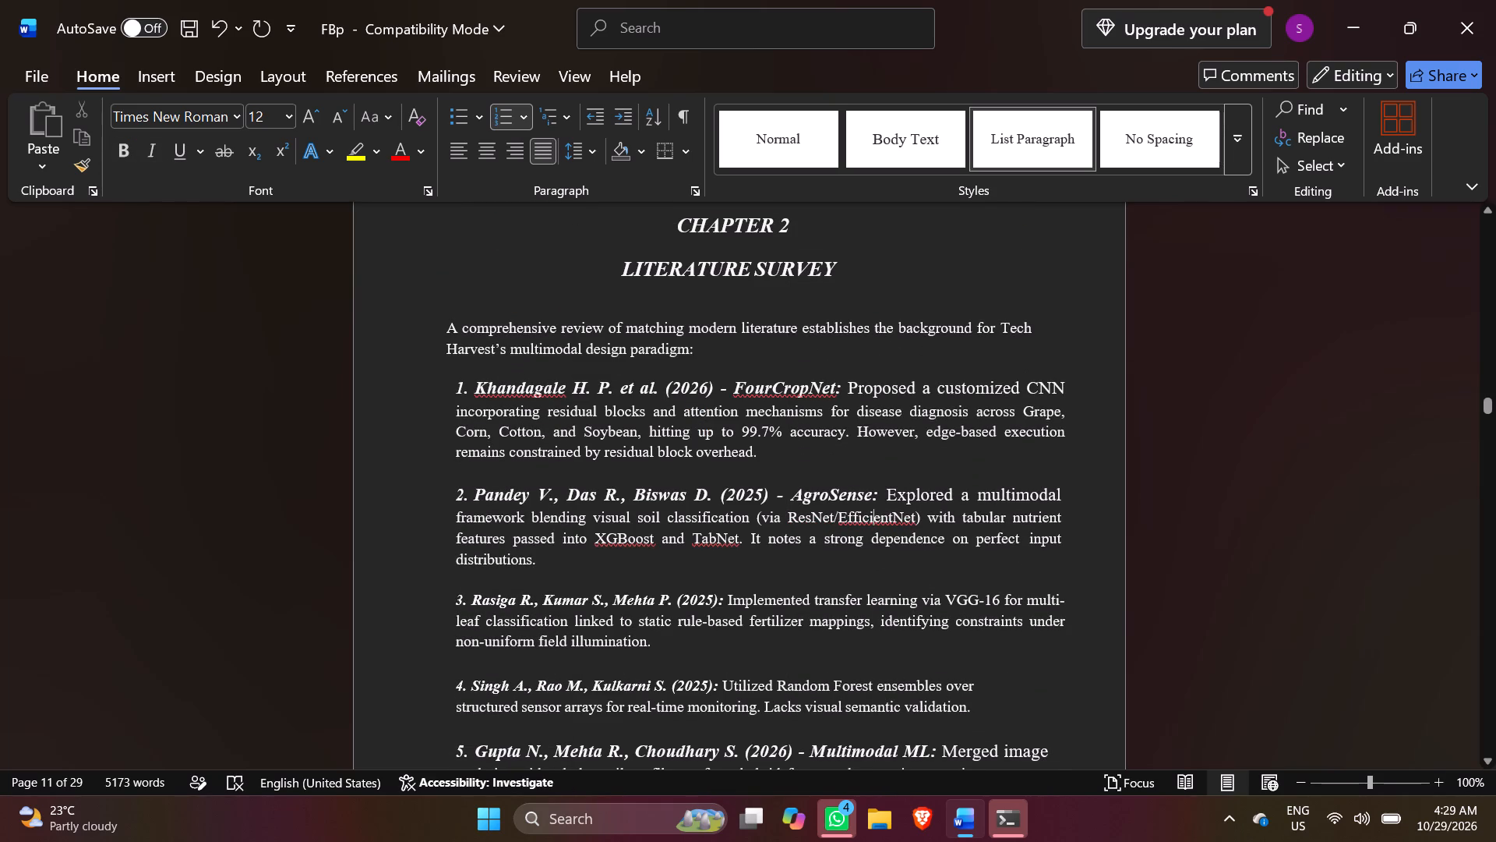
right_click(866, 518)
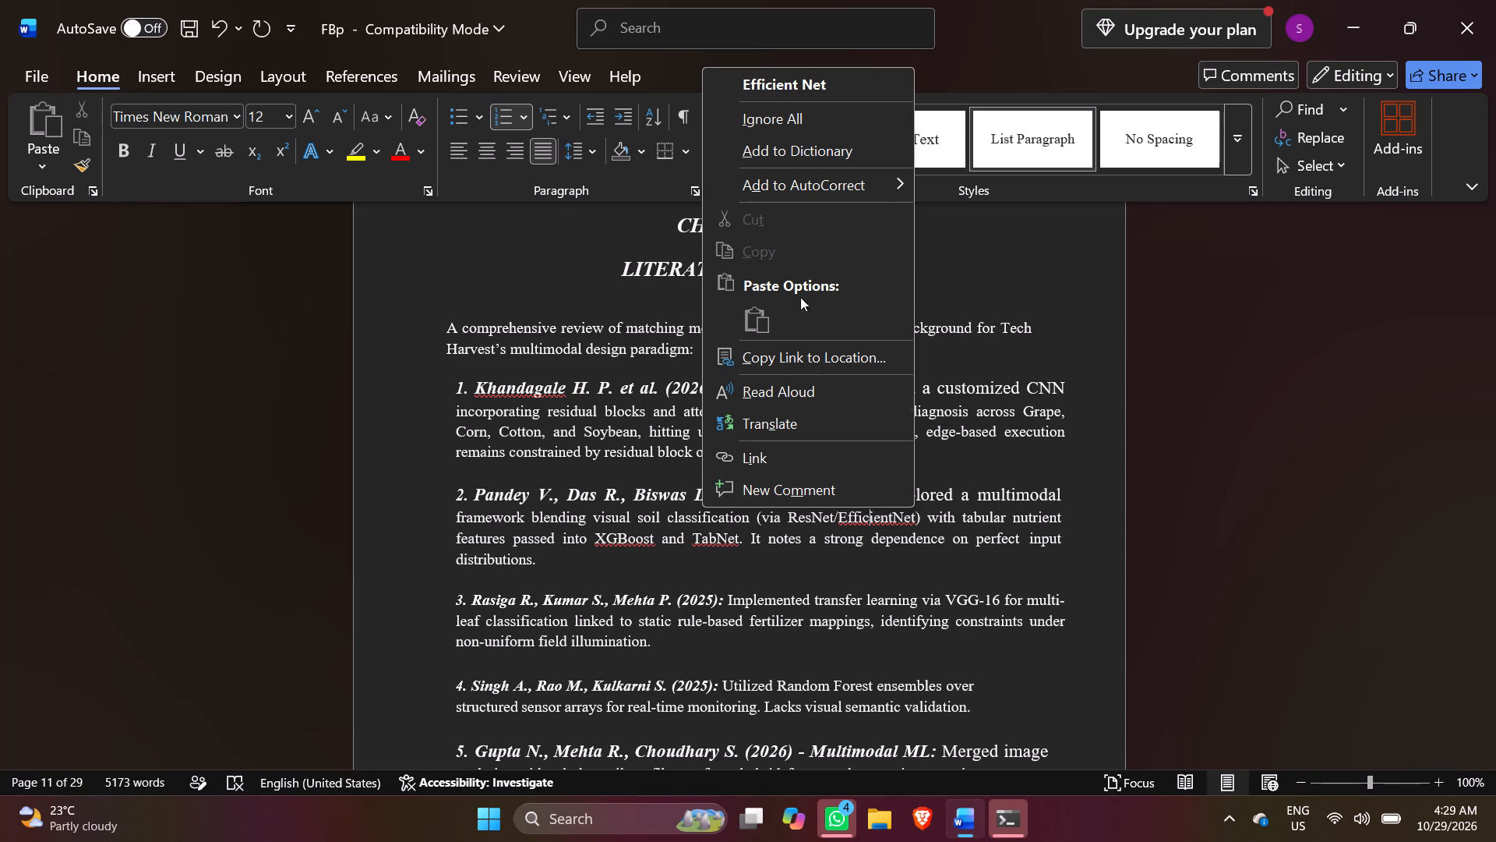
left_click(818, 93)
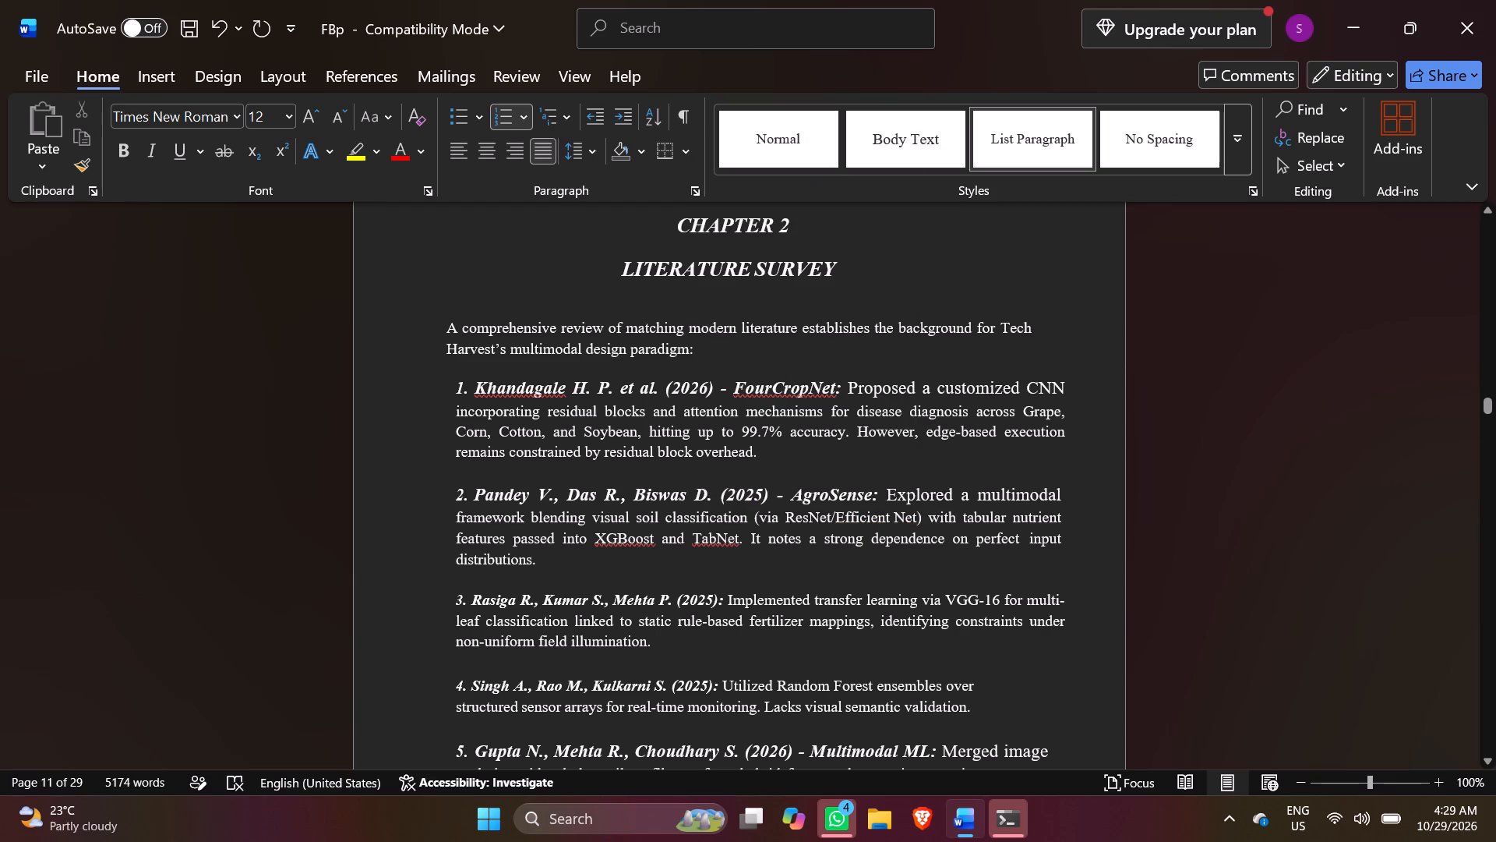
Ignore all spelling flags on XGBoost and TabNet in the second reference, AgroSense.
left_click(614, 538)
right_click(614, 538)
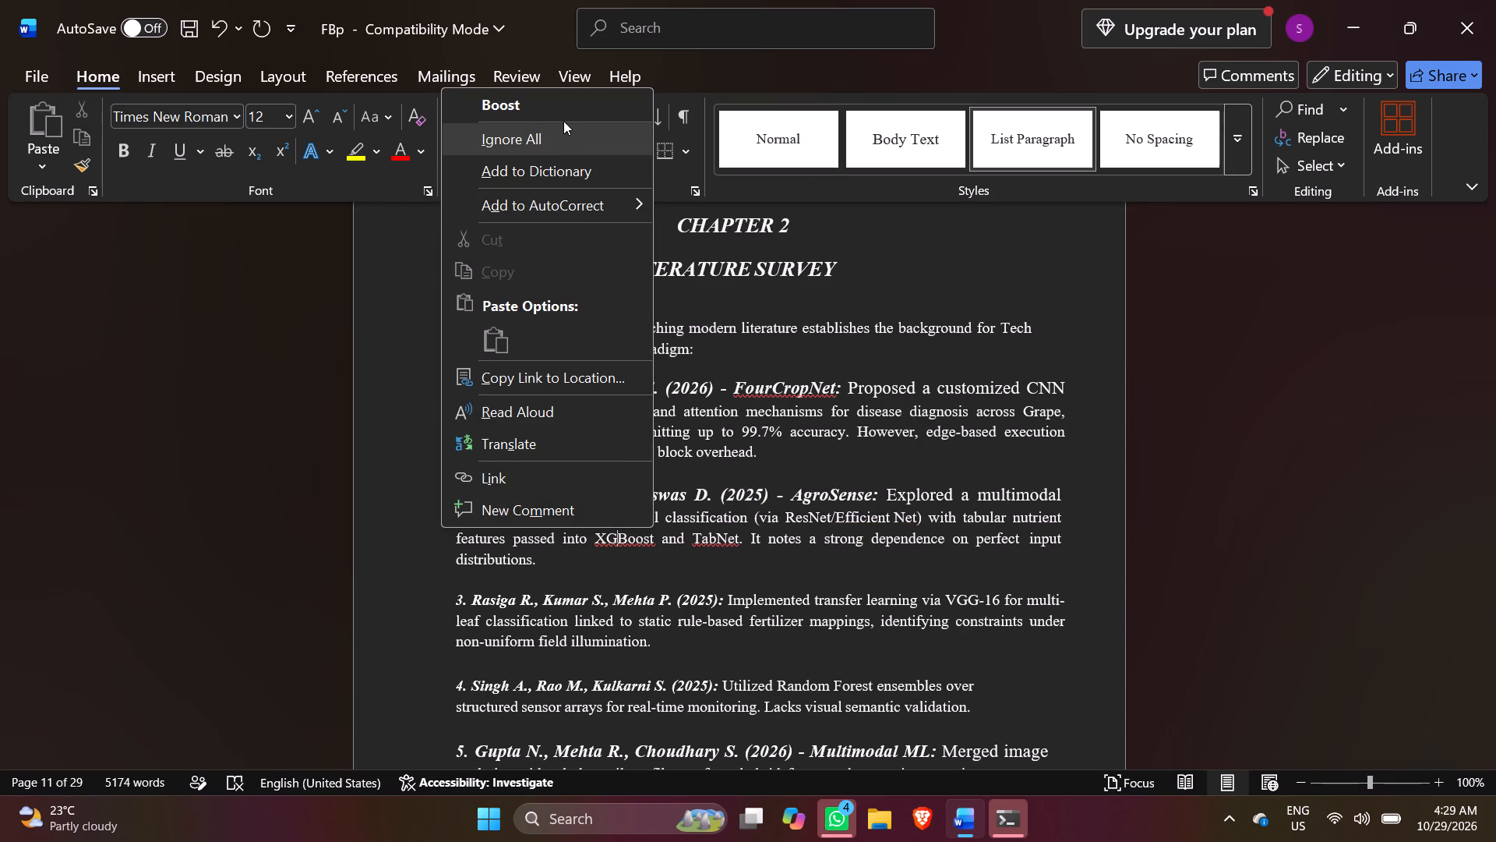
left_click(563, 140)
left_click(720, 542)
right_click(720, 542)
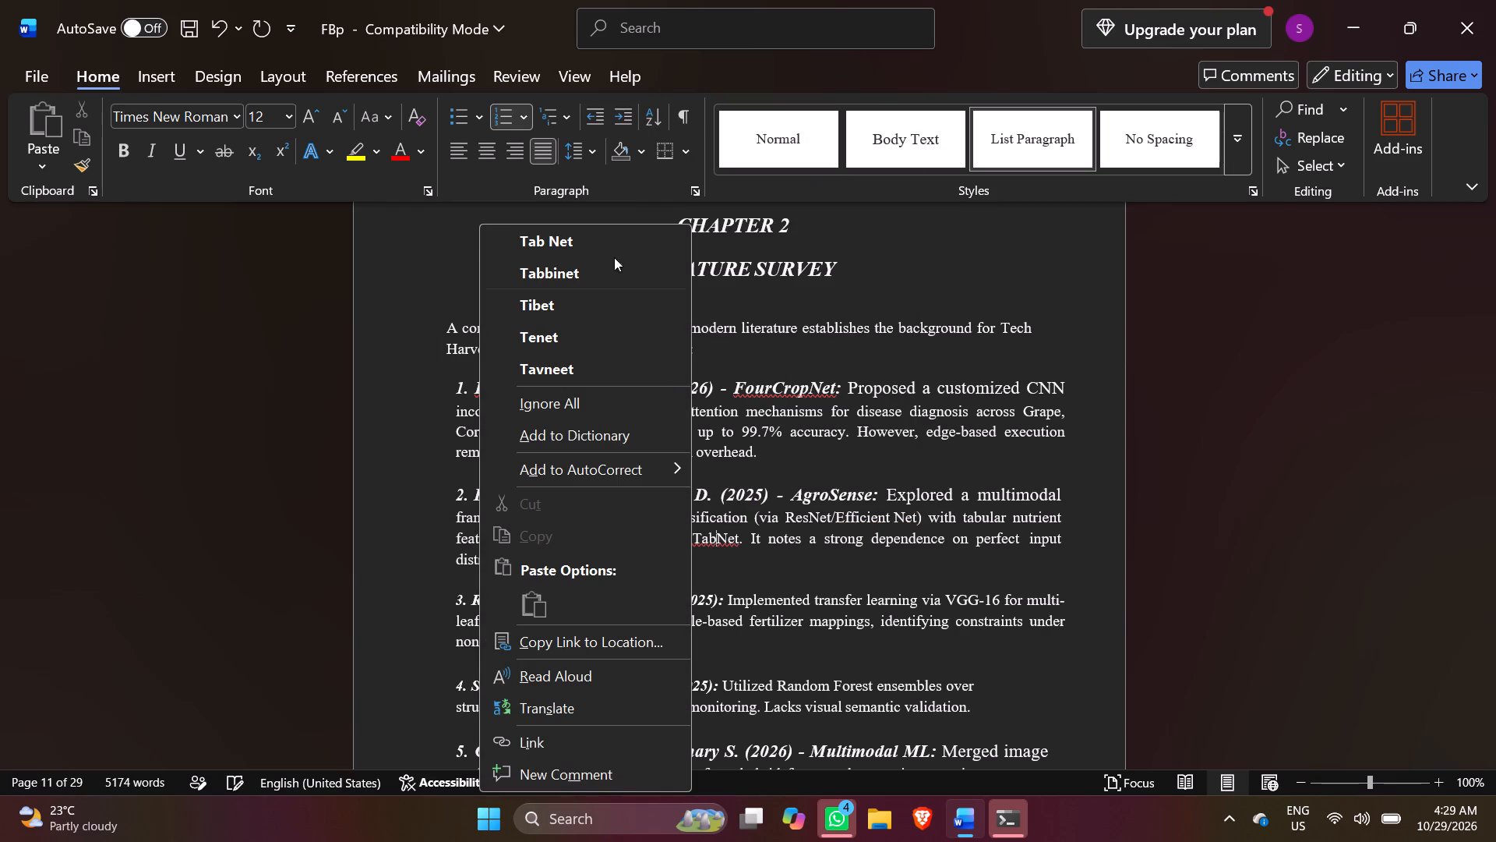
left_click(587, 402)
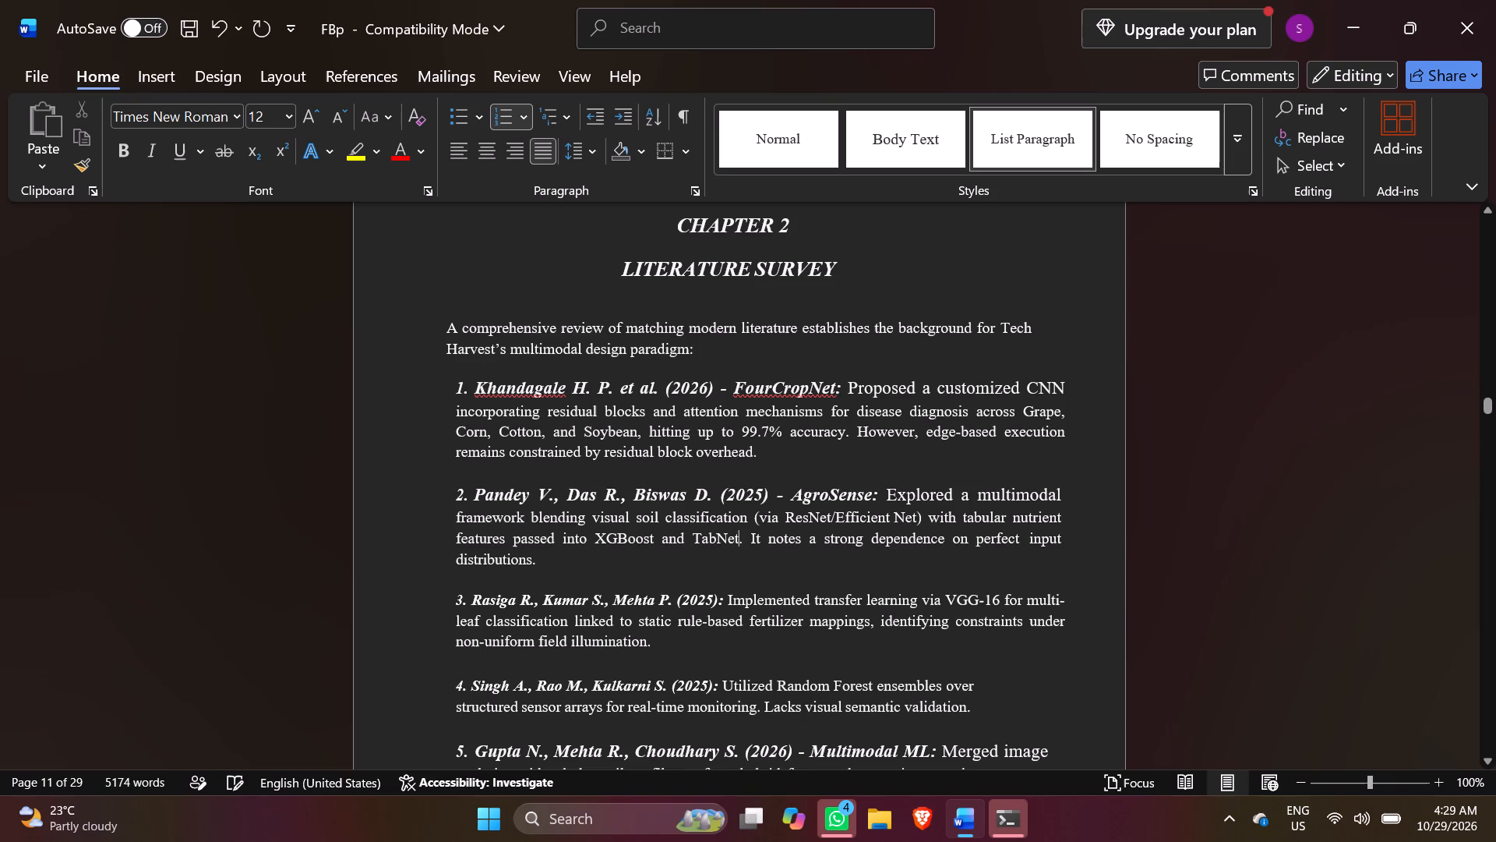
Set the line spacing of the body paragraph under Chapter 3 section 3.1 Introduction to 1.15.
scroll(612, 484, "down", 5)
scroll(700, 523, "down", 5)
scroll(683, 584, "down", 4)
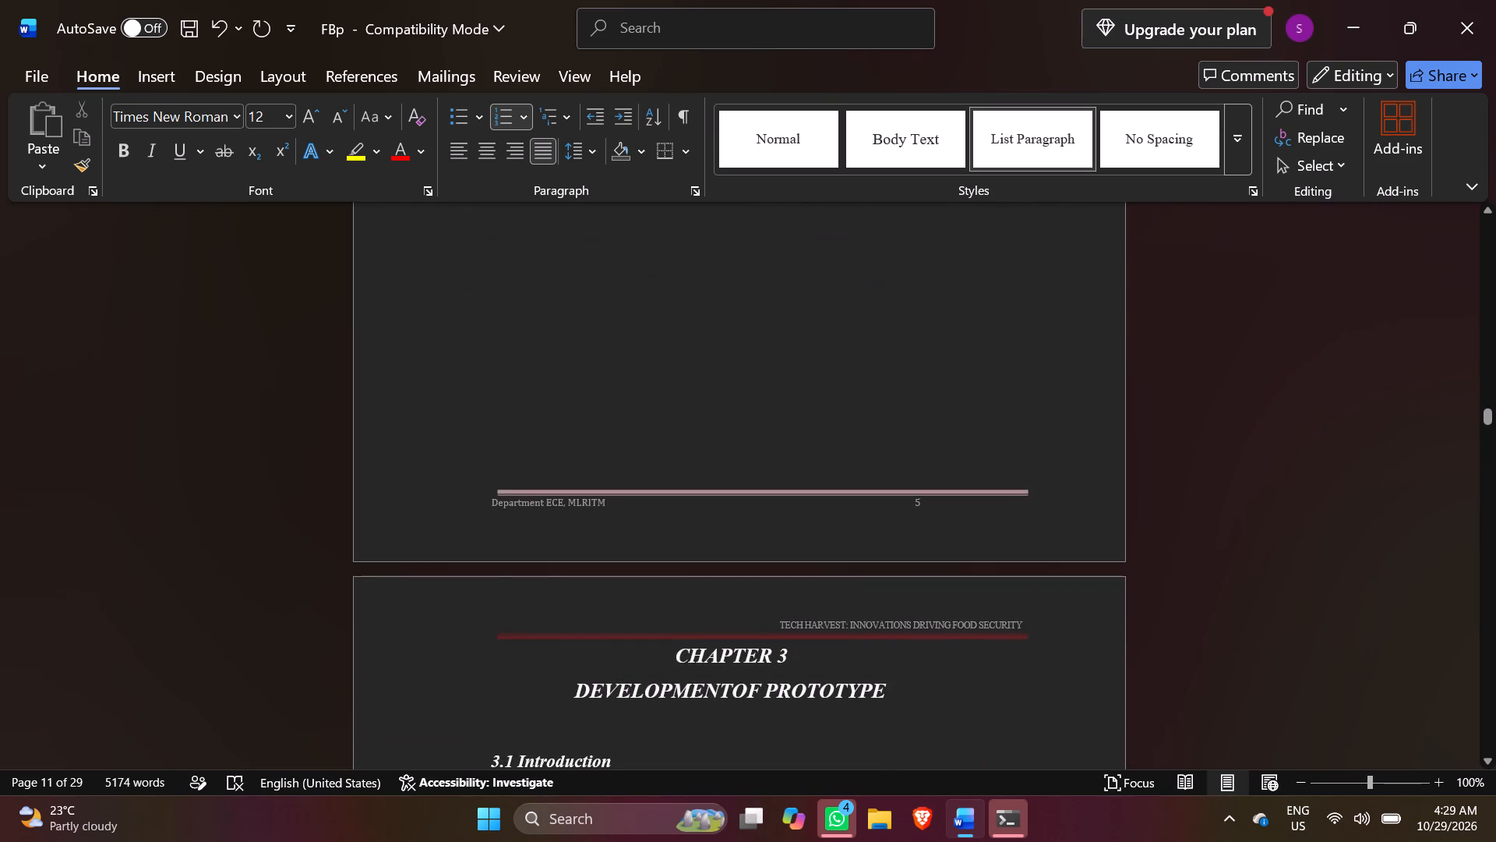
scroll(694, 575, "down", 4)
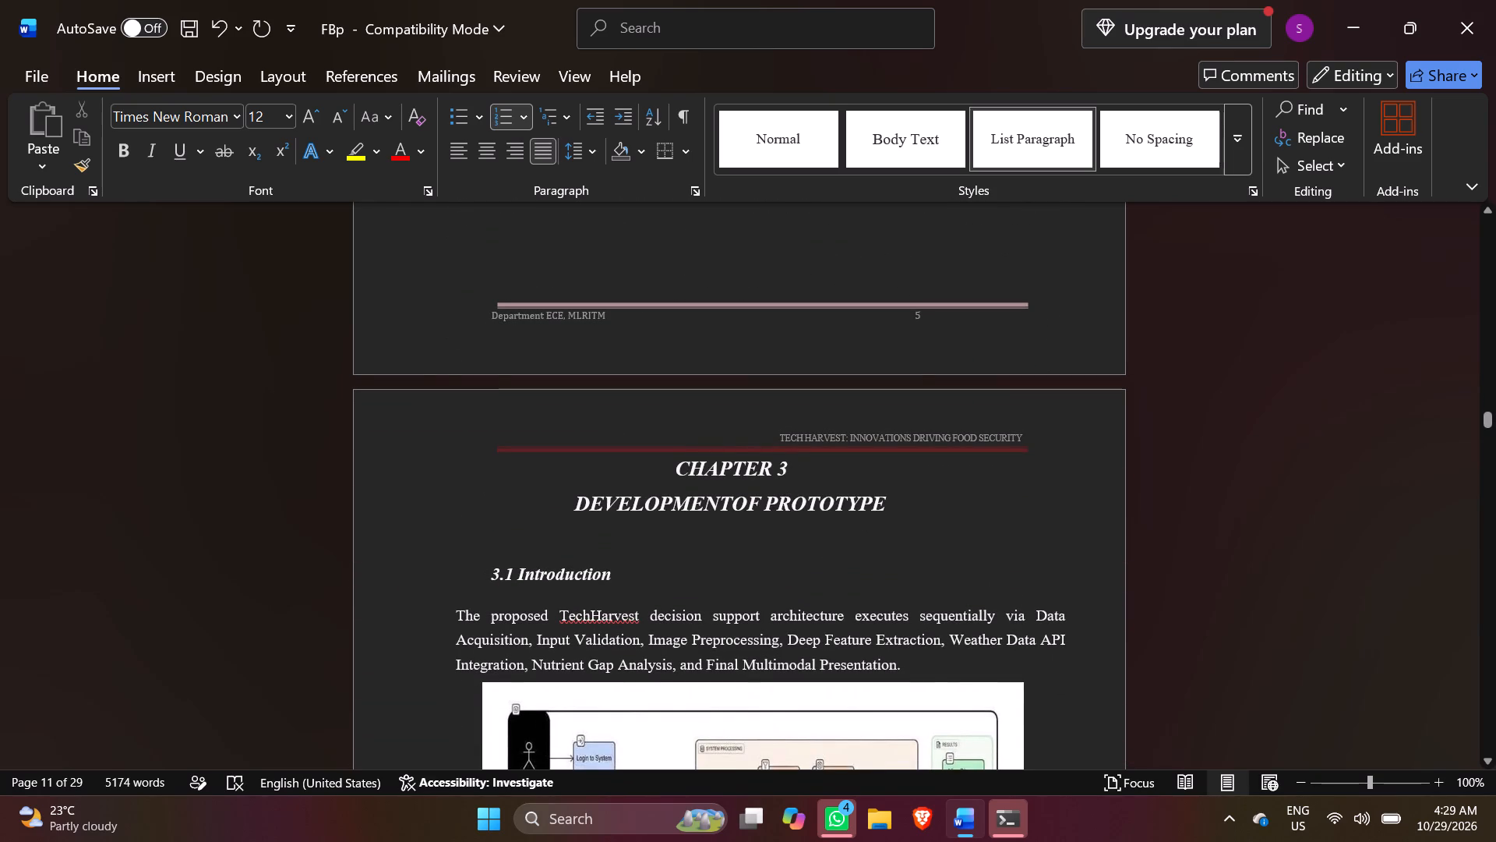
left_click_drag(426, 607, 853, 631)
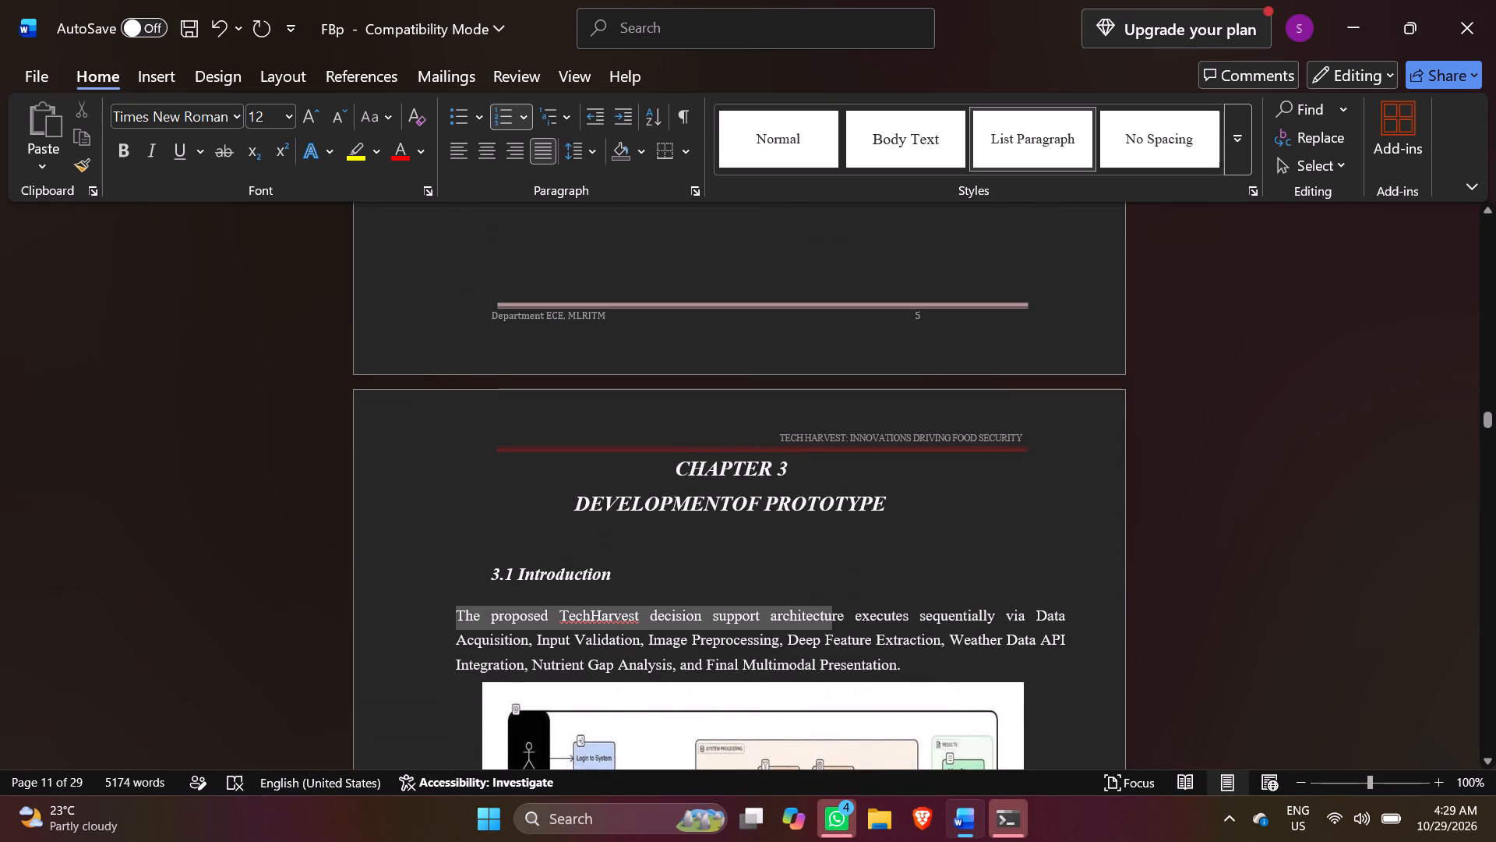
left_click_drag(853, 631, 917, 674)
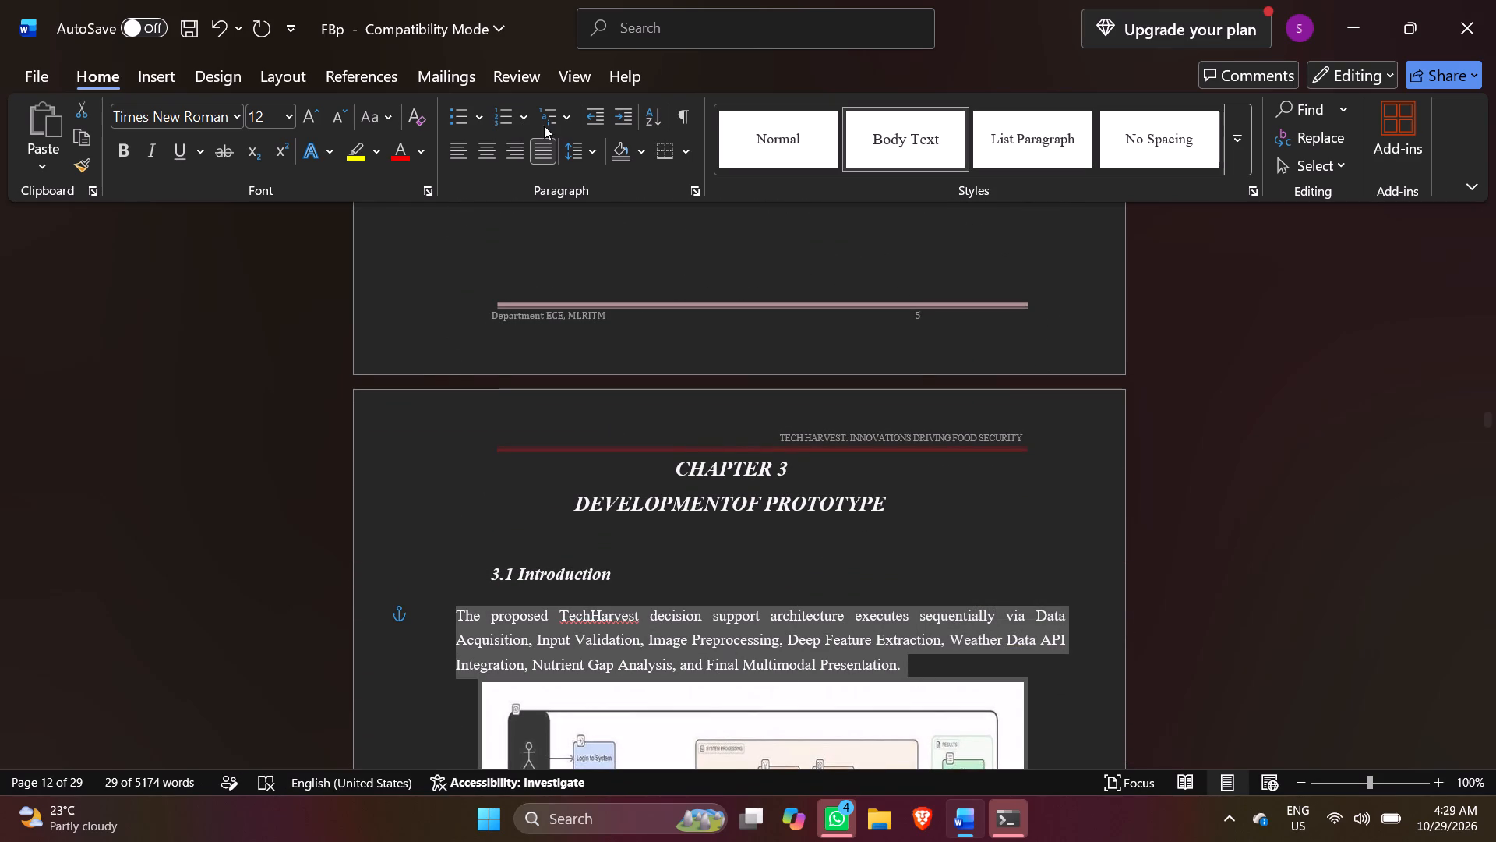
left_click(598, 154)
left_click(614, 216)
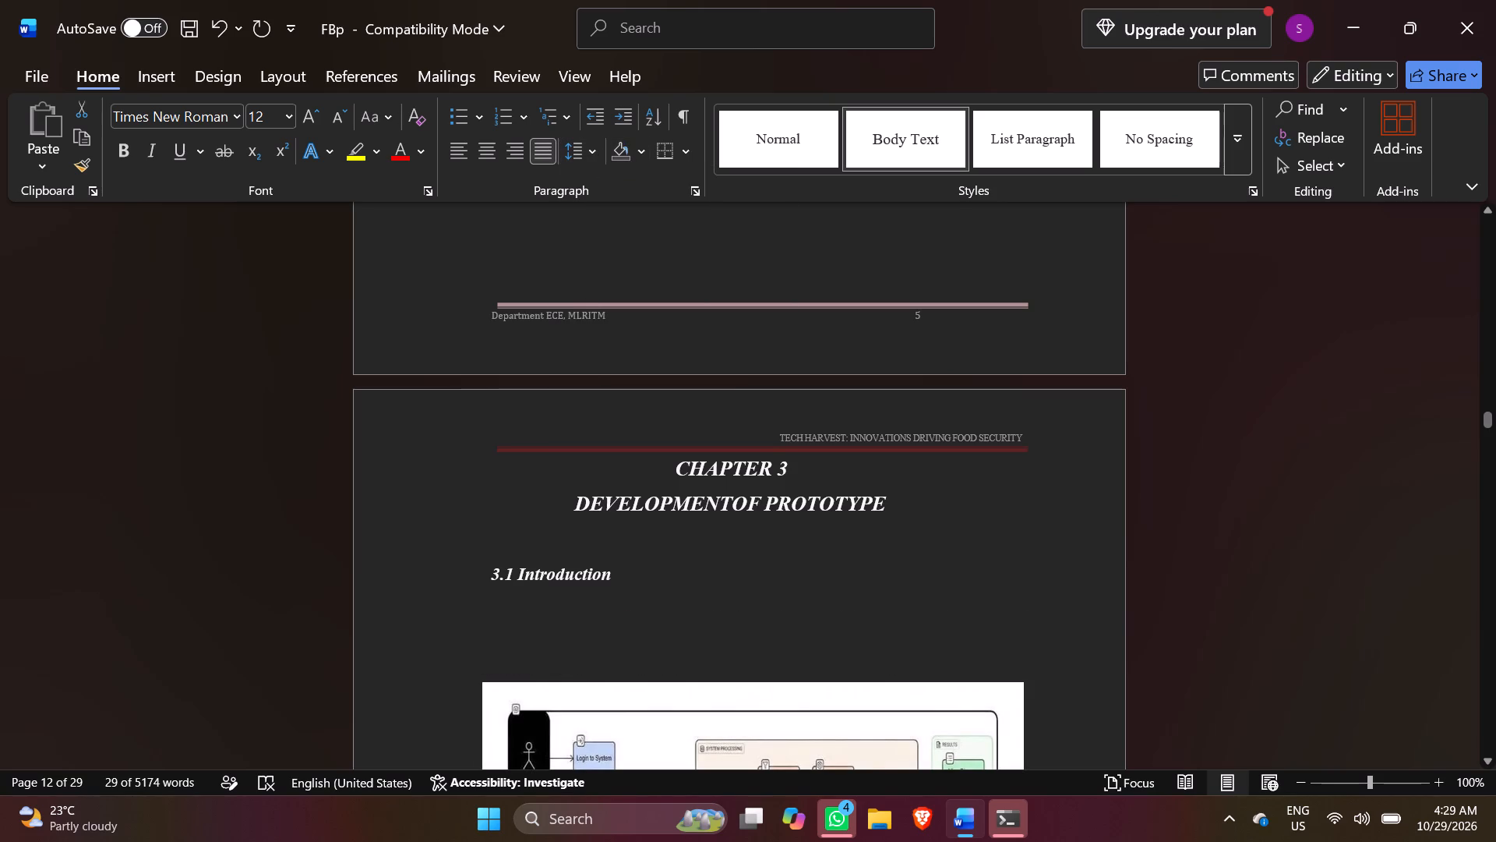
Set the paragraph under 3.2.1 Data Collection & EDA, above the dataset table image, to 1.15 line spacing and justified alignment.
scroll(672, 443, "up", 4)
scroll(669, 448, "down", 15)
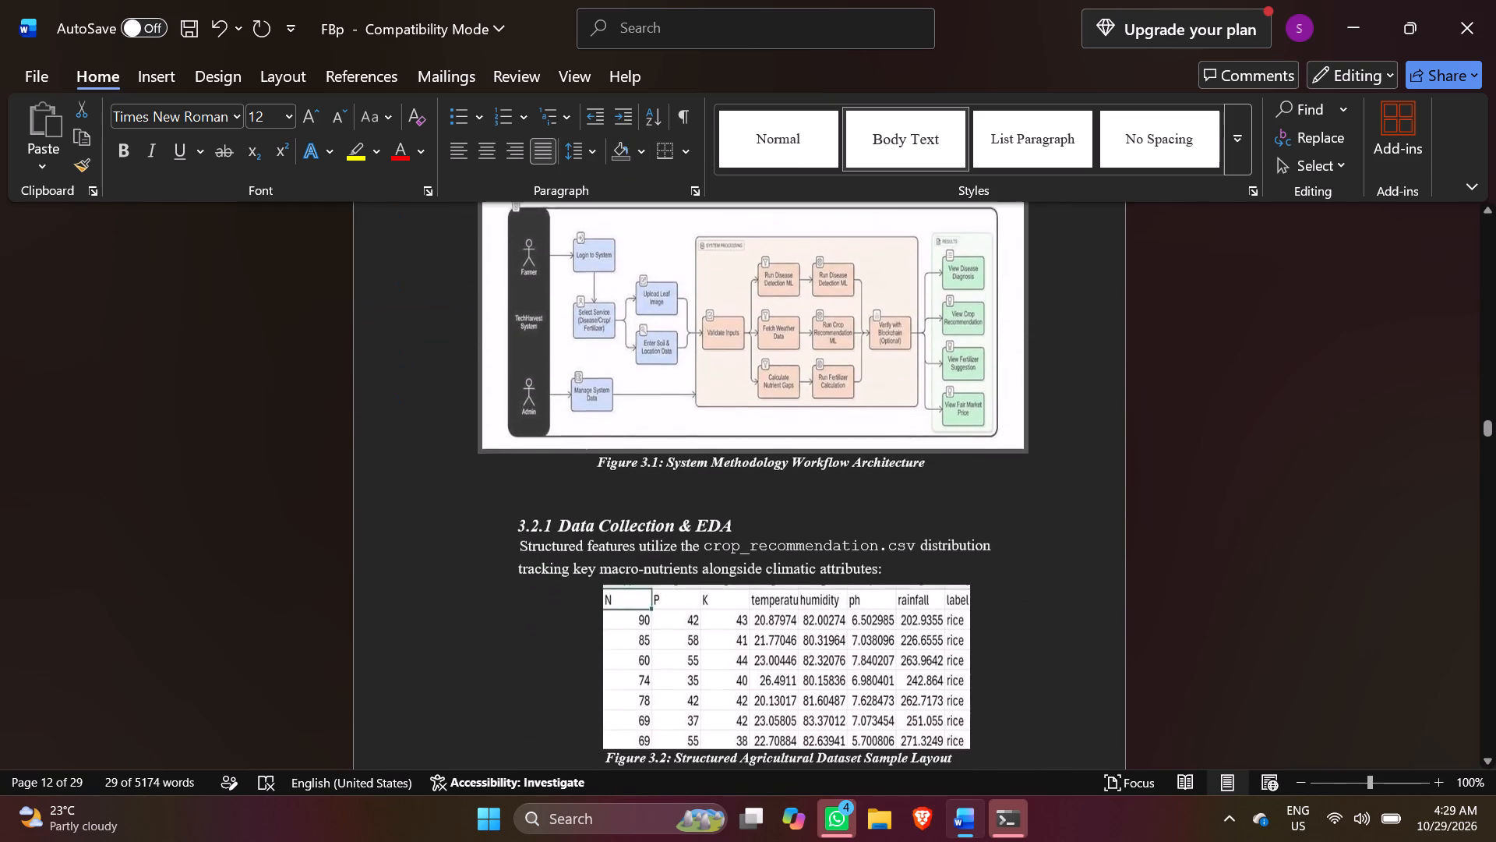
left_click_drag(523, 534, 901, 540)
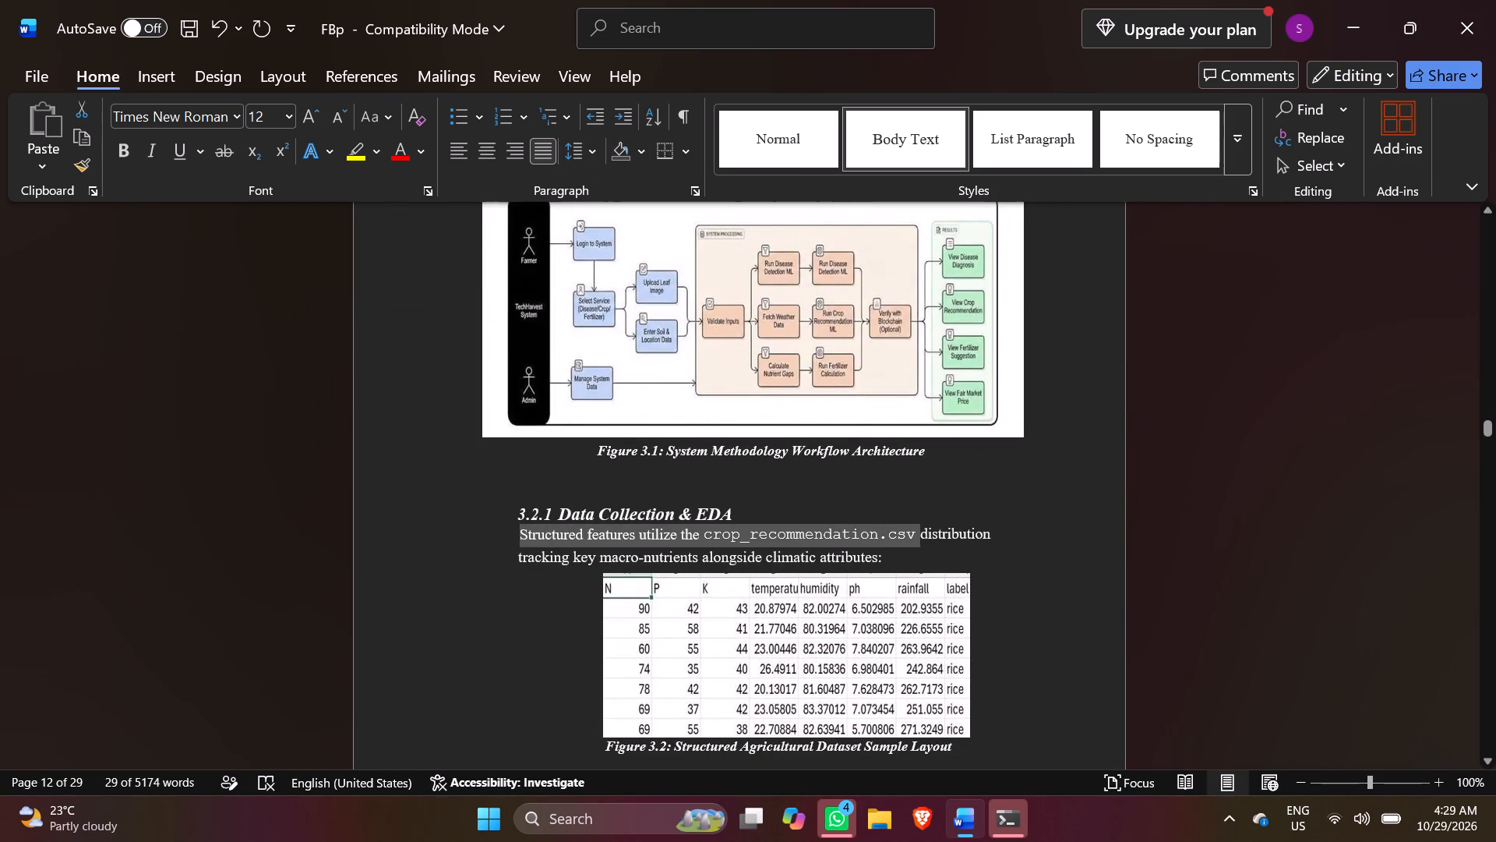
left_click_drag(901, 540, 927, 558)
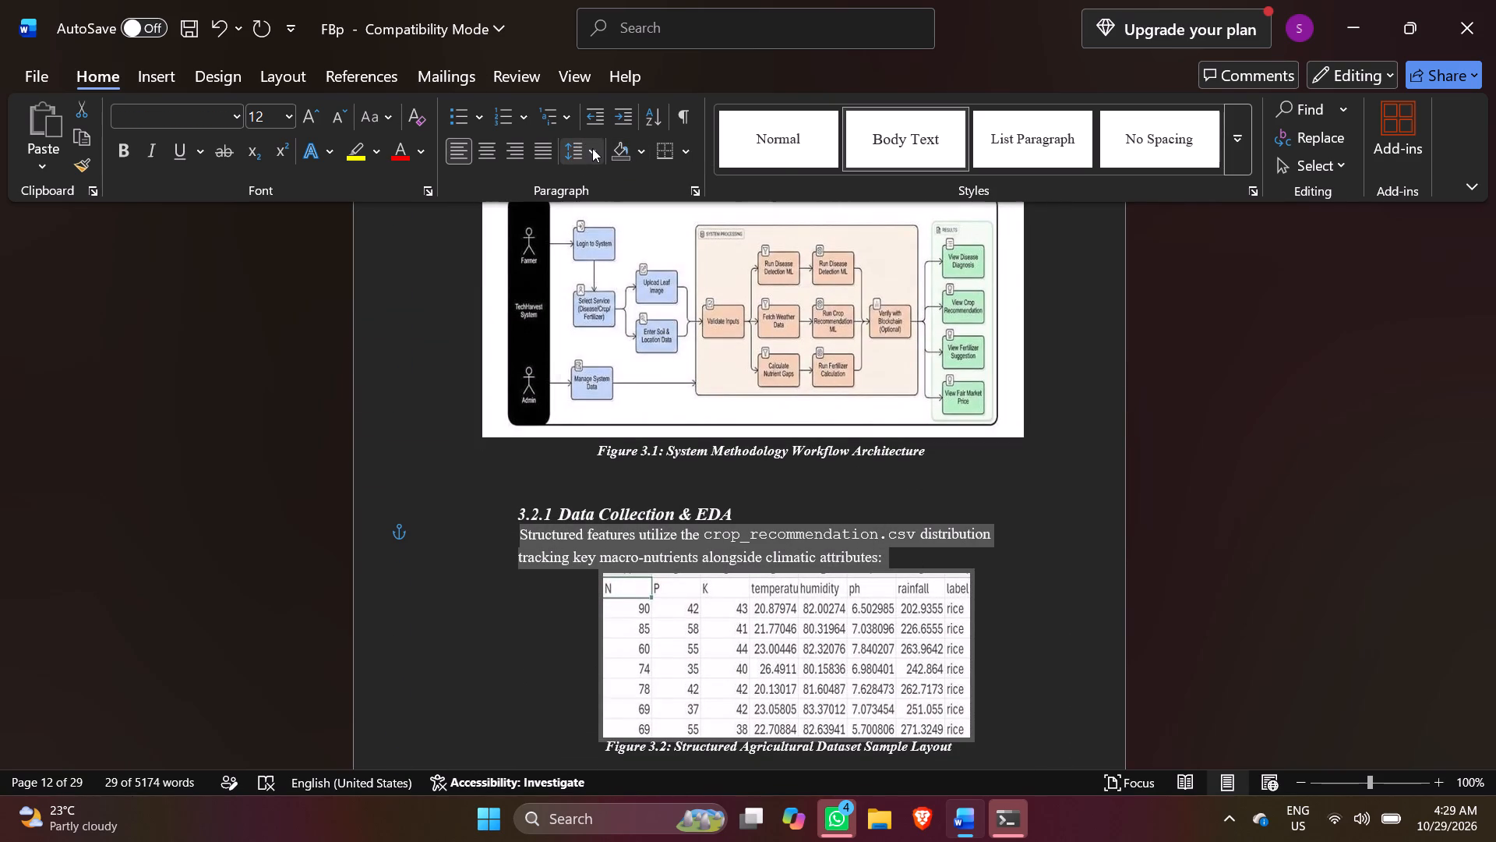
left_click(592, 148)
left_click(592, 203)
left_click(549, 157)
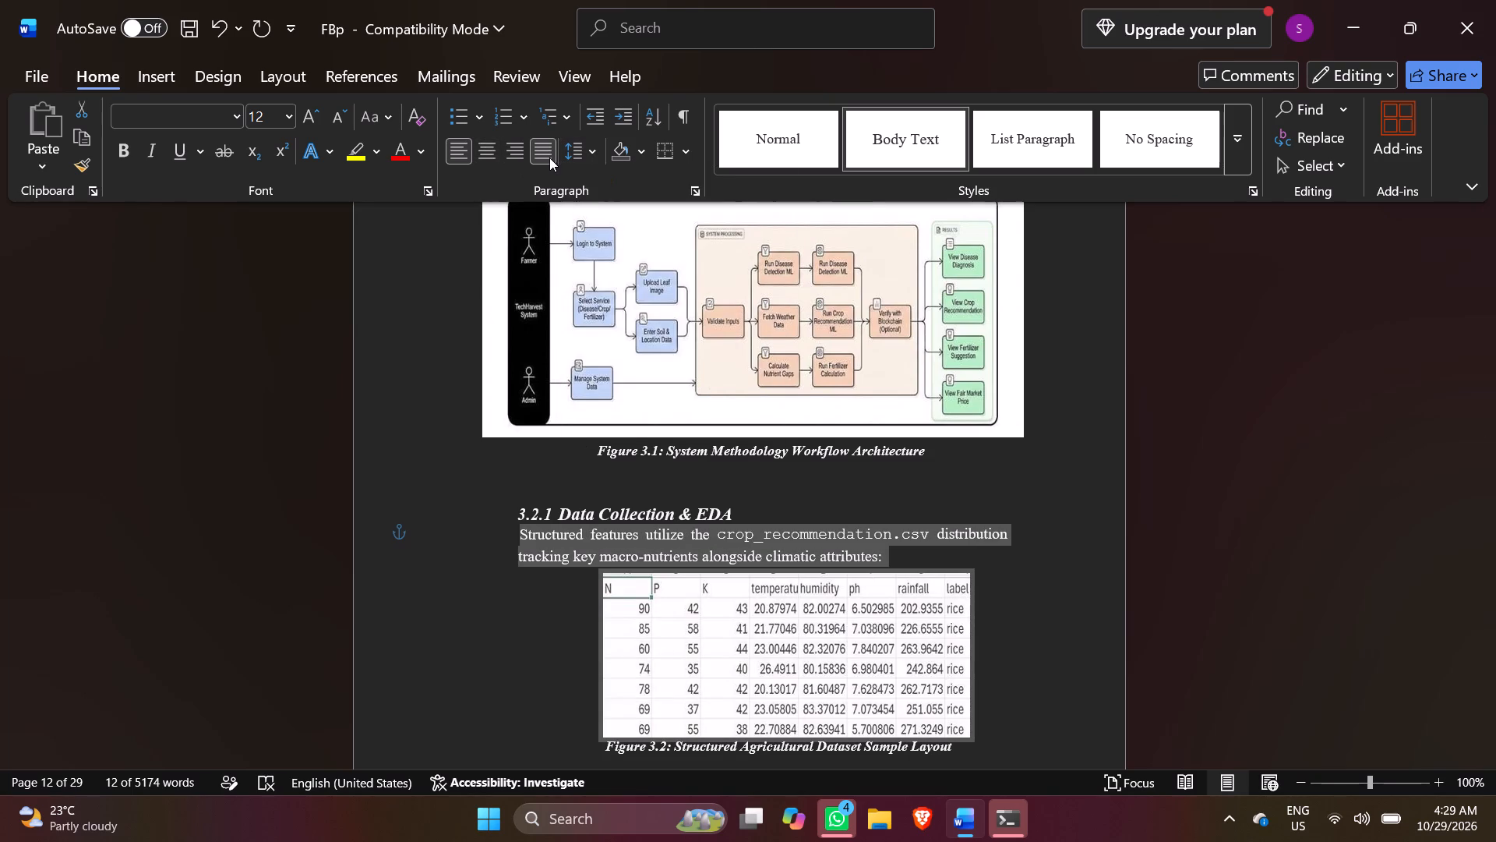
Set the line spacing of the Figure 3.1 System Methodology Workflow Architecture caption to 1.15.
left_click_drag(594, 452, 594, 451)
left_click_drag(594, 451, 901, 448)
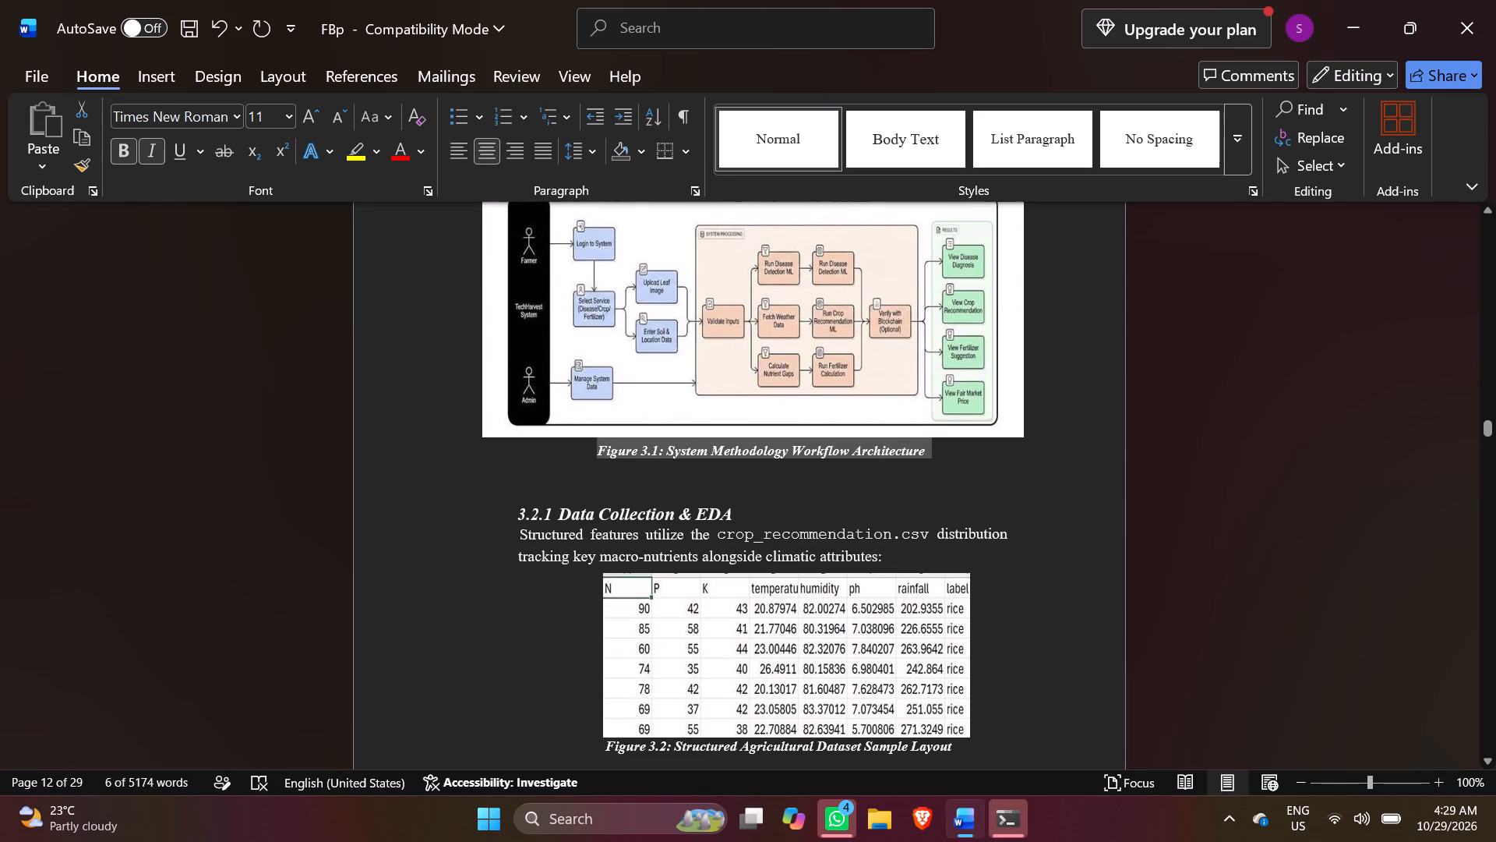
left_click(594, 153)
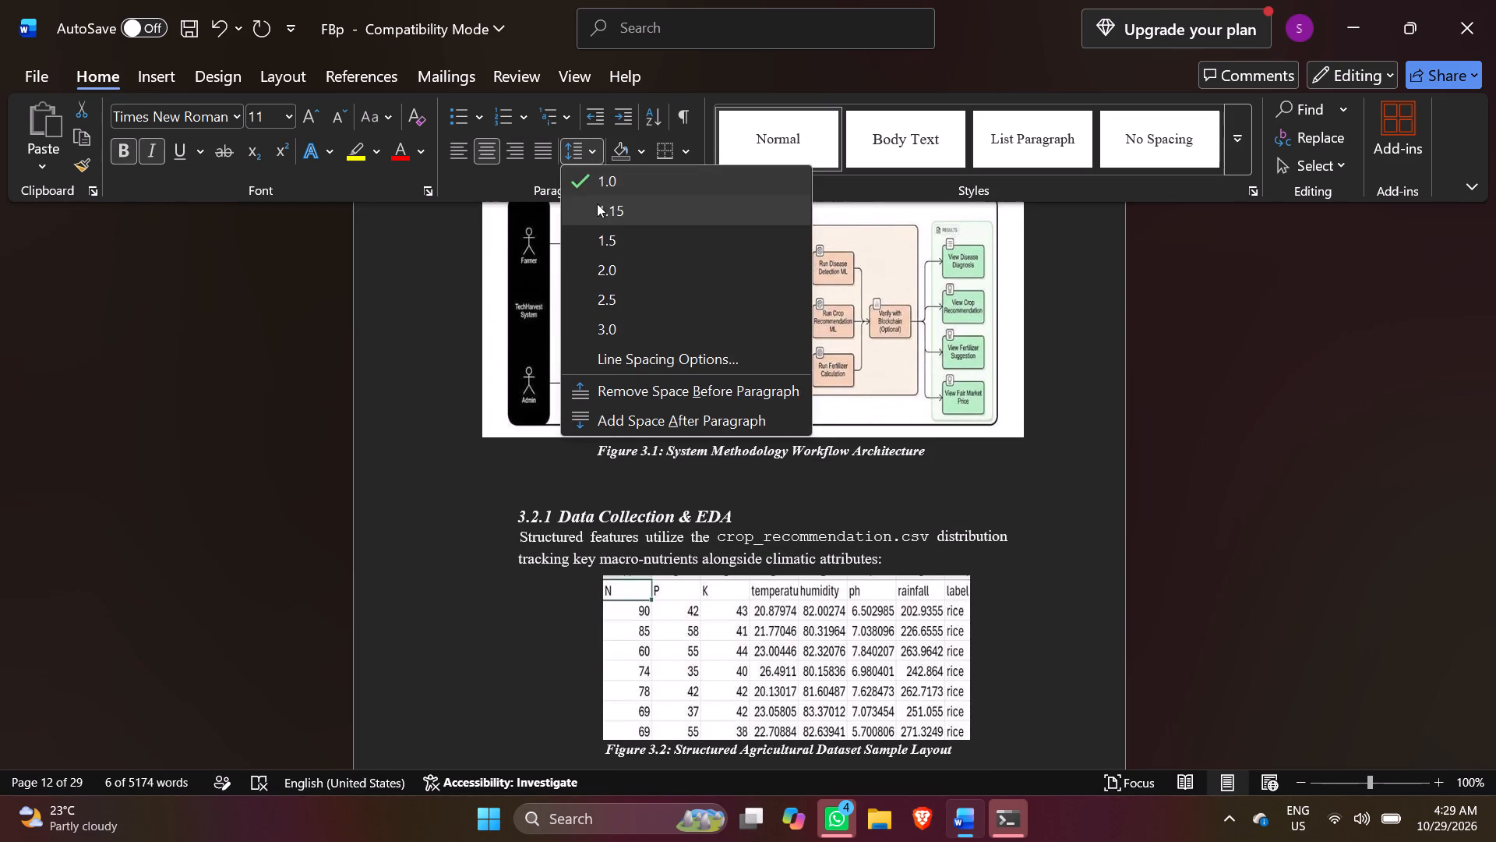
left_click(598, 203)
left_click(954, 471)
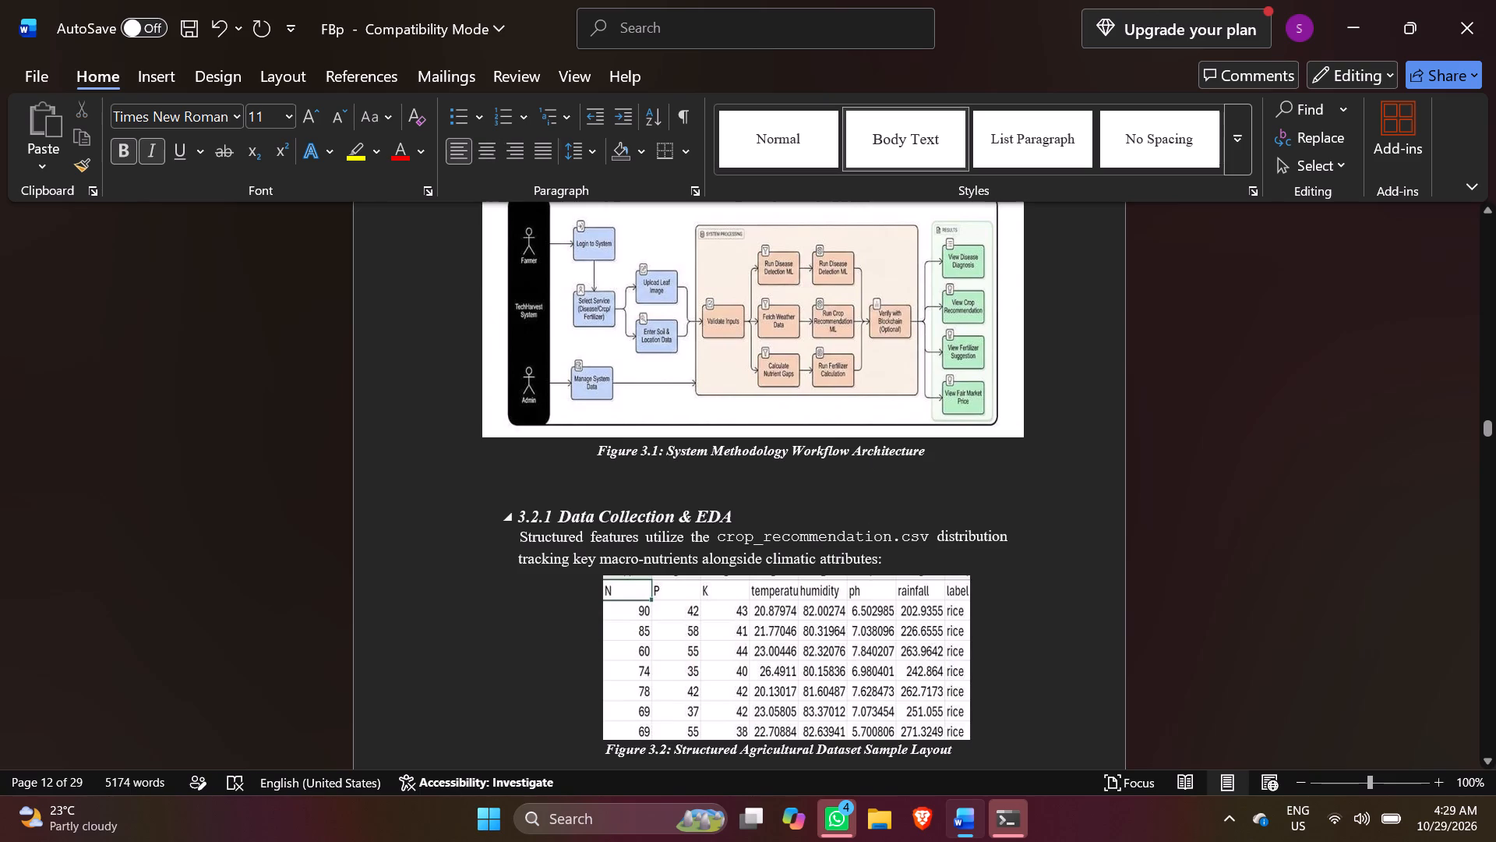
Apply 1.15 line spacing to the 3.2.1 Data Collection & EDA heading together with the paragraph beneath it.
left_click_drag(515, 511, 685, 505)
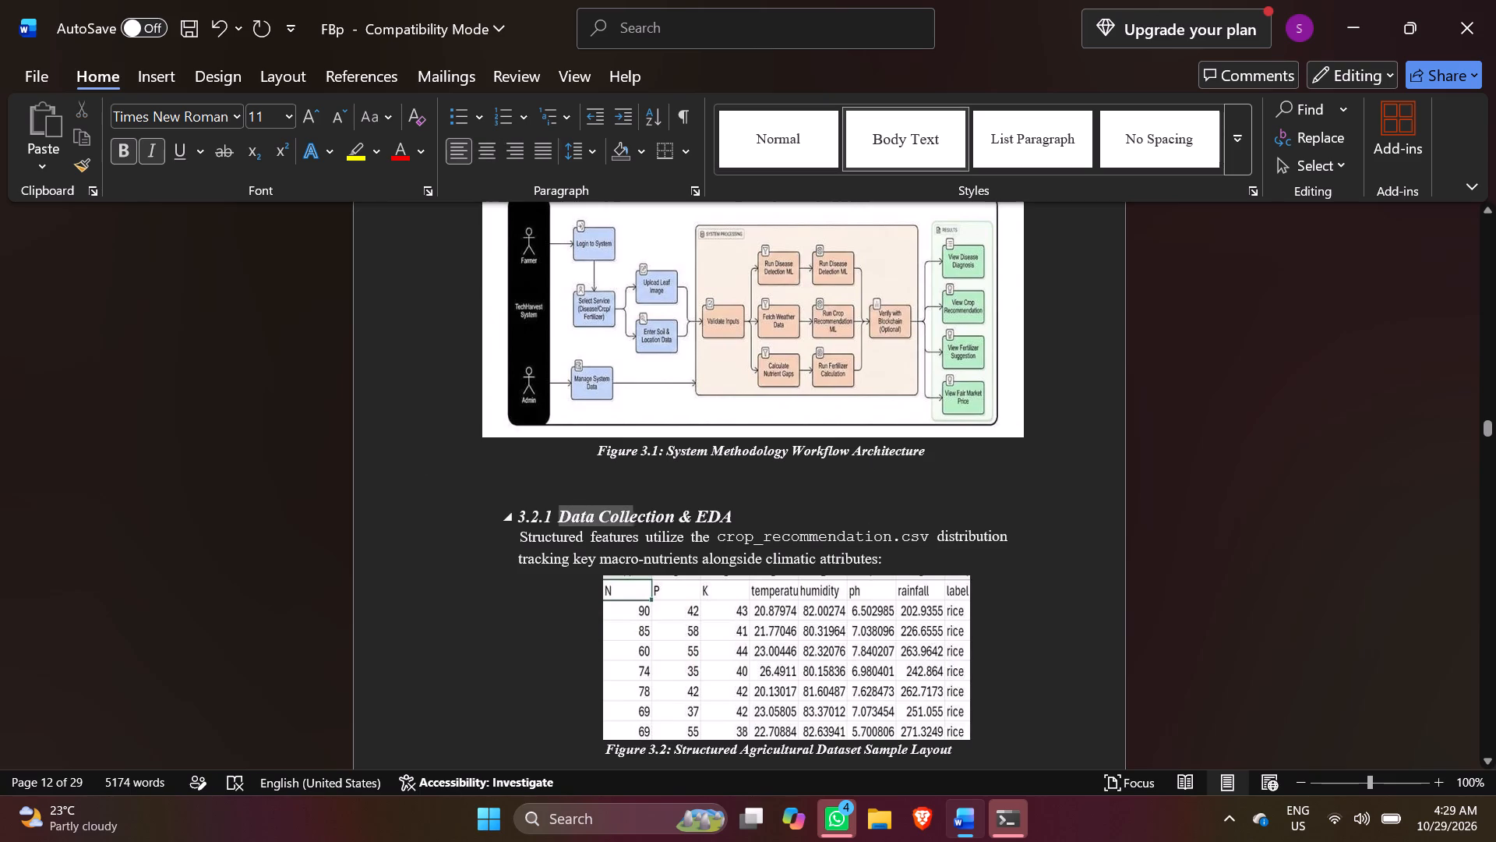
left_click_drag(685, 505, 860, 560)
left_click(863, 560)
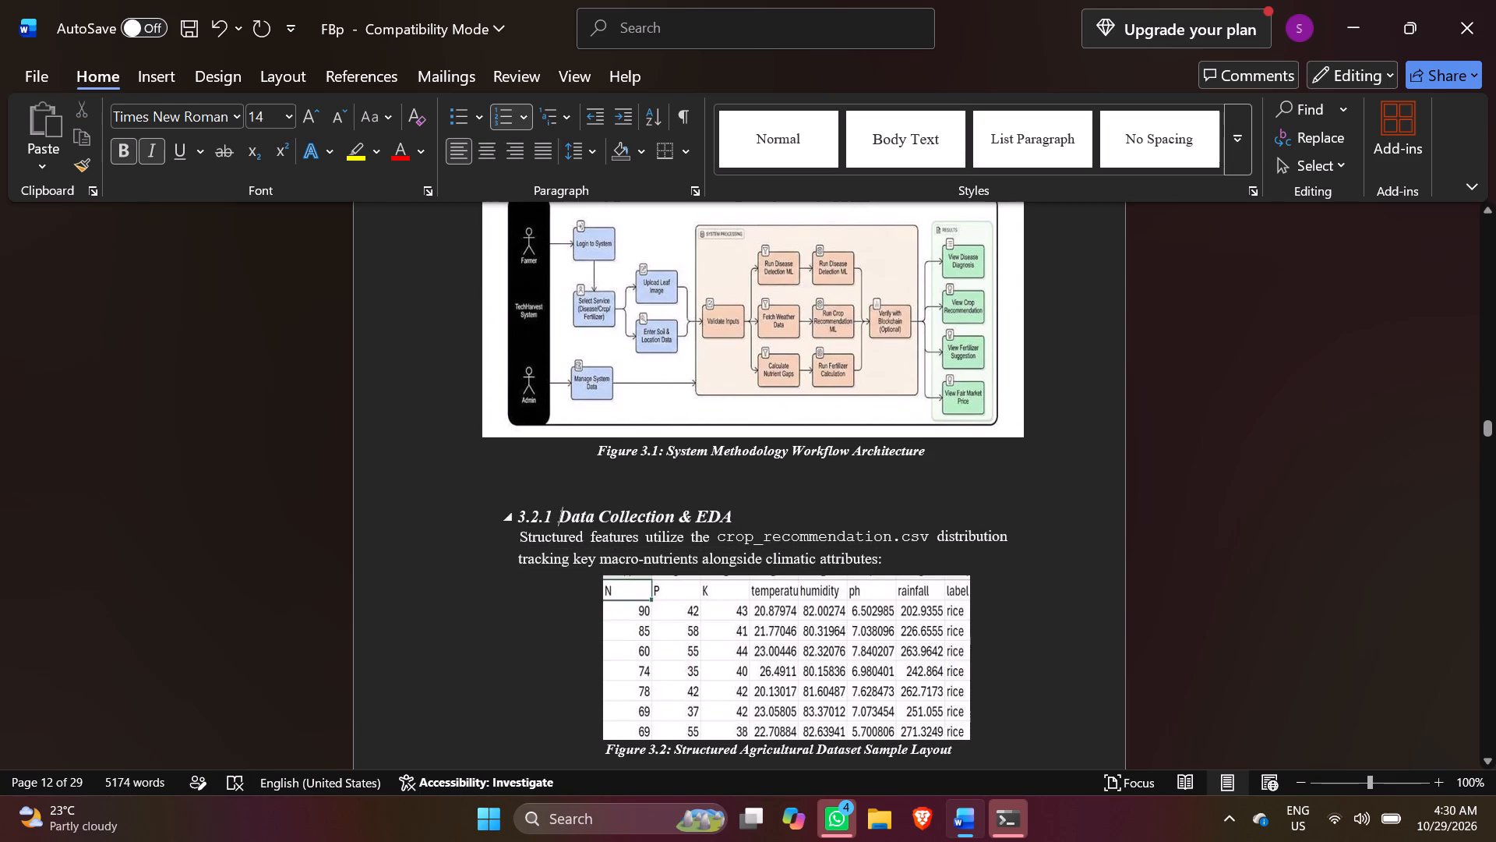
left_click_drag(563, 507, 931, 555)
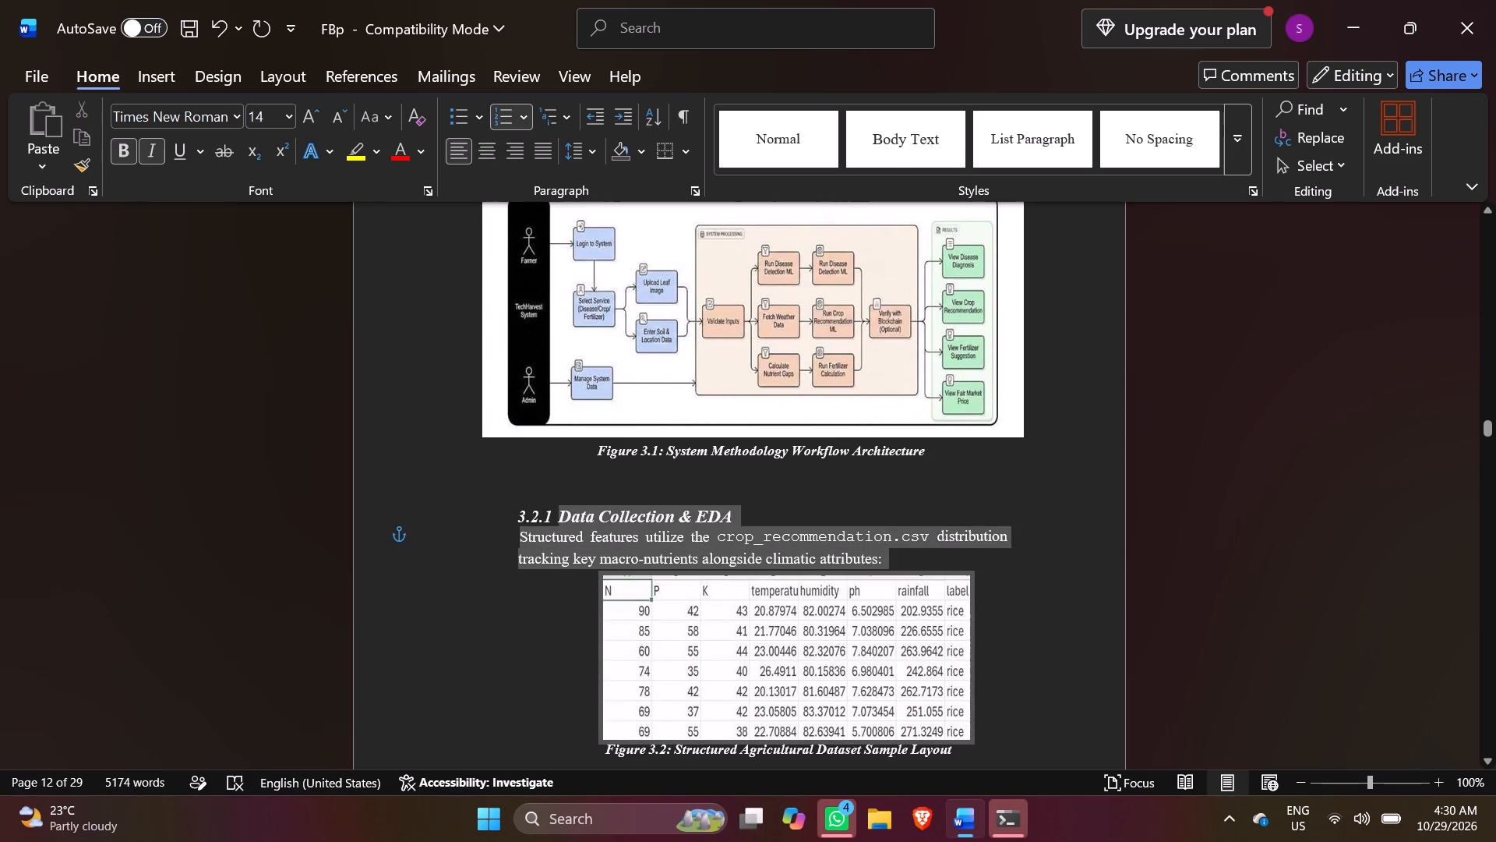
left_click_drag(931, 555, 935, 560)
left_click(591, 161)
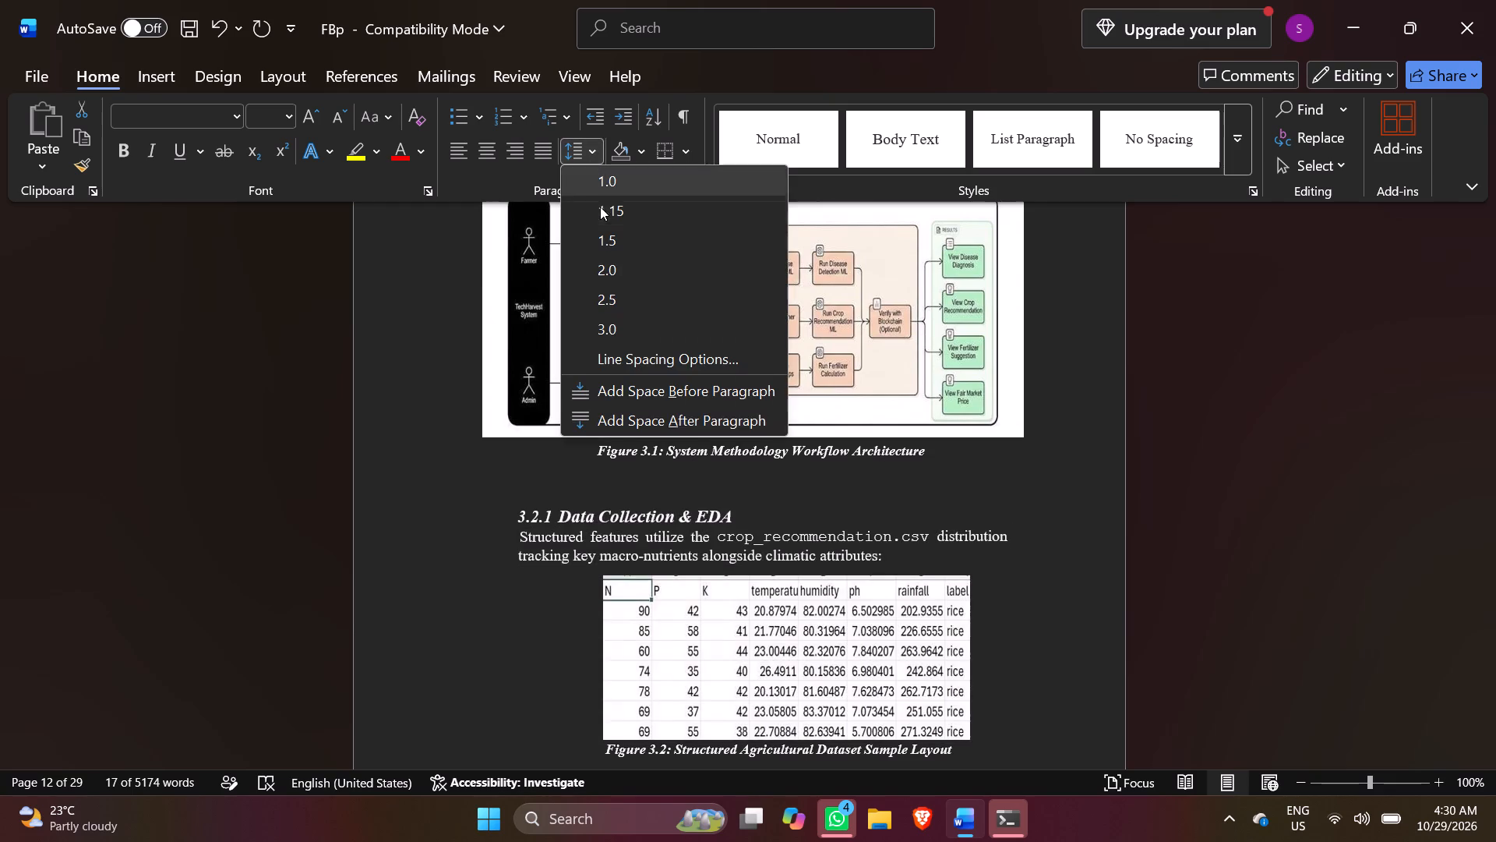
left_click(600, 207)
left_click(986, 574)
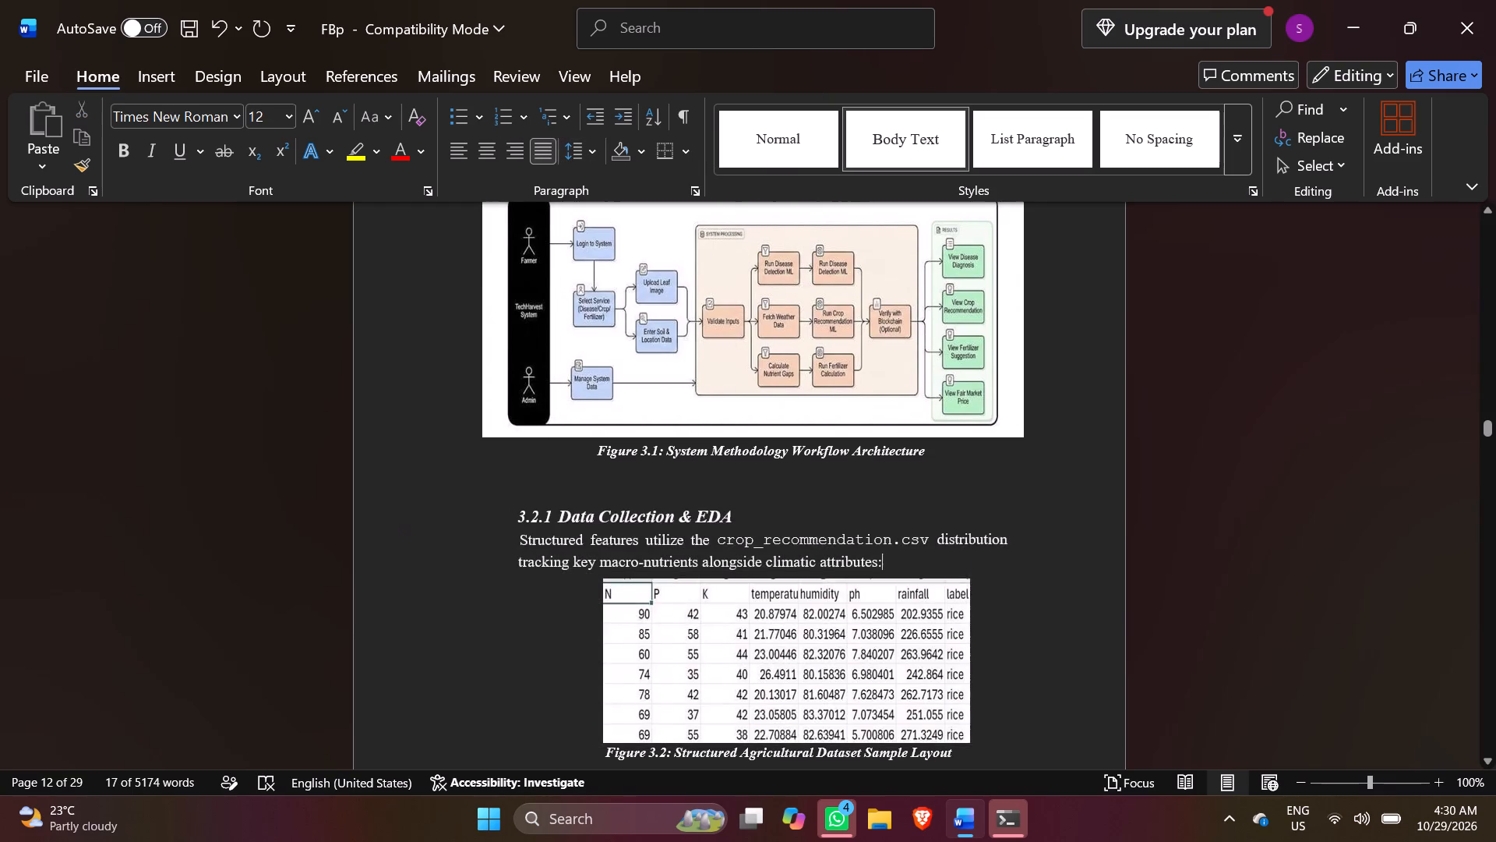
Set the line spacing of the 3.1 Introduction heading in Chapter 3 to 1.15.
scroll(977, 560, "up", 6)
scroll(664, 567, "up", 5)
left_click_drag(520, 570, 521, 568)
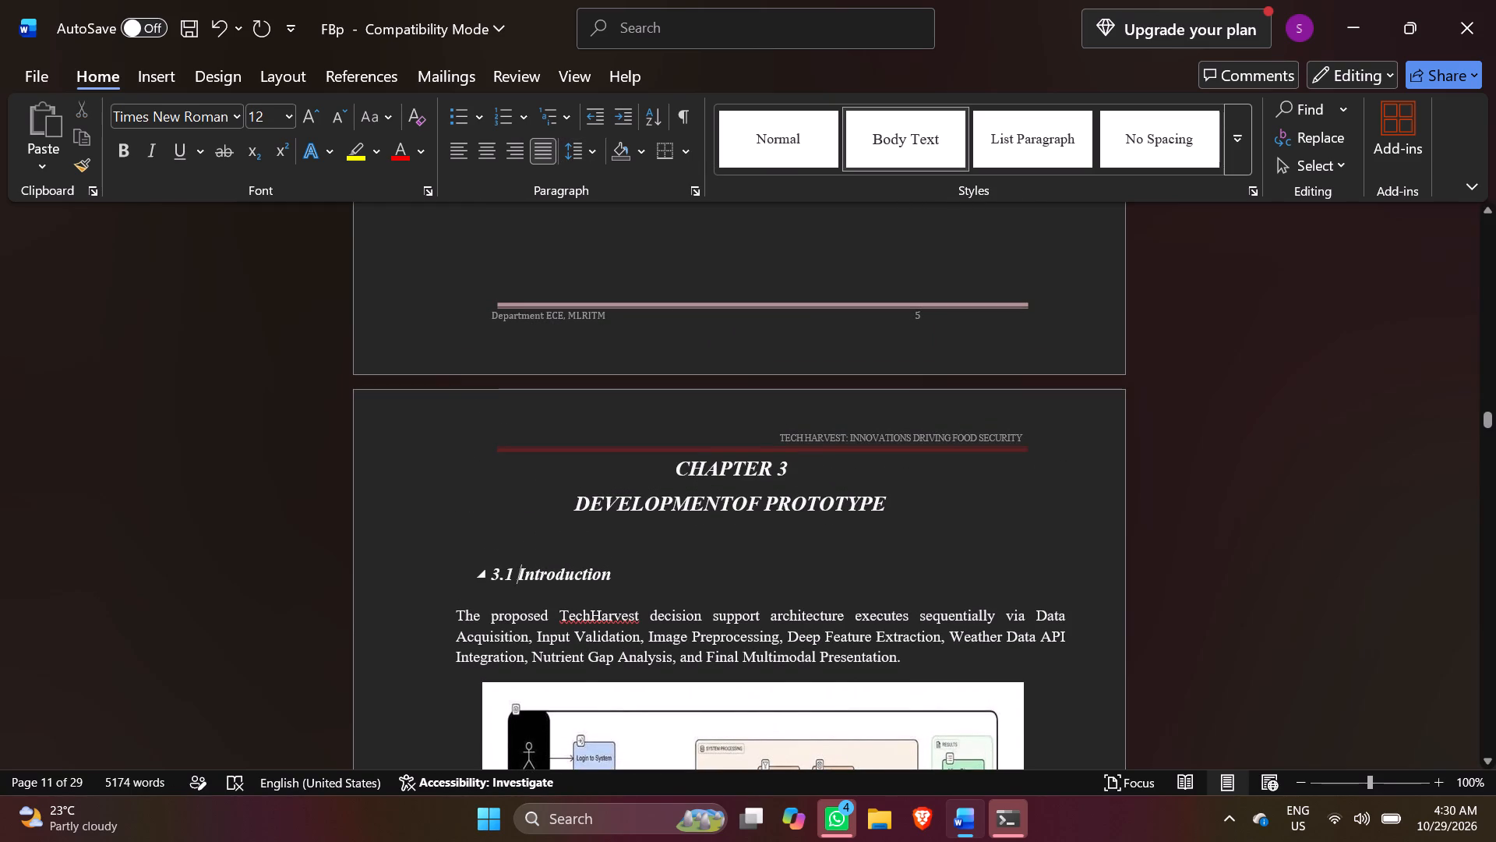
left_click_drag(521, 568, 655, 579)
left_click(592, 148)
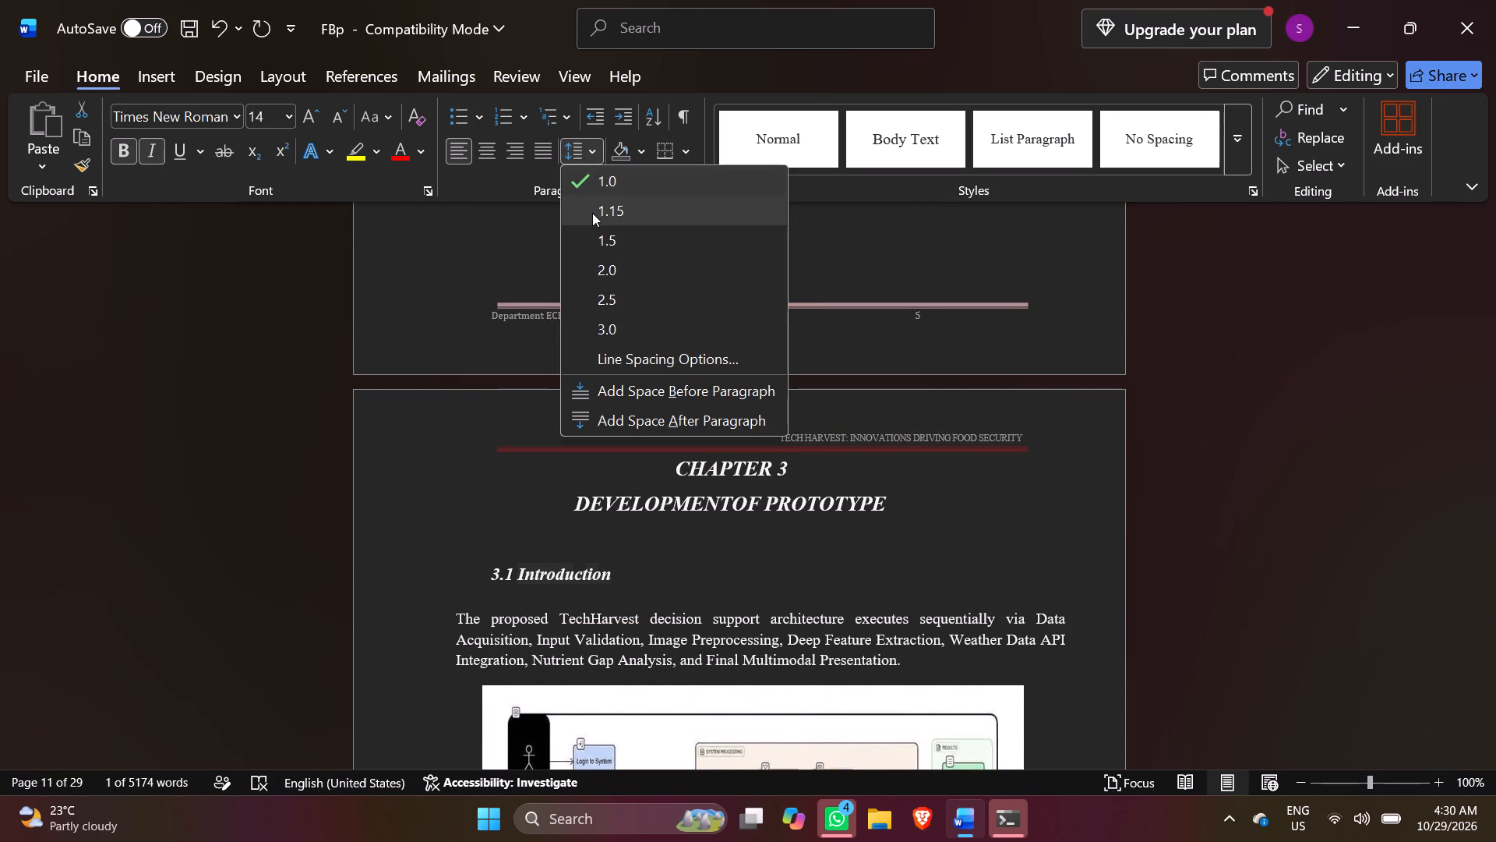
left_click(594, 214)
left_click(729, 567)
scroll(729, 567, "up", 8)
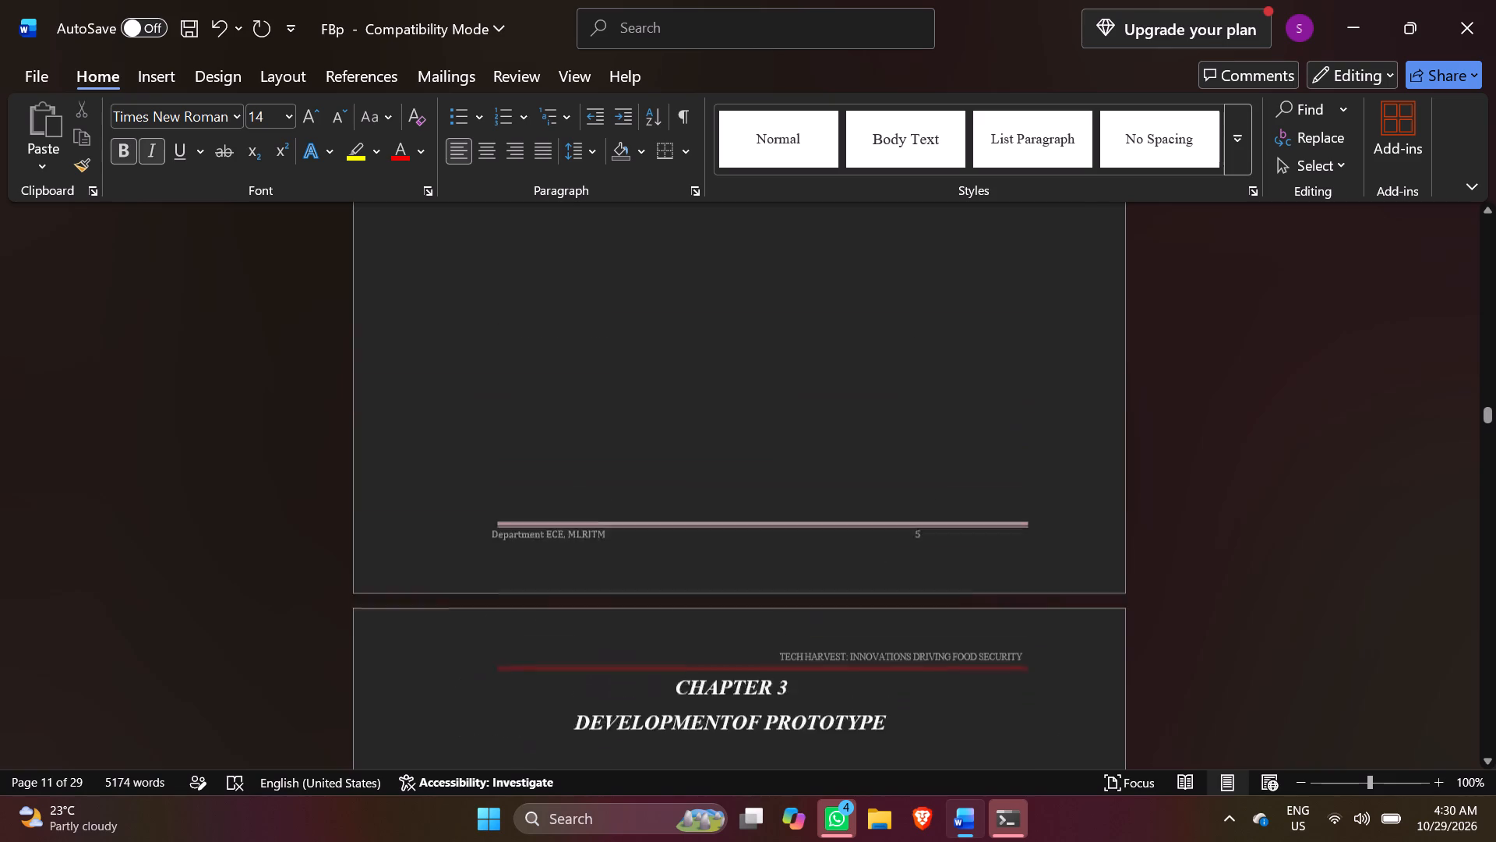
Look back over the formatted pages from section 1.8 System Requirements to the start of Chapter 3 and its Figure 3.1.
scroll(723, 569, "up", 10)
scroll(517, 455, "up", 8)
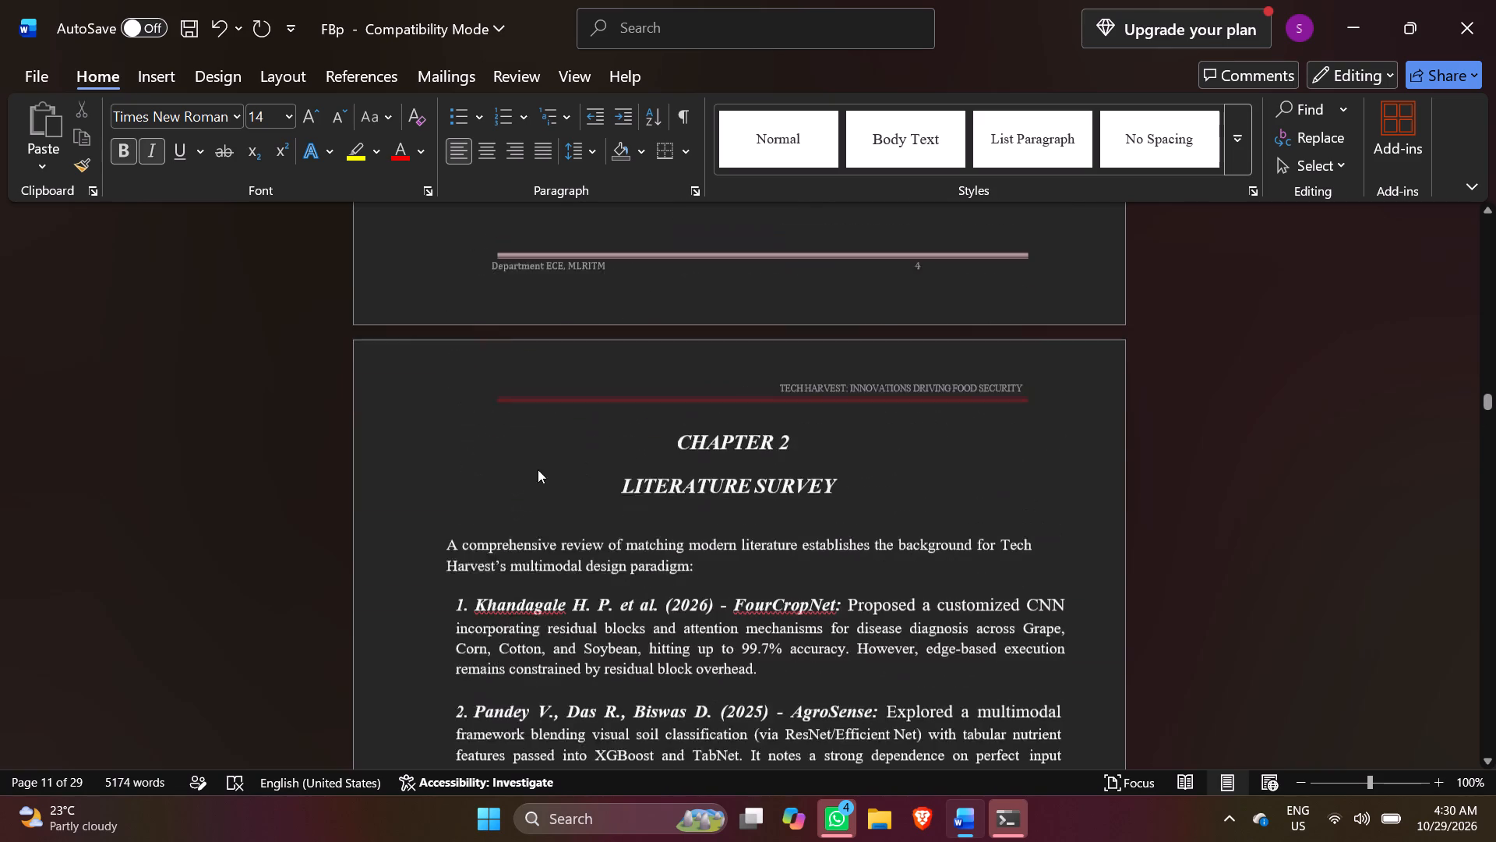
scroll(538, 469, "up", 20)
scroll(538, 469, "up", 6)
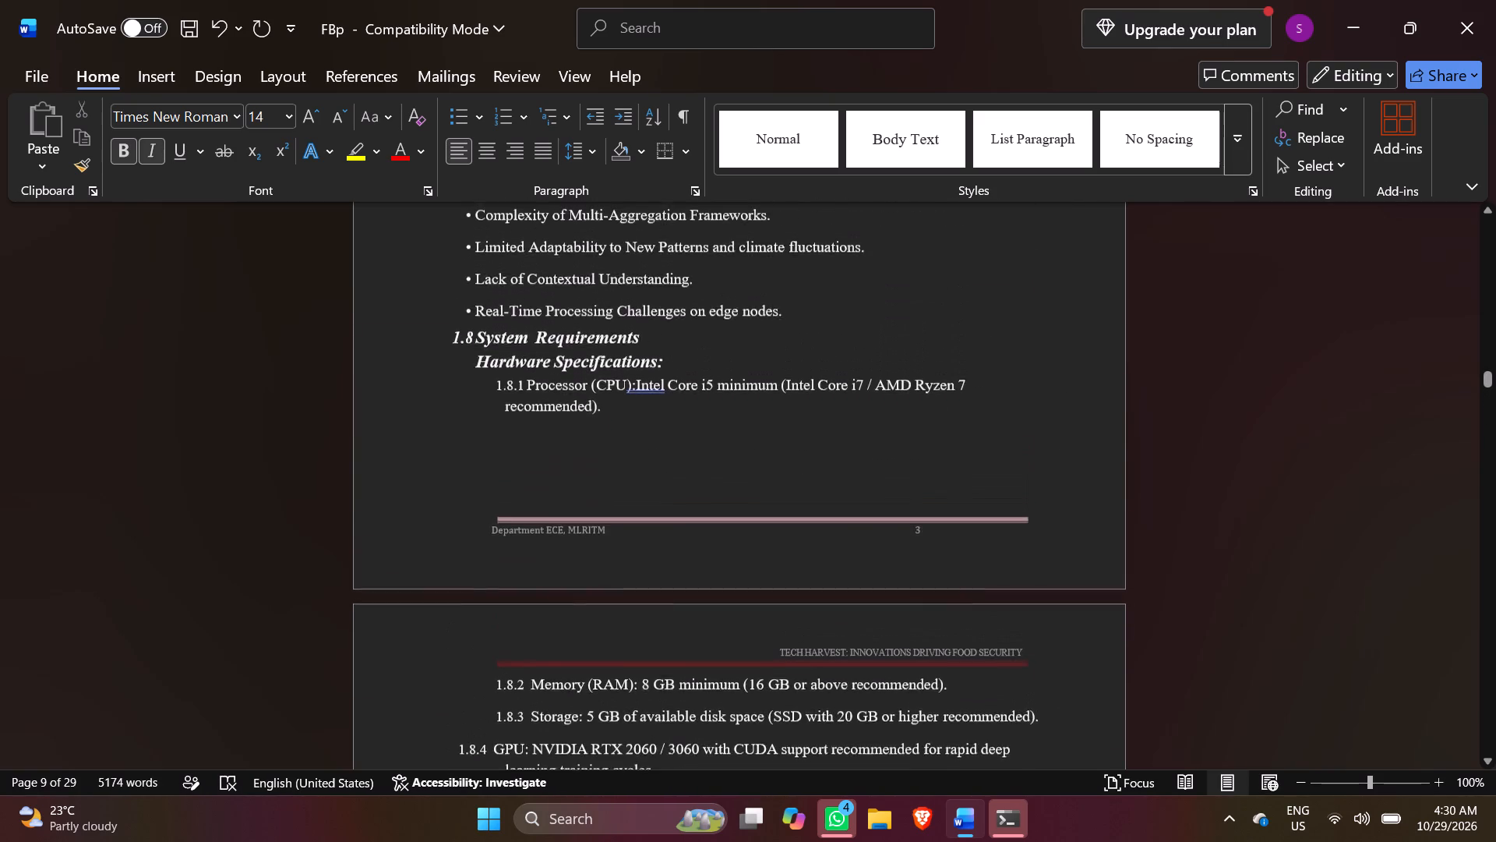
scroll(550, 495, "up", 6)
left_click_drag(1487, 370, 1487, 393)
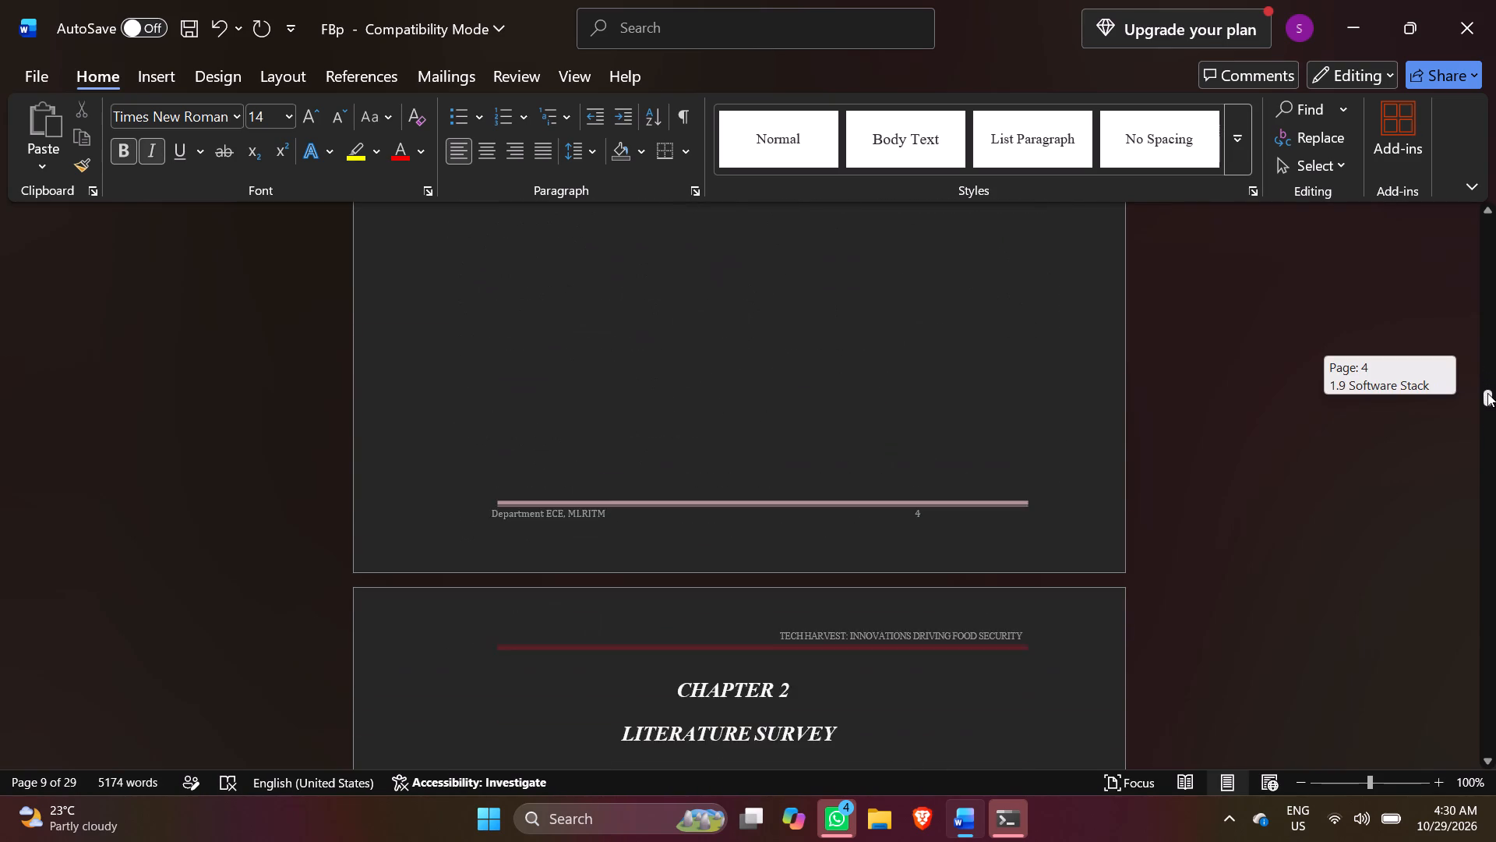
left_click_drag(1487, 393, 1495, 433)
scroll(726, 634, "up", 6)
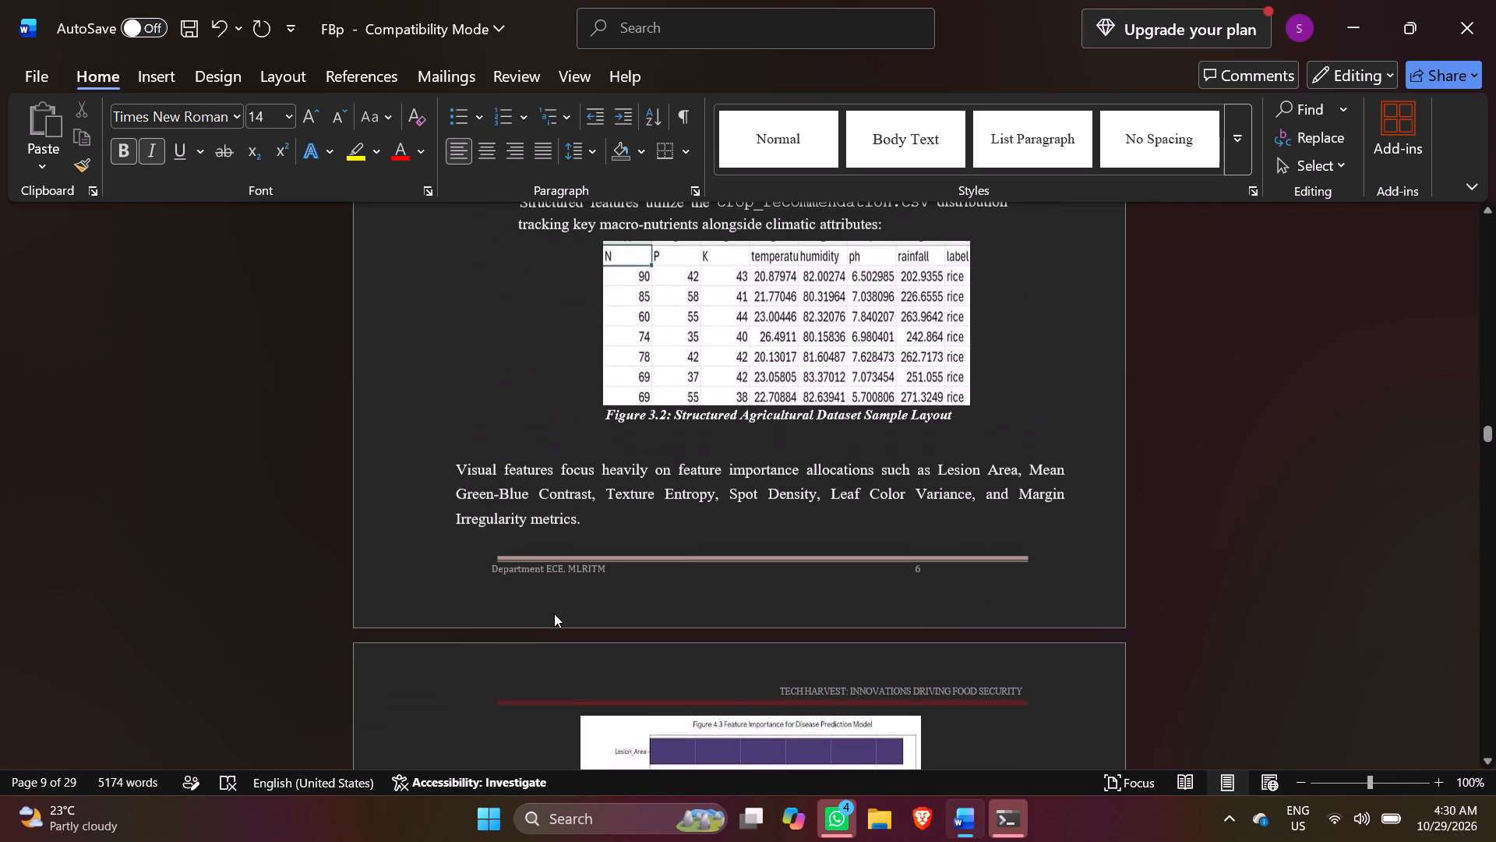
scroll(554, 614, "up", 20)
scroll(551, 664, "down", 2)
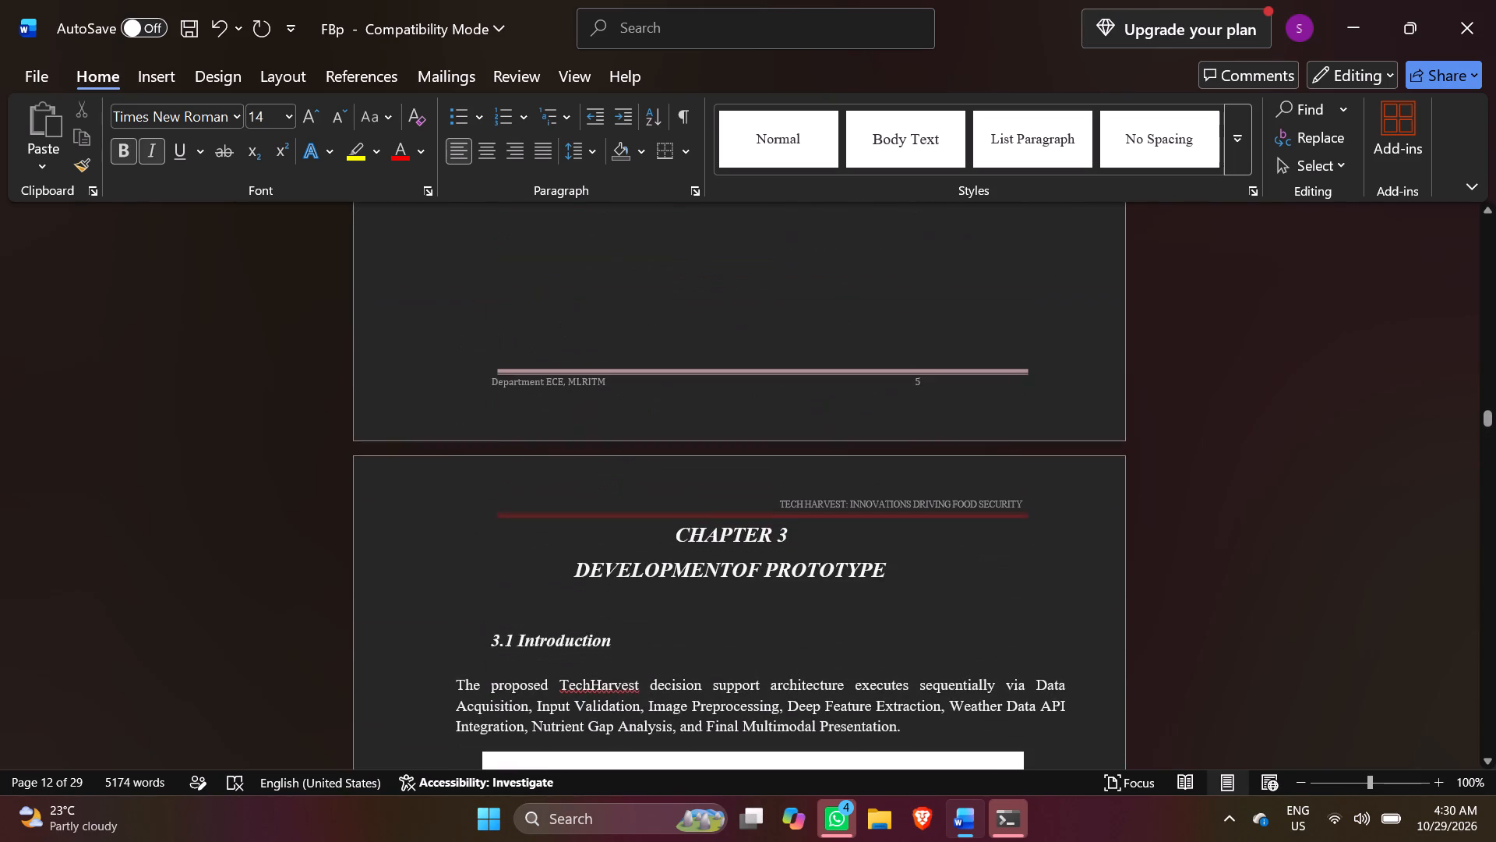
scroll(551, 665, "down", 1)
scroll(511, 532, "down", 9)
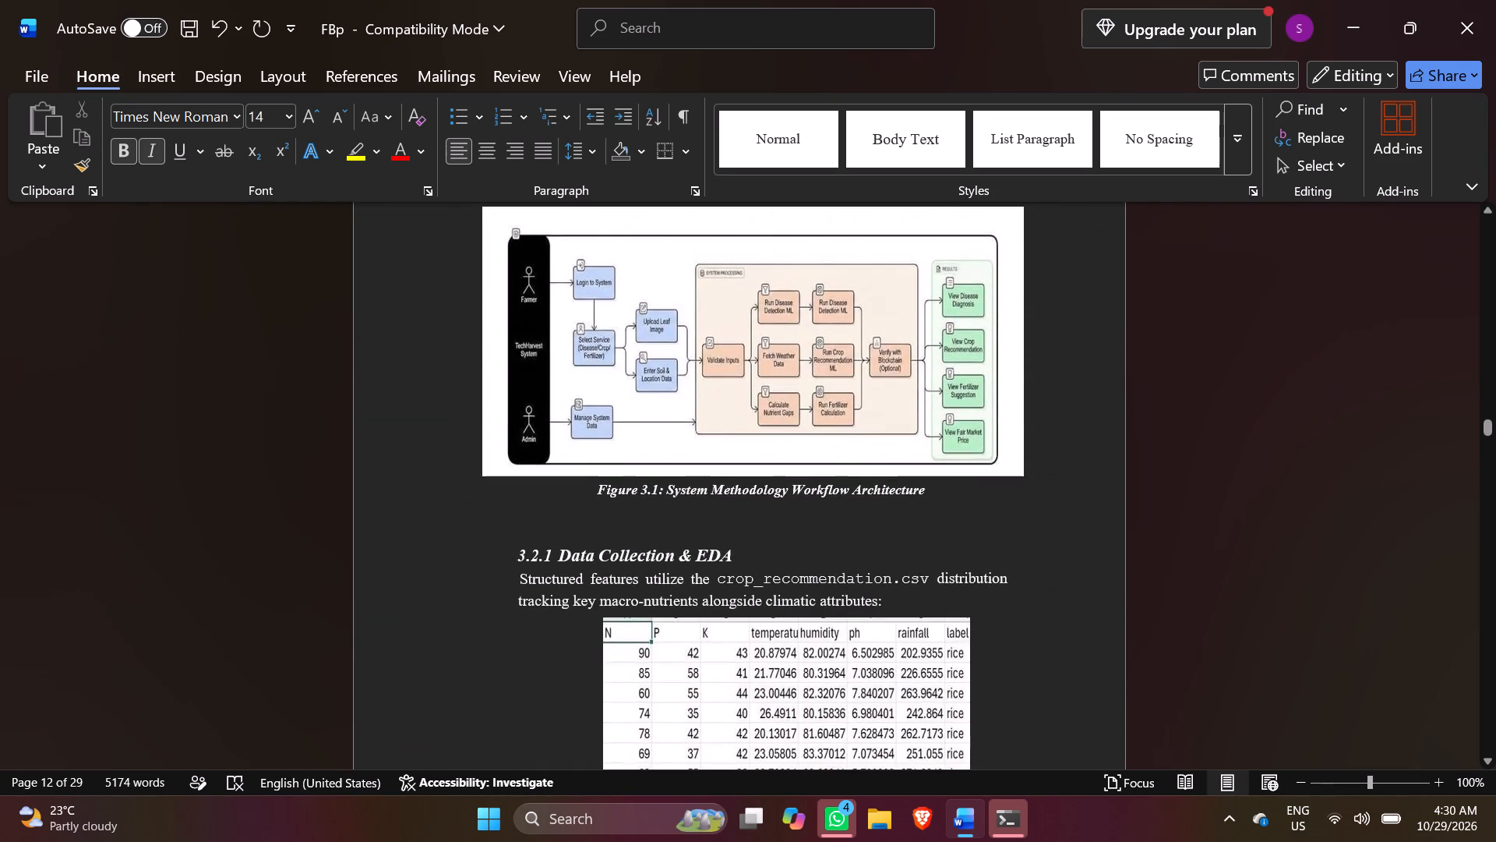
Set the line spacing of the "Visual features focus heavily" paragraph below the Figure 3.2 caption to 1.15.
scroll(536, 596, "down", 6)
left_click_drag(455, 568, 503, 577)
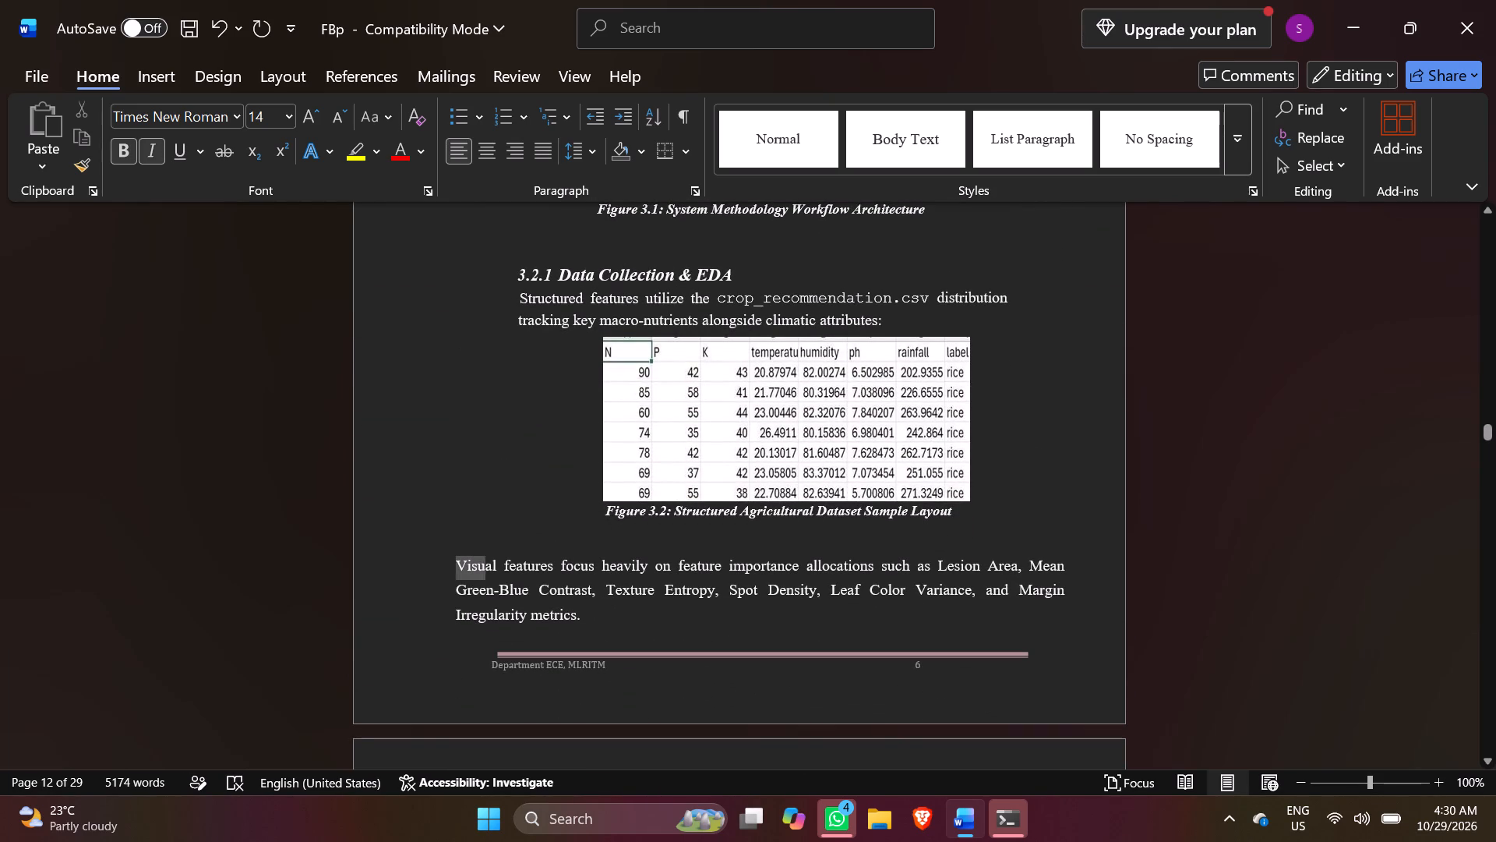
left_click_drag(503, 577, 592, 623)
left_click(595, 147)
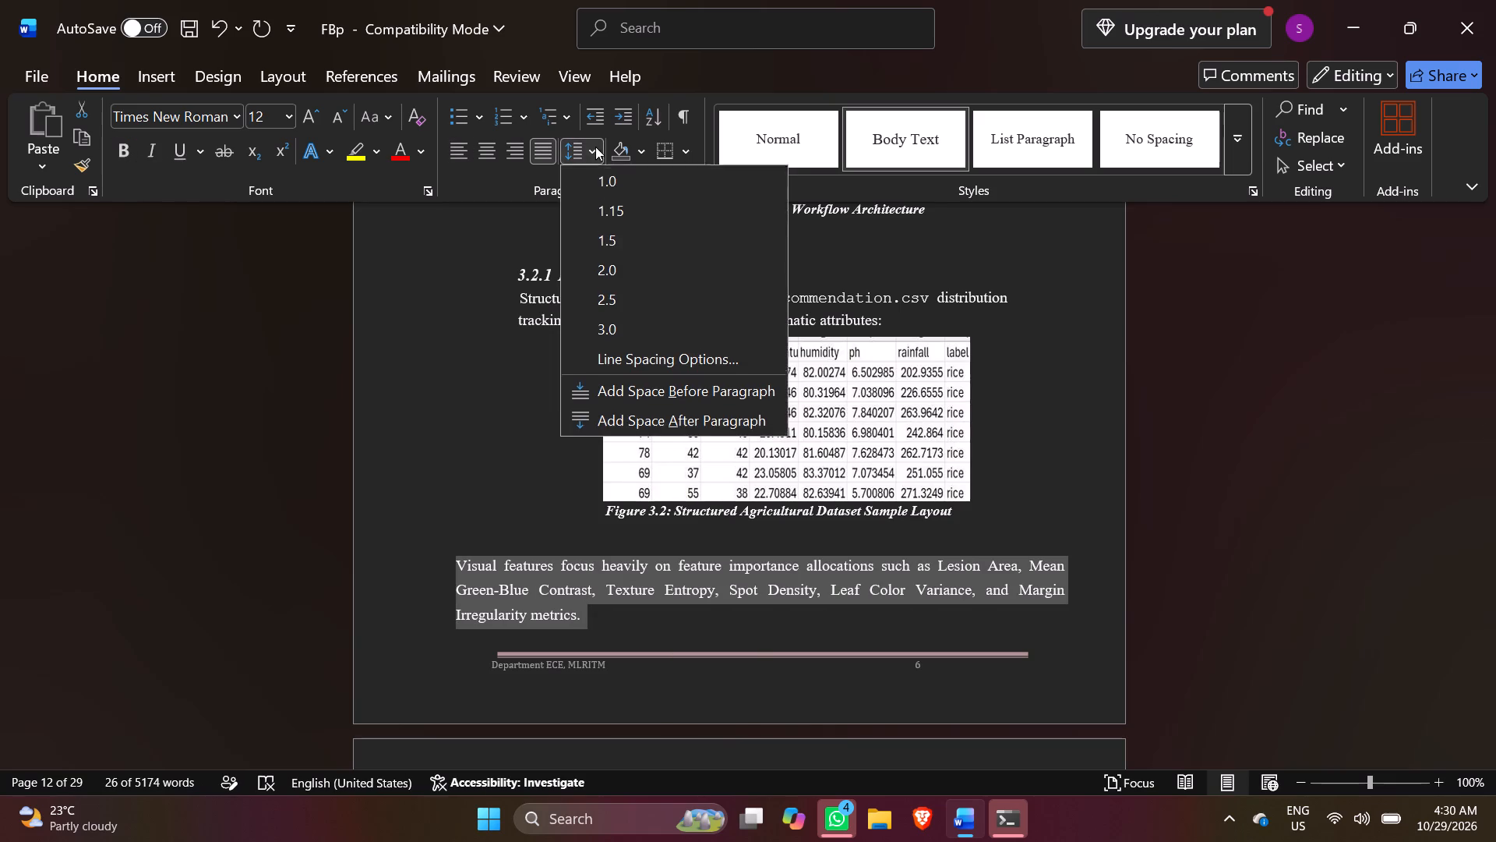
left_click(621, 209)
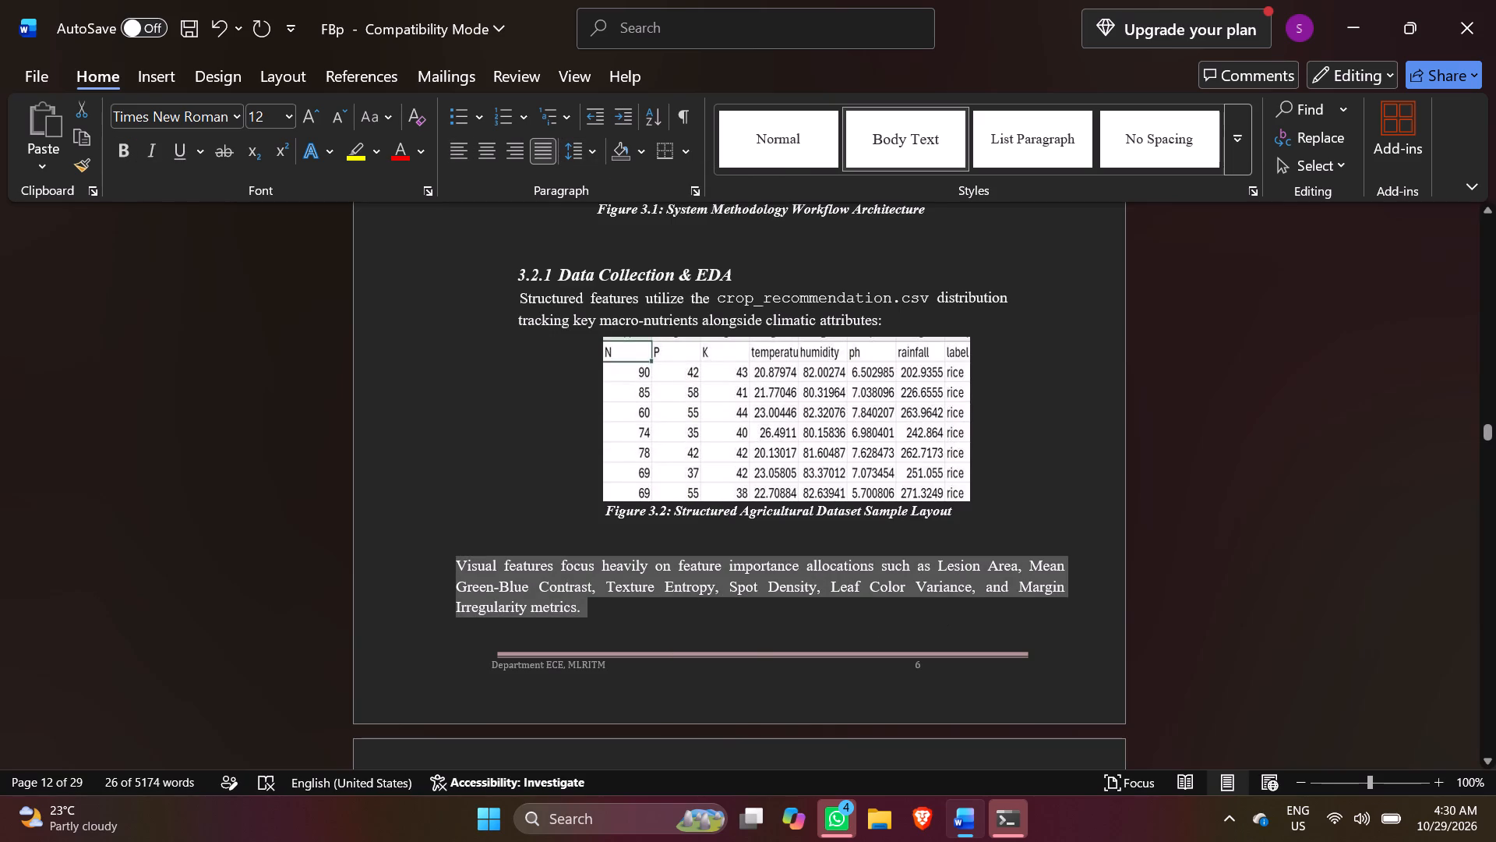
Centre the Figure 3.2 Structured Agricultural Dataset Sample Layout caption and set its line spacing to 1.15.
left_click(1014, 523)
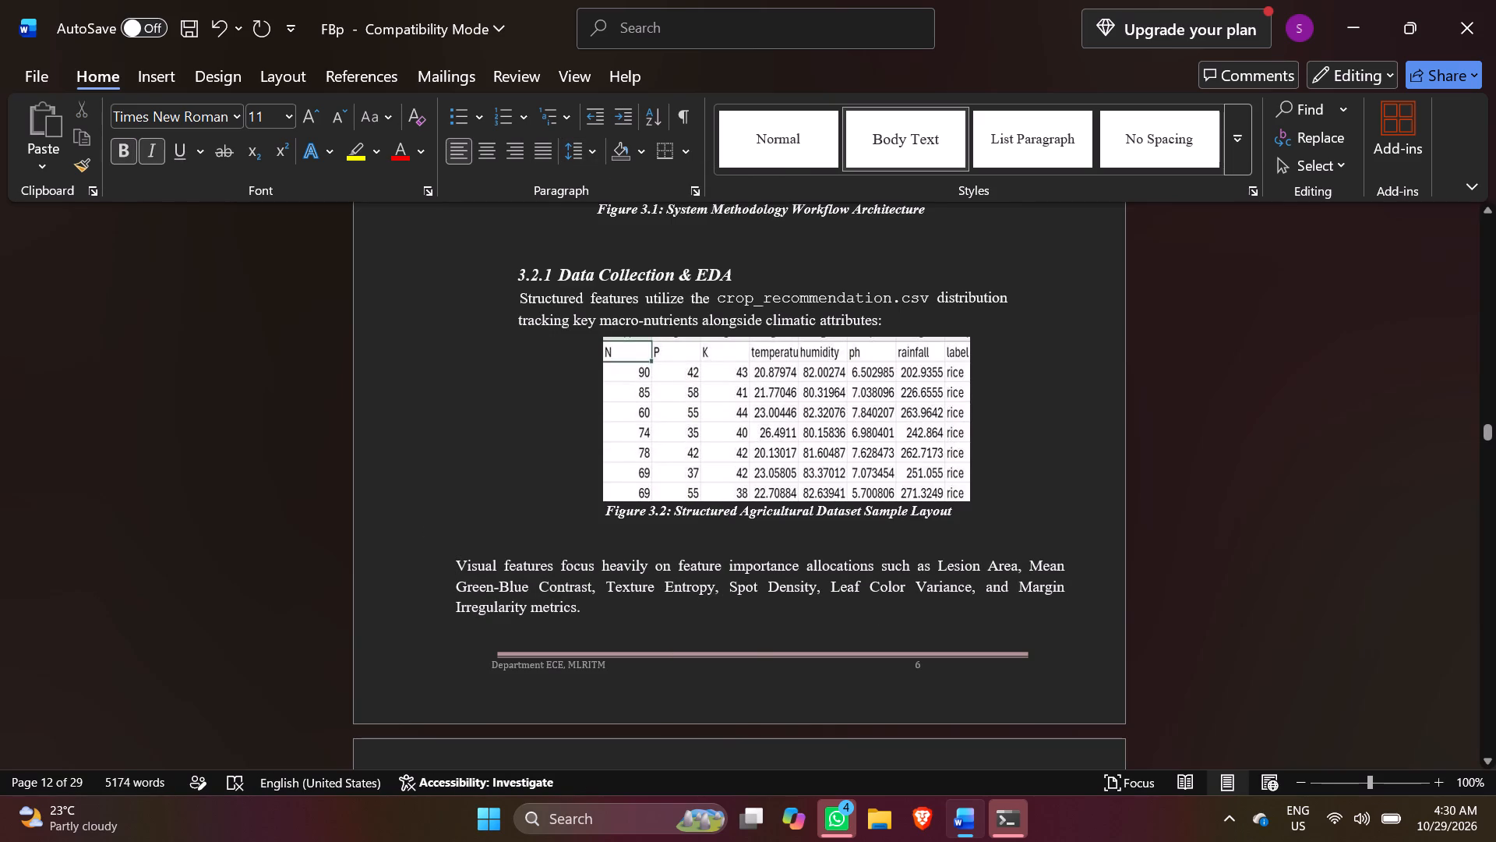
left_click_drag(609, 516, 880, 524)
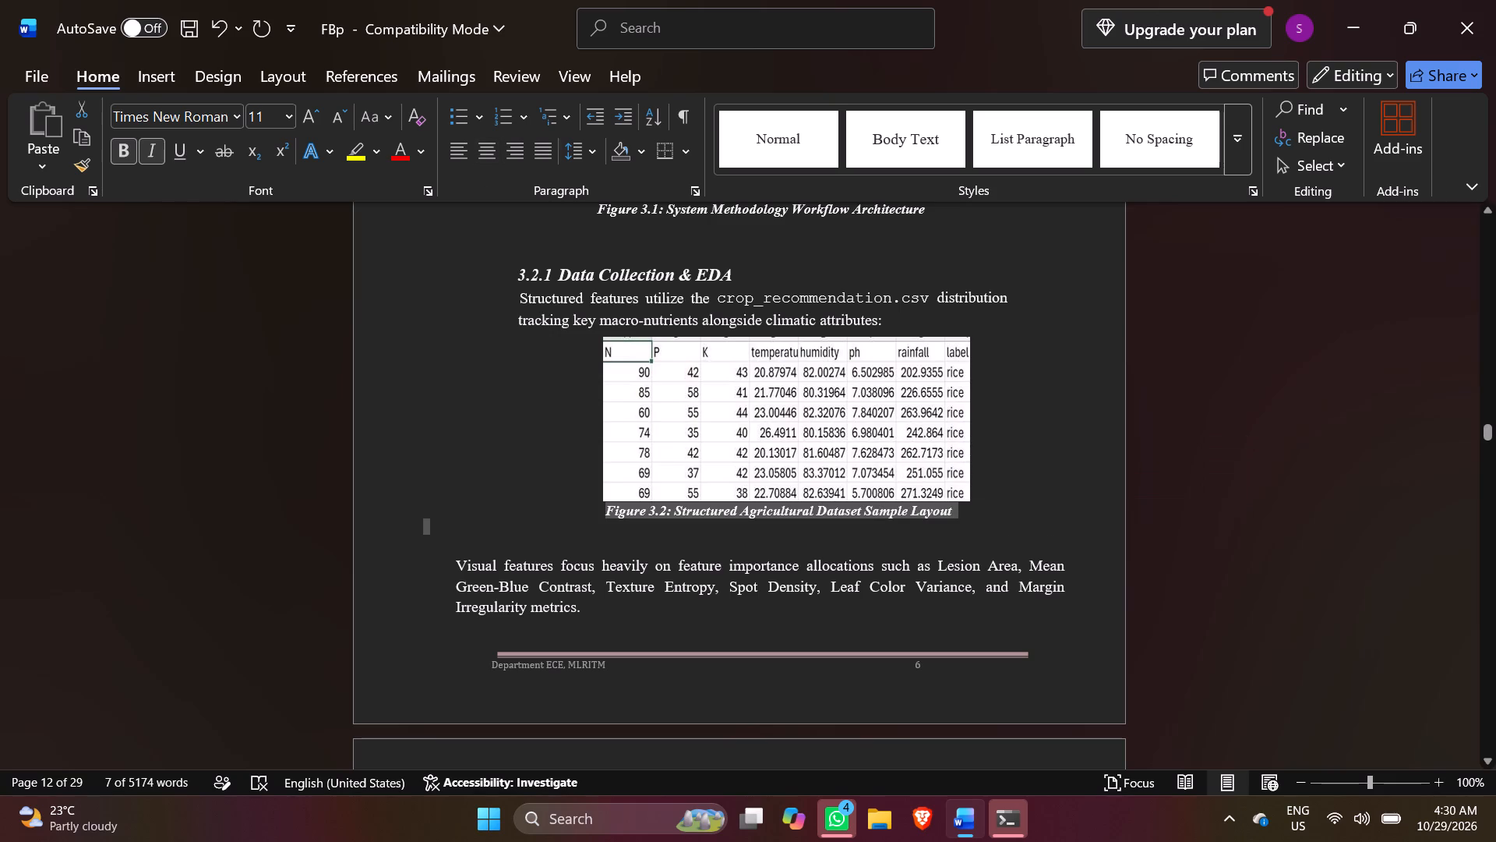
scroll(611, 387, "up", 4)
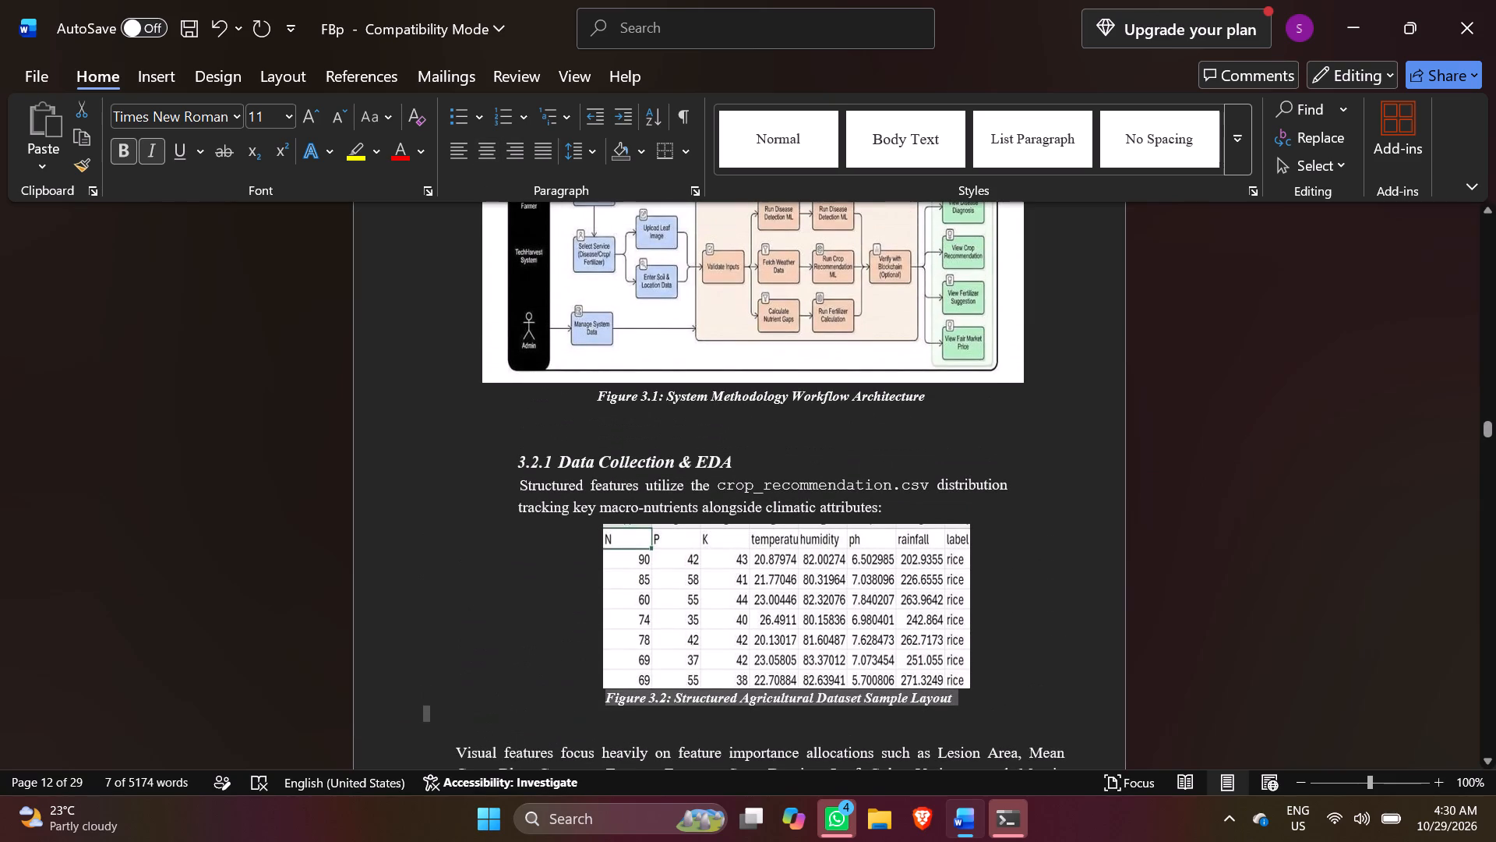
double_click(670, 404)
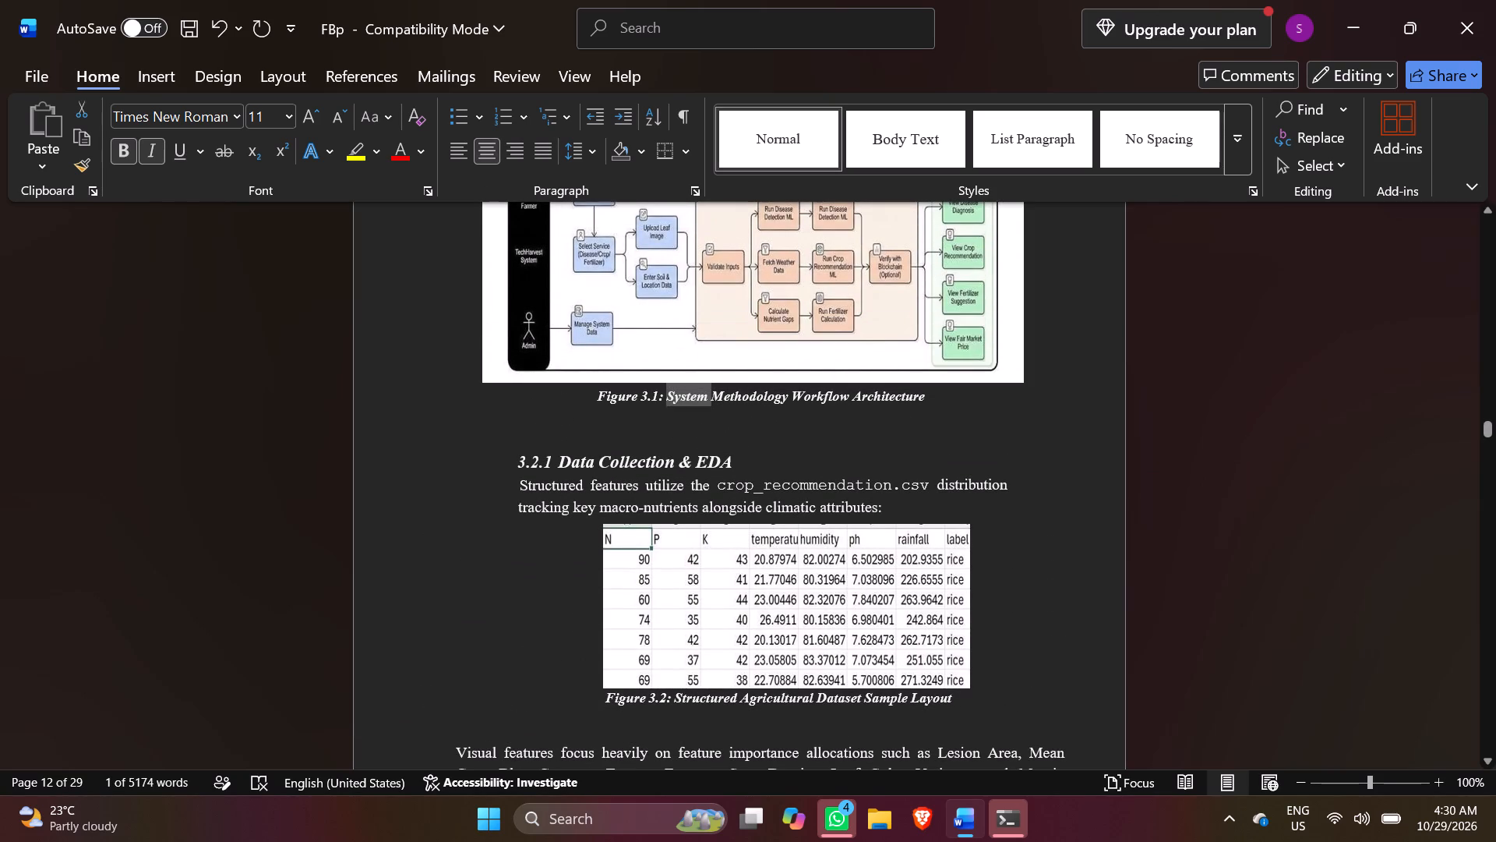
double_click(687, 698)
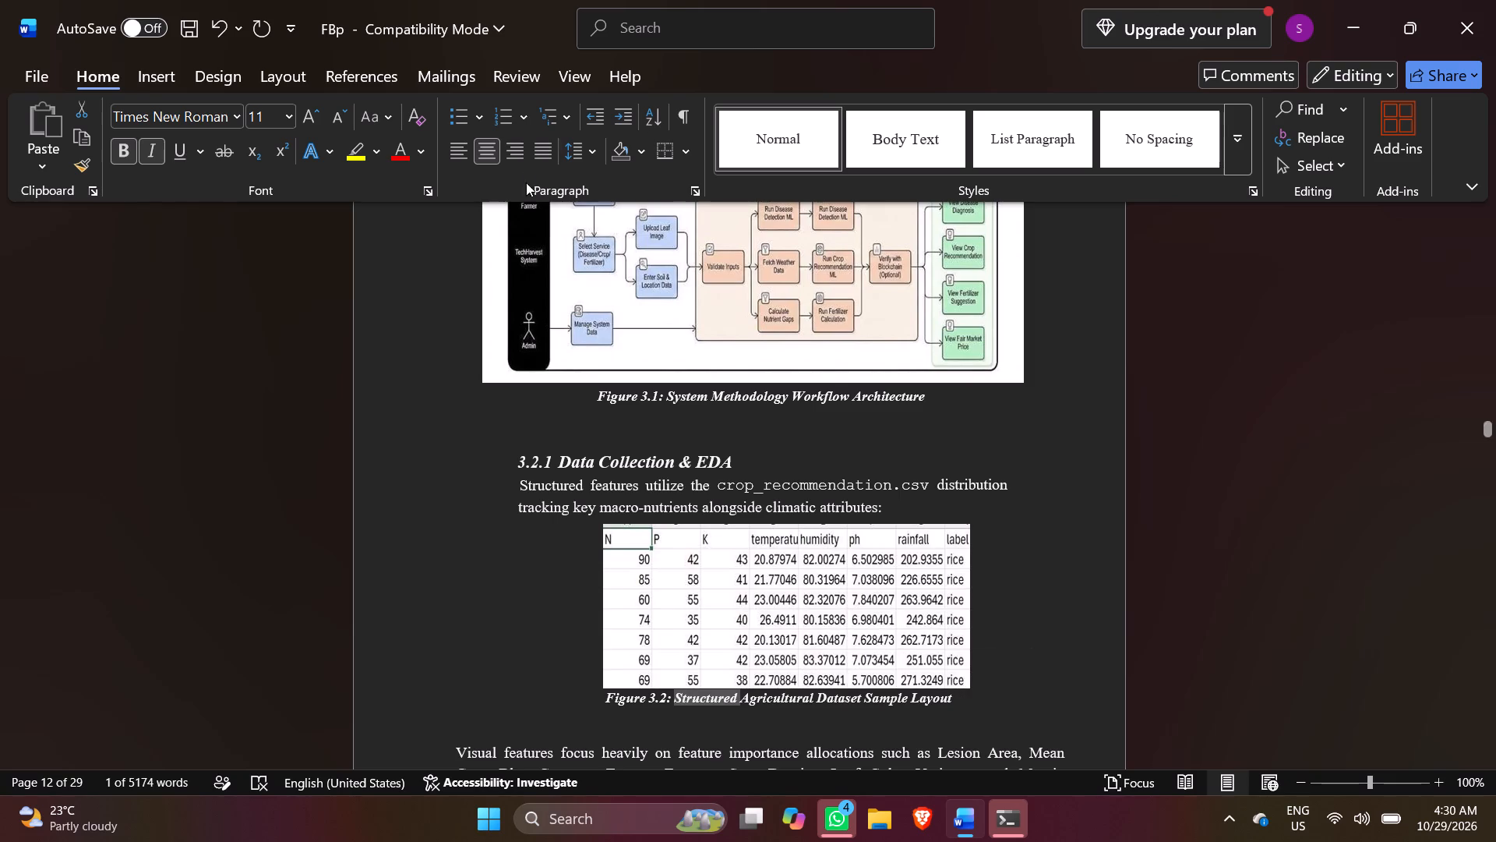
left_click(541, 154)
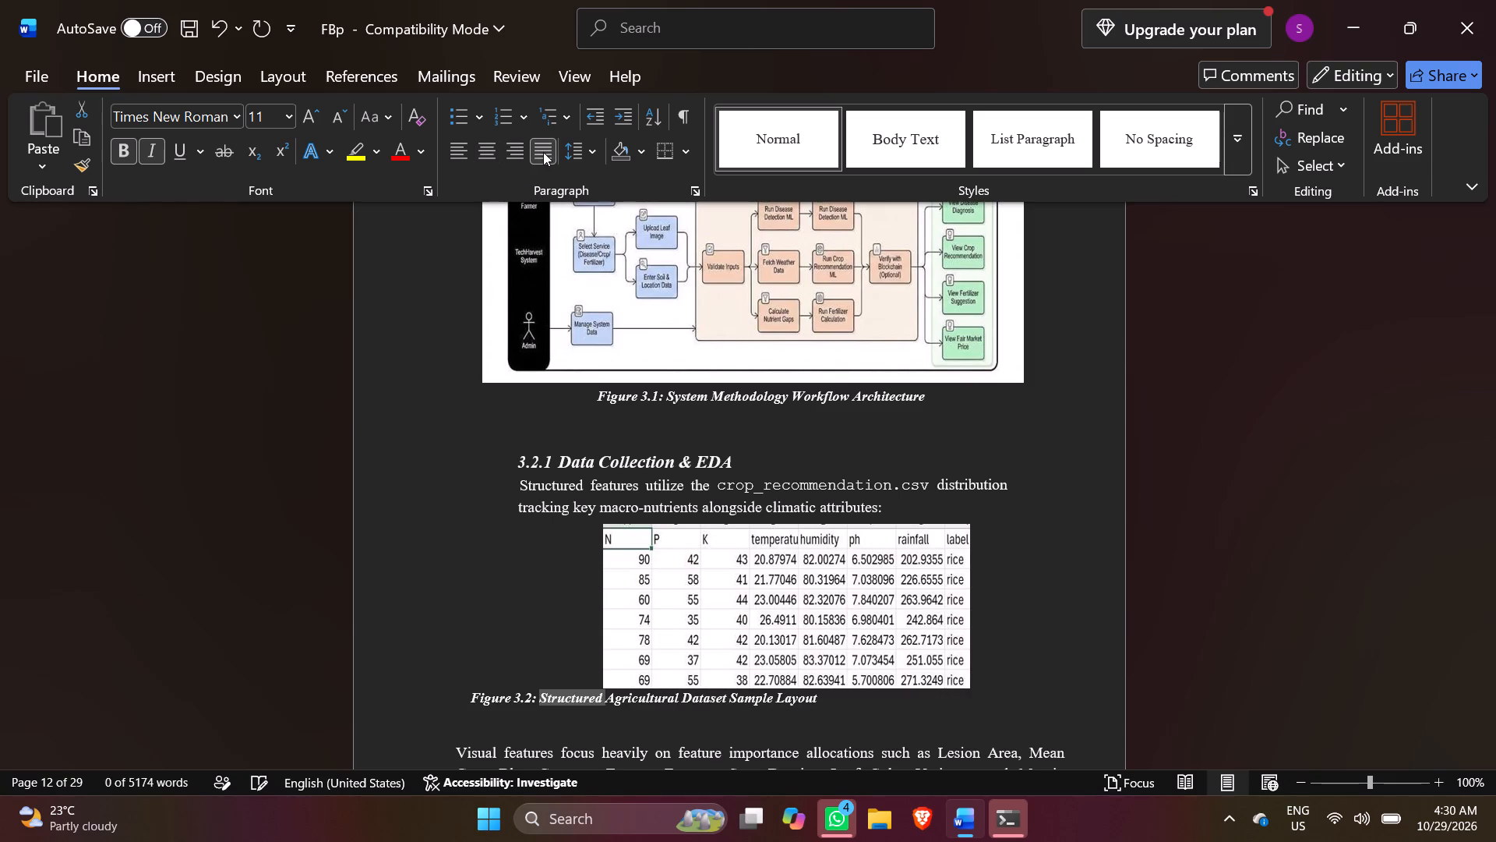
left_click(492, 152)
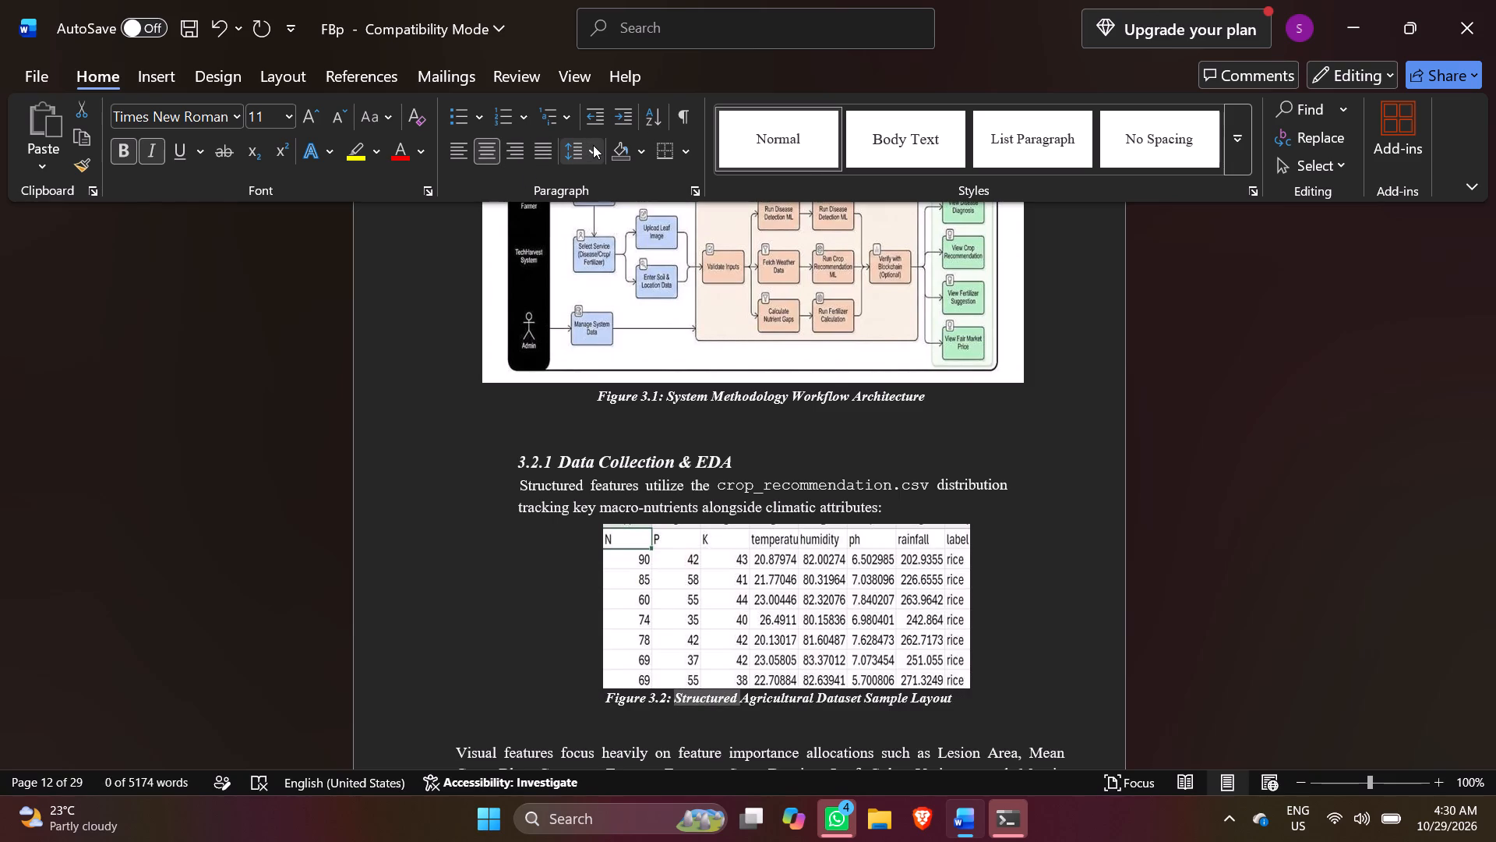
left_click(593, 145)
left_click(609, 205)
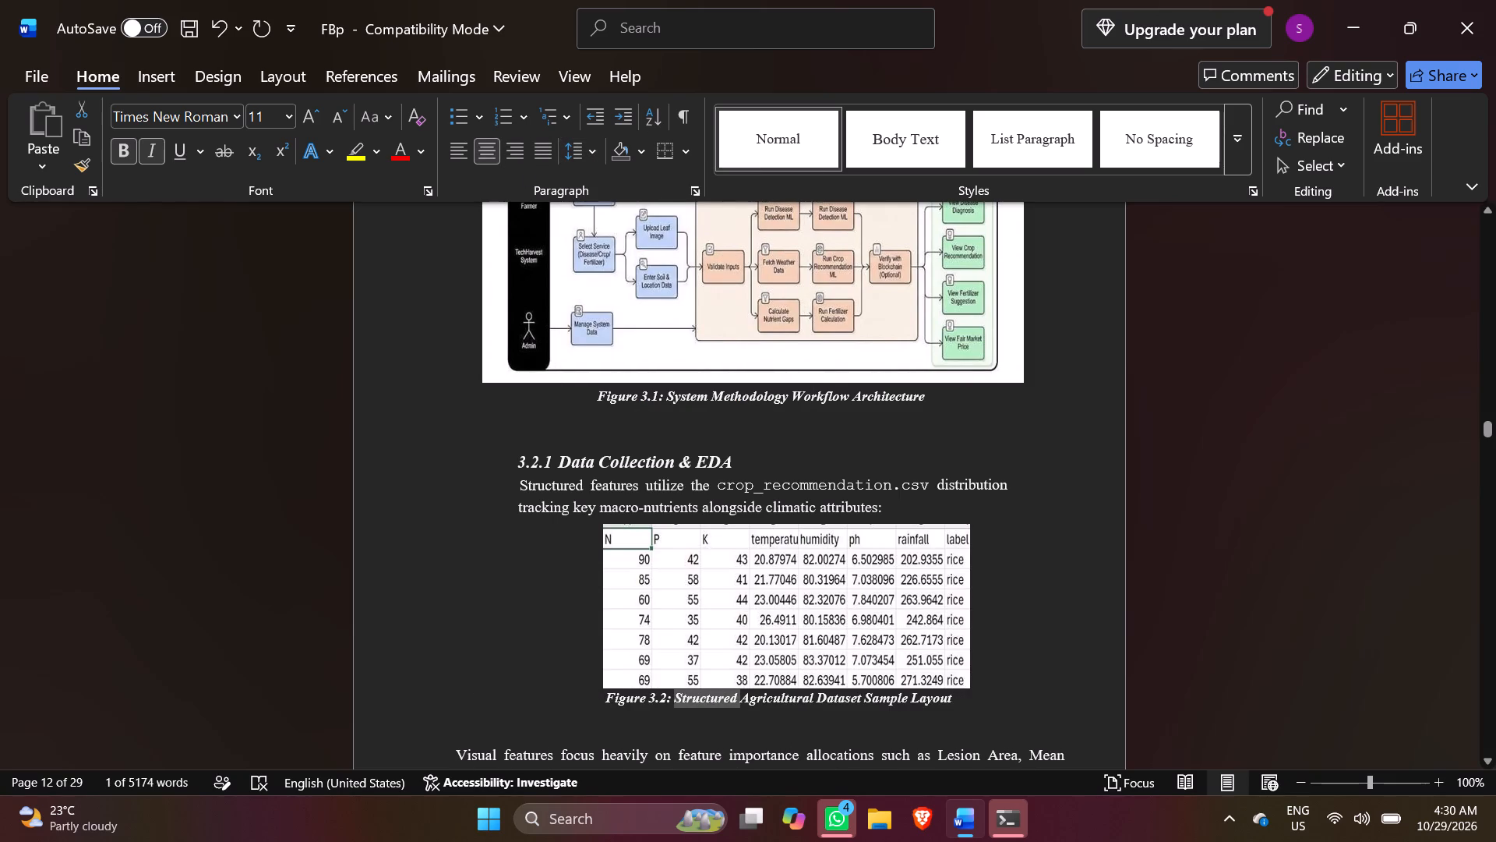
left_click(1039, 661)
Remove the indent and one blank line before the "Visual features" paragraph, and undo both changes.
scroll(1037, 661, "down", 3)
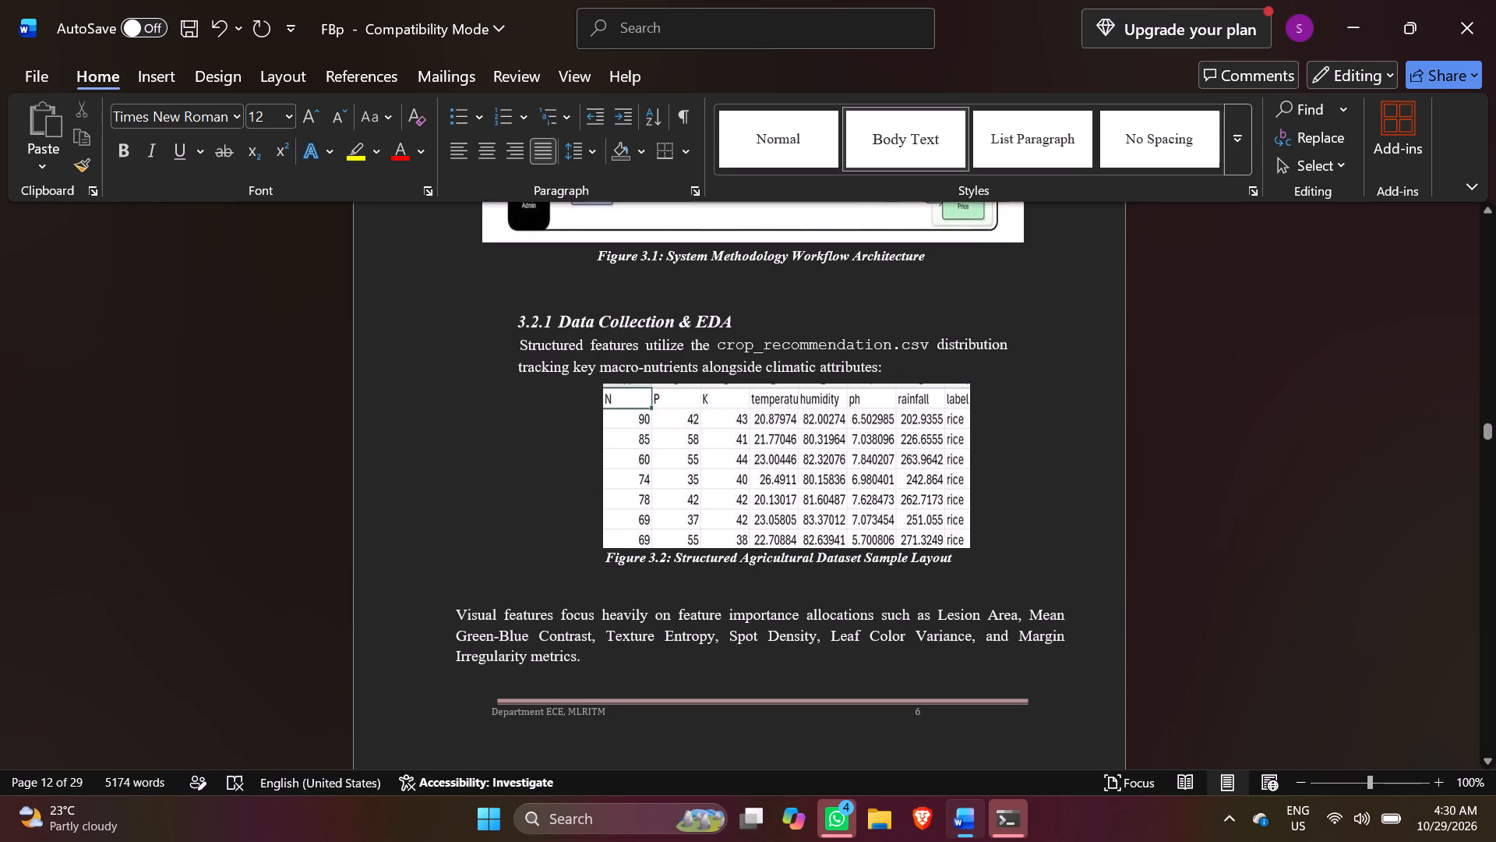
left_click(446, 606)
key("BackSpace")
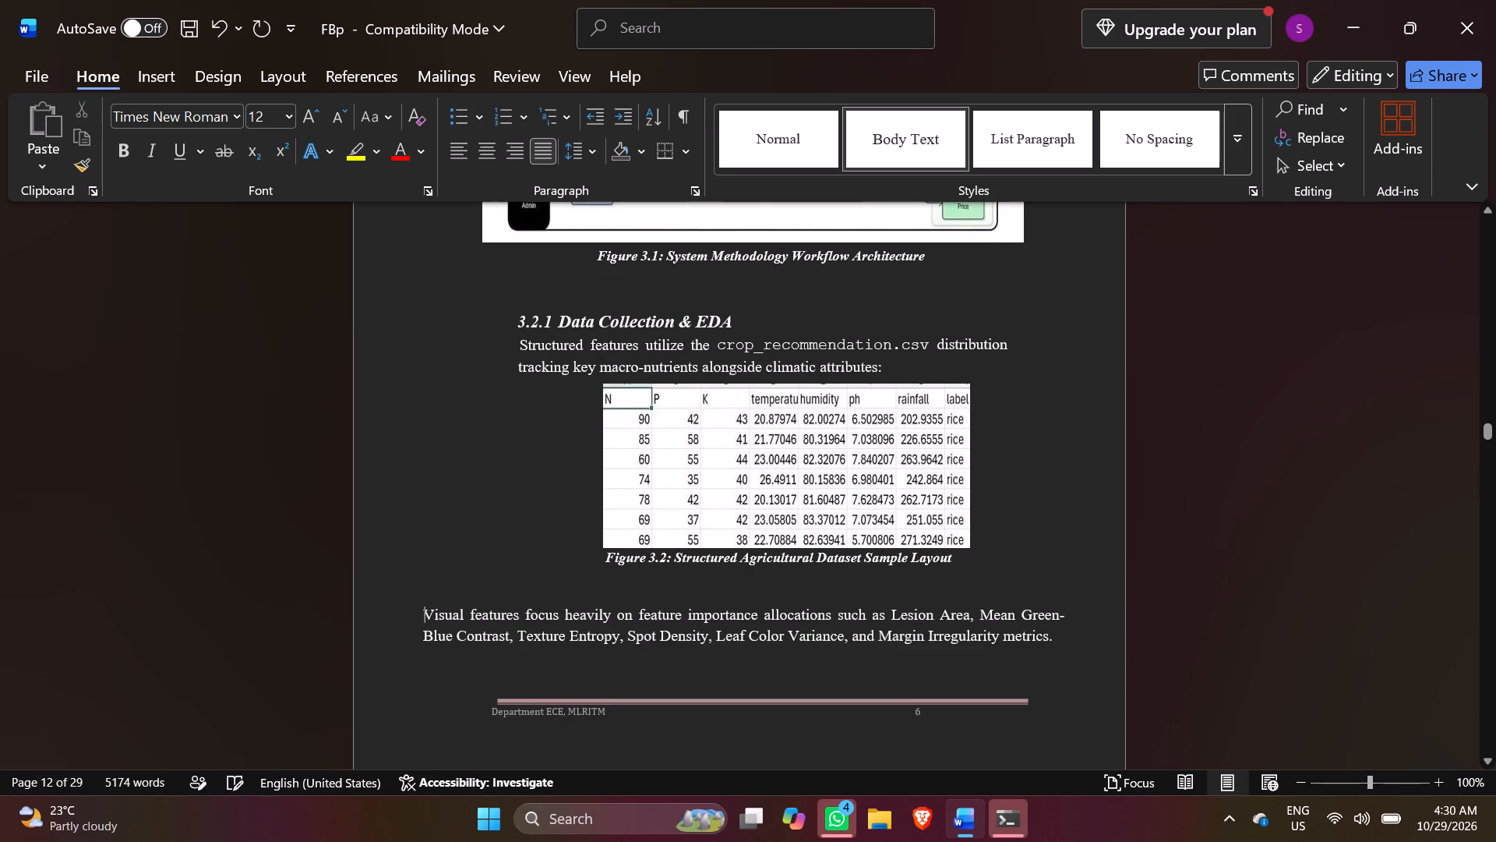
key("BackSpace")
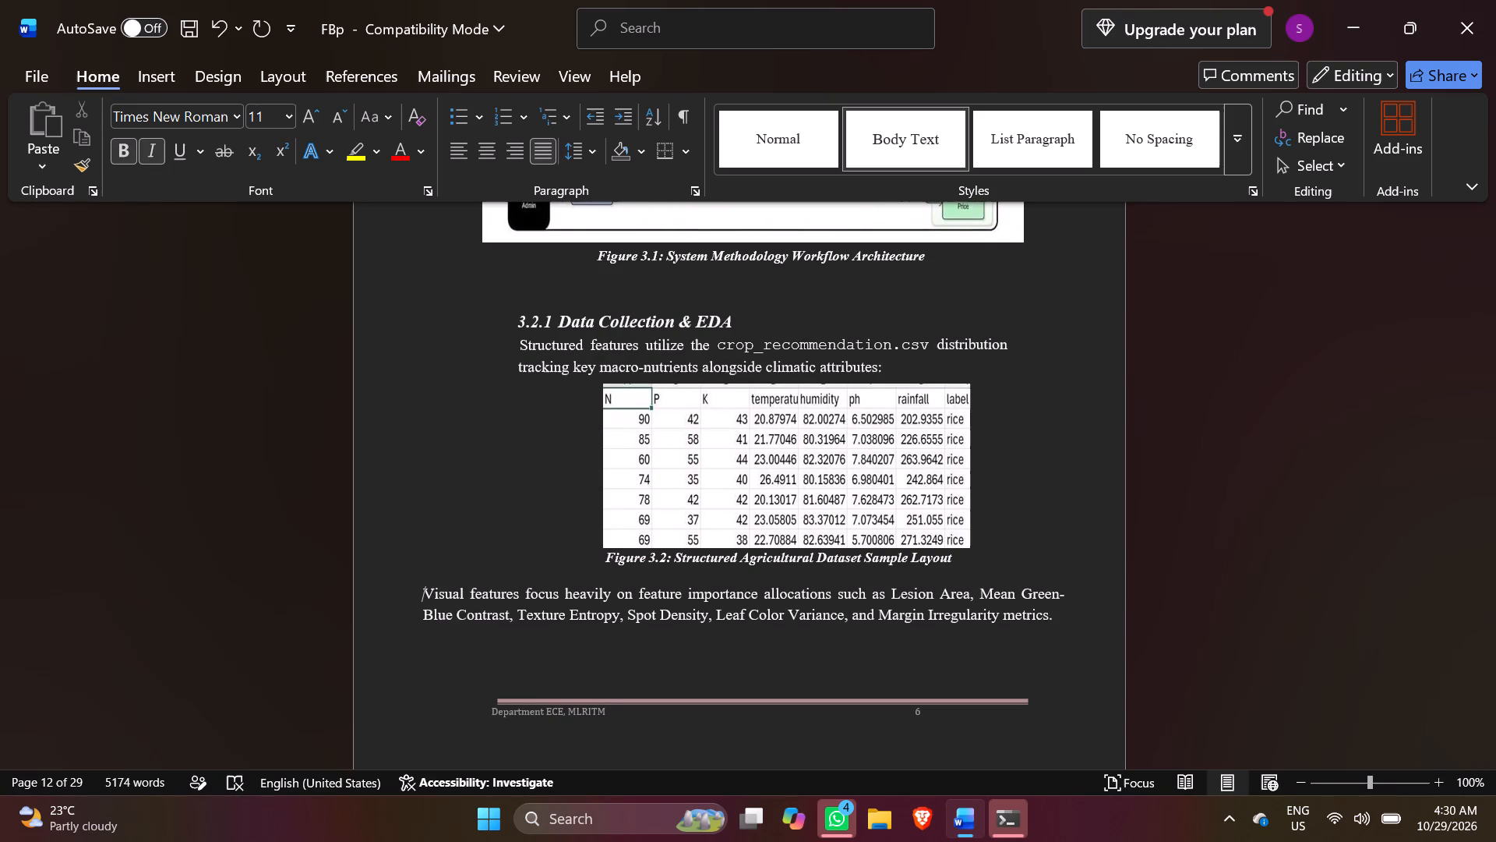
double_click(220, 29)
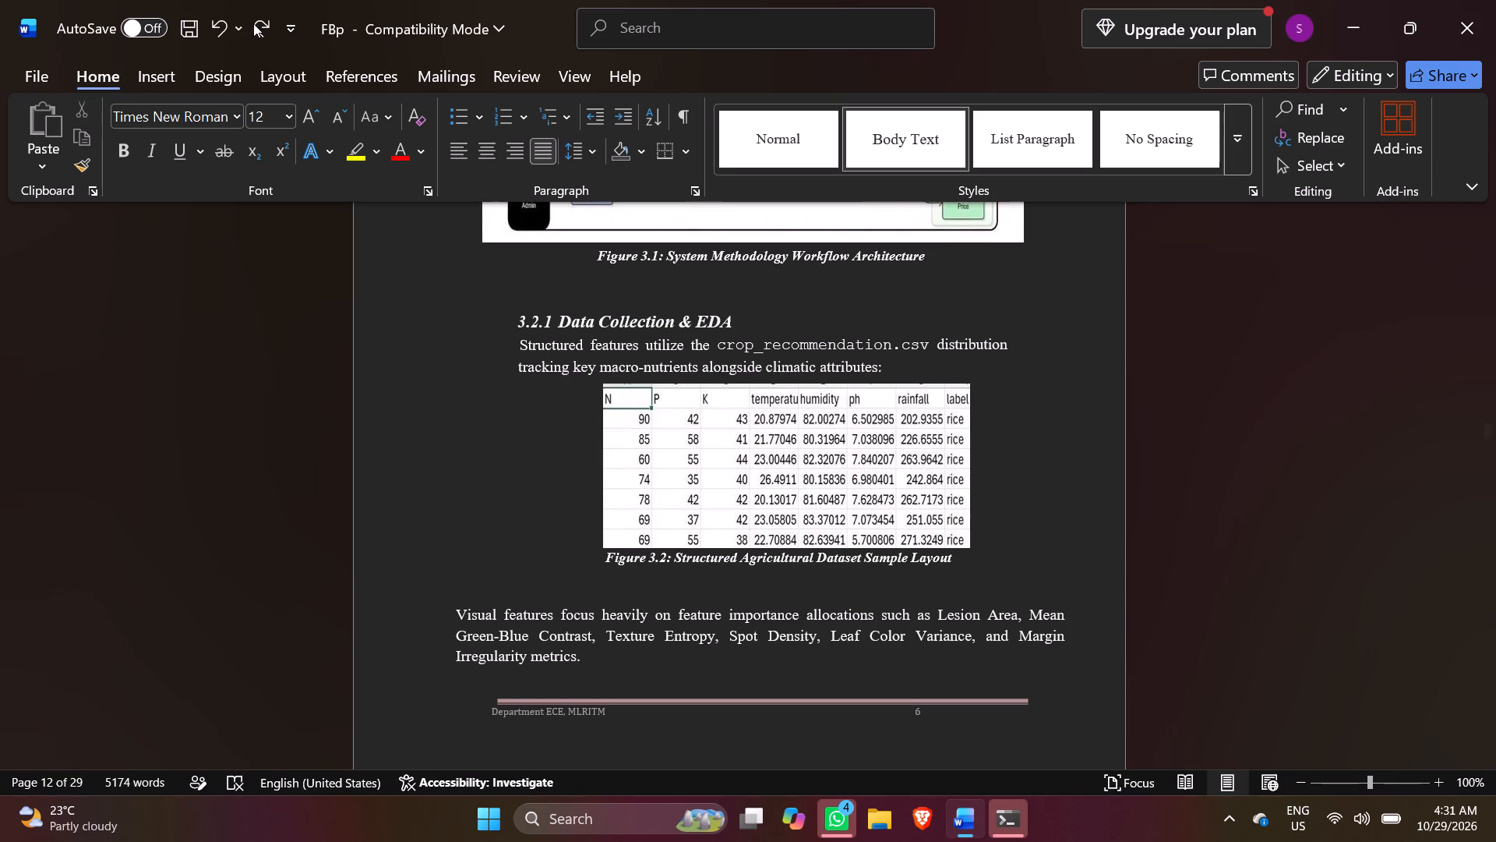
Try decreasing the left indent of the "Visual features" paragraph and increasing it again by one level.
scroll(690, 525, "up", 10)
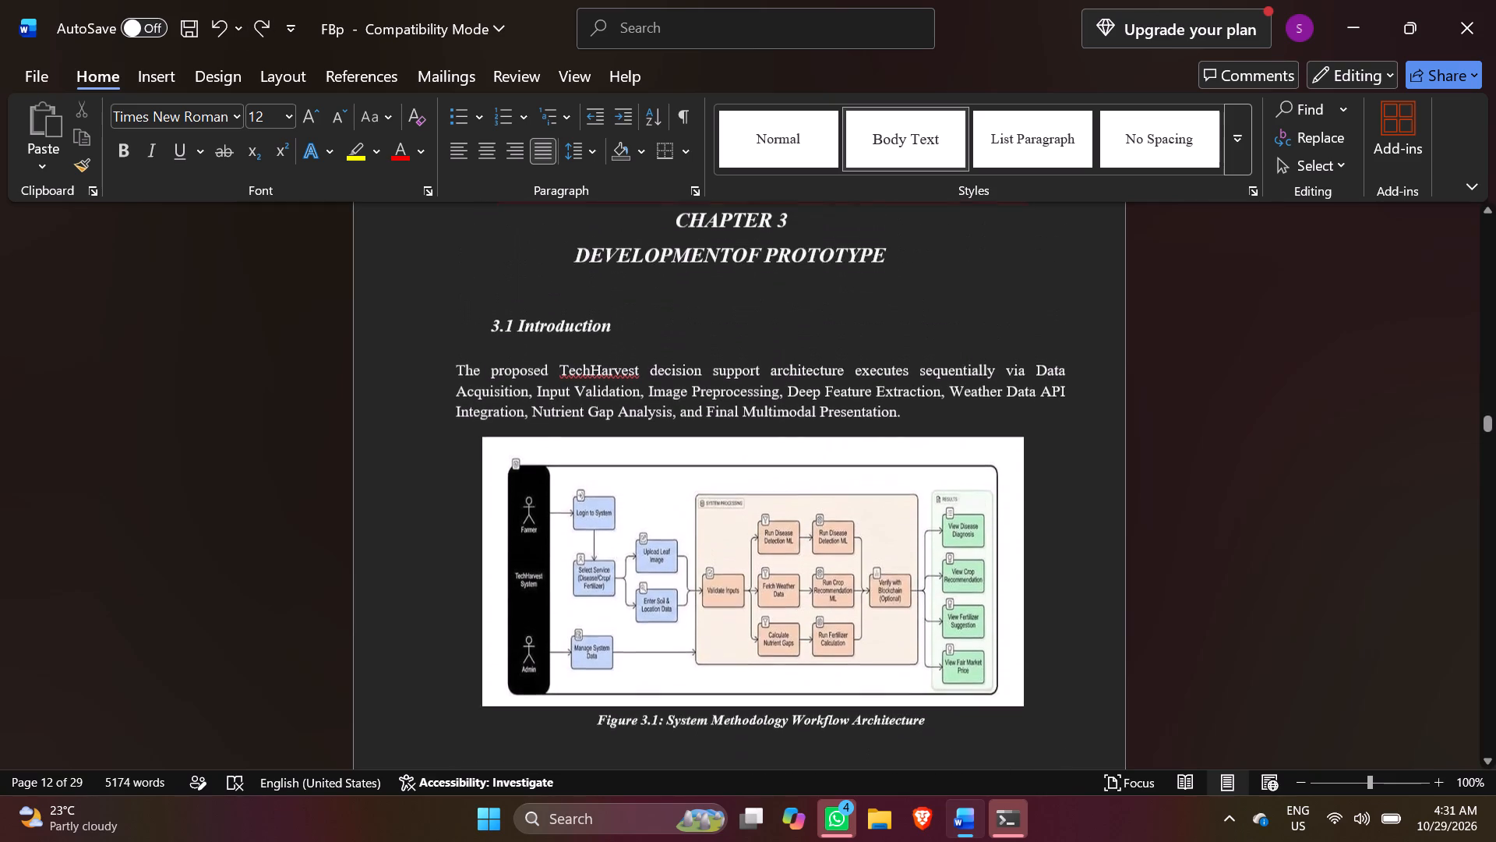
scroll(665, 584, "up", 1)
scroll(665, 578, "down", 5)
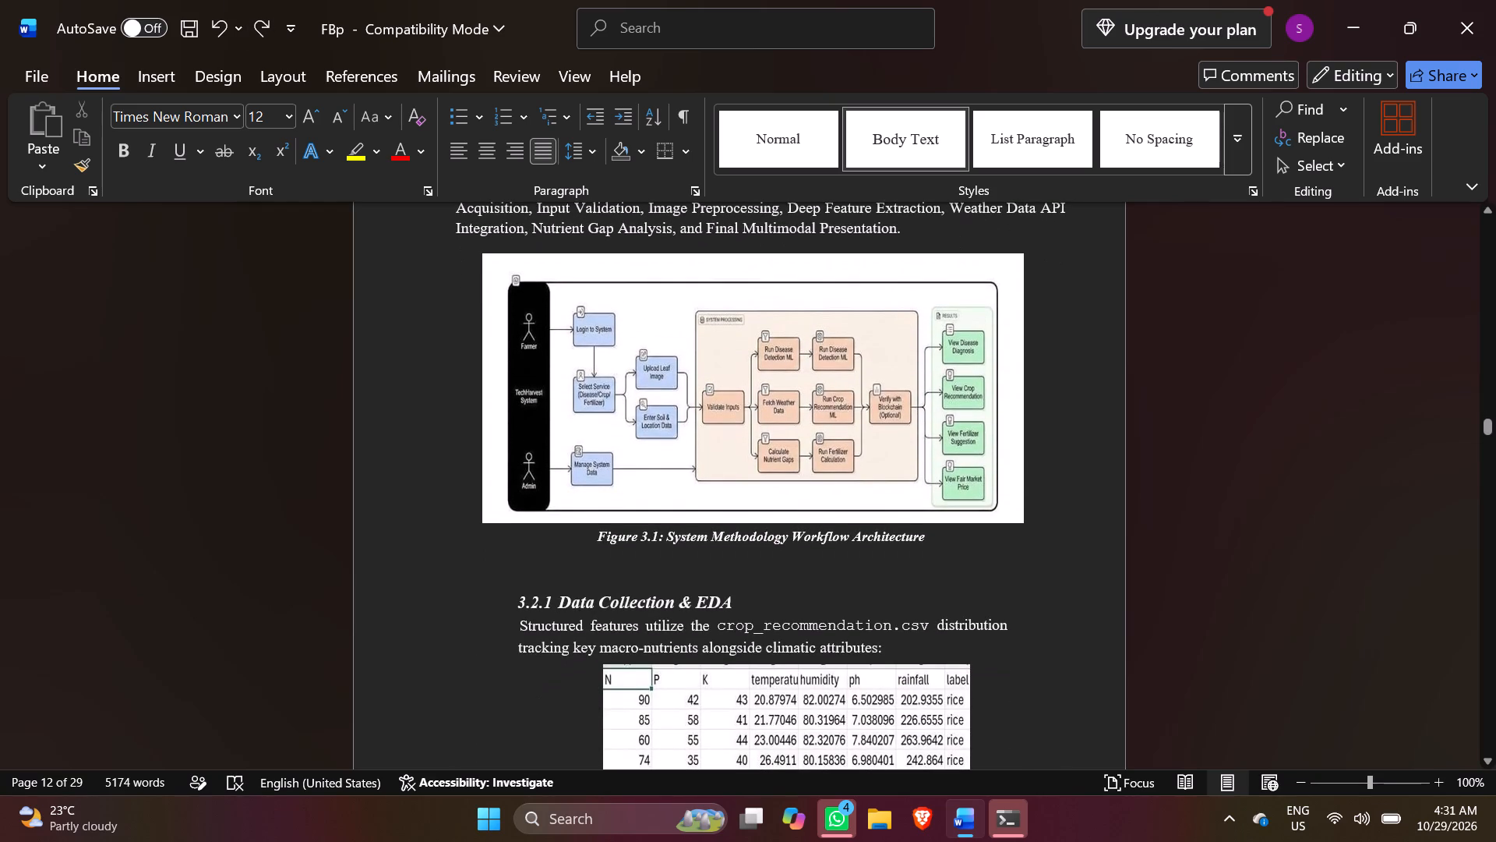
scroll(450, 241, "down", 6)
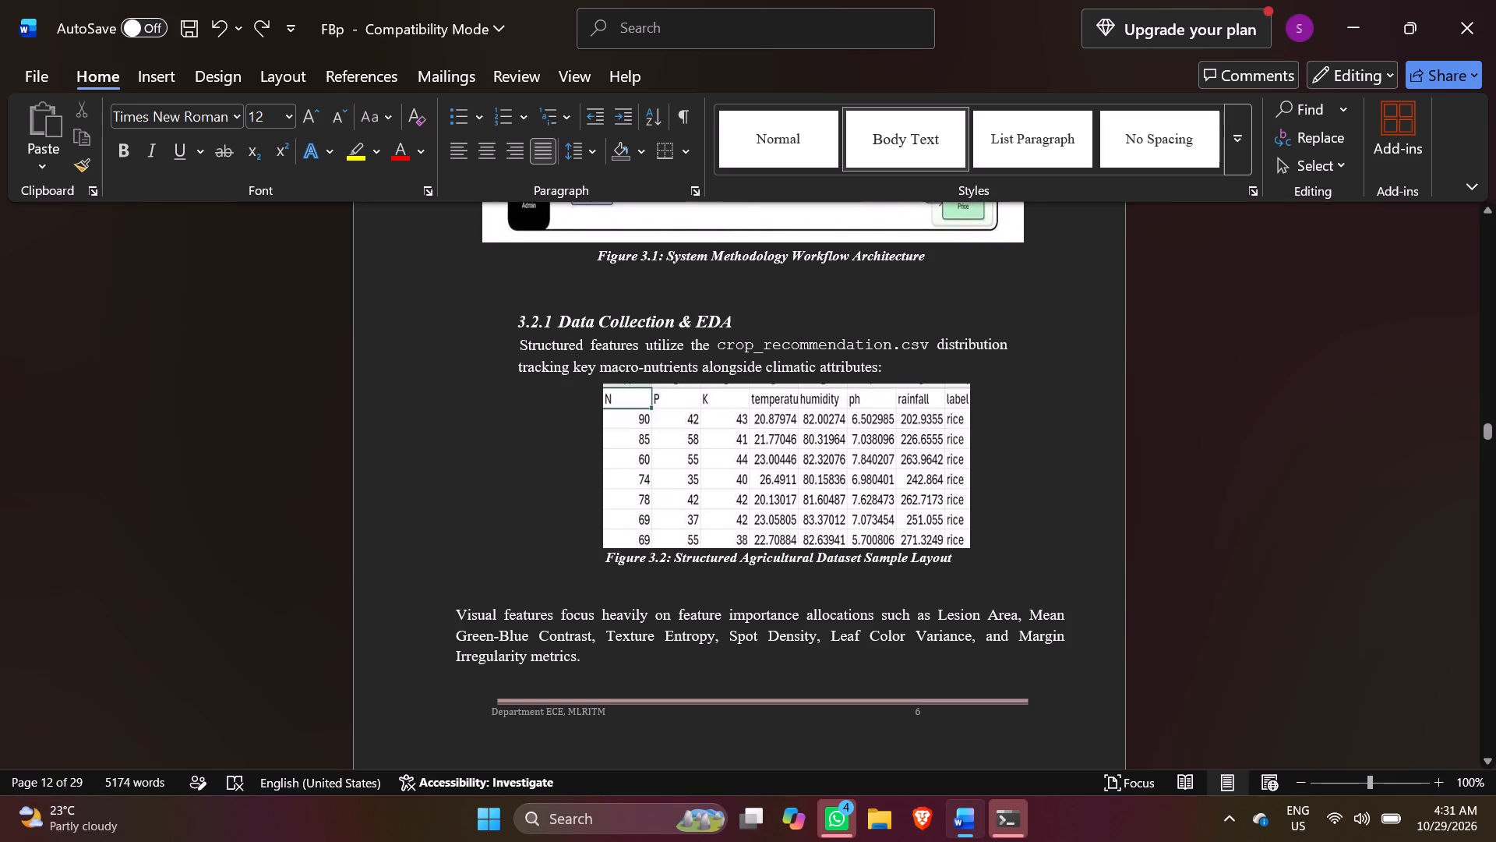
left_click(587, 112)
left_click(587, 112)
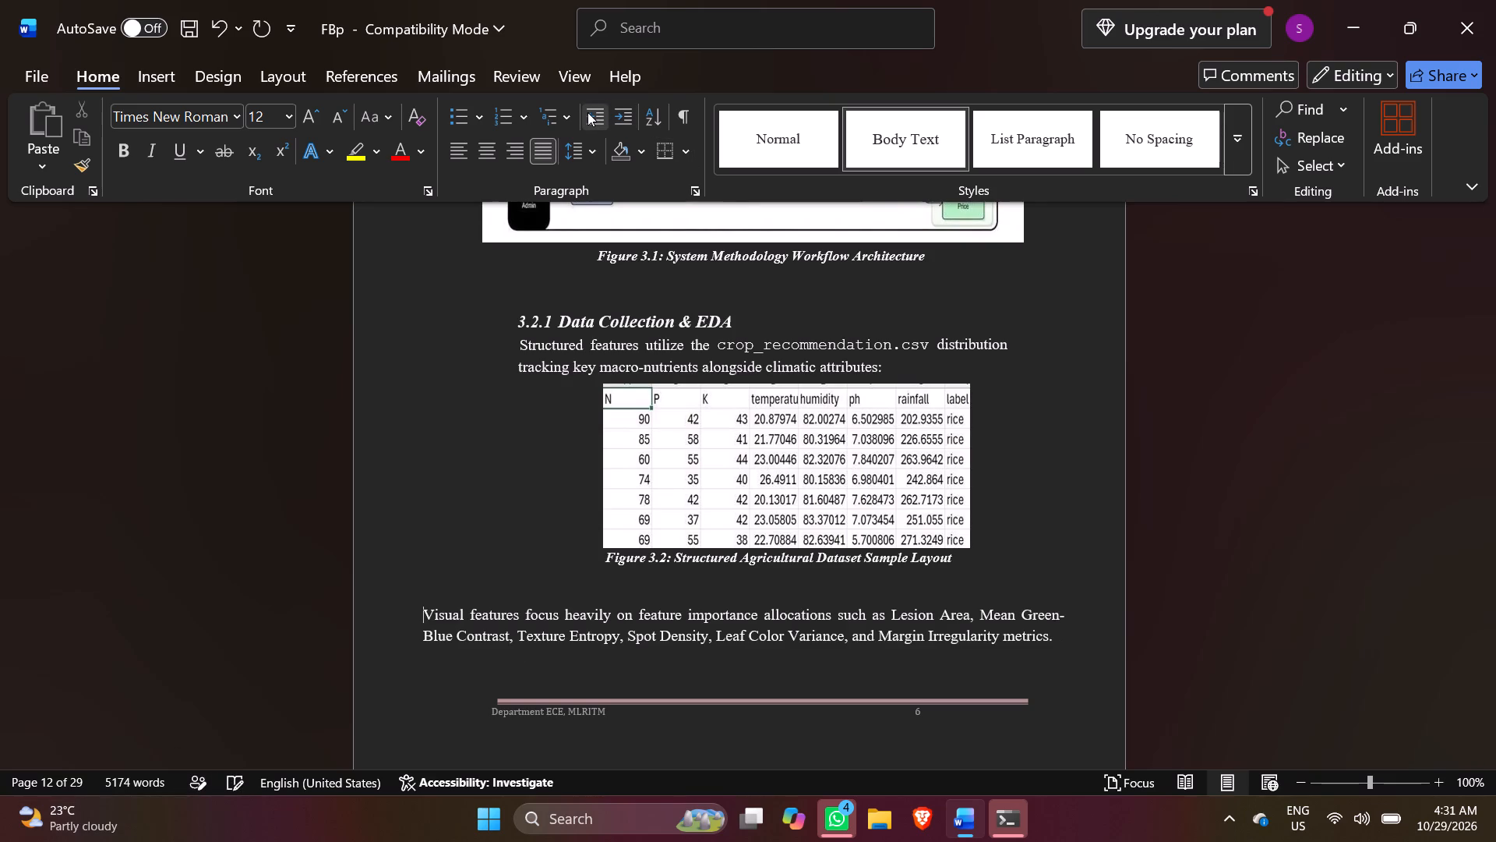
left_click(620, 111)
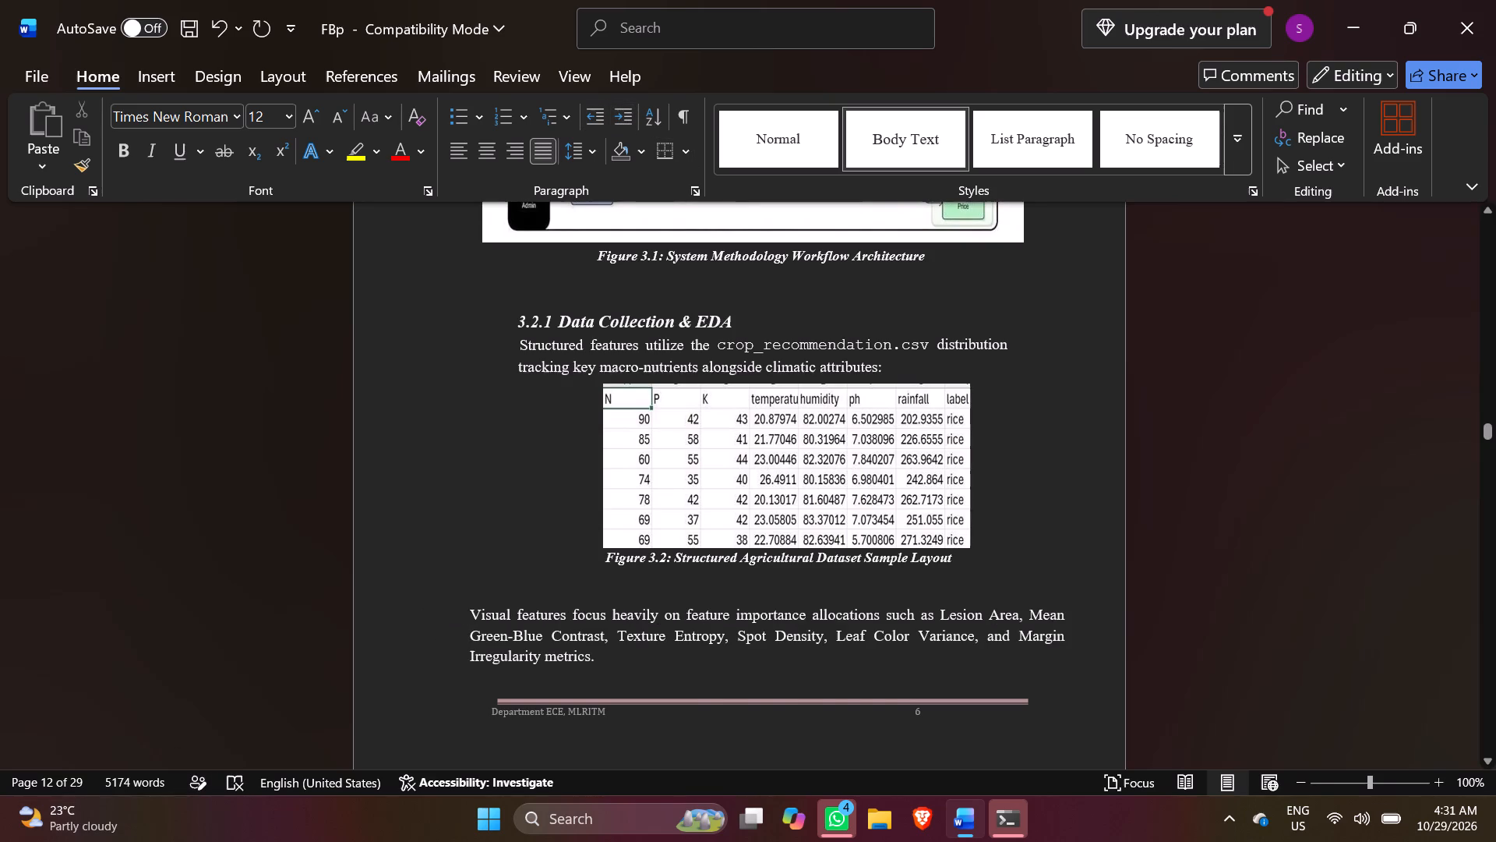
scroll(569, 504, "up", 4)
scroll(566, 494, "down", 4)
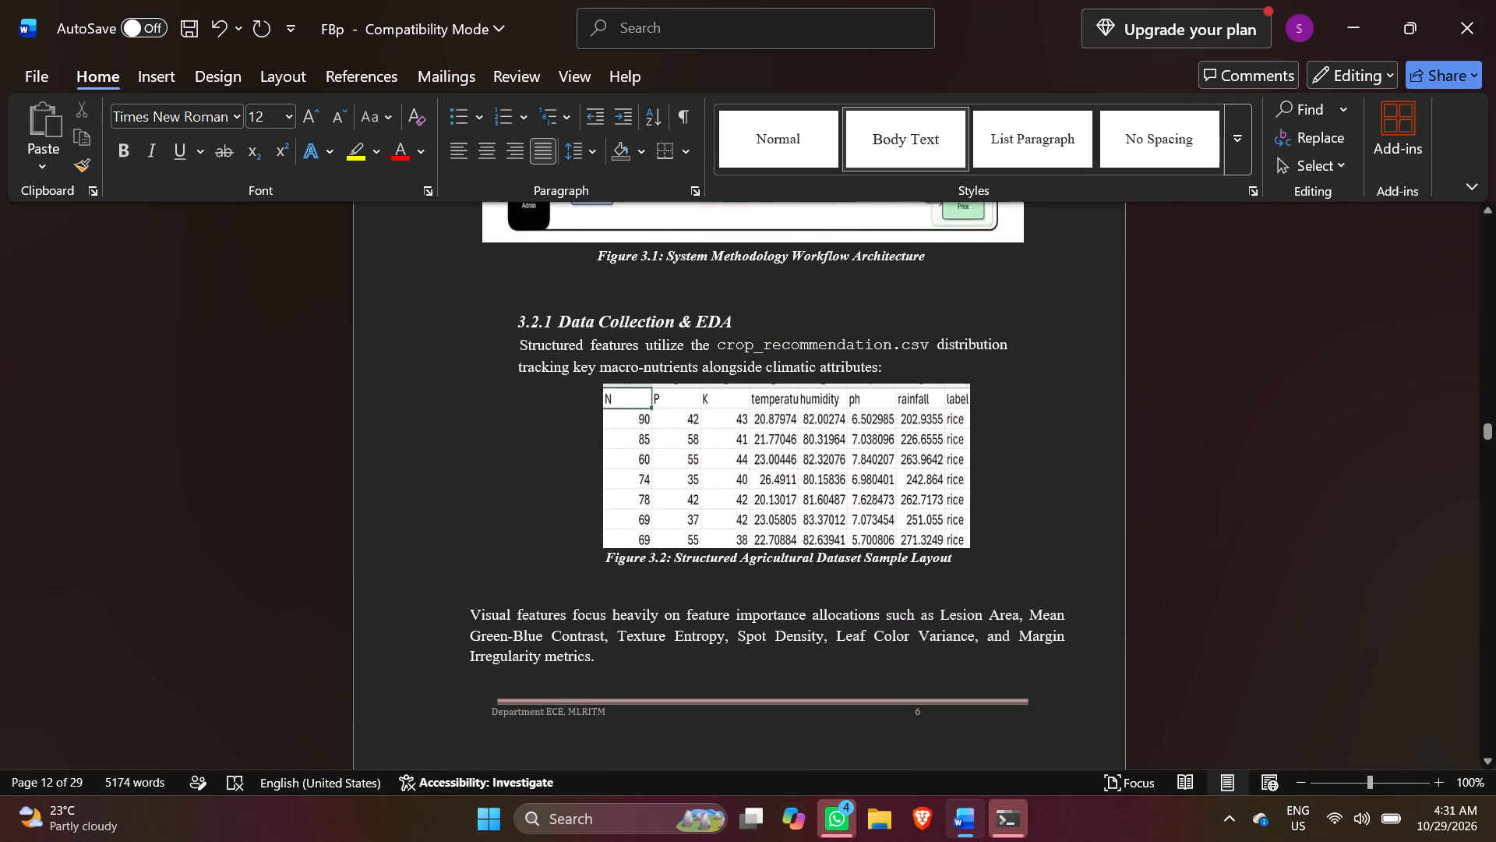
Remove the "Visual features" paragraph's left indent and the blank lines separating it from the Figure 3.2 caption.
left_click(472, 606)
key("BackSpace")
key("BackSpace")
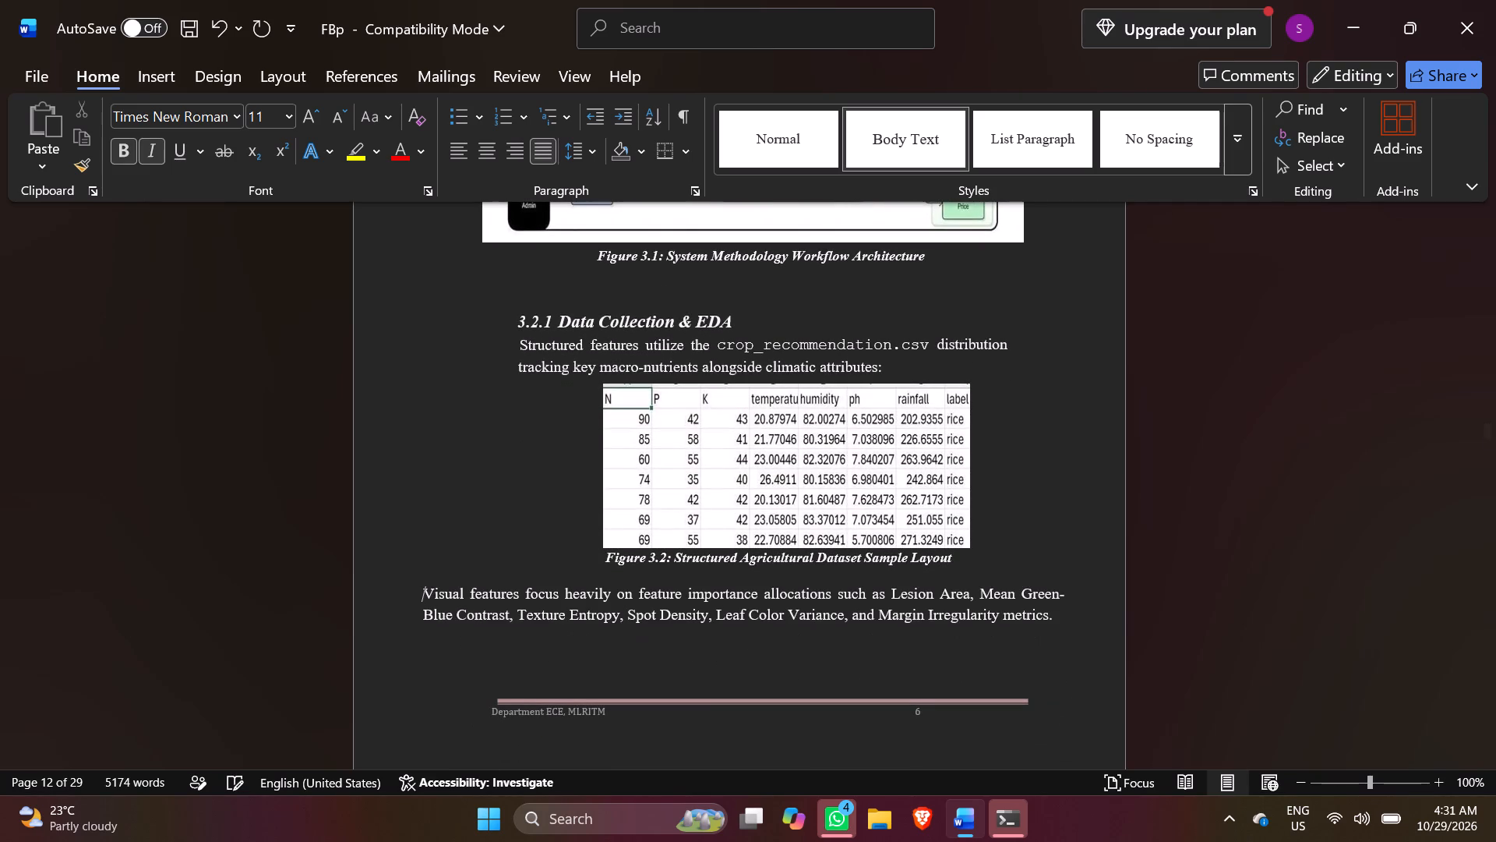
key("BackSpace")
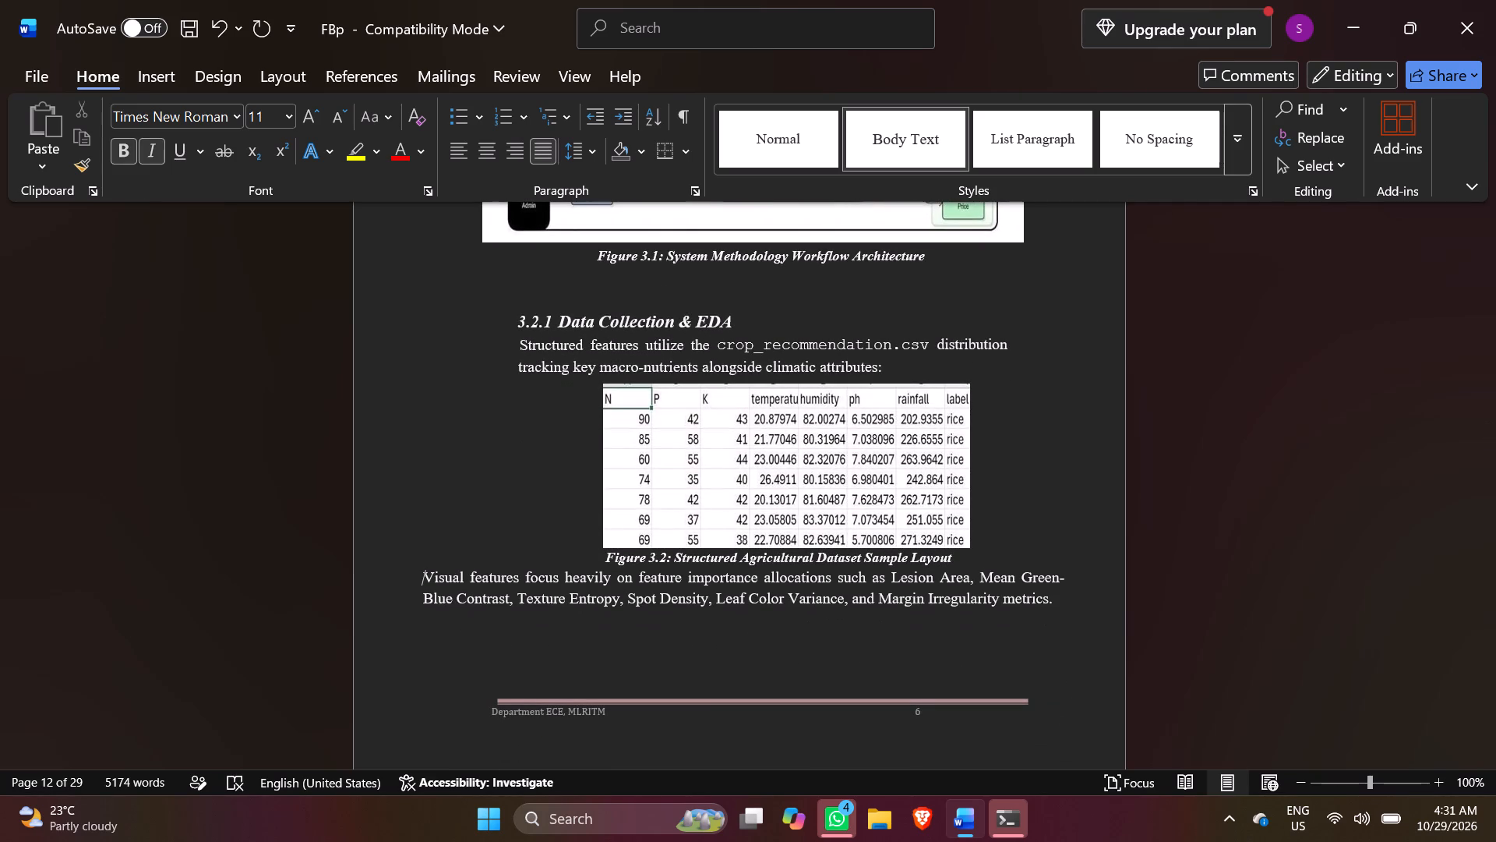
key("space")
key("BackSpace")
Reapply 1.15 line spacing to the "Visual features" paragraph directly beneath the Figure 3.2 caption.
scroll(827, 720, "down", 4)
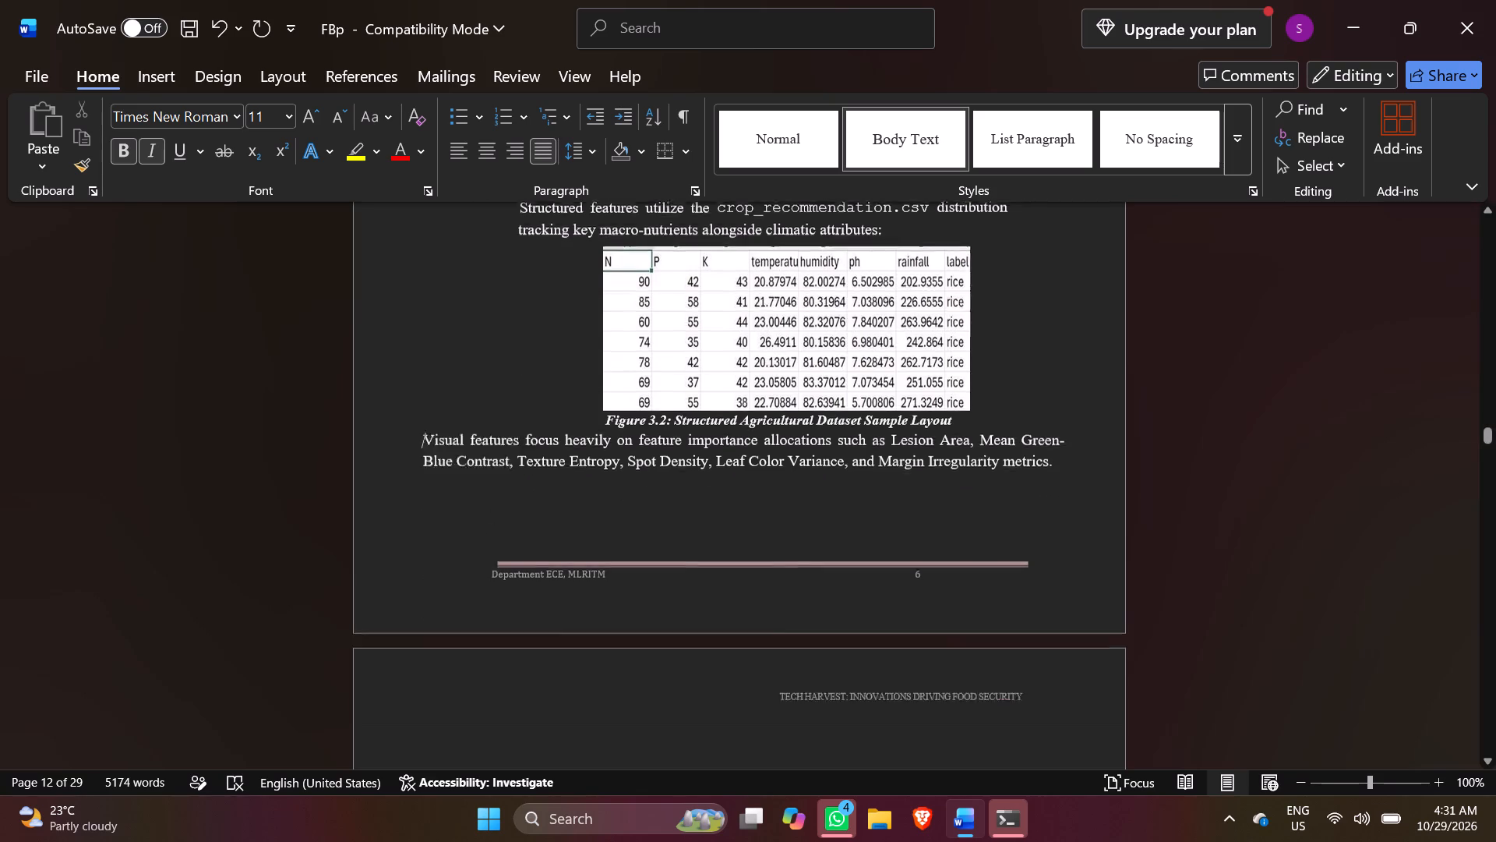
scroll(827, 720, "down", 9)
scroll(739, 632, "up", 6)
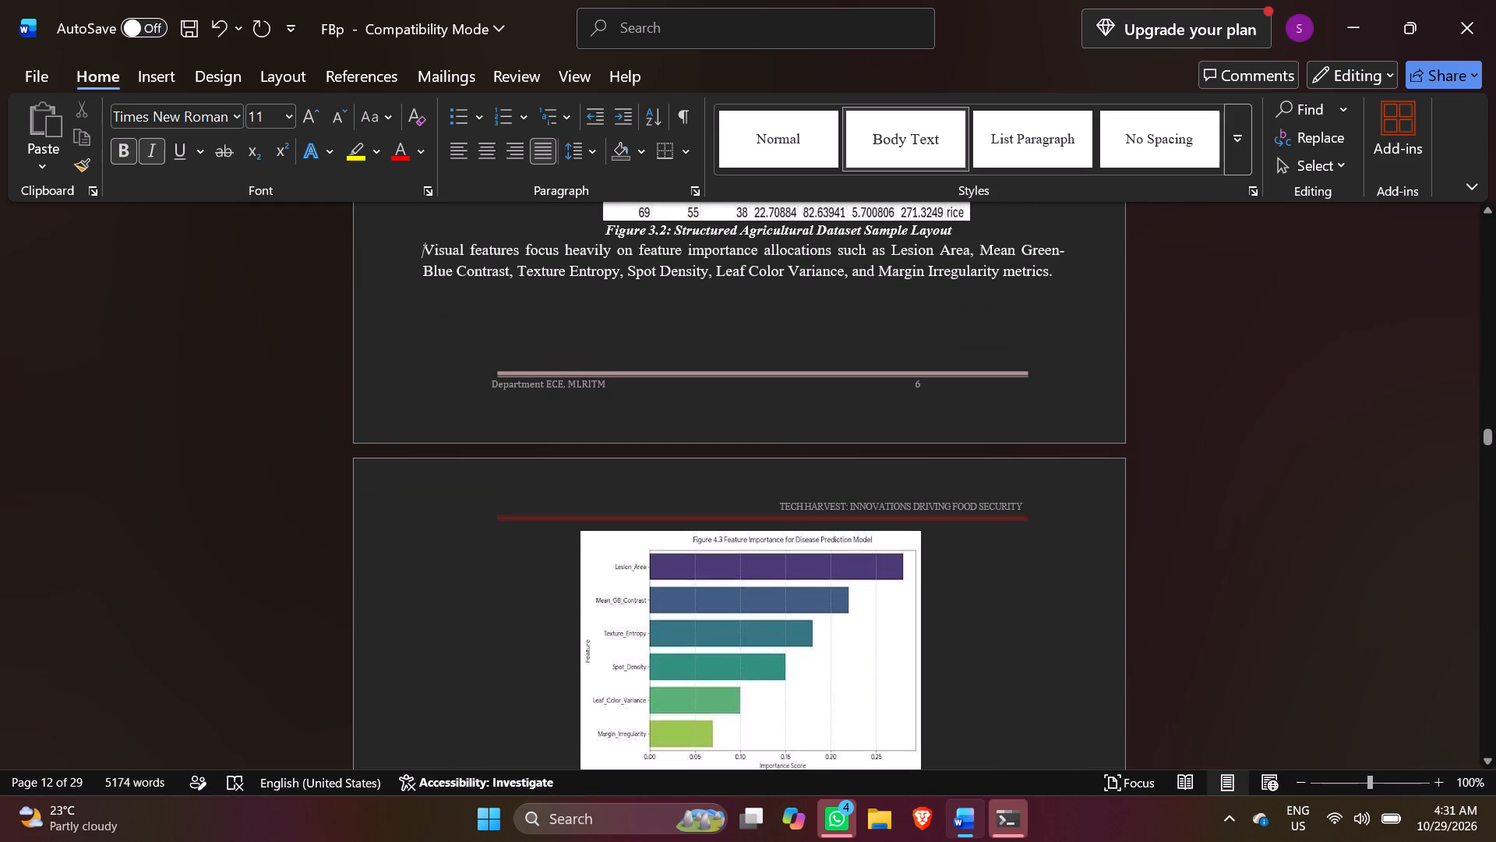
scroll(739, 631, "up", 2)
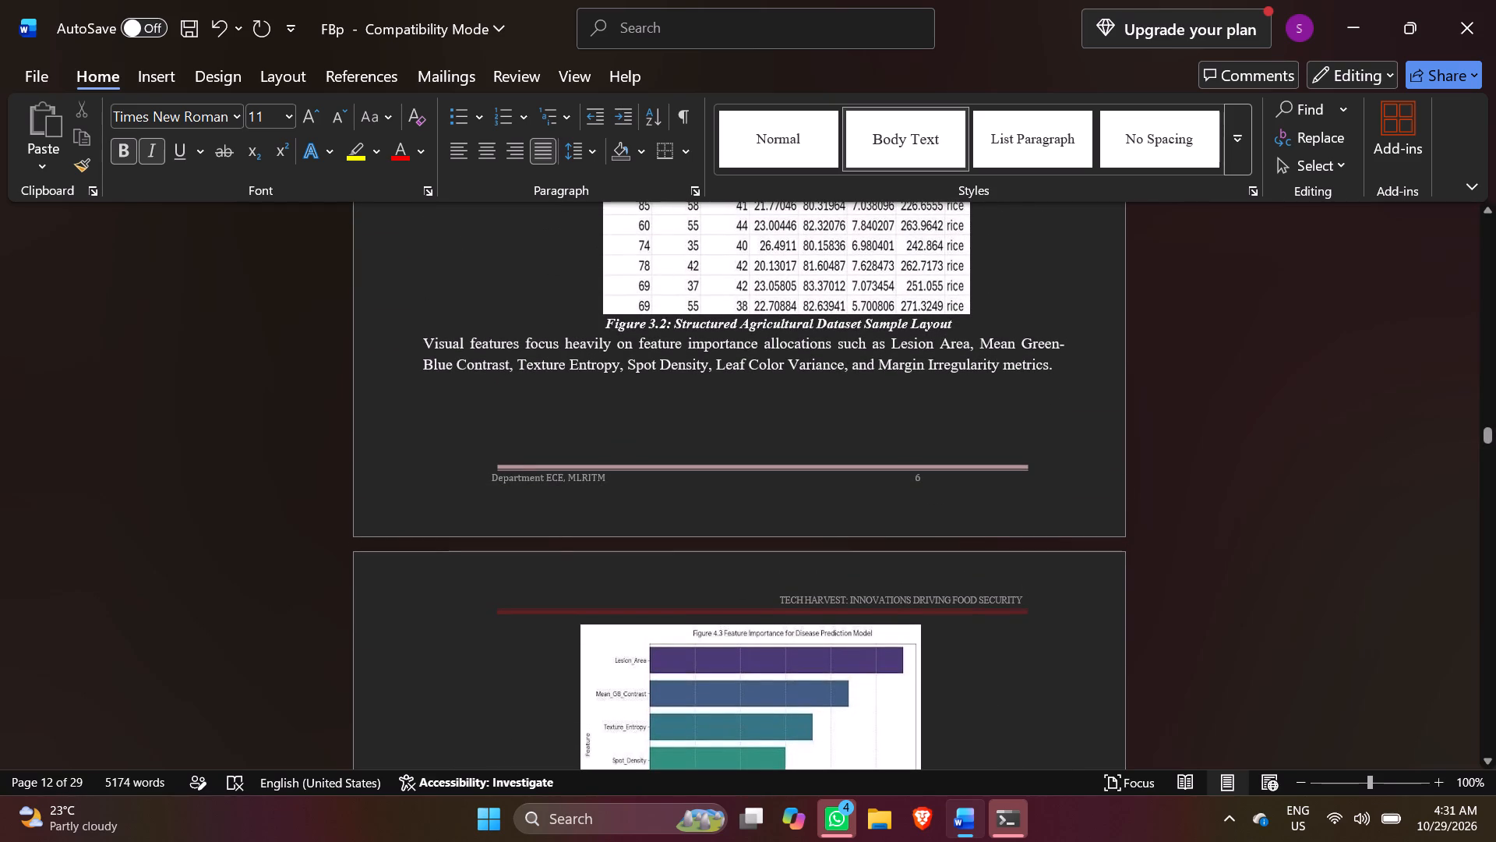
left_click(584, 150)
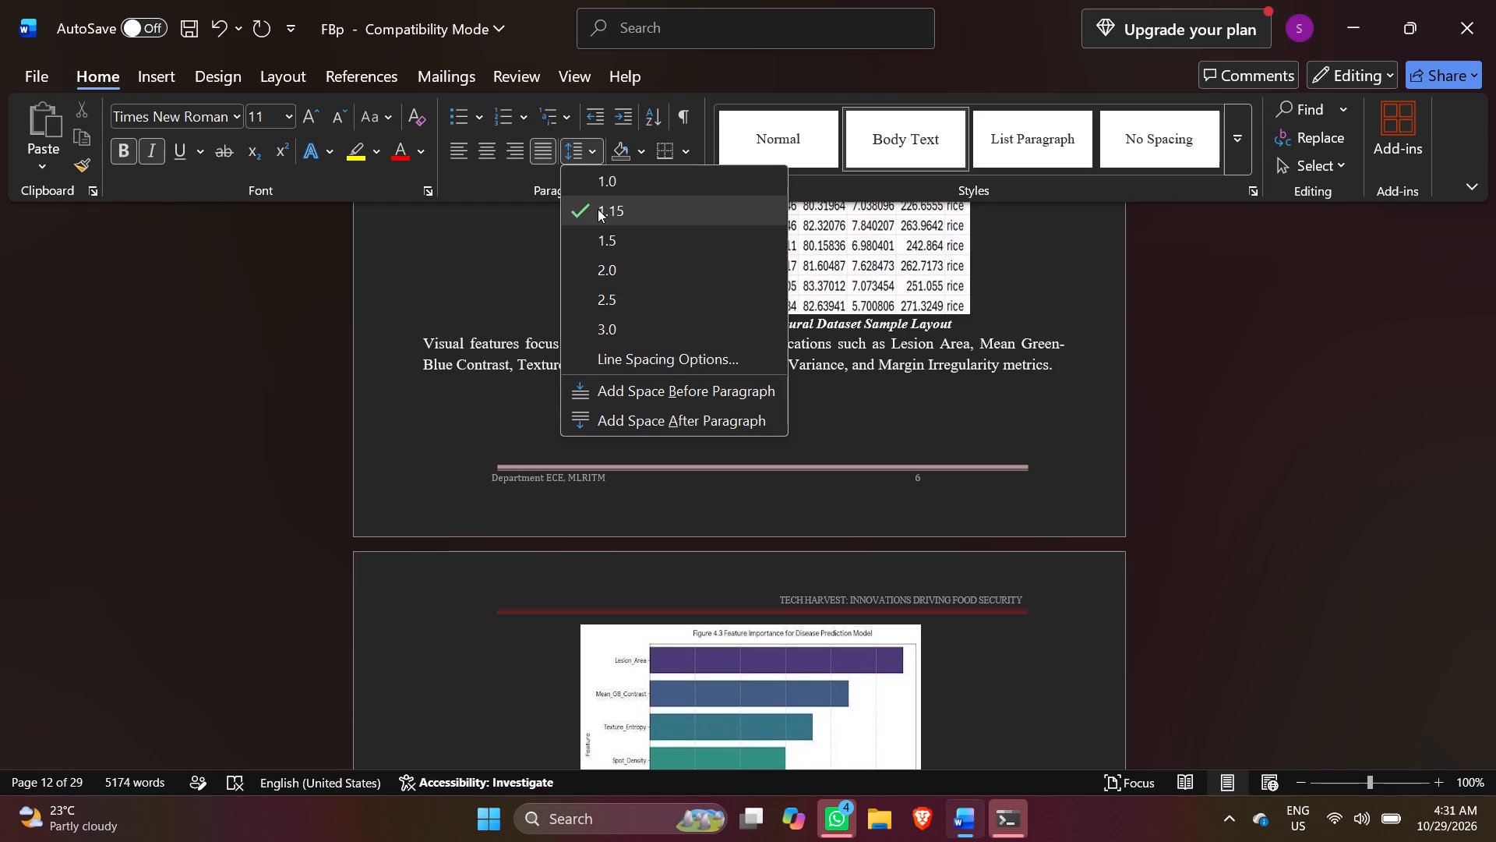
left_click(598, 209)
scroll(495, 404, "up", 5)
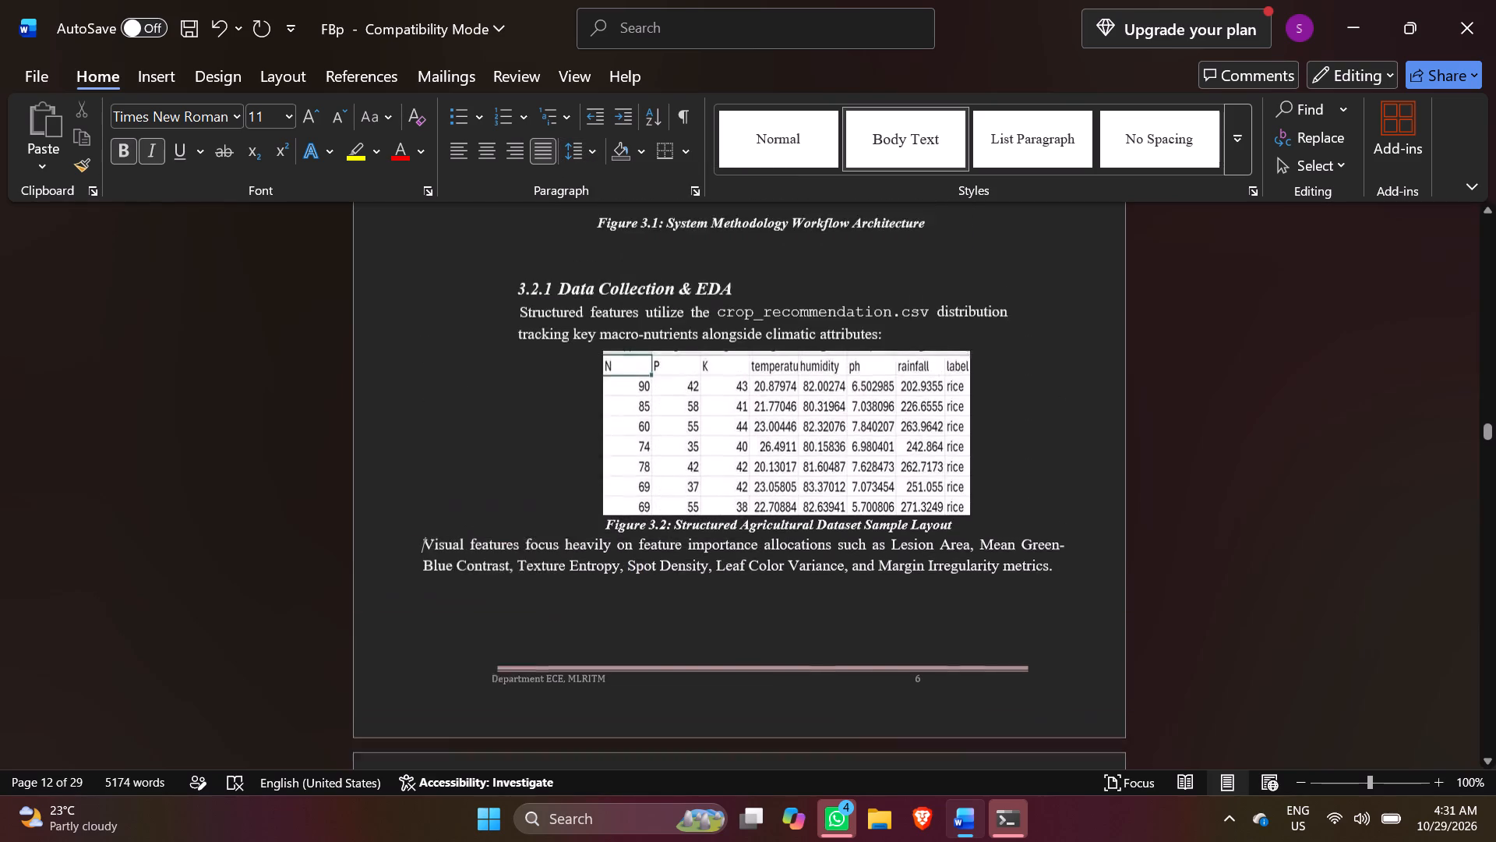
Copy the "Visual features" paragraph under the Figure 3.2 caption, delete it, and add a blank line in its place.
scroll(549, 504, "up", 12)
scroll(548, 515, "down", 15)
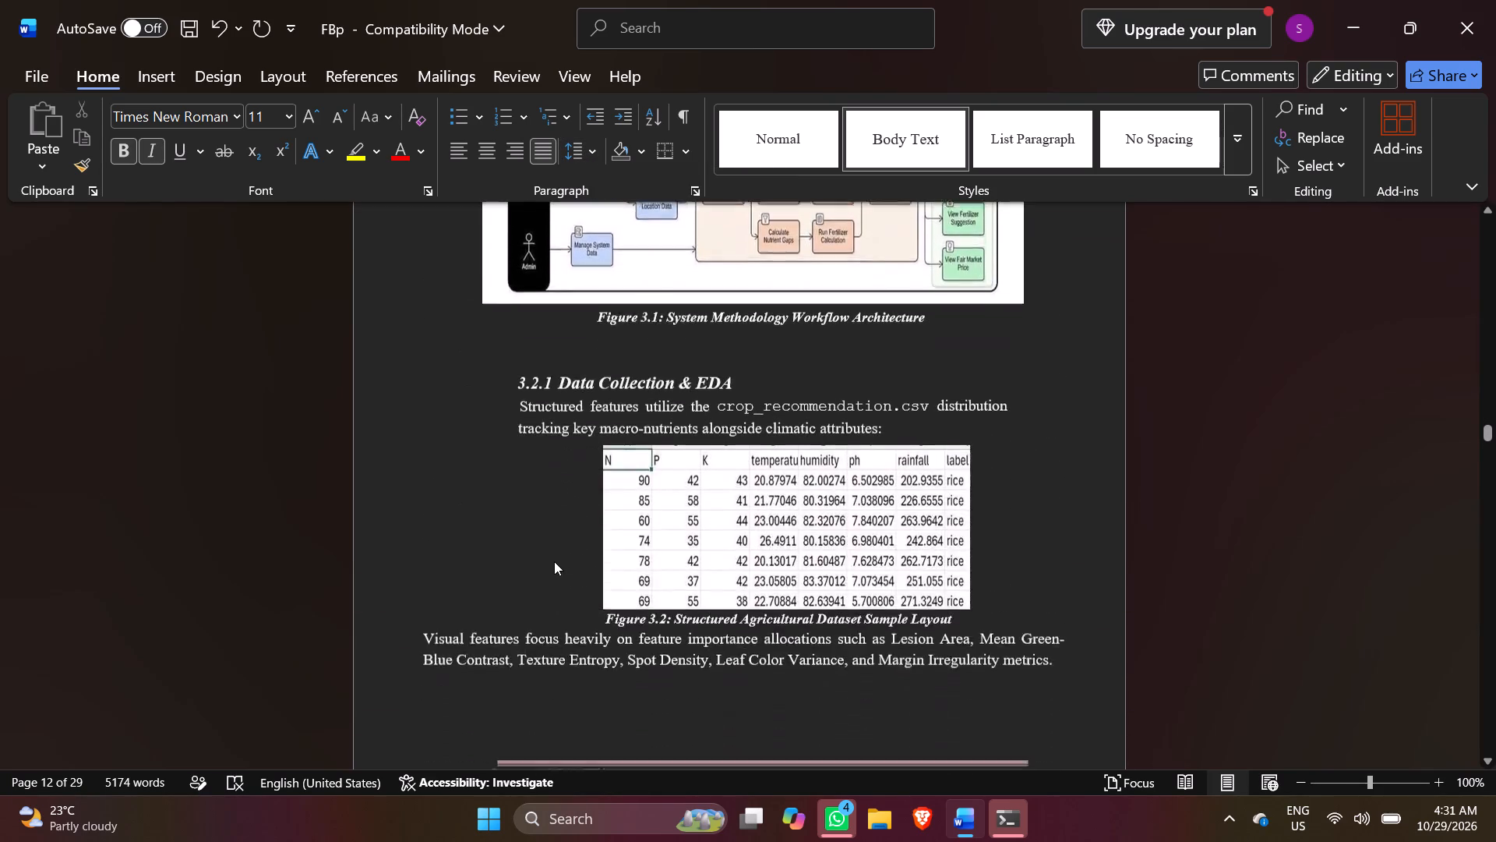
scroll(554, 561, "down", 1)
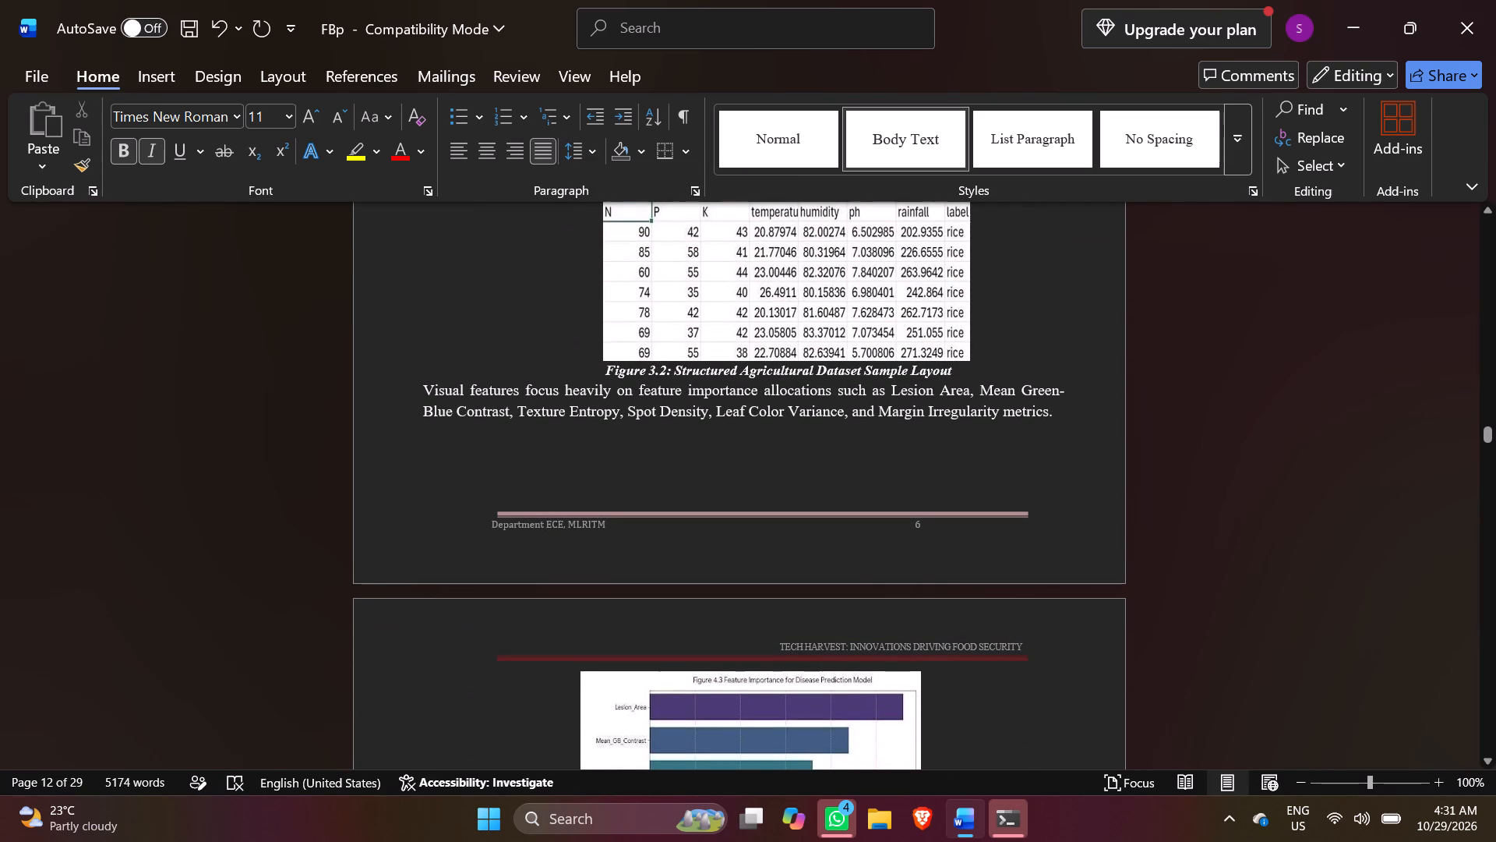
left_click_drag(1064, 416, 443, 442)
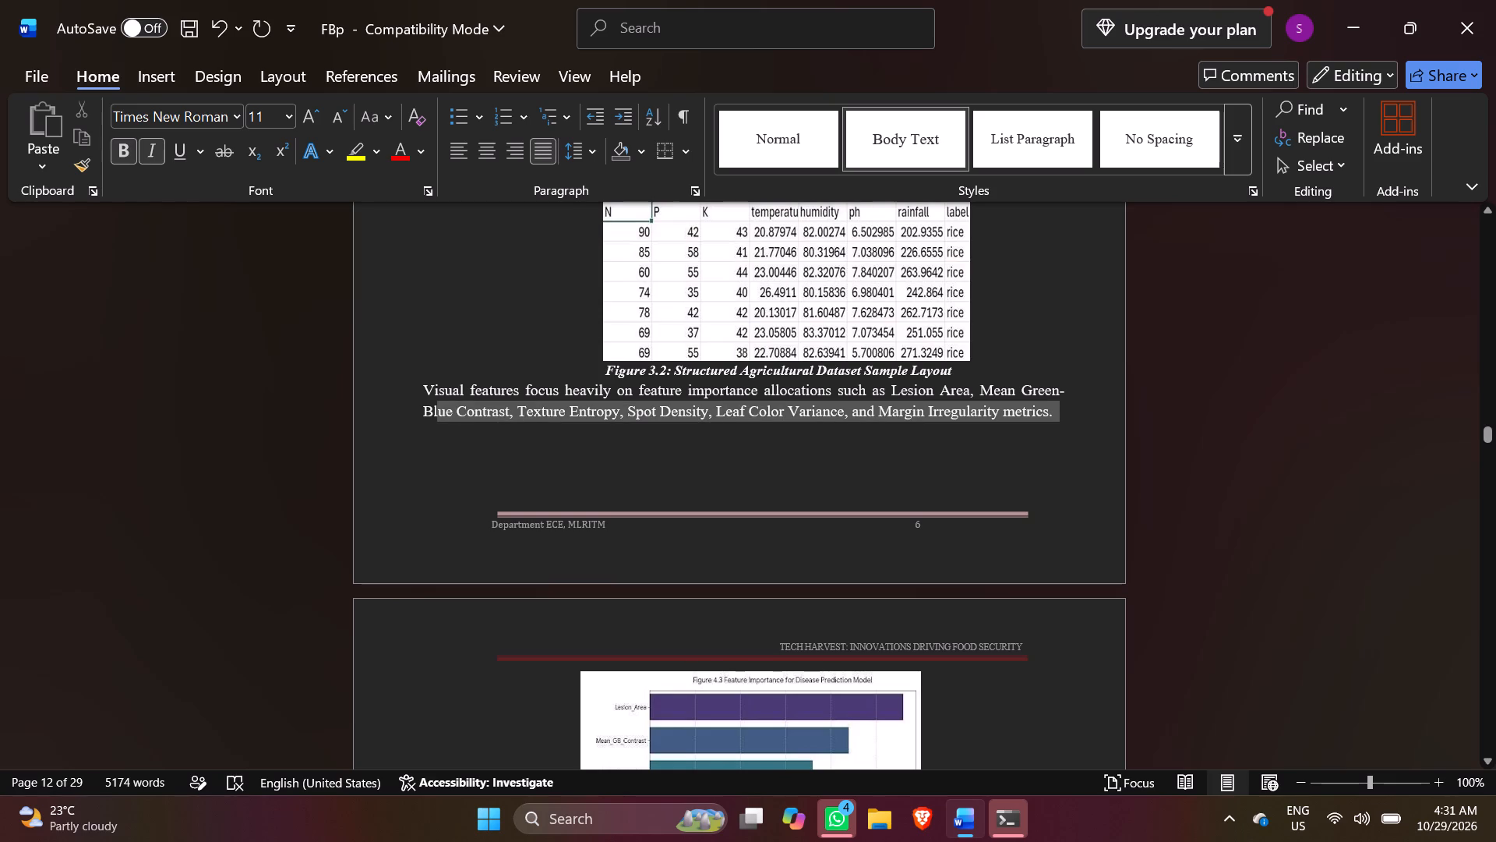
left_click_drag(443, 442, 419, 398)
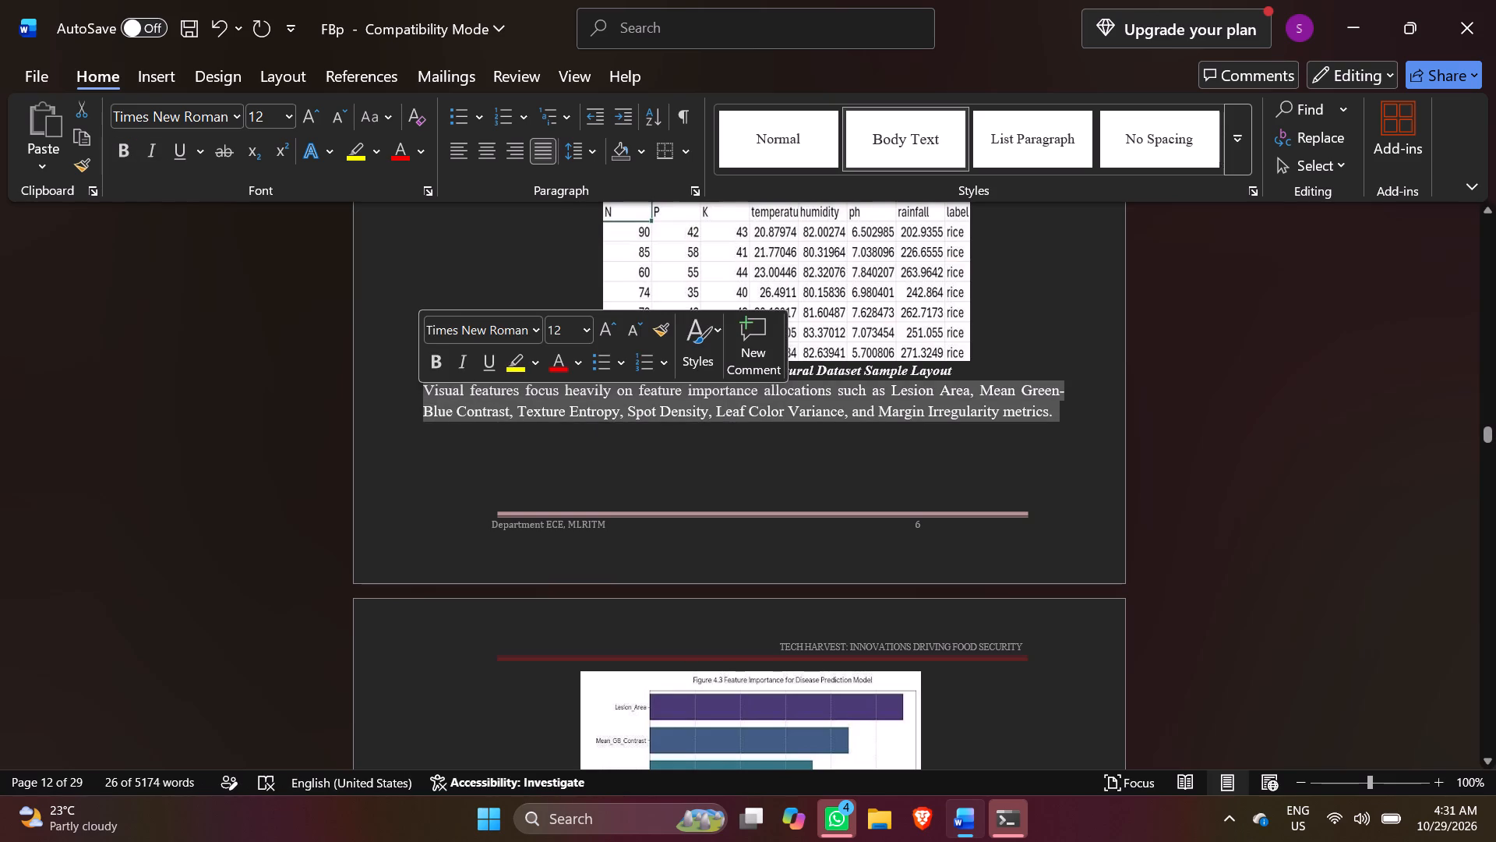
key("ctrl+c")
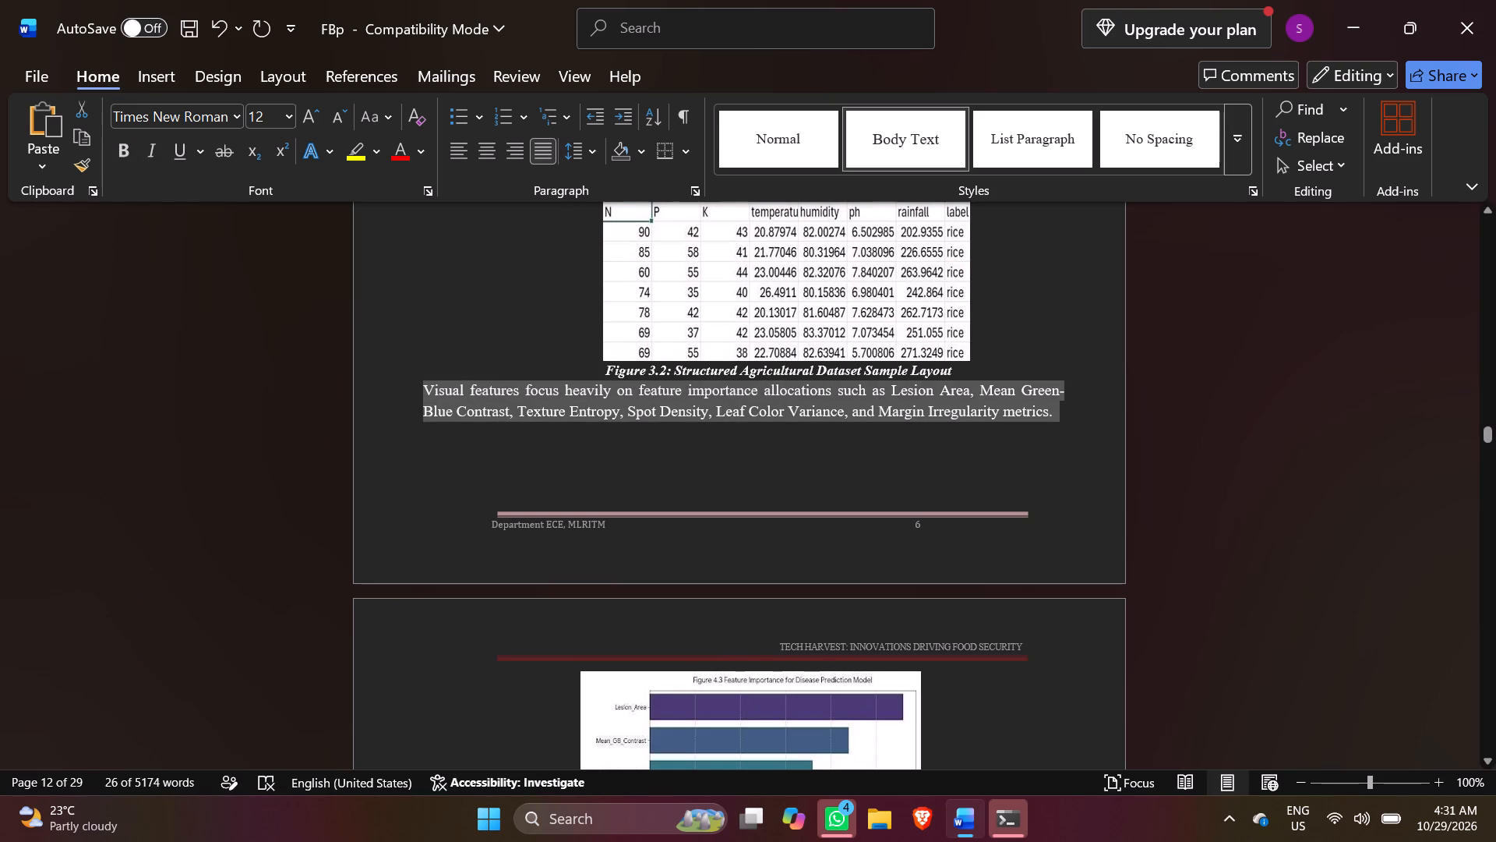
key("BackSpace")
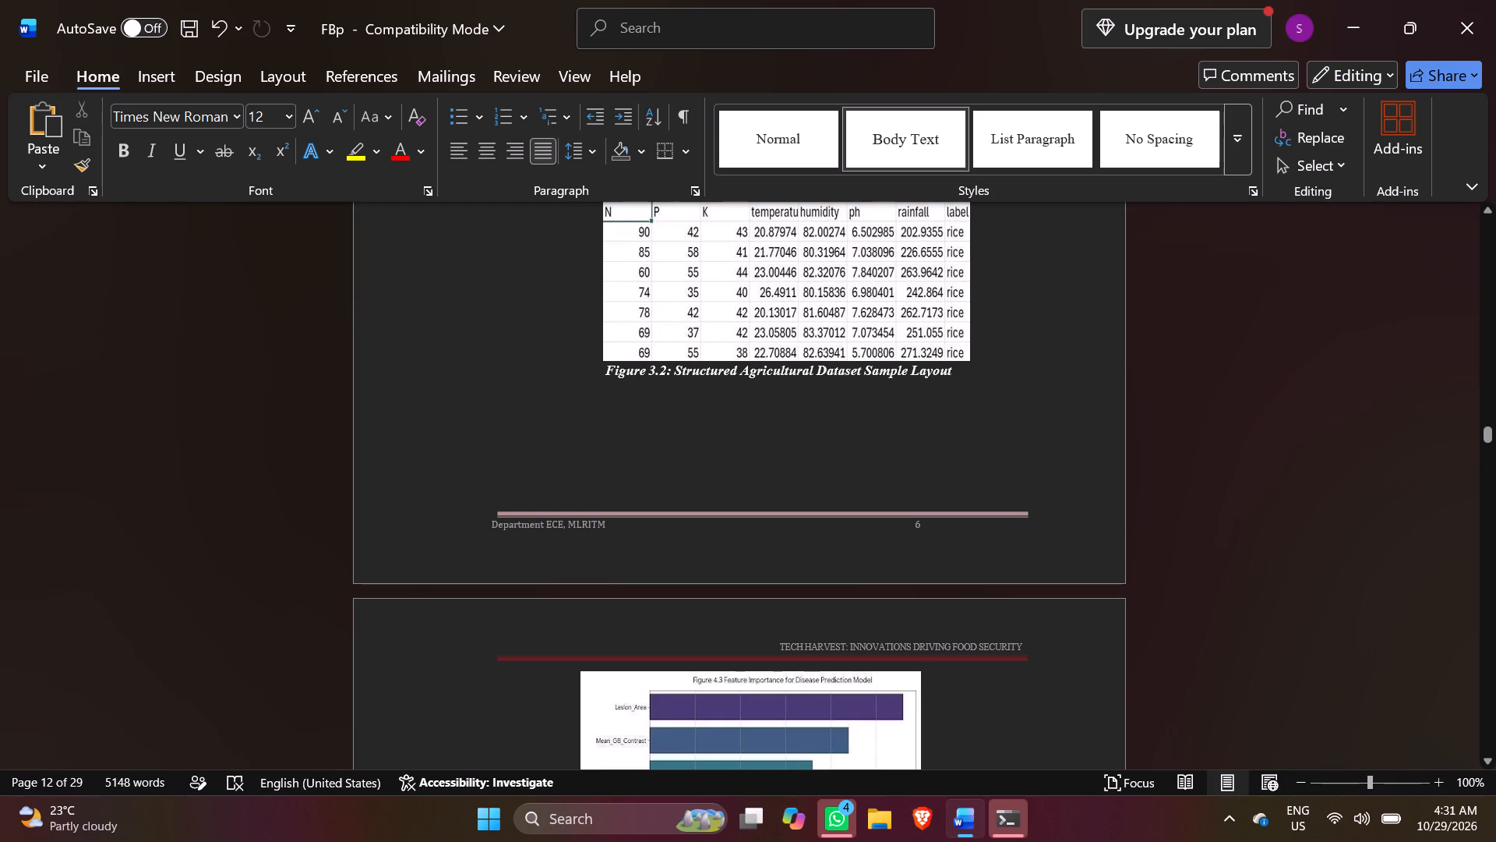
key("Return")
Examine the Chapter 3 page layout, comparing the 3.1 Introduction text with the area below Figure 3.2, including in Read Mode.
scroll(736, 381, "up", 5)
scroll(590, 455, "up", 10)
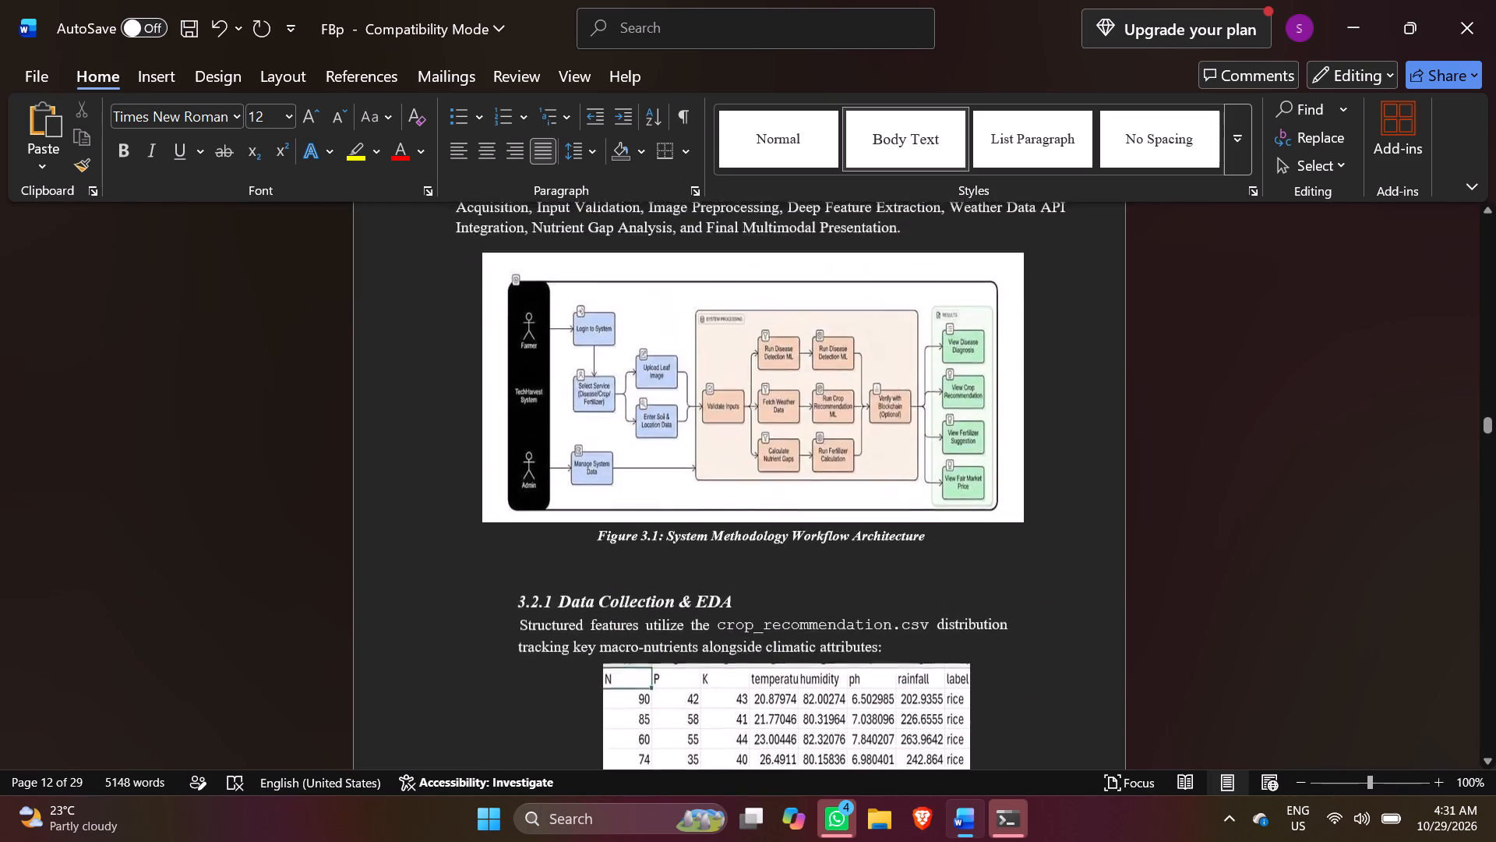
scroll(542, 499, "up", 3)
scroll(486, 506, "down", 3)
left_click(456, 401)
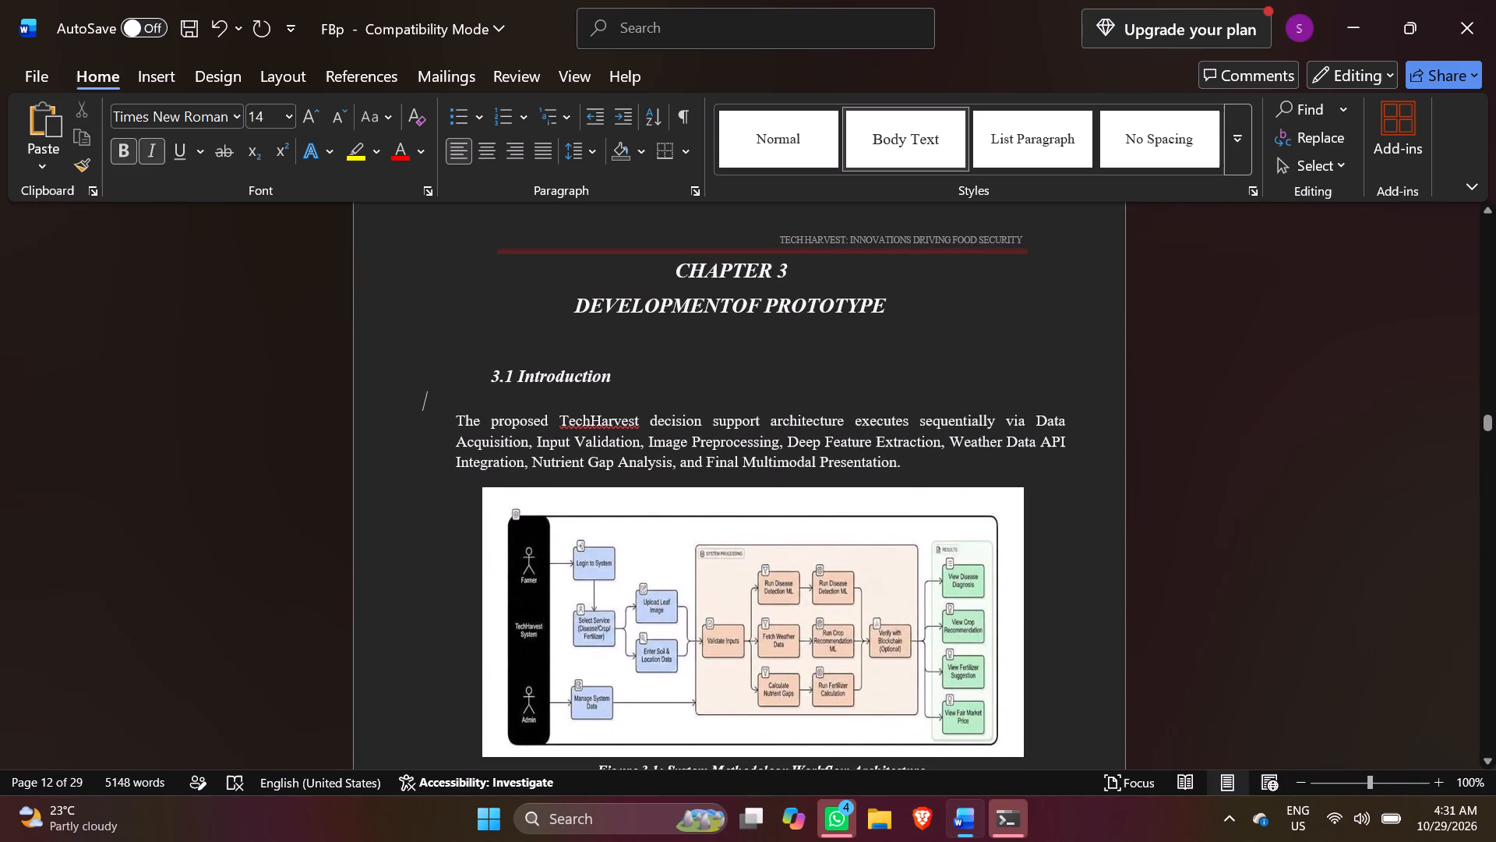
left_click(449, 423)
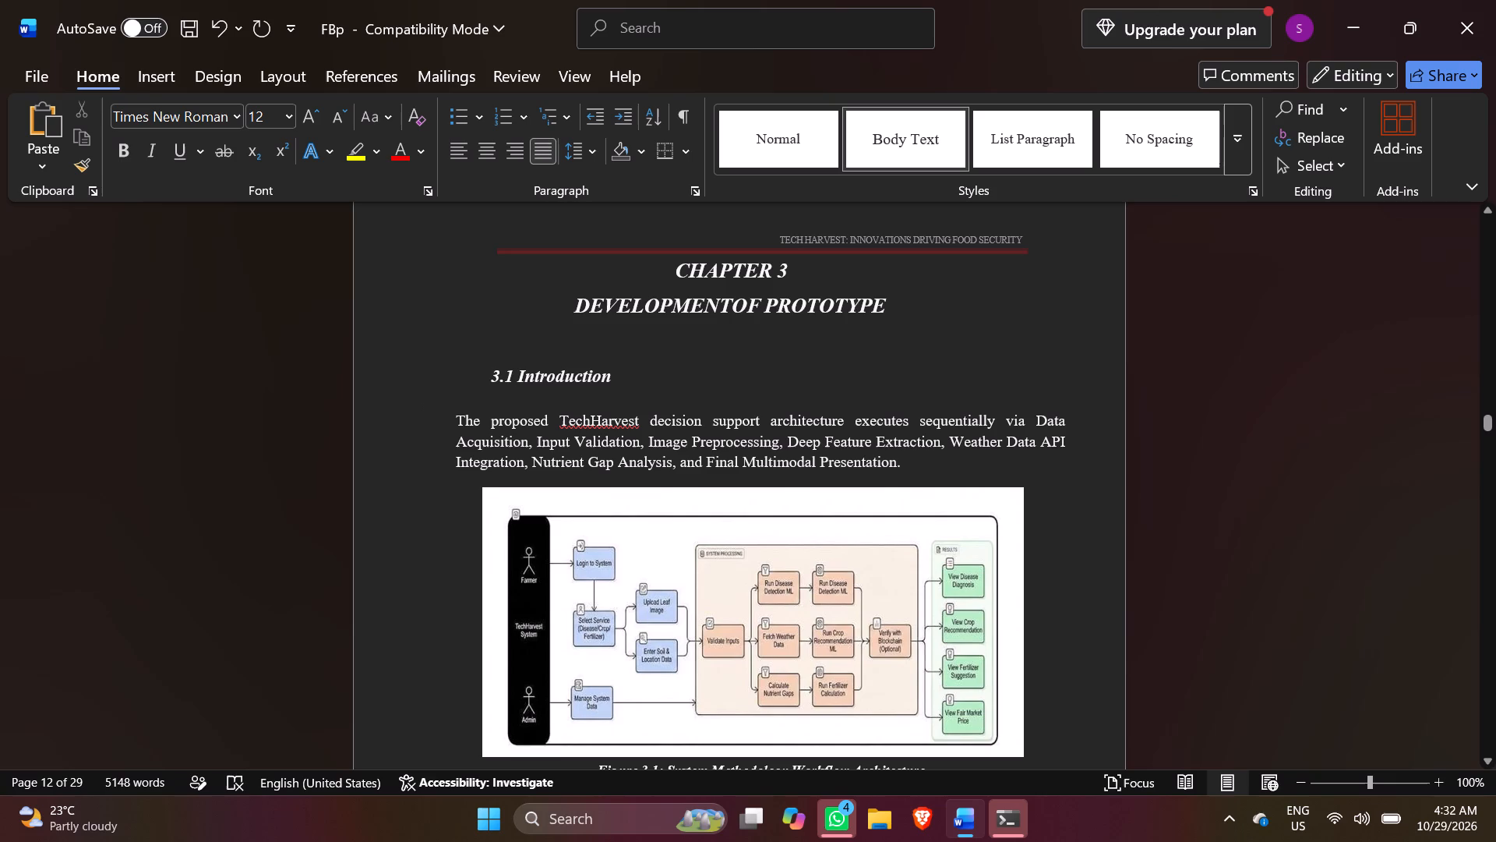
scroll(450, 427, "down", 15)
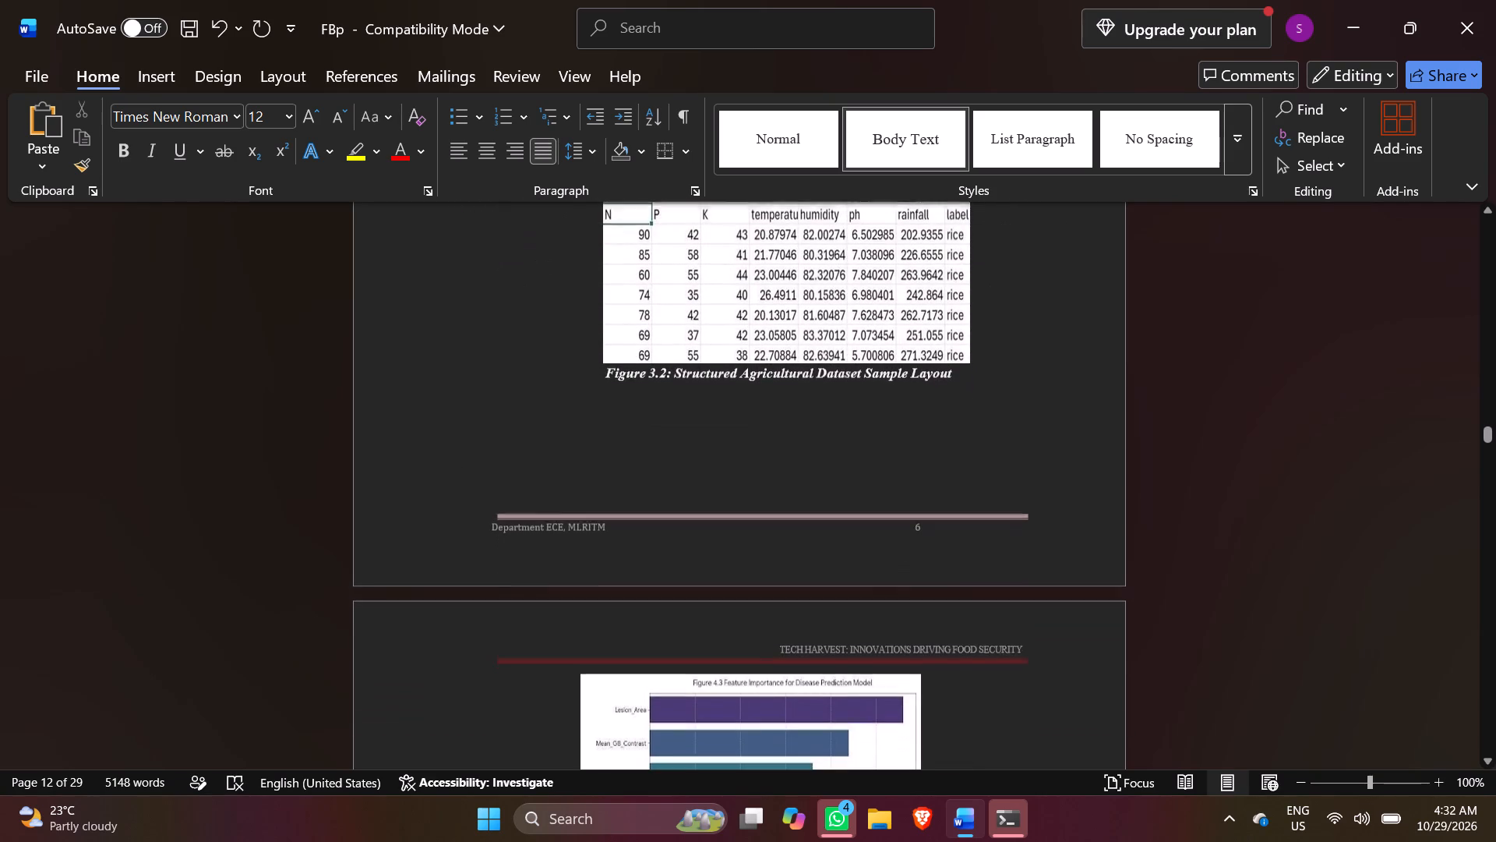
left_click(469, 419)
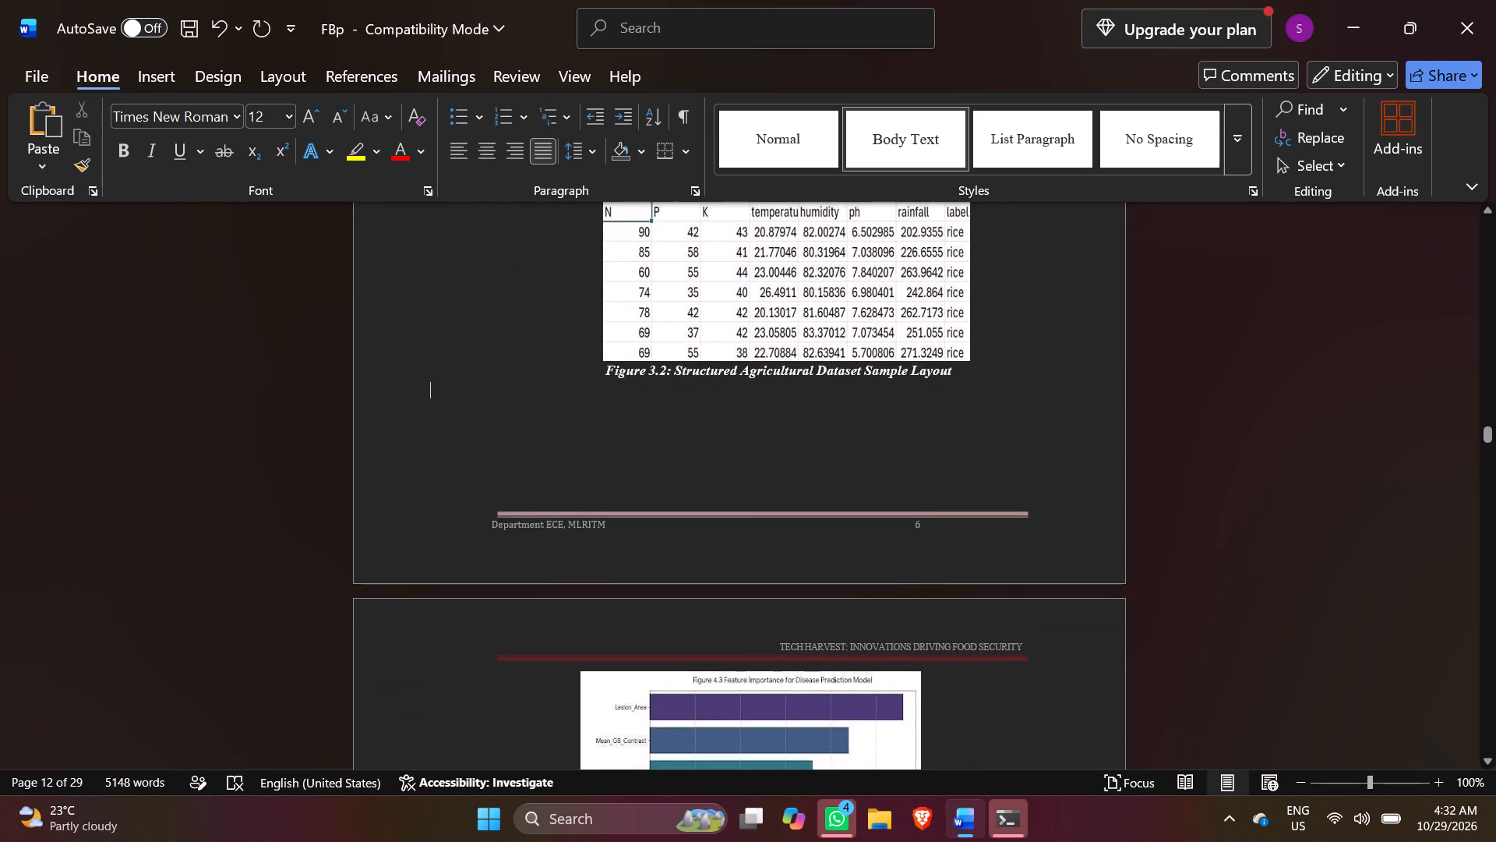
scroll(478, 416, "up", 11)
scroll(498, 452, "down", 1)
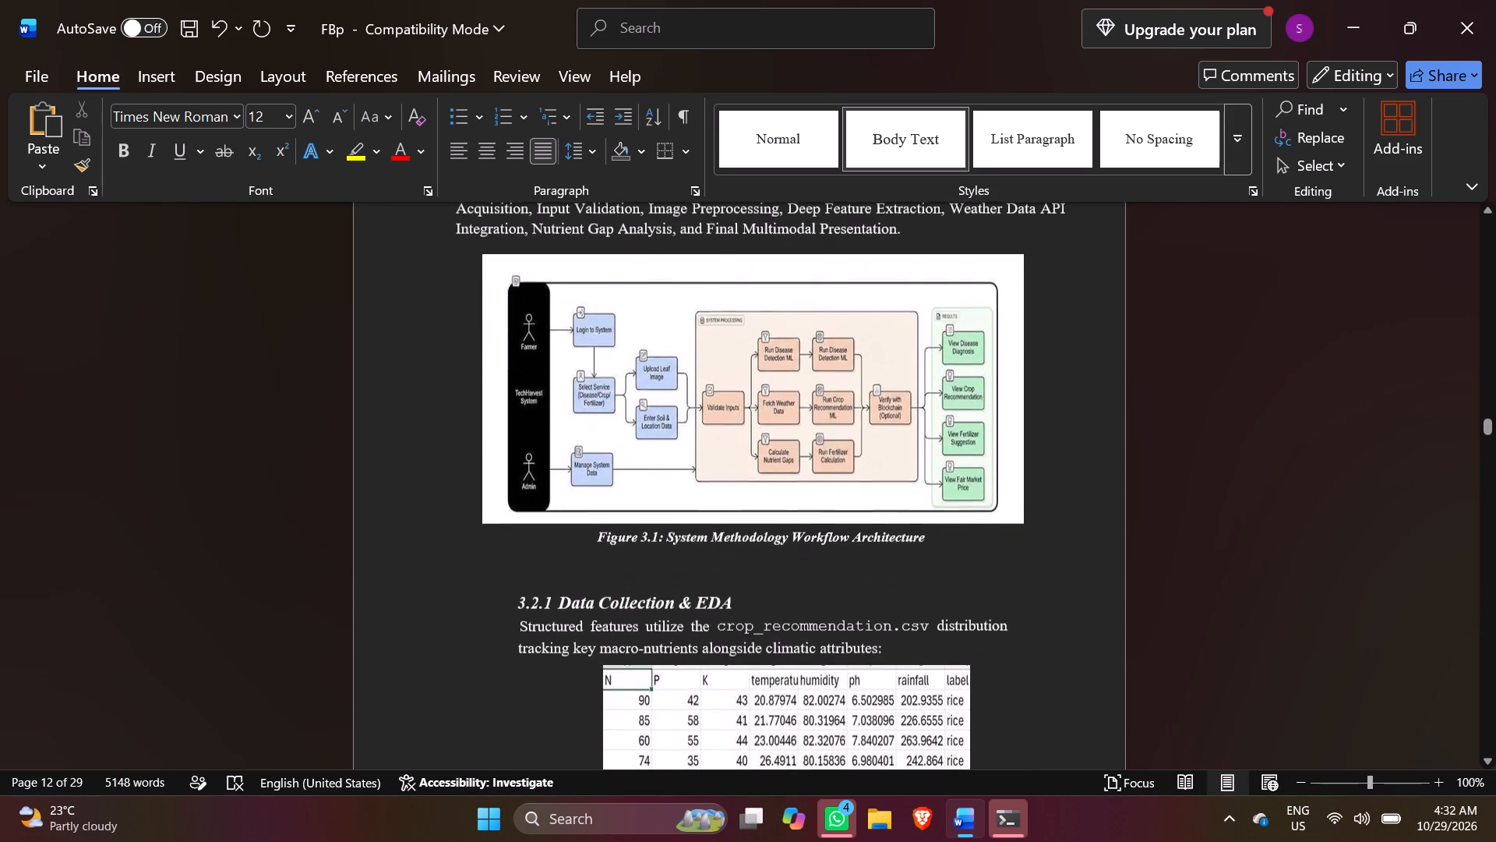
scroll(498, 452, "down", 1)
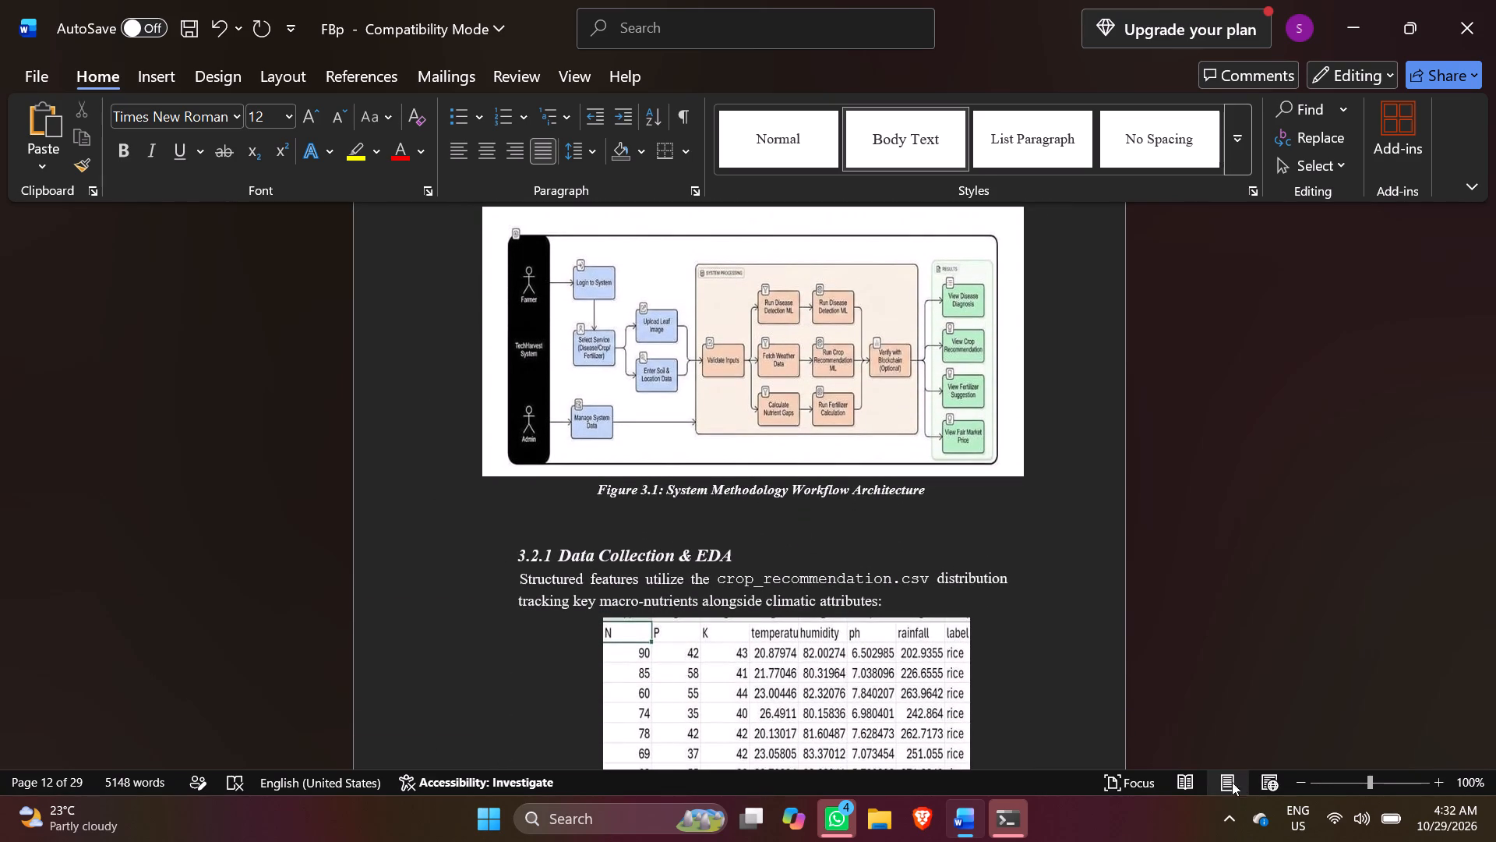
left_click(1194, 782)
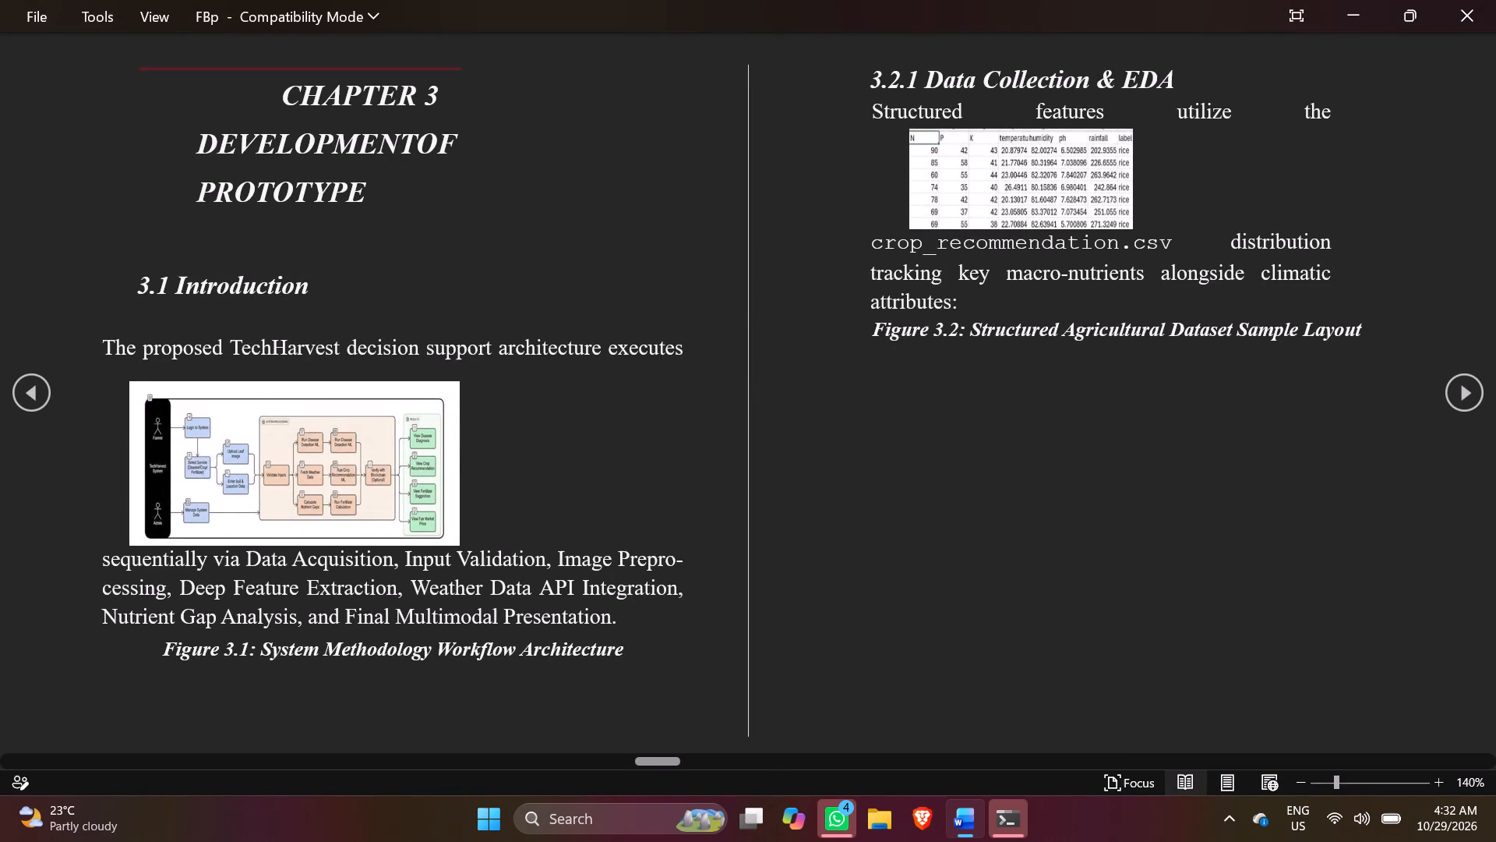
left_click(1219, 784)
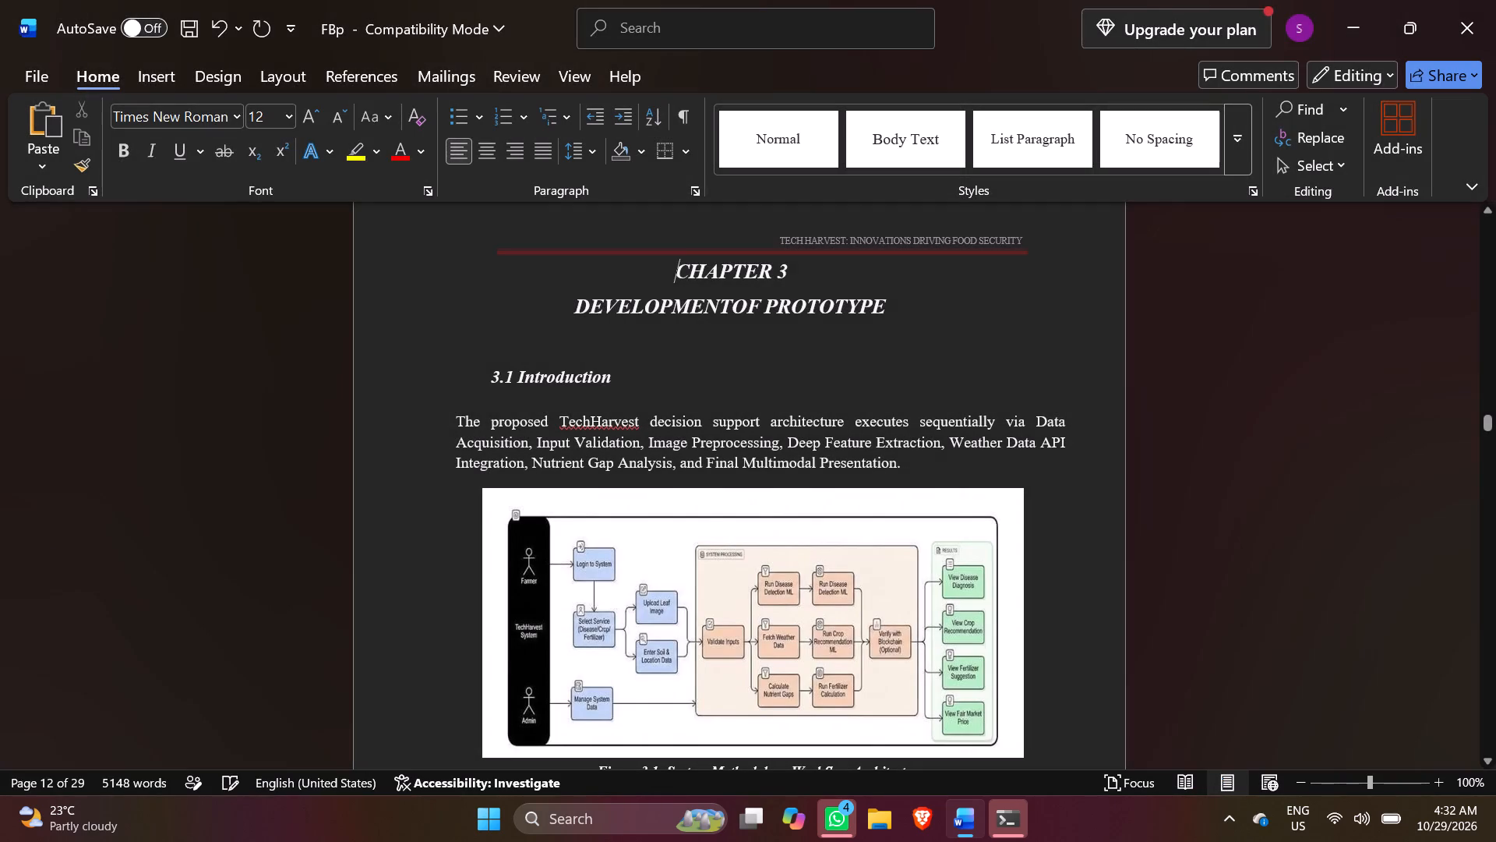
Paste the copied "Visual features" paragraph one blank line below the Figure 3.2 caption.
scroll(693, 465, "down", 16)
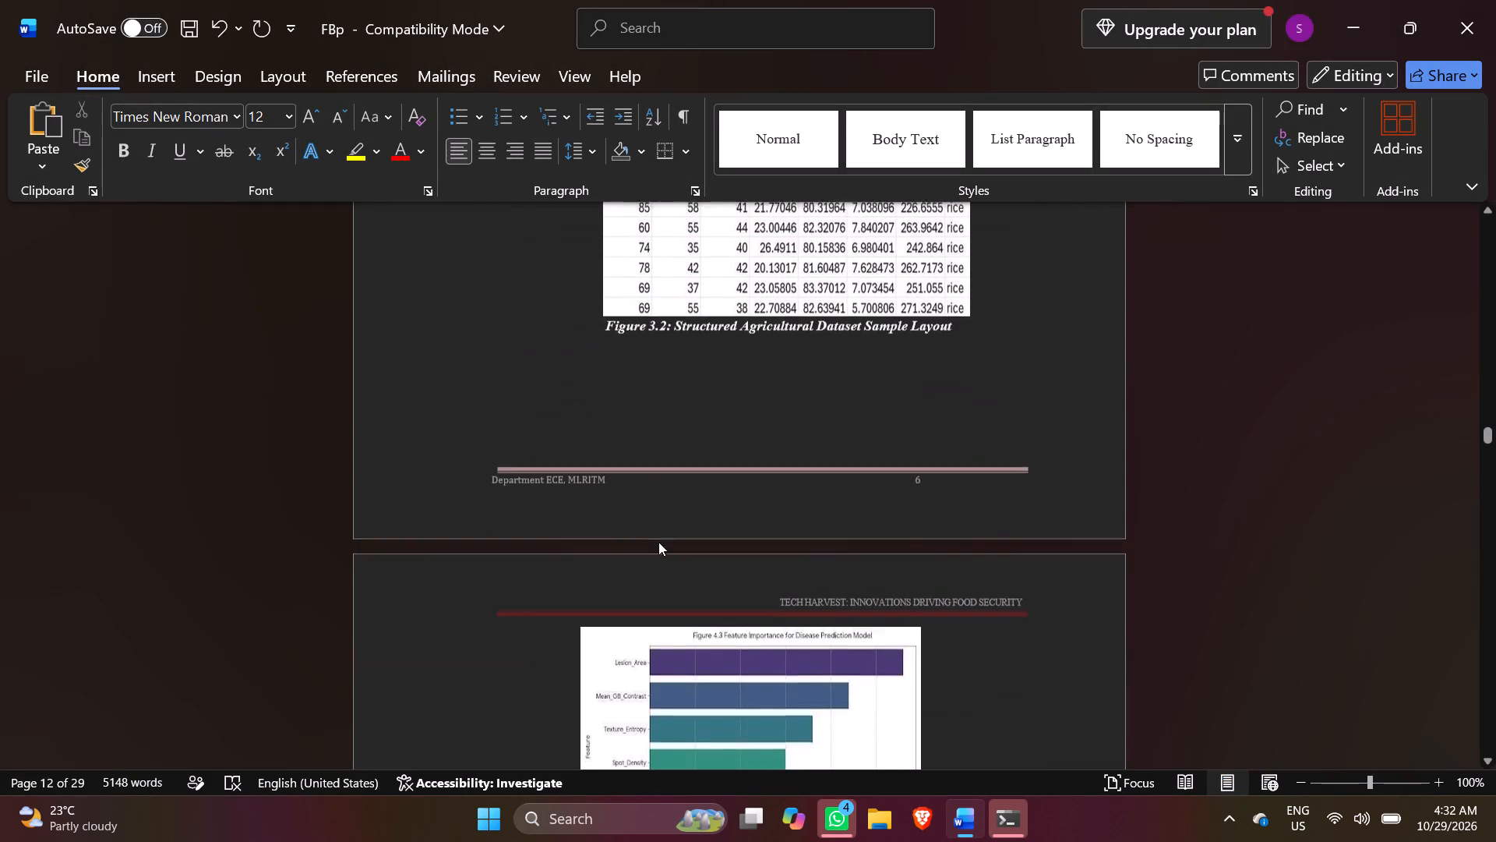
scroll(656, 511, "up", 4)
left_click(1018, 532)
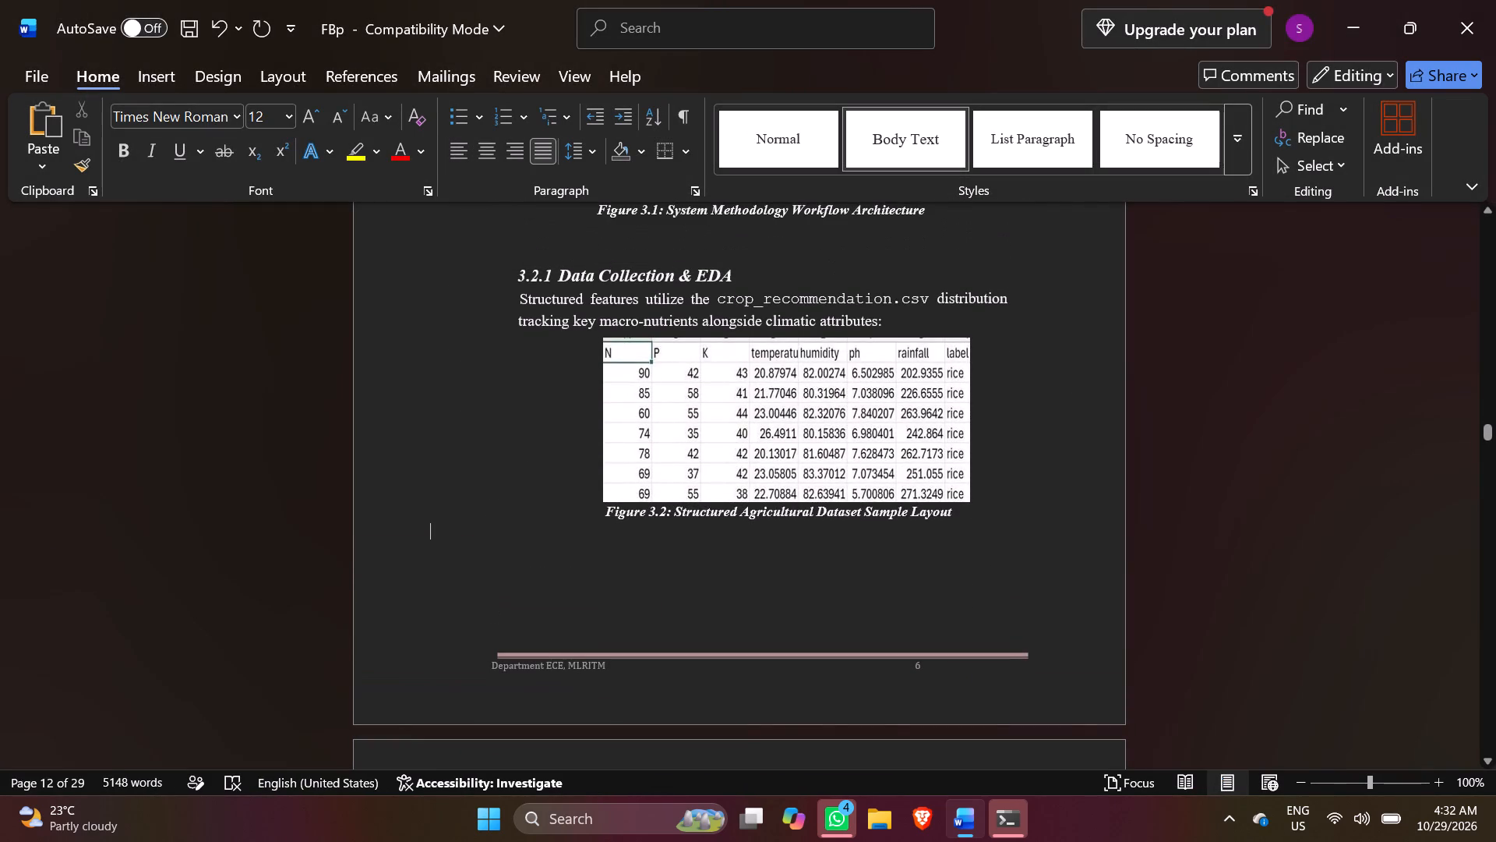
scroll(606, 385, "up", 5)
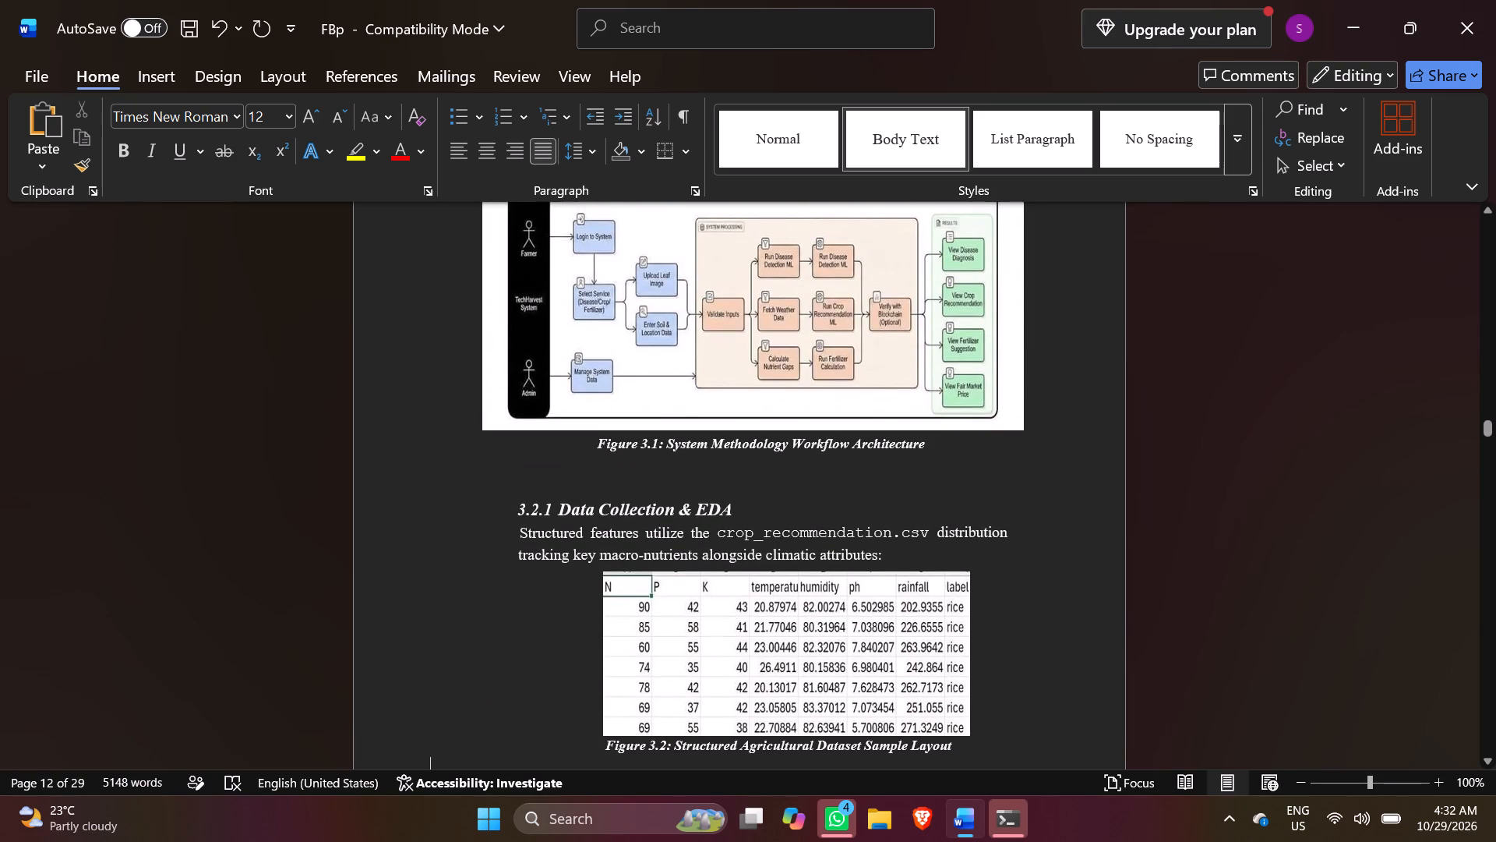
key("ctrl+v")
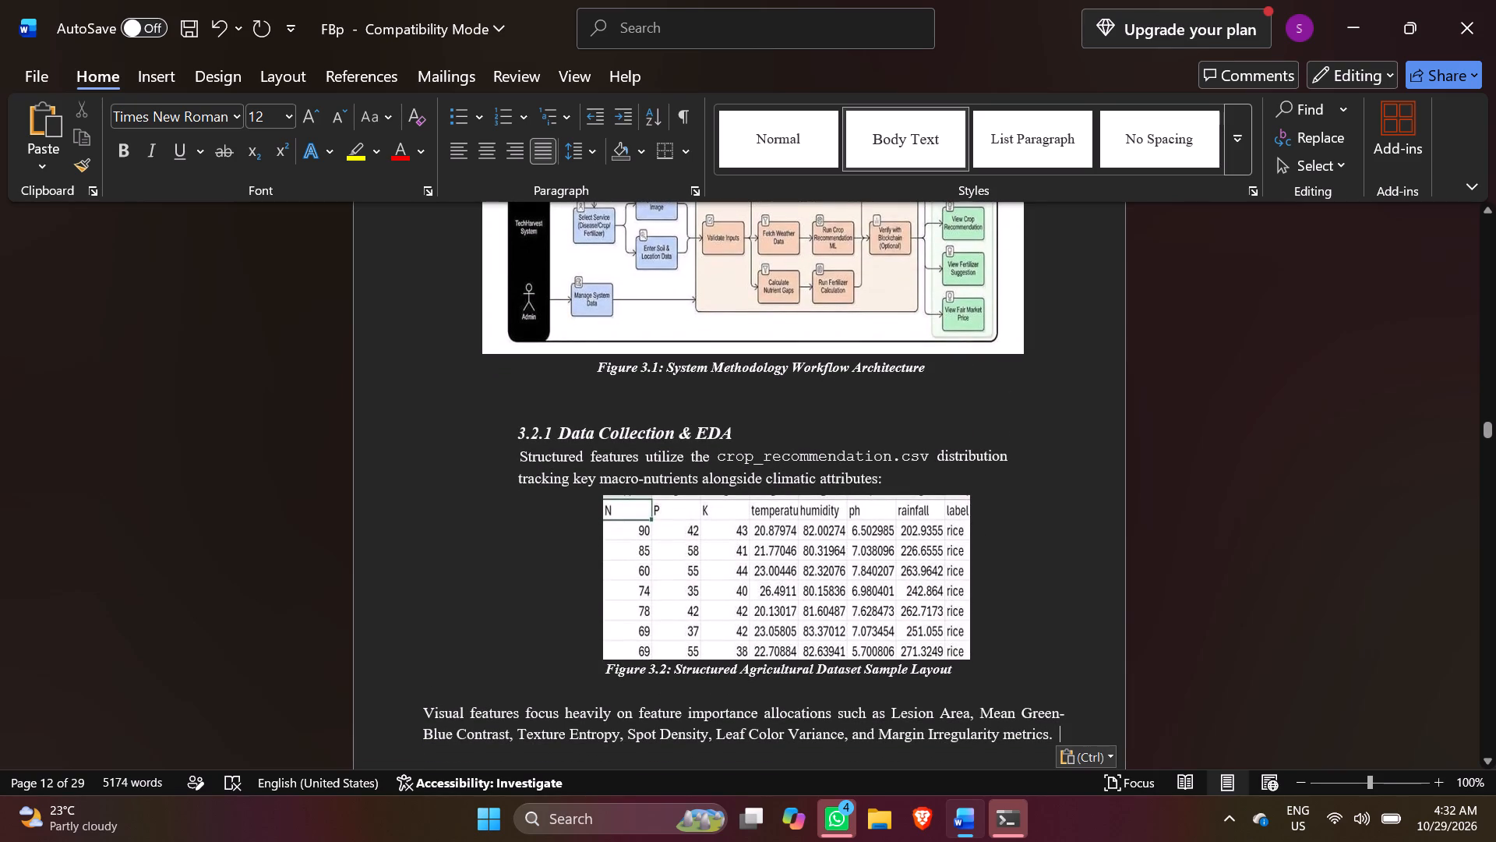
Insert two spaces before "Visual features" and two spaces before "Blue Contrast" in the pasted paragraph.
left_click(424, 712)
key("space")
key("space")
left_click(421, 741)
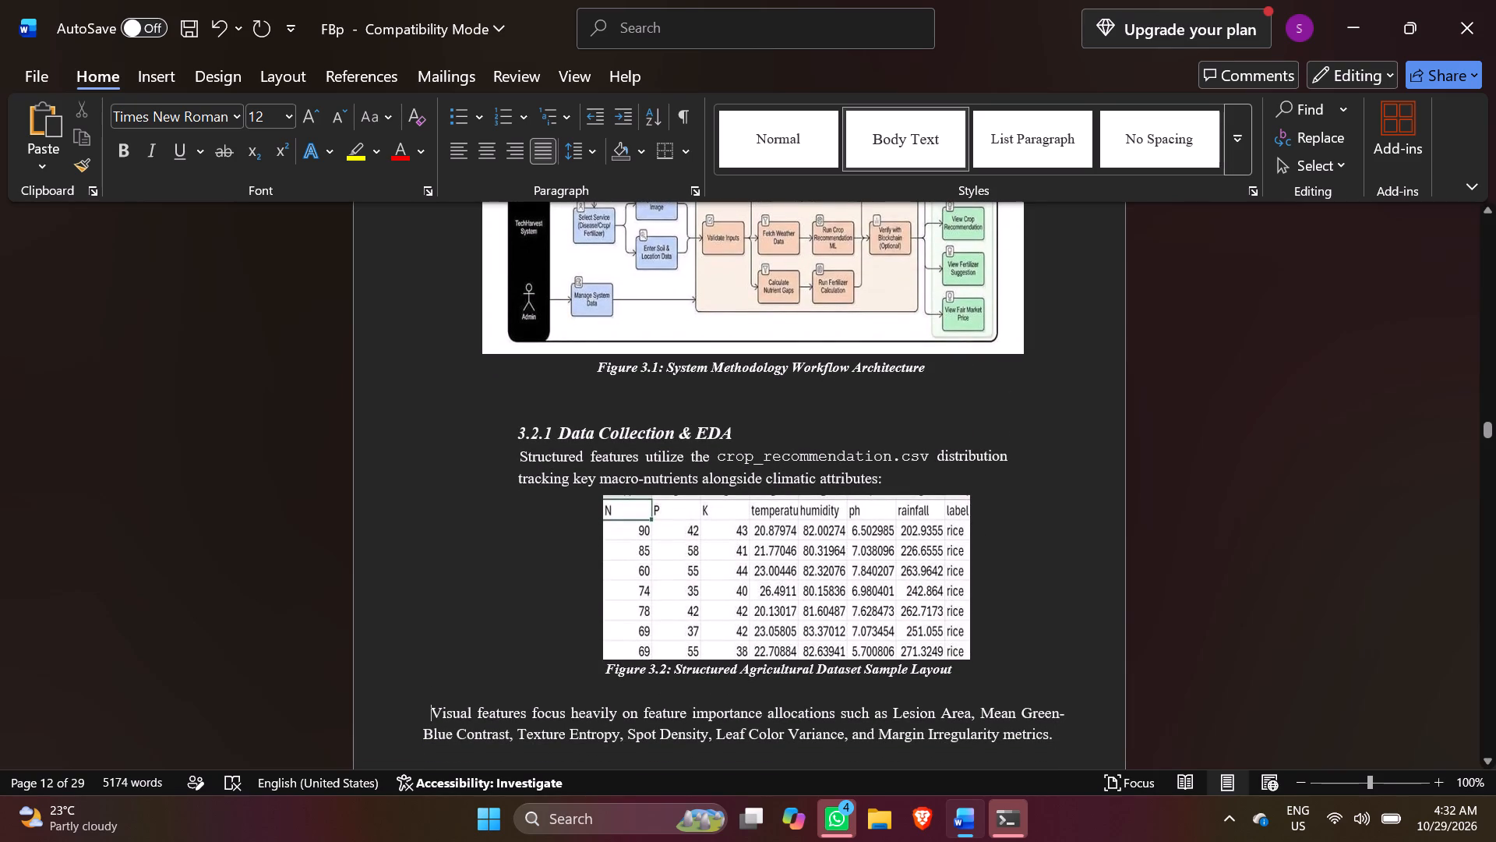
key("space")
key("space")
Replace the two leading spaces before "Visual features" with a single space.
scroll(549, 704, "up", 10)
scroll(549, 705, "down", 3)
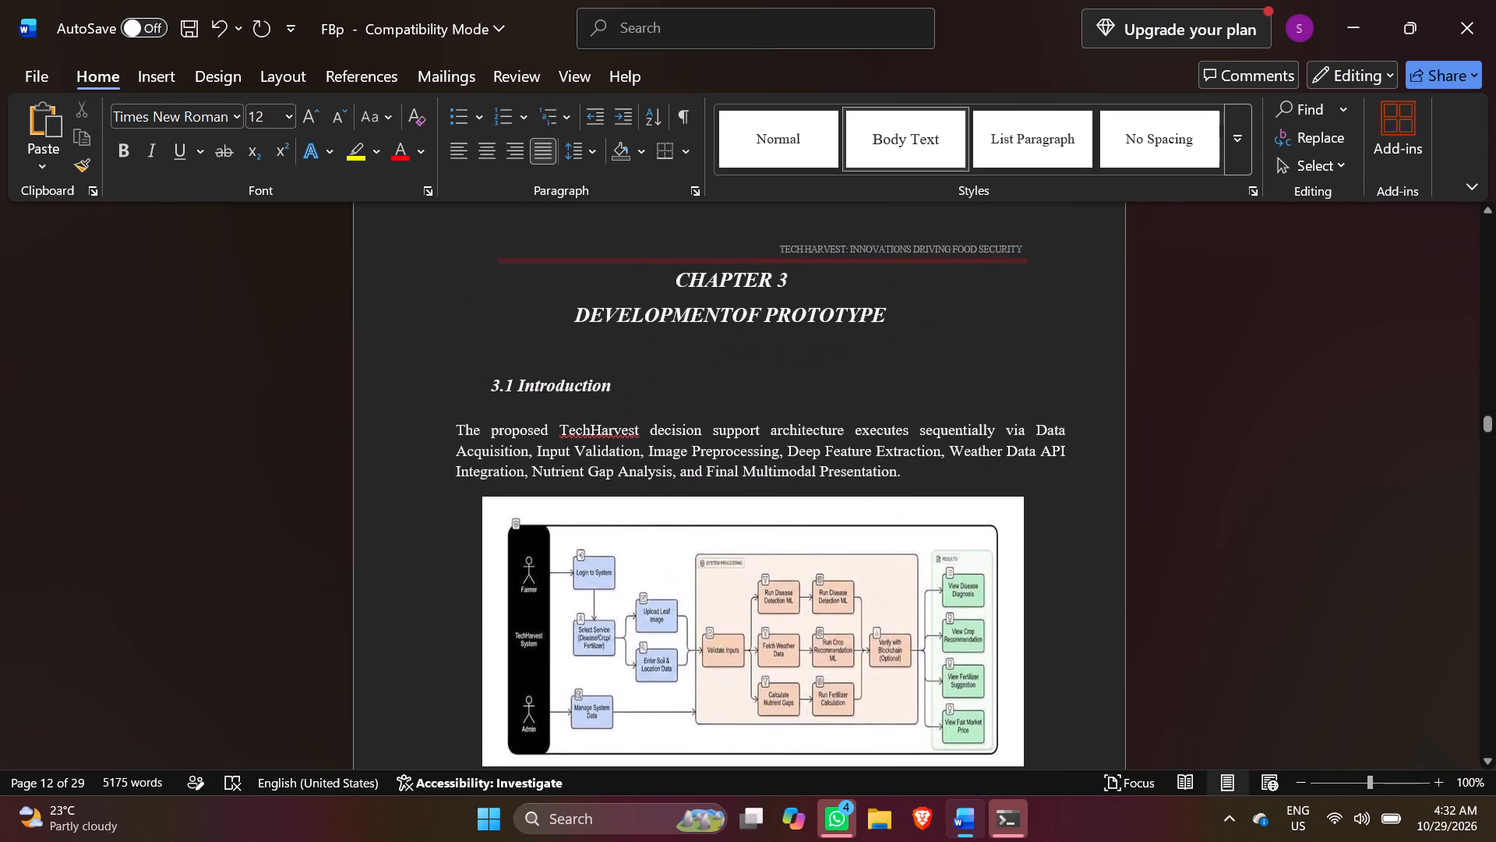
scroll(453, 359, "down", 8)
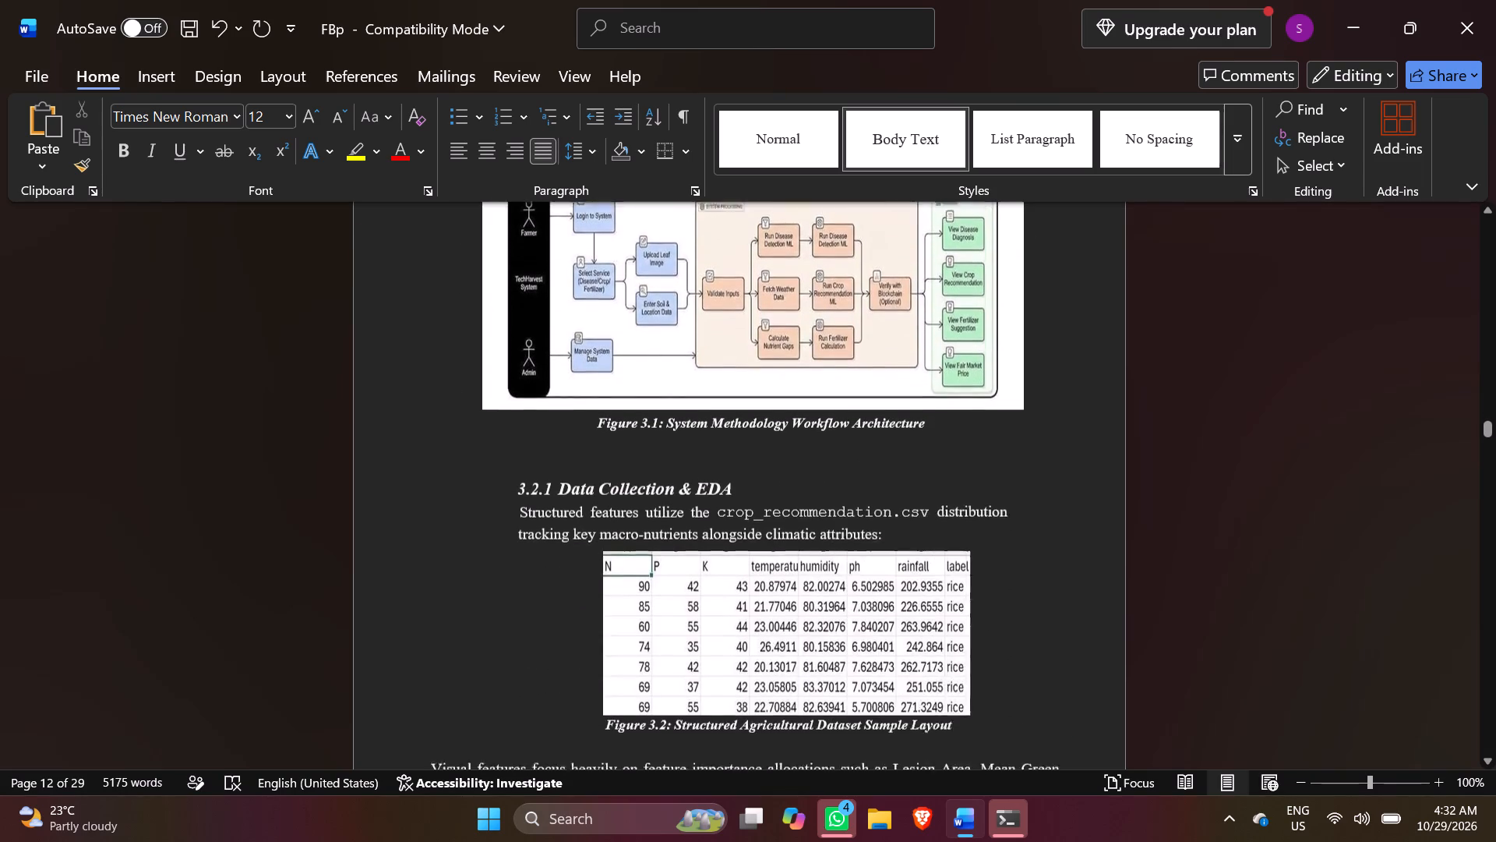
scroll(456, 390, "down", 2)
left_click(433, 575)
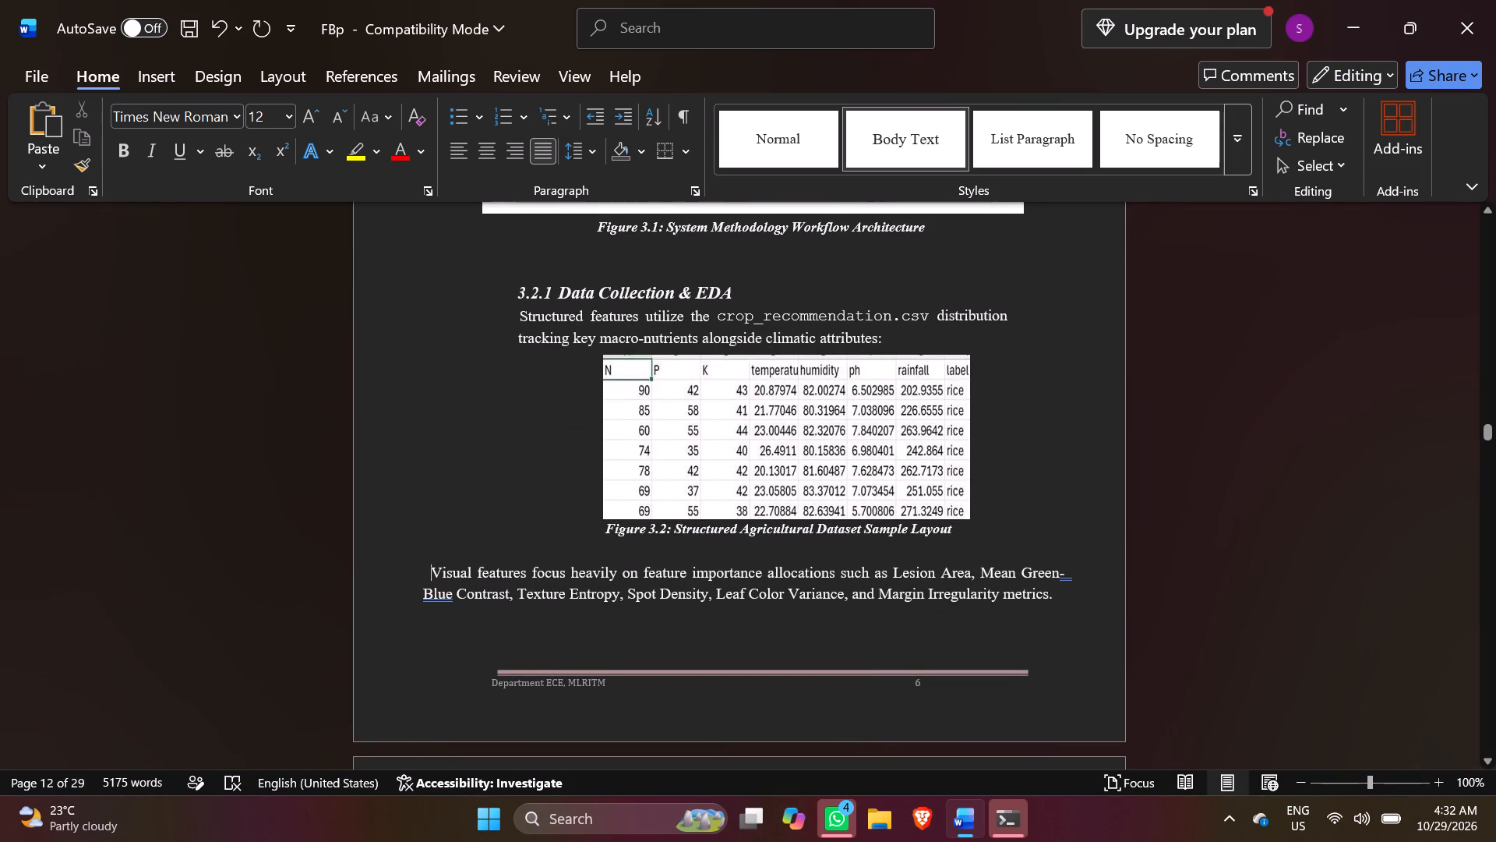
key("BackSpace")
key("BackSpace")
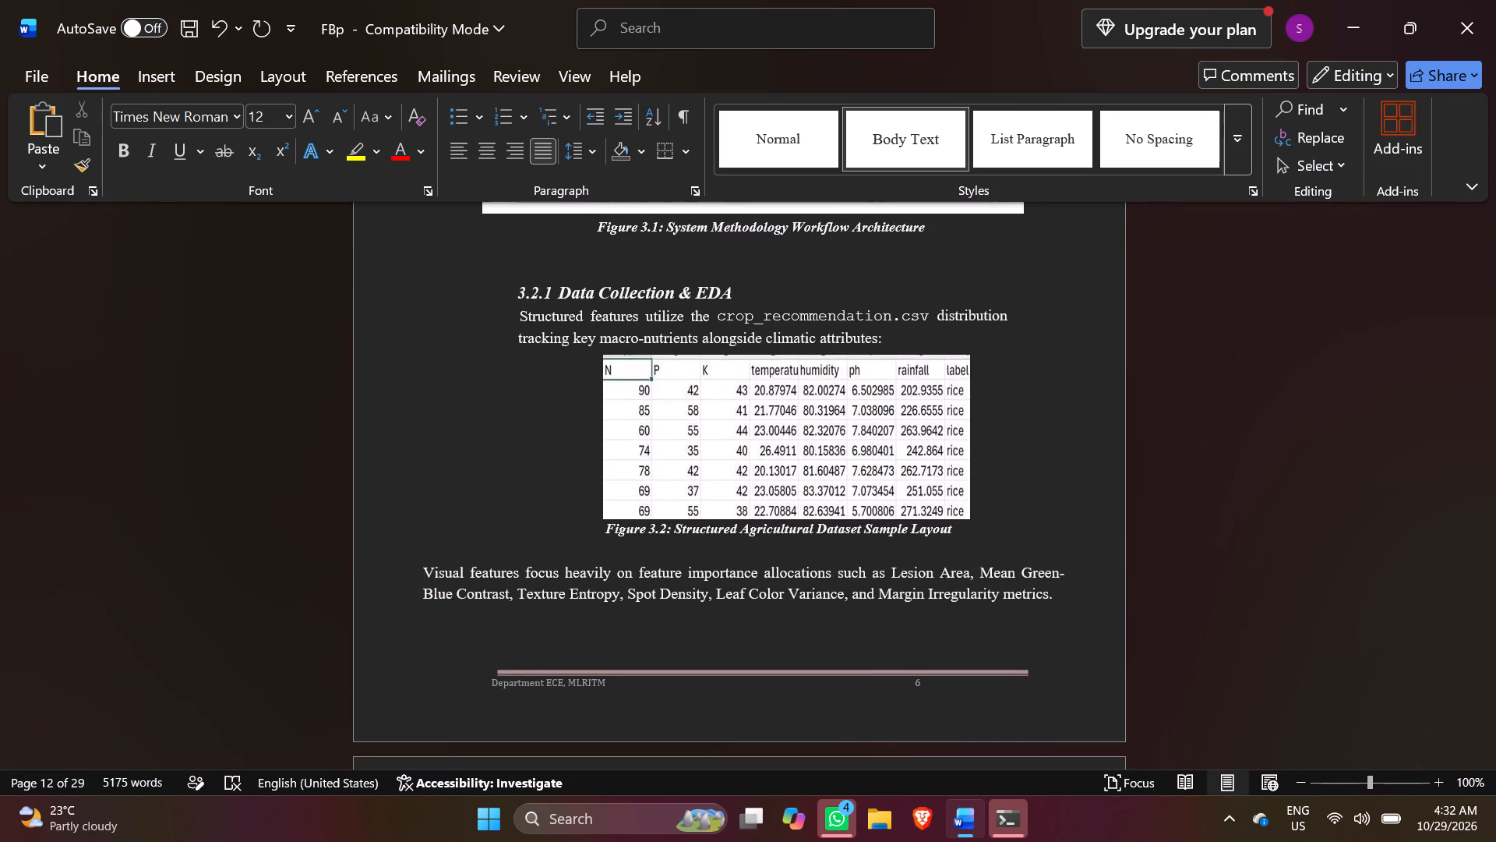
key("space")
Justify the text from the Figure 3.3 caption through the "Leaf image samples" paragraph of section 3.2.2 Preprocessing & Core Modeling.
scroll(1030, 808, "down", 5)
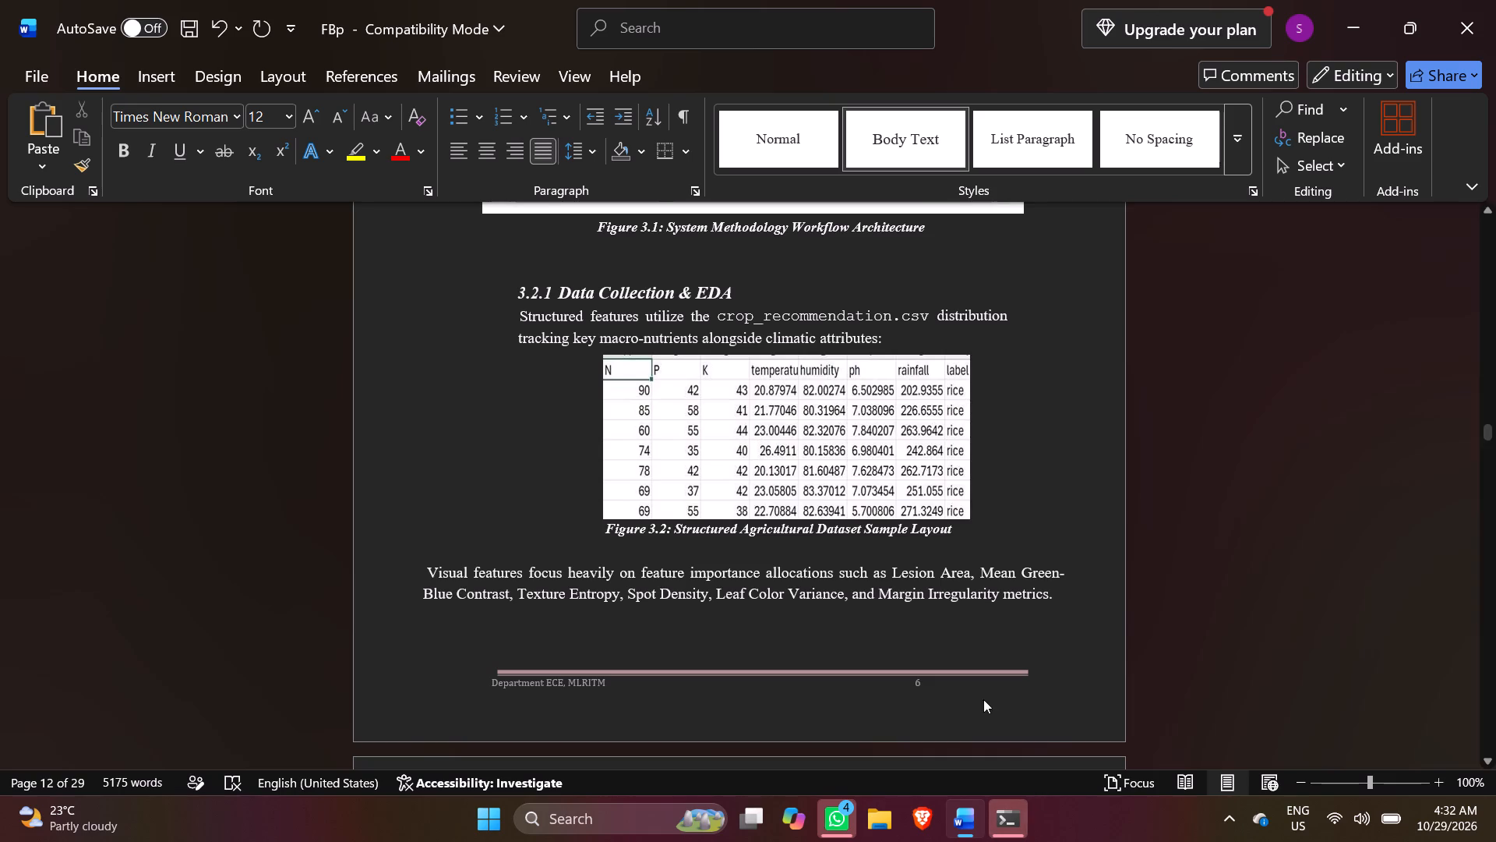
scroll(905, 579, "down", 11)
scroll(703, 608, "down", 2)
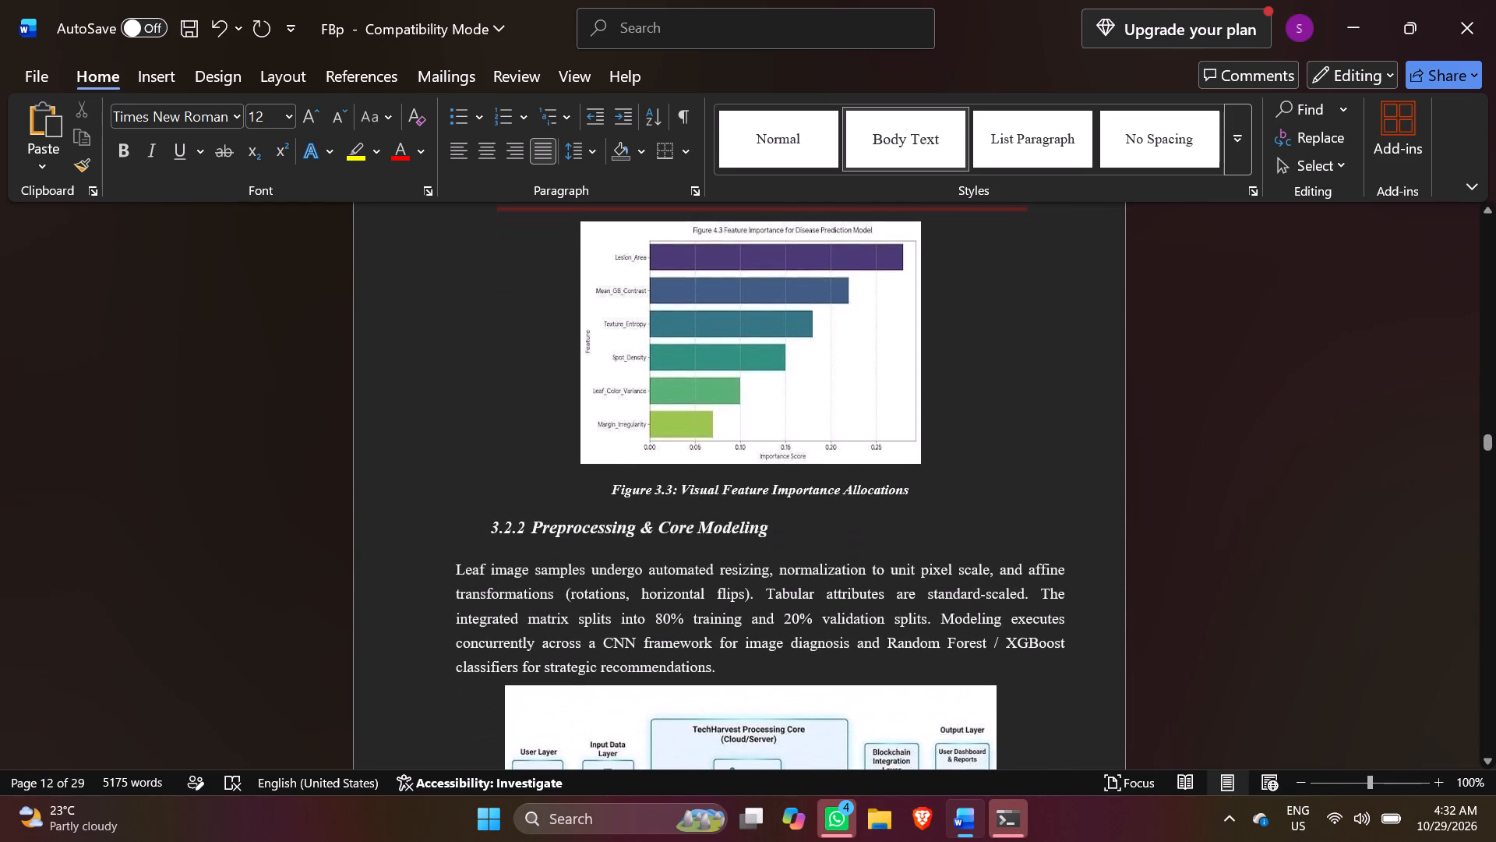
left_click_drag(613, 497, 938, 517)
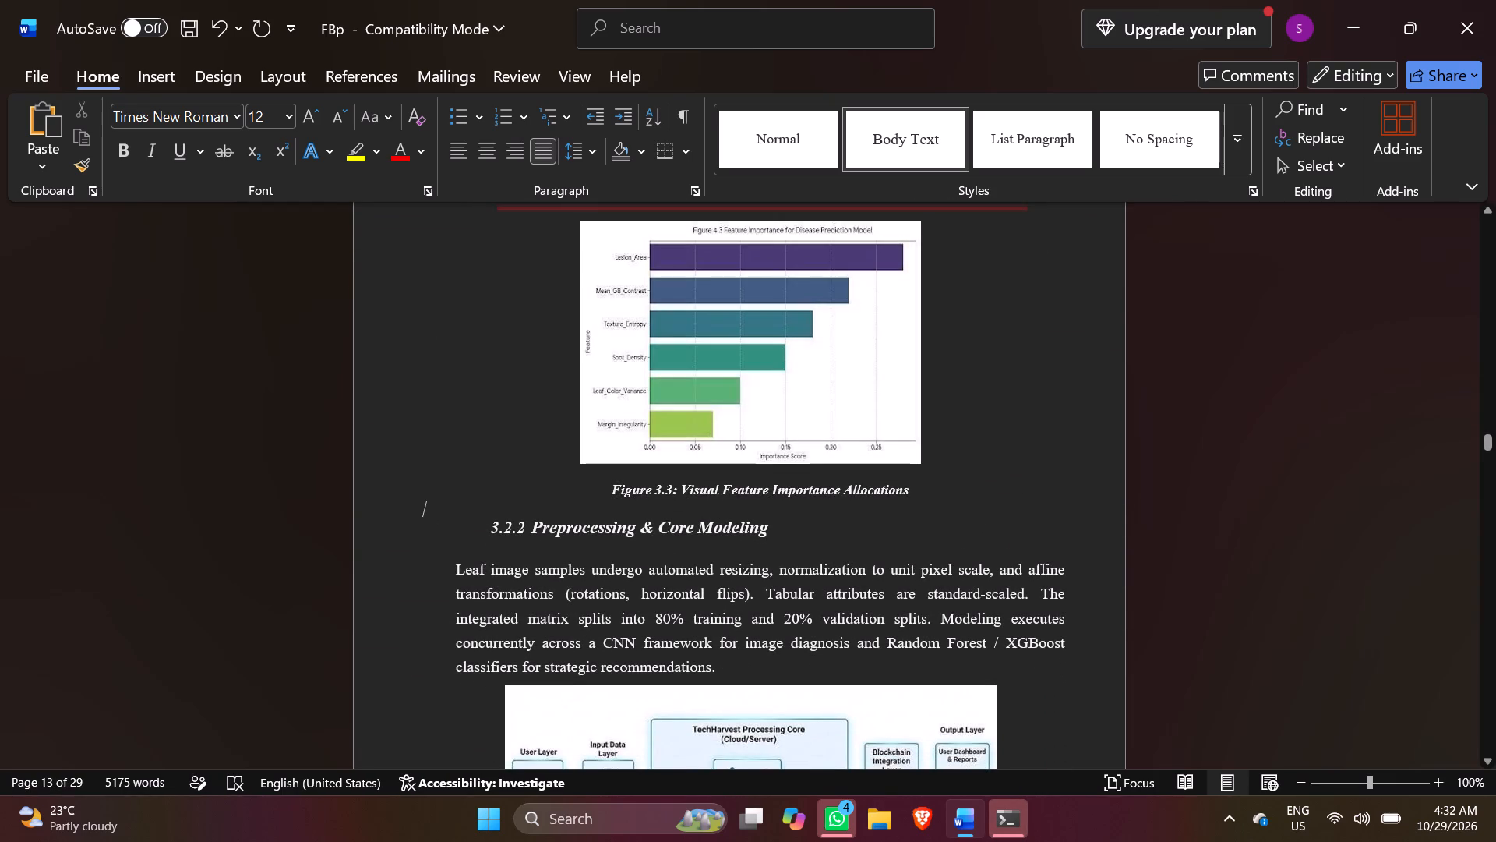
left_click_drag(938, 517, 1025, 597)
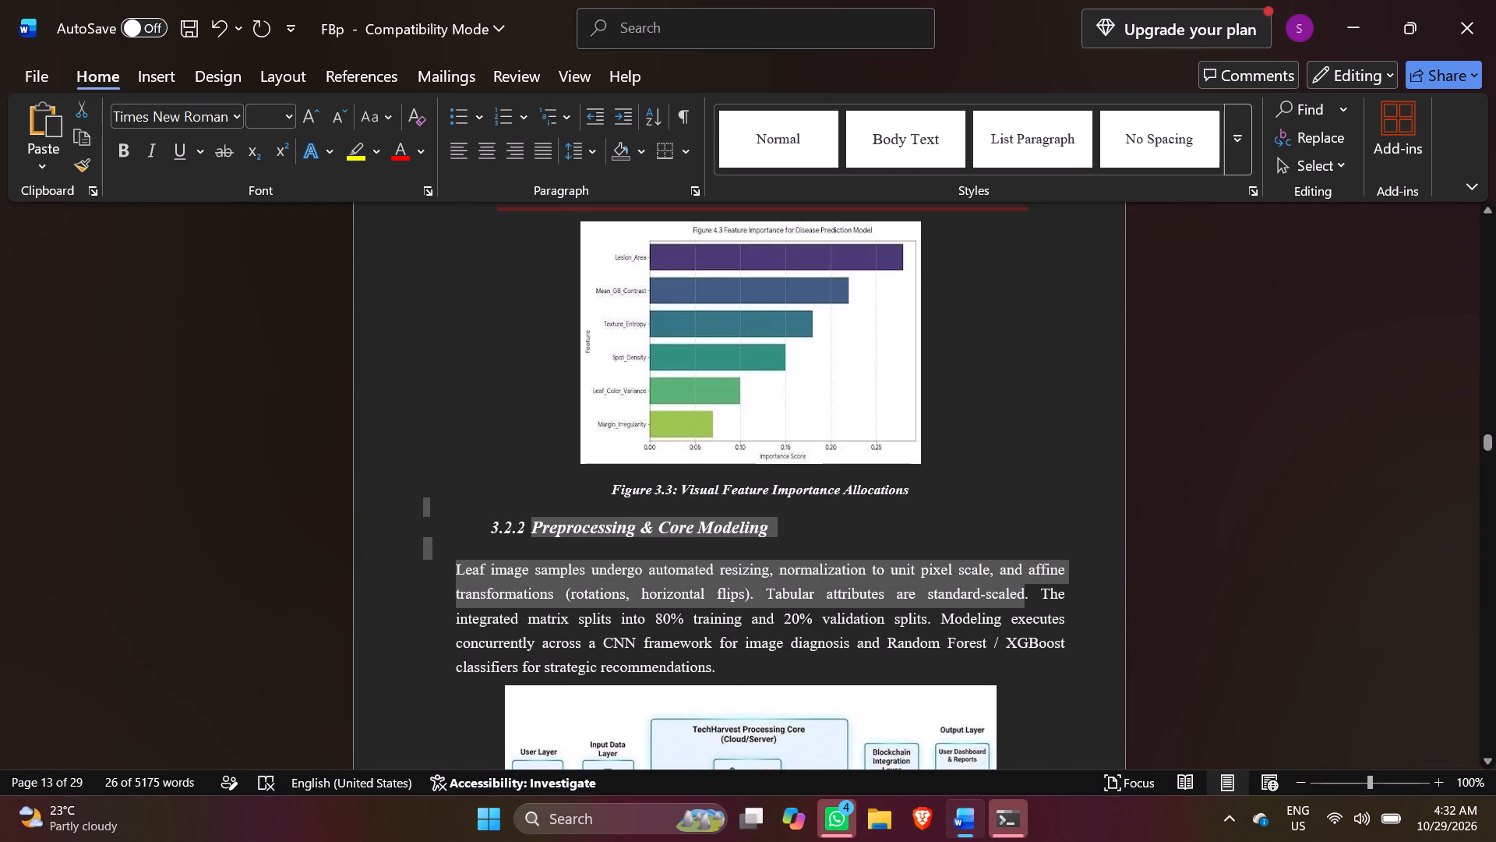
left_click(611, 495)
left_click_drag(611, 492, 841, 611)
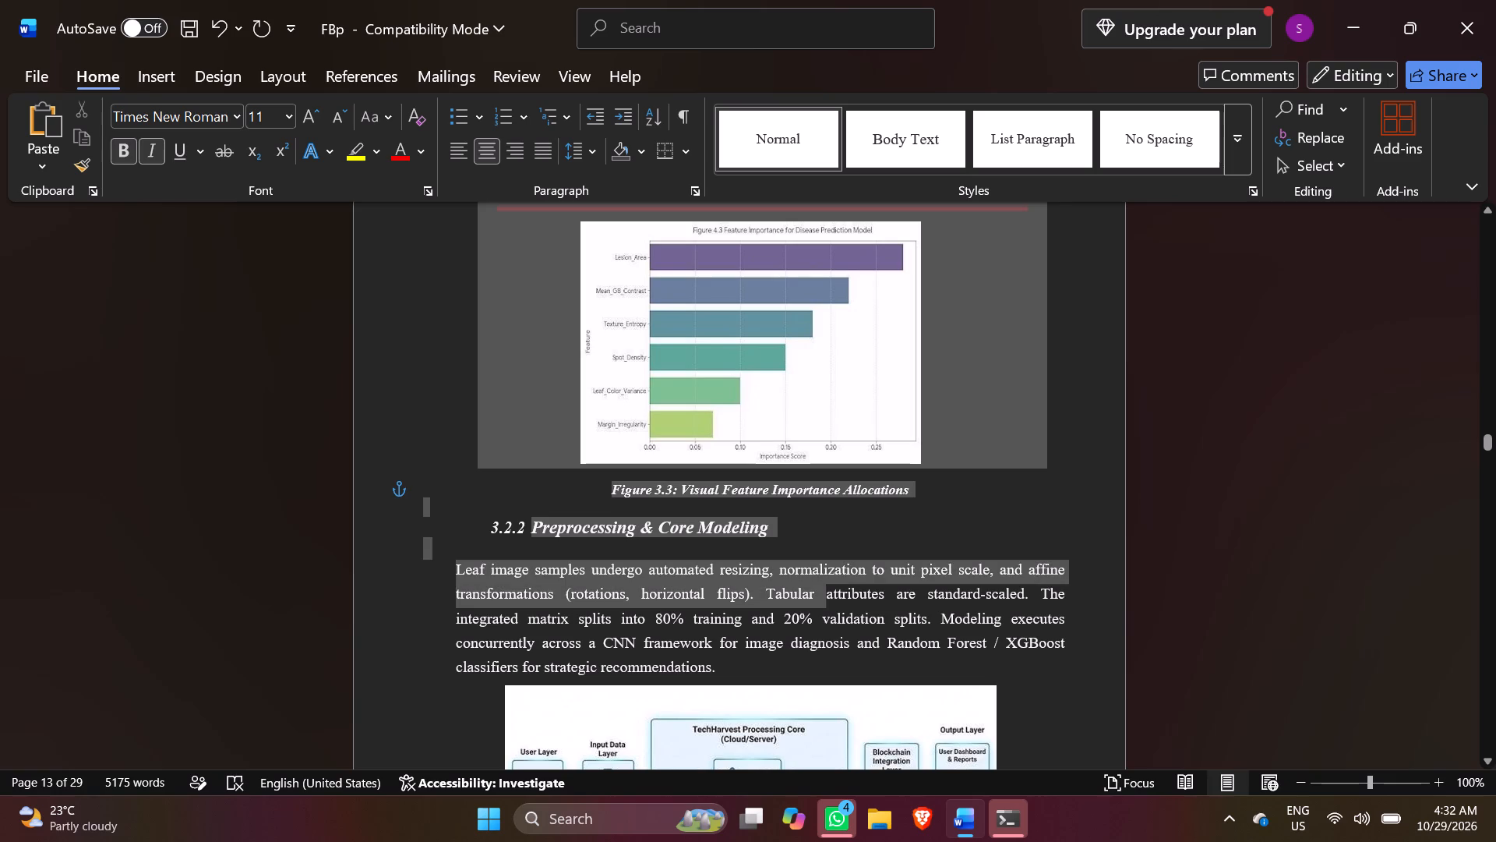
left_click_drag(841, 611, 842, 611)
left_click(745, 521)
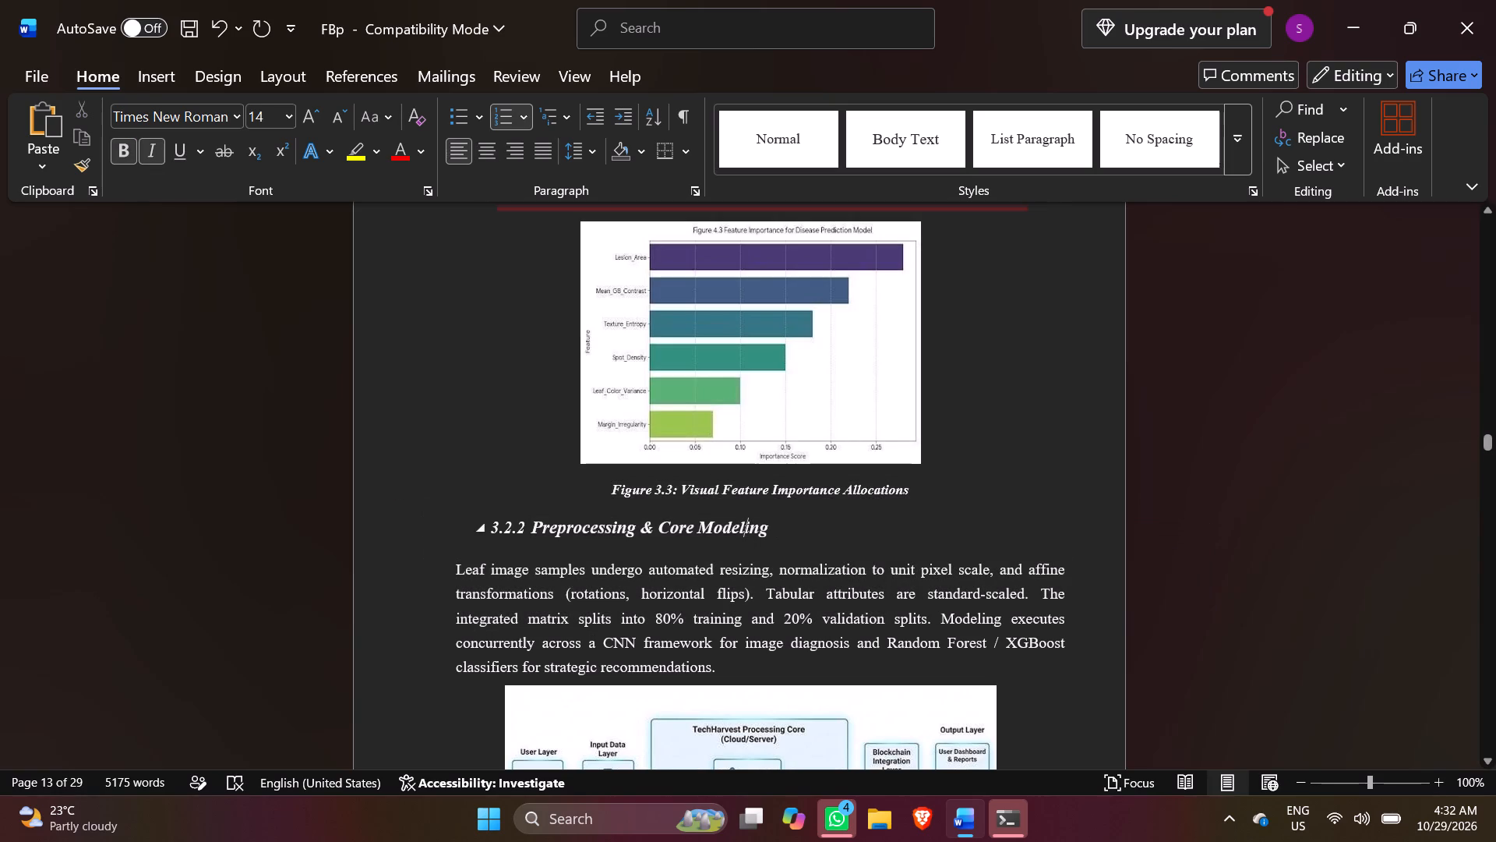
left_click_drag(610, 484, 1005, 651)
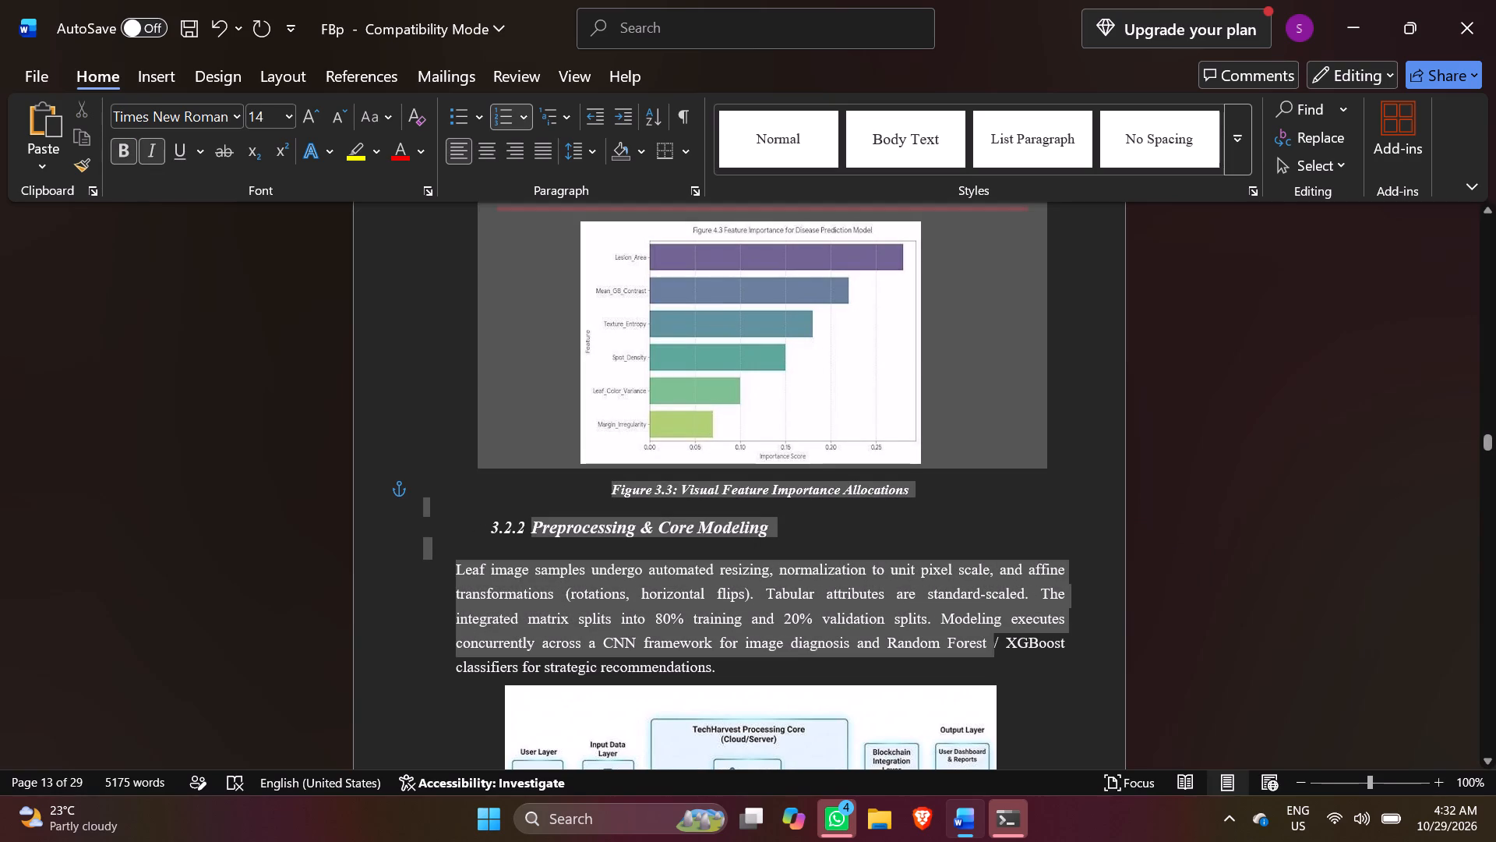
left_click_drag(1005, 651, 1048, 661)
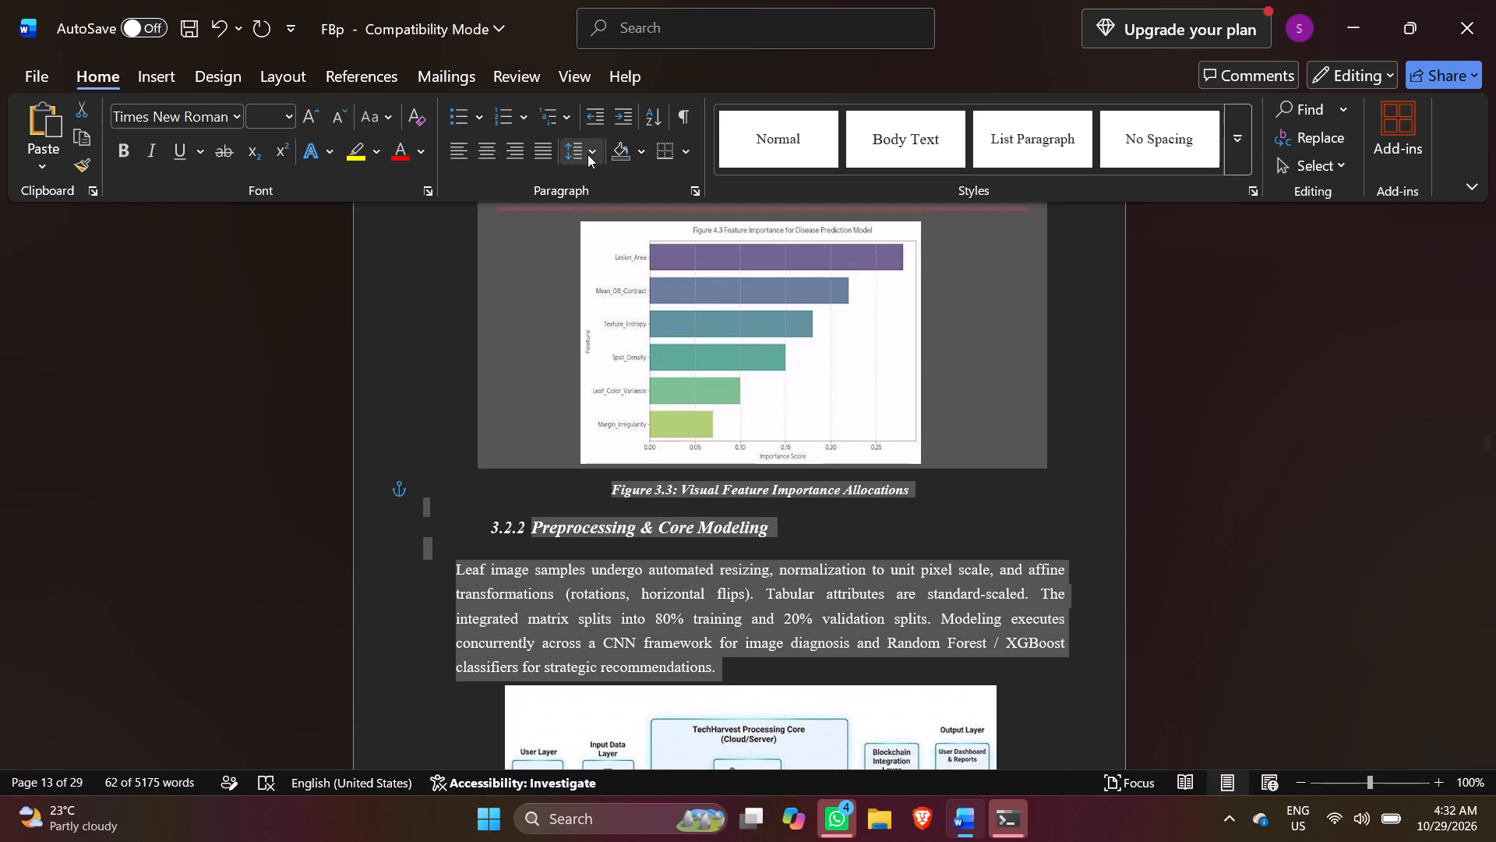
left_click(548, 150)
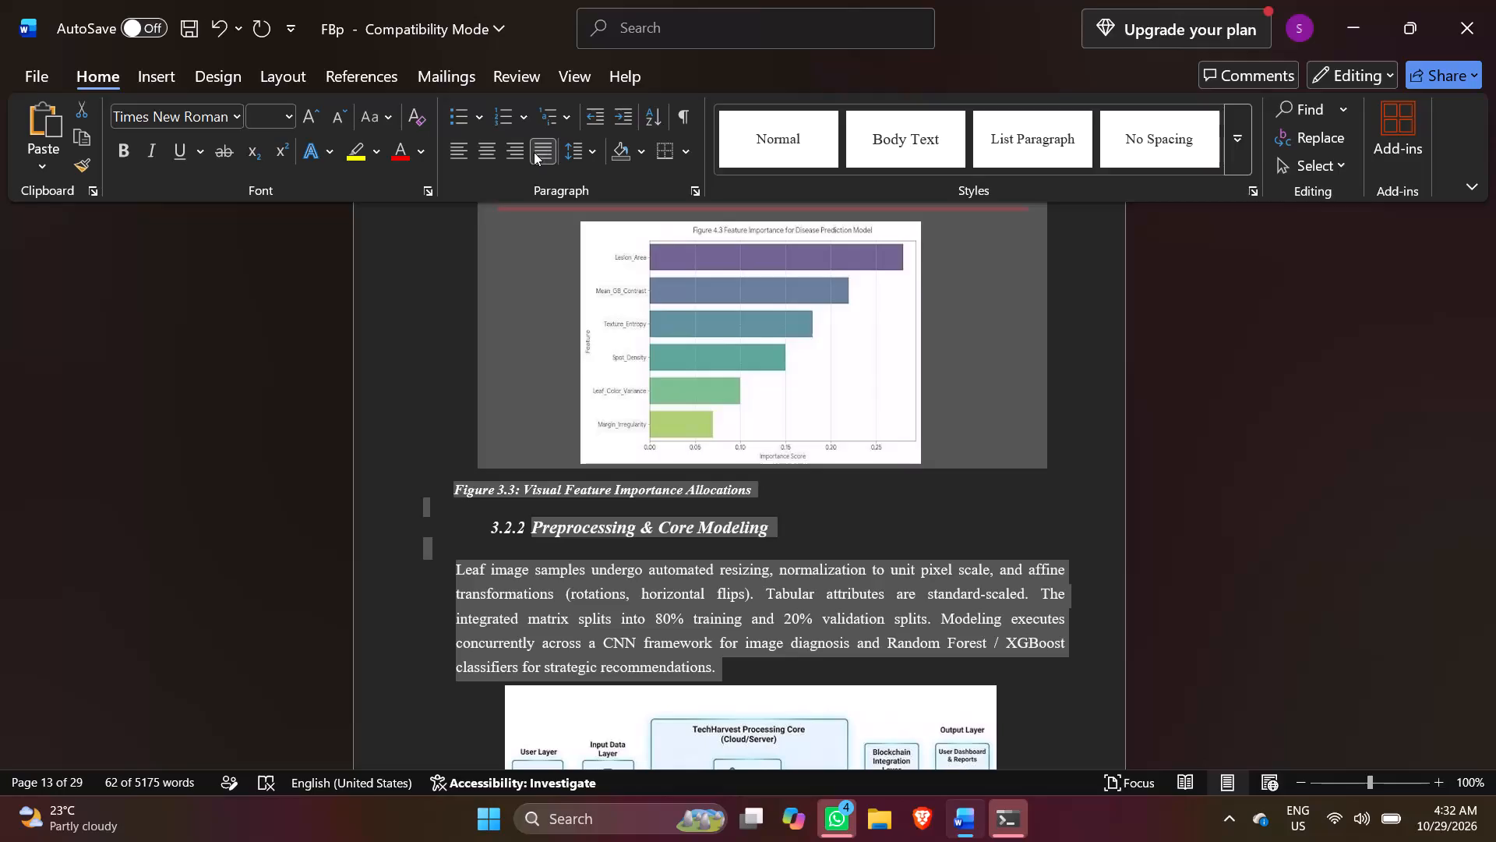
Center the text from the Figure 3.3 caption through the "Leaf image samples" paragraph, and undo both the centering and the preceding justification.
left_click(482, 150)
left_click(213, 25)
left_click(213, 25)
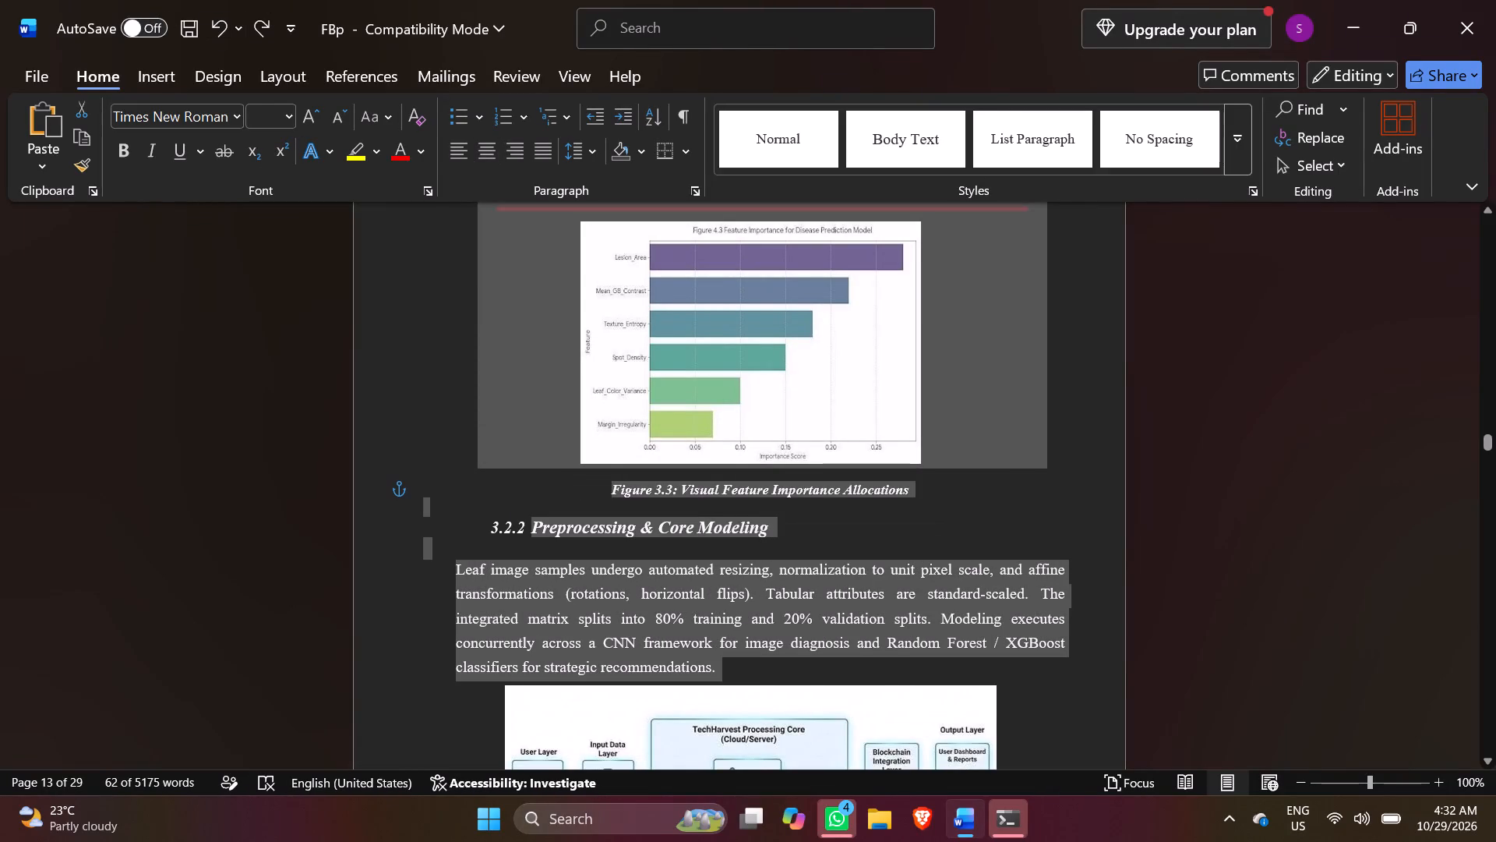
Justify the 3.2.2 Preprocessing & Core Modeling heading and its "Leaf image samples" paragraph, and set their line spacing to 1.15.
left_click(518, 511)
left_click_drag(535, 525, 687, 621)
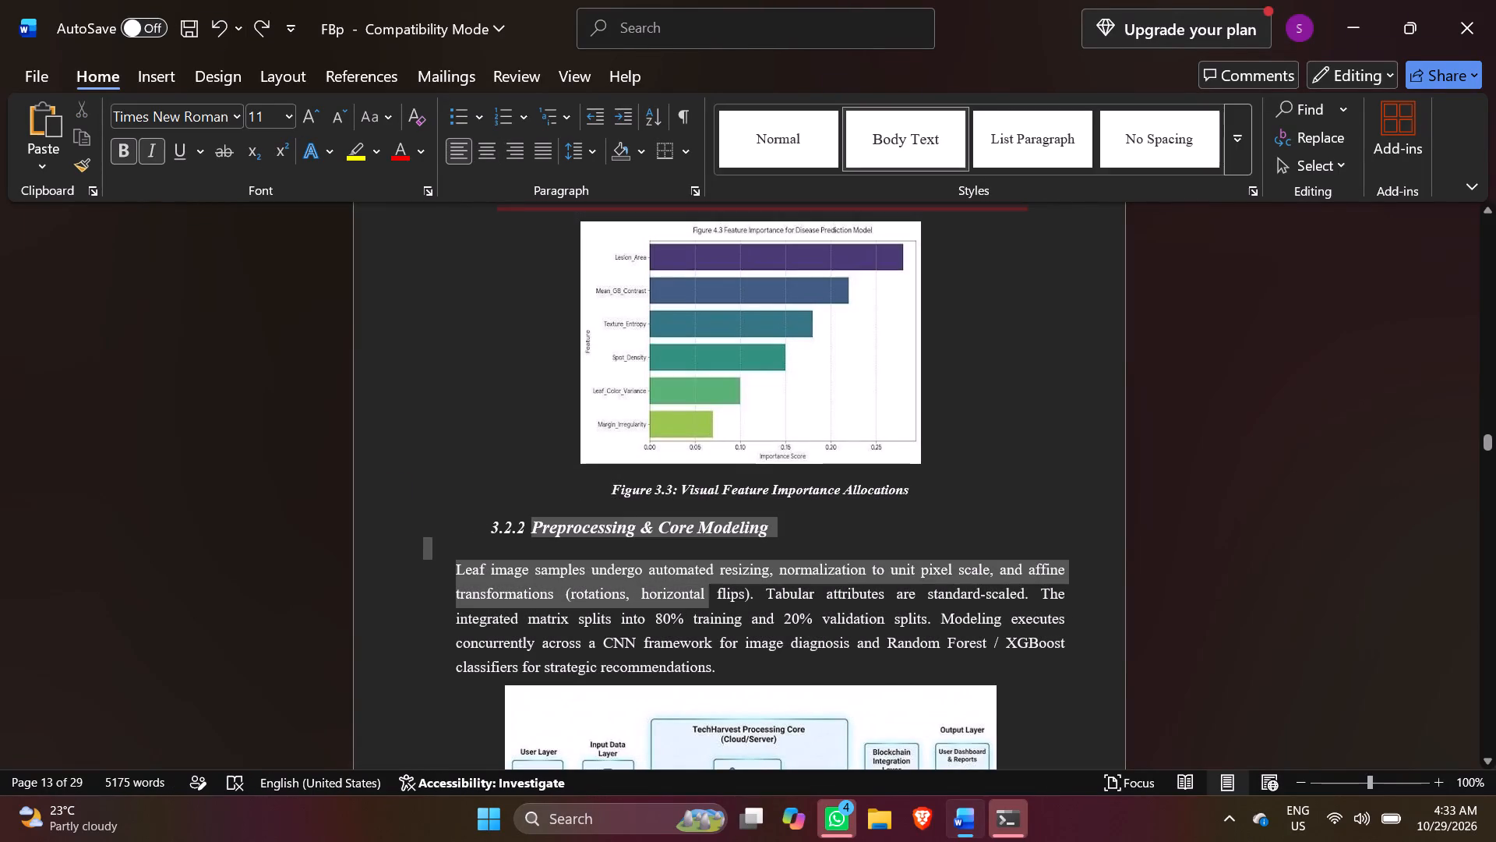
left_click_drag(687, 621, 737, 649)
left_click_drag(728, 673, 492, 593)
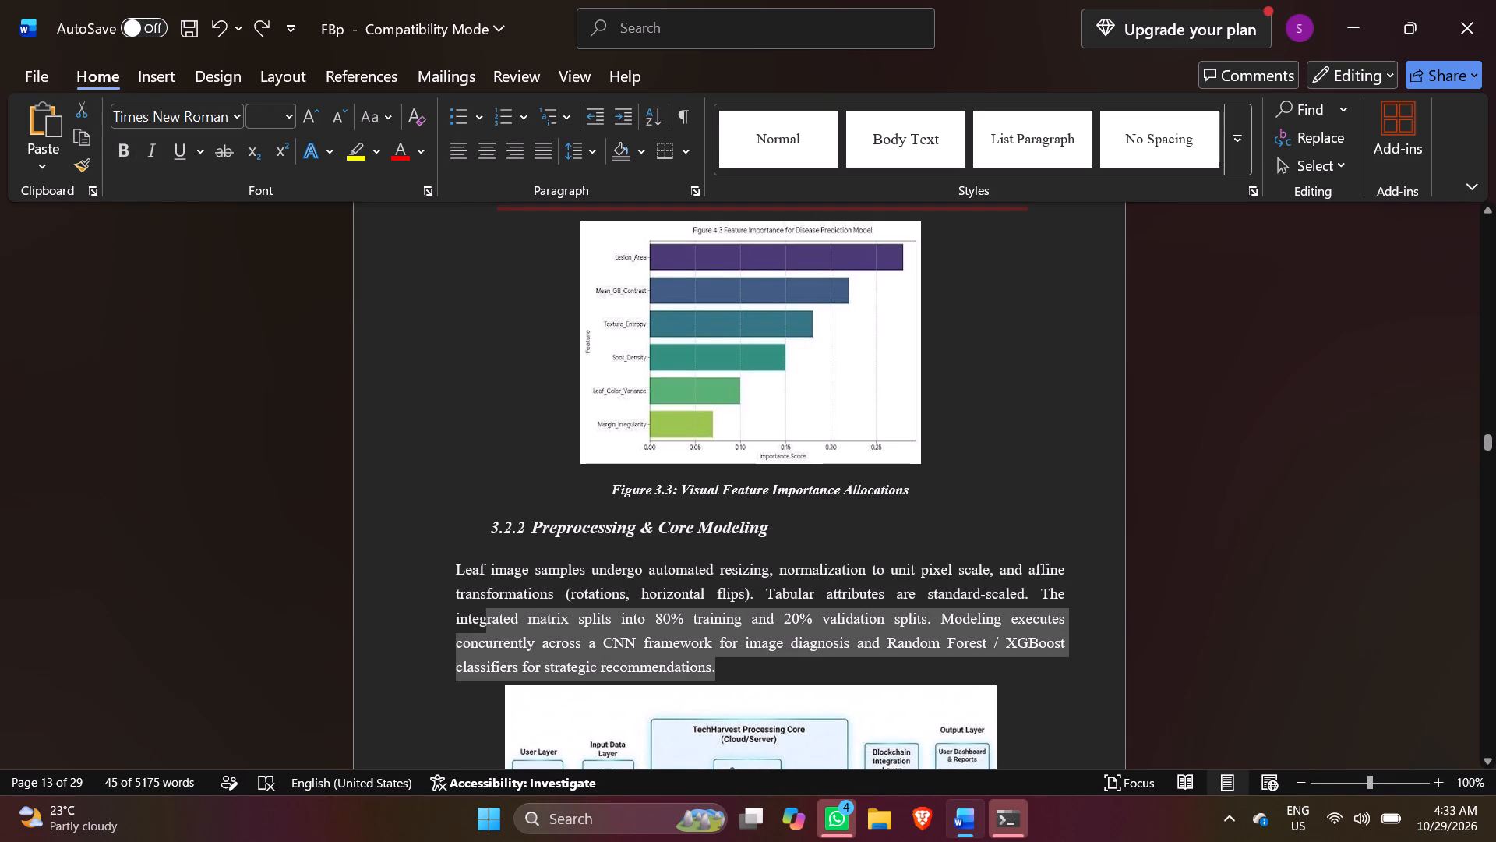
left_click_drag(492, 593, 465, 524)
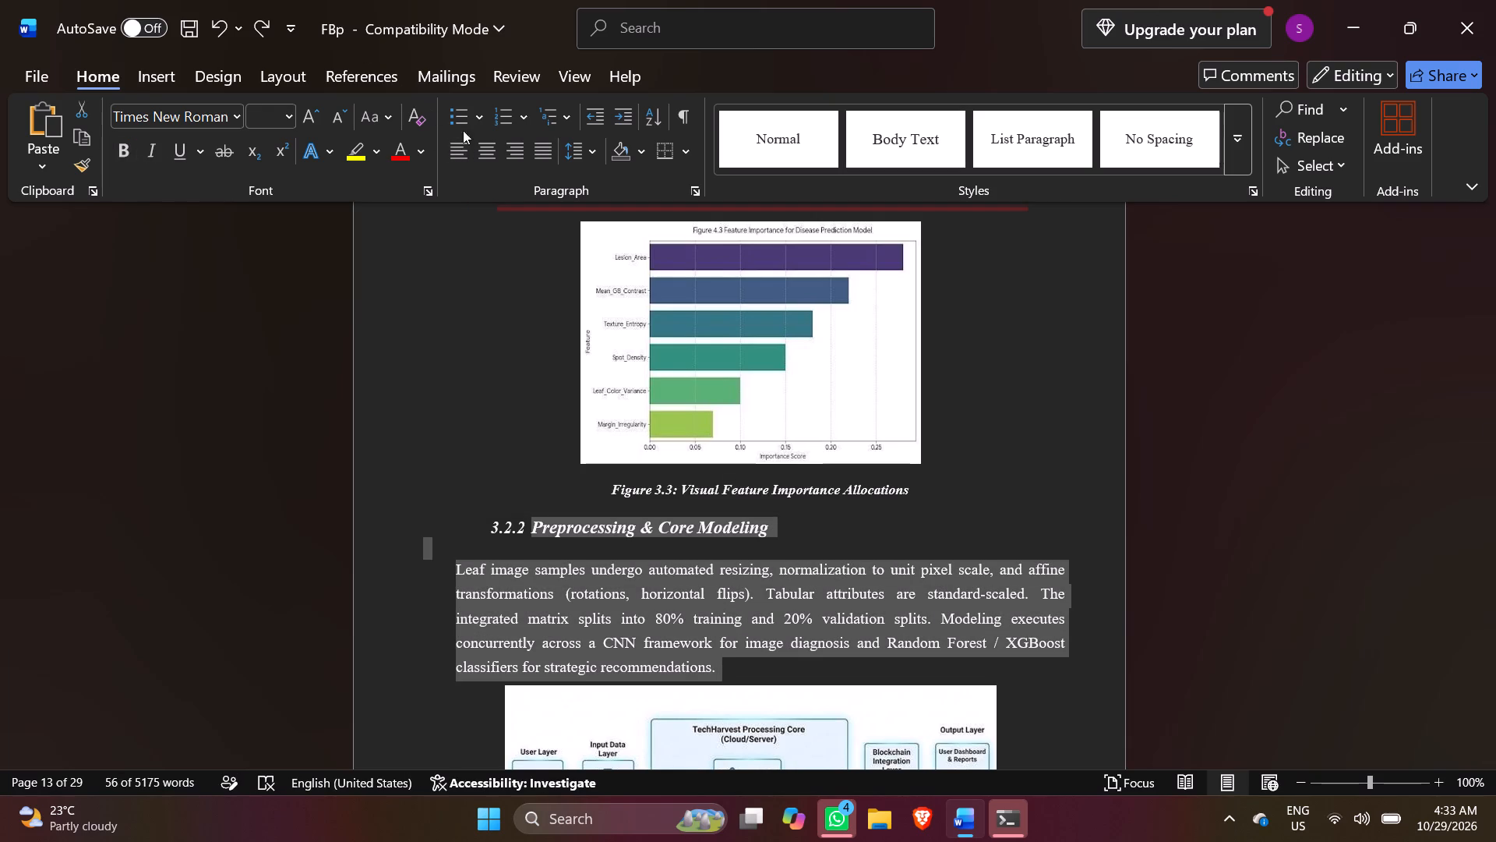
left_click(537, 151)
left_click(577, 152)
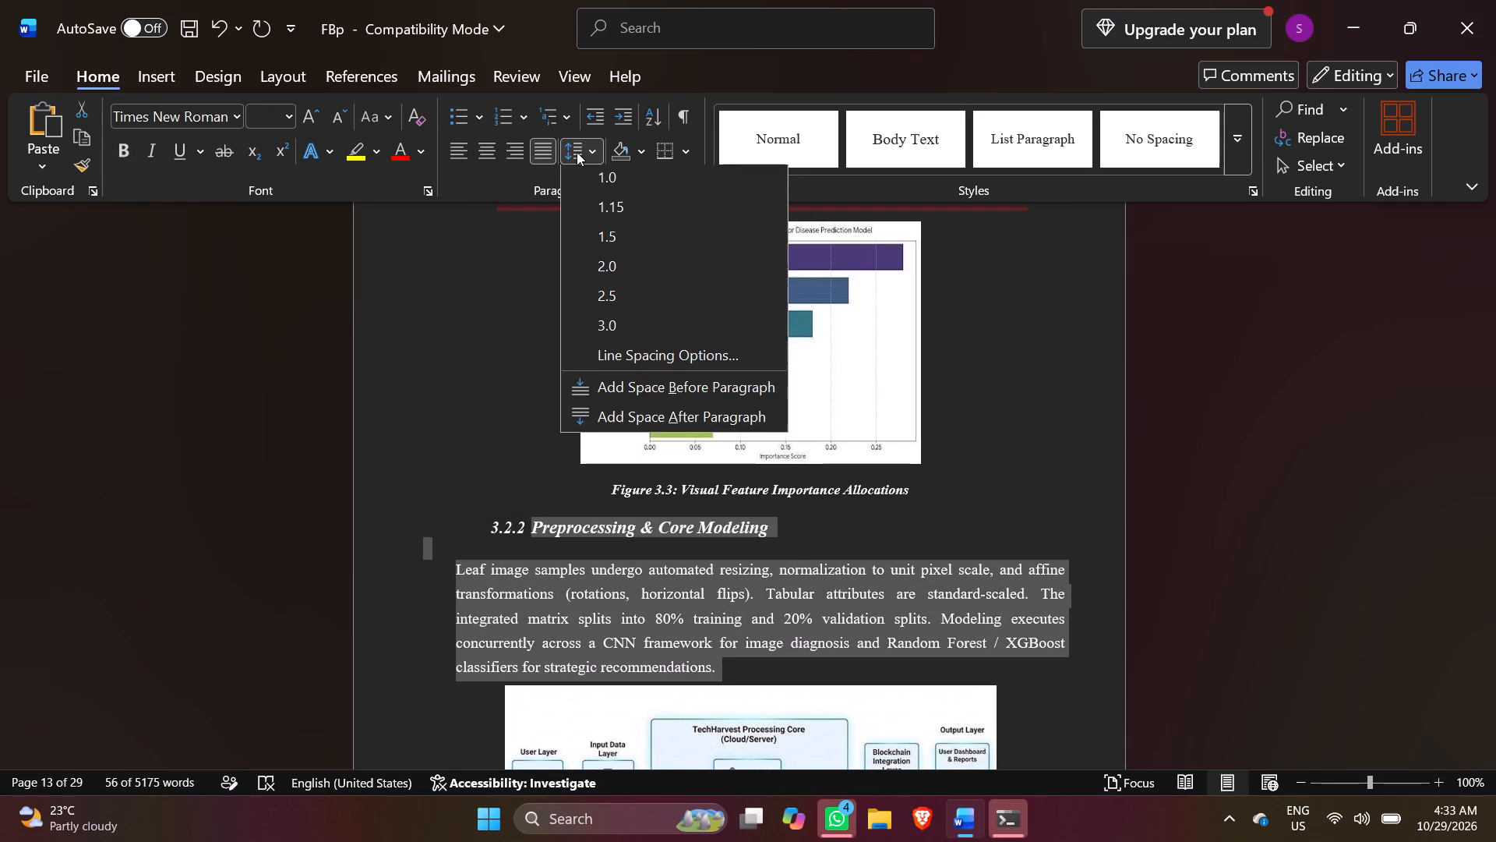
left_click(610, 202)
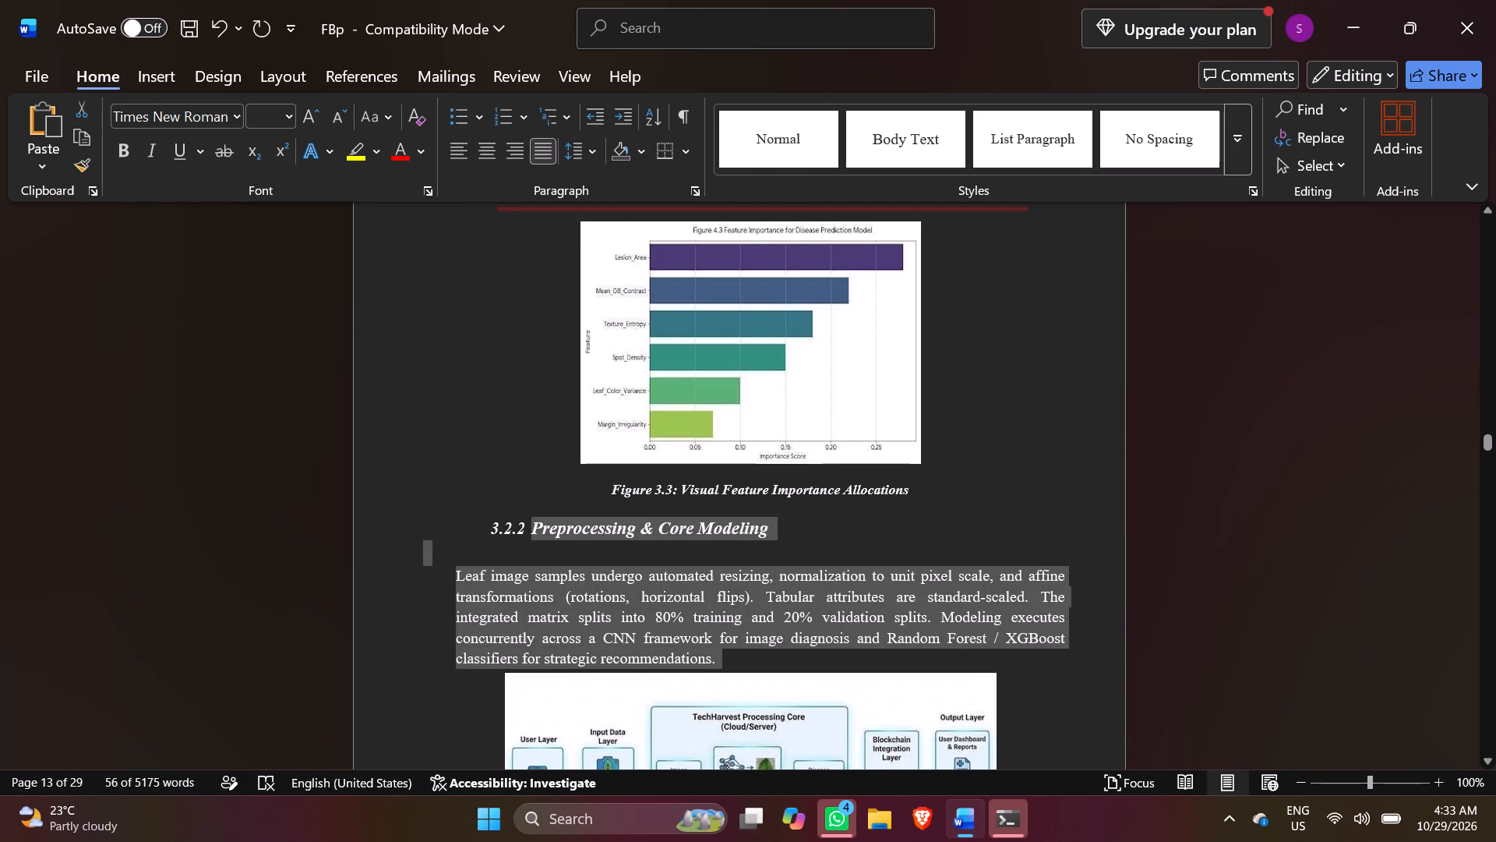
Set the line spacing of the caption "Figure 3.3: Visual Feature Importance Allocations" to 1.15.
double_click(711, 501)
left_click_drag(610, 497, 849, 491)
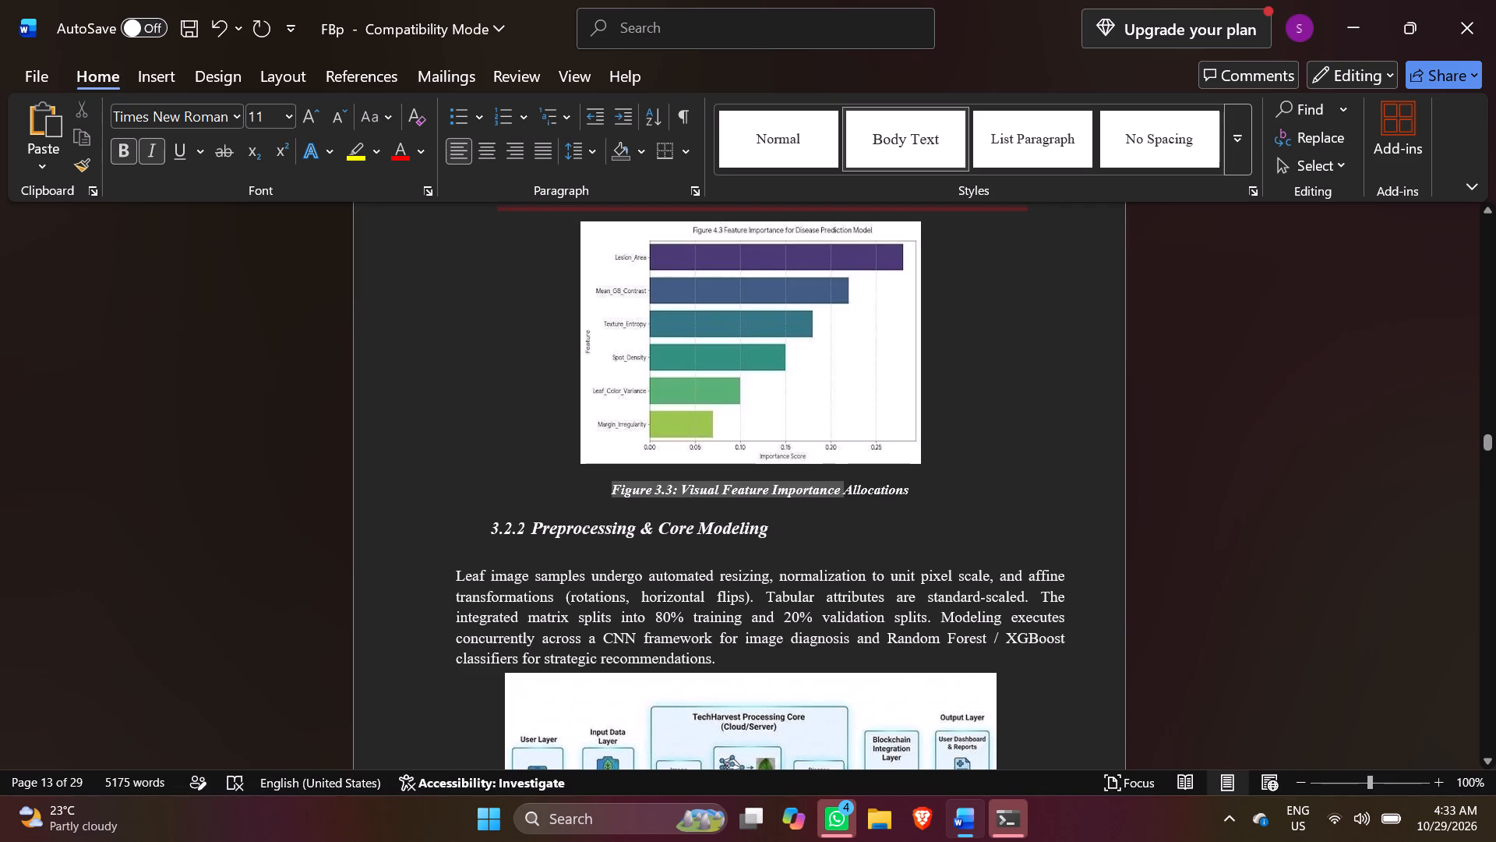
left_click_drag(849, 491, 915, 518)
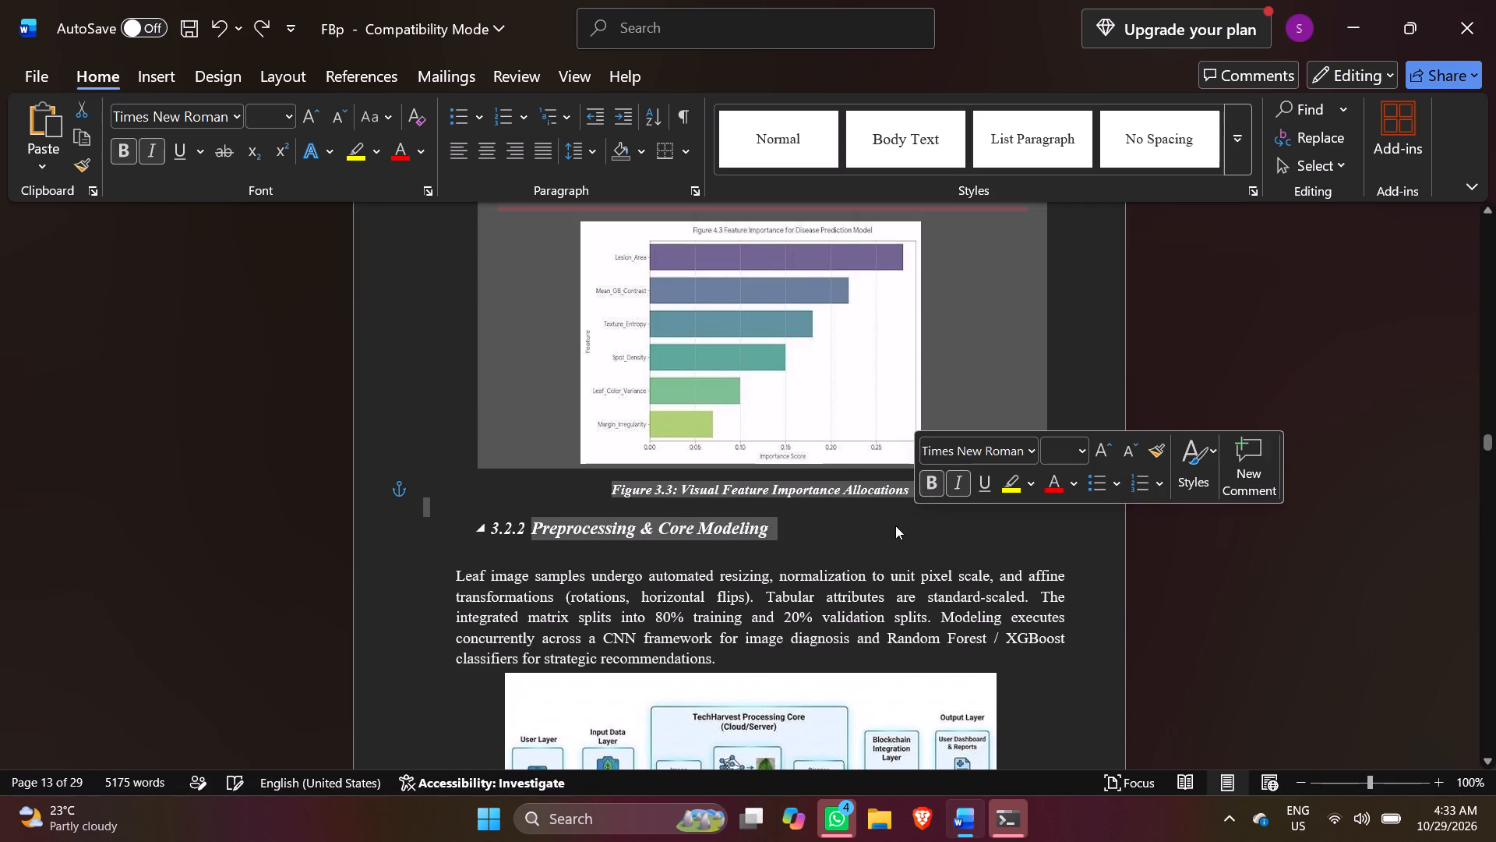
left_click(894, 525)
left_click_drag(923, 493, 563, 504)
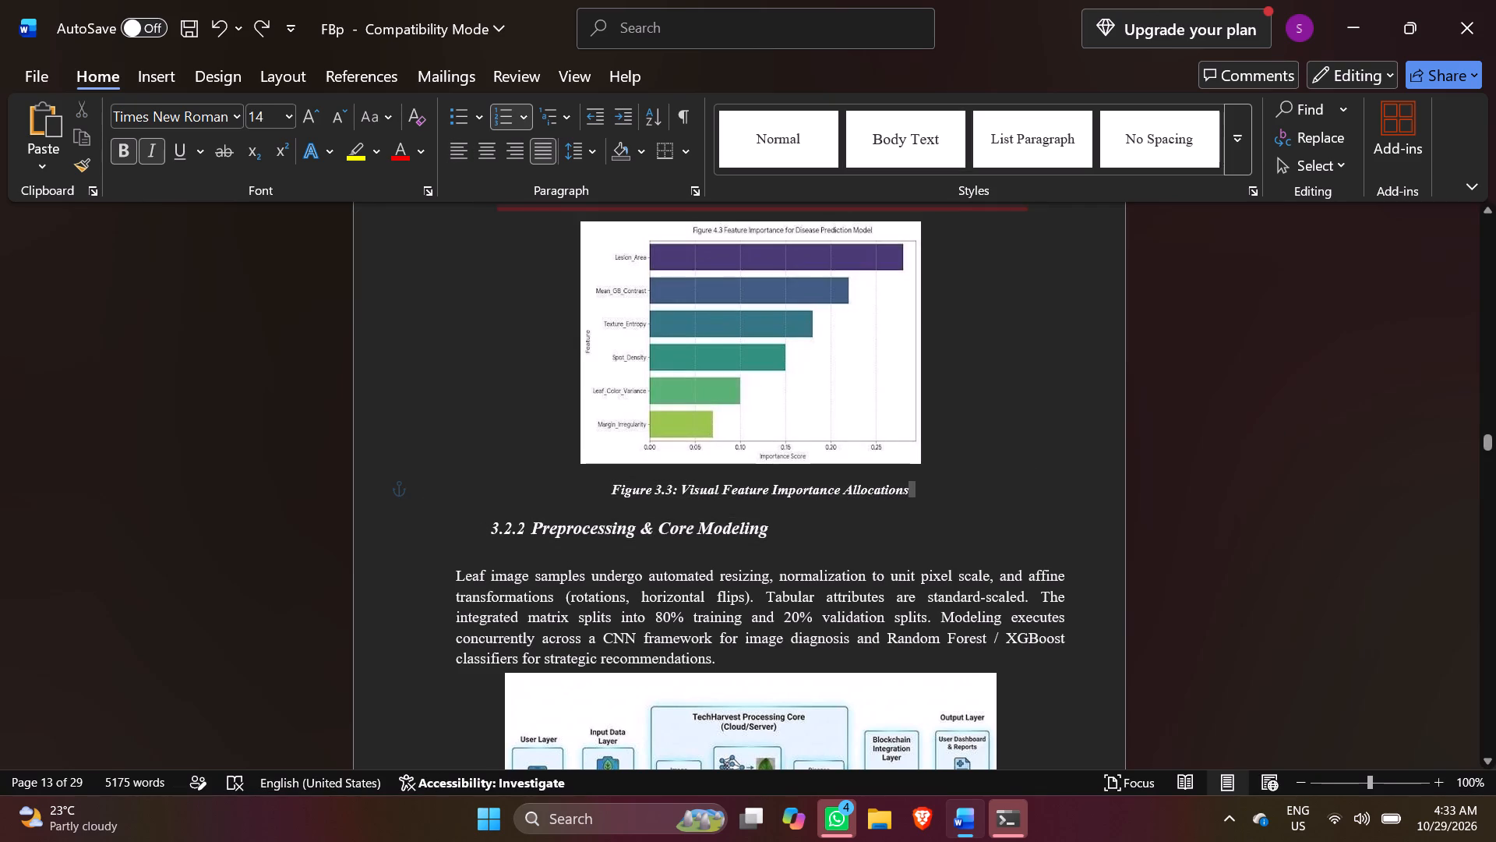
left_click_drag(563, 504, 607, 495)
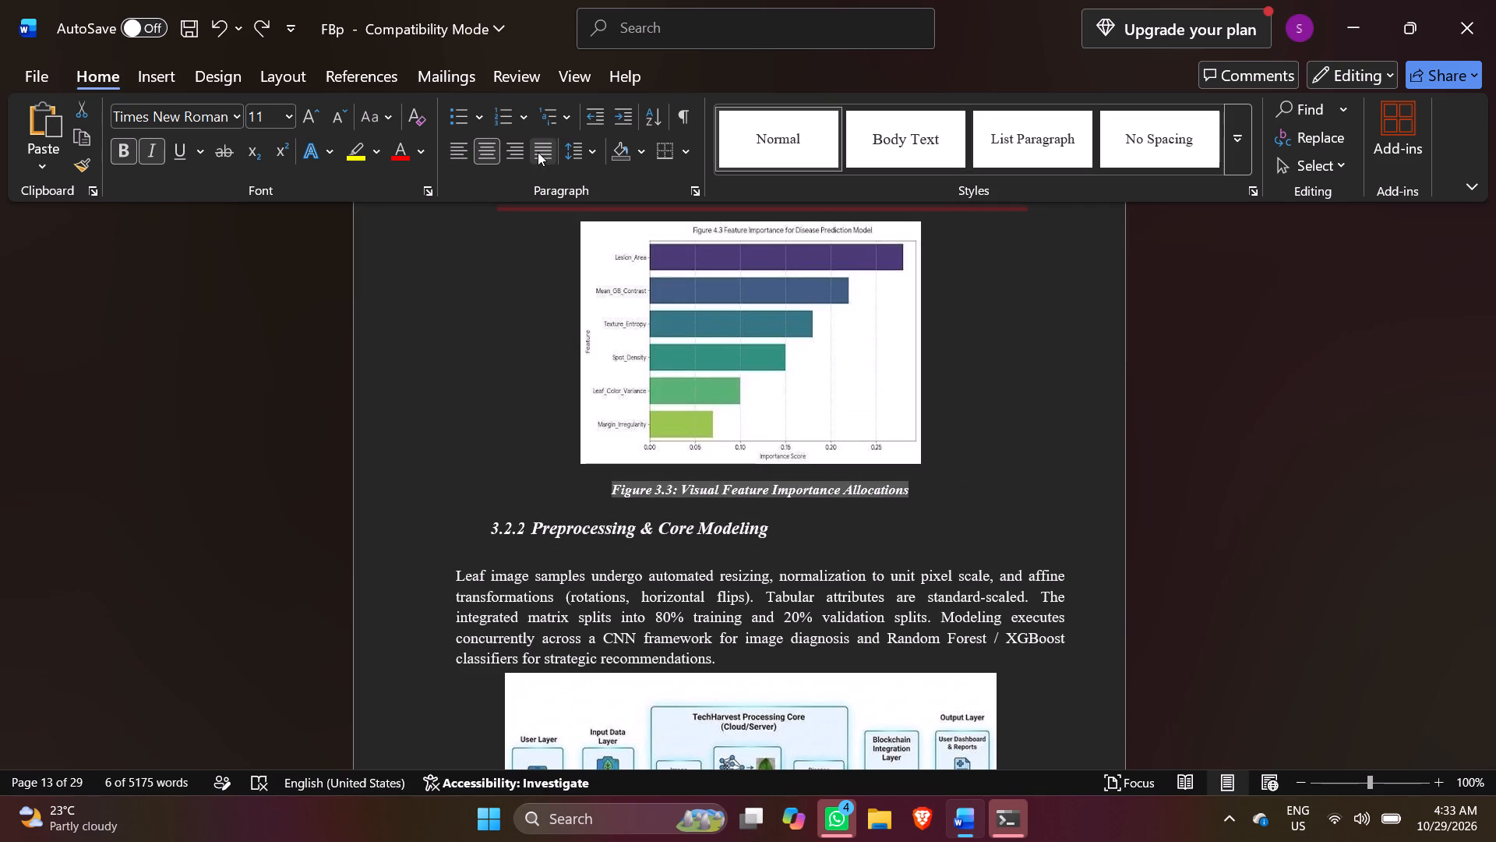
left_click(584, 158)
left_click(591, 201)
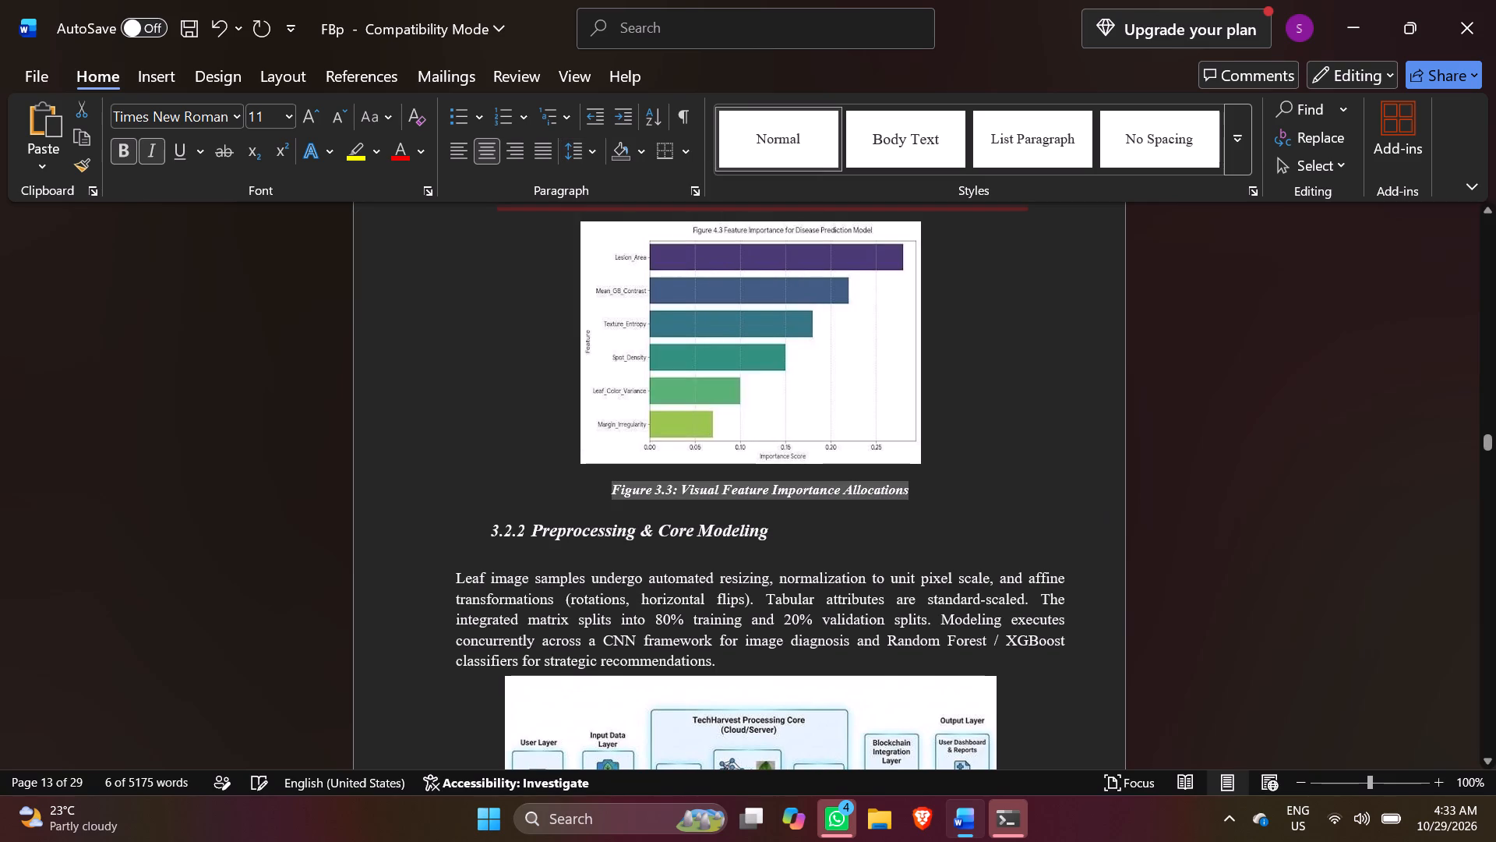
Set the line spacing of the caption "Figure 3.4: Deployed Cloud Infrastructure Framework and Flow" to 1.15.
left_click(1095, 506)
scroll(986, 544, "down", 5)
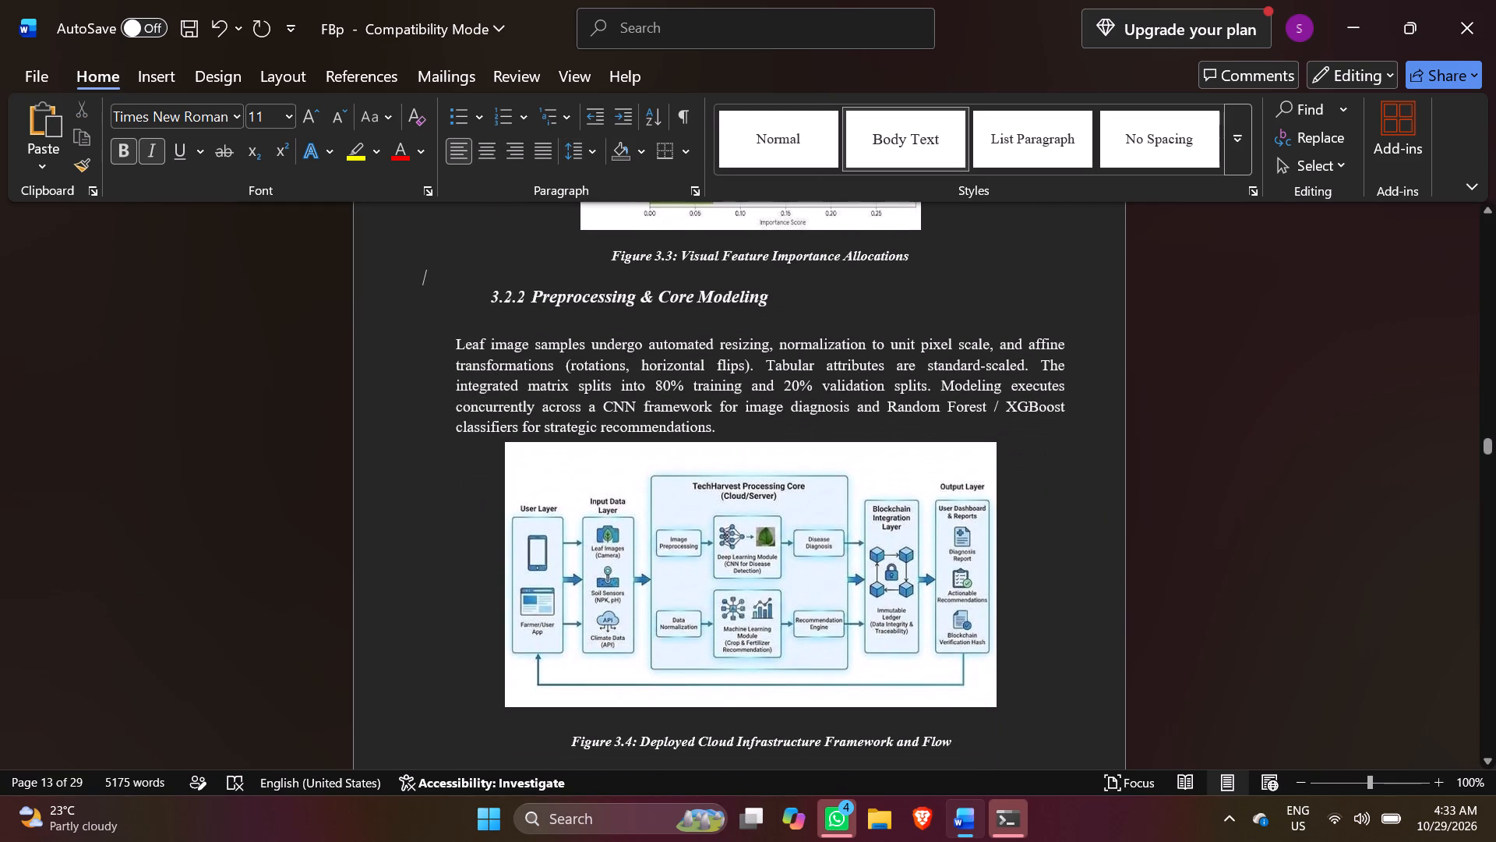
scroll(576, 485, "down", 3)
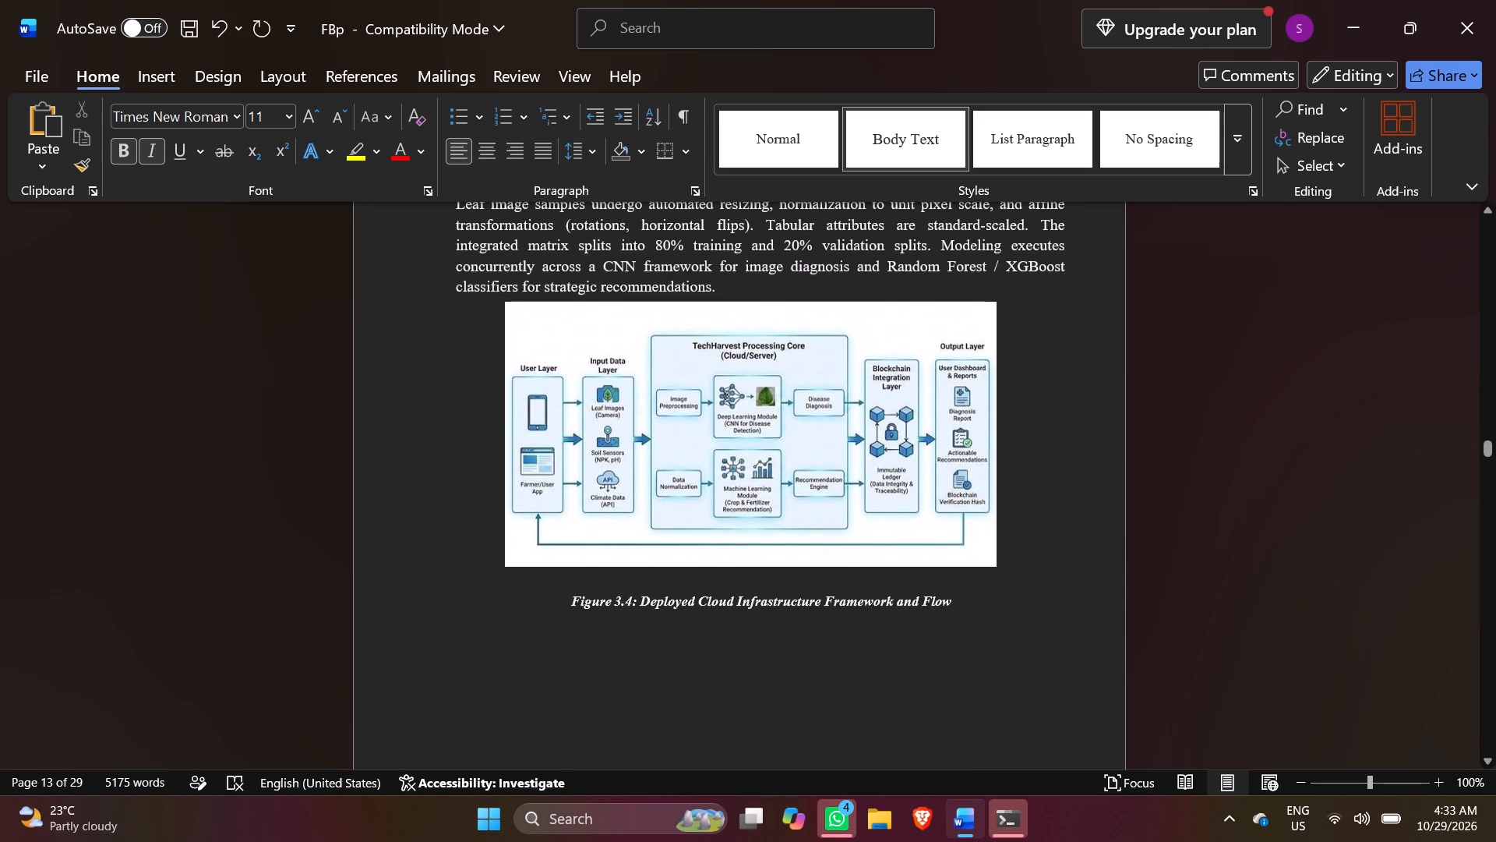
left_click_drag(570, 610, 969, 617)
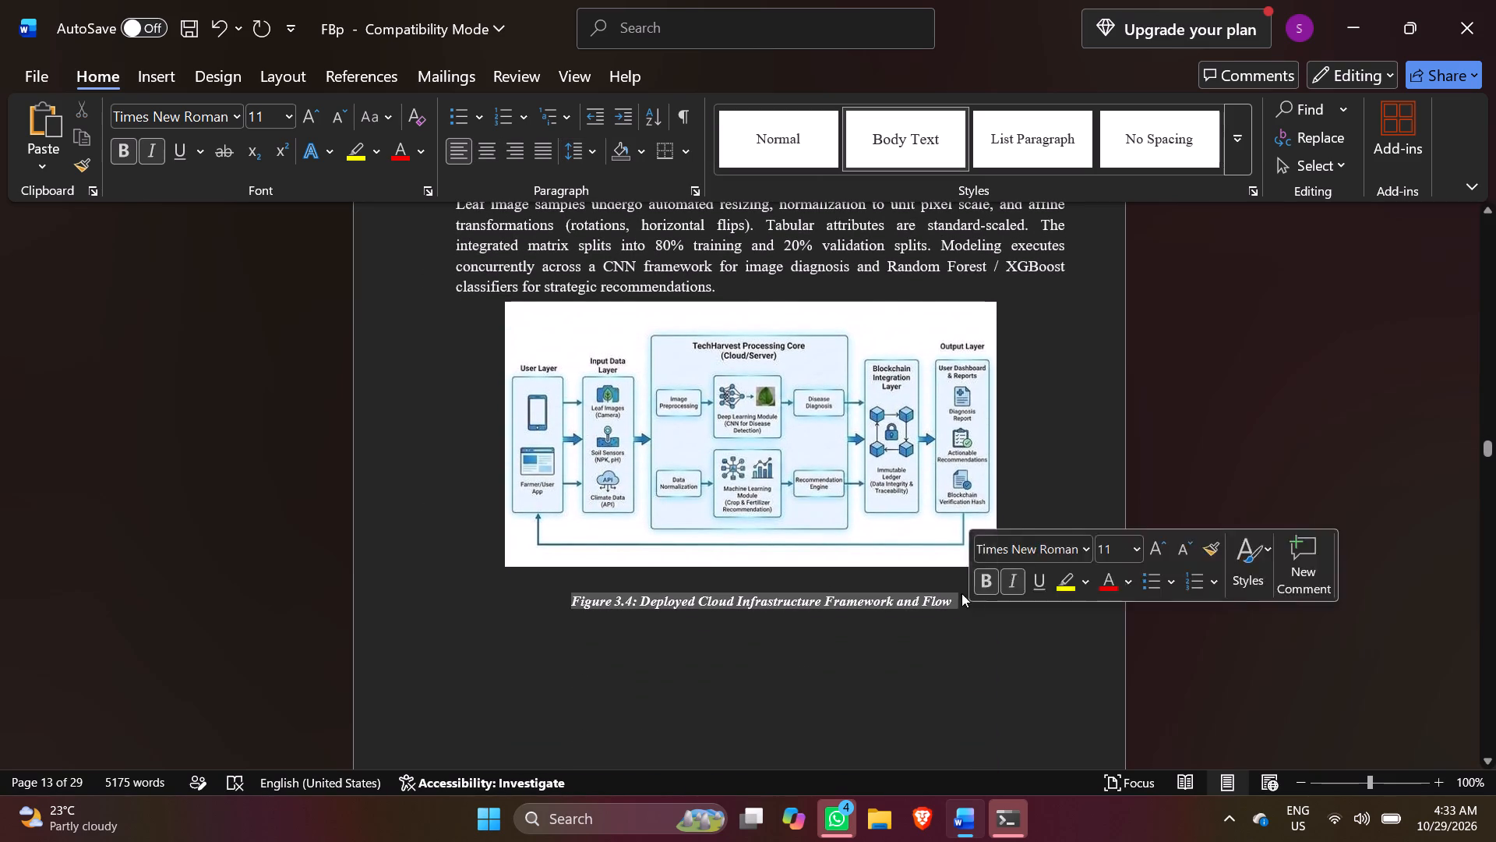
left_click(592, 156)
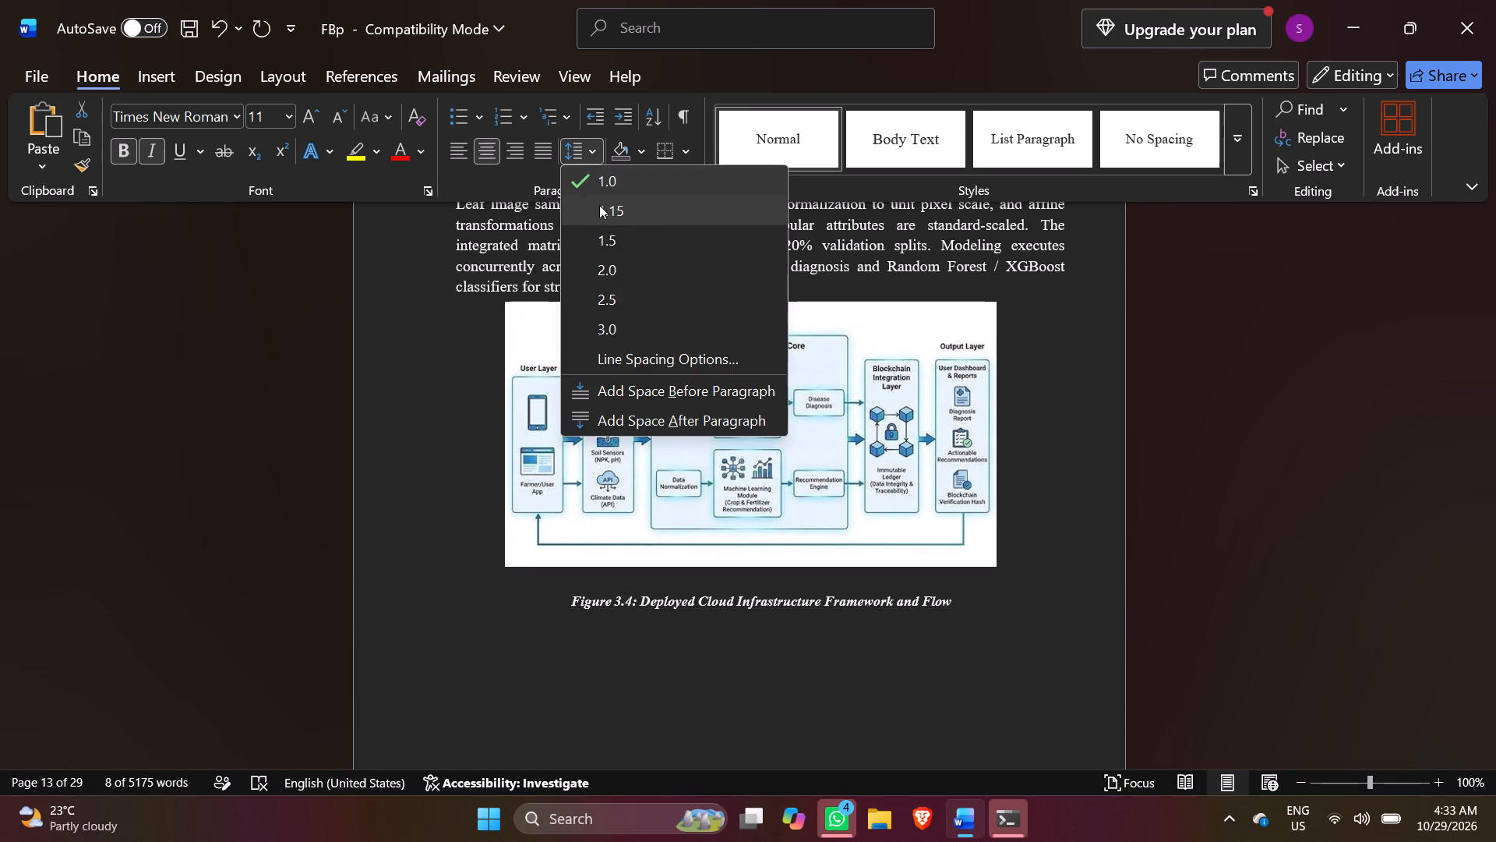
left_click(599, 205)
Set 1.15 line spacing in Chapter IV from the 4.1 Objectives heading through the "Algorithm Evaluation, Deployment, and Accessibility" paragraph.
scroll(744, 497, "down", 6)
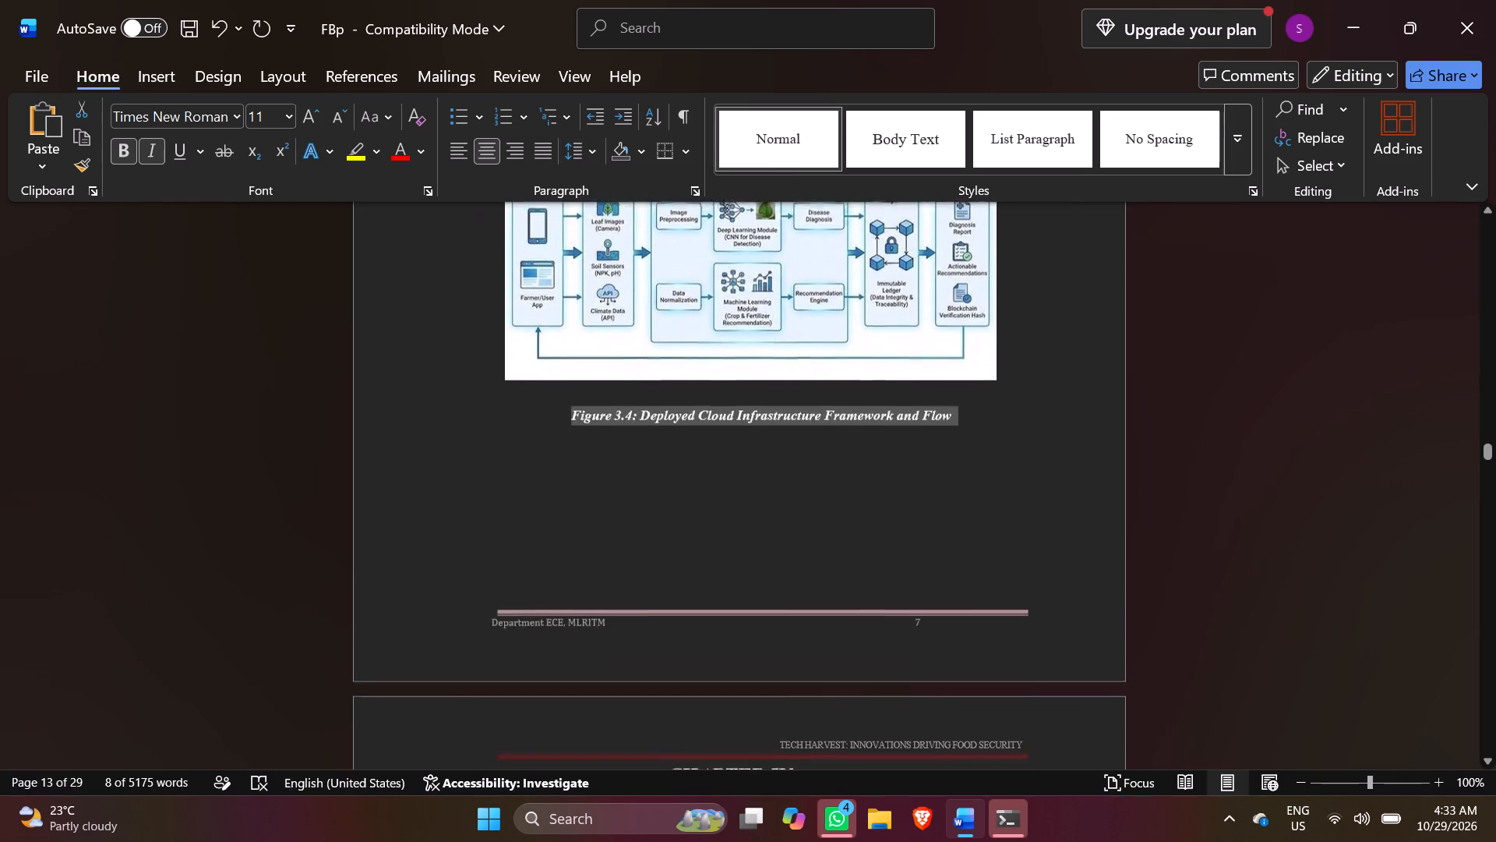
scroll(760, 543, "down", 6)
scroll(581, 665, "down", 2)
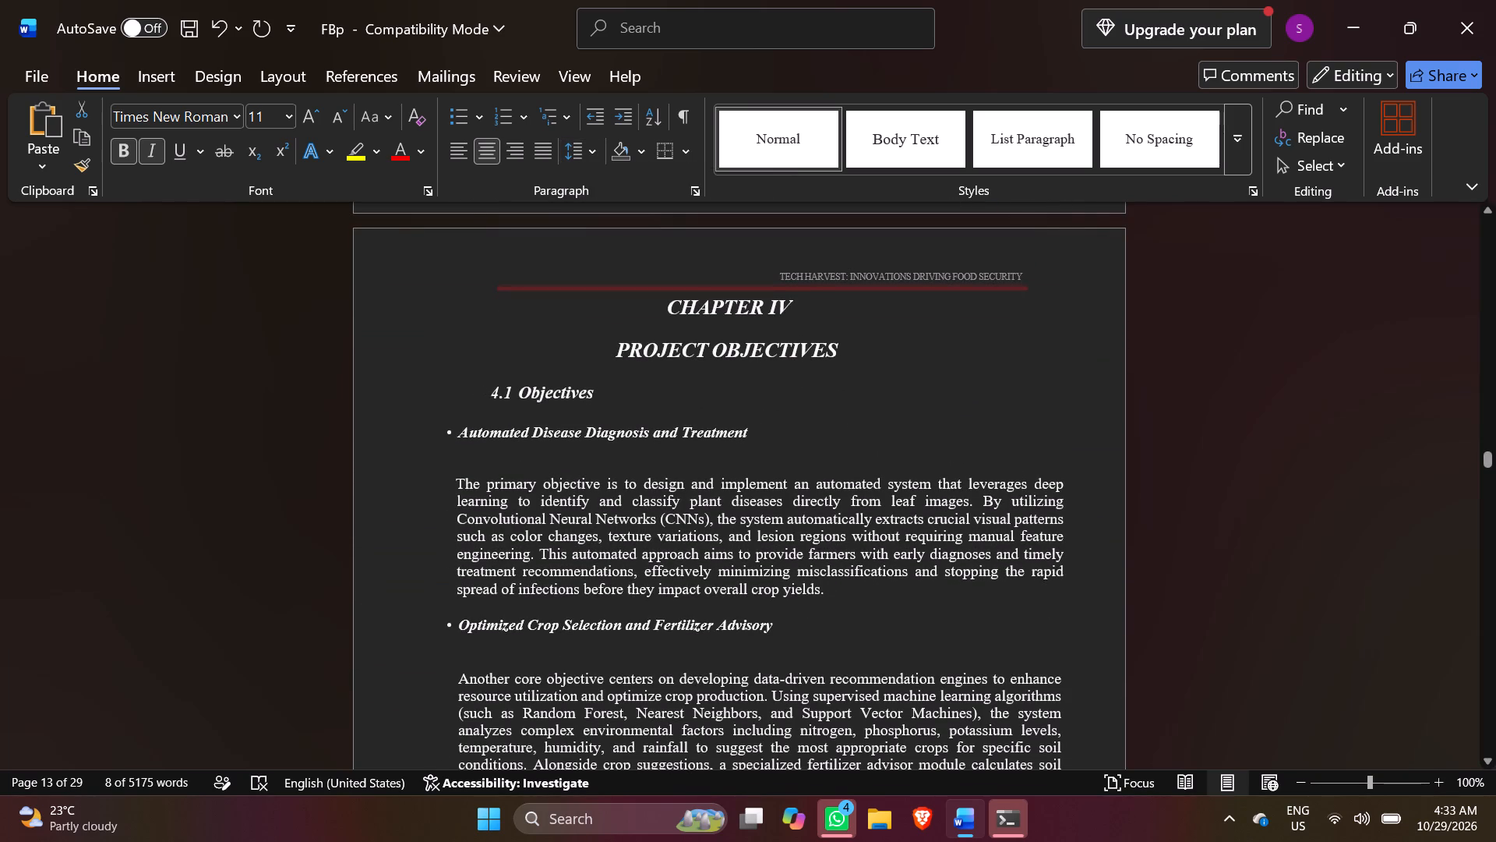
left_click_drag(495, 387, 523, 422)
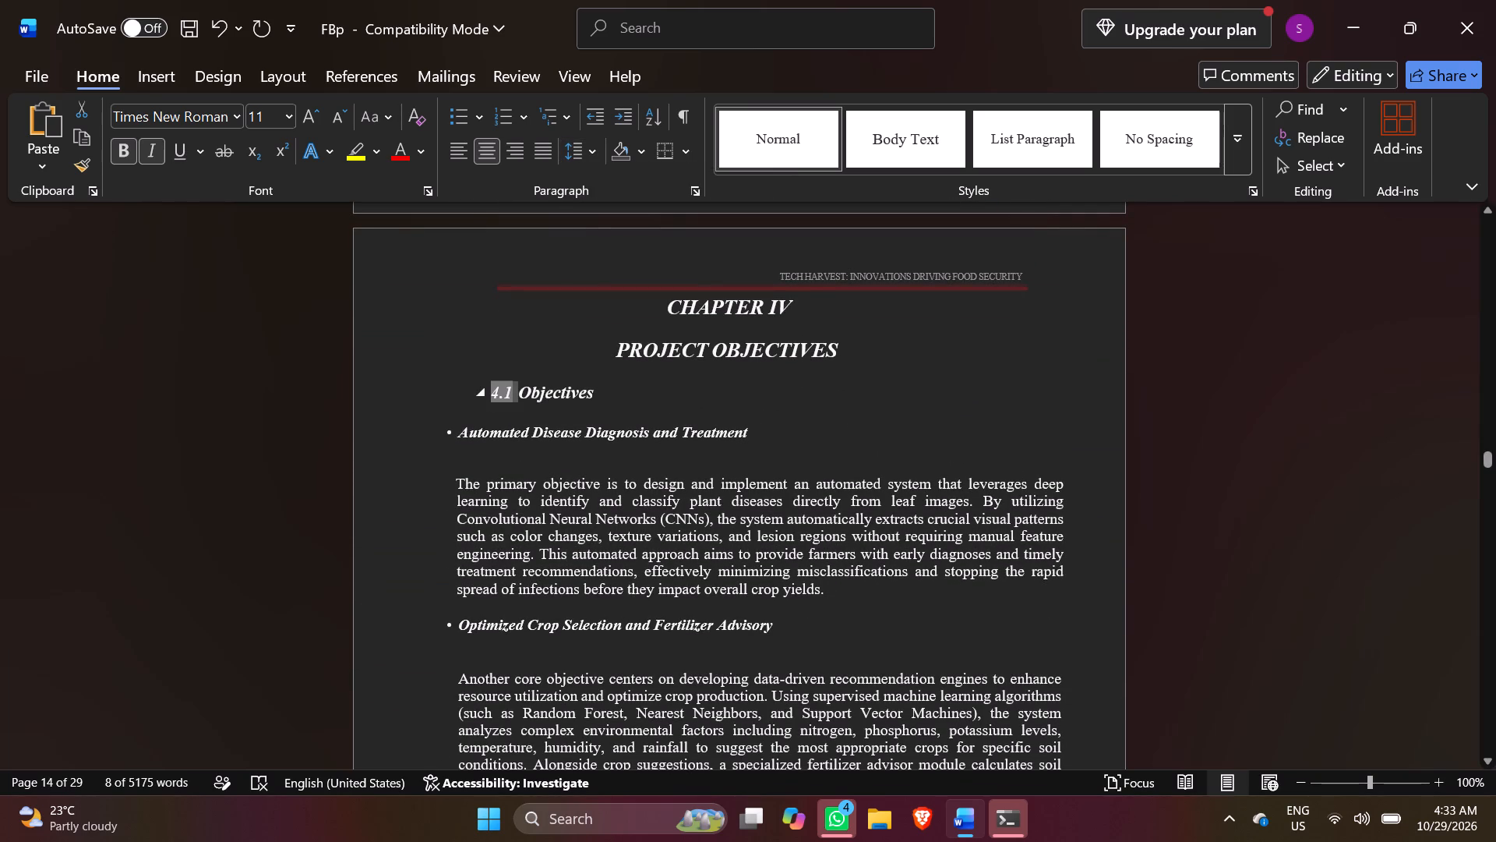
left_click_drag(523, 422, 496, 516)
left_click_drag(496, 516, 490, 522)
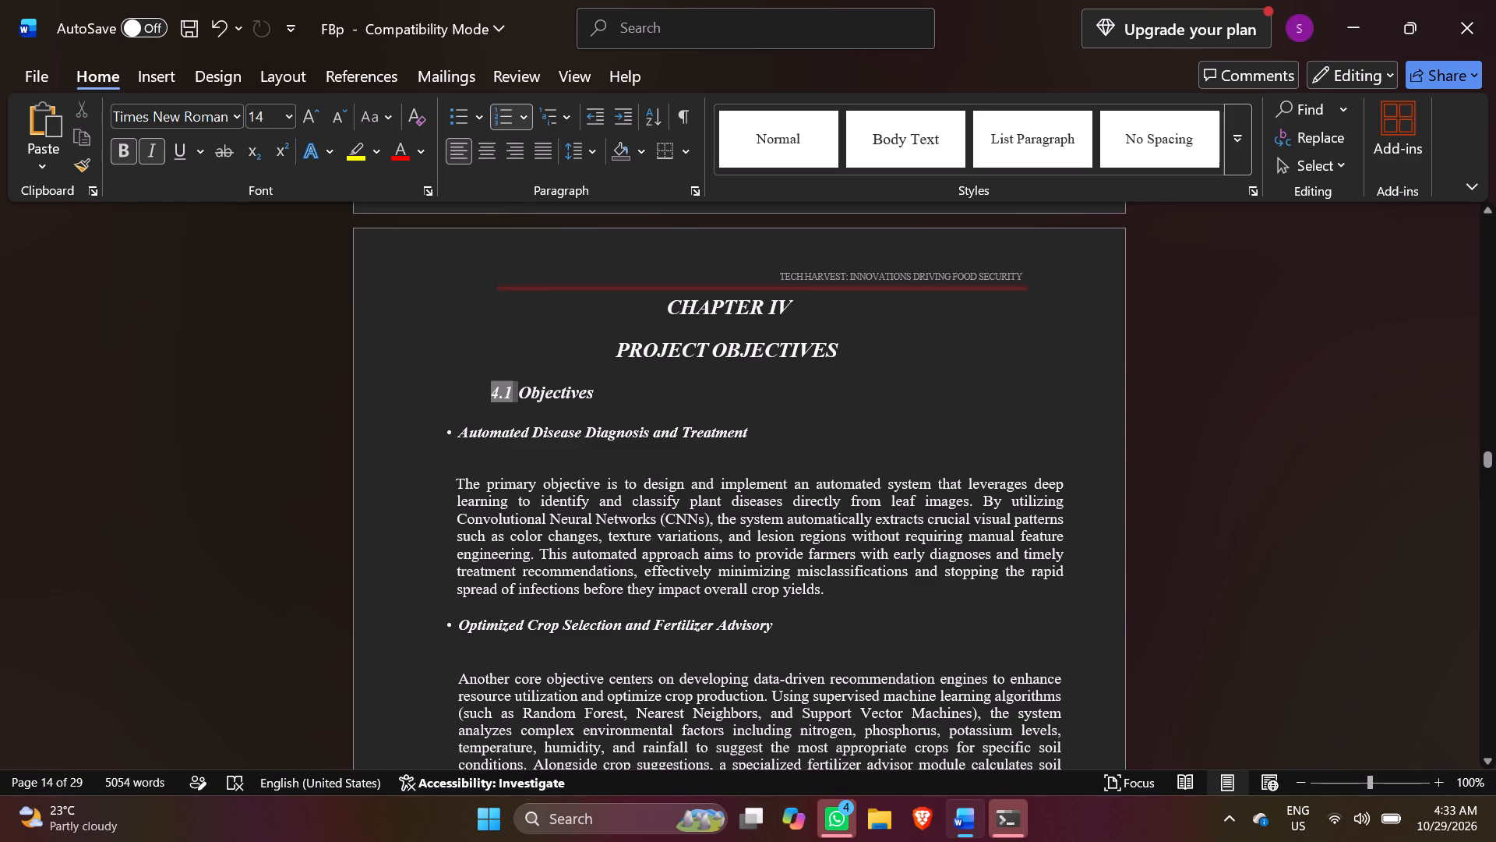
left_click(520, 392)
left_click_drag(520, 392, 660, 596)
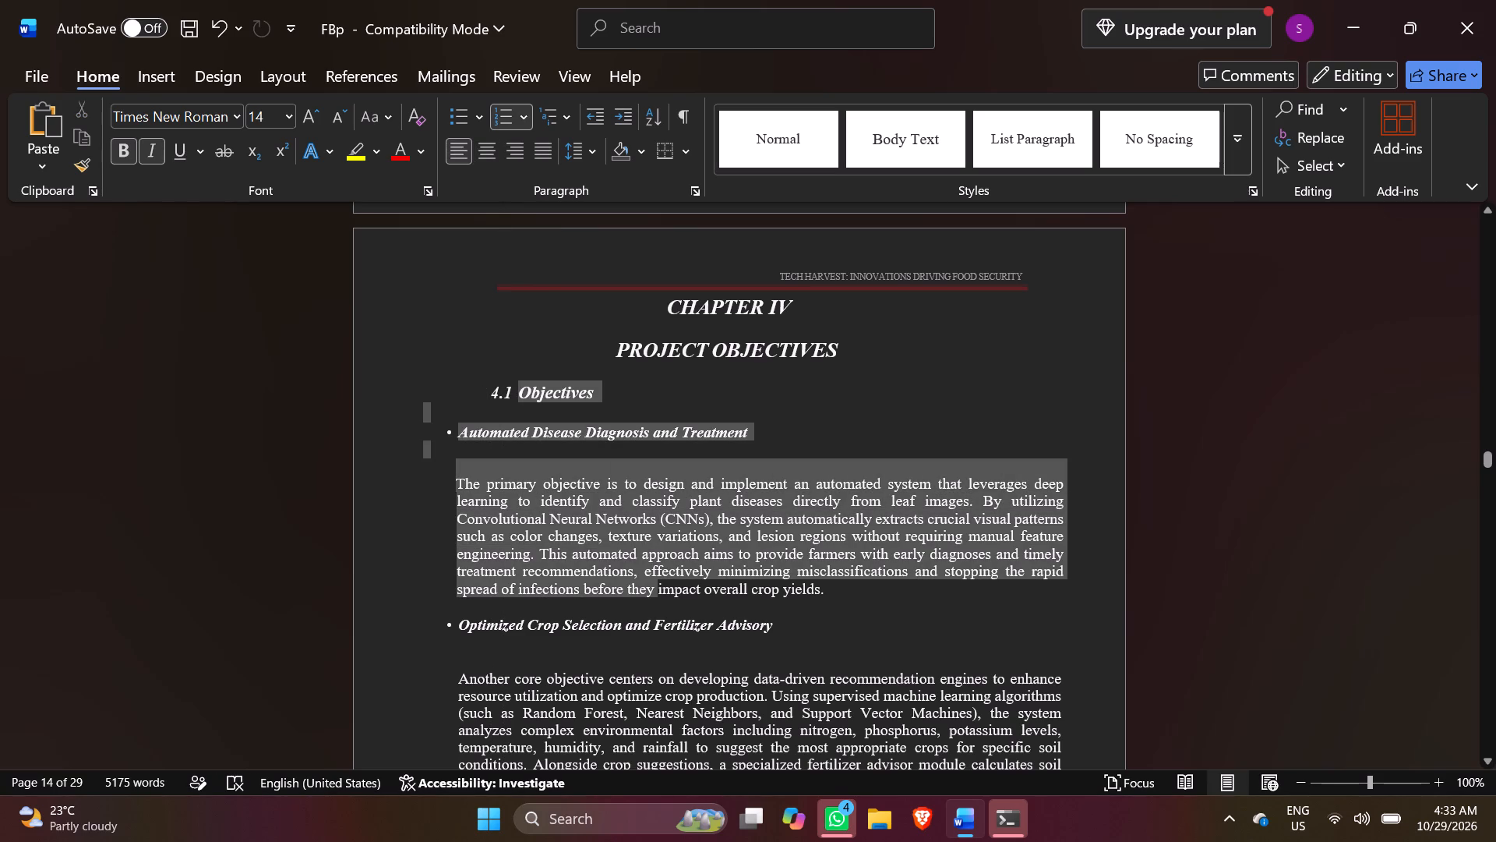
left_click_drag(660, 596, 760, 794)
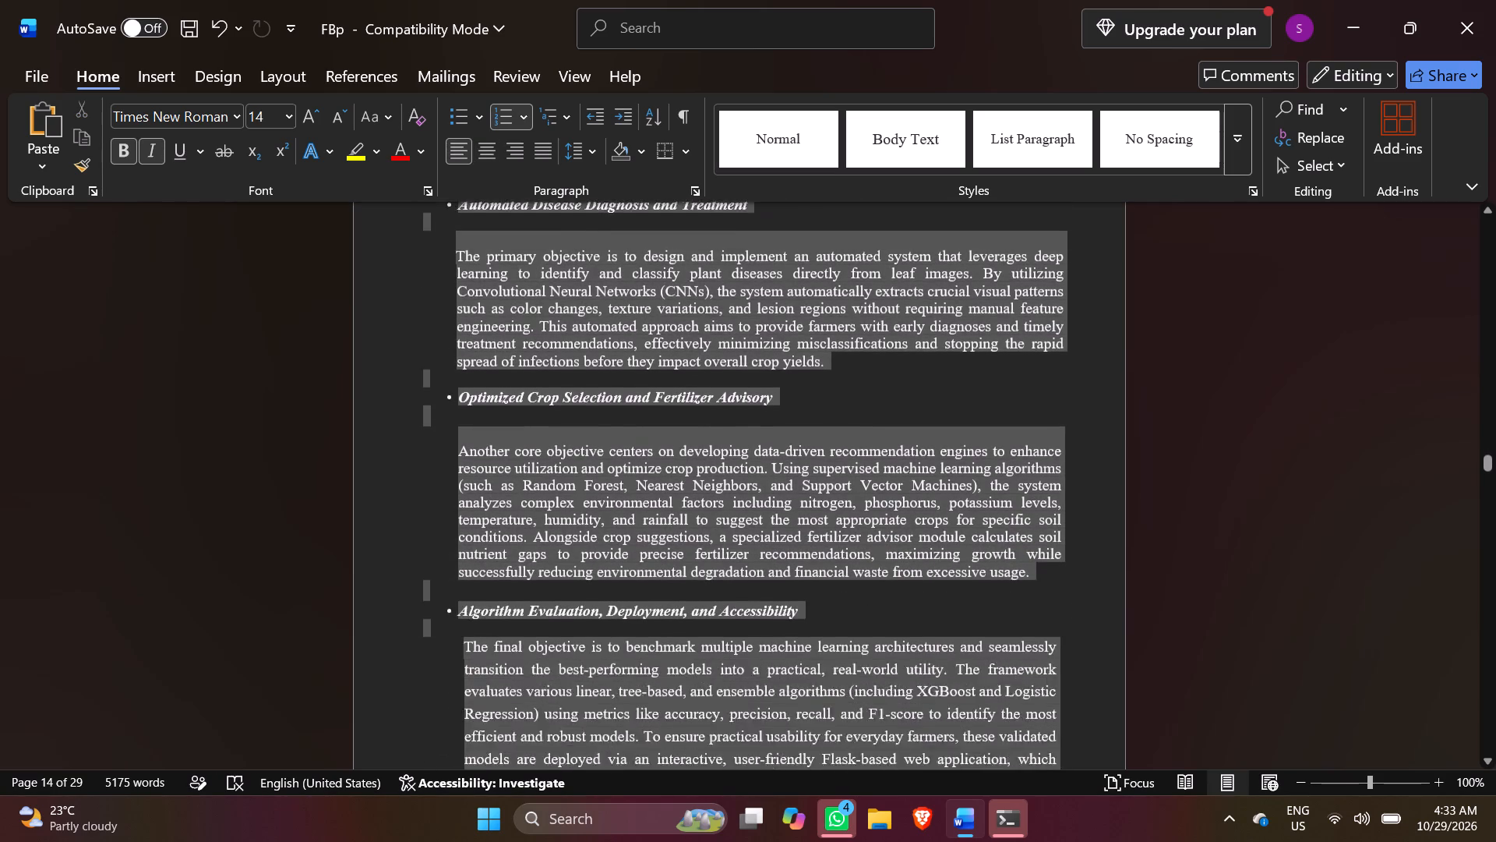
left_click_drag(760, 794, 863, 372)
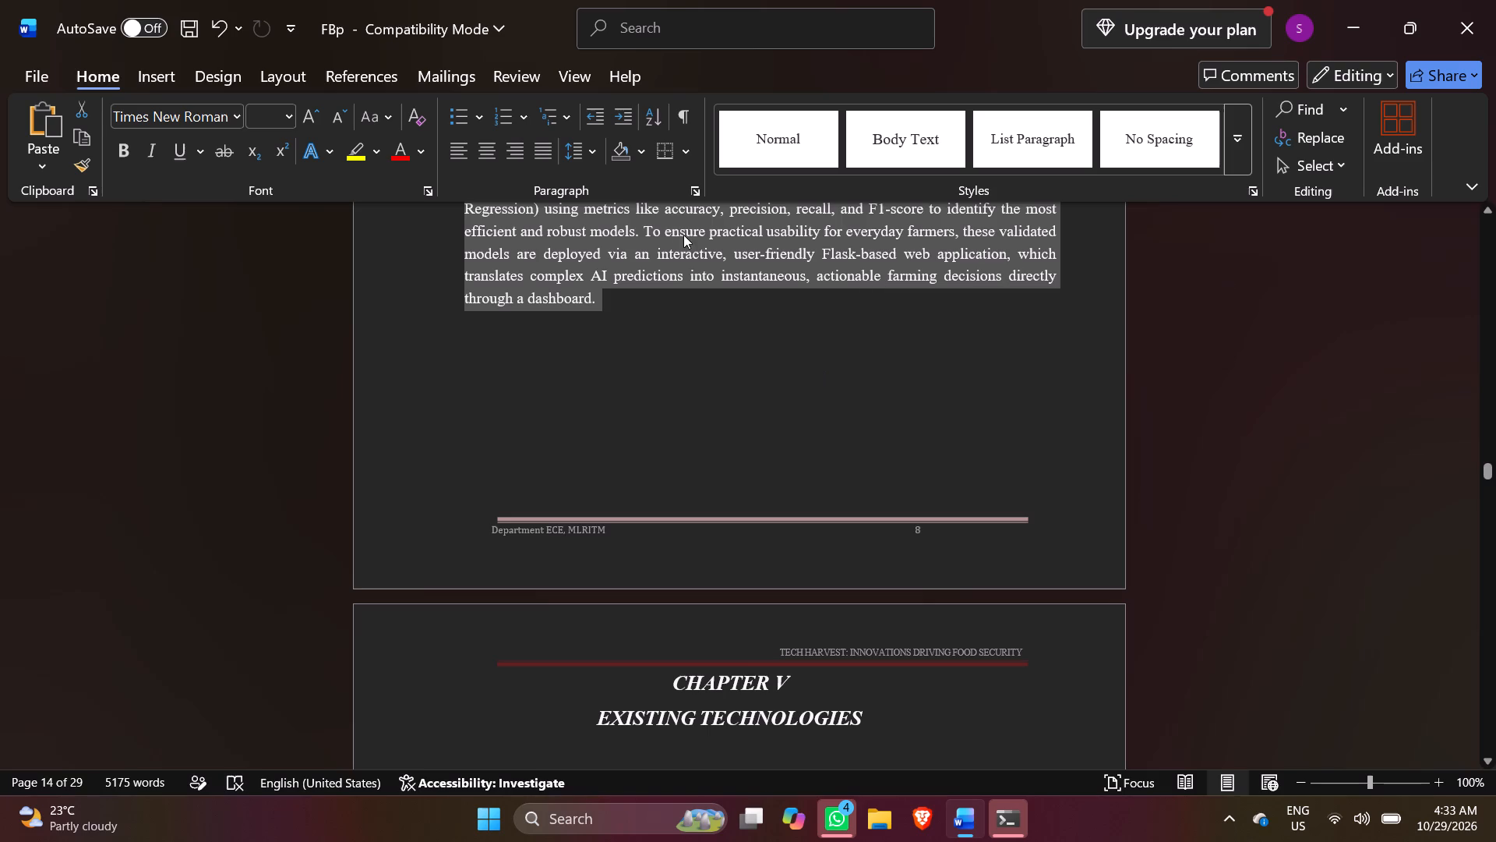
left_click(599, 149)
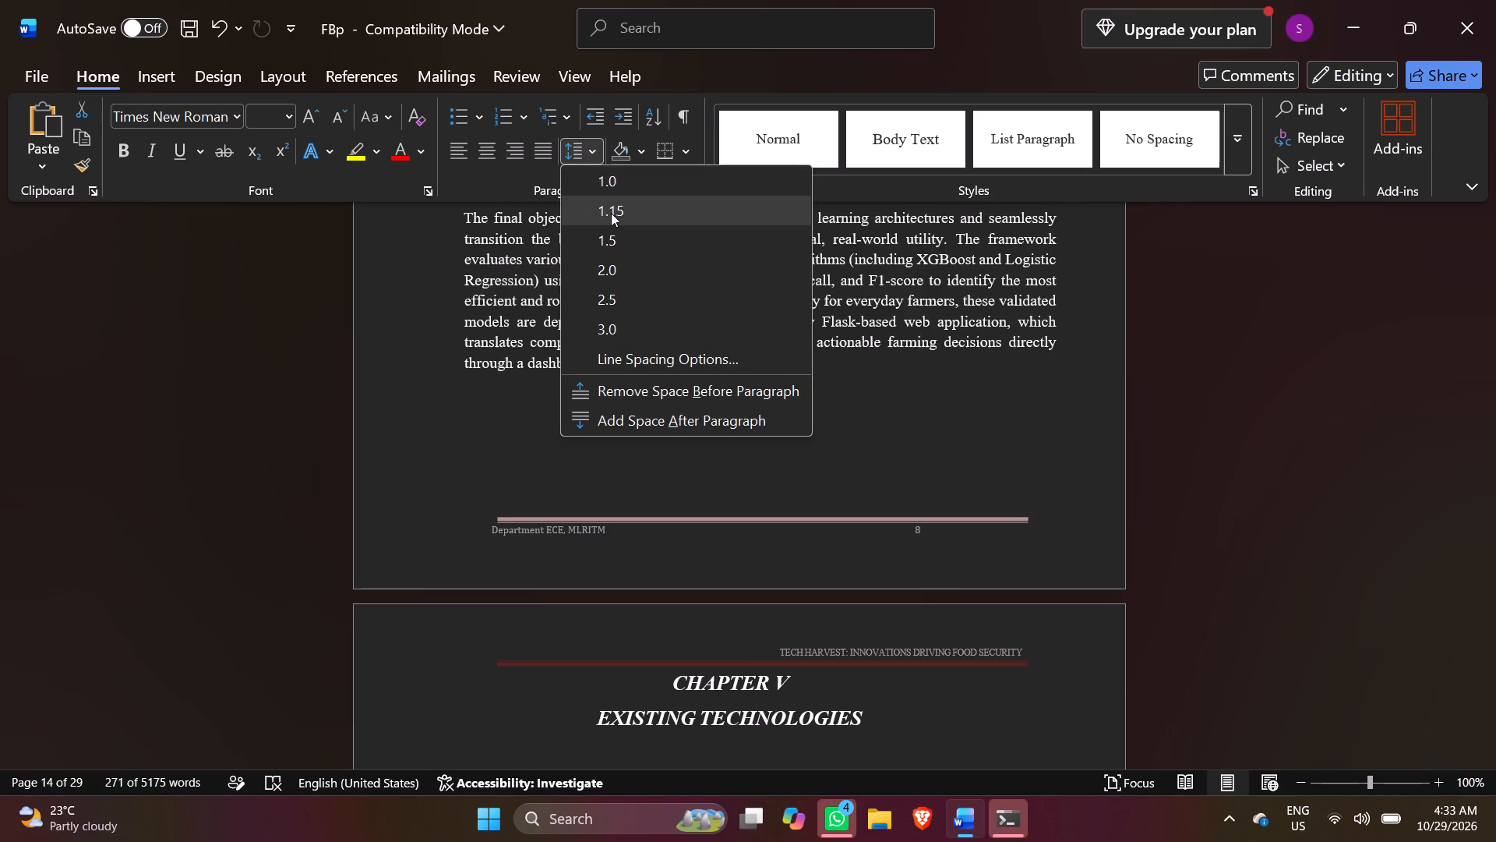
left_click(612, 213)
left_click(711, 411)
Review the spacing and layout of the Chapter IV Project Objectives page from its last paragraph to the title and back.
scroll(711, 417, "up", 3)
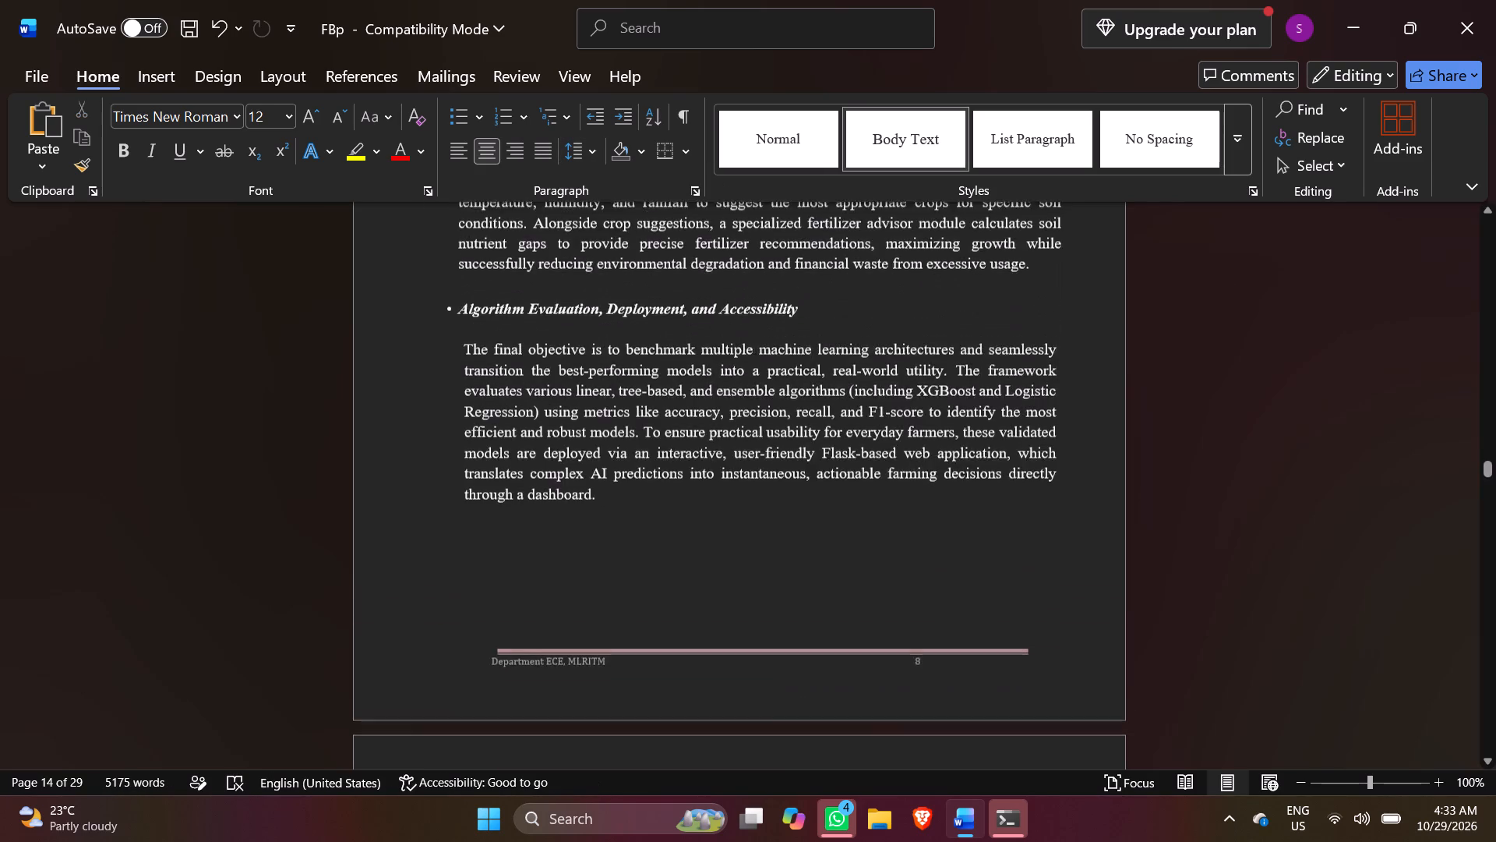
scroll(711, 434, "up", 13)
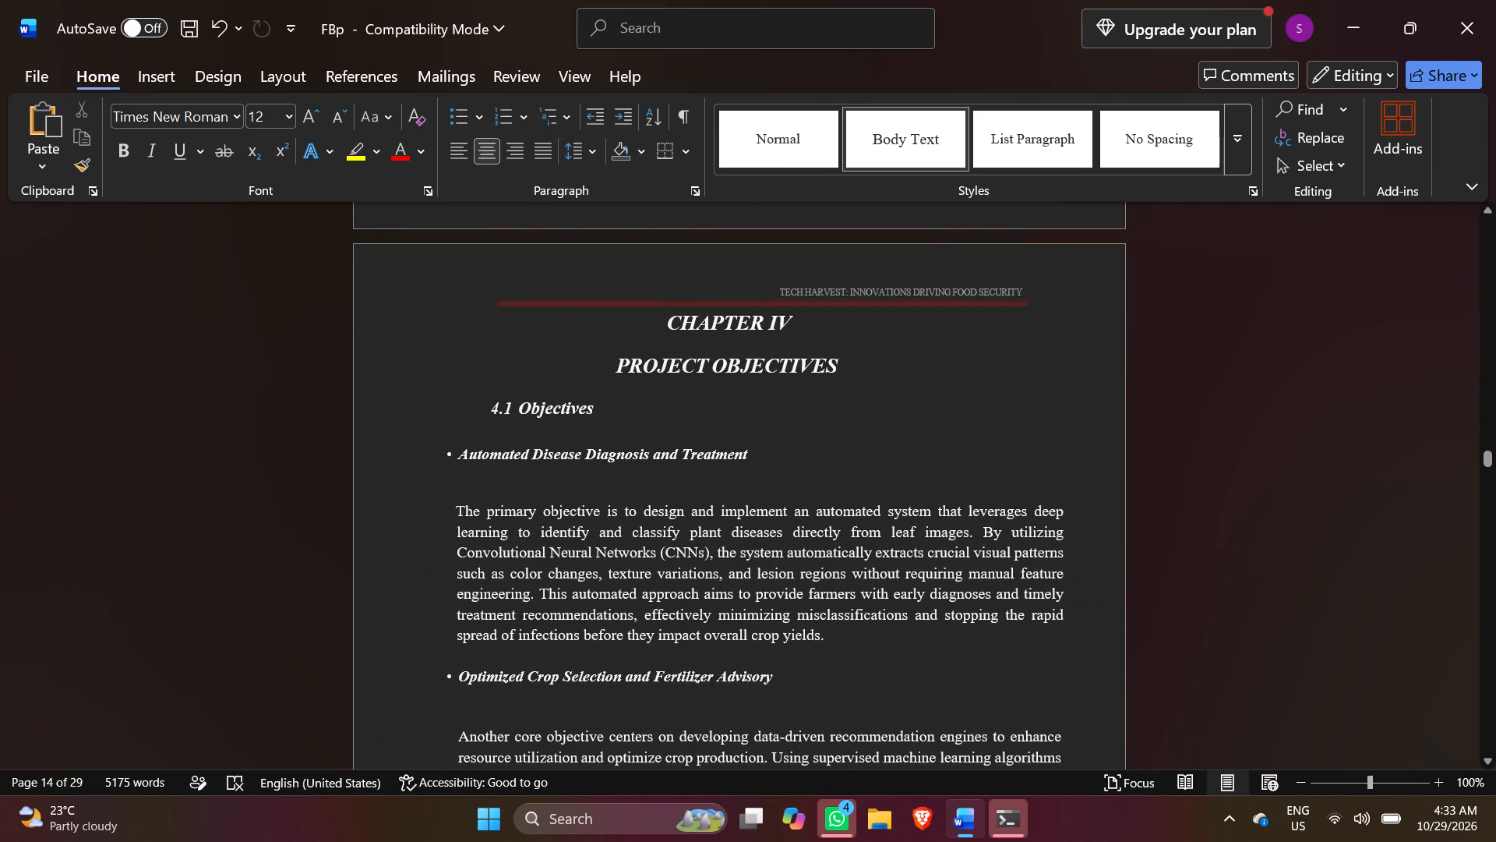
scroll(716, 501, "down", 12)
scroll(710, 570, "down", 6)
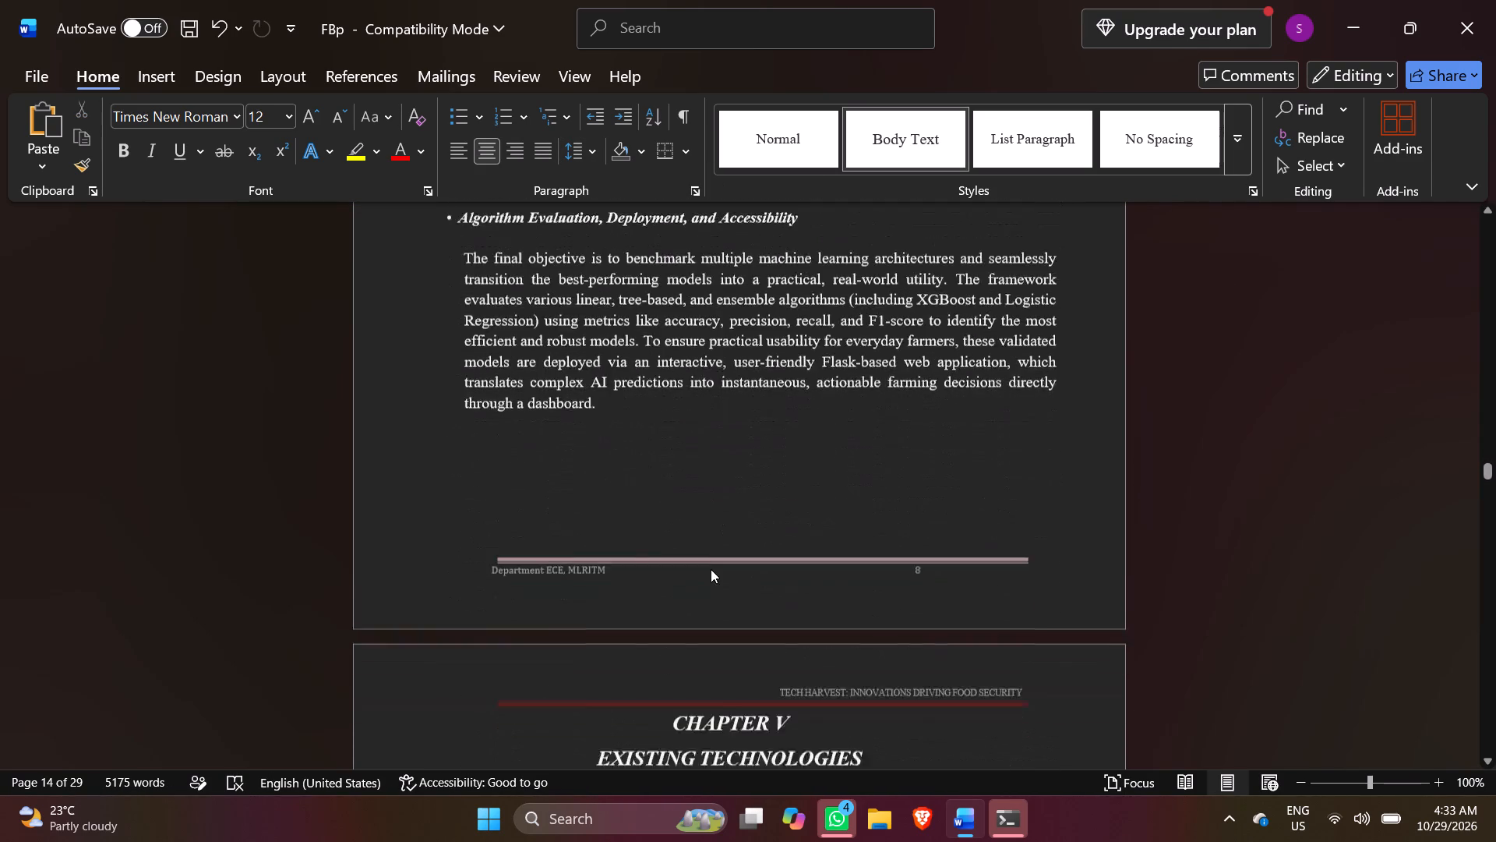
Justify Chapter V and set 1.15 line spacing from the 5.1 Existing Technologies heading through the "Summary of Gaps in Existing Tech" paragraph.
scroll(711, 569, "down", 6)
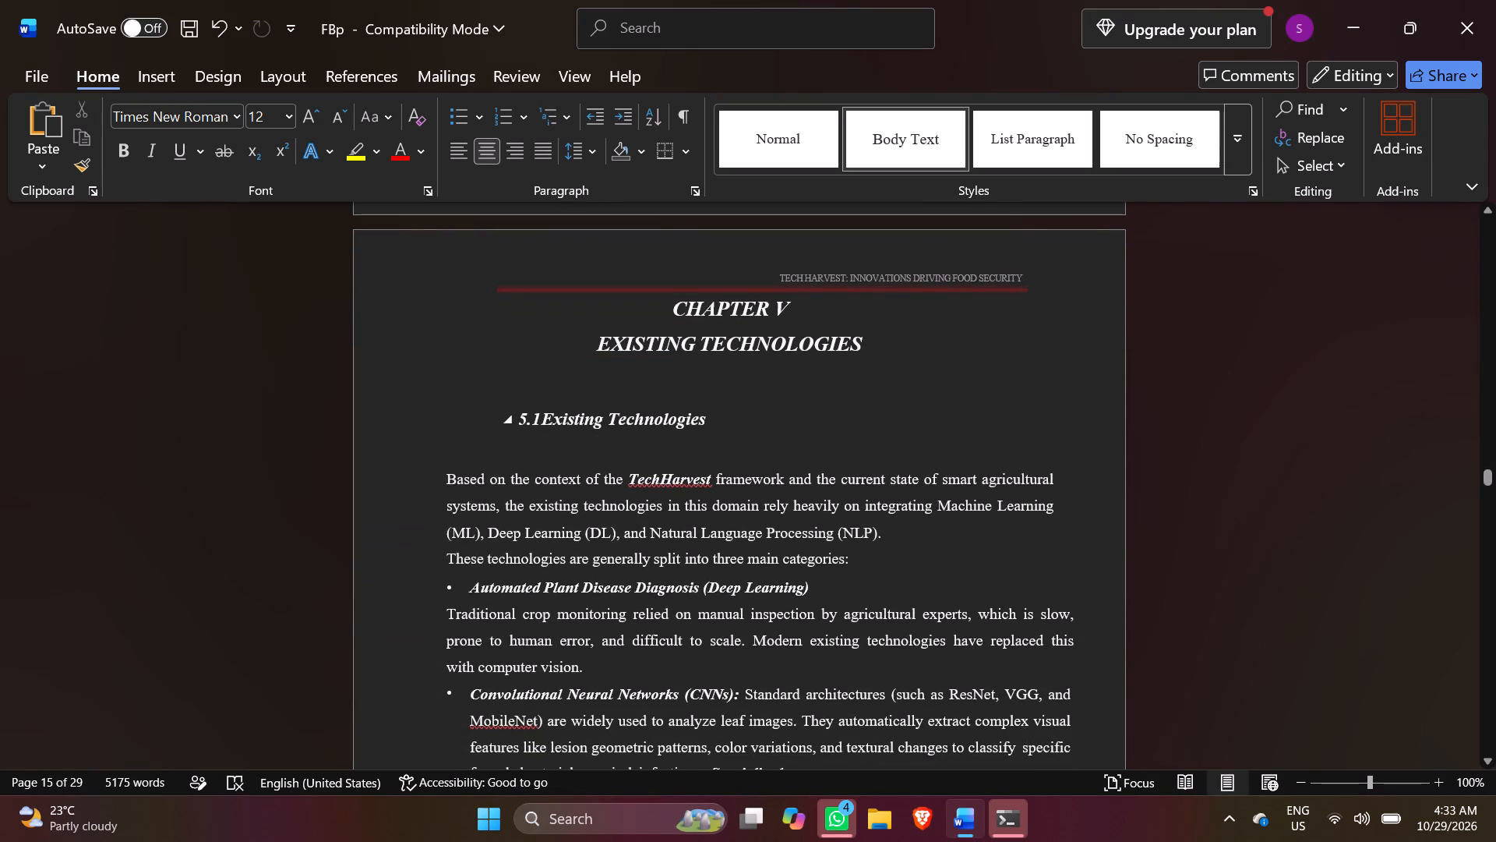
left_click_drag(542, 420, 654, 739)
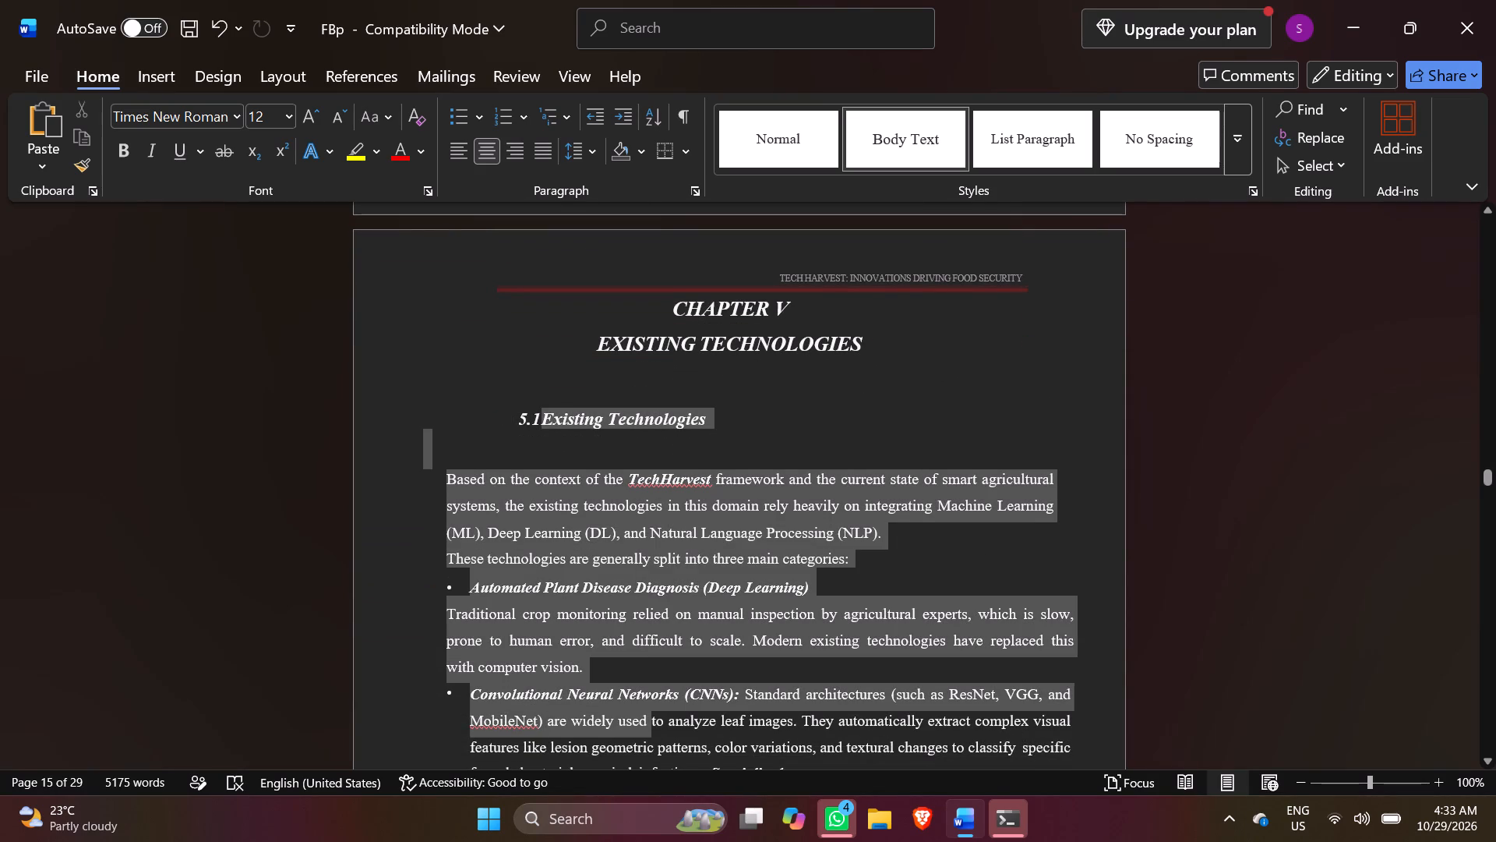
left_click_drag(654, 739, 776, 809)
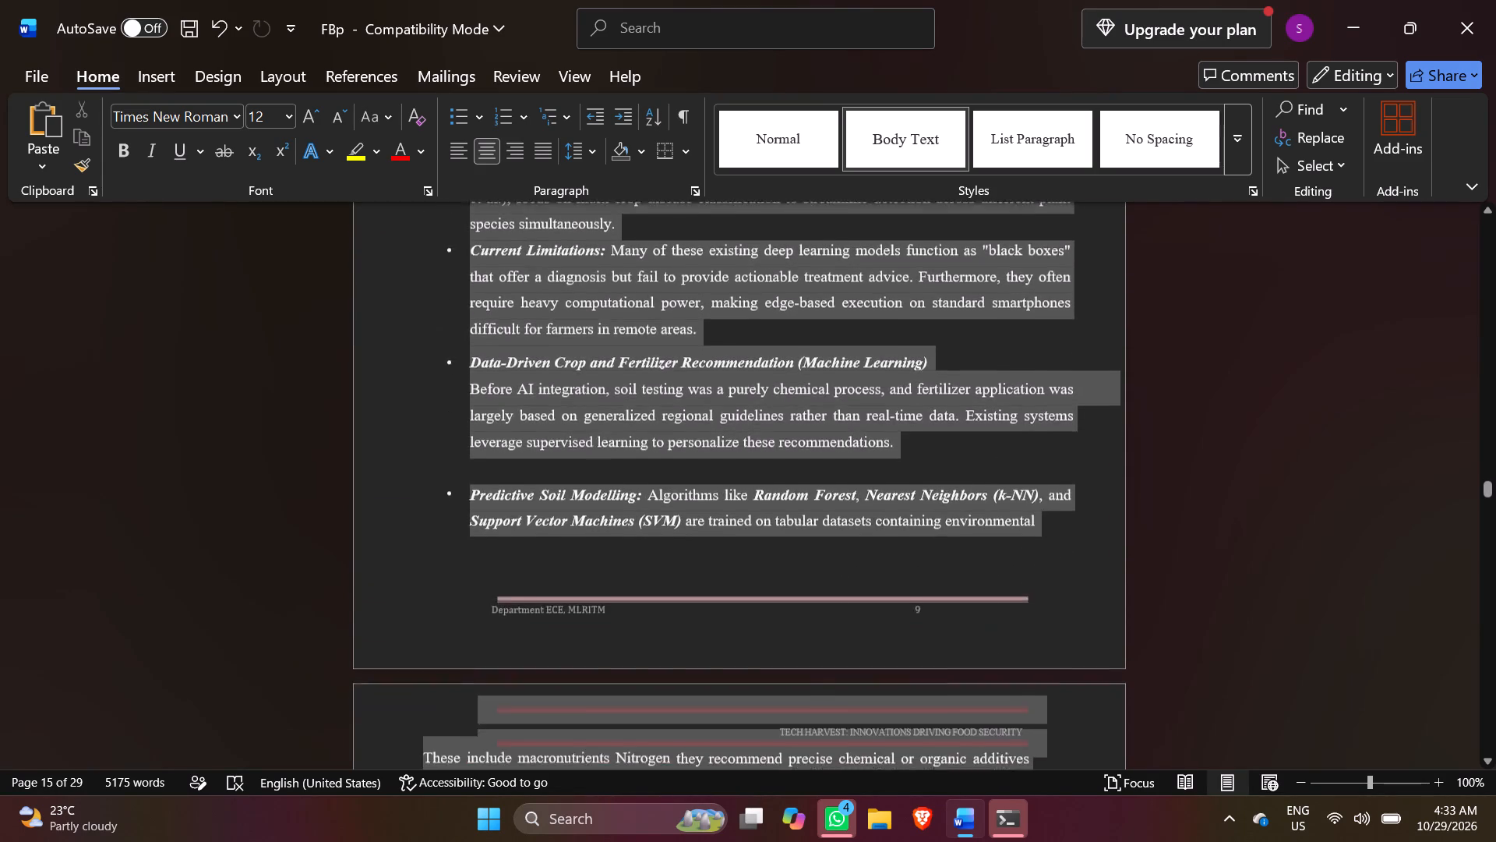
left_click_drag(776, 809, 919, 357)
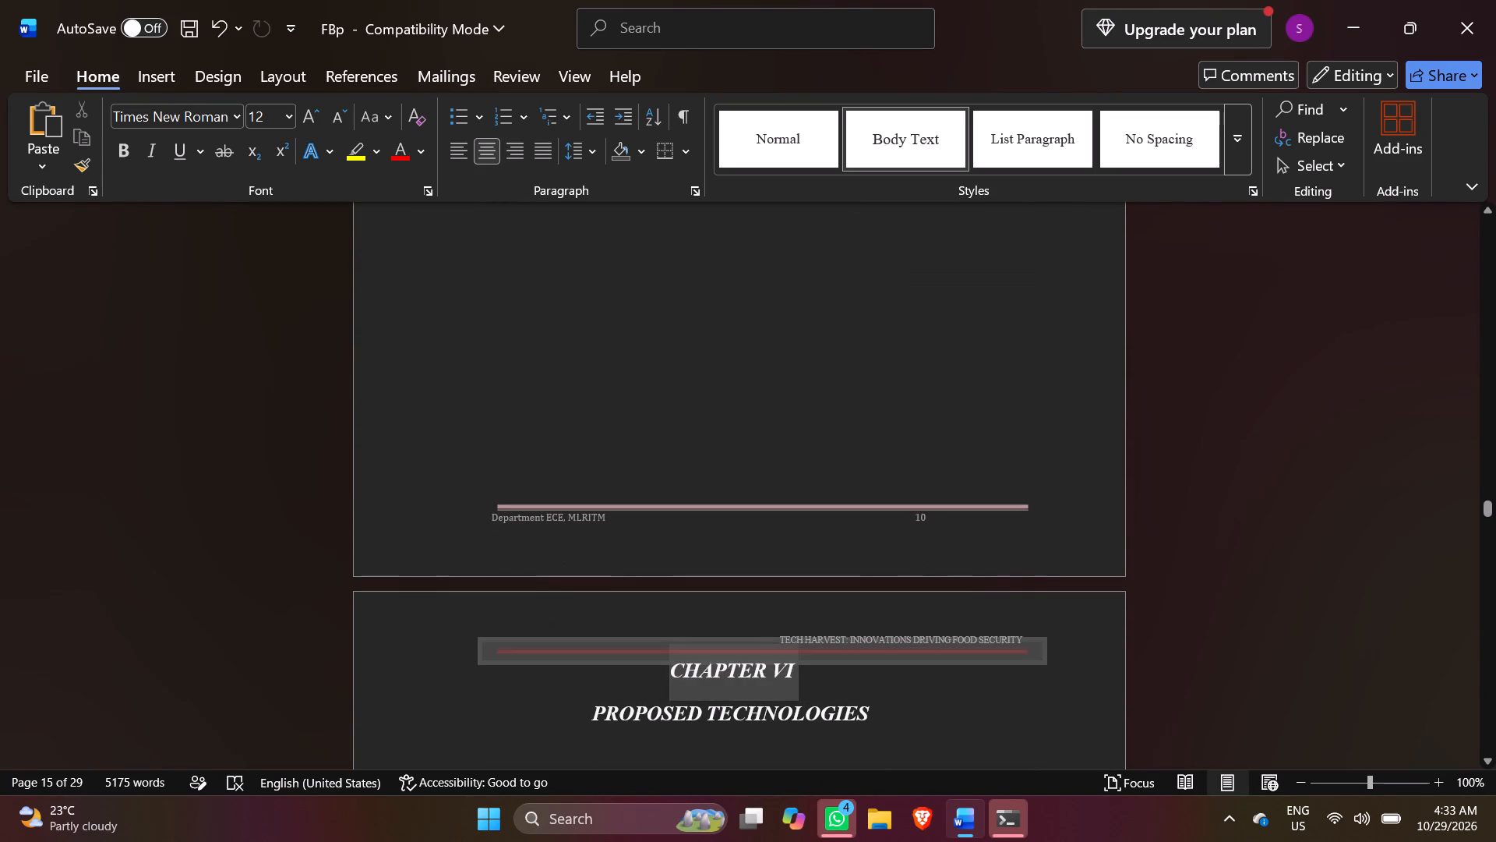
left_click_drag(919, 357, 897, 179)
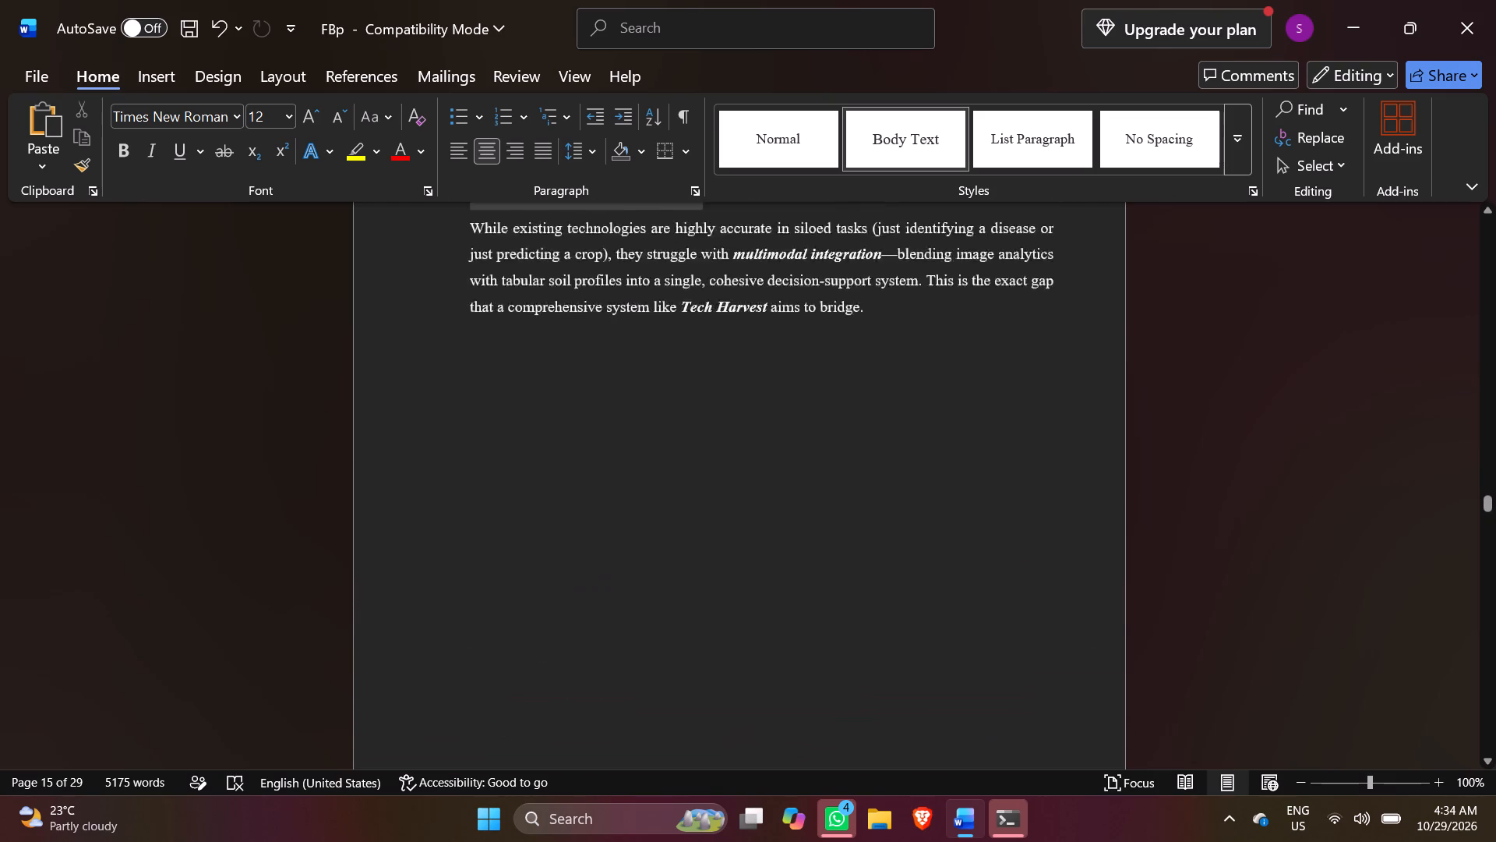
left_click_drag(897, 179, 984, 448)
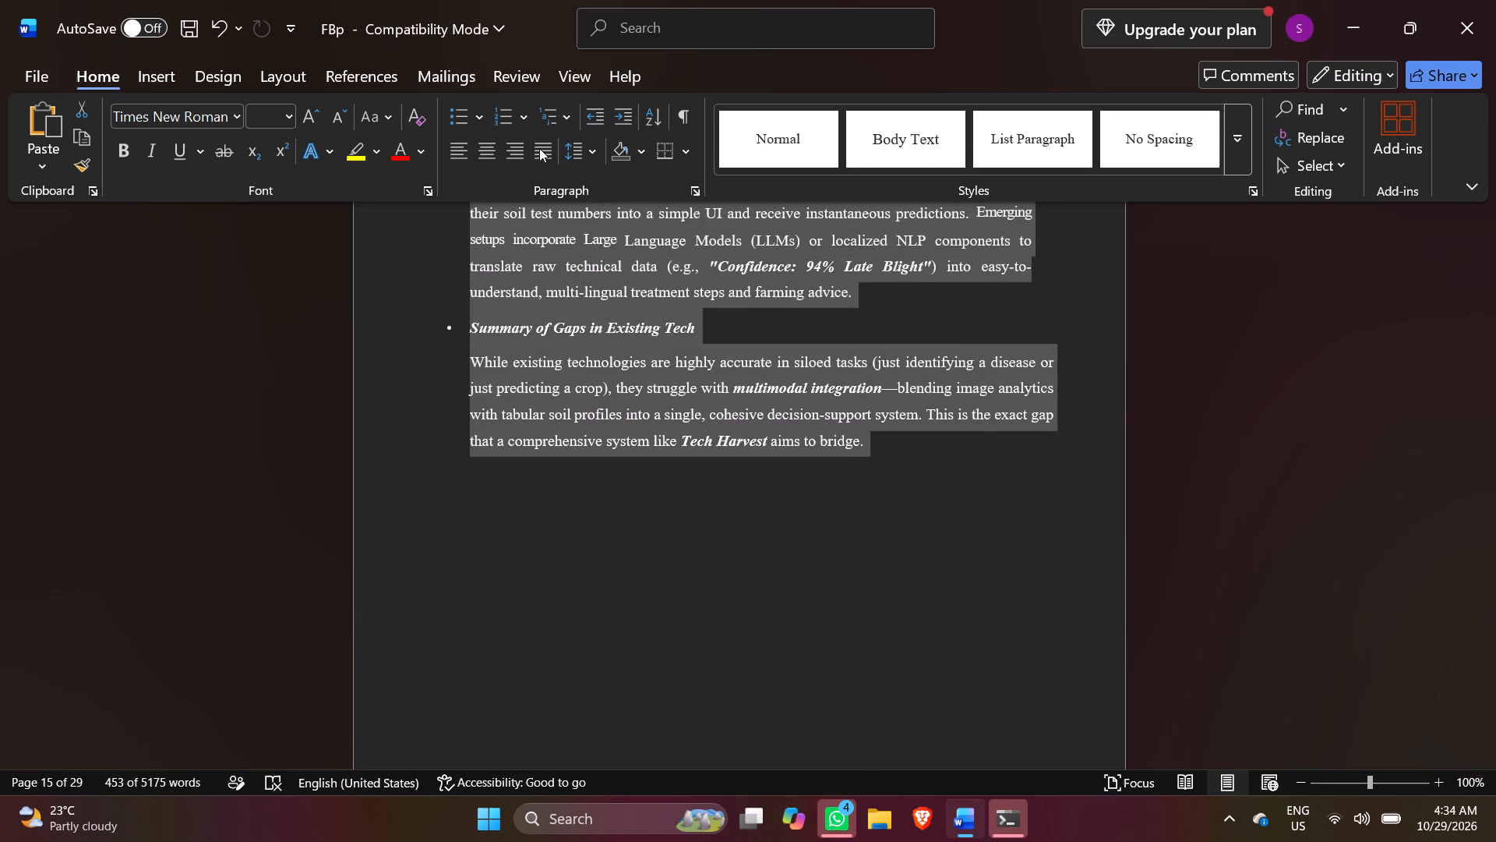
left_click(539, 148)
left_click(587, 149)
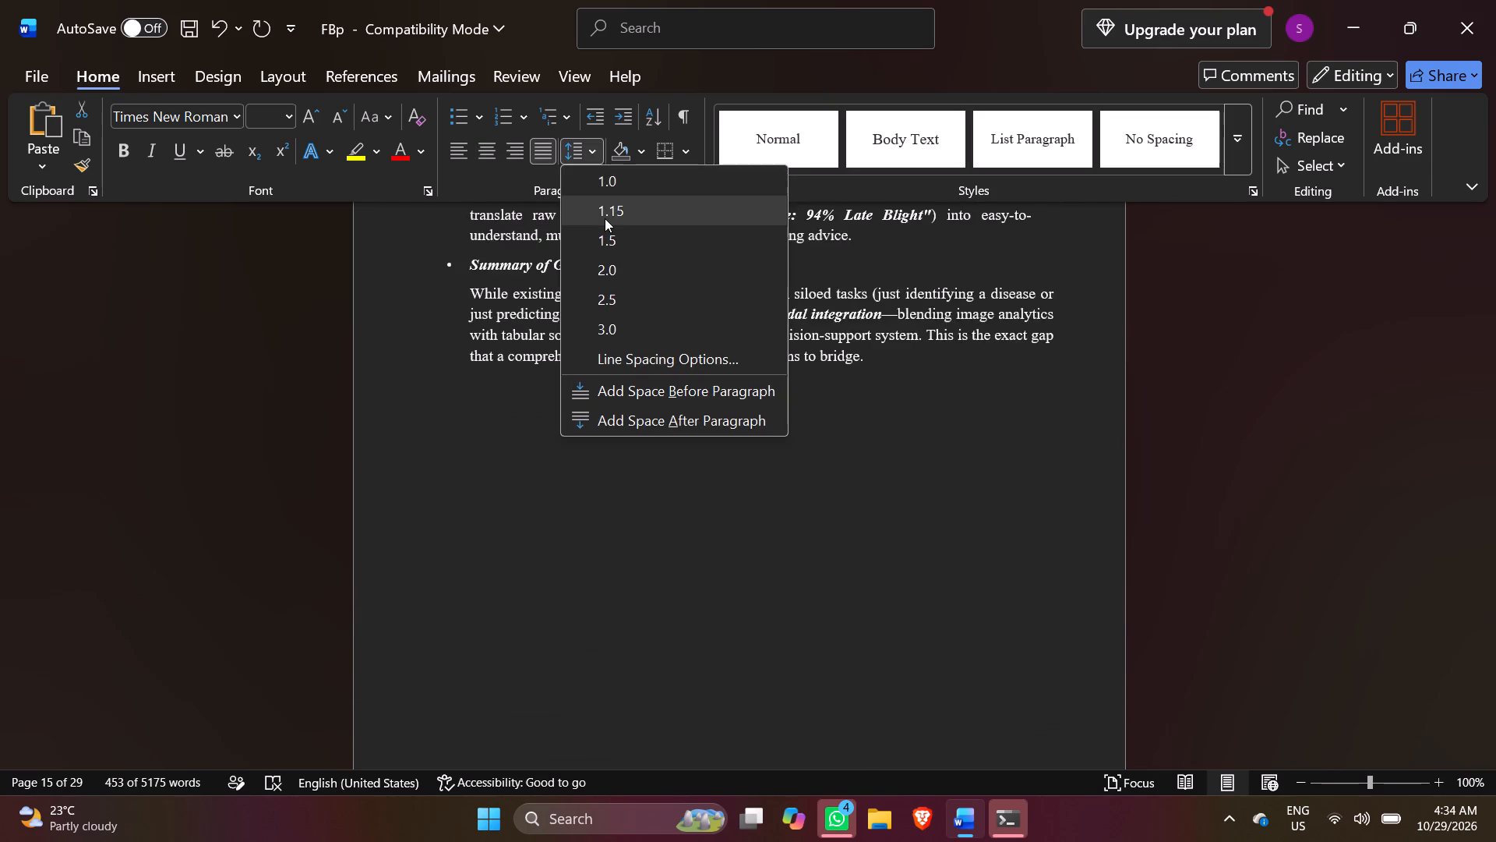
left_click(605, 218)
left_click(678, 496)
Apply 1.15 line spacing to the heading "5.1 Existing Technologies" in Chapter V.
scroll(678, 496, "up", 14)
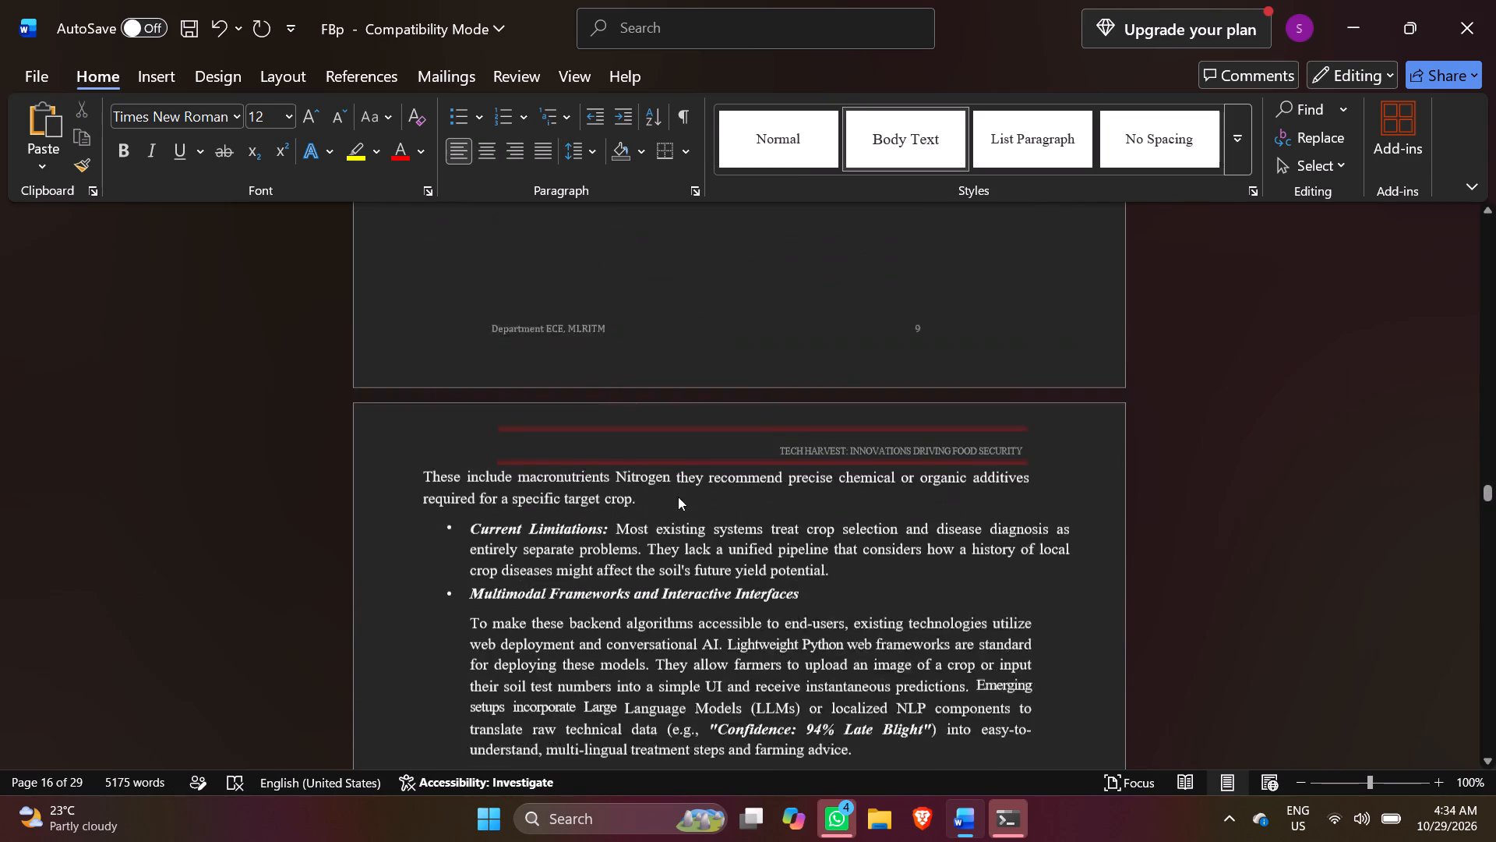
scroll(678, 497, "up", 15)
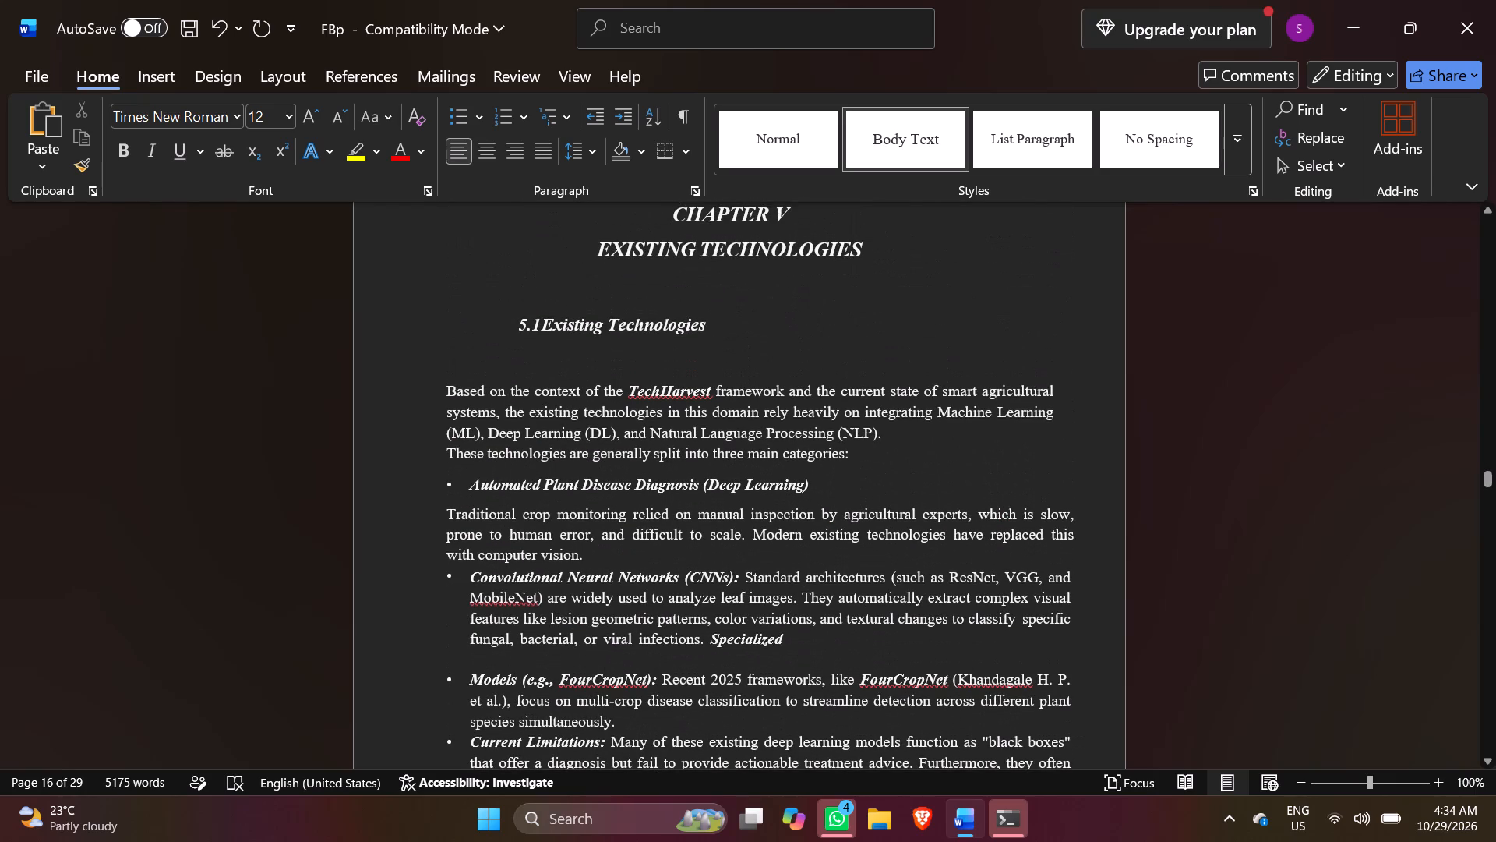
scroll(658, 560, "down", 5)
scroll(607, 432, "up", 5)
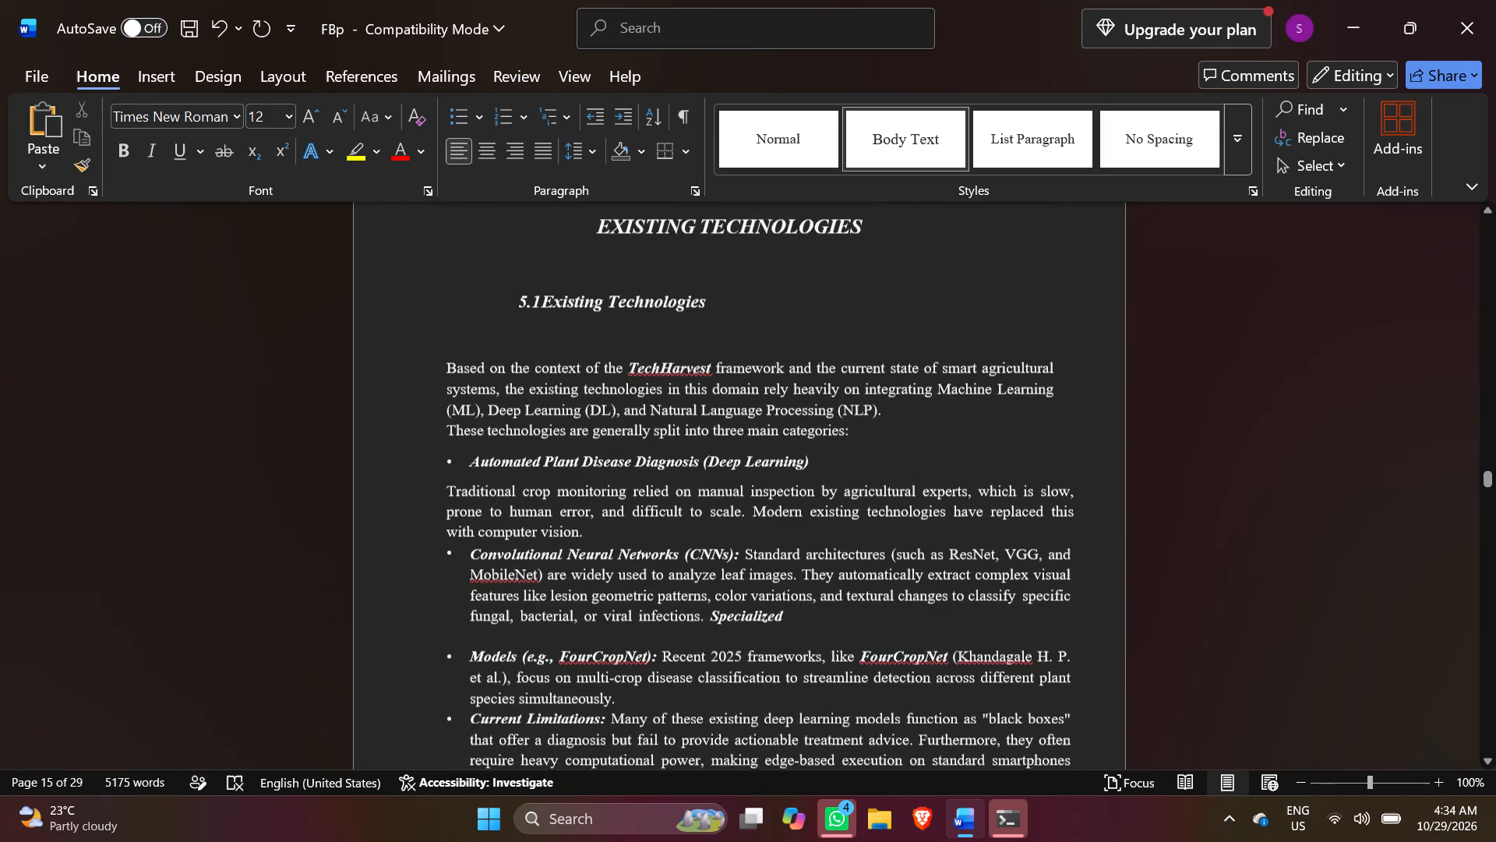
left_click_drag(545, 330, 703, 324)
left_click(586, 153)
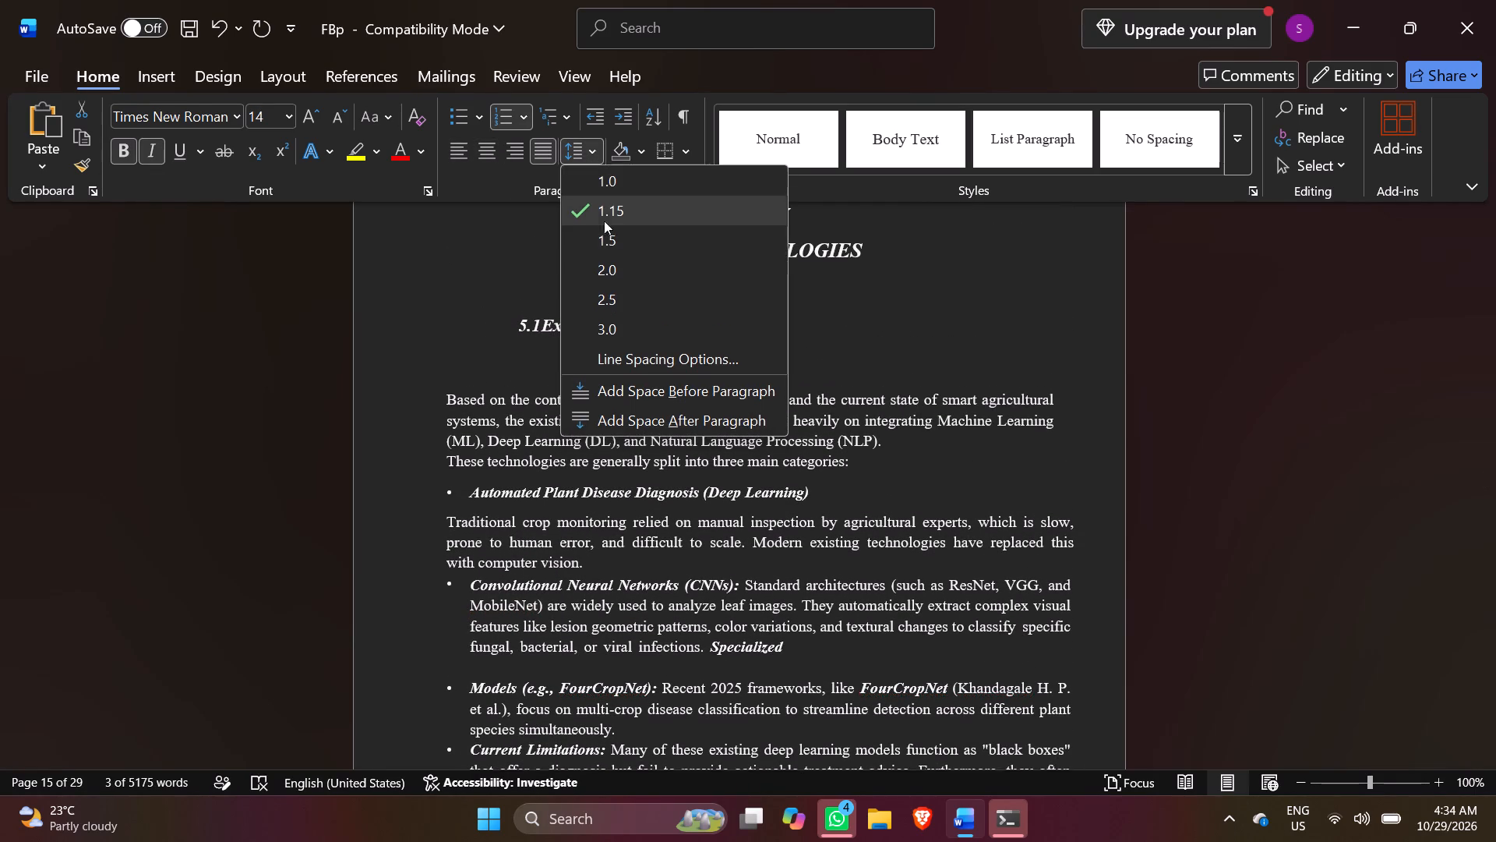
left_click(603, 216)
left_click(807, 348)
Justify Chapter VI and set 1.15 line spacing from the "Technologies:-" heading through the "Lightweight, Real-Time Web Deployment" paragraph.
scroll(847, 345, "down", 6)
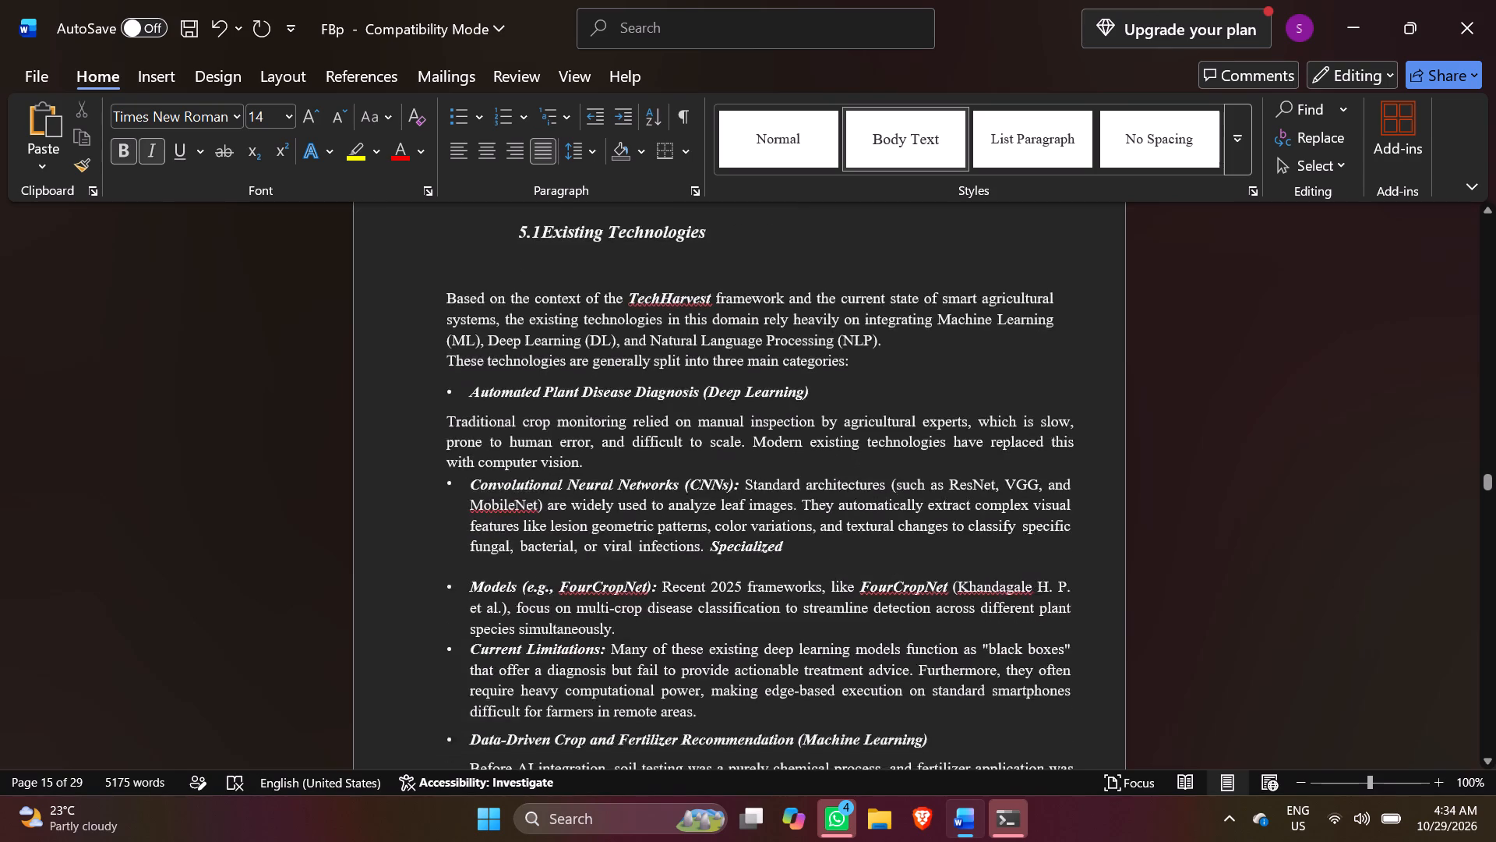
scroll(868, 377, "down", 20)
scroll(868, 377, "down", 15)
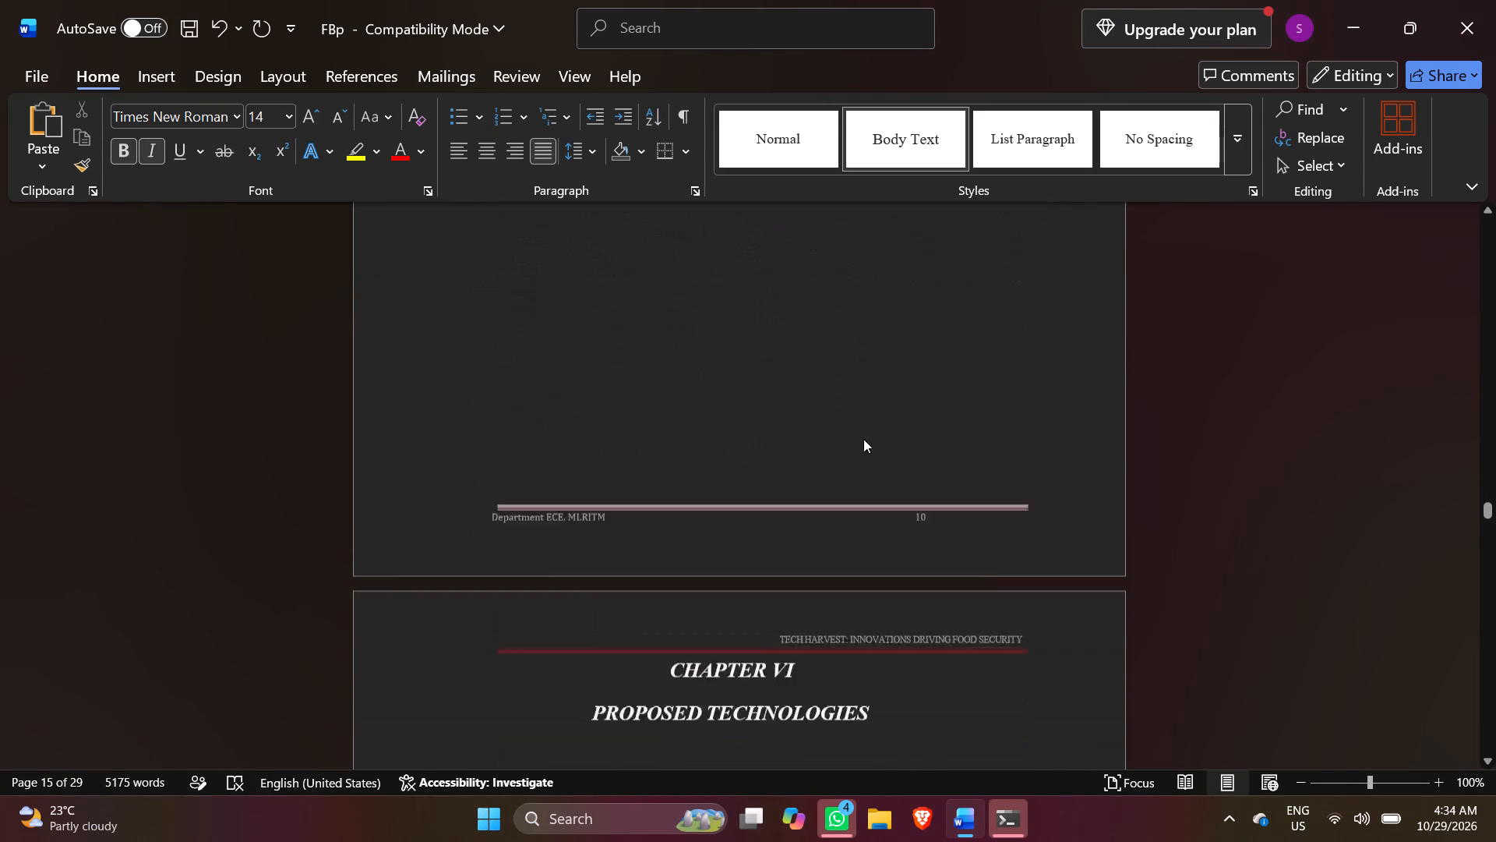
scroll(863, 440, "down", 8)
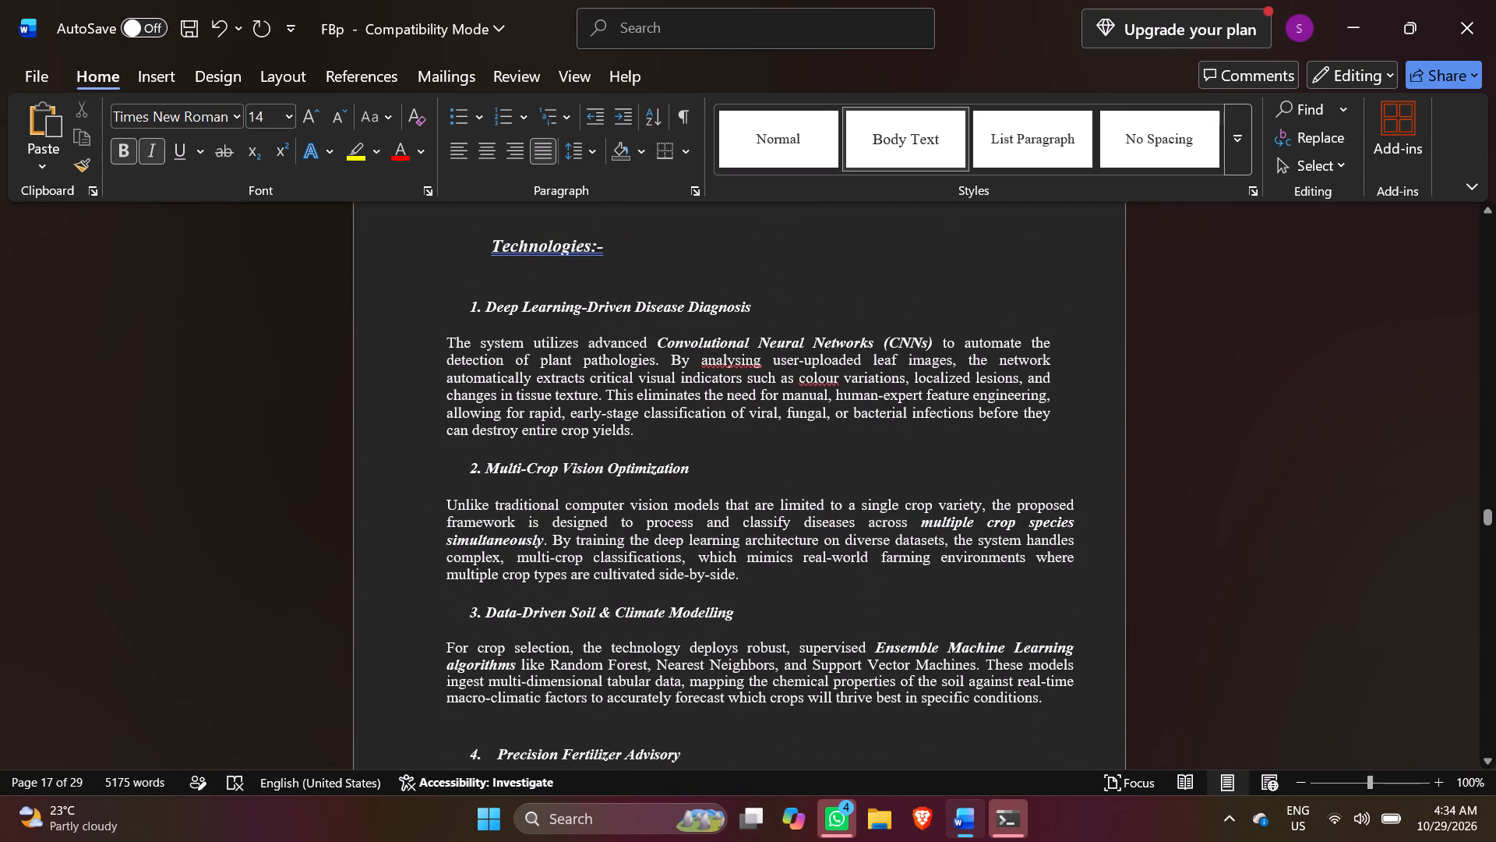
left_click_drag(494, 239, 585, 370)
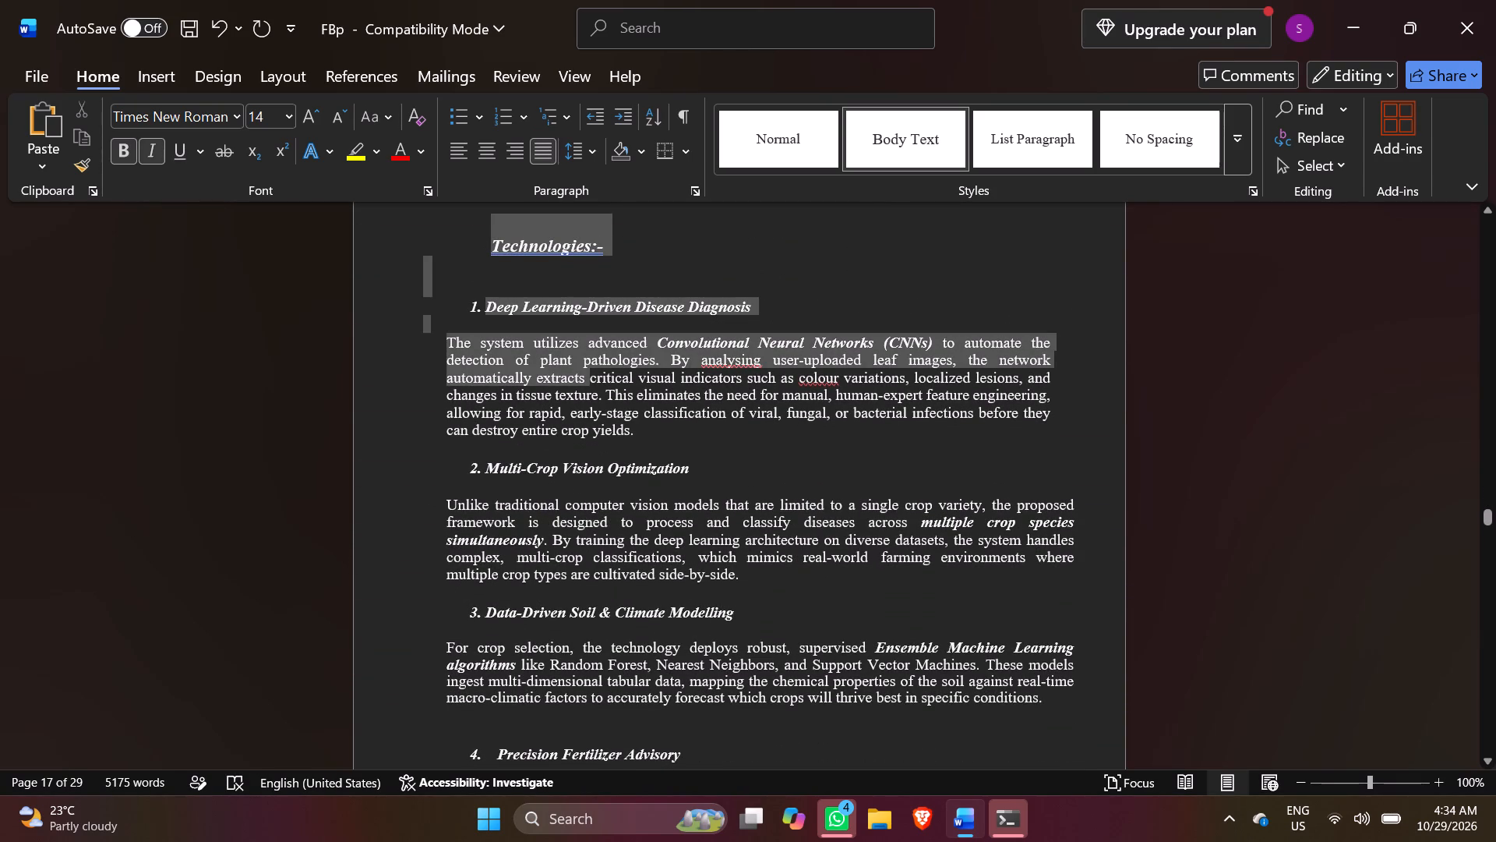
left_click_drag(585, 370, 697, 811)
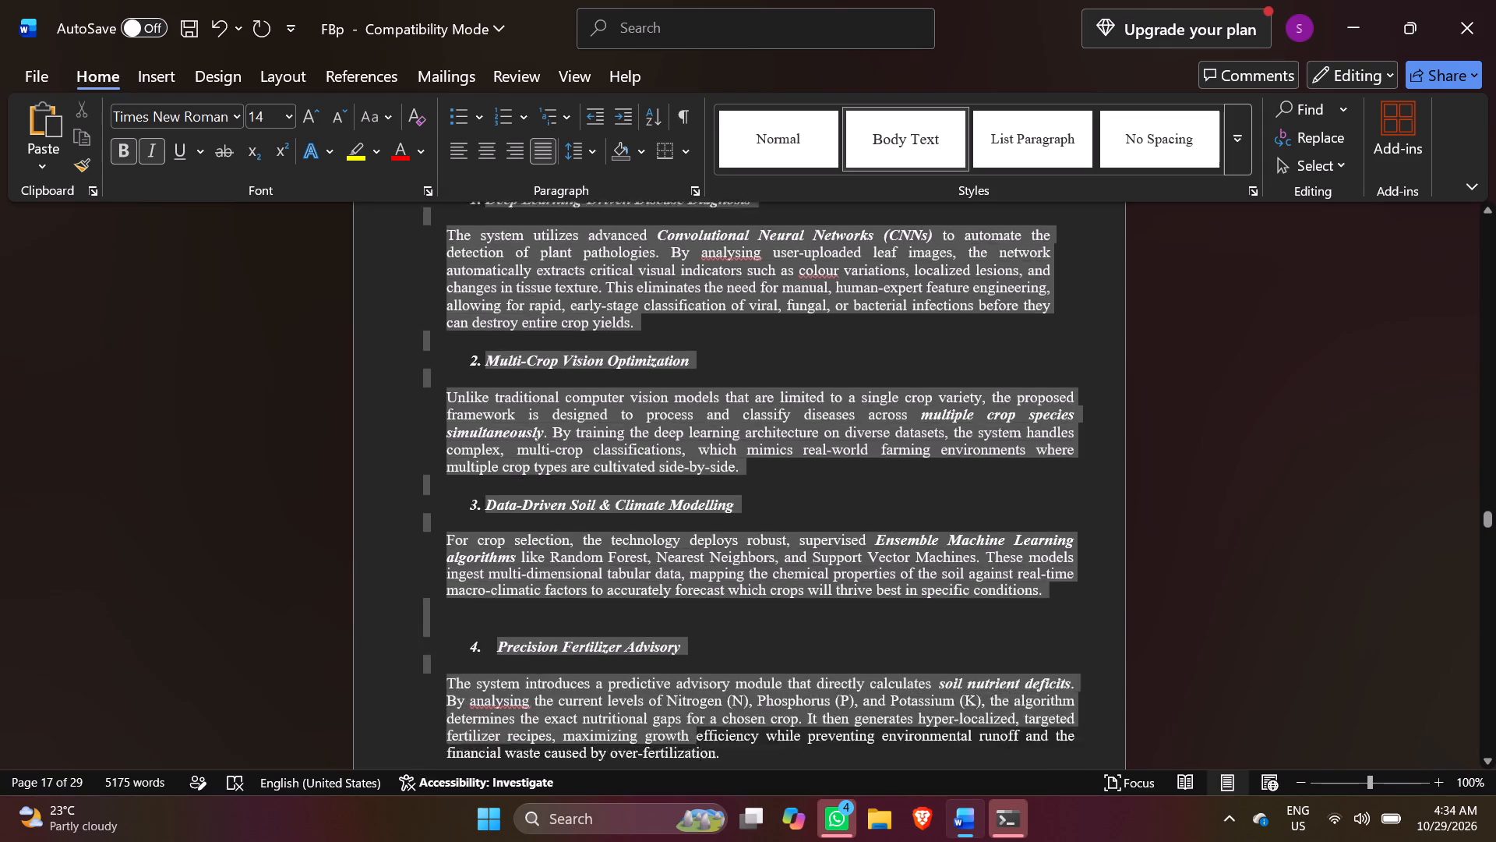
left_click_drag(697, 811, 816, 787)
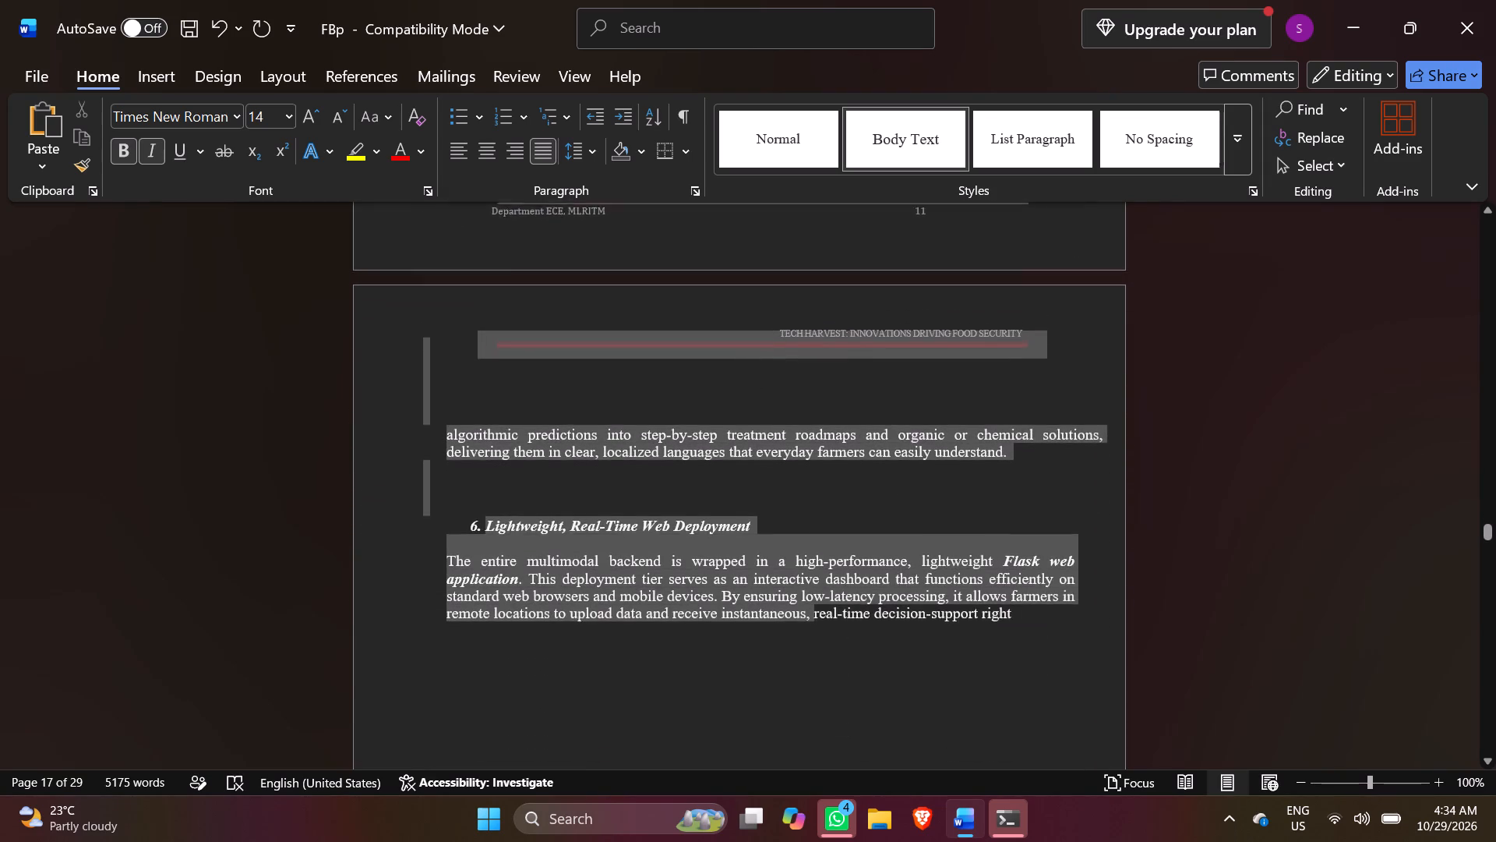
left_click_drag(816, 787, 1032, 459)
scroll(708, 607, "down", 13)
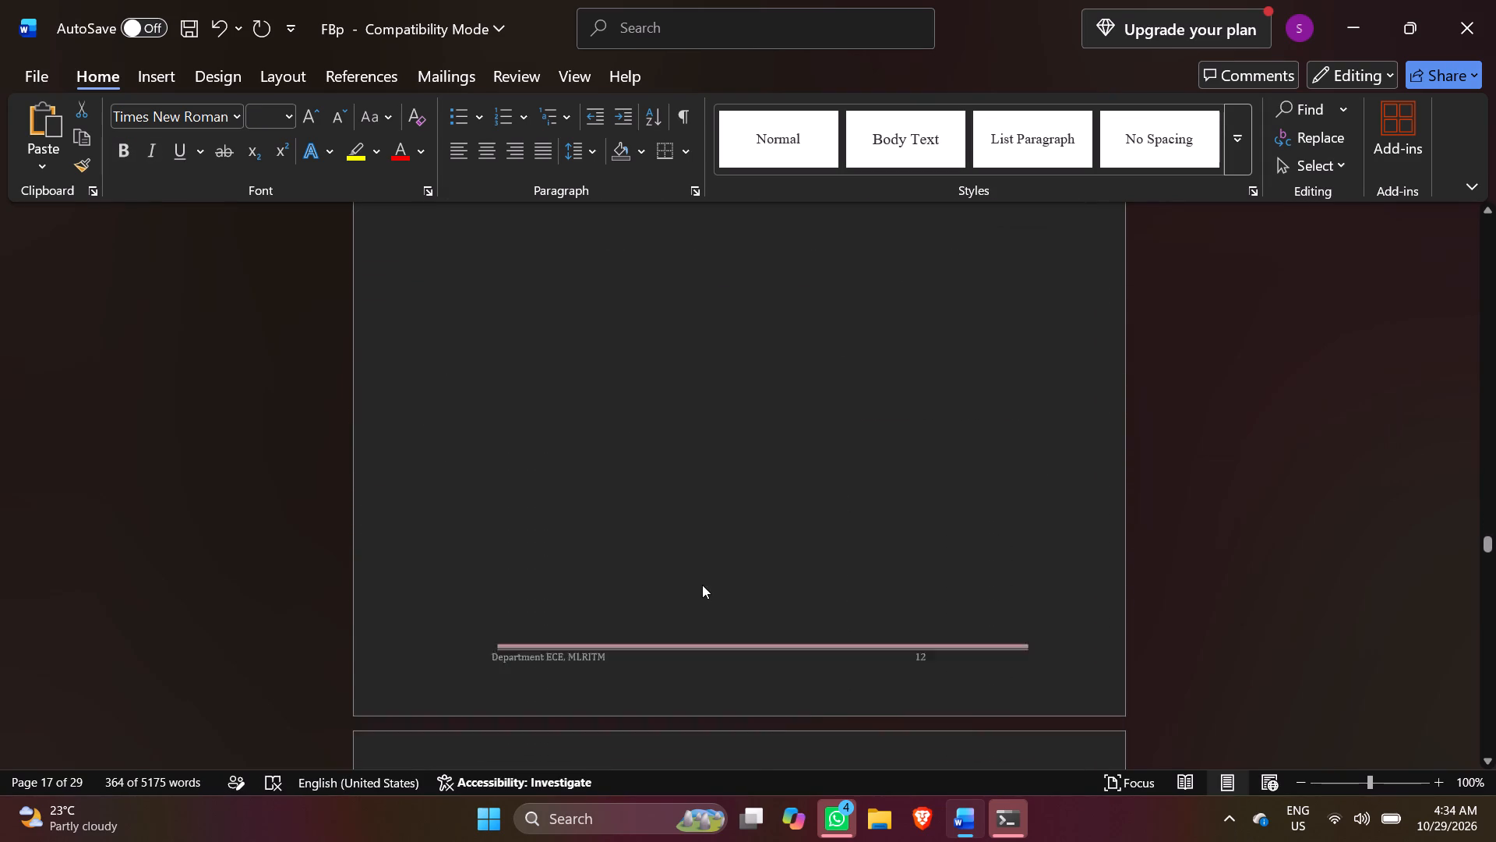
scroll(704, 582, "up", 18)
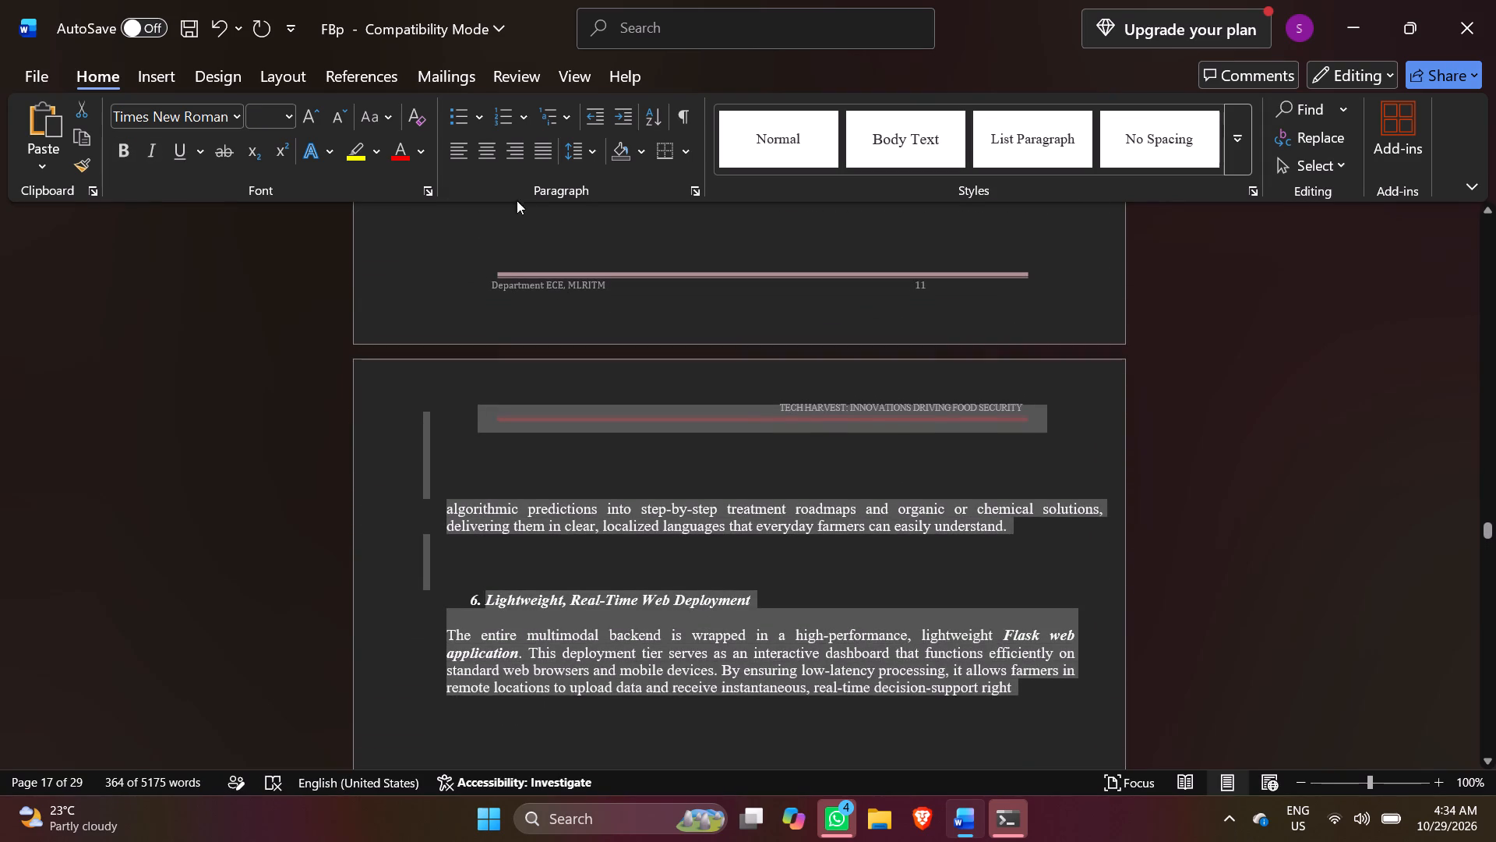
left_click(539, 147)
left_click(585, 157)
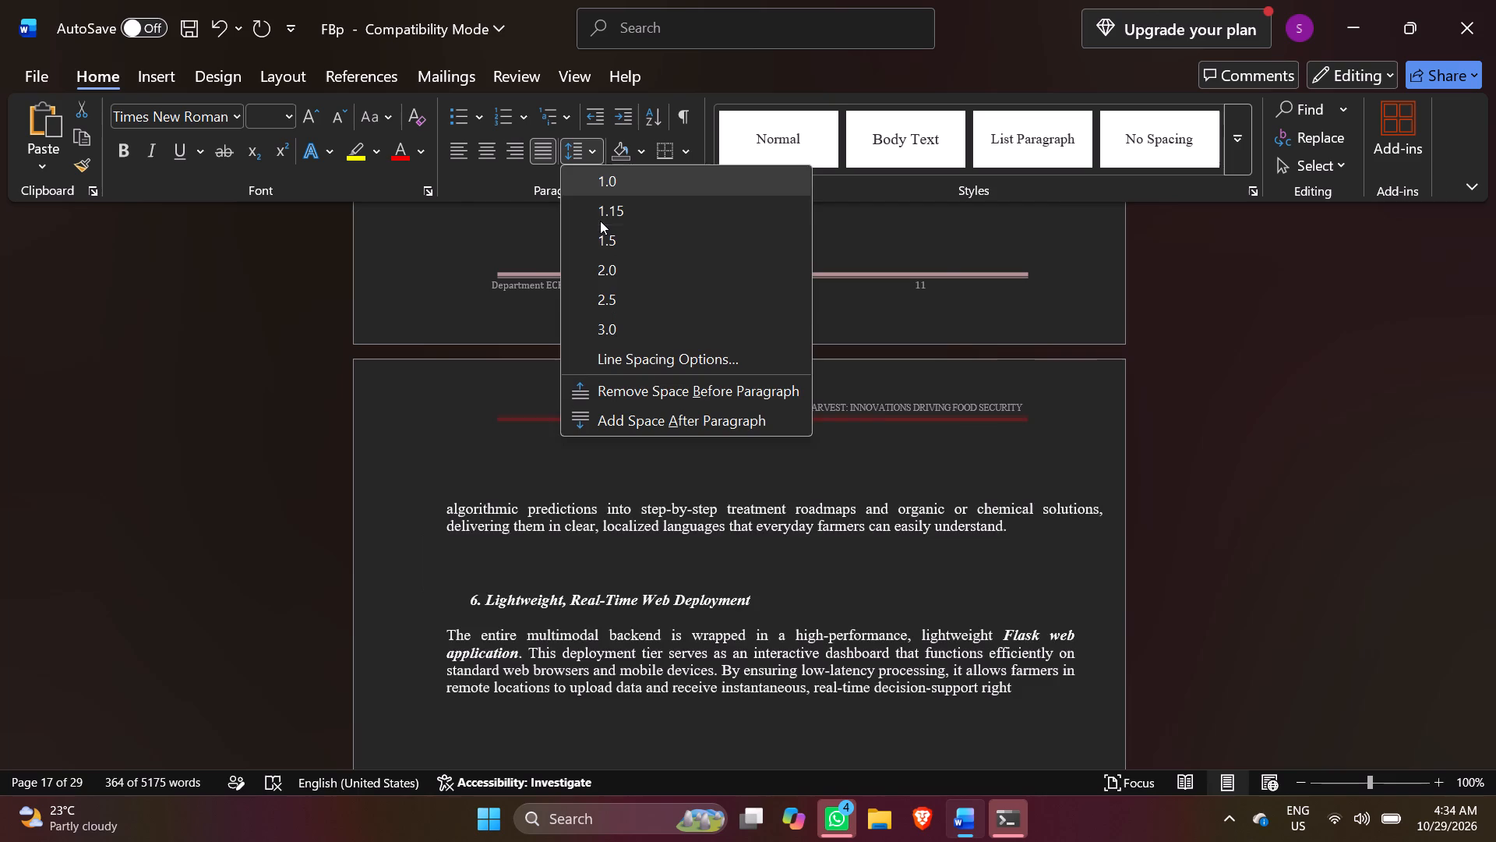
left_click(600, 221)
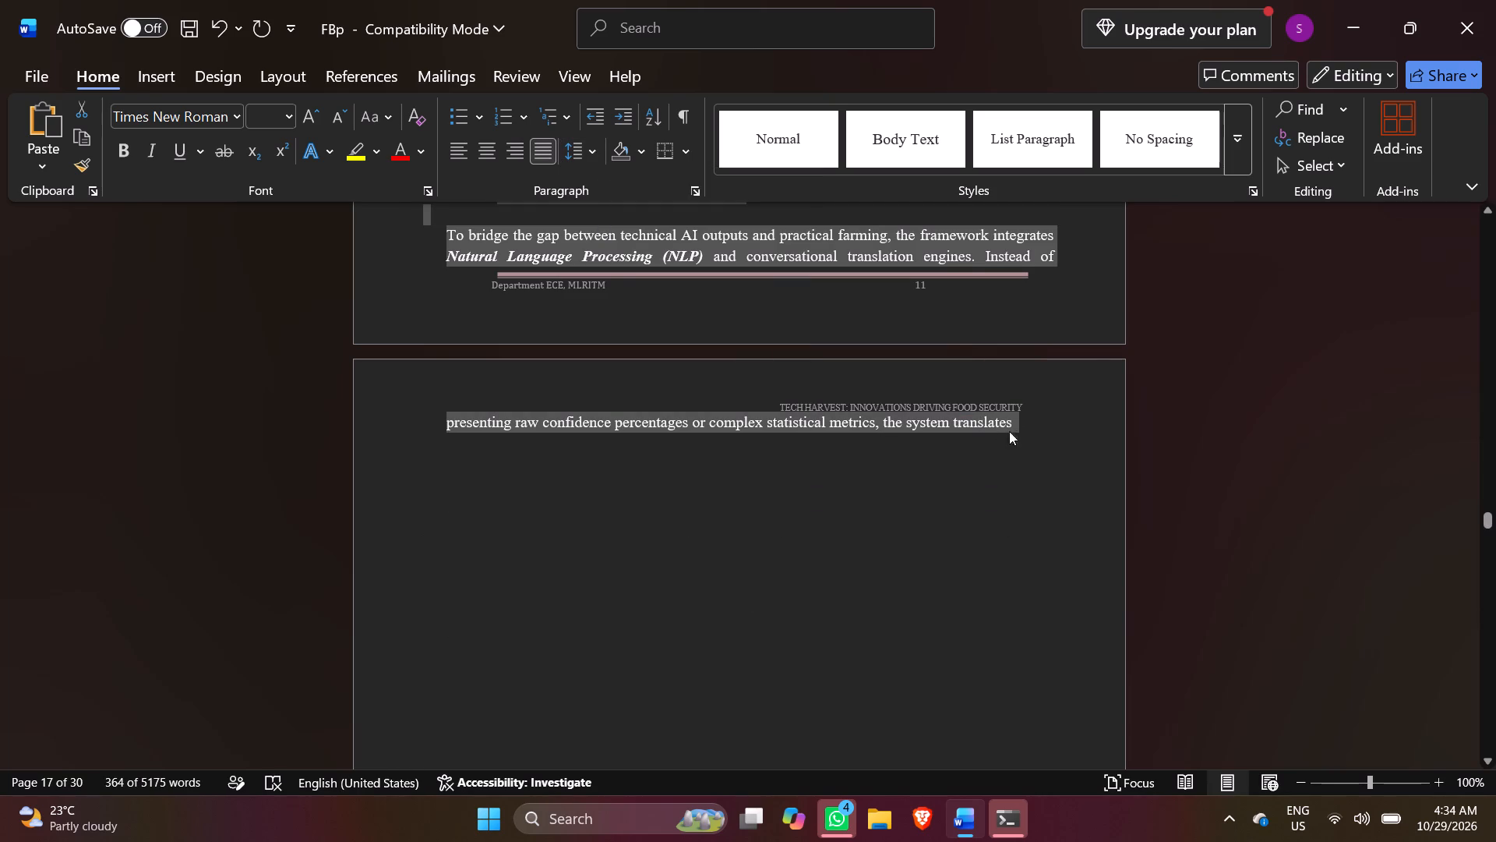
Examine how the Chapter VI technologies text flows across its pages, from item 4 to the end of item 6.
scroll(1005, 443, "up", 6)
scroll(1004, 451, "down", 2)
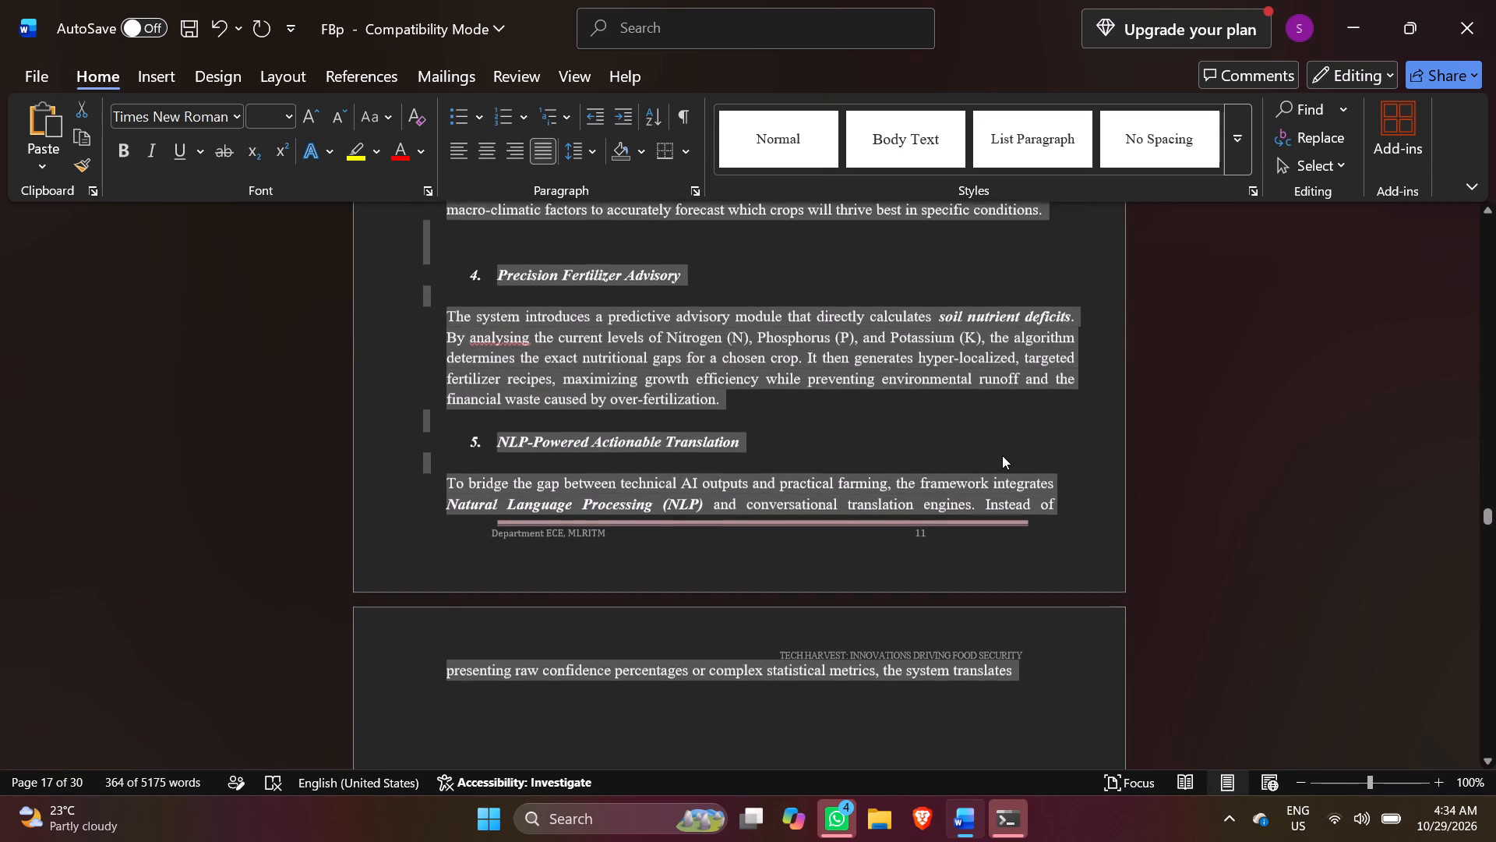
scroll(1002, 455, "down", 5)
scroll(965, 493, "up", 5)
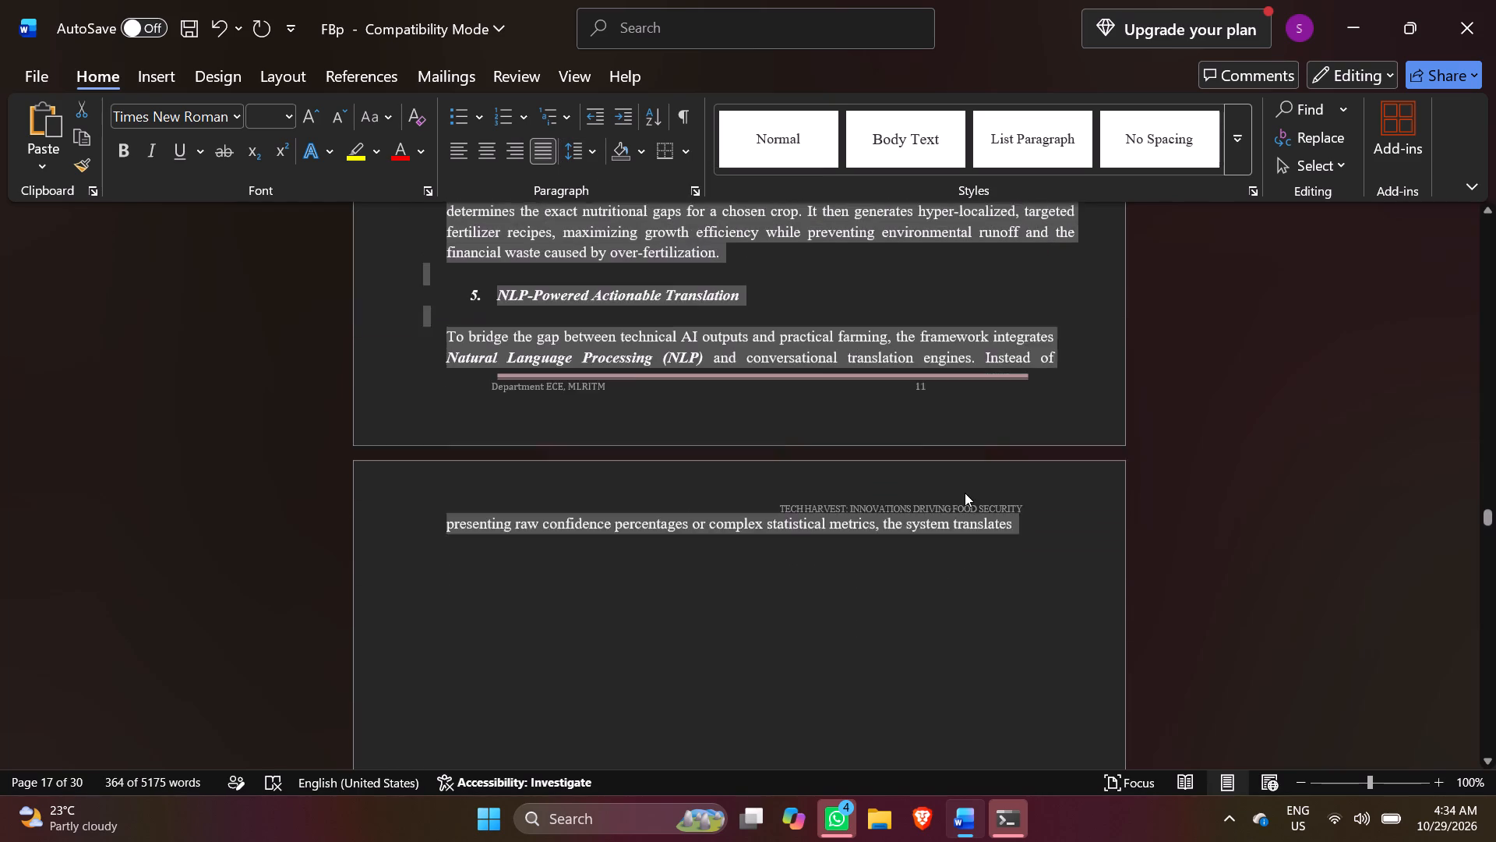
scroll(936, 511, "down", 20)
scroll(936, 511, "down", 4)
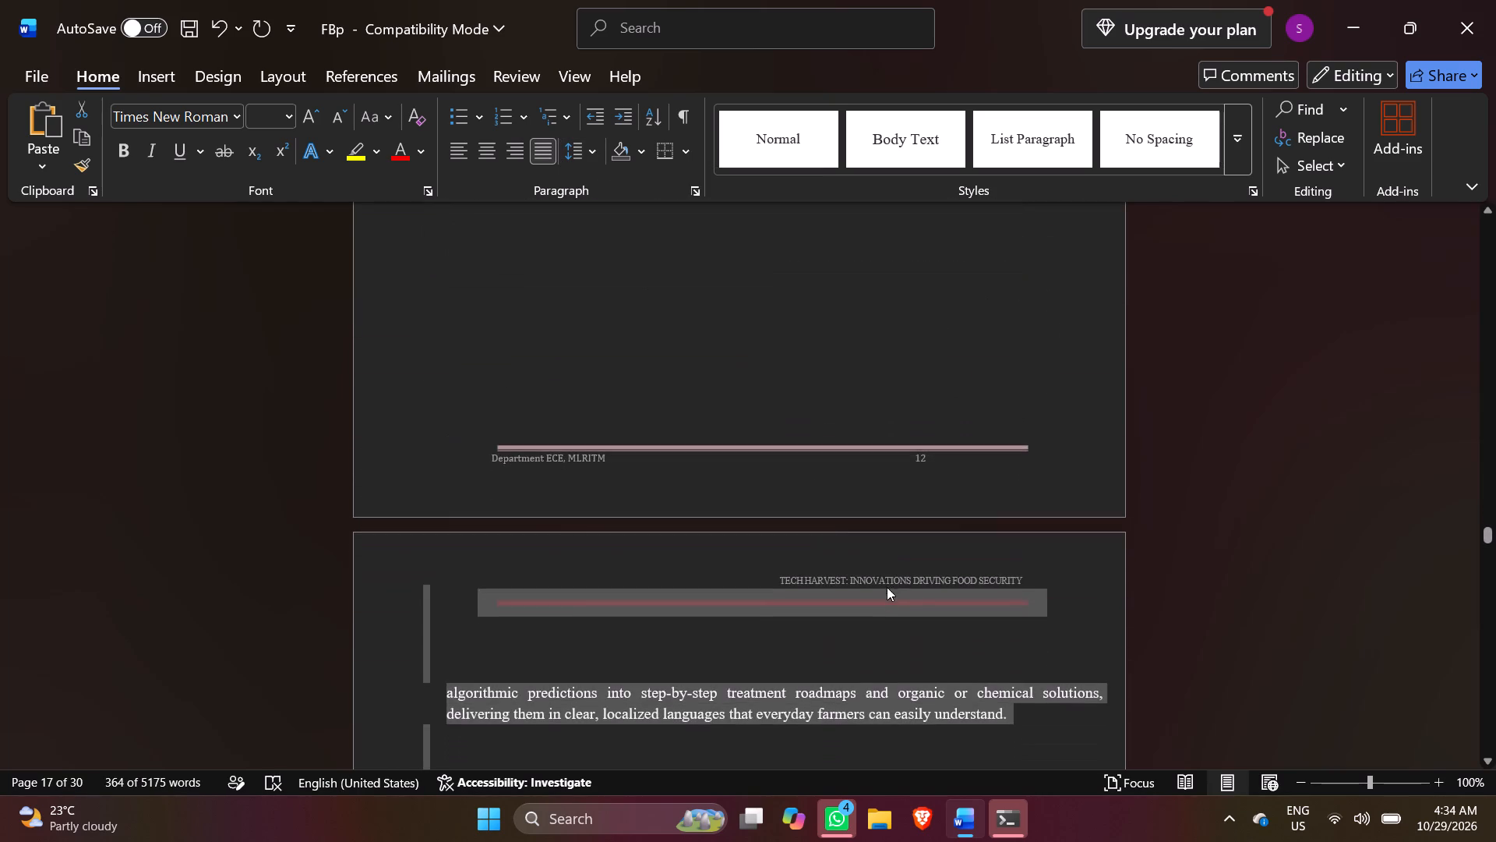
scroll(872, 566, "up", 5)
scroll(872, 566, "down", 19)
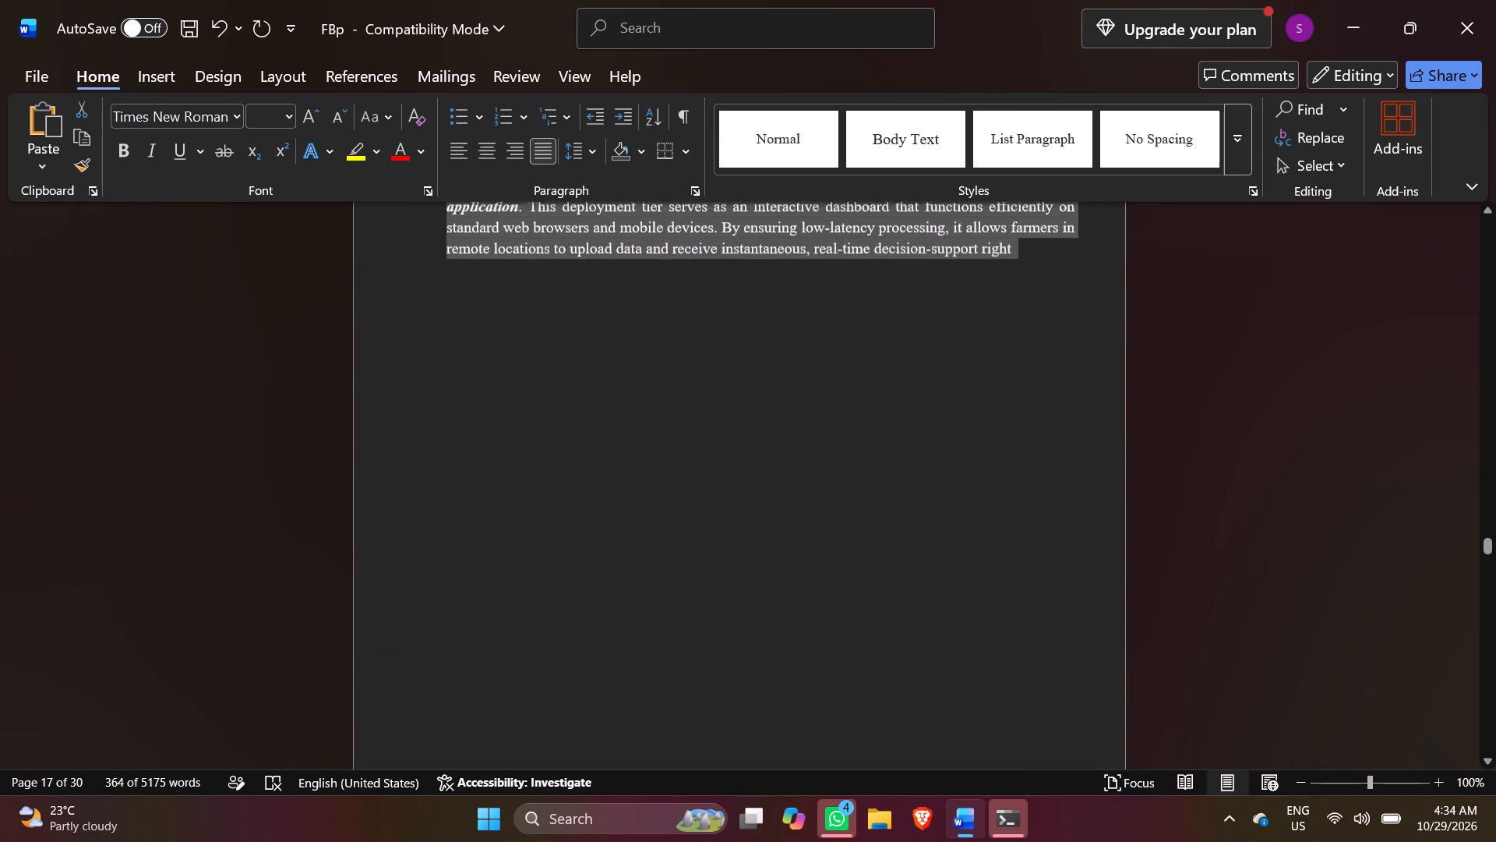
left_click(844, 518)
Delete the indent and blank lines before the paragraph starting "algorithmic predictions", along with the final "s" of "translates" preceding it.
scroll(723, 529, "up", 10)
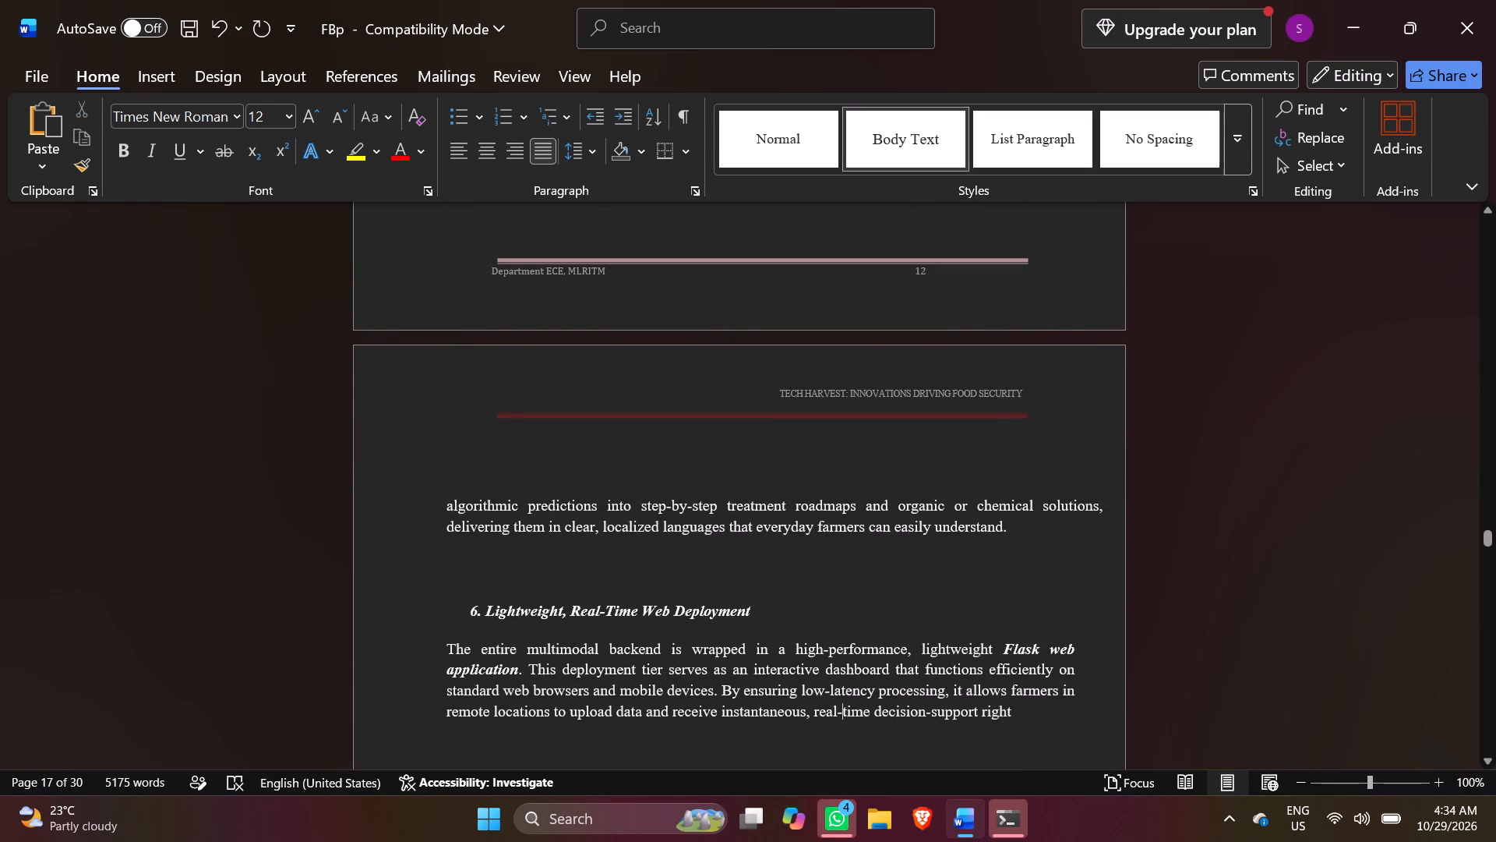
left_click(441, 503)
key("BackSpace")
key("BackSpace")
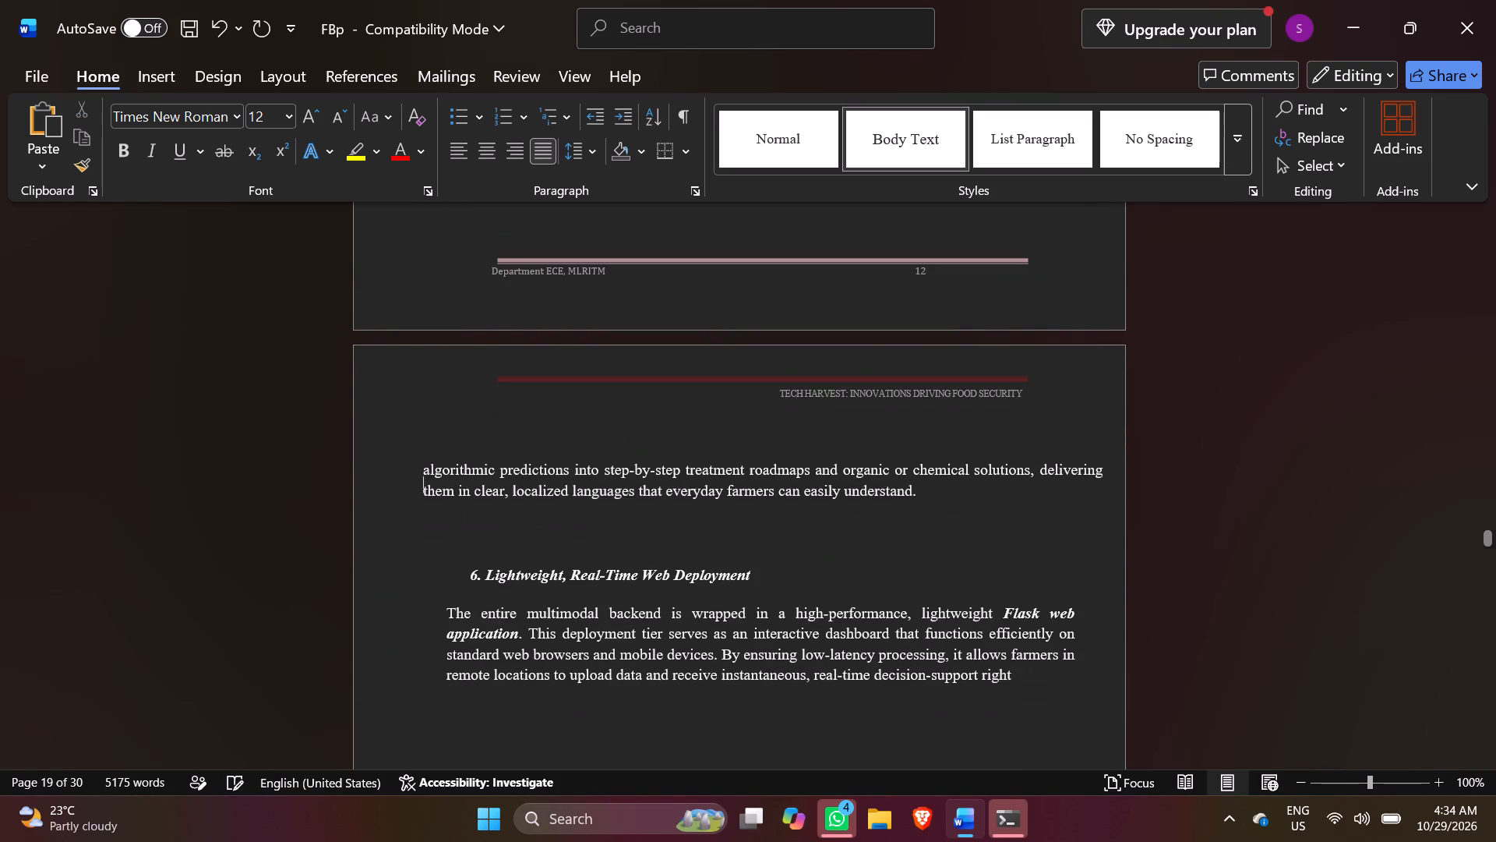
key("BackSpace")
key("BackSpace")
key("BackSpace")
key("BackSpace")
key("BackSpace")
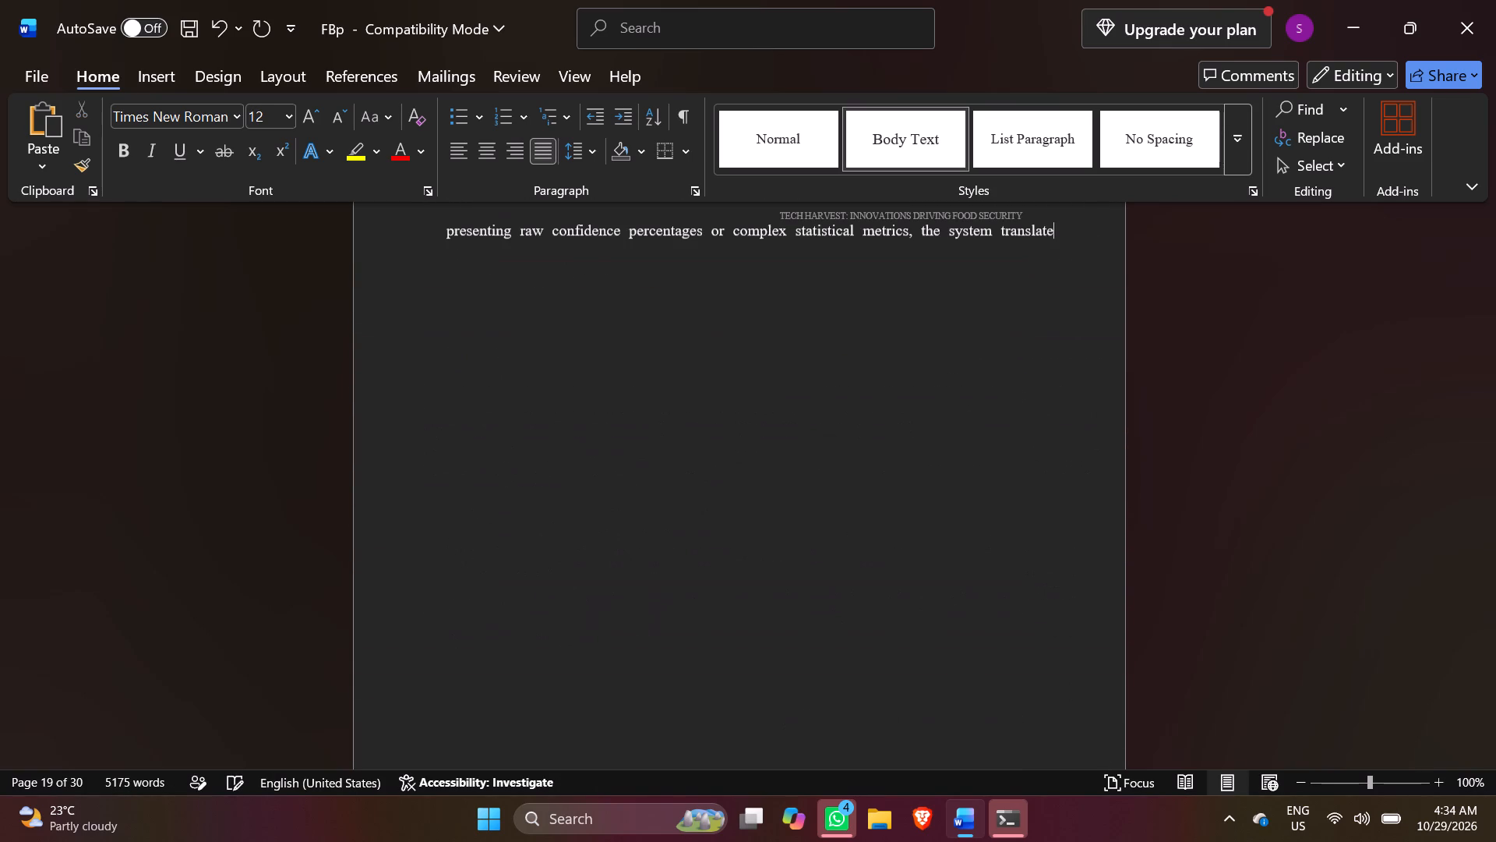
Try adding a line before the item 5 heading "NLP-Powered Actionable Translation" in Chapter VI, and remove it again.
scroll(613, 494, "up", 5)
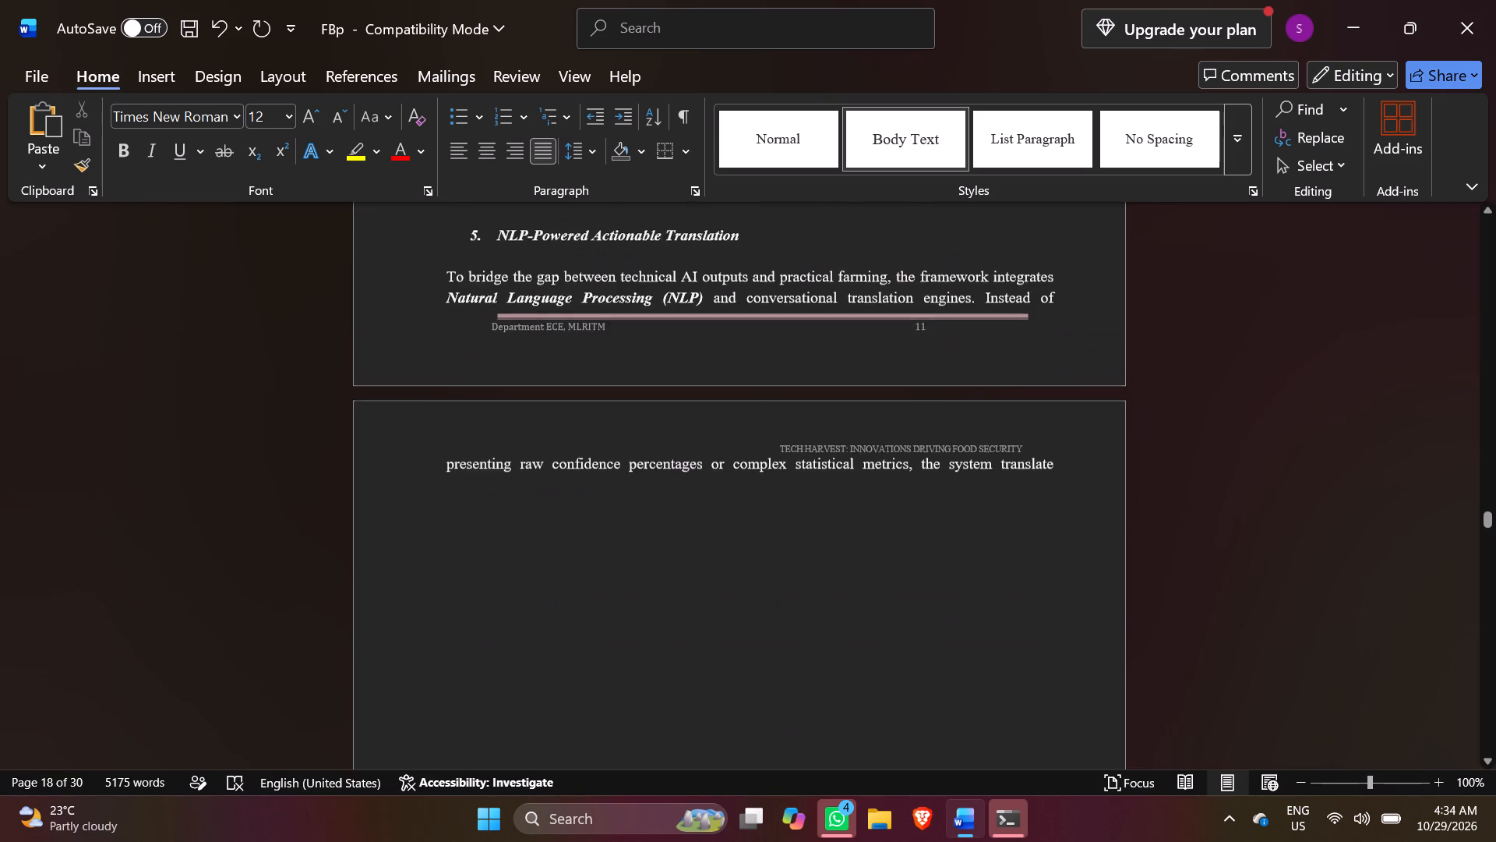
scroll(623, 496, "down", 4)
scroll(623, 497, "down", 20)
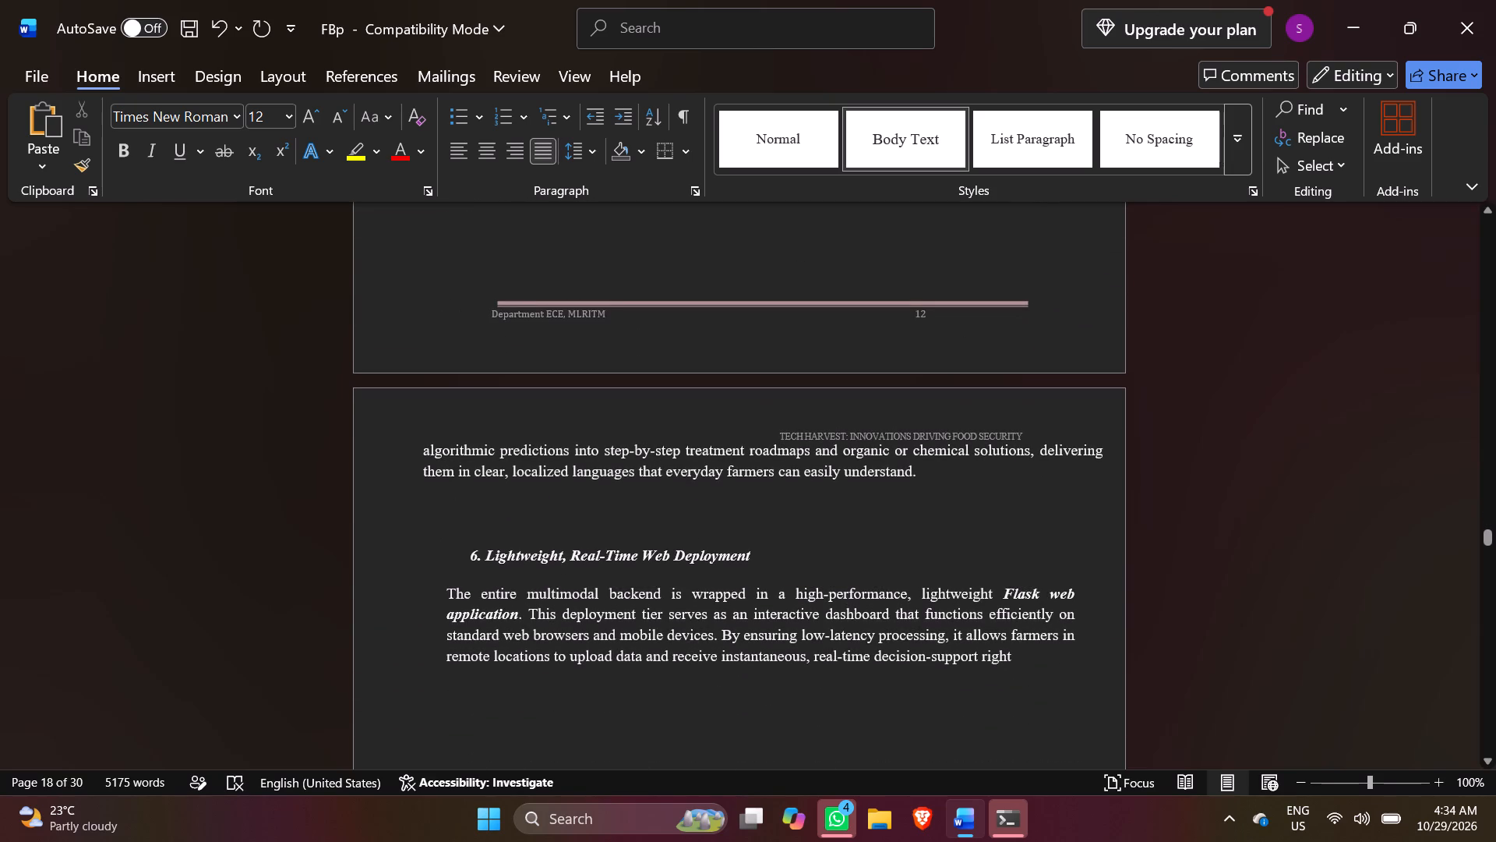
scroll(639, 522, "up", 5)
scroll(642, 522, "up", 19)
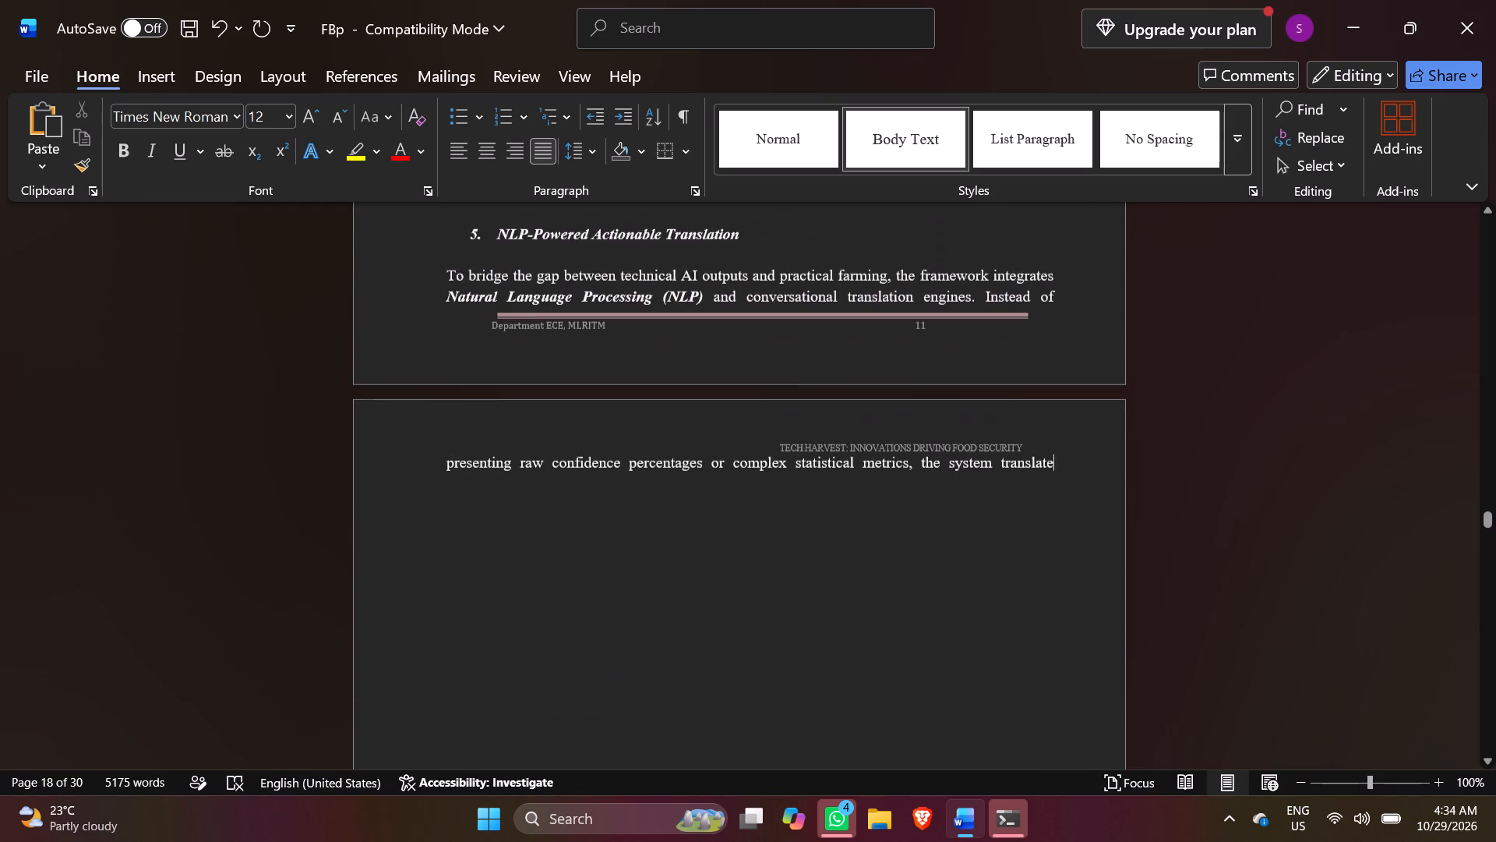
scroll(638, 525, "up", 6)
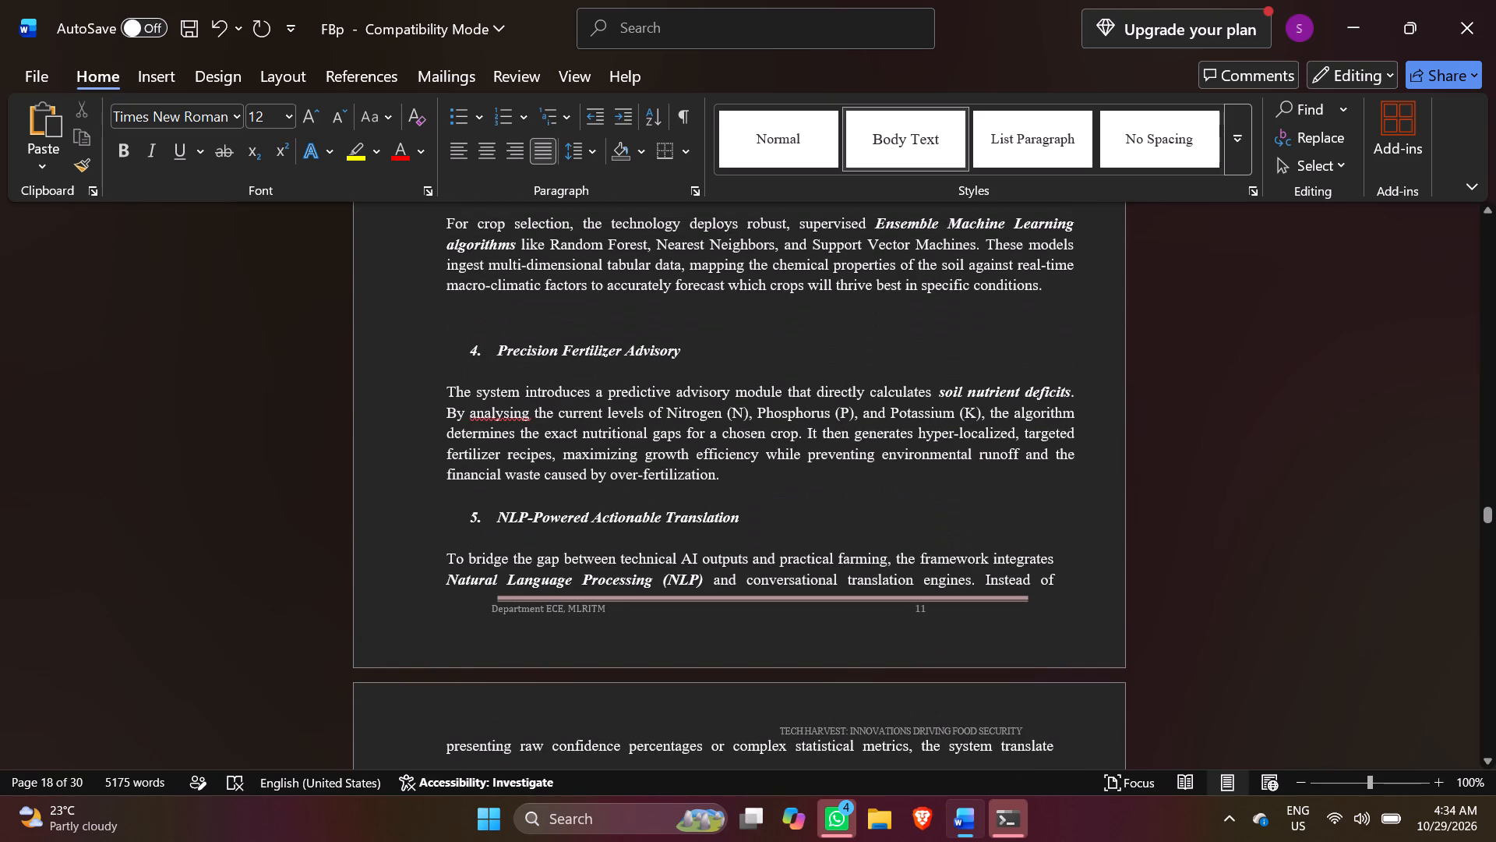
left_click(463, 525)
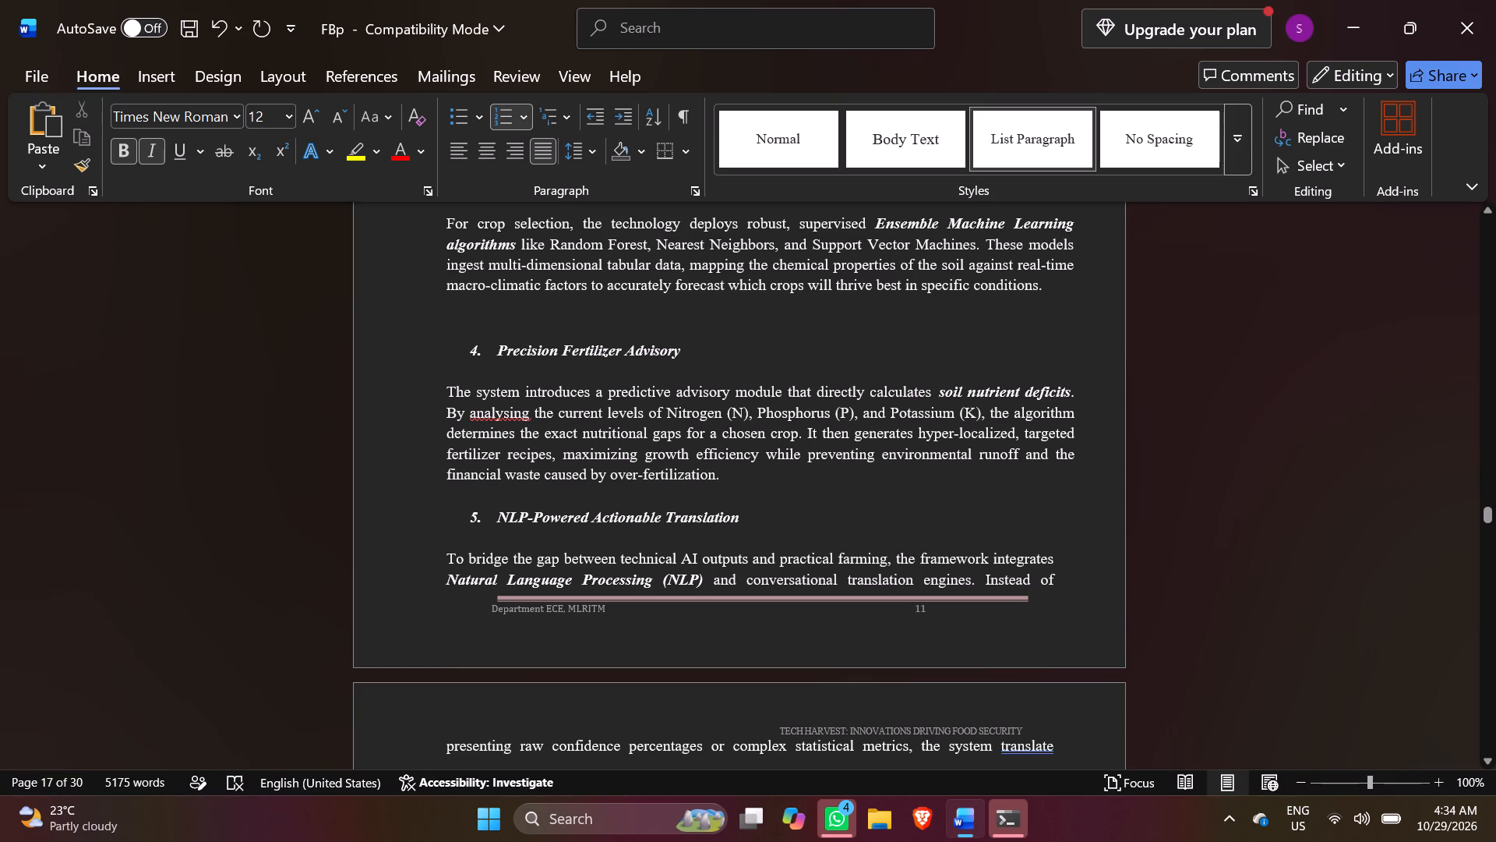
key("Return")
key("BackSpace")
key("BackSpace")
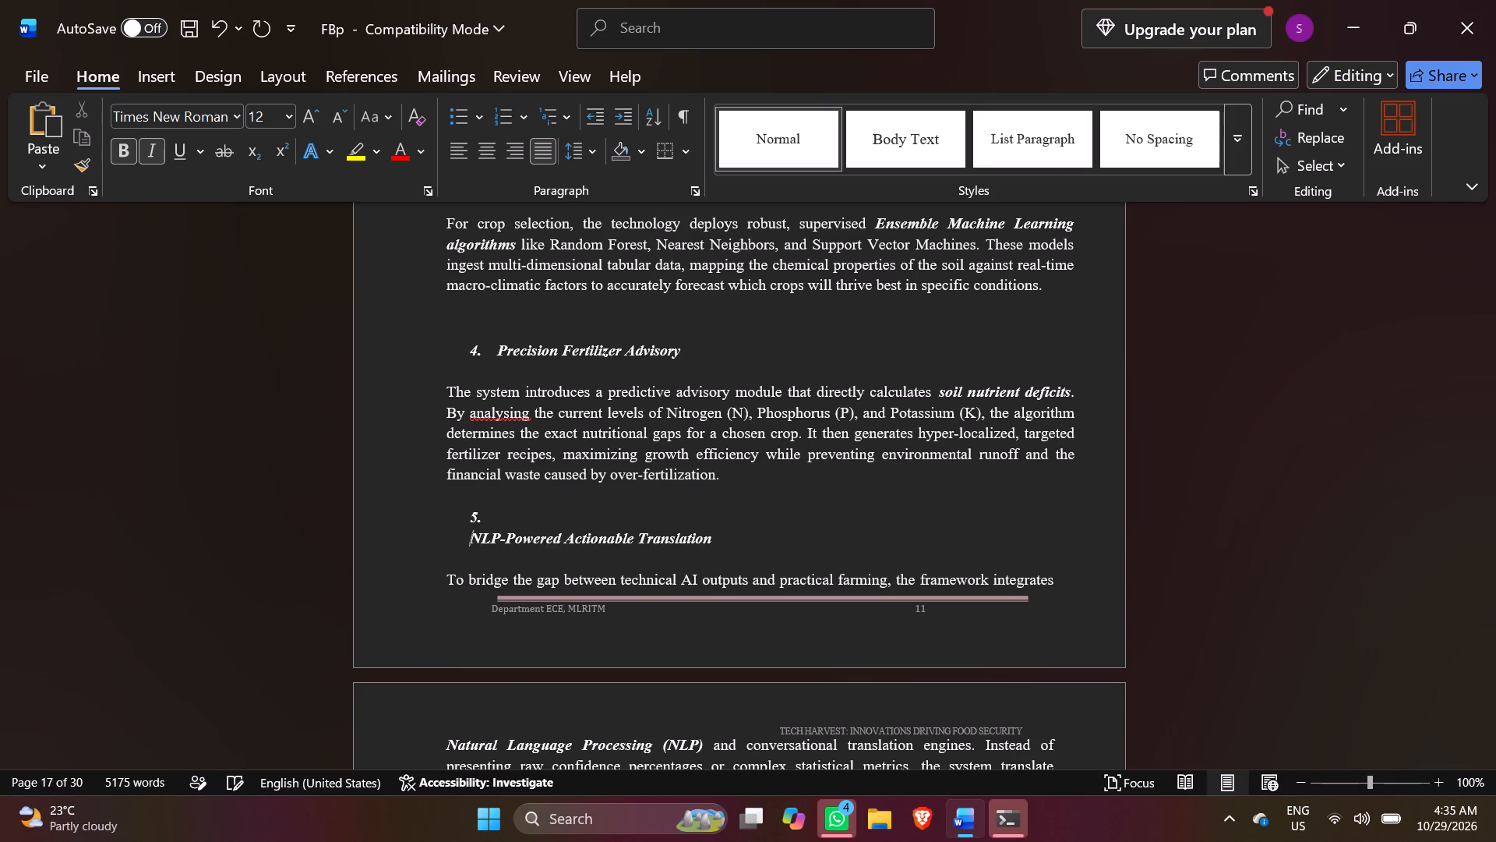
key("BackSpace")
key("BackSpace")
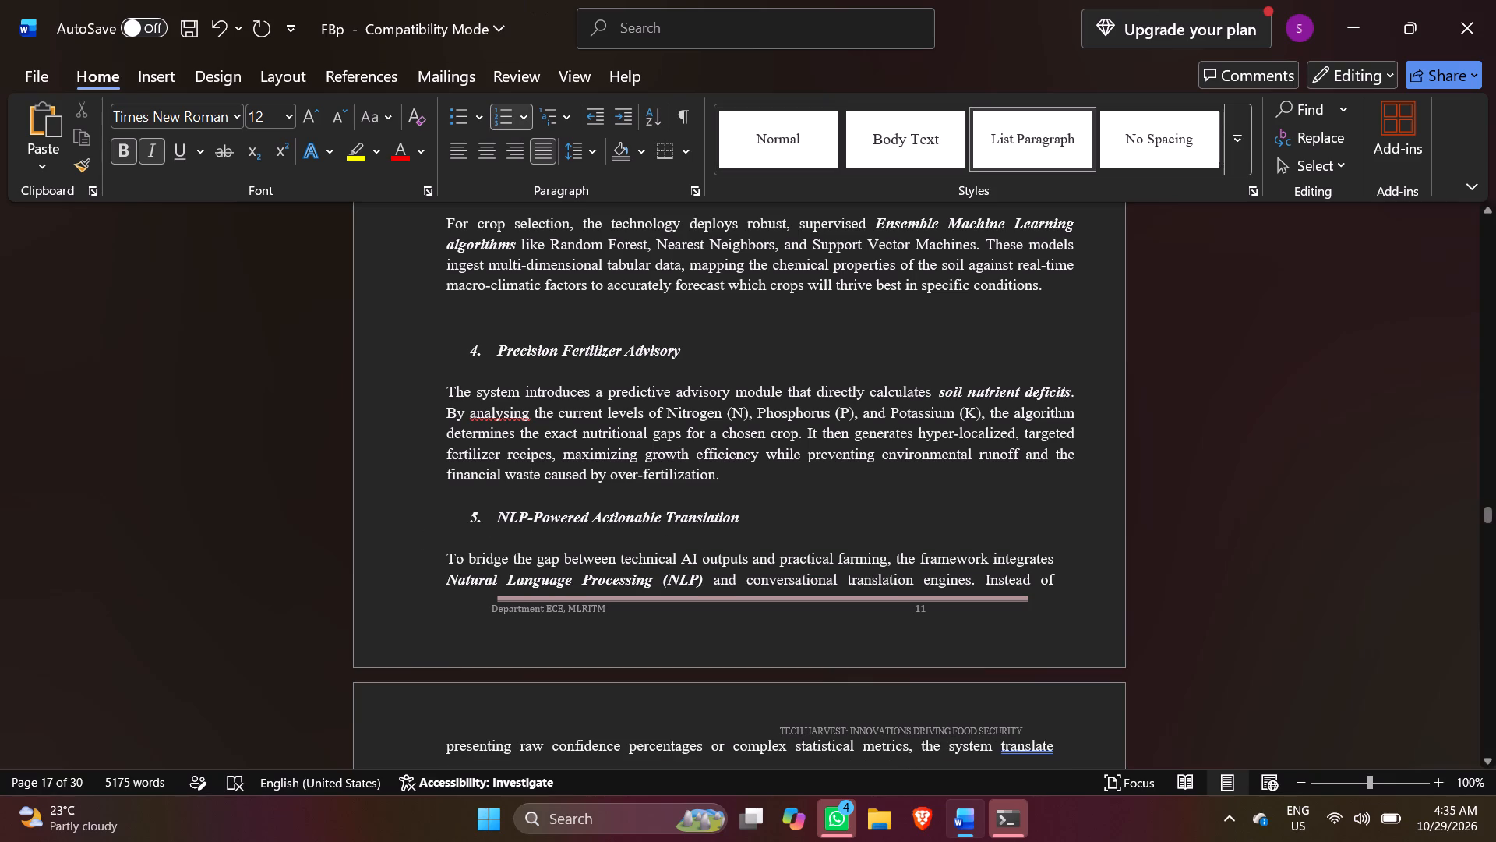
Undo the recent Chapter VI edits, back to the state before its justification and 1.15 line spacing were applied.
triple_click(217, 23)
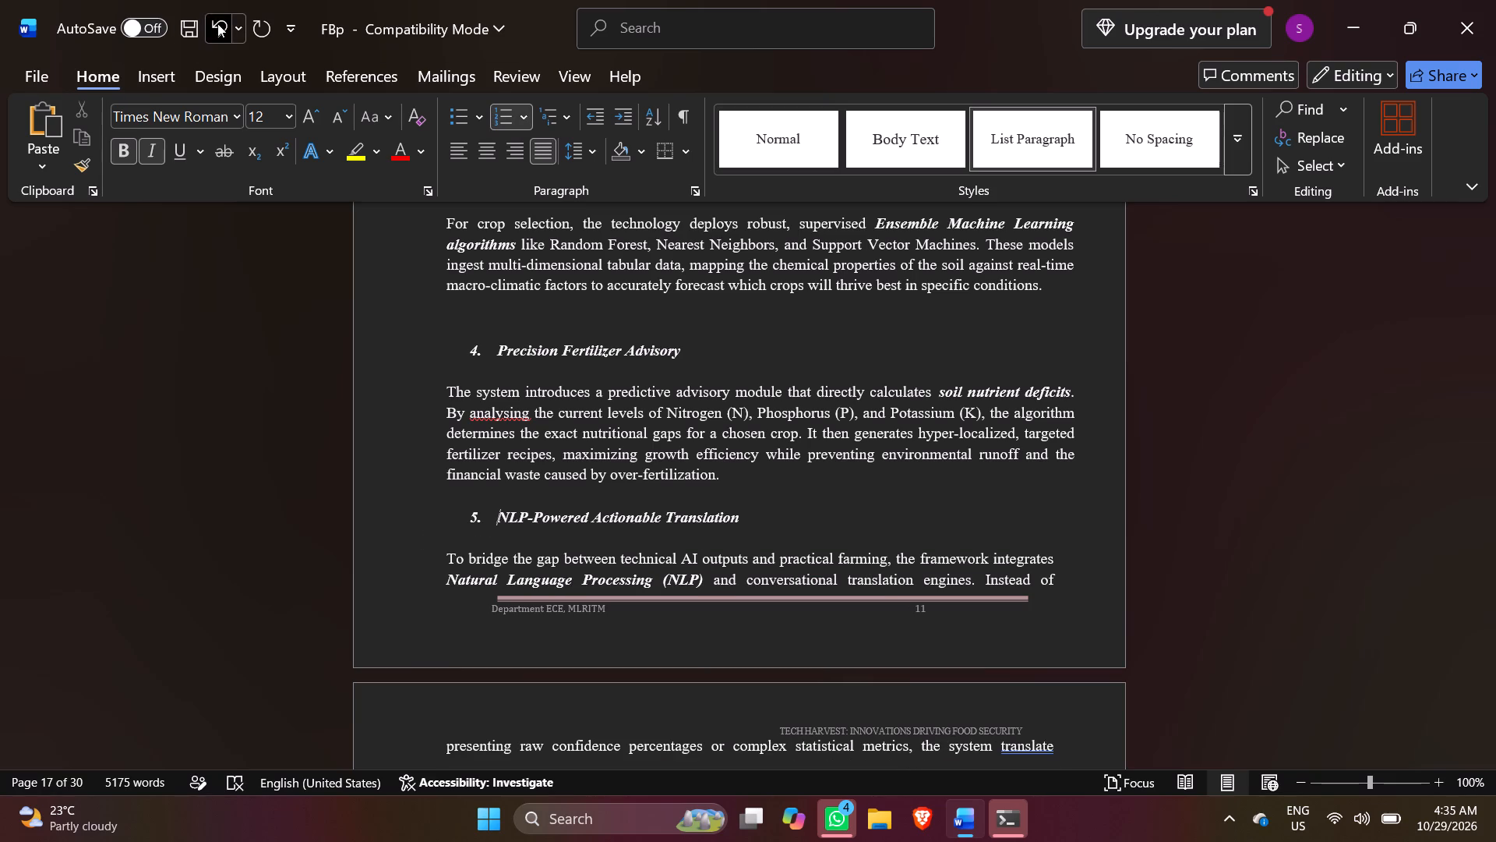
triple_click(217, 23)
triple_click(217, 23)
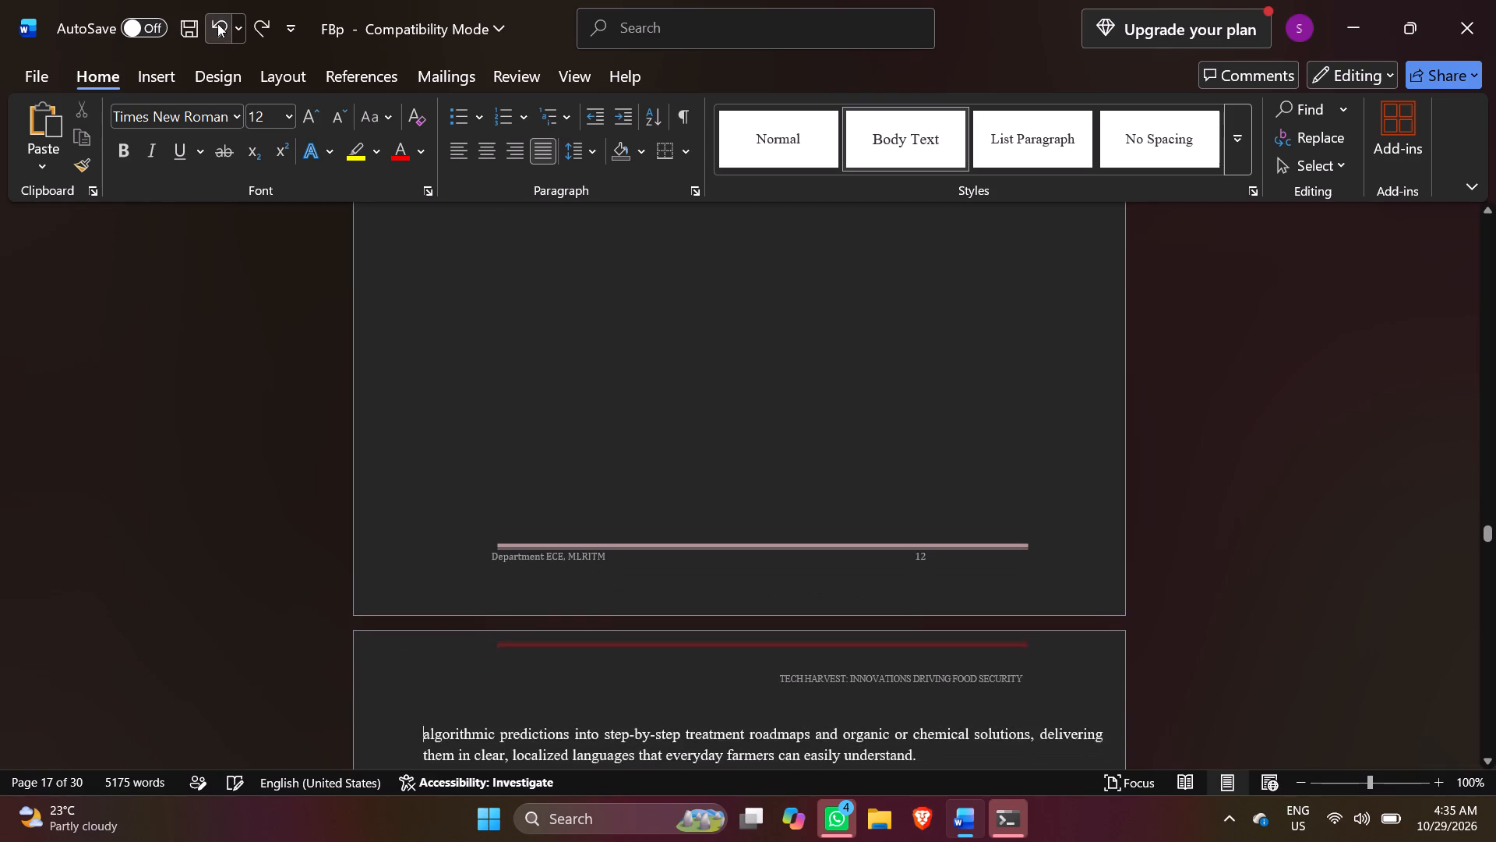
left_click(217, 23)
triple_click(217, 23)
double_click(217, 23)
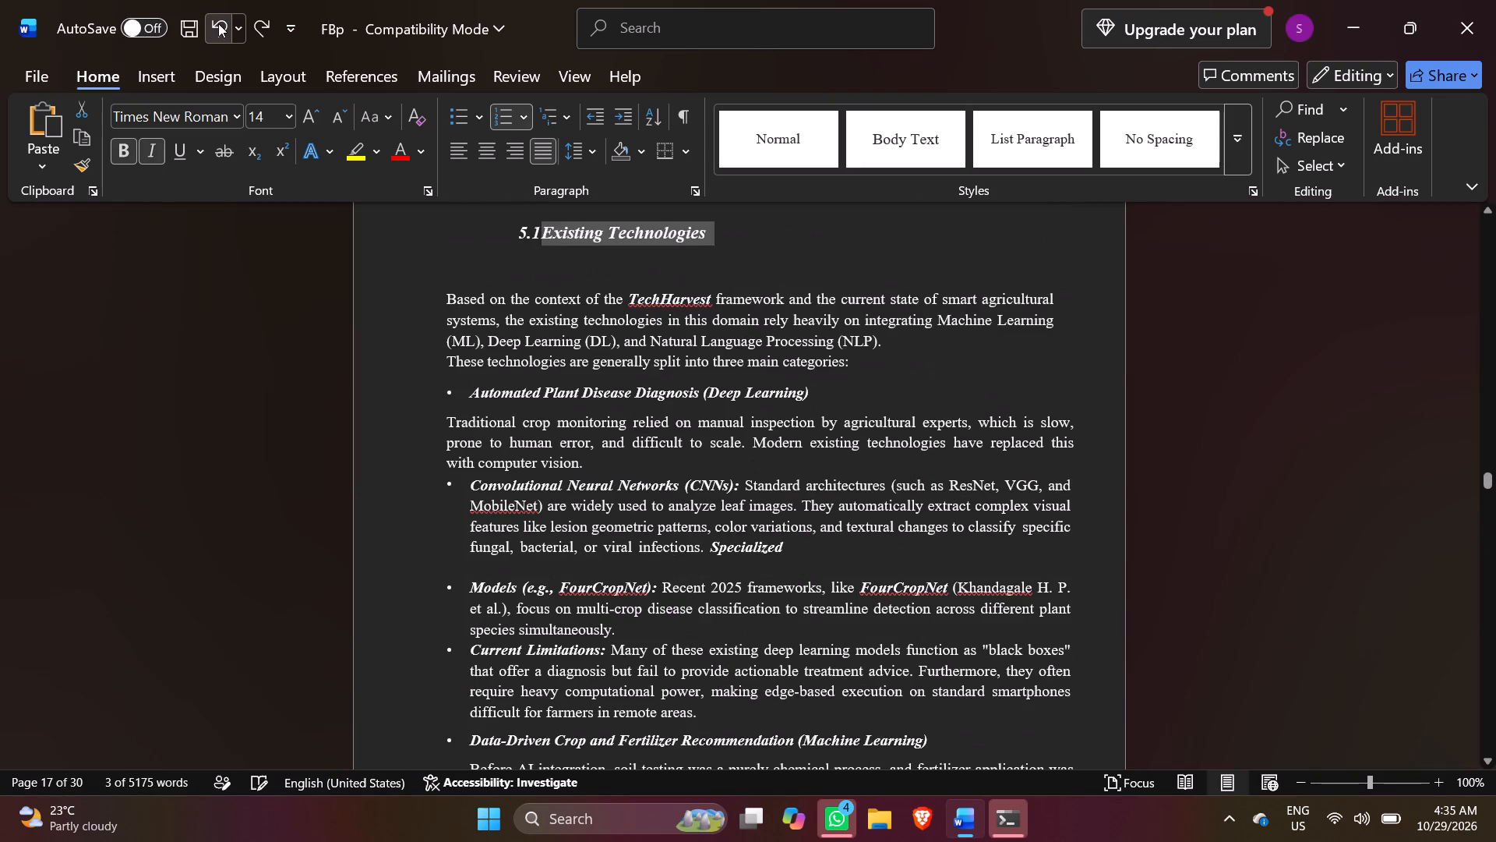
left_click(492, 282)
Examine how the Chapter VI text flows across its pages, from the "Technologies:-" heading to the end of item 6.
scroll(500, 302, "down", 11)
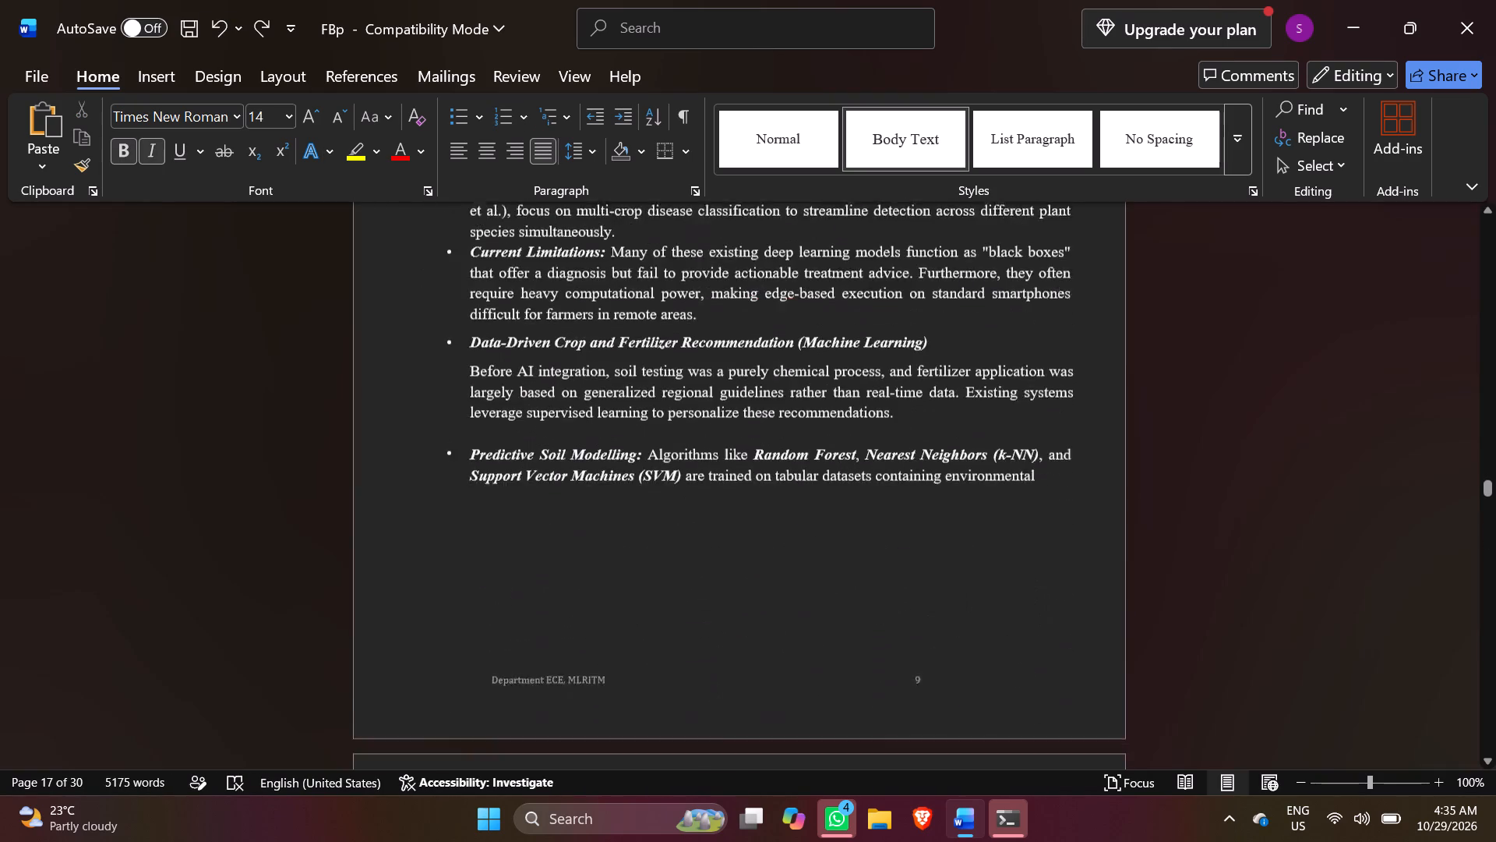
scroll(591, 444, "down", 11)
scroll(611, 512, "down", 20)
scroll(611, 512, "down", 1)
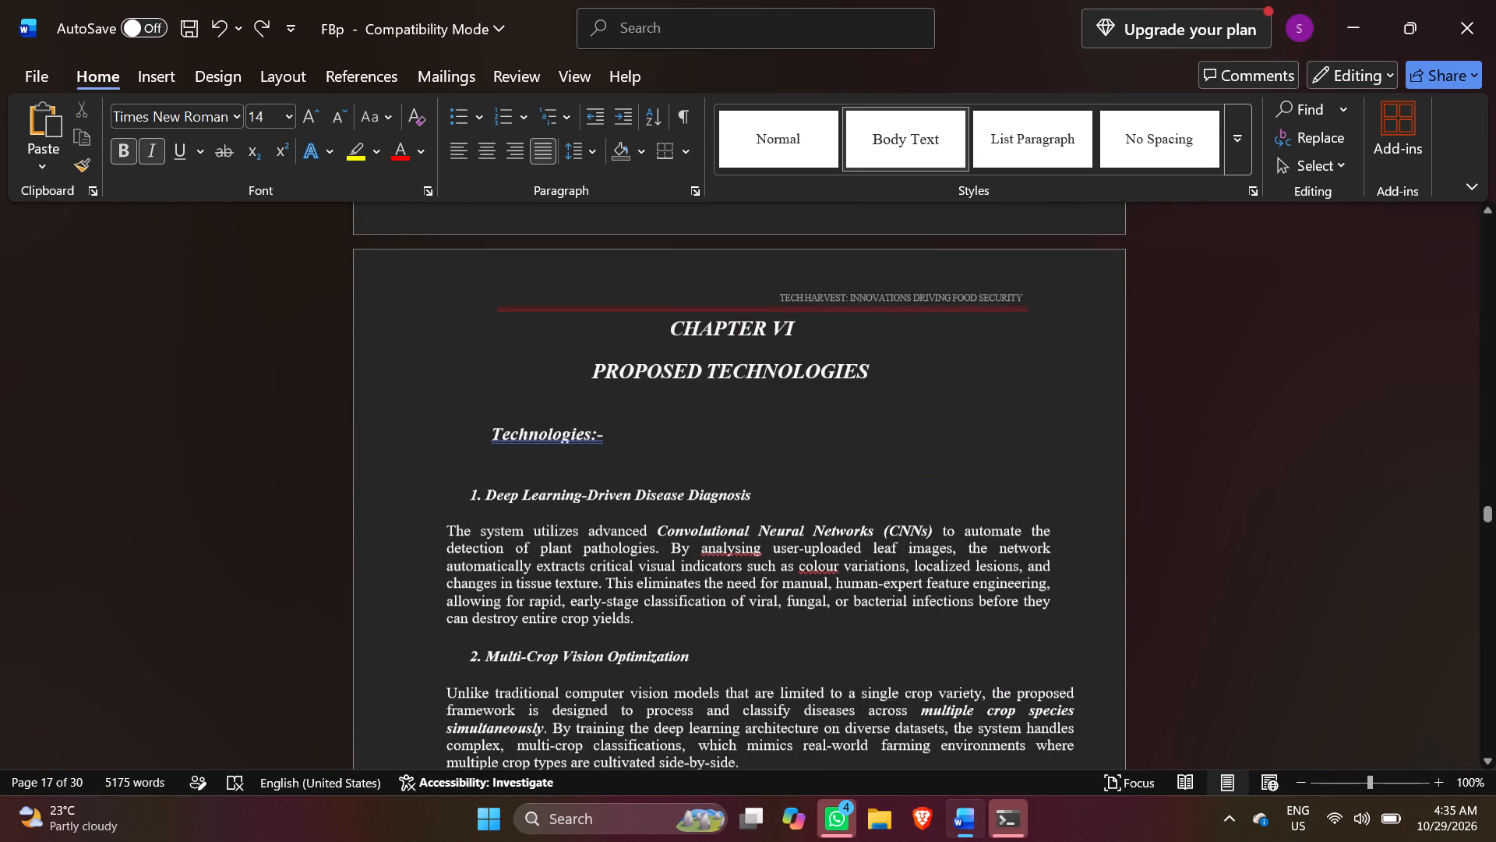
scroll(623, 542, "down", 5)
scroll(615, 524, "up", 2)
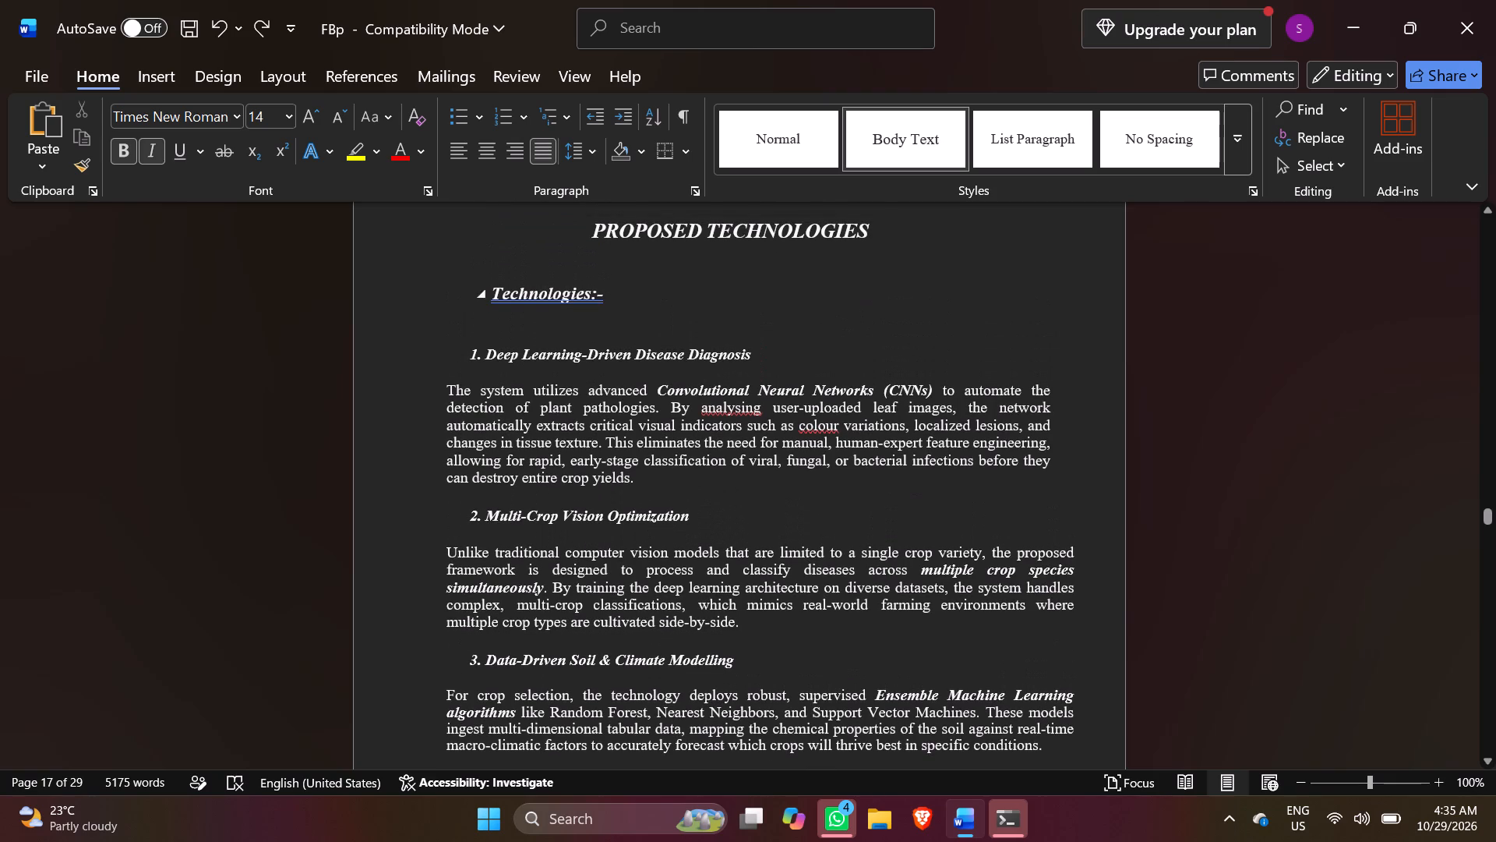
left_click_drag(496, 292, 697, 808)
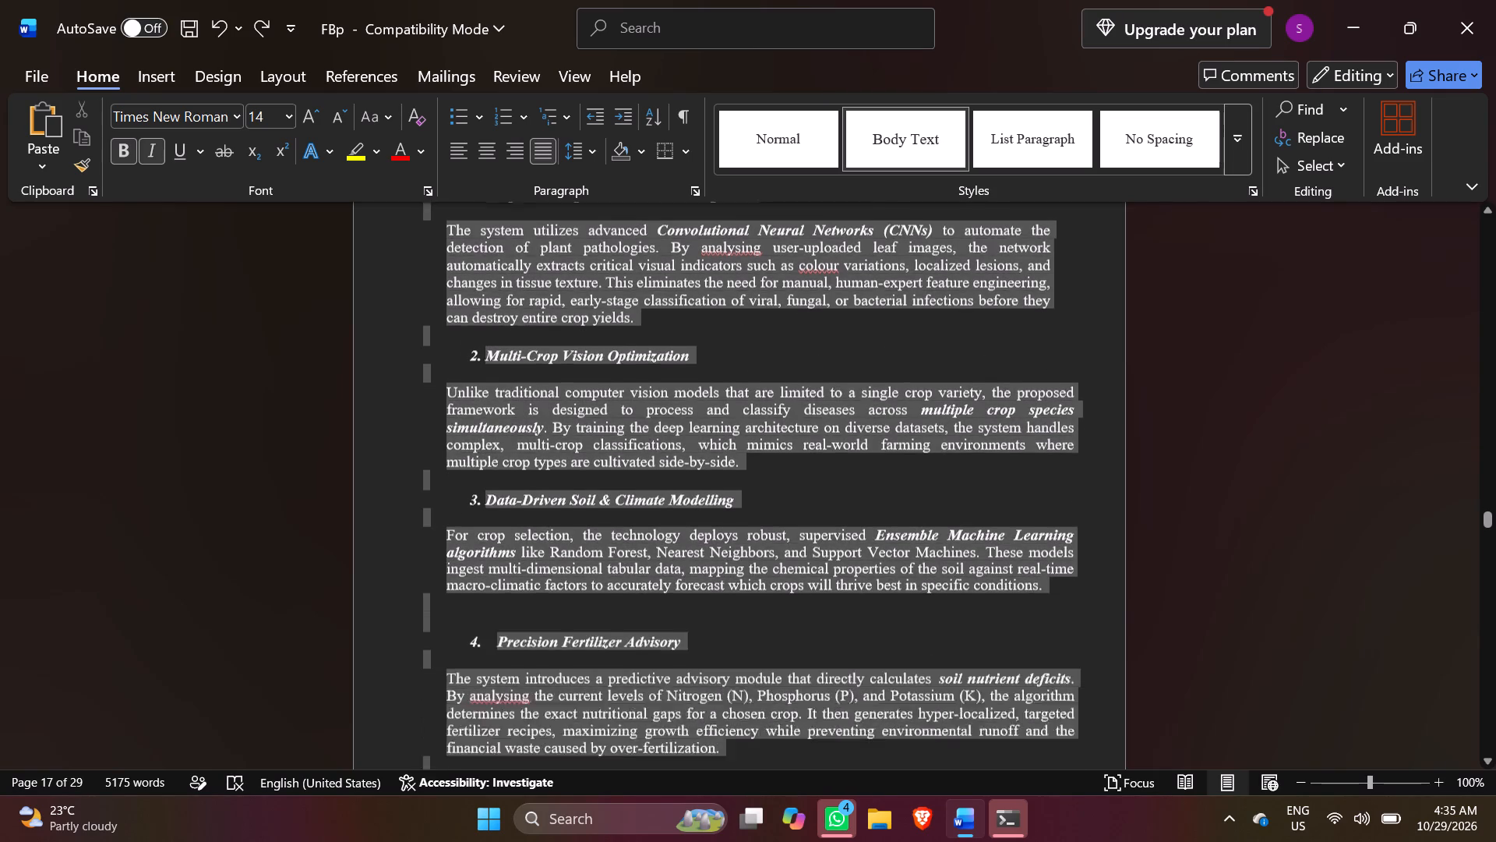
left_click_drag(697, 808, 1033, 568)
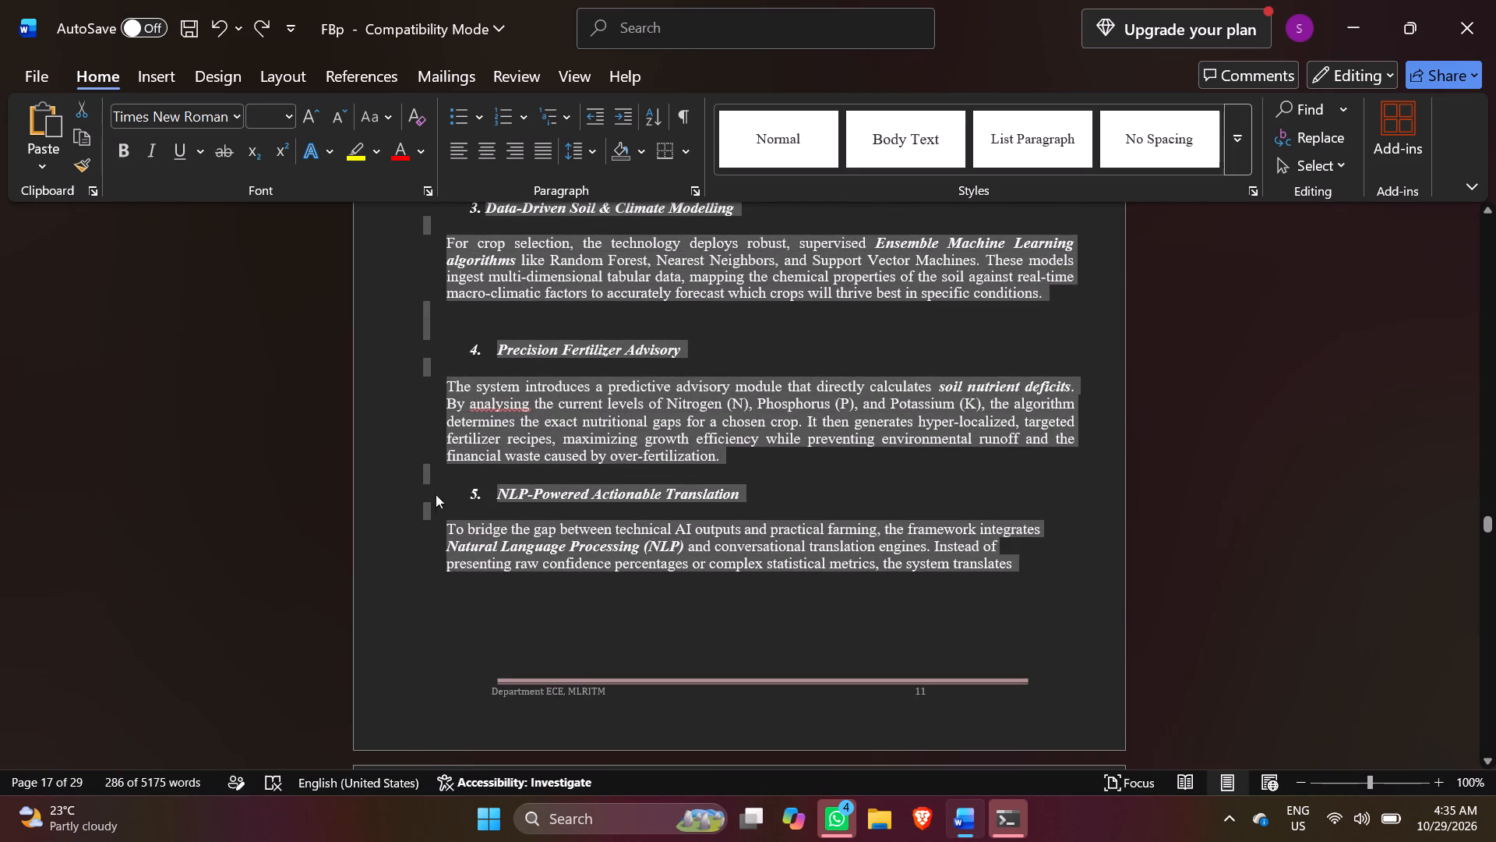
left_click(448, 473)
scroll(460, 470, "up", 5)
scroll(577, 527, "down", 7)
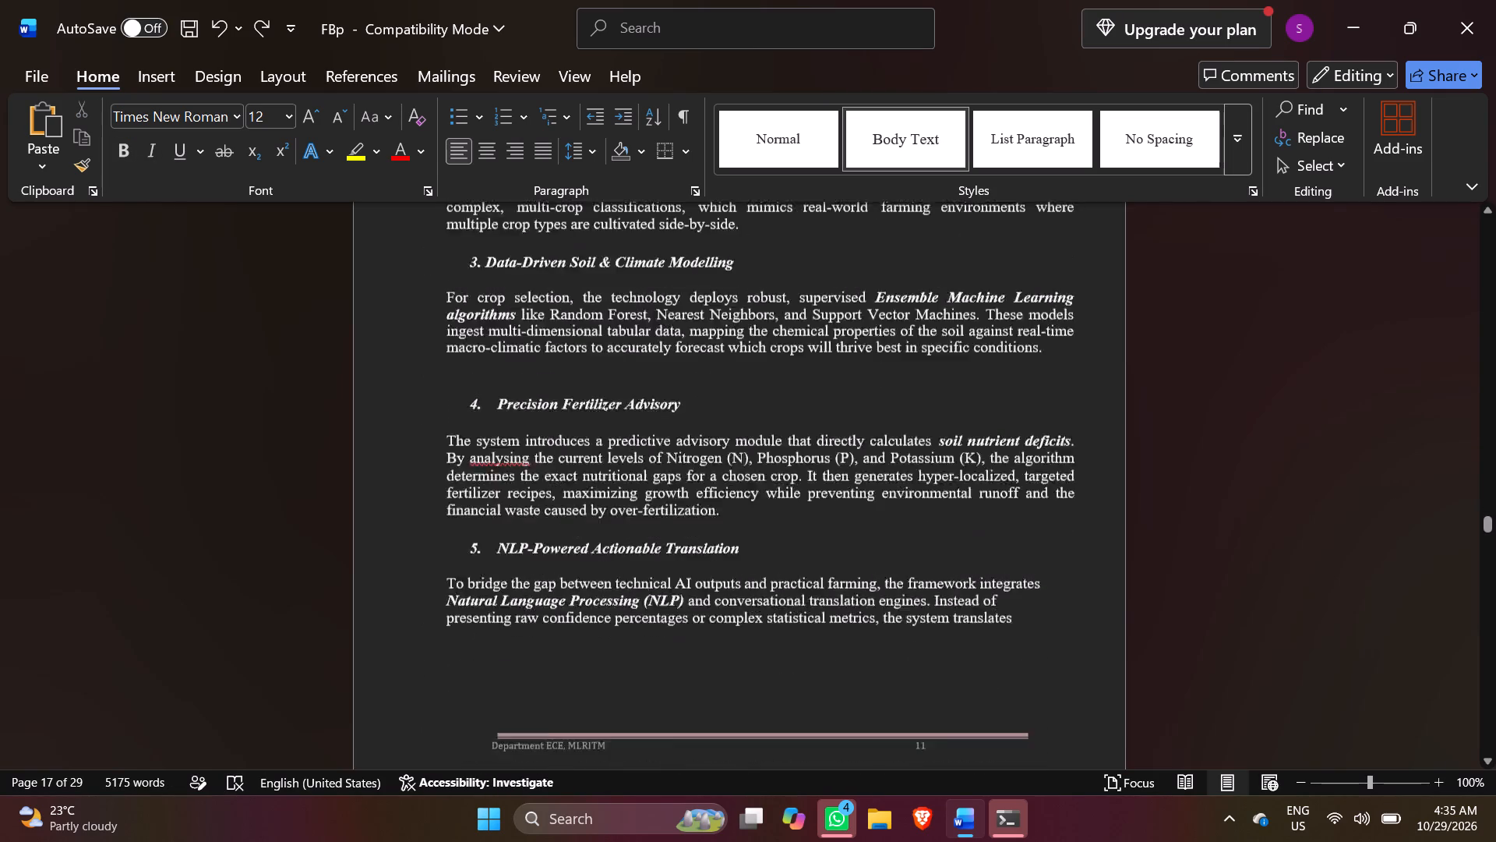
scroll(619, 547, "down", 10)
scroll(625, 575, "up", 1)
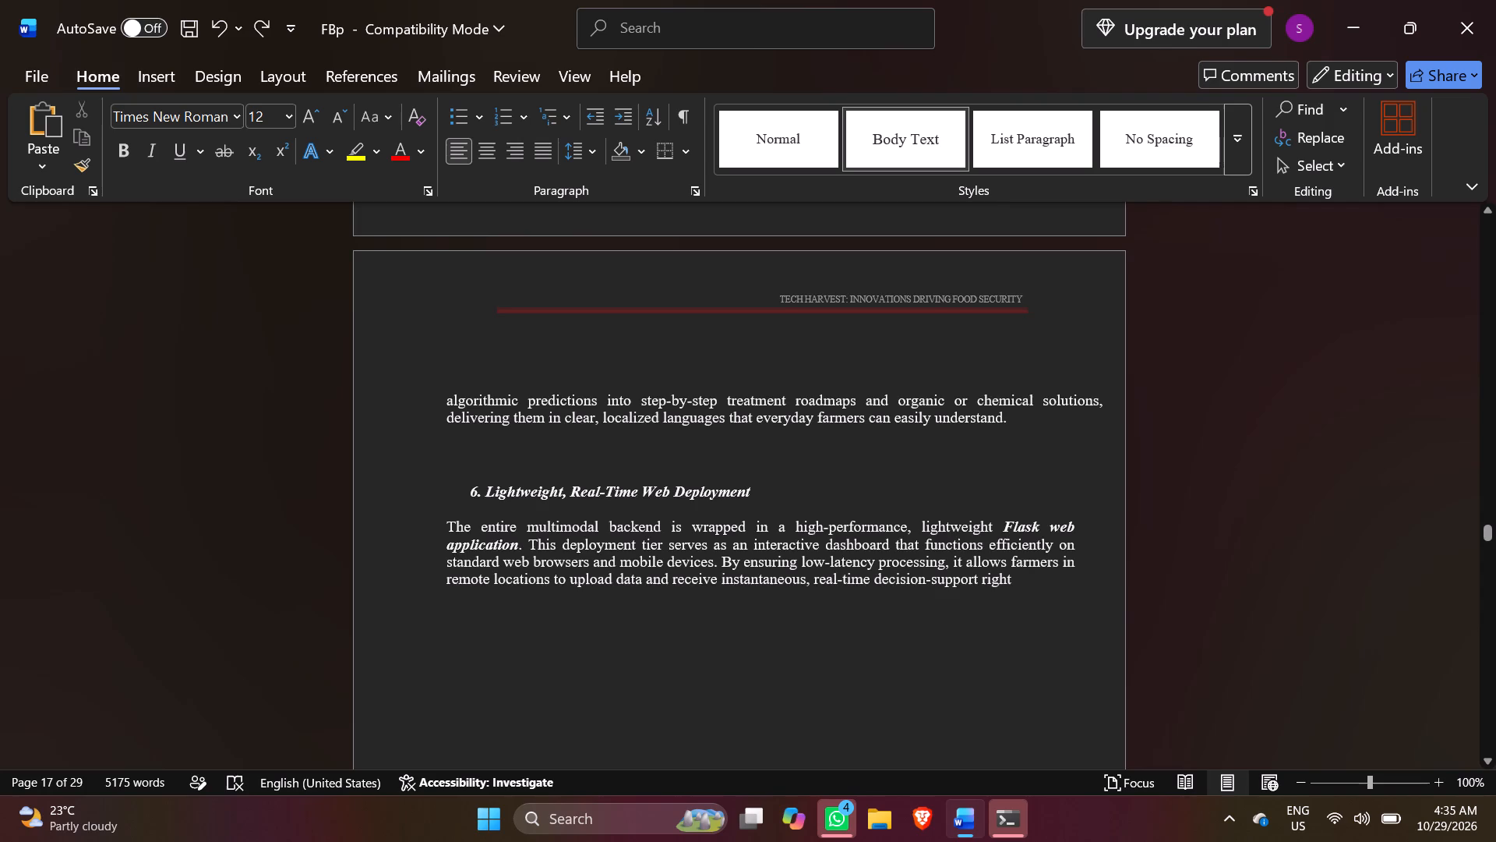
scroll(987, 423, "up", 6)
scroll(633, 605, "down", 1)
scroll(626, 595, "up", 3)
Insert blank lines before the item 5 heading "NLP-Powered Actionable Translation" to push it onto the following page.
left_click(446, 360)
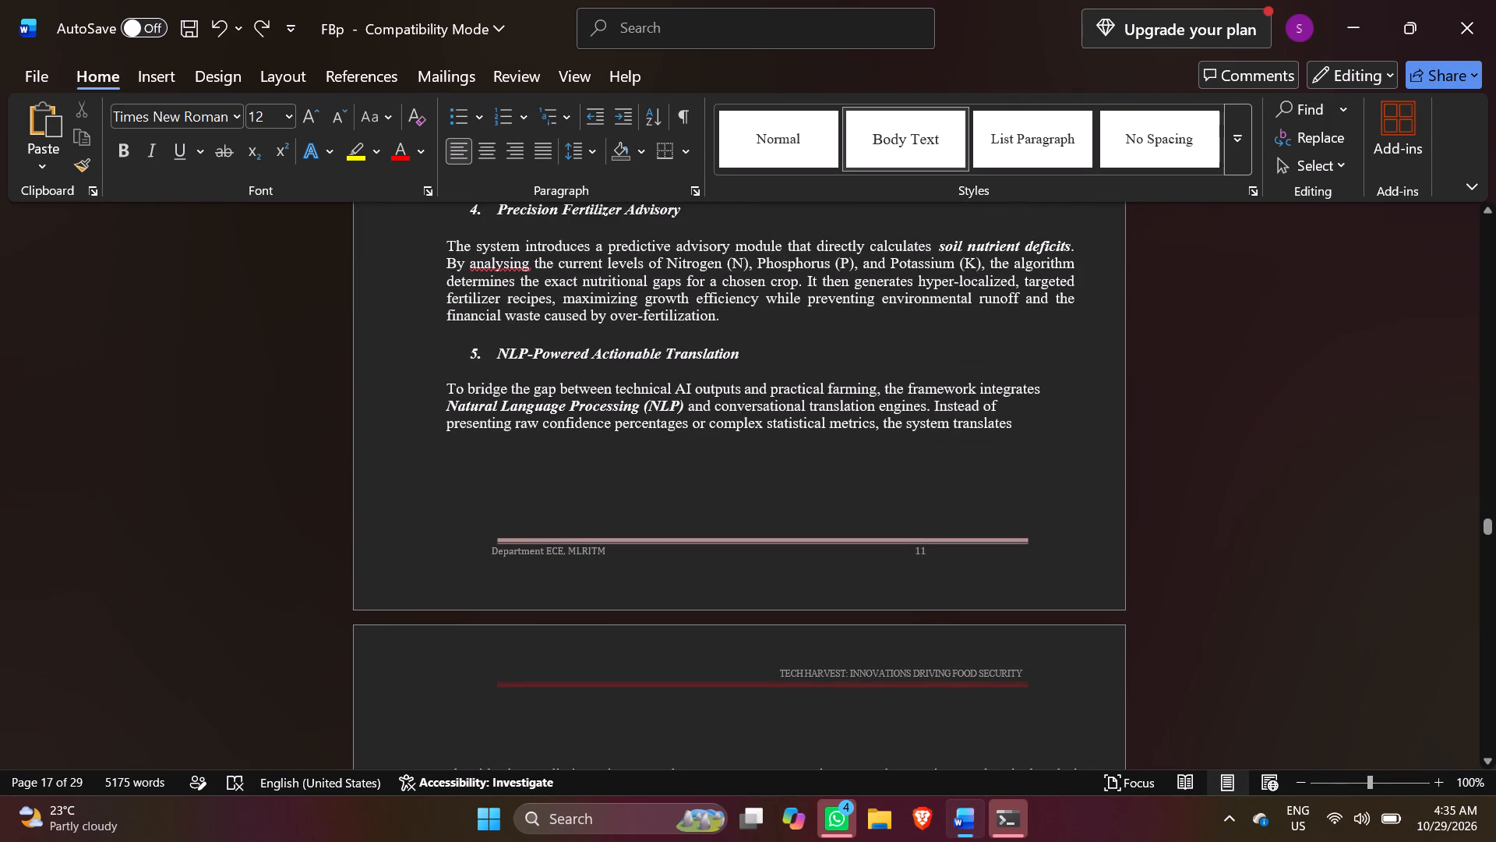
left_click_drag(446, 356, 439, 355)
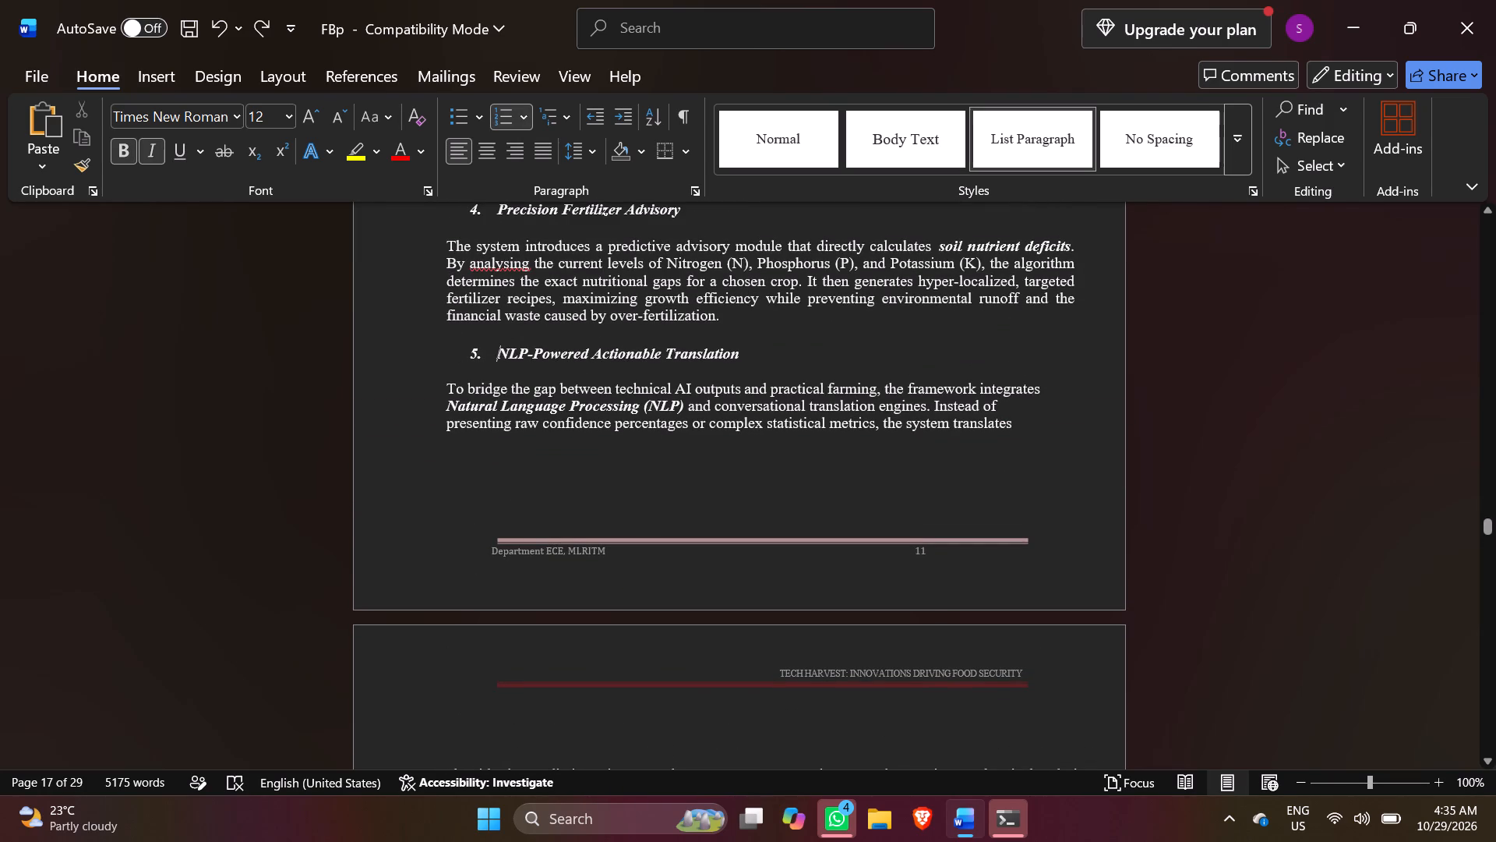
left_click(365, 356)
left_click(757, 321)
key("Return")
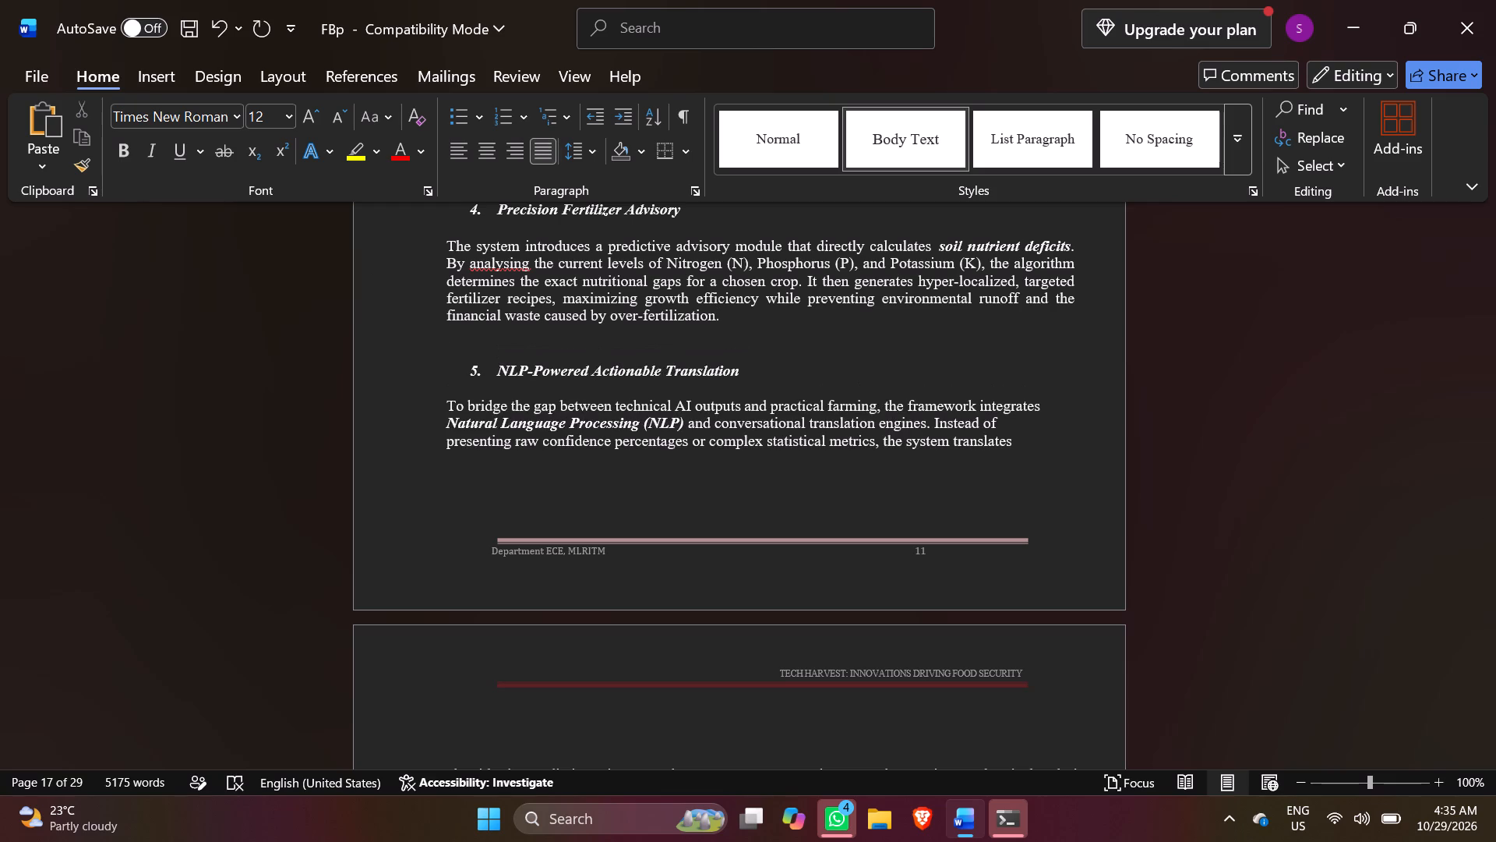
key("Down")
key("Up")
key("Down")
key("Down")
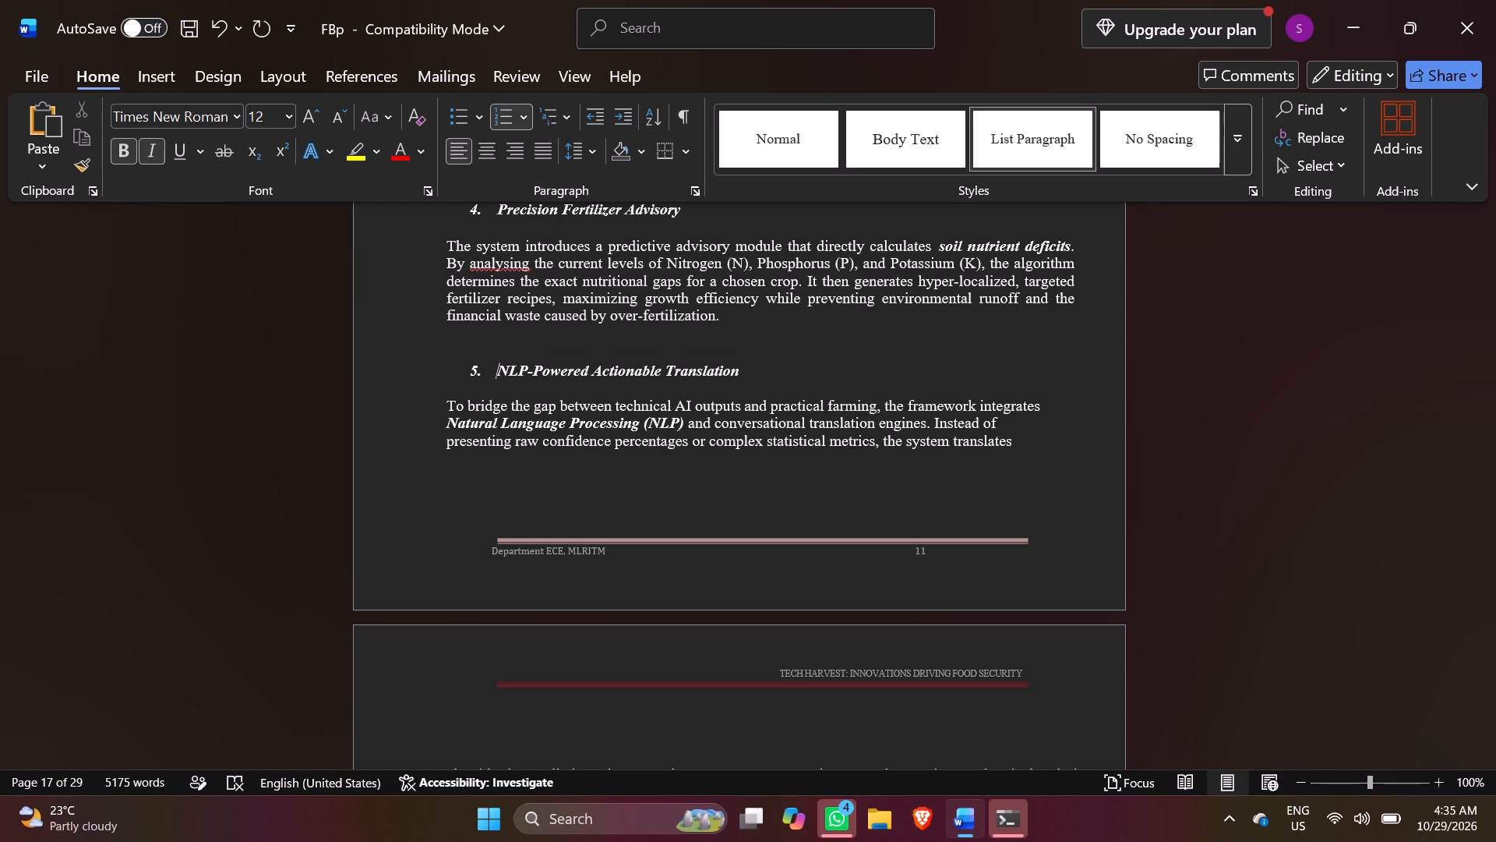
key("Left")
key("Left")
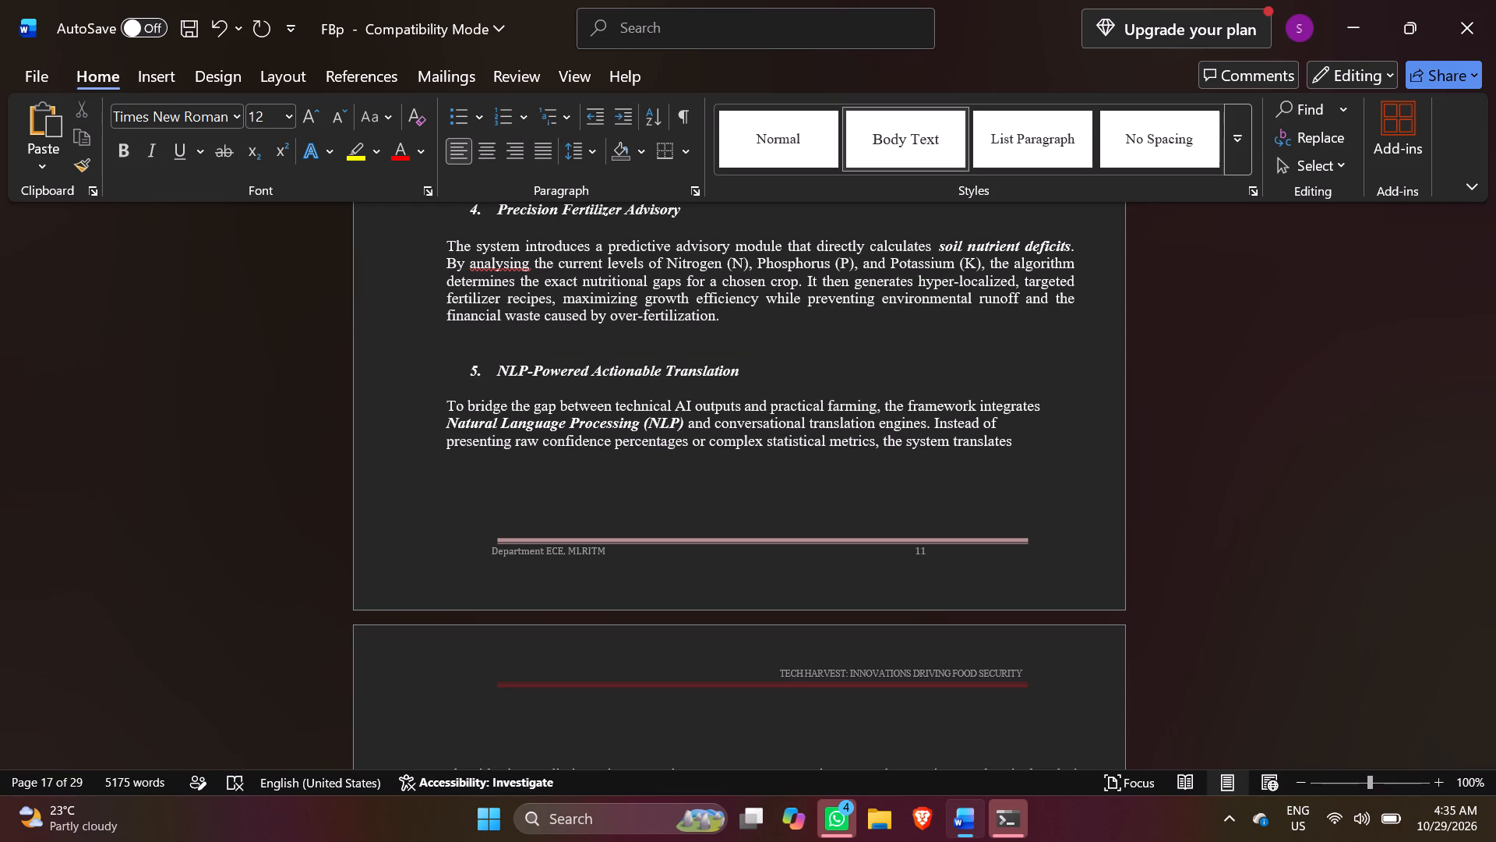
key("Return")
key("Return")
key("Return")
key("Return")
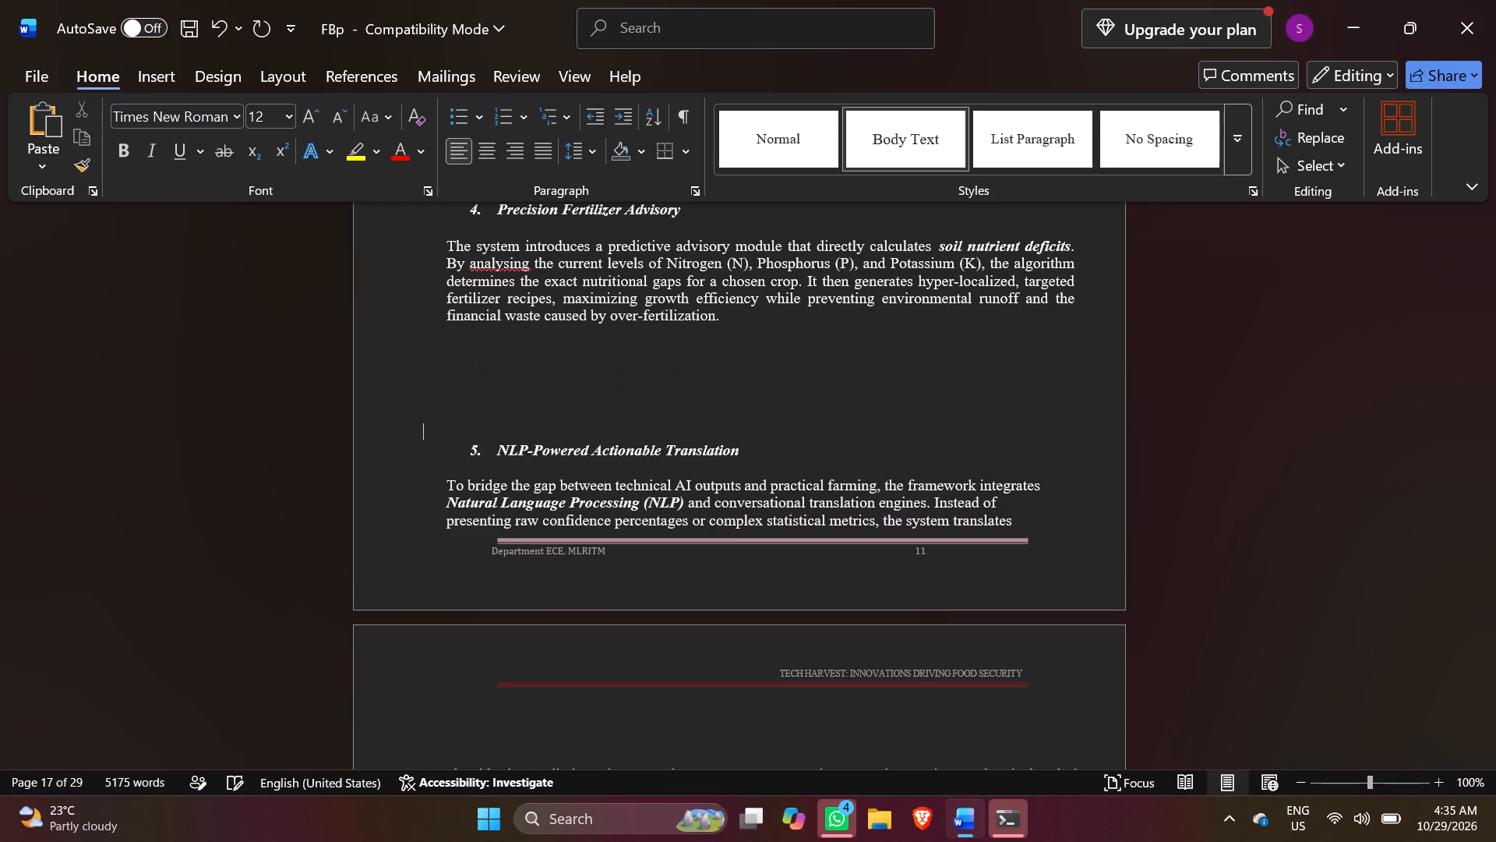
key("Return")
key("Return")
key("Return")
key("Return")
key("Return")
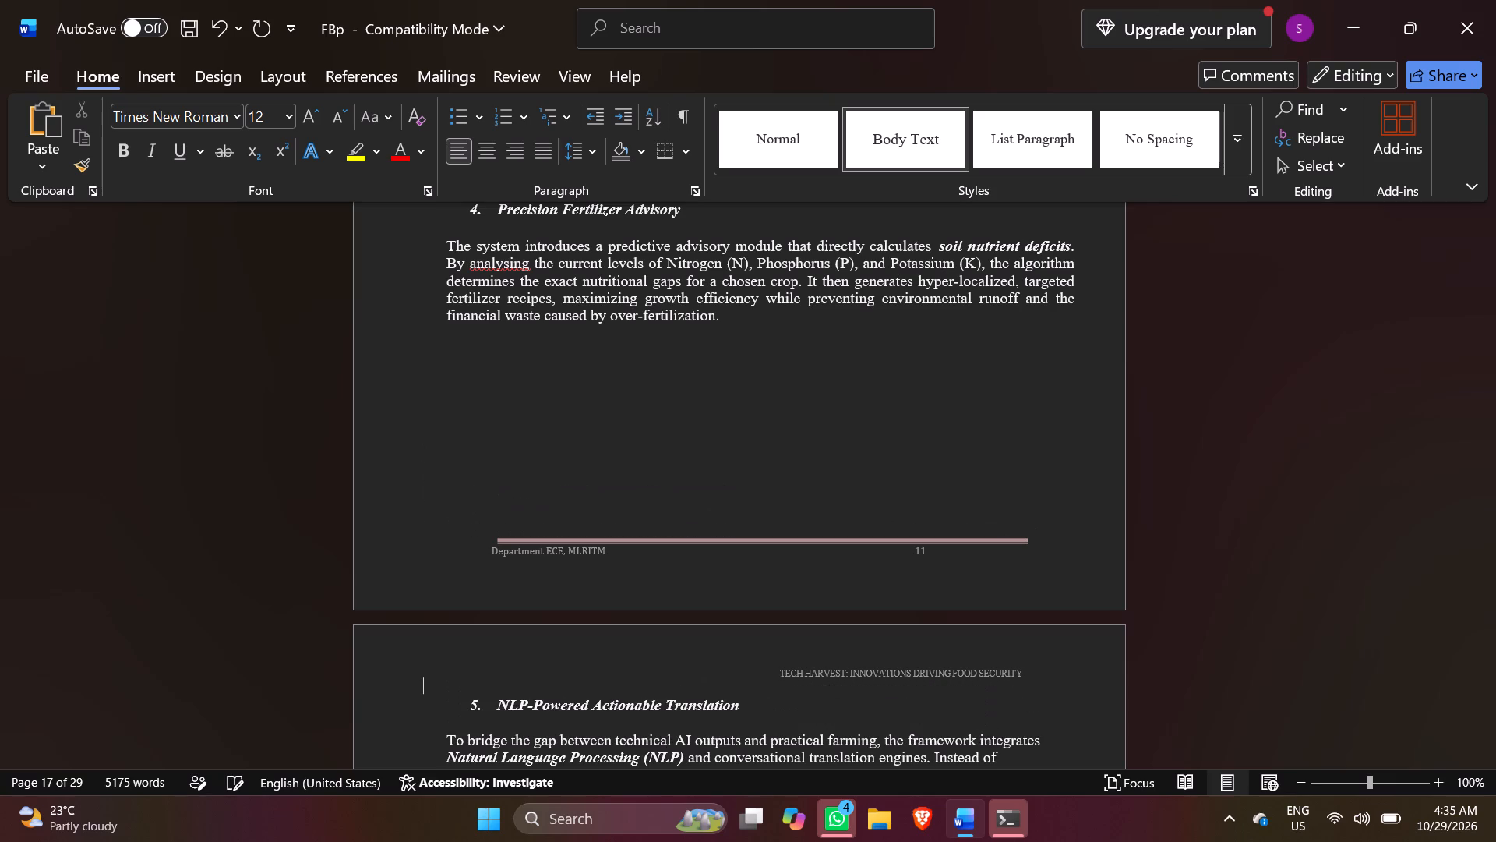
key("Return")
Justify Chapter VI and set 1.15 line spacing from the "Technologies:-" heading through the "Precision Fertilizer Advisory" paragraph.
scroll(648, 338, "up", 3)
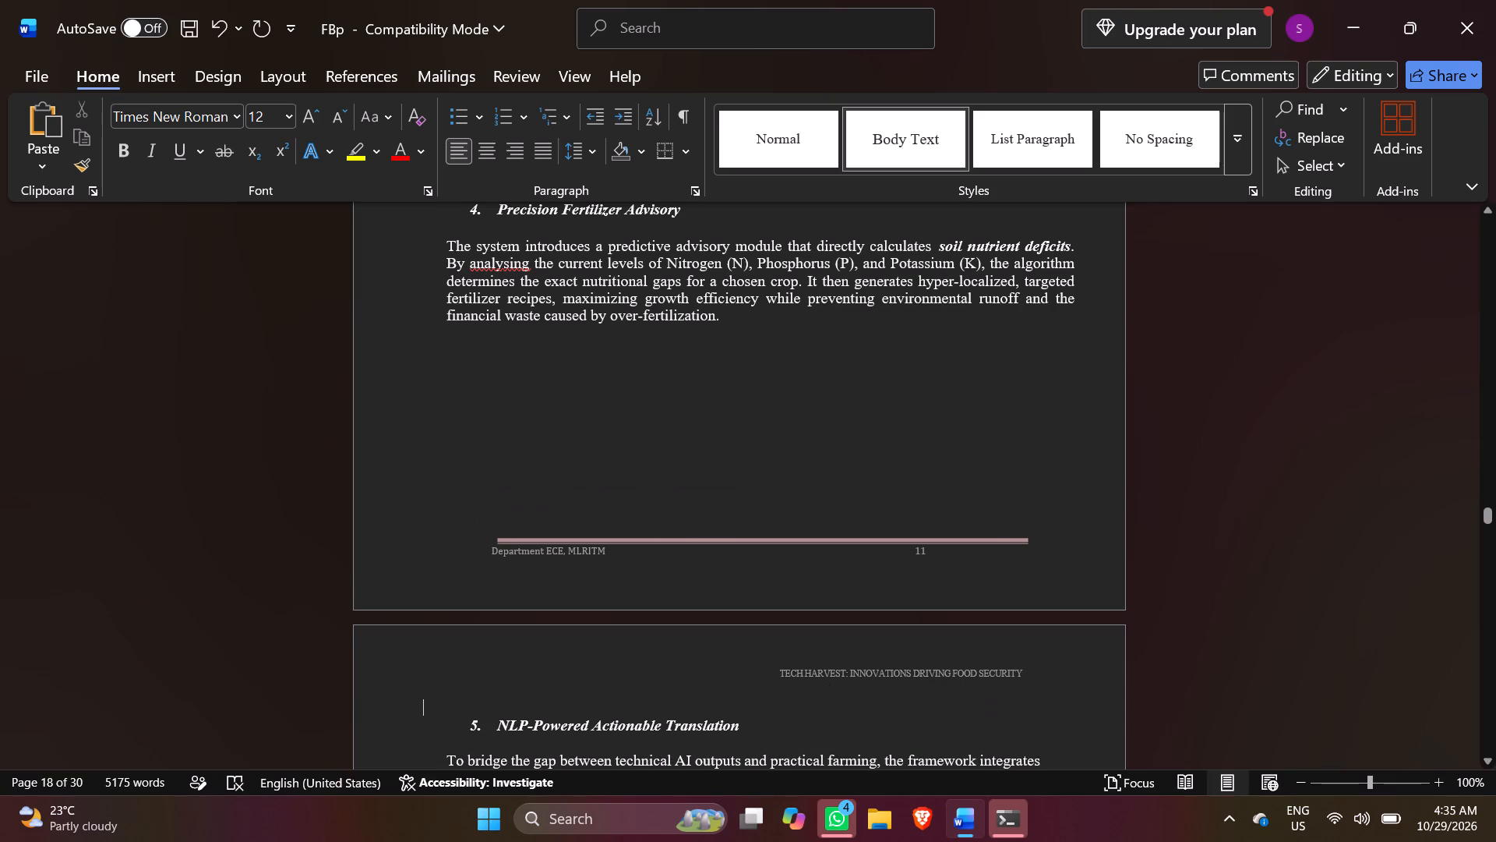
scroll(737, 320, "up", 3)
scroll(670, 439, "up", 7)
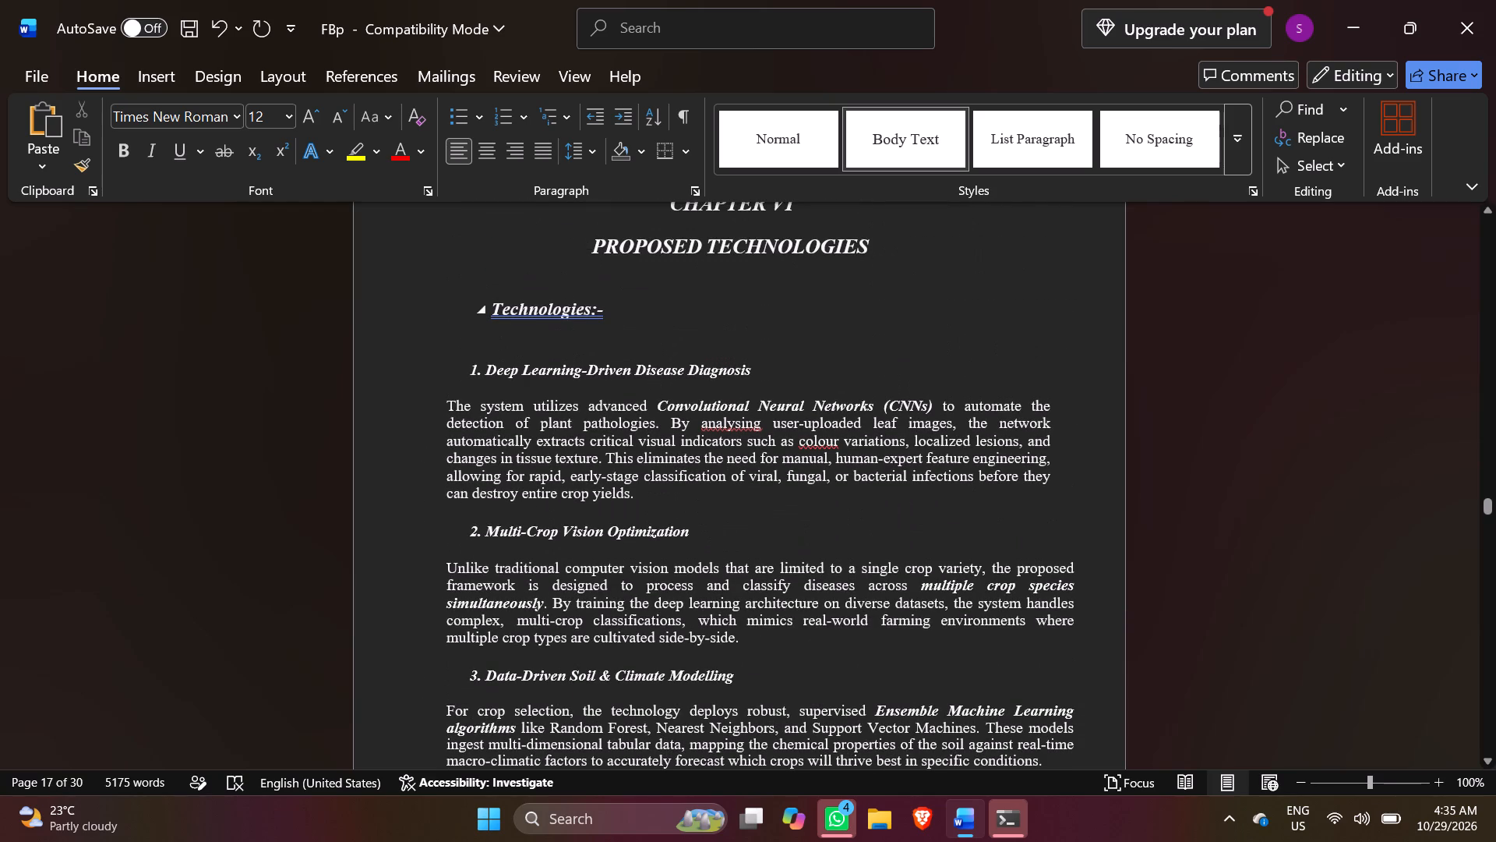
left_click_drag(496, 303, 839, 563)
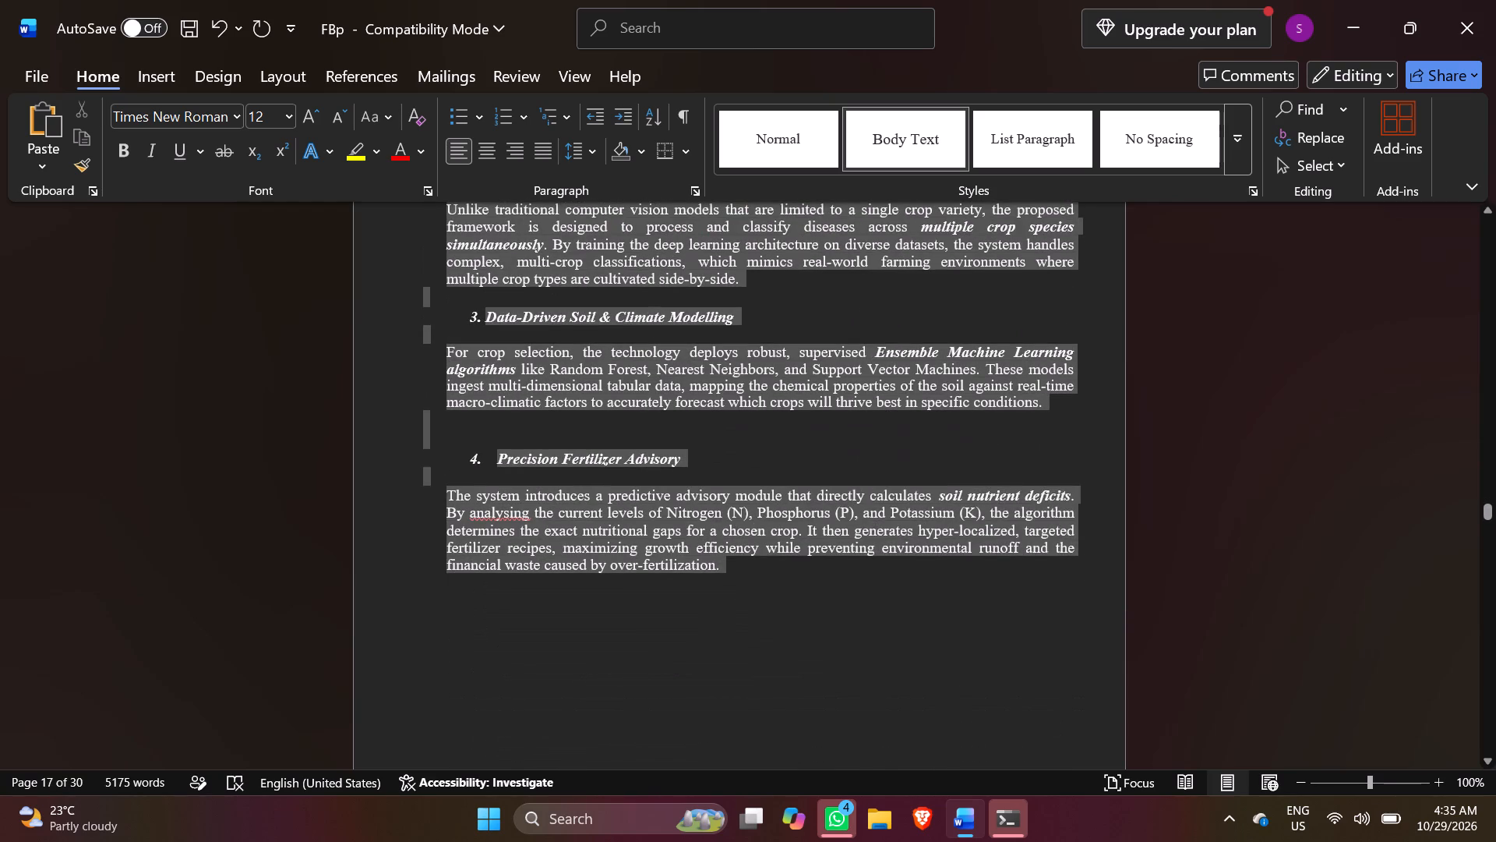
left_click_drag(839, 563, 840, 559)
left_click(544, 152)
left_click(589, 161)
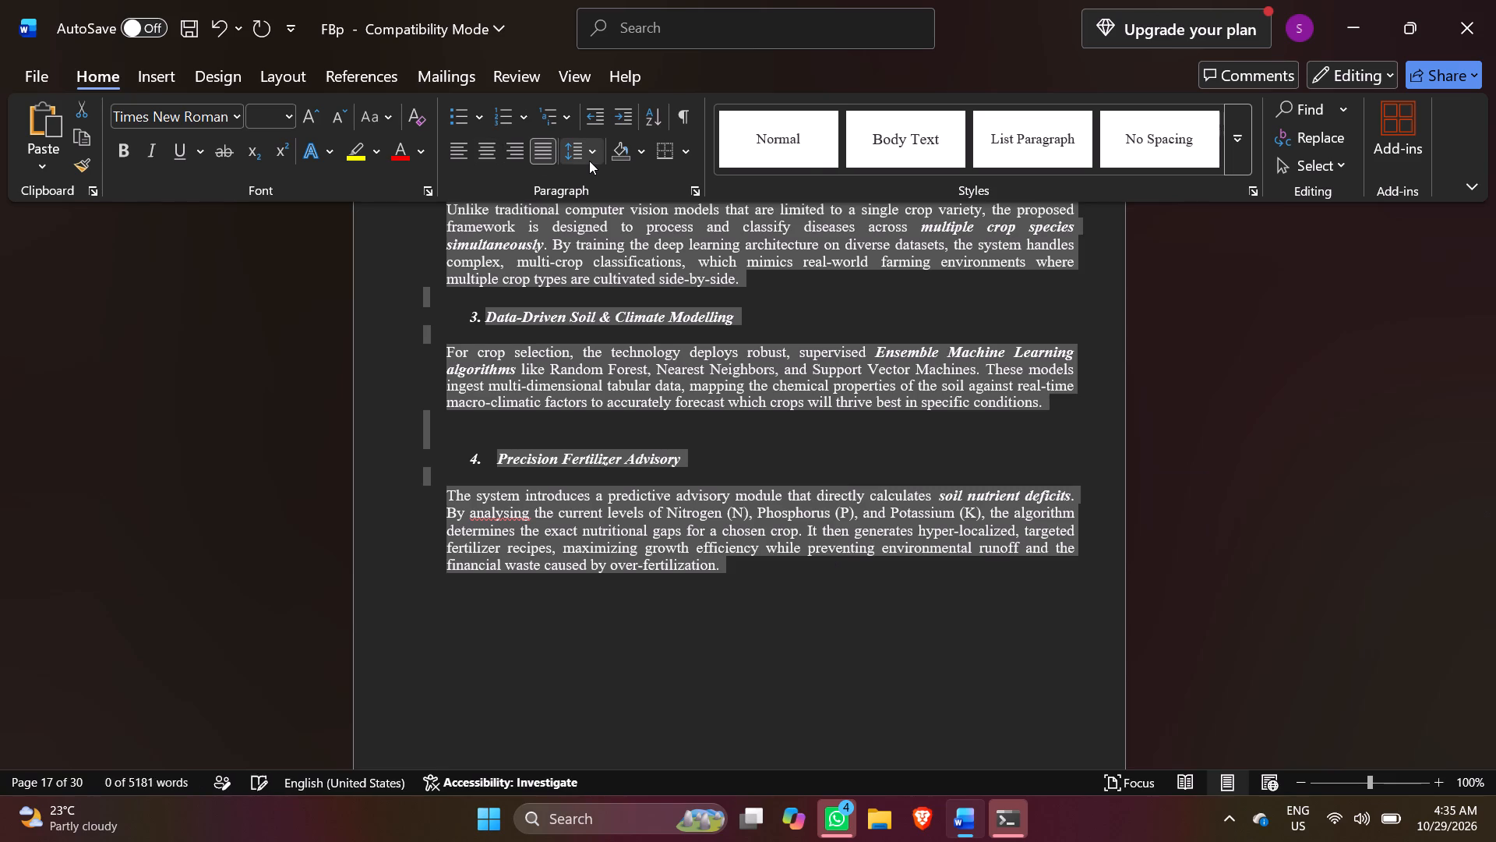
left_click(593, 205)
left_click(792, 670)
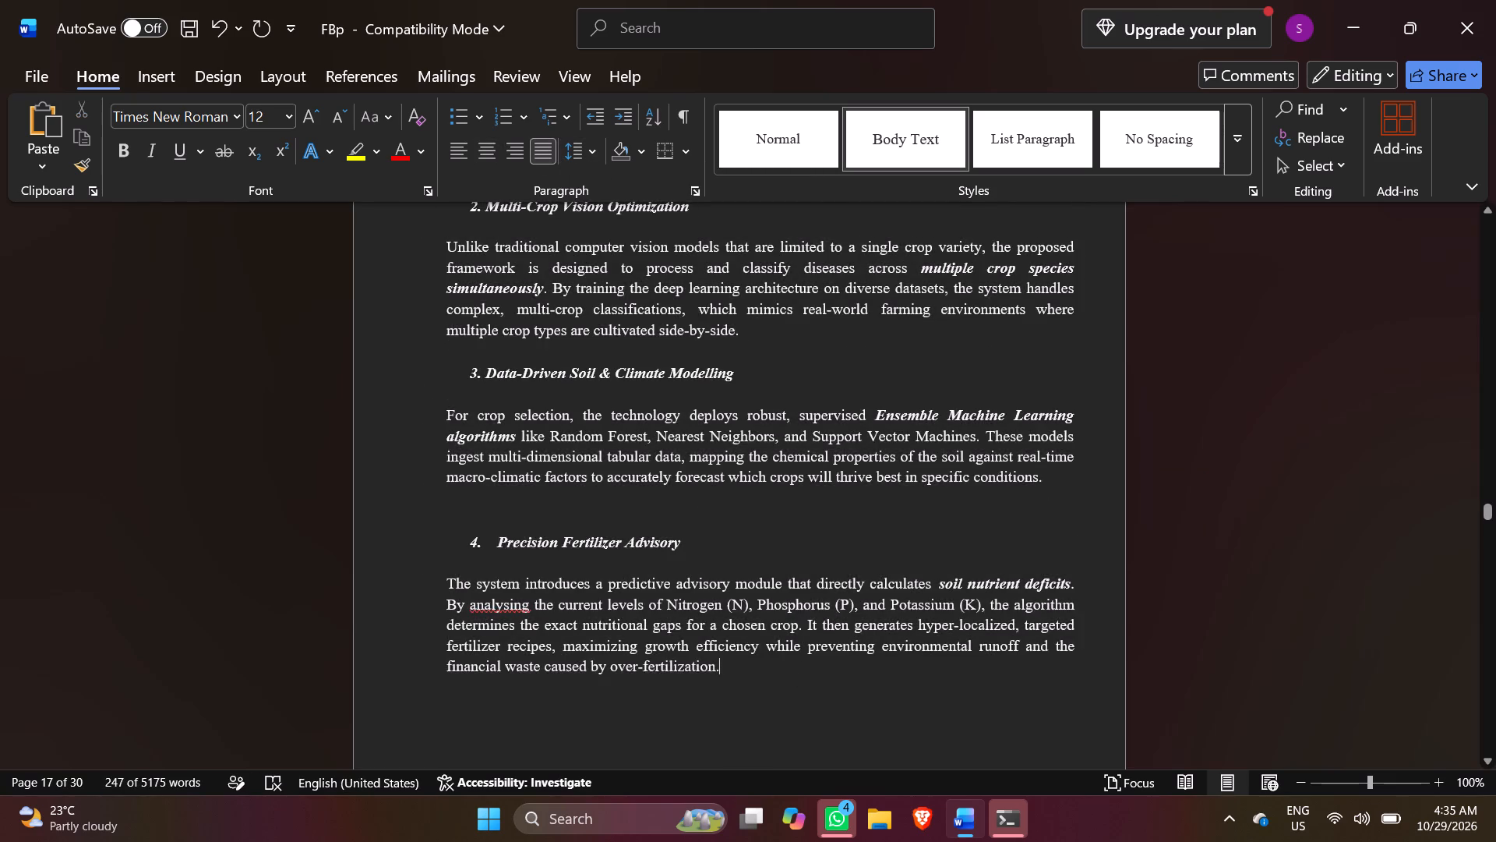
Copy the rest of the item 5 paragraph on the following page, from "algorithmic predictions" through "easily understand".
scroll(792, 670, "down", 14)
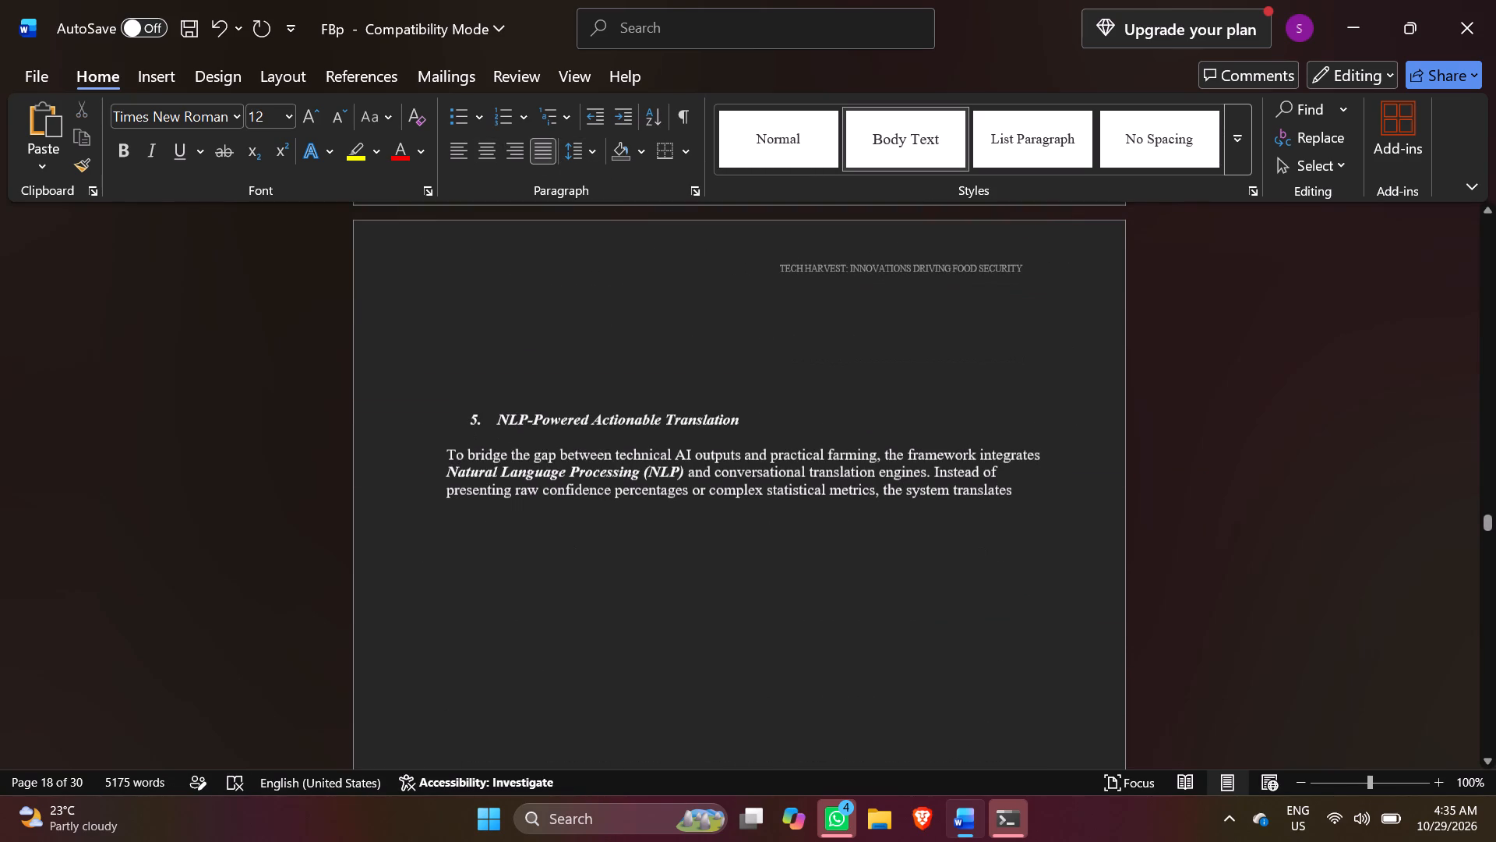
scroll(497, 425, "down", 20)
scroll(497, 425, "down", 4)
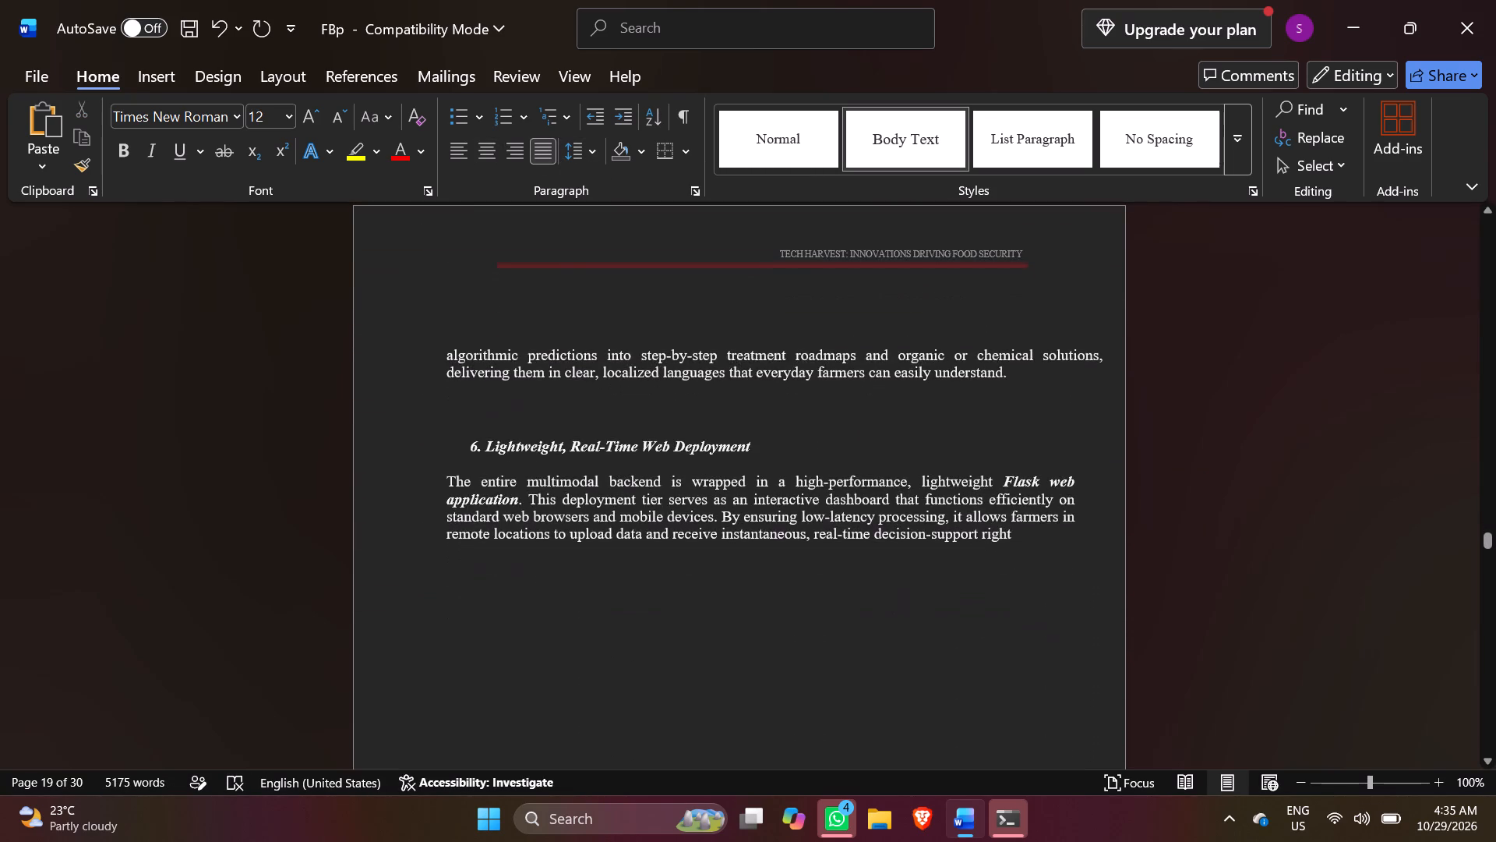
scroll(554, 490, "up", 19)
scroll(560, 486, "up", 6)
scroll(560, 486, "down", 20)
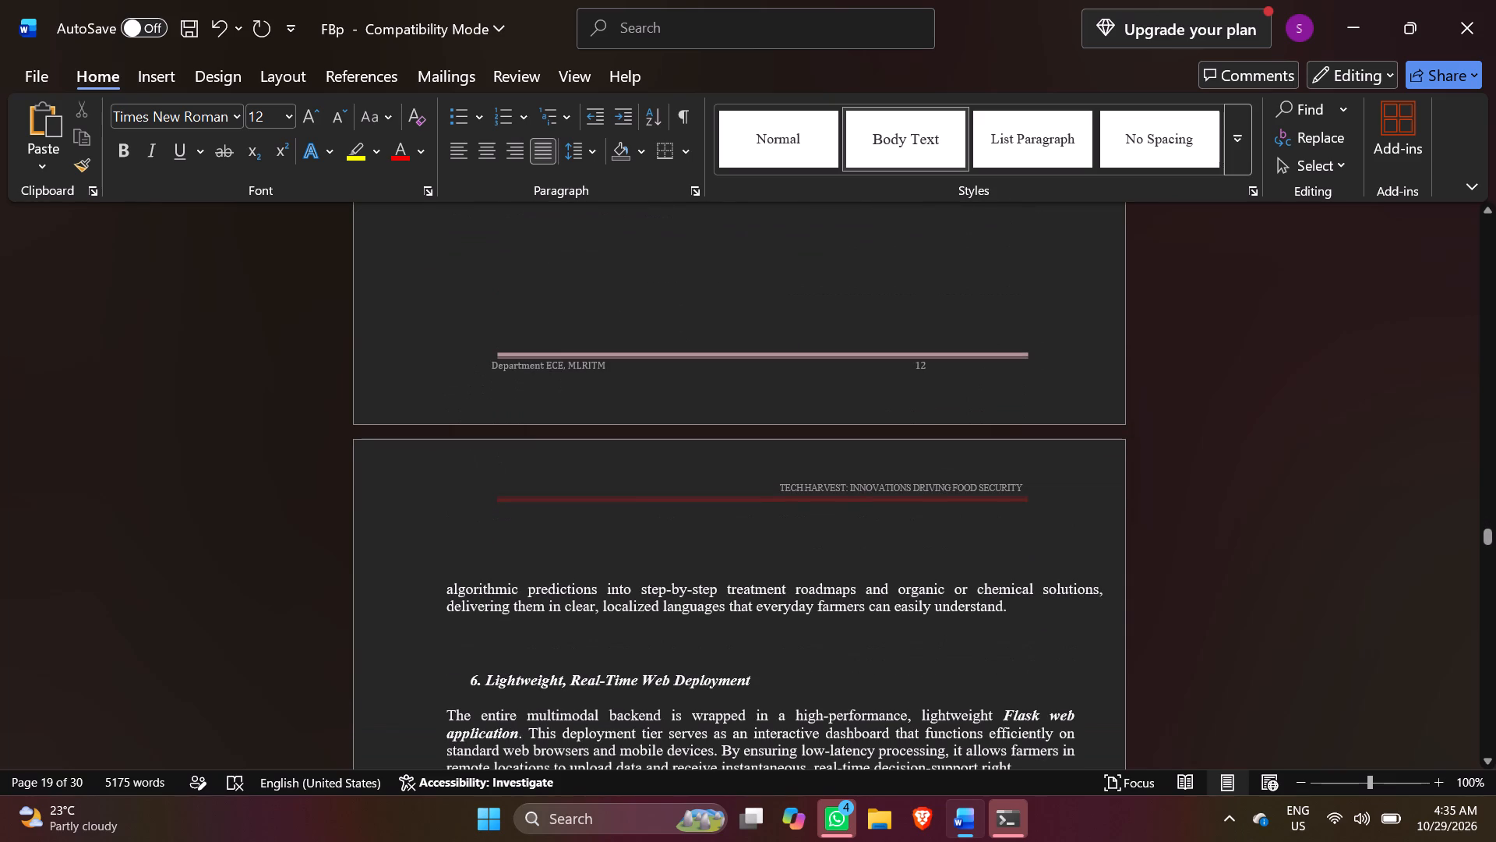
left_click_drag(1009, 610, 374, 606)
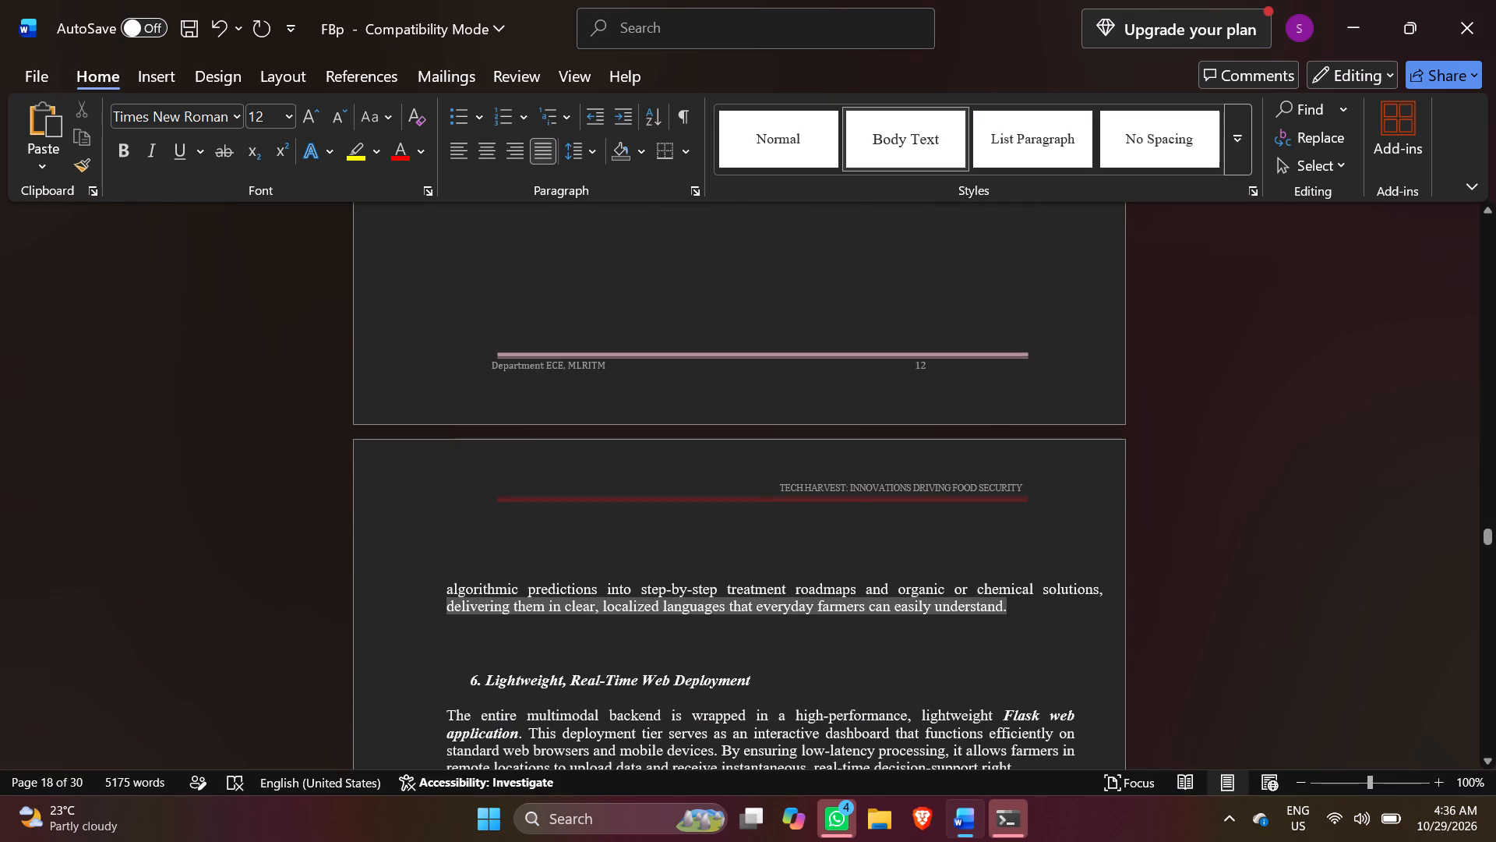
left_click_drag(374, 606, 467, 614)
left_click_drag(467, 614, 545, 587)
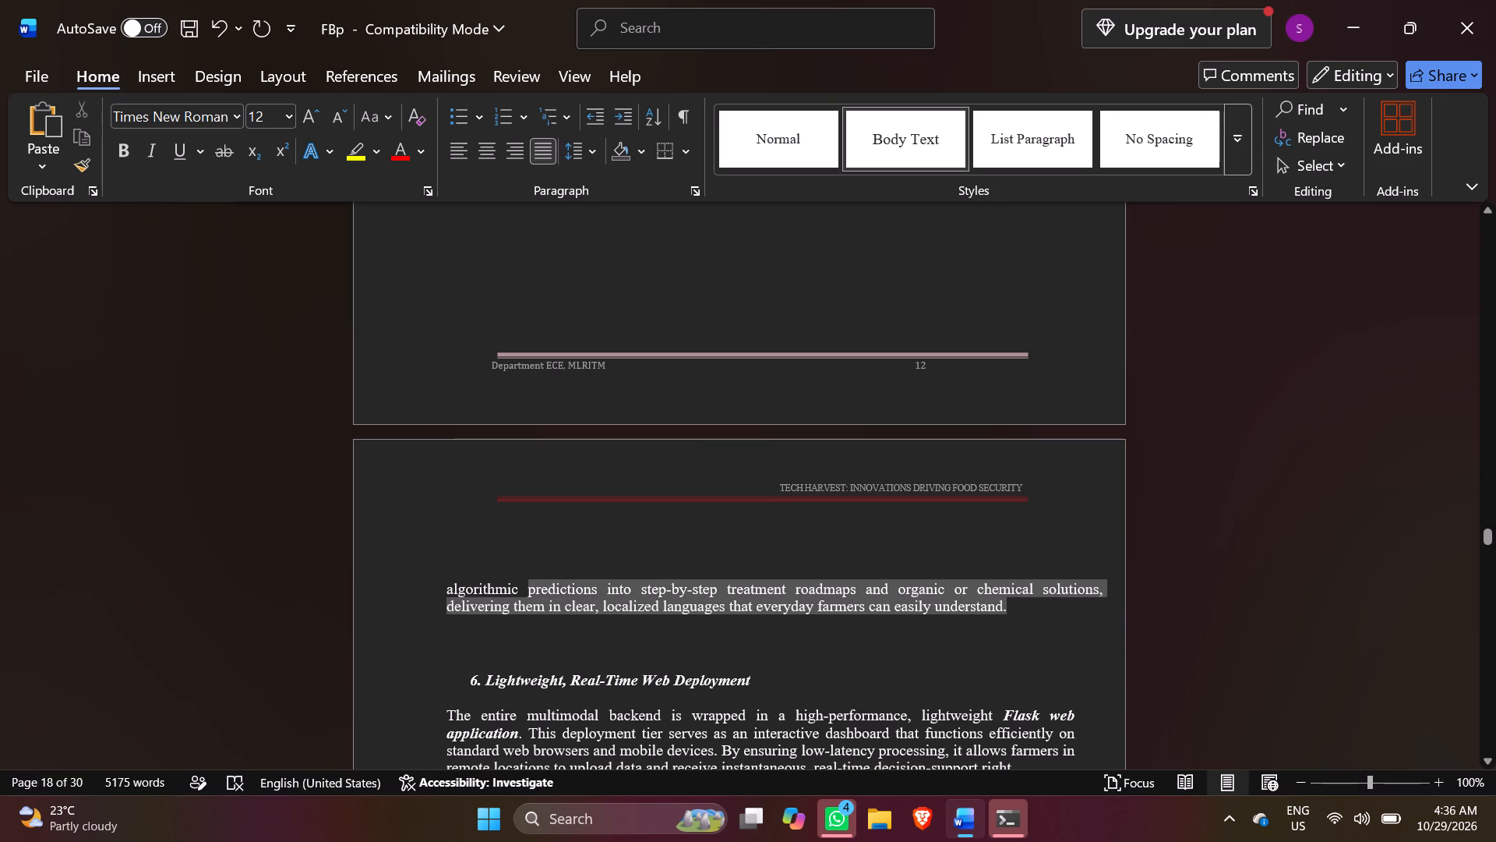
left_click_drag(545, 587, 468, 599)
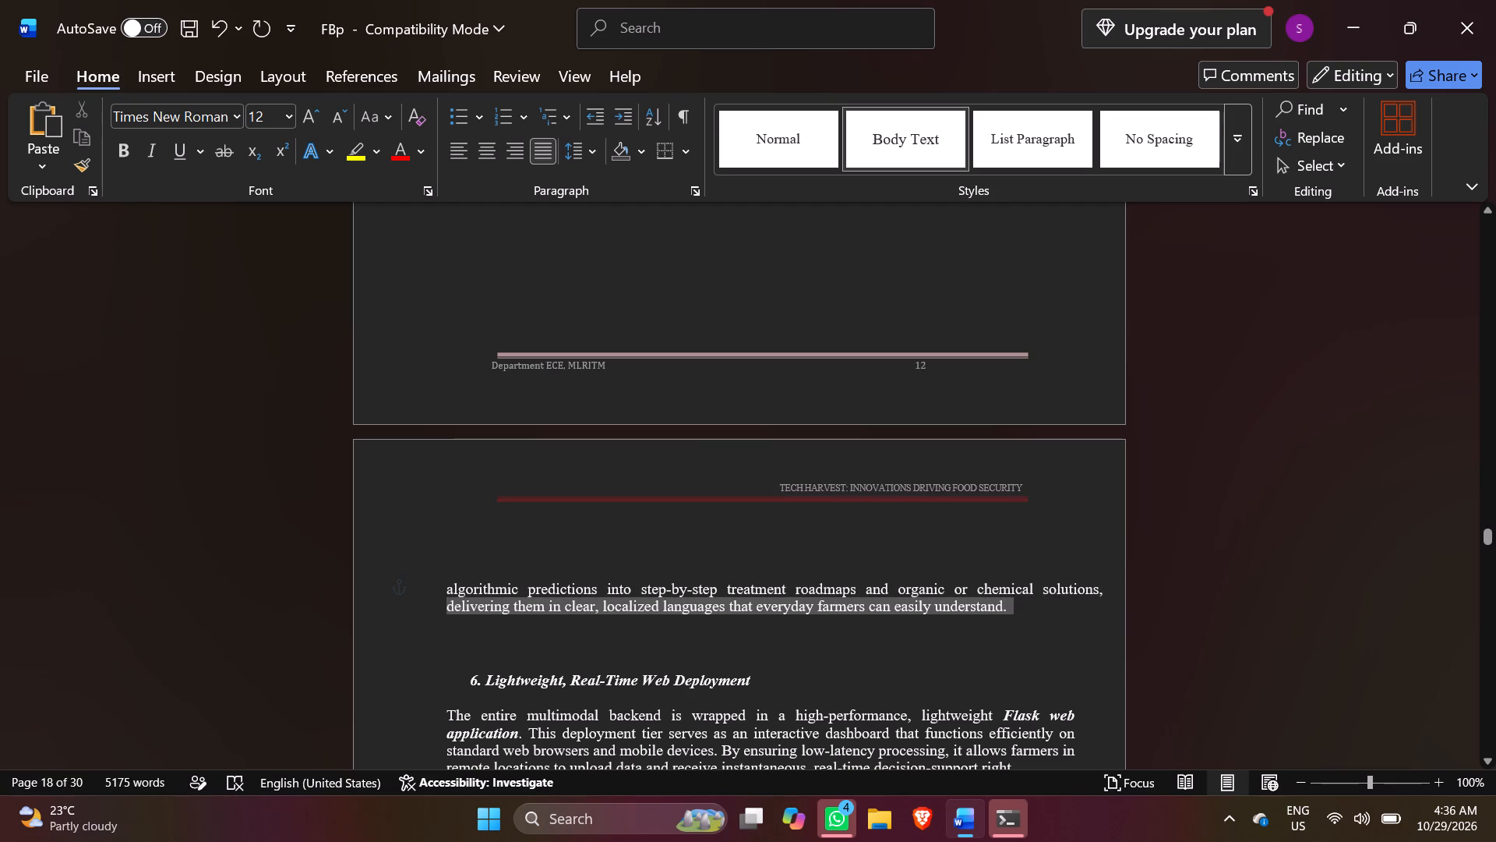
left_click_drag(468, 599, 441, 600)
left_click(451, 588)
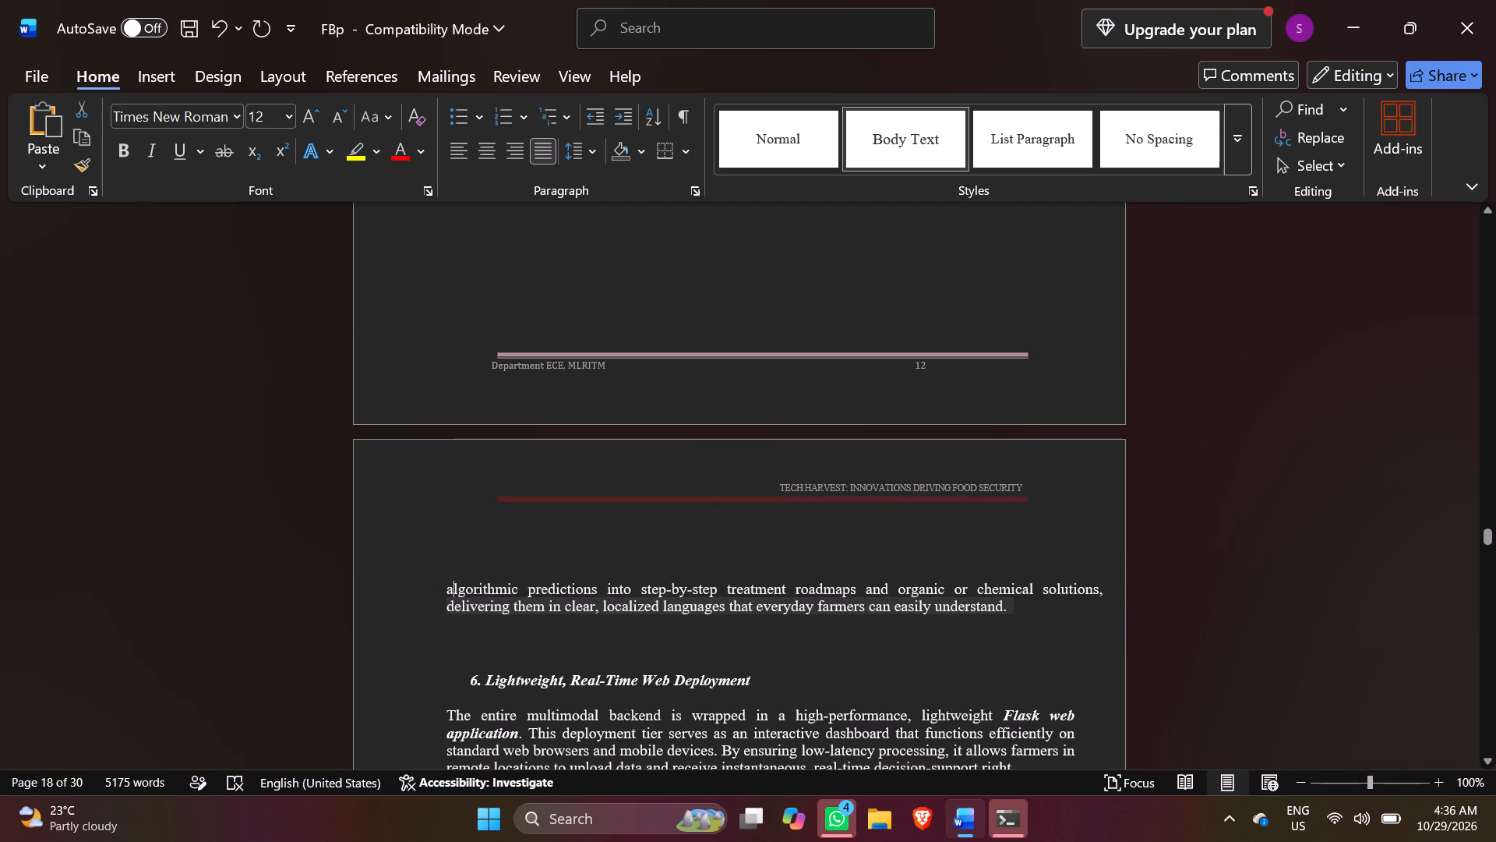
left_click_drag(446, 590, 912, 613)
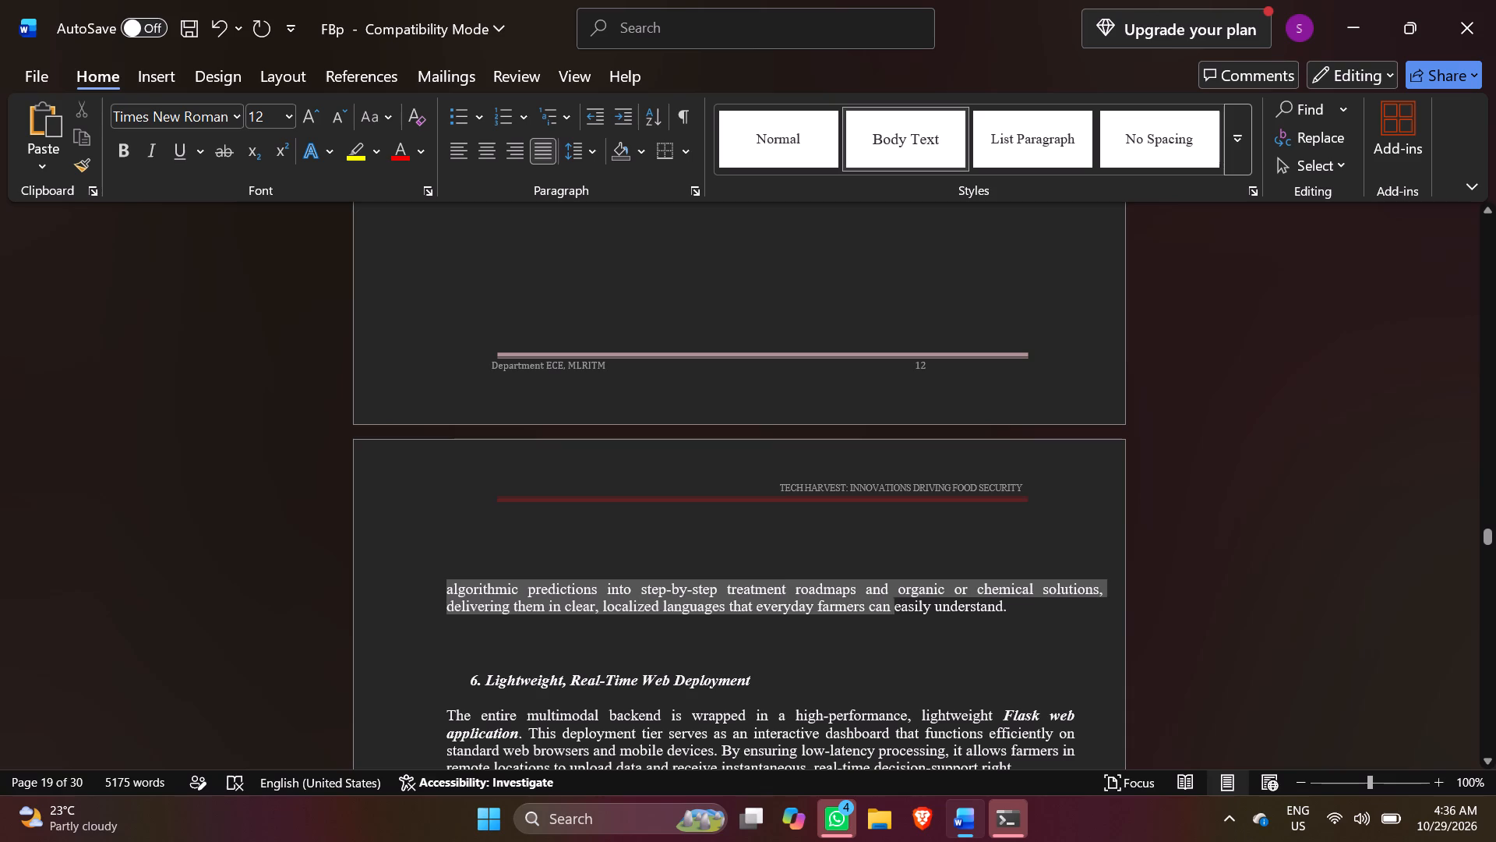
left_click_drag(912, 613, 988, 610)
left_click_drag(1014, 610, 980, 608)
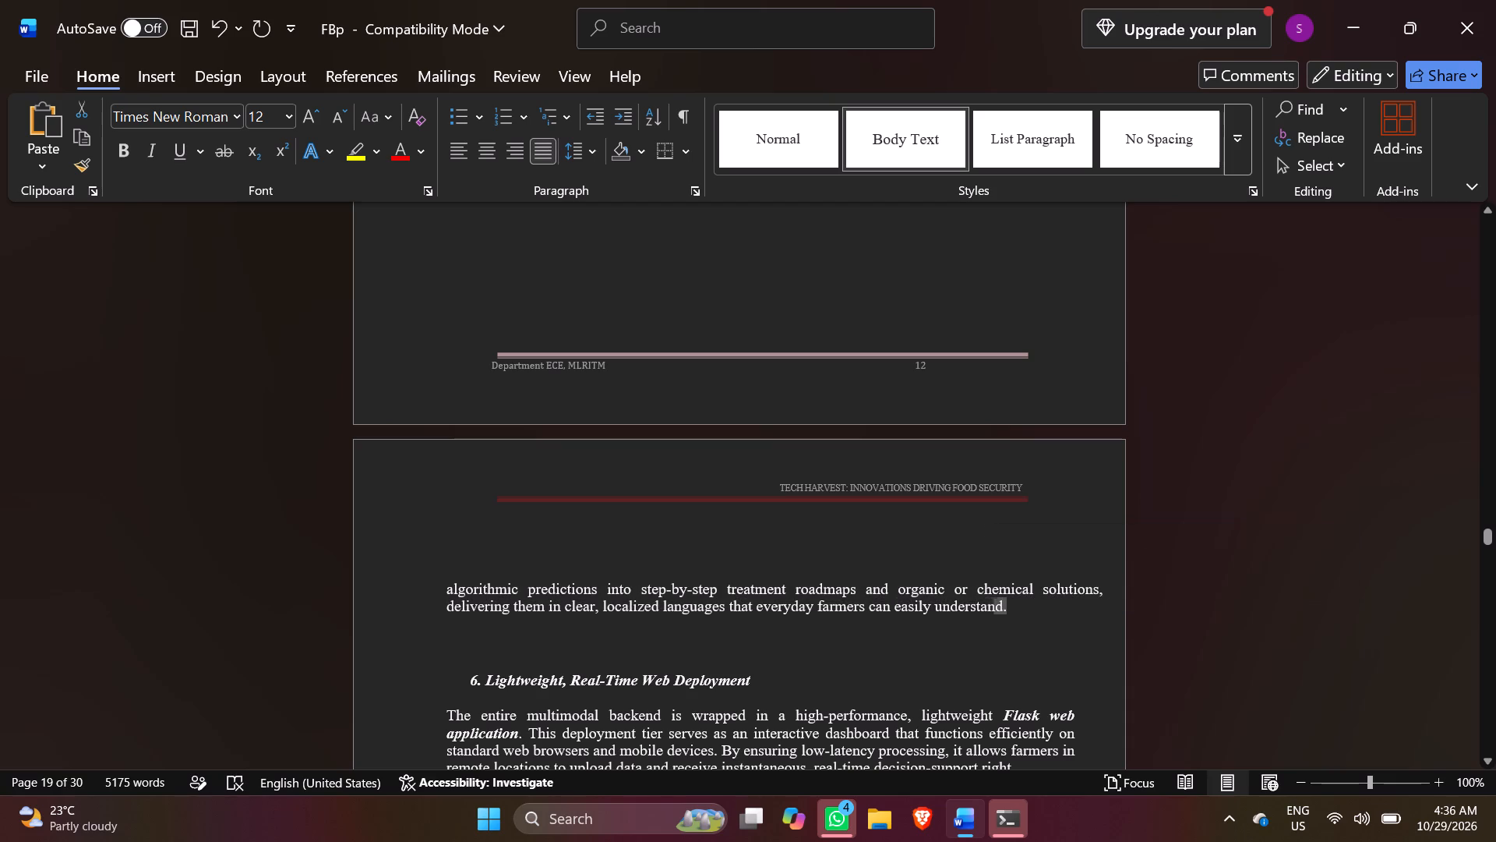
left_click_drag(980, 608, 446, 595)
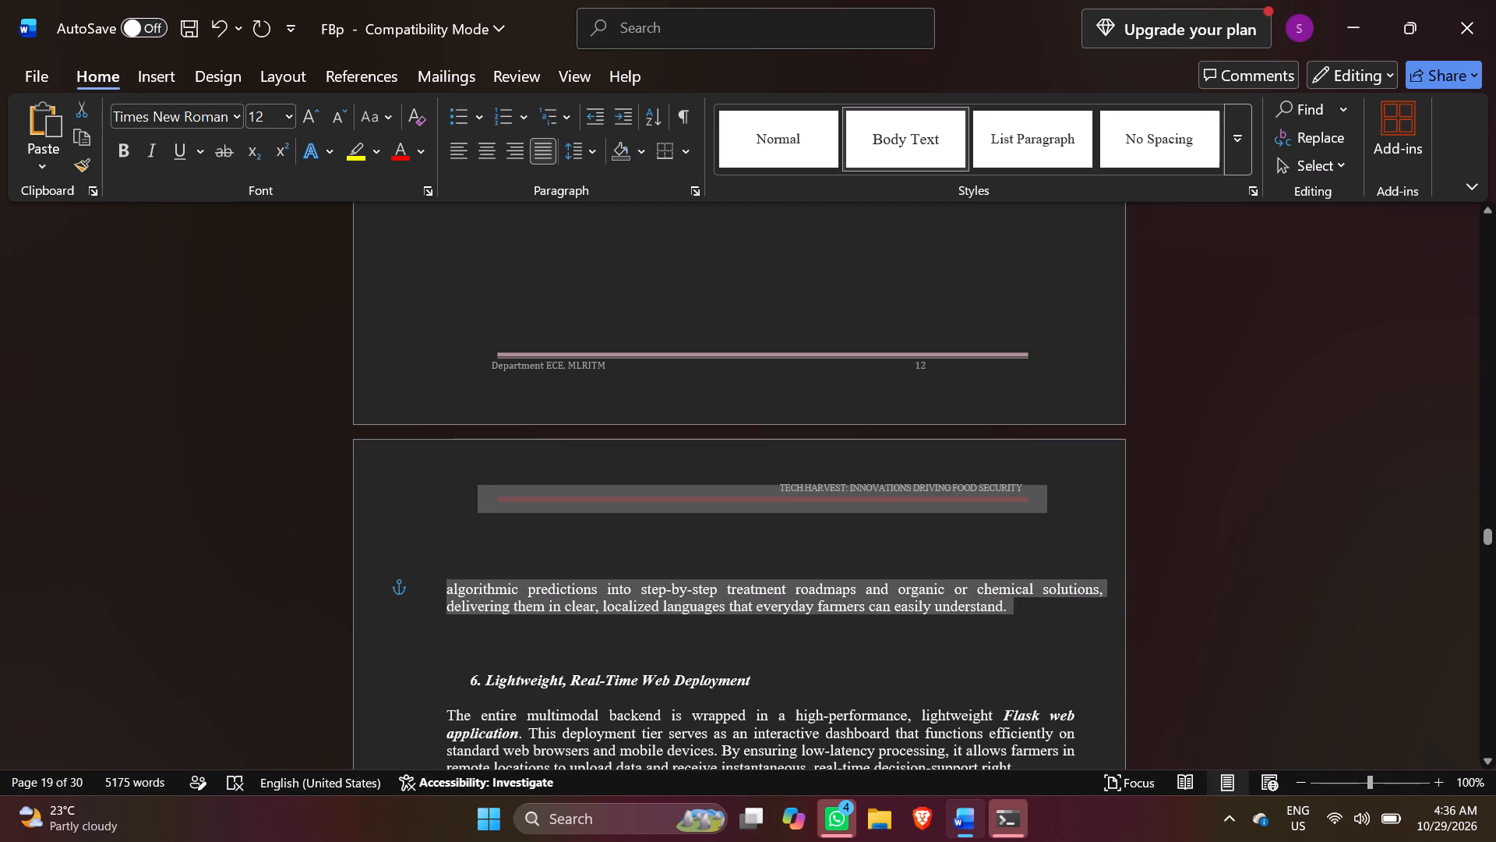
left_click_drag(446, 595, 446, 596)
left_click(452, 586)
left_click_drag(448, 586, 676, 603)
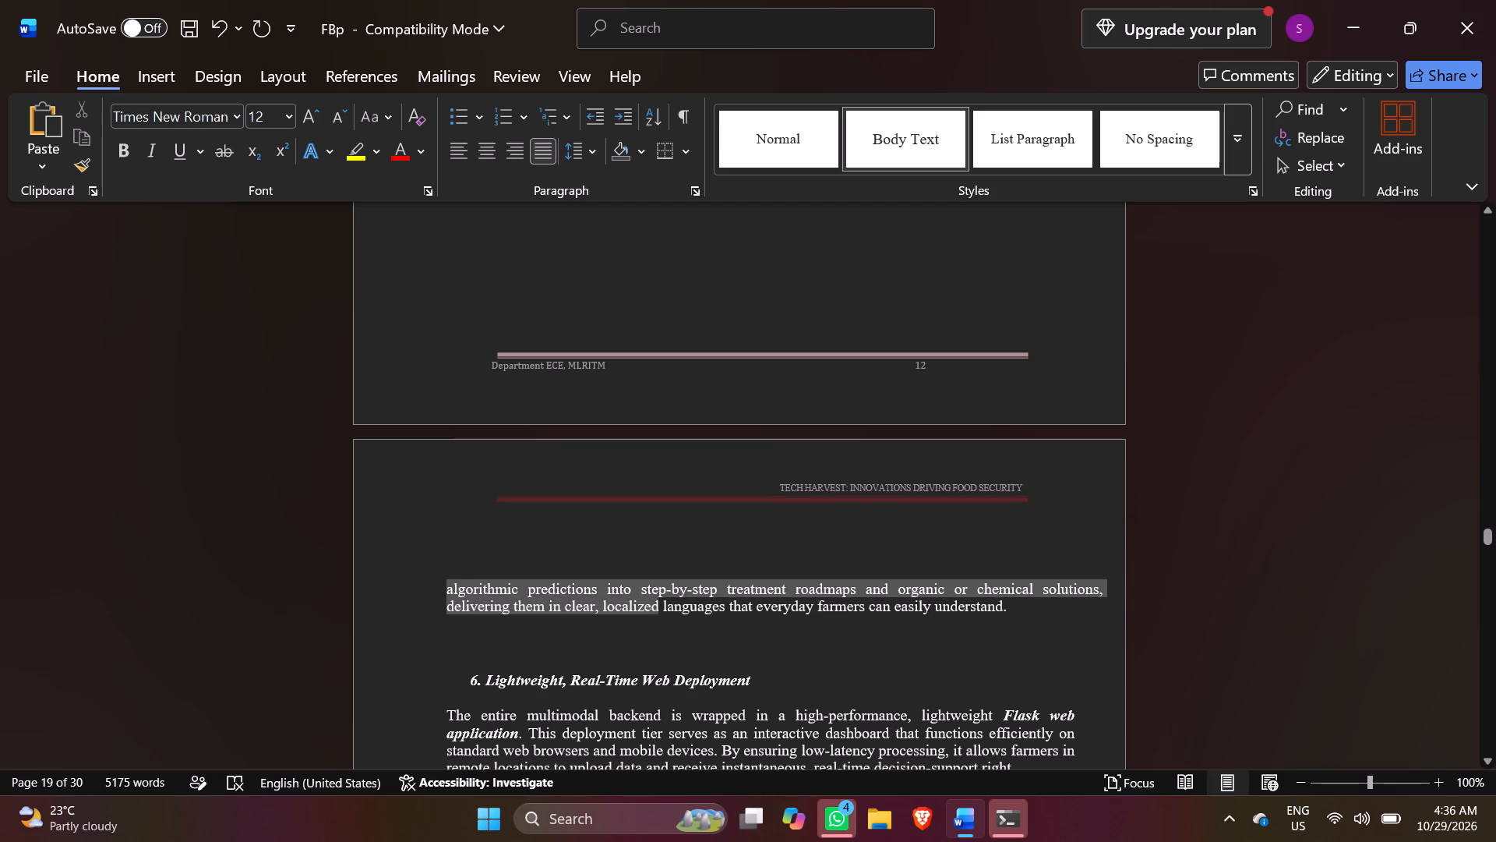
left_click_drag(676, 603, 1014, 614)
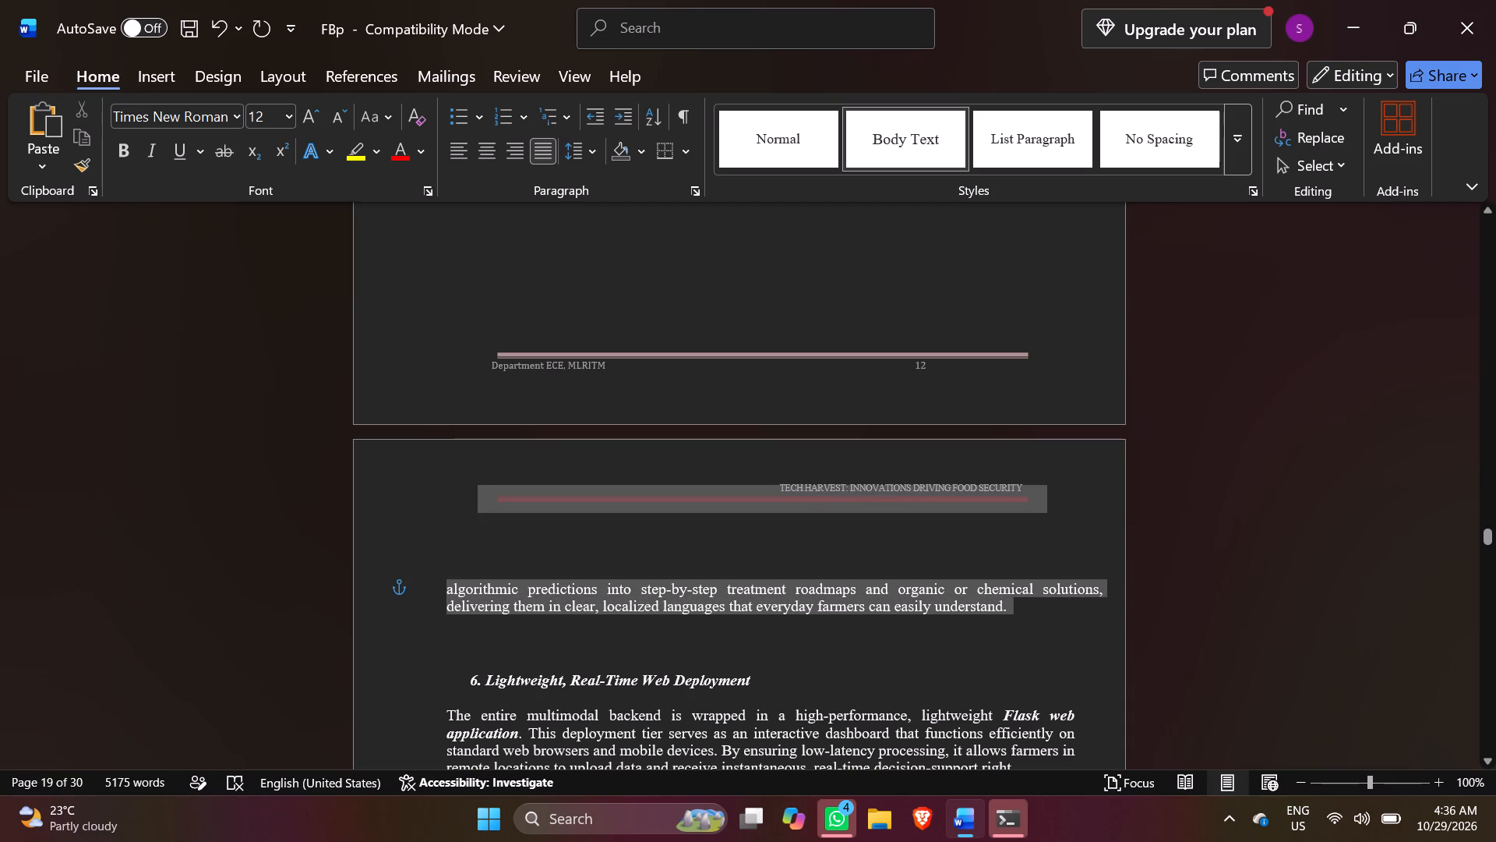
left_click_drag(1014, 614, 1000, 612)
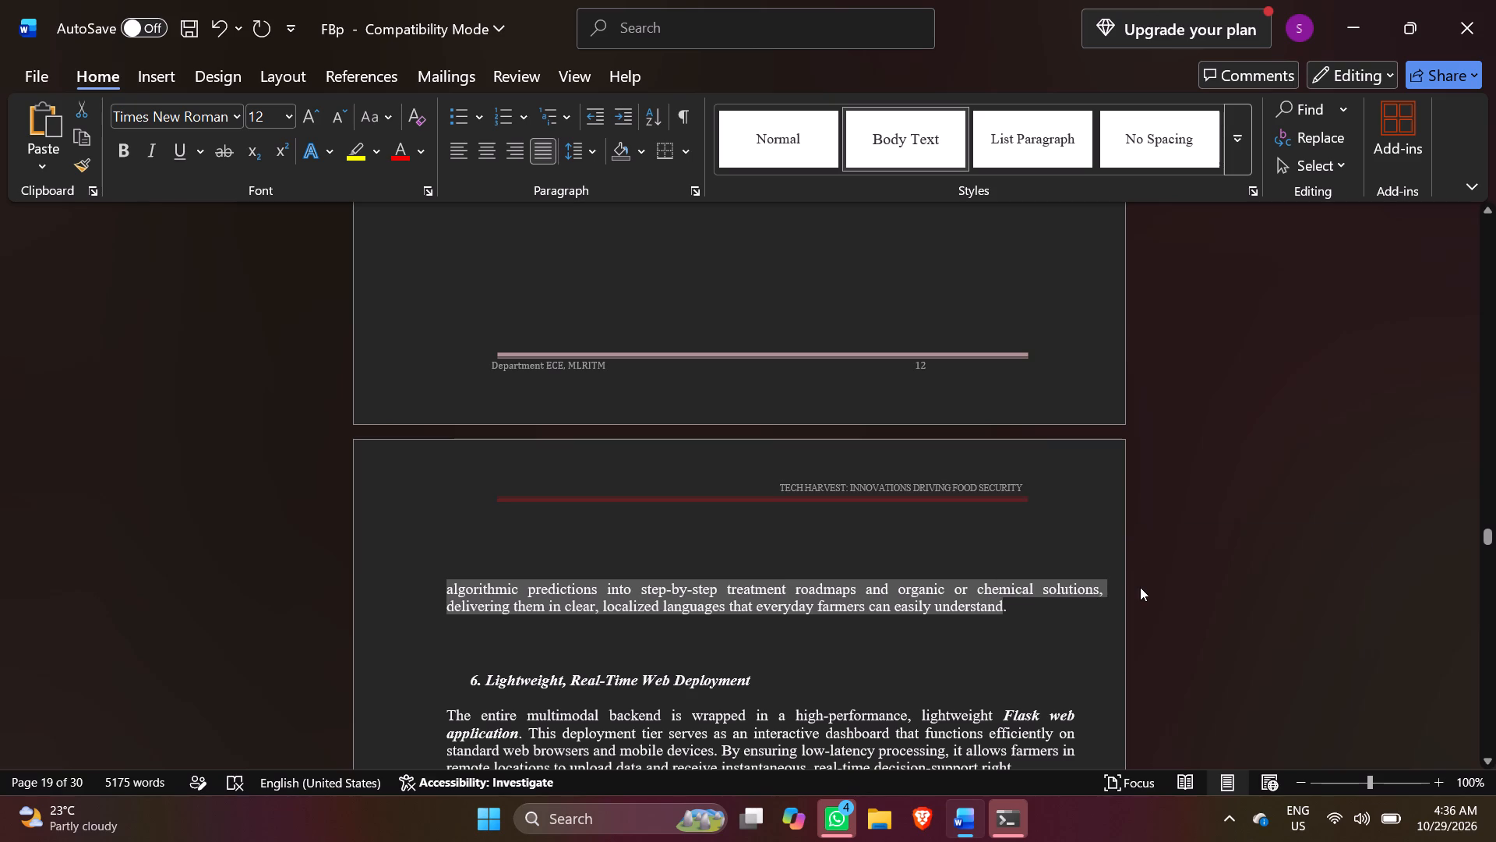
key("ctrl+c")
Paste the copied text directly after "the system translates" in the "NLP-Powered Actionable Translation" paragraph.
scroll(843, 462, "up", 19)
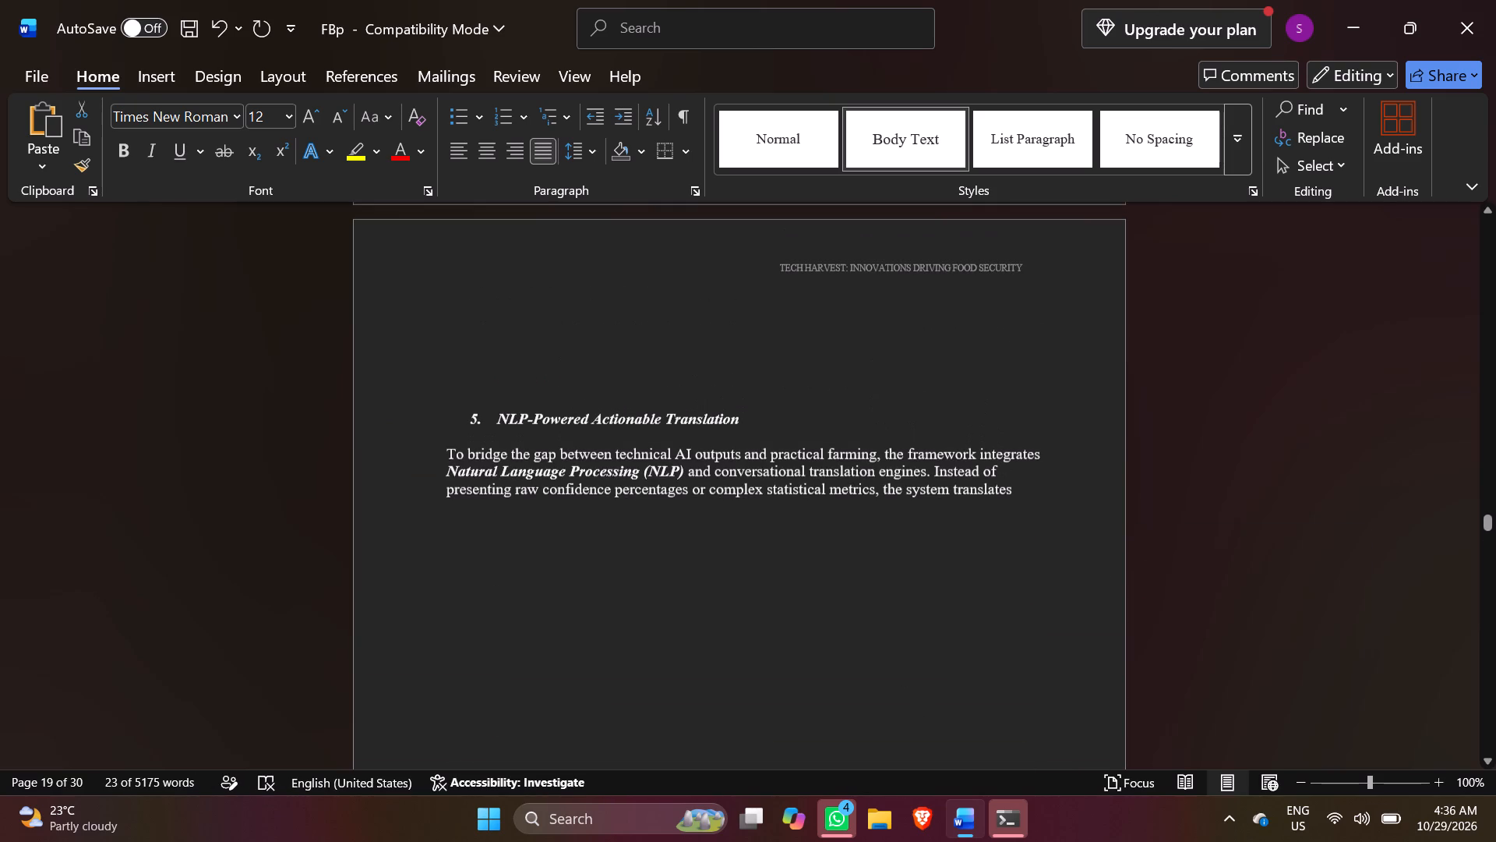
left_click(1034, 491)
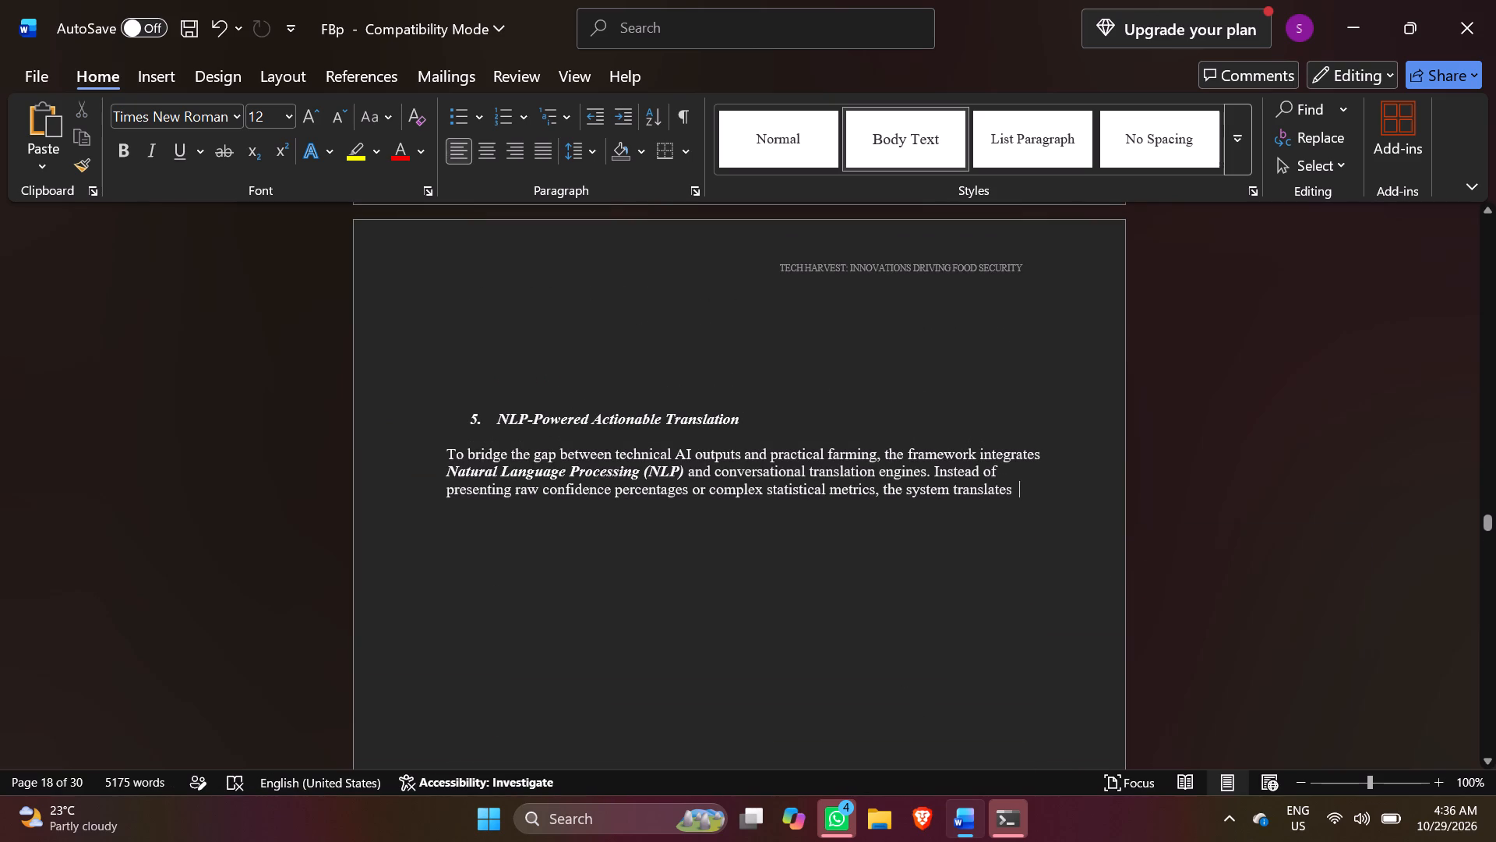
key("BackSpace")
key("space")
key("Return")
key("Return")
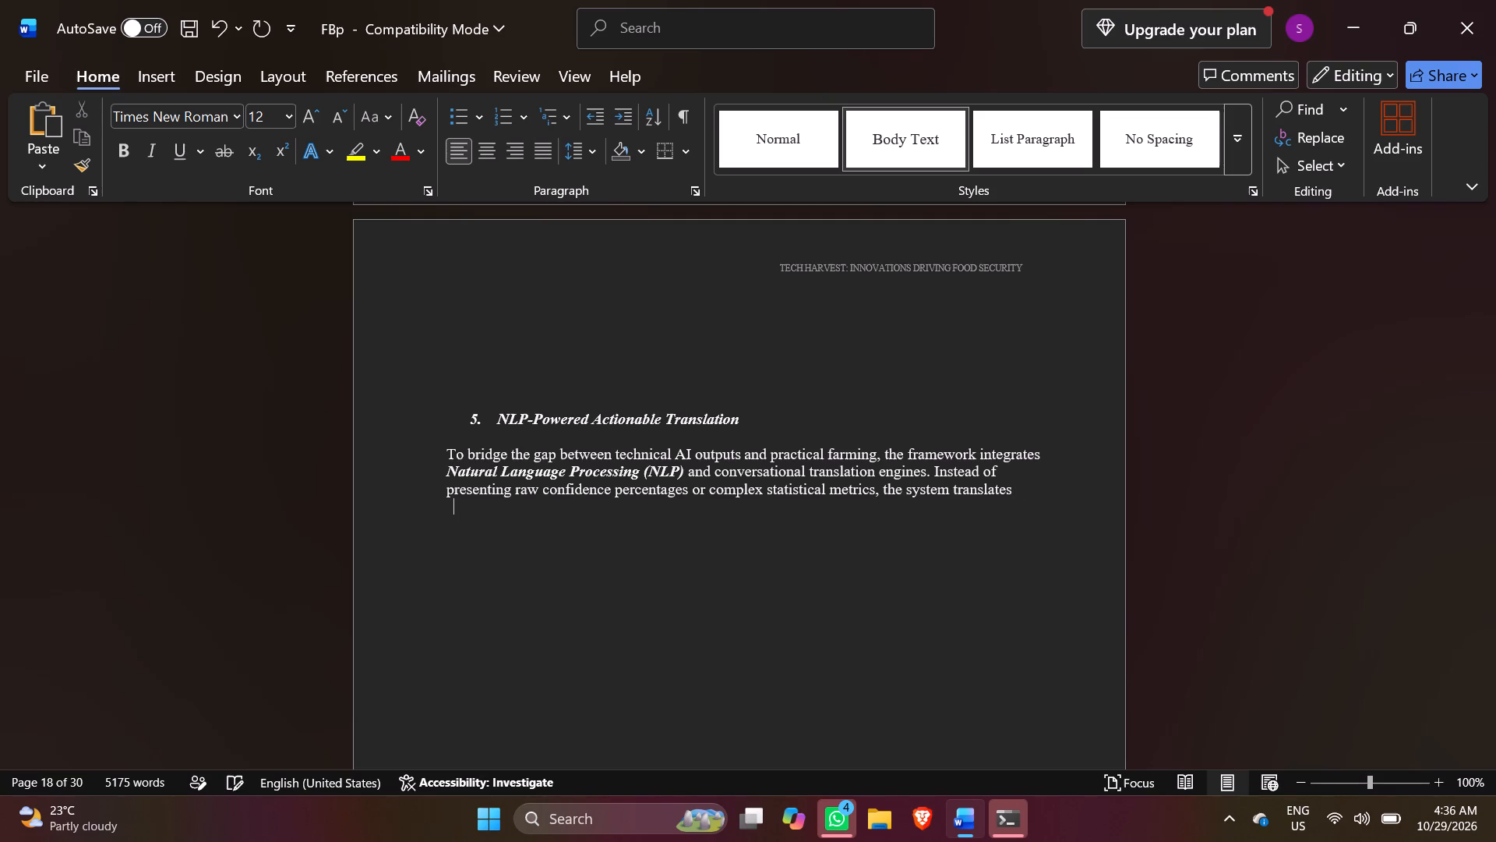
key("BackSpace")
key("BackSpace")
key("BackSpace")
key("ctrl+v")
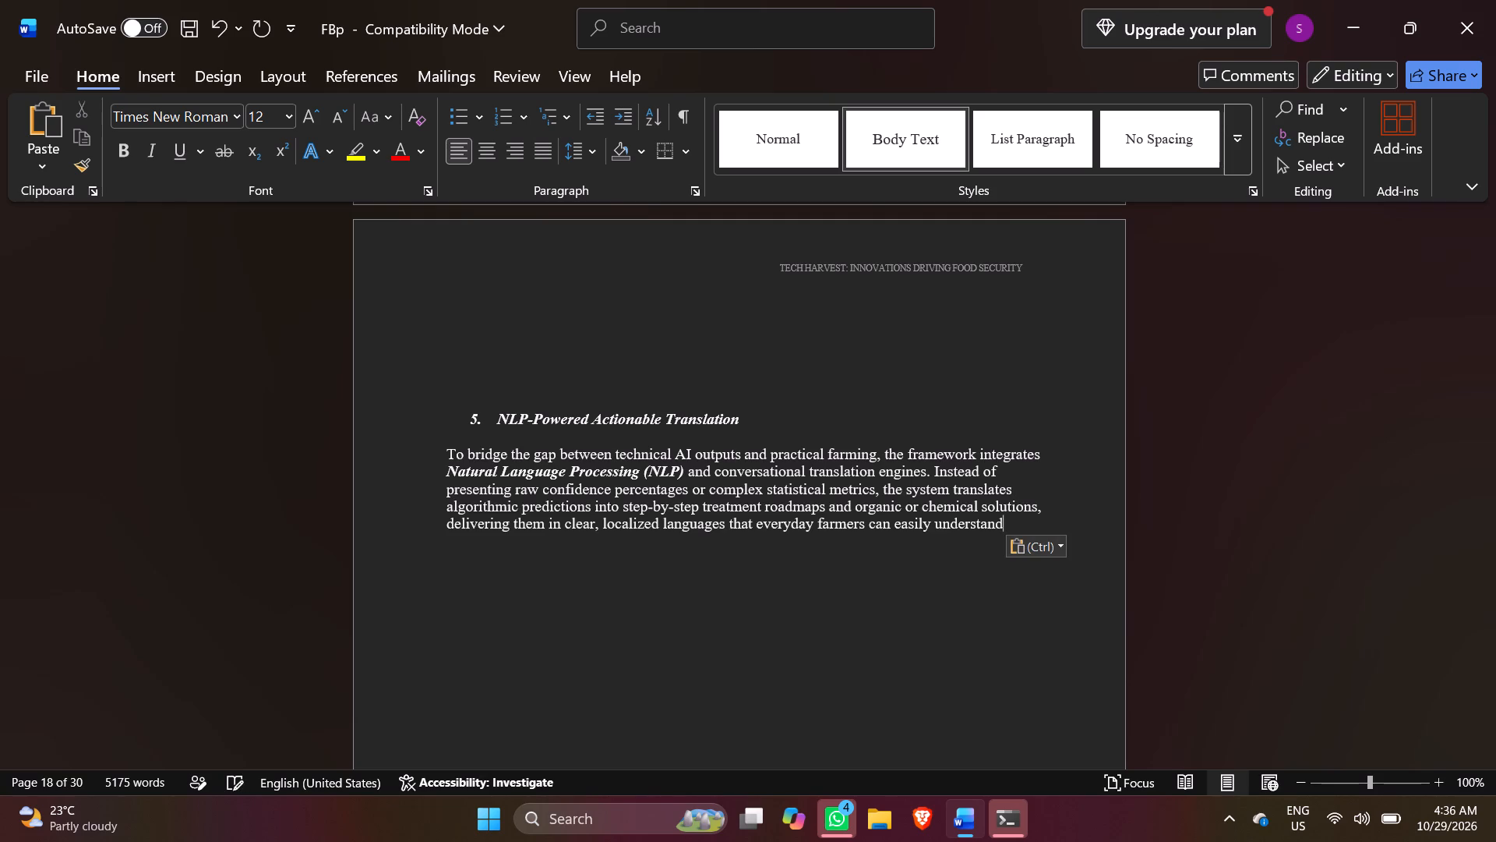
Justify the joined "NLP-Powered Actionable Translation" paragraph and set its line spacing to 1.15.
left_click(692, 607)
left_click_drag(1006, 520, 393, 534)
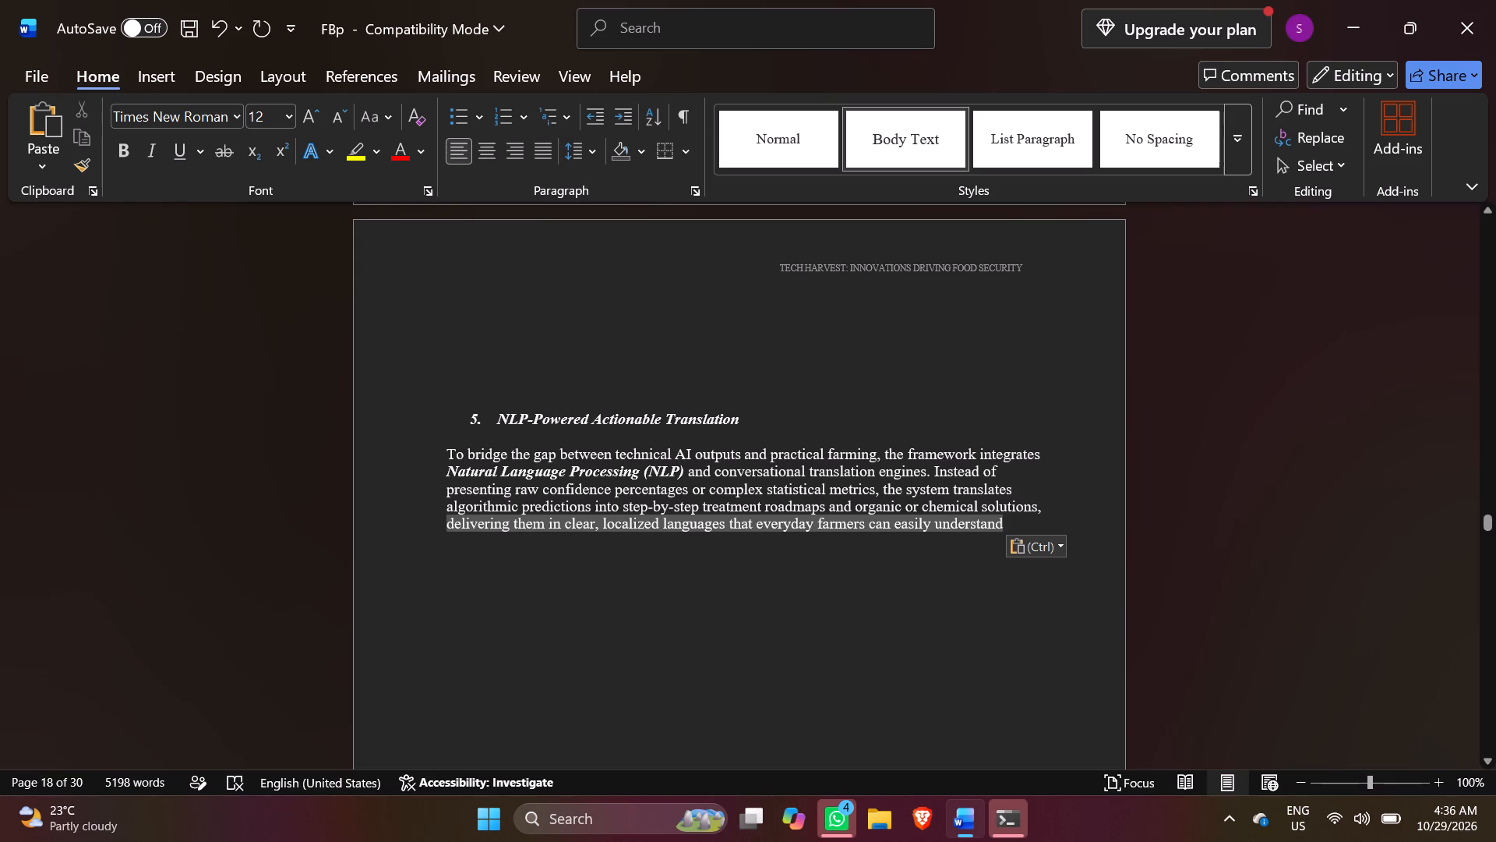
left_click_drag(393, 534, 393, 508)
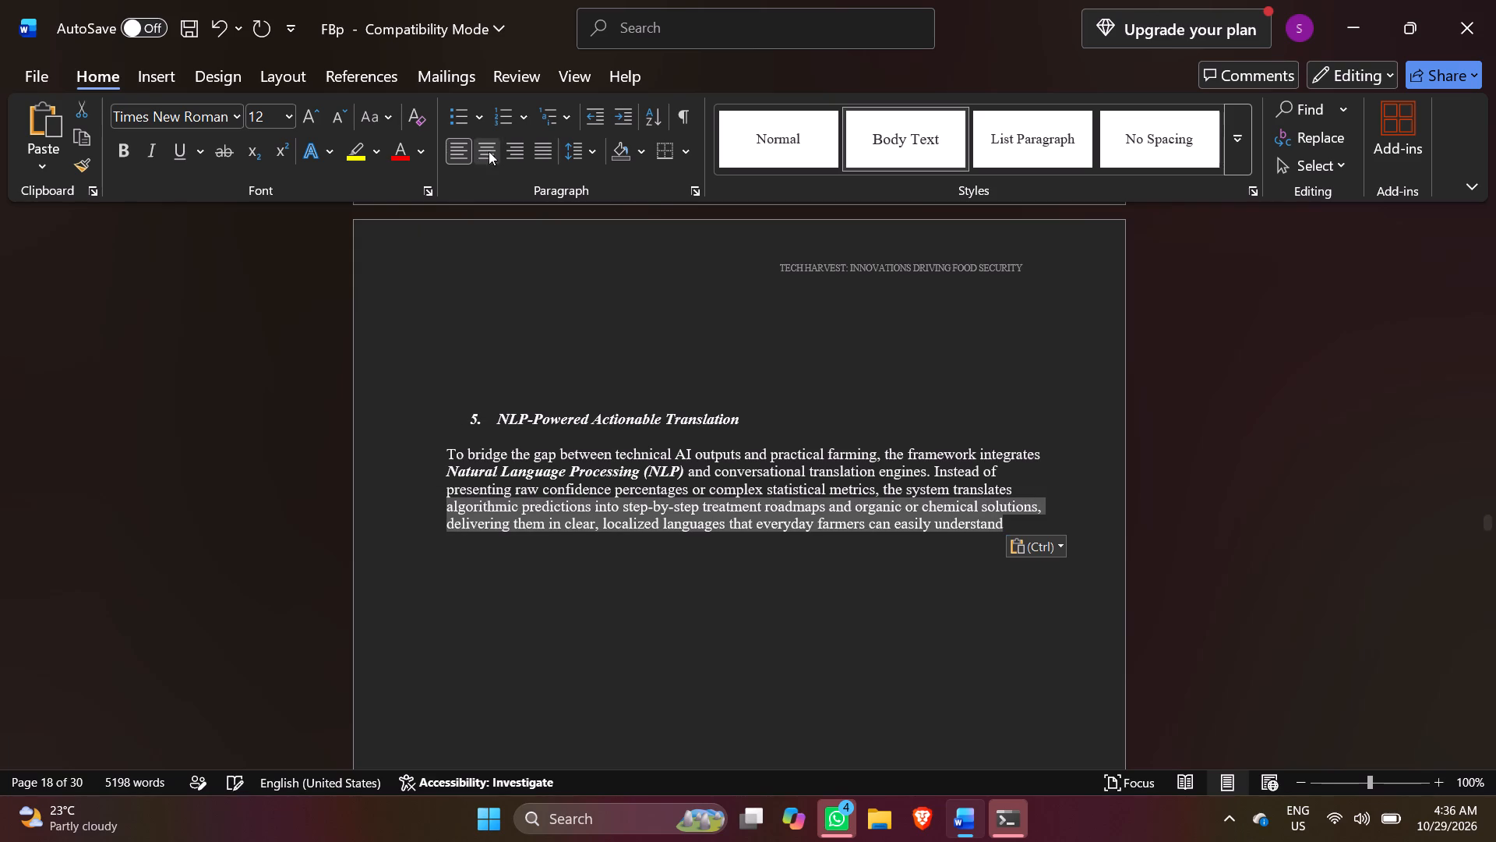
left_click(534, 147)
left_click(592, 149)
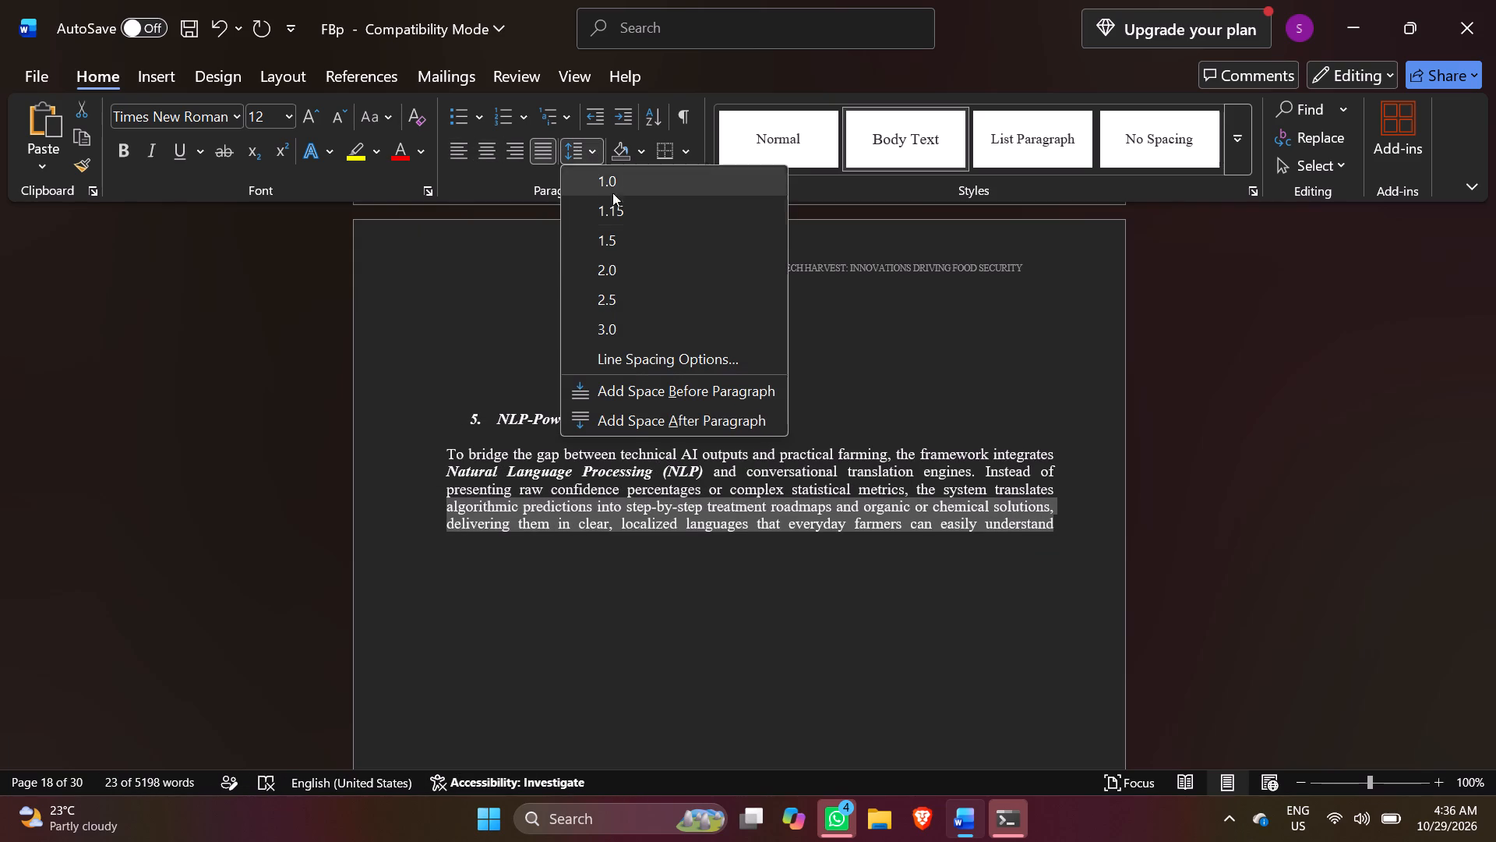
left_click(620, 220)
left_click(658, 586)
Delete the duplicate "algorithmic predictions…" lines above the item 6 heading, along with the blank space back to the item 5 paragraph.
scroll(662, 586, "down", 2)
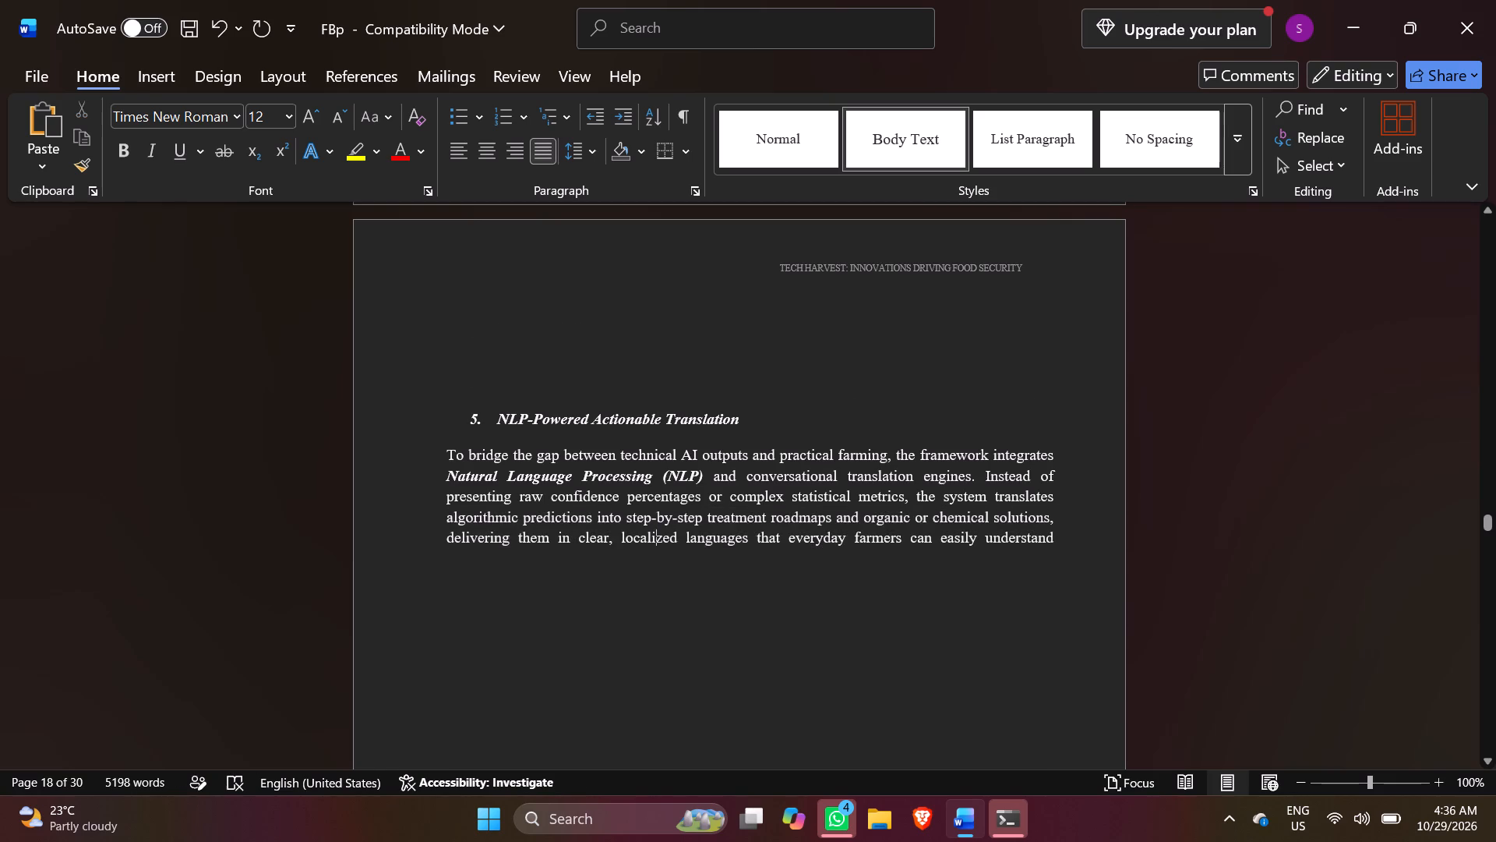
scroll(662, 586, "down", 20)
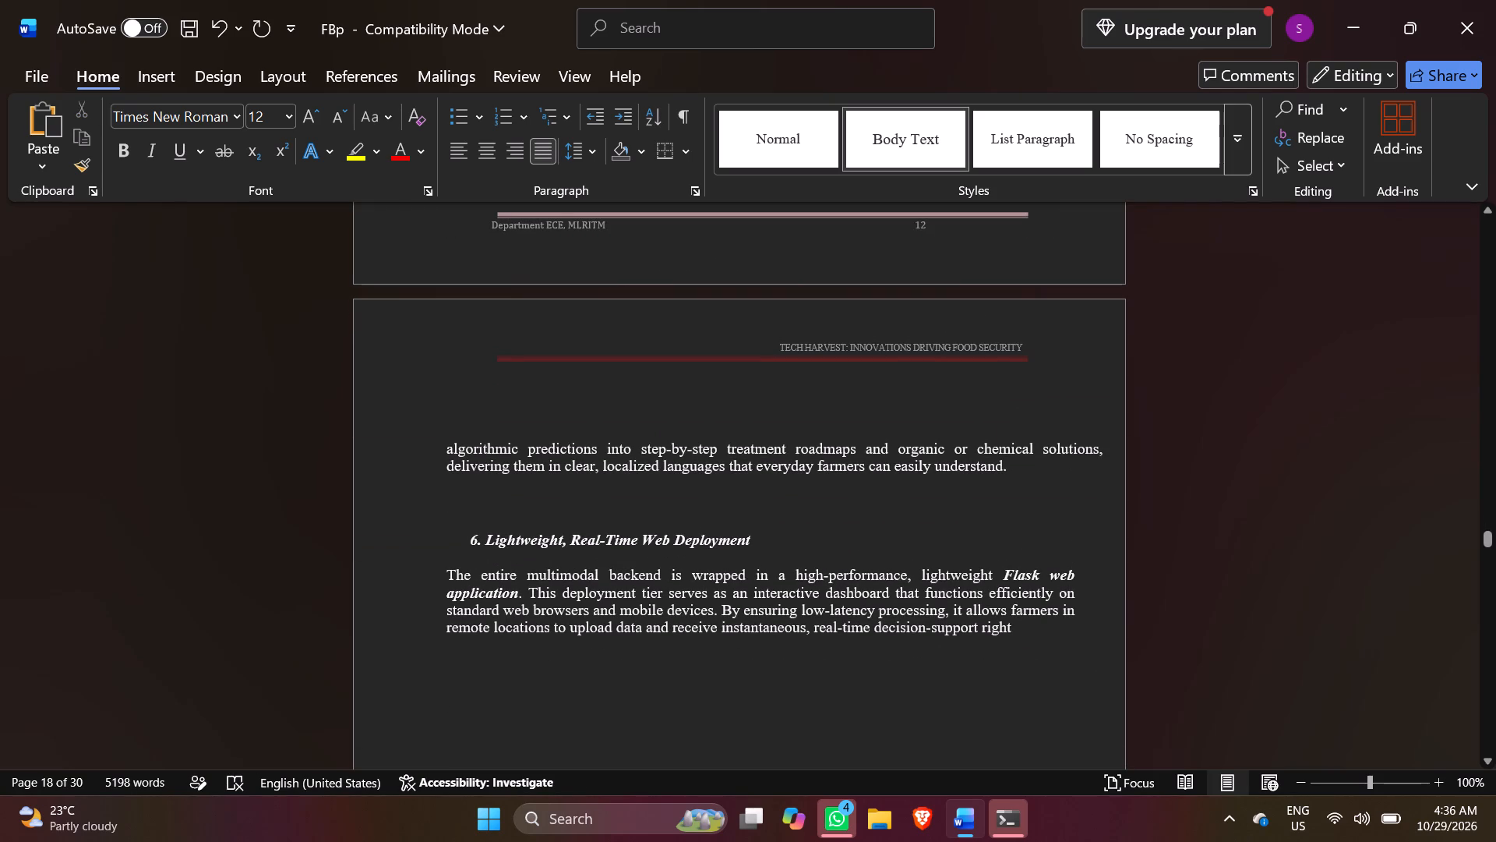
left_click_drag(1013, 473, 446, 457)
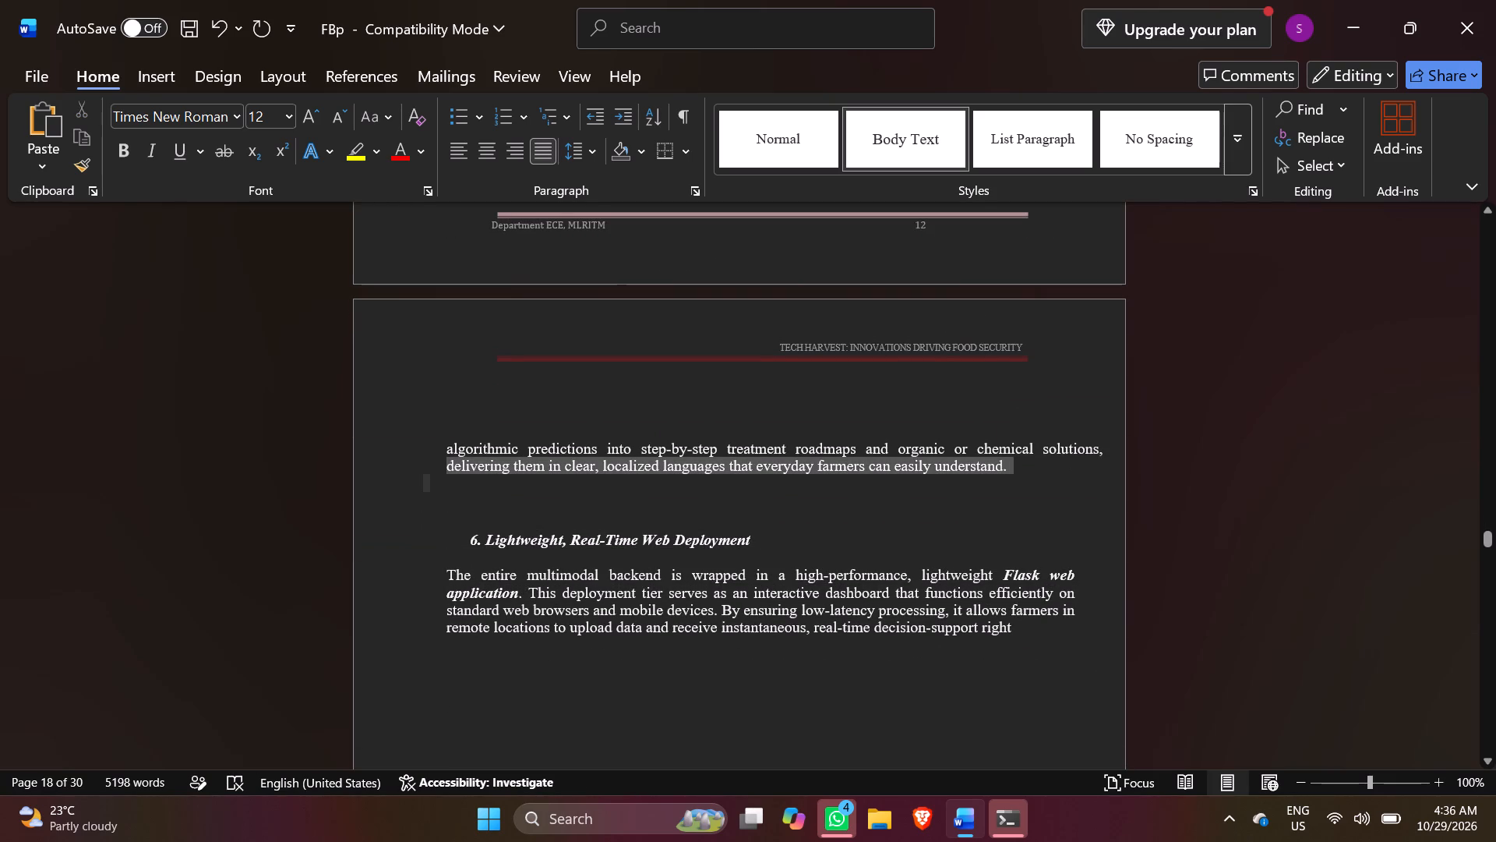
left_click_drag(446, 457, 445, 458)
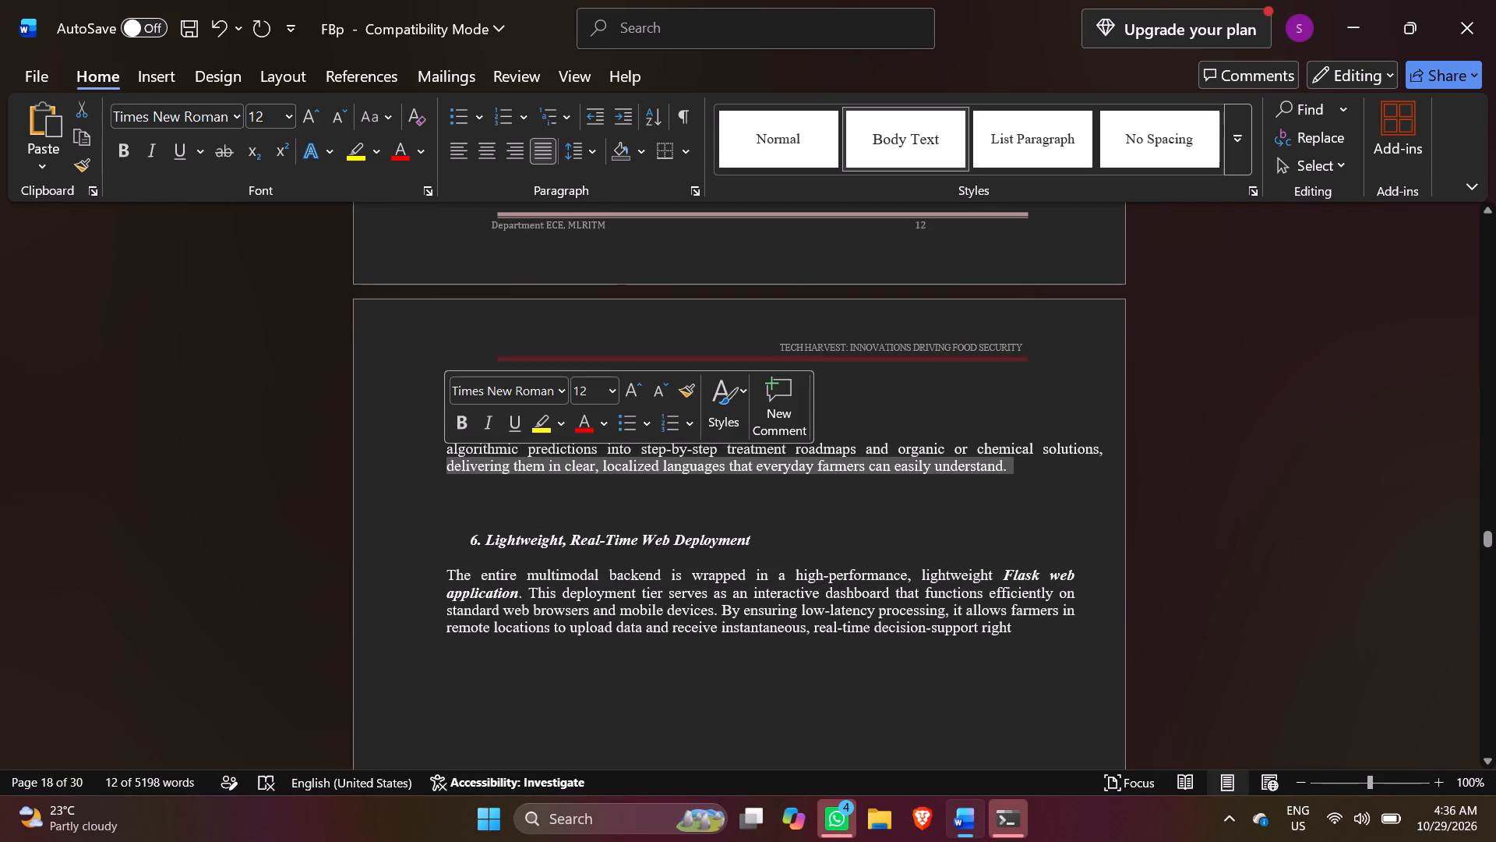
key("BackSpace")
key("BackSpace")
key("BackSpace")
key("BackSpace")
key("BackSpace")
key("BackSpace")
key("BackSpace")
key("BackSpace")
key("BackSpace")
key("BackSpace")
key("BackSpace")
key("BackSpace")
key("BackSpace")
key("BackSpace")
key("BackSpace")
key("BackSpace")
key("BackSpace")
key("BackSpace")
key("BackSpace")
key("BackSpace")
key("BackSpace")
key("BackSpace")
key("BackSpace")
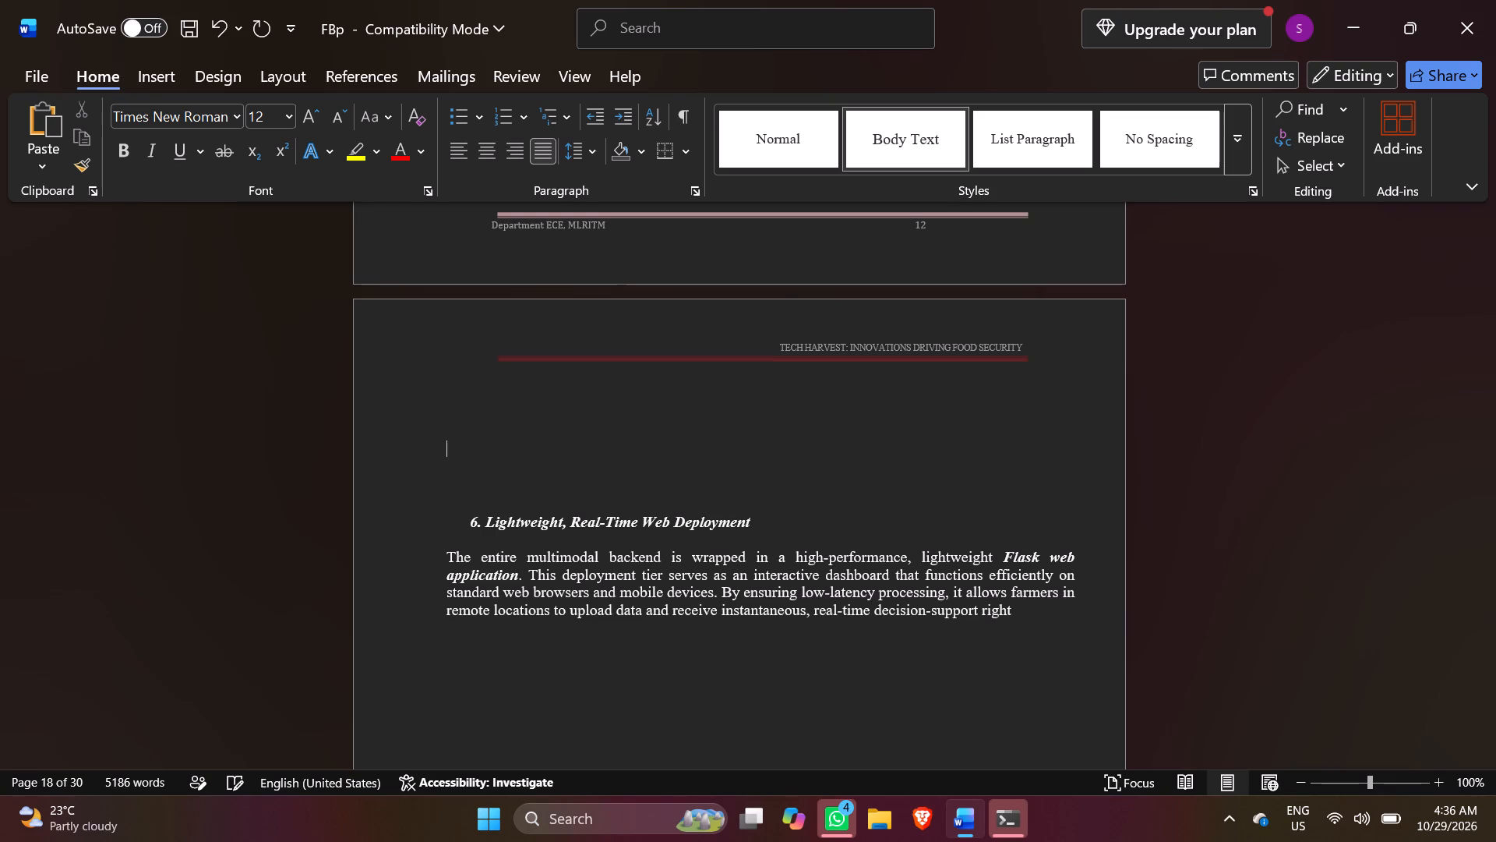
key("BackSpace")
key("BackSpace")
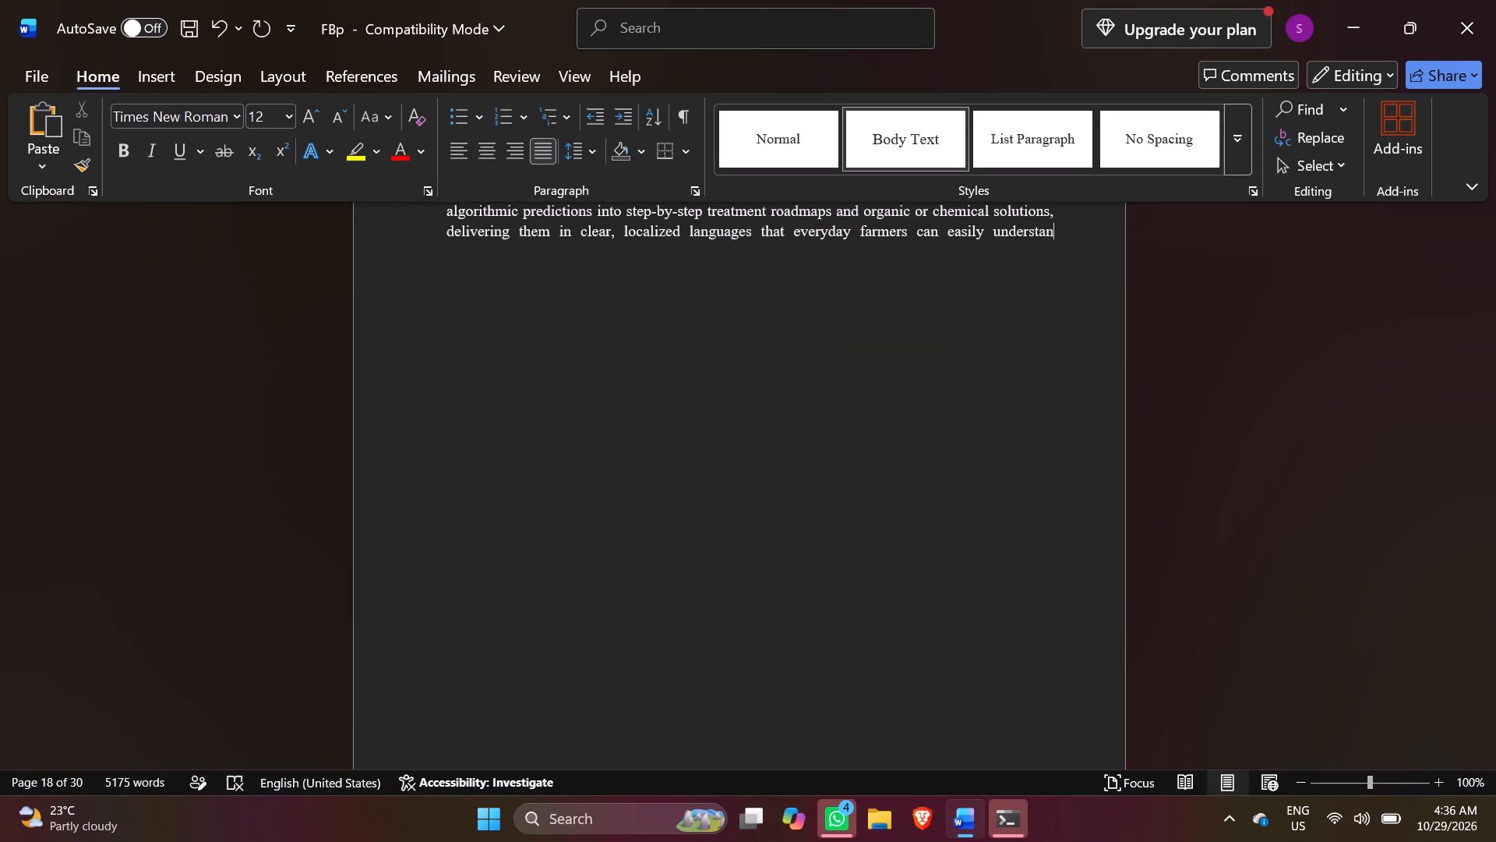
Restore the final "d" of "understand" in the item 5 paragraph and end the sentence with a full stop.
key("d")
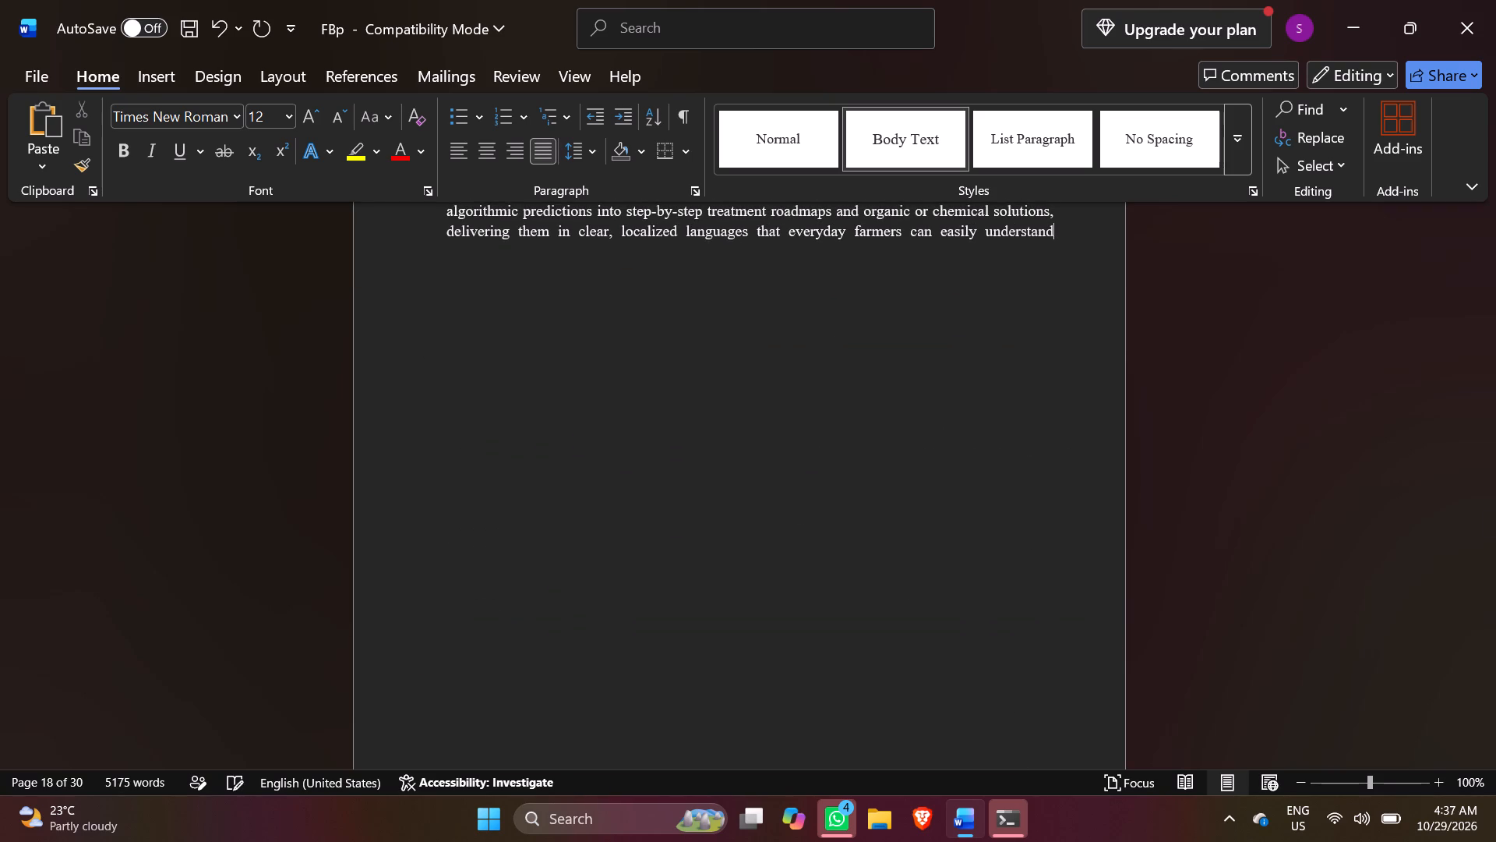
key("period")
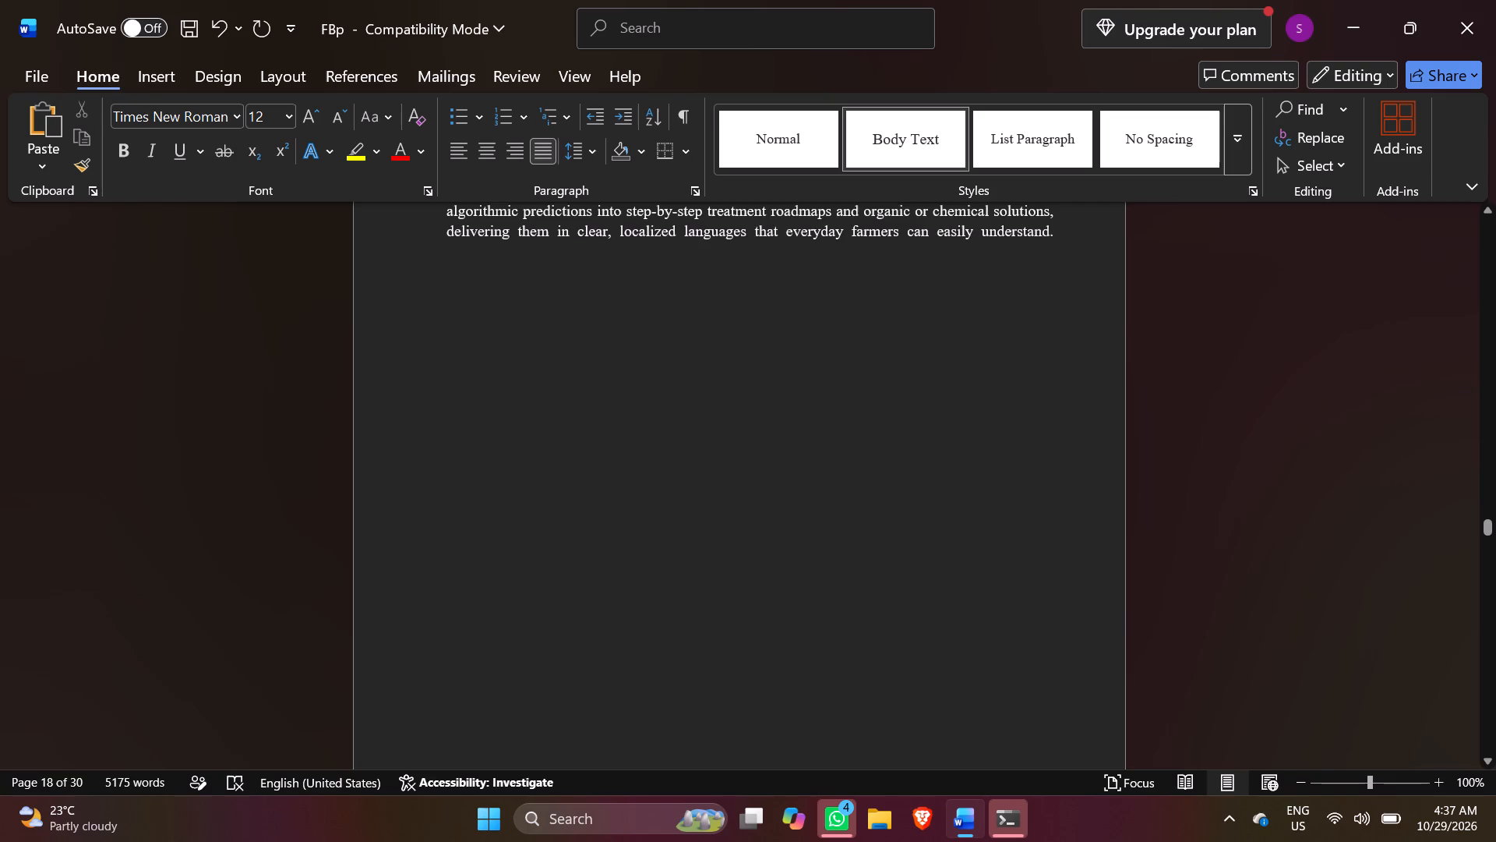
key("Return")
scroll(1097, 358, "down", 5)
key("BackSpace")
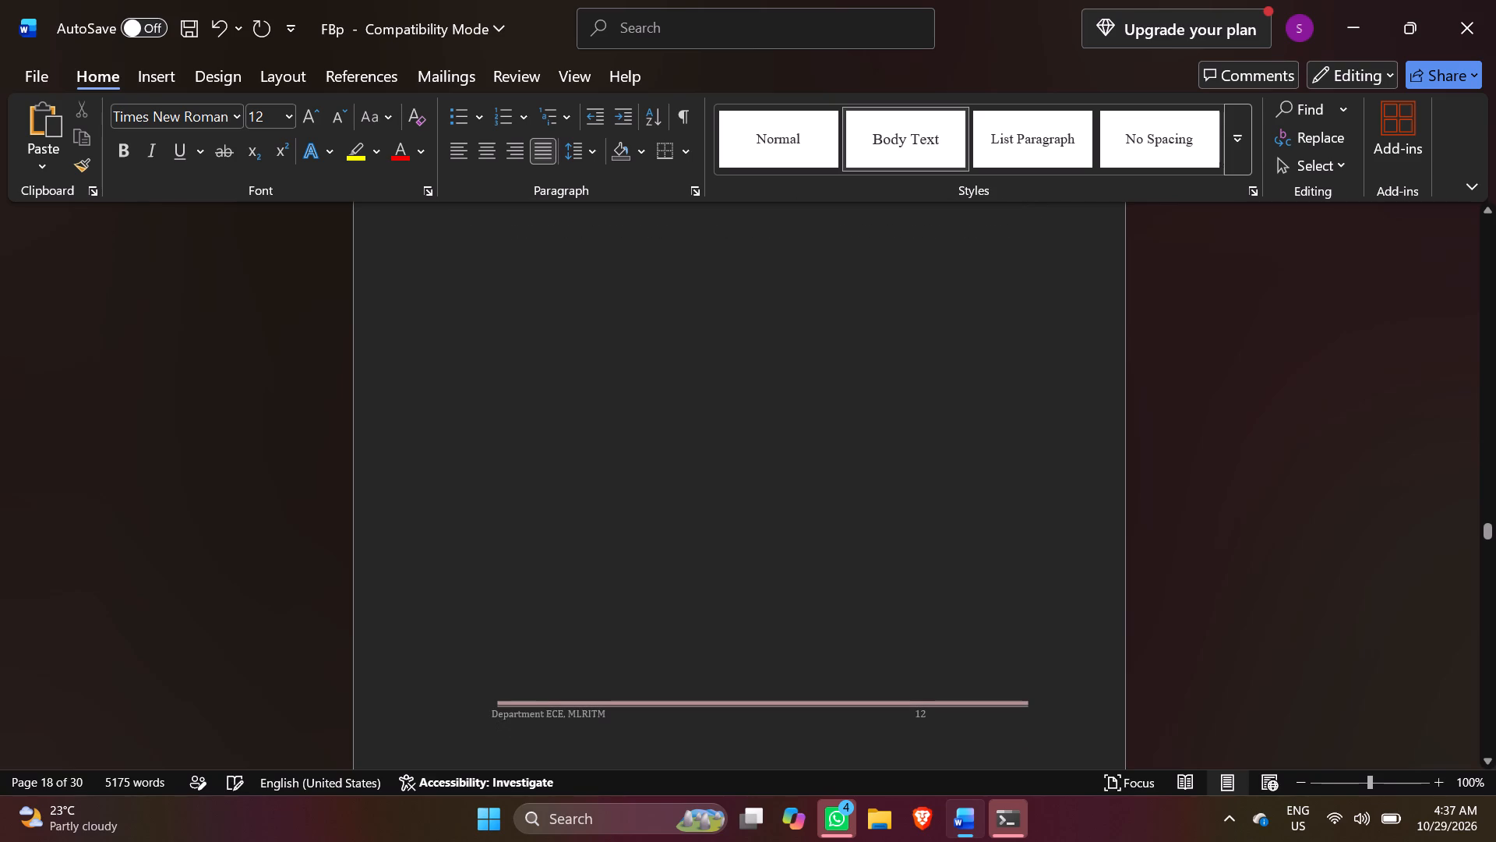
Copy the "Lightweight, Real-Time Web Deployment" heading text together with the item 6 paragraph below it.
scroll(1075, 410, "up", 8)
scroll(834, 536, "down", 7)
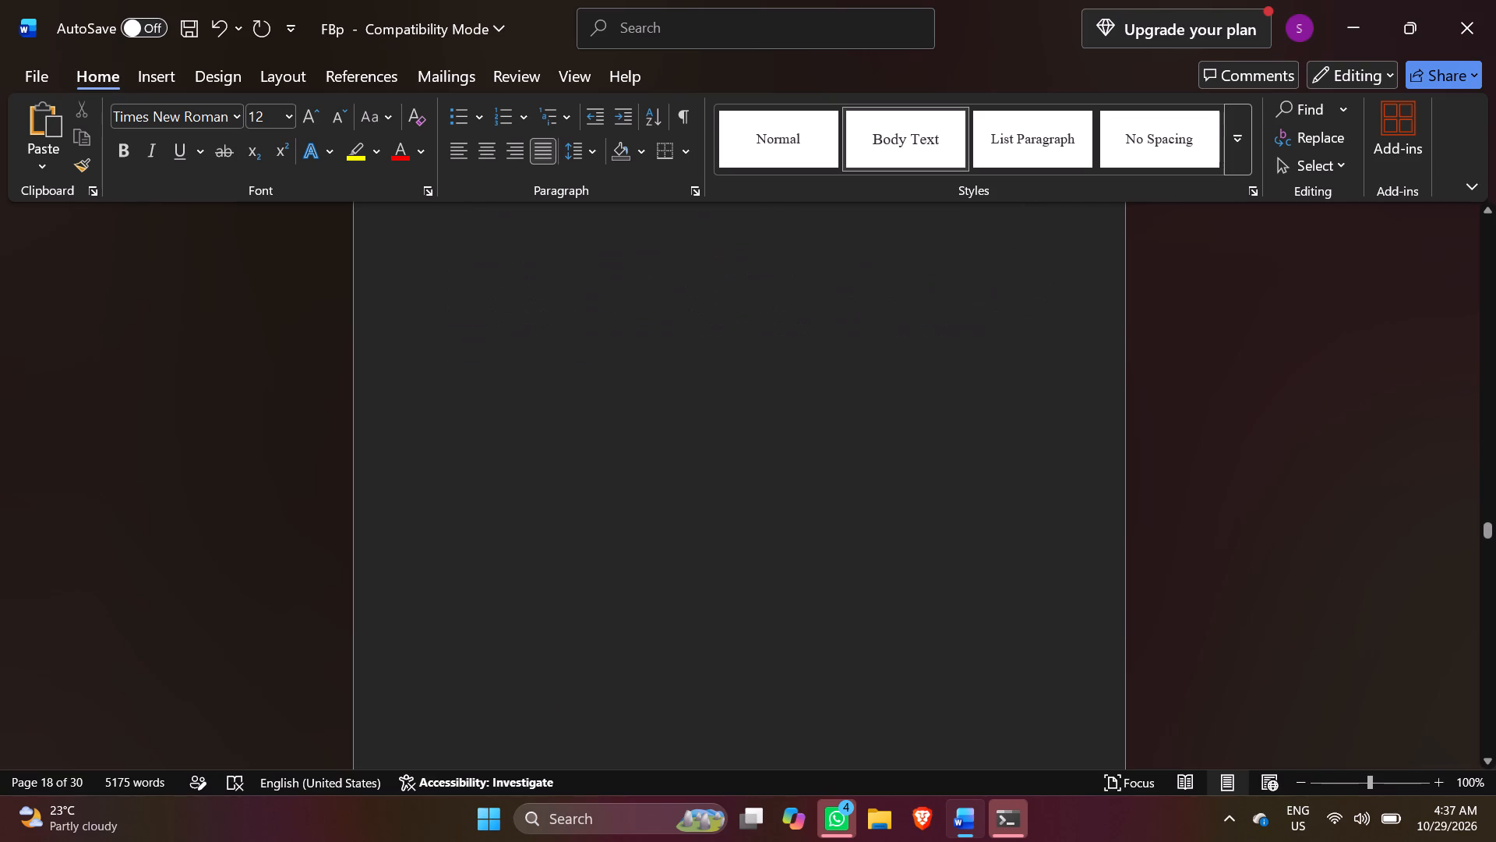
scroll(818, 548, "down", 7)
scroll(762, 587, "down", 5)
scroll(852, 505, "down", 20)
scroll(852, 505, "down", 1)
scroll(852, 505, "up", 20)
scroll(852, 505, "up", 3)
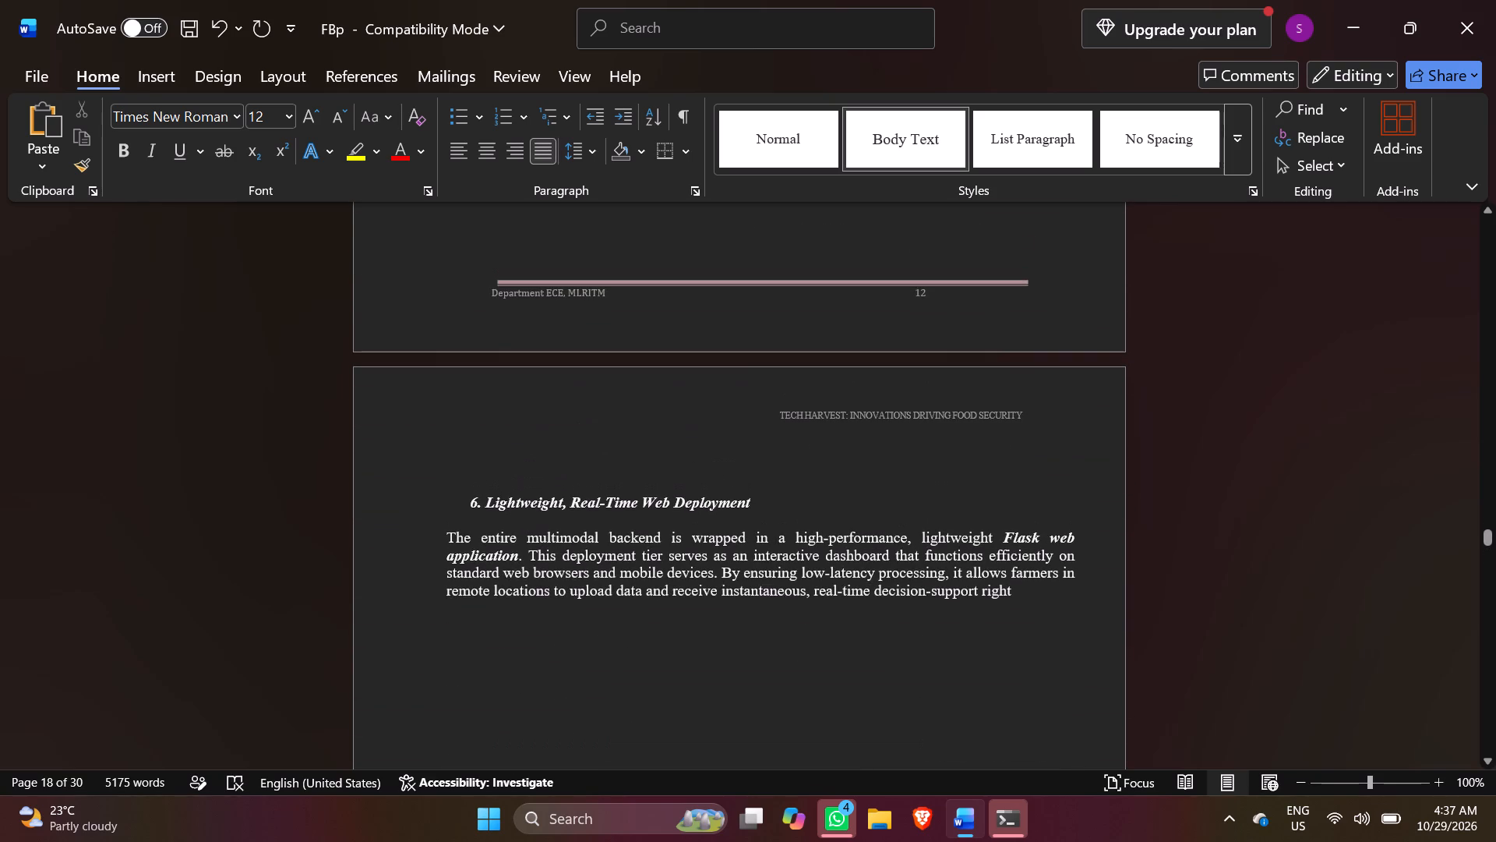
left_click_drag(1031, 599, 164, 476)
left_click(165, 476)
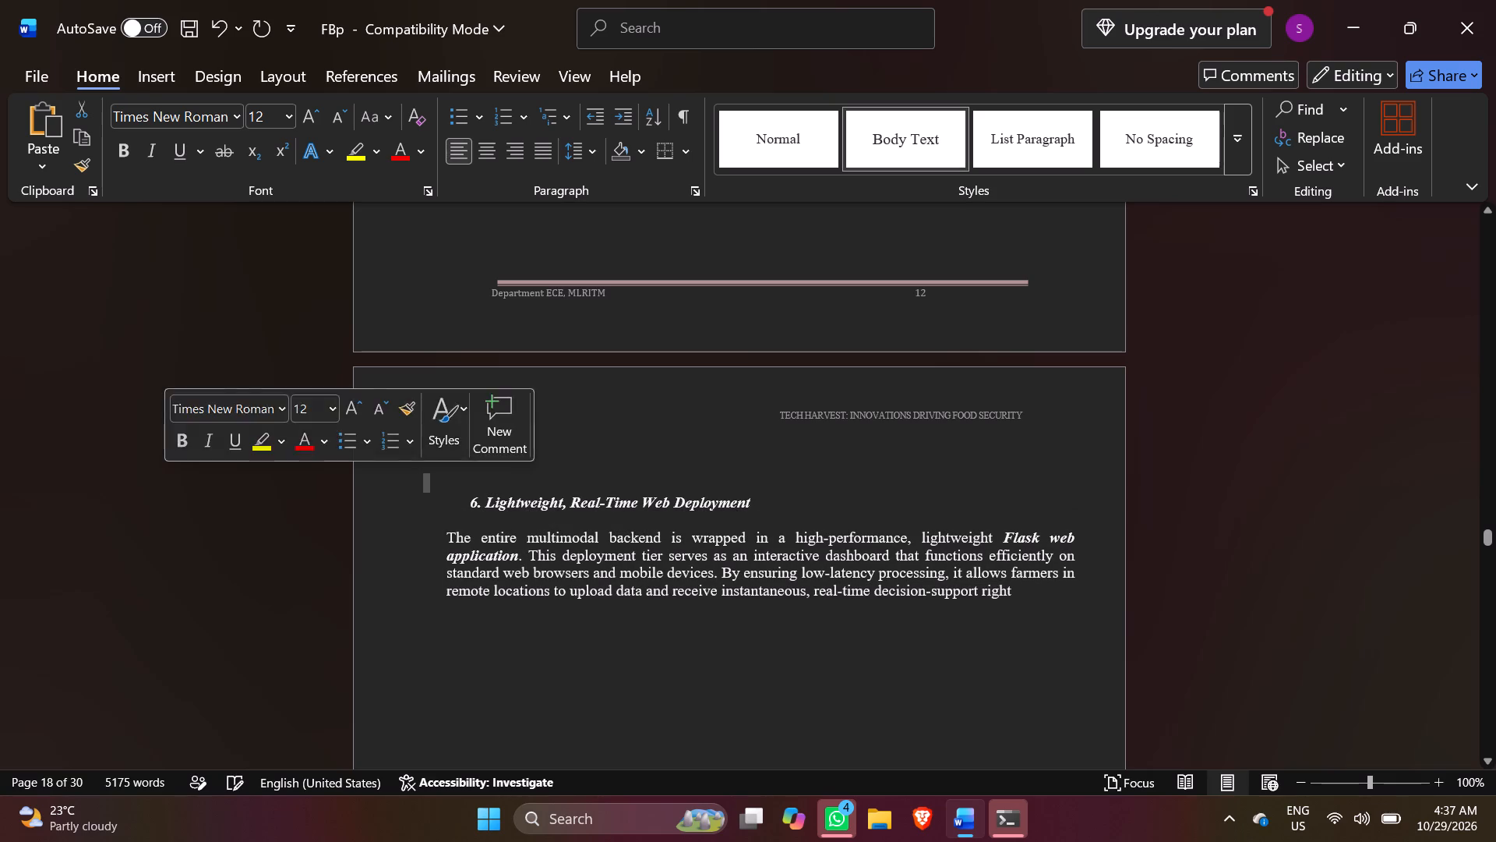
left_click_drag(1067, 590, 312, 519)
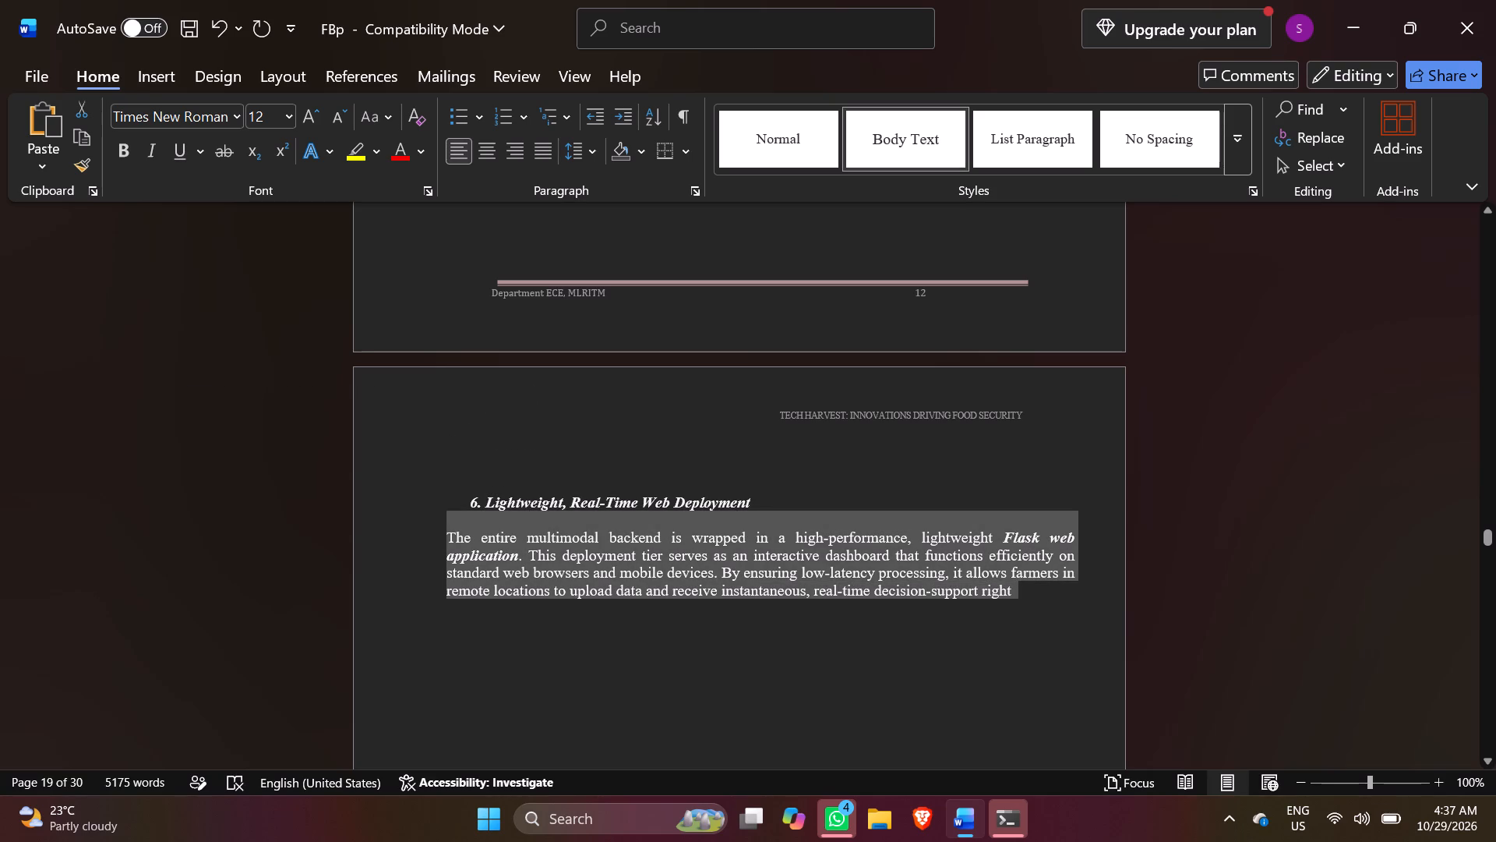
left_click_drag(312, 519, 307, 501)
key("BackSpace")
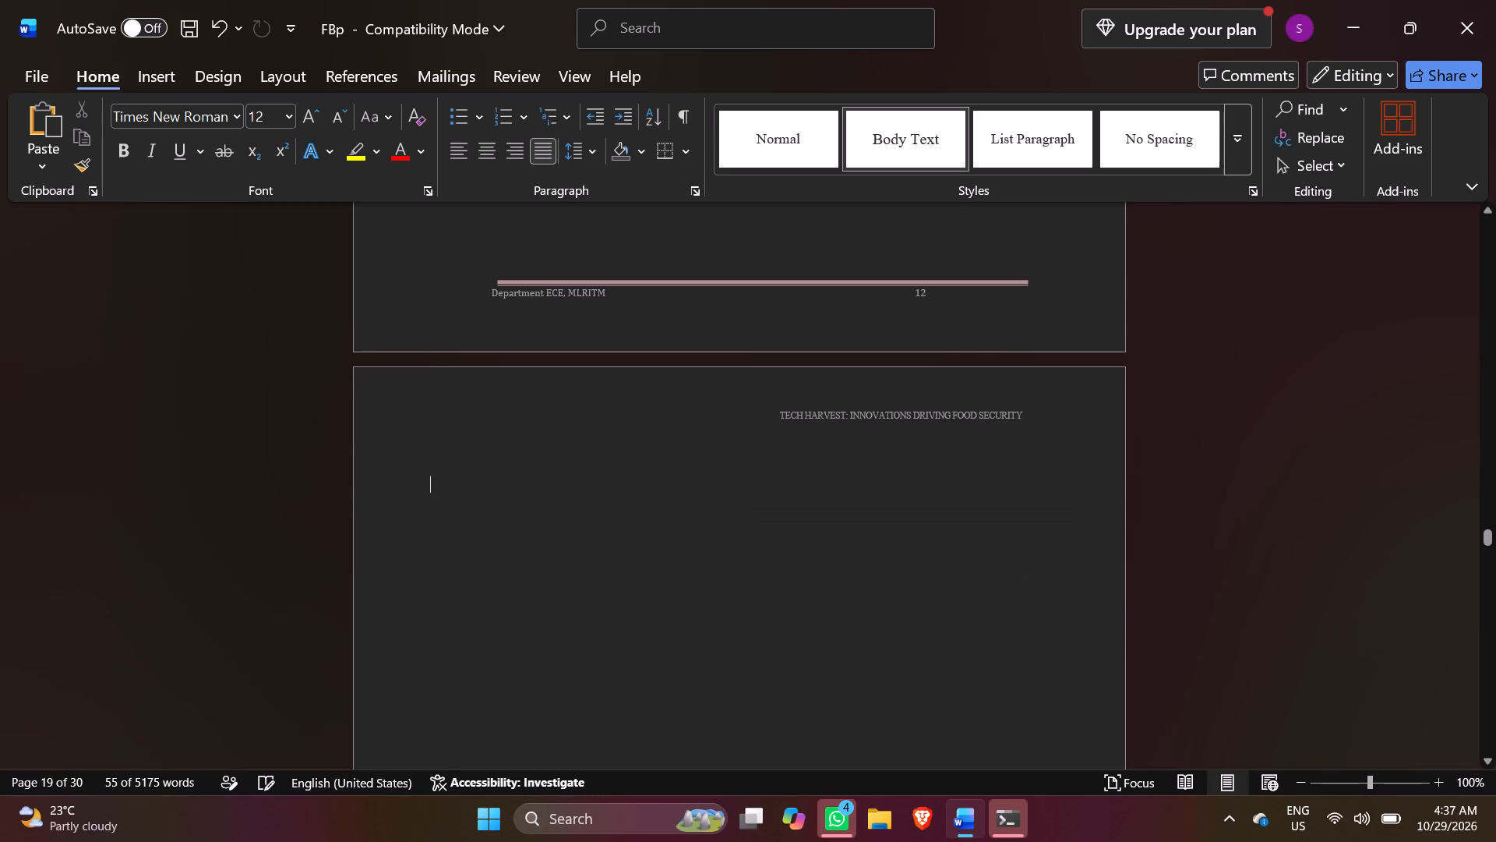
left_click(209, 19)
key("ctrl+c")
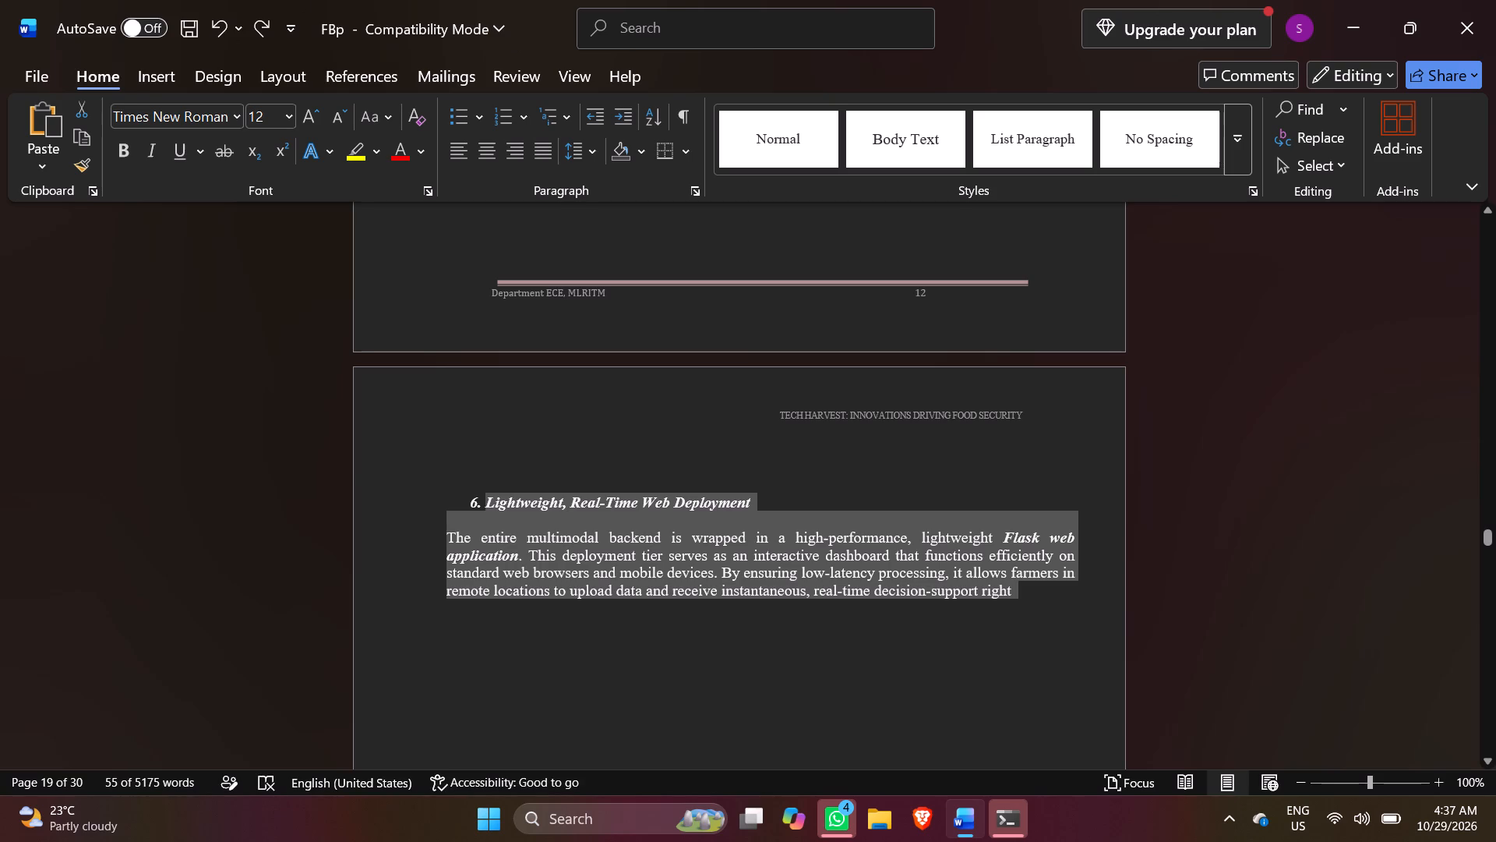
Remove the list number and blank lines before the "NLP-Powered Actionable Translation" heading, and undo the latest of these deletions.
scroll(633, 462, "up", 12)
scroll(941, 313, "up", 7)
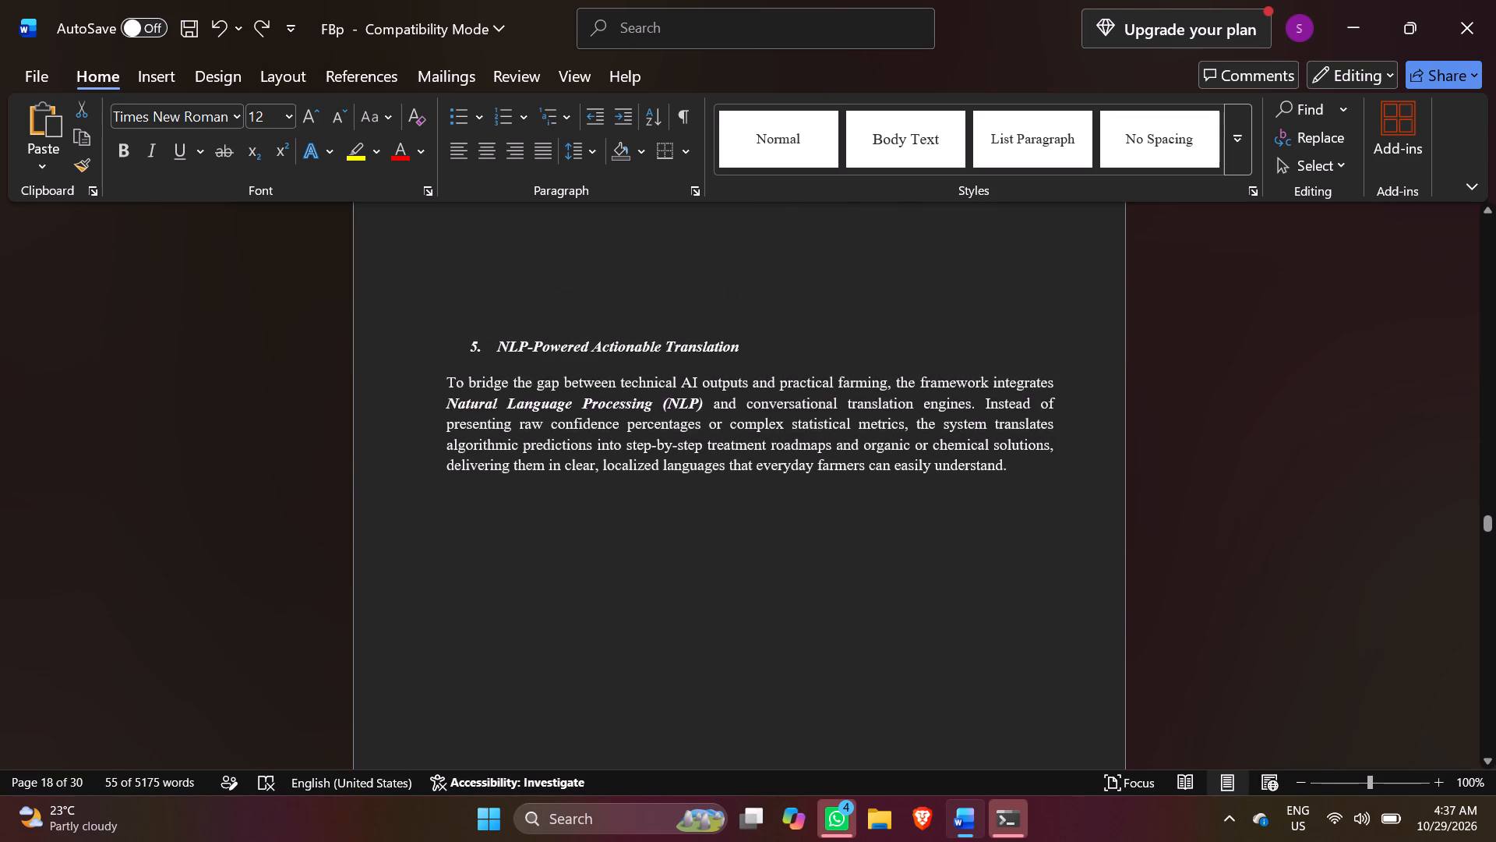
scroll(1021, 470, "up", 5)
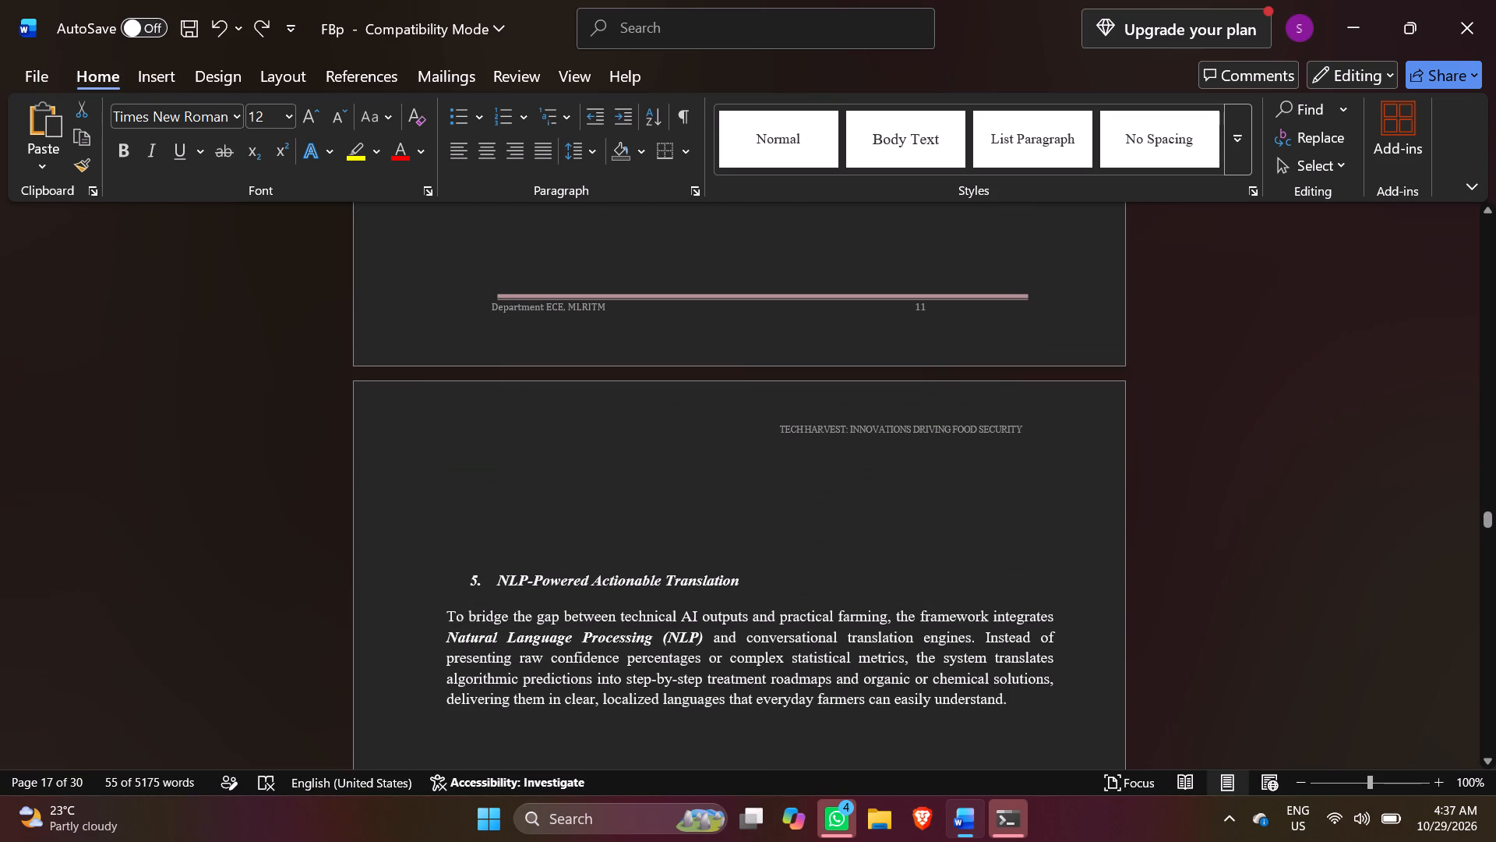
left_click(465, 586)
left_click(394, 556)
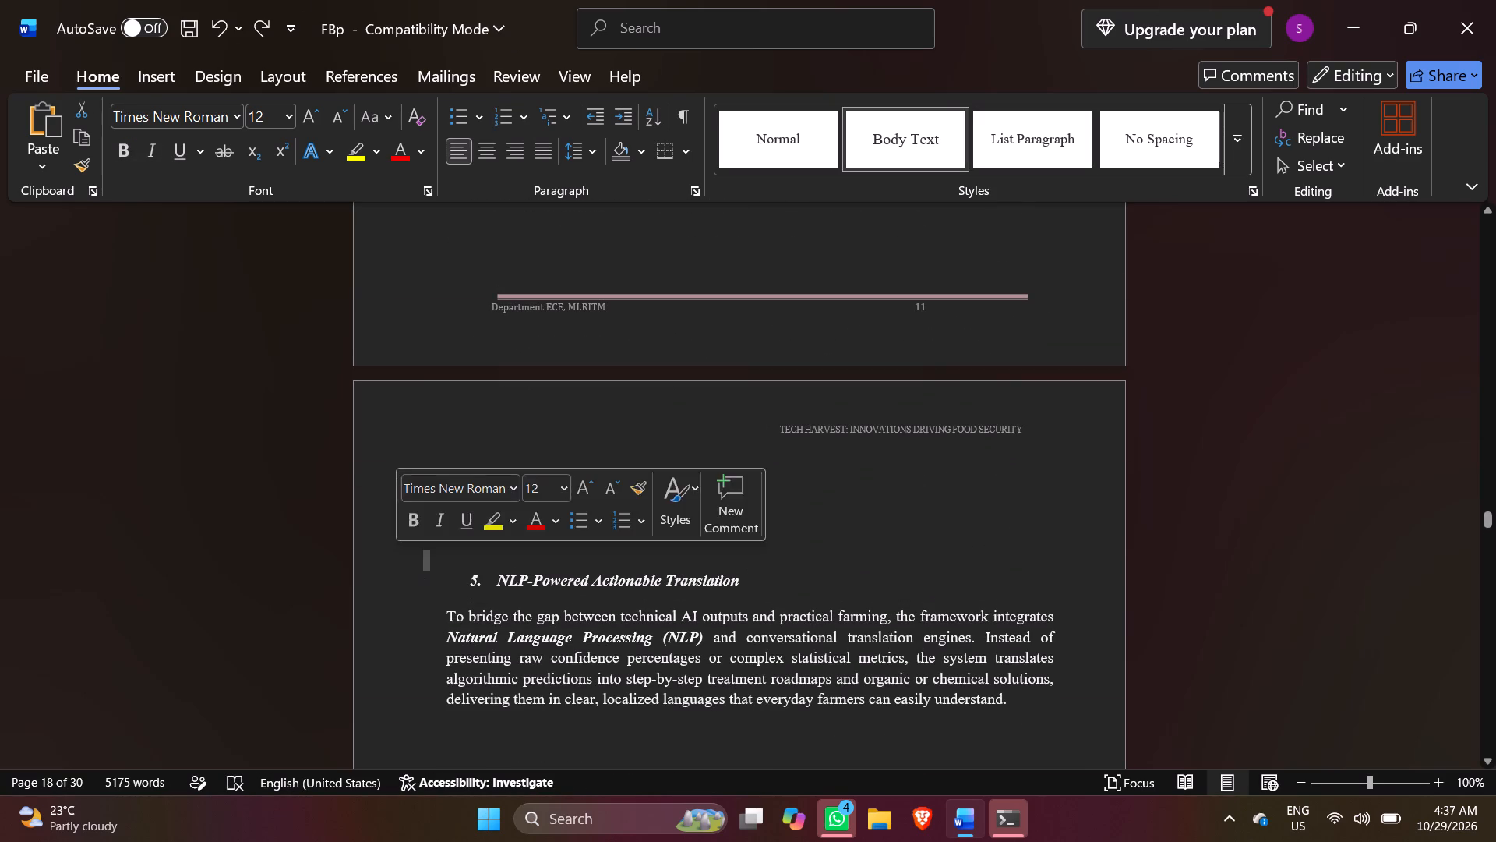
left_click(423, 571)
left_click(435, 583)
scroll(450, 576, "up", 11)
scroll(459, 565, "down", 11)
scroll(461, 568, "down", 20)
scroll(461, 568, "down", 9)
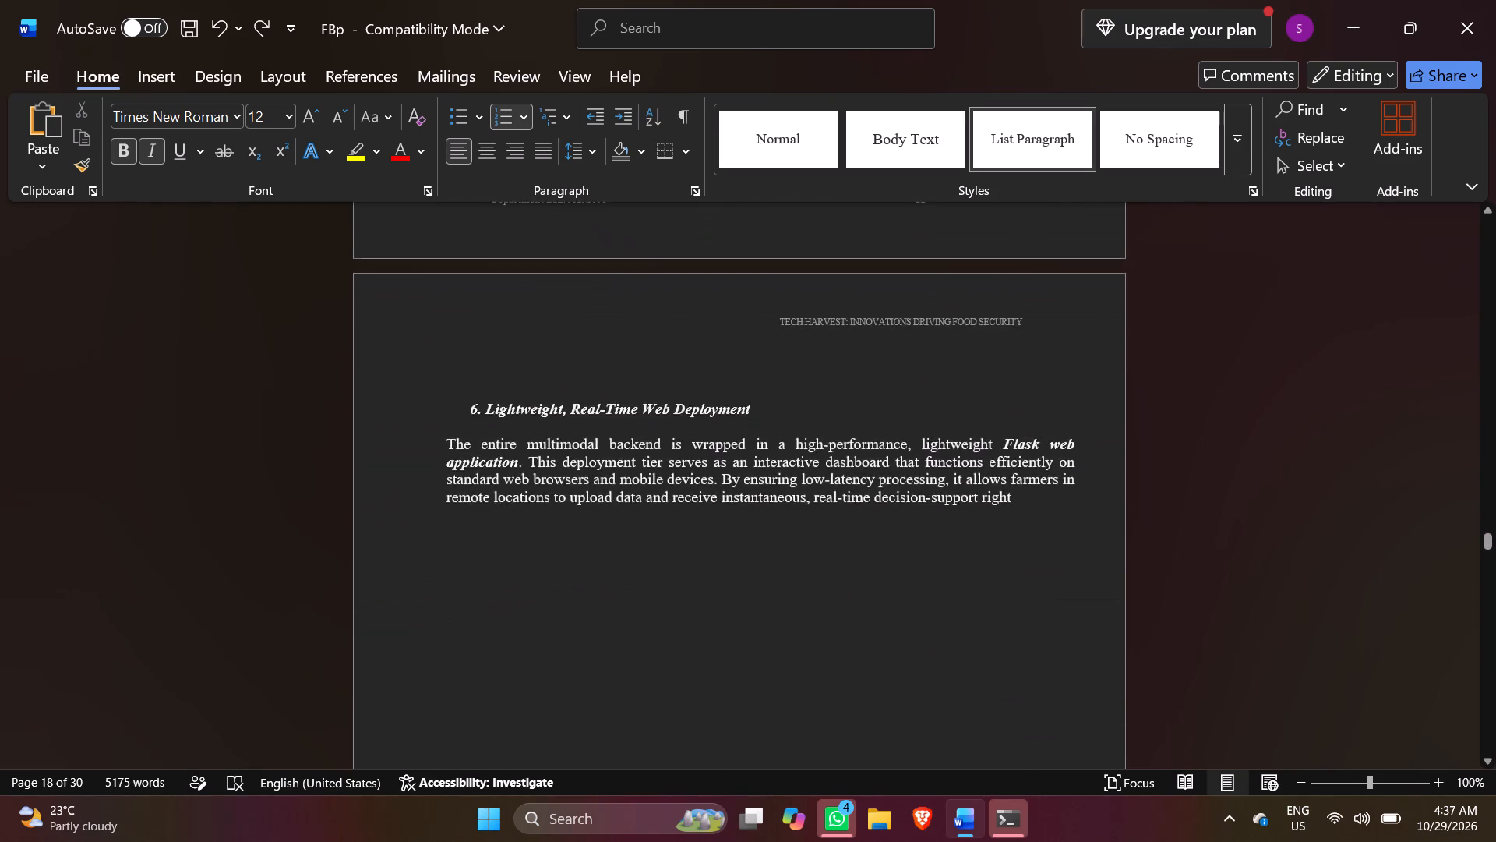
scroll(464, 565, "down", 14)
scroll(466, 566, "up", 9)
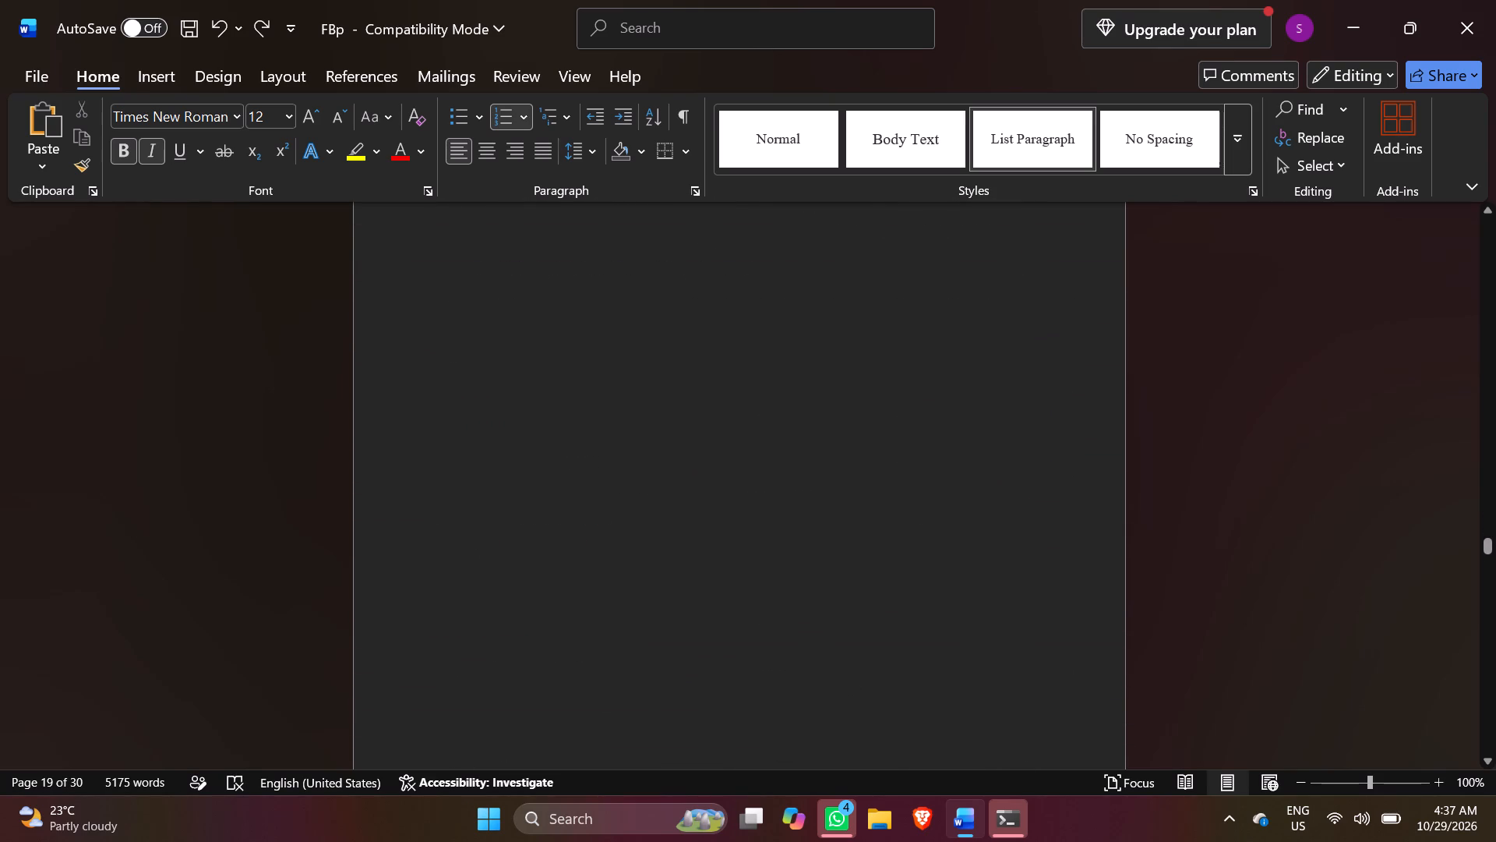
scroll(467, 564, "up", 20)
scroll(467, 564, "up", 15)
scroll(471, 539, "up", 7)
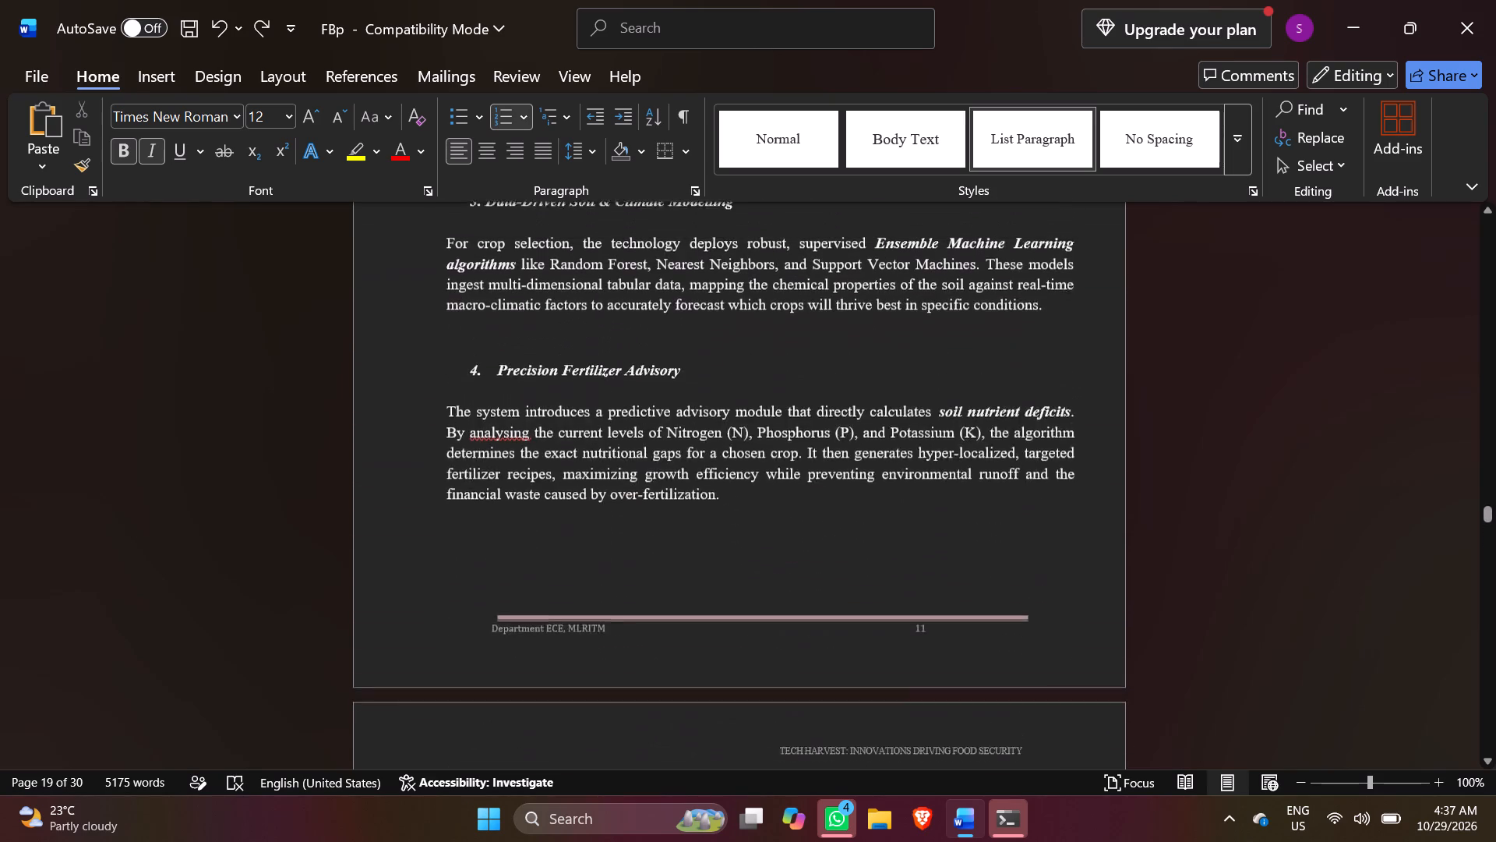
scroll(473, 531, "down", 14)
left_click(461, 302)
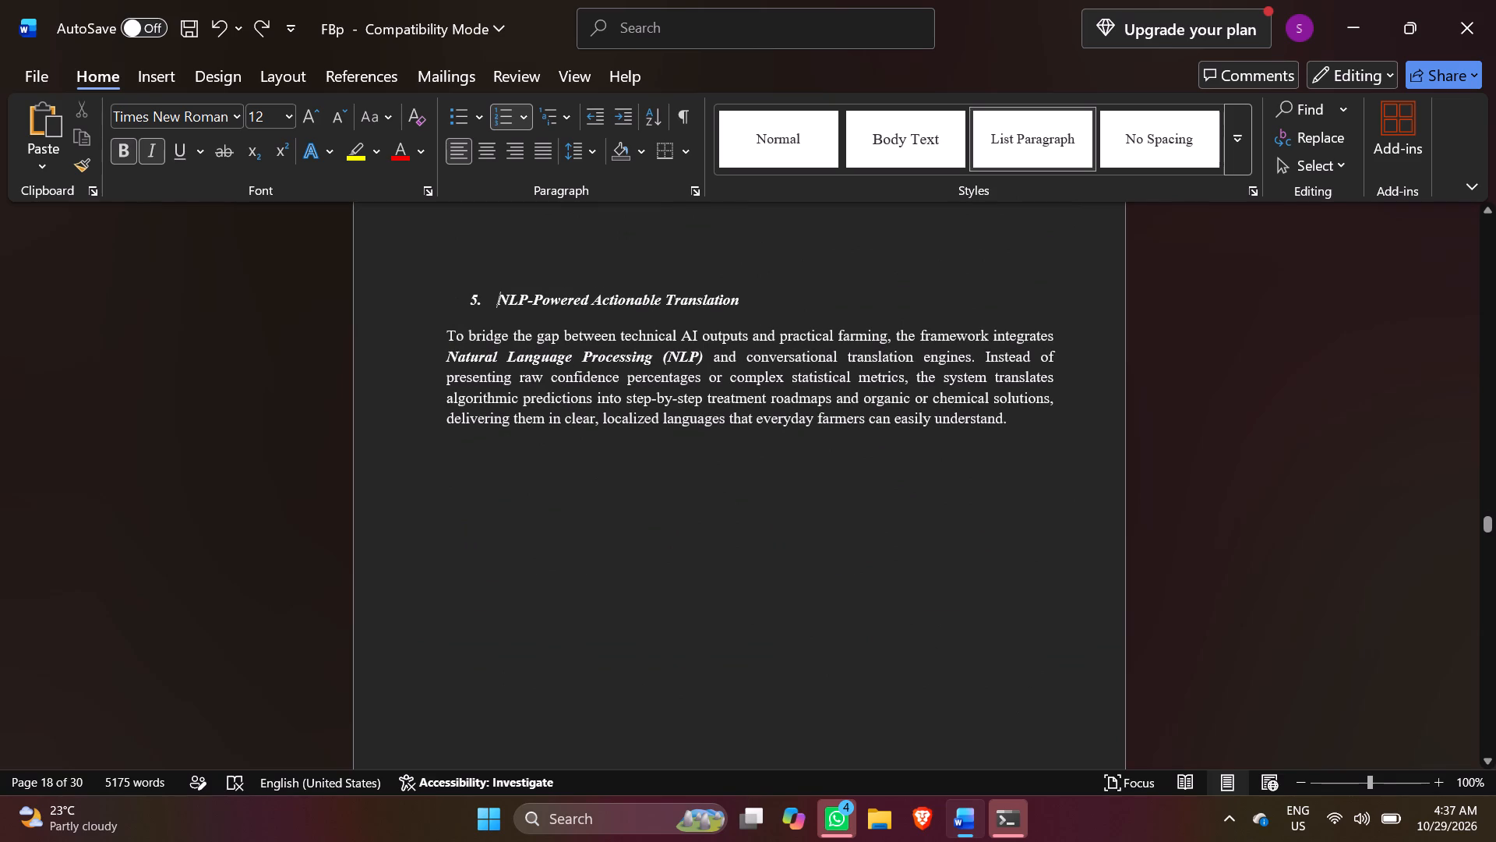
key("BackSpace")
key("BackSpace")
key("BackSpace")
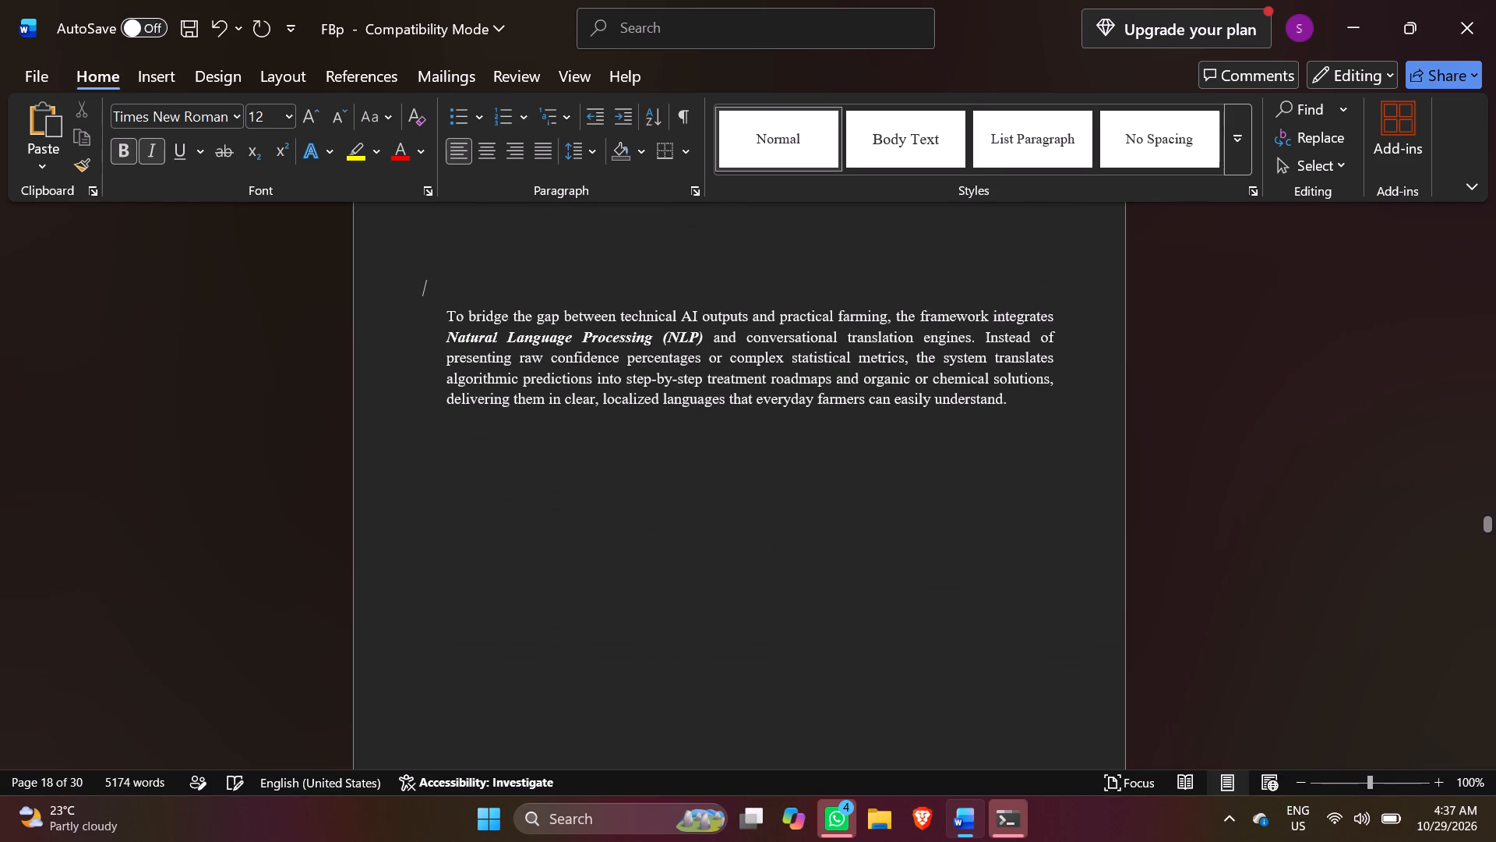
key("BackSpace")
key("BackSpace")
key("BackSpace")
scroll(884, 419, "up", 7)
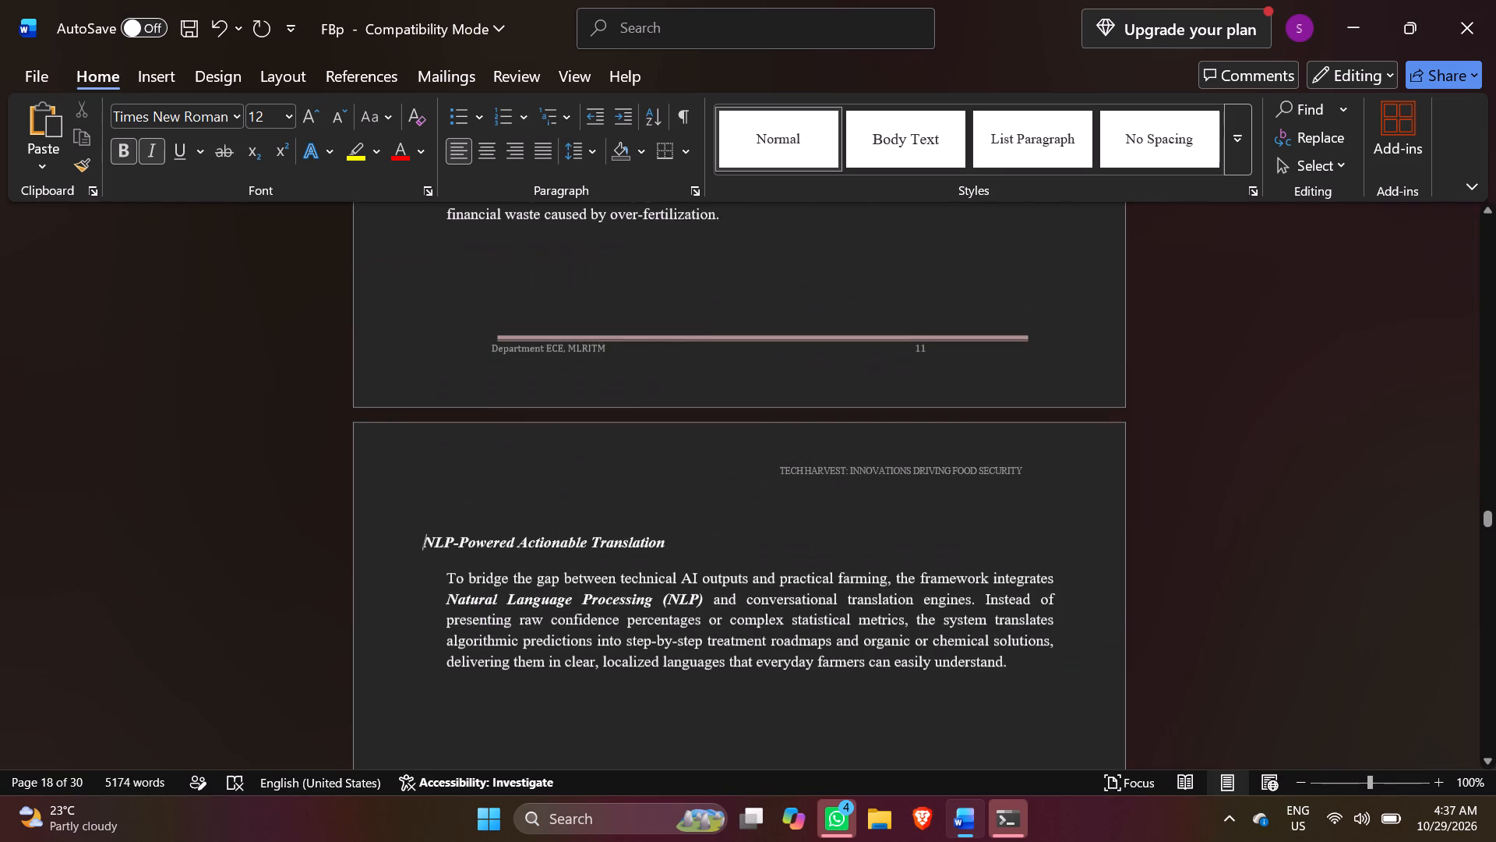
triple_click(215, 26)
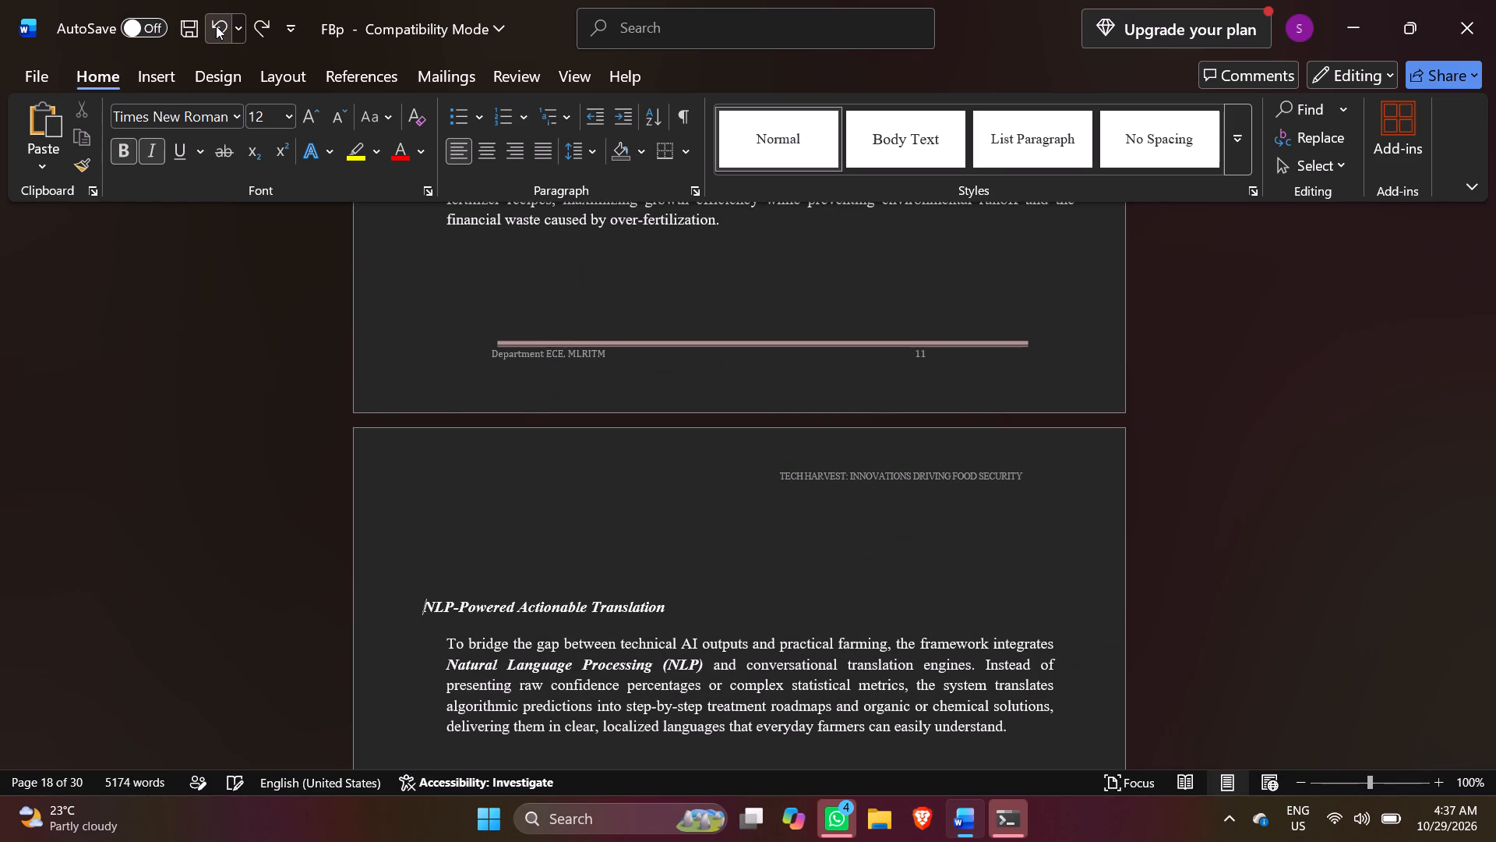
Delete the "Lightweight, Real-Time Web Deployment" paragraph and heading, along with the blank space back to the "NLP-Powered Actionable Translation" paragraph.
scroll(524, 352, "up", 4)
scroll(543, 380, "down", 7)
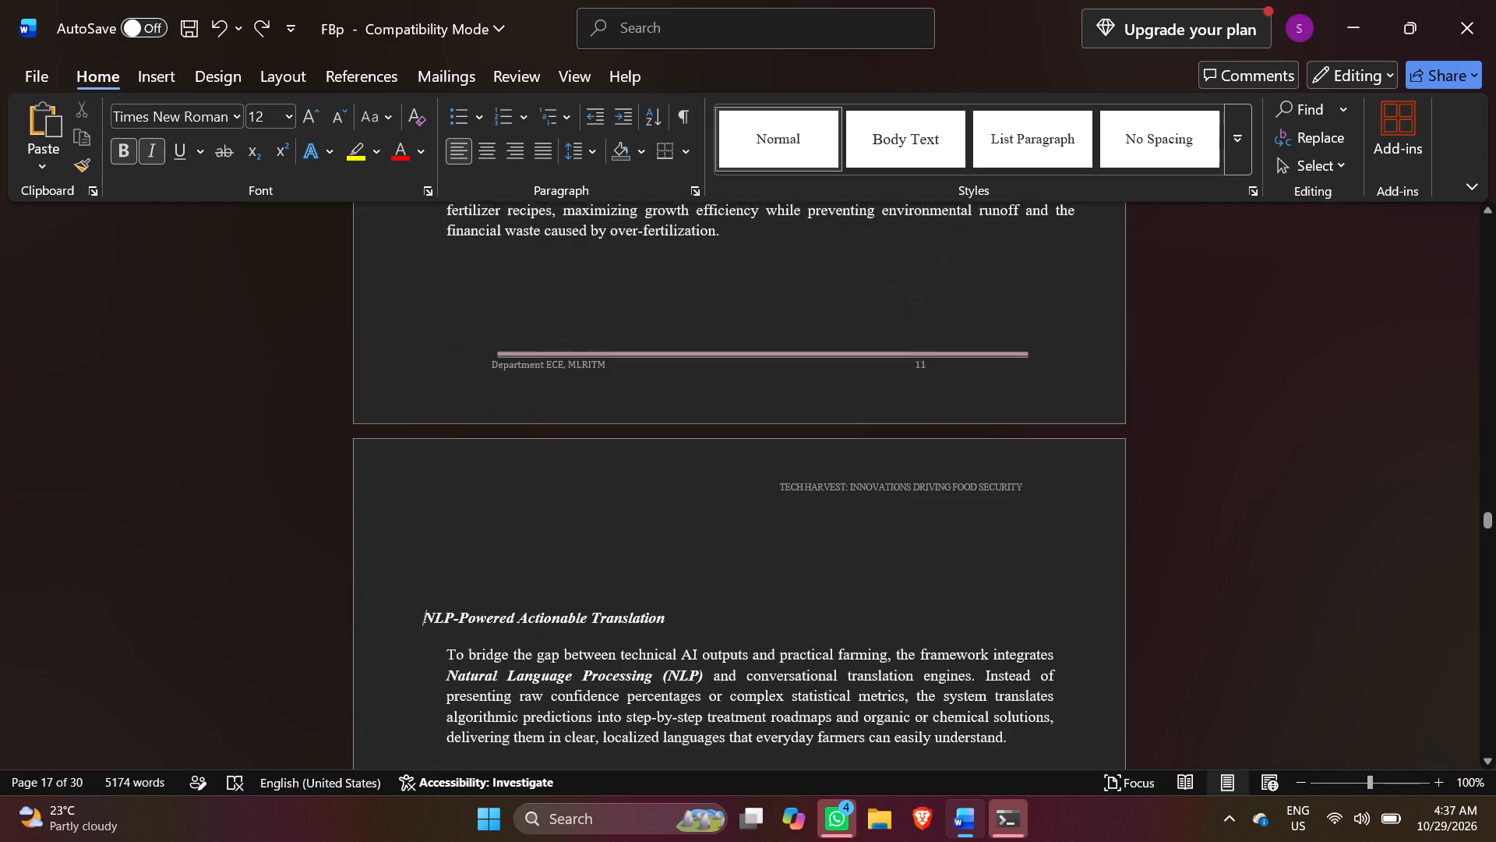
scroll(558, 395, "down", 20)
scroll(558, 395, "down", 6)
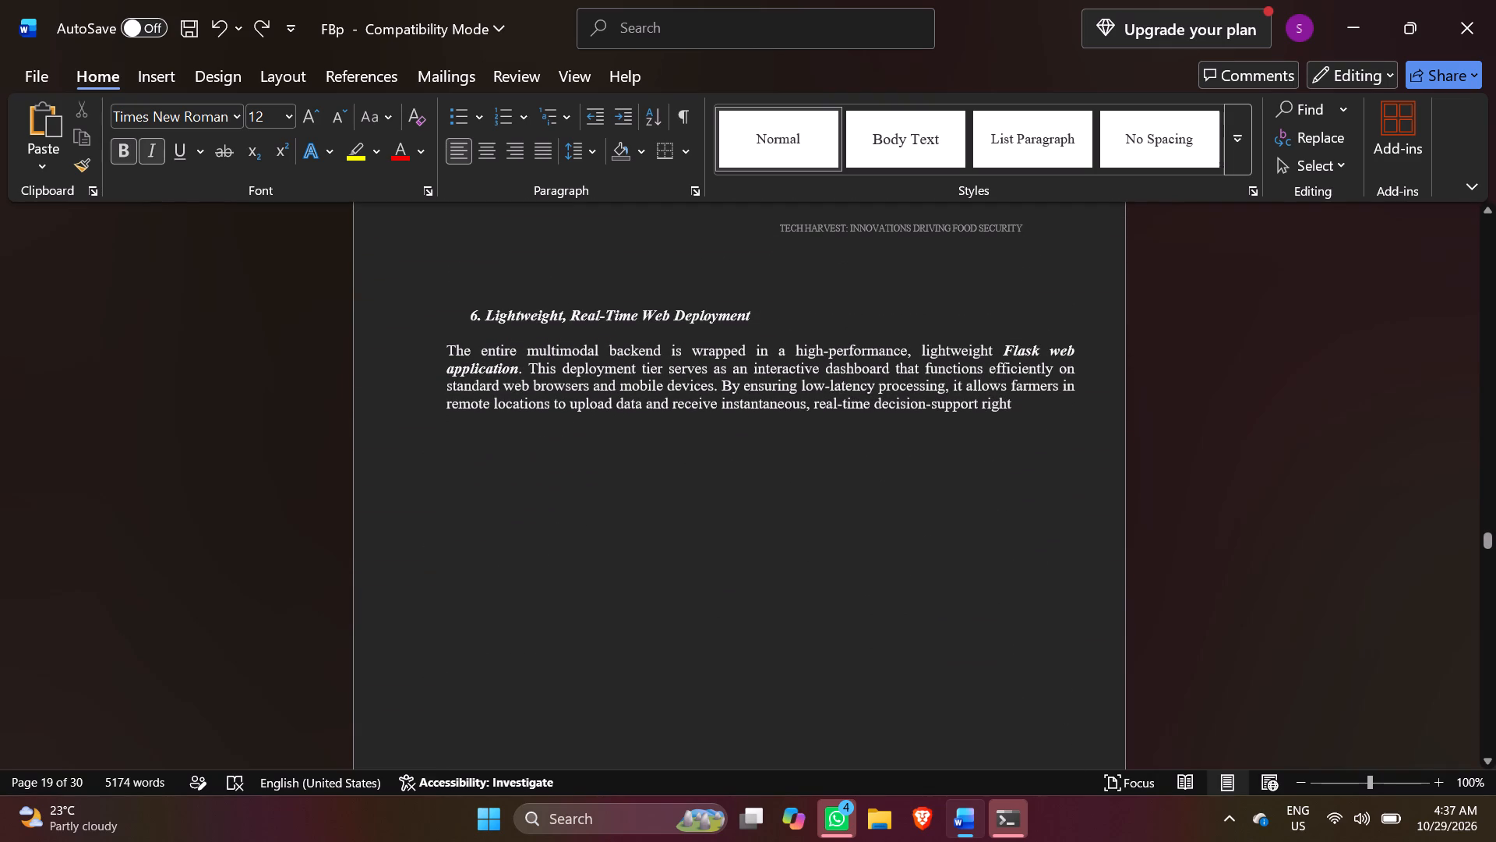
left_click_drag(1057, 412, 335, 328)
key("minus")
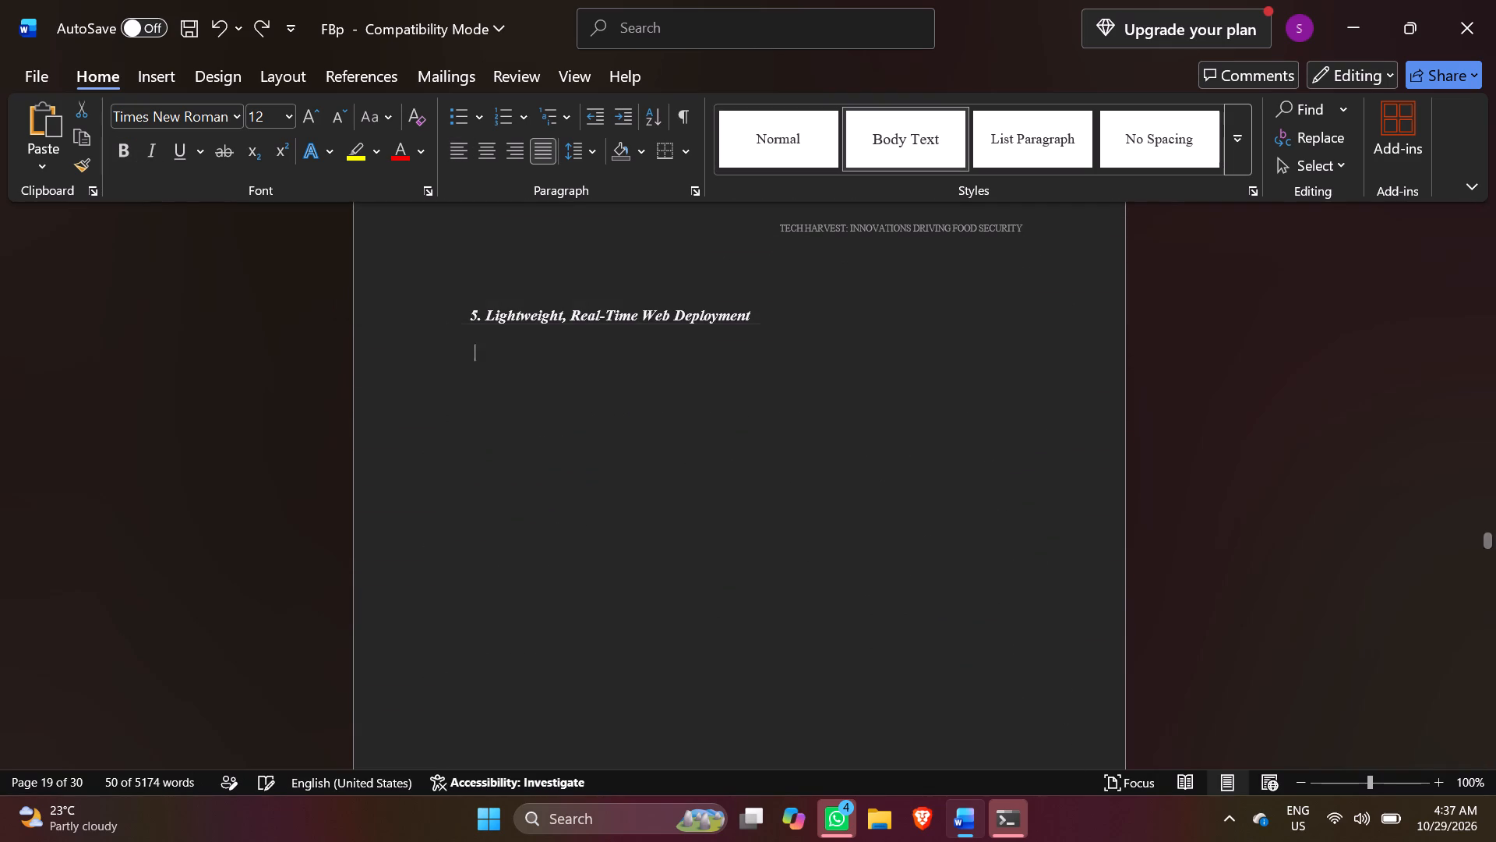
key("BackSpace")
key("BackSpace")
key("BackSpace")
key("BackSpace")
key("BackSpace")
key("BackSpace")
key("BackSpace")
key("BackSpace")
key("BackSpace")
key("BackSpace")
key("BackSpace")
key("BackSpace")
key("BackSpace")
key("BackSpace")
key("BackSpace")
key("BackSpace")
key("BackSpace")
key("BackSpace")
key("BackSpace")
key("BackSpace")
key("BackSpace")
key("BackSpace")
key("BackSpace")
key("BackSpace")
key("BackSpace")
key("BackSpace")
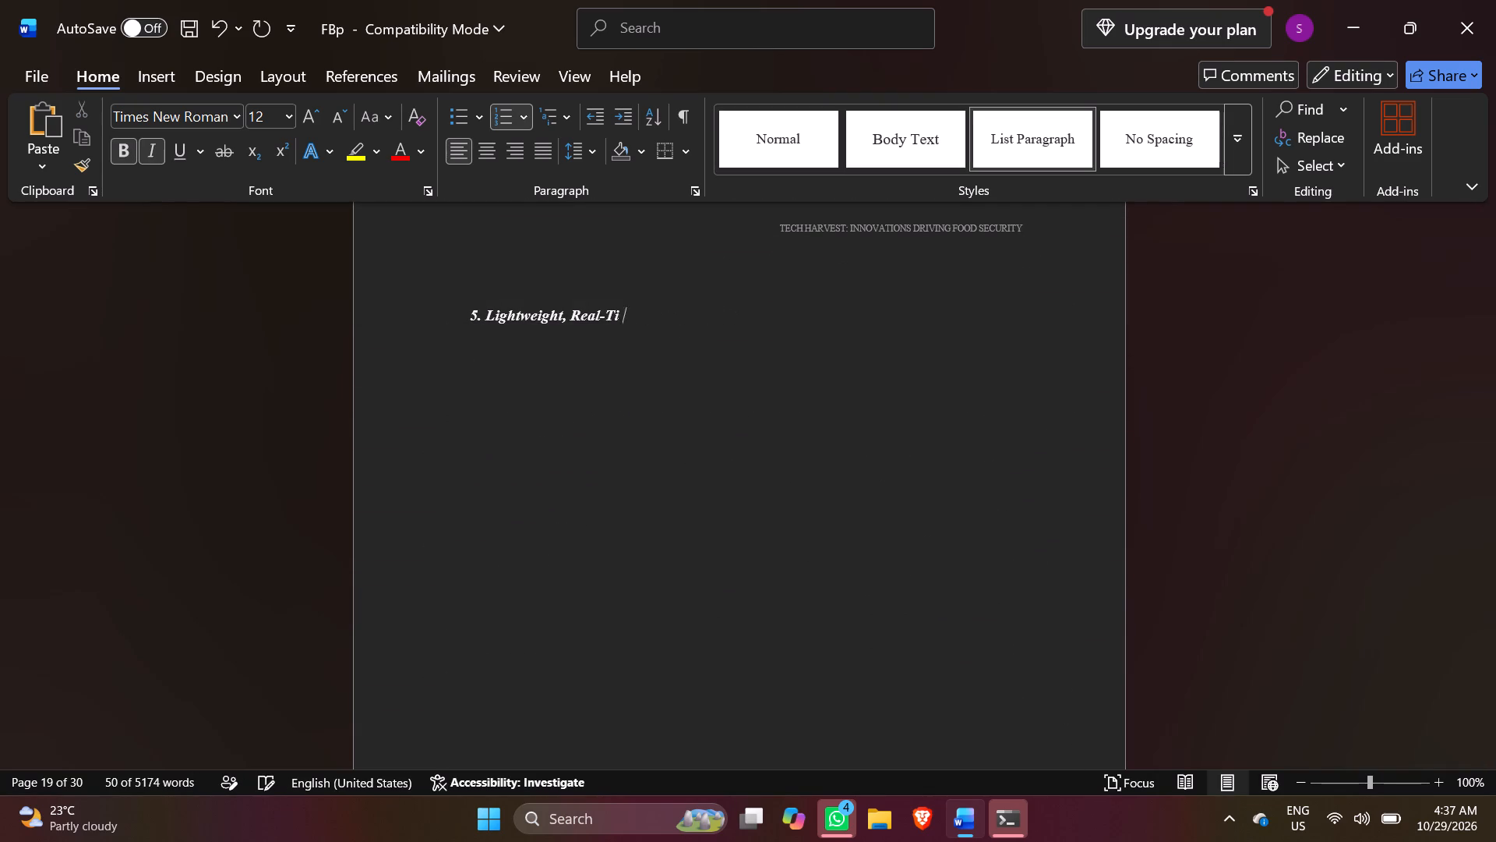
key("BackSpace")
key("BackSpace")
key("BackSpace")
key("BackSpace")
key("BackSpace")
key("BackSpace")
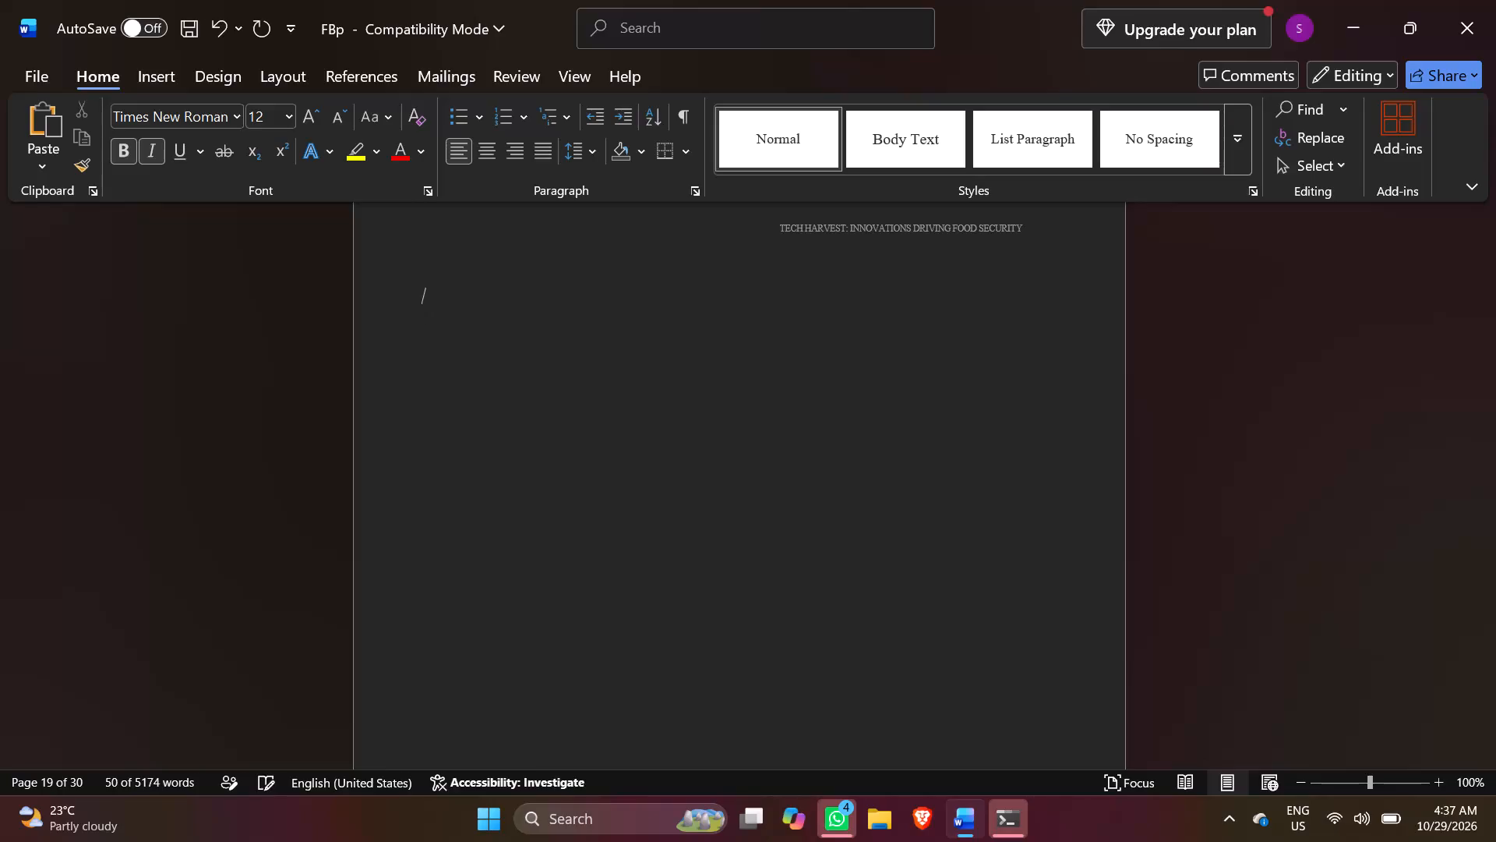
key("BackSpace")
key("BackSpace")
key("BackSpace")
key("BackSpace")
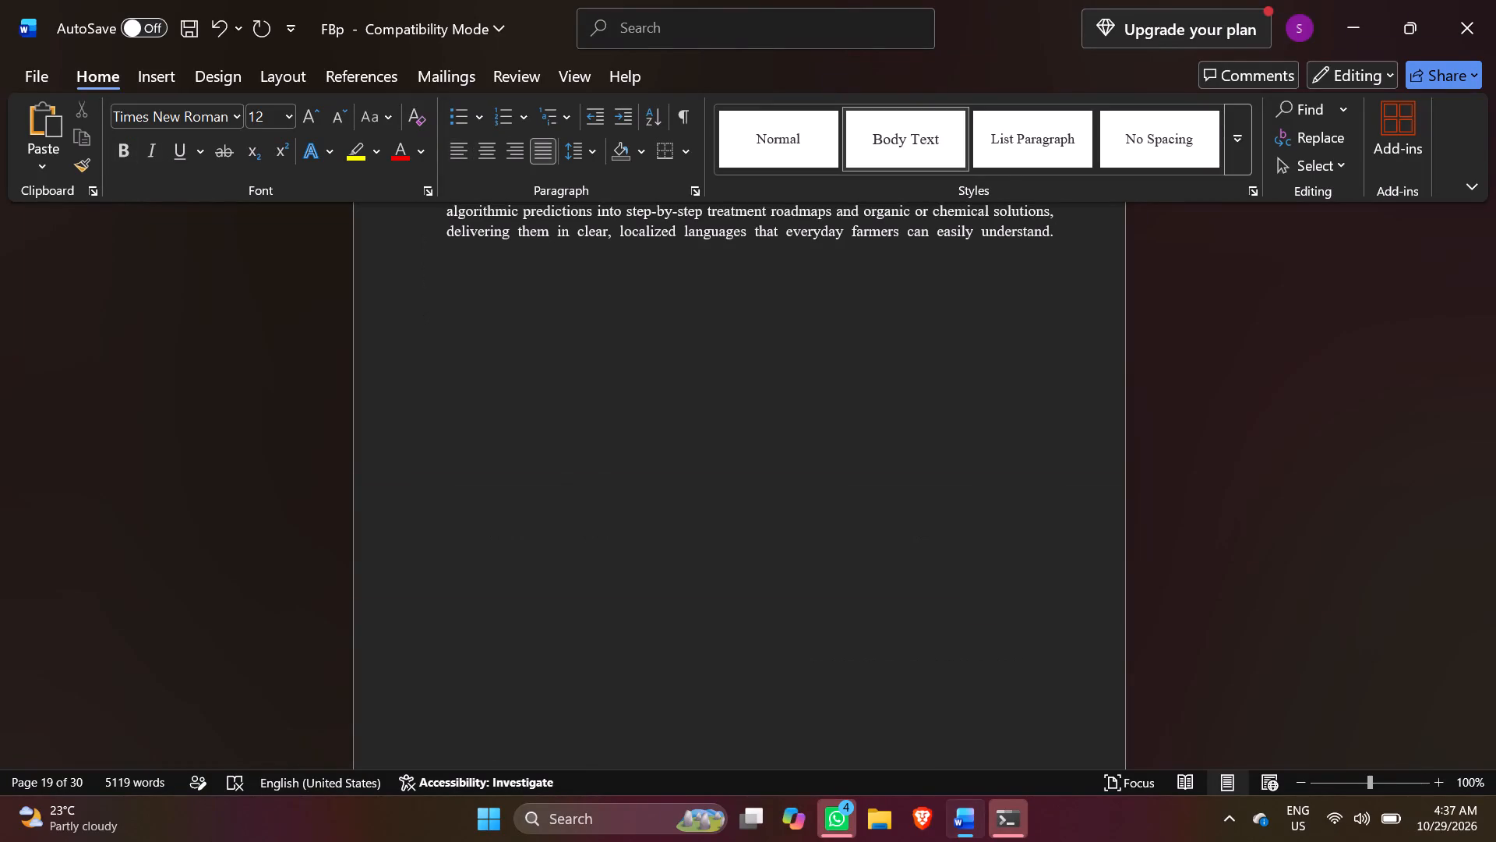
Delete the "NLP-Powered Actionable Translation" heading and its paragraph.
scroll(336, 329, "up", 5)
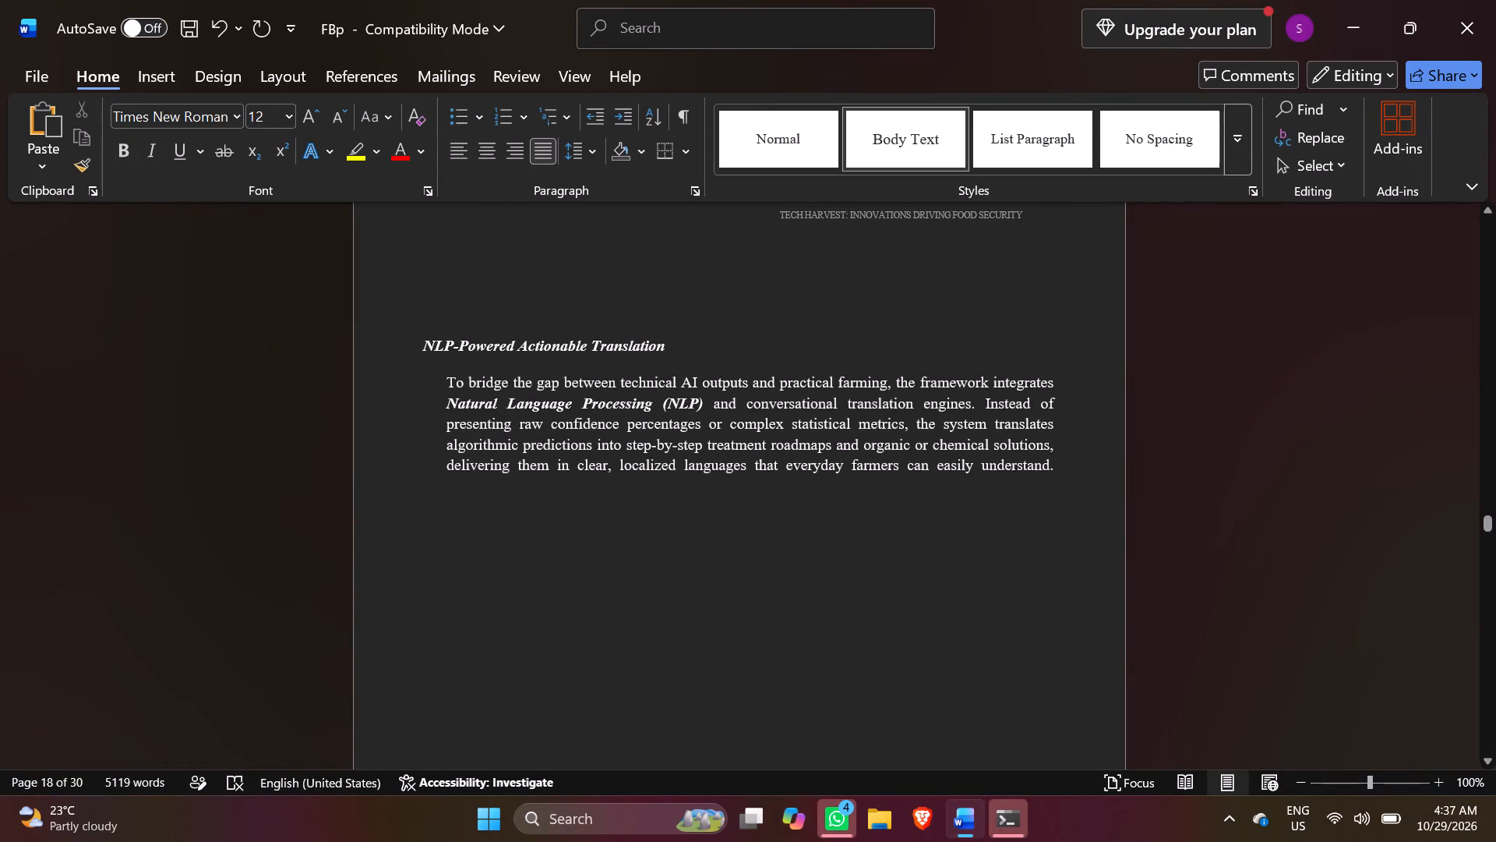
left_click_drag(1082, 474, 408, 331)
key("BackSpace")
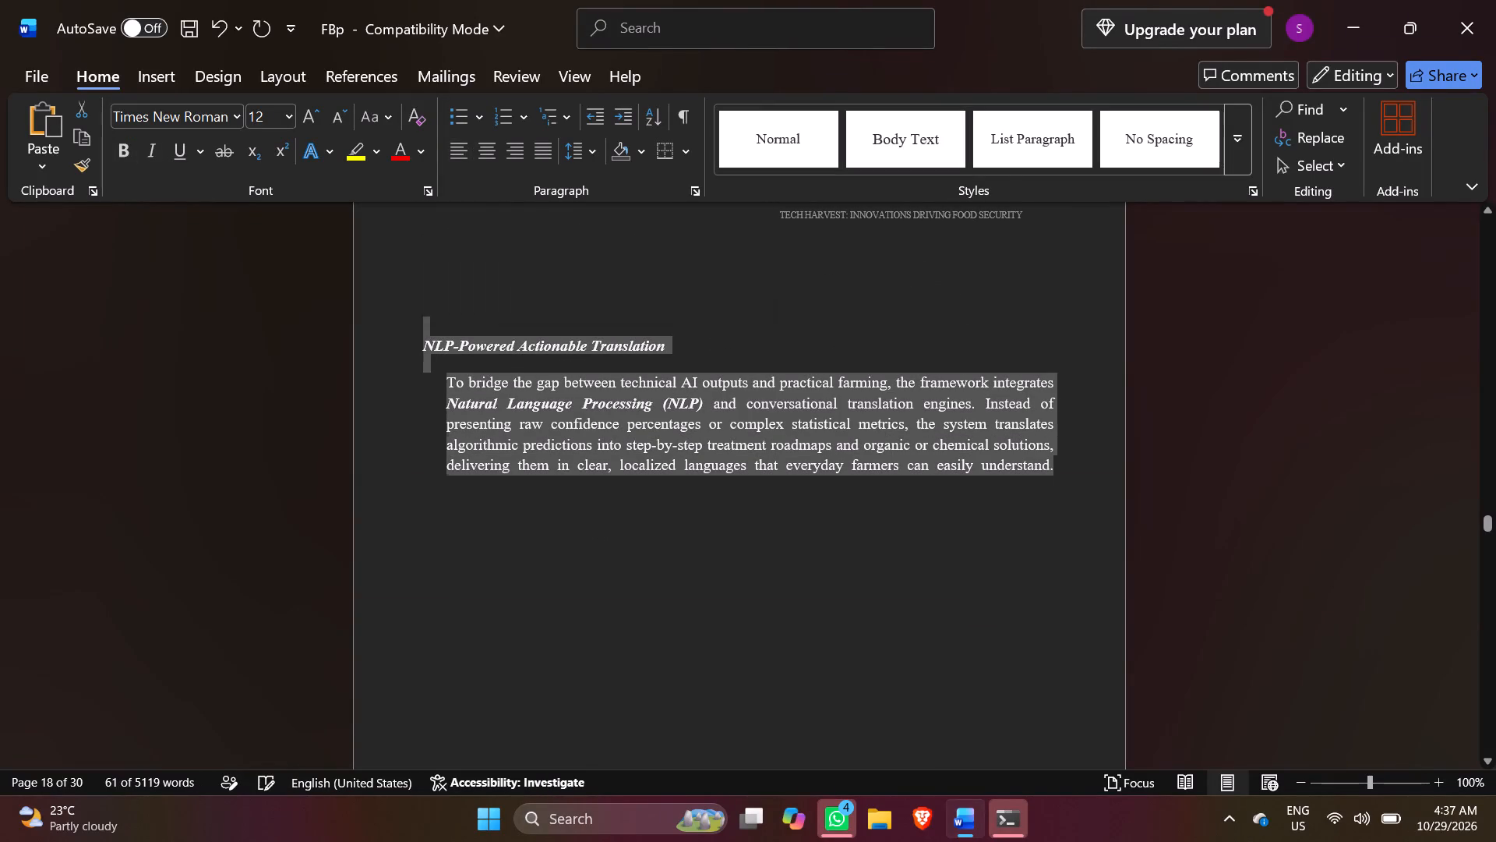
key("BackSpace")
Review the page flow from the Chapter VI items through the emptied page to the opening of Chapter VII, "Working Methodology".
scroll(824, 313, "down", 4)
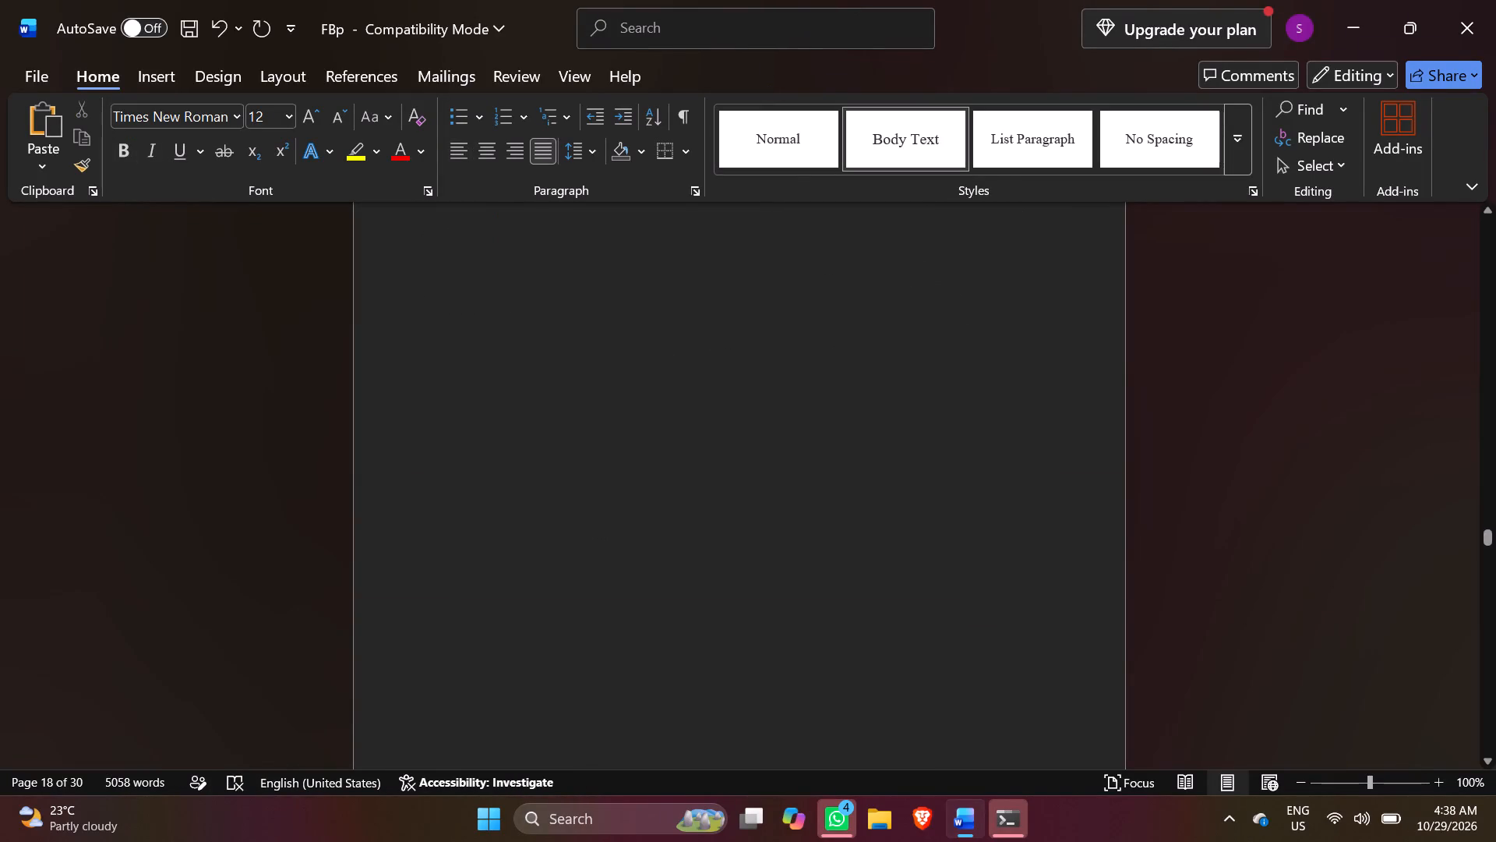
scroll(822, 320, "down", 14)
right_click_drag(776, 437, 778, 444)
scroll(778, 451, "down", 3)
scroll(619, 431, "up", 11)
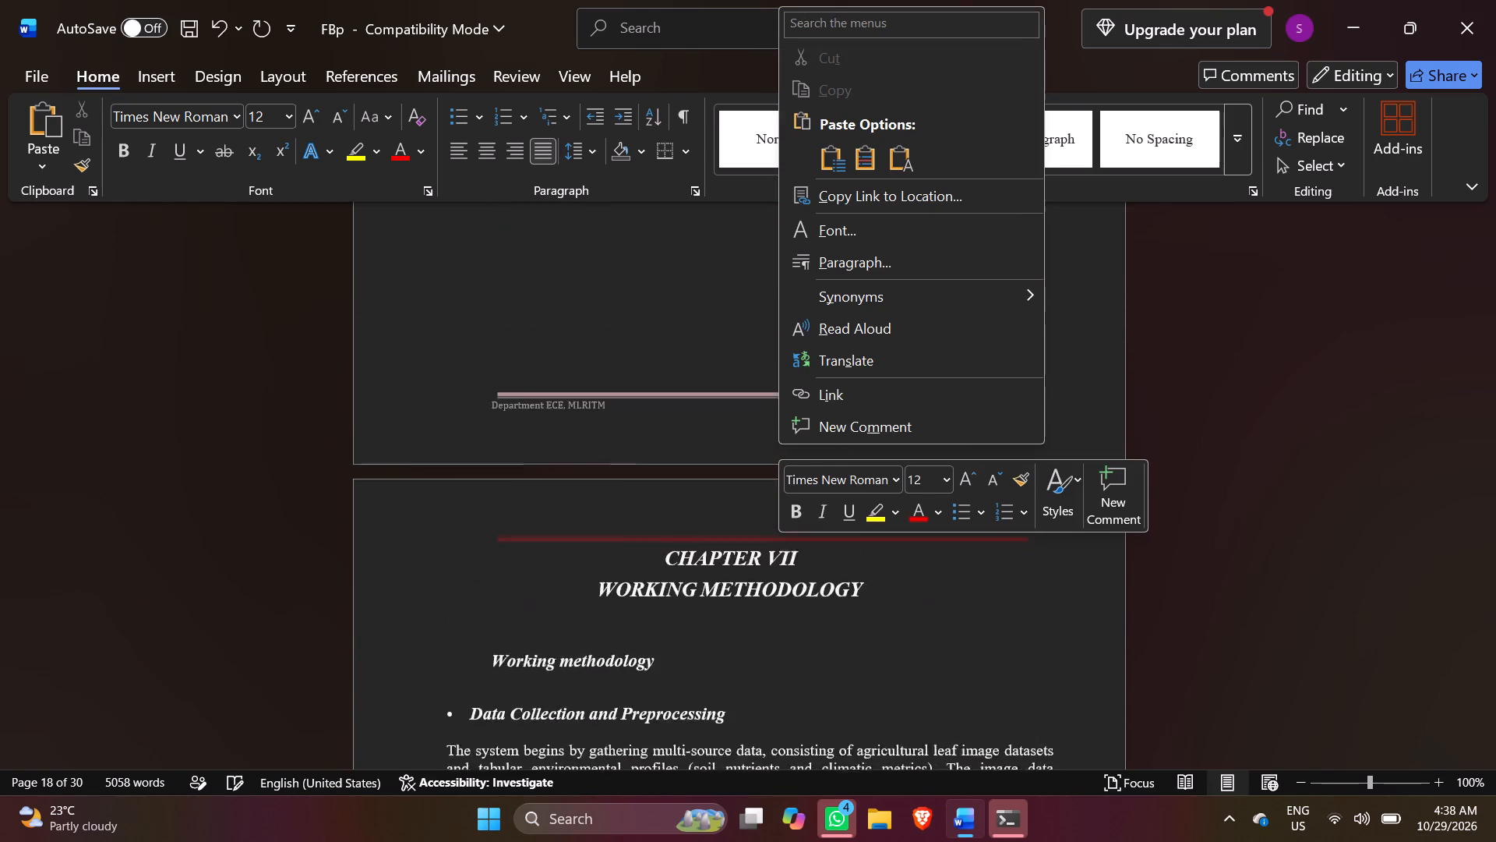
scroll(617, 430, "up", 20)
scroll(617, 430, "up", 5)
scroll(616, 515, "down", 9)
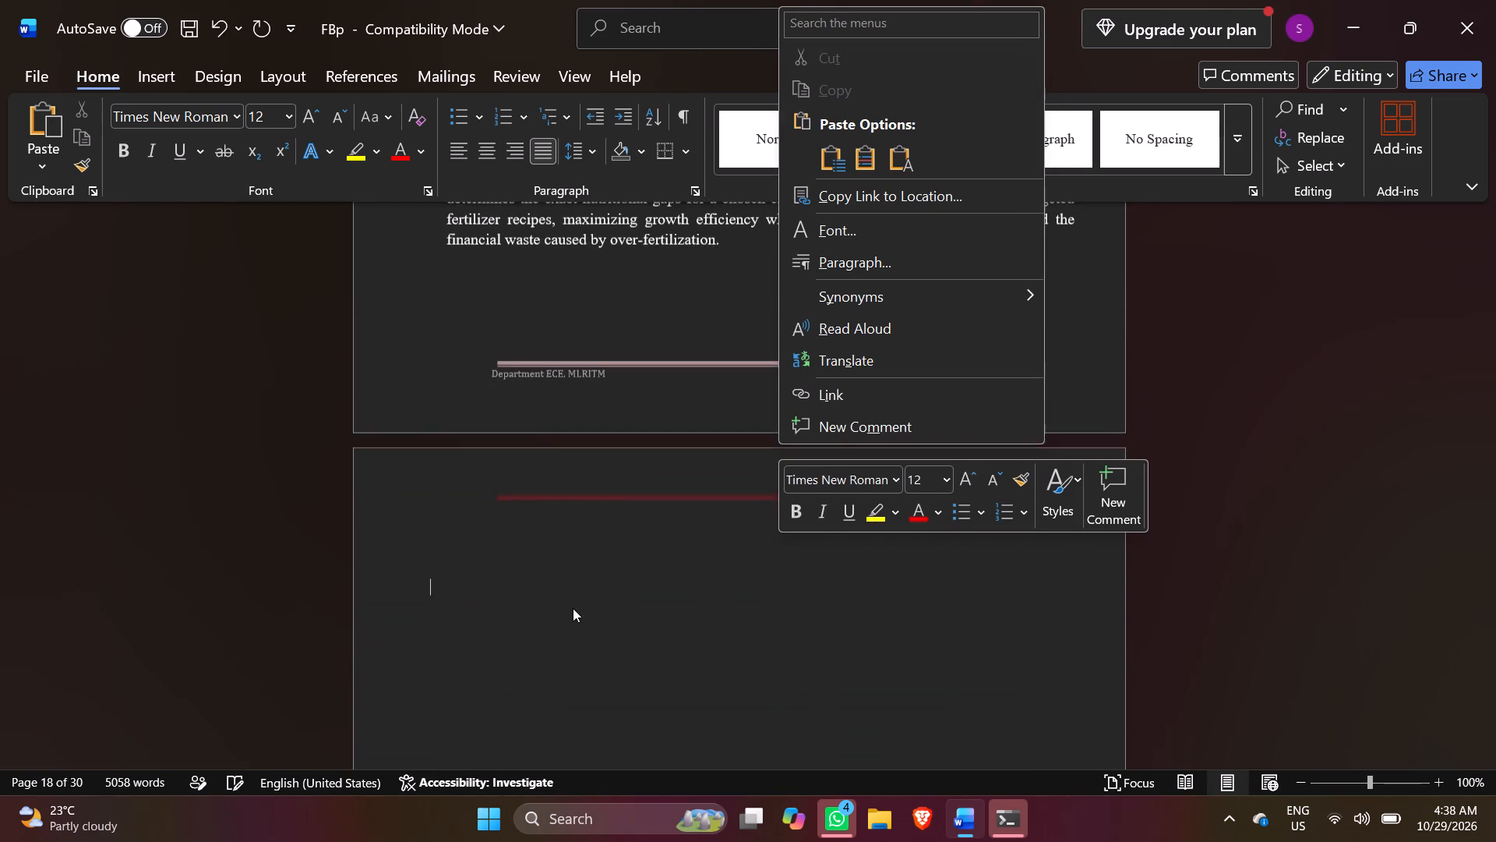
left_click(573, 608)
scroll(573, 608, "down", 16)
scroll(859, 636, "down", 5)
scroll(951, 426, "up", 20)
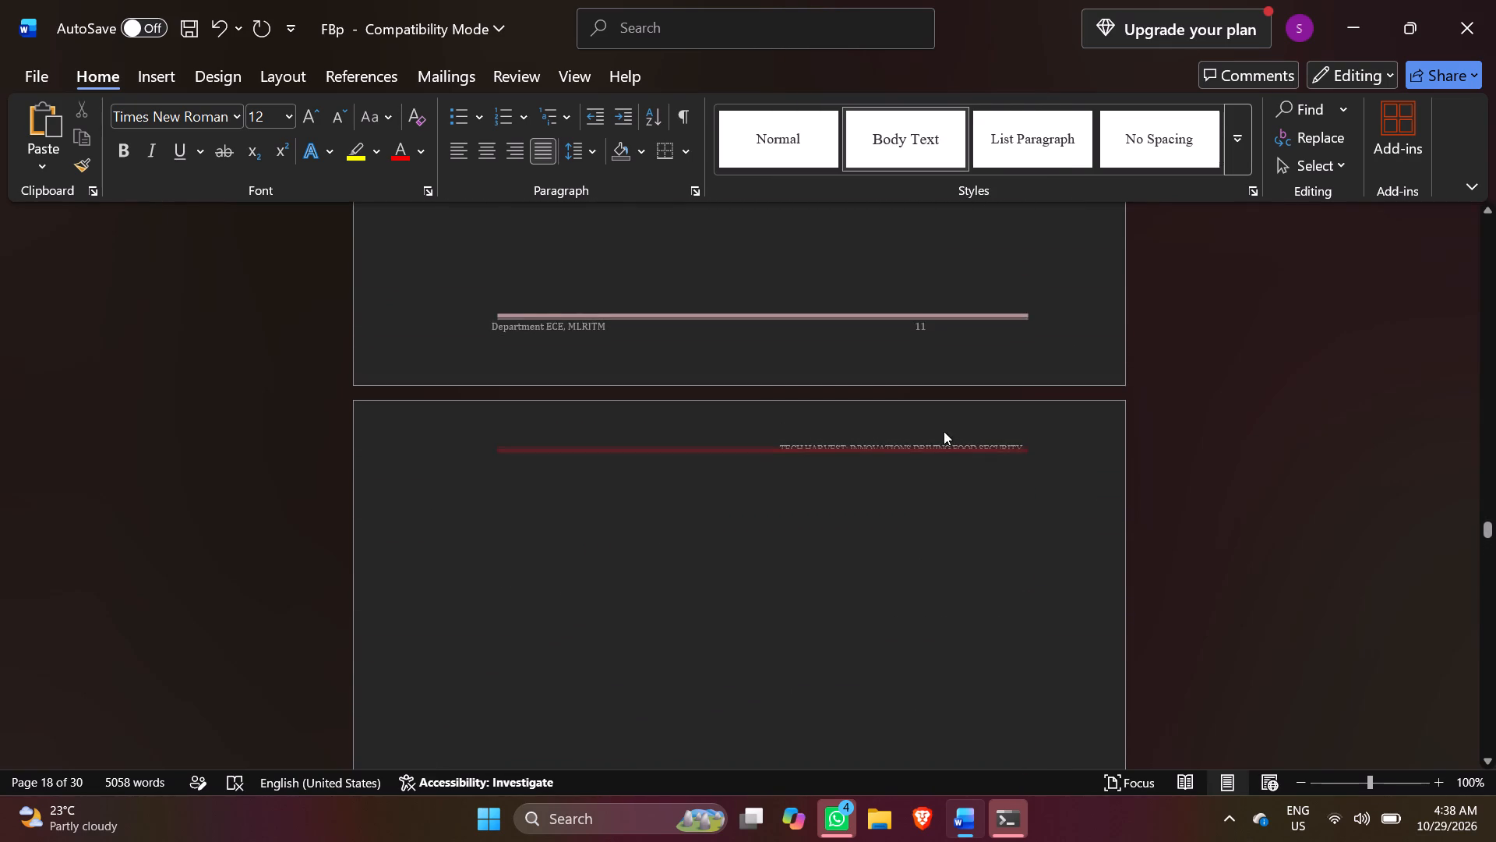
scroll(904, 546, "down", 19)
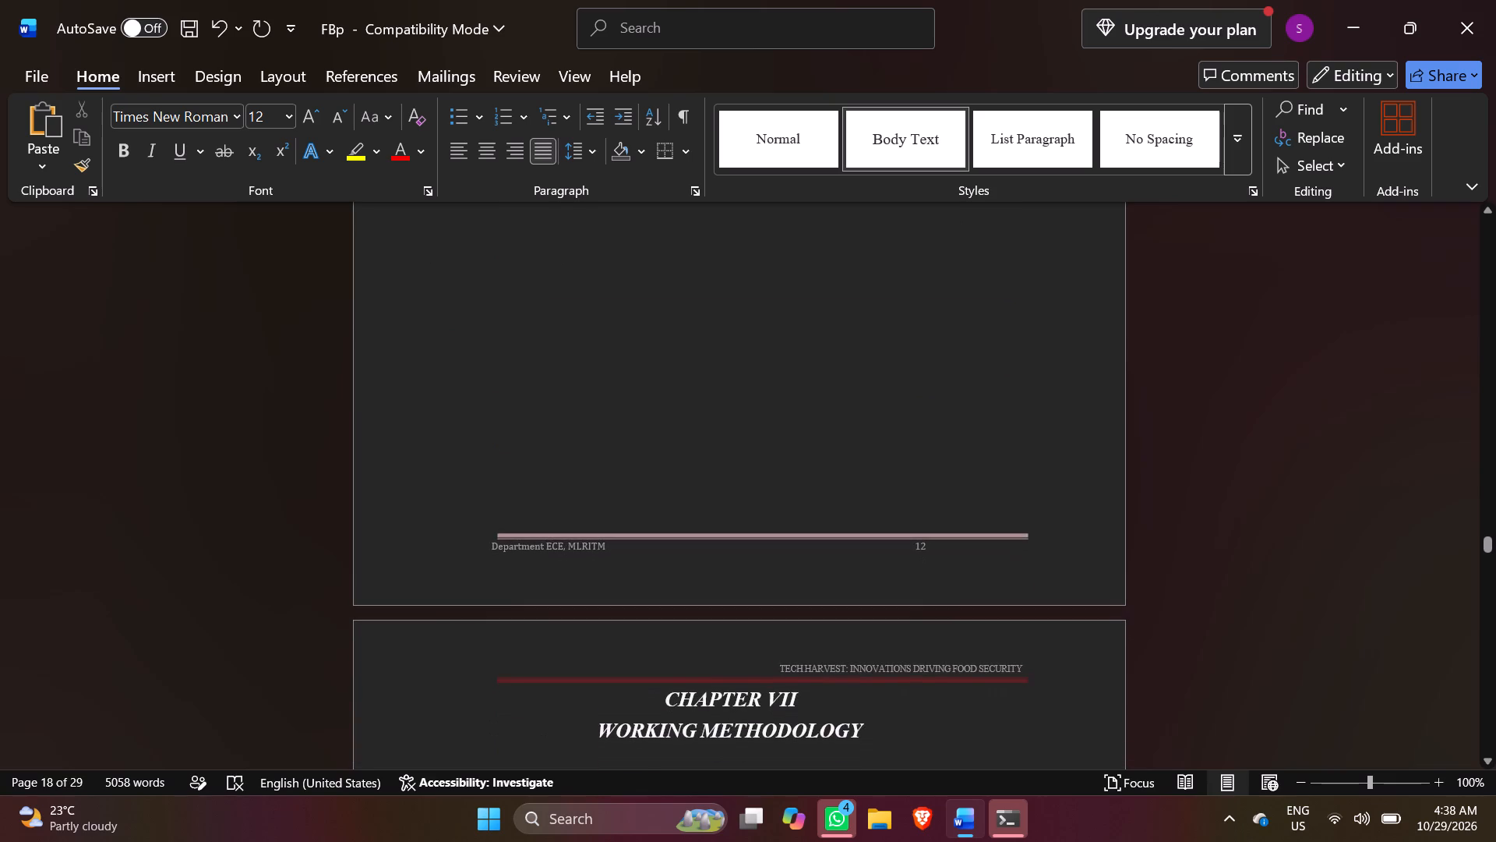
scroll(898, 508, "up", 6)
scroll(898, 508, "up", 20)
scroll(898, 508, "up", 7)
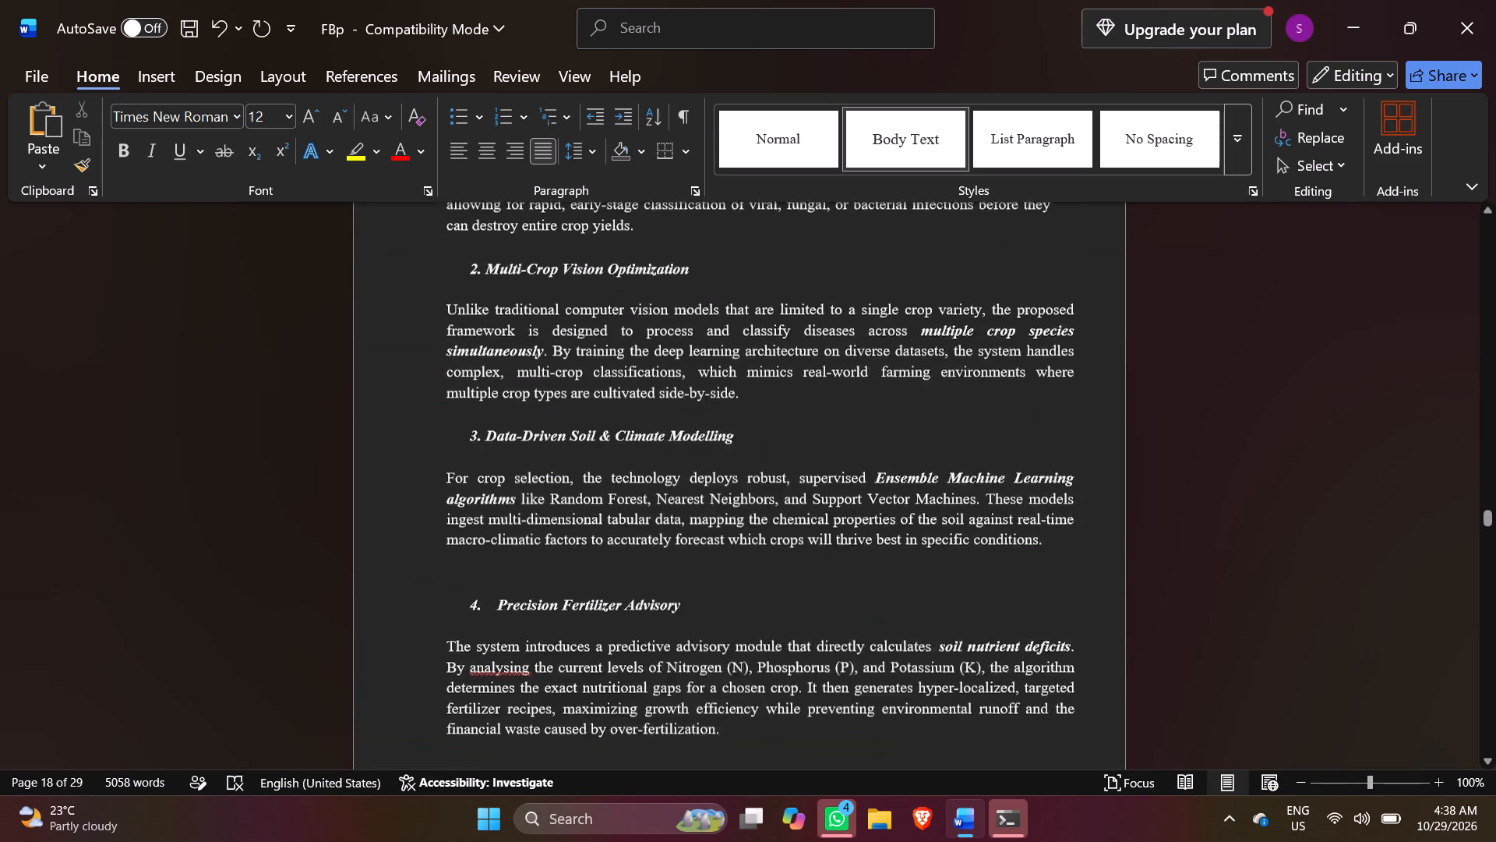
scroll(901, 506, "up", 7)
scroll(901, 508, "down", 12)
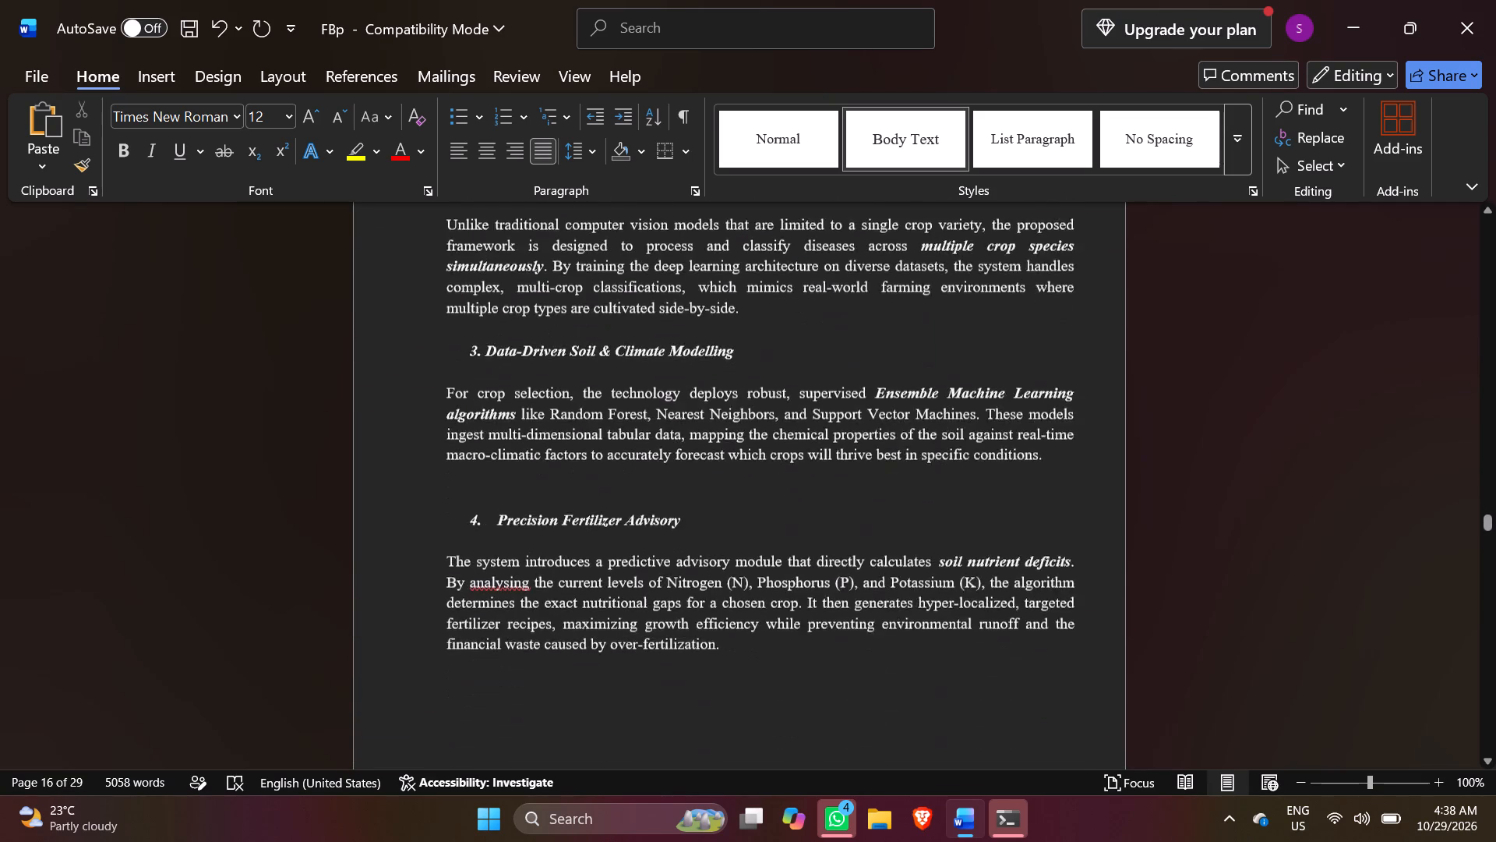
scroll(894, 517, "down", 17)
scroll(894, 529, "down", 13)
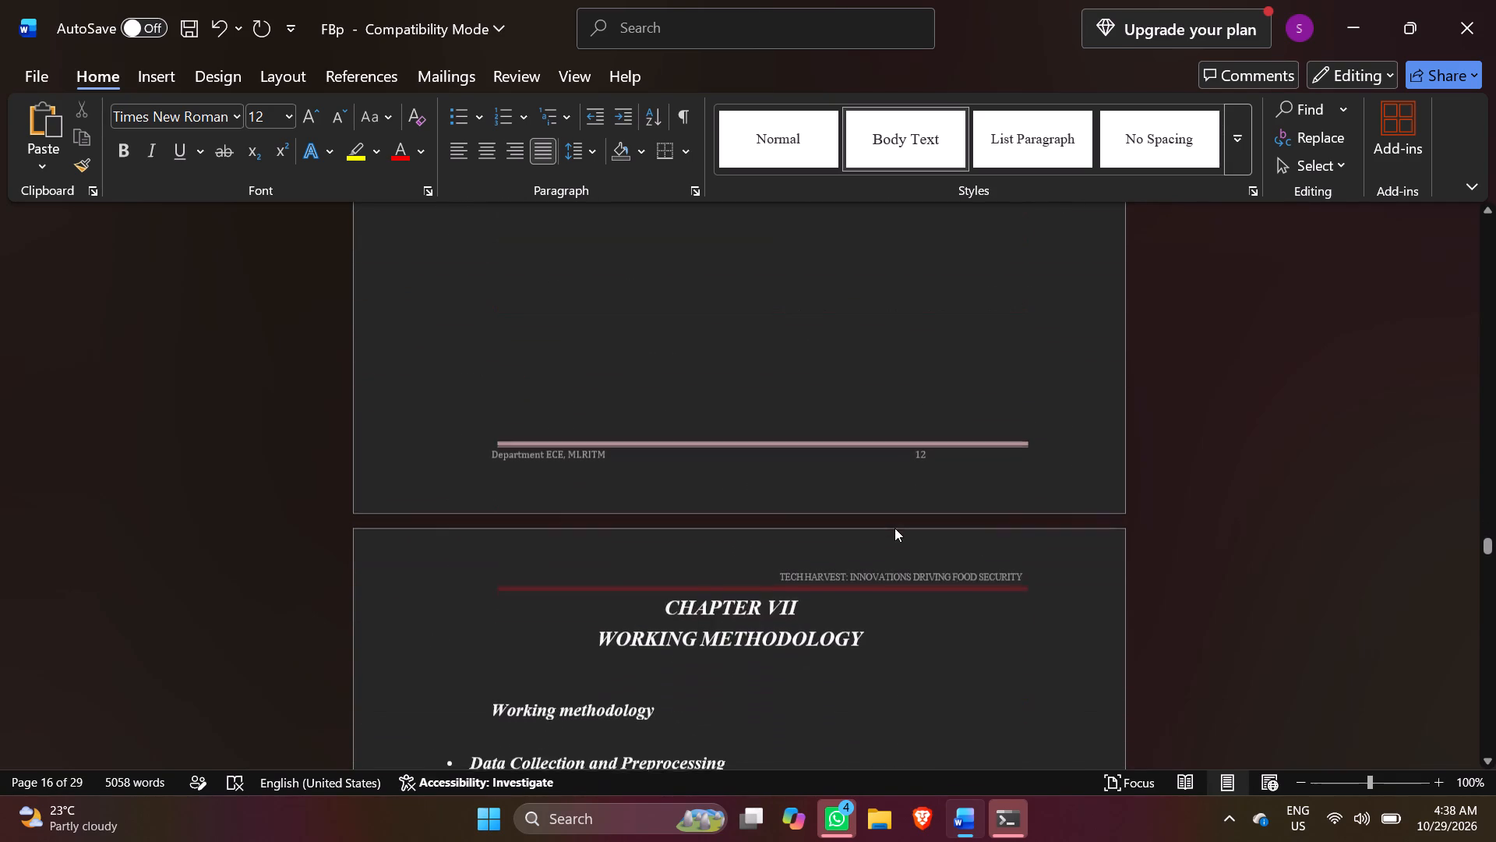
scroll(894, 528, "down", 11)
scroll(658, 447, "up", 3)
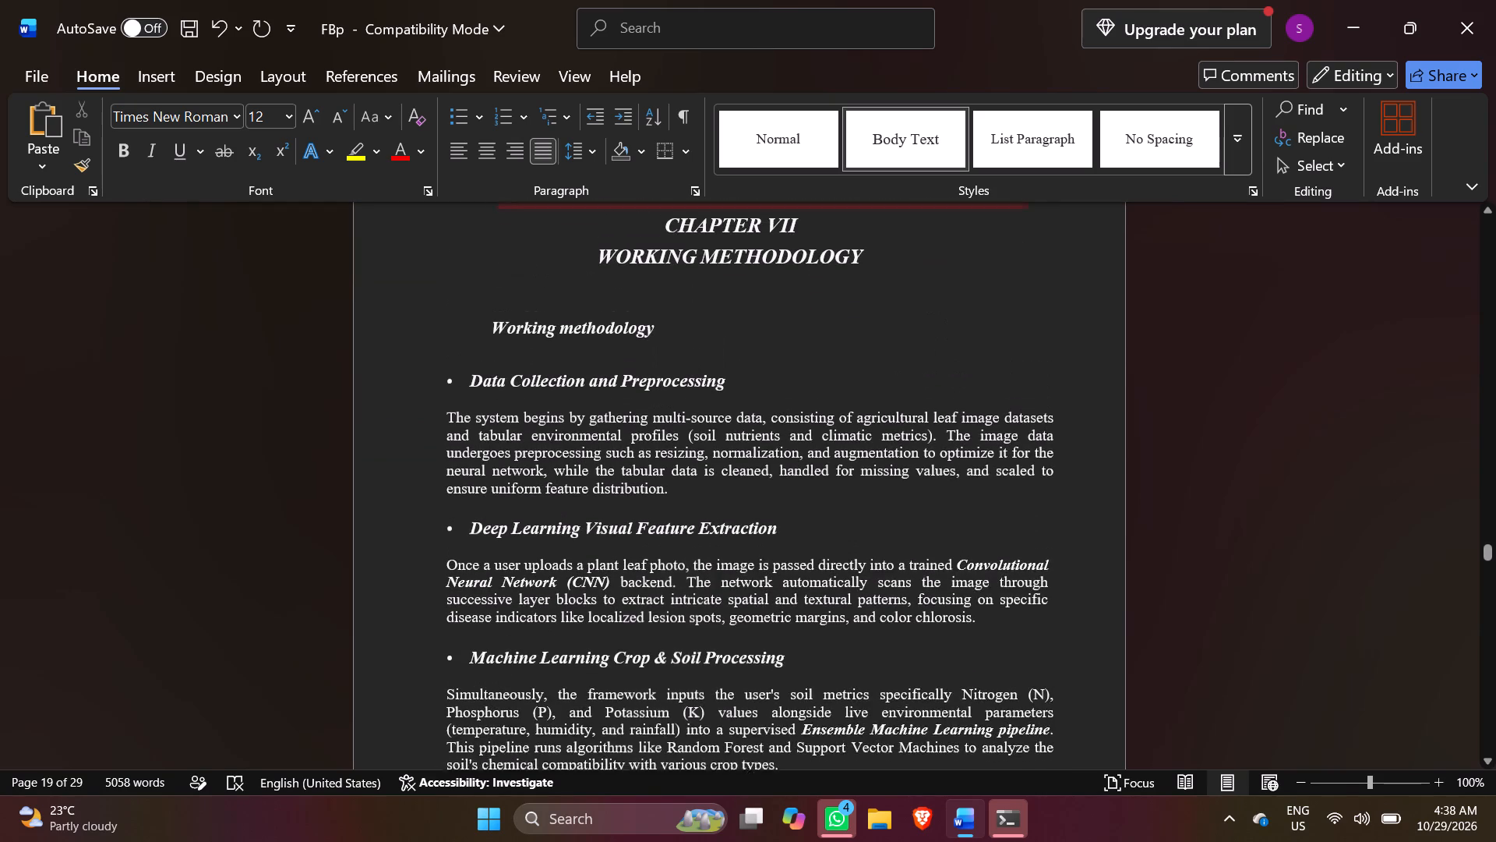
scroll(481, 413, "up", 1)
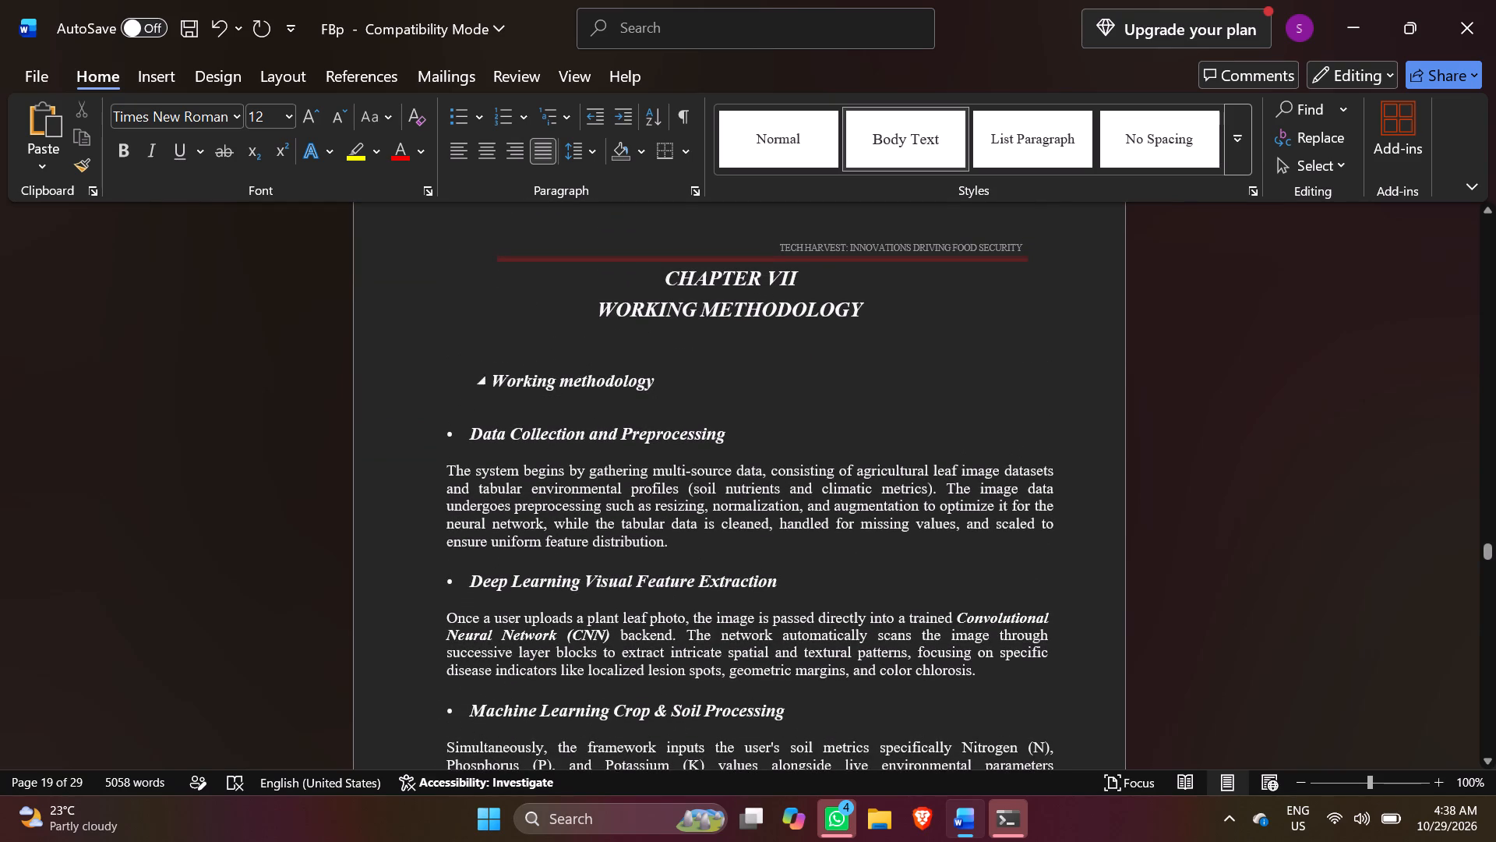
Justify the Chapter VII text from "Working methodology" through the "Conversational NLP and Translation Mapping" paragraph and set its line spacing to 1.15.
left_click_drag(495, 373, 937, 826)
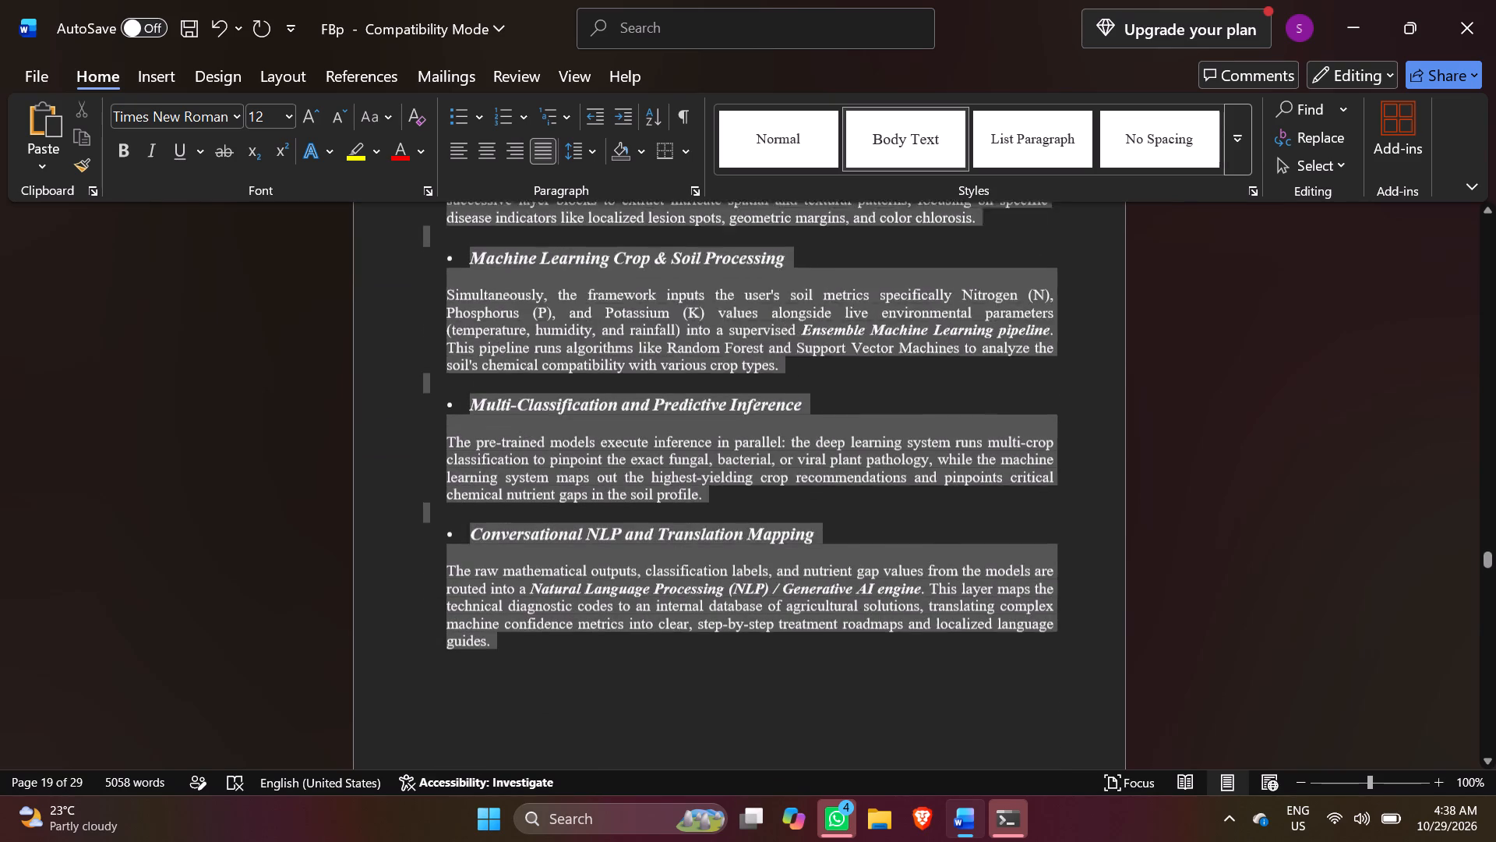
left_click_drag(937, 826, 1053, 443)
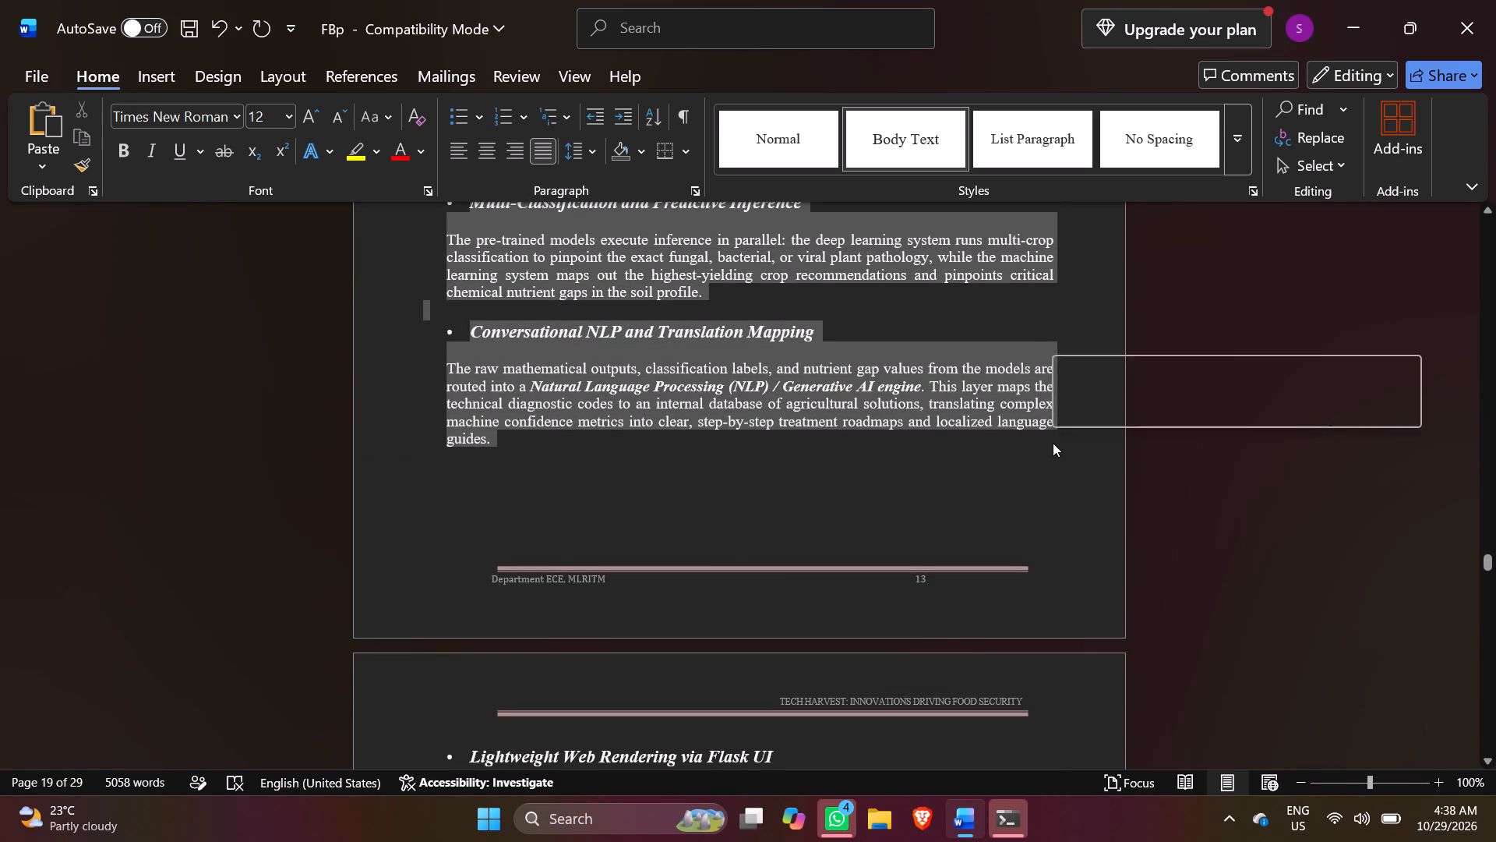
left_click(542, 151)
left_click(595, 148)
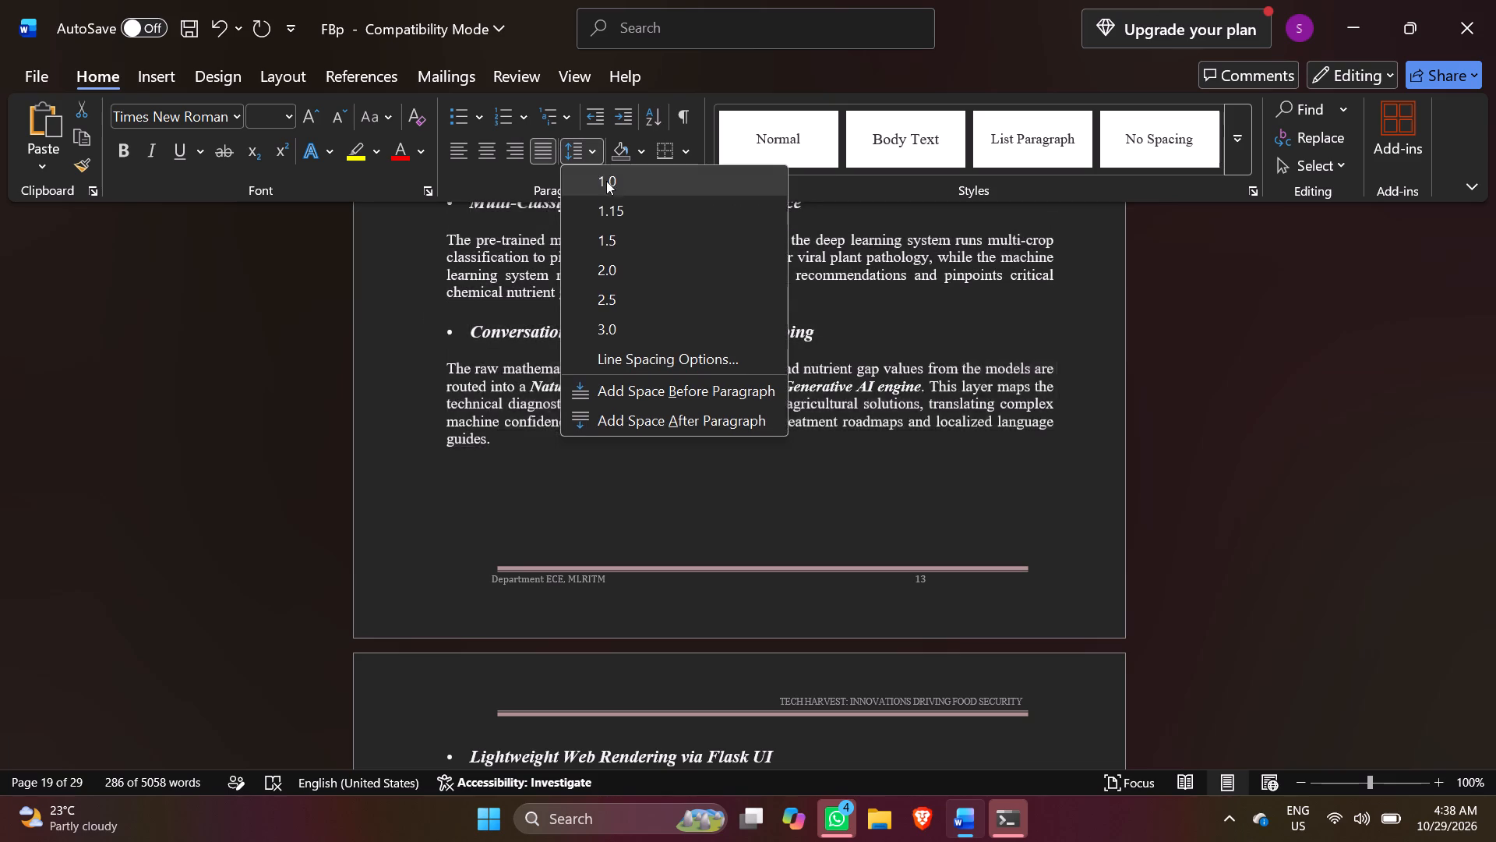
left_click(614, 211)
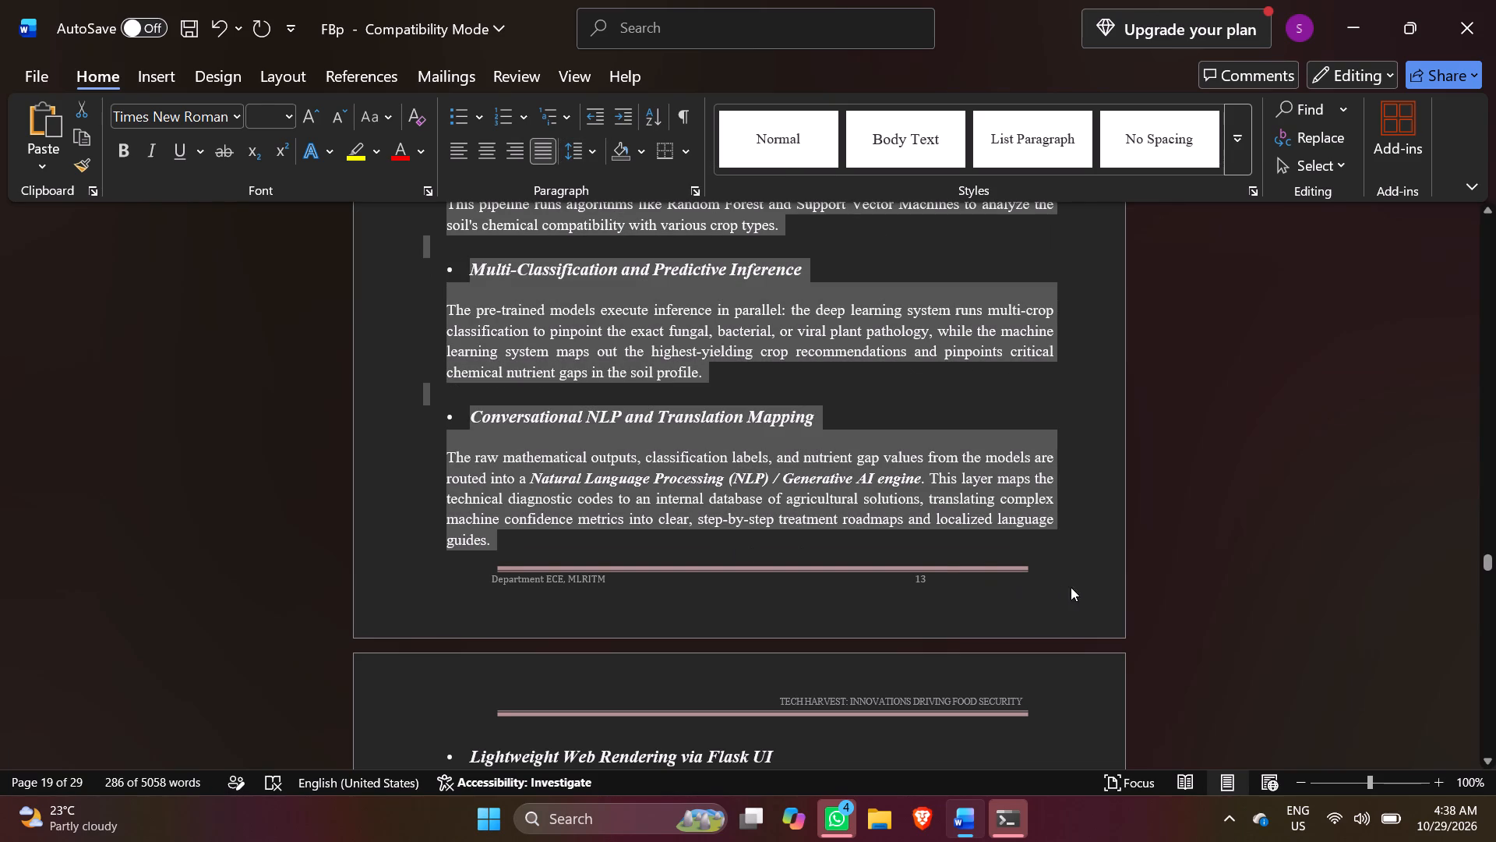
left_click(1071, 587)
scroll(931, 568, "up", 13)
scroll(825, 582, "down", 5)
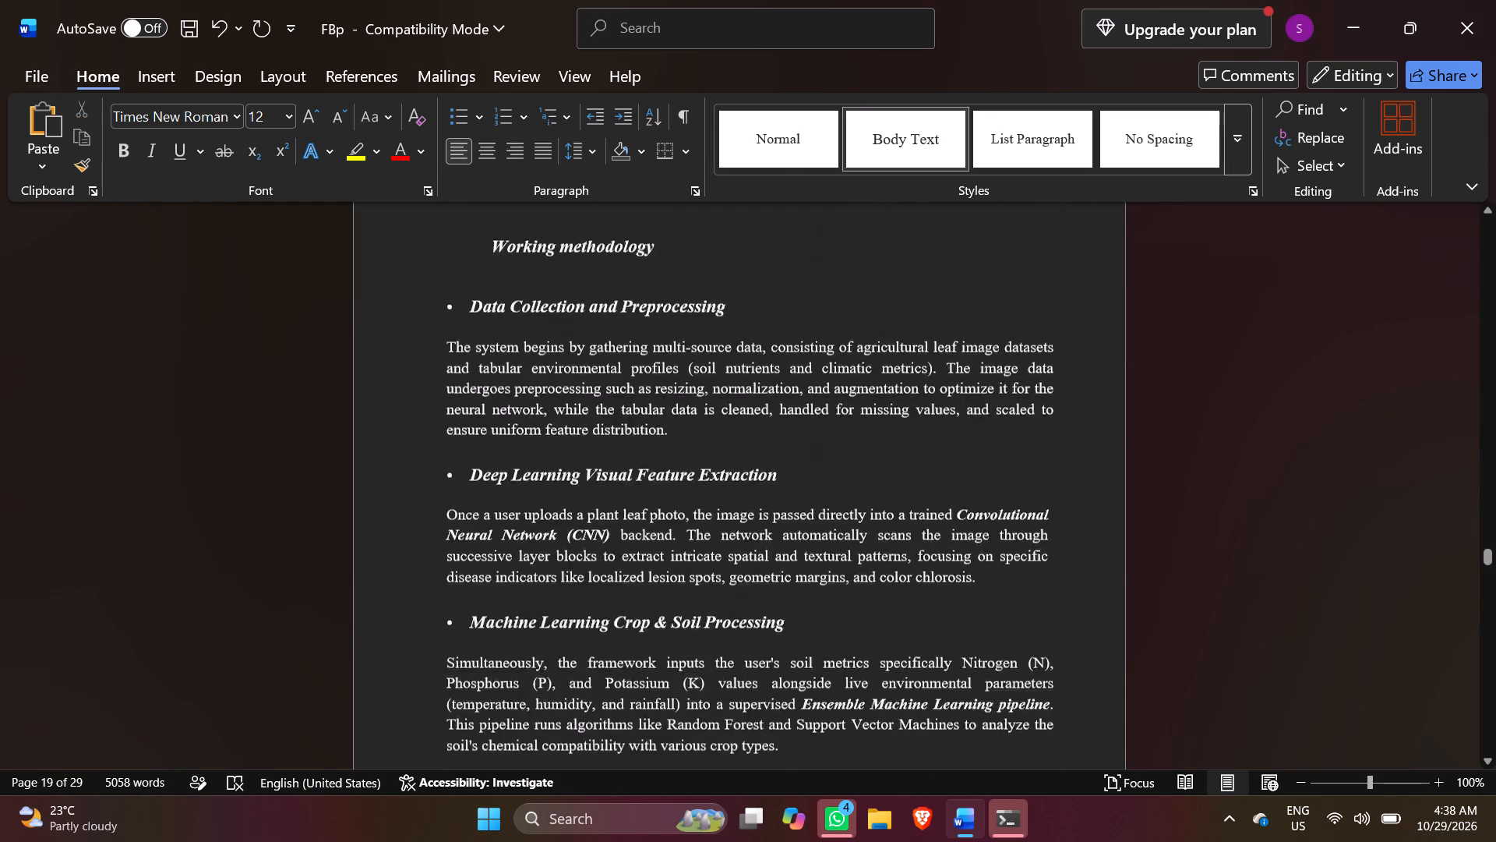
Set the line spacing of the "Lightweight Web Rendering via Flask UI" heading and its paragraph to 1.15.
scroll(825, 582, "down", 17)
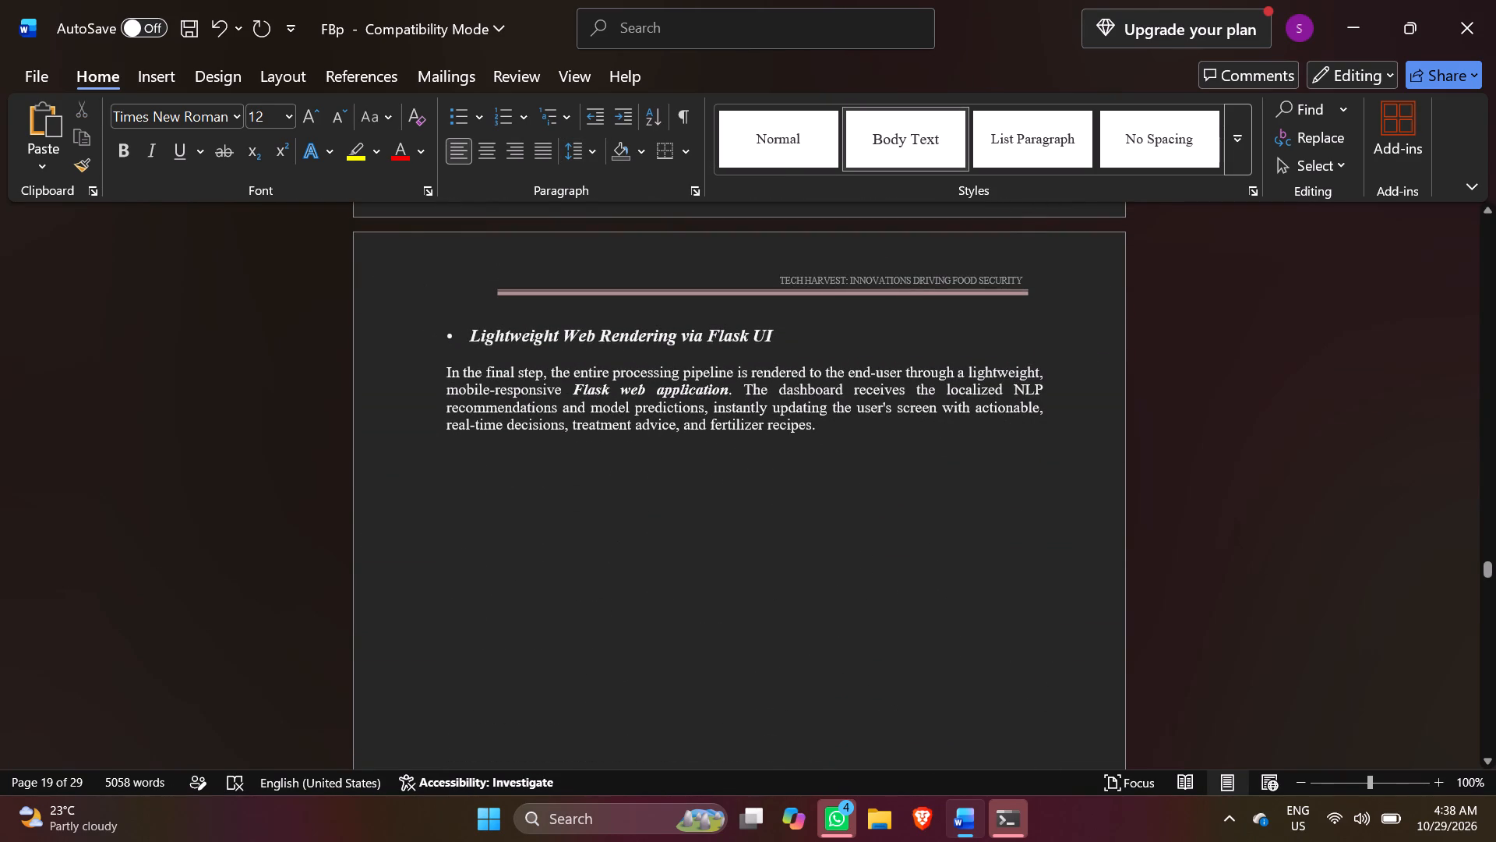
left_click_drag(472, 327, 806, 435)
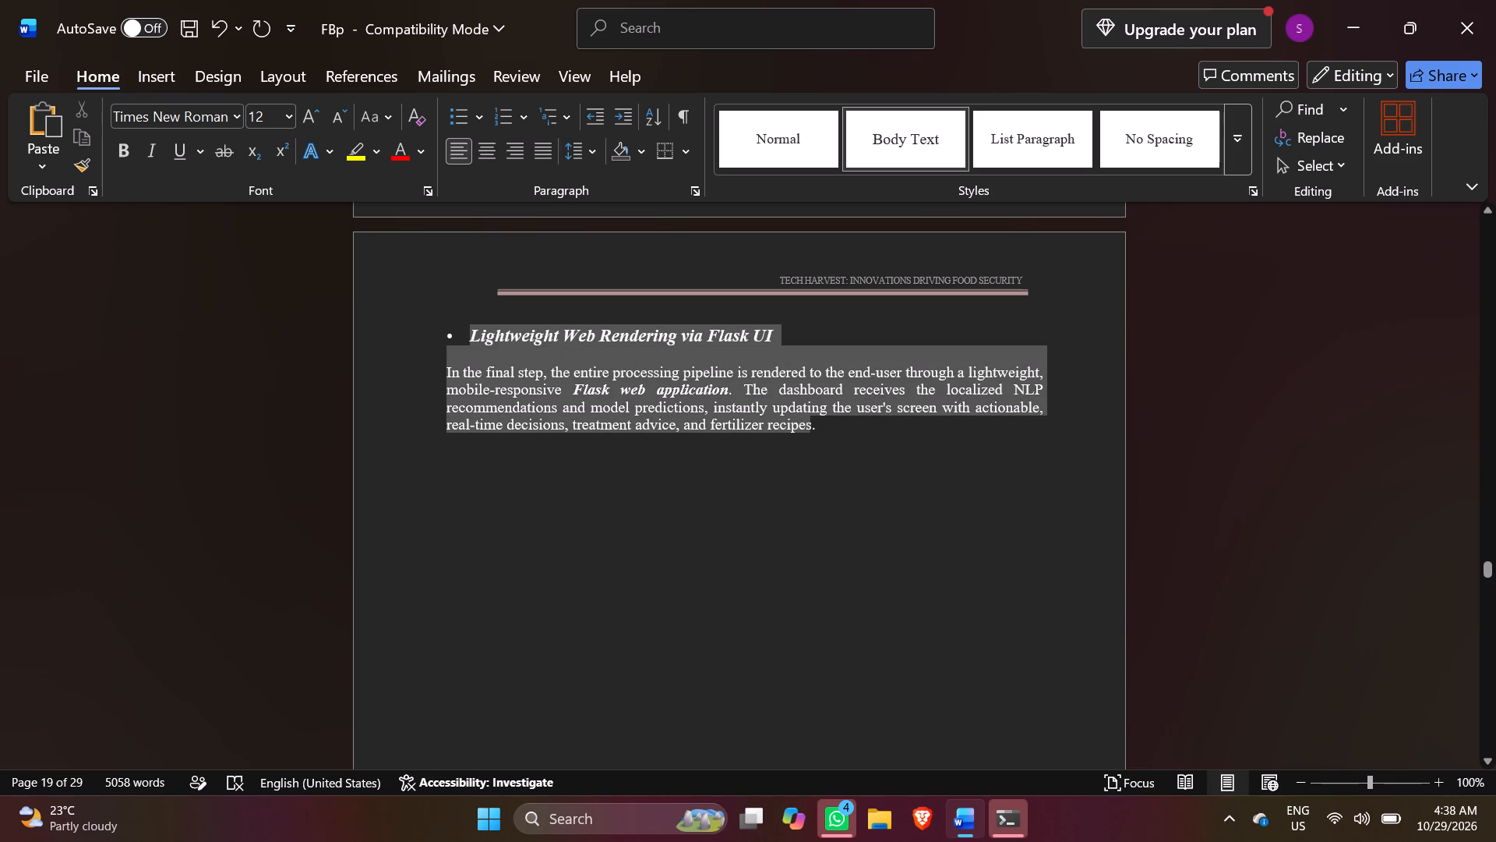
left_click_drag(806, 435, 824, 434)
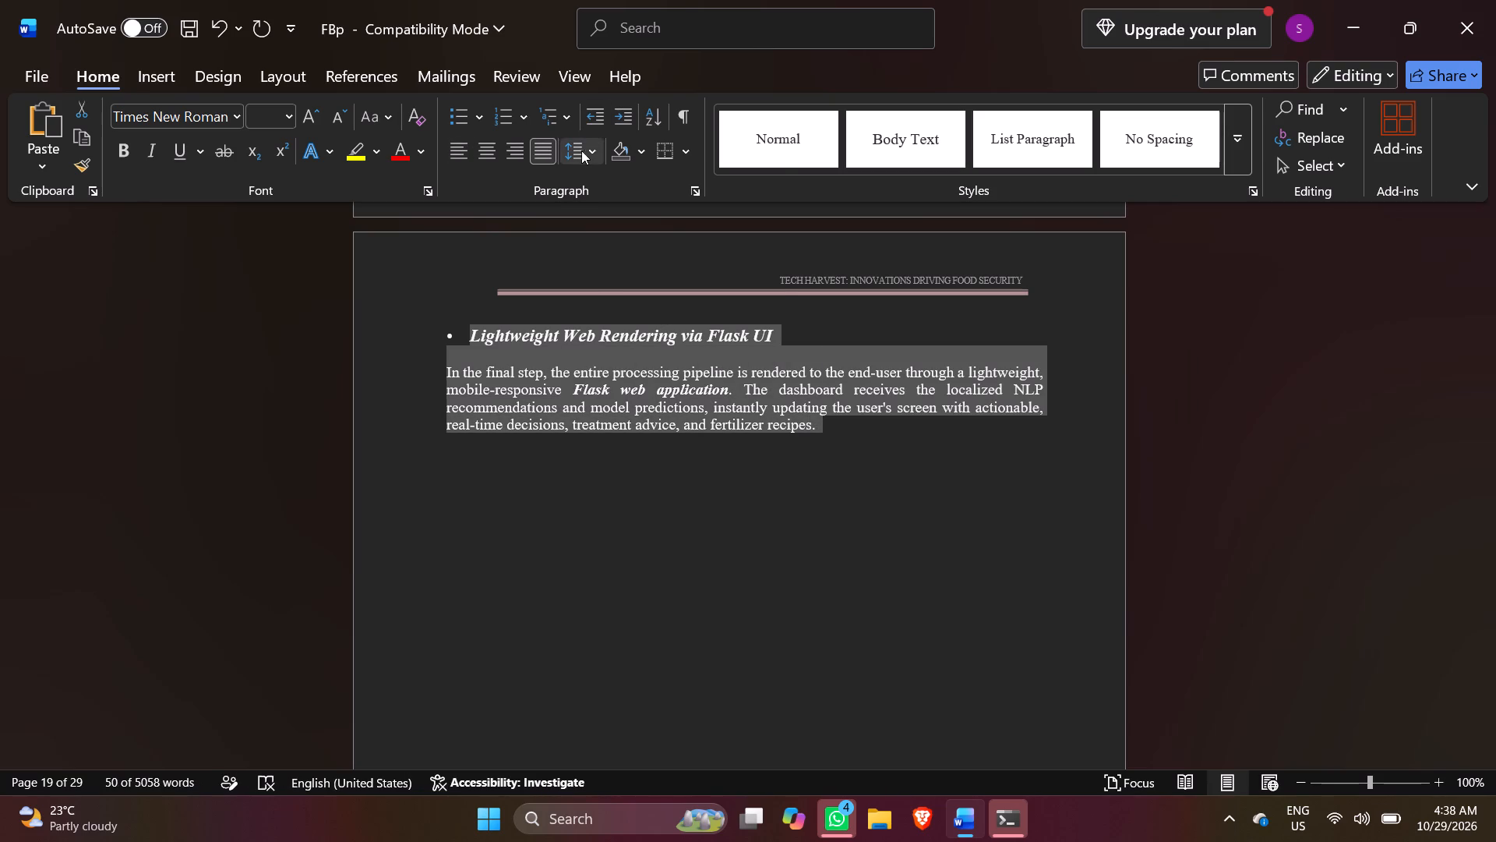
left_click(587, 150)
left_click(600, 200)
left_click(716, 526)
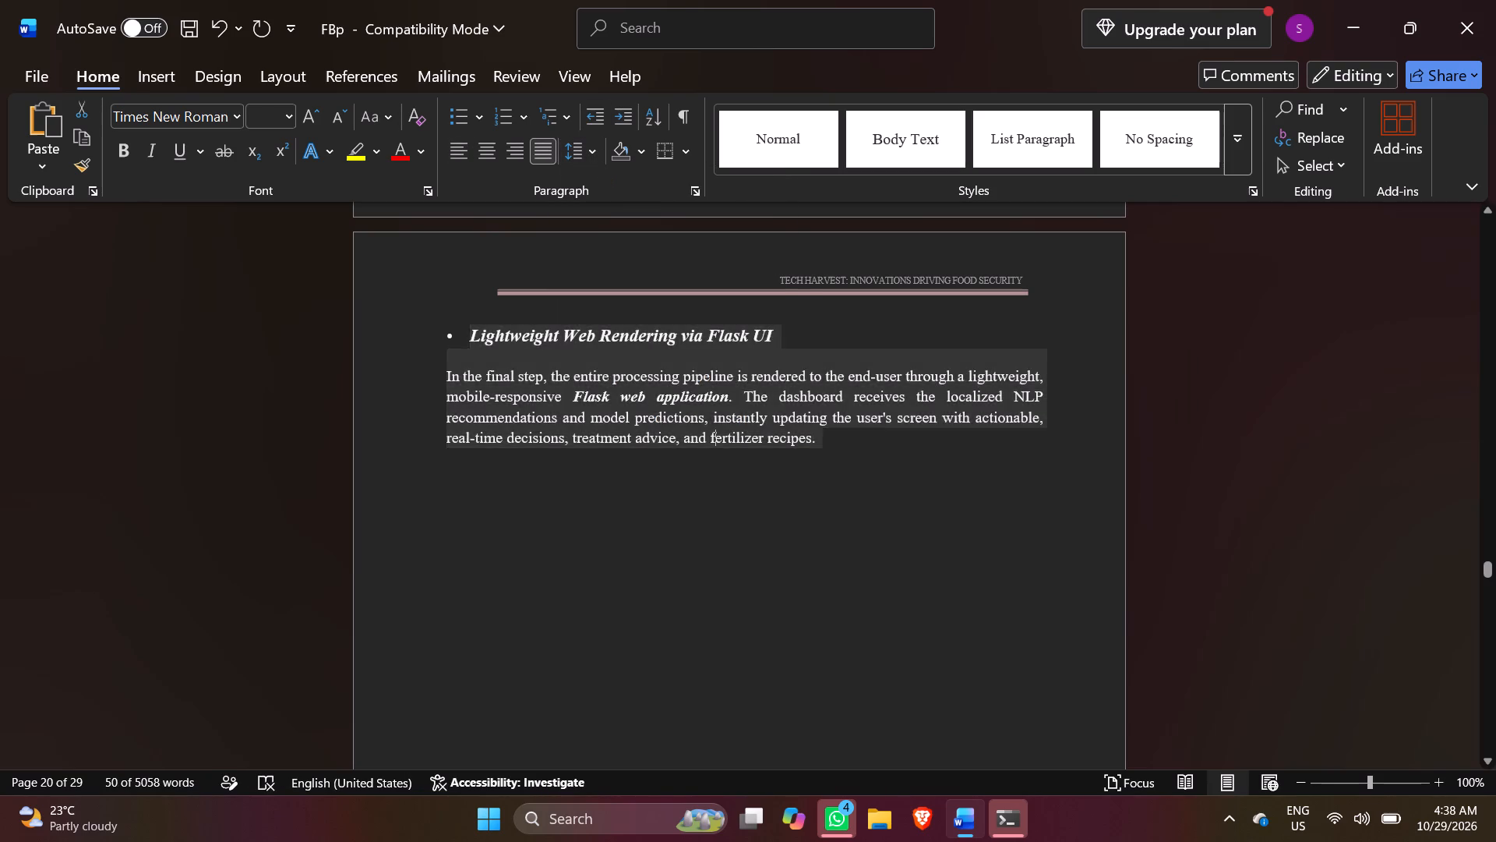
Justify sections 8.1 Challenges and 8.2 Risks of Chapter VIII and set their line spacing to 1.15.
scroll(717, 527, "down", 20)
scroll(717, 527, "down", 5)
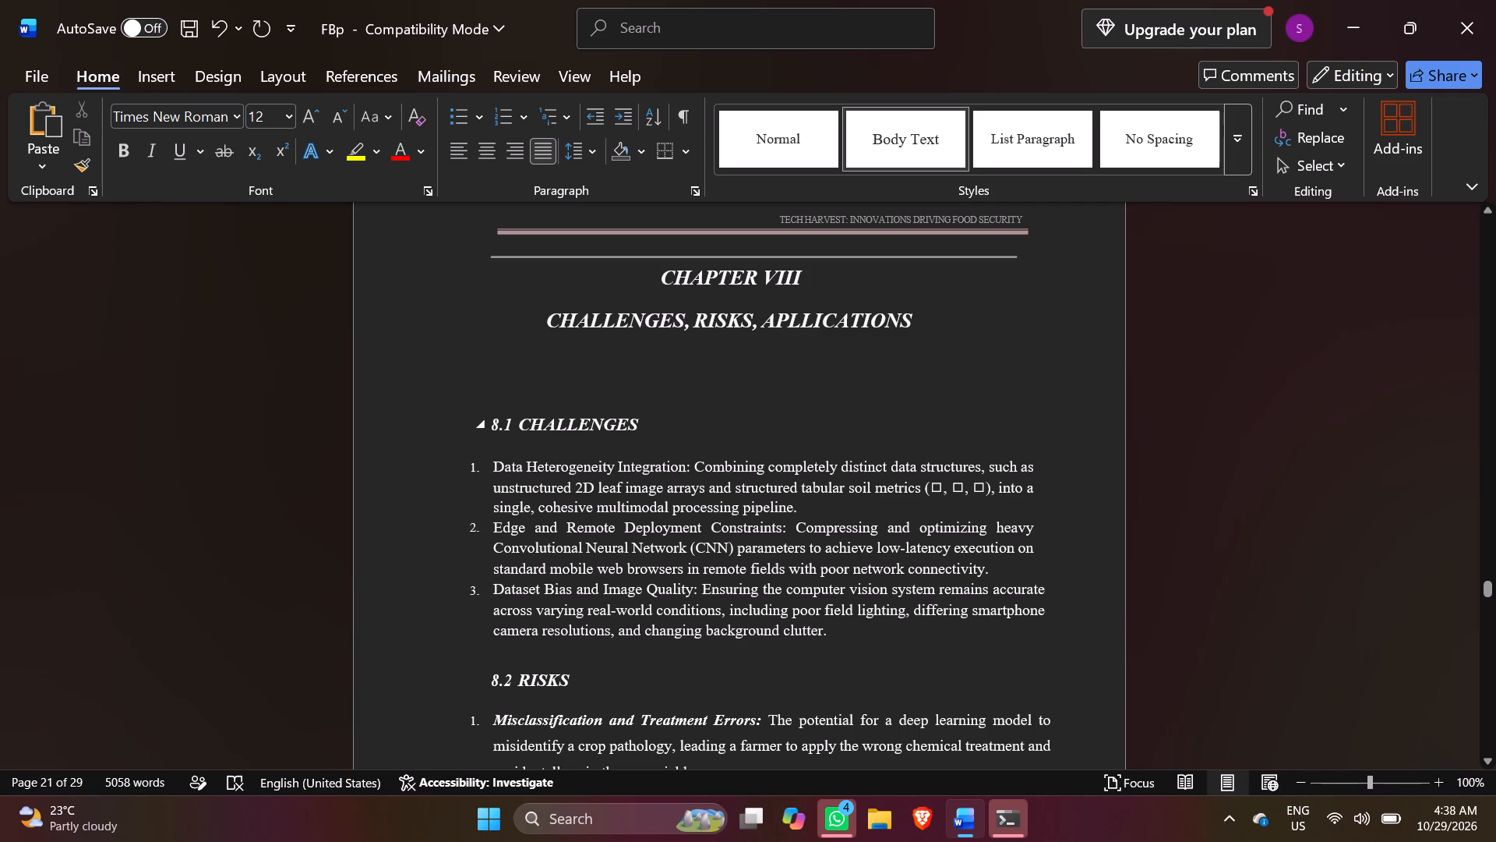
left_click_drag(520, 423, 751, 704)
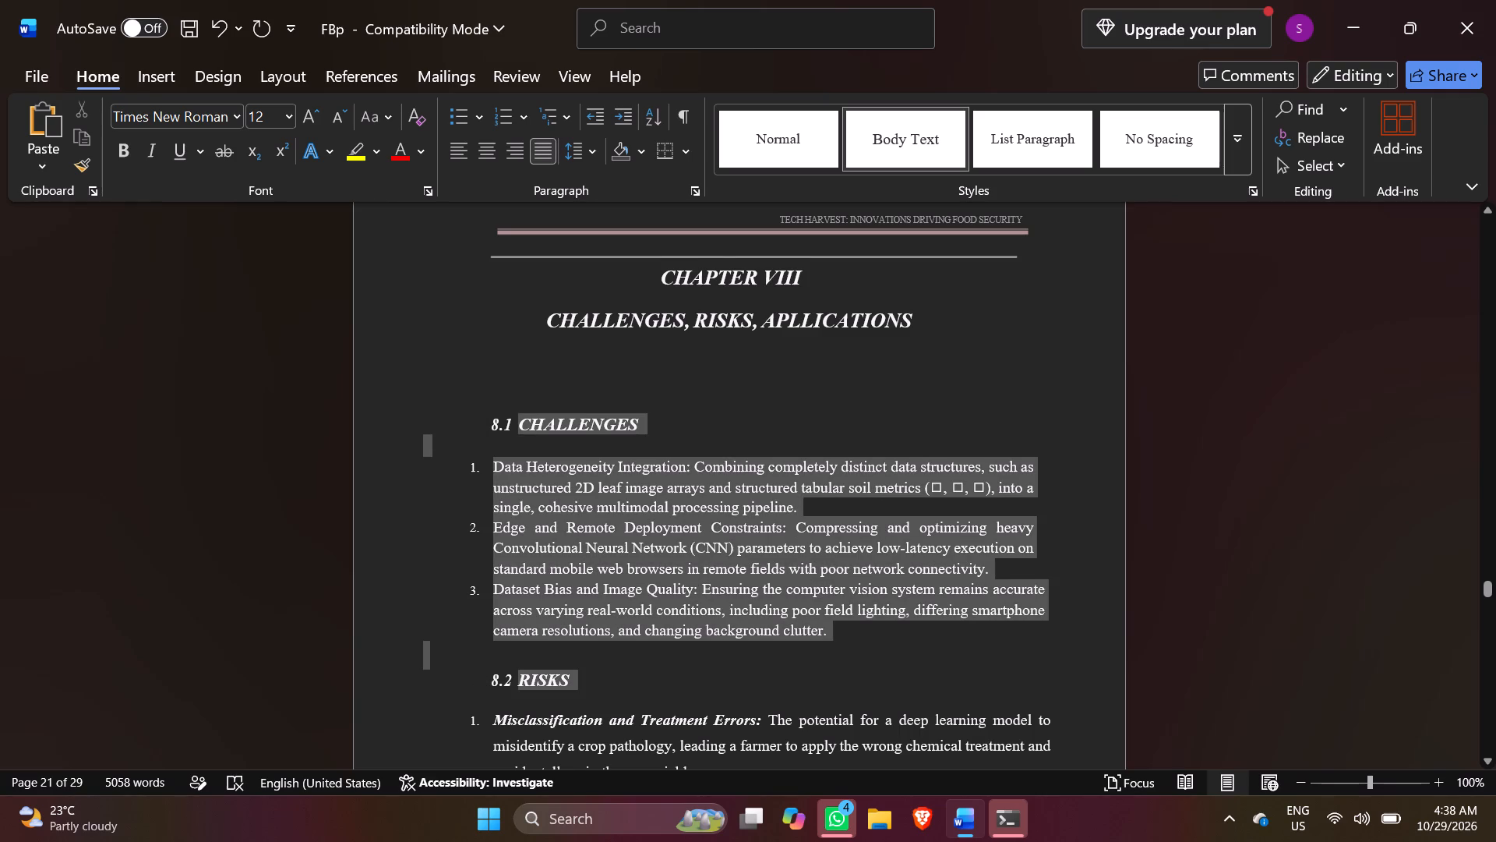
left_click_drag(751, 704, 873, 352)
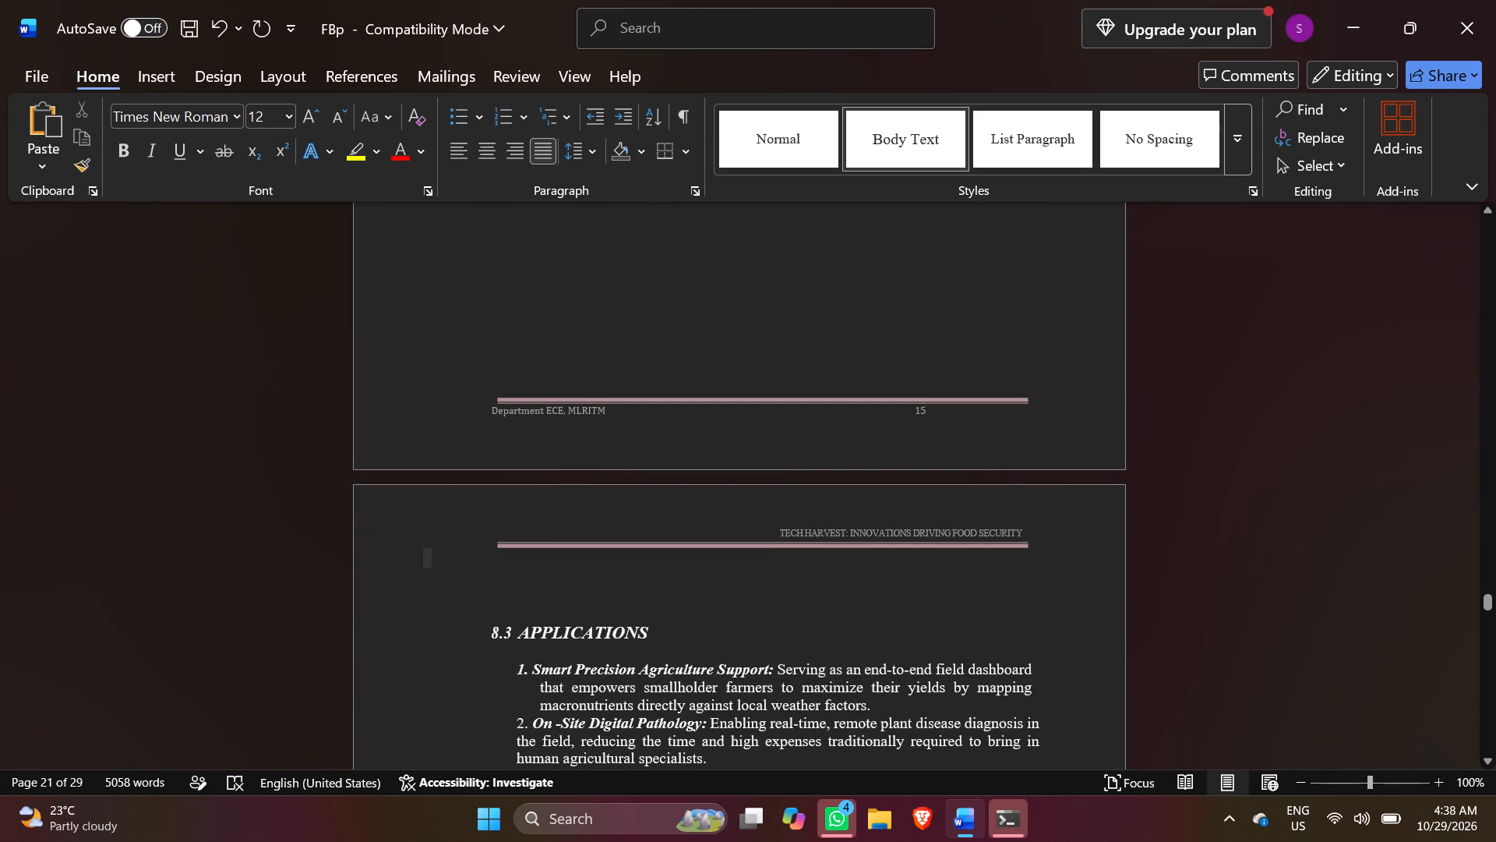
left_click_drag(873, 352, 979, 536)
left_click(533, 150)
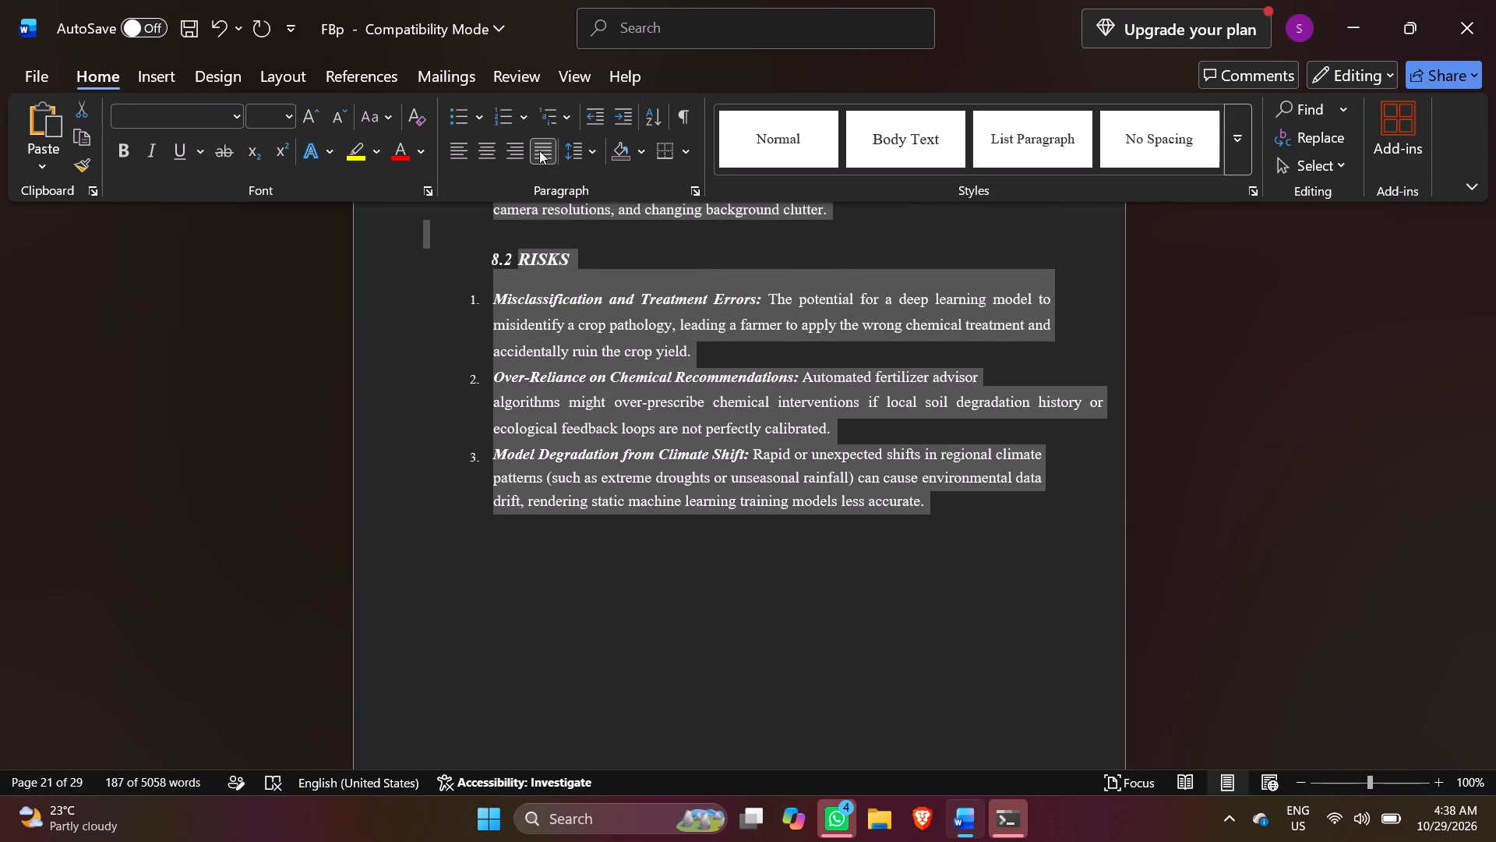
left_click(587, 150)
left_click(603, 207)
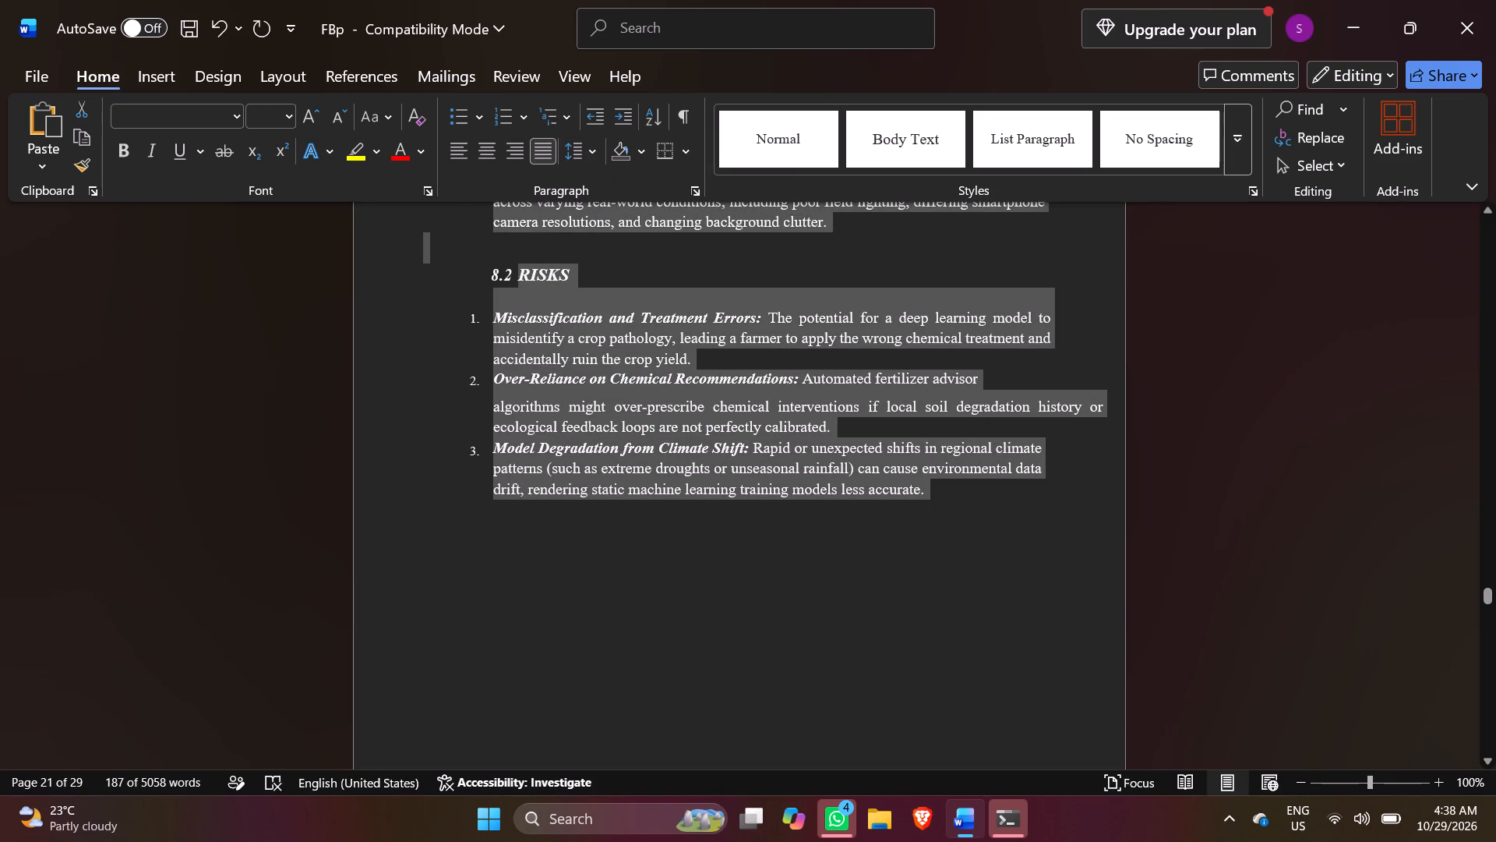
left_click(616, 509)
Justify section 8.3 Applications, including its three numbered items, and set the line spacing to 1.15.
scroll(616, 509, "down", 14)
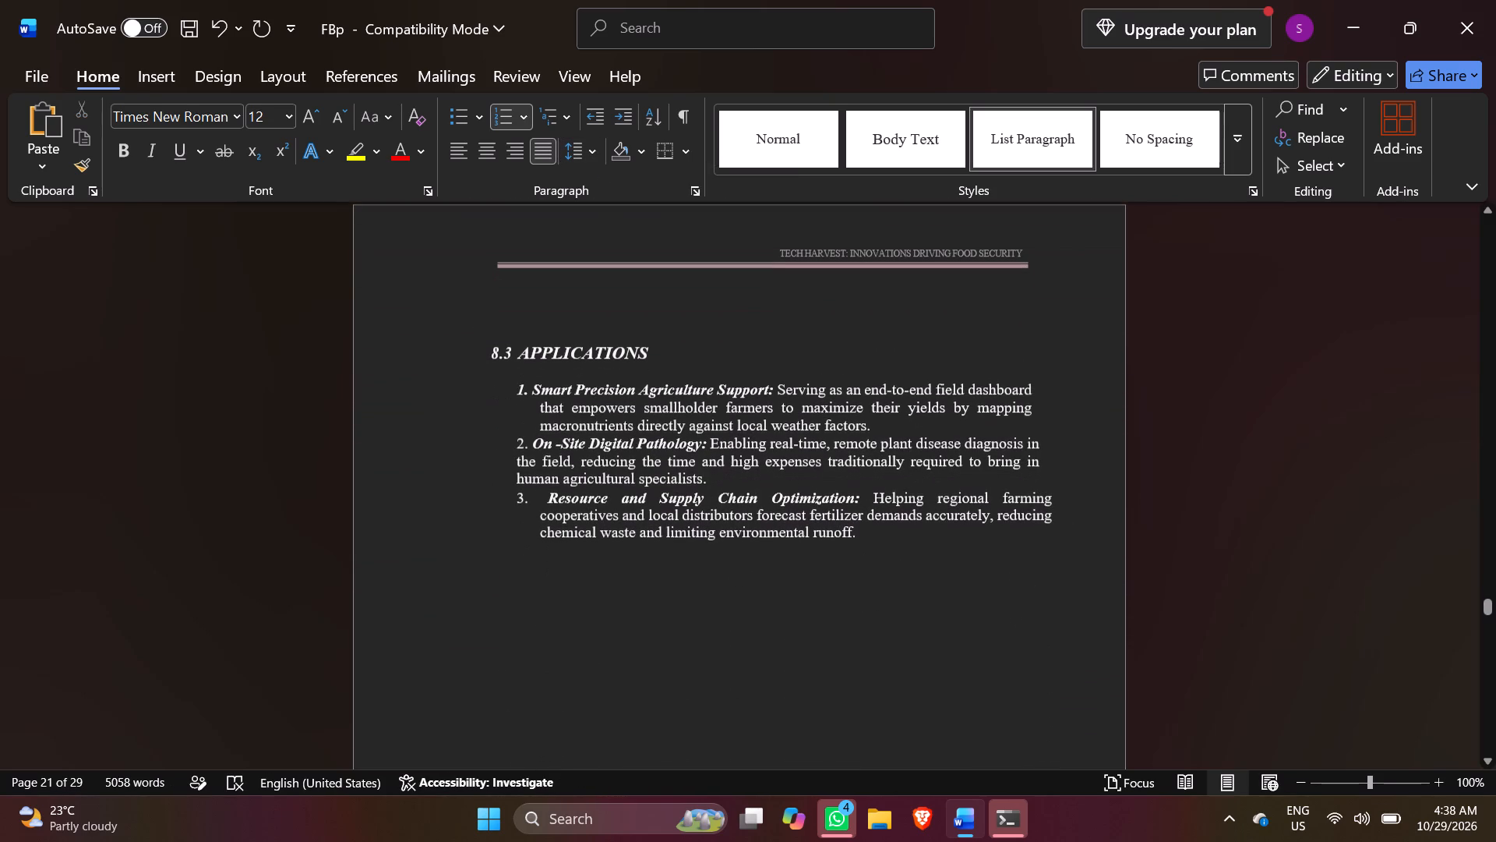
left_click_drag(521, 351, 878, 534)
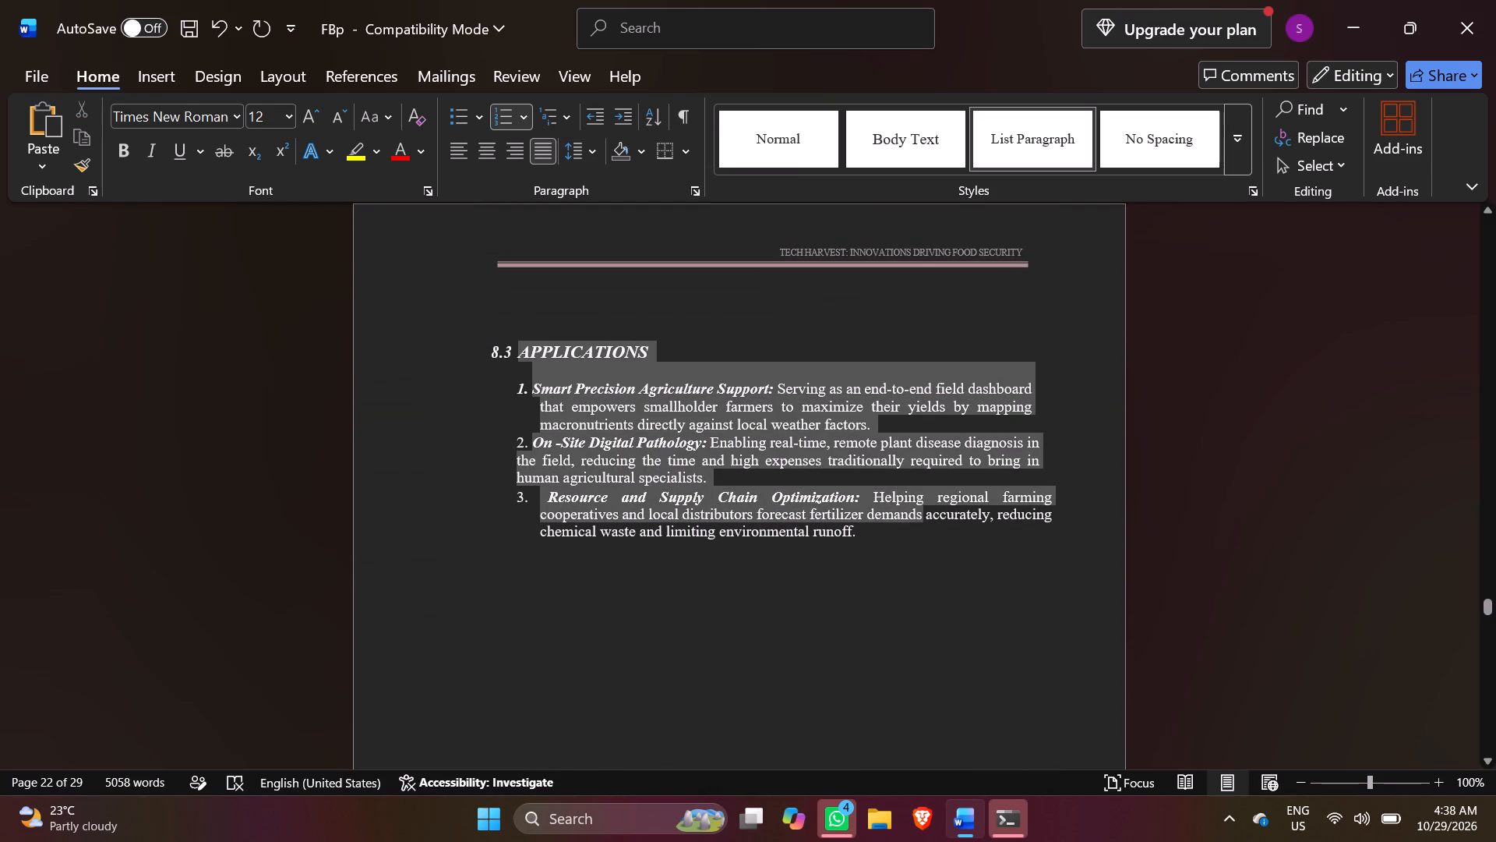
left_click_drag(878, 534, 879, 537)
left_click(538, 153)
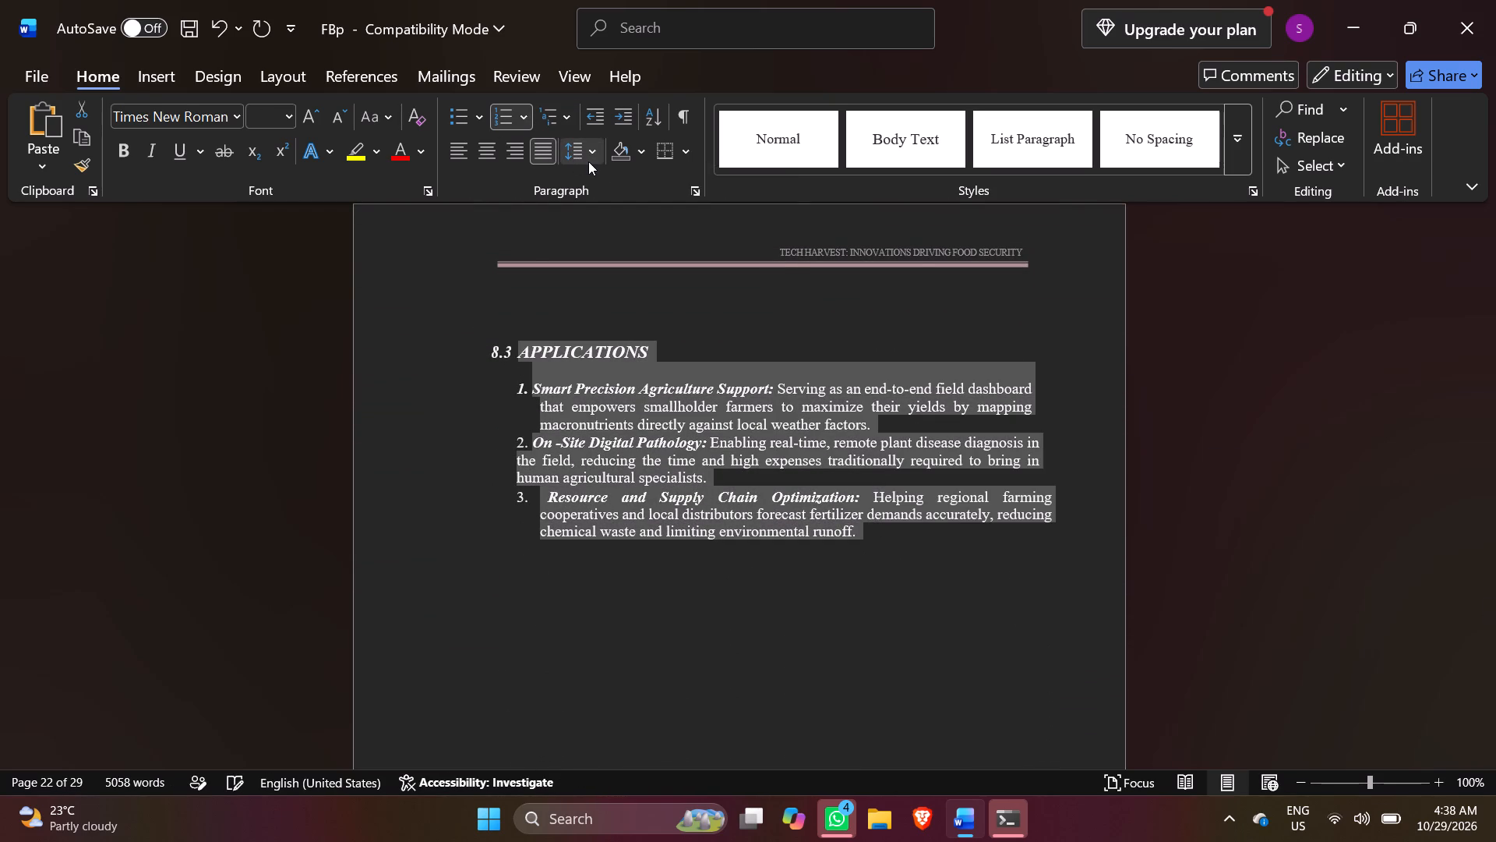
left_click(588, 161)
left_click(606, 205)
left_click(814, 602)
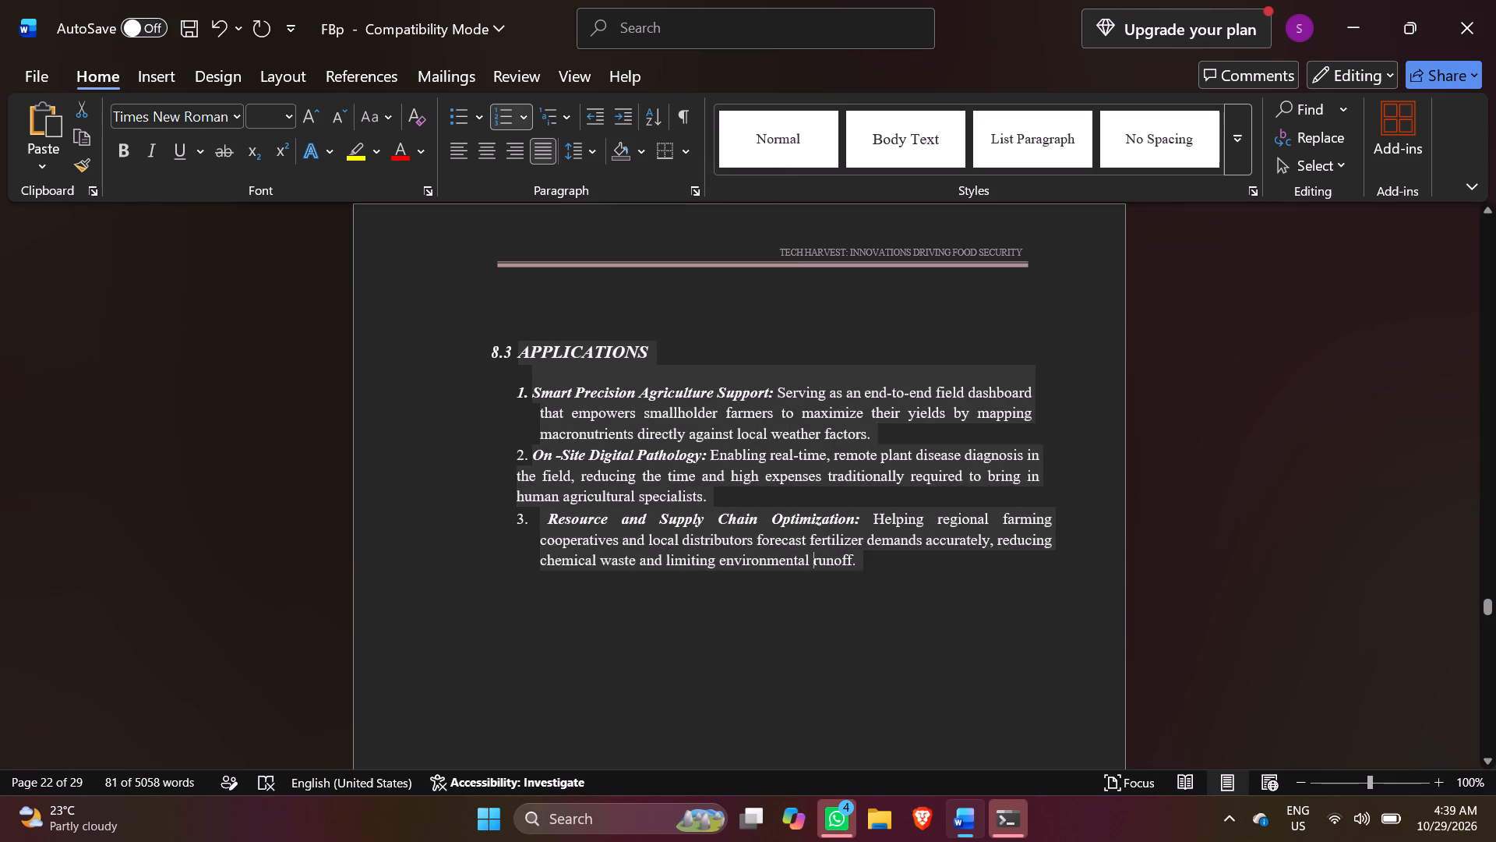
Remove the blank lines between the Chapter VIII title and the "8.1 CHALLENGES" heading.
scroll(820, 623, "up", 5)
scroll(745, 553, "up", 12)
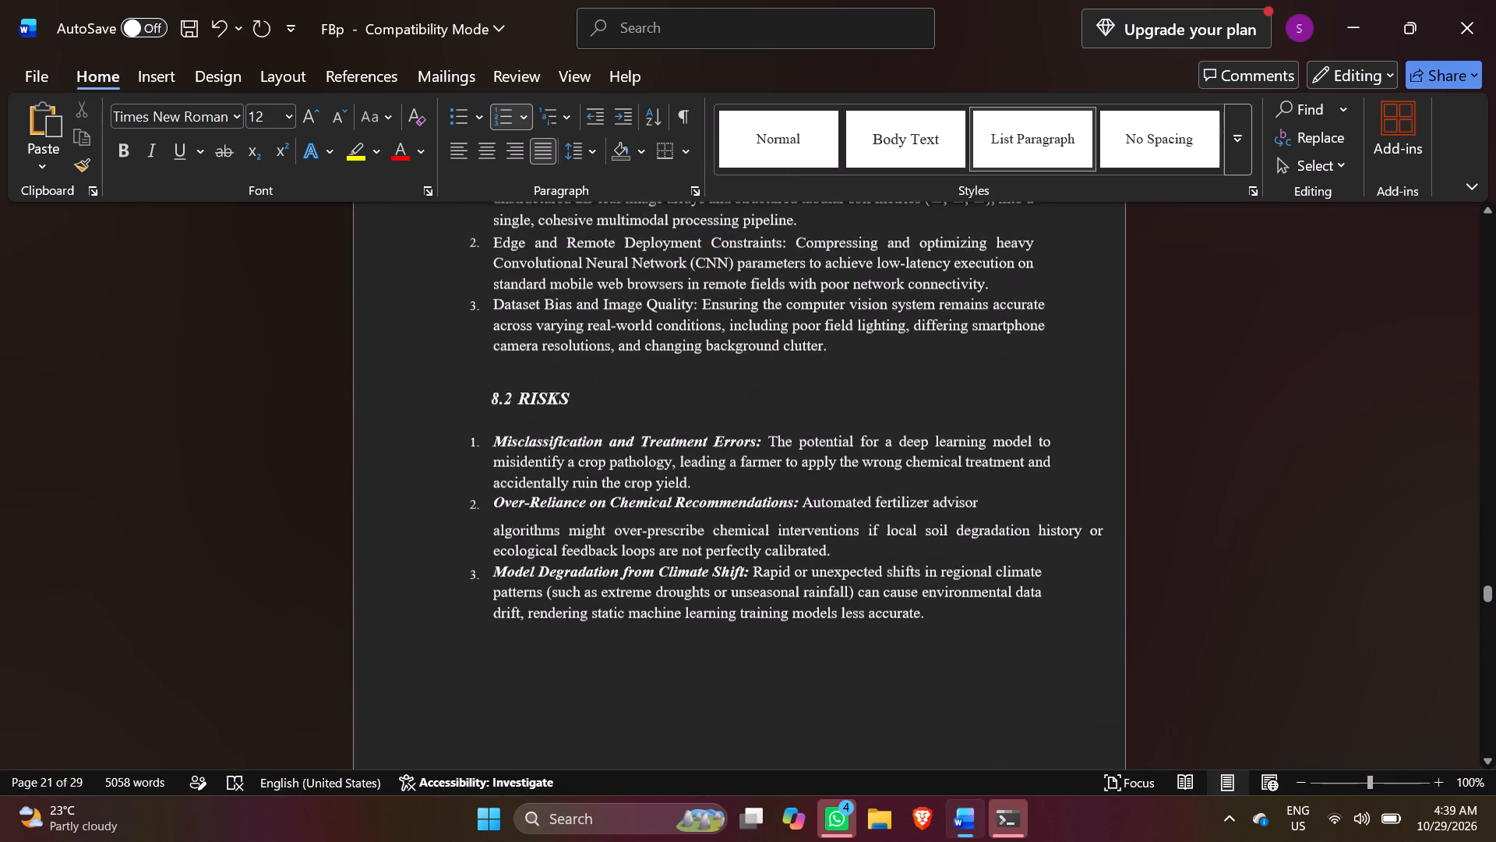
scroll(746, 540, "up", 7)
scroll(746, 541, "down", 13)
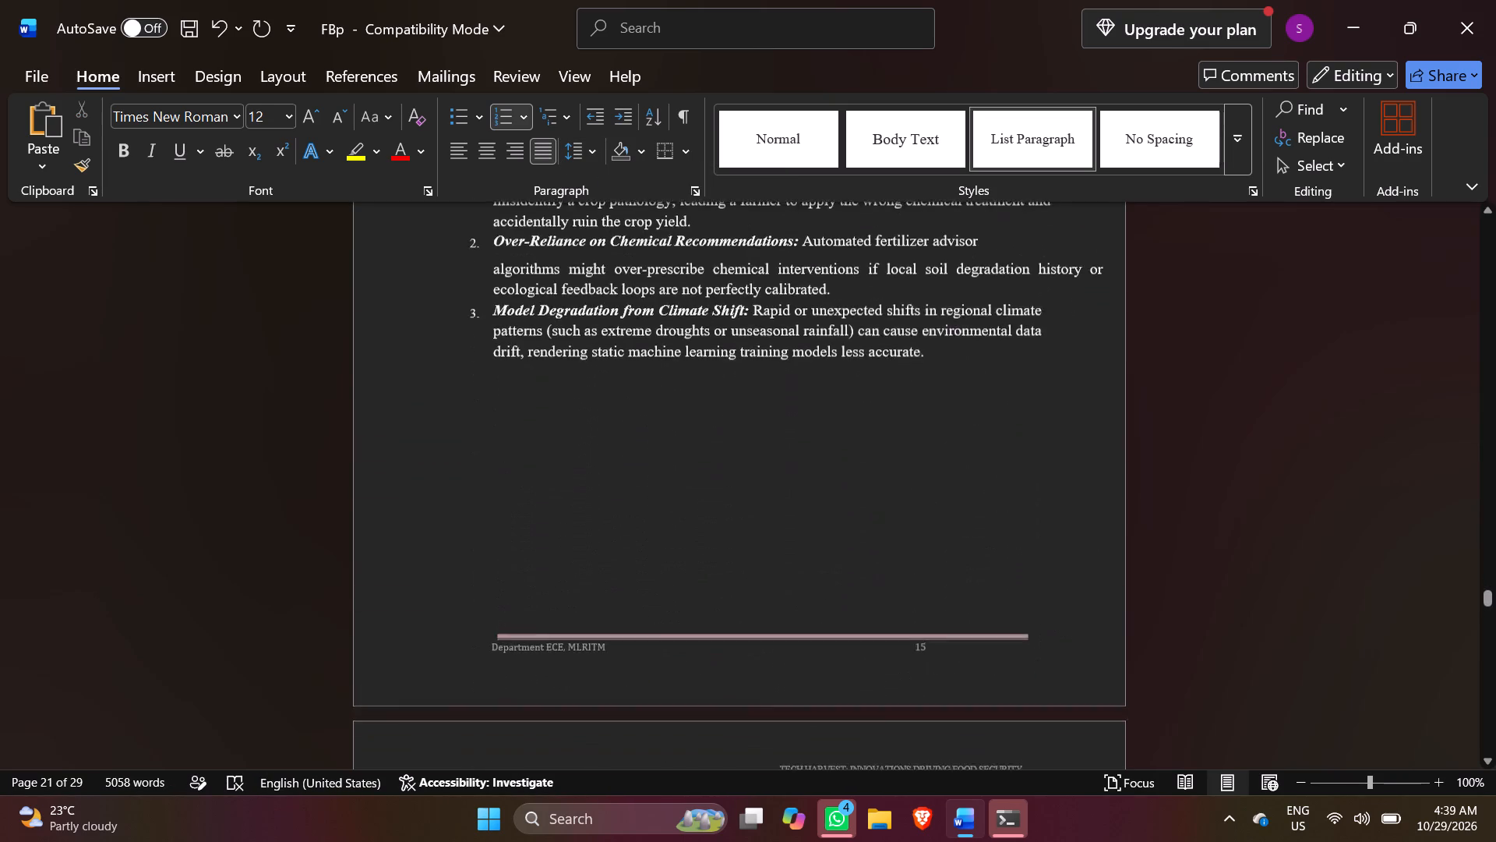
scroll(737, 559, "up", 12)
left_click(510, 401)
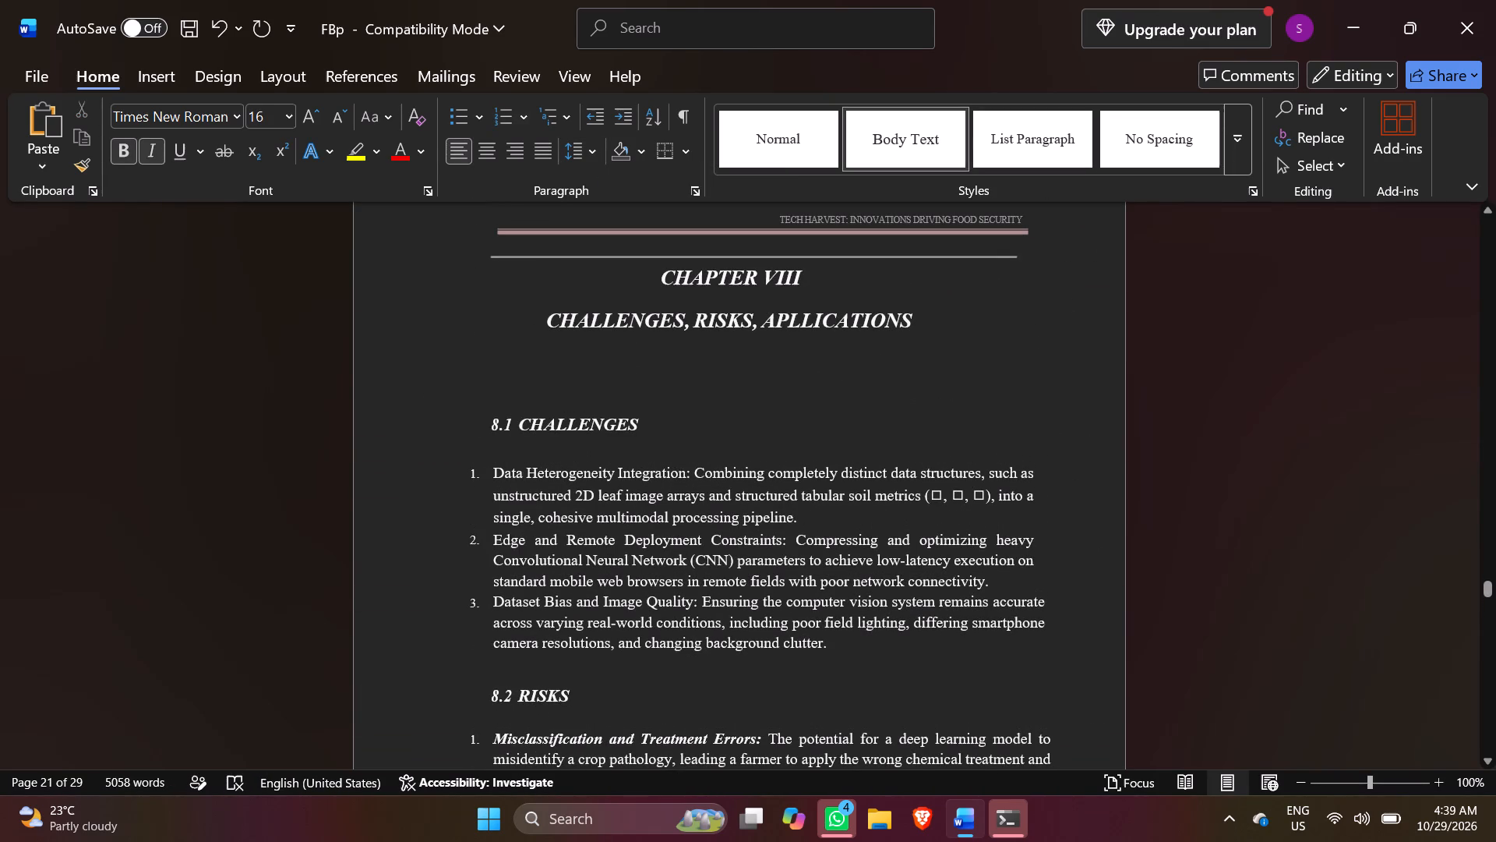
key("BackSpace")
key("BackSpace")
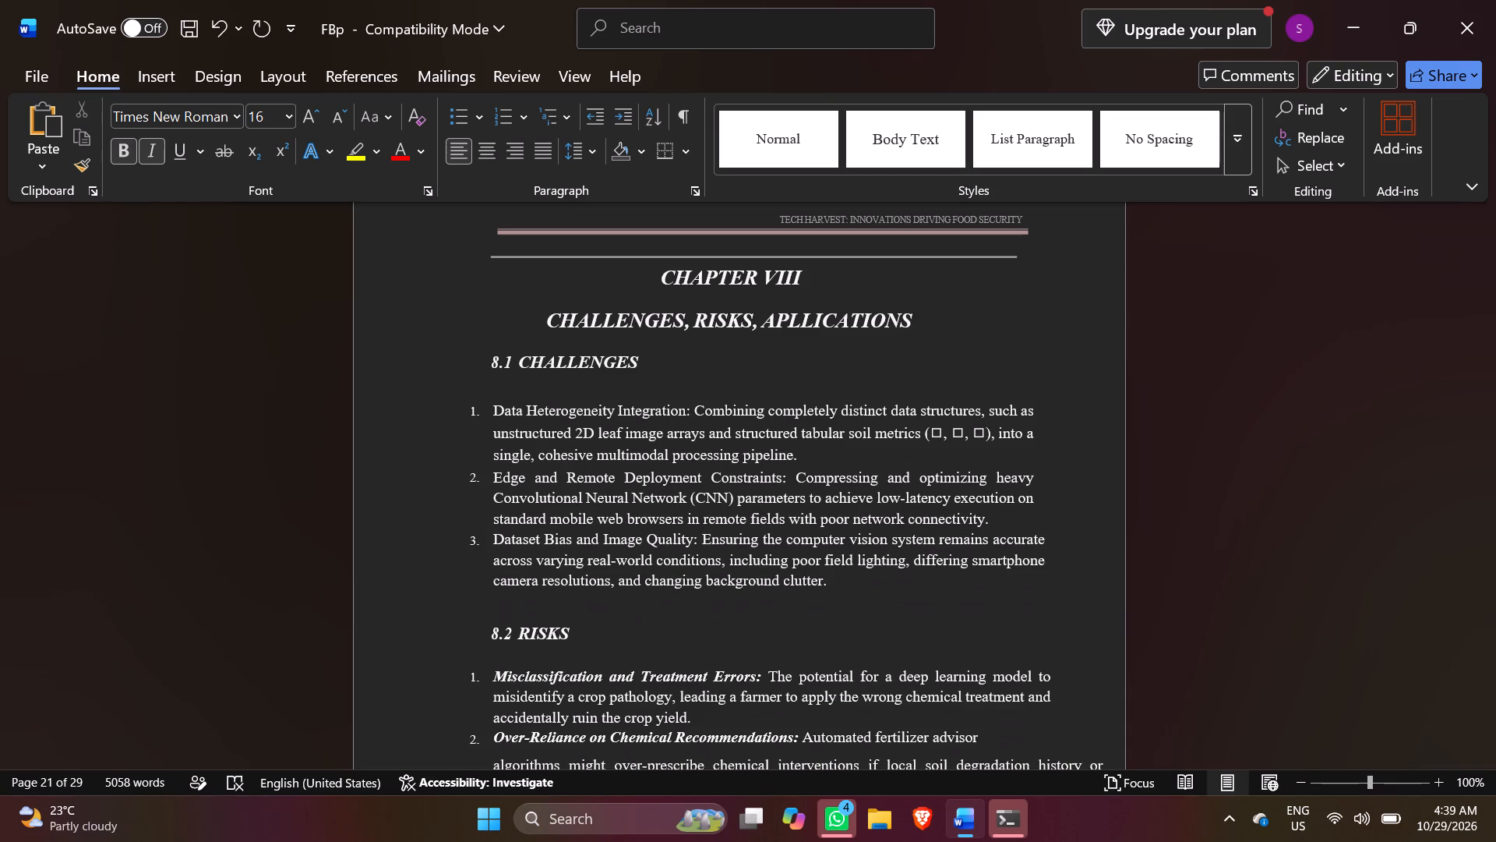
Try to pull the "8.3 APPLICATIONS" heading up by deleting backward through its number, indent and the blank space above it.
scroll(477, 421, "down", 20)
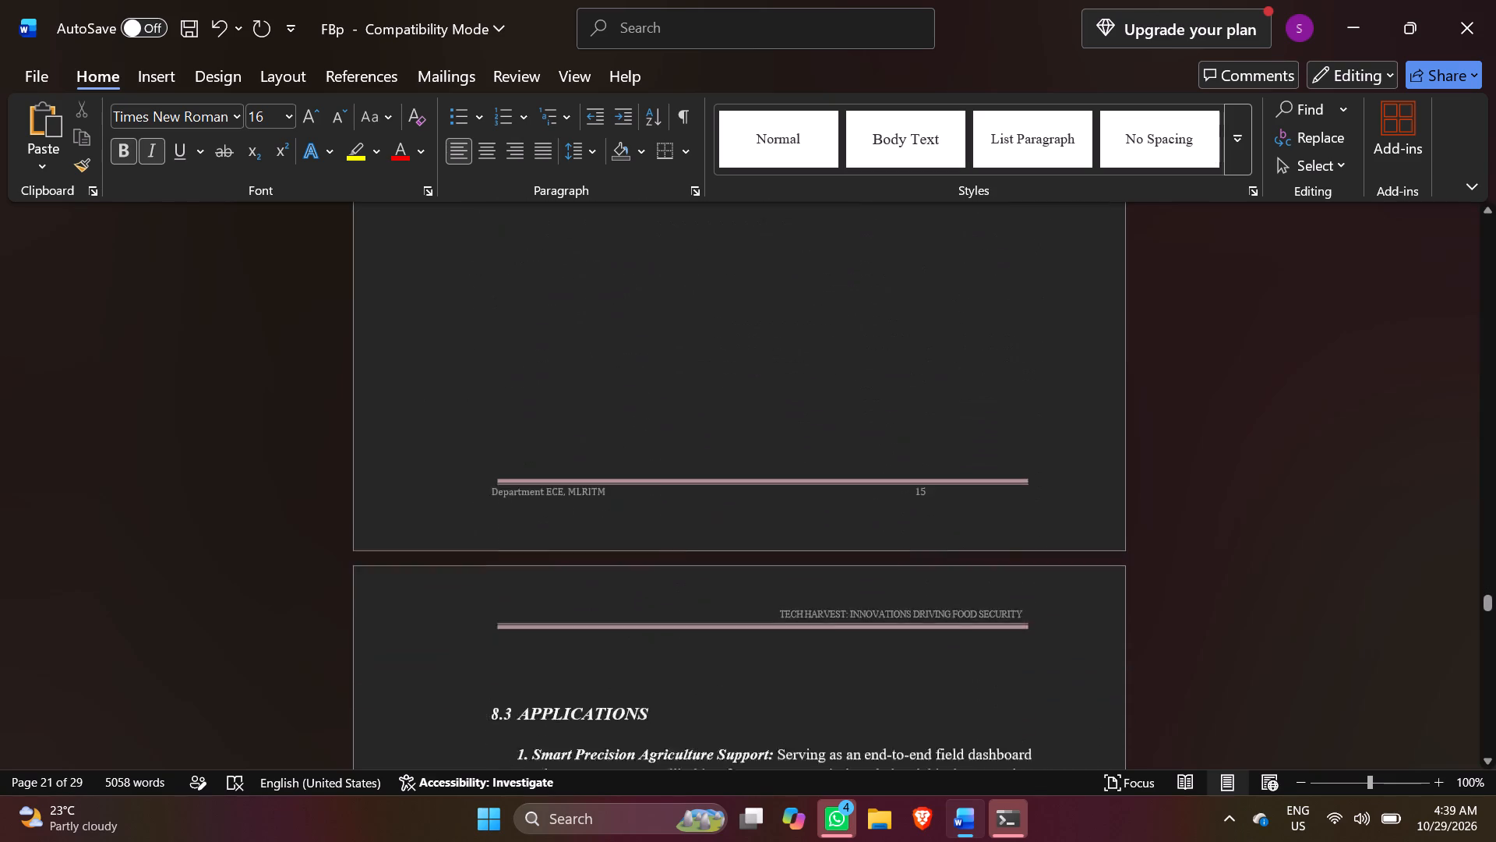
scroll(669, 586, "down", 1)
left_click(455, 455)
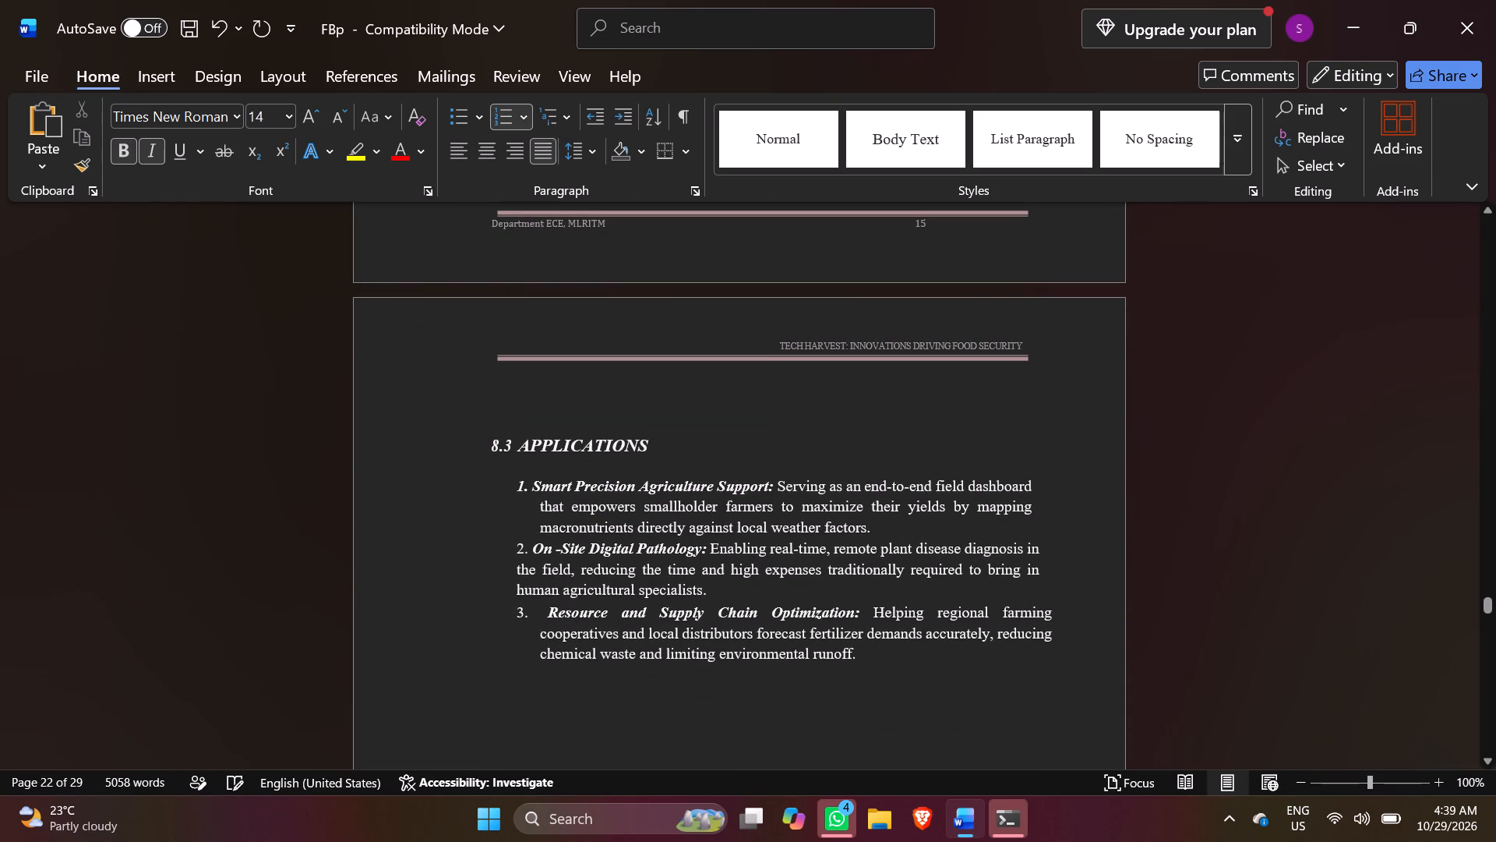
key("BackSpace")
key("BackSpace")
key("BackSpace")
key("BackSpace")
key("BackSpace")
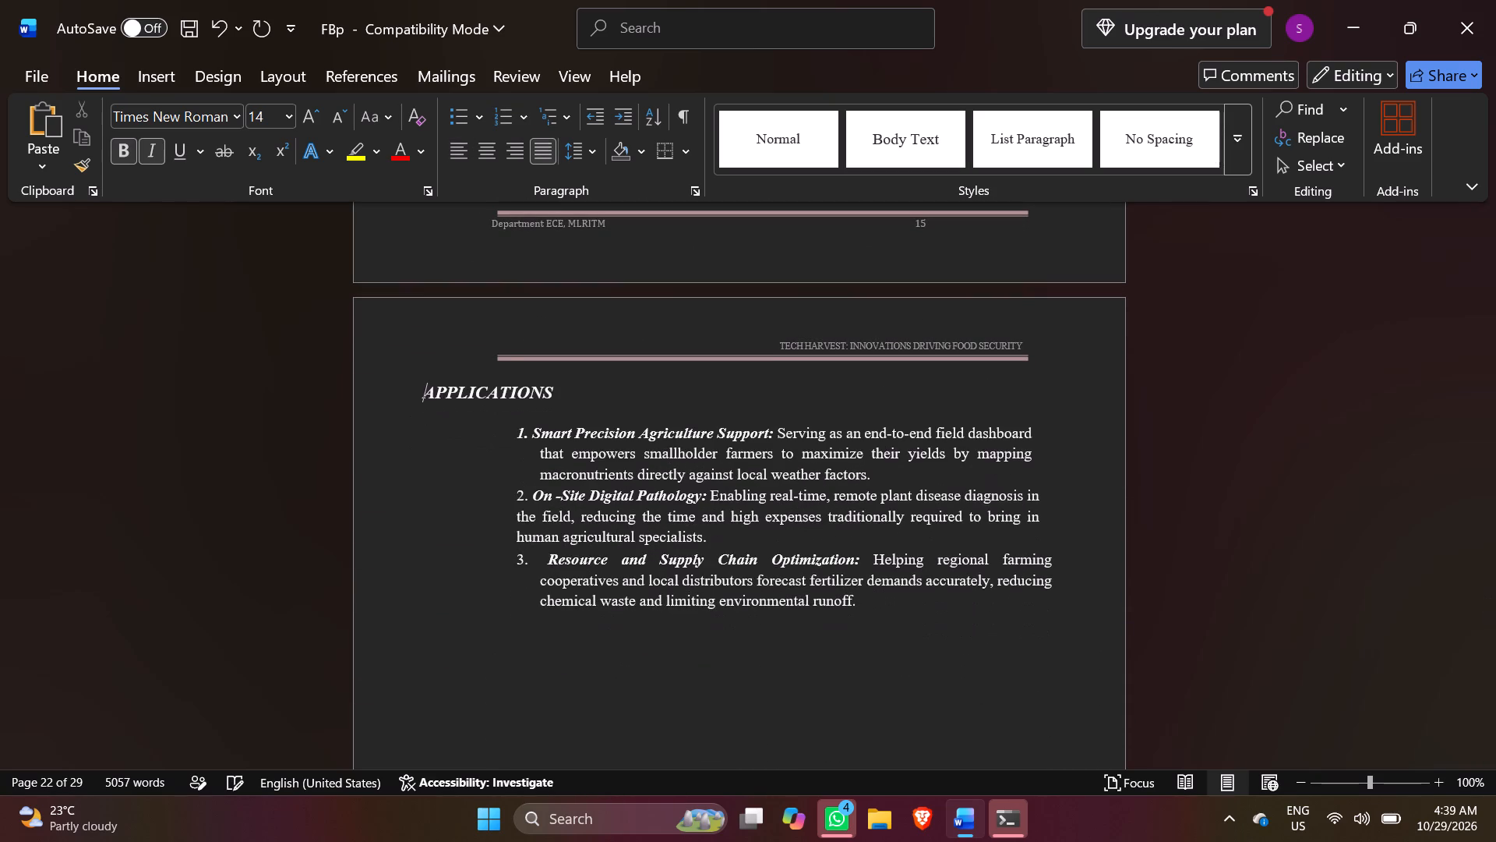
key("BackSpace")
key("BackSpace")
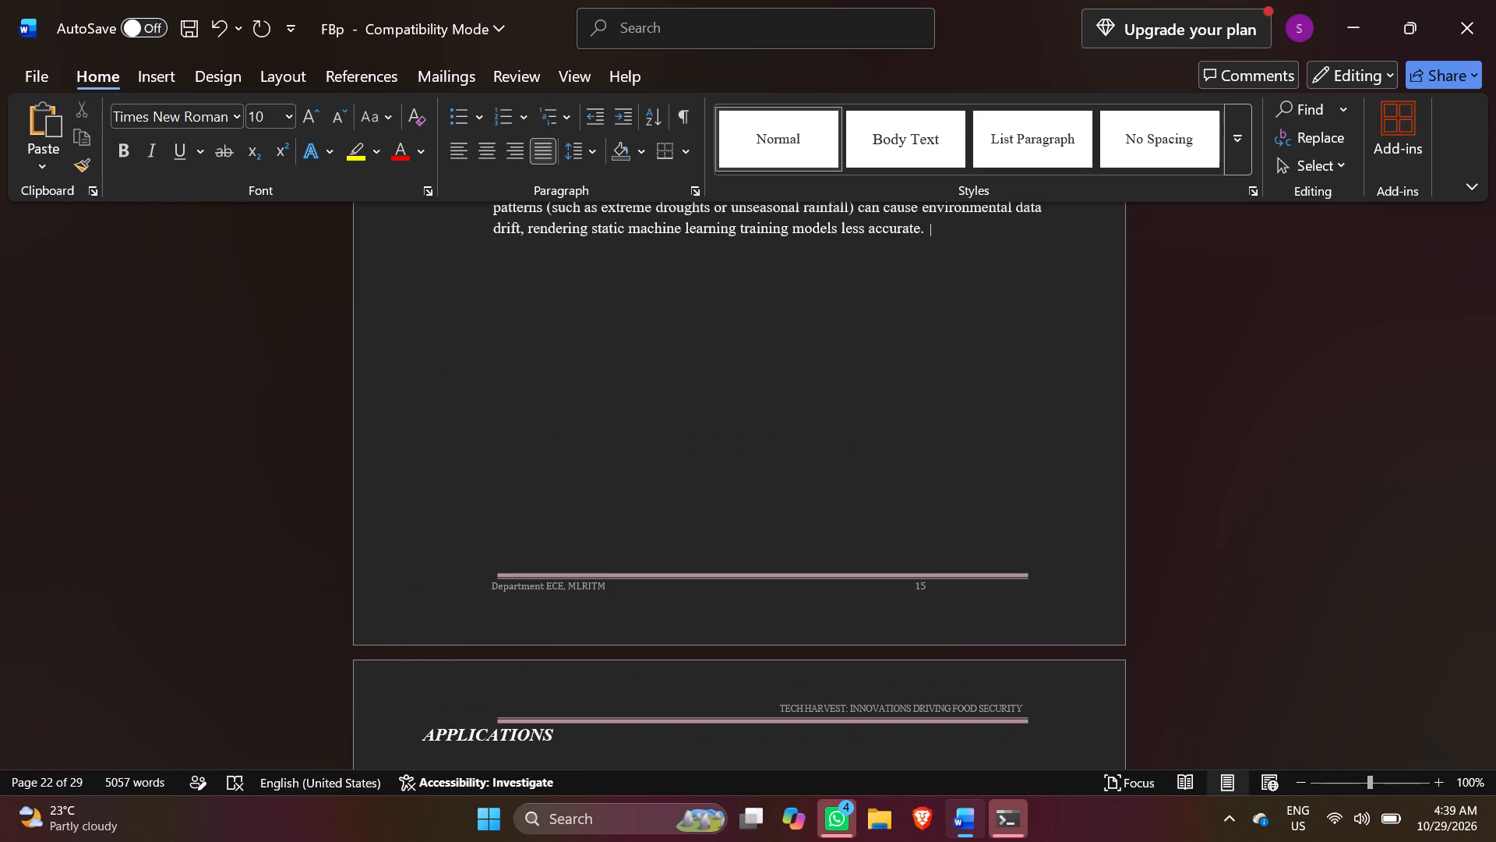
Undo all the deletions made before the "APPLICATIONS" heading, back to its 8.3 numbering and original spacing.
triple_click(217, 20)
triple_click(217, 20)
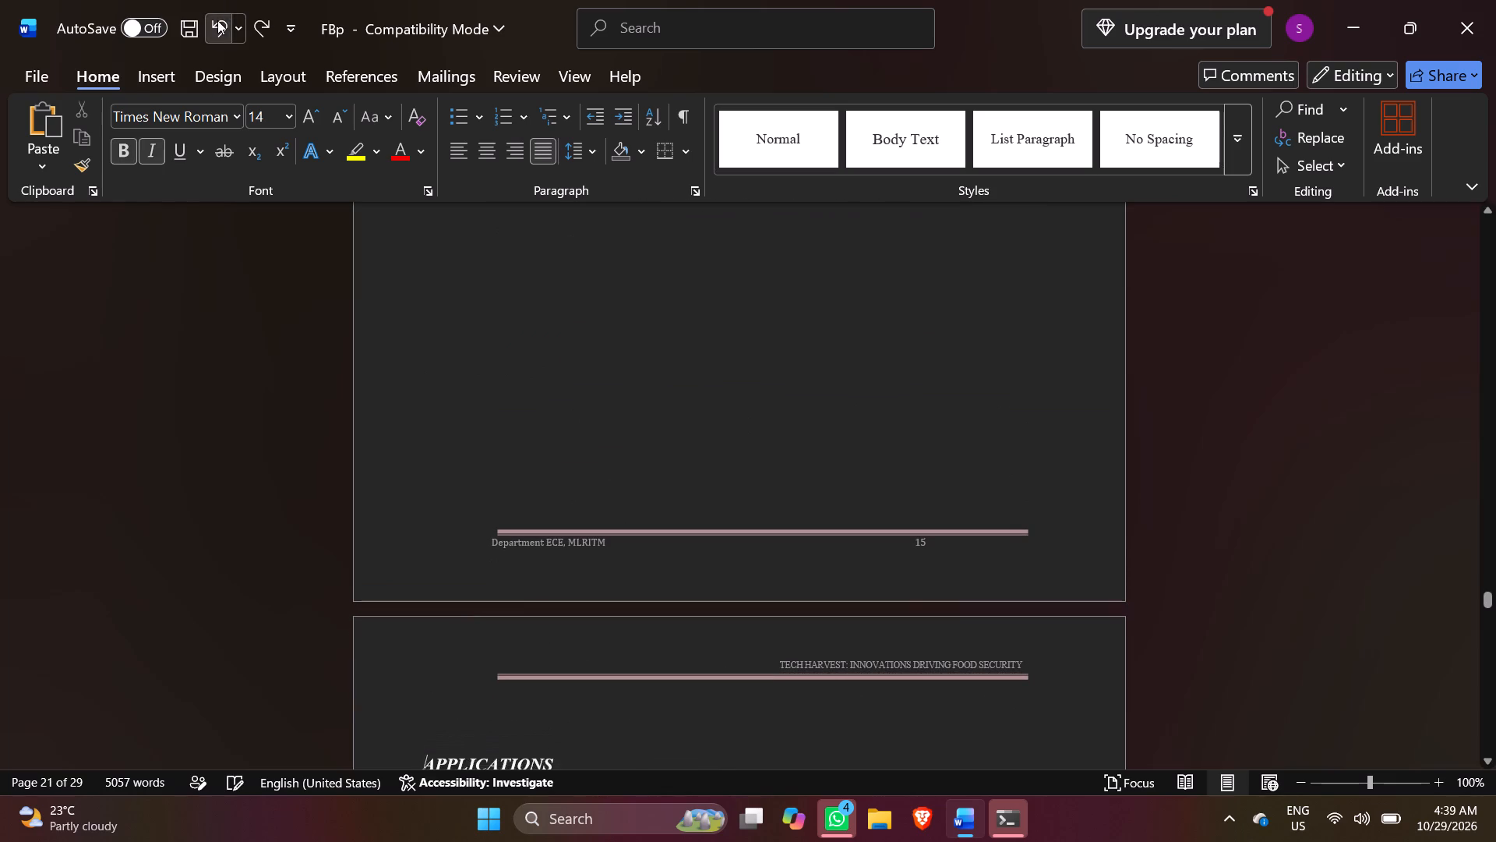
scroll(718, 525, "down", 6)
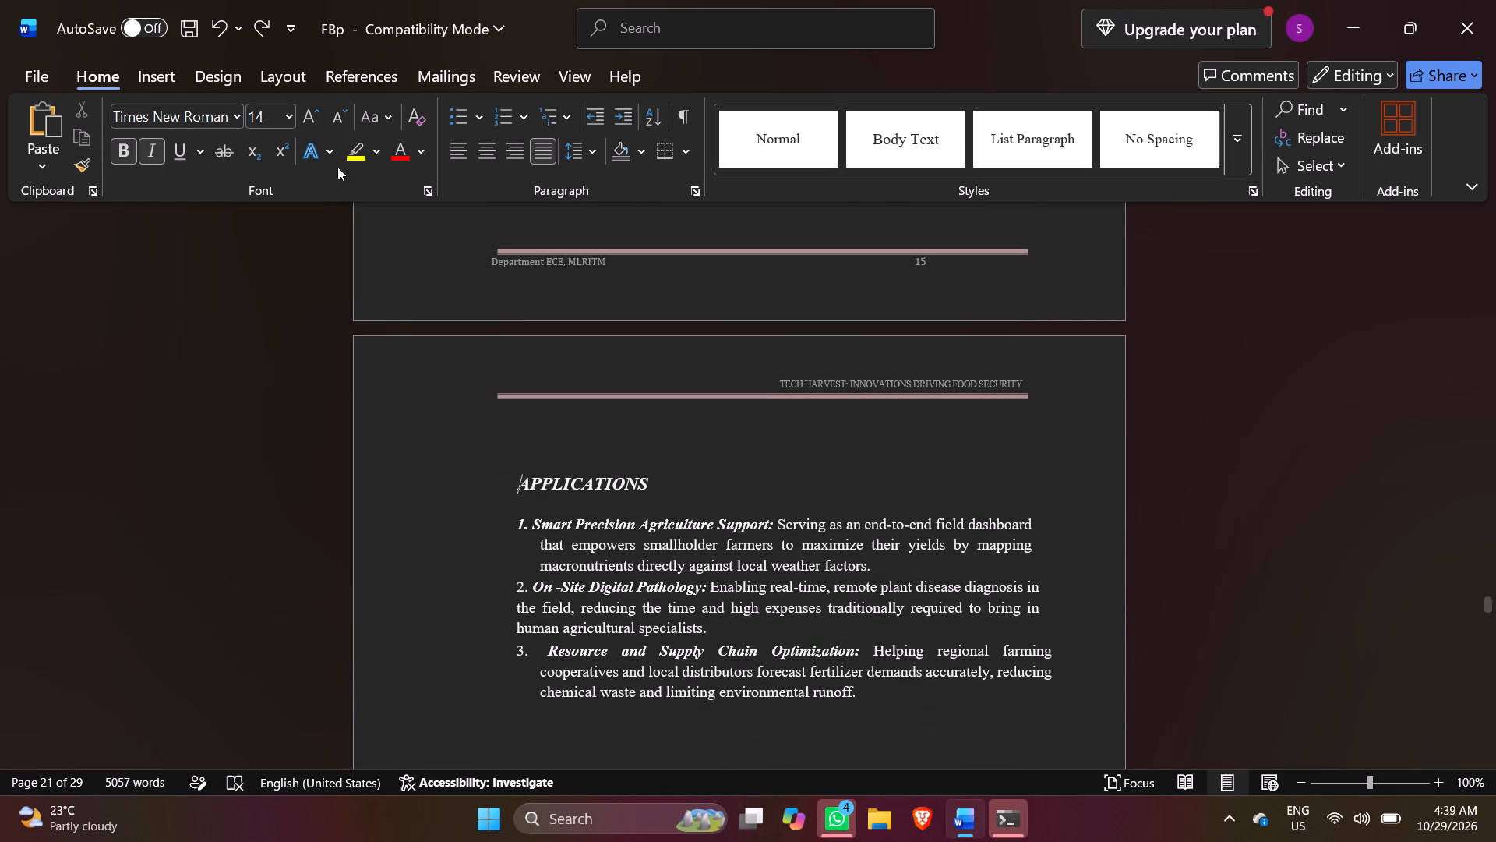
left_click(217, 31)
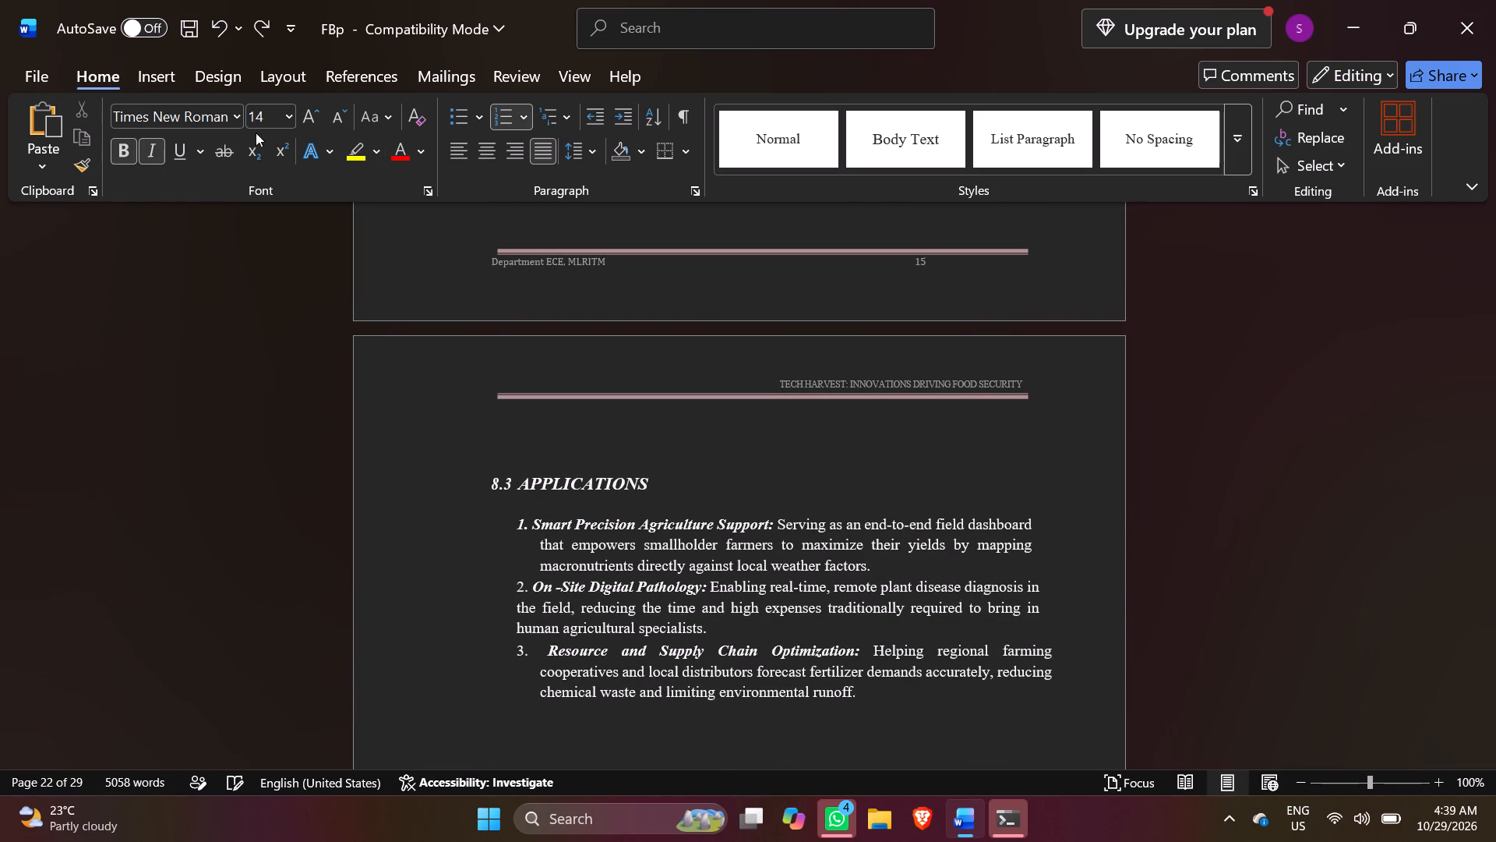
Set the line spacing of the "9.1 RESULT" heading and its opening paragraph in Chapter IX to 1.15.
scroll(1043, 702, "up", 10)
scroll(1039, 697, "down", 15)
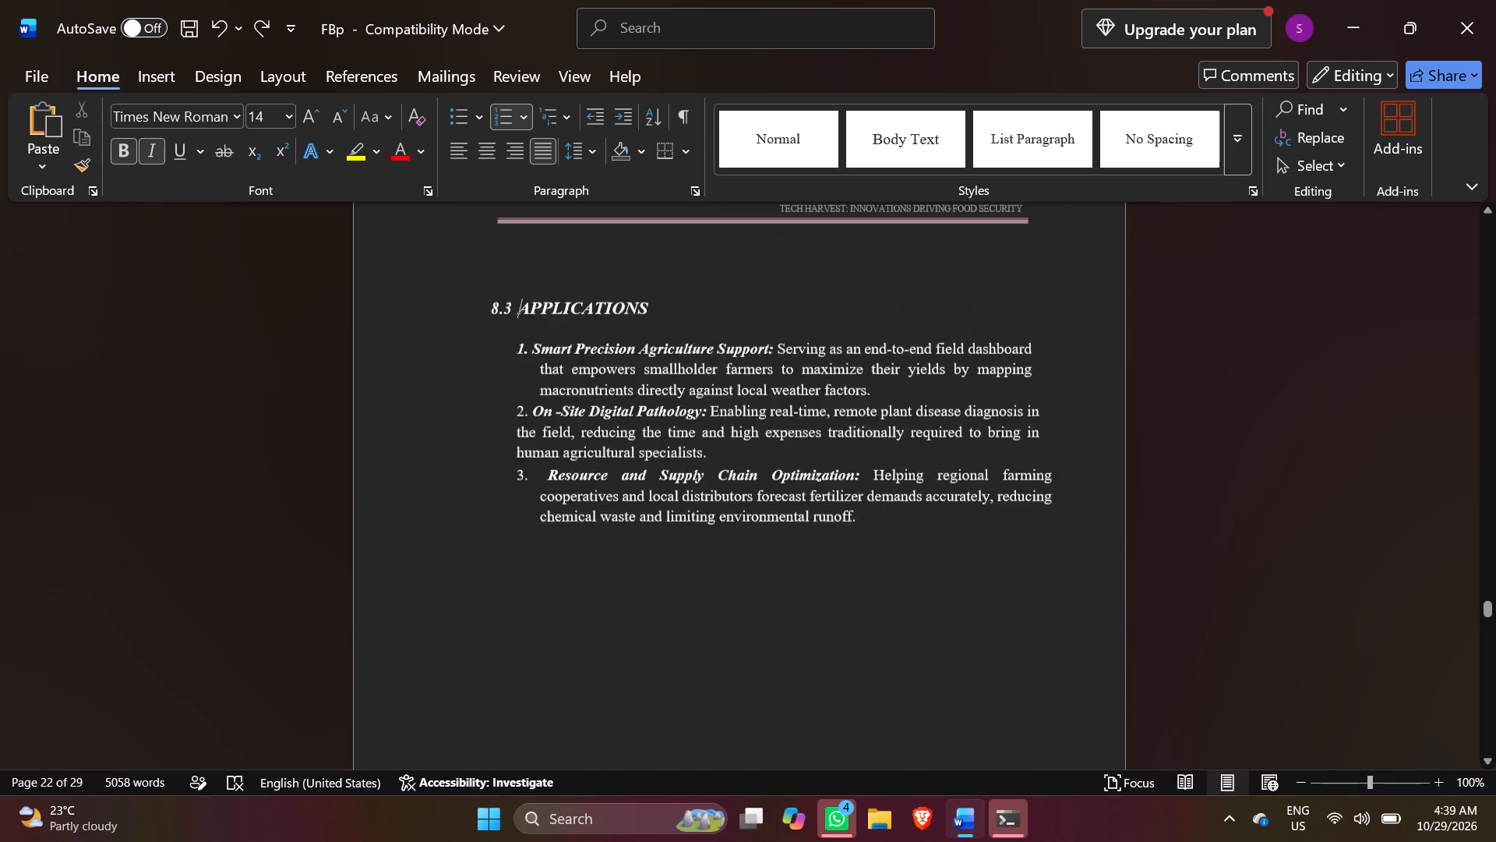
scroll(1015, 706, "down", 20)
scroll(1015, 706, "down", 3)
scroll(898, 576, "up", 1)
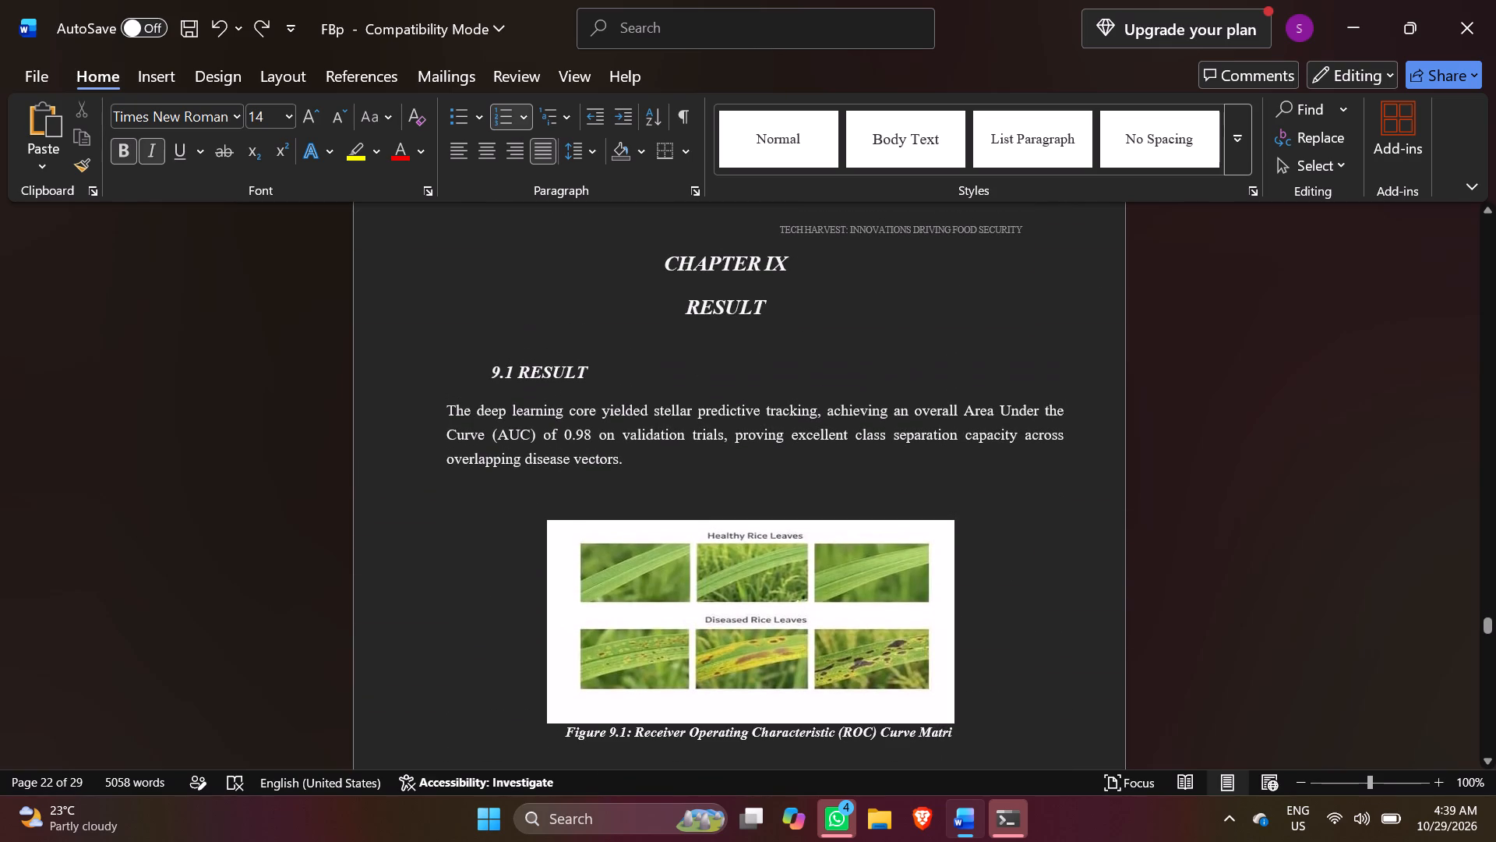
left_click_drag(519, 368, 538, 385)
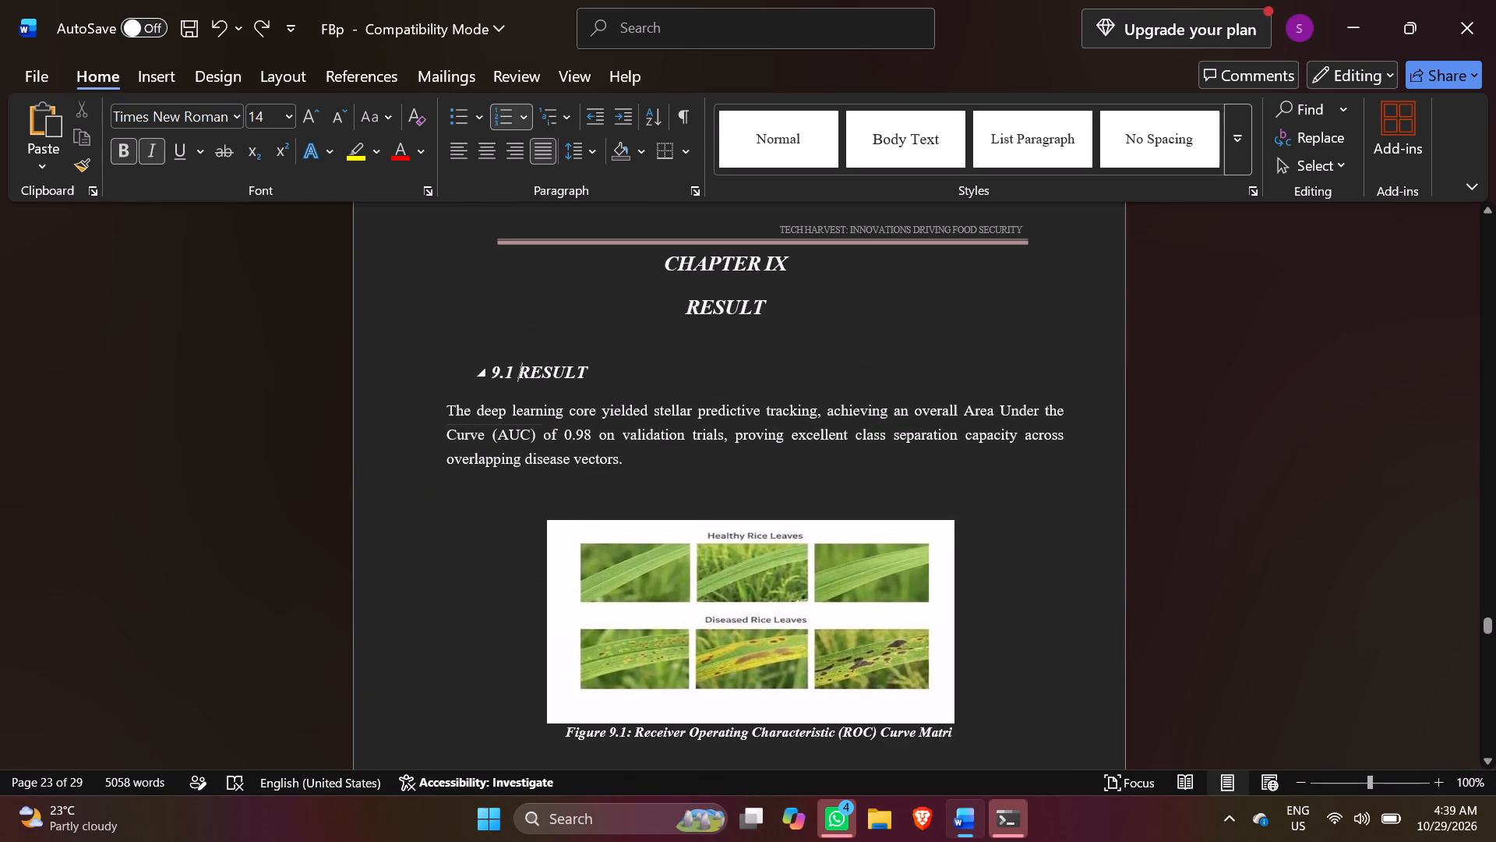
left_click_drag(538, 385, 642, 463)
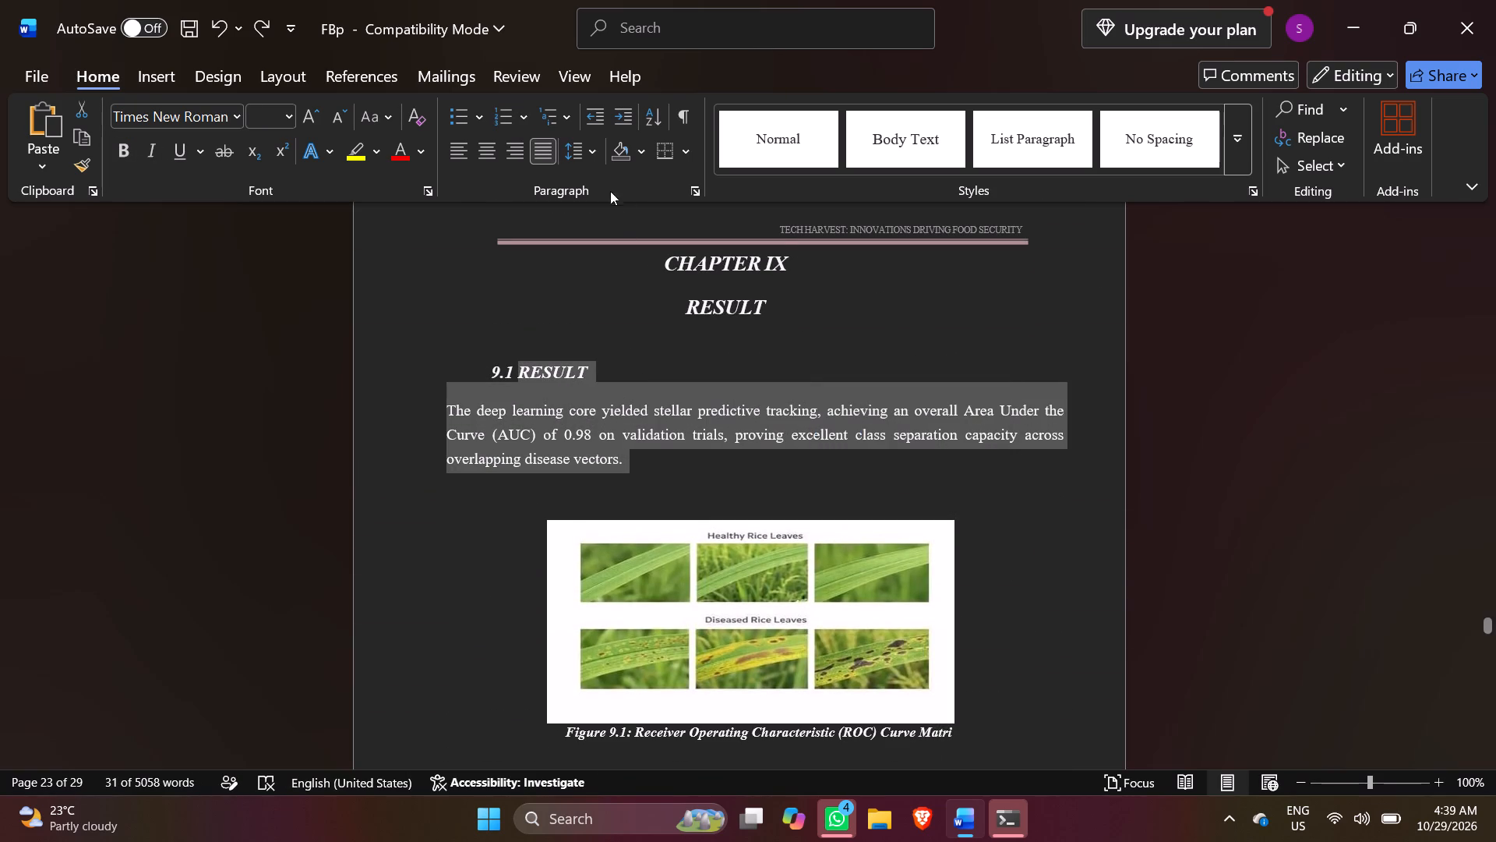
left_click(587, 149)
left_click(588, 203)
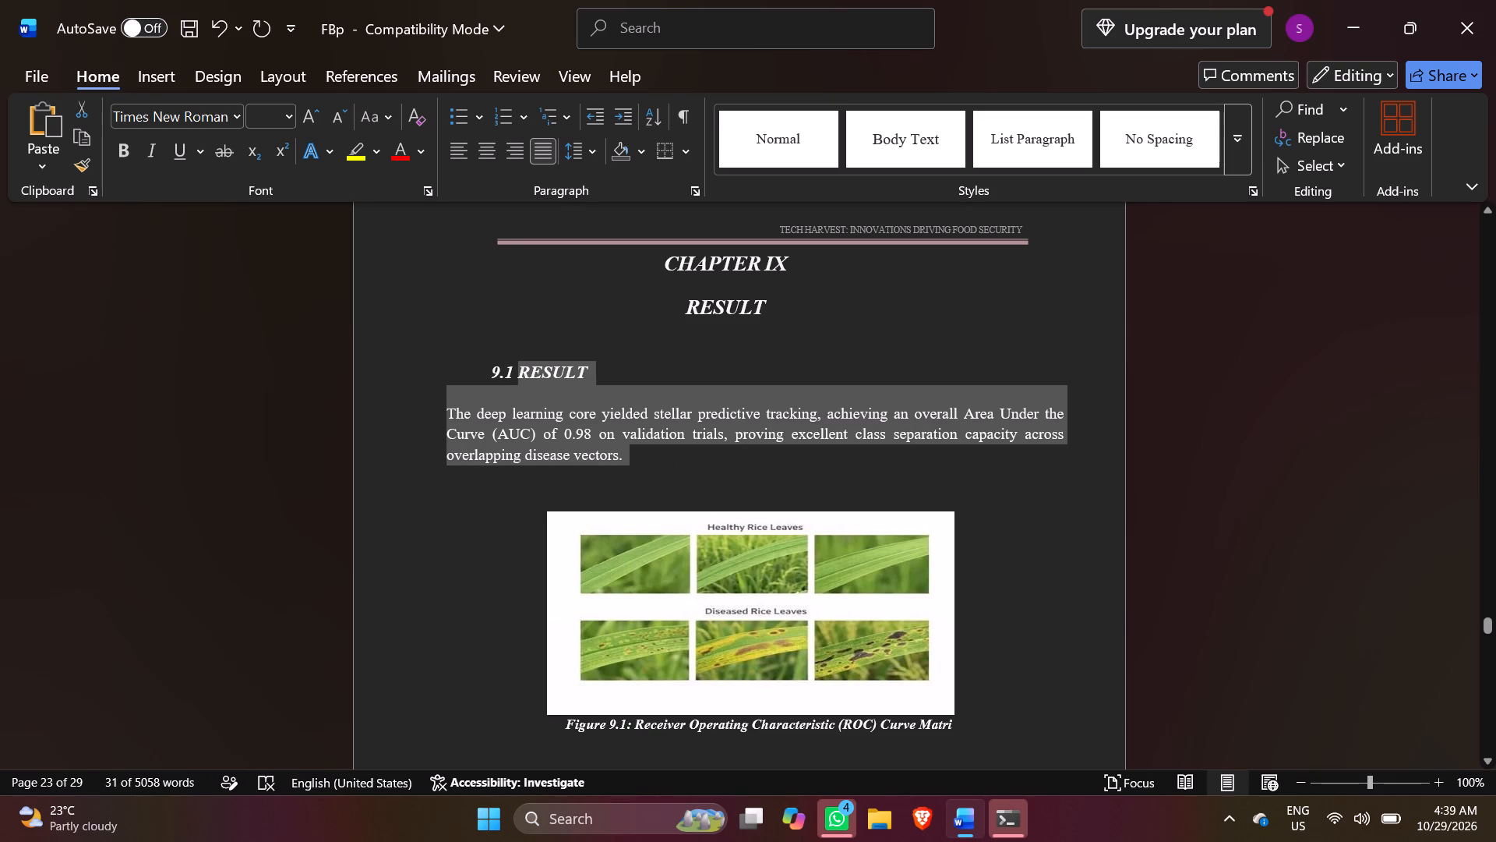
left_click(859, 491)
scroll(679, 728, "down", 2)
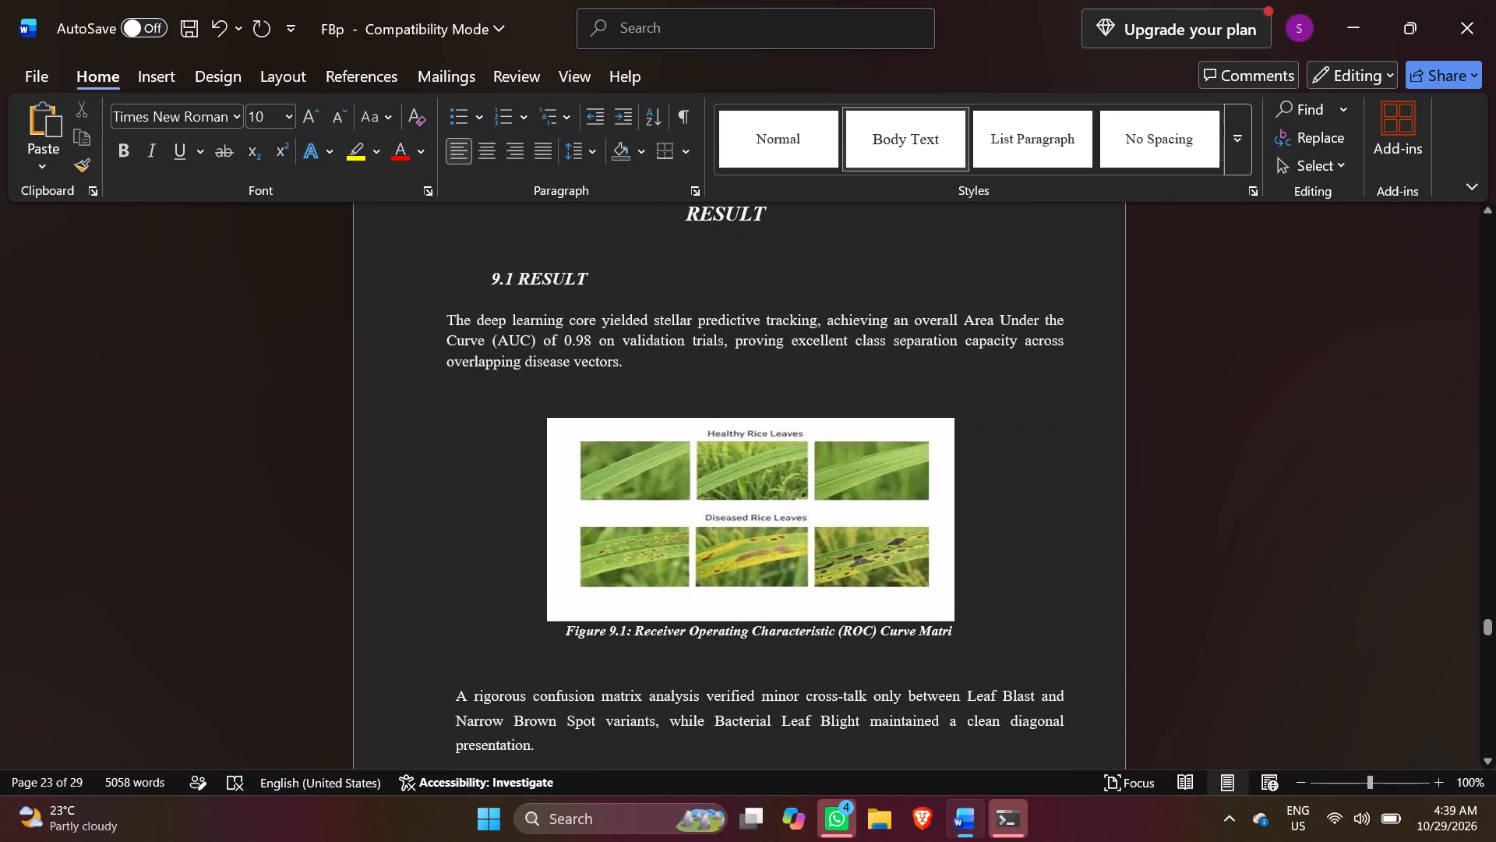
Centre the Figure 9.1 caption below the rice leaf images and set its line spacing to 1.15.
left_click_drag(567, 635, 955, 631)
left_click(532, 156)
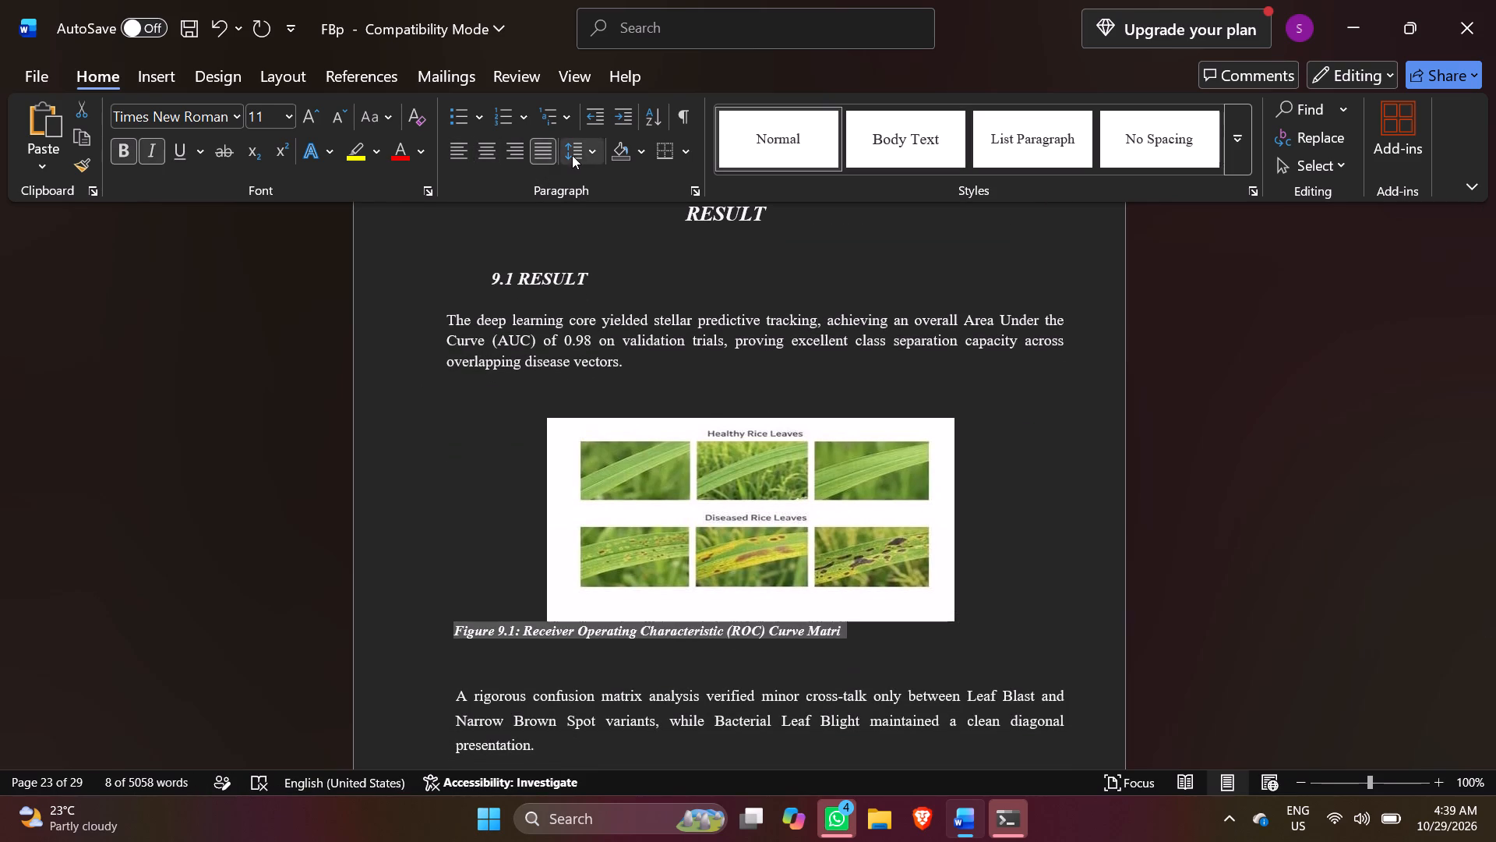
left_click(489, 154)
left_click(594, 154)
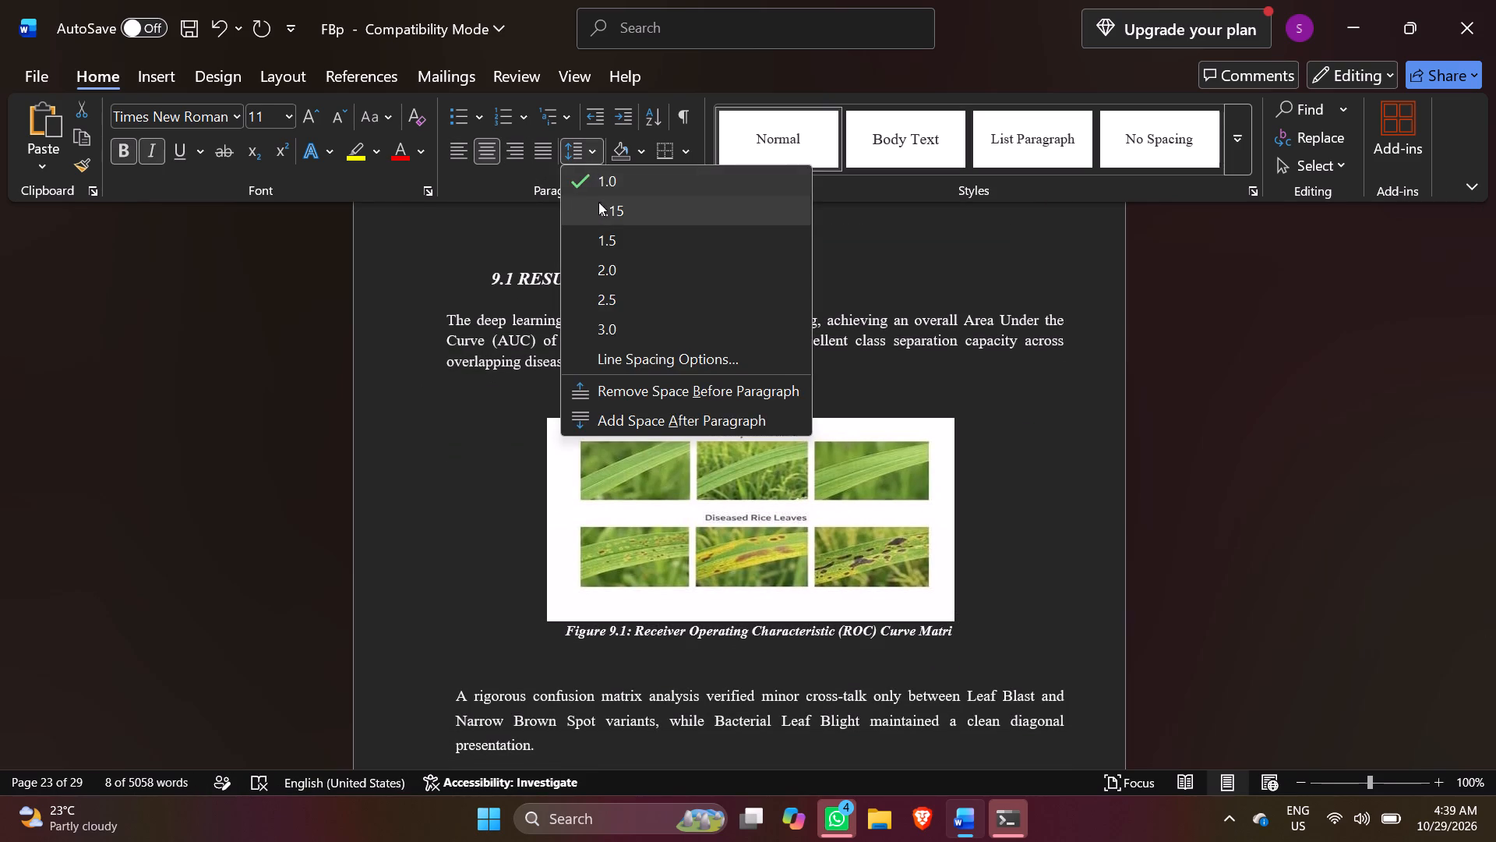
left_click(599, 203)
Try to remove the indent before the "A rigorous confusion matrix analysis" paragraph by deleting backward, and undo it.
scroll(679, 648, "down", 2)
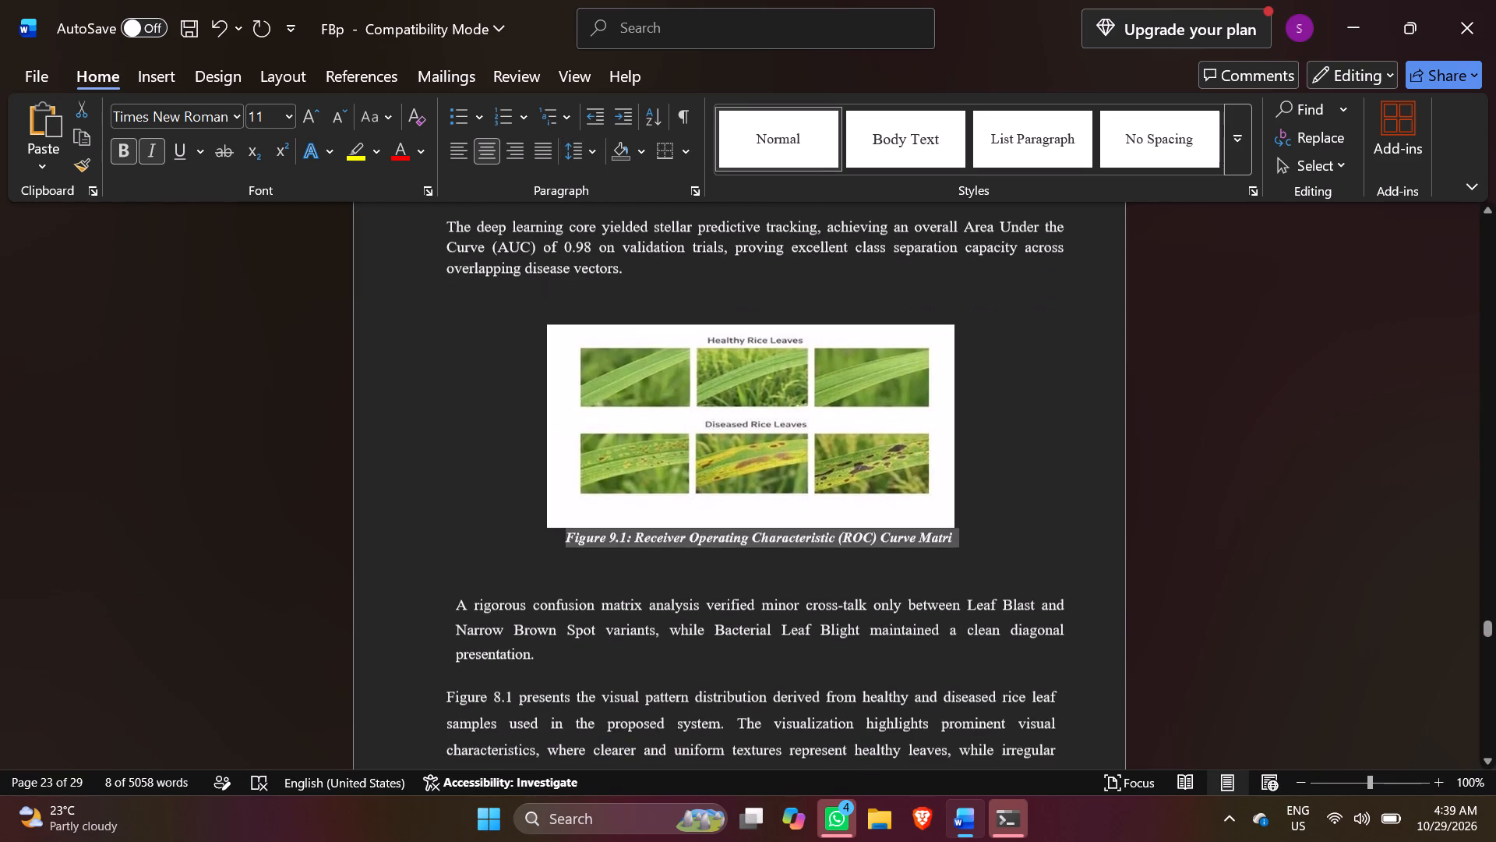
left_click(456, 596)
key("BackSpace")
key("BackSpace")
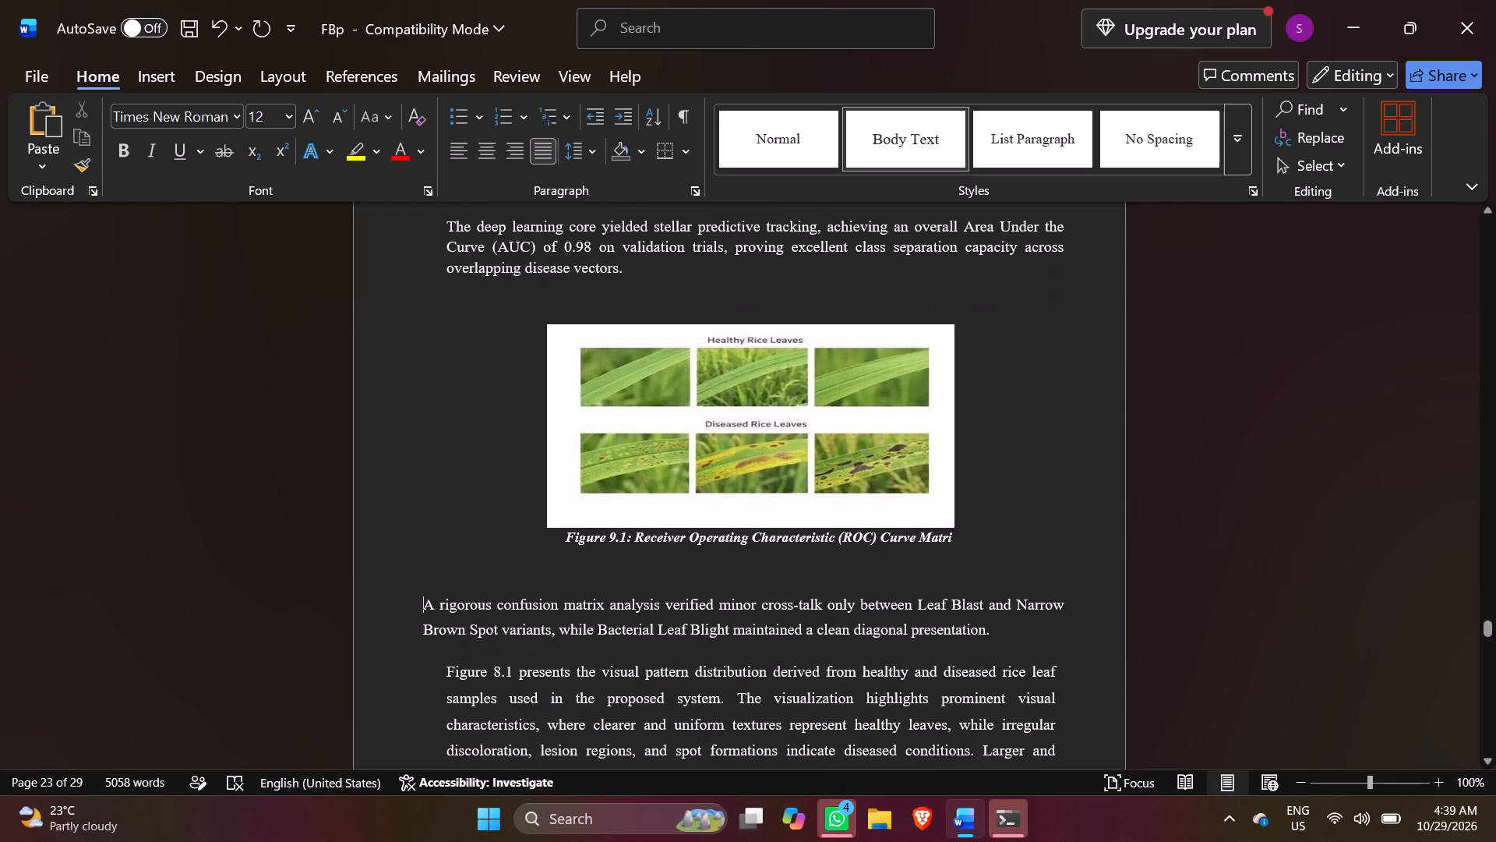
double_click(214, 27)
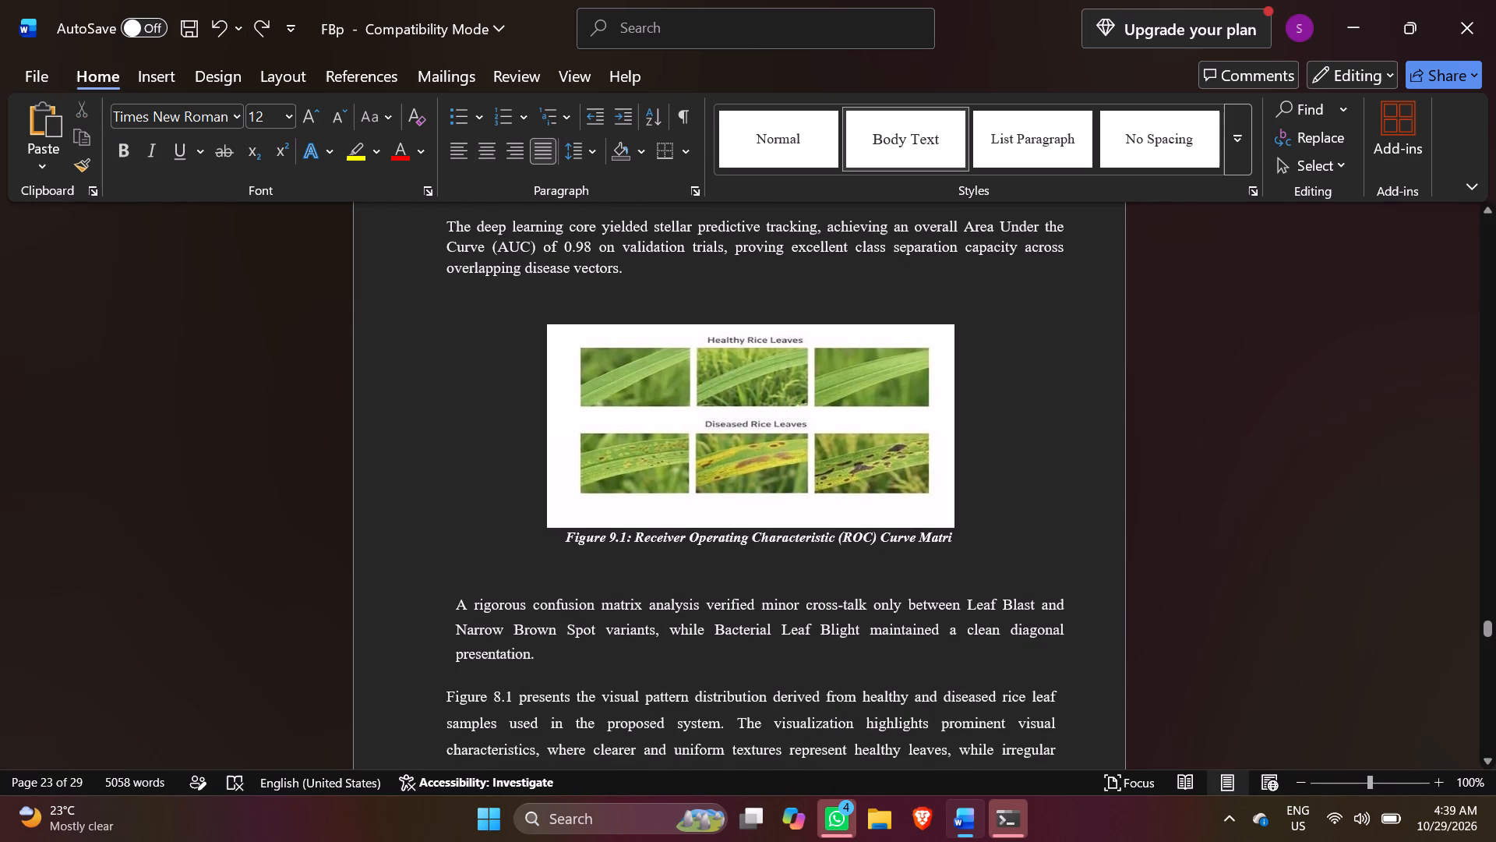
Set the line spacing of the "A rigorous confusion matrix analysis" paragraph to 1.15.
left_click_drag(455, 602, 547, 662)
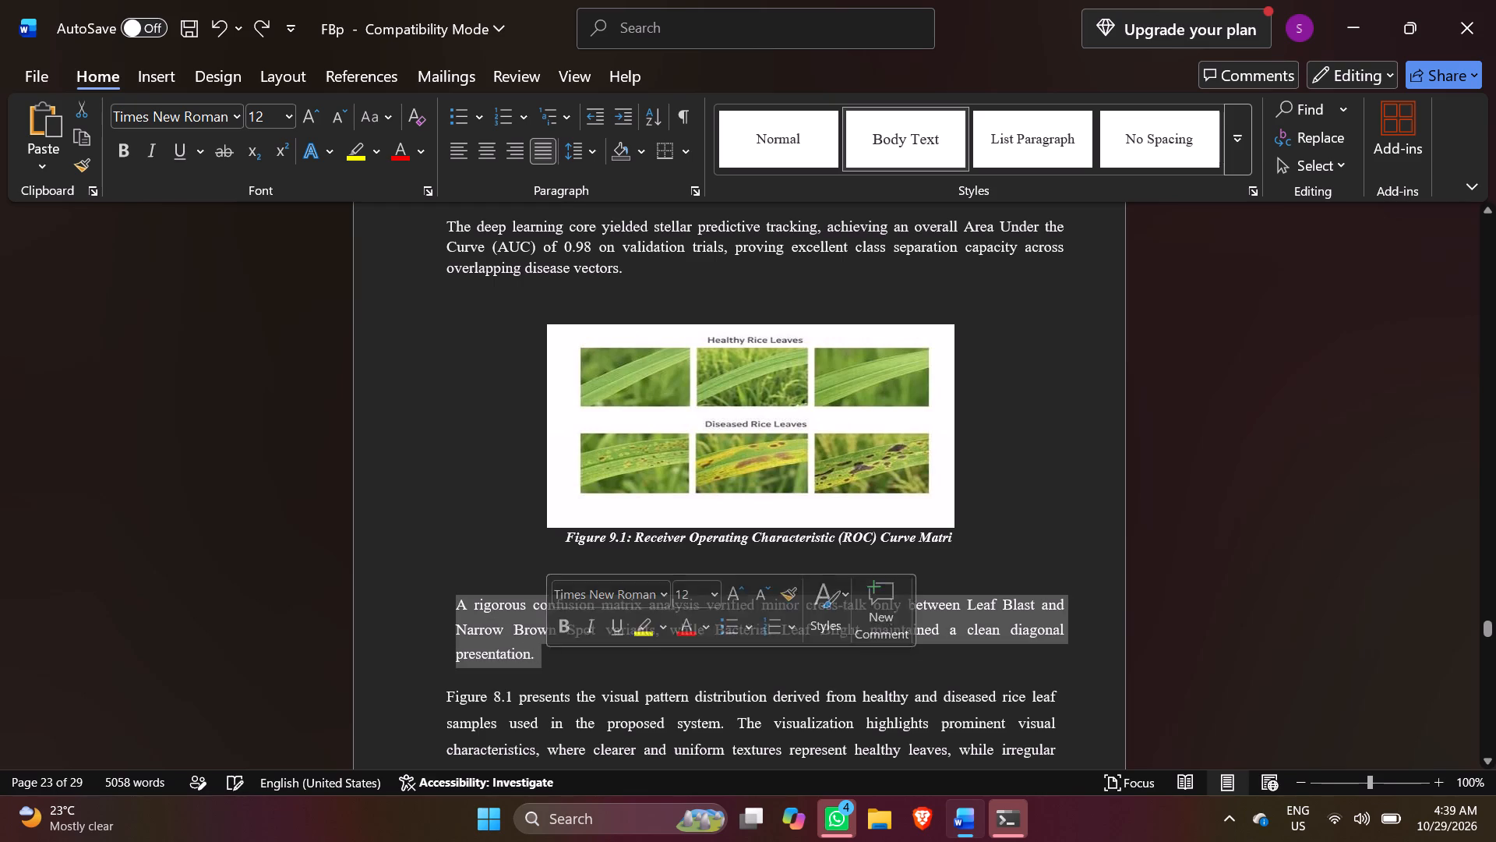
left_click(587, 147)
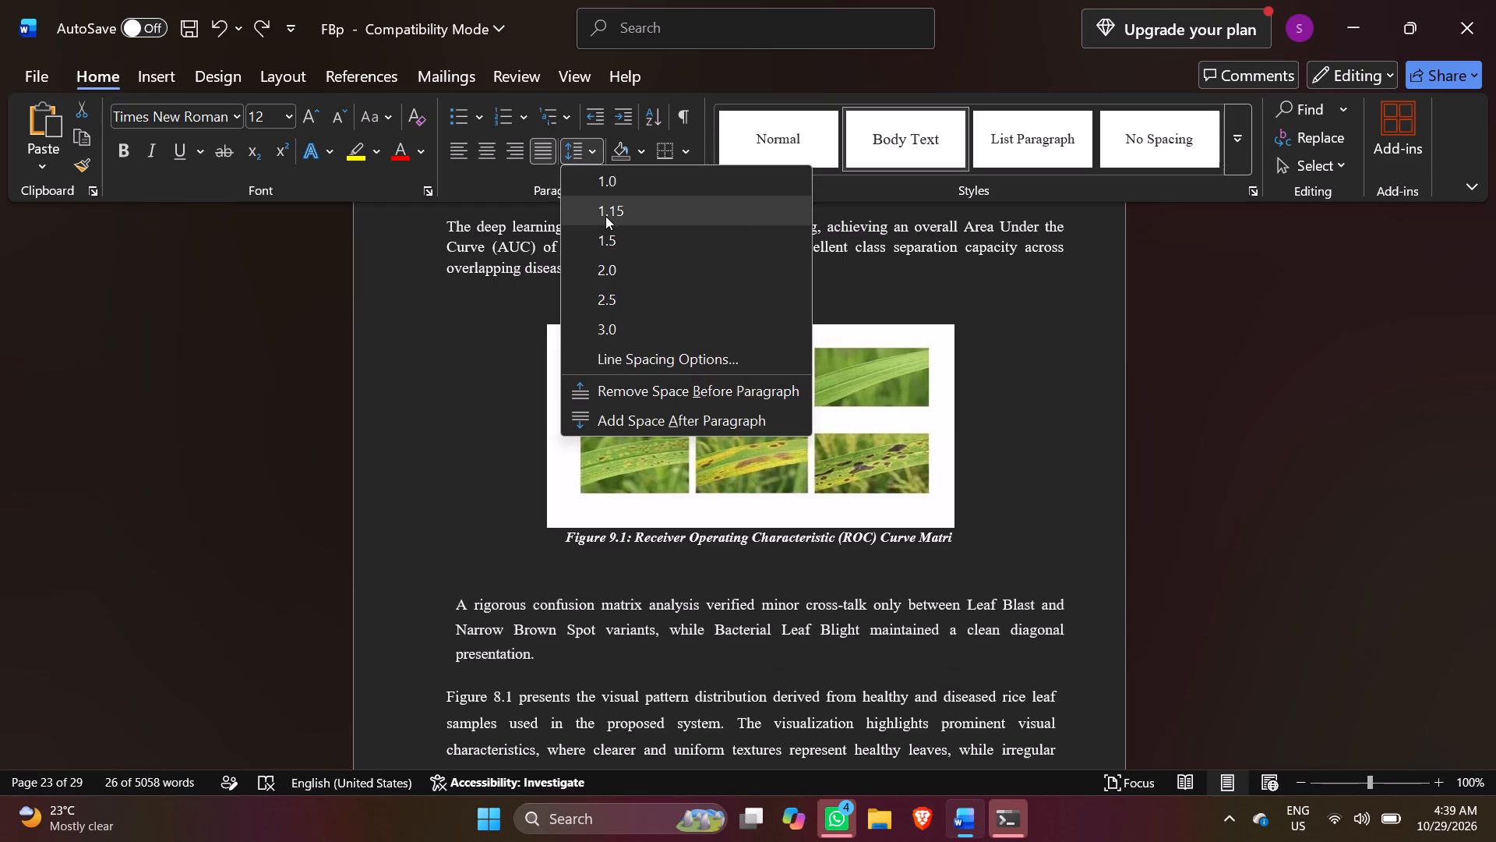
left_click(606, 217)
Justify the "Figure 8.1 presents" paragraph and the "This visual pattern analysis" text below it, with 1.15 line spacing.
scroll(630, 649, "down", 2)
left_click_drag(442, 586, 574, 675)
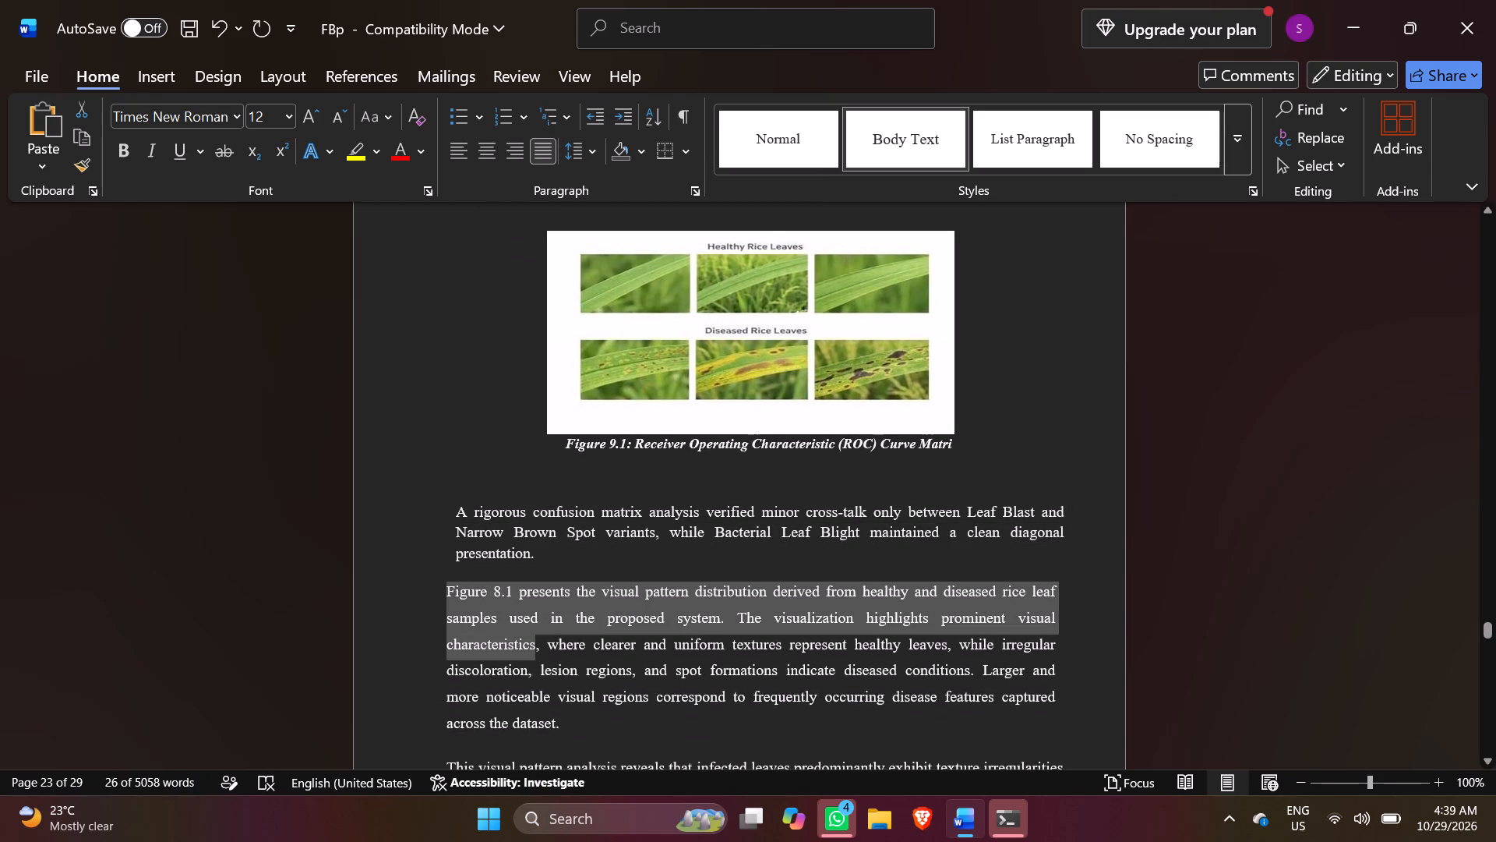
left_click_drag(574, 675, 1073, 720)
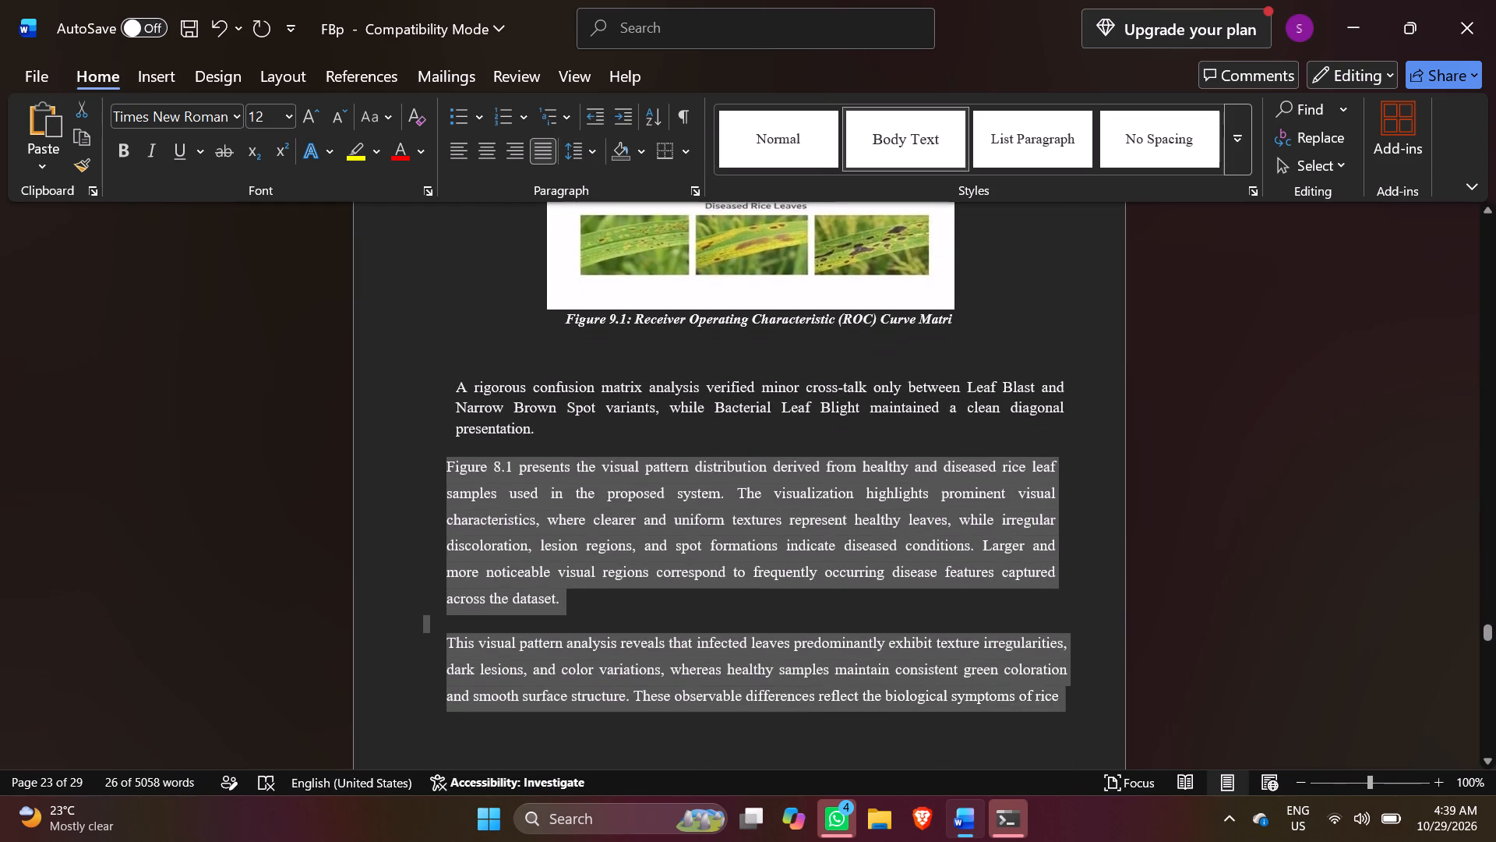
left_click_drag(1073, 720, 1075, 720)
scroll(911, 617, "down", 7)
scroll(644, 525, "up", 6)
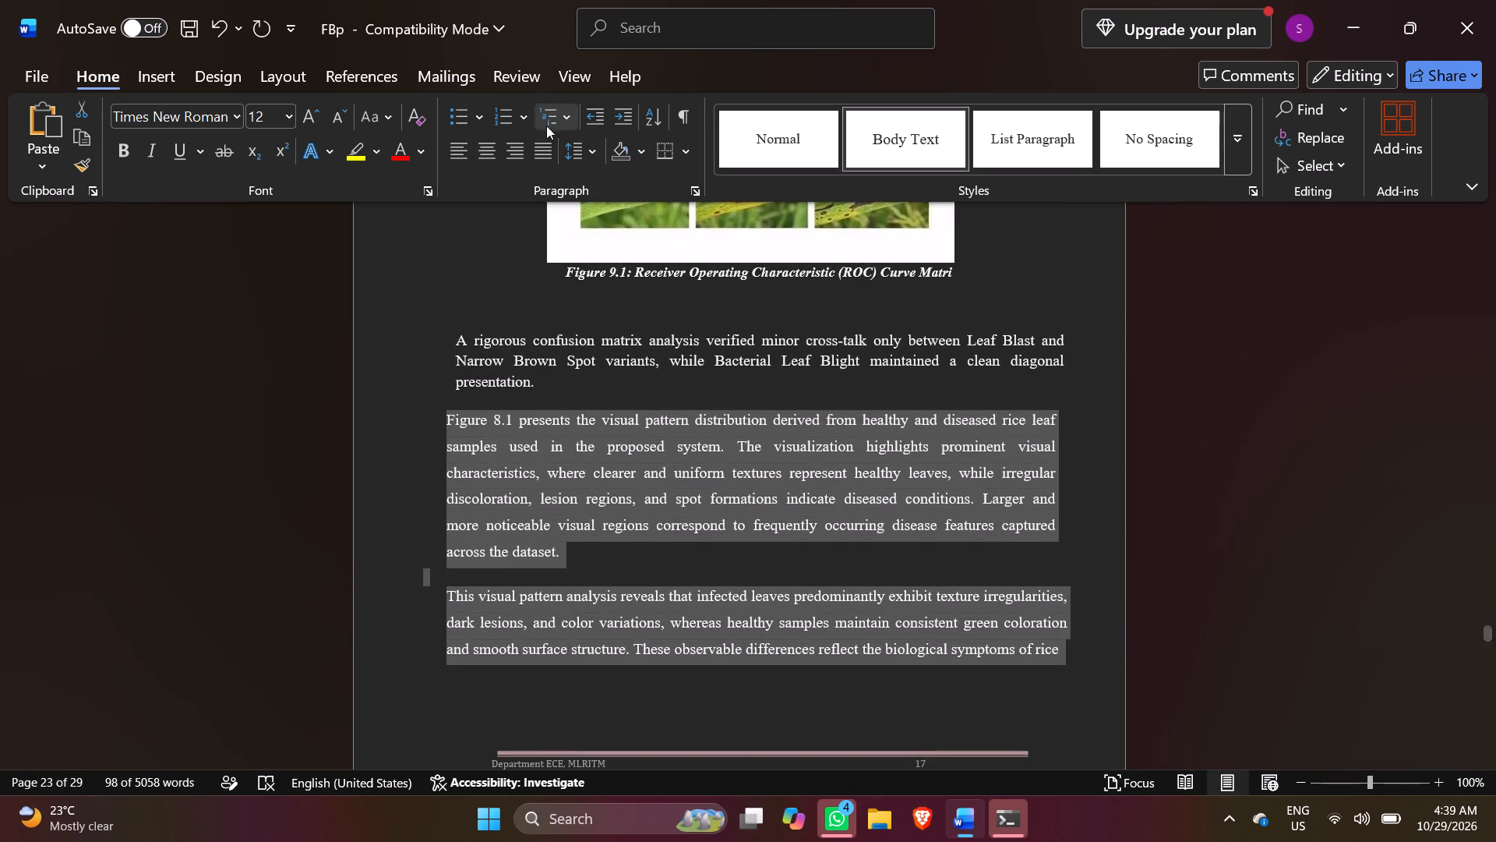
left_click(539, 154)
left_click(593, 151)
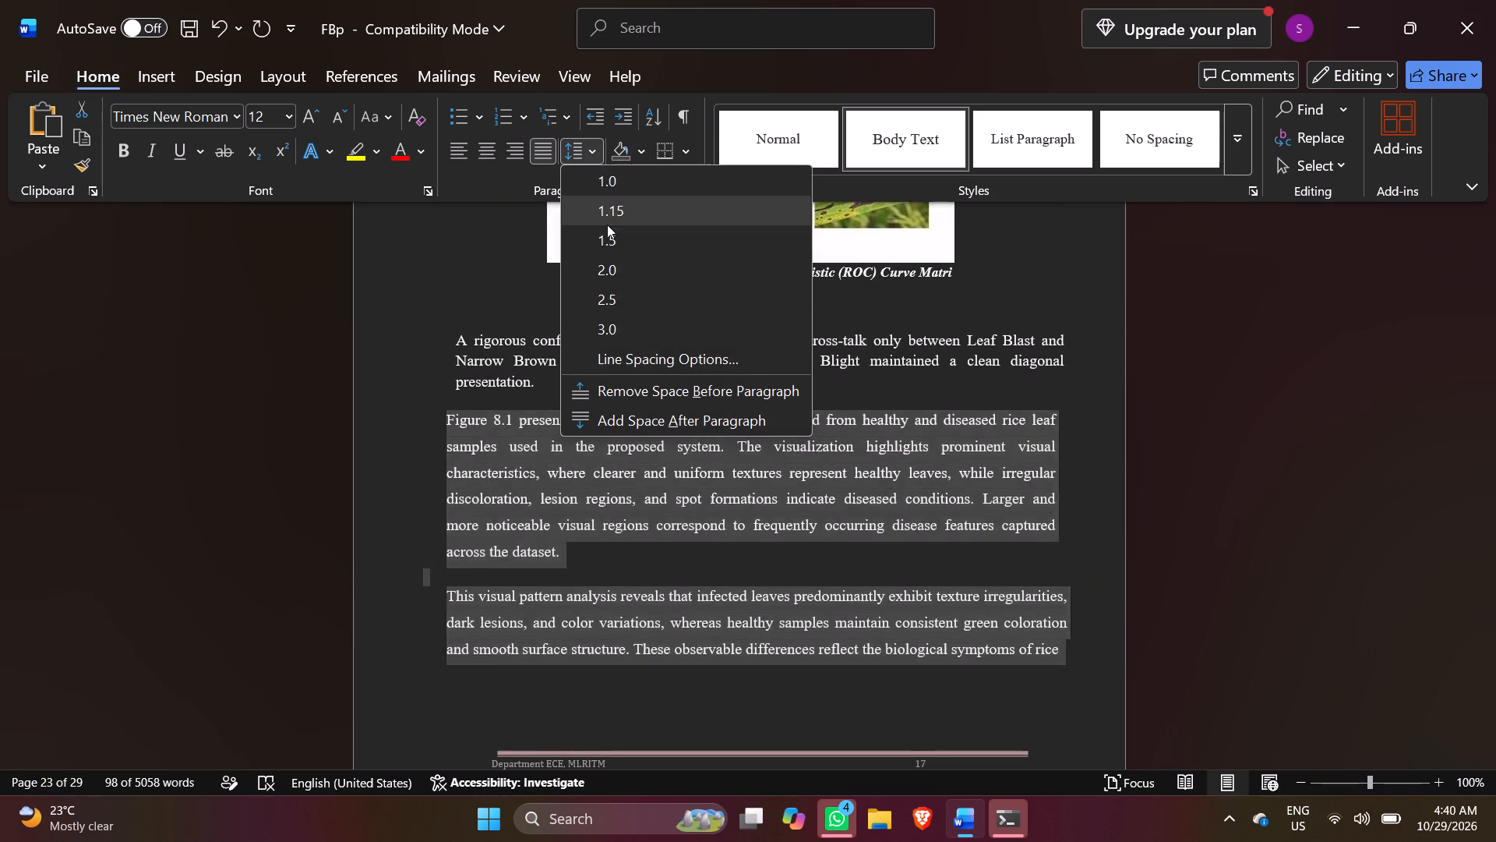
left_click(609, 219)
left_click(645, 663)
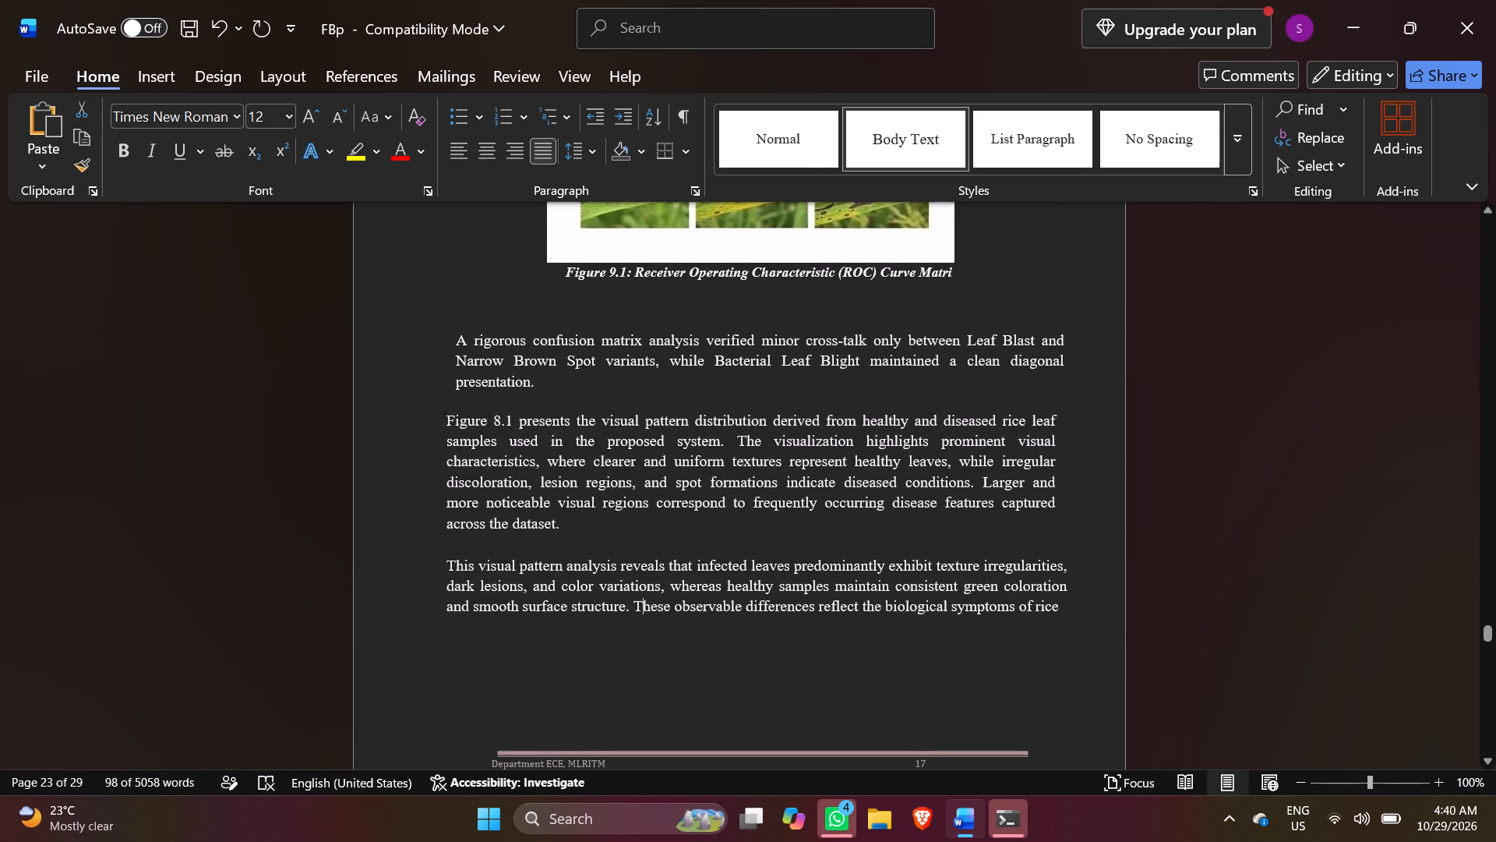
Set the continuation text from "plant infections" to "detection model", above the confusion matrix image, to 1.15 line spacing.
scroll(639, 648, "down", 10)
left_click_drag(447, 450, 563, 511)
left_click(556, 512)
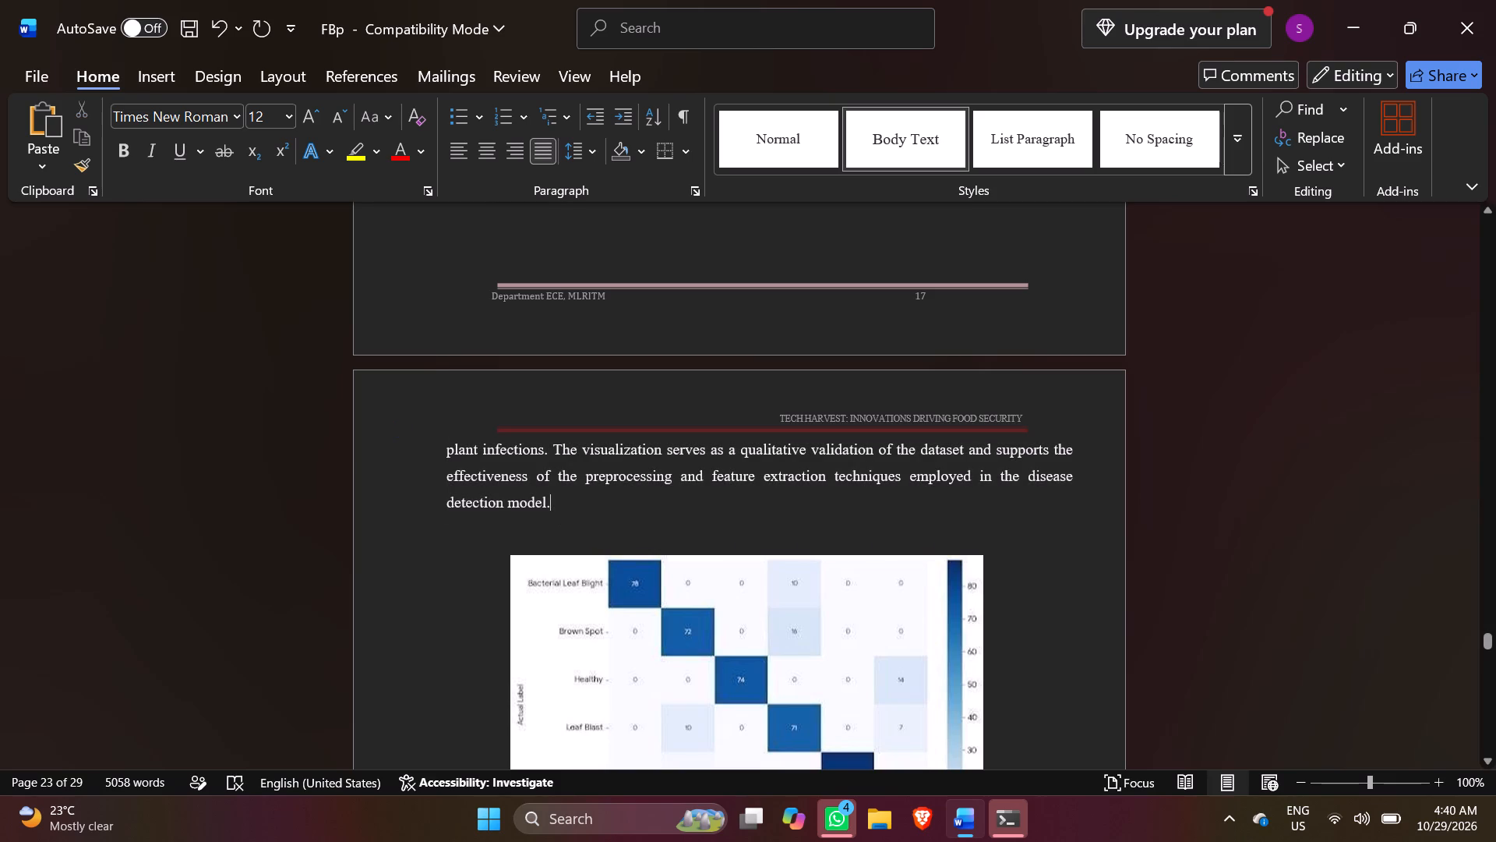
left_click_drag(554, 507, 450, 472)
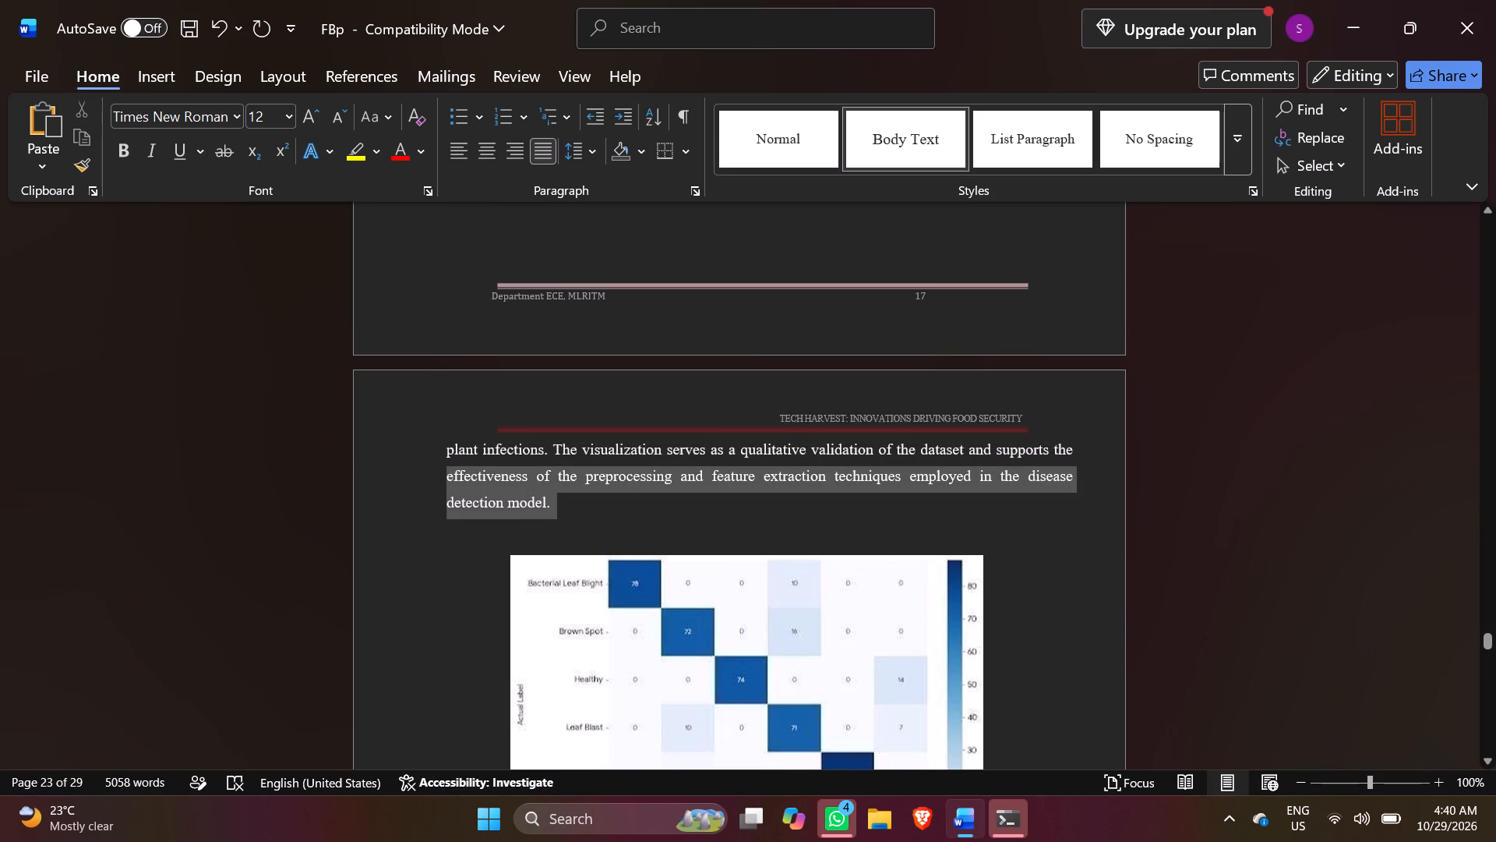
left_click_drag(450, 472, 446, 469)
left_click(436, 446)
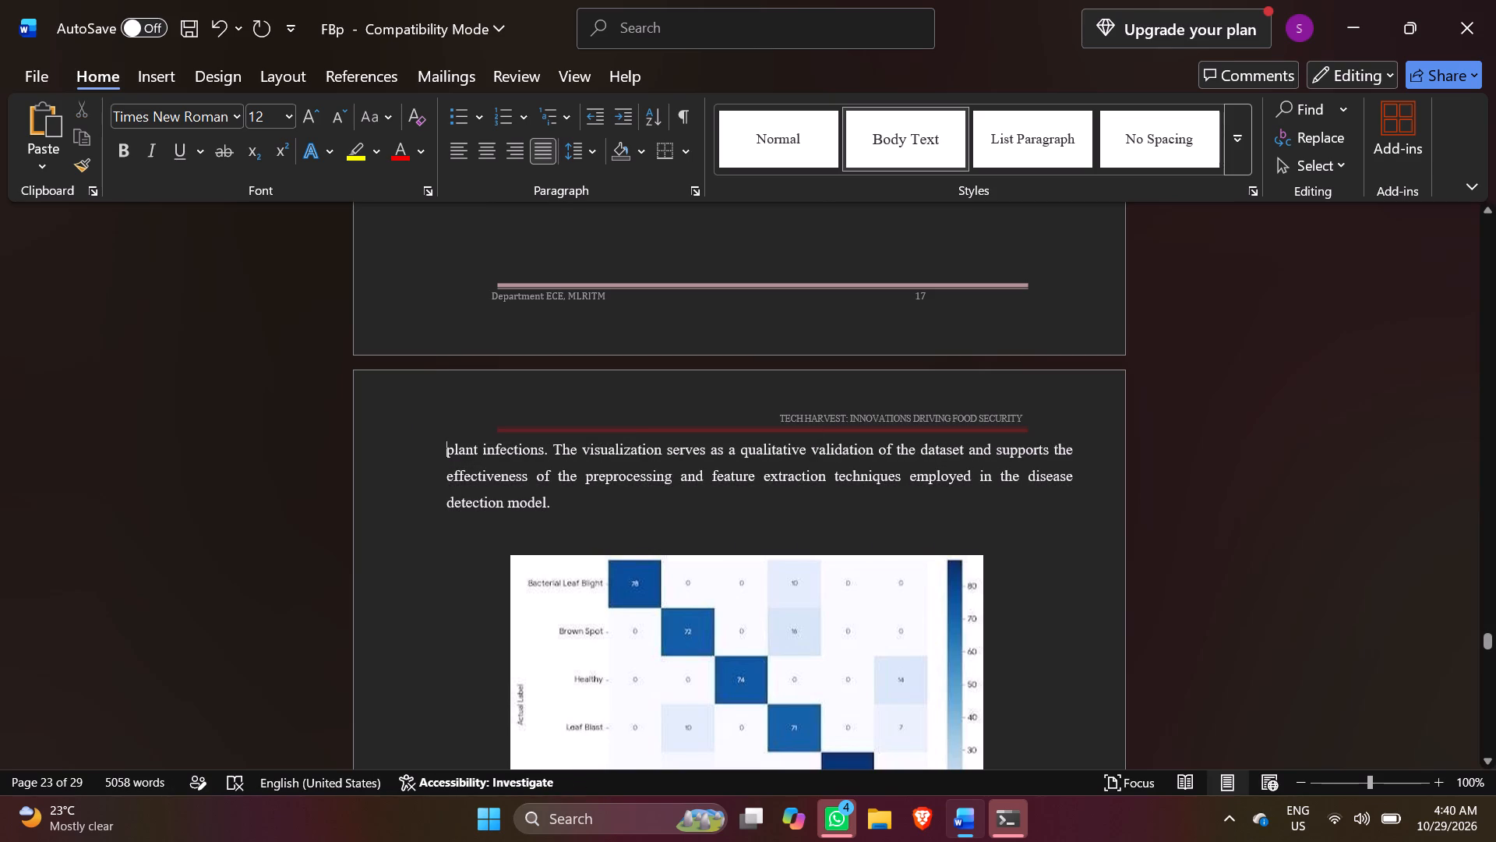
left_click_drag(448, 450, 489, 475)
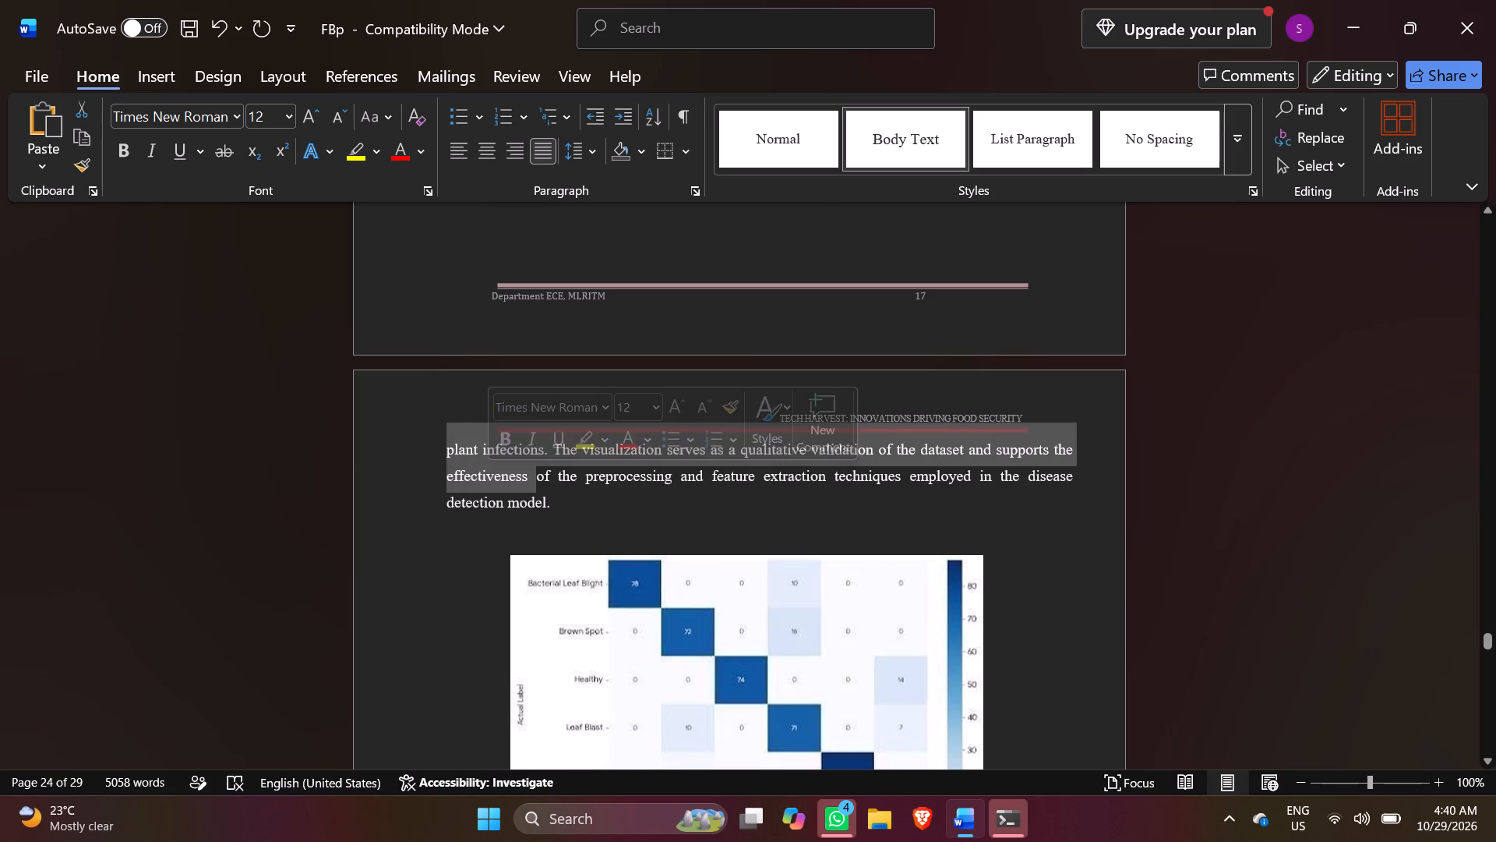
left_click(408, 478)
left_click(422, 506)
left_click_drag(441, 455, 450, 458)
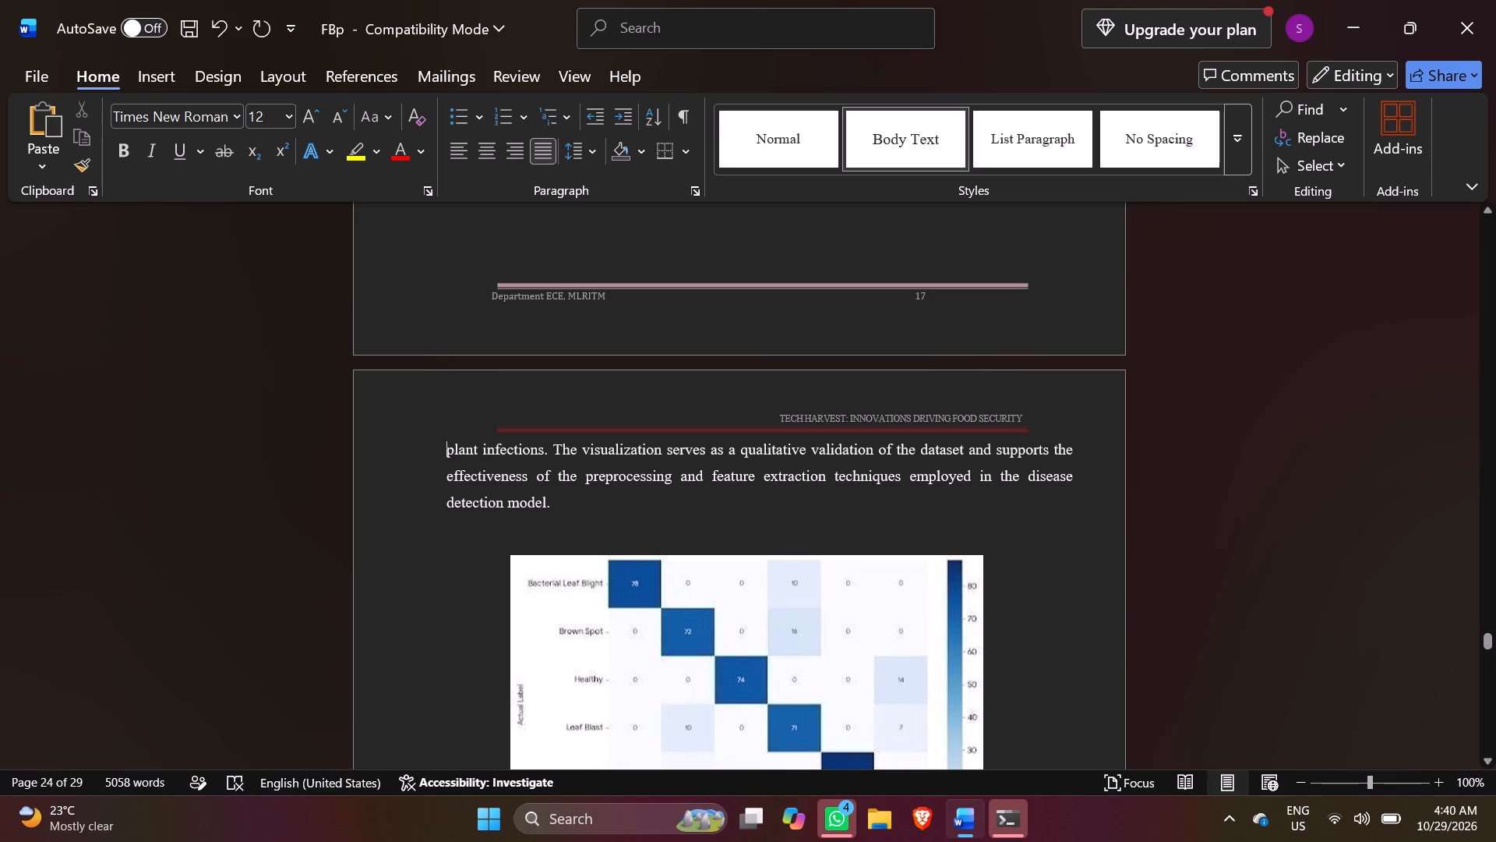
left_click_drag(450, 458, 500, 526)
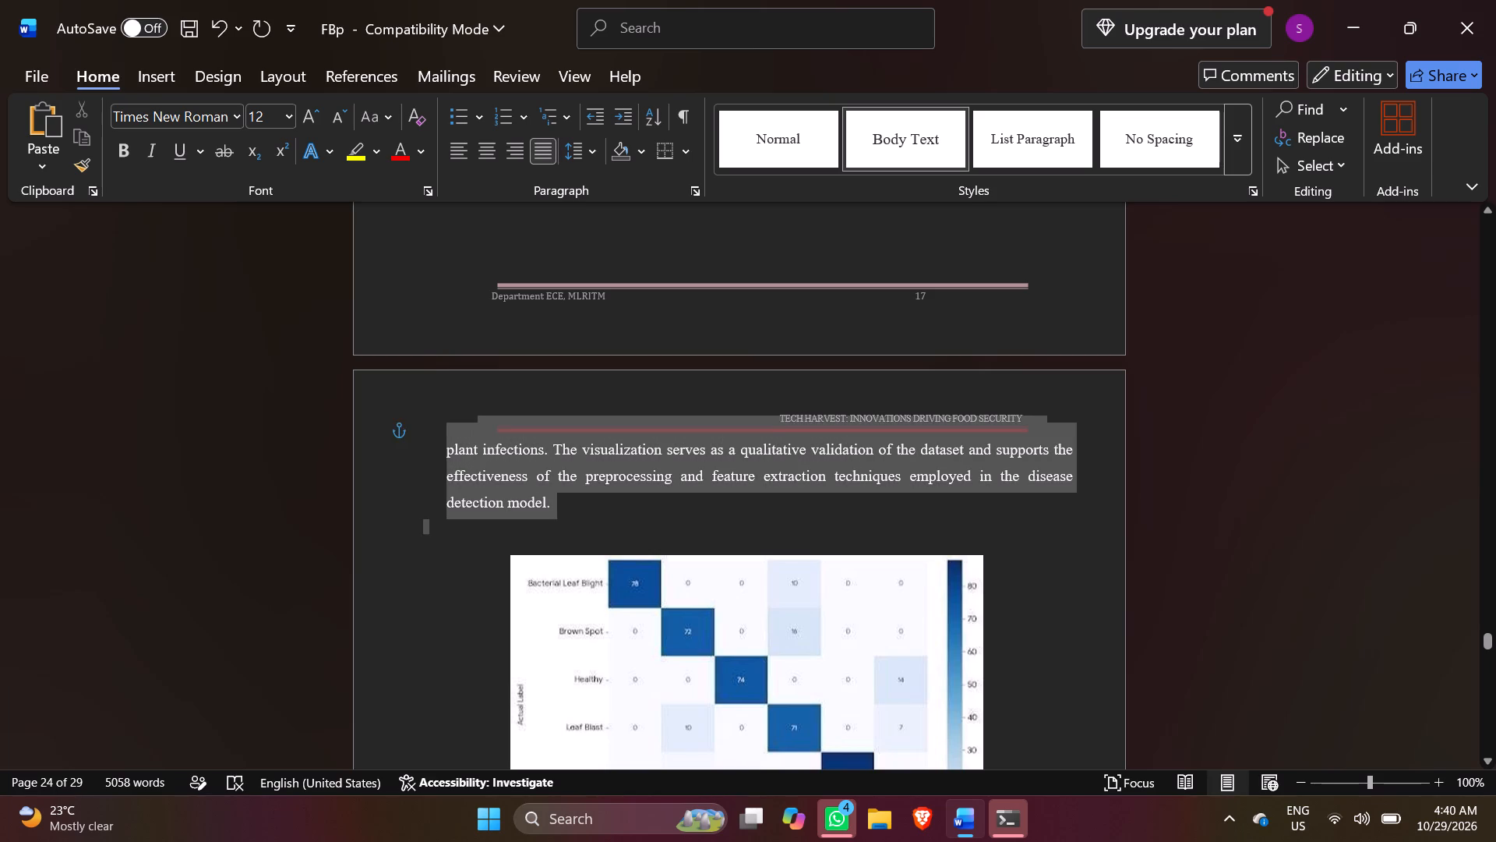
left_click_drag(500, 526, 537, 512)
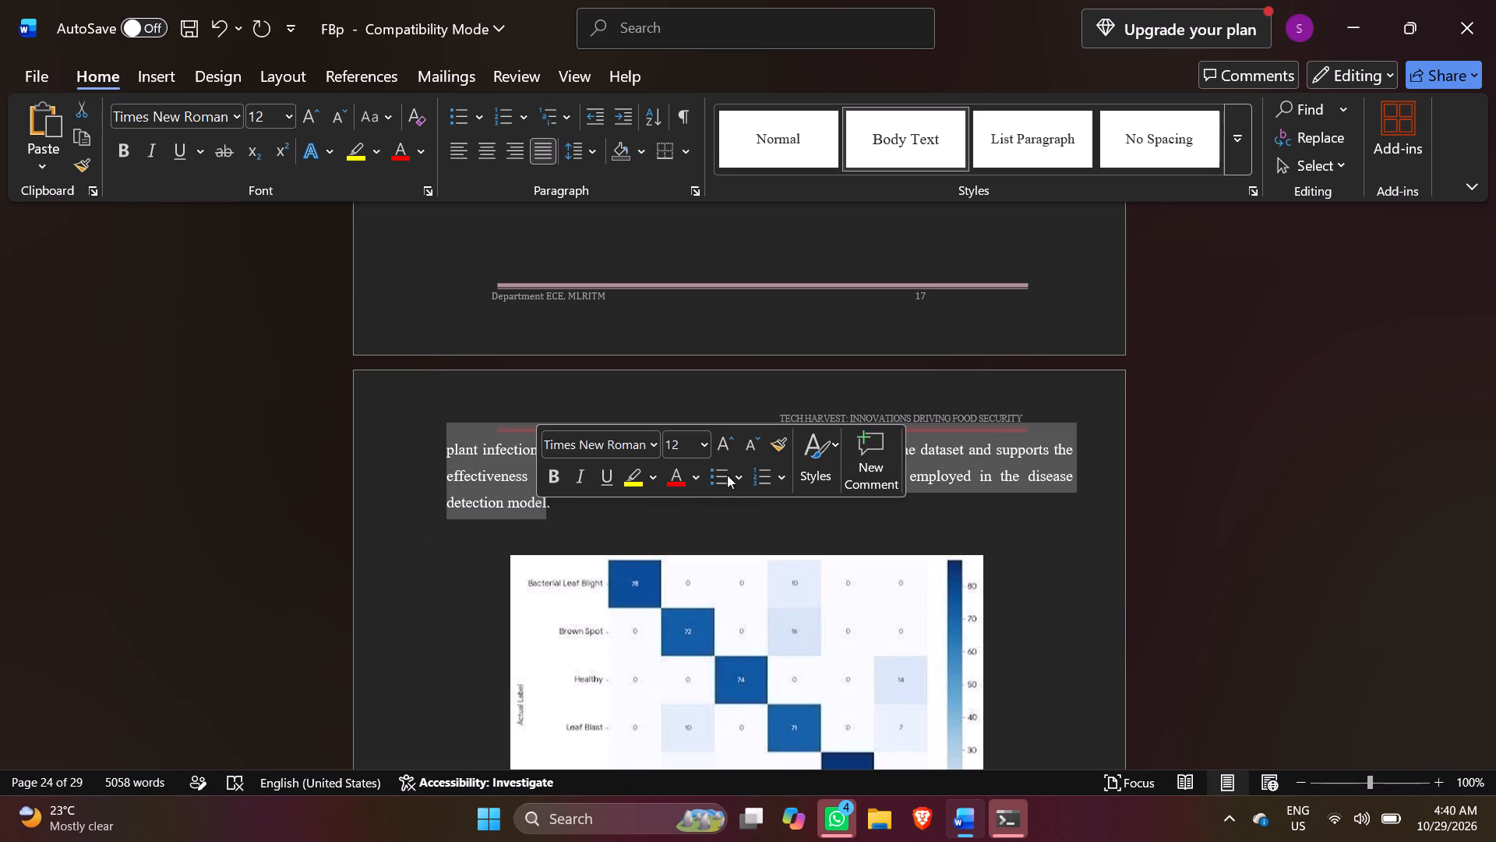
left_click(592, 155)
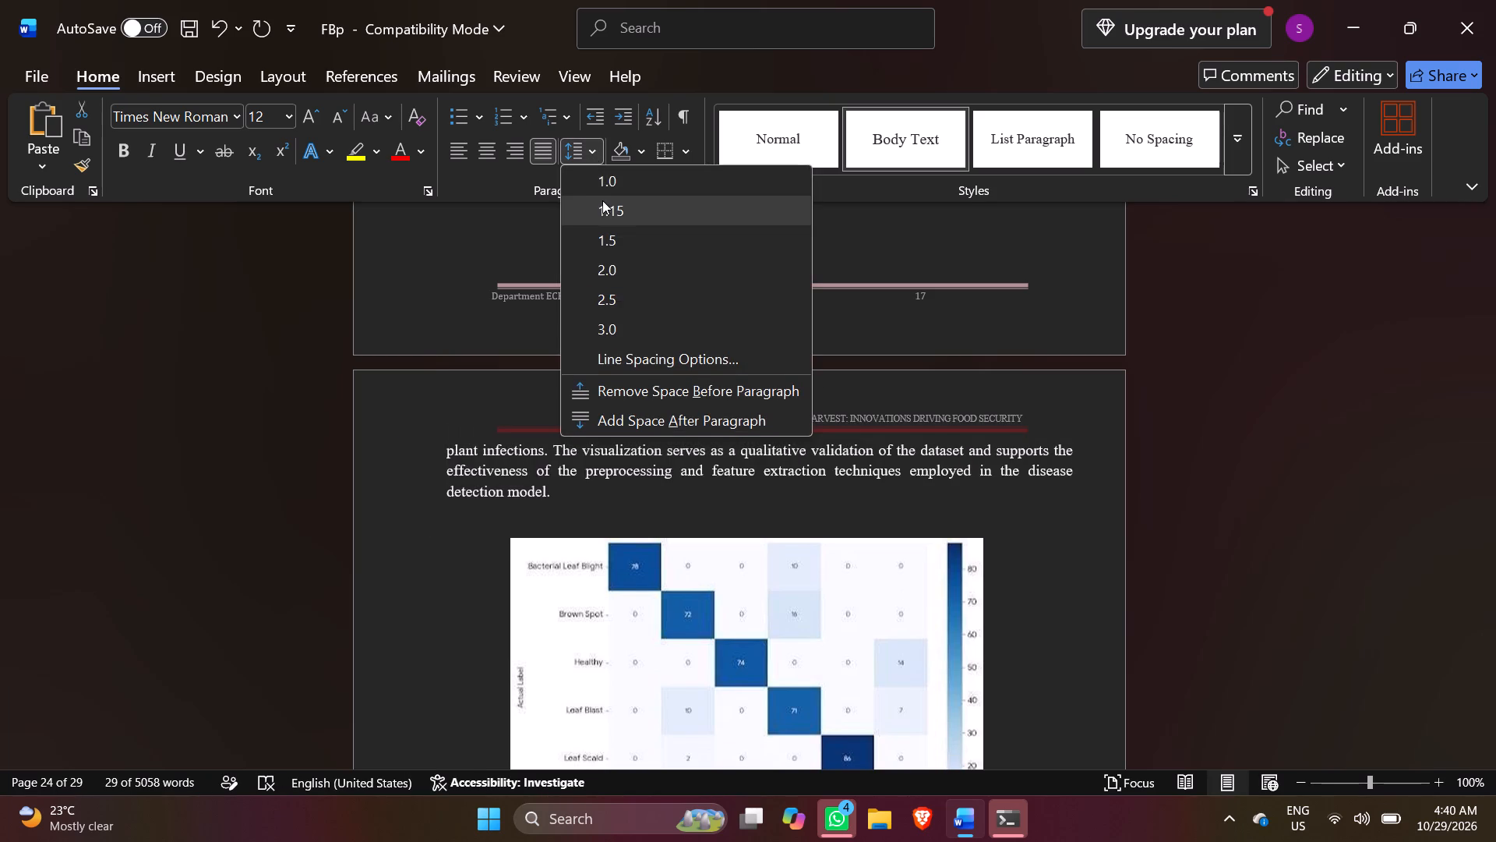
left_click(604, 202)
left_click(785, 504)
Format the "Figure 9.2 Confusion Matrix" caption as centred, 12 pt, with 1.15 line spacing.
scroll(782, 512, "up", 6)
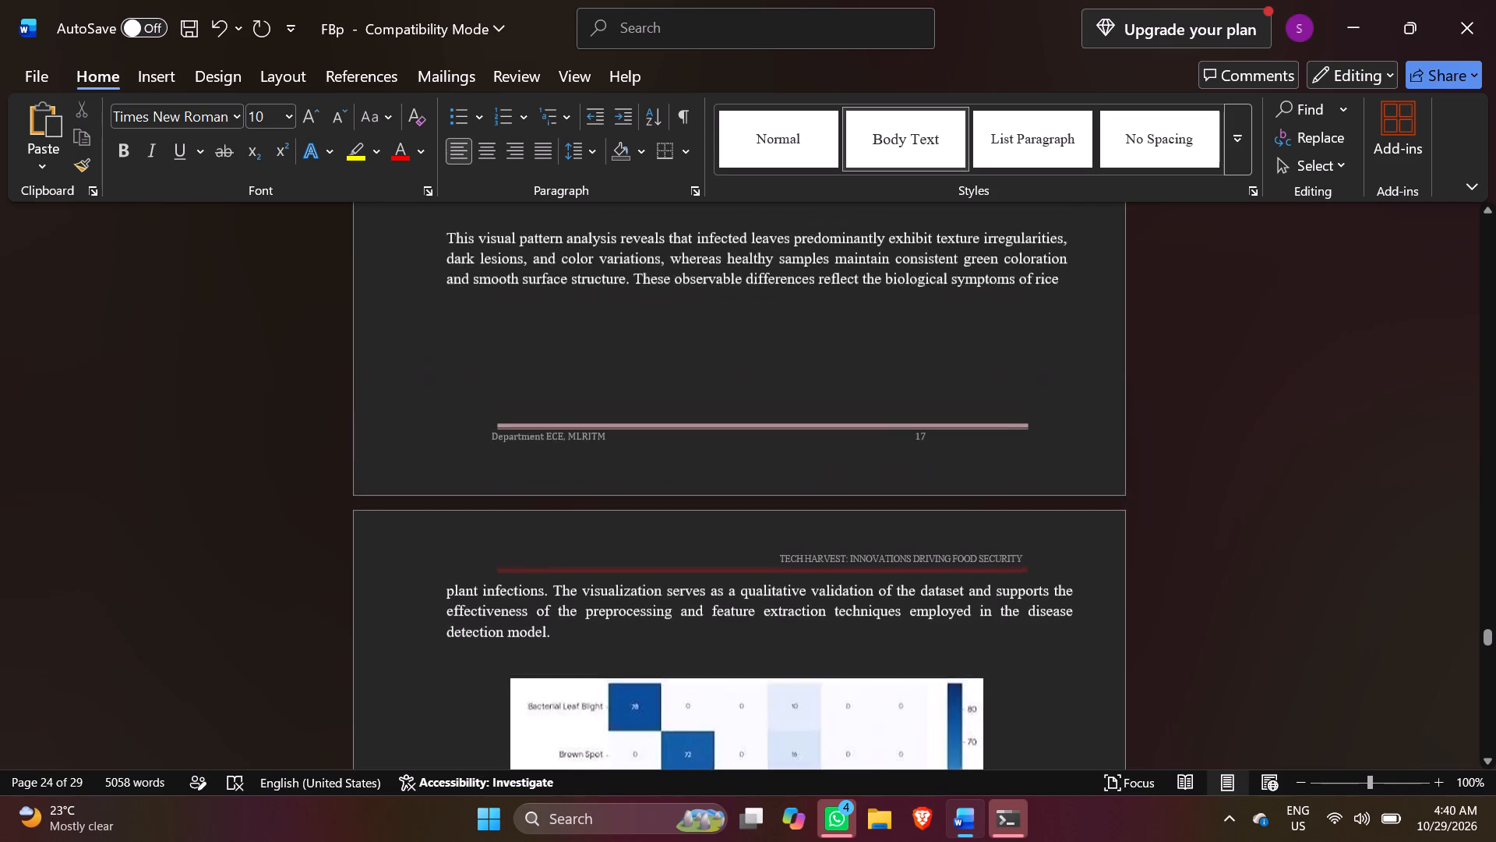
scroll(784, 508, "up", 3)
scroll(784, 508, "down", 11)
scroll(784, 511, "down", 12)
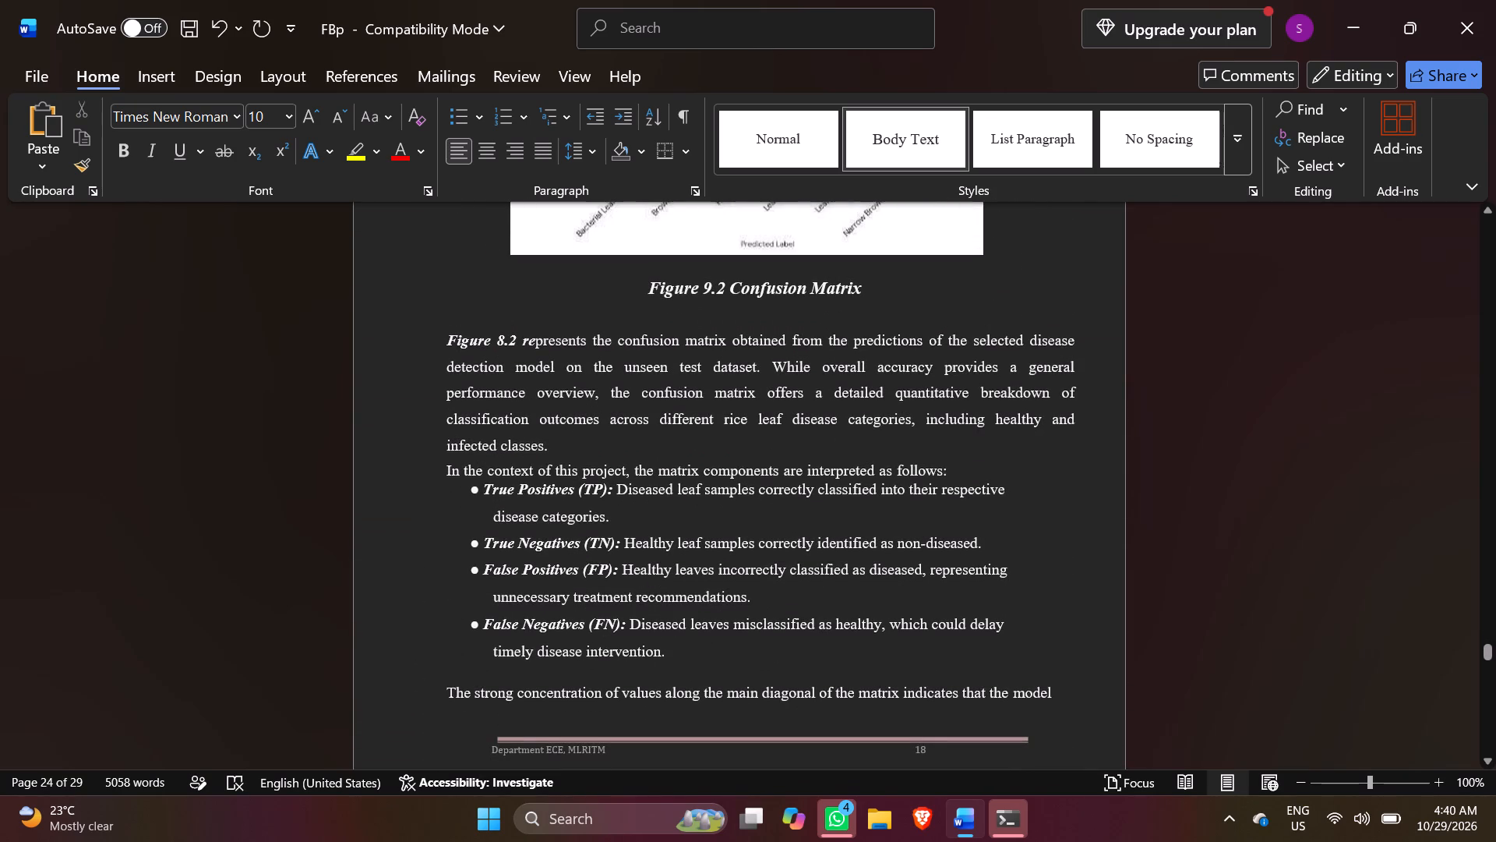
left_click_drag(651, 295, 864, 298)
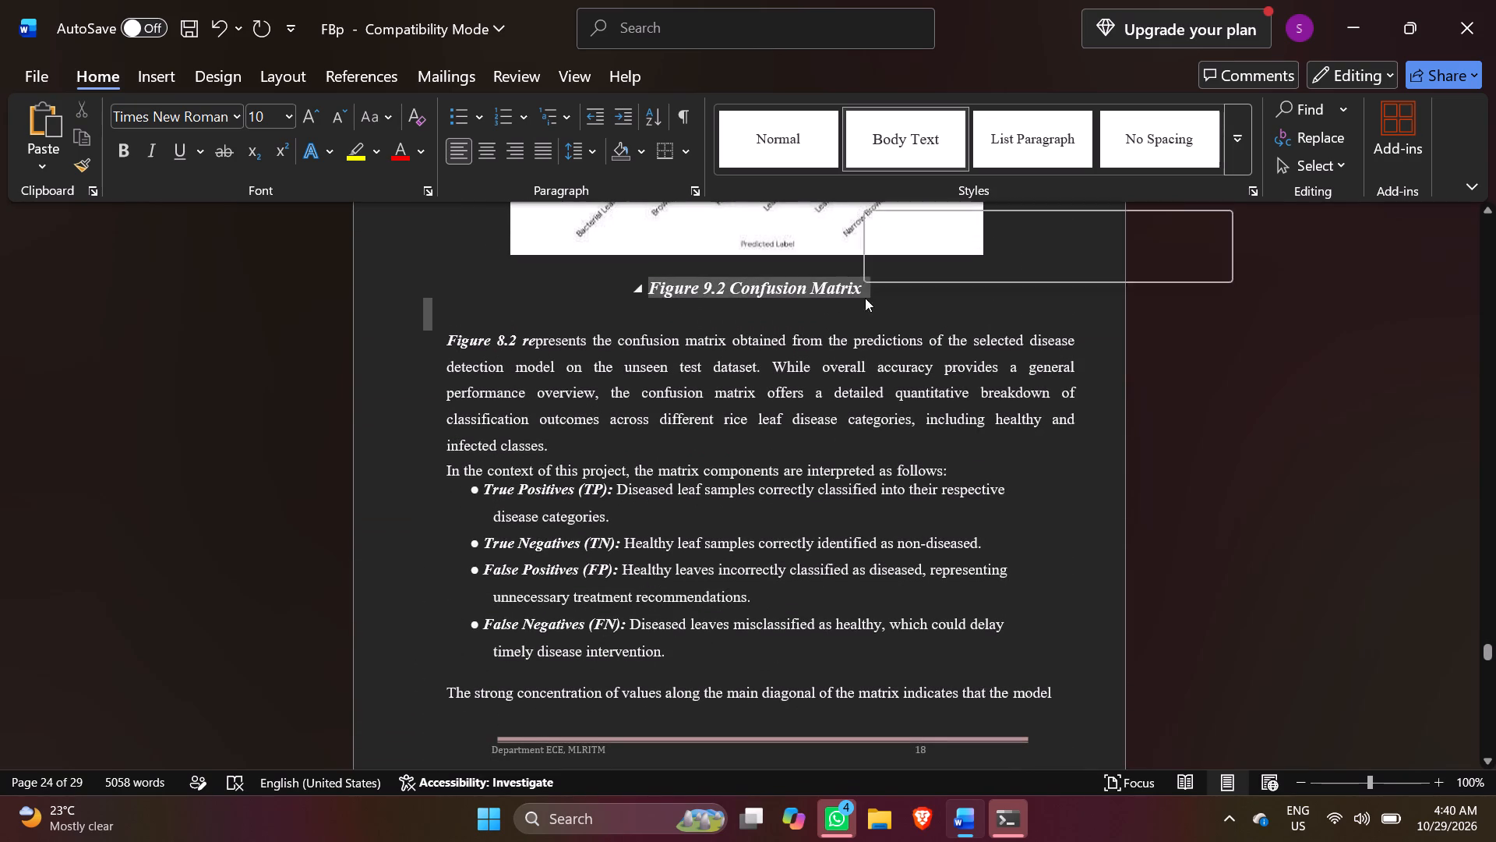
left_click(545, 150)
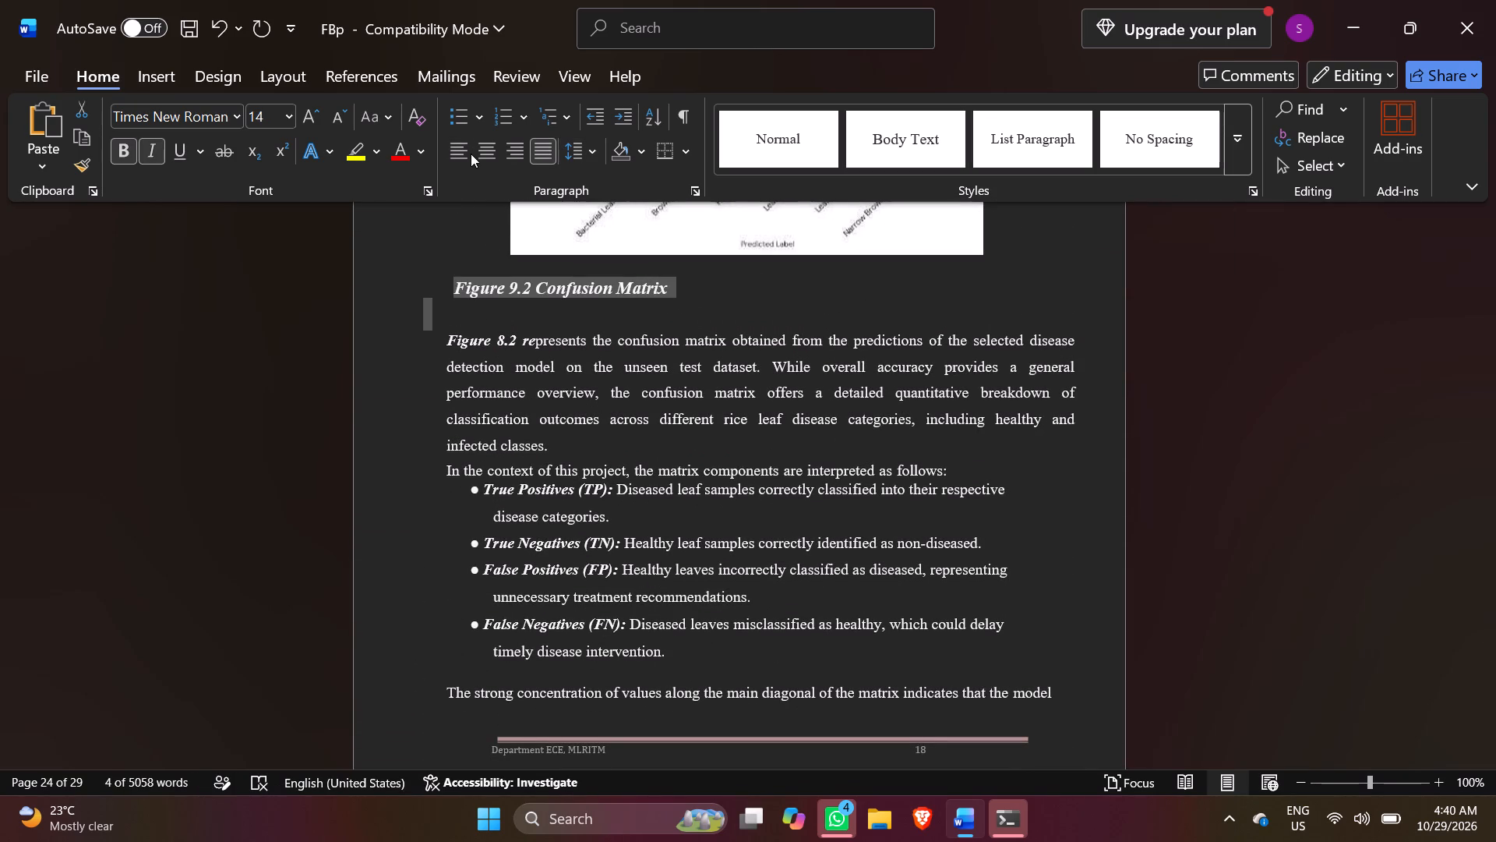
left_click(490, 149)
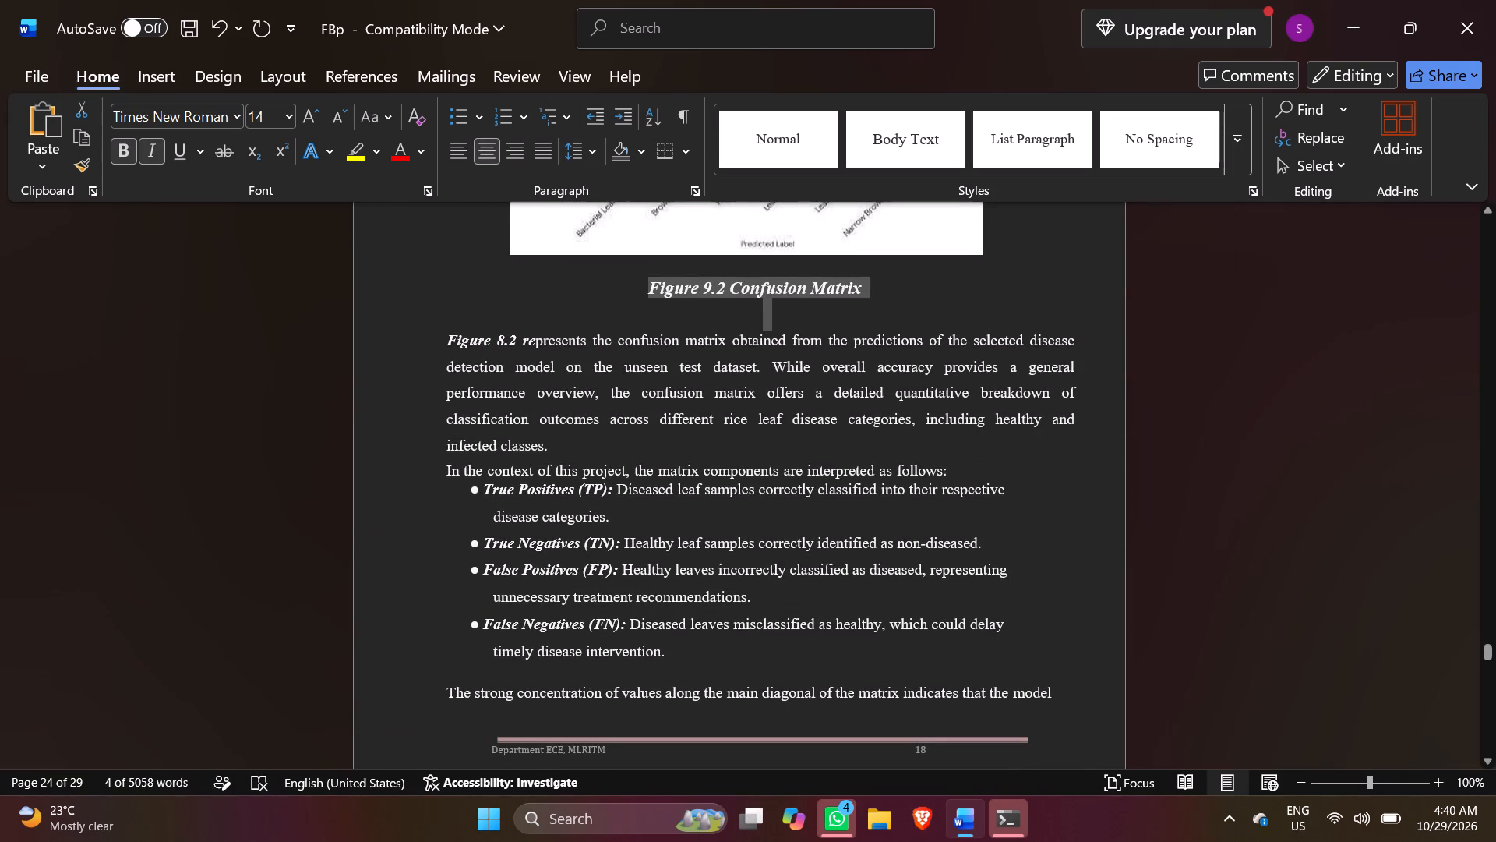
left_click(286, 121)
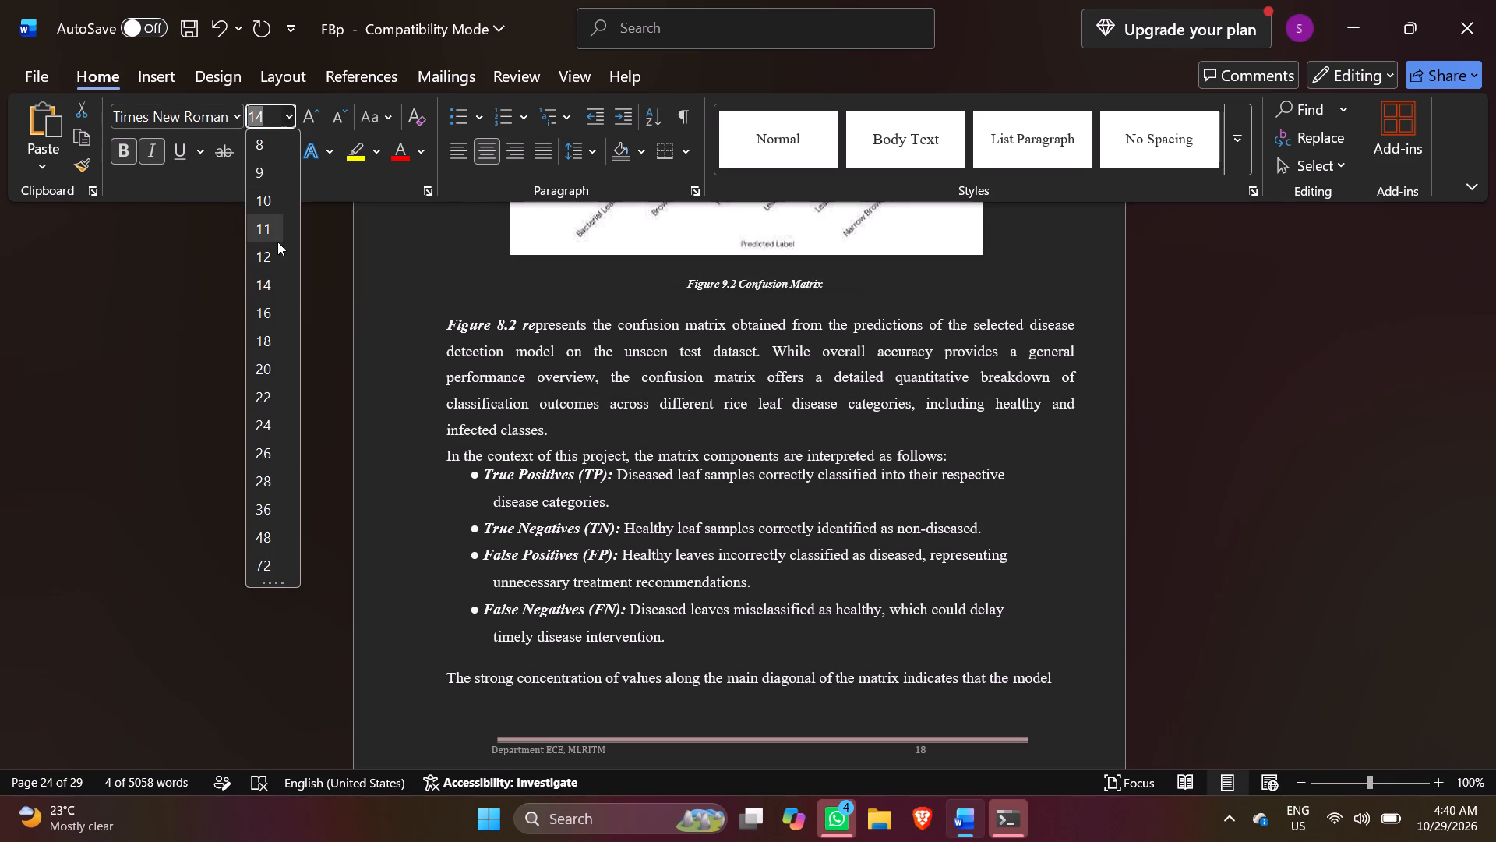
left_click(270, 254)
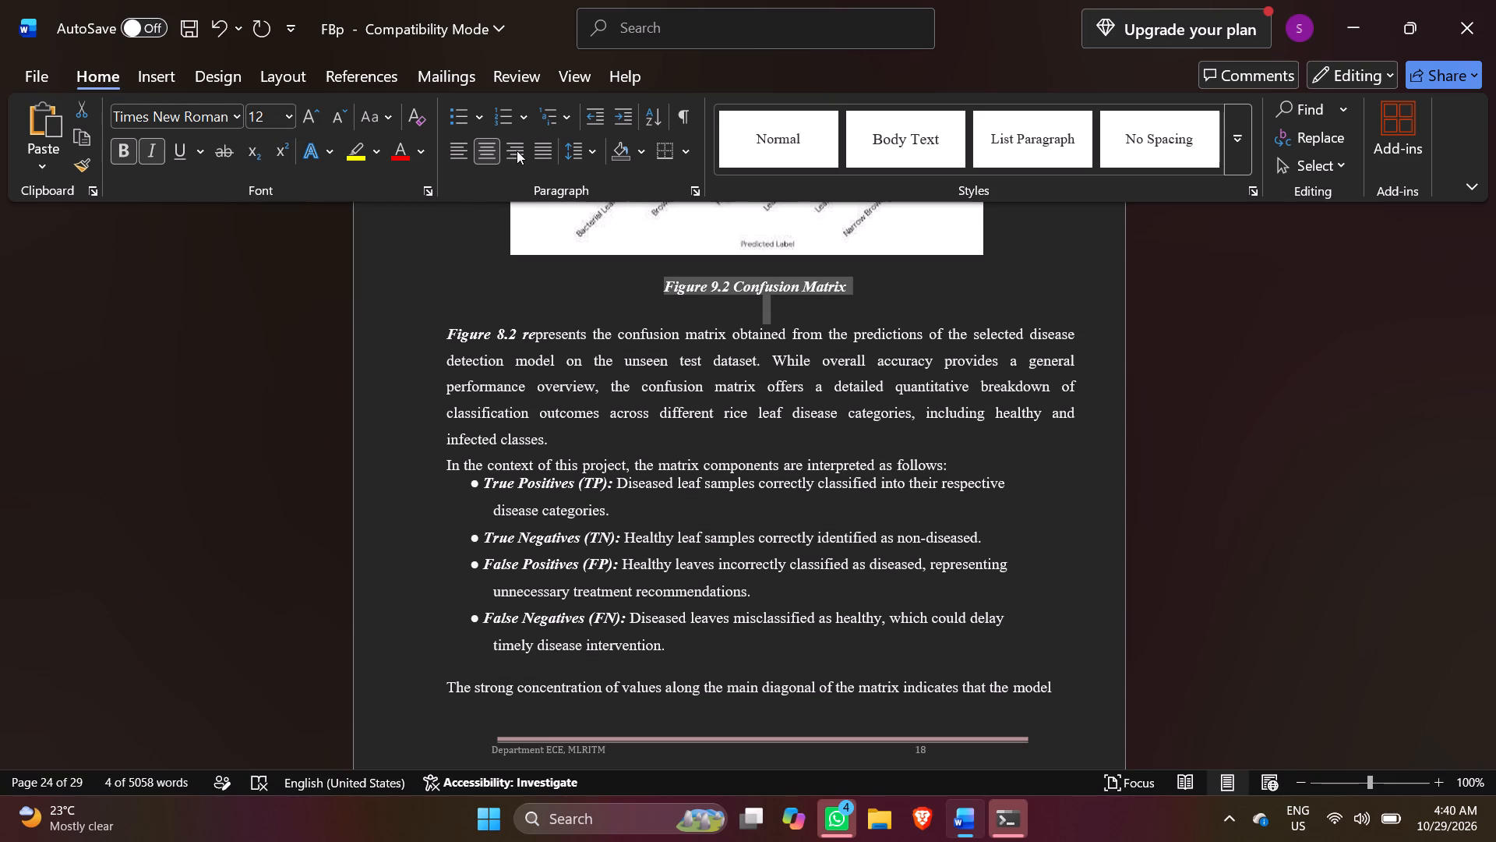
left_click(582, 150)
left_click(591, 209)
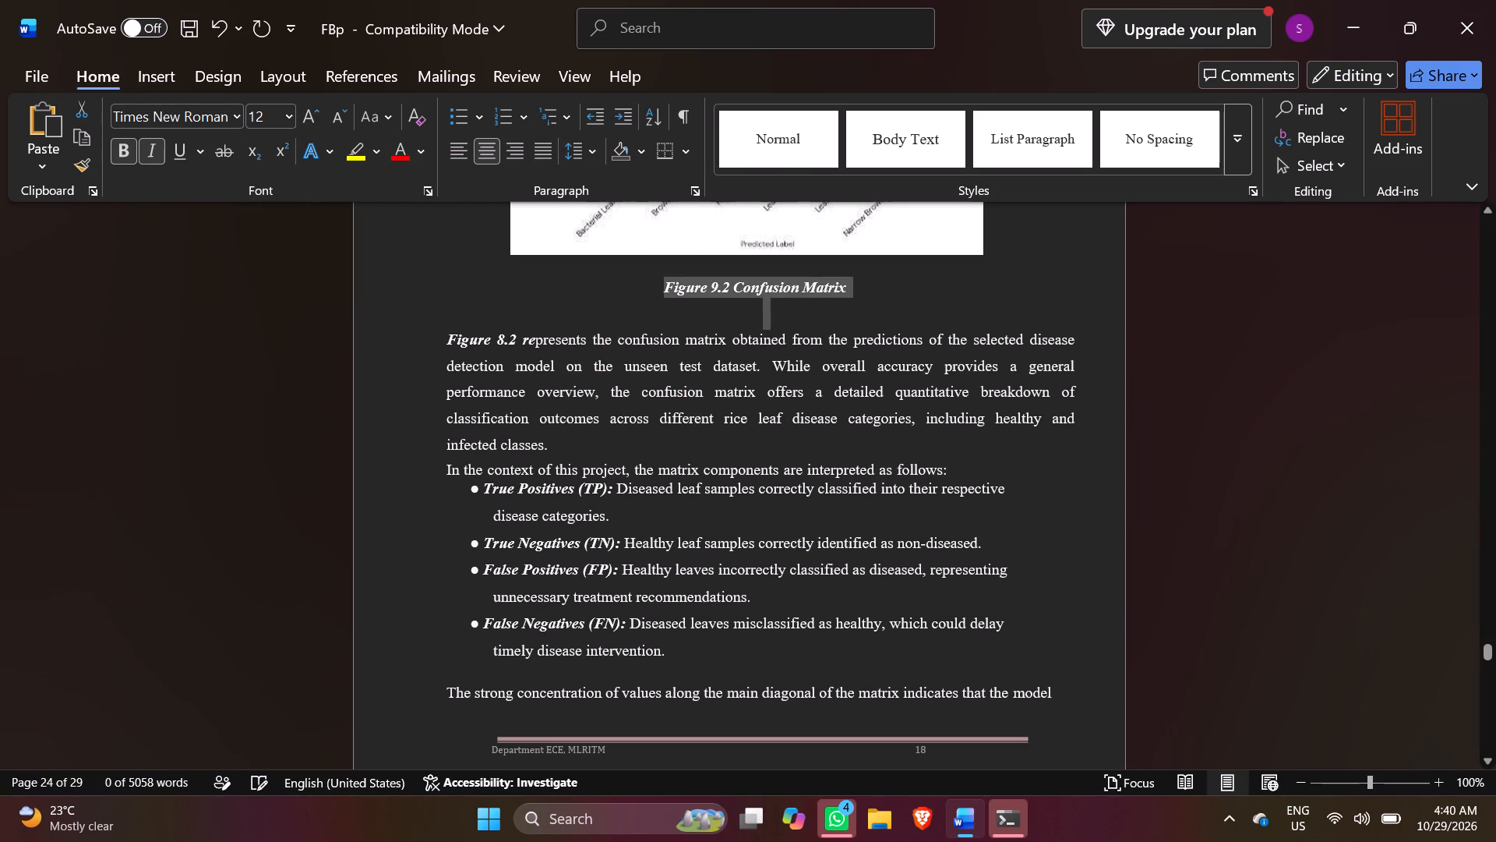
left_click(642, 309)
Remove the bold formatting from the "Figure 9.2 Confusion Matrix" caption.
scroll(722, 313, "up", 11)
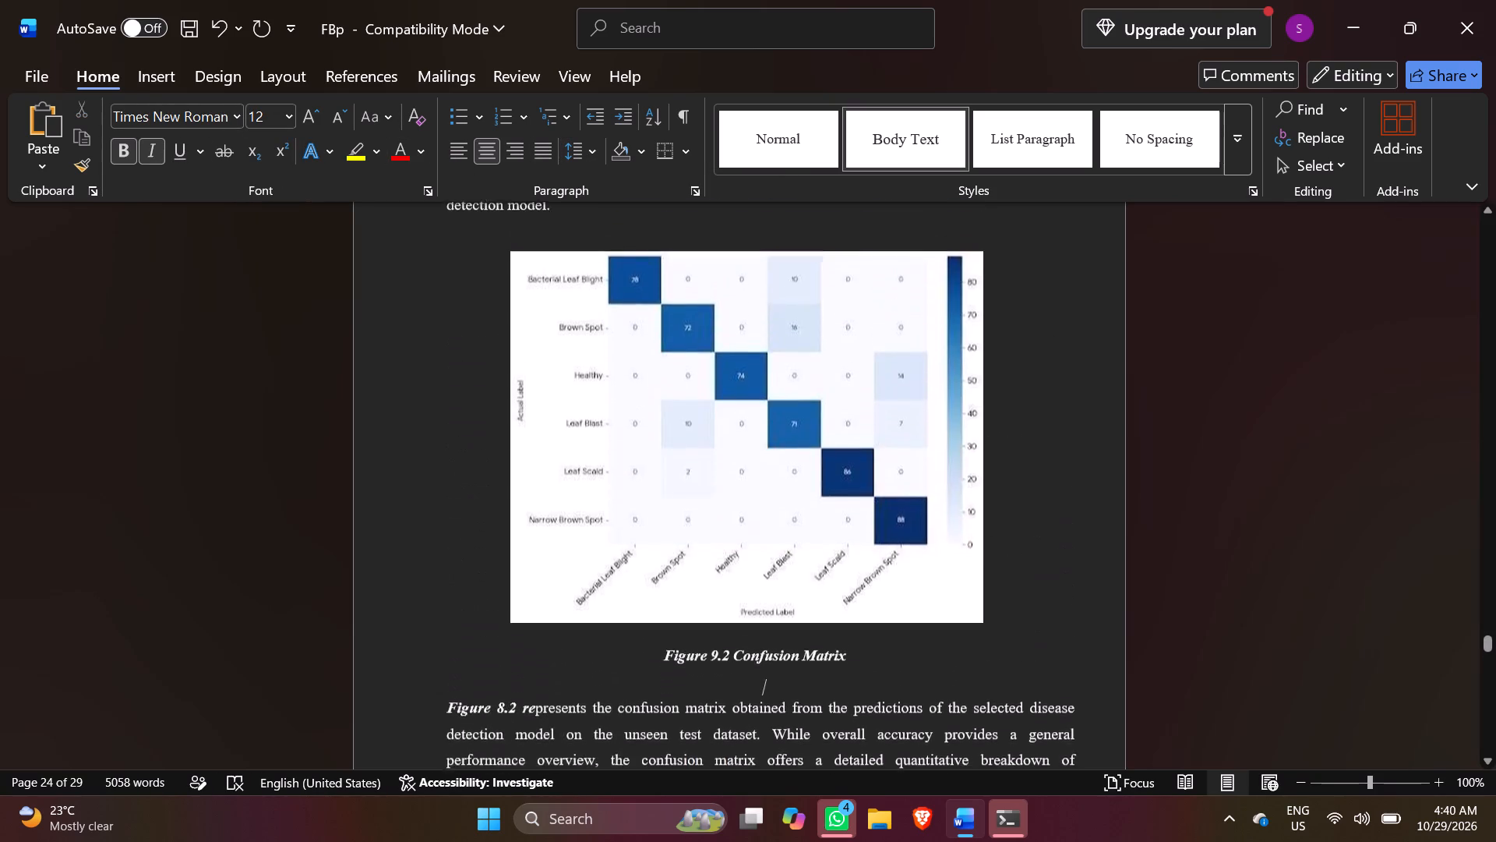
scroll(722, 313, "up", 14)
scroll(722, 313, "down", 8)
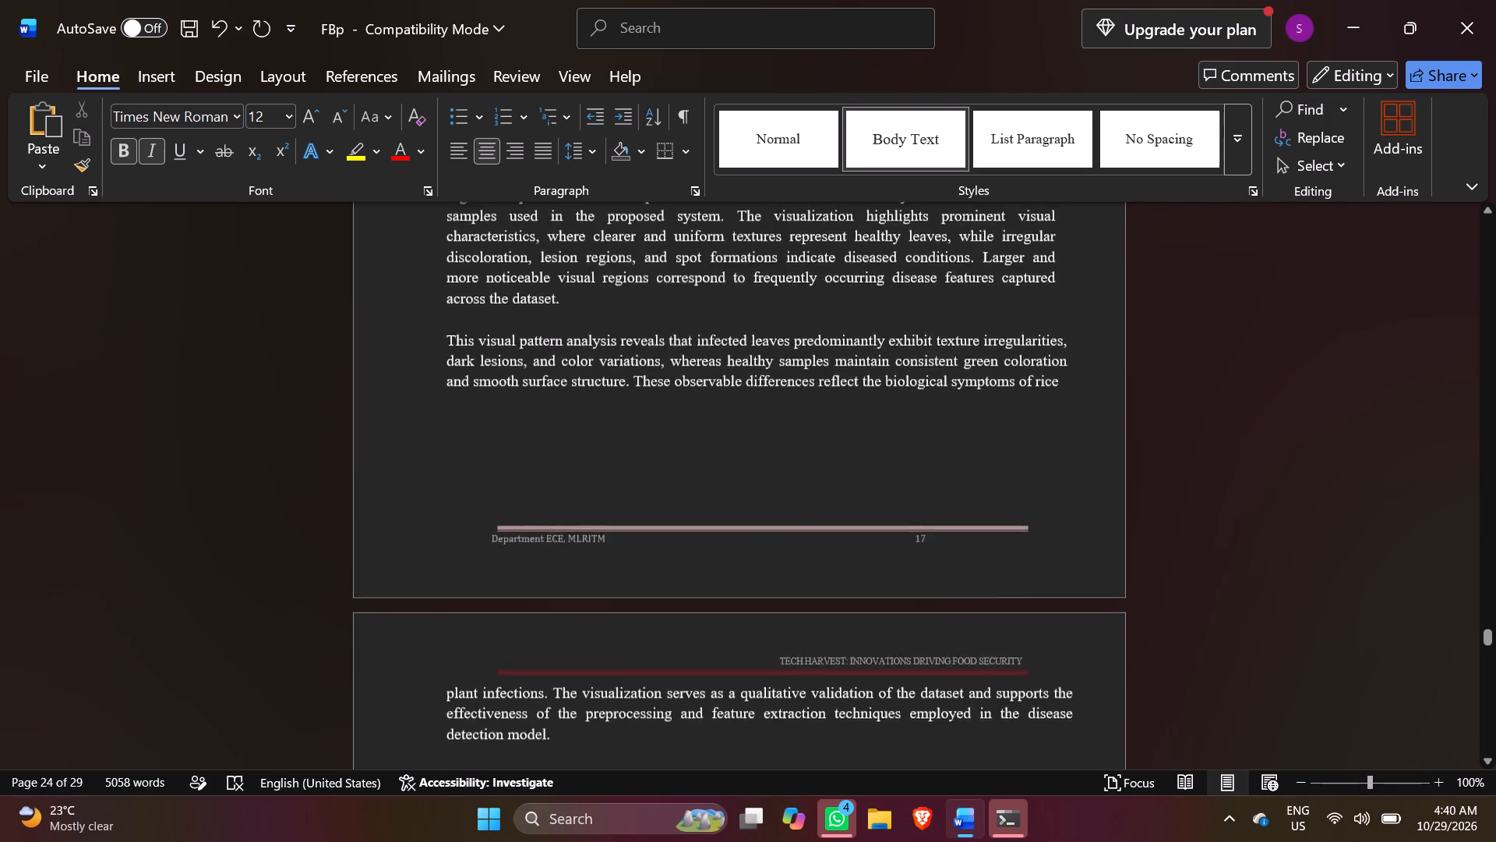
scroll(722, 313, "down", 9)
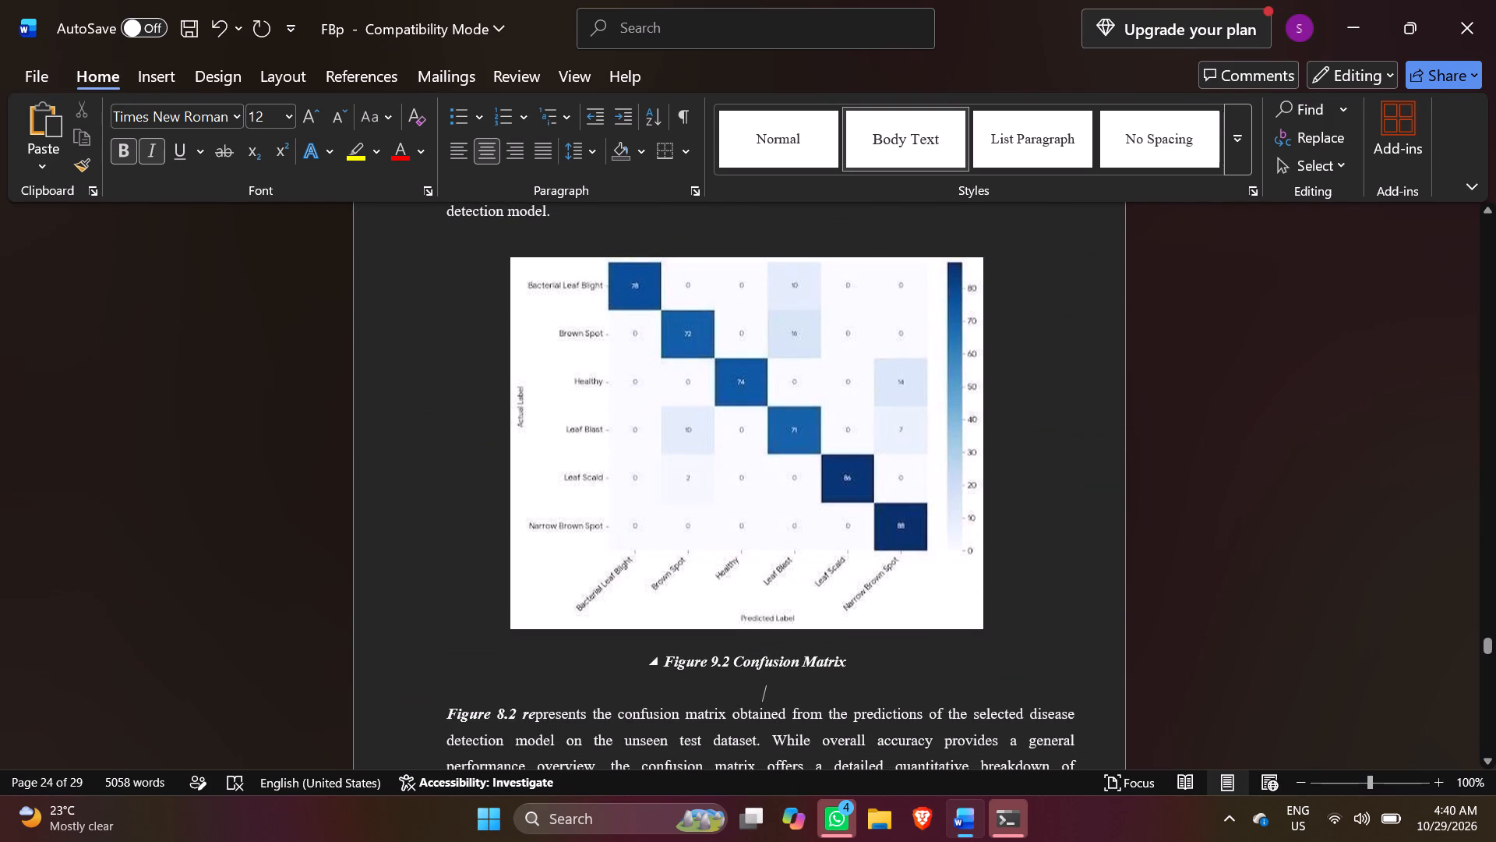
left_click_drag(664, 663, 865, 667)
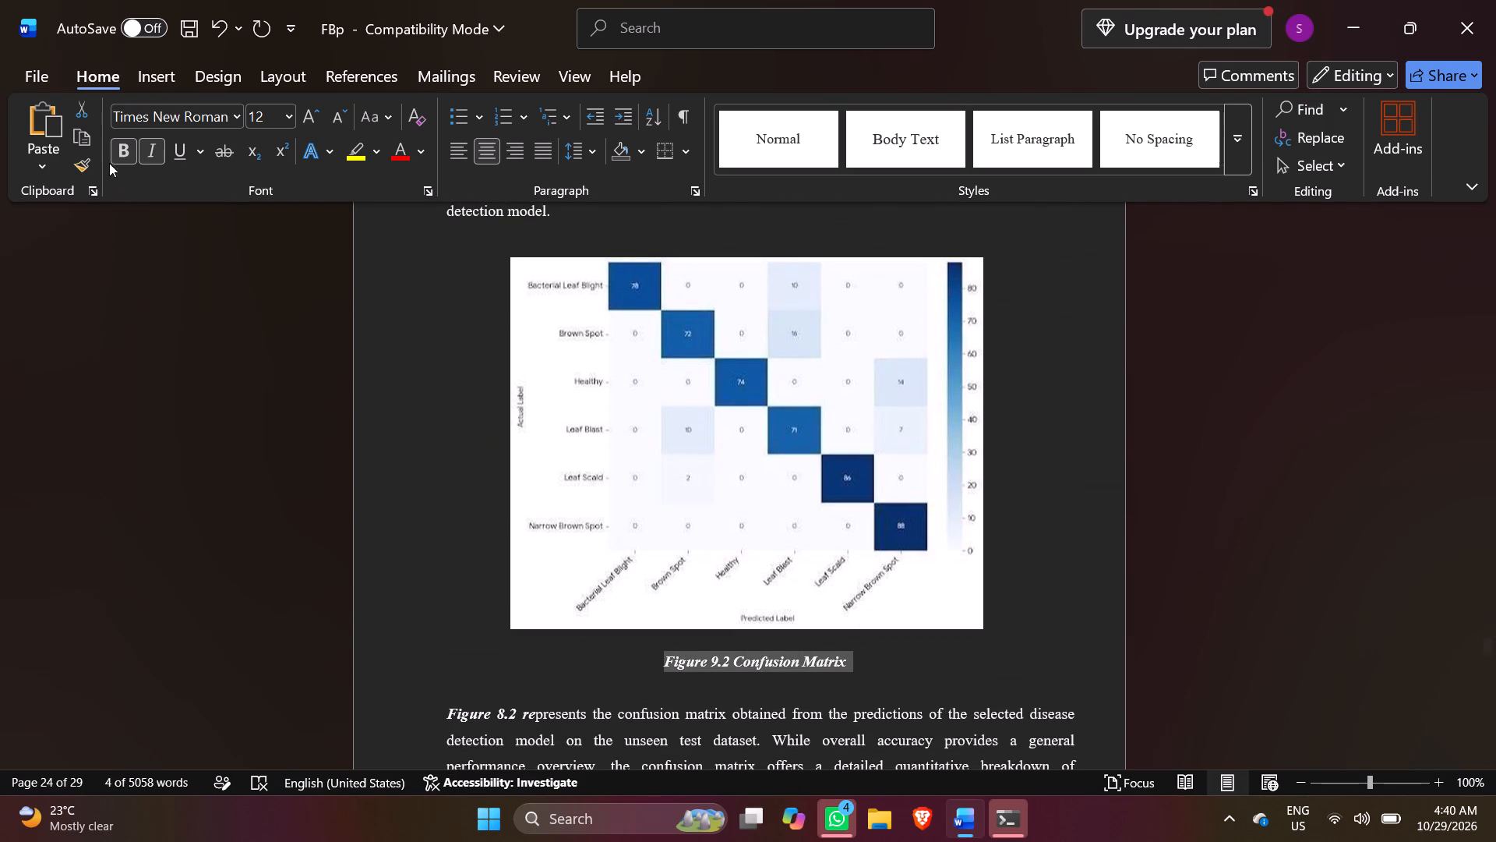
left_click(116, 150)
left_click(365, 577)
Justify the text from "Figure 8.2 represents" through "The strong concentration of values", including the bullets, with 1.15 line spacing.
scroll(429, 603, "down", 2)
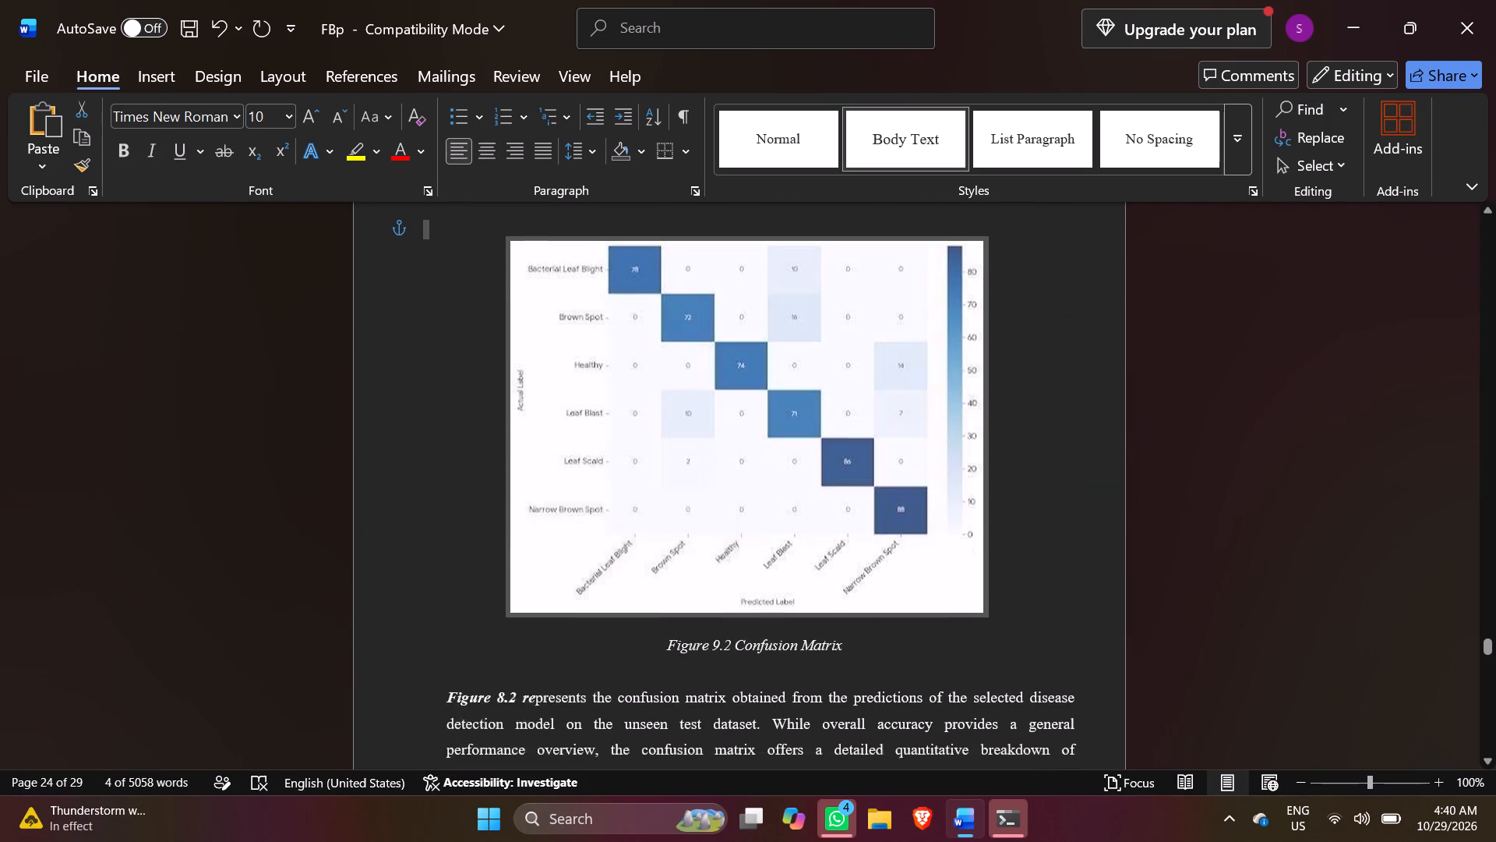
scroll(431, 604, "down", 3)
left_click_drag(446, 476, 475, 493)
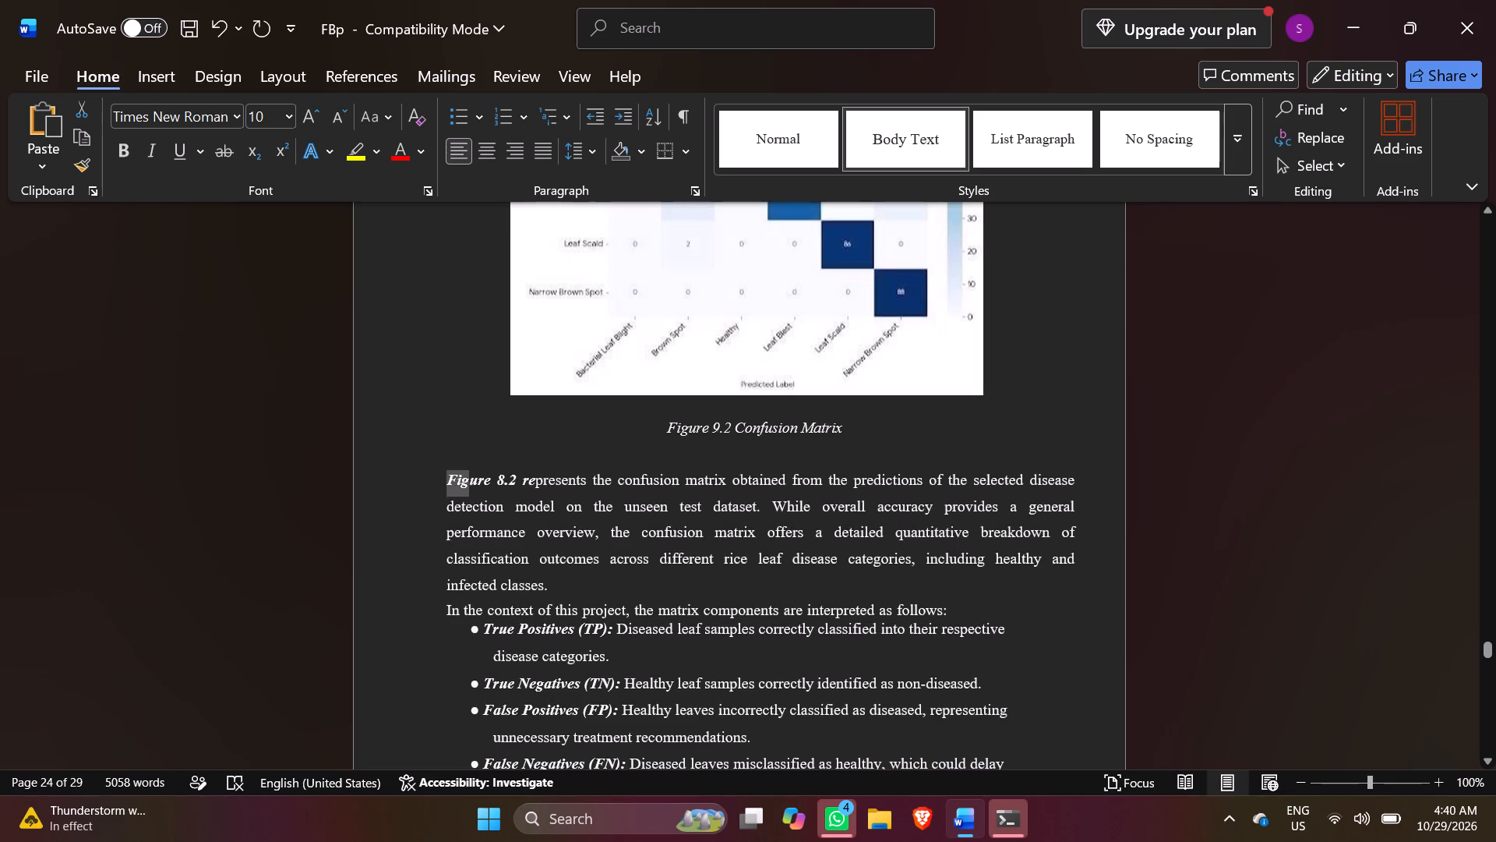
left_click_drag(475, 493, 798, 696)
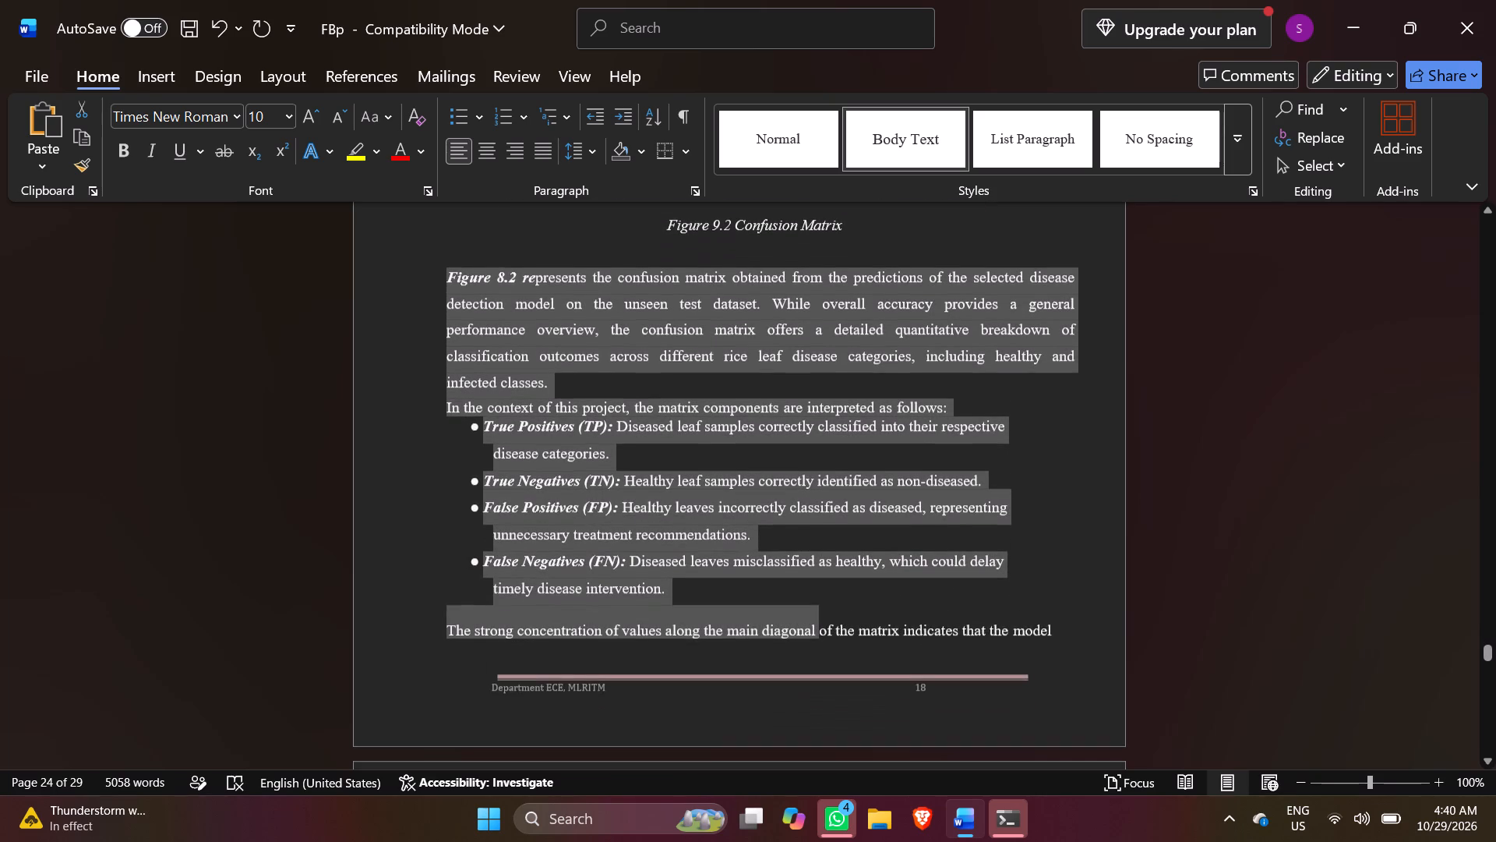
left_click_drag(798, 696, 1044, 640)
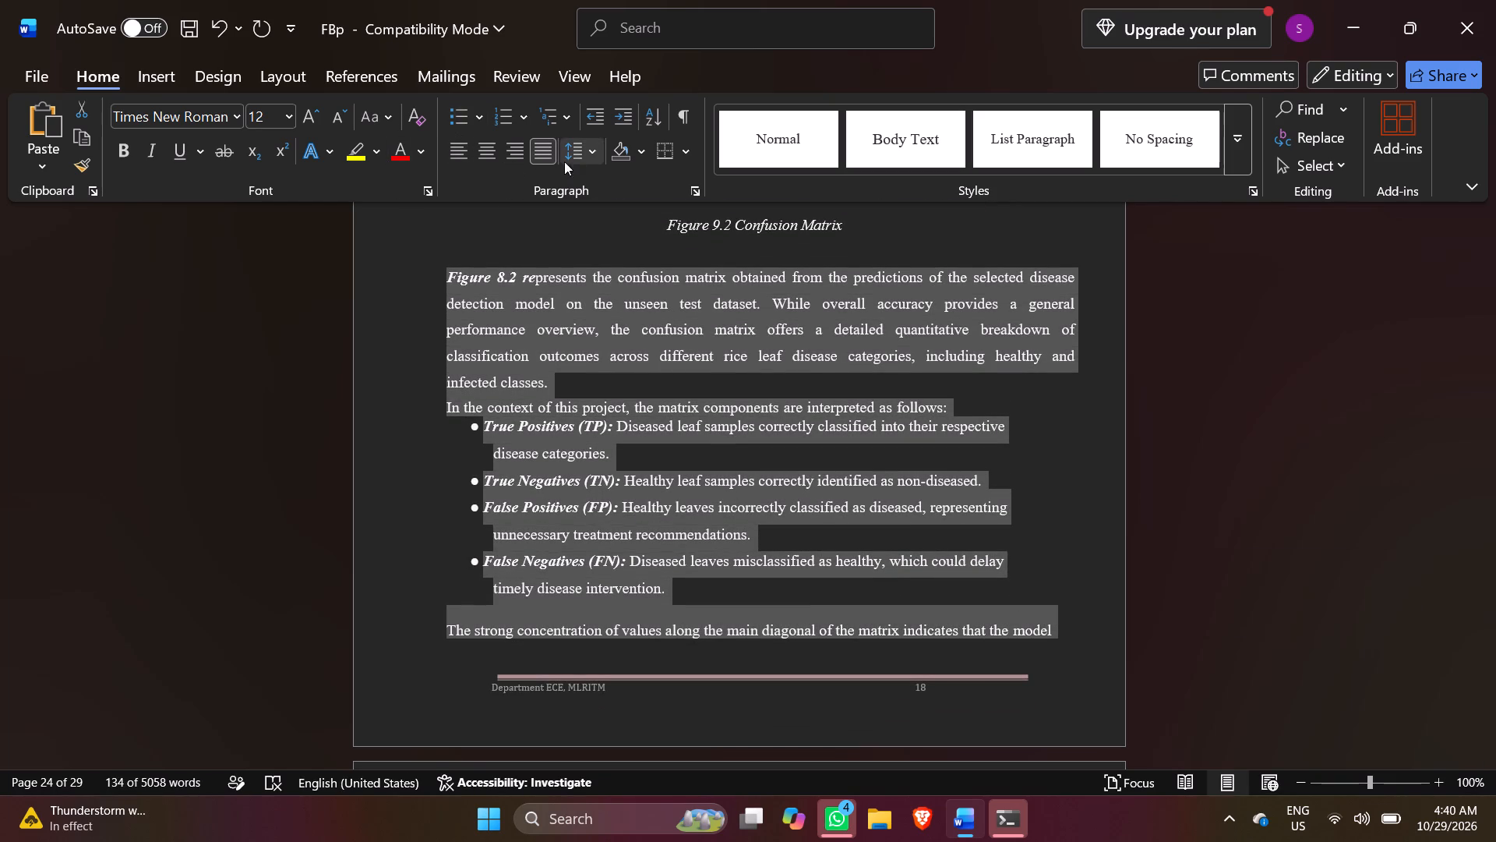
left_click(542, 150)
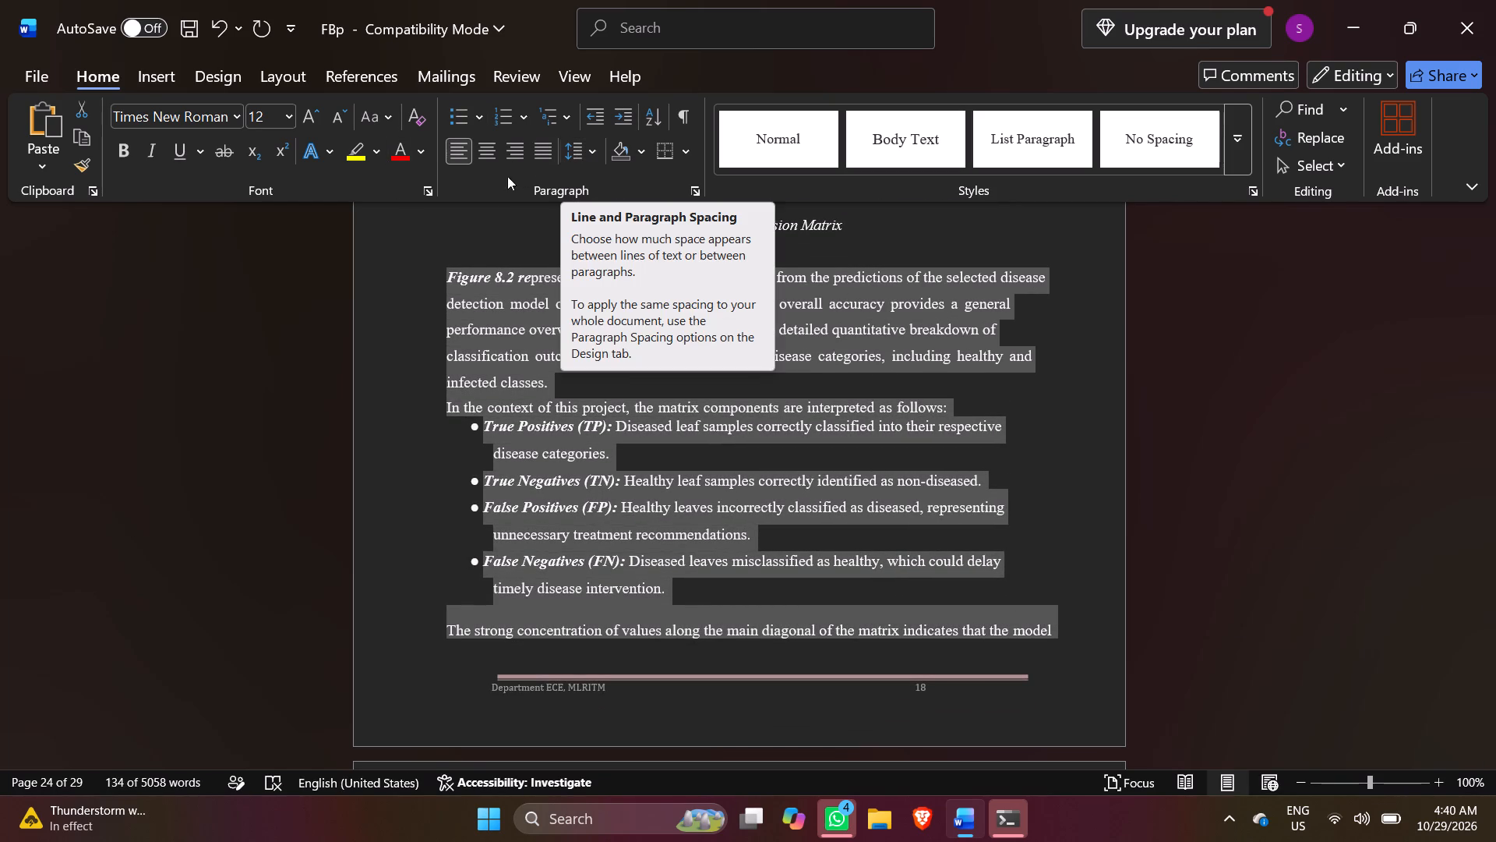
left_click(548, 146)
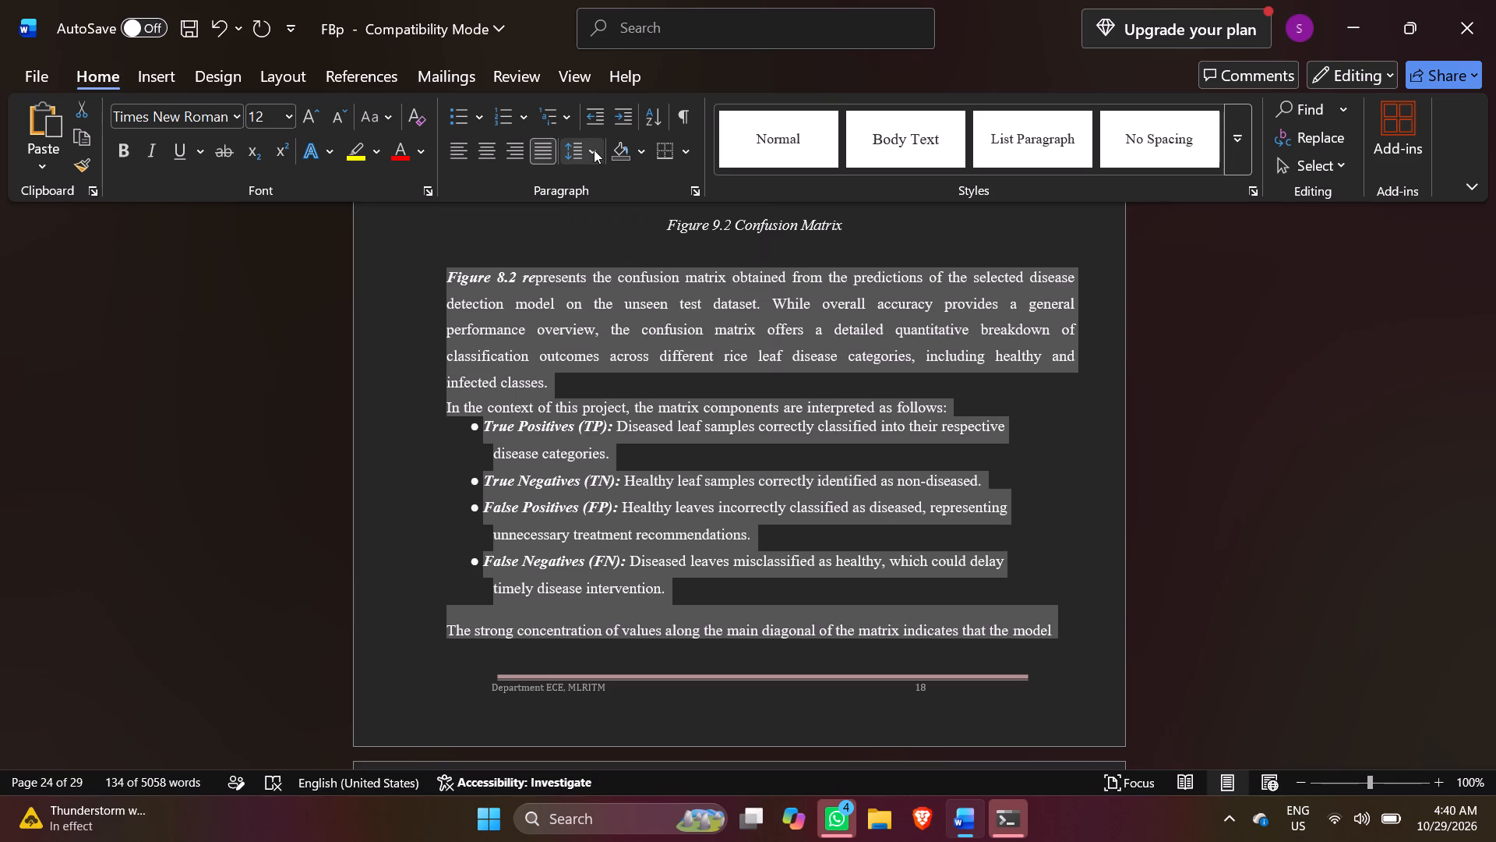
left_click(594, 150)
left_click(604, 214)
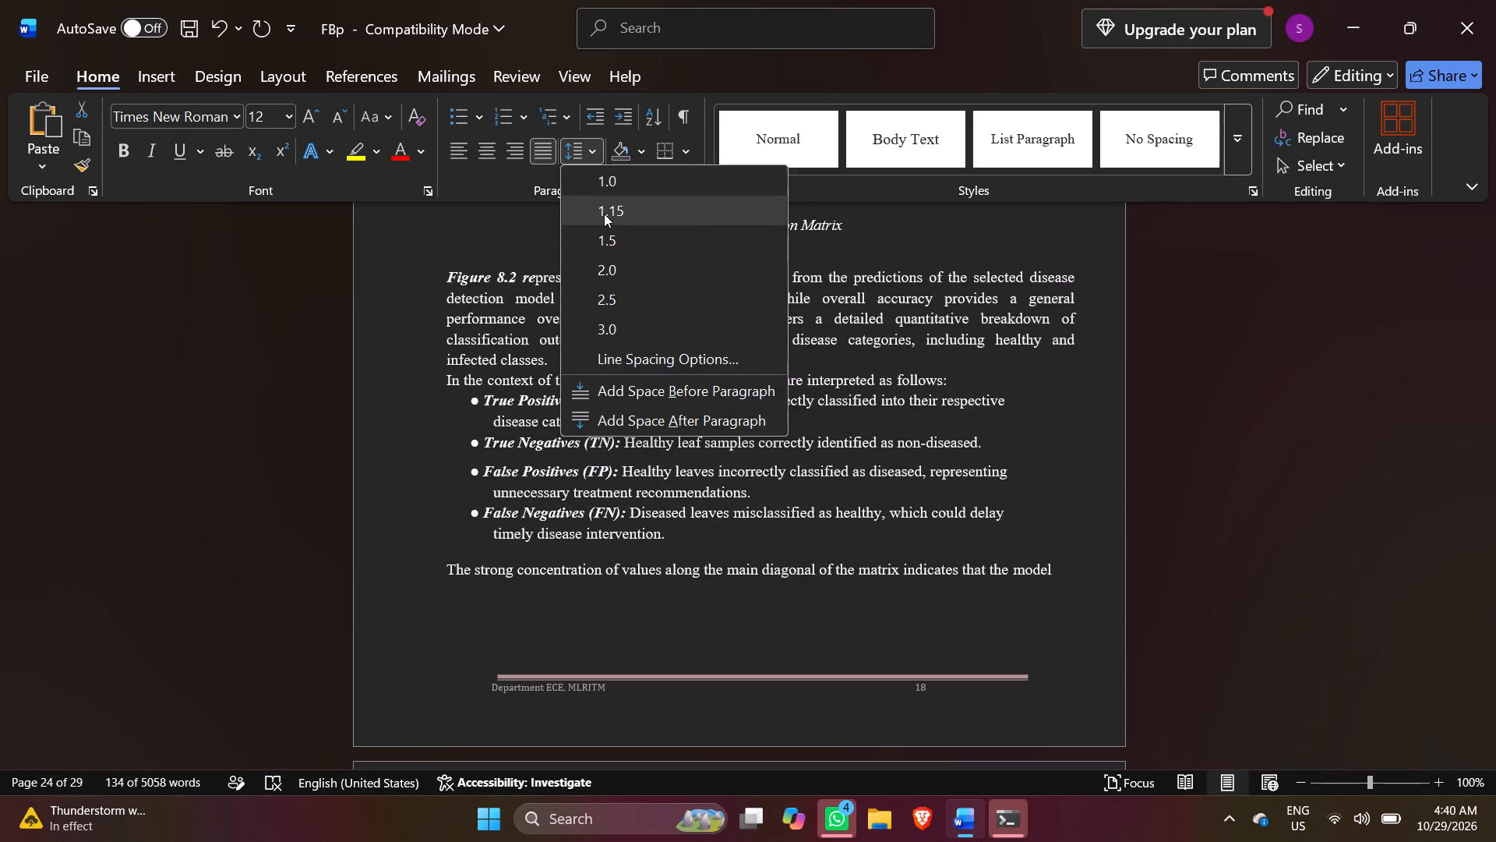
left_click(679, 600)
Set the continuation text from "successfully distinguishes" to "disease-specific visual features" to 1.15 line spacing.
scroll(679, 603, "down", 9)
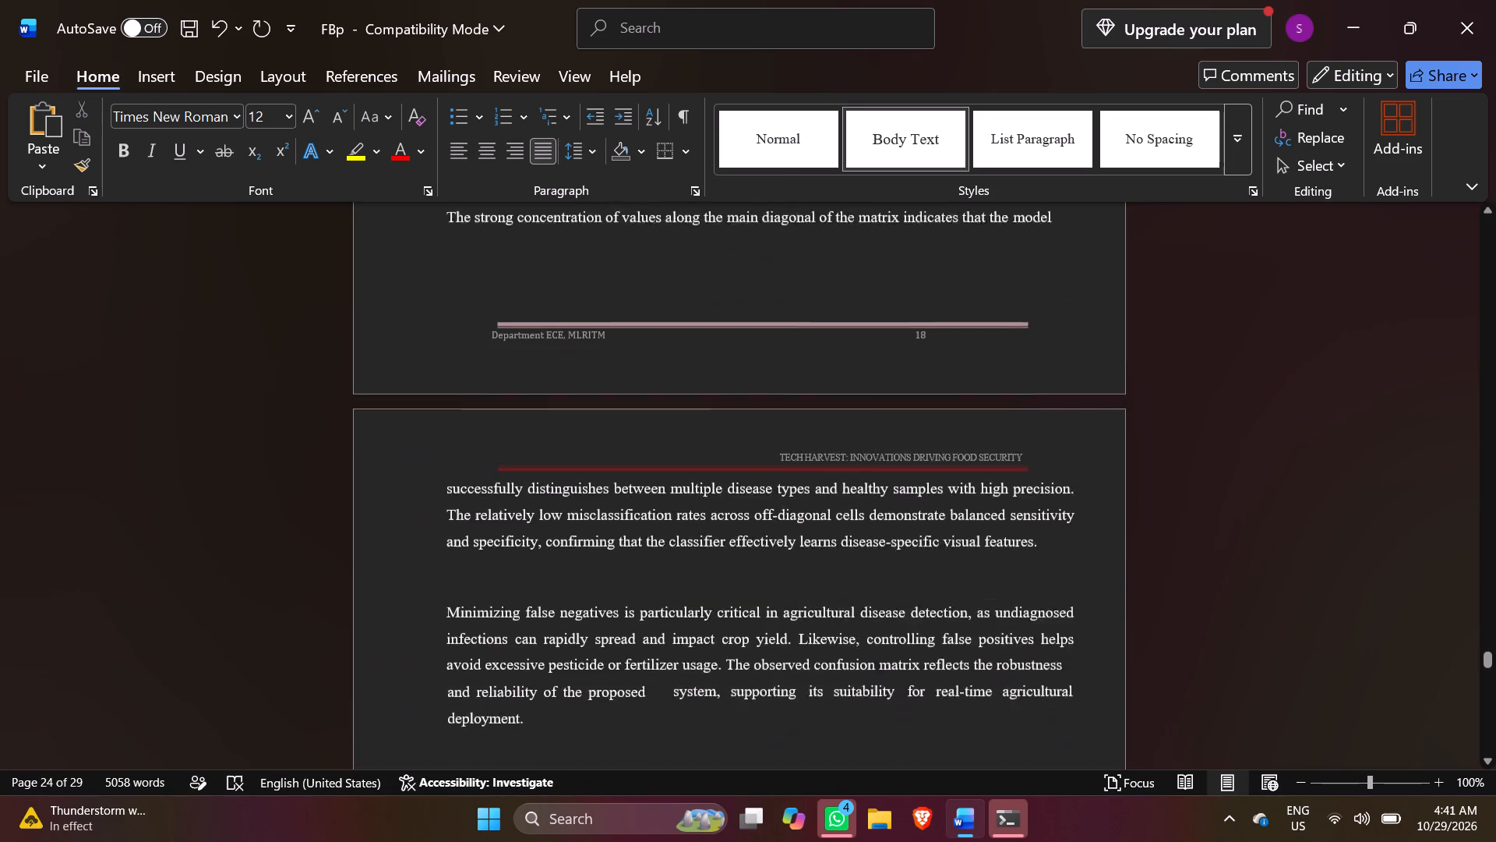
left_click_drag(443, 417, 830, 481)
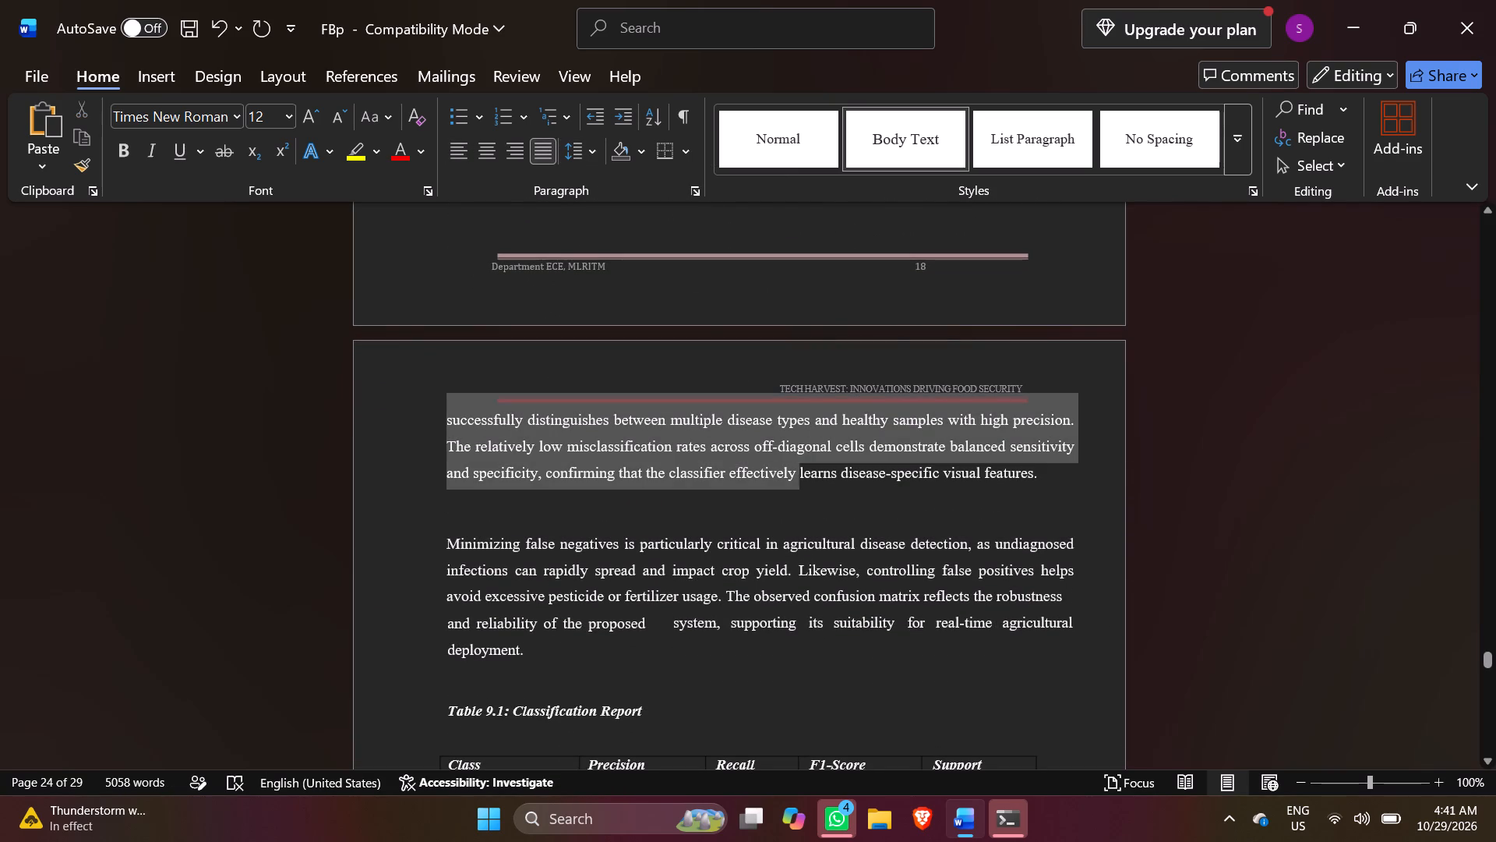
left_click_drag(830, 481, 901, 481)
left_click(1032, 473)
left_click_drag(1049, 479, 439, 433)
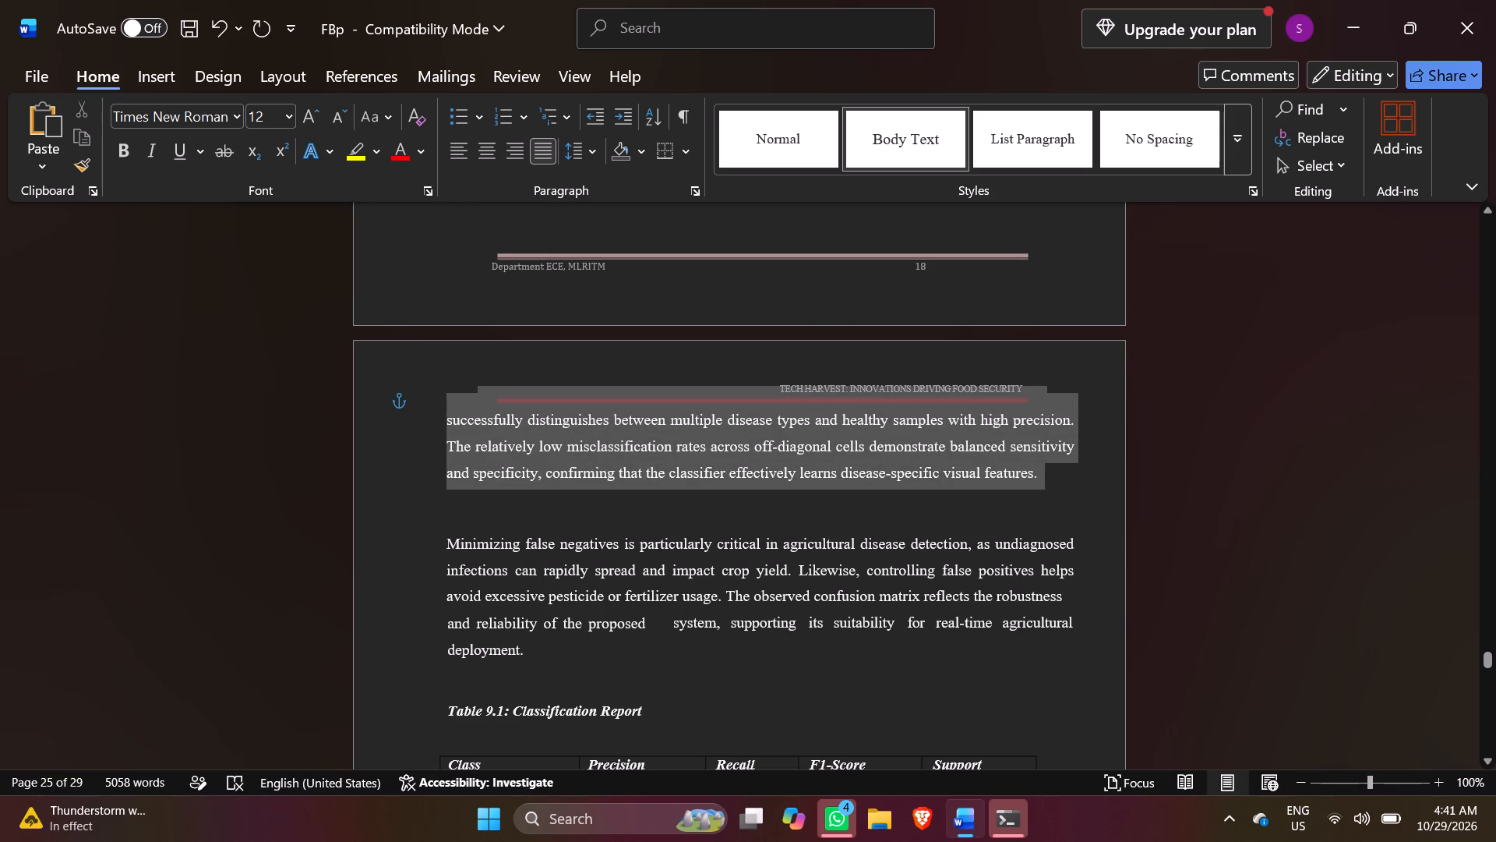
left_click_drag(439, 433, 437, 437)
left_click(434, 437)
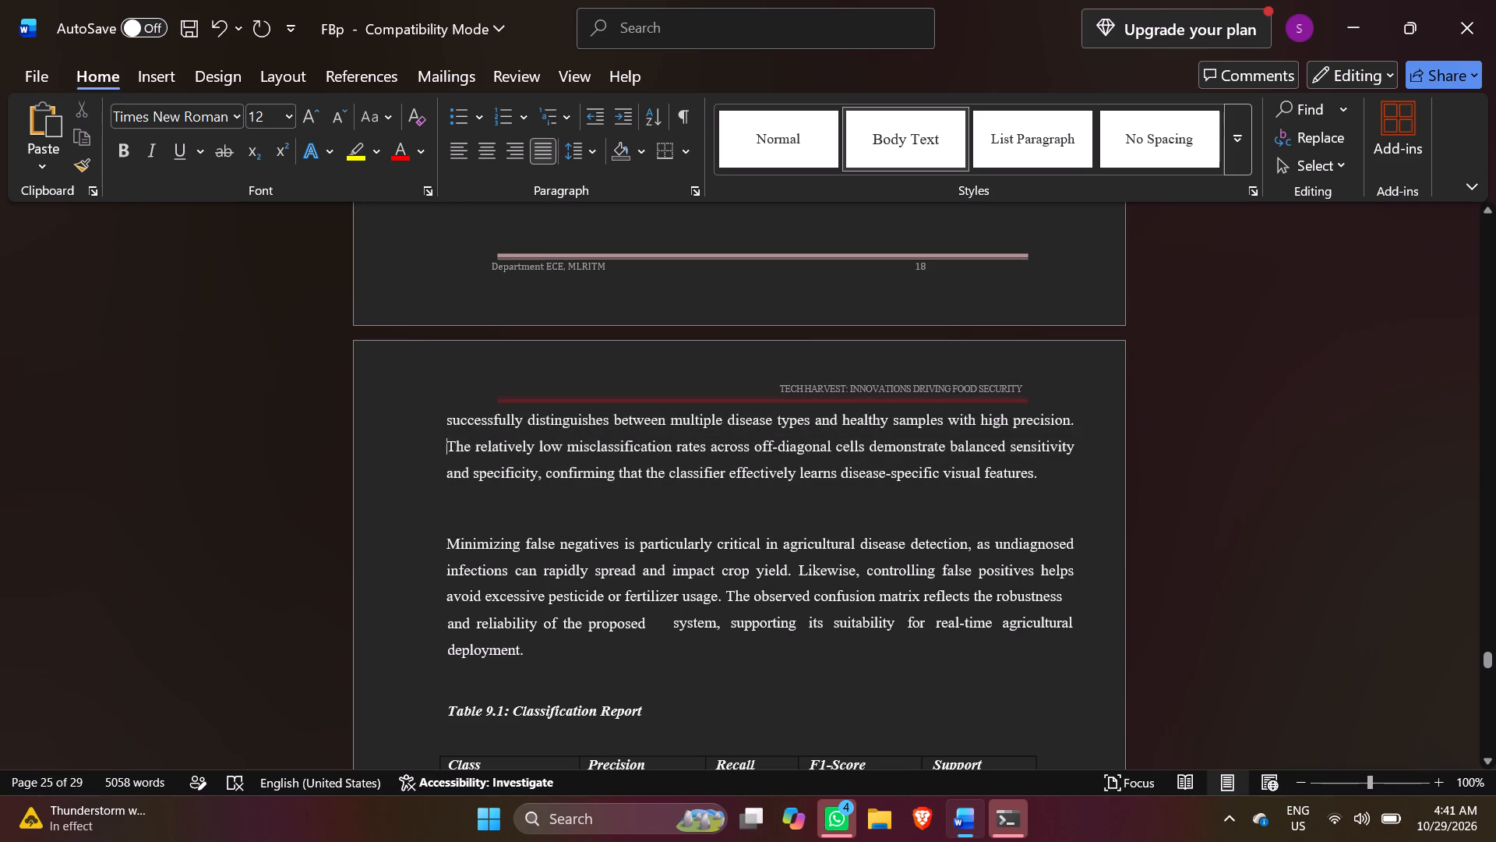
left_click_drag(444, 419, 1018, 472)
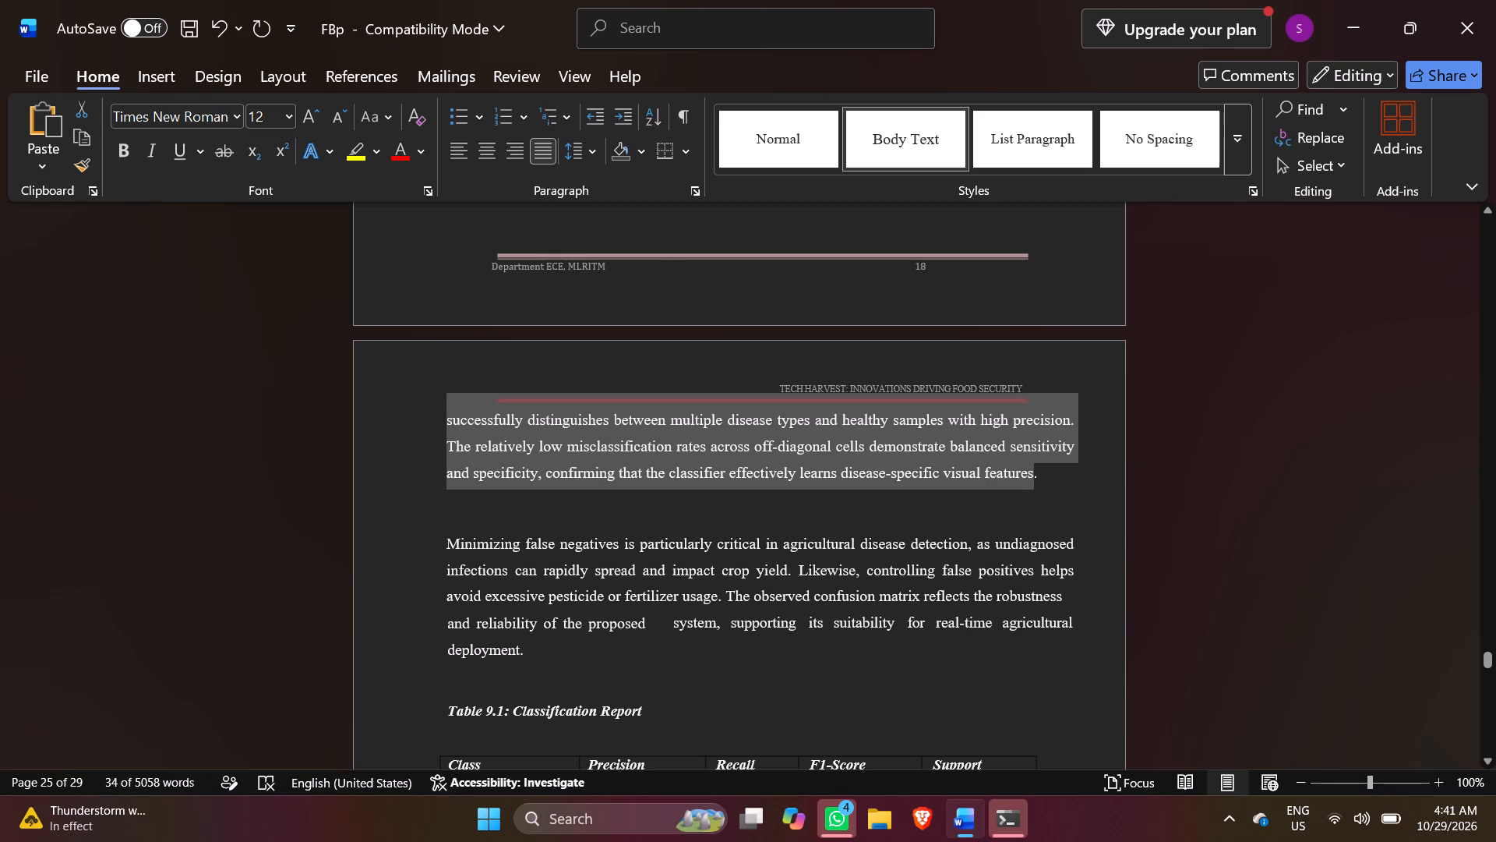
left_click_drag(1034, 483, 1056, 478)
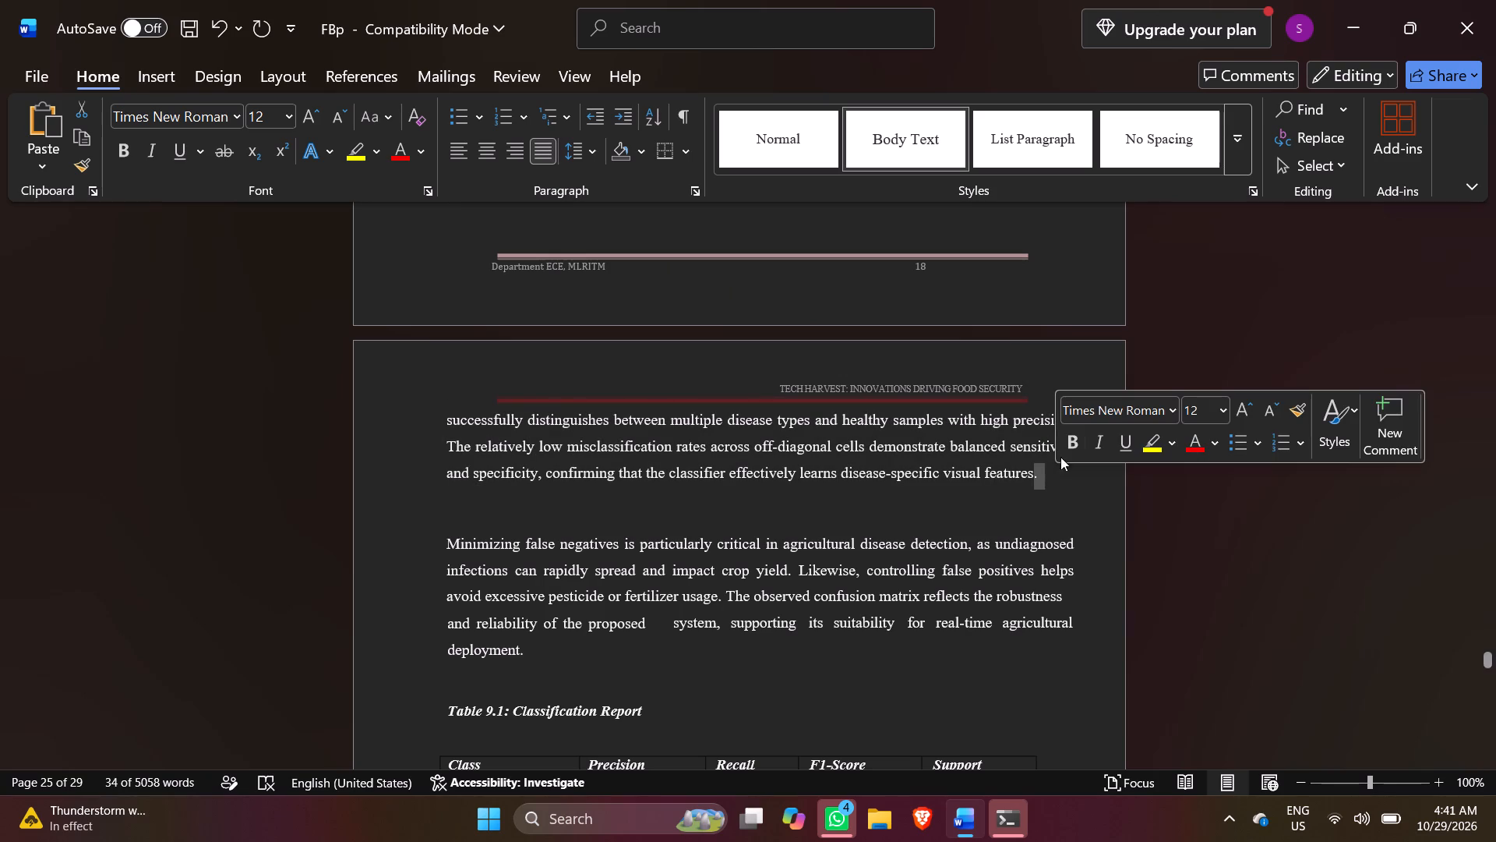
left_click(589, 150)
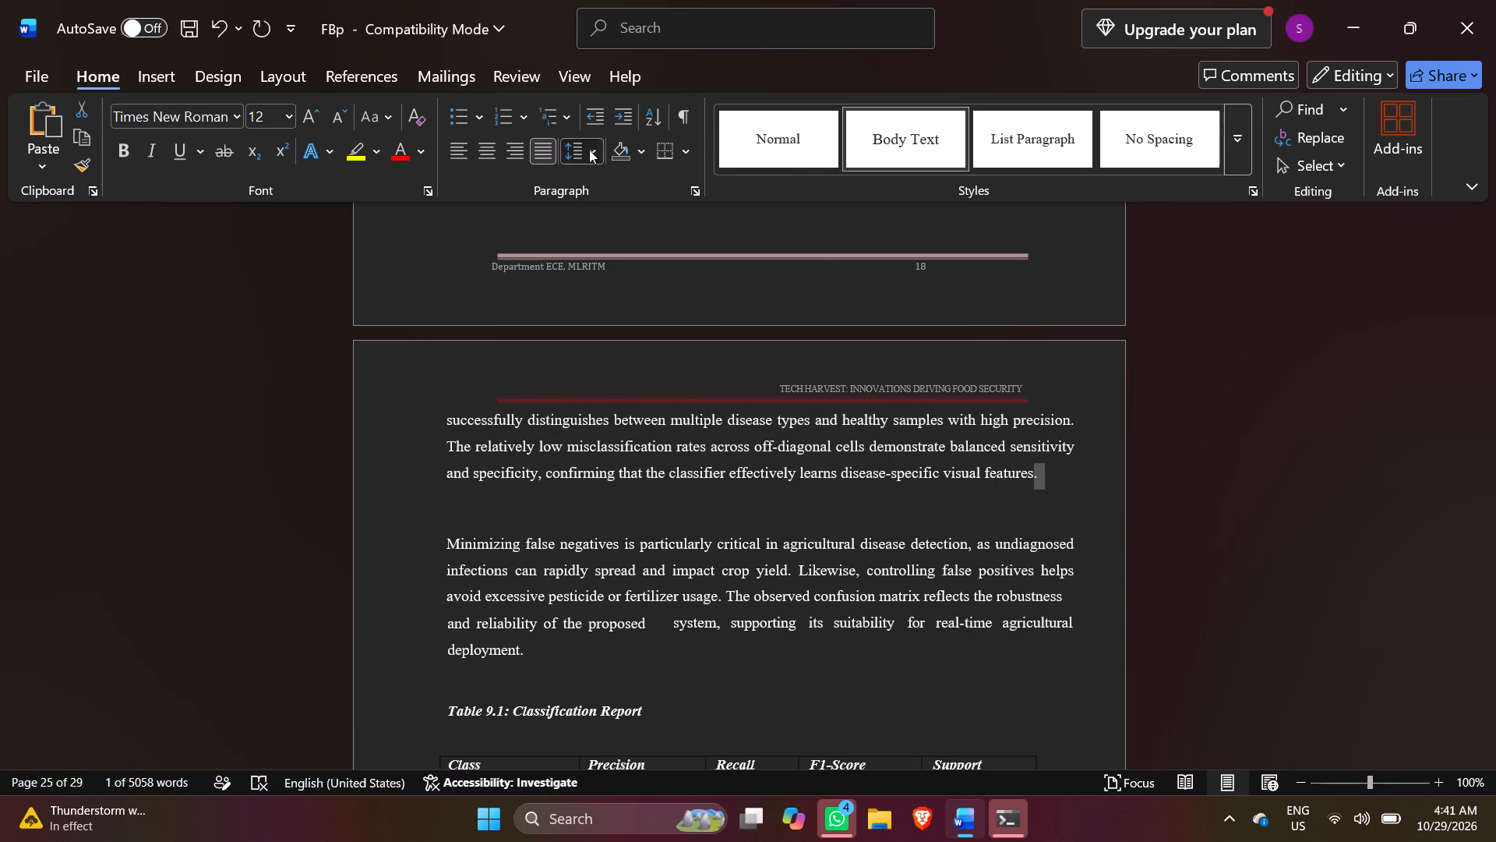
left_click(595, 199)
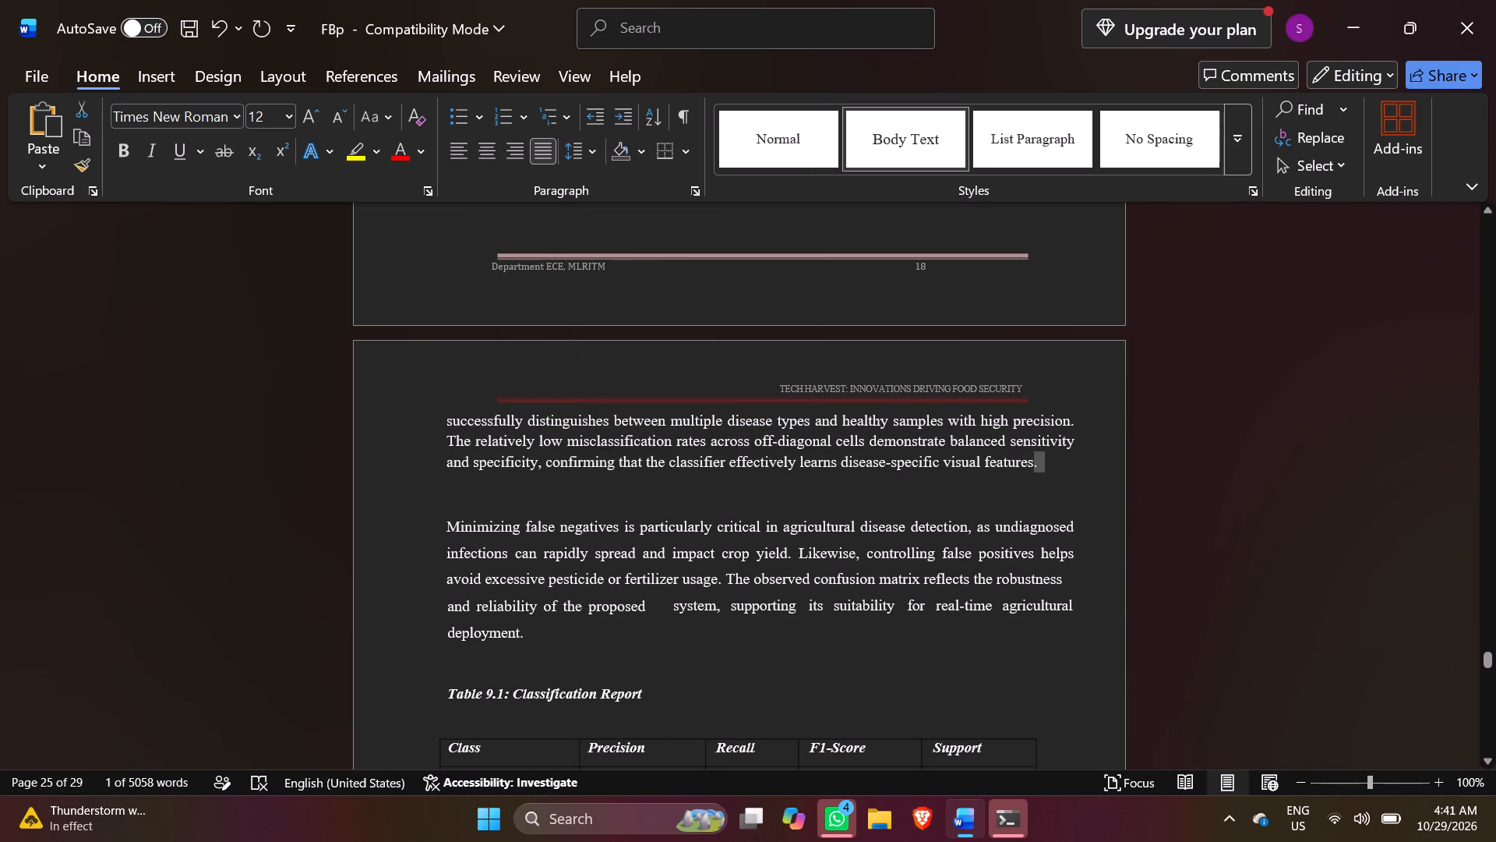
left_click_drag(445, 418, 965, 451)
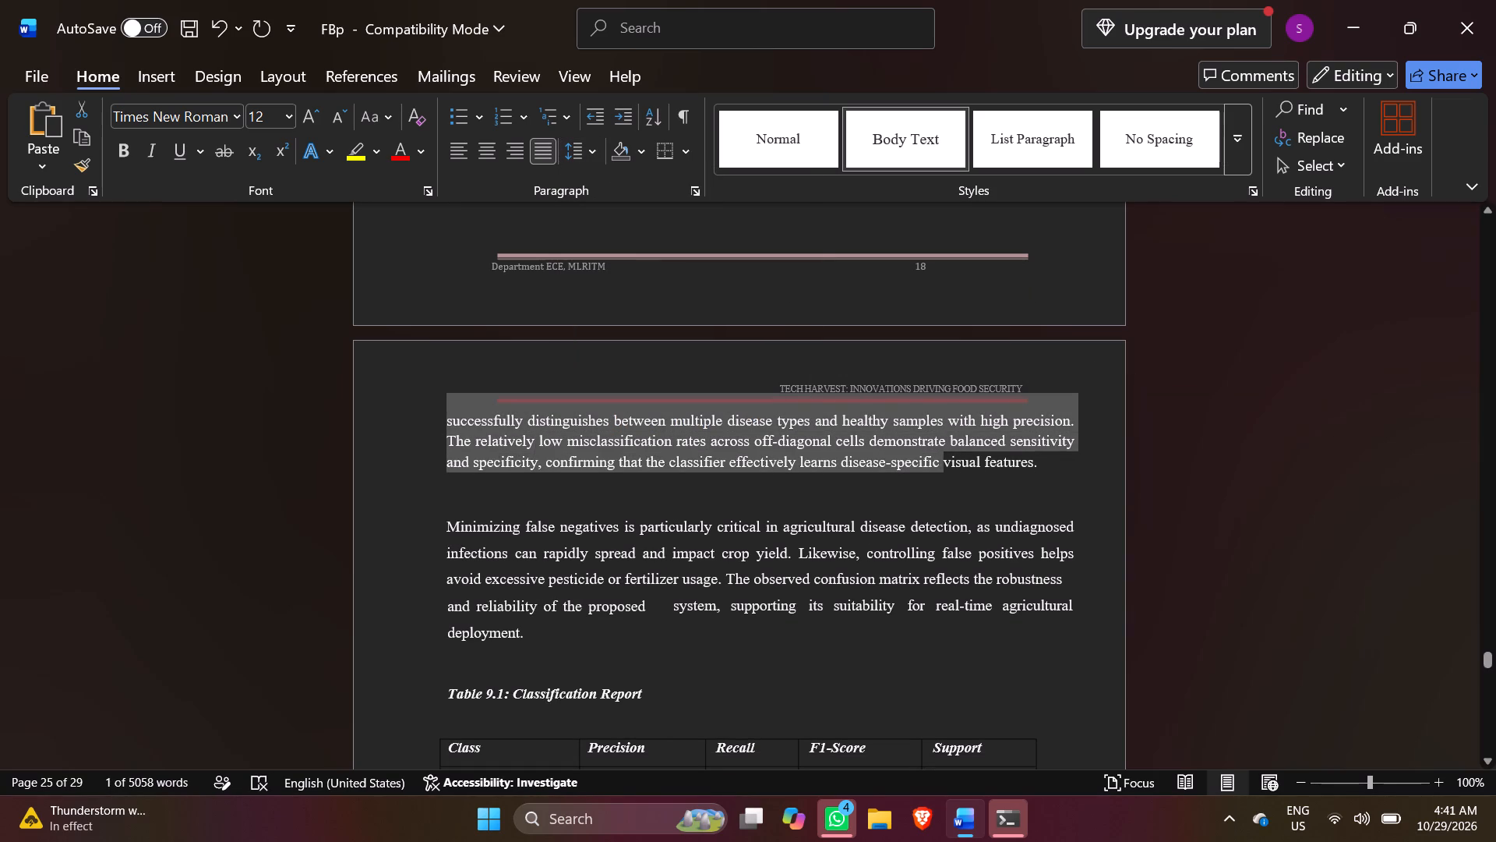
left_click_drag(965, 451, 1043, 462)
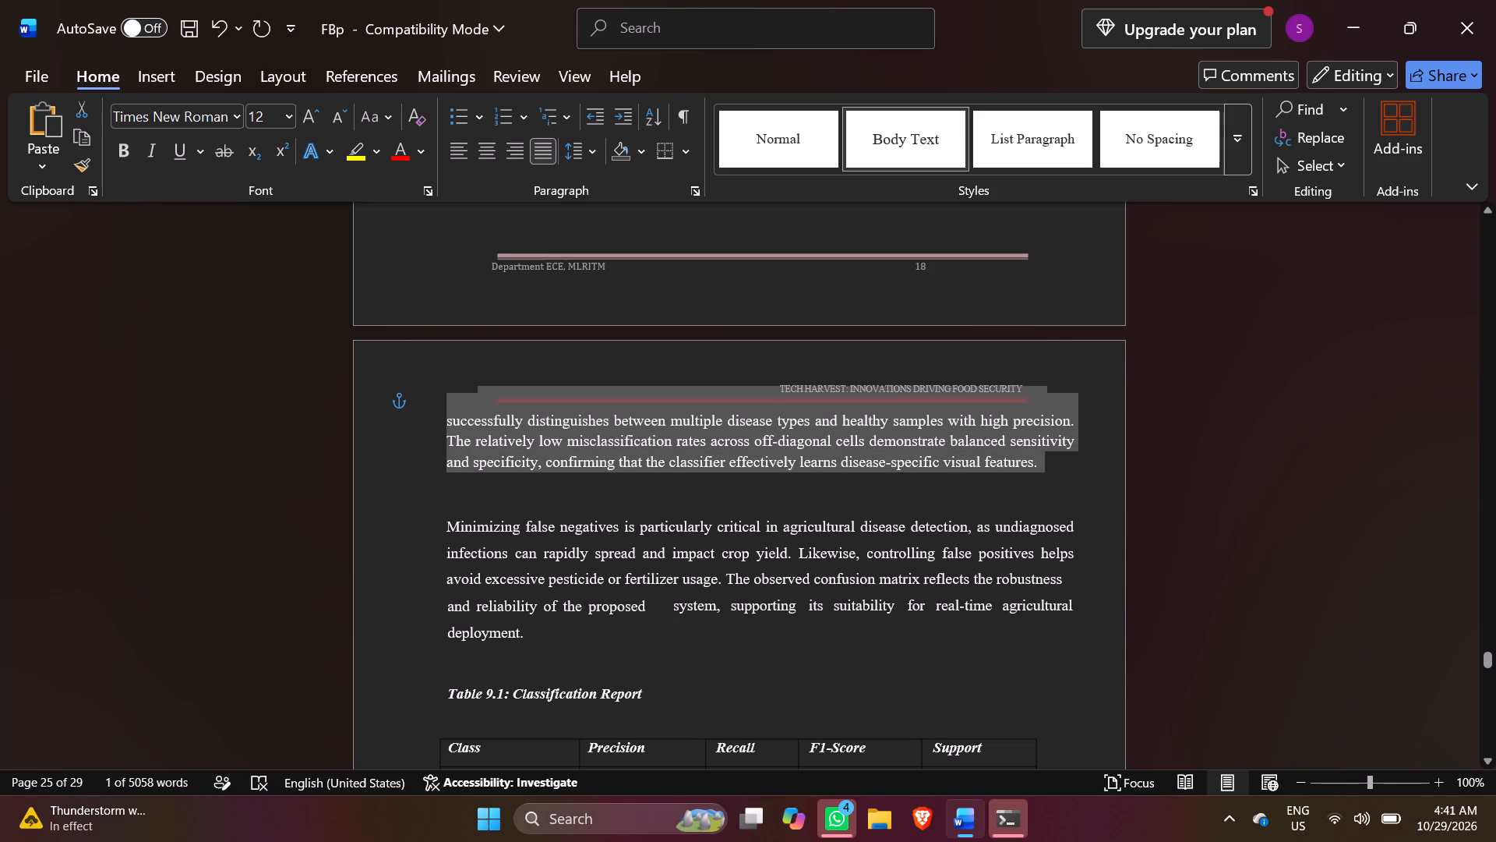
left_click_drag(1043, 462, 1046, 468)
left_click(453, 420)
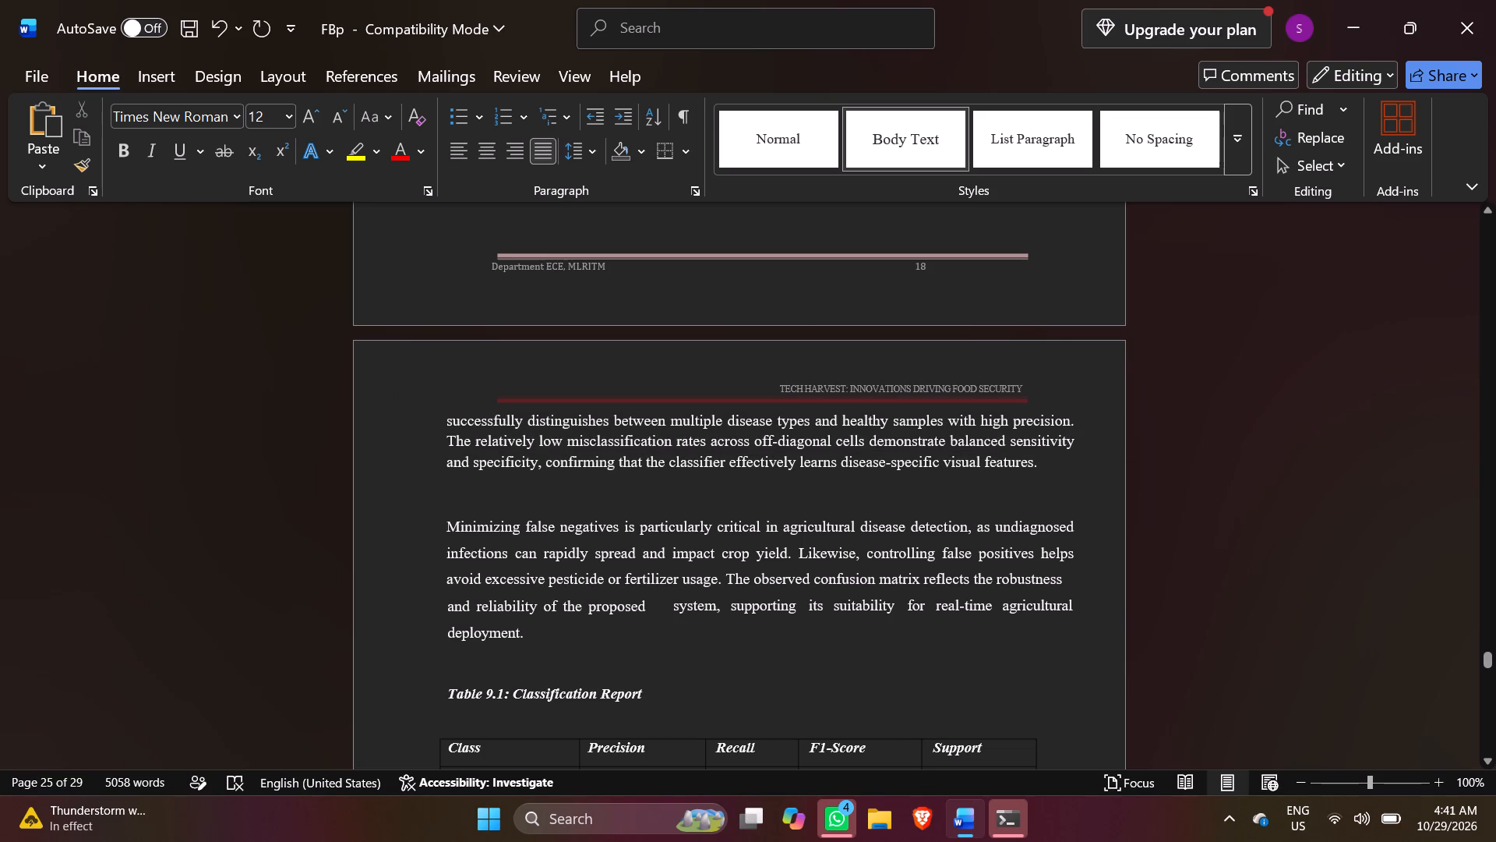
left_click_drag(445, 419, 1040, 462)
left_click(580, 147)
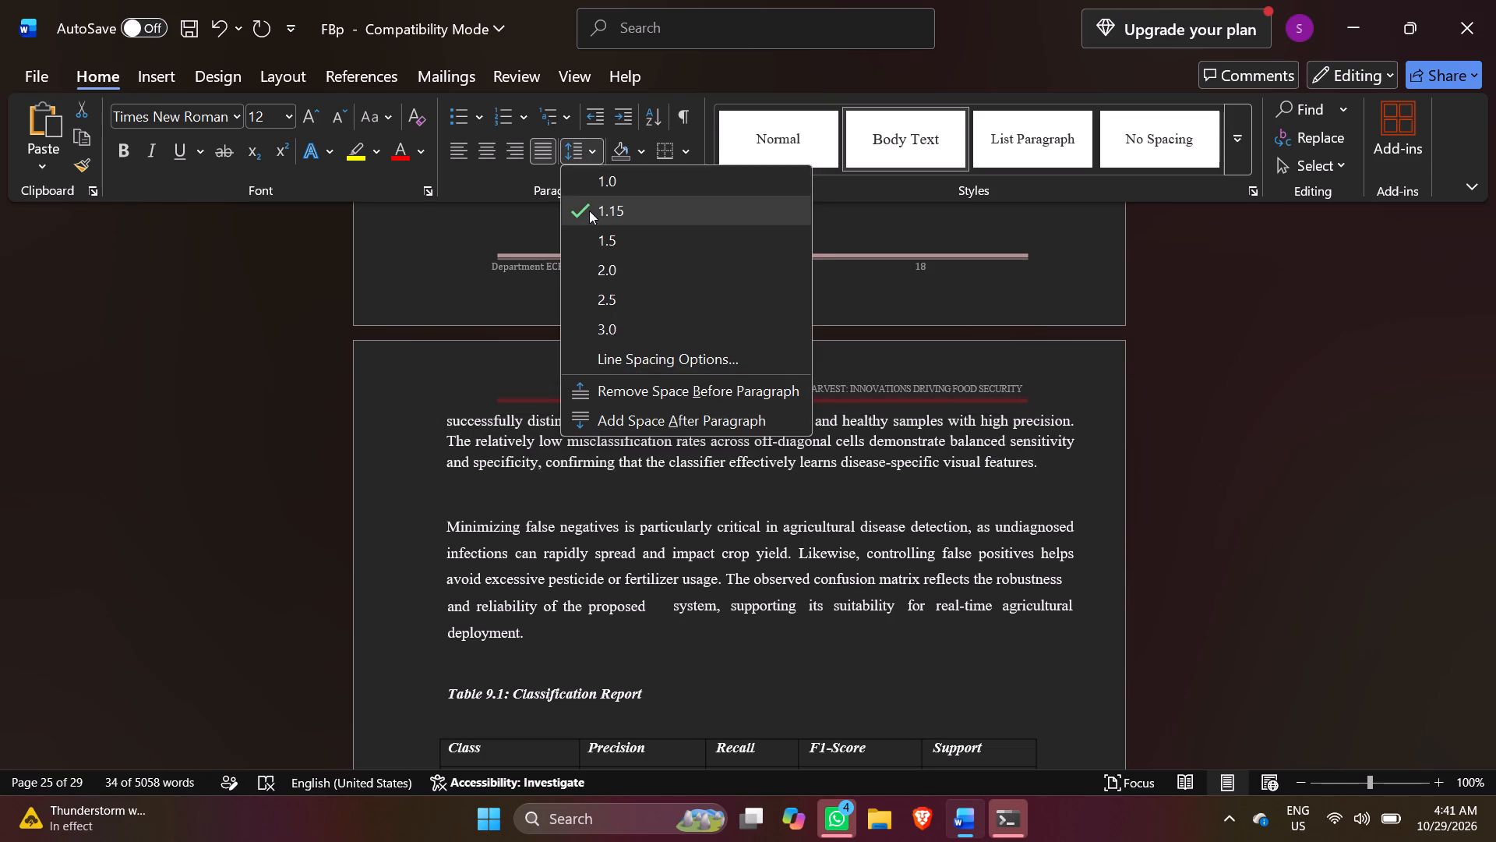
left_click(590, 210)
left_click(754, 490)
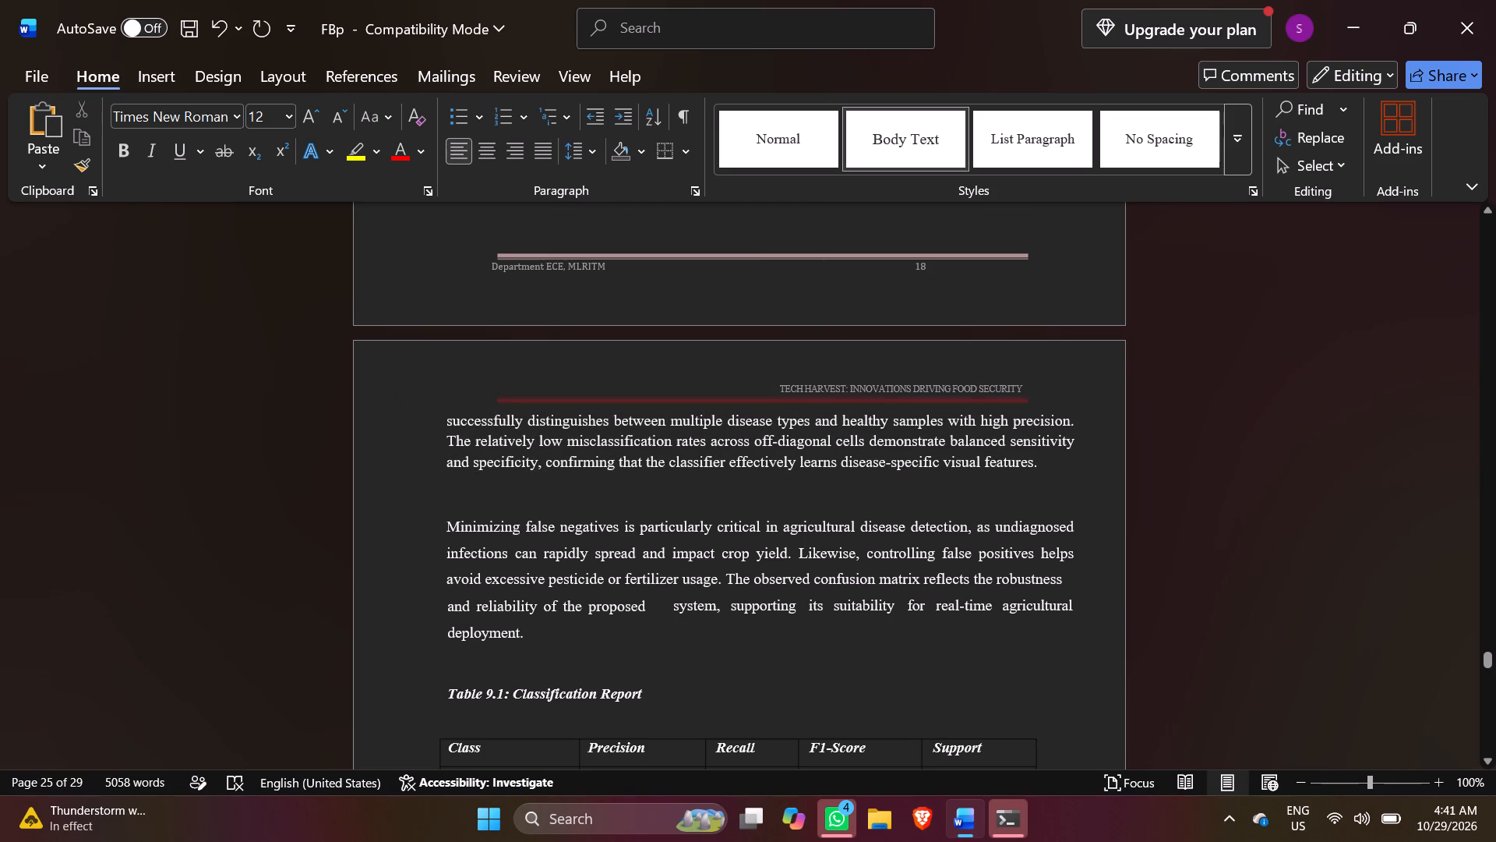
Set the "Minimizing false negatives" paragraph above Table 9.1 to 1.15 line spacing.
left_click_drag(441, 525, 527, 629)
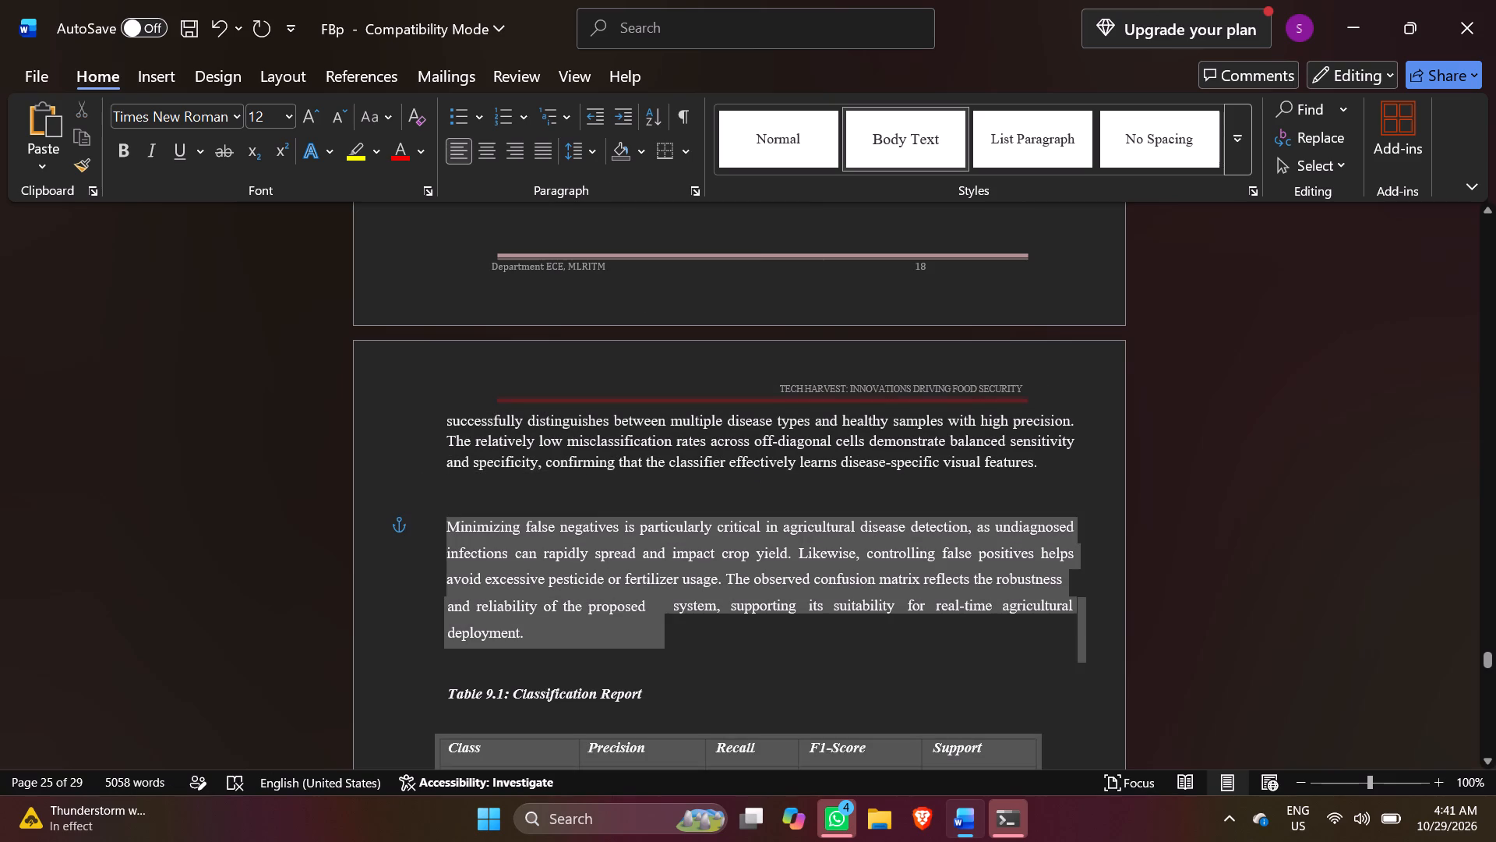
left_click_drag(527, 629, 513, 626)
left_click(582, 638)
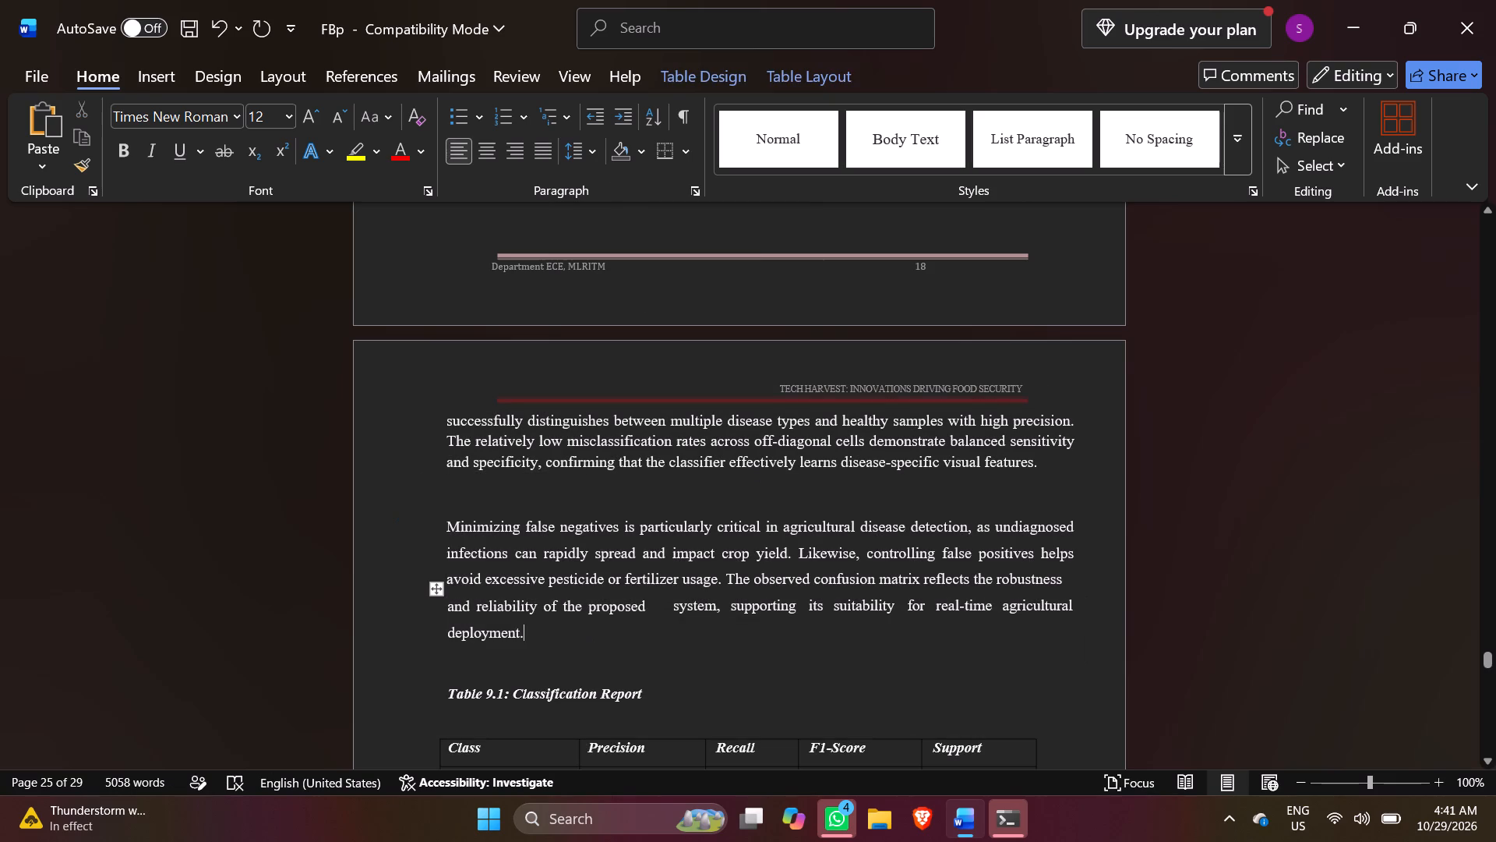
left_click_drag(529, 635, 478, 575)
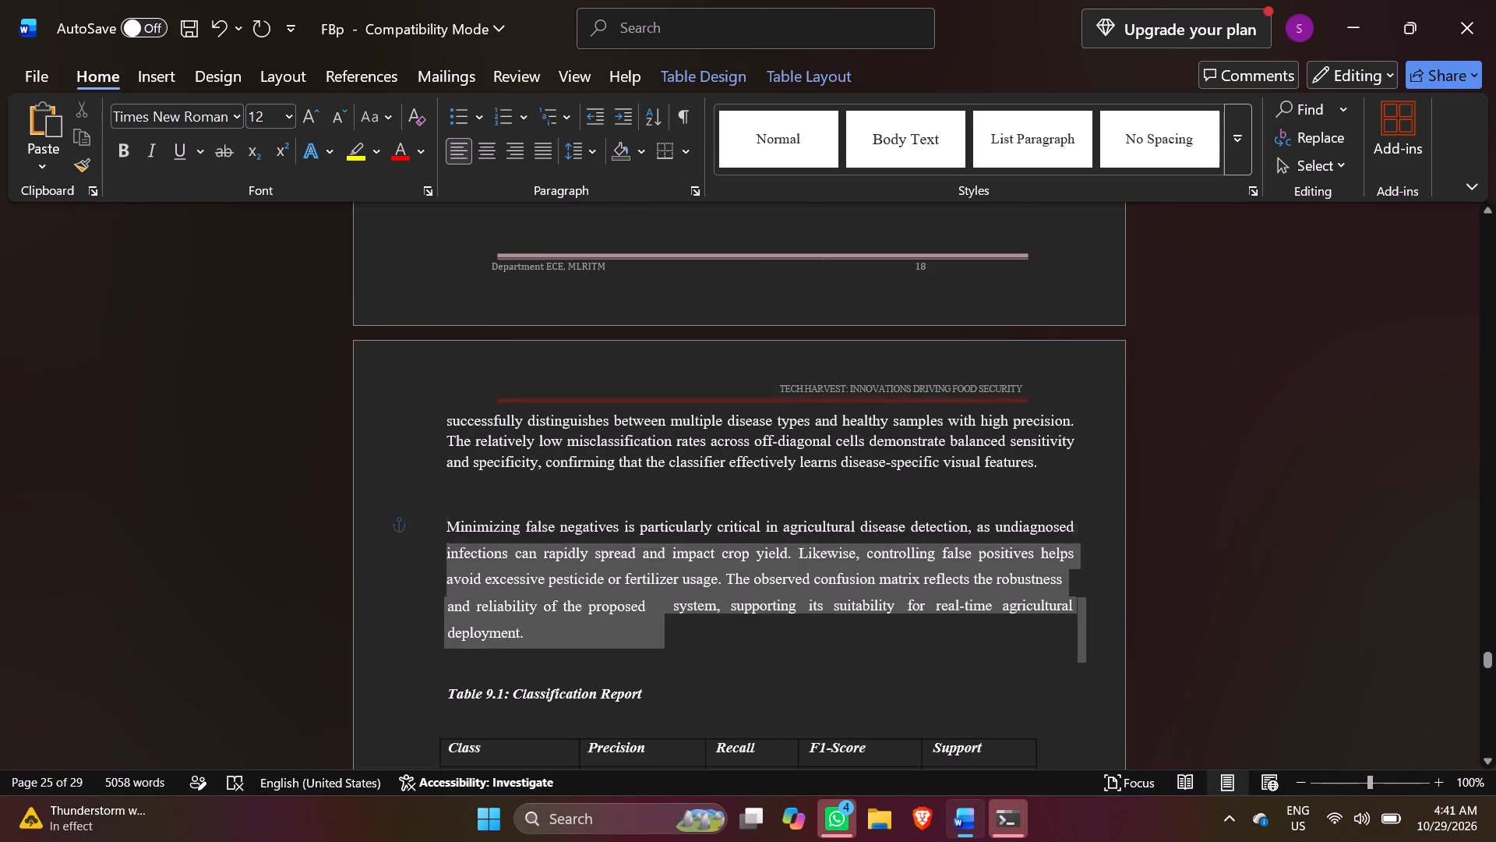
left_click_drag(478, 575, 455, 538)
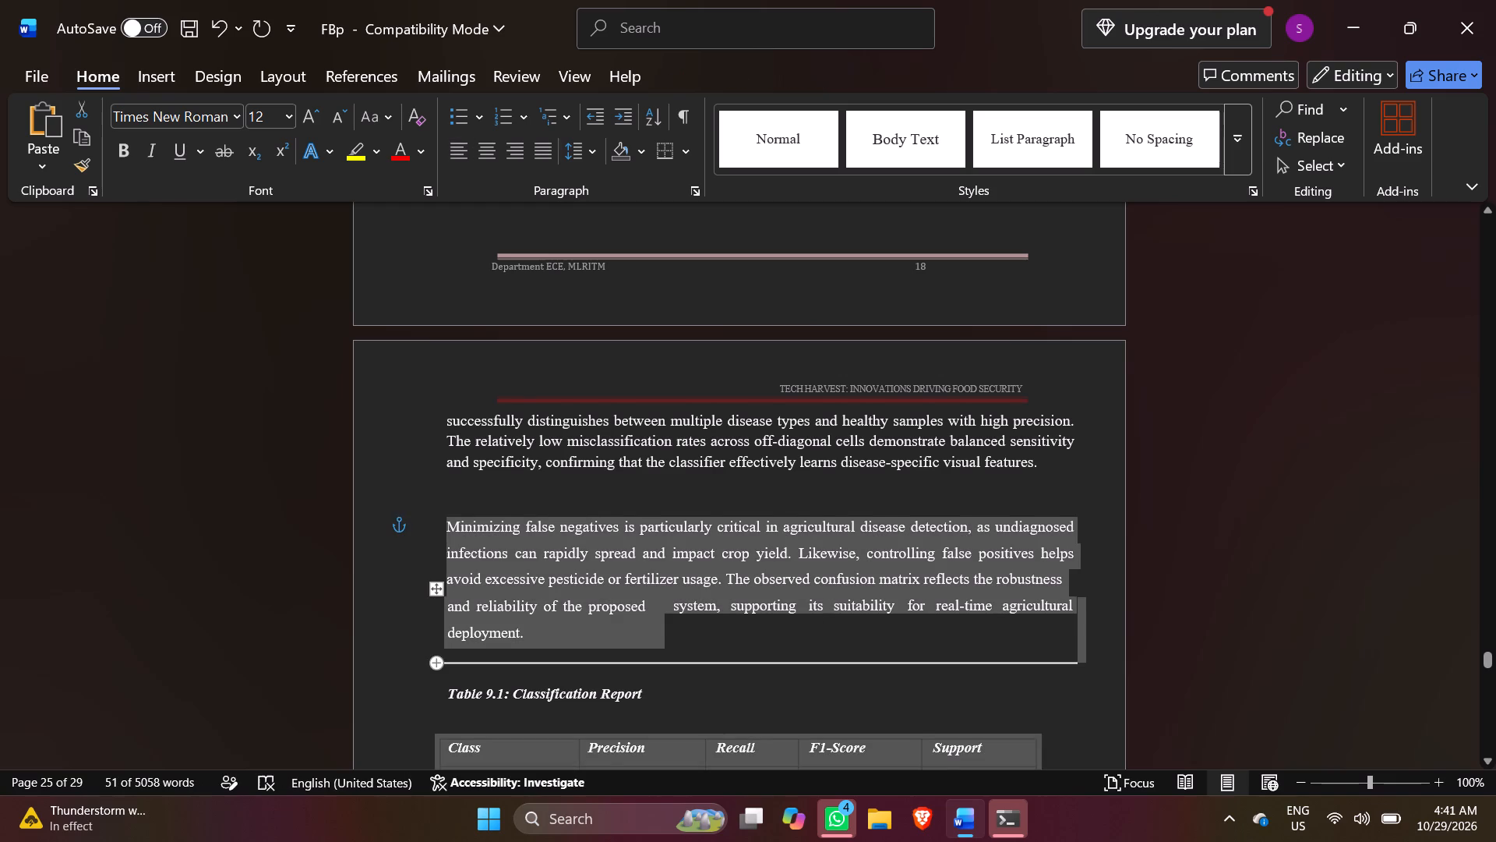
scroll(450, 639, "down", 4)
left_click(786, 448)
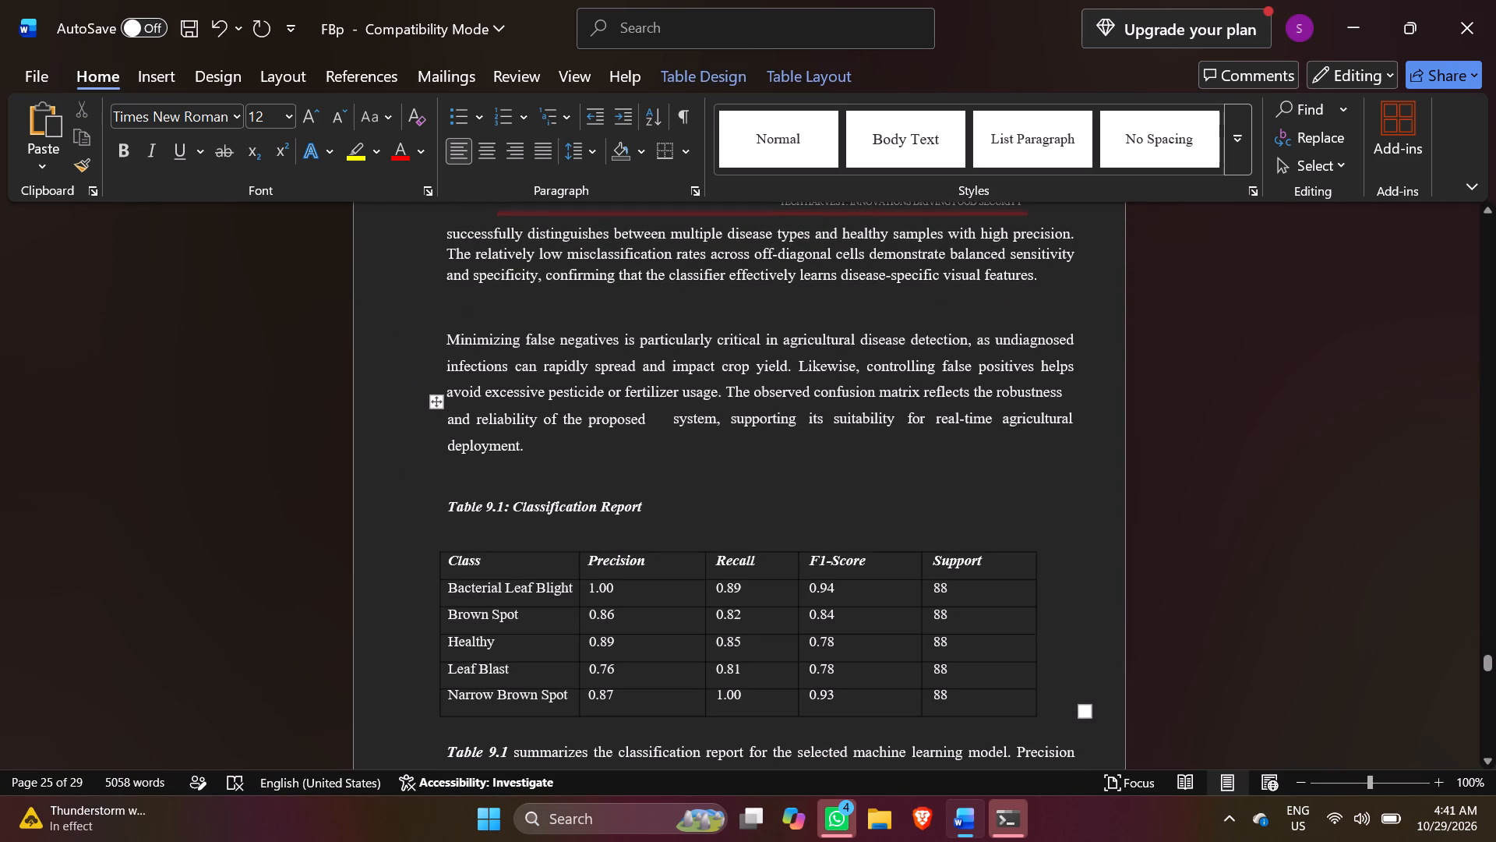
left_click_drag(448, 342, 517, 433)
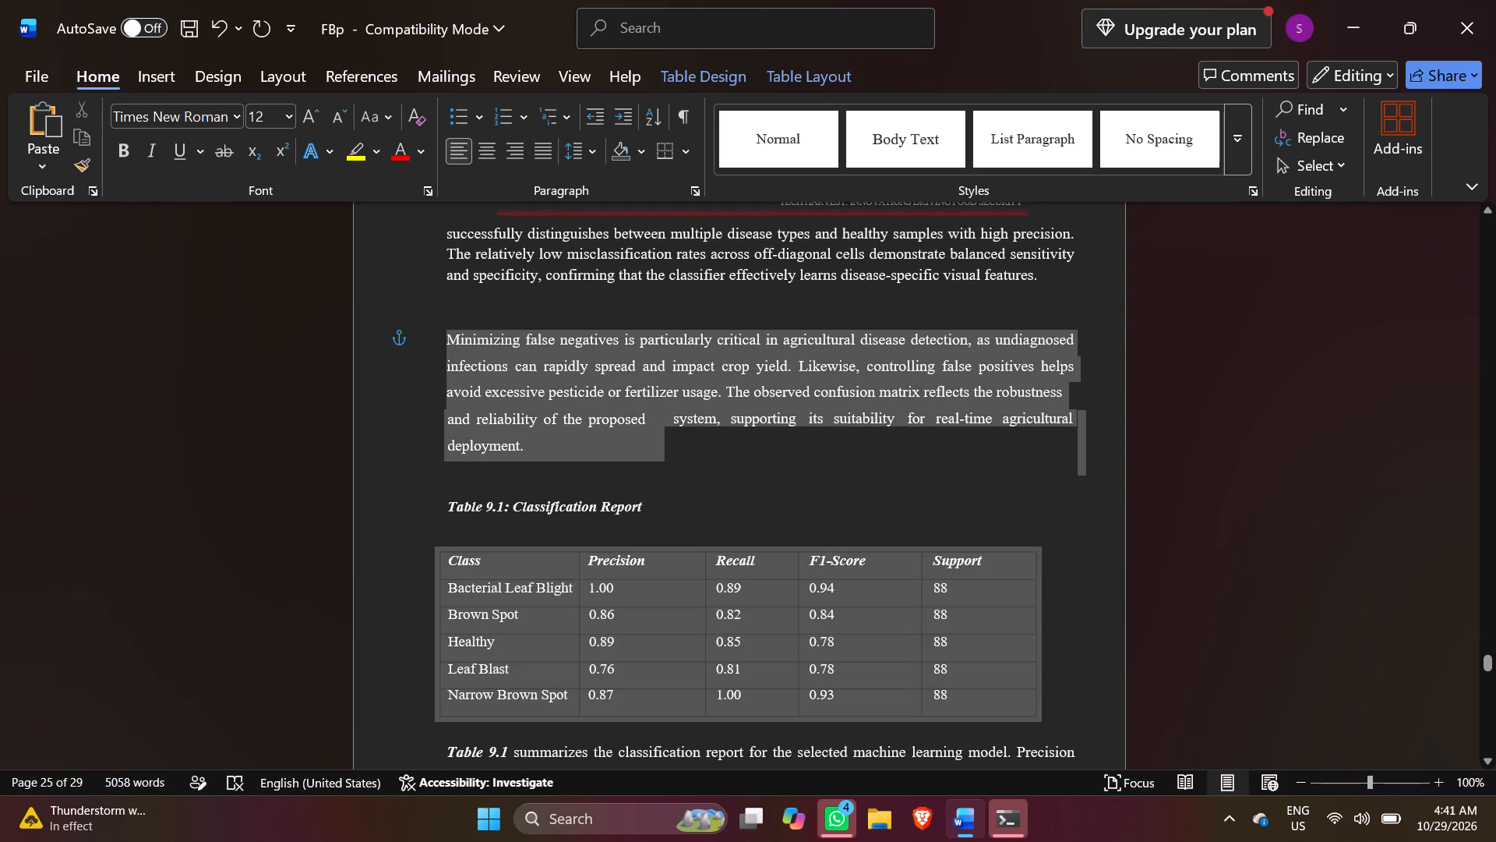
left_click_drag(517, 433, 504, 419)
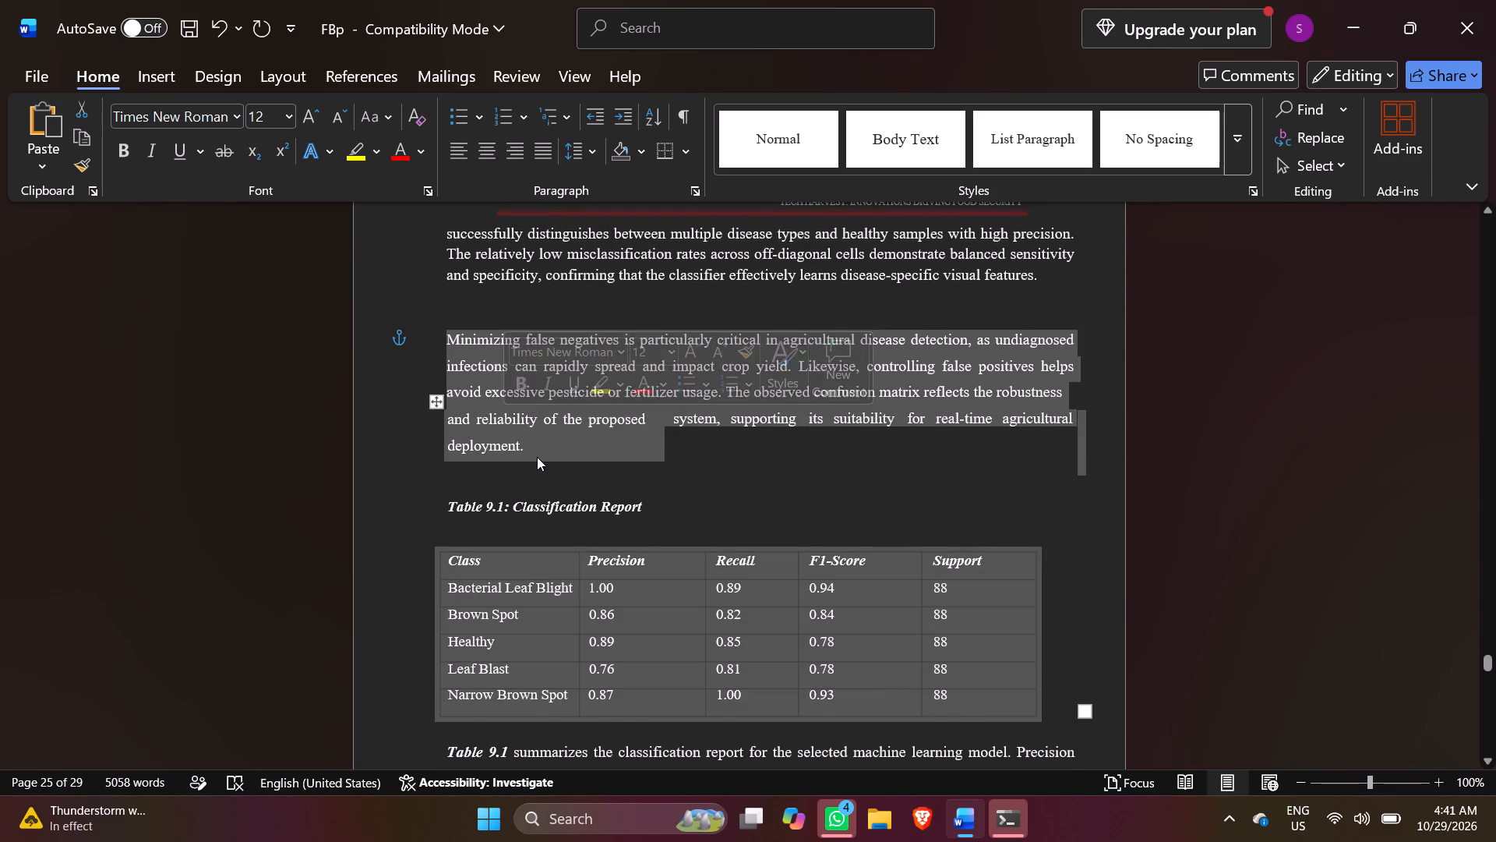
left_click(537, 457)
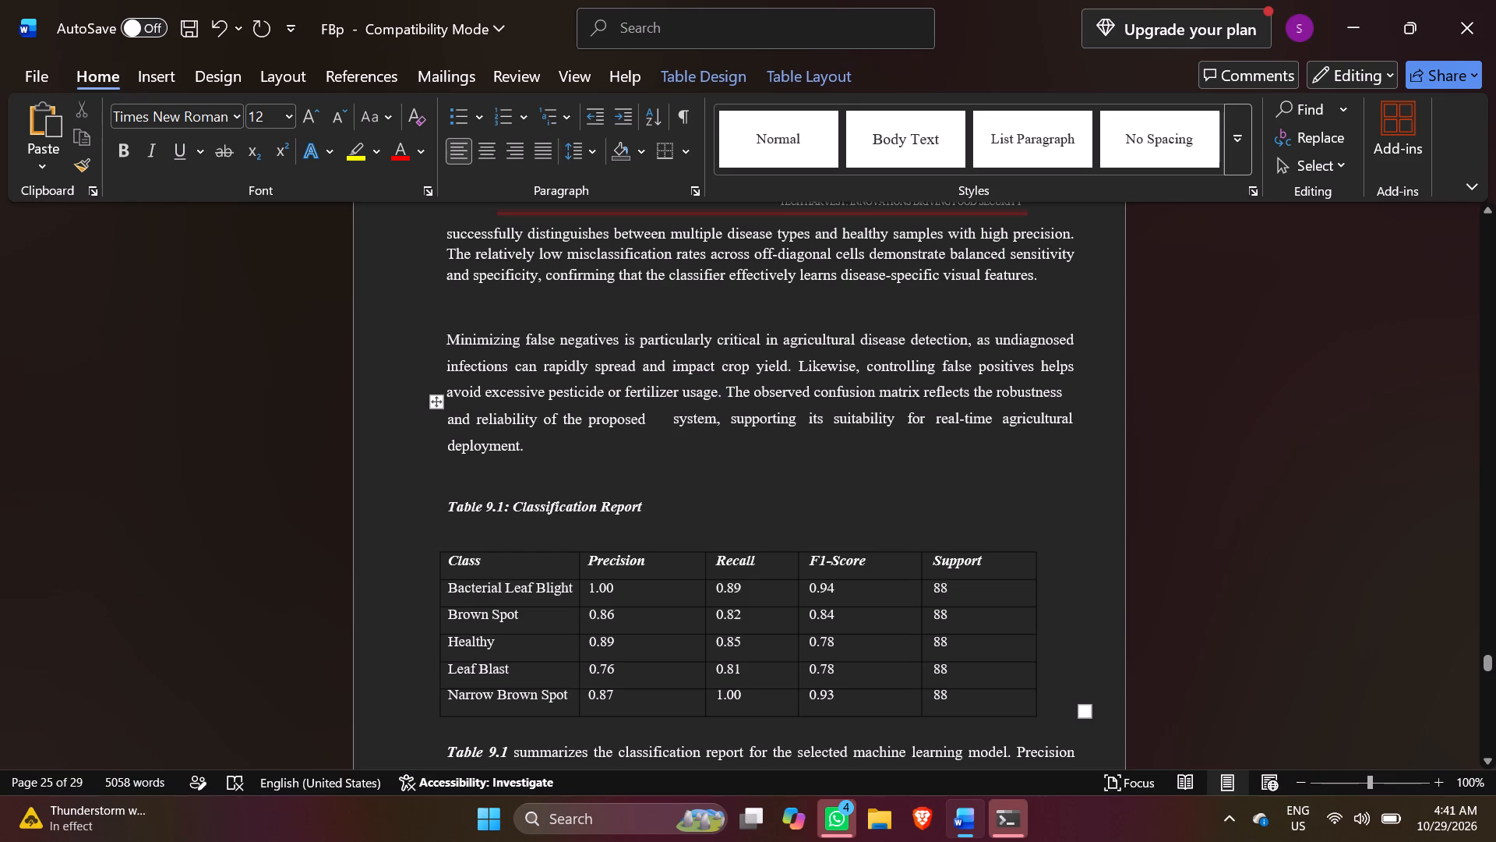
left_click_drag(449, 339, 467, 367)
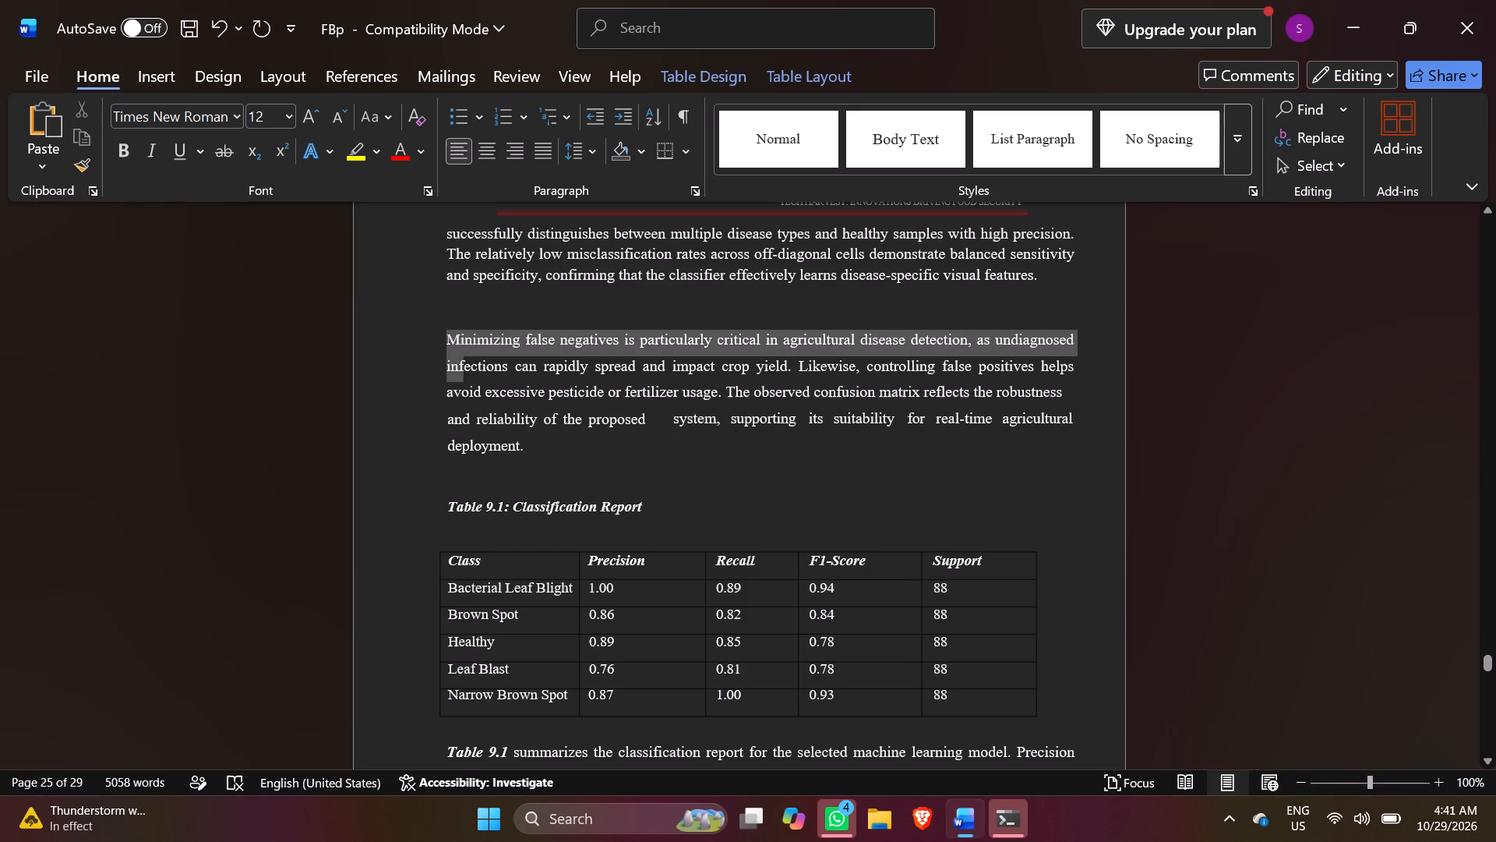
left_click_drag(467, 367, 537, 359)
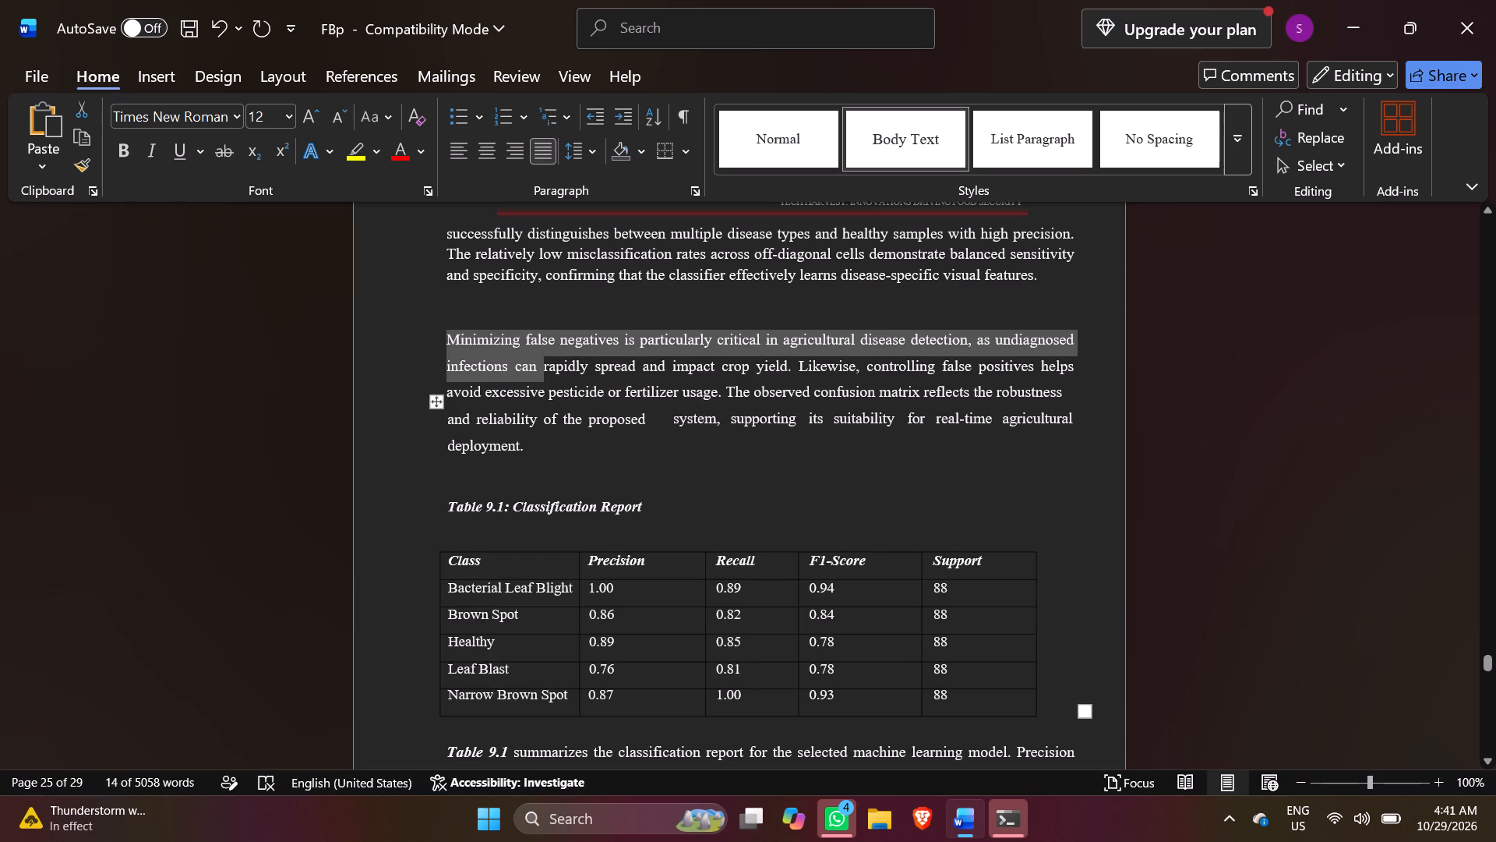
left_click(506, 404)
left_click(555, 380)
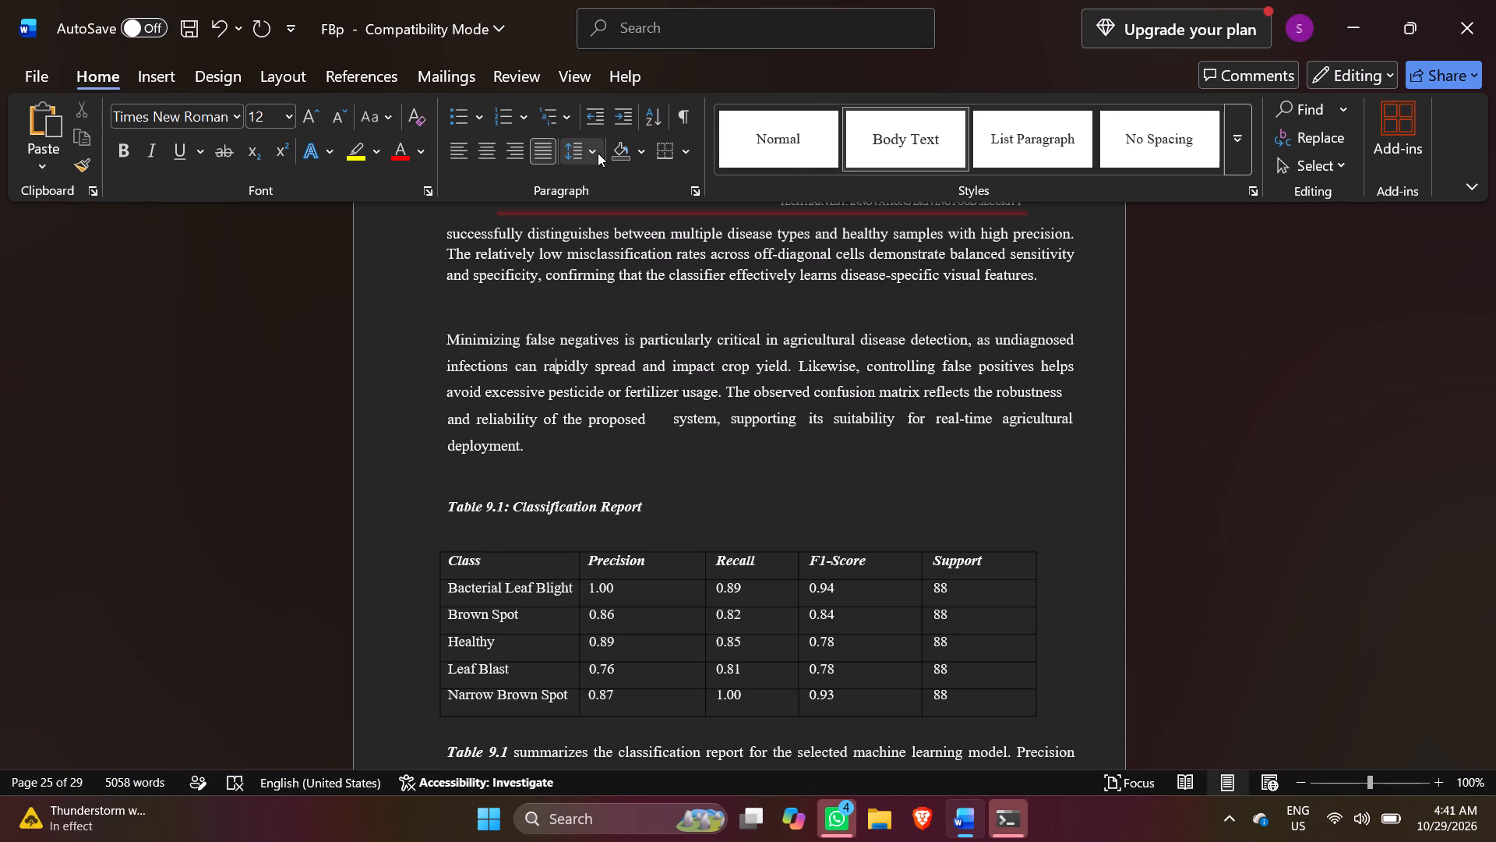
left_click(595, 153)
left_click(623, 212)
Set the "Table 9.1 summarizes" paragraph below the classification table to 1.15 line spacing.
scroll(621, 412, "down", 3)
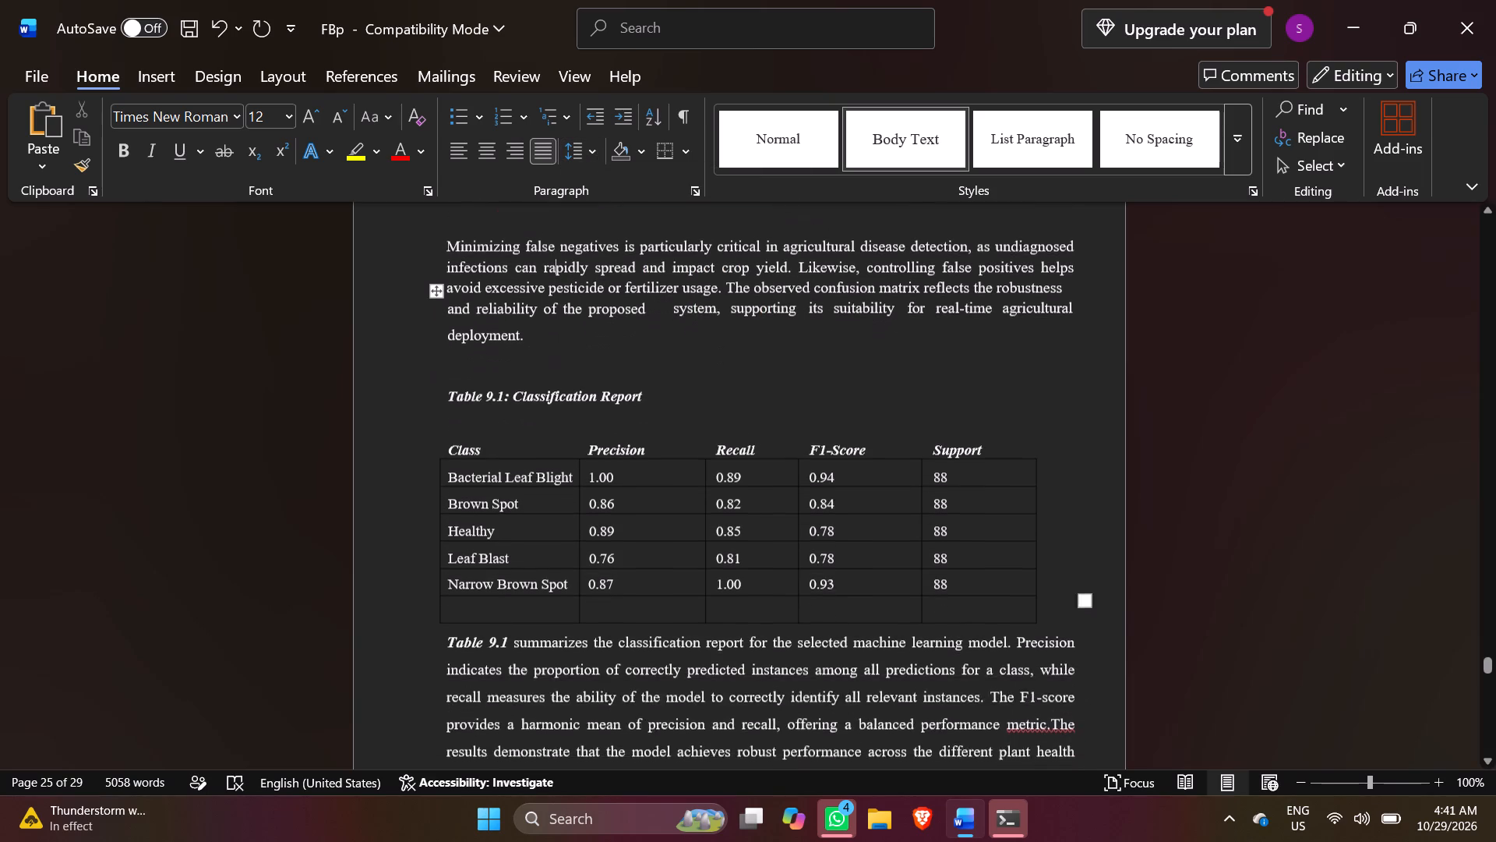
left_click(552, 685)
left_click(588, 157)
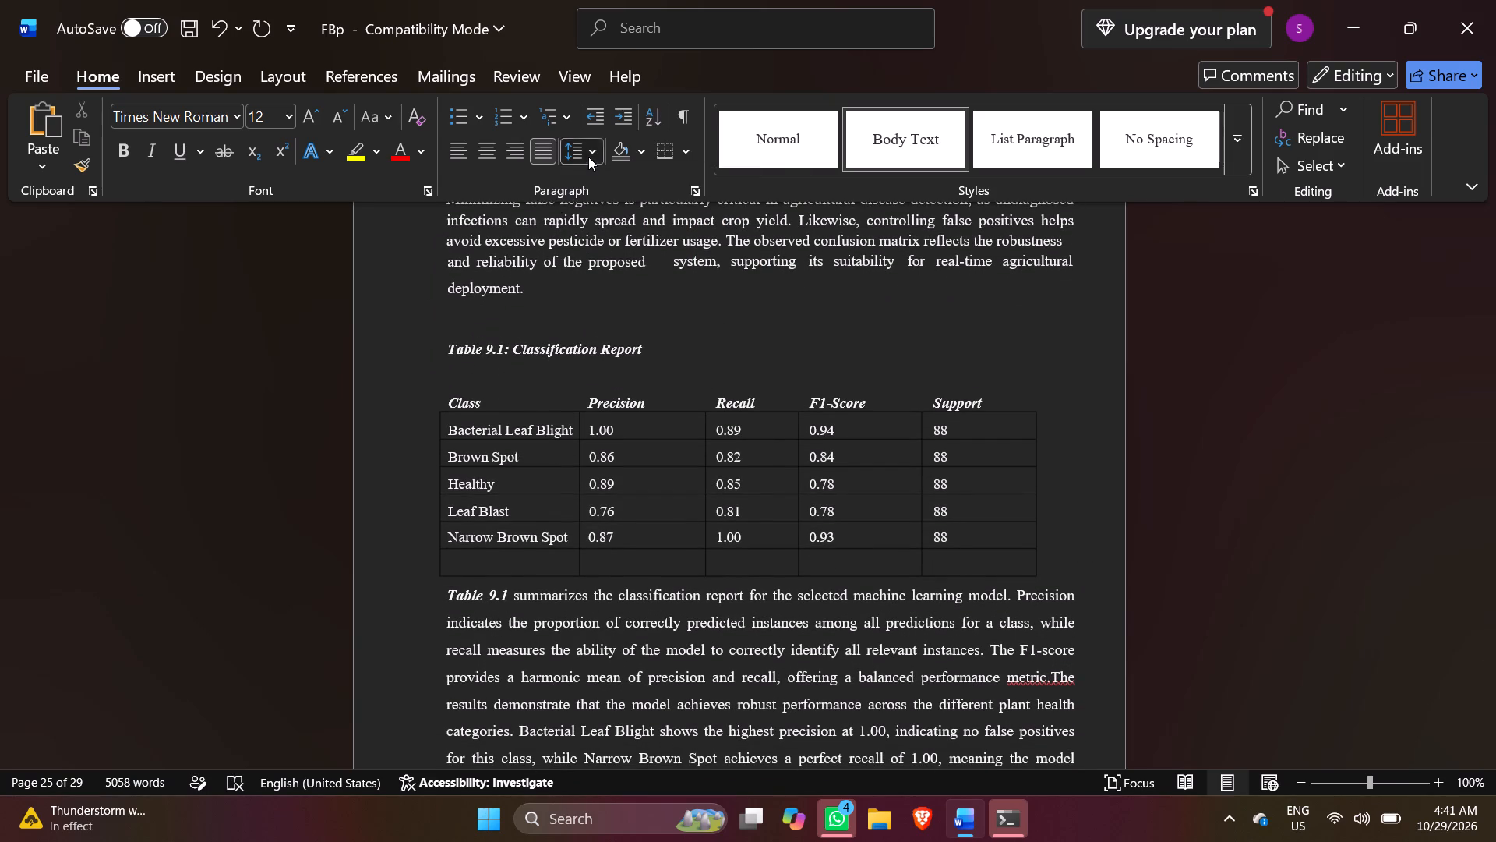
left_click(593, 214)
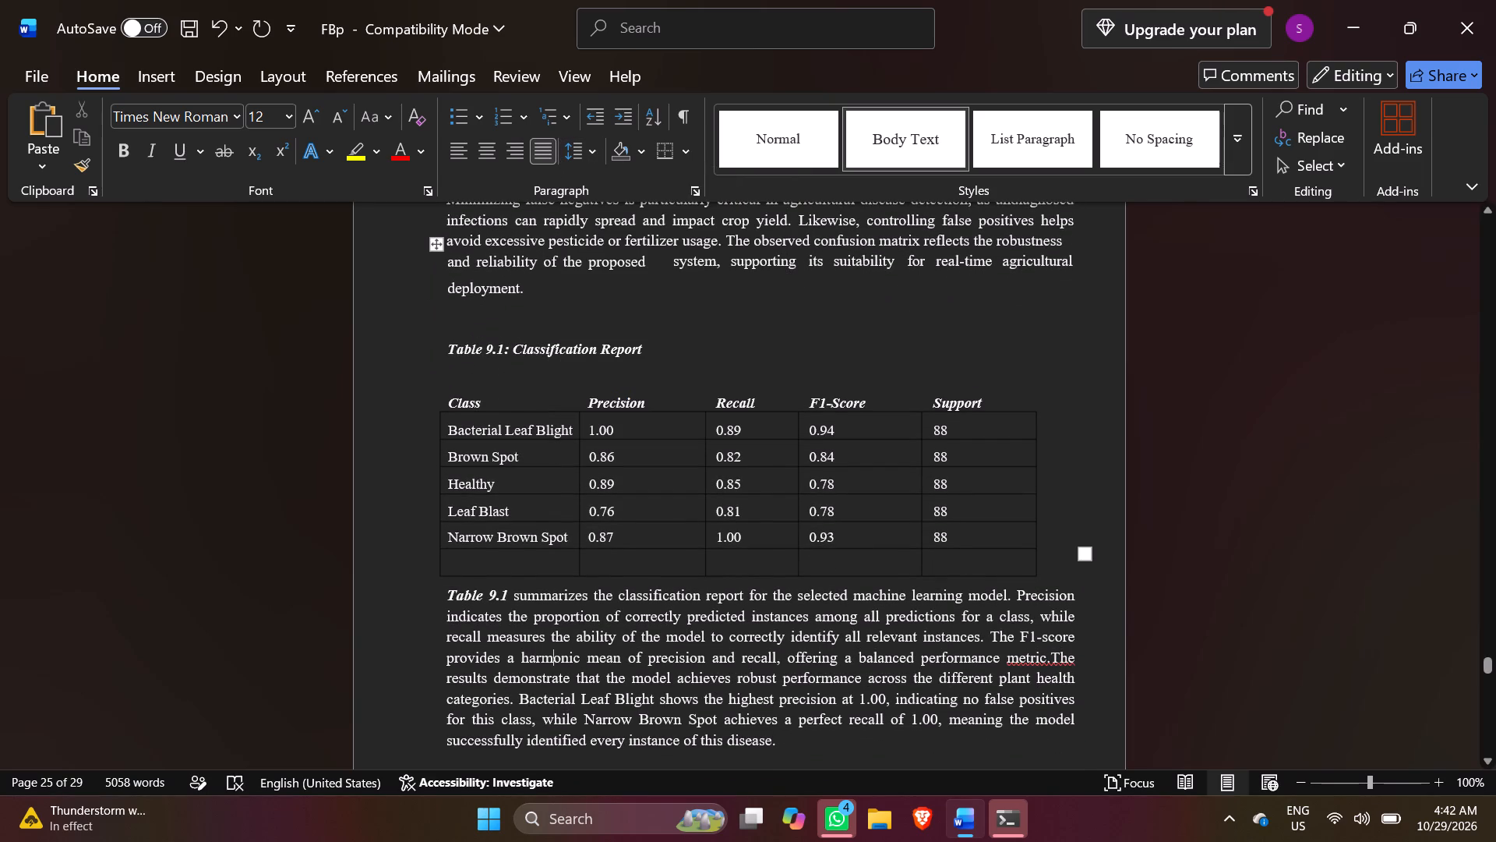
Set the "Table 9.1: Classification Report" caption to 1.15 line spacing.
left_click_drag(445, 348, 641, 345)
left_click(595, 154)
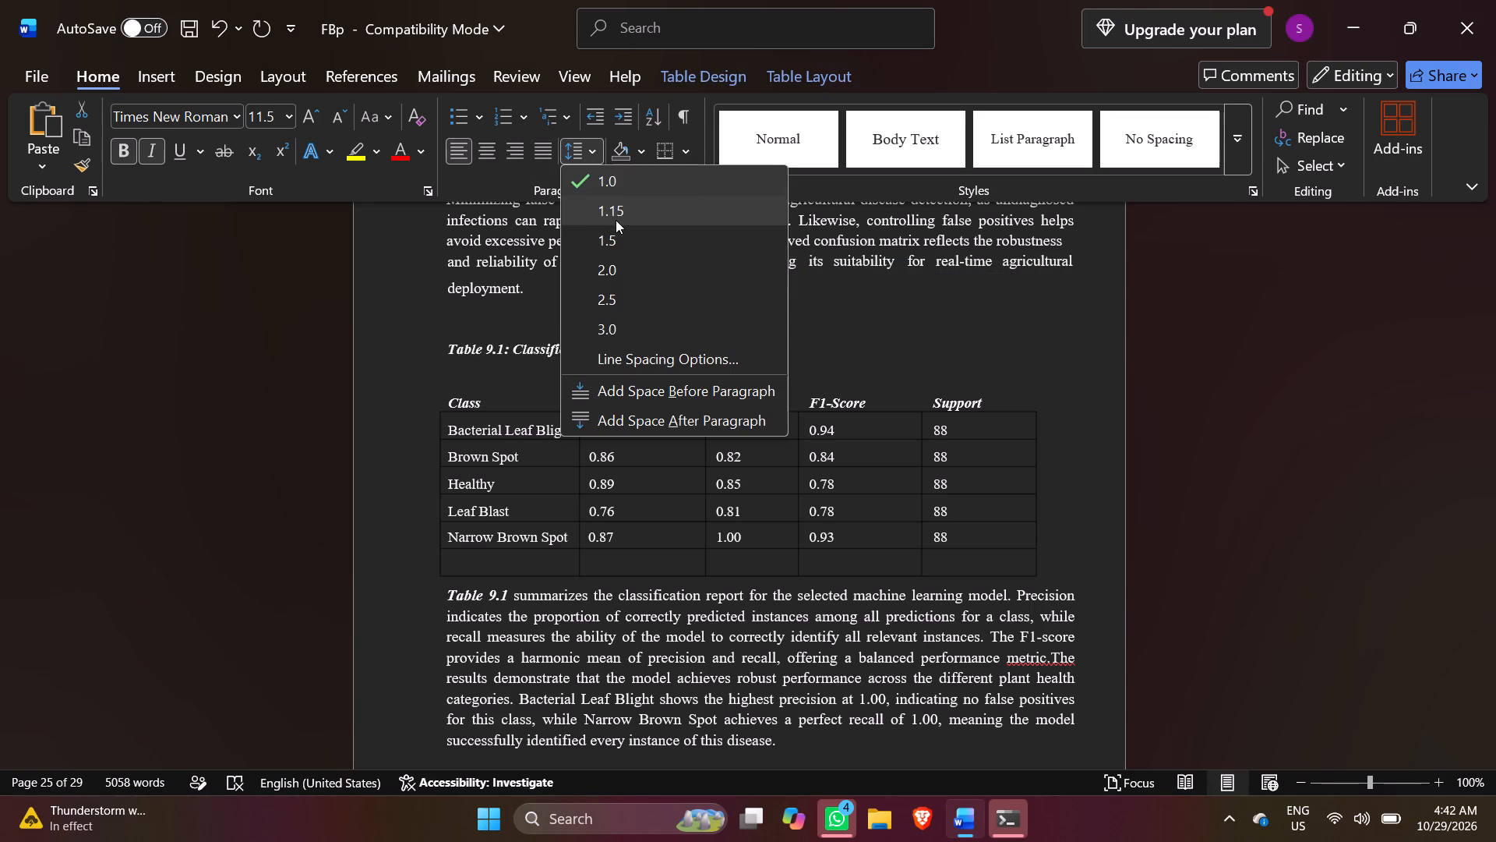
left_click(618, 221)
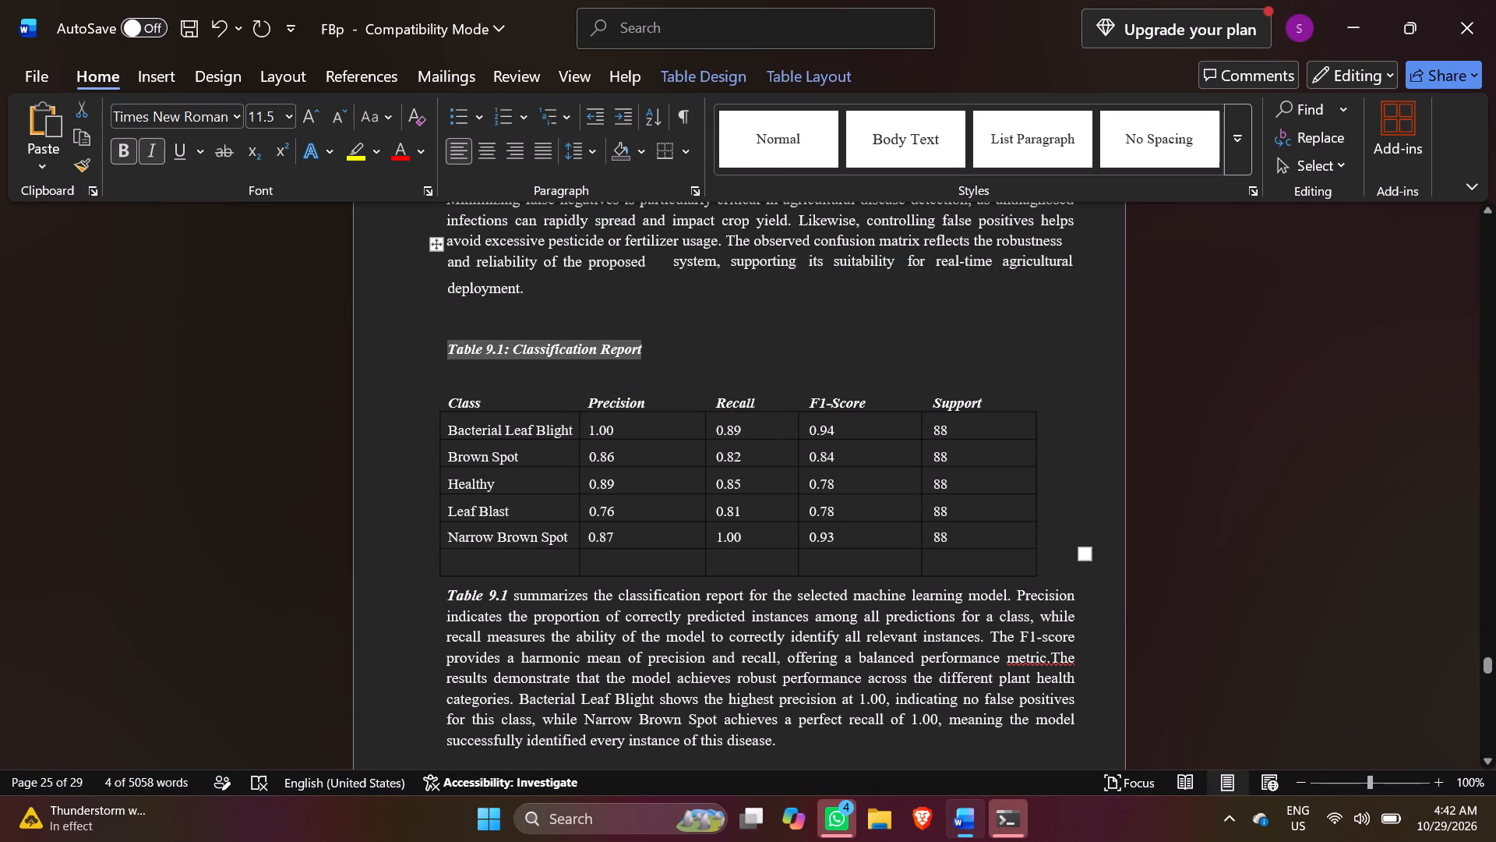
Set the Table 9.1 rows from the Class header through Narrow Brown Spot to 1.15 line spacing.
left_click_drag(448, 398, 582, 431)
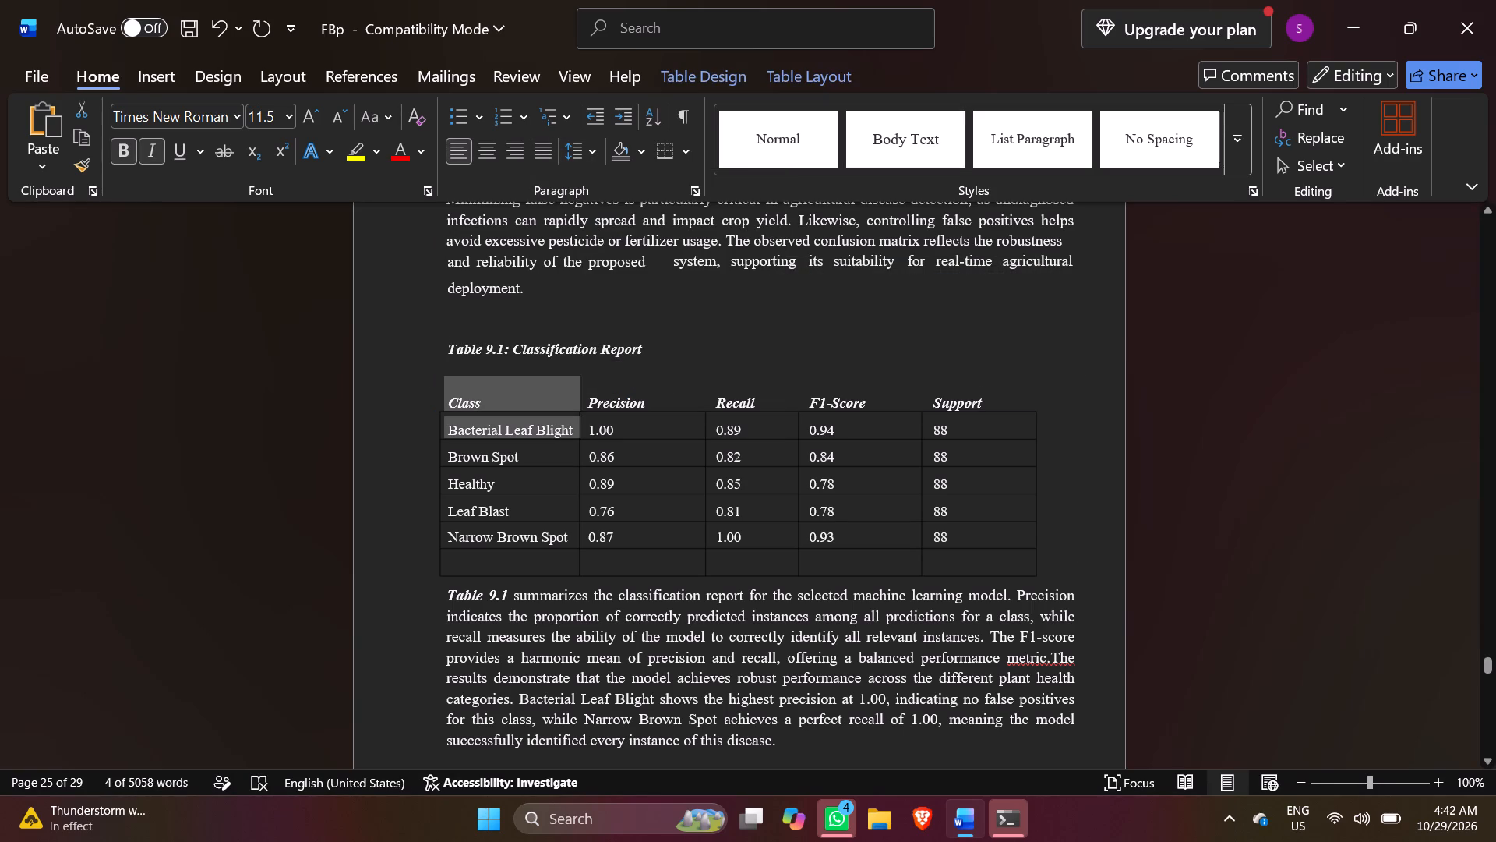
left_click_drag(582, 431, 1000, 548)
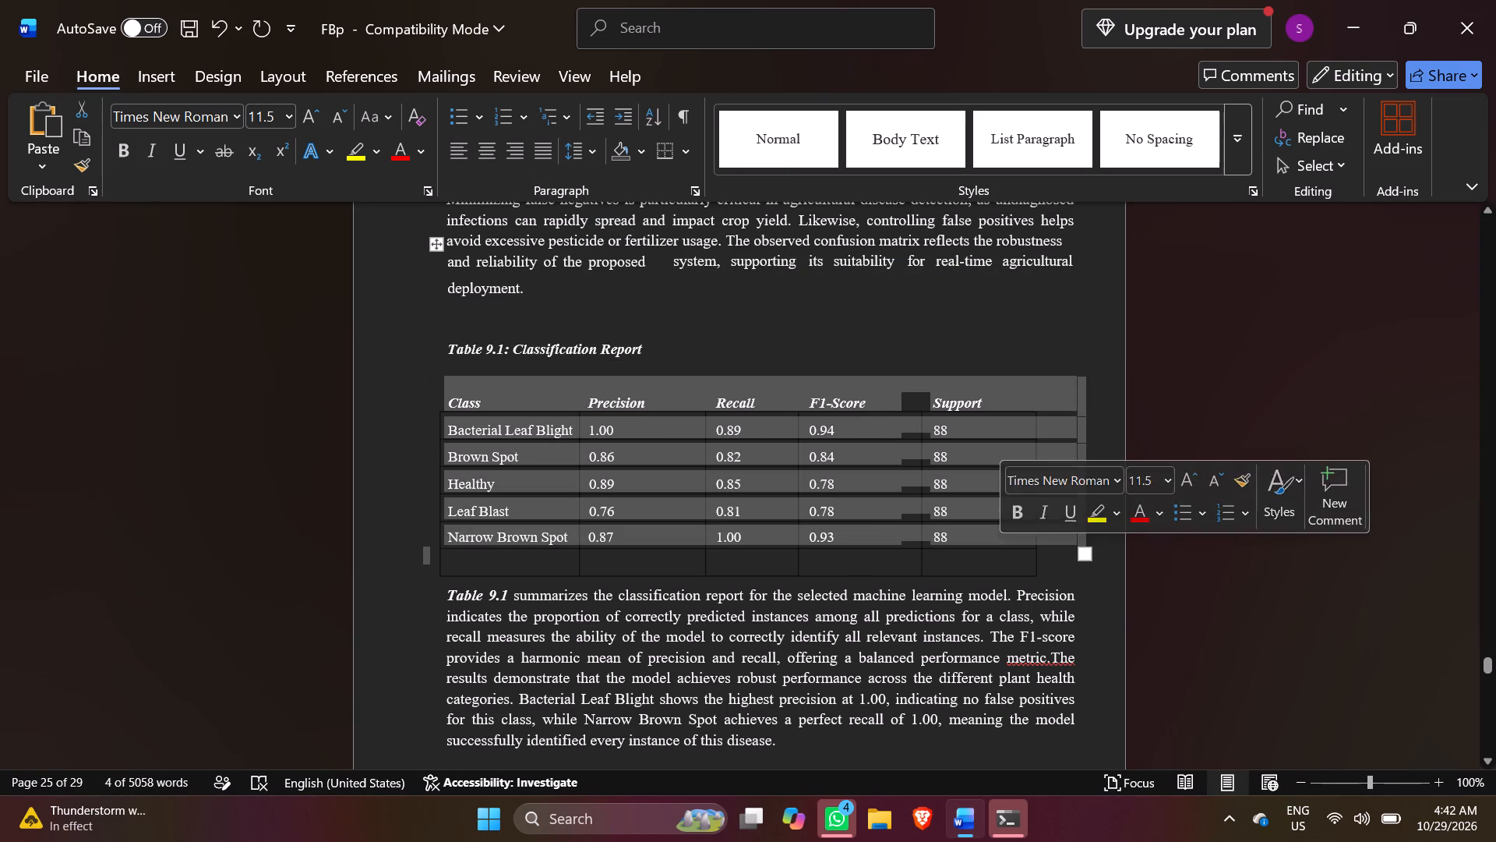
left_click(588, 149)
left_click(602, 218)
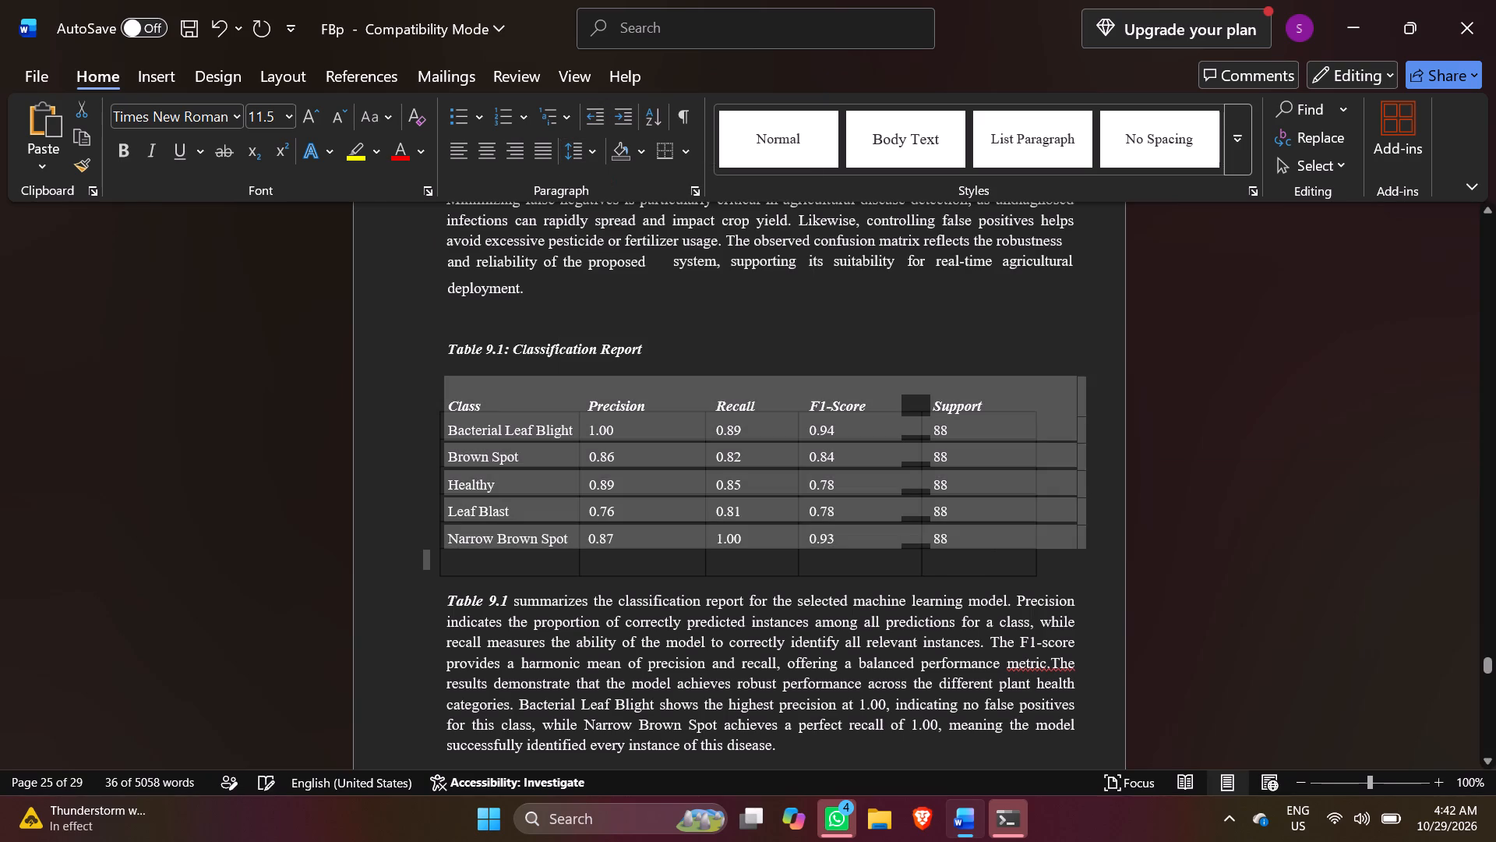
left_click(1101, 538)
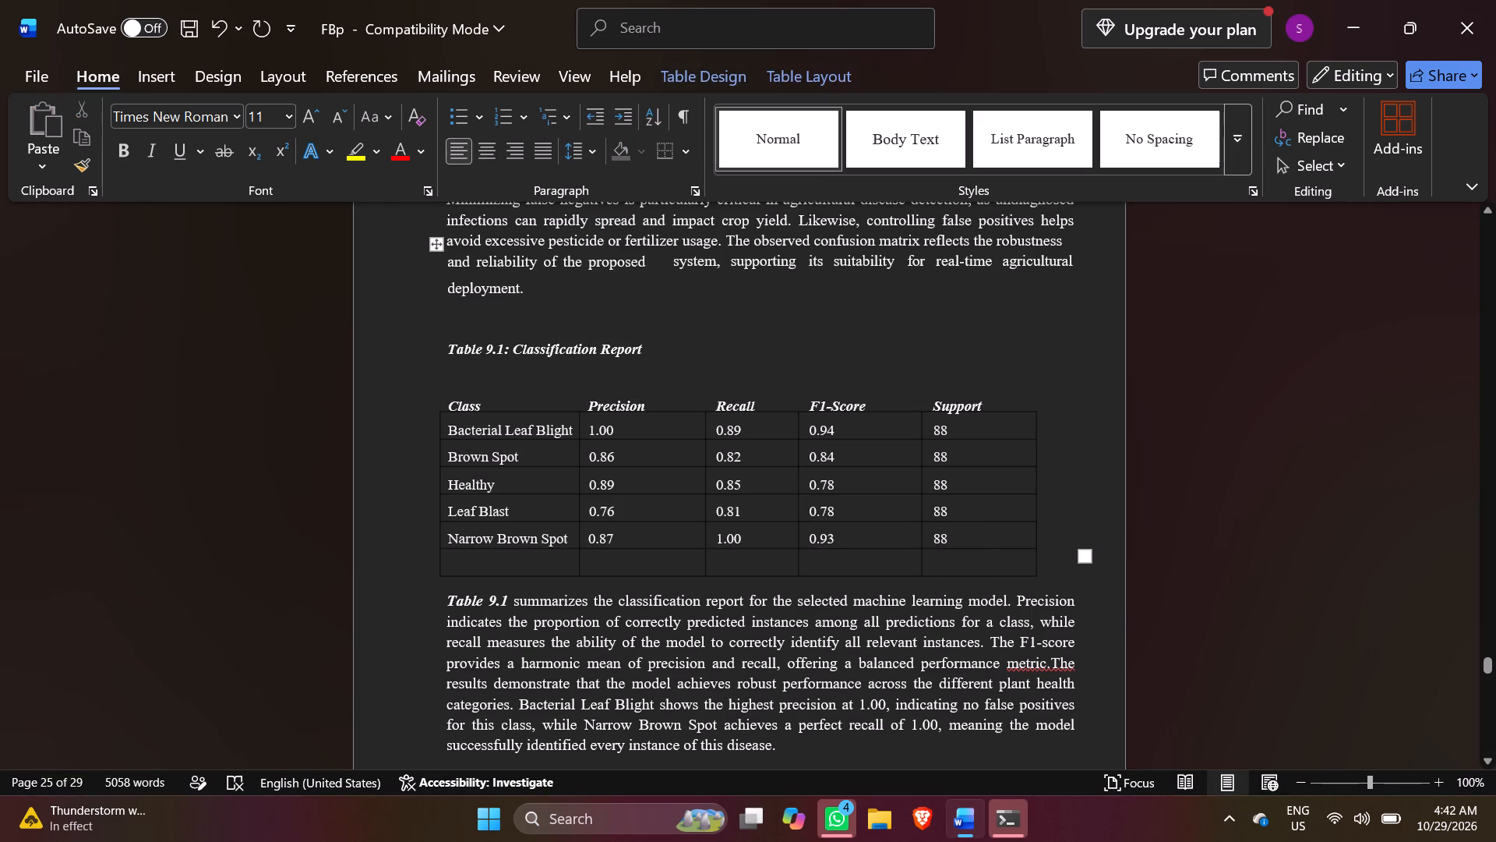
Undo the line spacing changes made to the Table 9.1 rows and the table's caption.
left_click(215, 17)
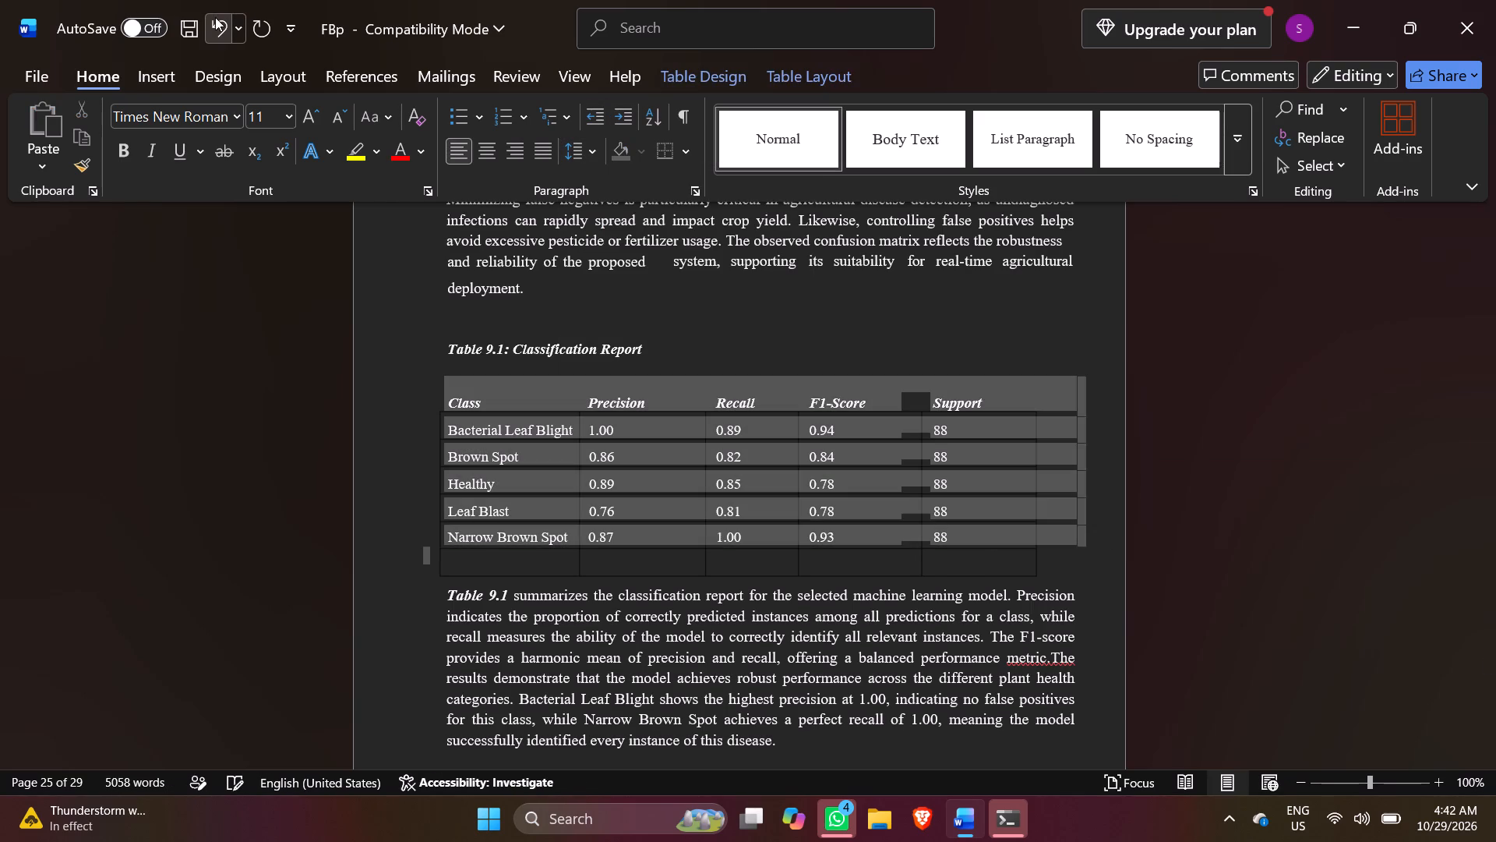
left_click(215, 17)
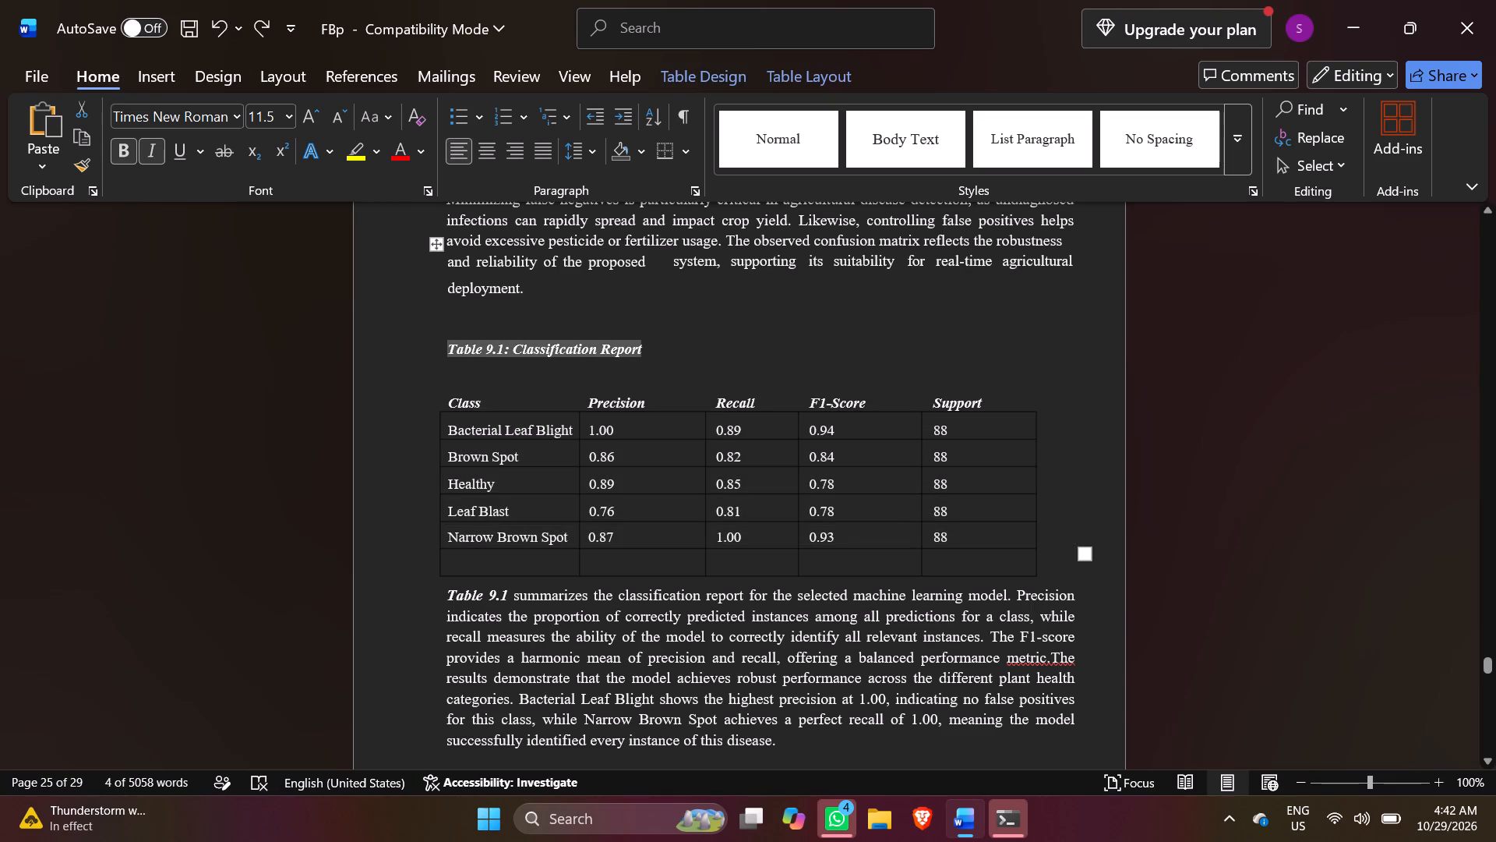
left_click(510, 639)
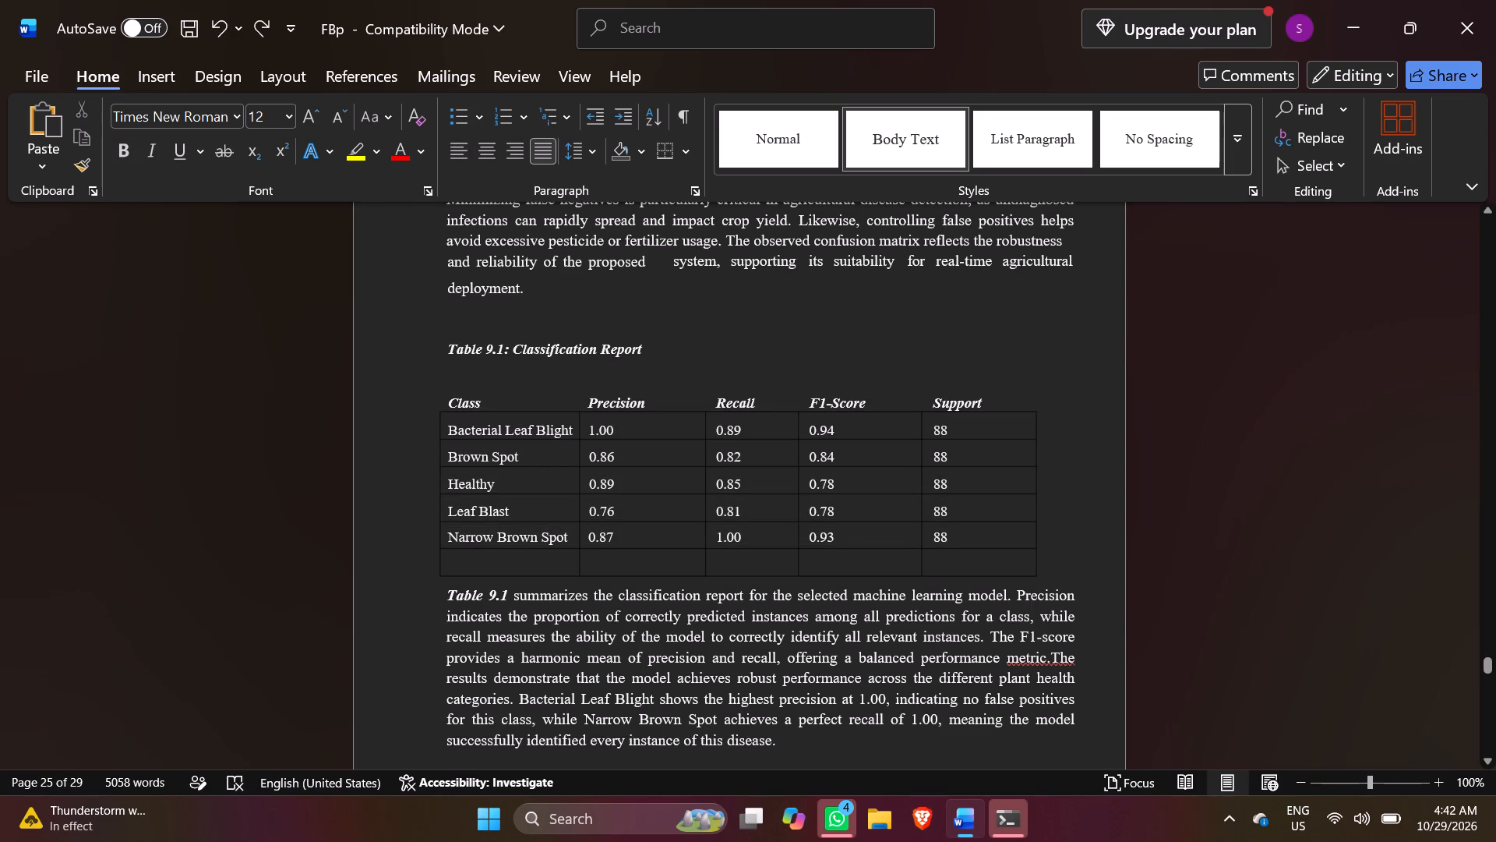
Apply 1.15 line spacing to the whole "Table 9.1 summarizes" paragraph below the classification table.
scroll(493, 589, "down", 1)
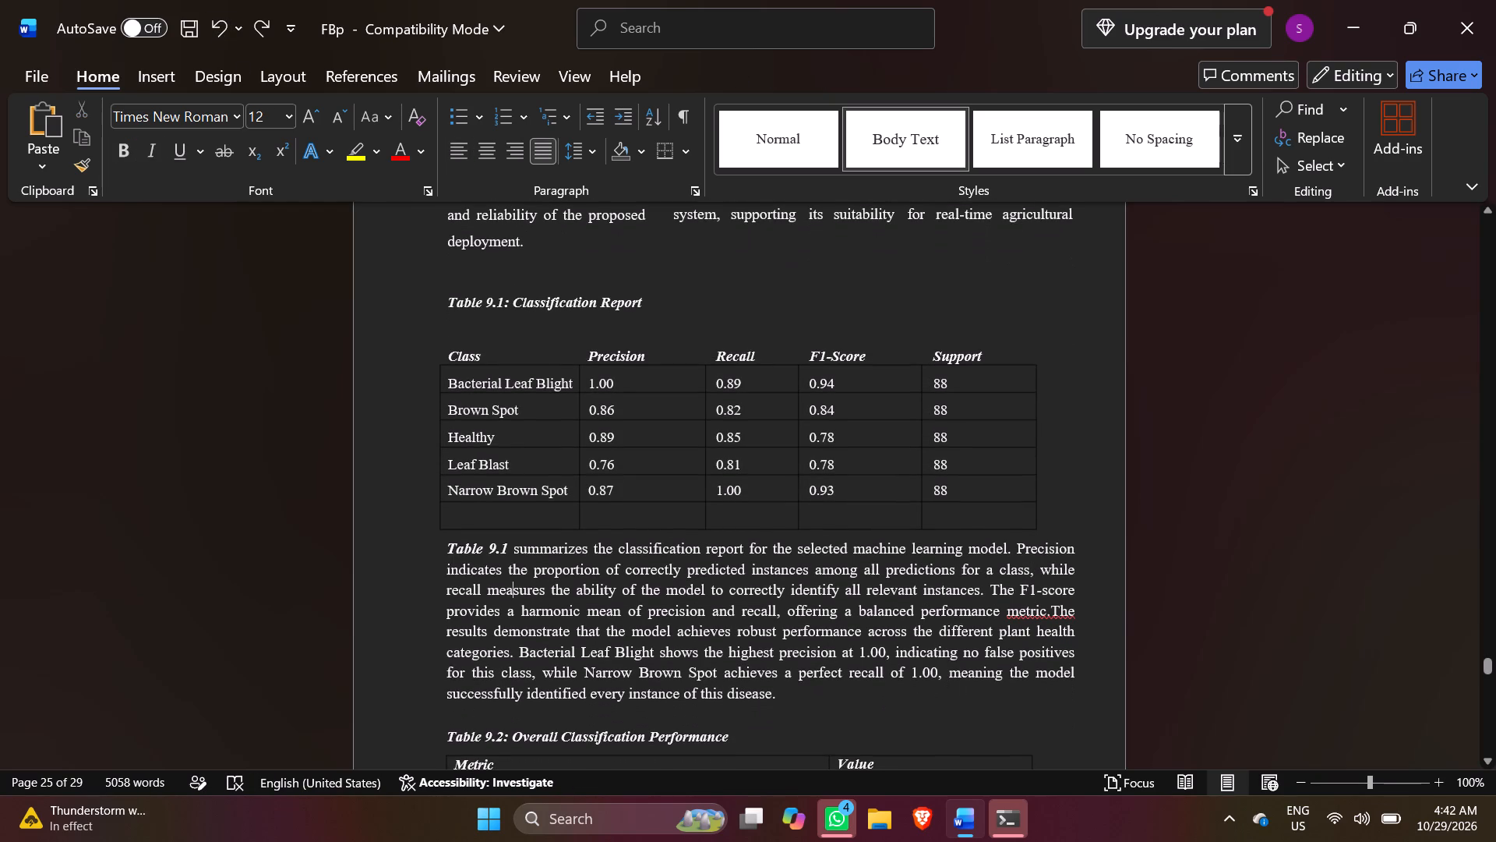
left_click_drag(440, 548, 792, 686)
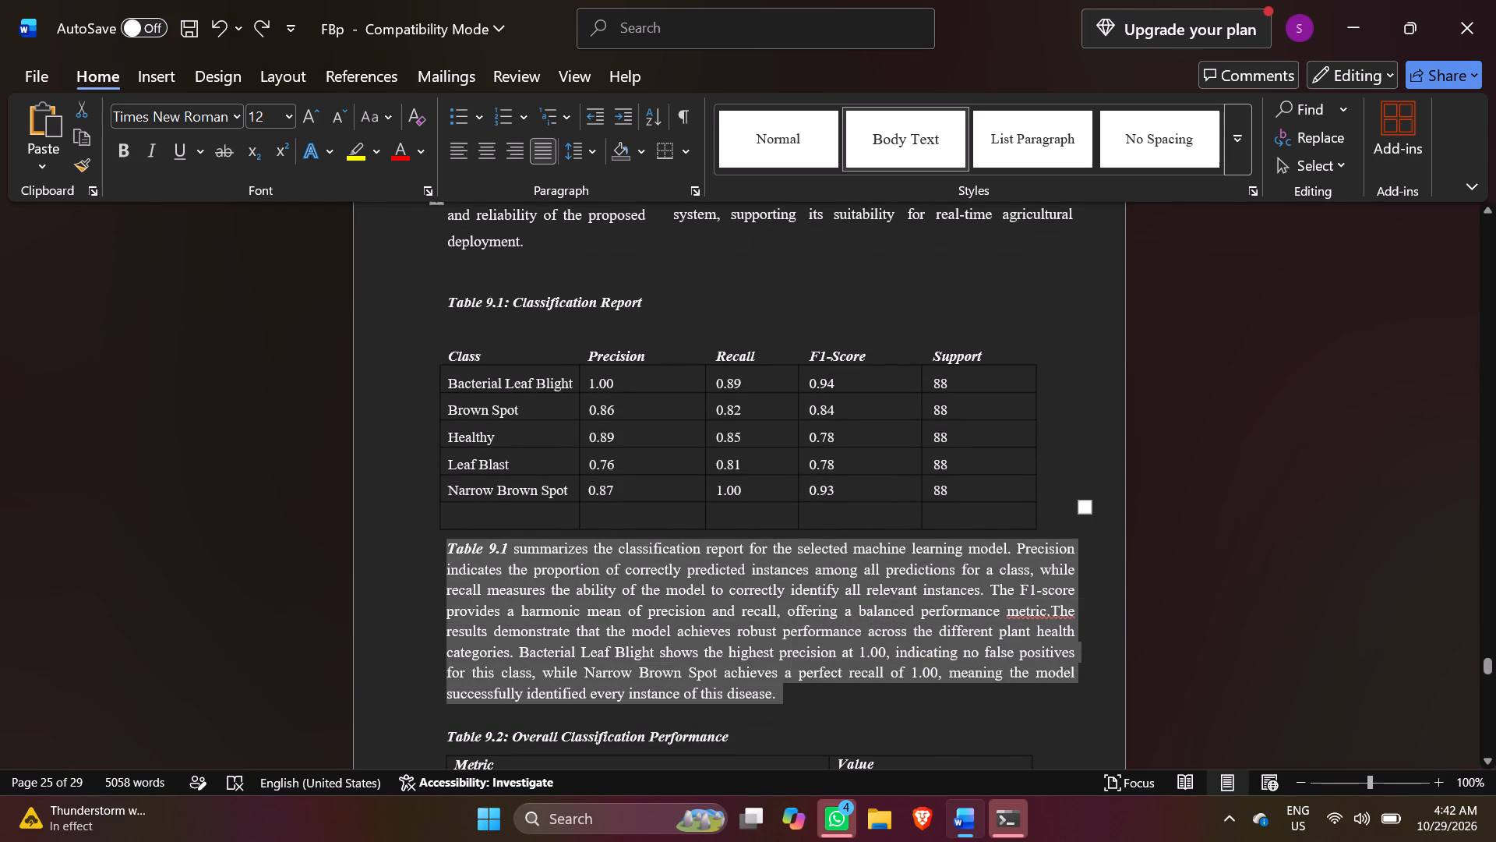
left_click(589, 150)
left_click(598, 200)
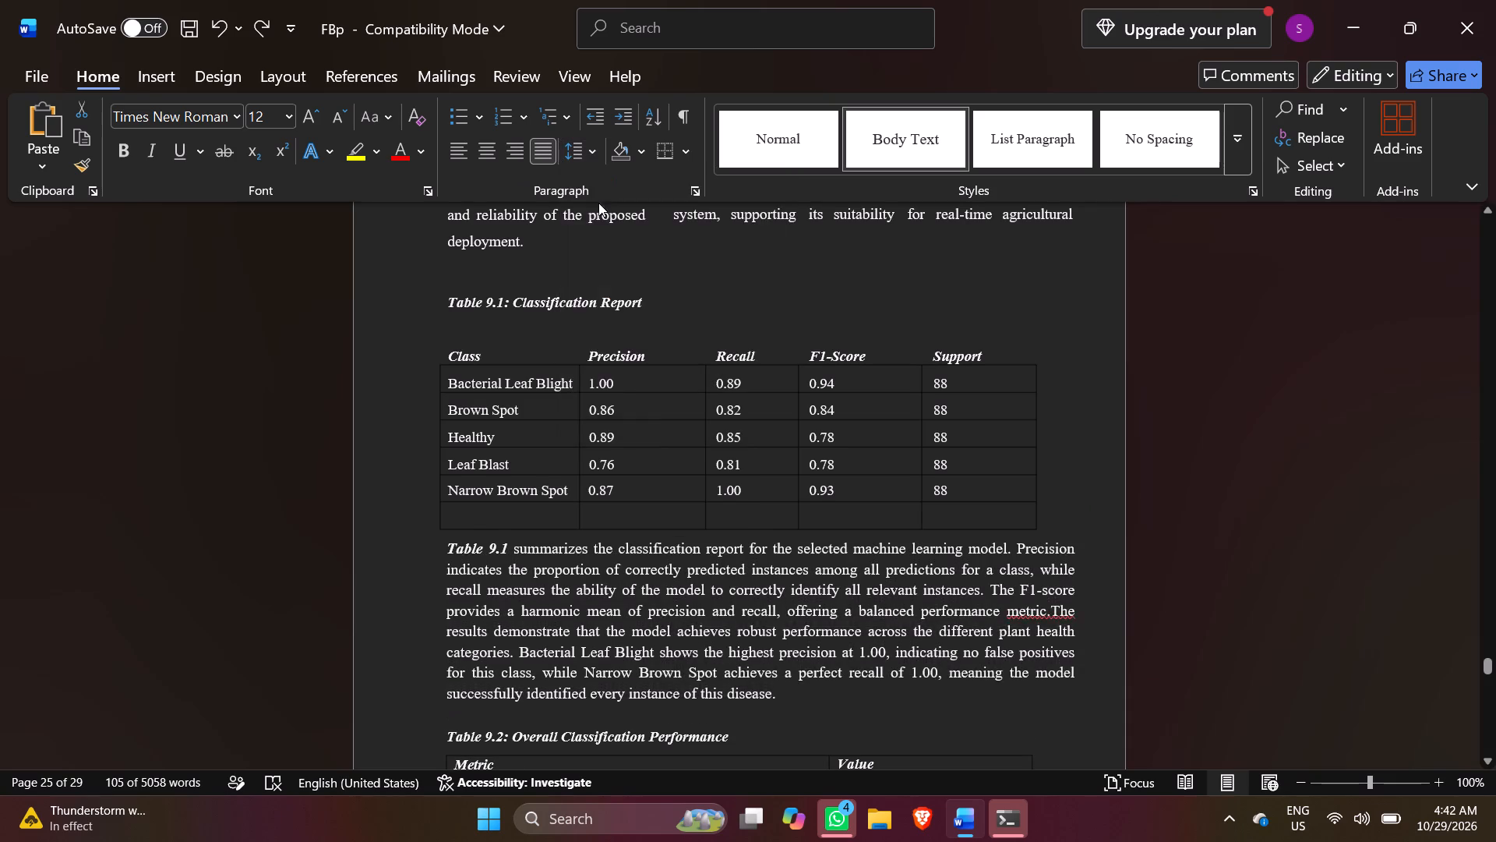
Select the "Table 9.2: Overall Classification Performance" caption text above the metrics table.
scroll(631, 370, "down", 5)
scroll(592, 462, "down", 3)
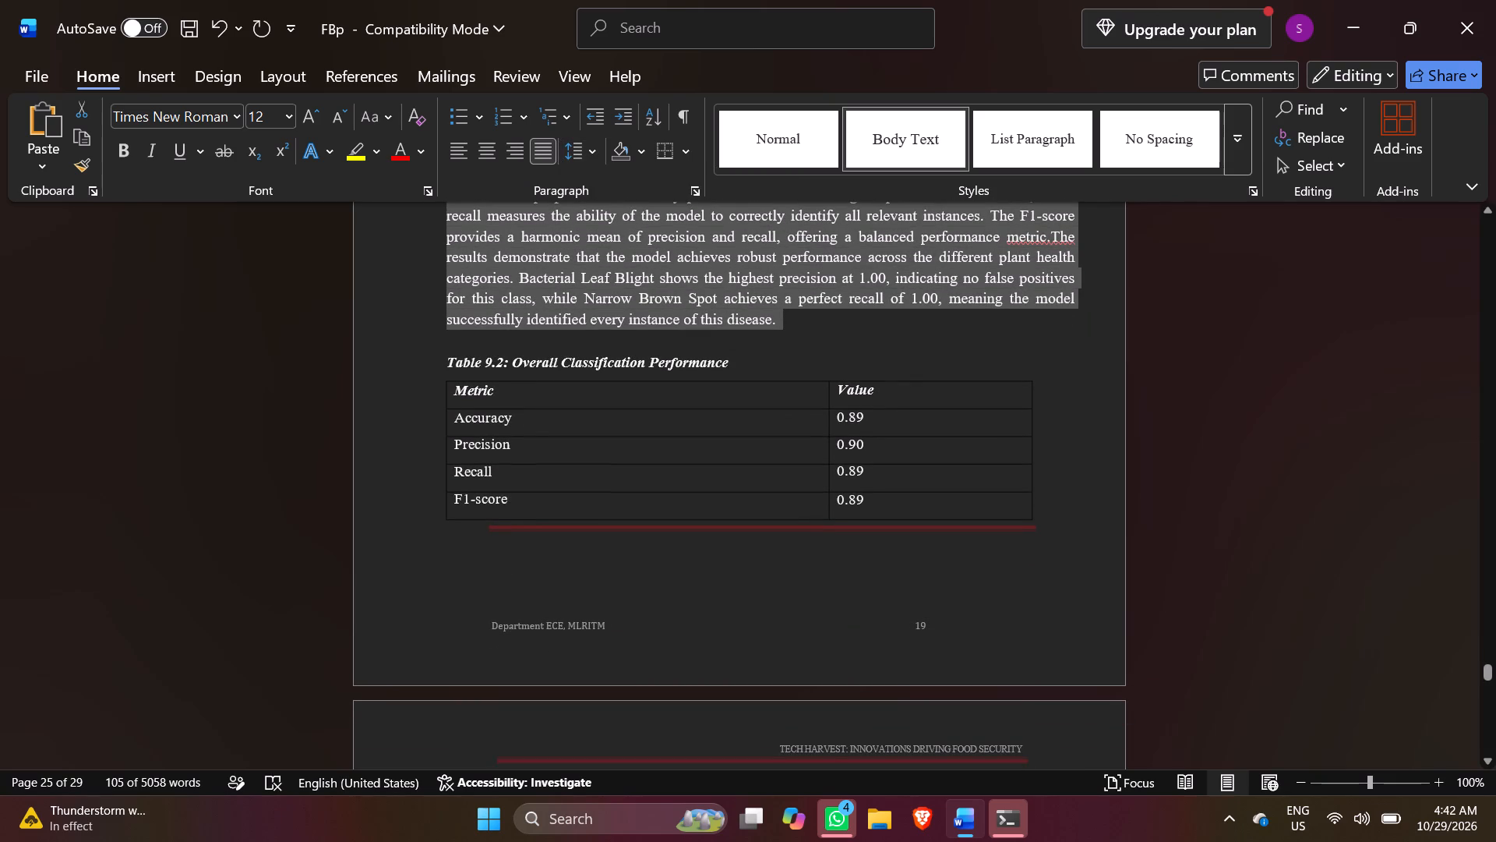
left_click_drag(443, 368, 722, 347)
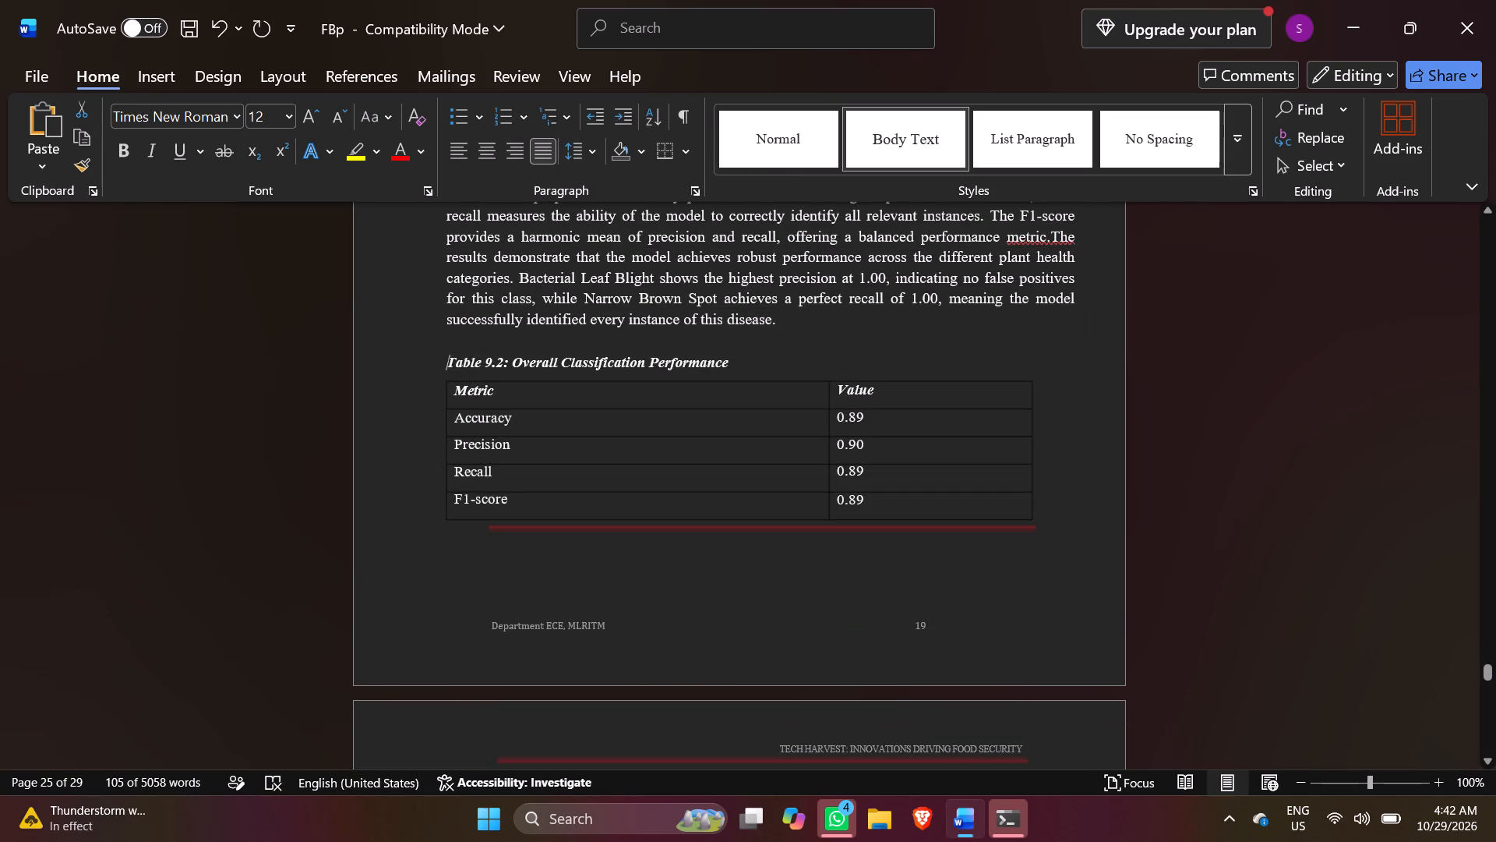
left_click_drag(722, 347, 731, 357)
left_click(750, 359)
left_click_drag(729, 364, 550, 358)
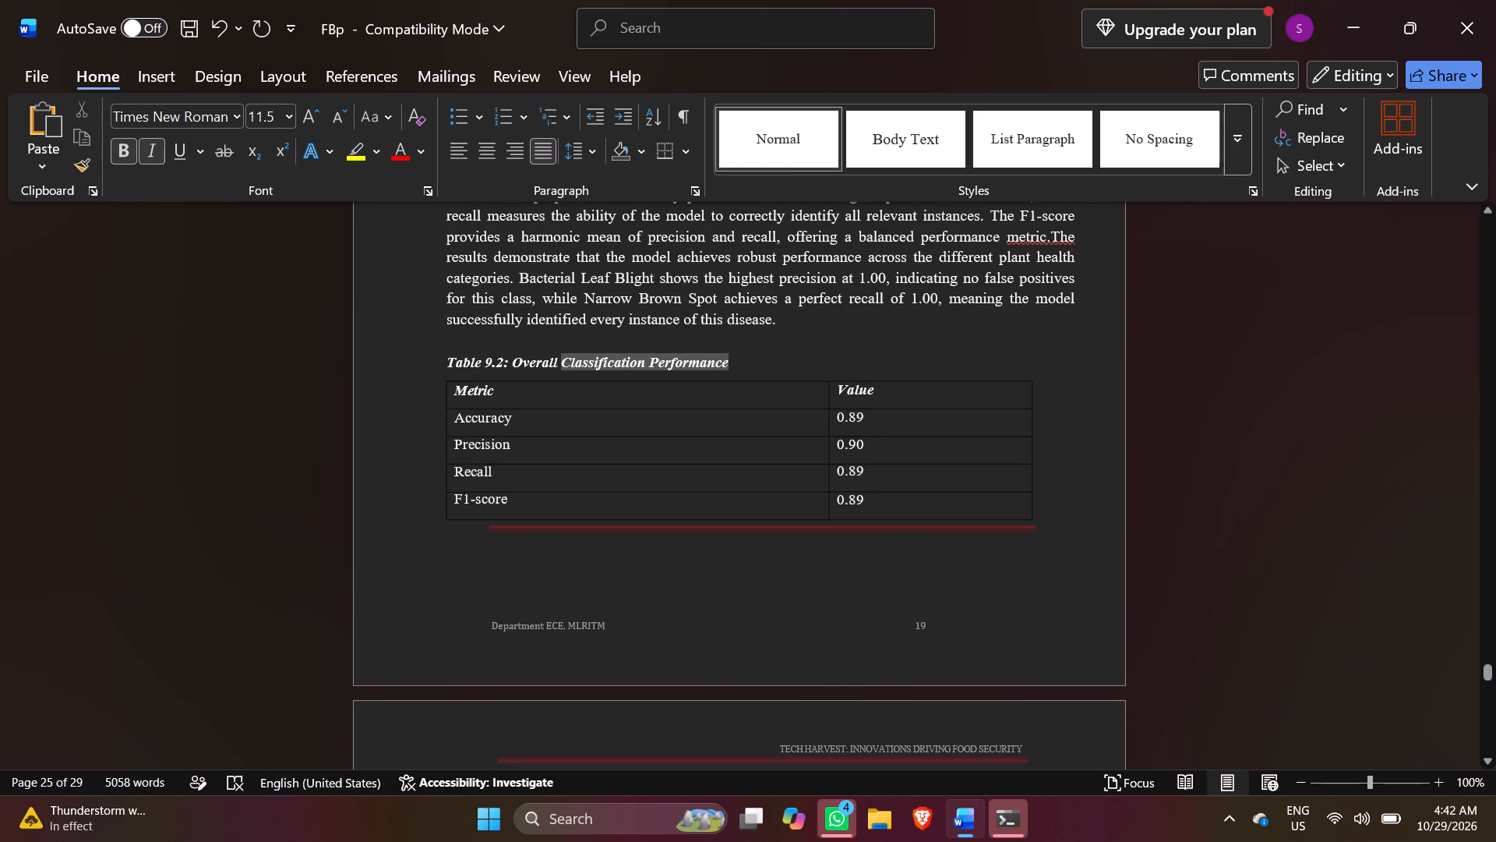
left_click_drag(550, 358, 479, 361)
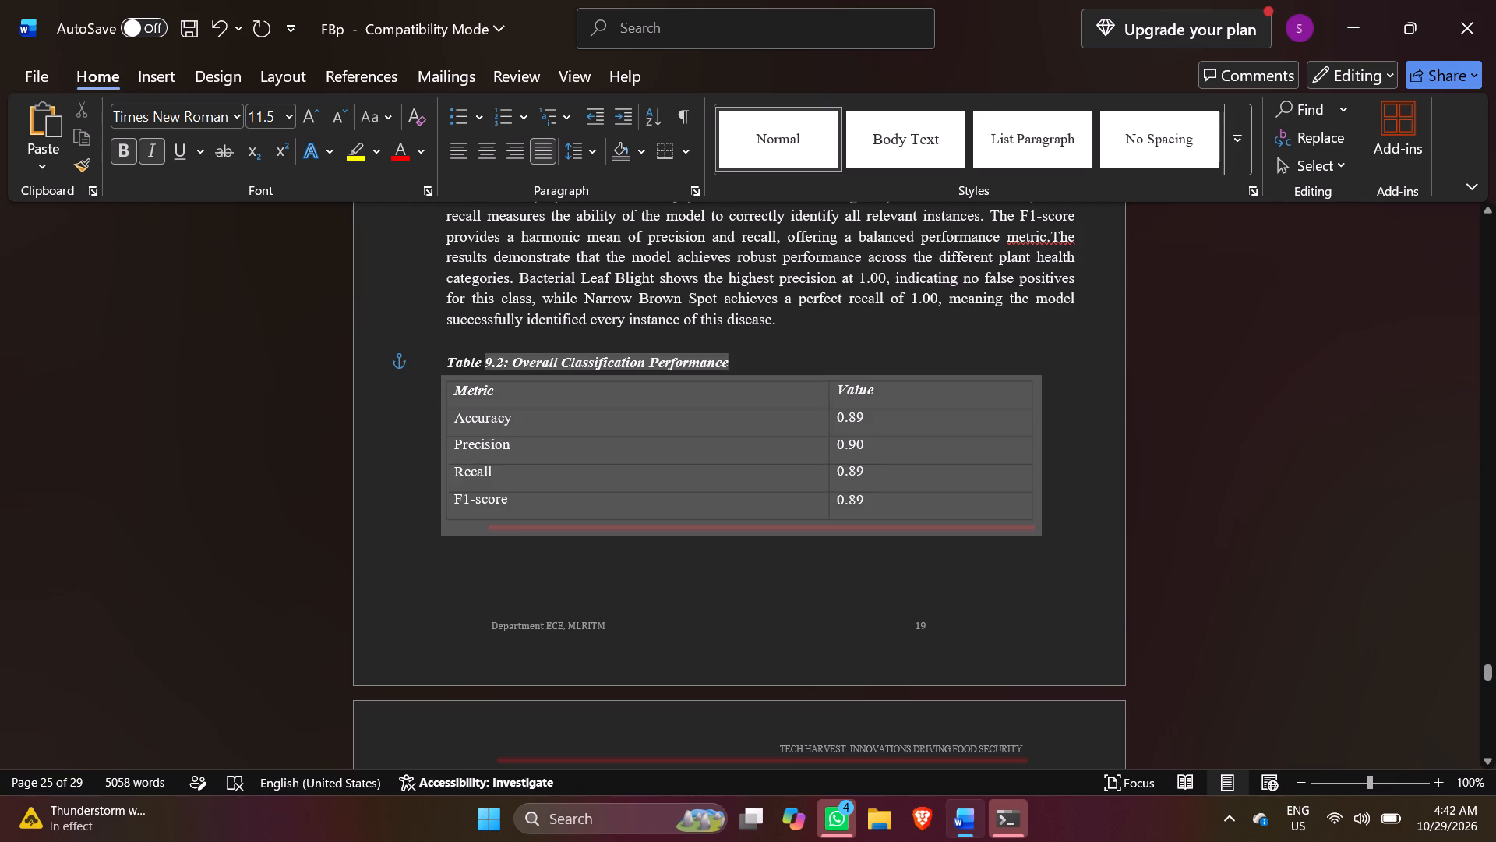
Apply 1.15 line spacing to the "Table 9.2: Overall Classification Performance" caption.
left_click_drag(479, 361, 514, 361)
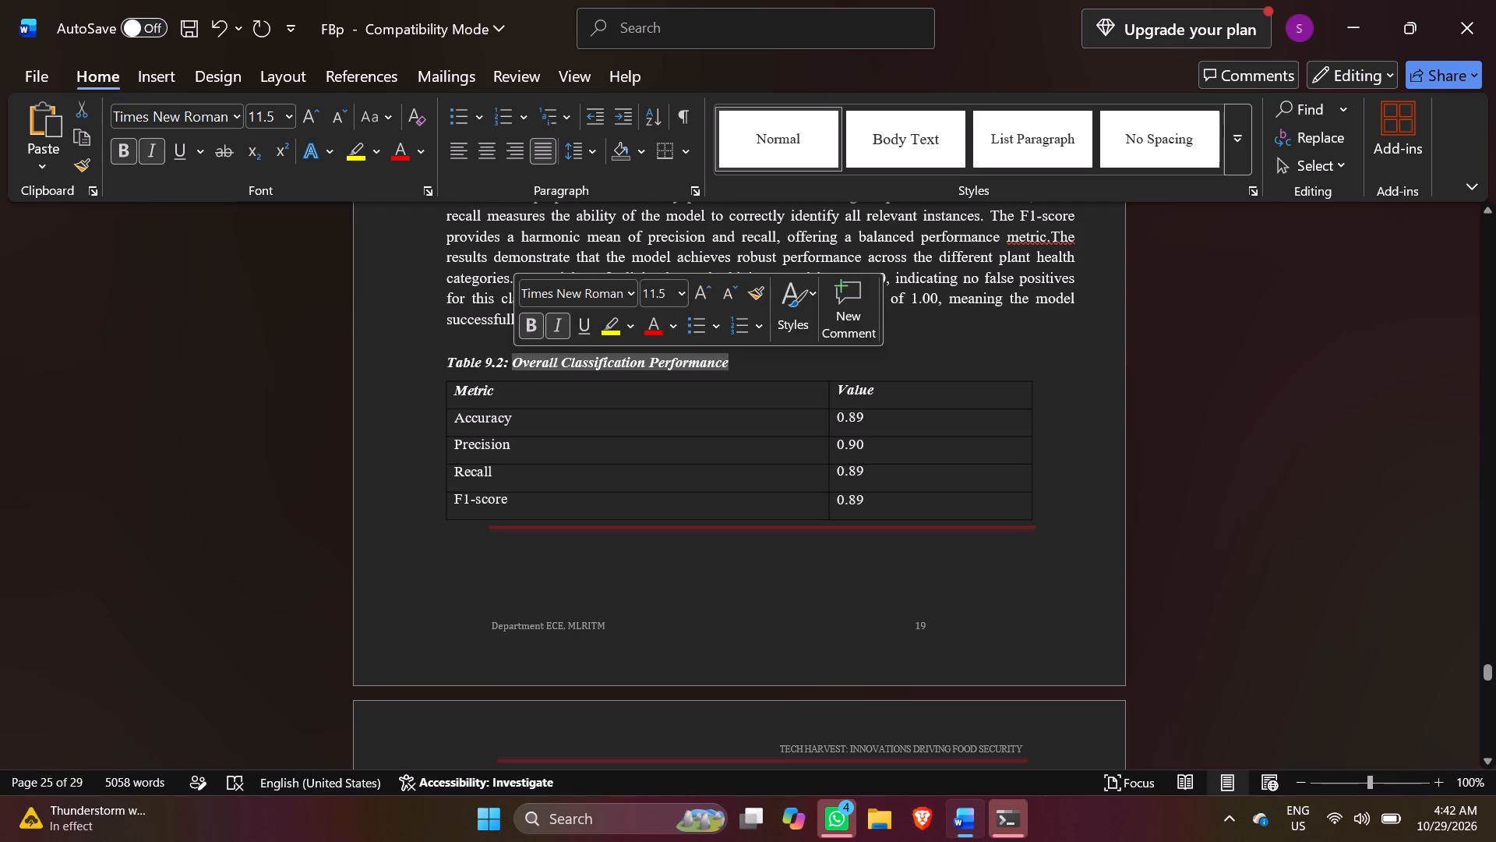
left_click(573, 148)
left_click(591, 204)
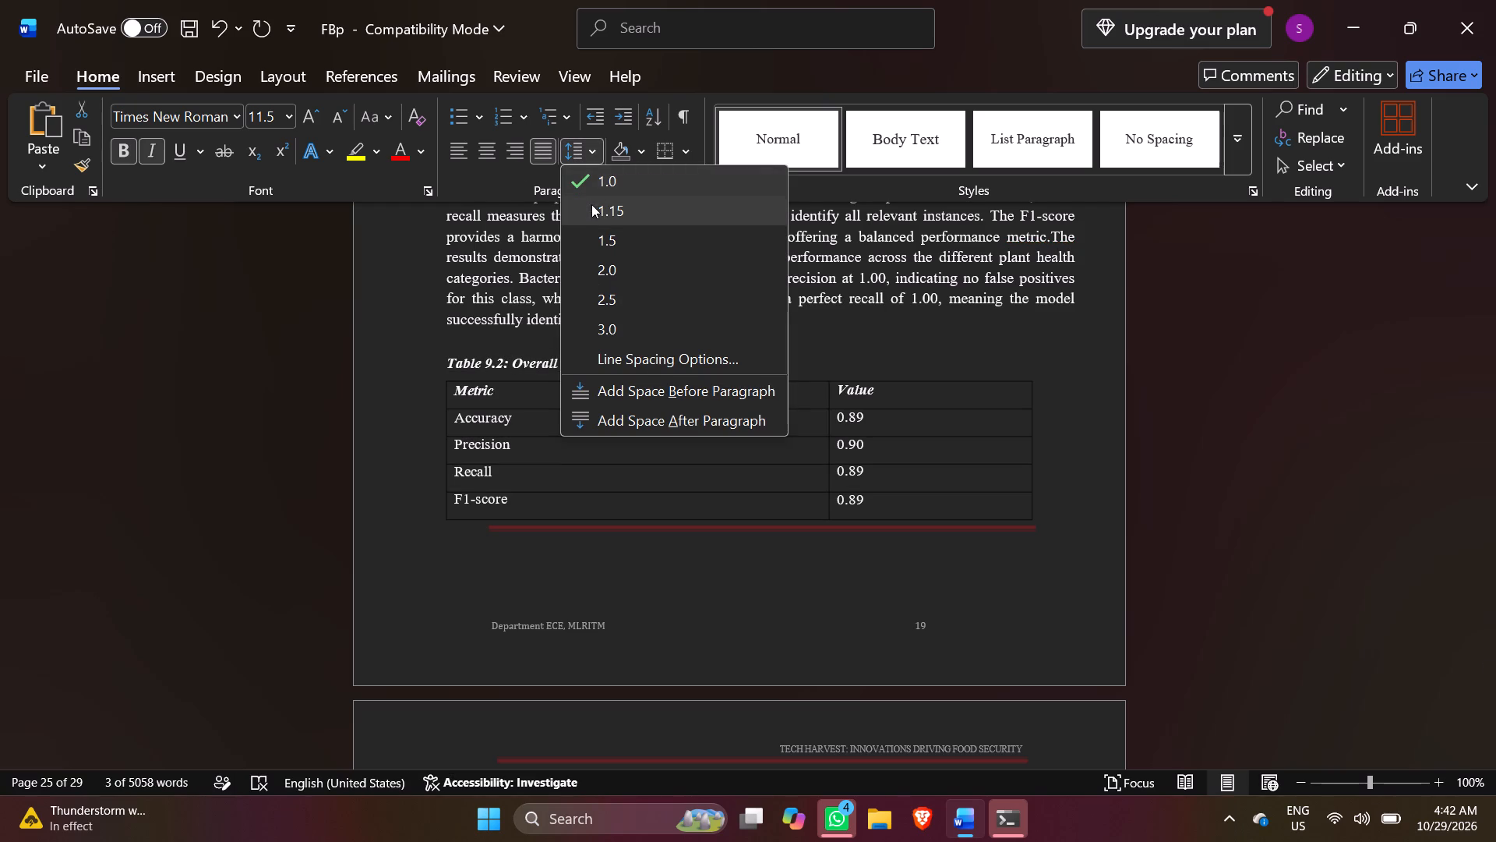
left_click(771, 366)
Apply 1.15 line spacing to the whole "Table 9.2 contains metrics" paragraph above the Table 9.3 caption.
scroll(774, 366, "down", 8)
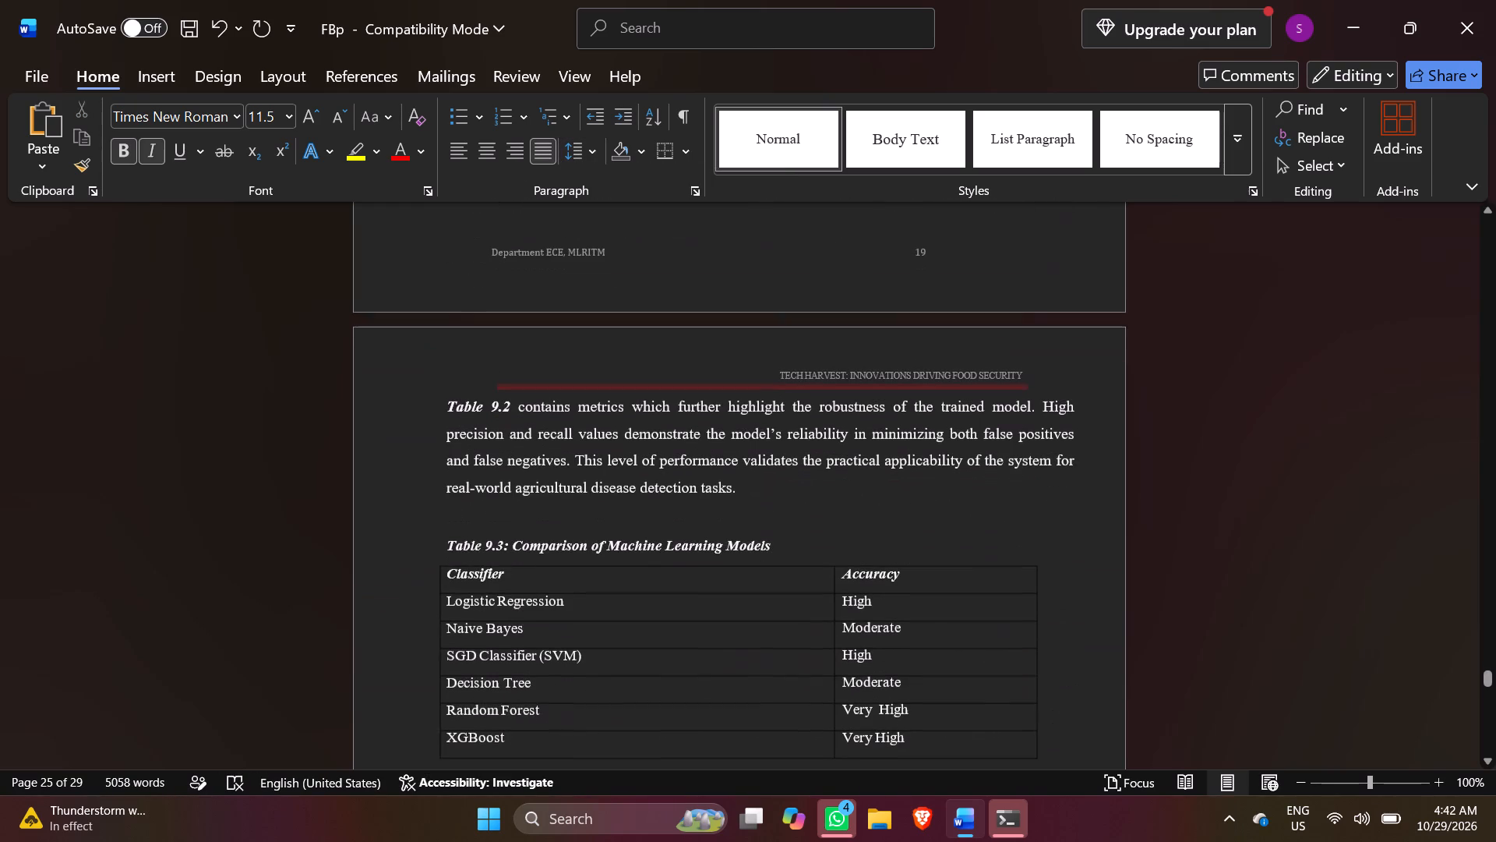
left_click_drag(446, 402, 452, 405)
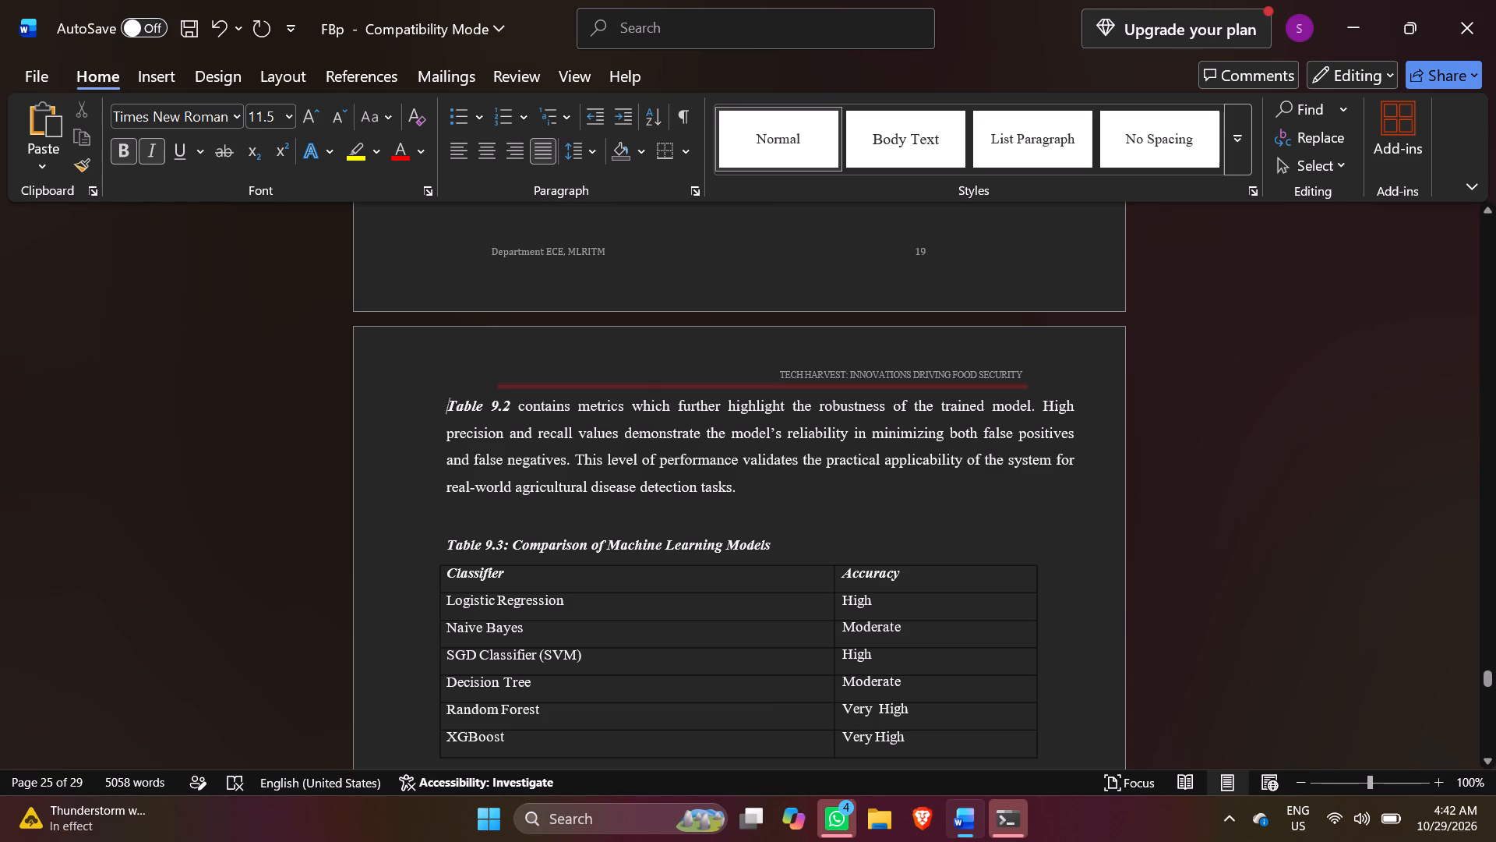
left_click_drag(452, 405, 728, 487)
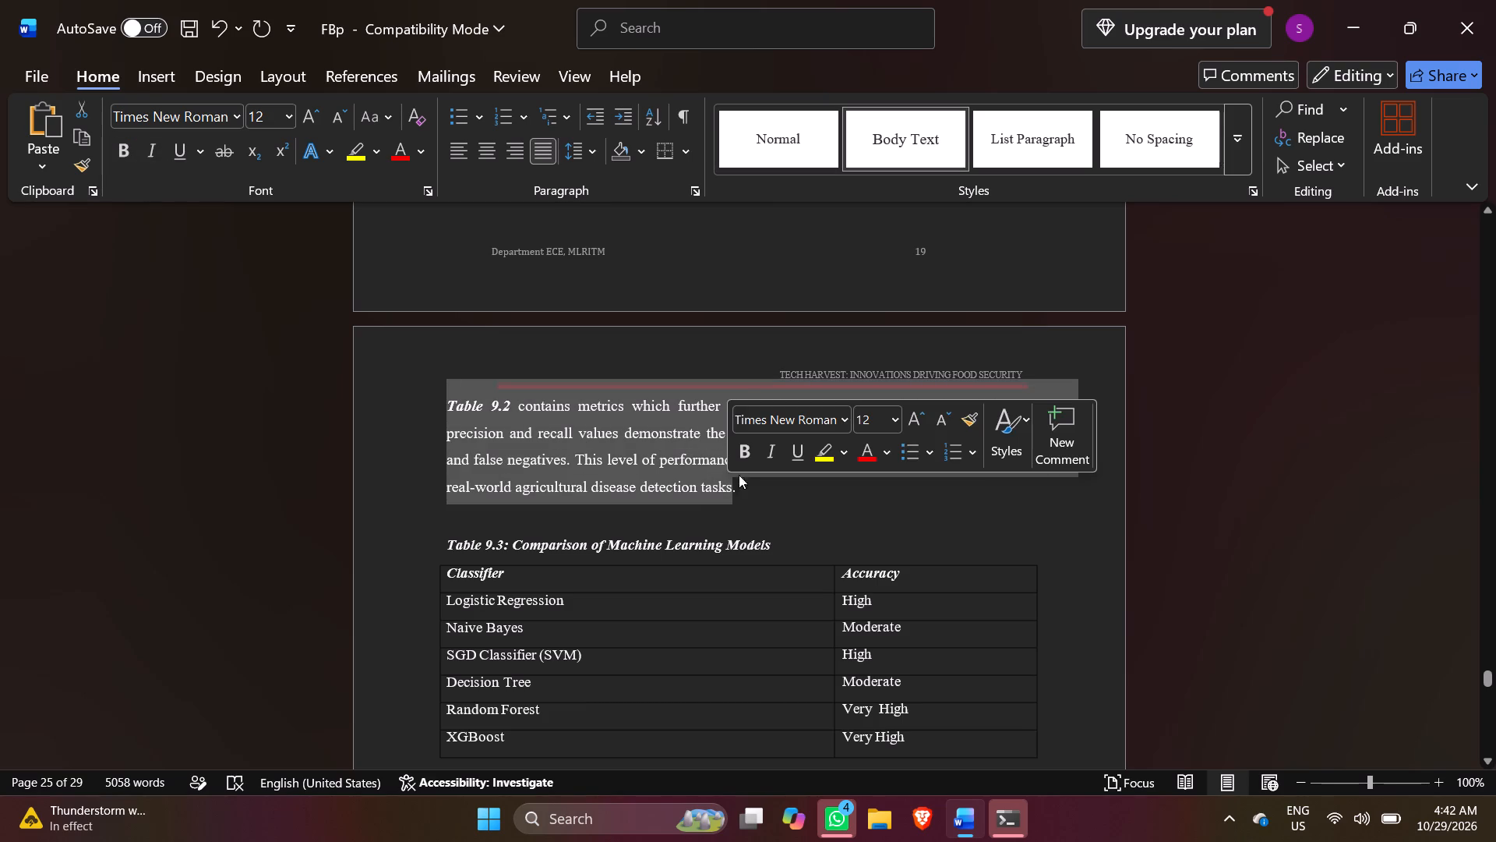
left_click(748, 484)
left_click_drag(736, 493, 393, 425)
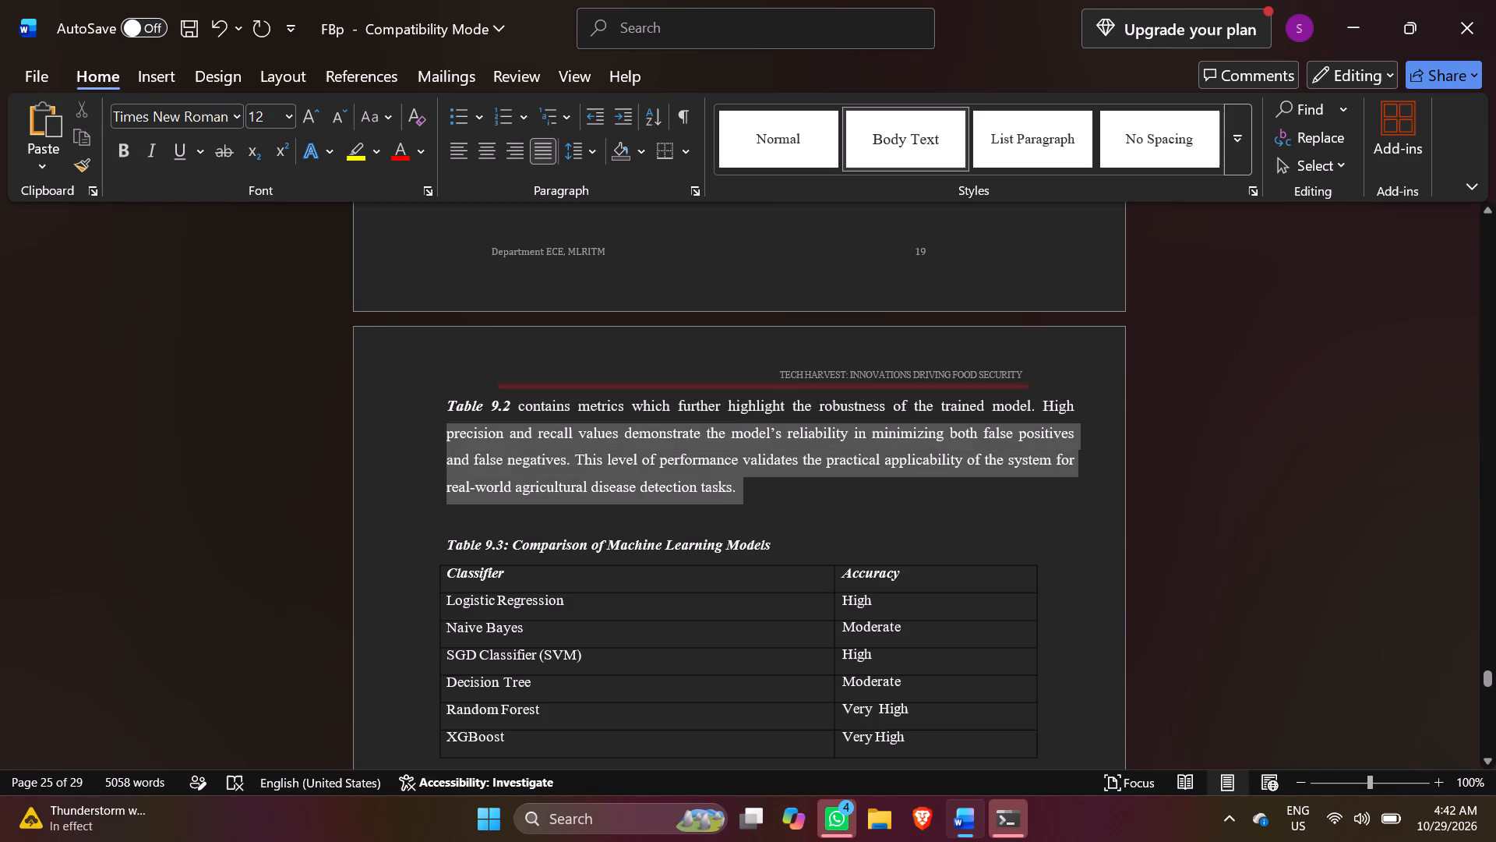
left_click_drag(393, 425, 422, 411)
left_click(428, 409)
left_click_drag(444, 402, 630, 445)
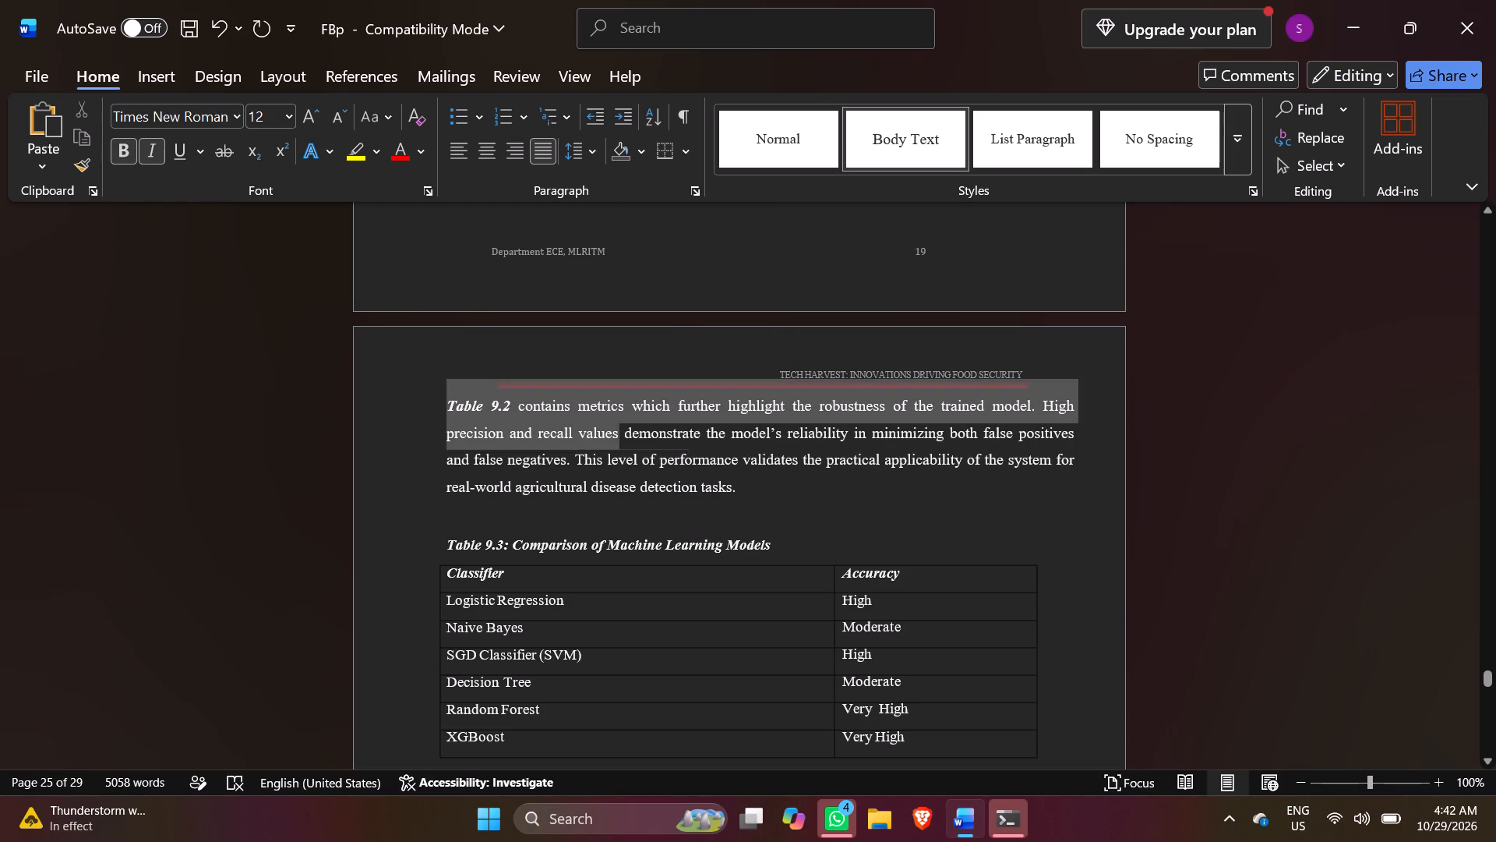
left_click_drag(630, 445, 743, 497)
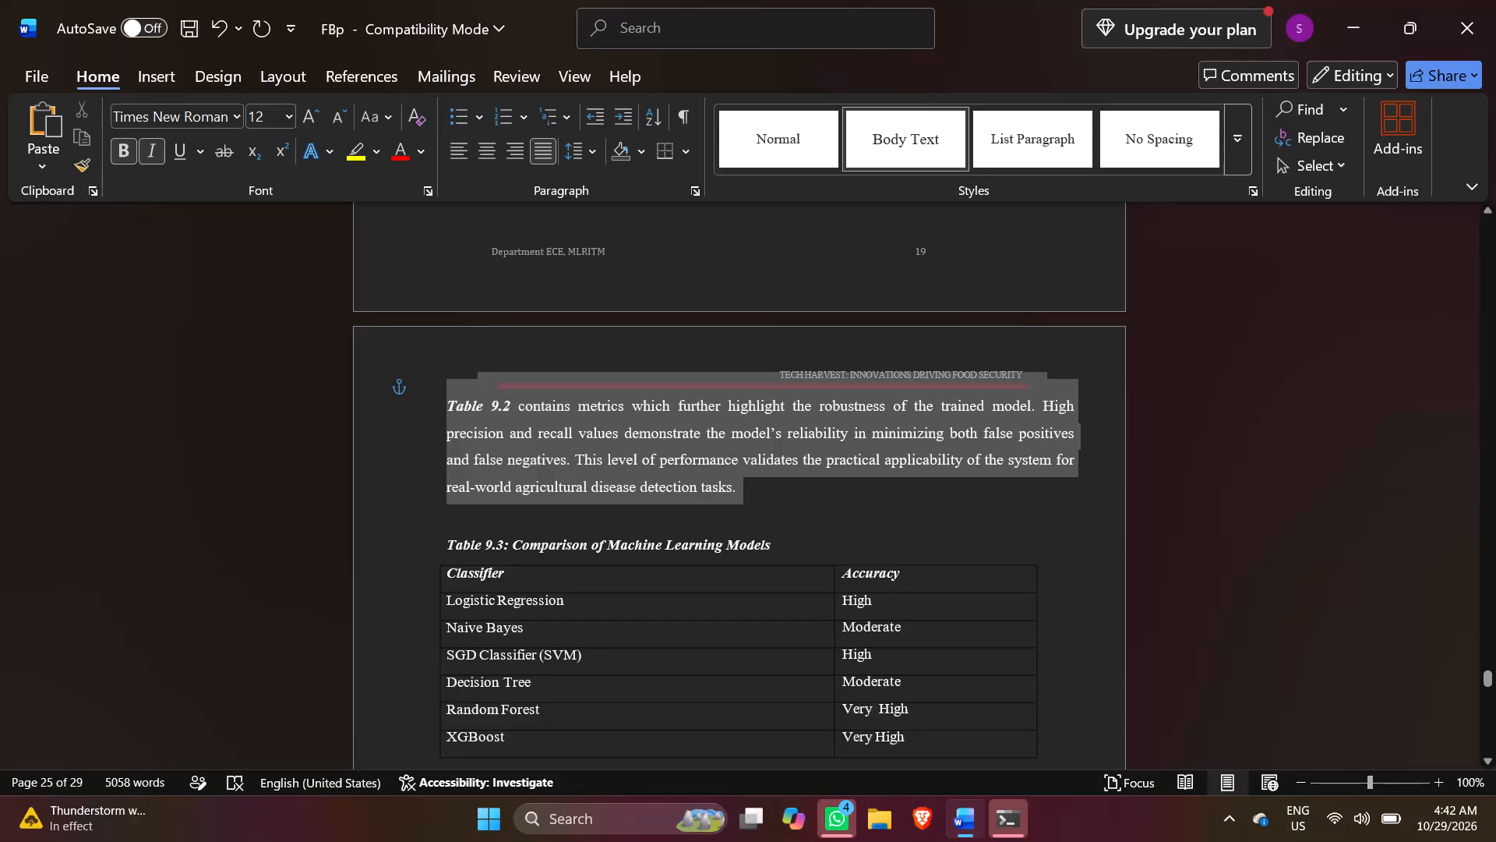
left_click_drag(743, 497, 734, 483)
left_click(586, 157)
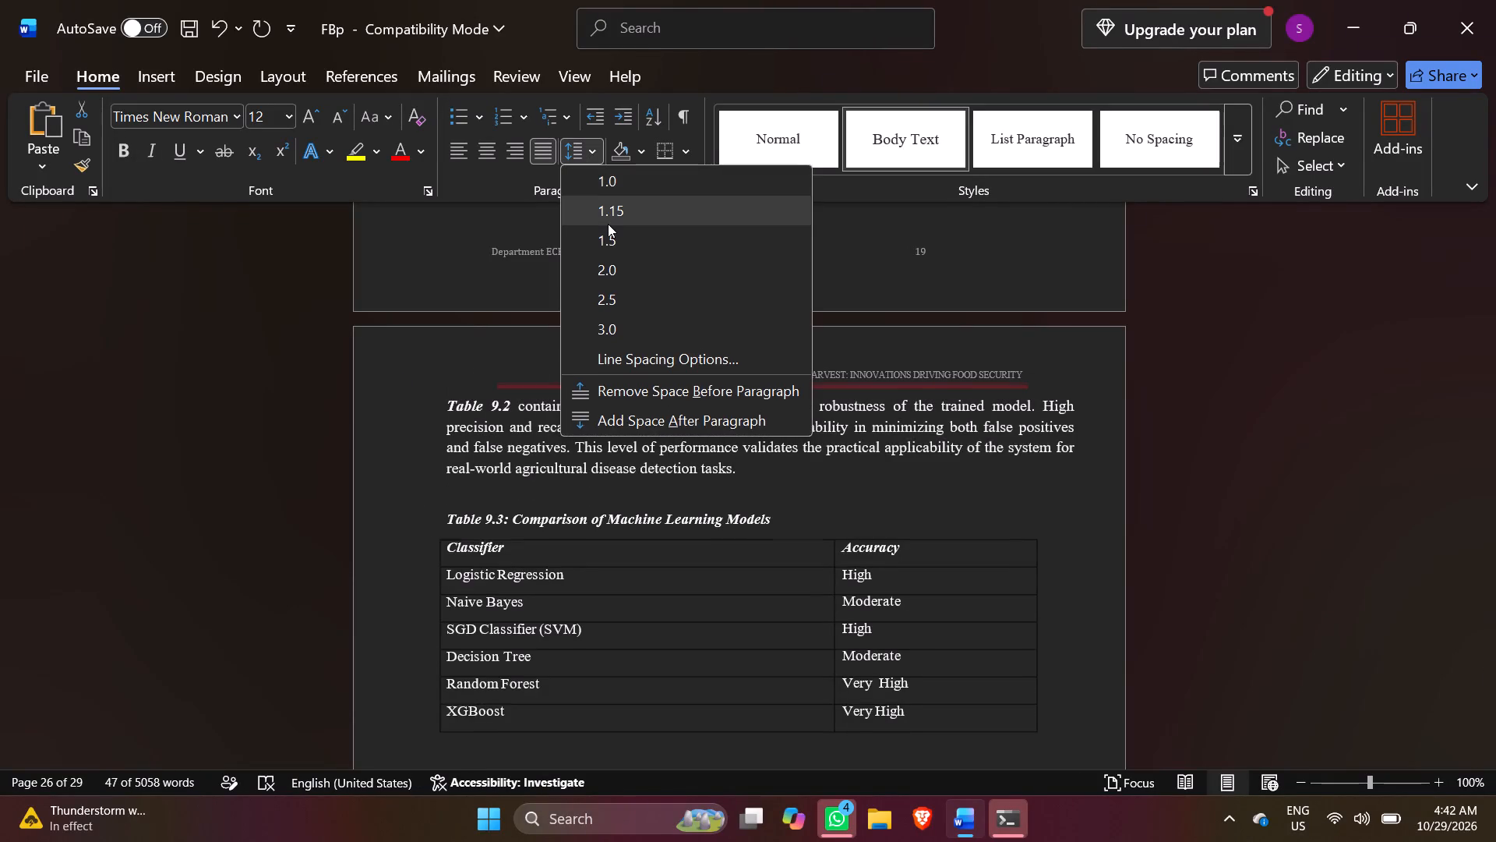
left_click(608, 224)
left_click(534, 488)
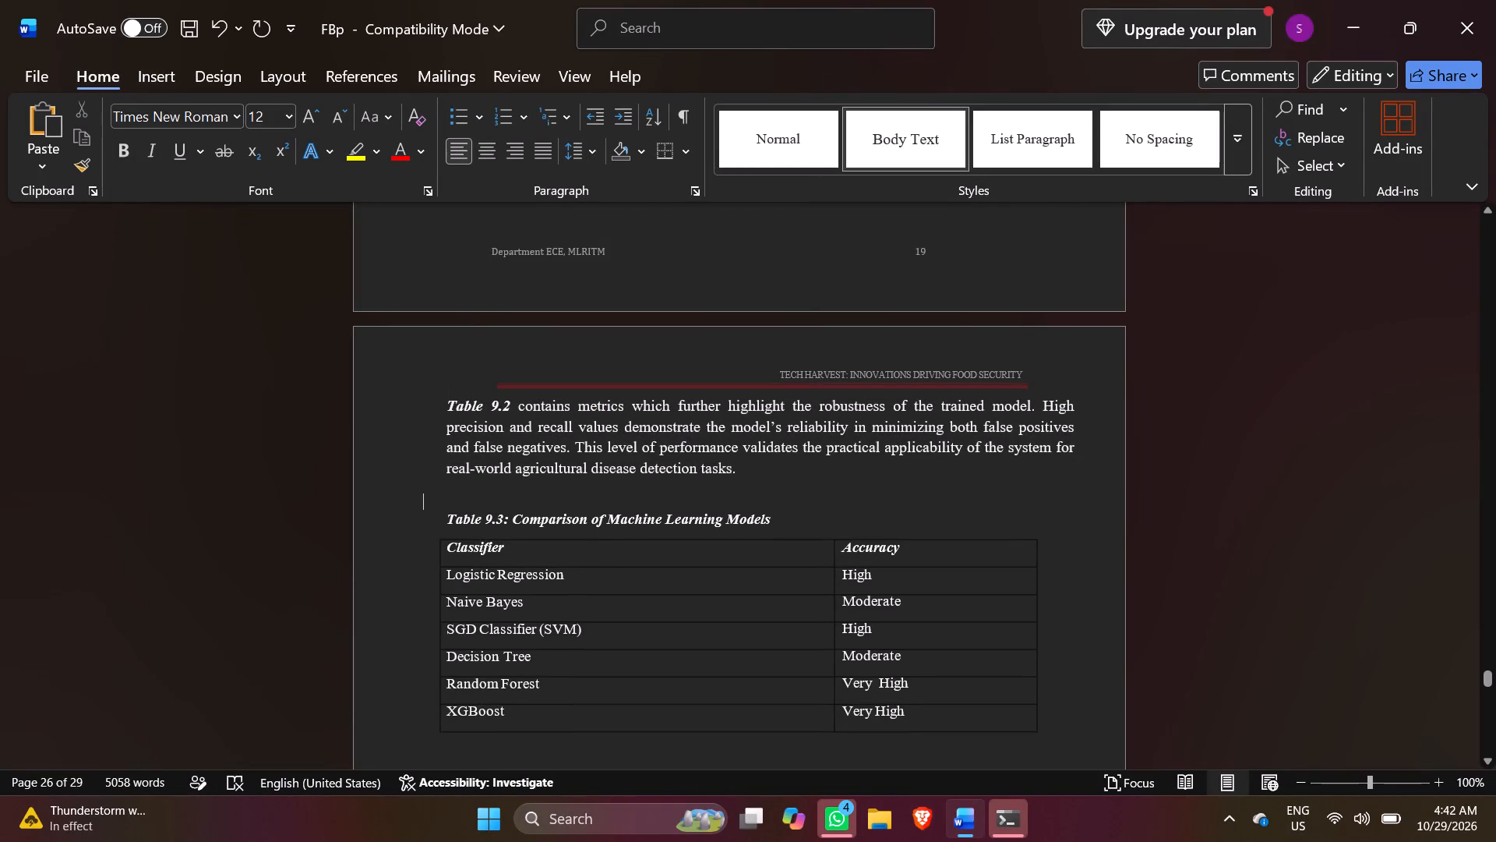
Apply 1.15 line spacing to the "Table 9.3: Comparison of Machine Learning Models" caption.
left_click_drag(450, 524, 743, 525)
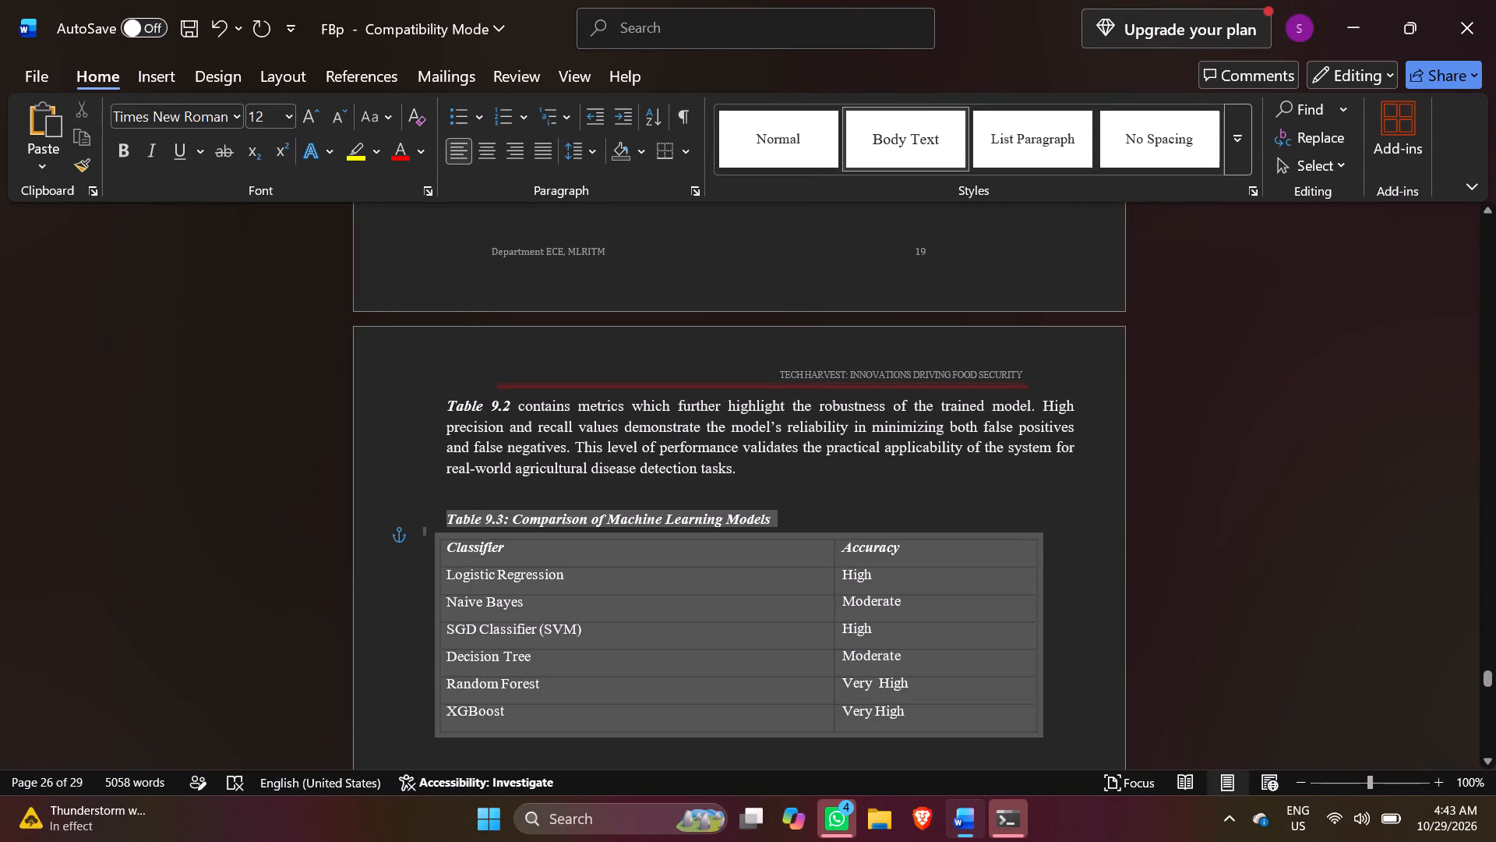
left_click_drag(743, 525, 759, 516)
left_click(587, 150)
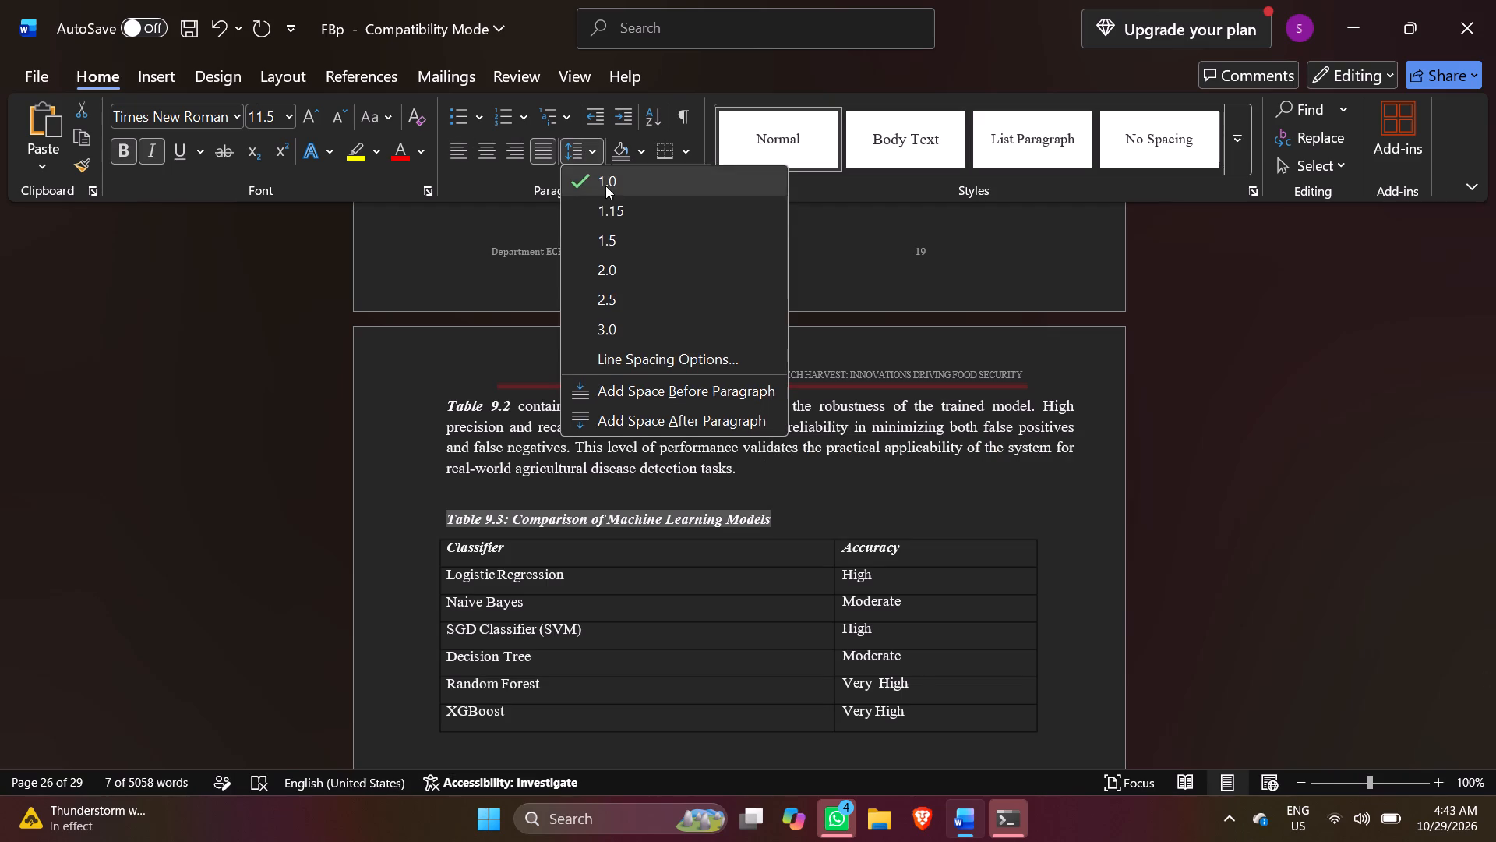
left_click(609, 217)
left_click(812, 486)
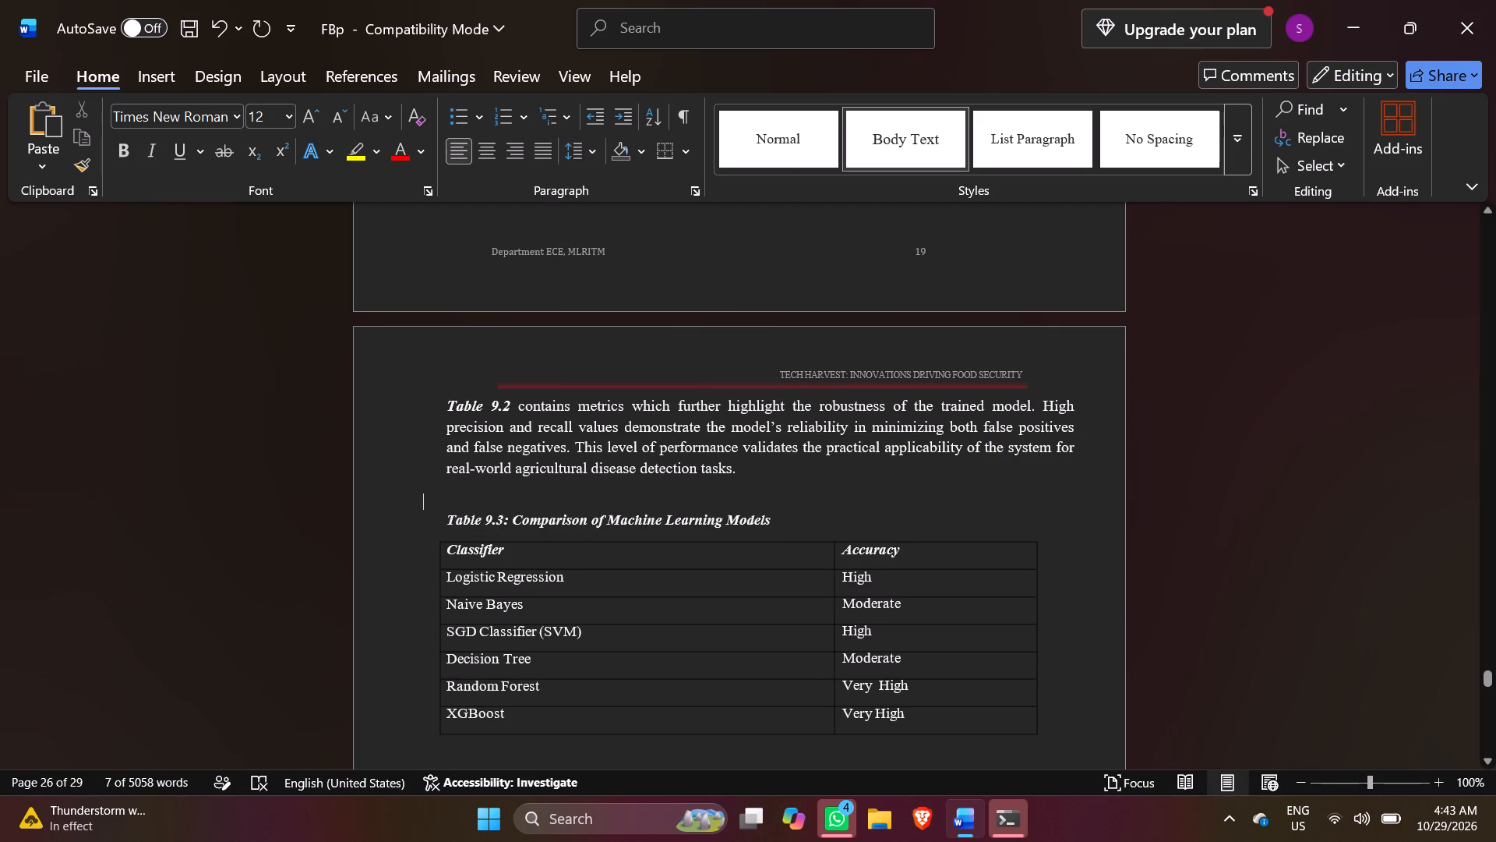
Apply 1.15 line spacing to the "Table 9.3 presents a comparative analysis" paragraph below the classifier table.
scroll(812, 487, "down", 5)
scroll(753, 518, "down", 5)
left_click_drag(443, 313, 644, 380)
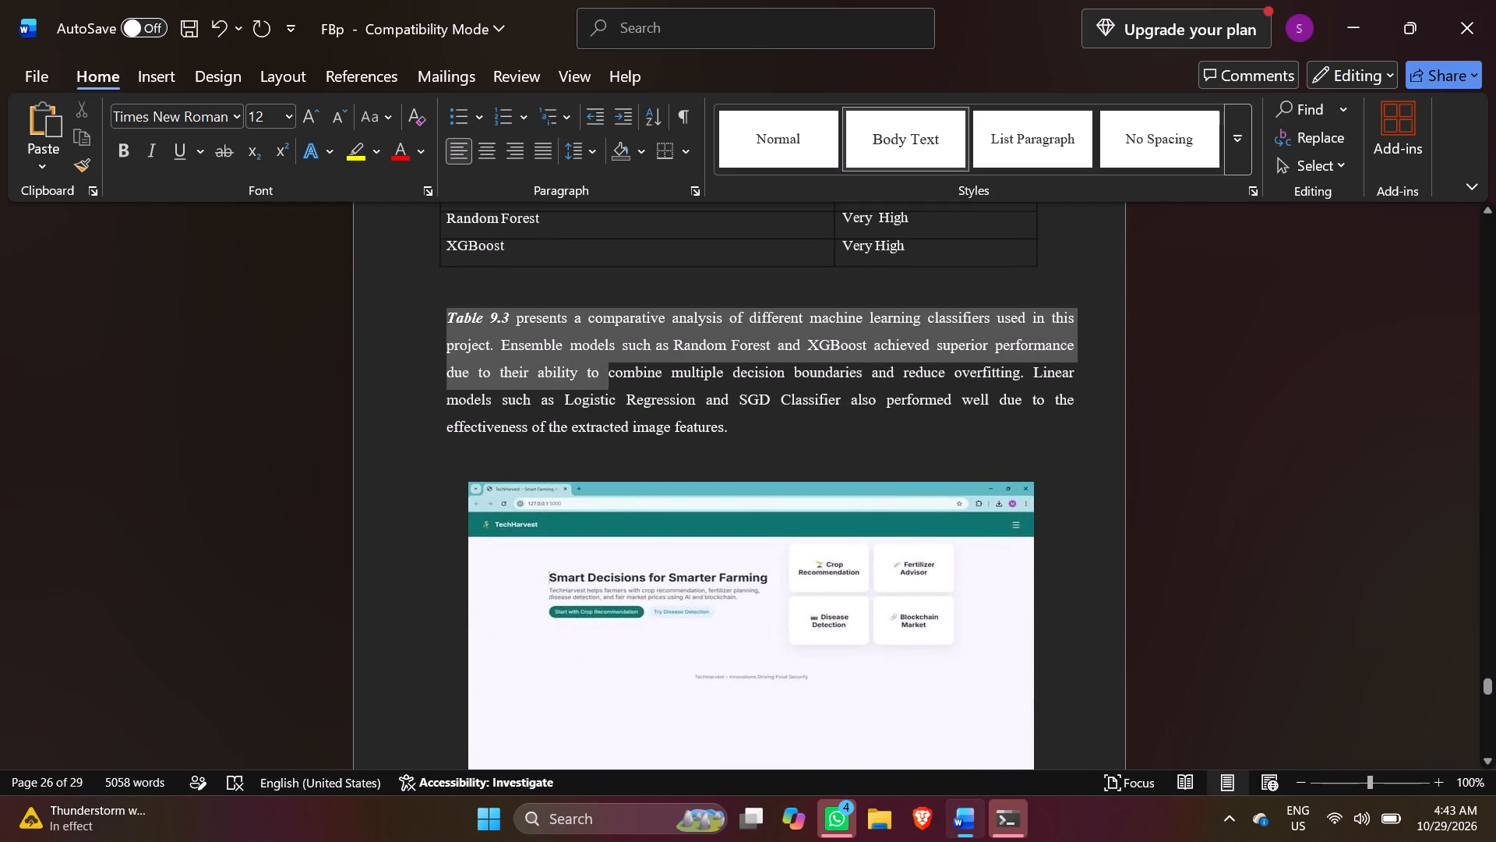
left_click_drag(644, 380, 774, 426)
left_click(587, 144)
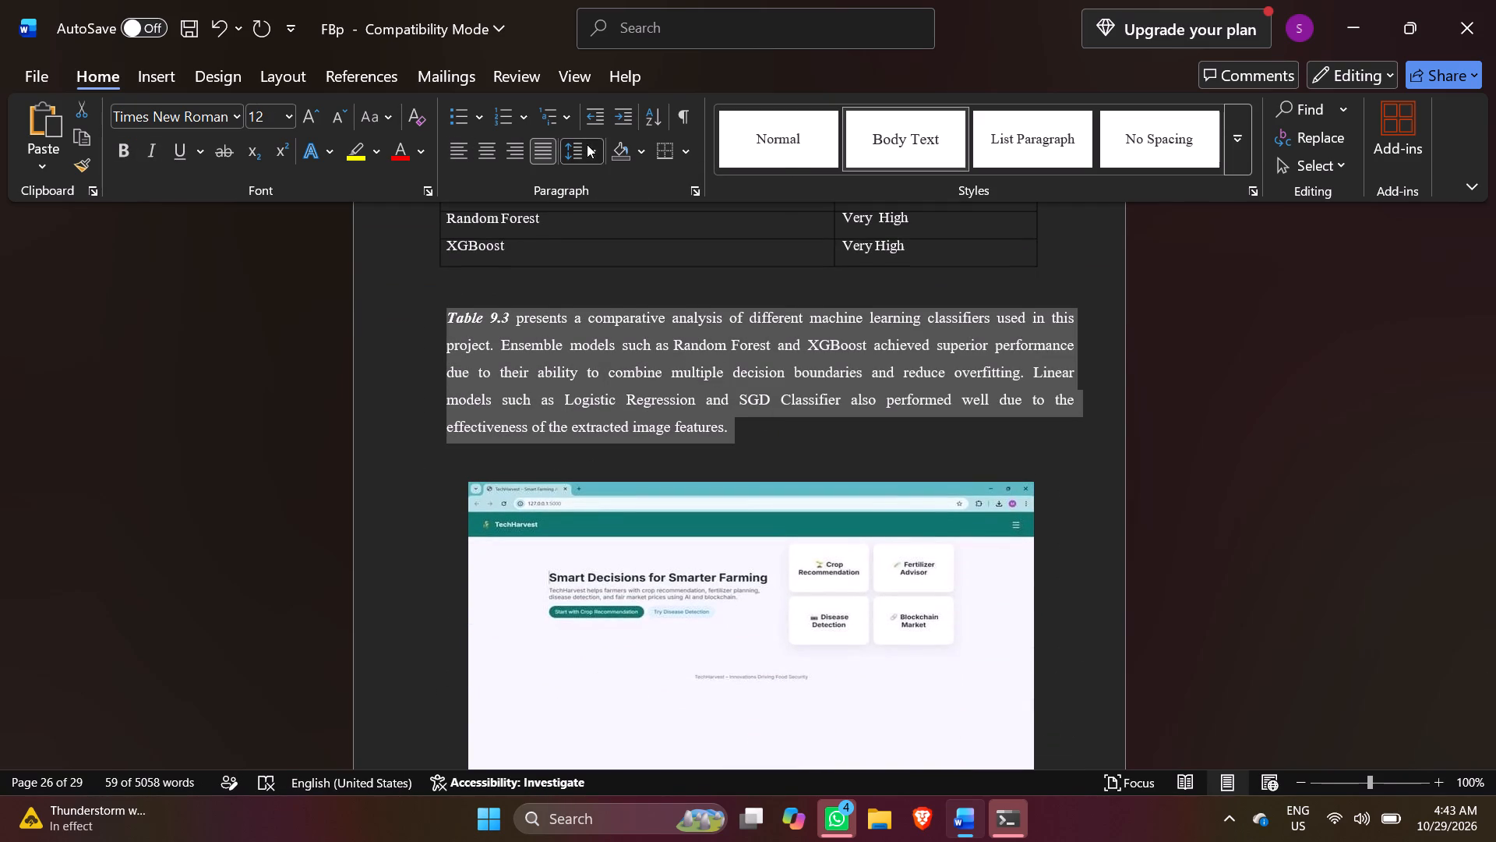
left_click(598, 205)
left_click(784, 427)
Apply 1.15 line spacing to the "Fig 9.3 – Output of the Smart Farming Decision Support System" caption.
scroll(784, 427, "down", 5)
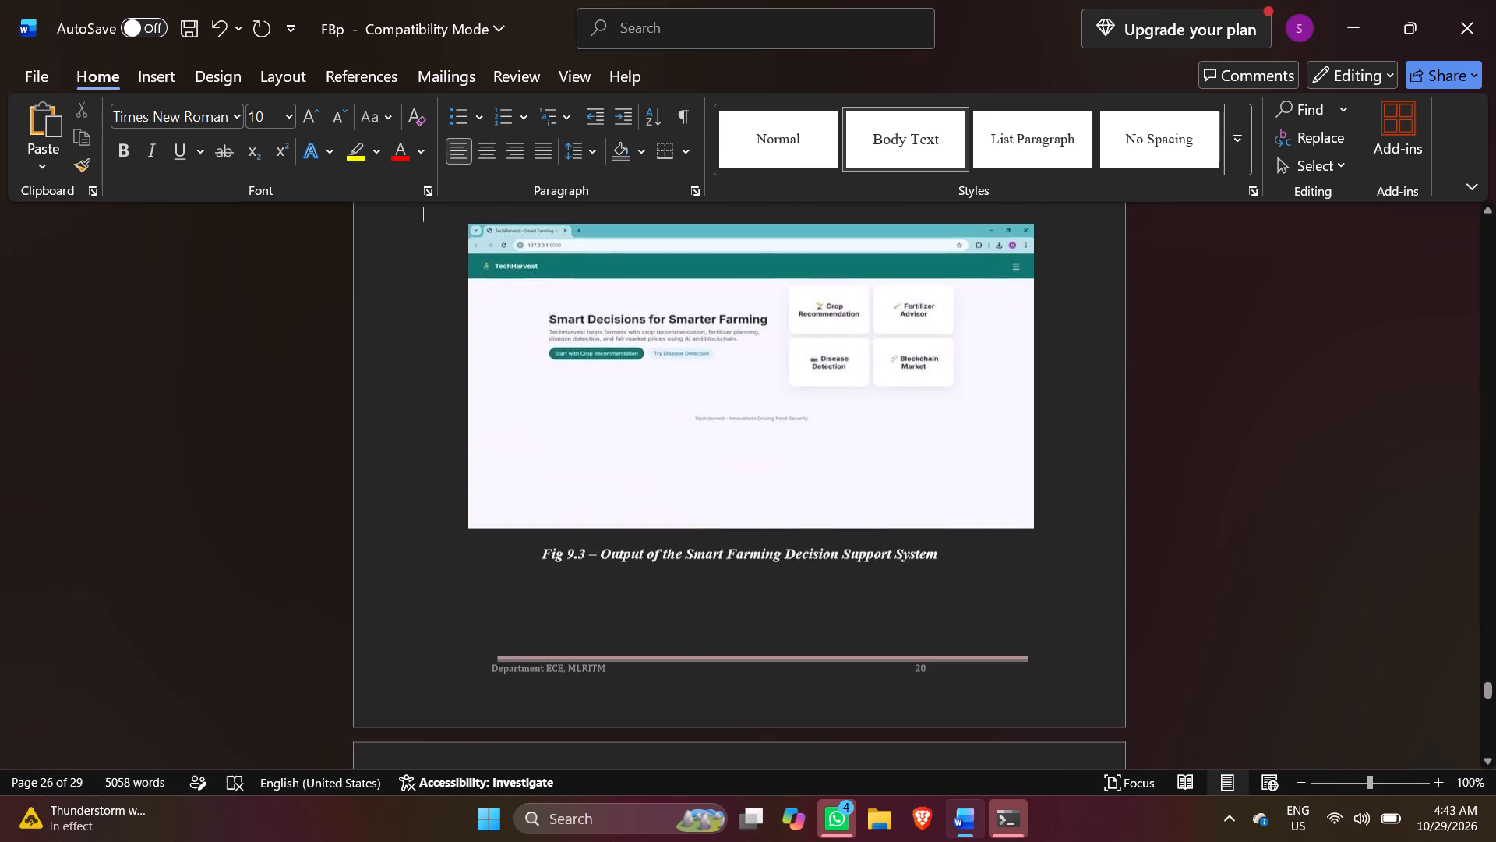
left_click_drag(542, 546, 909, 556)
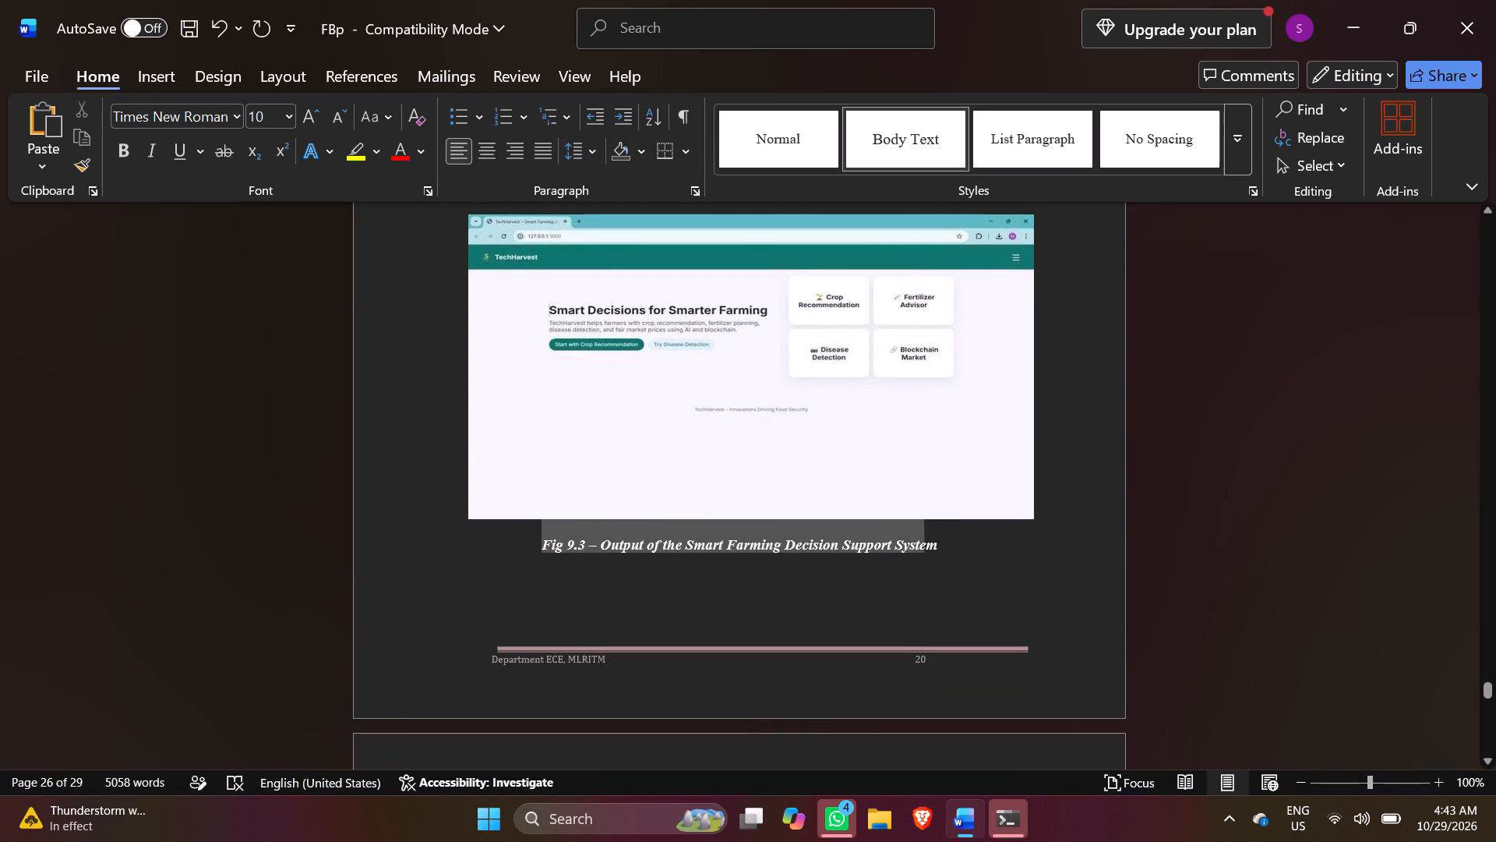
left_click_drag(909, 556, 913, 556)
left_click(595, 153)
left_click(604, 216)
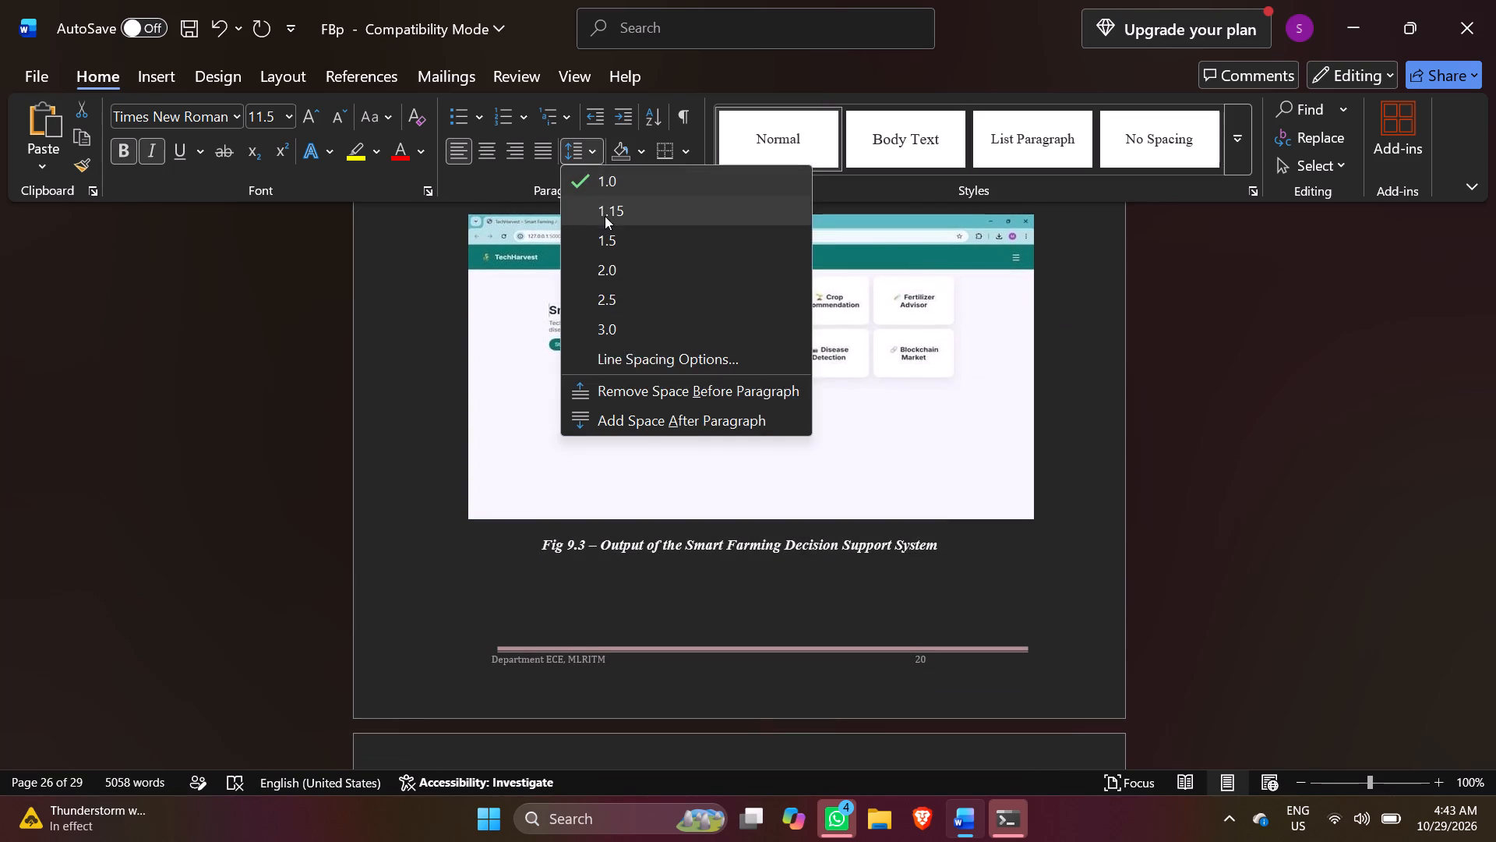
Apply 1.15 line spacing to all the Chapter X references, from [1] through [8].
scroll(434, 595, "down", 8)
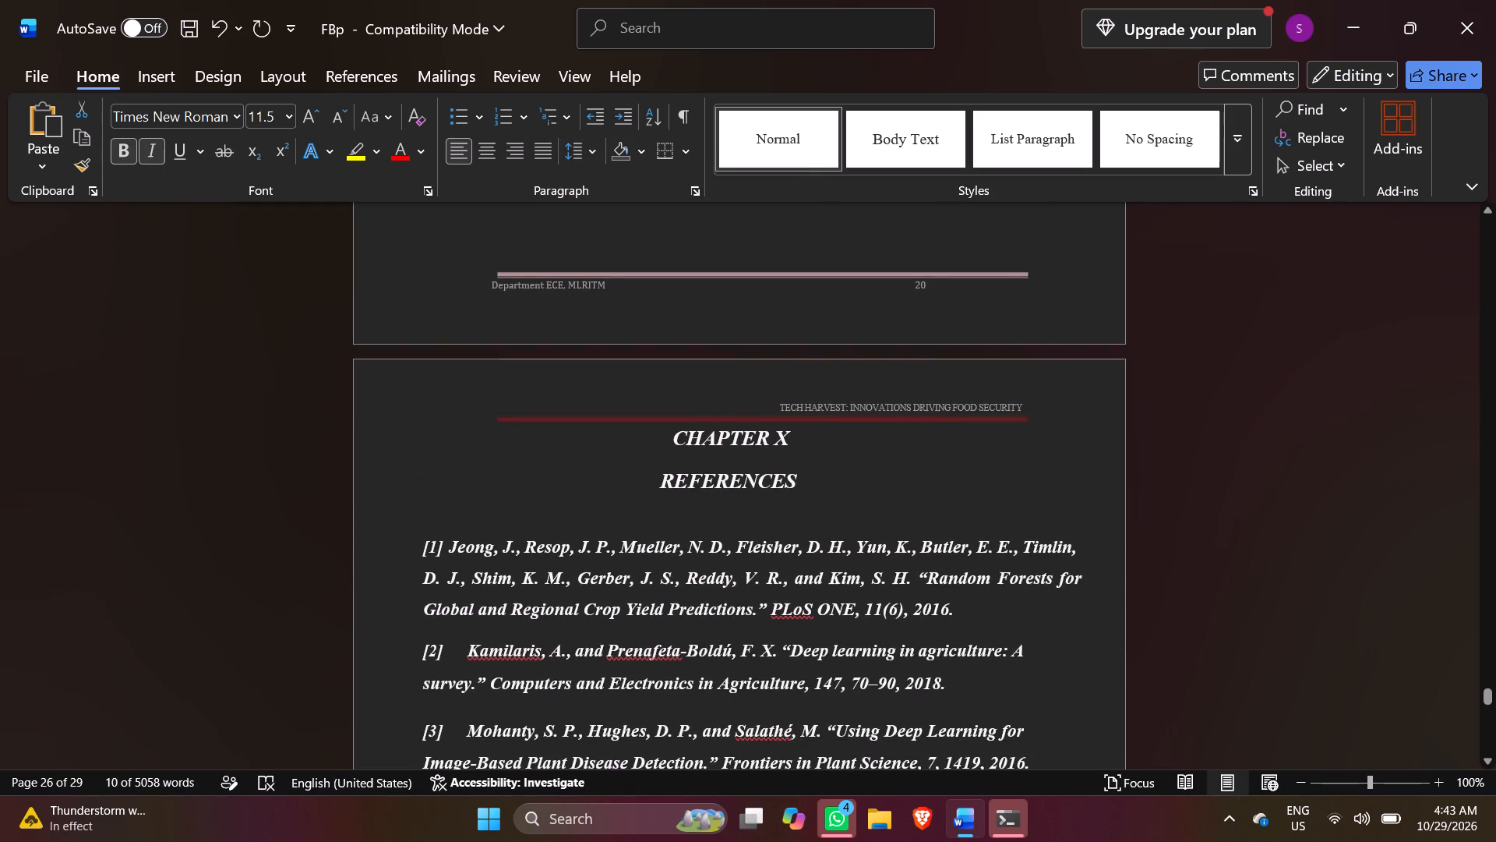
scroll(484, 494, "down", 3)
left_click_drag(418, 400, 504, 555)
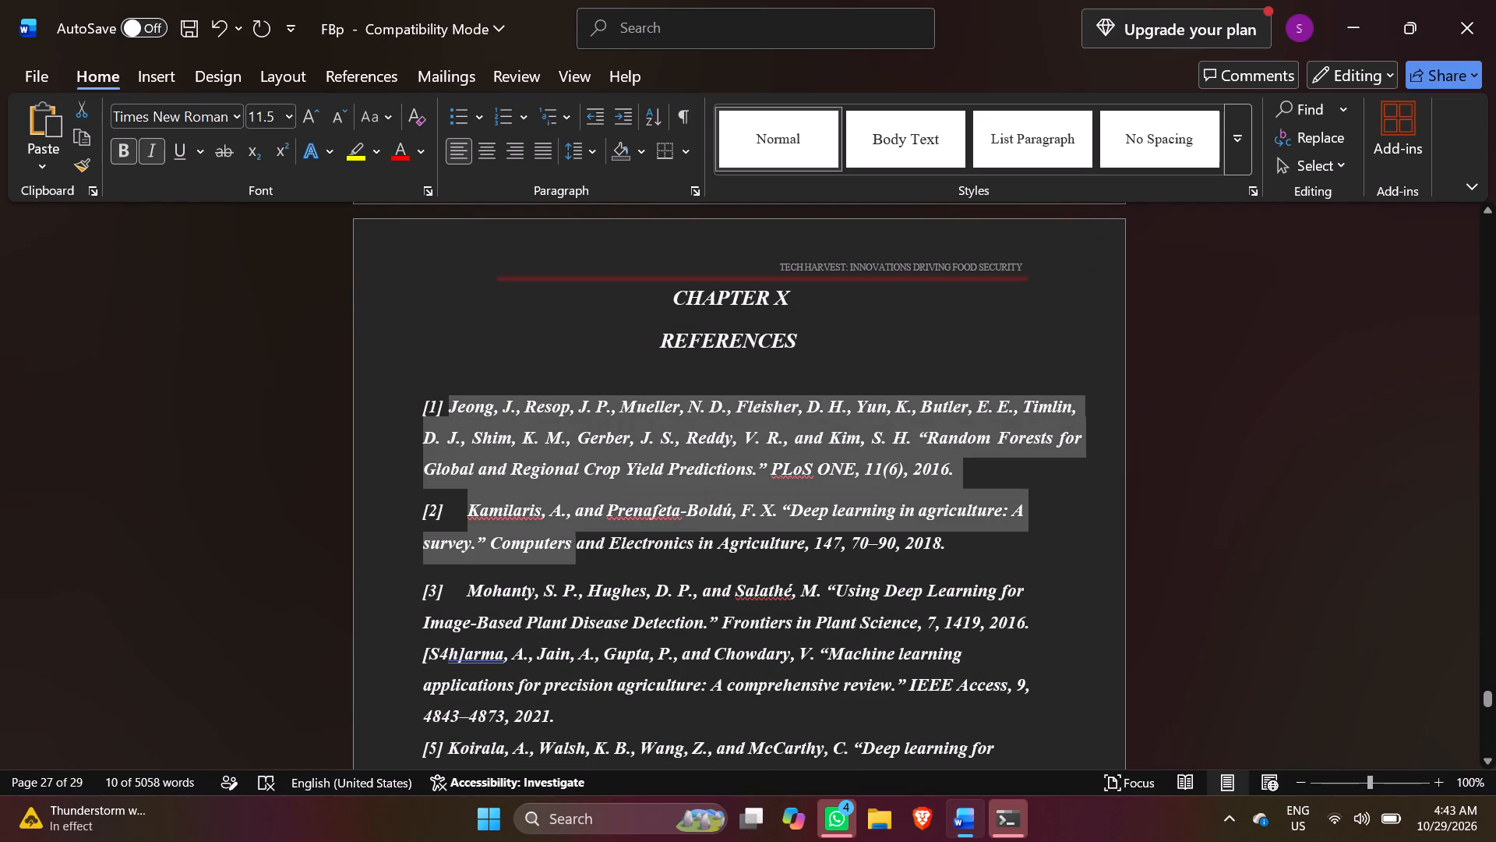
left_click_drag(504, 555, 759, 674)
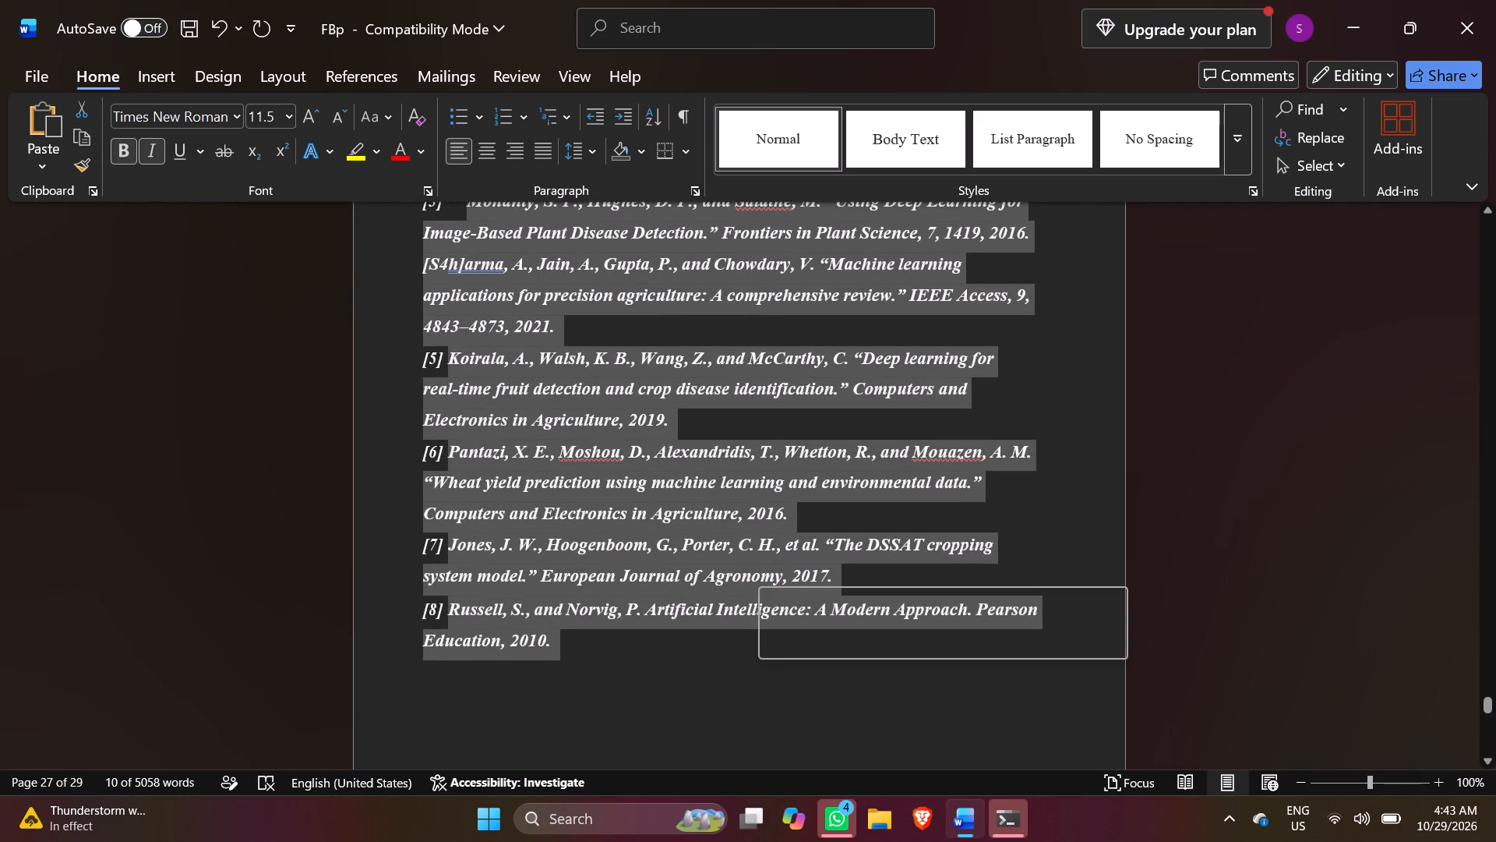
left_click(593, 147)
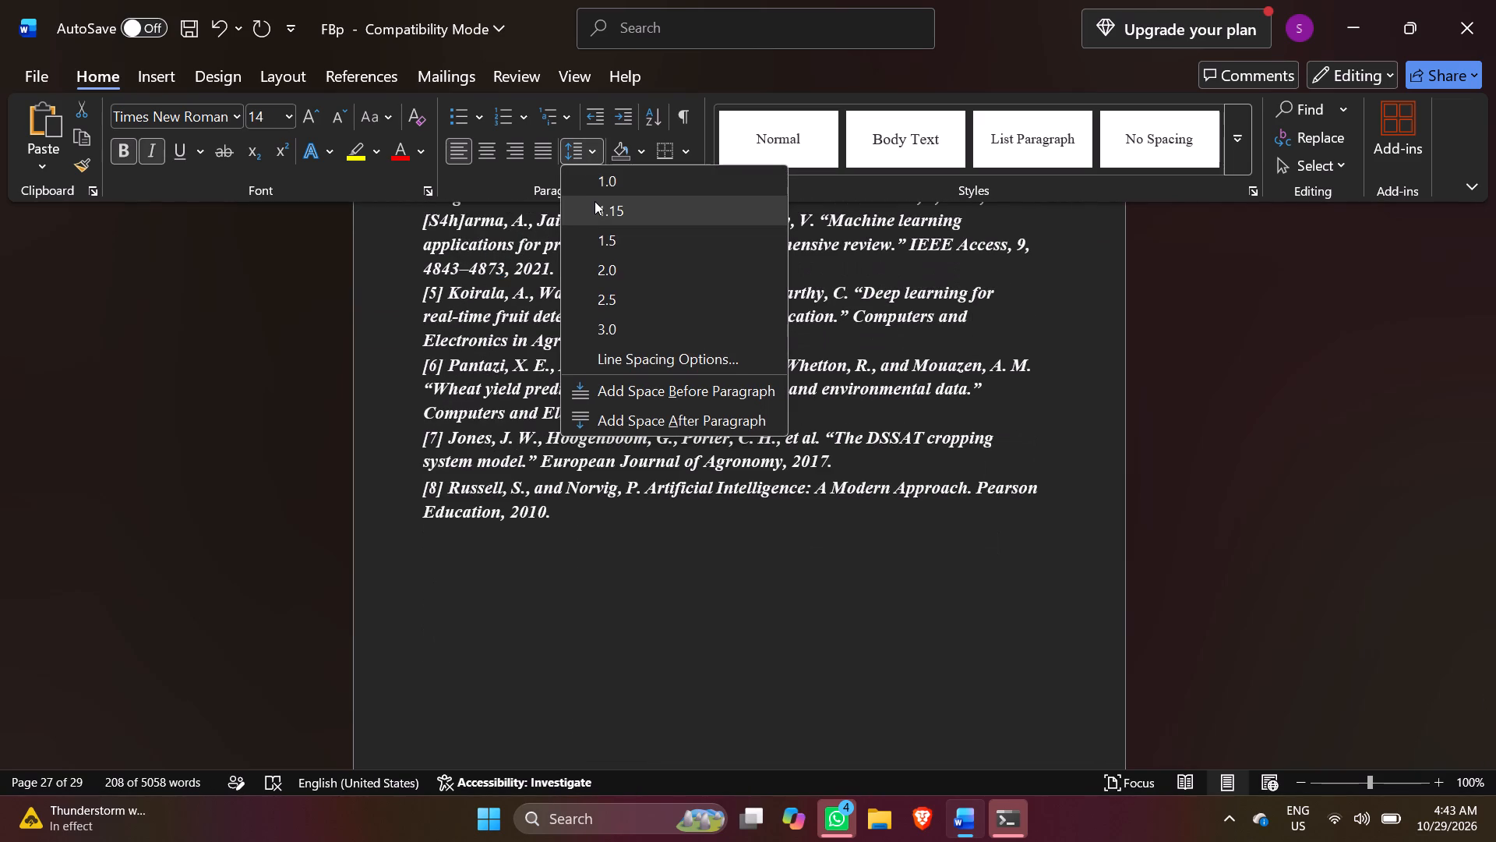
left_click(595, 201)
left_click(585, 554)
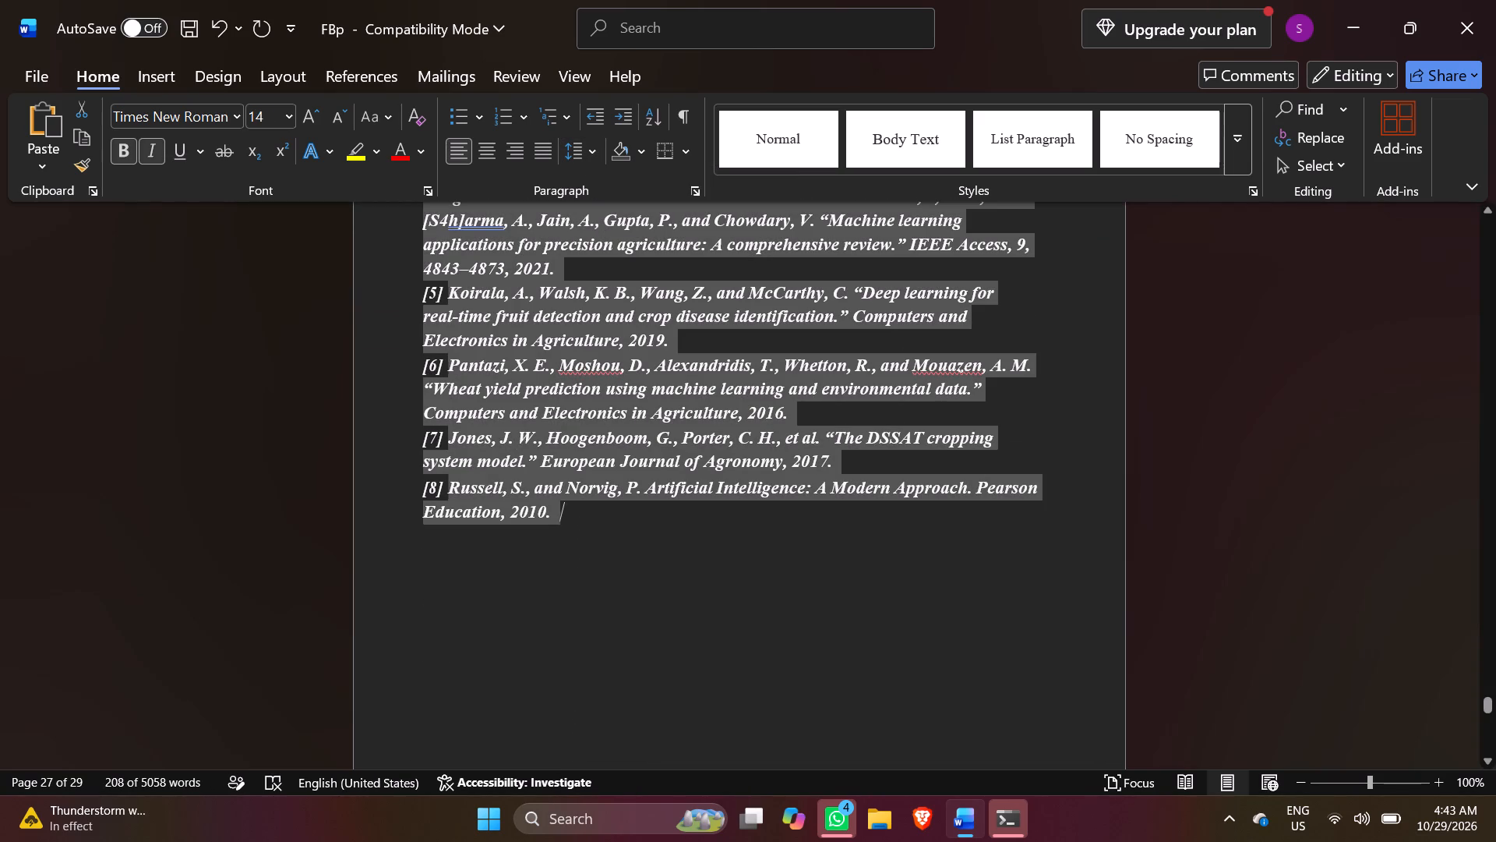
Examine the spacing of the references list and the layout of the Sustainable Development section that follows it.
scroll(584, 554, "up", 6)
scroll(520, 593, "up", 1)
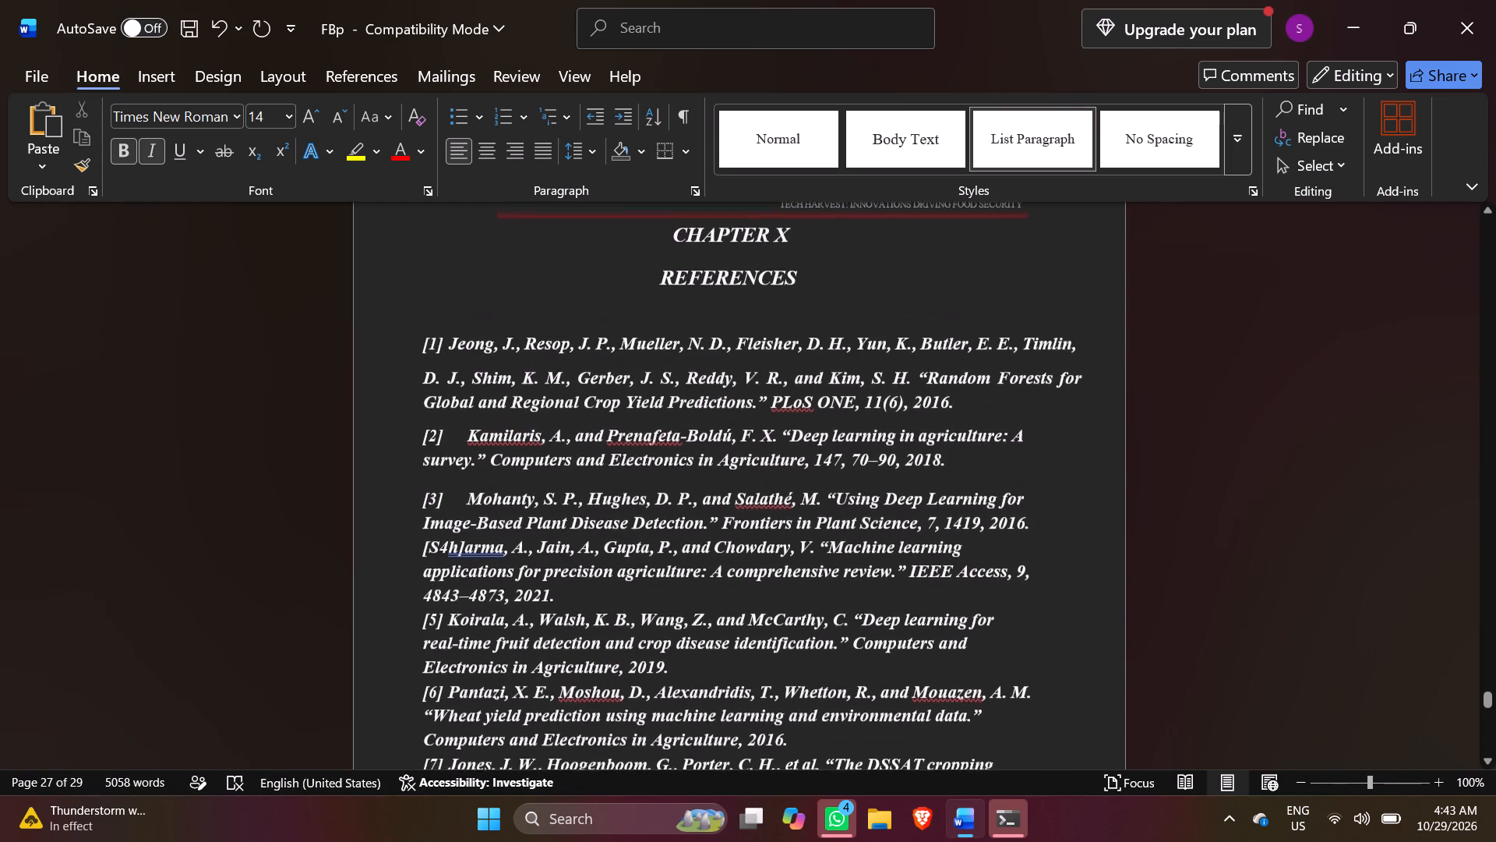
scroll(518, 593, "down", 18)
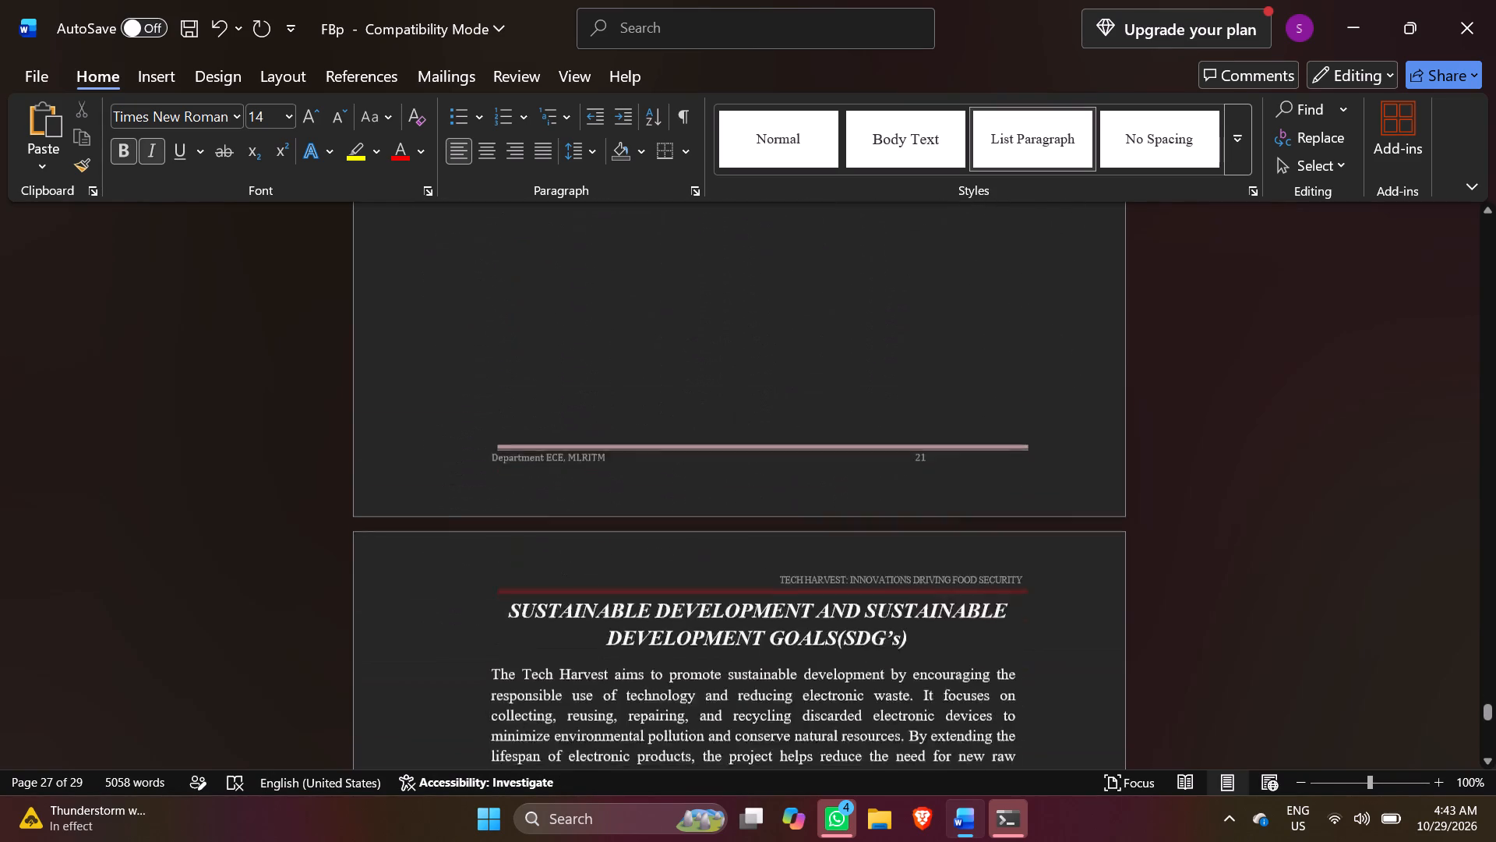
scroll(518, 596, "down", 4)
scroll(510, 401, "up", 11)
scroll(513, 428, "down", 13)
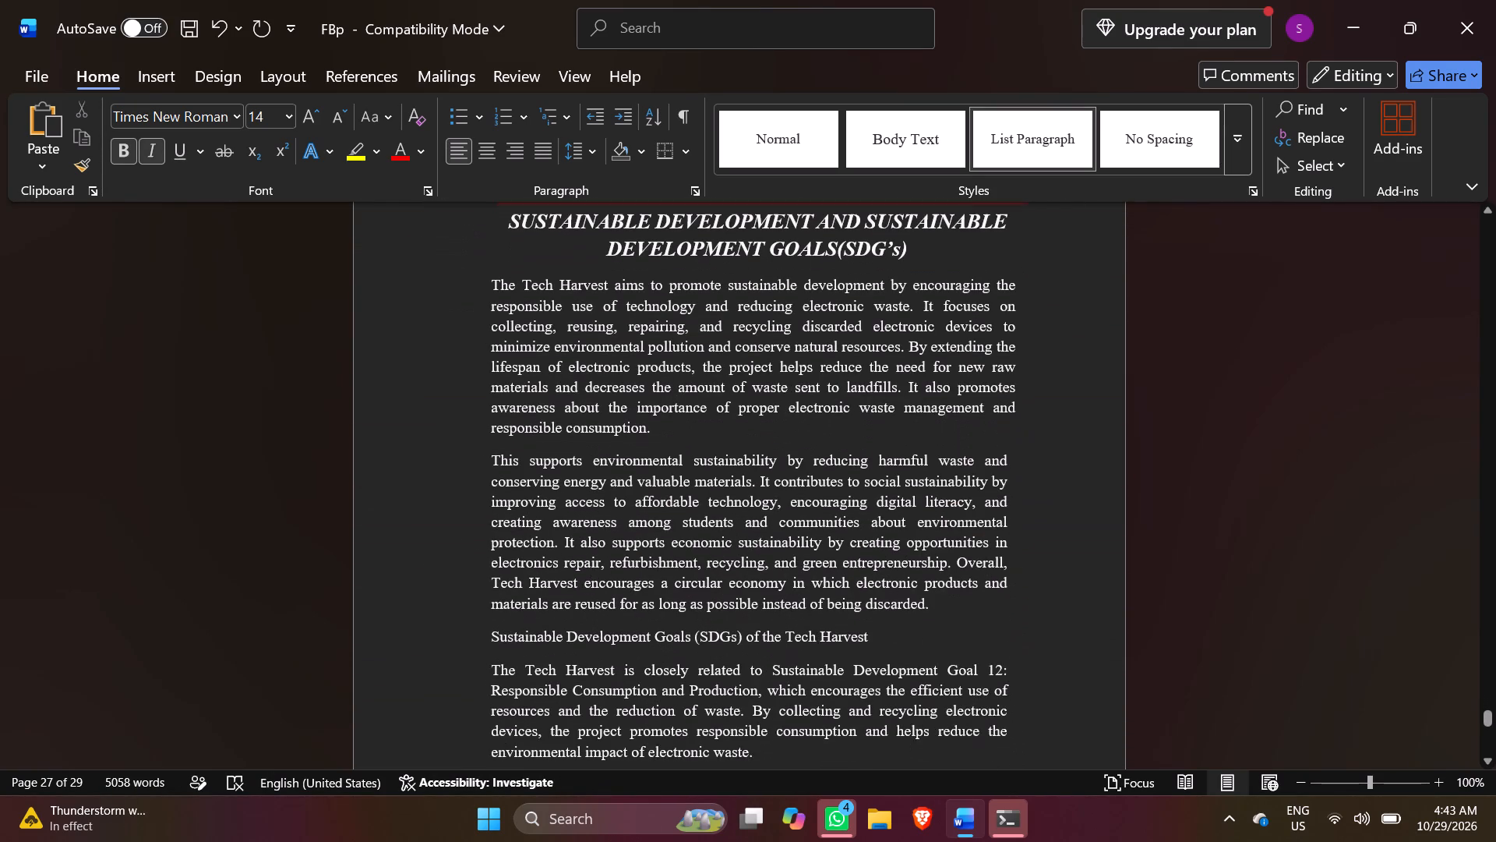
Apply 1.15 line spacing to the "Sustainable Development and Sustainable Development Goals (SDG's)" heading.
scroll(498, 326, "up", 2)
left_click_drag(510, 317, 517, 317)
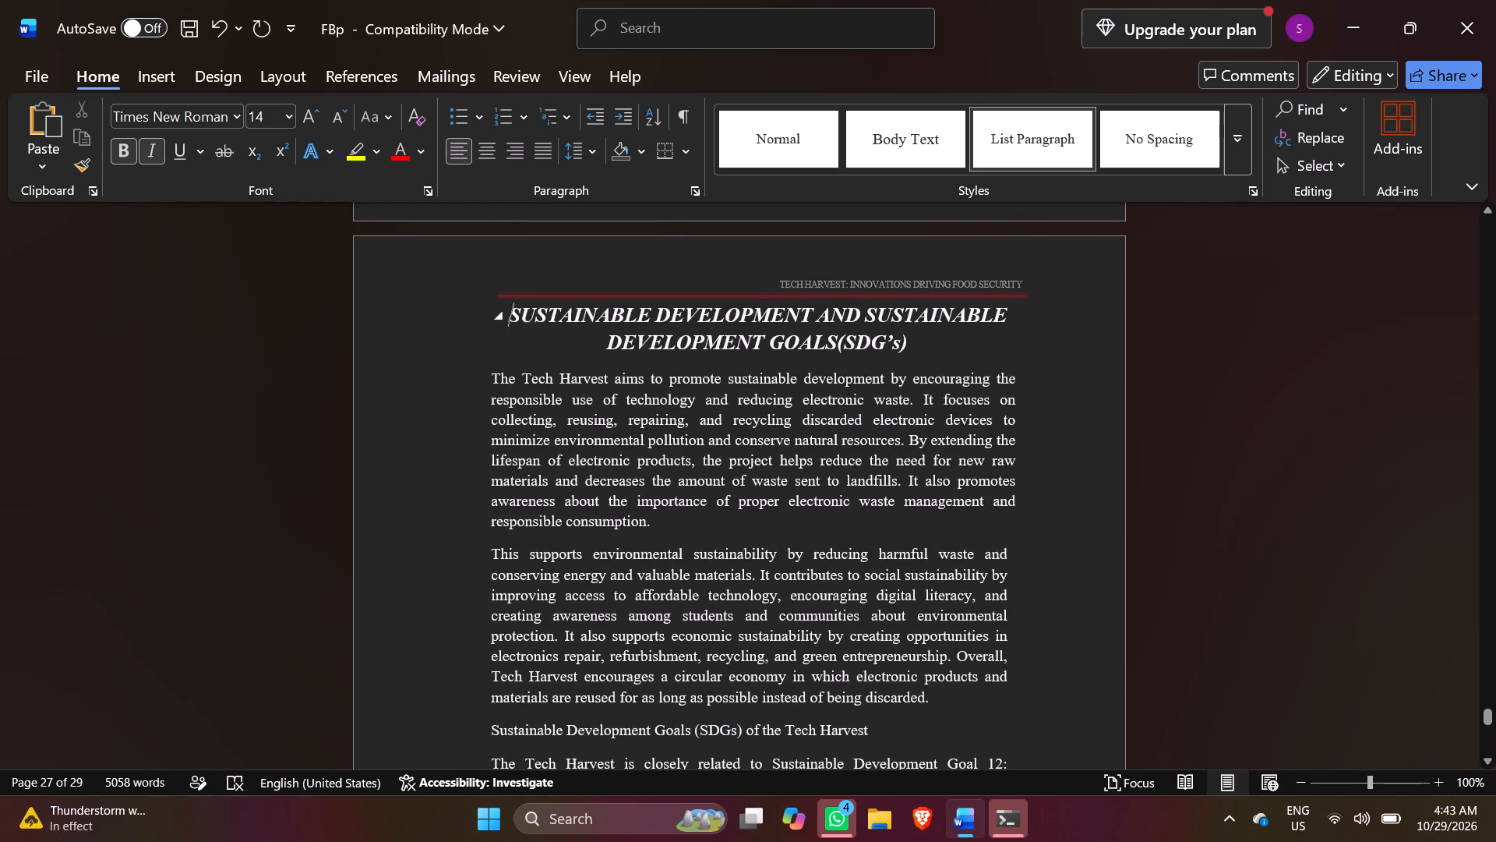
left_click_drag(517, 317, 930, 366)
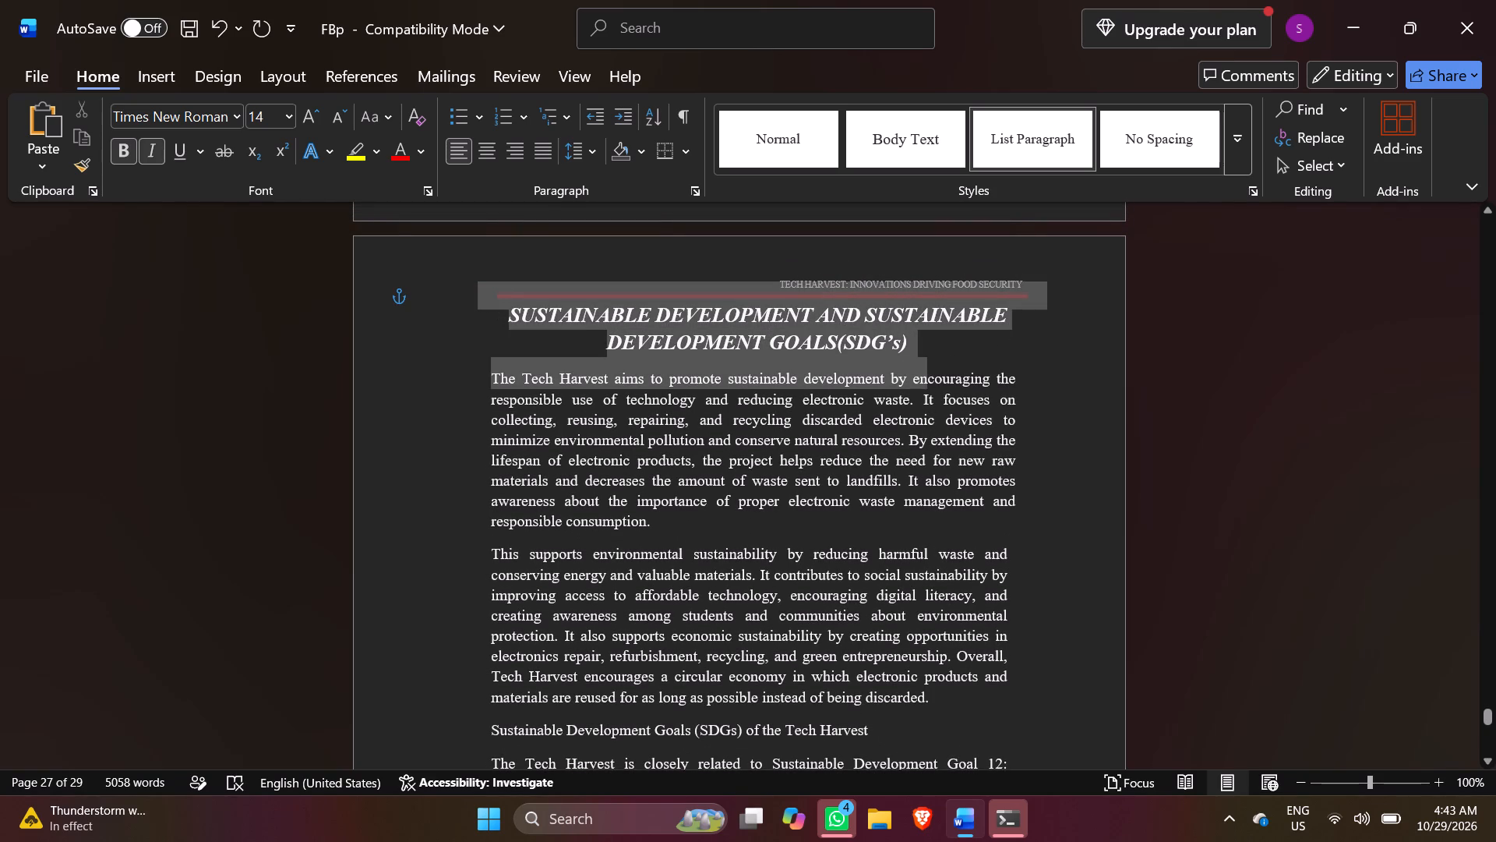
left_click_drag(930, 366, 923, 339)
left_click(595, 160)
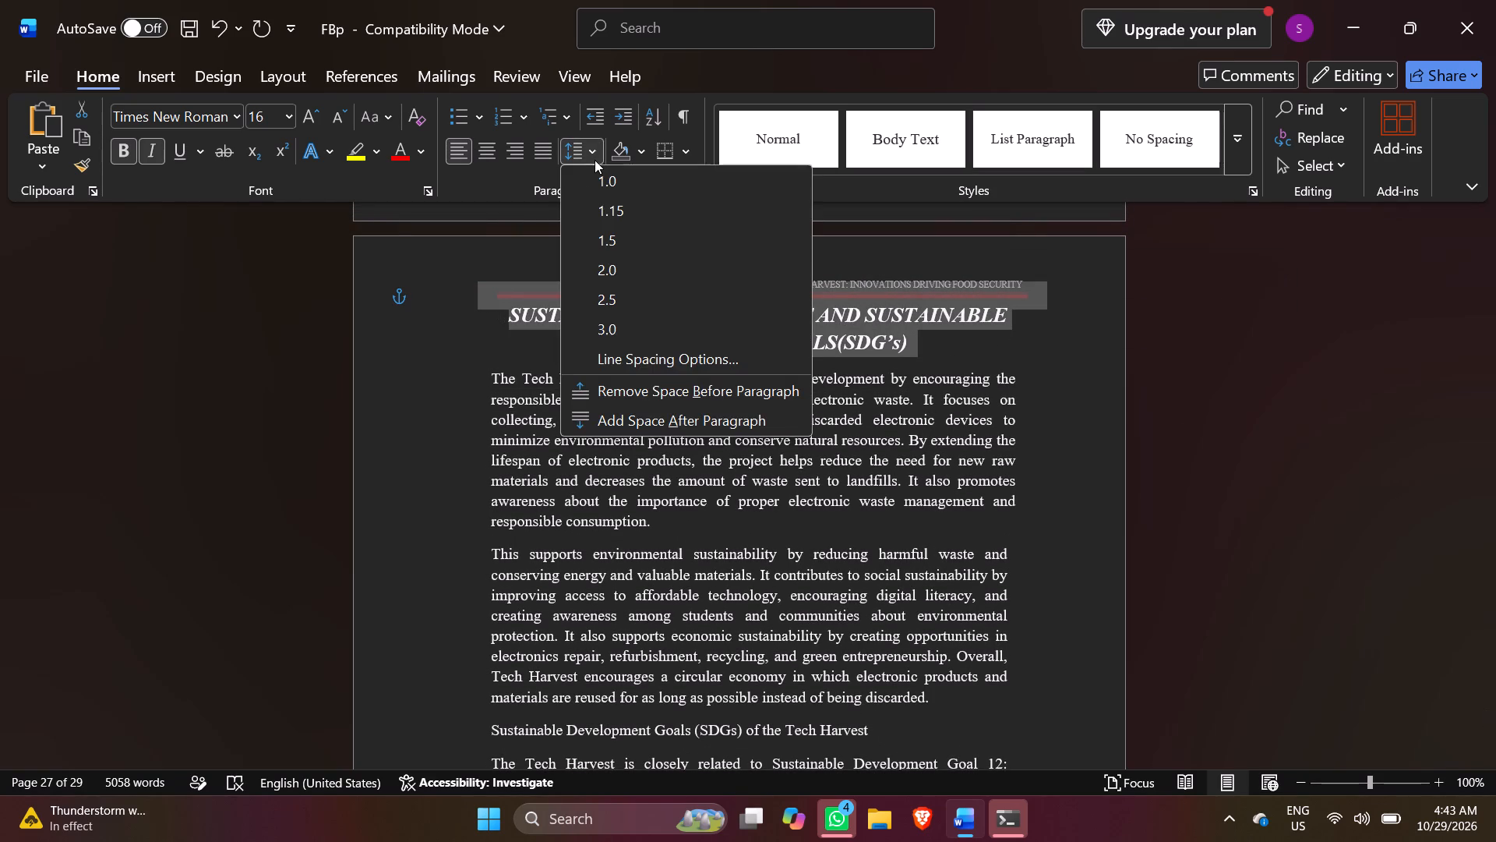
left_click(598, 206)
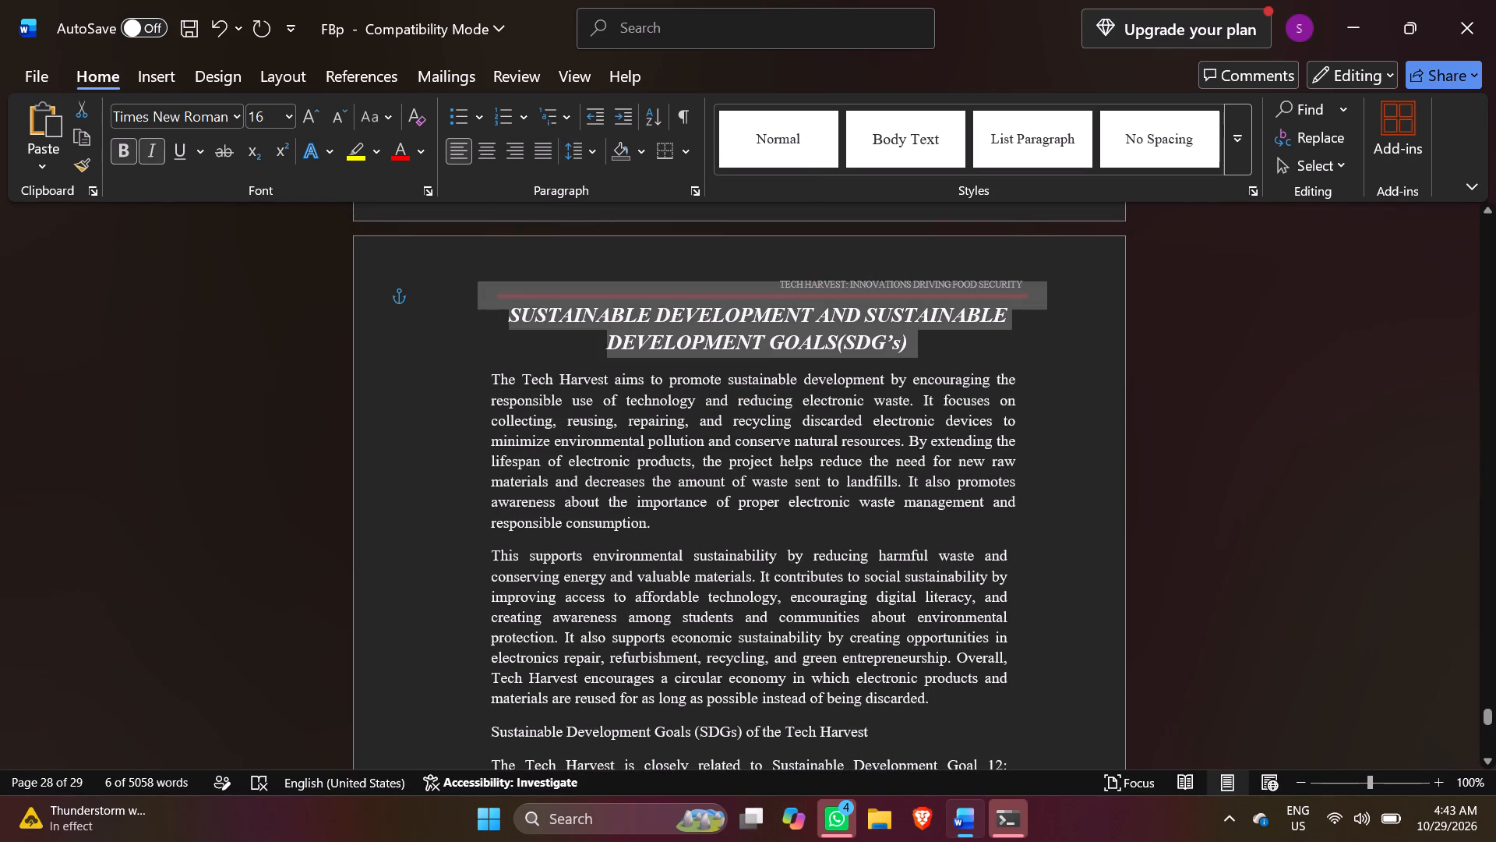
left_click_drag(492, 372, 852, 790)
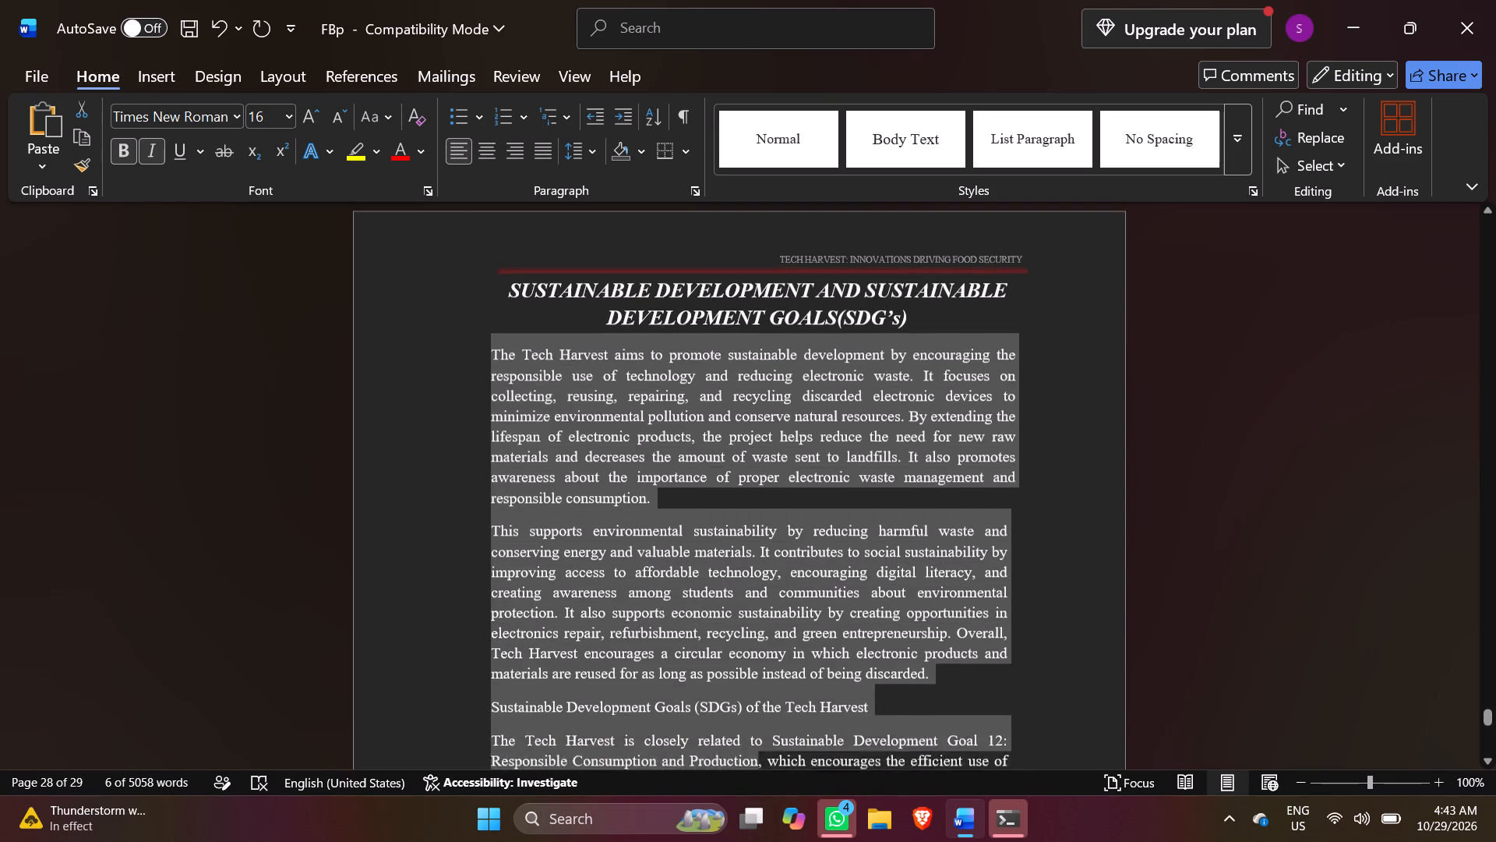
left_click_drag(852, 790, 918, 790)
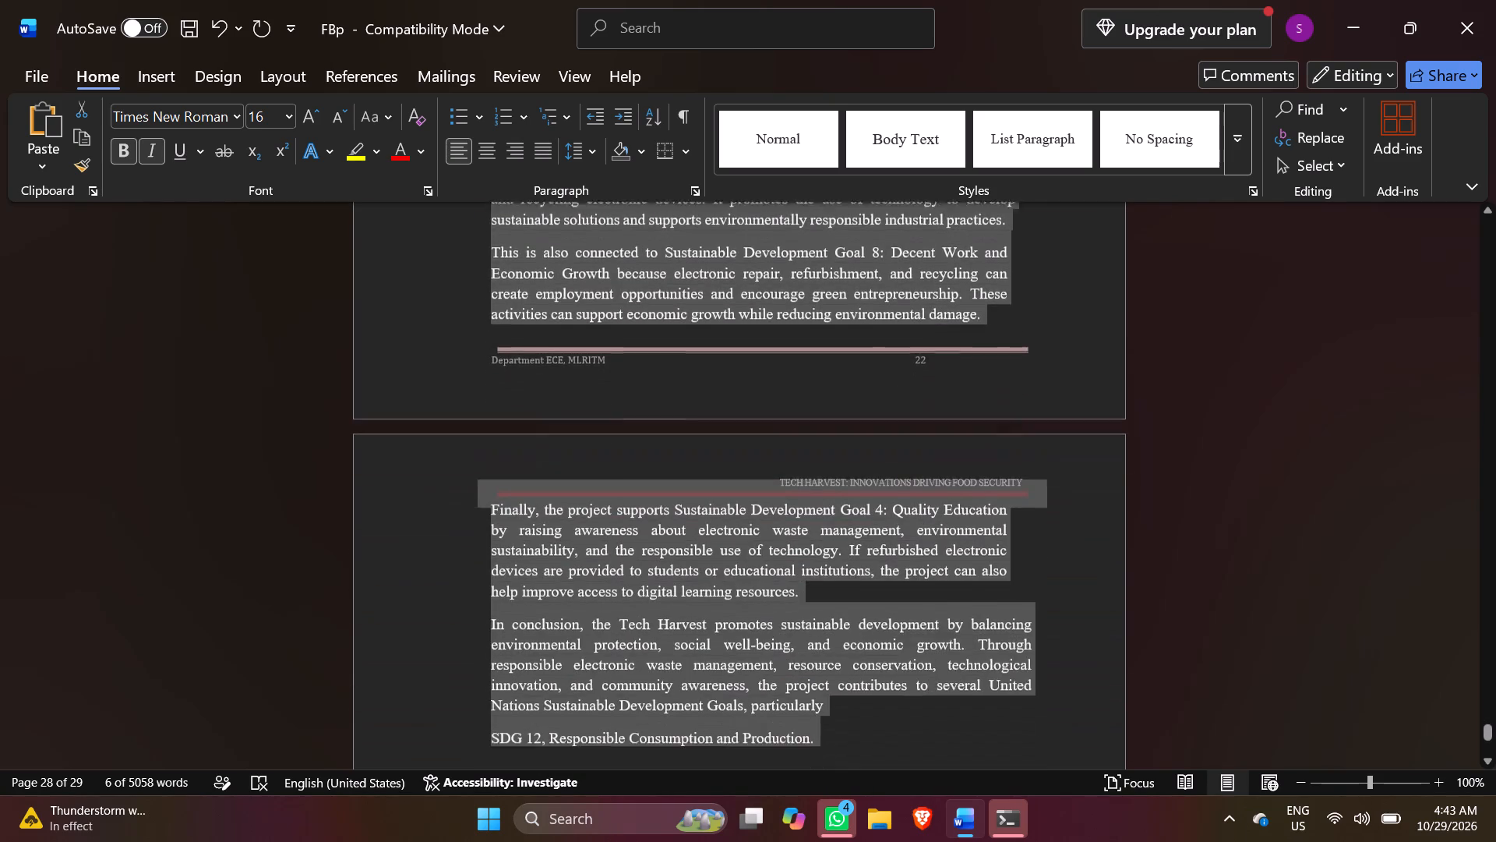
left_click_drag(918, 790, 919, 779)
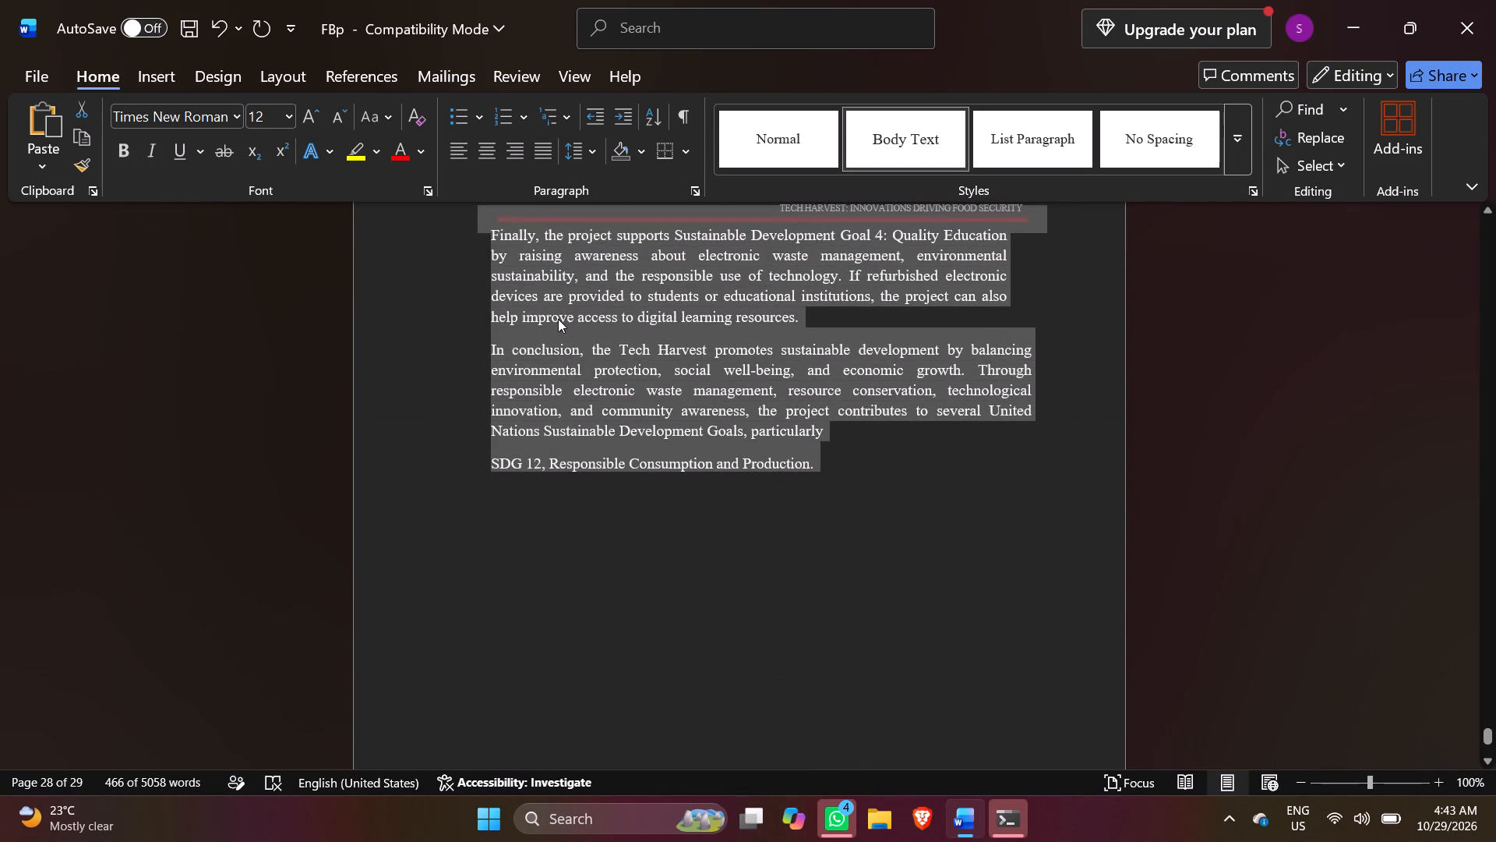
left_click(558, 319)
Justify the Sustainable Development body text from "The Tech Harvest aims" through the Goal 8 paragraph, with 1.15 line spacing.
scroll(582, 366, "up", 13)
scroll(739, 435, "up", 6)
scroll(512, 327, "up", 2)
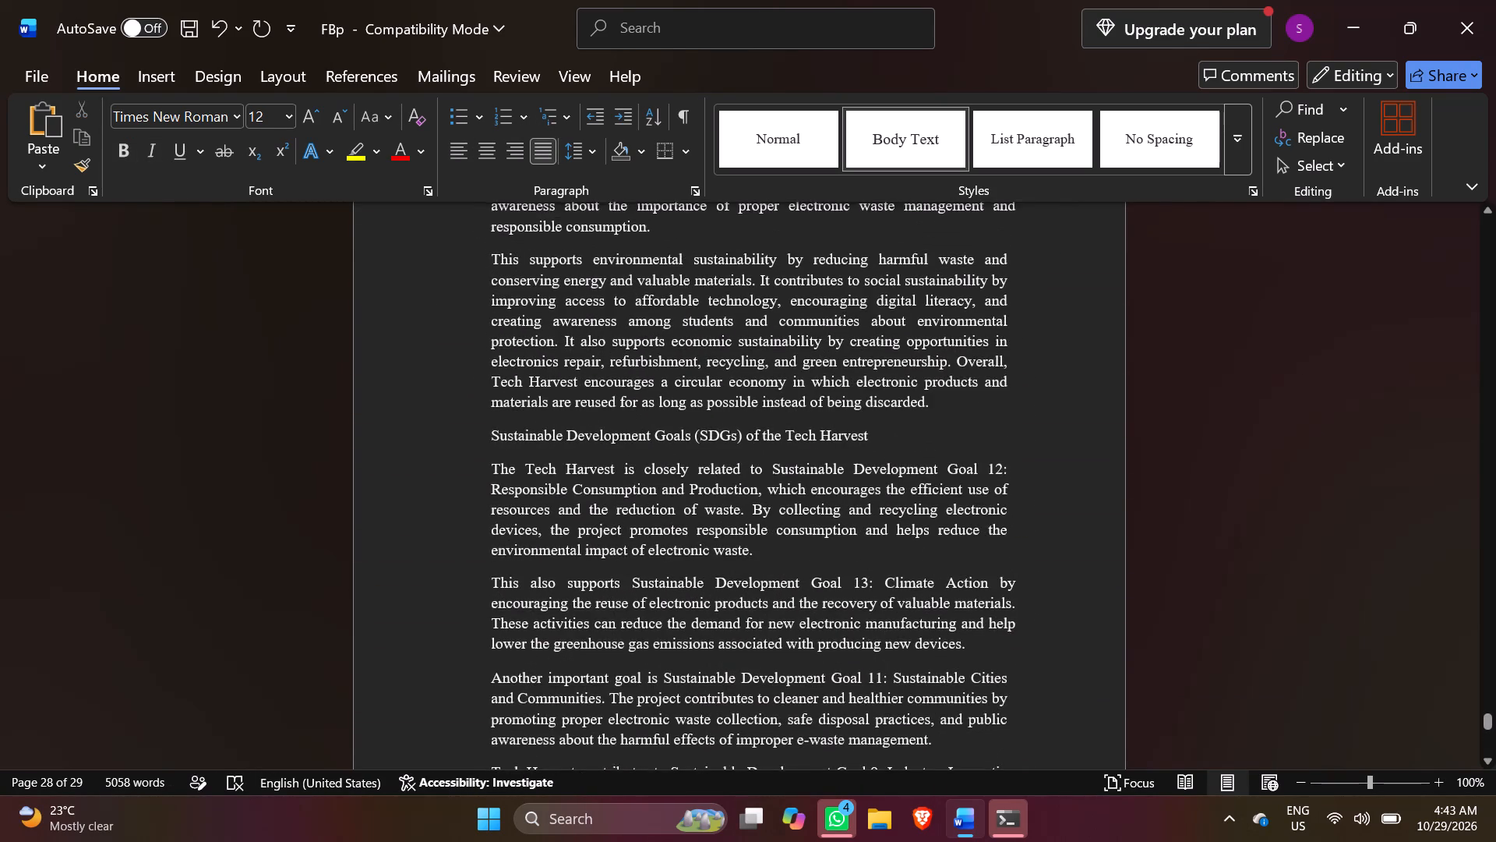
scroll(512, 327, "up", 3)
left_click_drag(490, 313, 814, 652)
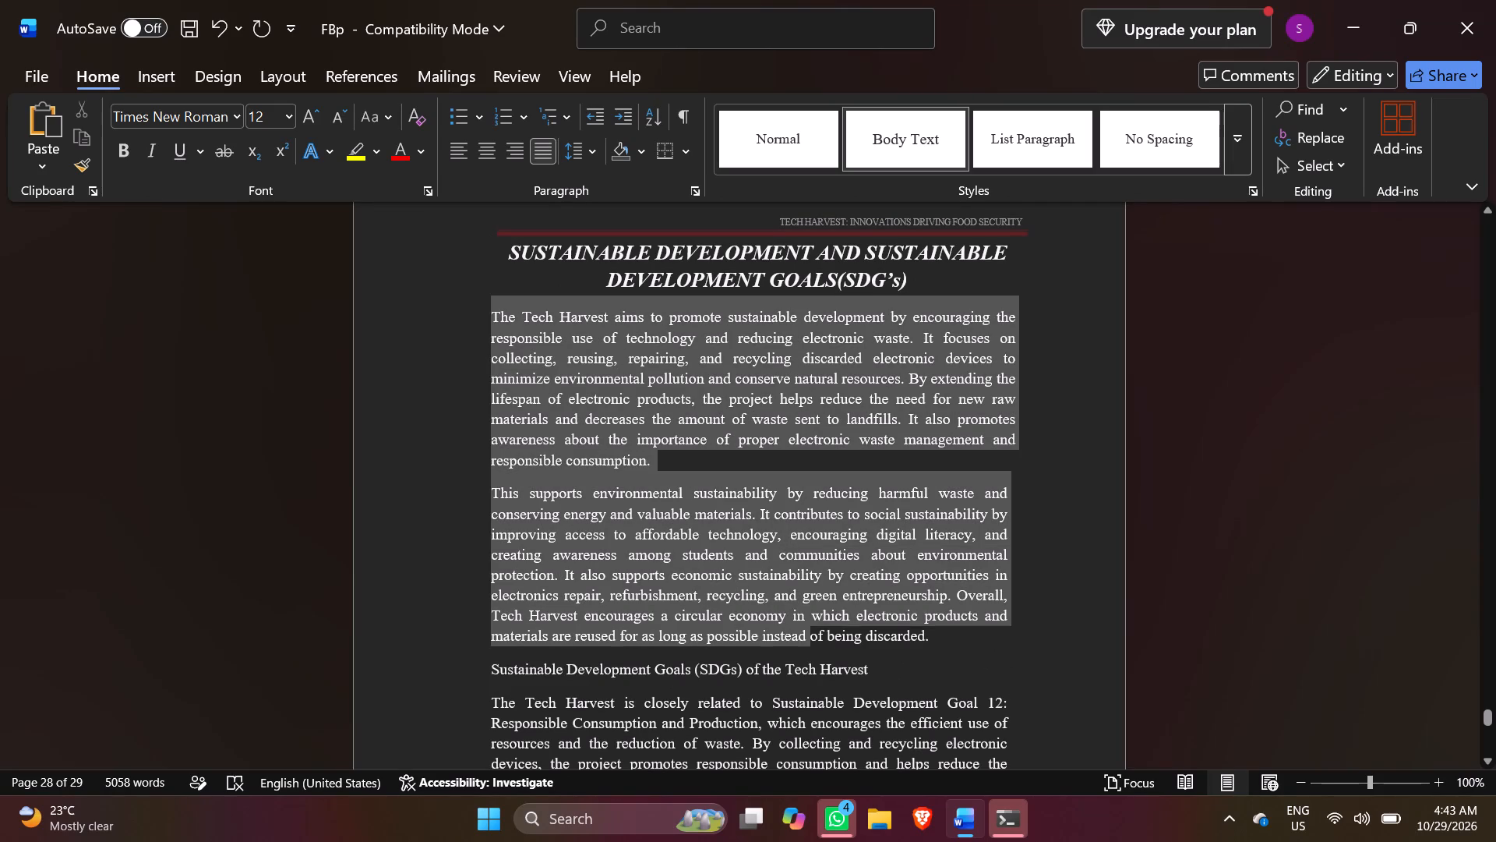
left_click_drag(814, 652, 930, 704)
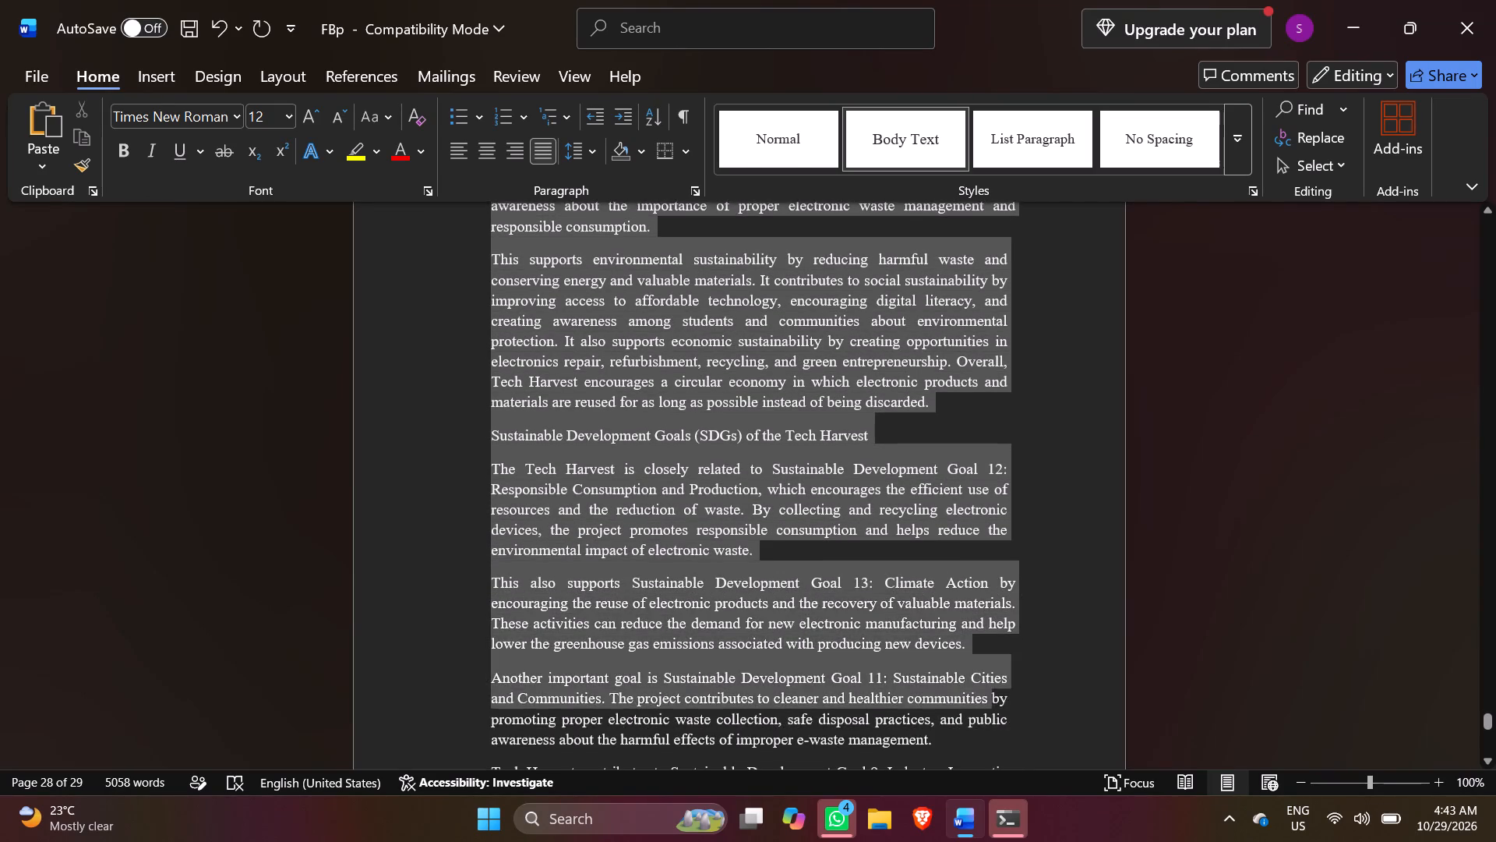
left_click_drag(930, 704, 983, 594)
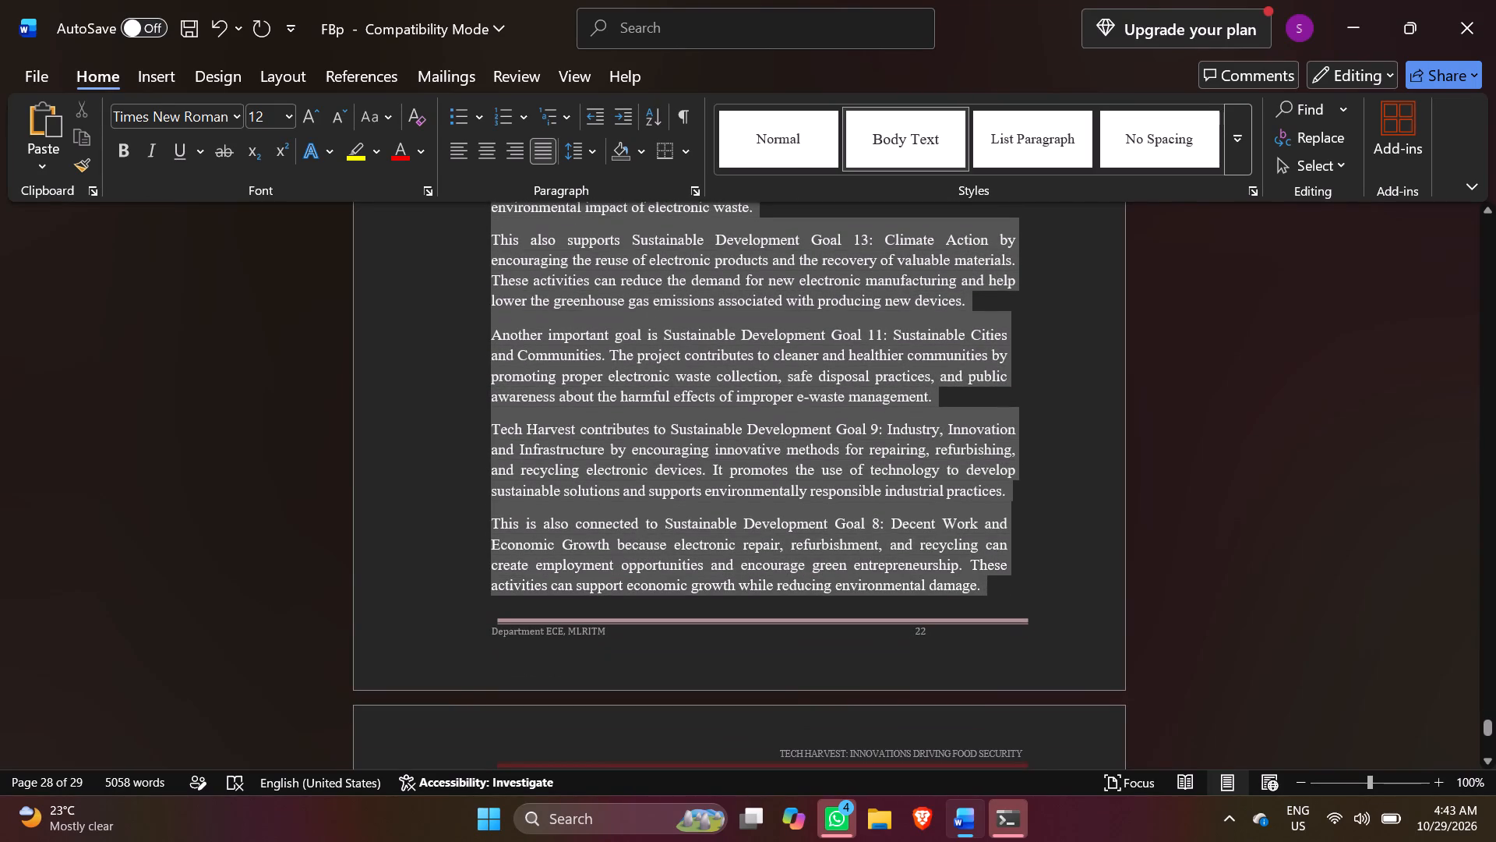
left_click(546, 149)
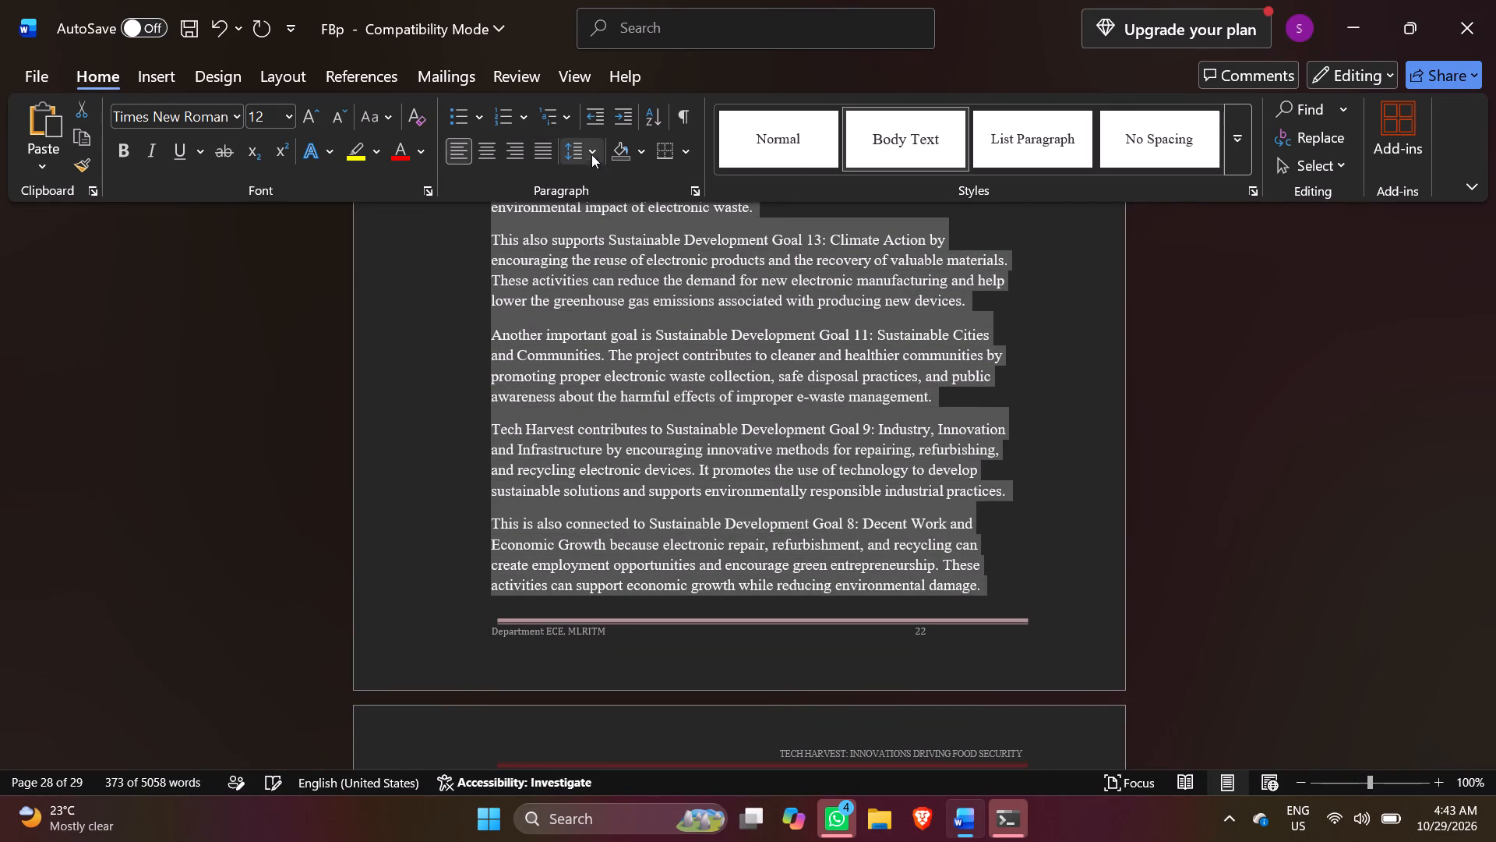
left_click(544, 147)
left_click(591, 148)
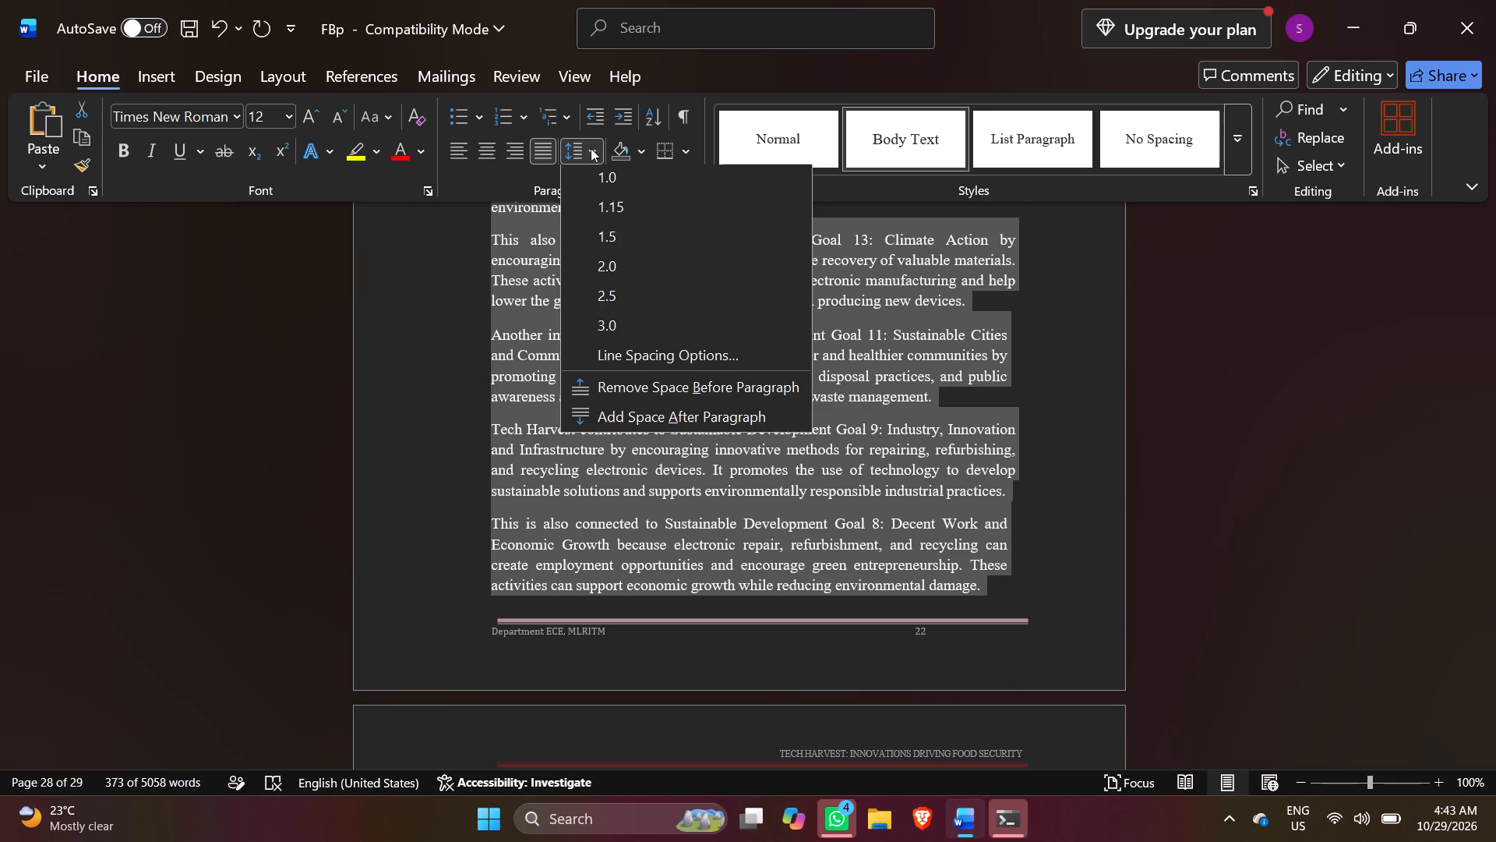
left_click(592, 206)
scroll(700, 472, "down", 3)
scroll(700, 466, "up", 6)
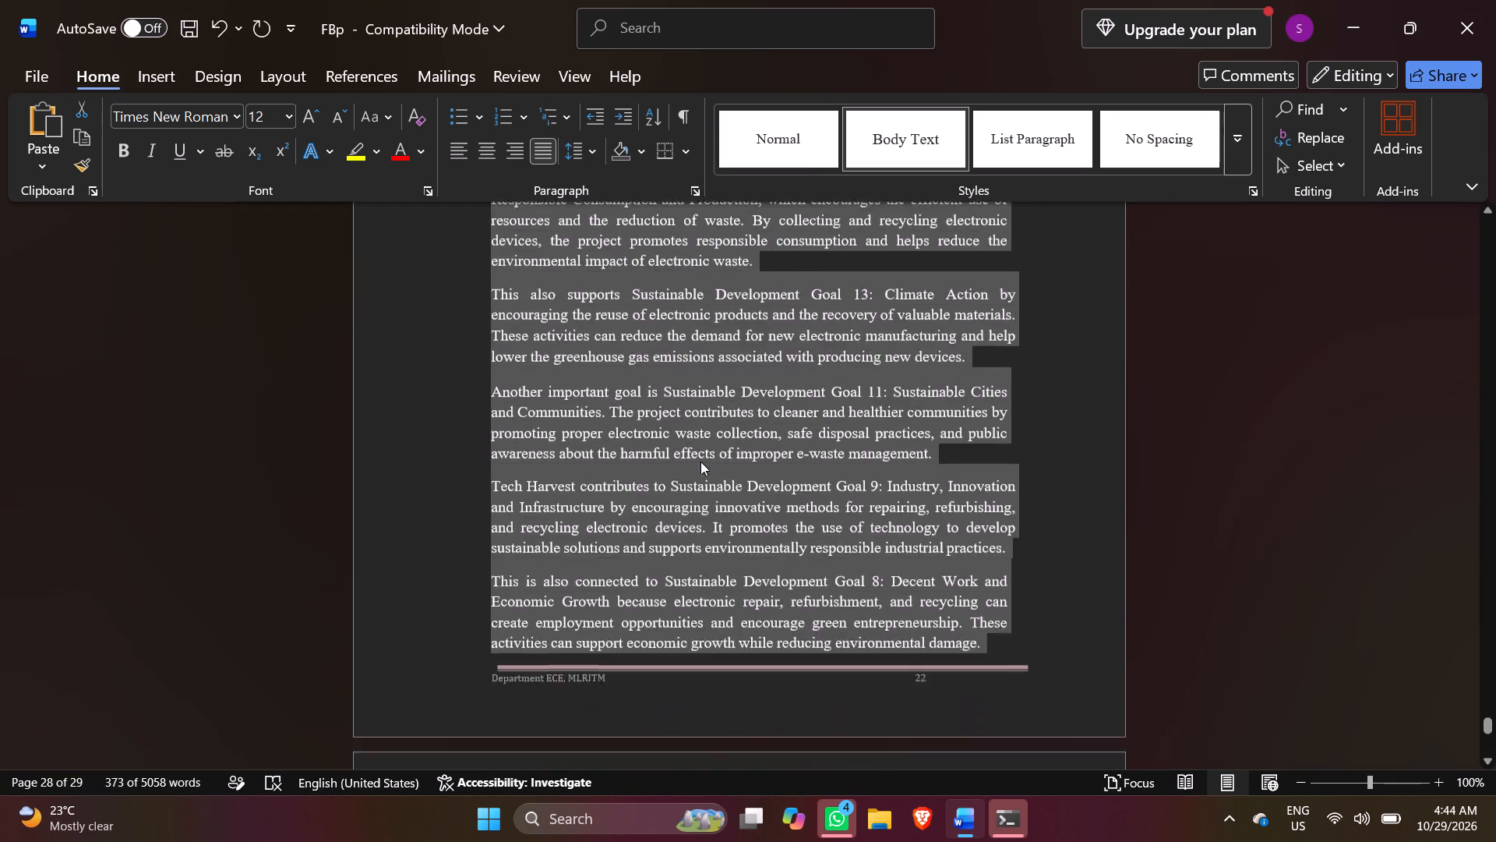
scroll(700, 458, "up", 11)
left_click(431, 513)
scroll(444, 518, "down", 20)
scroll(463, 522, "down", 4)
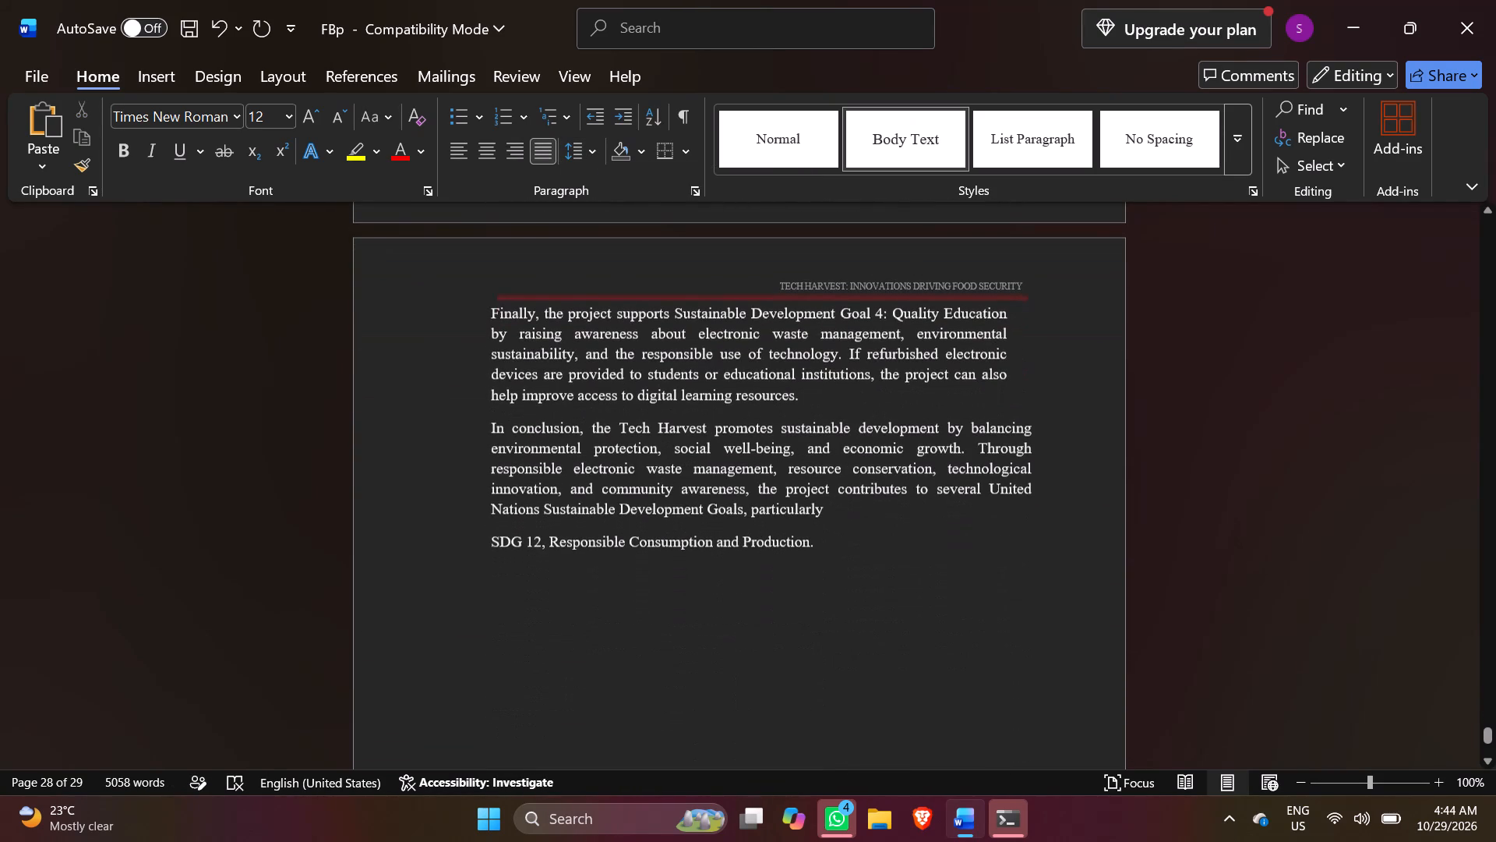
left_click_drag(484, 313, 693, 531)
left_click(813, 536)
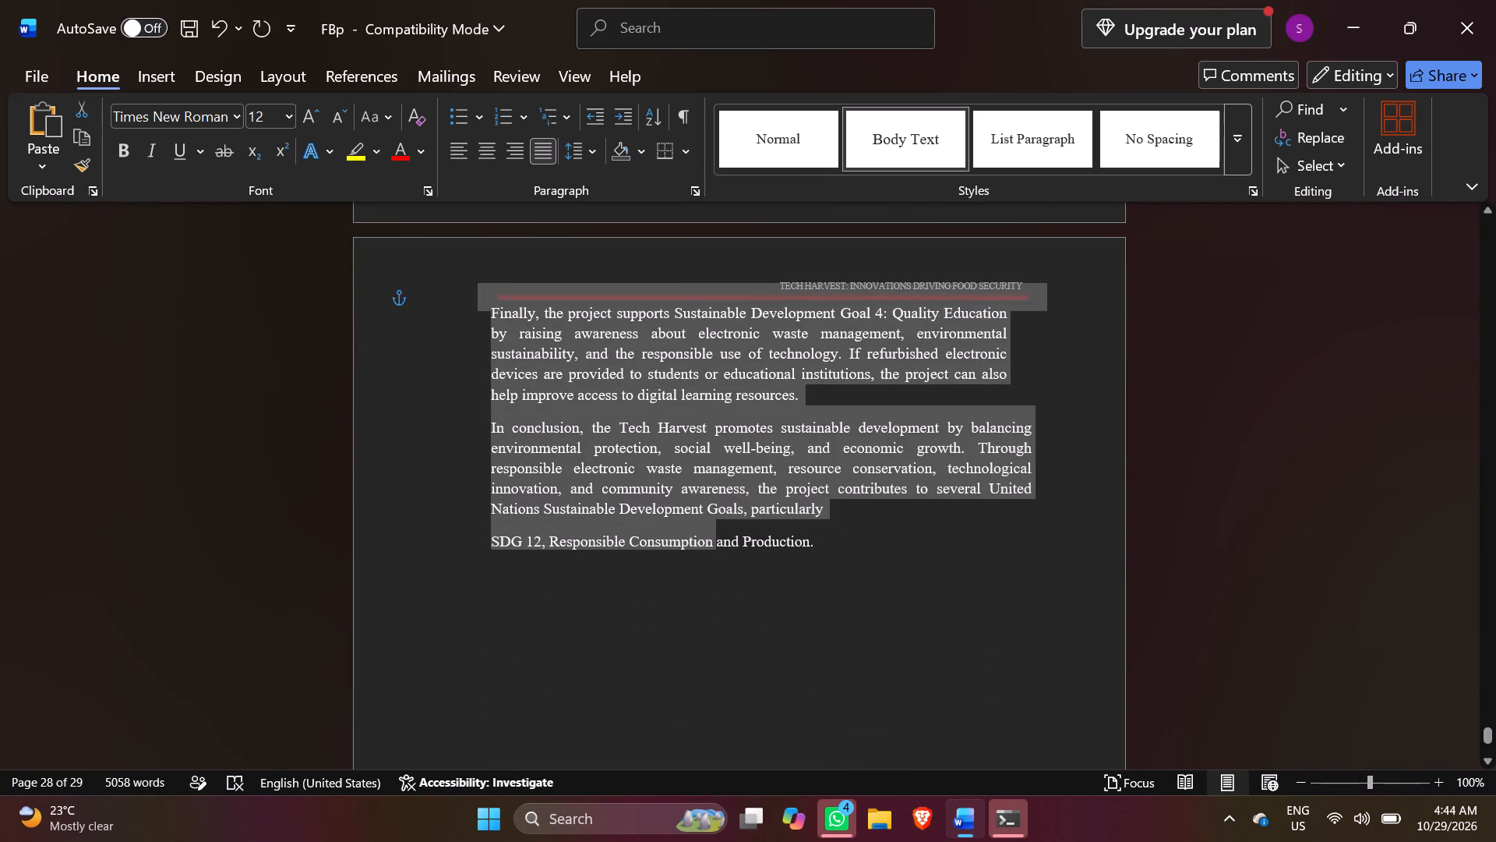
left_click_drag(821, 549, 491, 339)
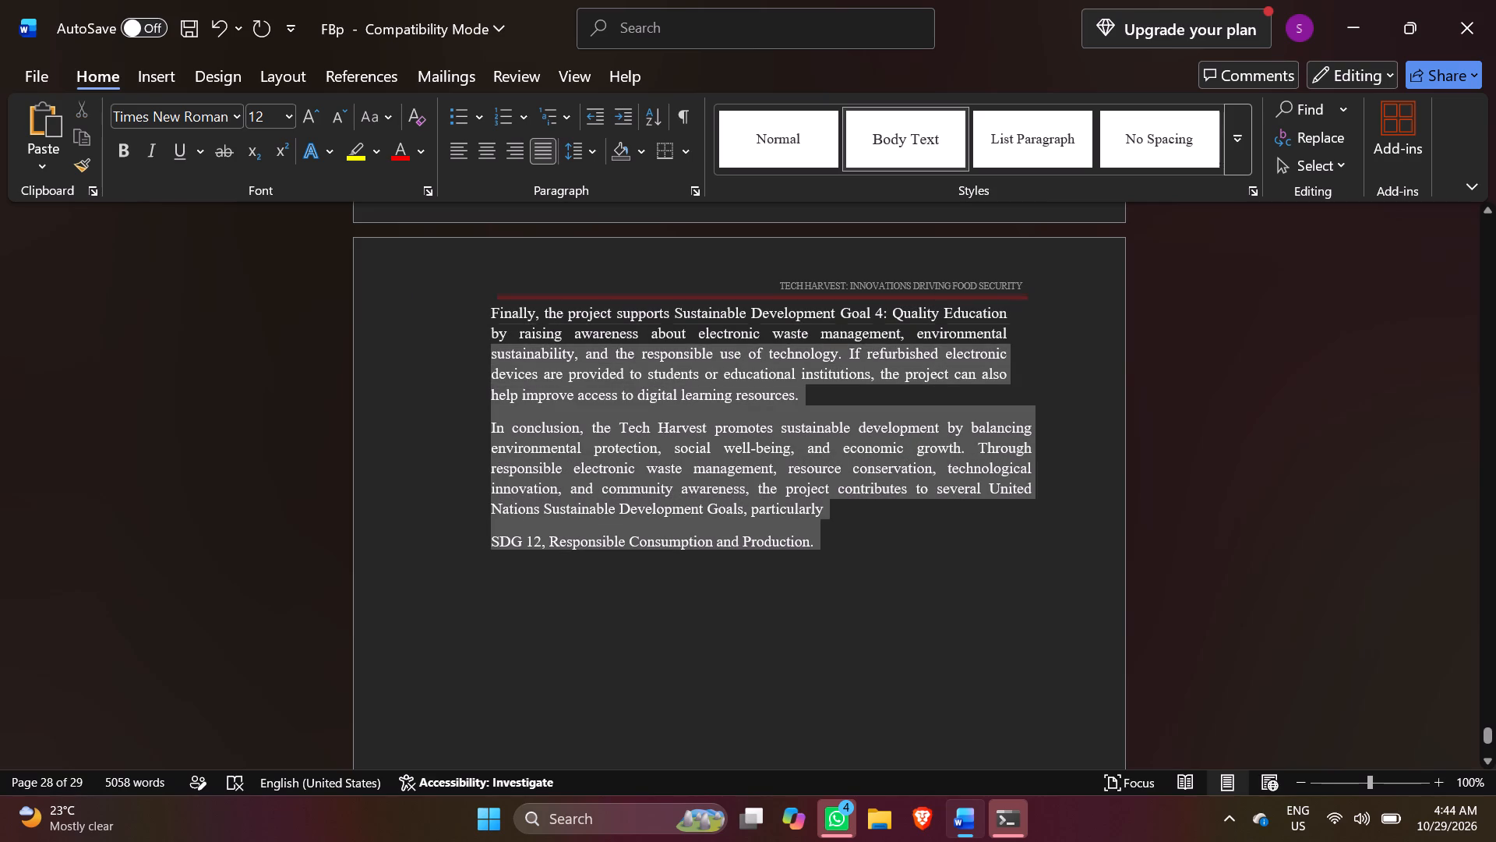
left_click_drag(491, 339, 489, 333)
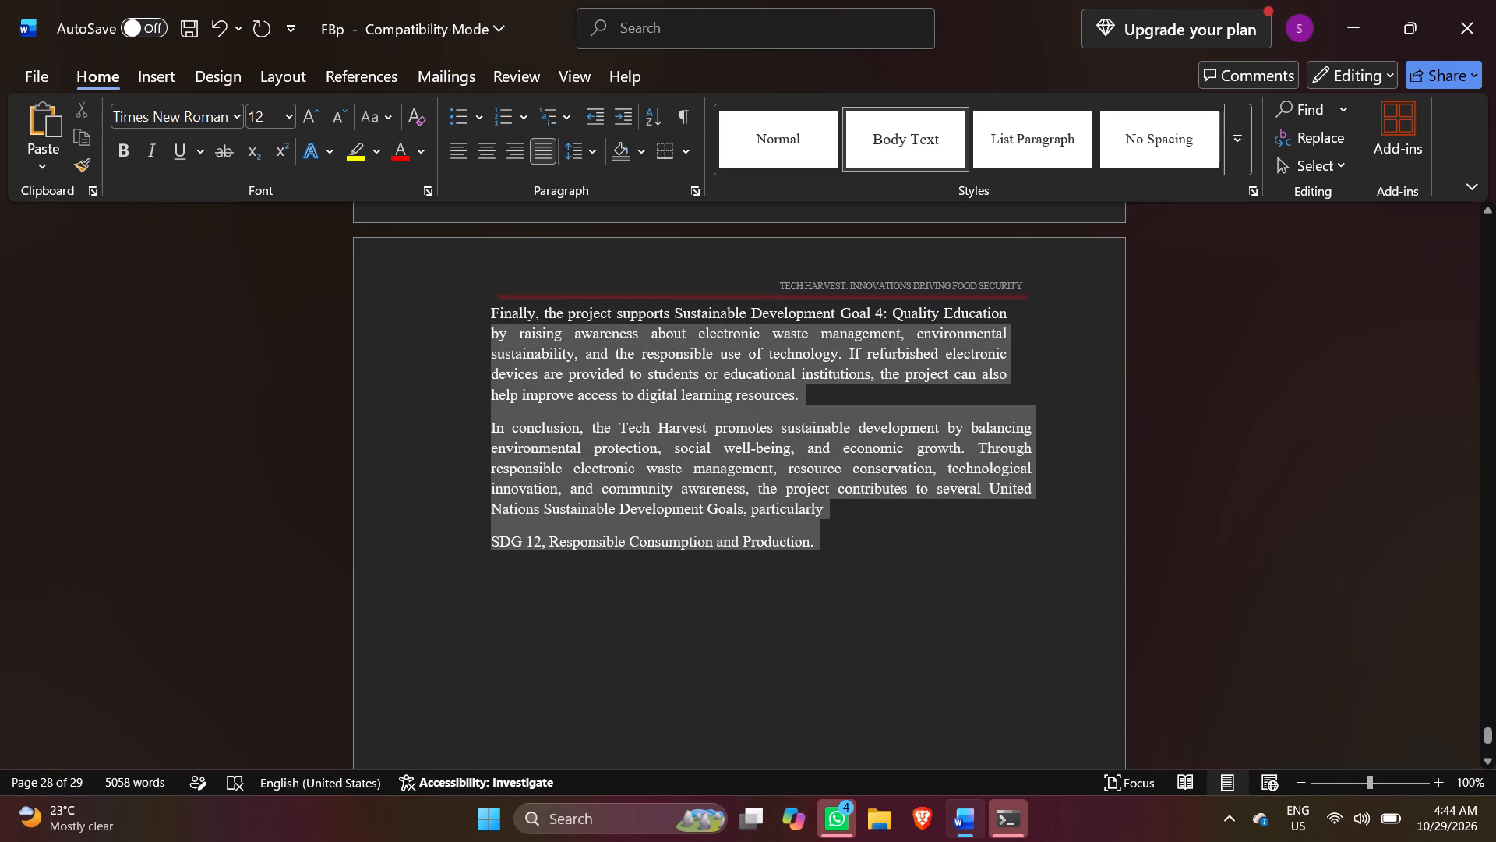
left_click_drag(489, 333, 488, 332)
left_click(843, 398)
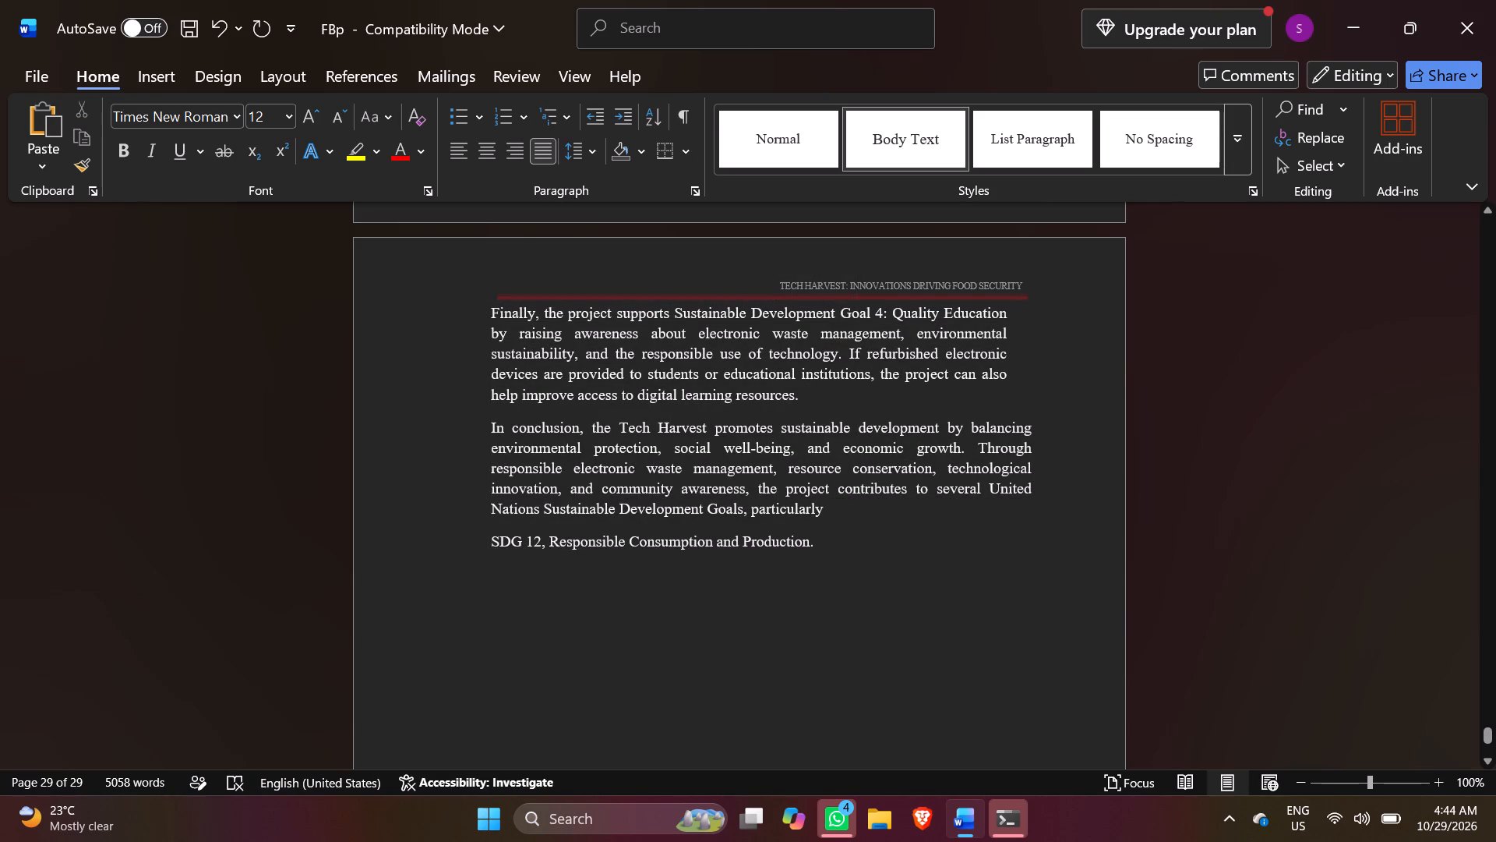
Delete "Finally, the project supports" so the last page's first paragraph starts with "Sustainable Development Goal 4: Quality Education".
left_click(835, 317)
left_click(672, 318)
key("BackSpace")
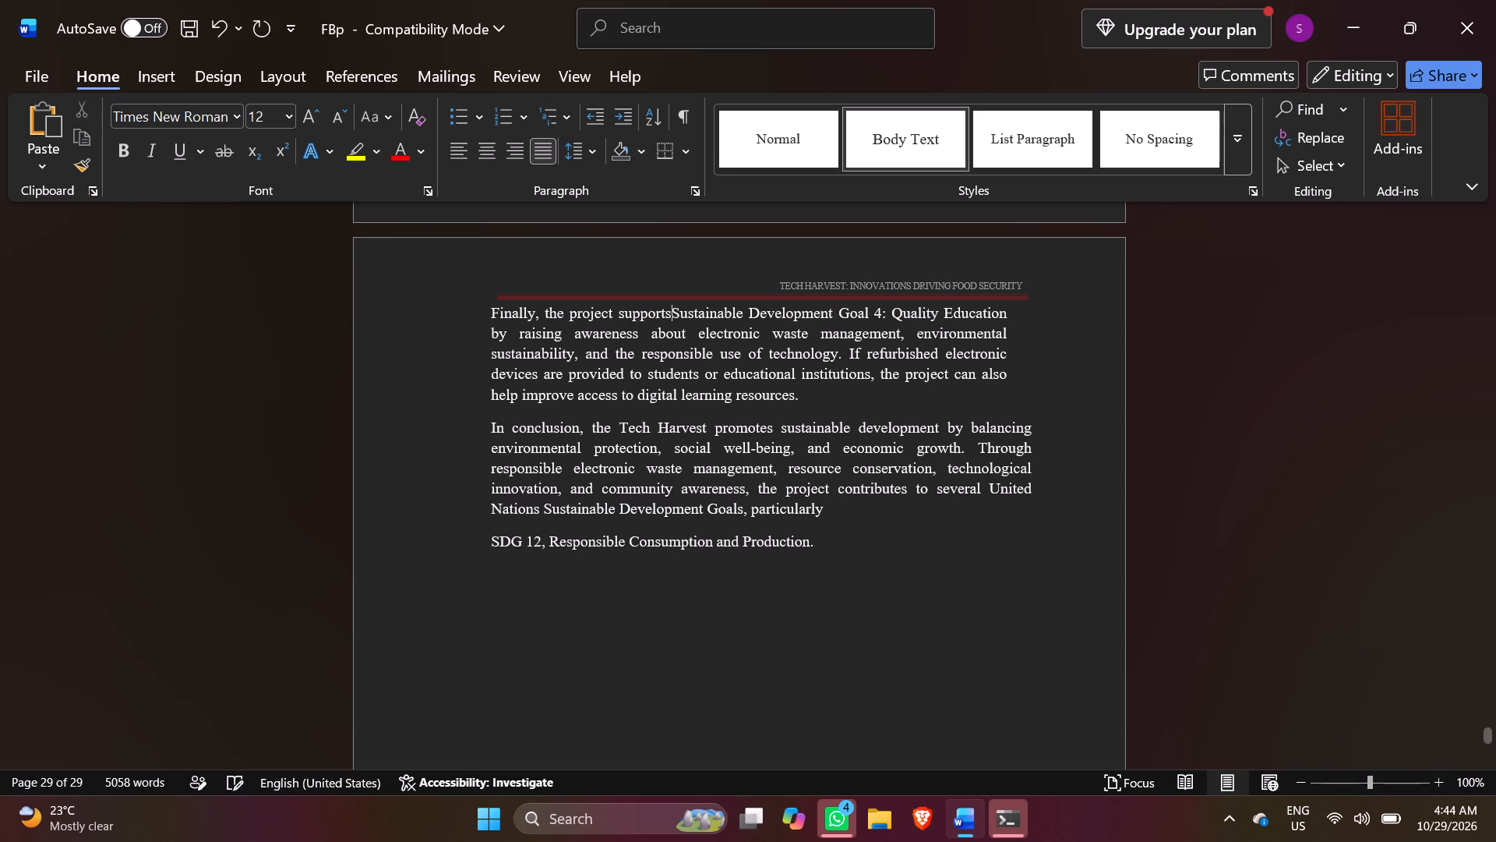
key("BackSpace")
key("BackSpace")
key("BackSpace")
key("BackSpace")
key("BackSpace")
key("BackSpace")
key("BackSpace")
key("BackSpace")
key("BackSpace")
key("BackSpace")
key("BackSpace")
key("BackSpace")
key("BackSpace")
key("BackSpace")
key("BackSpace")
key("BackSpace")
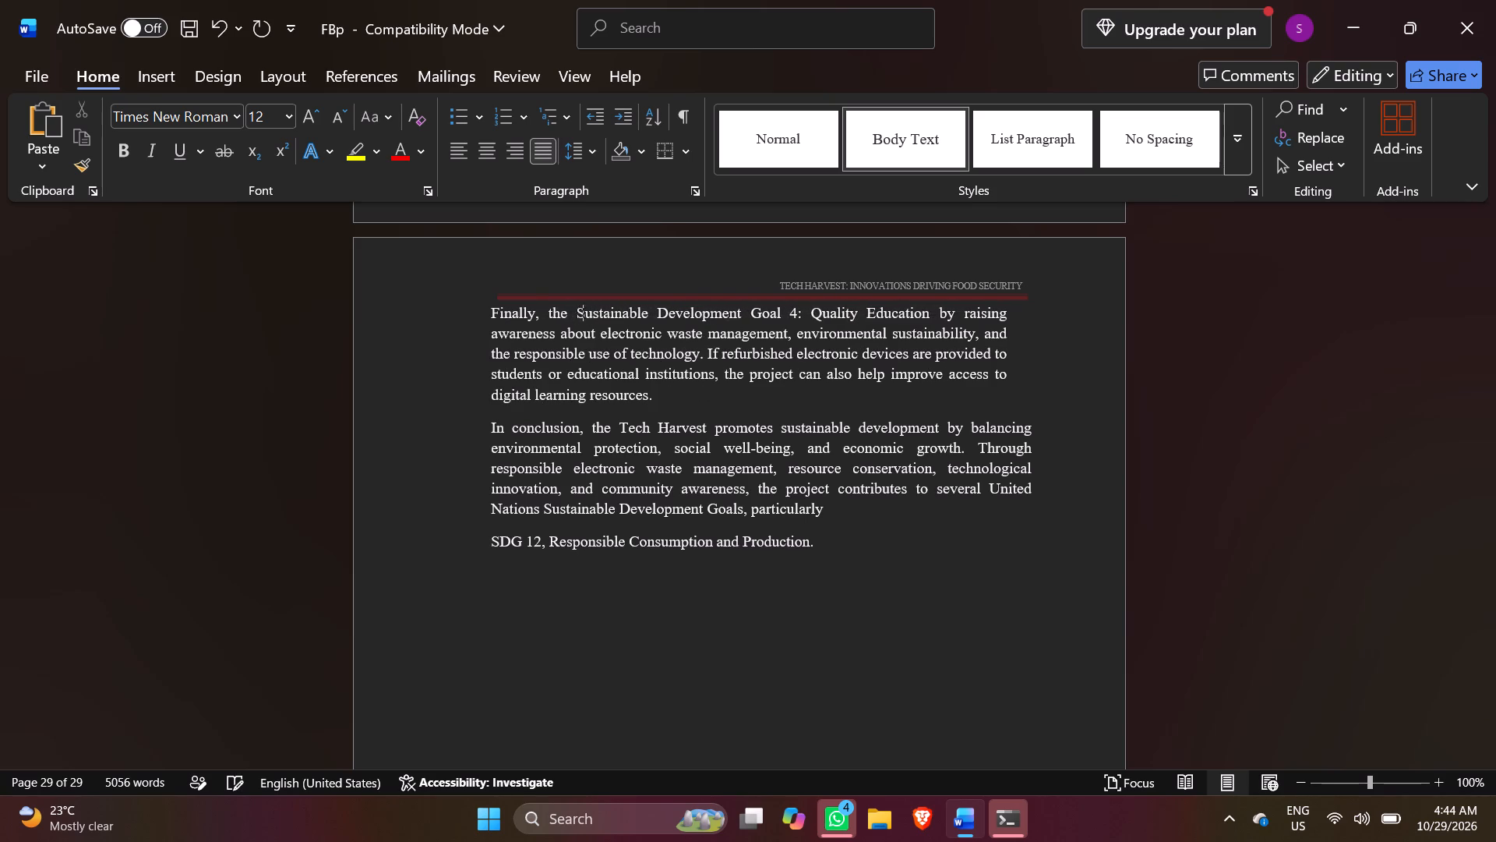
key("BackSpace")
key("BackSpace")
key("BackSpace")
key("BackSpace")
key("BackSpace")
key("BackSpace")
key("BackSpace")
key("BackSpace")
key("BackSpace")
key("BackSpace")
key("BackSpace")
key("BackSpace")
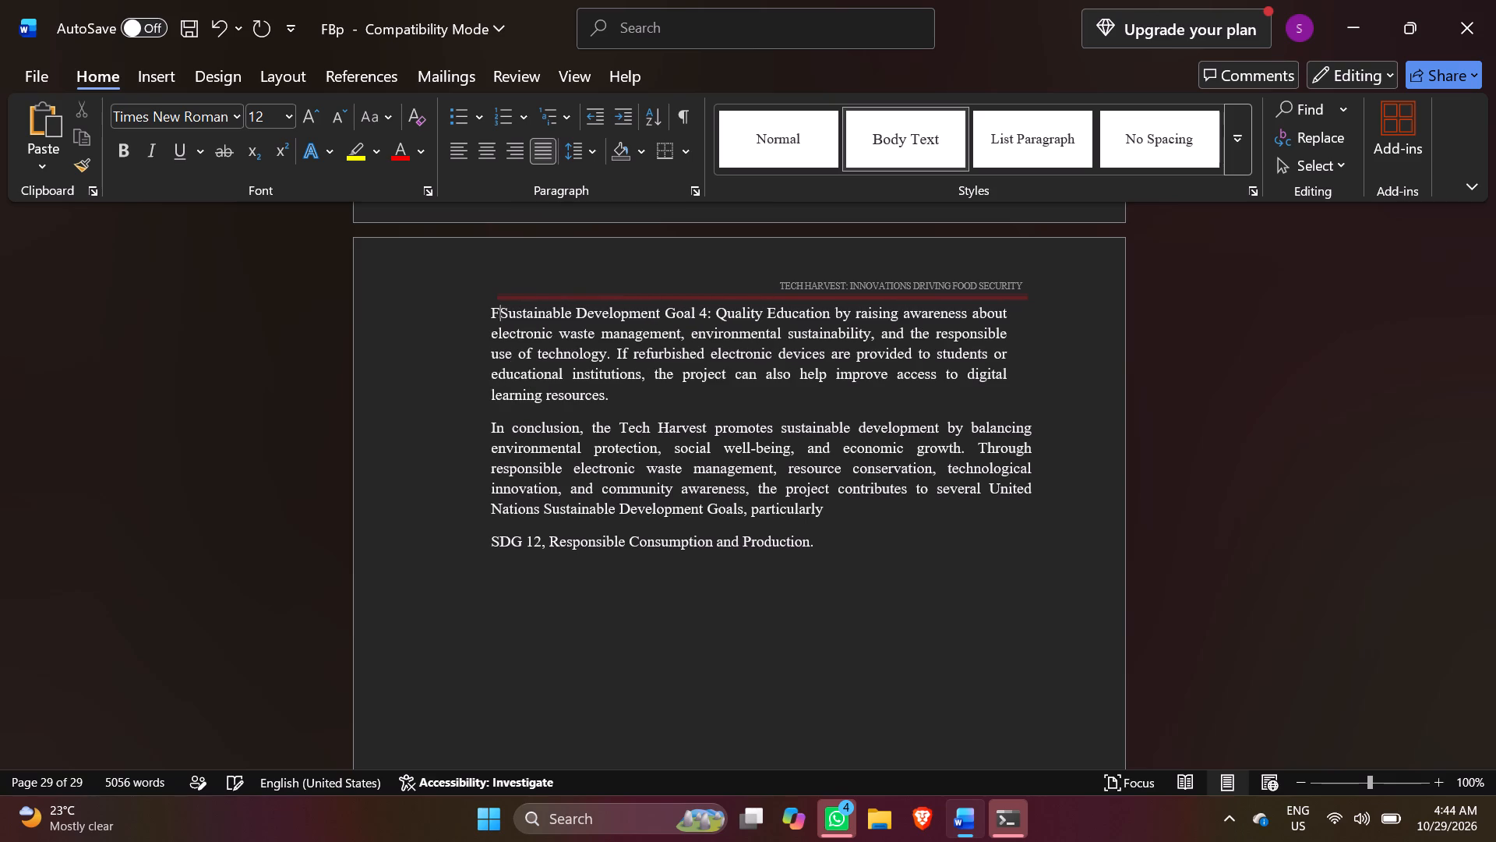
key("BackSpace")
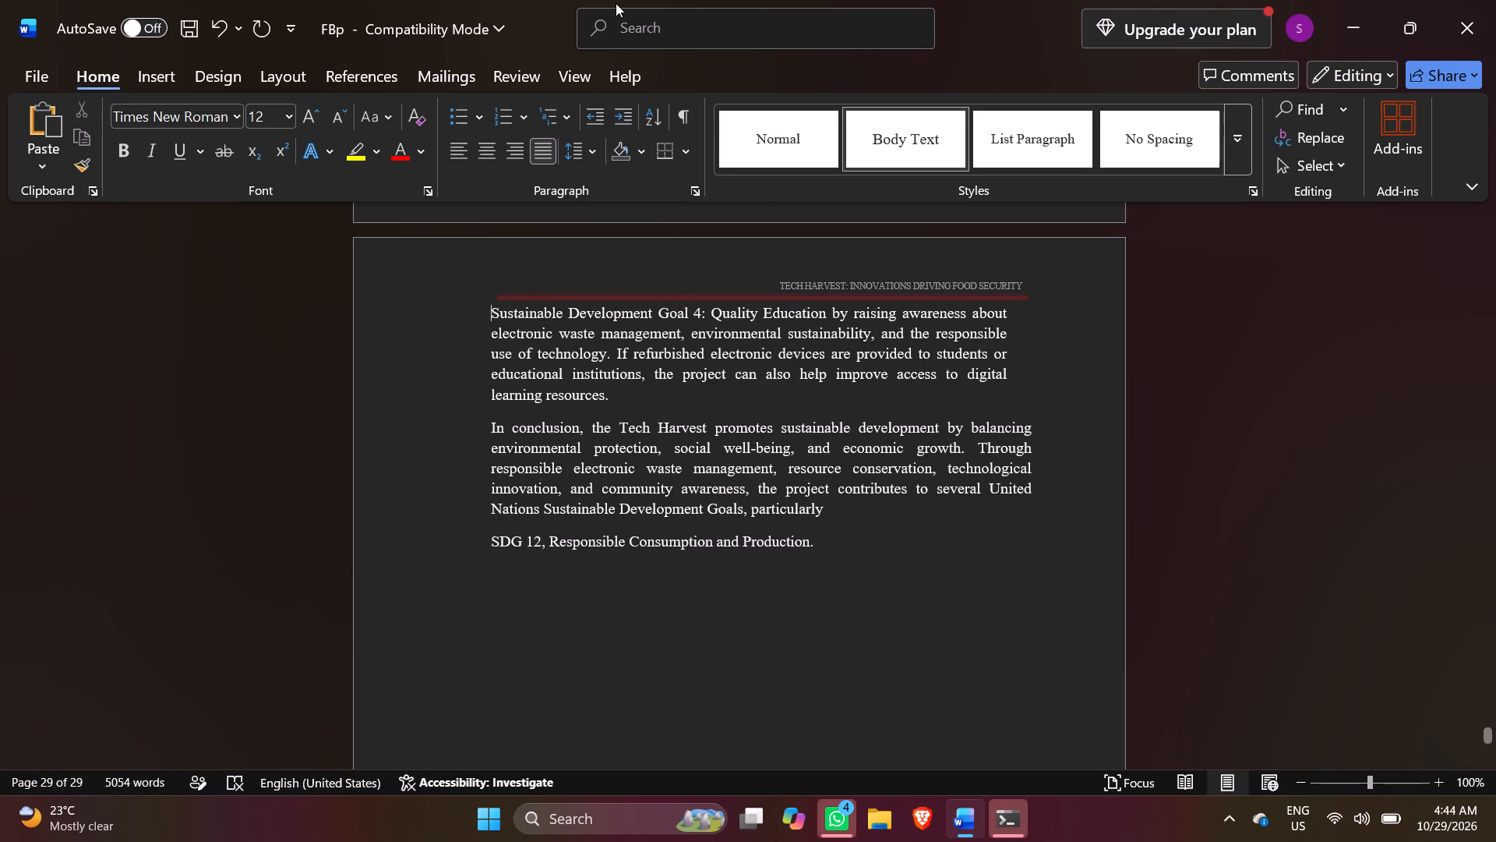
Apply 1.15 line spacing to the "In conclusion, the Tech Harvest promotes sustainable development" paragraph.
left_click(552, 479)
left_click(591, 154)
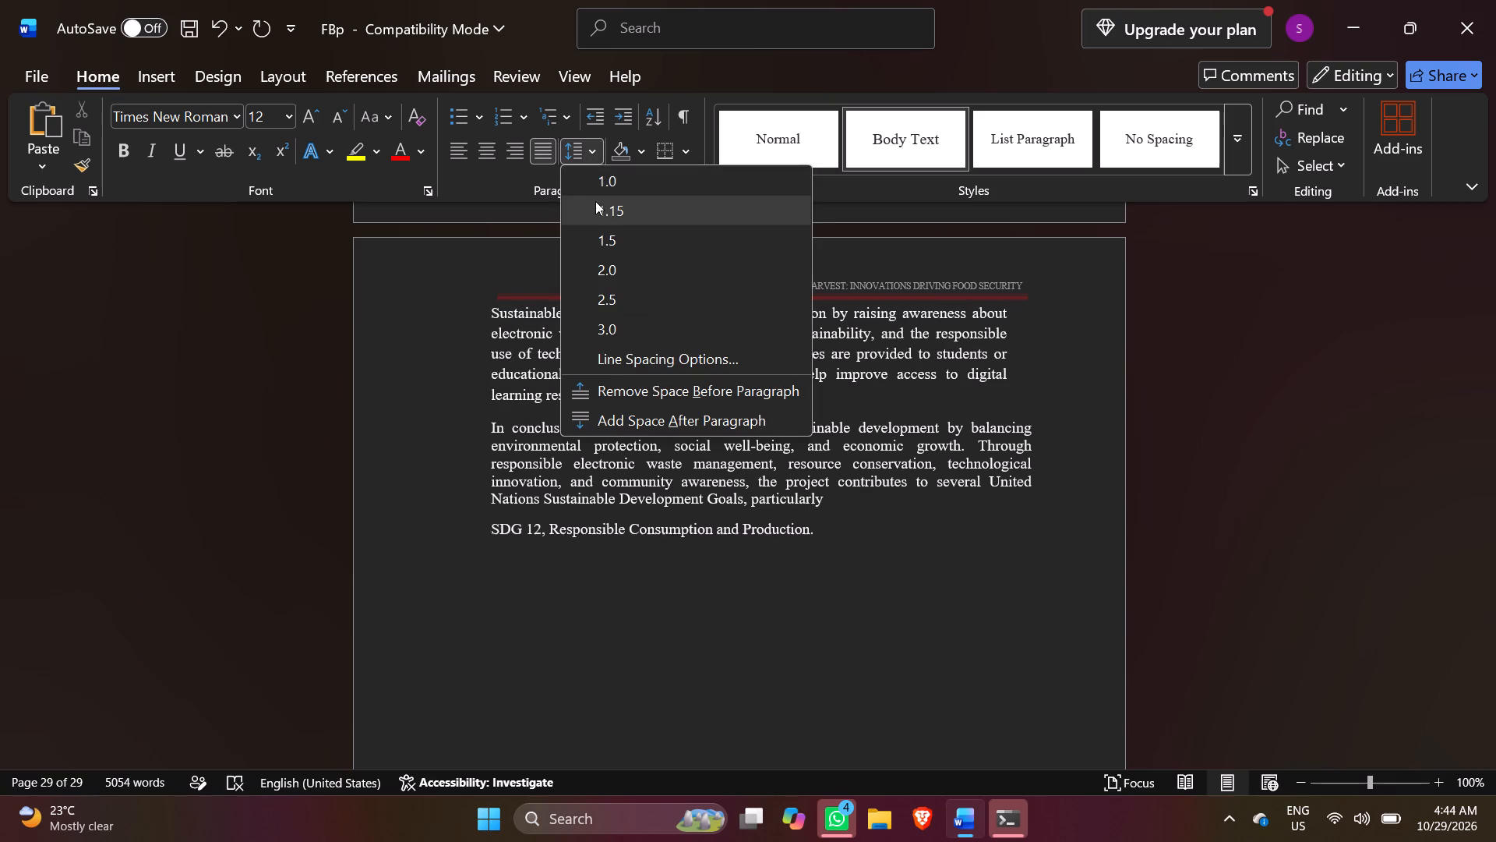
left_click(595, 201)
Apply 1.15 line spacing to the "Sustainable Development Goal 4: Quality Education" paragraph and check its spacing setting.
left_click(568, 333)
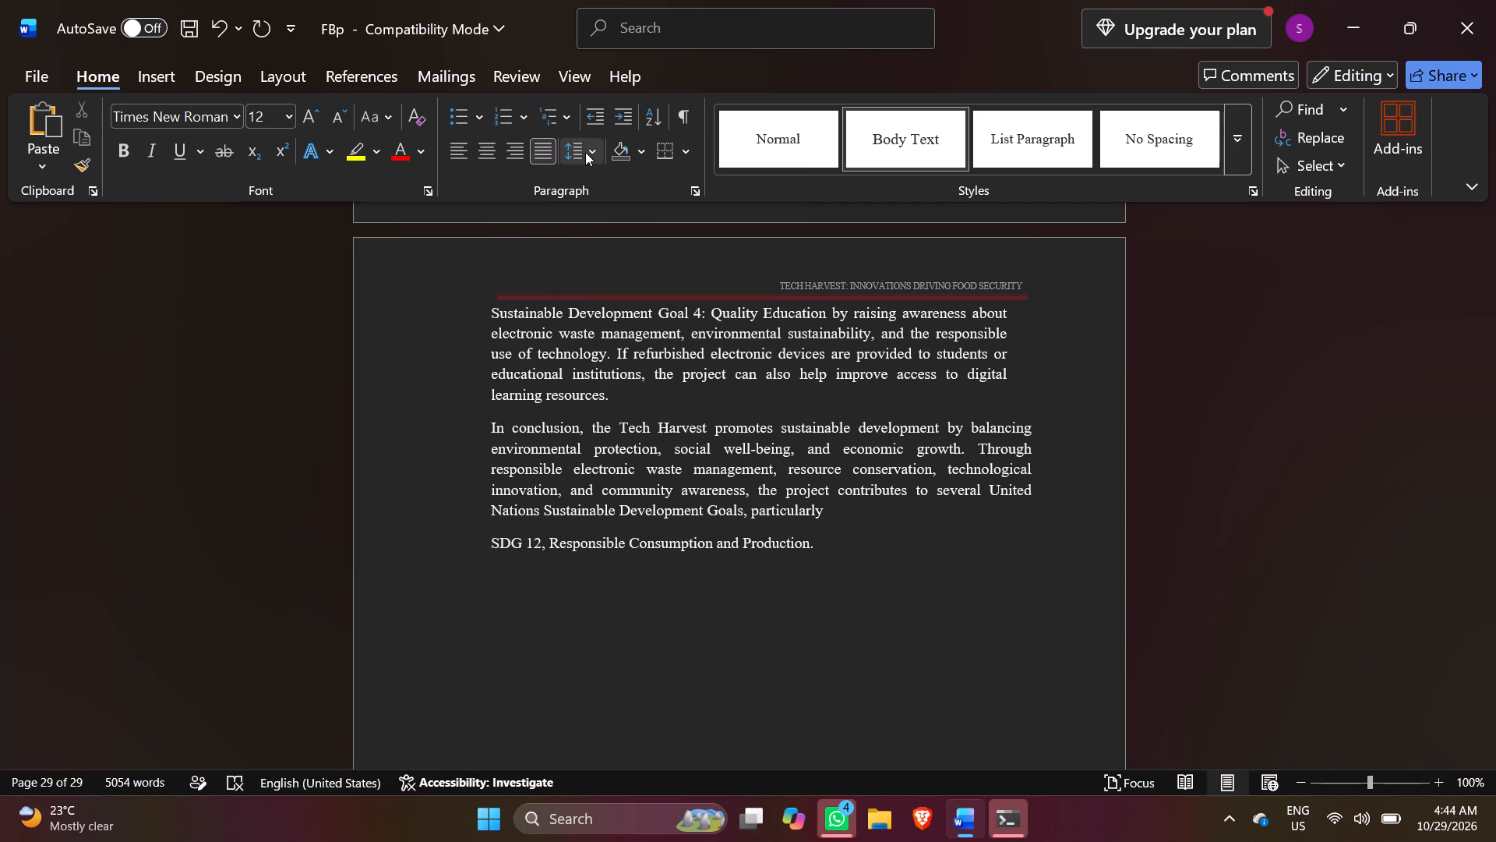
left_click(585, 152)
left_click(591, 211)
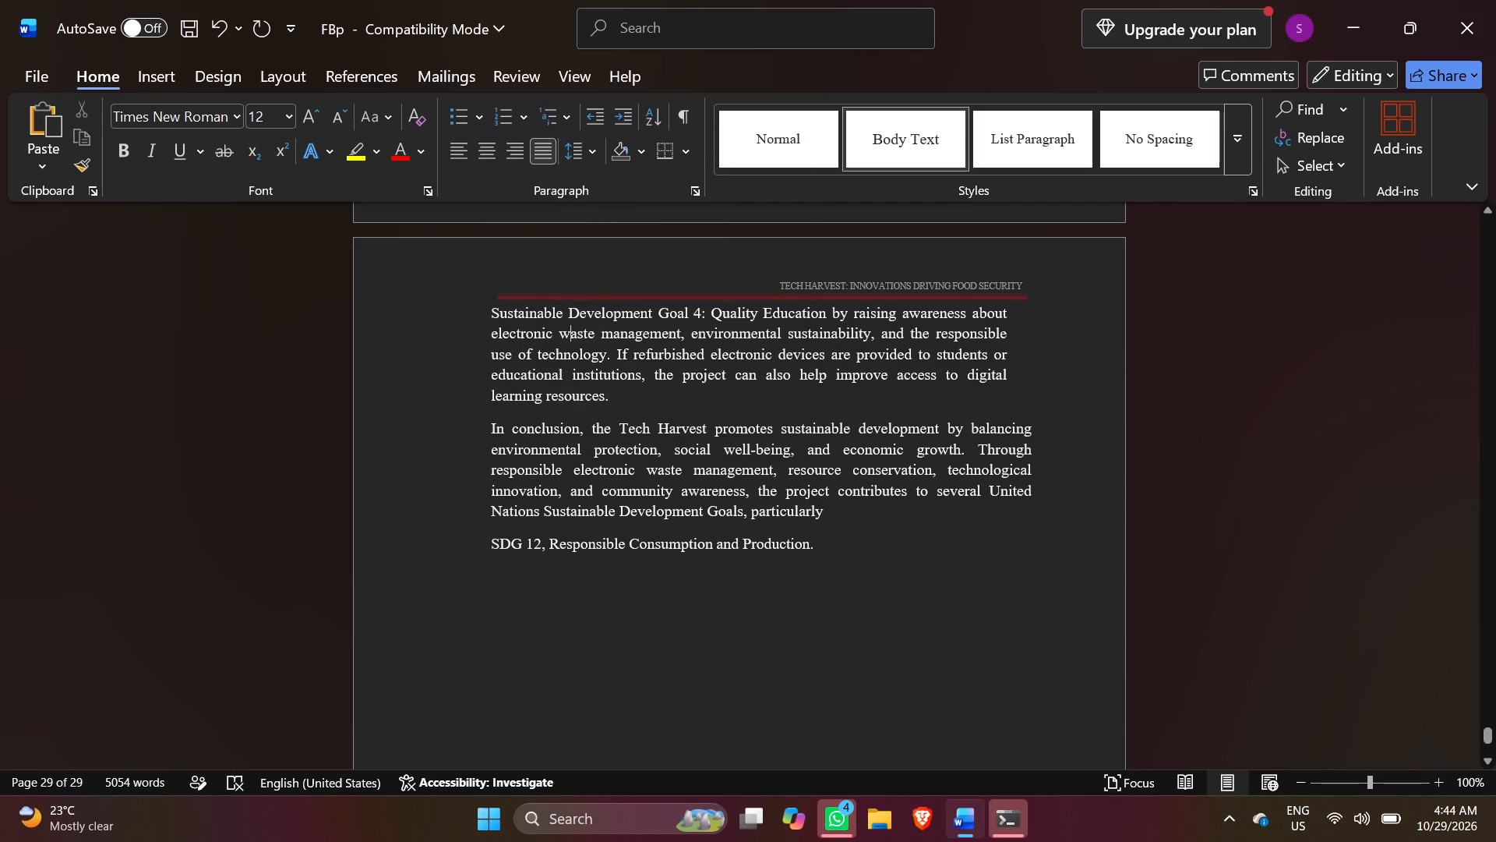
left_click(690, 358)
left_click(598, 157)
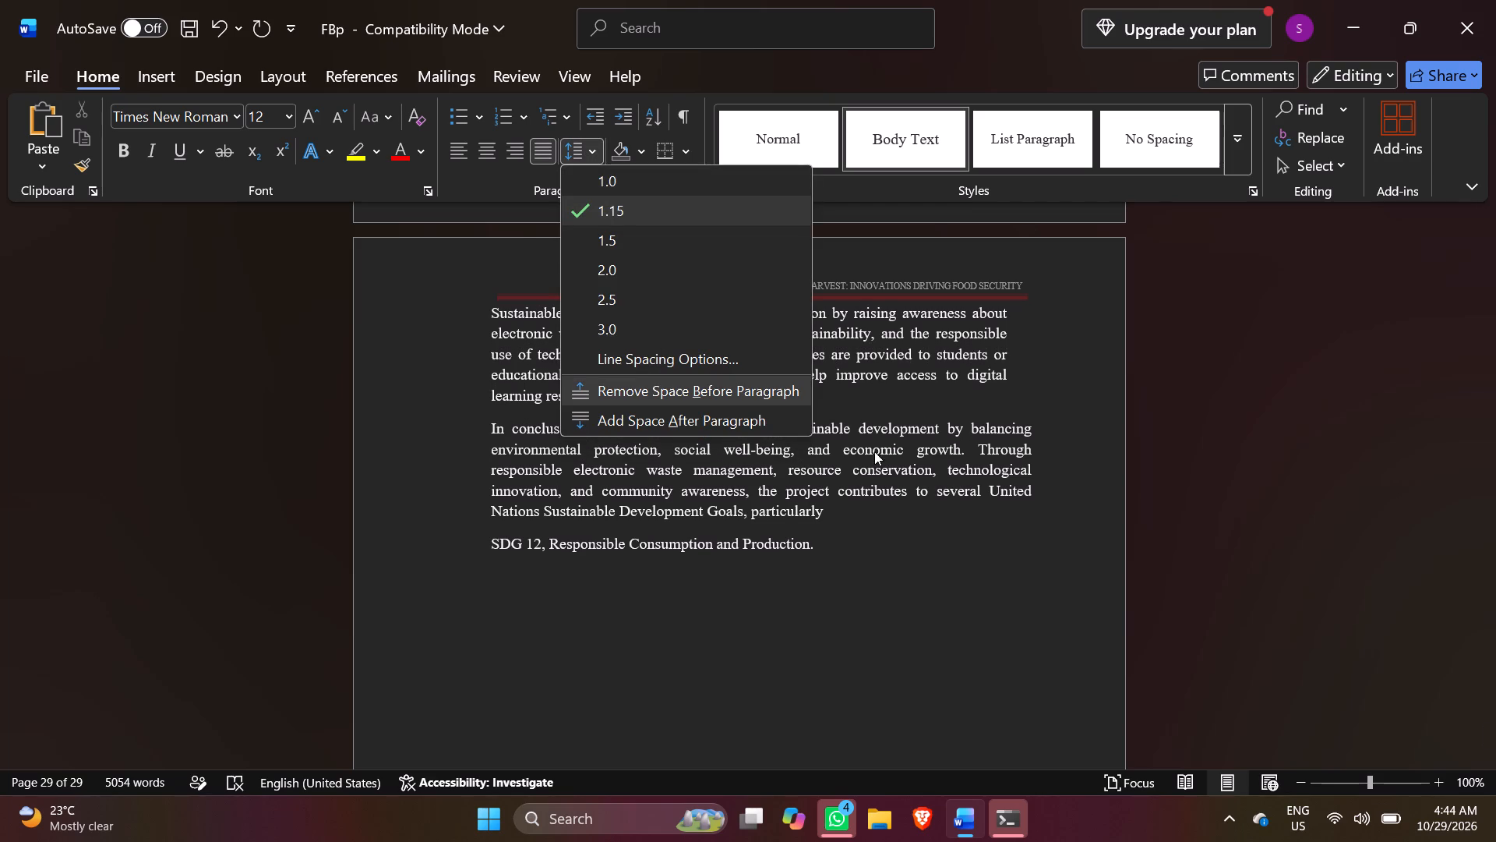
Apply 1.15 line spacing to the closing line "SDG 12, Responsible Consumption and Production.".
left_click(813, 549)
left_click_drag(813, 546, 430, 555)
left_click(591, 156)
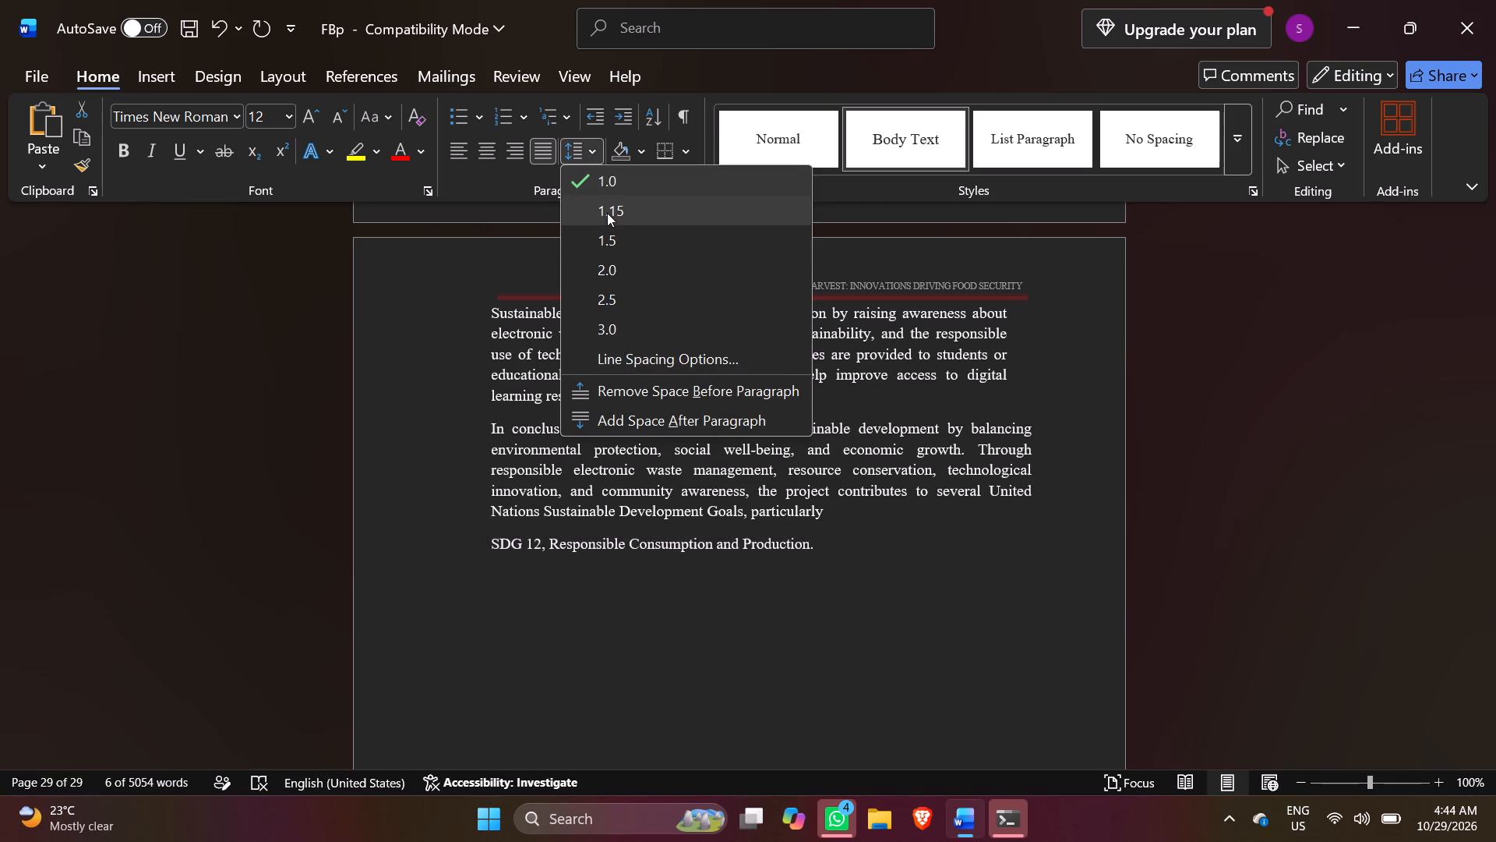
left_click(608, 213)
left_click(879, 565)
Reapply 1.15 line spacing to the "In conclusion" paragraph on the last page.
left_click(782, 497)
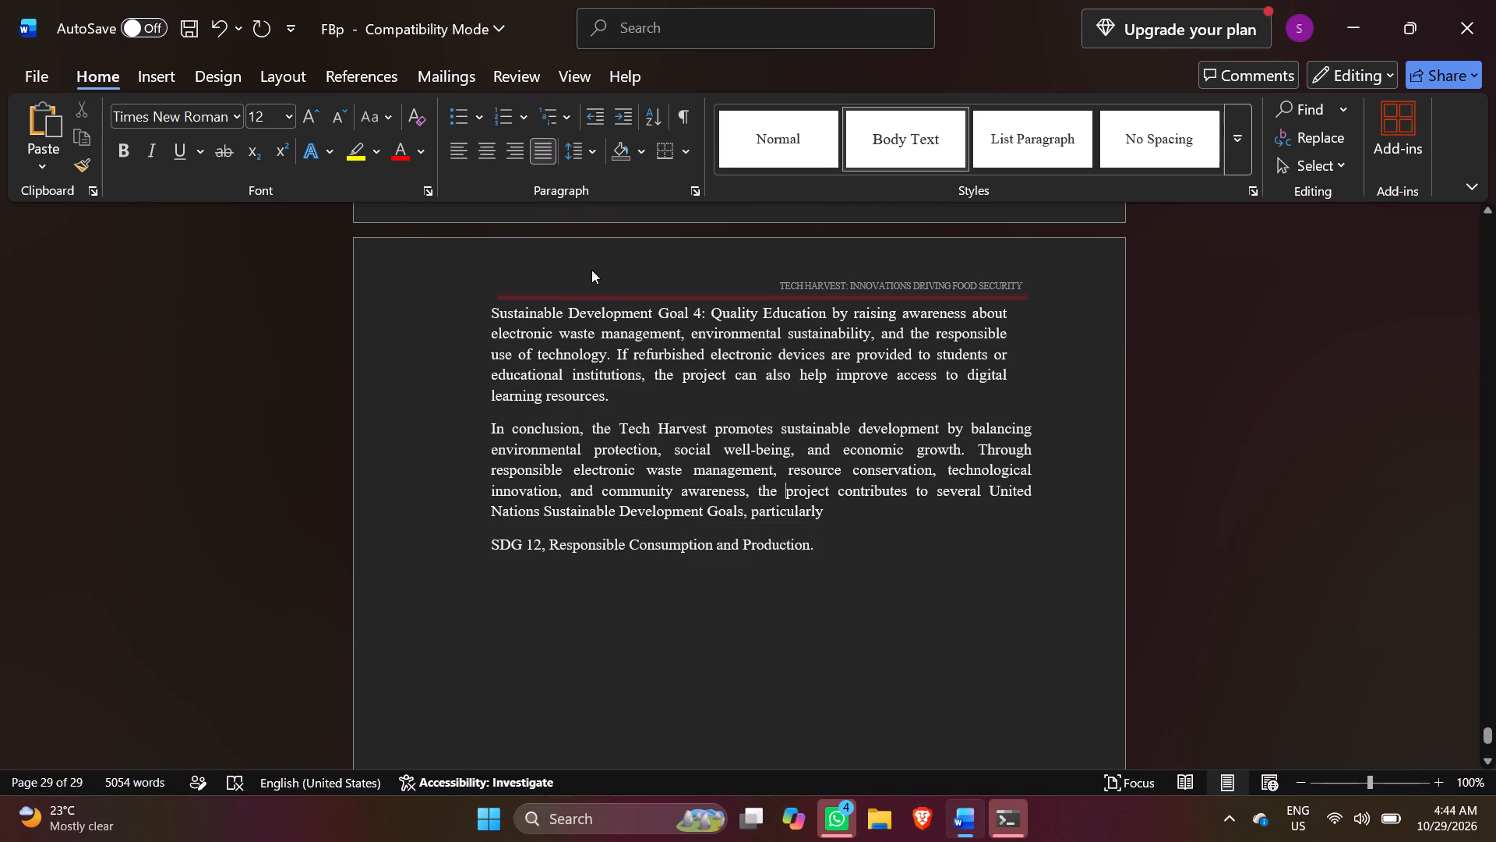
left_click(576, 155)
left_click(590, 203)
Check the end of the last page and save the report.
scroll(876, 488, "down", 6)
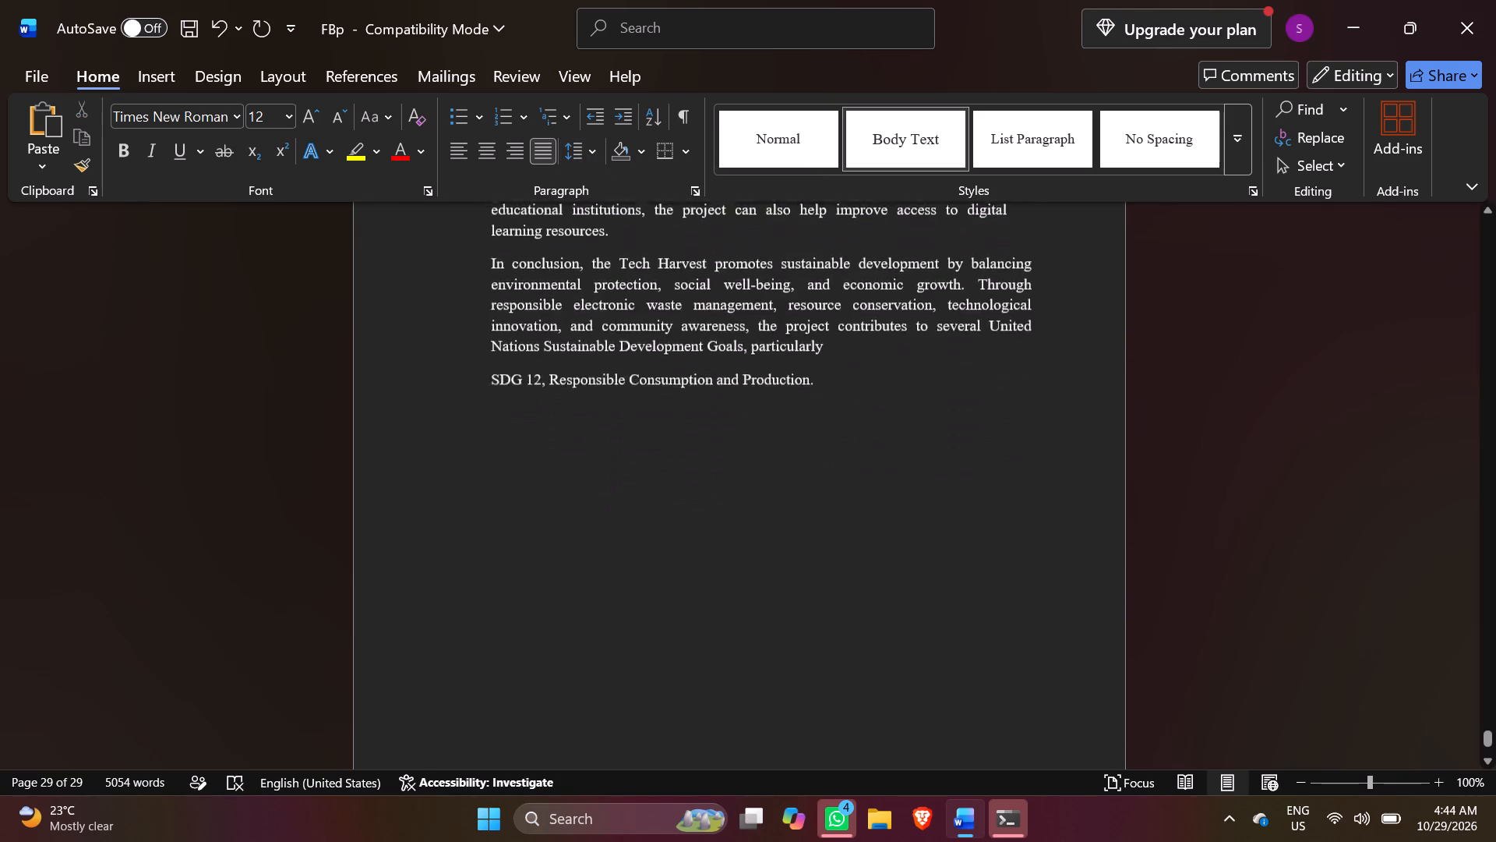
scroll(916, 527, "down", 3)
left_click(885, 497)
scroll(831, 516, "up", 4)
key("ctrl+s")
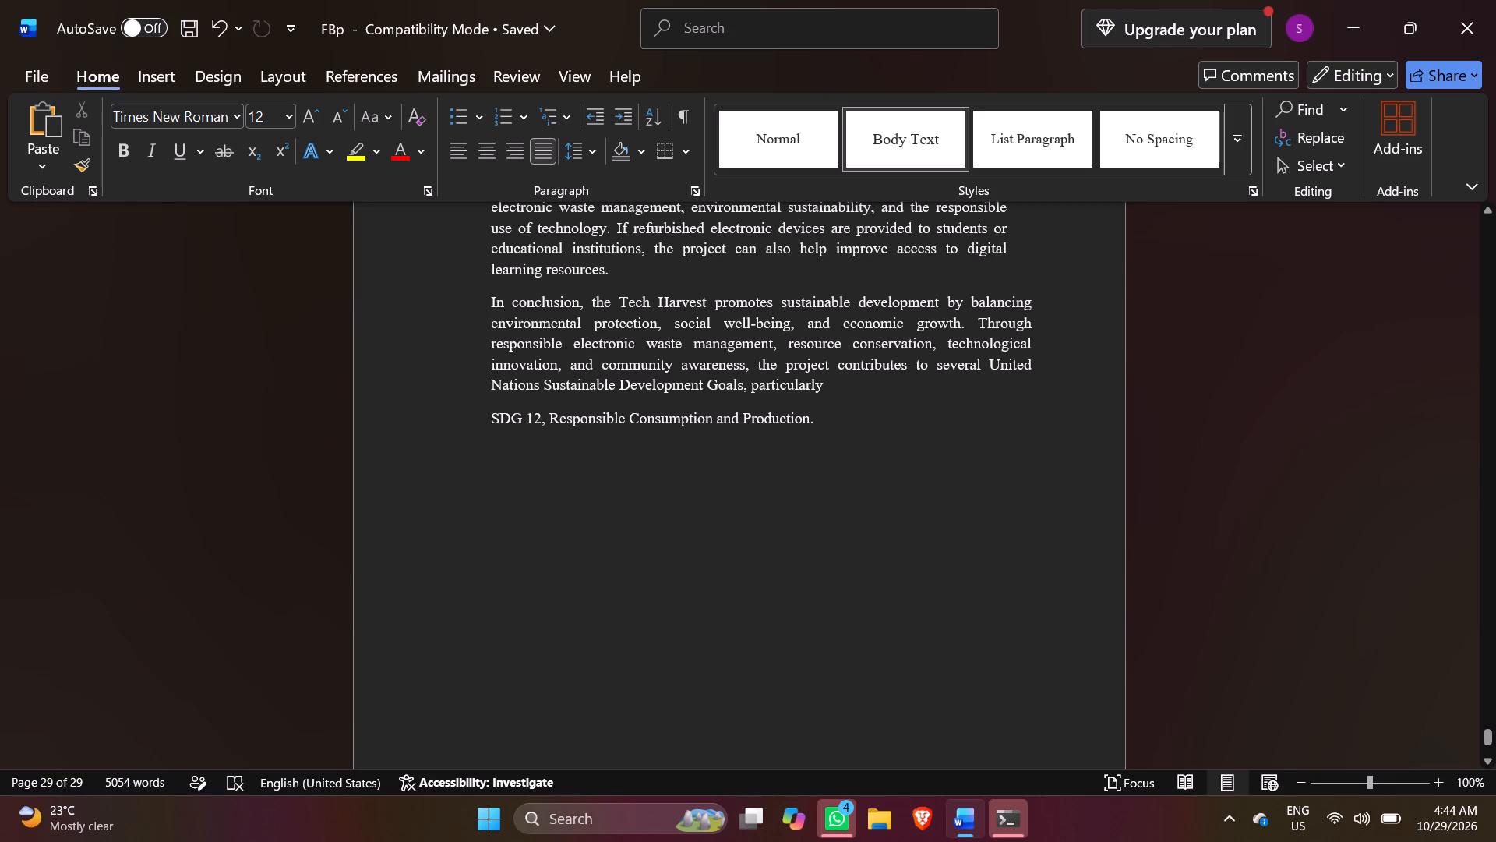
Apply 1.15 line spacing to the "REFERENCES" heading below "CHAPTER X".
scroll(622, 527, "up", 15)
scroll(622, 527, "up", 14)
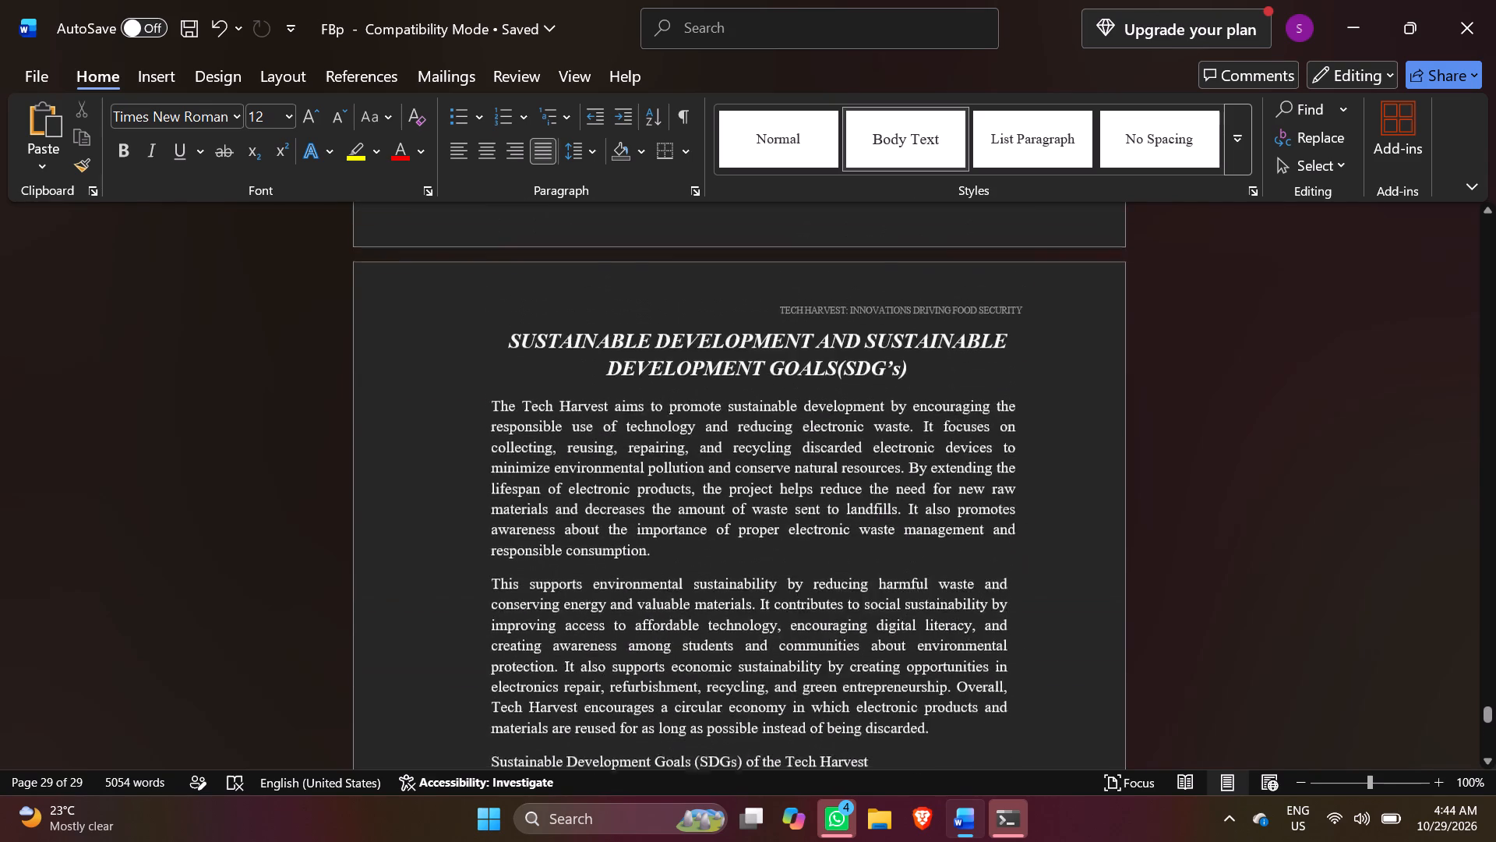
scroll(622, 527, "up", 5)
scroll(623, 527, "up", 20)
scroll(623, 527, "up", 1)
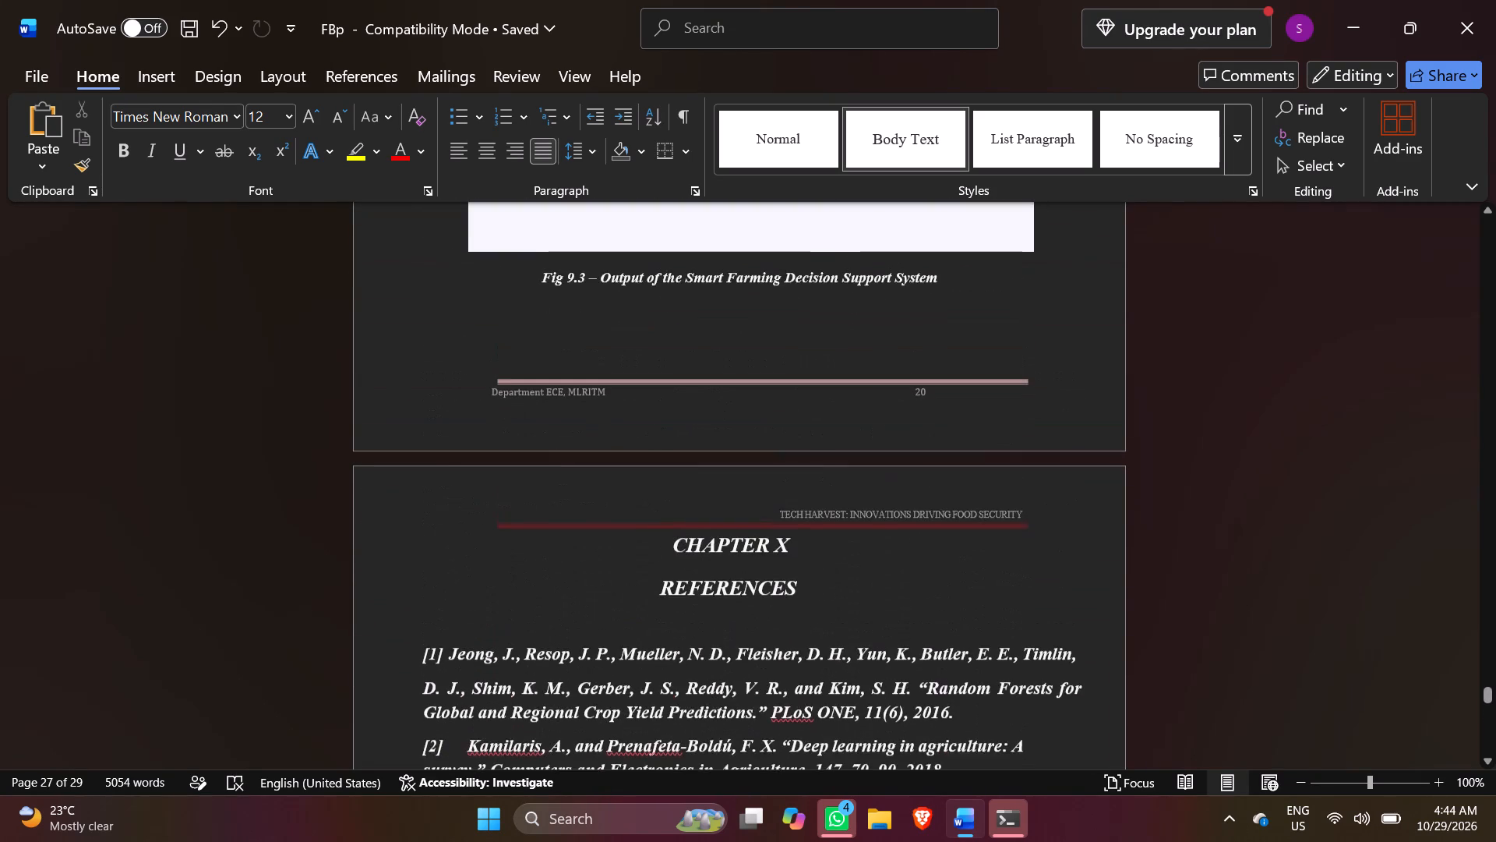
left_click_drag(664, 593, 856, 586)
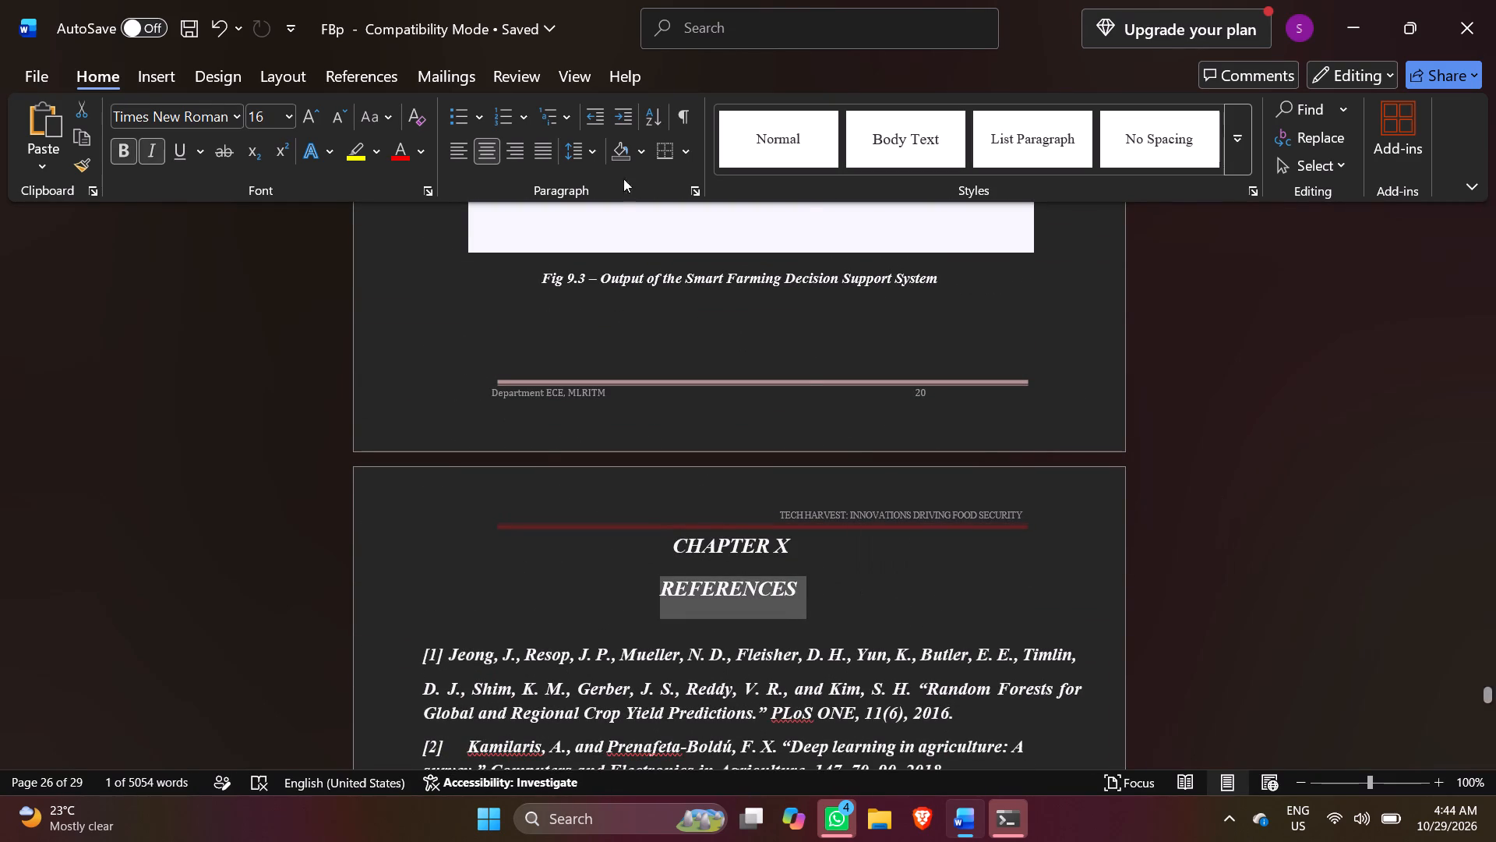
left_click(594, 152)
left_click(604, 221)
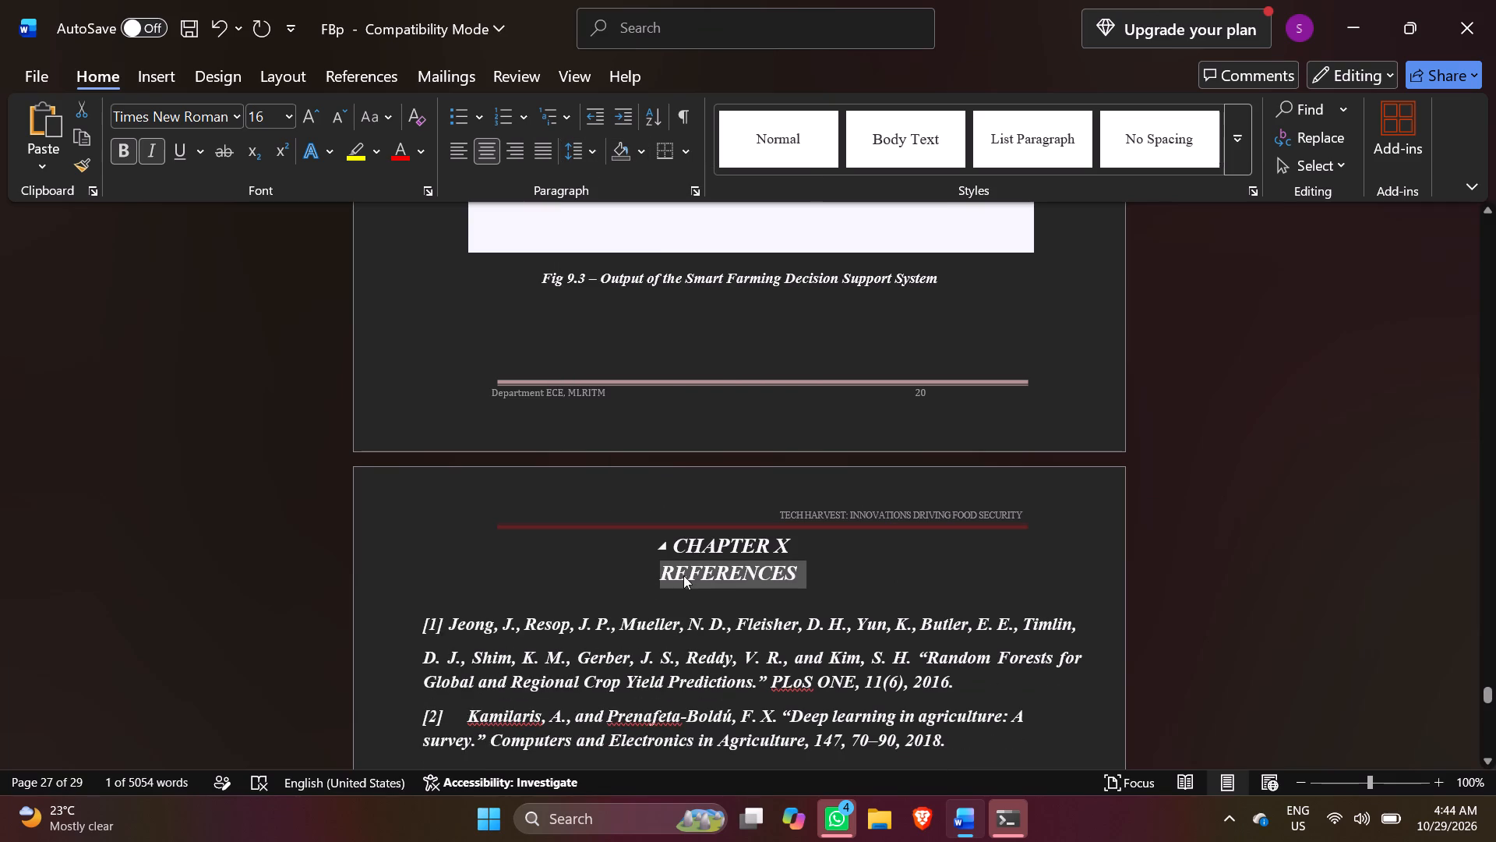
Apply 1.15 line spacing to the "CHAPTER X" and "REFERENCES" heading lines together.
left_click_drag(677, 547, 805, 578)
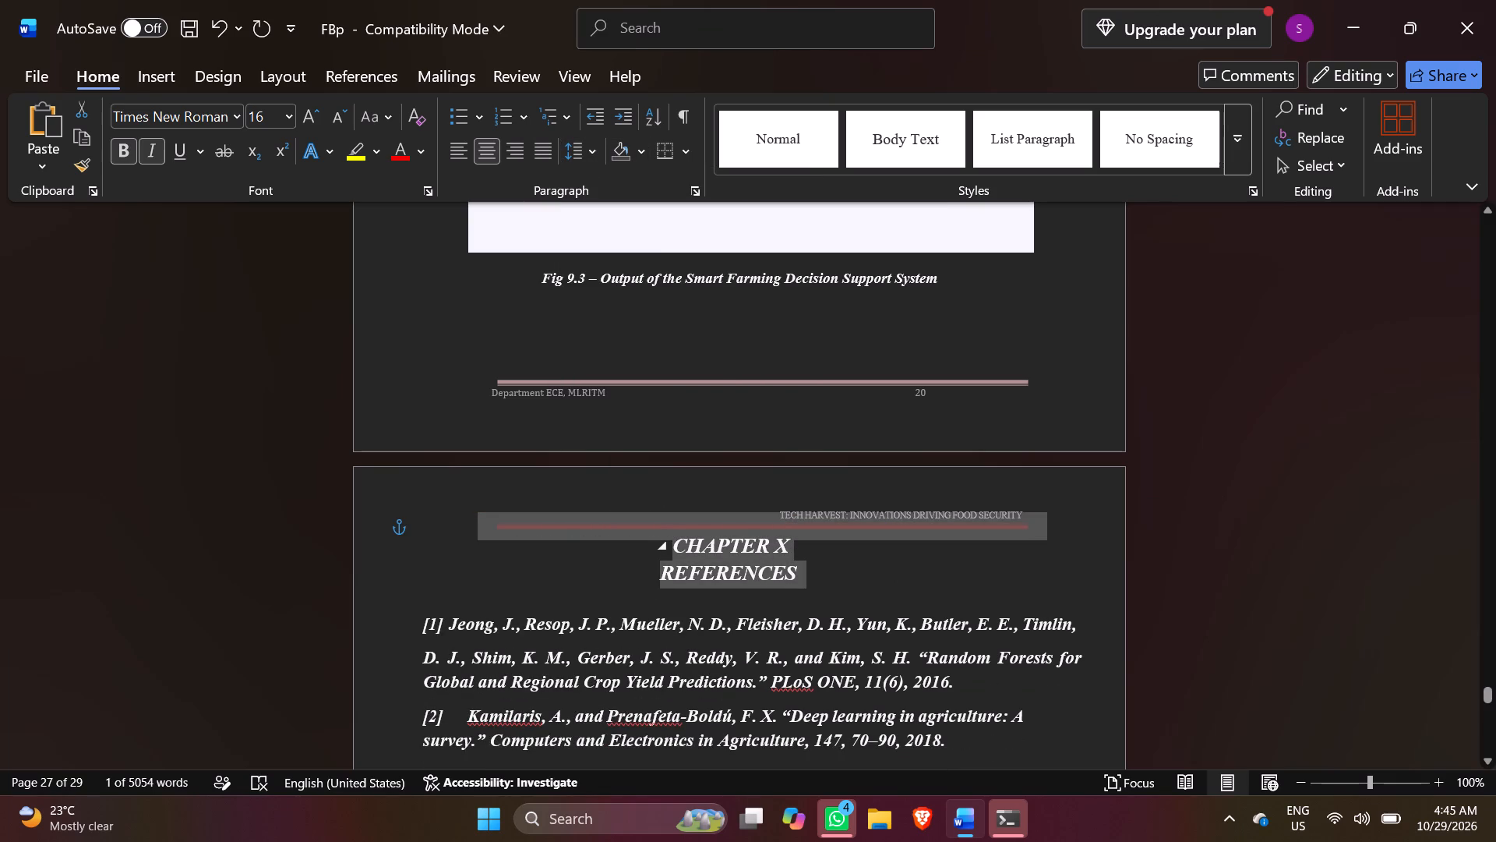
left_click_drag(805, 578, 781, 561)
left_click(591, 153)
left_click(607, 210)
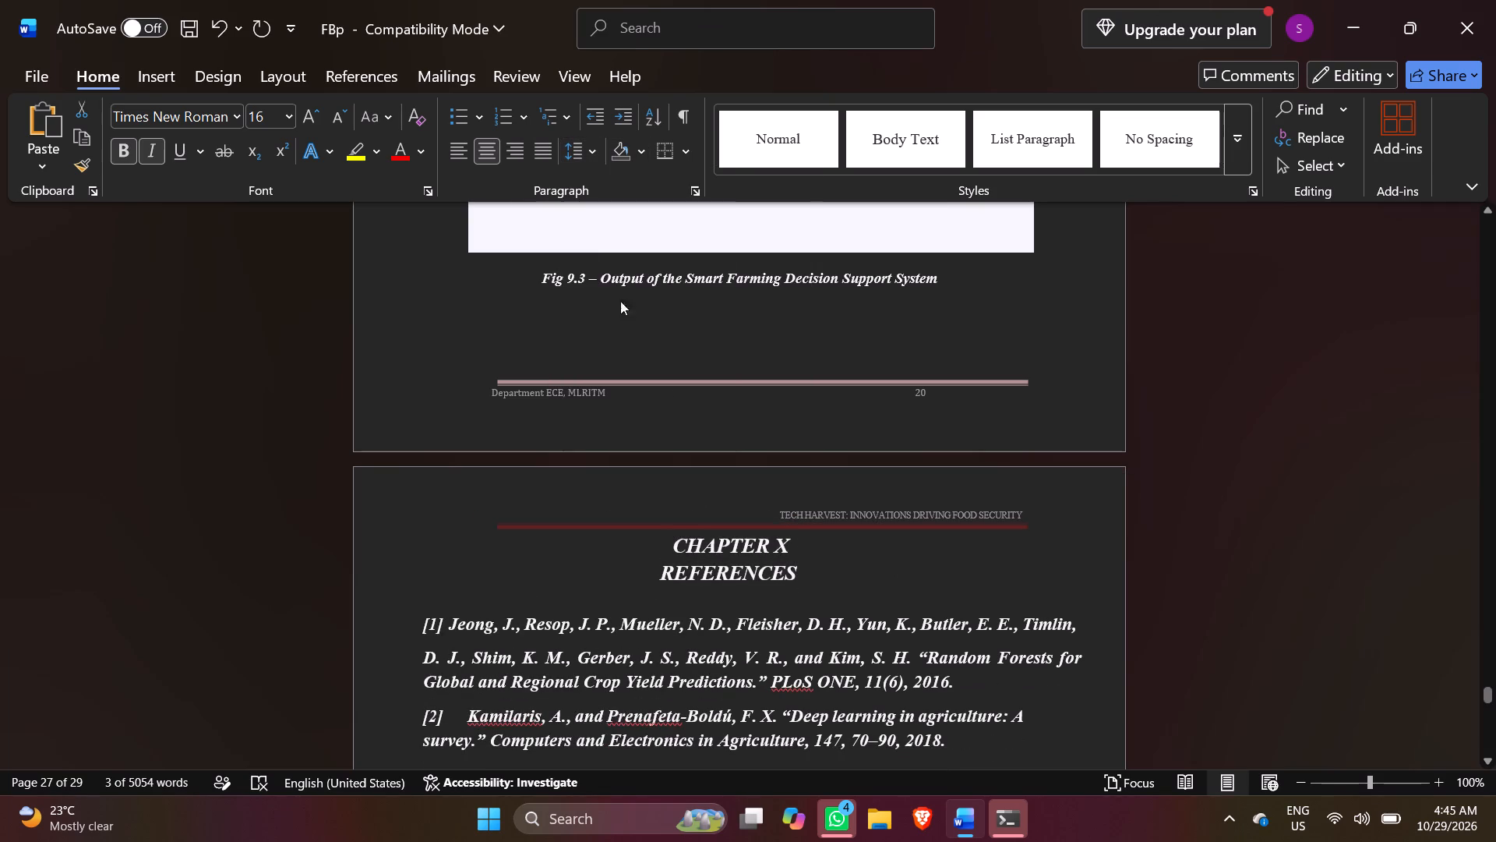
Set 1.15 line spacing again on the "Fig 9.3 – Output of the Smart Farming Decision Support System" caption.
scroll(671, 539, "up", 19)
scroll(671, 539, "down", 13)
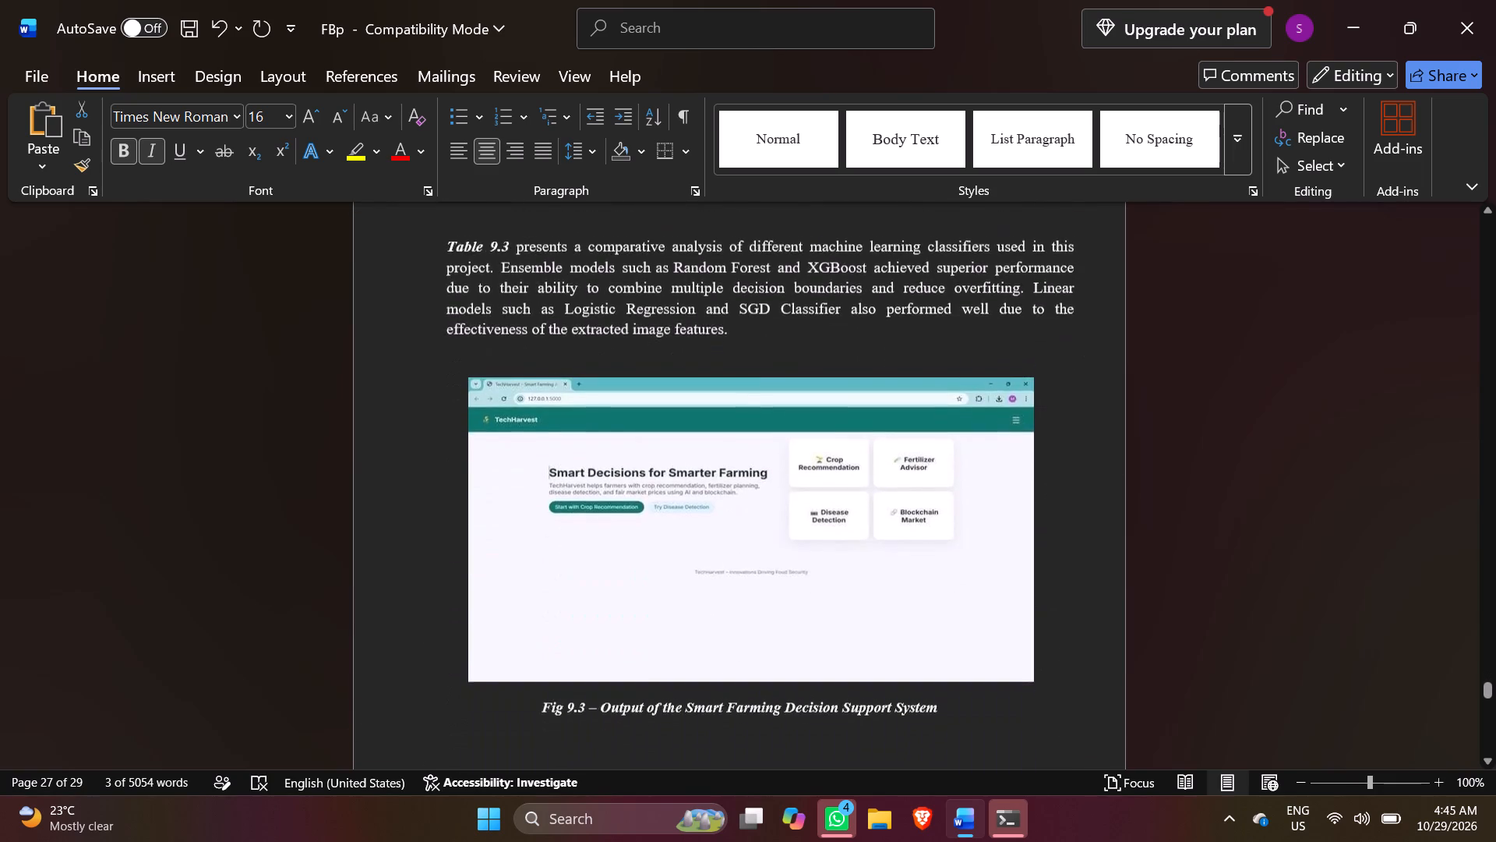
left_click_drag(542, 564, 999, 578)
left_click(594, 153)
left_click(595, 203)
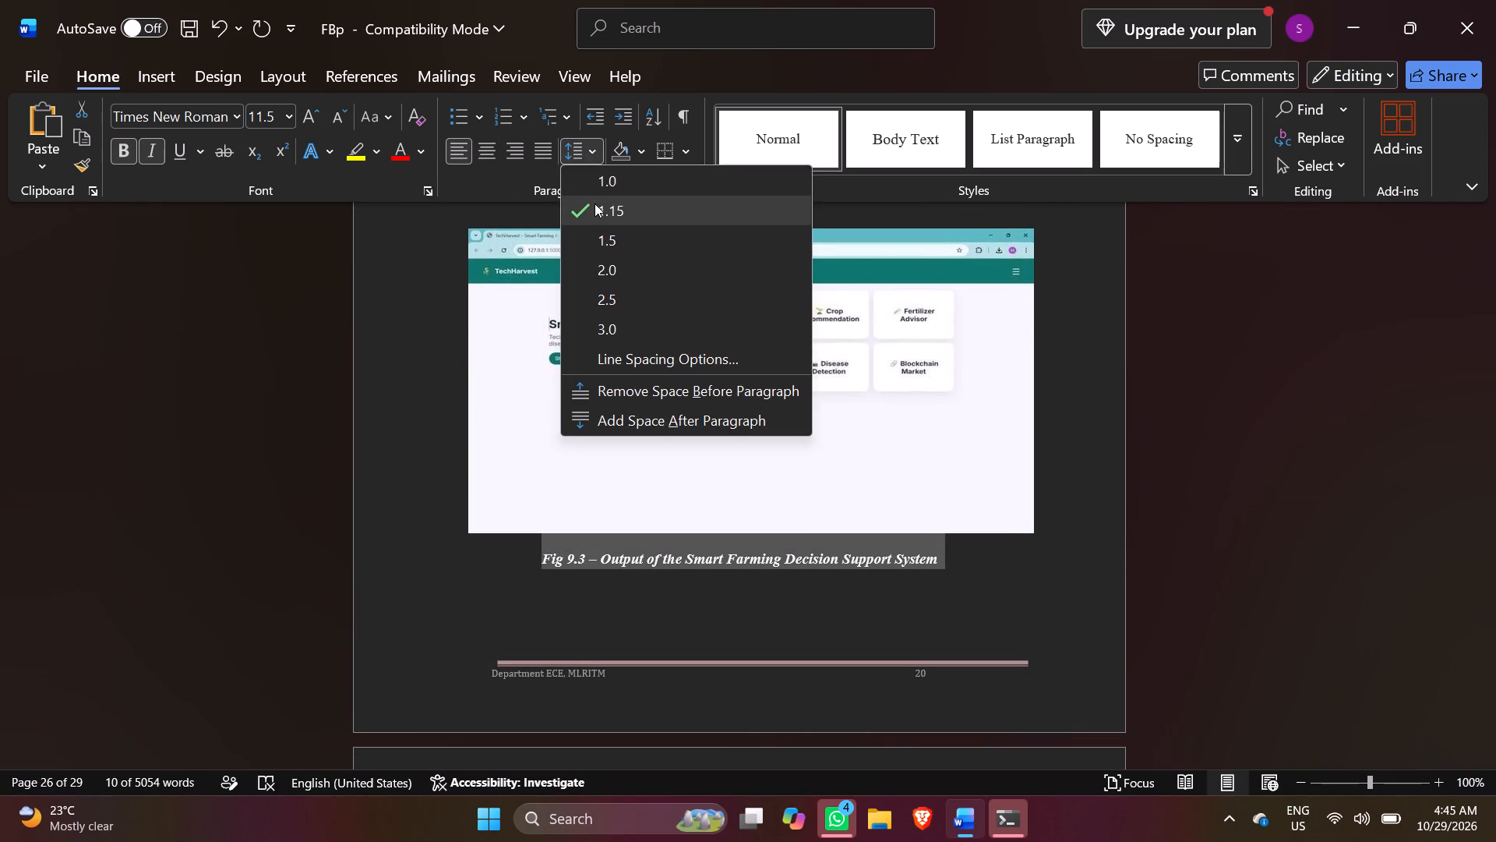
Go back to the start of Chapter IX and apply 1.15 line spacing to the "CHAPTER IX" and "RESULT" heading lines.
scroll(455, 437, "up", 6)
scroll(556, 433, "up", 11)
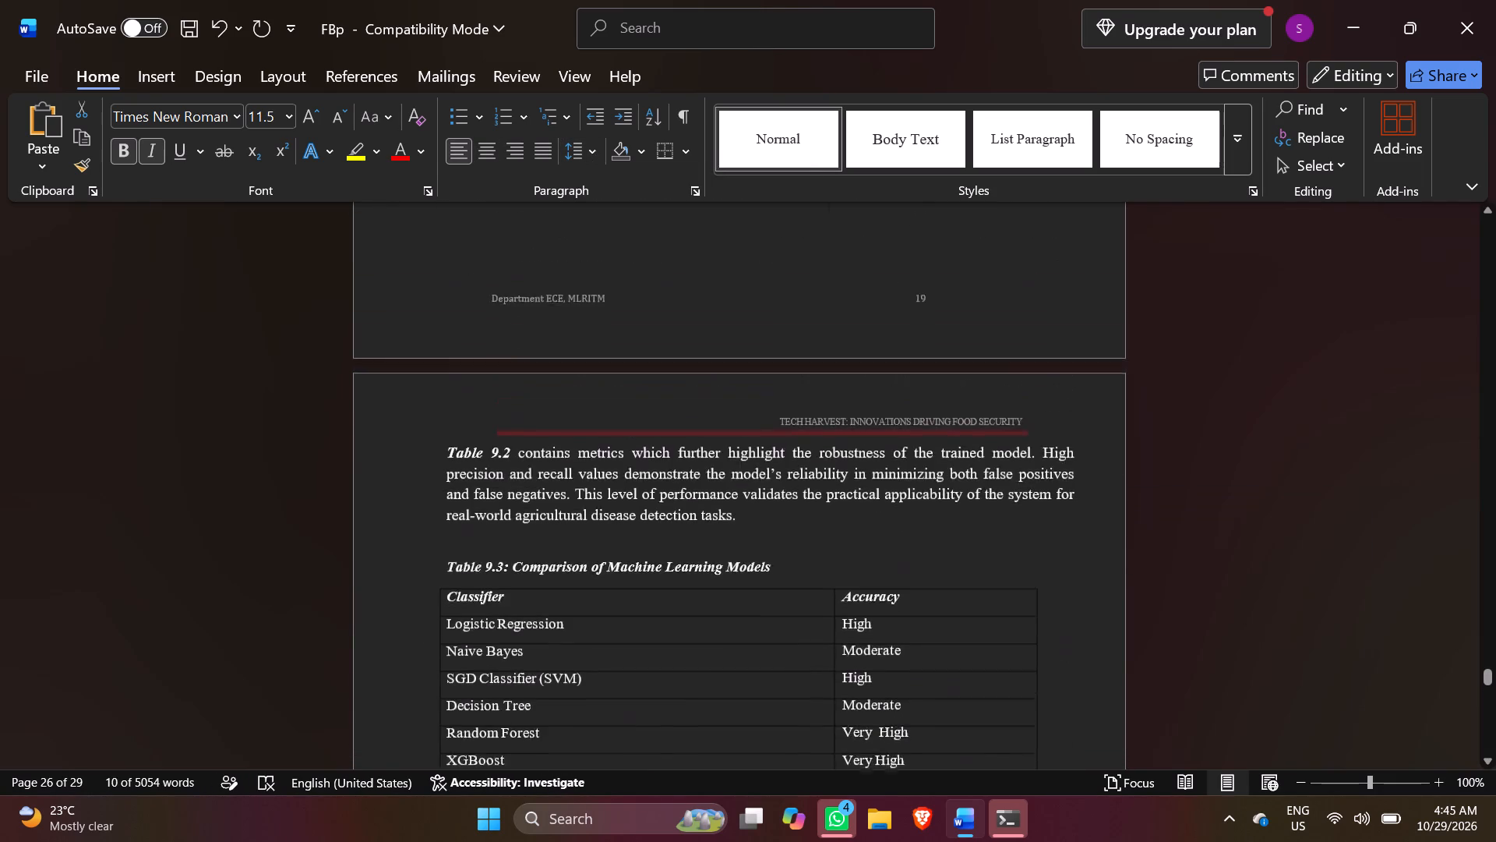
scroll(560, 431, "up", 14)
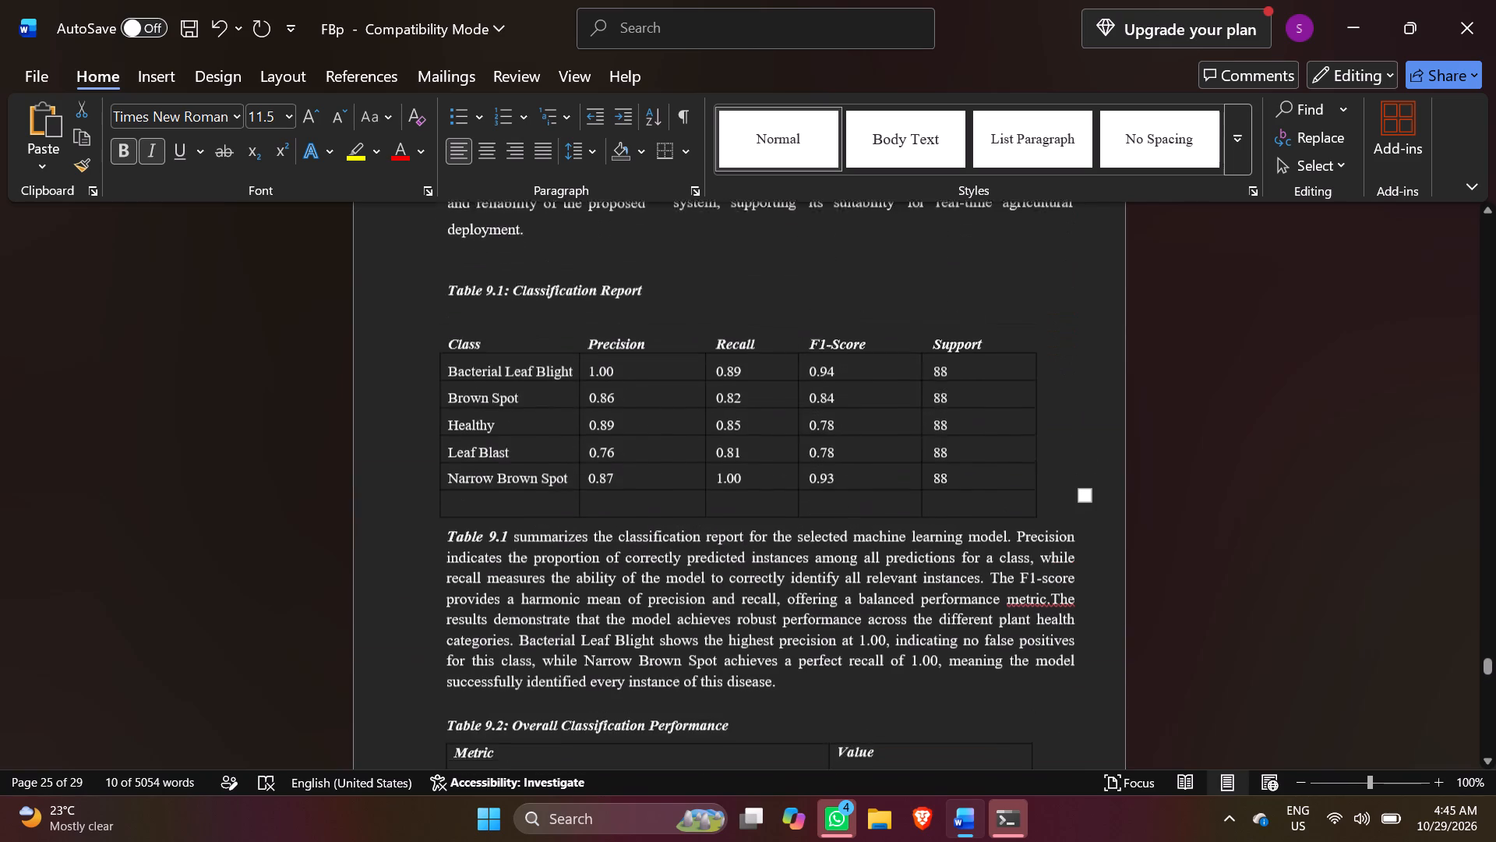
scroll(560, 430, "up", 14)
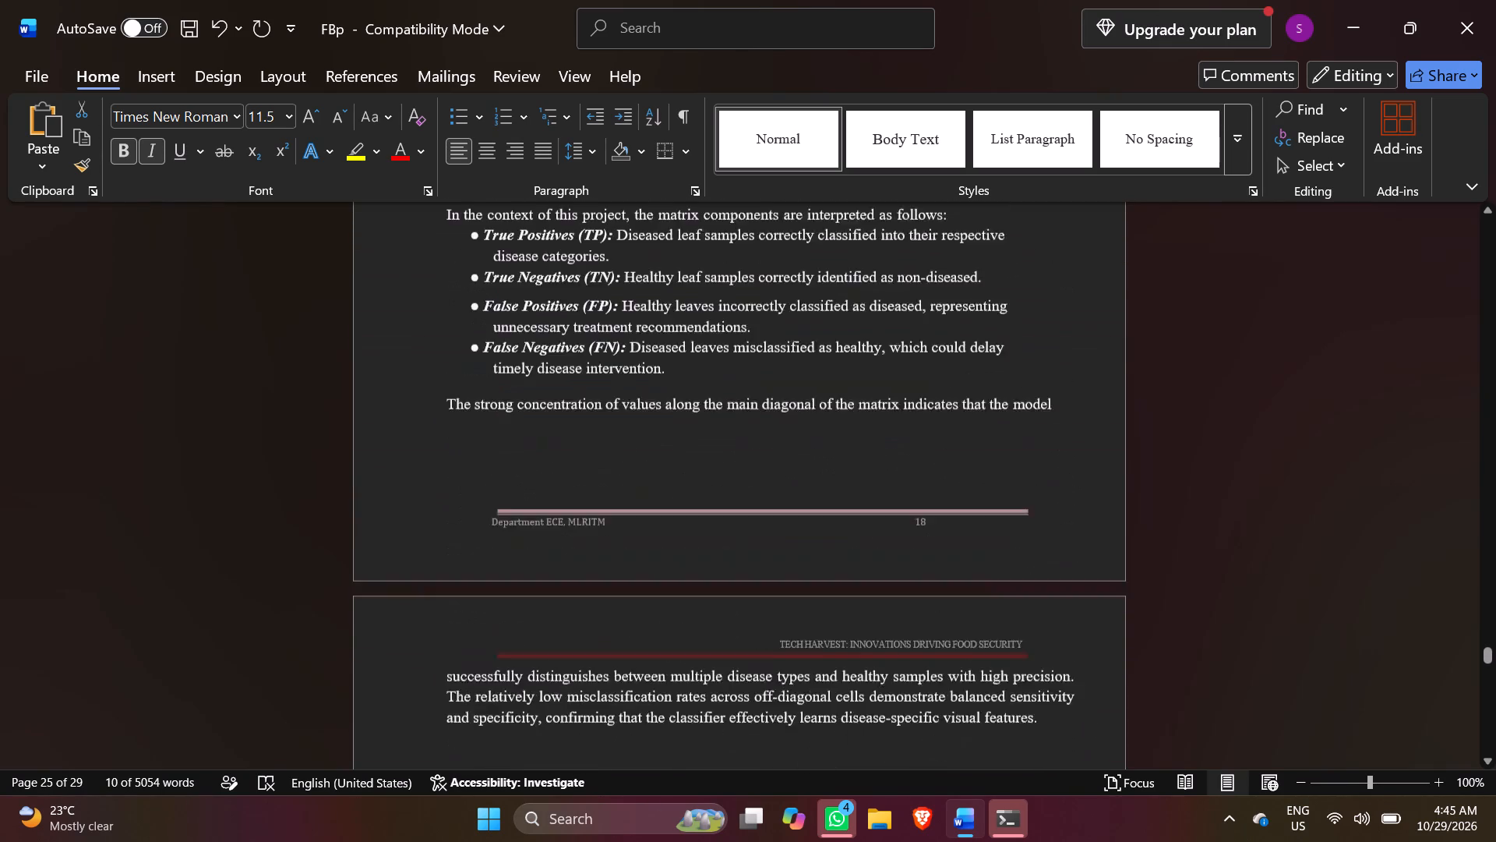
scroll(564, 426, "up", 19)
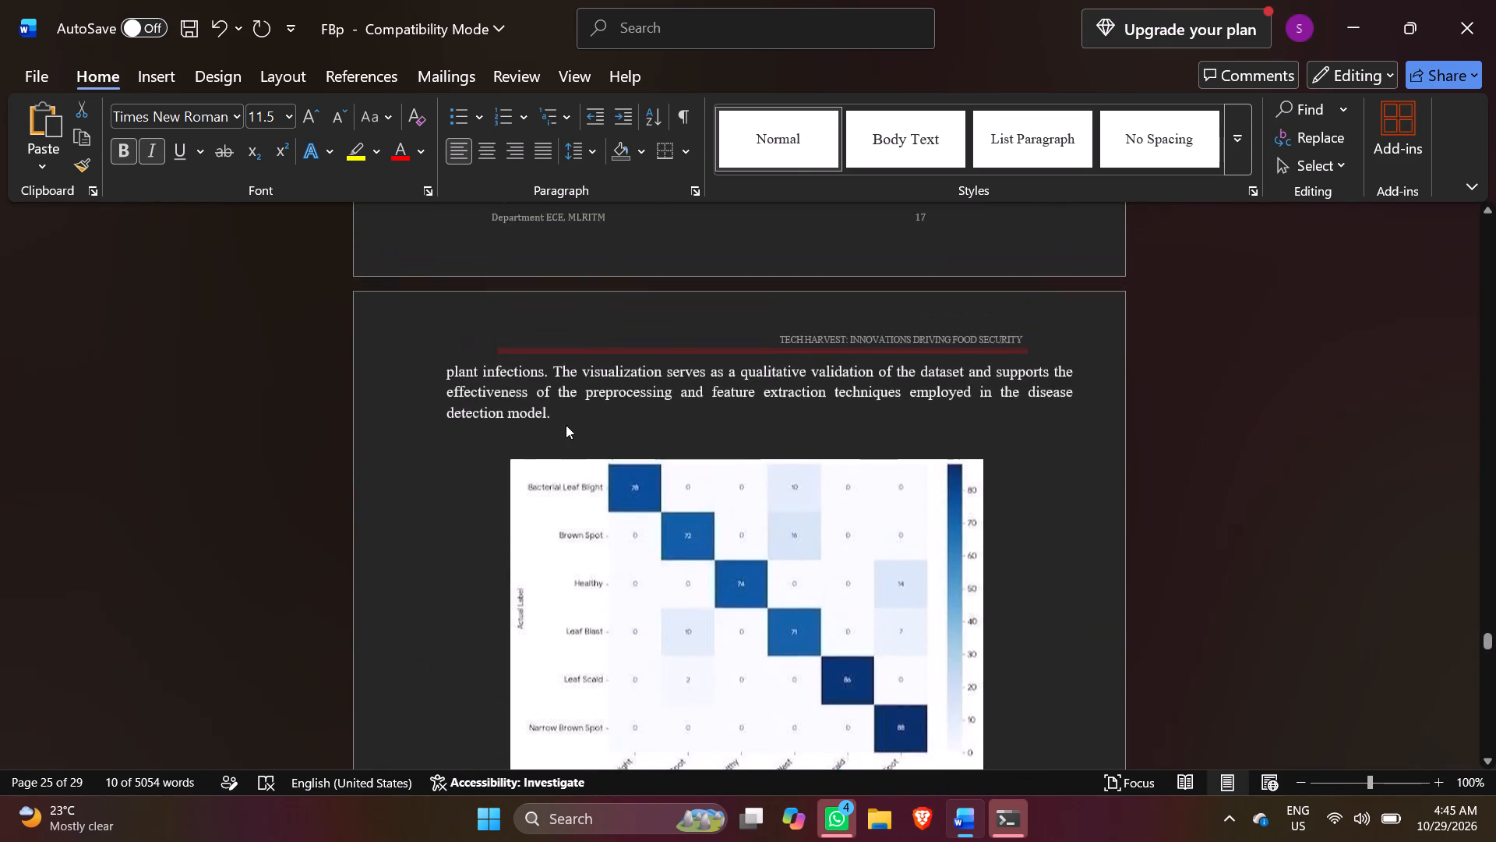
scroll(566, 425, "up", 20)
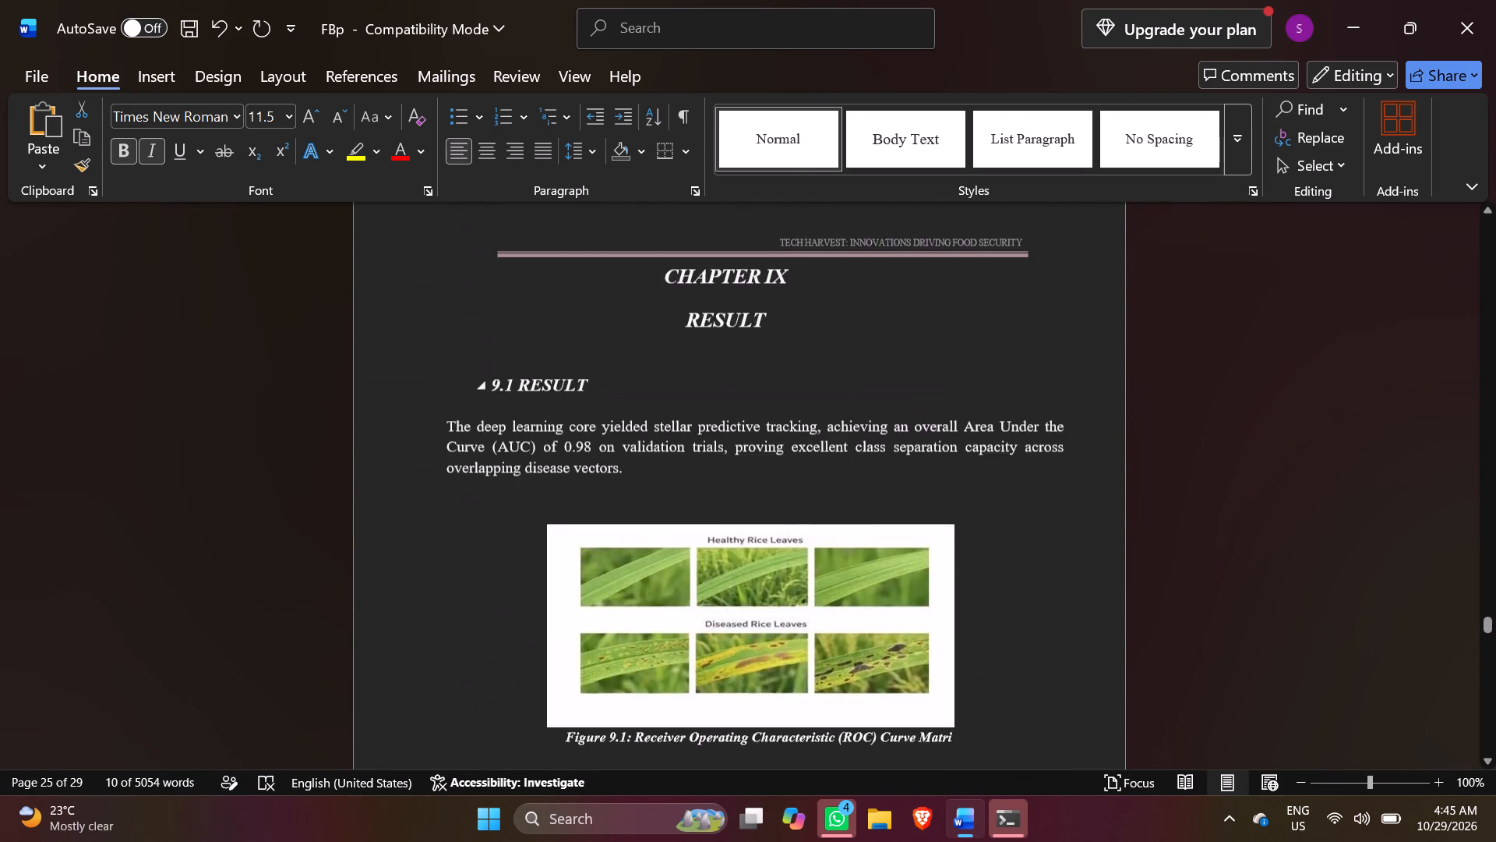
scroll(575, 423, "up", 5)
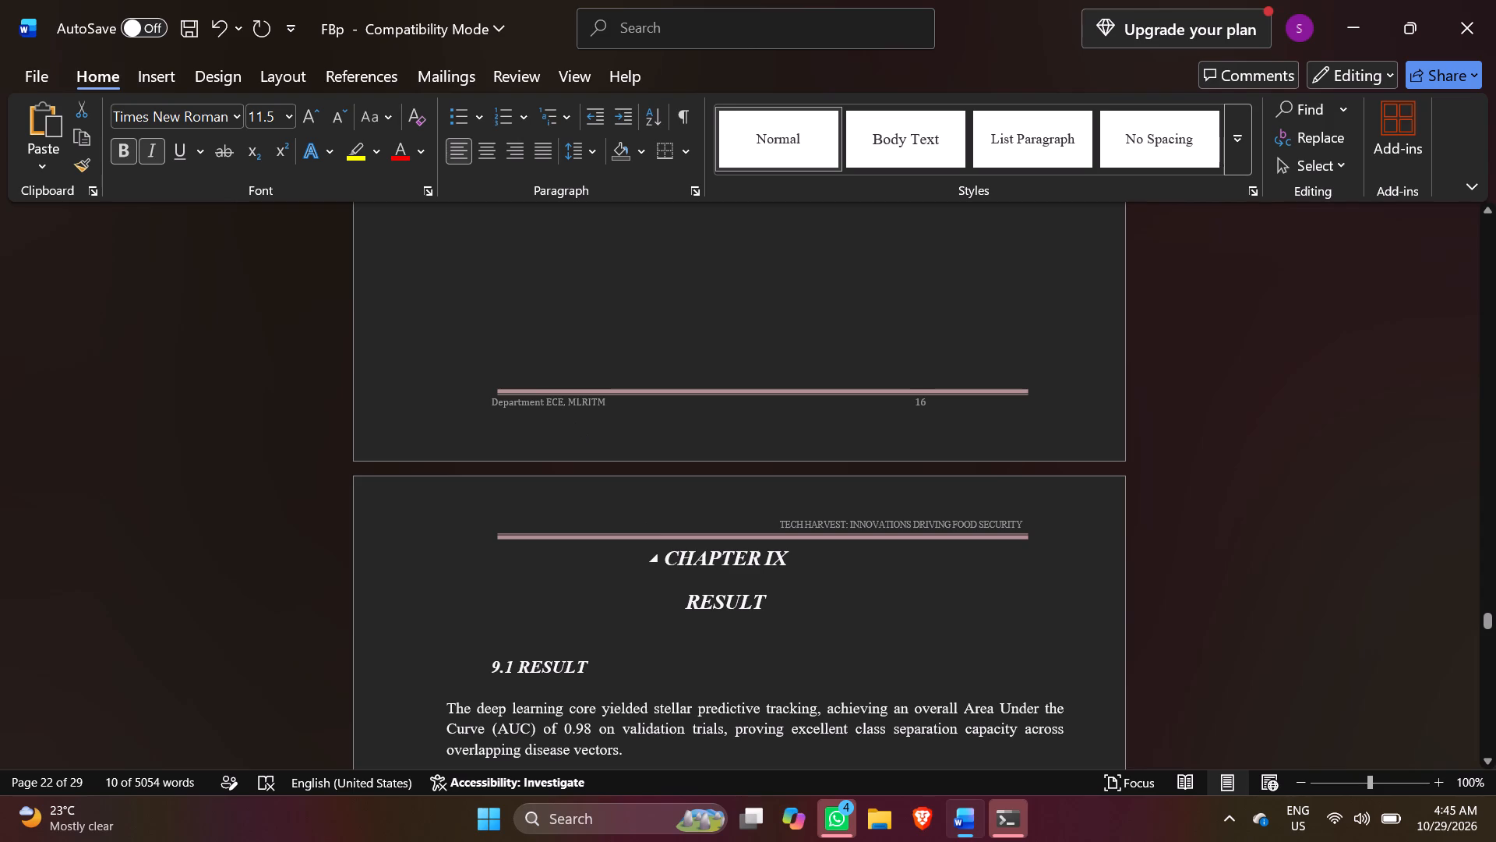
left_click(686, 583)
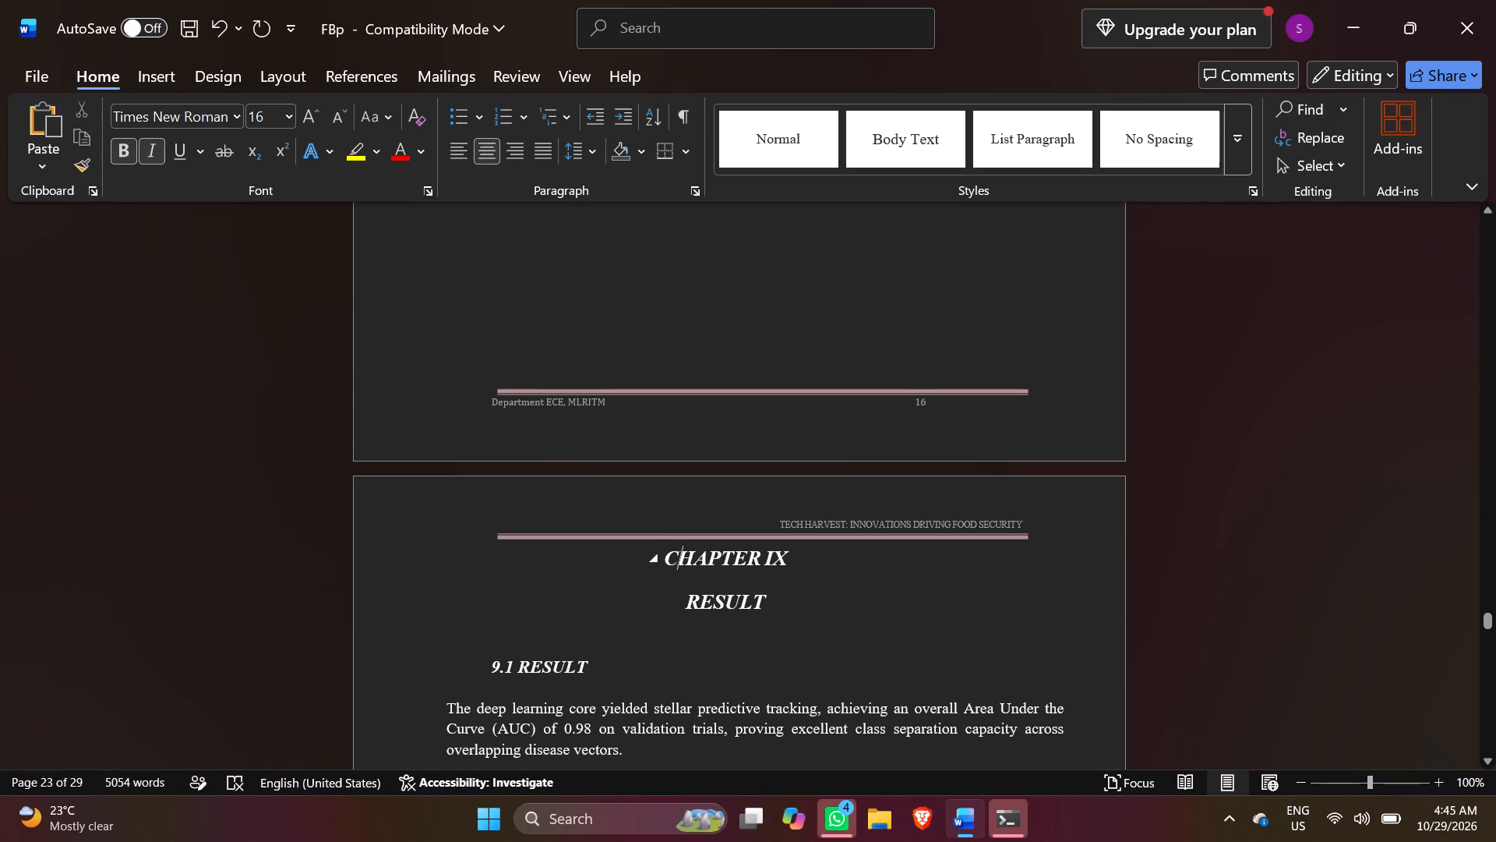
left_click_drag(779, 620, 663, 574)
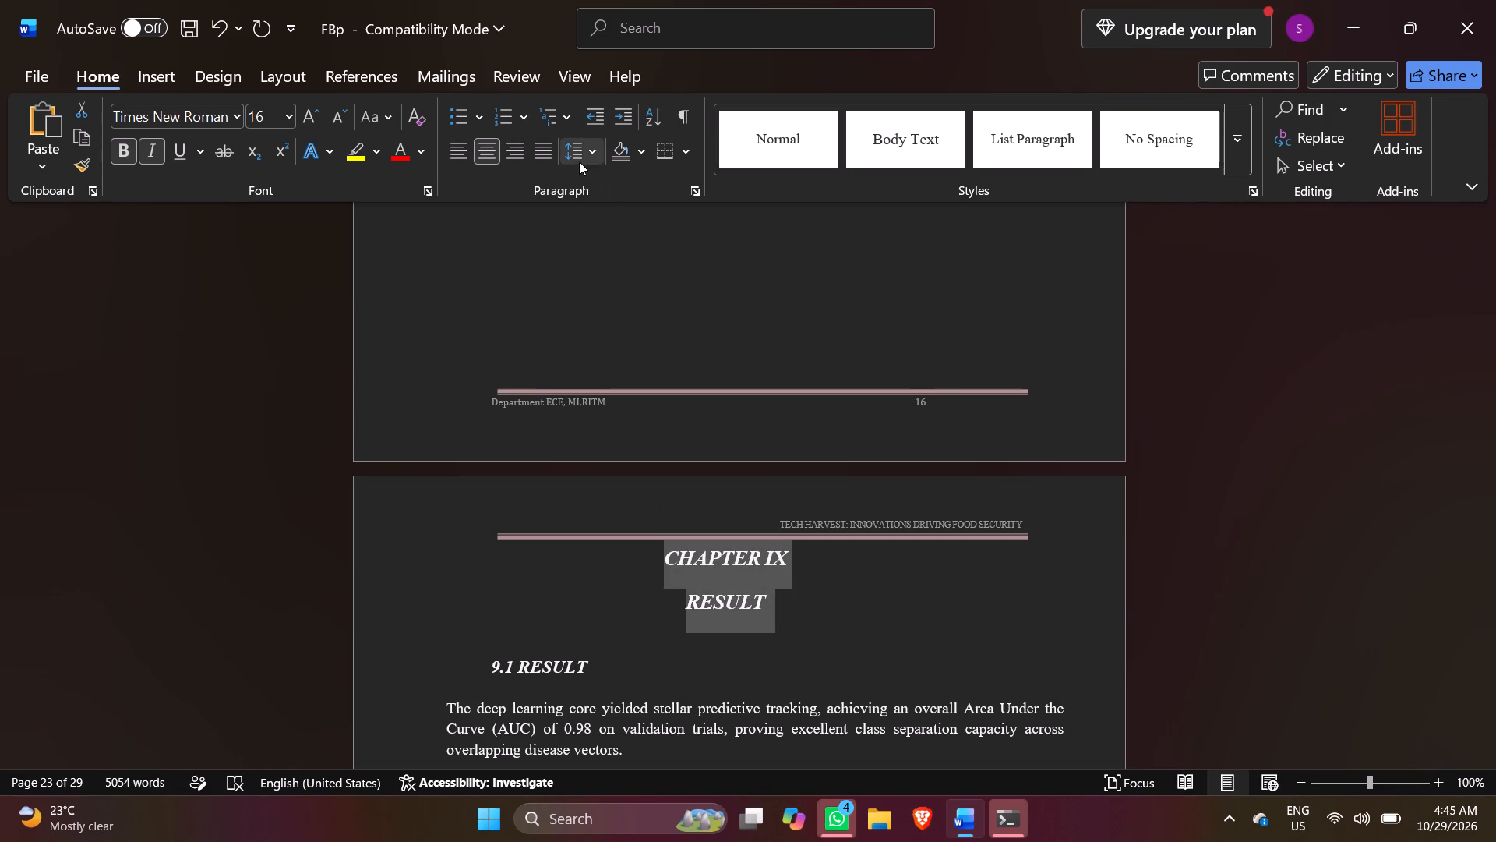
left_click(591, 145)
left_click(587, 200)
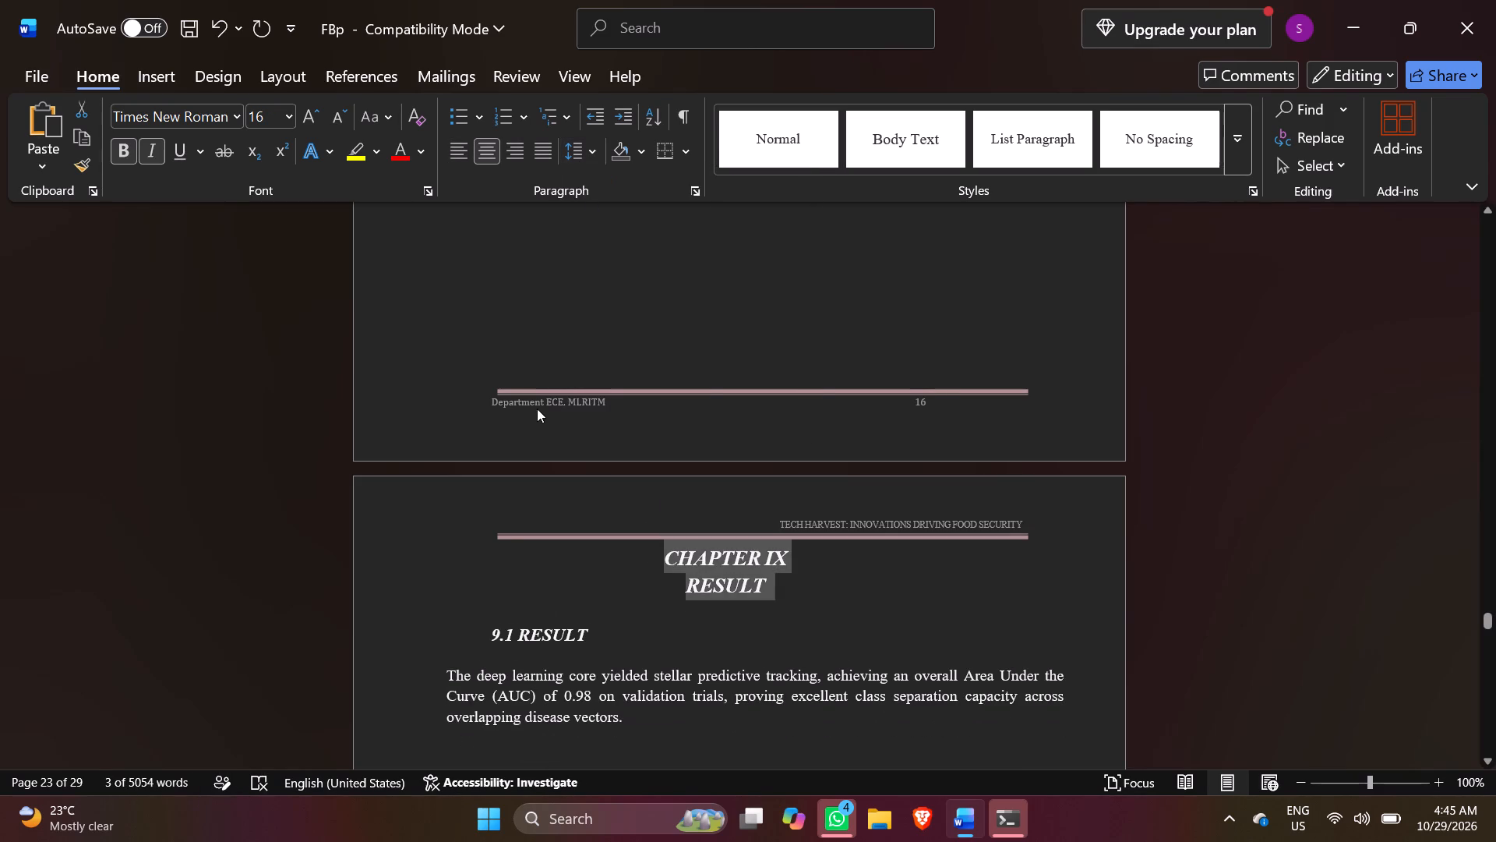
left_click(573, 322)
Apply 1.15 line spacing to the "CHAPTER VIII" and "CHALLENGES, RISKS, APLLICATIONS" heading lines.
scroll(576, 331, "up", 9)
scroll(577, 338, "down", 3)
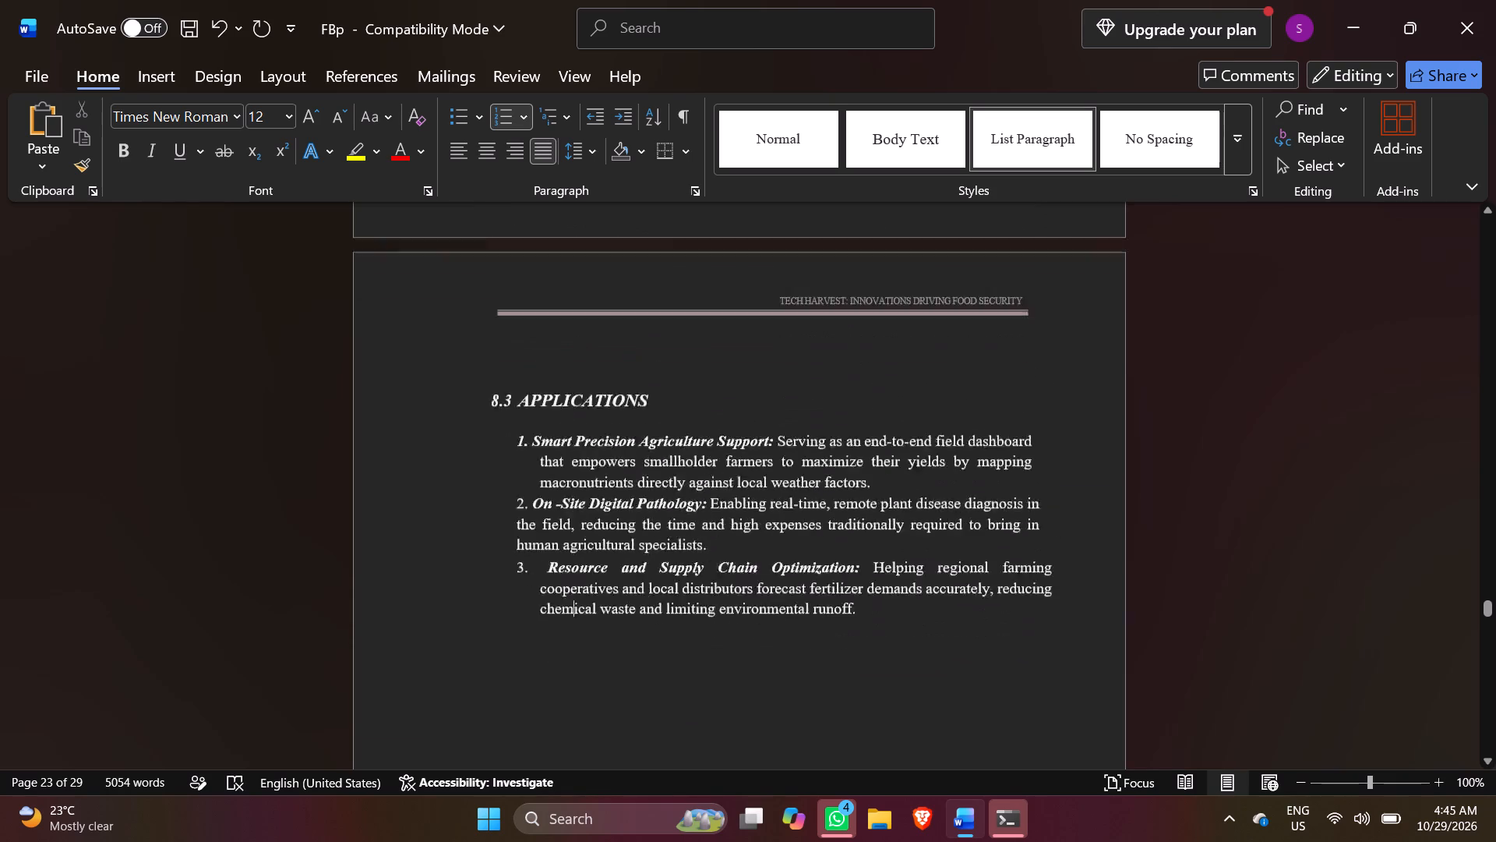
scroll(577, 341, "down", 15)
scroll(563, 370, "up", 14)
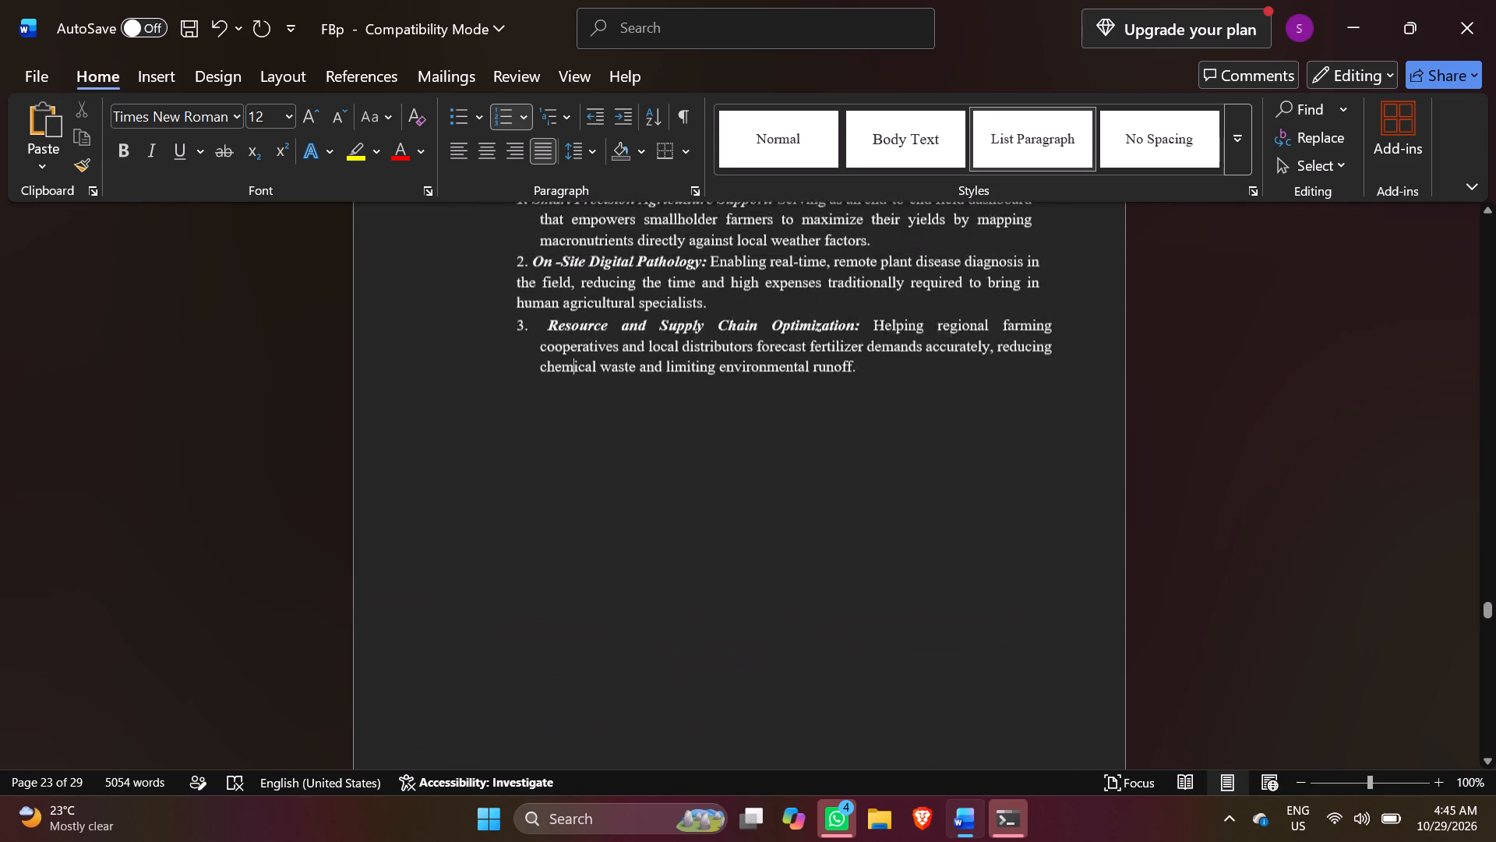
scroll(567, 370, "up", 20)
scroll(567, 370, "up", 12)
scroll(702, 477, "down", 5)
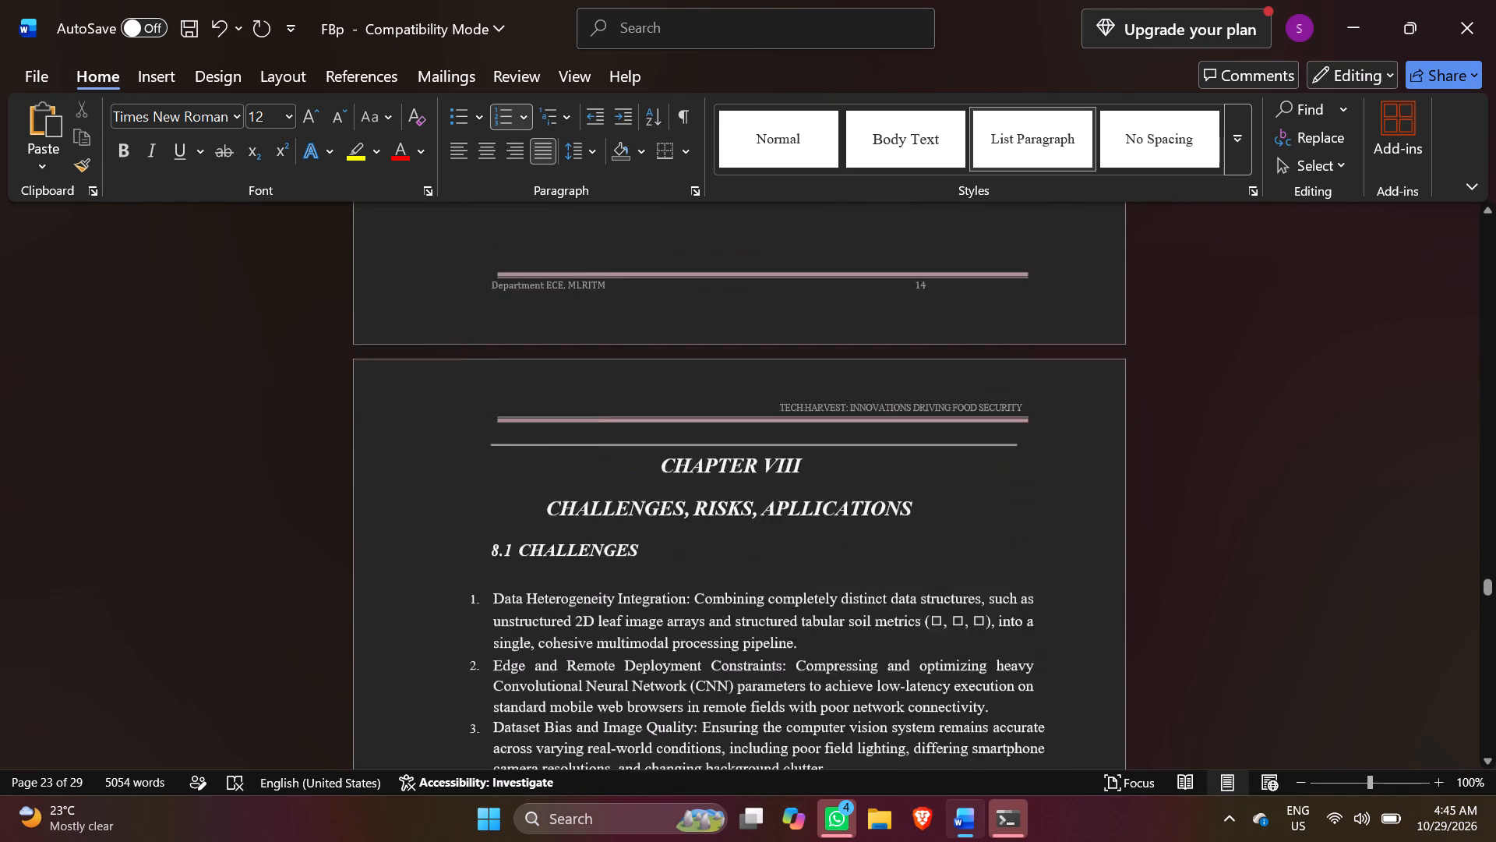
left_click_drag(662, 372, 842, 417)
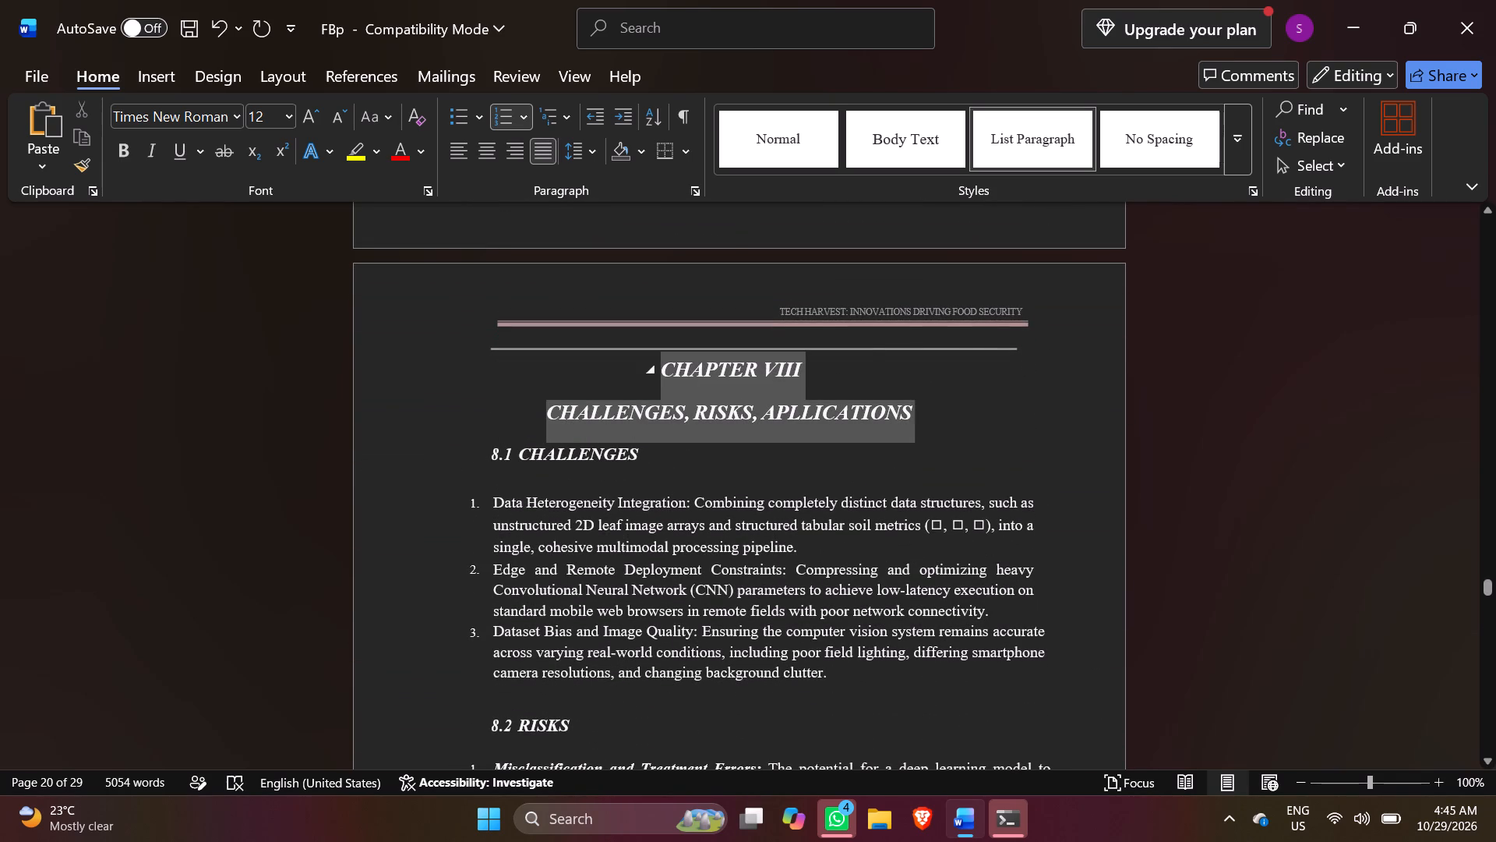
left_click_drag(842, 417, 872, 417)
left_click(586, 148)
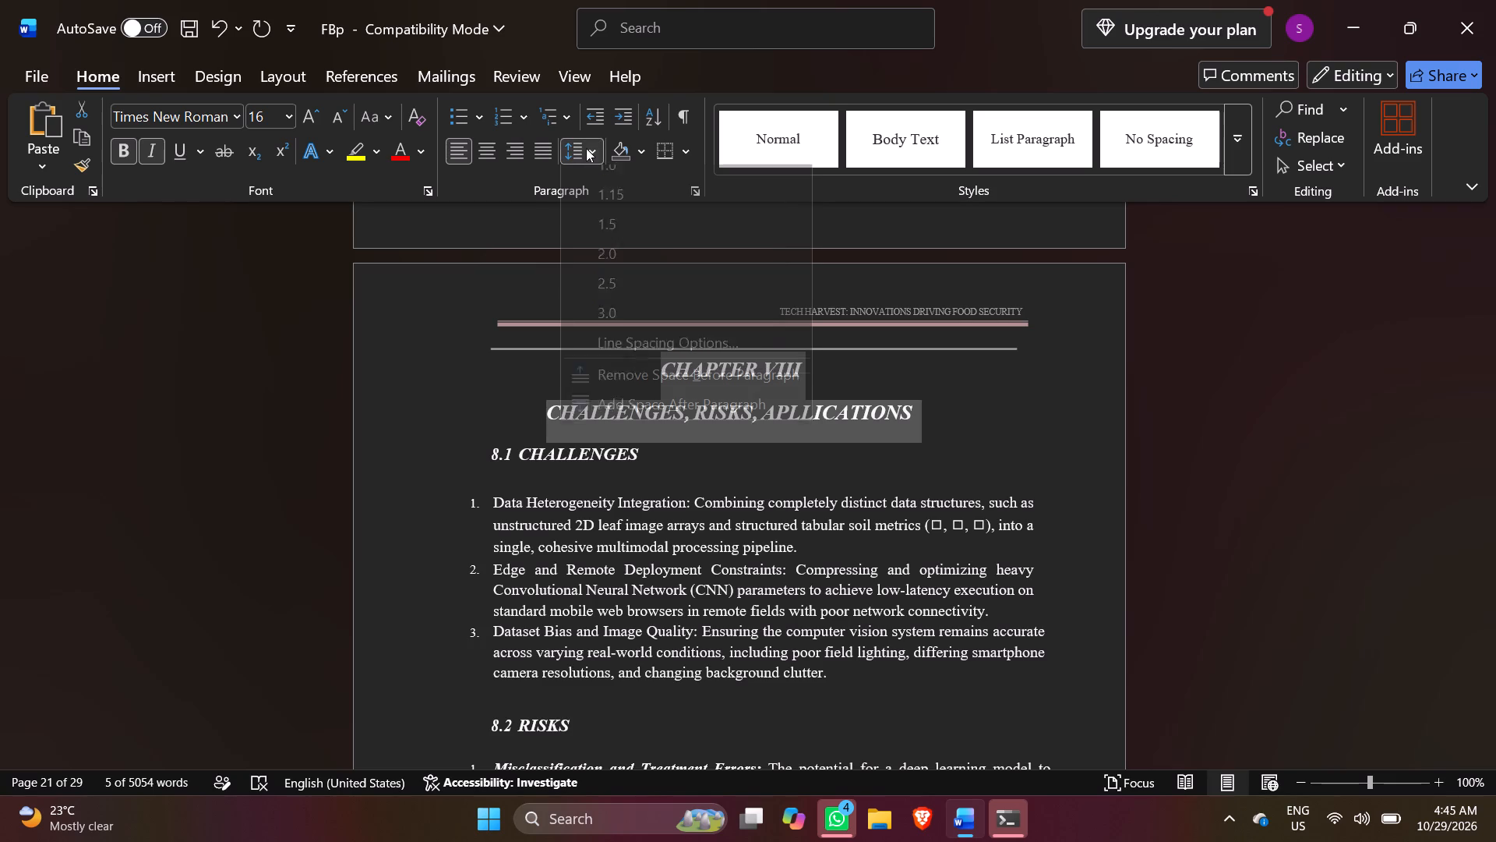
left_click(597, 204)
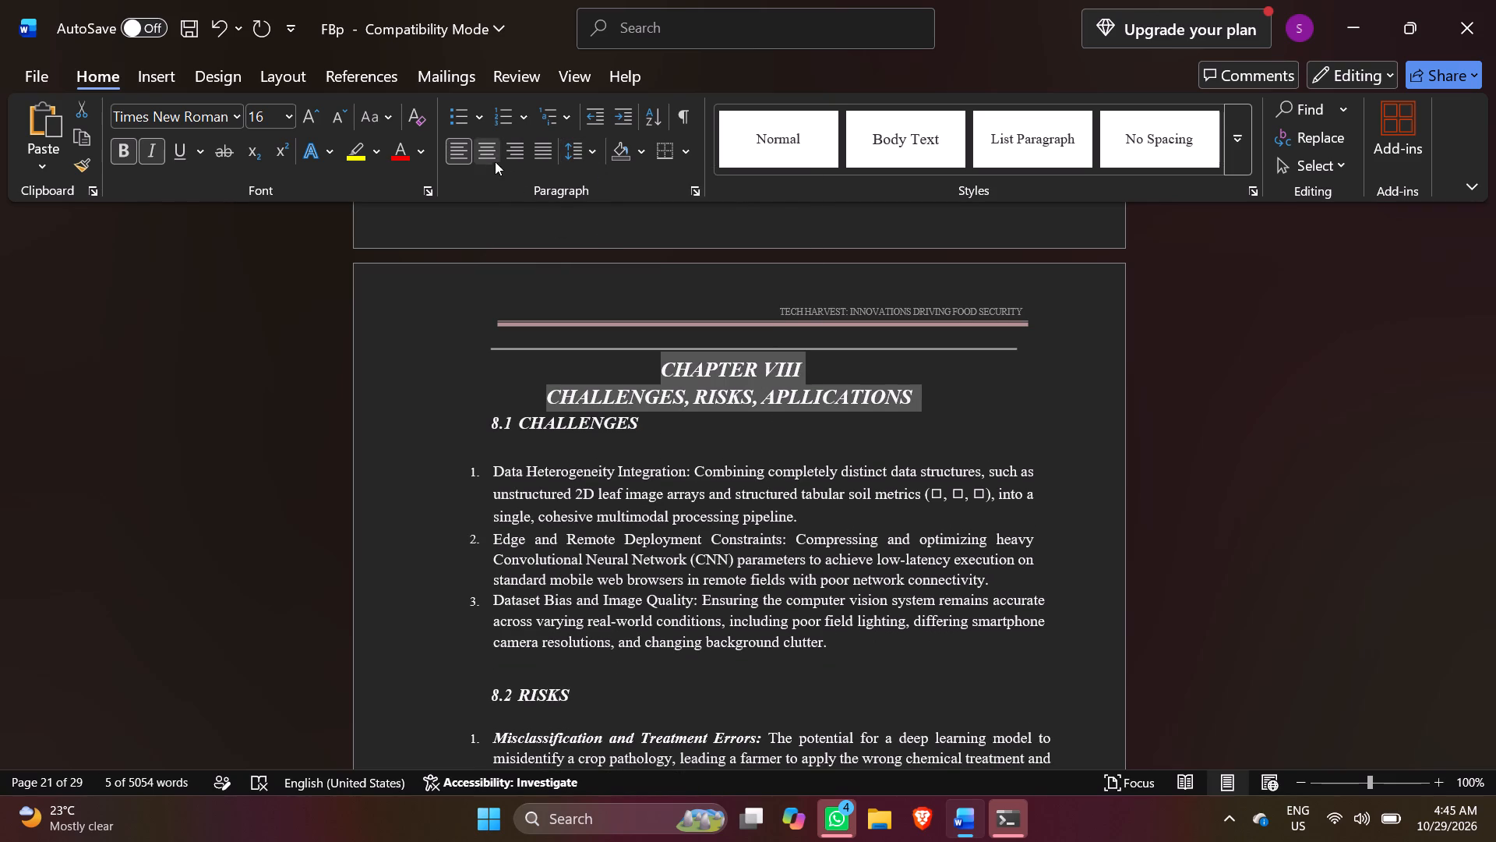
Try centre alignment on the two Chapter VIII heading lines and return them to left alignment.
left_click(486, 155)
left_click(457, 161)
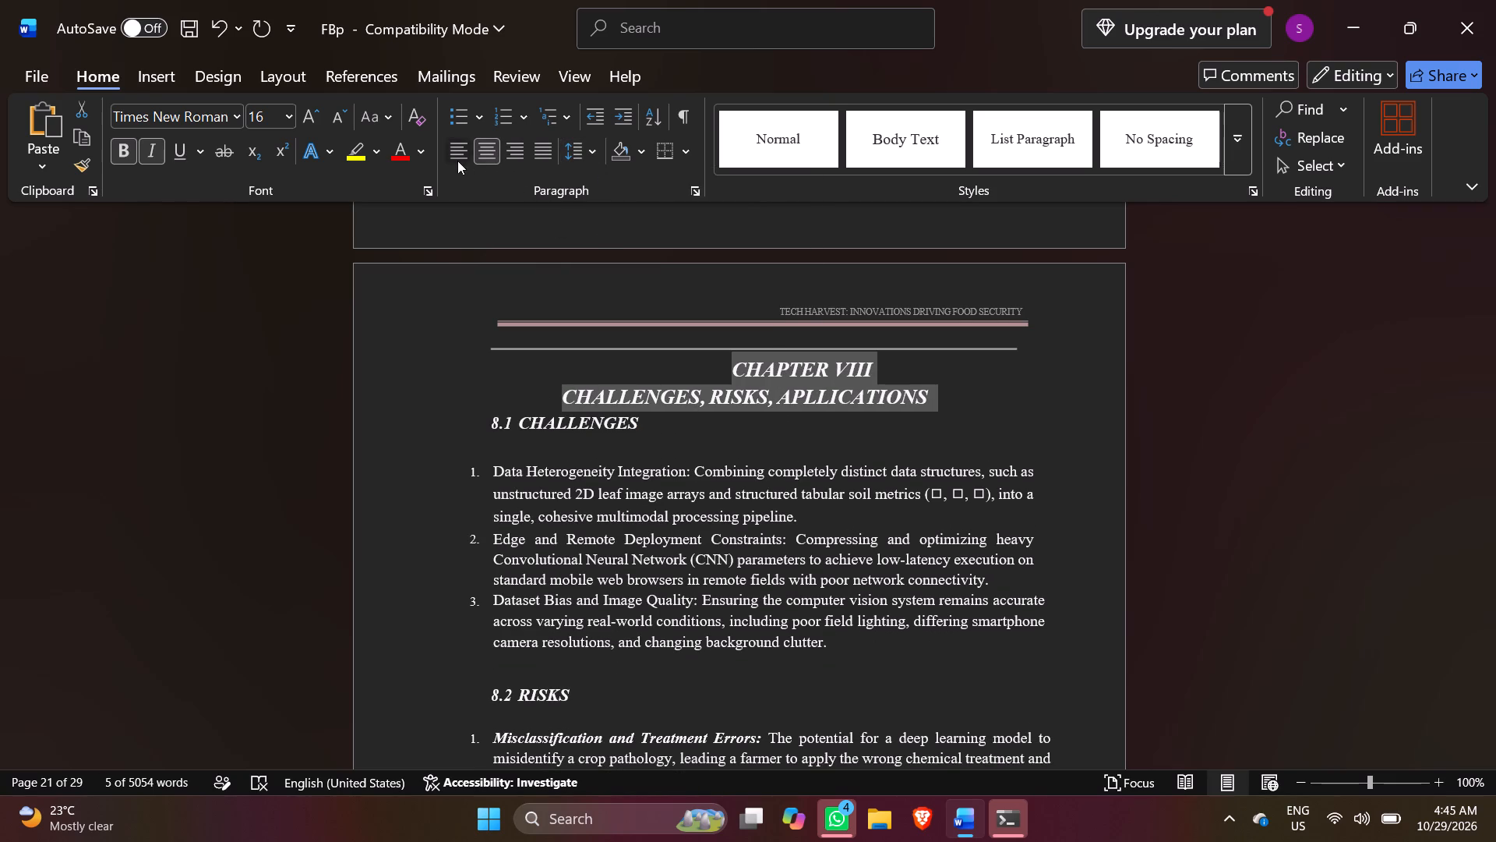
Apply 1.15 line spacing to the "WORKING METHODOLOGY" and "CHAPTER VII" heading lines.
scroll(679, 294, "up", 15)
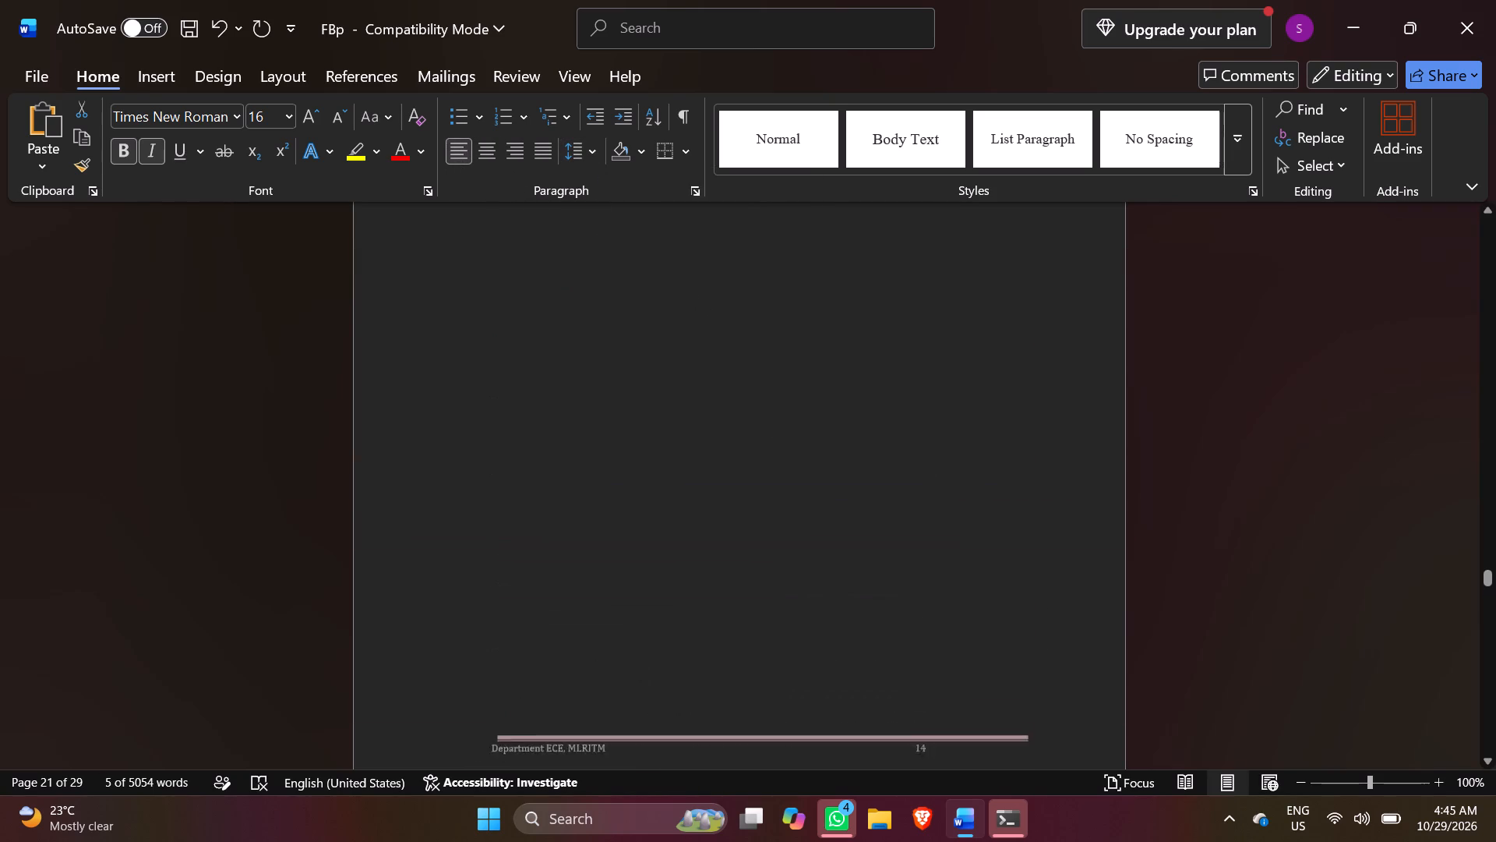
scroll(669, 312, "up", 20)
scroll(669, 312, "up", 11)
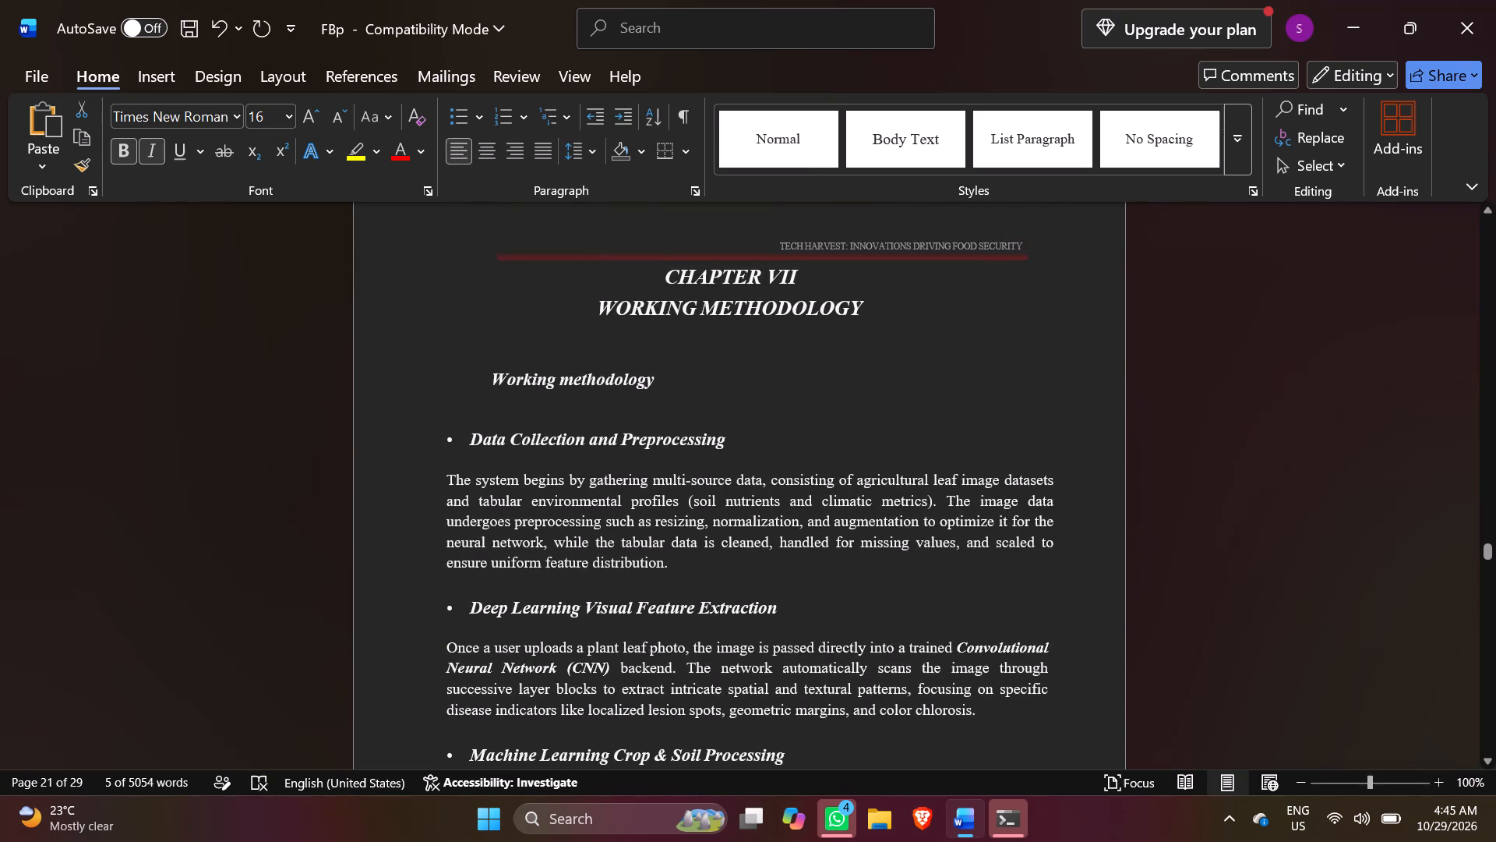
left_click_drag(862, 316, 641, 285)
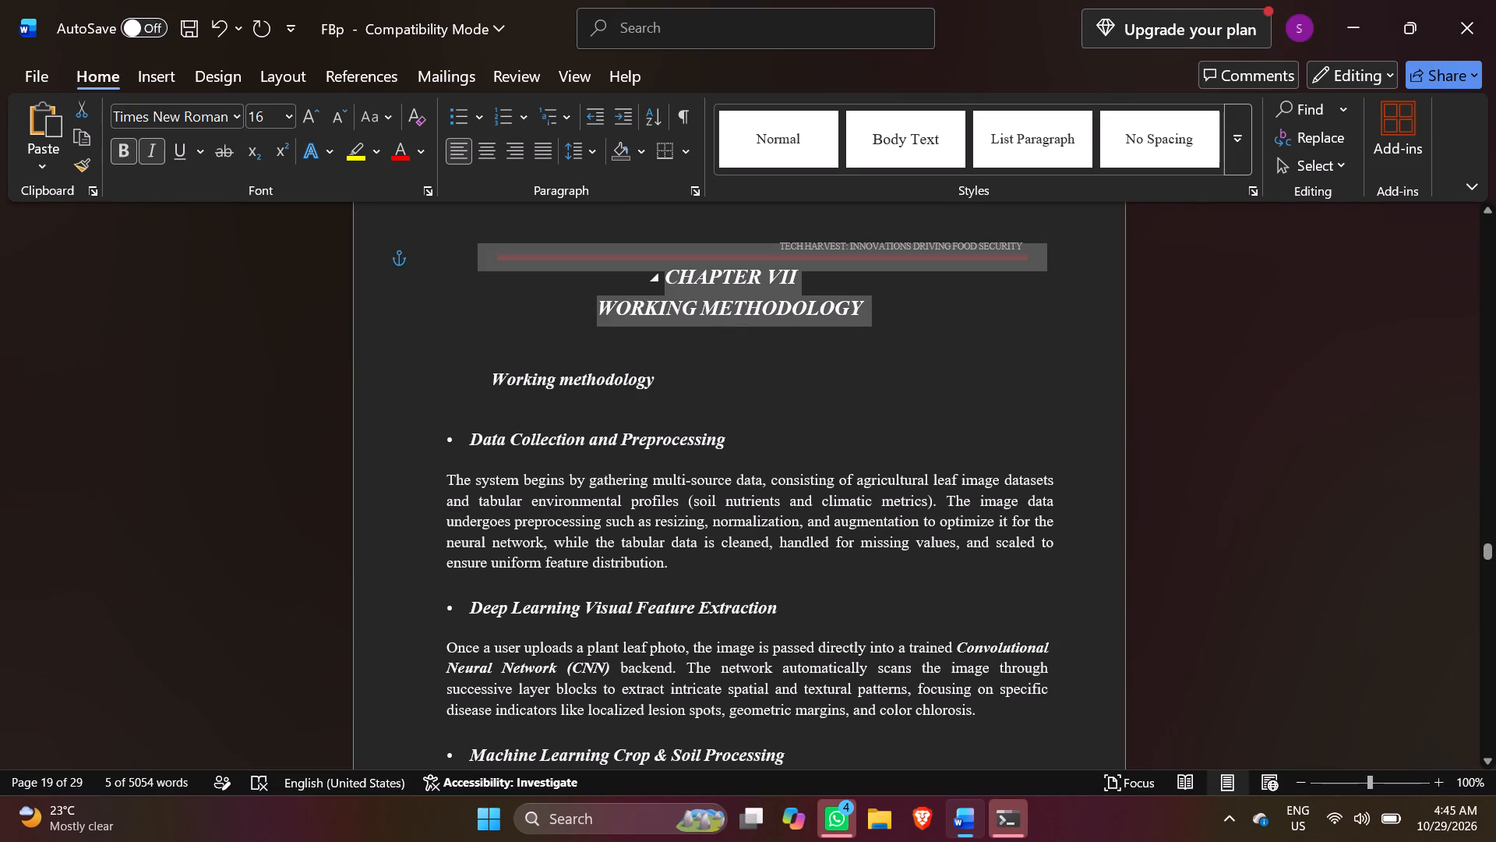
left_click_drag(641, 285, 662, 295)
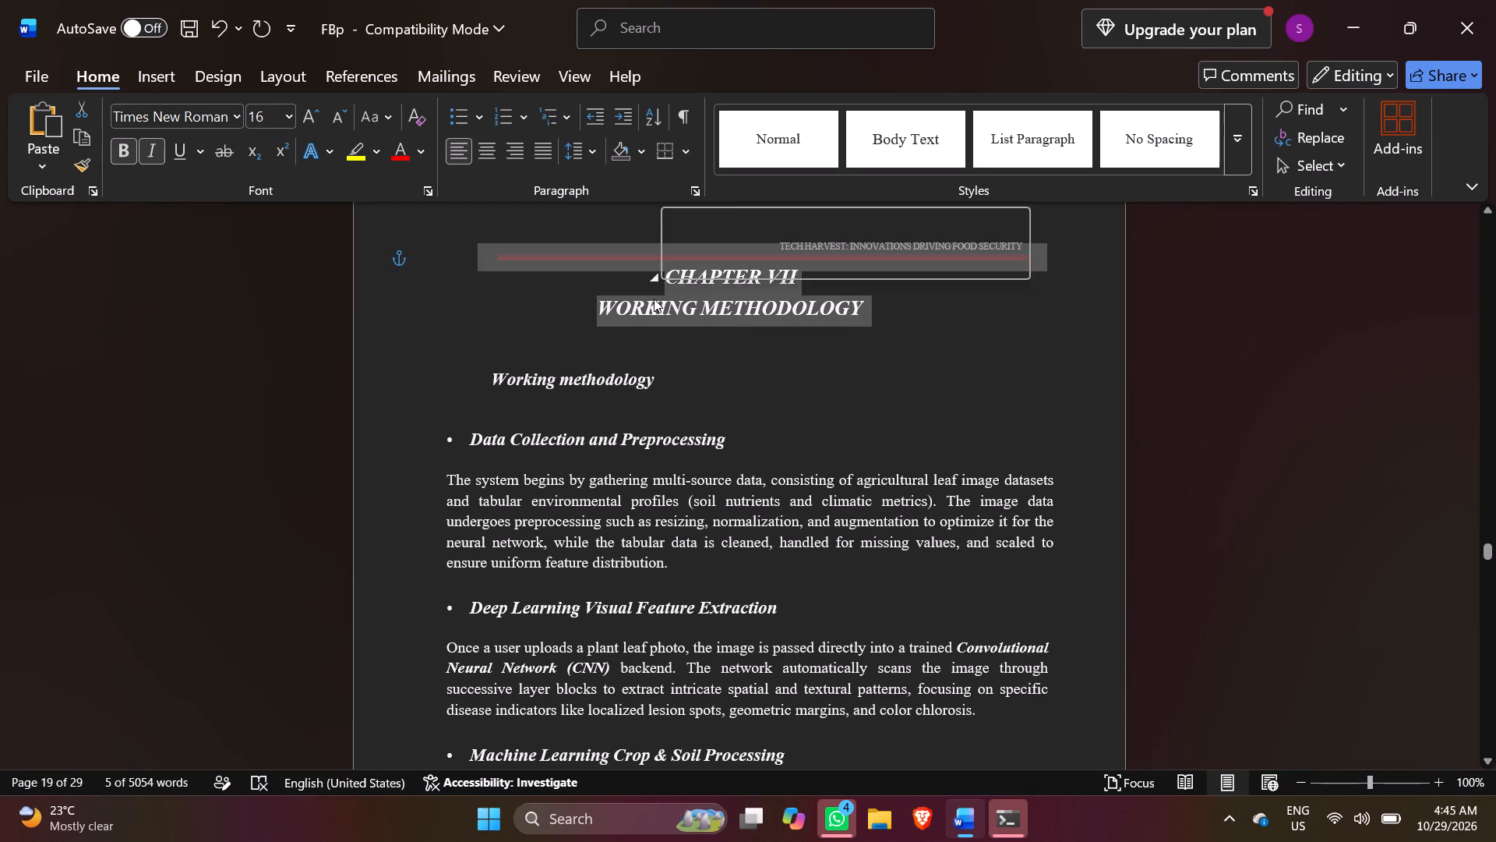
left_click(584, 288)
left_click_drag(665, 277, 812, 299)
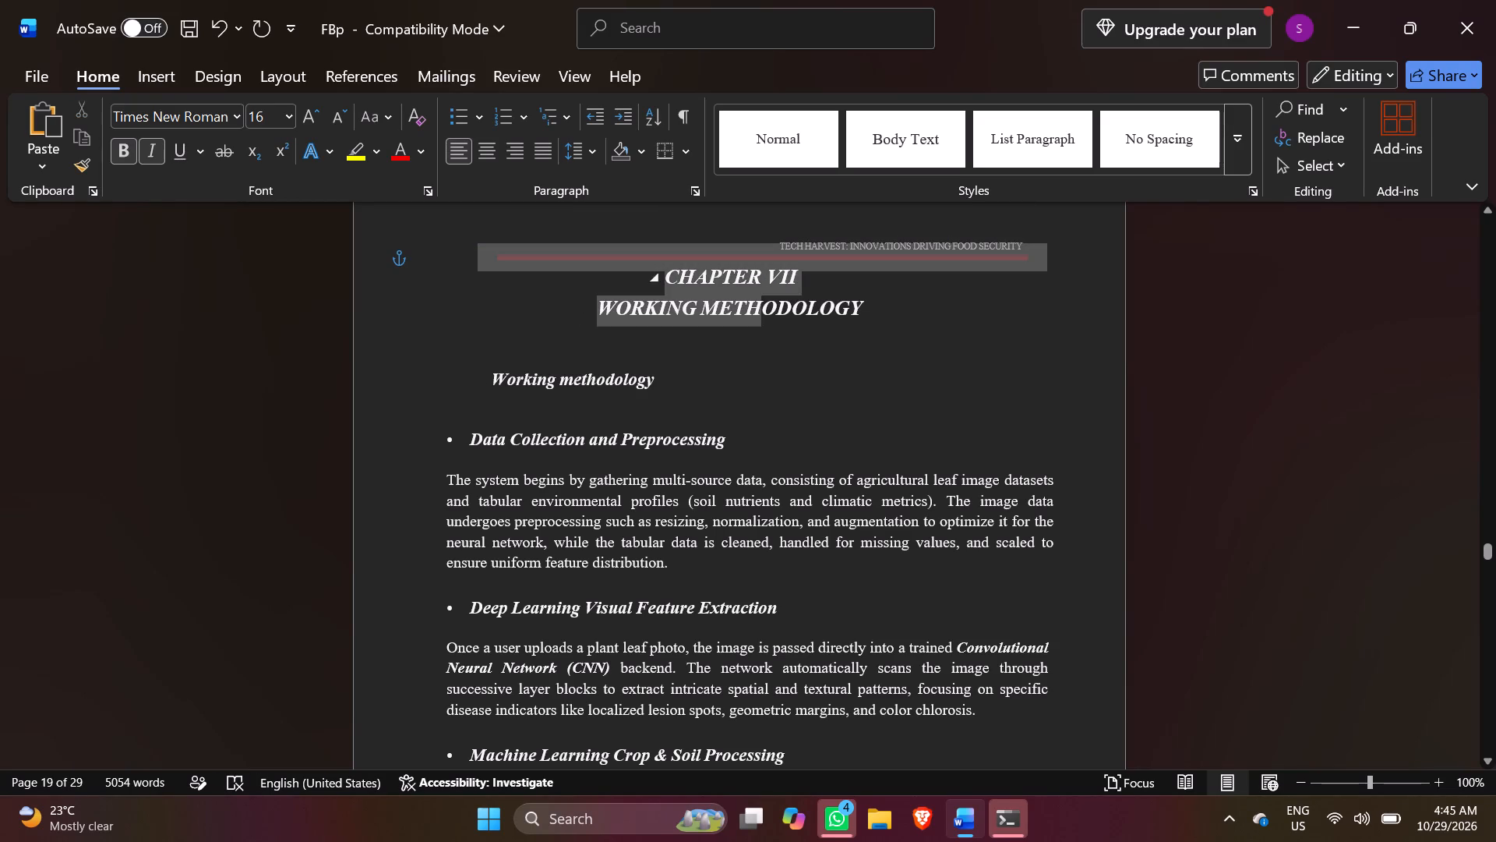
left_click_drag(812, 299, 859, 300)
left_click(867, 313)
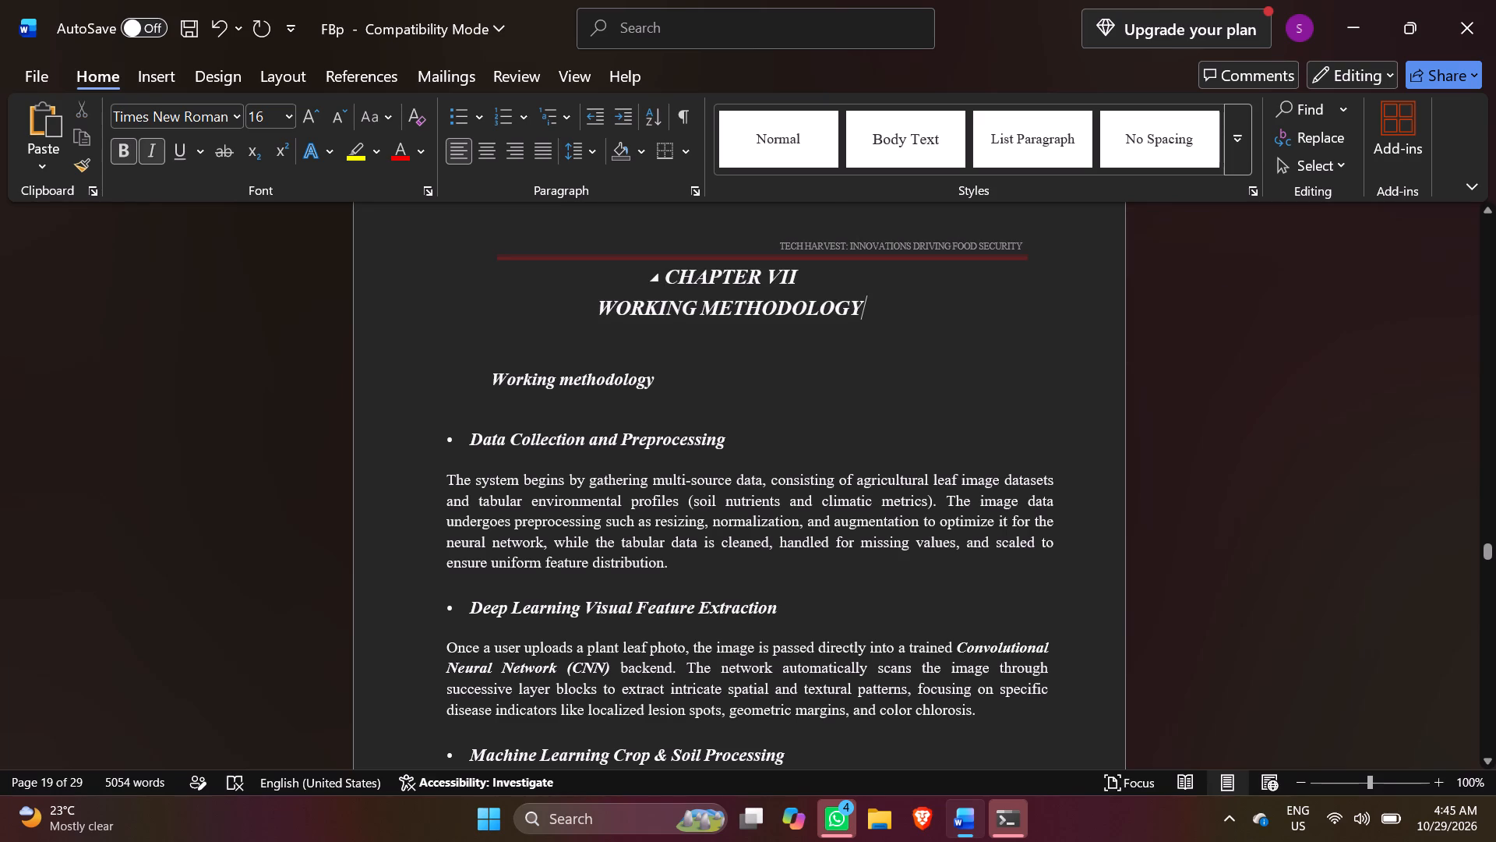
left_click(639, 306)
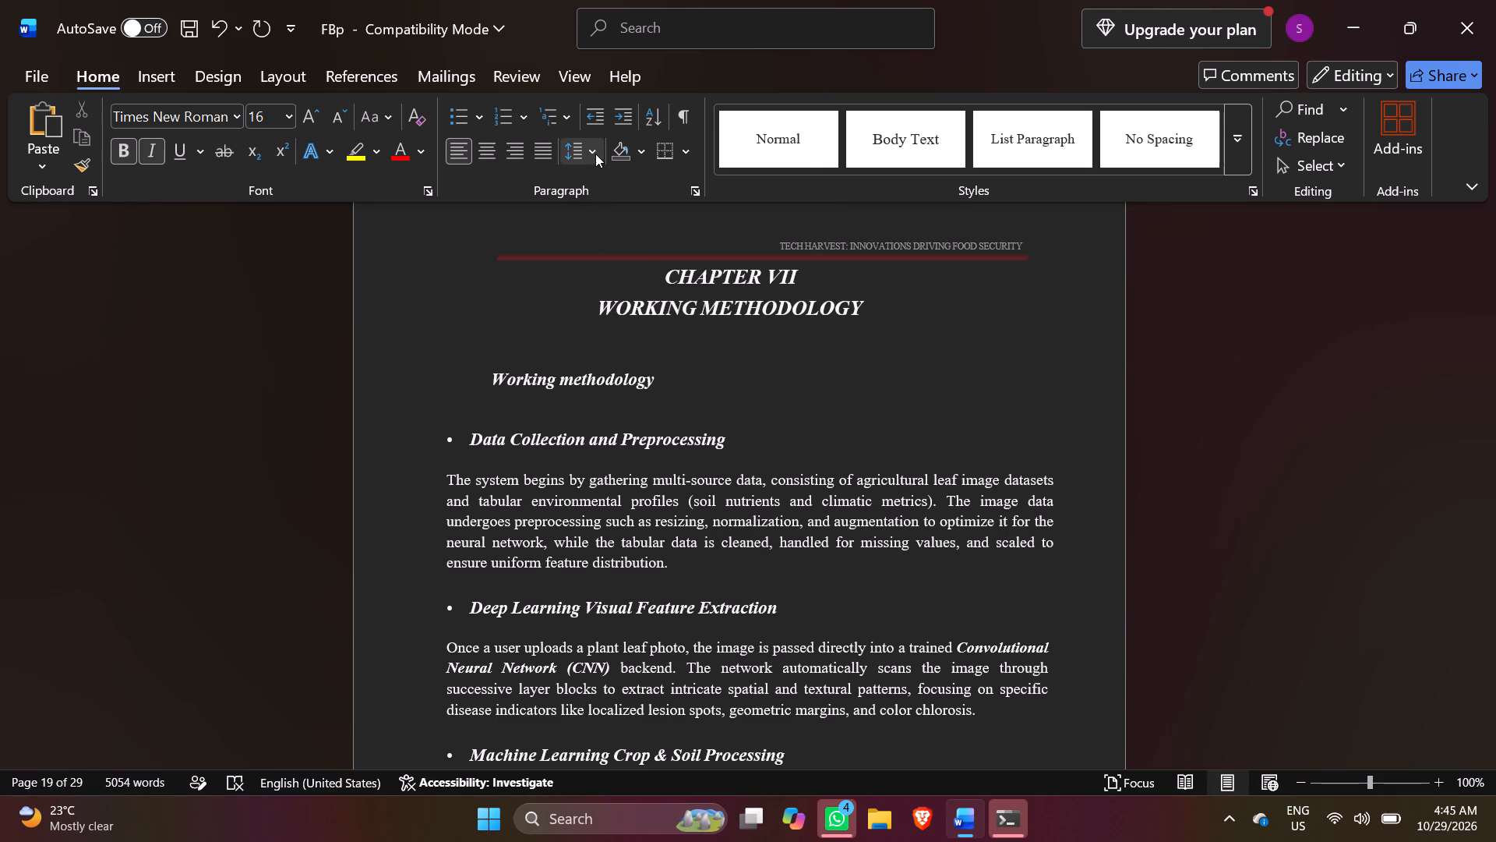
left_click(595, 154)
left_click(624, 206)
left_click(693, 274)
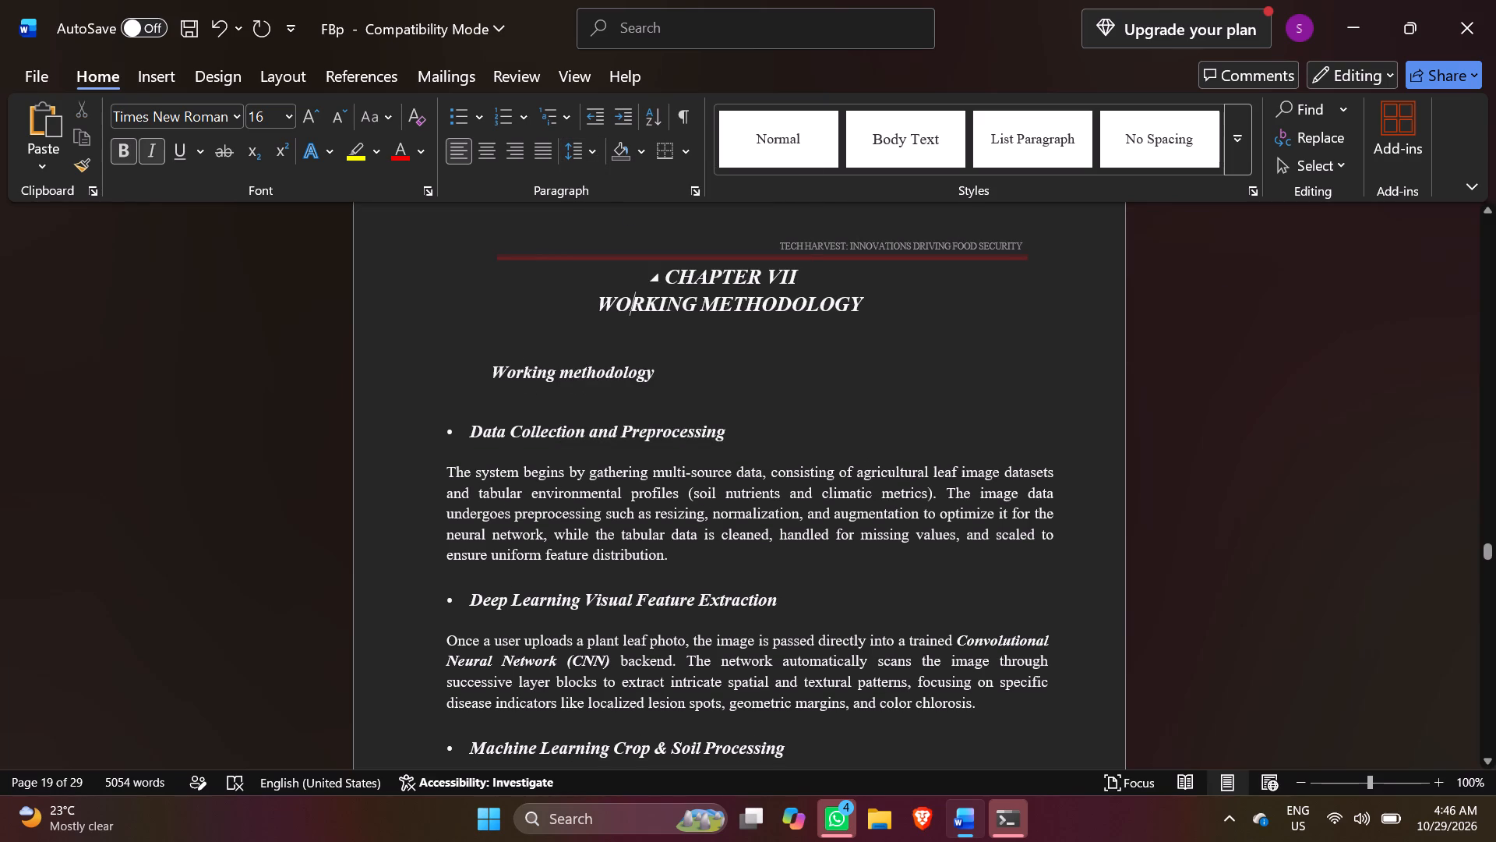
left_click(590, 155)
left_click(607, 210)
Apply 1.15 line spacing to the "PROPOSED TECHNOLOGIES" heading below "CHAPTER VI".
scroll(831, 352, "up", 20)
scroll(831, 352, "up", 10)
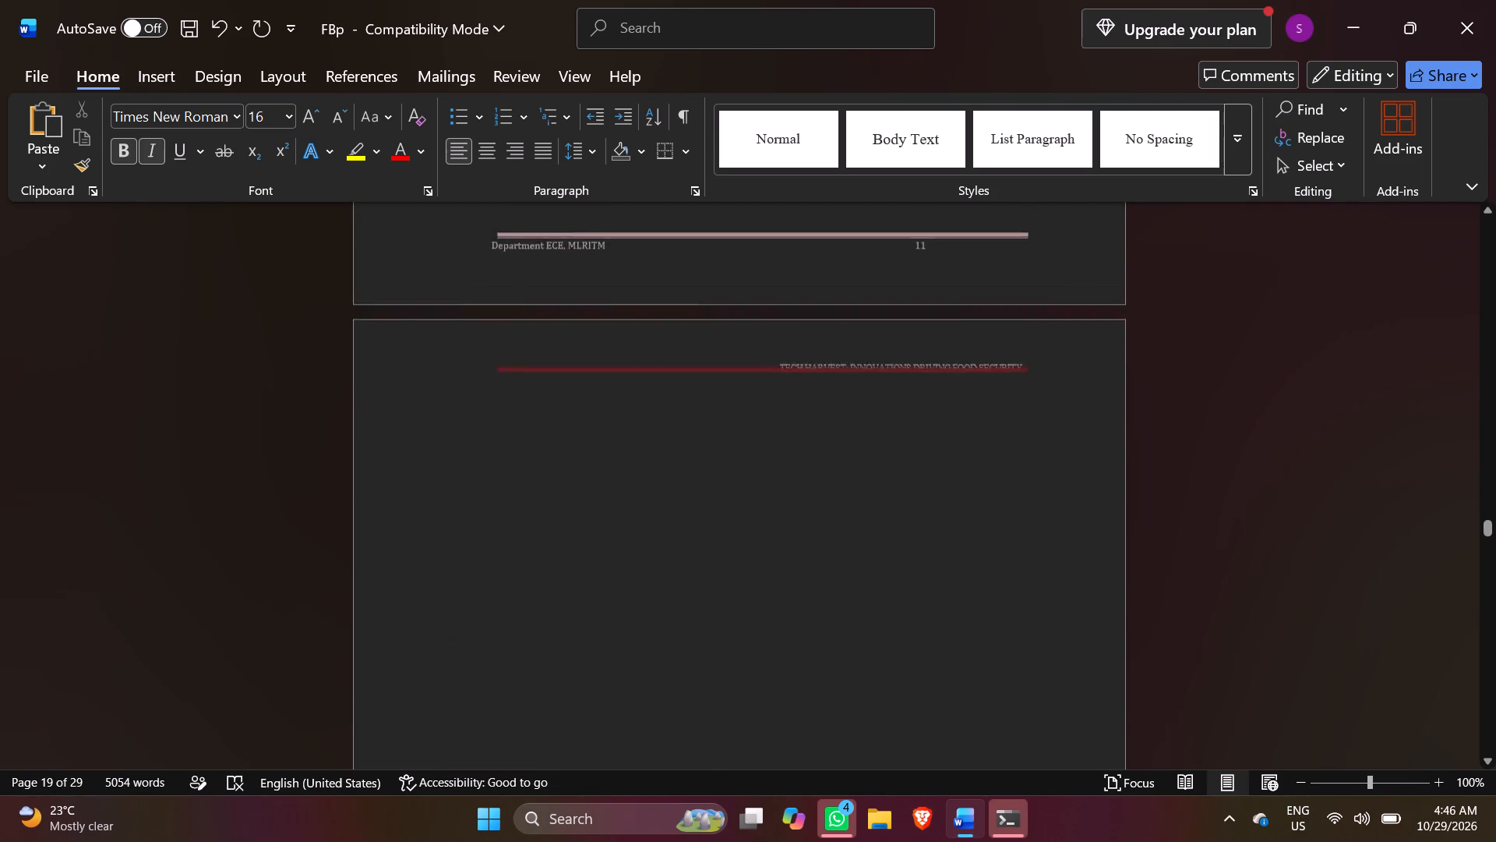
scroll(739, 405, "up", 20)
scroll(739, 405, "up", 2)
scroll(739, 488, "down", 4)
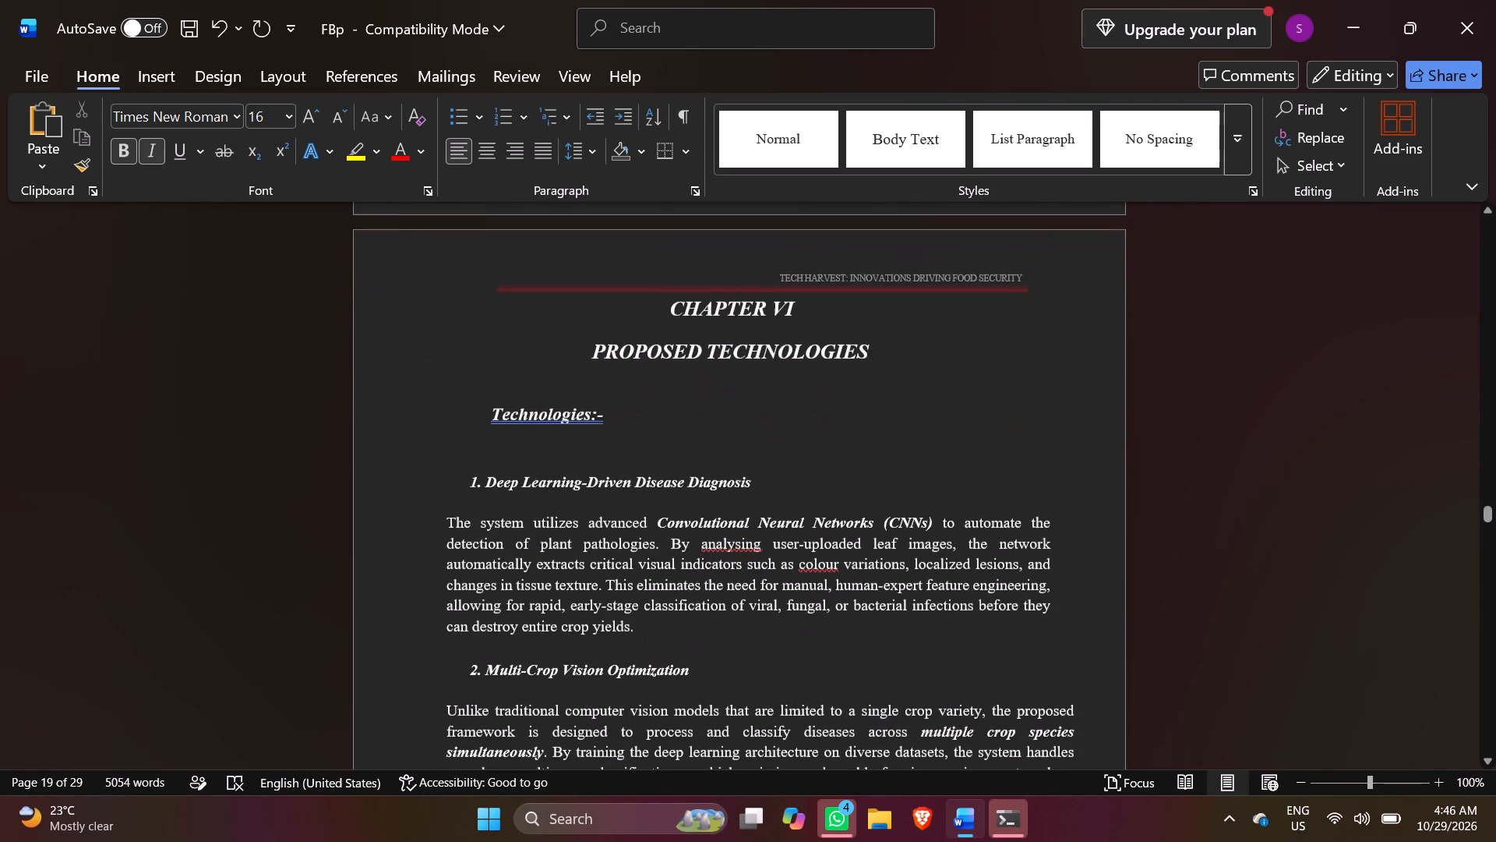
left_click(707, 309)
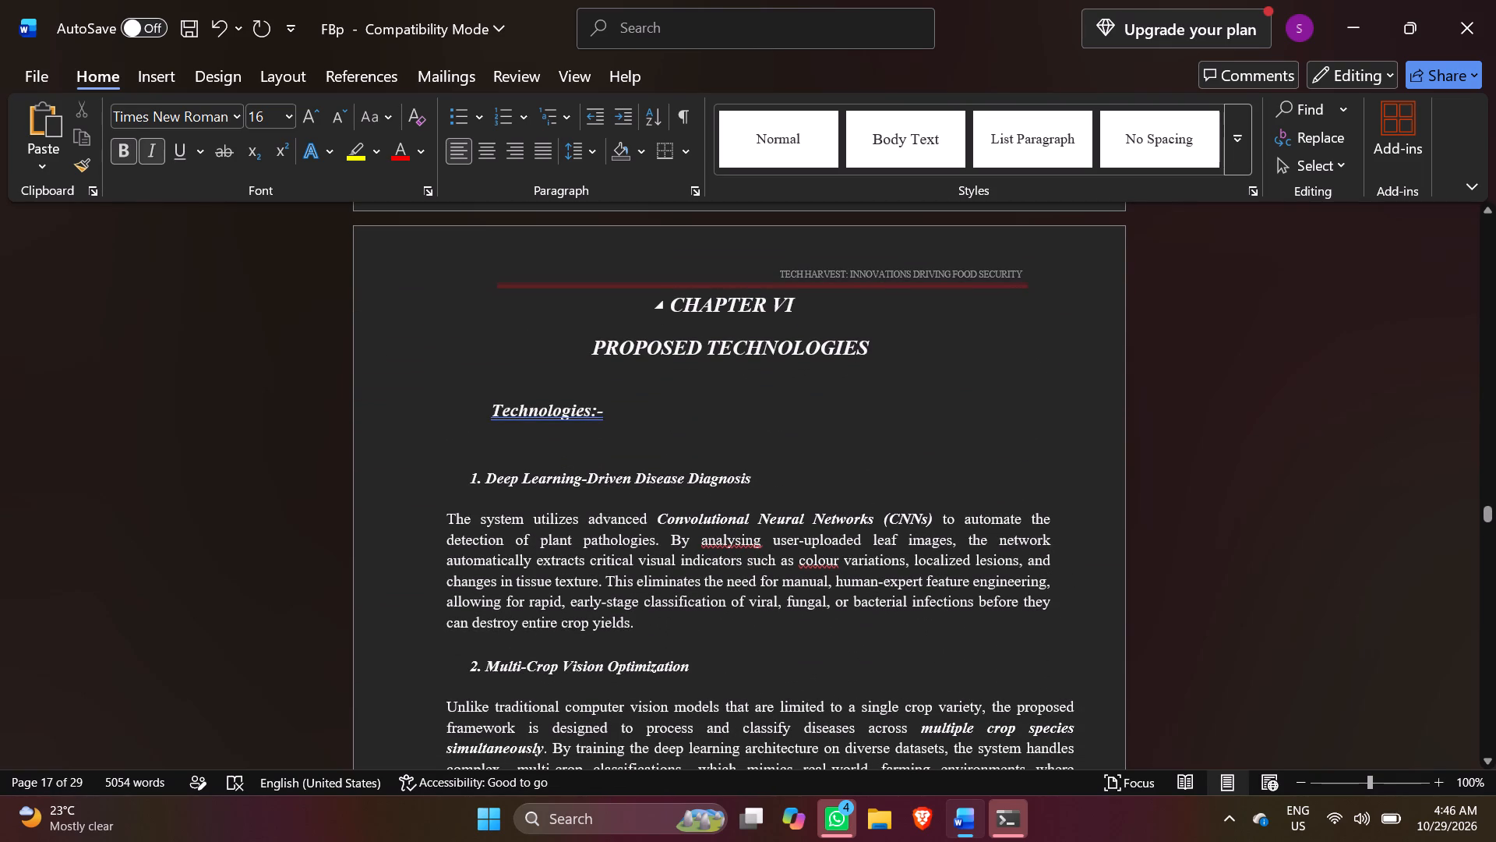
left_click(719, 357)
left_click(593, 156)
left_click(622, 205)
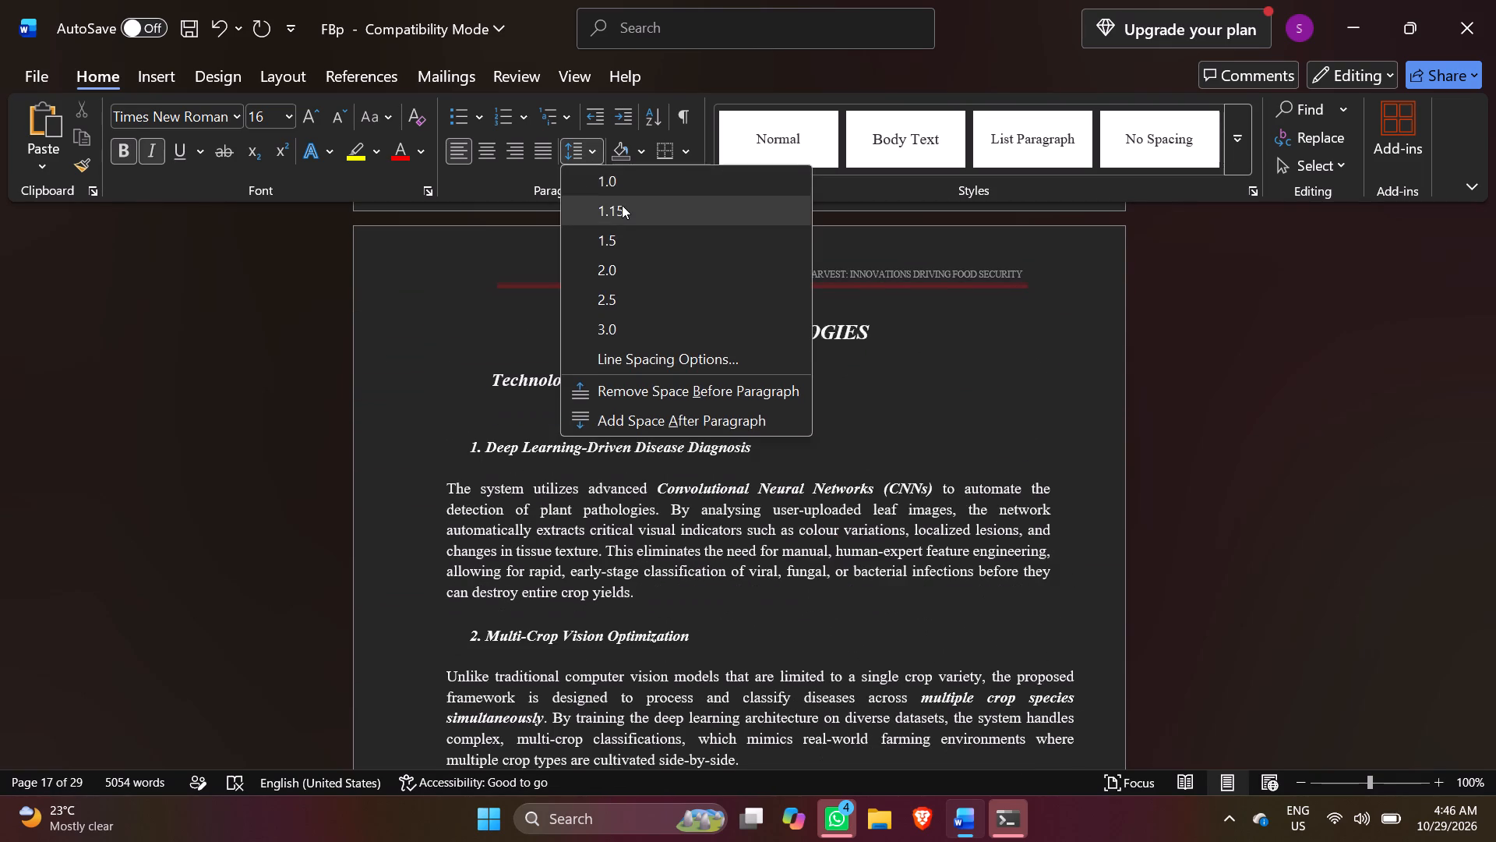
Check the line spacing setting of the "CHAPTER VI" heading line.
left_click(757, 310)
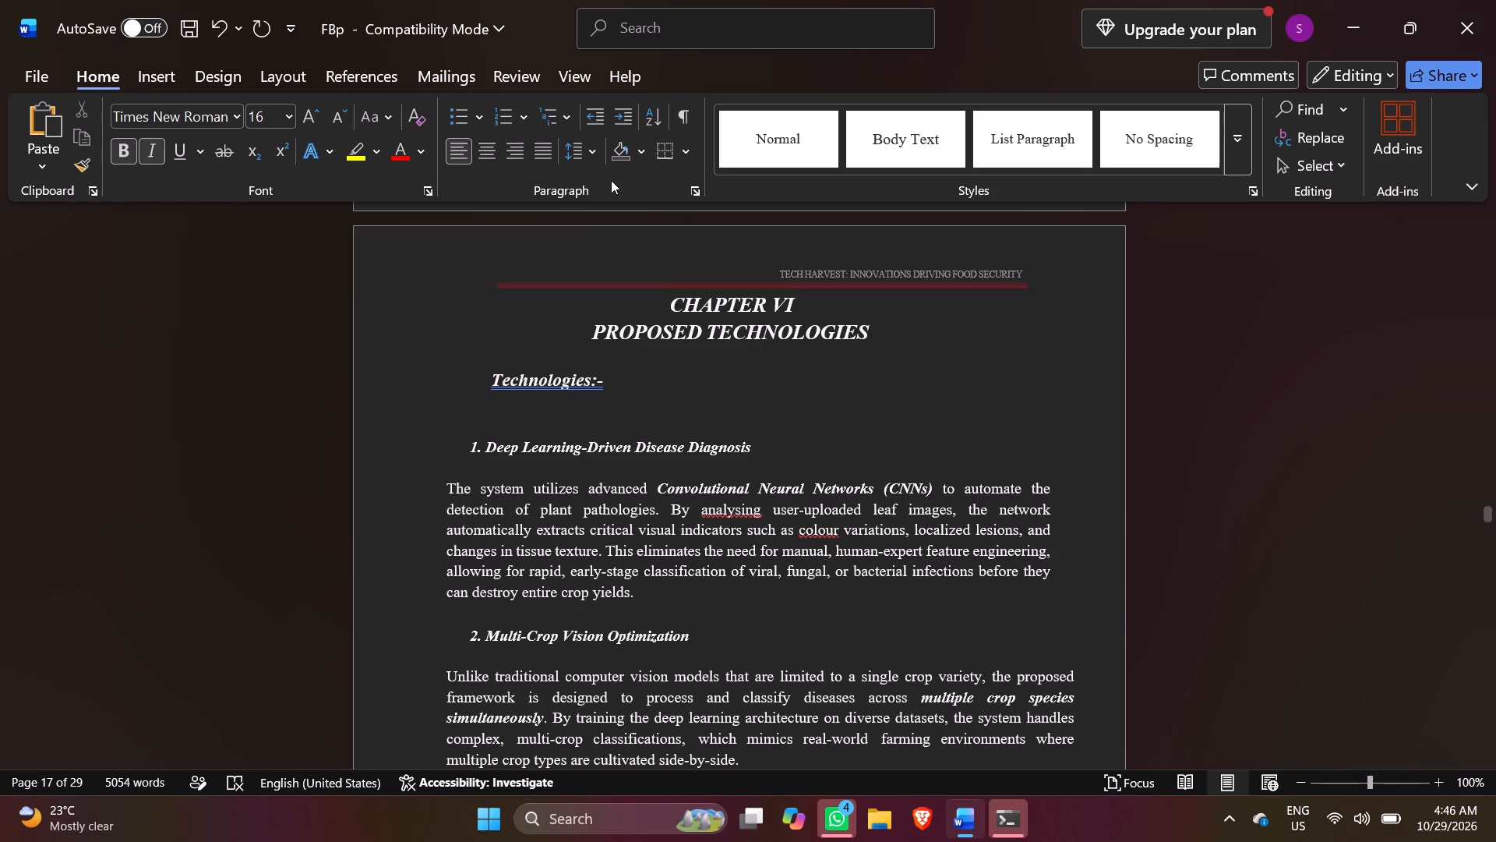
left_click(593, 154)
left_click(488, 321)
Apply 1.15 line spacing to the "EXISTING TECHNOLOGIES" heading below "CHAPTER V".
scroll(810, 475, "down", 11)
scroll(820, 472, "up", 13)
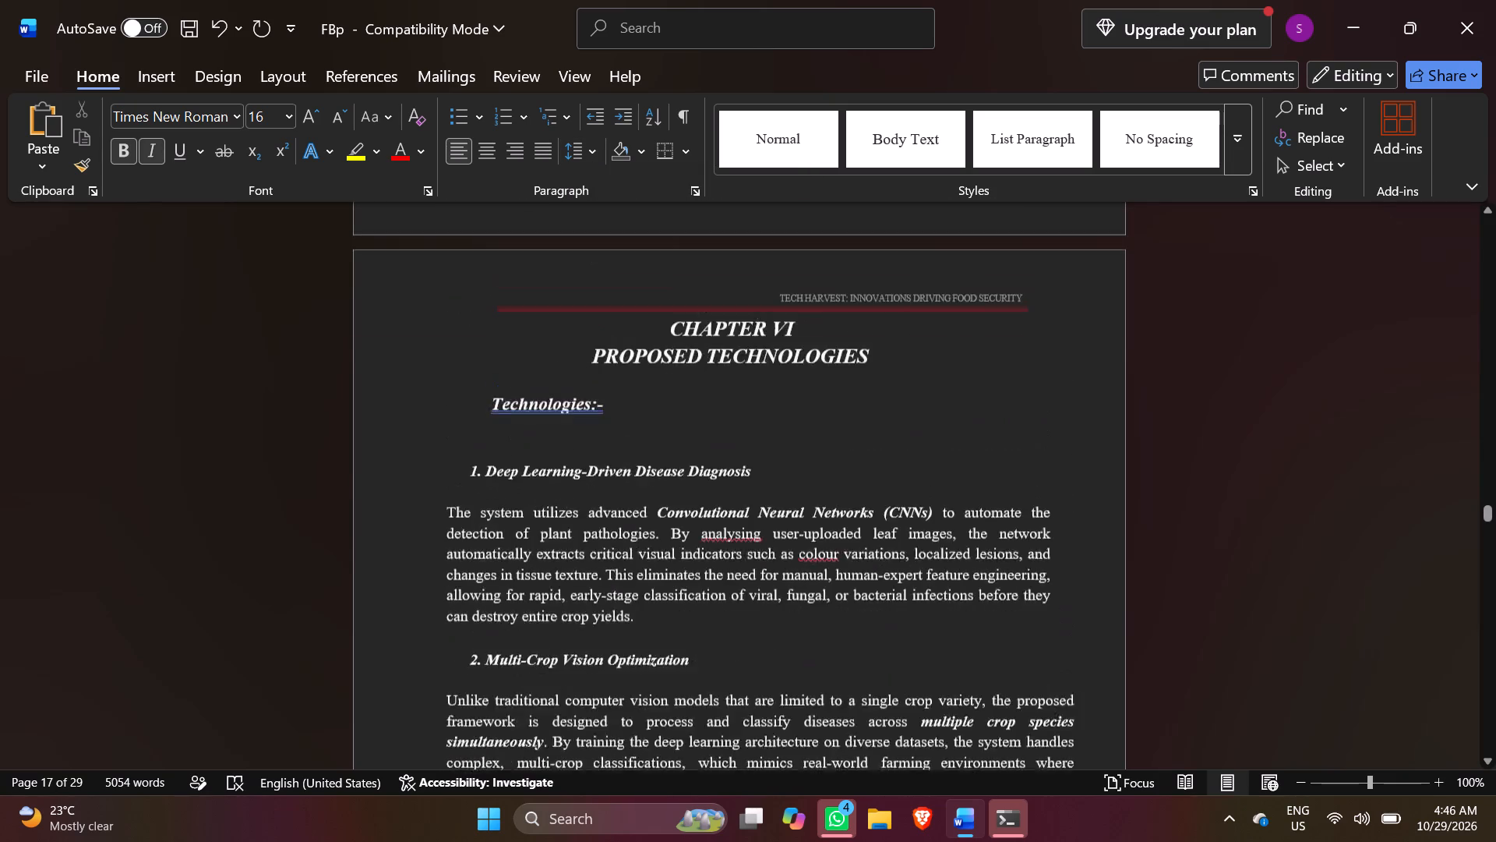
scroll(820, 473, "up", 20)
scroll(820, 473, "up", 20)
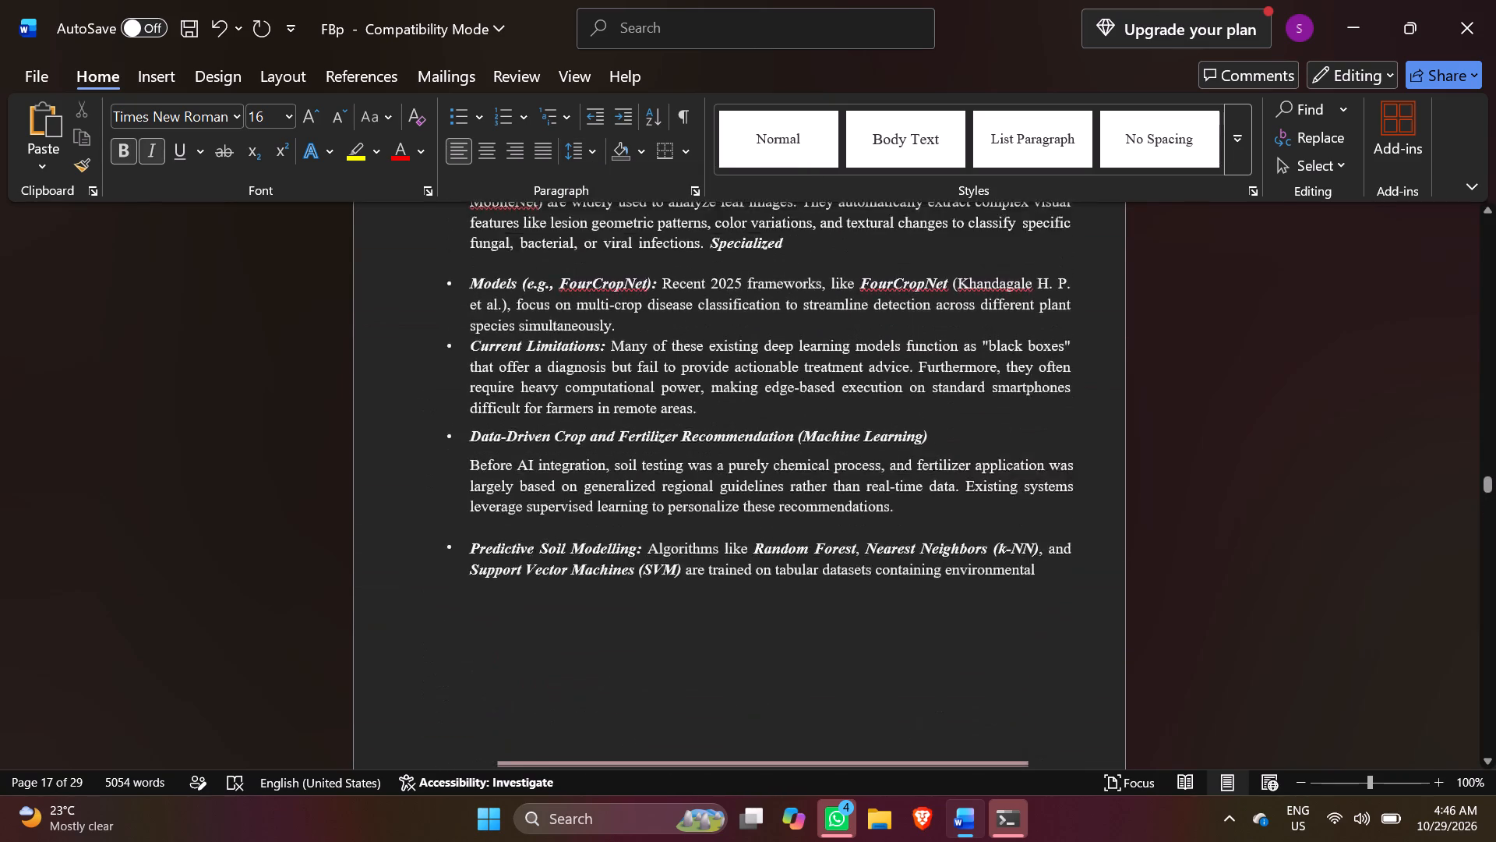
scroll(817, 476, "up", 9)
left_click(713, 508)
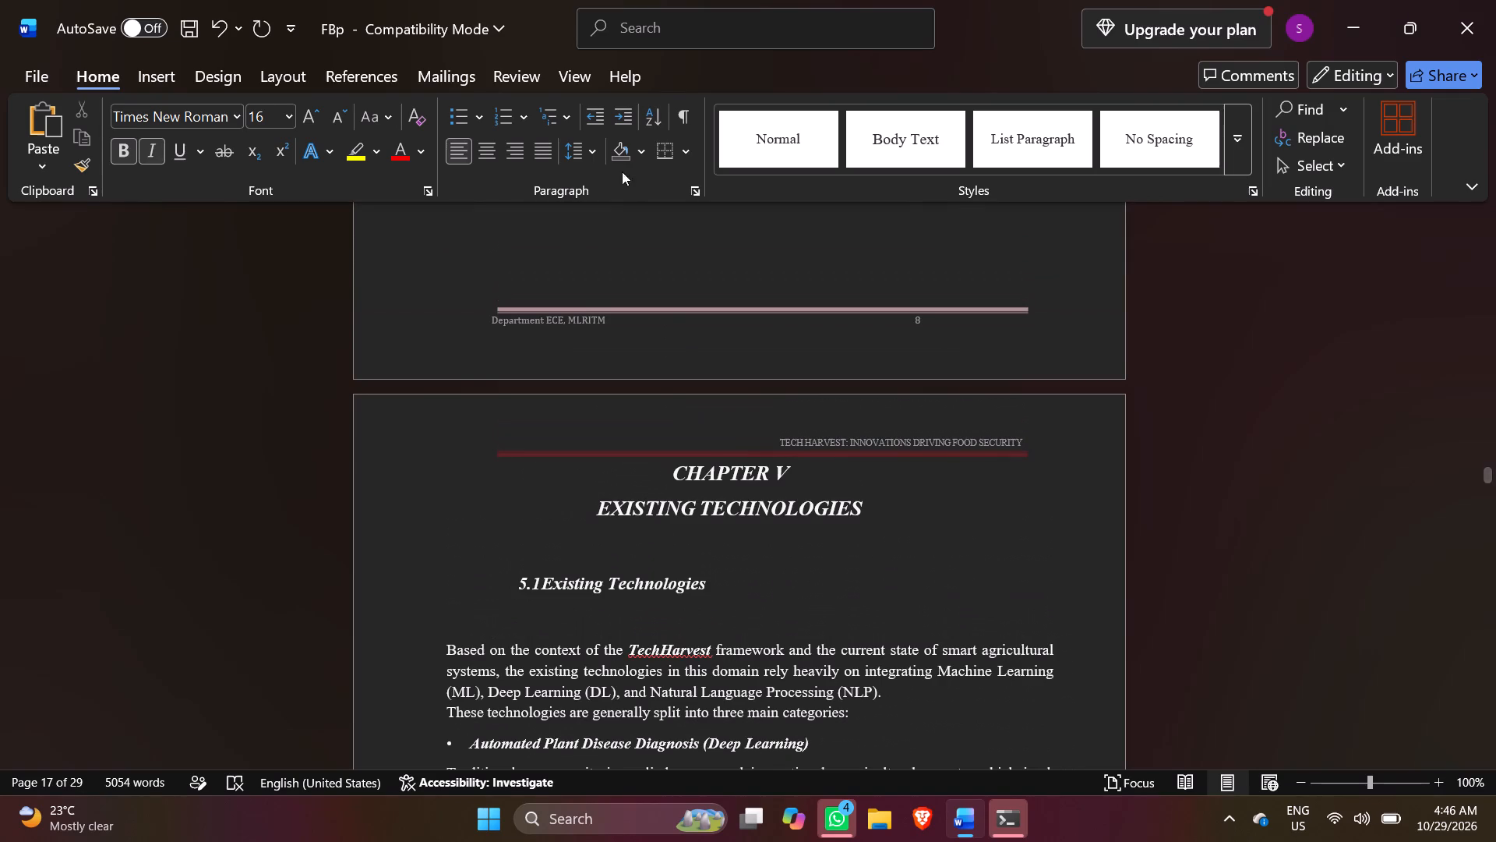
left_click(589, 153)
left_click(627, 221)
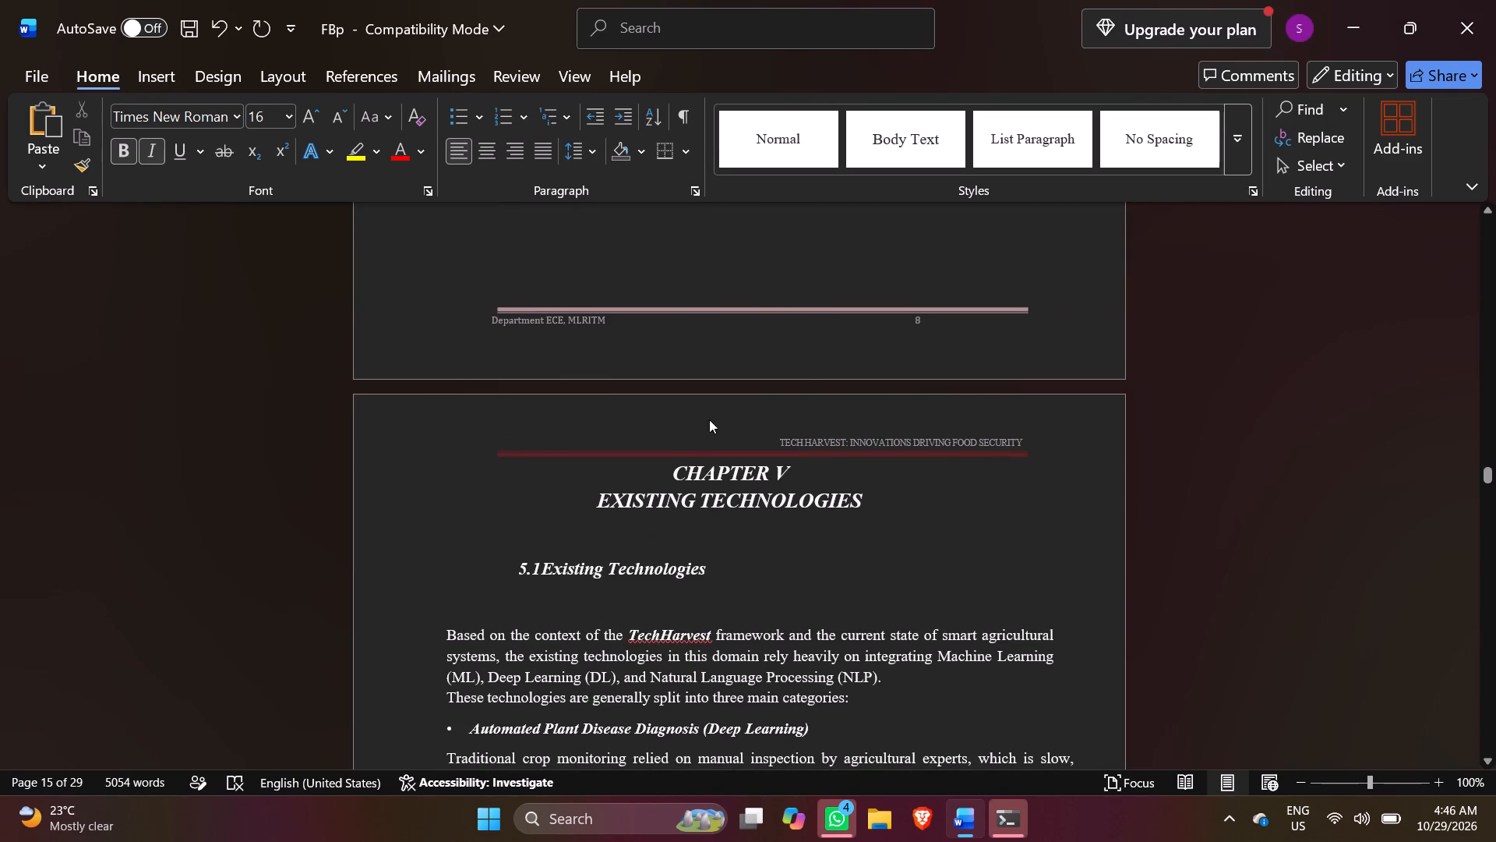
Apply 1.15 line spacing to the "CHAPTER V" heading line.
left_click(710, 479)
left_click(585, 154)
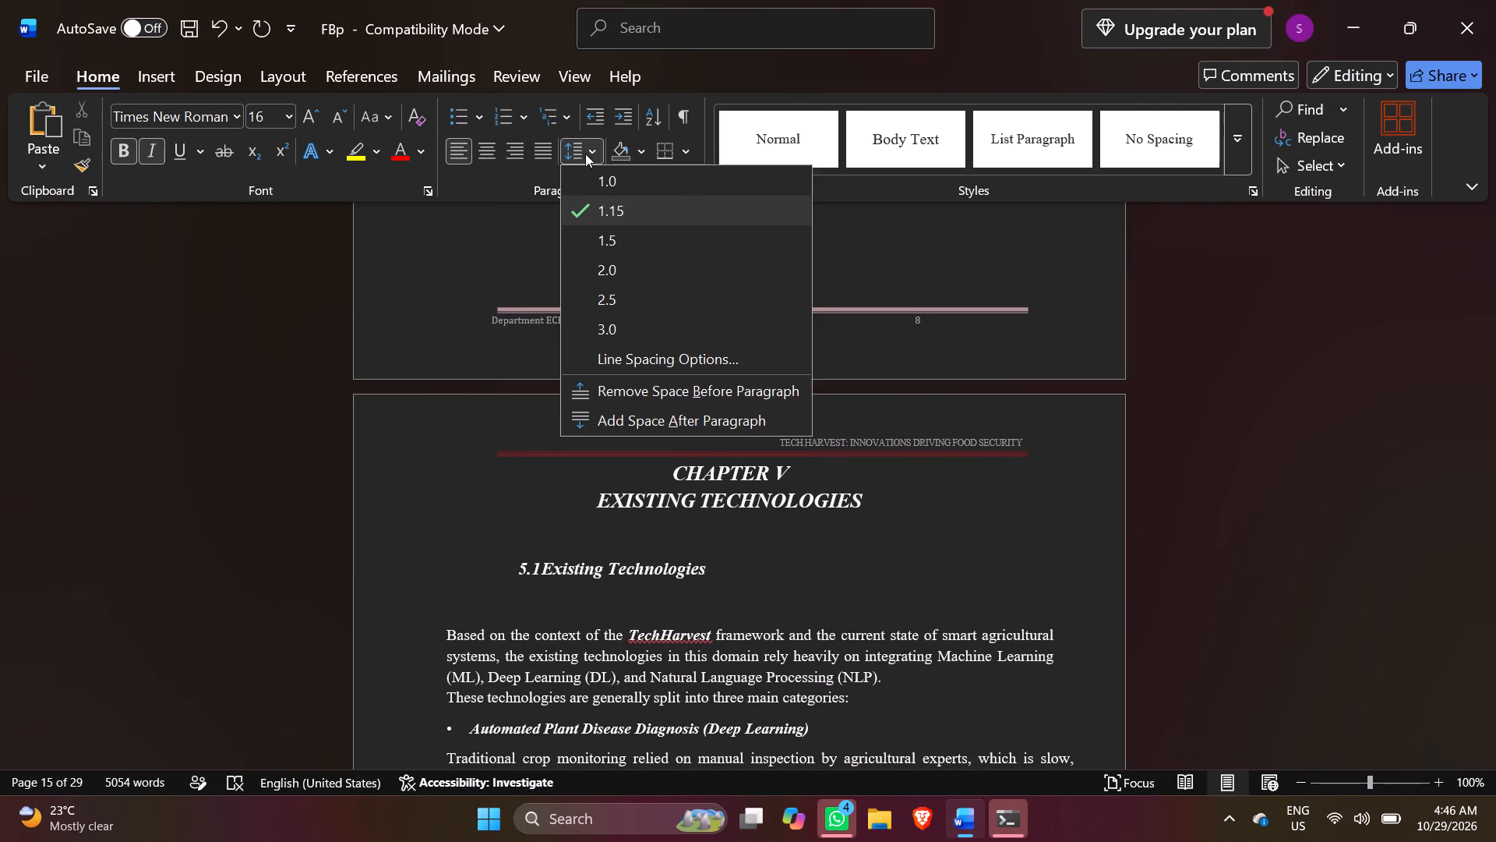
left_click(598, 207)
Apply 1.15 line spacing to the "PROJECT OBJECTIVES" heading below "CHAPTER IV".
scroll(703, 464, "up", 16)
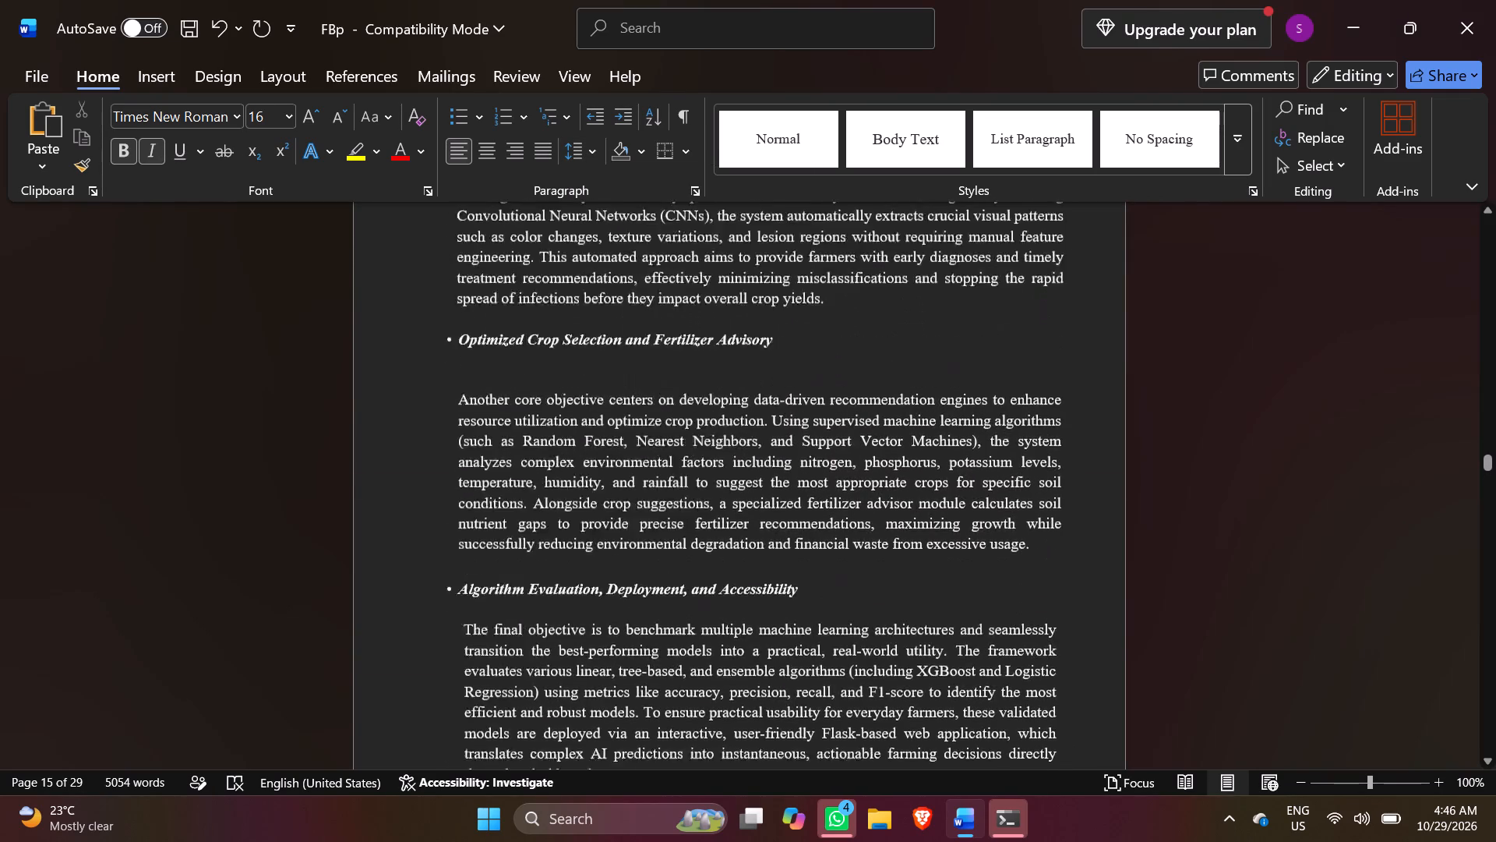
scroll(702, 462, "up", 8)
left_click(716, 525)
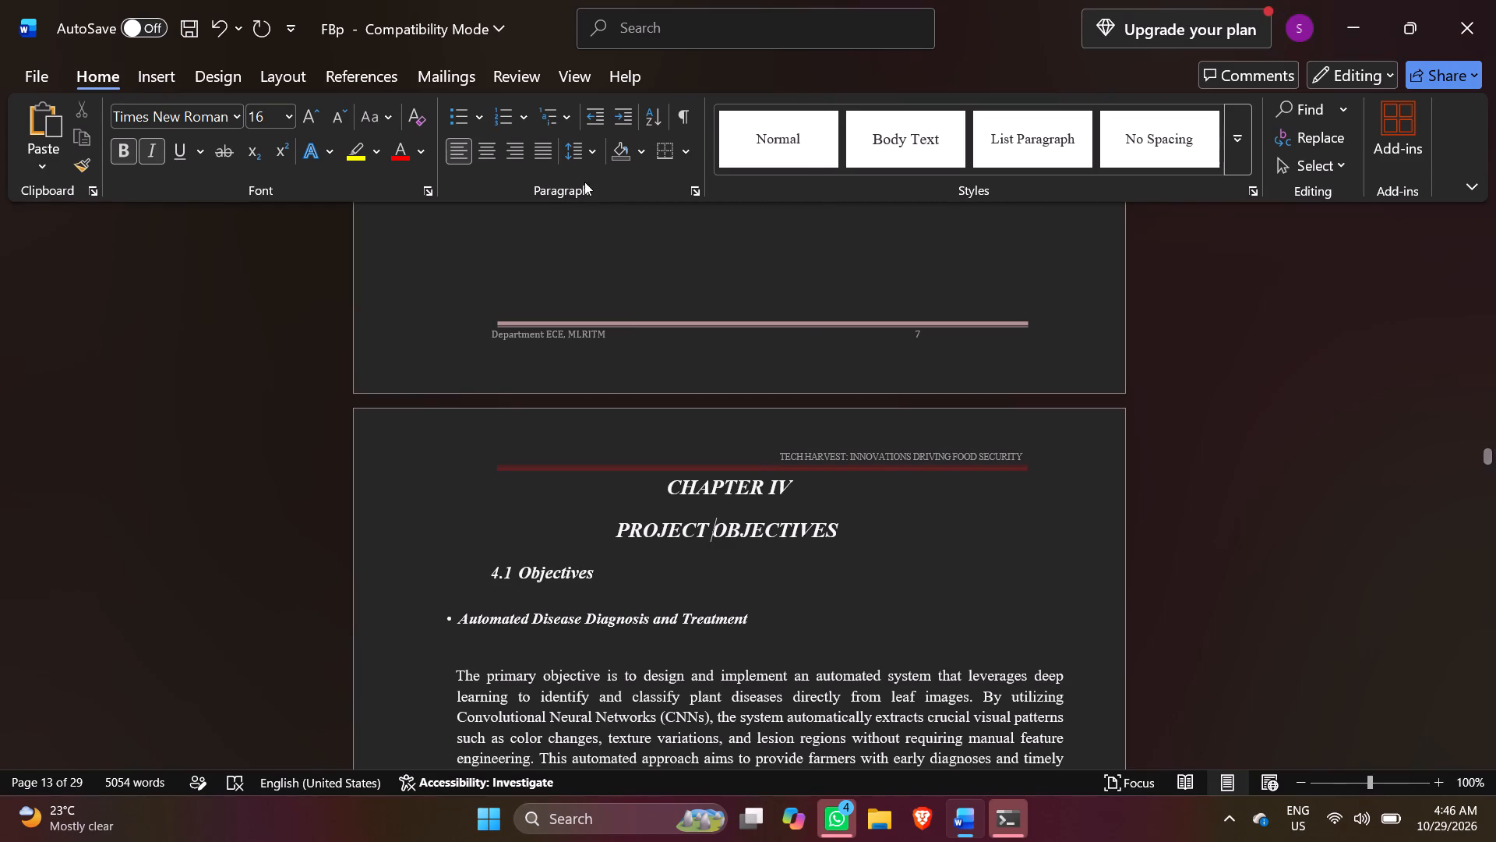
left_click(588, 157)
left_click(601, 204)
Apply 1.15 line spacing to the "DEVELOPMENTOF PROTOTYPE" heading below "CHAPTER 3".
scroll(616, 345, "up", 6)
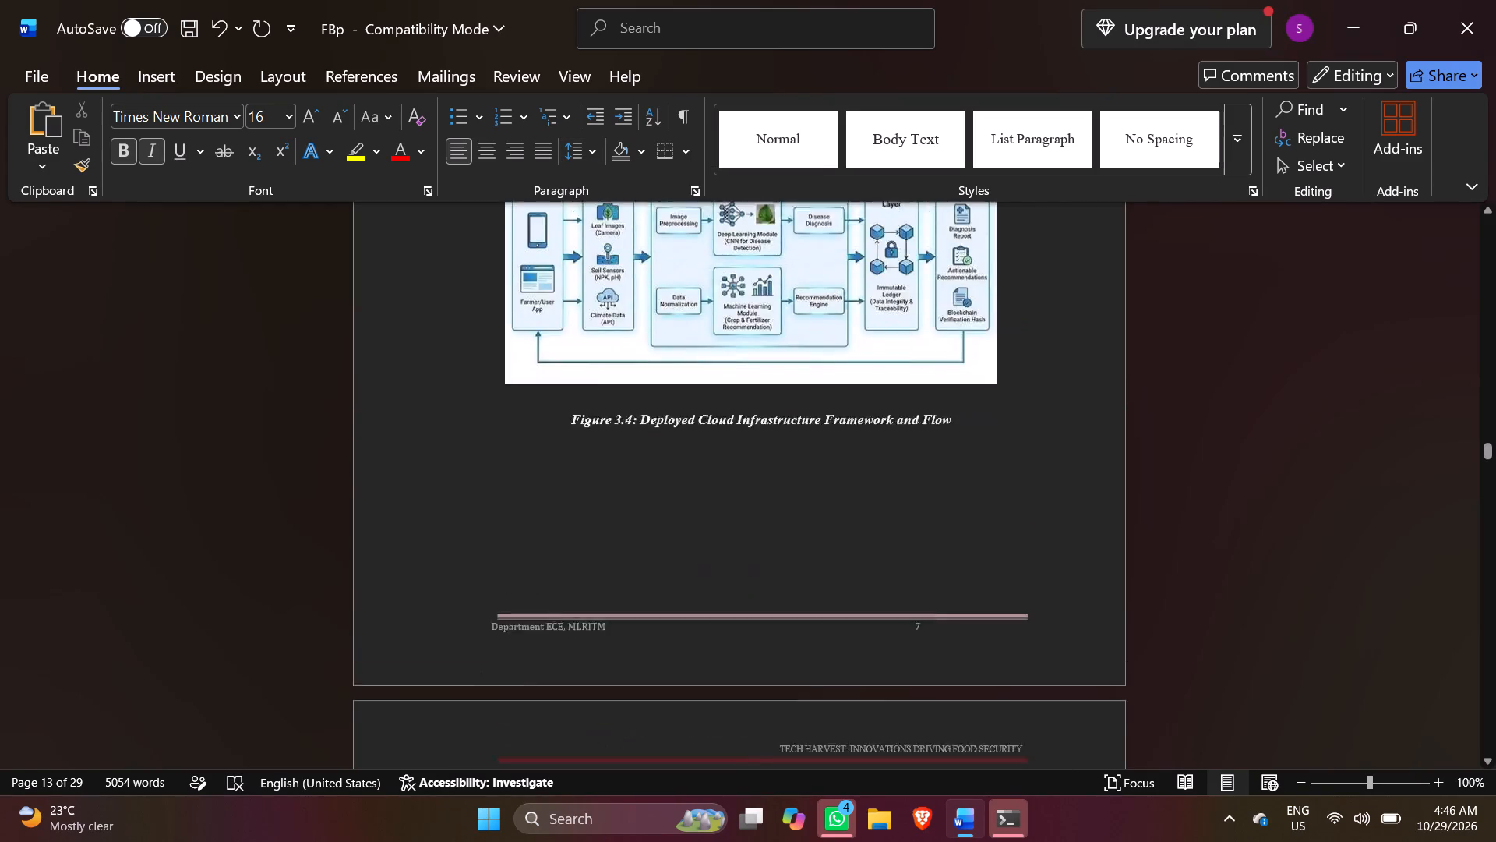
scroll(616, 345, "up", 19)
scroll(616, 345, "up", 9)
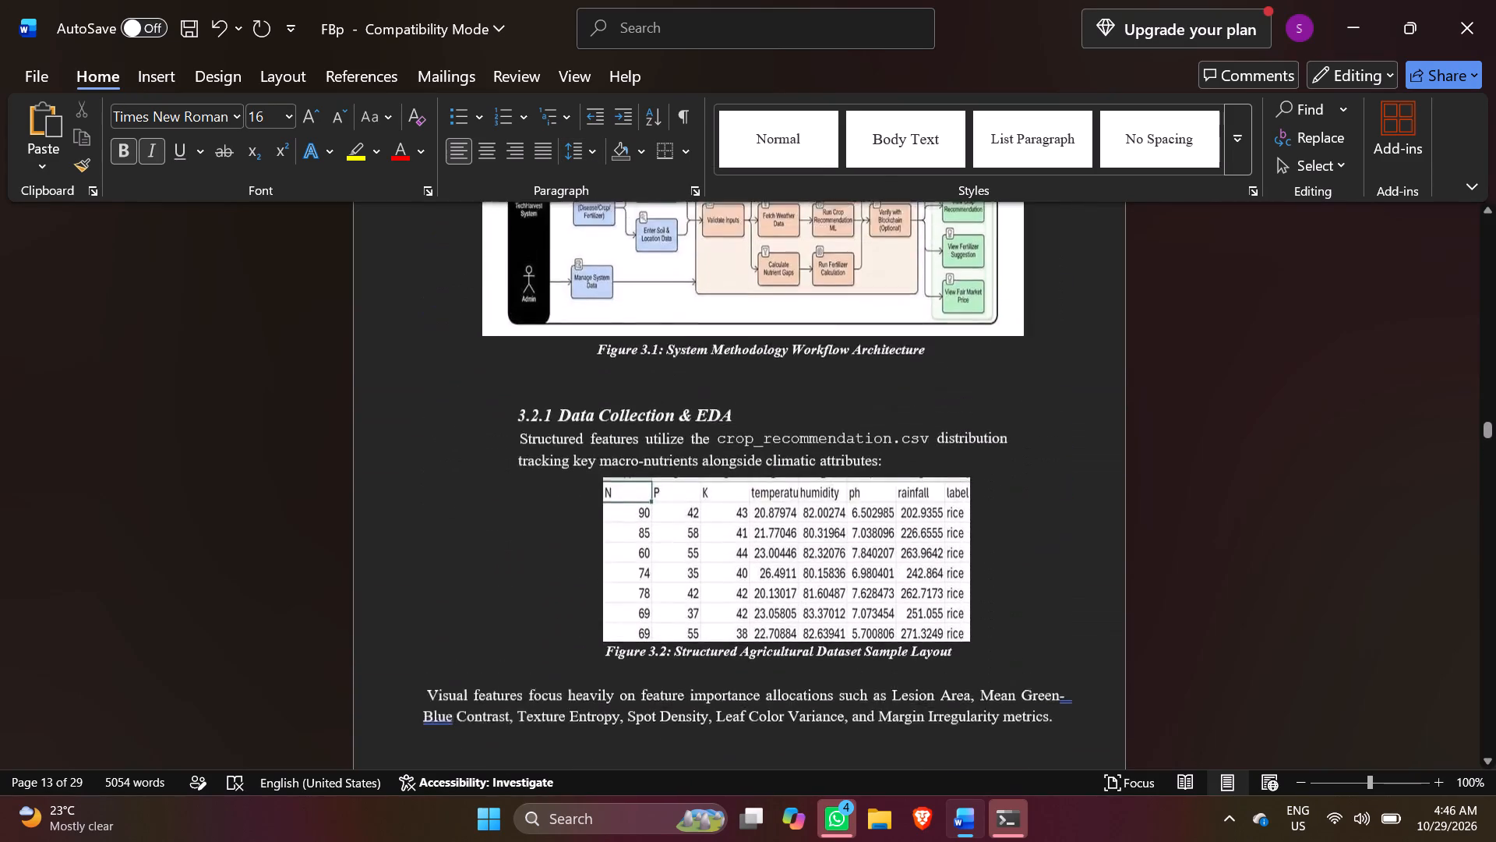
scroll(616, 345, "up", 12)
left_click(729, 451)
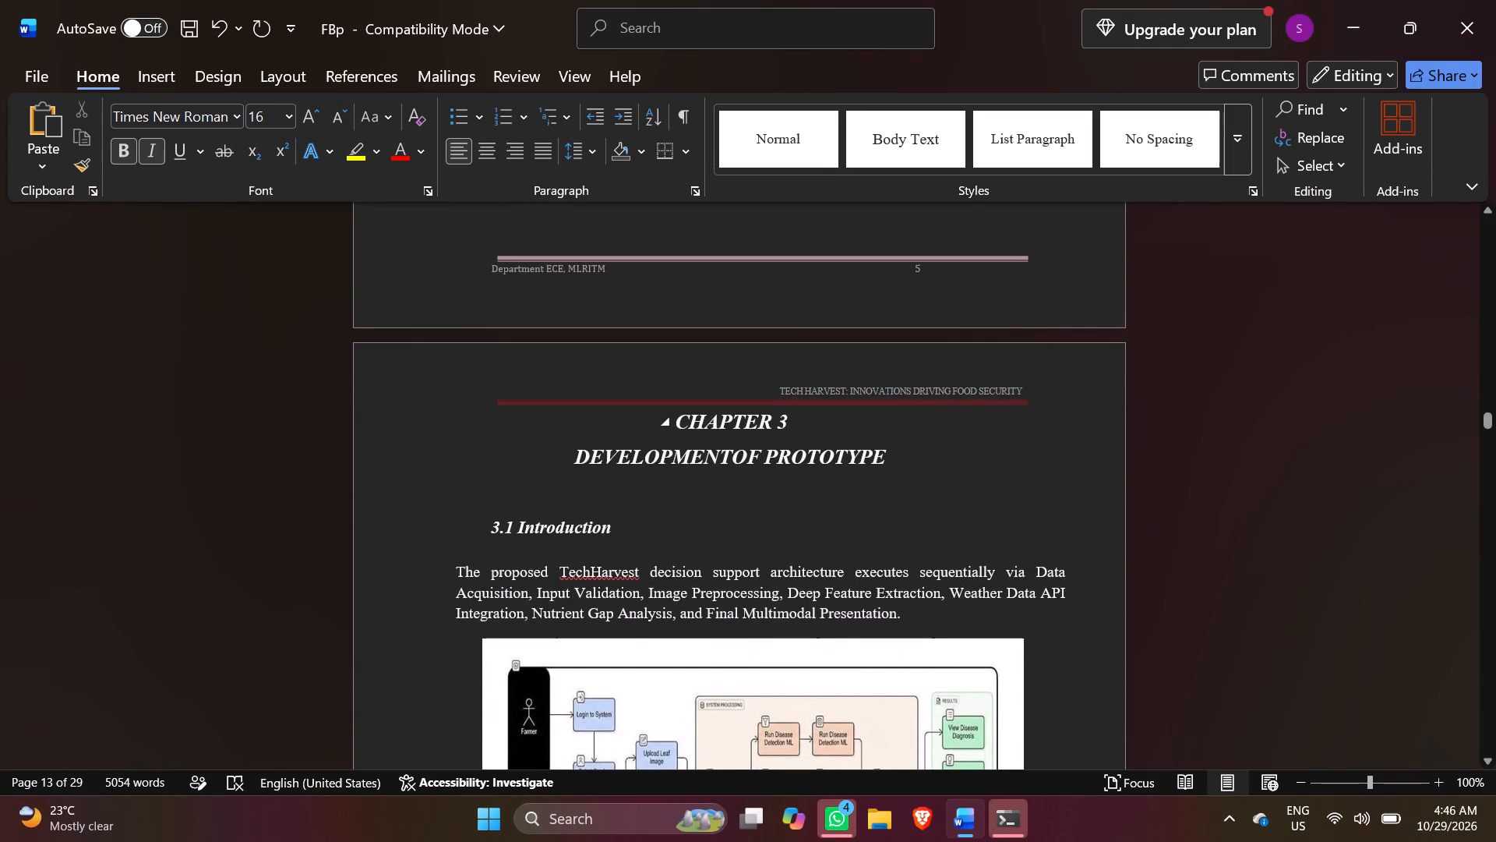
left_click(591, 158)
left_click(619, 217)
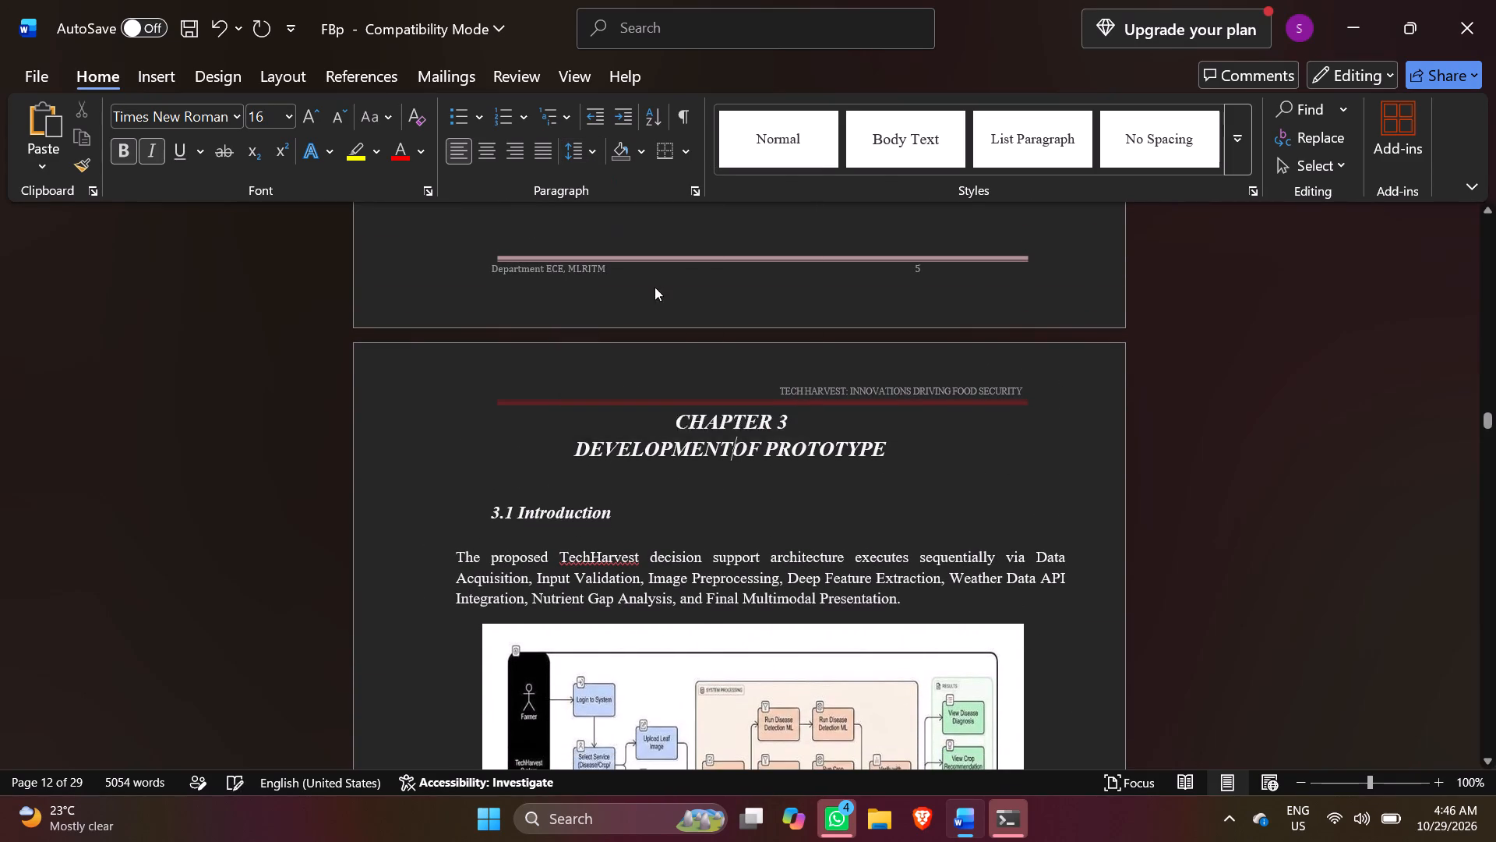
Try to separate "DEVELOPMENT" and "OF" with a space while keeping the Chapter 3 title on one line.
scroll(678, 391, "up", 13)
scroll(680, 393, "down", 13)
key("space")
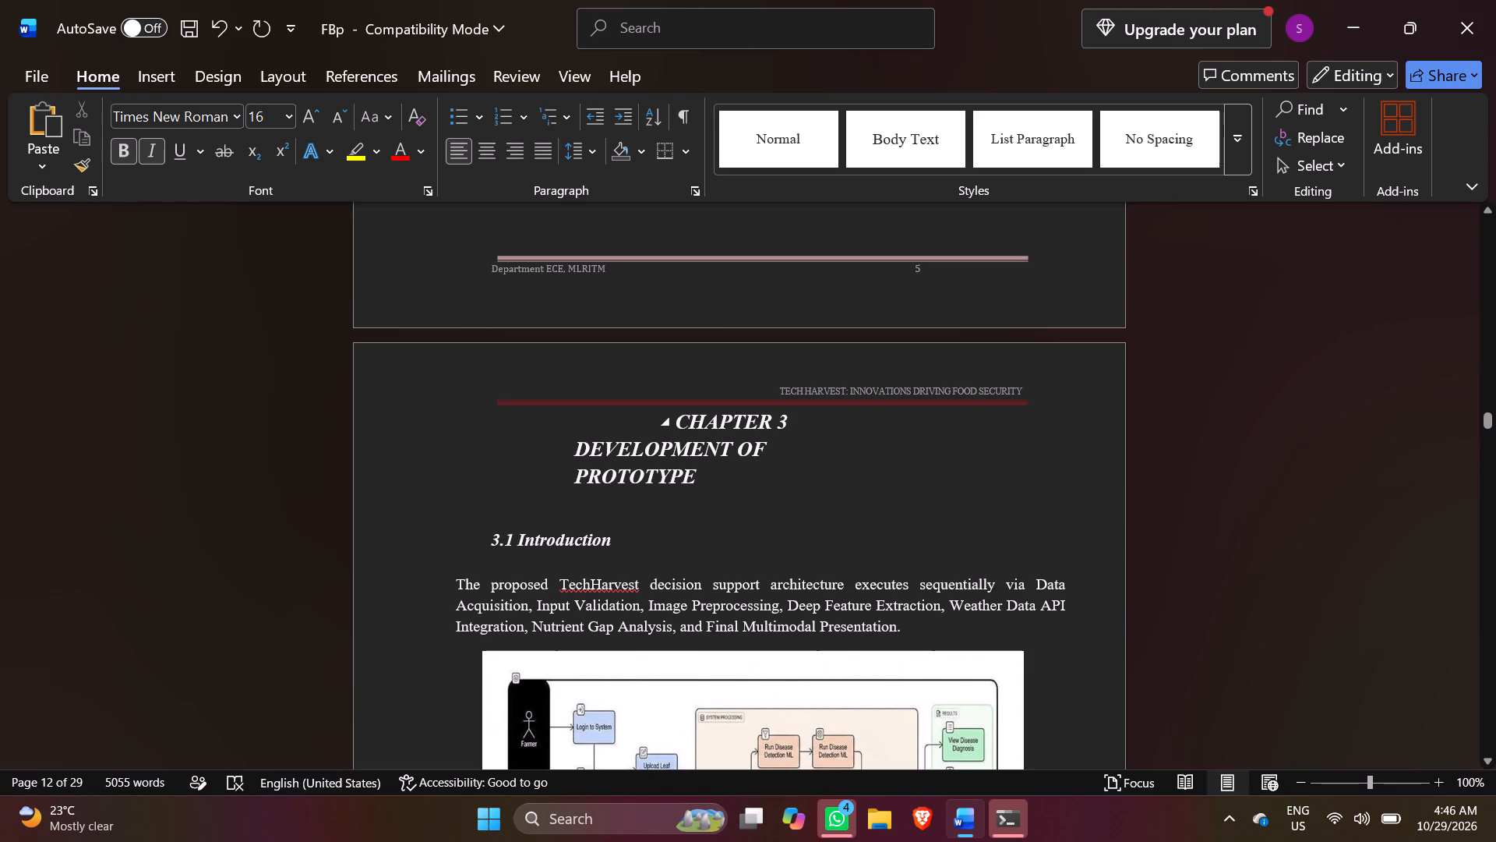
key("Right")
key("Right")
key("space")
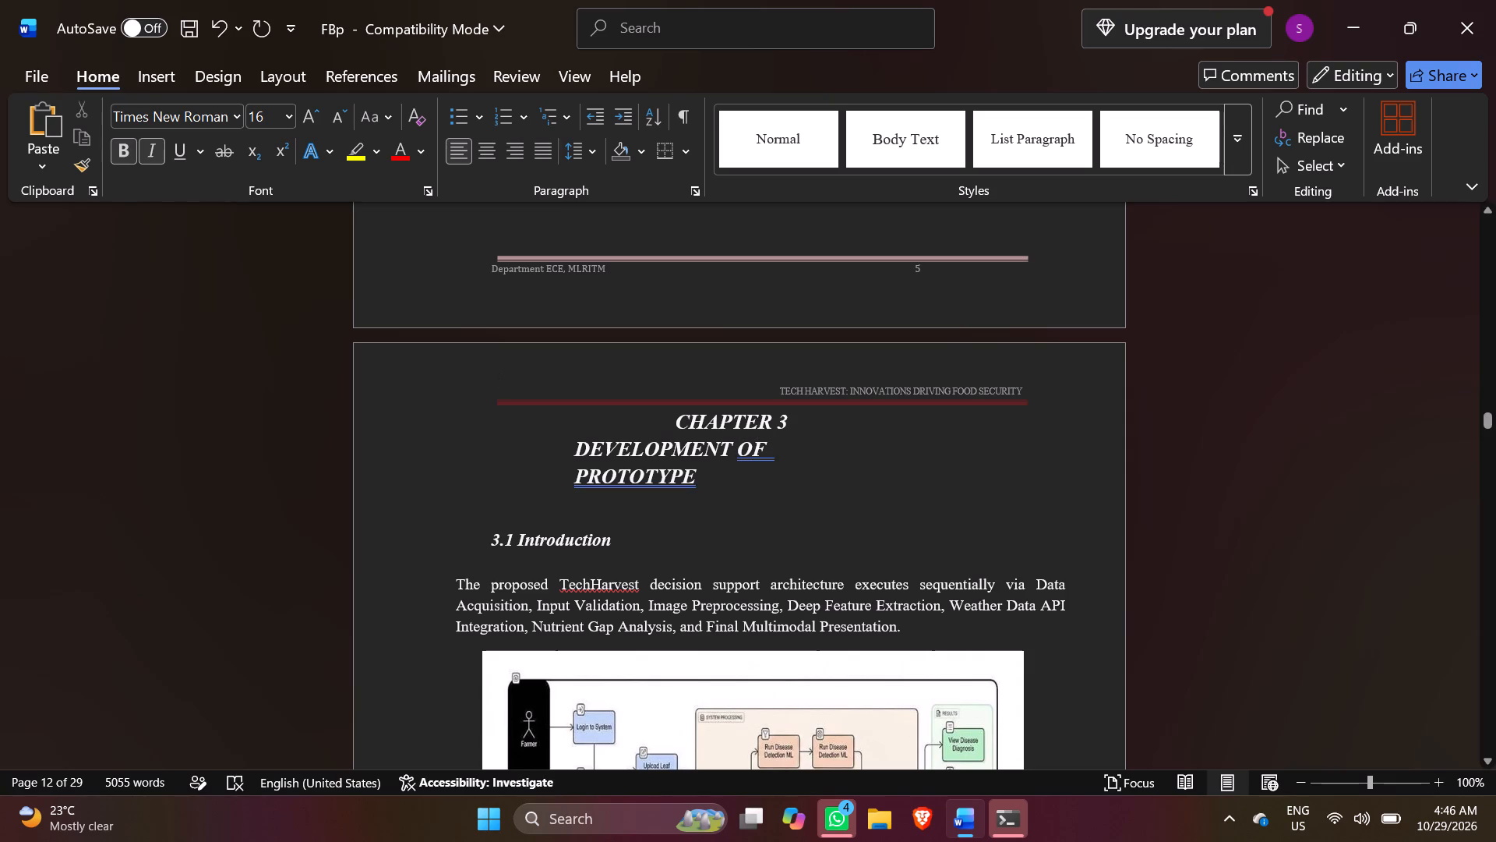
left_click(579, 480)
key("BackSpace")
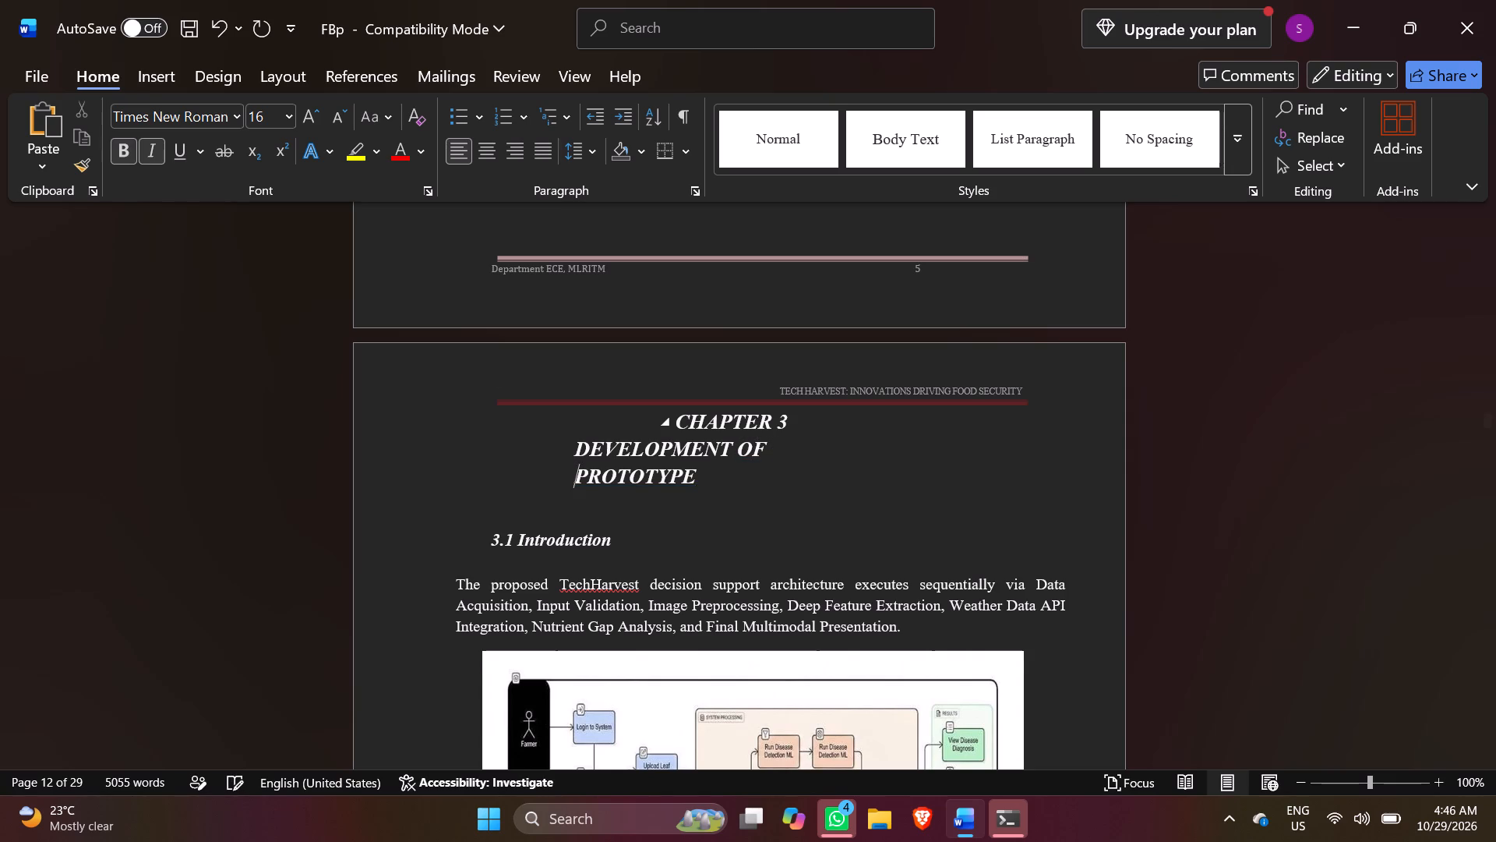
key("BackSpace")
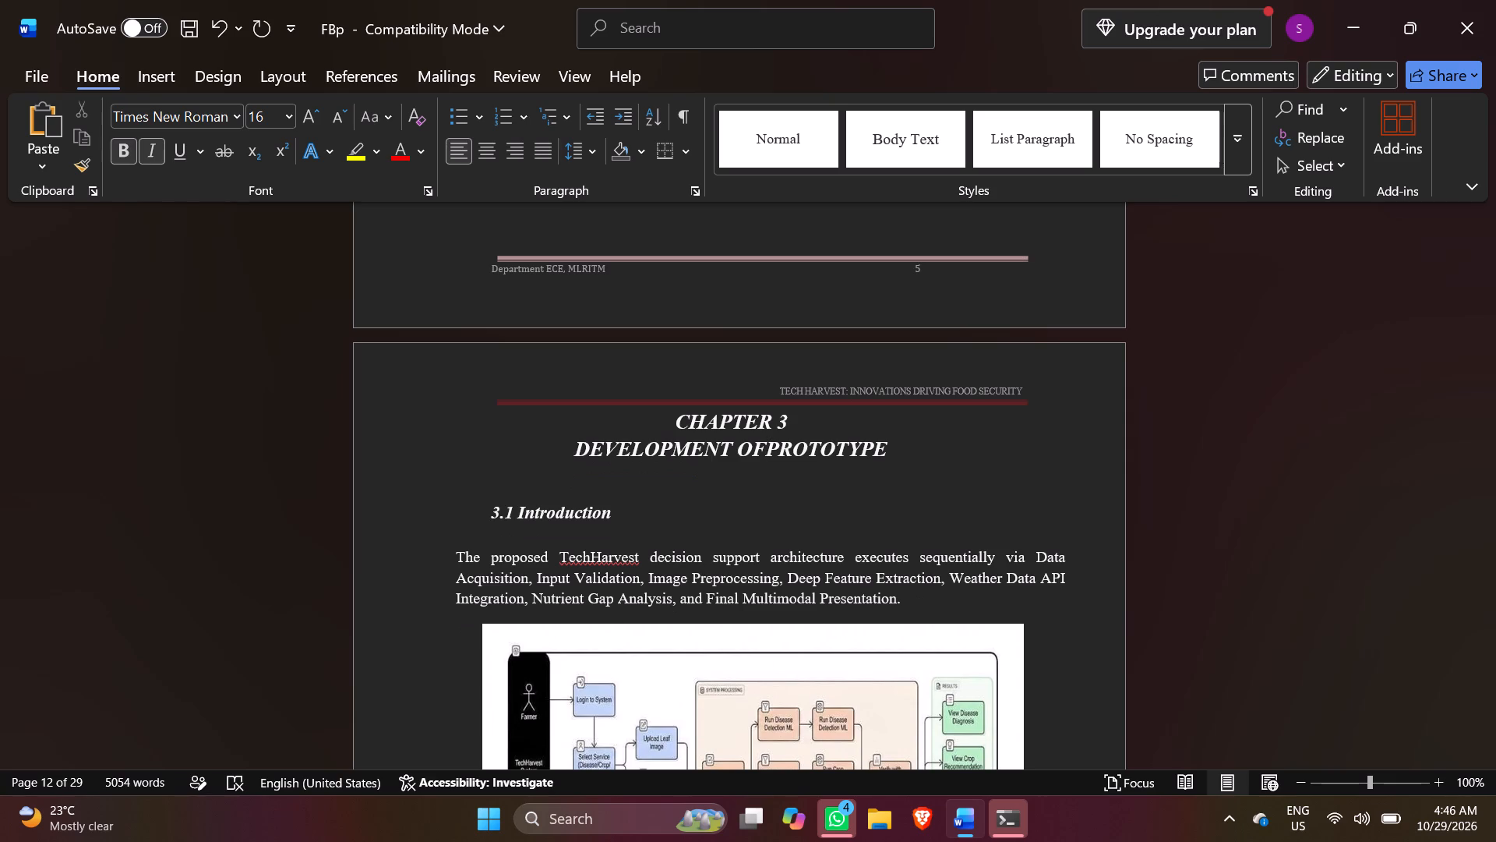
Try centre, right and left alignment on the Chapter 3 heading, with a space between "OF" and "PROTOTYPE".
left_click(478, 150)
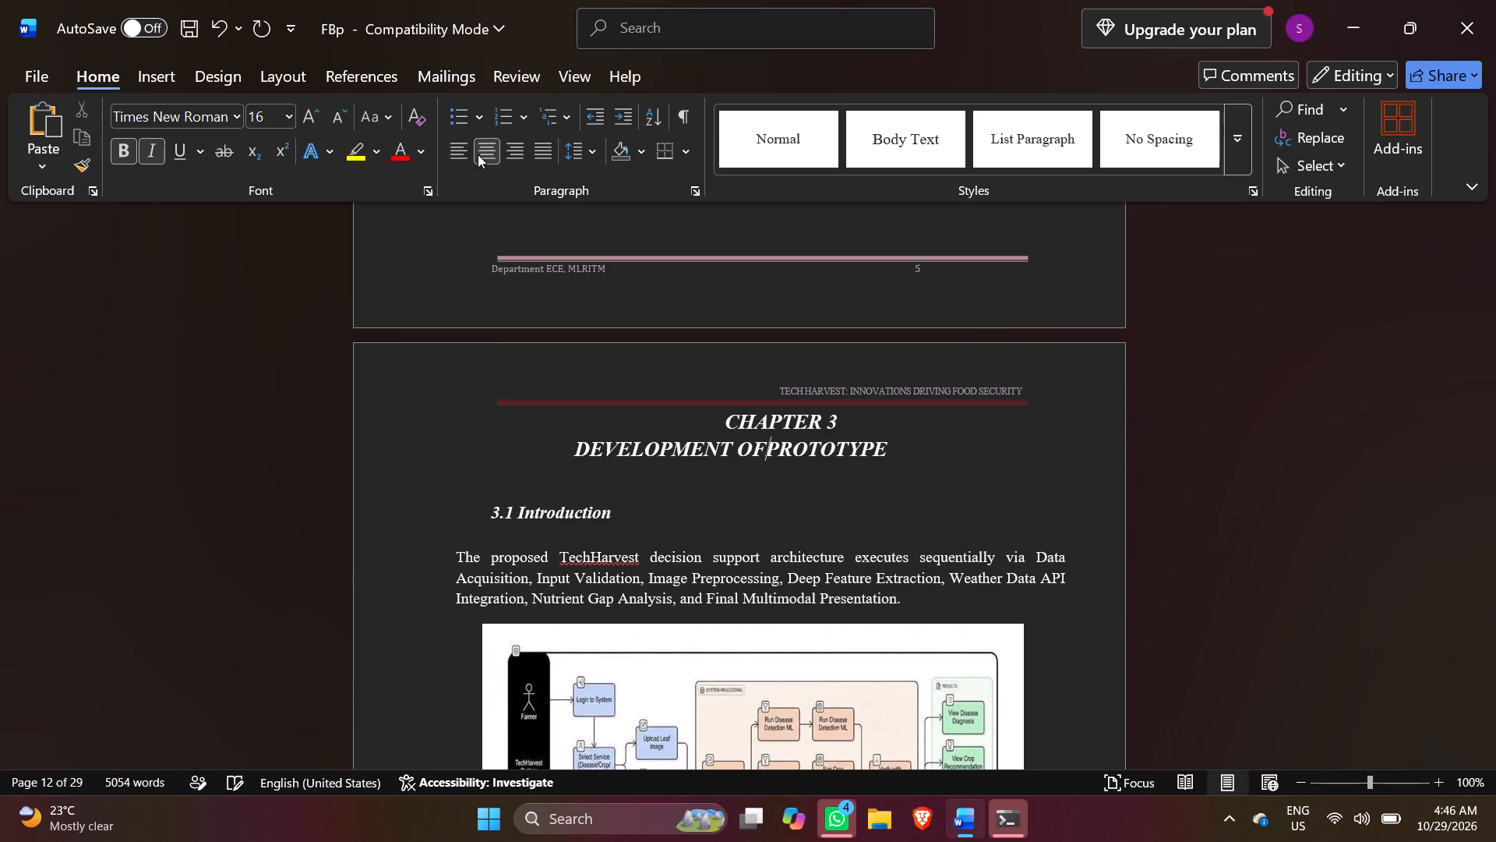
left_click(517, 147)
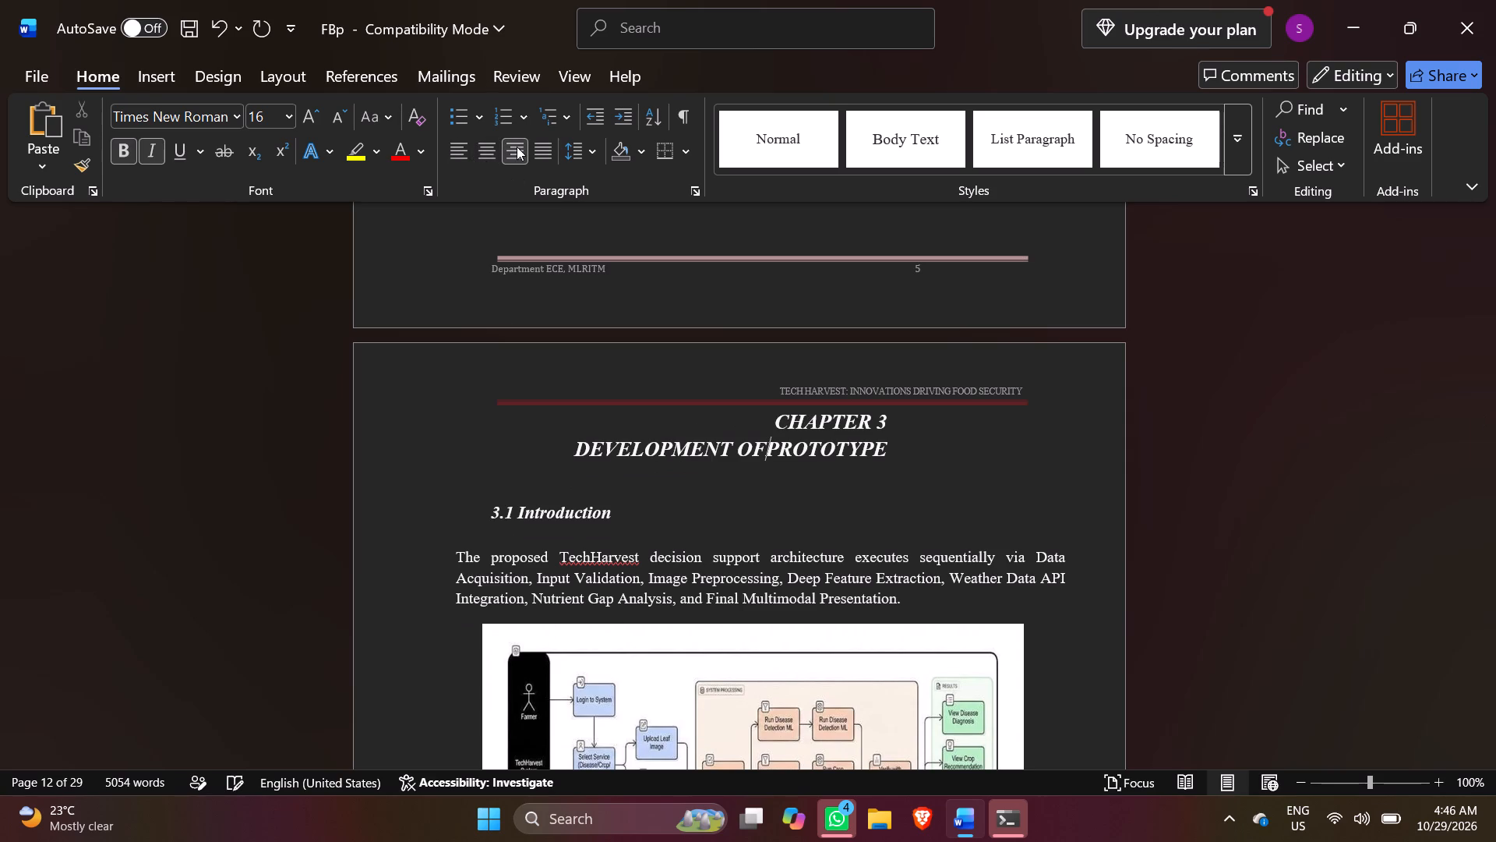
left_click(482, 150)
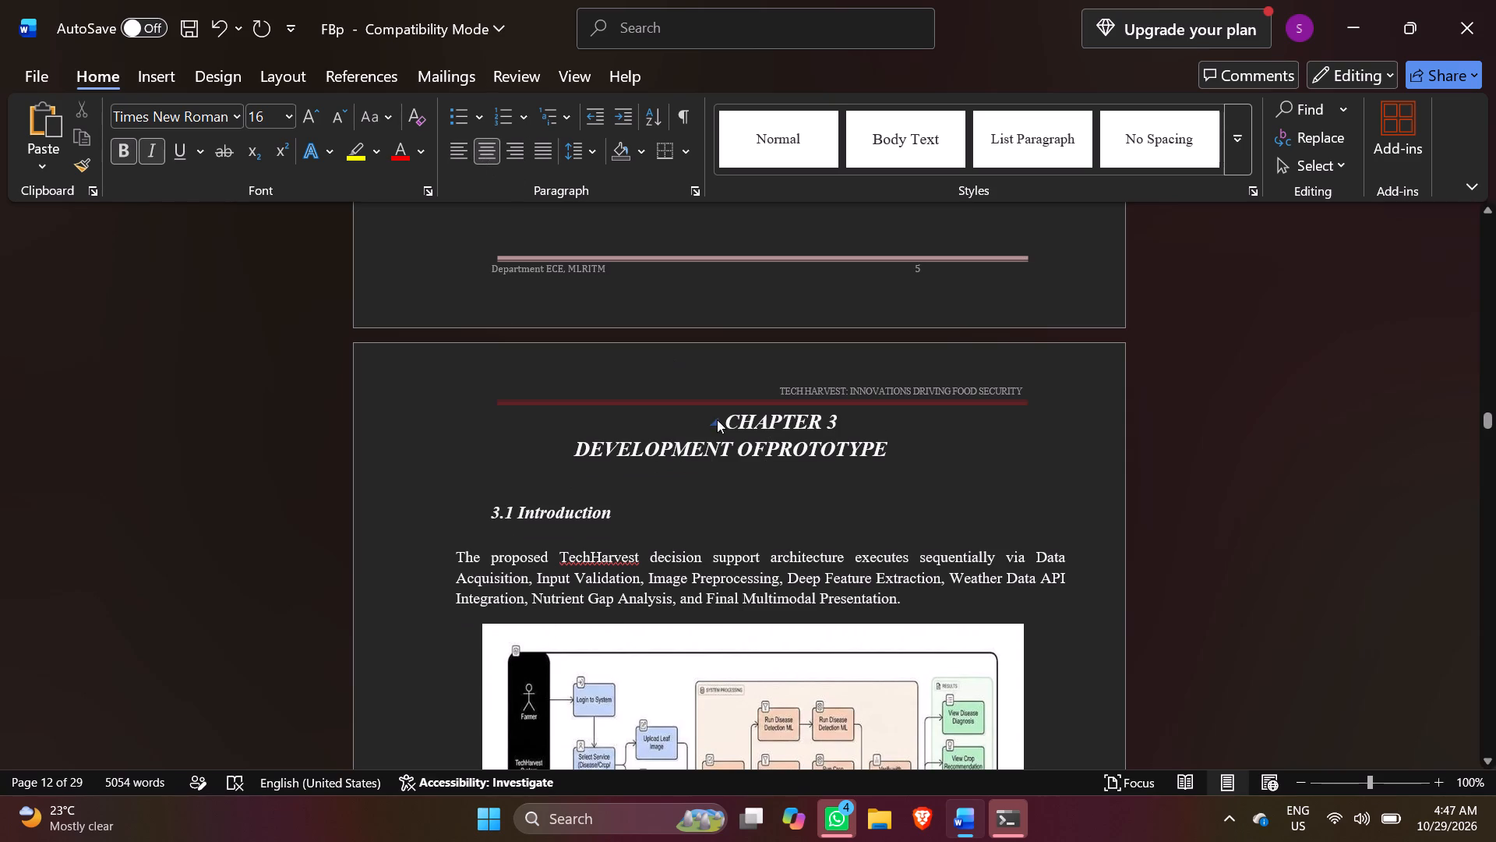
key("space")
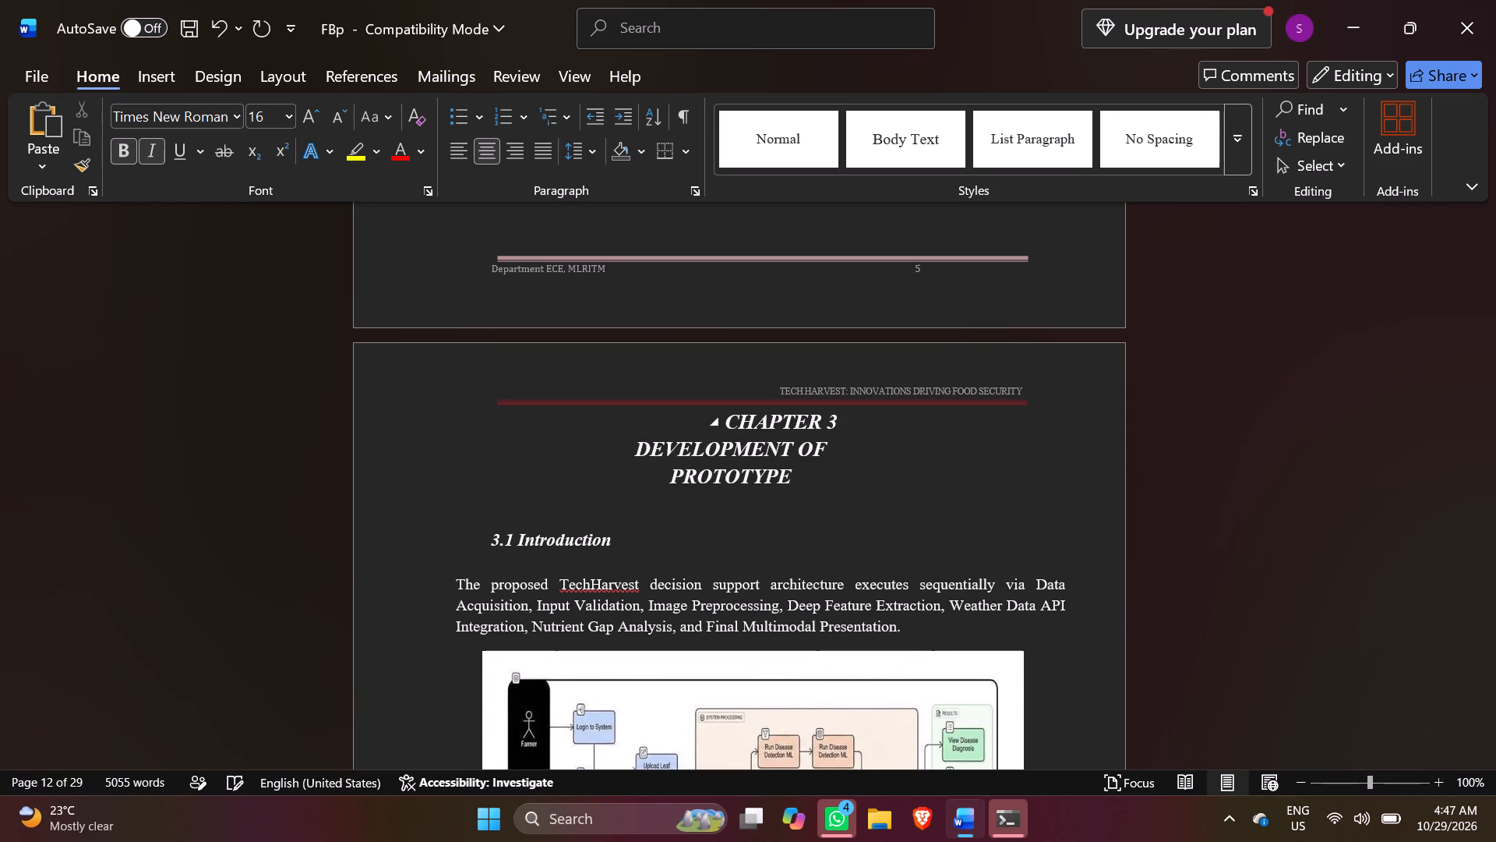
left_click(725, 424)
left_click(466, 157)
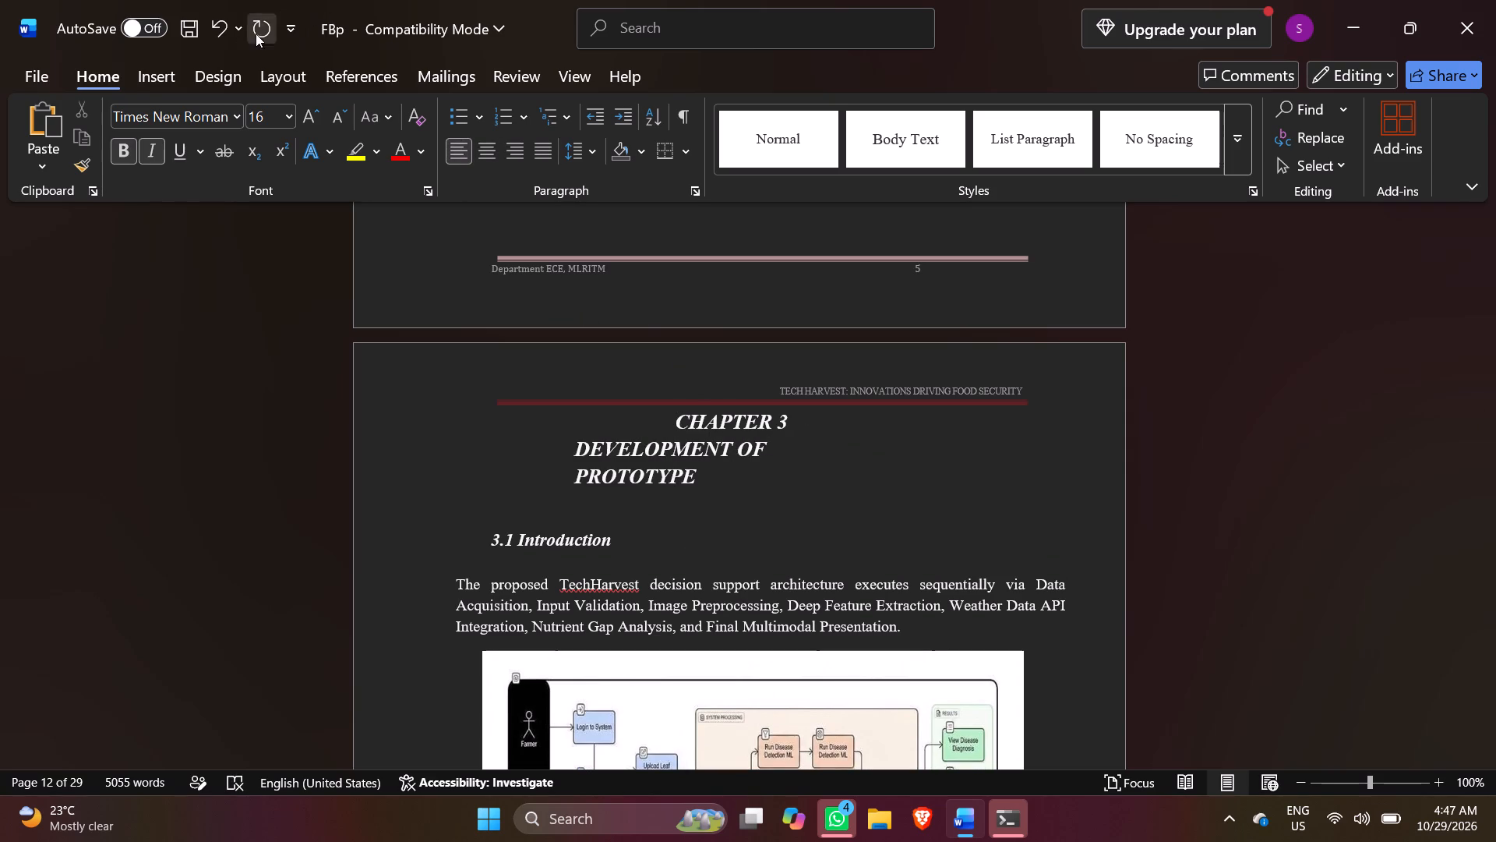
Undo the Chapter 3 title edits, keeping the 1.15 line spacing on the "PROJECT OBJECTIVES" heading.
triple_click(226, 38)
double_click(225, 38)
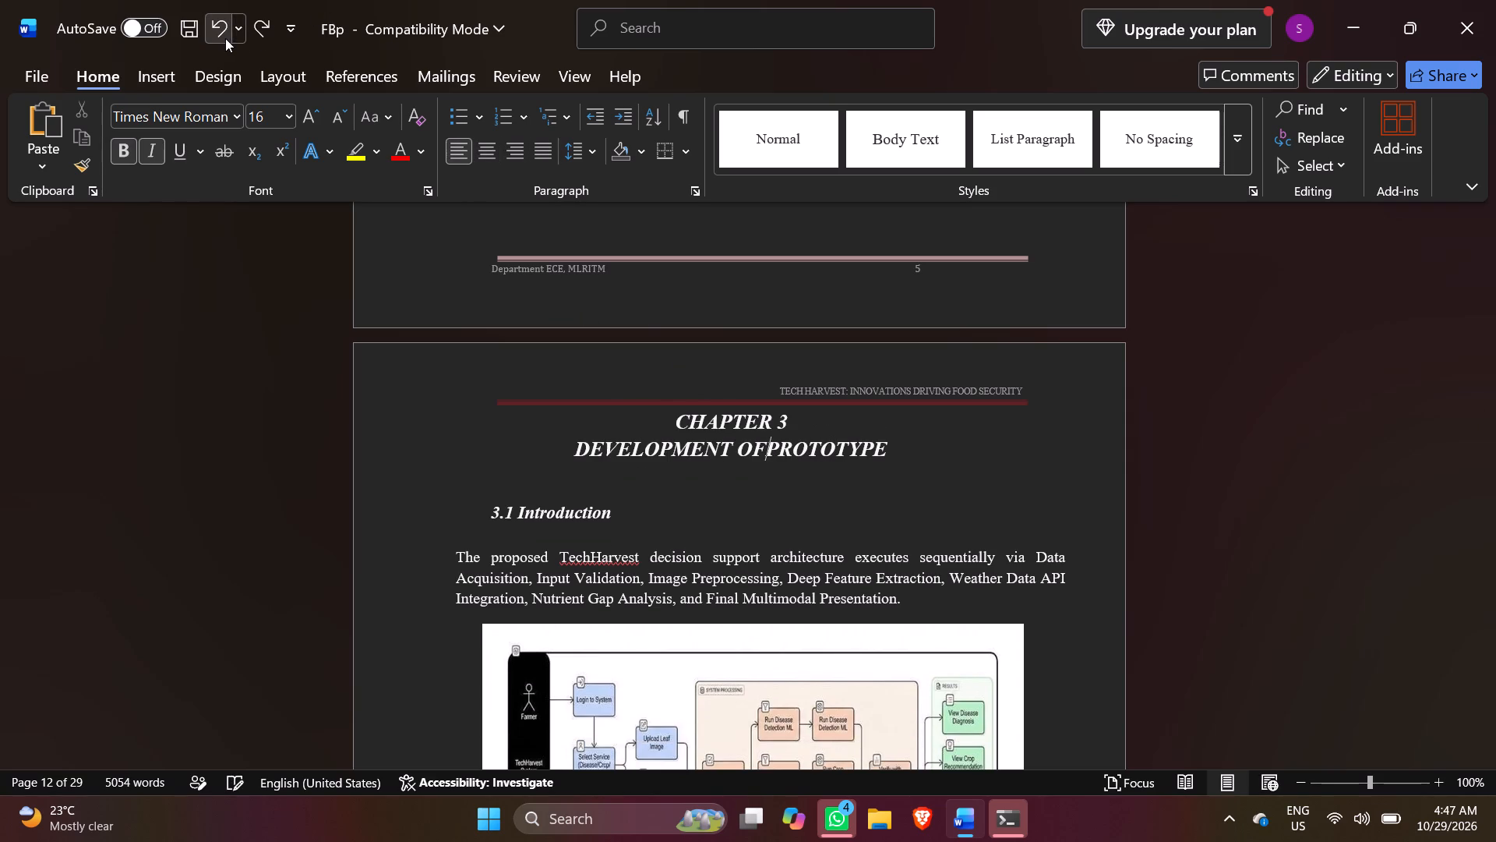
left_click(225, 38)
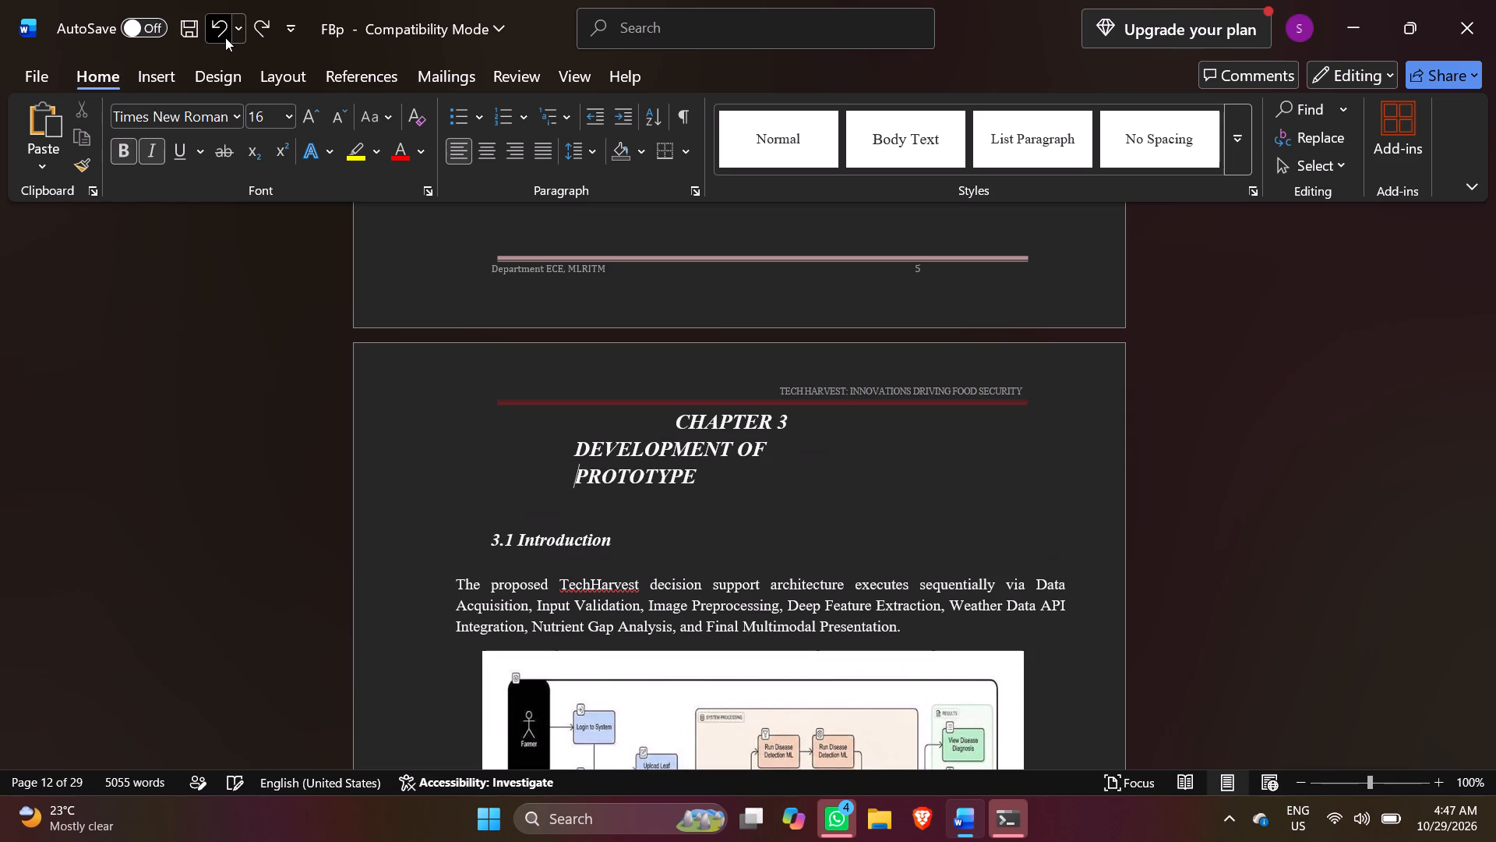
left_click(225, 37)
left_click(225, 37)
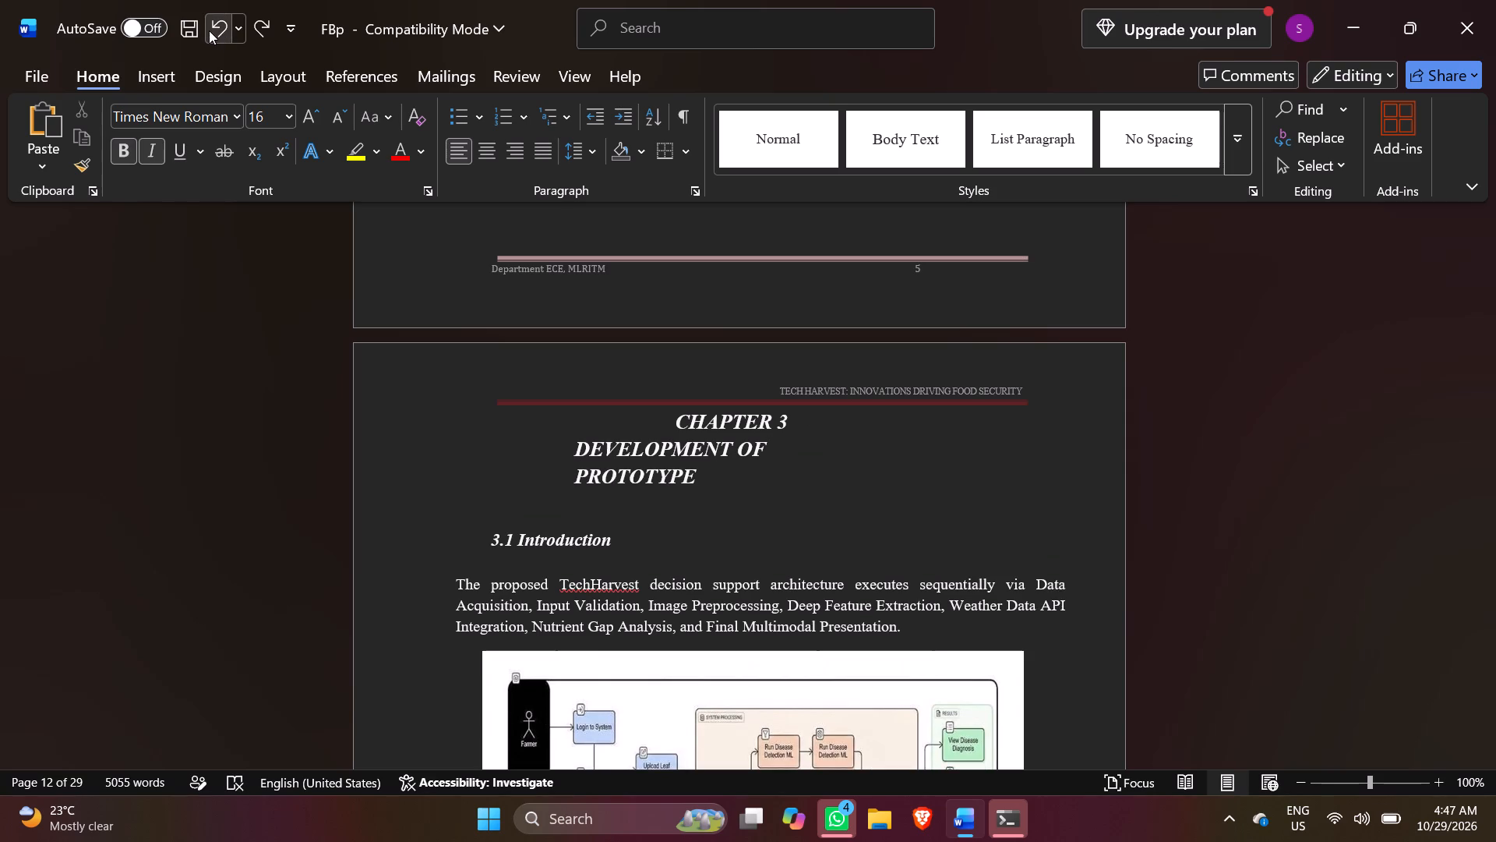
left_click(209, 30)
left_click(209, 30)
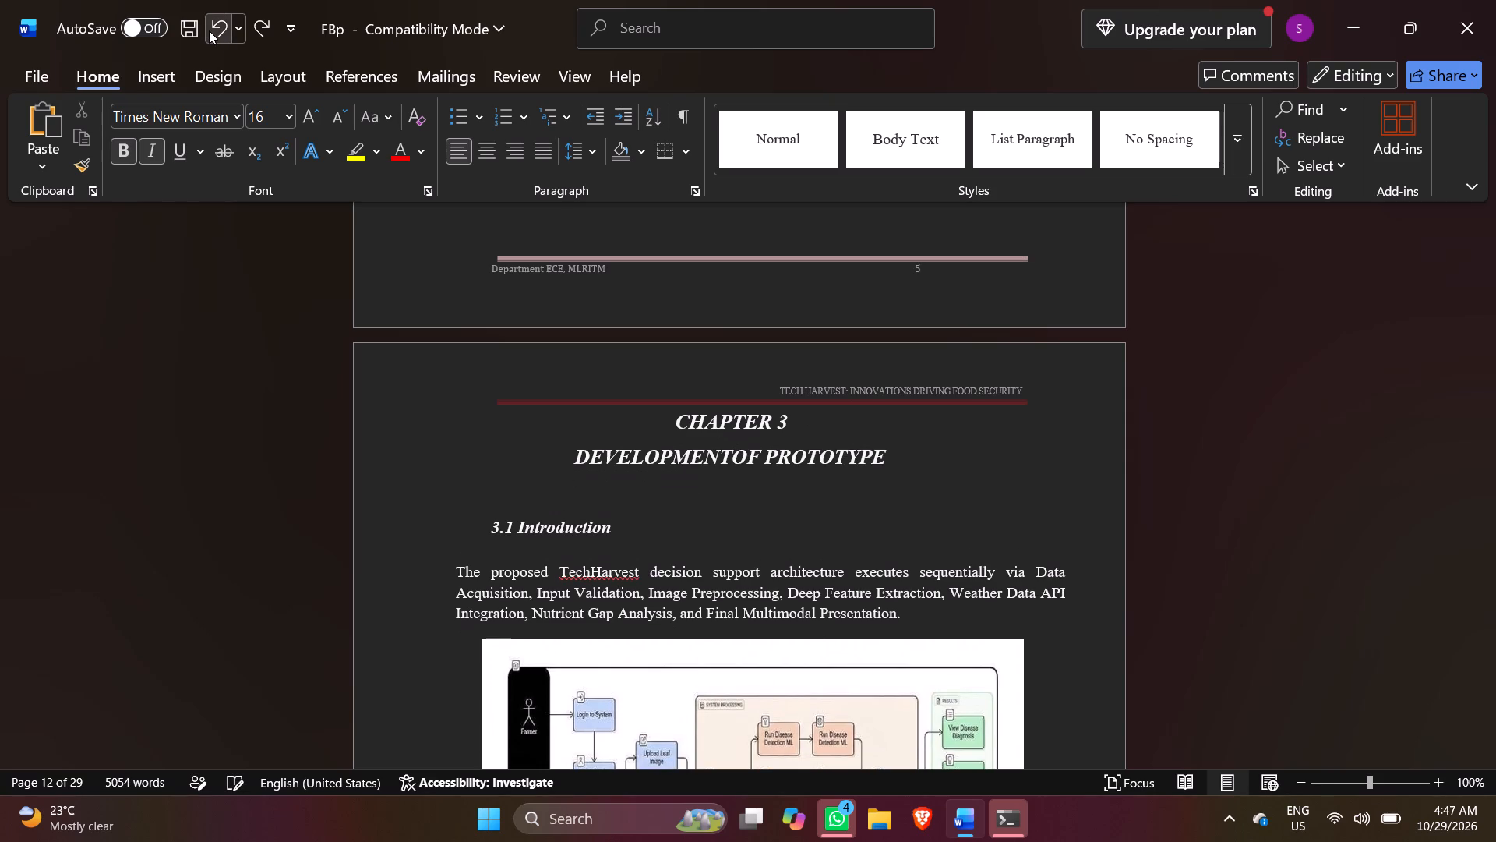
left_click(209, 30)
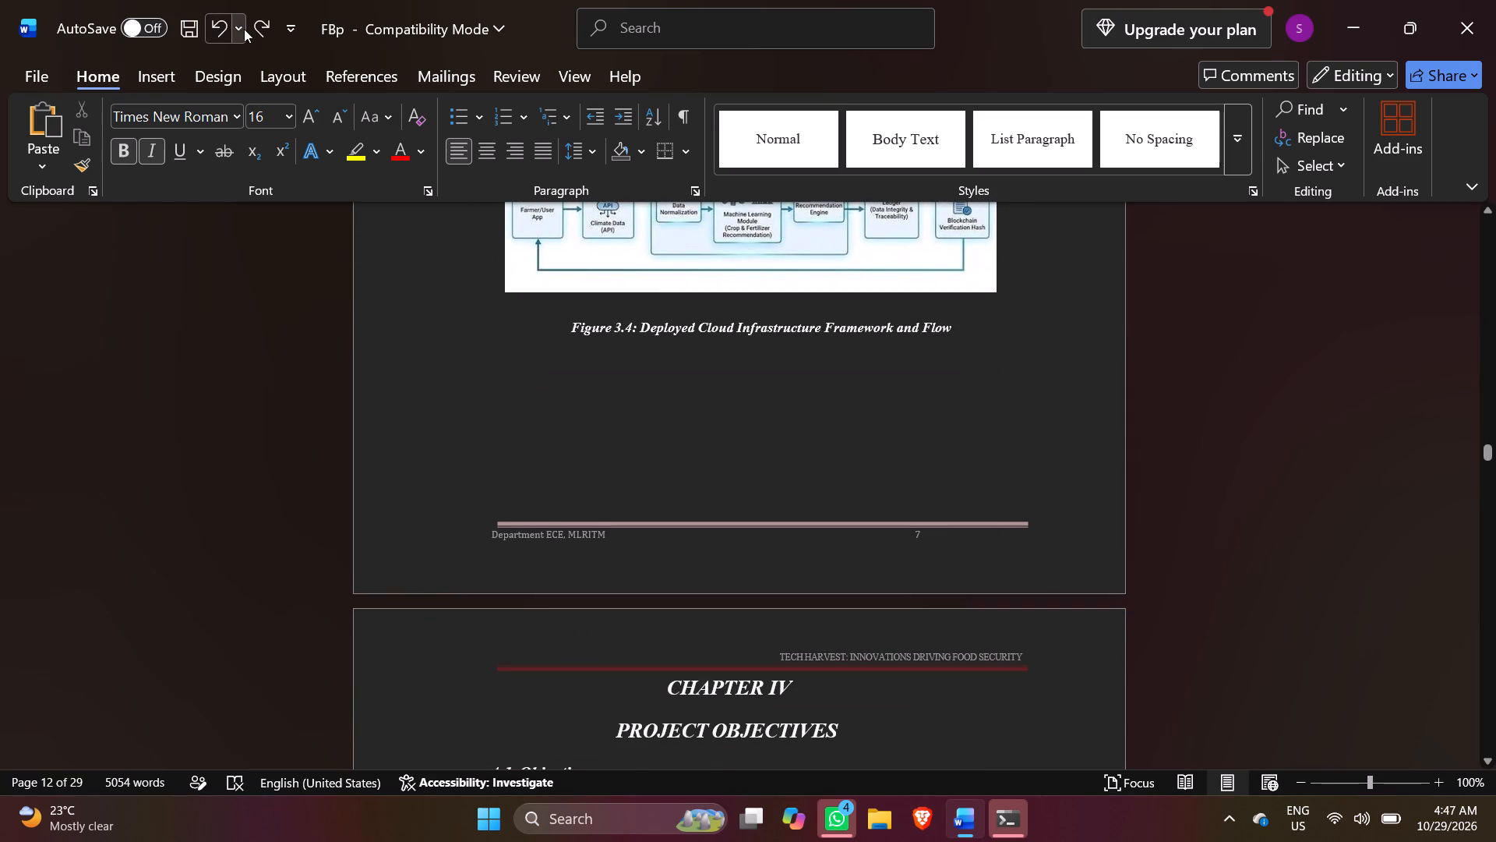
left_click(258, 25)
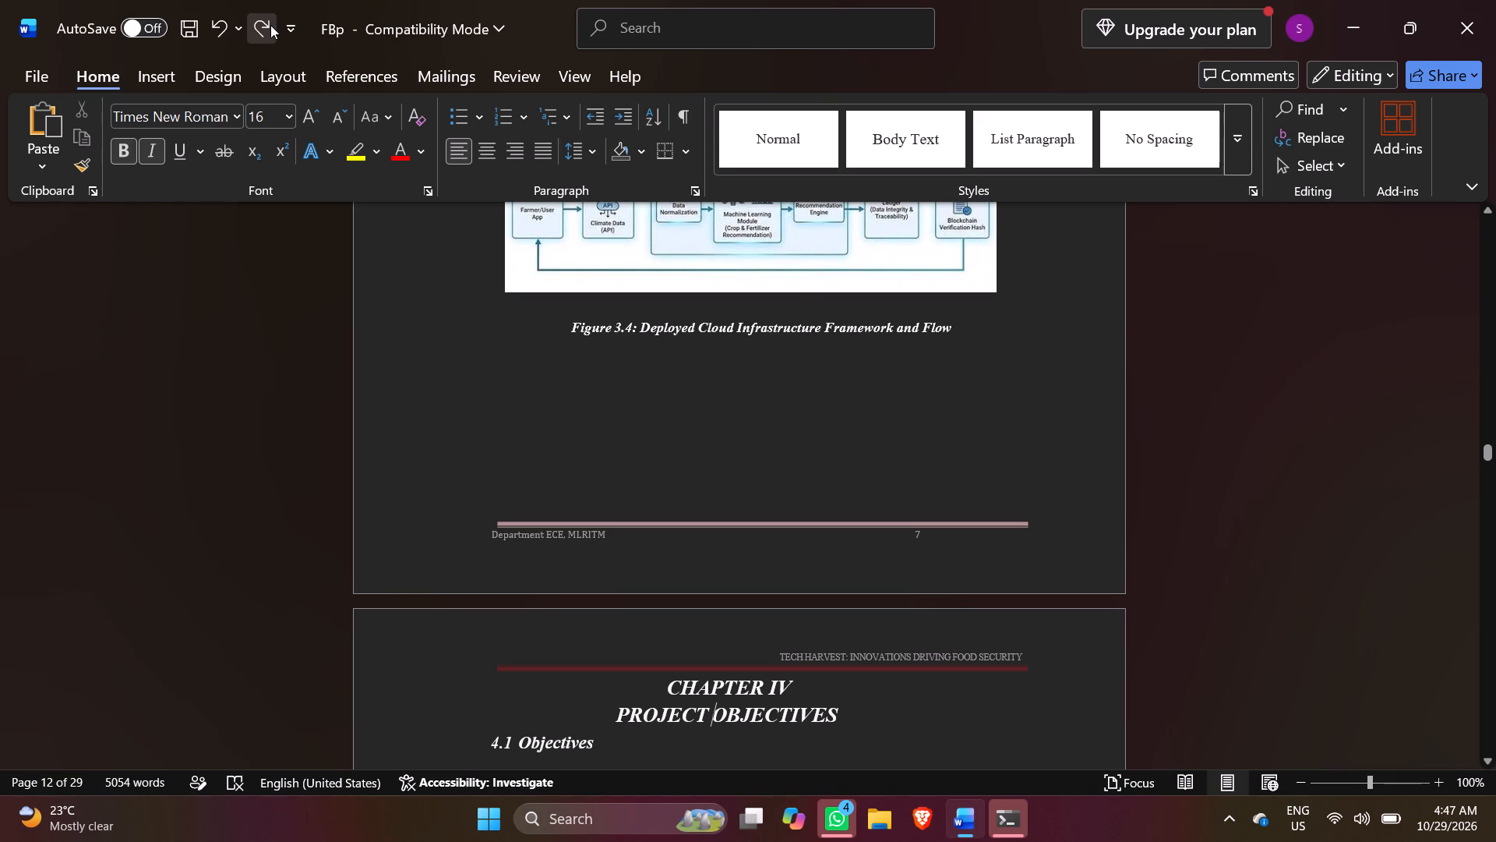
Reapply 1.15 line spacing to the "PROJECT OBJECTIVES" heading below "CHAPTER IV".
right_click(708, 713)
left_click(590, 149)
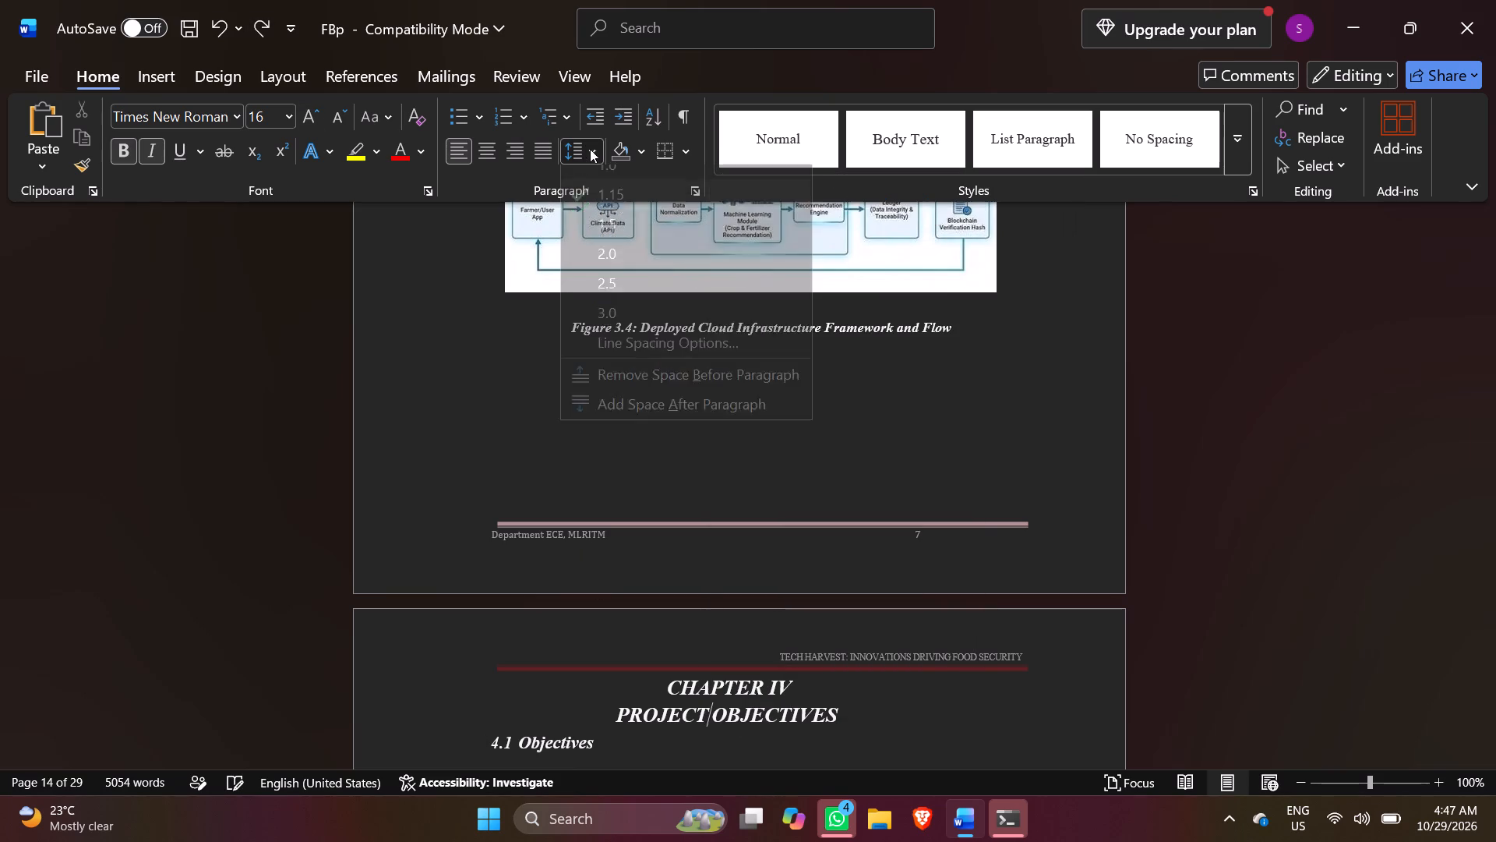
left_click(598, 210)
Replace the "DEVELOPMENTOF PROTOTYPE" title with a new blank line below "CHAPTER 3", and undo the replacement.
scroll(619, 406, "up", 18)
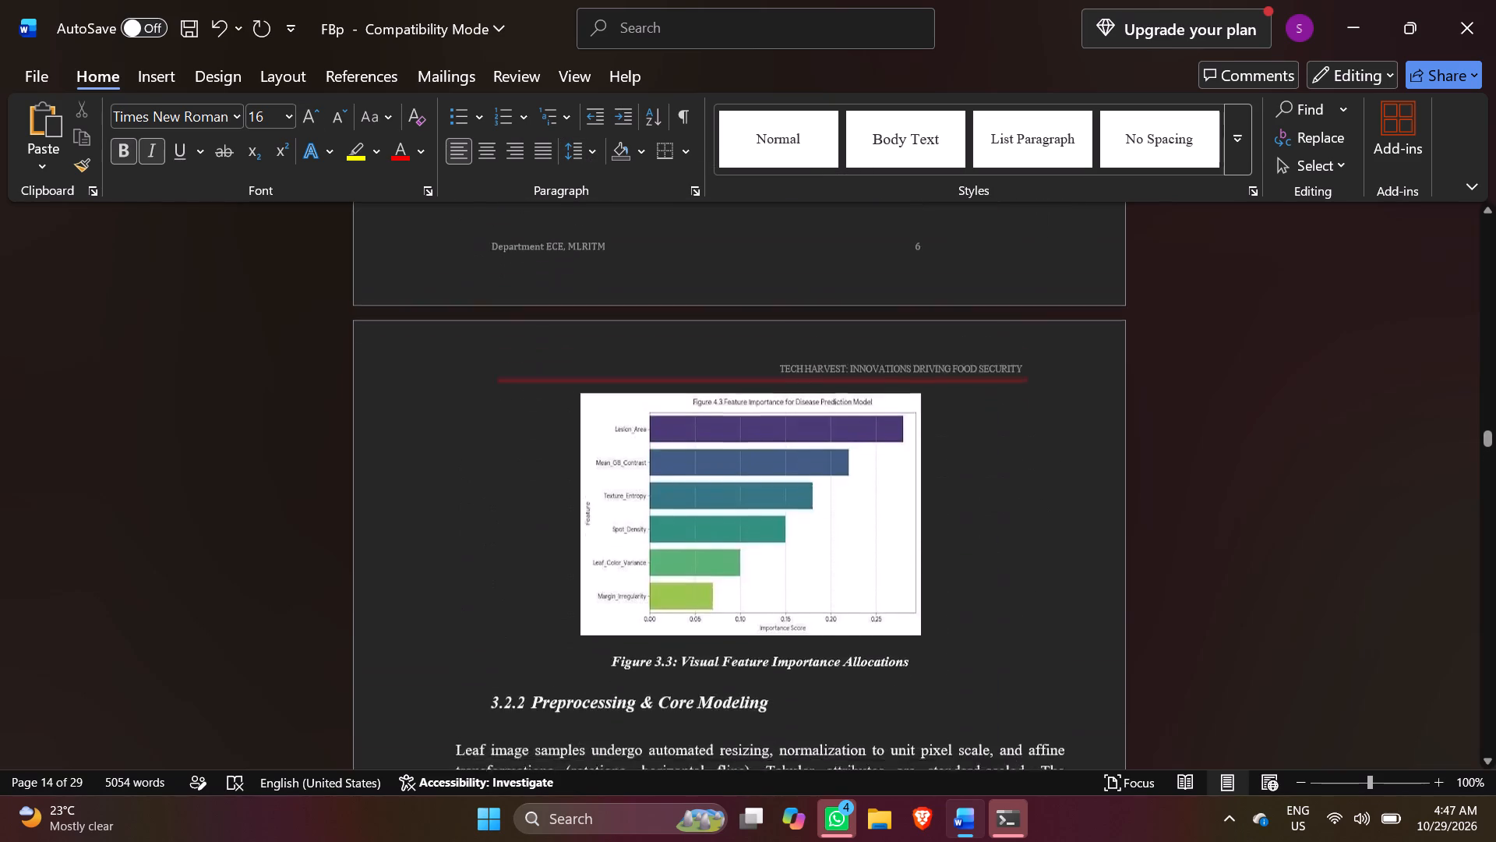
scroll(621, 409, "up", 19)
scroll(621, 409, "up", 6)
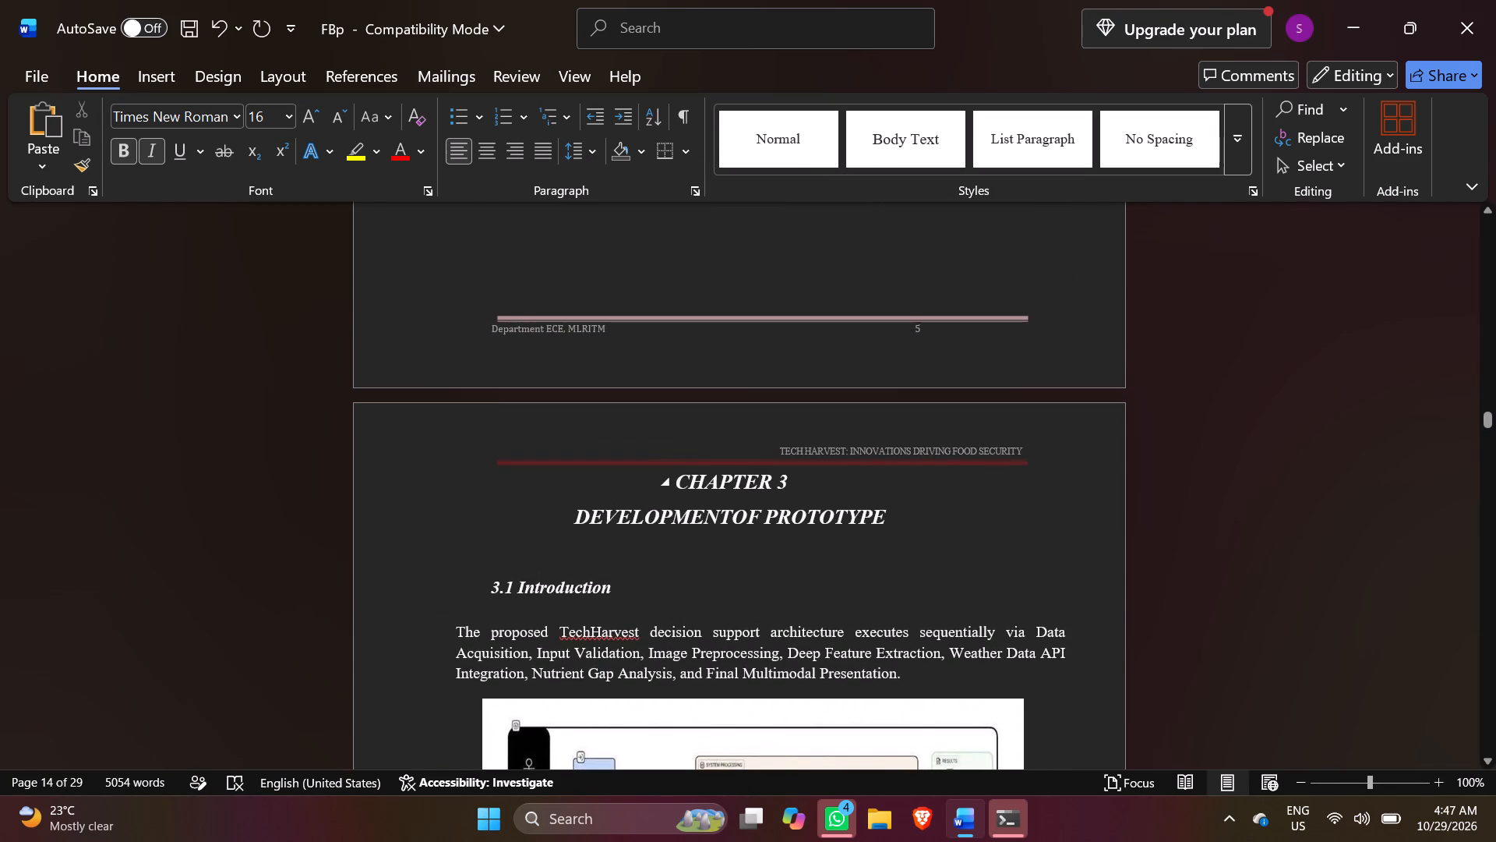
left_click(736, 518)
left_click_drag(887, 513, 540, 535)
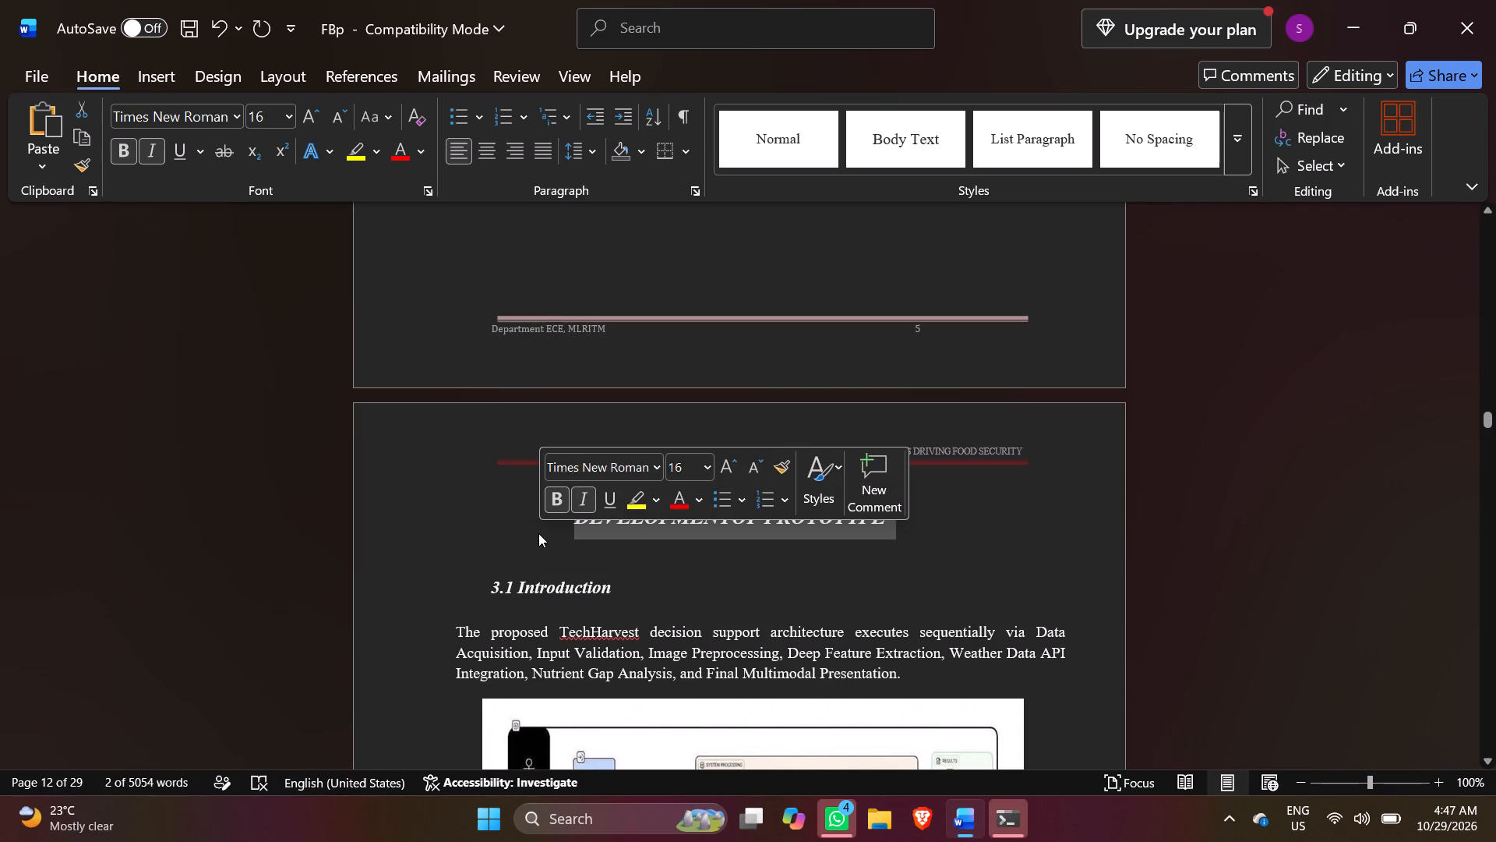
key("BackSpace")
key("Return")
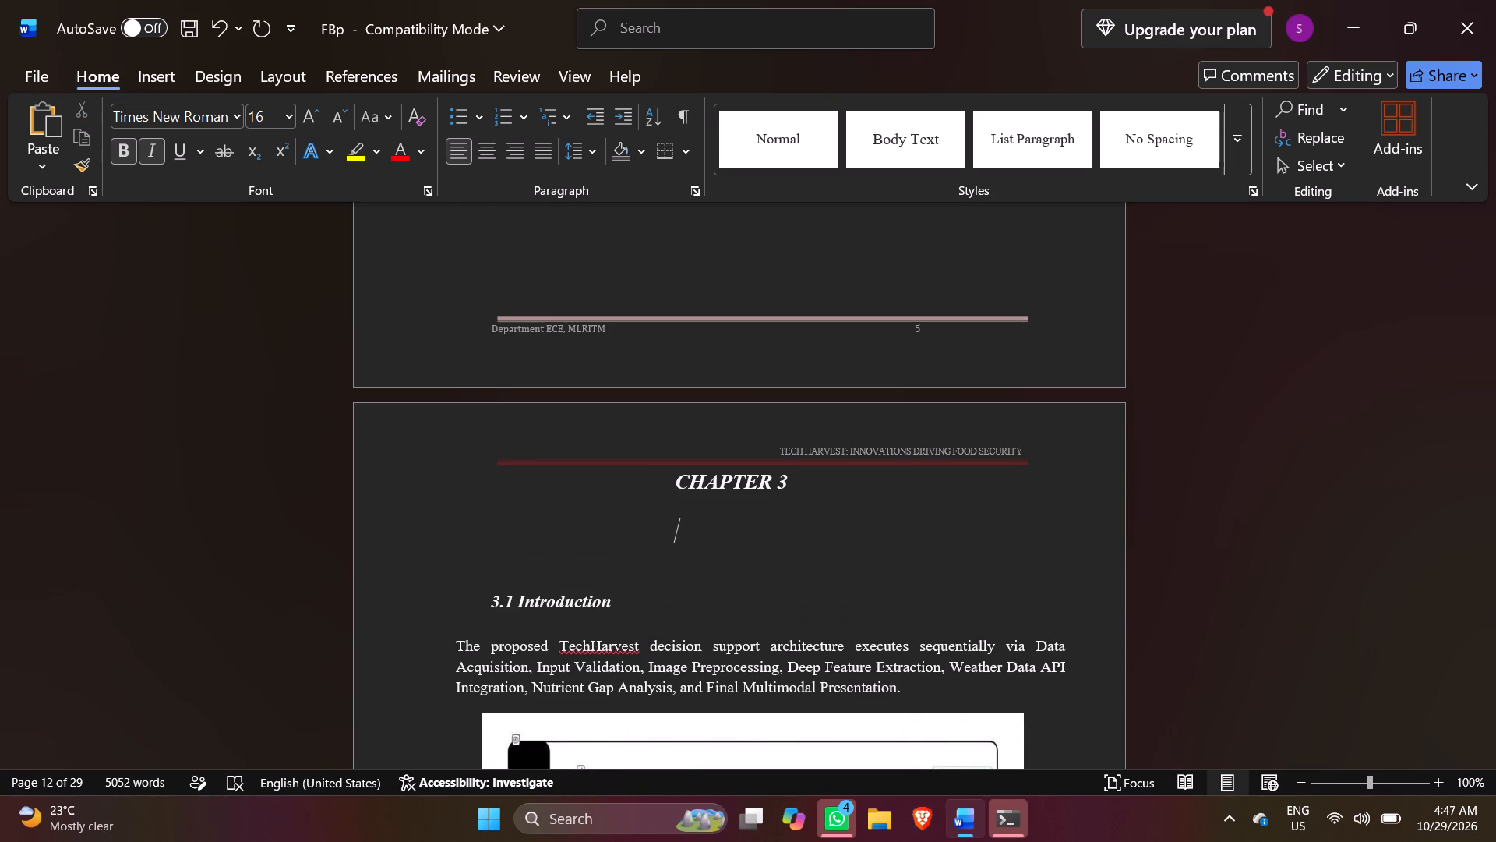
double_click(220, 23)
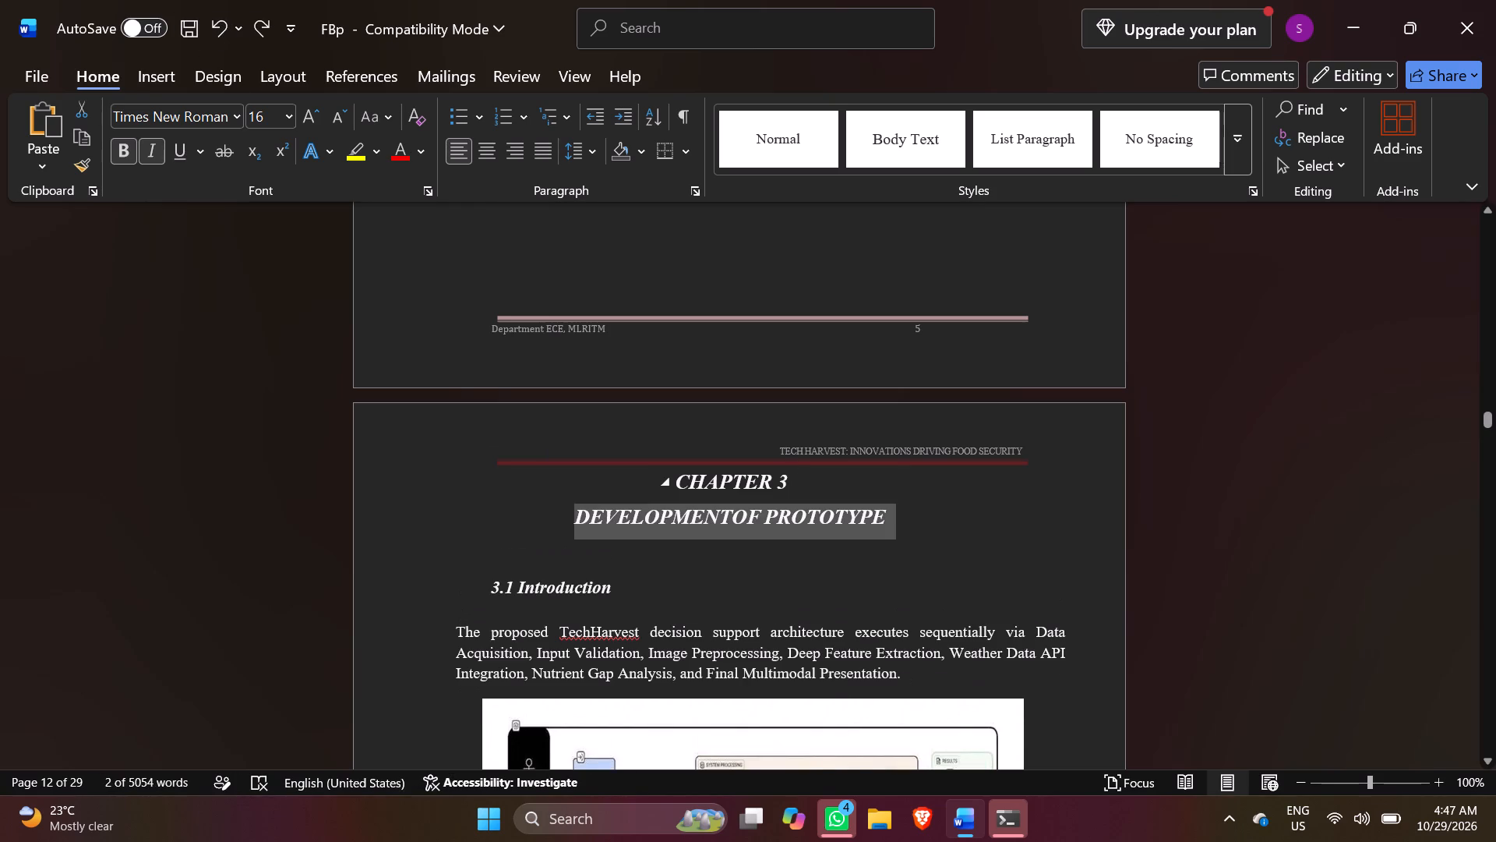
Replace the Chapter 3 title "DEVELOPMENTOF PROTOTYPE" with "PROTOTYPE DEVELOPMENT" on a new line below "CHAPTER 3".
key("BackSpace")
key("Return")
type("prot")
key("BackSpace")
key("BackSpace")
key("BackSpace")
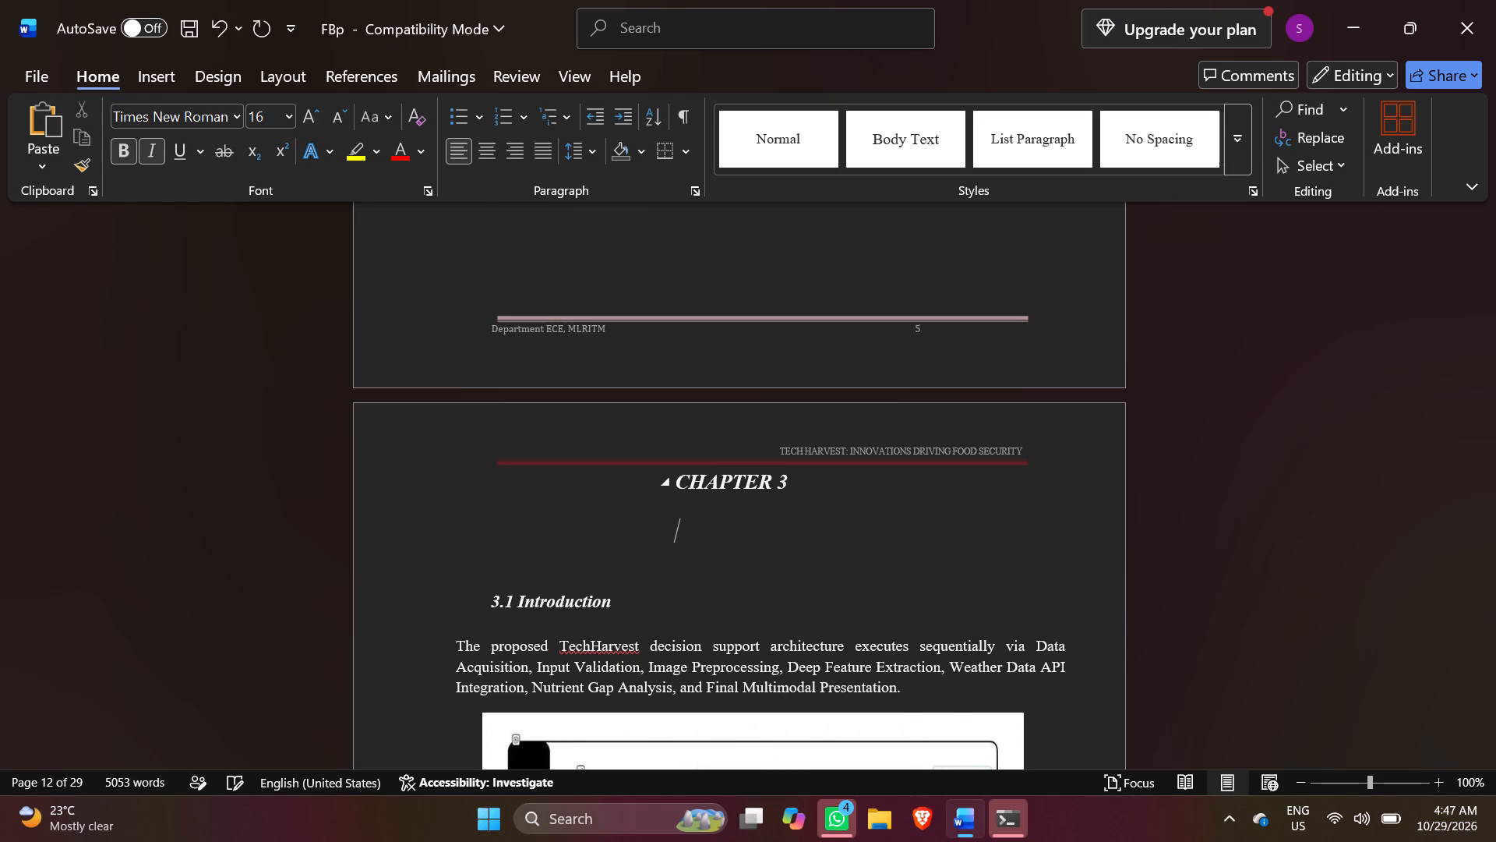
type("PRO")
type("TOTYPE DEVELOPEMENT")
key("space")
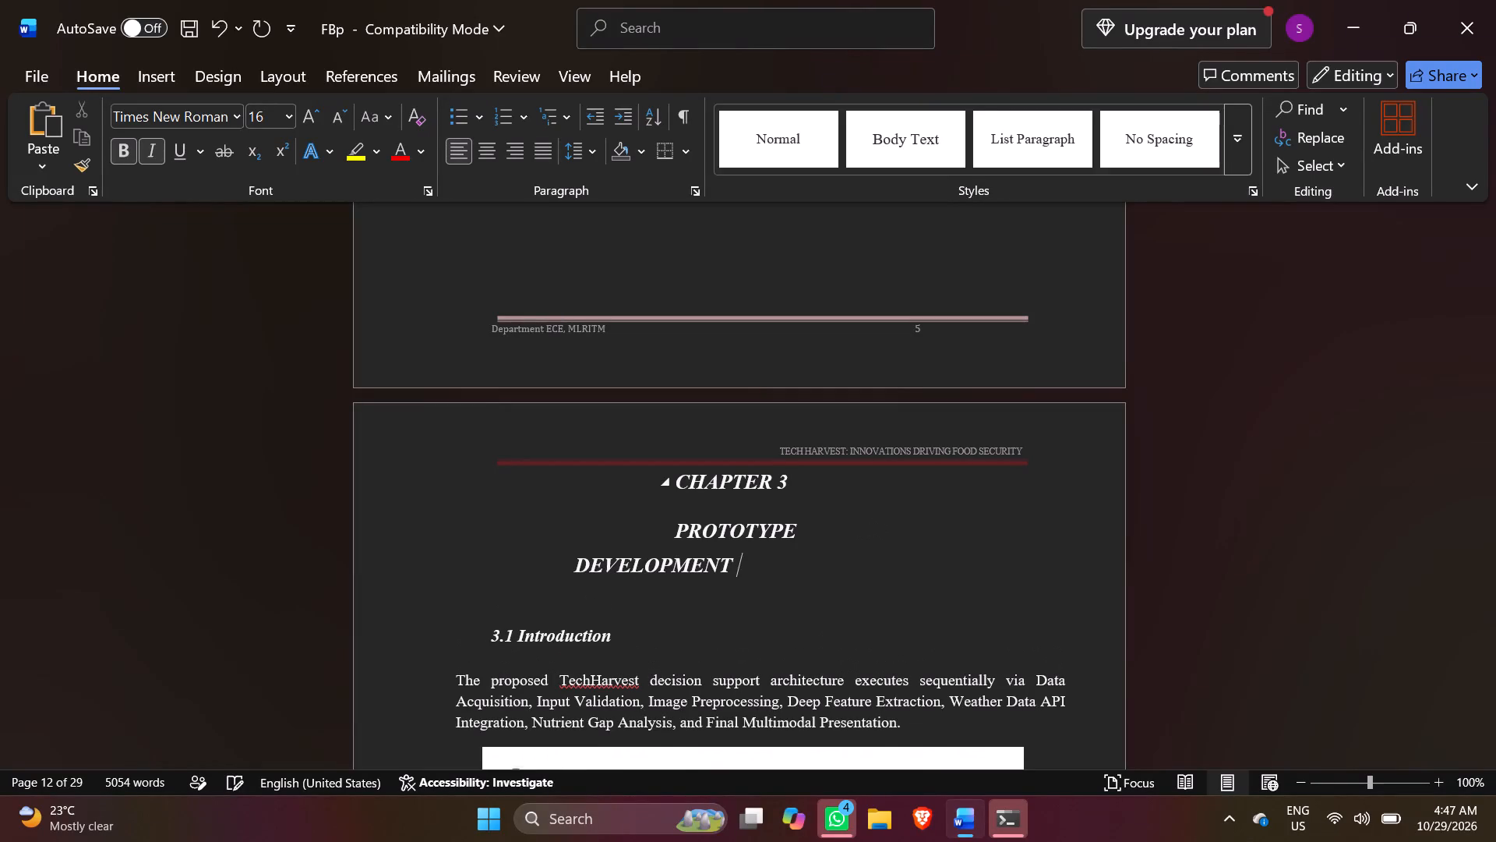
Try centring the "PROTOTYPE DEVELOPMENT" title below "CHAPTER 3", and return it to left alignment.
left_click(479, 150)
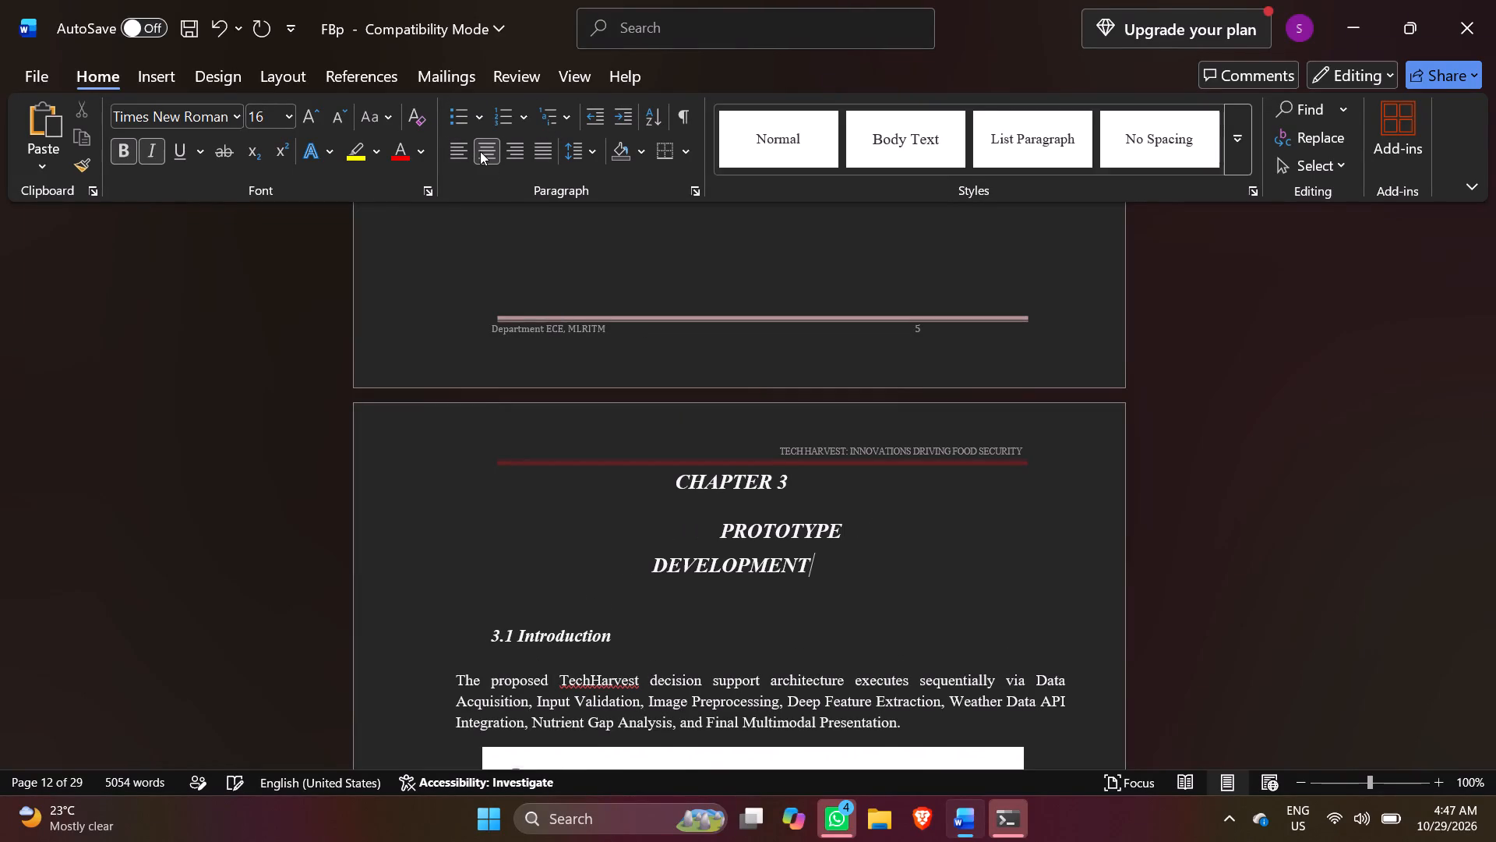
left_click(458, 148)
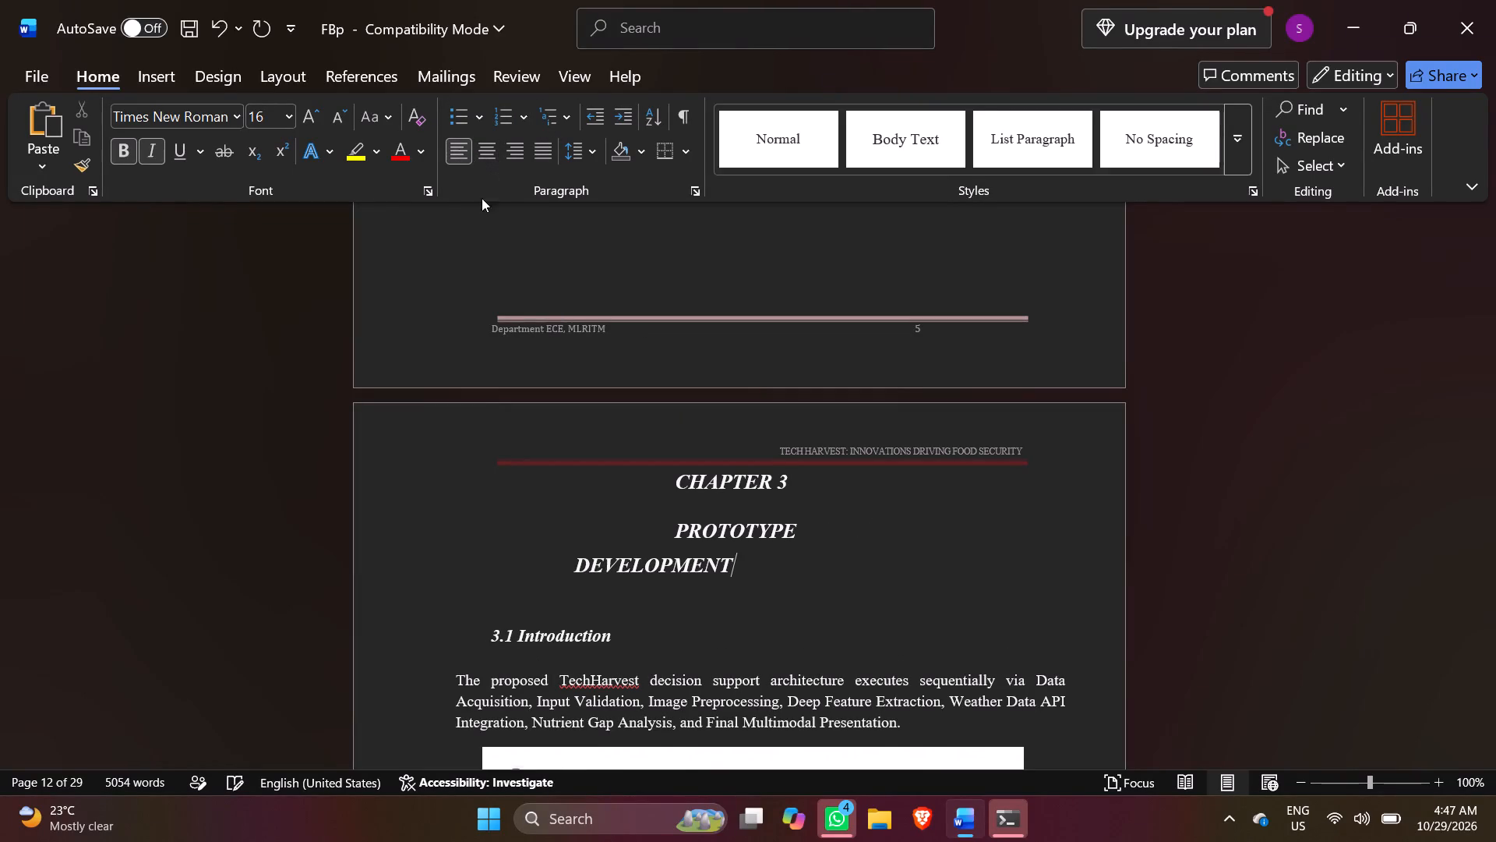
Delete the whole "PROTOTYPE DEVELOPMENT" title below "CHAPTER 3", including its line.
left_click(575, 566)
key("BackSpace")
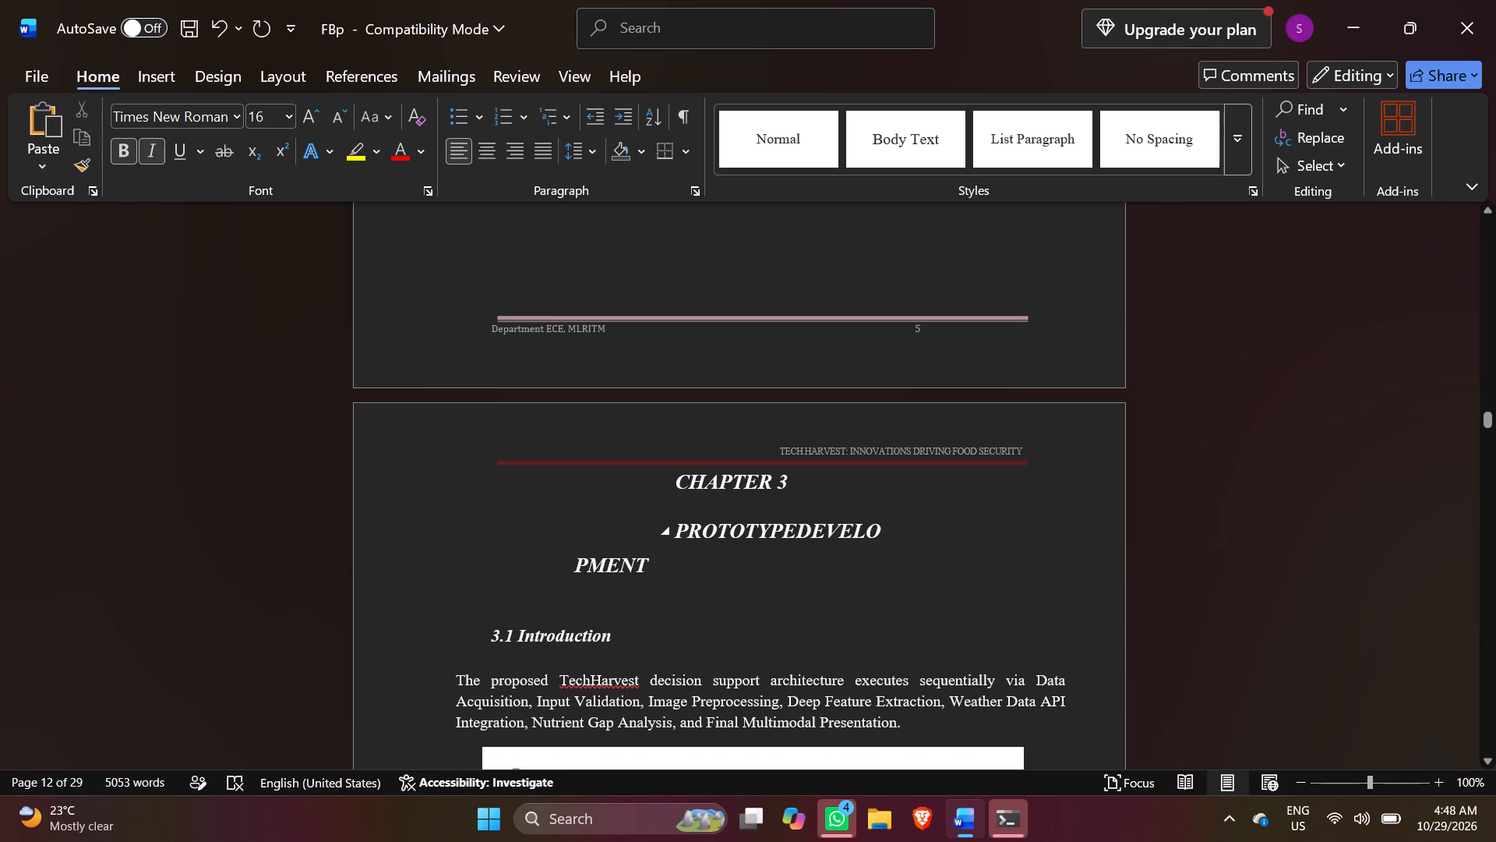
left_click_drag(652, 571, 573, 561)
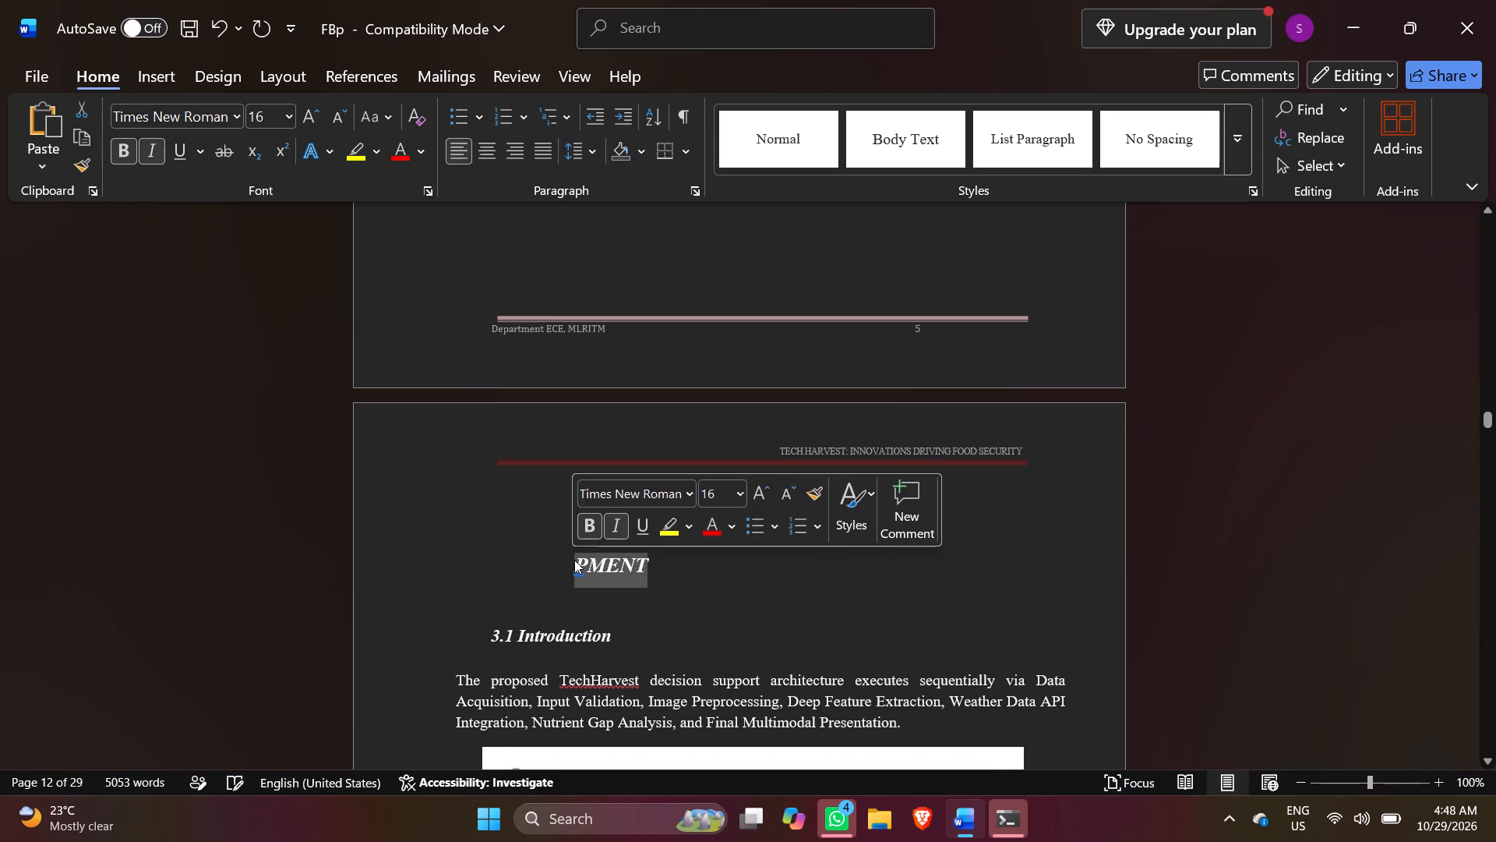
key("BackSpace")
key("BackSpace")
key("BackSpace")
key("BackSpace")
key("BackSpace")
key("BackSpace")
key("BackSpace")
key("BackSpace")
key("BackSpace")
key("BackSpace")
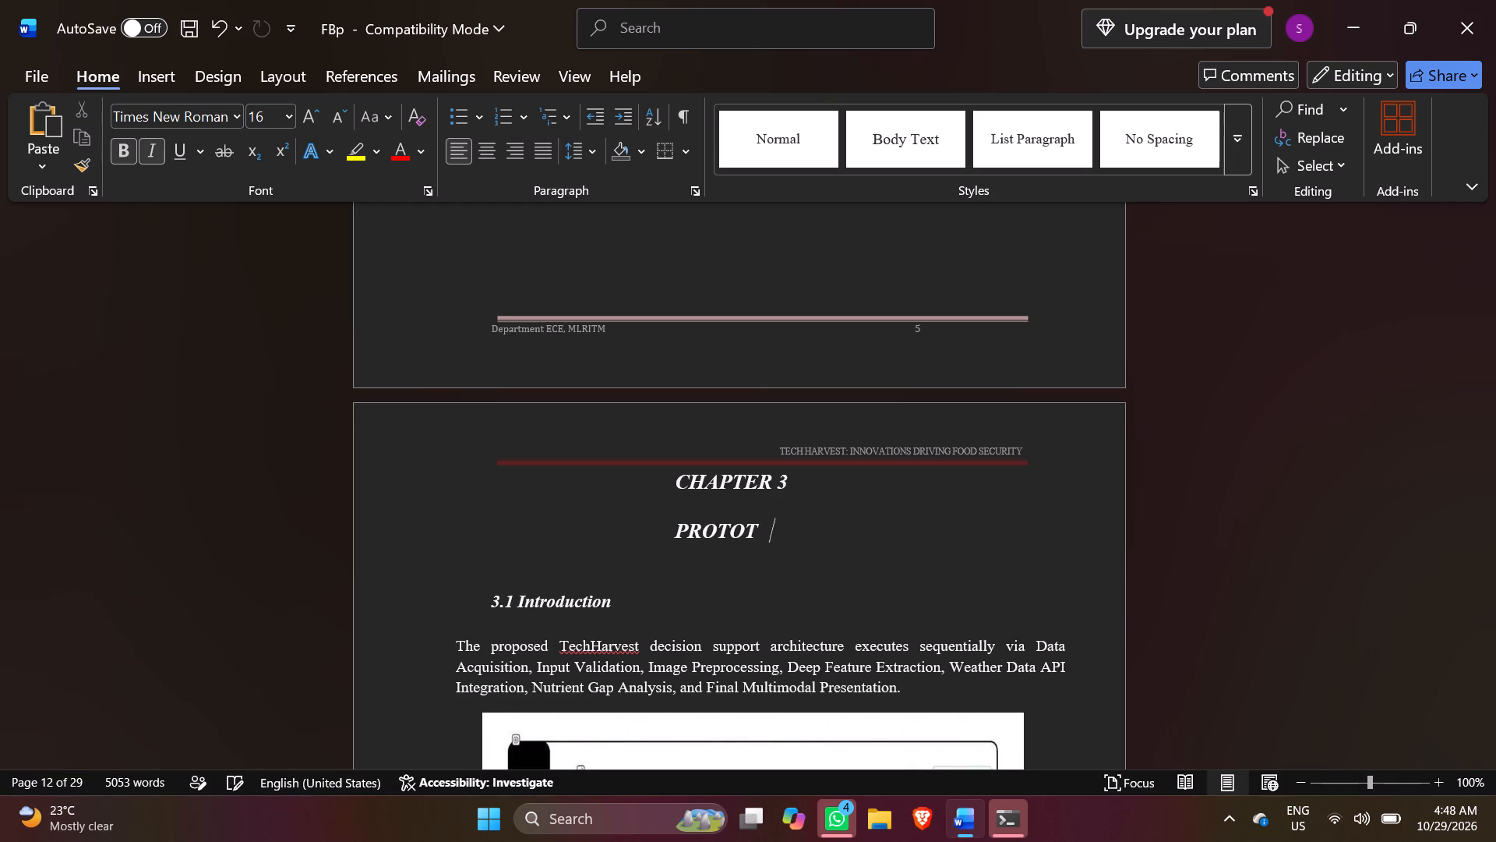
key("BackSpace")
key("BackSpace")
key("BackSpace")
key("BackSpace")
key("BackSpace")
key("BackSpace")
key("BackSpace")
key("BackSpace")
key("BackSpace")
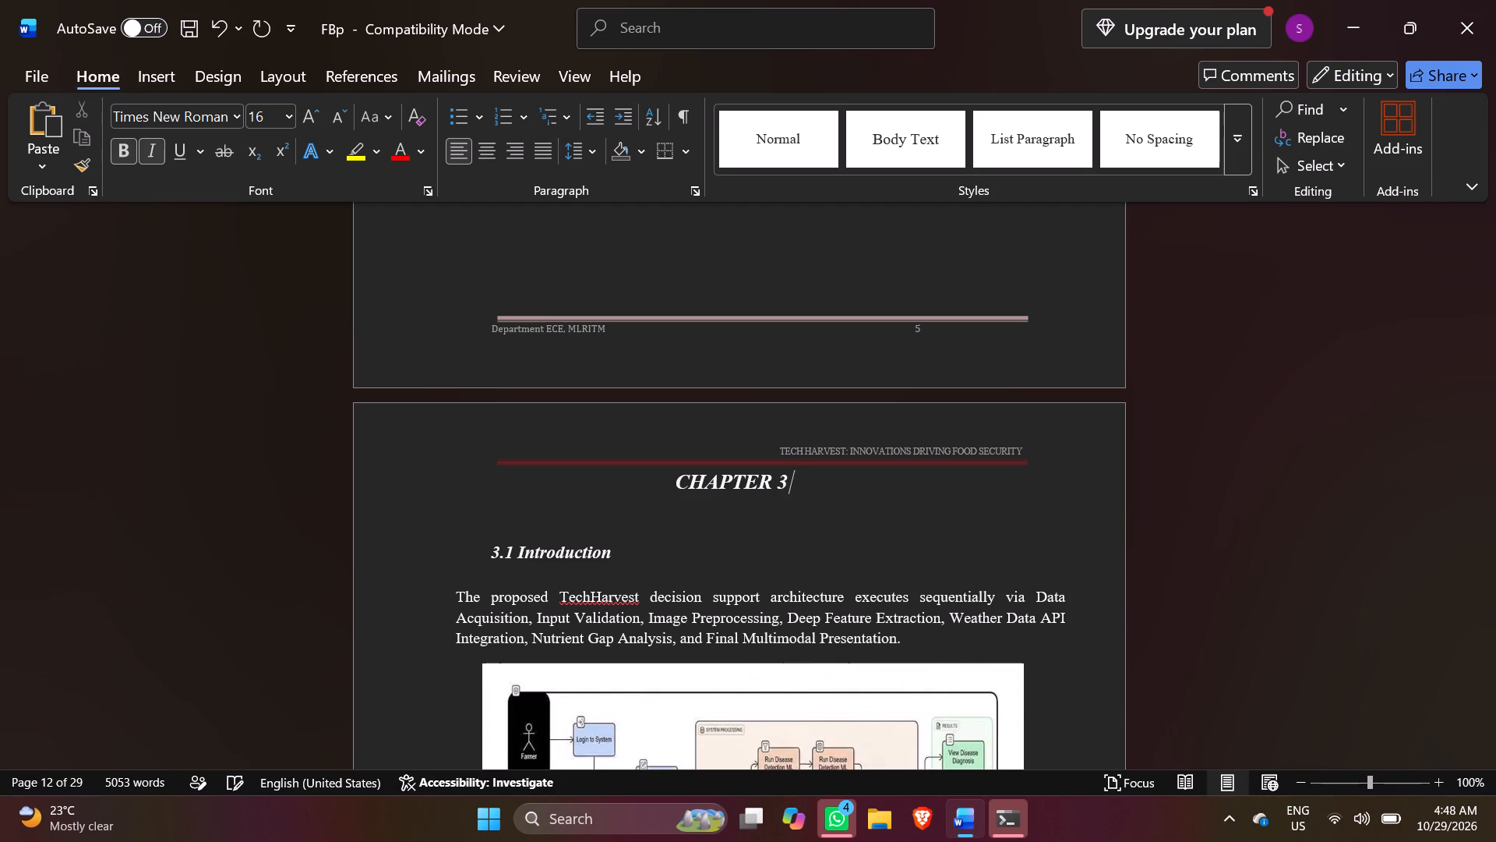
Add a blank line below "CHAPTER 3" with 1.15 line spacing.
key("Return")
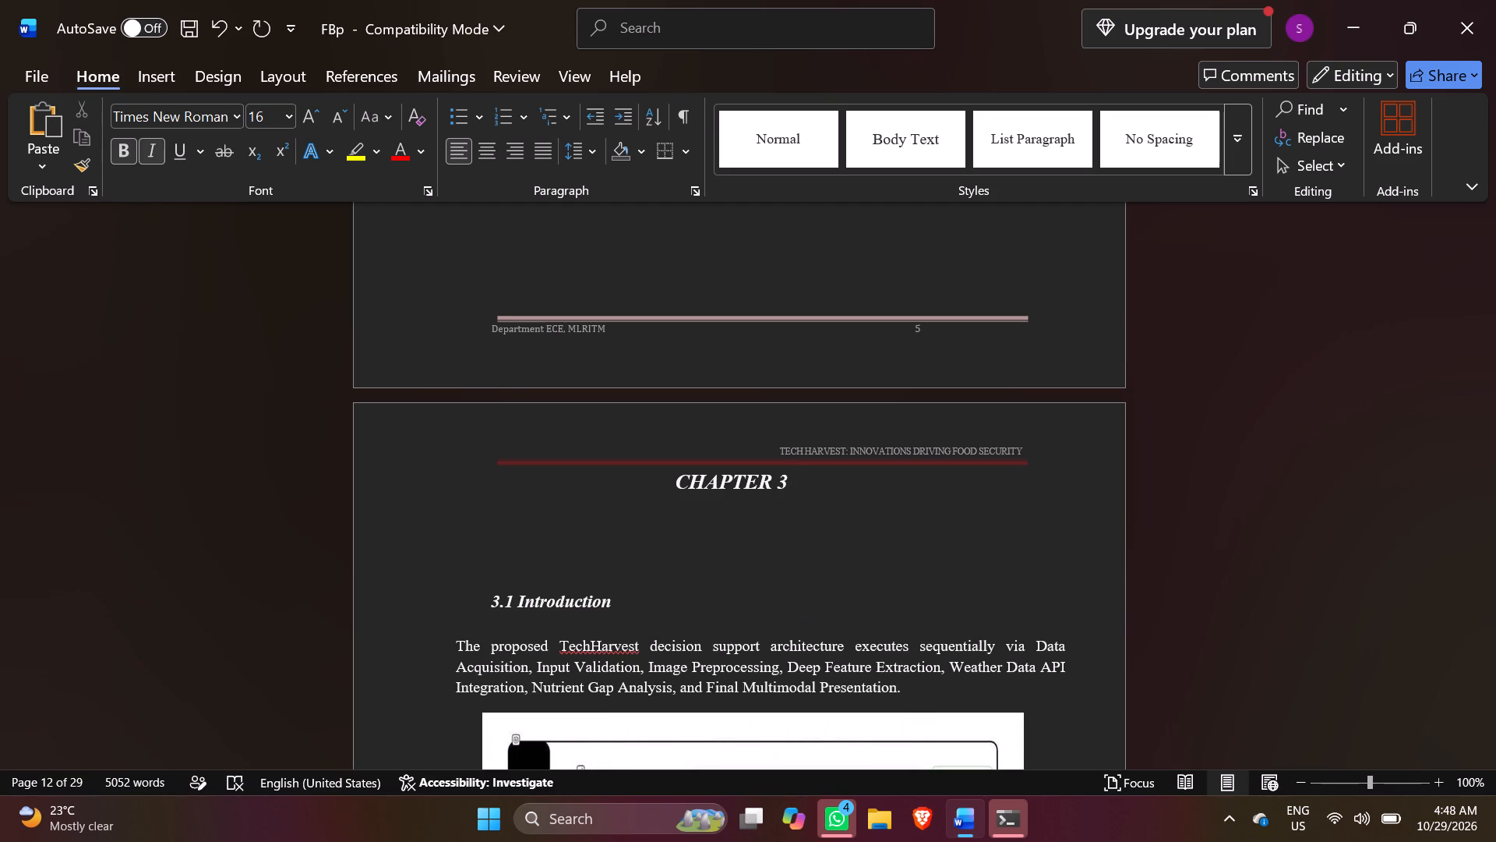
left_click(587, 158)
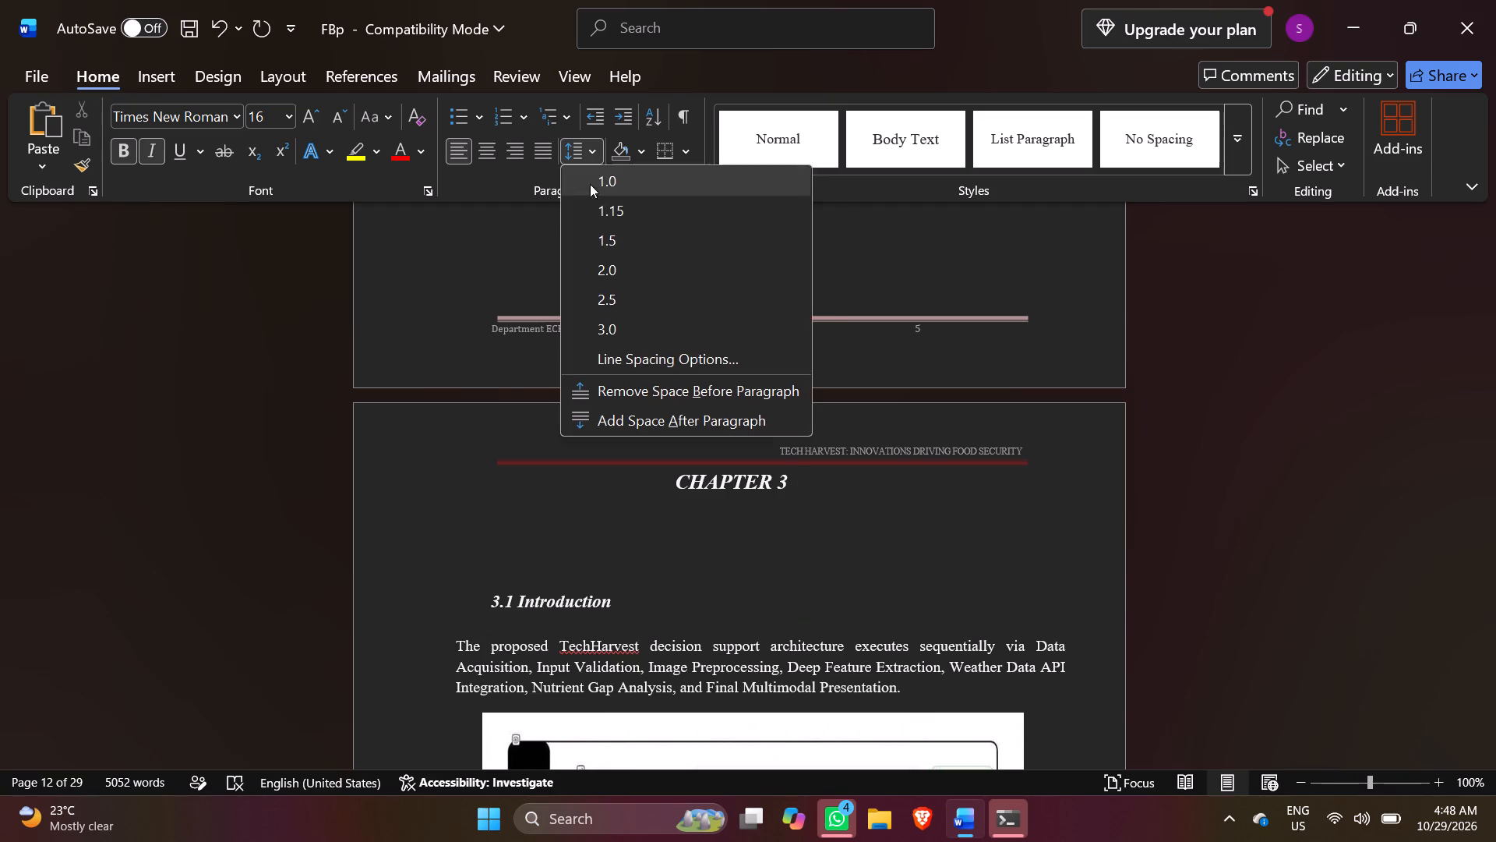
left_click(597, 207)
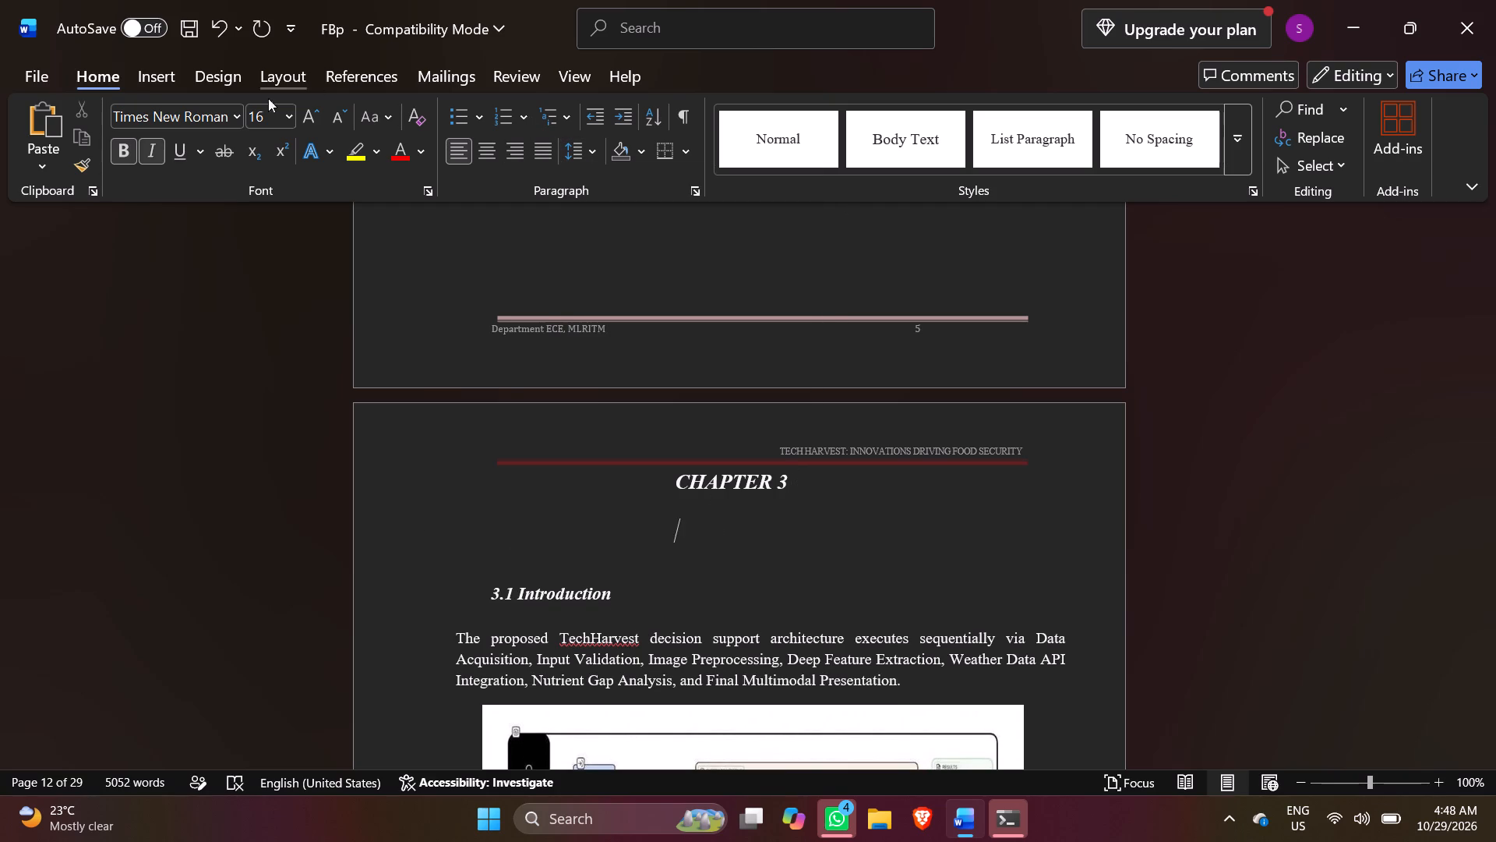
Undo the Chapter 3 title edits back to the original single-line title "DEVELOPMENTOF PROTOTYPE".
triple_click(212, 19)
left_click(213, 19)
triple_click(213, 19)
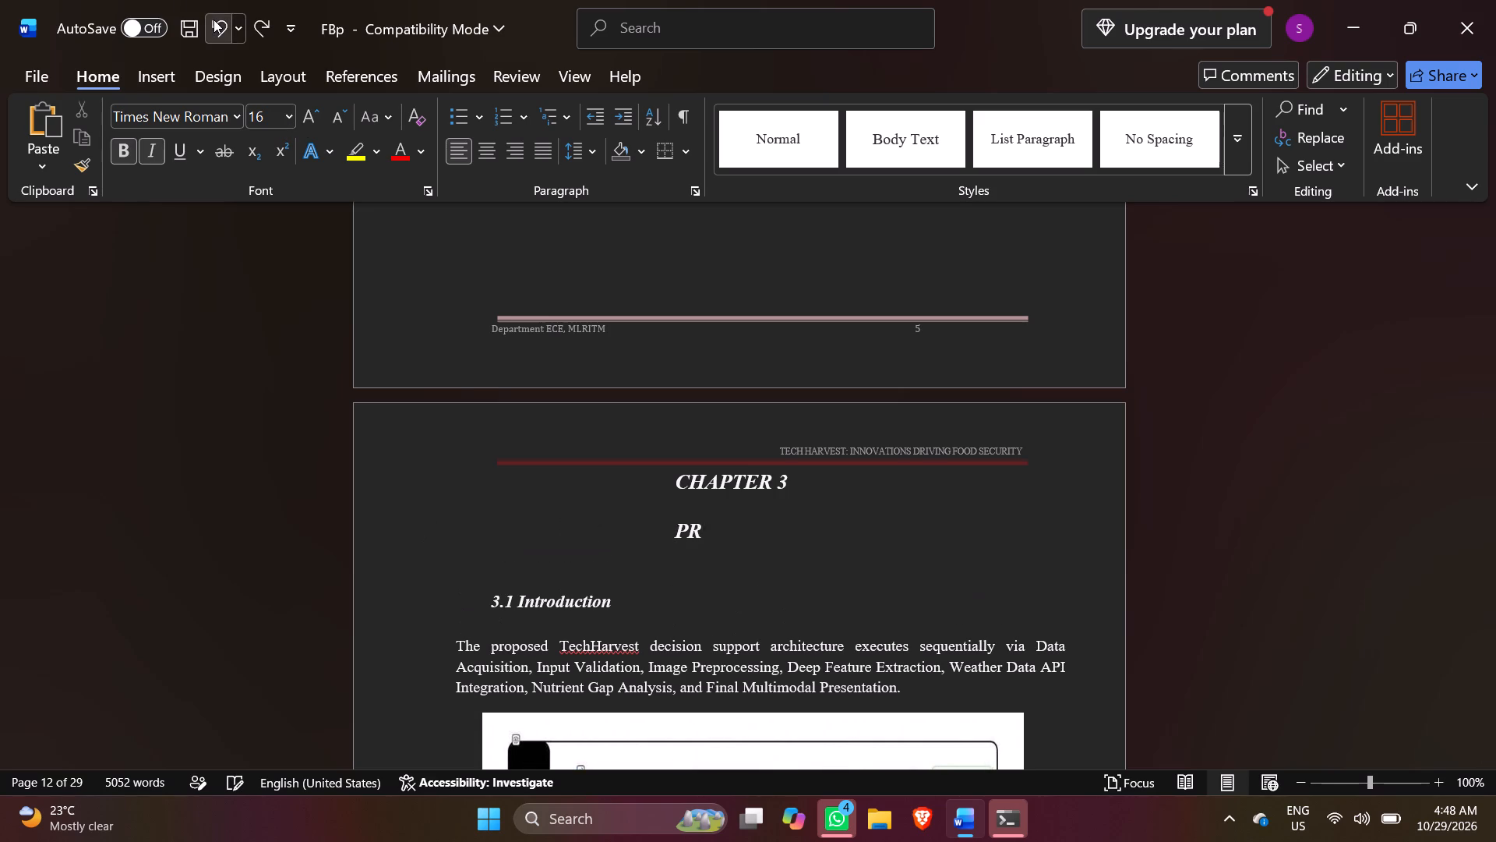
triple_click(213, 19)
triple_click(213, 19)
triple_click(214, 19)
triple_click(214, 19)
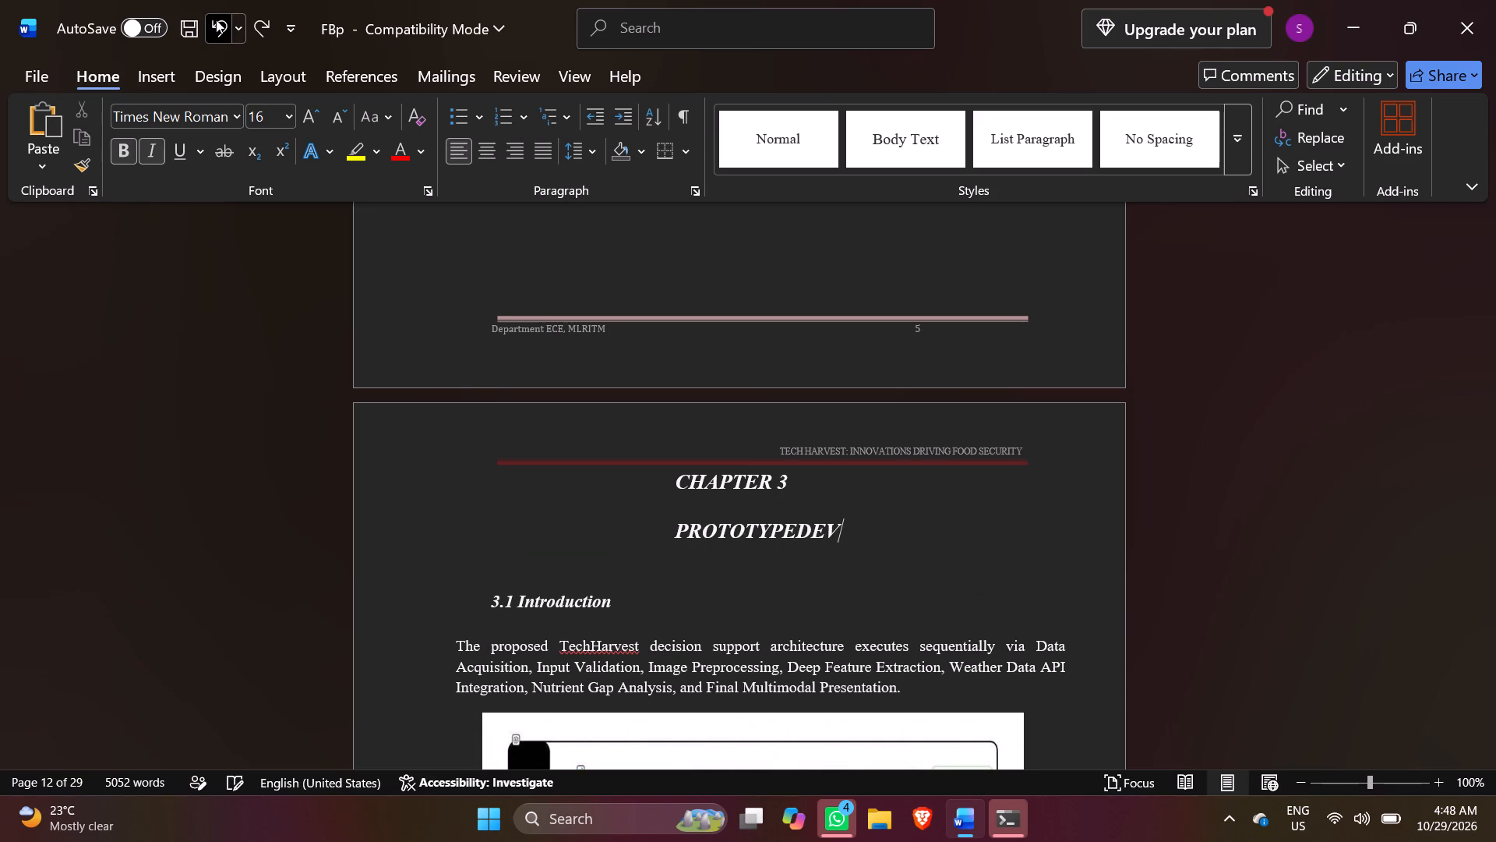
triple_click(217, 19)
triple_click(218, 19)
double_click(220, 19)
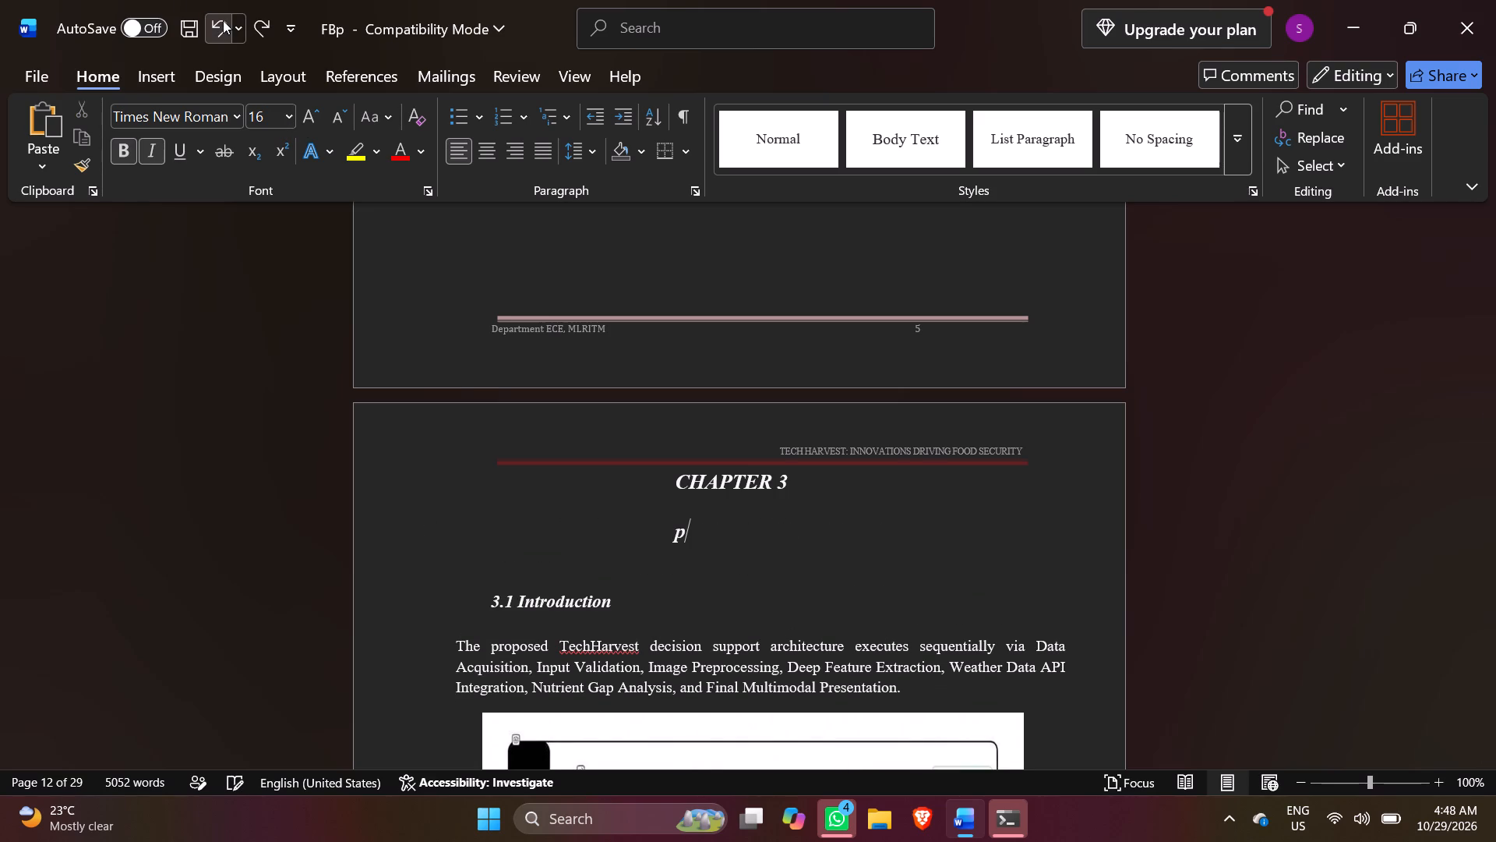
triple_click(225, 23)
triple_click(228, 25)
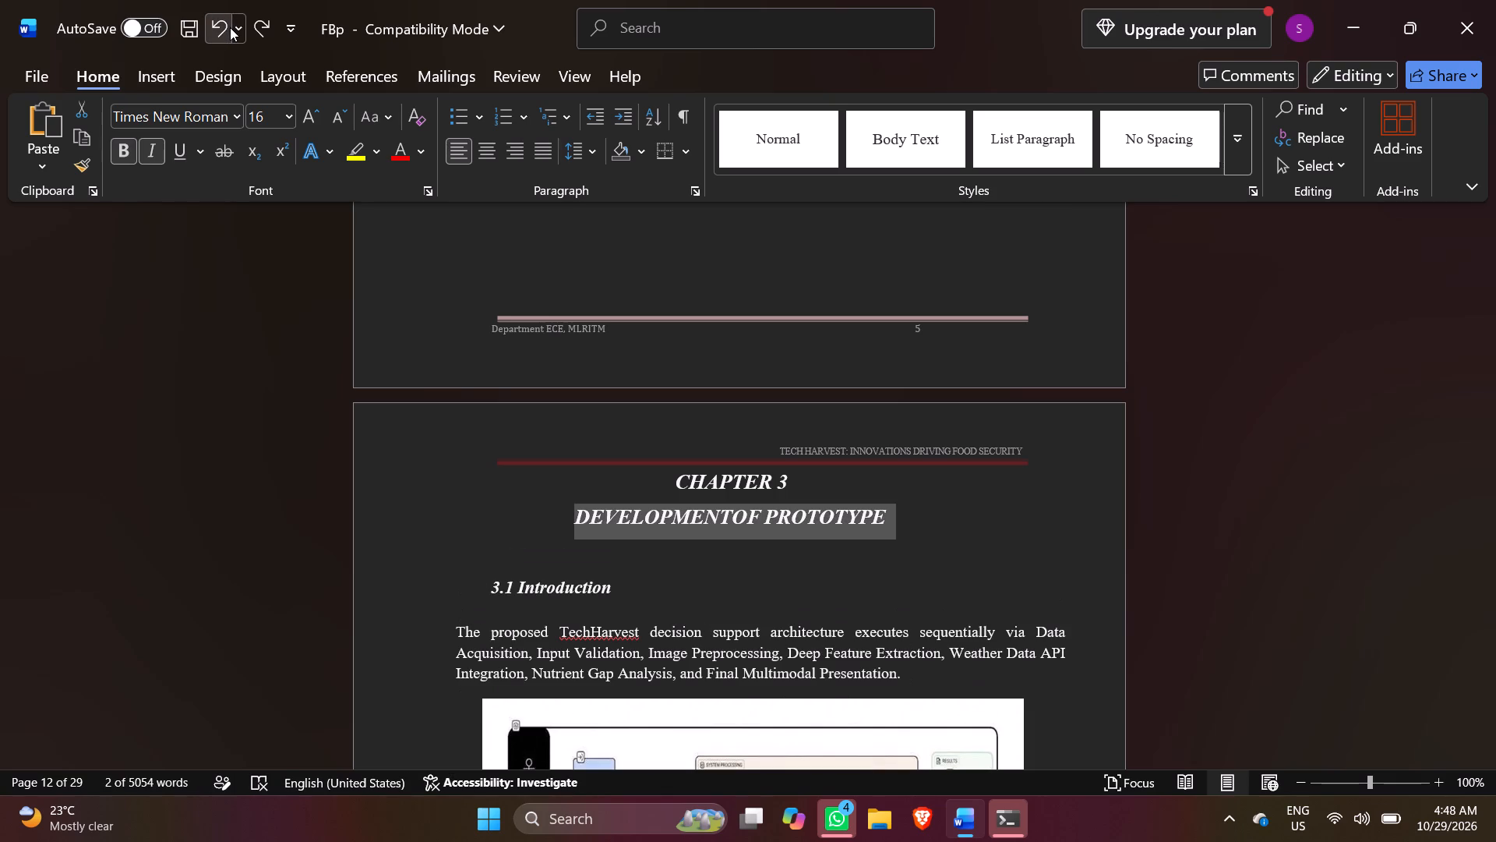
left_click(950, 542)
Apply 1.15 line spacing to the "LITERATURE SURVEY" title below "CHAPTER 2".
scroll(735, 536, "down", 2)
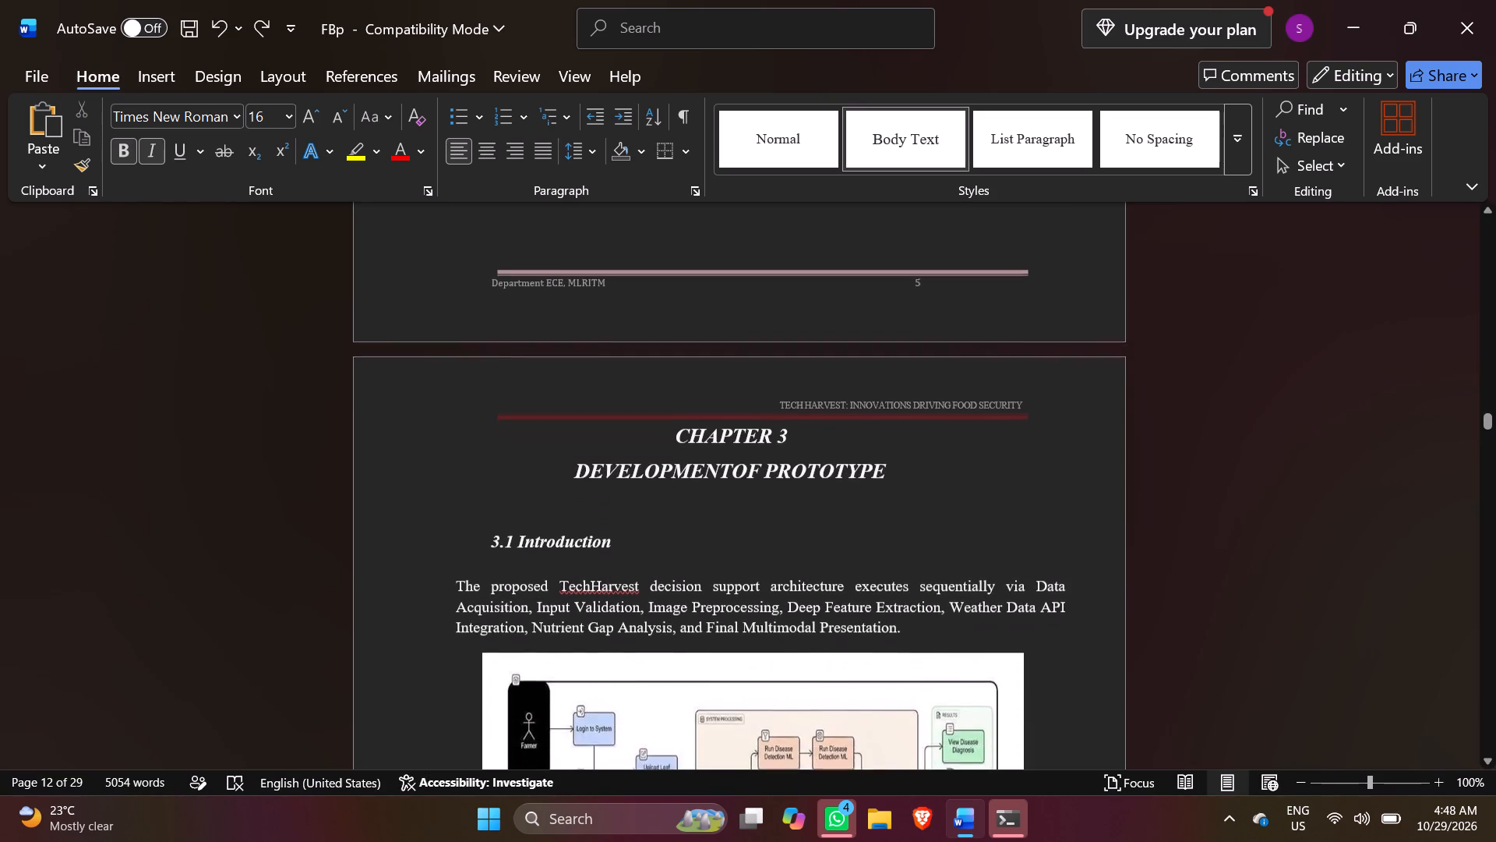
scroll(743, 536, "up", 20)
scroll(743, 536, "up", 9)
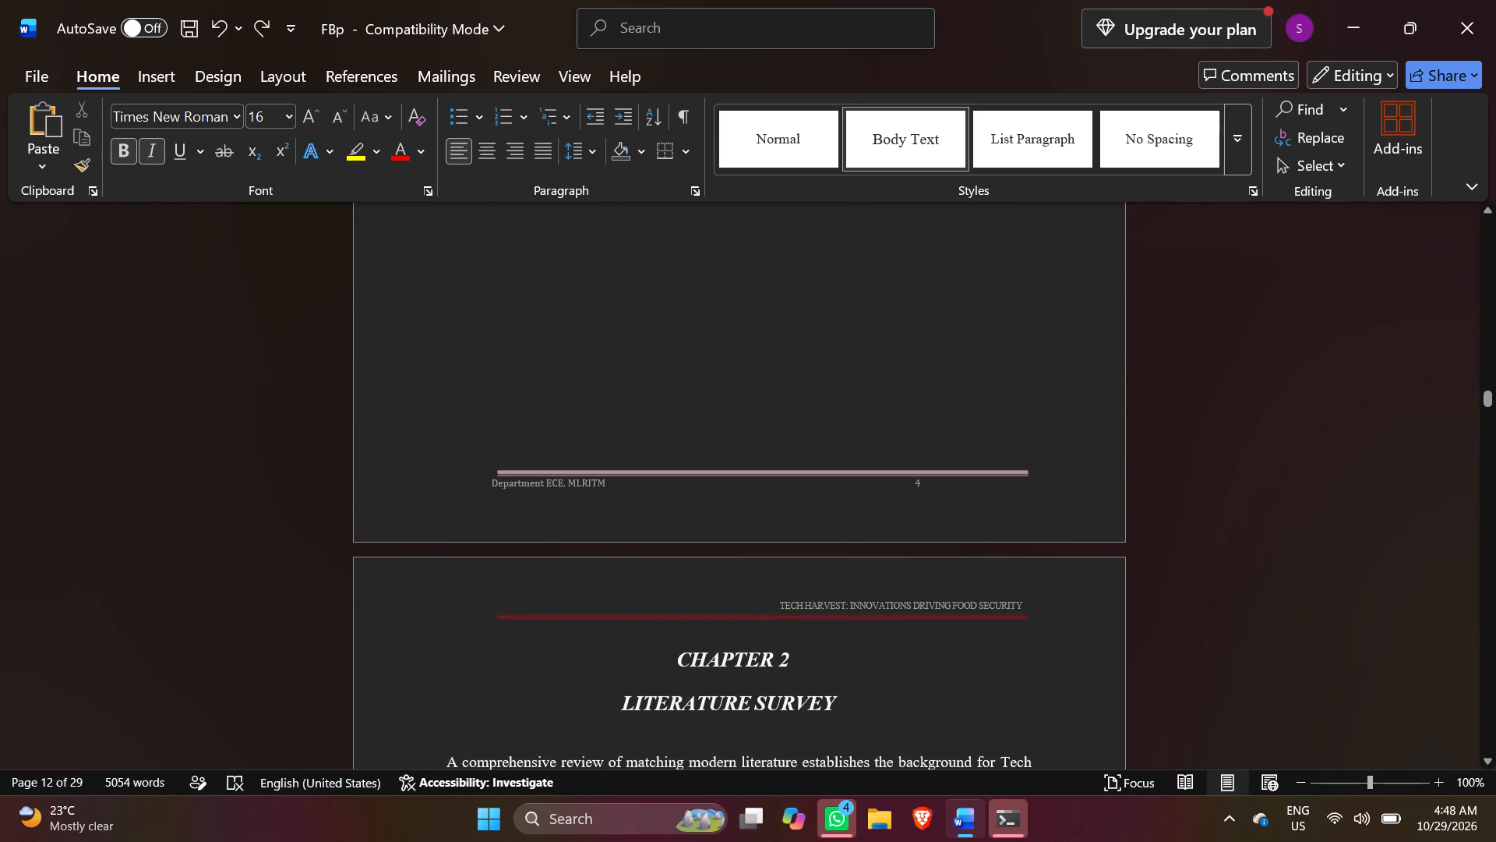
left_click(732, 699)
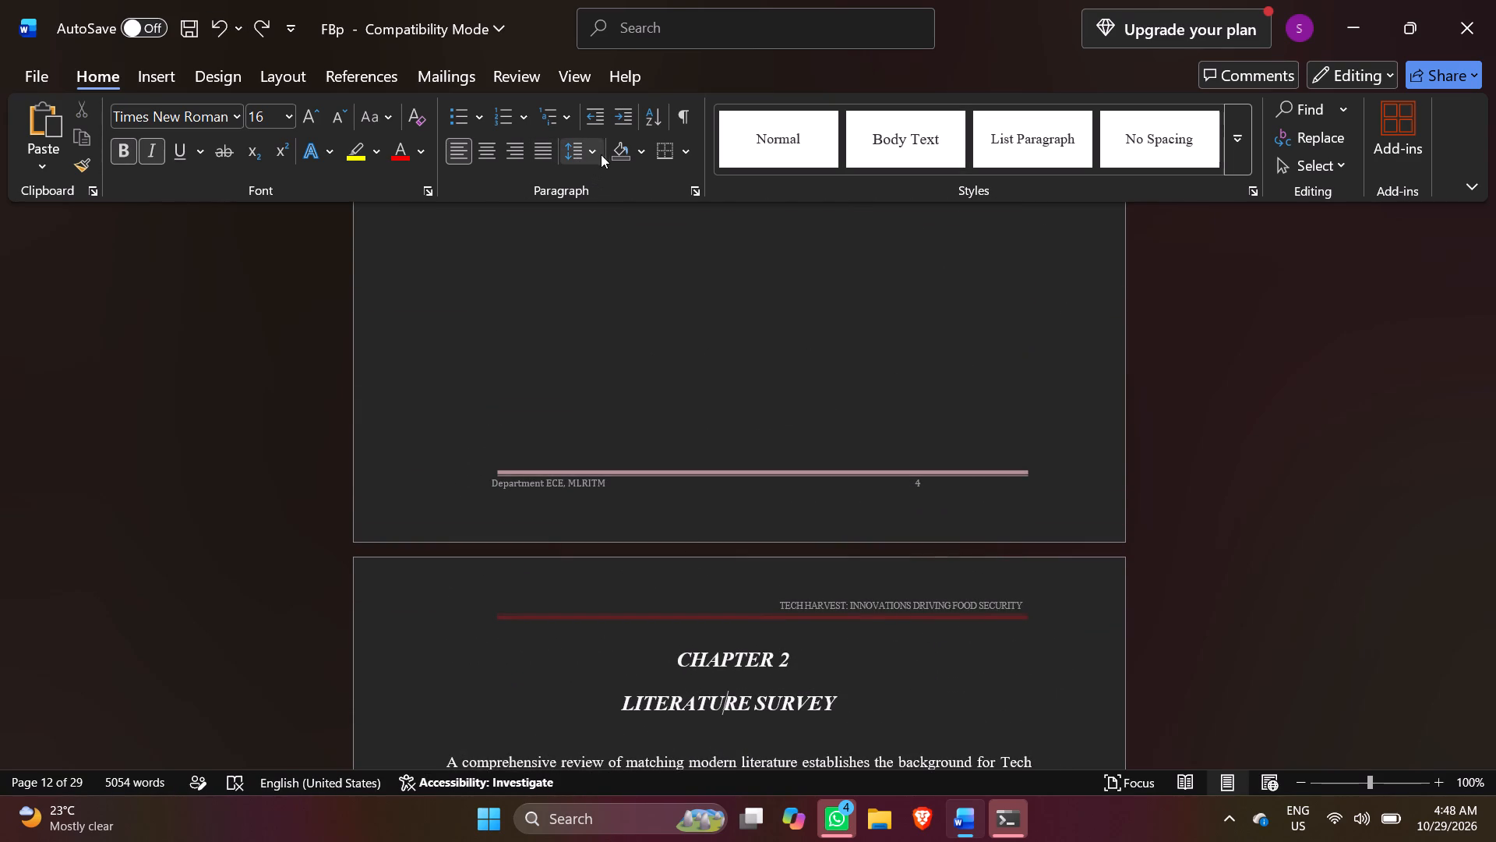
left_click(581, 154)
left_click(615, 206)
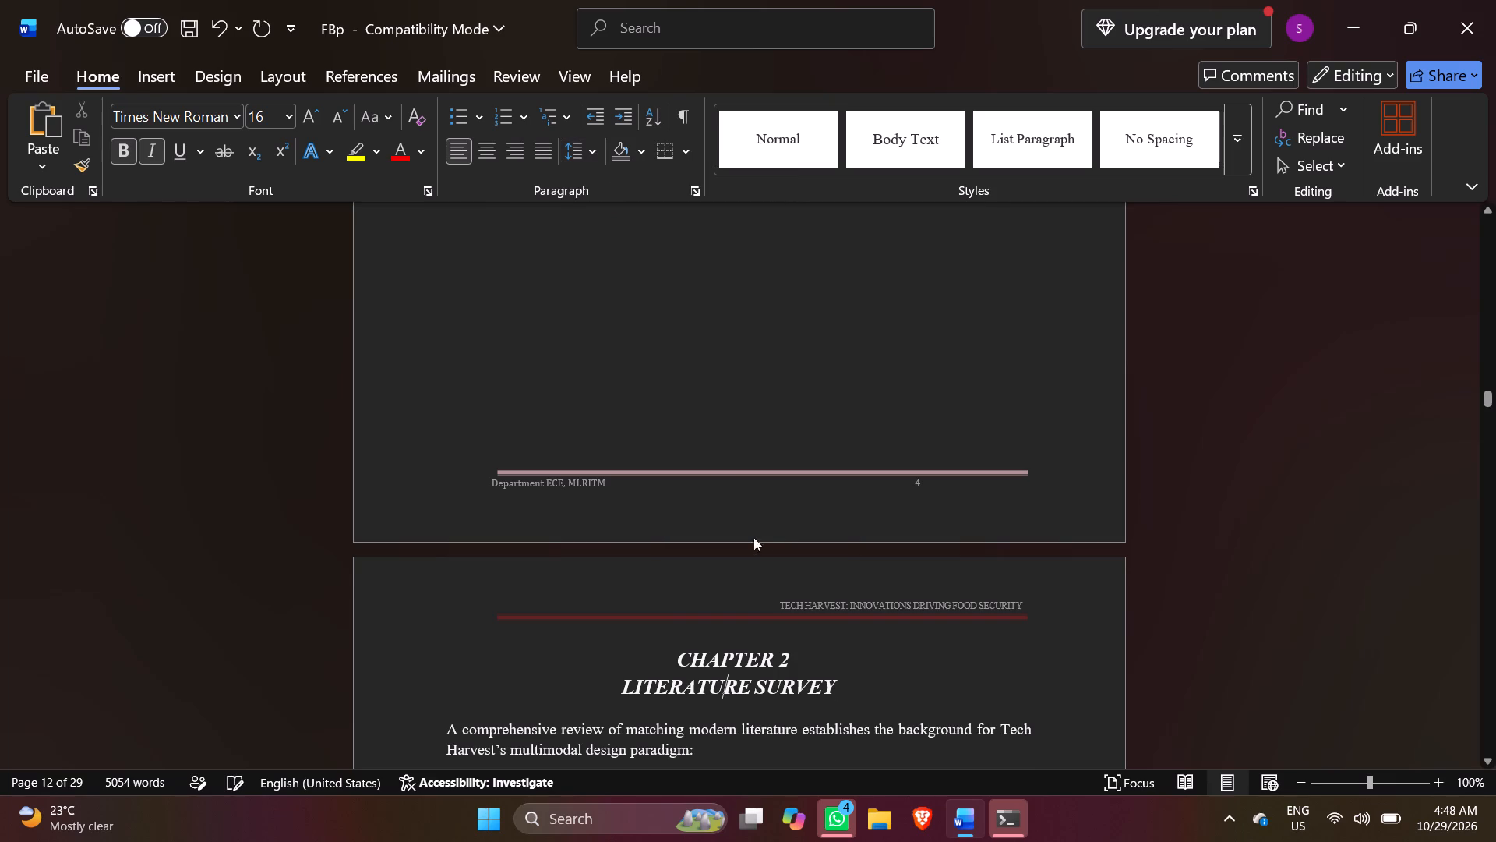
Insert an extra space between "LITERATURE" and "SURVEY" in the Chapter 2 title.
scroll(770, 535, "up", 1)
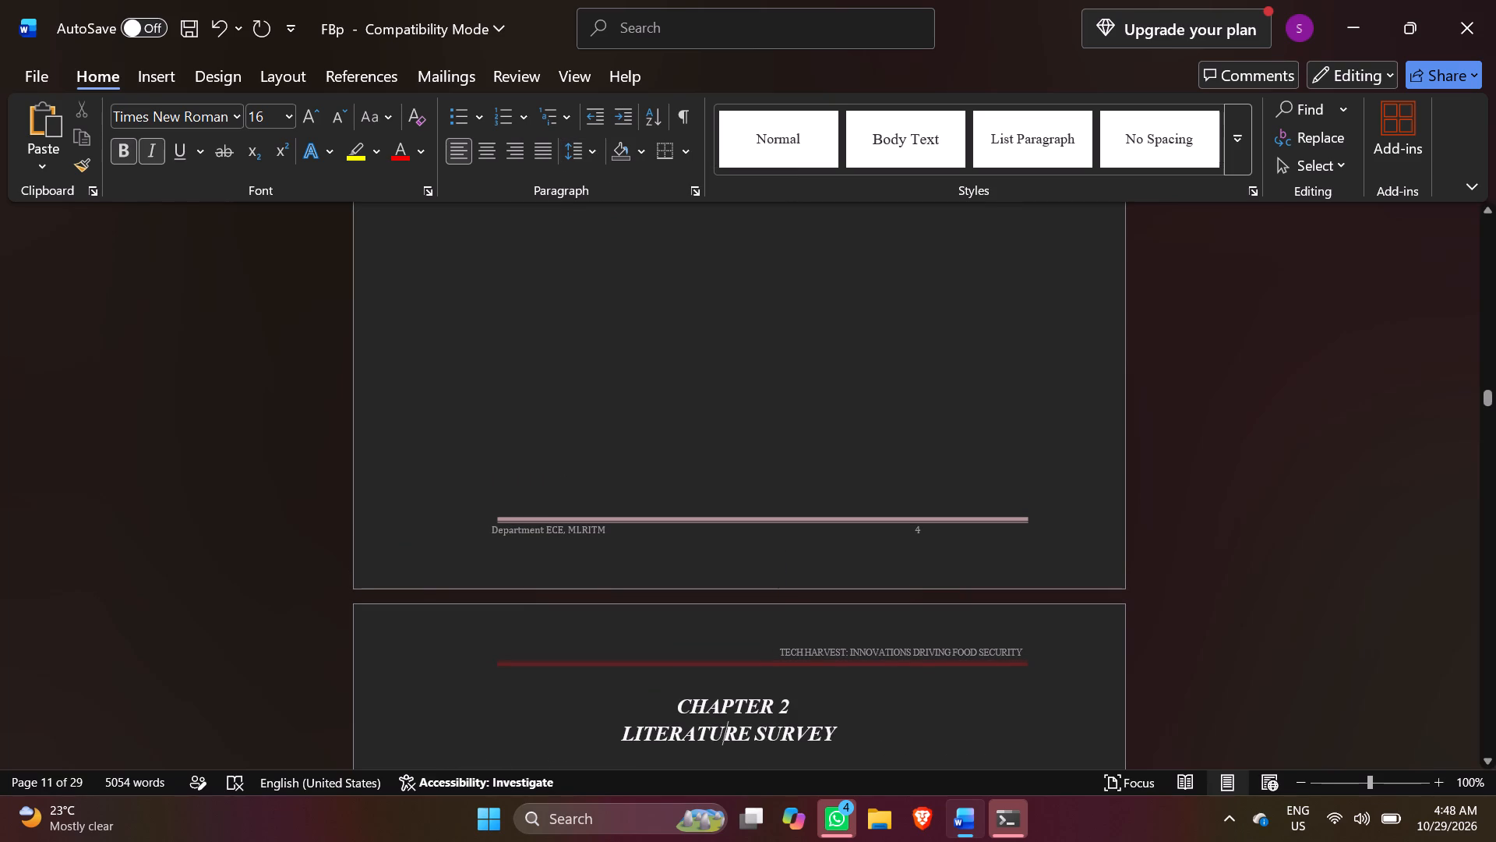
left_click(750, 741)
key("space")
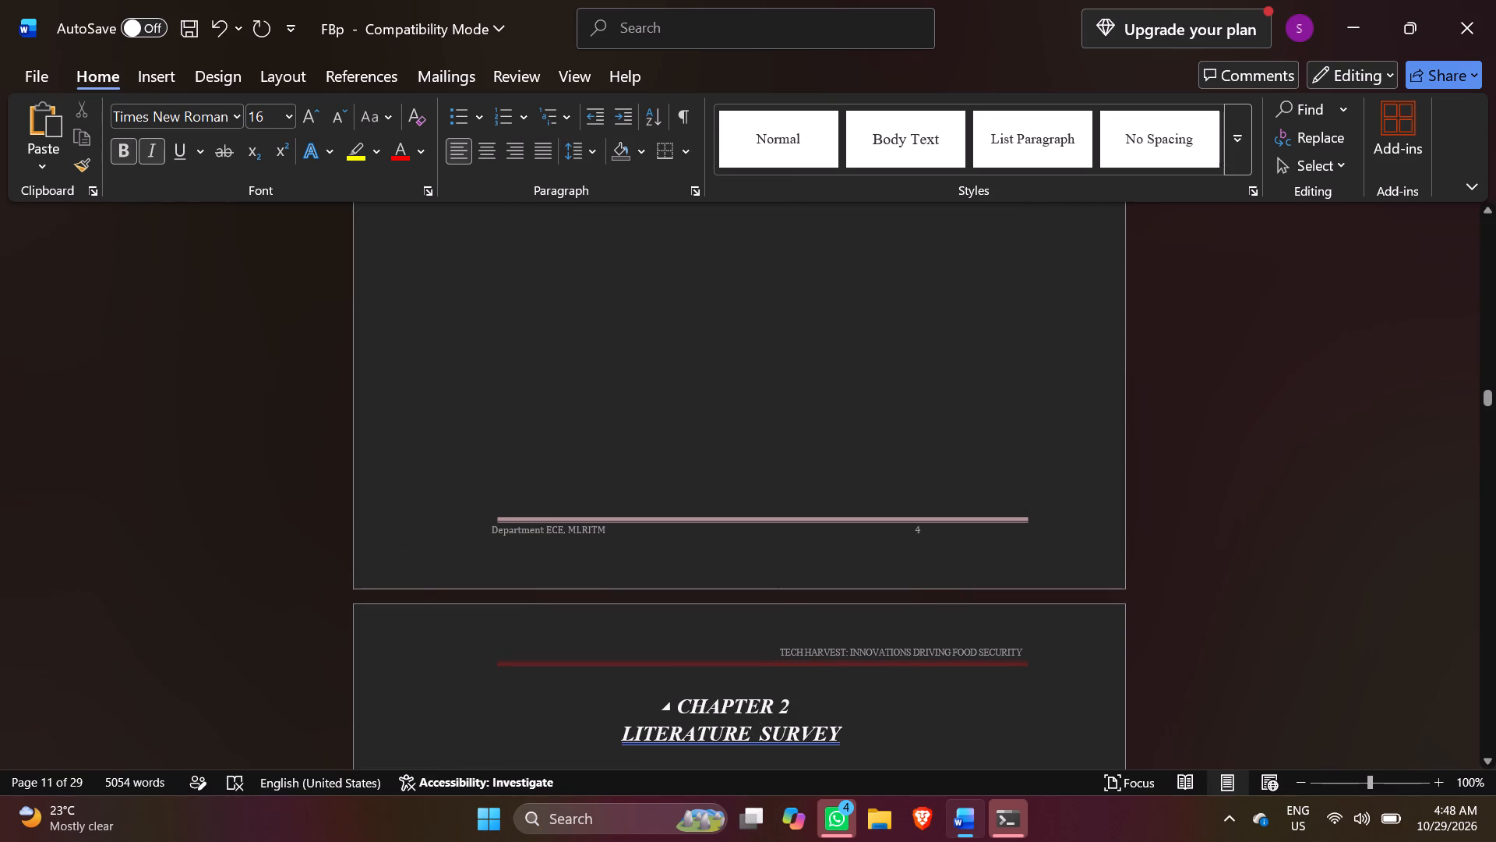
Apply 1.15 line spacing to the body paragraph of section "1.1 Introduction" in Chapter 1.
scroll(729, 744, "up", 6)
scroll(744, 731, "down", 9)
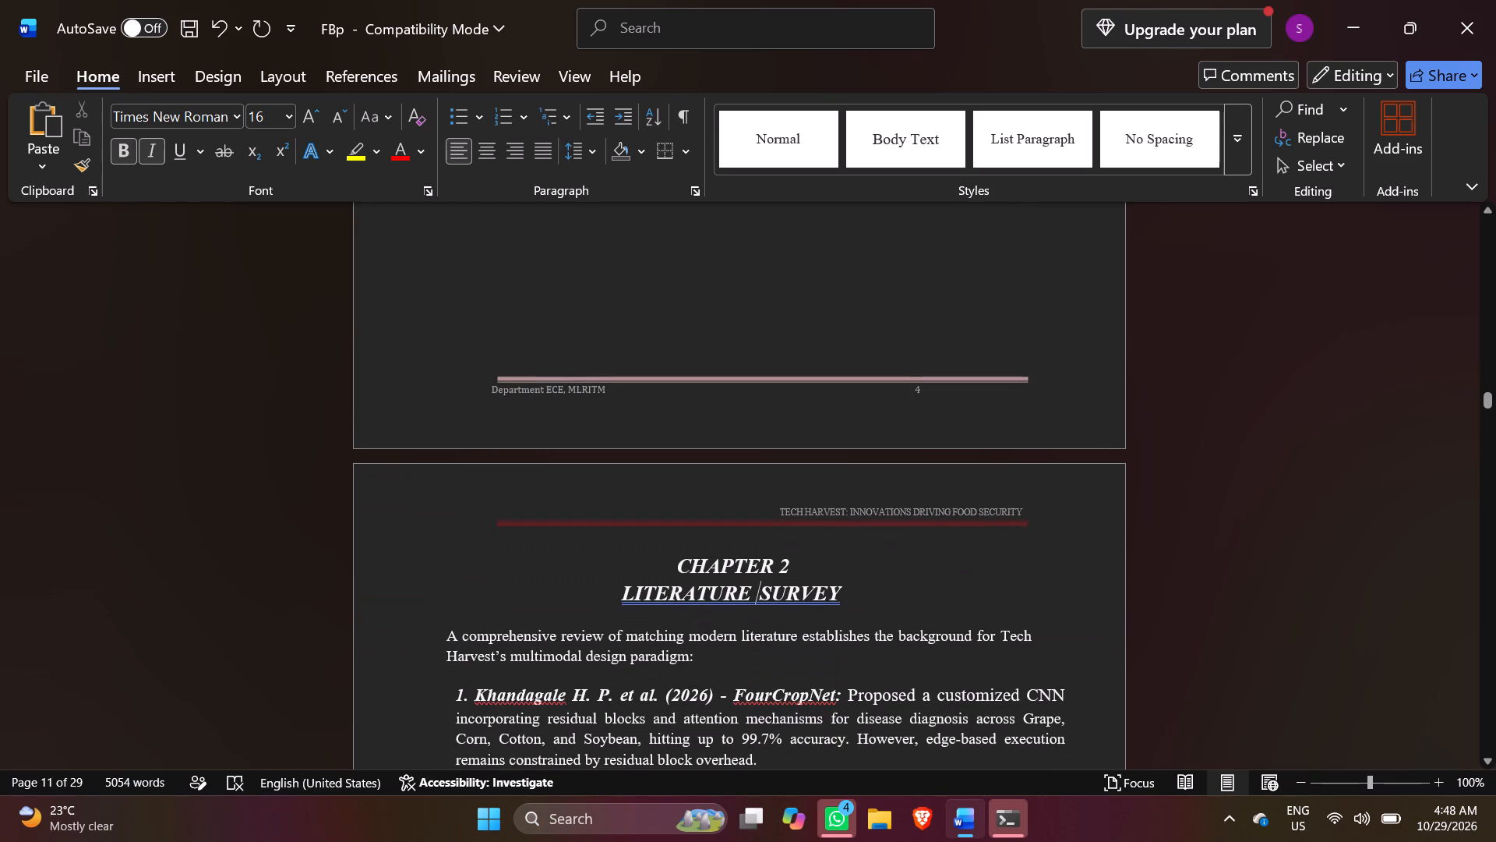
scroll(763, 695, "up", 17)
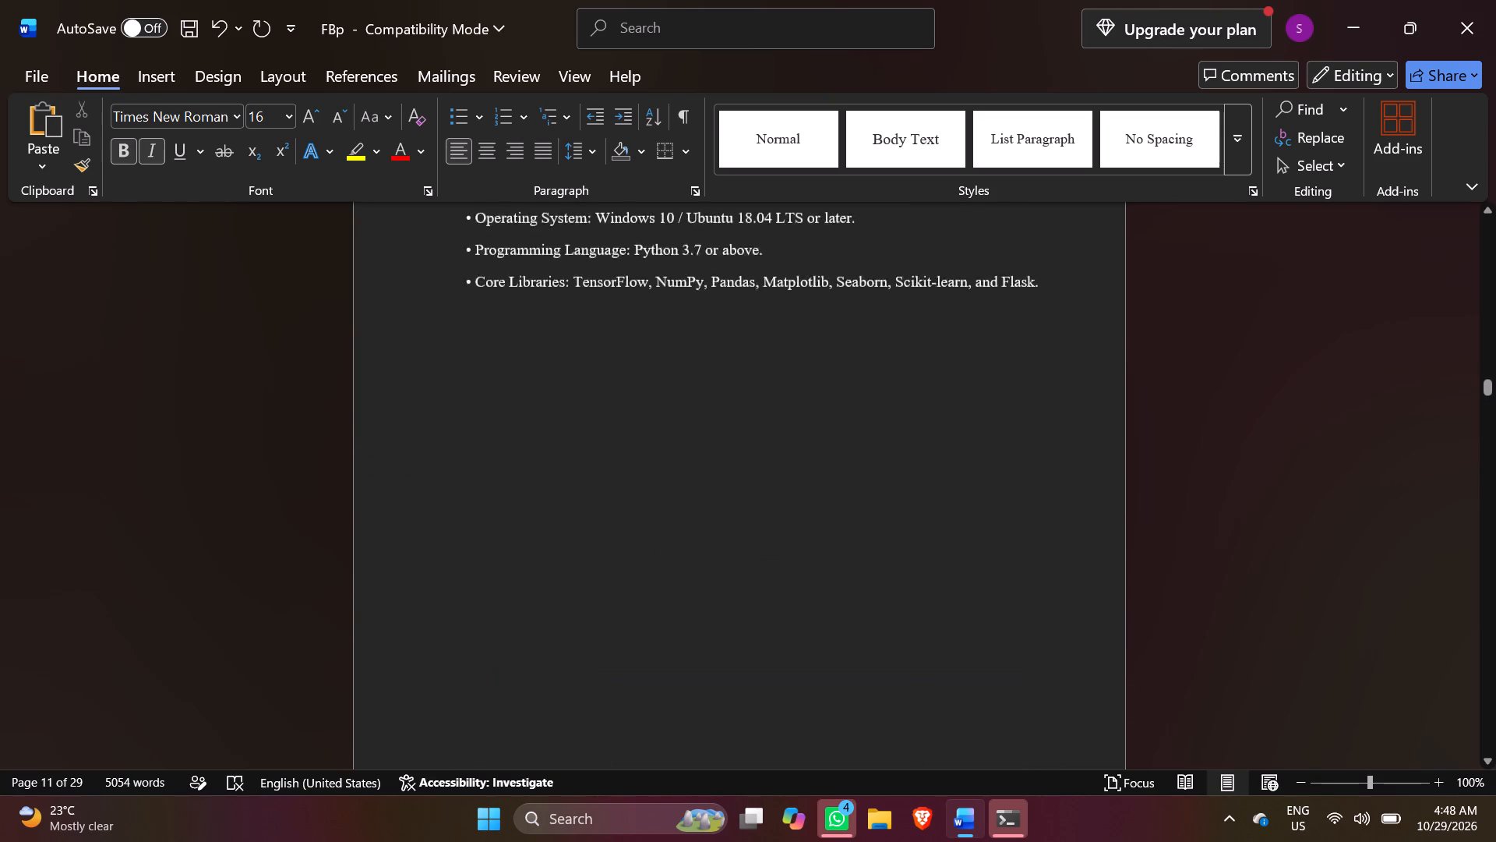
scroll(761, 684, "up", 17)
scroll(764, 673, "up", 12)
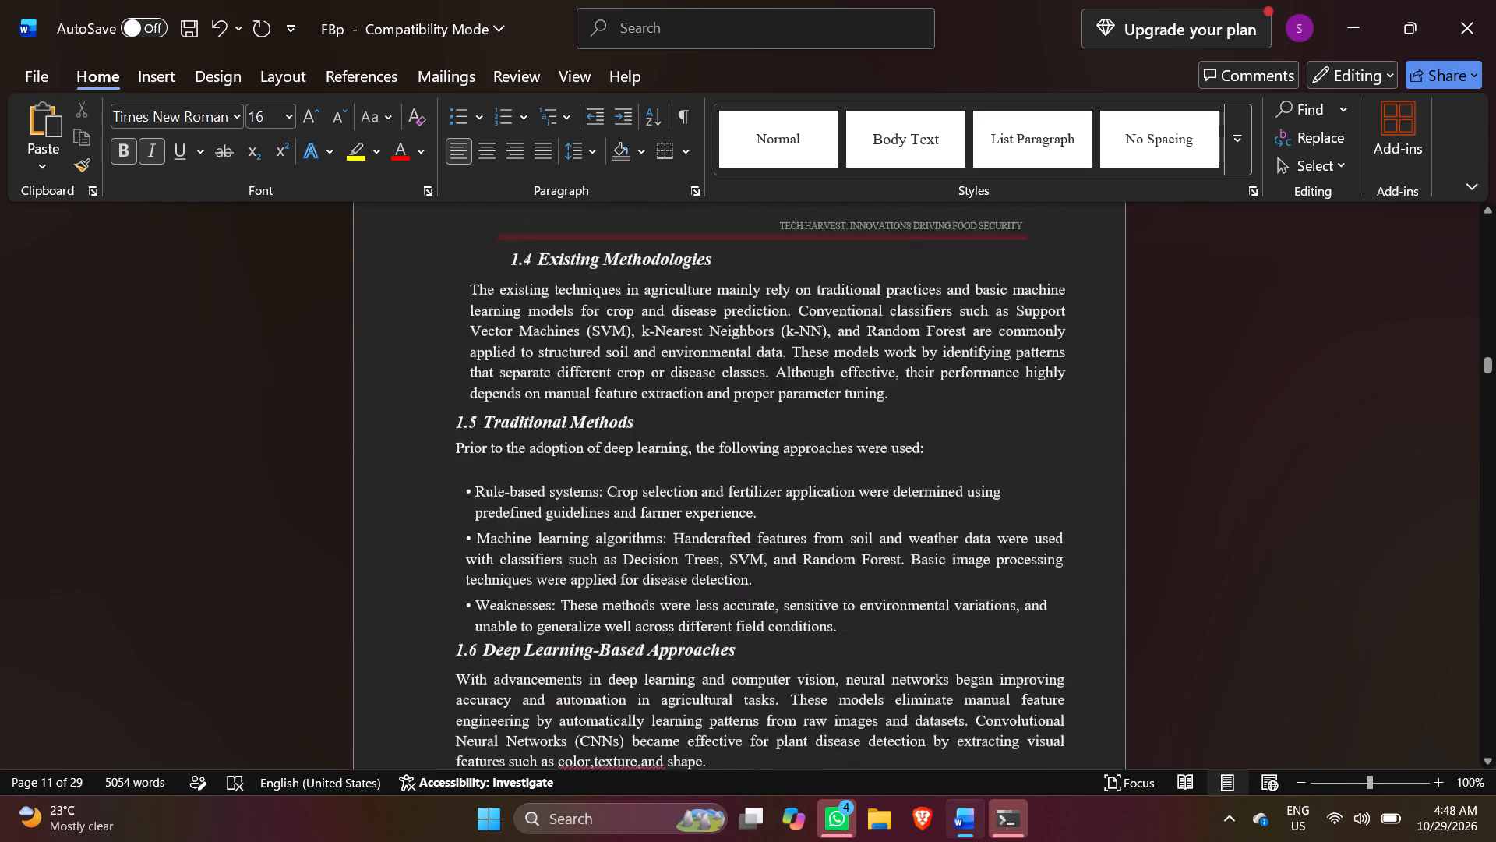
scroll(766, 668, "up", 20)
scroll(766, 668, "up", 8)
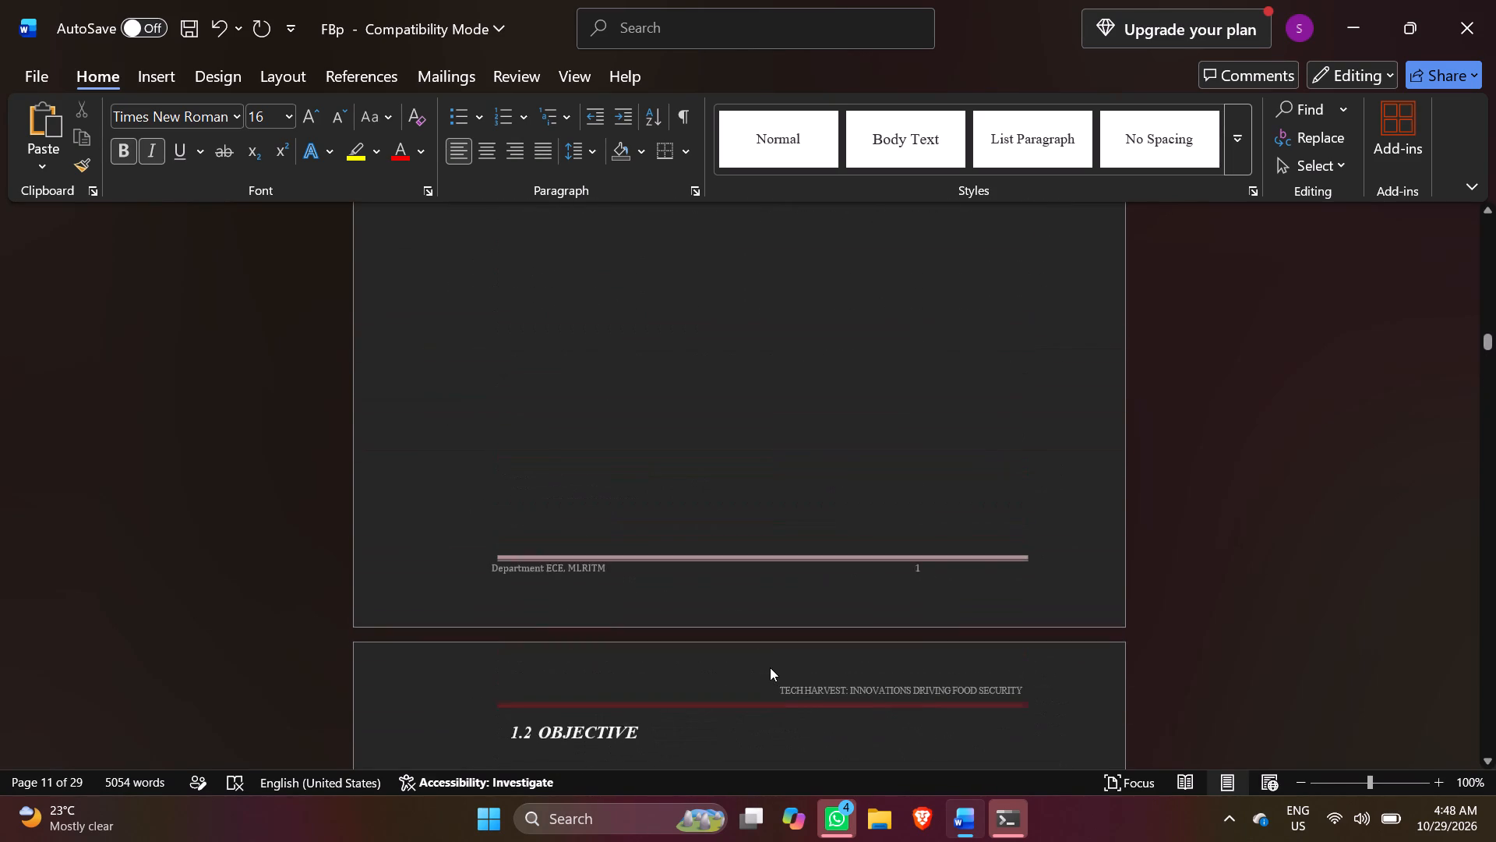
scroll(771, 667, "up", 12)
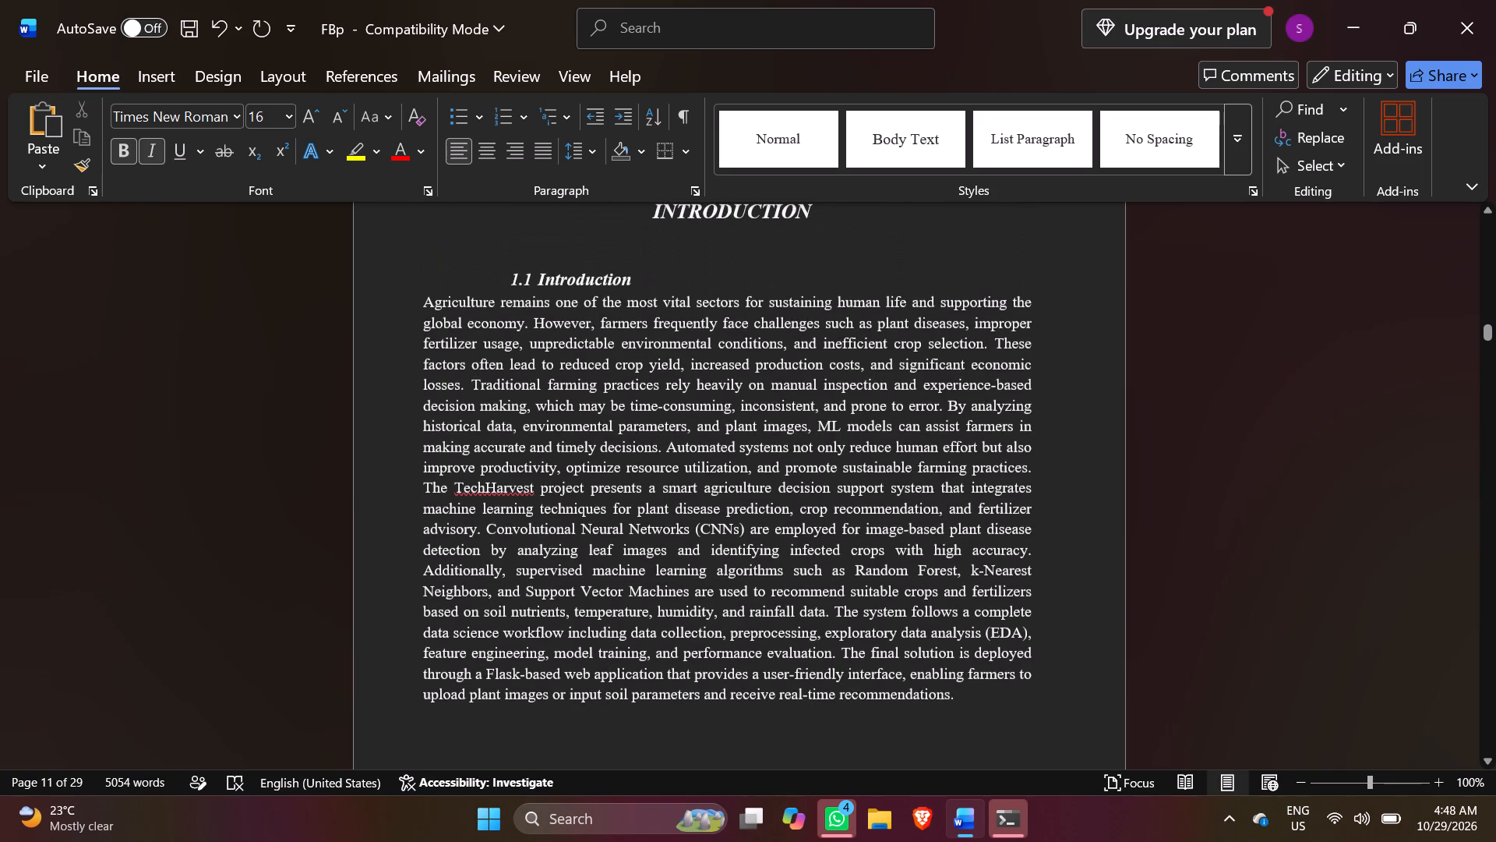
scroll(771, 667, "down", 17)
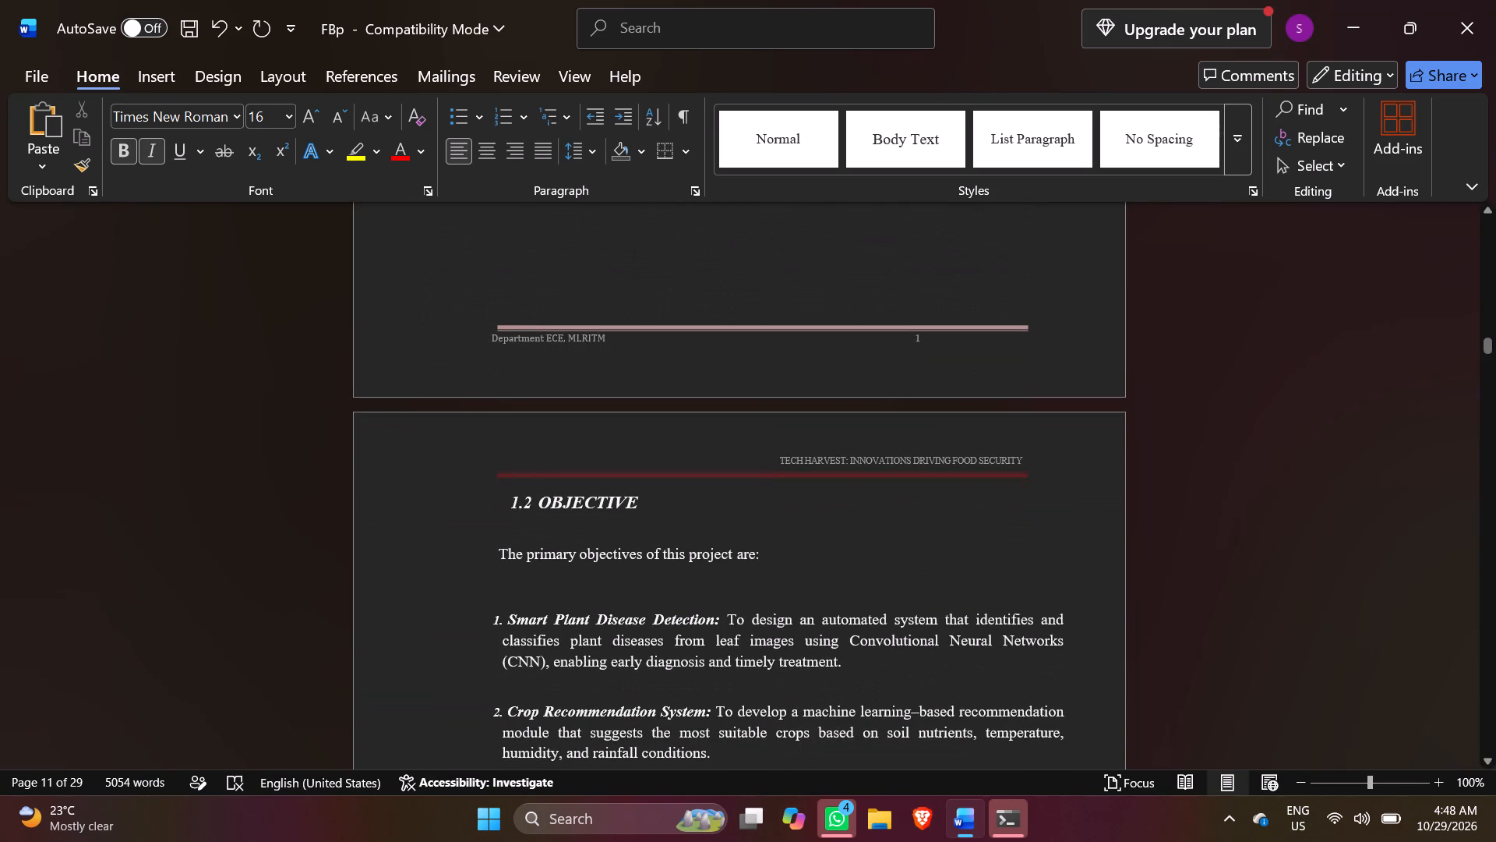
double_click(749, 655)
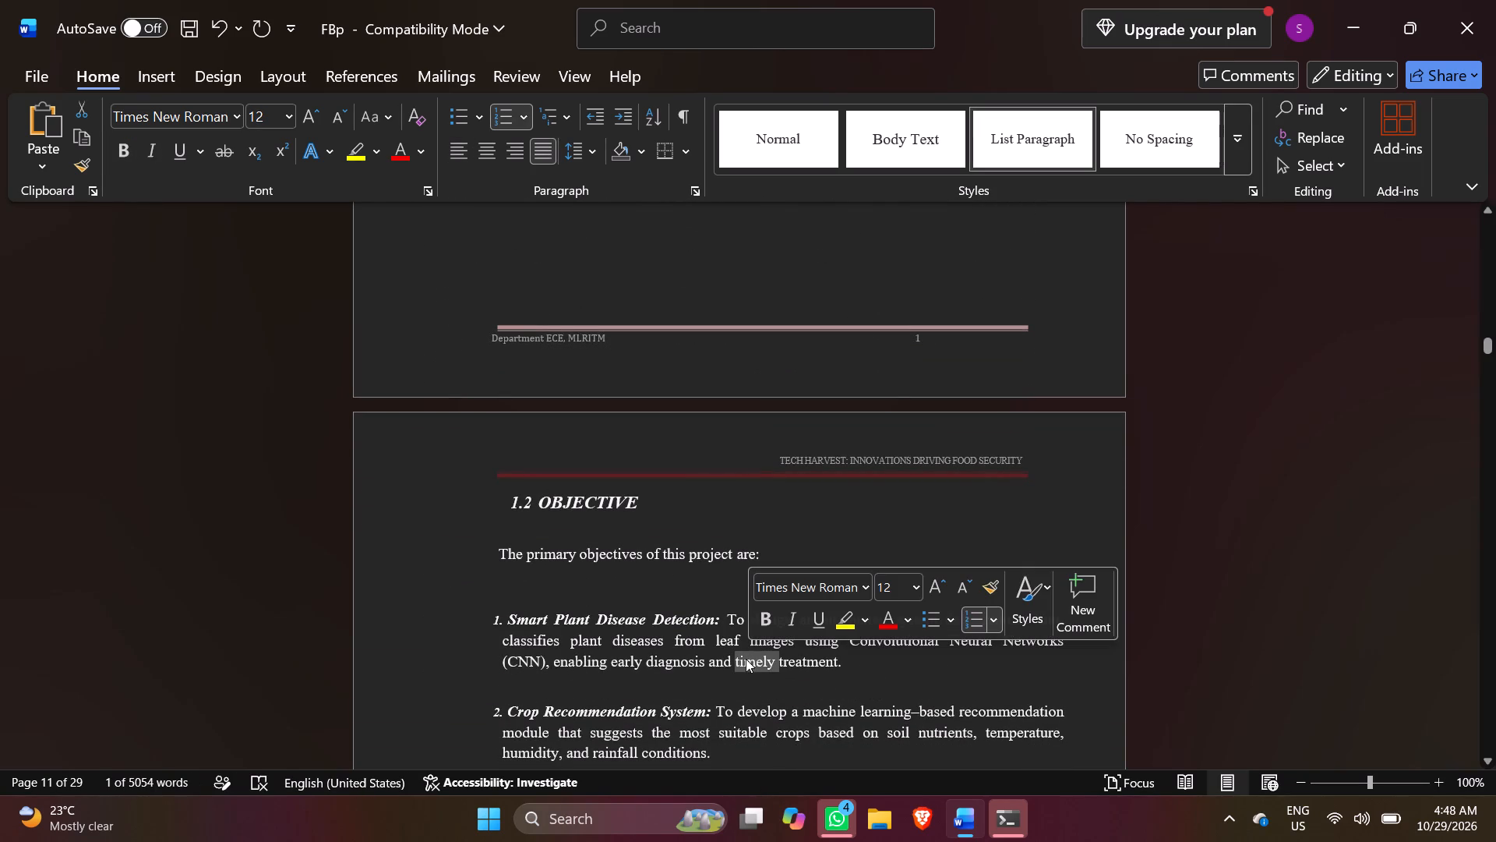
scroll(743, 663, "up", 11)
double_click(727, 395)
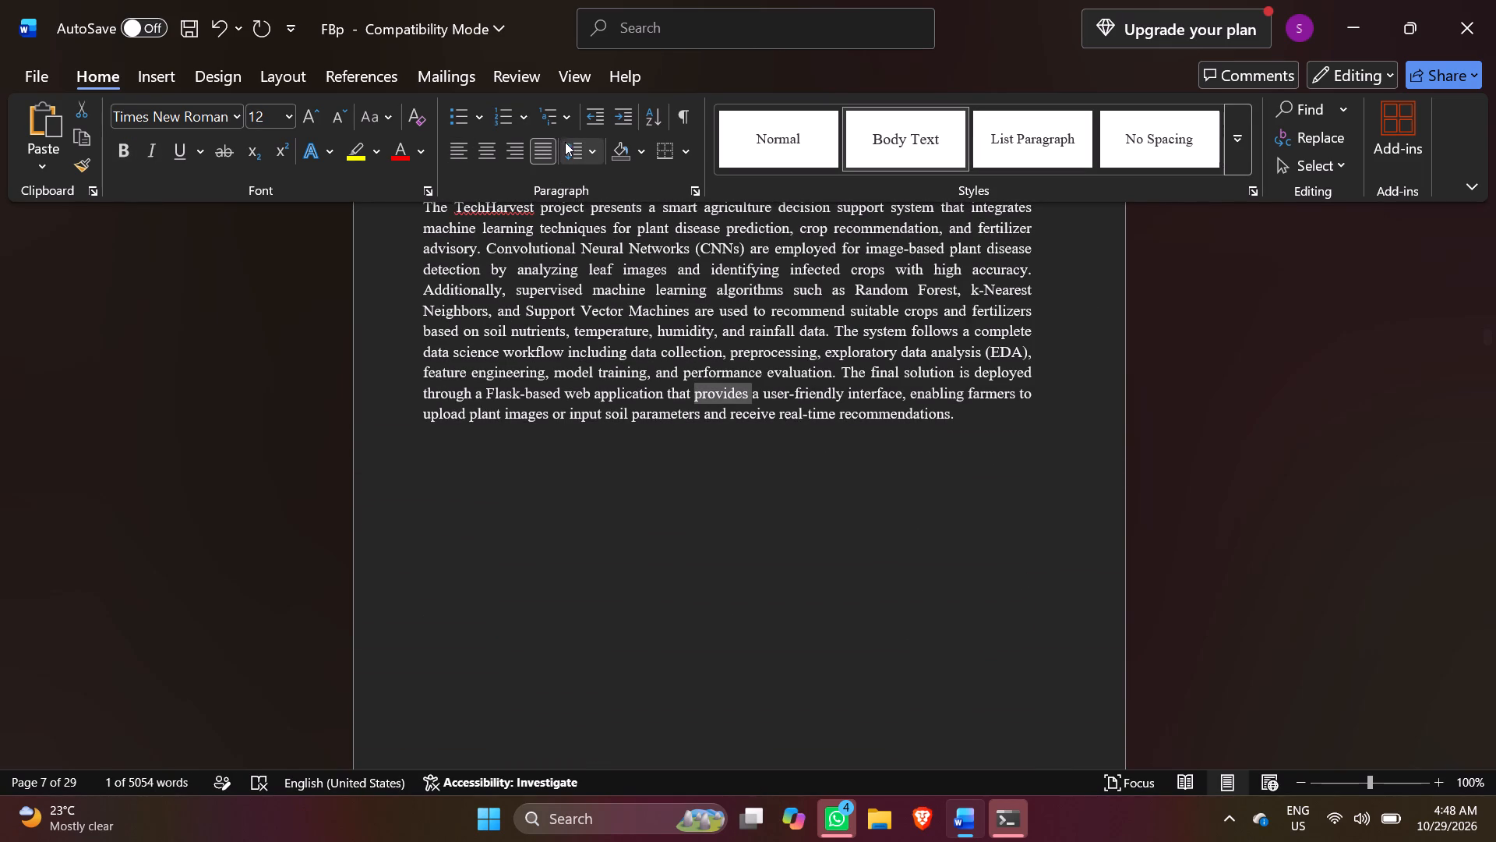
left_click(587, 150)
left_click(594, 210)
Review the spacing and layout of Chapters 1 to 3, from section 1.1 through the Chapter 3 figures.
scroll(662, 521, "down", 15)
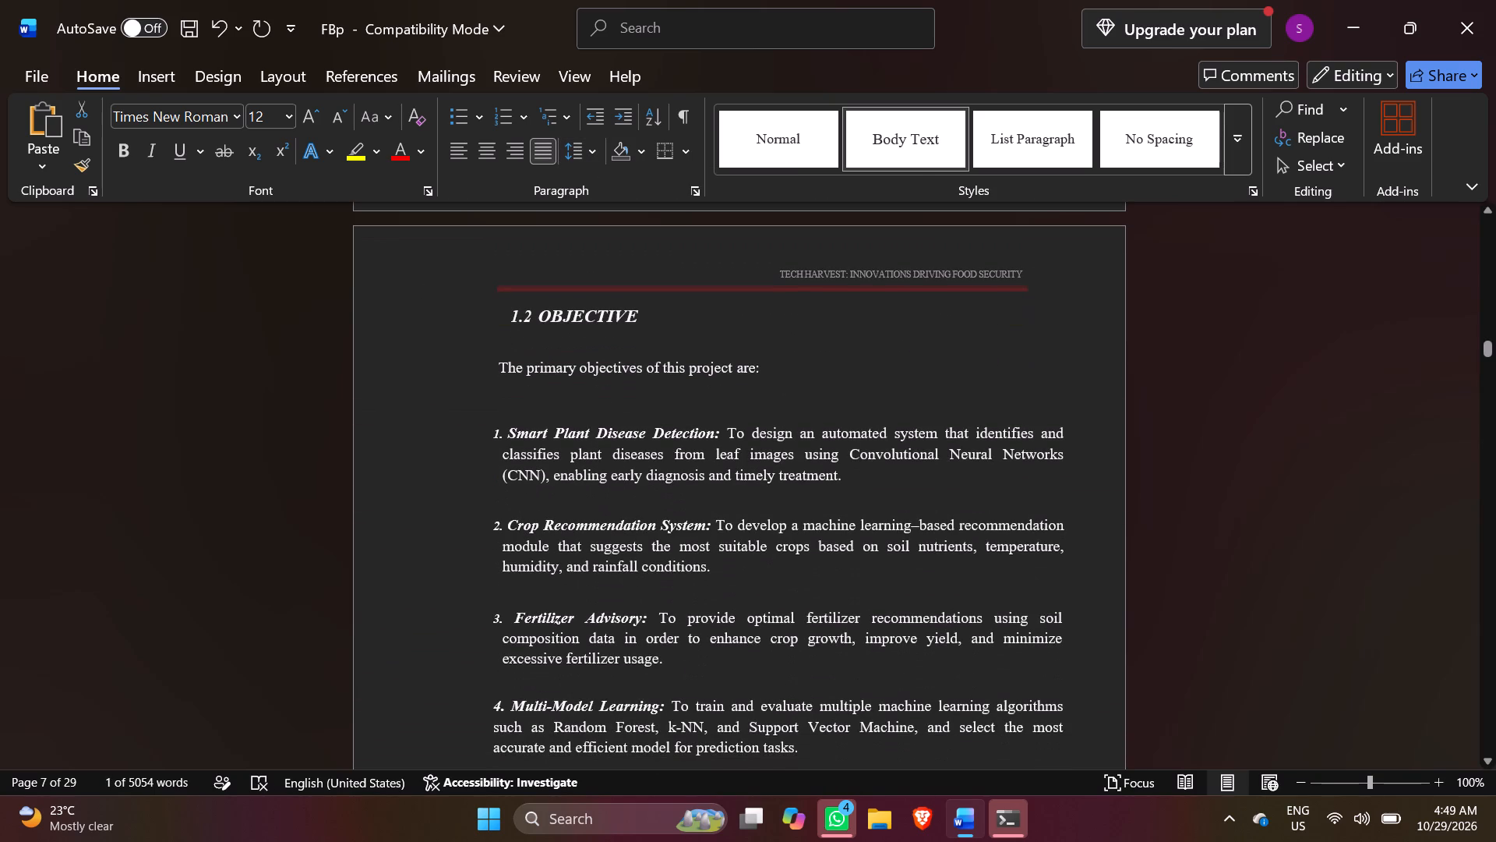
left_click(641, 557)
scroll(651, 558, "up", 7)
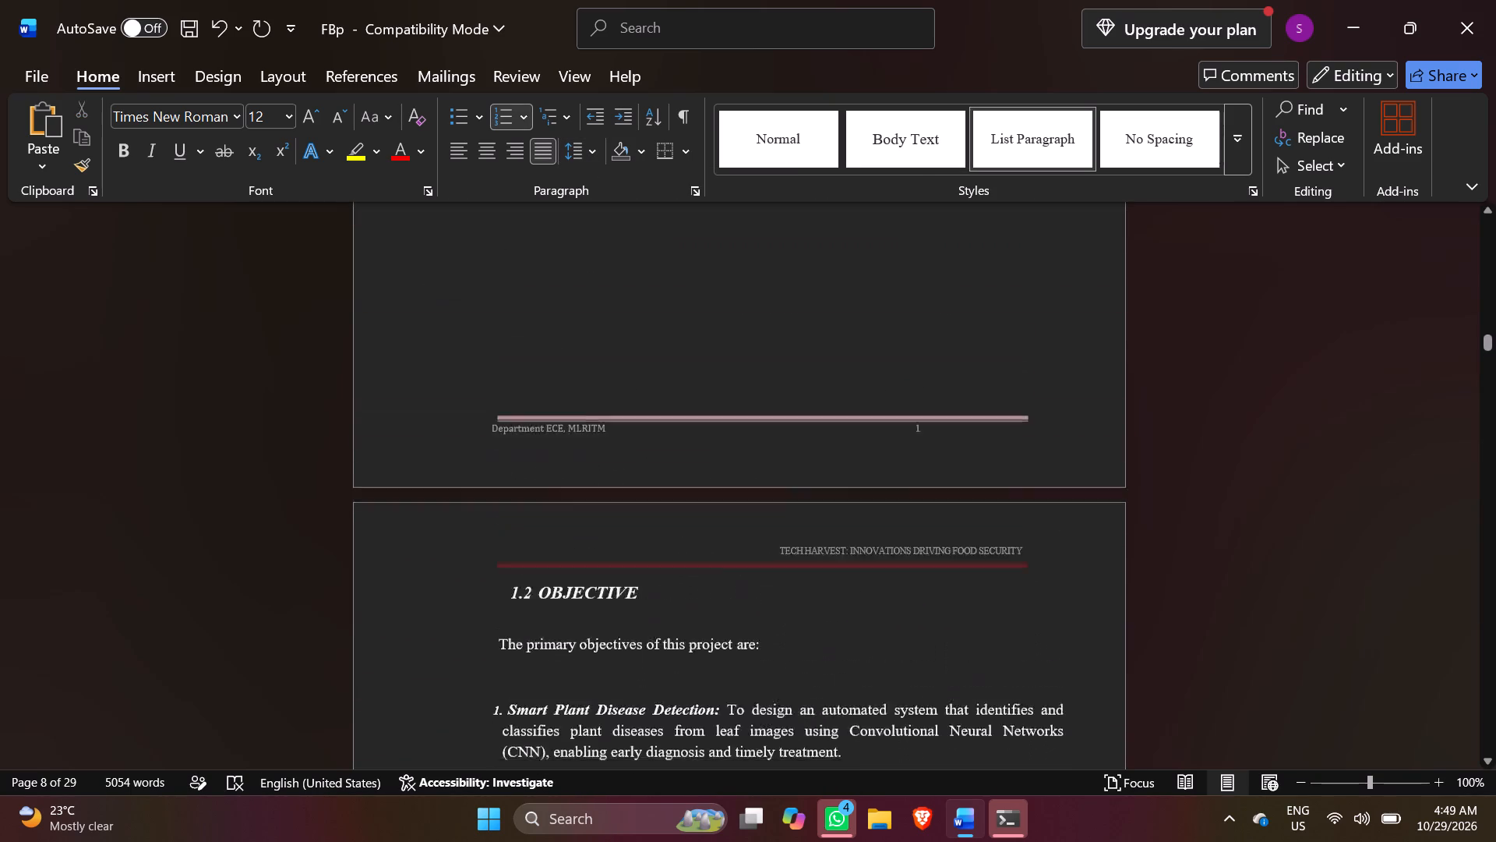
scroll(652, 560, "up", 14)
scroll(652, 560, "down", 4)
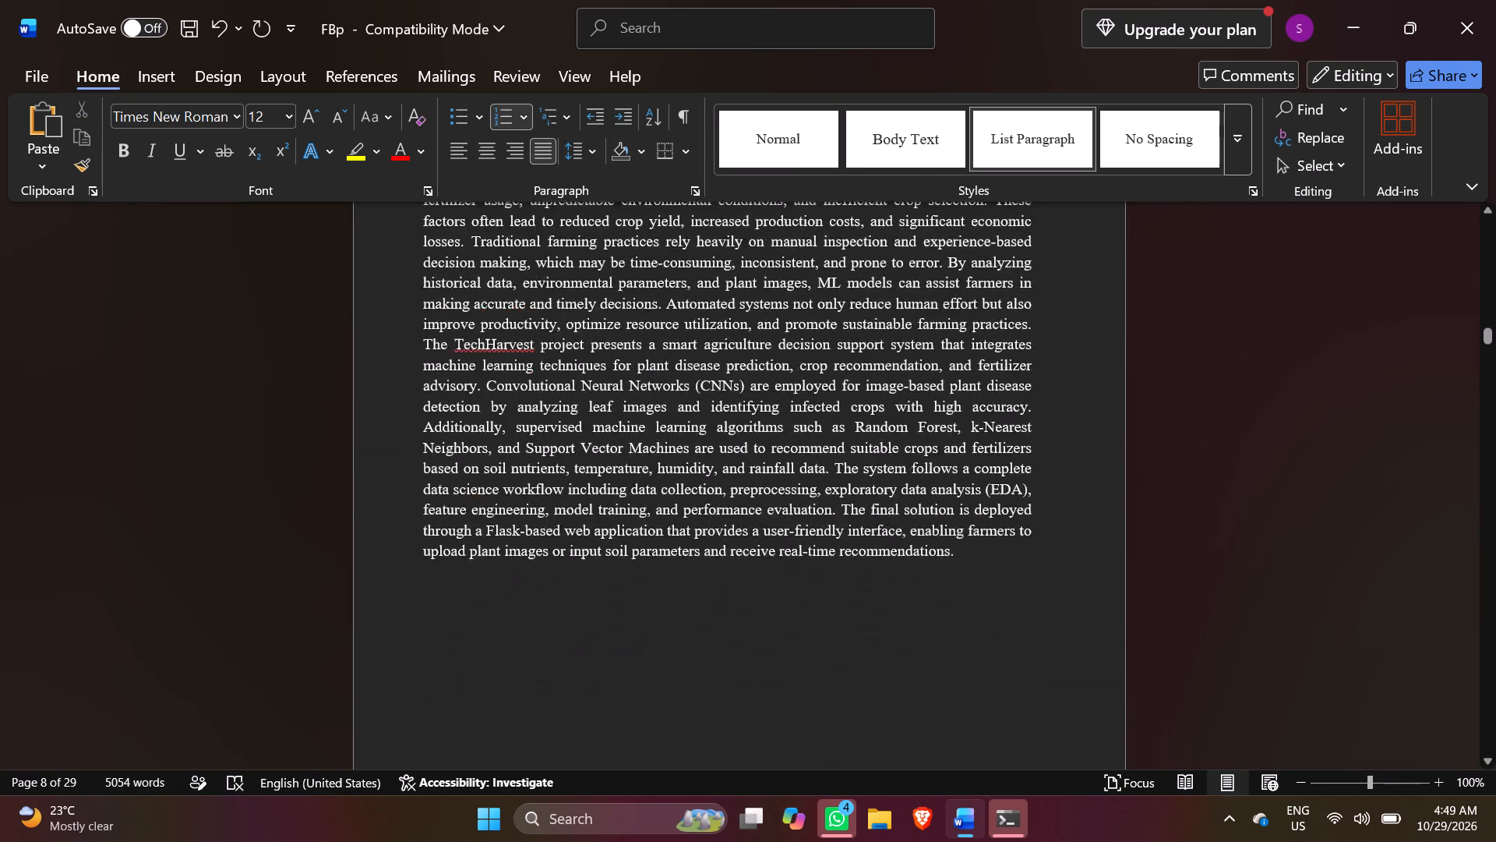
scroll(654, 561, "down", 12)
scroll(654, 565, "up", 5)
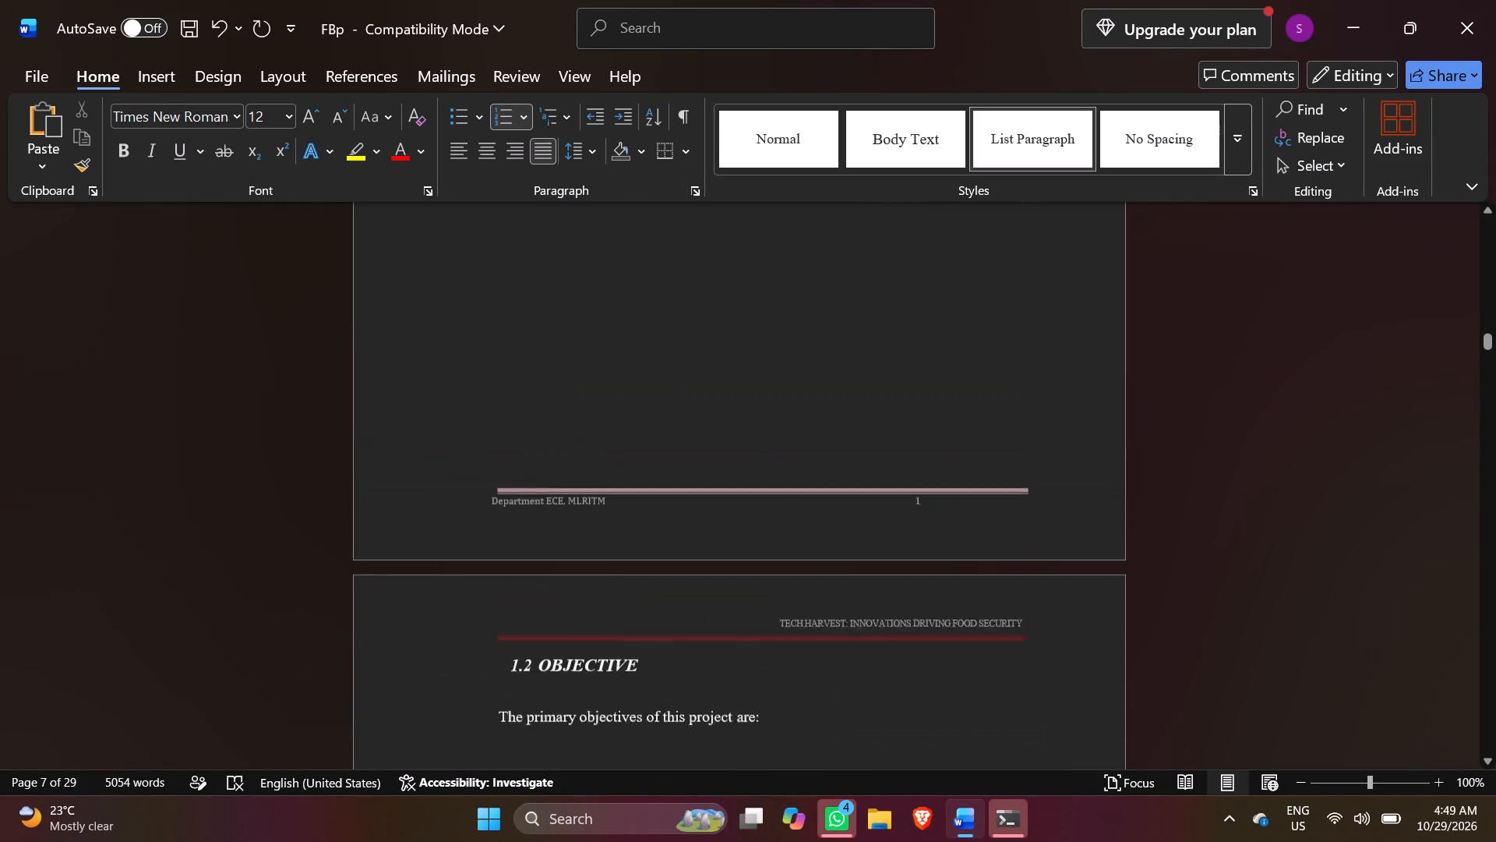
scroll(654, 570, "up", 4)
scroll(654, 580, "down", 19)
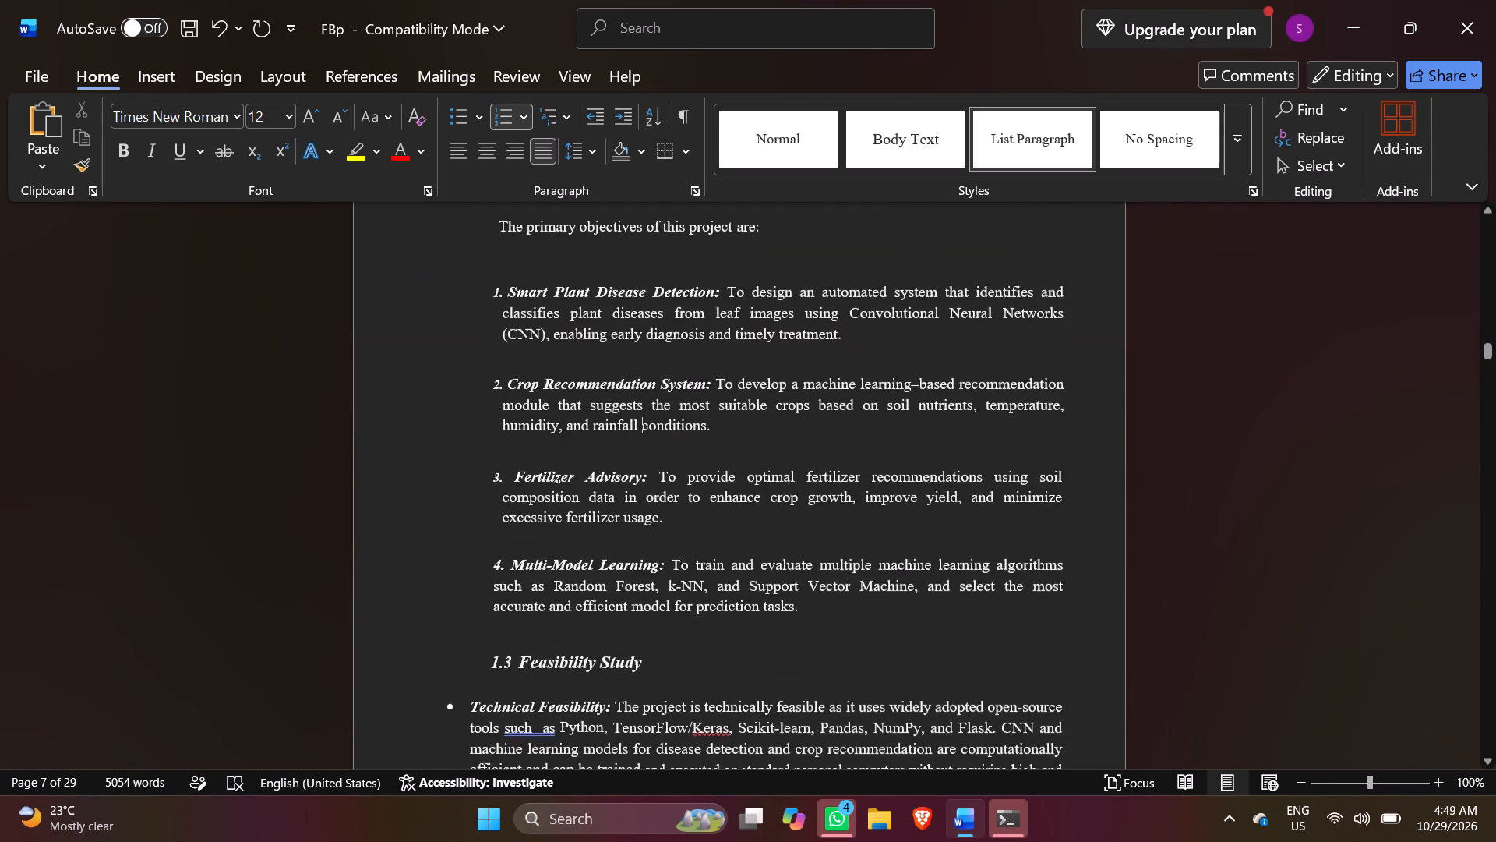
scroll(658, 598, "down", 19)
scroll(658, 611, "down", 11)
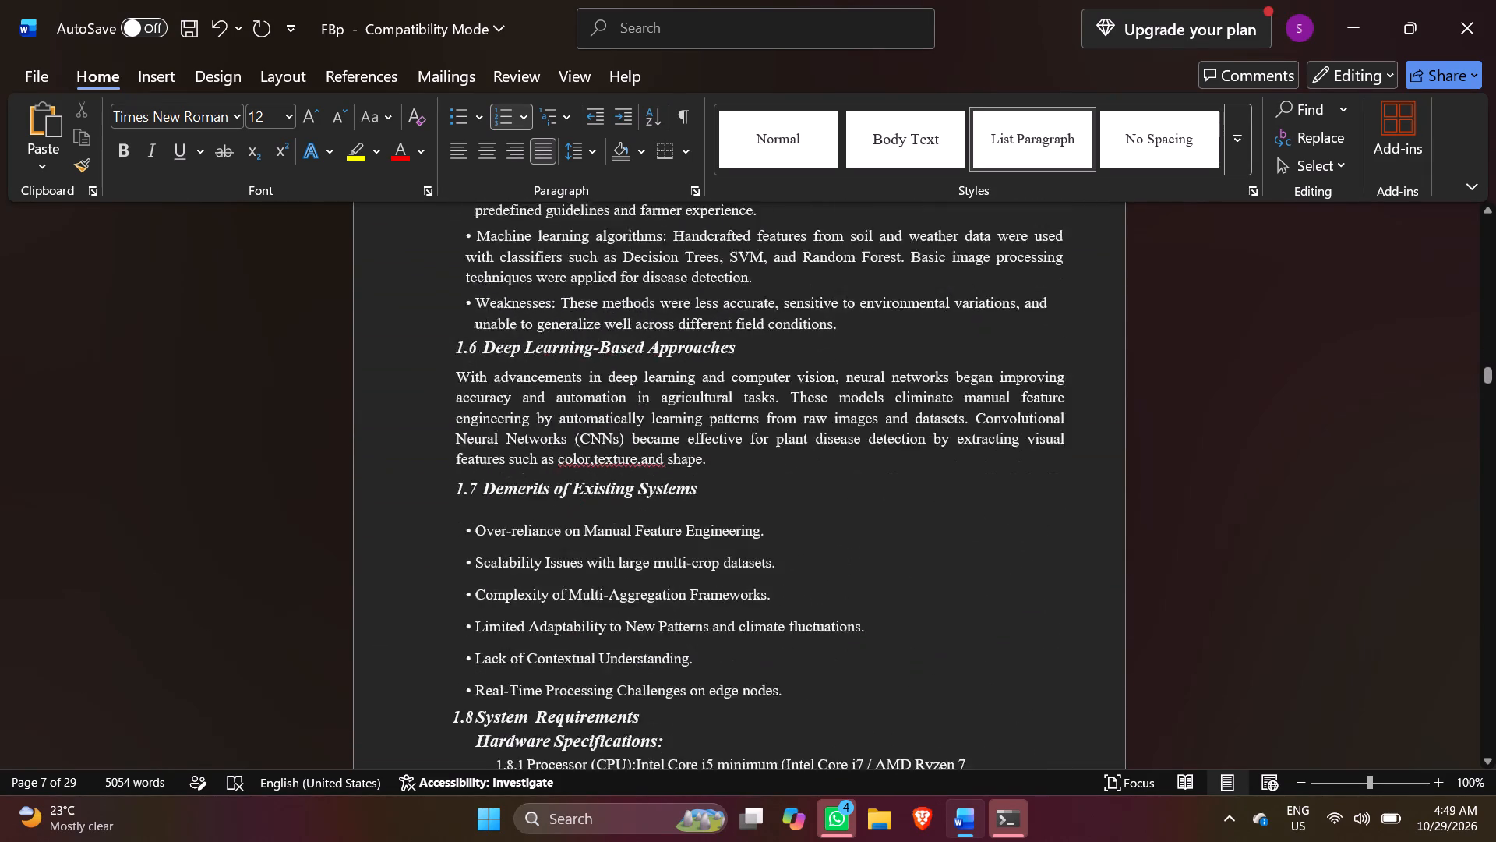
scroll(658, 617, "down", 16)
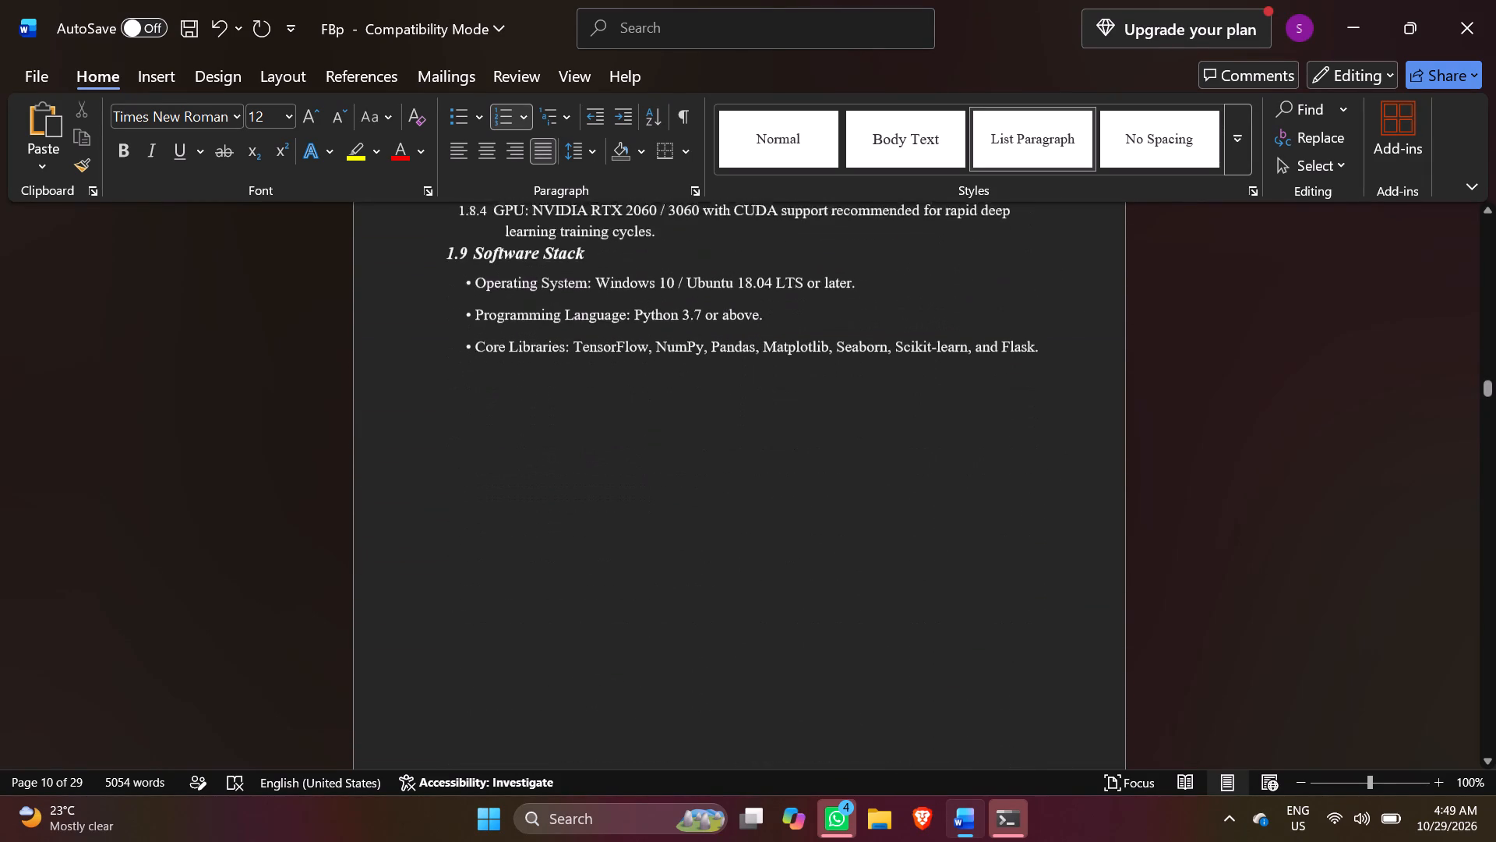
scroll(658, 628, "down", 20)
scroll(659, 640, "down", 2)
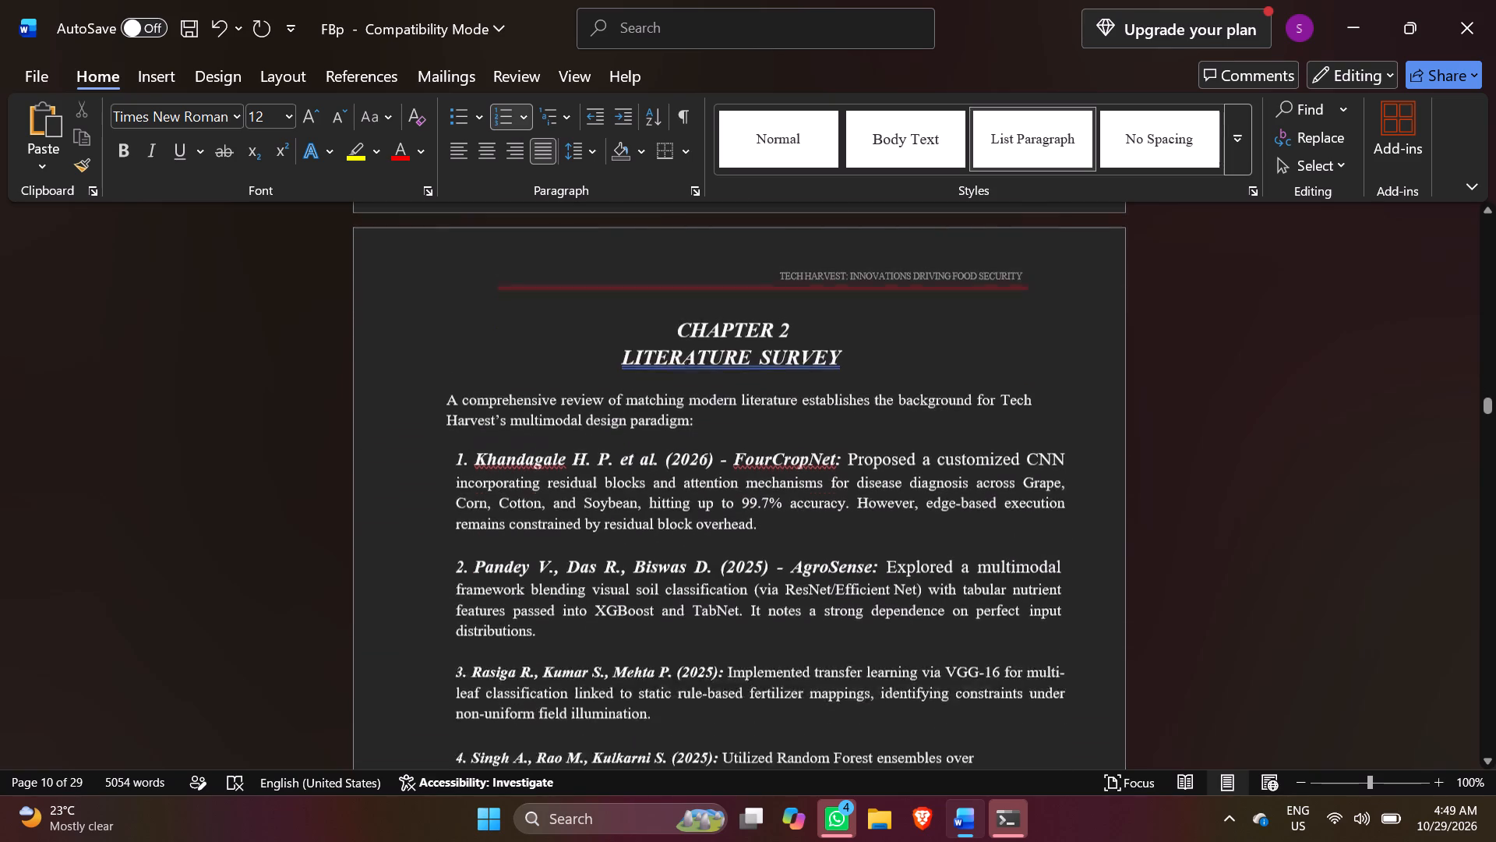
scroll(660, 642, "down", 19)
scroll(661, 649, "down", 11)
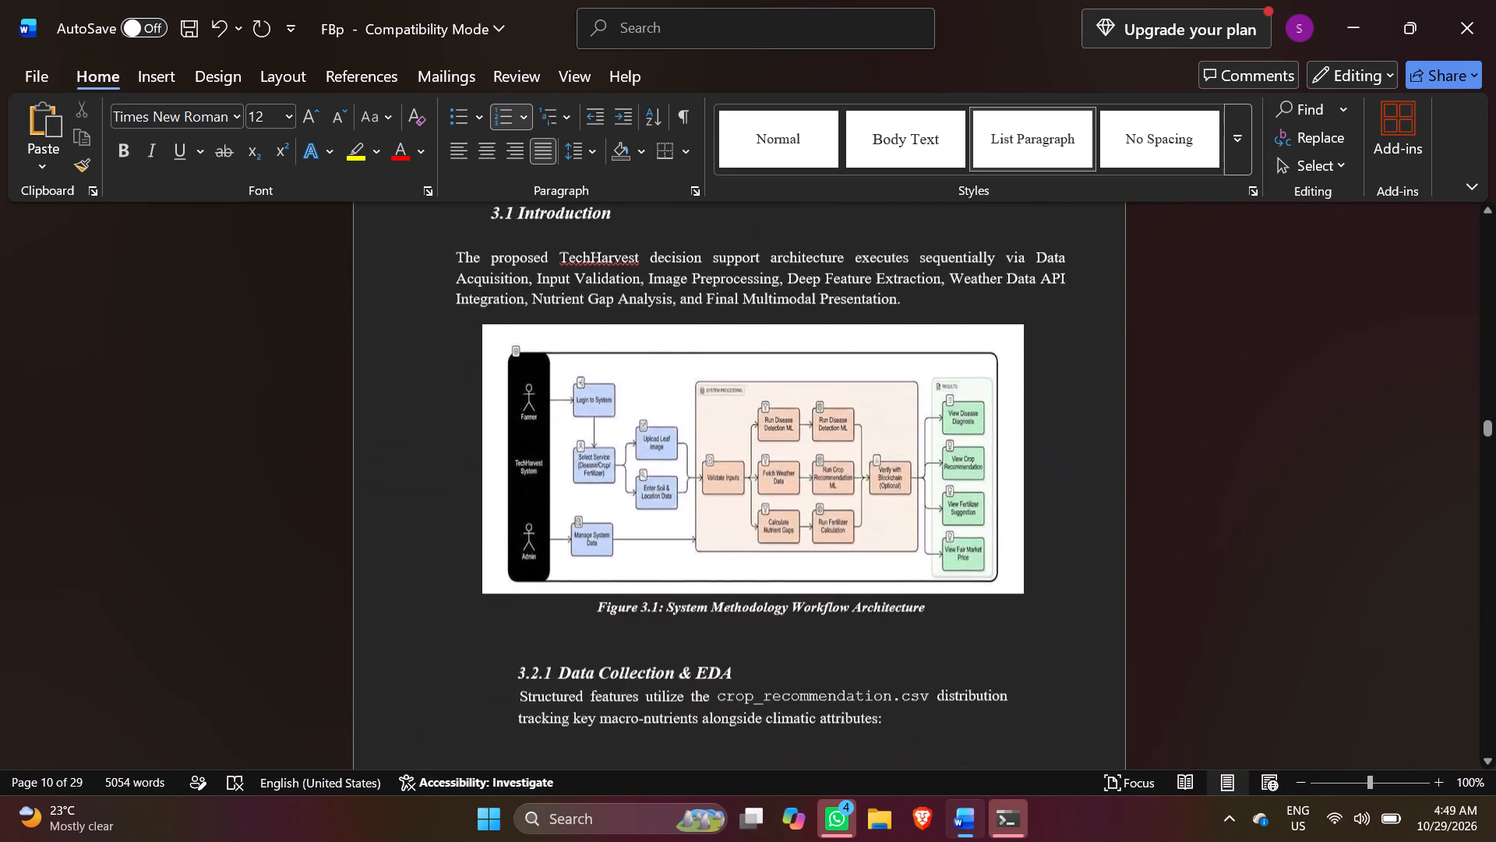
scroll(662, 661, "down", 17)
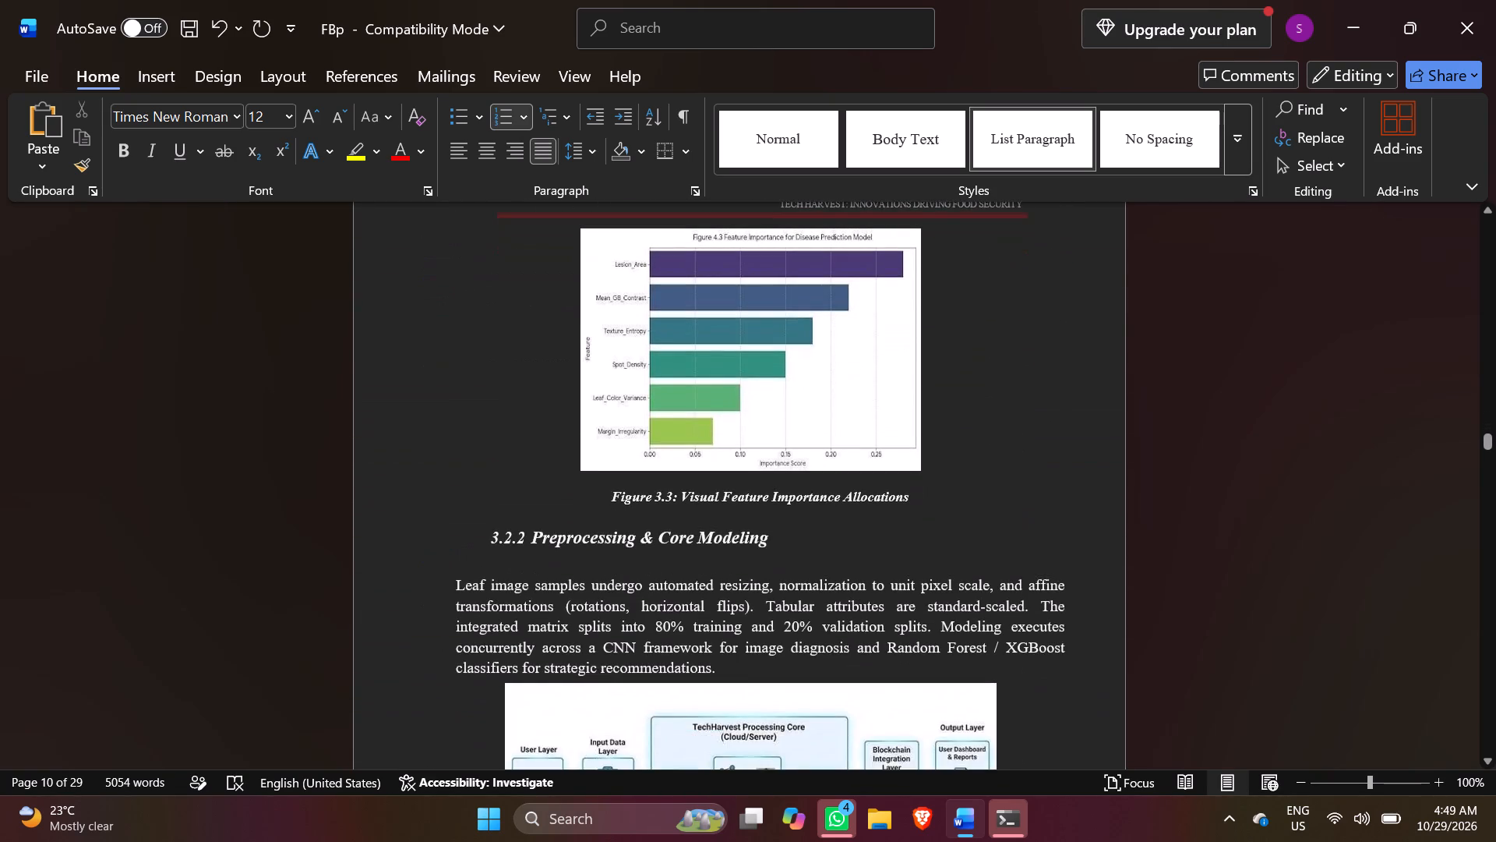
scroll(660, 695, "up", 6)
scroll(660, 695, "up", 20)
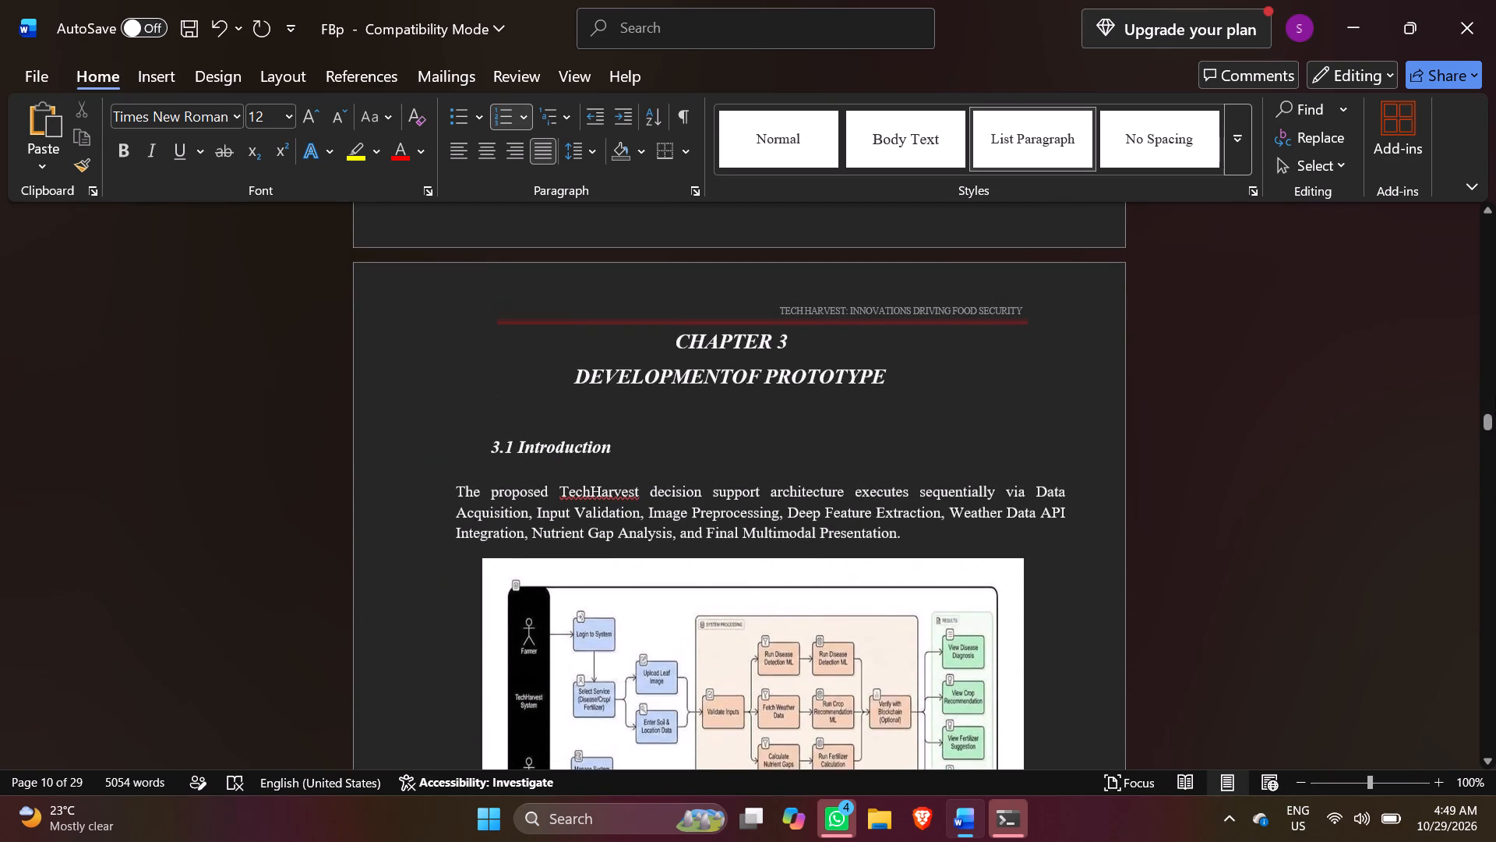
Examine the layout of the Abstract page and the opening page of Chapter 1.
left_click_drag(1482, 426, 1495, 303)
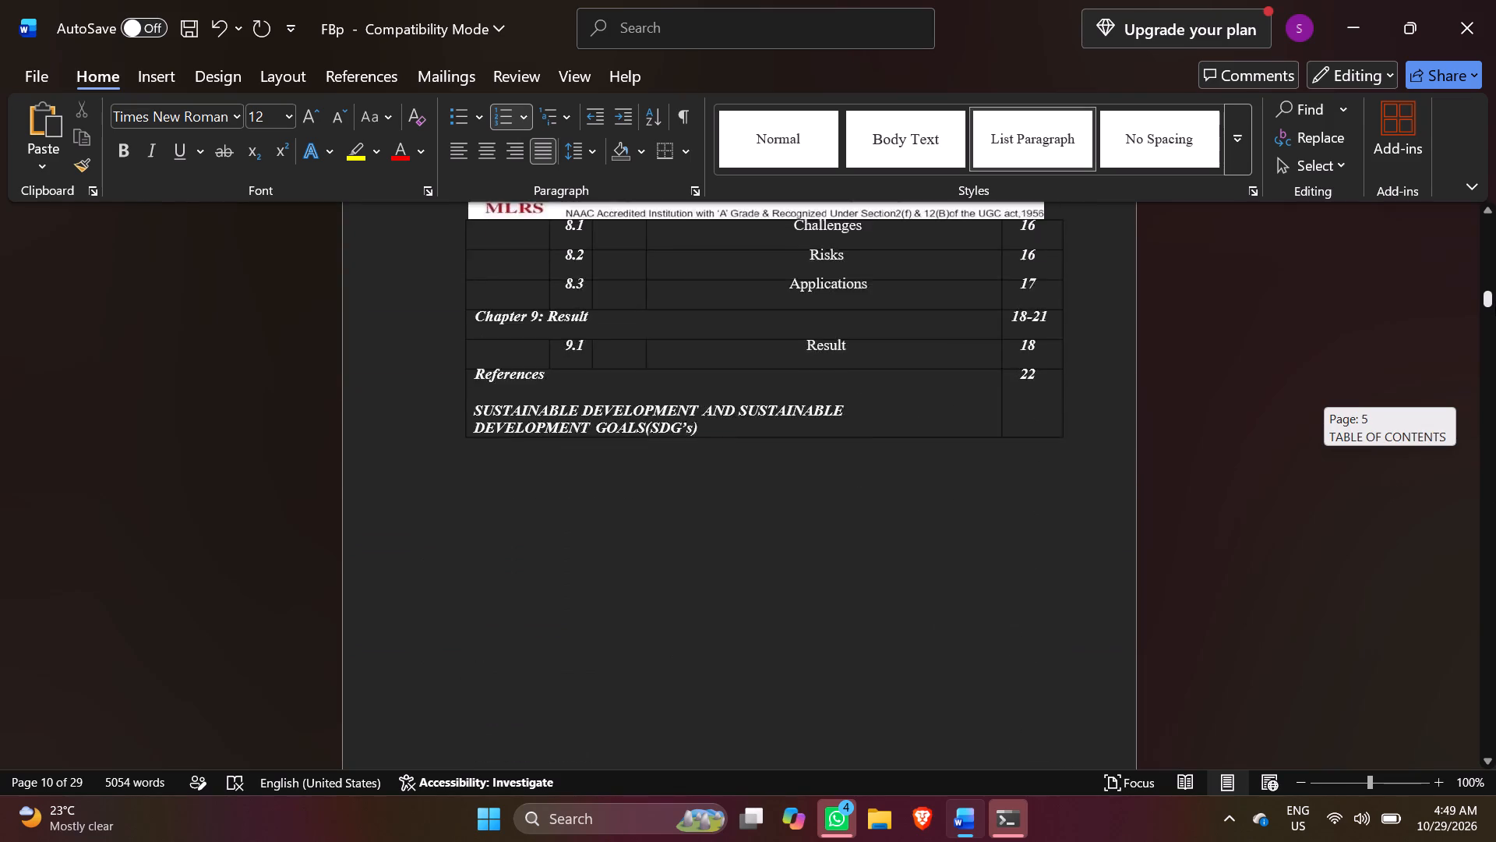
left_click_drag(1495, 303, 1495, 322)
scroll(555, 579, "up", 6)
scroll(554, 579, "down", 1)
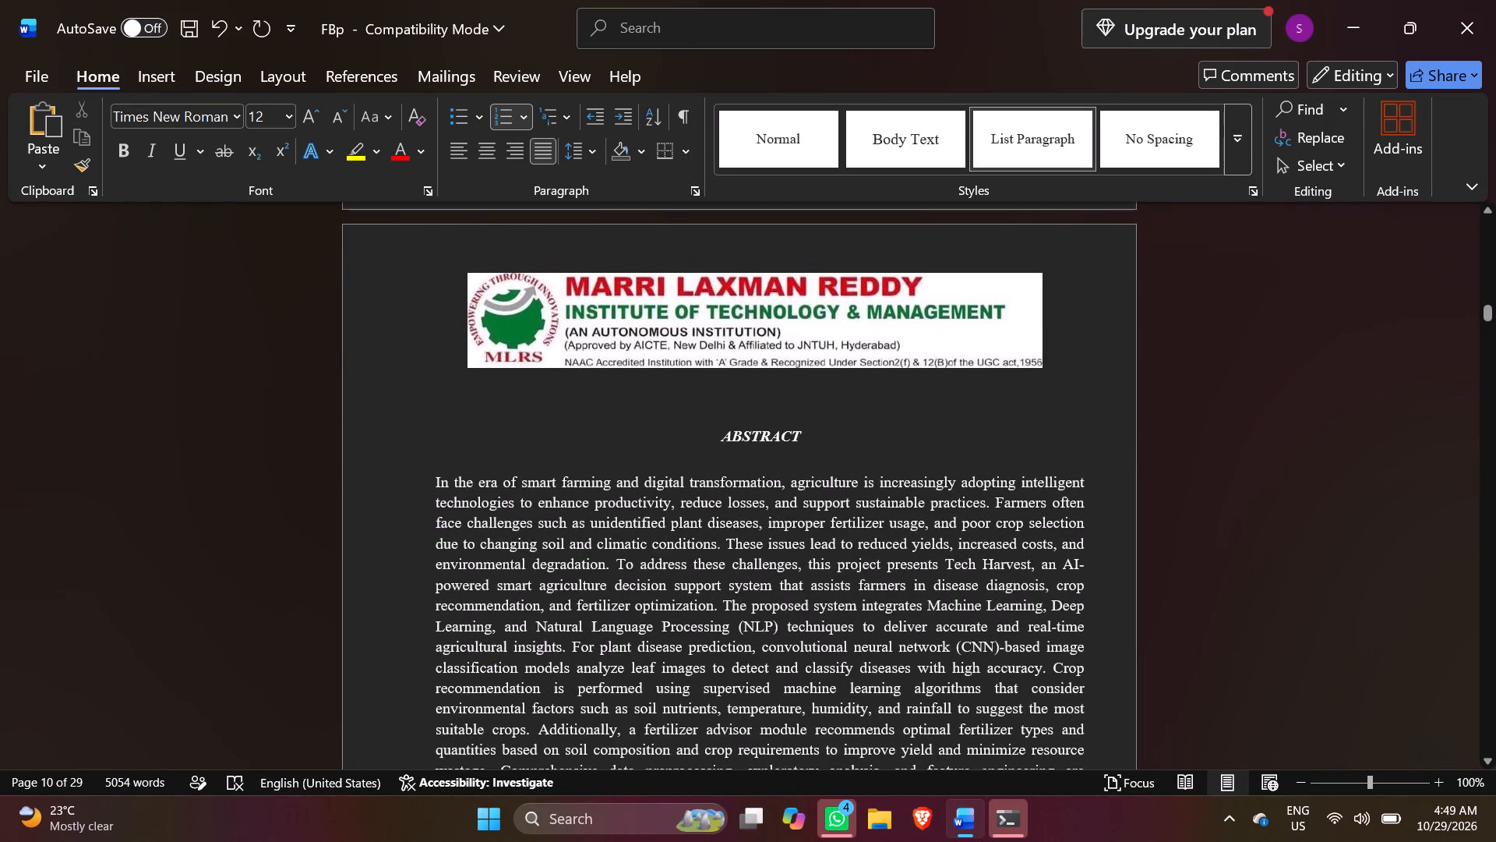
scroll(554, 579, "down", 19)
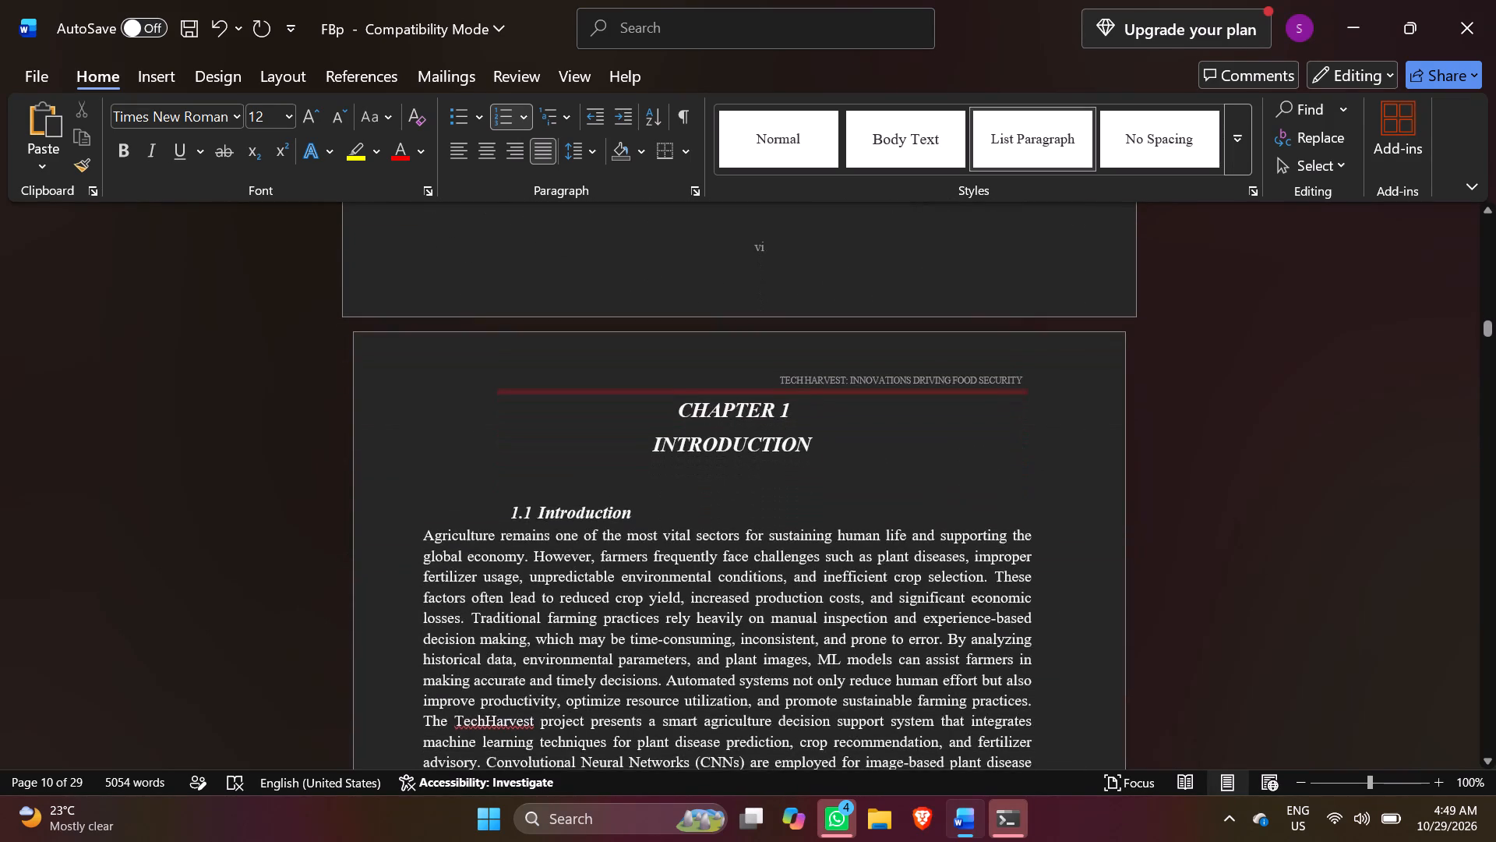
scroll(554, 580, "up", 10)
scroll(554, 581, "down", 7)
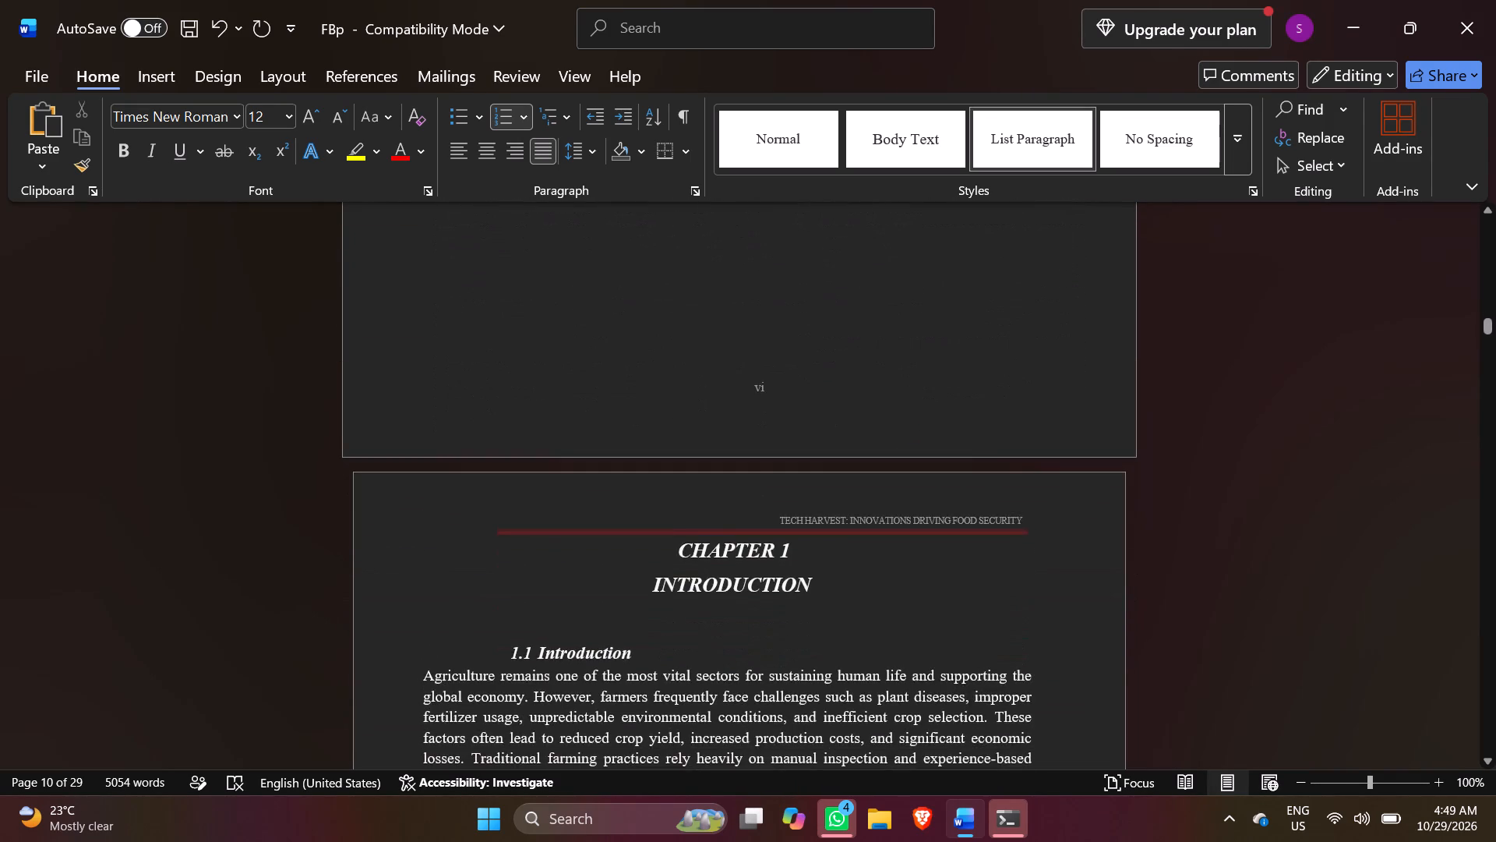
scroll(554, 581, "up", 5)
scroll(555, 586, "down", 9)
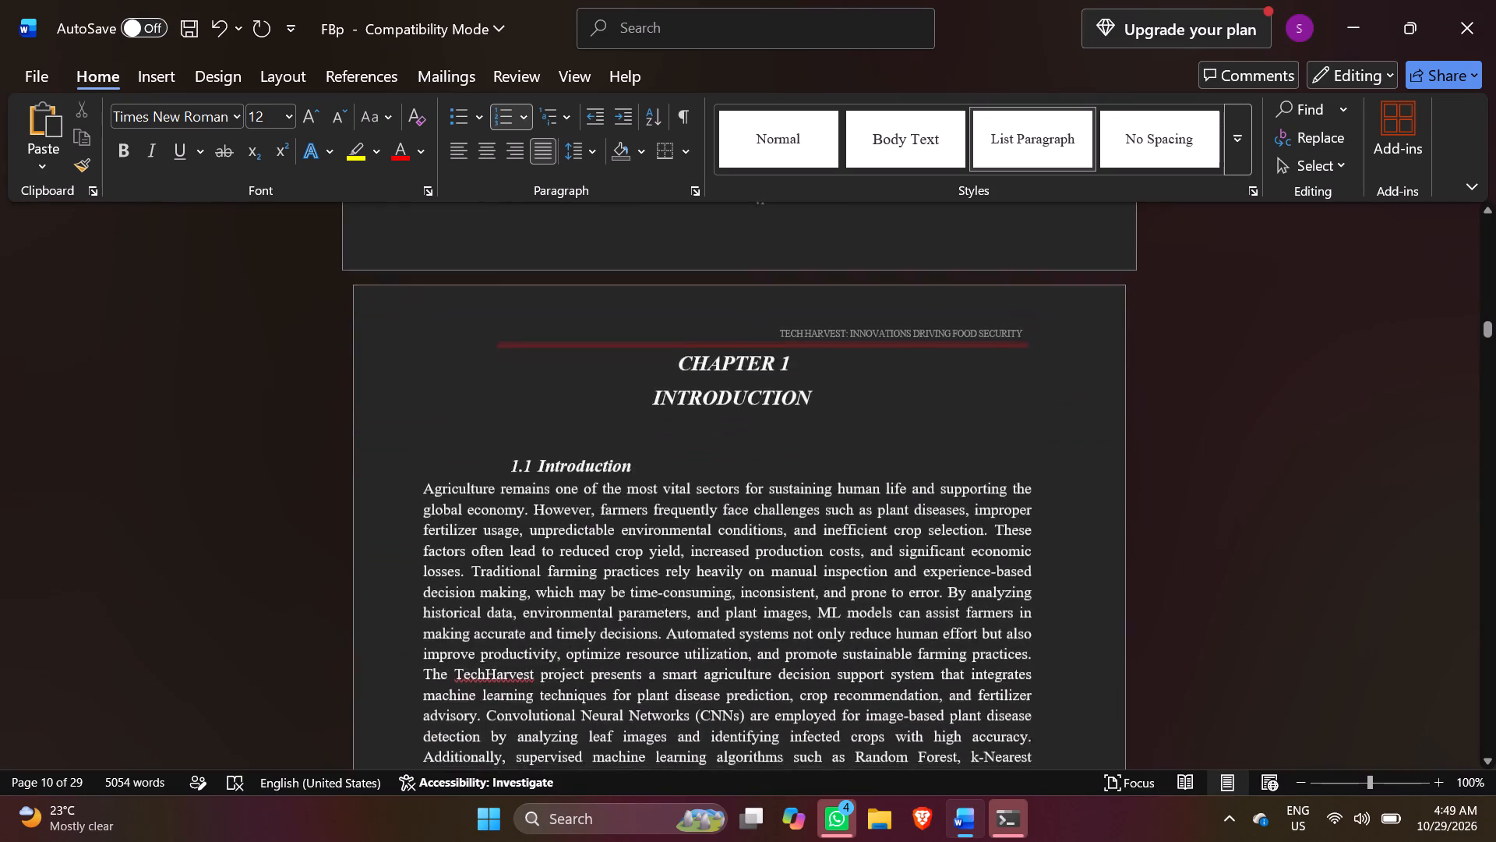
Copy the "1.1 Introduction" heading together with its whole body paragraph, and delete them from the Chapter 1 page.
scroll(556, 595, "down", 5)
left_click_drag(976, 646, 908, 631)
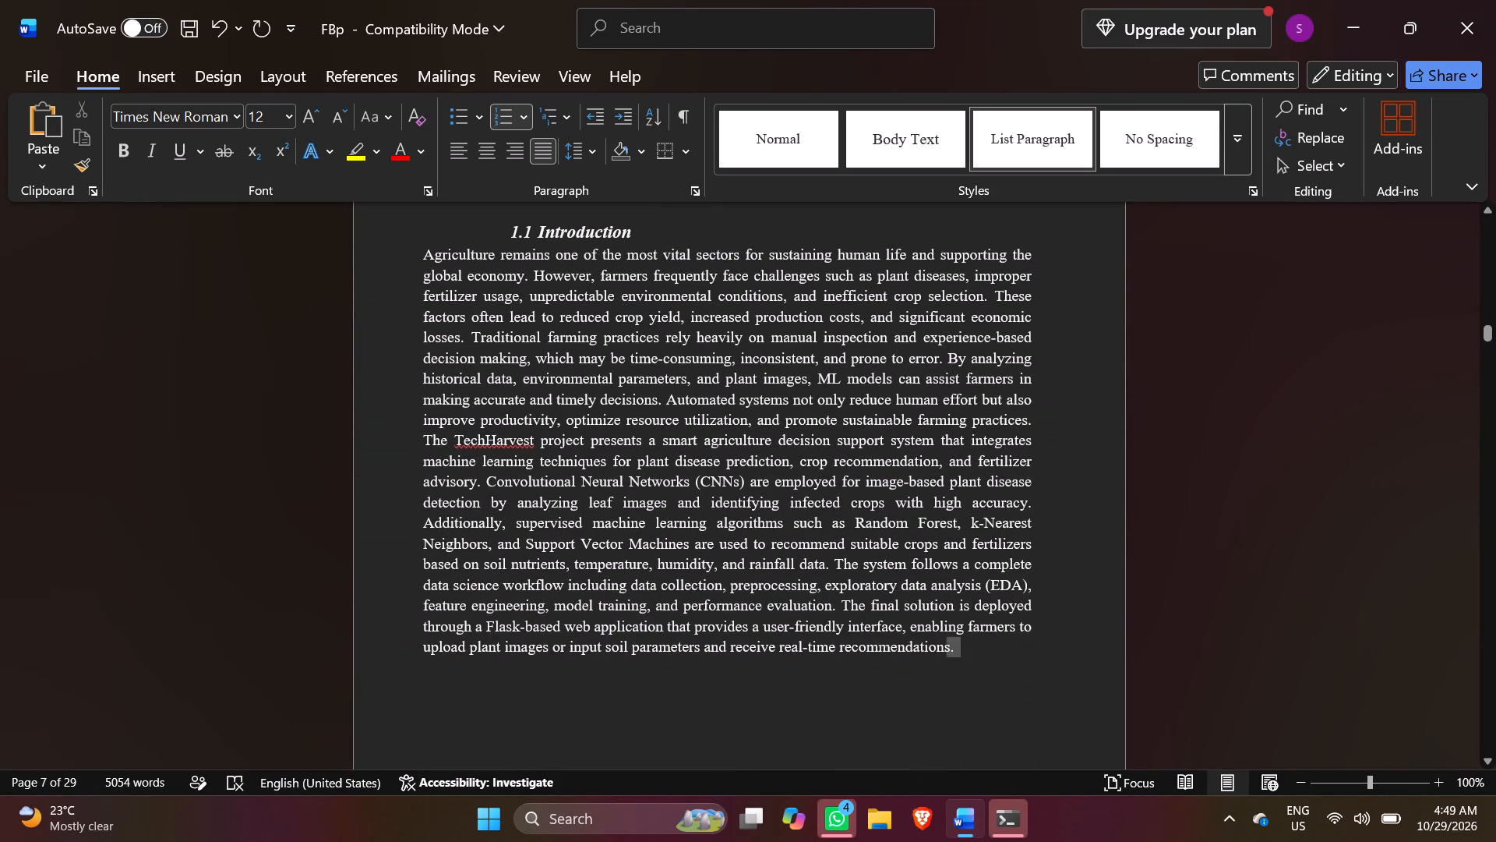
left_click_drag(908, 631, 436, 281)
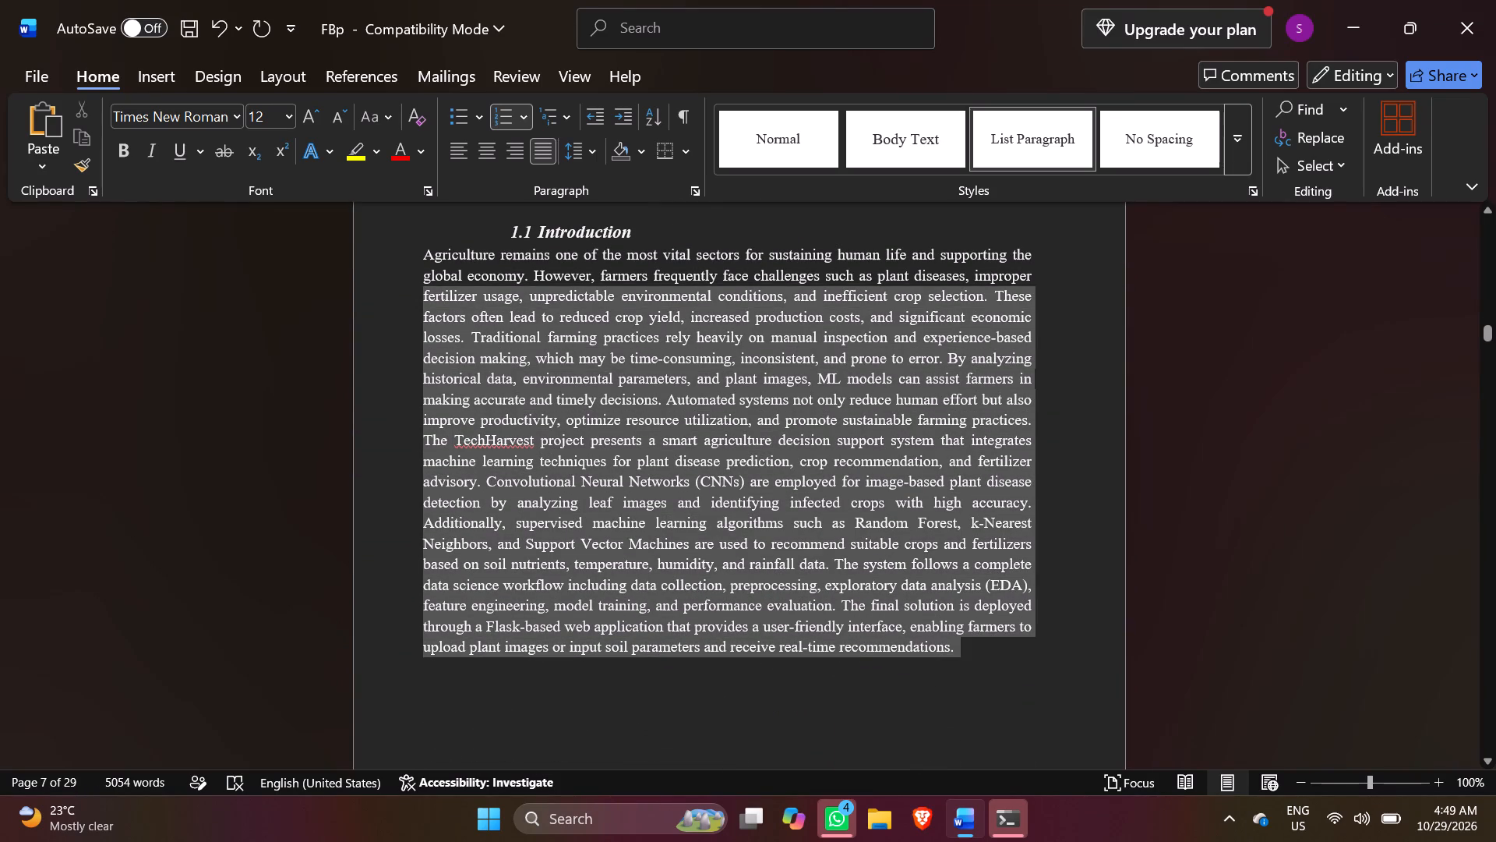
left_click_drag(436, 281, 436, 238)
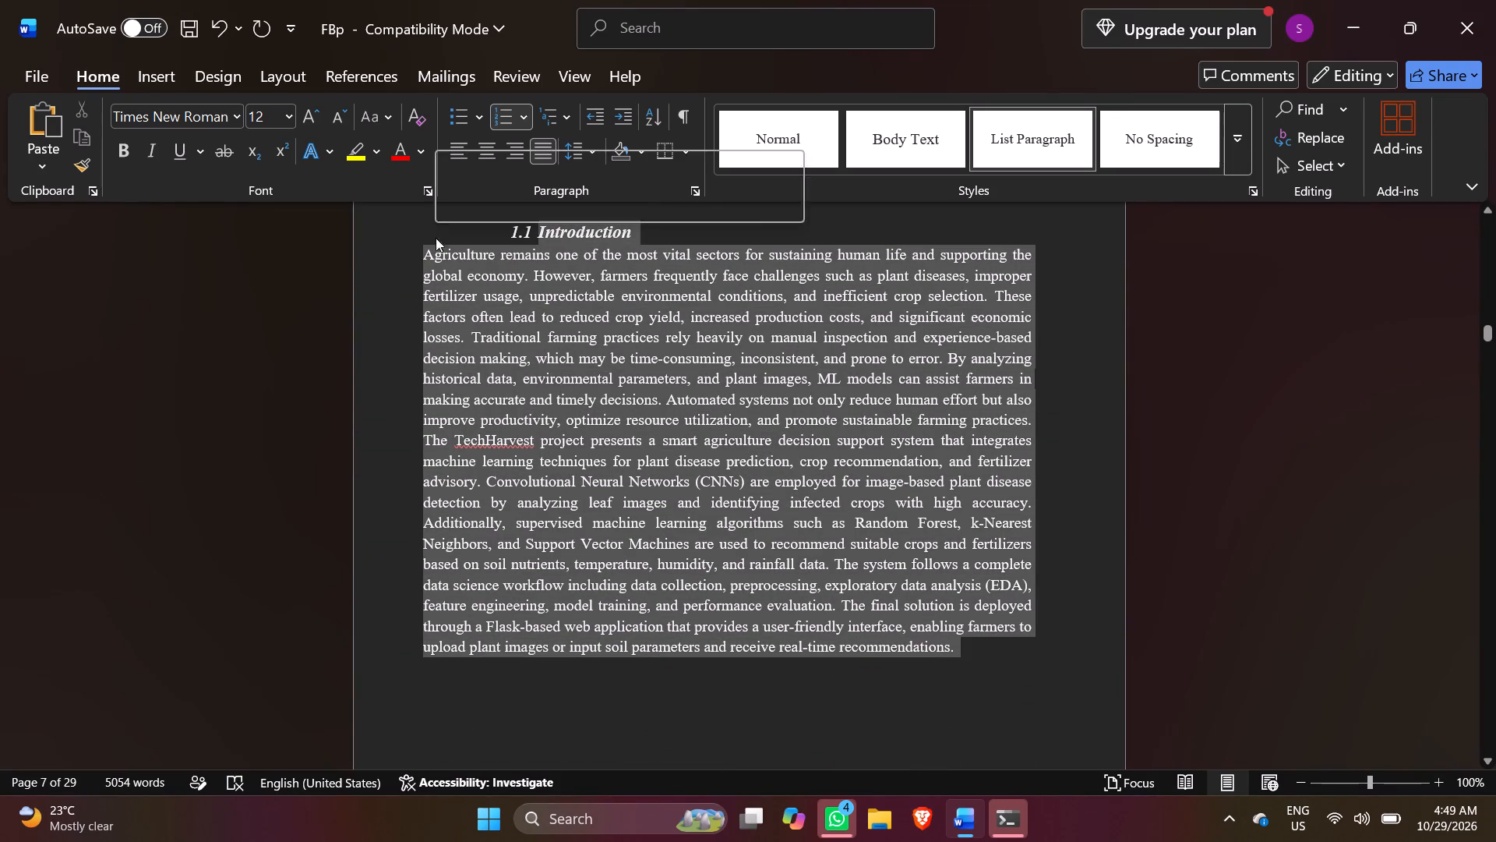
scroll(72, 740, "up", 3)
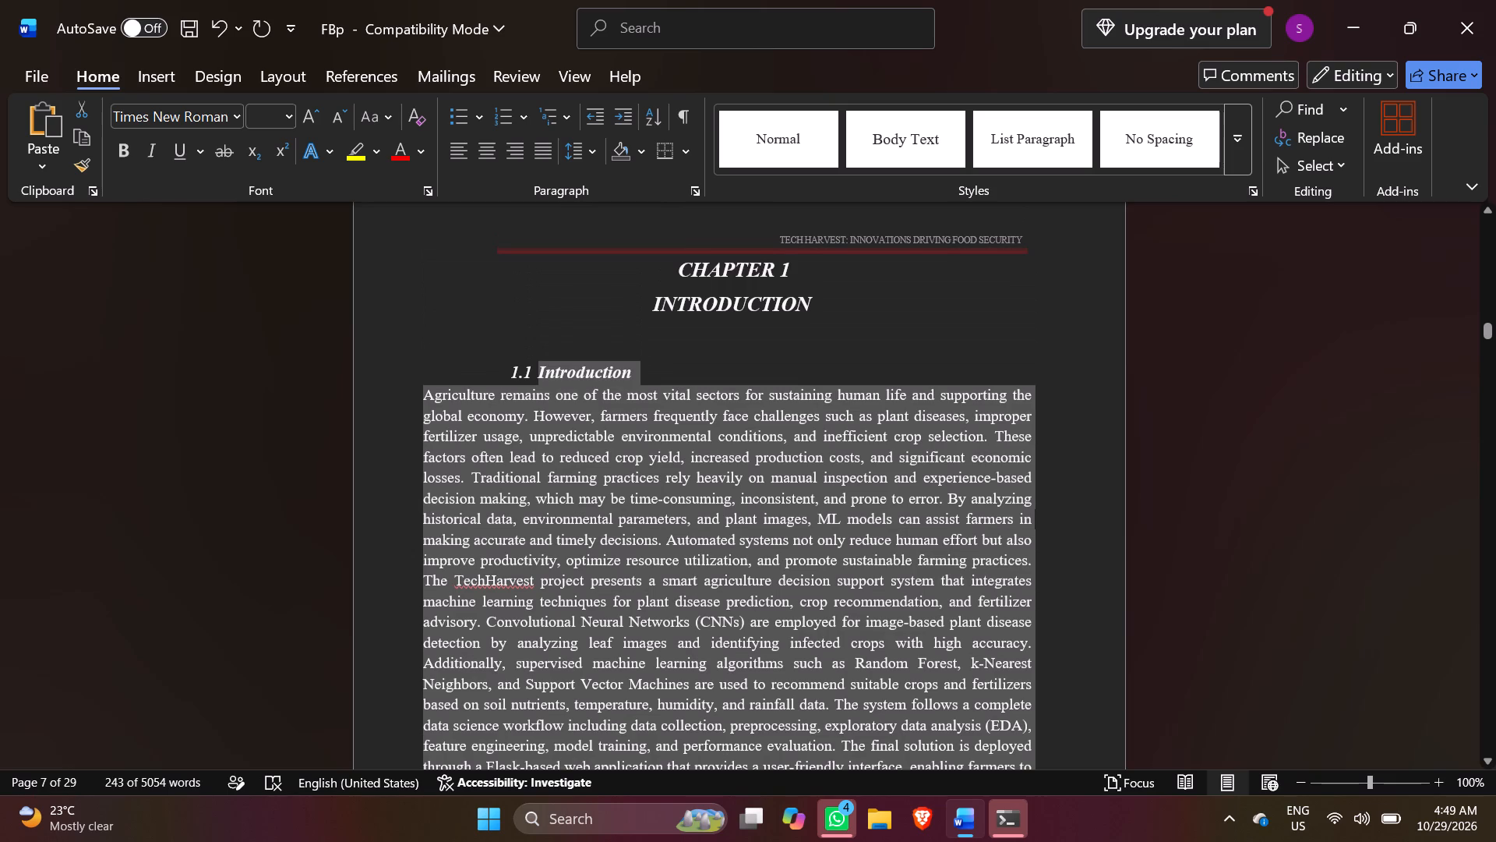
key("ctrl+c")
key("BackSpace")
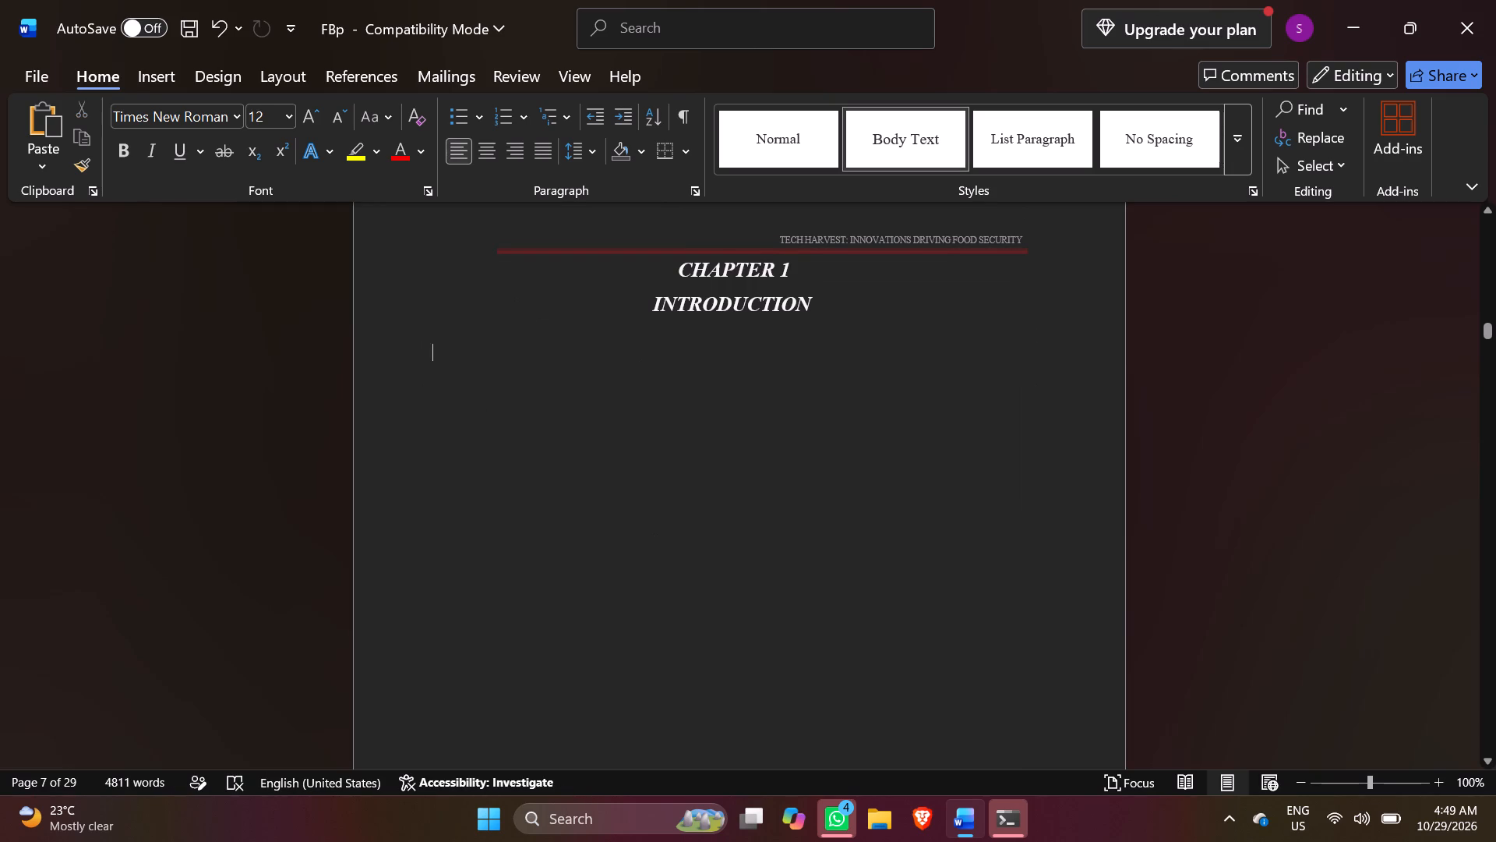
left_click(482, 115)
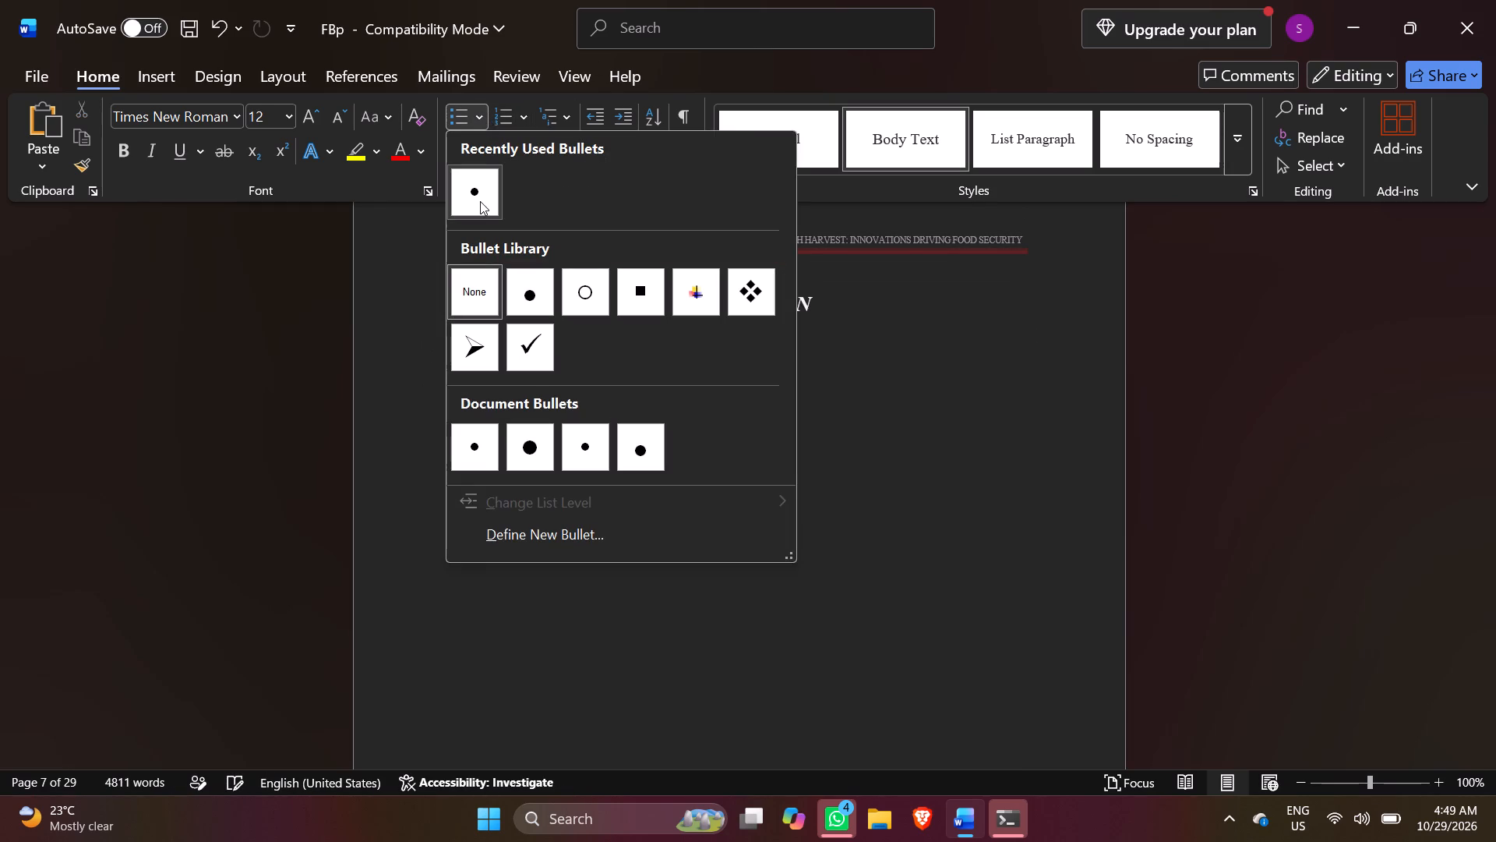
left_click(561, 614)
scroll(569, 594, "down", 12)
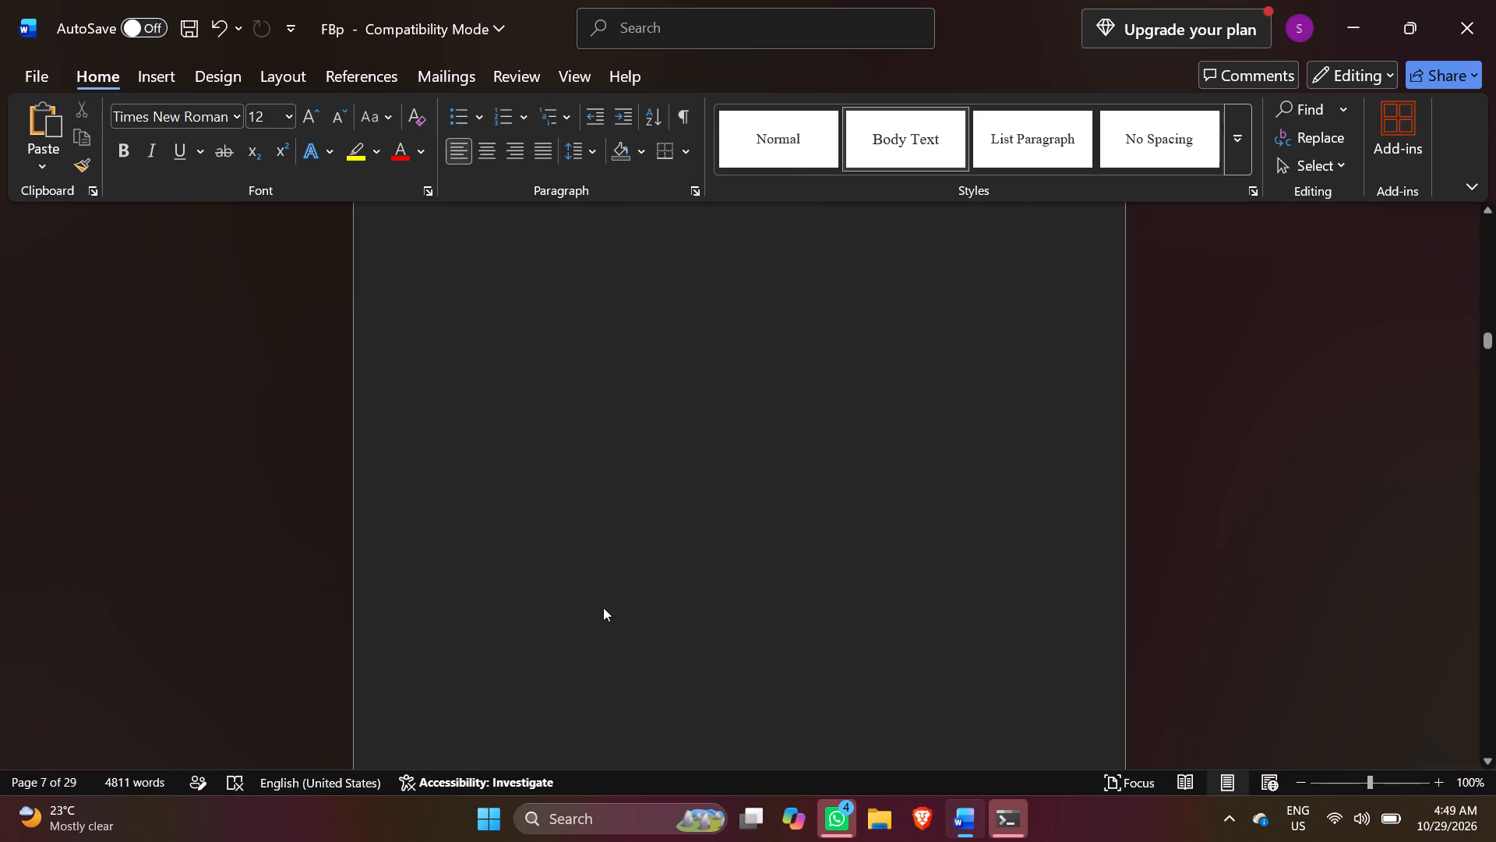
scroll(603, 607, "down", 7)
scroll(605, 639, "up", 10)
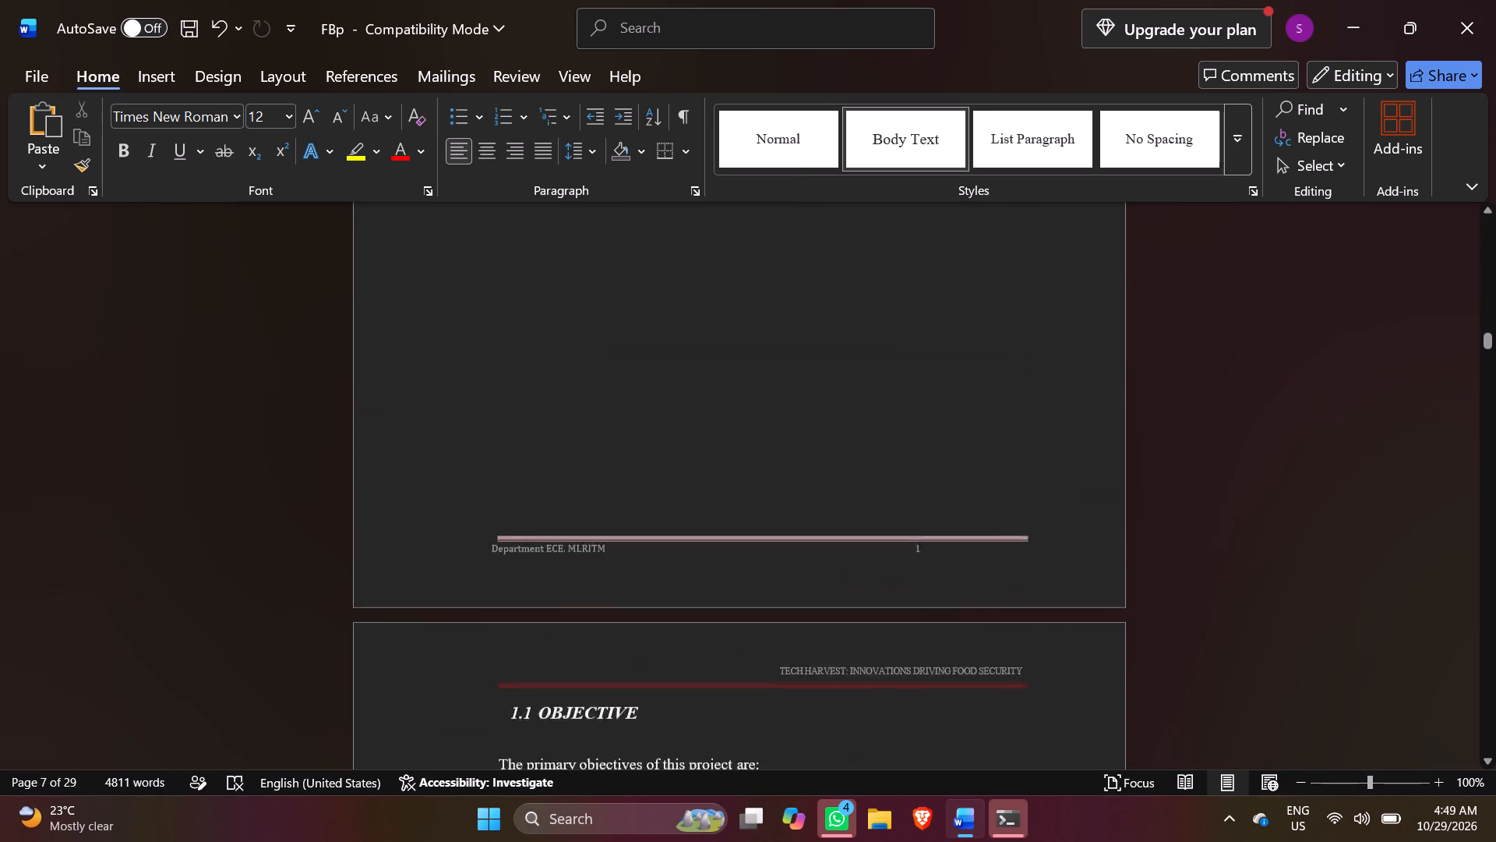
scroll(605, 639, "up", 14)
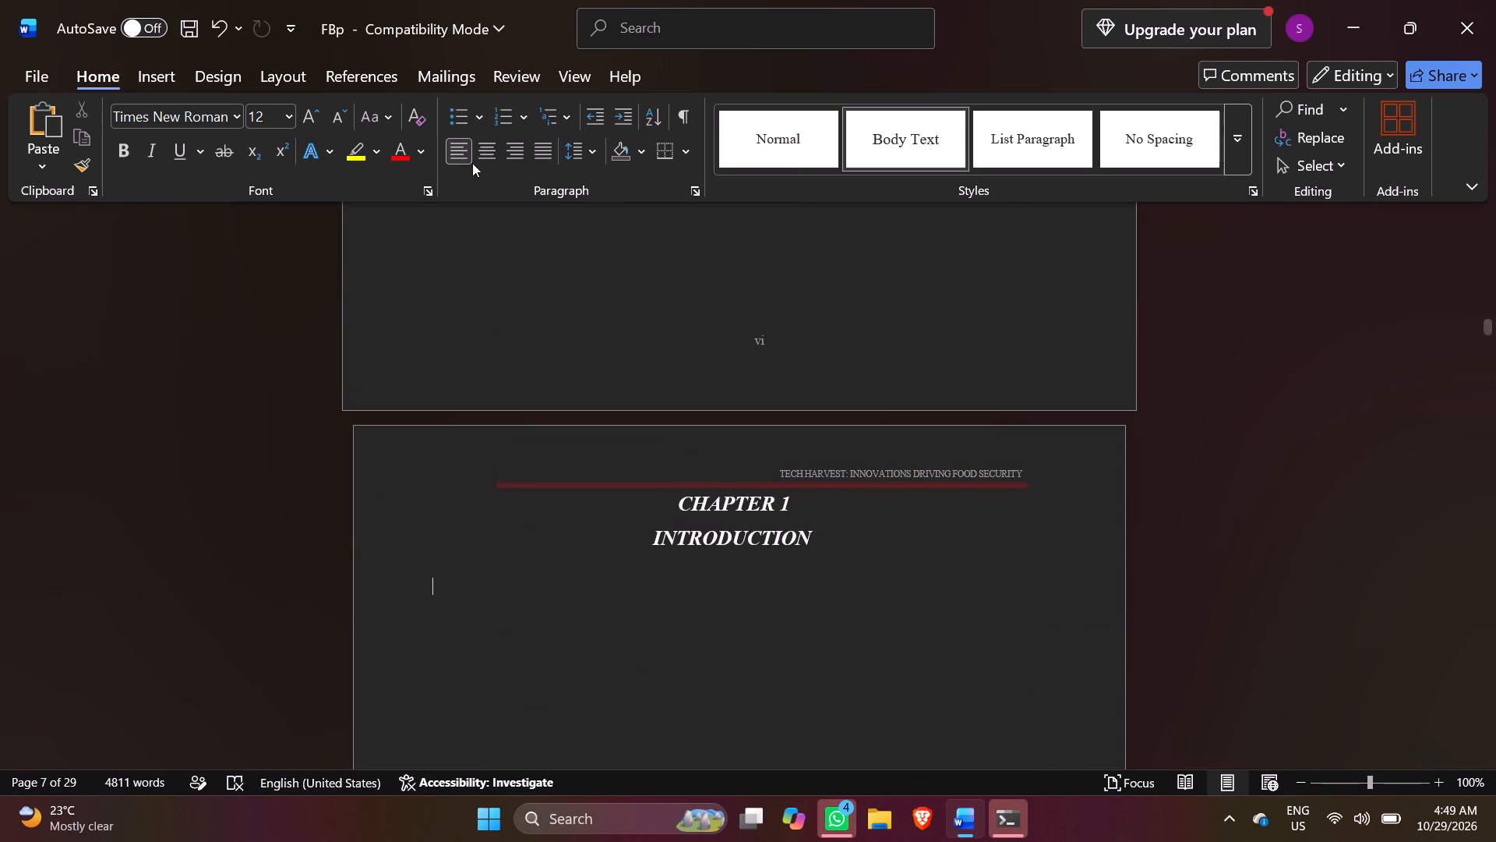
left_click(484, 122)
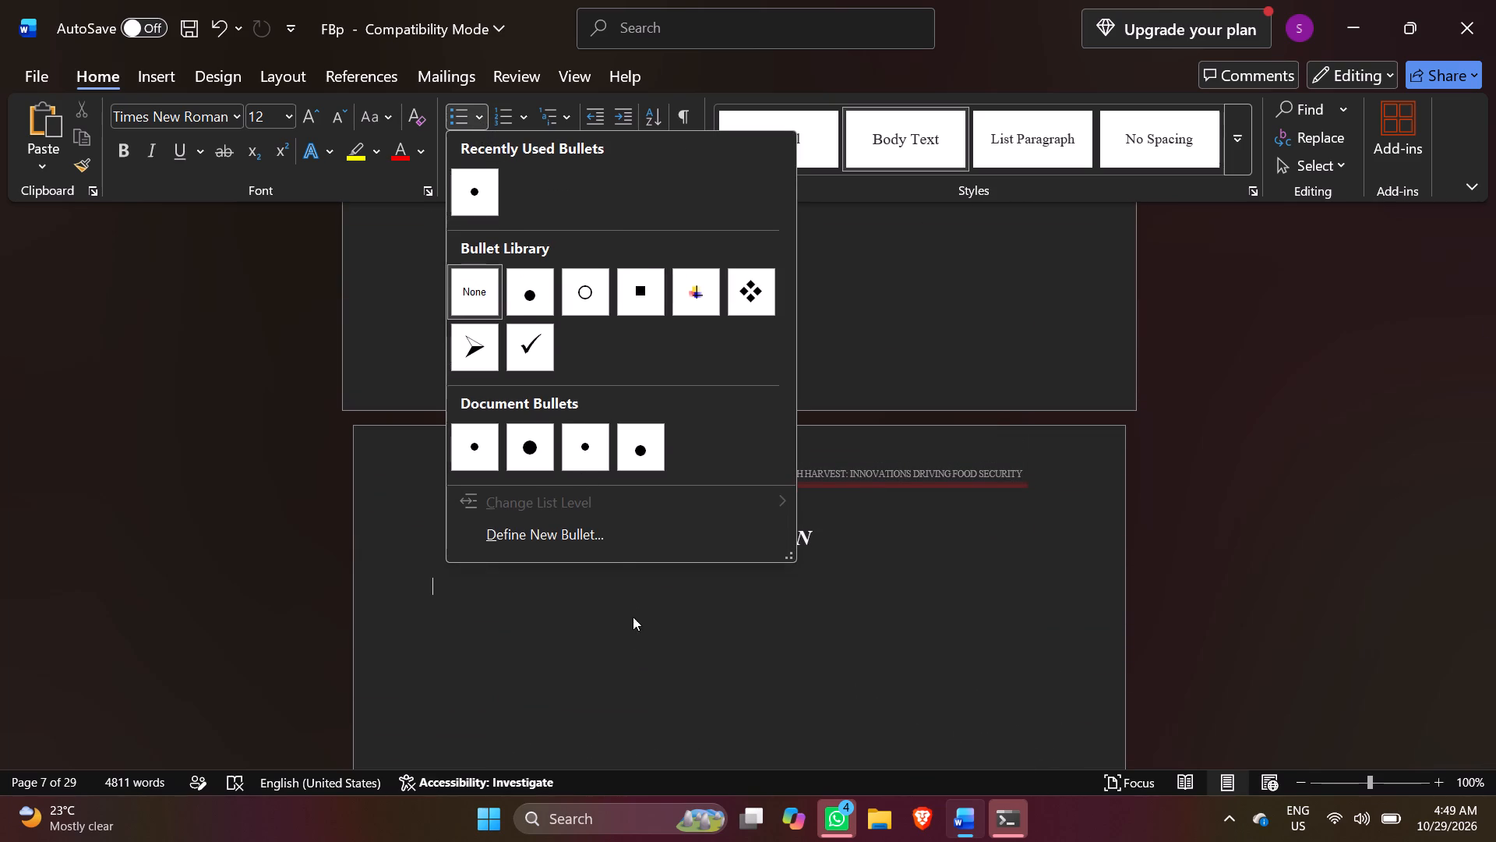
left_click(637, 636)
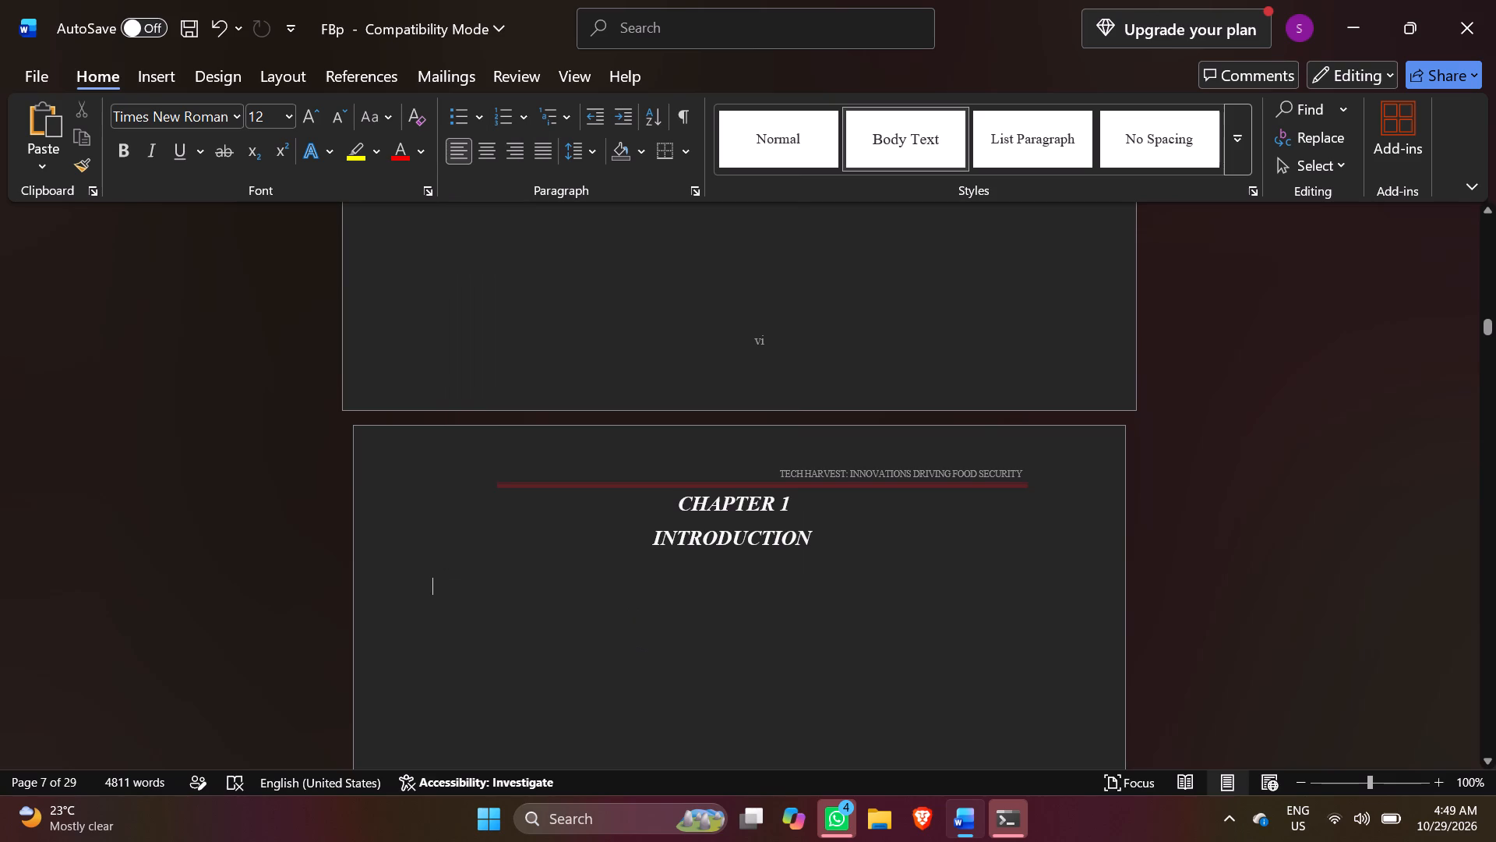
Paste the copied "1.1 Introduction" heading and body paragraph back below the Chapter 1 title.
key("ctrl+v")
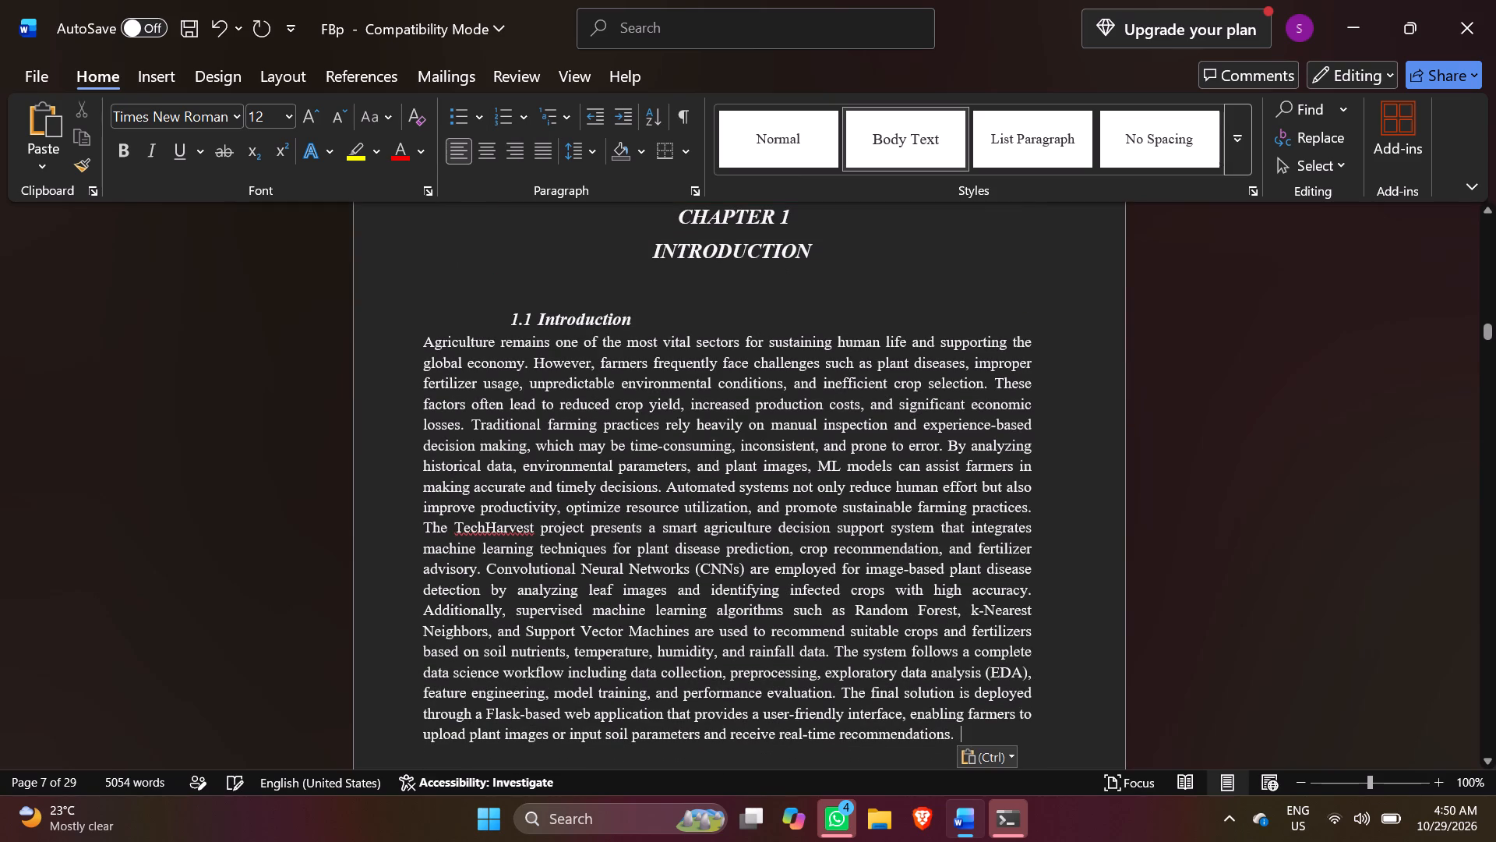
Remove the "1.1" numbering and its indent from the "Introduction" heading in Chapter 1.
scroll(940, 663, "up", 2)
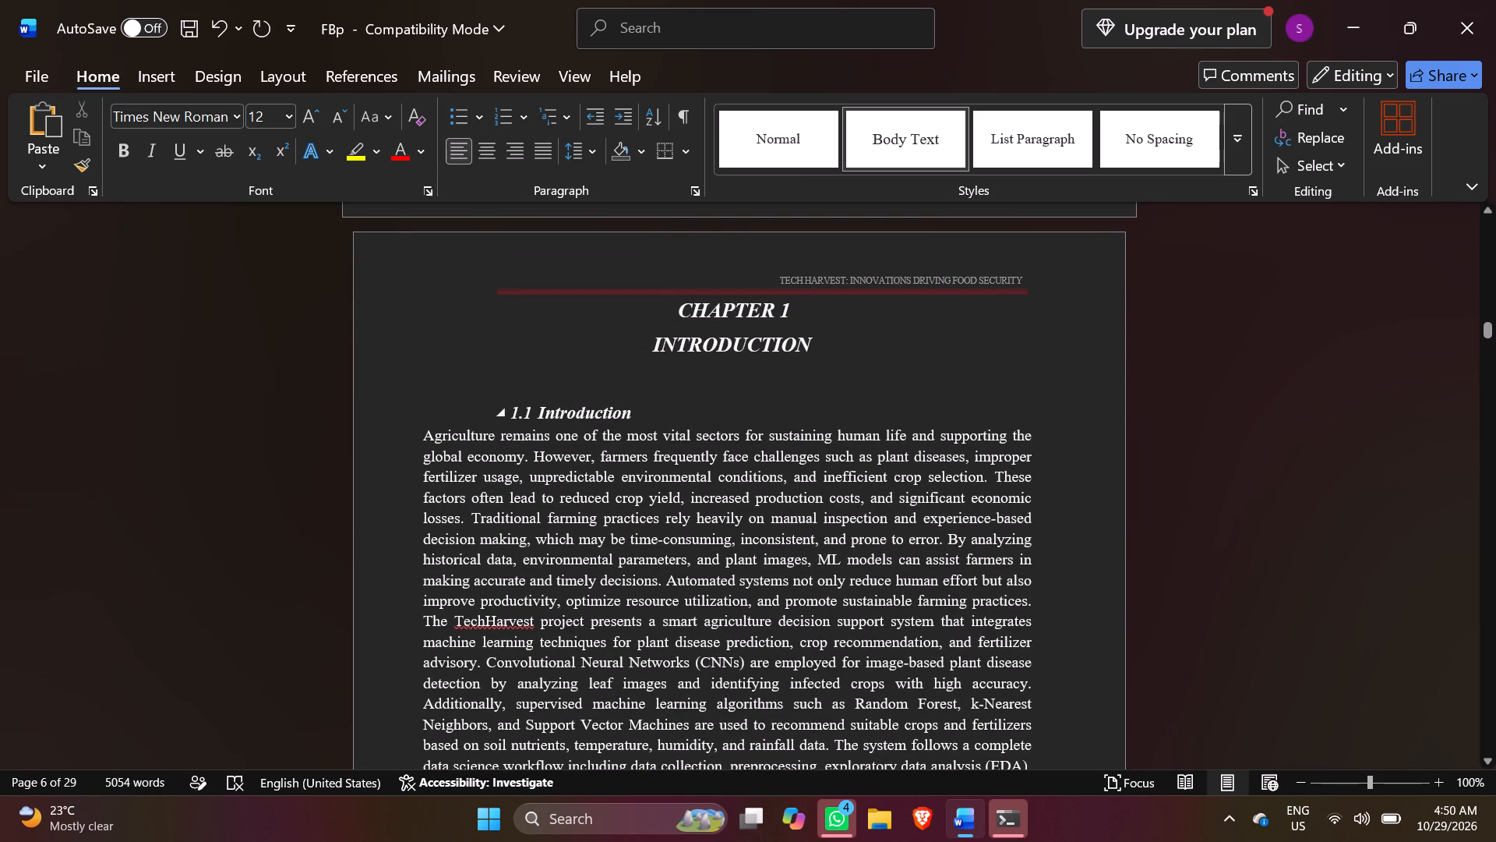
left_click(534, 419)
key("BackSpace")
key("BackSpace")
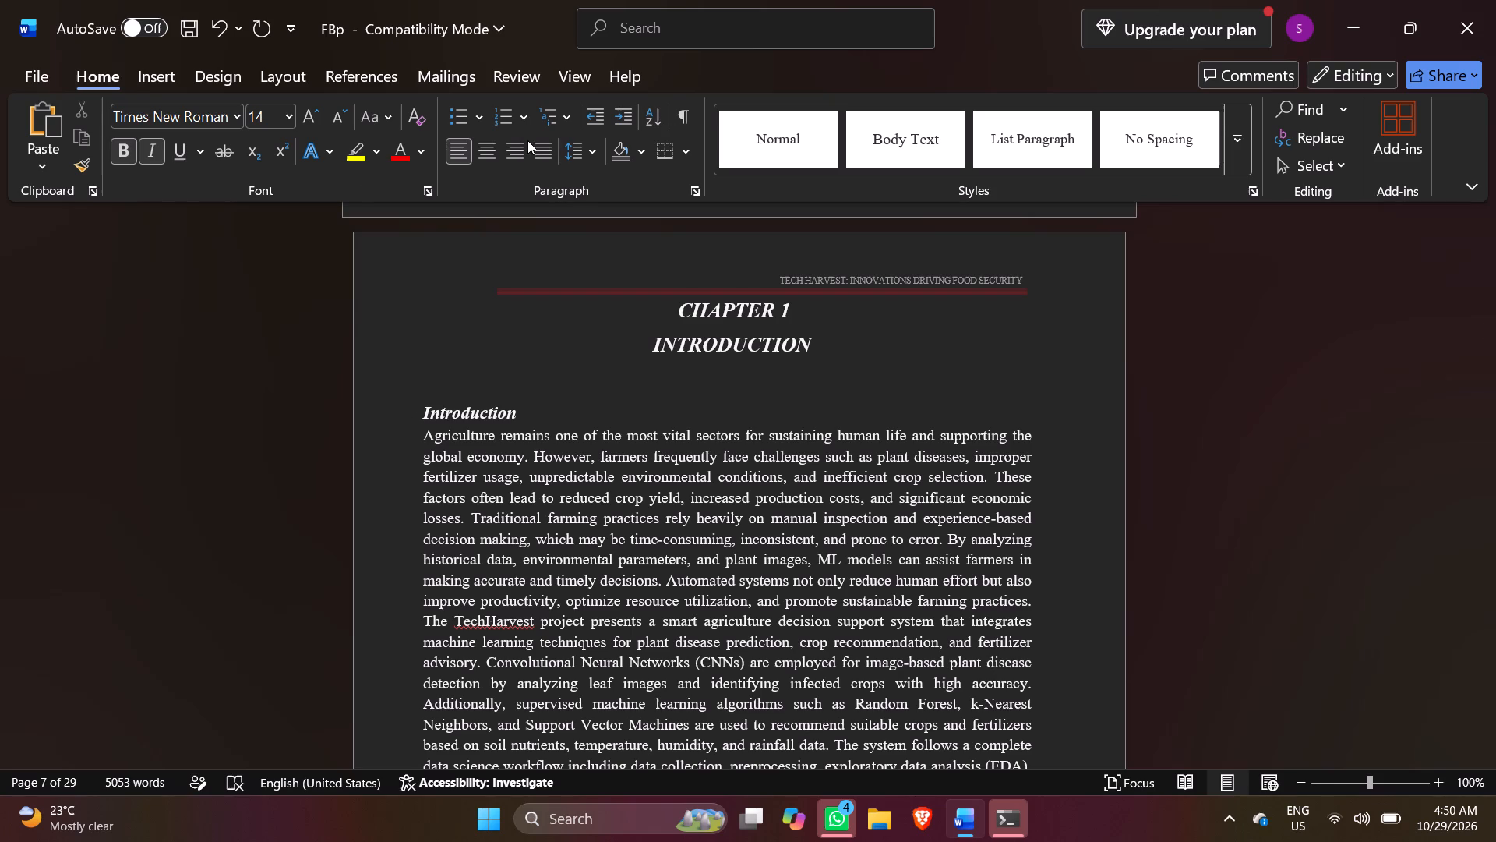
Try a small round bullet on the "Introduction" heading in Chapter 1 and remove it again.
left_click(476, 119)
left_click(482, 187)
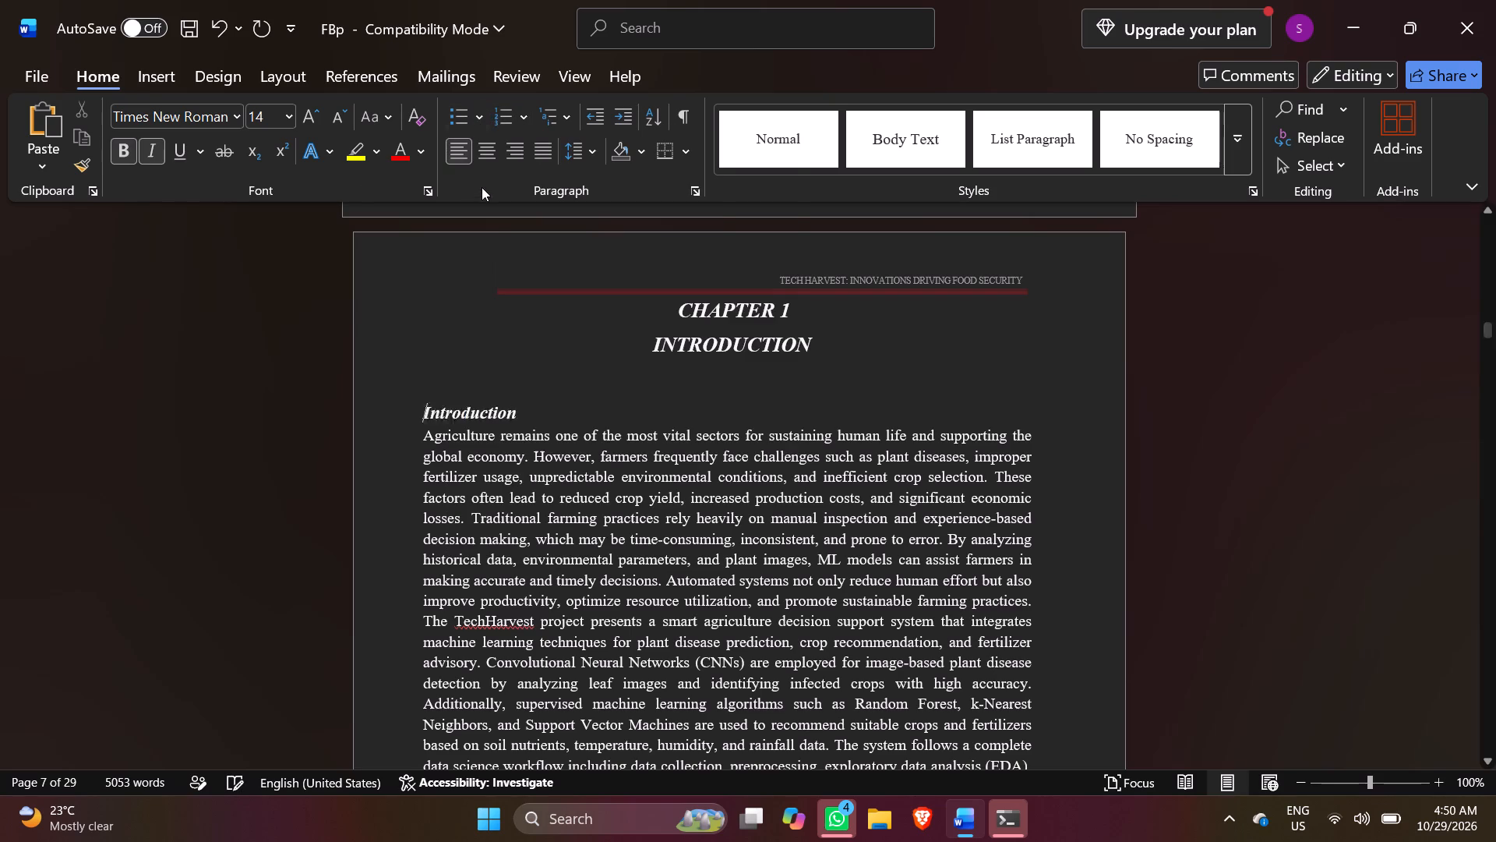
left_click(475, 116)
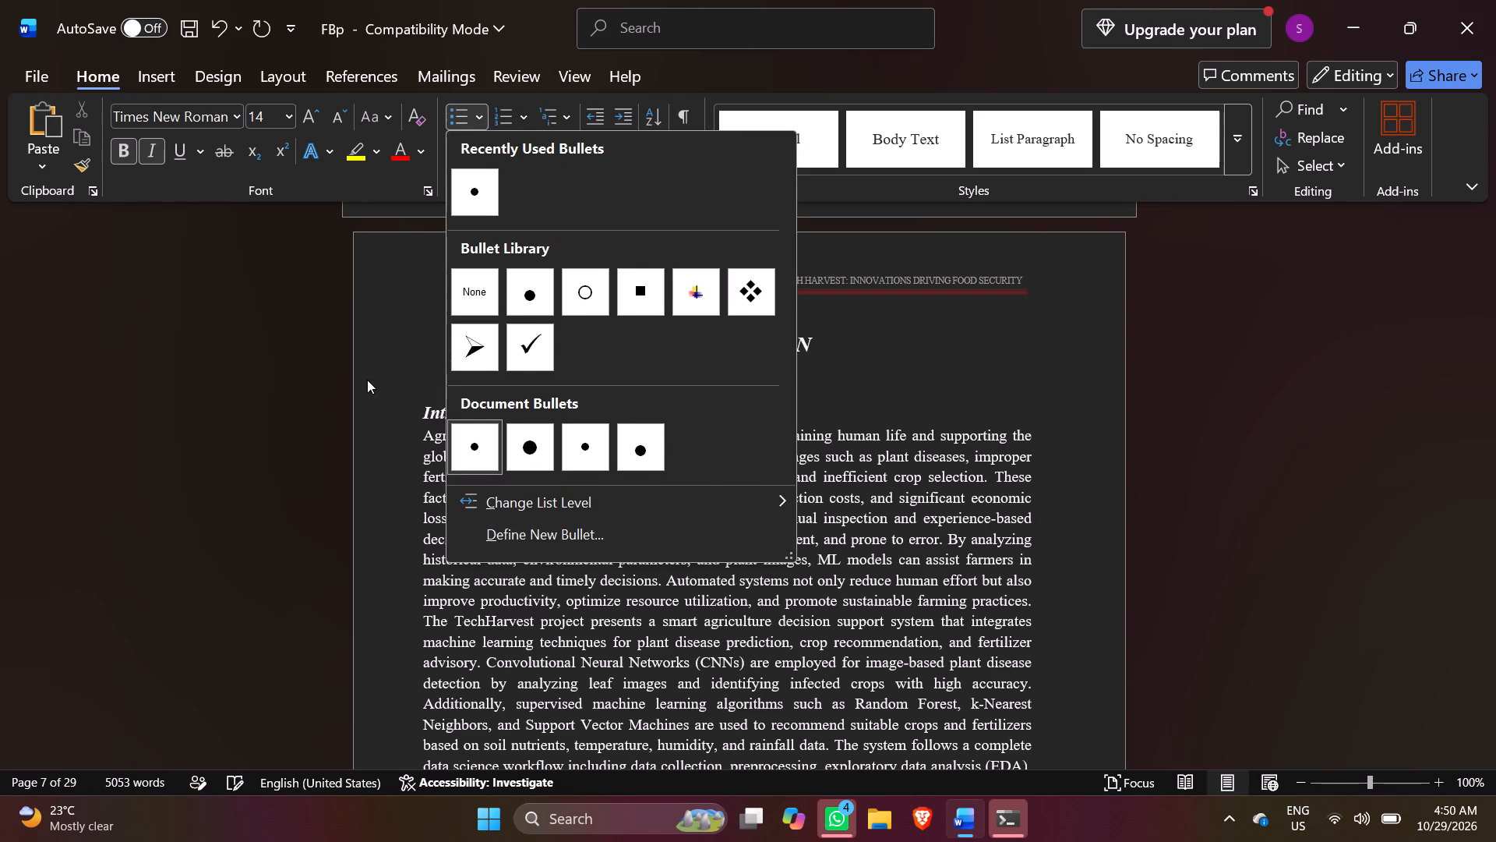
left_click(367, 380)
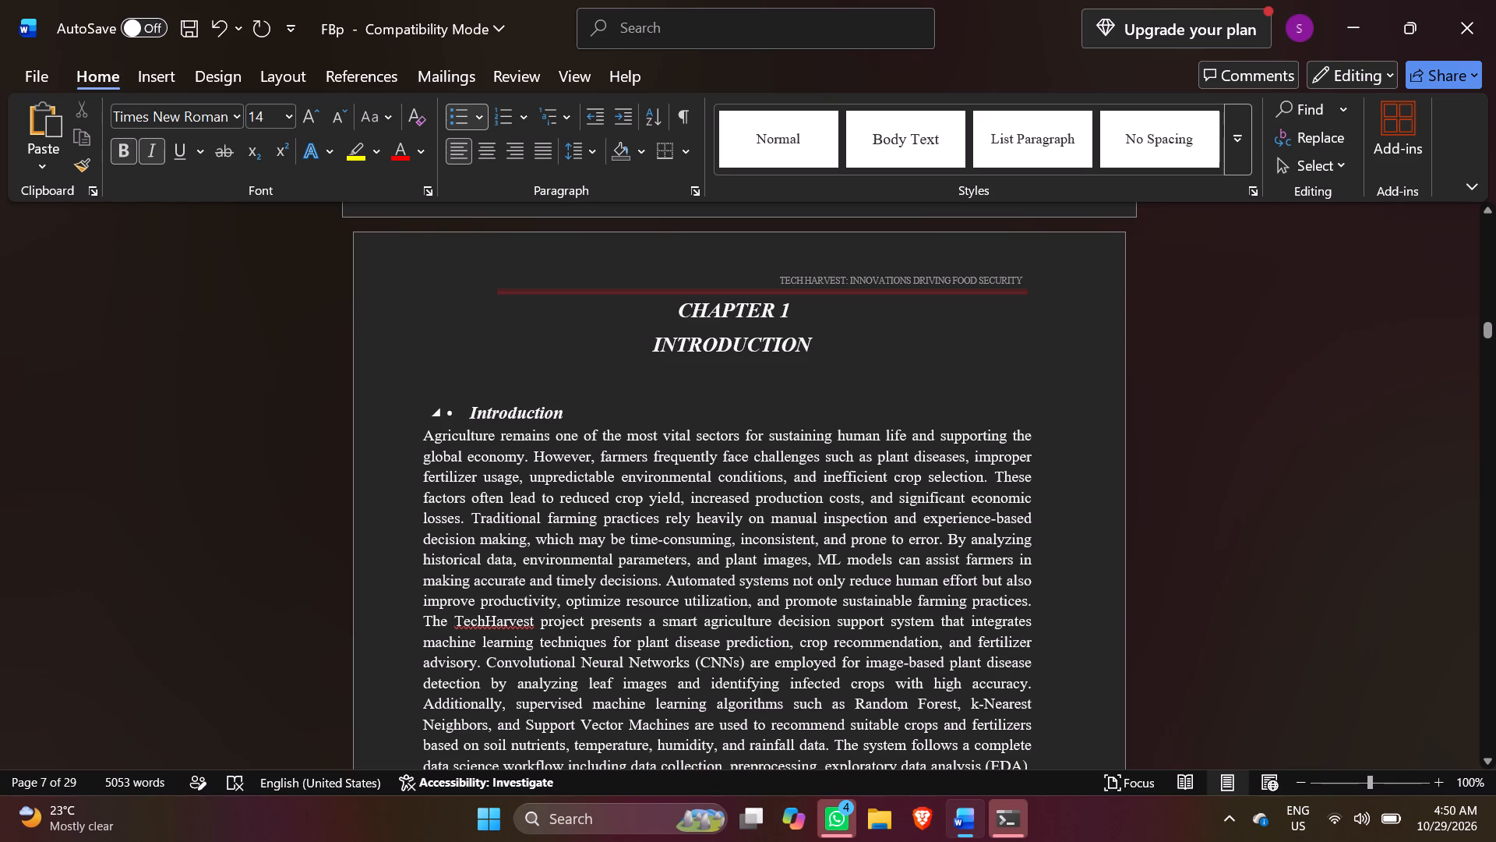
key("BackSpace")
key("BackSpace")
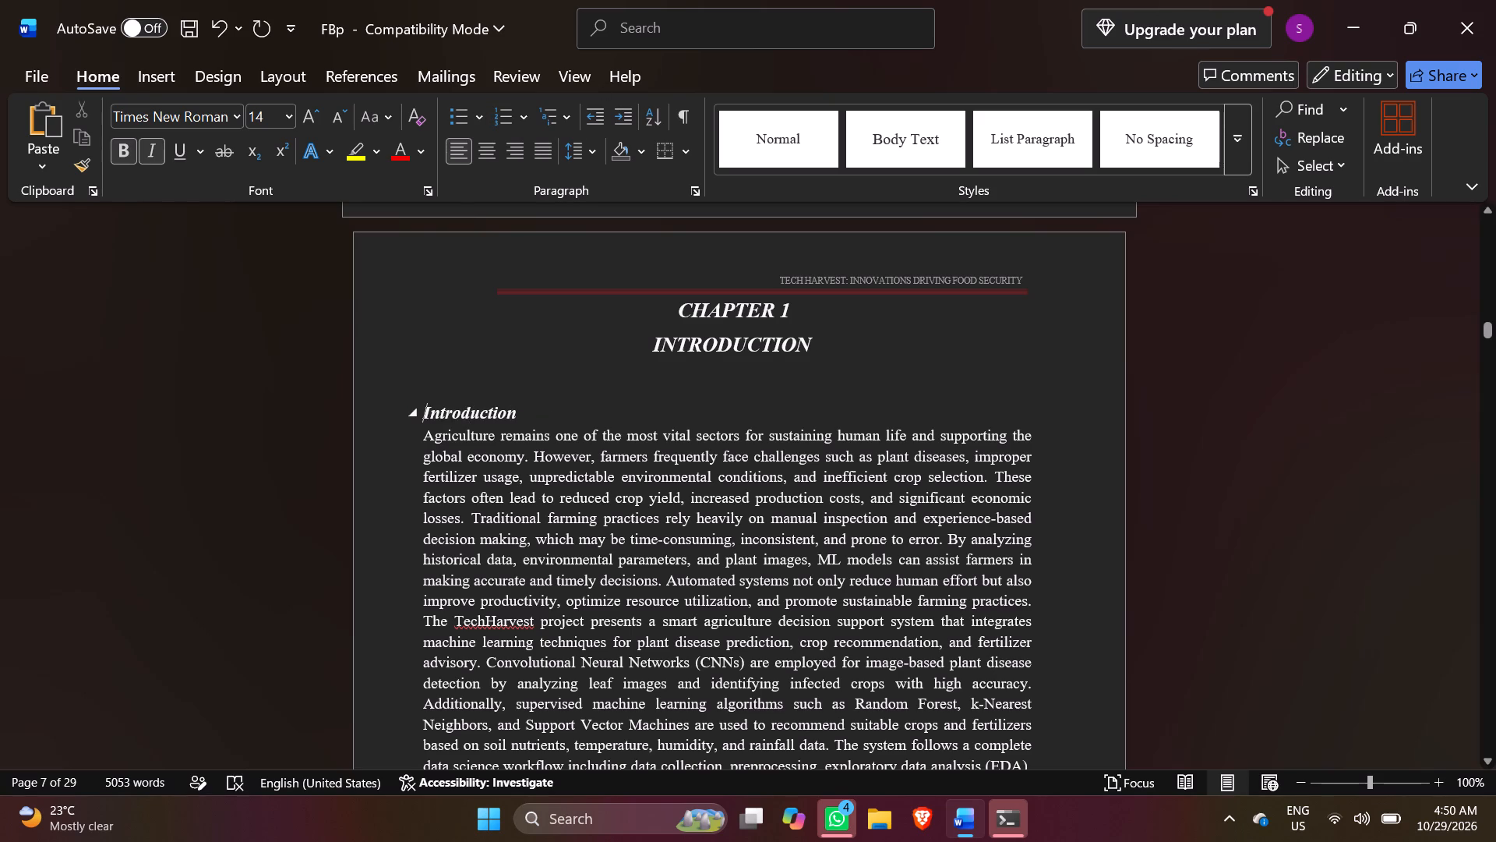
Set the Chapter 1 "Introduction" heading and its body paragraph to 12 pt, justified, with 1.15 line spacing.
left_click_drag(422, 409, 605, 582)
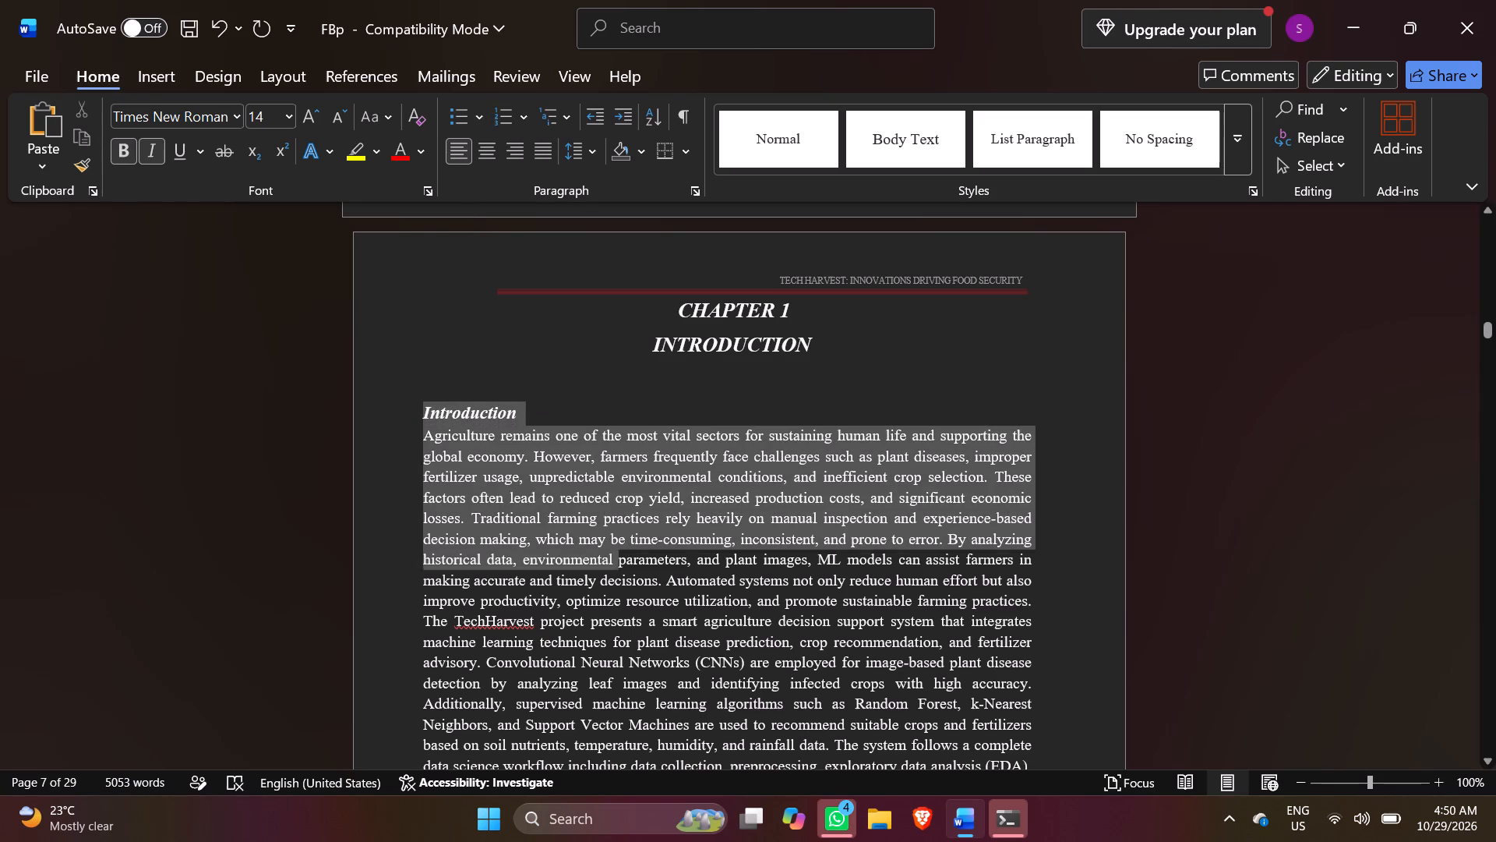
left_click_drag(605, 582, 1004, 203)
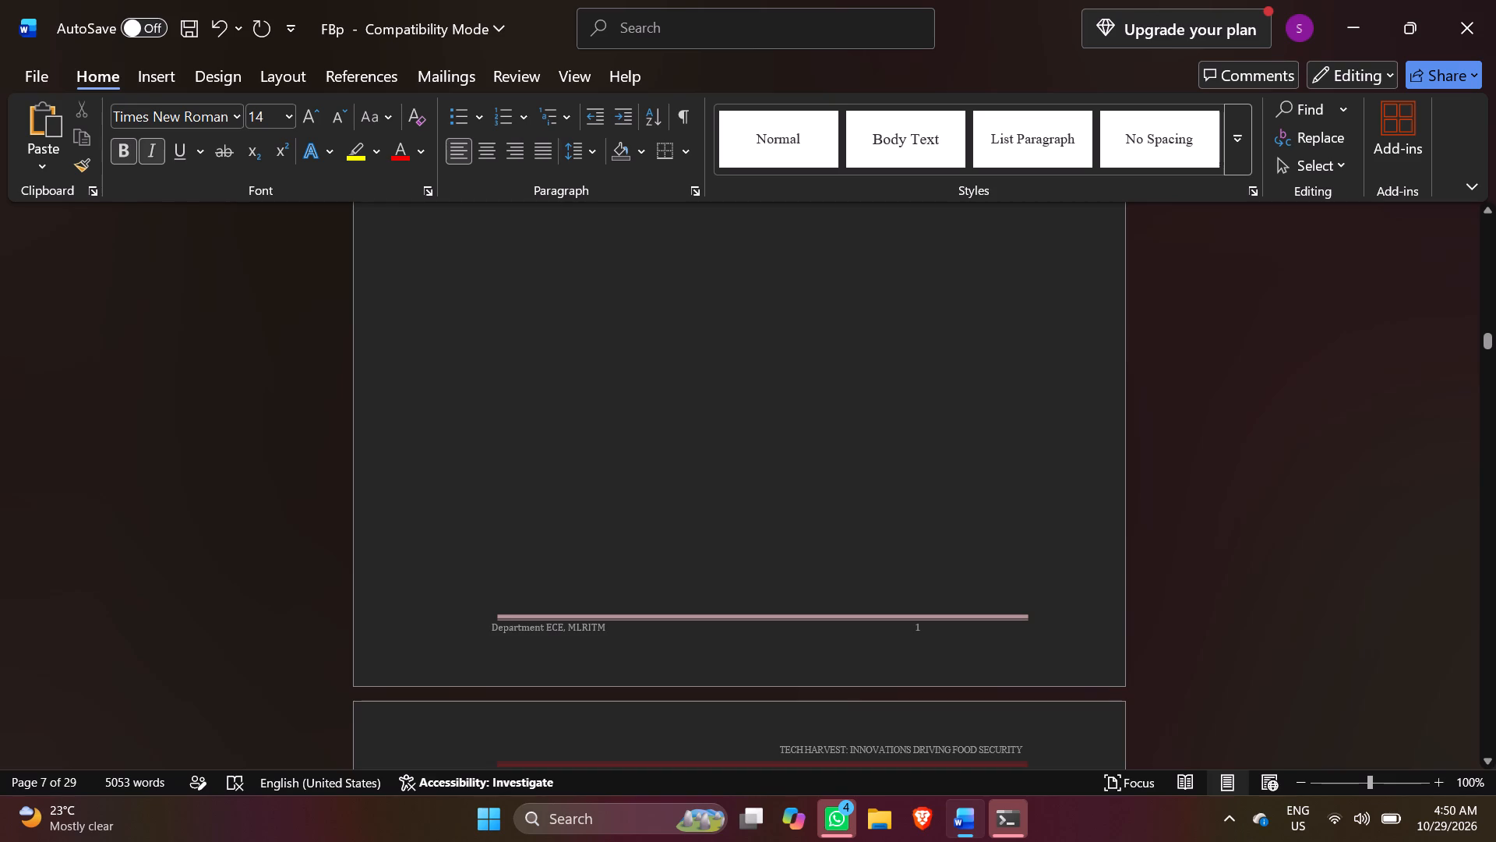
left_click_drag(1004, 203, 1007, 374)
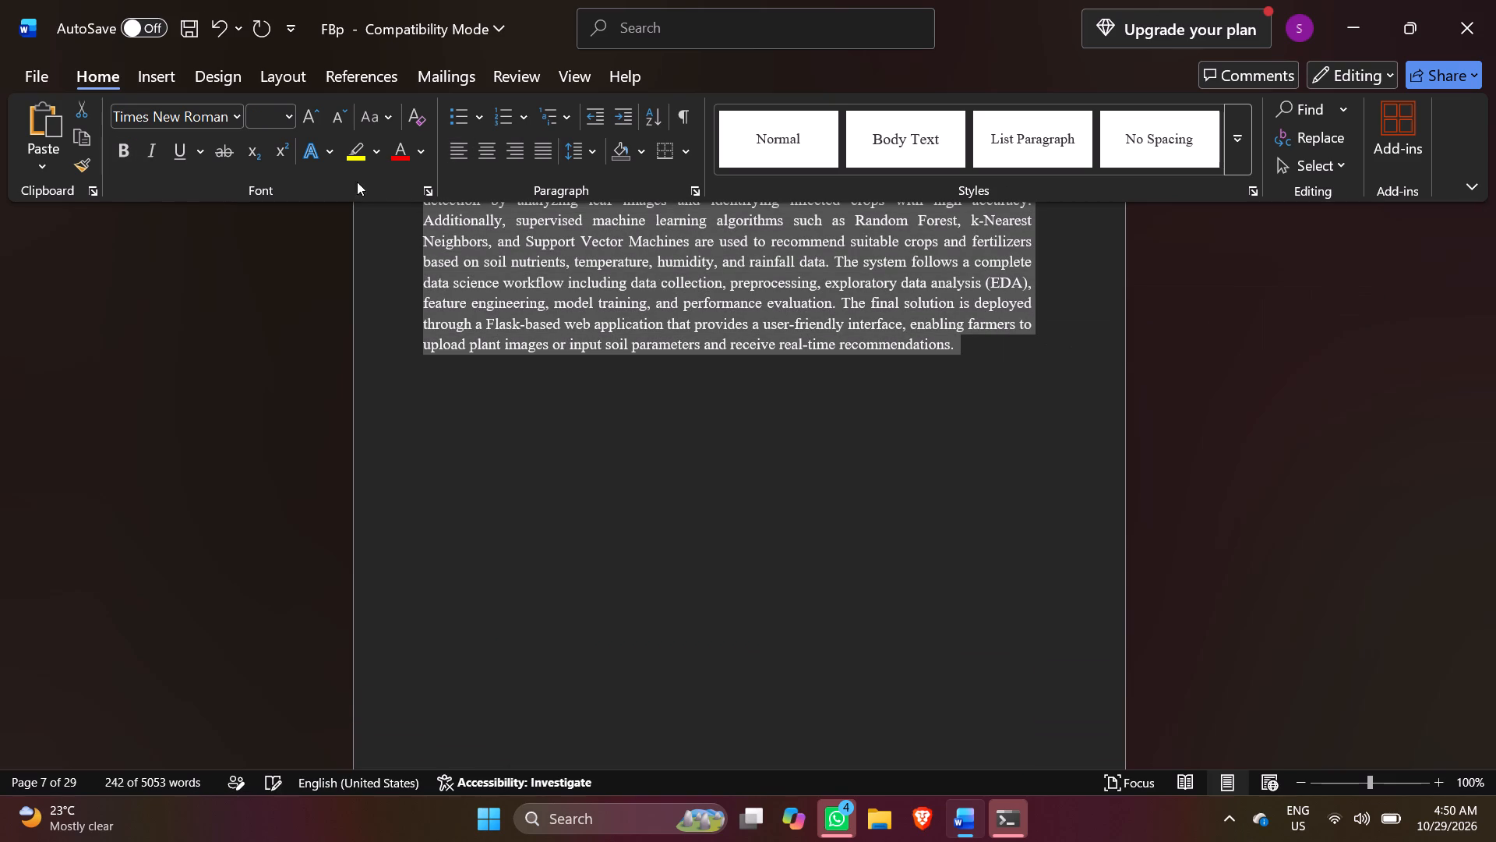
left_click(287, 118)
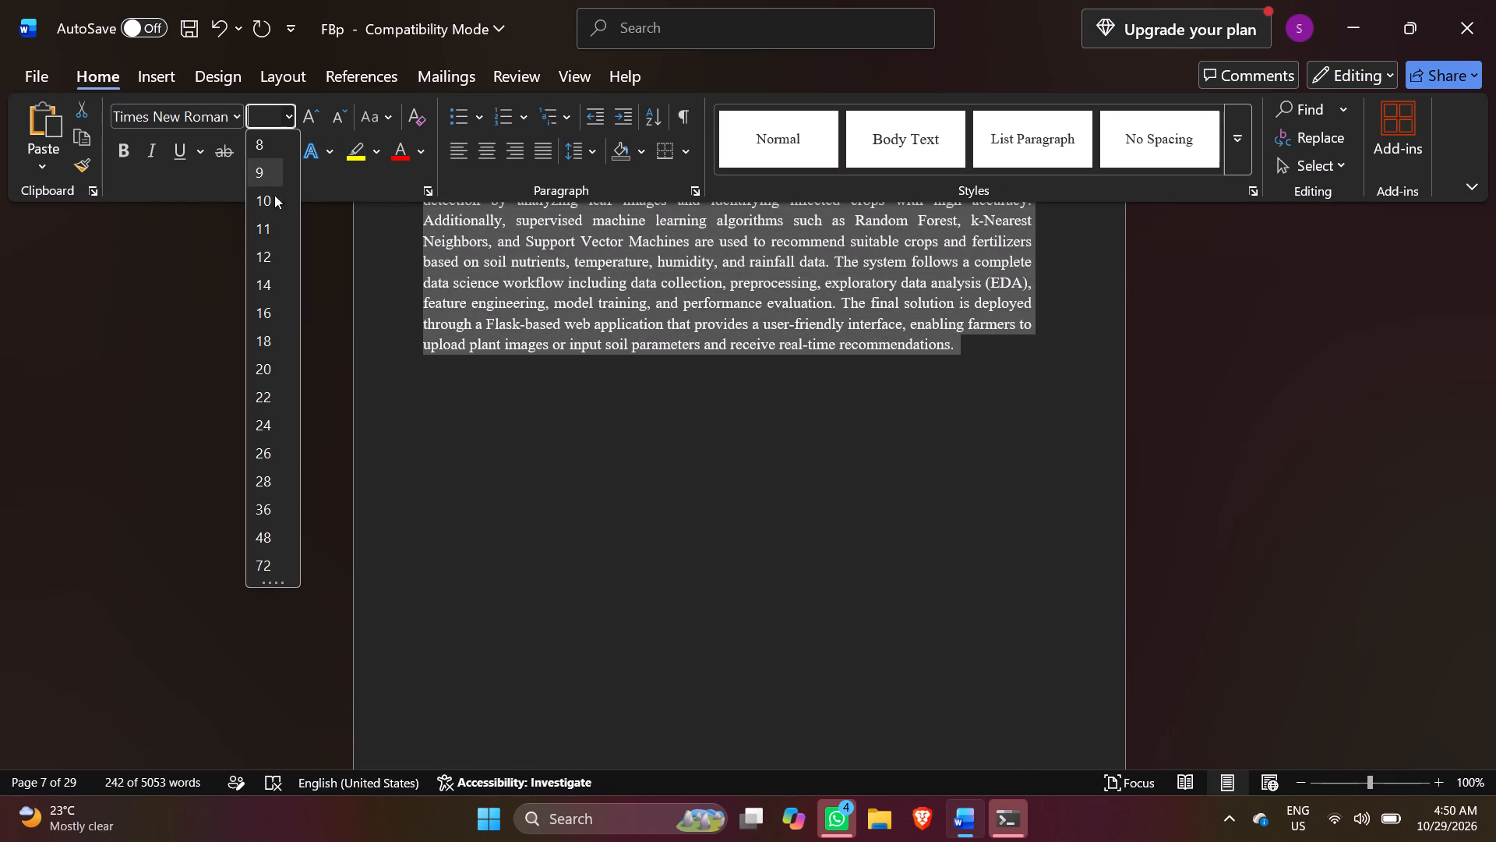
left_click(259, 256)
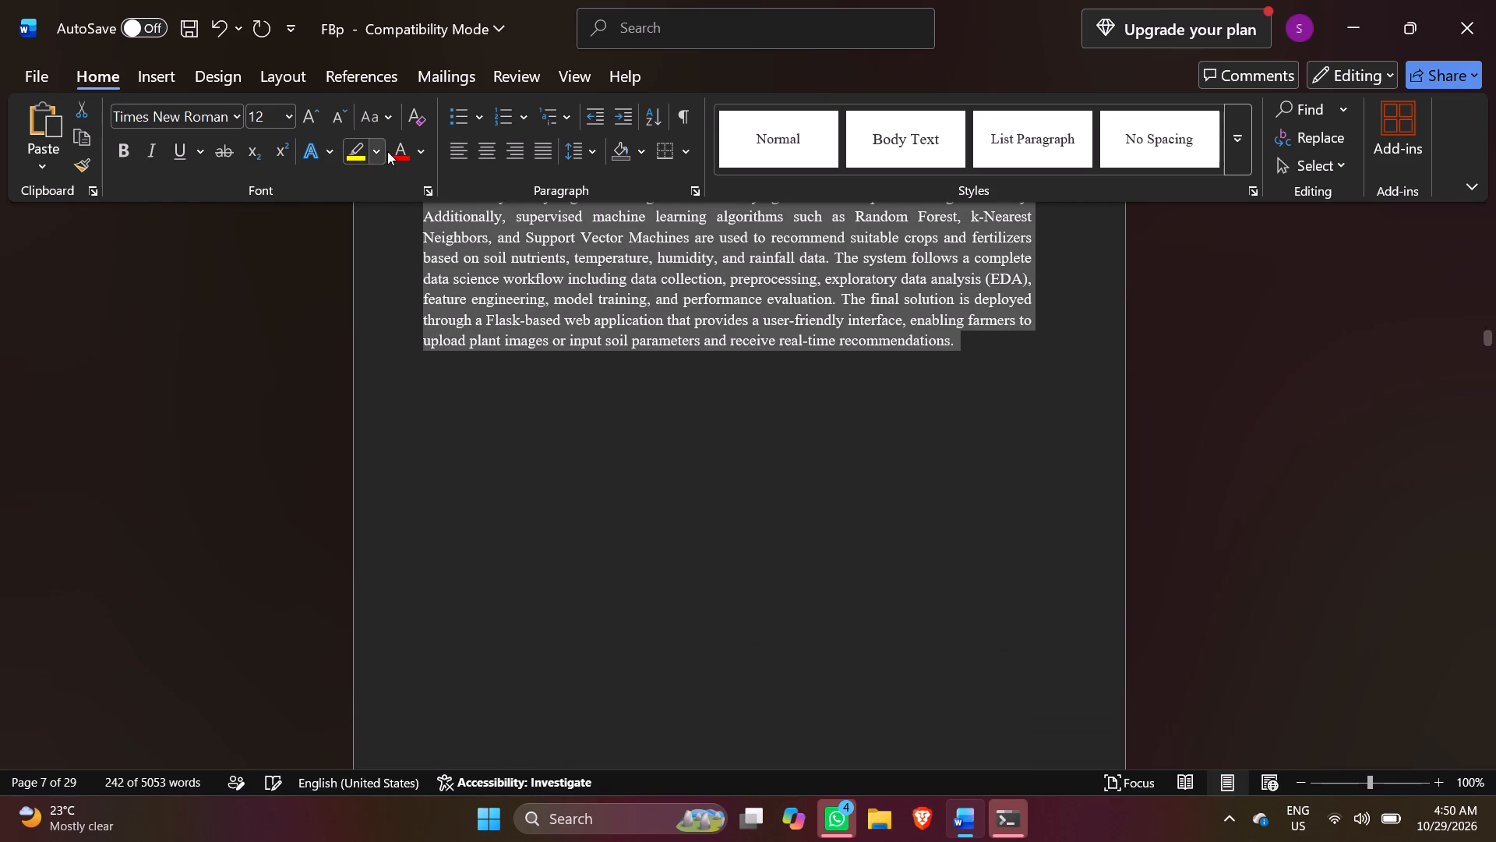
left_click(546, 160)
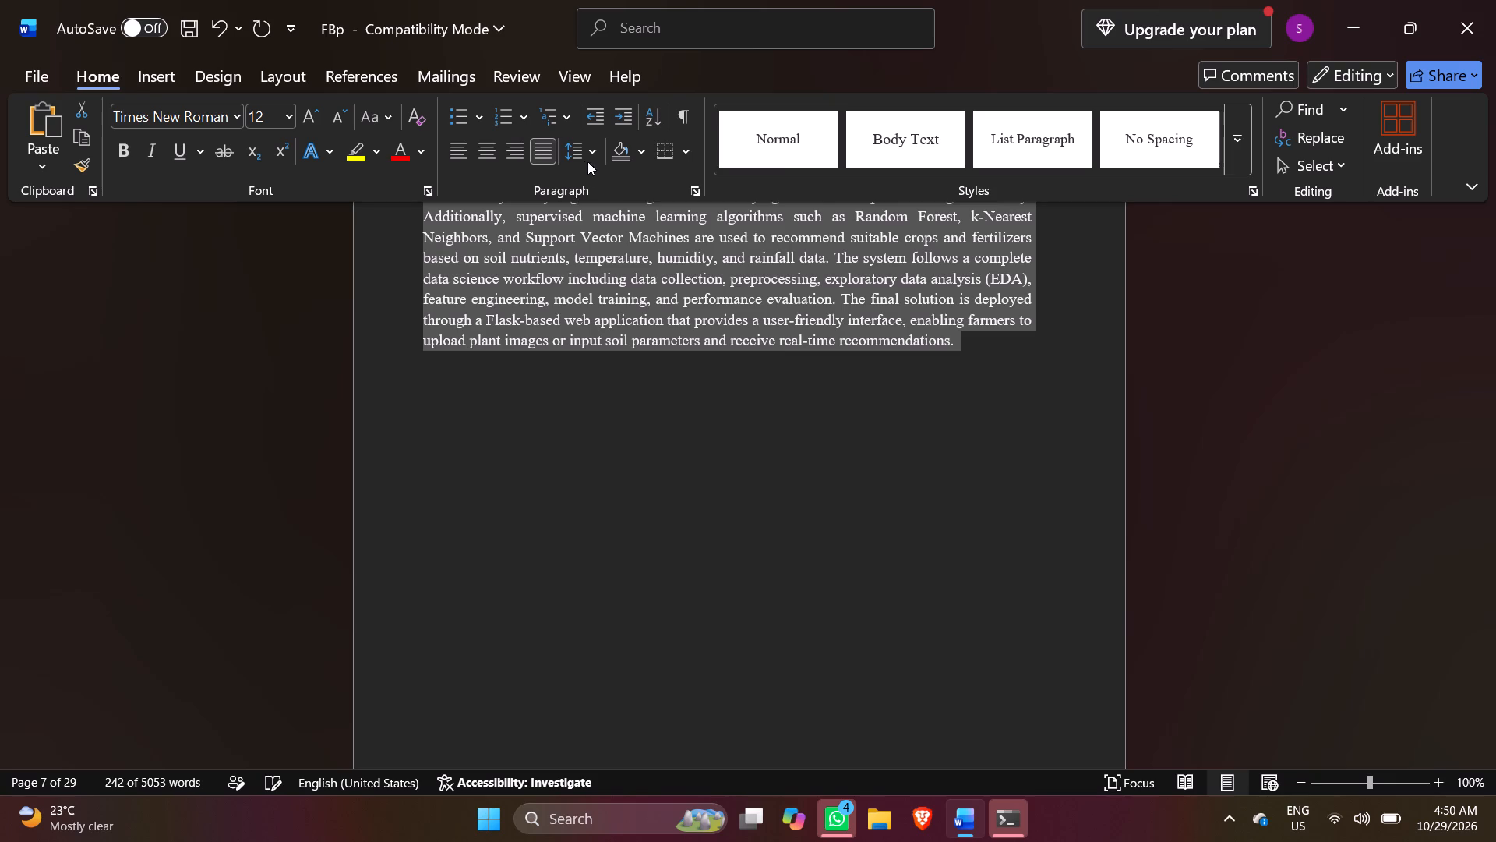
left_click(587, 158)
left_click(587, 203)
left_click(652, 458)
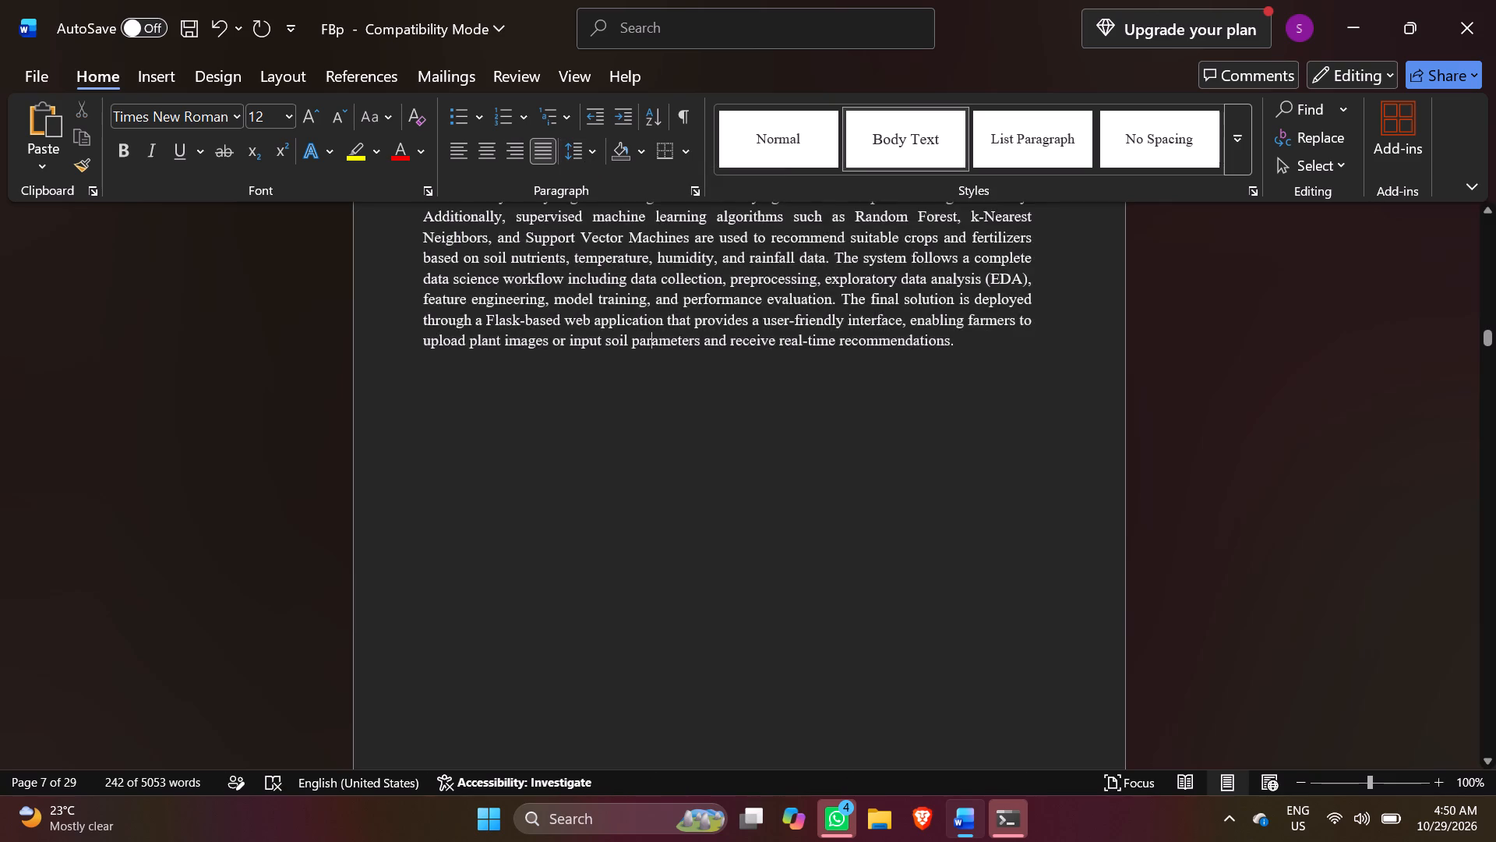
scroll(637, 460, "up", 8)
right_click(637, 460)
left_click(554, 503)
Set only the "Introduction" heading above the Chapter 1 body paragraph to 14 pt.
scroll(602, 530, "up", 4)
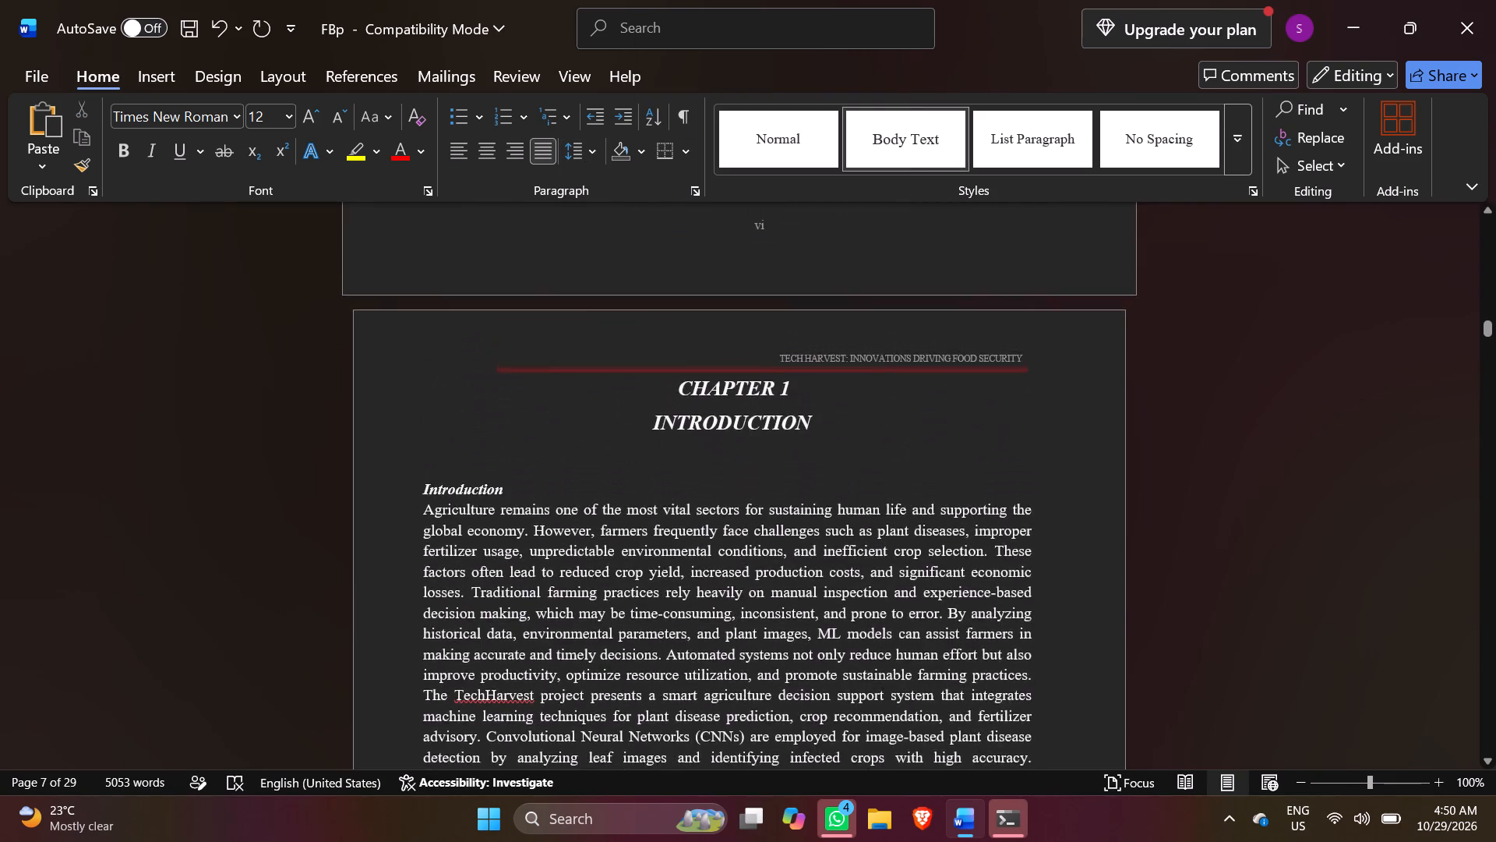
scroll(605, 533, "down", 20)
scroll(605, 533, "down", 5)
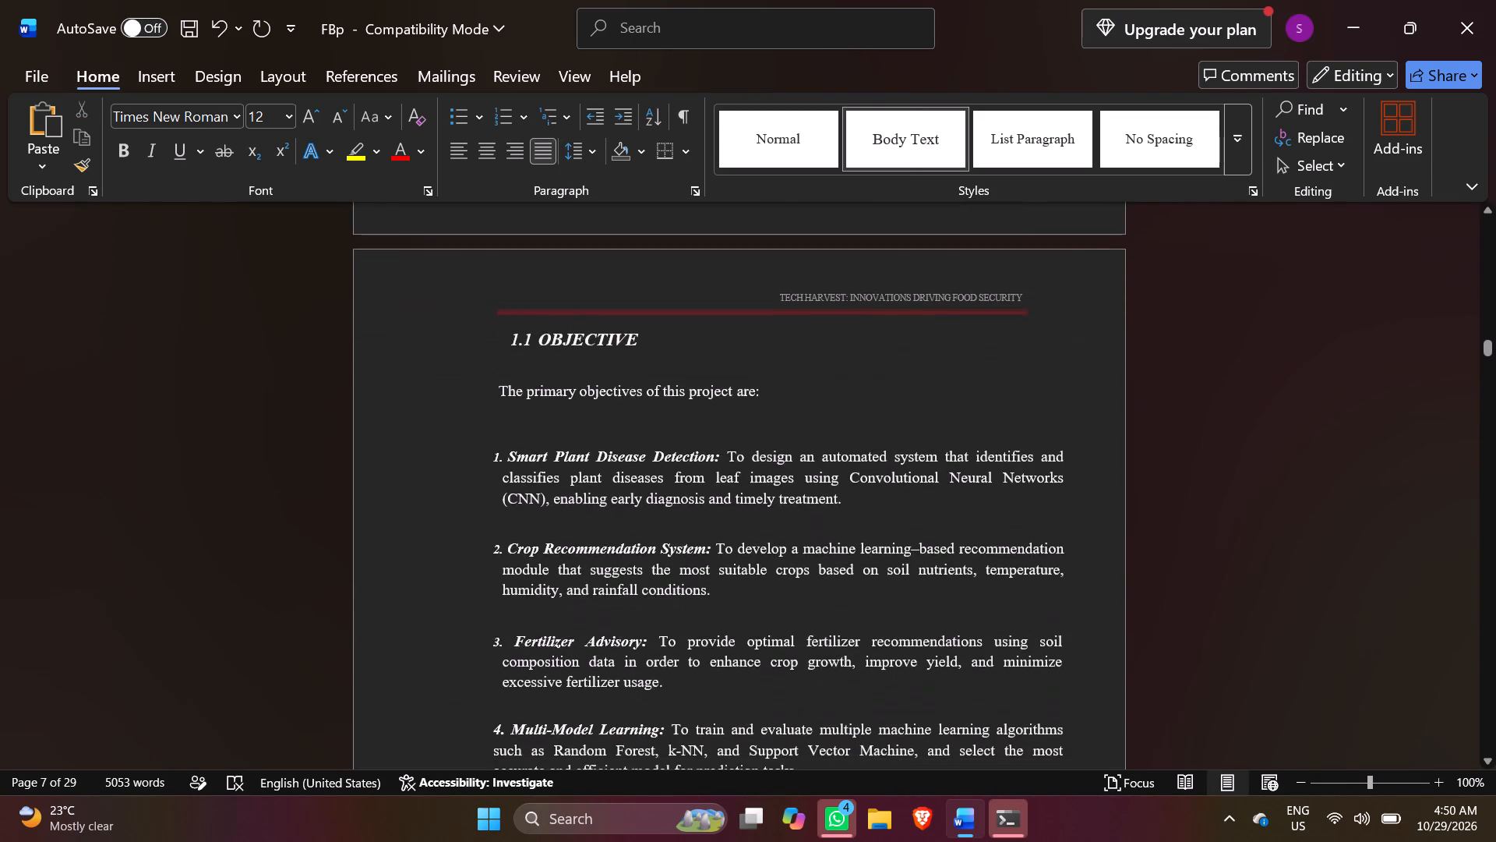
scroll(617, 584, "down", 13)
scroll(617, 600, "up", 17)
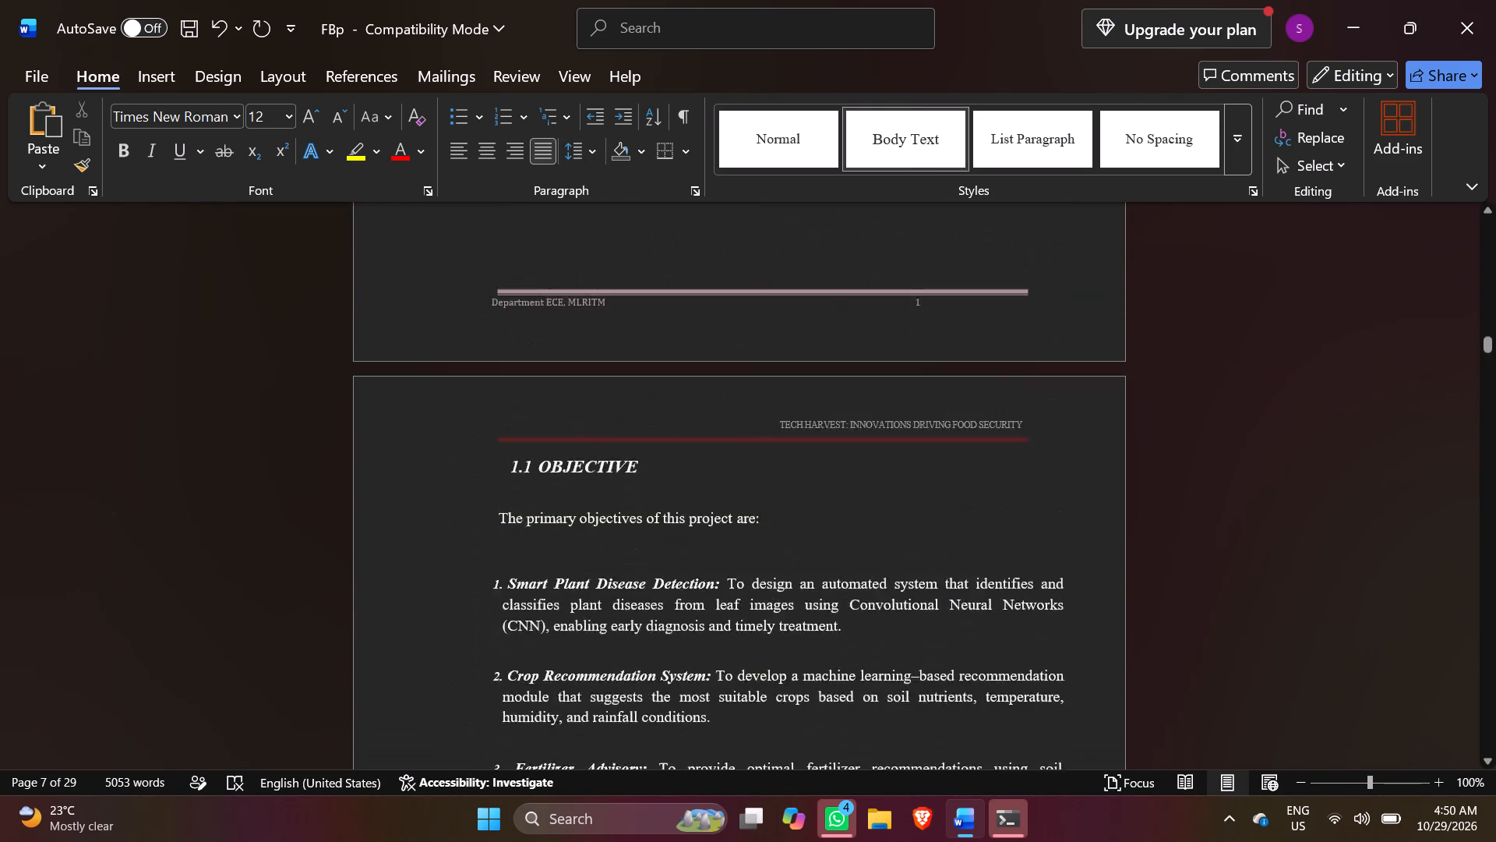
scroll(617, 601, "up", 18)
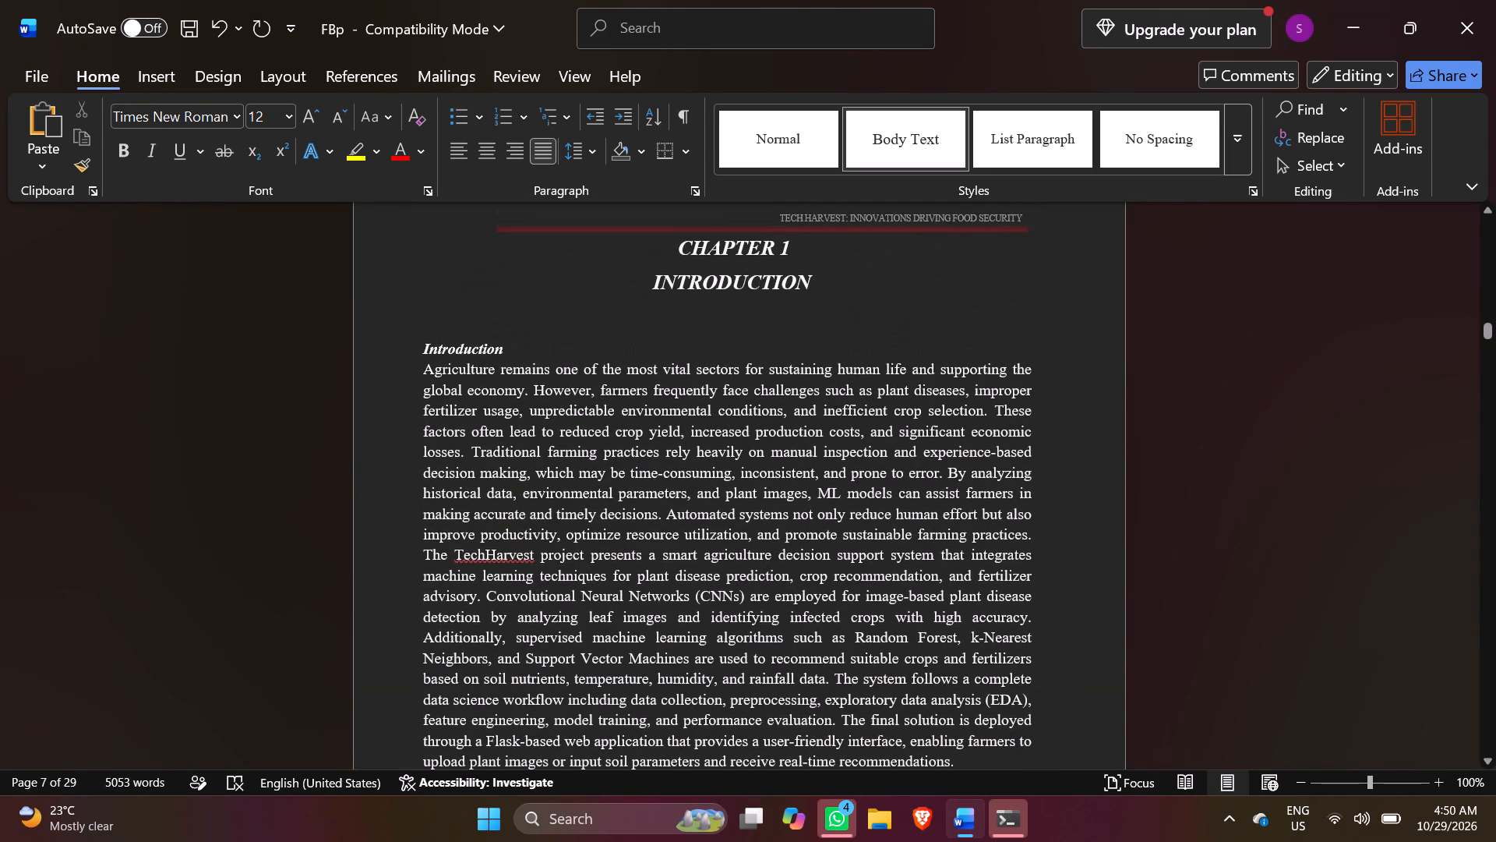
left_click(505, 350)
left_click_drag(501, 349, 411, 353)
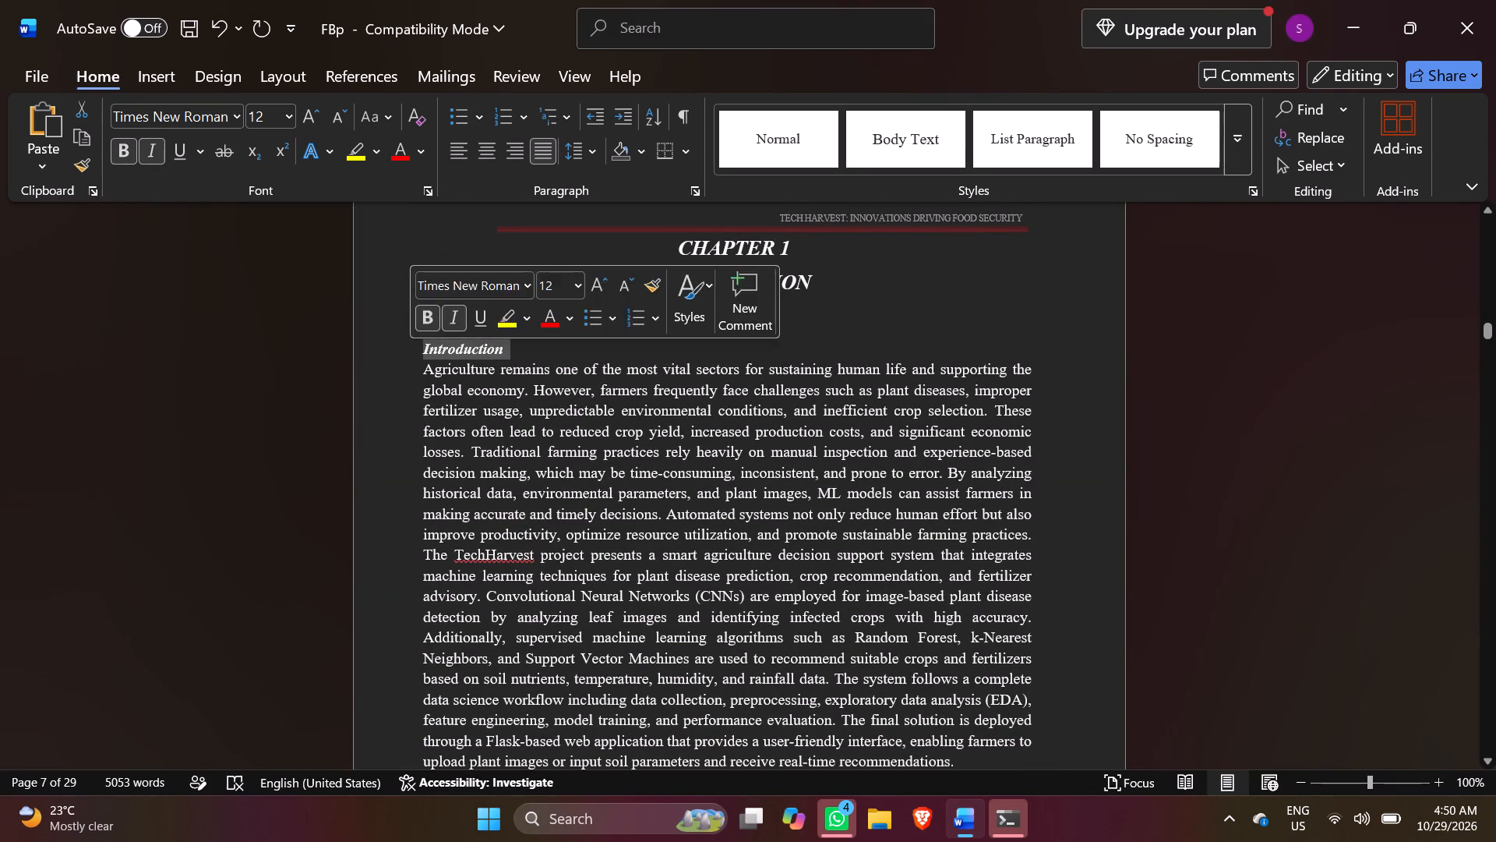
left_click(288, 115)
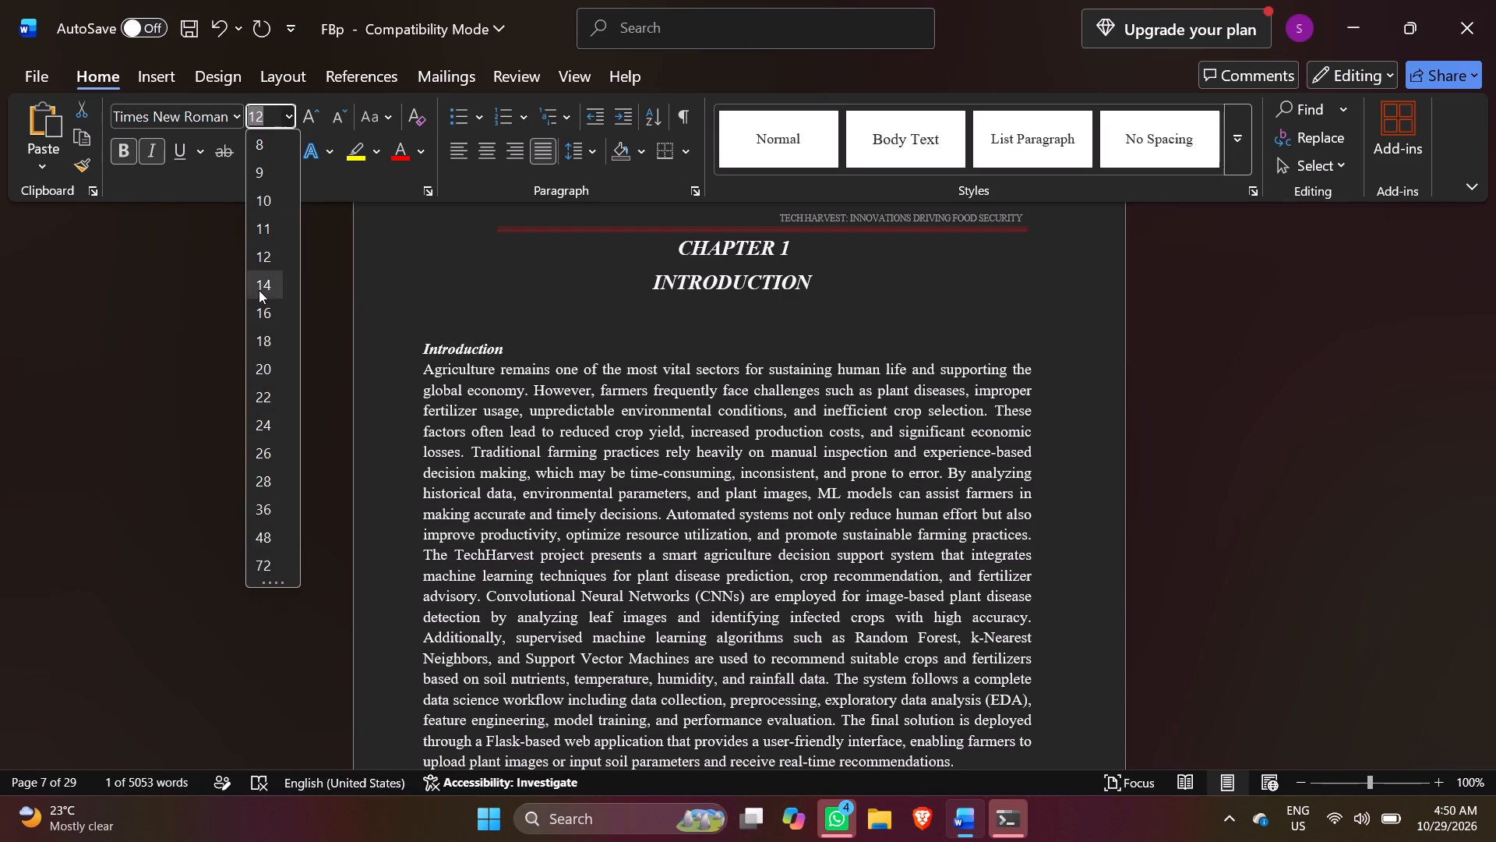
left_click(259, 291)
left_click(522, 352)
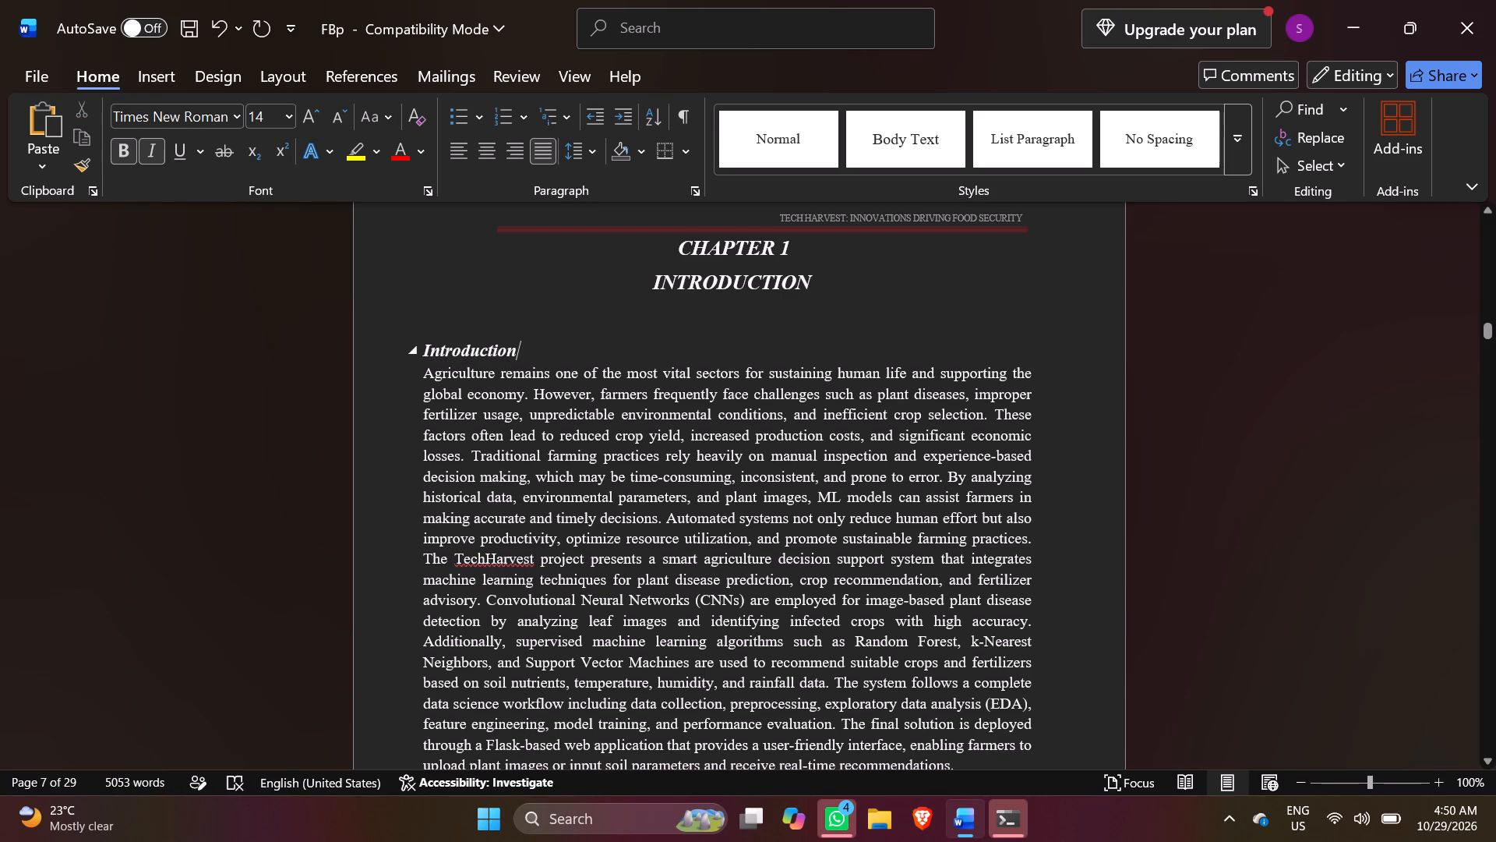
Compare the layout and page edges of the Chapter 1 page with the abstract page before it.
scroll(799, 484, "down", 4)
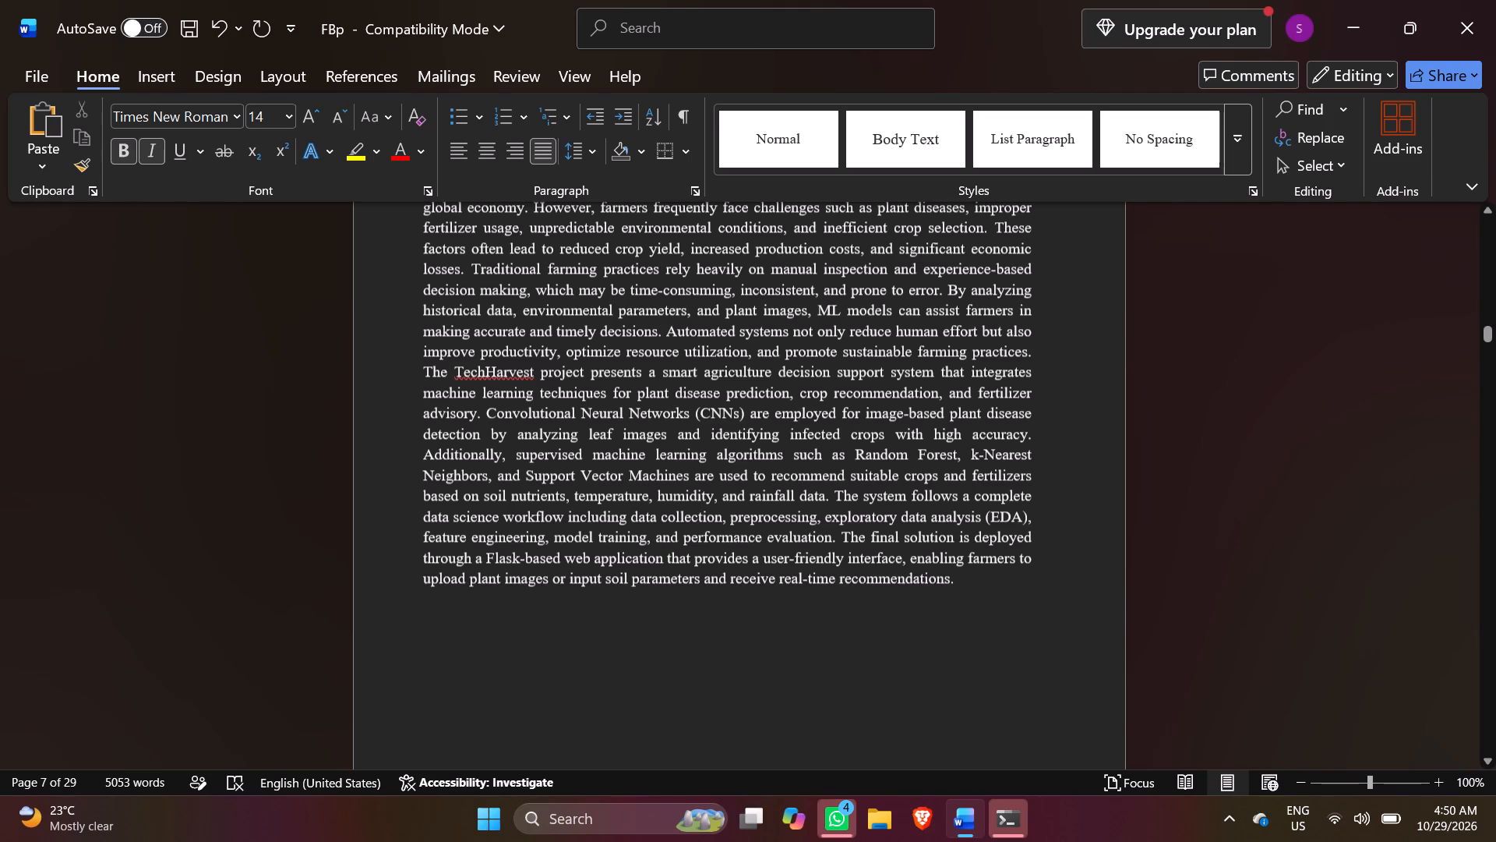
scroll(894, 529, "up", 7)
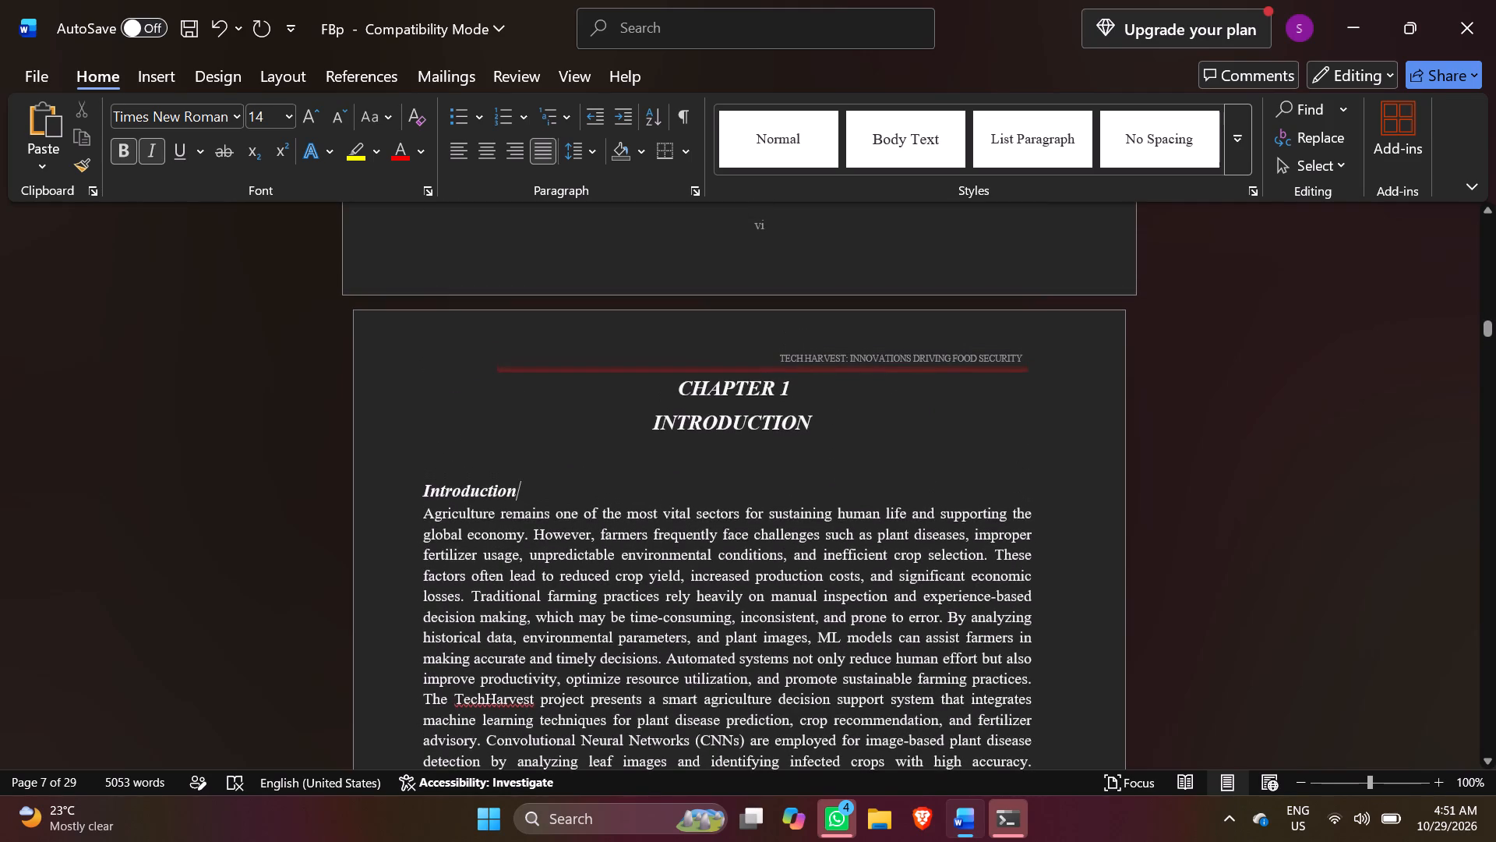
scroll(893, 529, "up", 13)
scroll(888, 535, "down", 4)
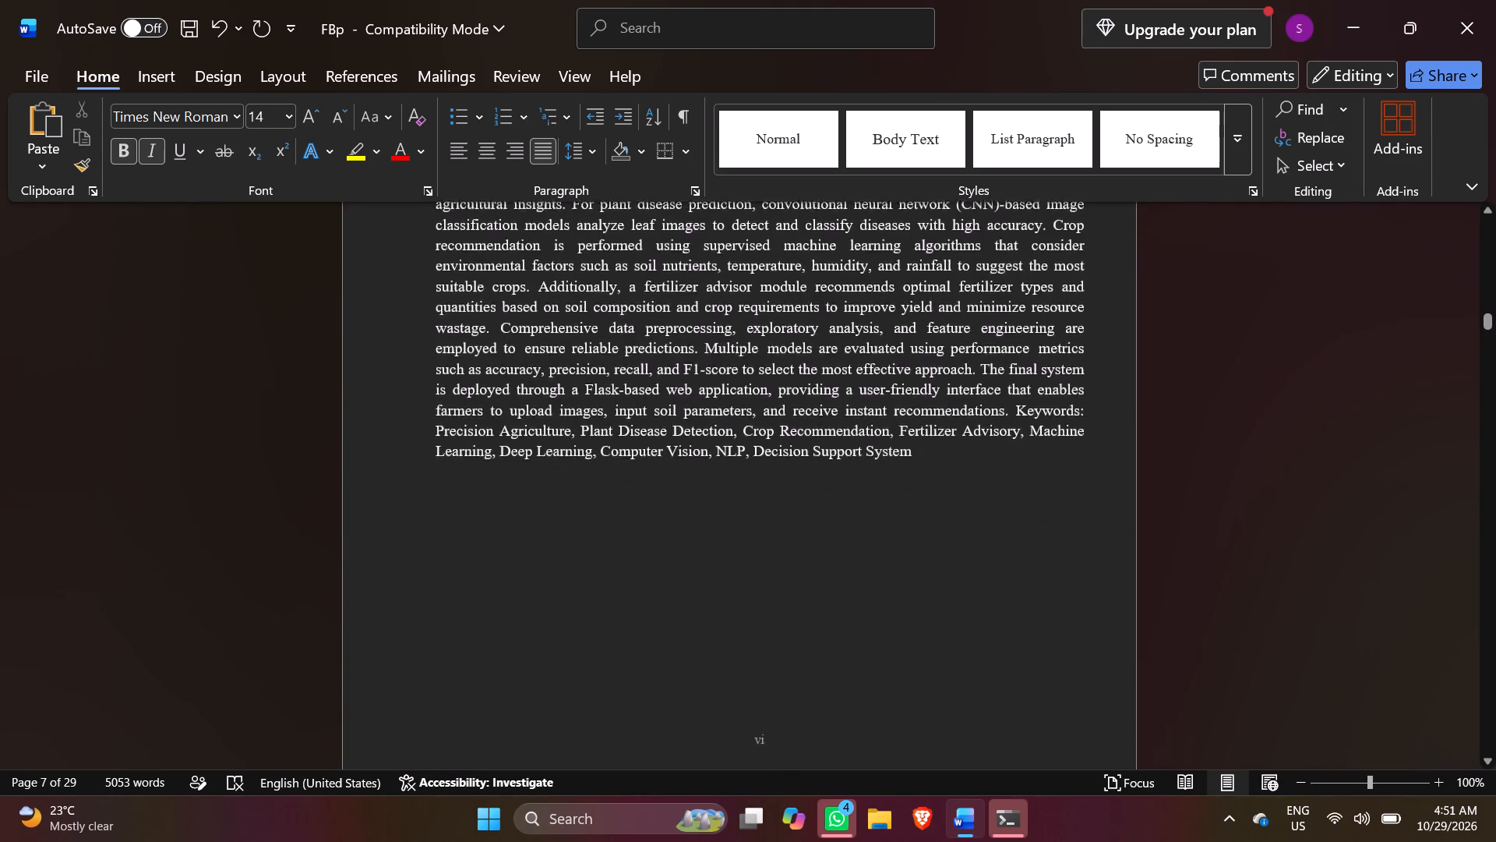
scroll(888, 535, "down", 4)
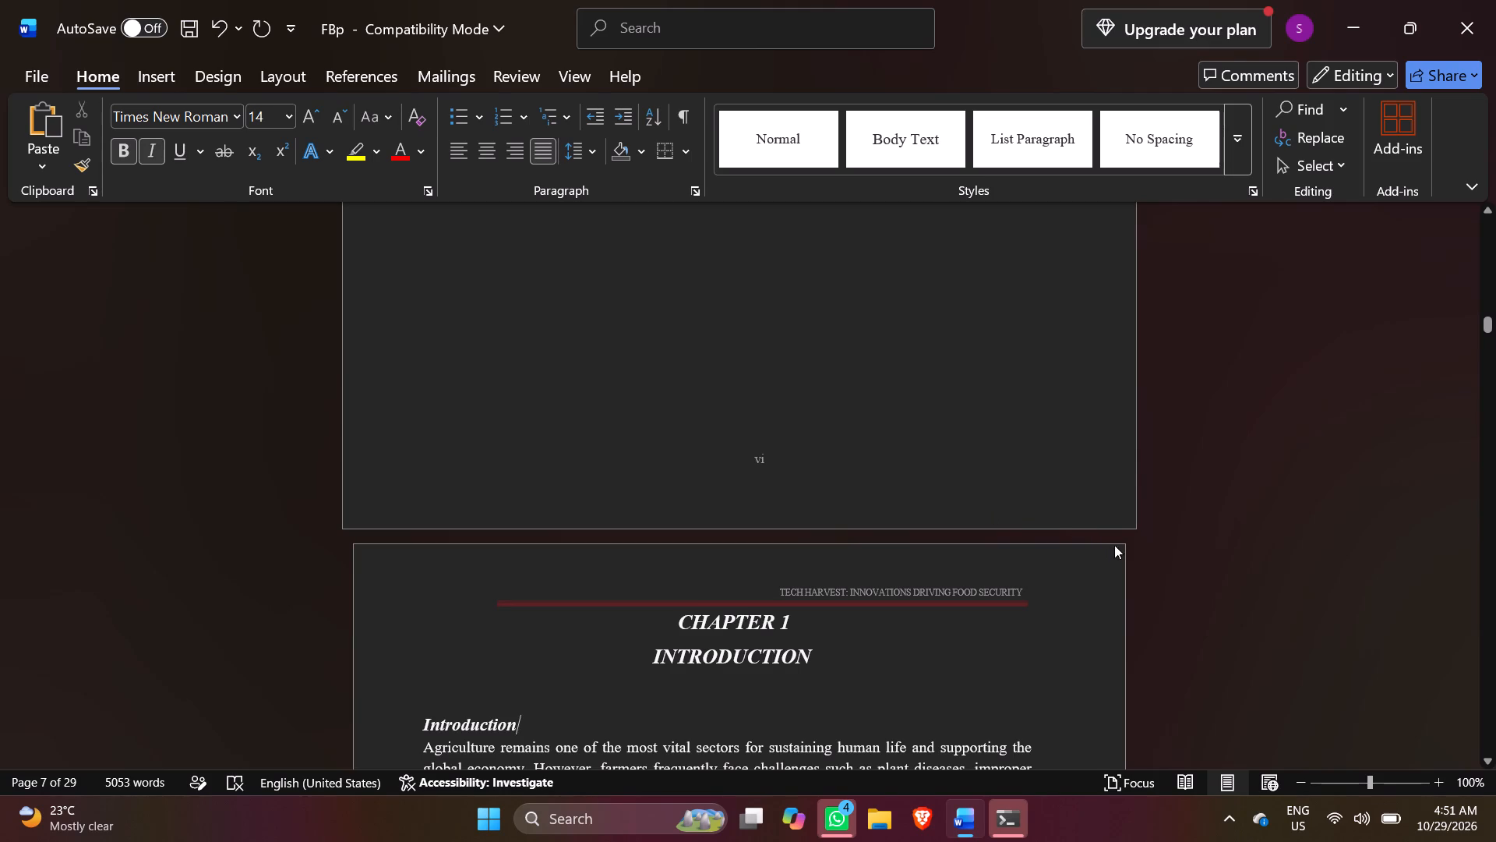
left_click_drag(1124, 540, 1141, 540)
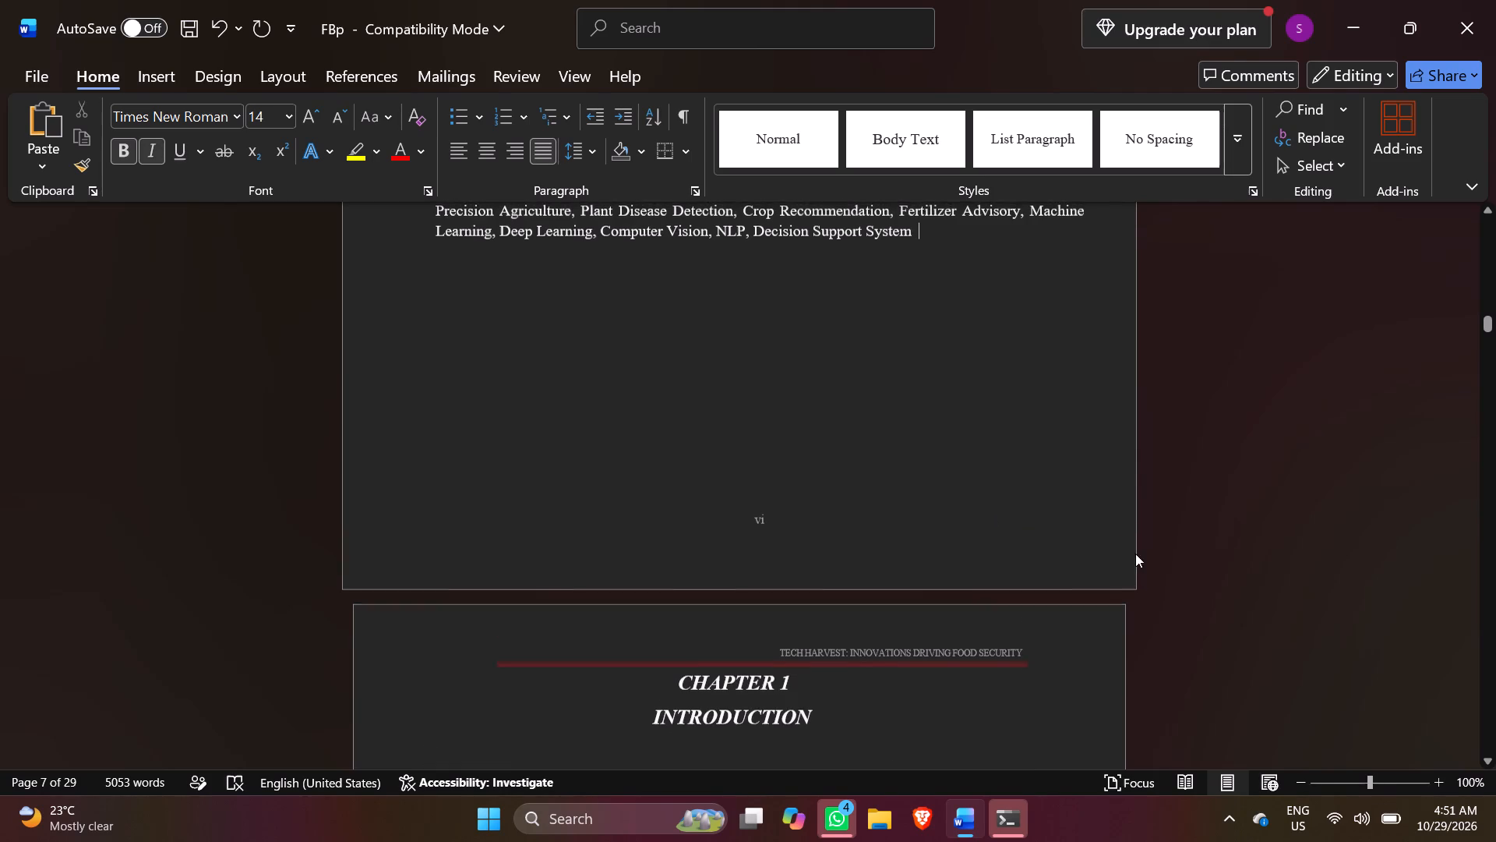
scroll(1080, 610, "down", 7)
scroll(927, 552, "up", 6)
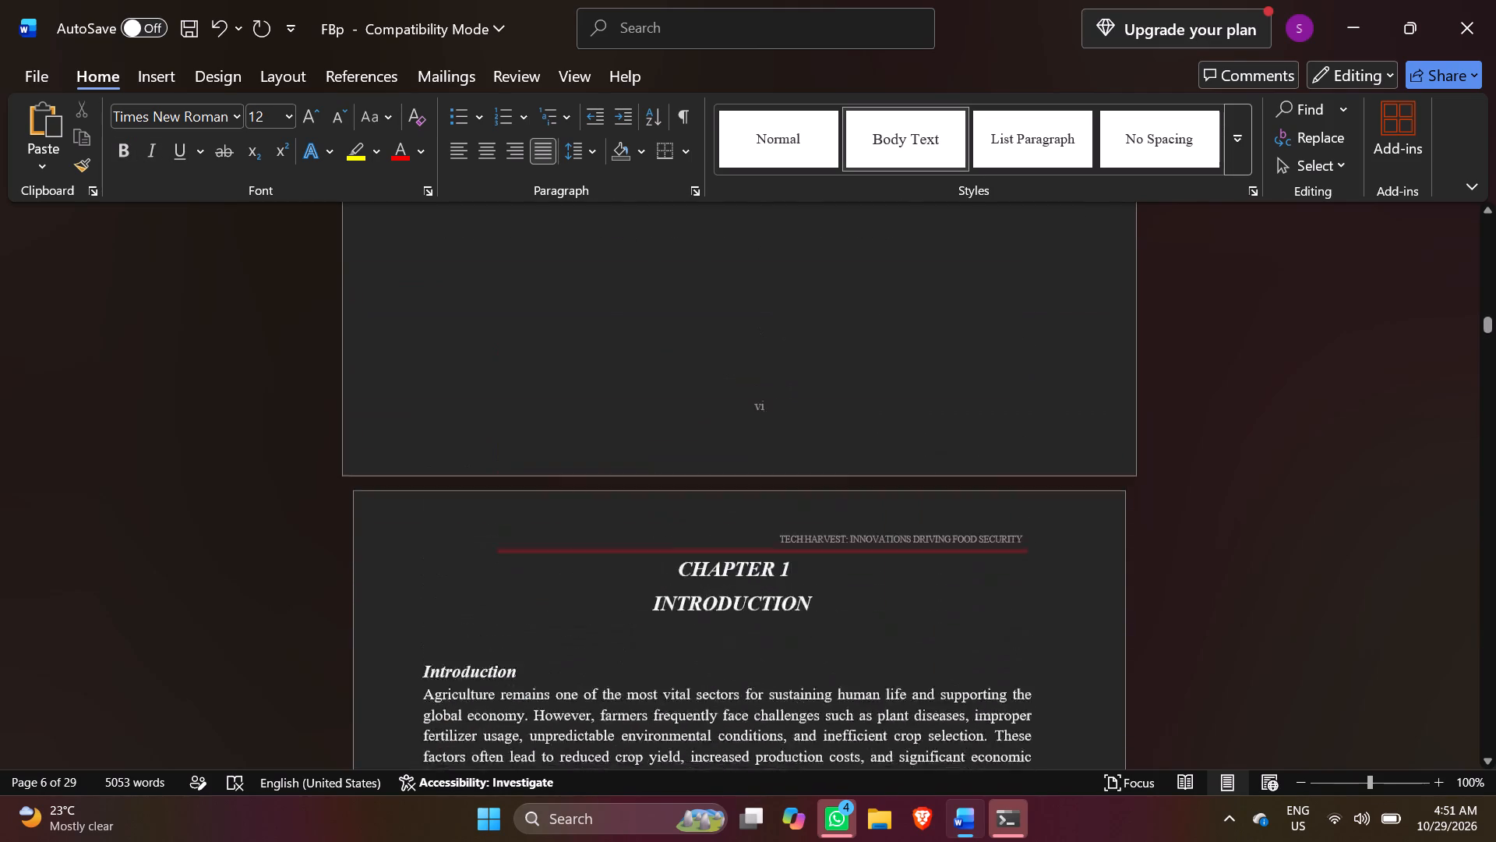
Give the closing "On a more personal note" paragraph of the Acknowledgements 1.15 line spacing and justified alignment.
scroll(922, 535, "up", 17)
scroll(915, 546, "up", 10)
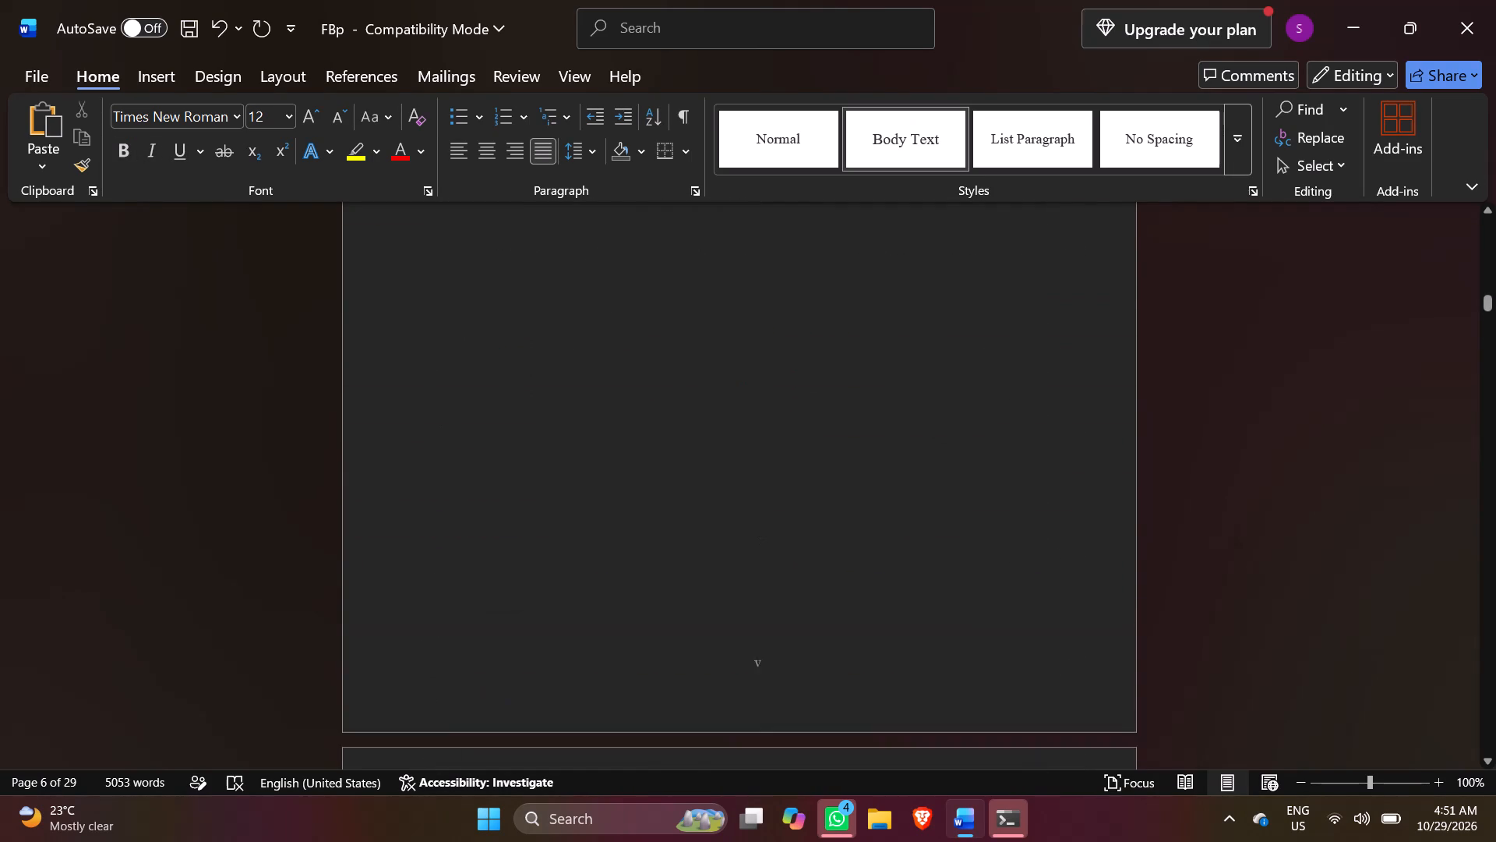
scroll(915, 546, "up", 15)
scroll(919, 540, "up", 6)
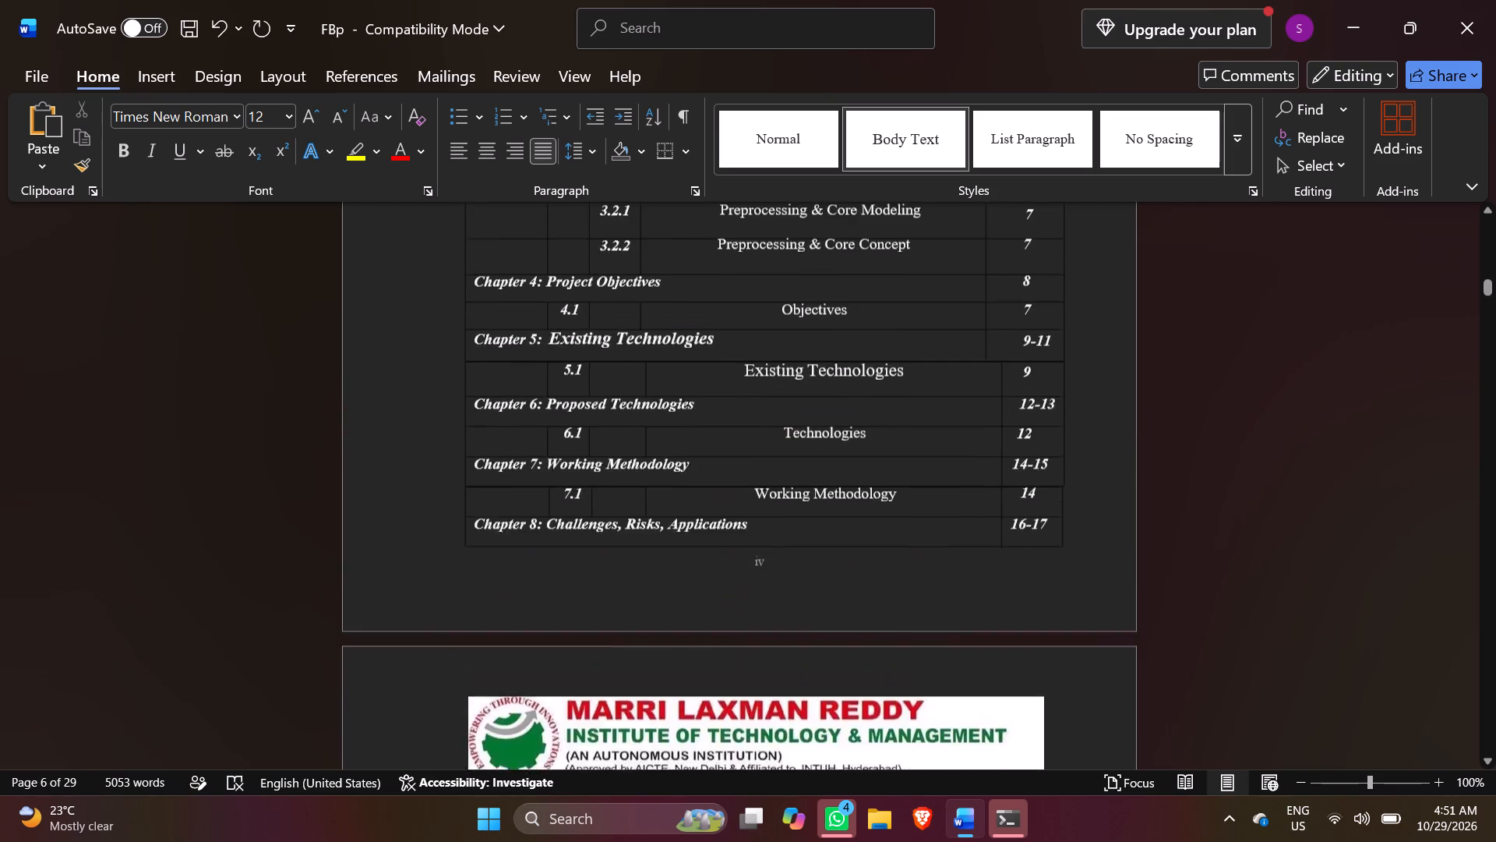
scroll(919, 540, "up", 6)
scroll(919, 540, "up", 20)
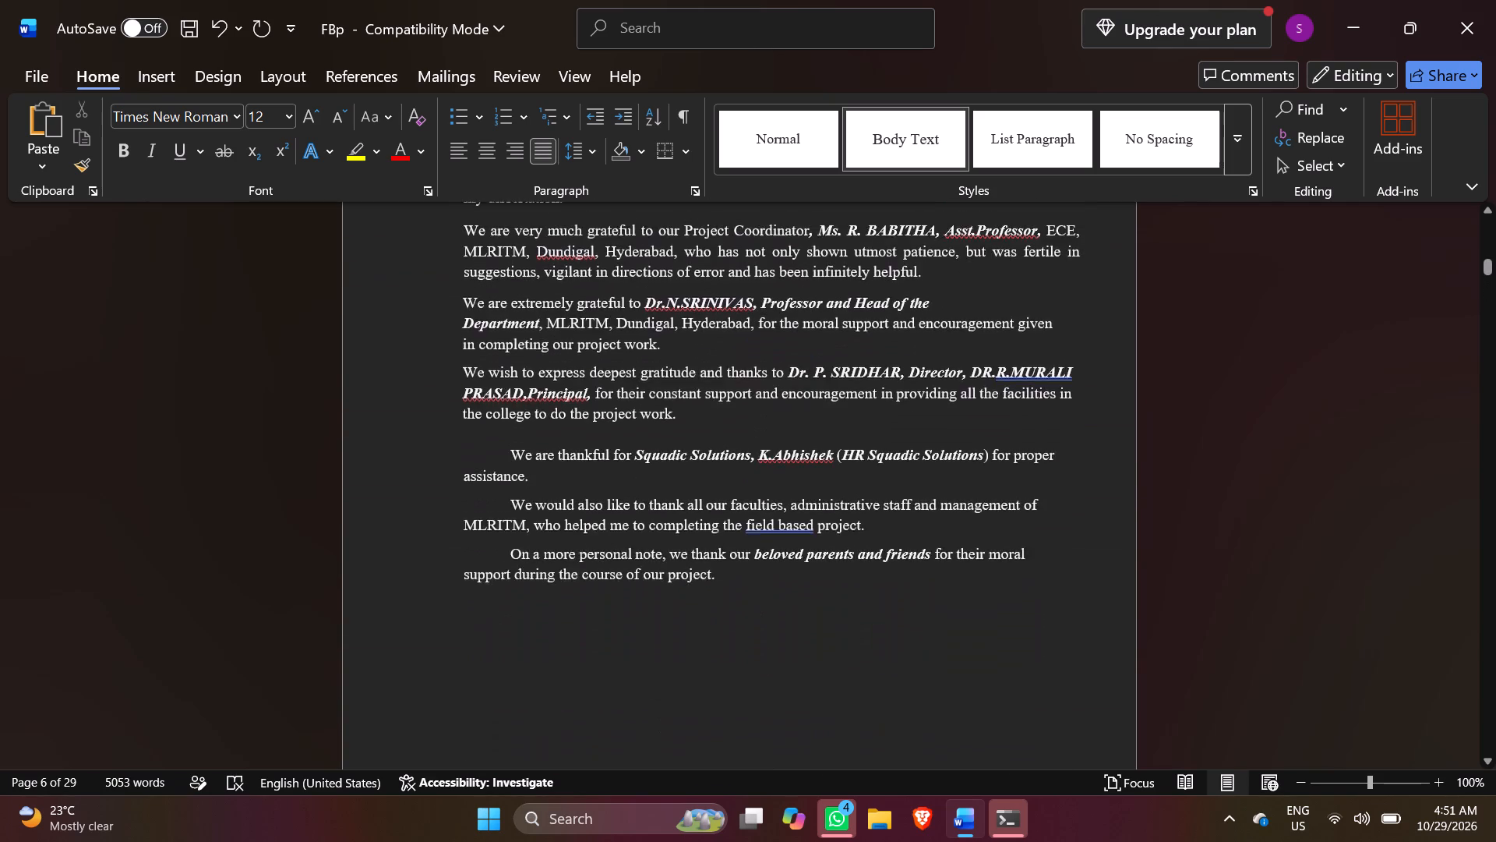
scroll(919, 540, "up", 6)
scroll(919, 540, "down", 4)
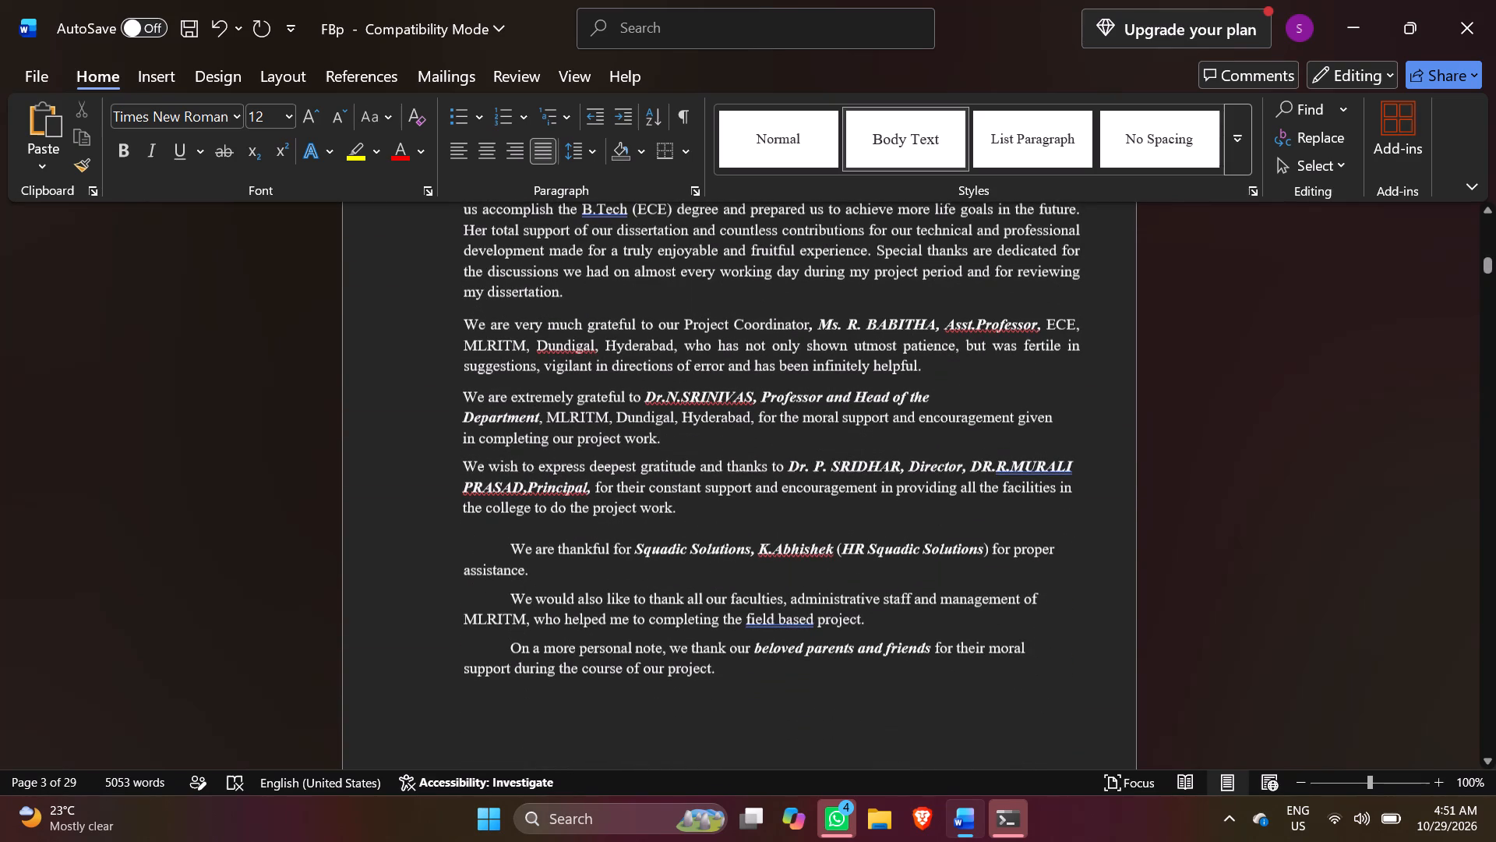
left_click(678, 652)
left_click(591, 149)
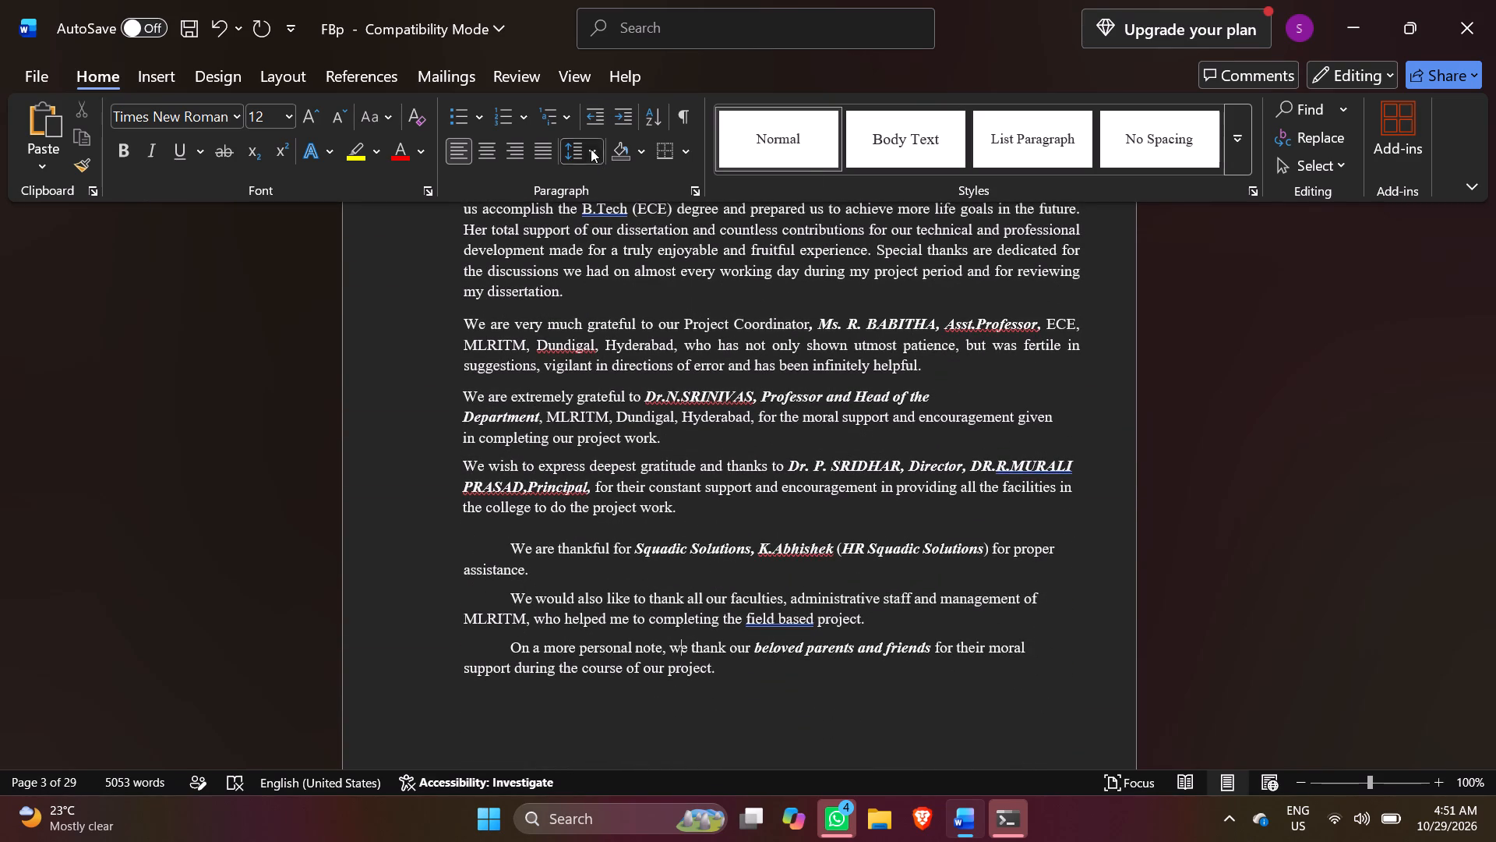
left_click(591, 214)
left_click(530, 151)
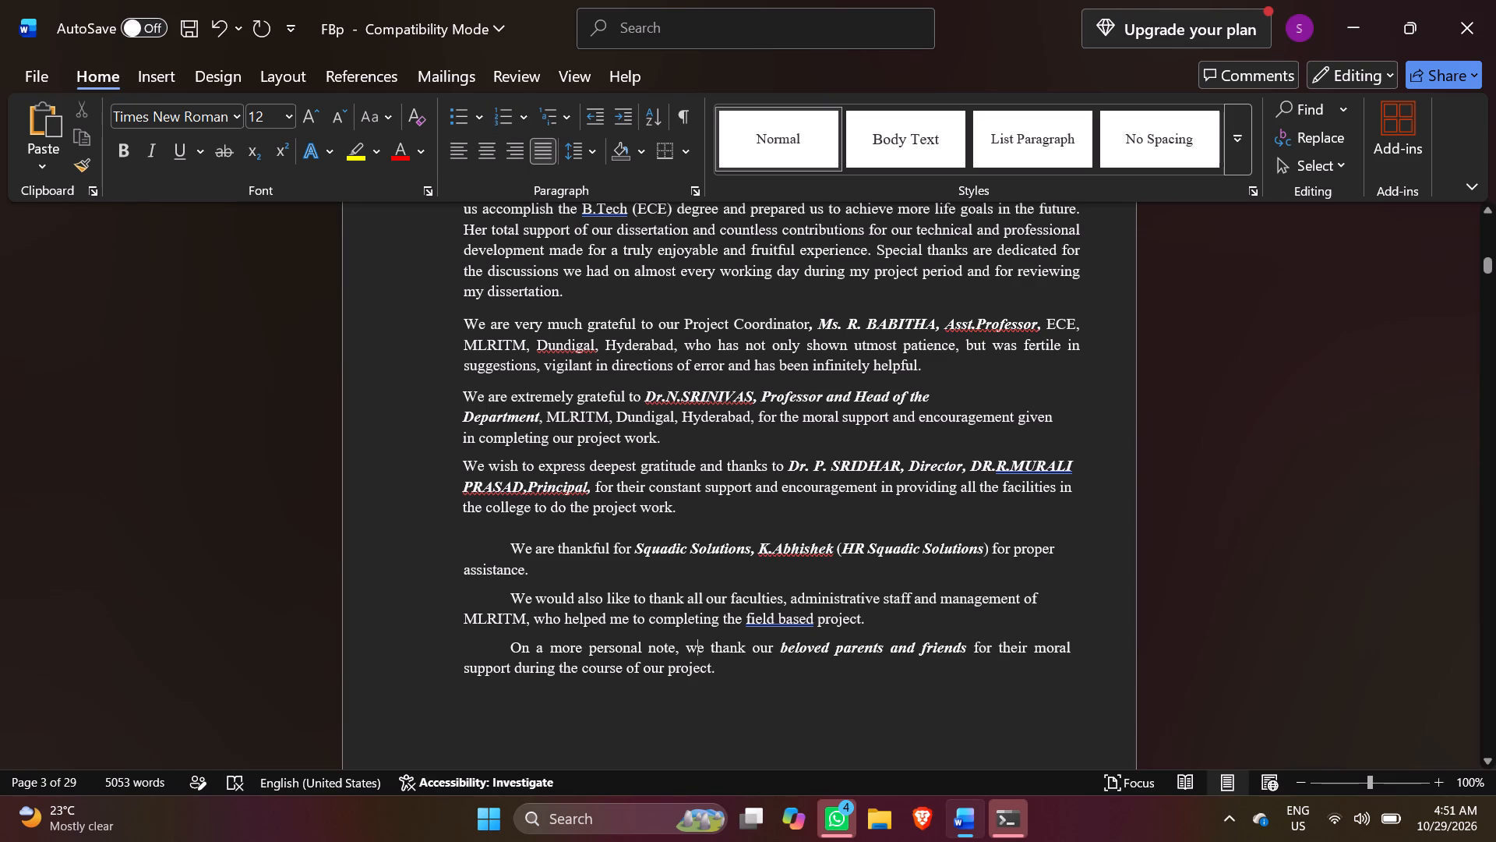
Justify the Acknowledgements paragraph thanking the faculties, administrative staff and management of MLRITM.
left_click(628, 595)
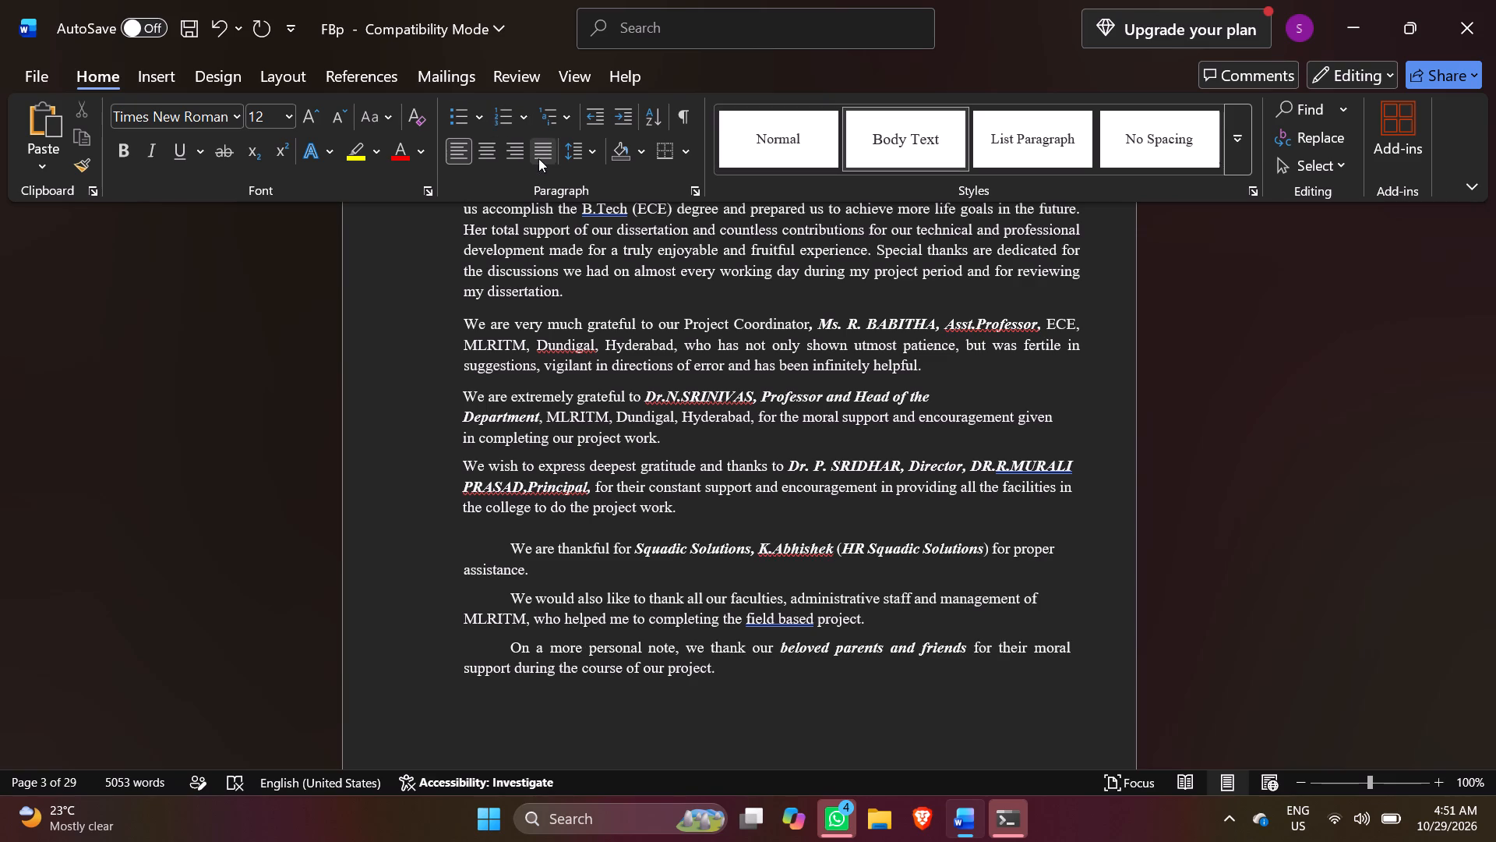
left_click(538, 158)
left_click(573, 665)
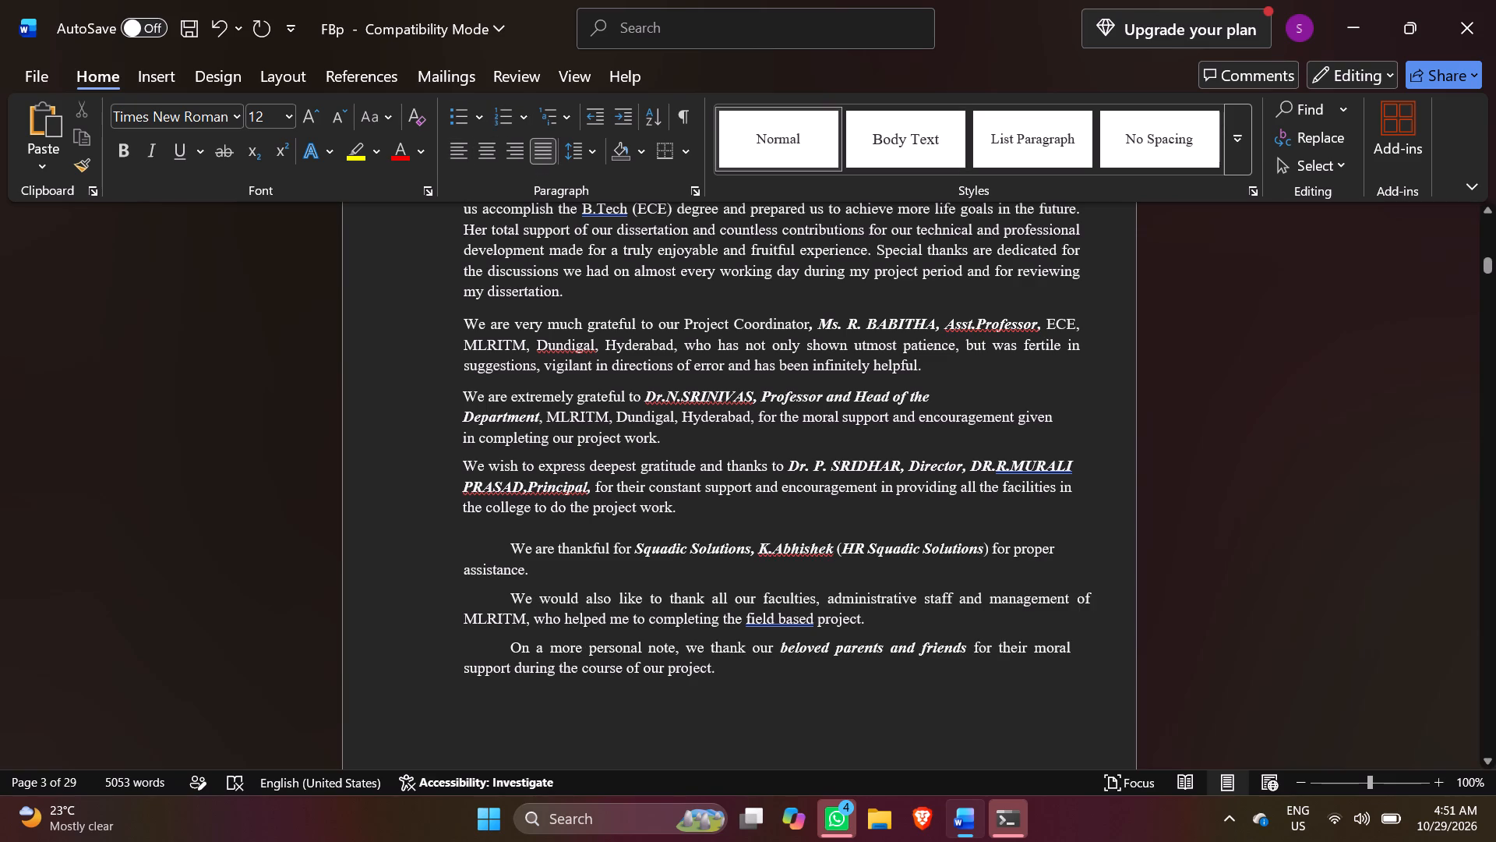
Justify the Acknowledgements paragraph thanking Squadic Solutions and apply 1.15 line spacing to it.
left_click(534, 551)
left_click(542, 146)
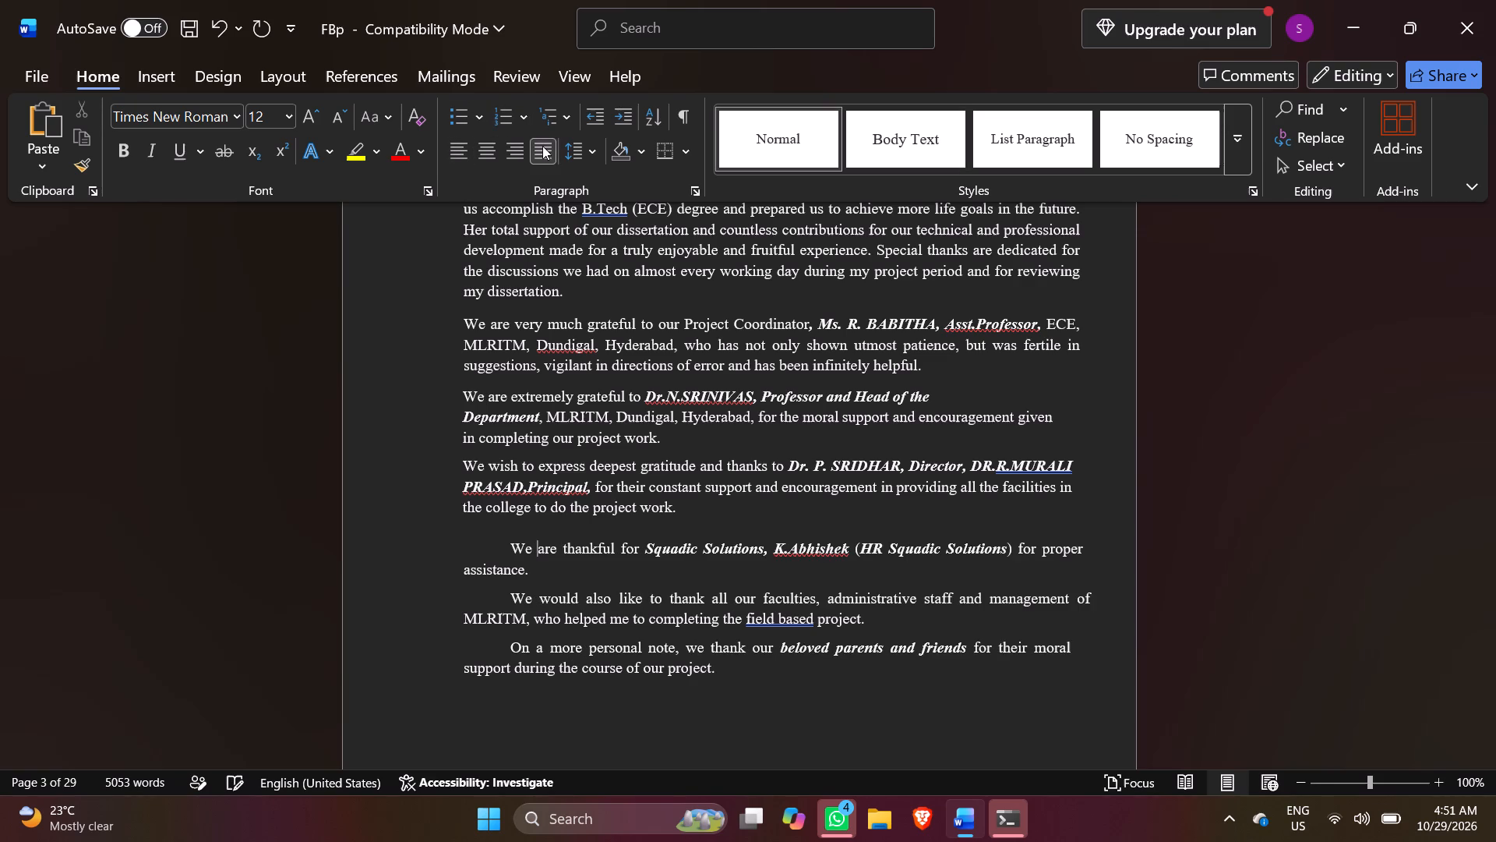
left_click(596, 150)
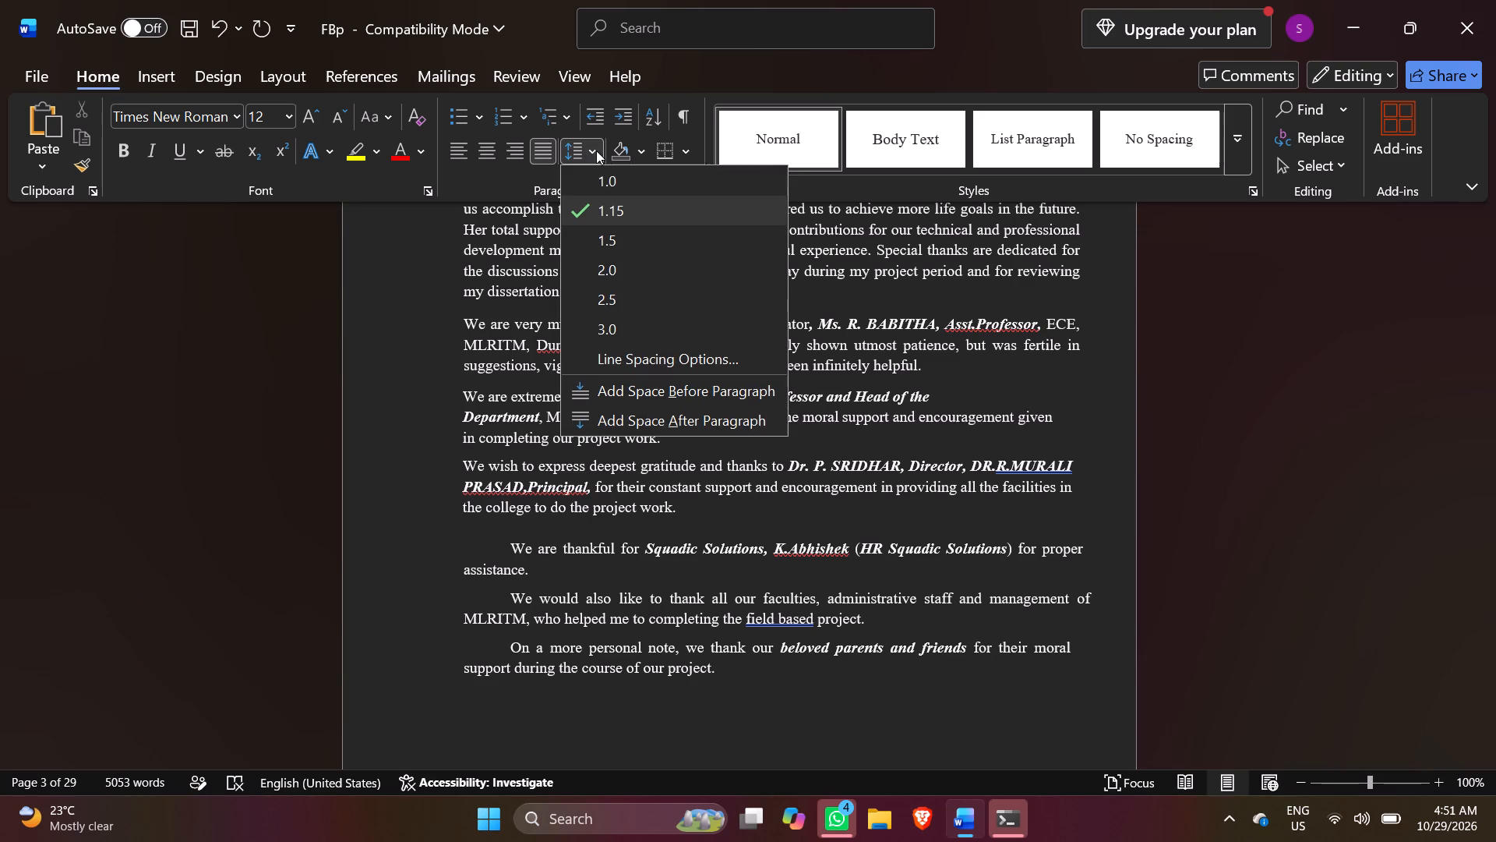
left_click(600, 206)
Justify the main Certificate paragraph from "students of Department of Electronics and Communication Engineering" onwards.
left_click(537, 476)
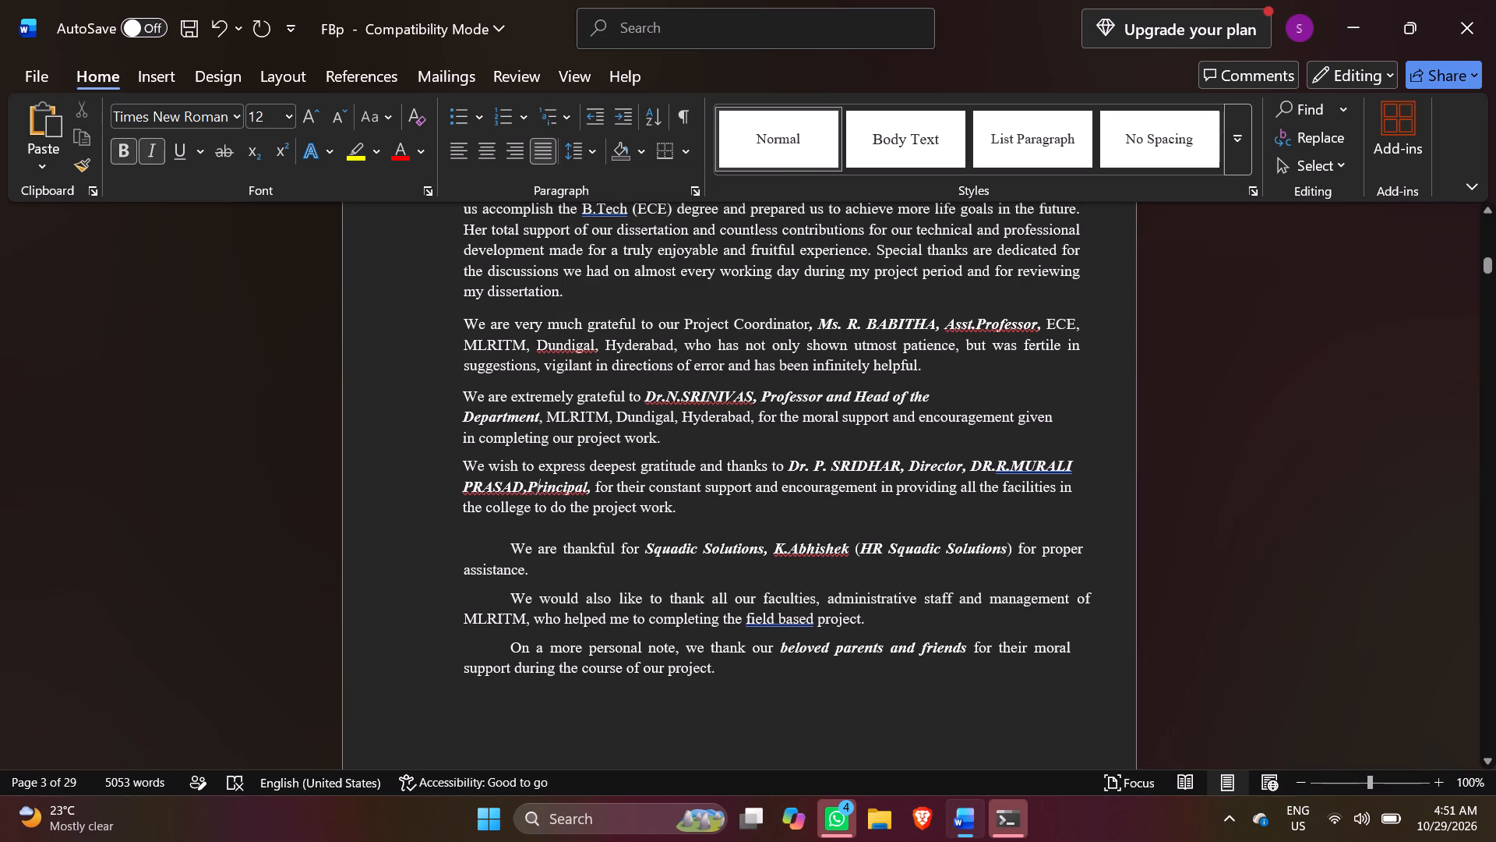
scroll(629, 342, "up", 3)
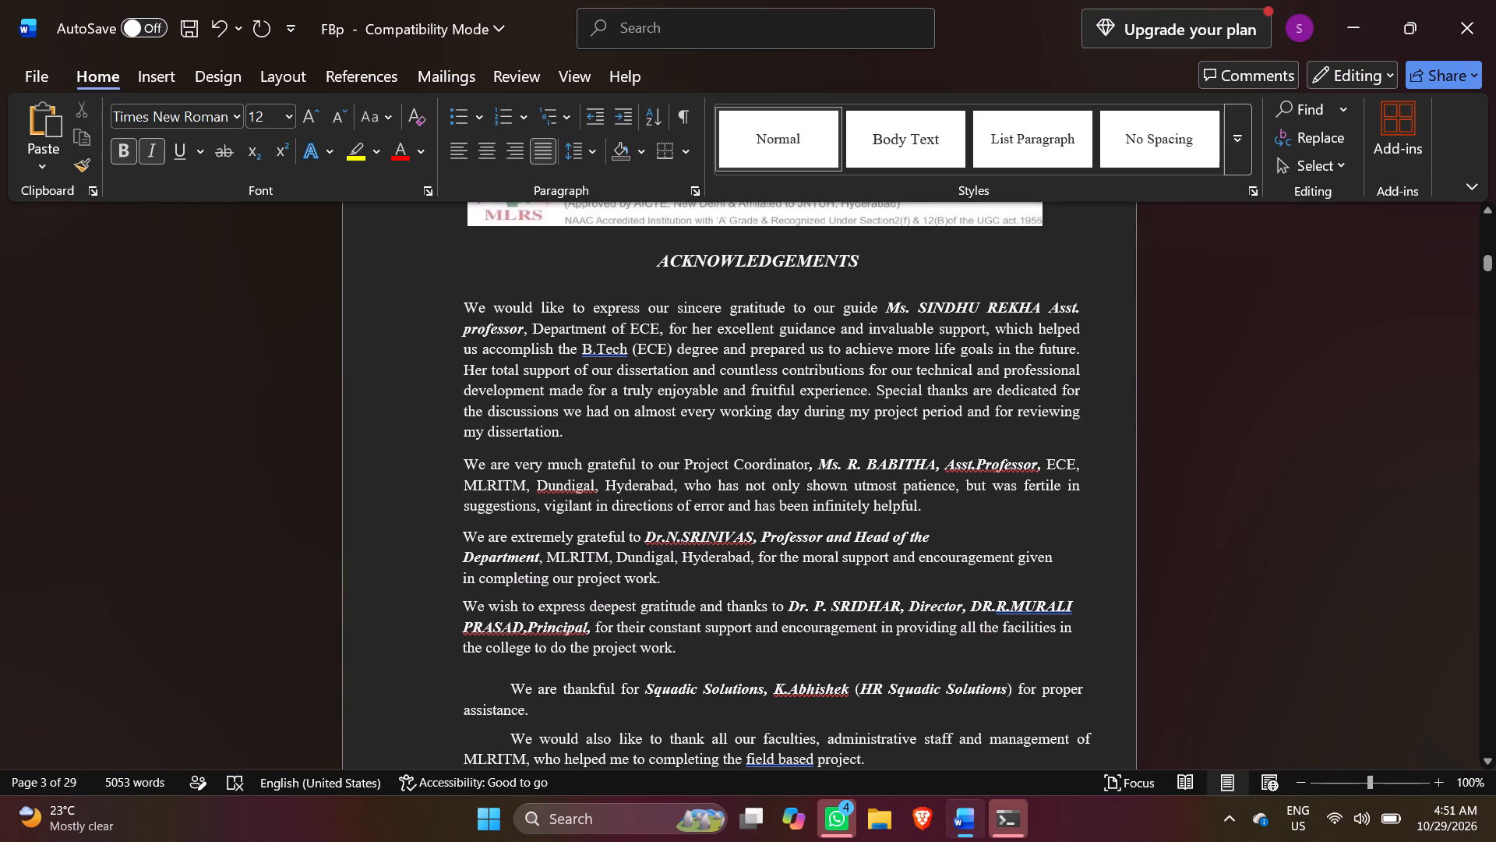
scroll(657, 575, "up", 4)
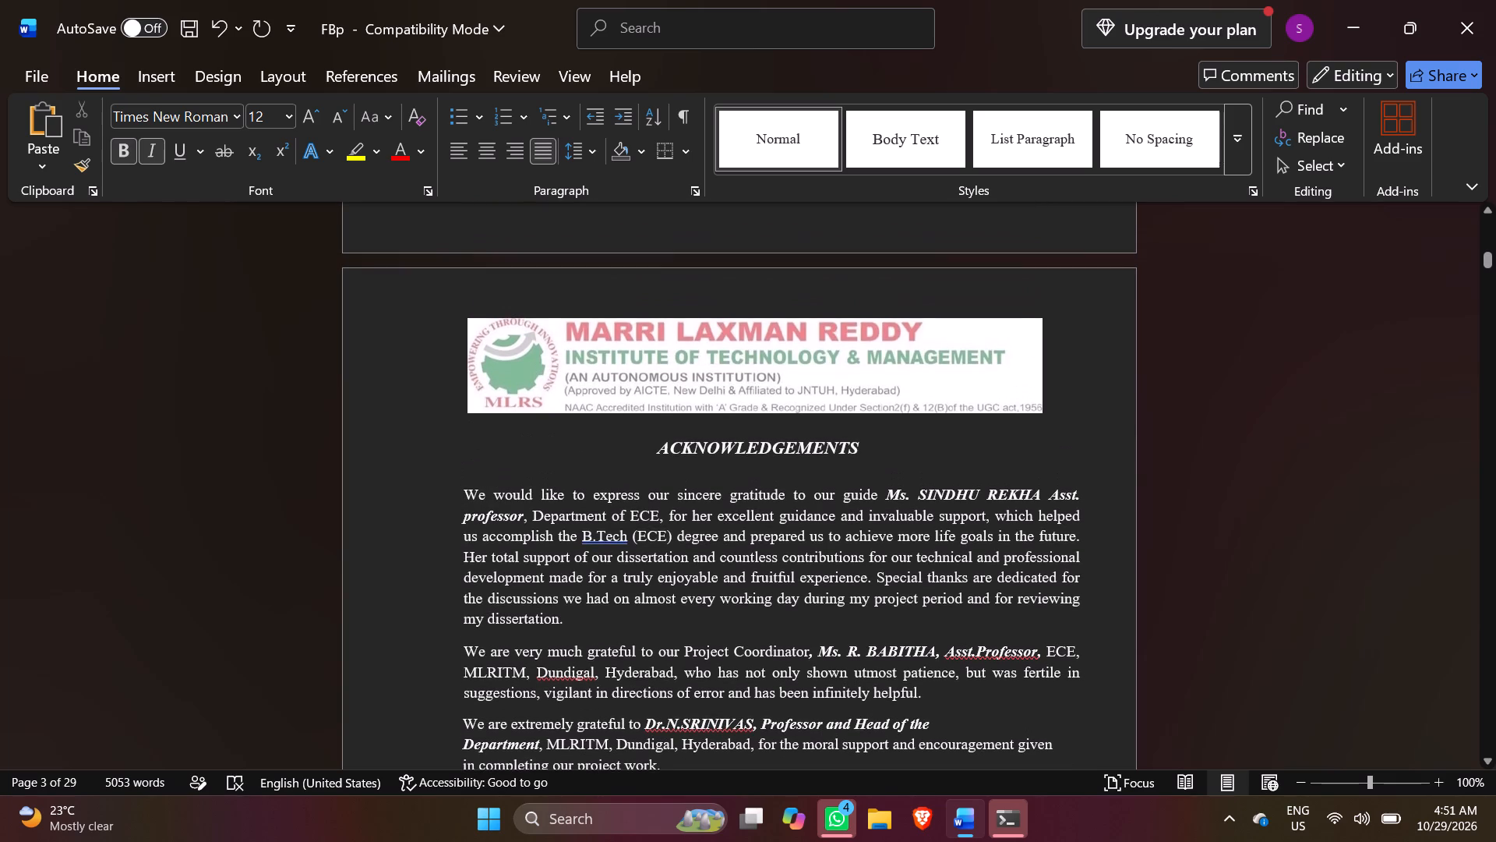
scroll(656, 571, "up", 14)
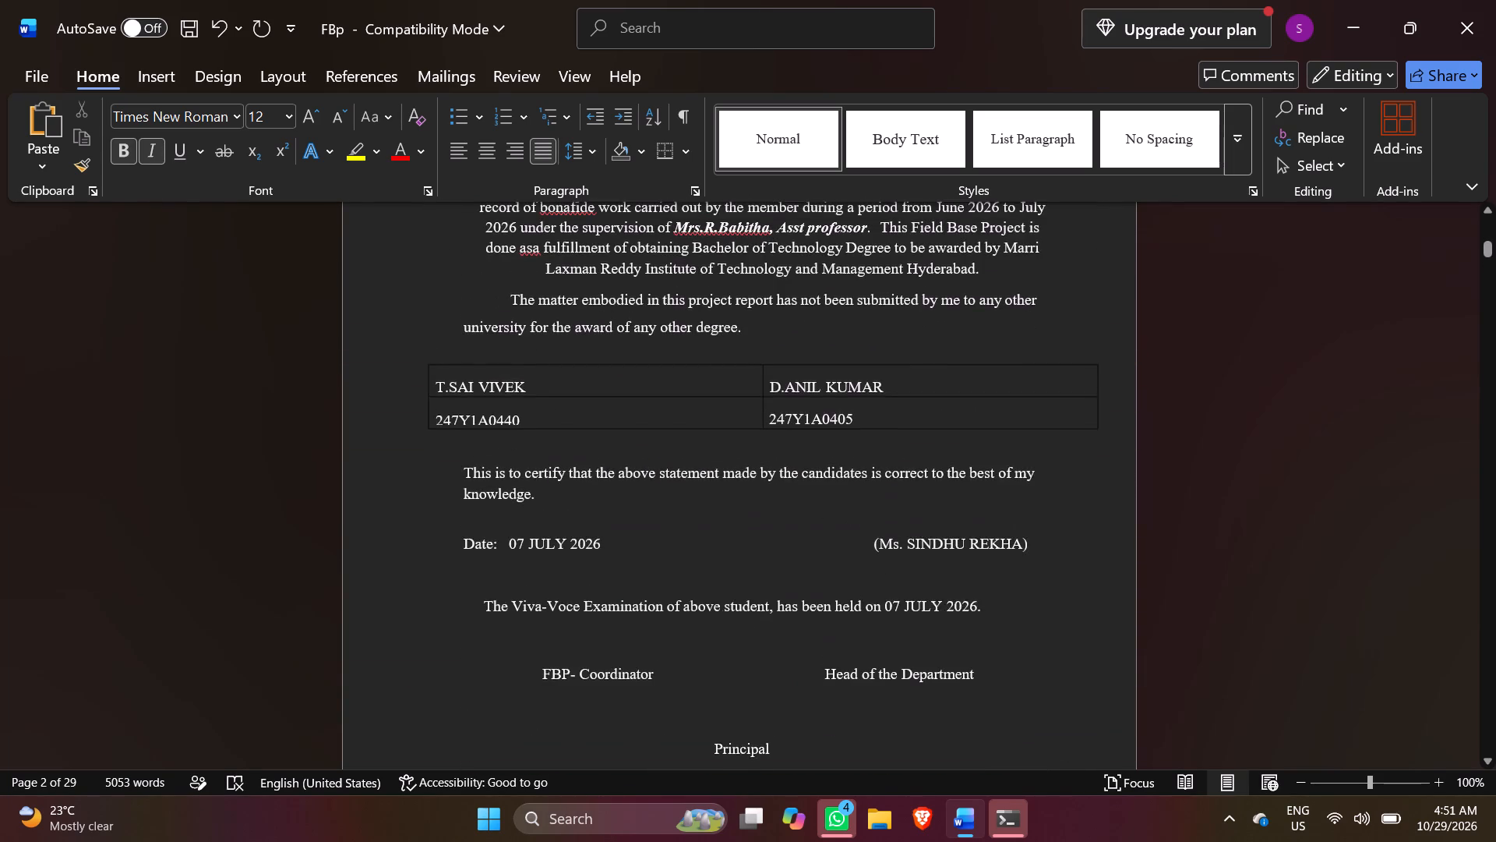
scroll(656, 571, "up", 6)
left_click(645, 465)
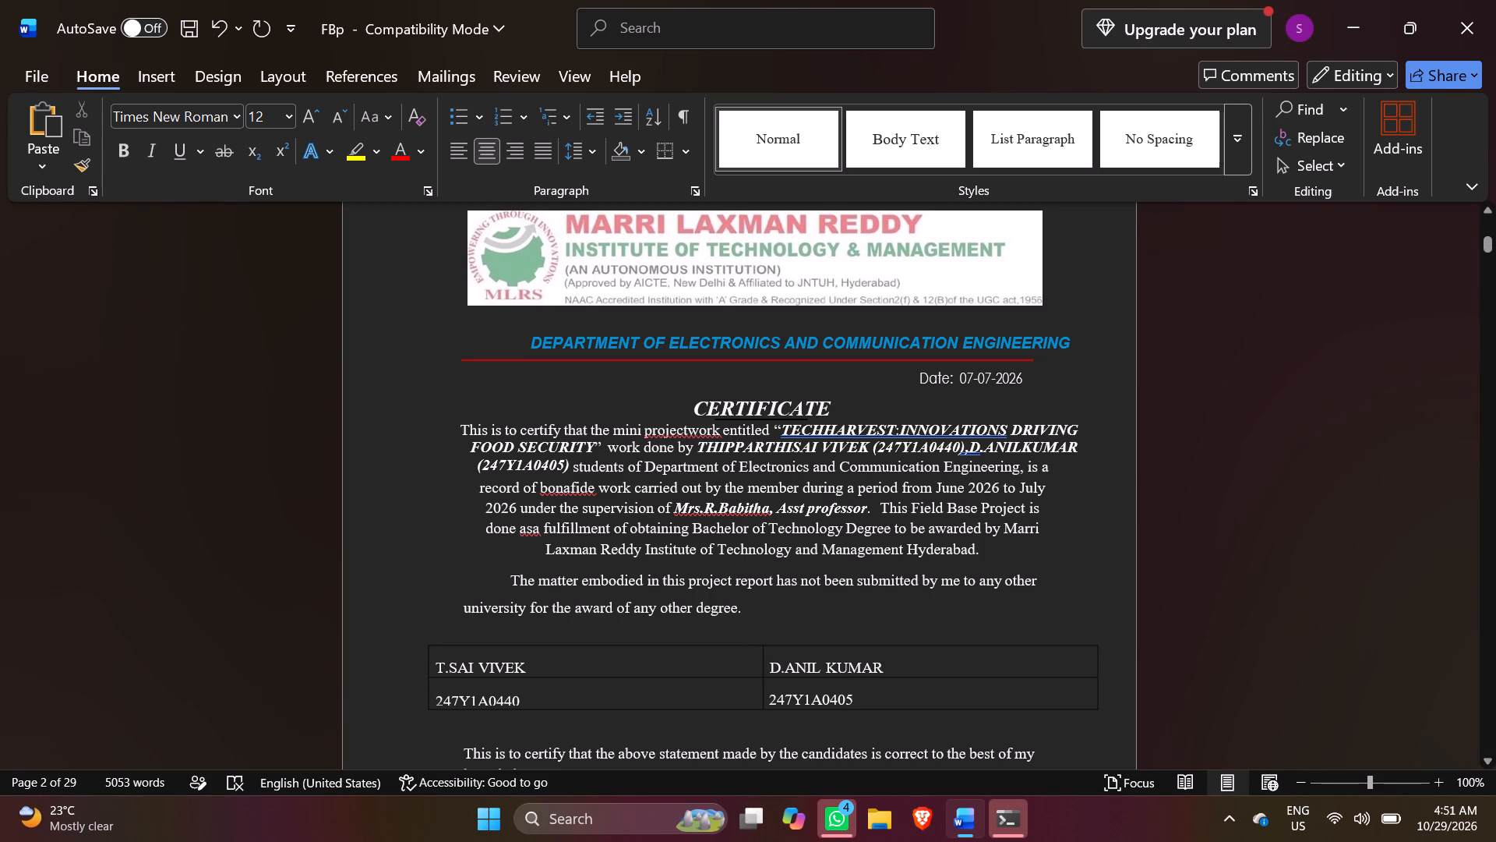
left_click(542, 154)
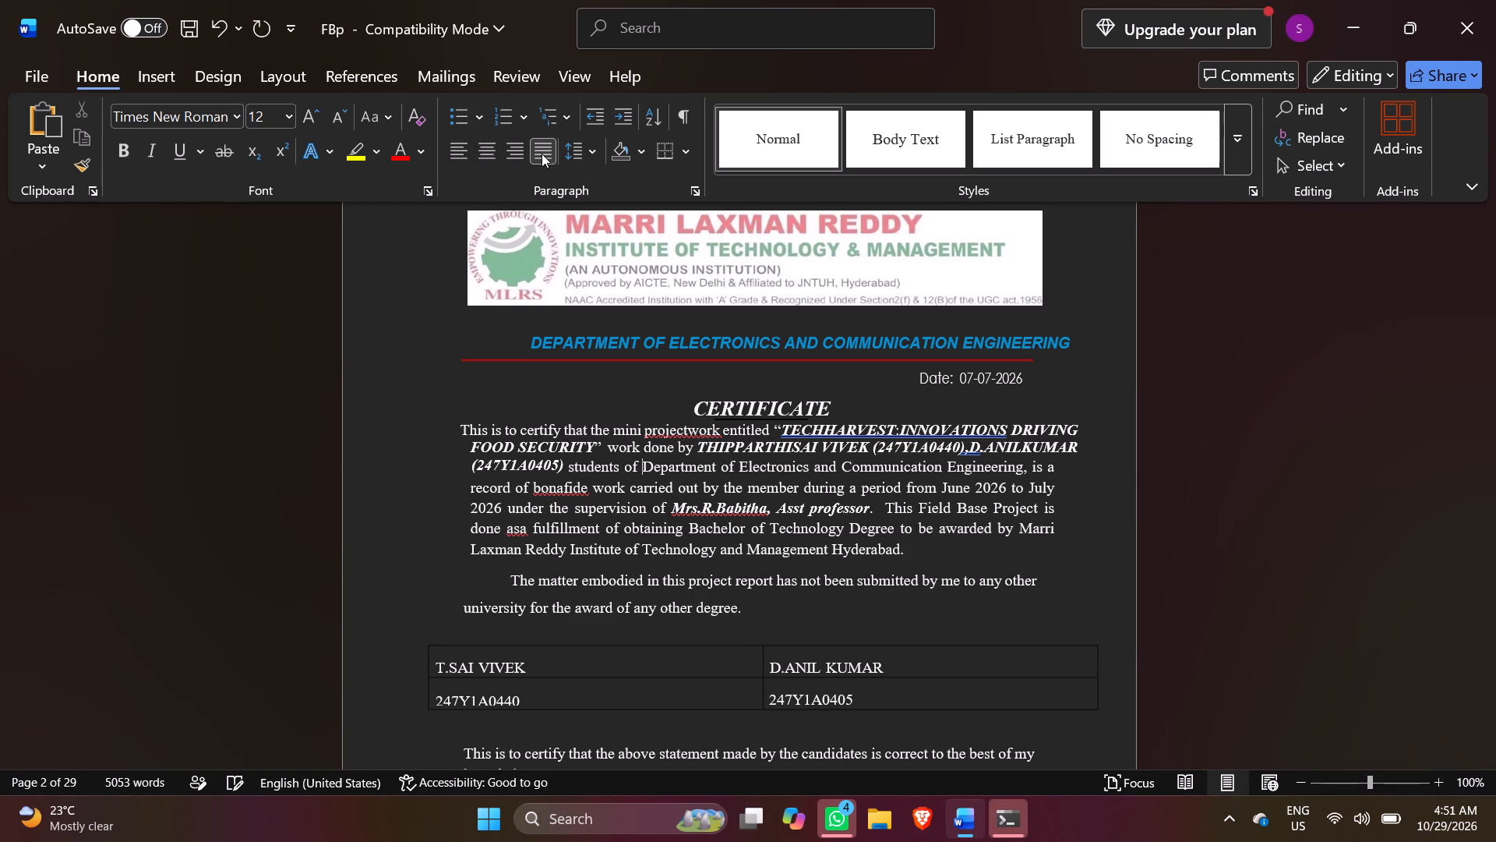
Justify the Certificate paragraph beginning "The matter embodied in this project report" and give it 1.15 line spacing.
left_click(633, 585)
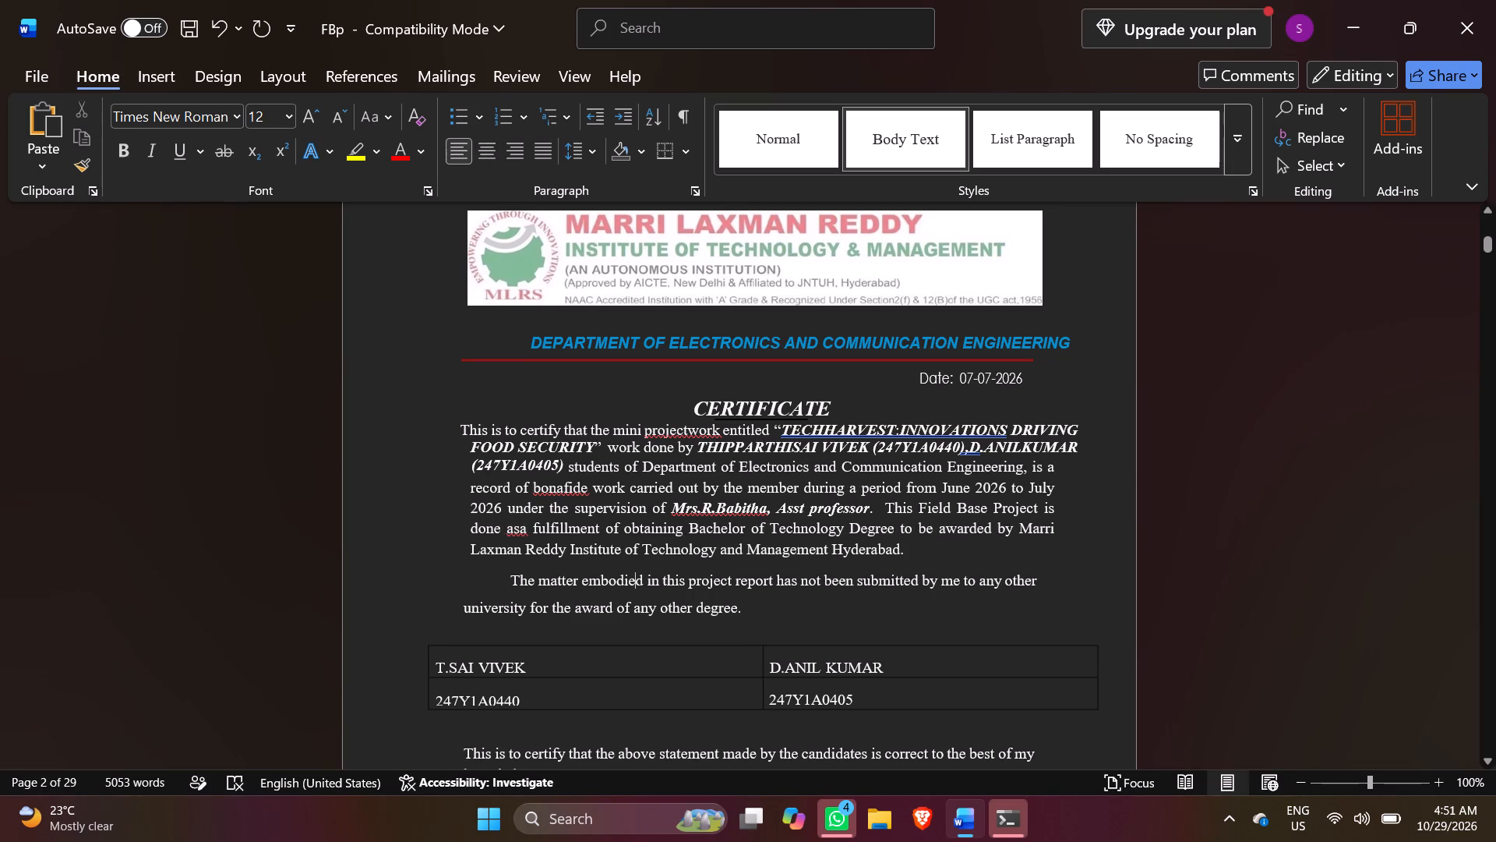
left_click(543, 160)
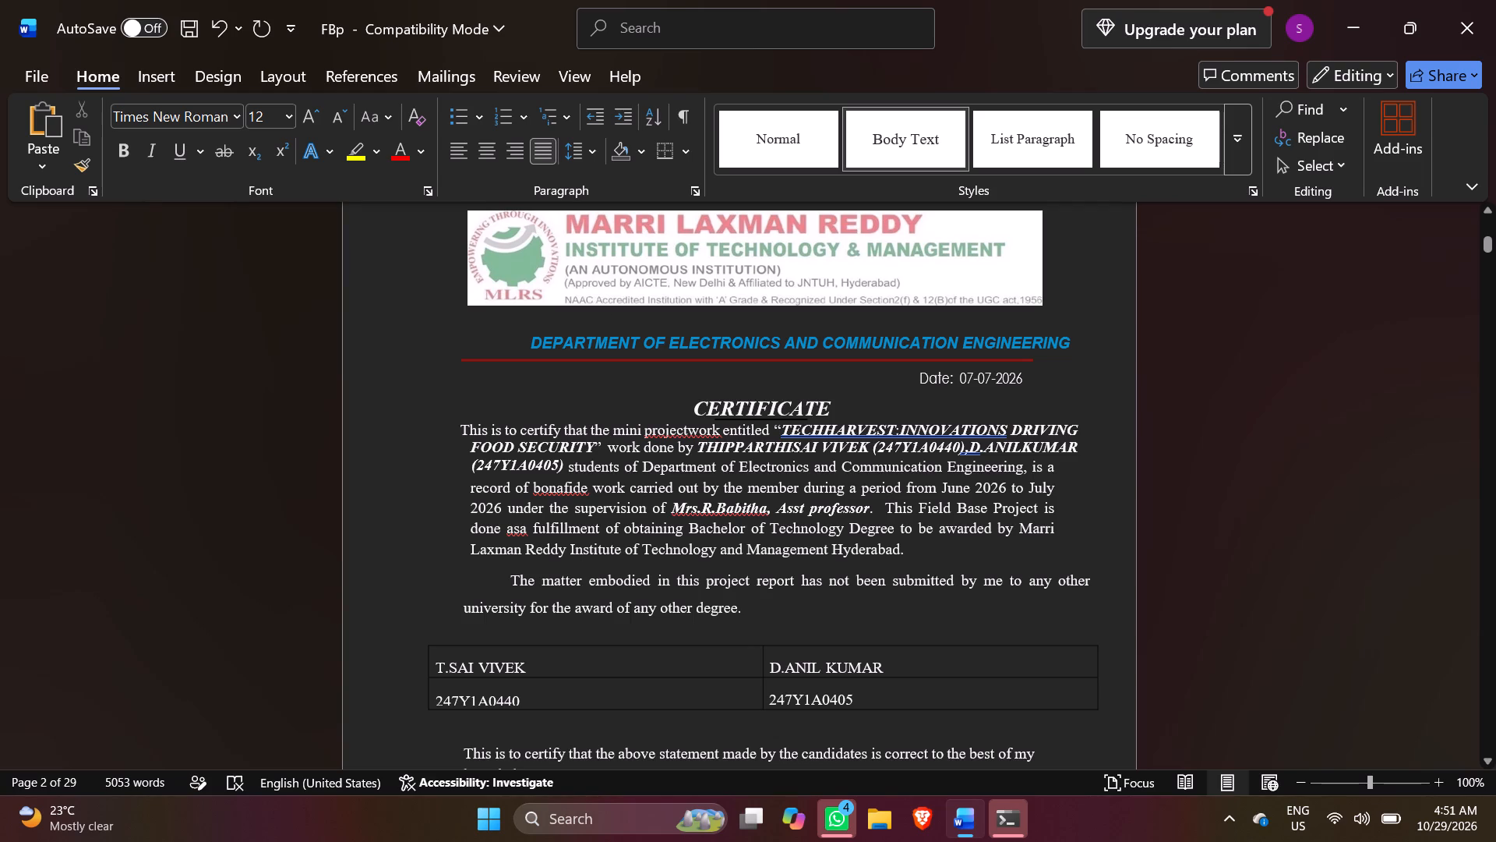
left_click(589, 161)
left_click(611, 209)
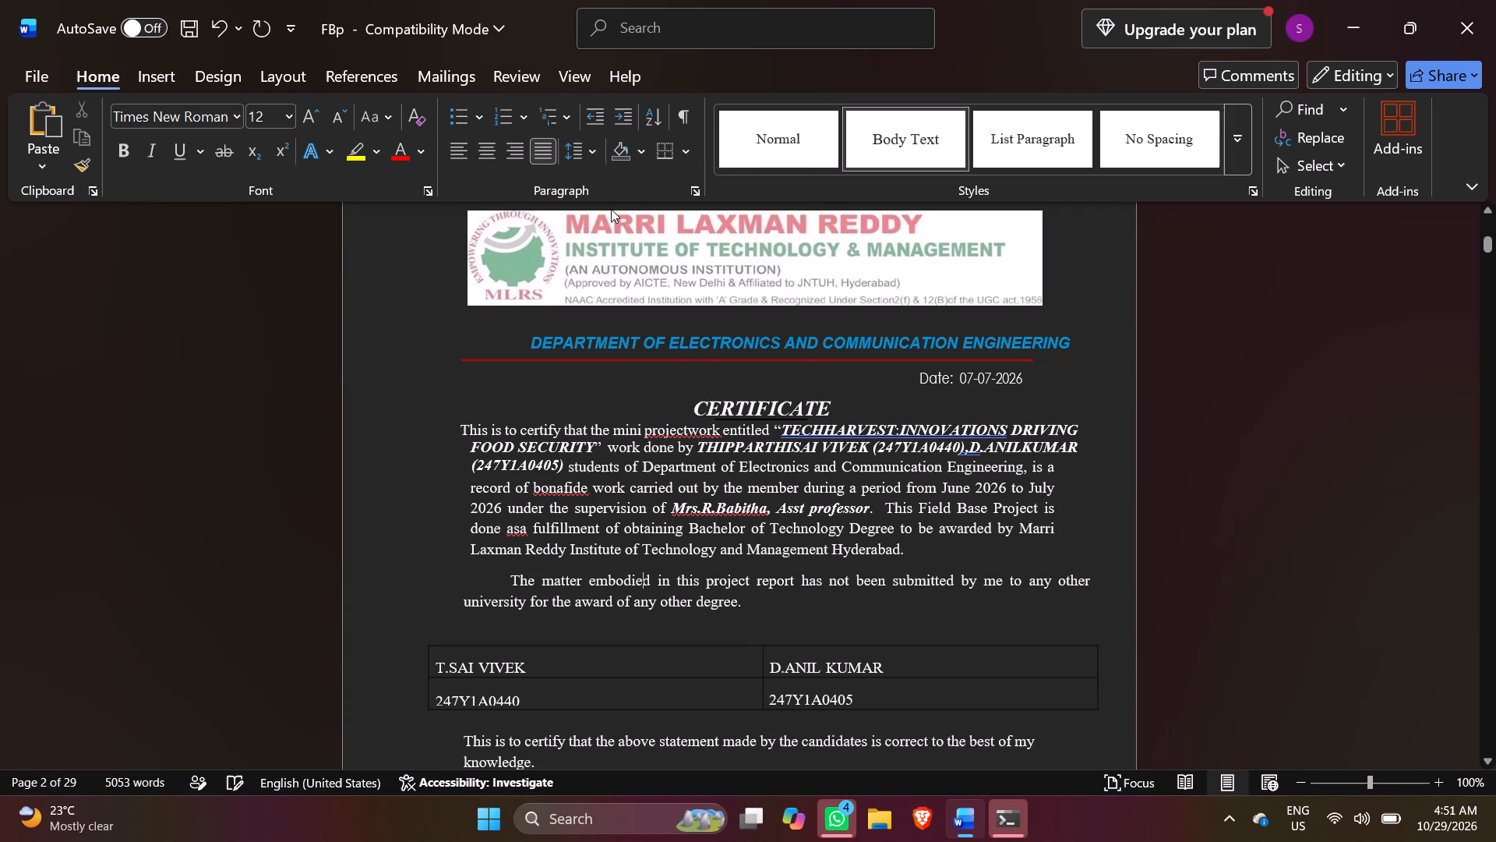
Apply 1.15 line spacing to both parts of the main Certificate paragraph and to "The matter embodied" paragraph.
left_click(614, 431)
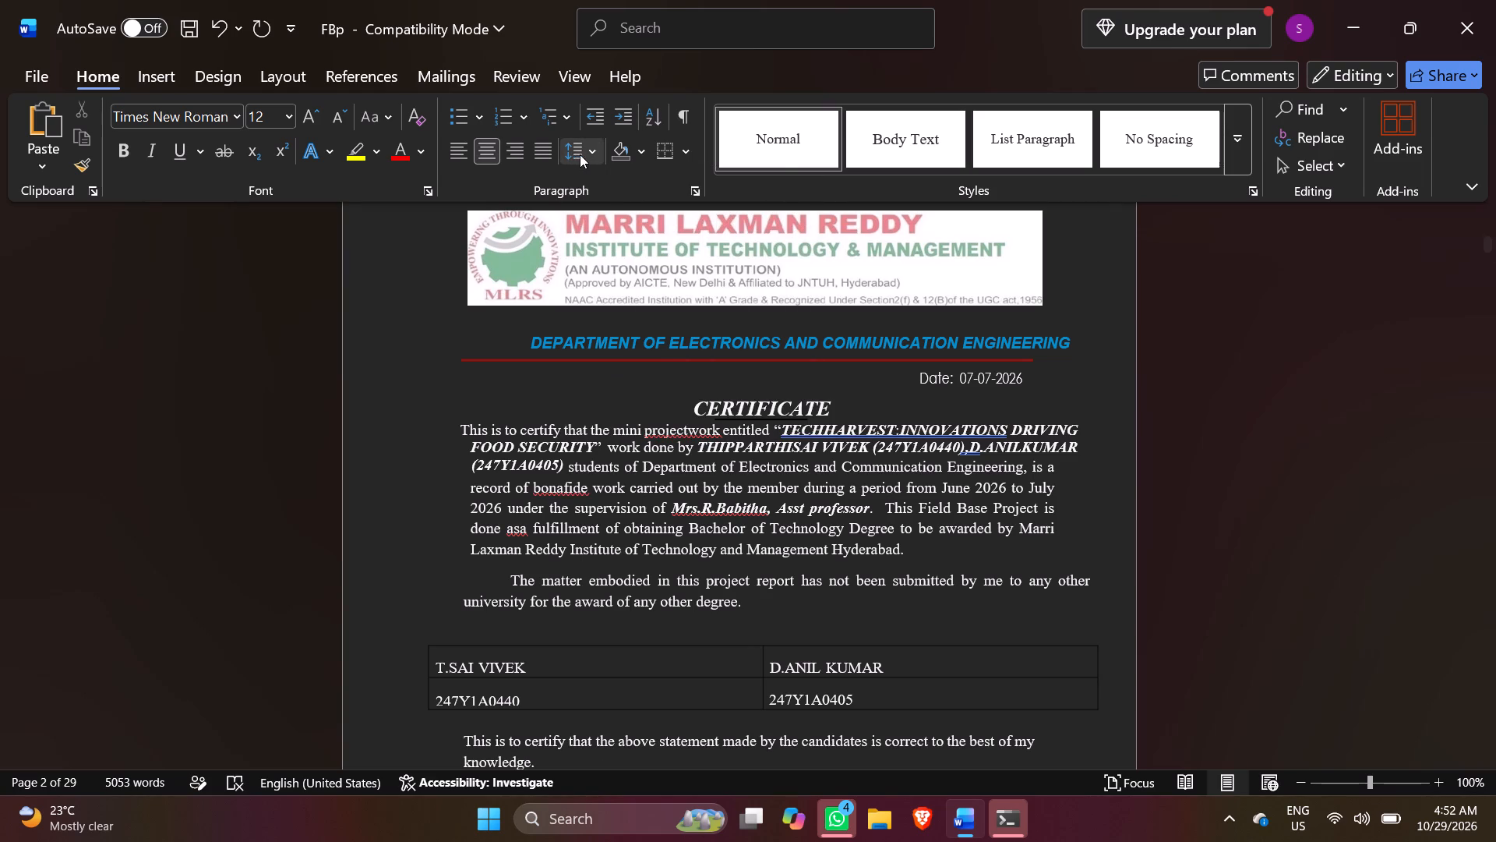
left_click(580, 154)
left_click(581, 209)
left_click(679, 542)
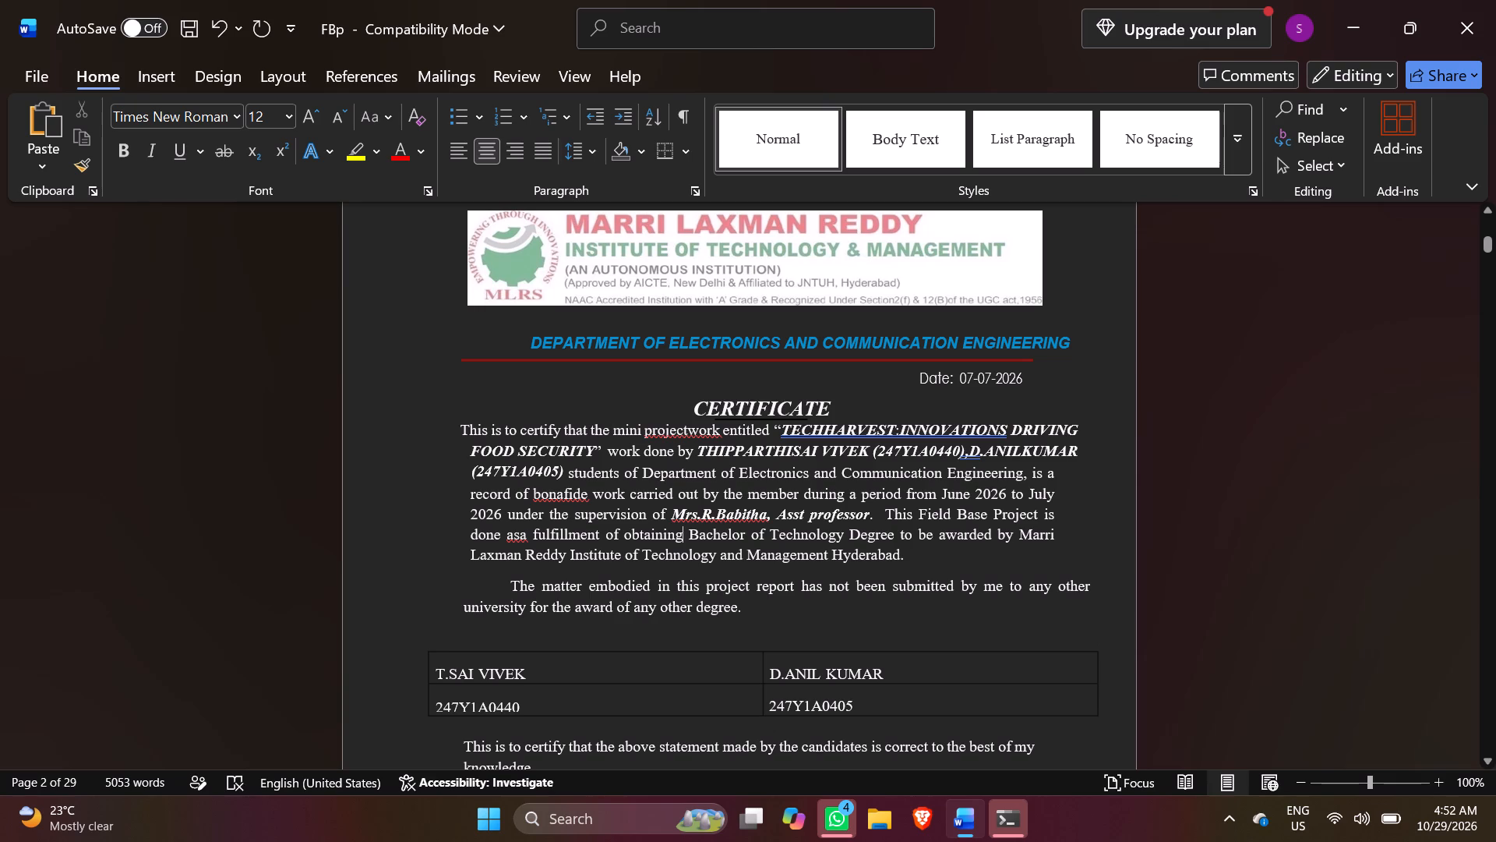
left_click(593, 152)
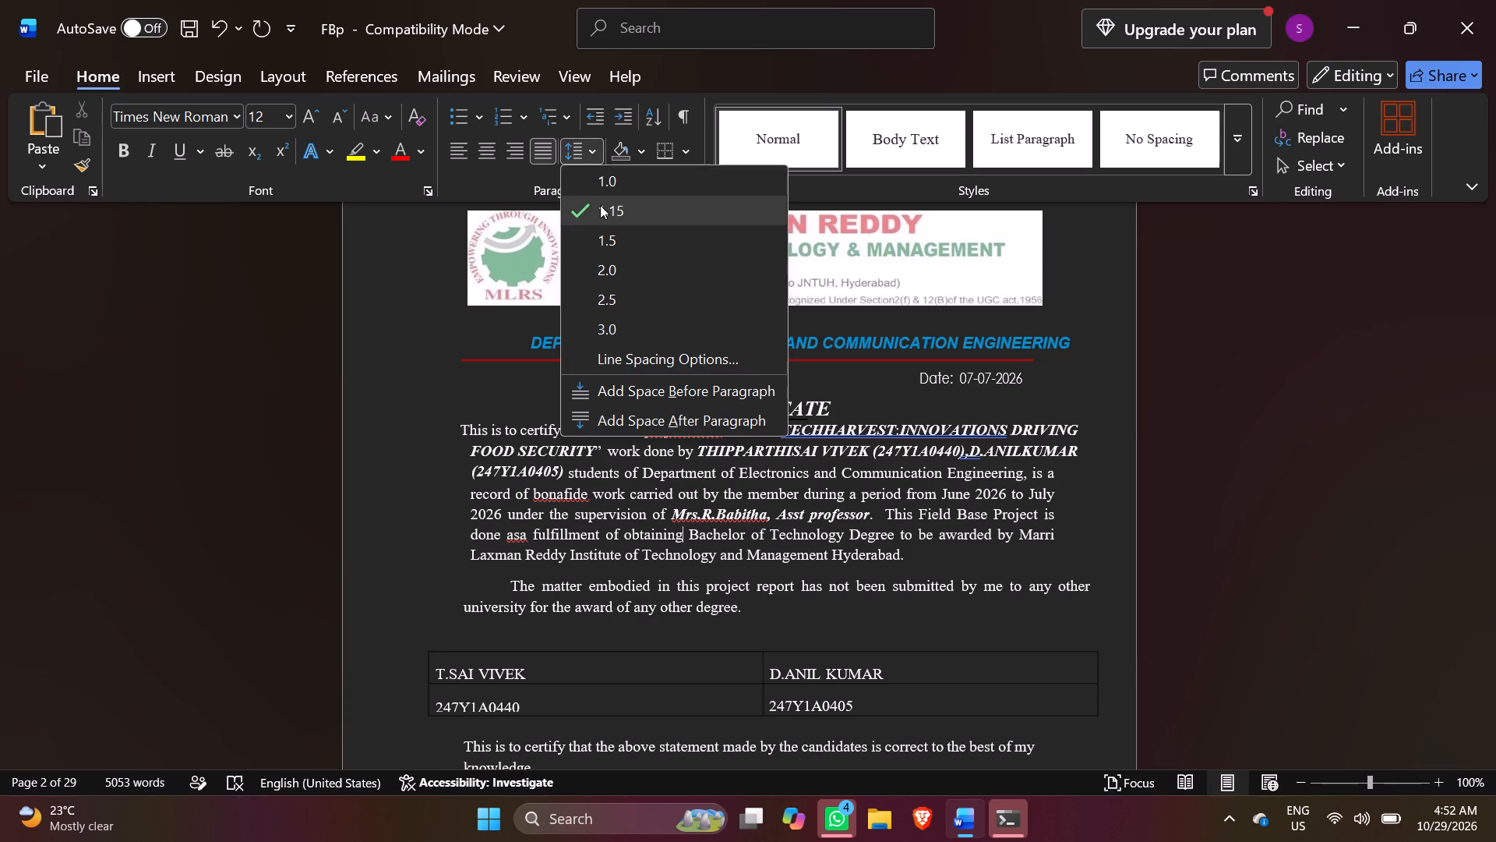
left_click(602, 209)
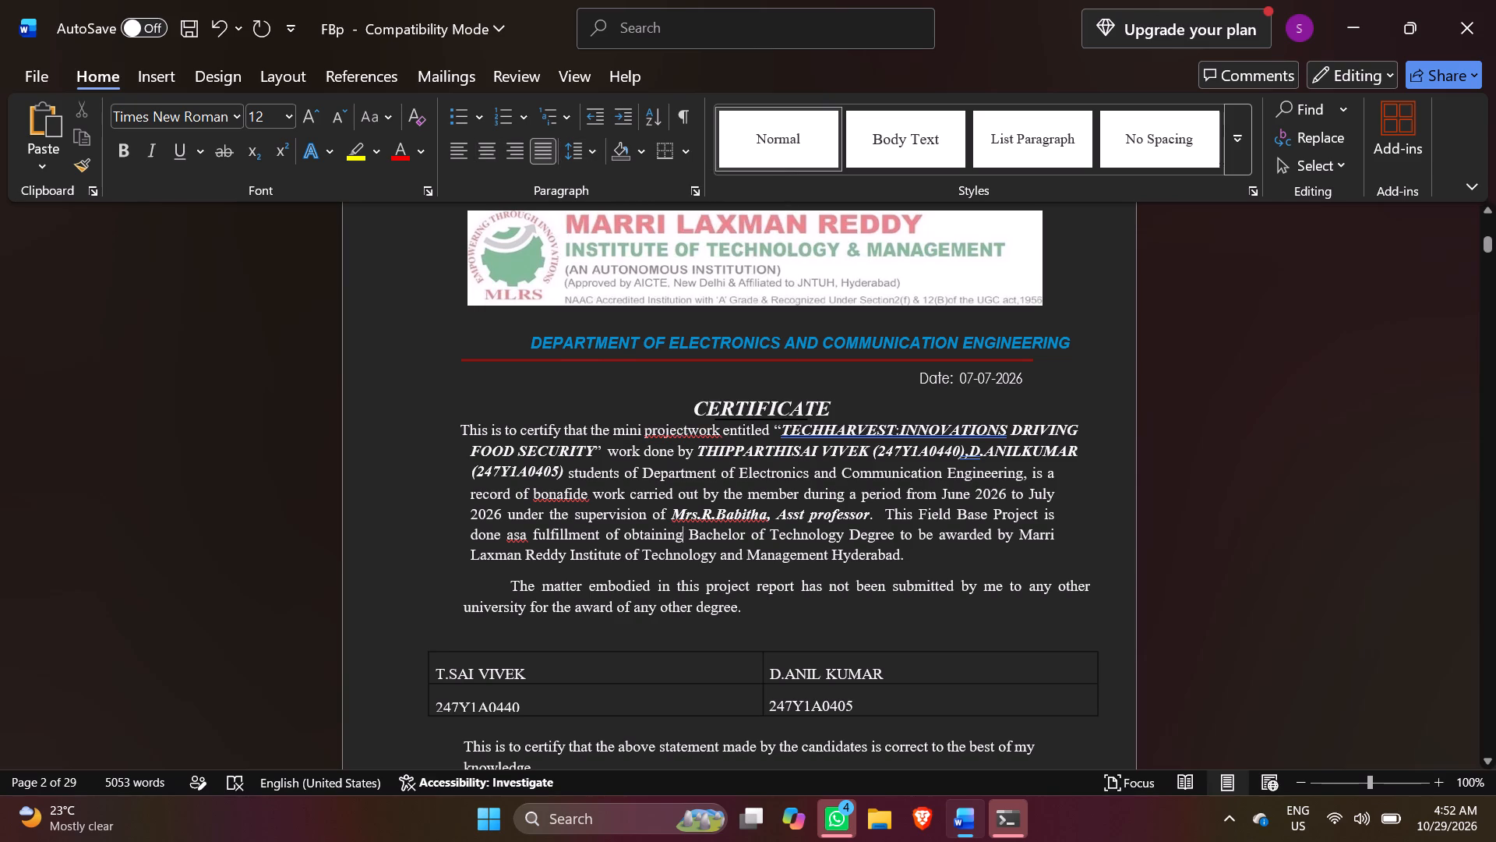
left_click(700, 594)
left_click(594, 154)
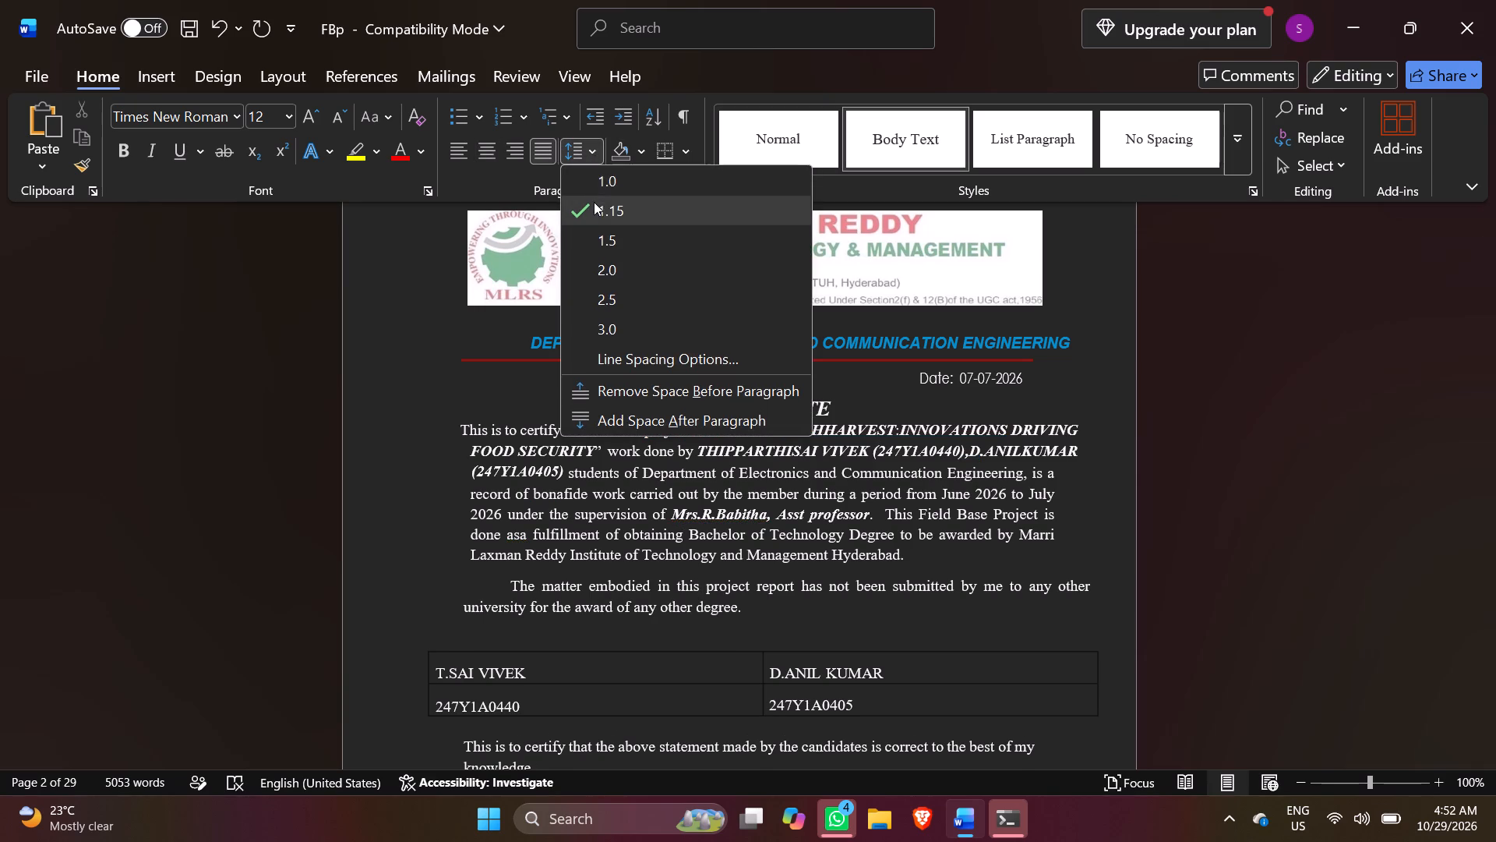
left_click(594, 202)
Justify the "This is to certify that the above statement" paragraph and apply 1.15 line spacing to it.
scroll(704, 588, "down", 2)
left_click(660, 654)
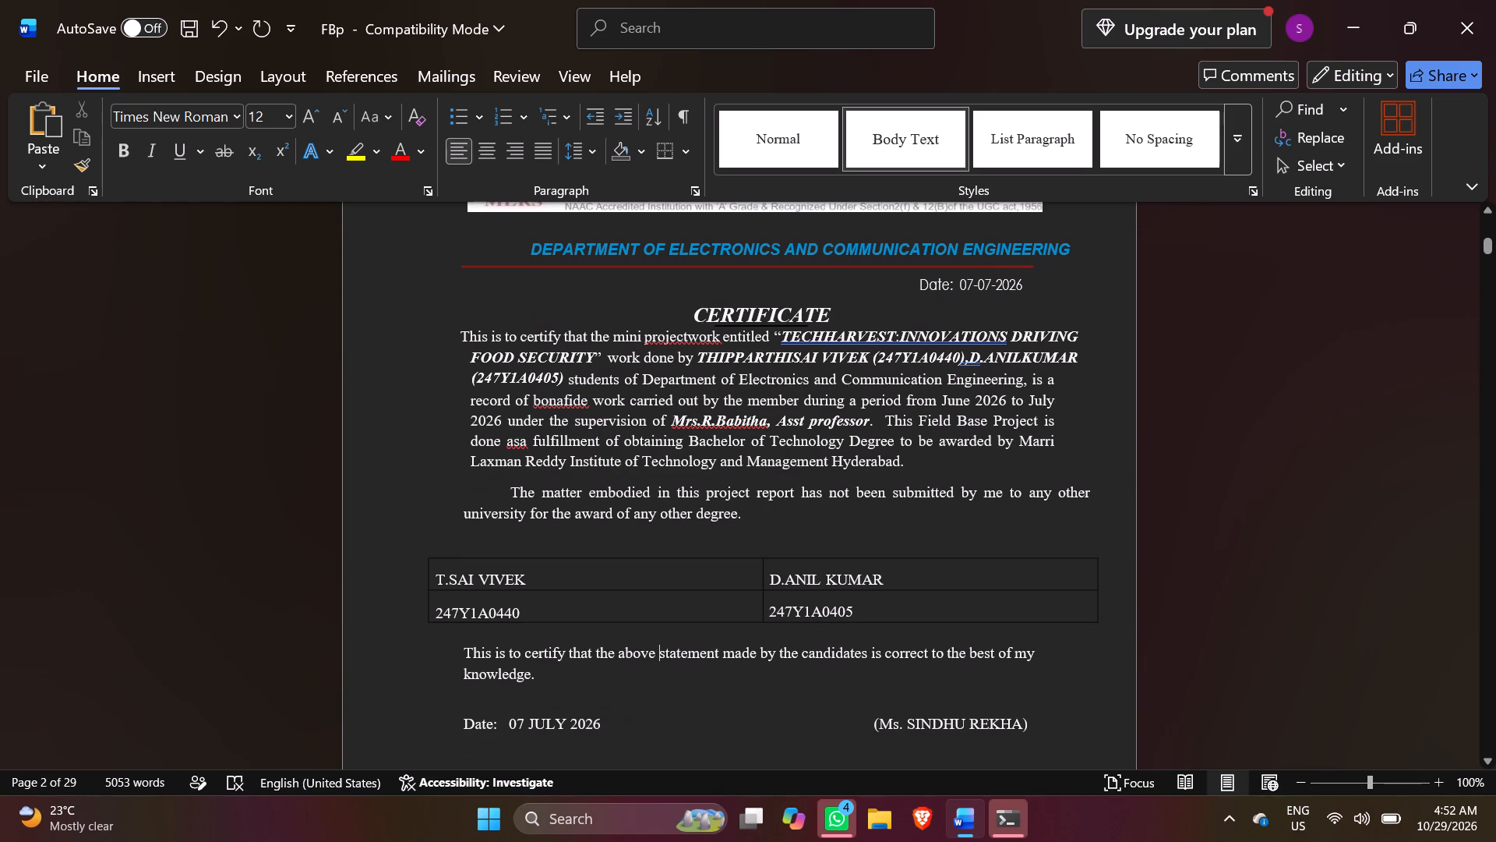
left_click(552, 152)
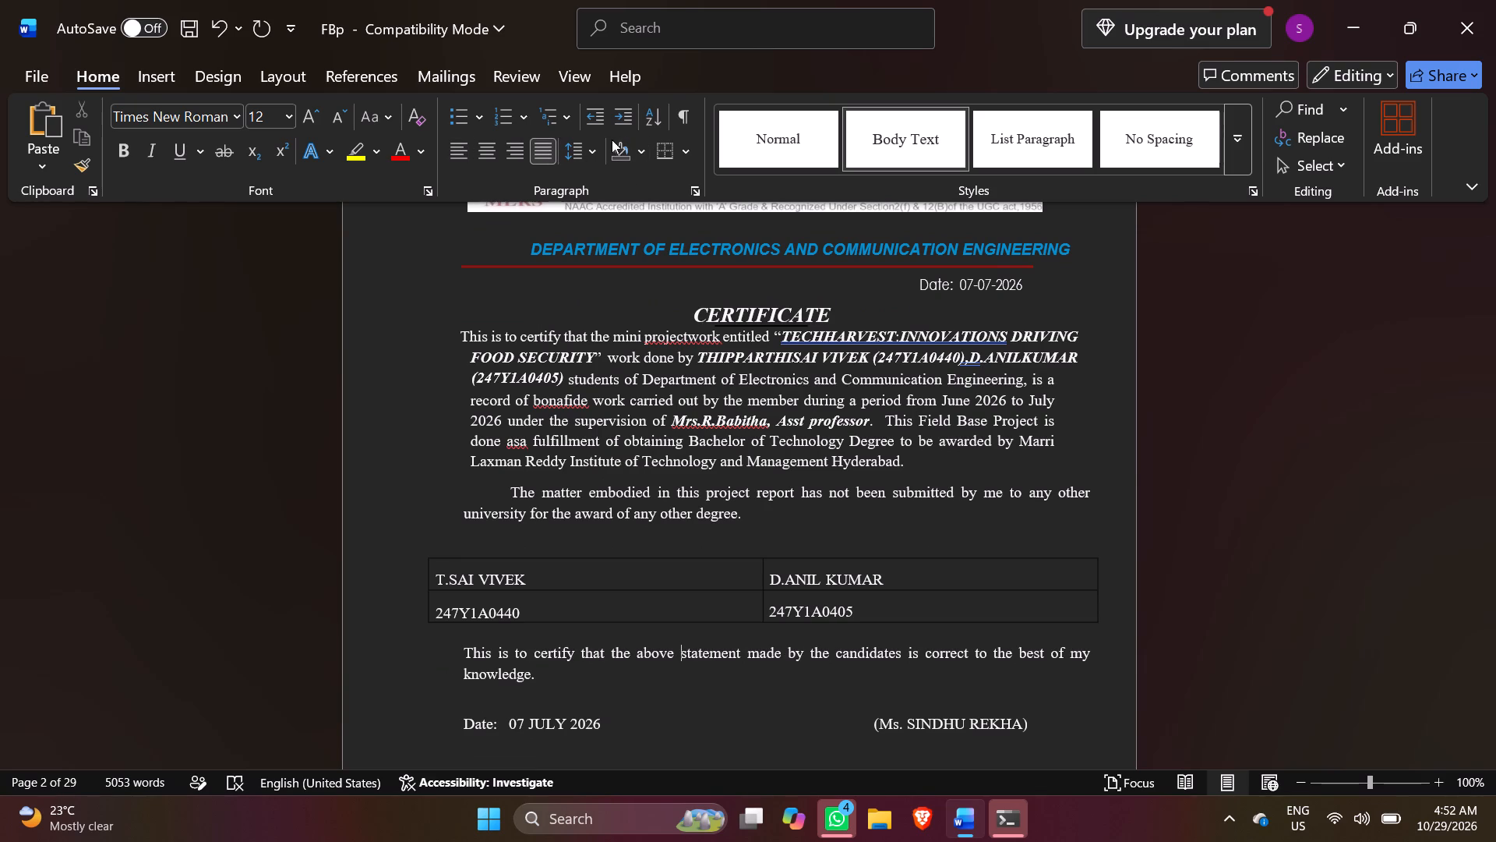
left_click(593, 153)
left_click(598, 211)
Justify the Viva-Voce Examination line on the Certificate page and set its line spacing to 1.15.
scroll(612, 434, "down", 4)
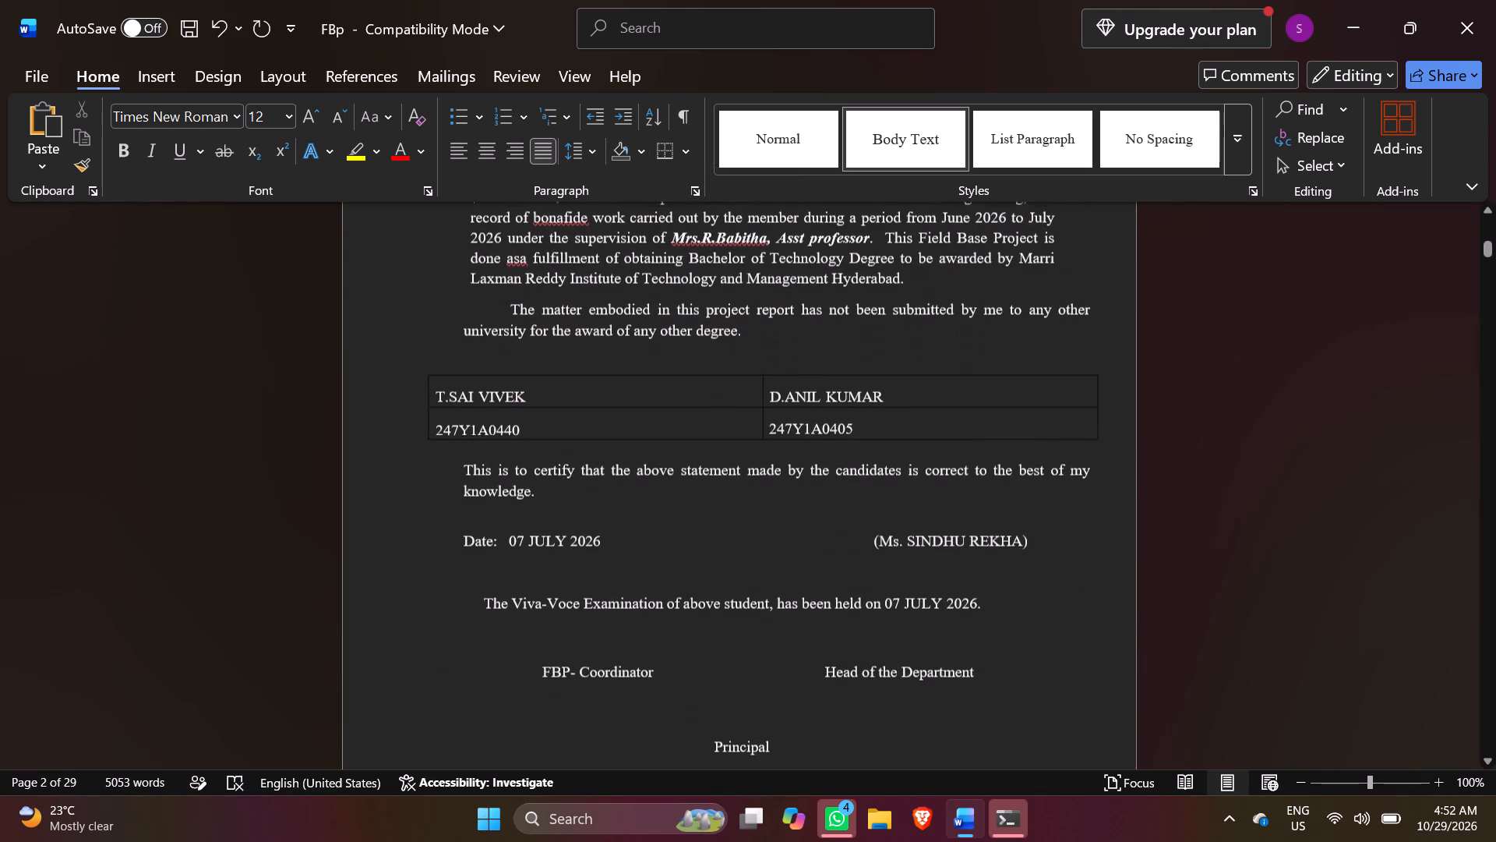
left_click(551, 607)
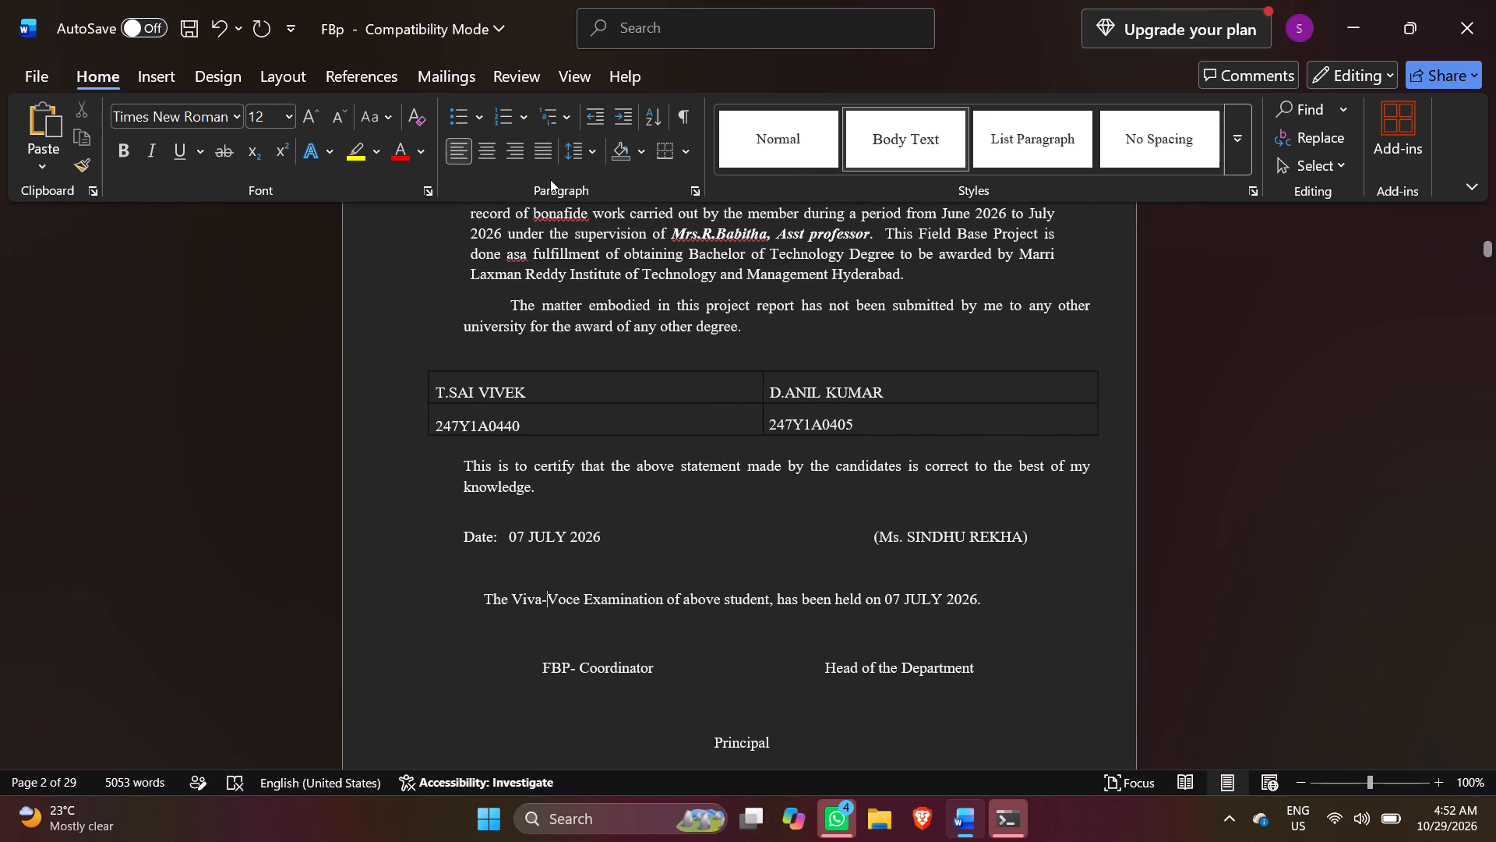
left_click(539, 143)
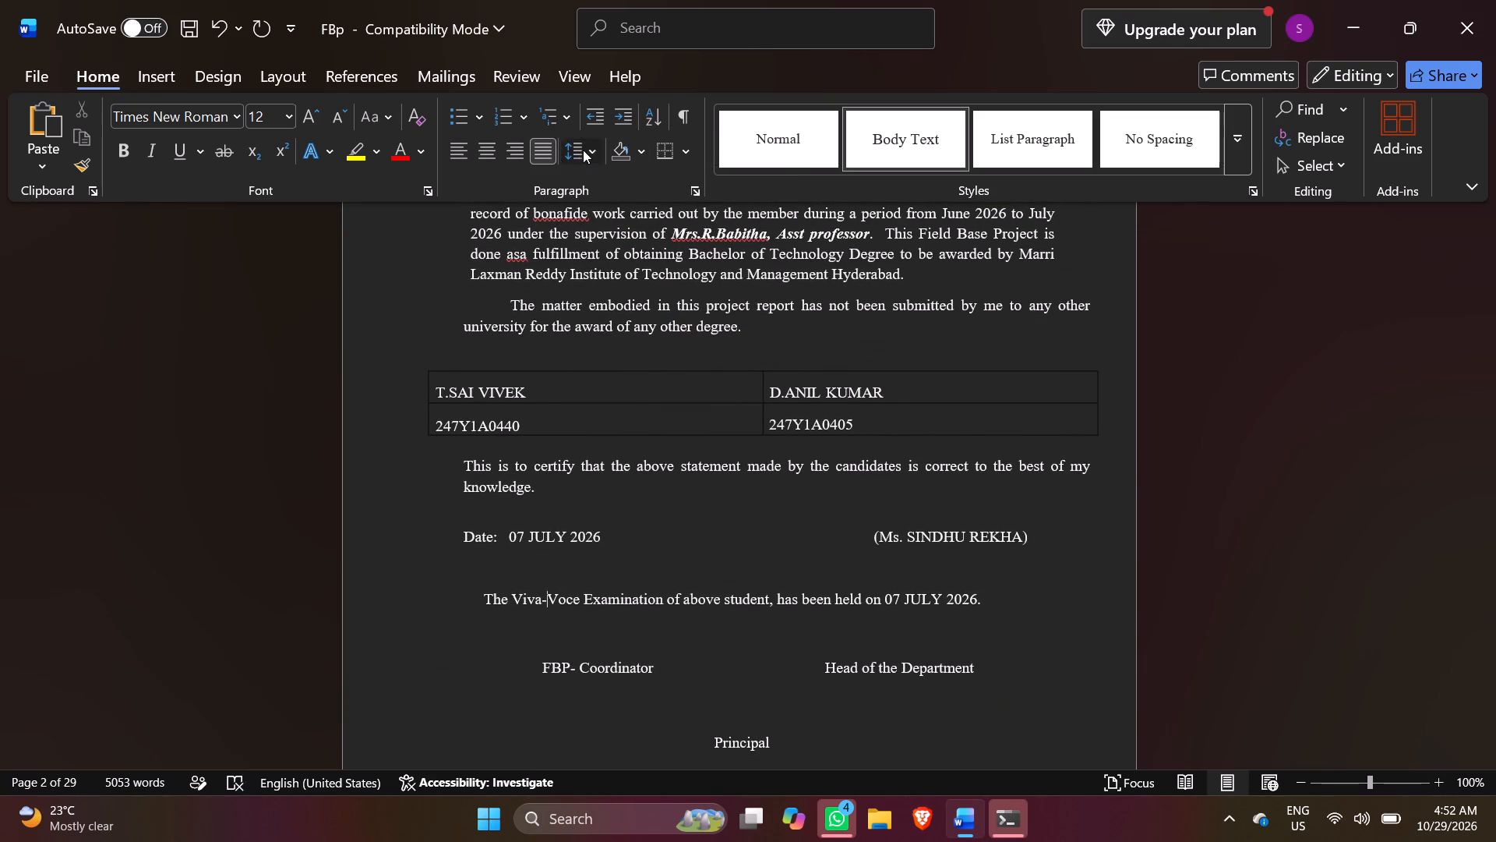
left_click(583, 150)
left_click(595, 210)
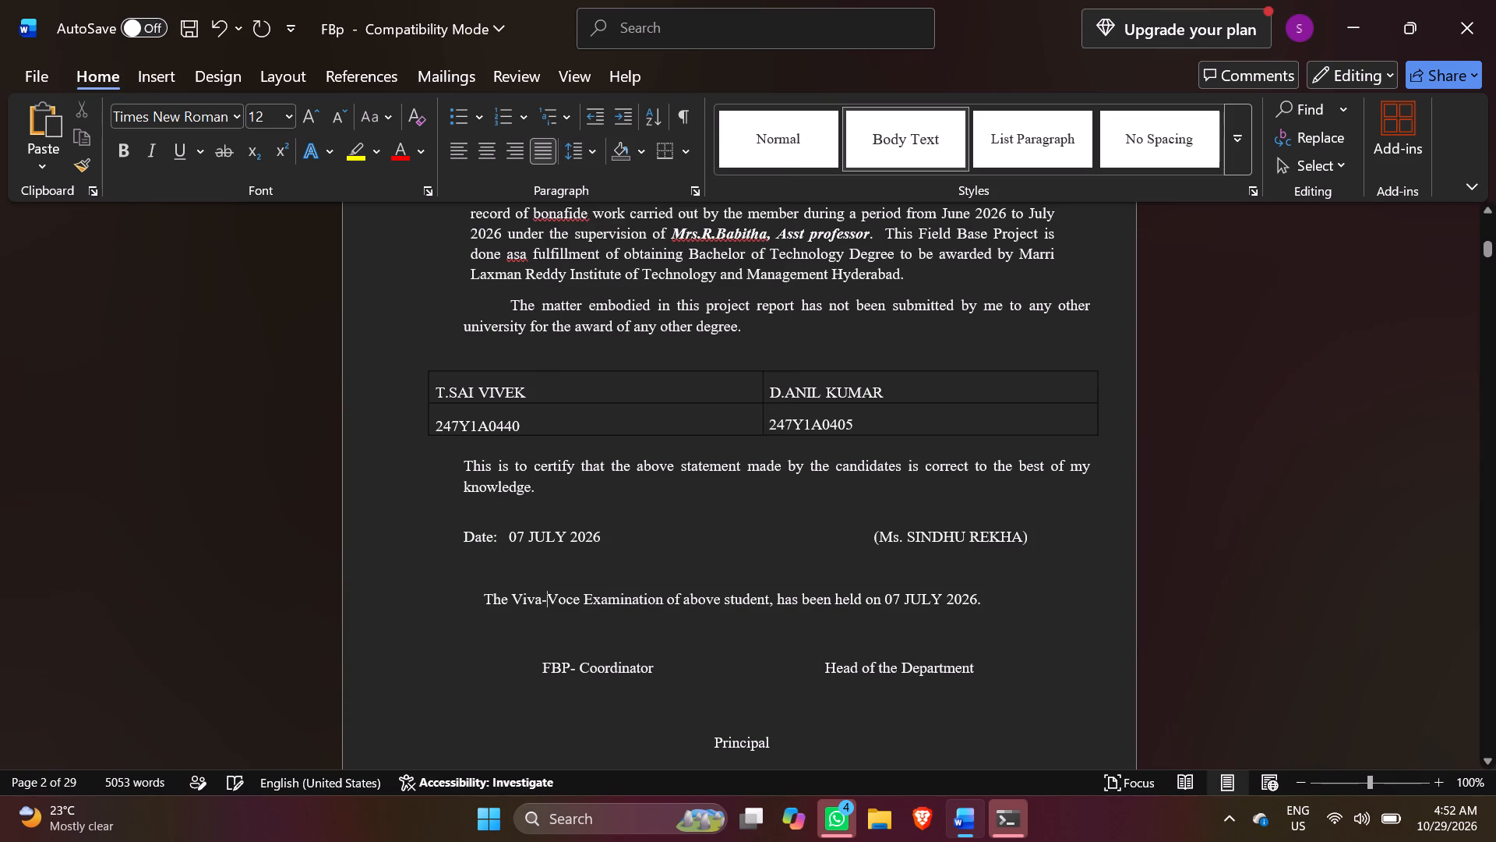
left_click(579, 663)
left_click(1045, 603)
Justify the whole main Certificate paragraph, including its opening lines with the project title, and apply 1.15 line spacing.
scroll(1033, 592, "up", 5)
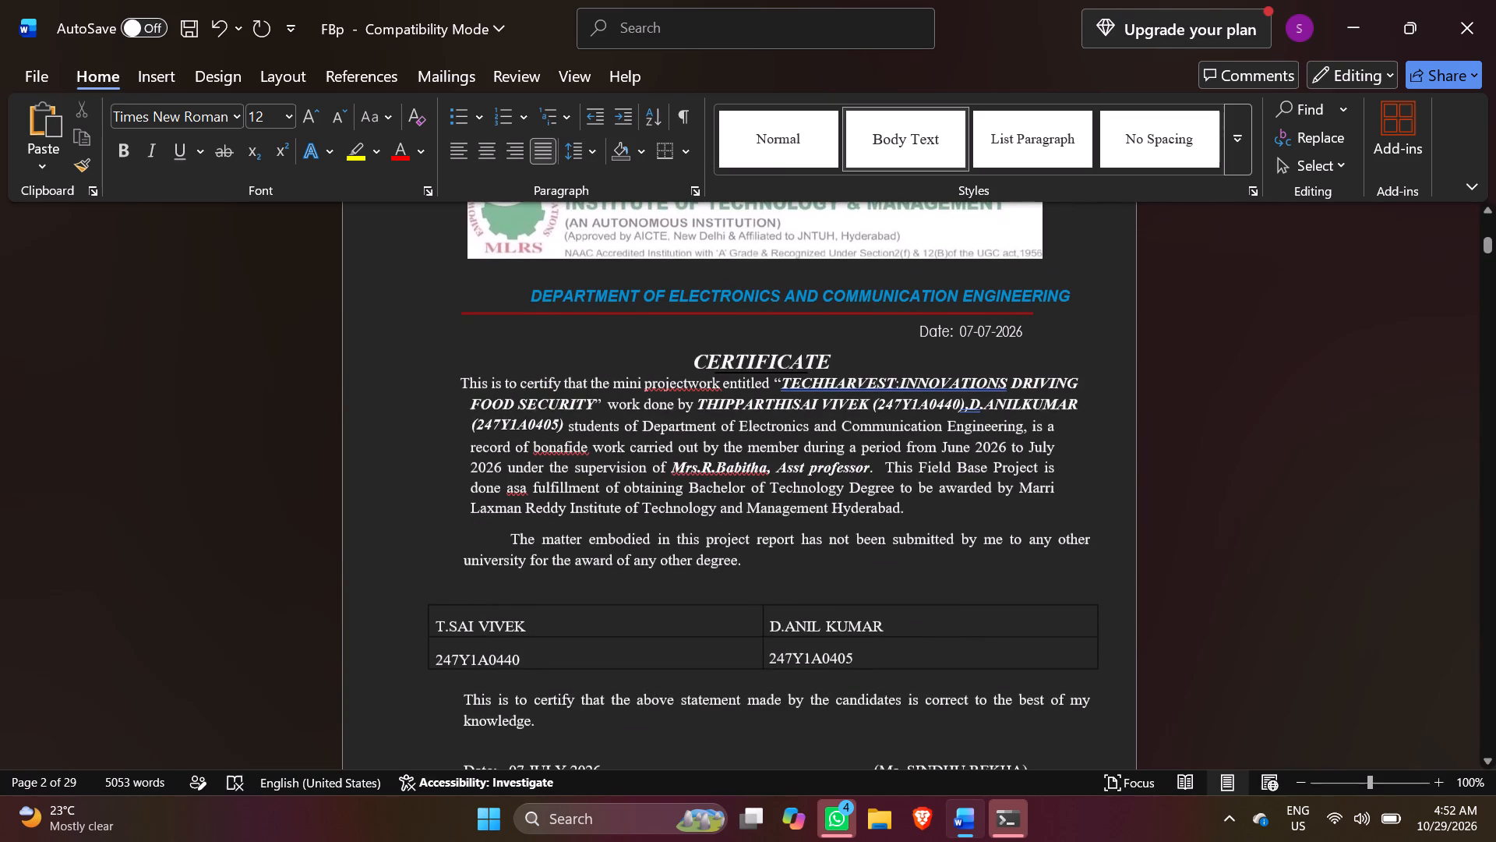
left_click_drag(461, 384, 919, 517)
left_click(538, 158)
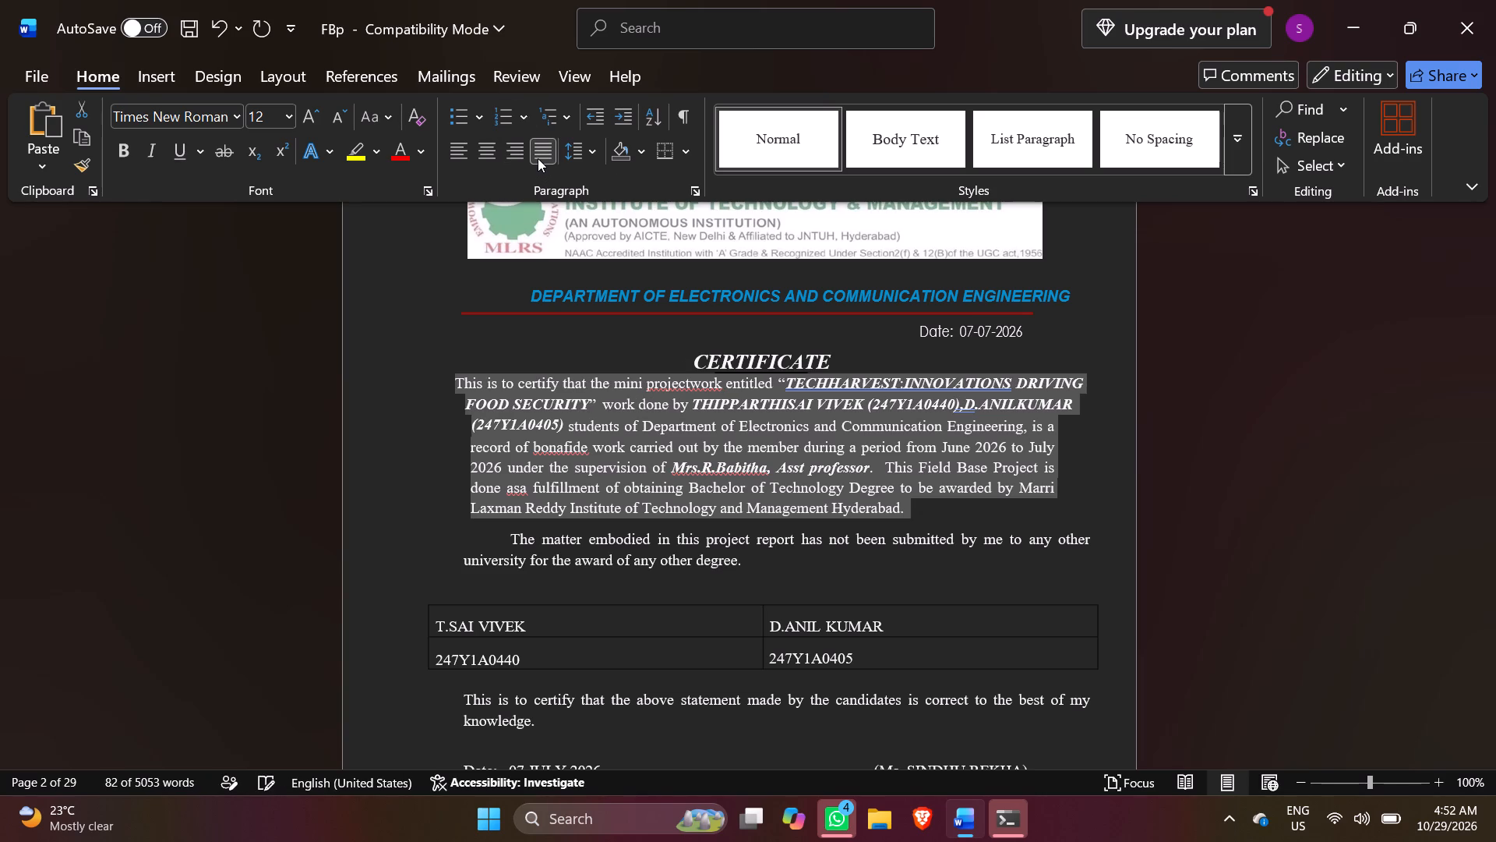
left_click(573, 154)
left_click(587, 211)
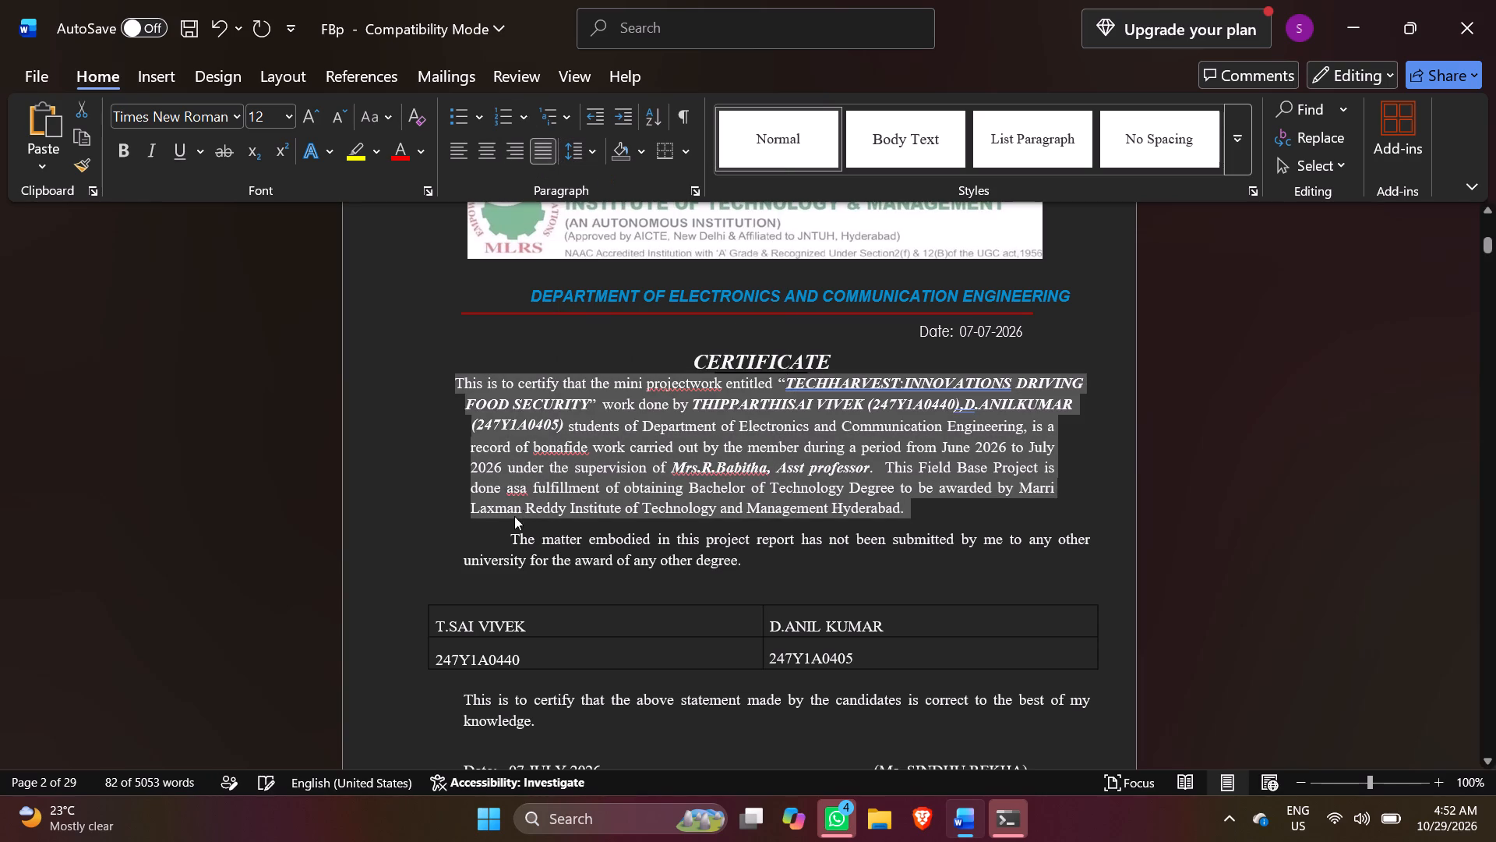
Reapply 1.15 line spacing to the whole "The matter embodied in this project report" paragraph of the Certificate.
left_click(514, 524)
left_click_drag(511, 522, 741, 563)
left_click(741, 563)
left_click_drag(745, 561, 515, 529)
left_click(593, 151)
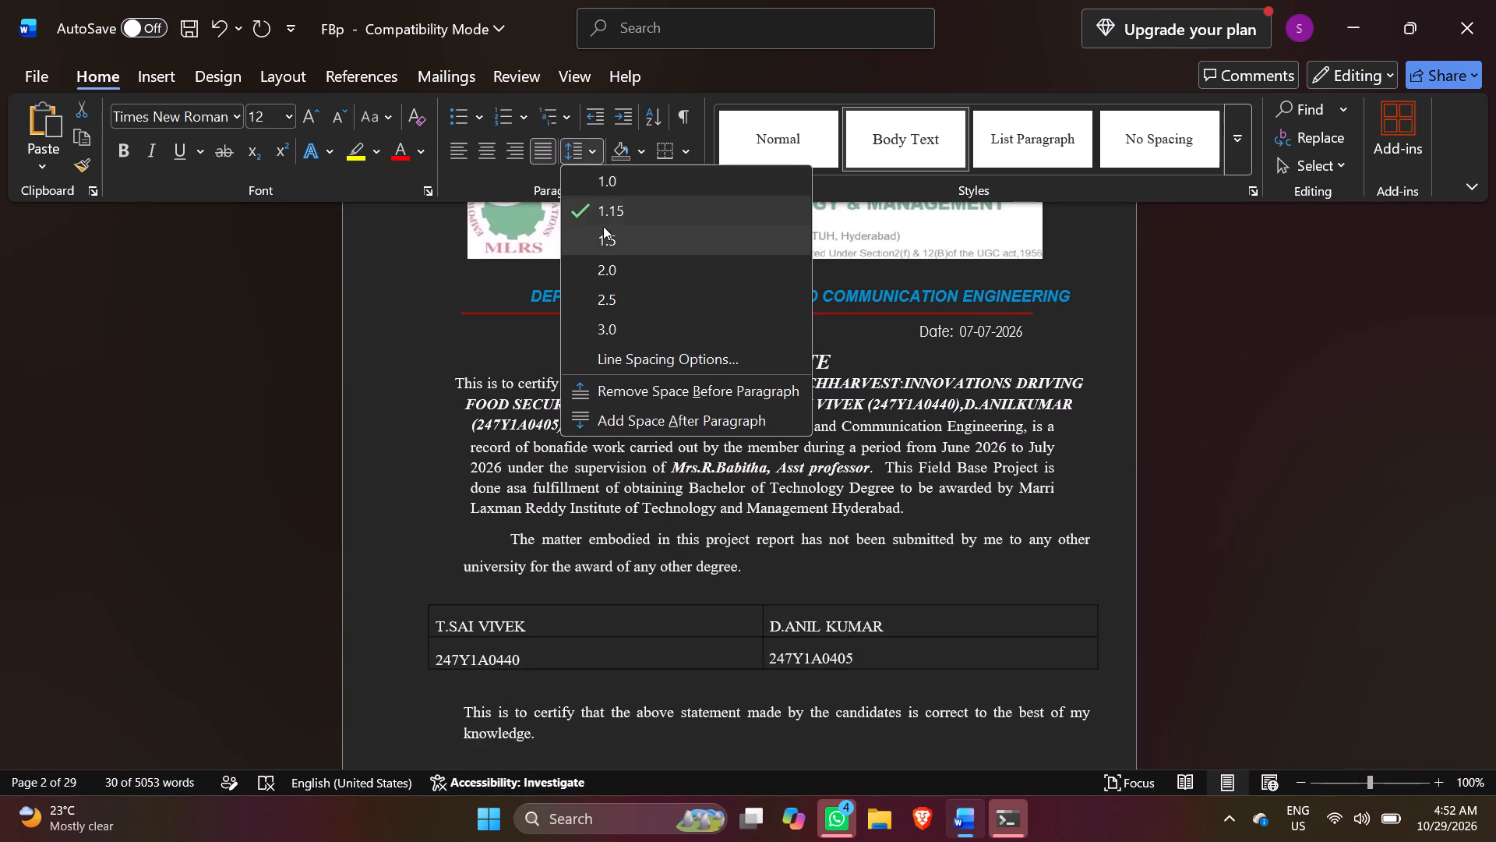
left_click(602, 220)
left_click(1078, 581)
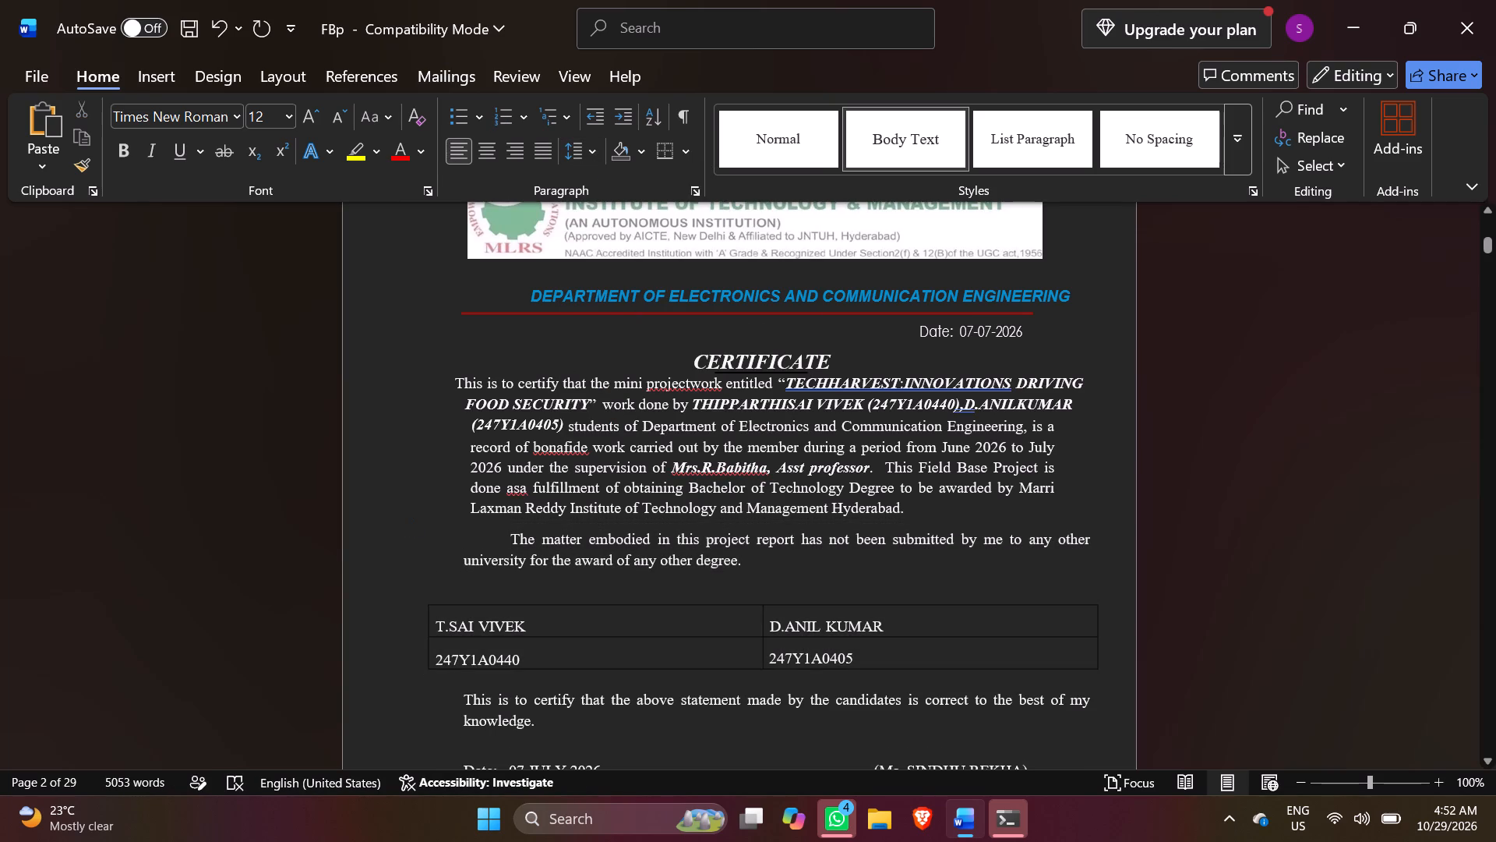
Review the formatting from the lower Certificate page through the Acknowledgements, Table of Contents, Abstract and Chapter 1 pages.
scroll(1077, 578, "down", 4)
left_click(832, 521)
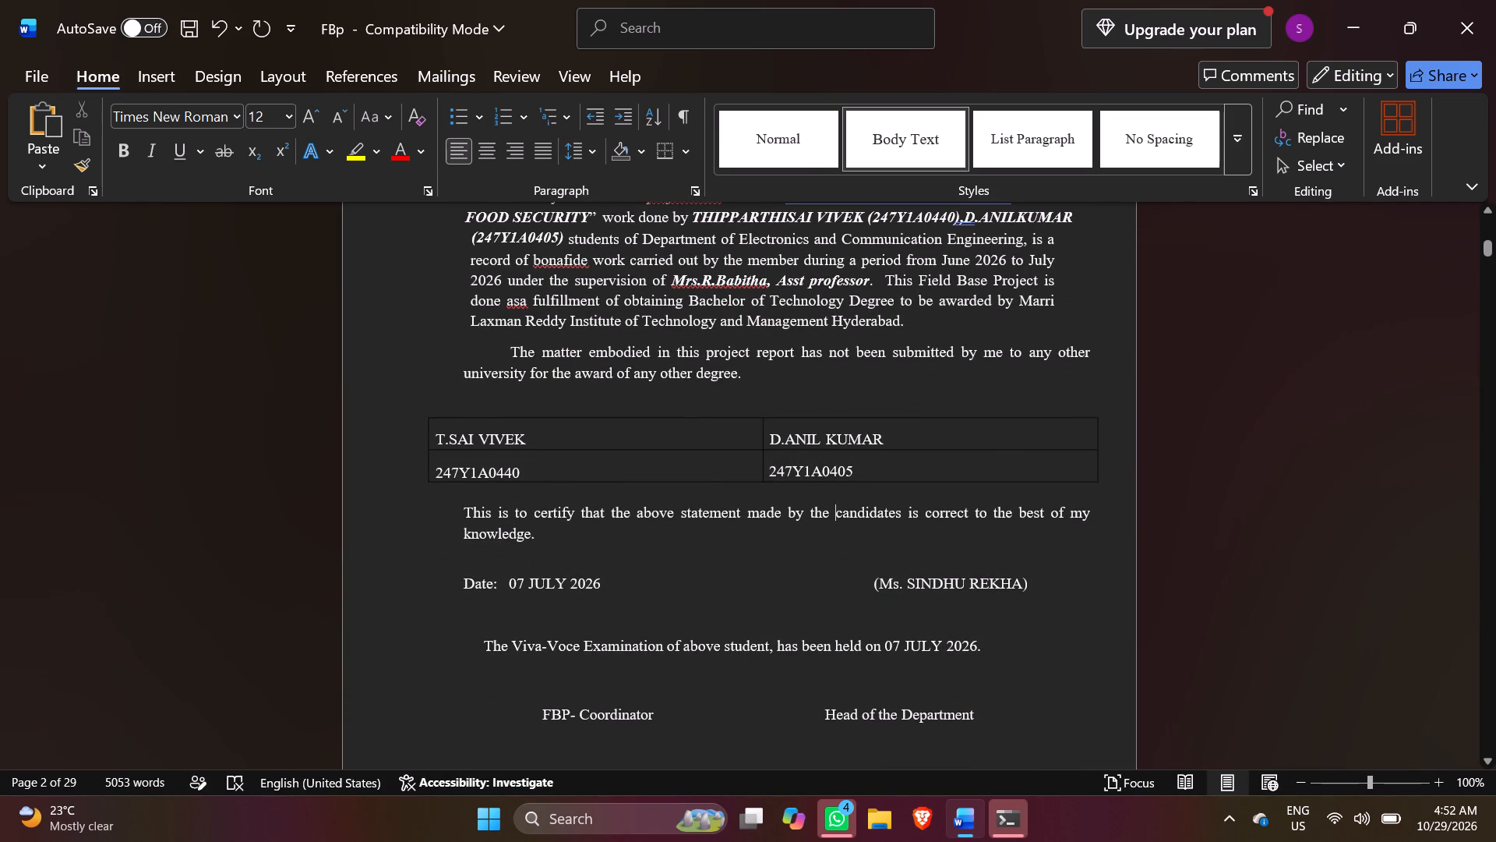
scroll(822, 566, "down", 10)
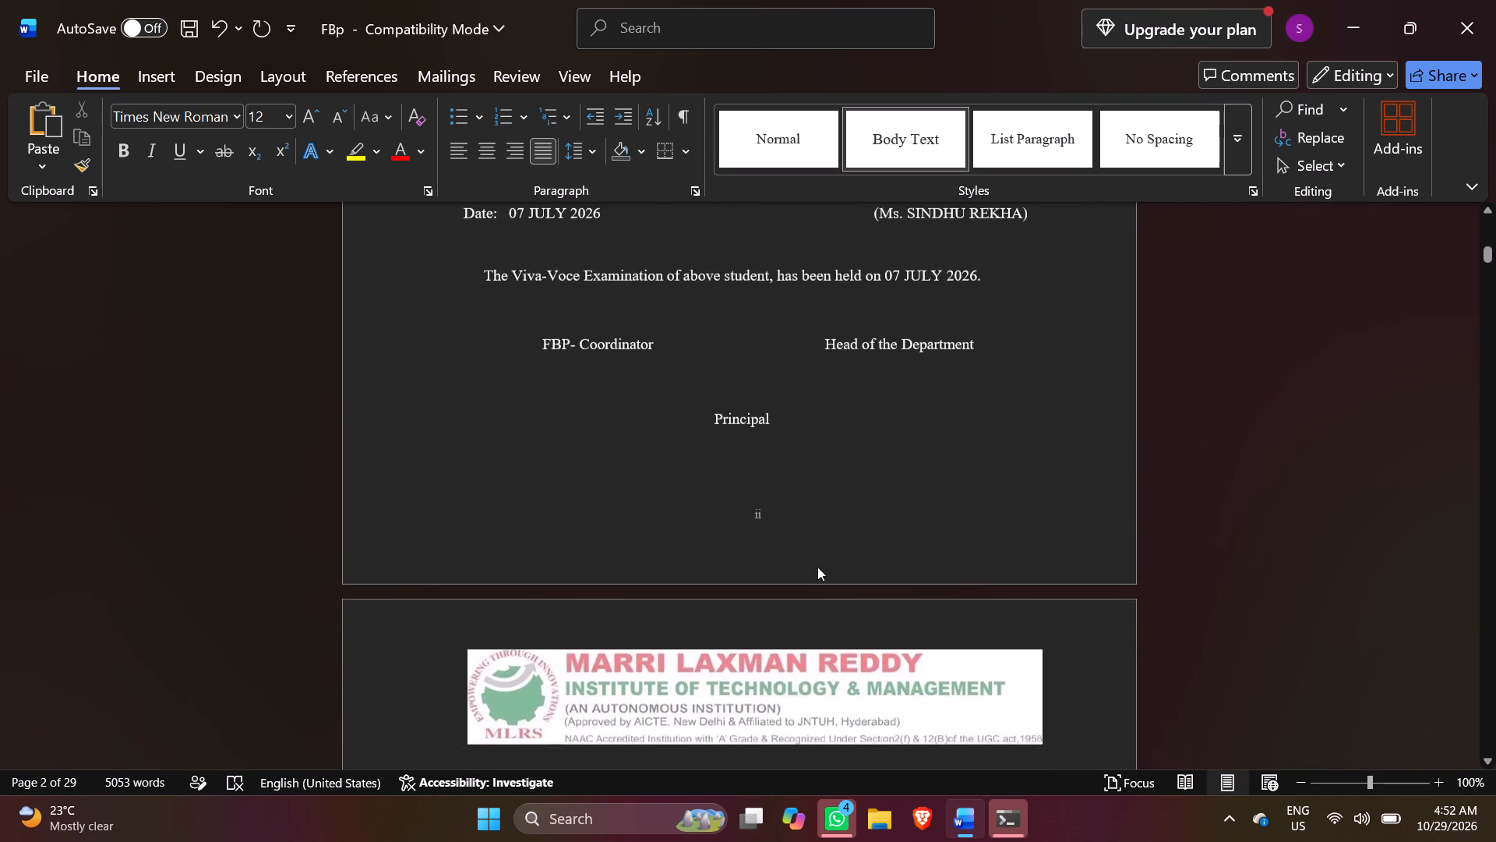
scroll(817, 567, "down", 12)
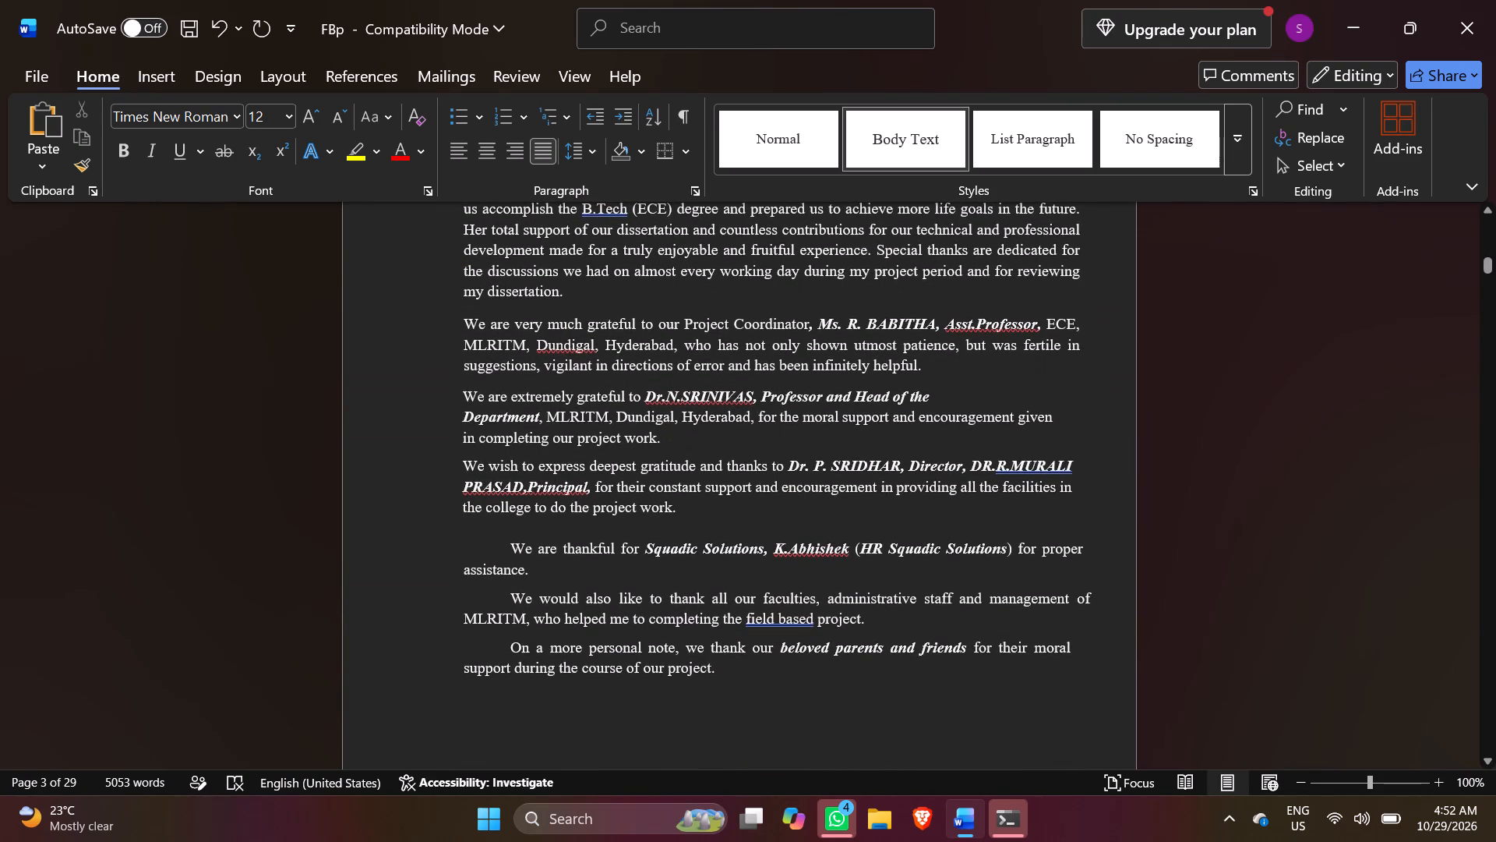
scroll(782, 612, "down", 4)
scroll(669, 538, "down", 16)
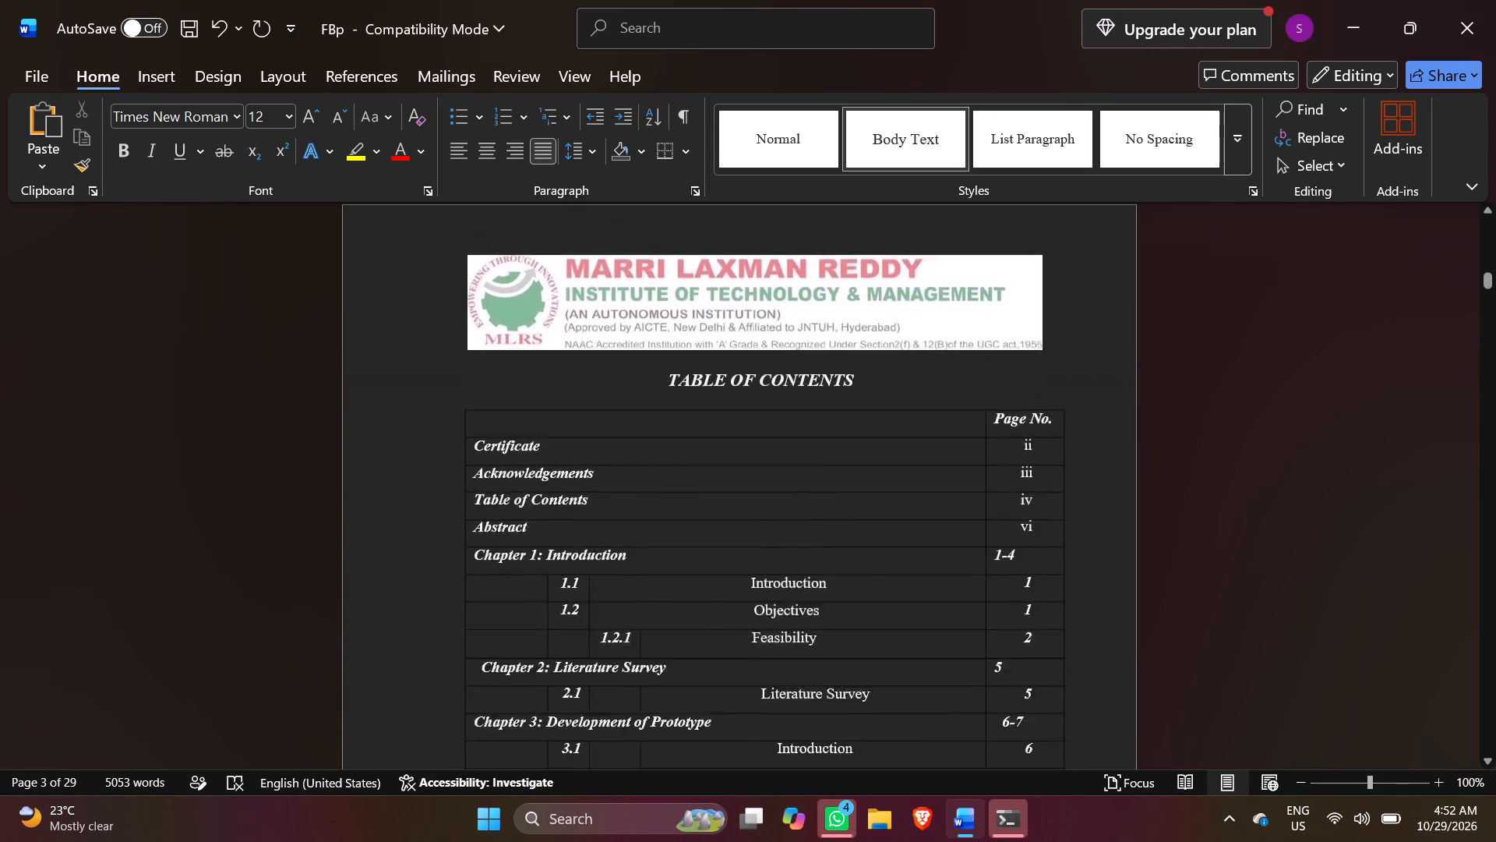
scroll(667, 560, "down", 20)
scroll(667, 560, "down", 10)
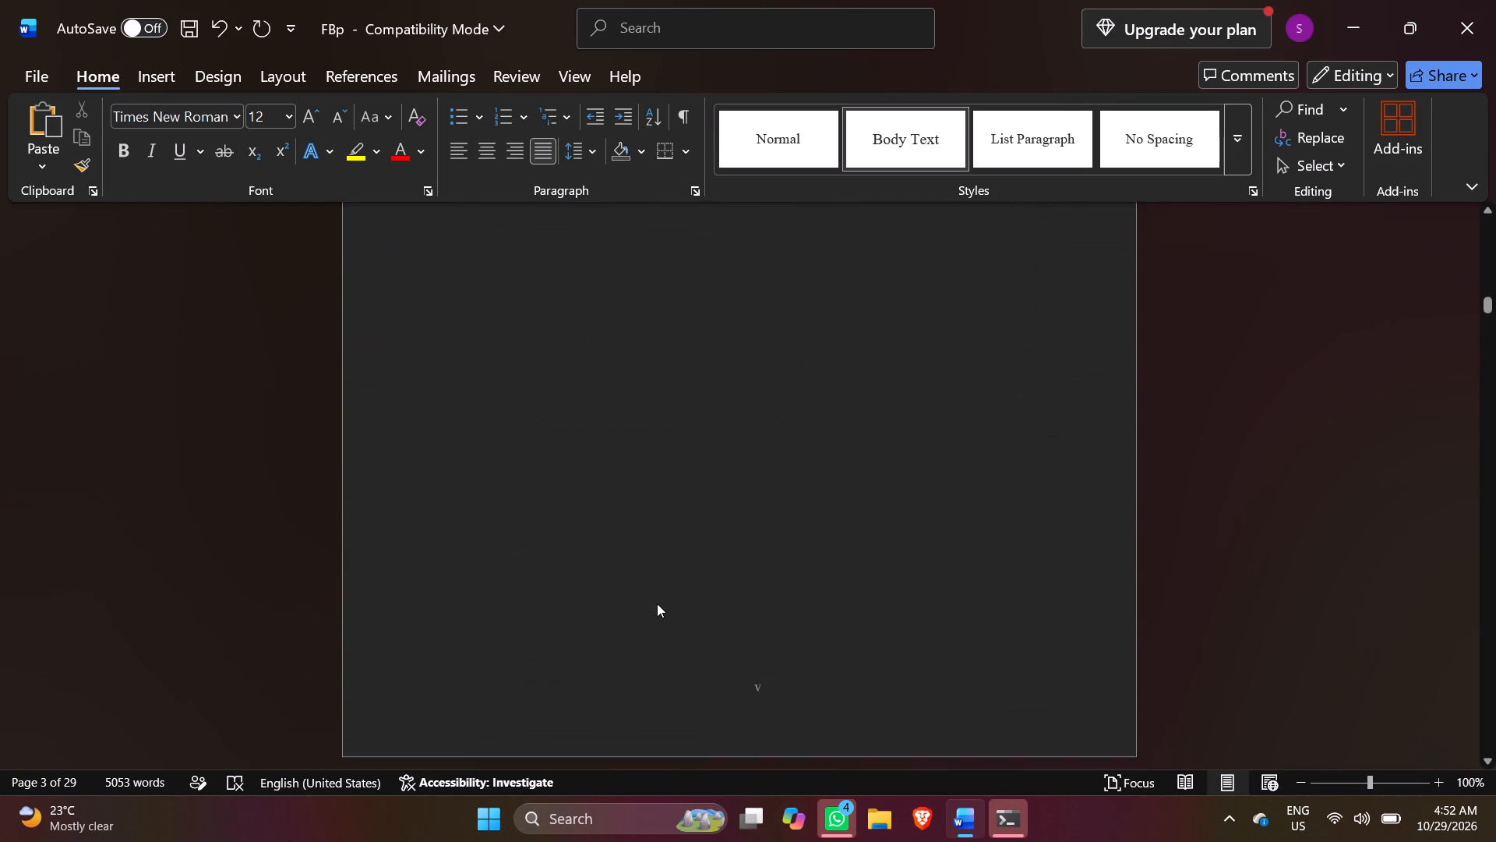
scroll(657, 603, "down", 20)
scroll(657, 603, "down", 13)
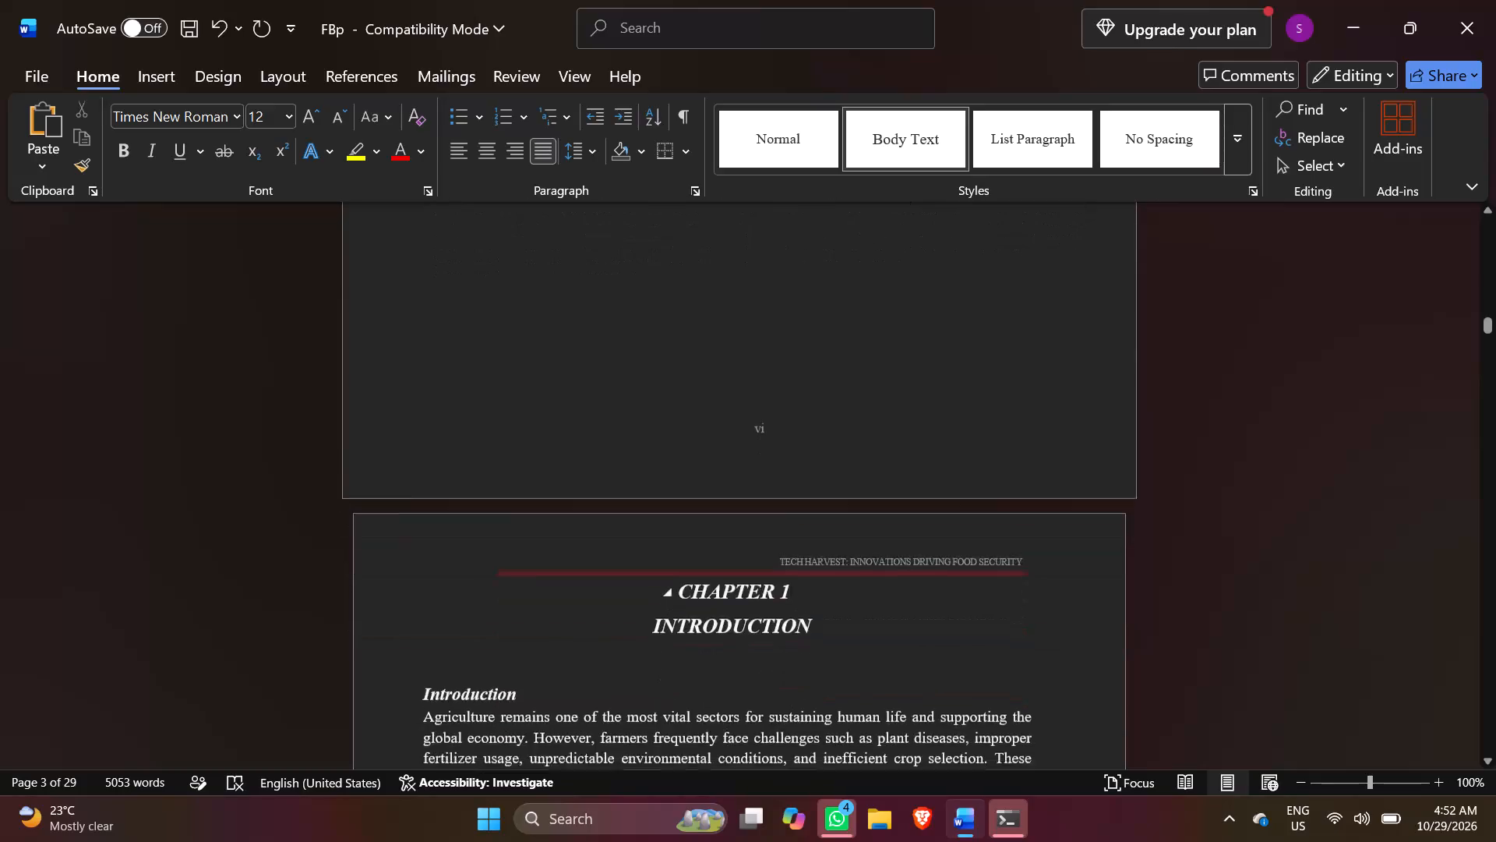
scroll(655, 643, "down", 12)
scroll(656, 660, "down", 11)
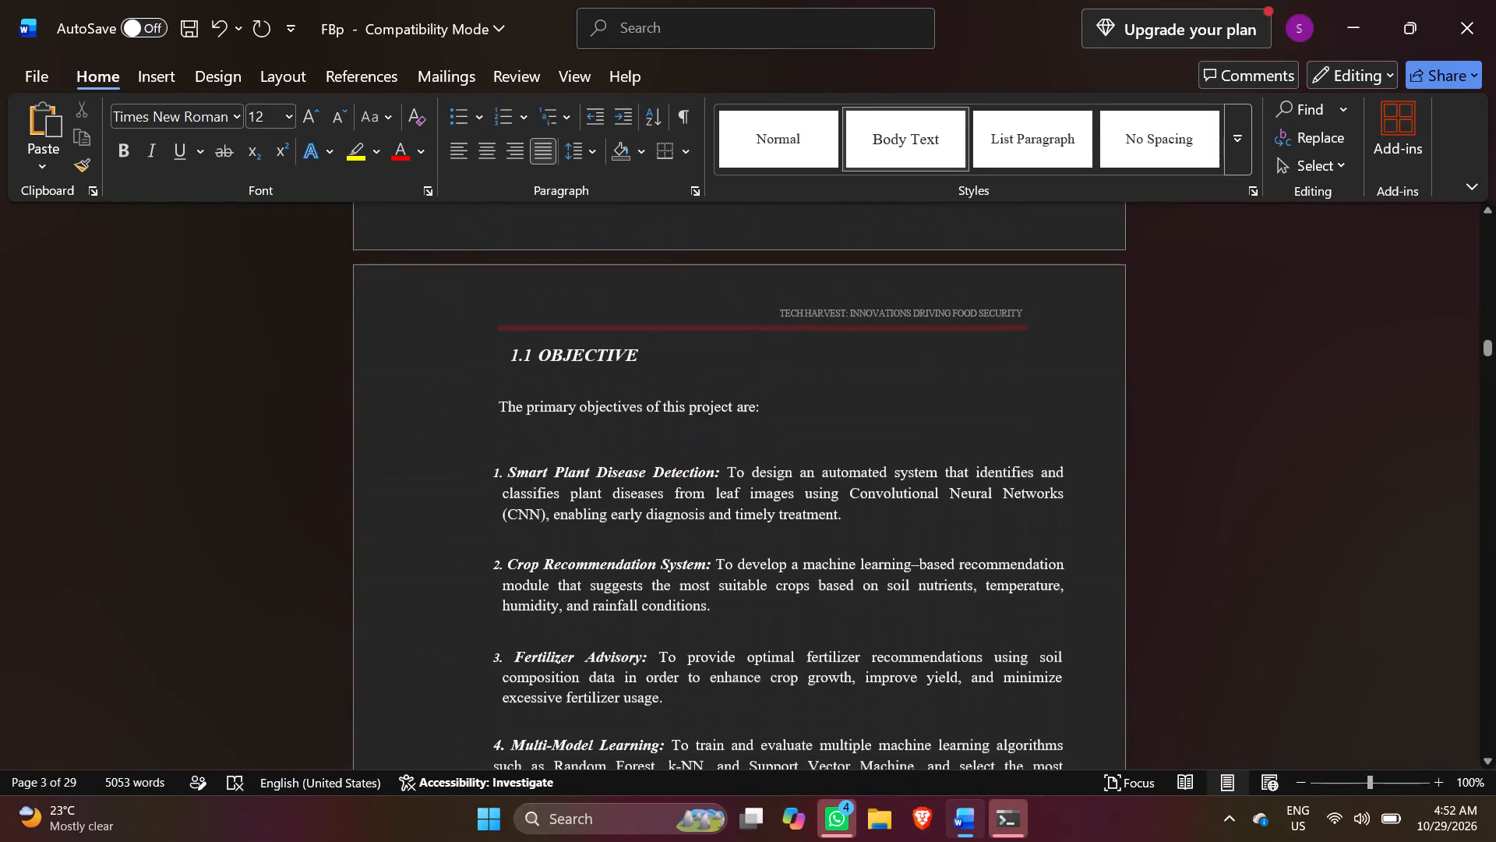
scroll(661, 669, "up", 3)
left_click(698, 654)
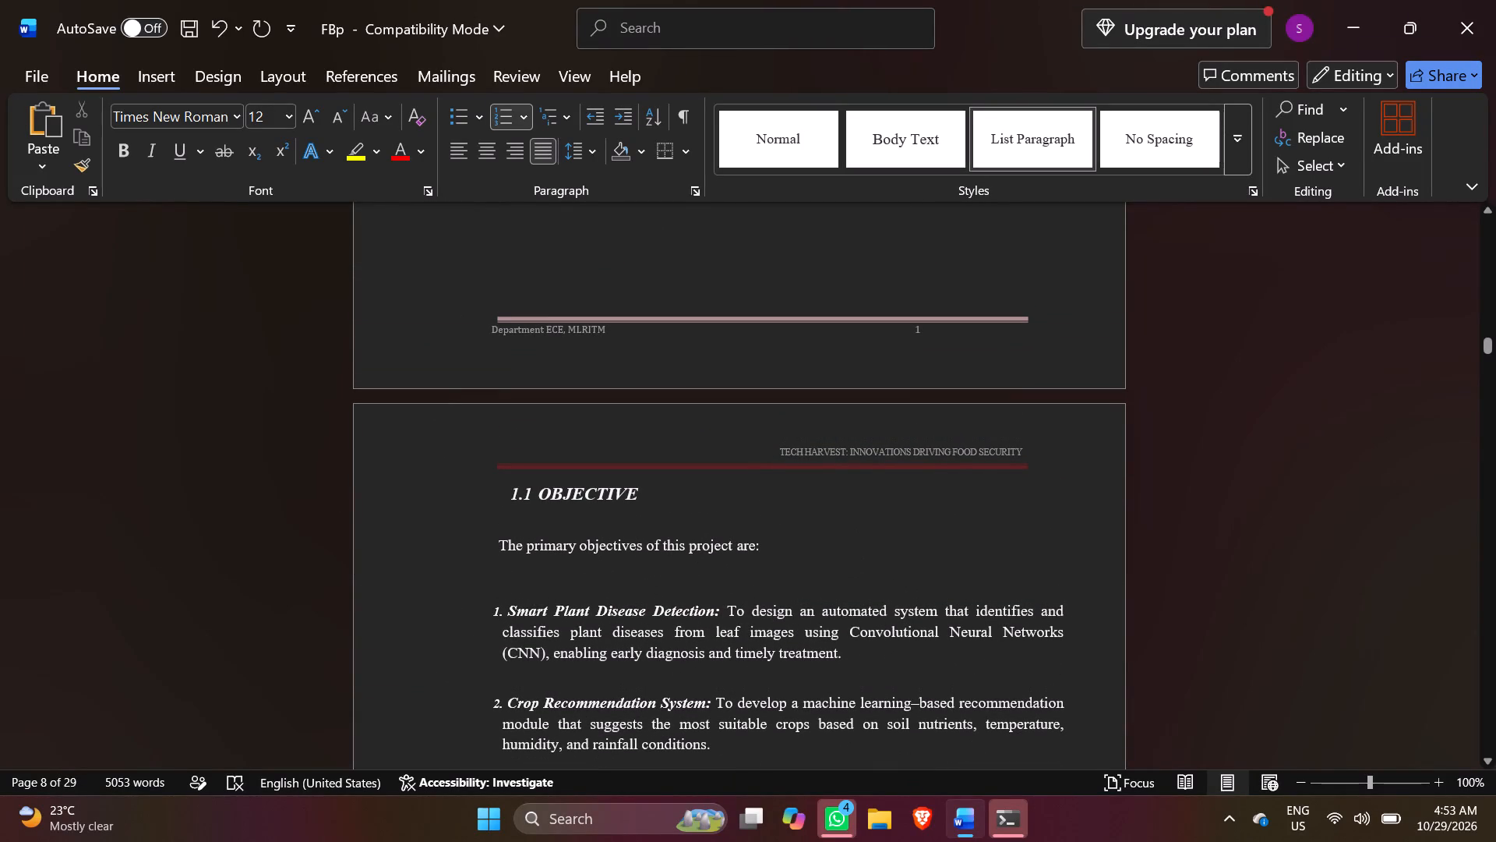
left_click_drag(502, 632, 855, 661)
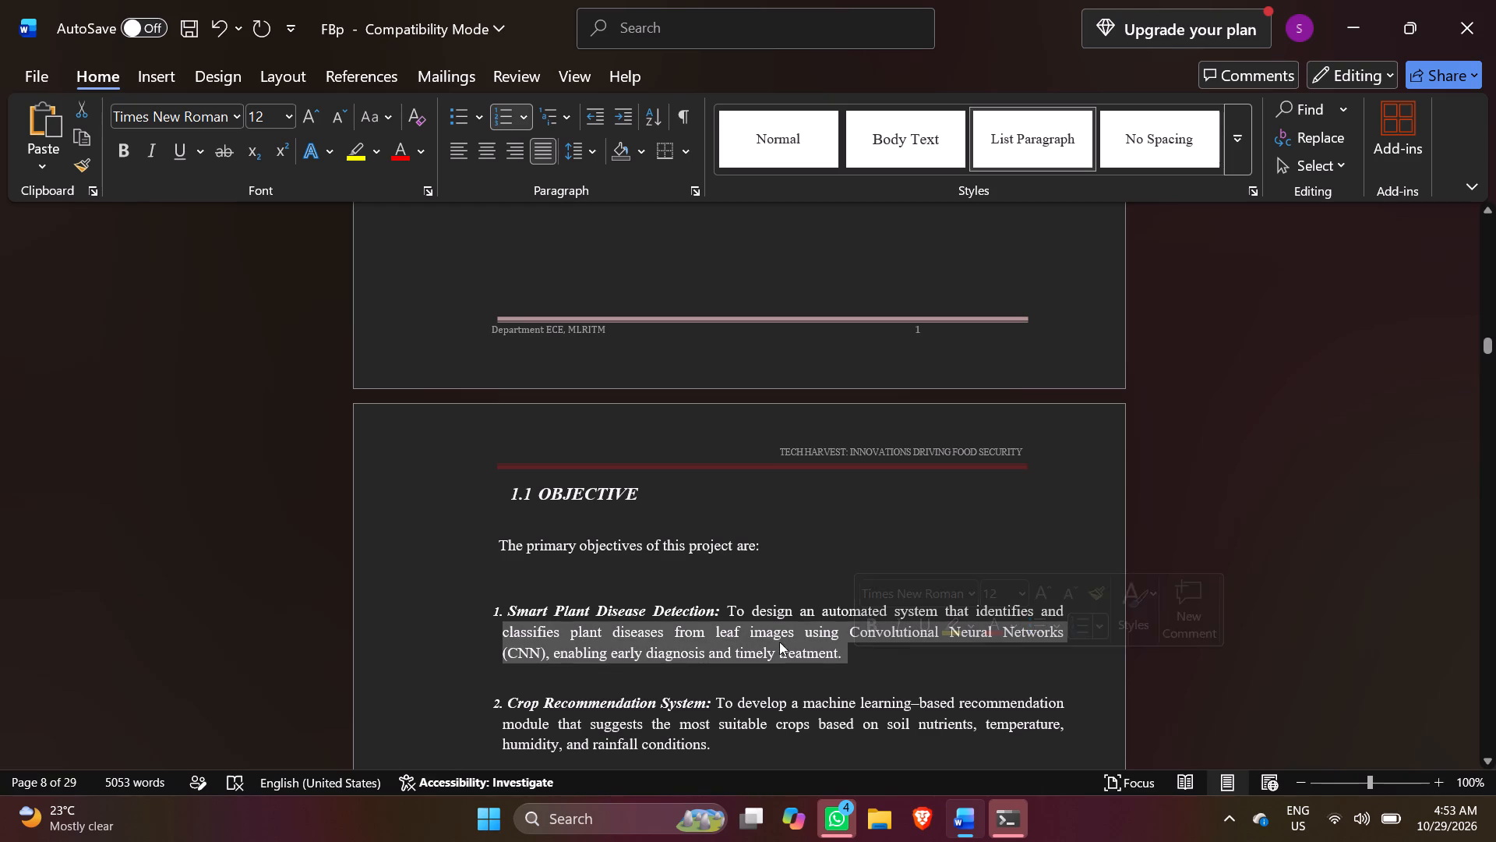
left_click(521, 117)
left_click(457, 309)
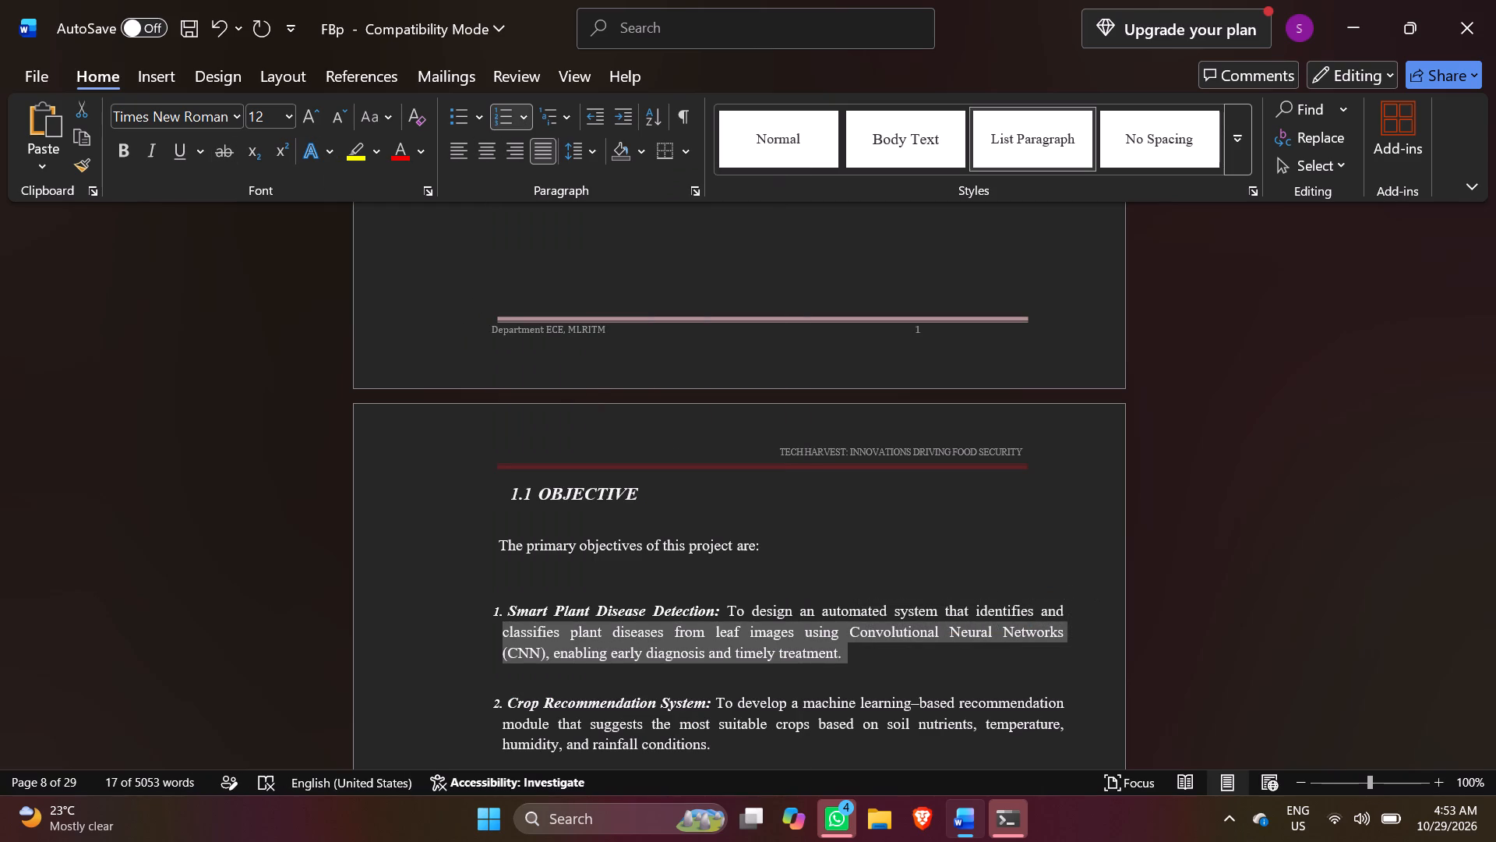
Review the layout of the Chapter 1 Introduction page and its transition to the 1.1 Objective page.
scroll(699, 446, "up", 13)
scroll(704, 445, "down", 6)
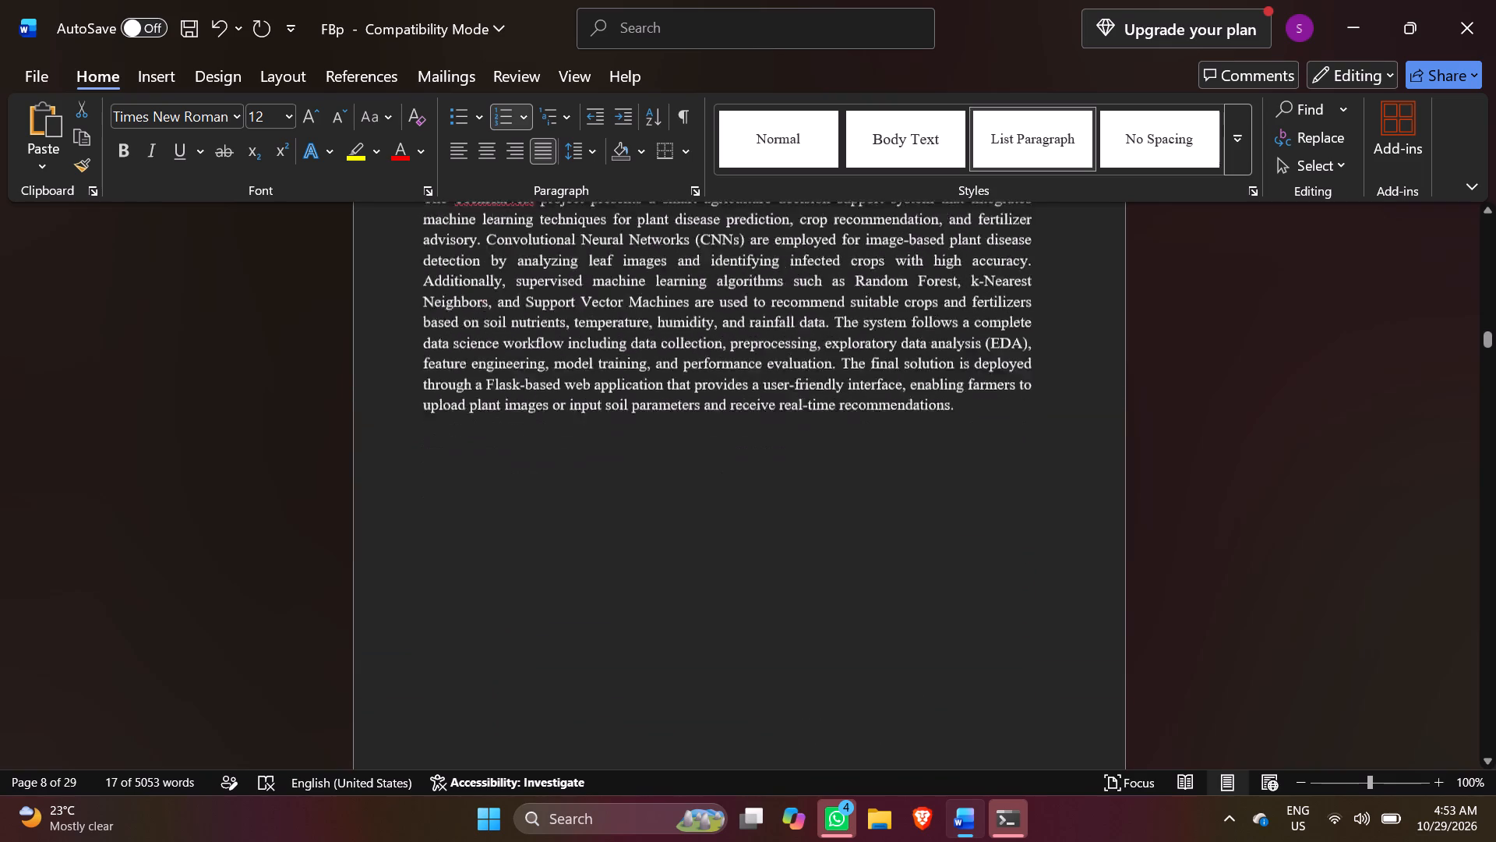
scroll(683, 464, "down", 4)
scroll(683, 496, "up", 4)
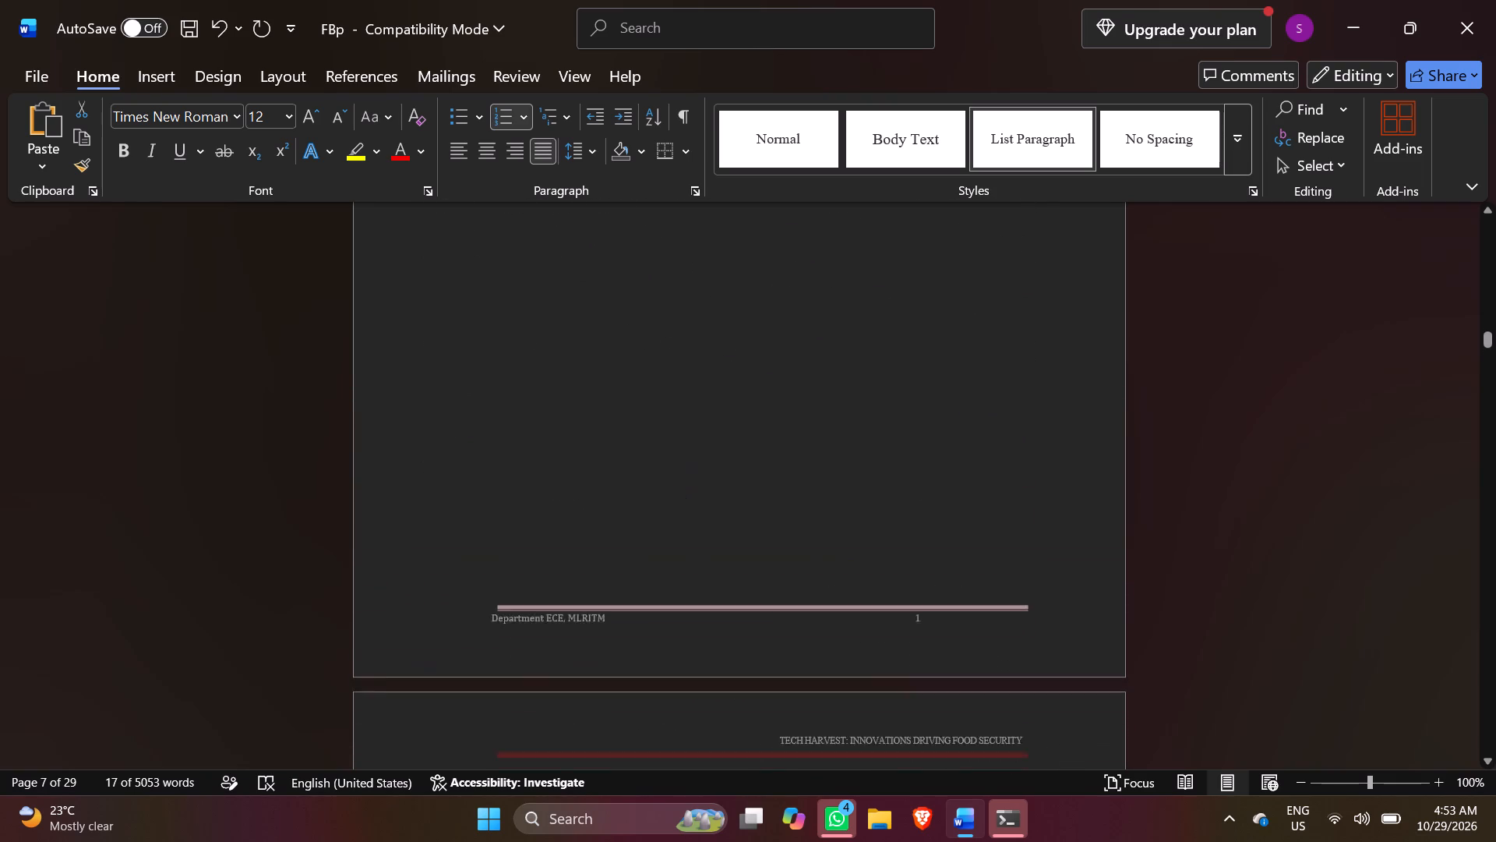
scroll(683, 496, "up", 14)
scroll(693, 521, "down", 6)
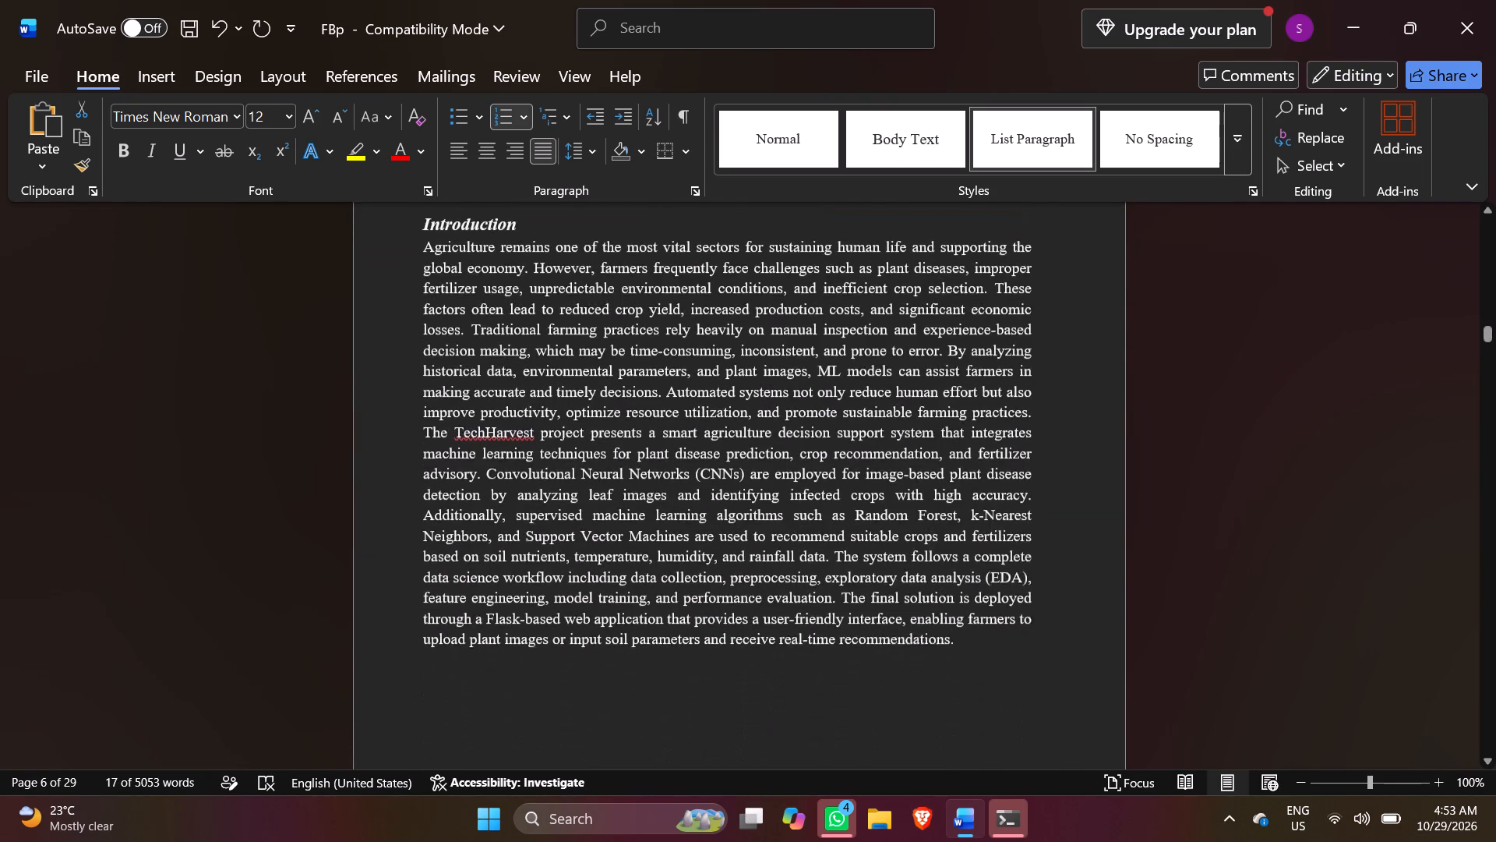
scroll(694, 523, "down", 13)
scroll(705, 532, "up", 12)
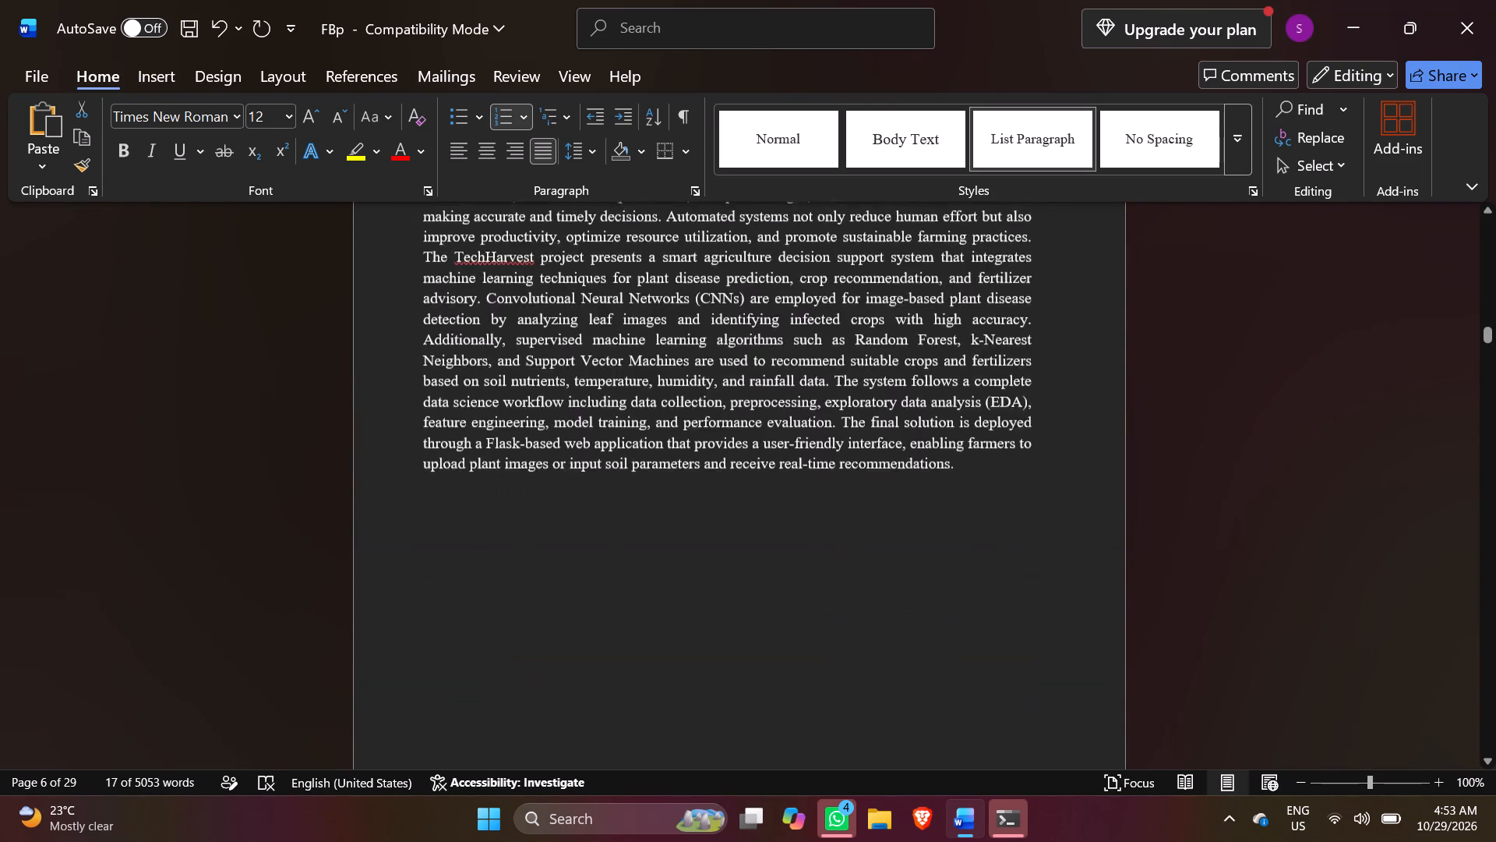
scroll(714, 526, "up", 5)
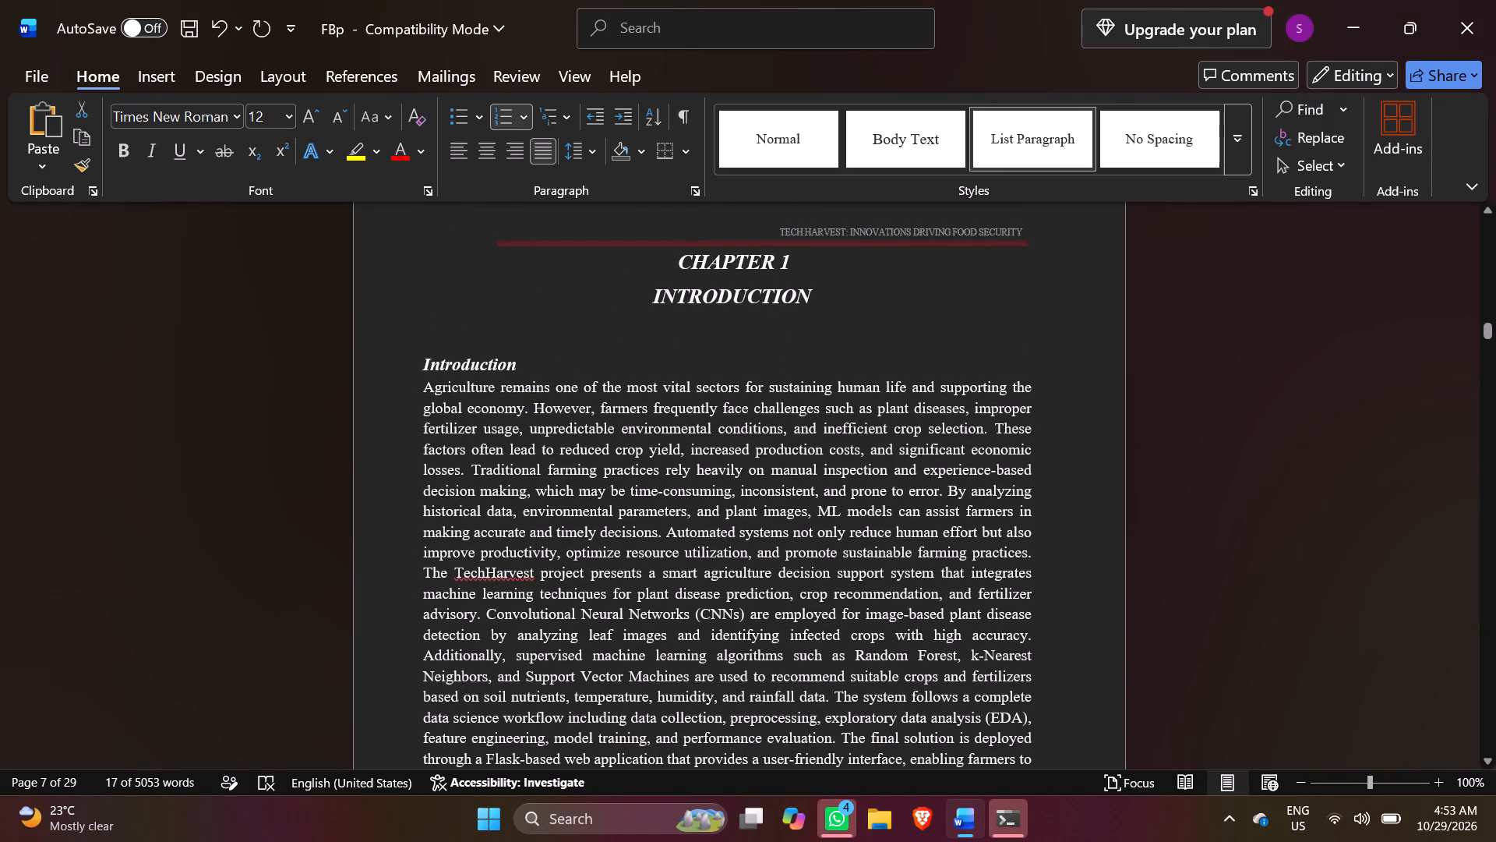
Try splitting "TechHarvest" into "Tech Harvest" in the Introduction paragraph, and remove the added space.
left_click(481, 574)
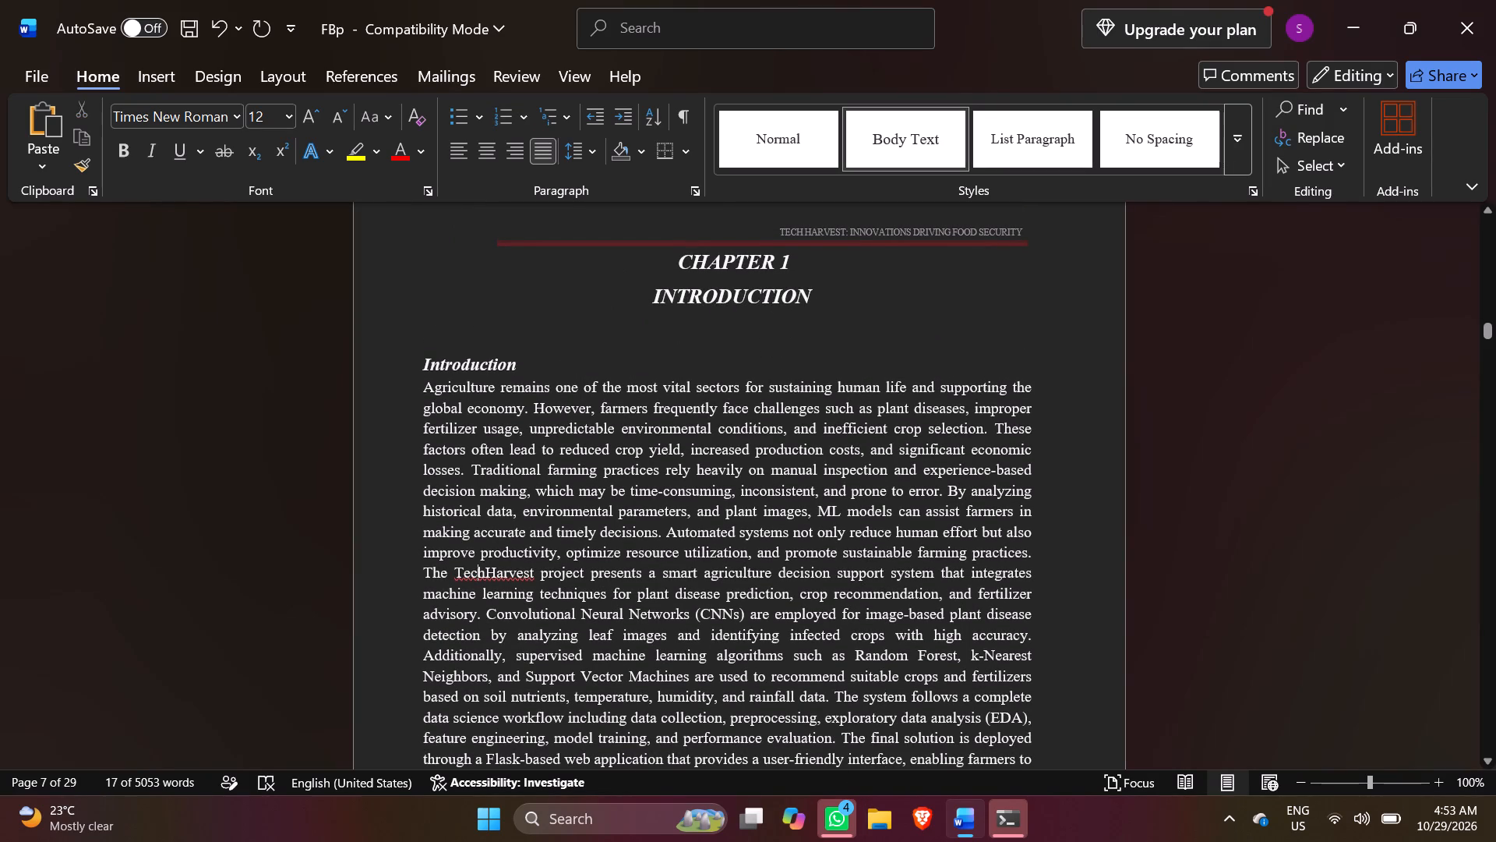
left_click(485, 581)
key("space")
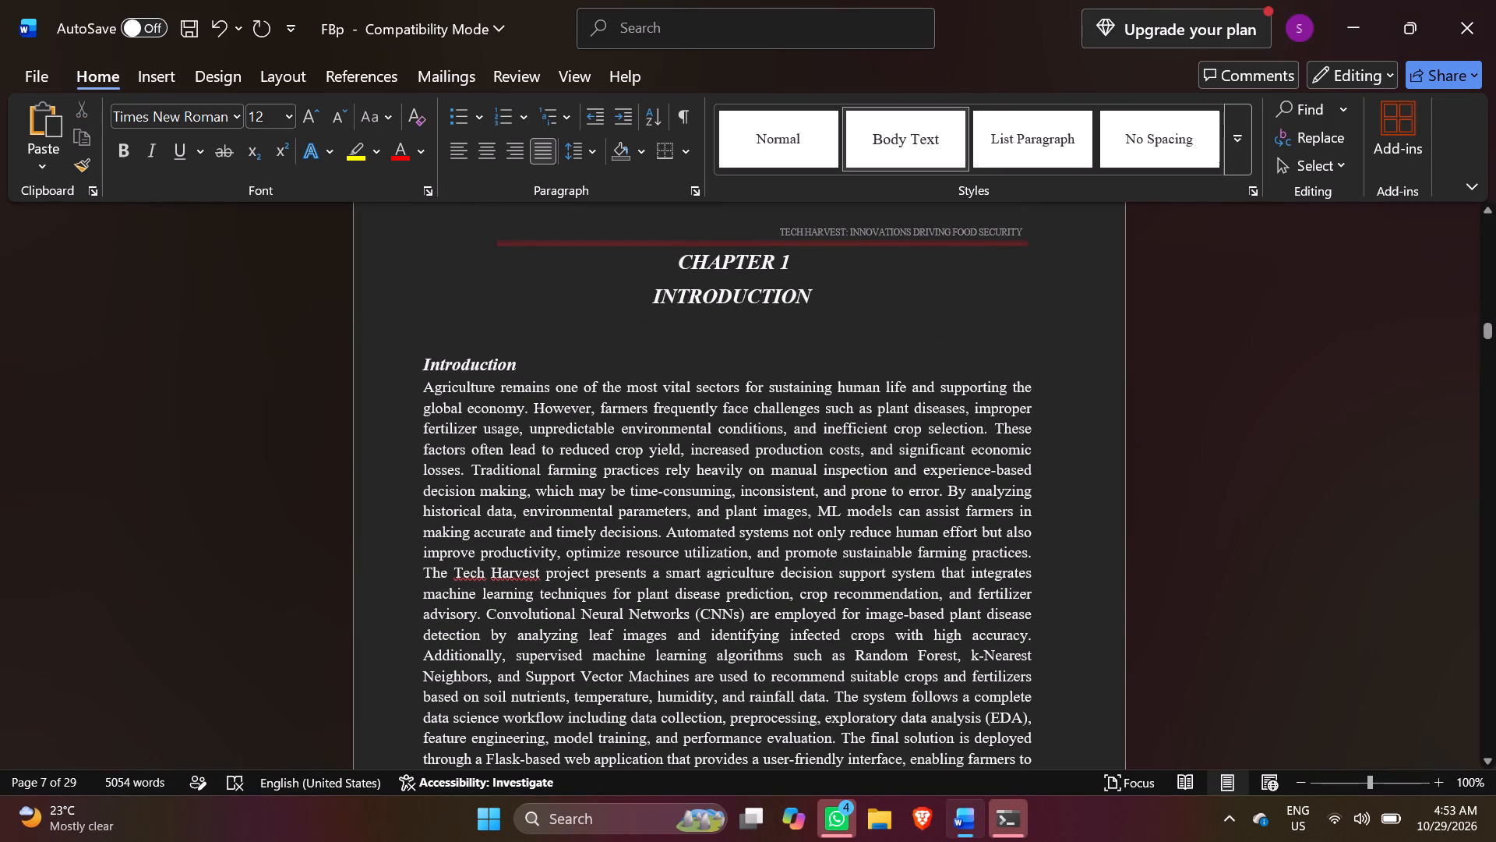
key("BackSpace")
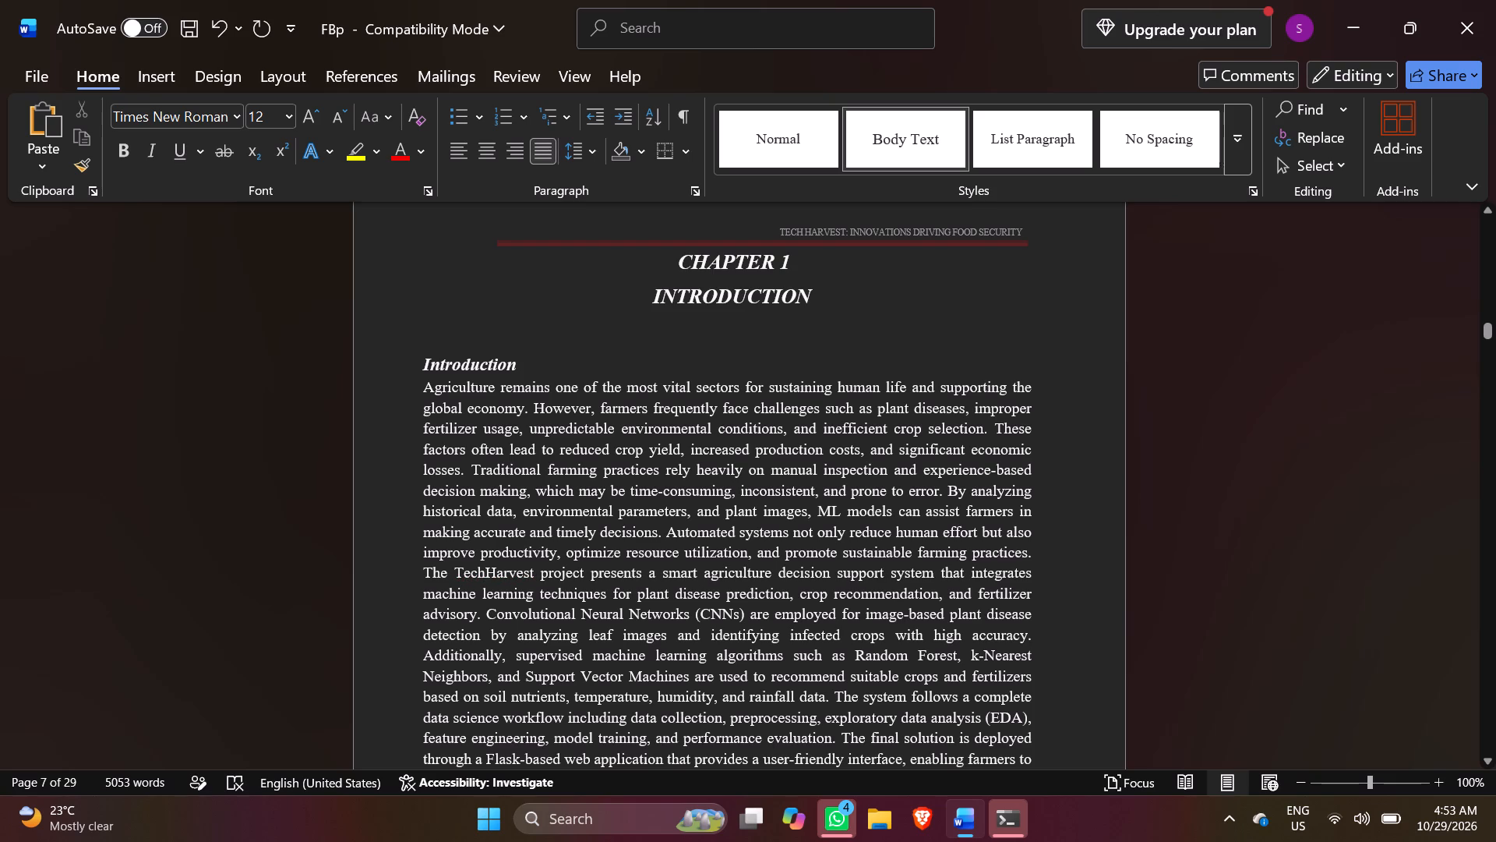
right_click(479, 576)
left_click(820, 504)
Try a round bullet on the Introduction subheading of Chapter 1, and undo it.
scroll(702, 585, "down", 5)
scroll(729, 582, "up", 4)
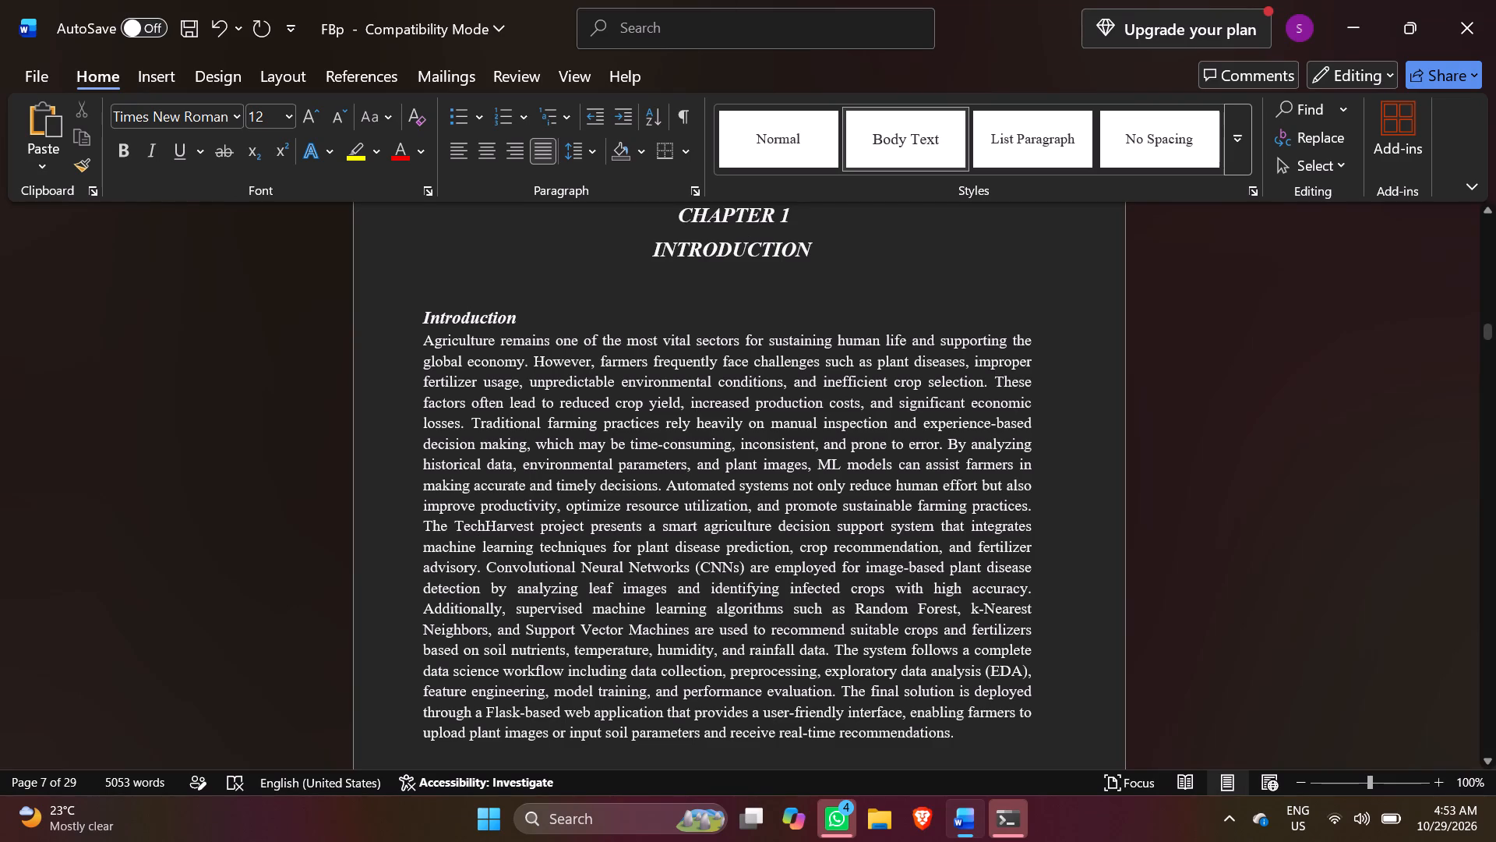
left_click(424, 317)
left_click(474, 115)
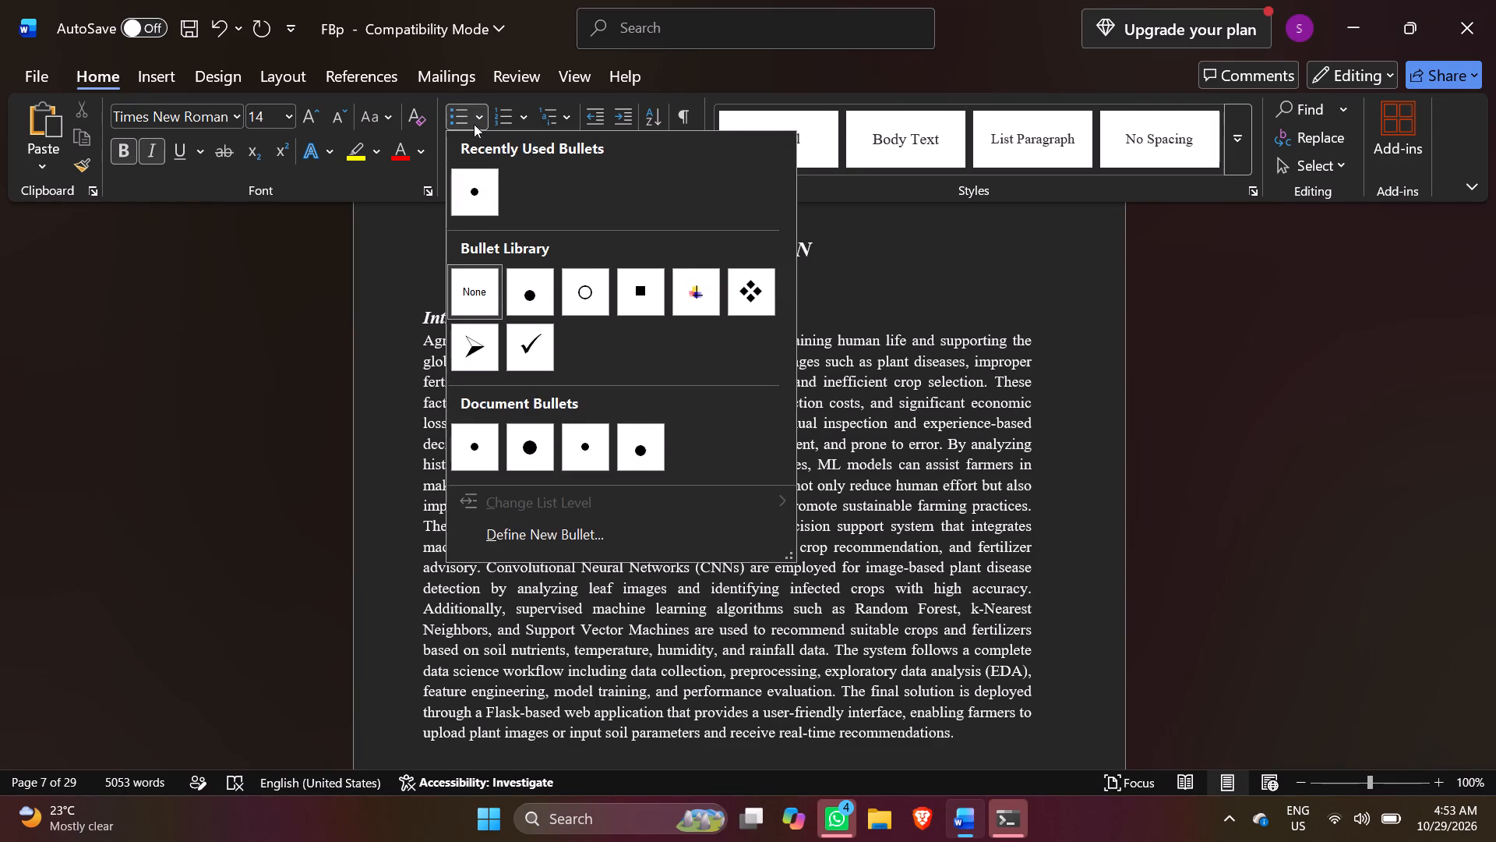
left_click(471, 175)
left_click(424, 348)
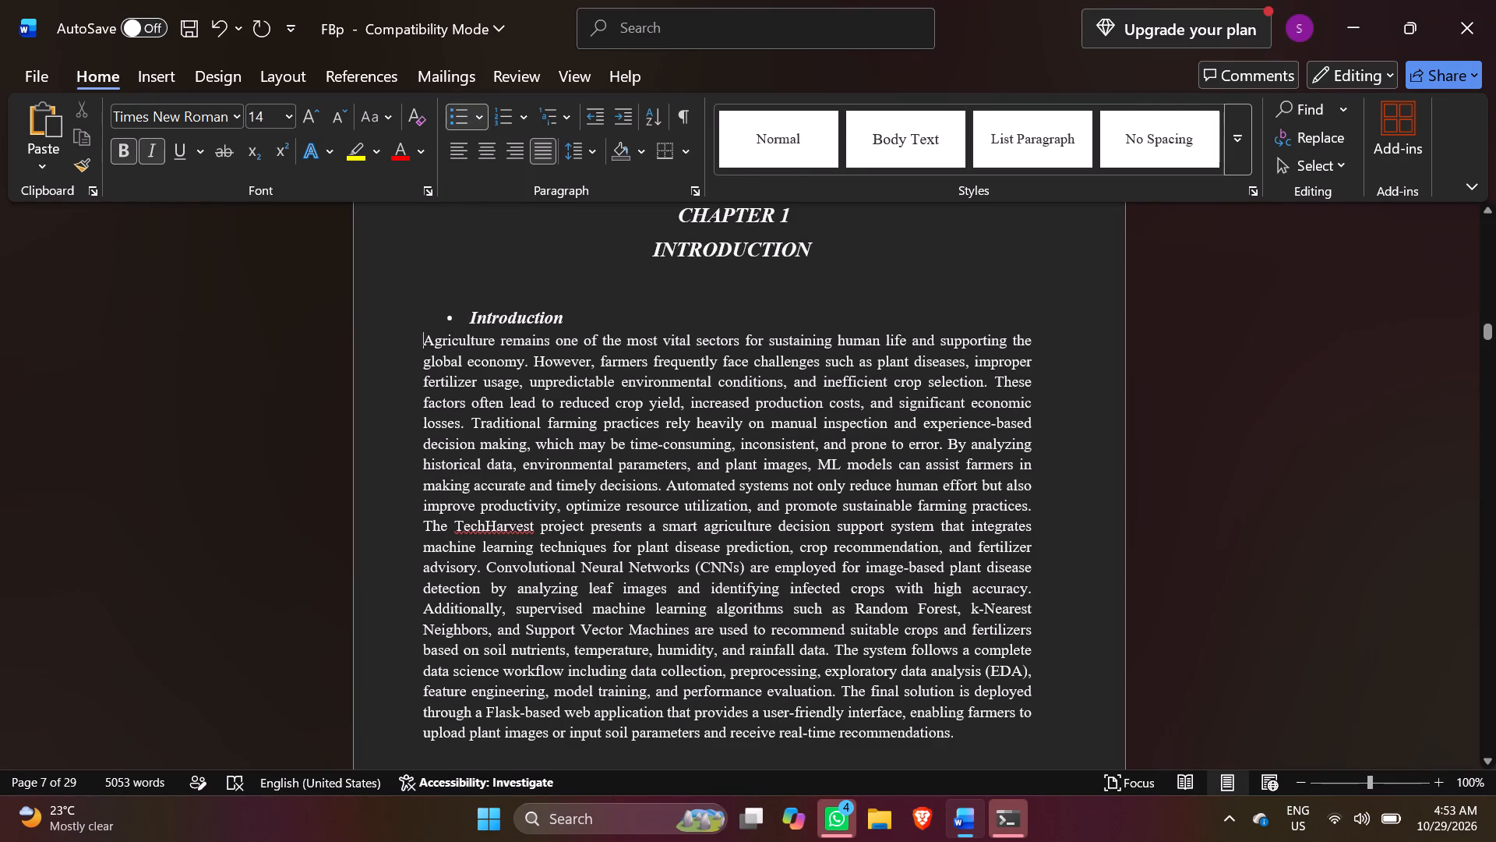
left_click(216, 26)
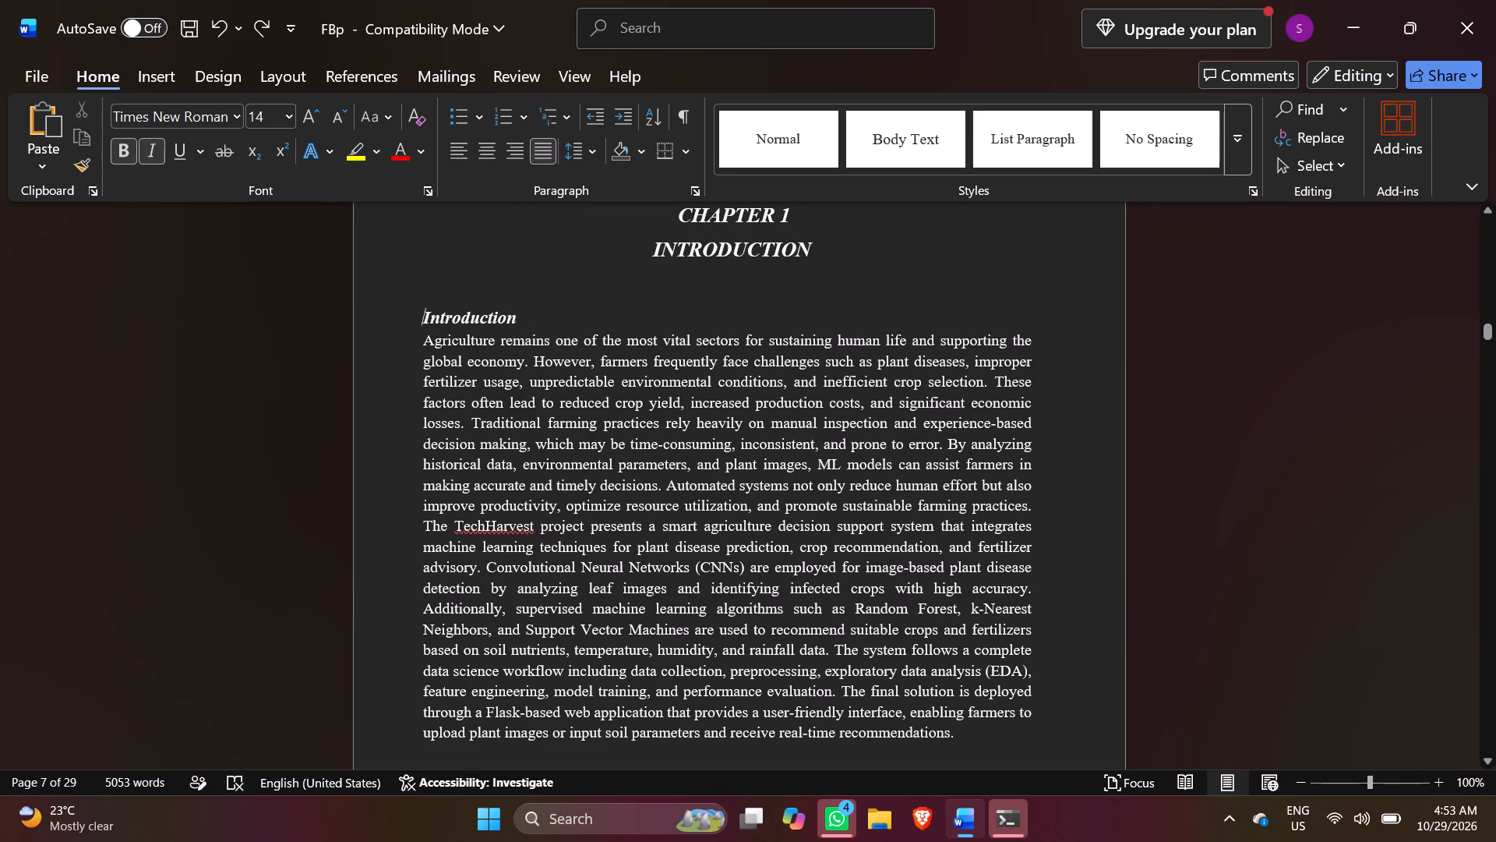
Split the Introduction paragraph before "These factors often lead" and format the new paragraph as a small round bullet point.
left_click(997, 387)
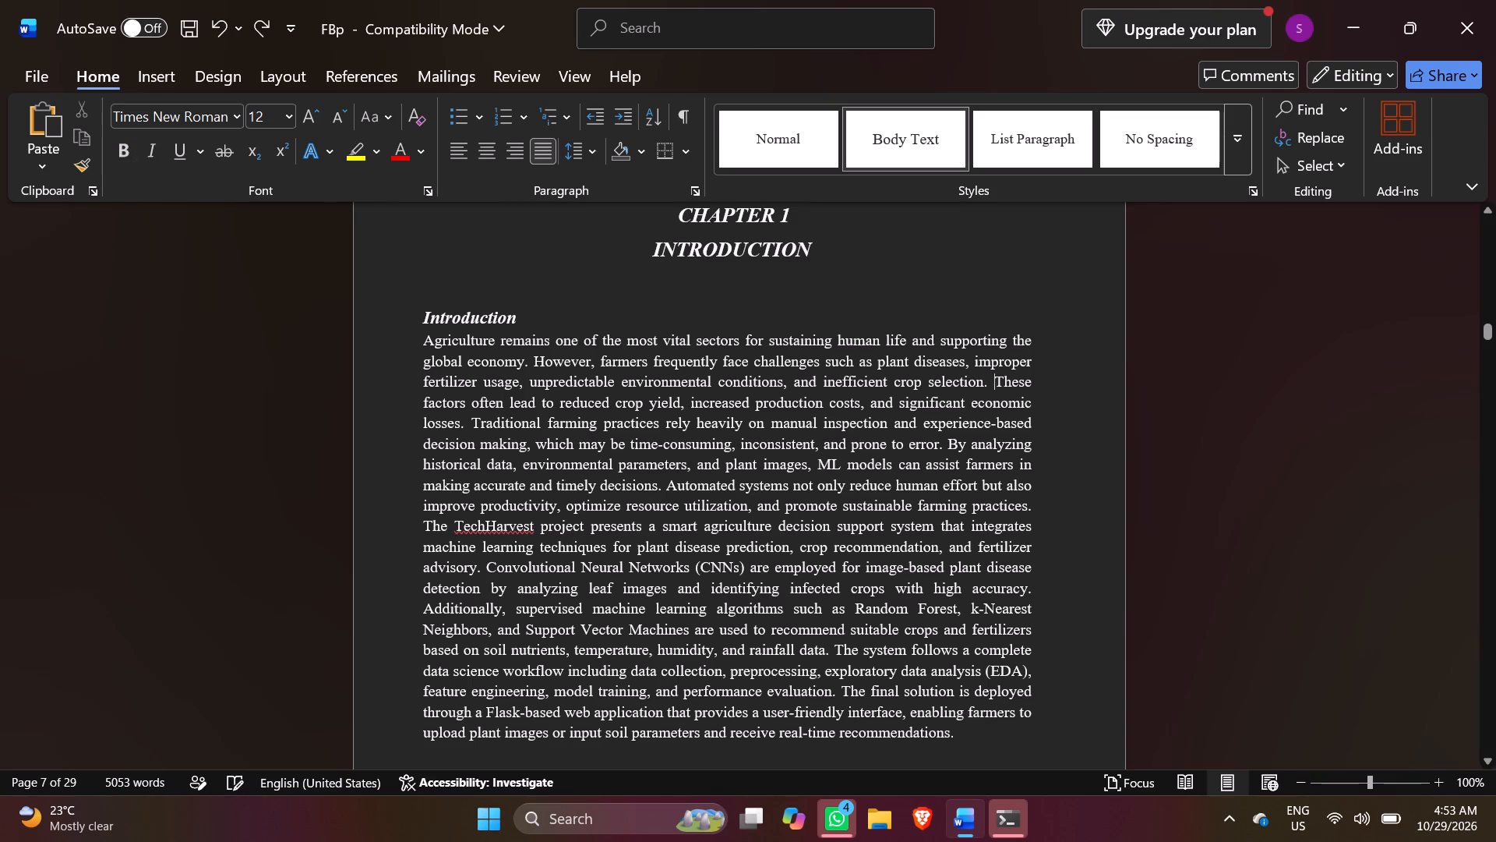
key("Return")
scroll(997, 385, "up", 1)
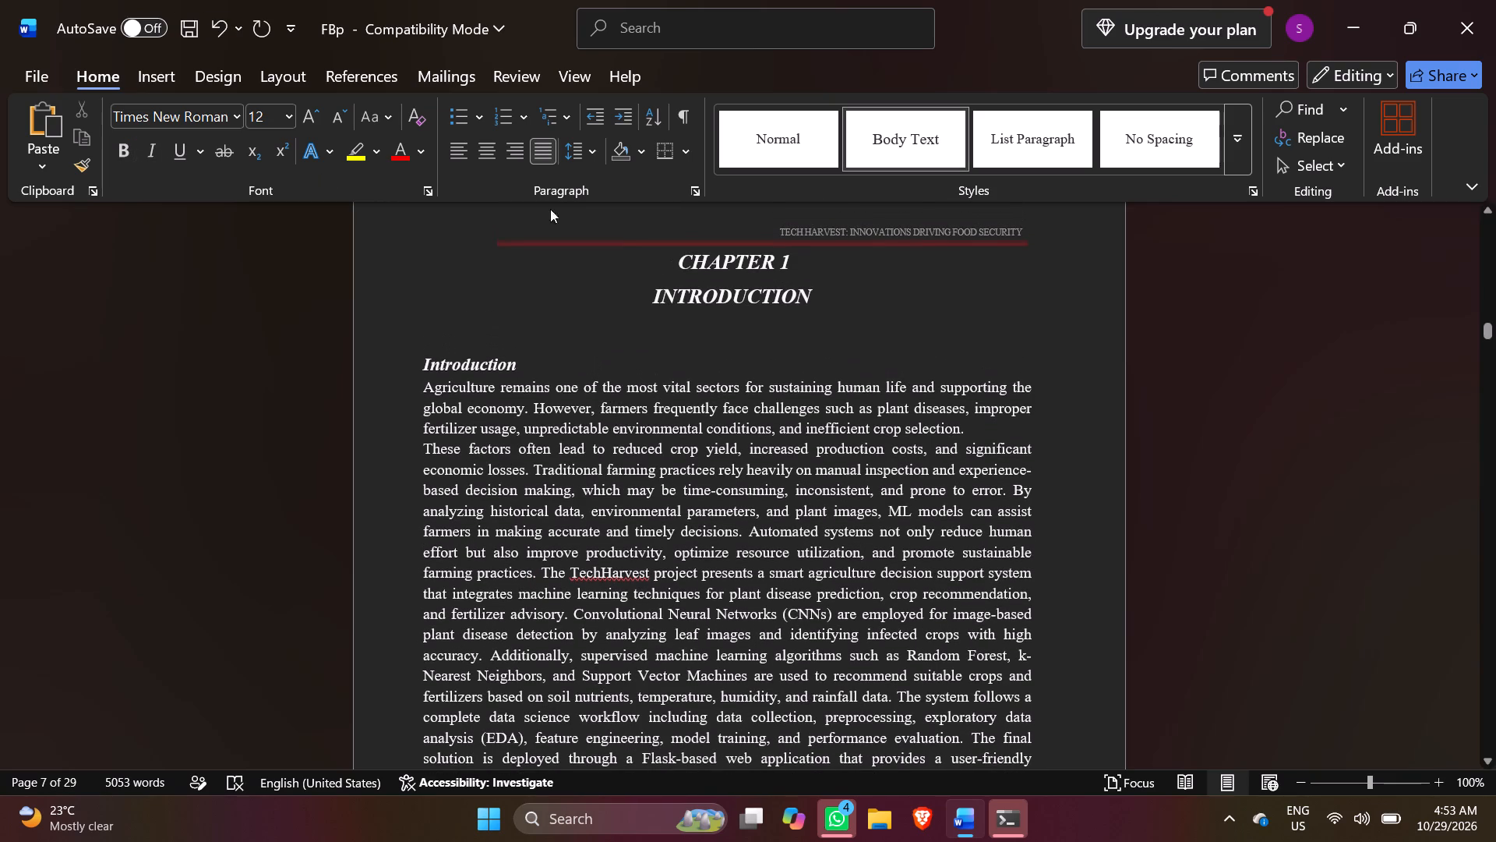
left_click(474, 119)
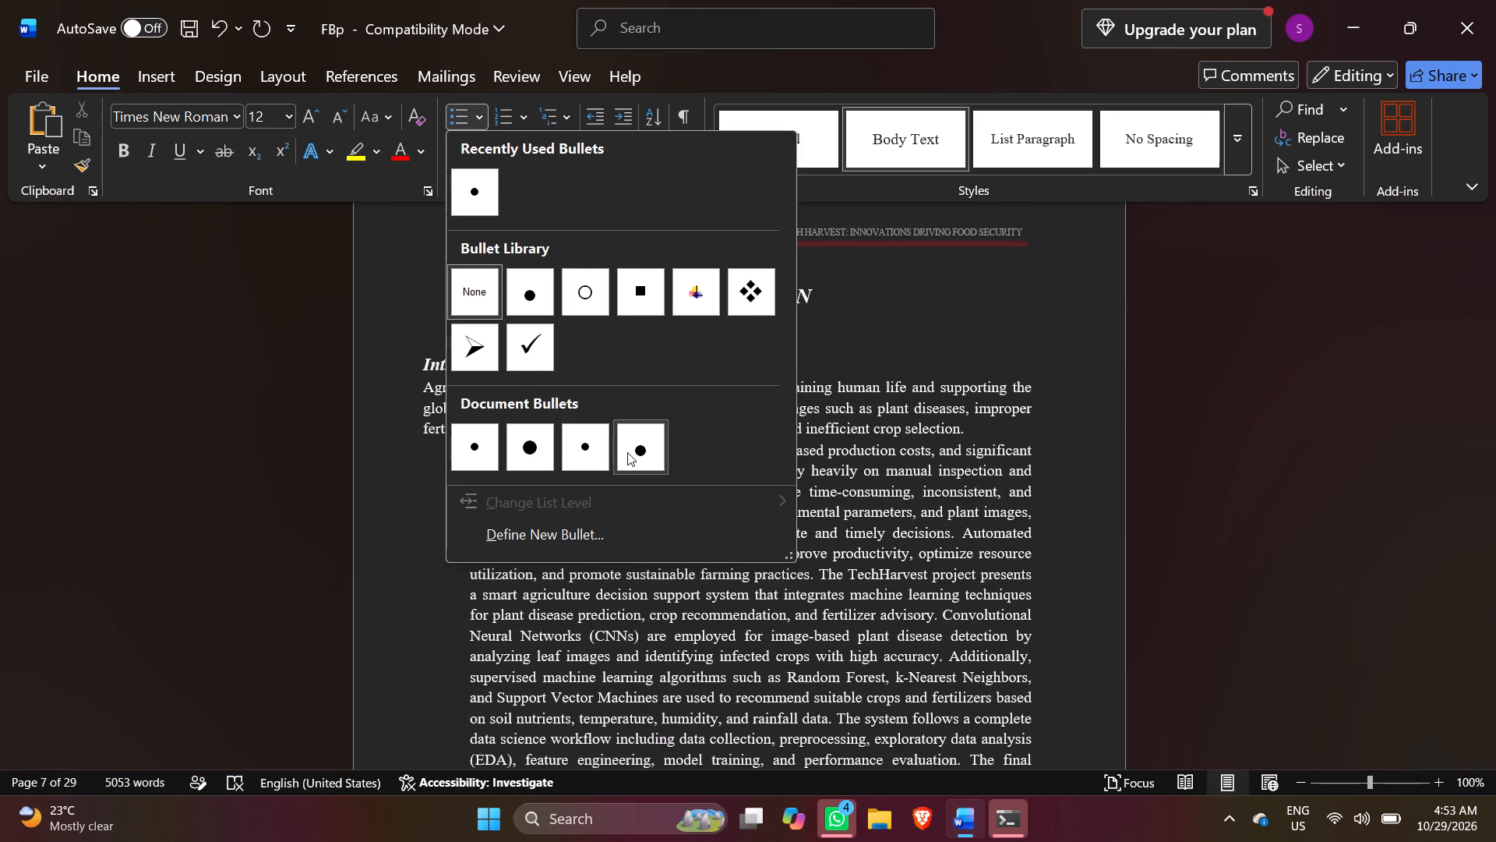
left_click(475, 455)
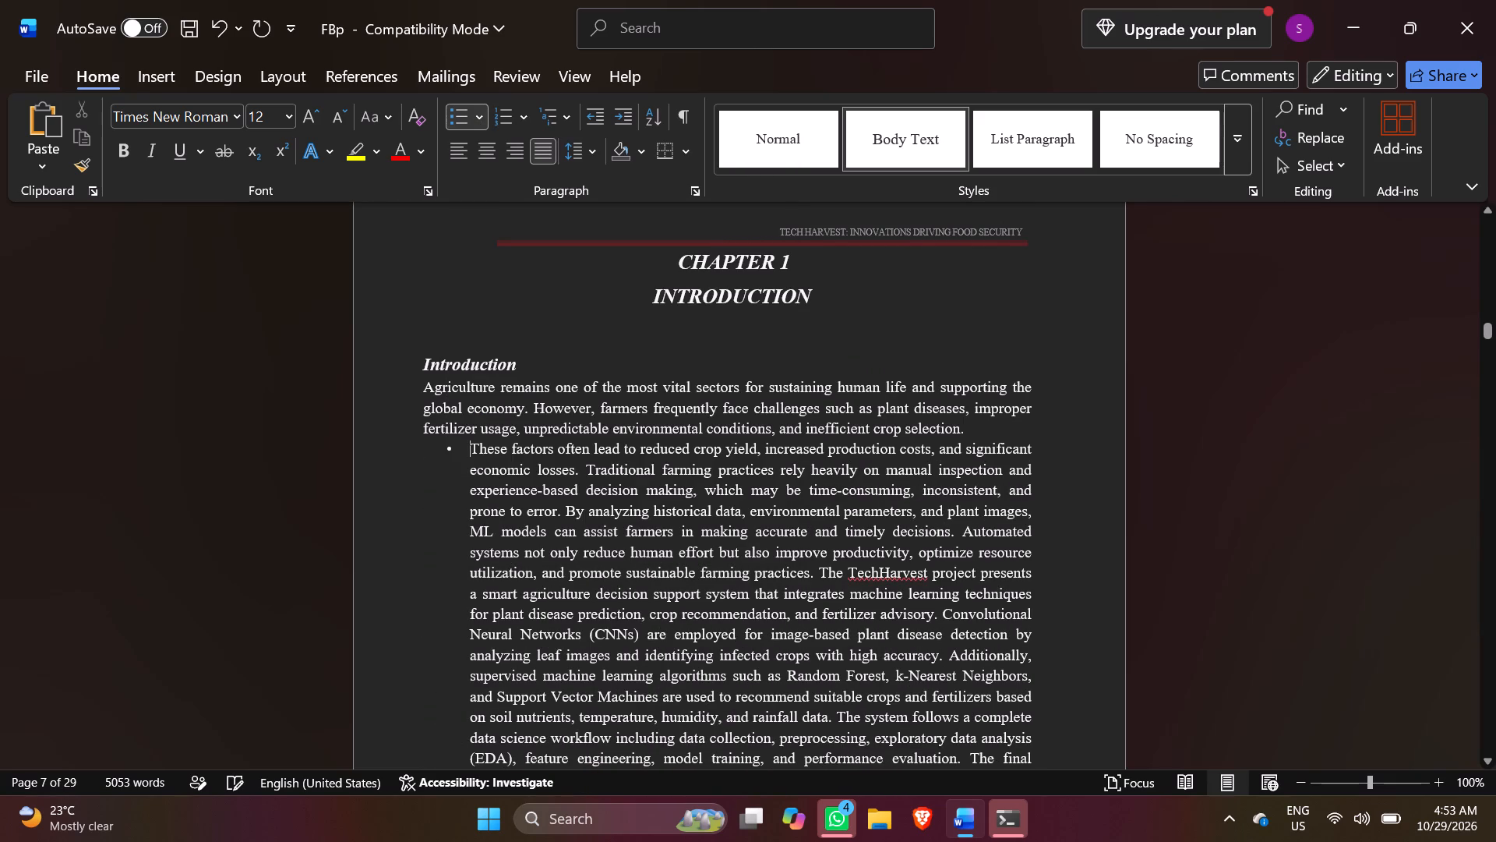
Split the bulleted Introduction text into separate bullets starting at "ML models", "The TechHarvest project", "Convolutional Neural Networks" and "The system follows".
scroll(471, 445, "down", 3)
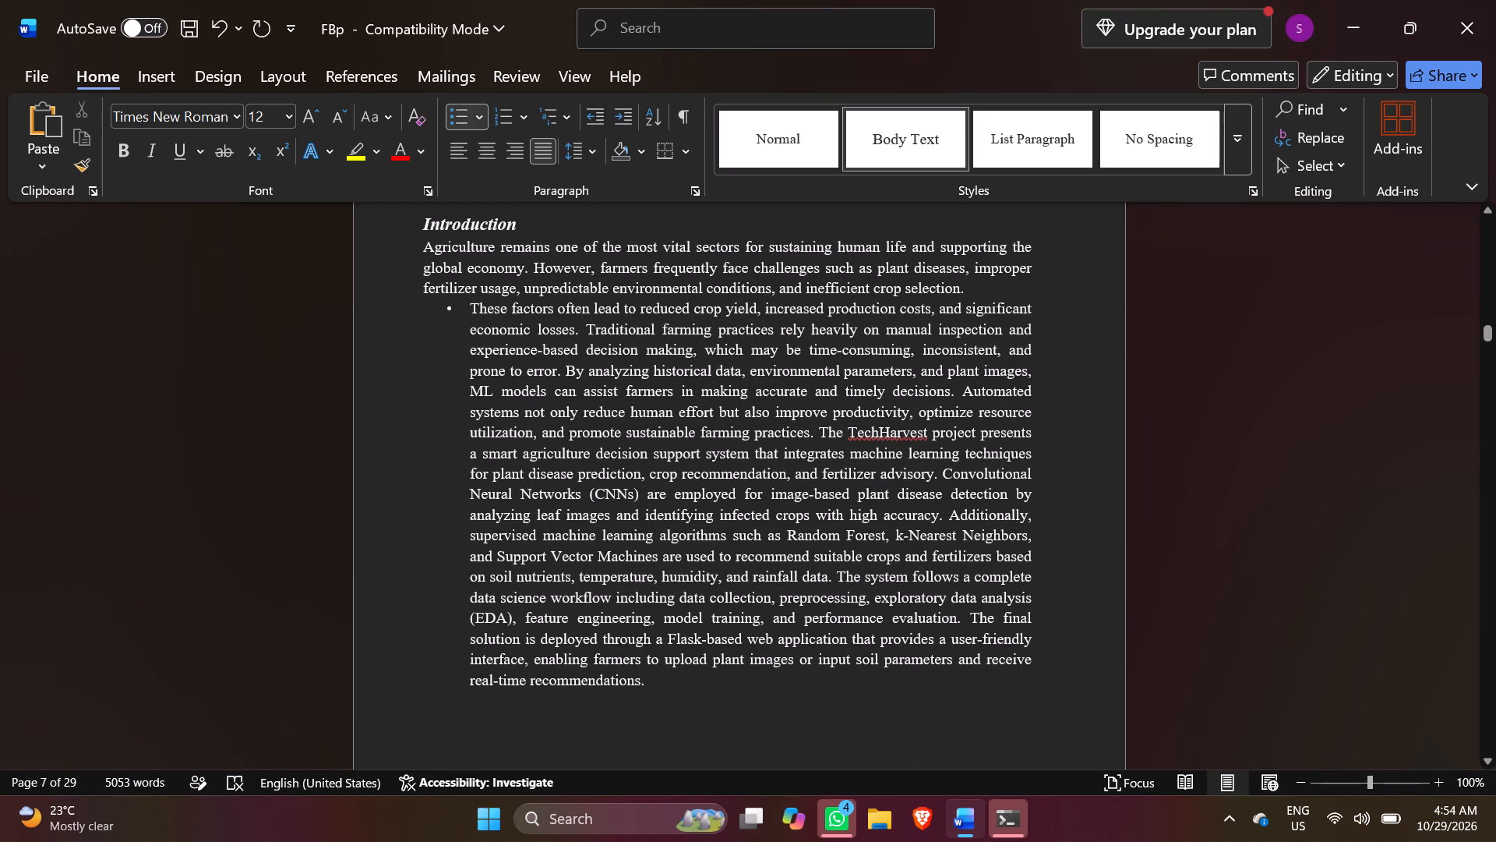
left_click(468, 388)
left_click(482, 115)
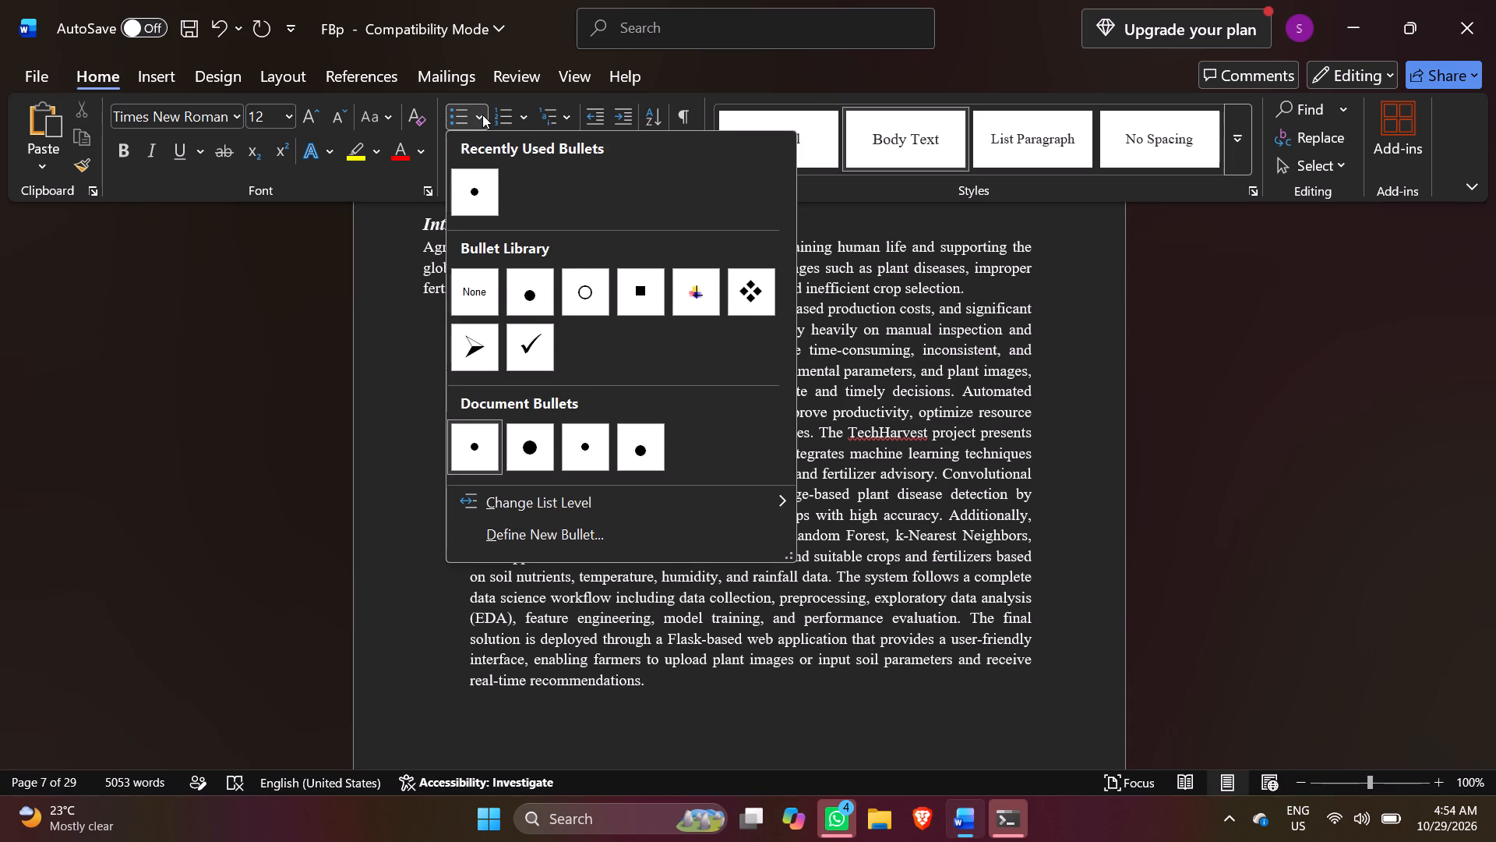
left_click(475, 189)
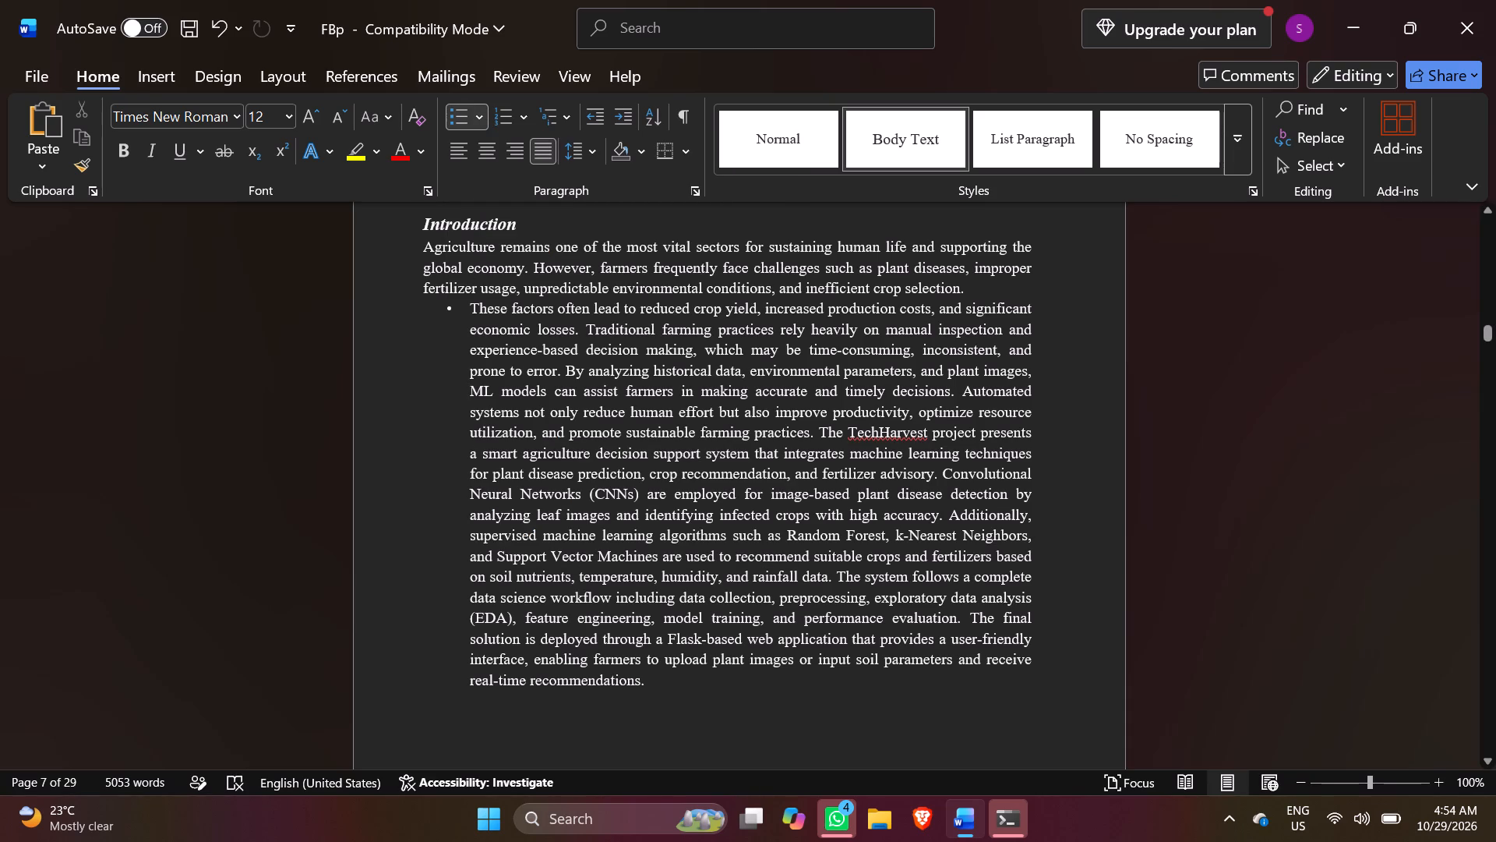
key("Return")
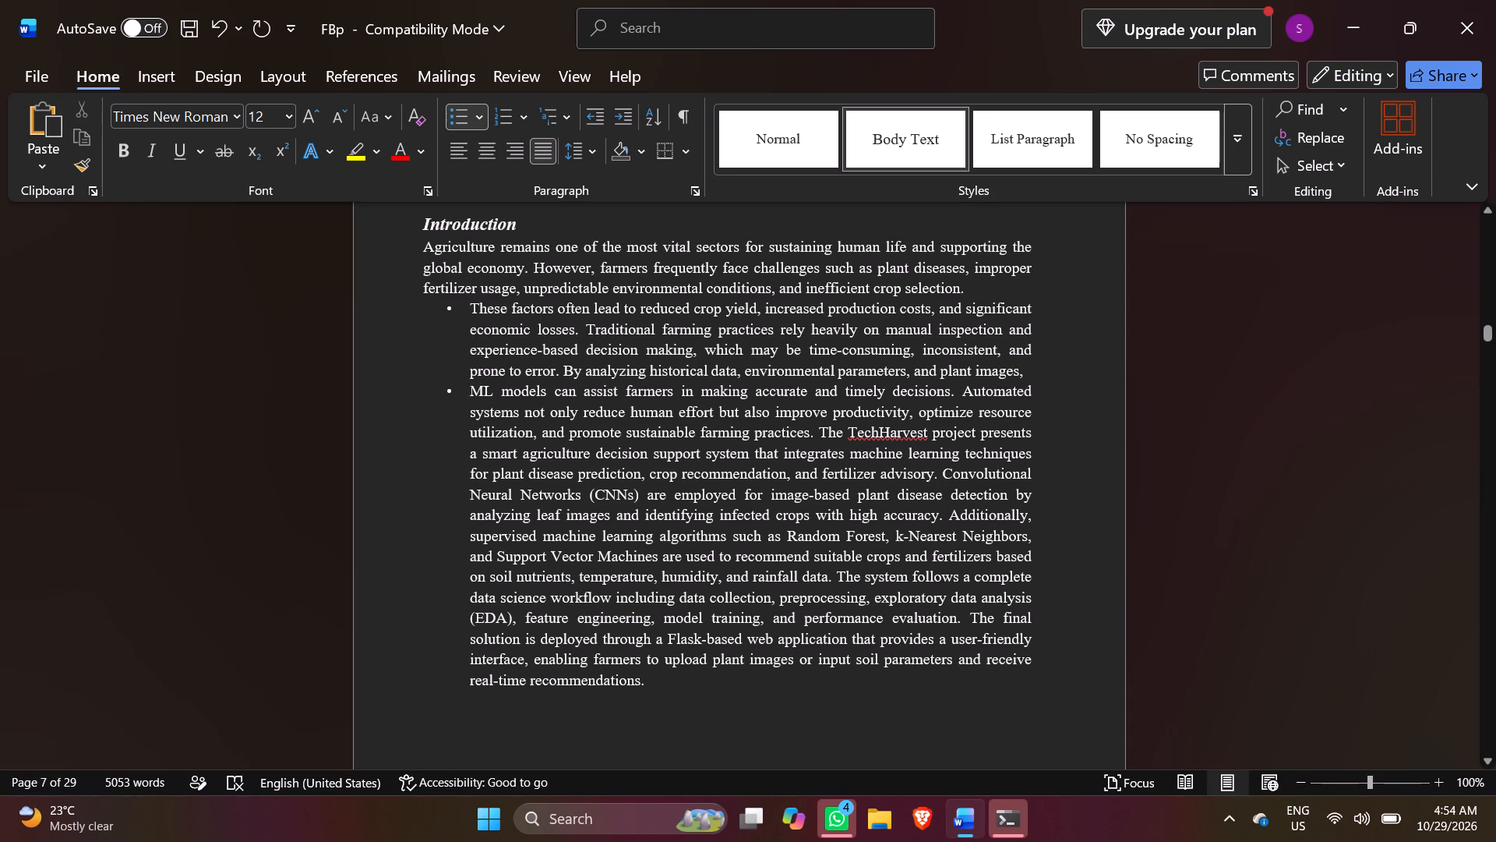
left_click(817, 436)
key("Return")
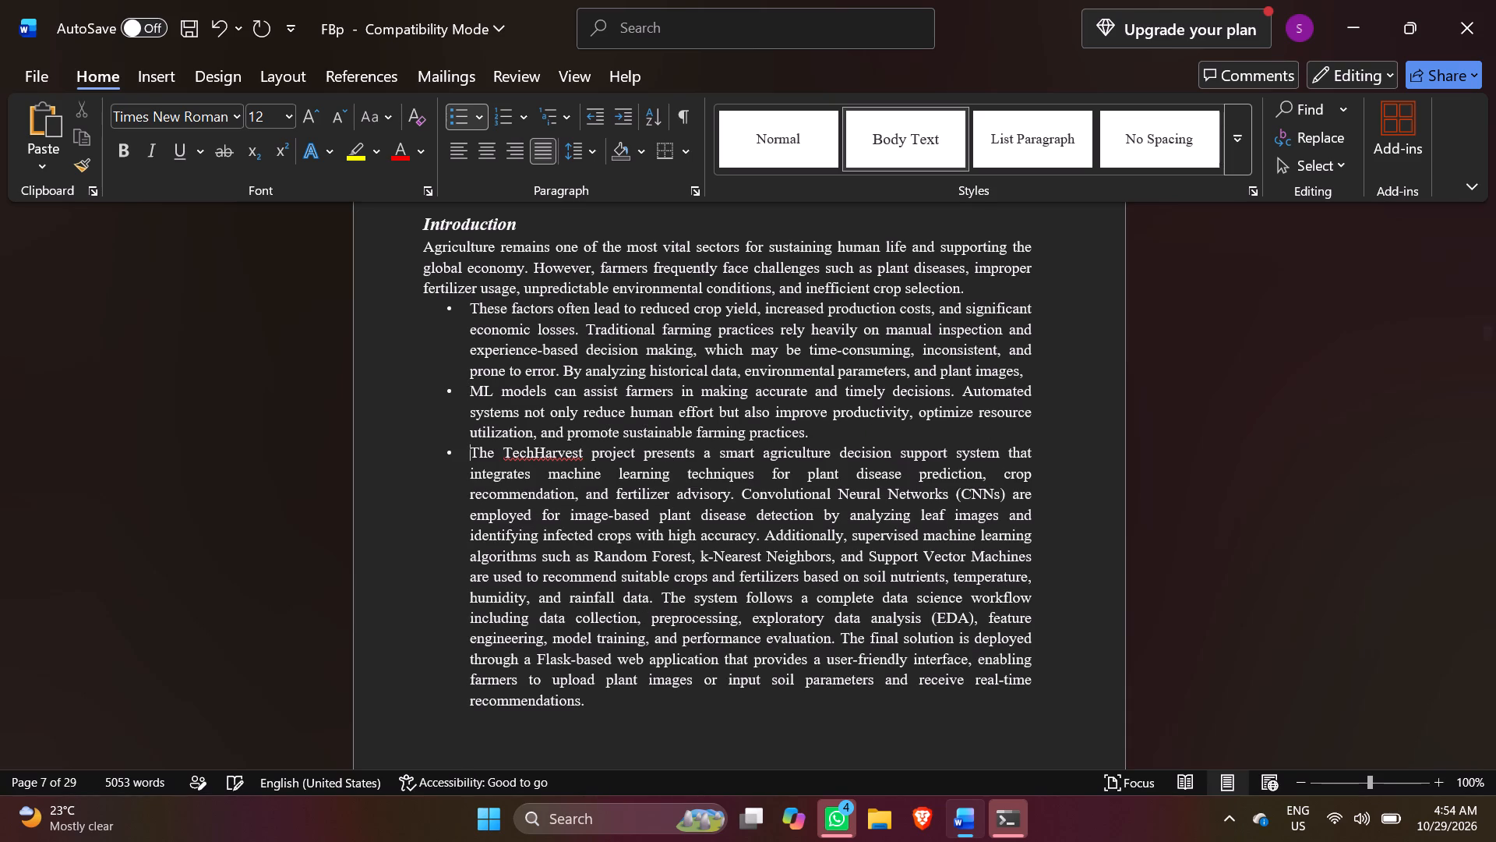
left_click(745, 497)
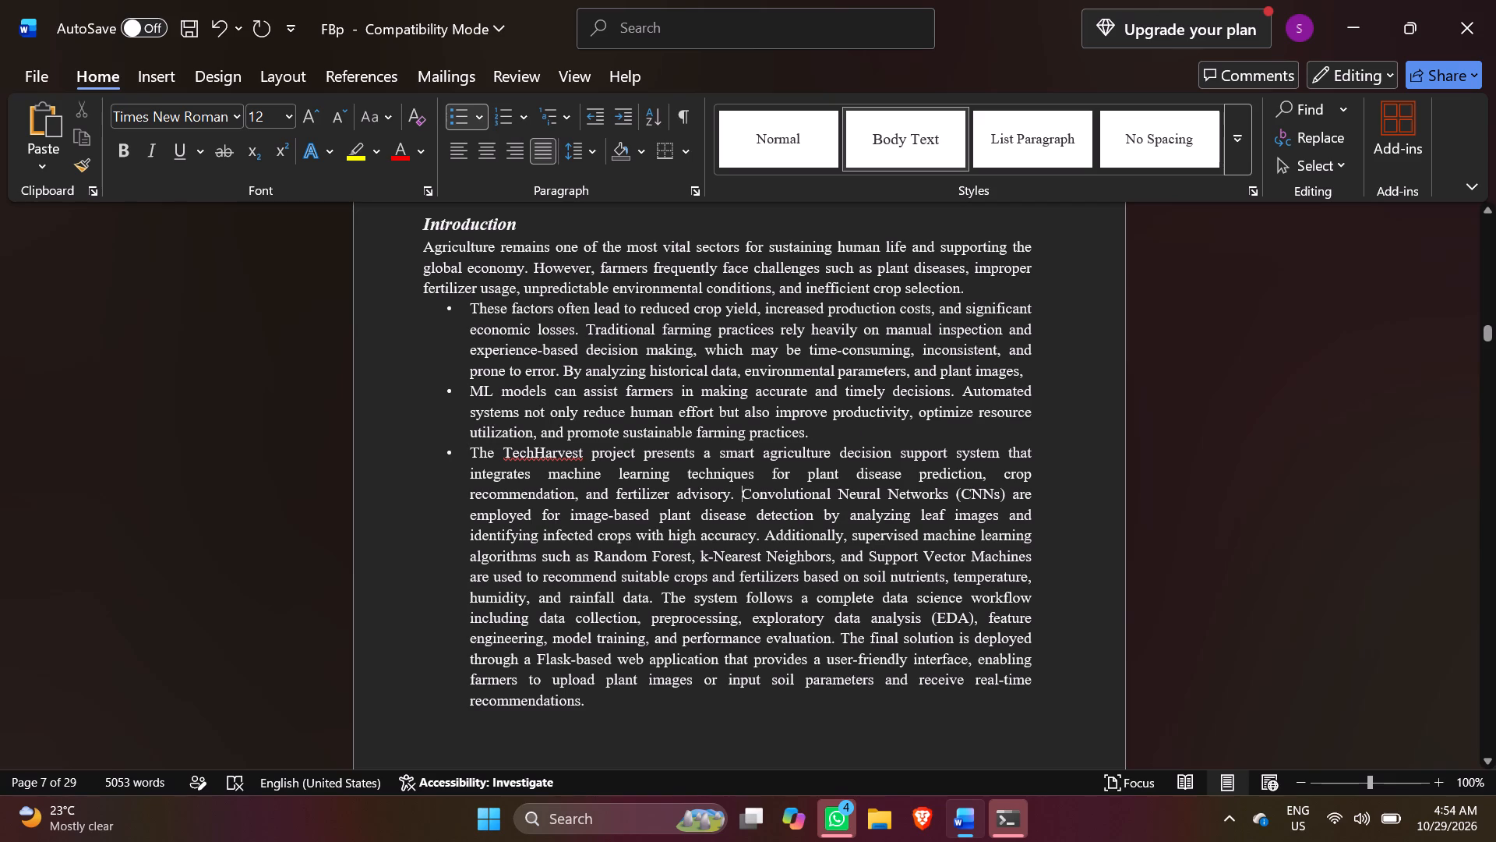
key("Return")
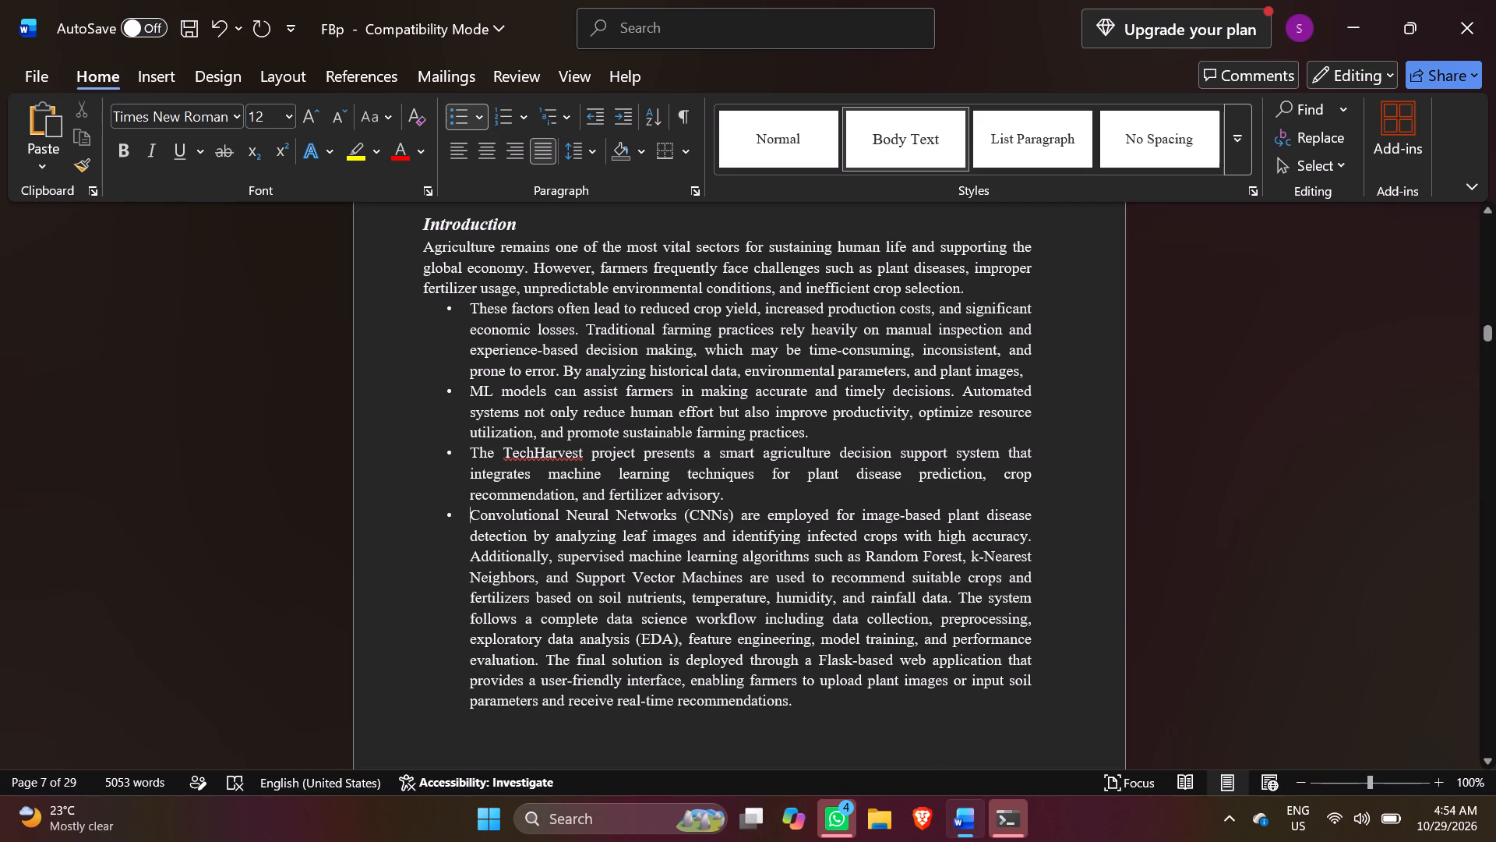
scroll(769, 550, "down", 2)
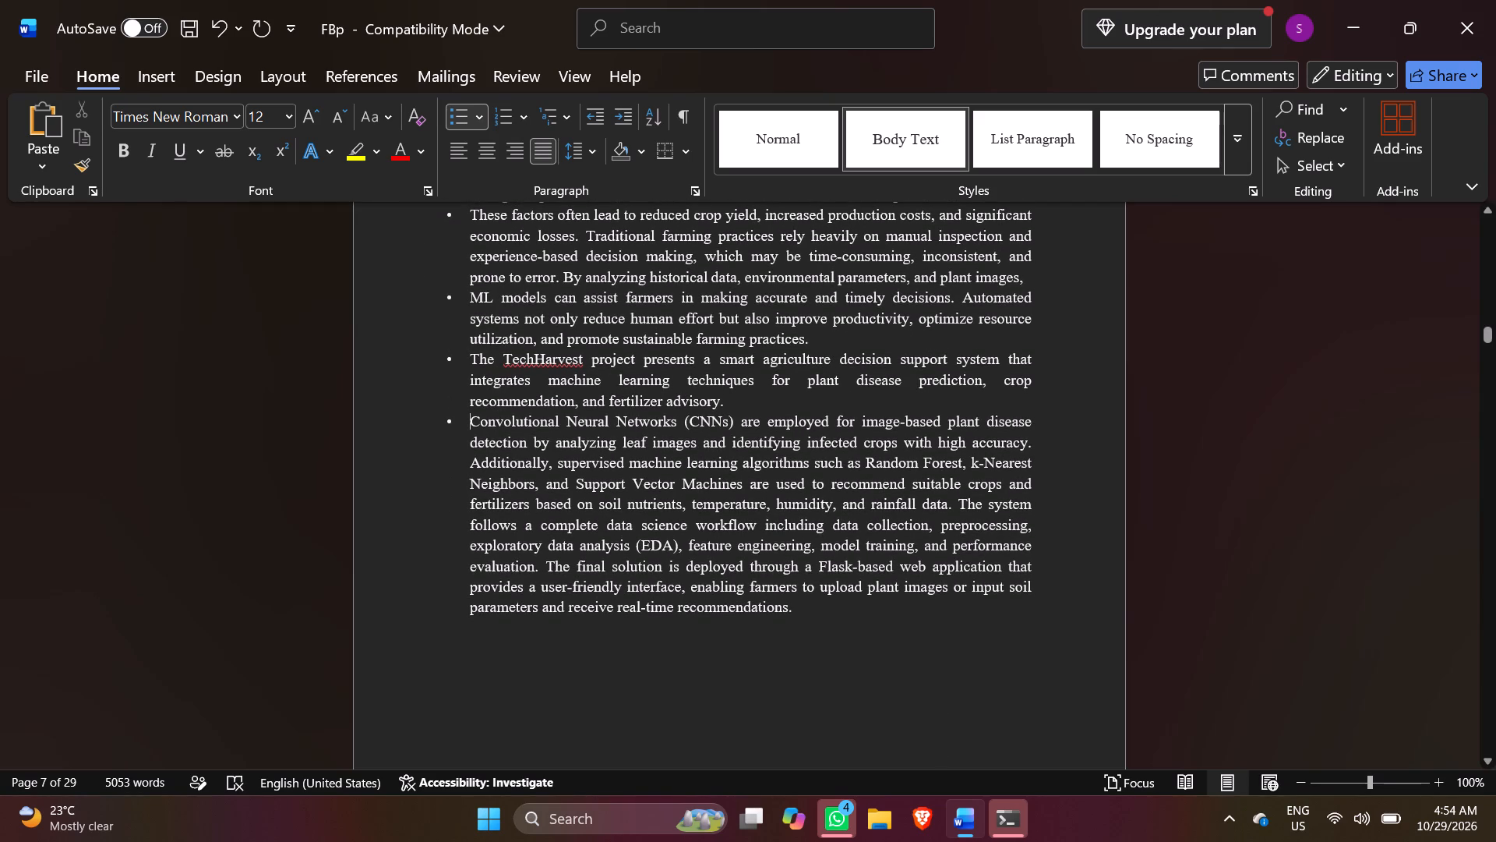
left_click(961, 508)
key("Return")
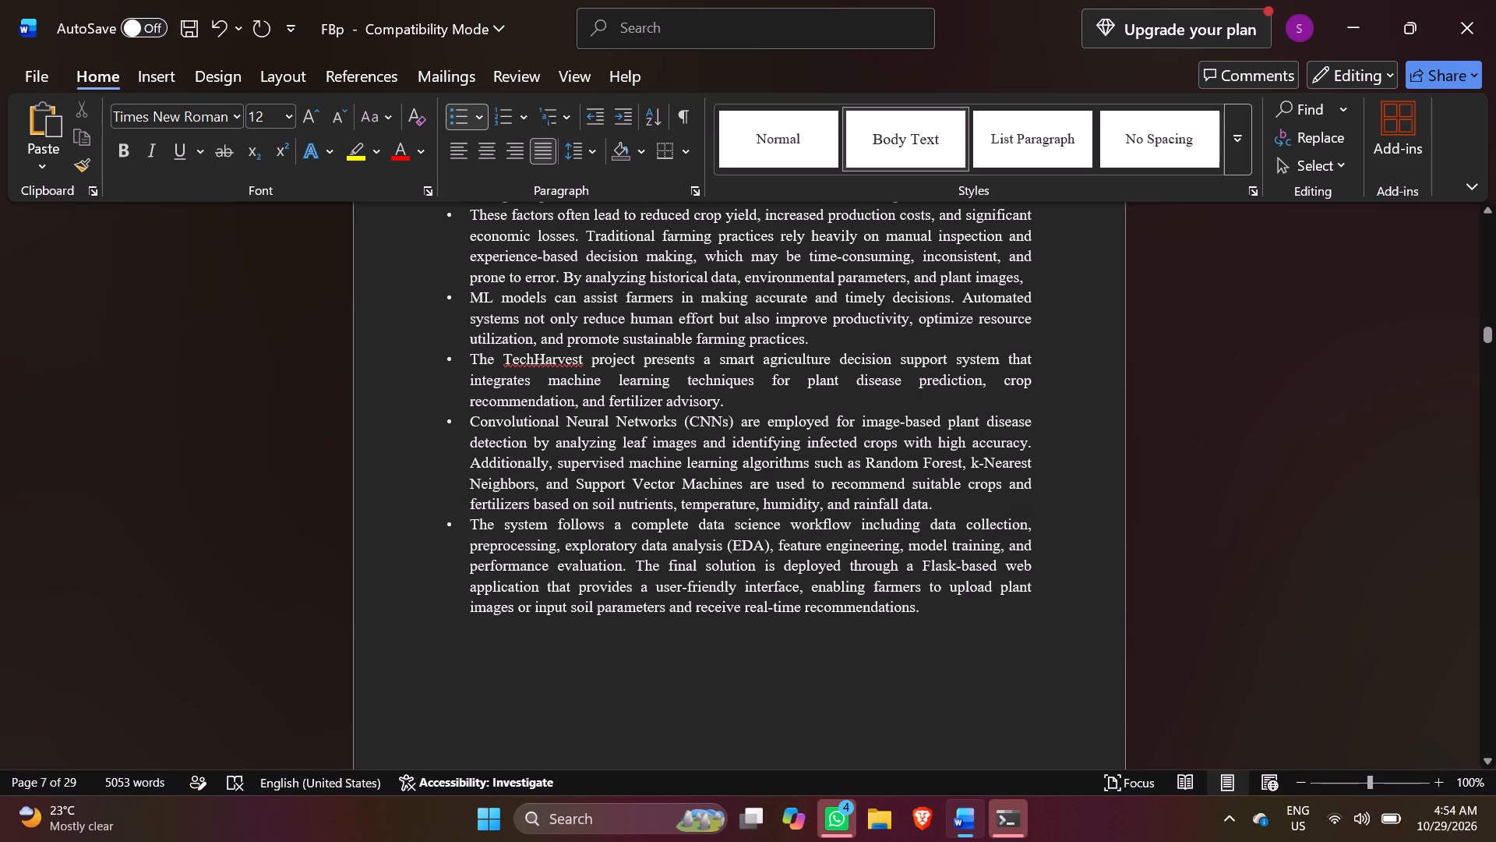
Apply 1.15 line spacing to the Introduction's opening paragraph and all the bullet points below it.
scroll(827, 624, "up", 9)
scroll(825, 624, "down", 4)
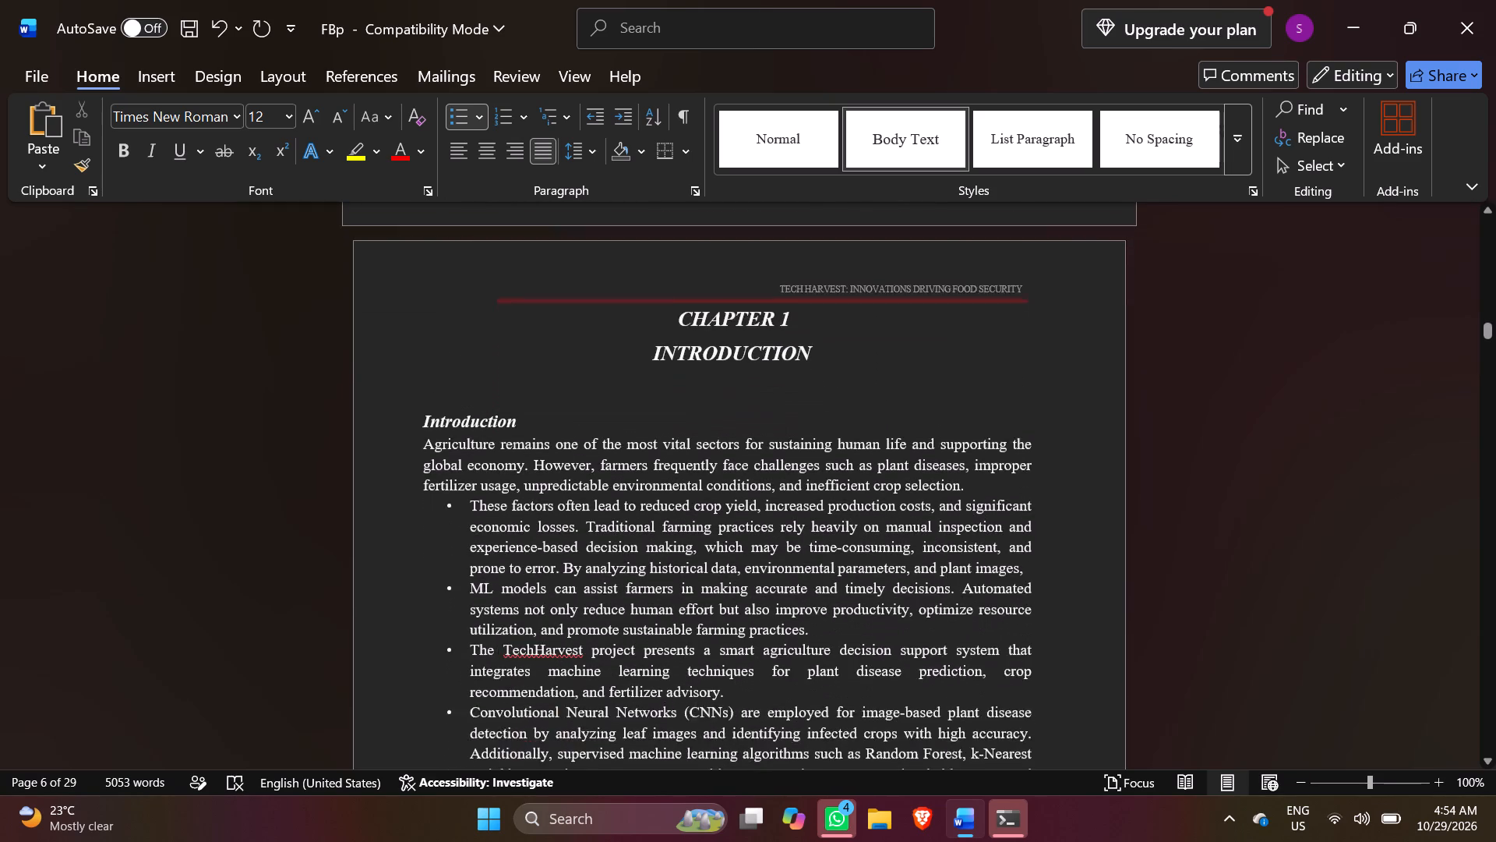
left_click_drag(425, 384, 776, 550)
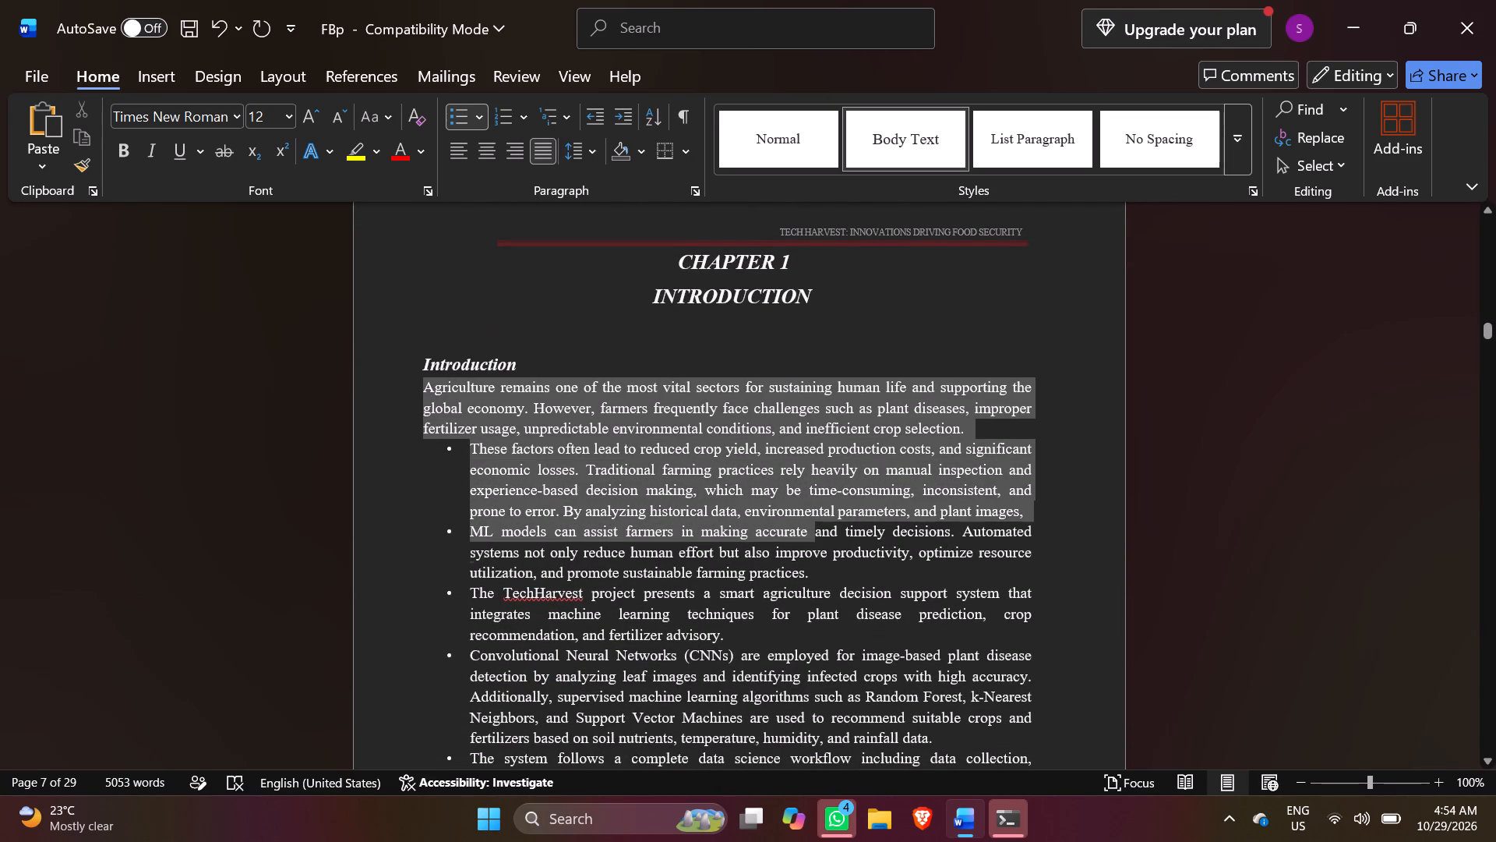
left_click_drag(776, 550, 1064, 538)
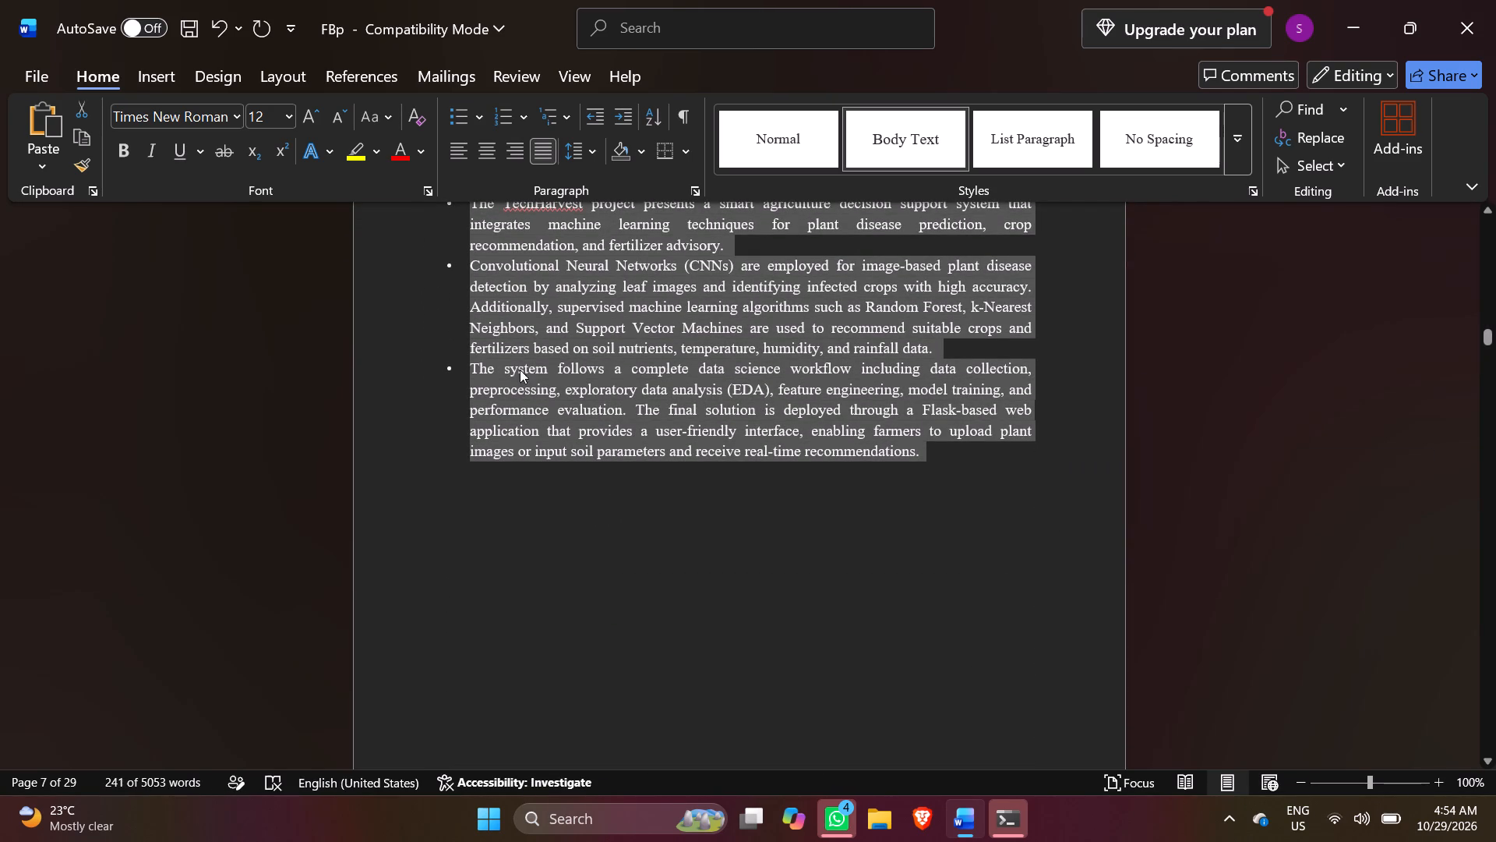
left_click(593, 153)
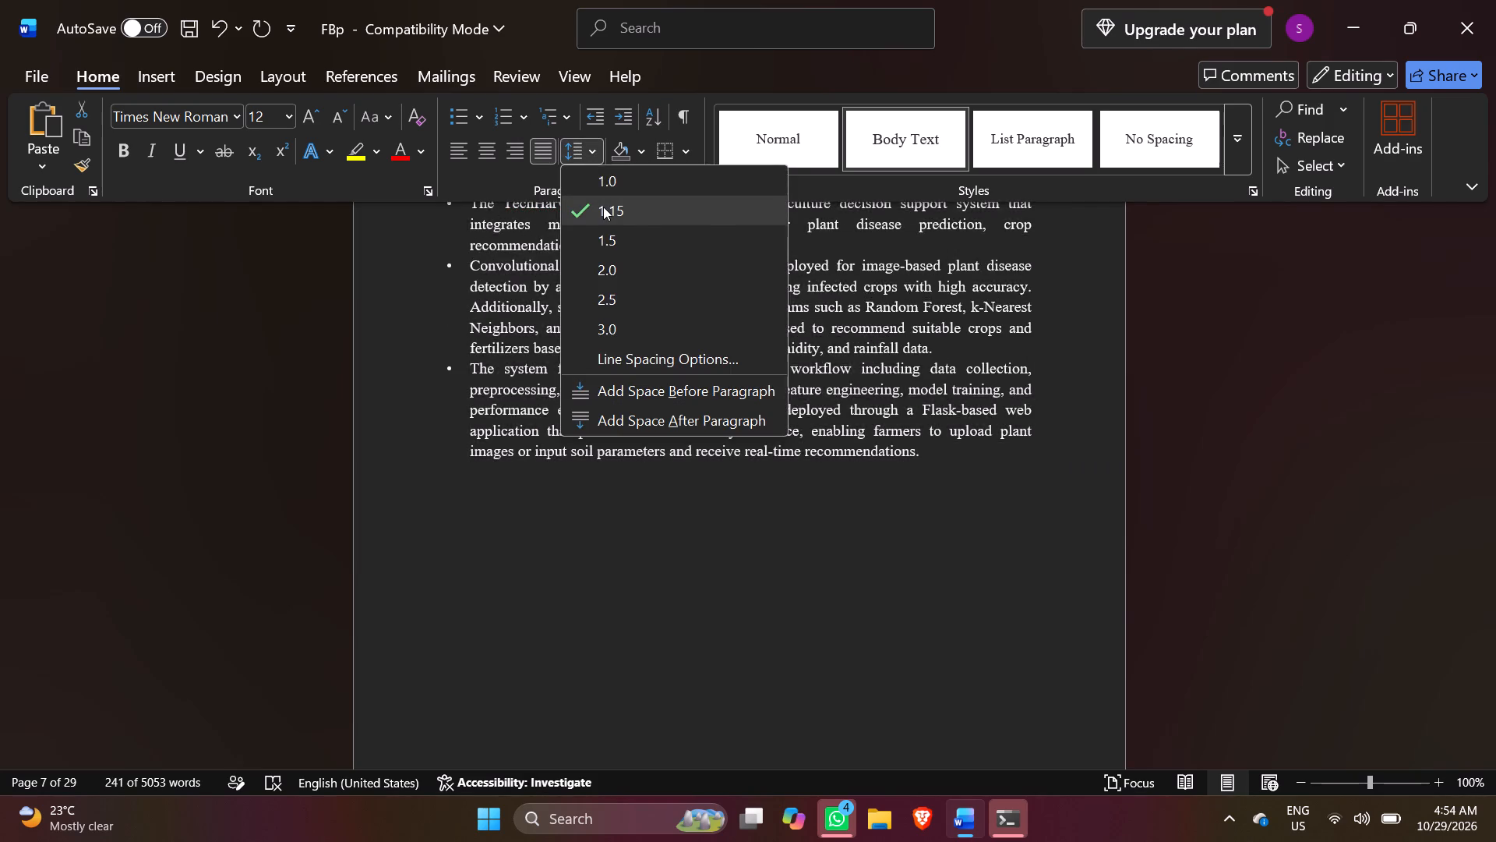
left_click(603, 207)
left_click(594, 526)
scroll(595, 526, "up", 9)
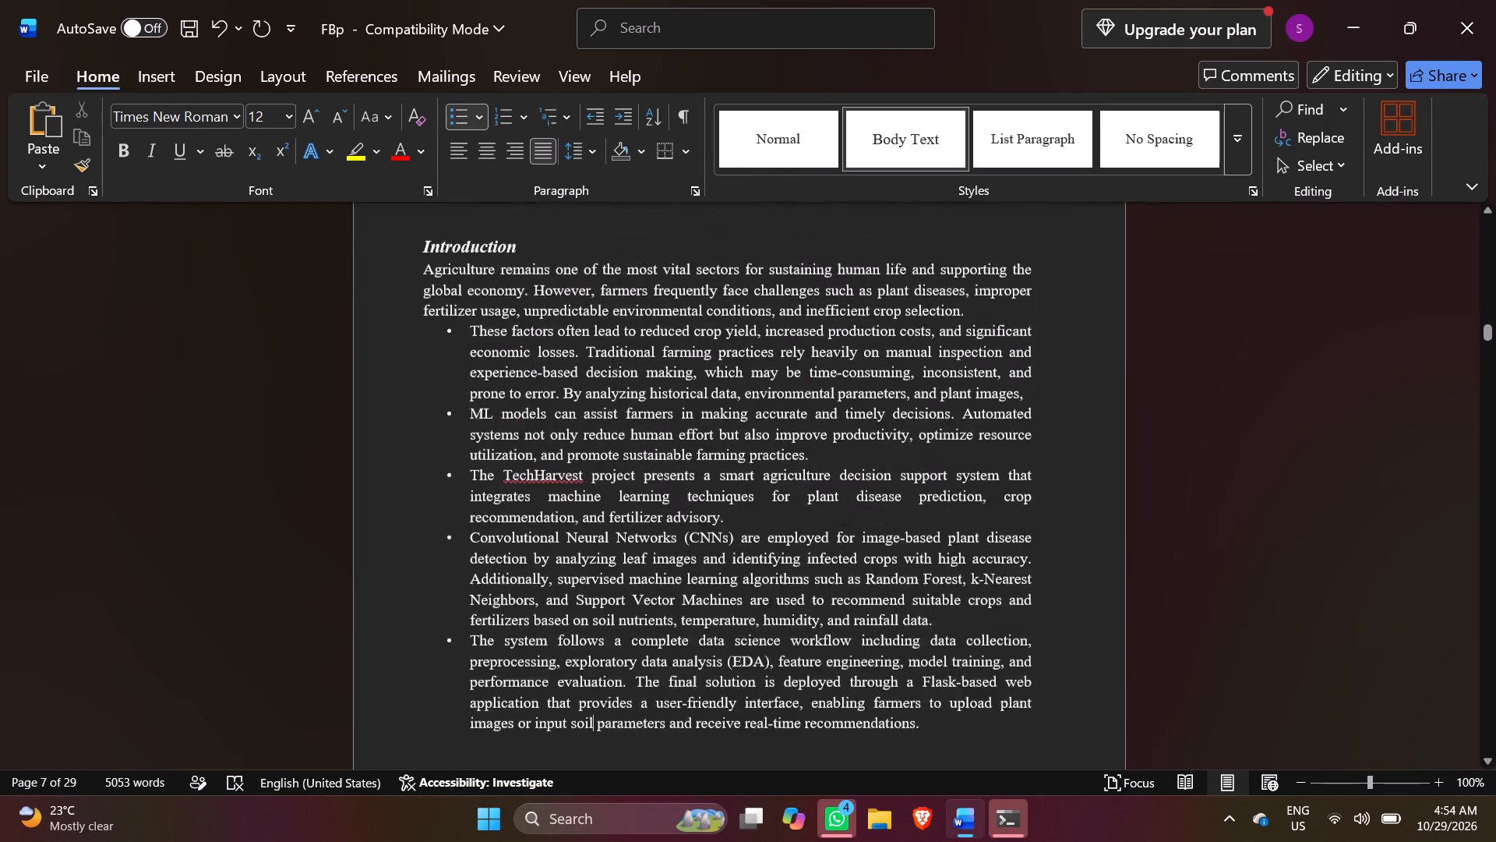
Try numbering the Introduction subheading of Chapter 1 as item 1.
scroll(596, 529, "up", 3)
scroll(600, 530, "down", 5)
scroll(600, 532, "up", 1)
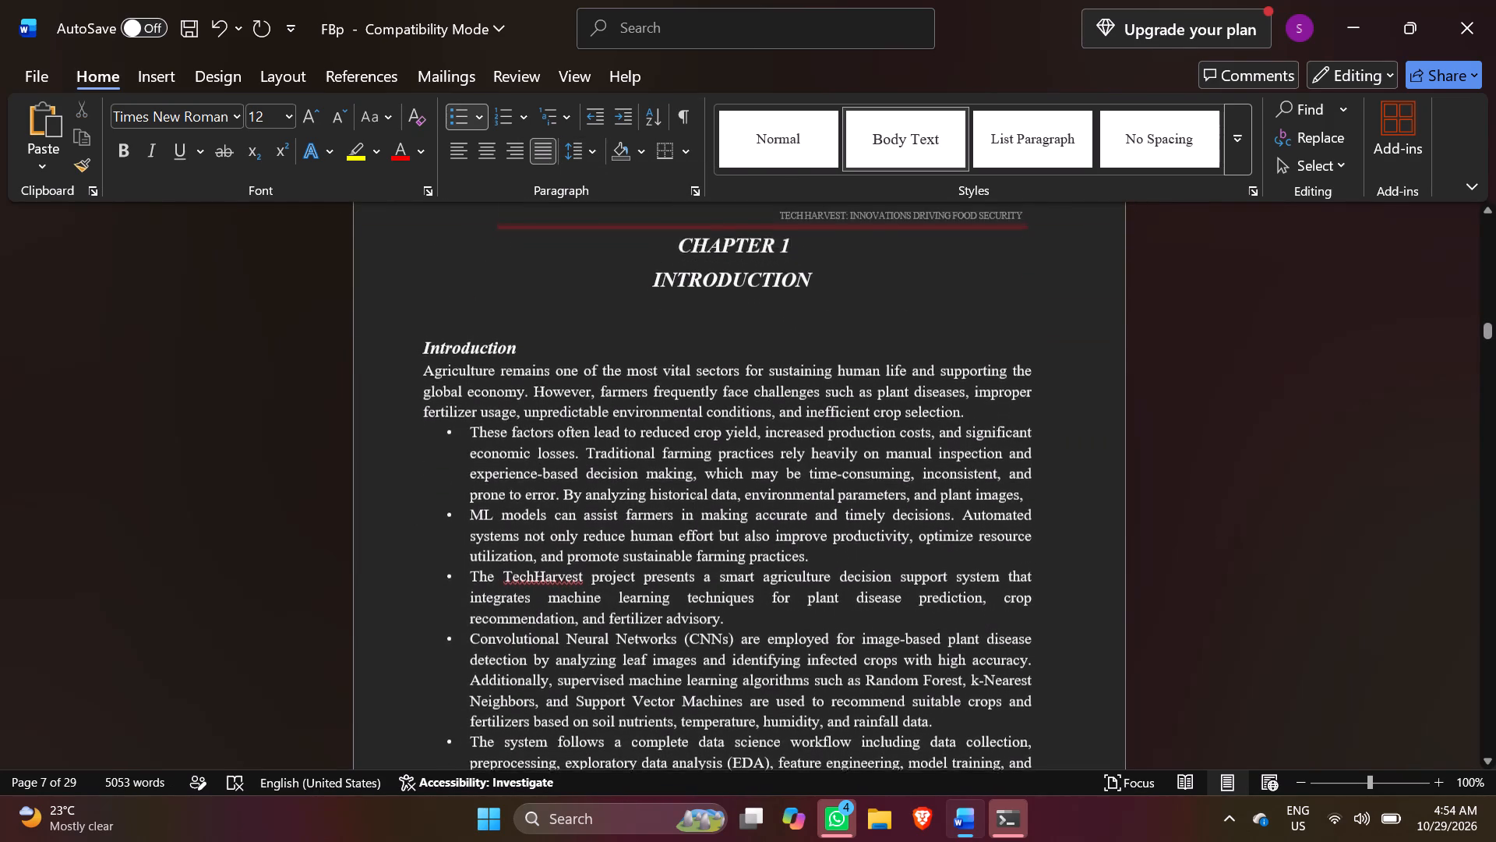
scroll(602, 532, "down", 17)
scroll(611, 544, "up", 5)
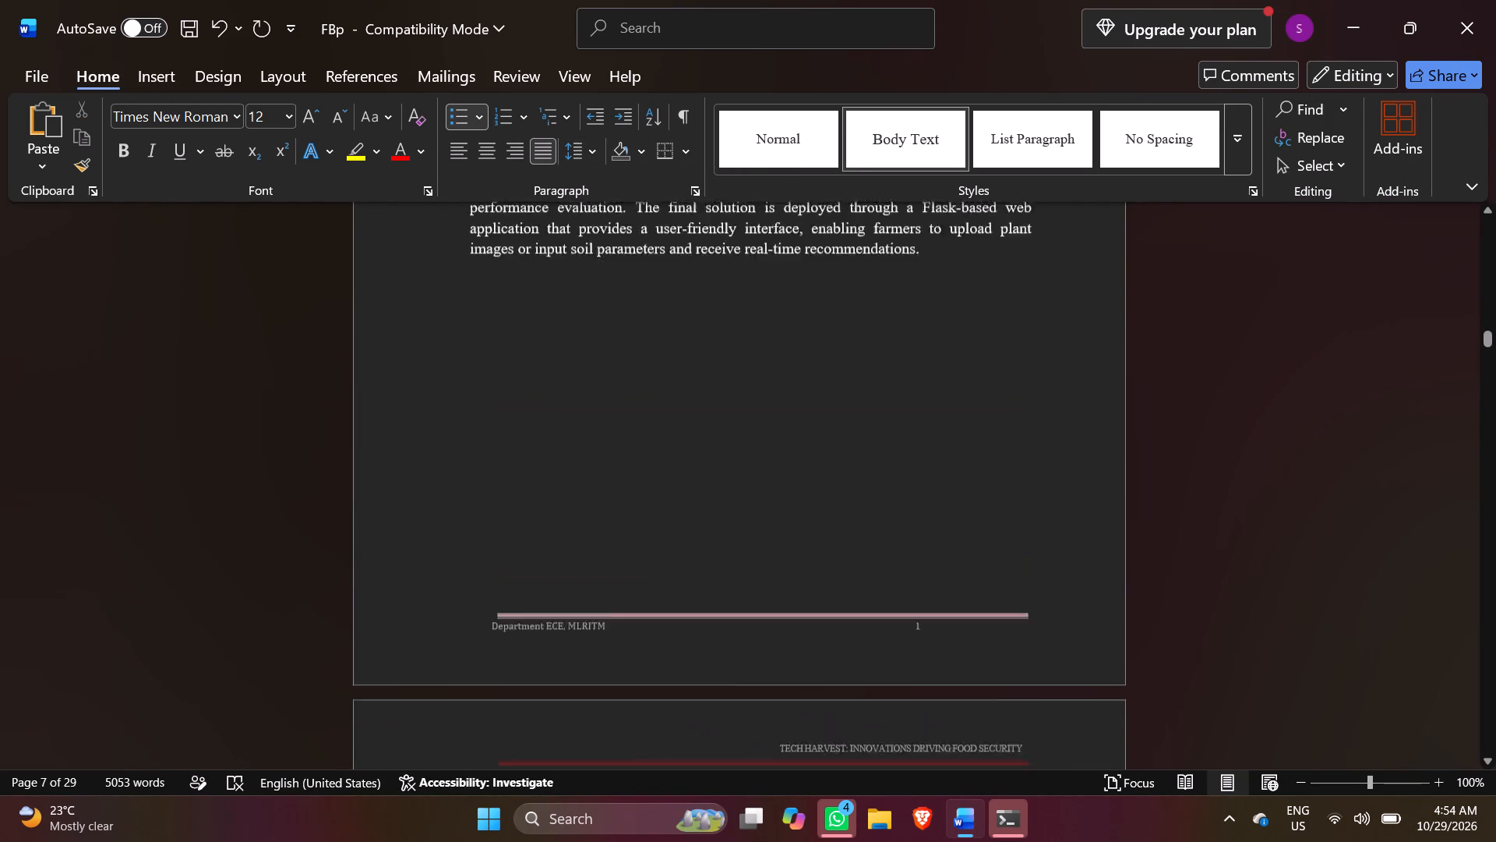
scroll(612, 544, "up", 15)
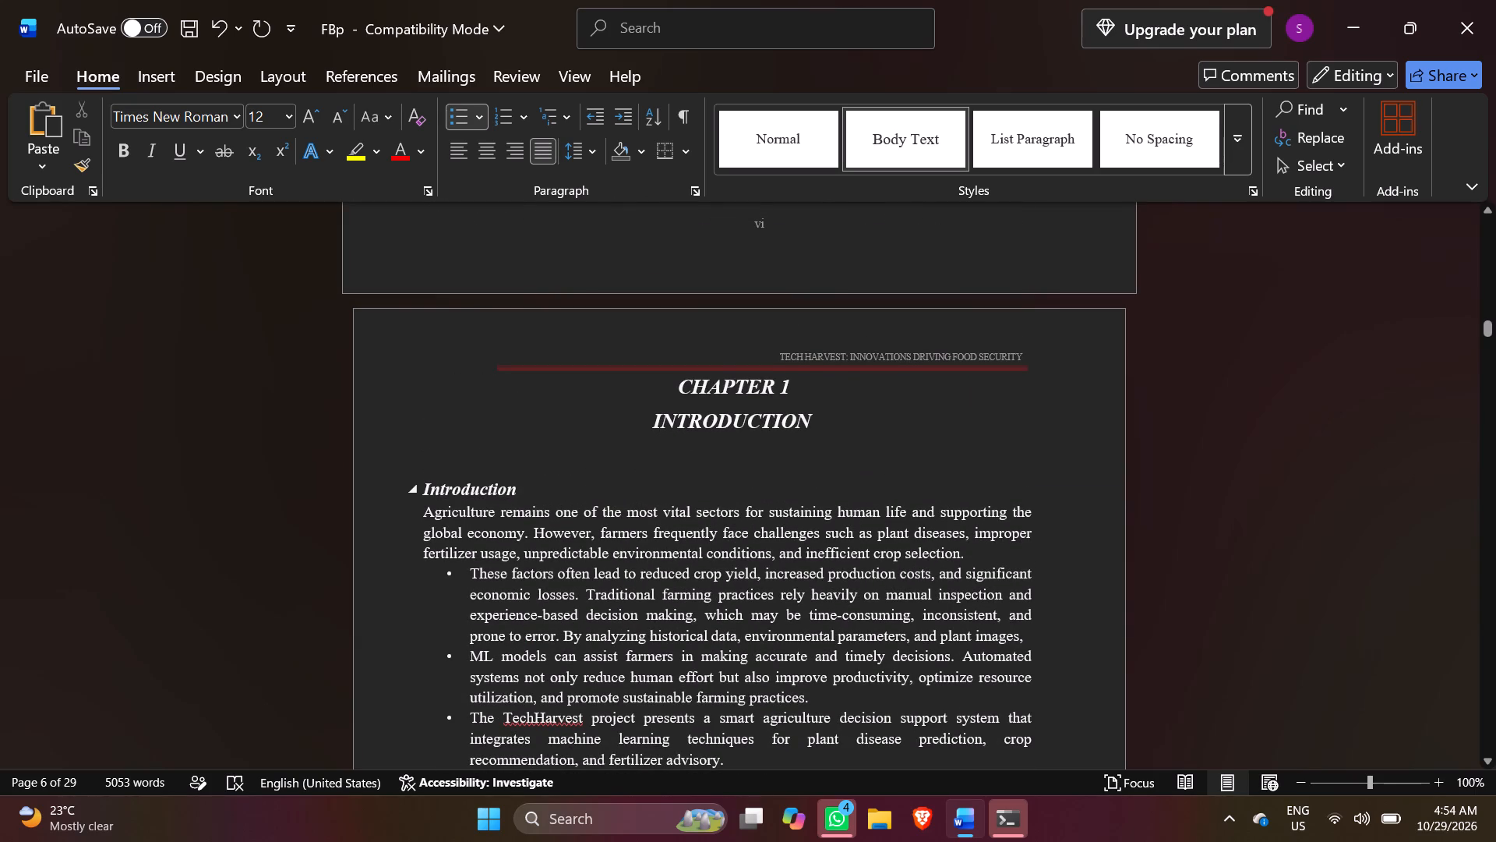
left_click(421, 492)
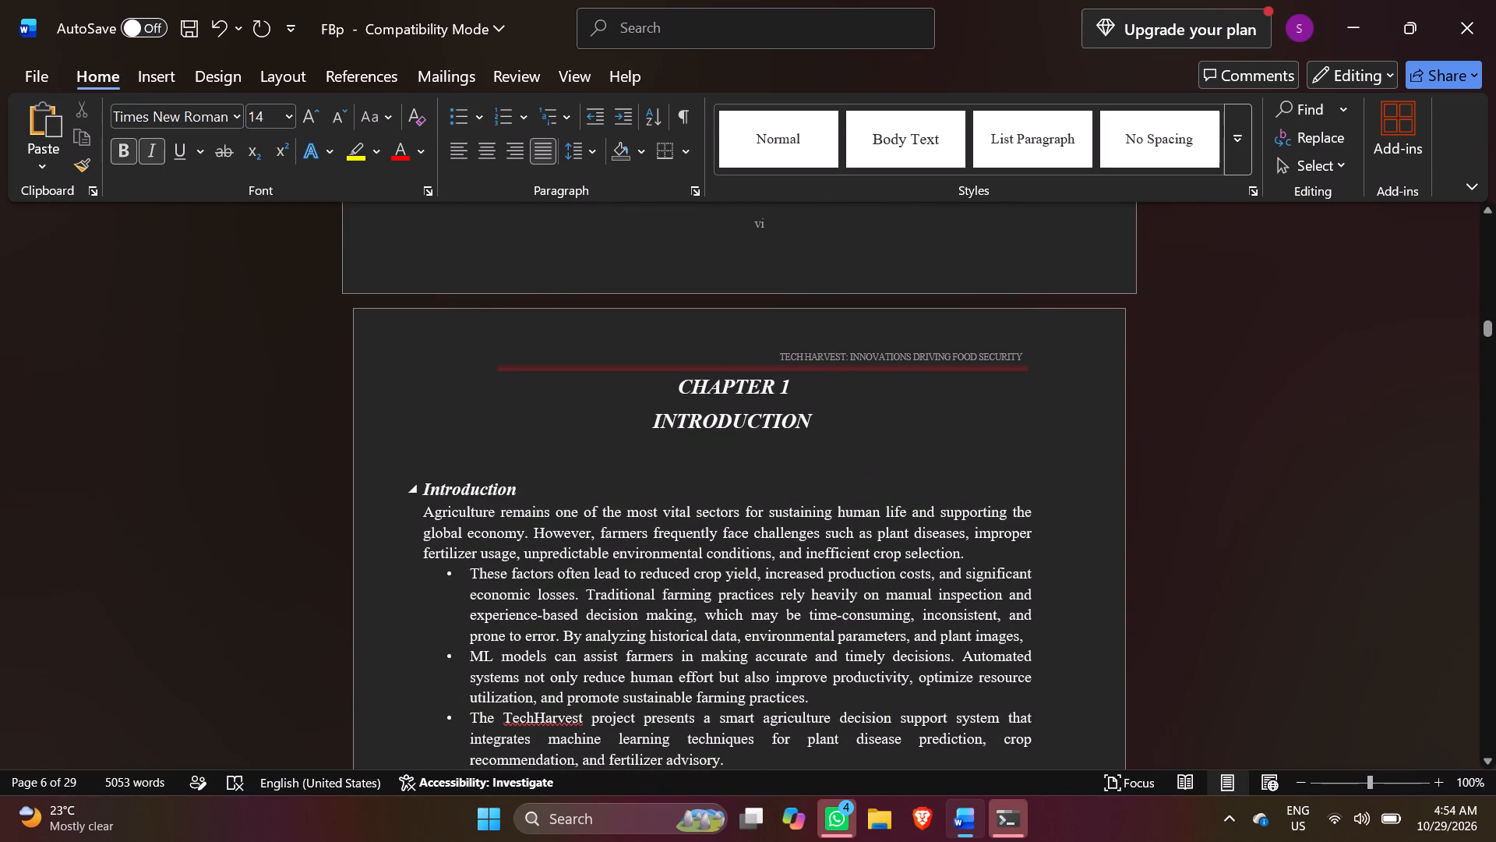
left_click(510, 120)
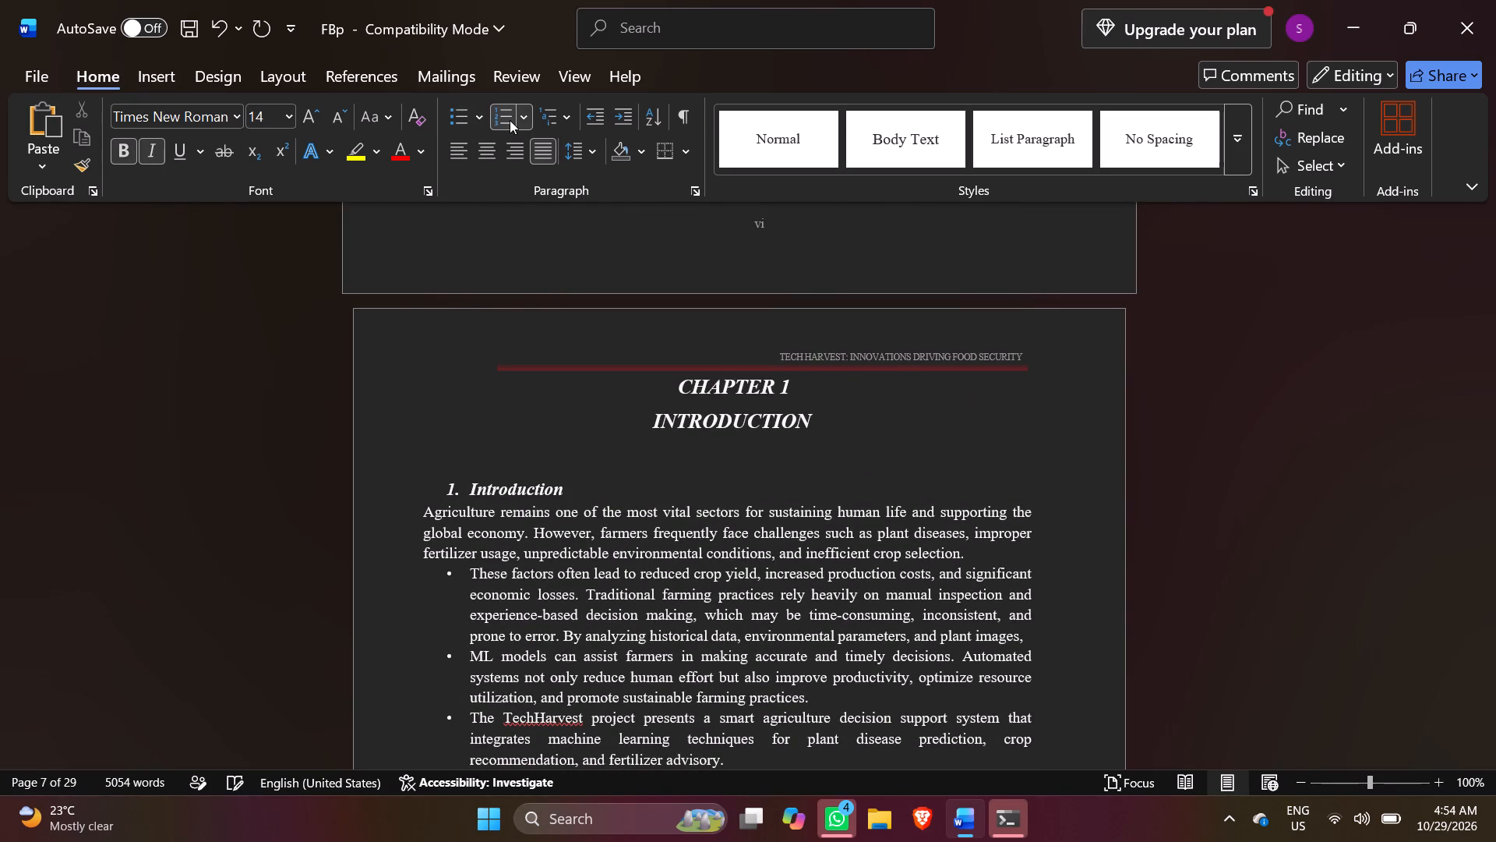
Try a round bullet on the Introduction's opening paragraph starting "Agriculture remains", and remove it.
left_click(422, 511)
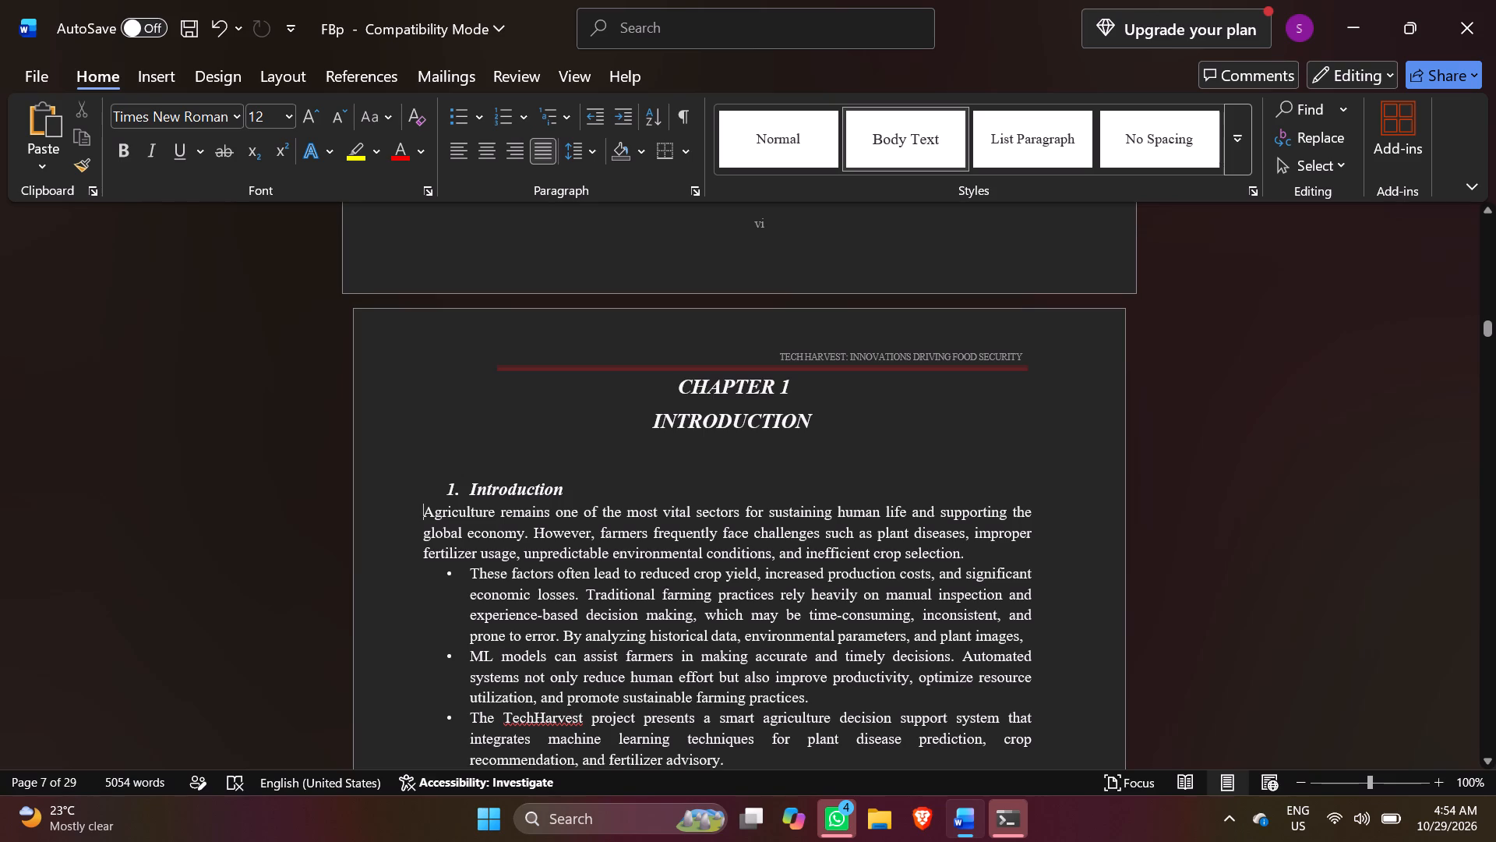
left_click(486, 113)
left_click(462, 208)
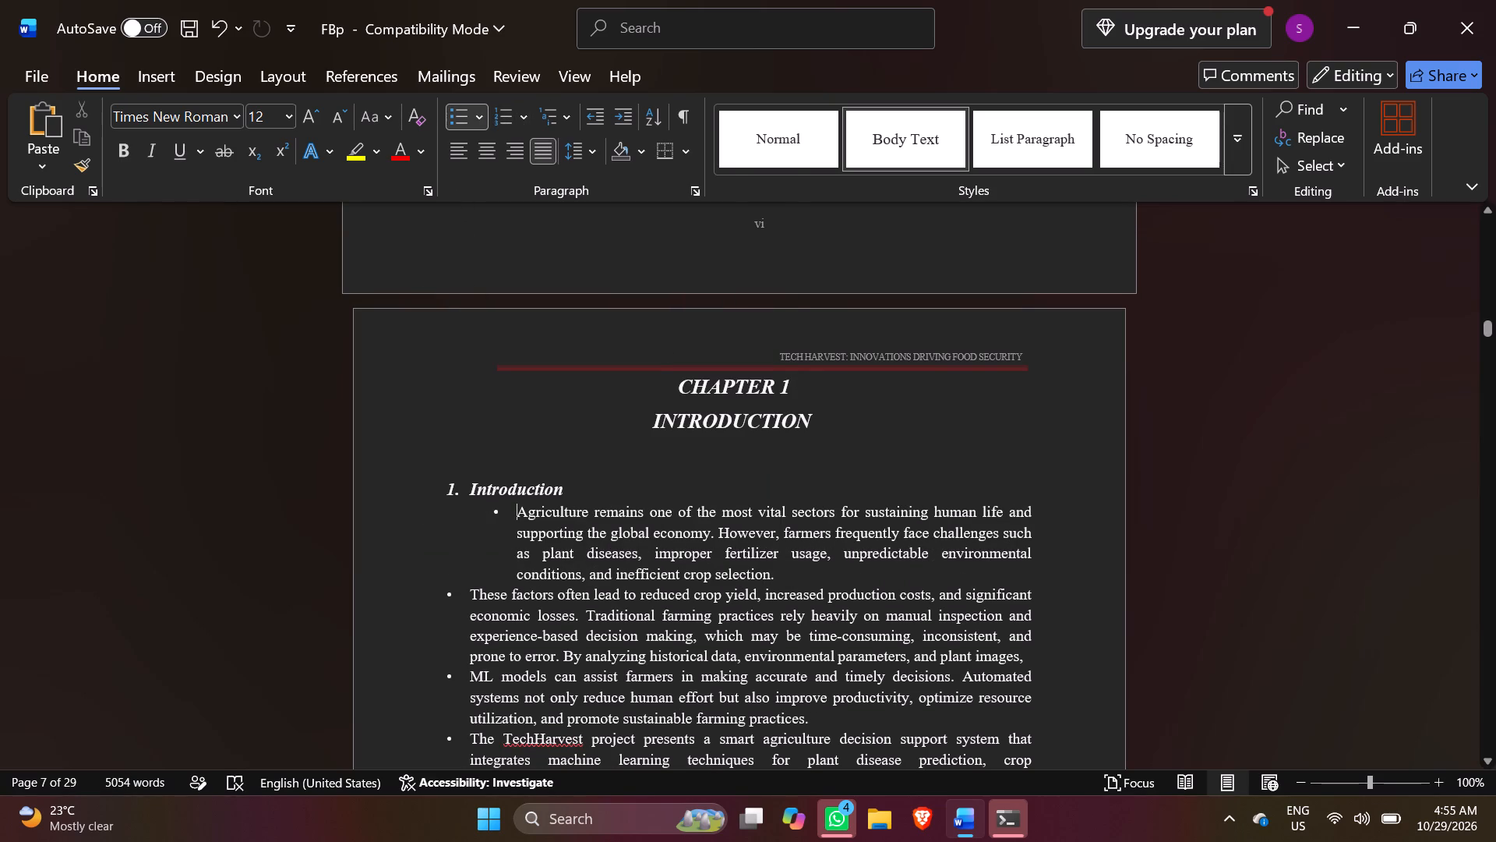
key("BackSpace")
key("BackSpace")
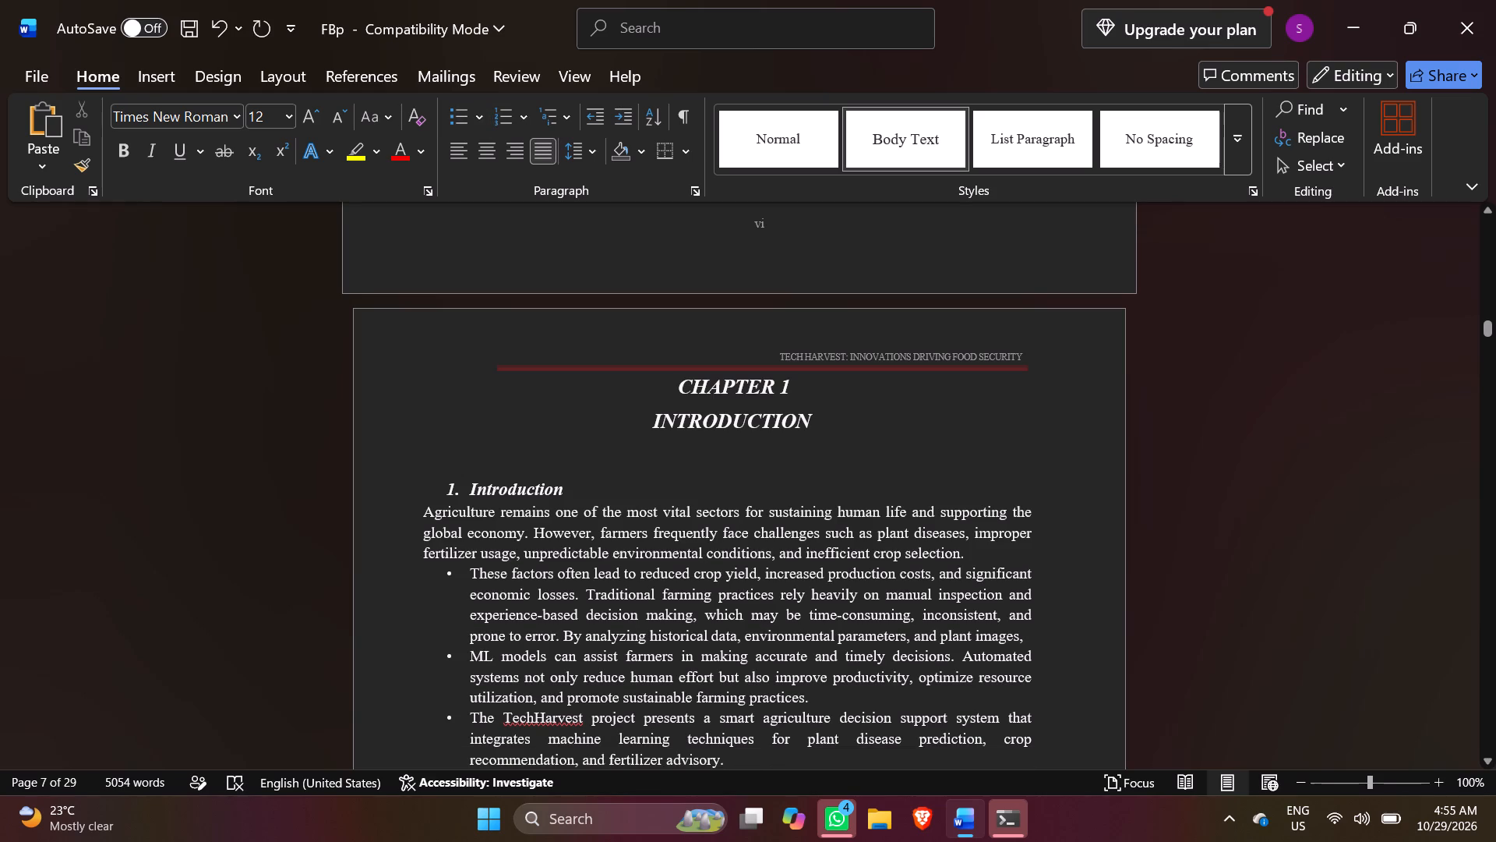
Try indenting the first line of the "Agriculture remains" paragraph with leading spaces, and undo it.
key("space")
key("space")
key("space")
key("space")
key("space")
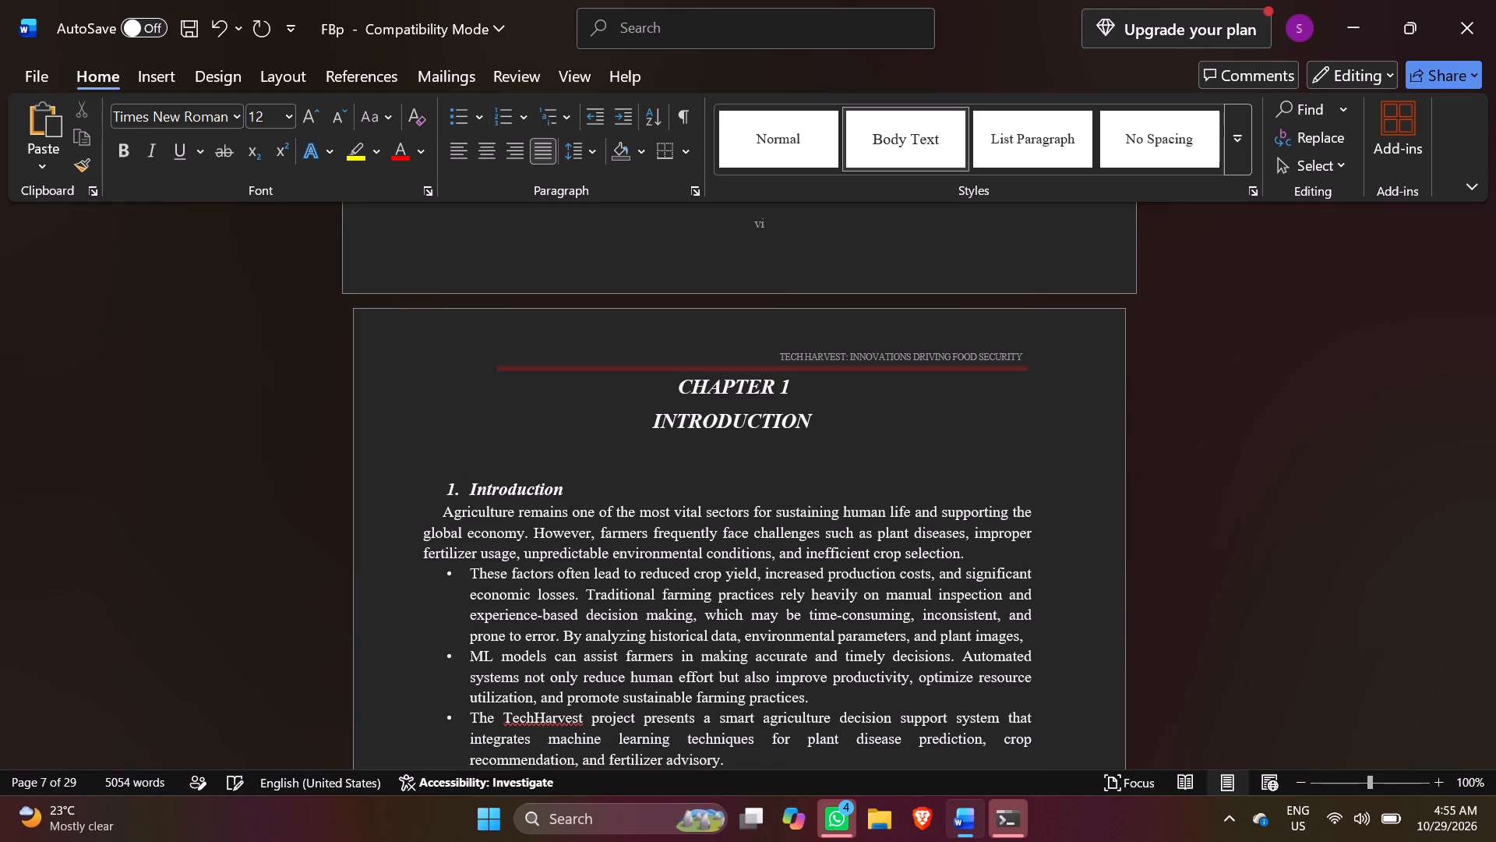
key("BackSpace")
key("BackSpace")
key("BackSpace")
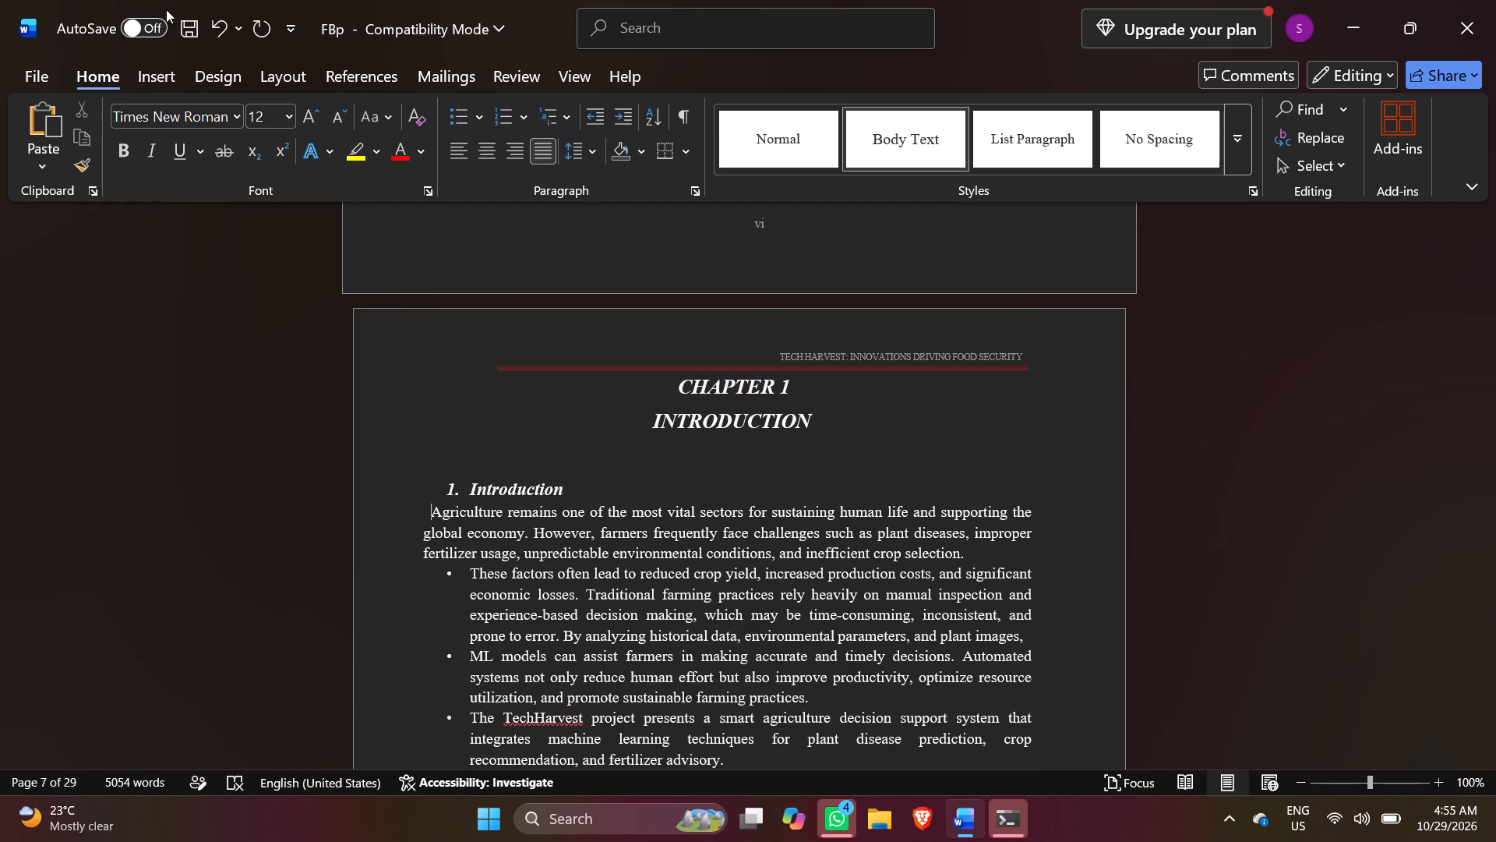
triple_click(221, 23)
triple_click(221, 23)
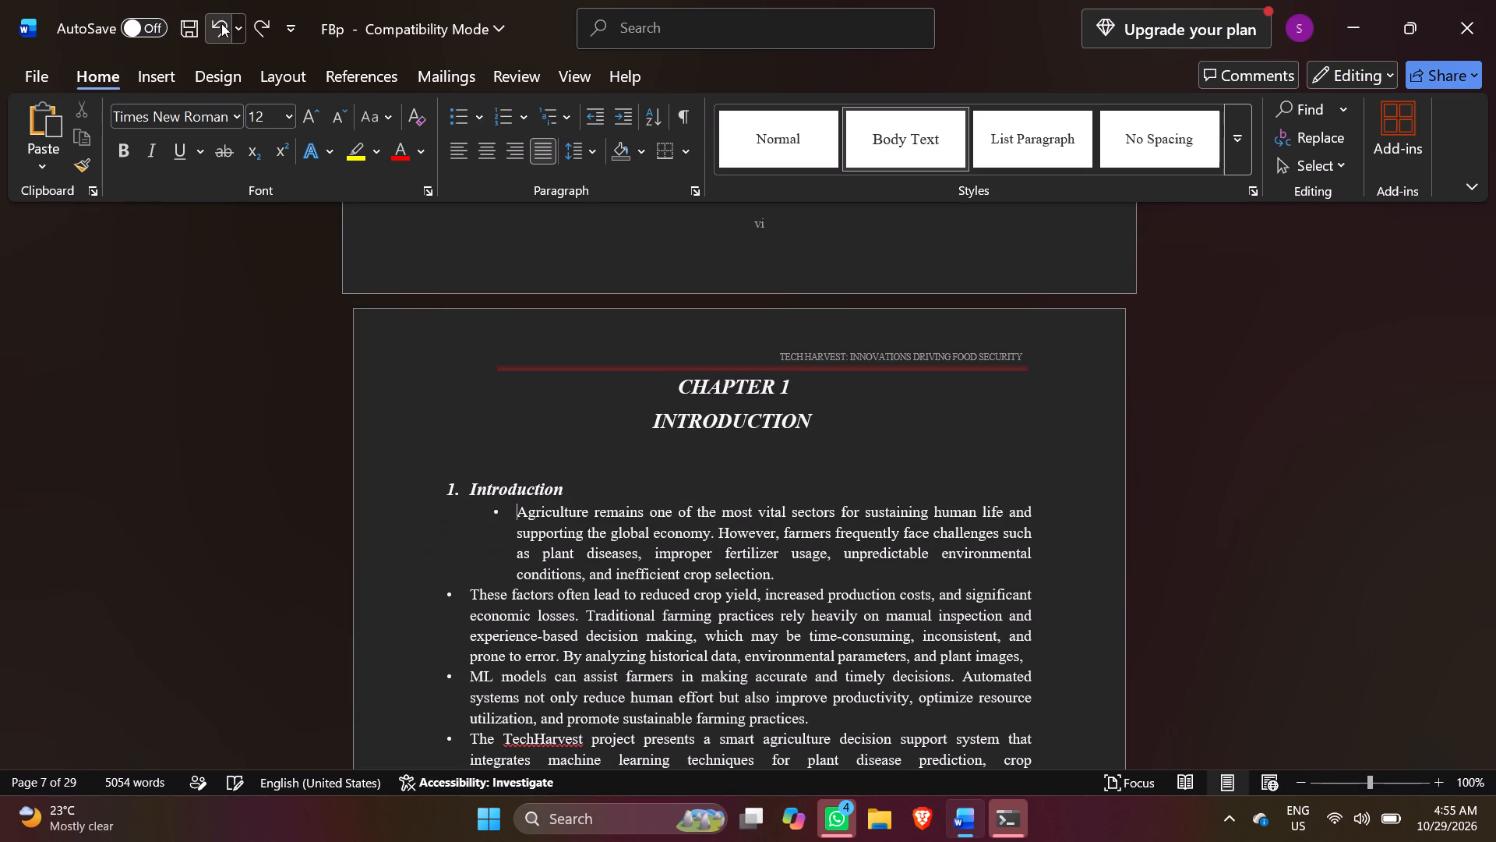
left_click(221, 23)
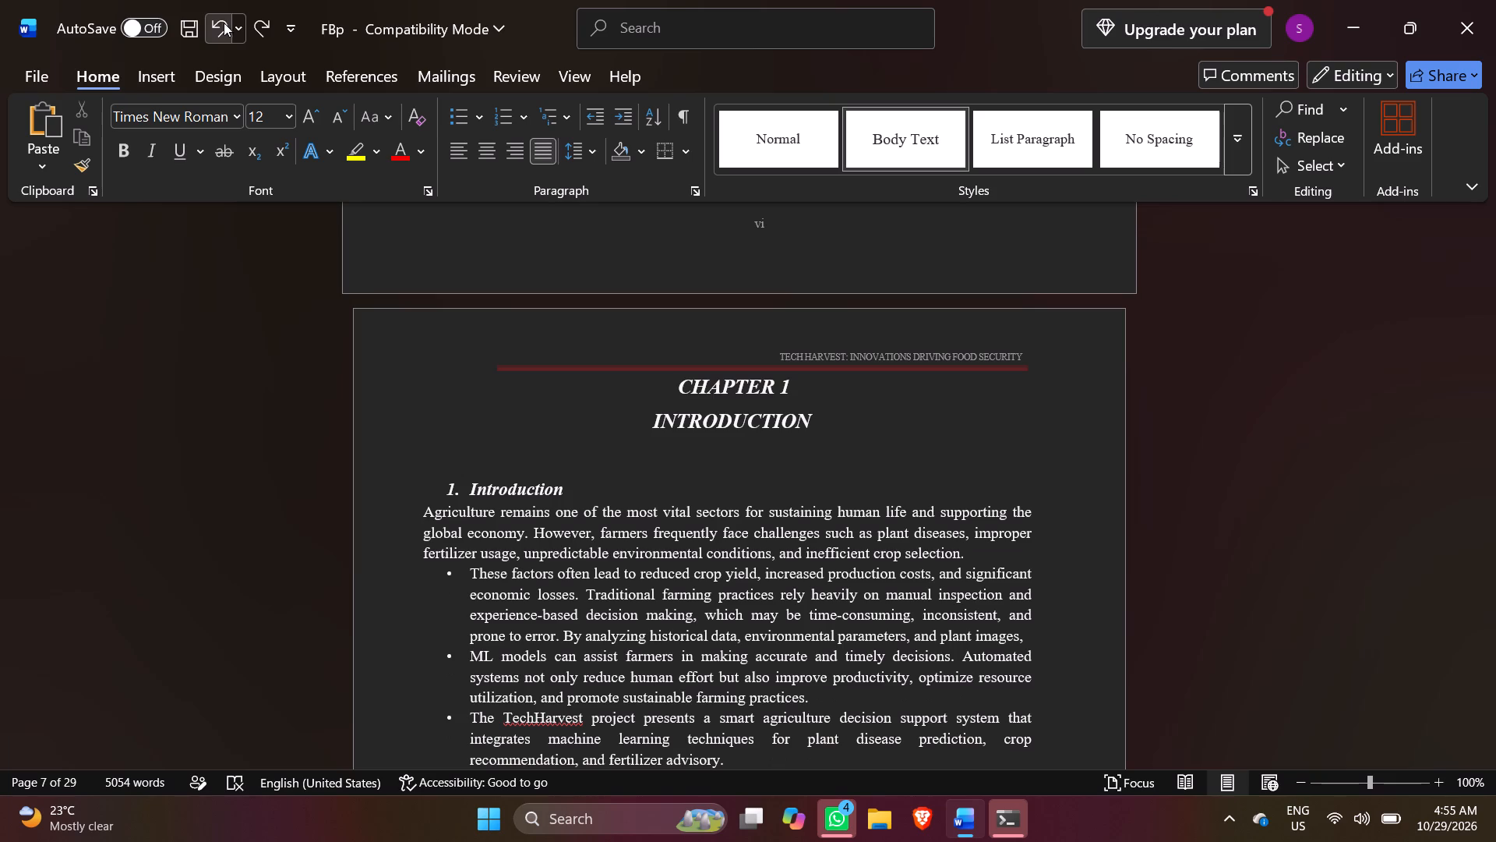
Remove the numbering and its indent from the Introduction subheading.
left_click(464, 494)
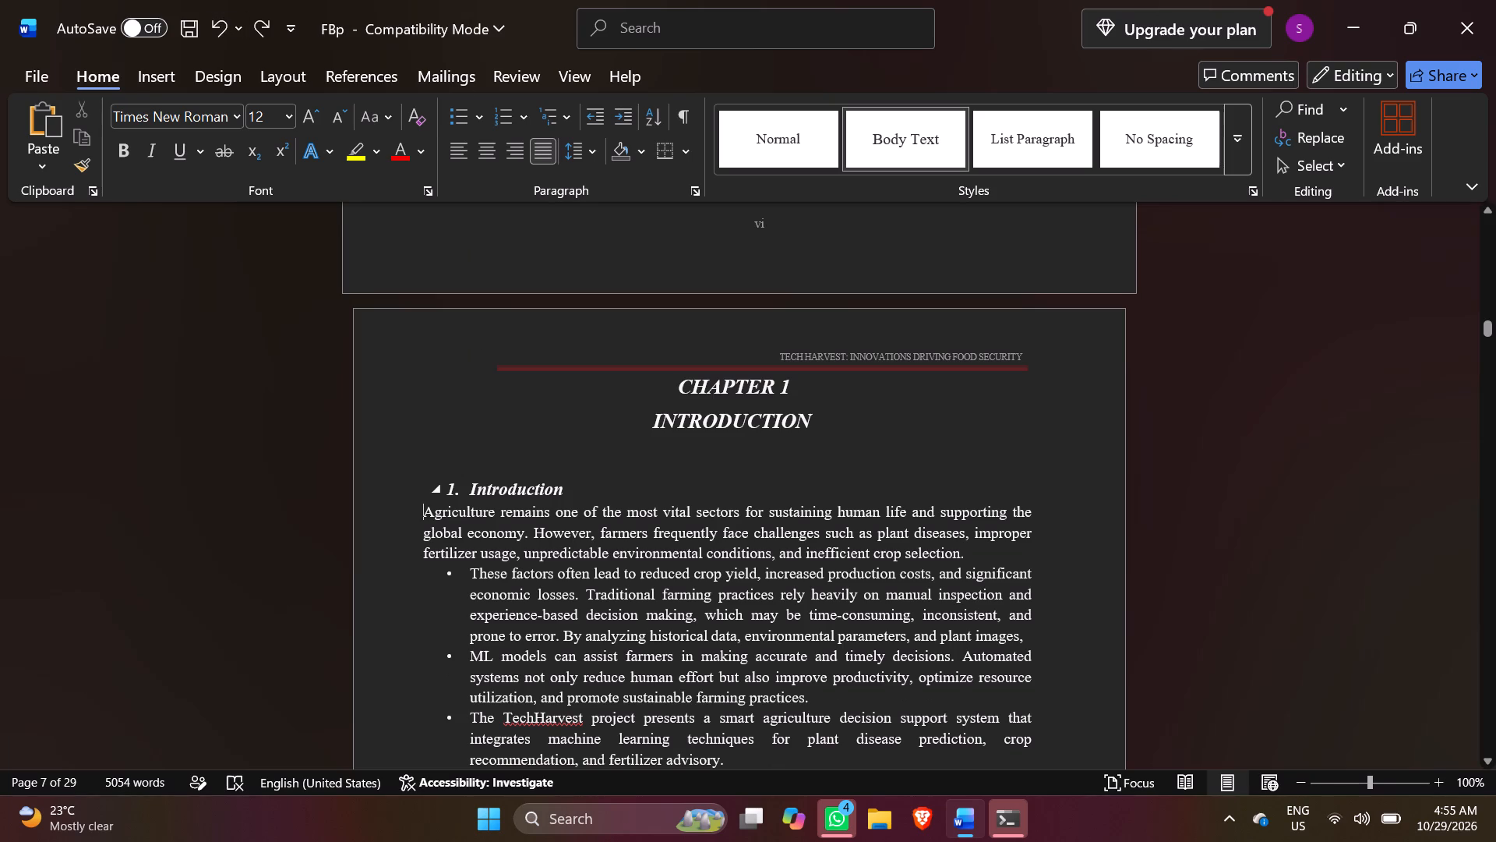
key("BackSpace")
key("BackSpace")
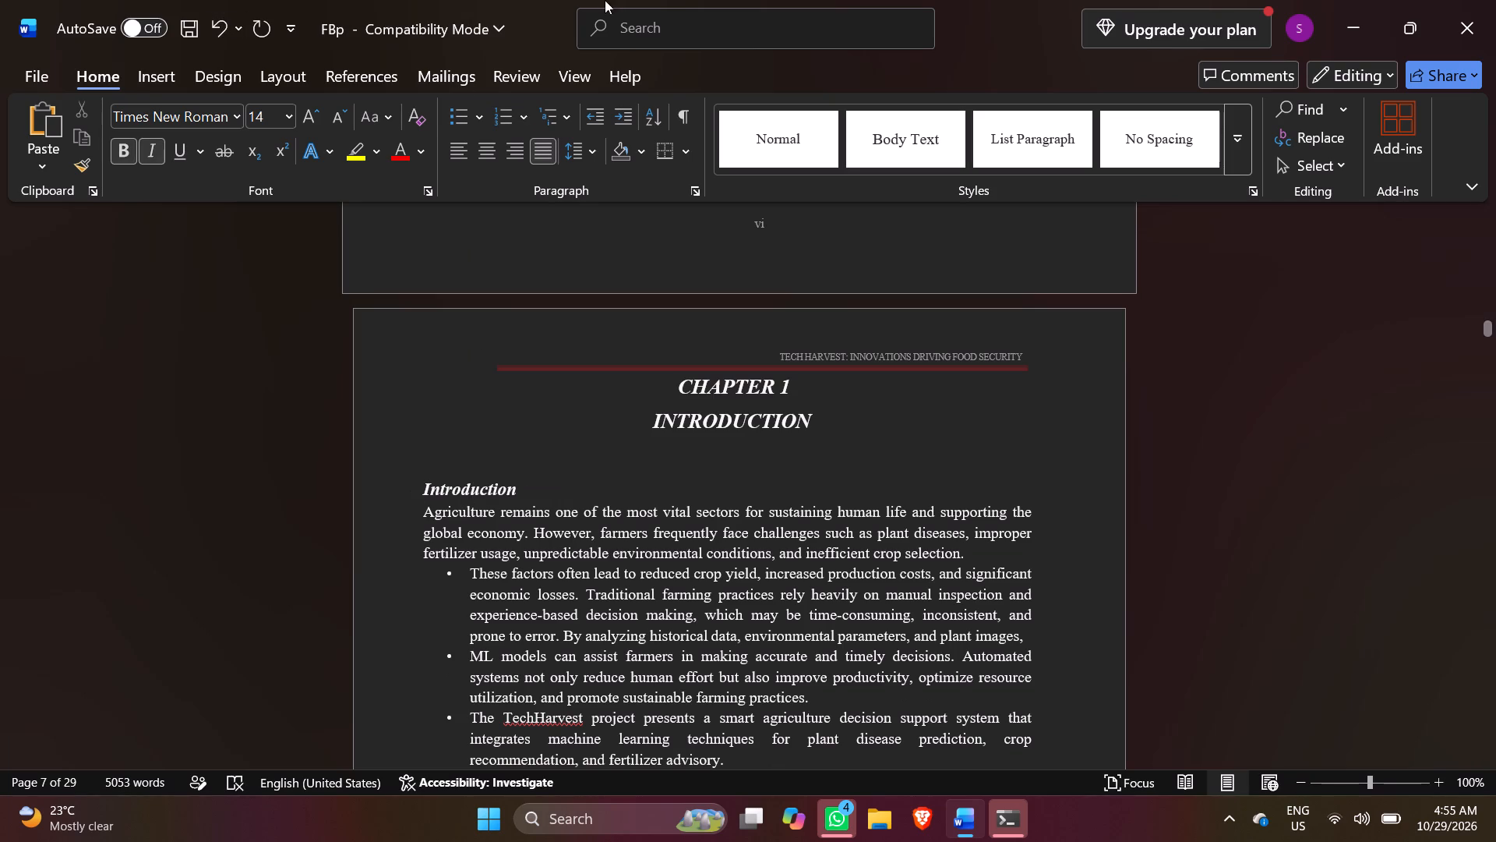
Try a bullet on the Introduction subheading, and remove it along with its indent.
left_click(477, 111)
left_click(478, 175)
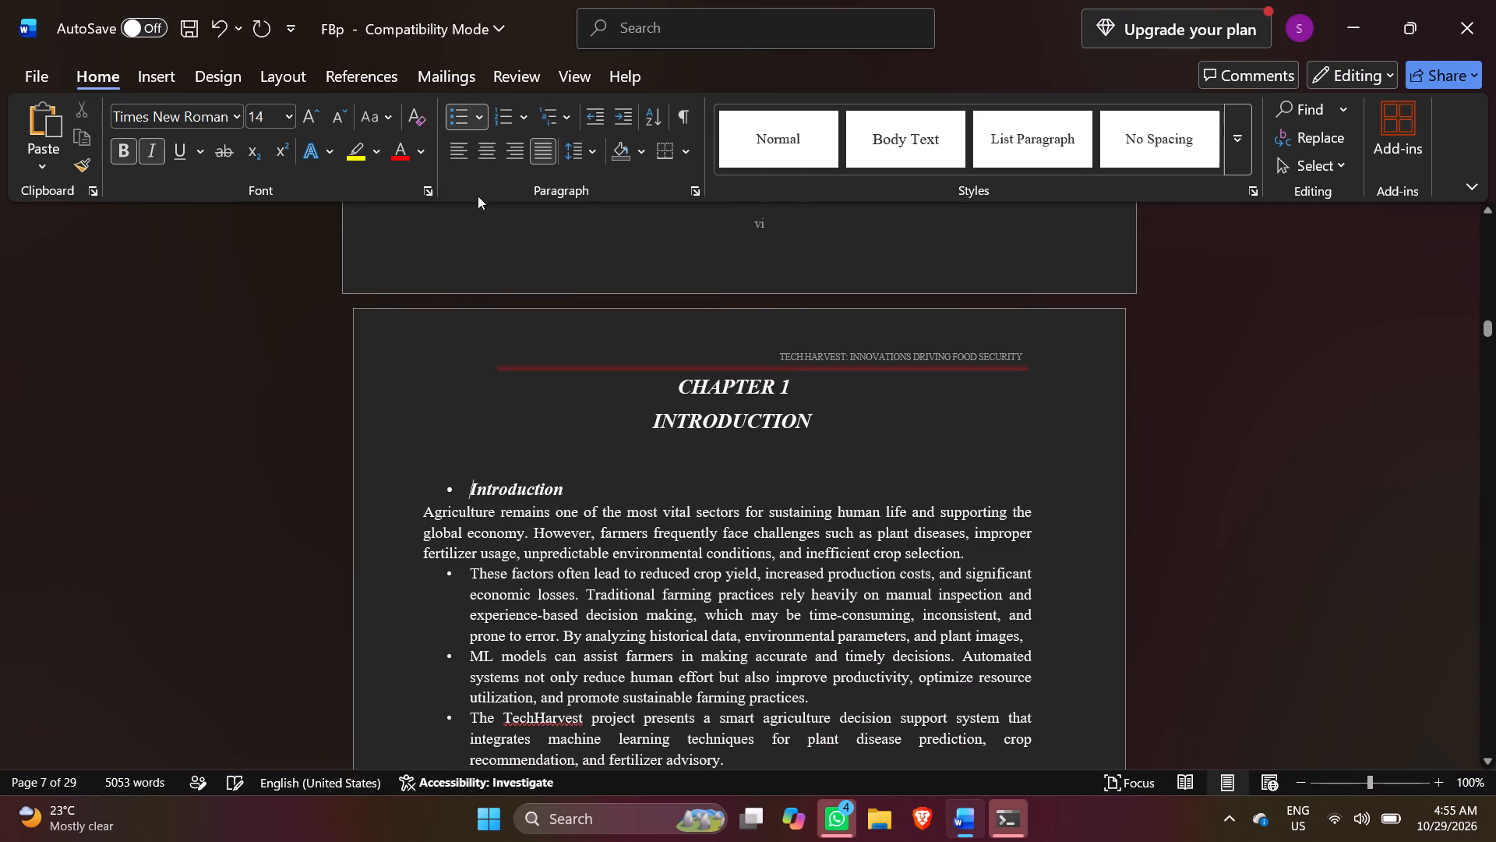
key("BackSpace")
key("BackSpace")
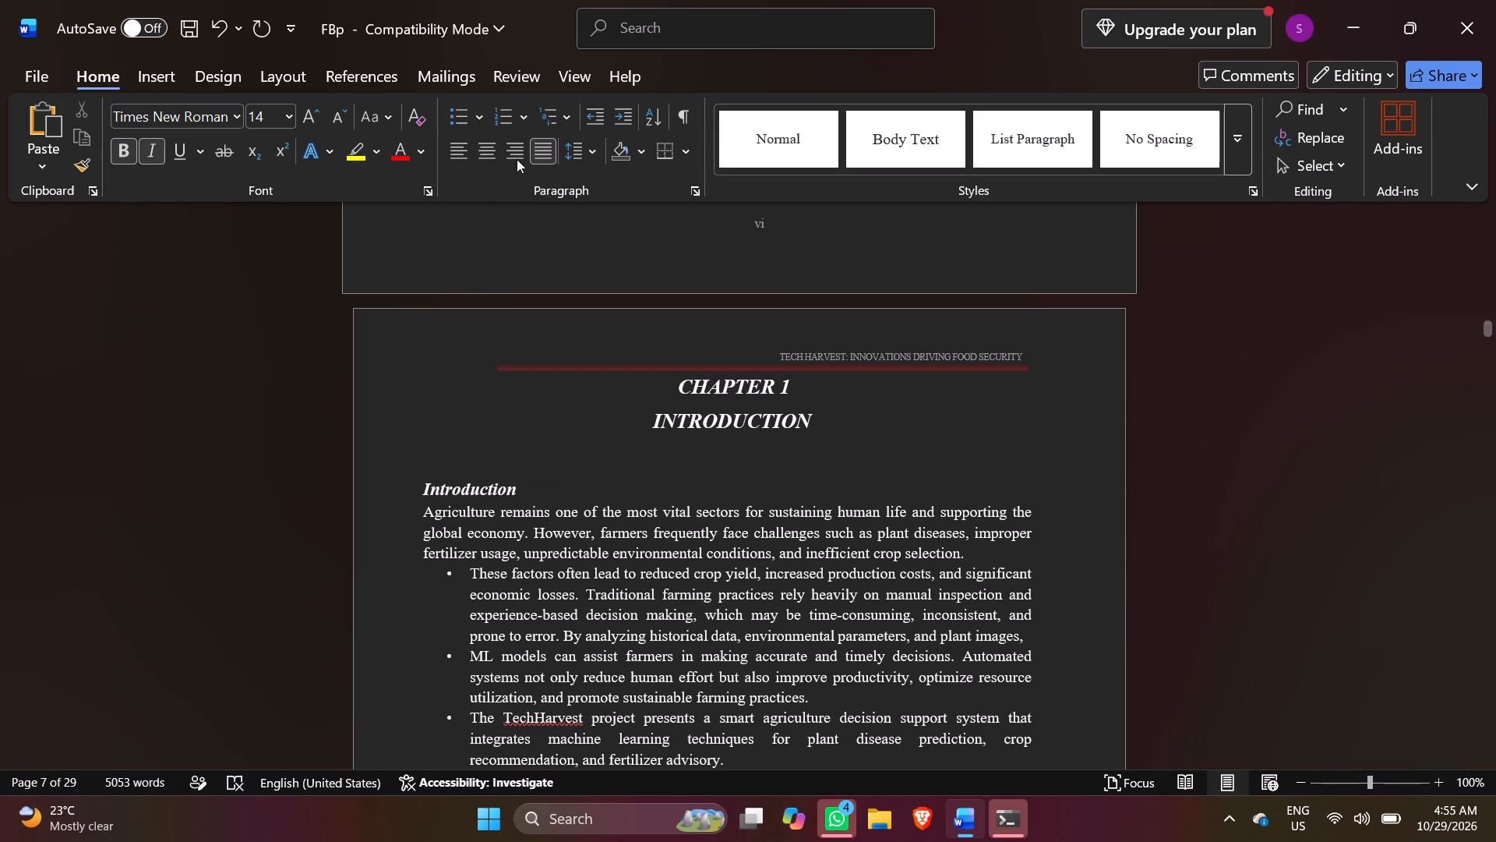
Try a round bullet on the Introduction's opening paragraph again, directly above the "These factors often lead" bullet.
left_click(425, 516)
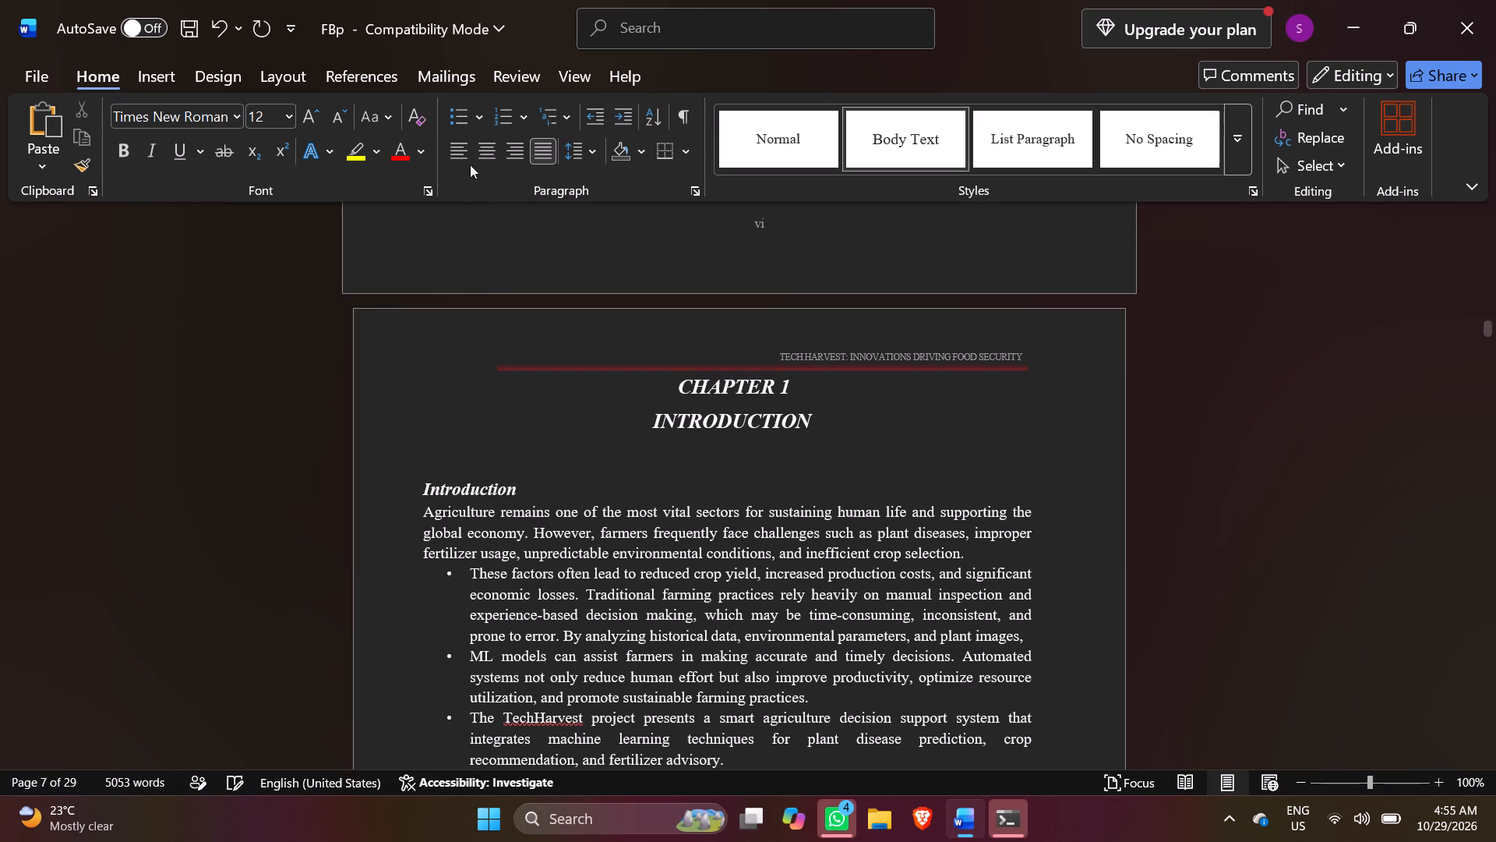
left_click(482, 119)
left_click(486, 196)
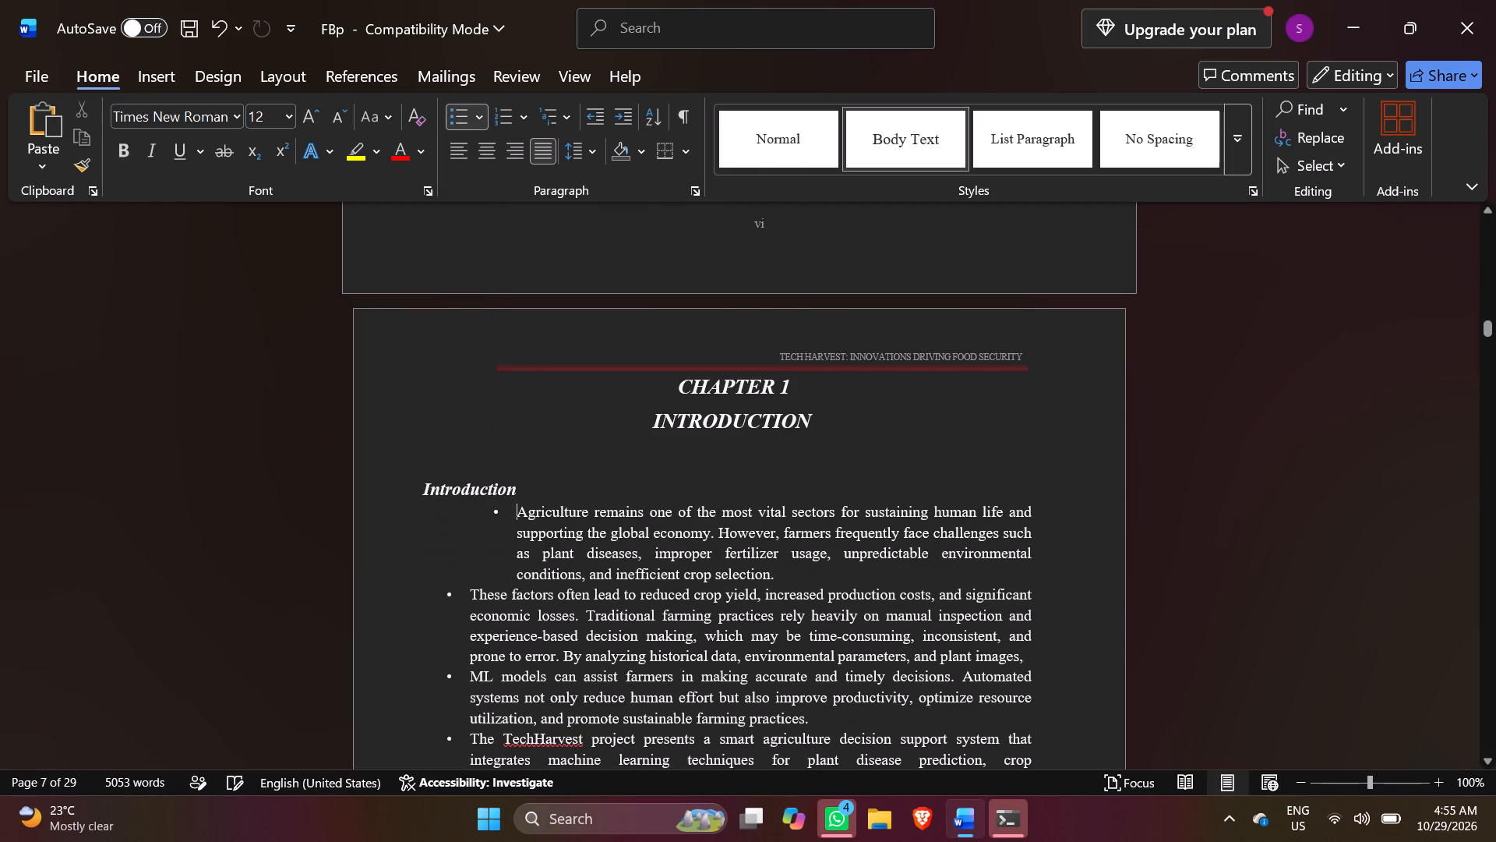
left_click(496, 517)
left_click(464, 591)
Undo the recent edits in bulk, past the Introduction bullets to the certificate page's paragraph formatting, and redo one step forward from there.
triple_click(210, 18)
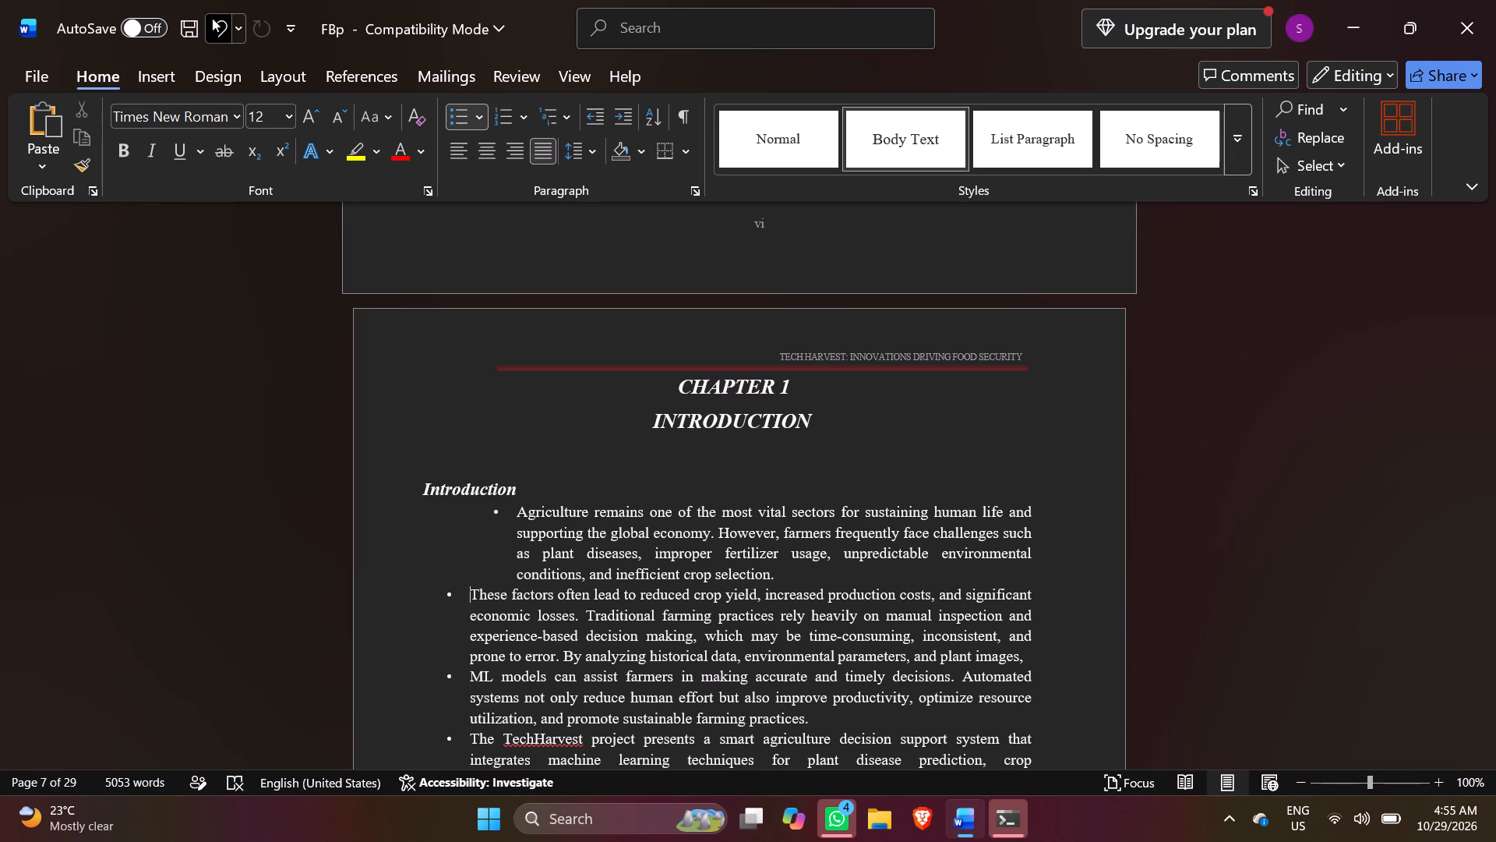
triple_click(212, 18)
triple_click(213, 18)
triple_click(213, 18)
triple_click(214, 18)
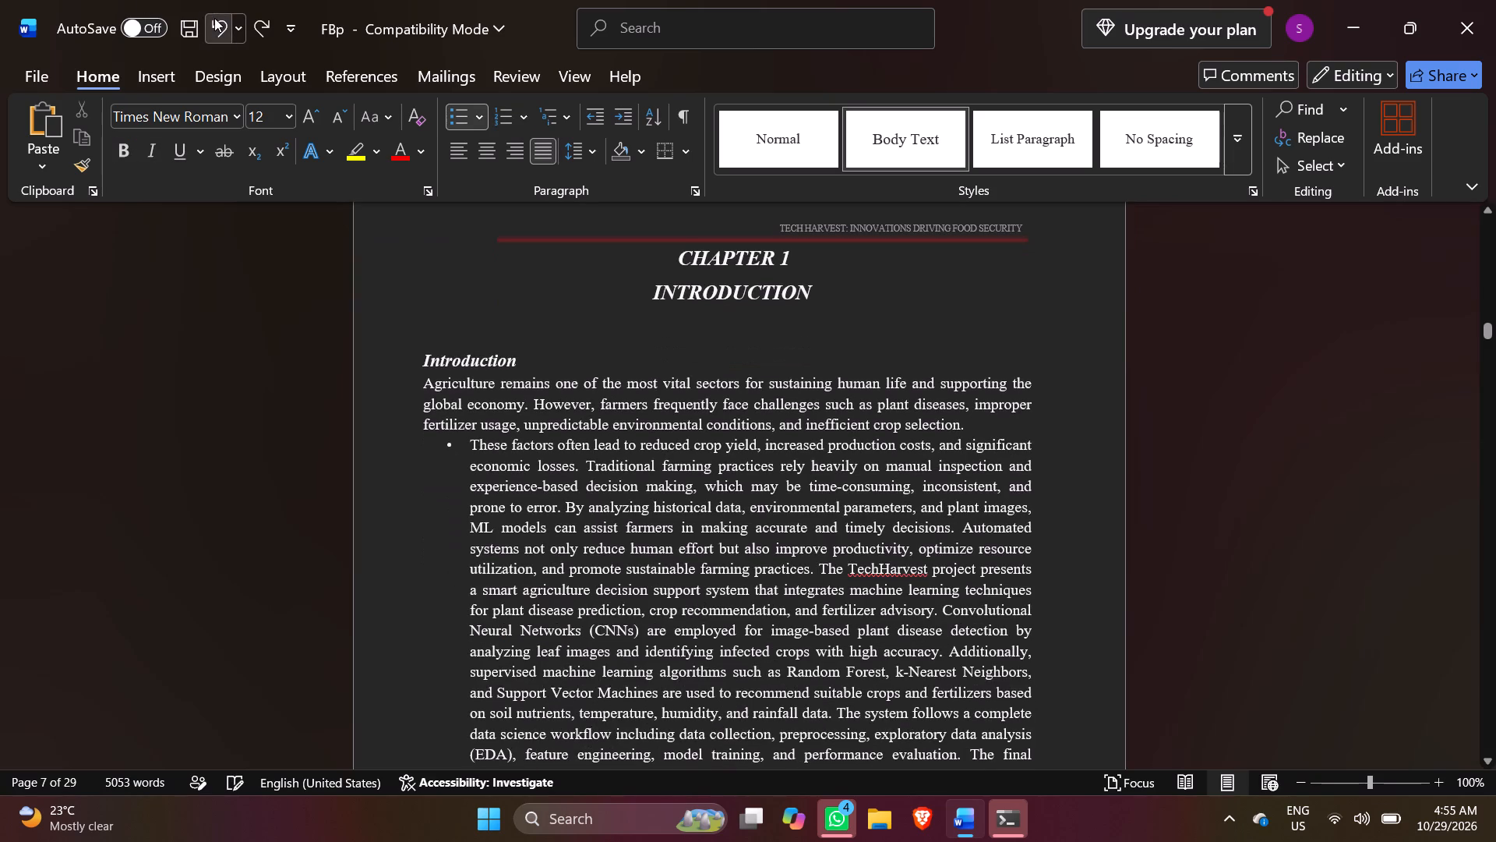
triple_click(214, 18)
left_click(214, 18)
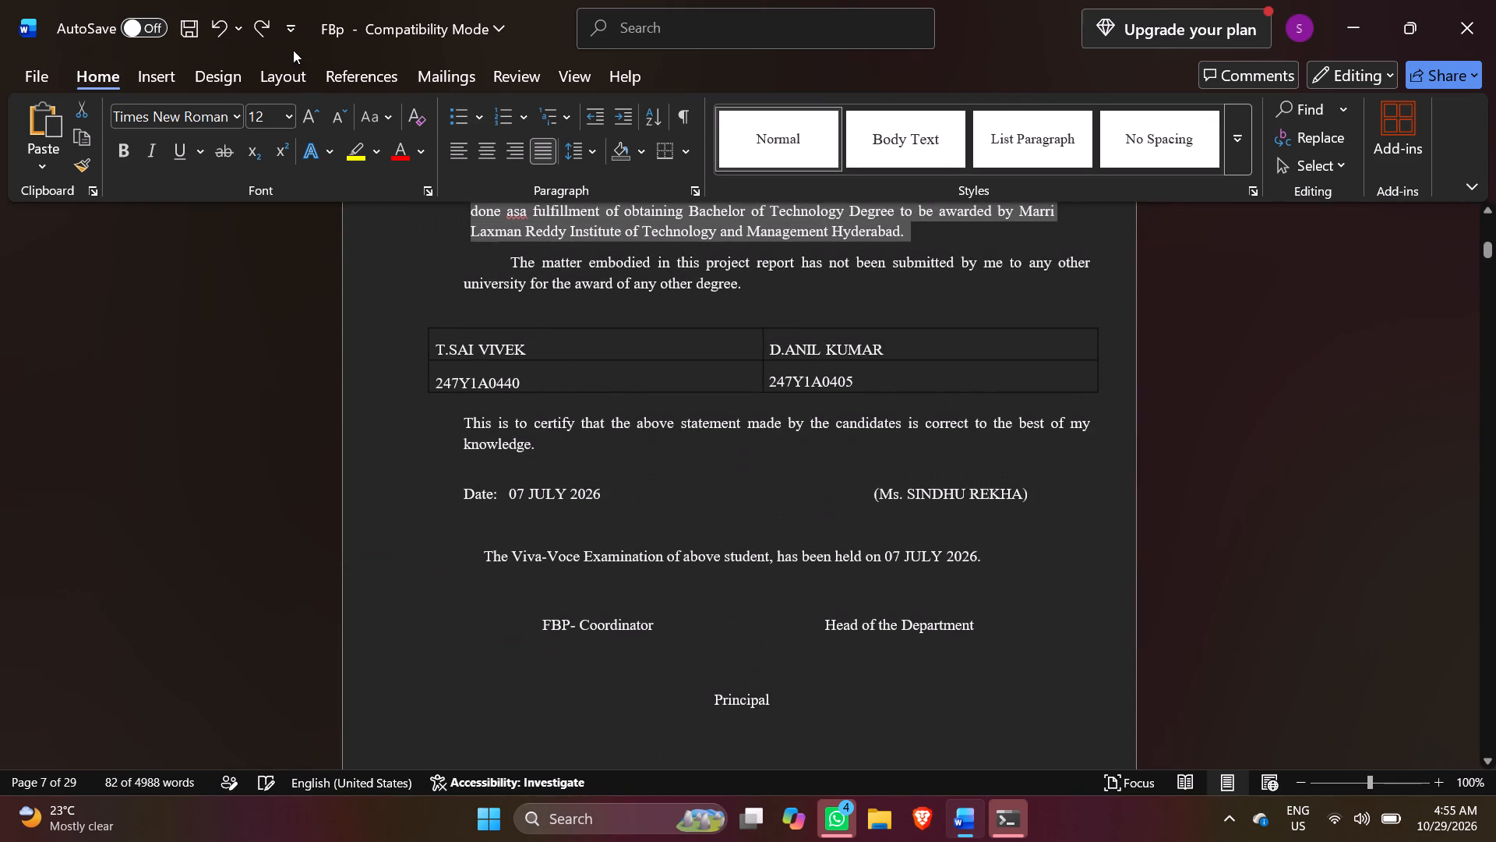
left_click(270, 27)
scroll(573, 248, "down", 10)
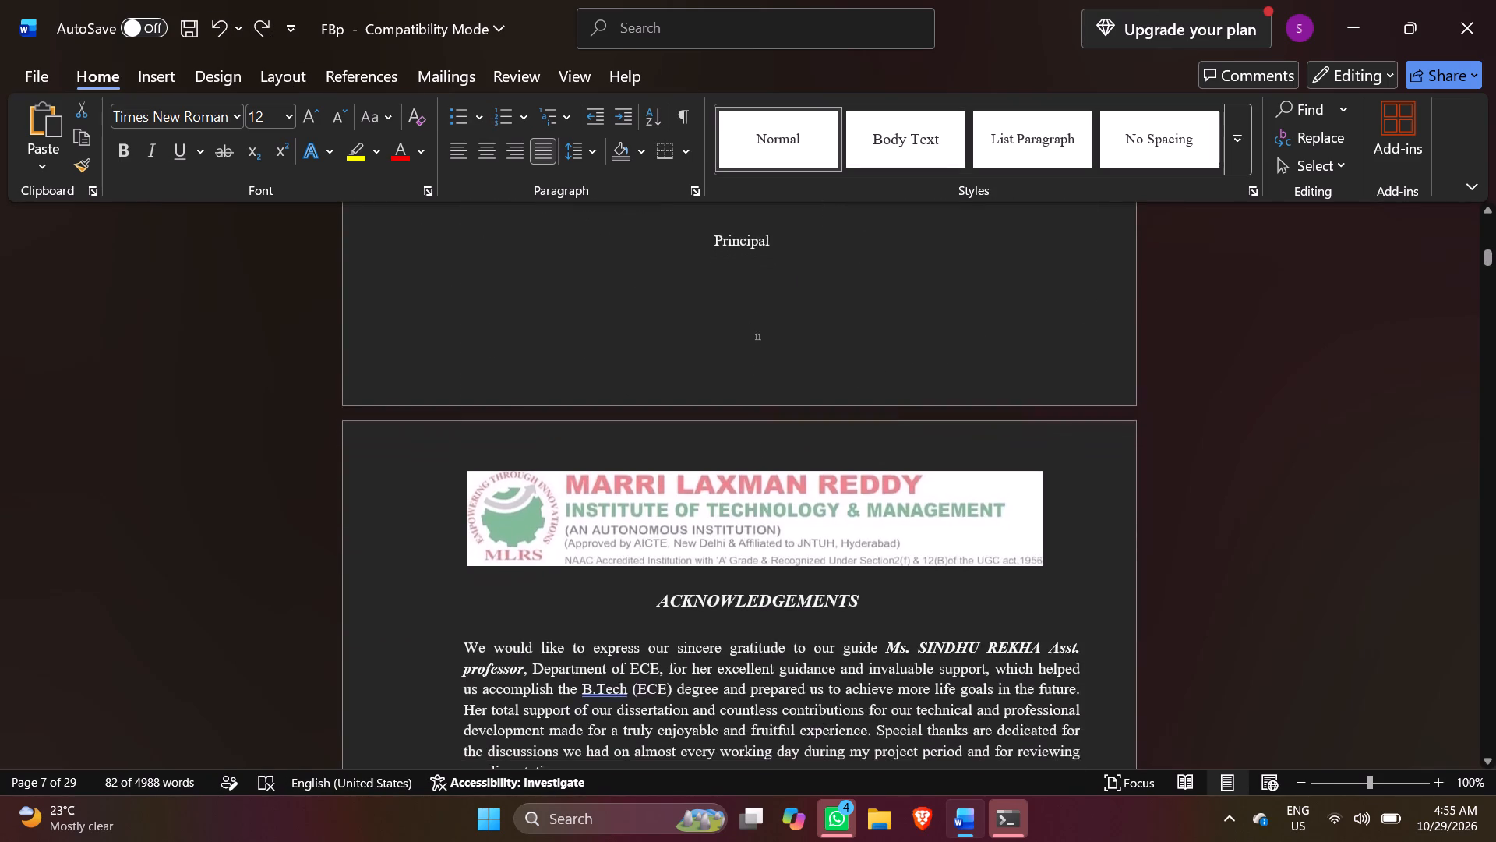
scroll(582, 278, "down", 5)
left_click(269, 30)
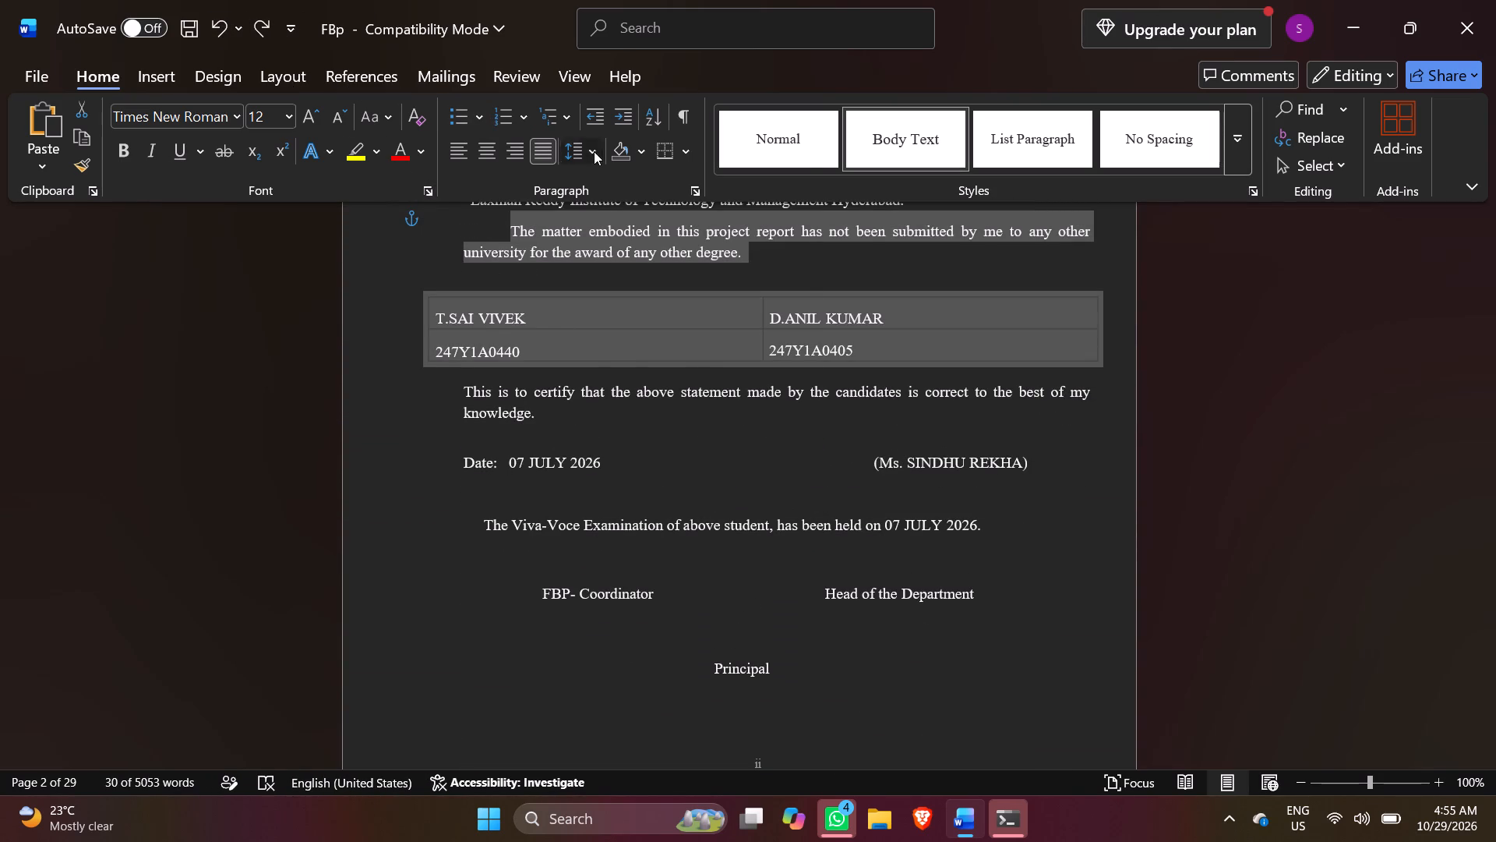
Reapply the report's line spacing to "The matter embodied" paragraph with the names table, and to the main certificate paragraph.
left_click(594, 151)
left_click(595, 204)
scroll(521, 481, "up", 4)
left_click(577, 358)
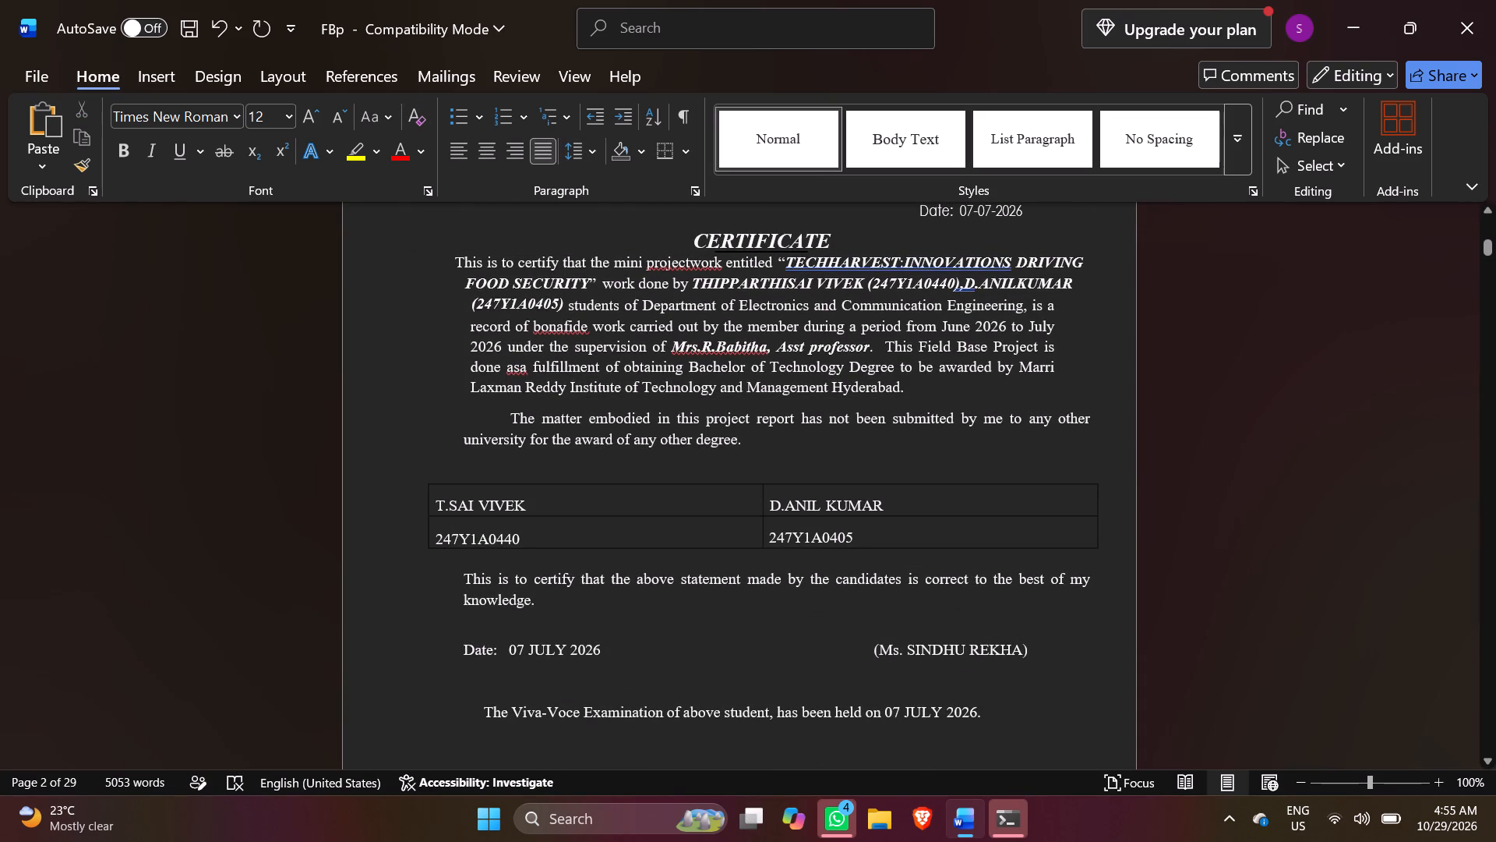
left_click(592, 157)
left_click(603, 206)
Accept the suggested spacing corrections in the certificate text for "TECHHARVEST: INNOVATIONS" and around the second student's initial.
left_click(851, 265)
right_click(850, 264)
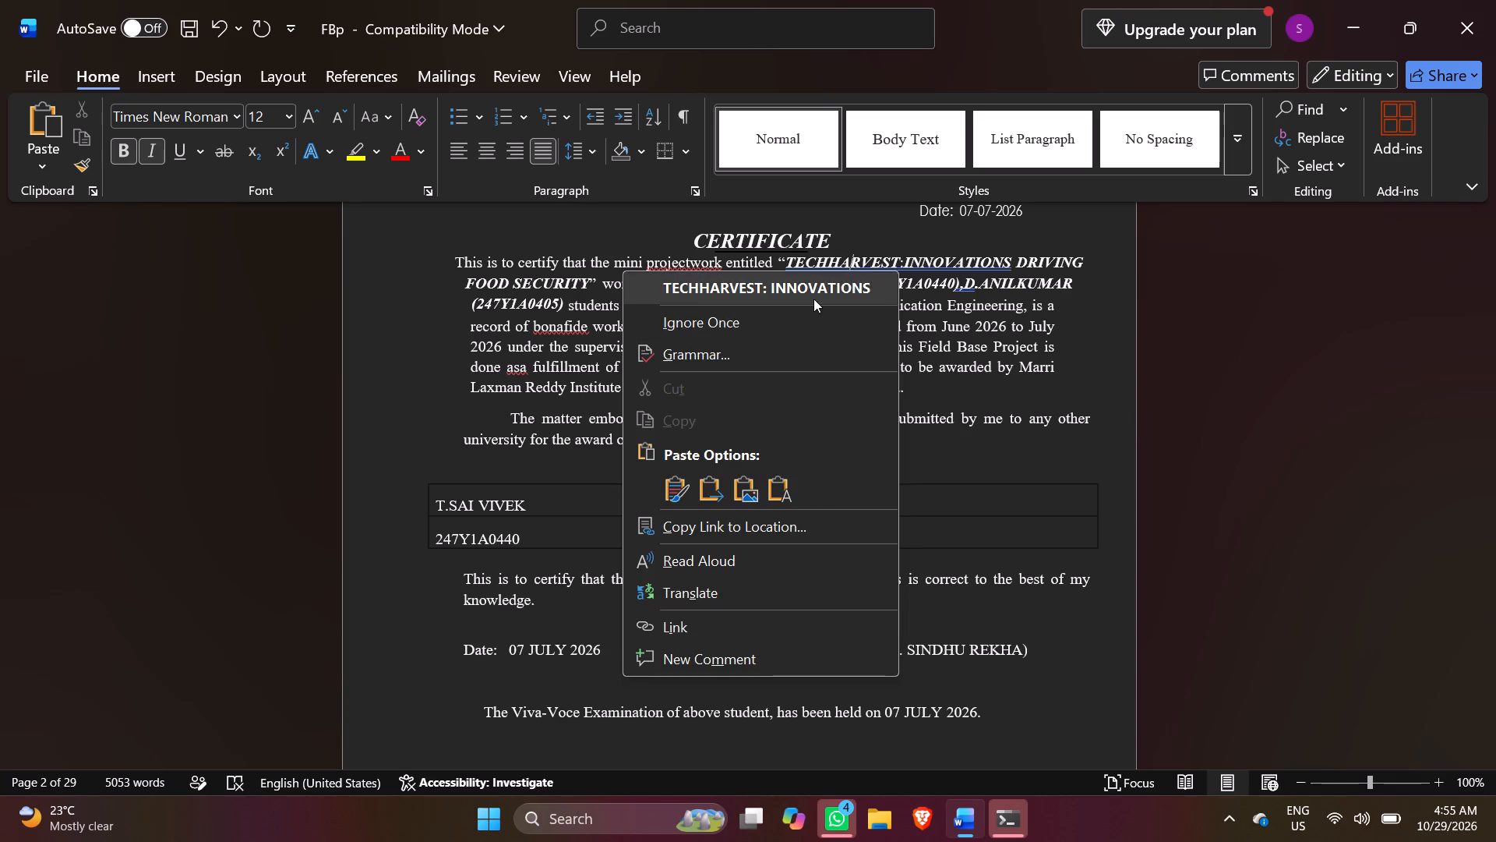
left_click(813, 297)
left_click(972, 285)
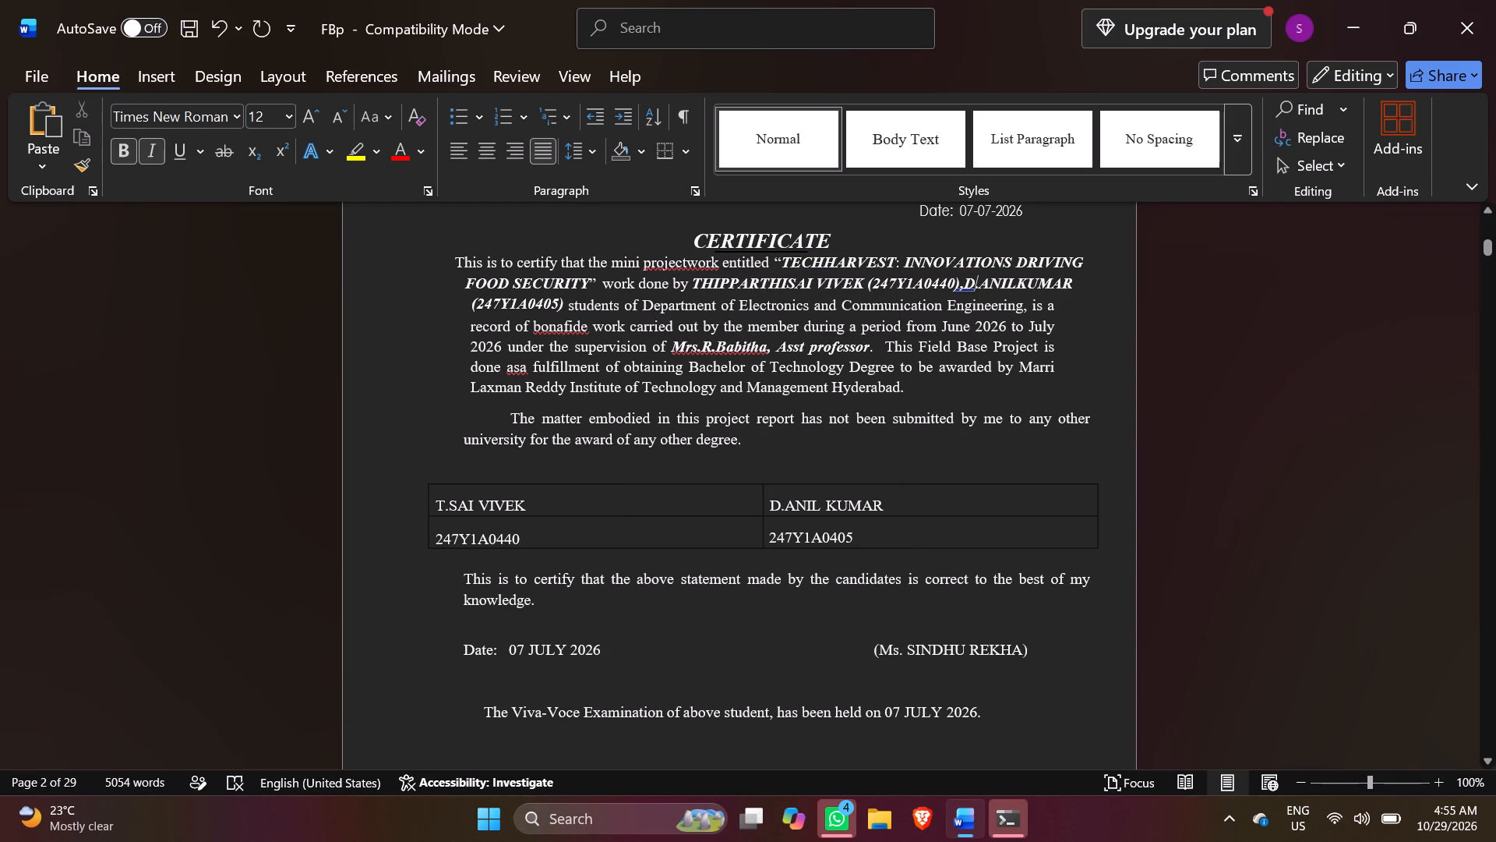
right_click(972, 293)
left_click(914, 304)
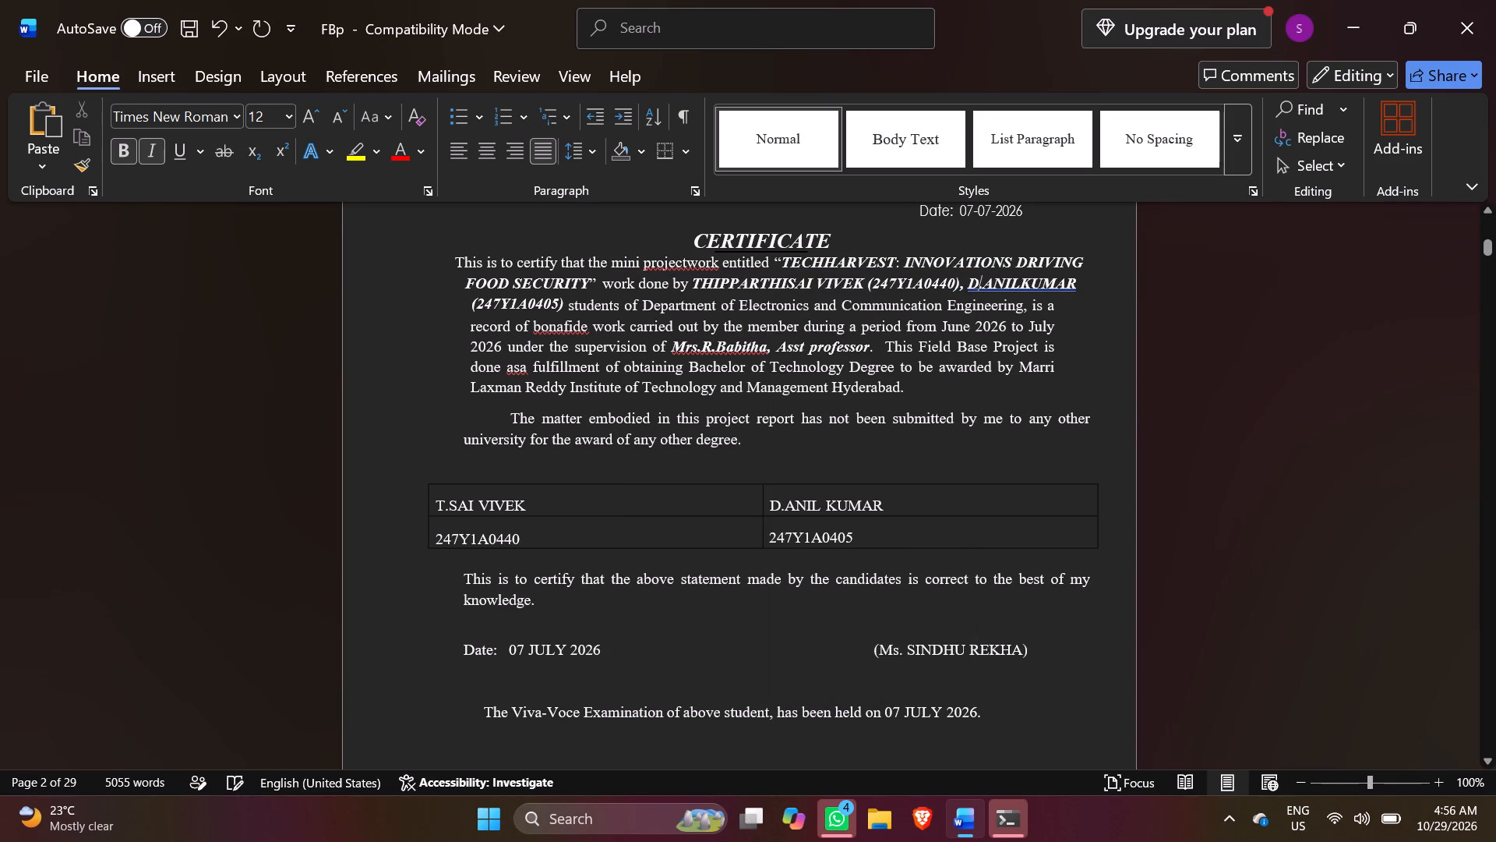
left_click(1015, 288)
right_click(1015, 288)
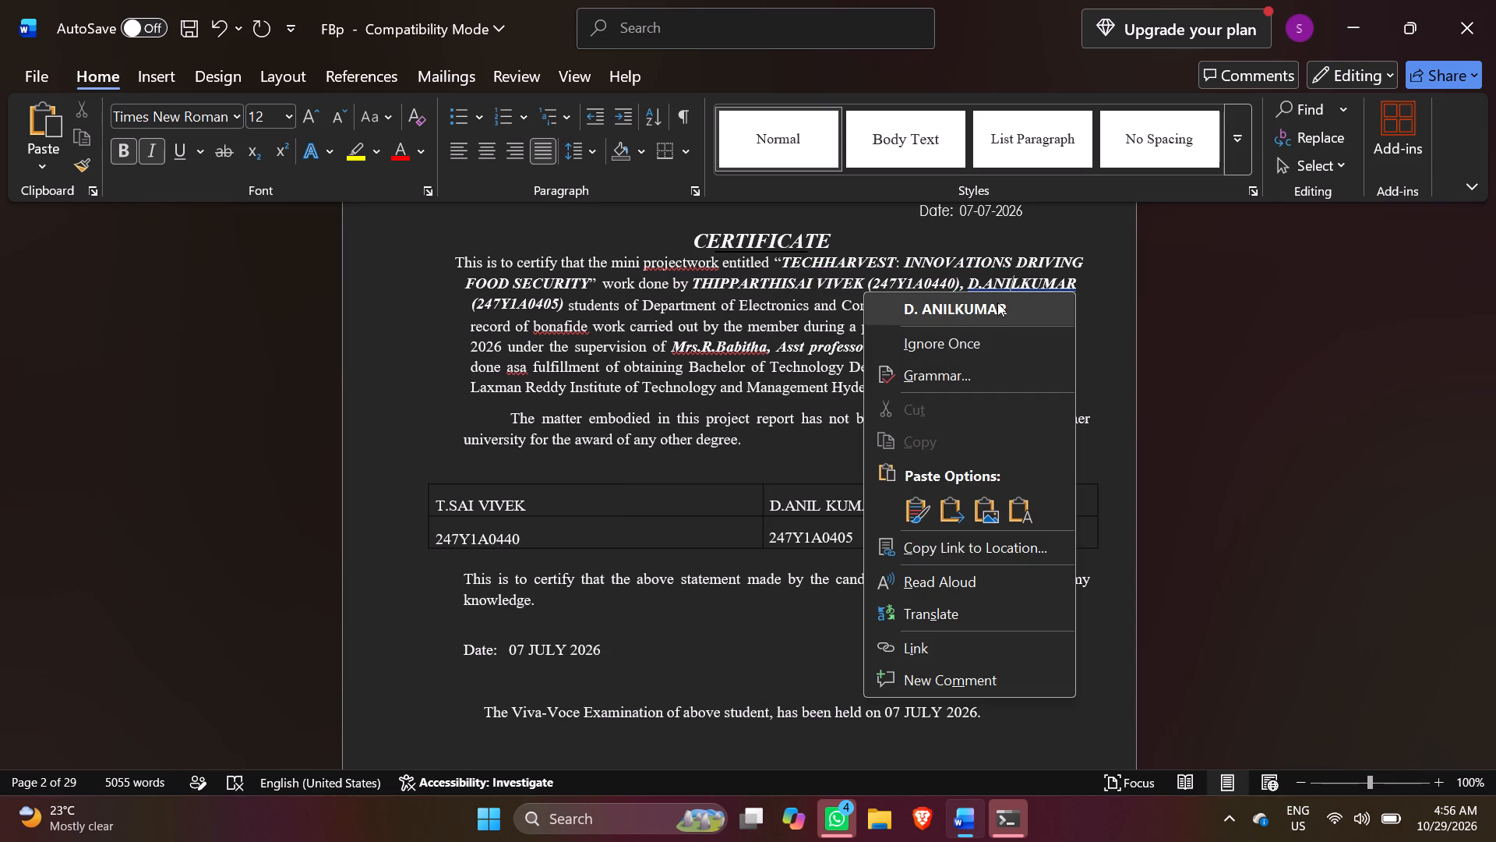
left_click(997, 302)
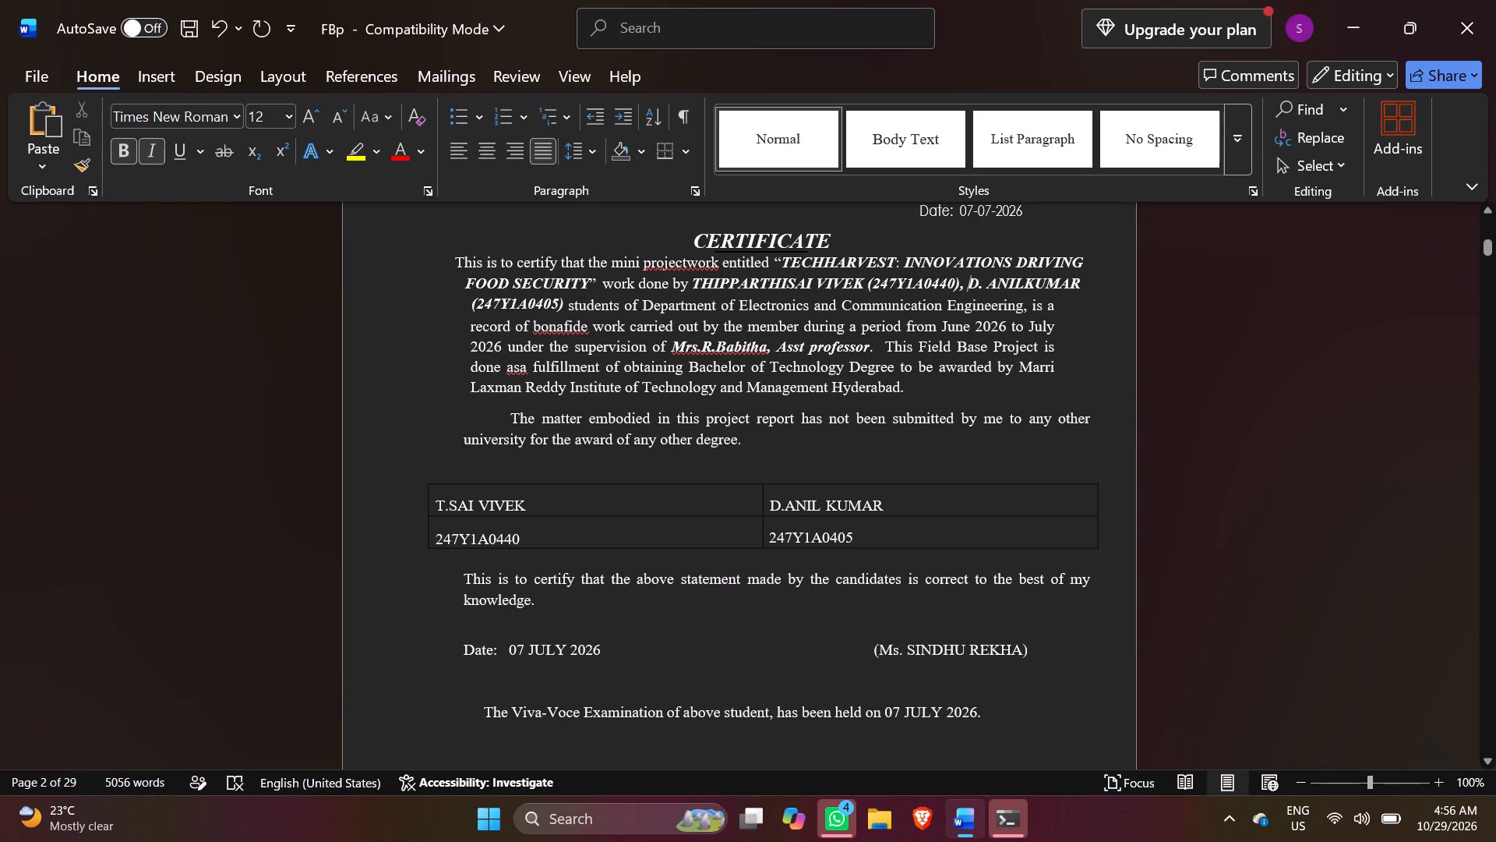
Correct "bonafide" to the suggested spelling "Bonafide" in the certificate paragraph.
left_click(576, 334)
right_click(576, 334)
left_click(552, 341)
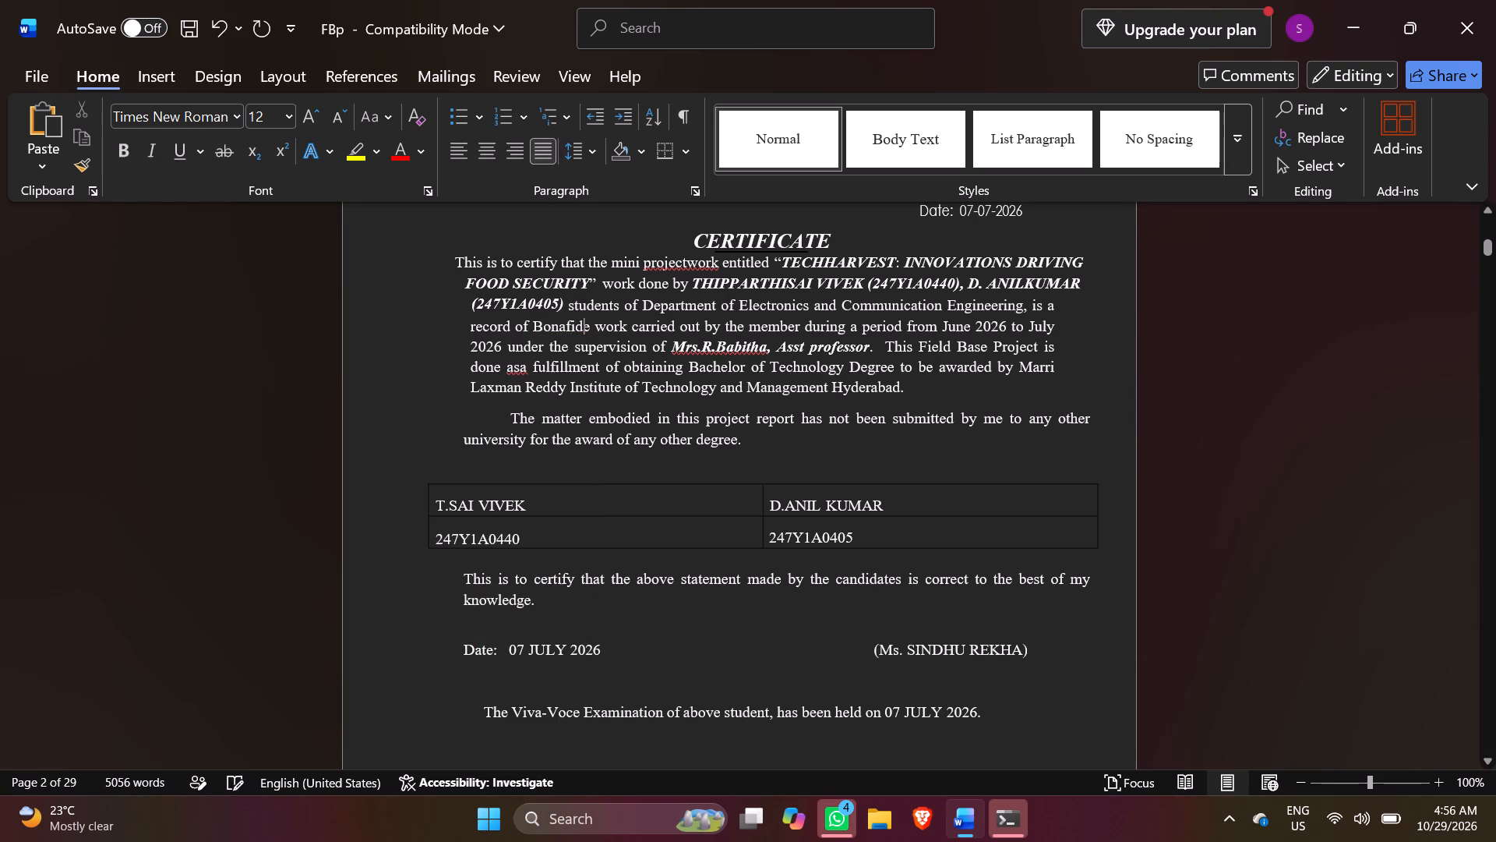
Ignore all flagged spellings of the supervisor's name in the main certificate paragraph.
left_click(704, 345)
right_click(704, 345)
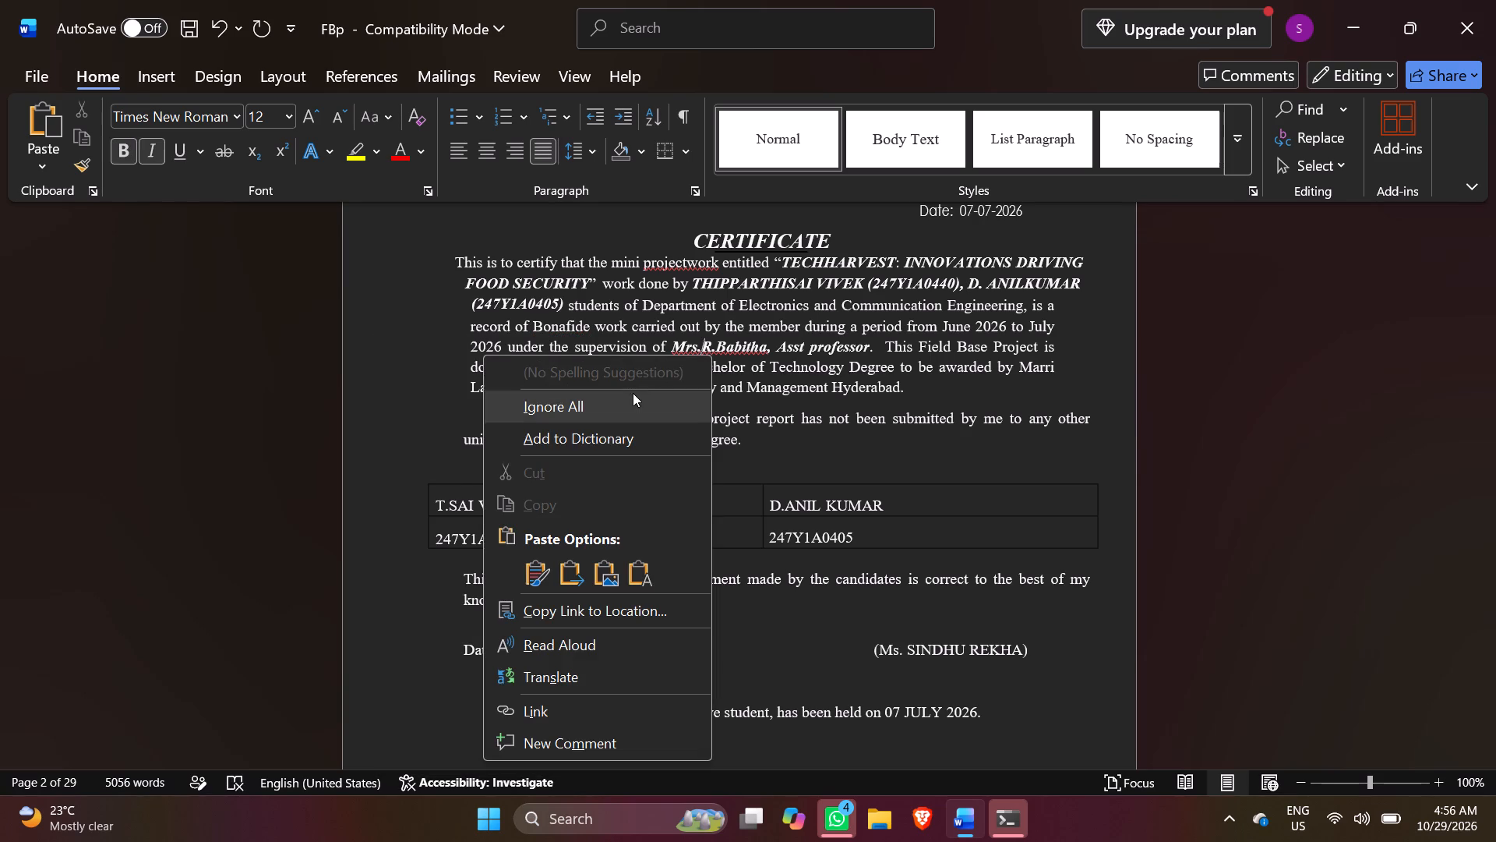
left_click(633, 393)
Correct "projectwork" to the suggested "project work" in the first line of the certificate paragraph.
left_click(679, 267)
right_click(679, 266)
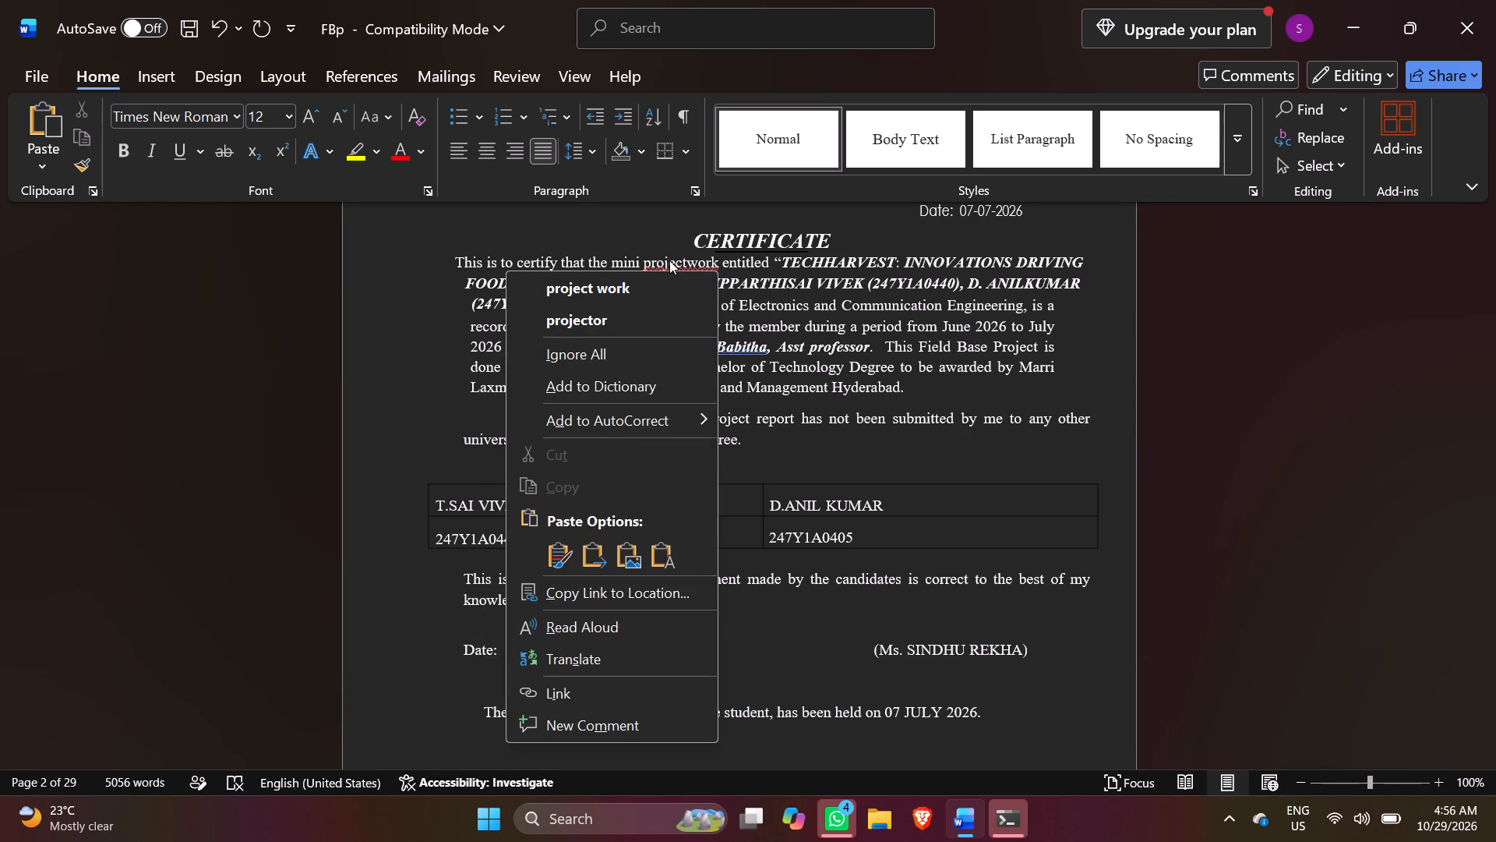
left_click(668, 258)
right_click(668, 258)
left_click(644, 288)
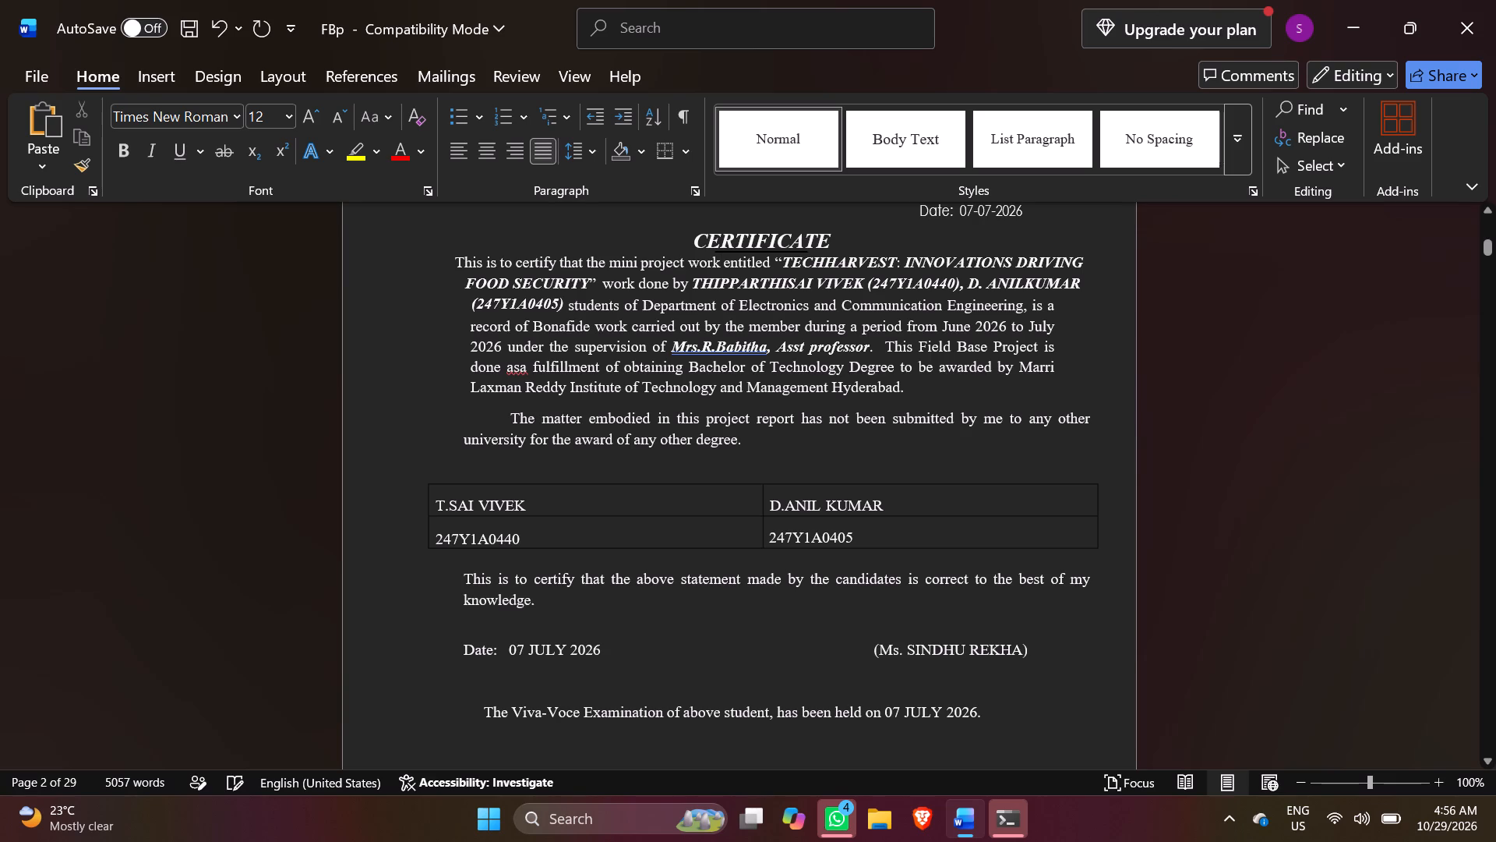
Accept the suggested spacing after the supervisor's initial and split "asa" into "as a" in the certificate paragraph.
left_click(727, 345)
right_click(727, 345)
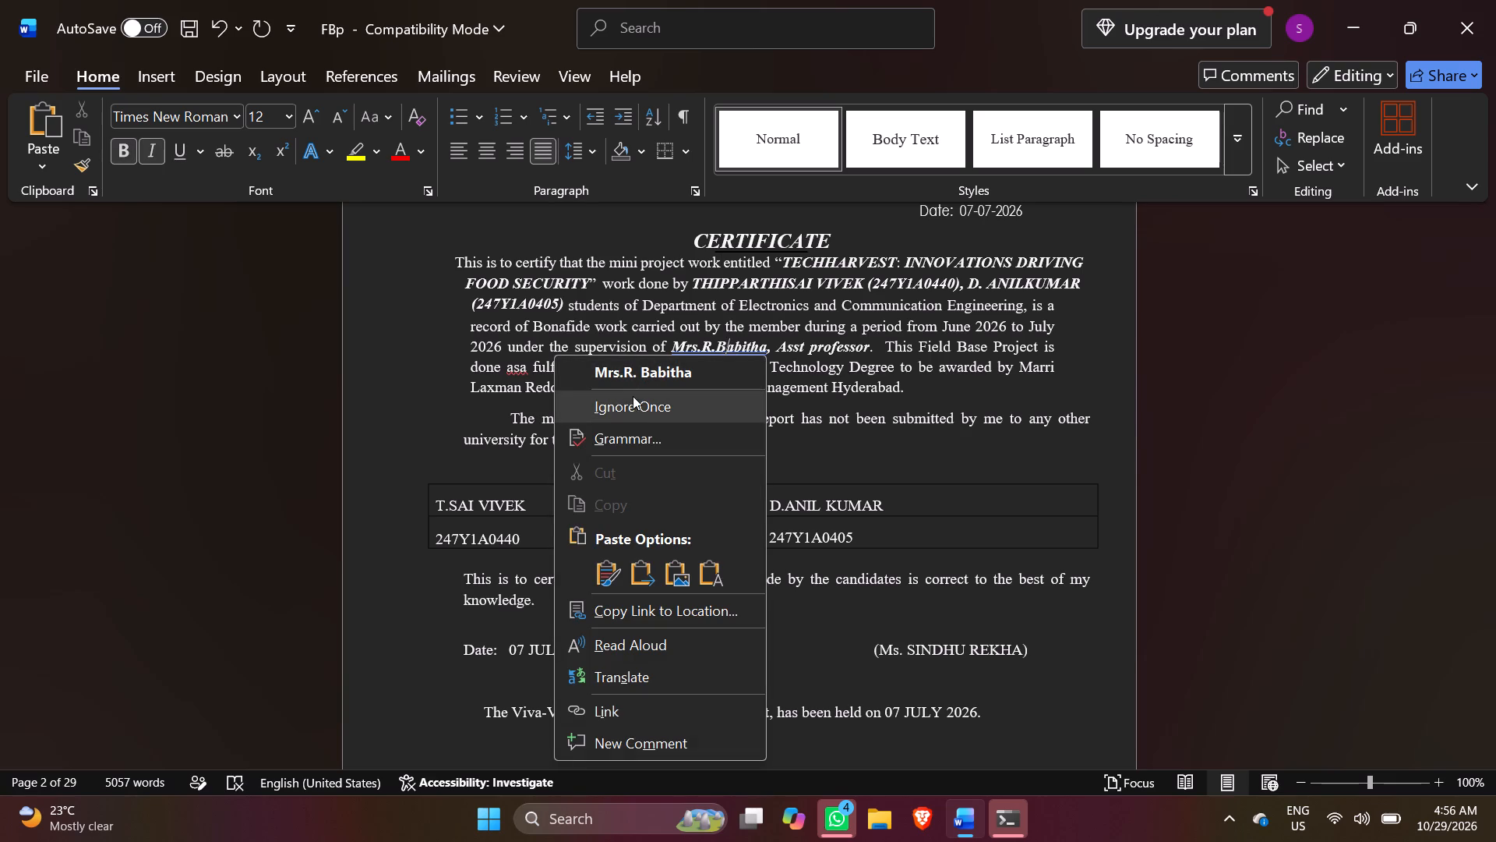
left_click(626, 380)
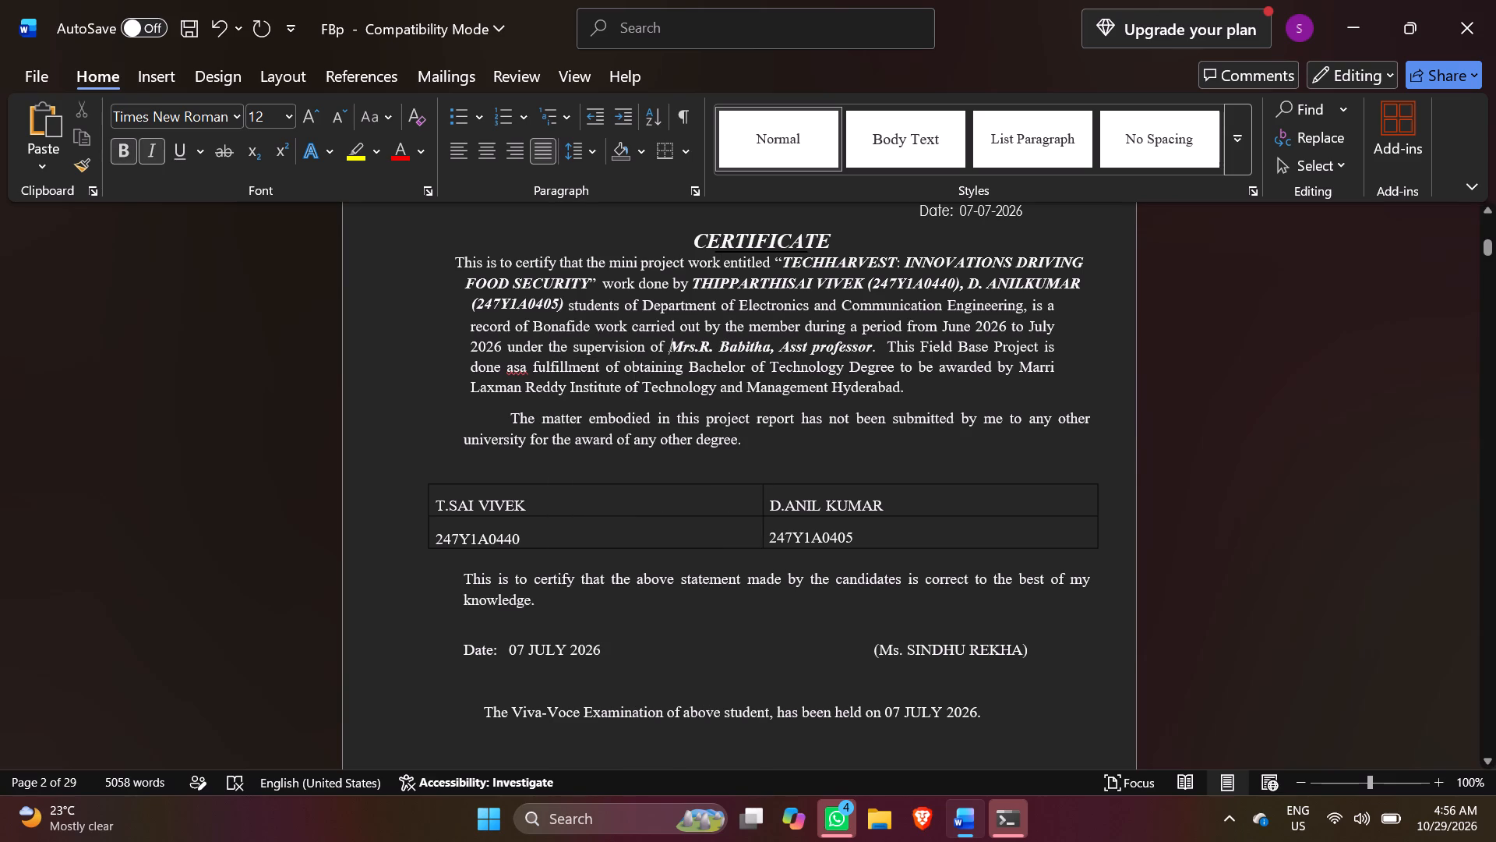
left_click(522, 370)
key("space")
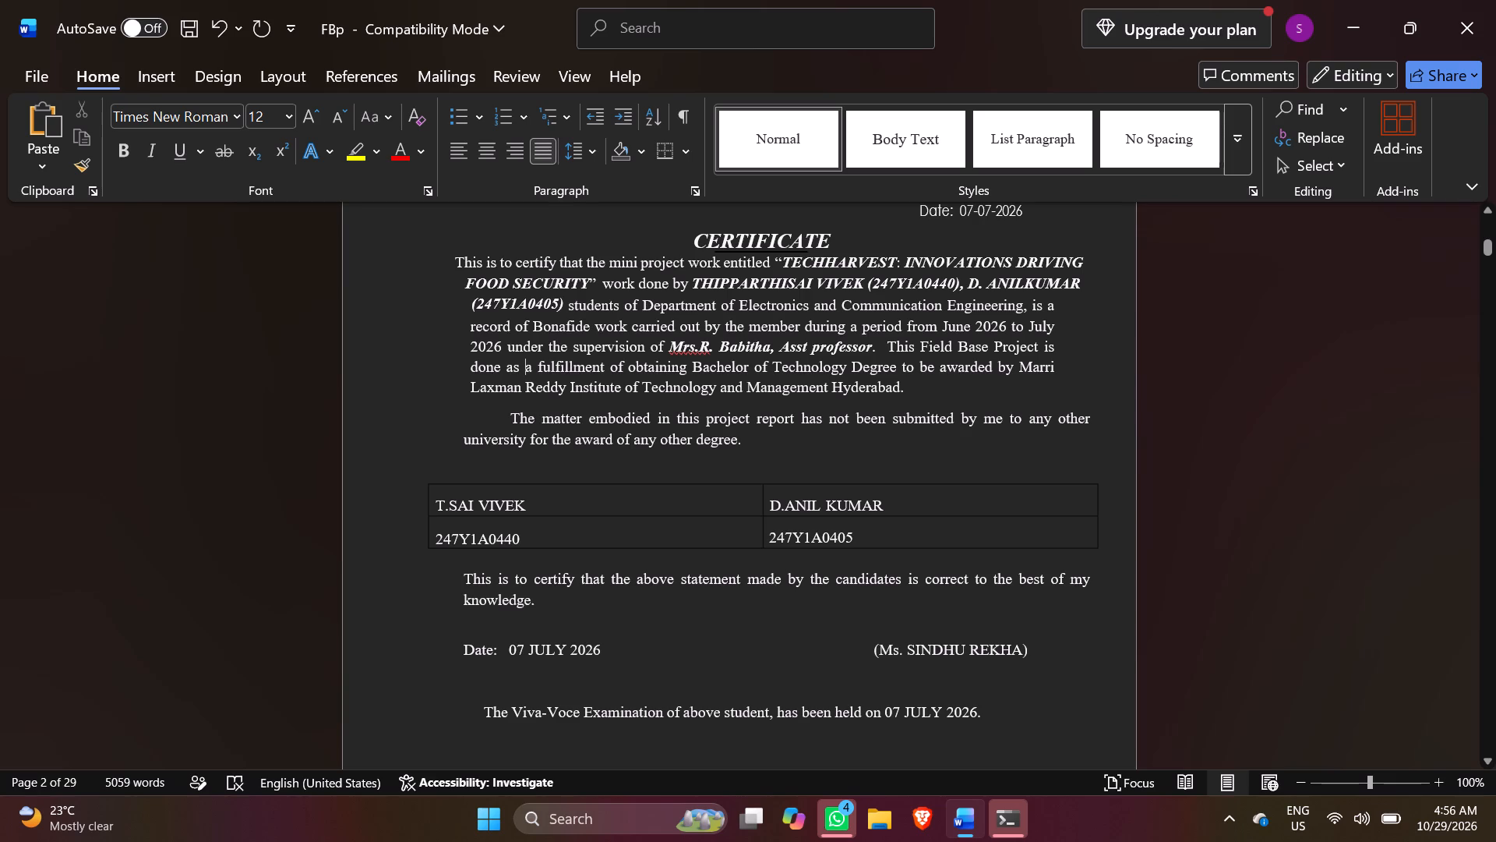
Accept the suggested spacing "B. Tech" in the first paragraph of the Acknowledgements page.
scroll(886, 374, "down", 15)
scroll(838, 442, "down", 5)
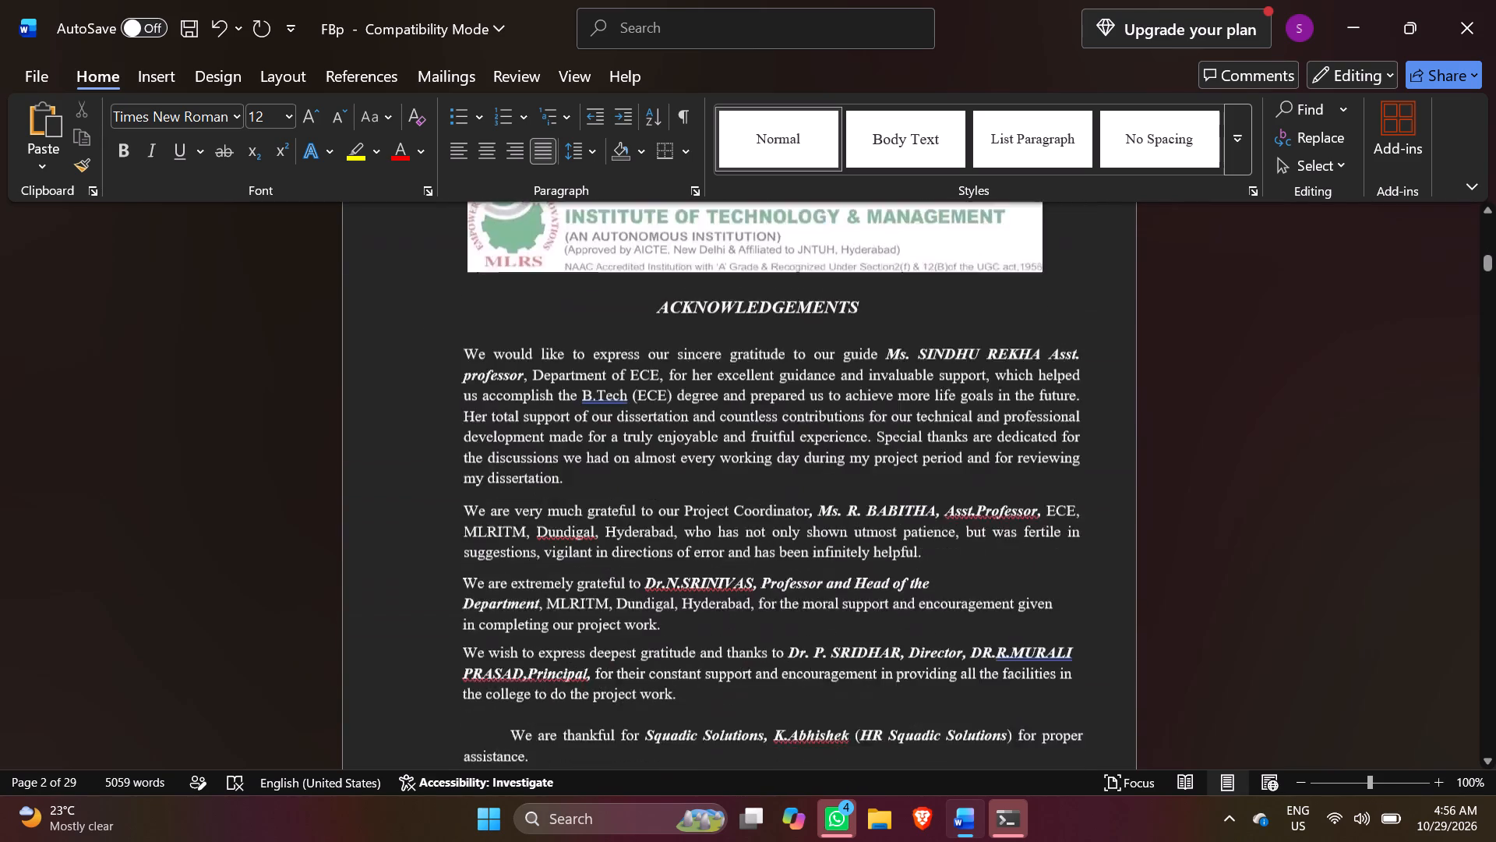
scroll(838, 444, "down", 5)
scroll(837, 444, "up", 4)
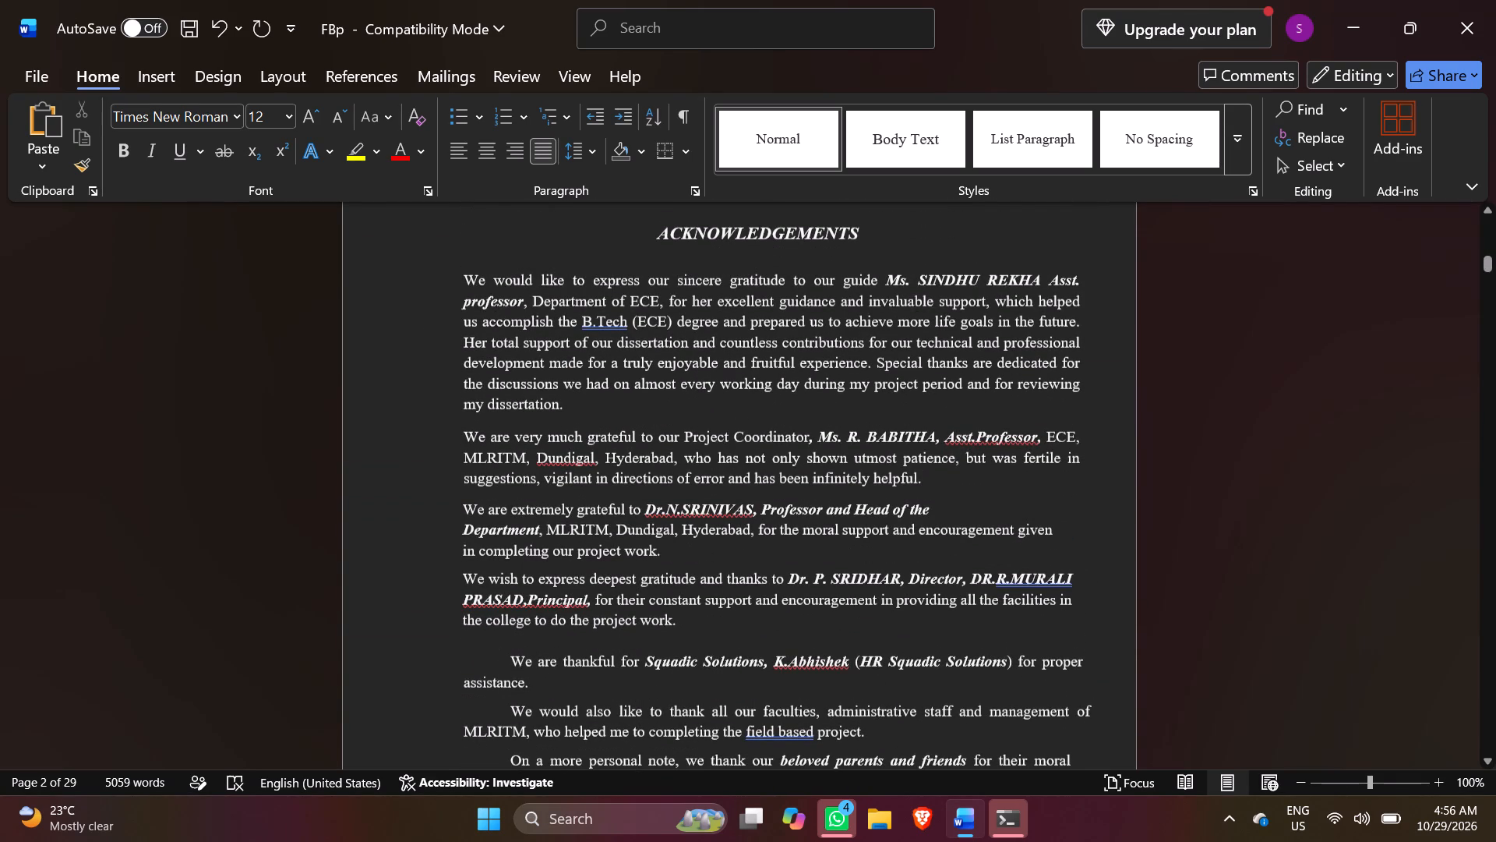
left_click(597, 320)
right_click(597, 320)
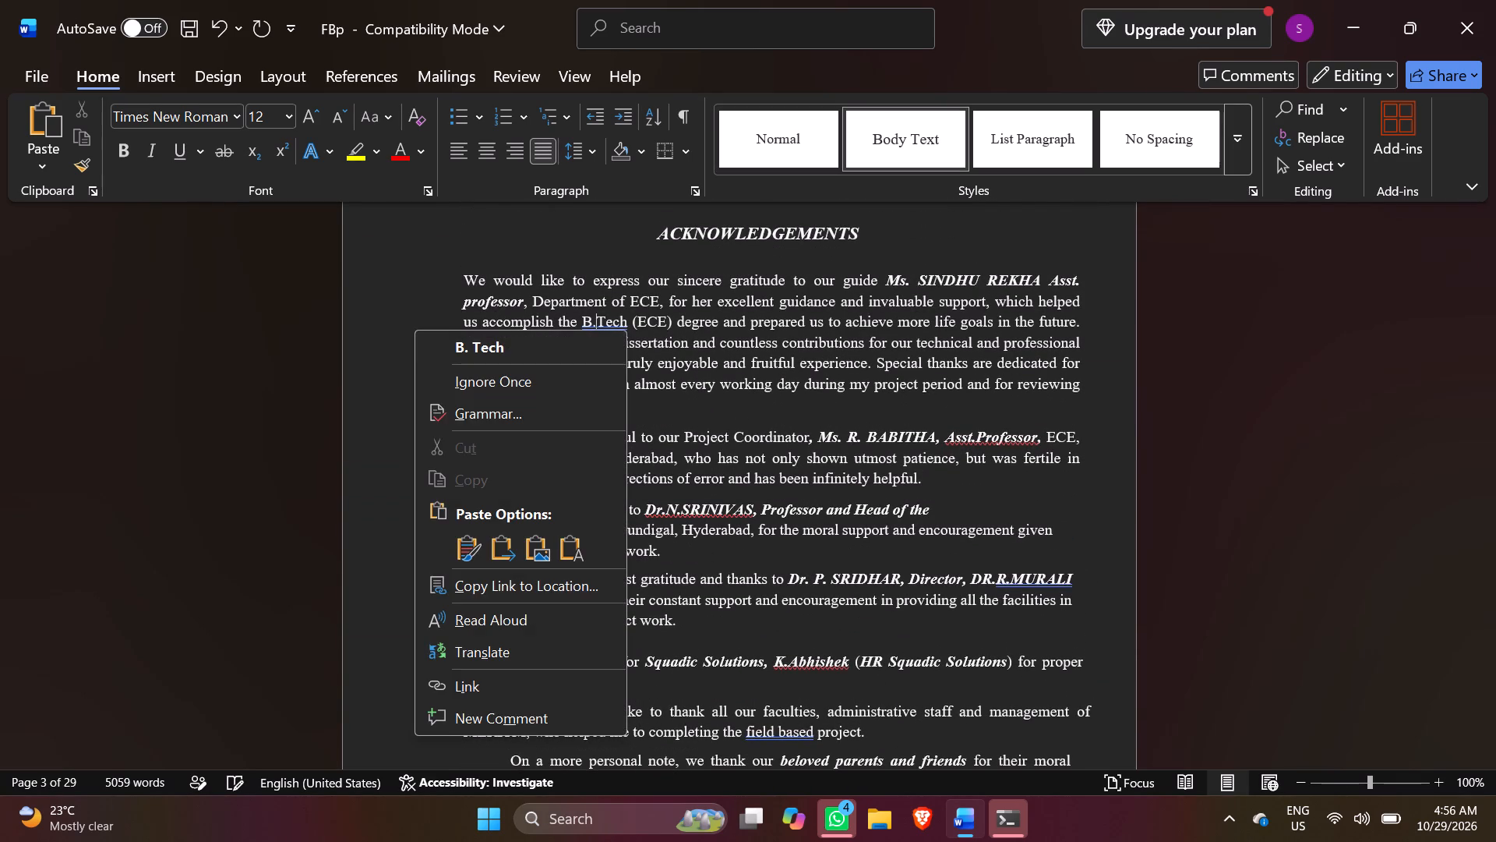
left_click(584, 343)
Change the guide's title to "Mrs." in the first Acknowledgements paragraph.
scroll(944, 320, "down", 2)
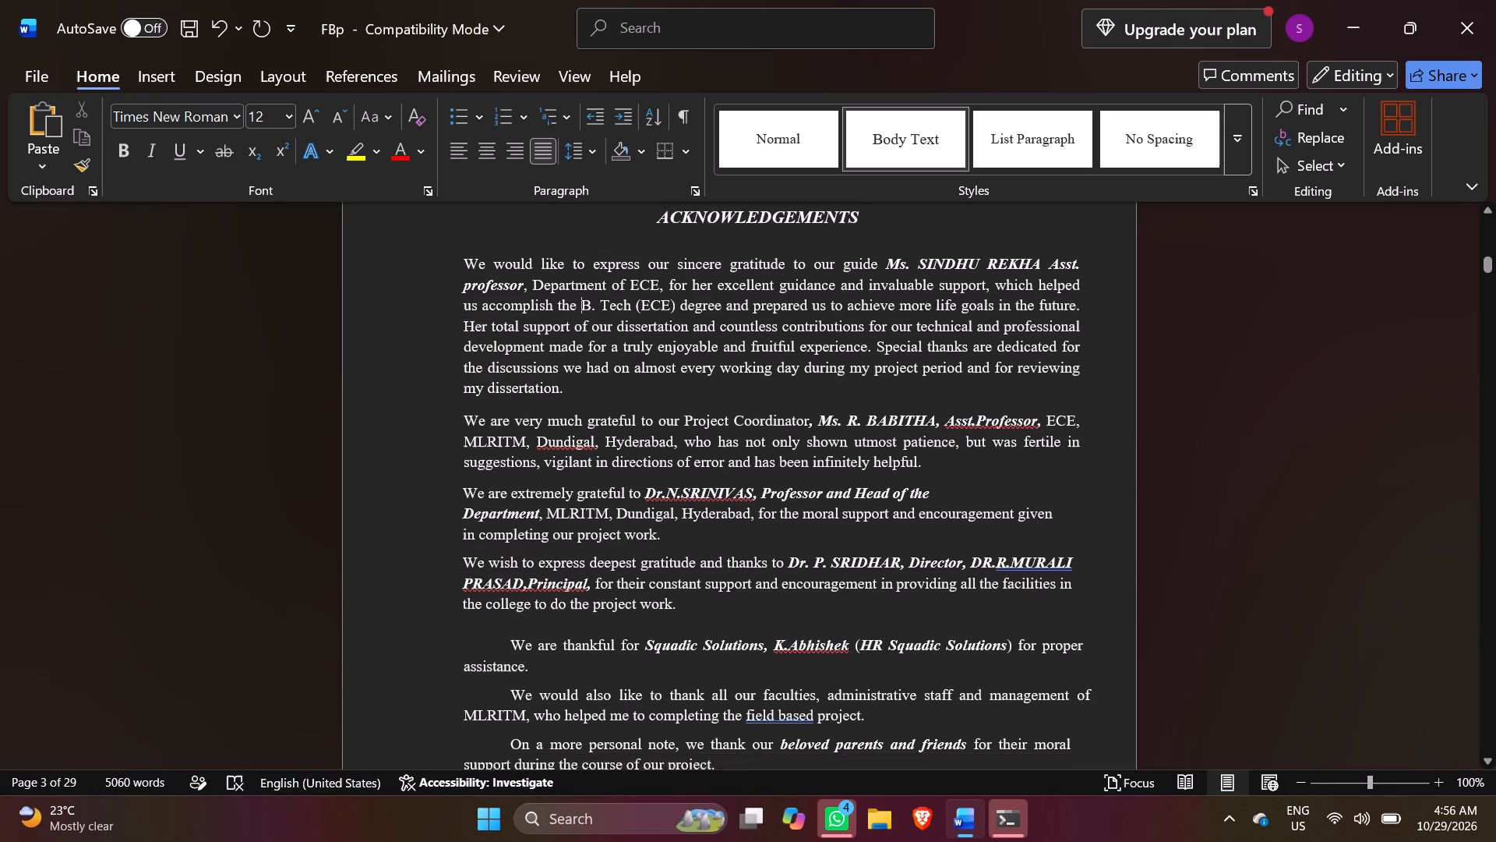
scroll(944, 320, "down", 1)
scroll(965, 312, "up", 3)
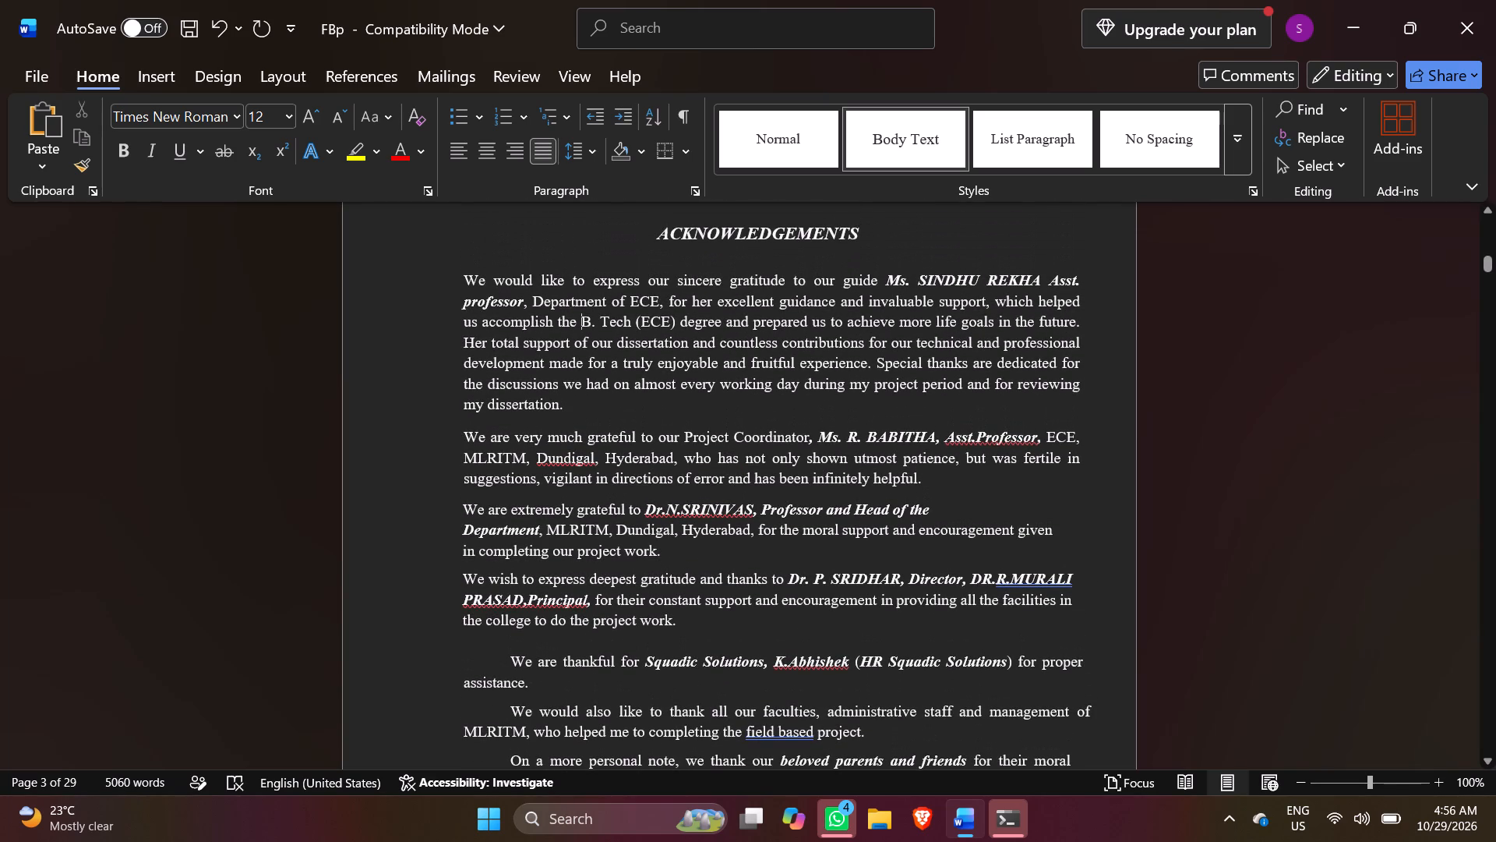
left_click(901, 284)
key("r")
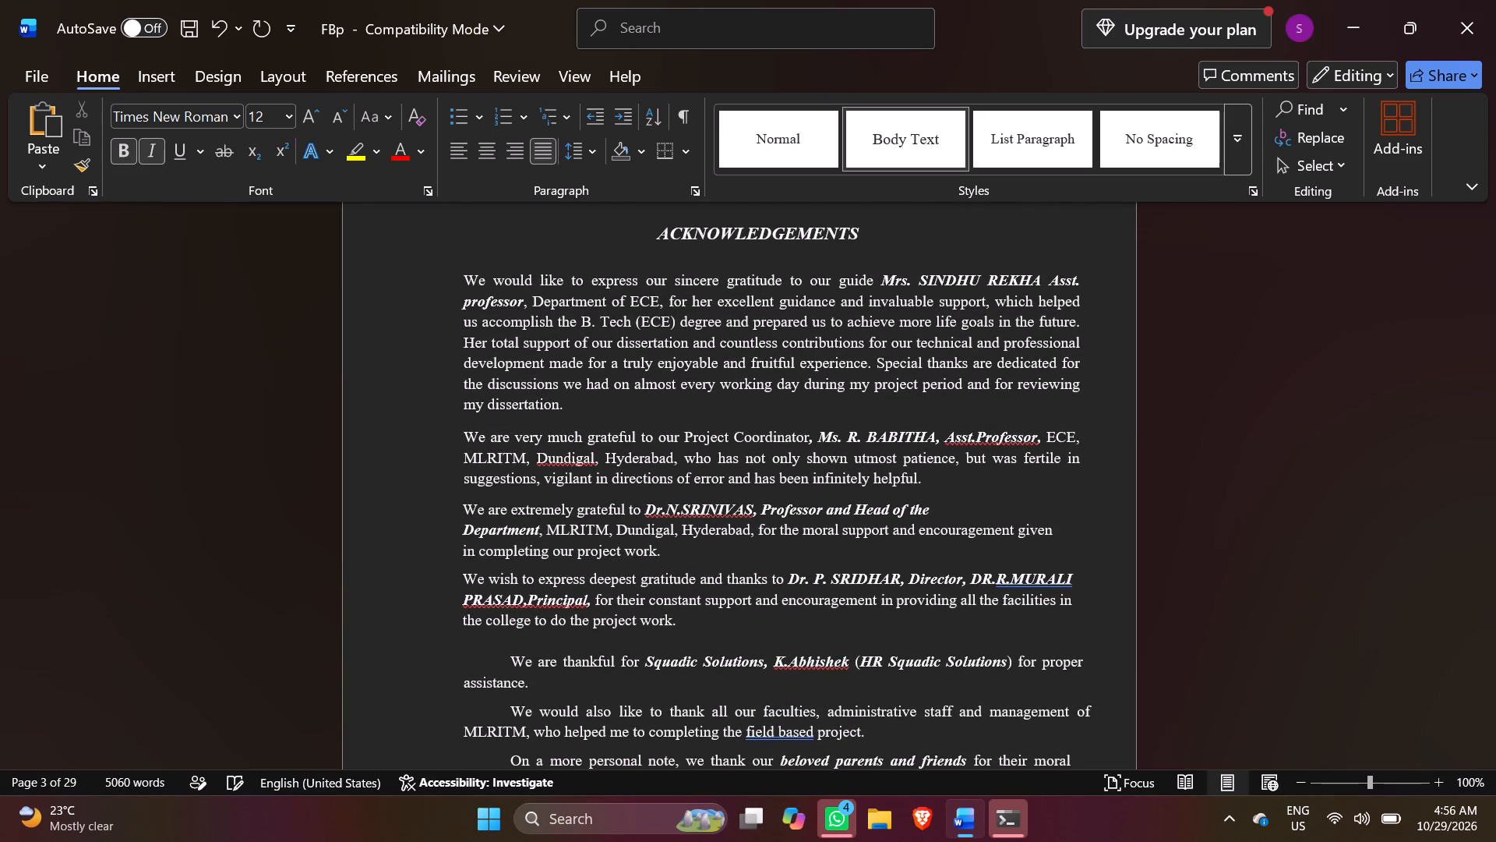
Ignore all flagged spellings of "Asst.Professor", "Dundigal" and the department head's name in the Acknowledgements.
left_click(971, 436)
right_click(971, 436)
left_click(893, 67)
left_click(566, 456)
right_click(566, 456)
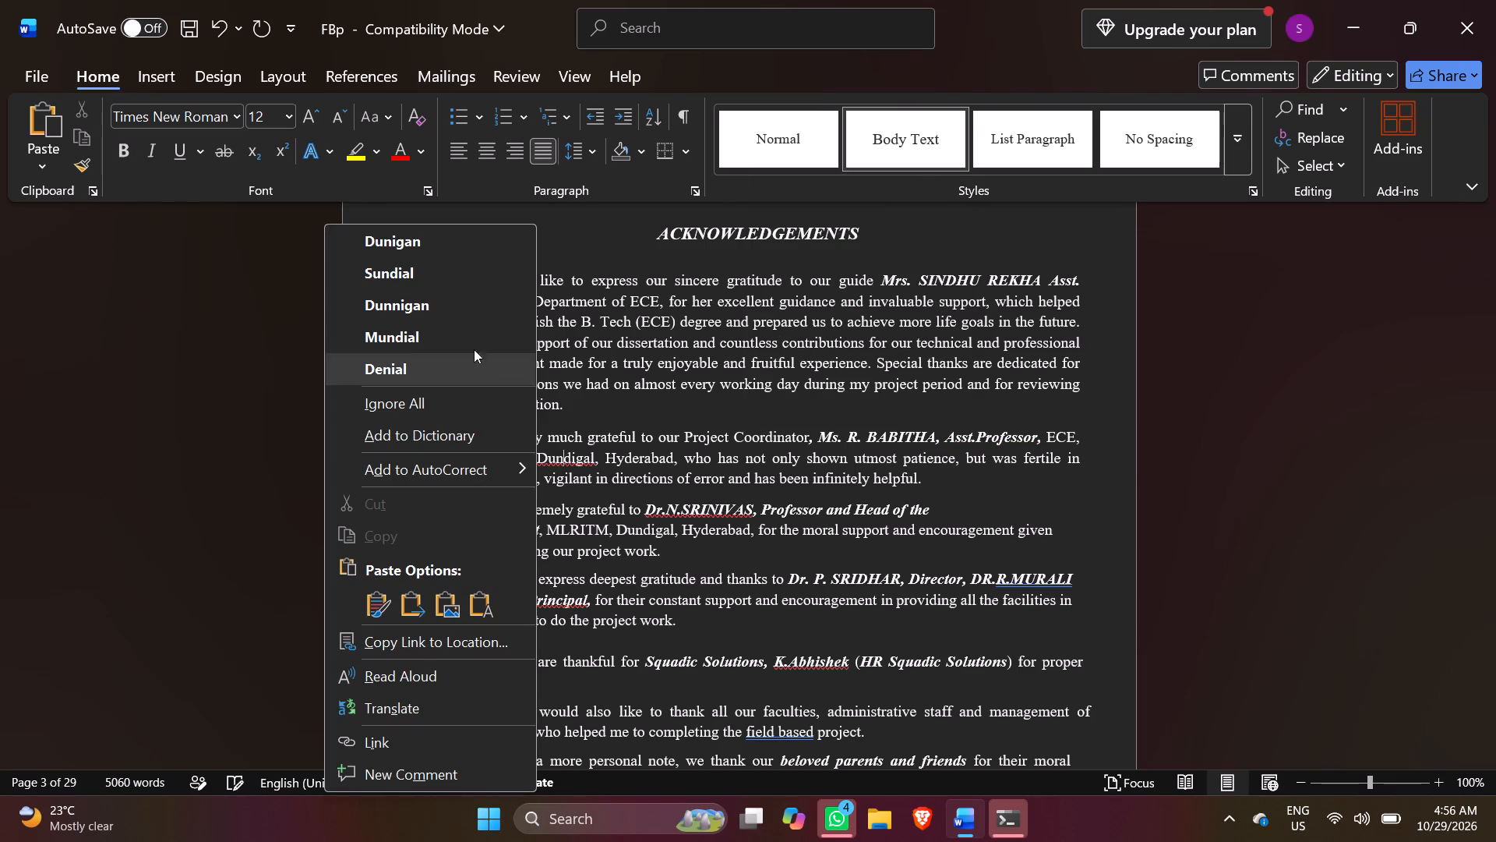
left_click(460, 398)
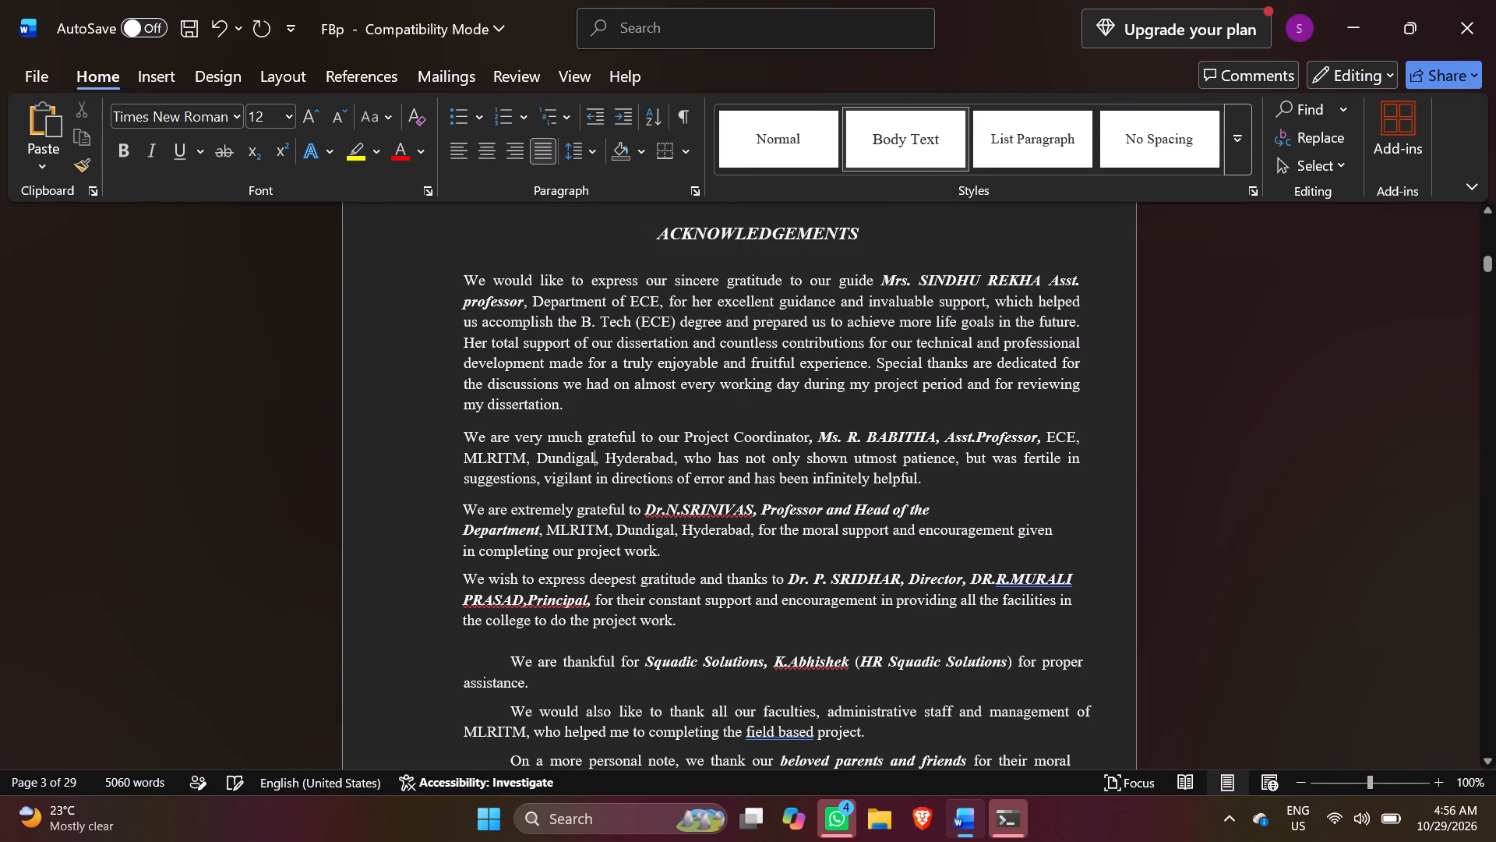
left_click(714, 506)
right_click(714, 505)
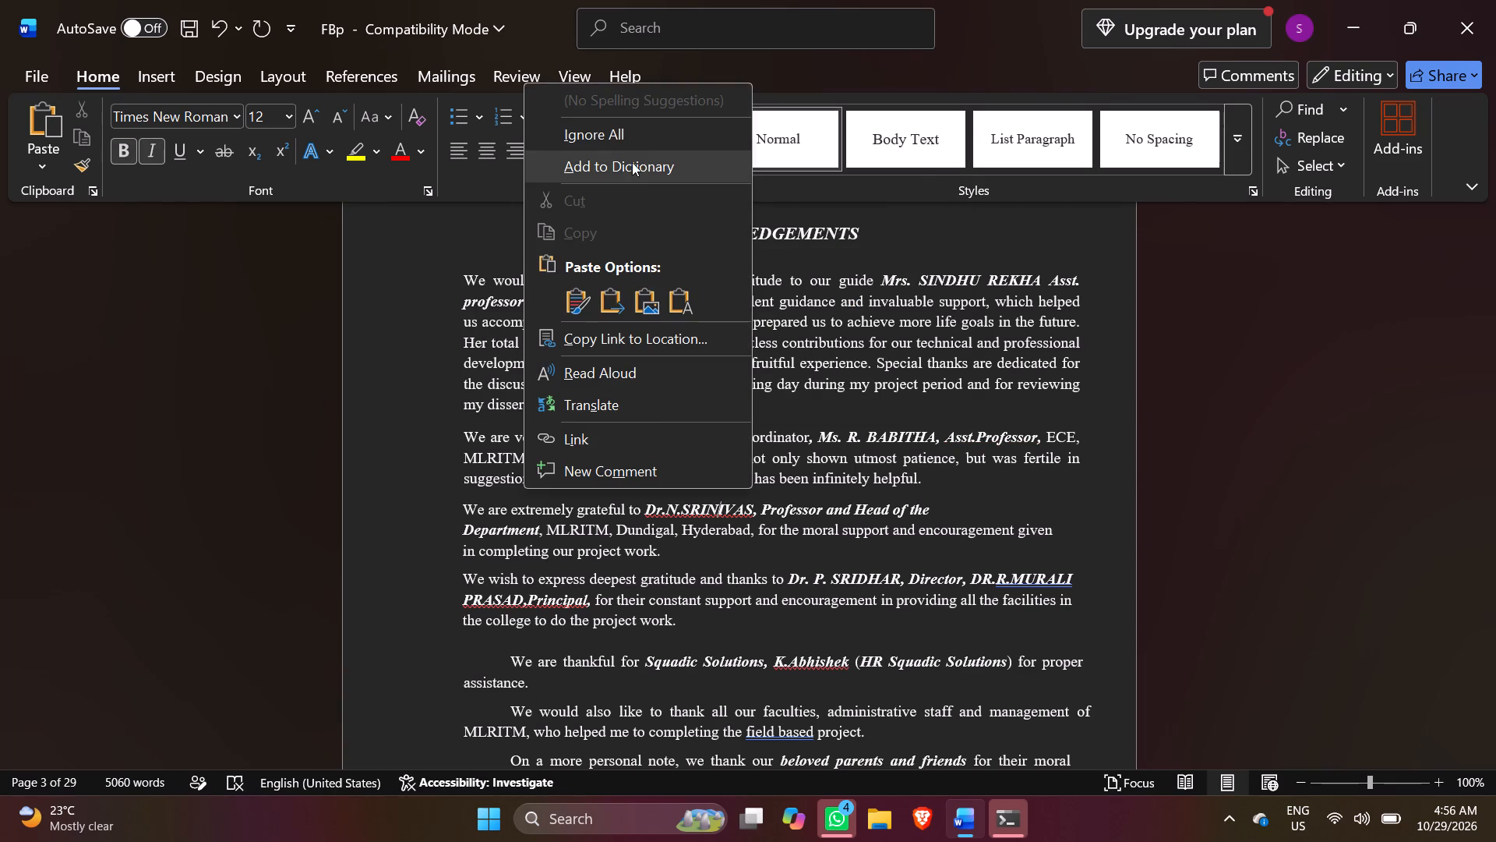
left_click(630, 144)
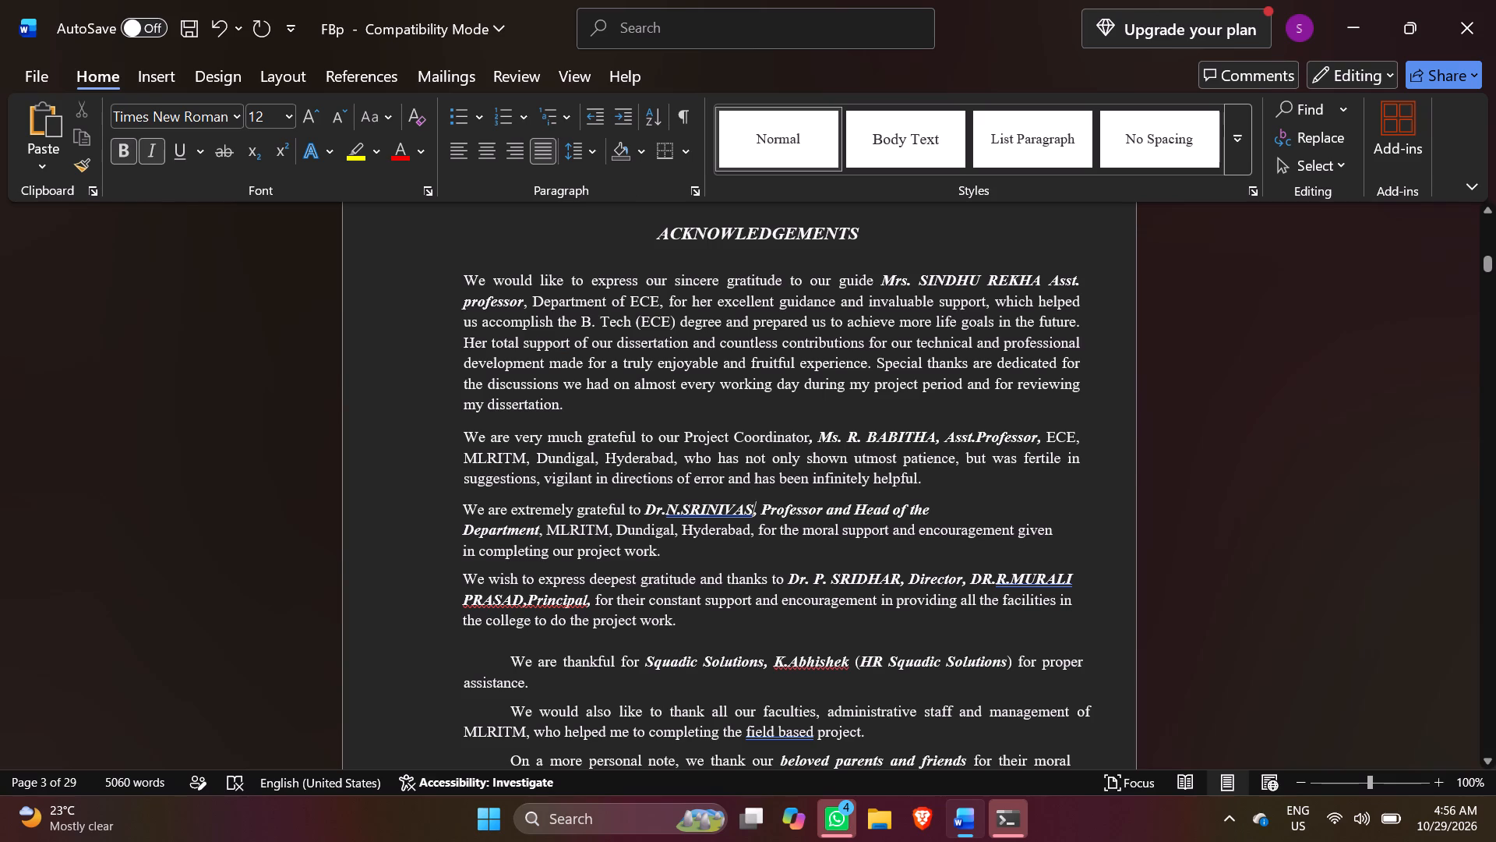
Accept the suggested space after the comma between the principal's surname and "Principal" in the Acknowledgements.
scroll(754, 595, "down", 2)
left_click(510, 513)
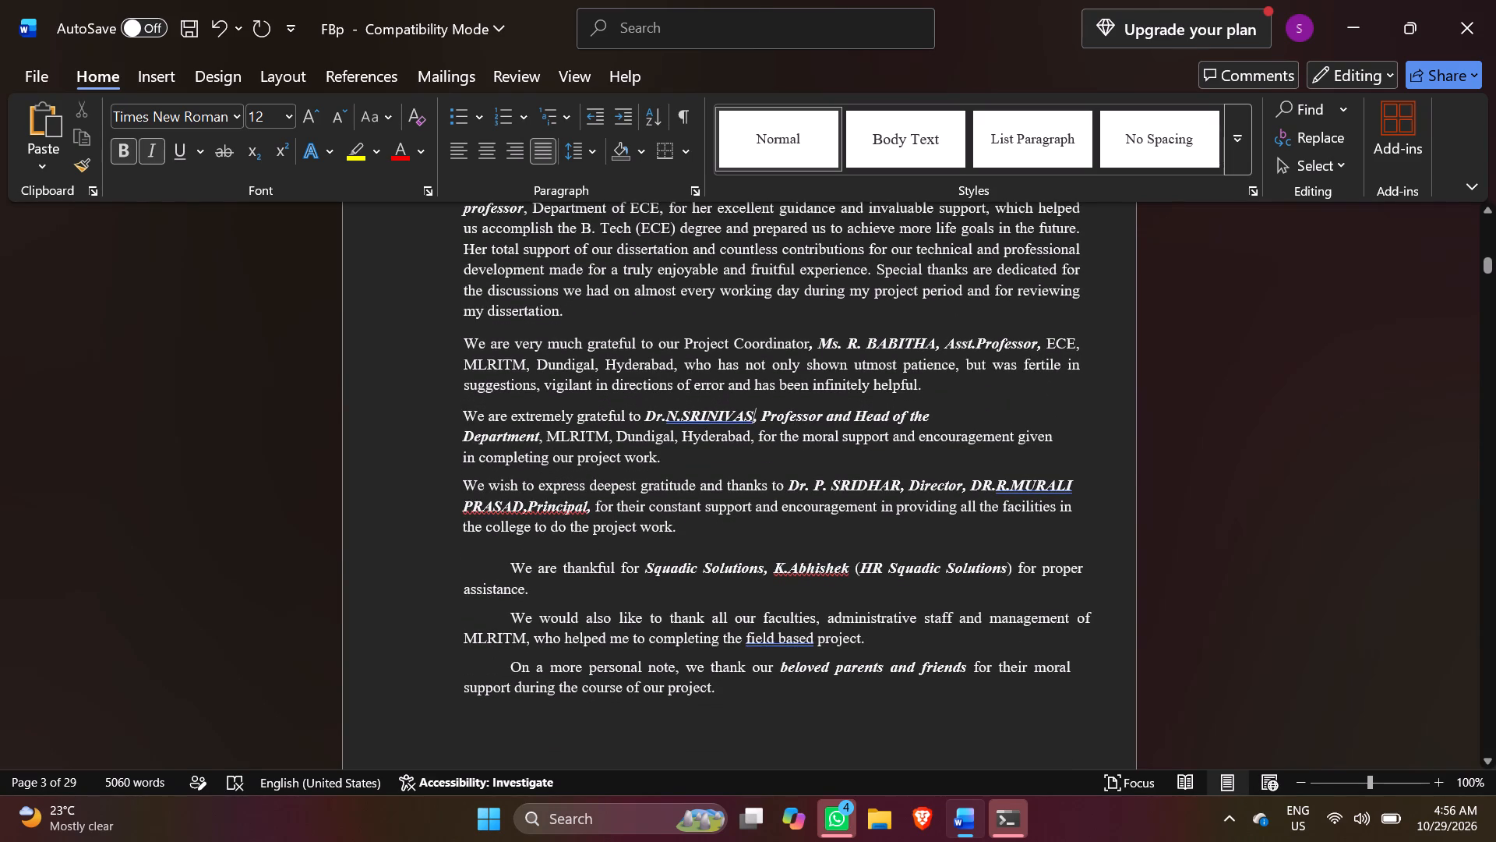
right_click(510, 513)
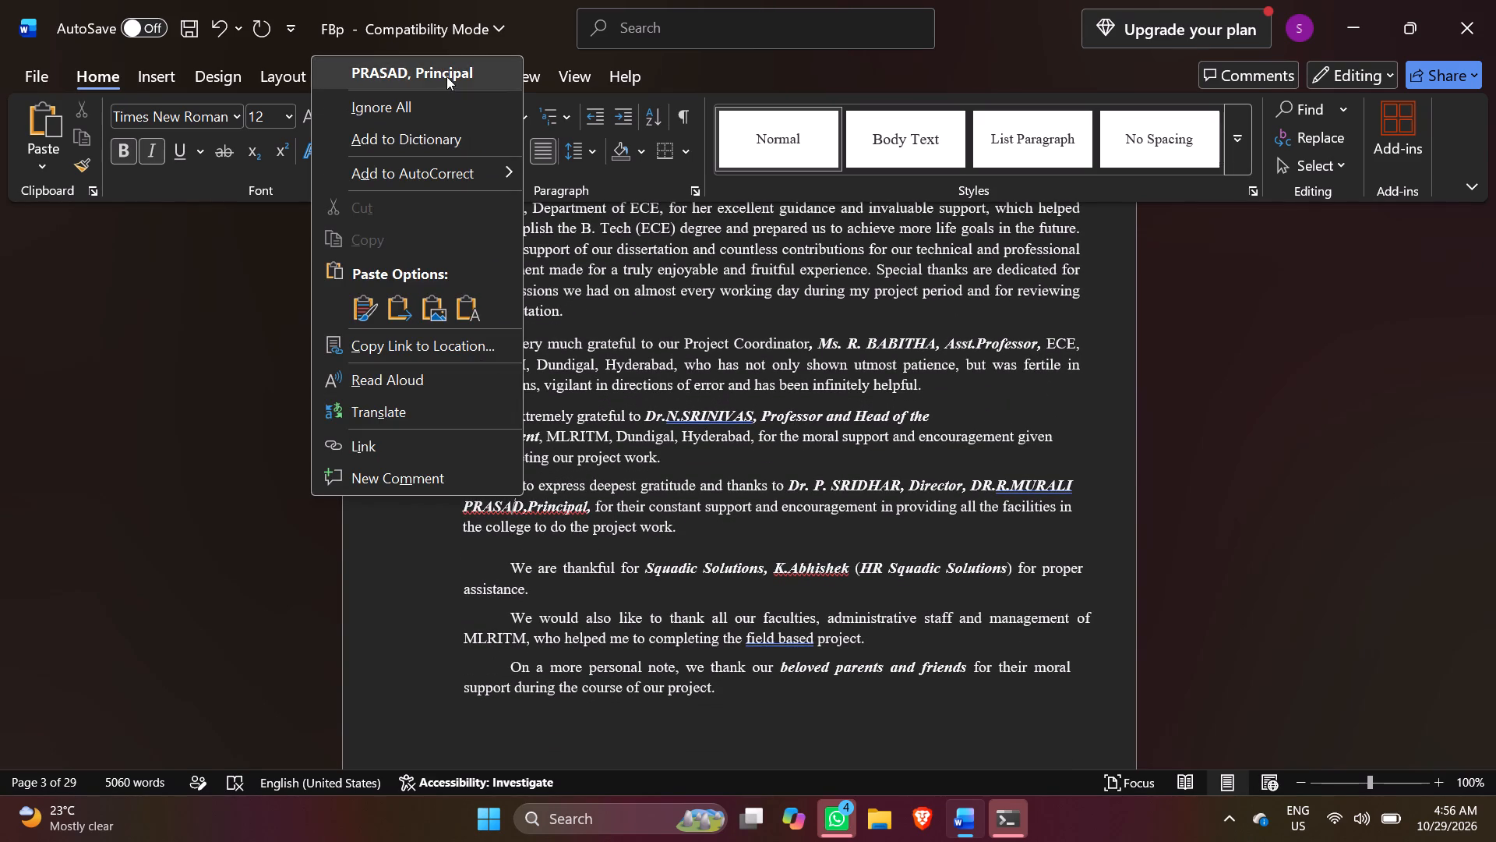
left_click(446, 76)
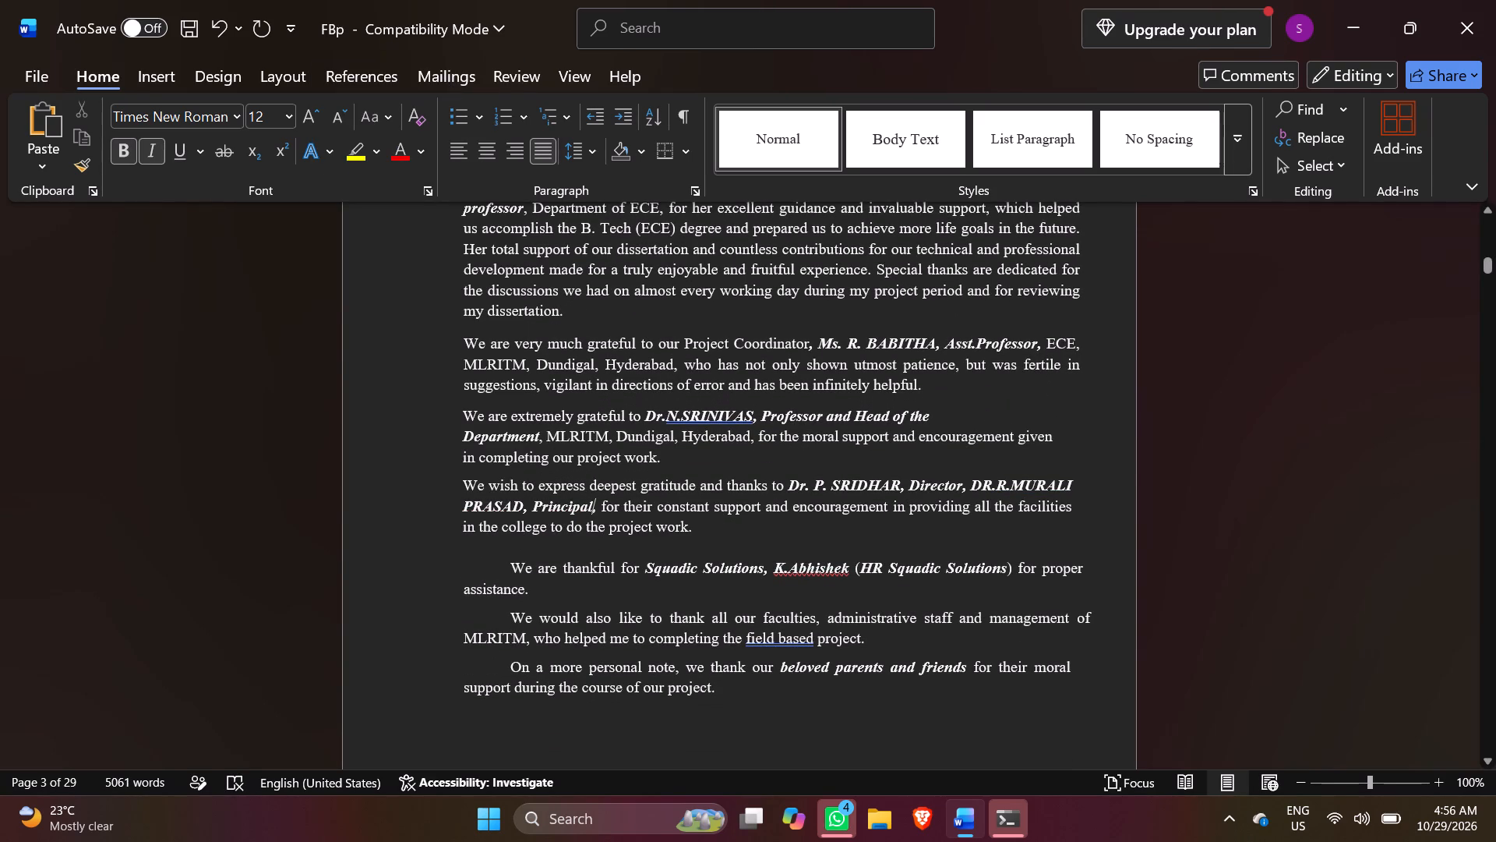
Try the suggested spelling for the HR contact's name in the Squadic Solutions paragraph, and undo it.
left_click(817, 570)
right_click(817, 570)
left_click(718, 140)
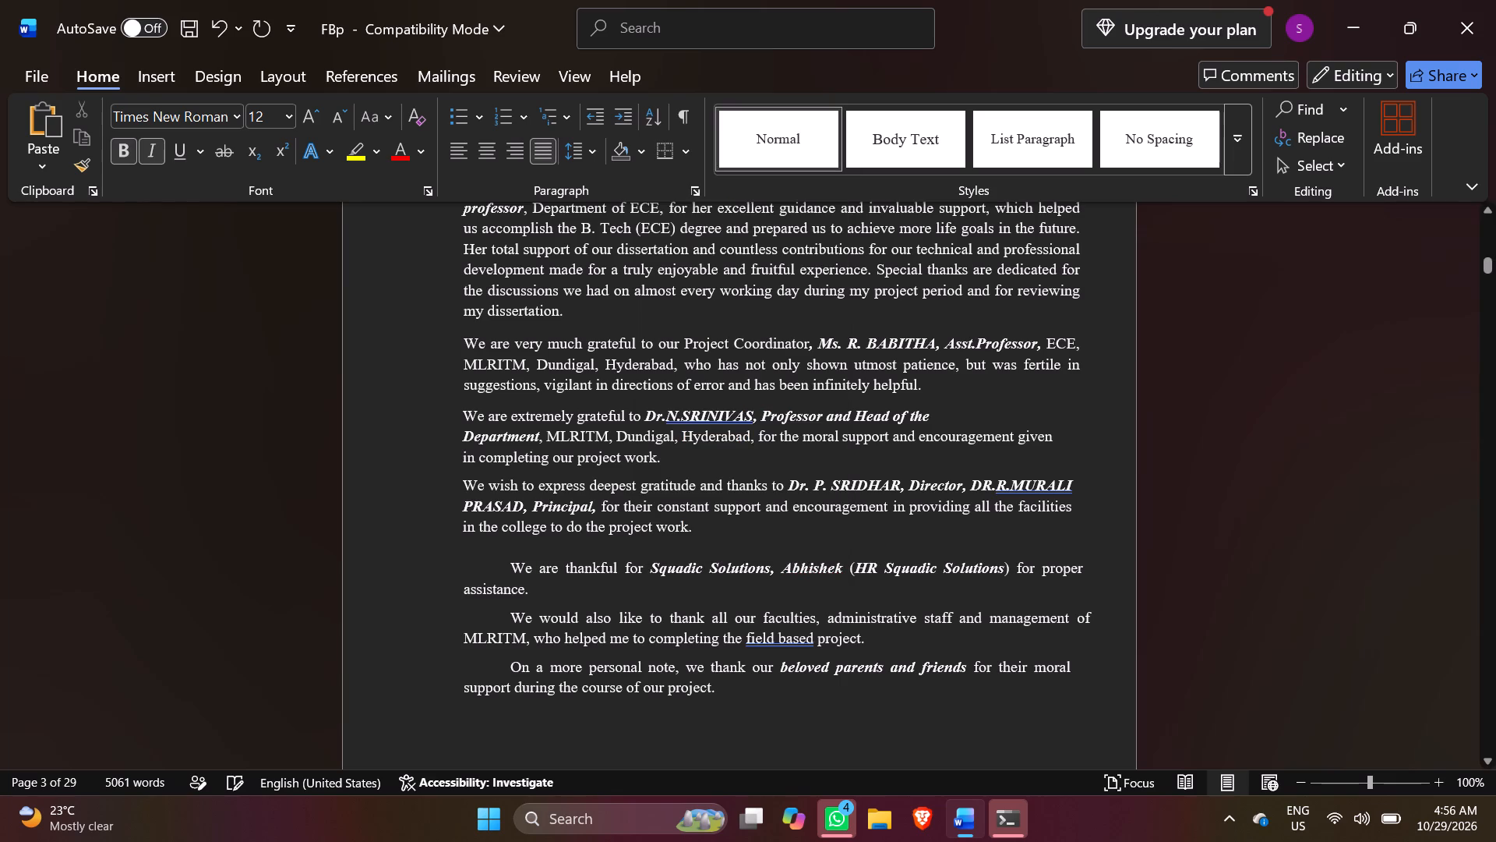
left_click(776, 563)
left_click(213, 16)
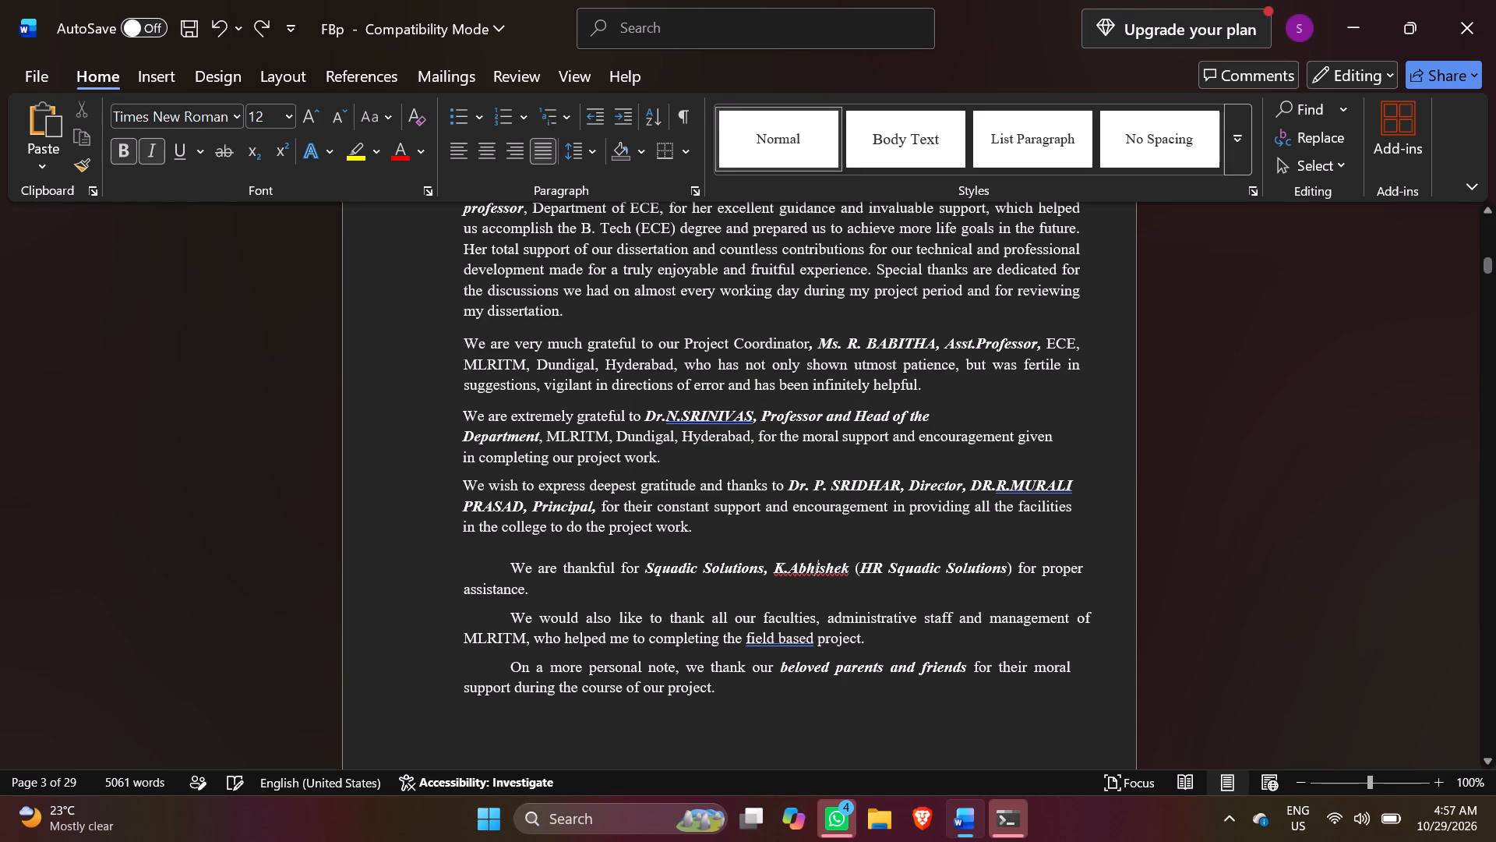
Add the Squadic Solutions HR contact's name, as written with its initial, to the spelling dictionary.
right_click(796, 568)
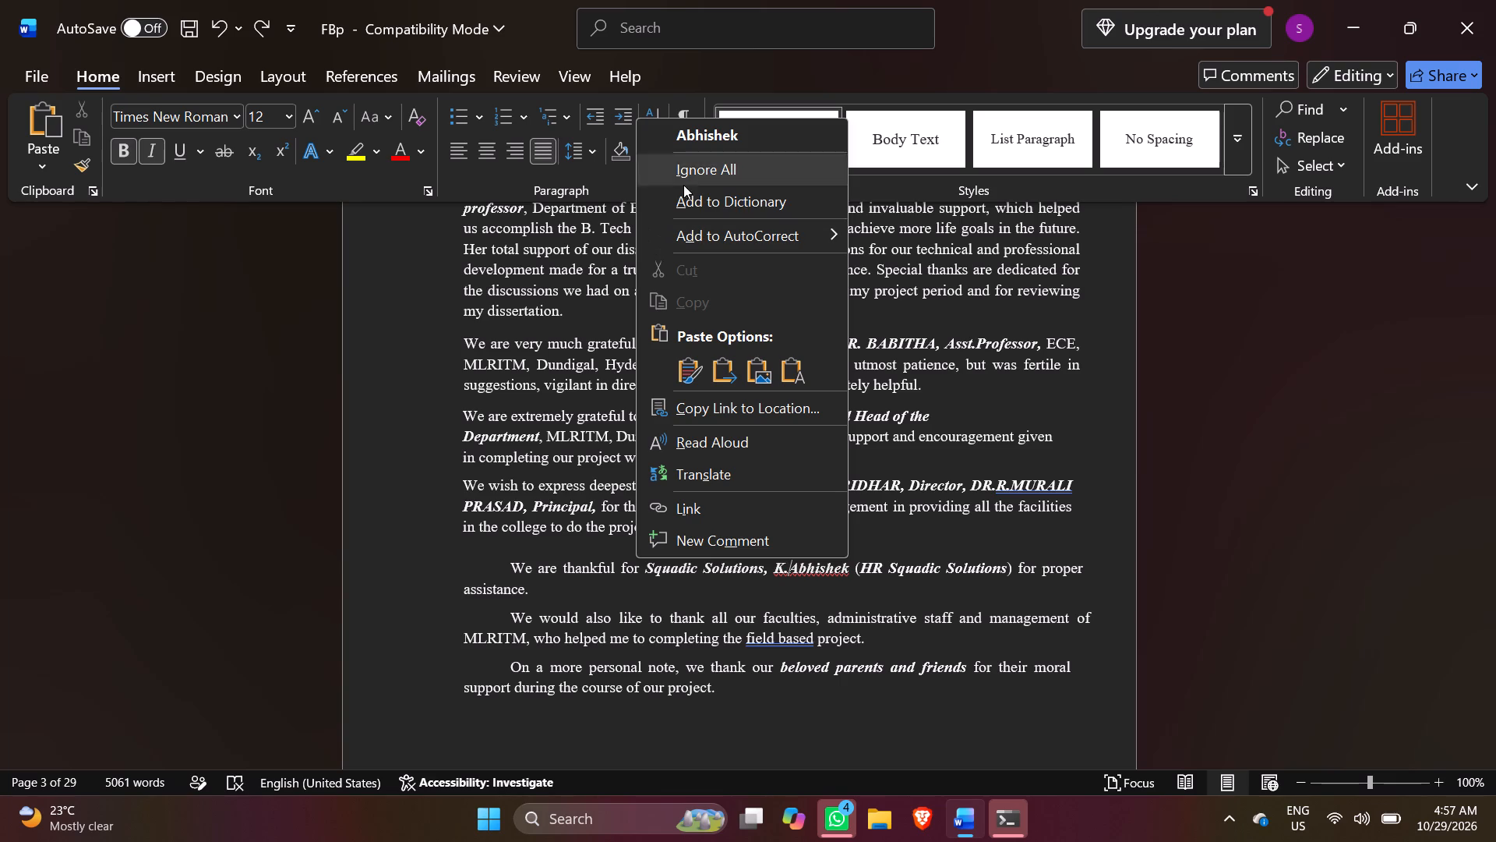
left_click(720, 196)
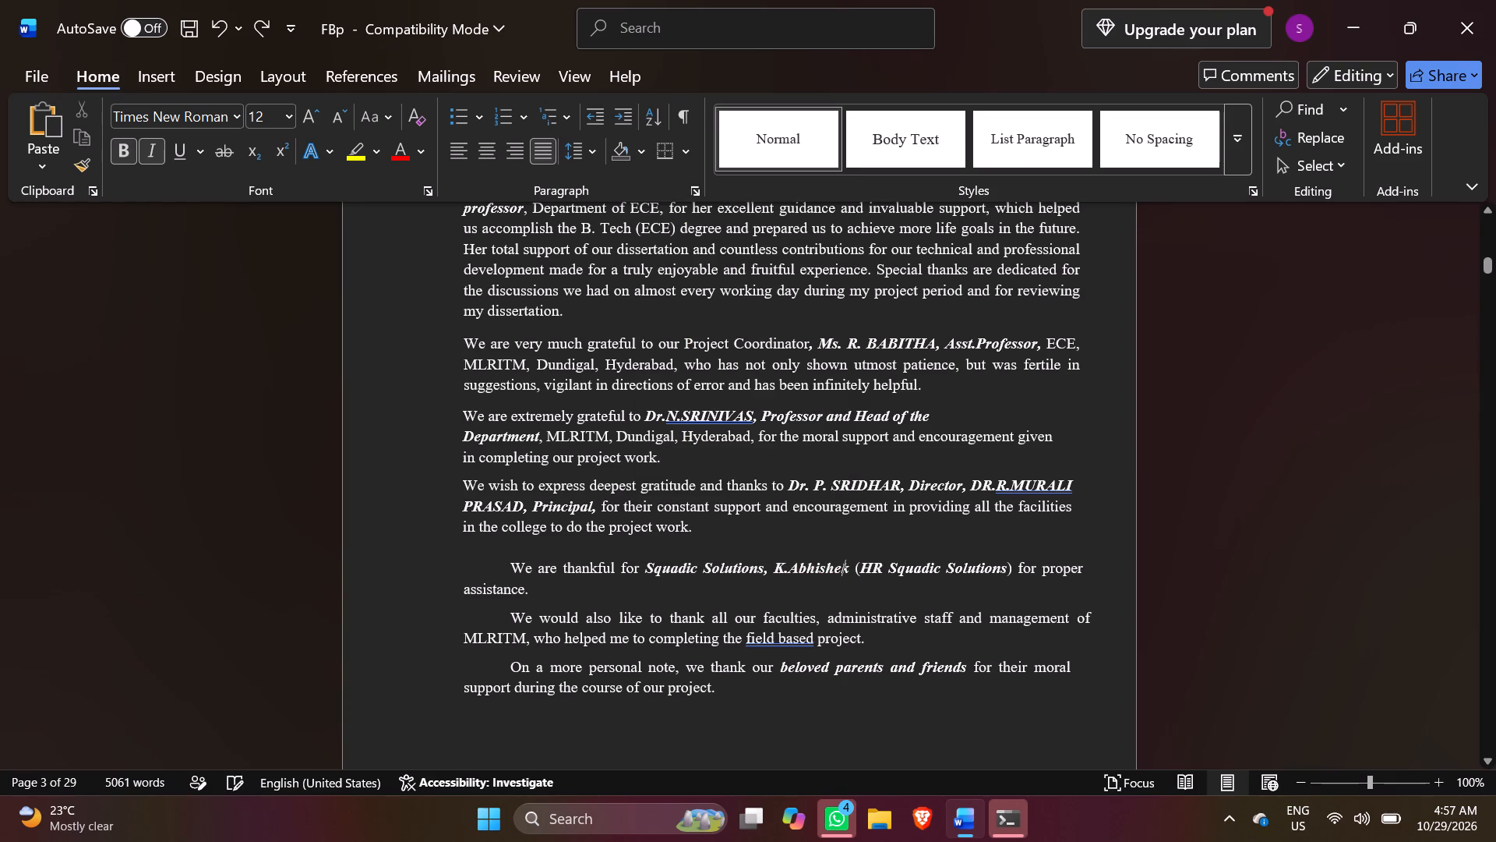
Correct "field based" to the suggested "field-based" in the Acknowledgements paragraph thanking the faculties.
left_click(767, 635)
right_click(767, 635)
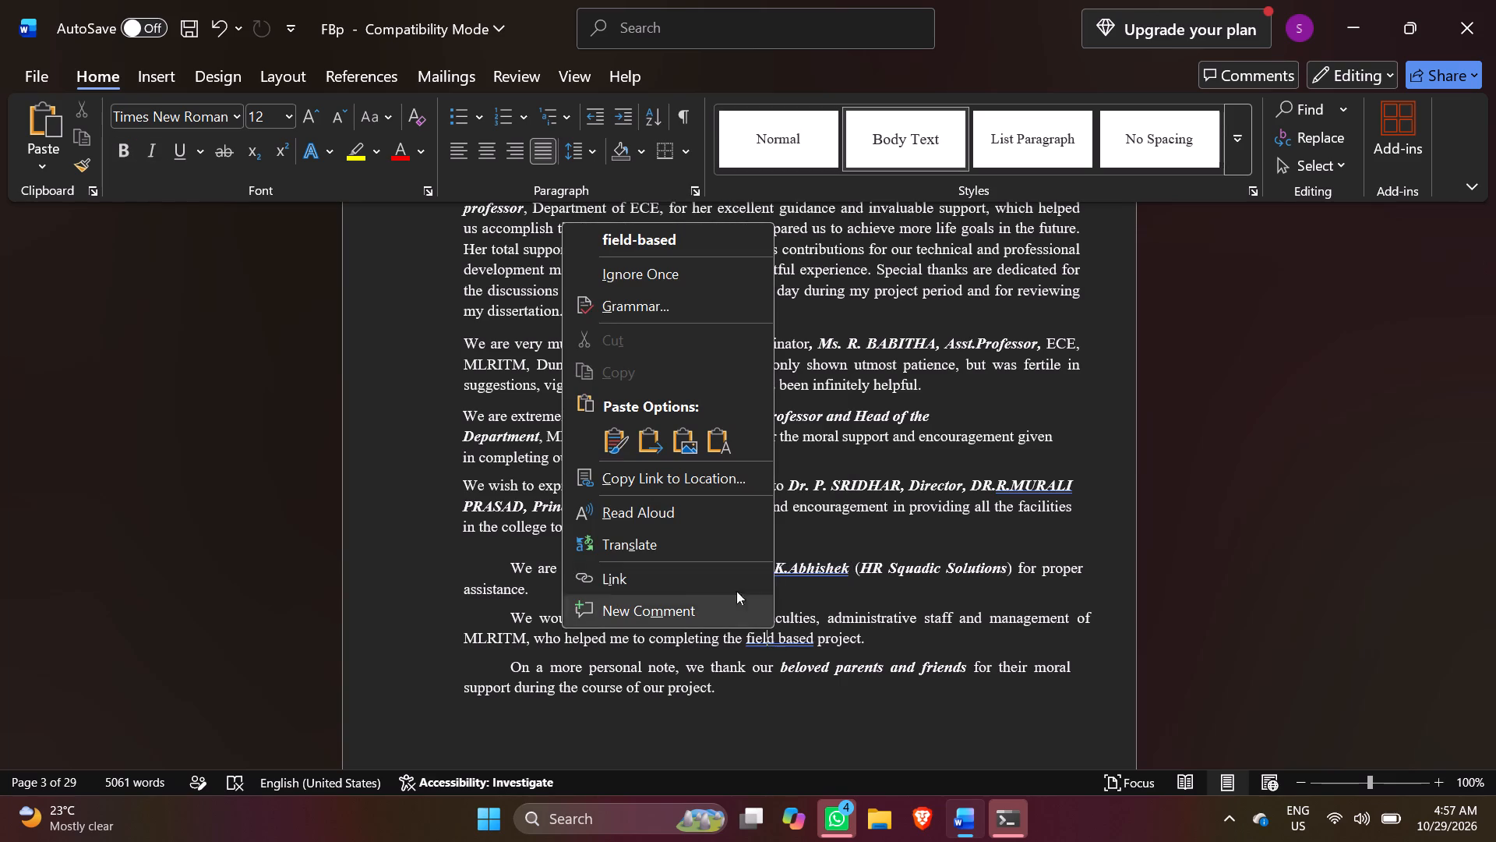
left_click(635, 253)
Apply the recently used round bullet to the paragraph under the Introduction heading in Chapter 1.
scroll(746, 629, "down", 3)
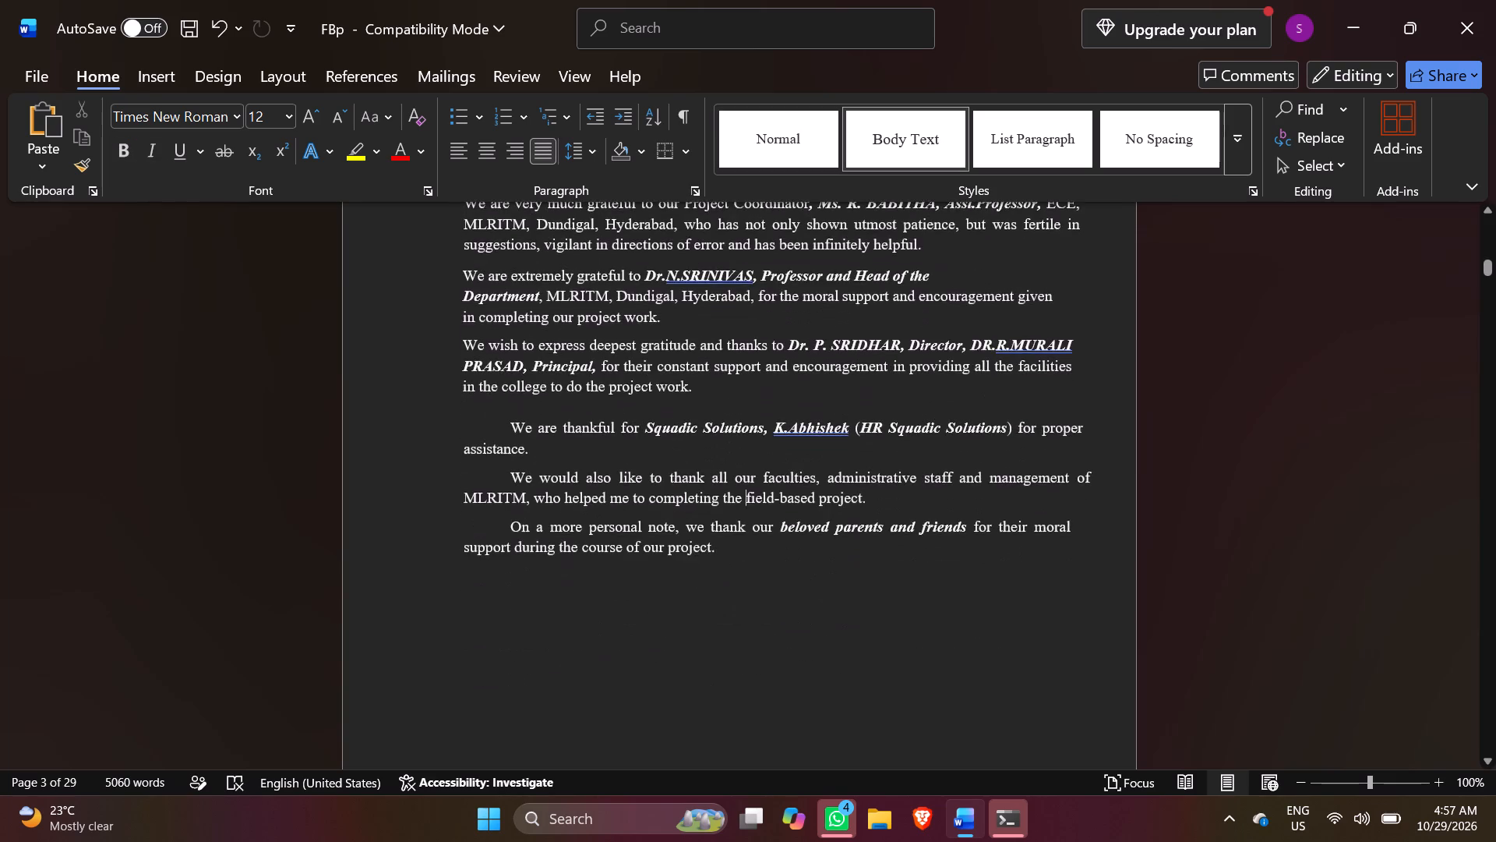
scroll(738, 629, "down", 18)
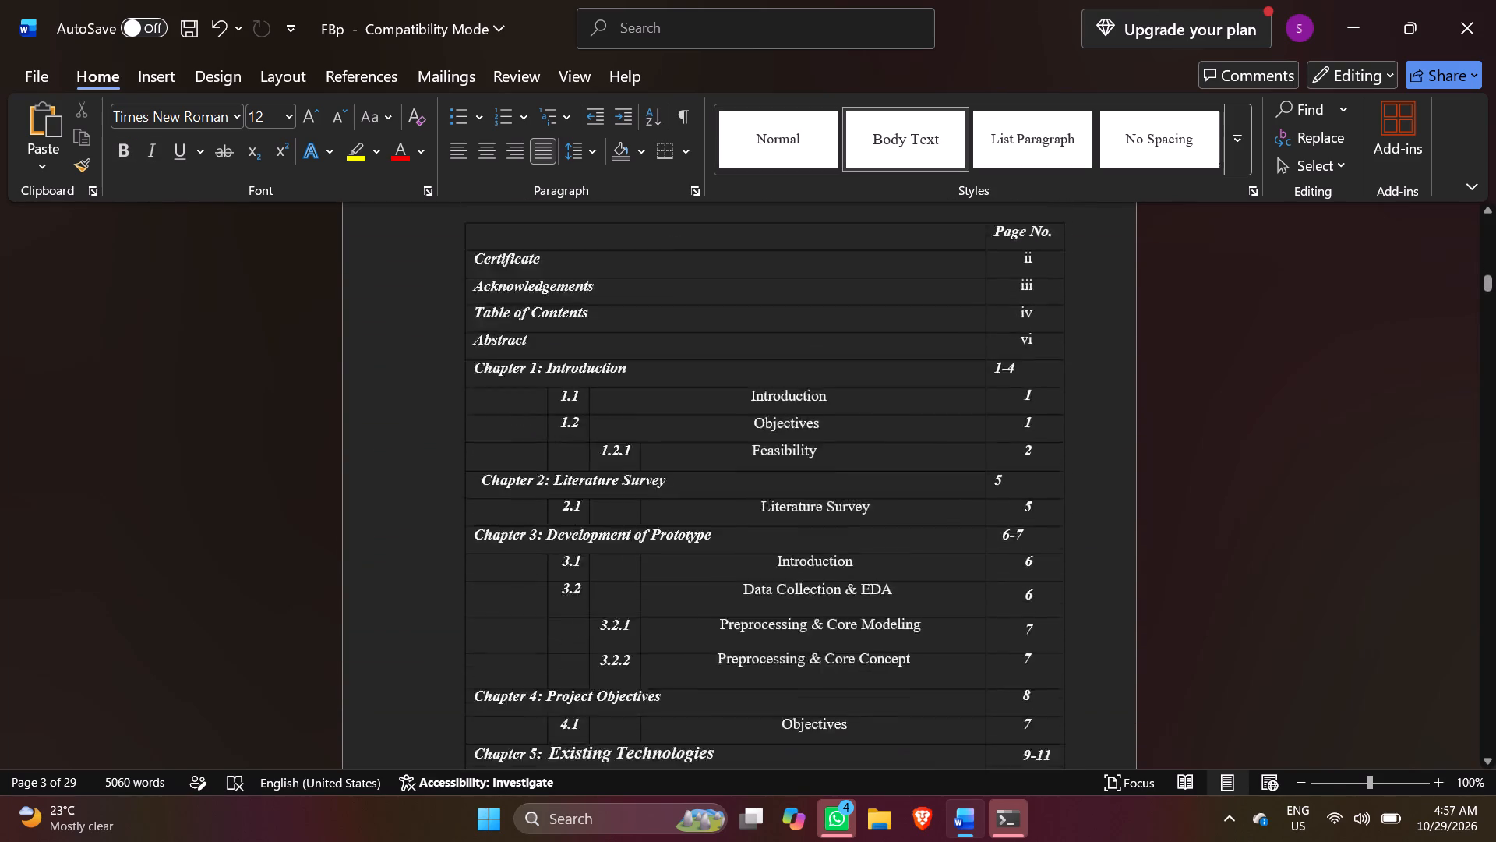
scroll(733, 660, "down", 20)
scroll(733, 660, "down", 12)
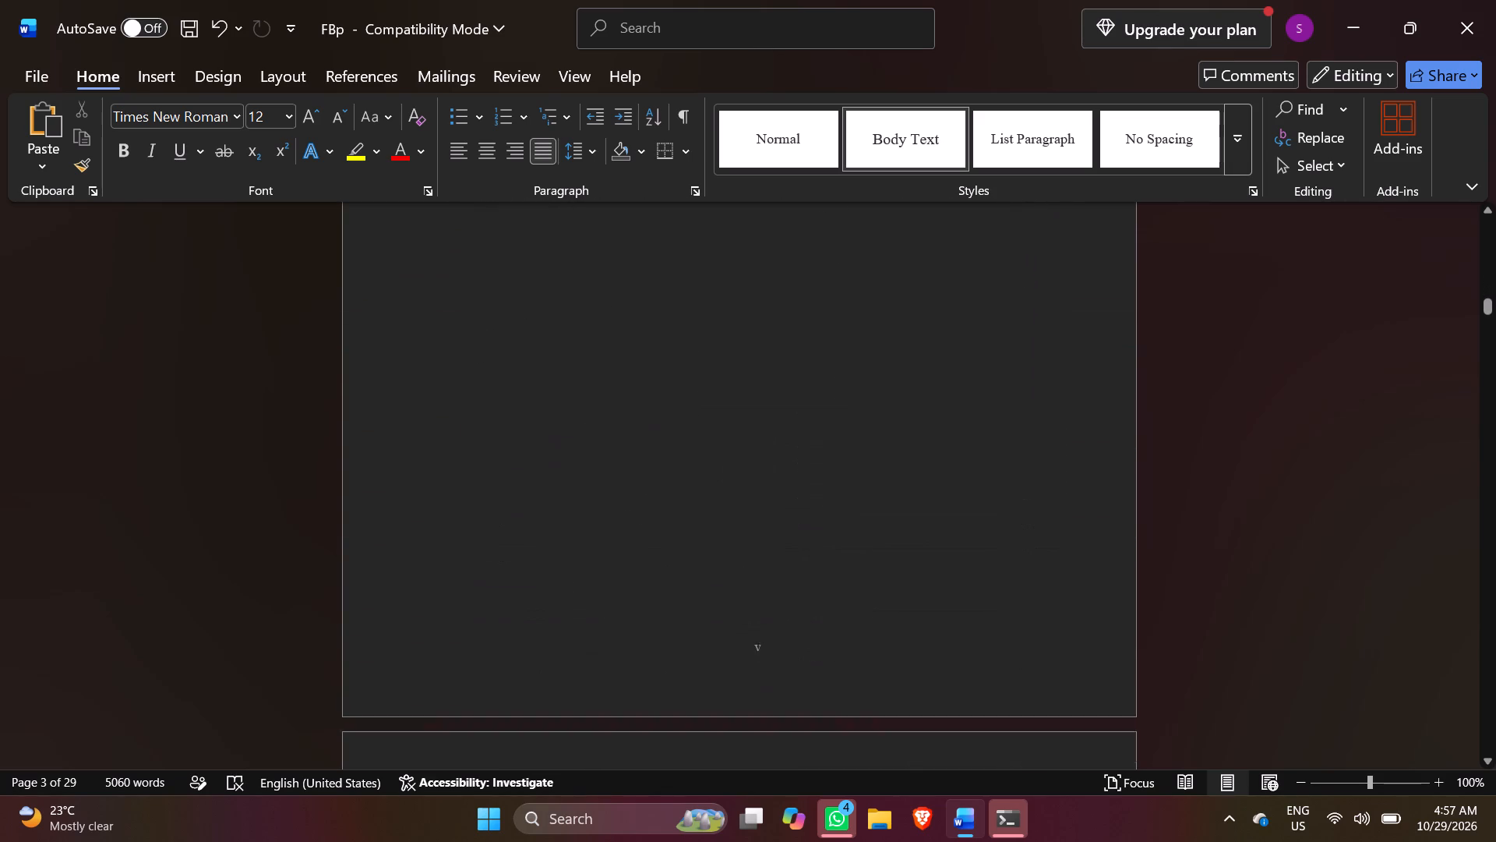
scroll(721, 684, "down", 15)
scroll(716, 692, "down", 17)
scroll(716, 703, "down", 4)
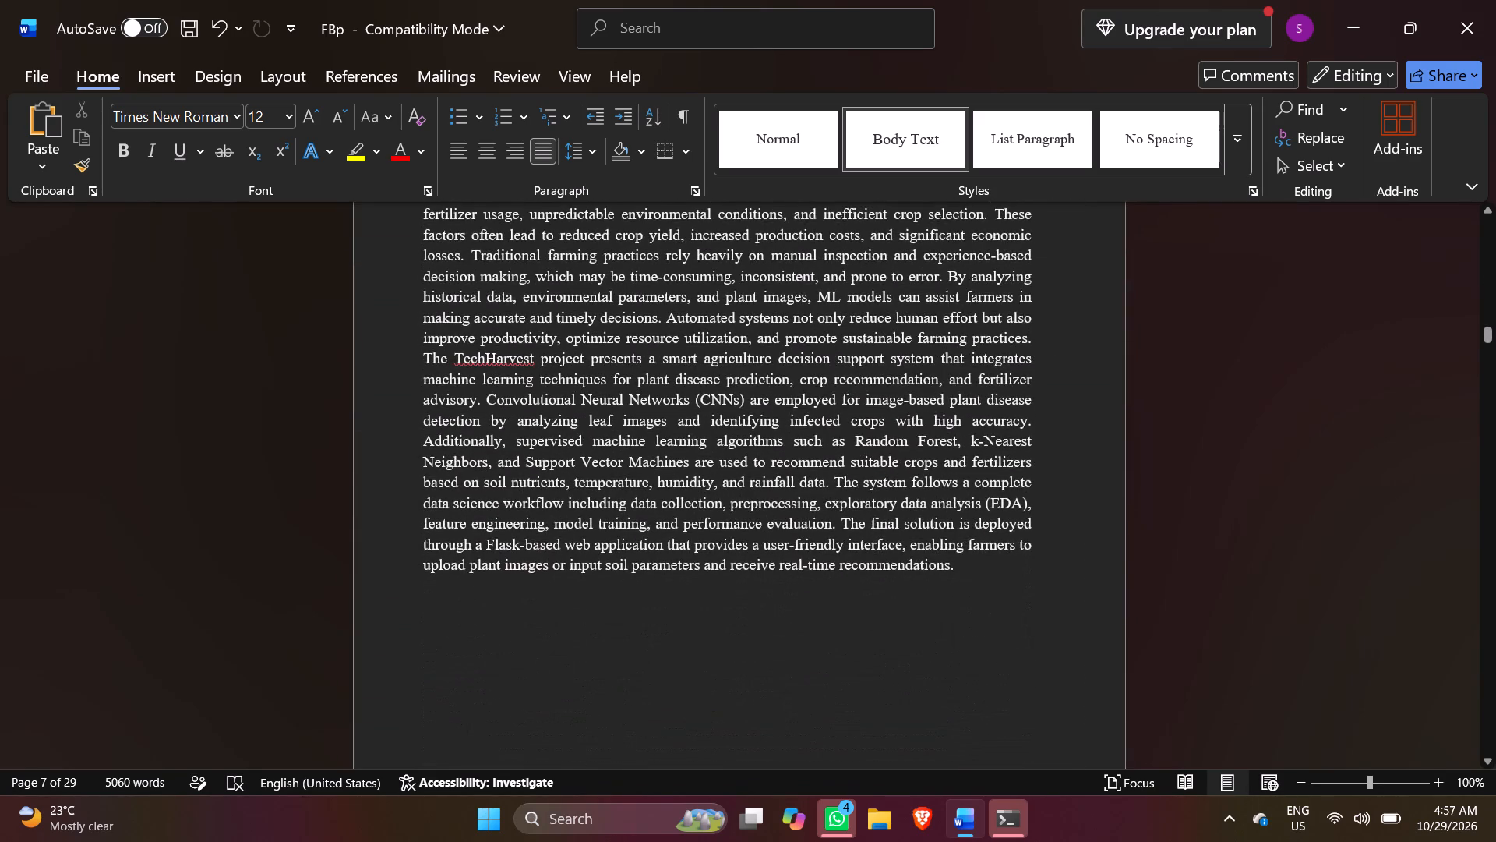
scroll(716, 704, "up", 4)
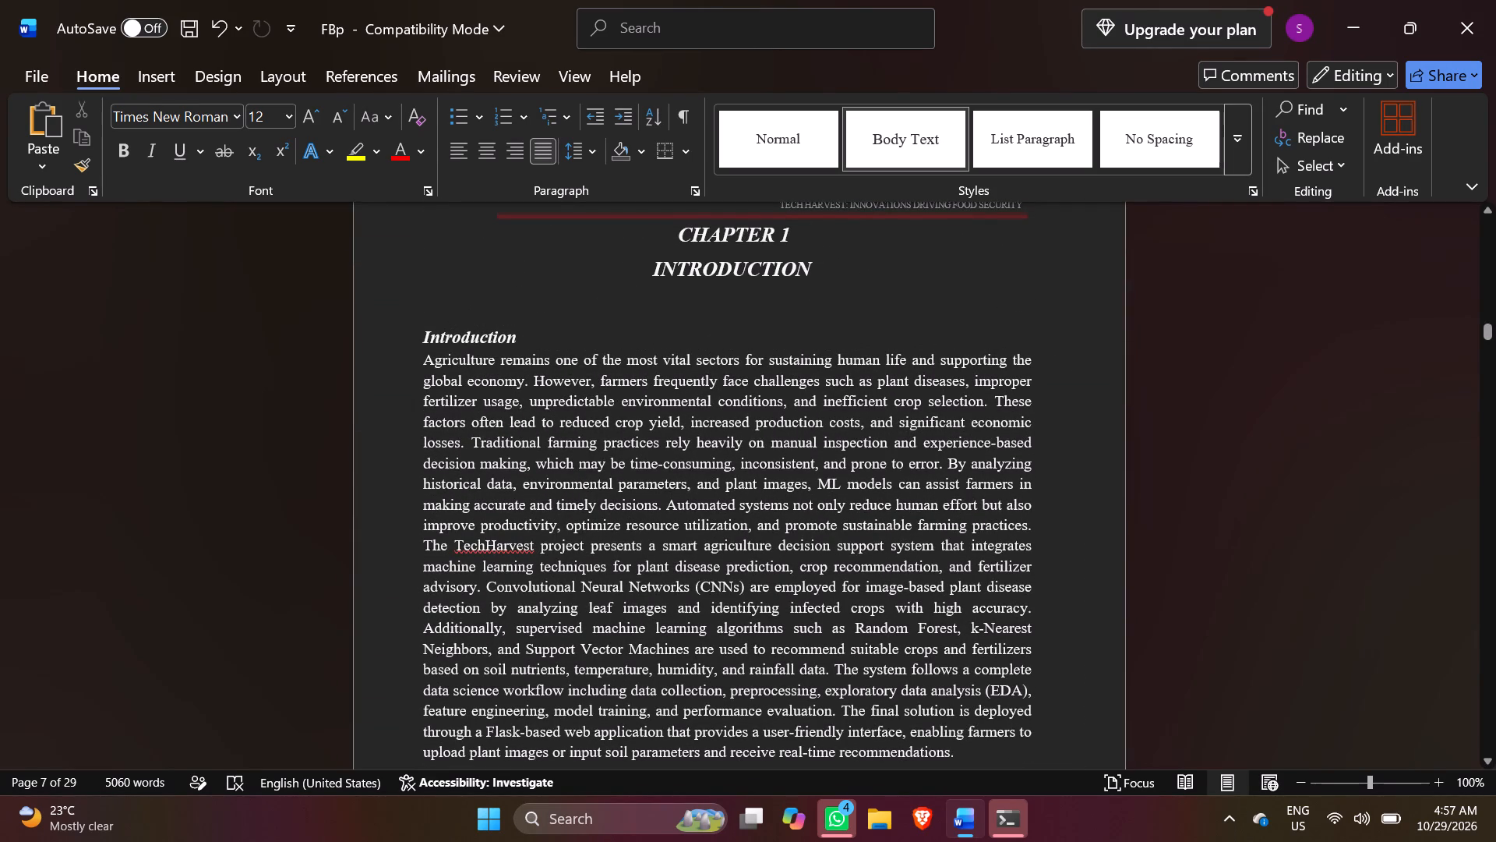
left_click(426, 363)
left_click(474, 118)
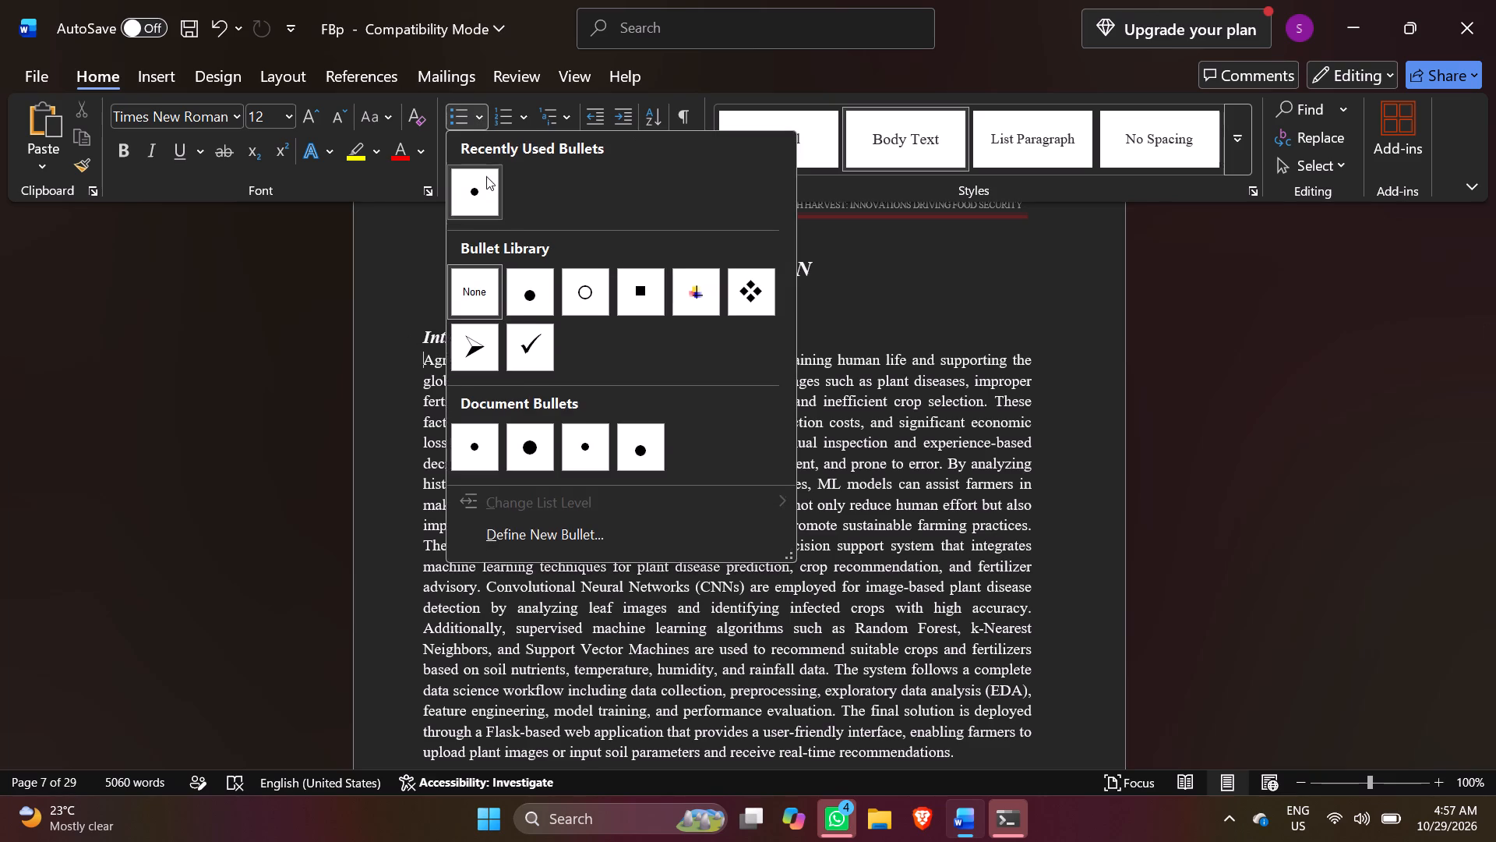
left_click(486, 179)
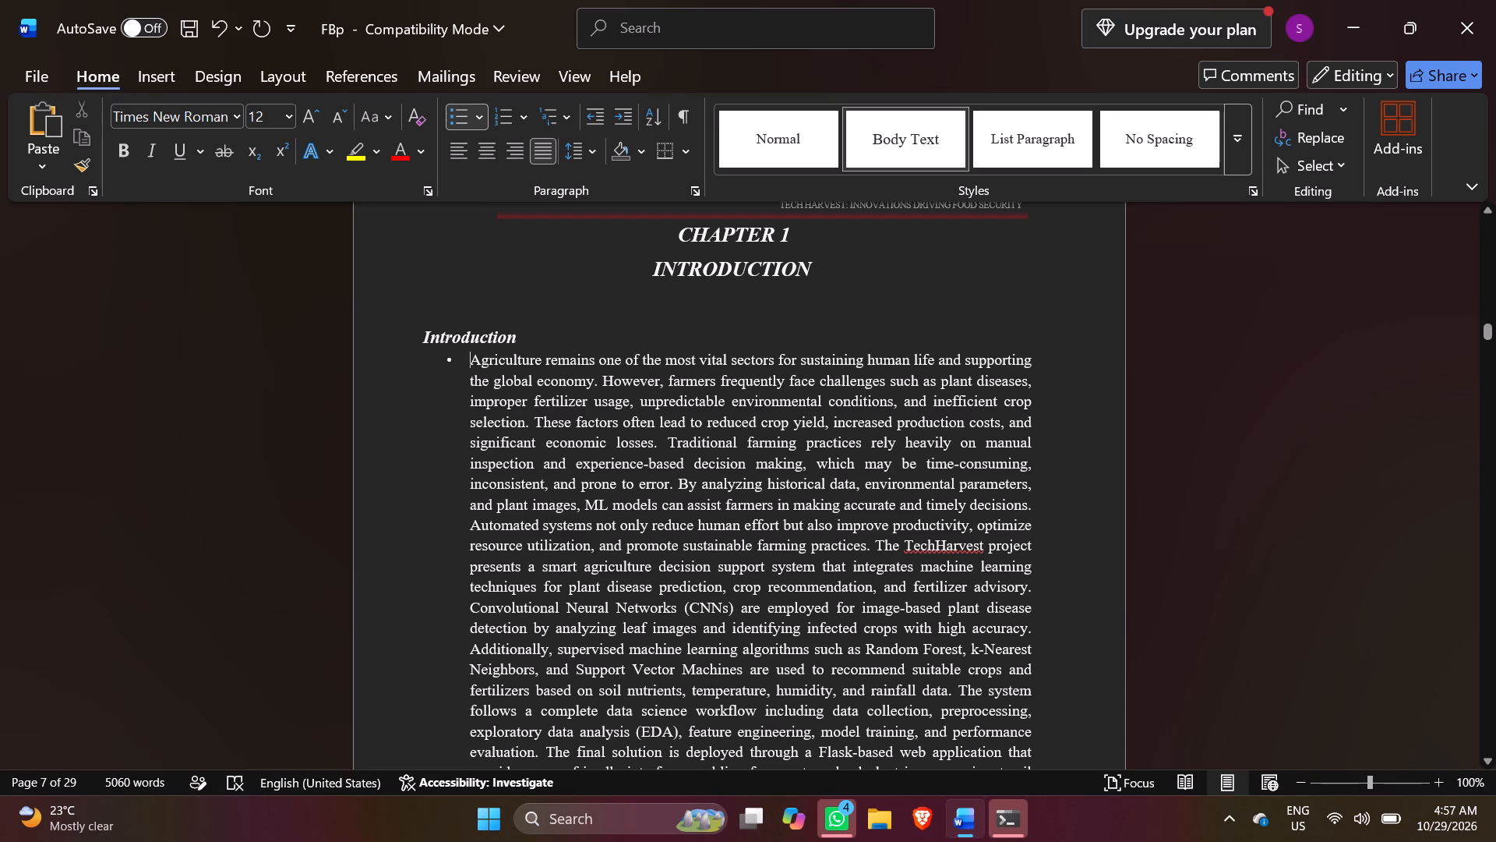
Split the Introduction paragraph so a second bullet starts at "Traditional farming practices".
left_click(669, 441)
key("Return")
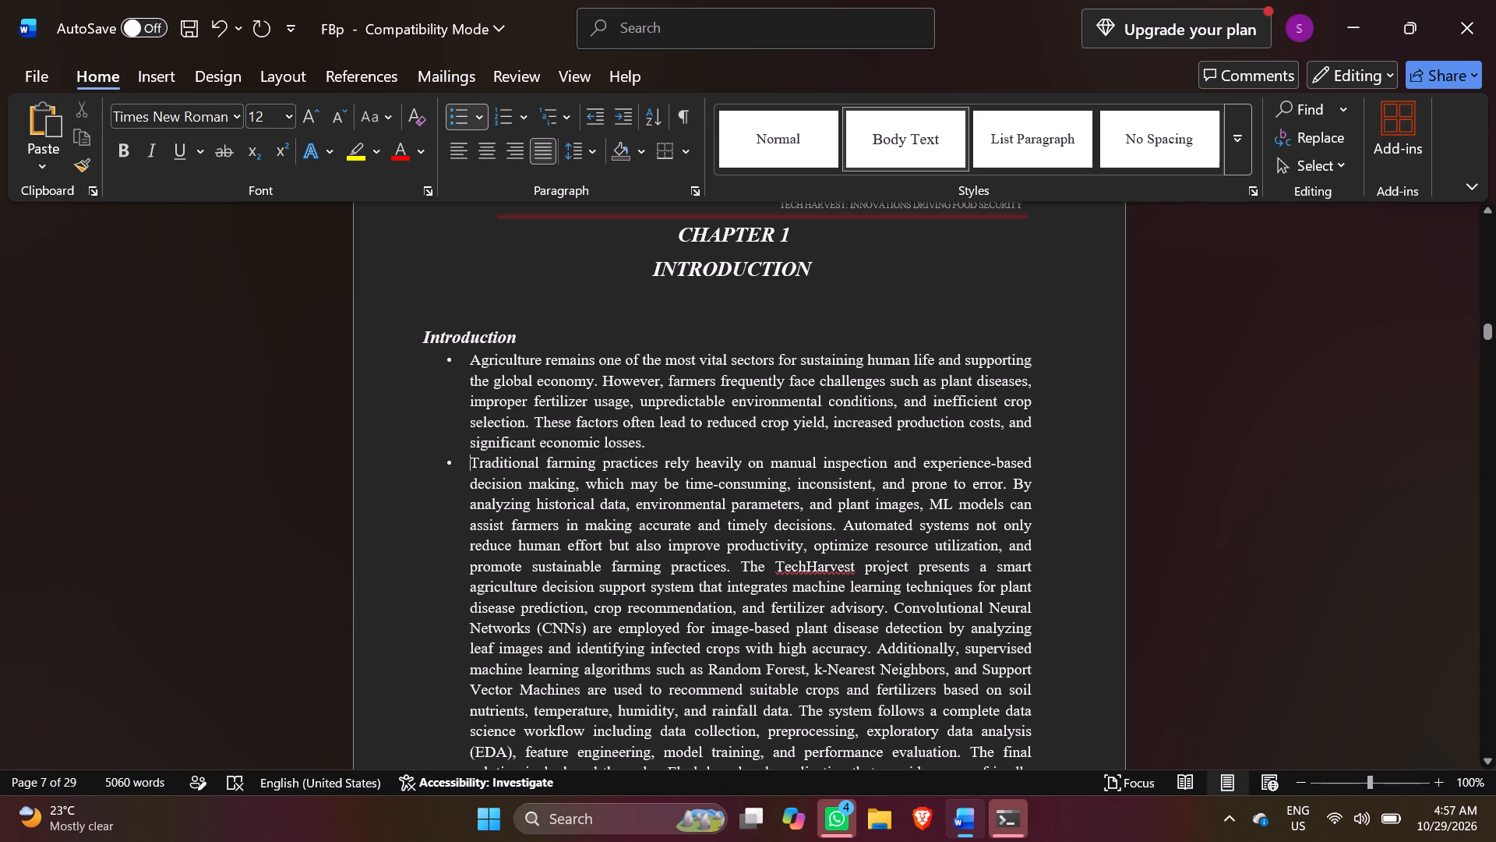
Justify the Introduction heading and indent it with six leading spaces, in line with the bullets below it.
left_click(427, 341)
left_click(483, 140)
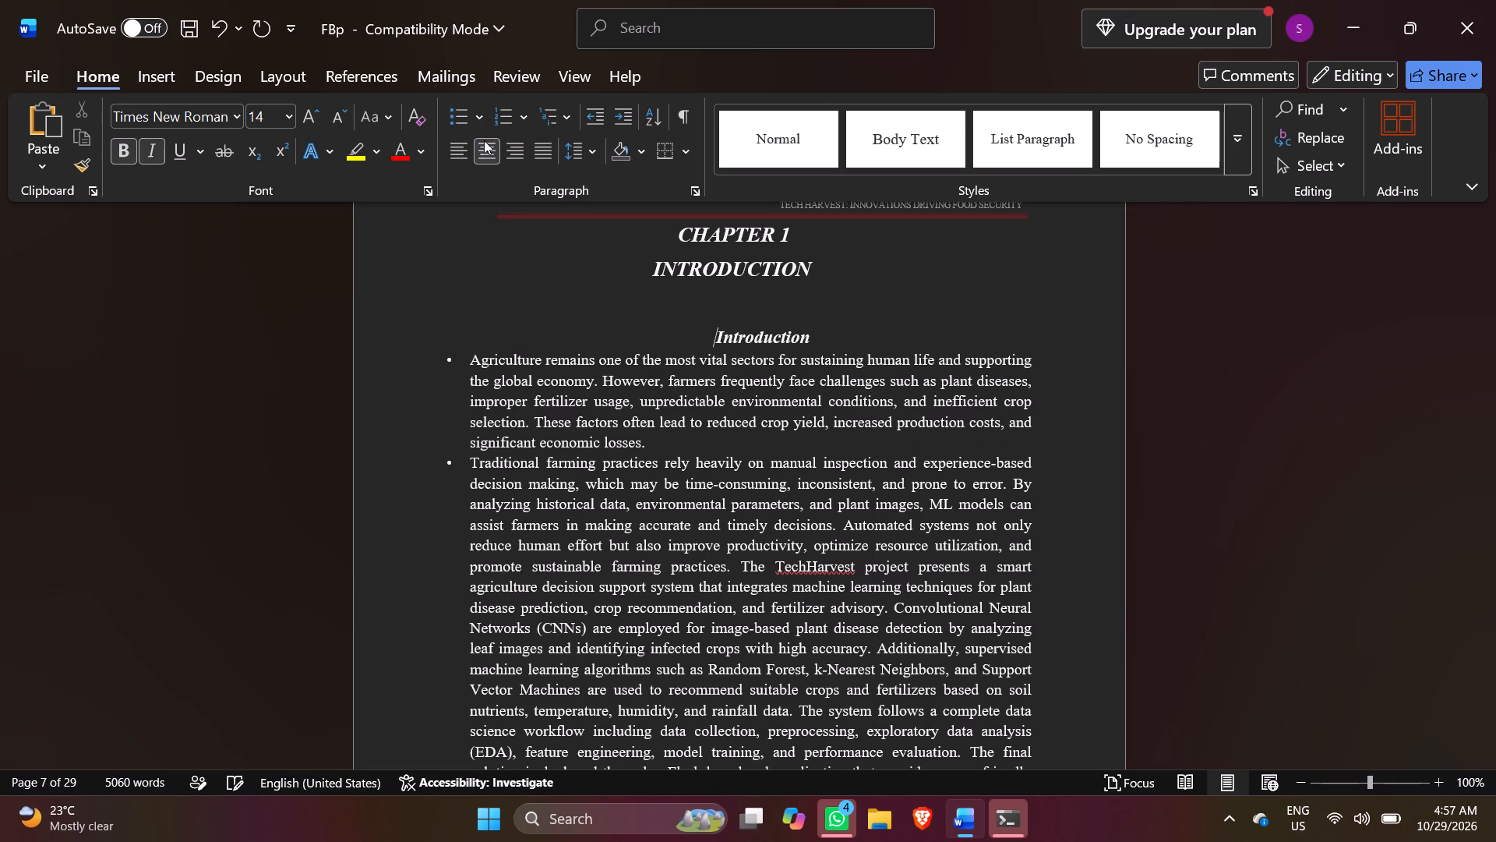
left_click(538, 147)
key("space")
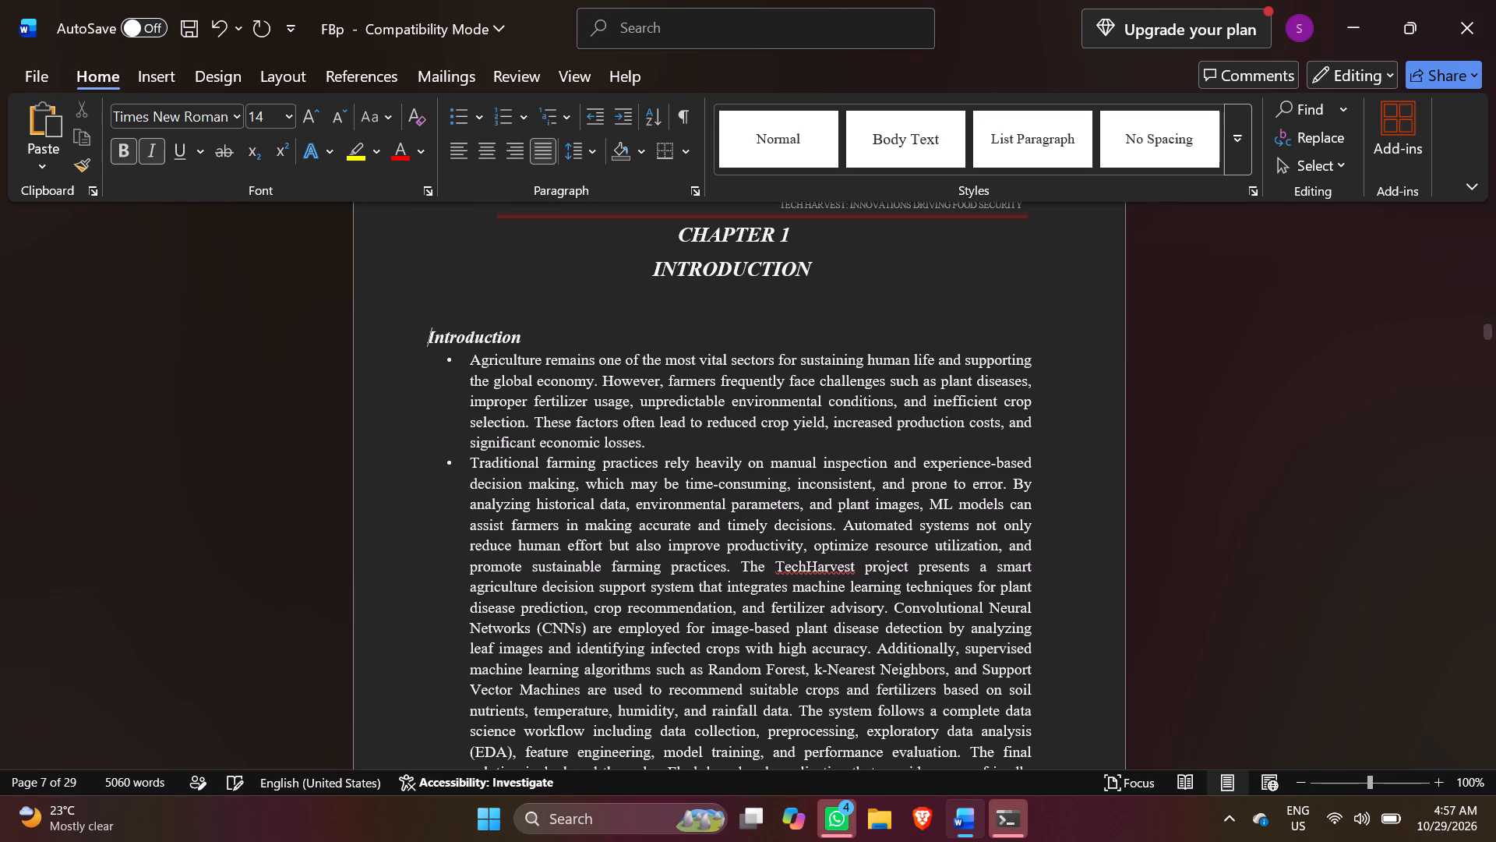
key("space")
key("space")
key("space")
key("space")
key("space")
key("space")
key("space")
key("space")
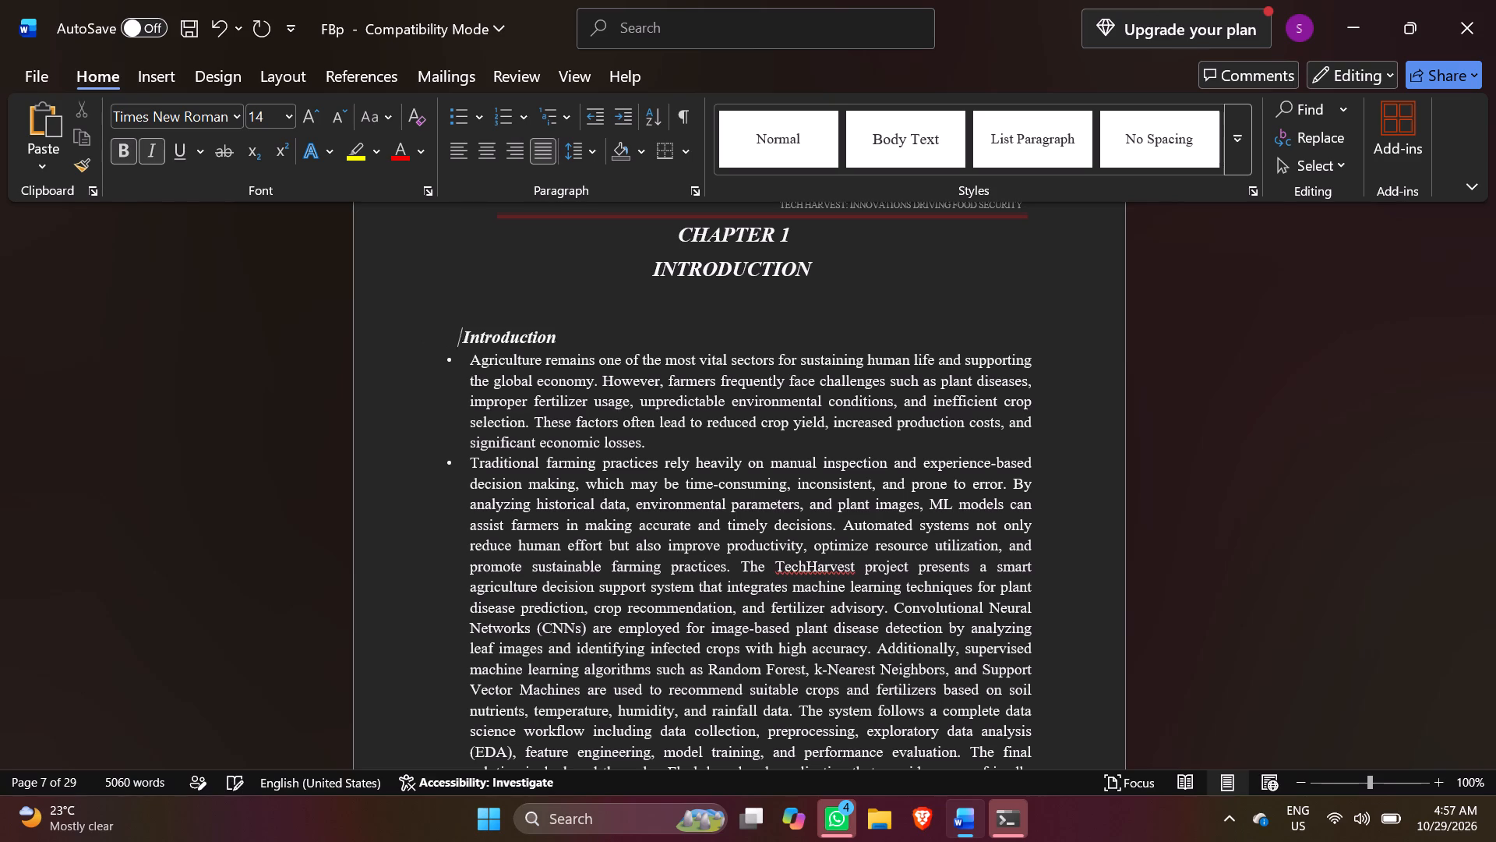
key("space")
key("BackSpace")
key("BackSpace")
key("BackSpace")
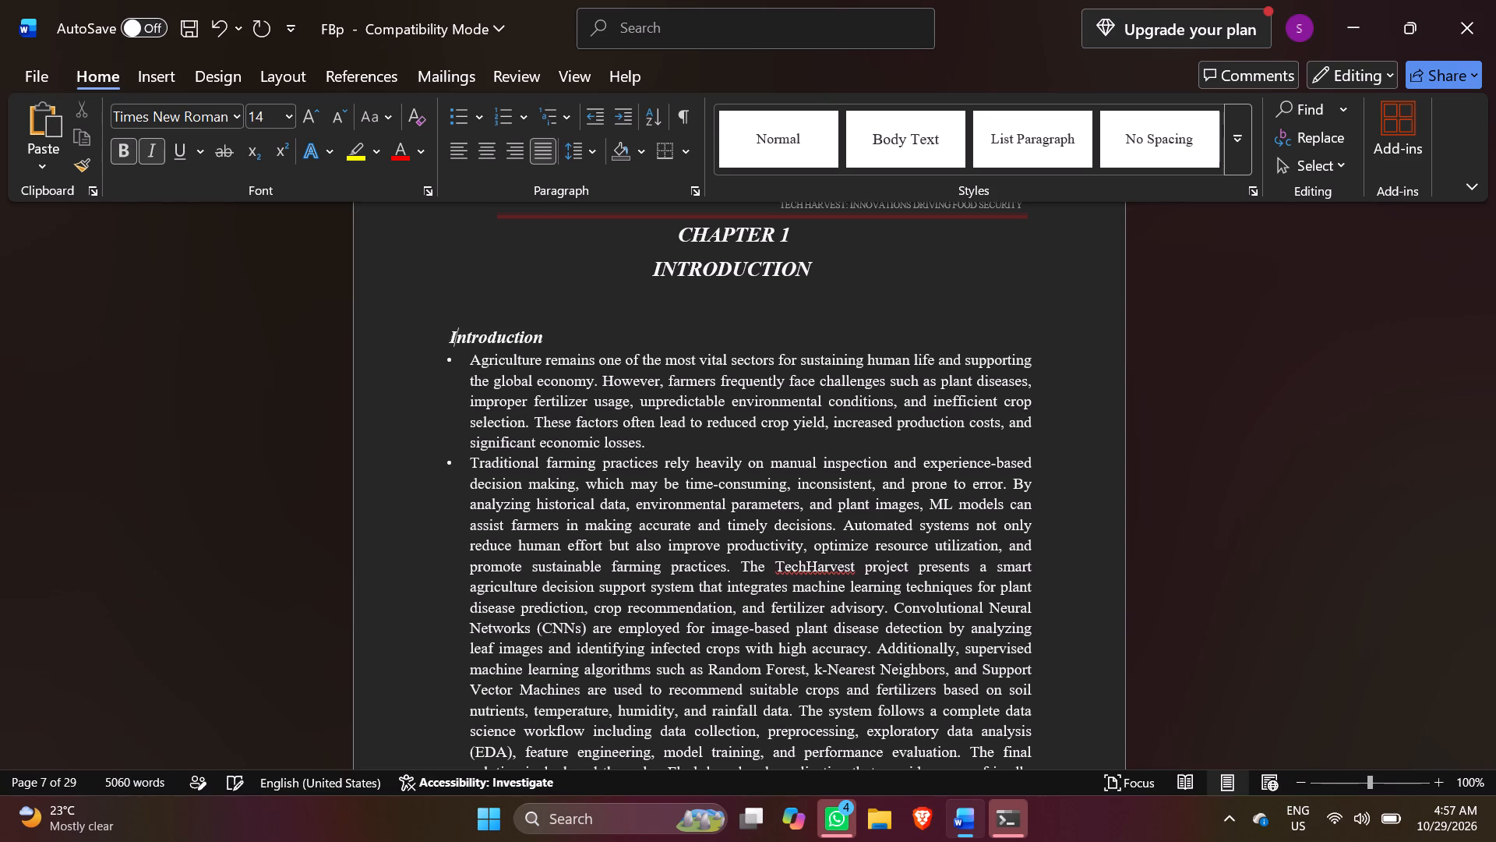
key("BackSpace")
Split the remaining Introduction text into separate bullets starting at "Automated systems", "Additionally" and "The system follows".
scroll(599, 547, "down", 5)
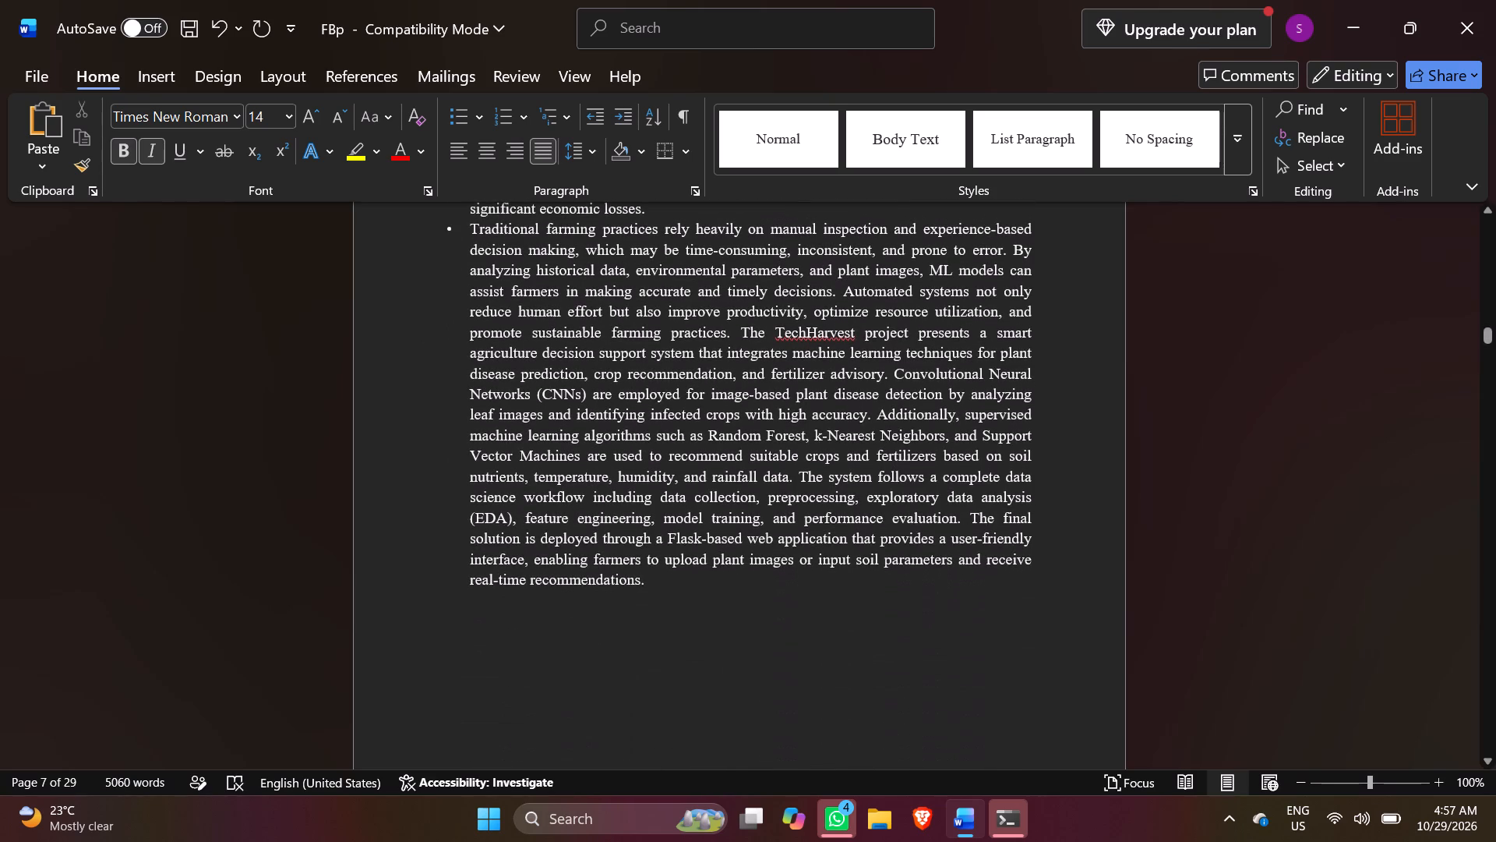
scroll(527, 361, "up", 3)
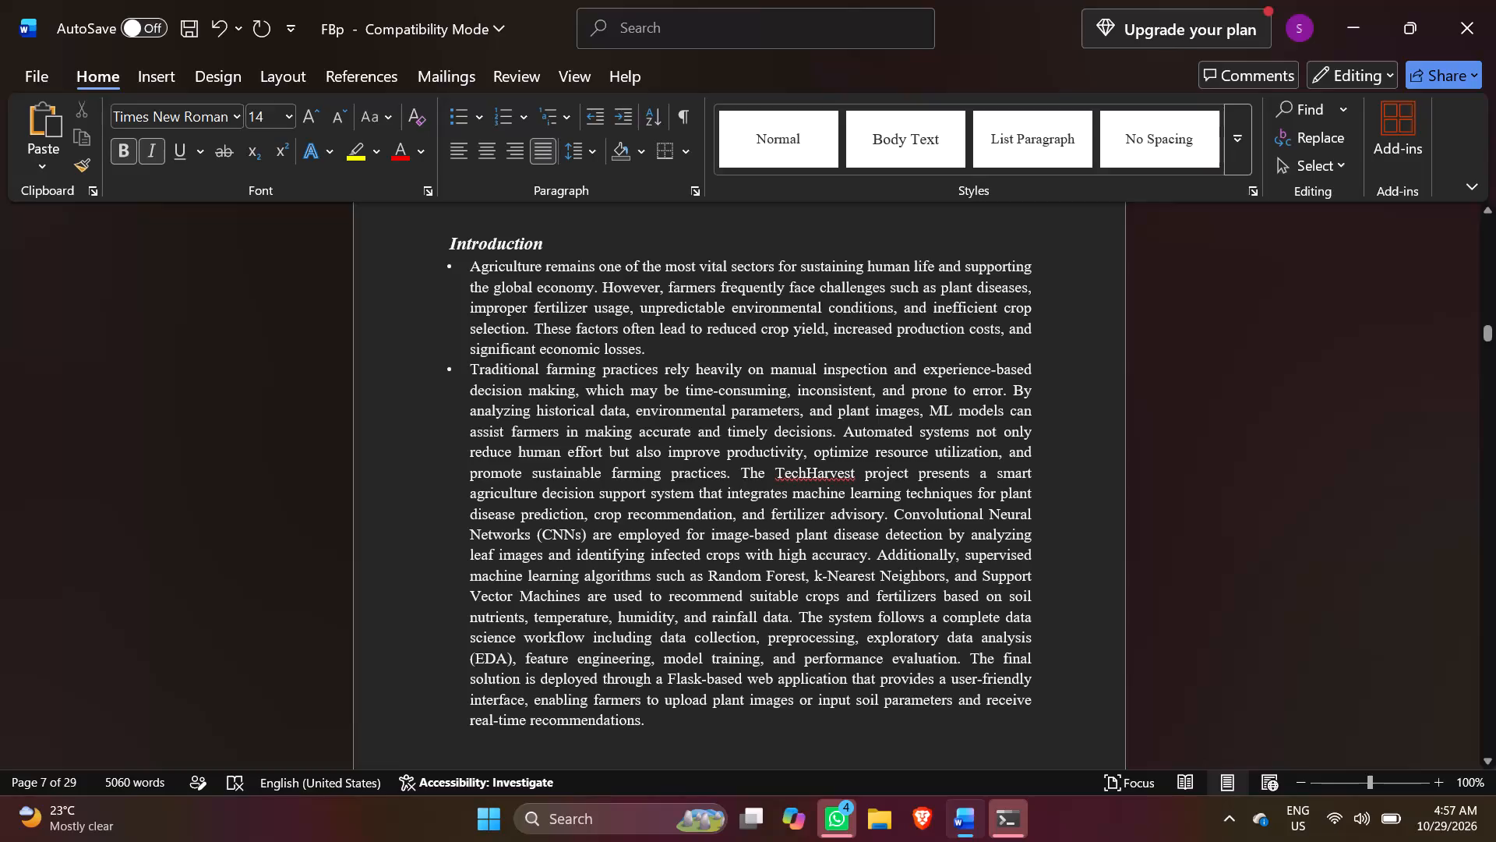
left_click(845, 426)
key("Return")
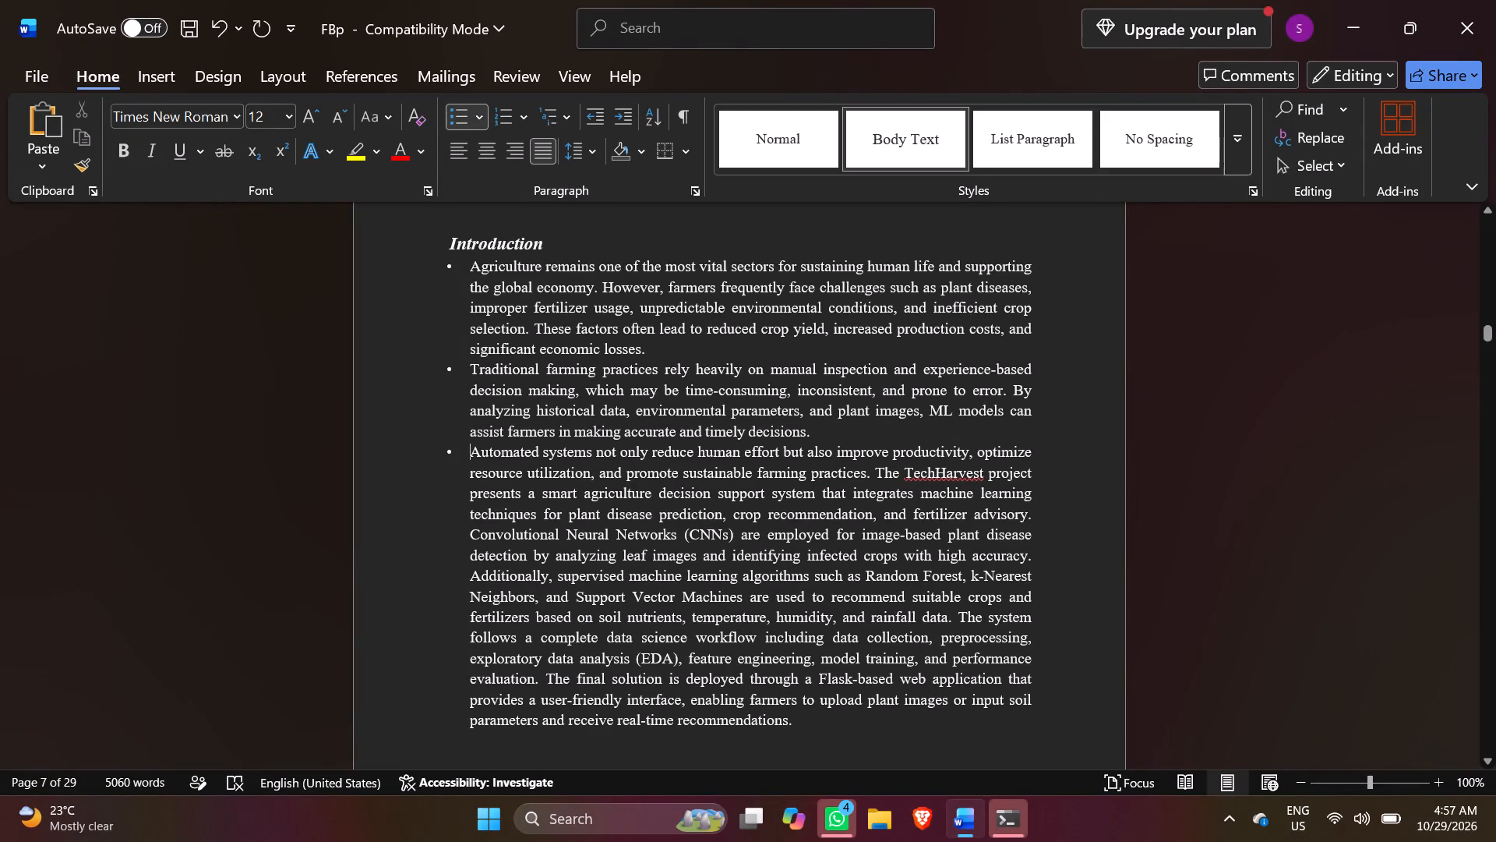
left_click(877, 472)
left_click(471, 578)
key("Return")
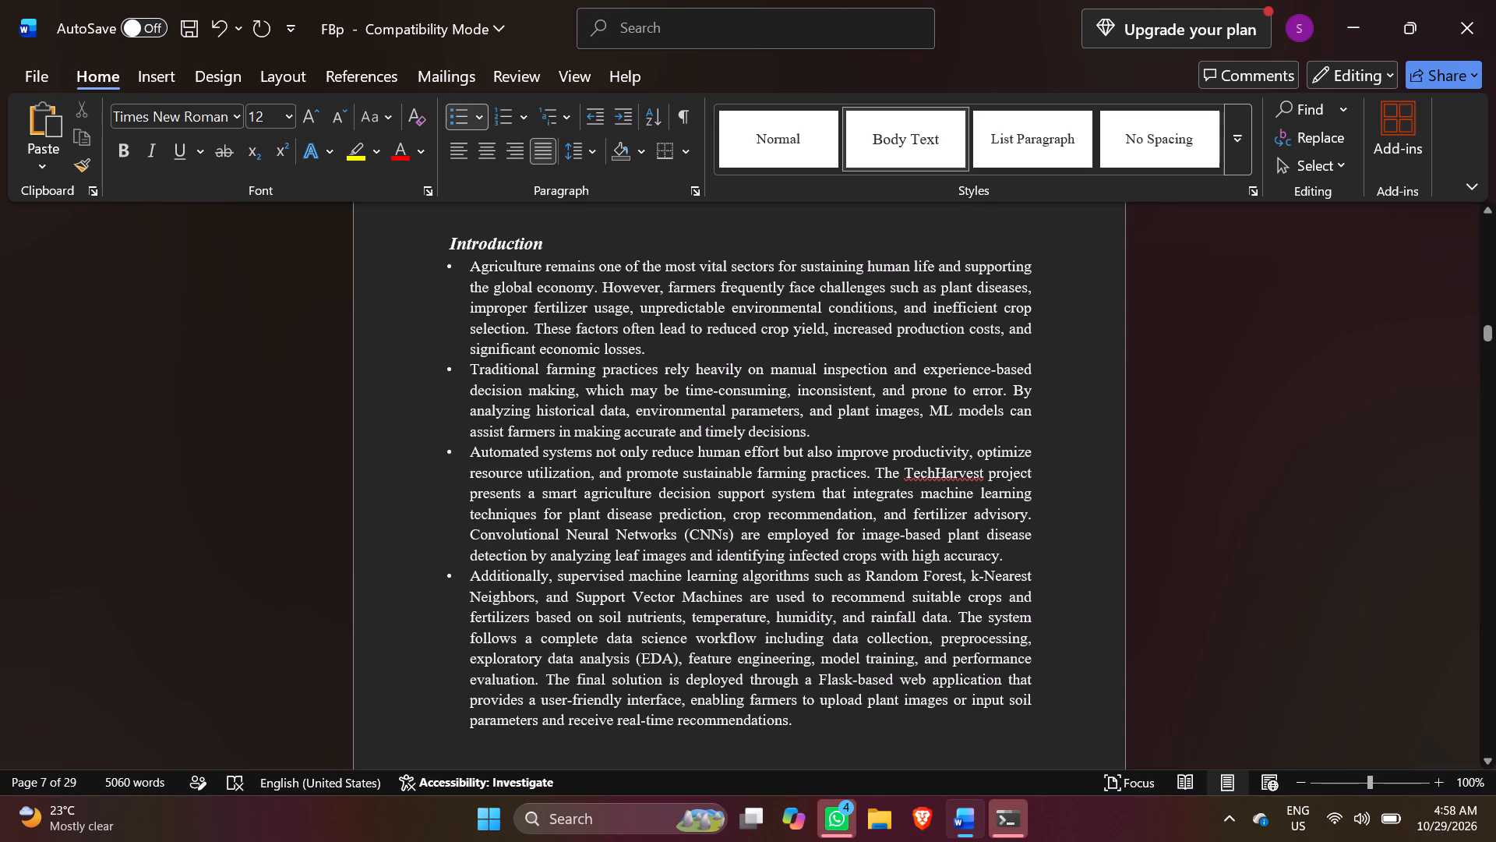
left_click(958, 621)
key("Return")
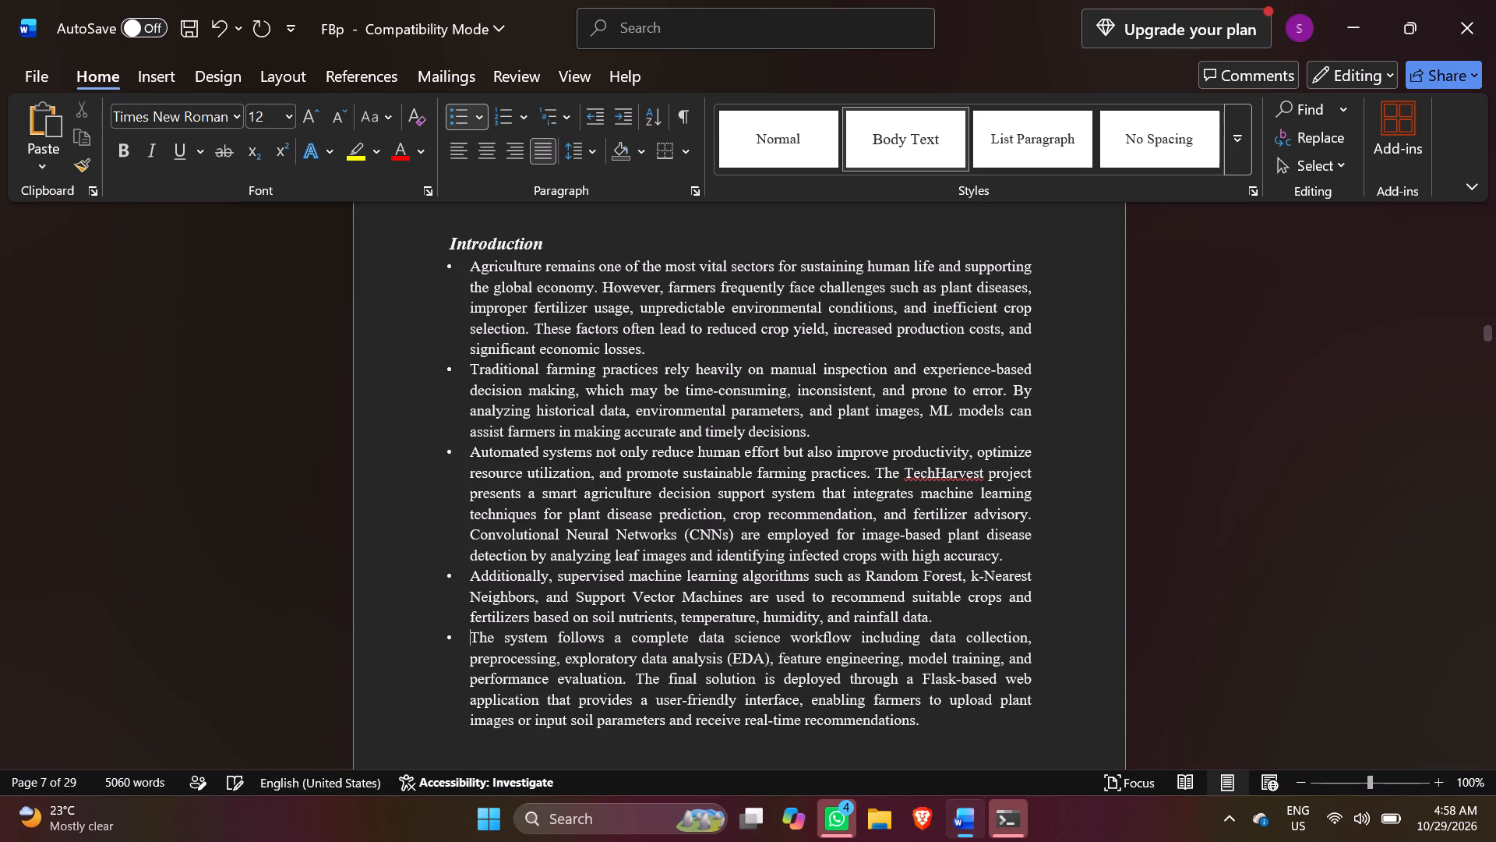
Apply justified alignment and a preset line spacing to all five bullets under the Introduction heading.
scroll(958, 621, "down", 4)
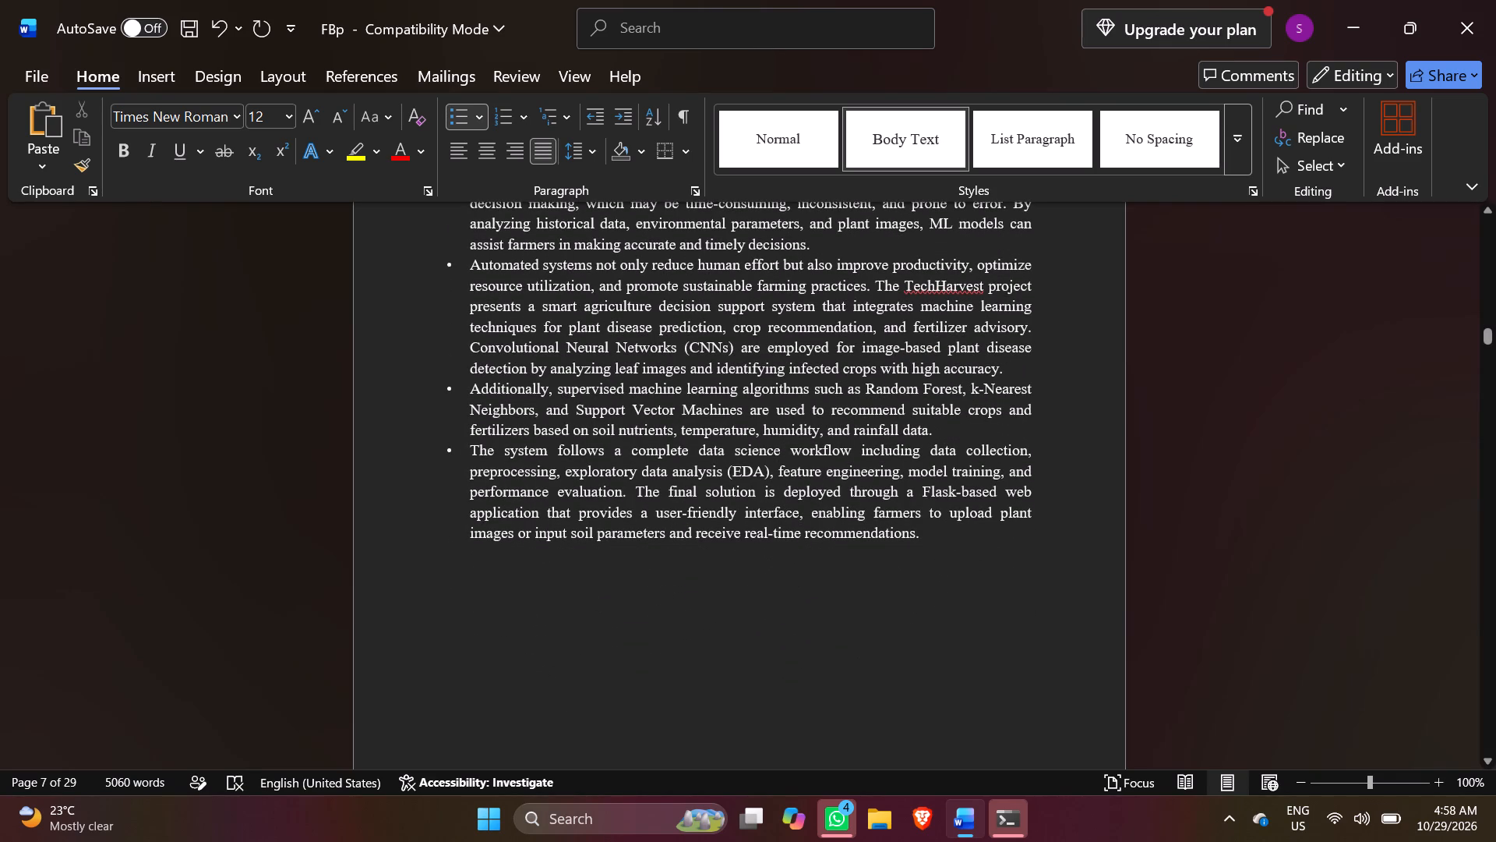
scroll(721, 591, "up", 9)
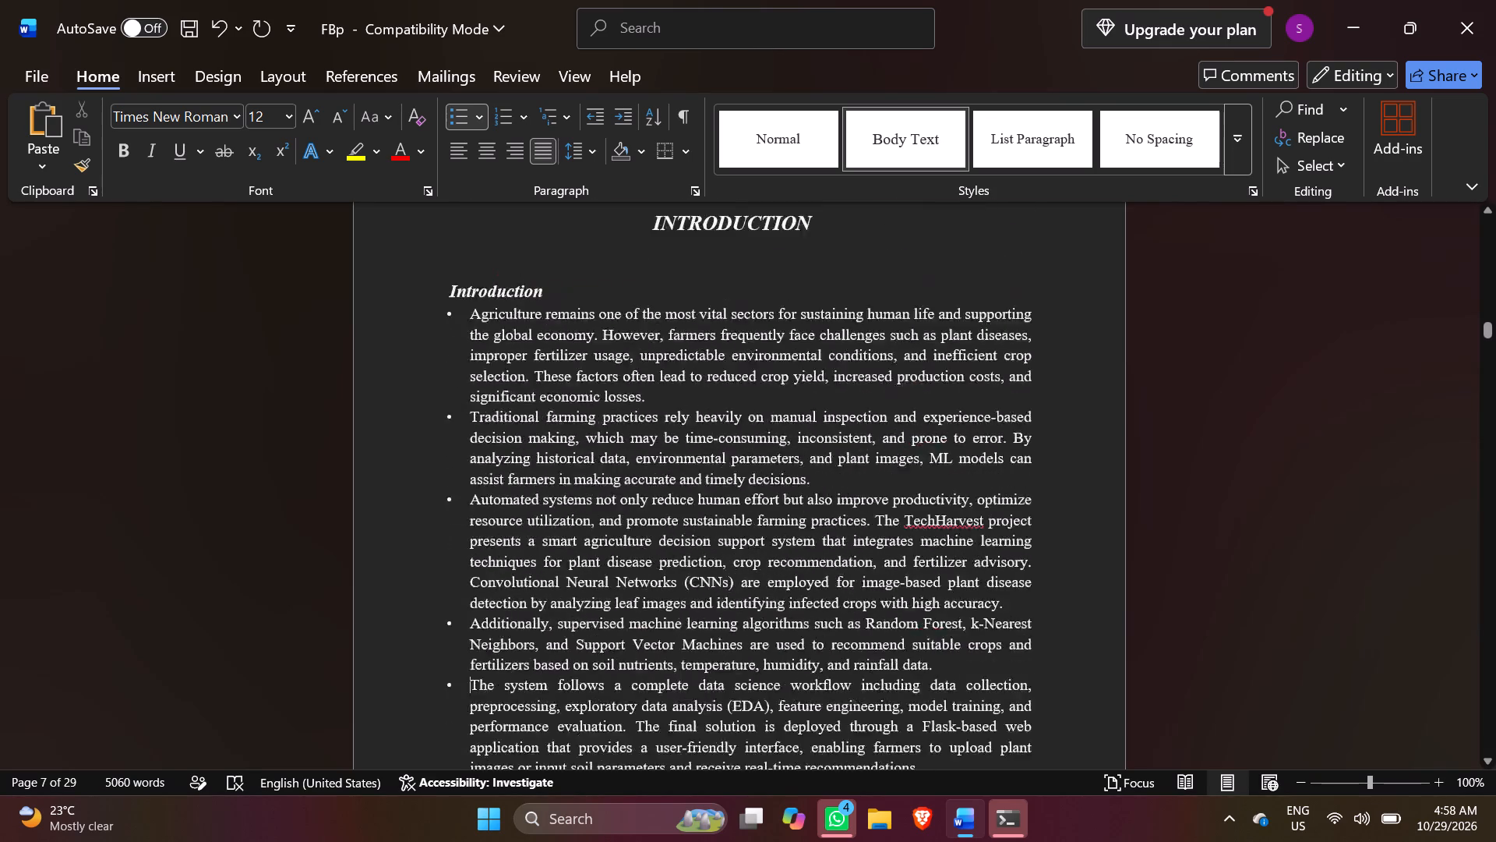
scroll(724, 592, "up", 1)
left_click_drag(474, 550, 553, 646)
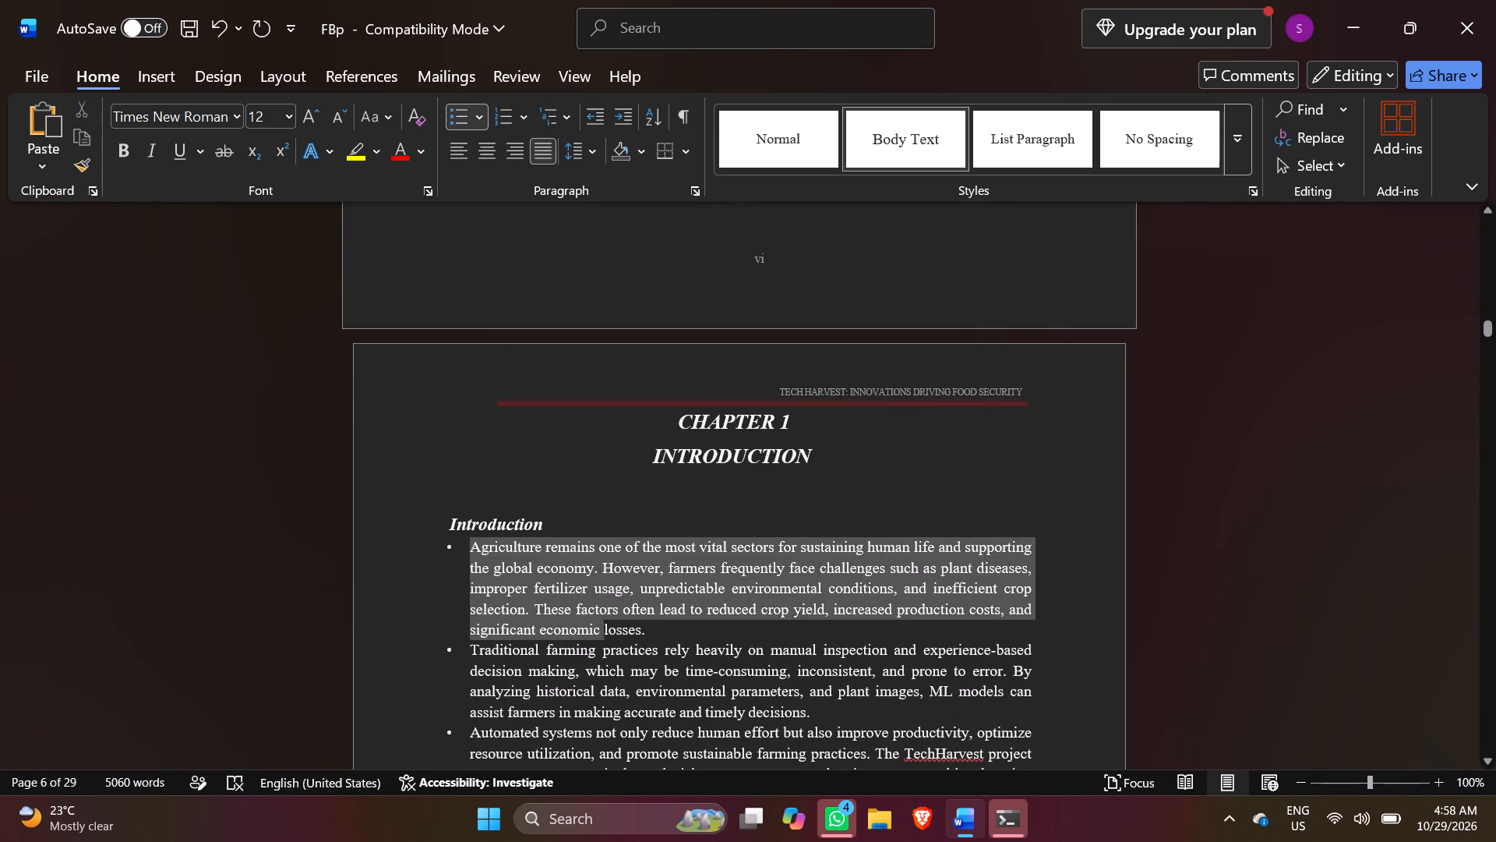
left_click_drag(553, 646, 921, 292)
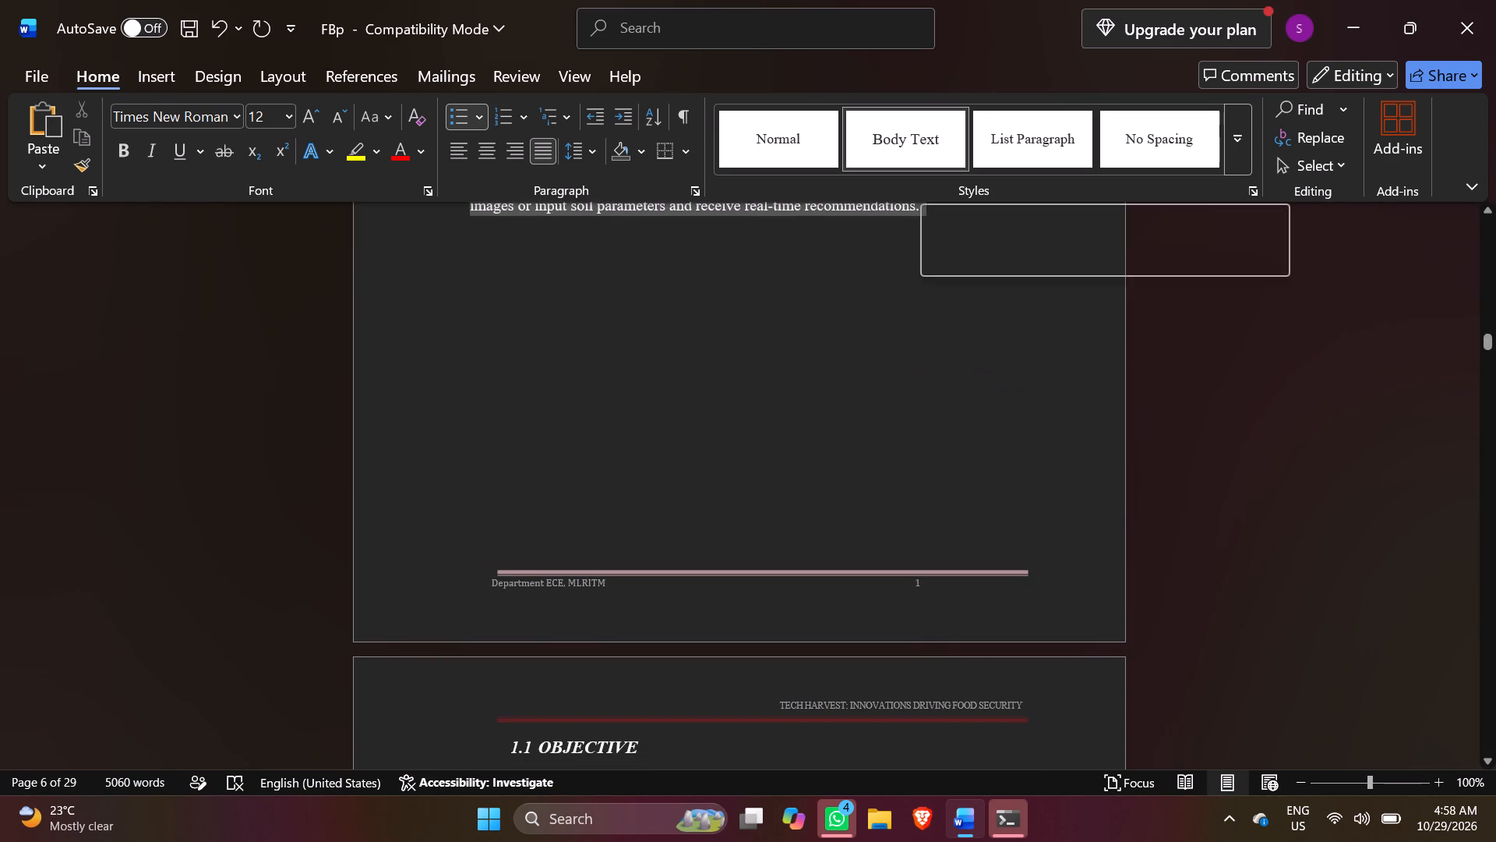
scroll(755, 422, "up", 11)
left_click(549, 150)
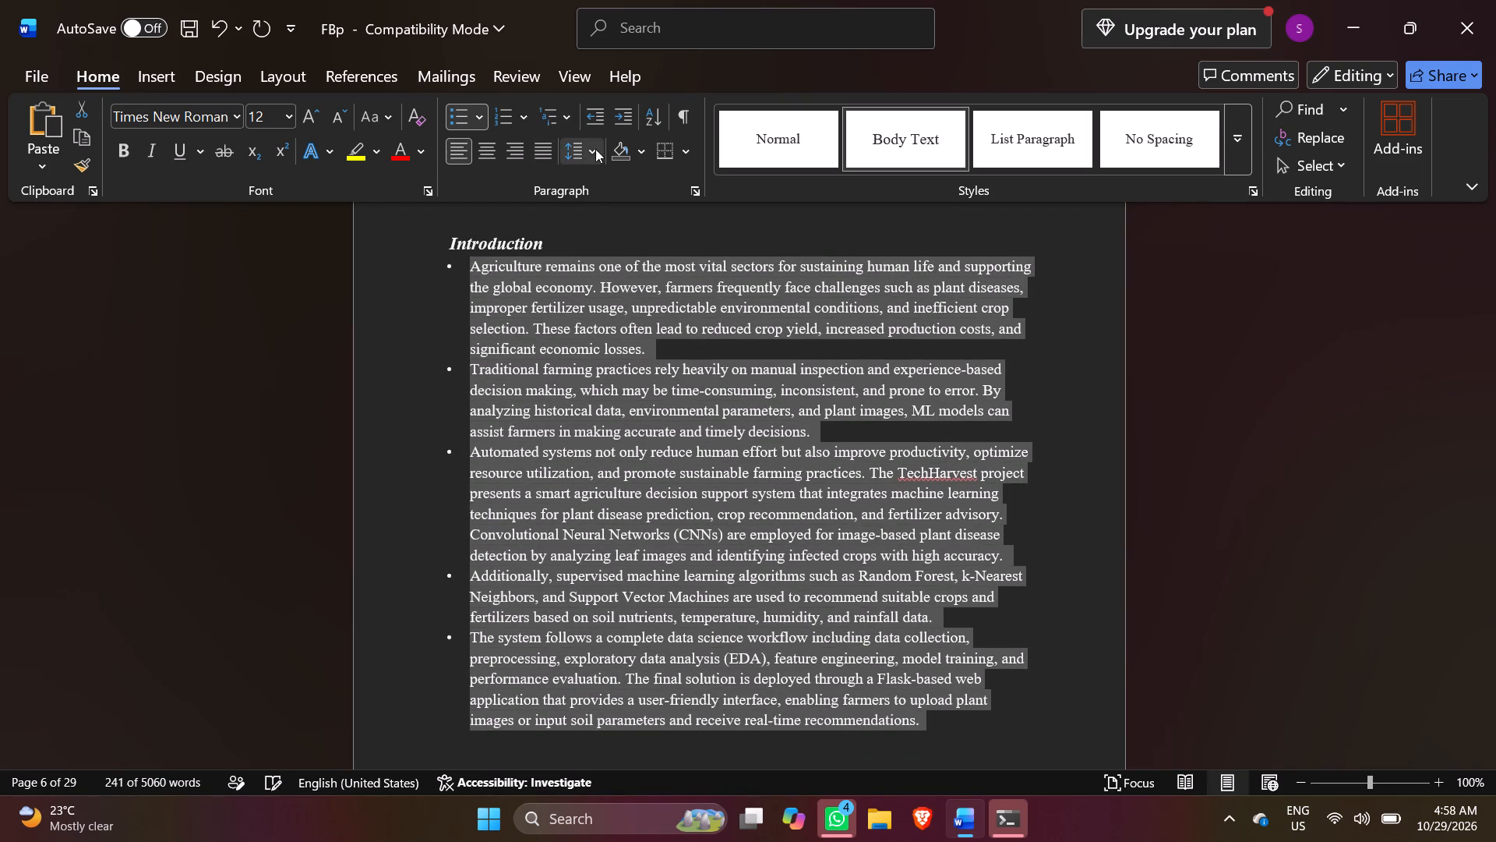
left_click(546, 144)
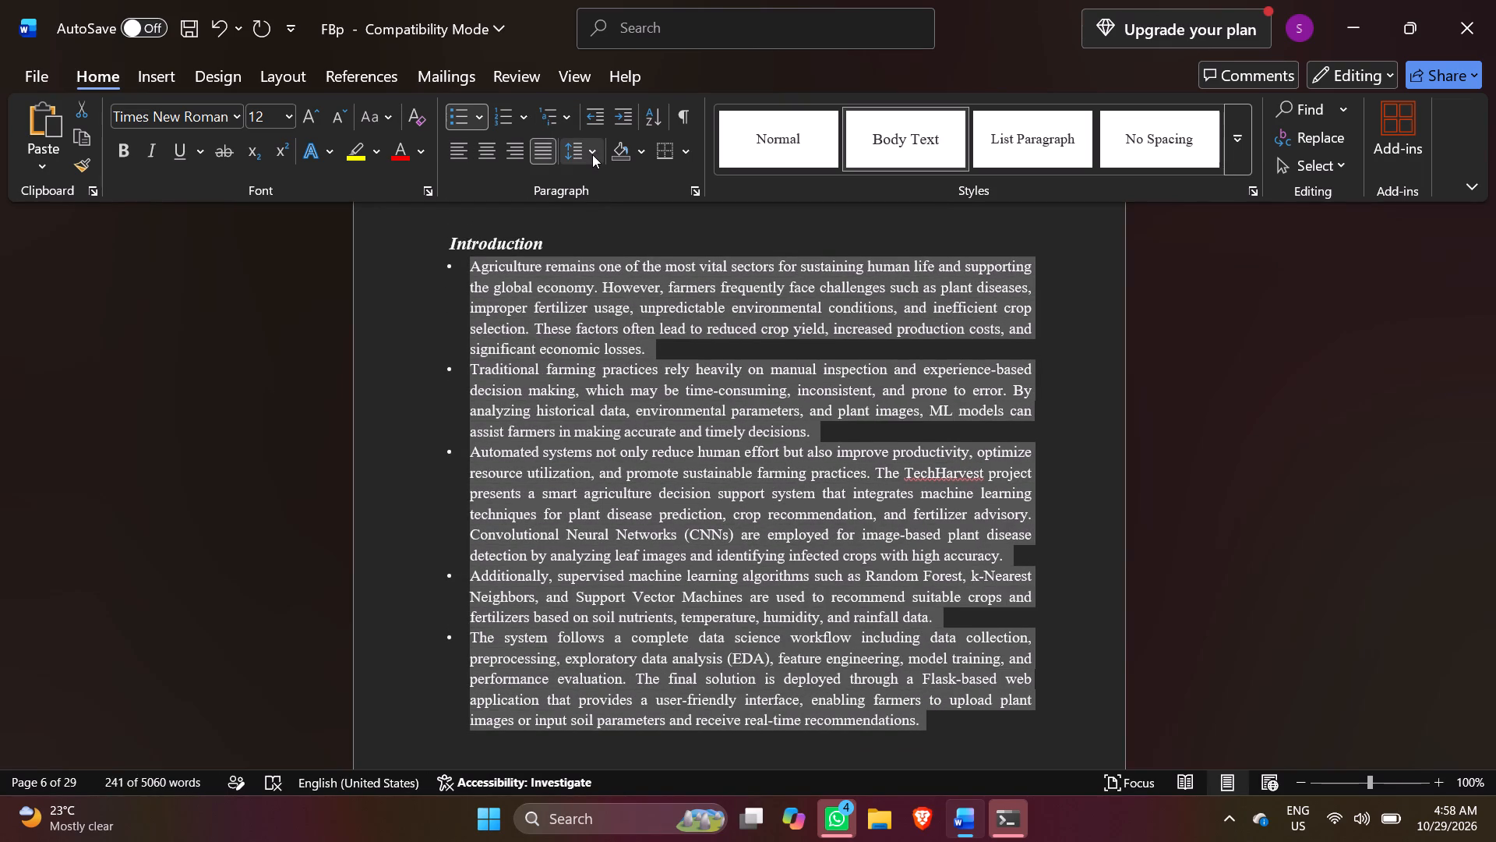
left_click(593, 154)
left_click(609, 215)
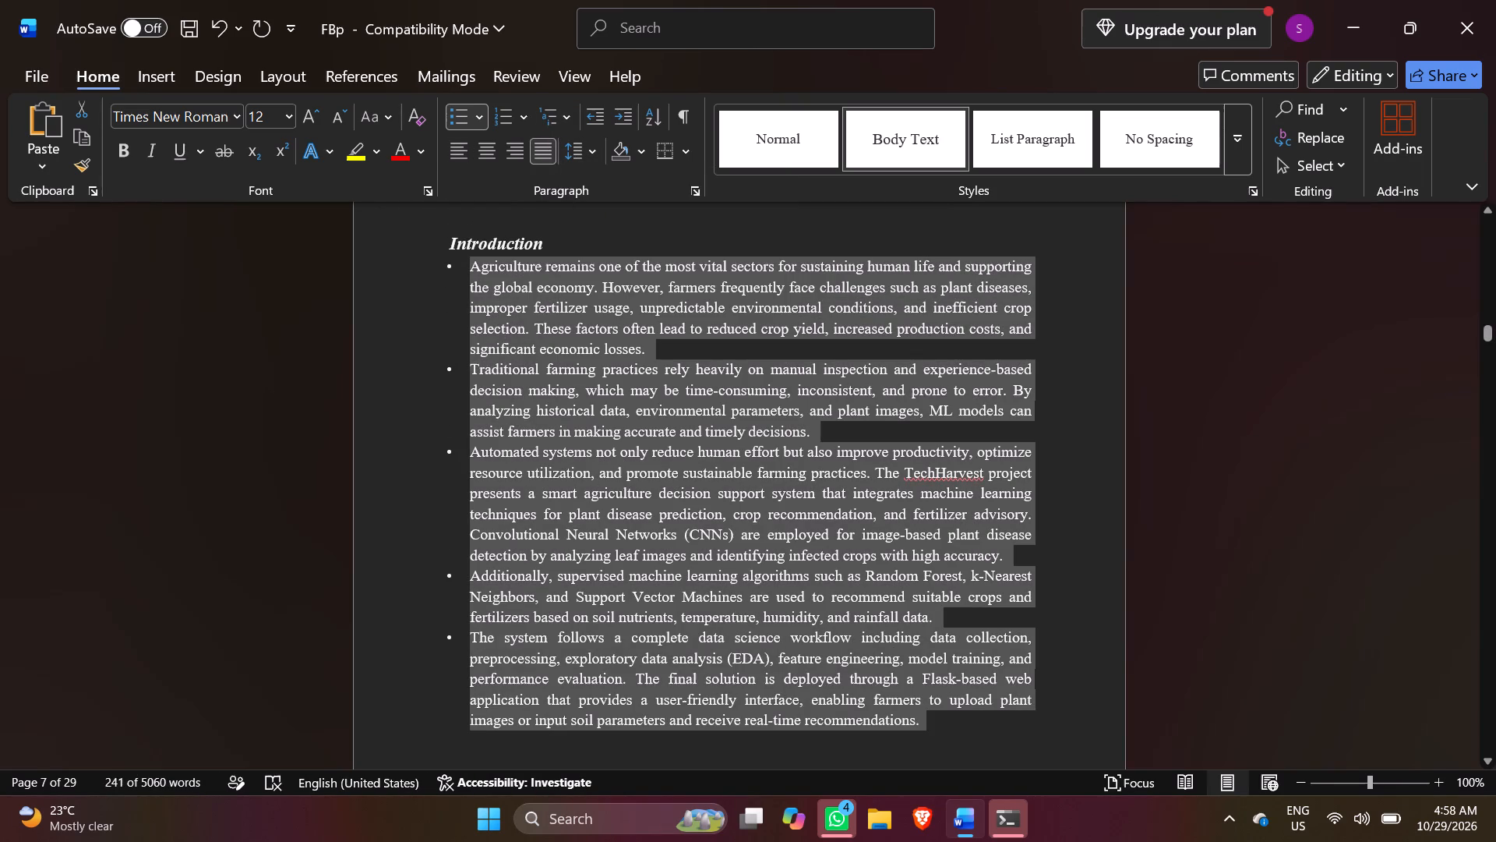
left_click(754, 581)
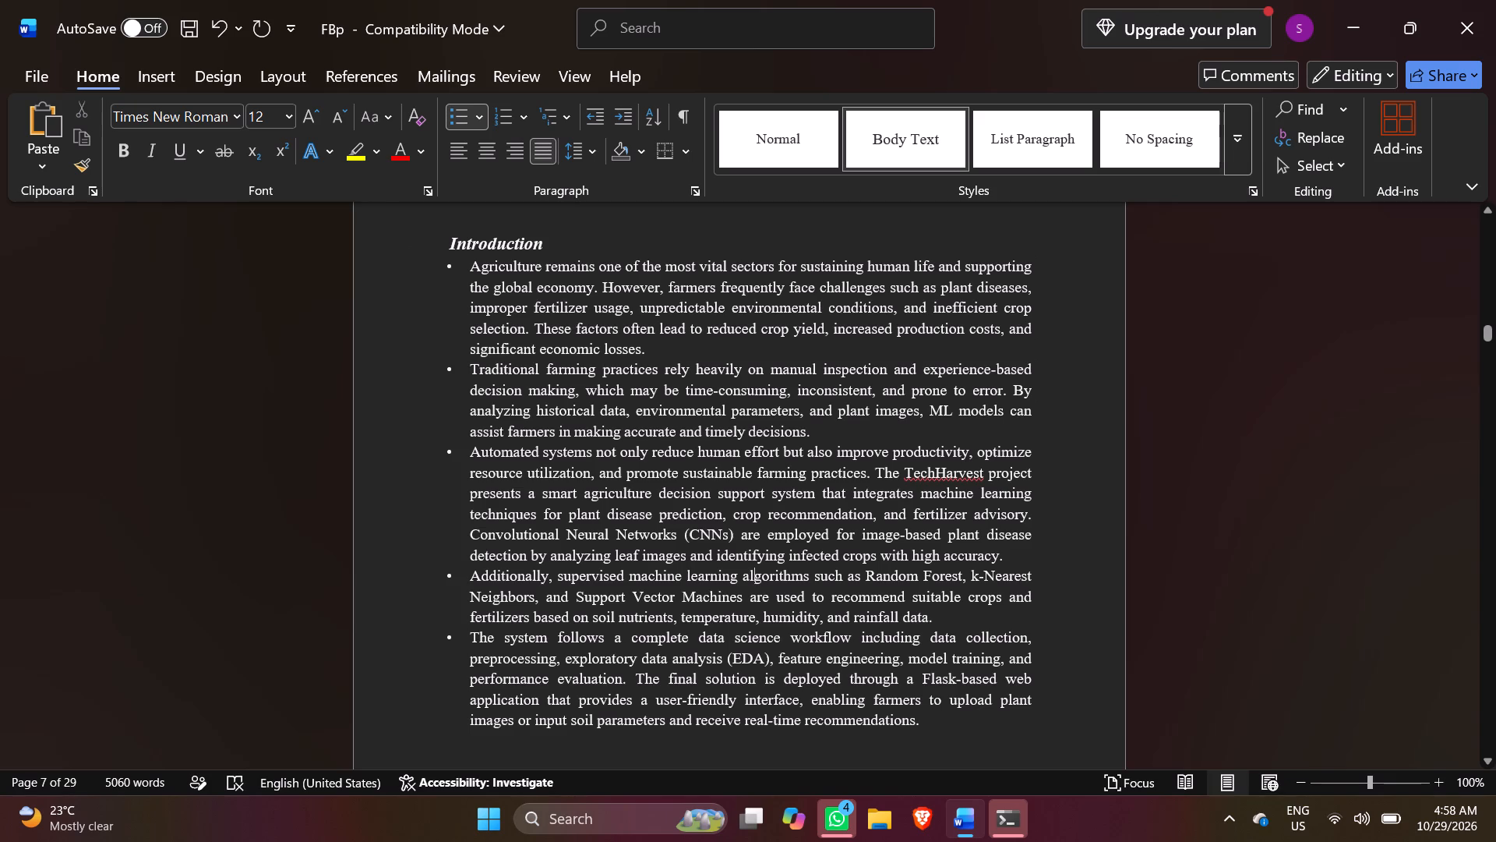
Review the Objective and Feasibility Study sections following the Introduction bullets.
scroll(836, 554, "down", 3)
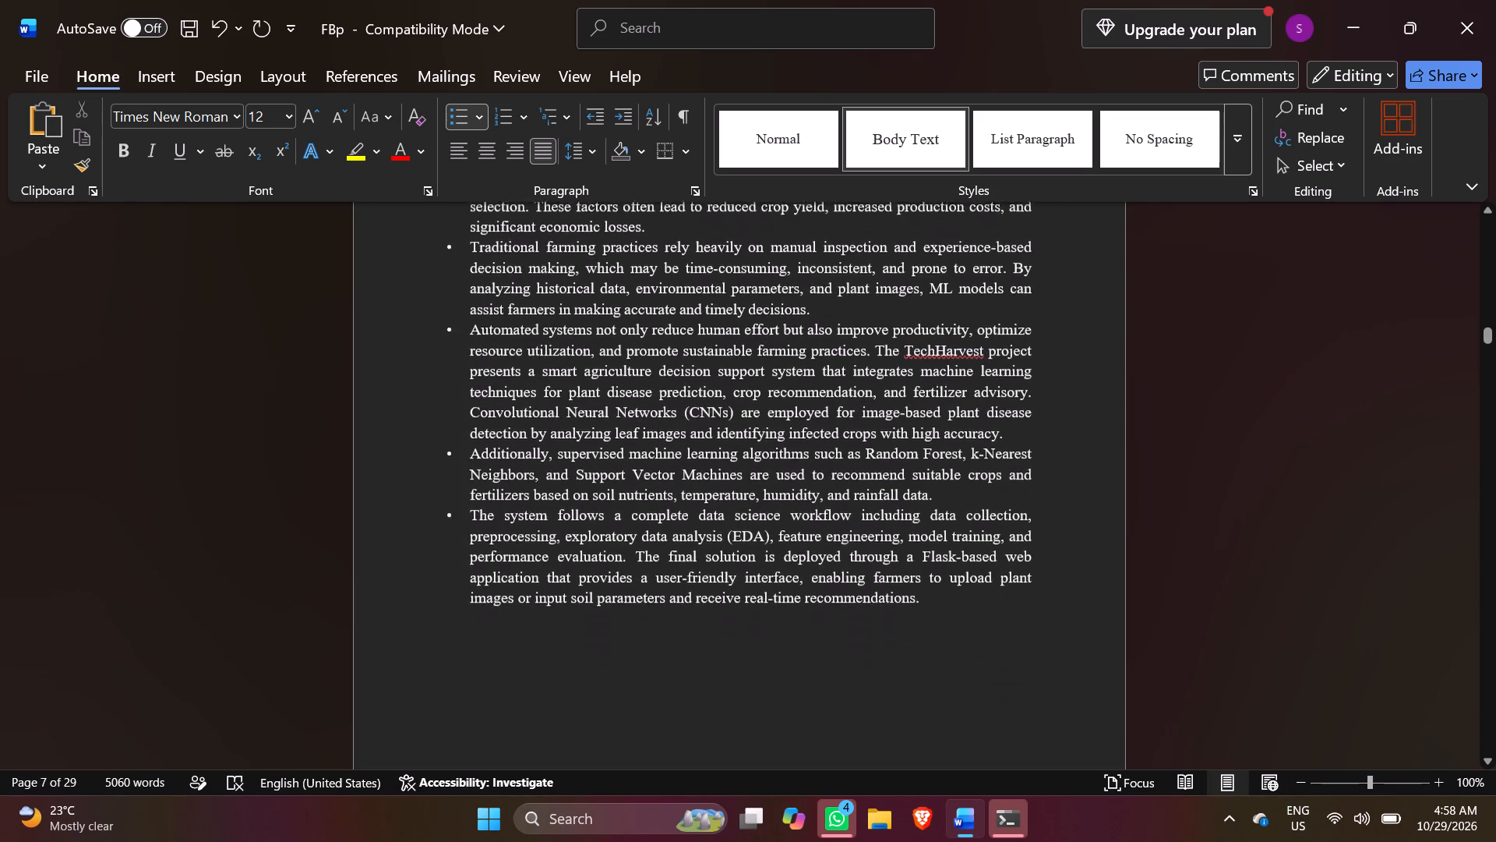
scroll(827, 561, "down", 19)
scroll(825, 561, "down", 7)
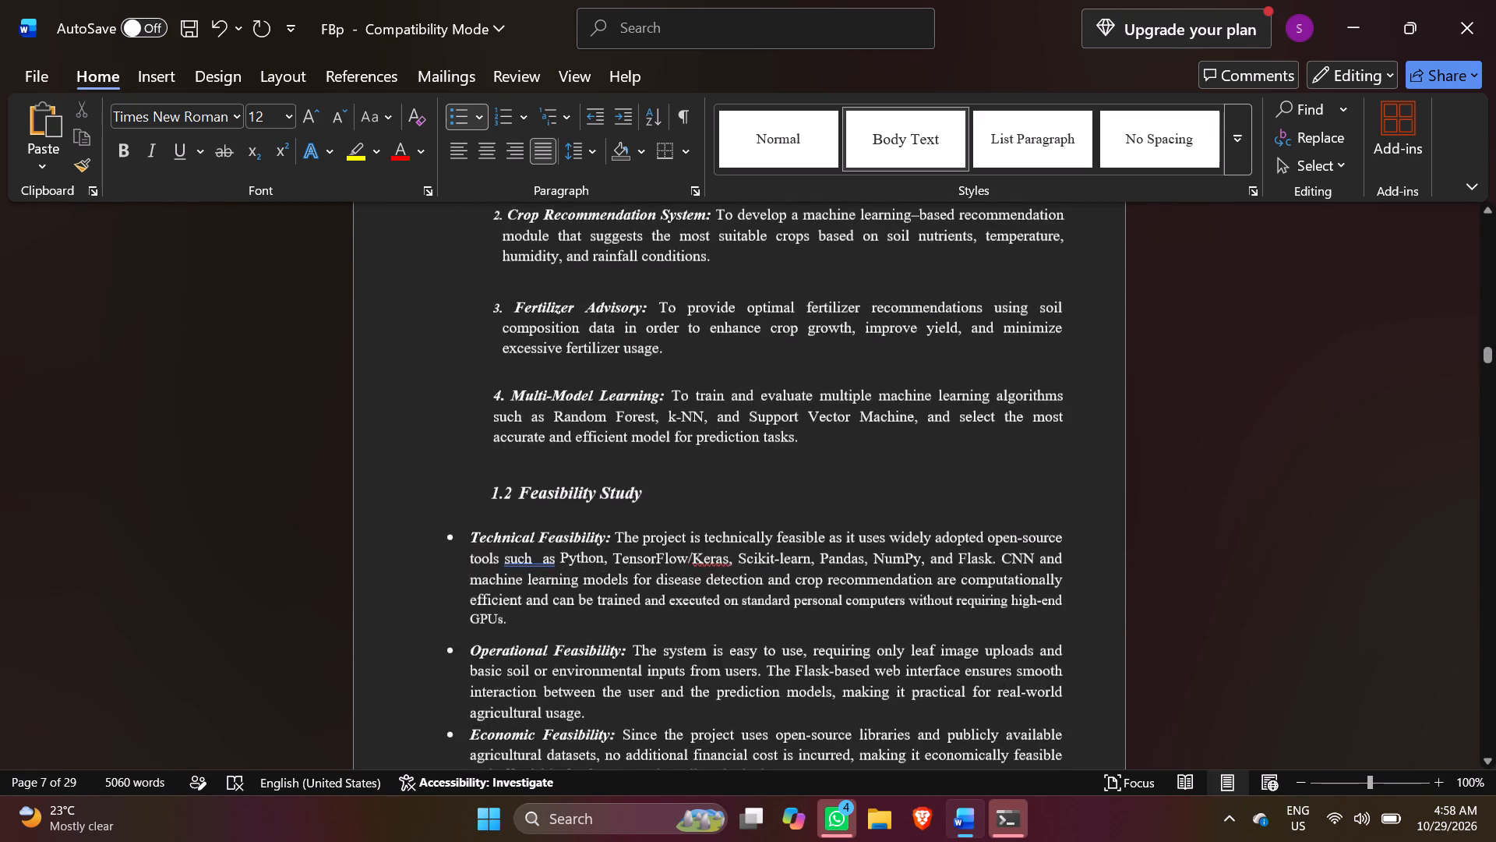
scroll(825, 561, "down", 6)
scroll(824, 567, "up", 13)
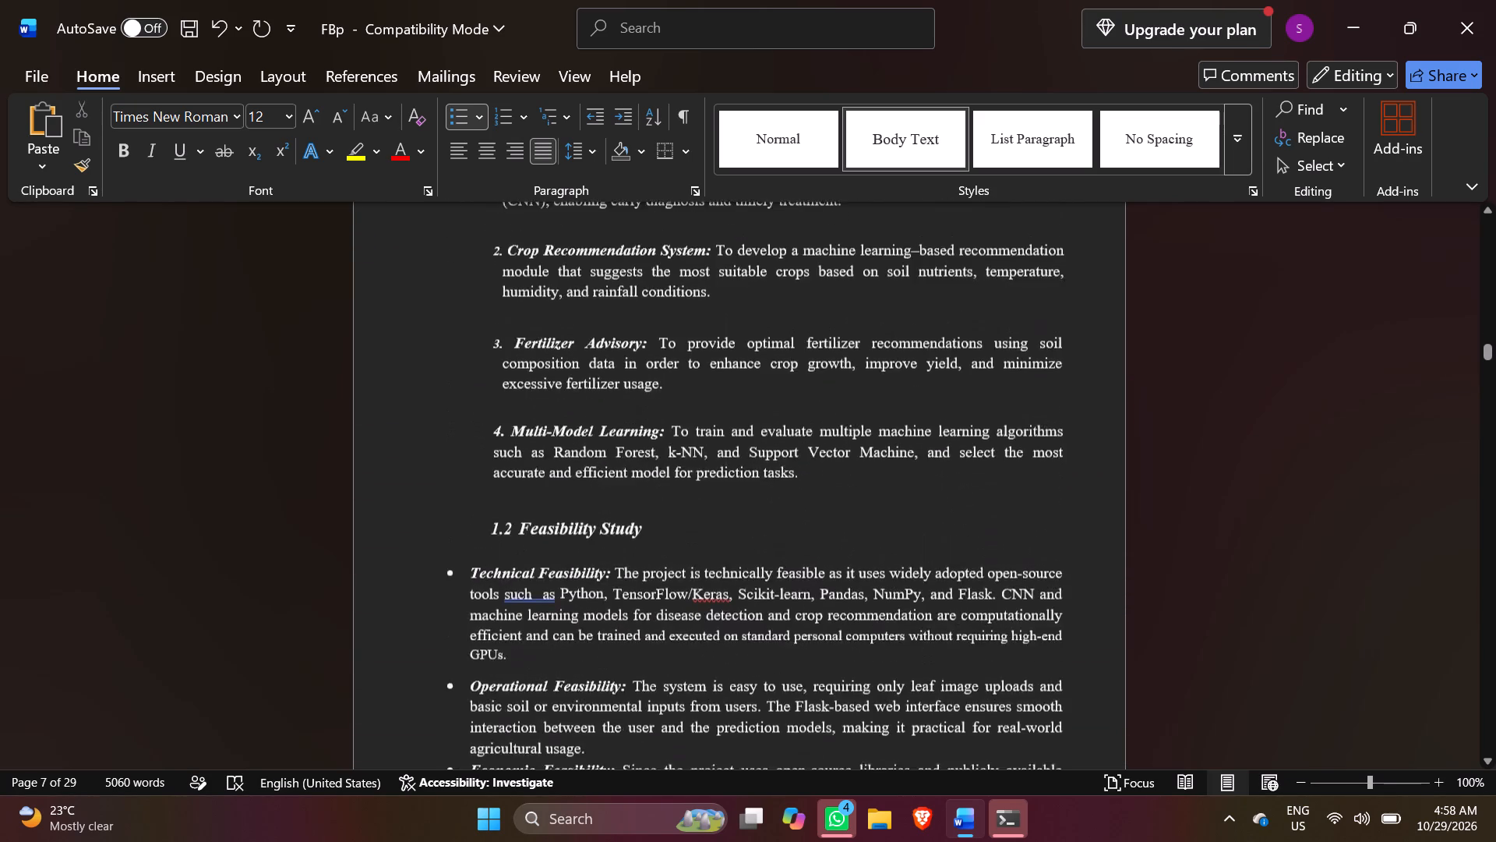
scroll(824, 570, "up", 20)
scroll(824, 570, "up", 1)
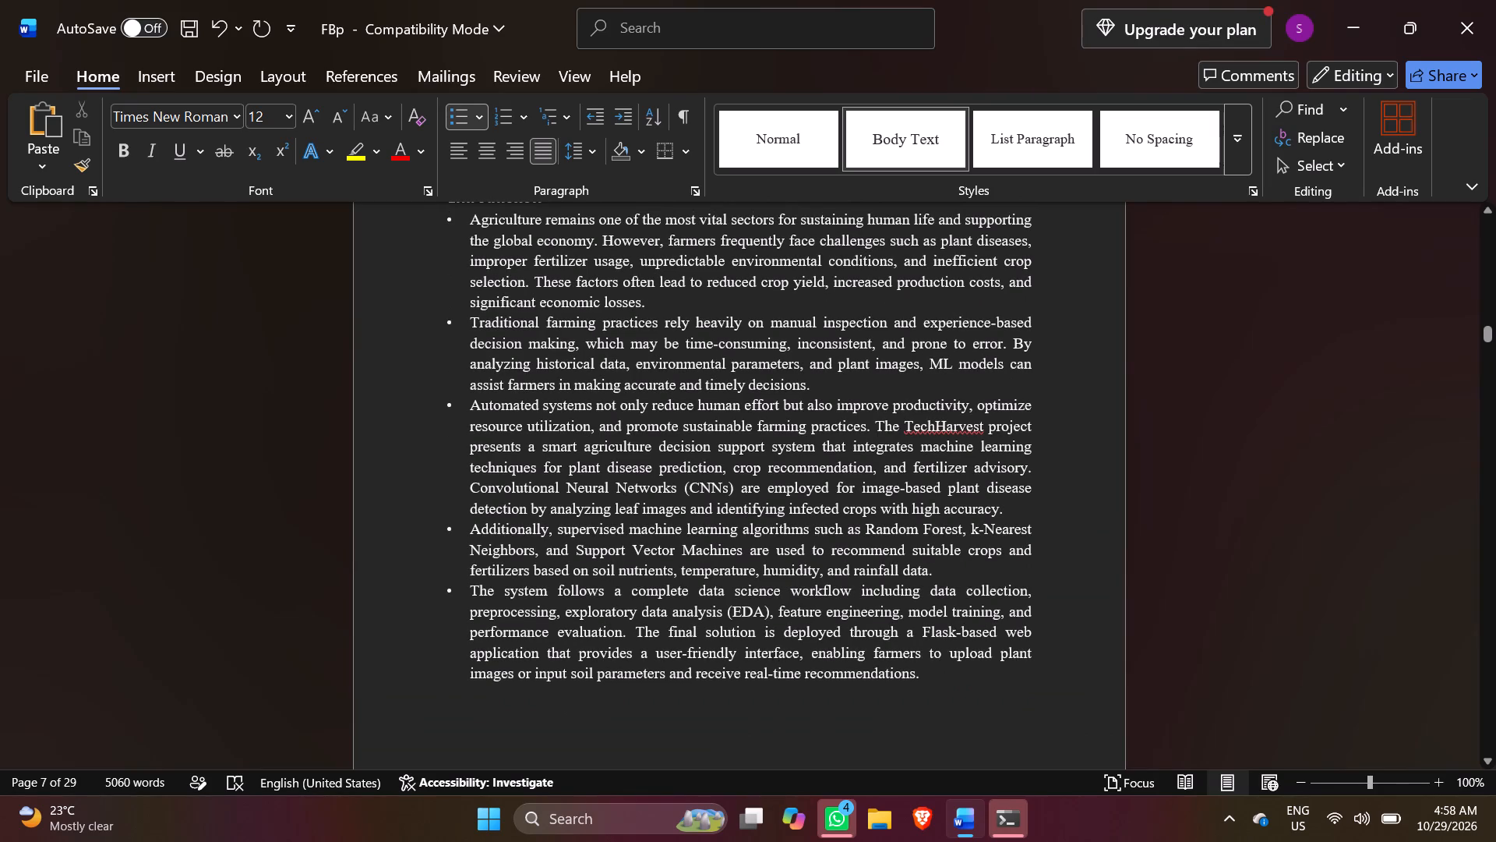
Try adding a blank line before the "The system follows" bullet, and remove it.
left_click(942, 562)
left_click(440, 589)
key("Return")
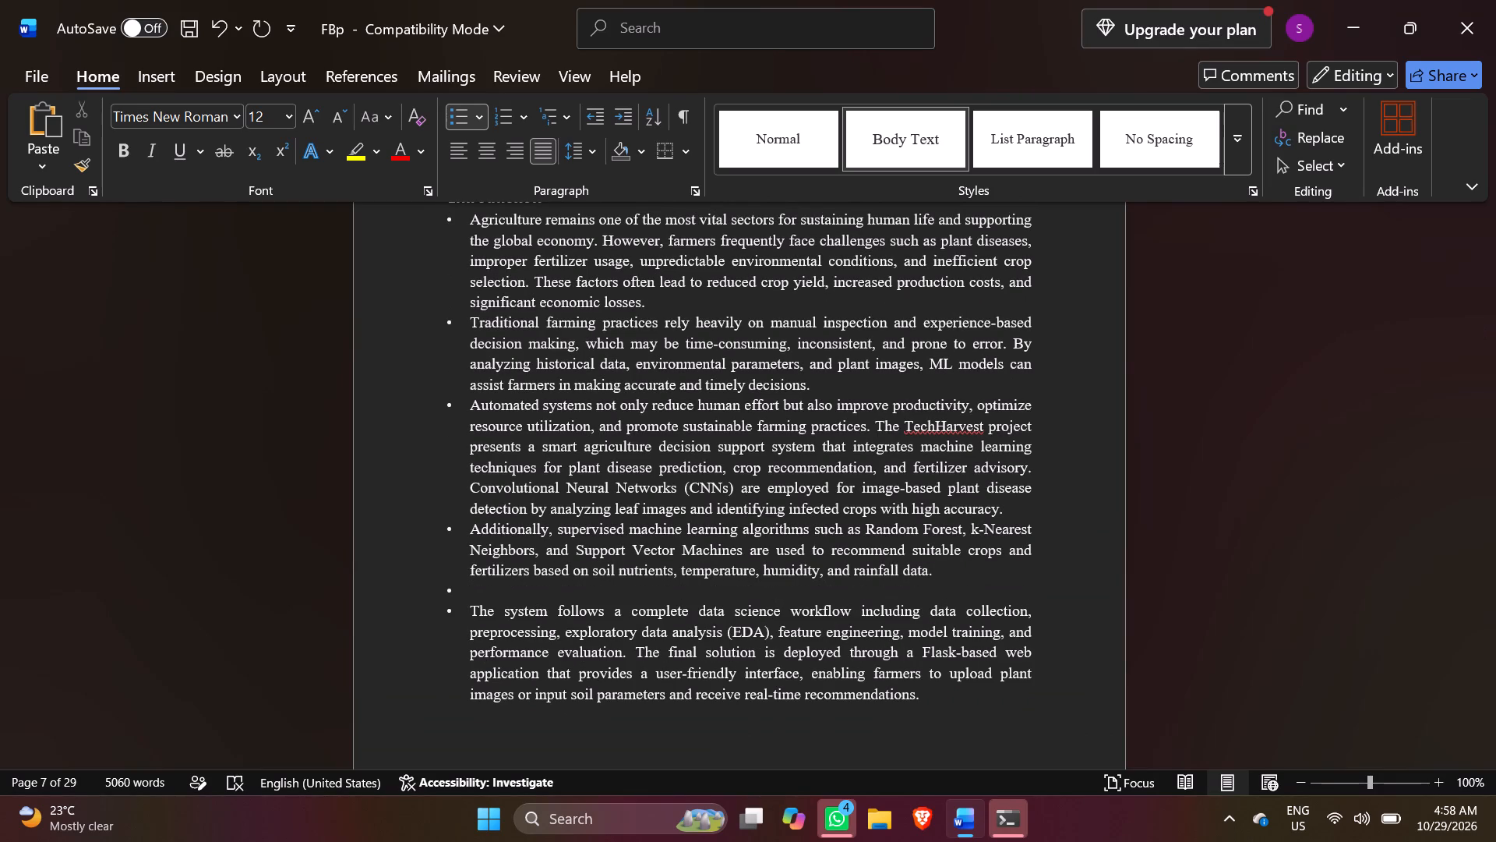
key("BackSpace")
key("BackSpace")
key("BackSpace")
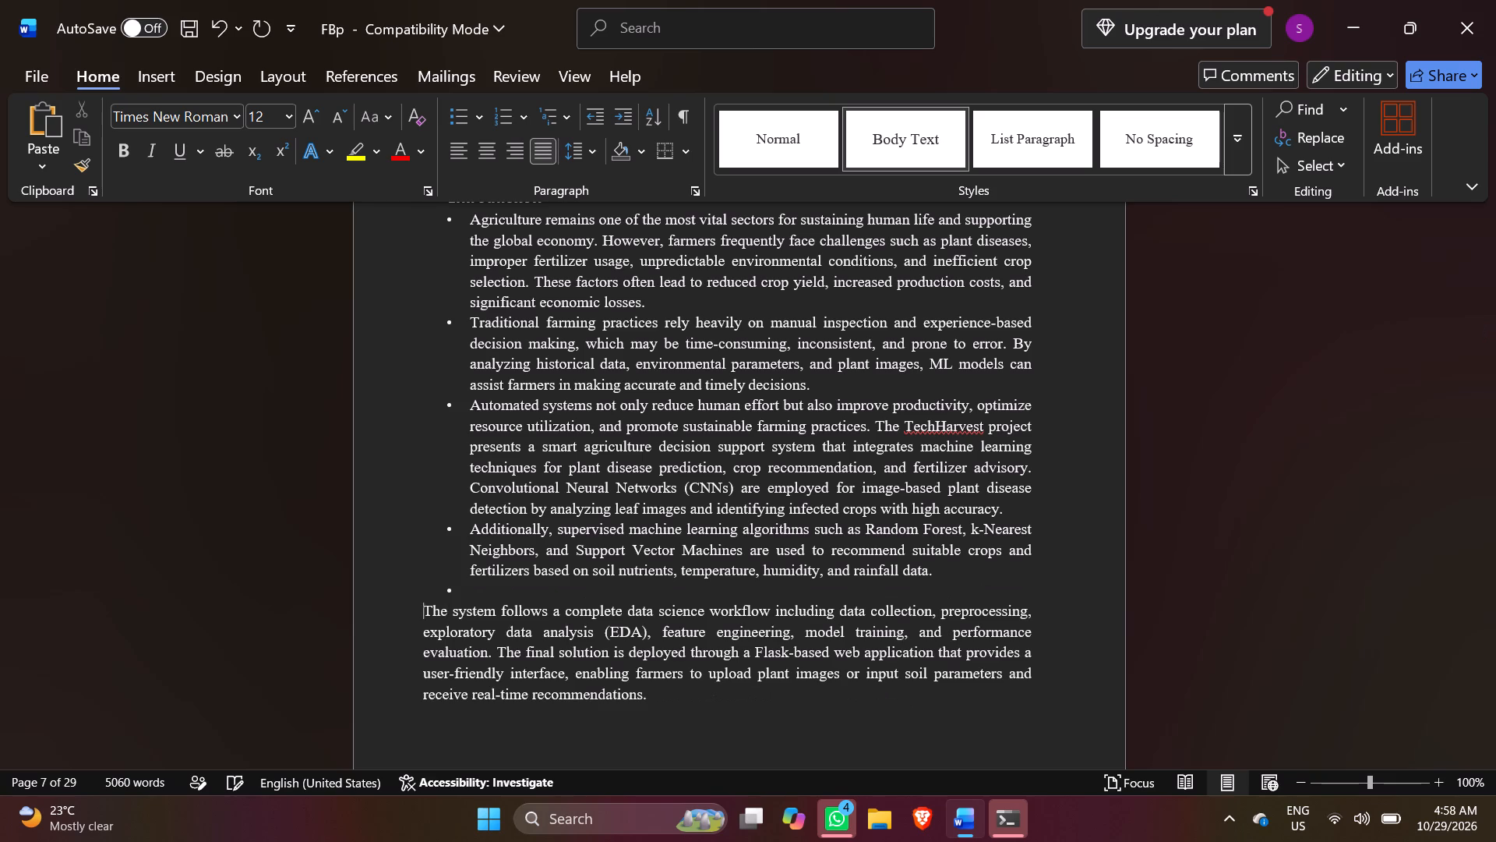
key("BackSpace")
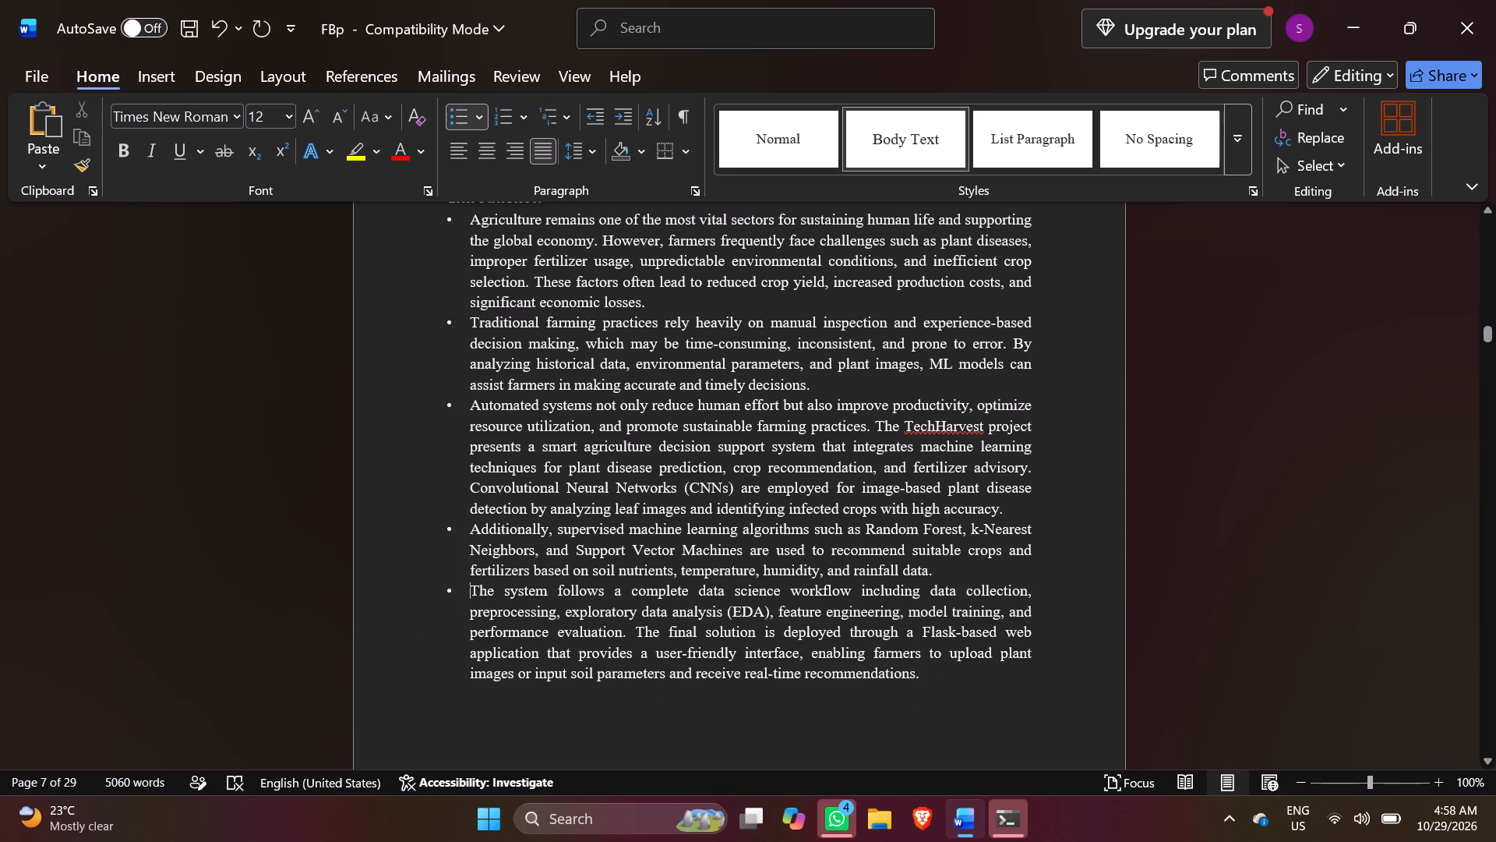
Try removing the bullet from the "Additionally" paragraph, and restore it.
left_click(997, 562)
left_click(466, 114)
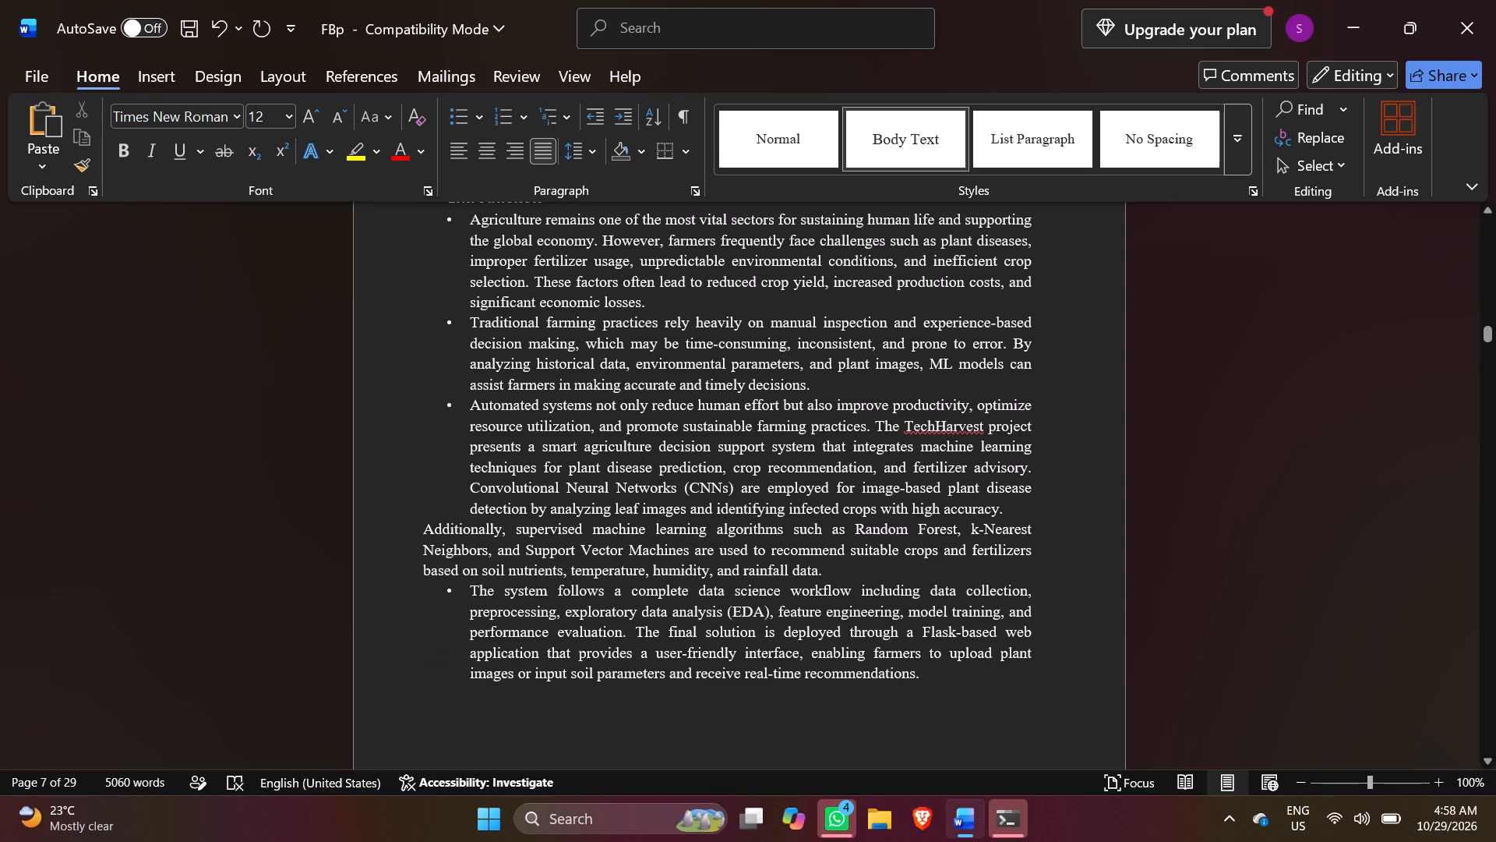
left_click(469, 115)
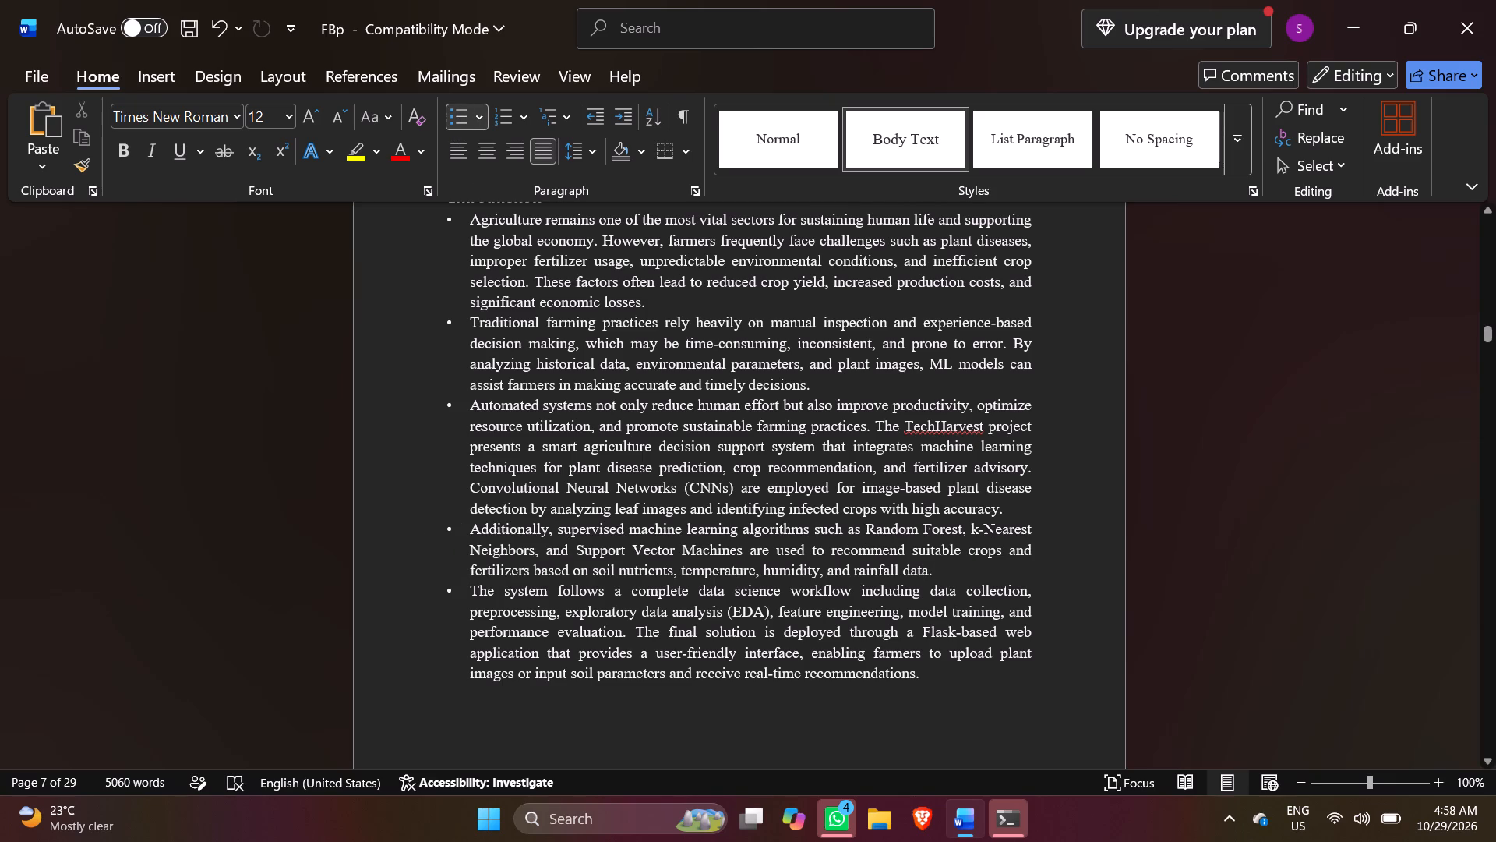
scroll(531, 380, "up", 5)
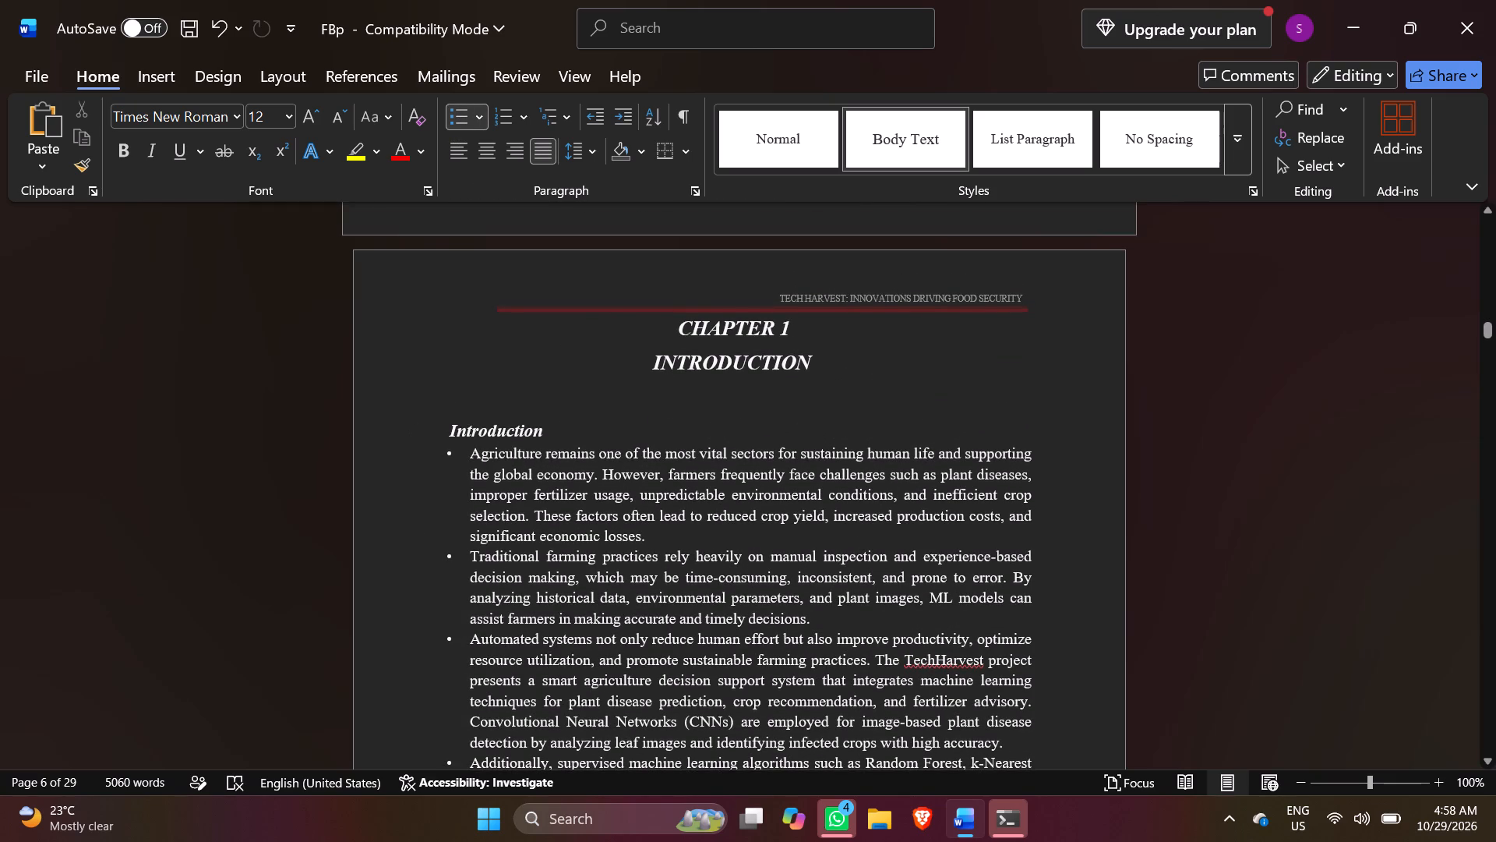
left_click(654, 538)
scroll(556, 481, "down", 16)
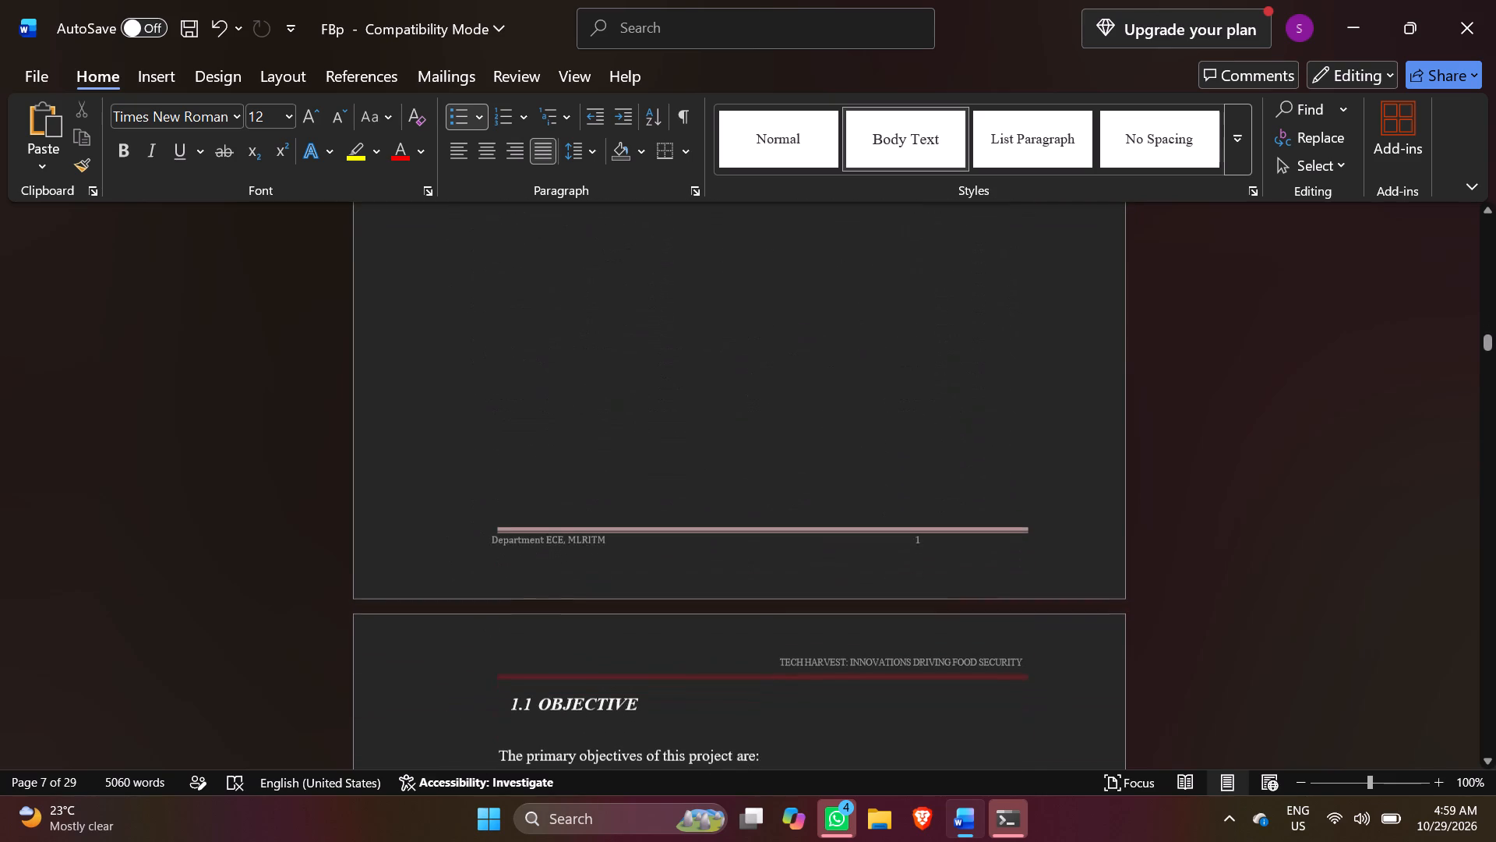
Save the document.
key("ctrl+s")
Change the four numbered objectives under the 1.1 Objective heading to a bulleted list.
scroll(622, 481, "up", 5)
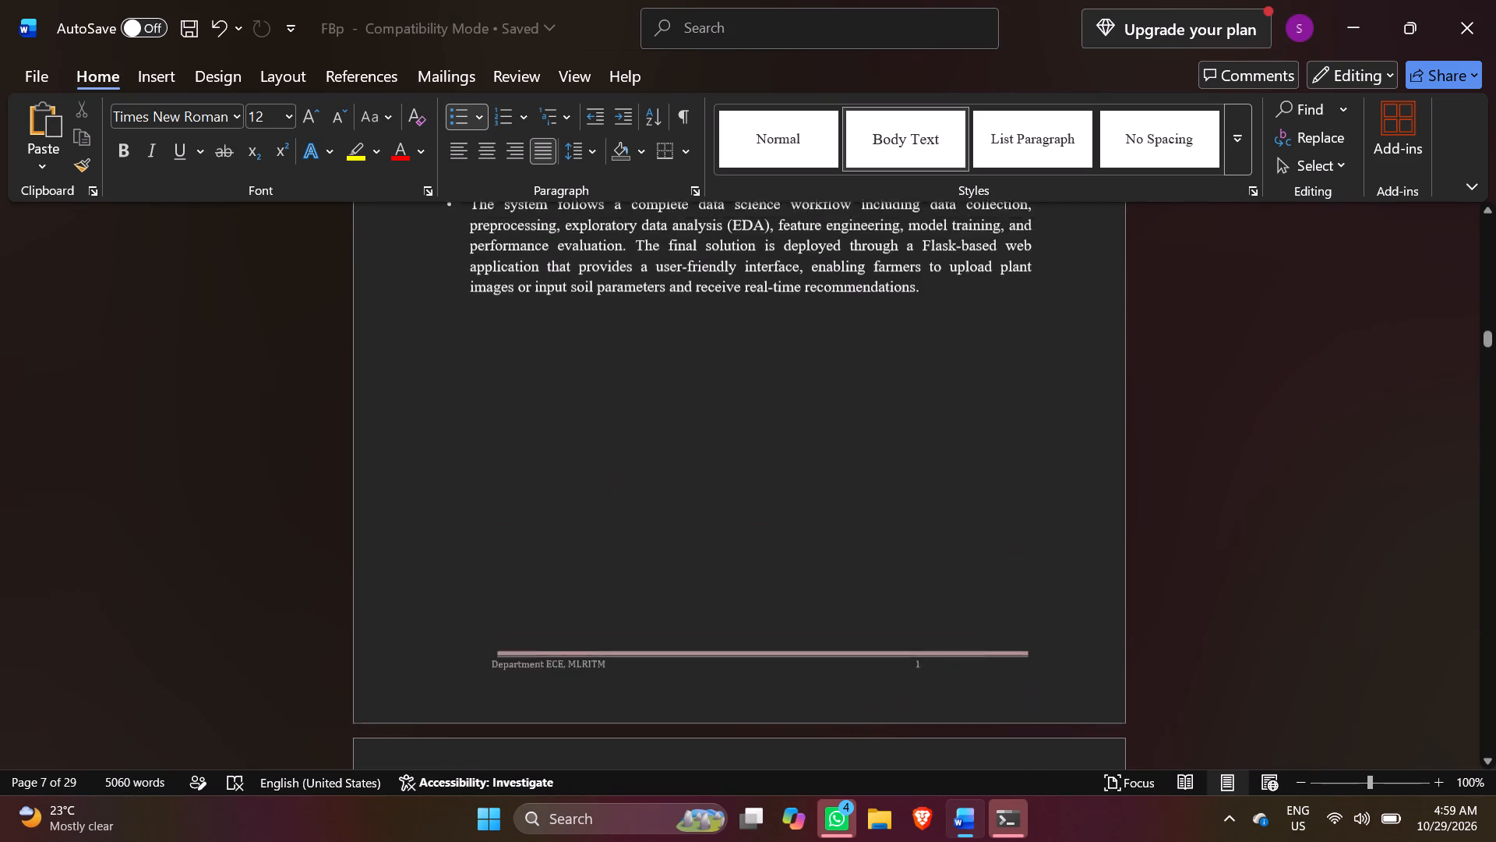
scroll(622, 481, "down", 15)
scroll(622, 493, "down", 6)
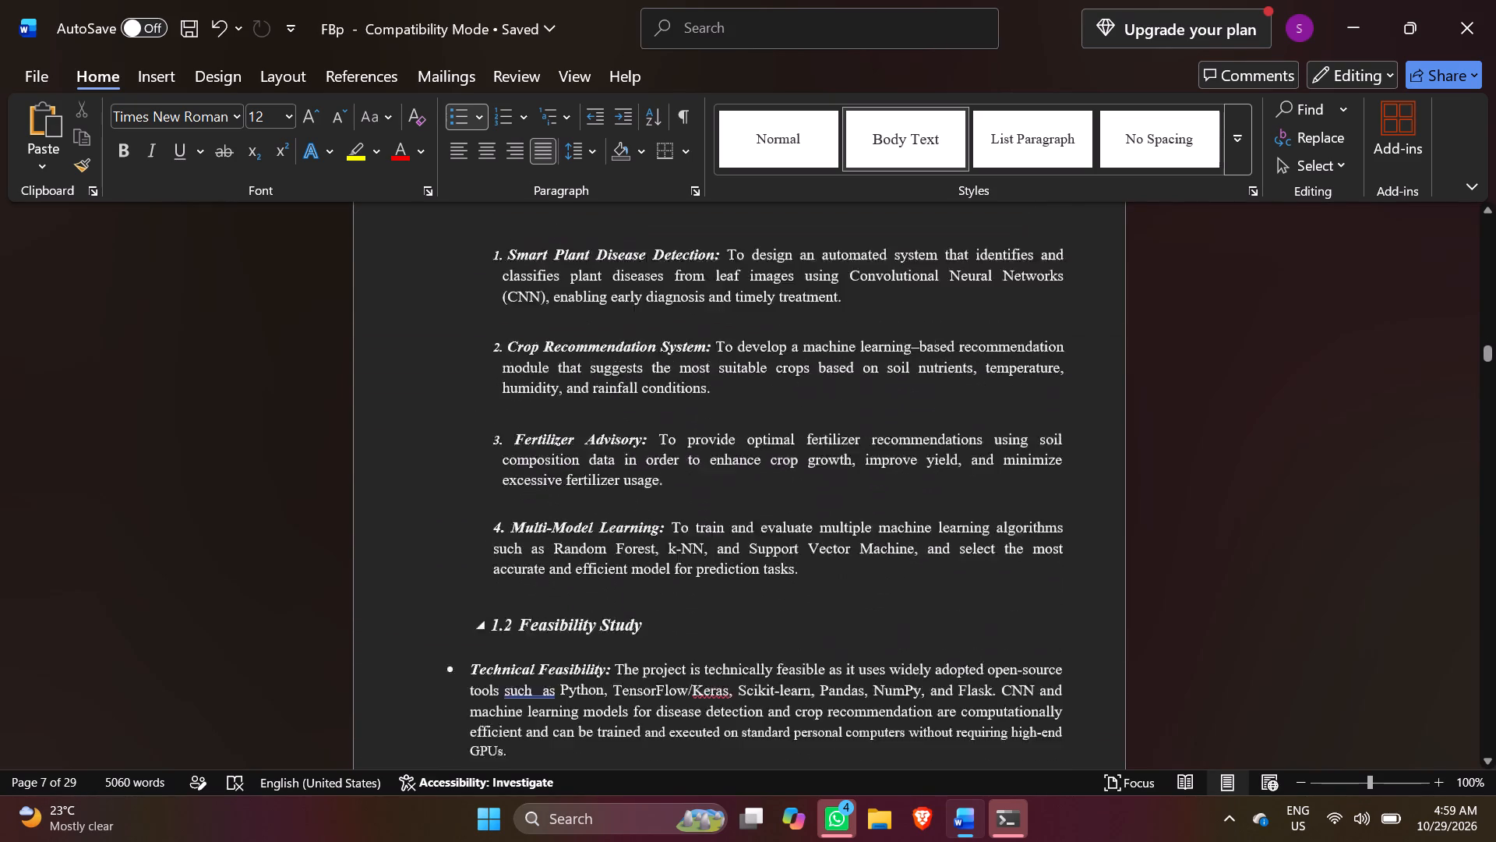
scroll(622, 494, "down", 12)
scroll(622, 500, "up", 12)
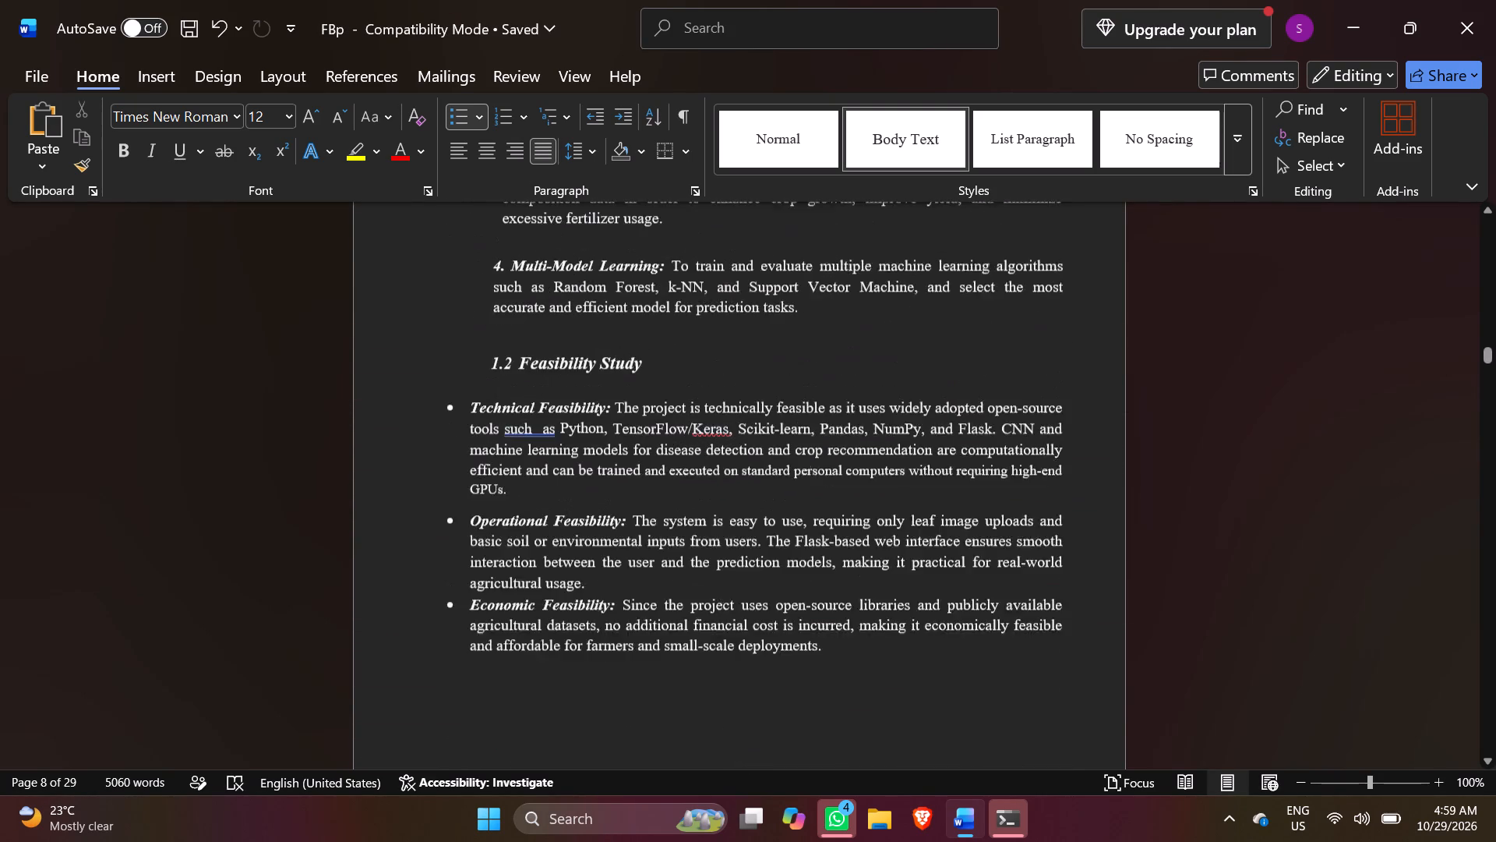
scroll(622, 500, "up", 8)
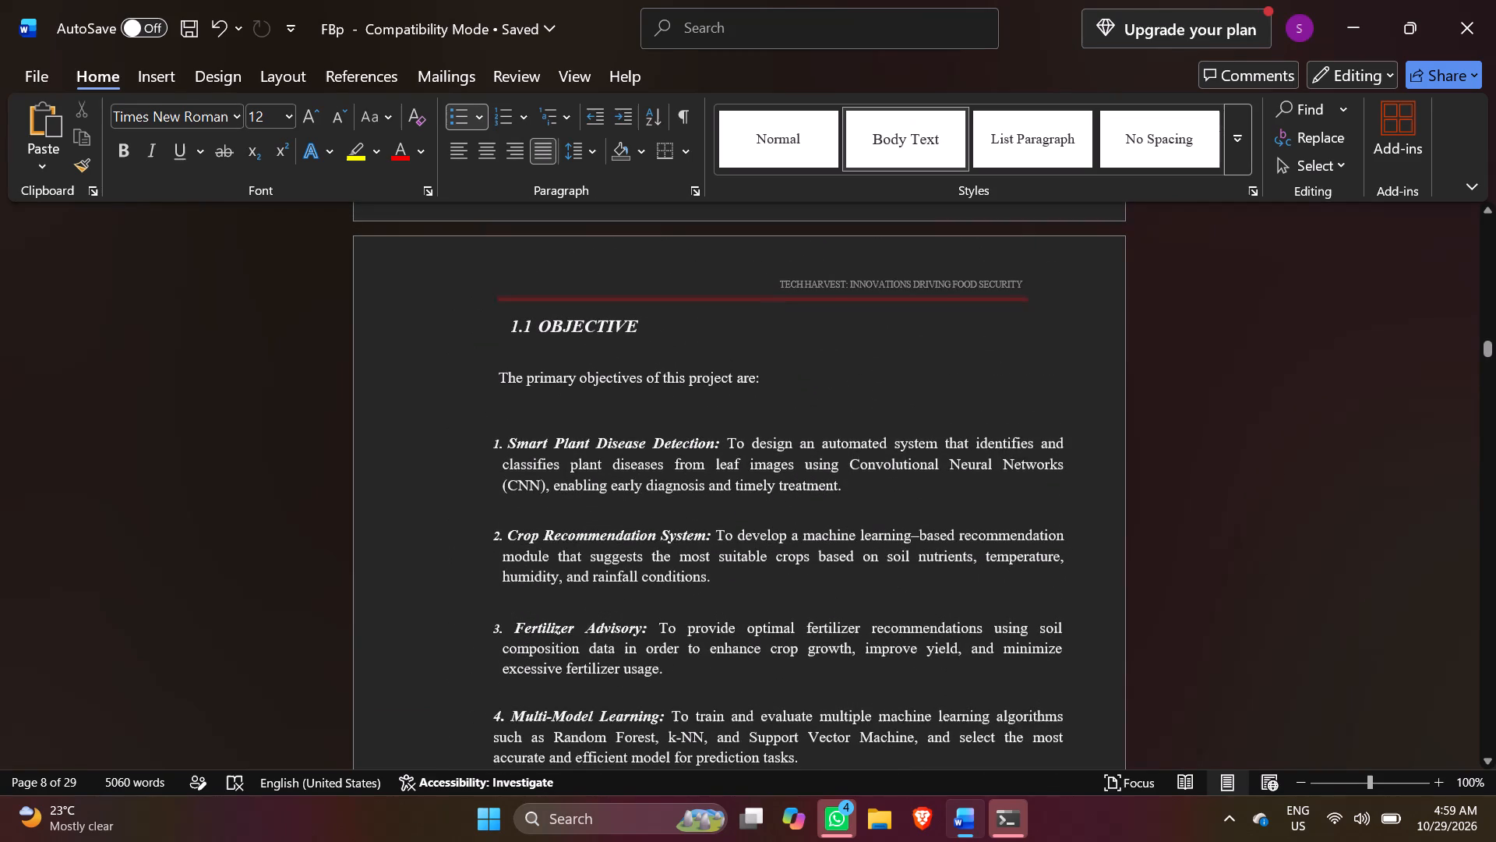
scroll(622, 501, "down", 6)
scroll(615, 514, "up", 5)
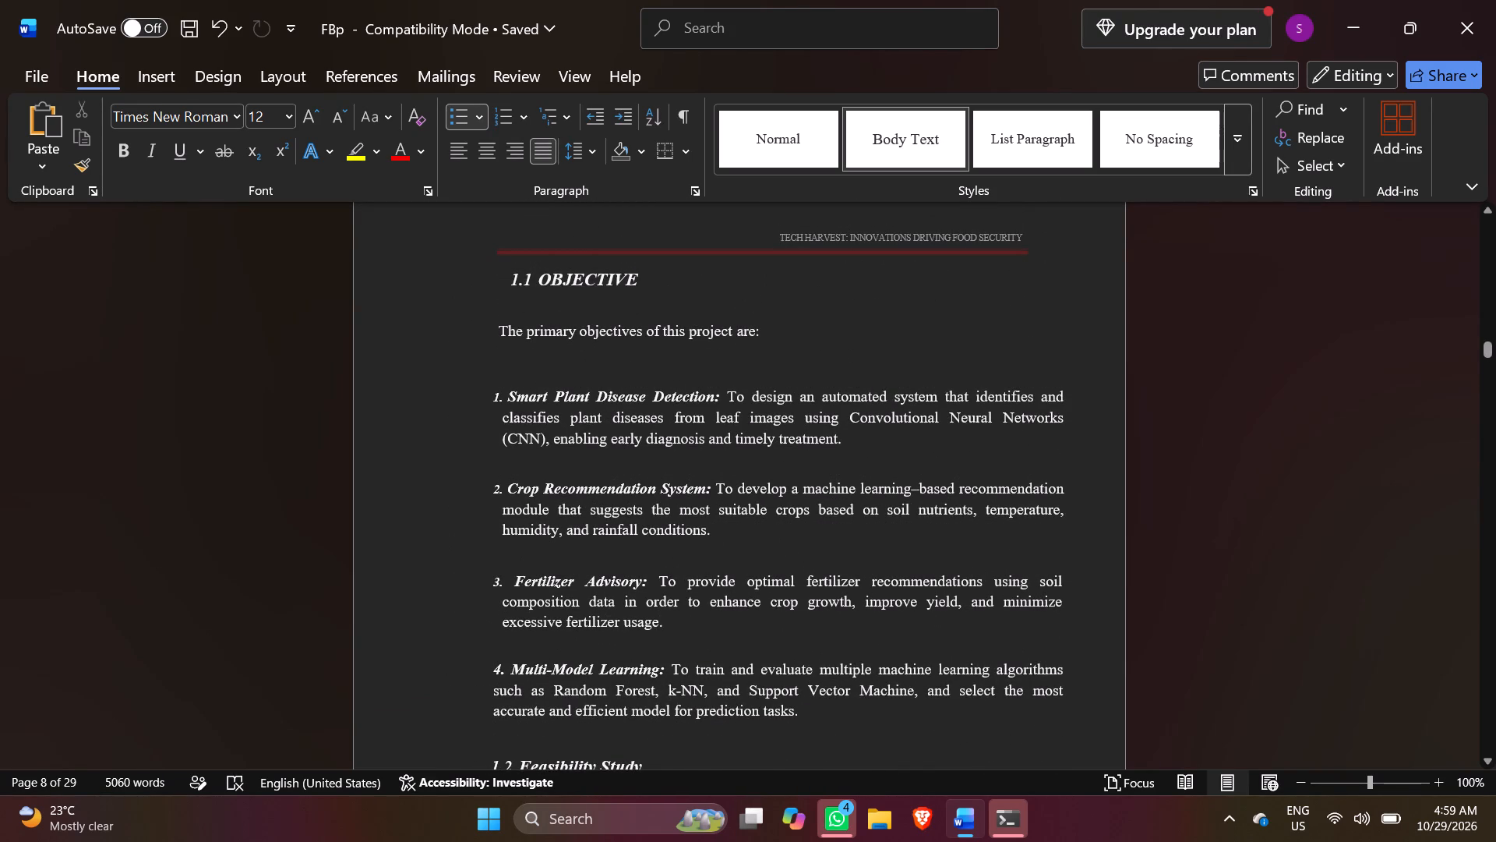
left_click(503, 402)
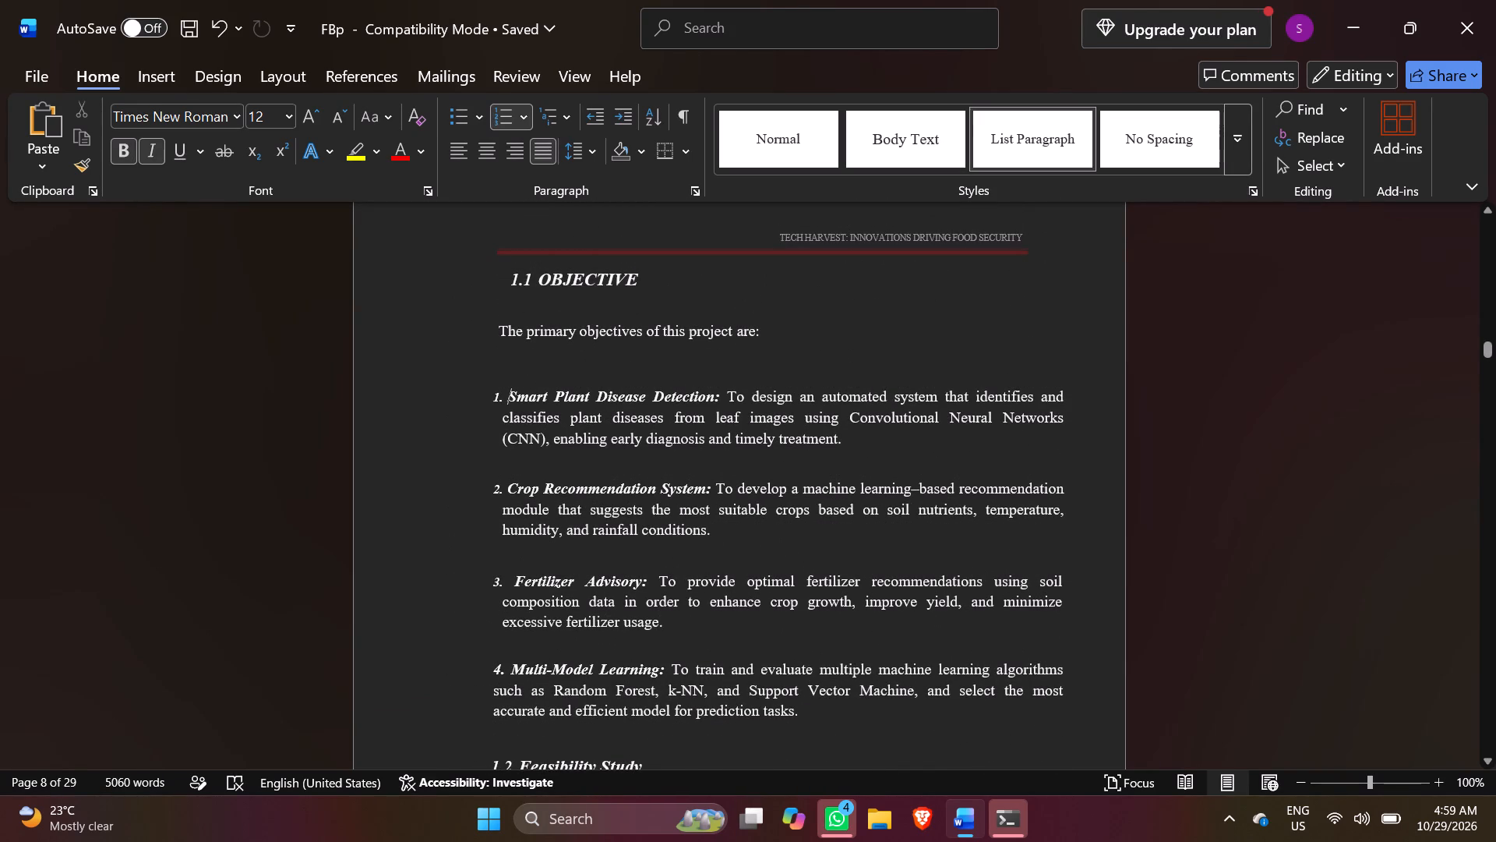
left_click(463, 115)
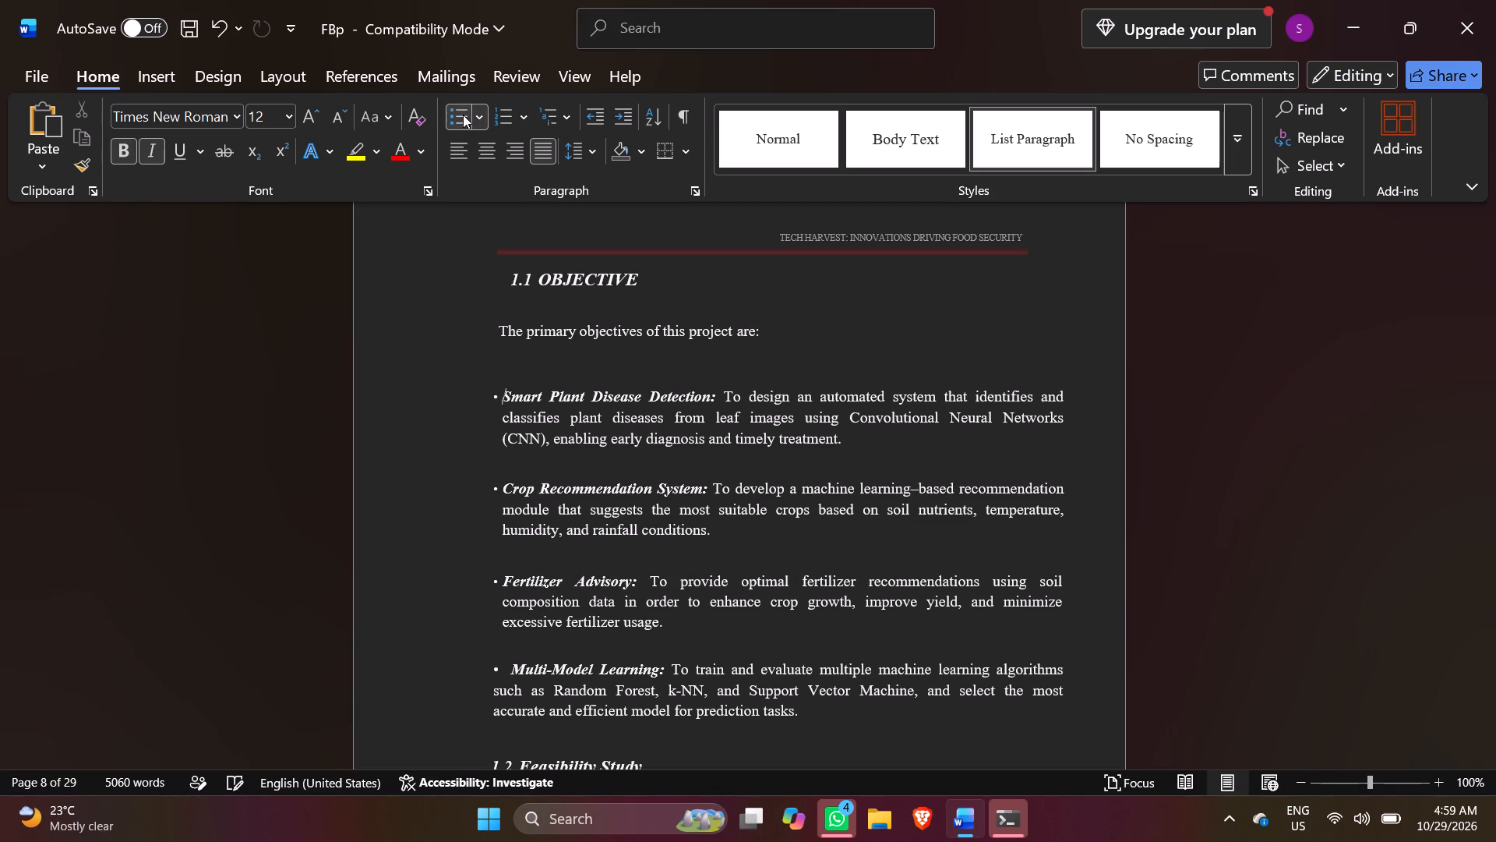
Compare the bullets of the Objective list with those of the 1.2 Feasibility Study section.
scroll(506, 493, "down", 4)
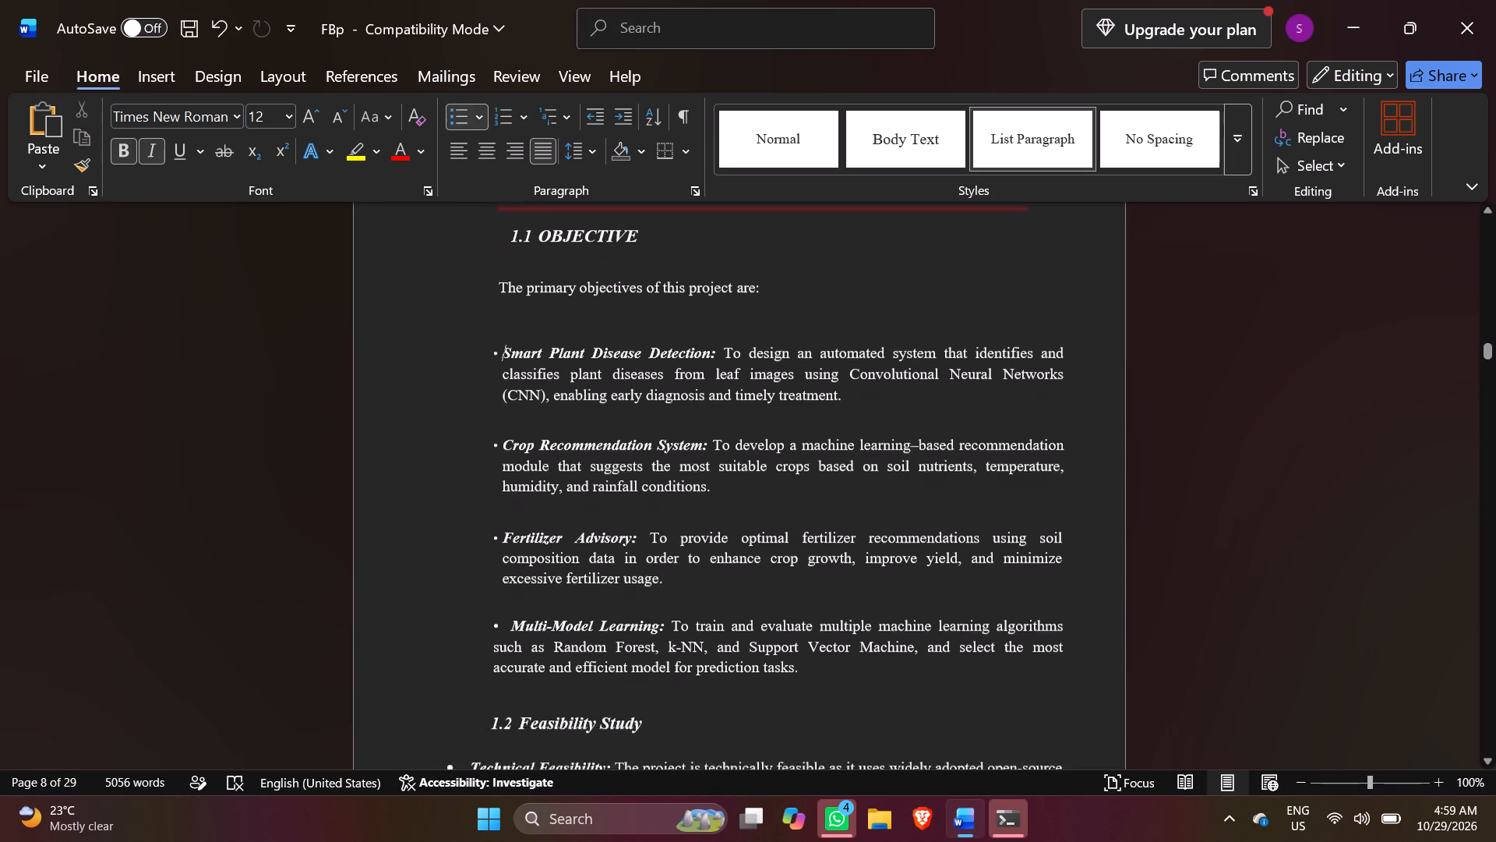
left_click(471, 612)
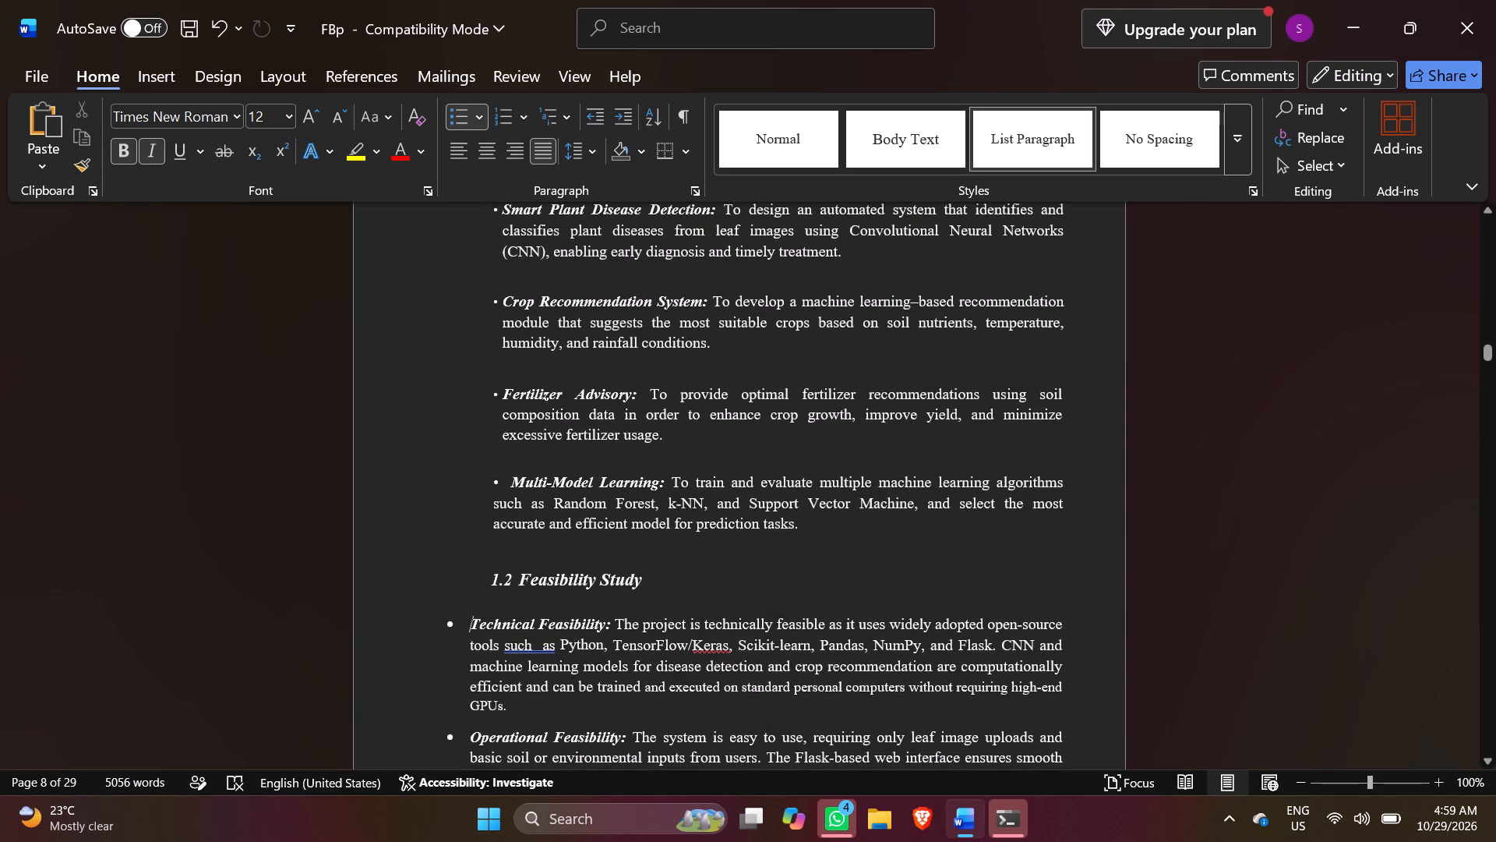
scroll(470, 490, "up", 4)
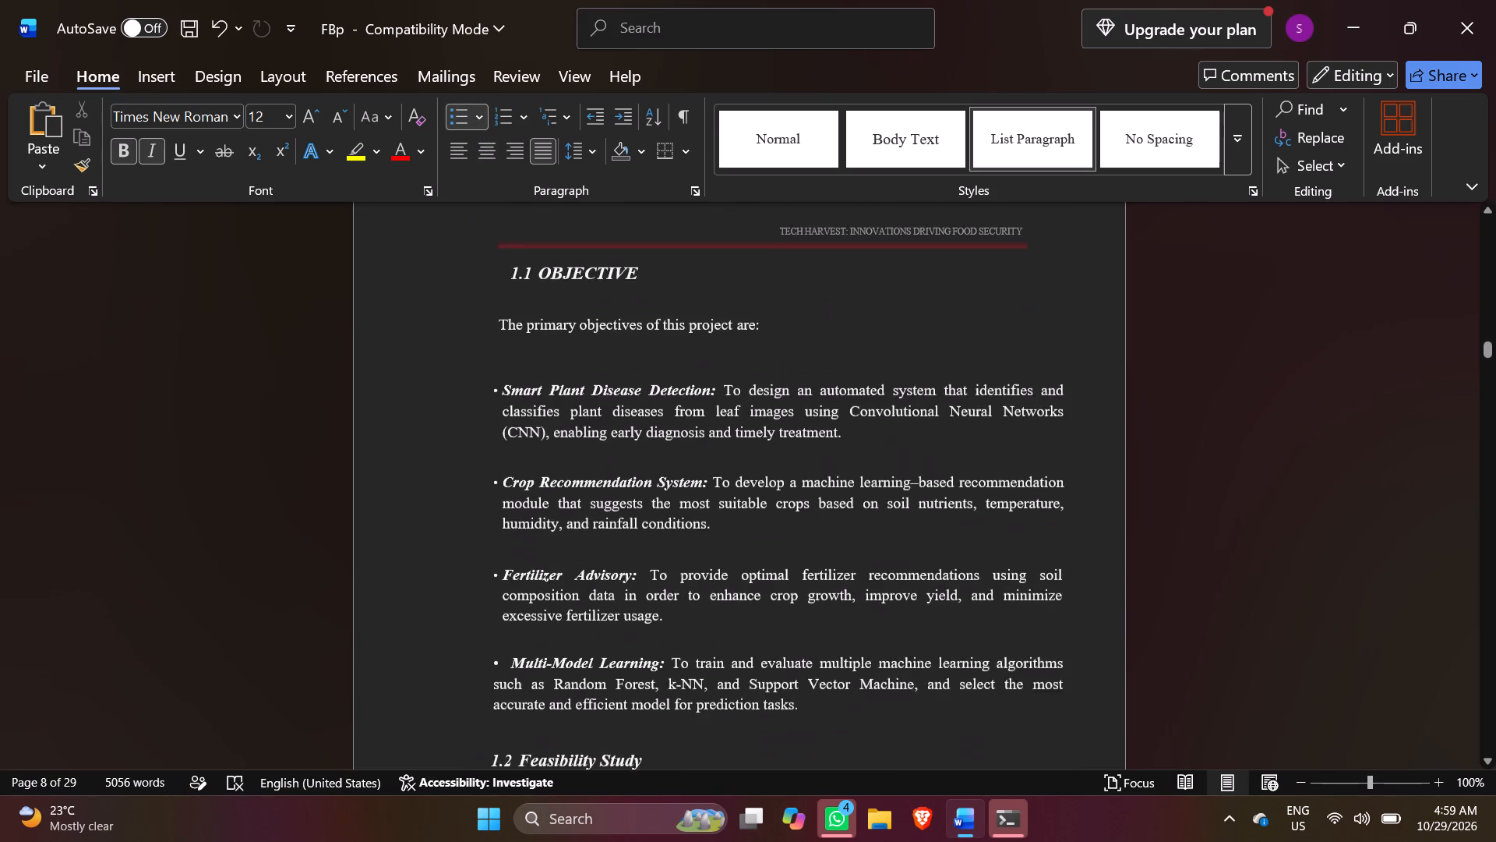
scroll(475, 578, "down", 4)
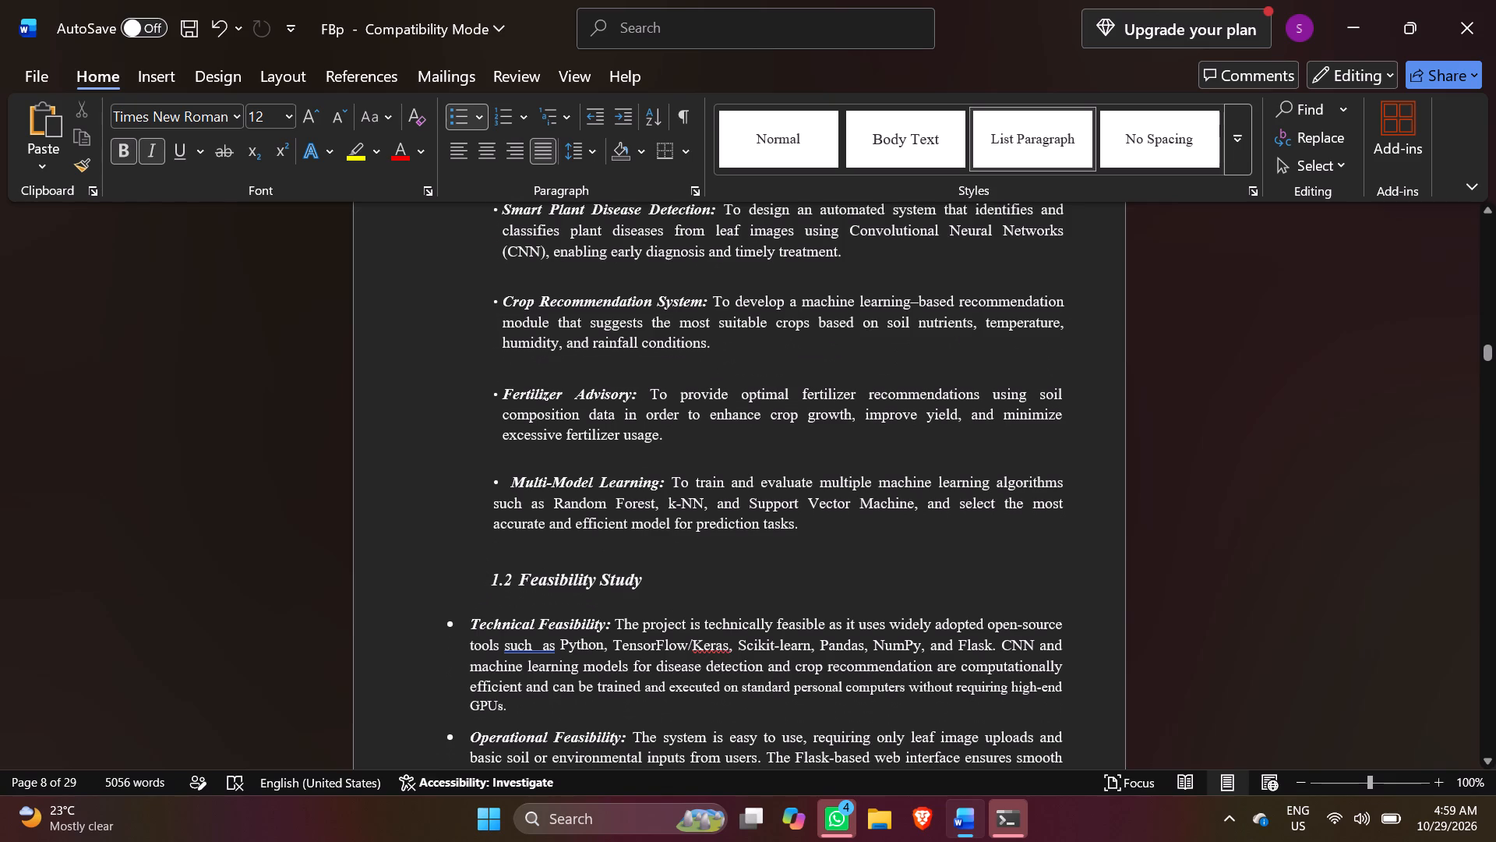
left_click(436, 631)
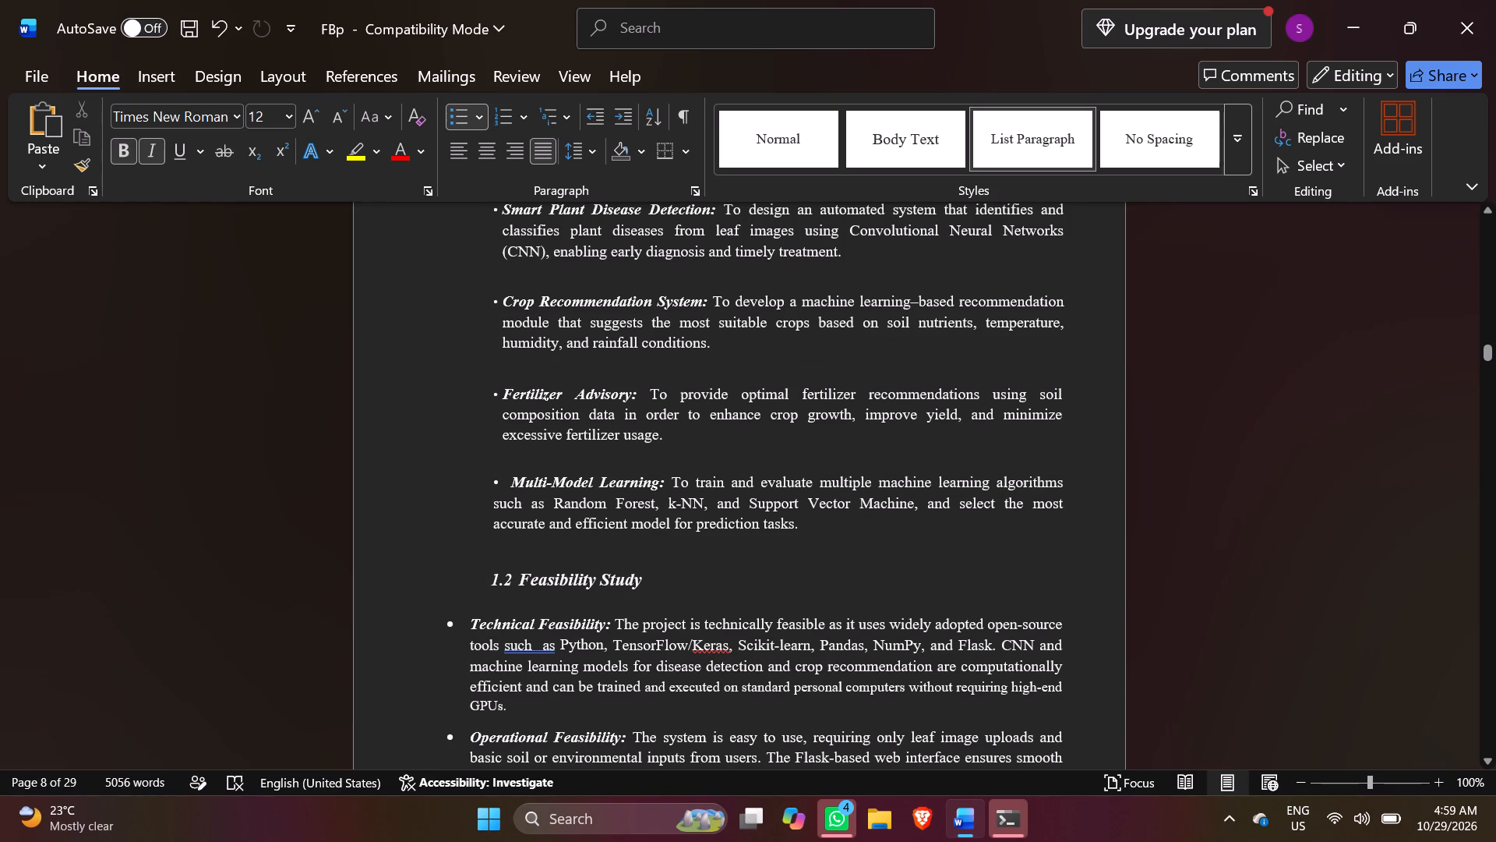
left_click(472, 582)
scroll(573, 469, "up", 6)
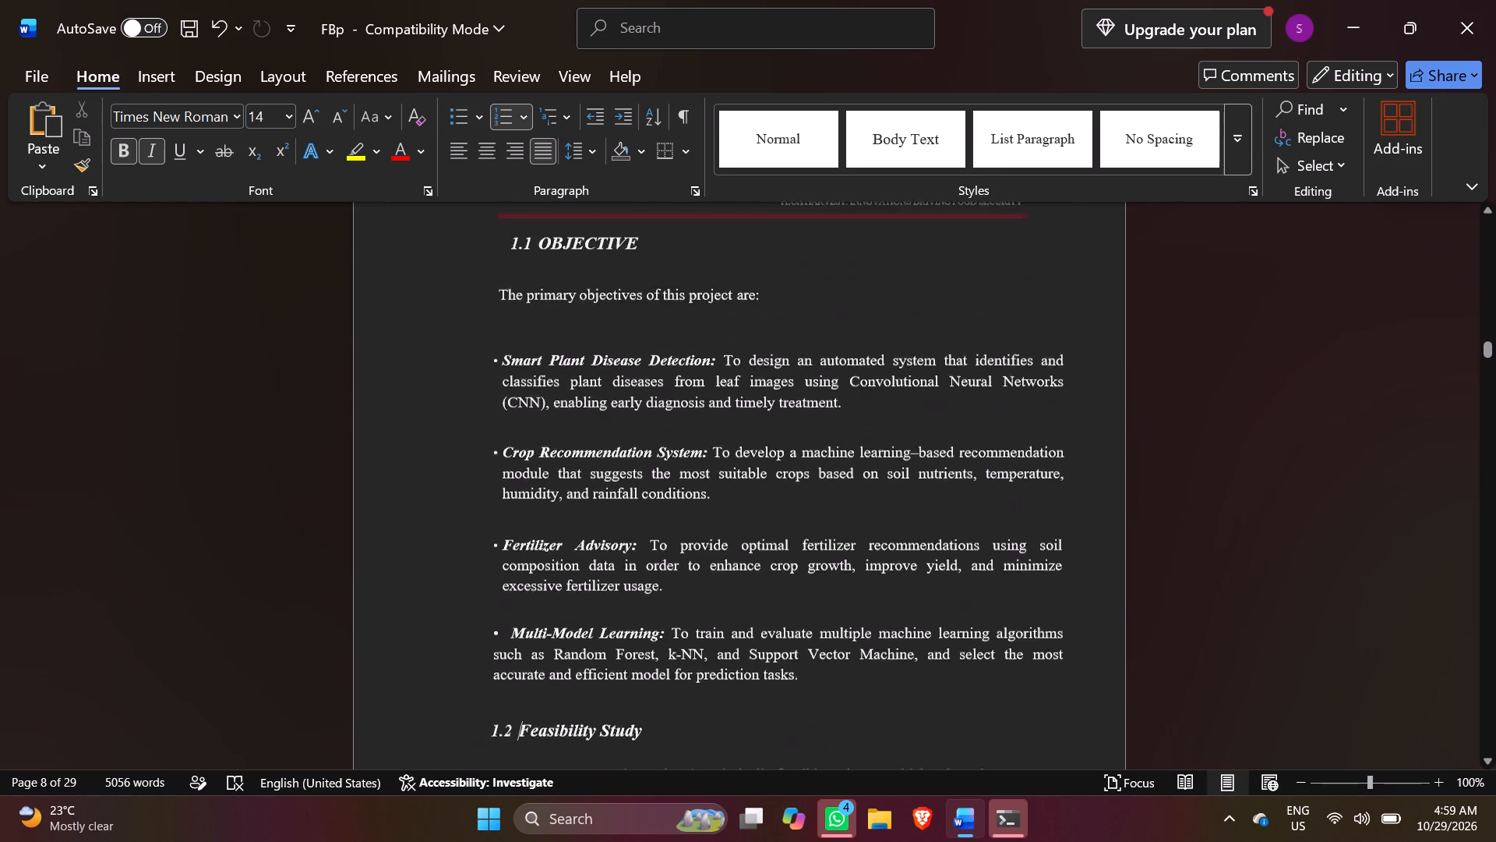
scroll(566, 494, "up", 3)
scroll(561, 507, "down", 15)
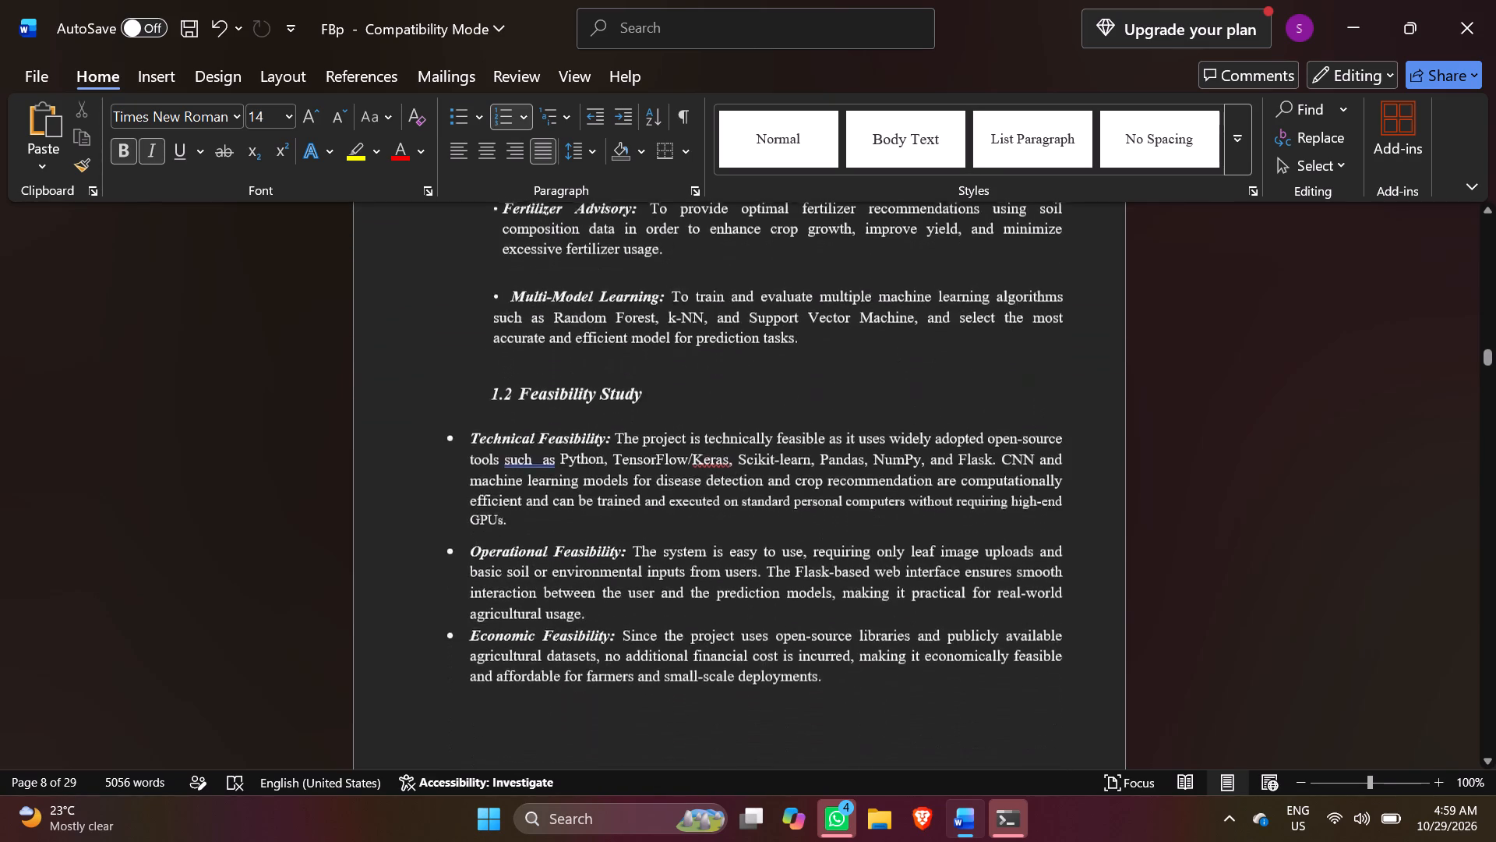
Review the layout of the remaining Chapter 1 sections, from 1.3 Existing Methodologies to 1.8 Software Stack.
scroll(551, 545, "down", 12)
scroll(548, 559, "up", 6)
scroll(548, 568, "down", 4)
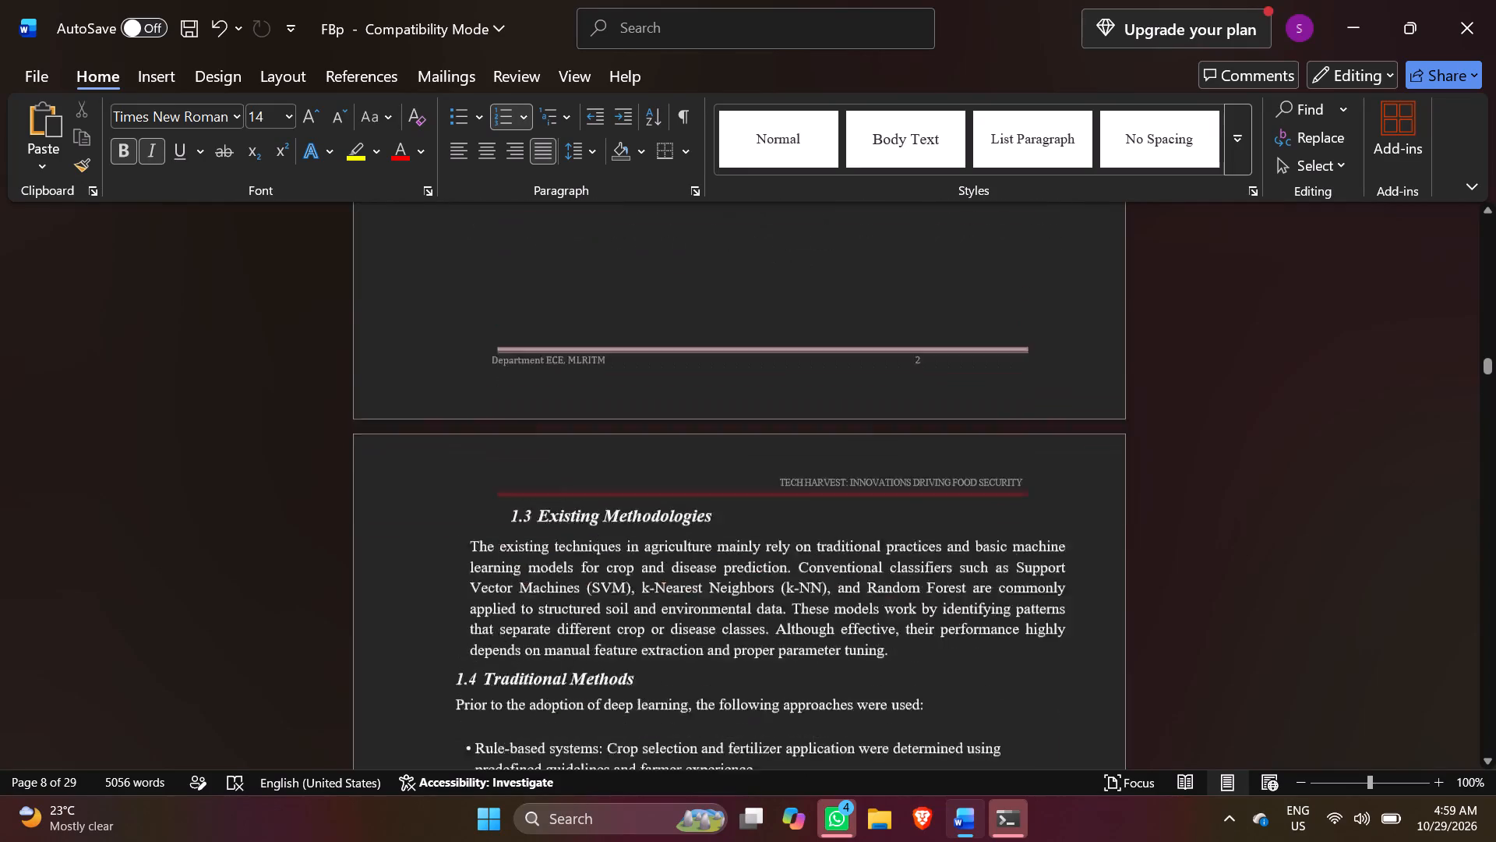
scroll(545, 575, "down", 15)
scroll(541, 589, "down", 13)
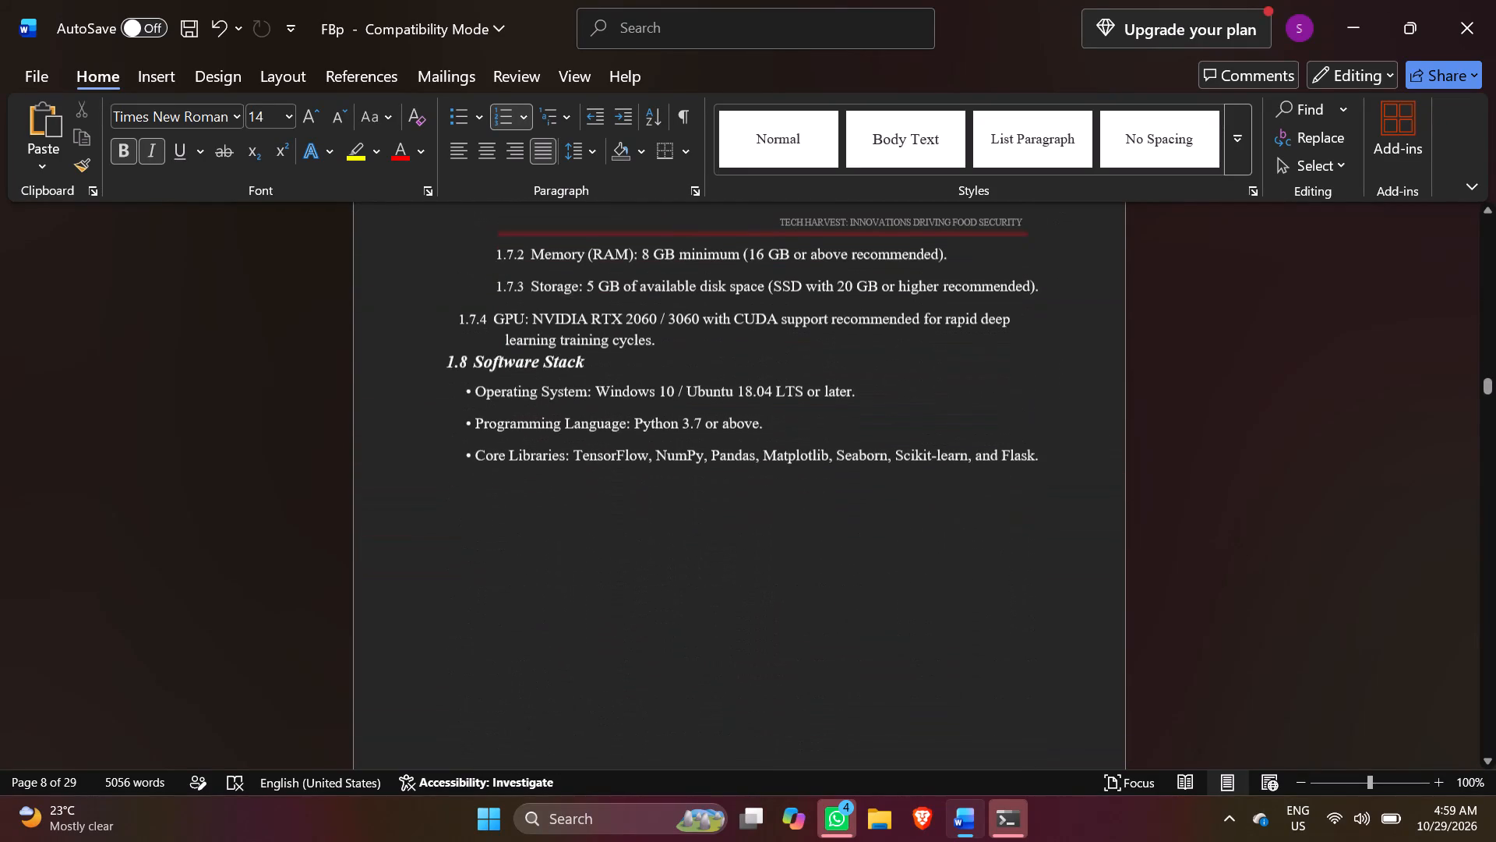
scroll(538, 603, "up", 19)
scroll(538, 603, "up", 12)
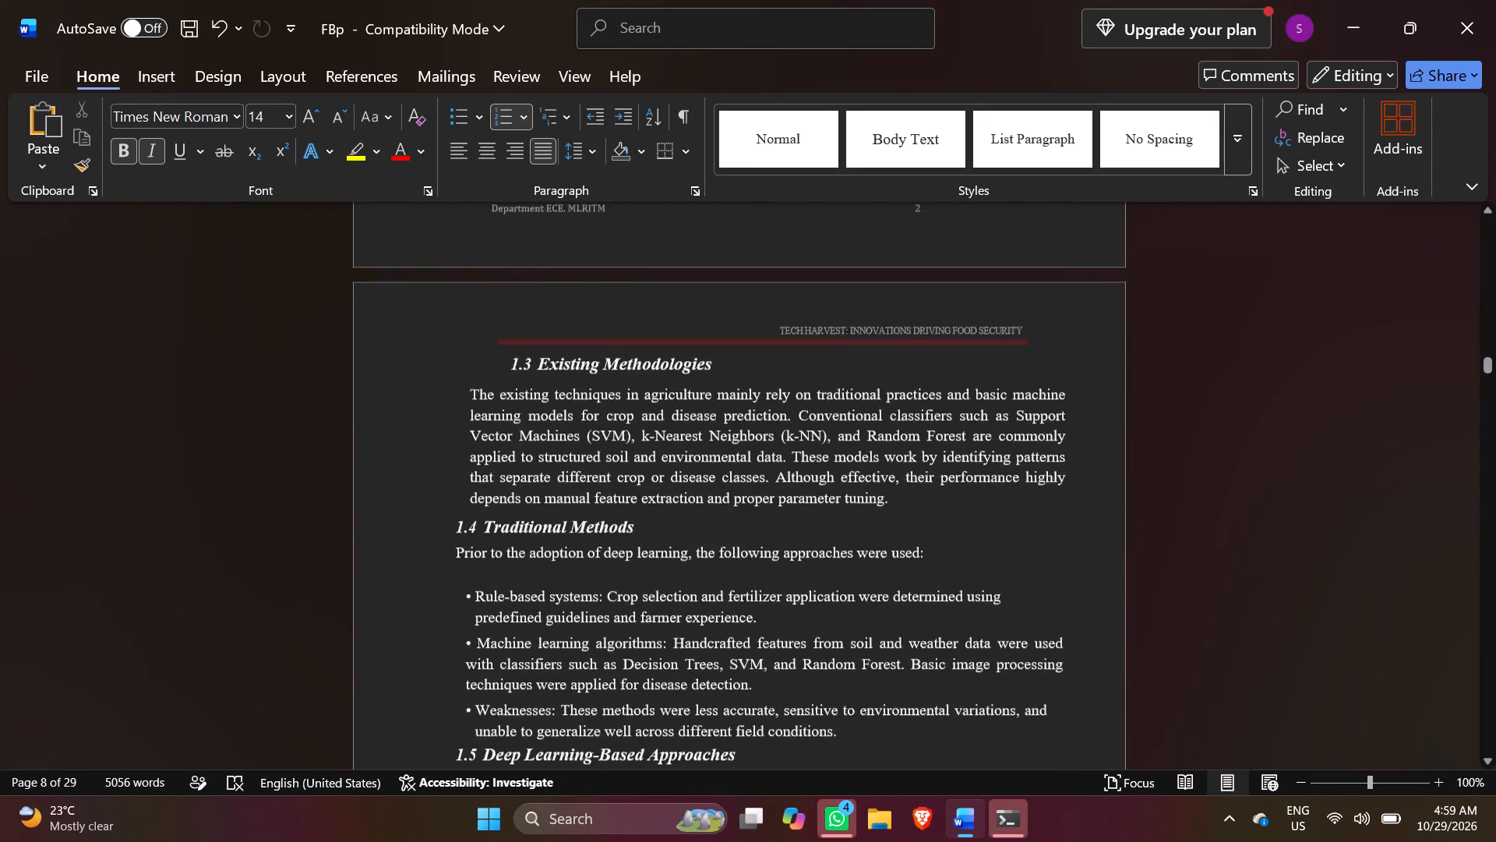
Compare the Introduction bullets with the Objective and Feasibility Study lists for consistent formatting.
scroll(538, 603, "up", 19)
scroll(538, 603, "up", 12)
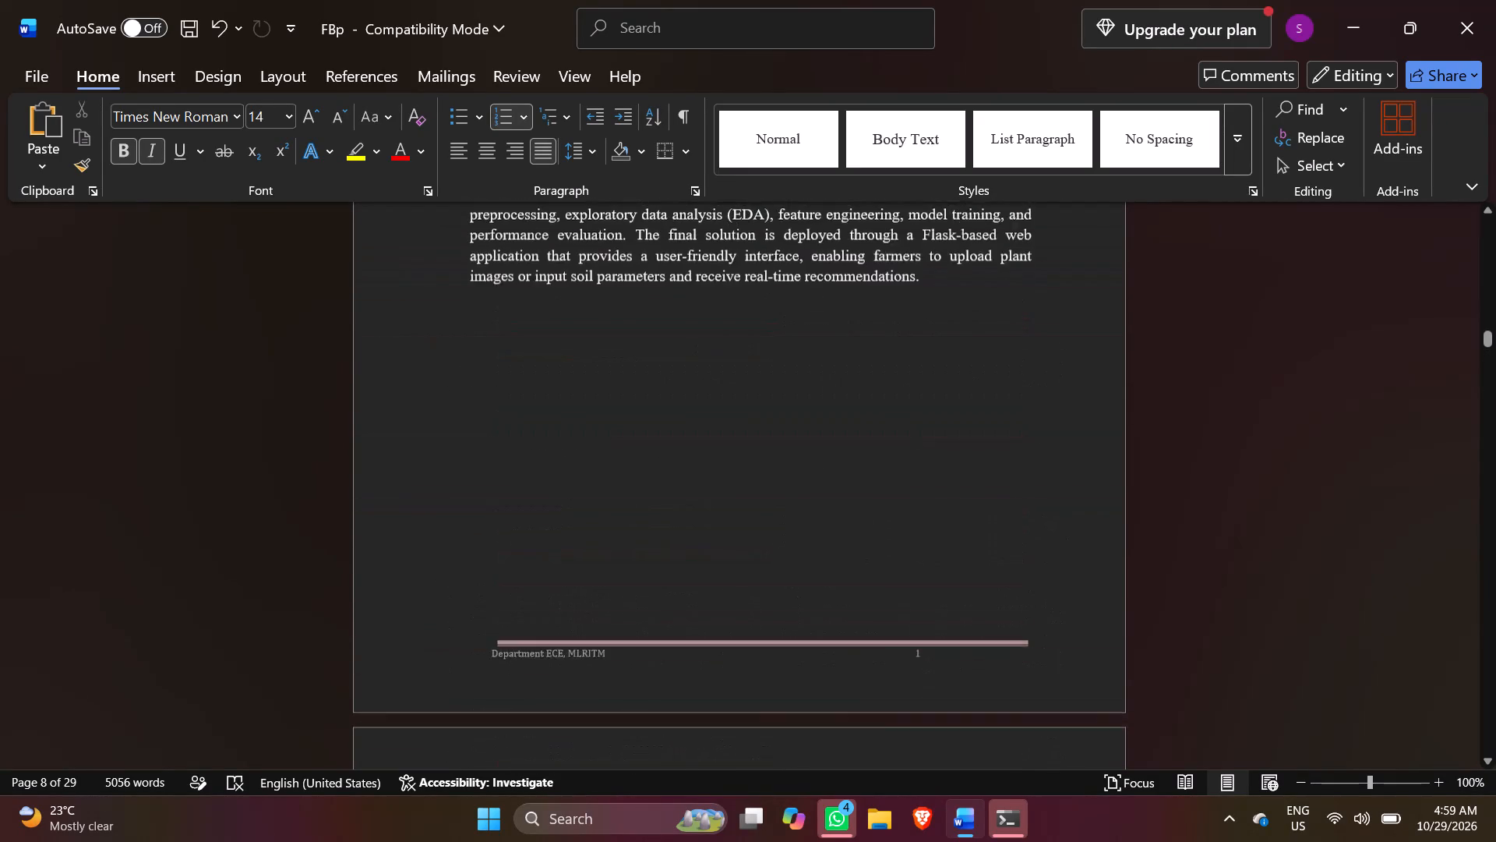
scroll(538, 603, "up", 6)
scroll(532, 584, "down", 16)
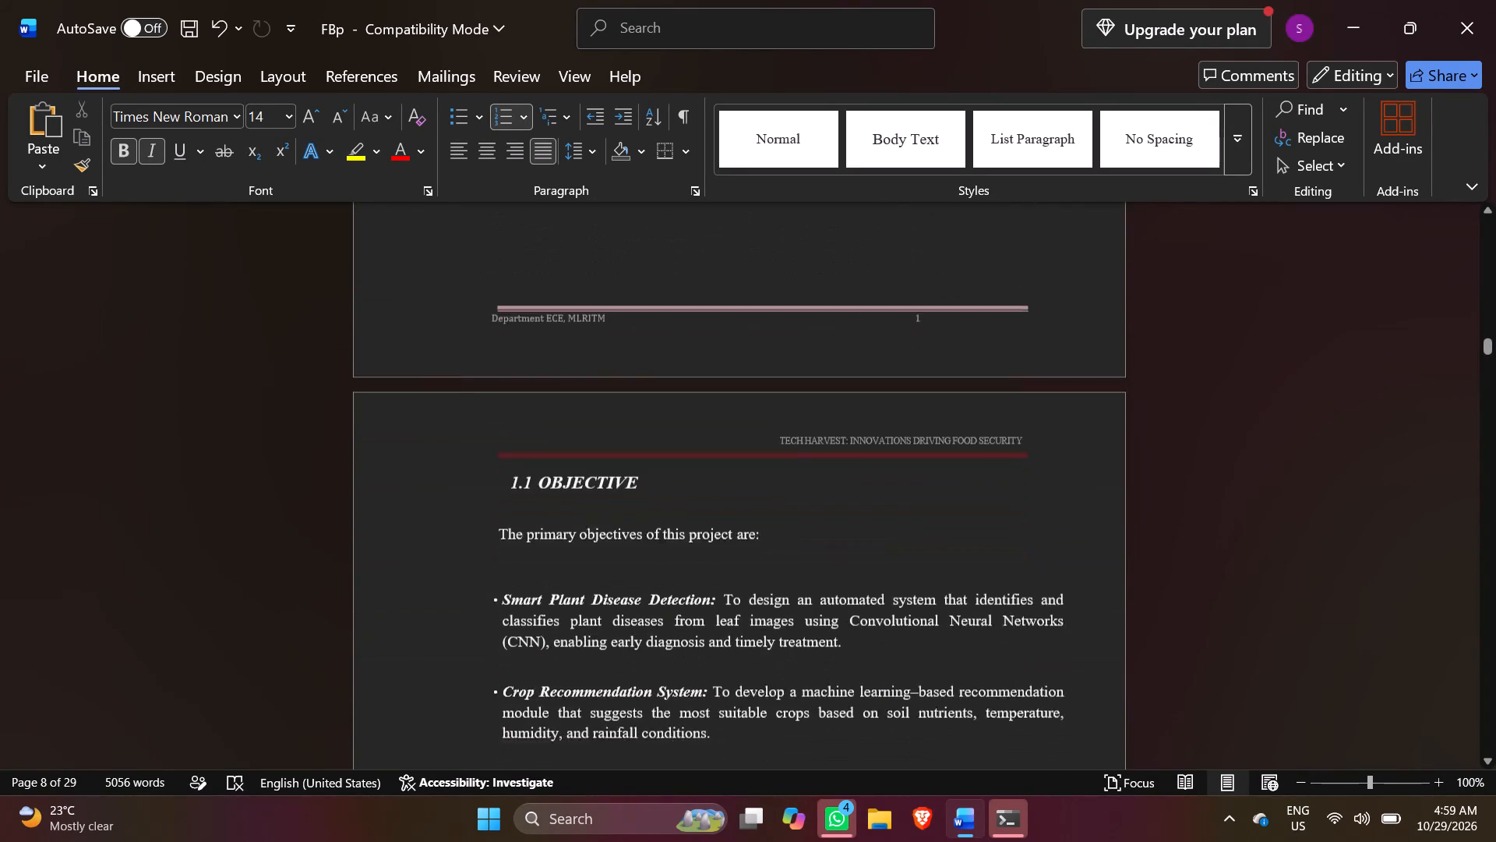
scroll(489, 686, "down", 10)
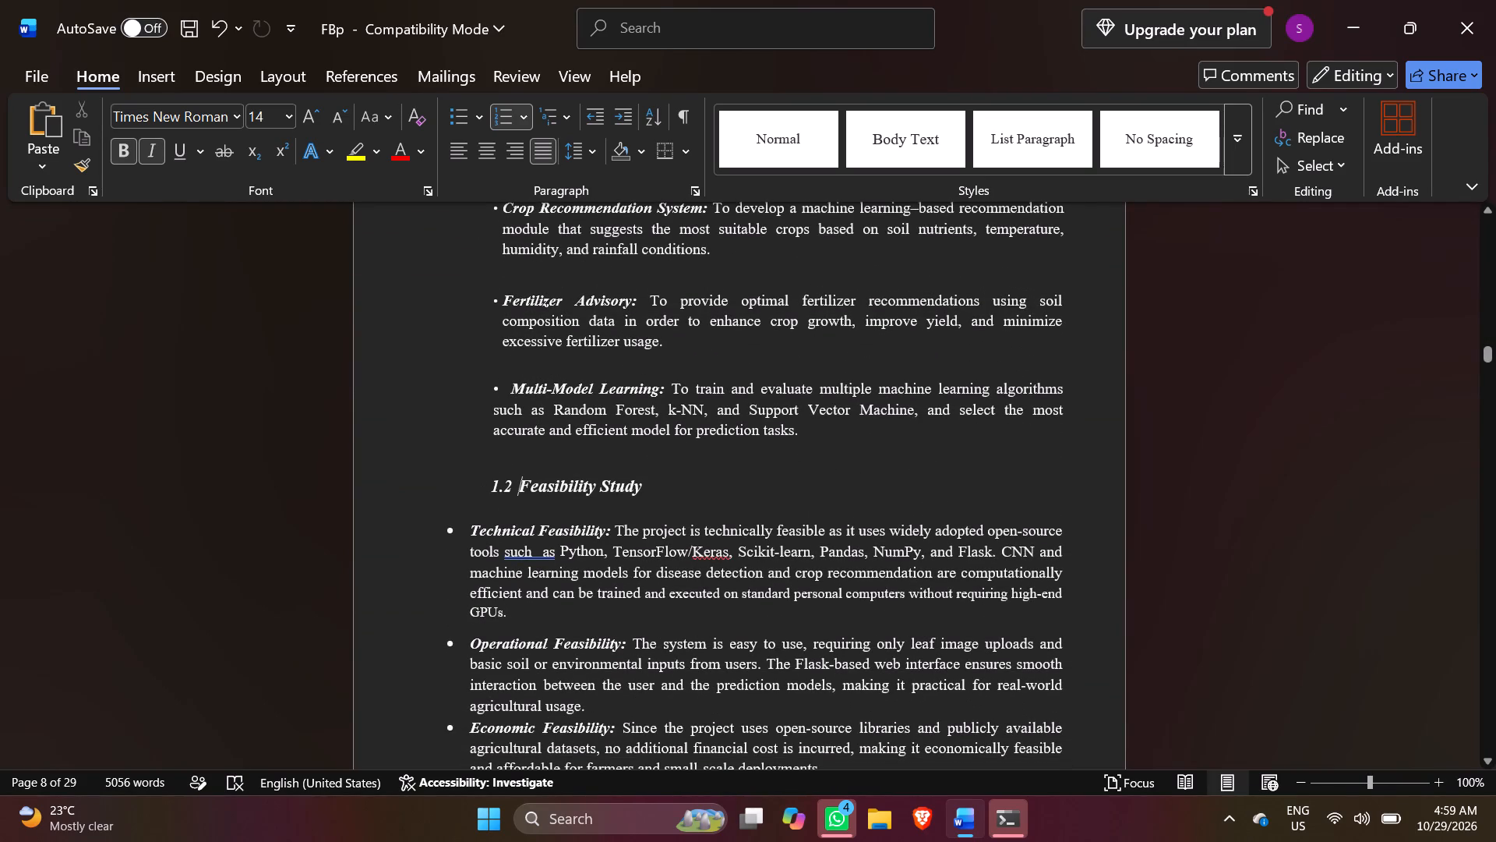
left_click(464, 522)
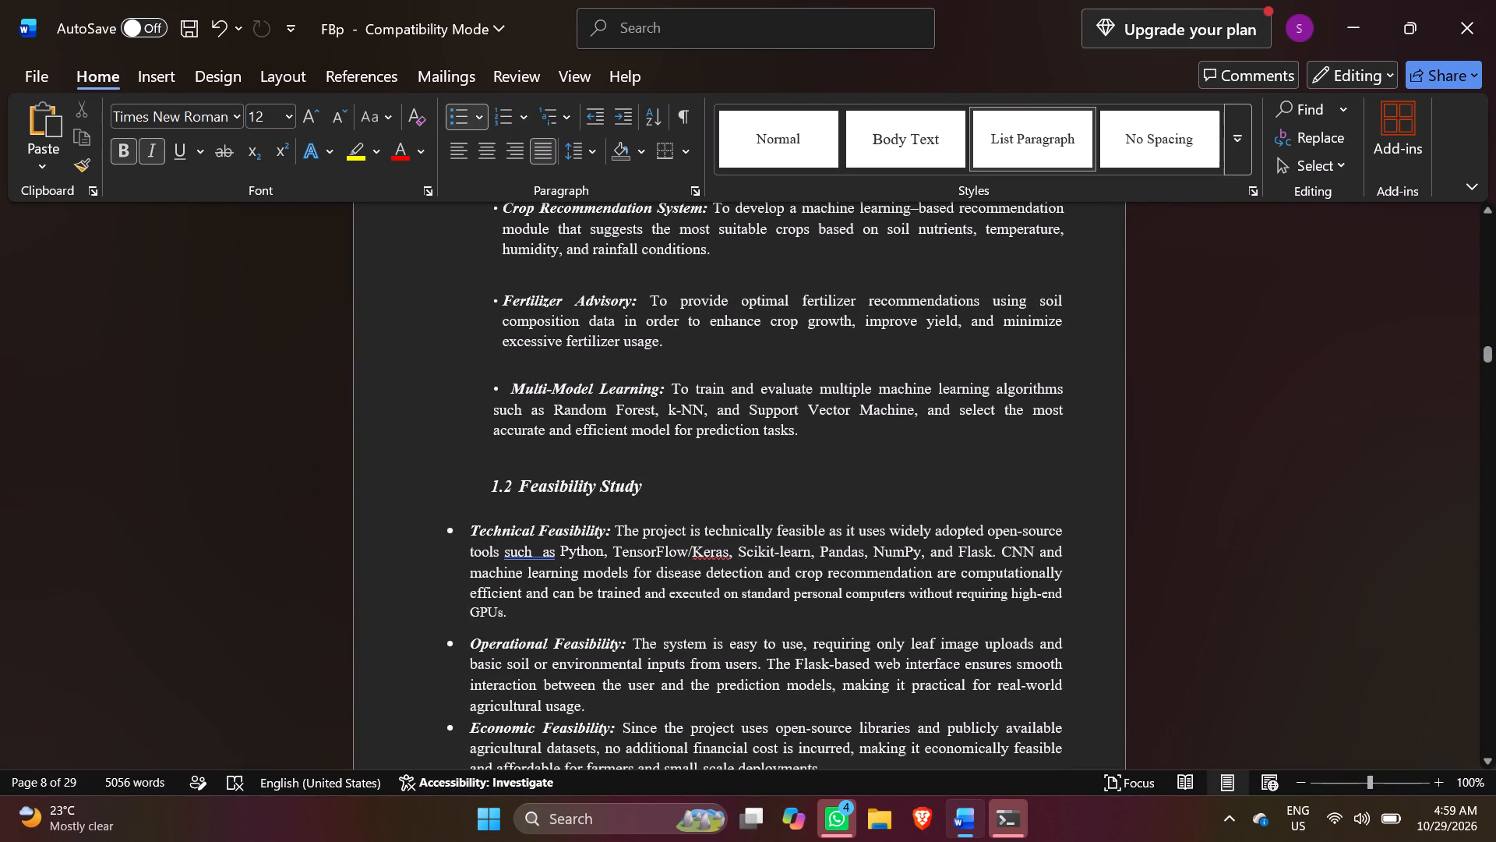
scroll(800, 595, "up", 8)
scroll(800, 597, "up", 17)
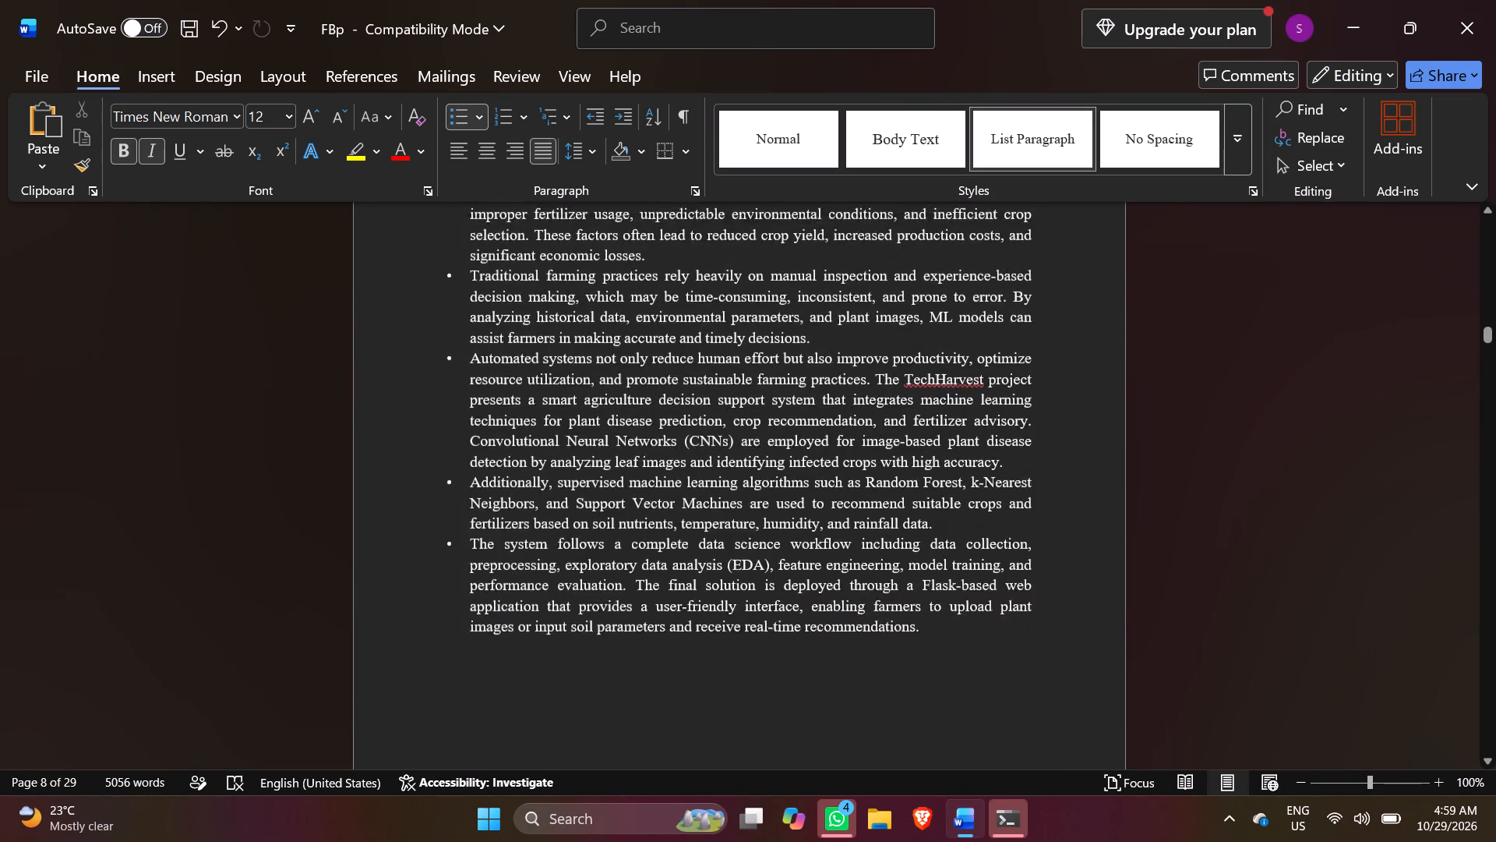
scroll(800, 597, "down", 12)
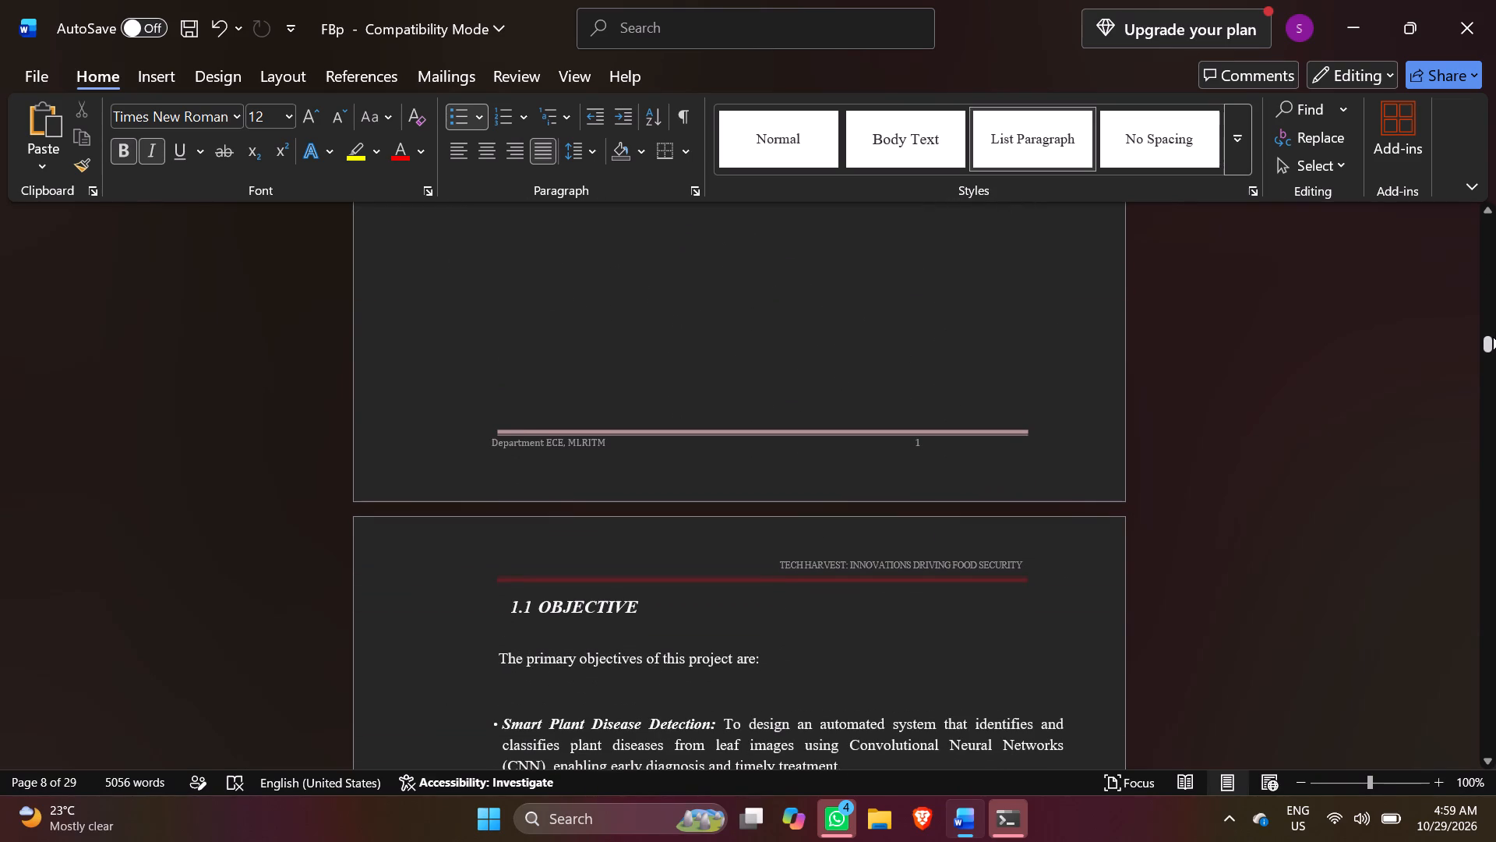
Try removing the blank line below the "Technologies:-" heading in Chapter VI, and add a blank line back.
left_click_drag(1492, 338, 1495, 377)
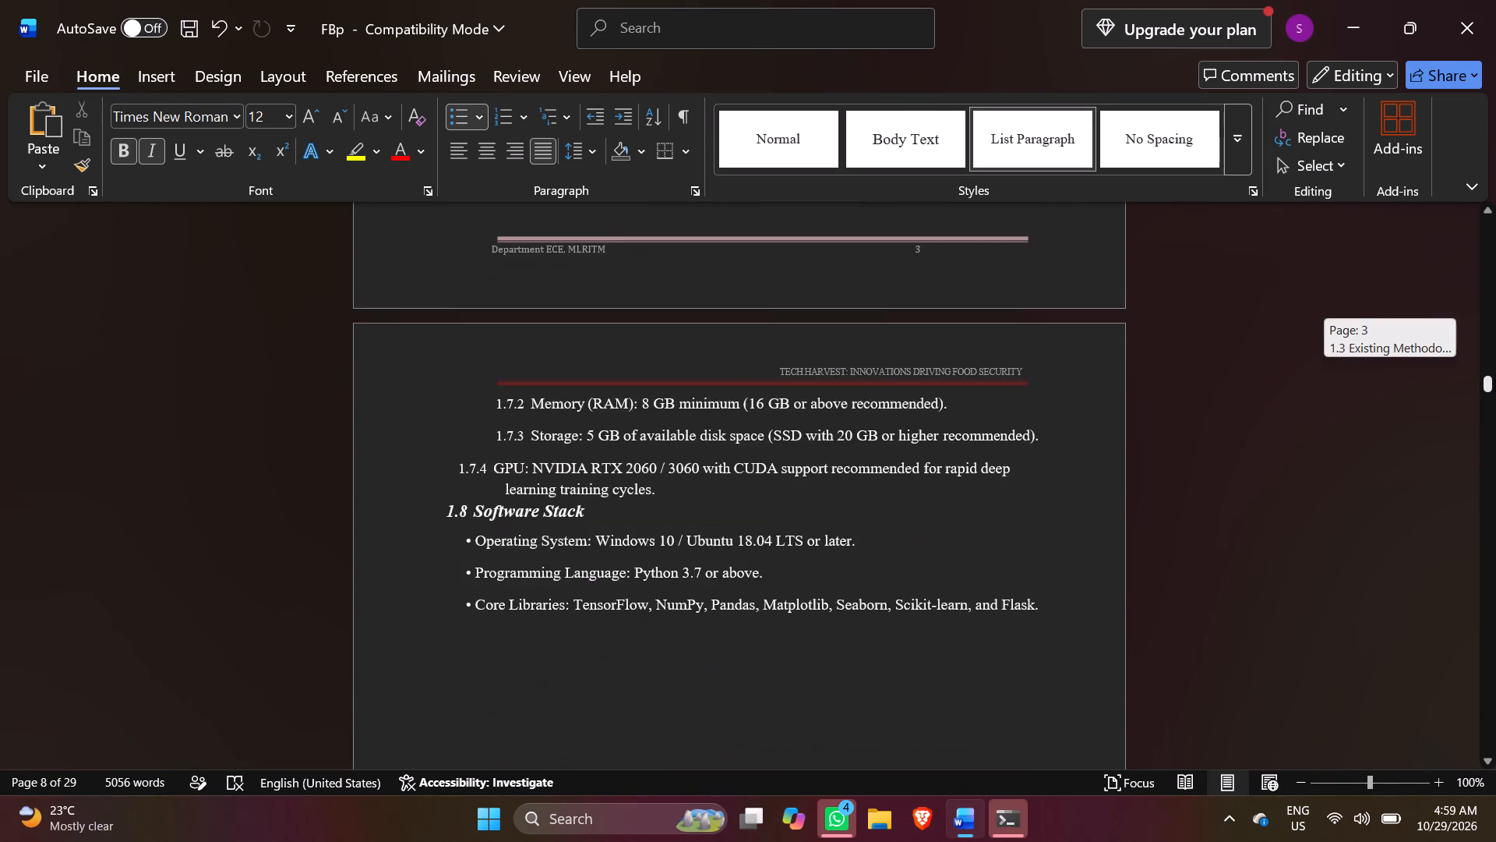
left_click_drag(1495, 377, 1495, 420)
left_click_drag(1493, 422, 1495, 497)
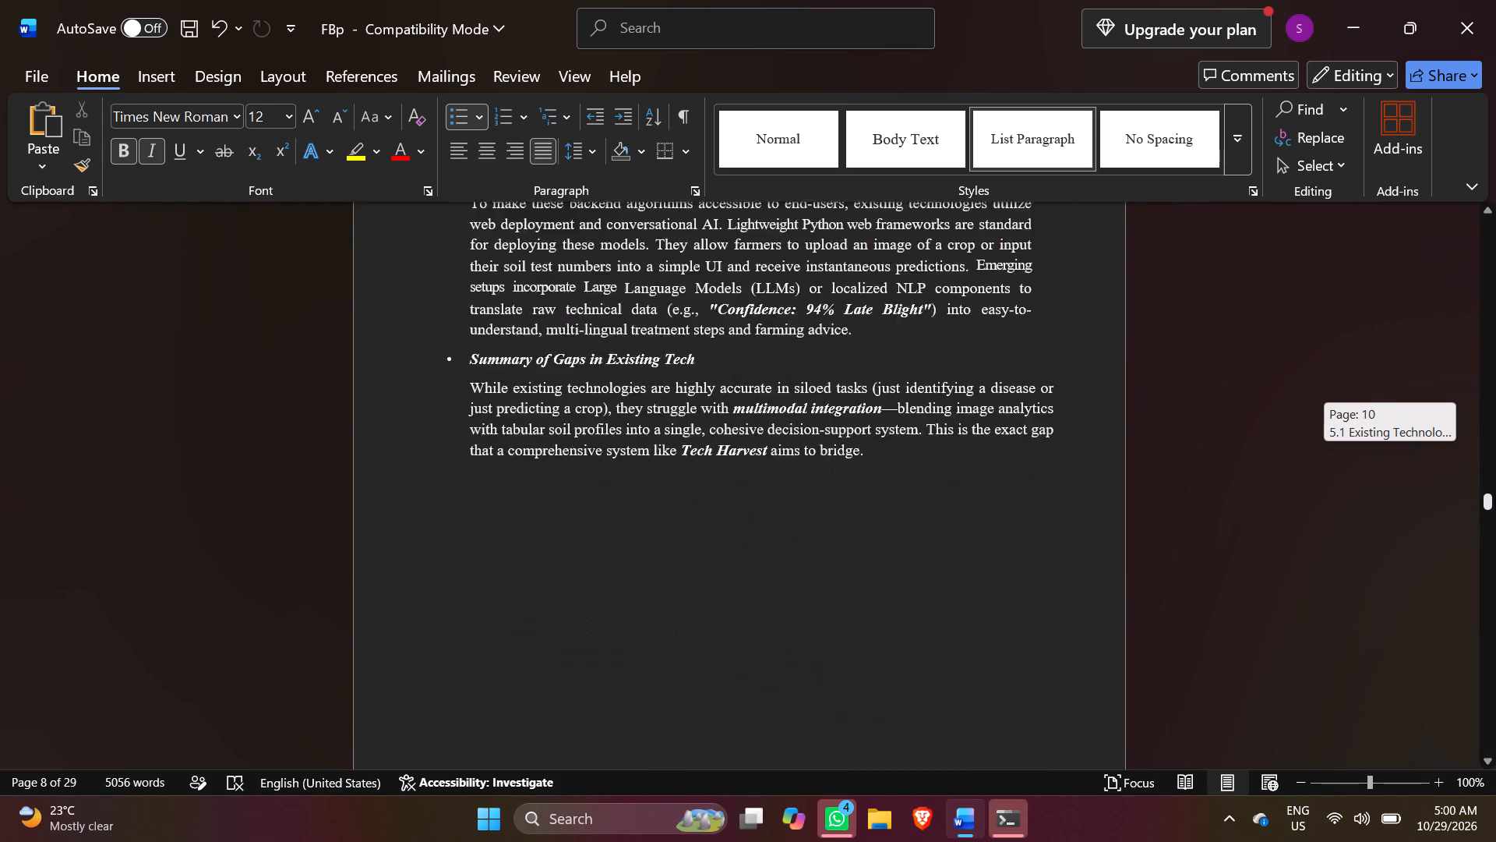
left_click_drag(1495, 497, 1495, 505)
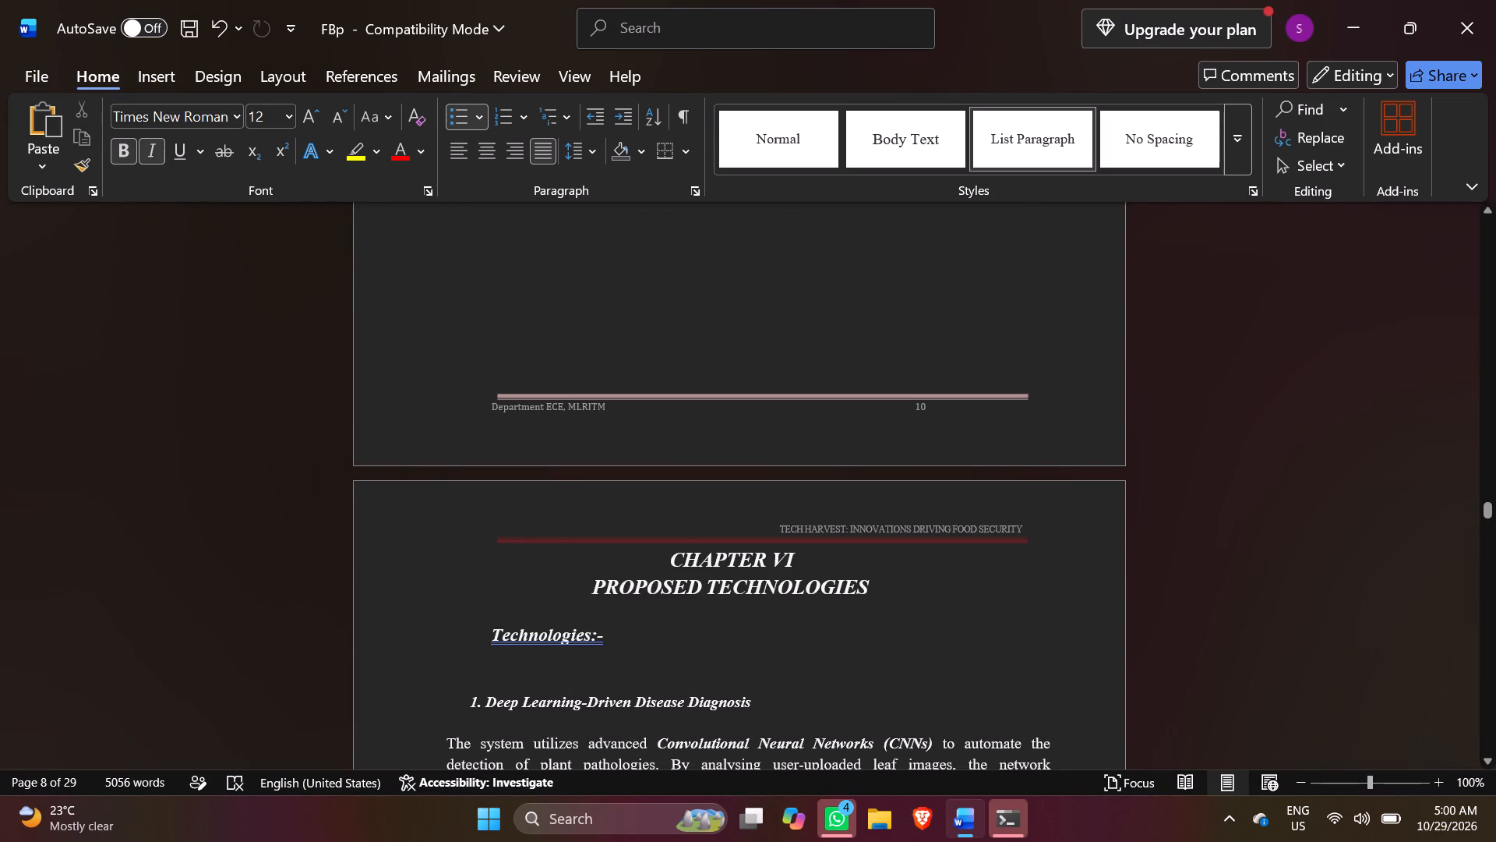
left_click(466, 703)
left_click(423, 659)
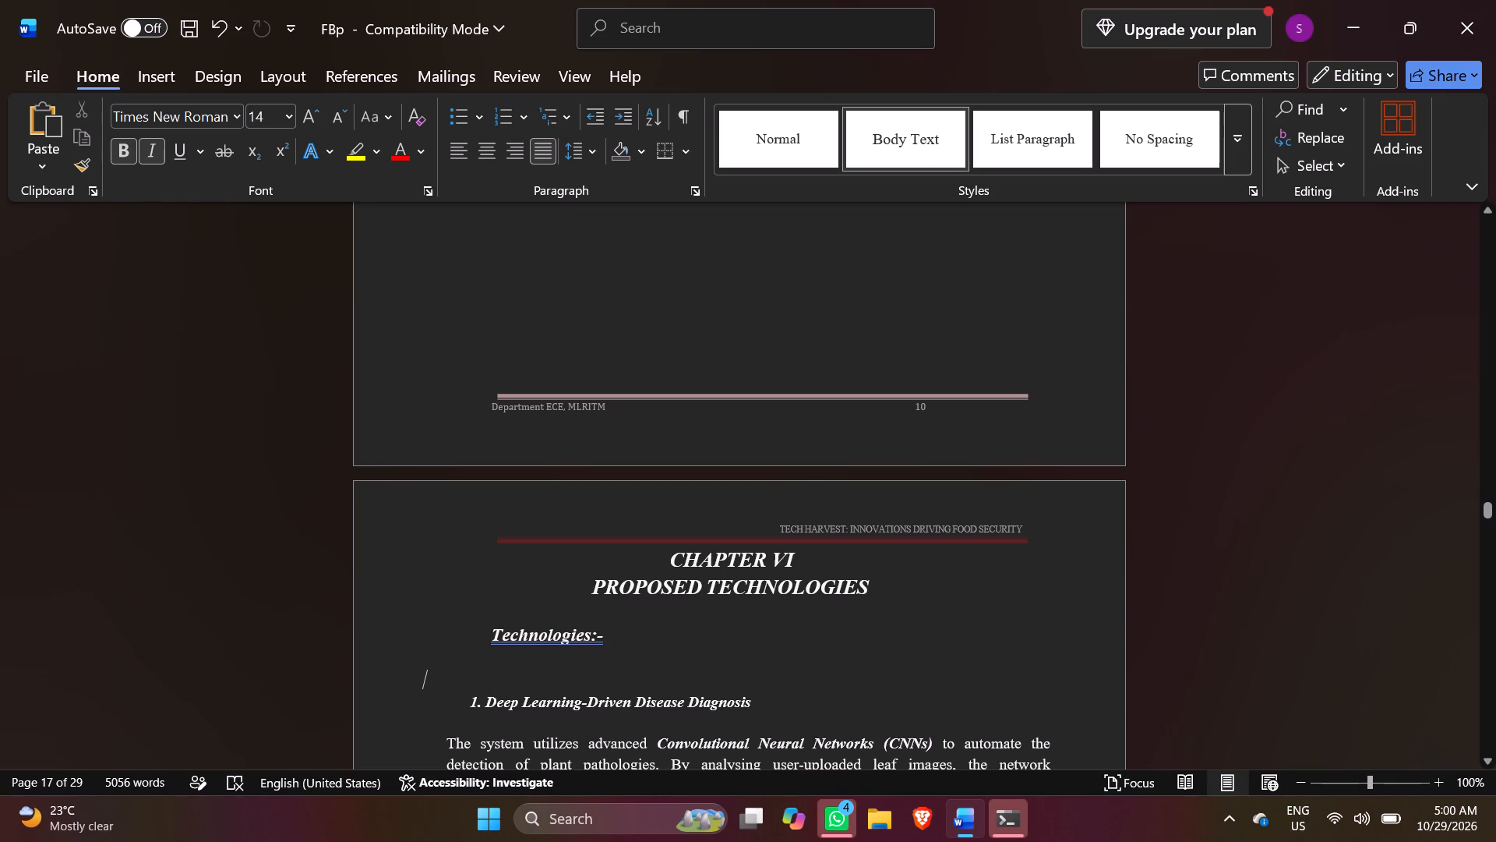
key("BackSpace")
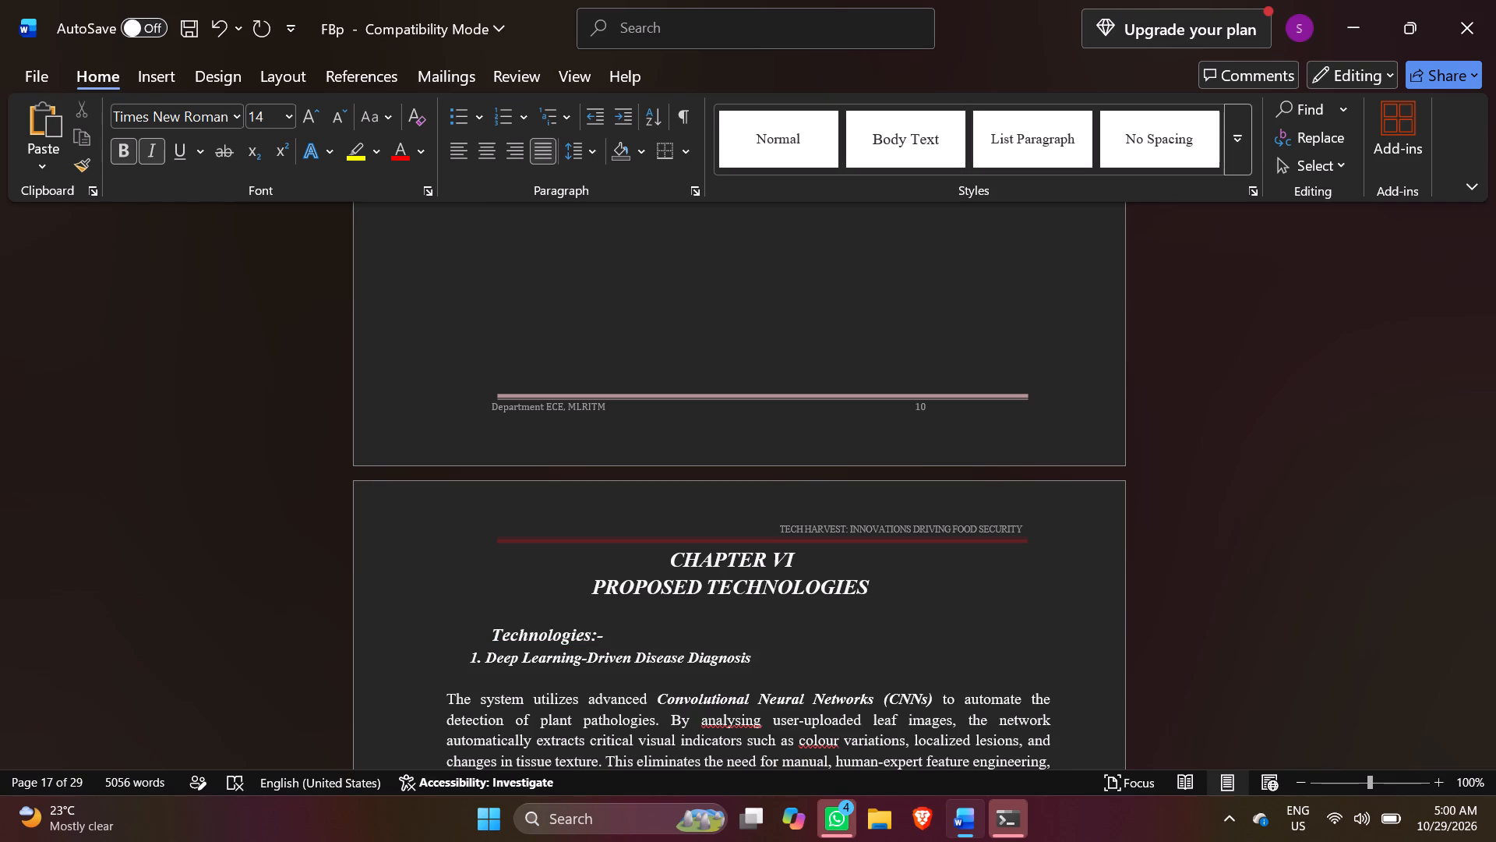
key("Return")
Review the layout from Chapter VI through Working methodology and Chapter VIII to the text below Figure 9.1.
scroll(682, 674, "down", 9)
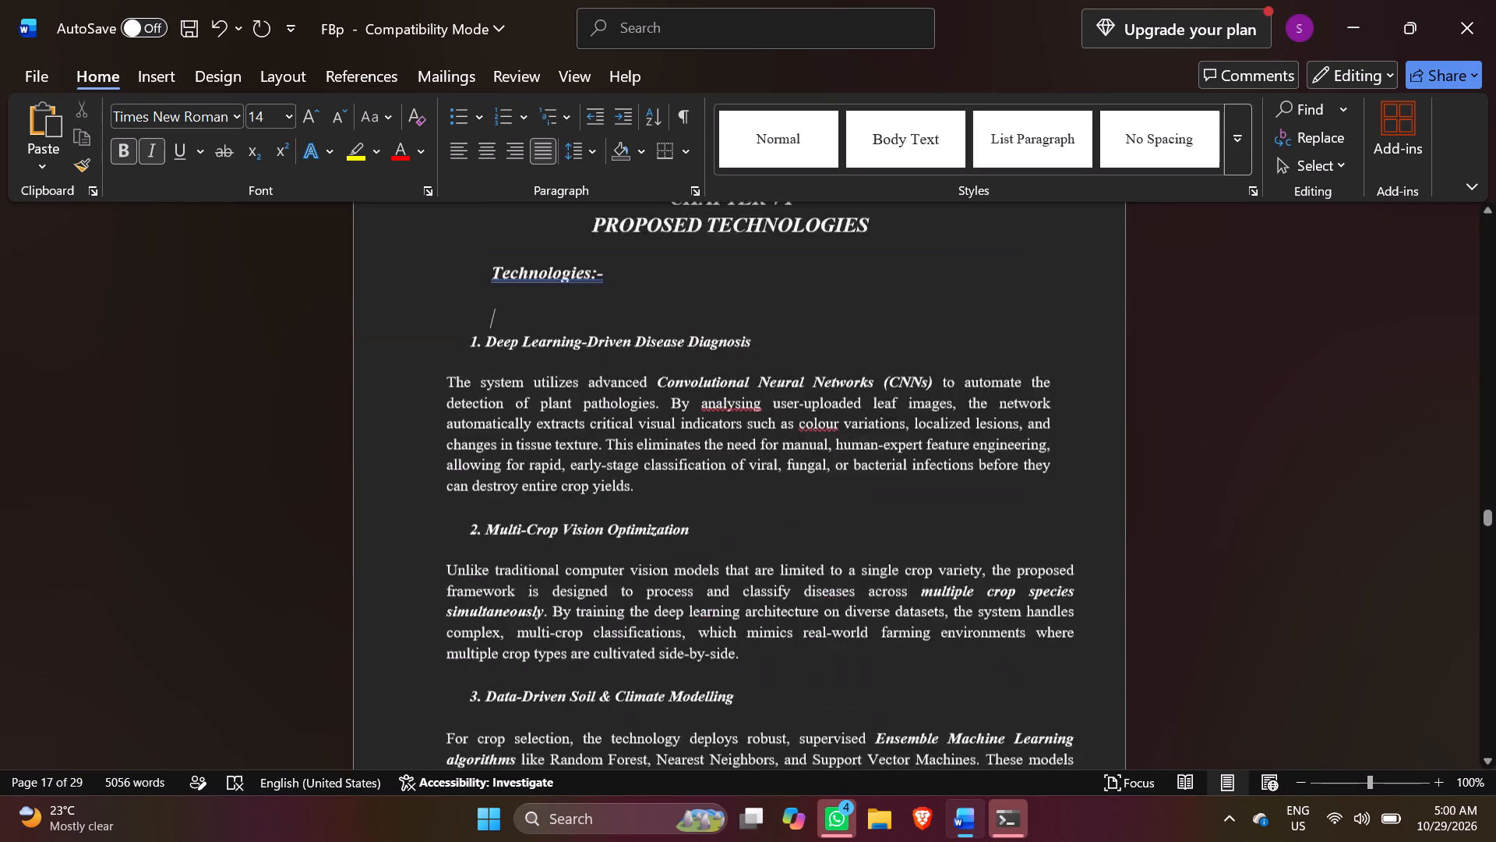
scroll(690, 671, "down", 17)
scroll(692, 670, "down", 10)
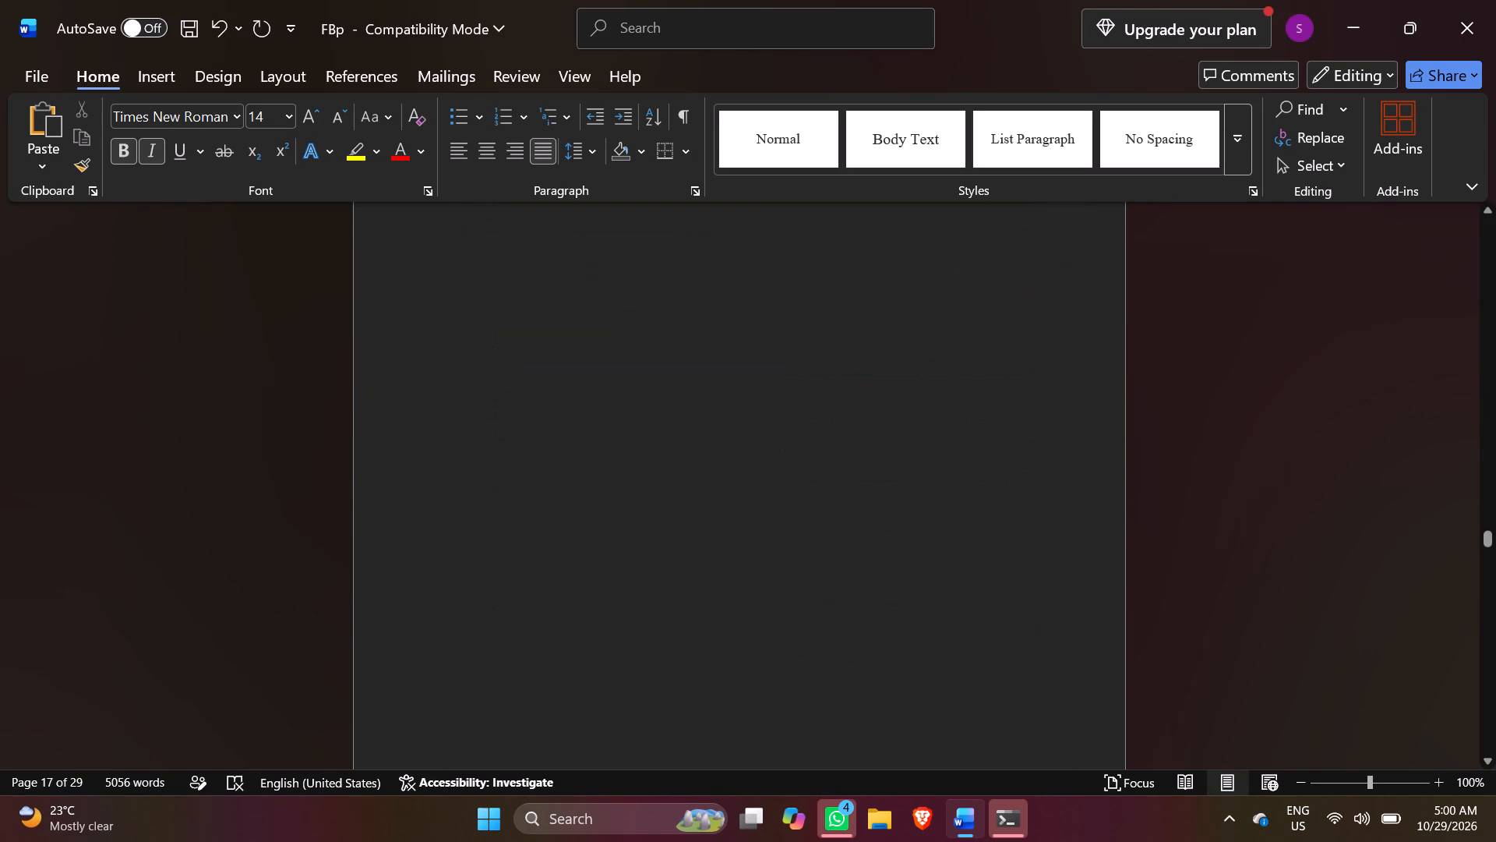
scroll(693, 670, "down", 20)
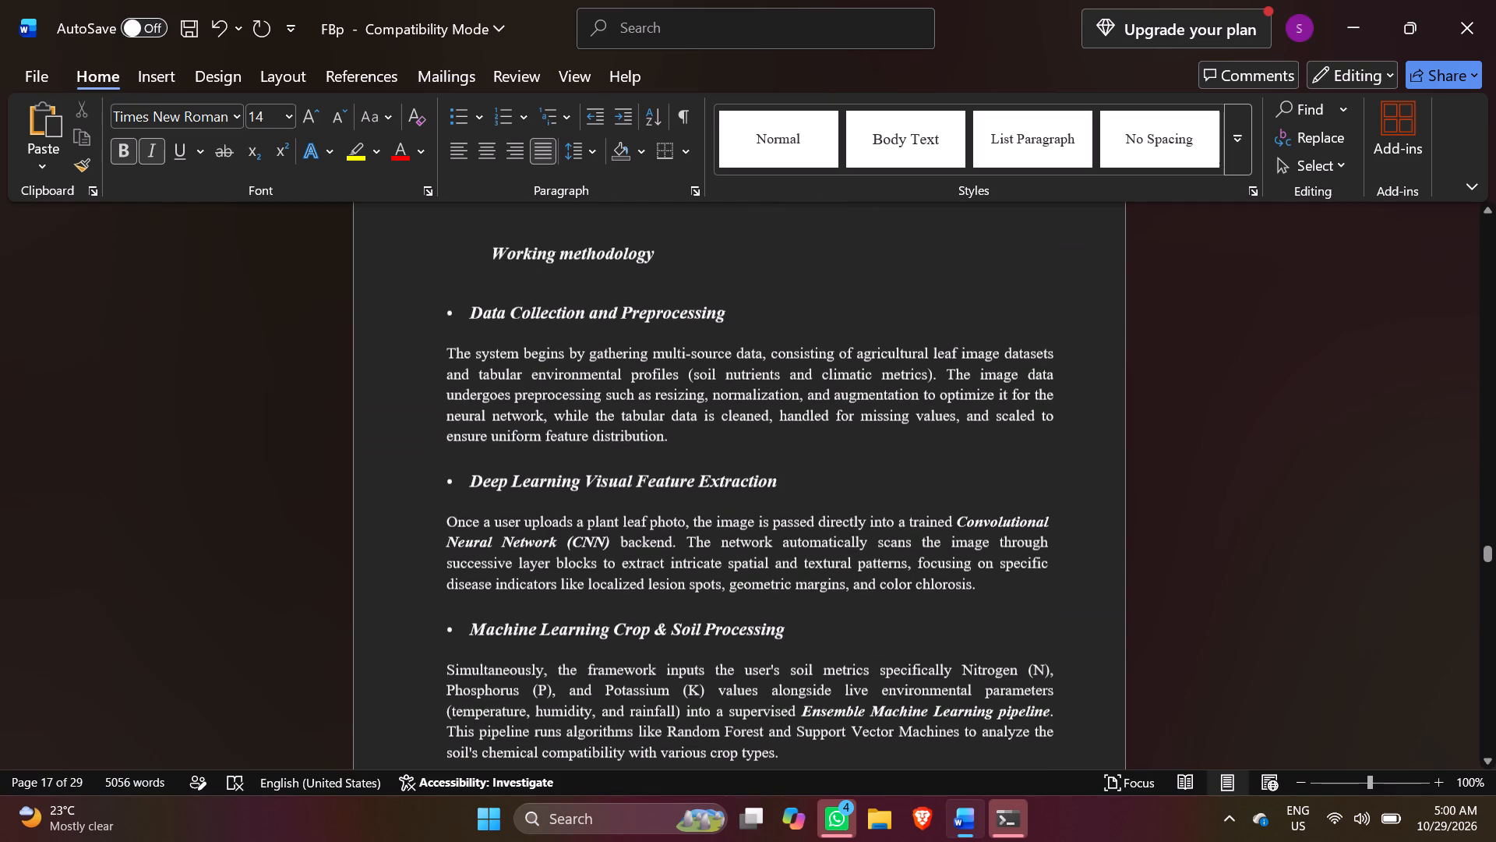
scroll(693, 670, "down", 19)
scroll(698, 677, "down", 4)
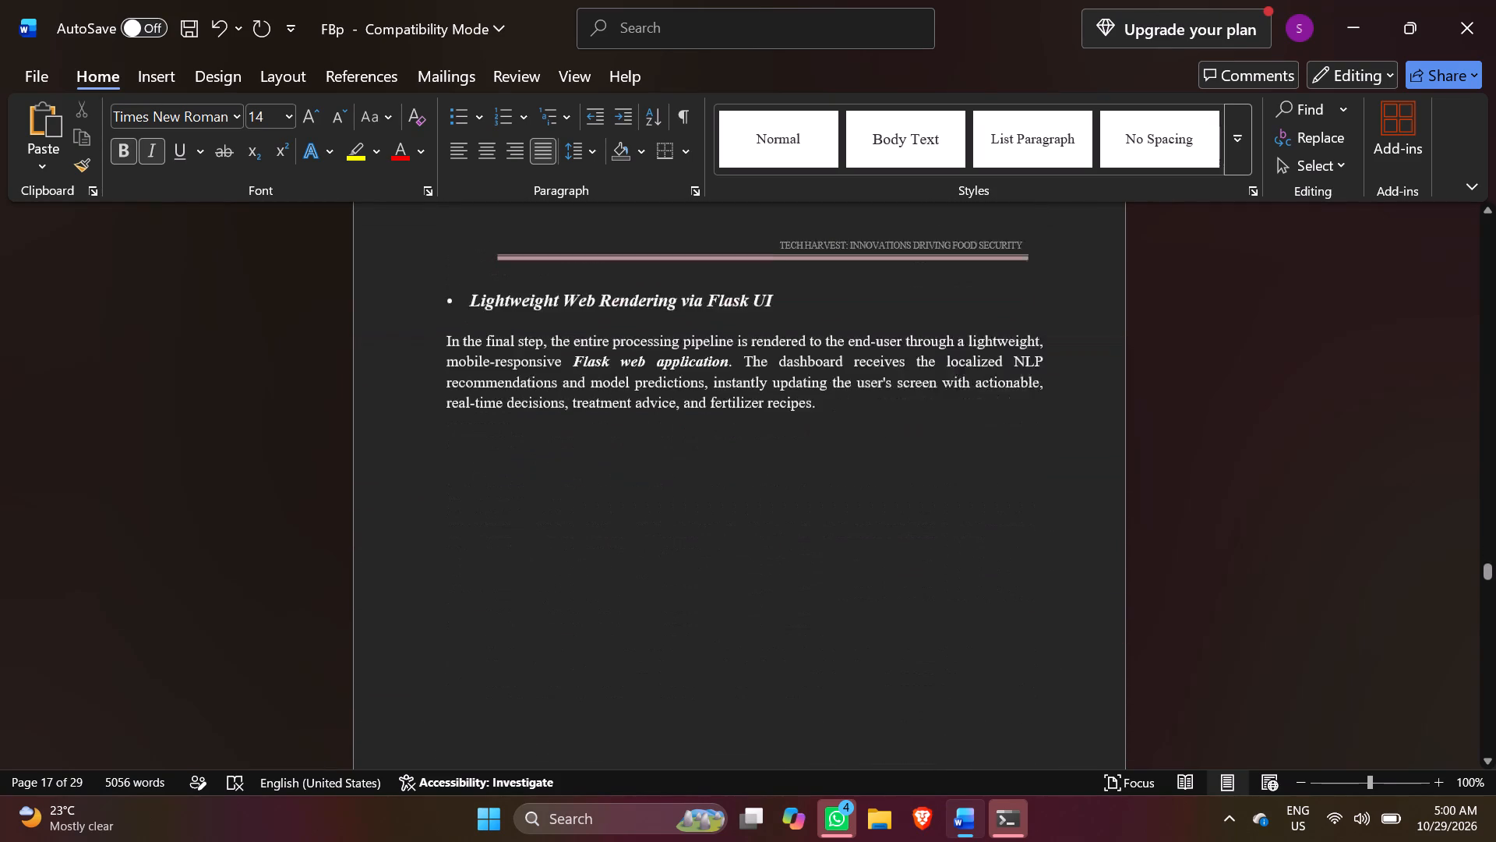
scroll(698, 681, "down", 15)
scroll(700, 687, "down", 10)
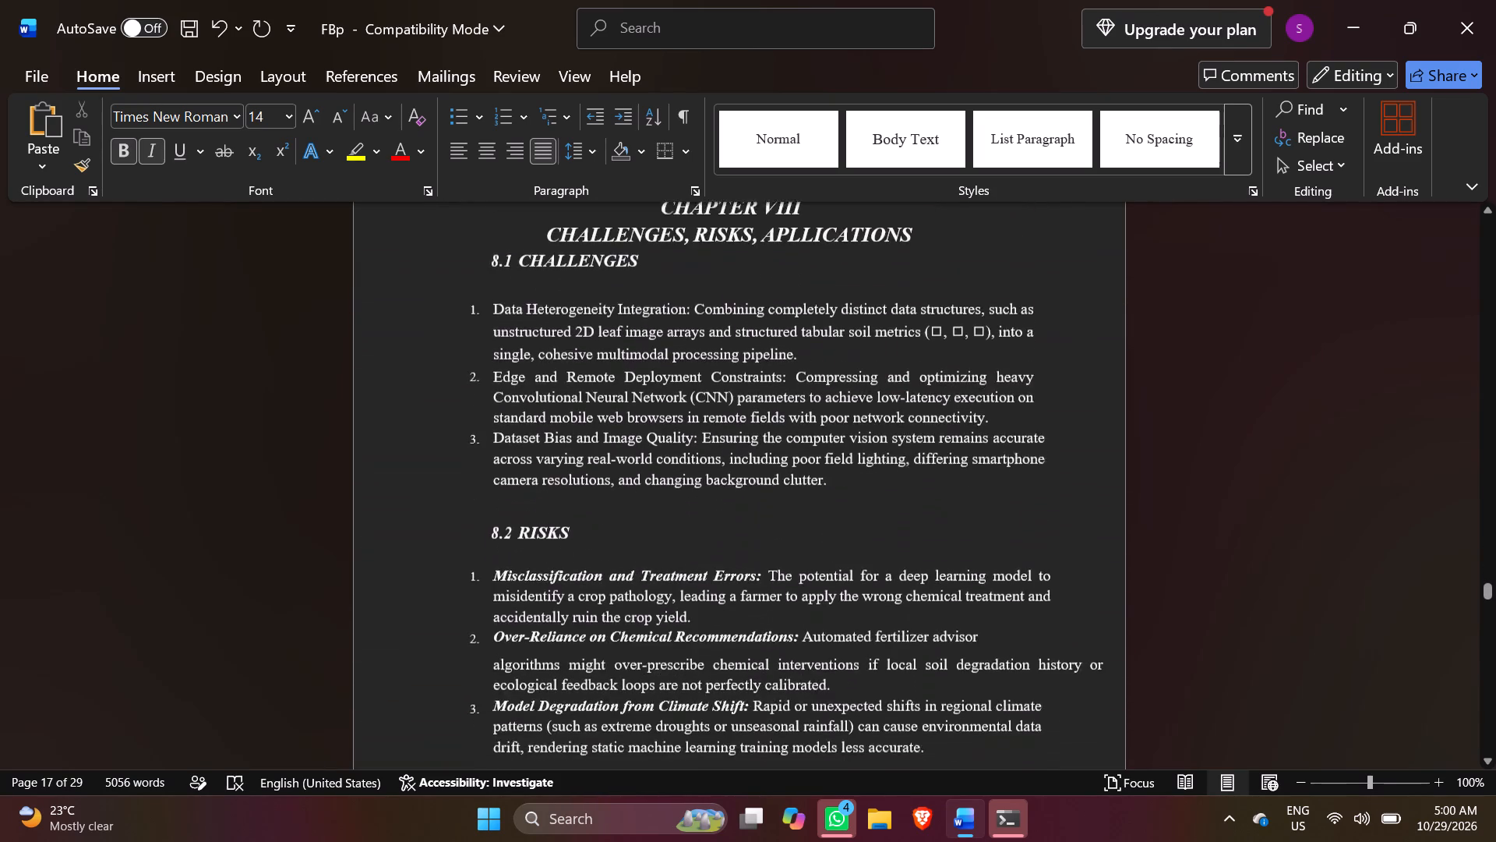
scroll(704, 695, "down", 5)
scroll(704, 698, "down", 18)
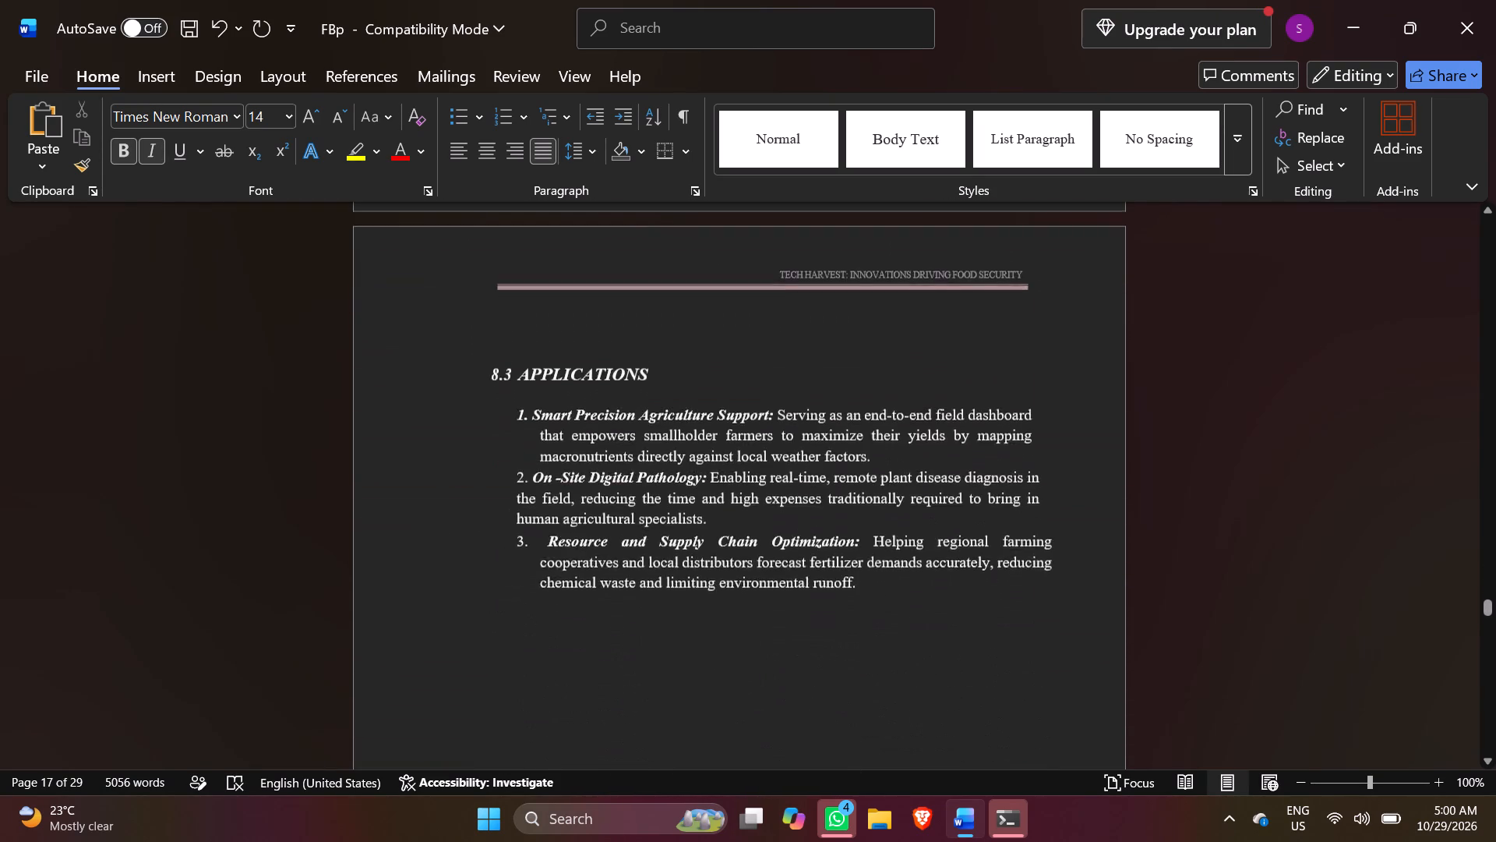
scroll(705, 698, "down", 19)
scroll(706, 698, "down", 10)
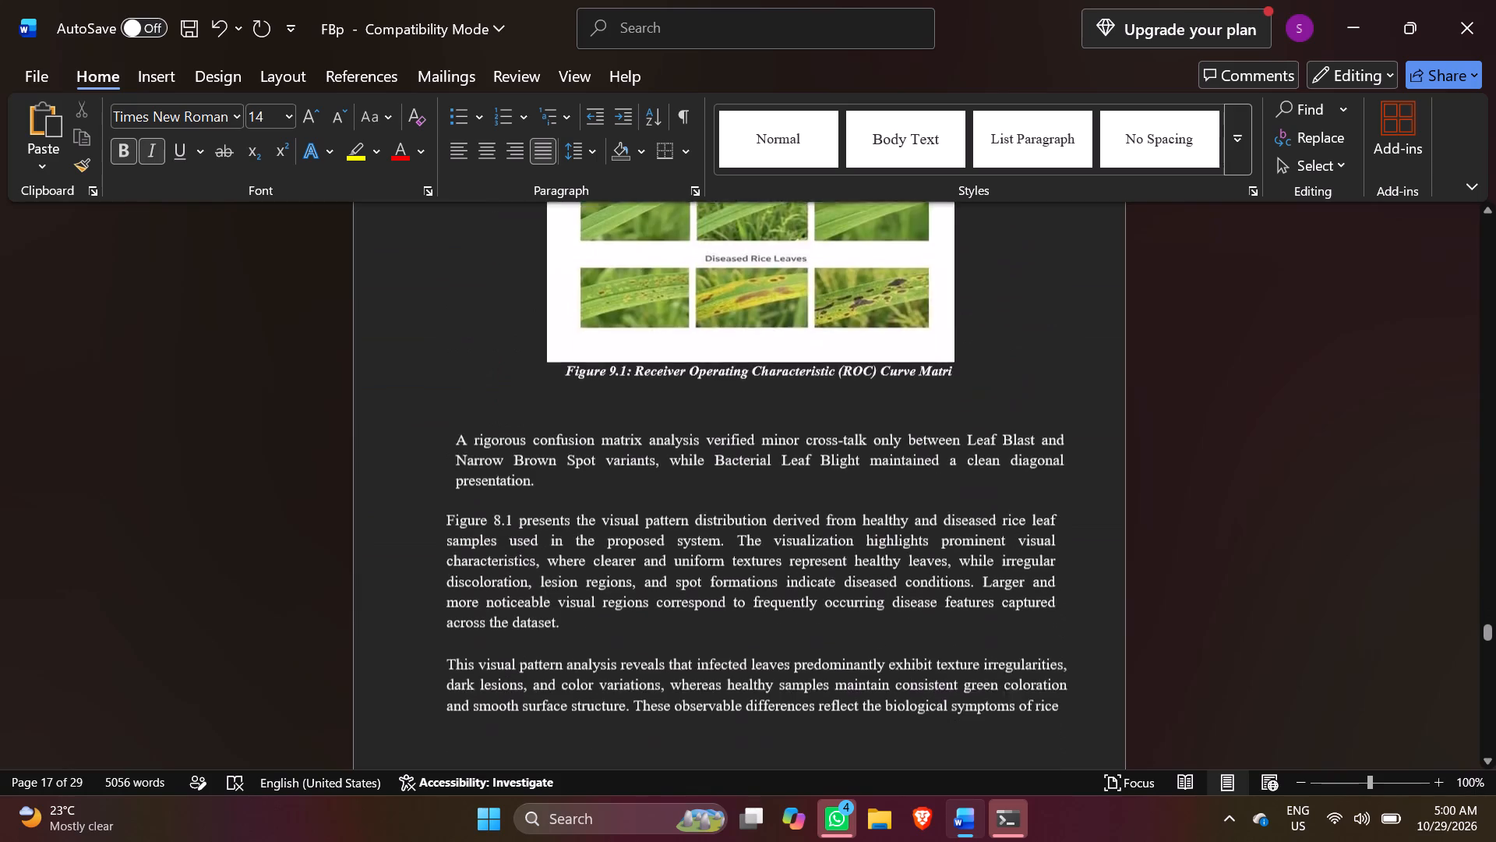
Review the layout from the confusion matrix text and Tables 9.1 to 9.3 through the references to the Sustainable Development Goals section.
scroll(707, 700, "down", 20)
scroll(707, 700, "down", 14)
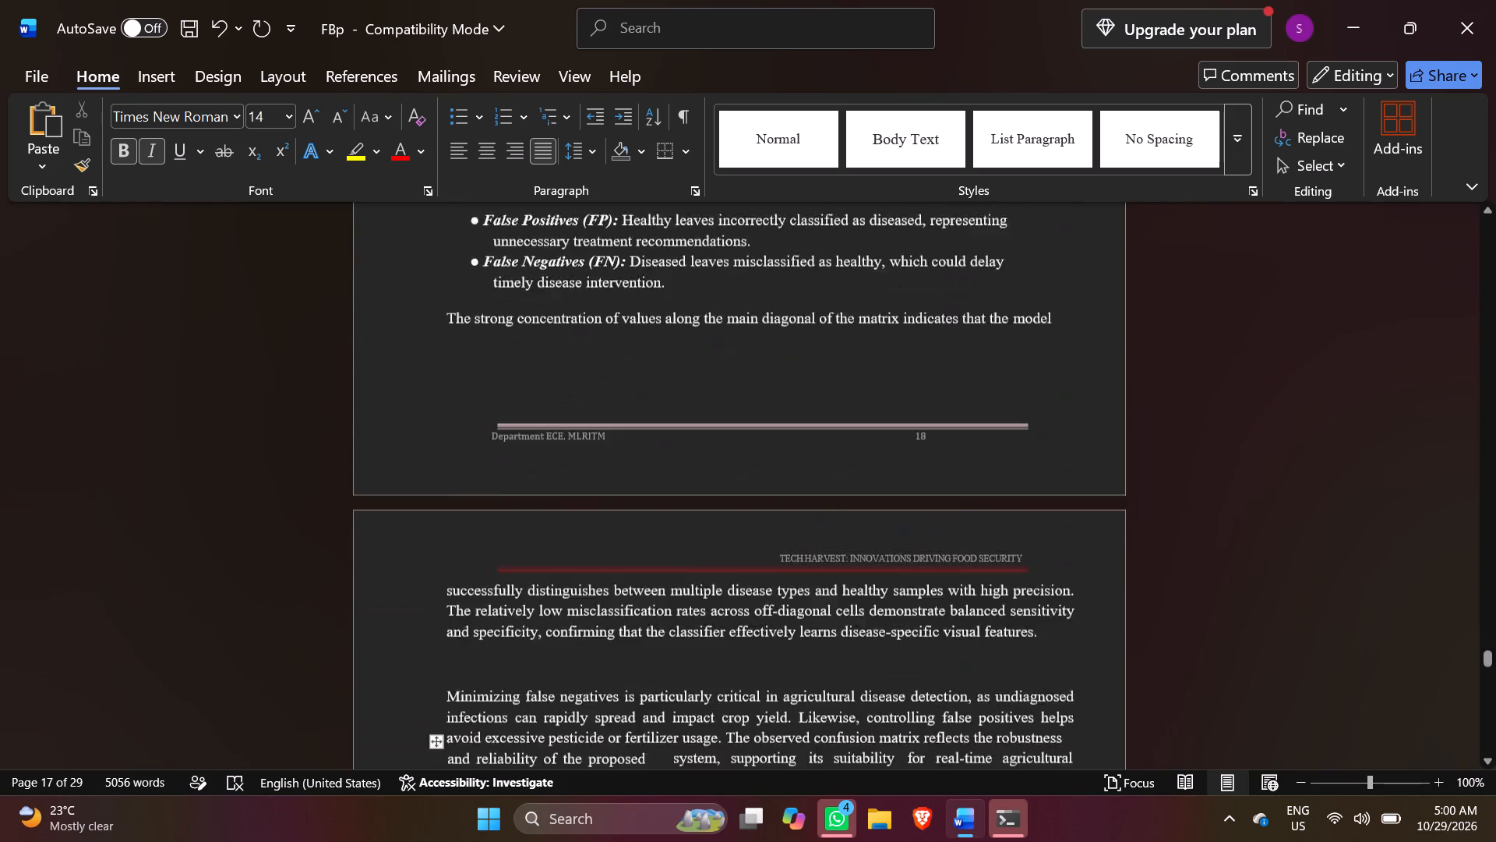
scroll(718, 705, "down", 20)
scroll(718, 705, "down", 9)
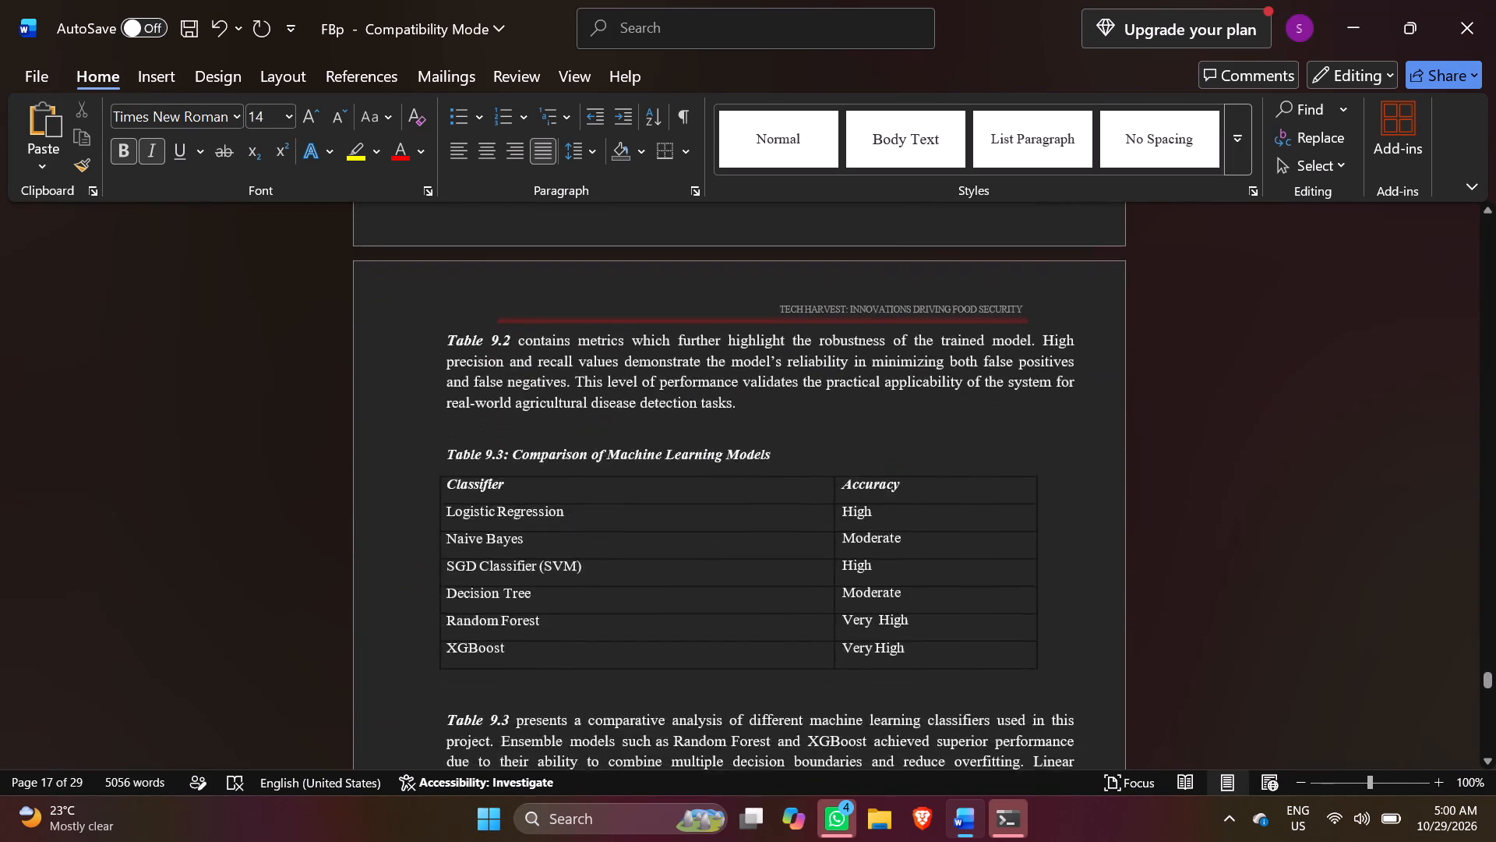
scroll(718, 706, "down", 5)
scroll(718, 706, "down", 20)
scroll(718, 706, "down", 8)
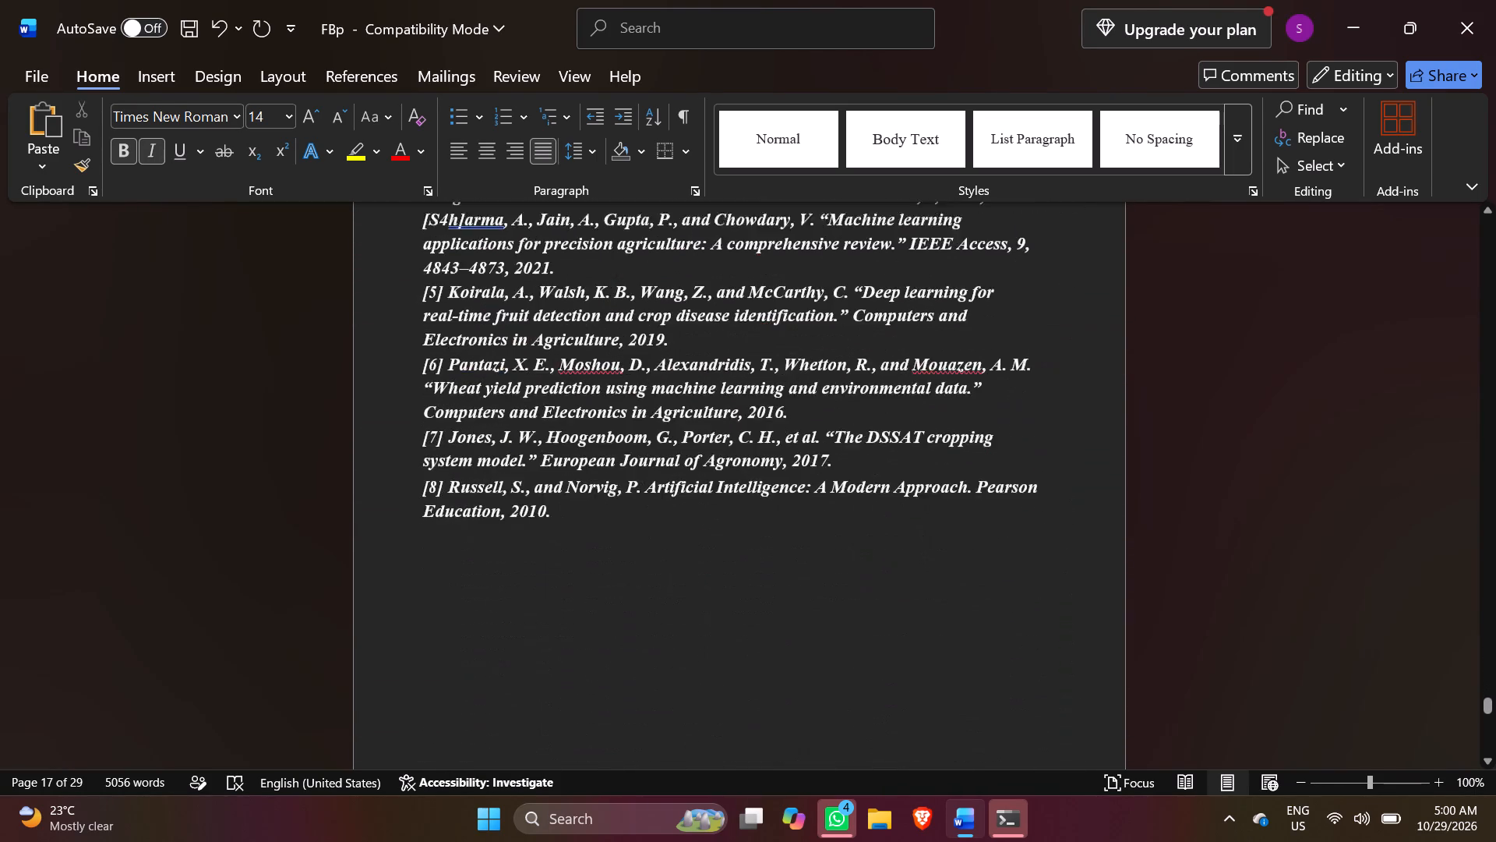
scroll(720, 709, "down", 17)
scroll(720, 712, "down", 16)
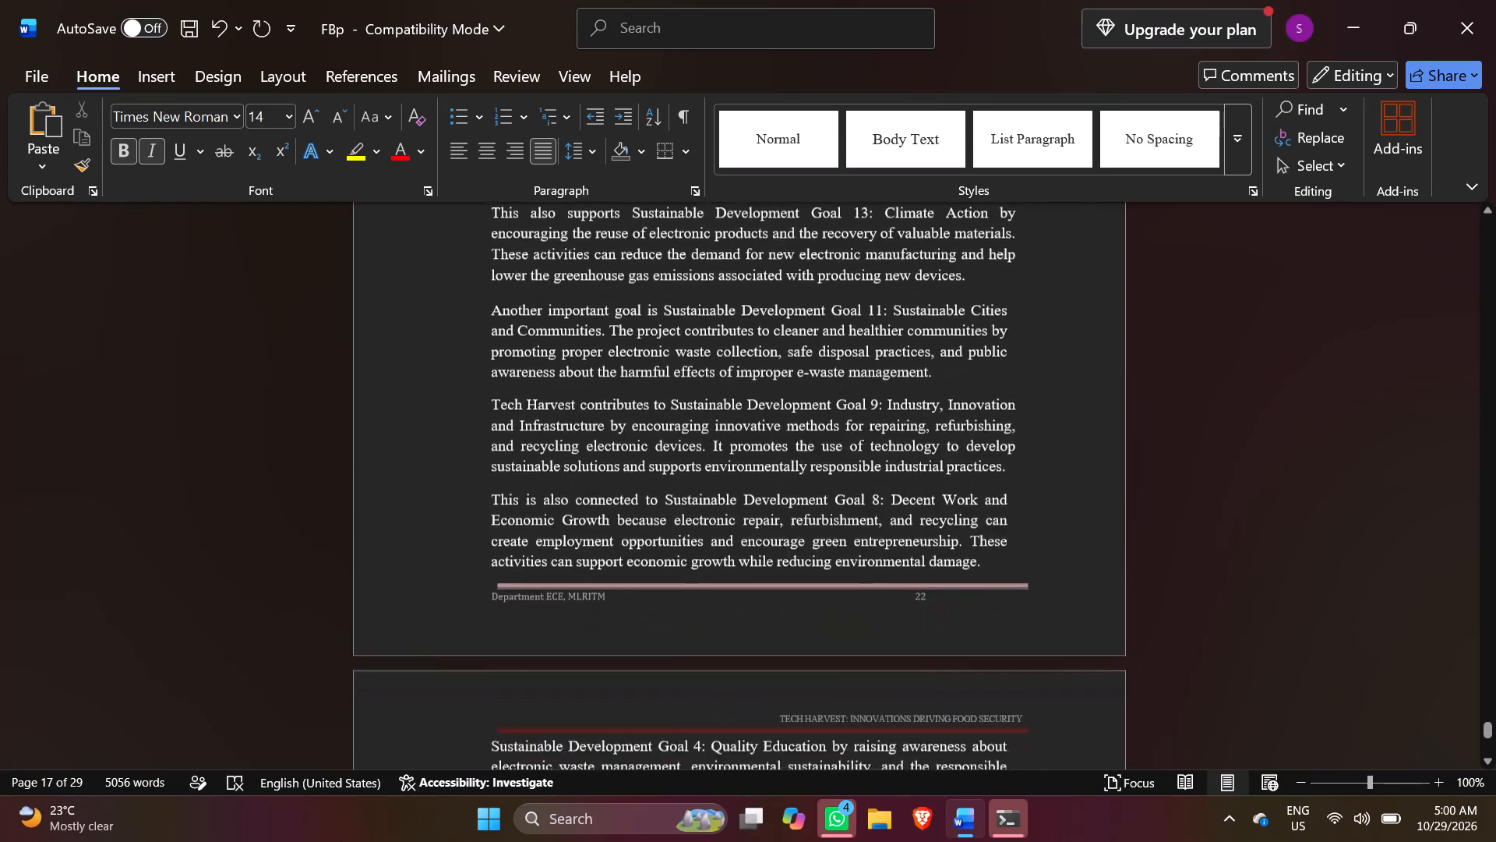
scroll(720, 714, "down", 6)
scroll(721, 716, "up", 18)
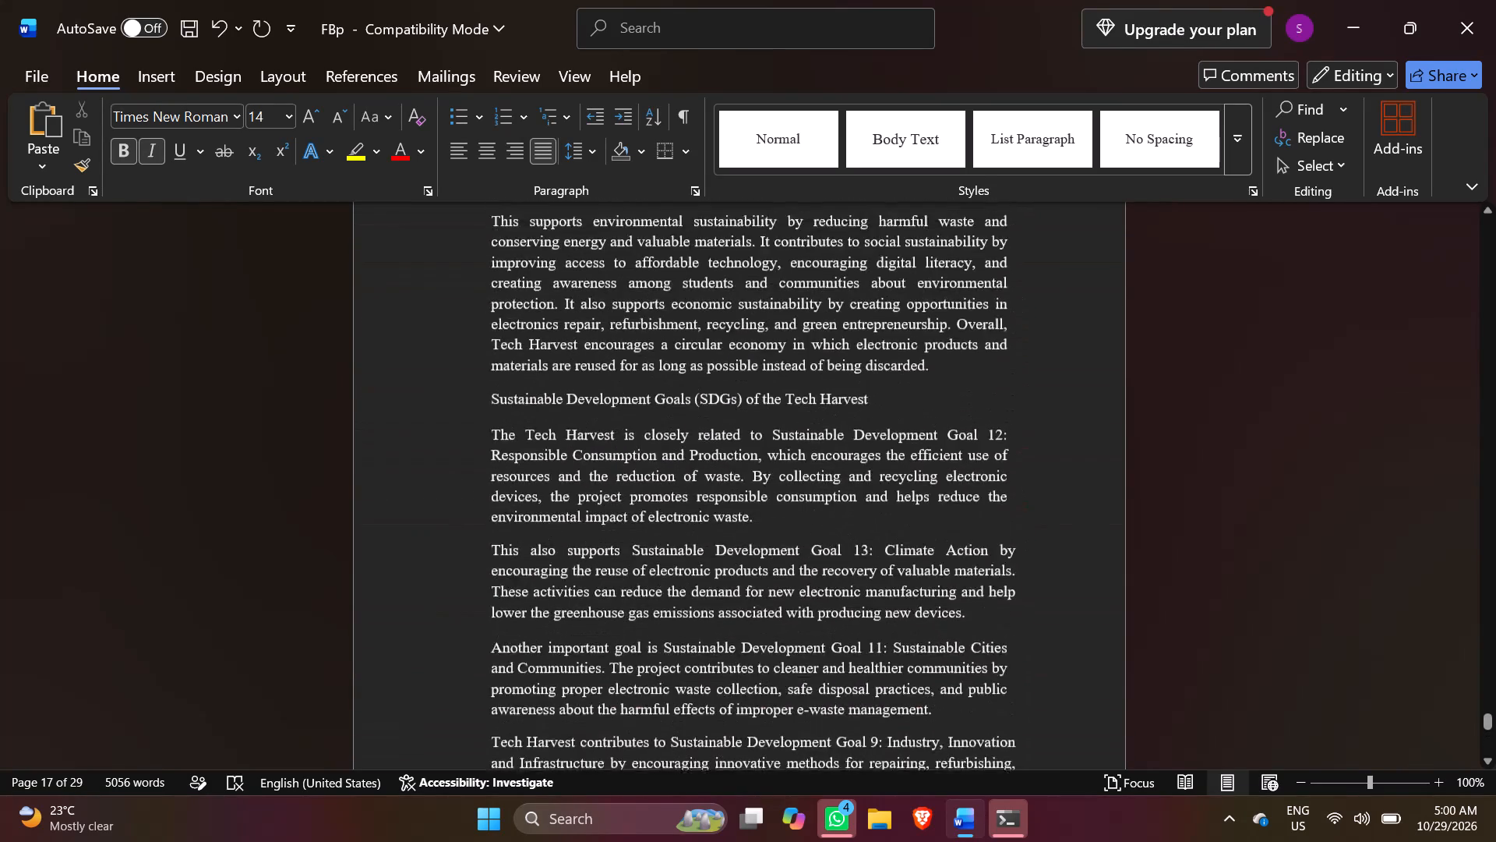
Recheck the pages from Figure 9.3 back through 8.3 Applications, and compare the bullet headings and paragraphs of Chapter VII Working Methodology.
scroll(721, 716, "up", 20)
scroll(721, 716, "up", 17)
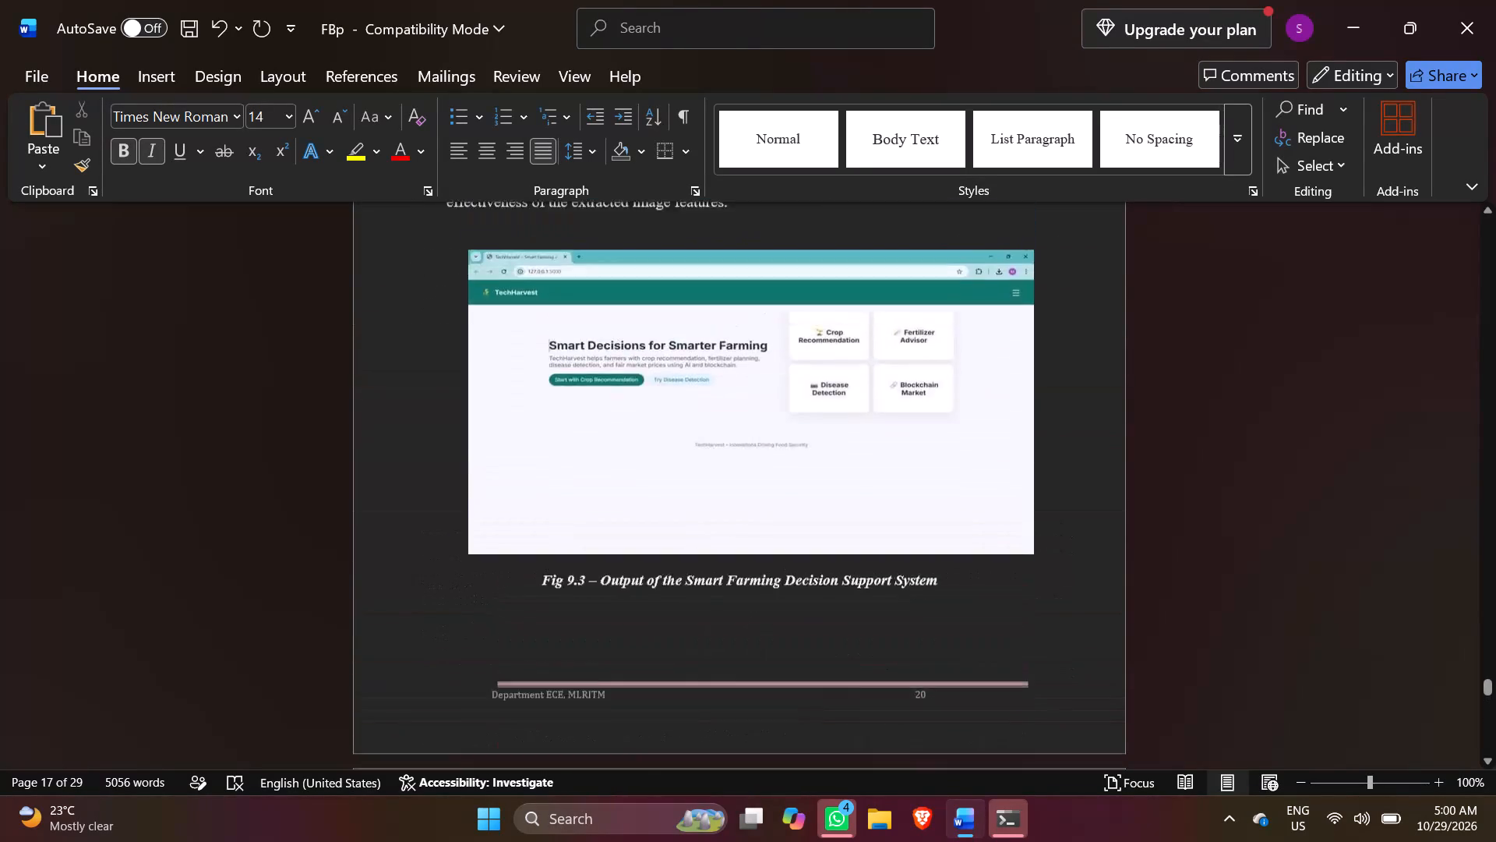
scroll(721, 716, "up", 20)
scroll(721, 716, "up", 17)
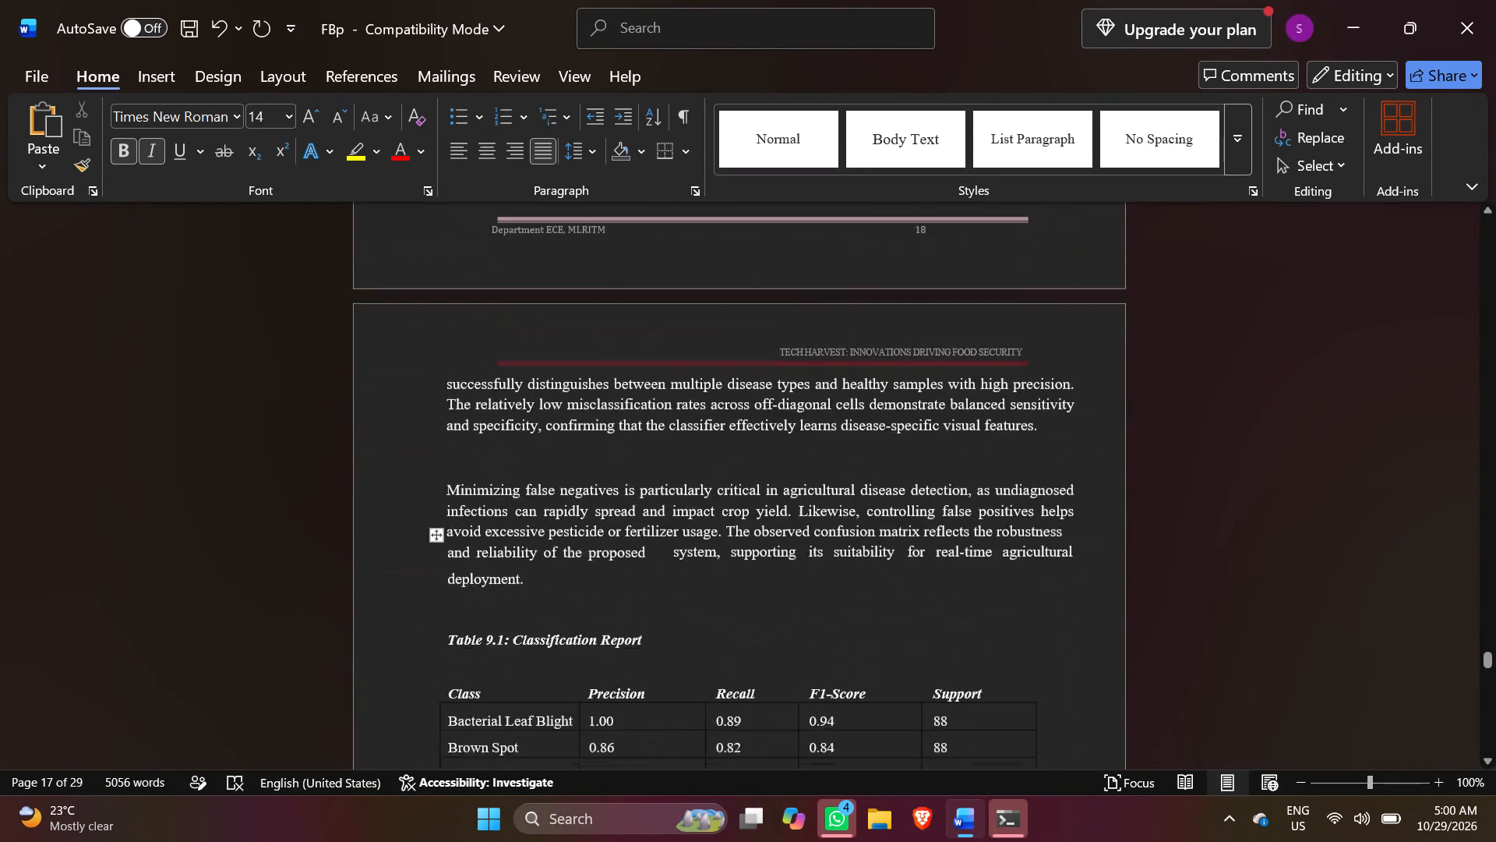
scroll(721, 716, "up", 20)
scroll(721, 716, "up", 16)
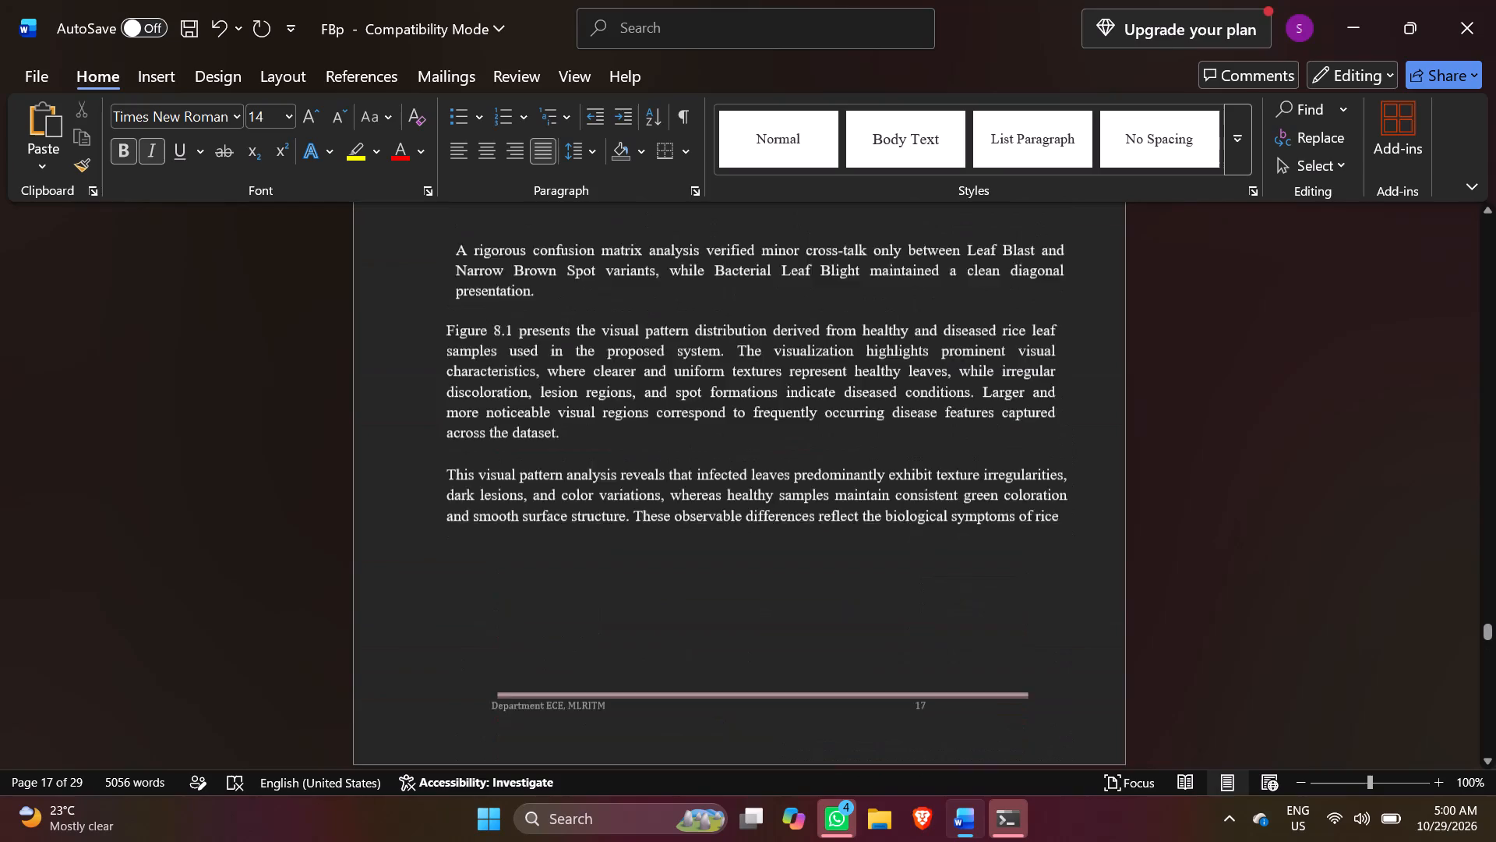
scroll(721, 716, "up", 20)
scroll(721, 716, "up", 16)
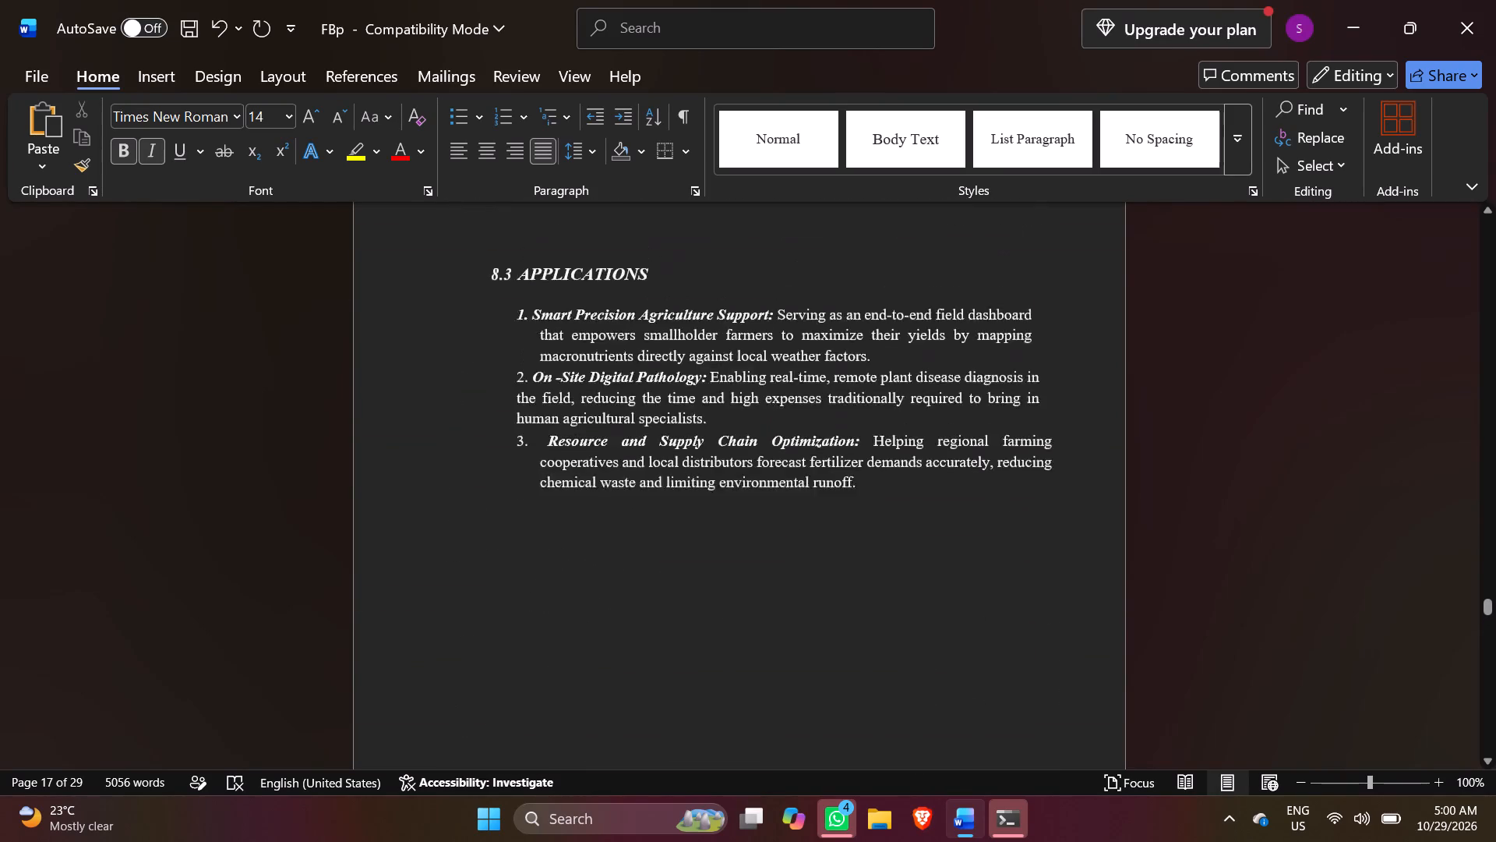
scroll(721, 716, "up", 20)
scroll(721, 716, "up", 16)
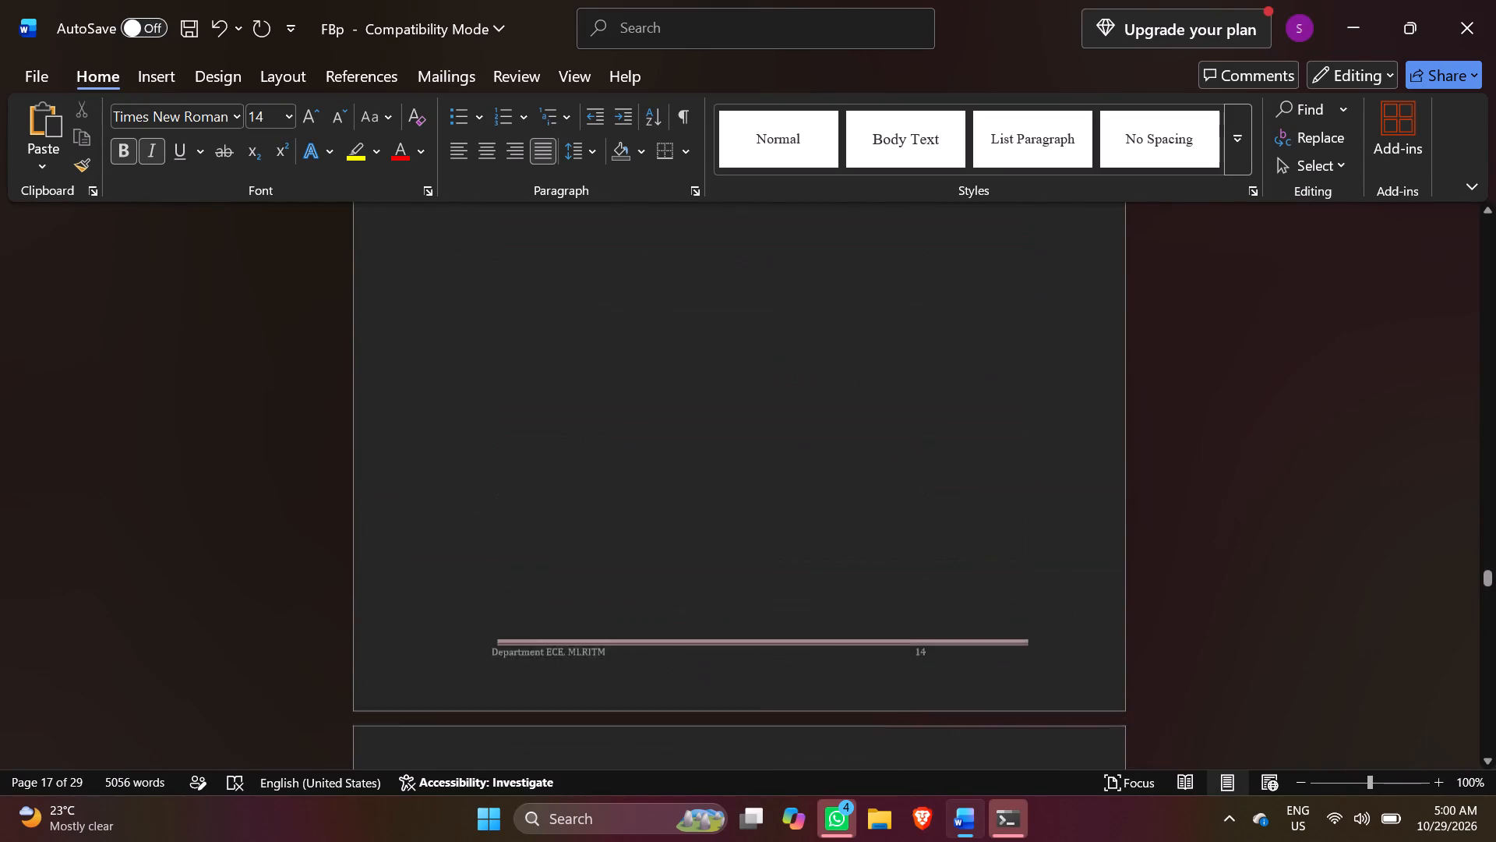
scroll(721, 716, "up", 20)
scroll(721, 716, "up", 9)
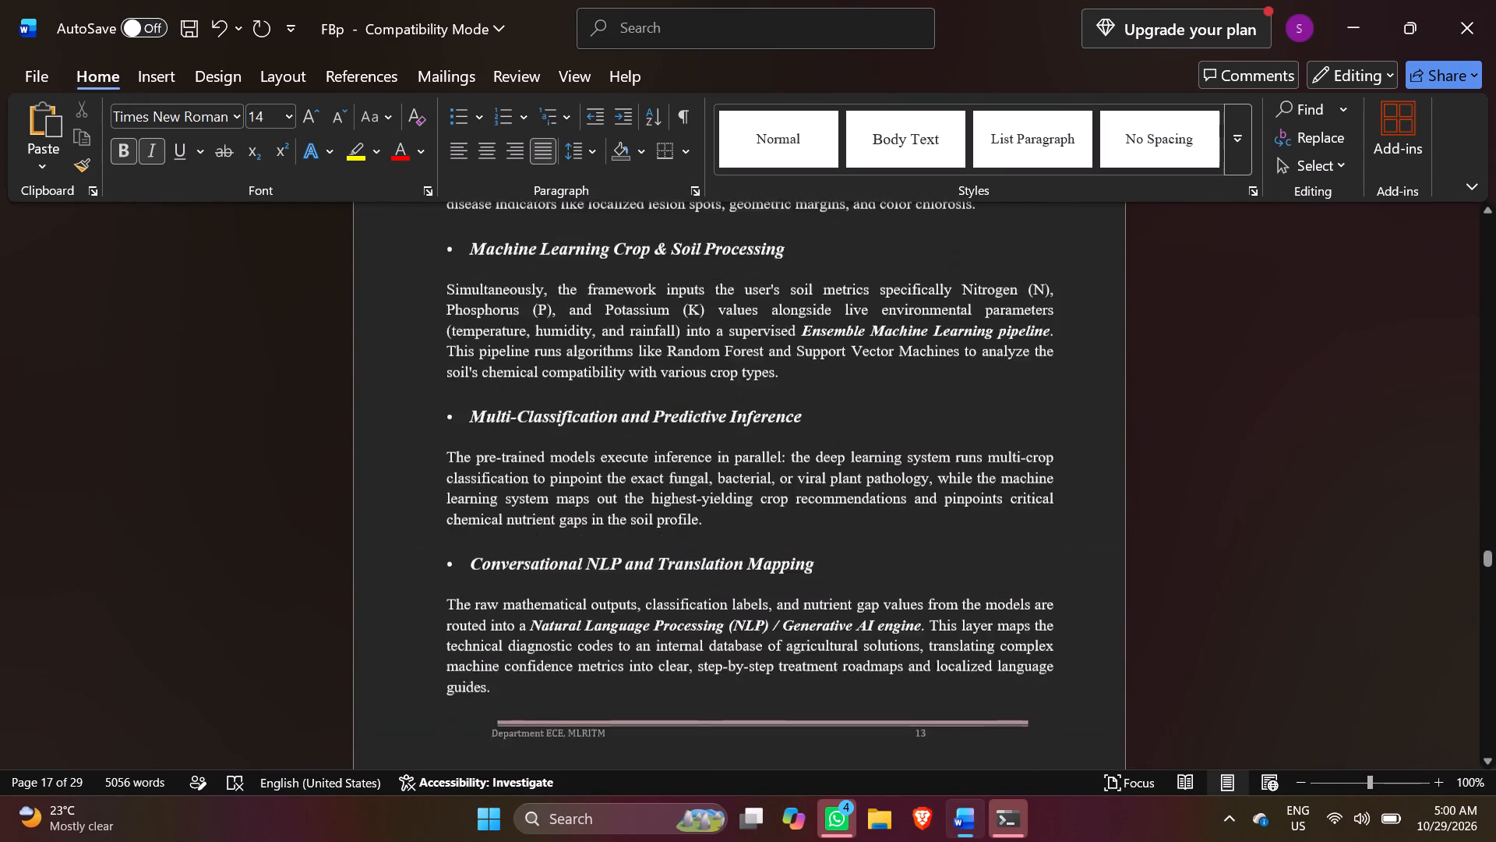
scroll(721, 716, "up", 13)
scroll(721, 716, "down", 6)
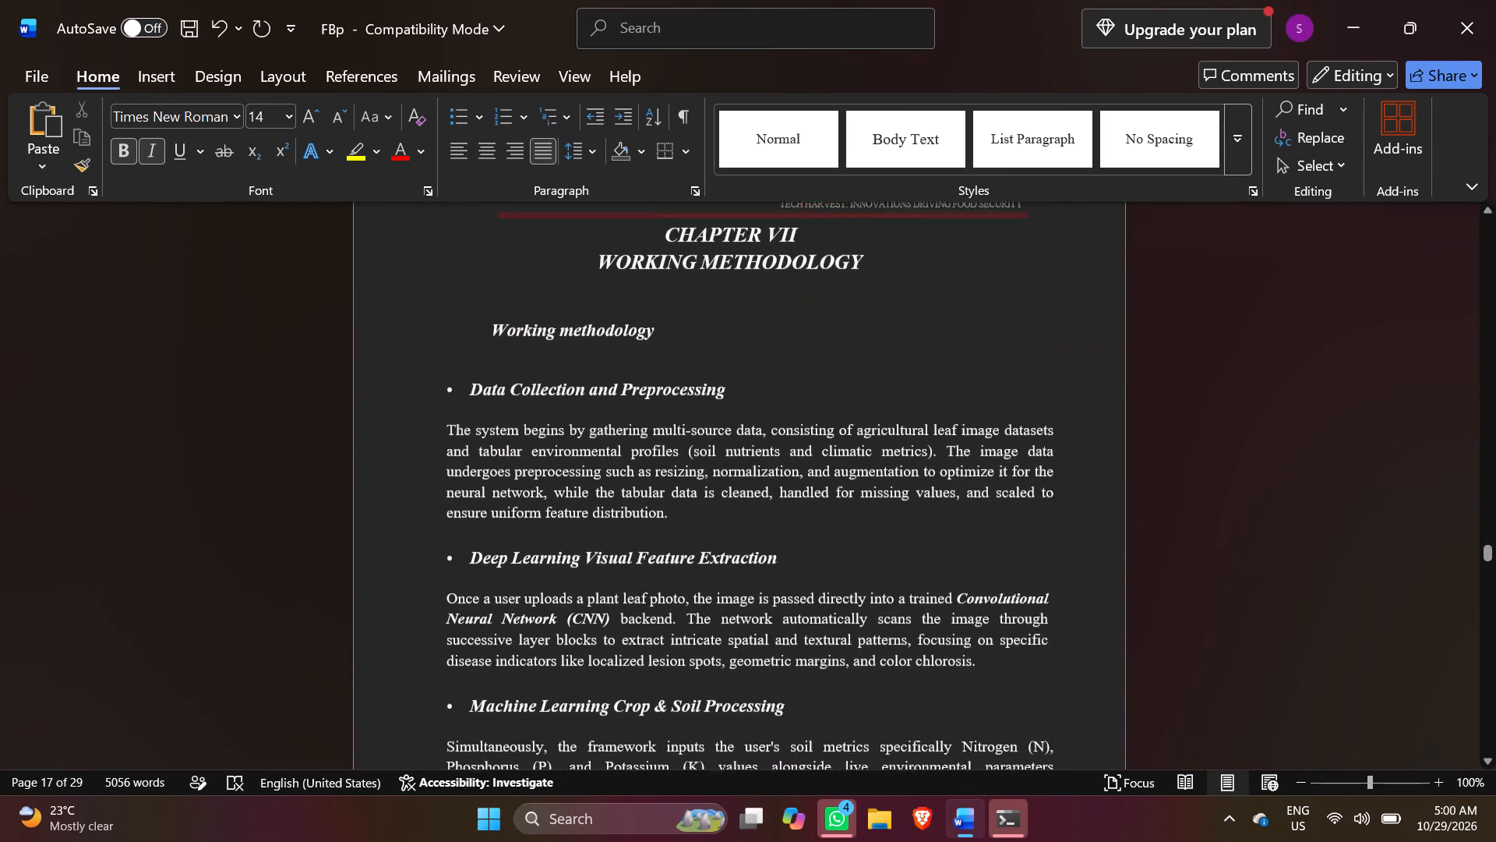
scroll(502, 497, "down", 7)
scroll(412, 586, "down", 6)
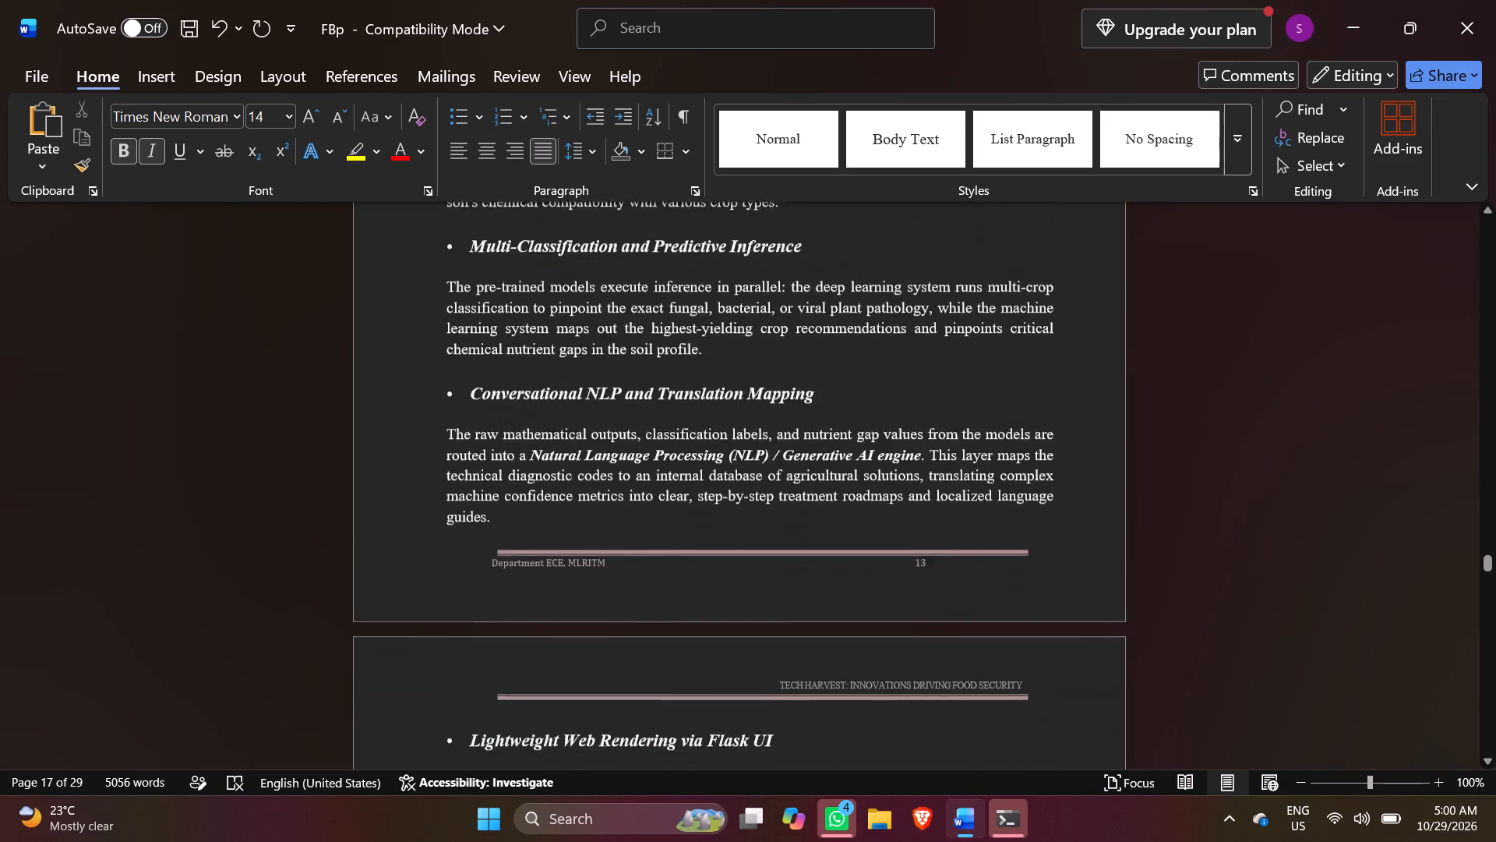
scroll(435, 626, "down", 5)
scroll(436, 630, "down", 20)
scroll(436, 630, "down", 1)
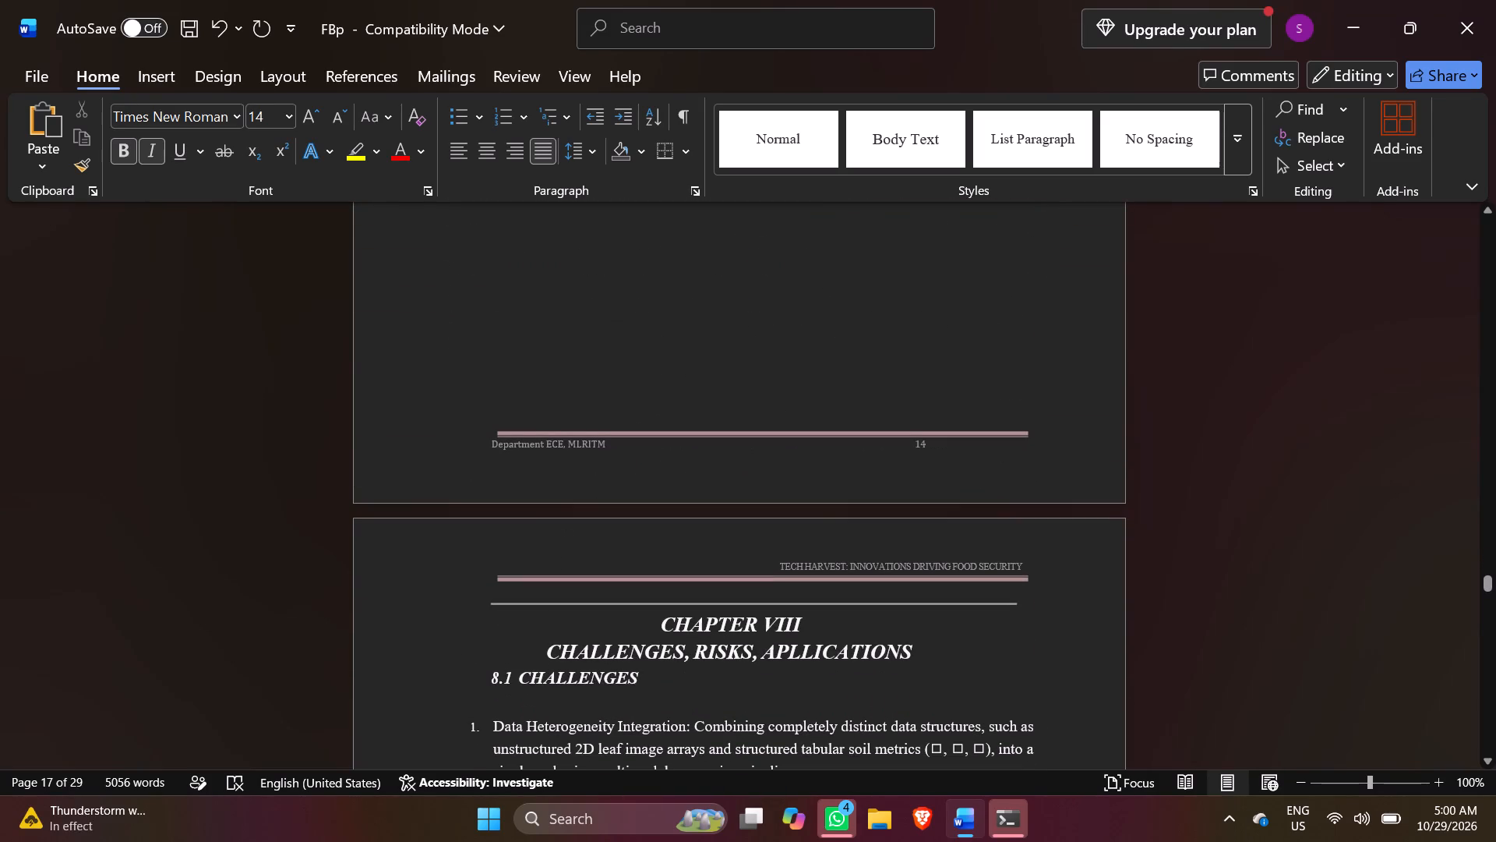
scroll(436, 640, "up", 20)
scroll(436, 640, "up", 7)
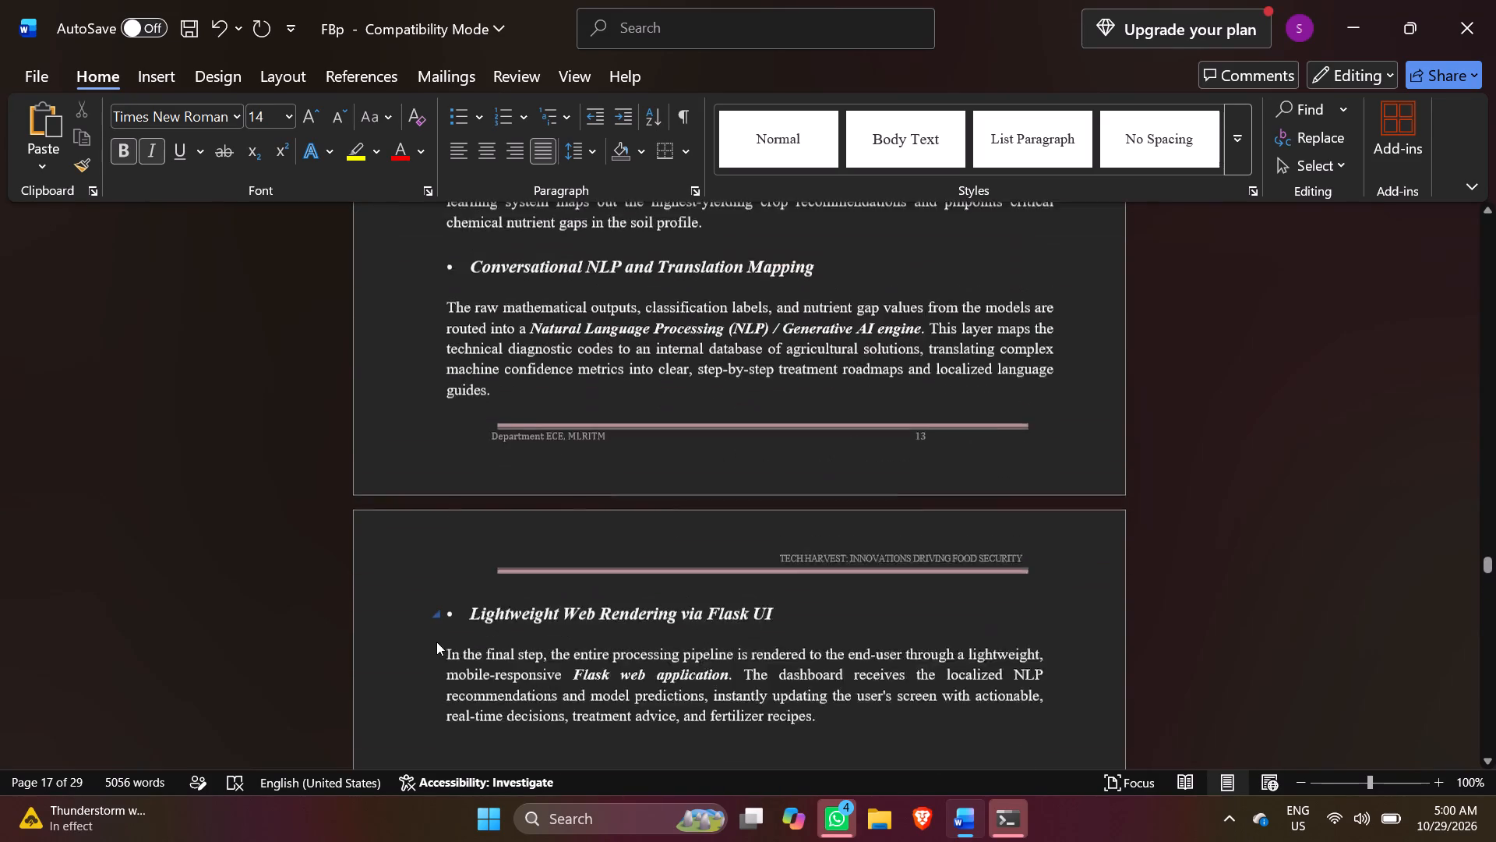
Examine the heading spacing, bullets and page breaks of Chapter V Existing Technologies against the neighbouring Objective and Chapter VI pages.
scroll(436, 642, "up", 20)
scroll(436, 642, "up", 17)
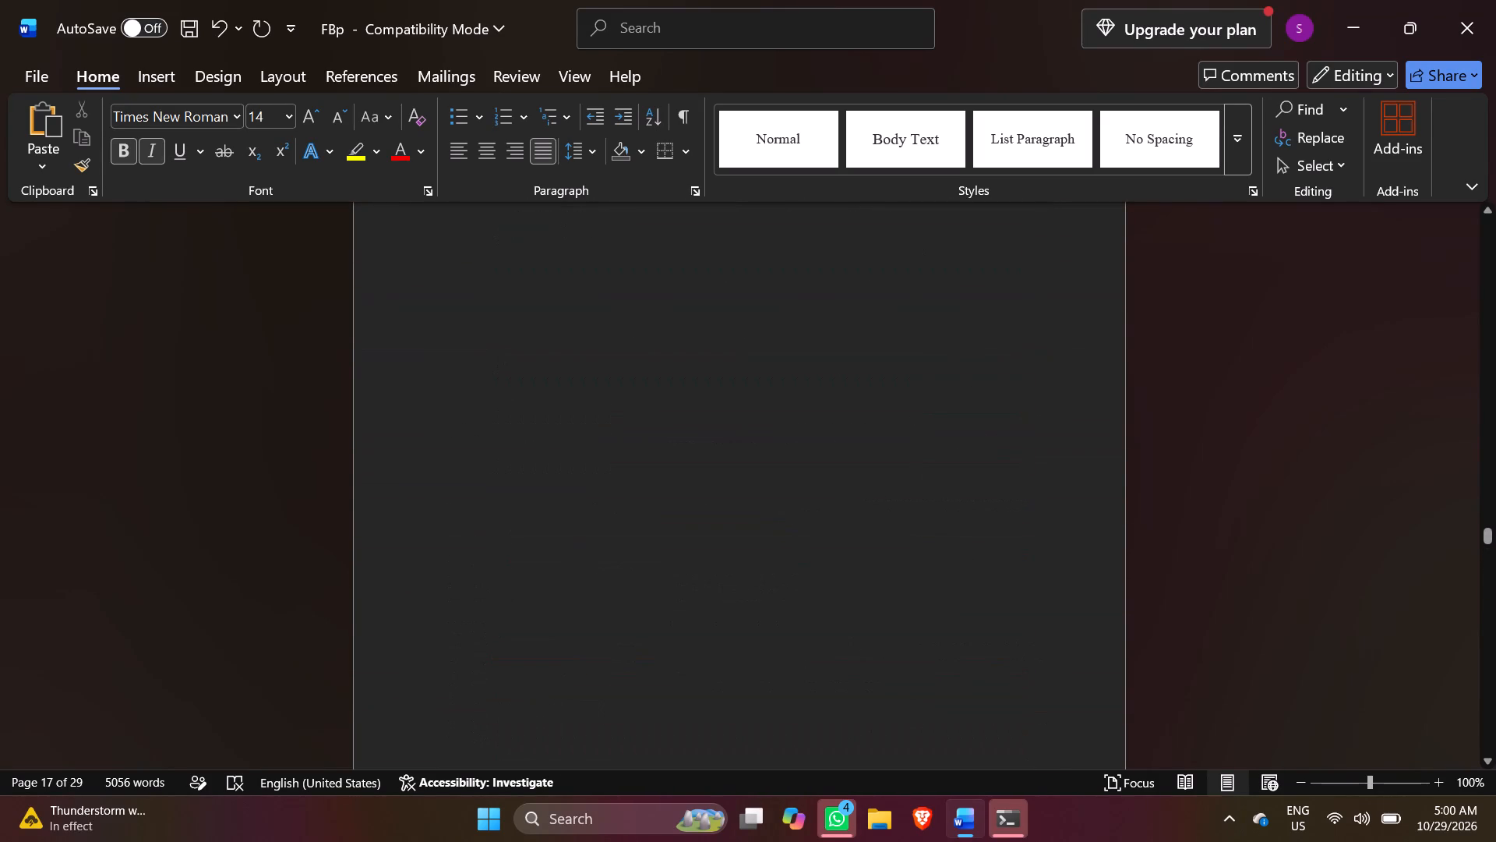
scroll(436, 642, "up", 15)
scroll(474, 621, "up", 15)
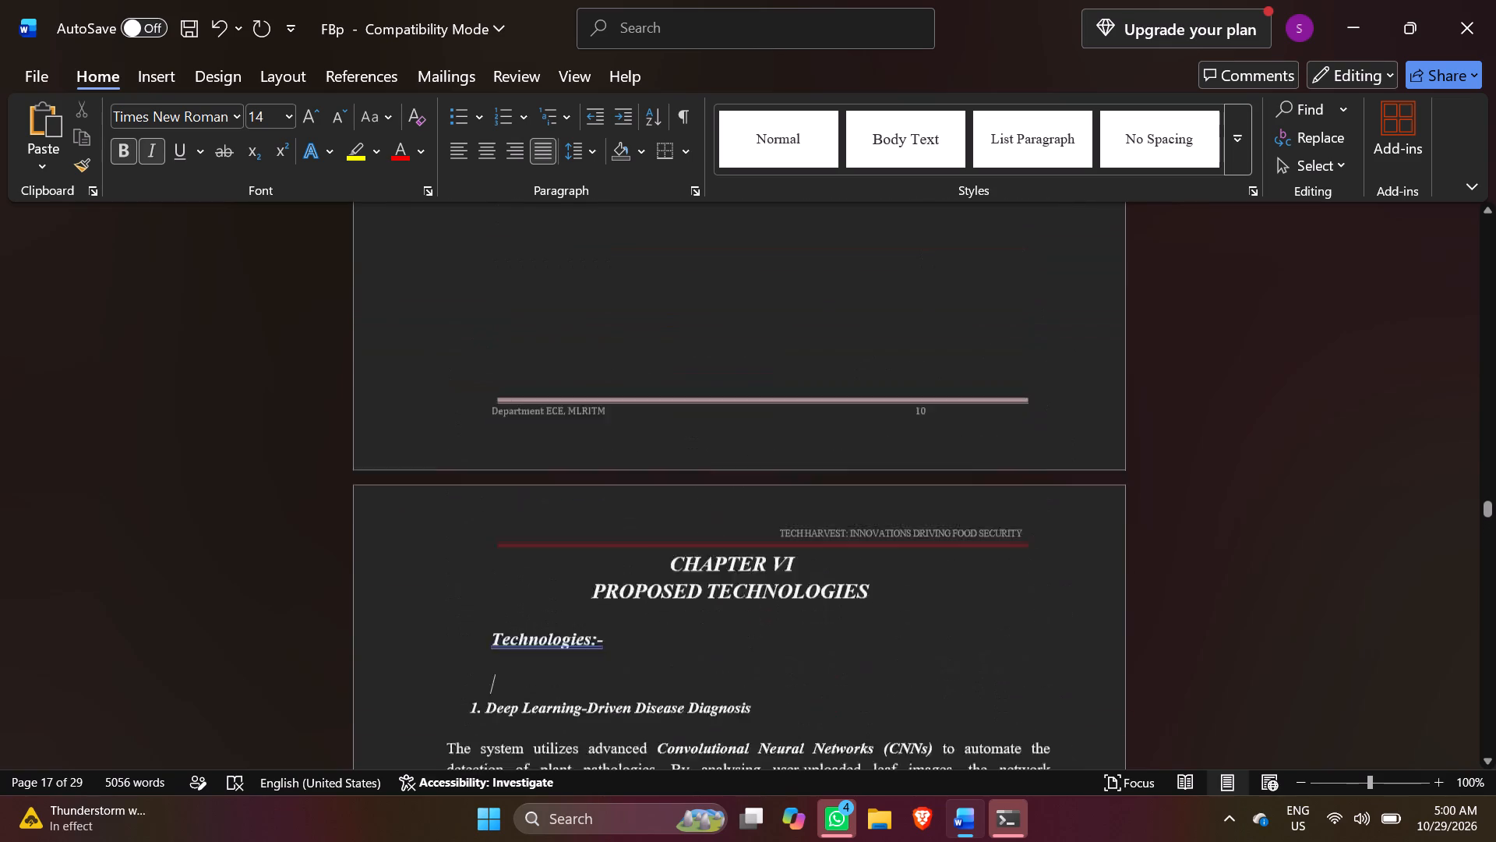
scroll(475, 621, "up", 20)
scroll(475, 621, "up", 6)
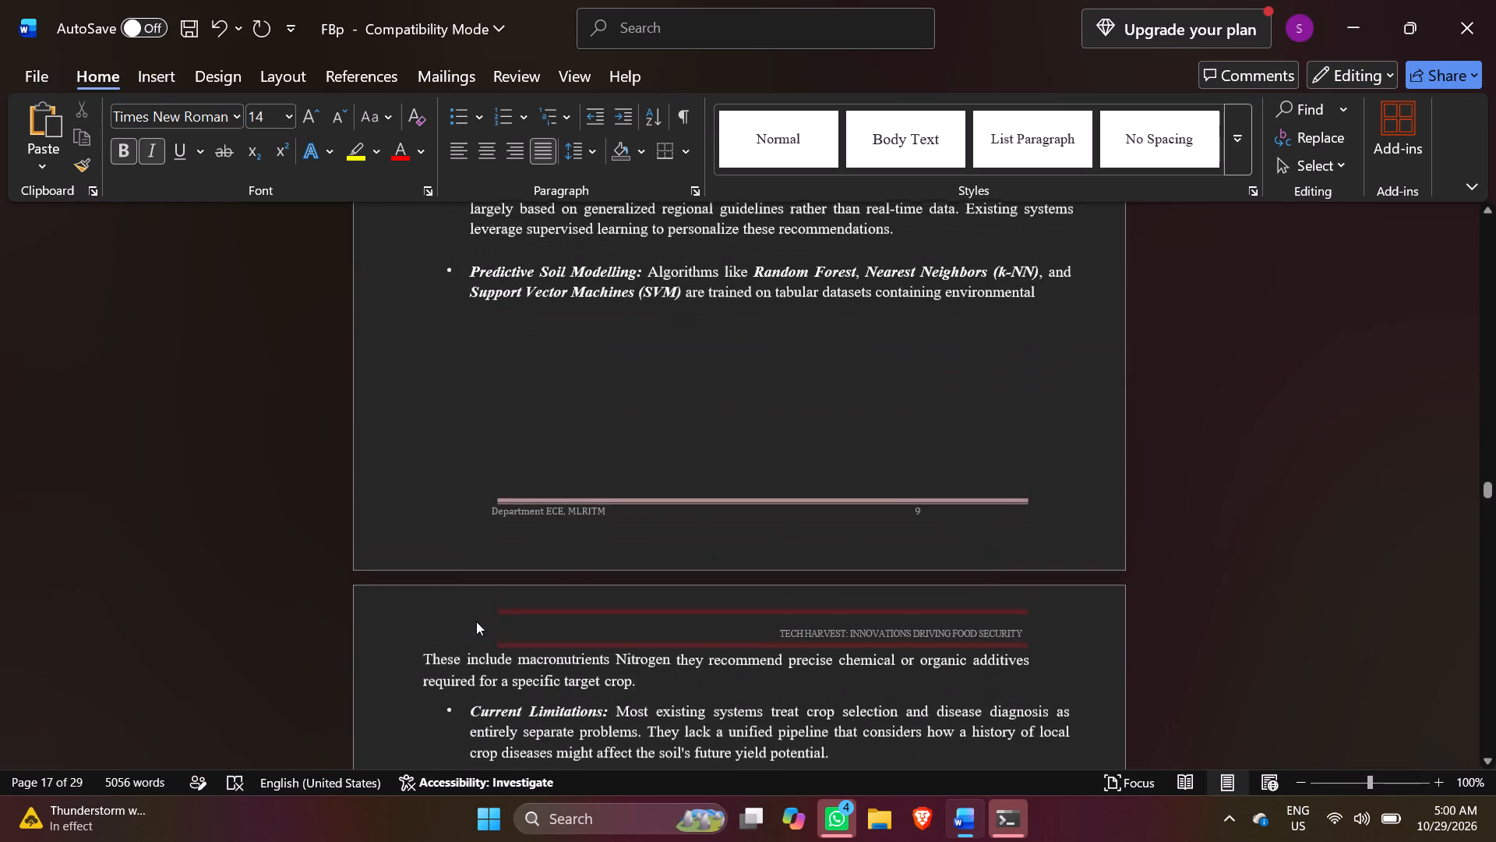
scroll(476, 621, "up", 7)
scroll(476, 621, "up", 20)
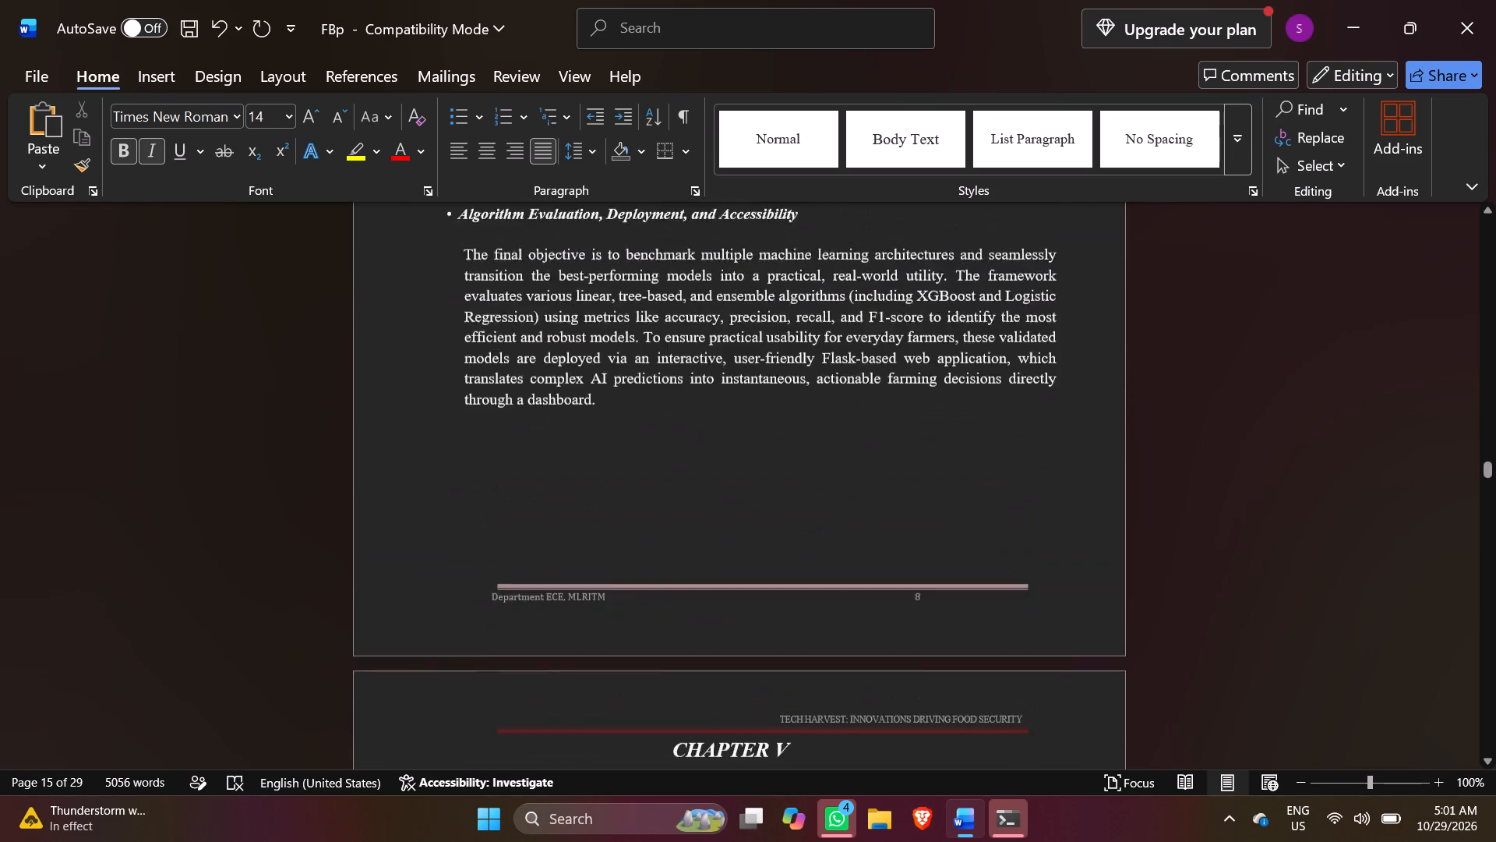
scroll(476, 621, "up", 9)
scroll(490, 606, "down", 19)
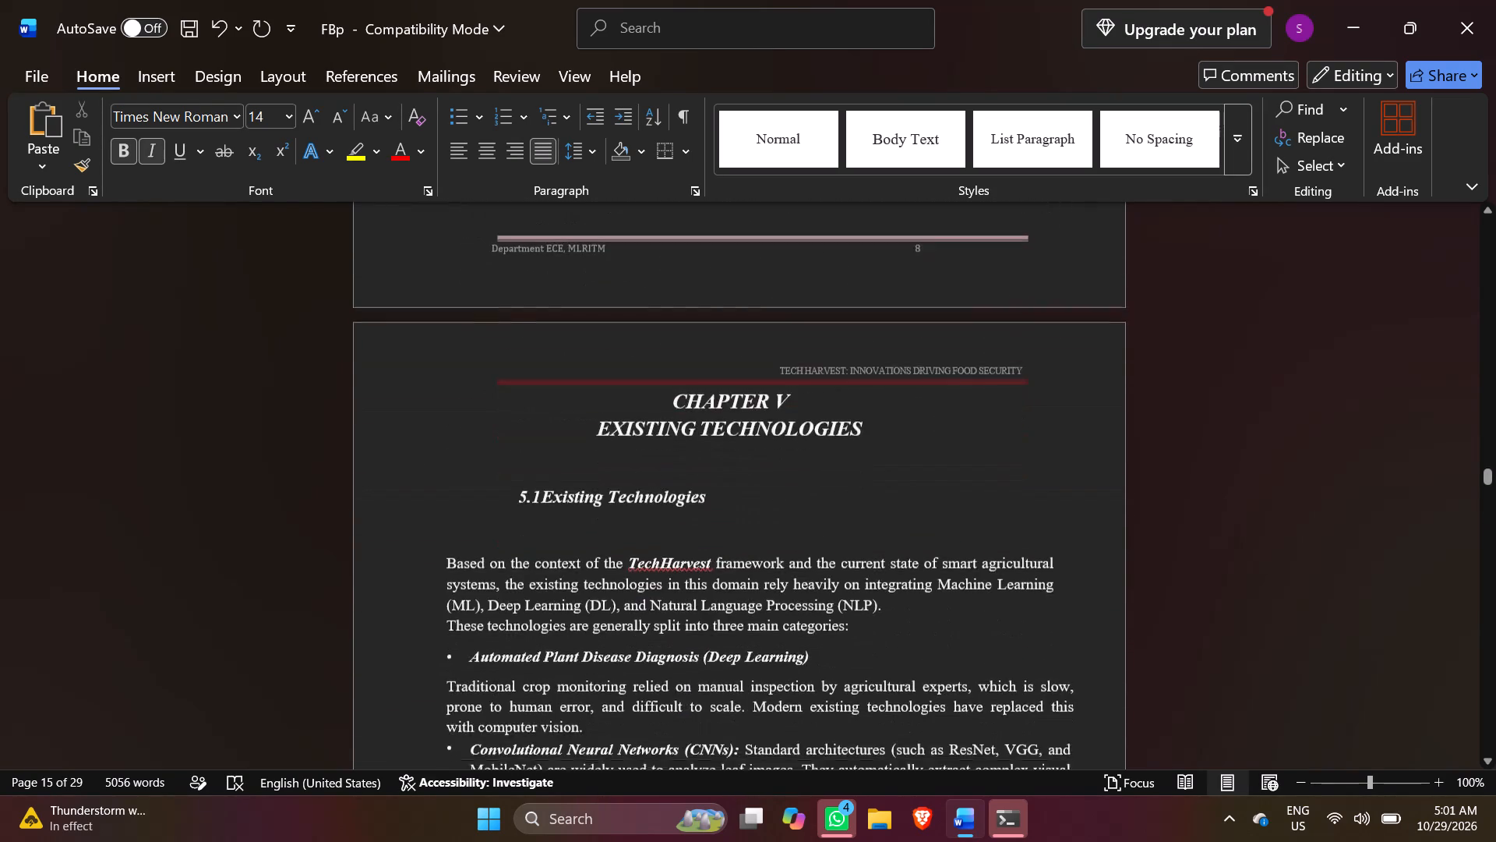
scroll(477, 649, "up", 10)
scroll(477, 649, "down", 12)
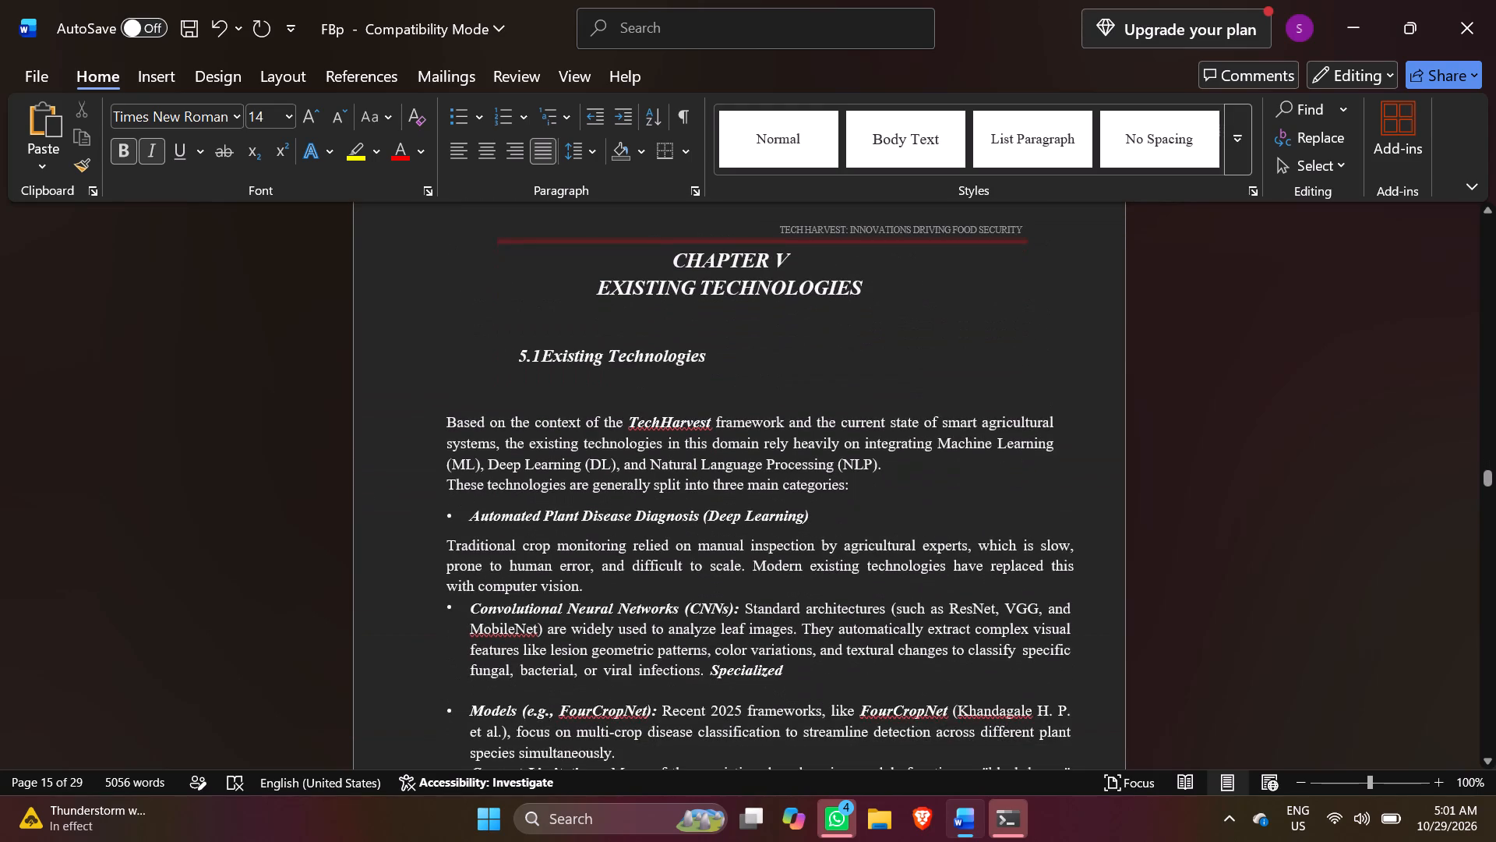
scroll(476, 654, "down", 10)
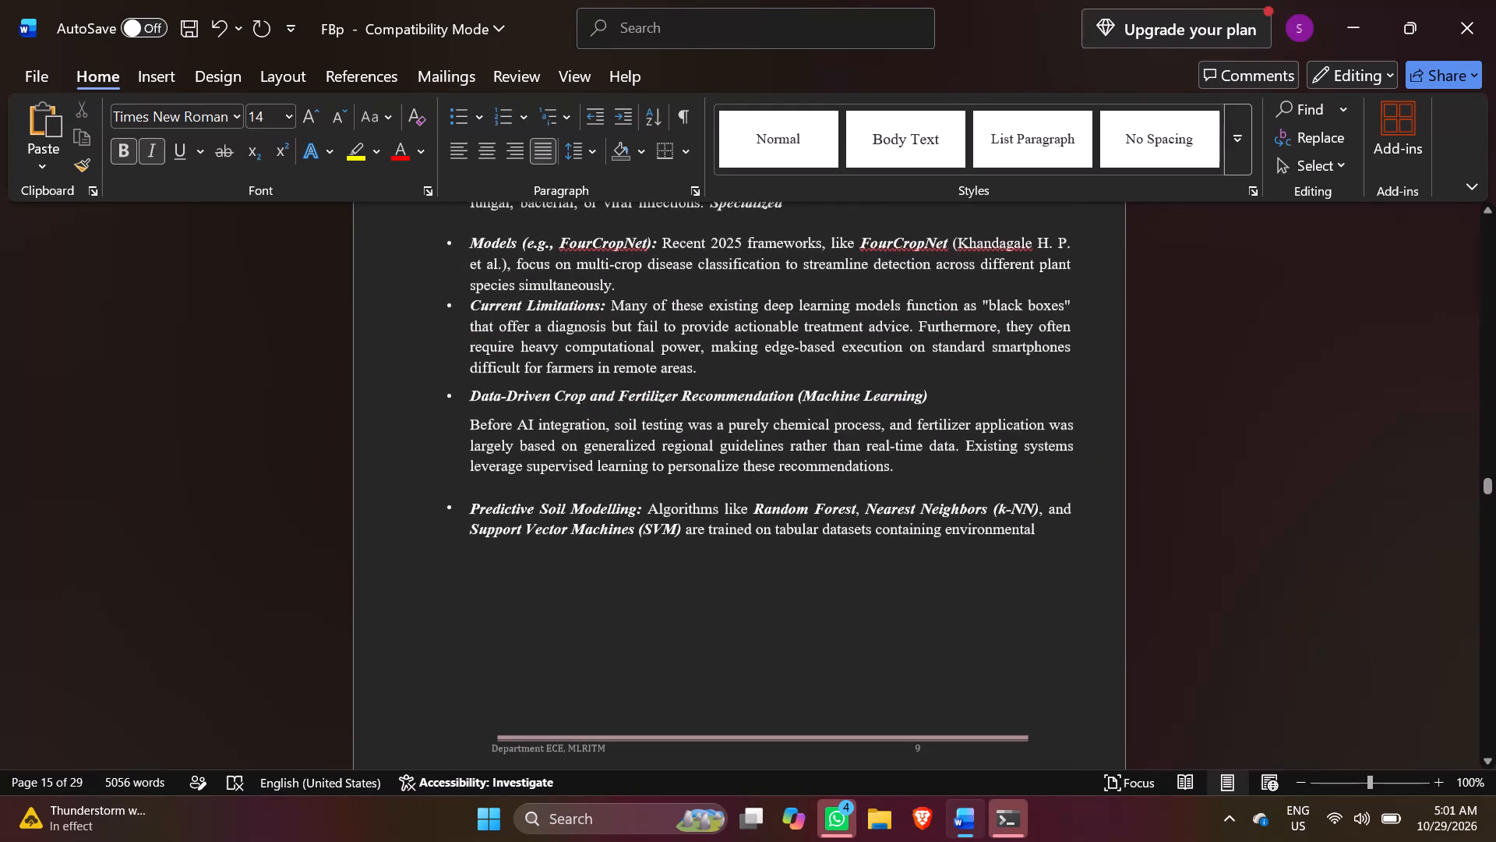
scroll(500, 670, "up", 18)
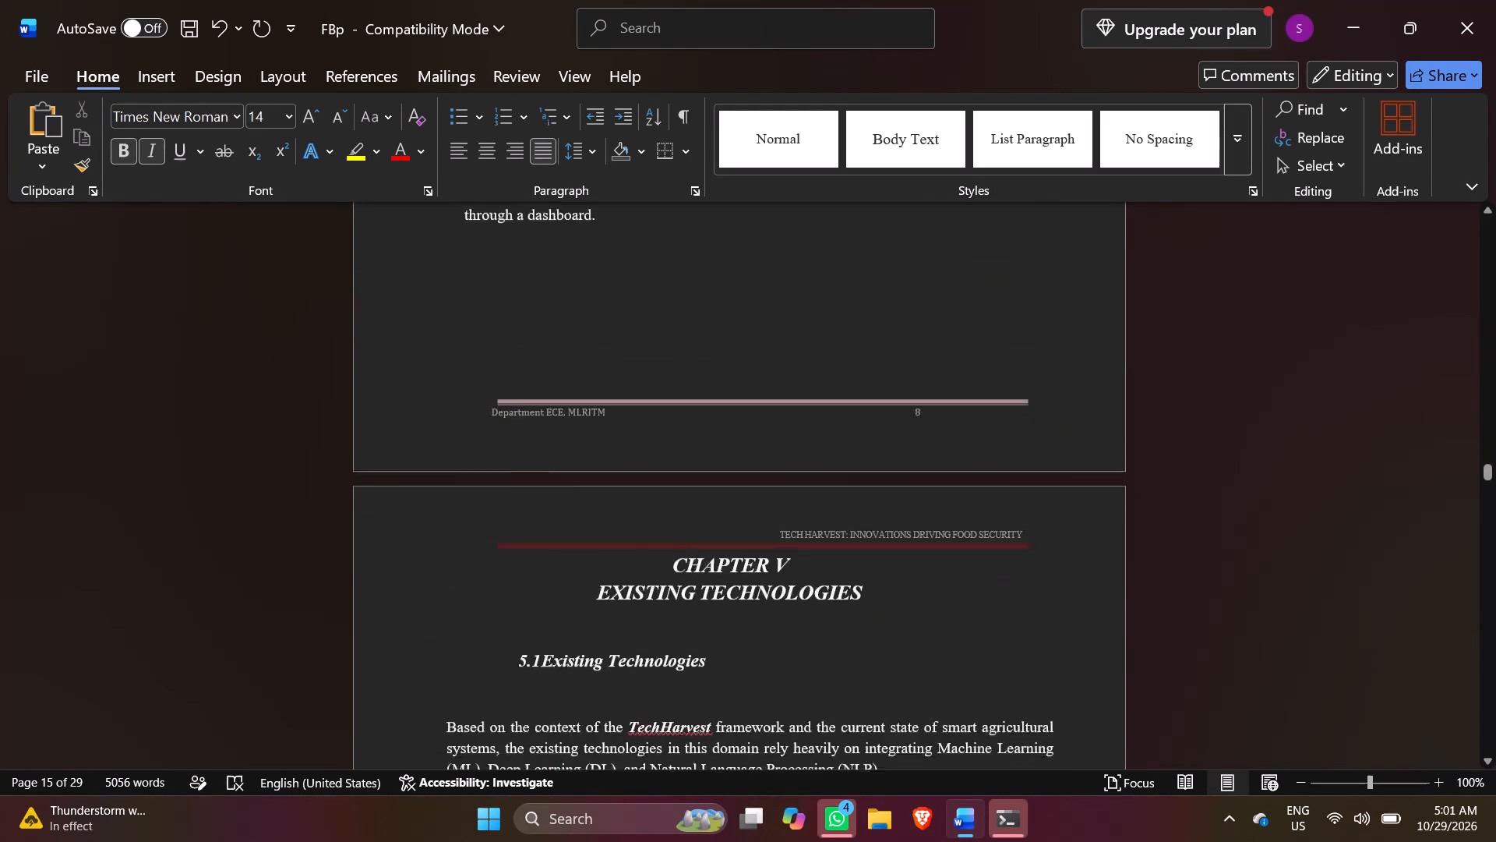
scroll(500, 671, "up", 15)
scroll(570, 617, "down", 19)
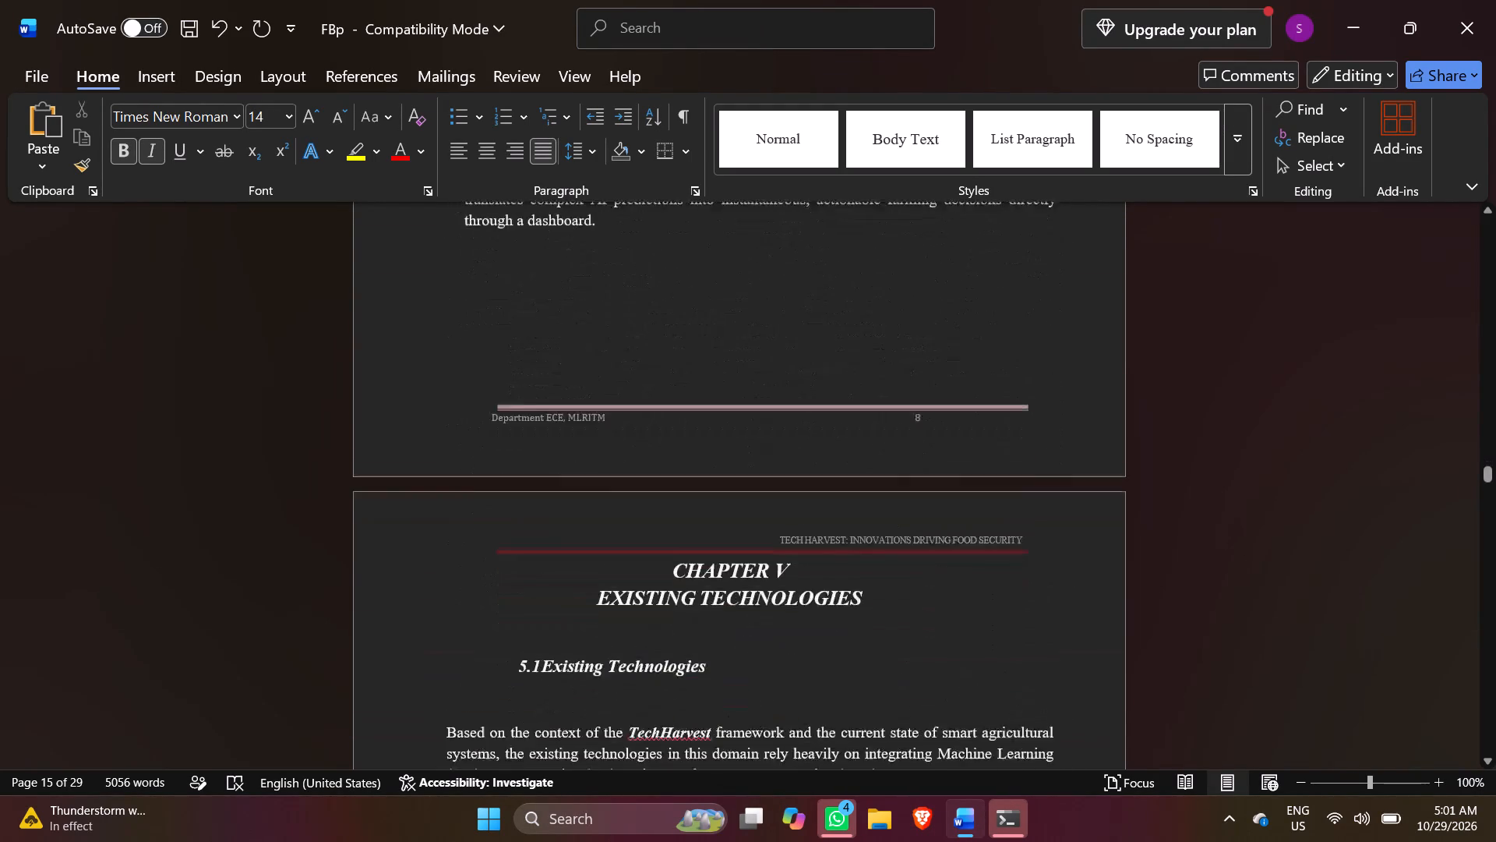
scroll(618, 654, "down", 4)
left_click(659, 553)
Review the layout of Chapter 3 Development of Prototype and the numbered entries of the Chapter 2 Literature Survey.
scroll(651, 580, "up", 7)
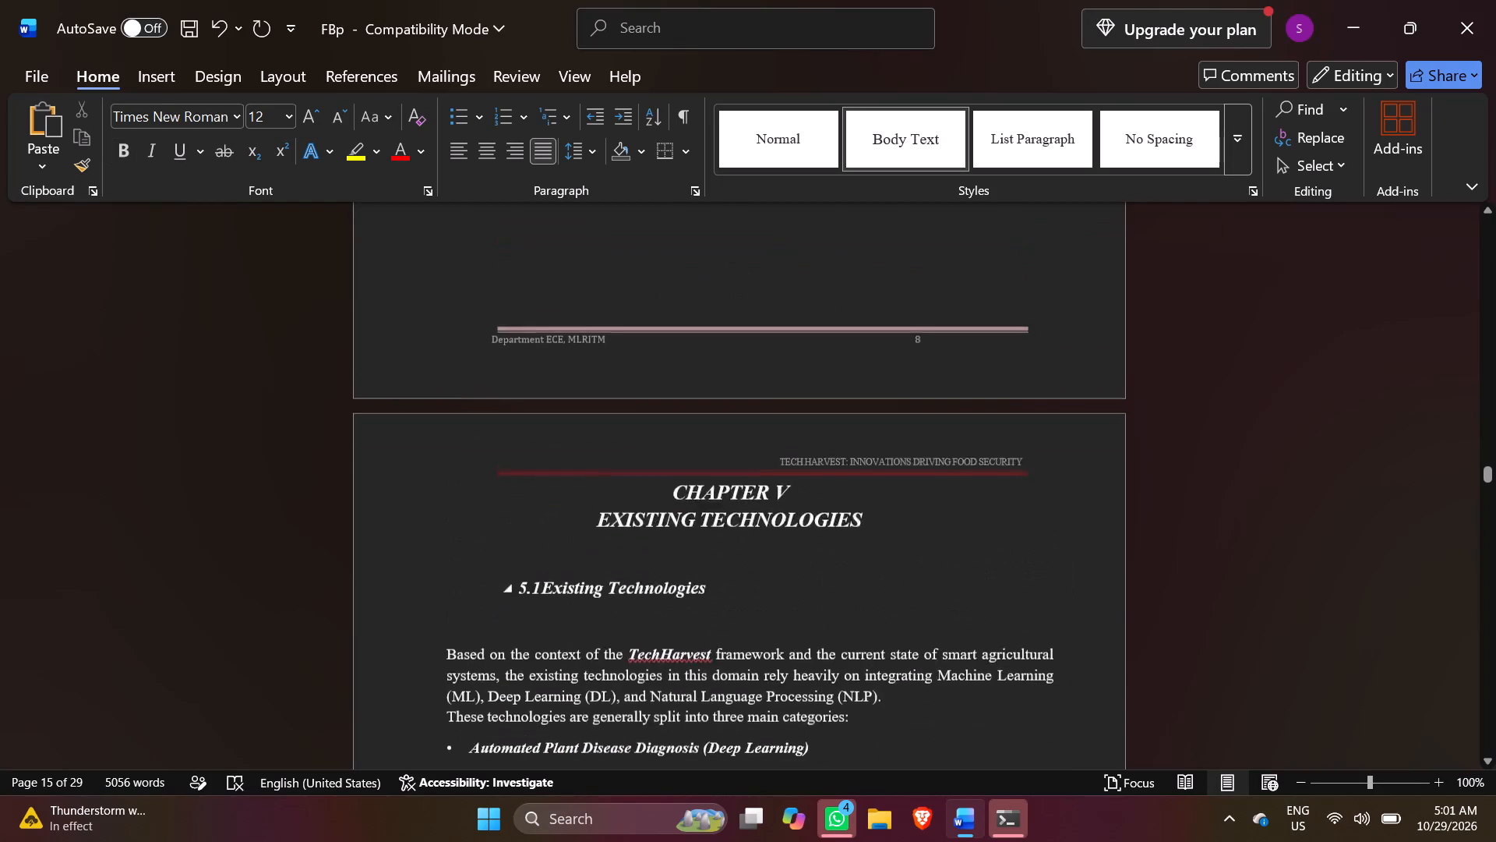
scroll(651, 580, "up", 20)
scroll(651, 580, "up", 16)
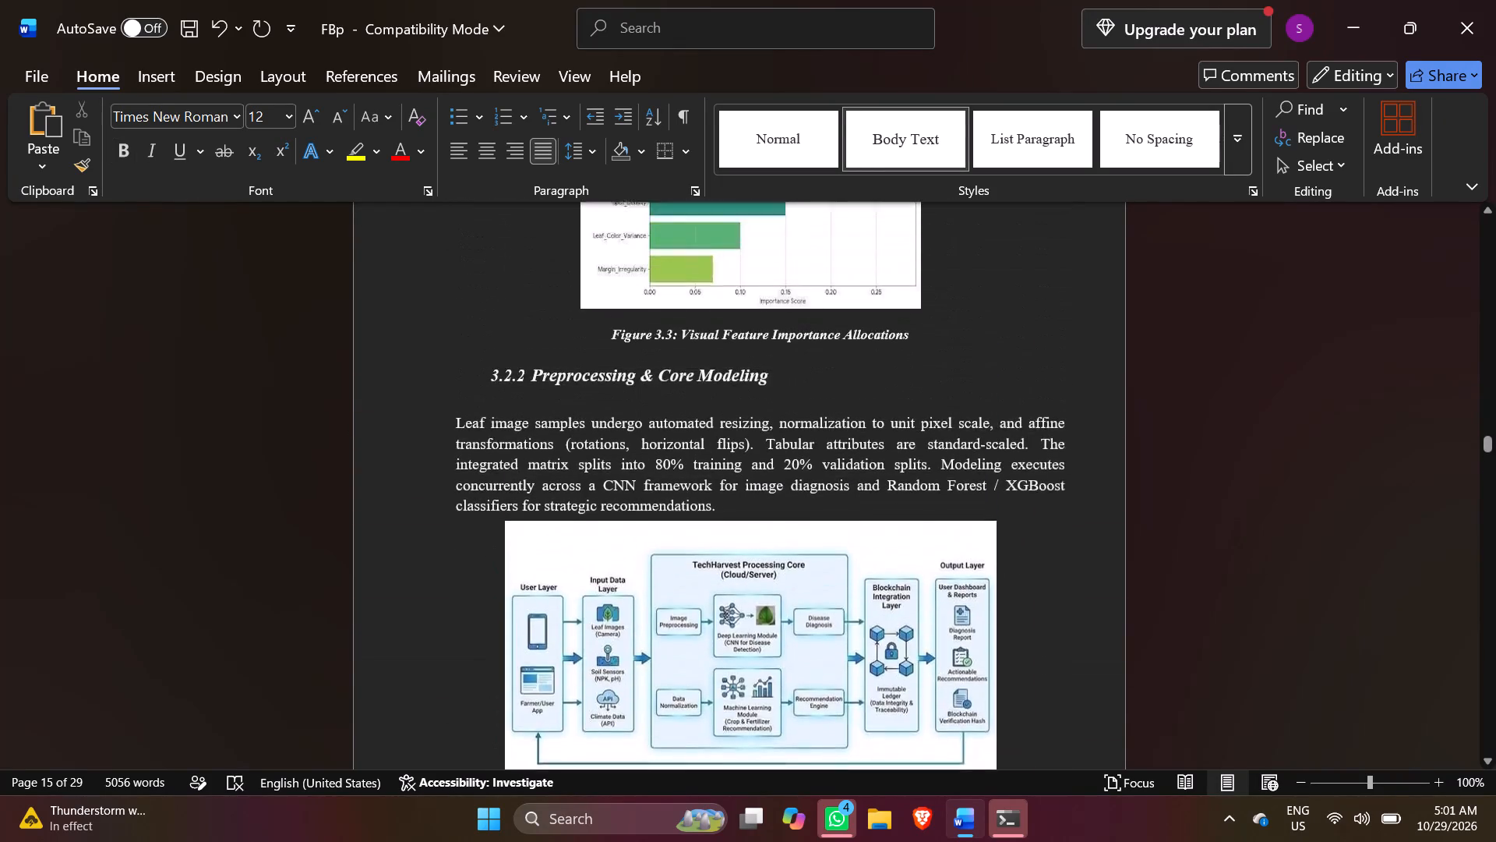
scroll(651, 580, "up", 20)
scroll(651, 580, "up", 16)
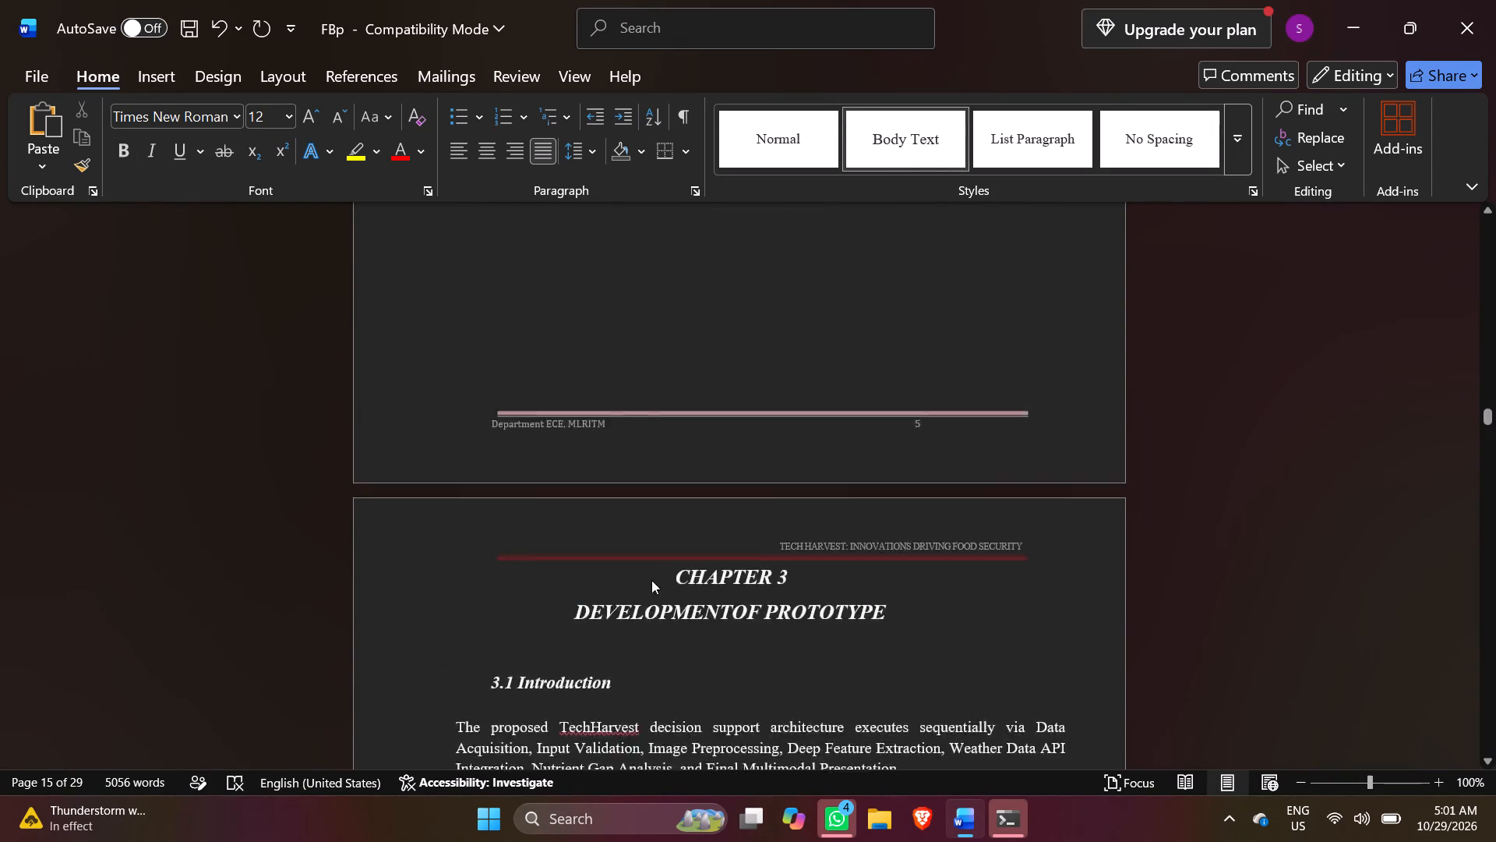
scroll(651, 580, "up", 7)
scroll(651, 580, "down", 18)
scroll(651, 588, "up", 4)
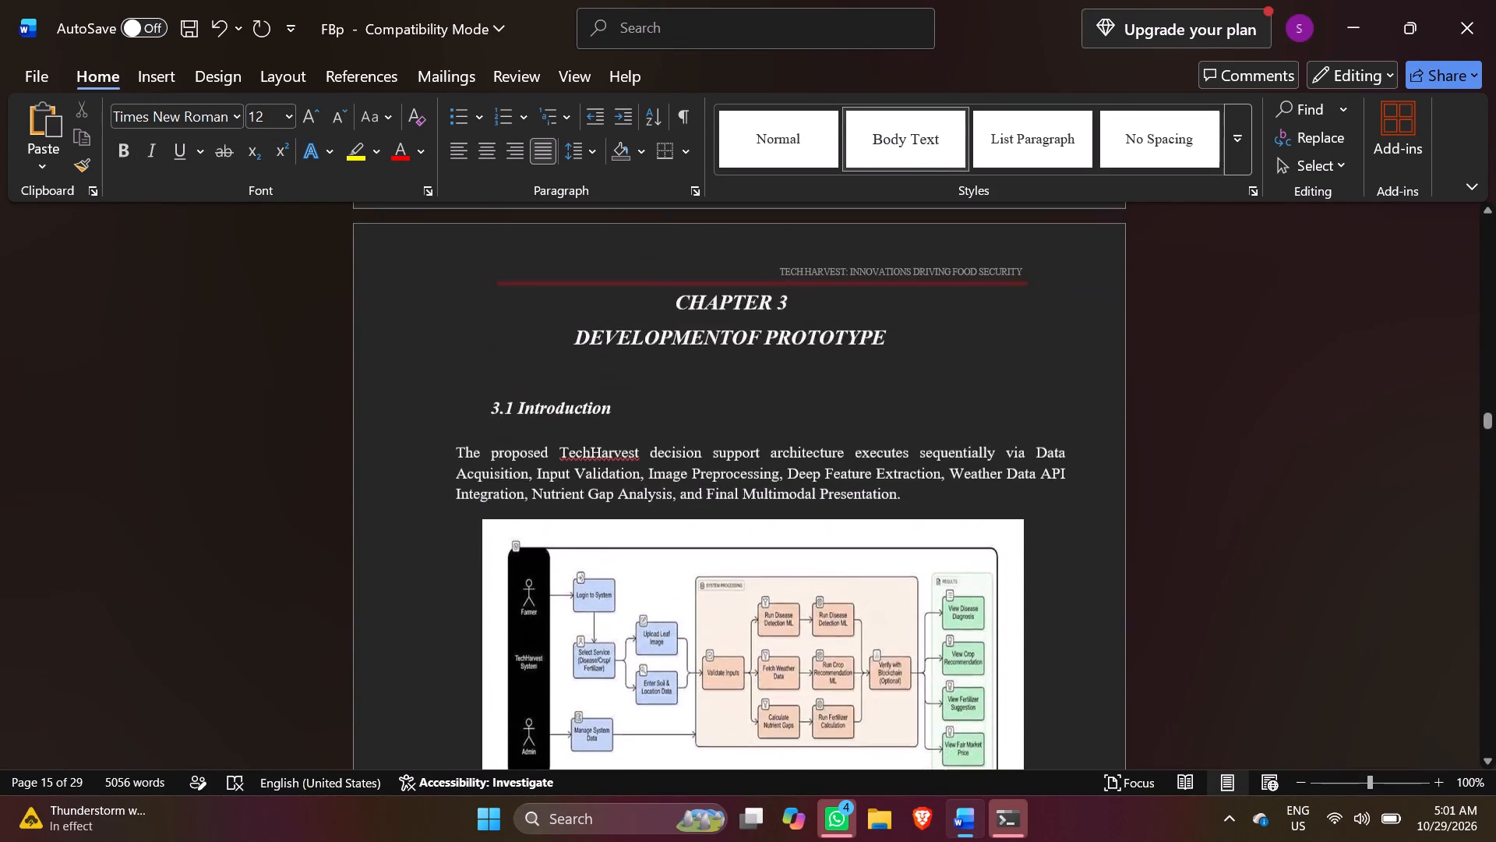
scroll(651, 588, "up", 17)
scroll(651, 588, "up", 7)
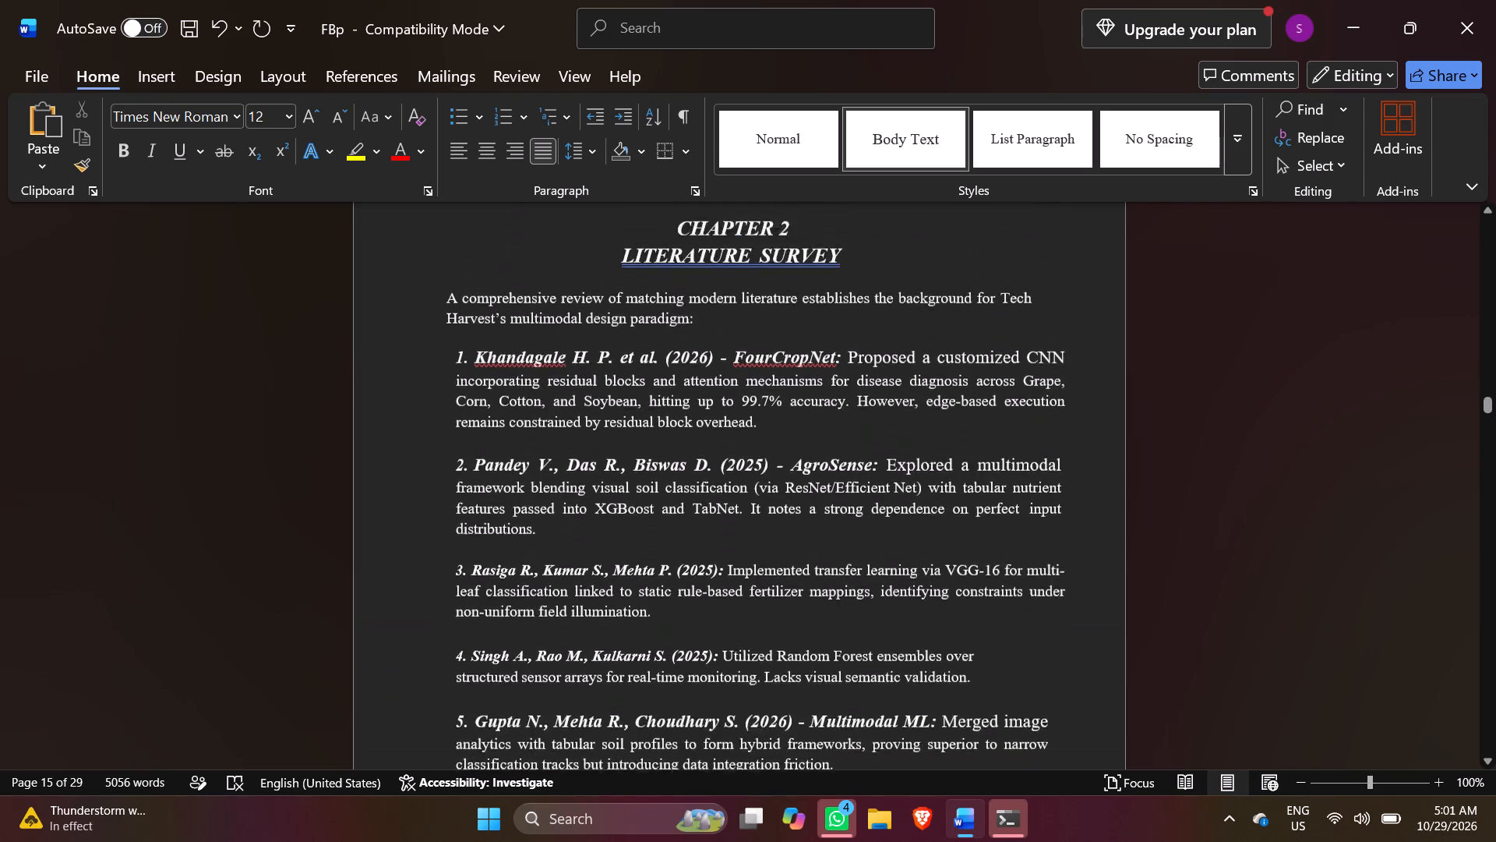
scroll(651, 588, "up", 8)
scroll(651, 590, "down", 4)
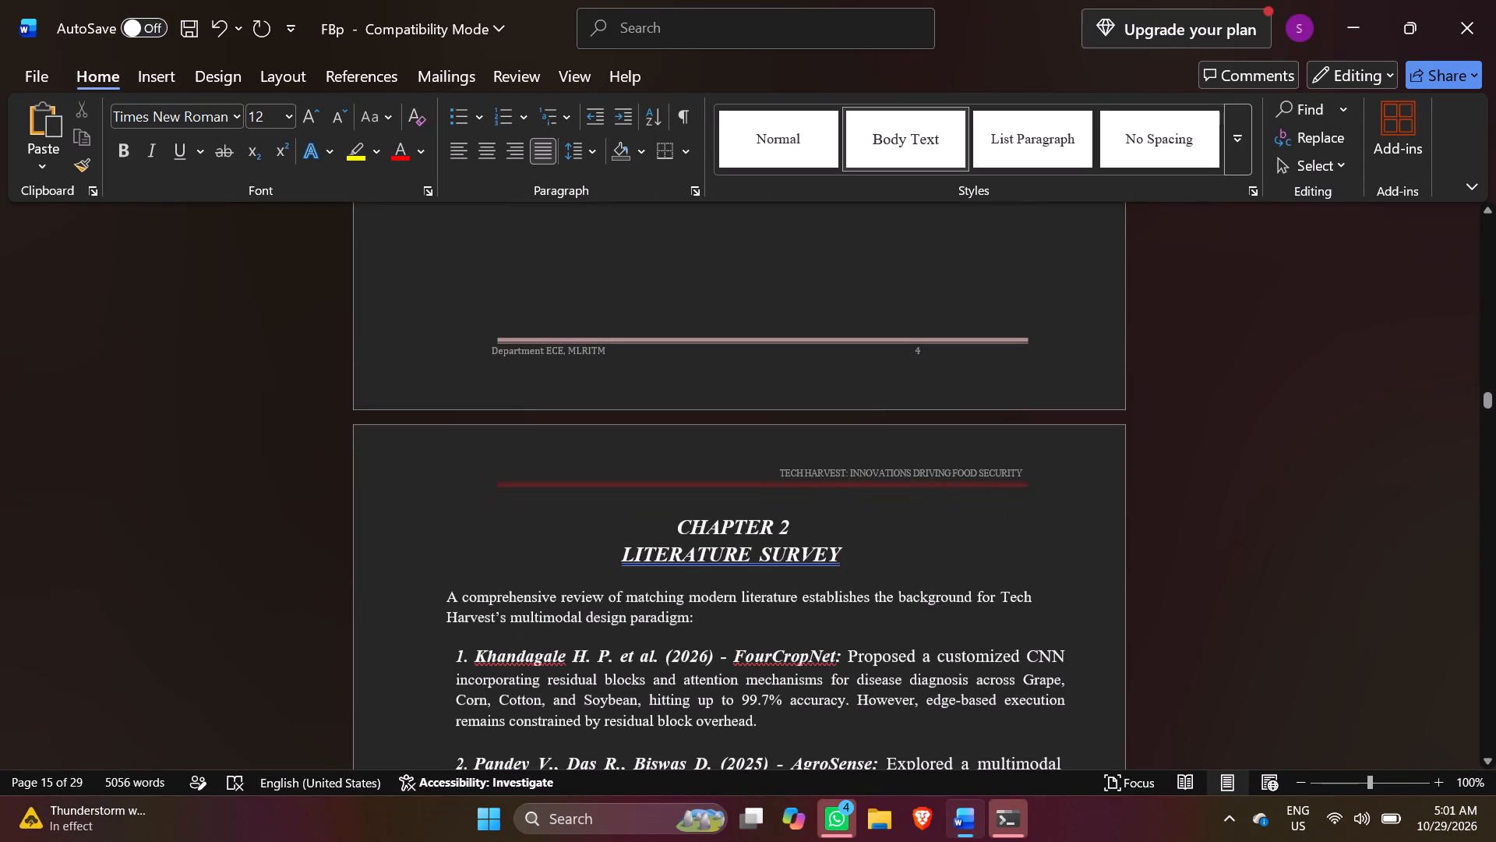
scroll(670, 591, "down", 7)
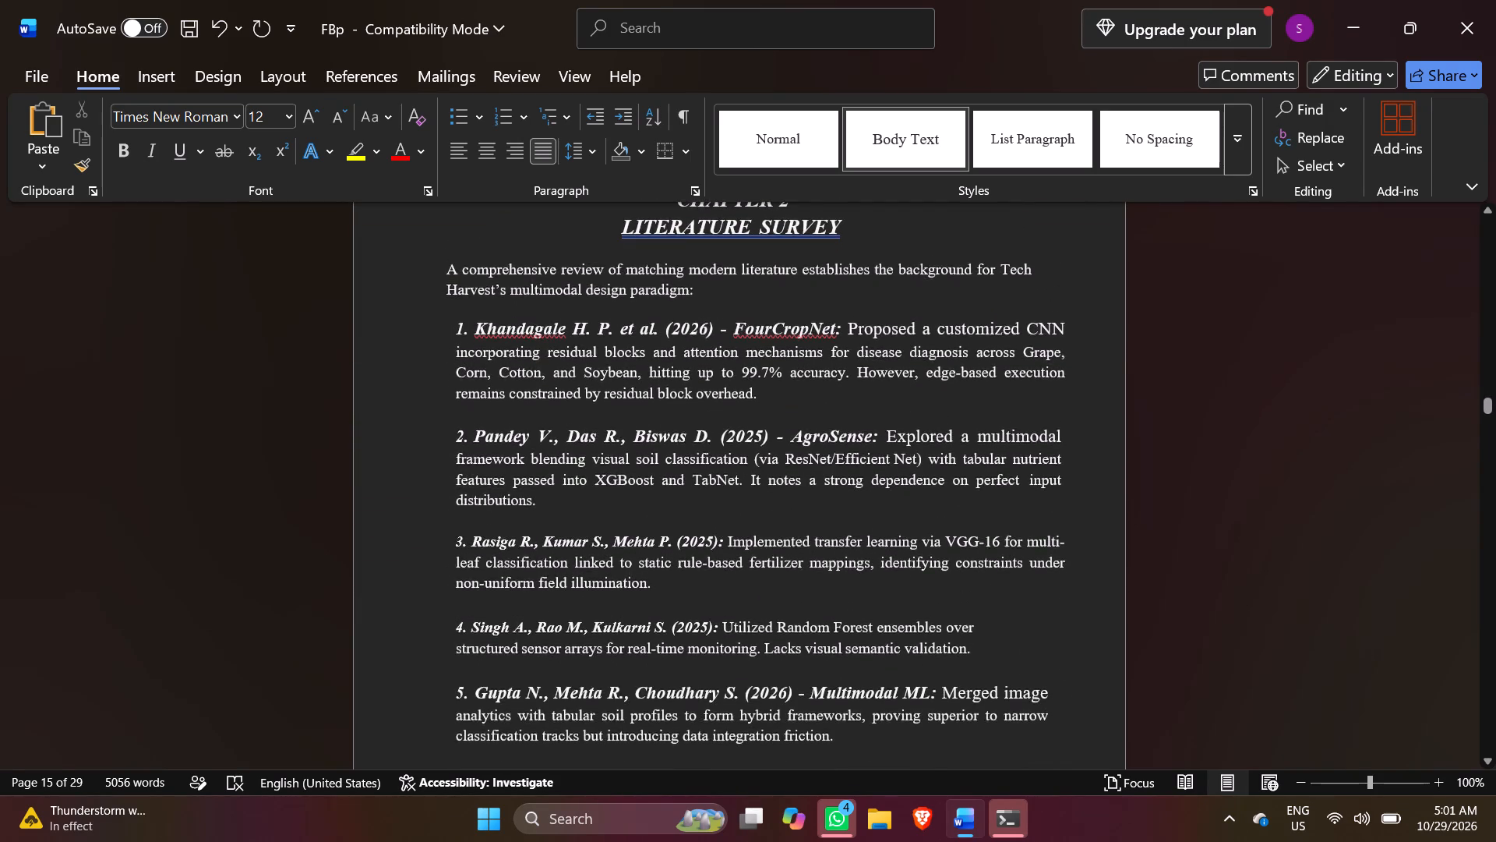
scroll(671, 592, "down", 4)
Recheck the Chapter 1 pages from the software stack list back to the Introduction title page.
scroll(671, 593, "up", 20)
scroll(671, 593, "up", 7)
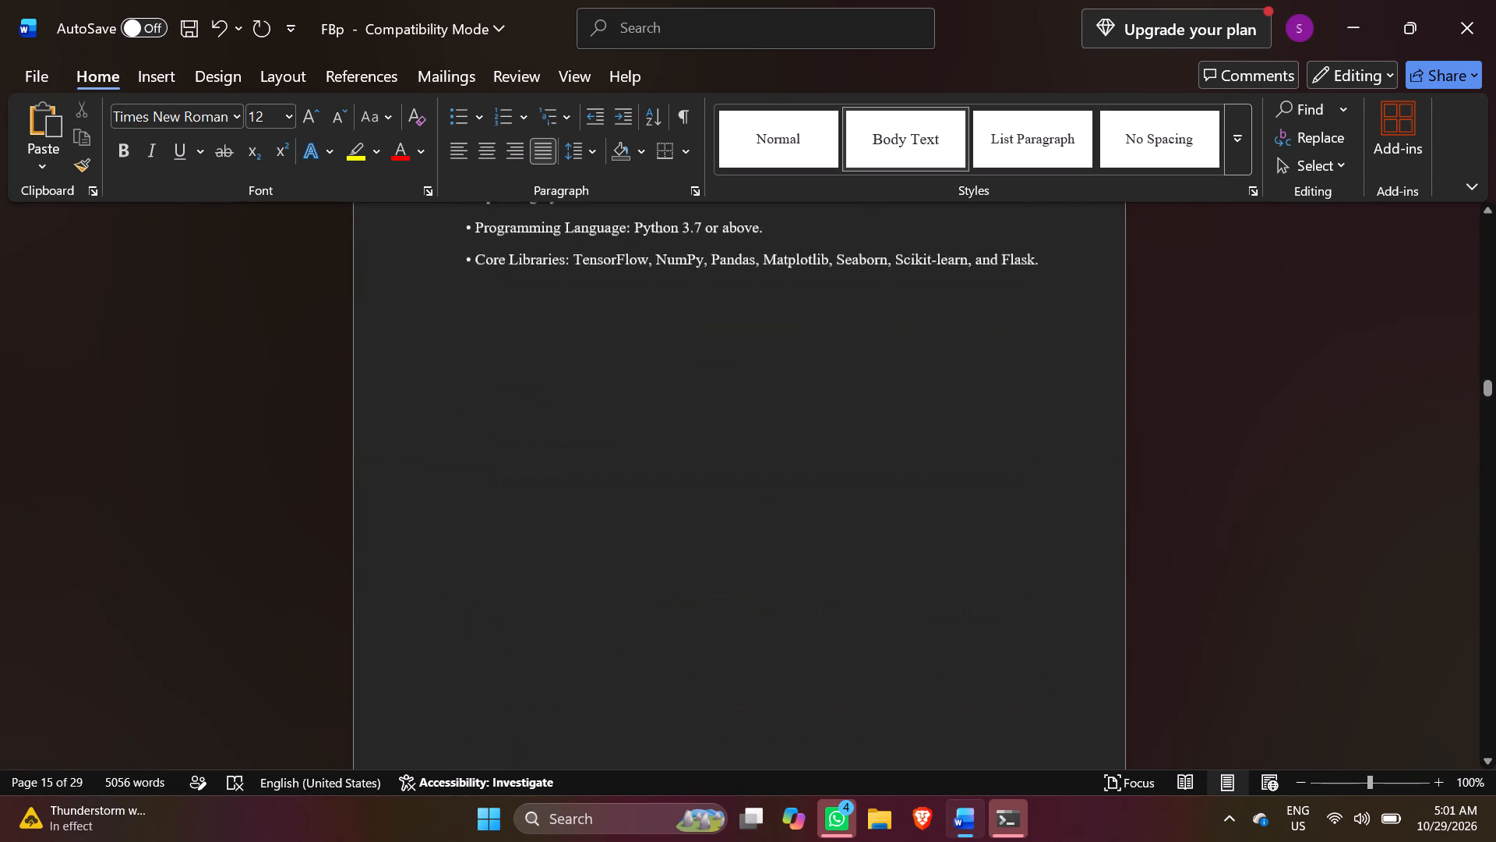
scroll(671, 593, "up", 20)
scroll(671, 593, "up", 16)
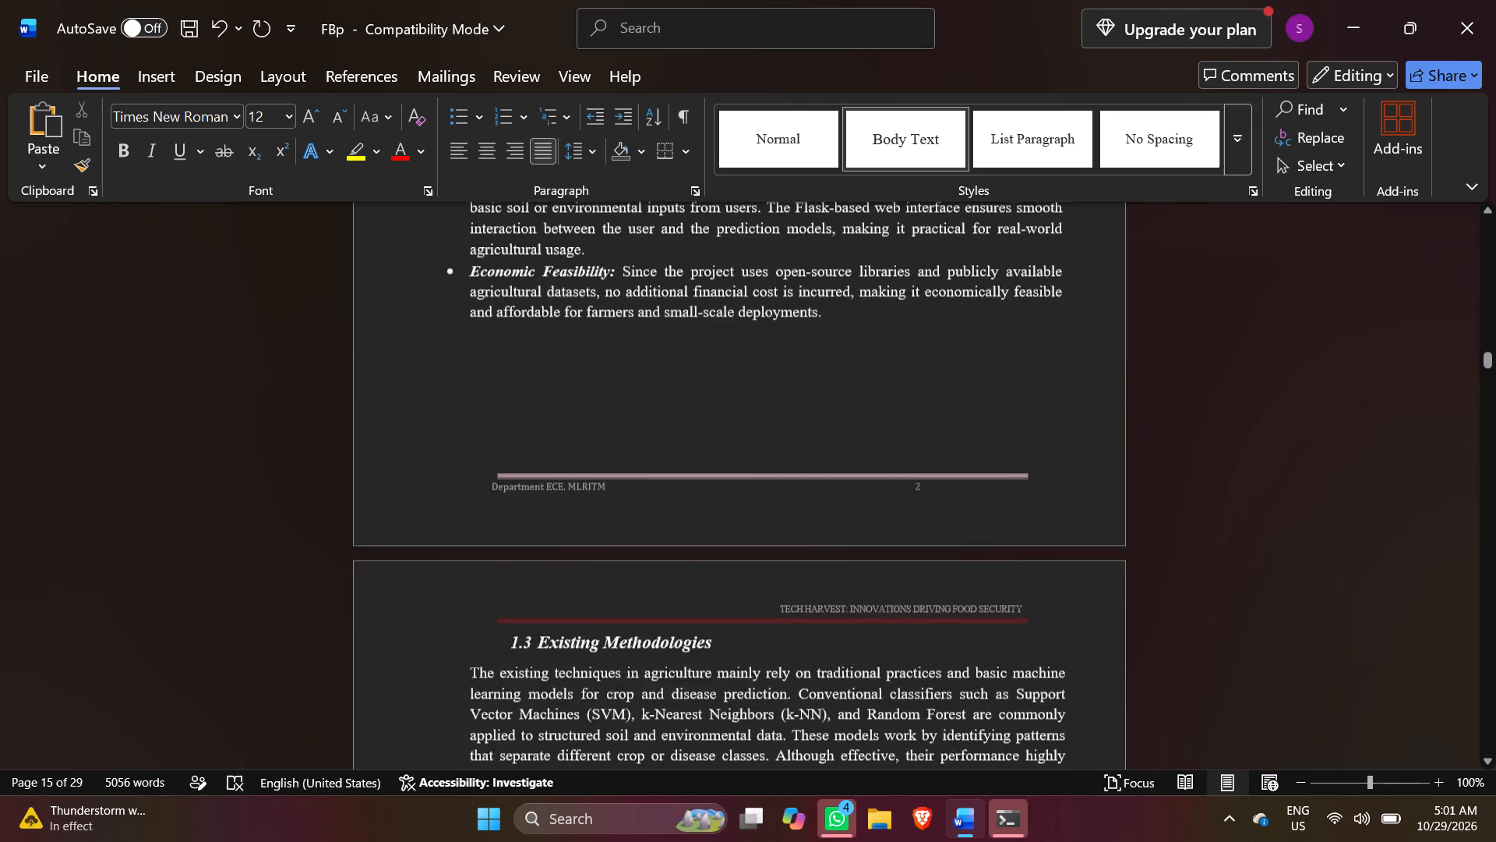
scroll(672, 593, "up", 20)
scroll(672, 593, "up", 16)
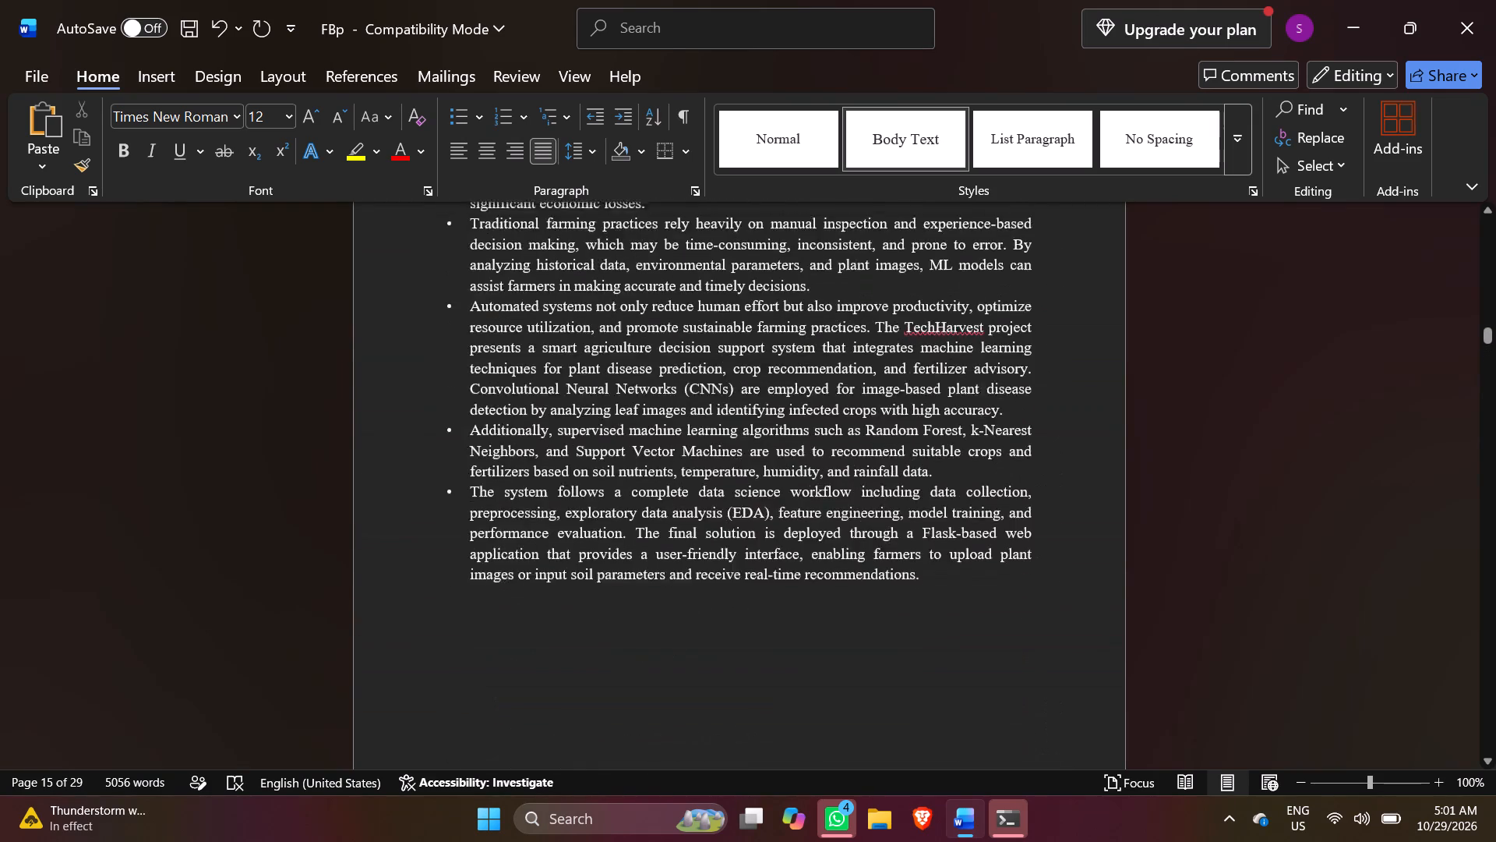
scroll(676, 600, "up", 9)
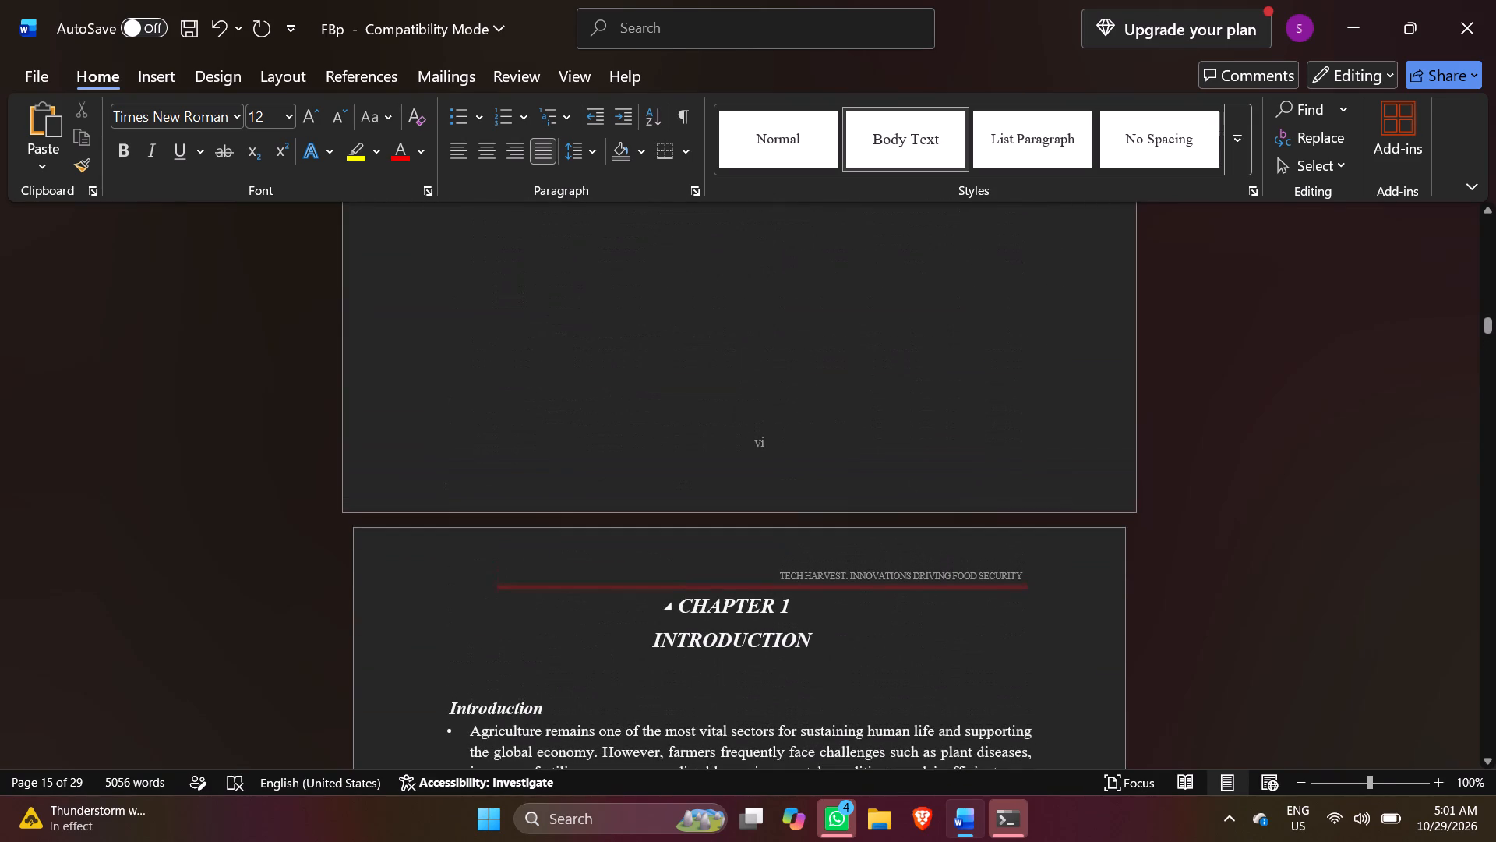
Recheck the table of contents pages and the Abstract page ahead of Chapter 1.
scroll(658, 615, "up", 20)
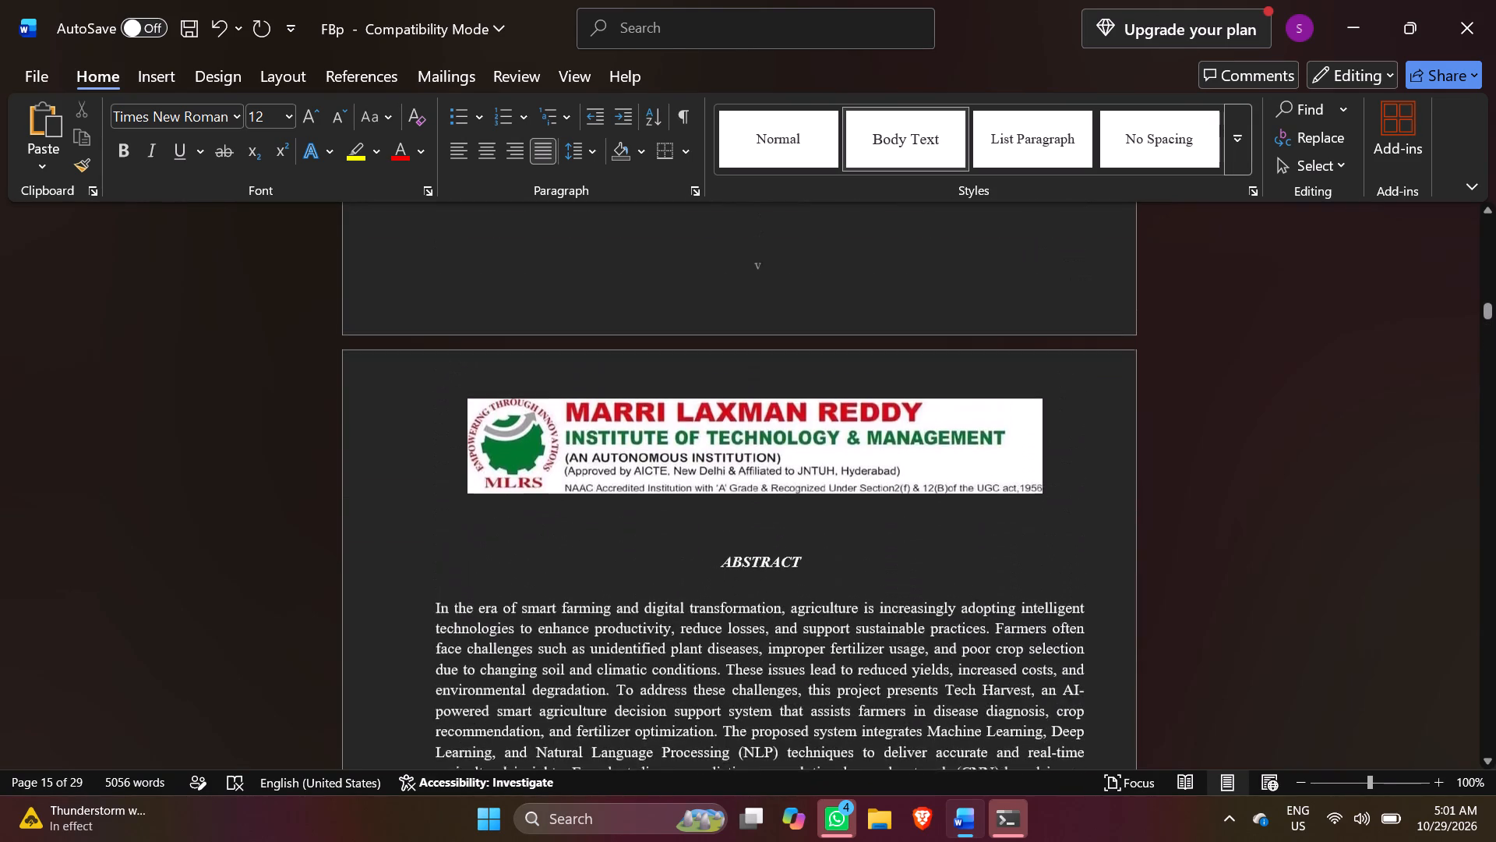
scroll(658, 616, "up", 16)
scroll(658, 617, "up", 10)
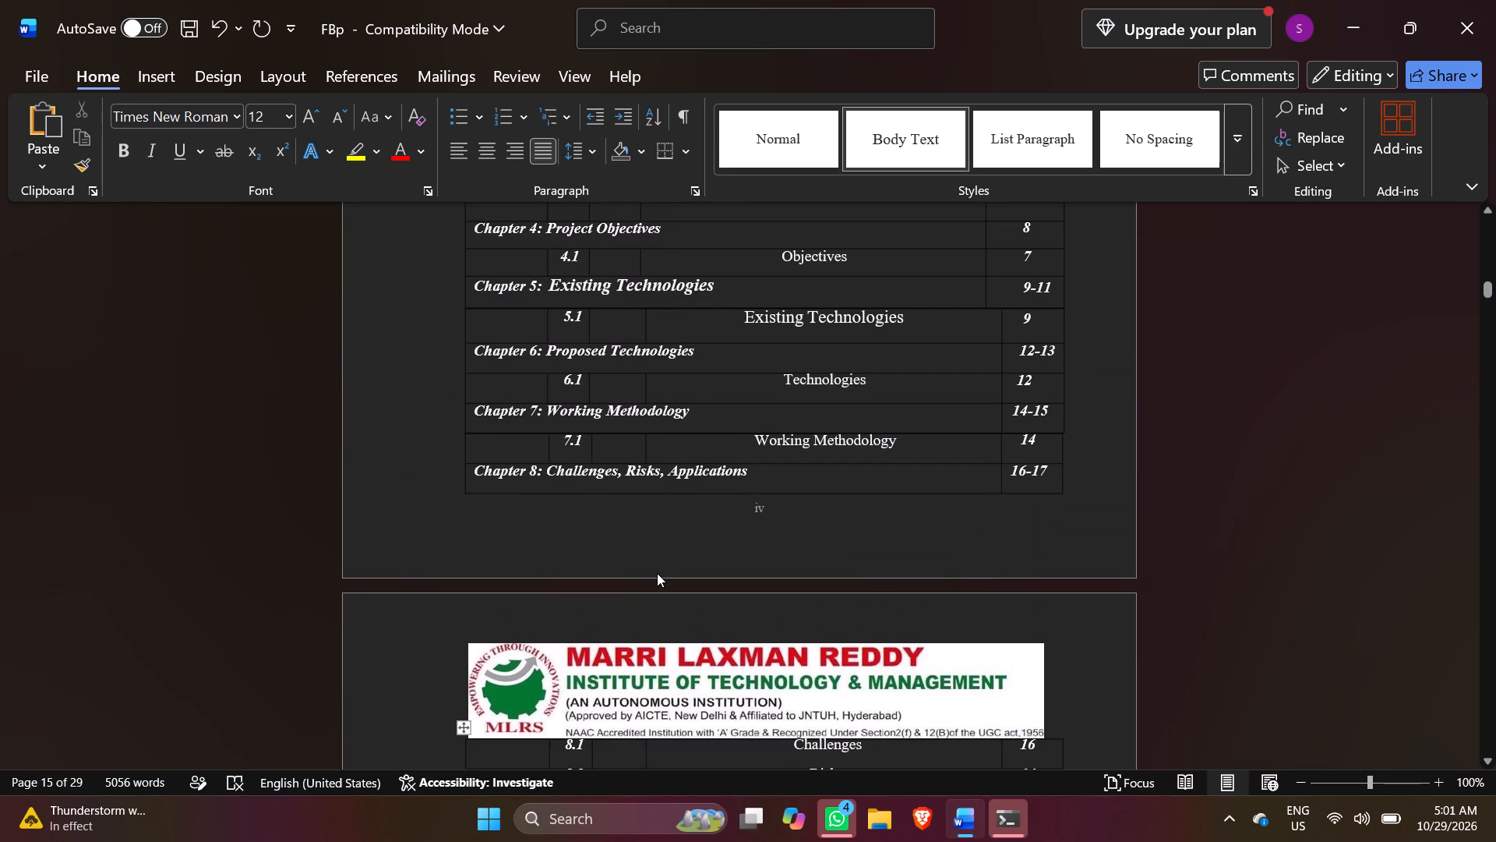
left_click(656, 573)
scroll(652, 601, "down", 10)
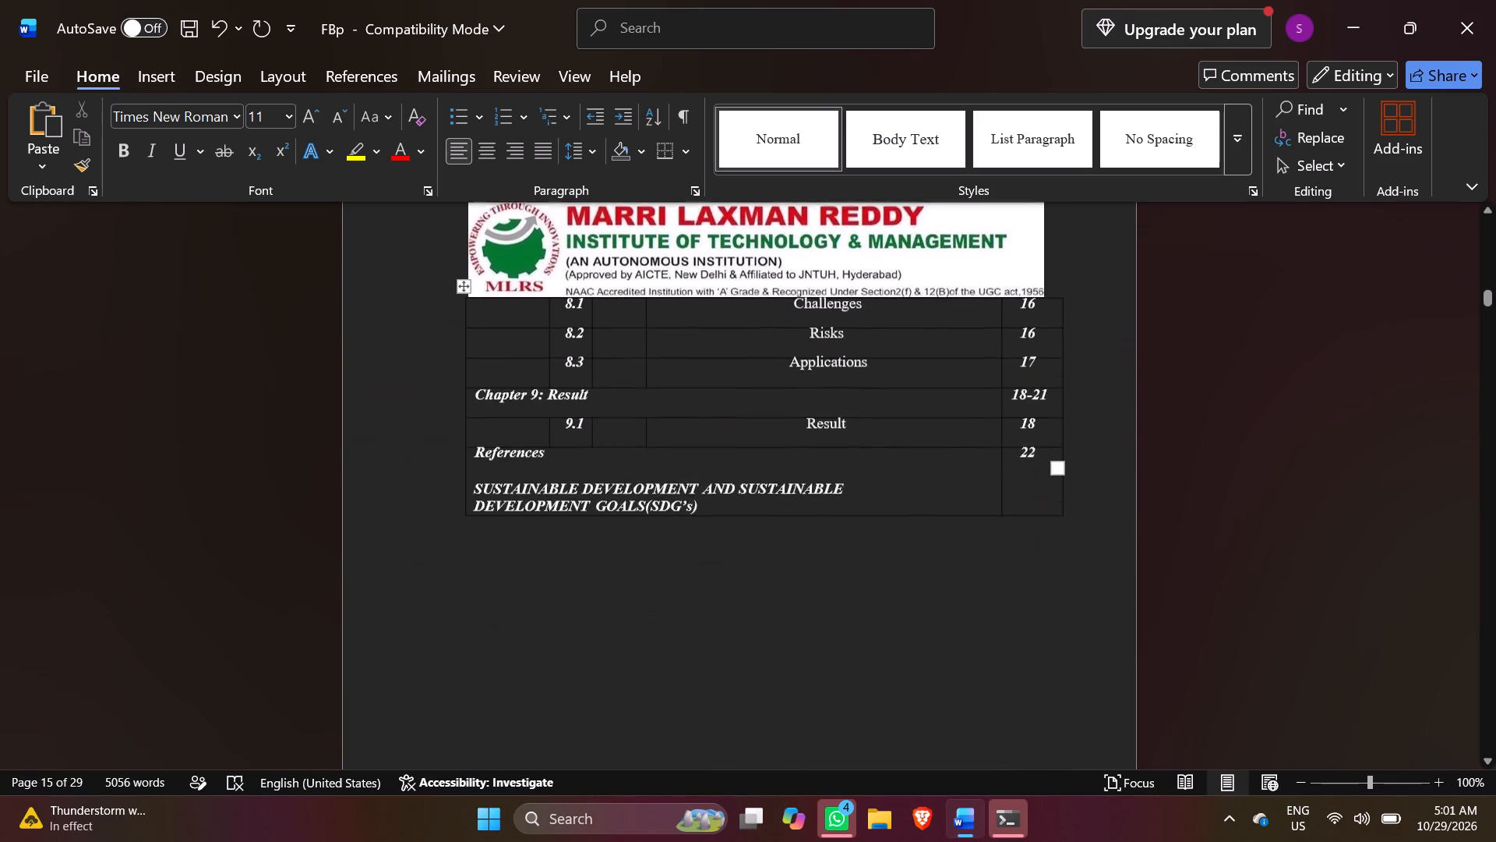
scroll(662, 614, "down", 12)
scroll(675, 636, "down", 16)
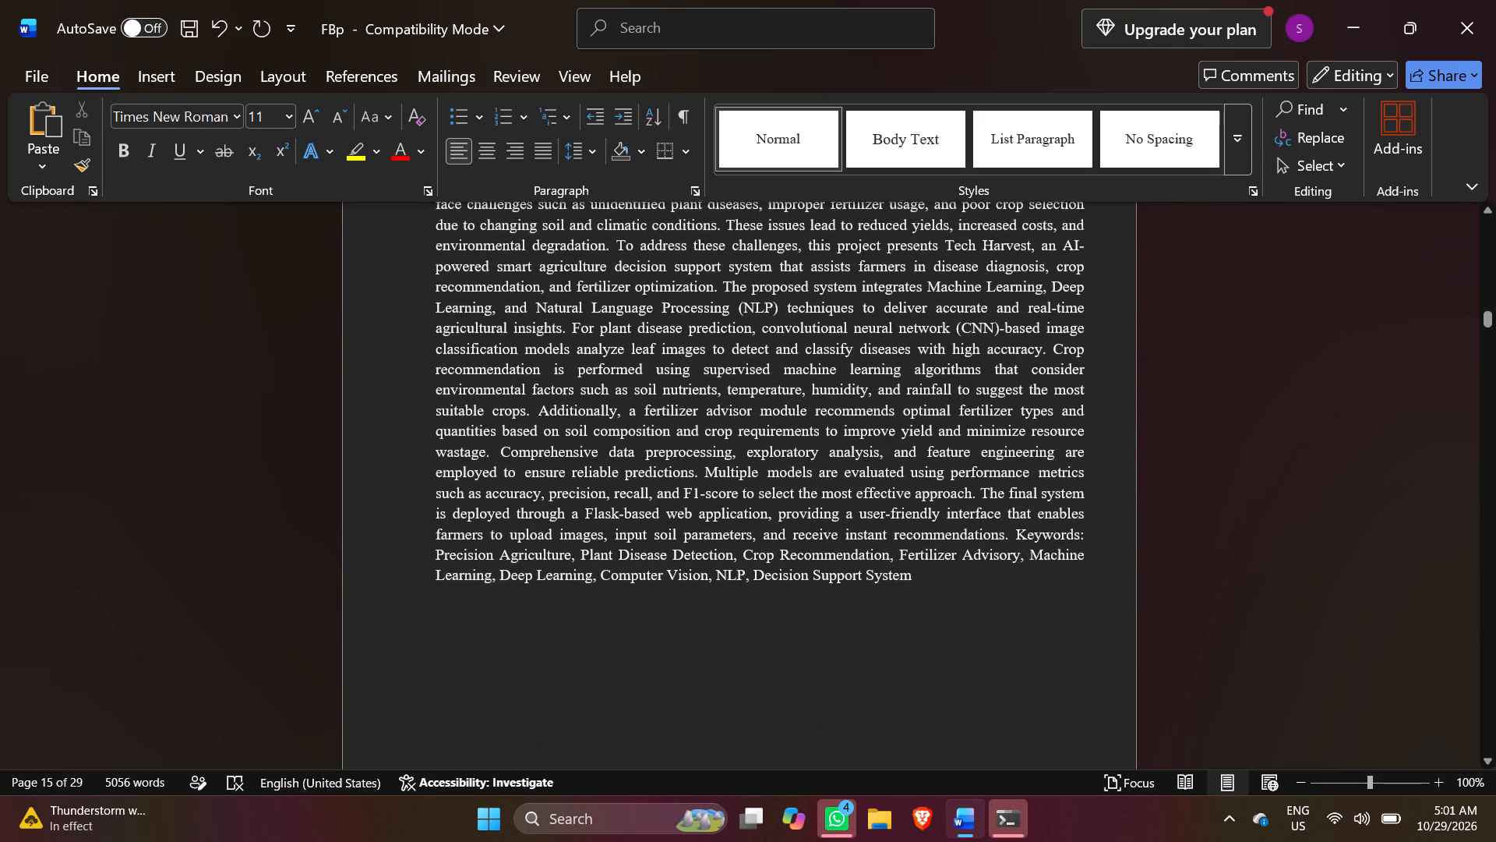
scroll(605, 390, "down", 6)
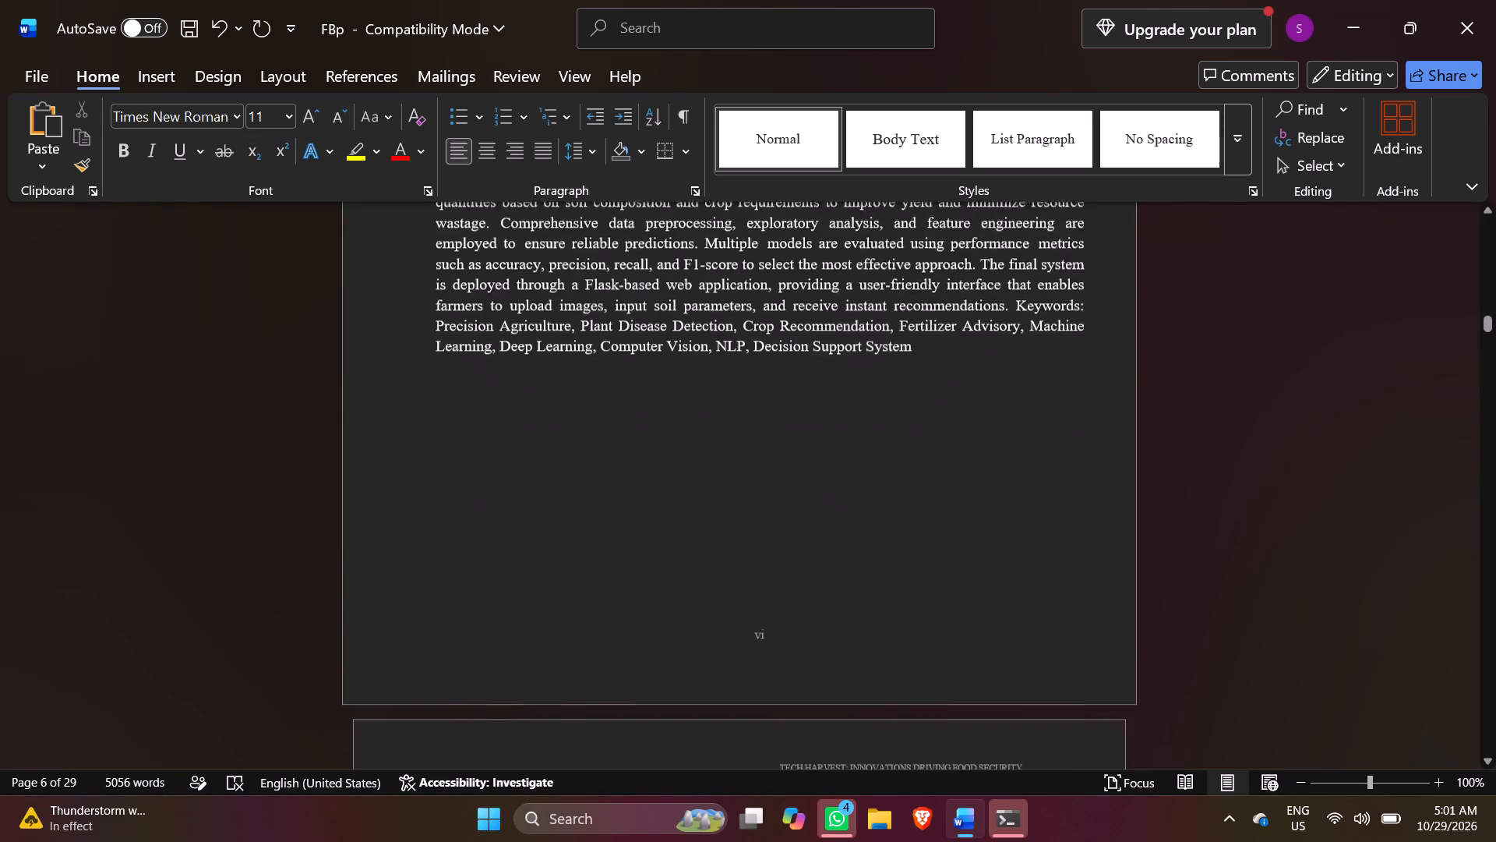
Review the Chapter 1 layout from the Introduction through Objective and Feasibility Study to 1.3 Existing Methodologies.
scroll(623, 394, "down", 6)
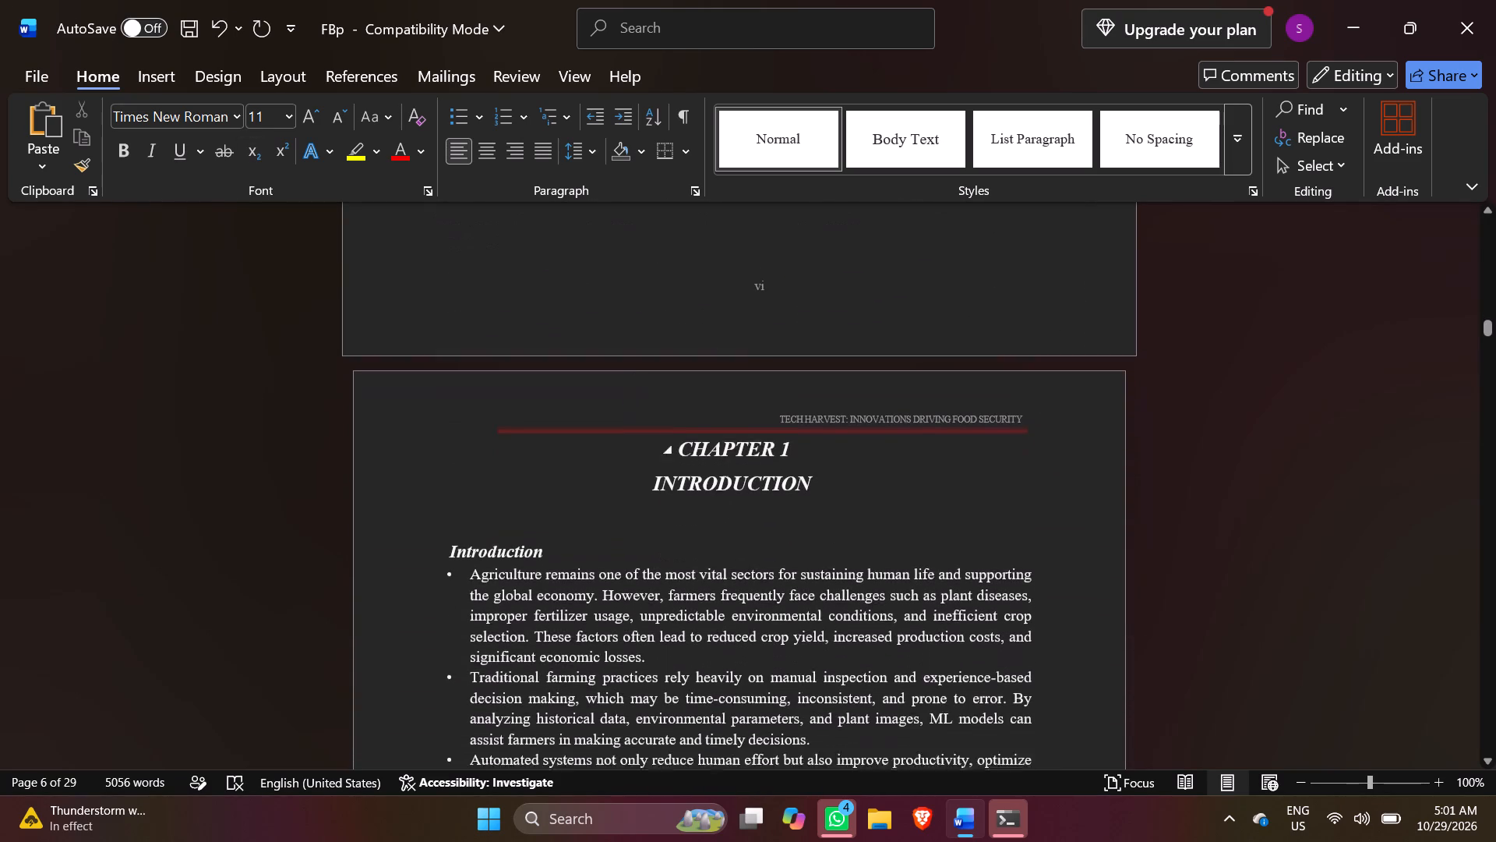
scroll(639, 395, "down", 2)
scroll(643, 397, "down", 20)
scroll(643, 397, "down", 4)
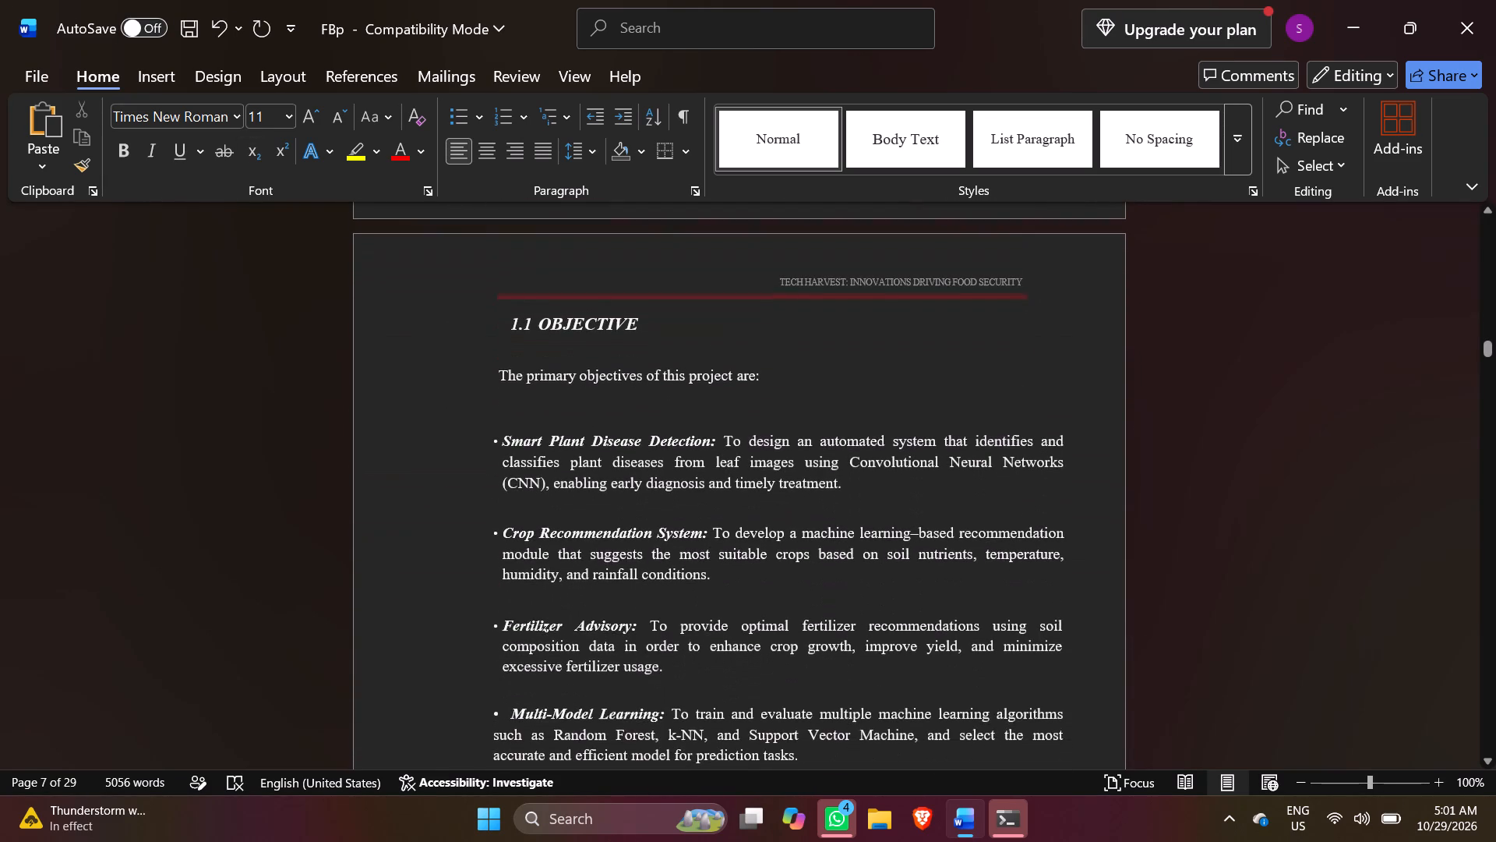
scroll(657, 416, "up", 4)
scroll(658, 416, "down", 14)
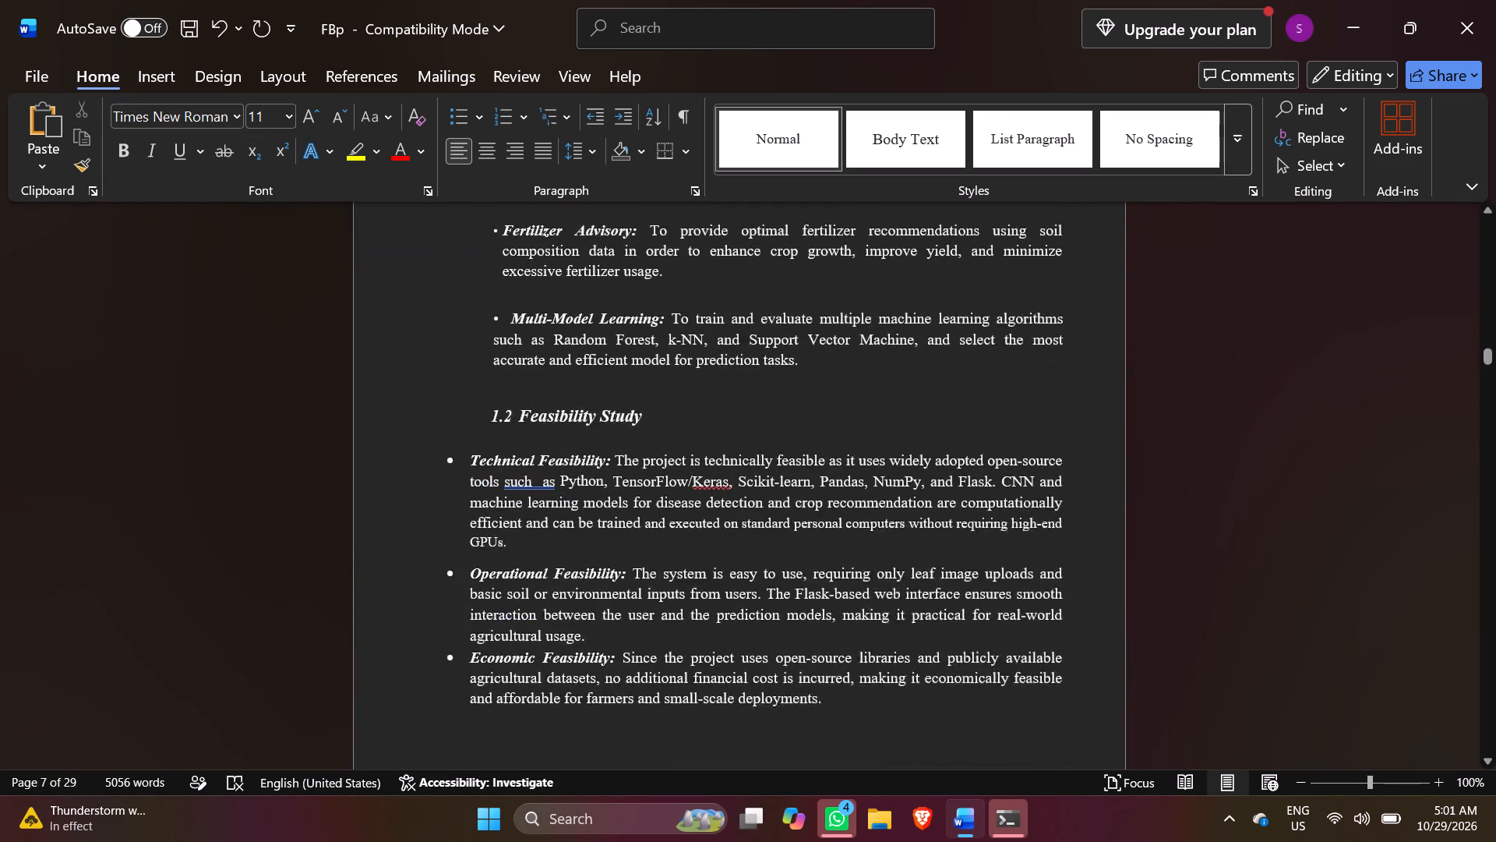
scroll(658, 418, "down", 16)
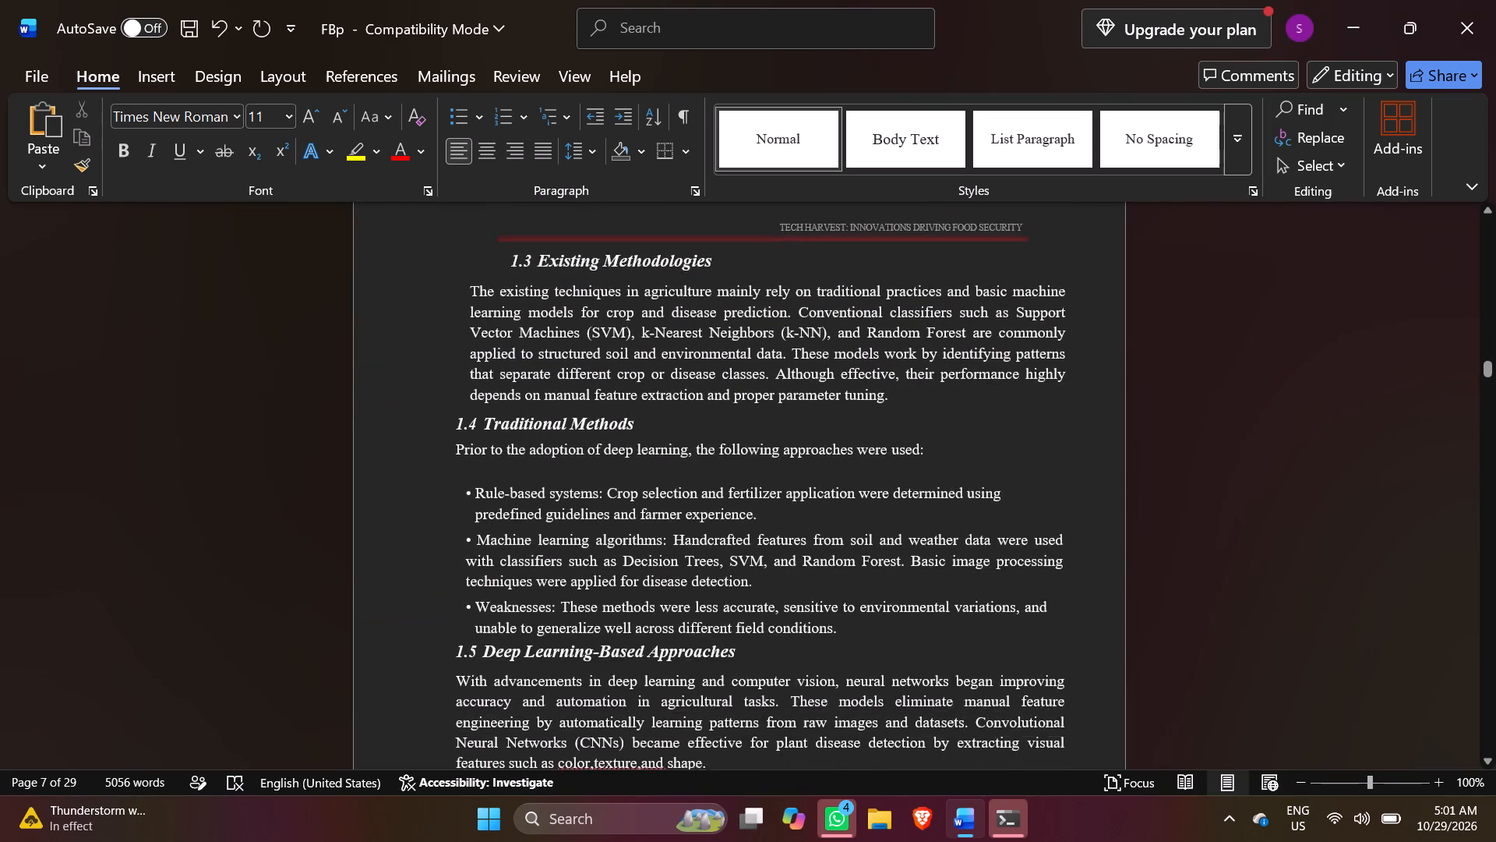
scroll(451, 300, "up", 4)
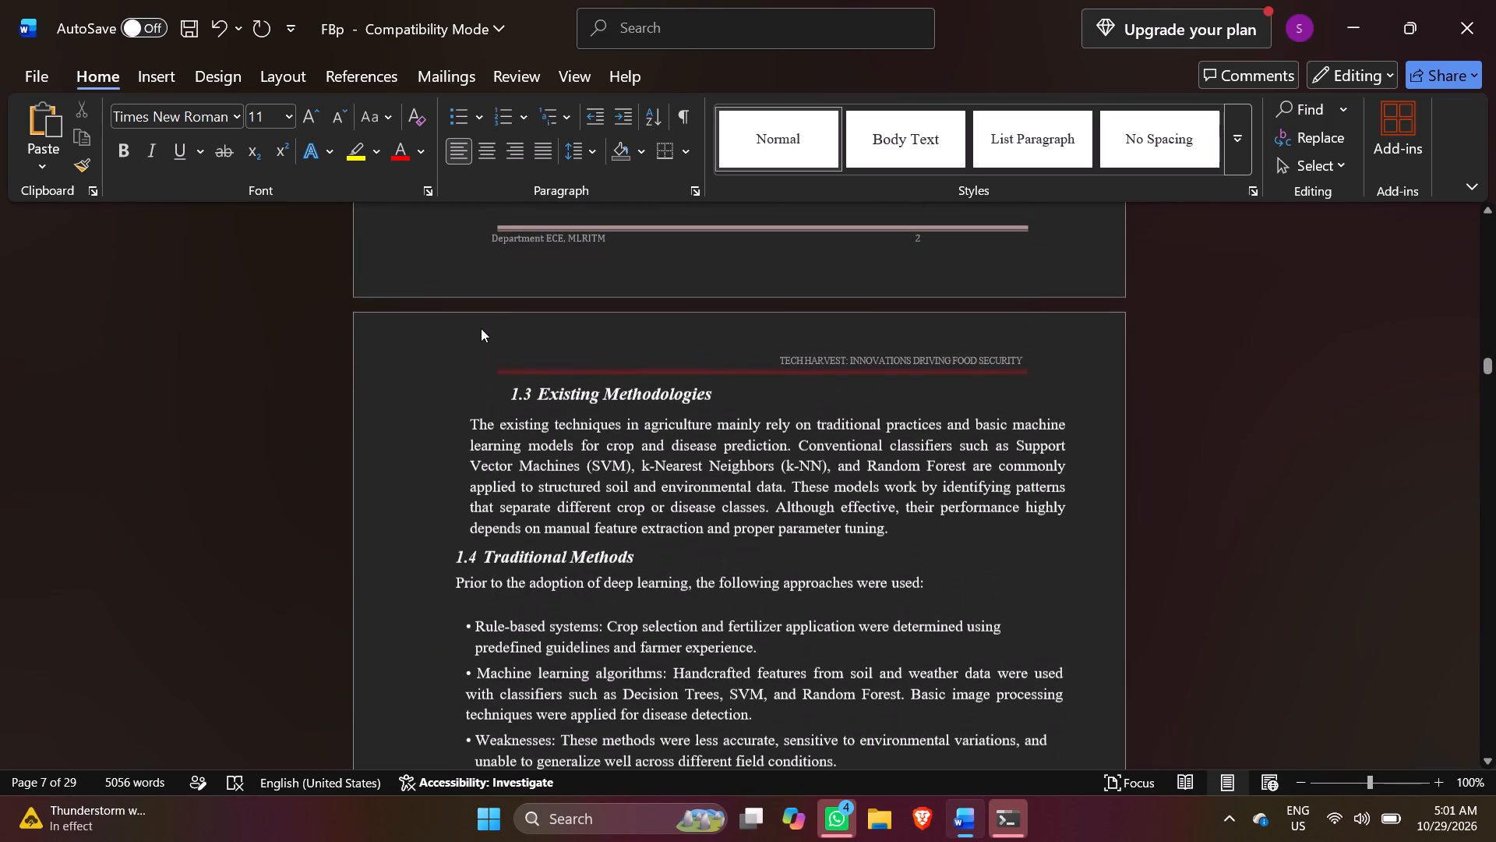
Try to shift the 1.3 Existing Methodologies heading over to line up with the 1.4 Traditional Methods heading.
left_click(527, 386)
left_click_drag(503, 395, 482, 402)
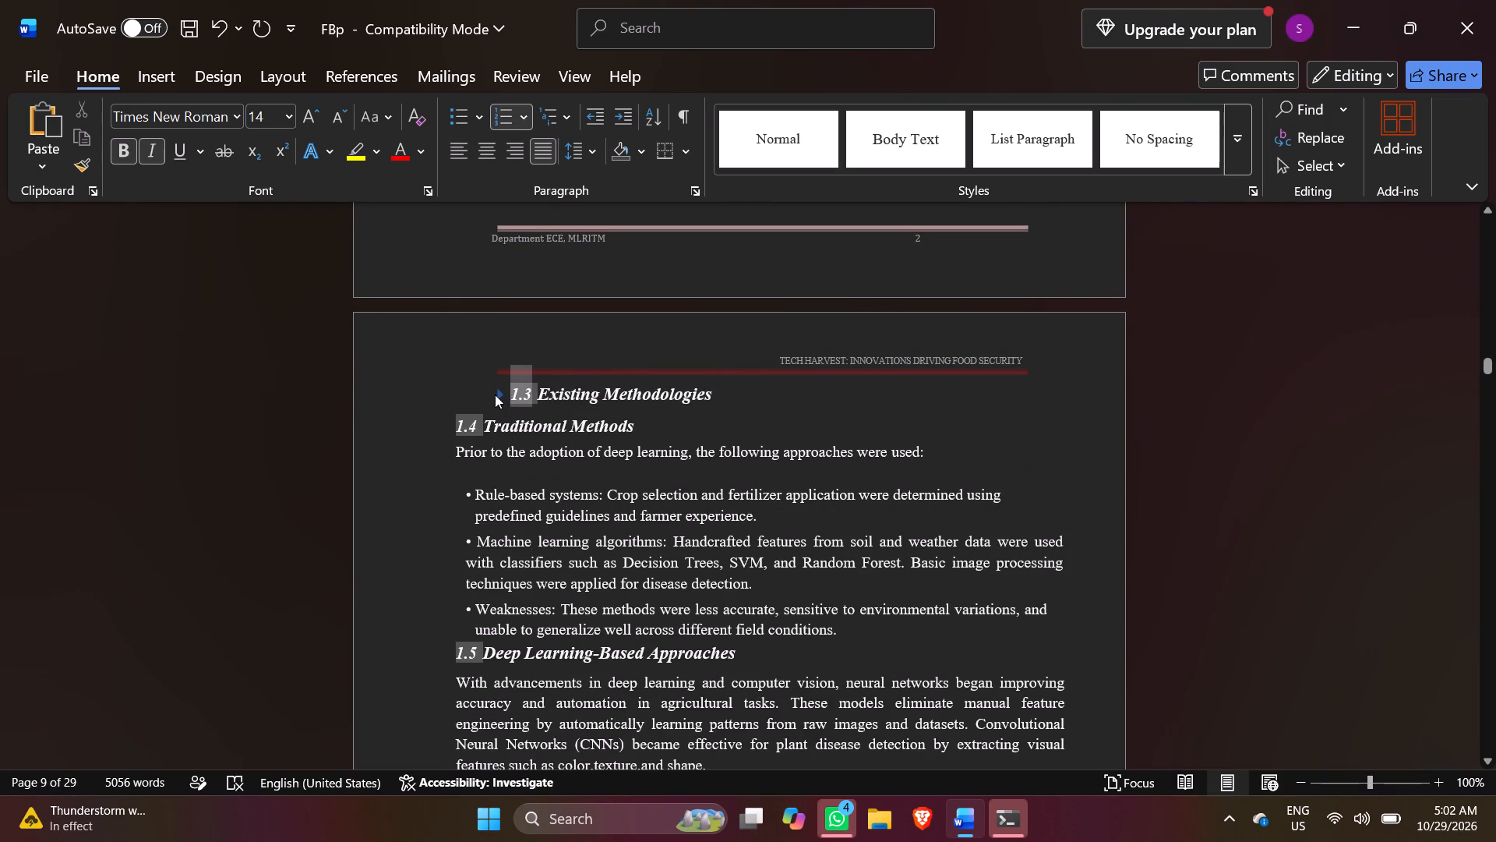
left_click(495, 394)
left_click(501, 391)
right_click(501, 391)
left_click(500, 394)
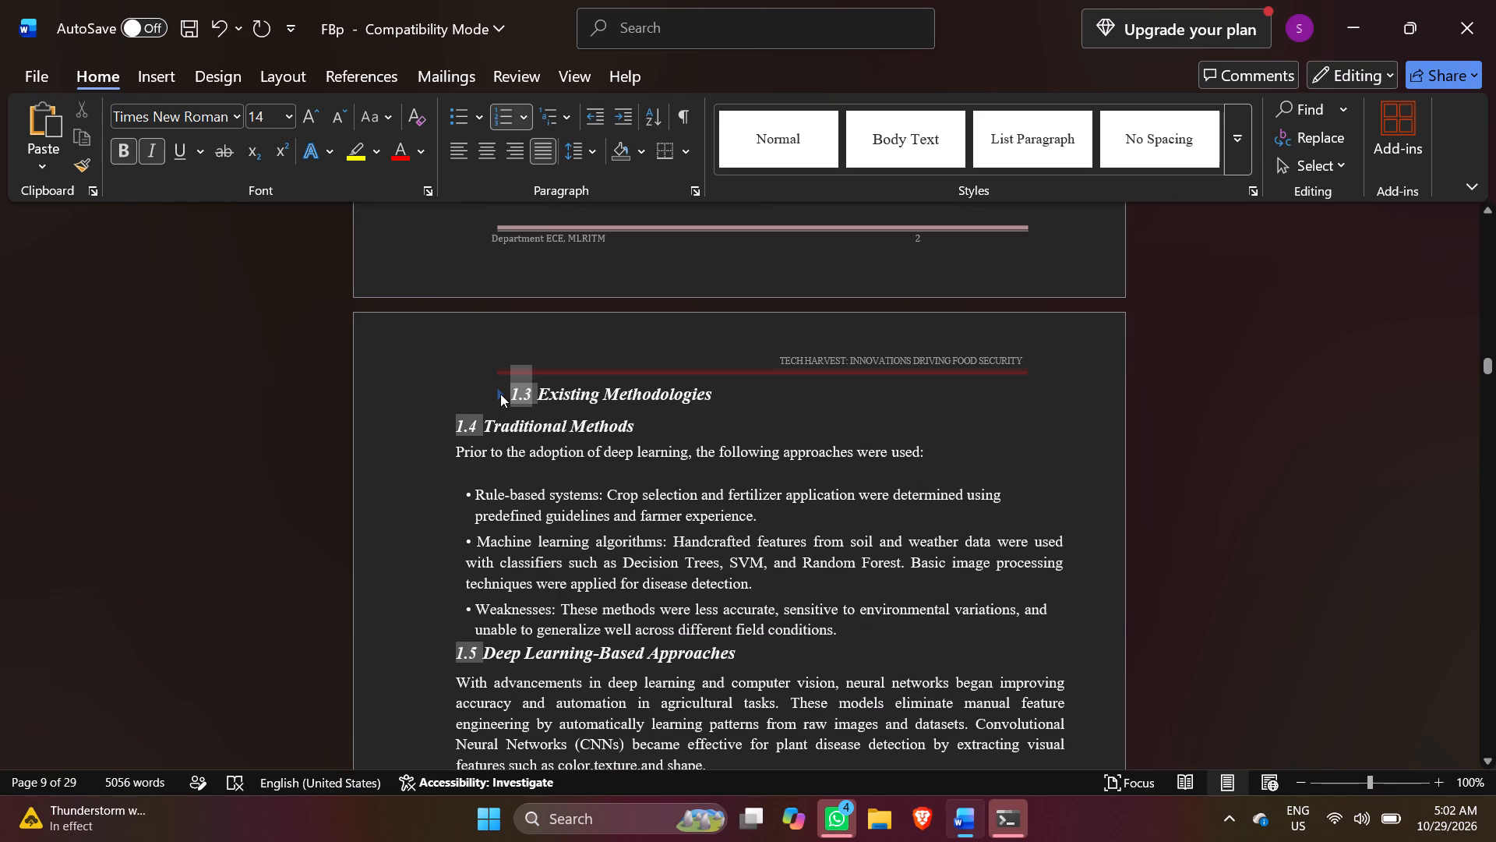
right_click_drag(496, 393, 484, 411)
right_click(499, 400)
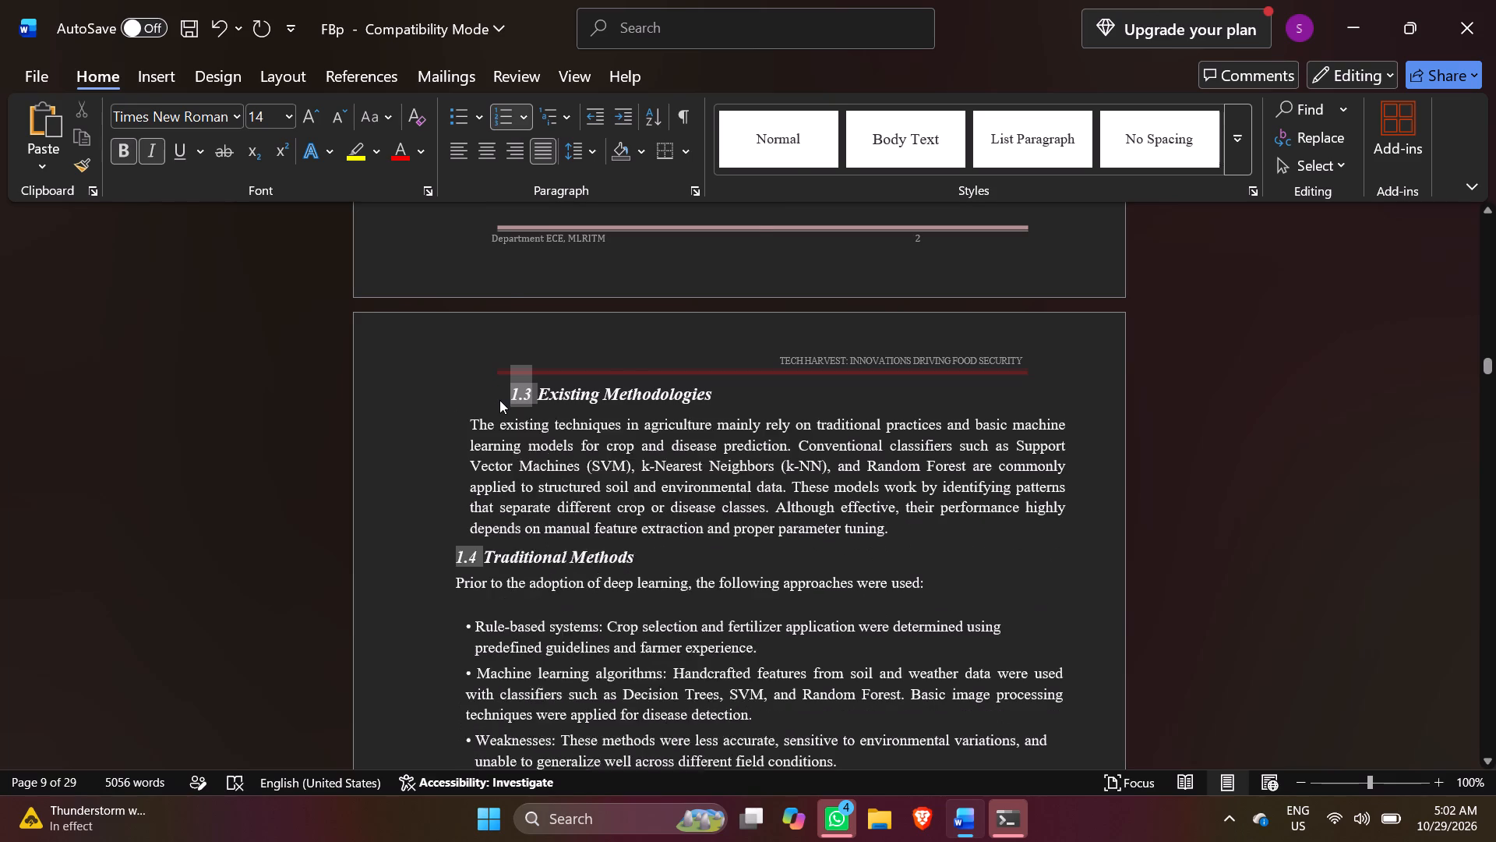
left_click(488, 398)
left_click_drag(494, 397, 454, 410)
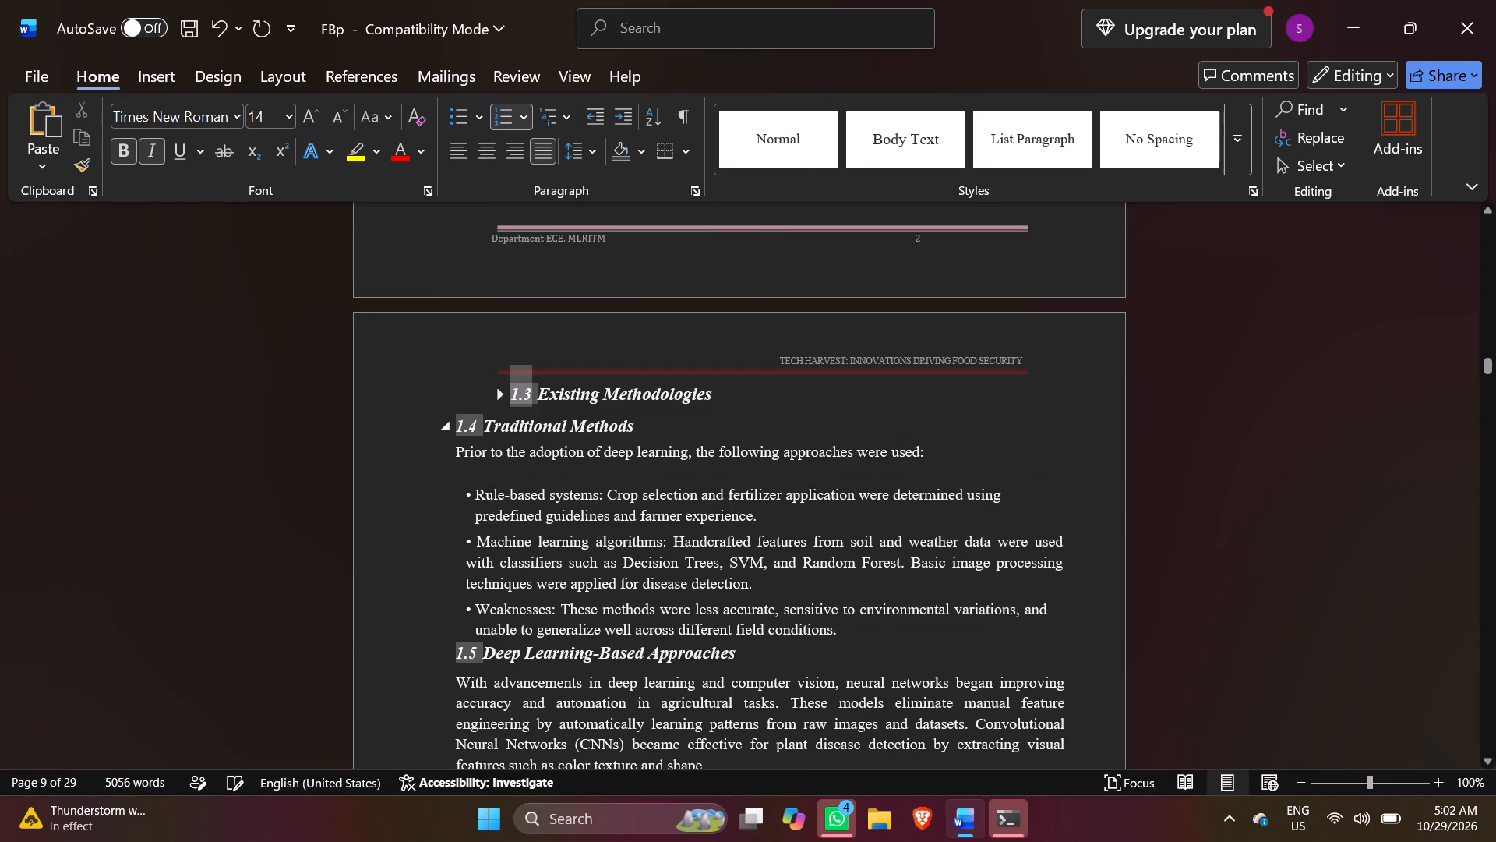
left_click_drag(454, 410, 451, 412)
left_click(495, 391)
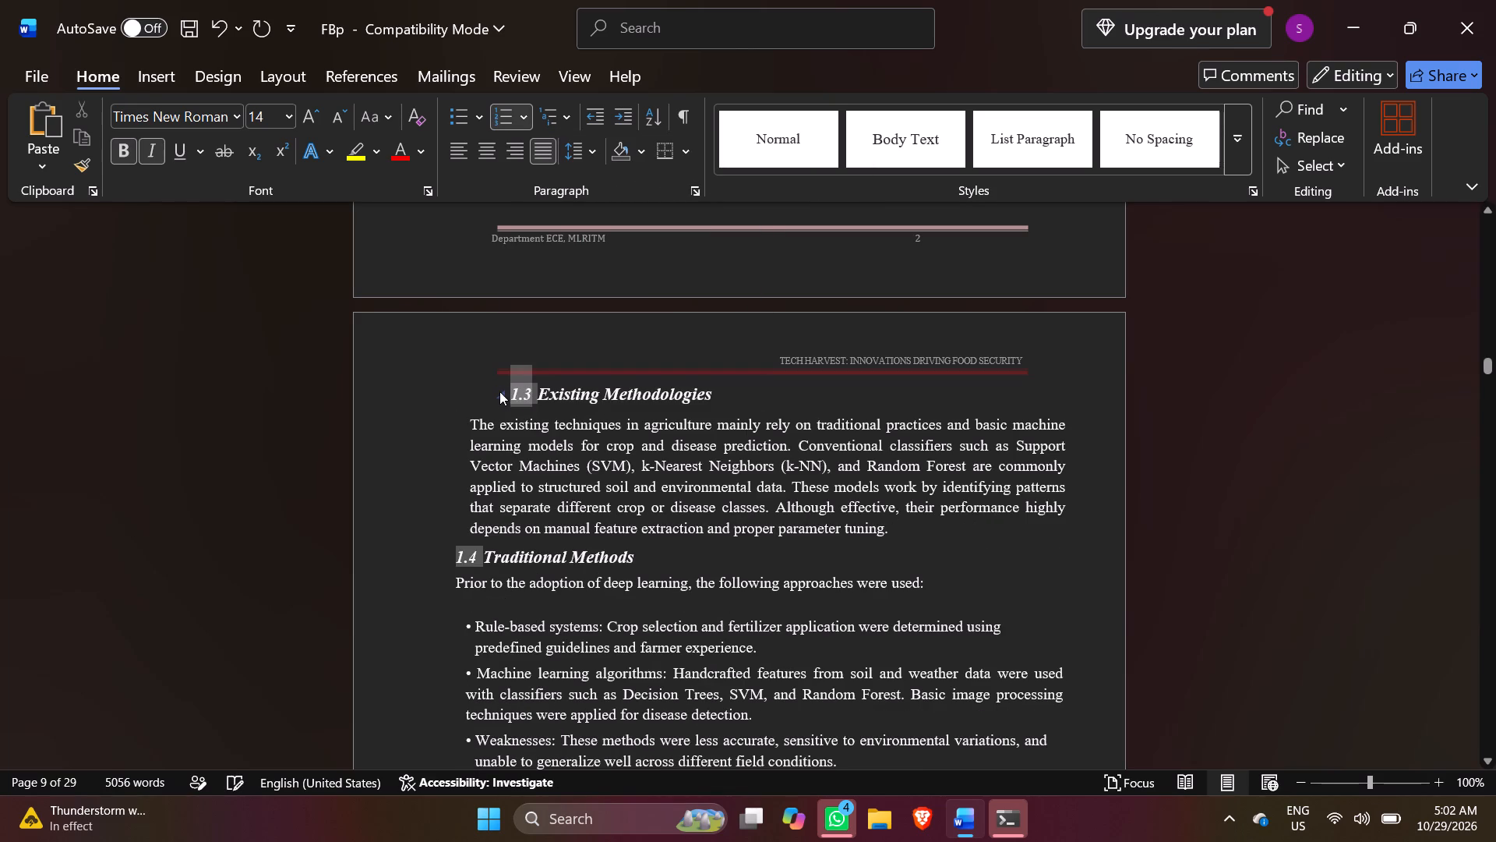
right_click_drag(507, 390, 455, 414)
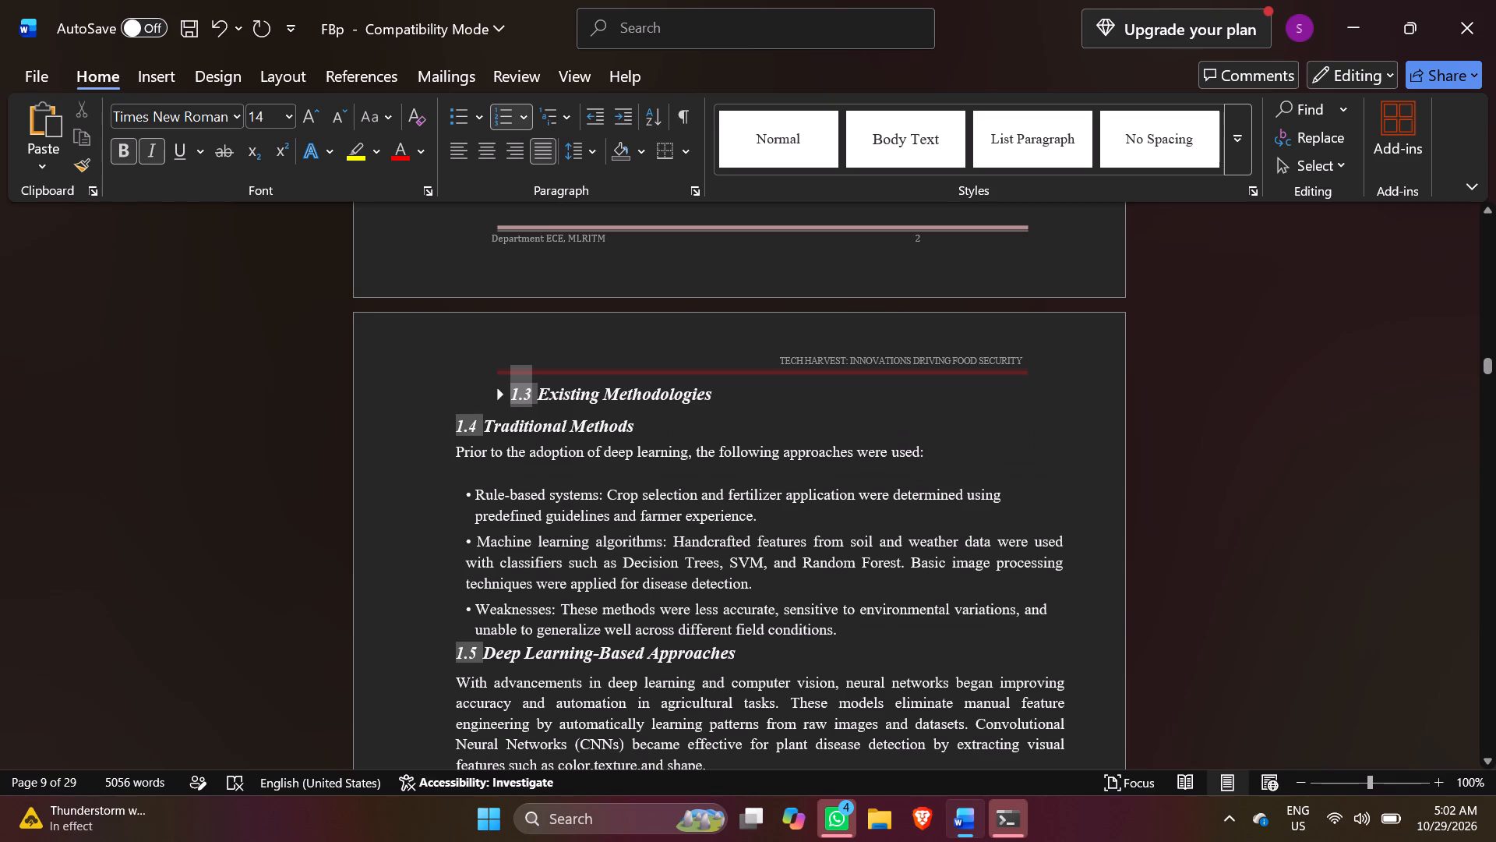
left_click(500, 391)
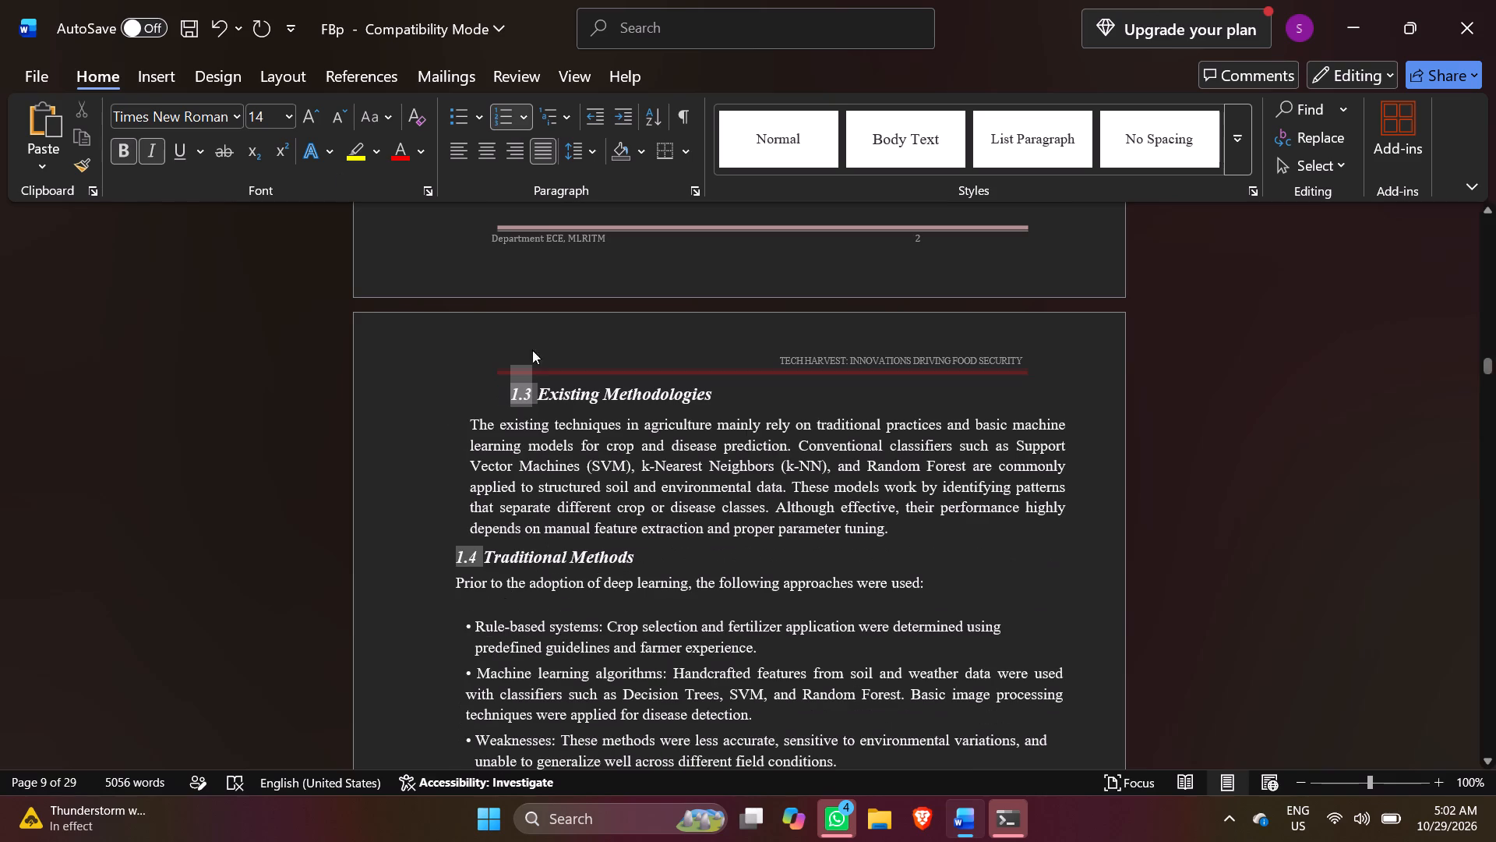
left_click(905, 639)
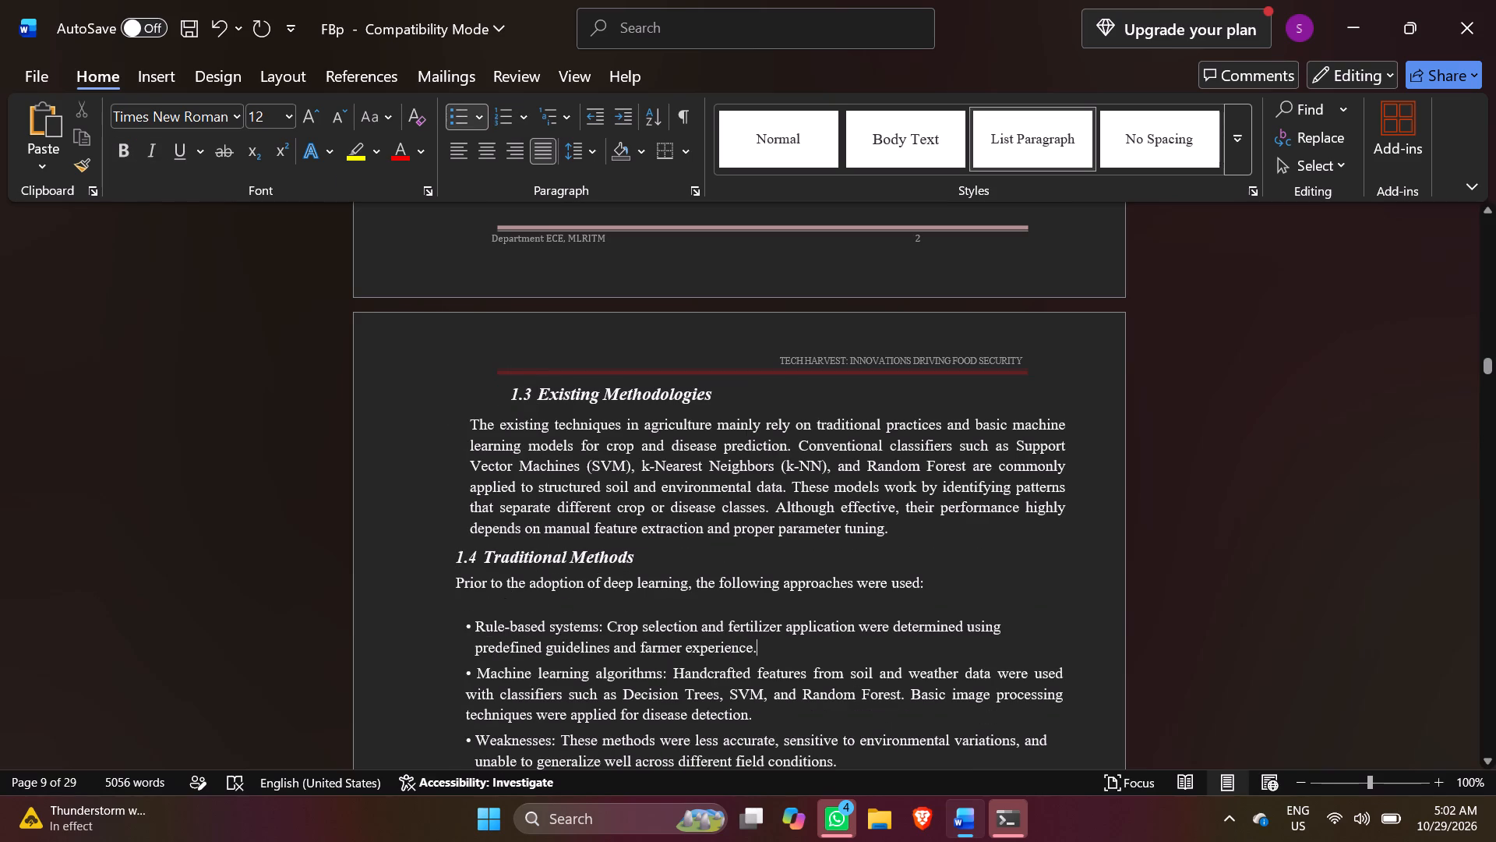
Correct the flagged spacing after "Processor (CPU)" in item 1.7.1 by accepting the suggestion "): Intel".
scroll(1000, 612, "down", 10)
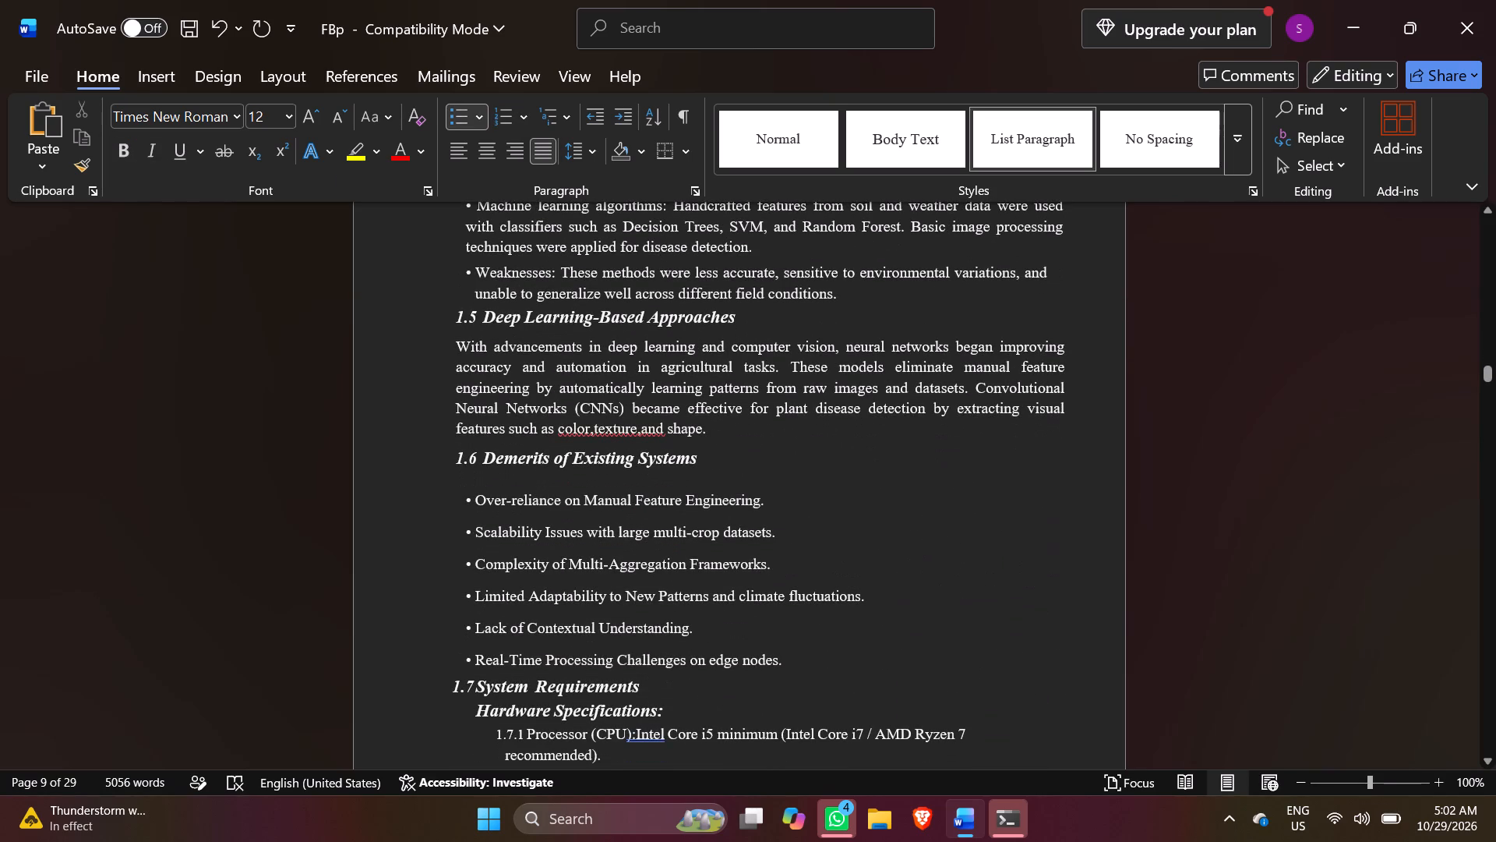
scroll(755, 525, "up", 3)
scroll(754, 539, "down", 3)
scroll(754, 545, "up", 1)
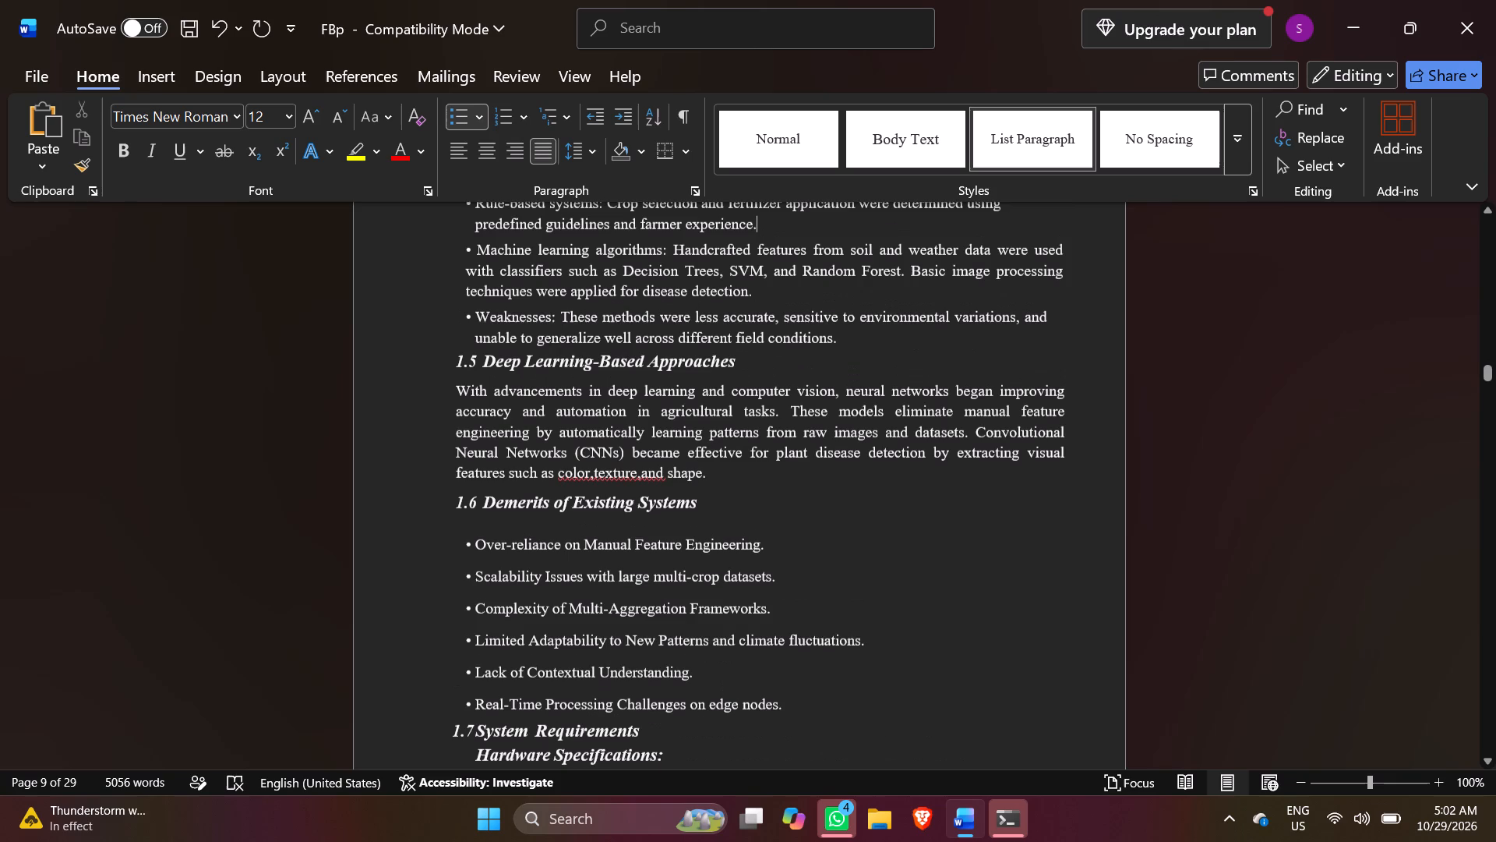
scroll(602, 600, "down", 3)
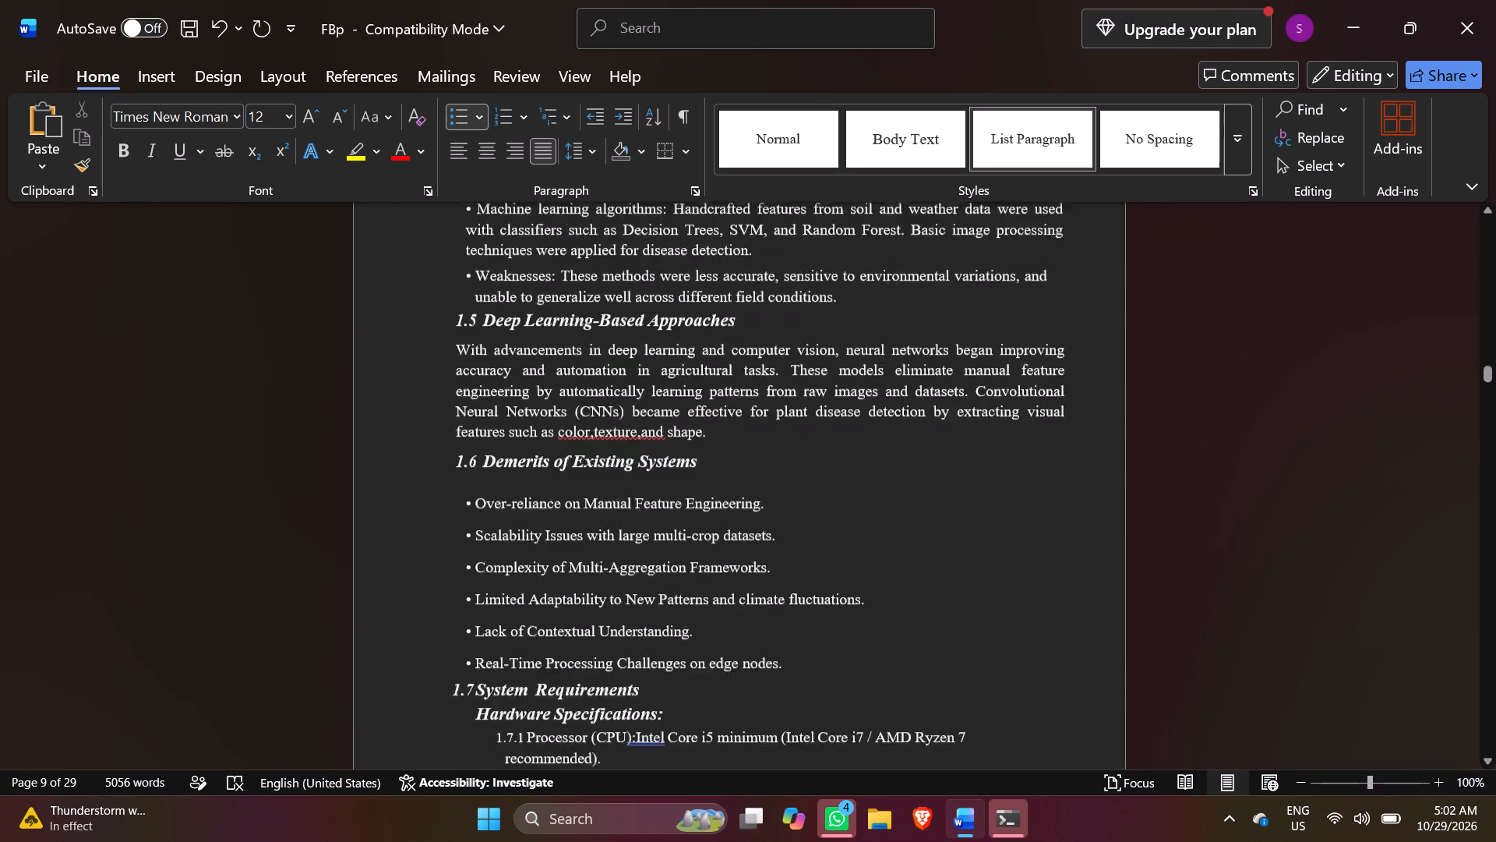
scroll(604, 599, "down", 7)
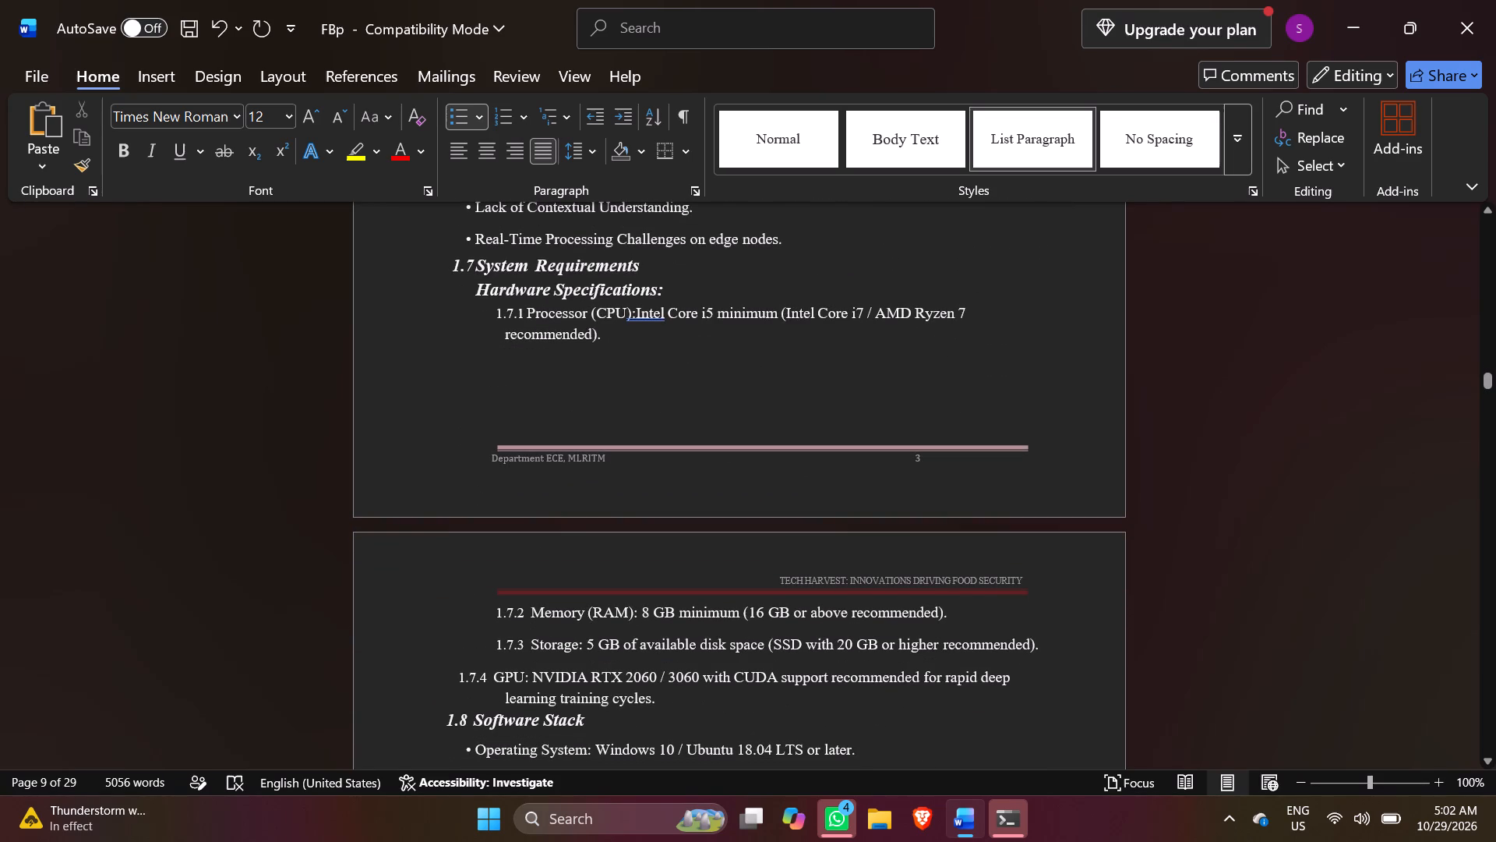
left_click(642, 313)
right_click(642, 313)
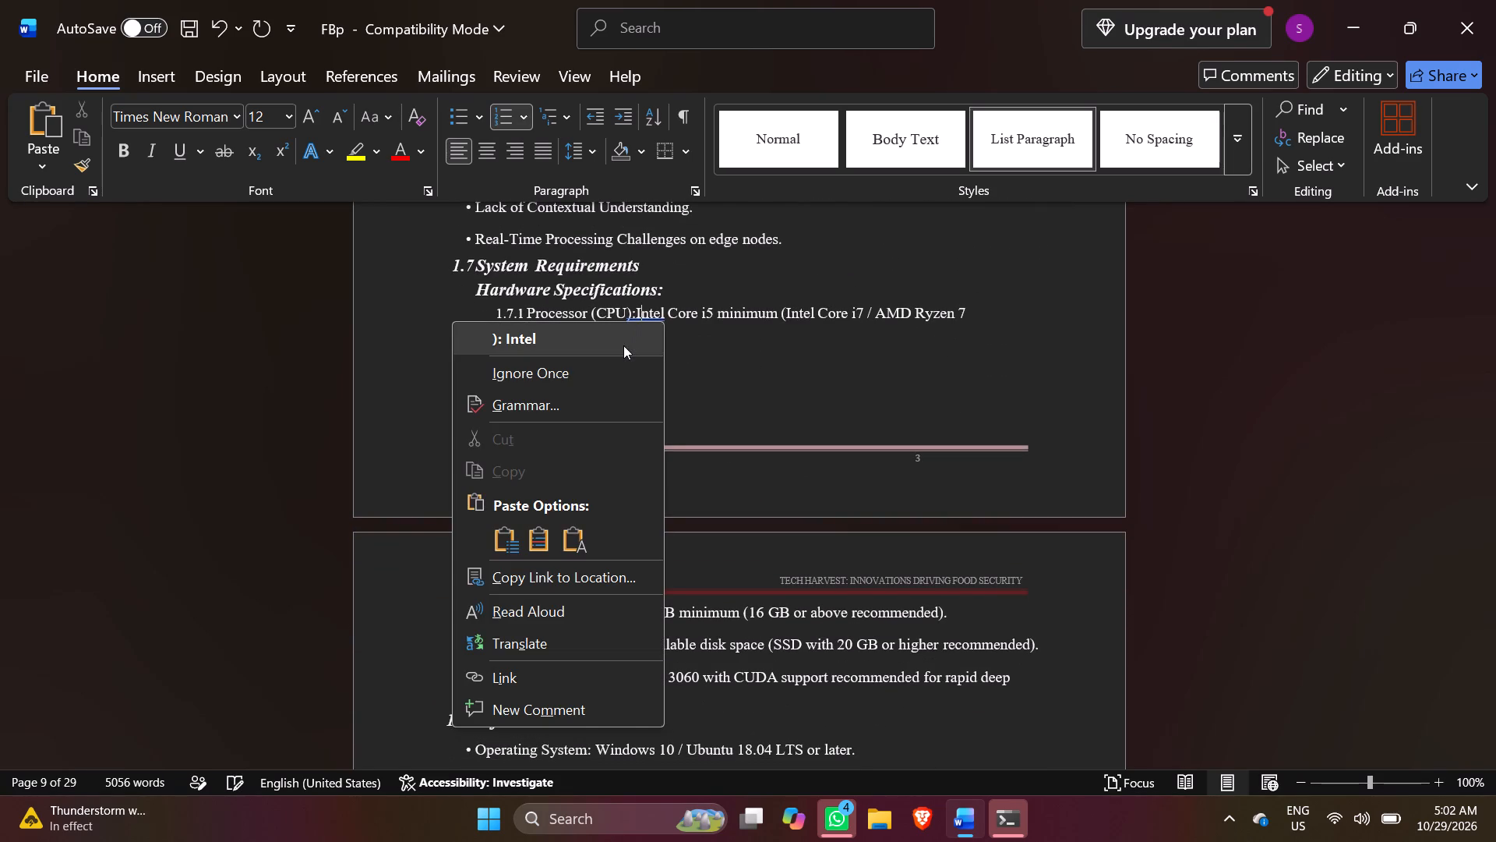
left_click(623, 345)
Save the report.
scroll(627, 397, "down", 4)
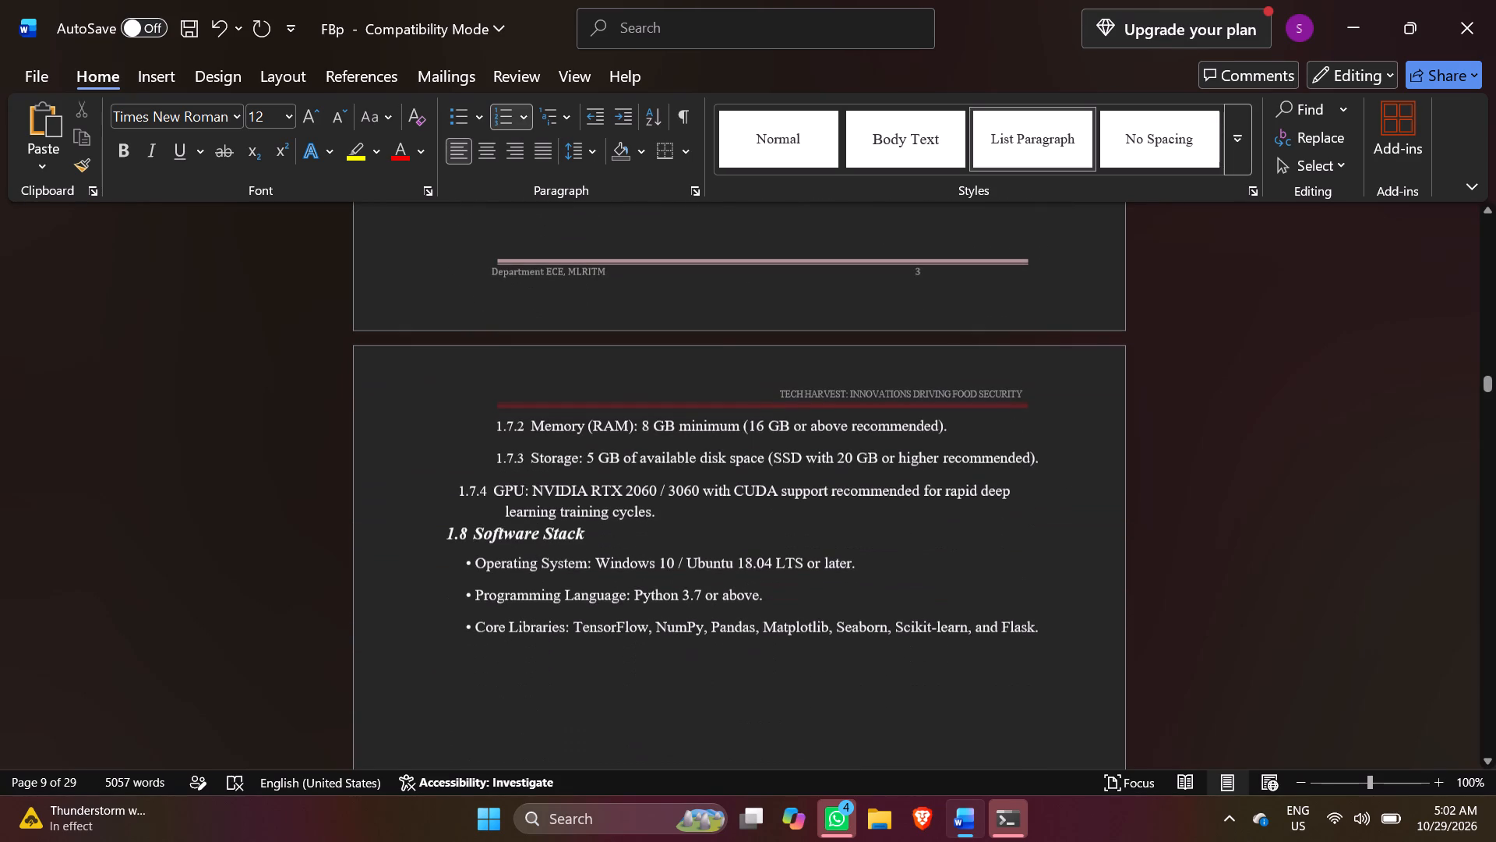
scroll(621, 549, "down", 17)
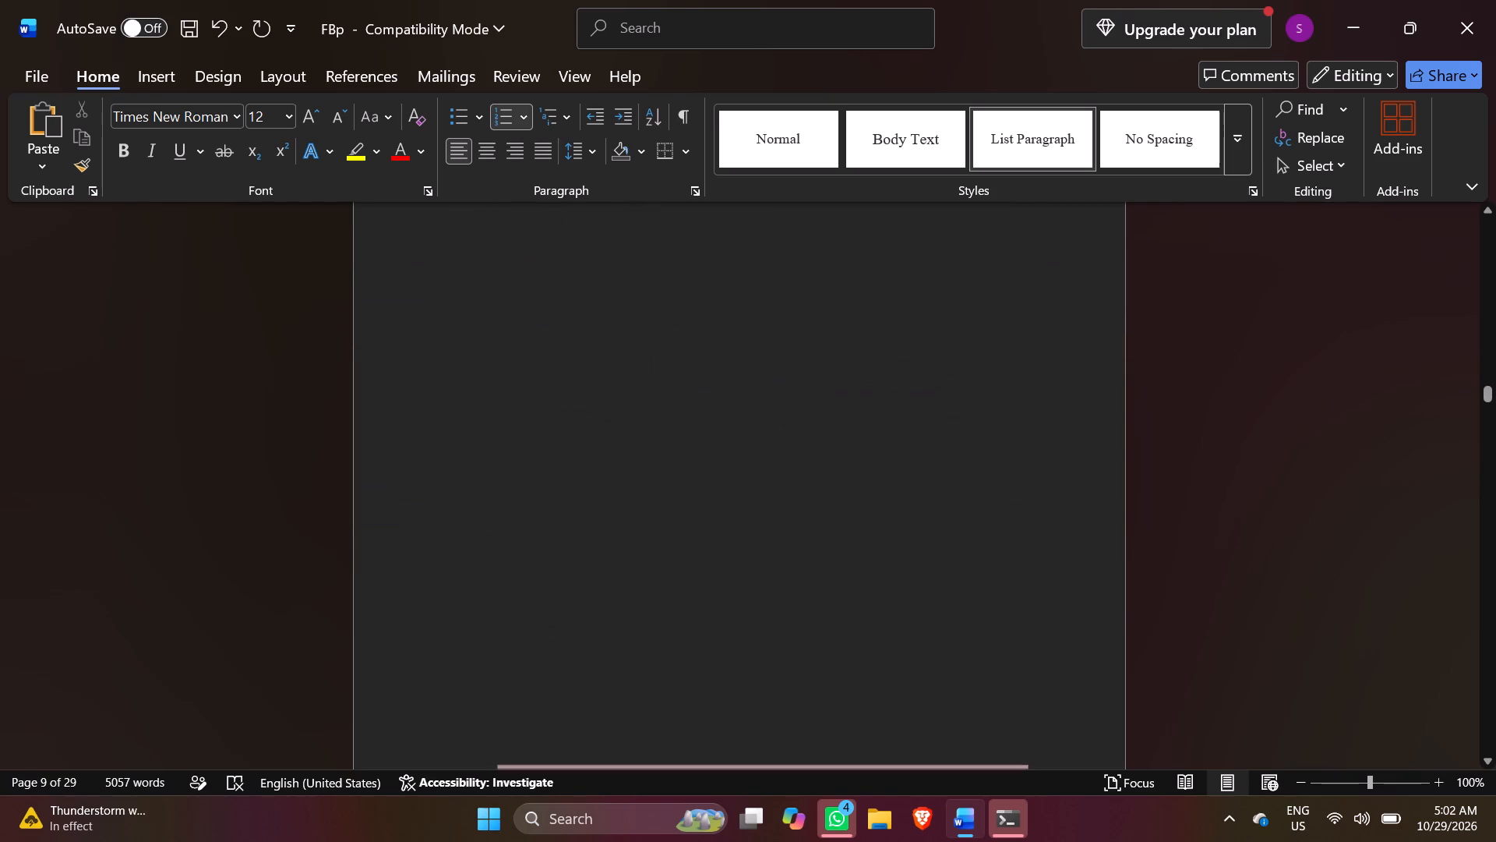
scroll(708, 499, "down", 14)
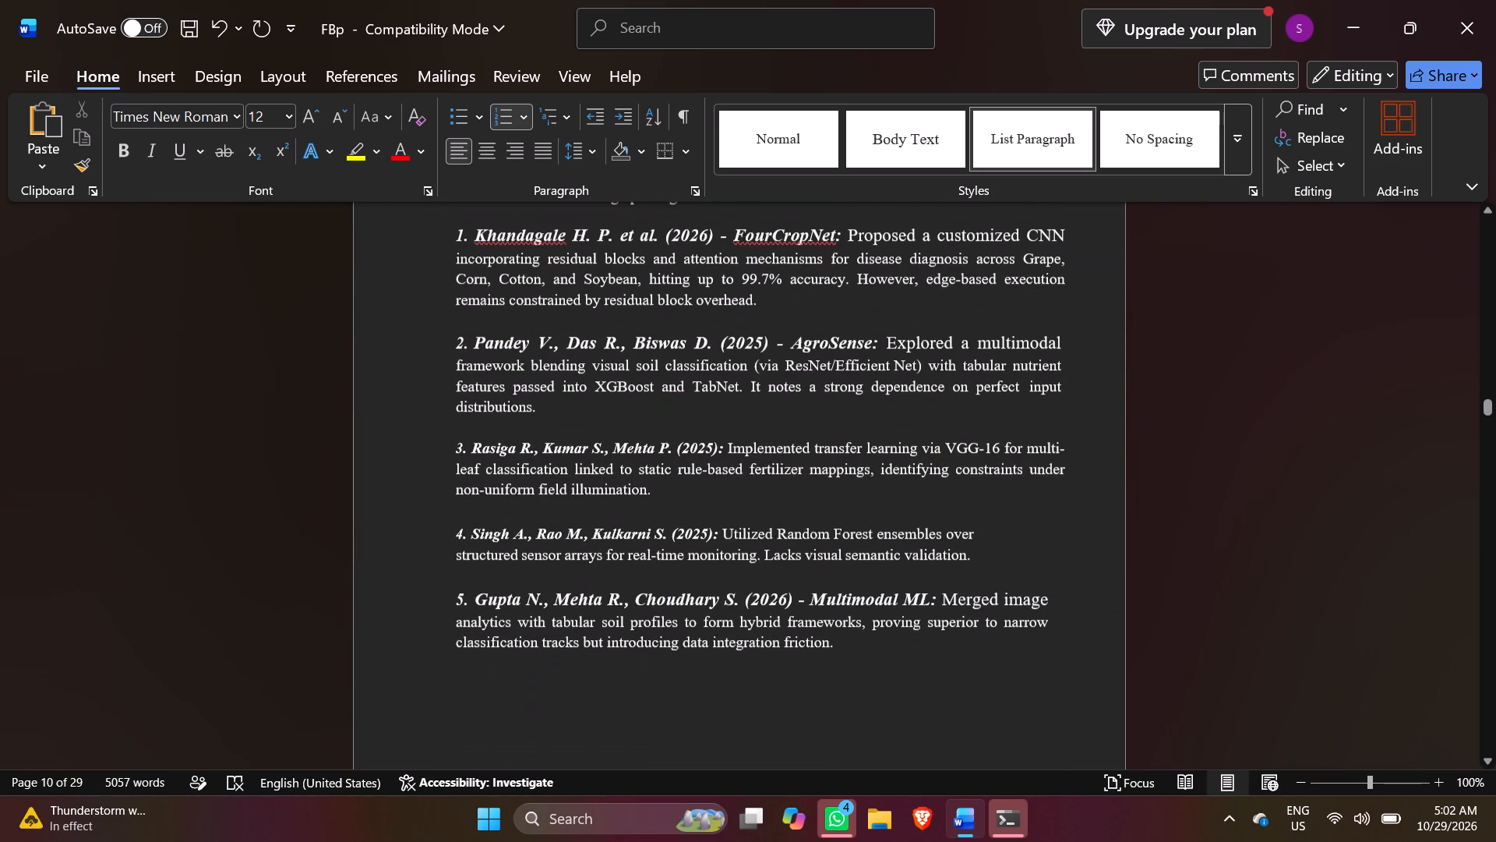
scroll(713, 515, "down", 8)
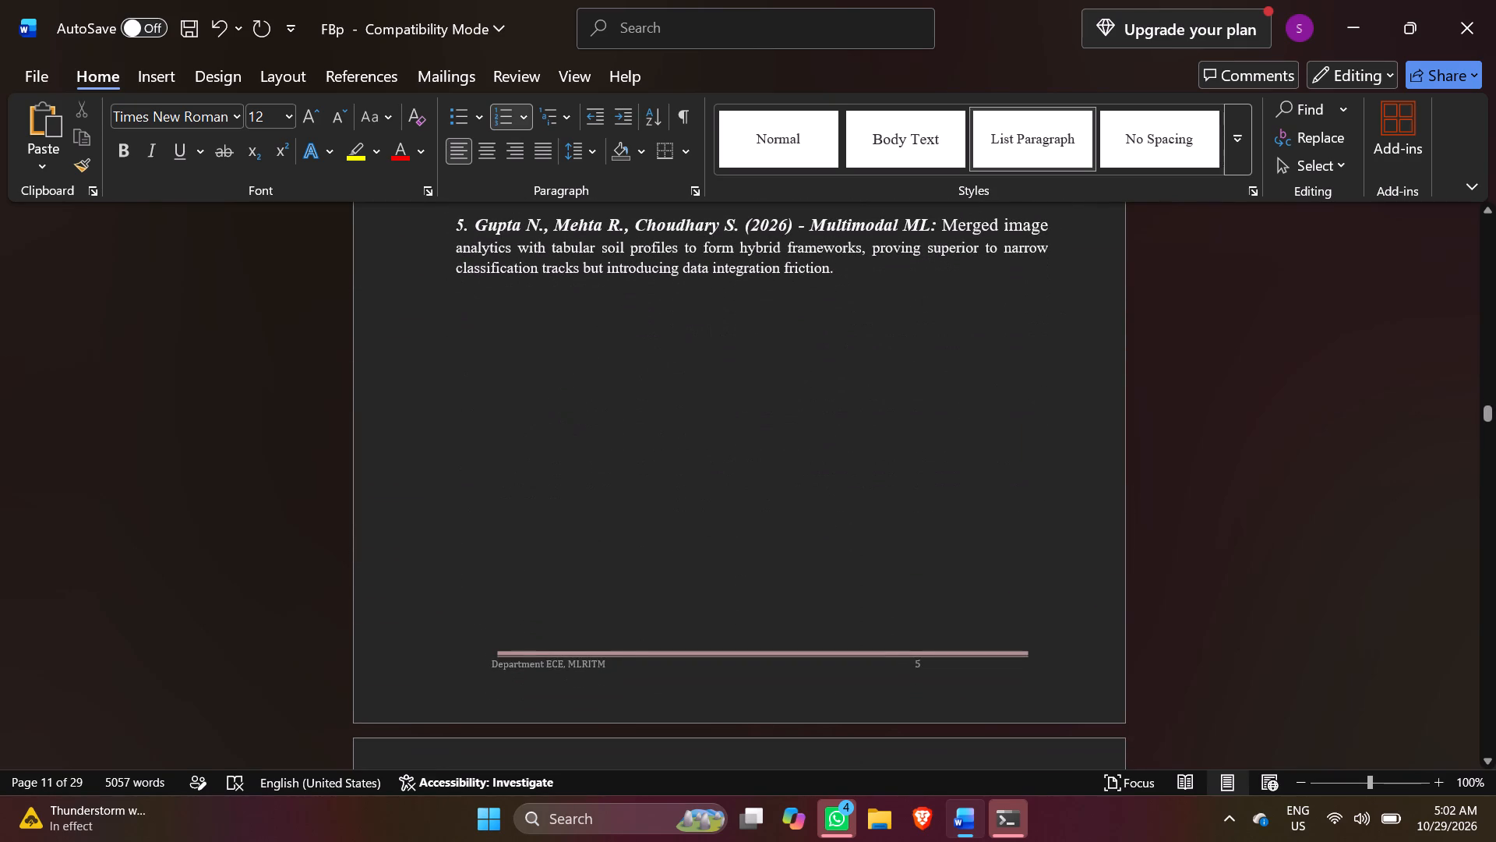
key("ctrl+x")
key("ctrl+s")
Review the numbered Literature Survey entries and the Chapter 3 Development of Prototype pages with their dataset figures.
left_click(676, 566, "ctrl")
scroll(706, 582, "up", 12)
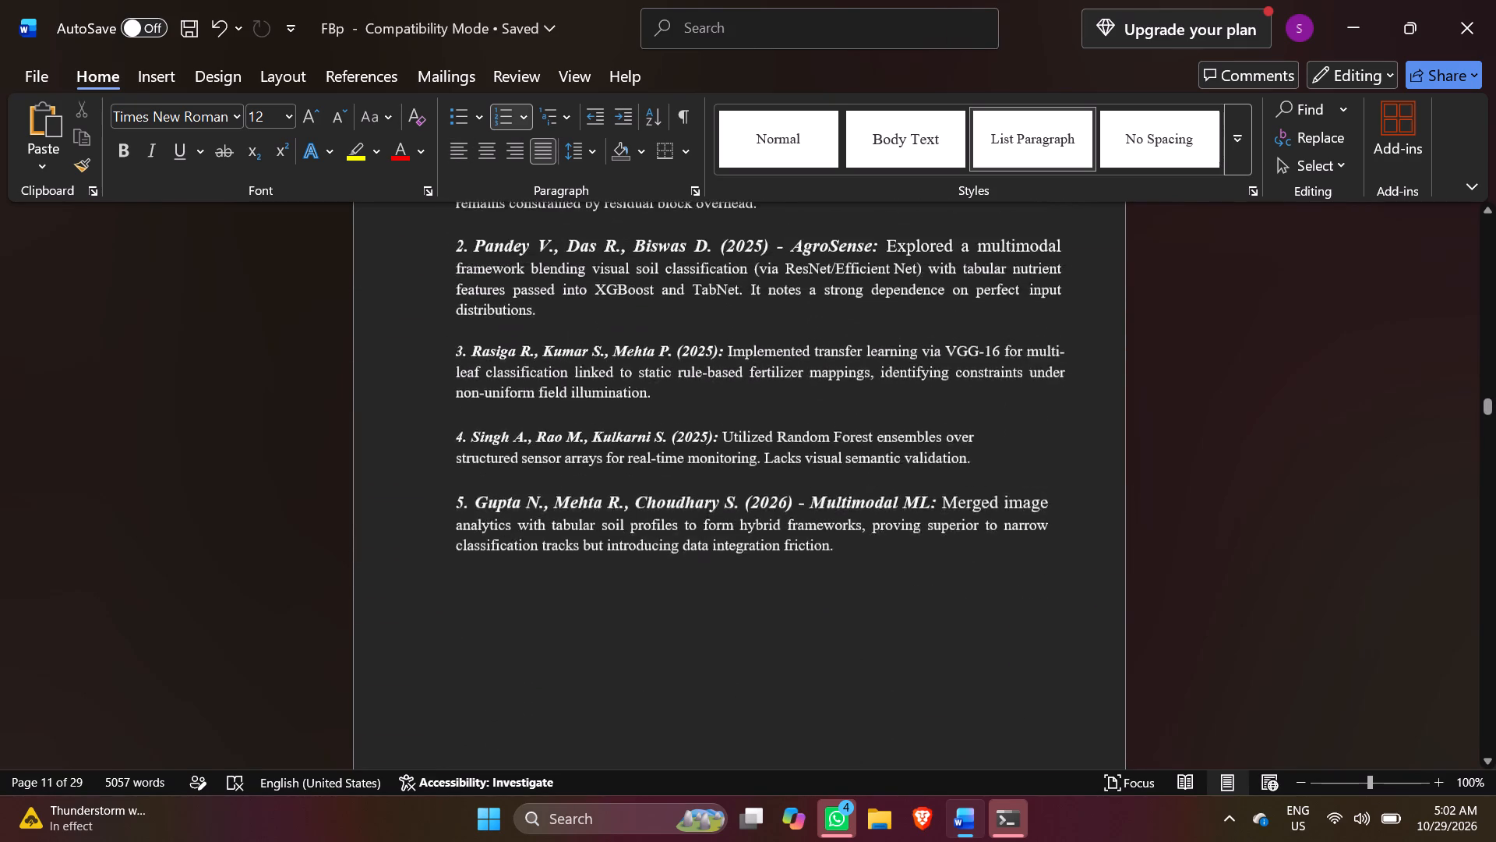
scroll(711, 539, "up", 5)
scroll(711, 539, "down", 2)
scroll(714, 539, "down", 20)
scroll(716, 567, "down", 3)
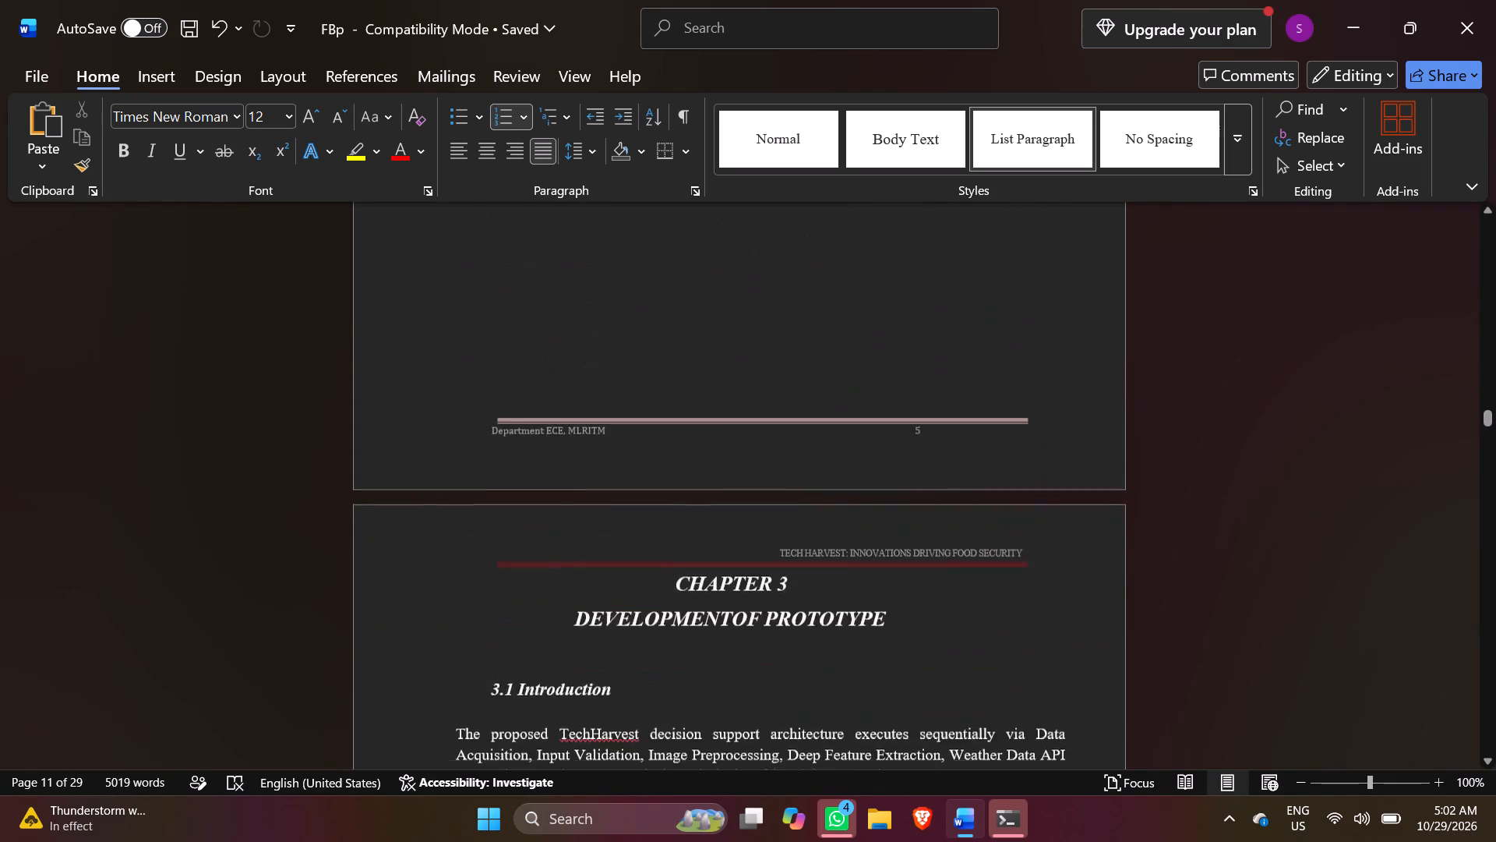
scroll(717, 571, "down", 17)
scroll(717, 582, "down", 4)
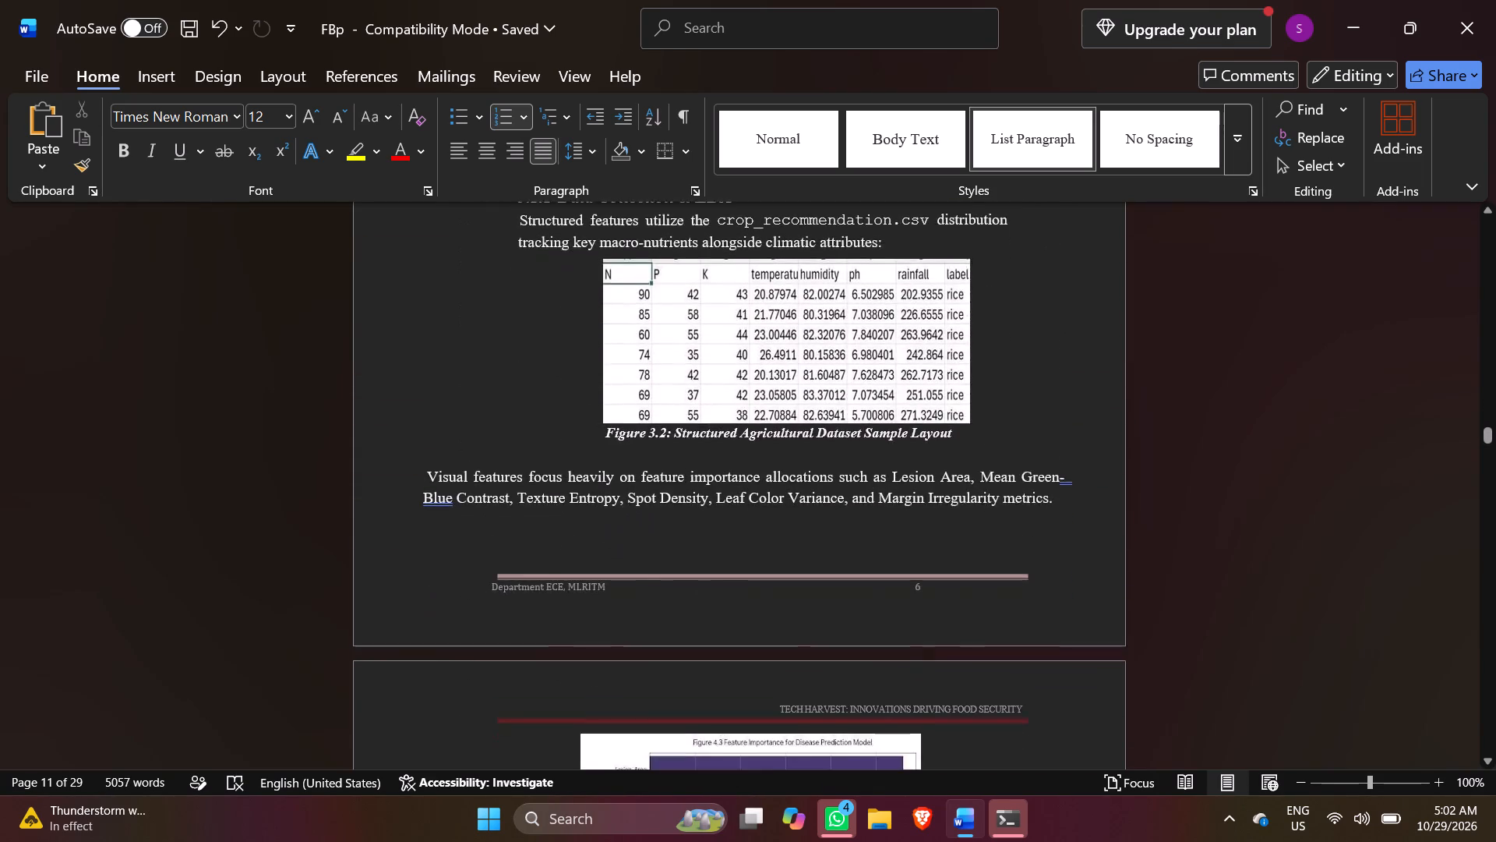
scroll(717, 586, "down", 8)
scroll(714, 600, "down", 20)
scroll(714, 600, "down", 3)
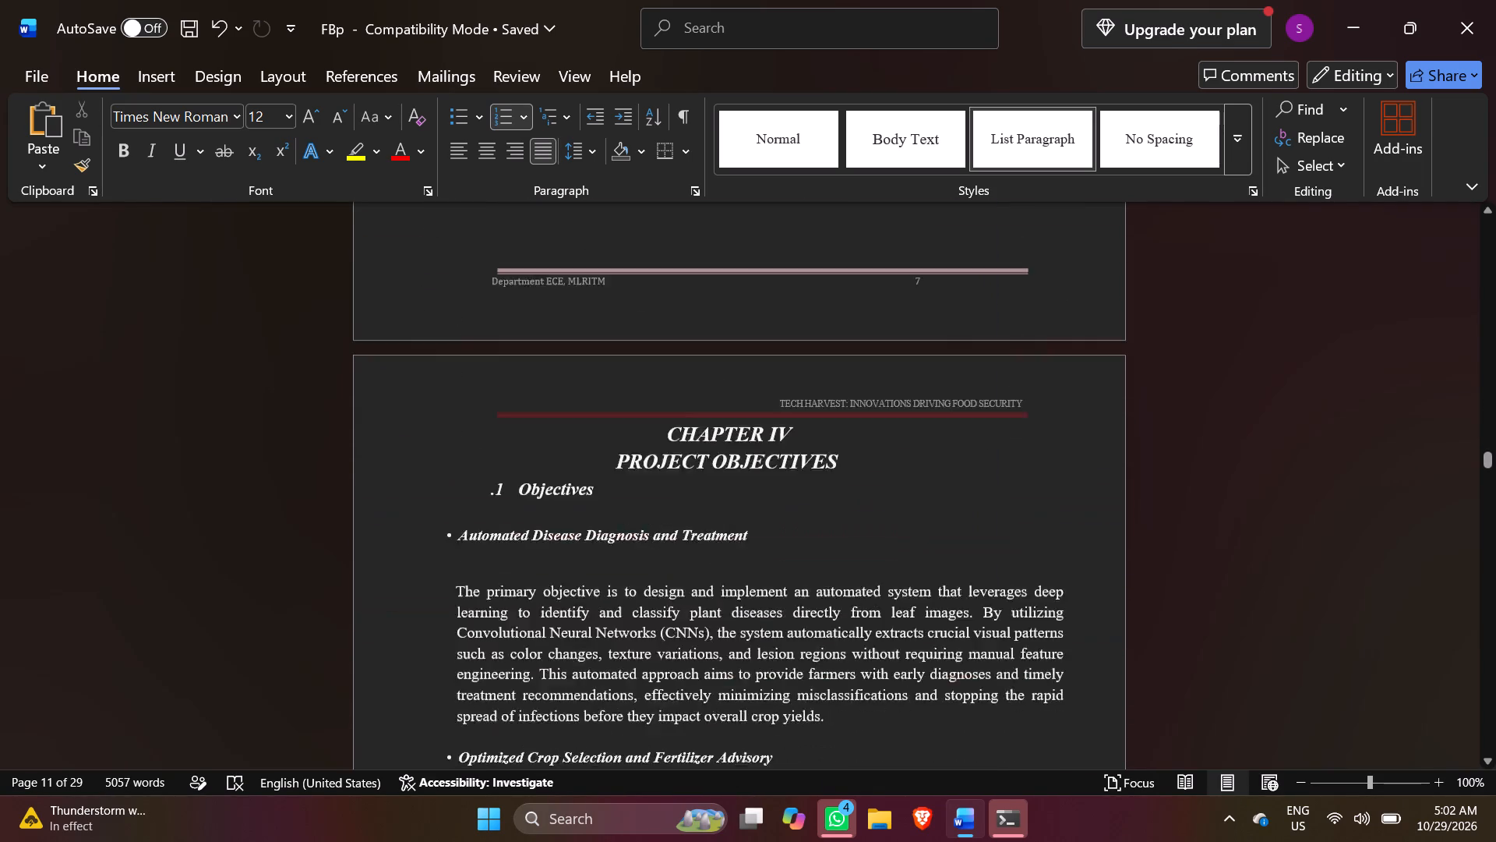
Review the layout from Chapter IV Project Objectives through Chapter V Existing Technologies to the numbered sections ending with Precision Fertilizer Advisory.
scroll(706, 620, "down", 17)
scroll(706, 621, "down", 6)
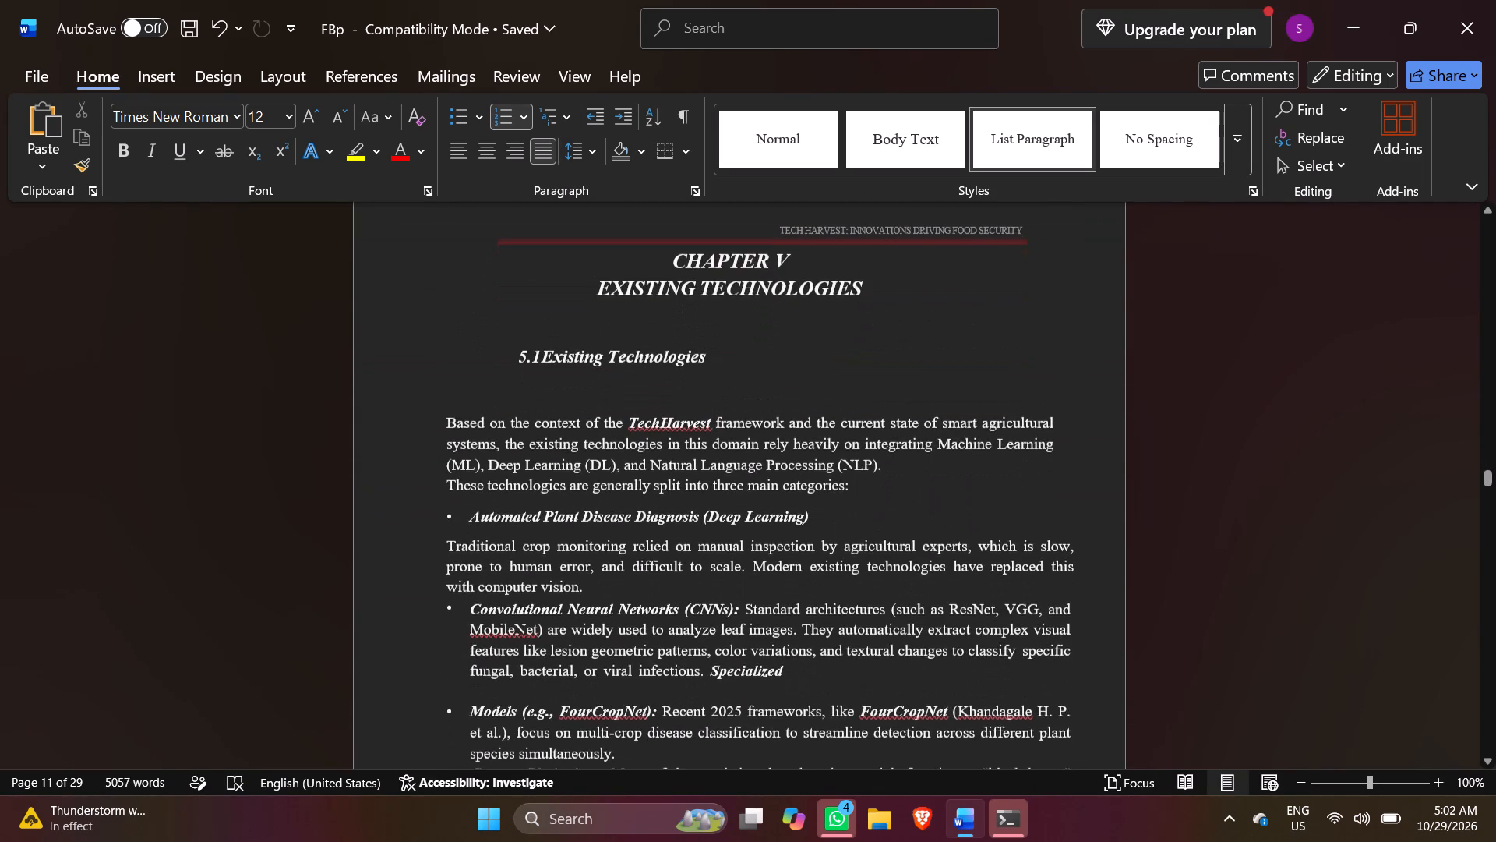
scroll(706, 622, "up", 10)
scroll(706, 622, "down", 6)
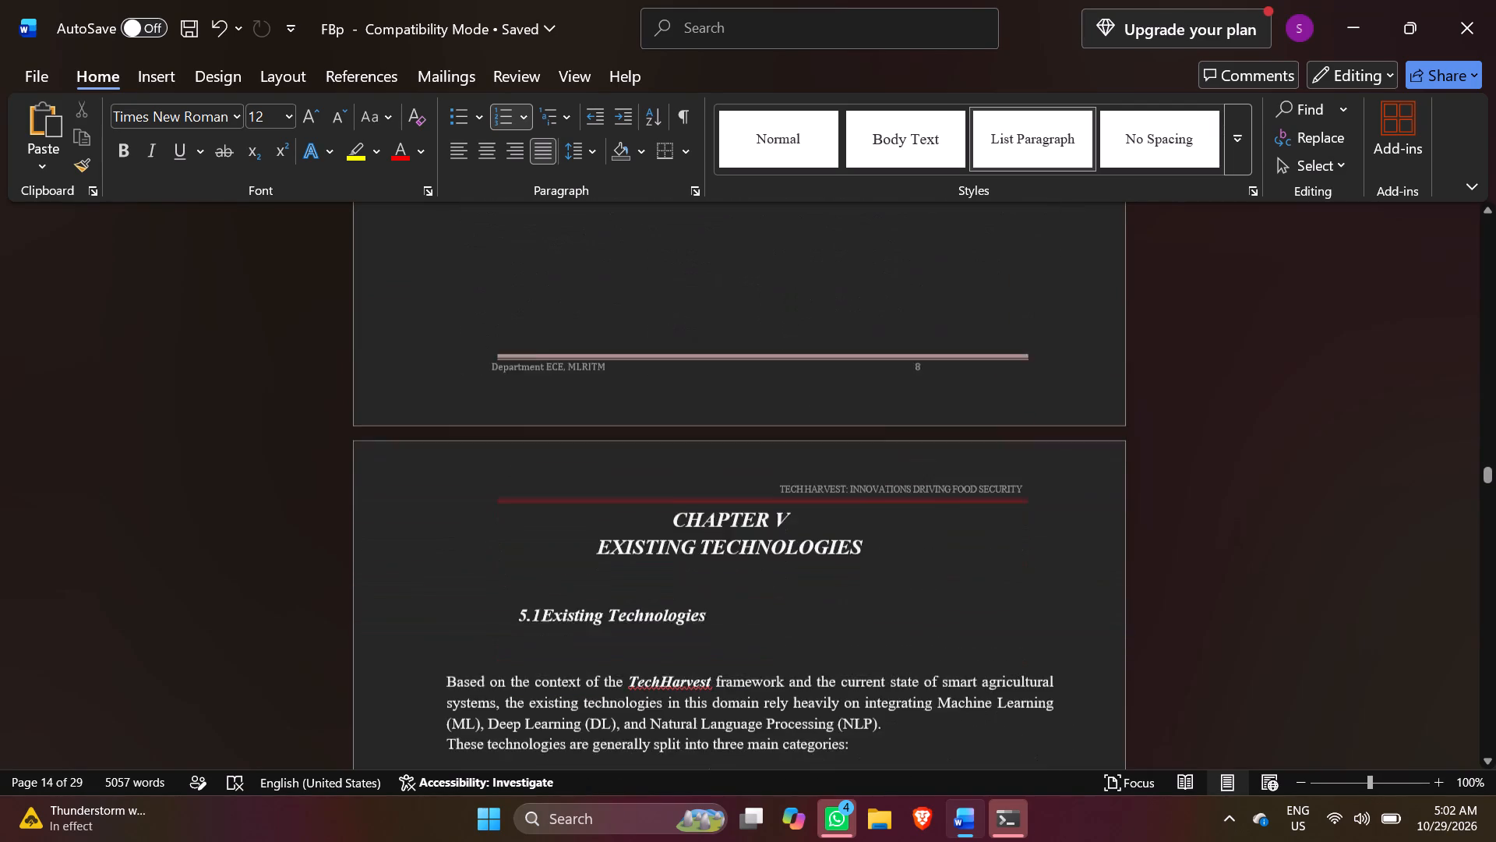
scroll(706, 624, "down", 18)
scroll(706, 628, "down", 11)
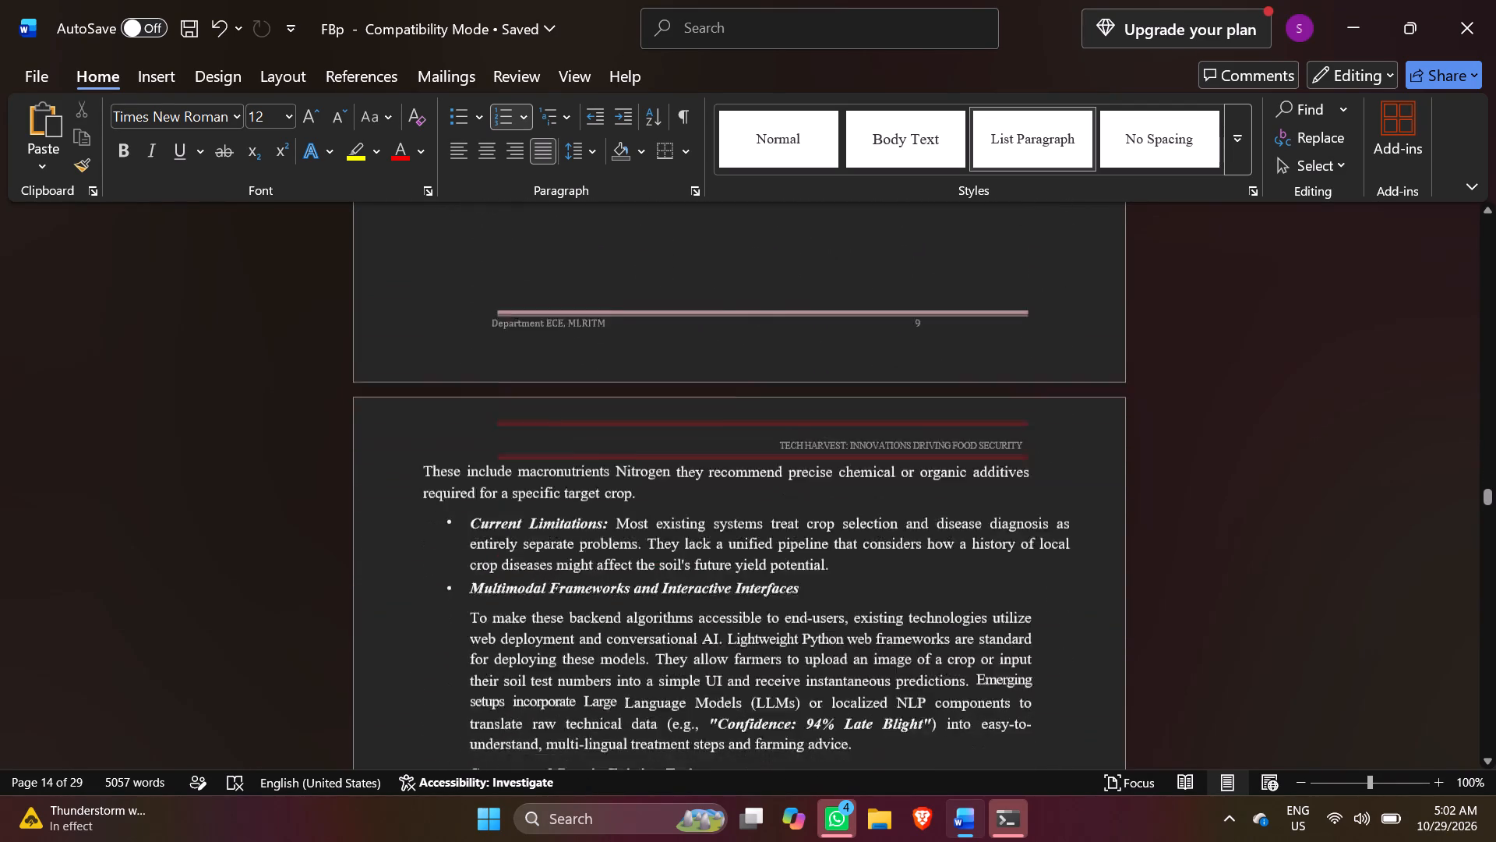
scroll(706, 635, "down", 6)
scroll(706, 639, "down", 20)
scroll(706, 639, "down", 5)
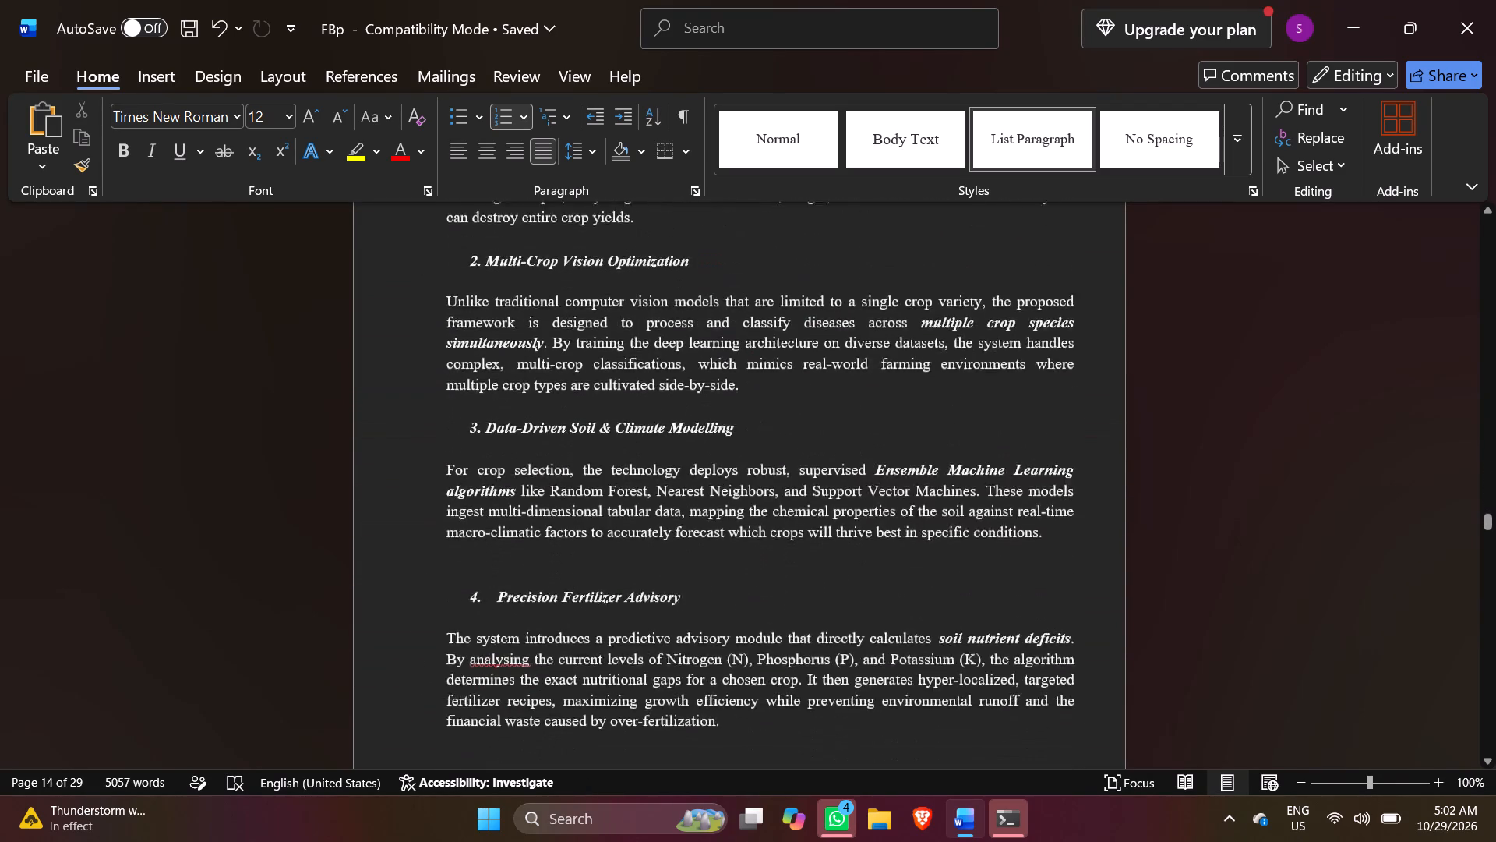
scroll(704, 648, "down", 7)
scroll(704, 650, "up", 11)
scroll(704, 650, "down", 3)
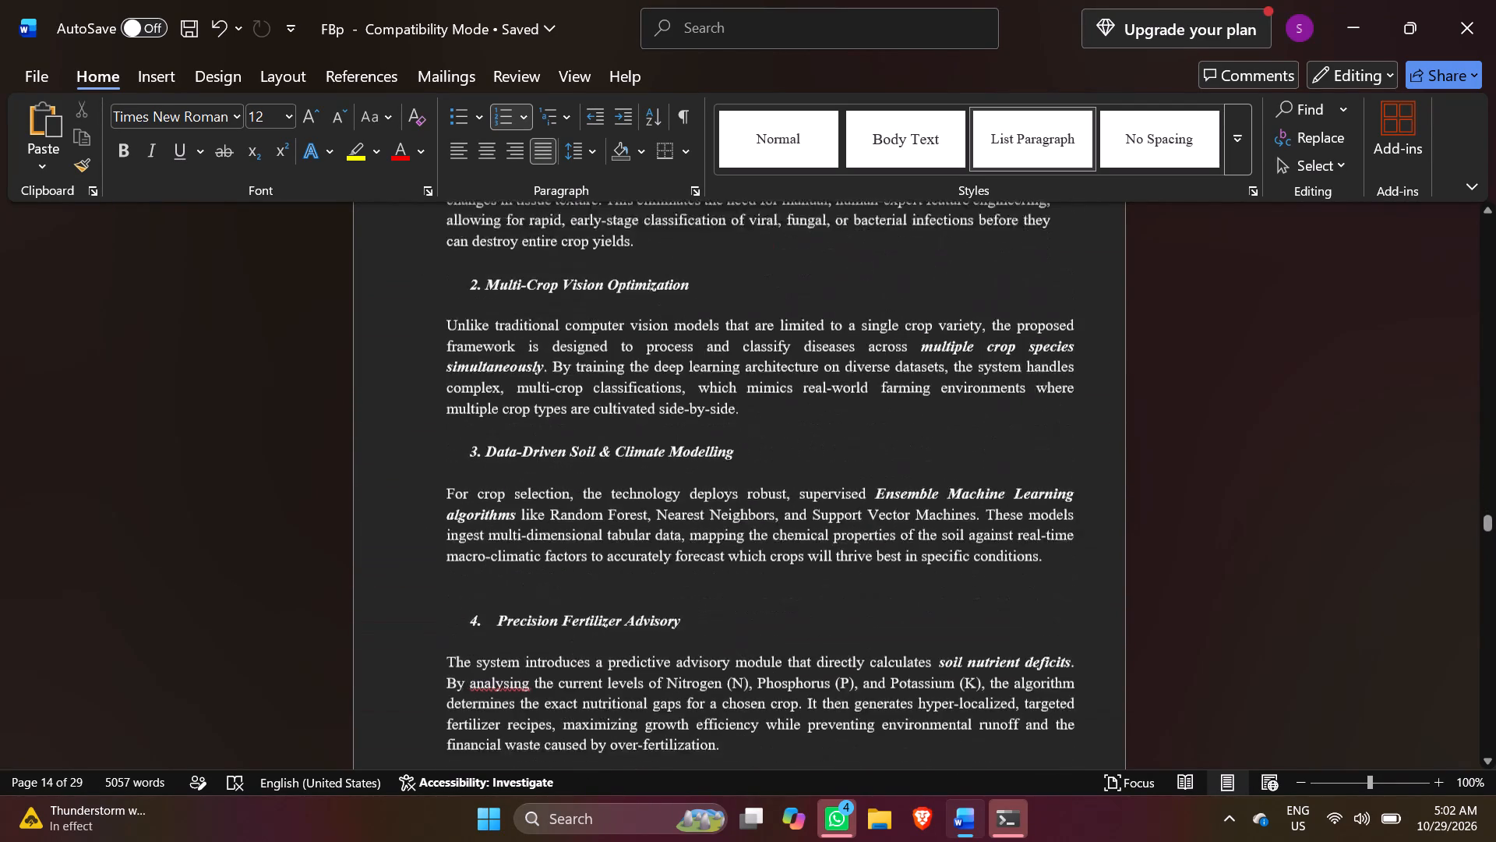
Examine the Chapter VII Working Methodology heading and its bulleted sections from Data Collection and Preprocessing to Conversational NLP and Translation Mapping.
scroll(704, 652, "down", 20)
scroll(704, 652, "down", 19)
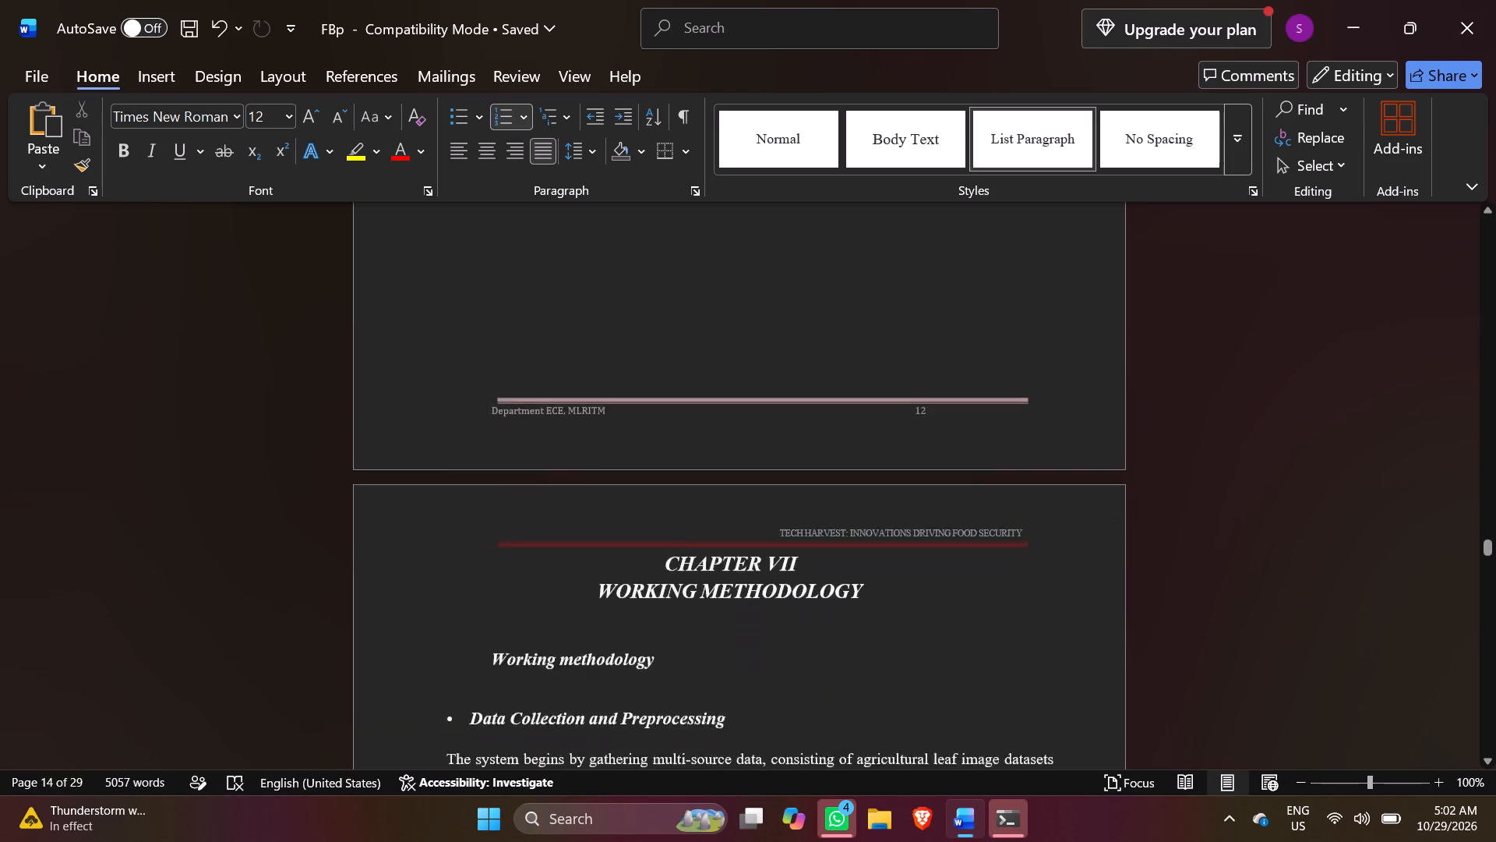
scroll(700, 656, "up", 13)
scroll(700, 656, "down", 6)
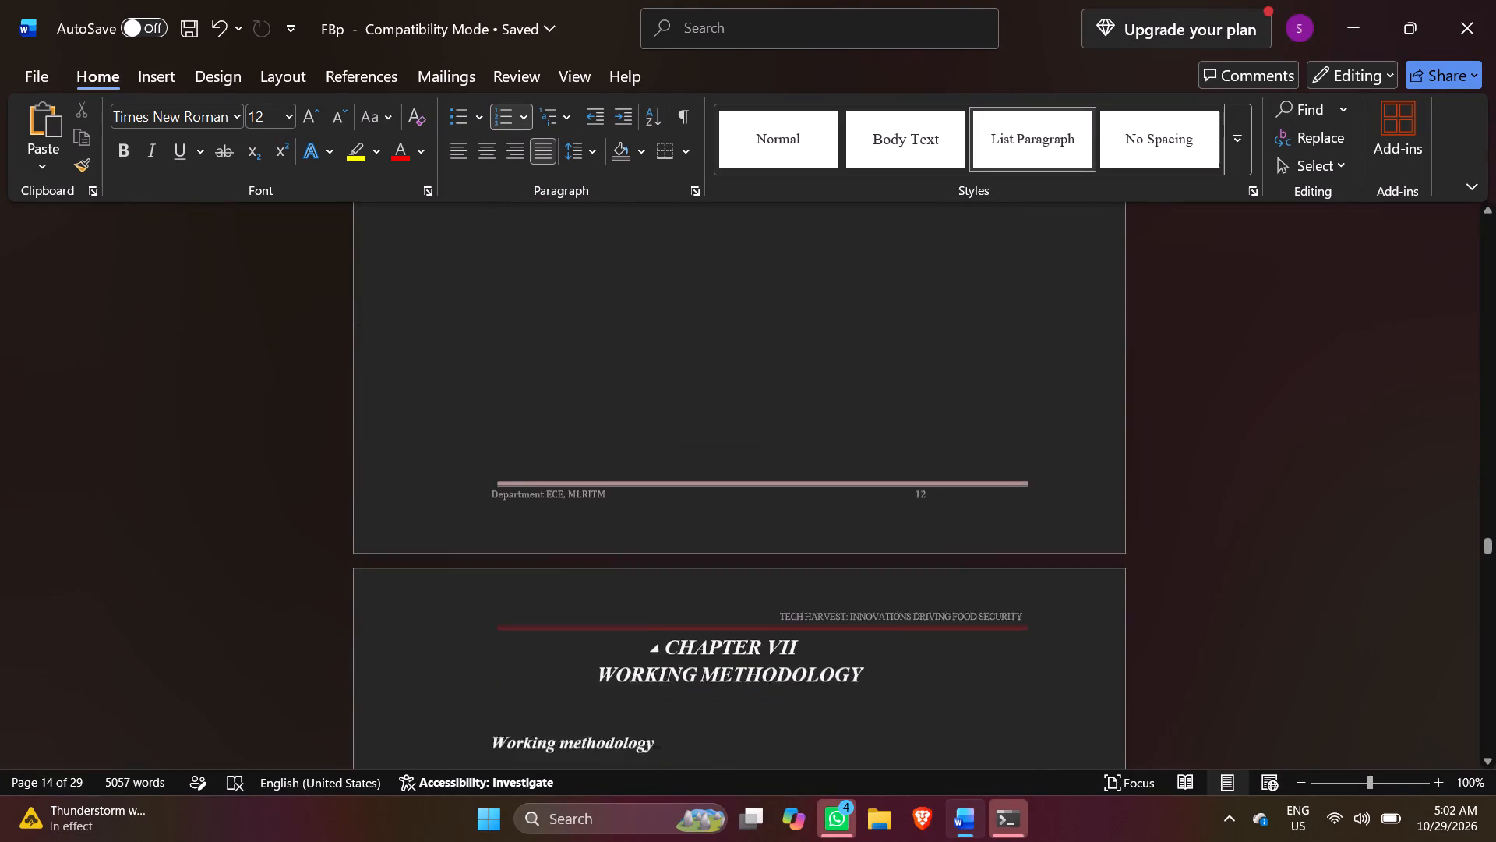
scroll(700, 656, "down", 12)
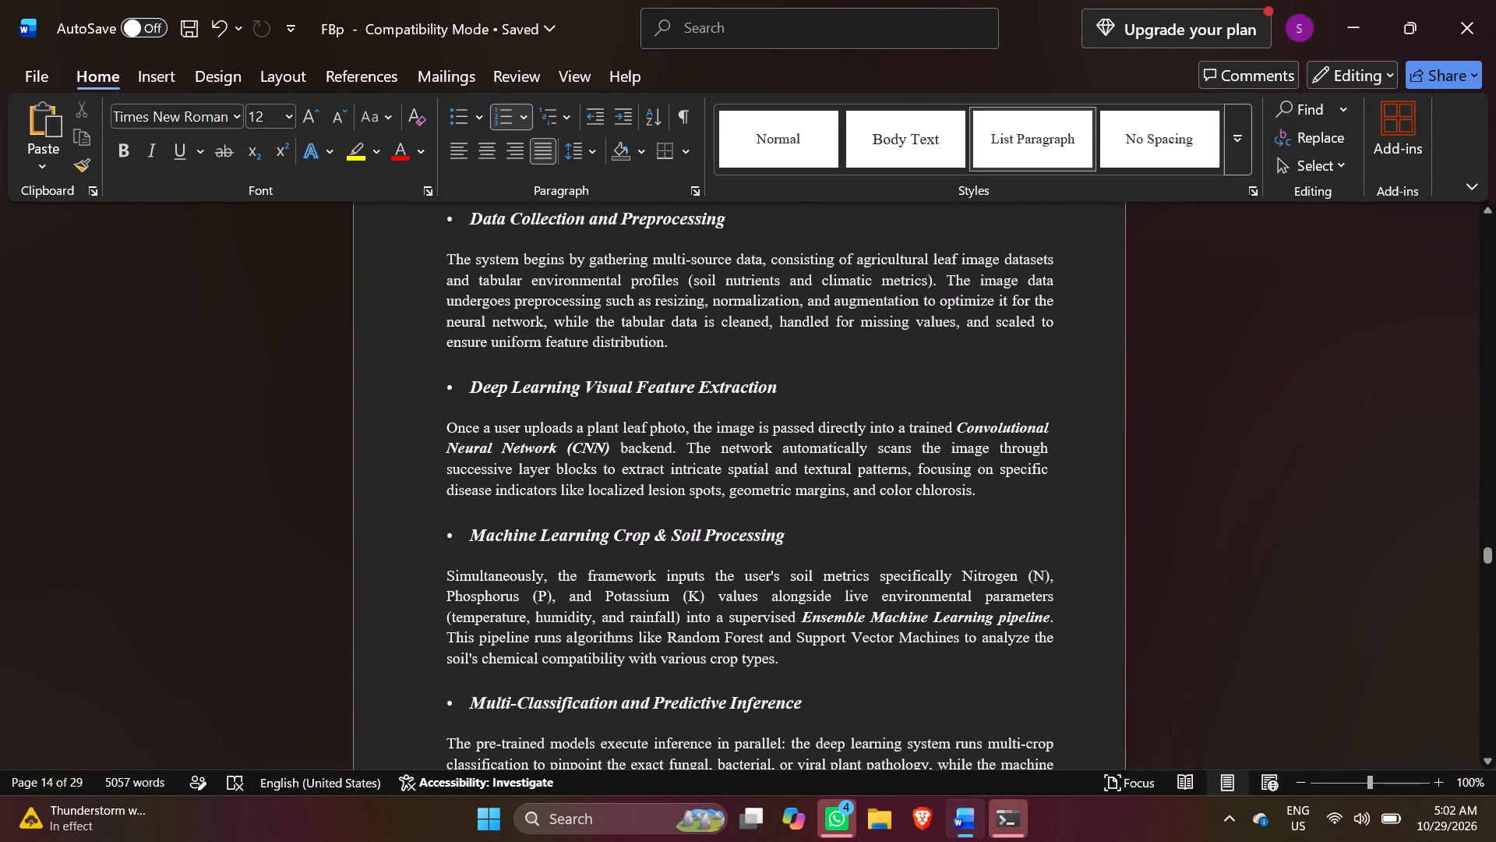
scroll(690, 603, "up", 11)
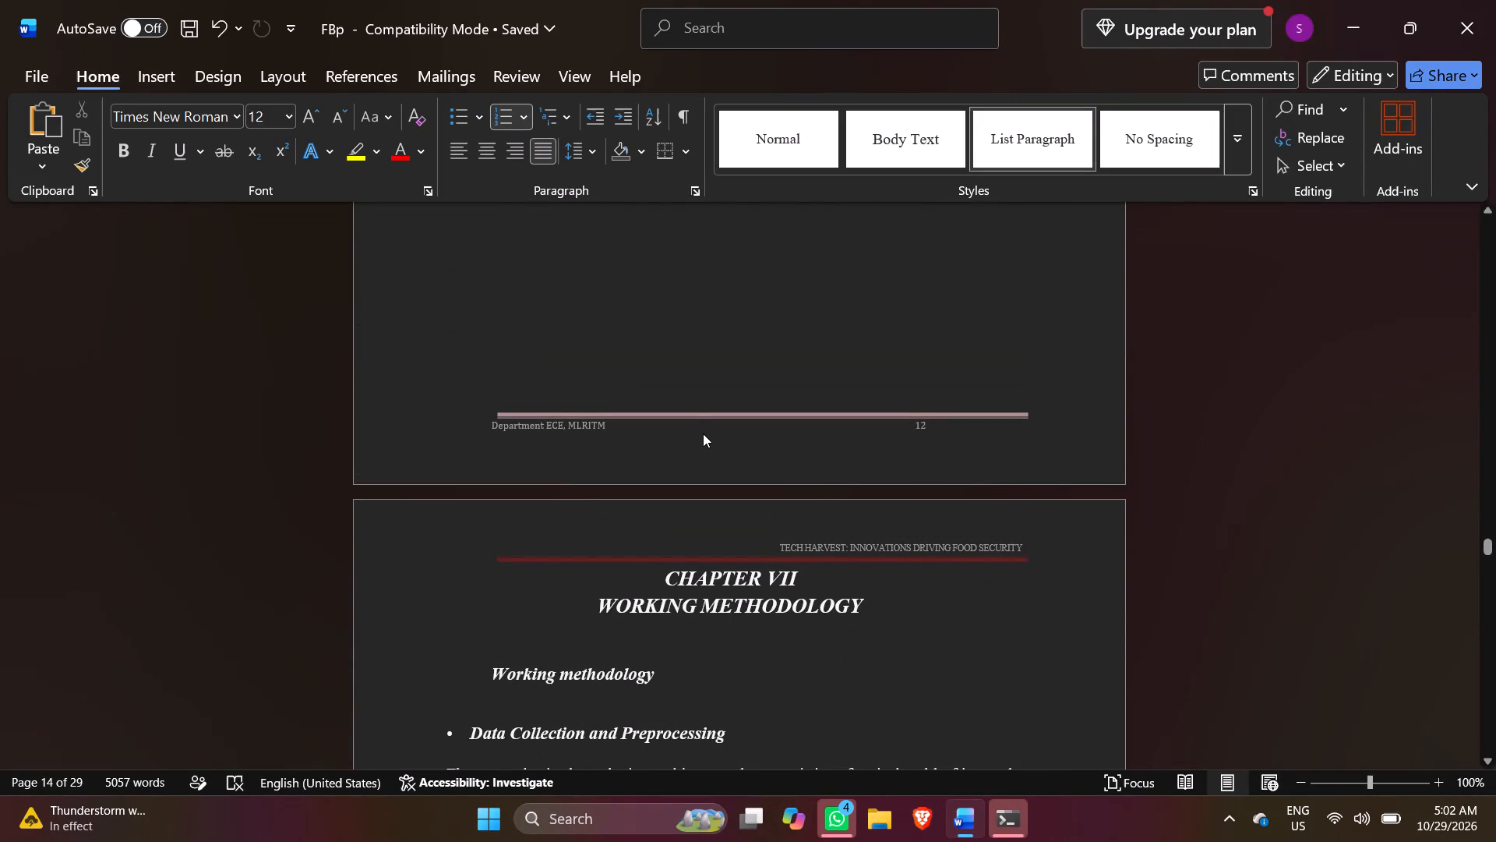
scroll(797, 392, "down", 19)
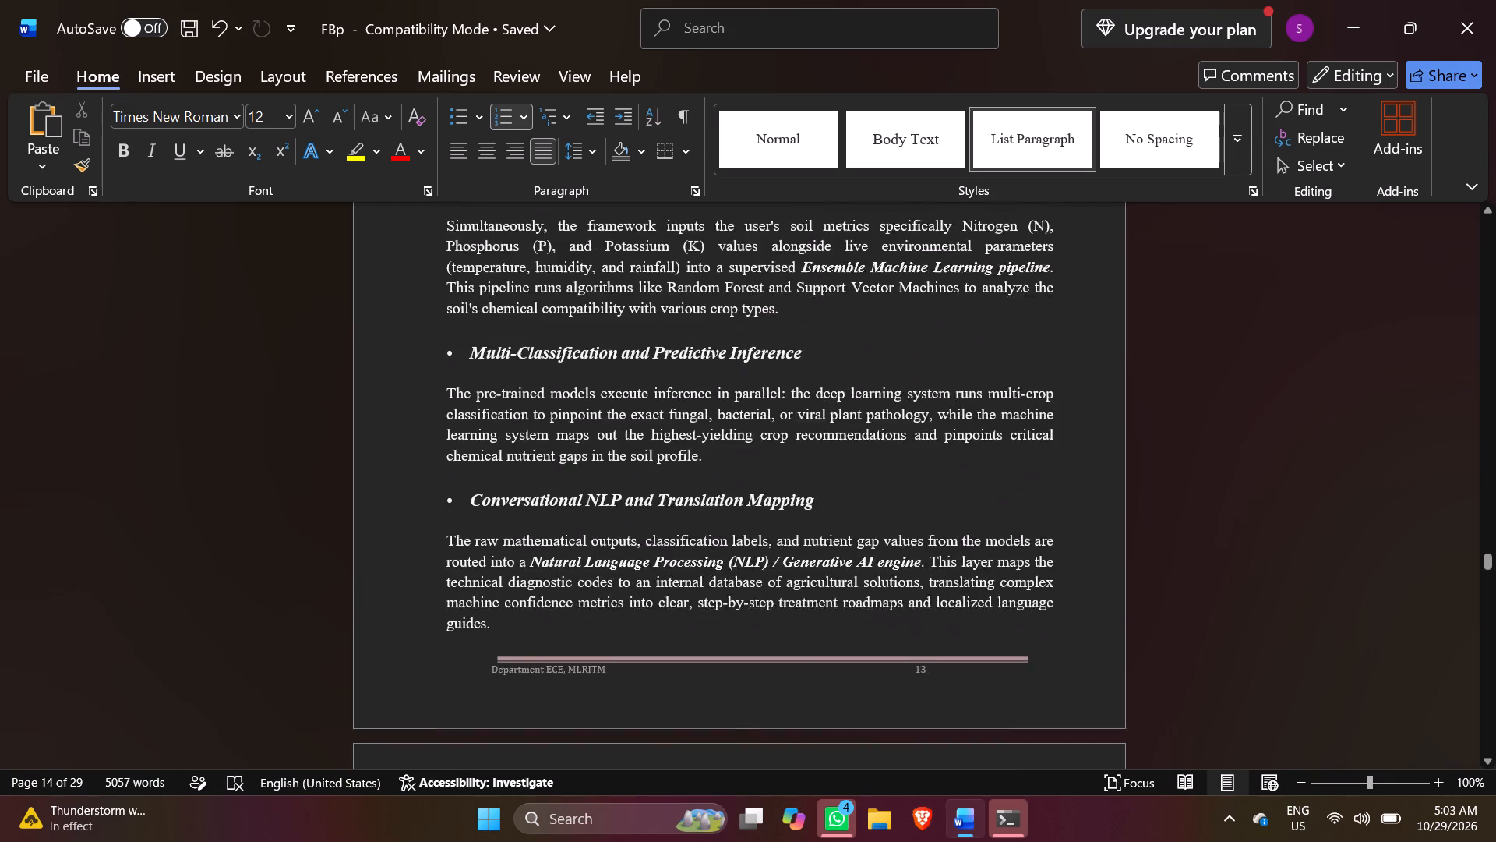
scroll(921, 400, "down", 5)
scroll(944, 474, "up", 7)
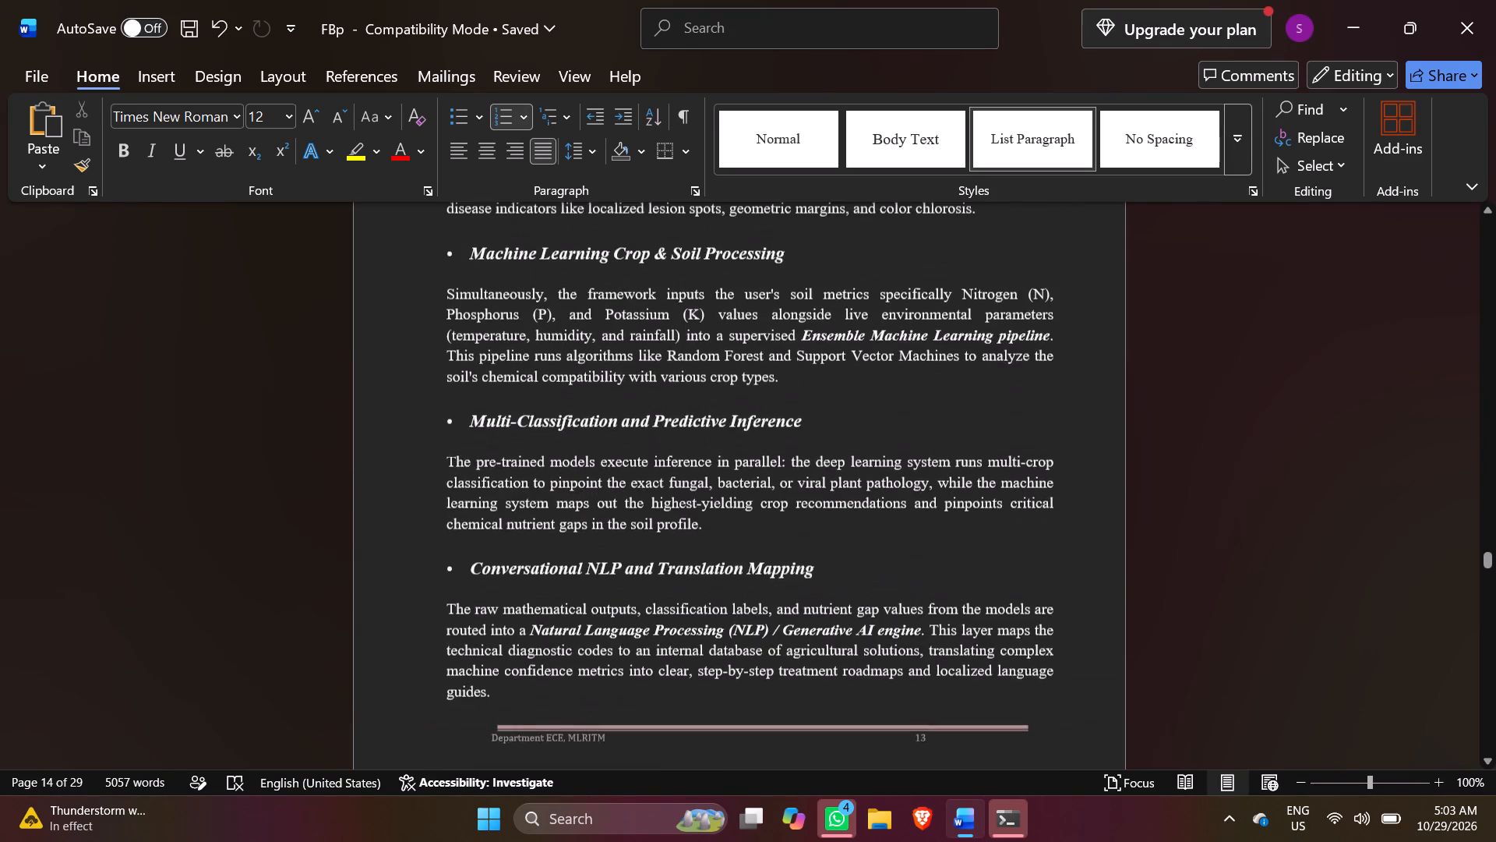
scroll(942, 472, "up", 14)
scroll(943, 471, "down", 11)
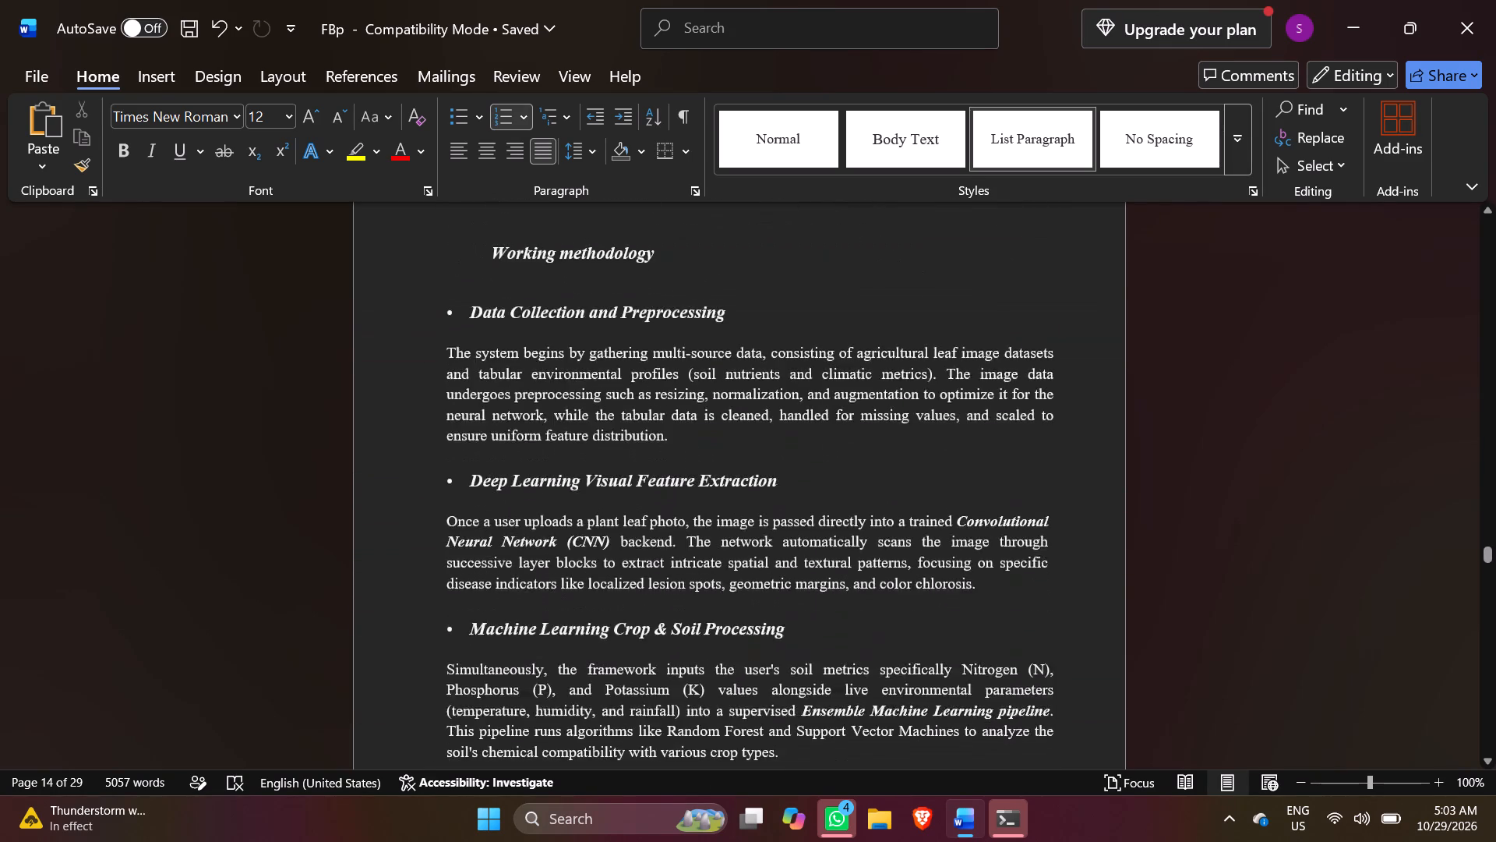
scroll(932, 459, "down", 17)
scroll(940, 461, "down", 7)
Check the Chapter VIII pages, including the numbered items under 8.2 Risks and the start of 8.3 Applications.
scroll(932, 466, "down", 7)
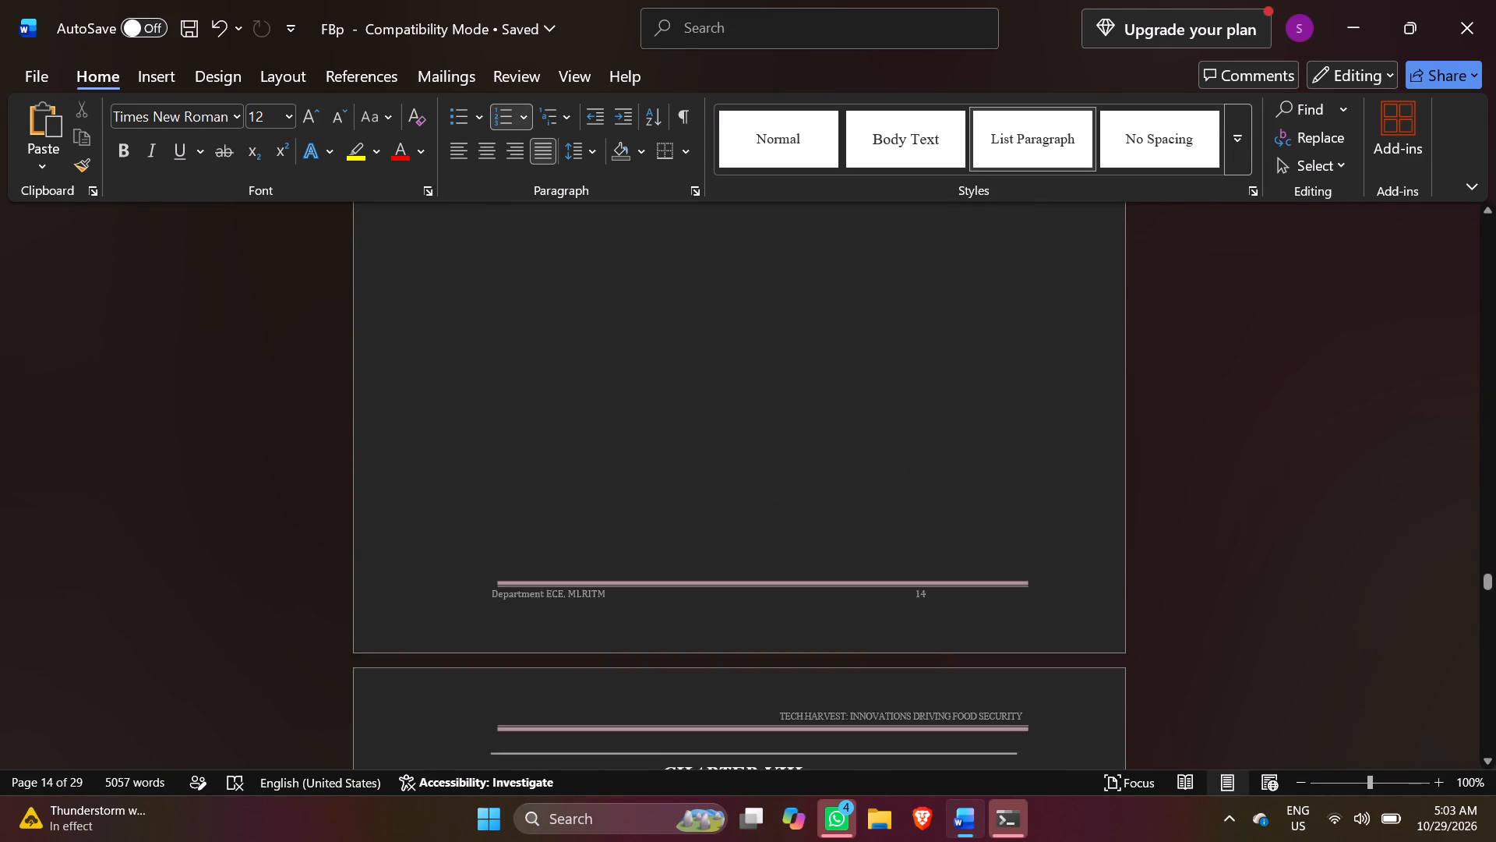
scroll(924, 472, "down", 14)
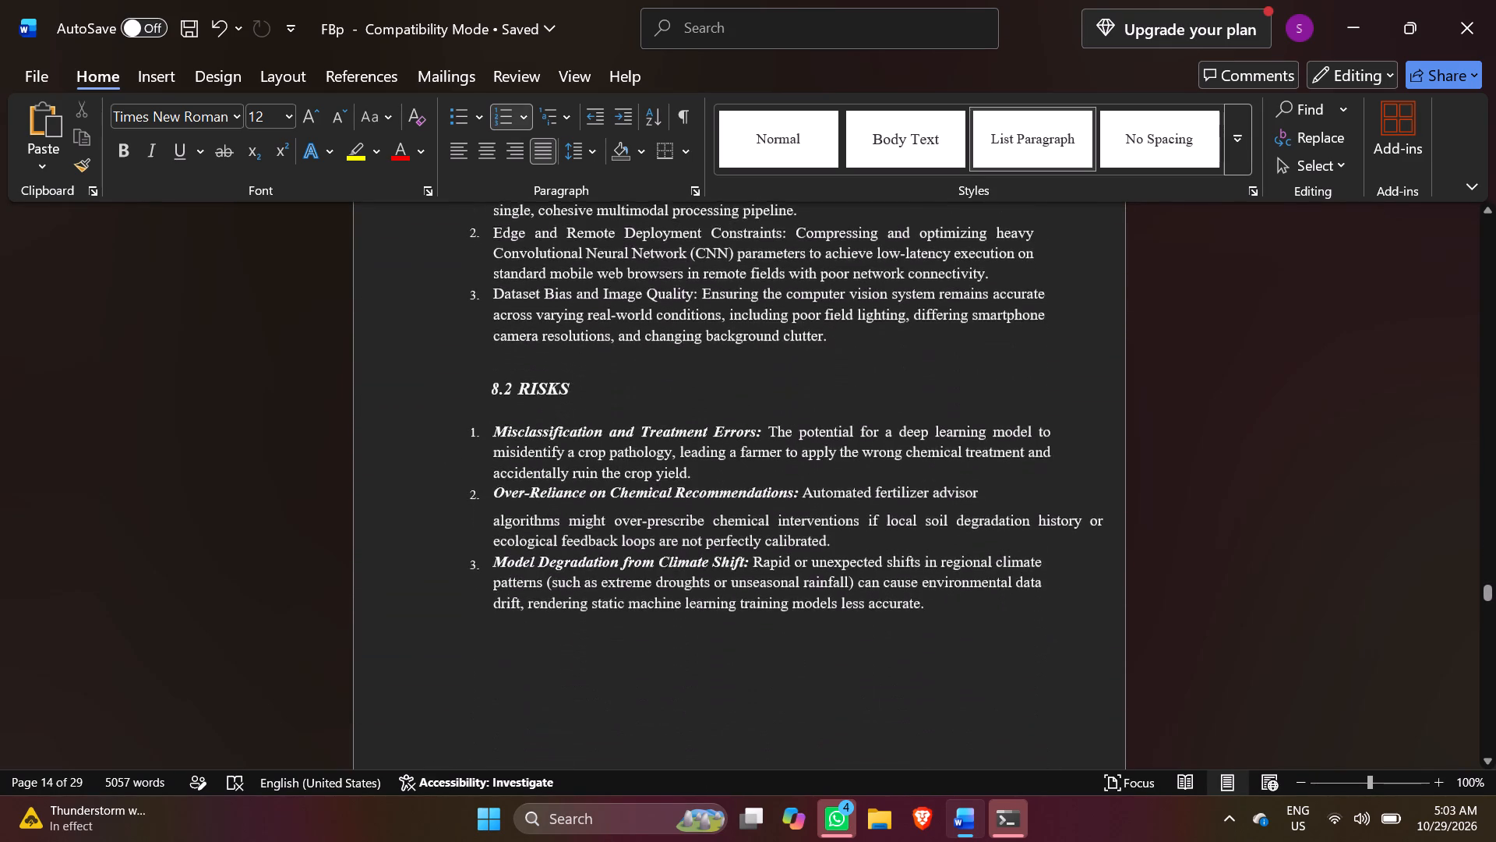
scroll(901, 528, "down", 11)
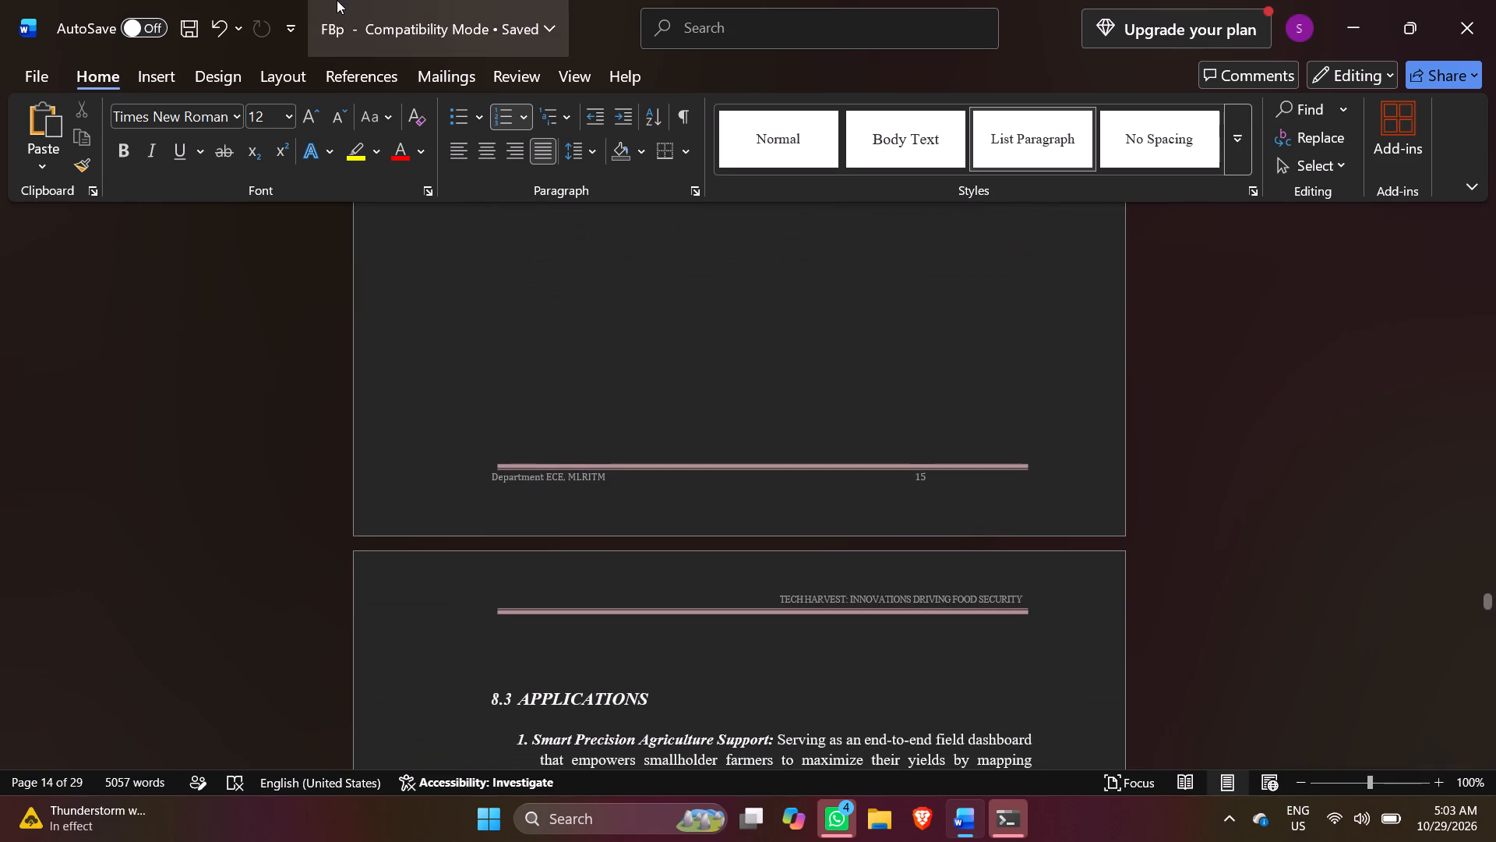
Look back over the pages from Chapter VIII to the Chapter 3 figures and the 3.2.1 Data Collection & EDA section.
scroll(438, 228, "up", 1)
scroll(576, 329, "up", 20)
scroll(576, 329, "up", 6)
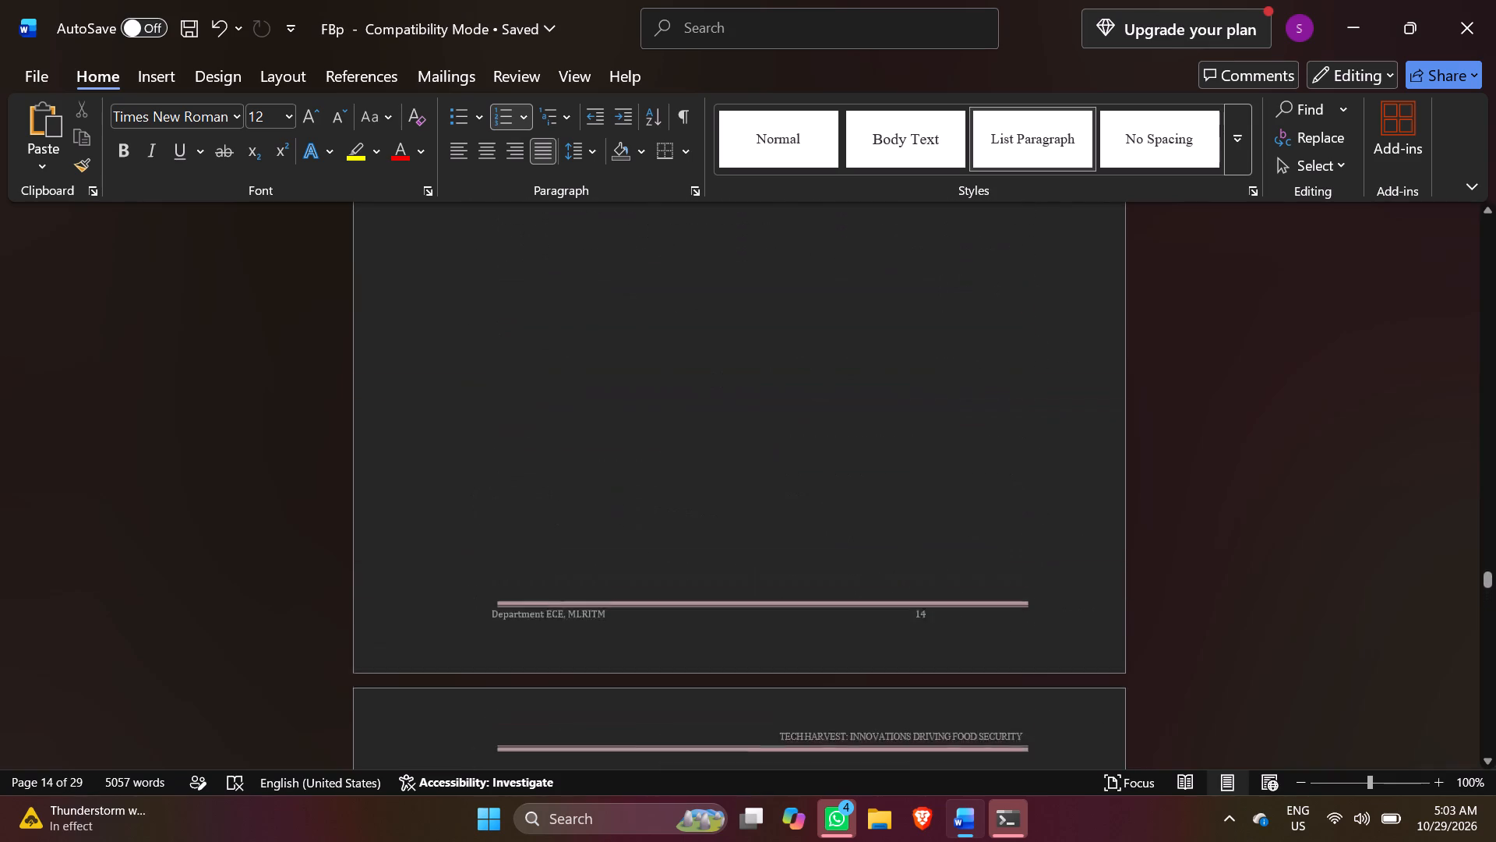
scroll(579, 331, "up", 20)
scroll(579, 331, "up", 20)
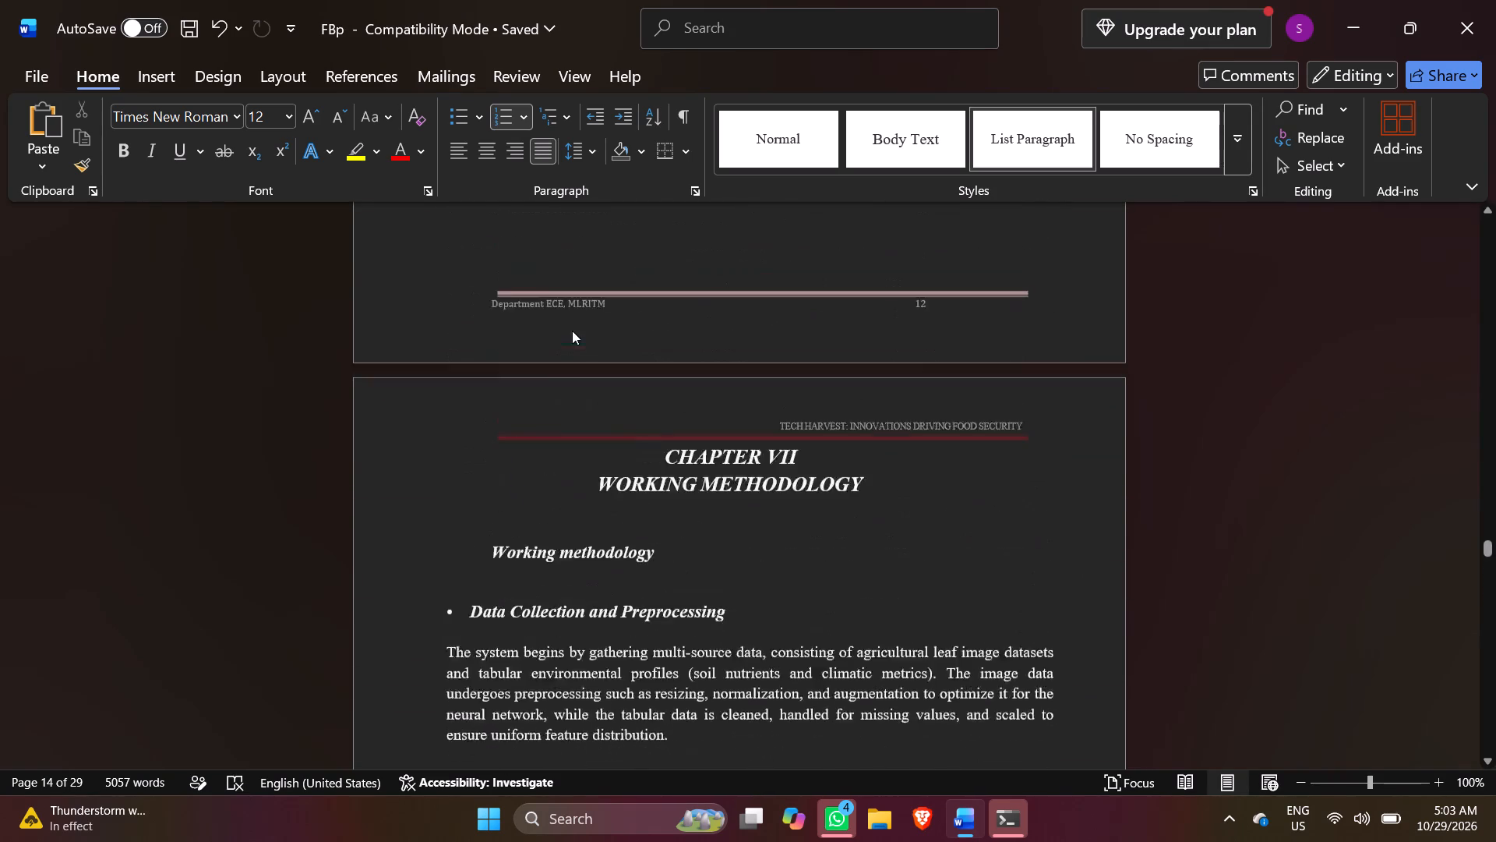
scroll(572, 331, "up", 20)
scroll(572, 331, "up", 19)
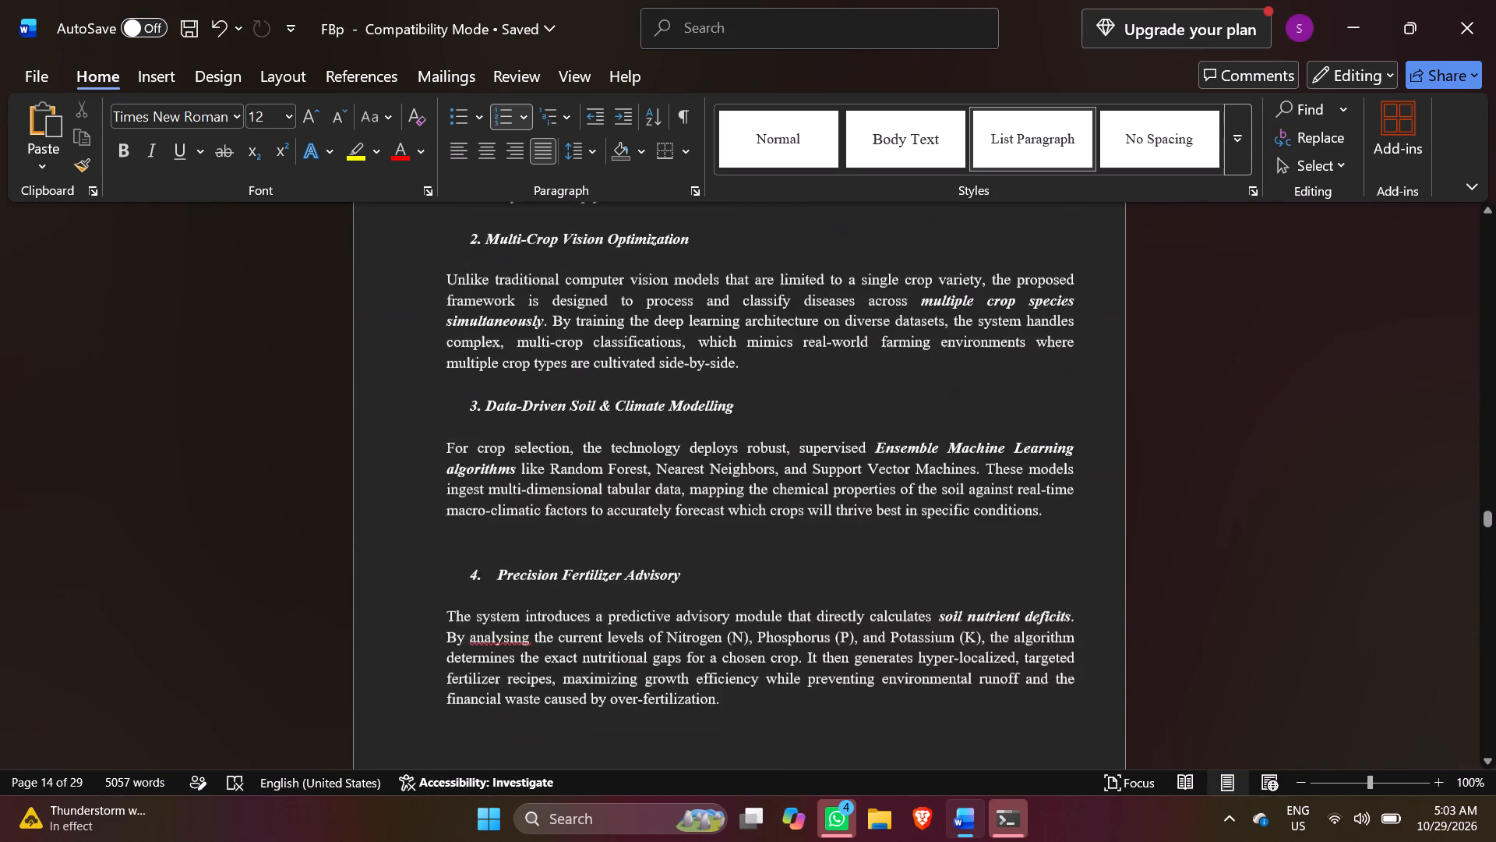
scroll(582, 324, "up", 12)
scroll(602, 324, "up", 13)
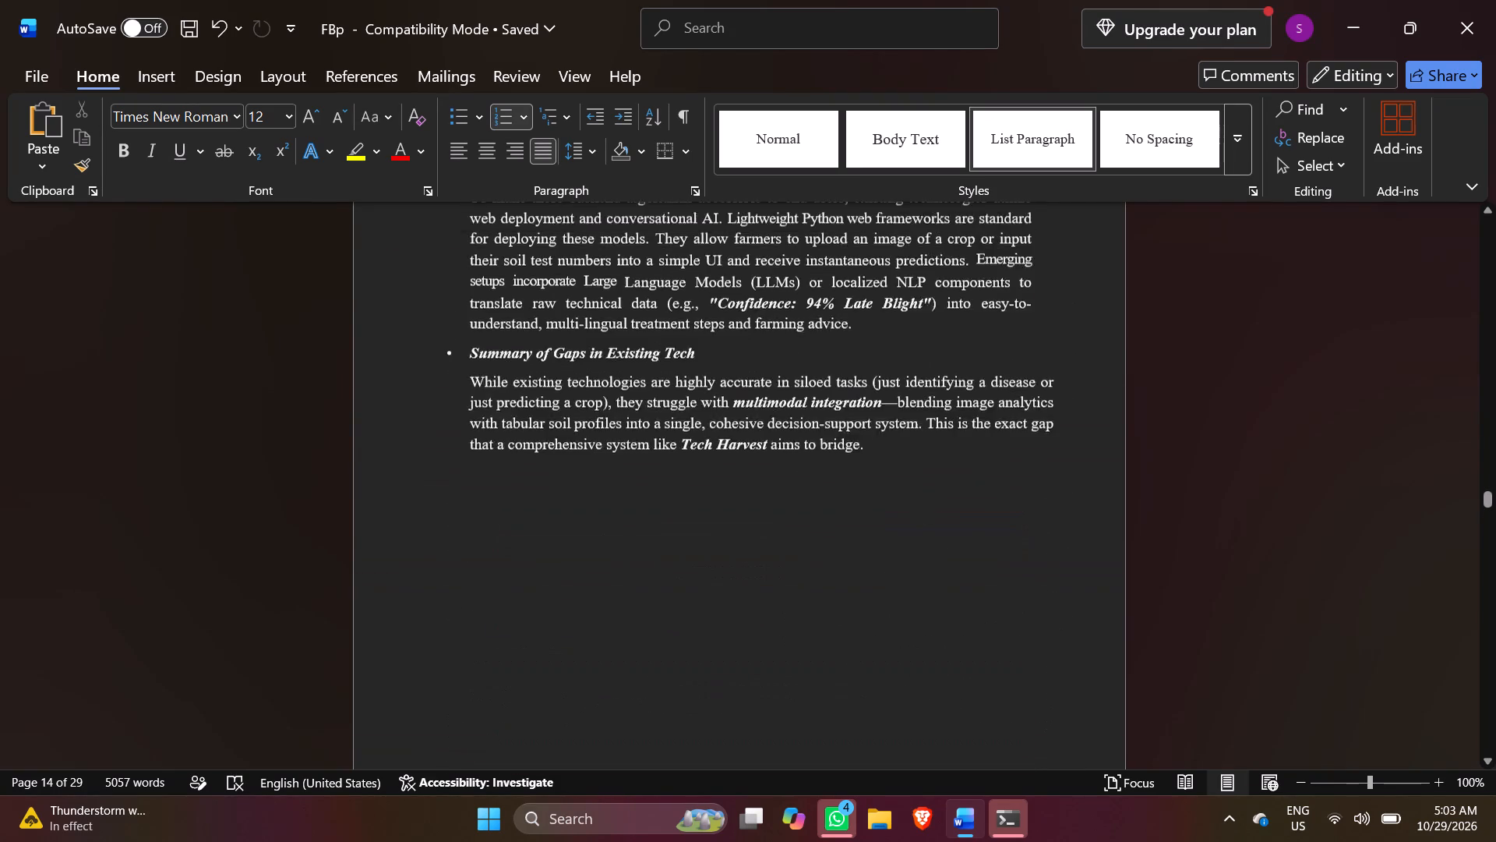
scroll(617, 338, "up", 20)
scroll(617, 338, "up", 14)
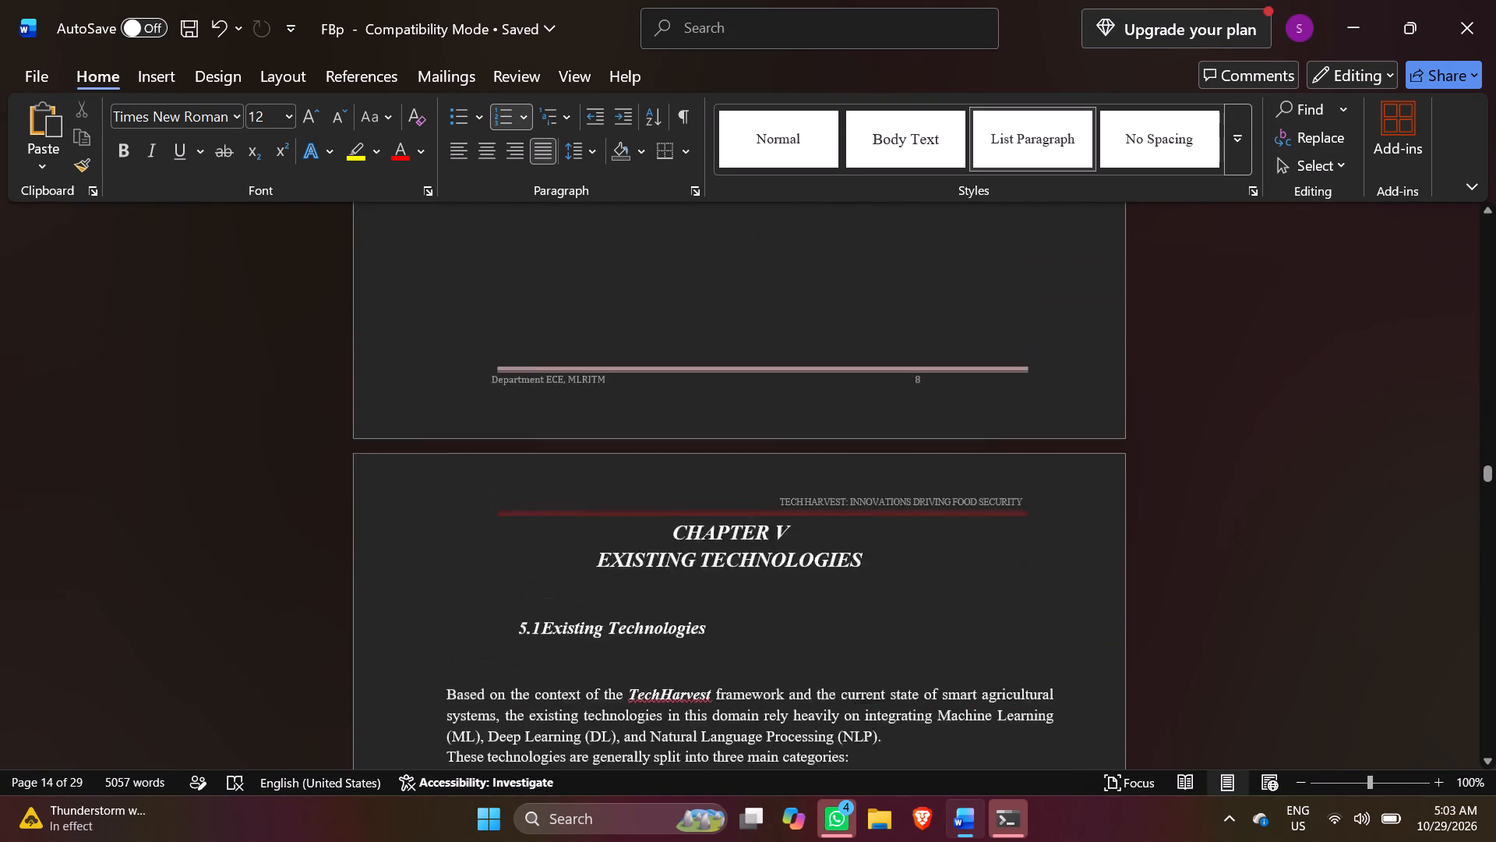
scroll(630, 363, "up", 15)
scroll(650, 359, "up", 18)
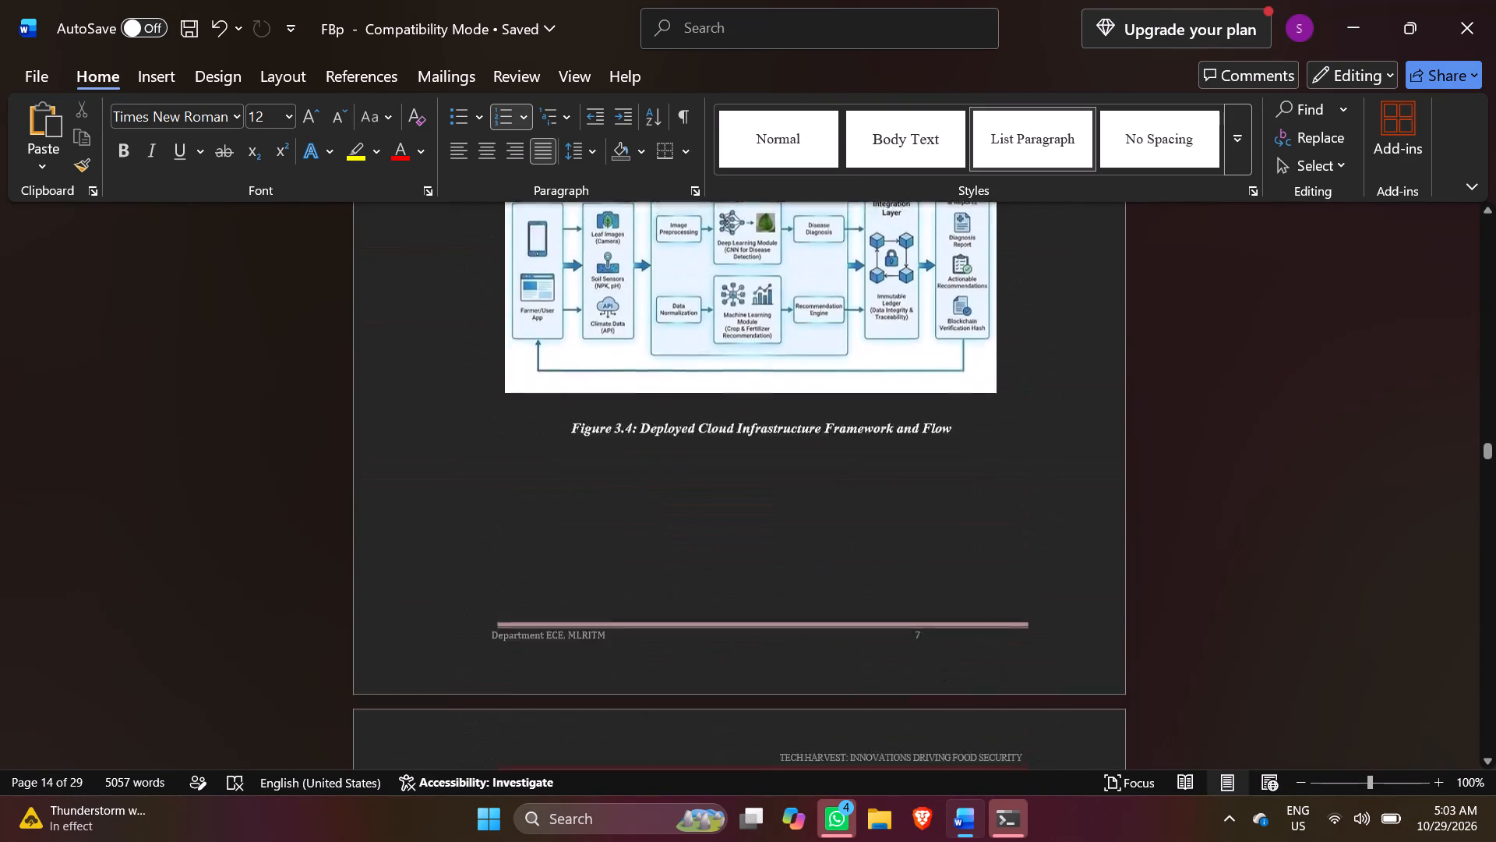
scroll(650, 359, "up", 17)
scroll(650, 359, "up", 5)
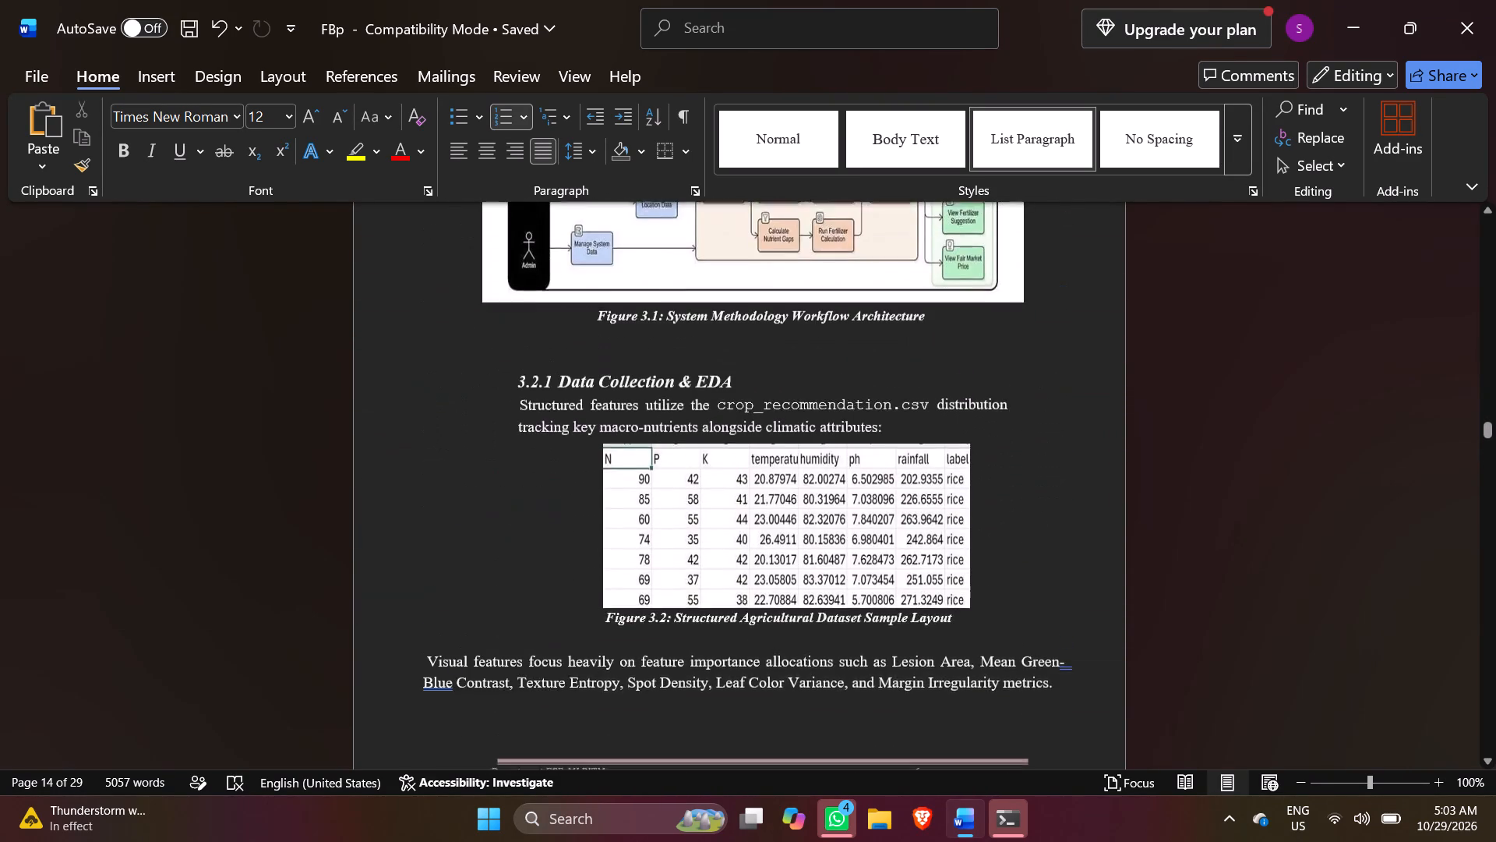
scroll(651, 358, "up", 5)
Recheck the pages from Figure 3.3 through the project objectives and existing technologies to the Precision Fertilizer Advisory section.
scroll(651, 357, "down", 20)
scroll(651, 357, "down", 2)
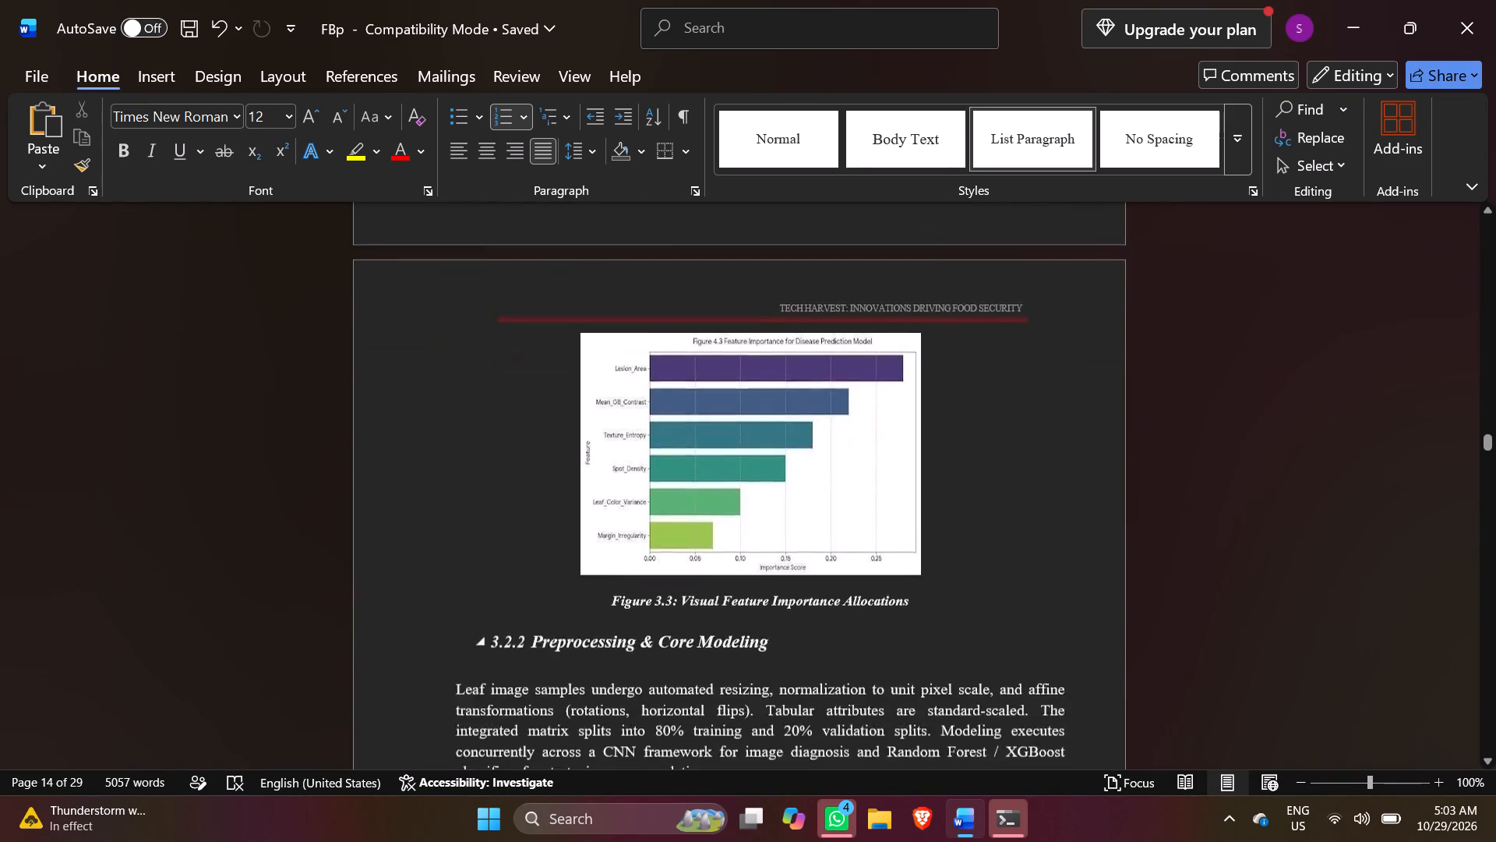
scroll(728, 443, "down", 20)
scroll(728, 443, "down", 18)
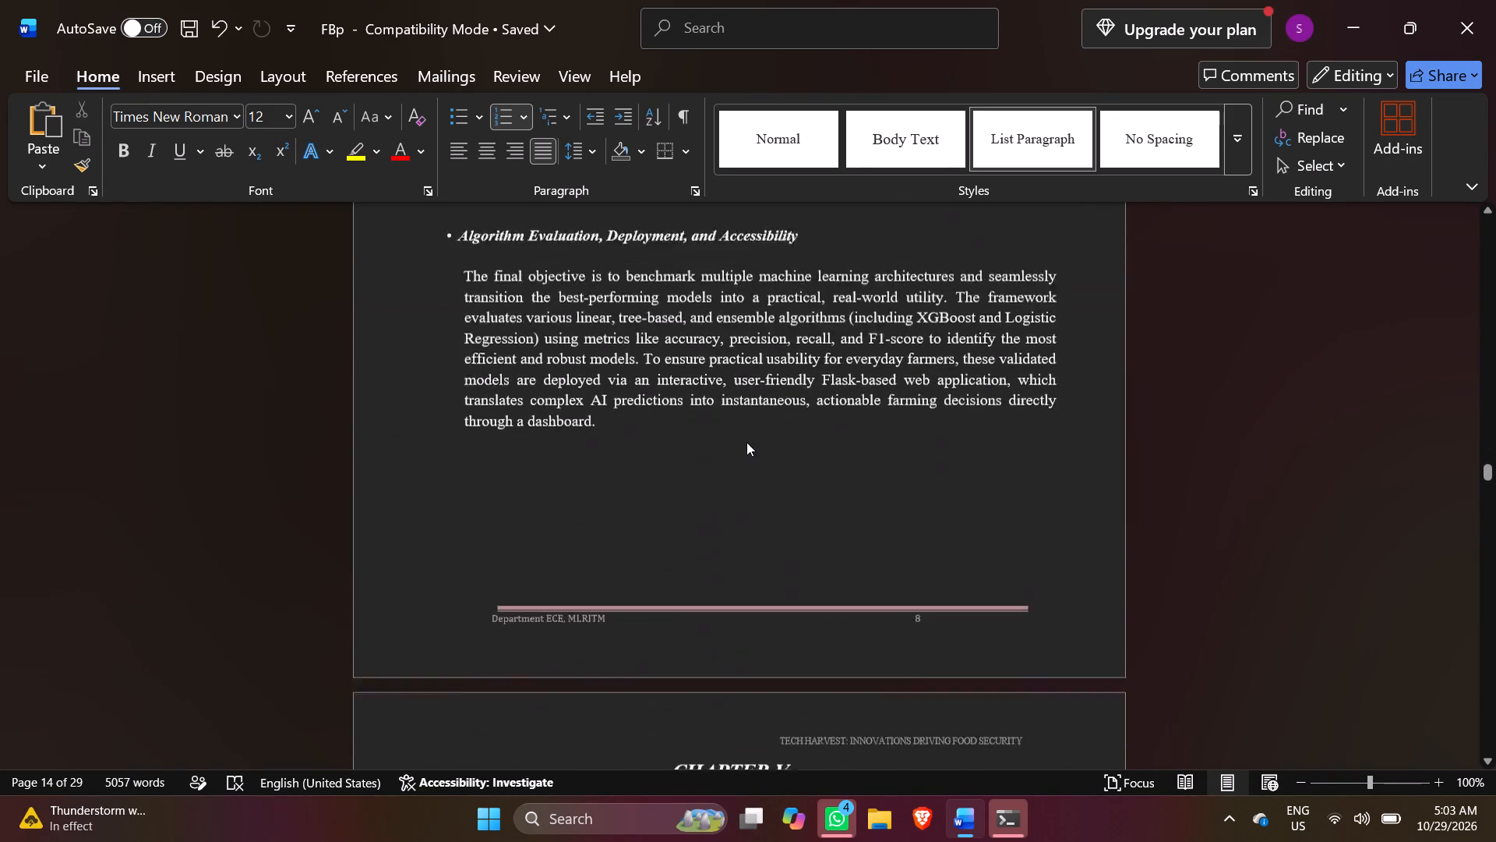
scroll(746, 442, "down", 15)
scroll(746, 436, "down", 14)
scroll(743, 428, "down", 7)
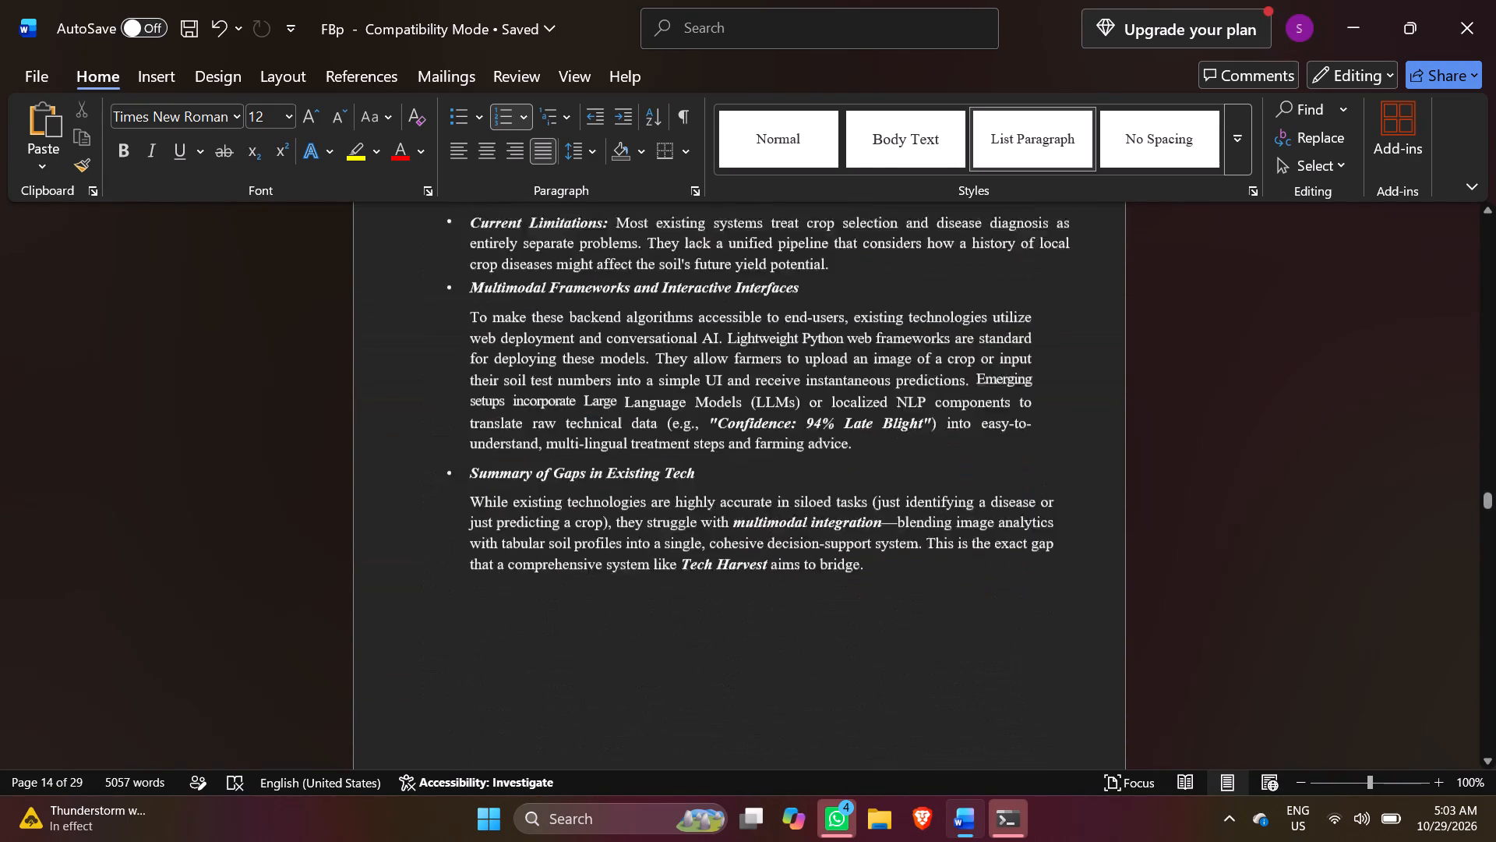
scroll(743, 428, "down", 14)
scroll(743, 428, "down", 13)
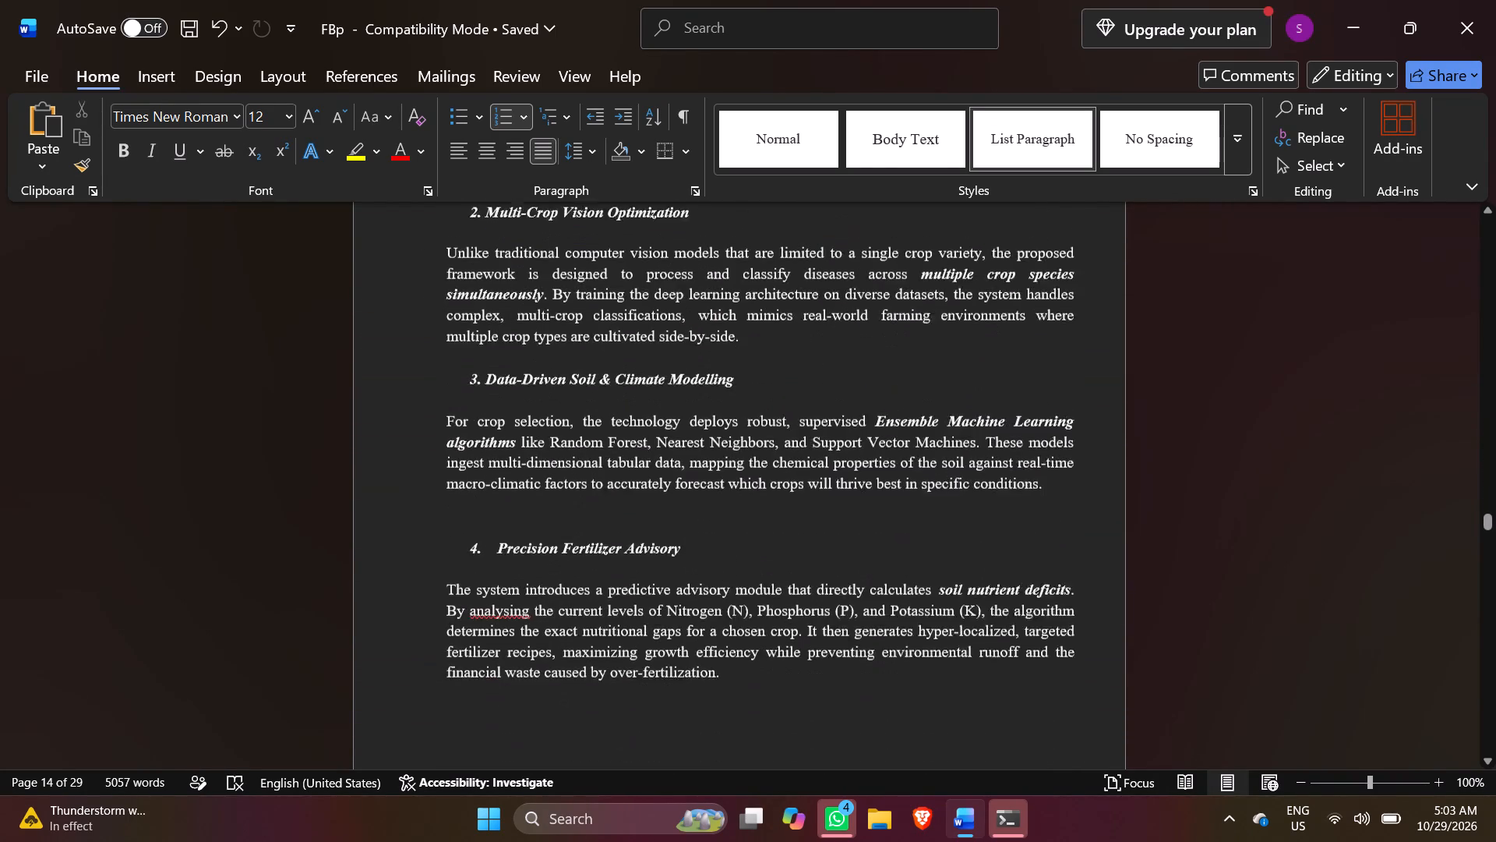
Examine page 12, between the Precision Fertilizer Advisory section and the Chapter VII Working Methodology heading.
scroll(743, 428, "down", 19)
scroll(743, 428, "down", 3)
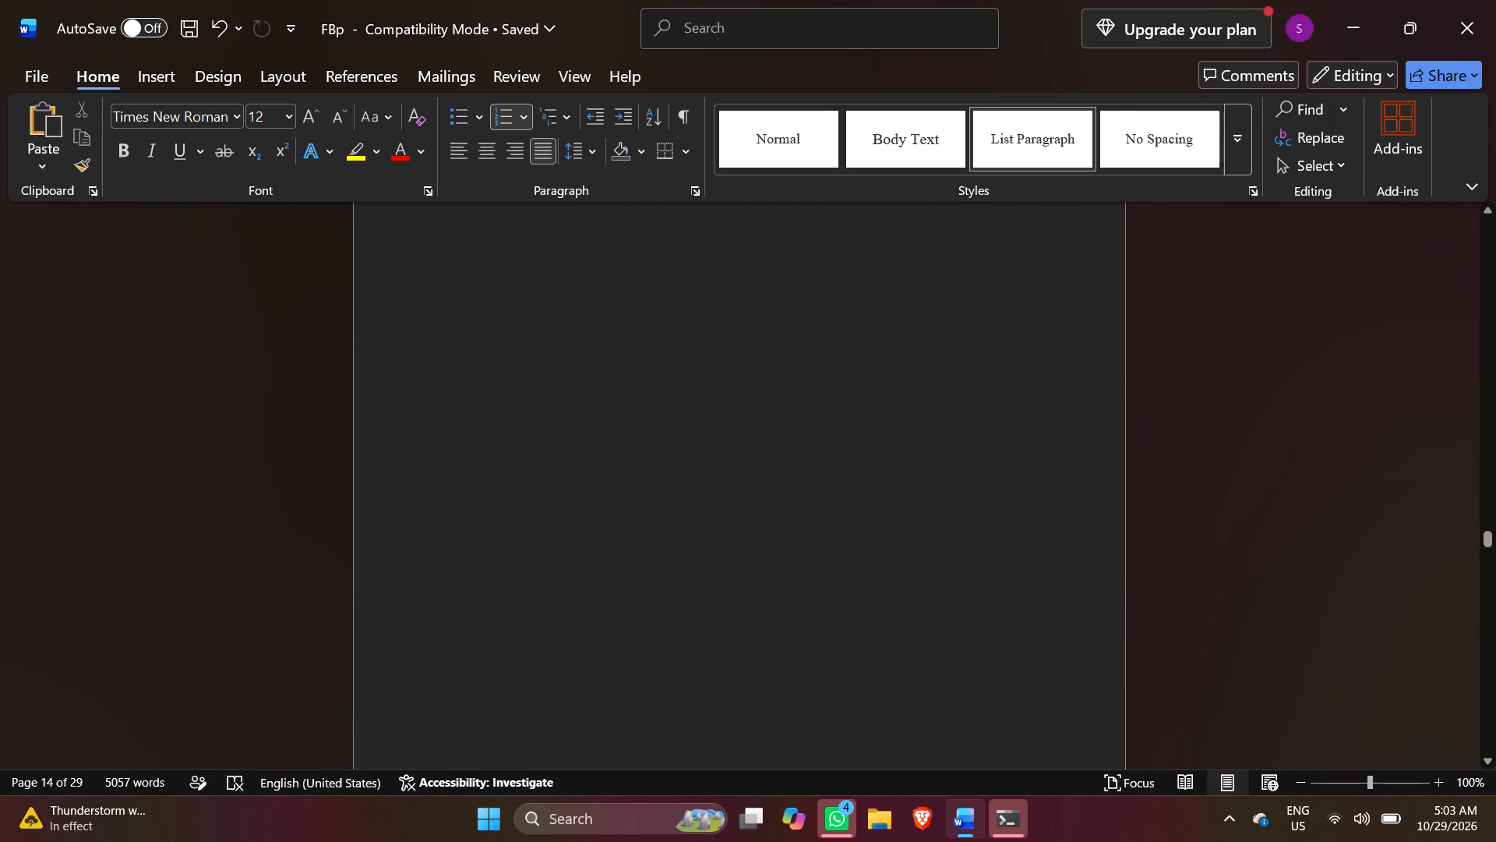
scroll(743, 428, "down", 13)
scroll(743, 428, "up", 11)
scroll(662, 384, "up", 4)
scroll(672, 472, "down", 6)
scroll(678, 432, "up", 19)
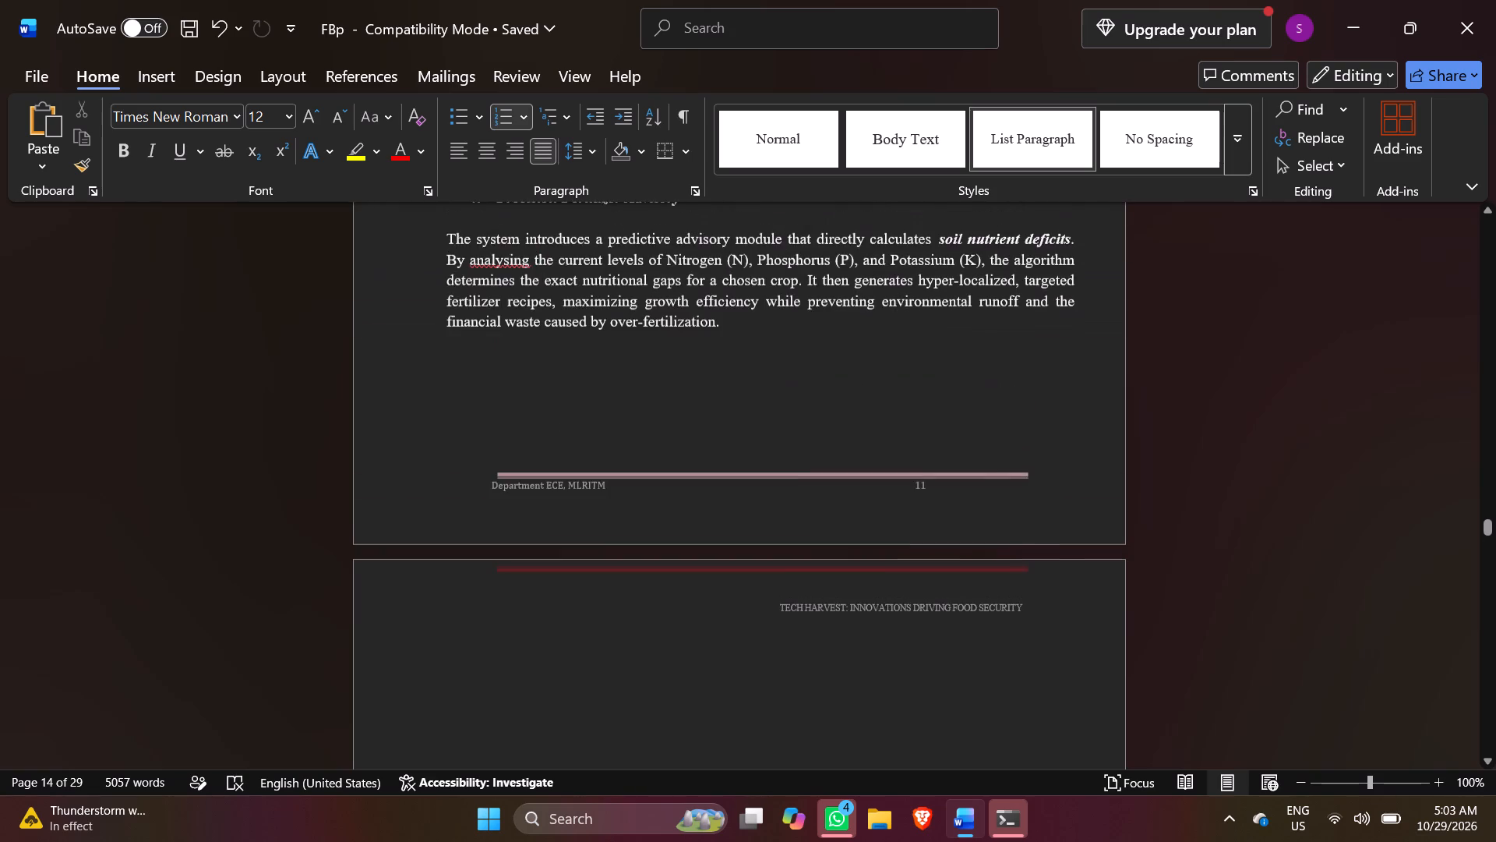
scroll(677, 432, "down", 17)
scroll(711, 482, "down", 10)
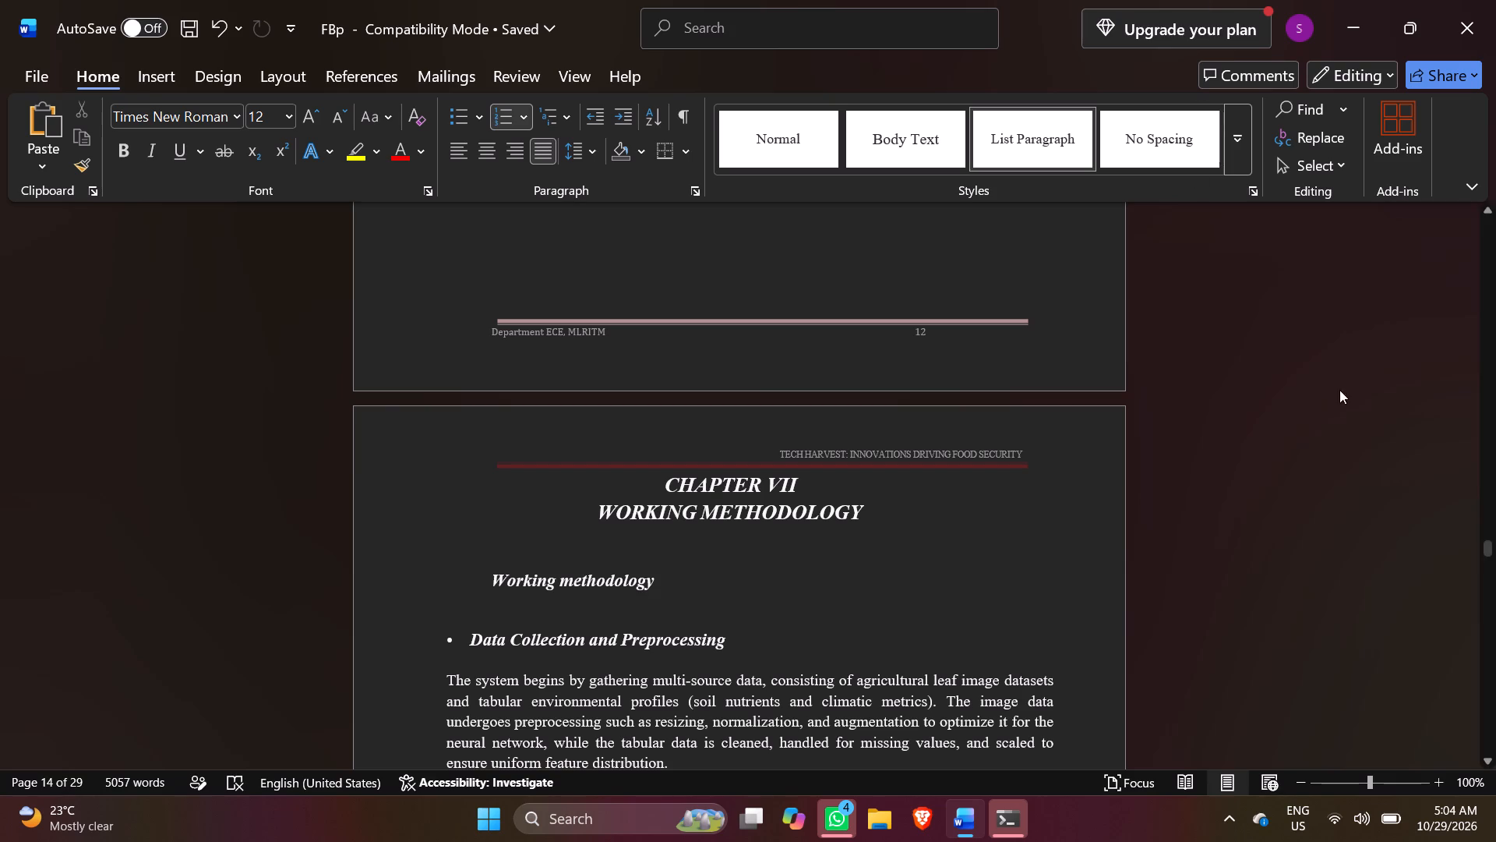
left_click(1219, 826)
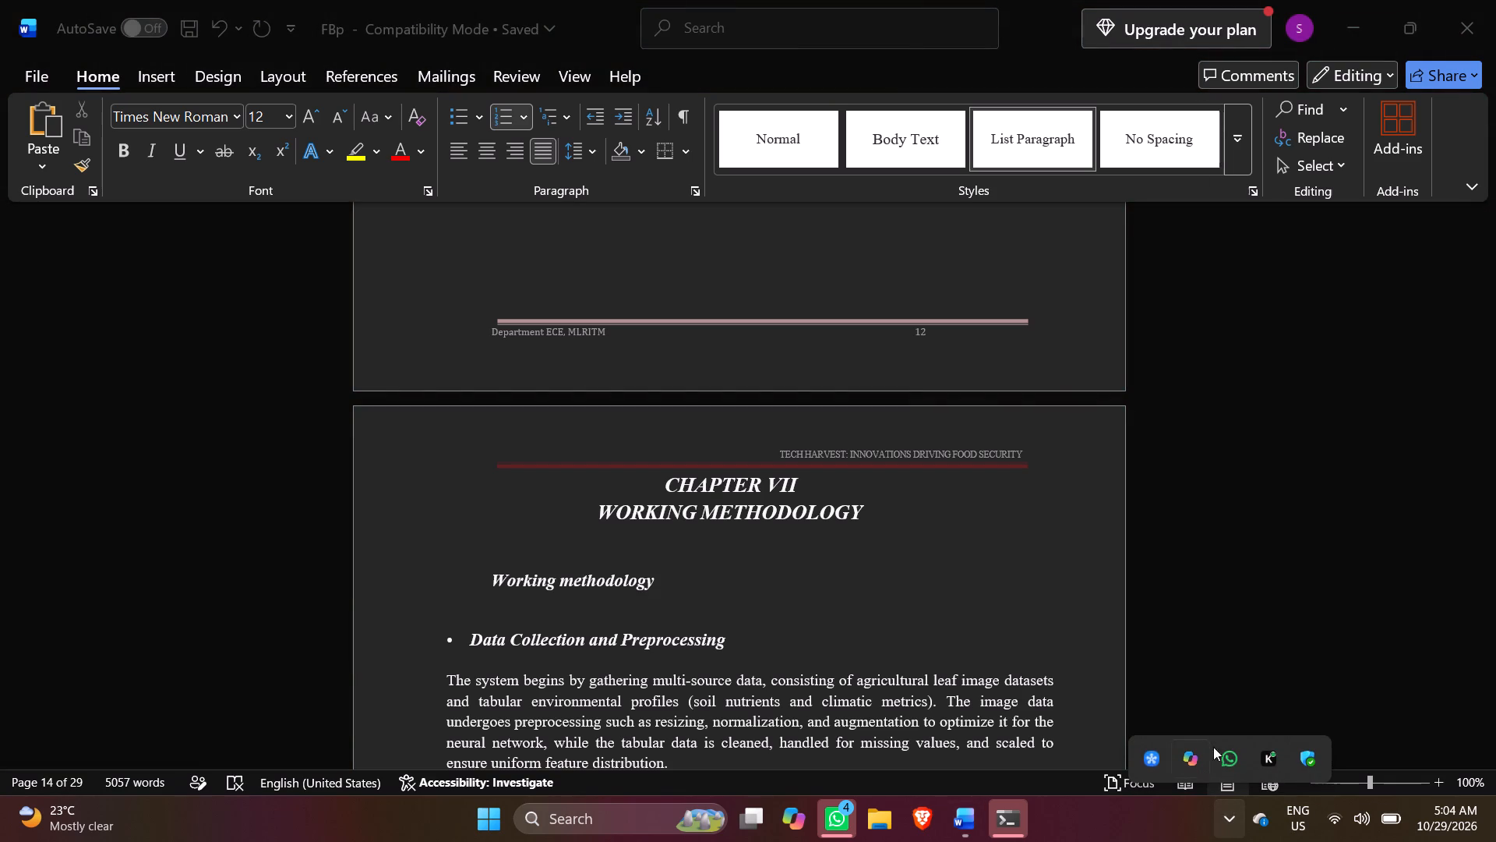
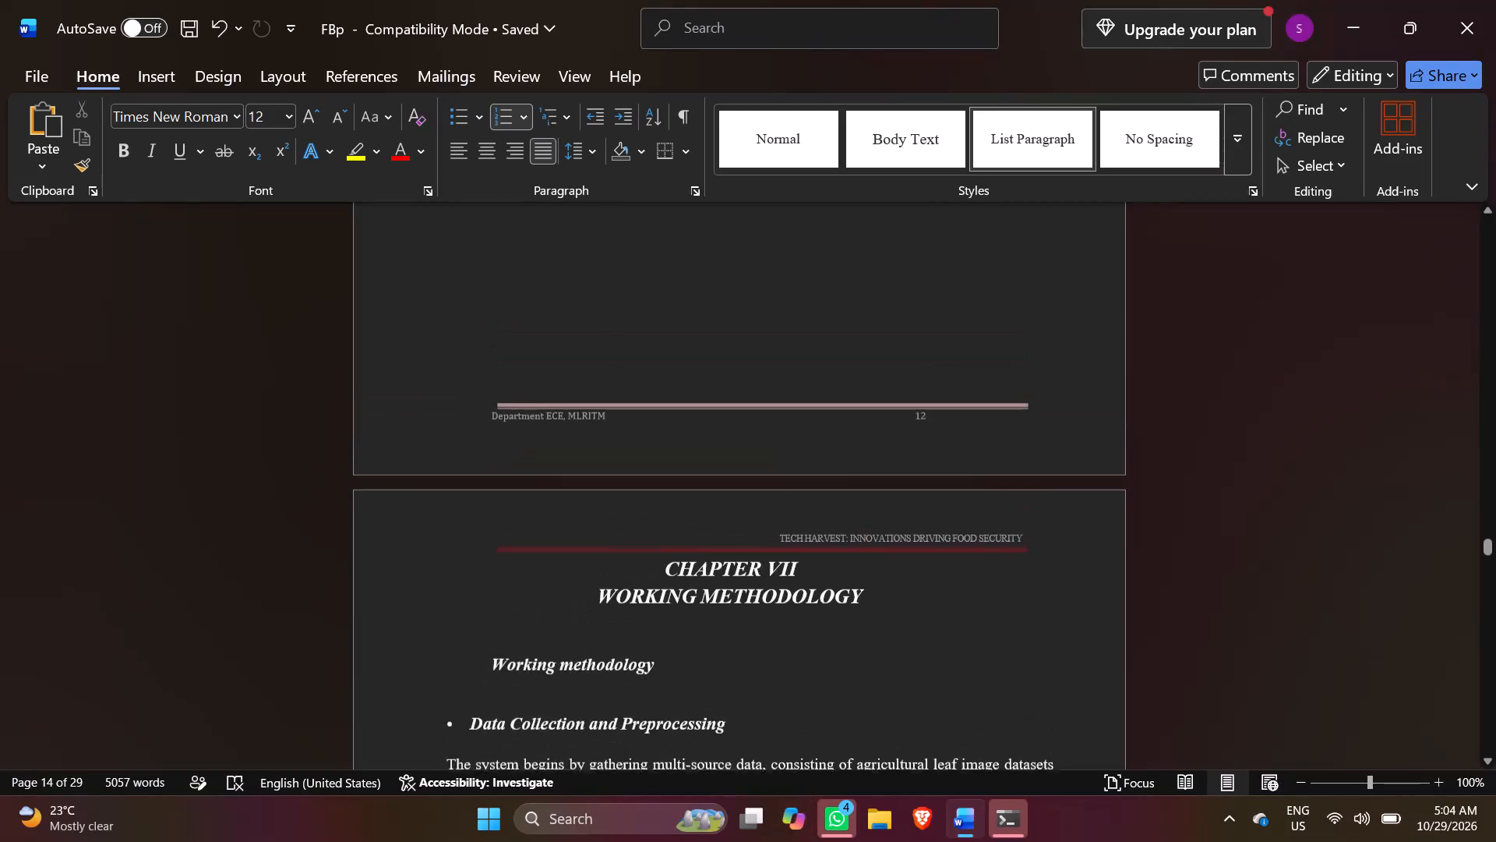
Review the report pages from Chapter VII back to Chapter IV, and forward again through Chapters V and VI.
scroll(834, 639, "up", 6)
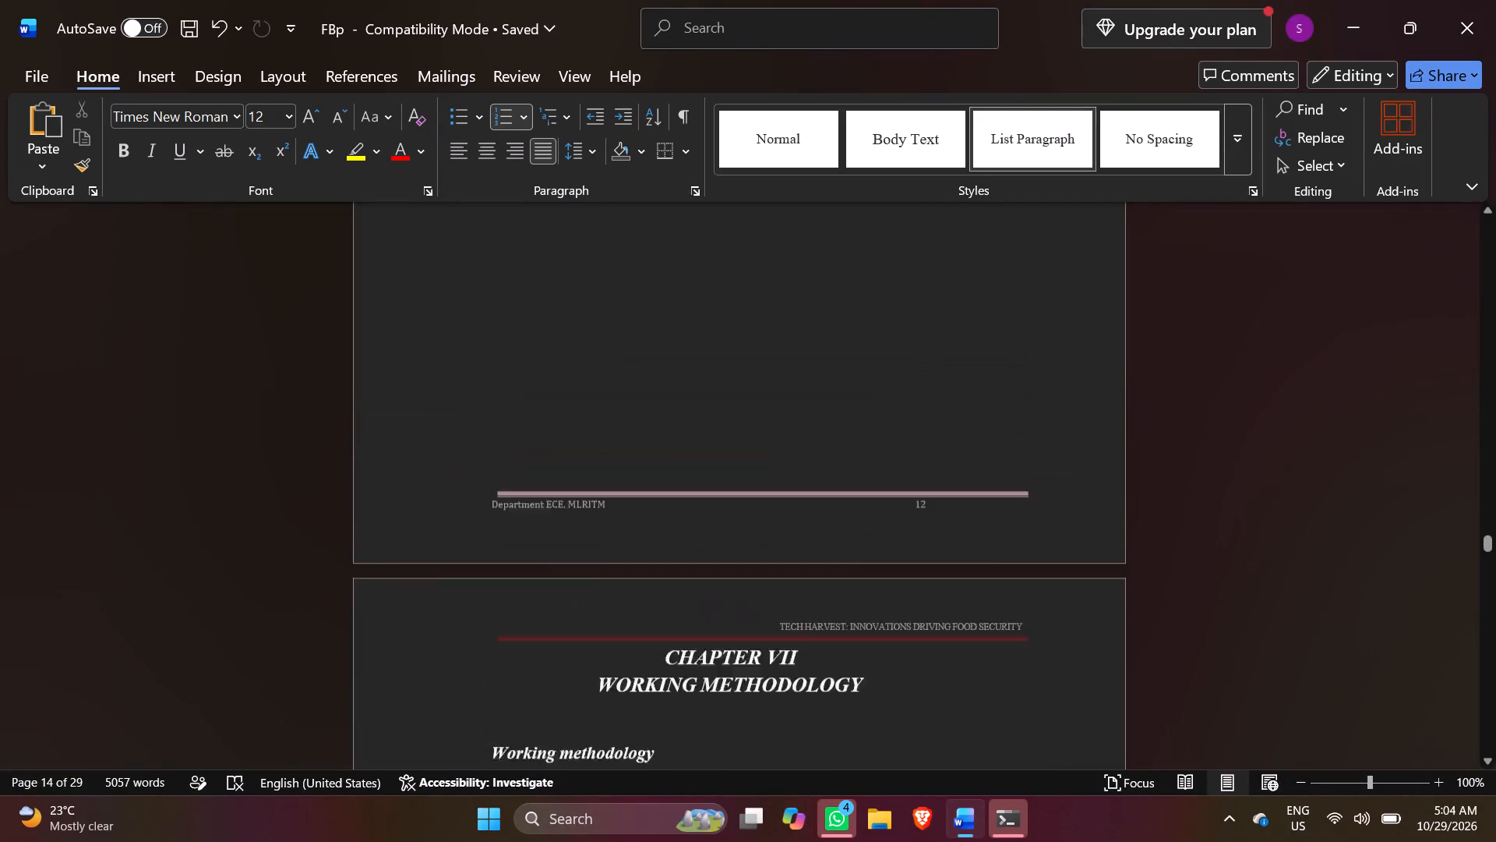
scroll(831, 639, "up", 20)
scroll(831, 639, "up", 8)
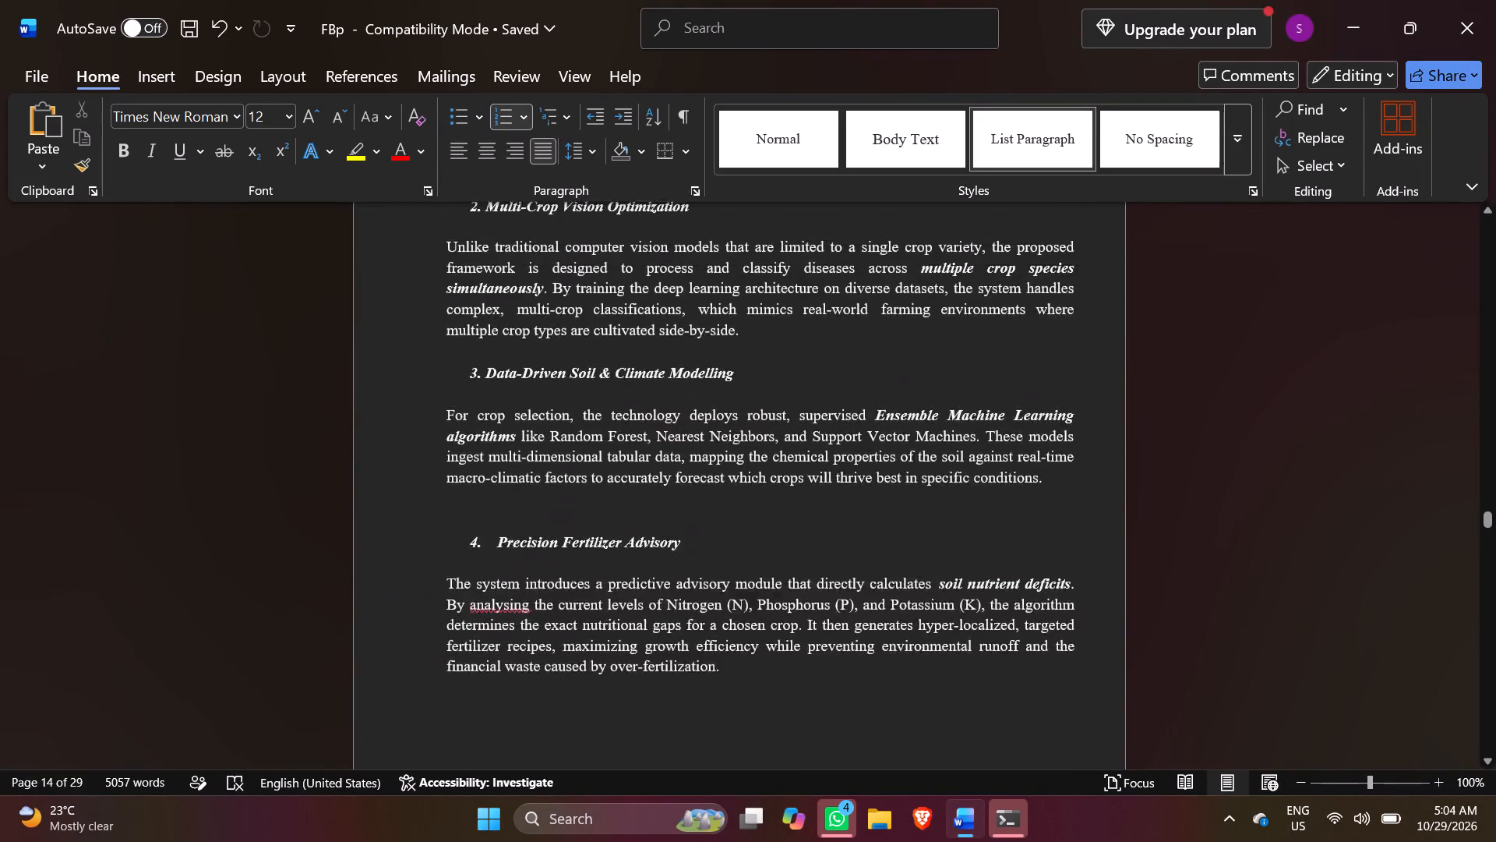
scroll(831, 639, "up", 20)
scroll(831, 639, "up", 16)
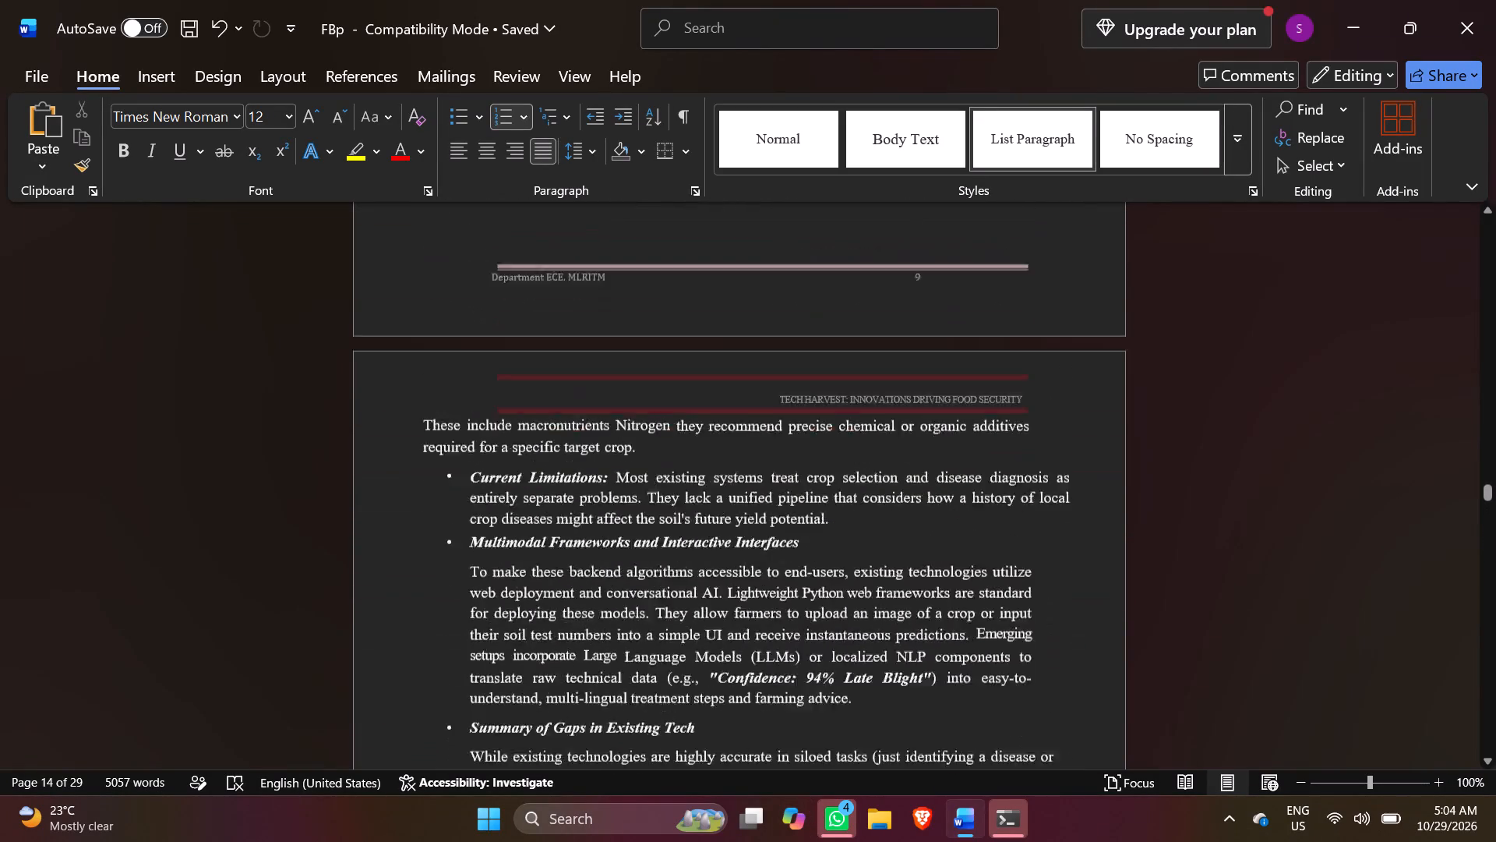
scroll(831, 639, "up", 20)
scroll(831, 639, "up", 11)
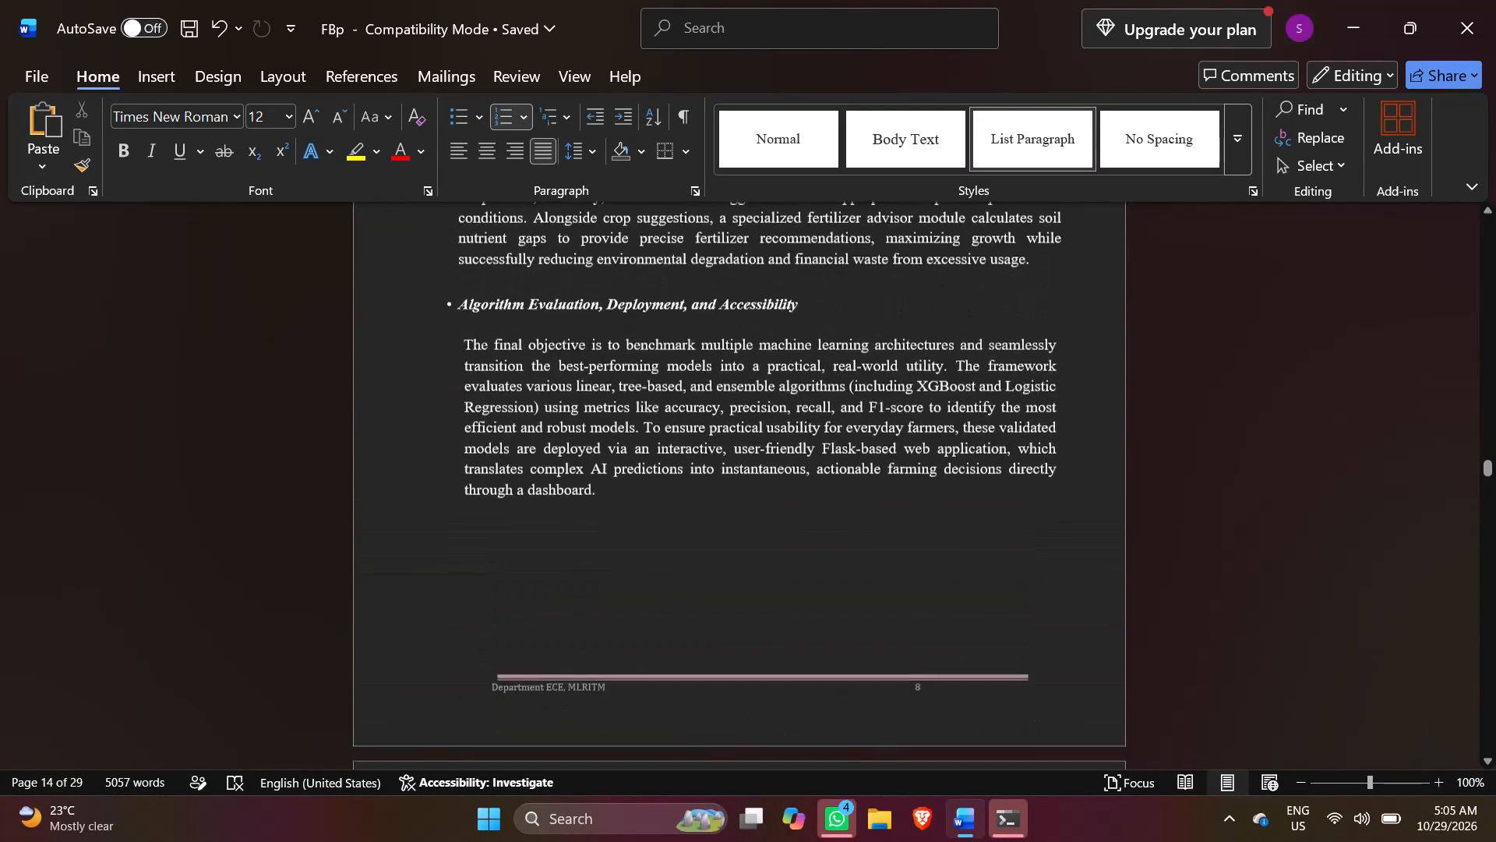
scroll(831, 639, "up", 11)
scroll(831, 639, "down", 20)
scroll(831, 639, "down", 2)
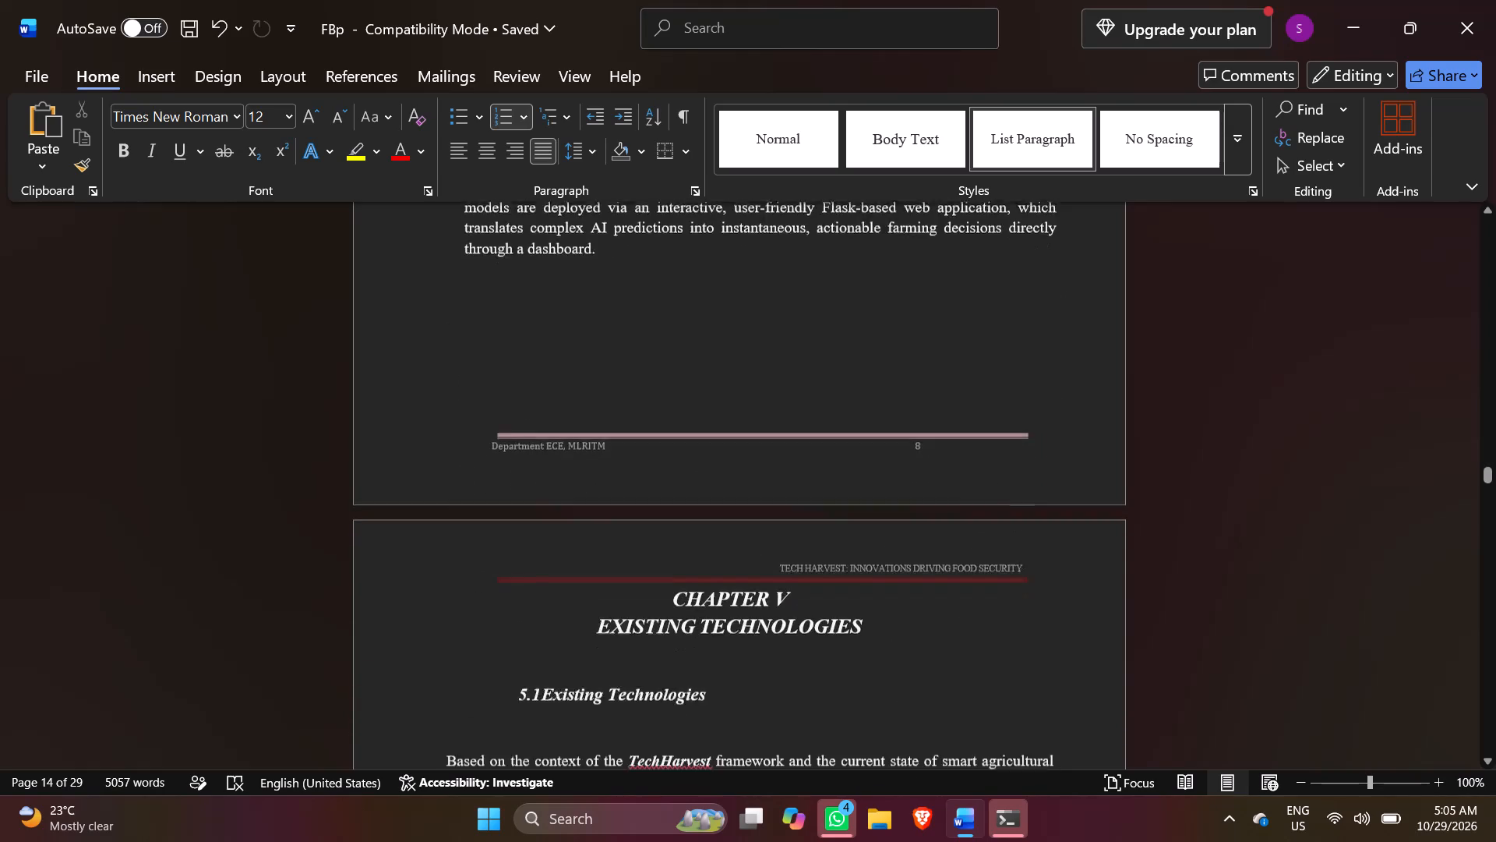
scroll(831, 636, "down", 19)
scroll(824, 550, "down", 8)
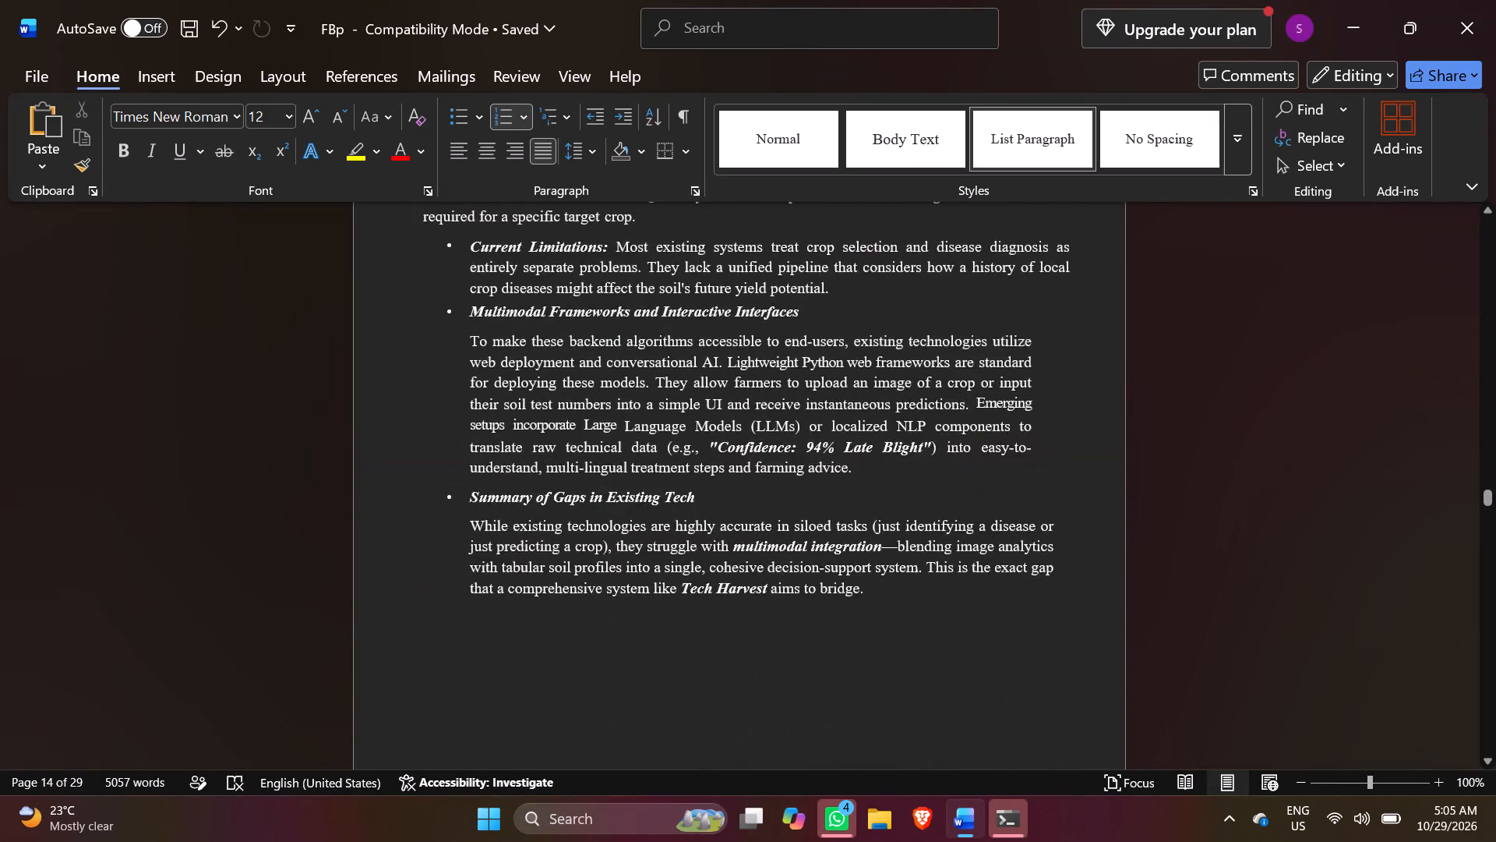
scroll(822, 550, "down", 20)
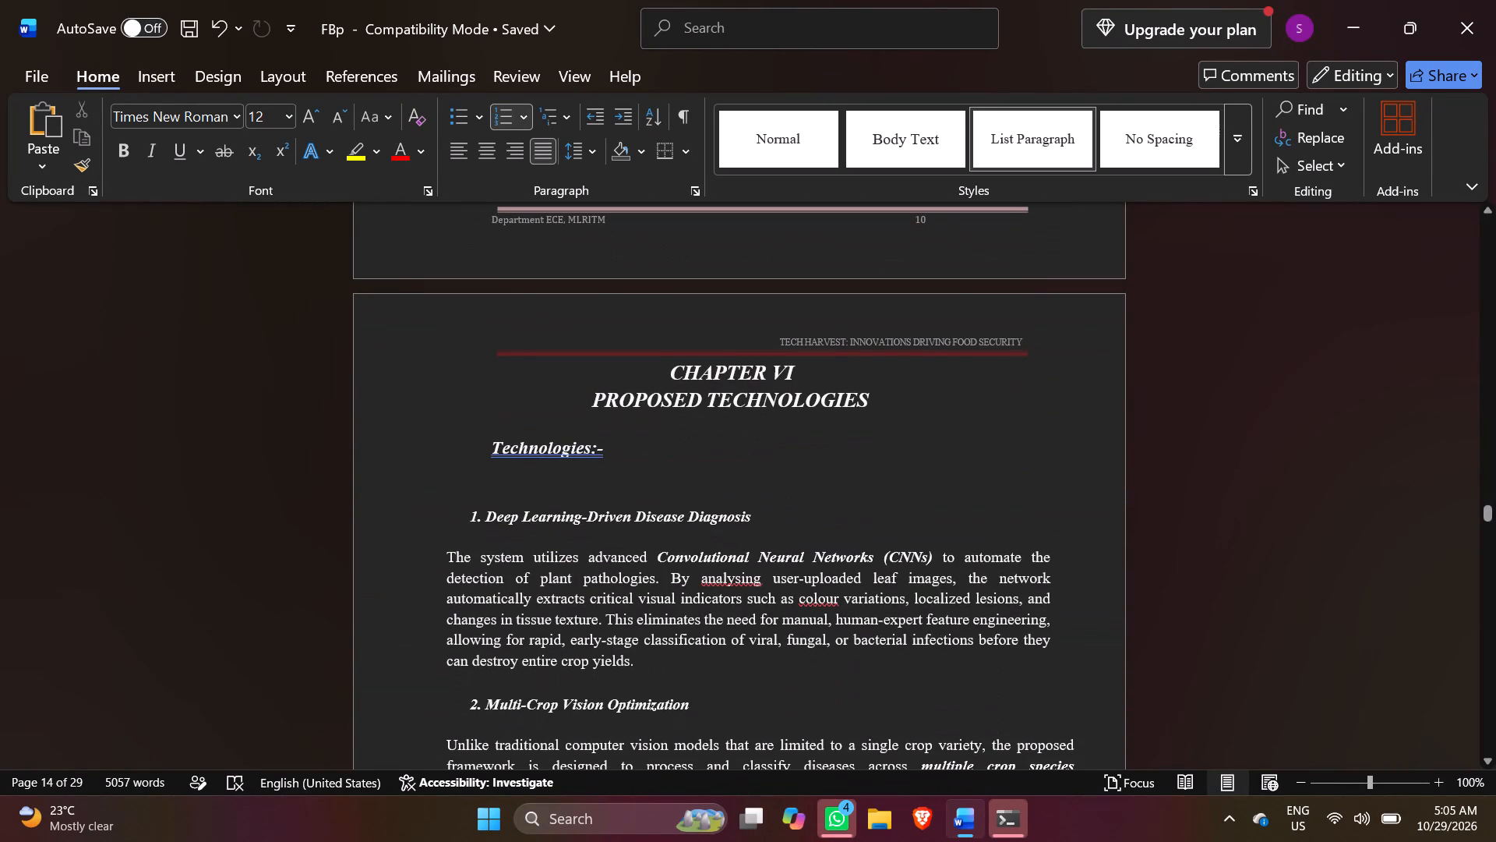
scroll(816, 560, "down", 13)
Examine the pages from the Literature Survey through Chapter VI, including the blank page after Proposed Technologies.
scroll(816, 561, "up", 7)
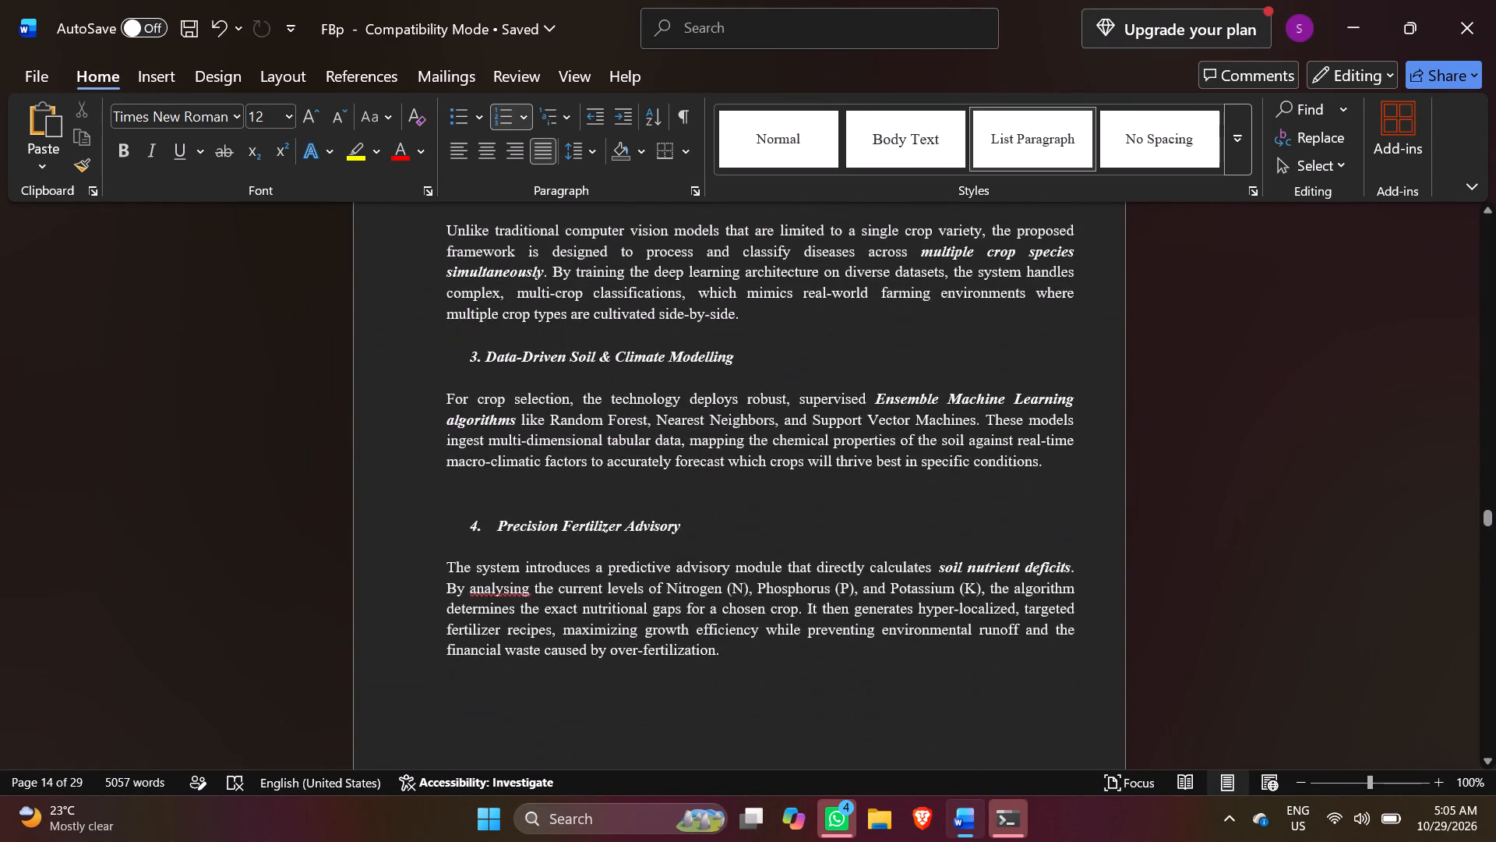
scroll(816, 561, "up", 20)
scroll(816, 561, "up", 17)
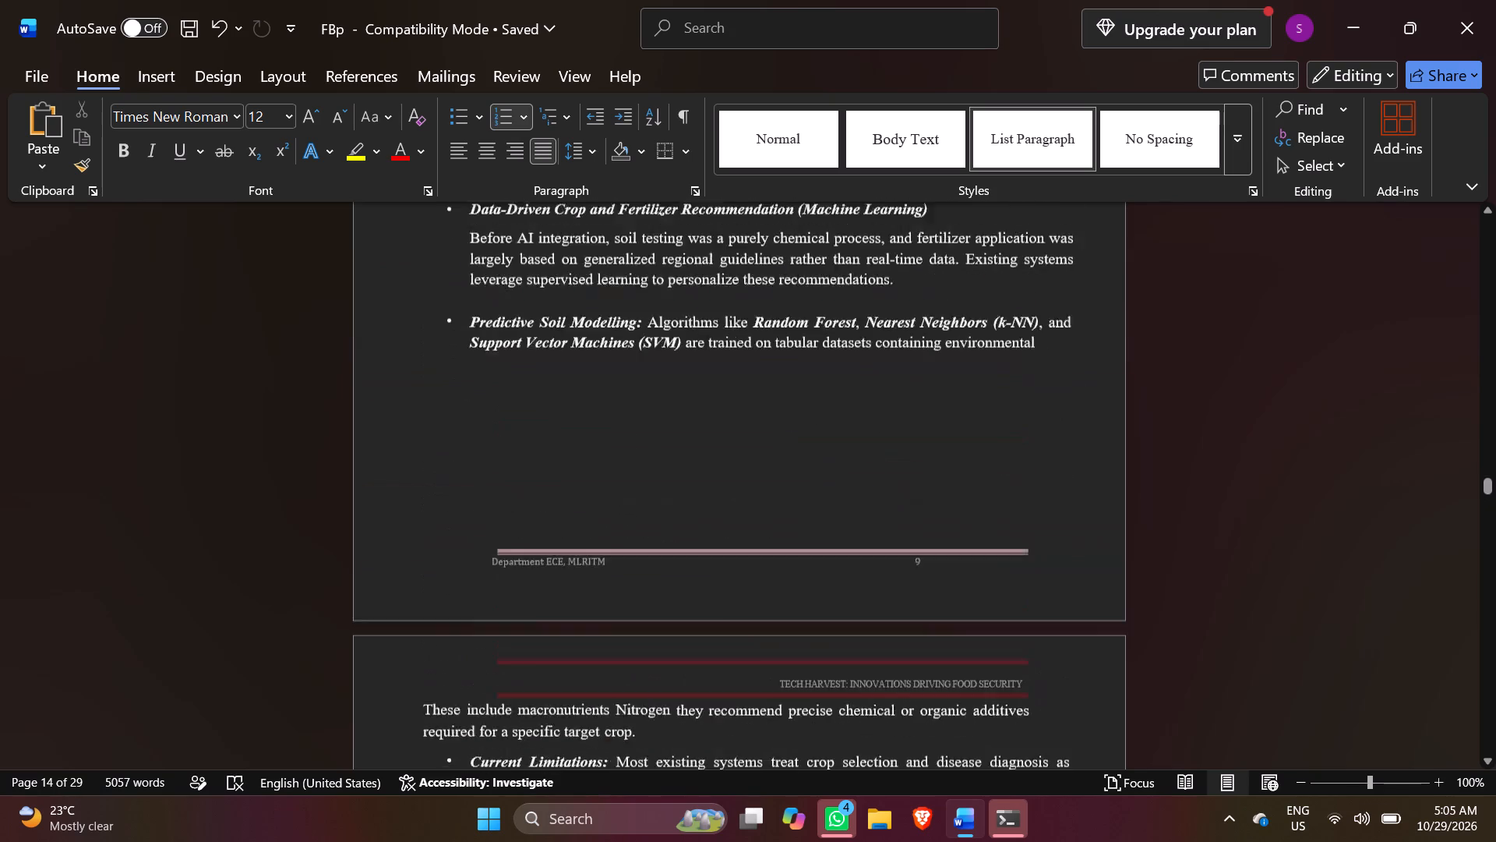
scroll(816, 561, "up", 20)
scroll(816, 561, "up", 17)
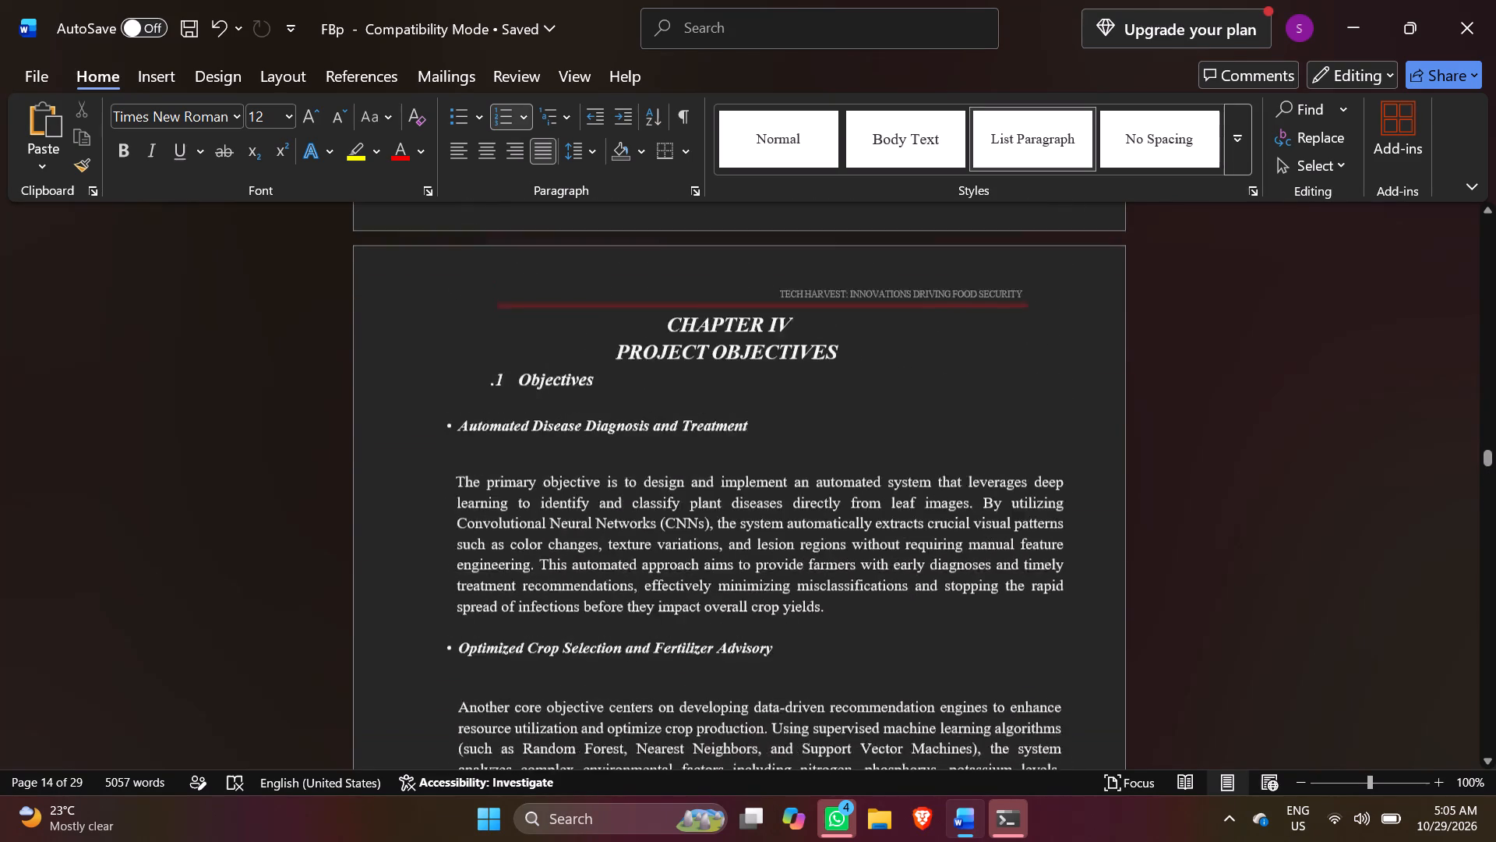
scroll(816, 561, "up", 20)
scroll(816, 561, "up", 17)
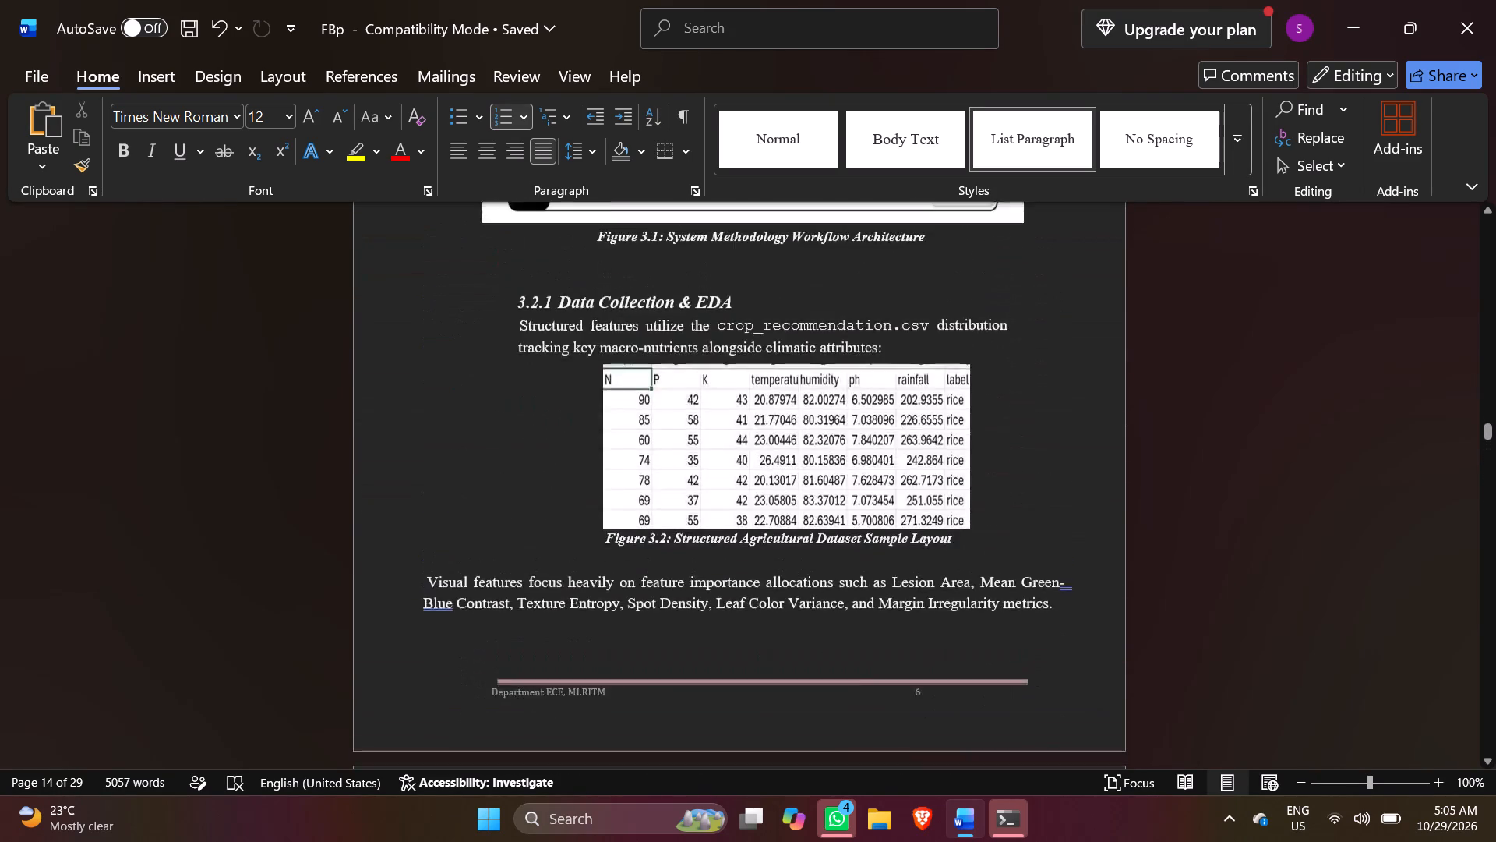
scroll(816, 561, "up", 20)
scroll(816, 561, "up", 13)
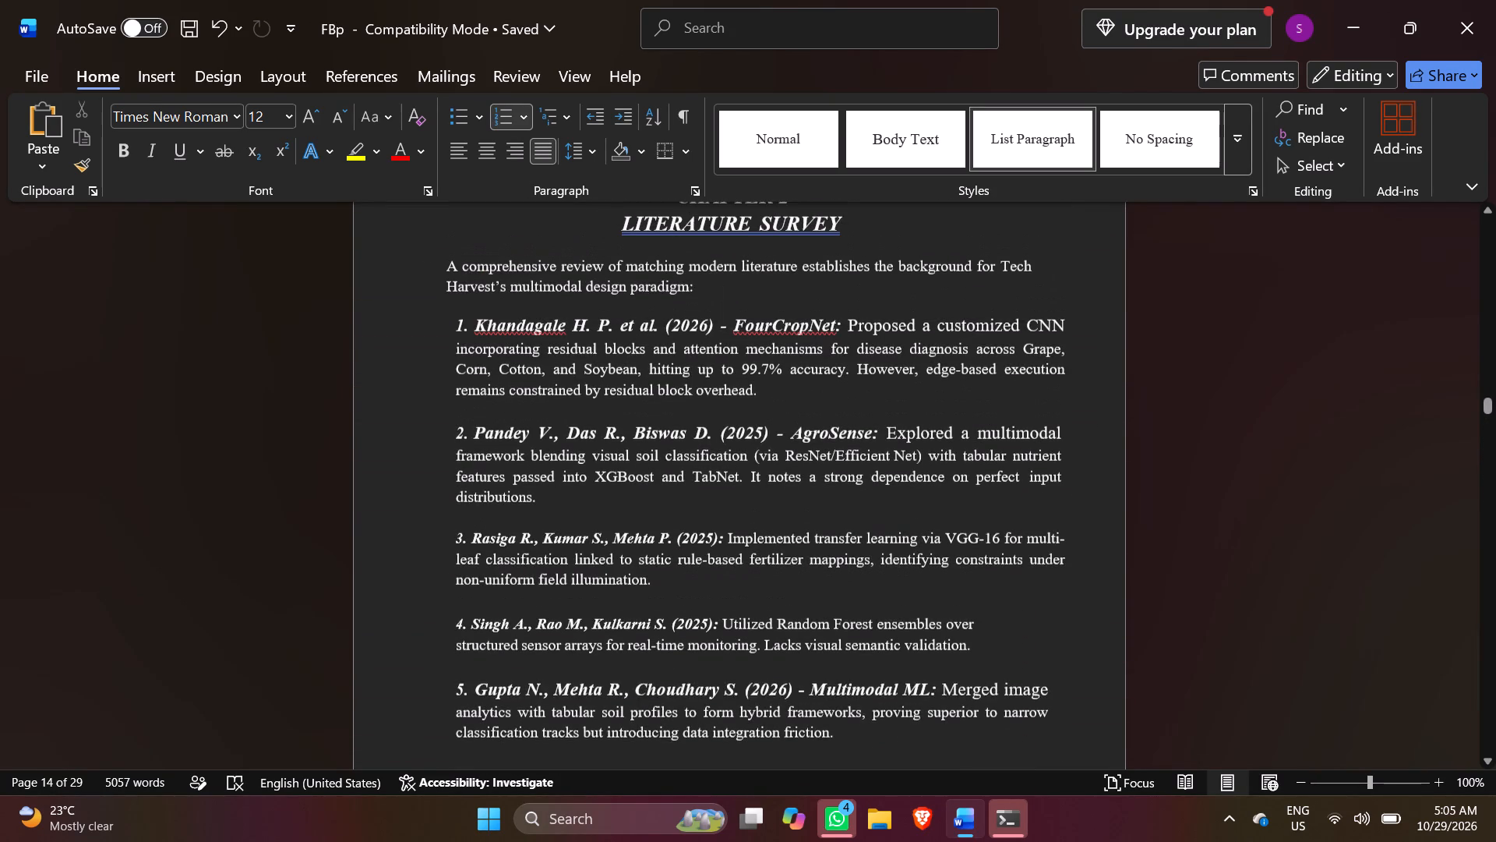
scroll(715, 596, "down", 9)
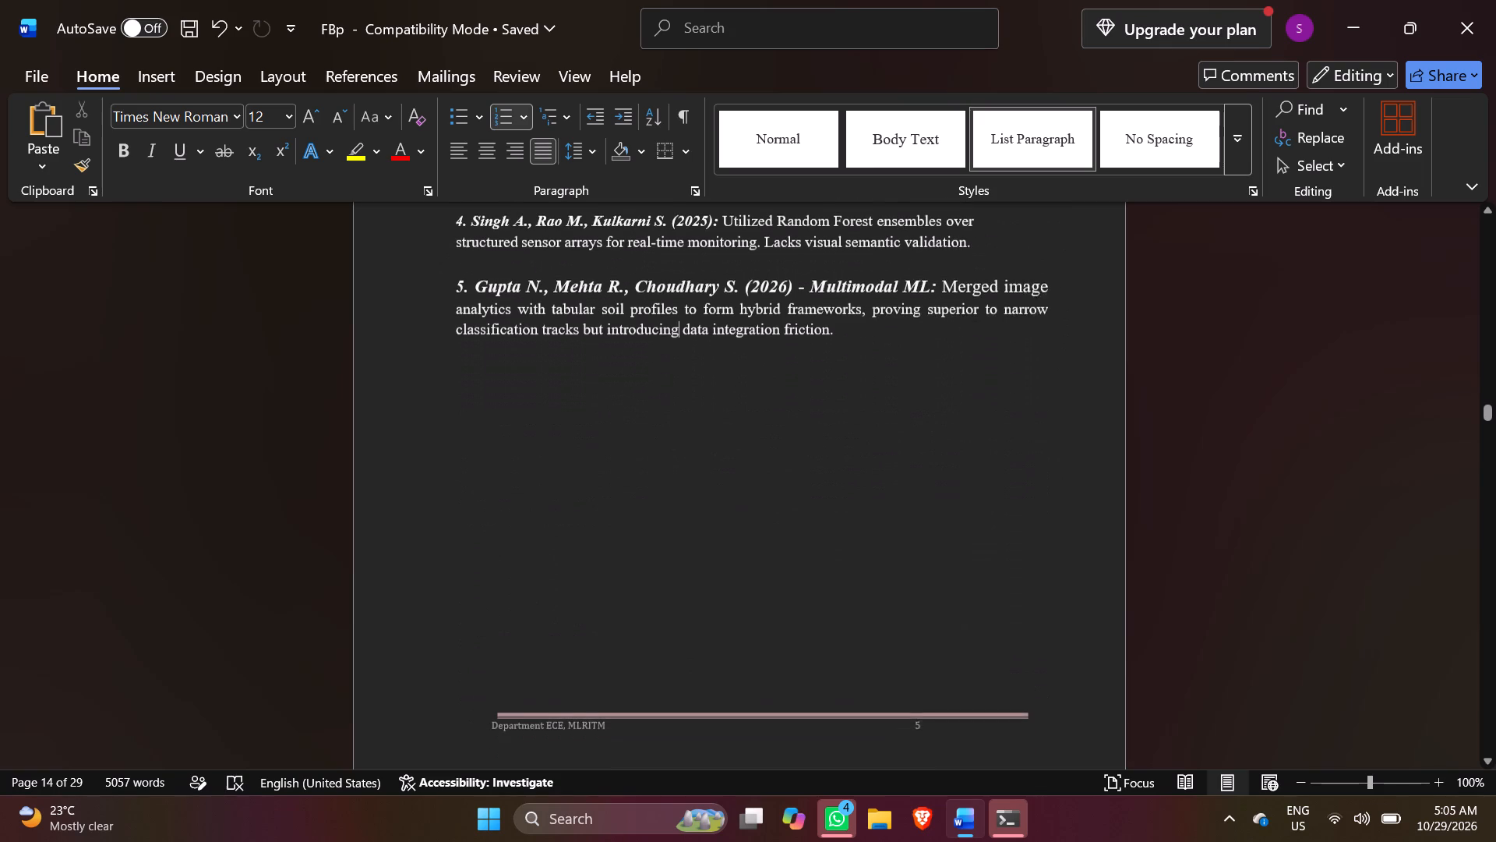
left_click_drag(1487, 412, 1495, 468)
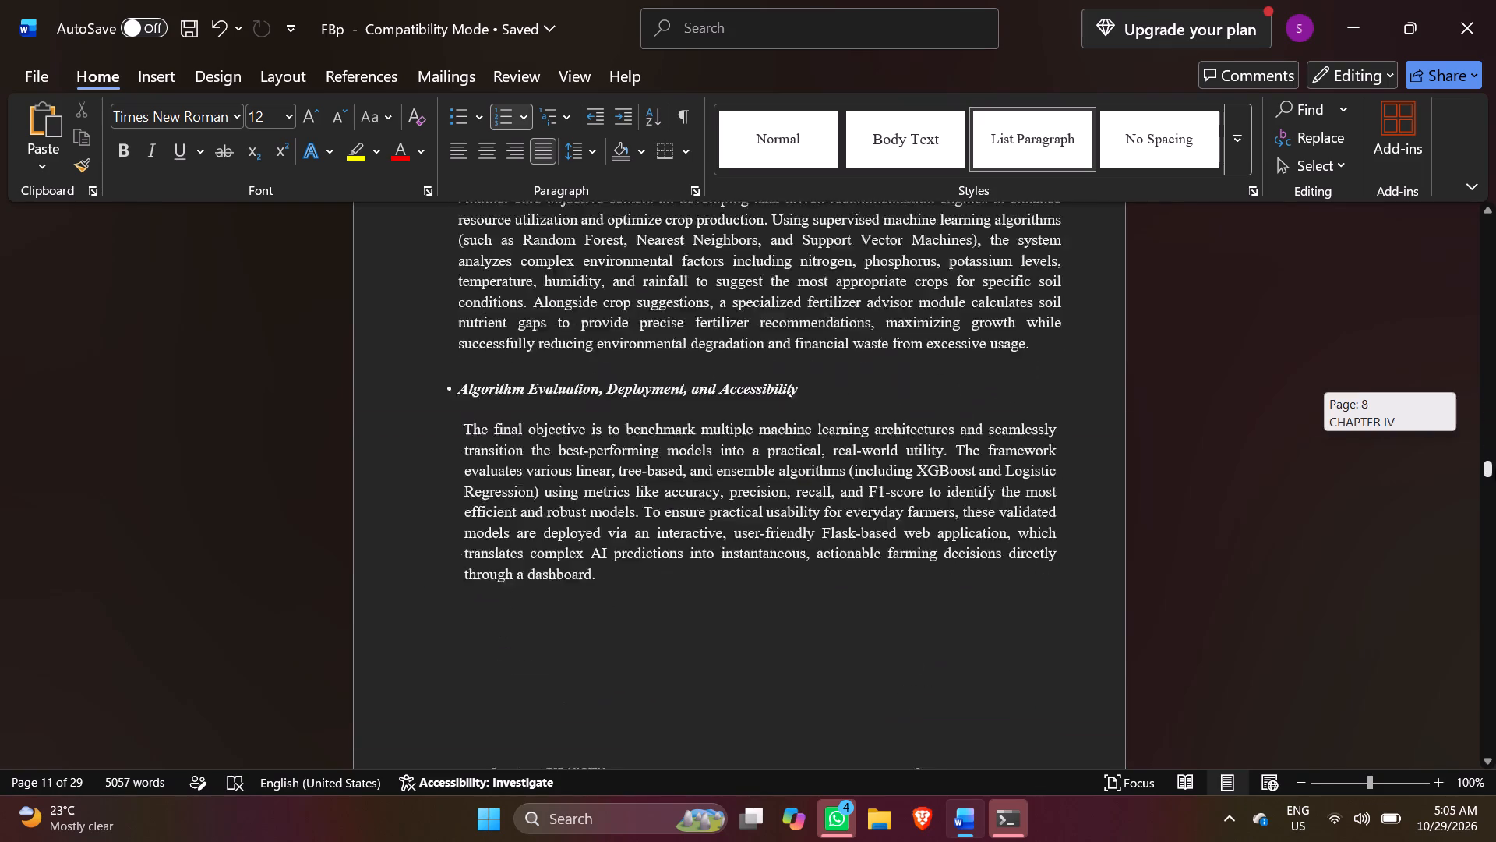
left_click_drag(1495, 468, 1495, 489)
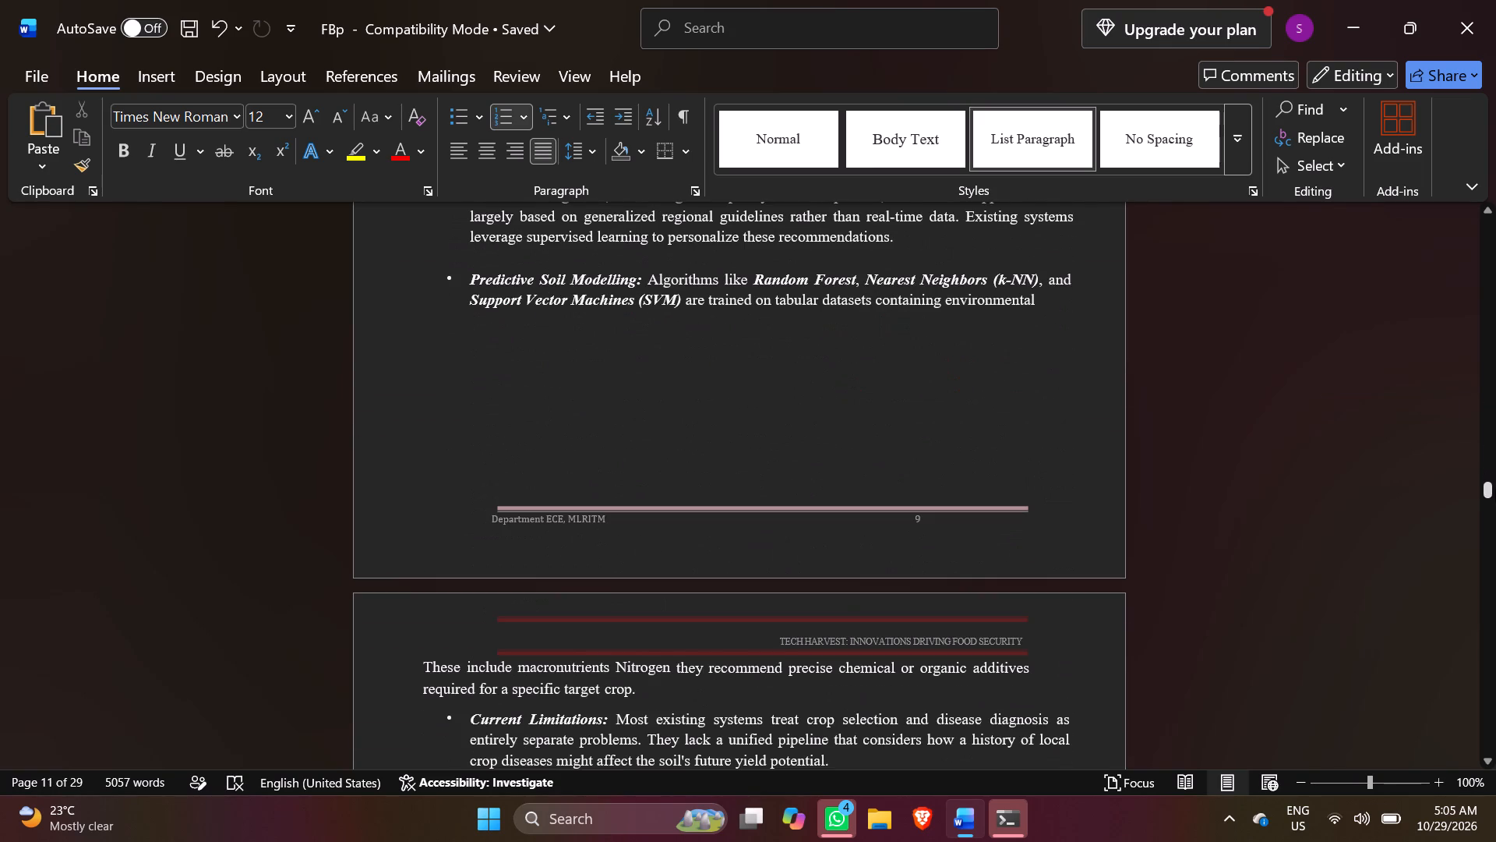
left_click_drag(1488, 484, 1495, 525)
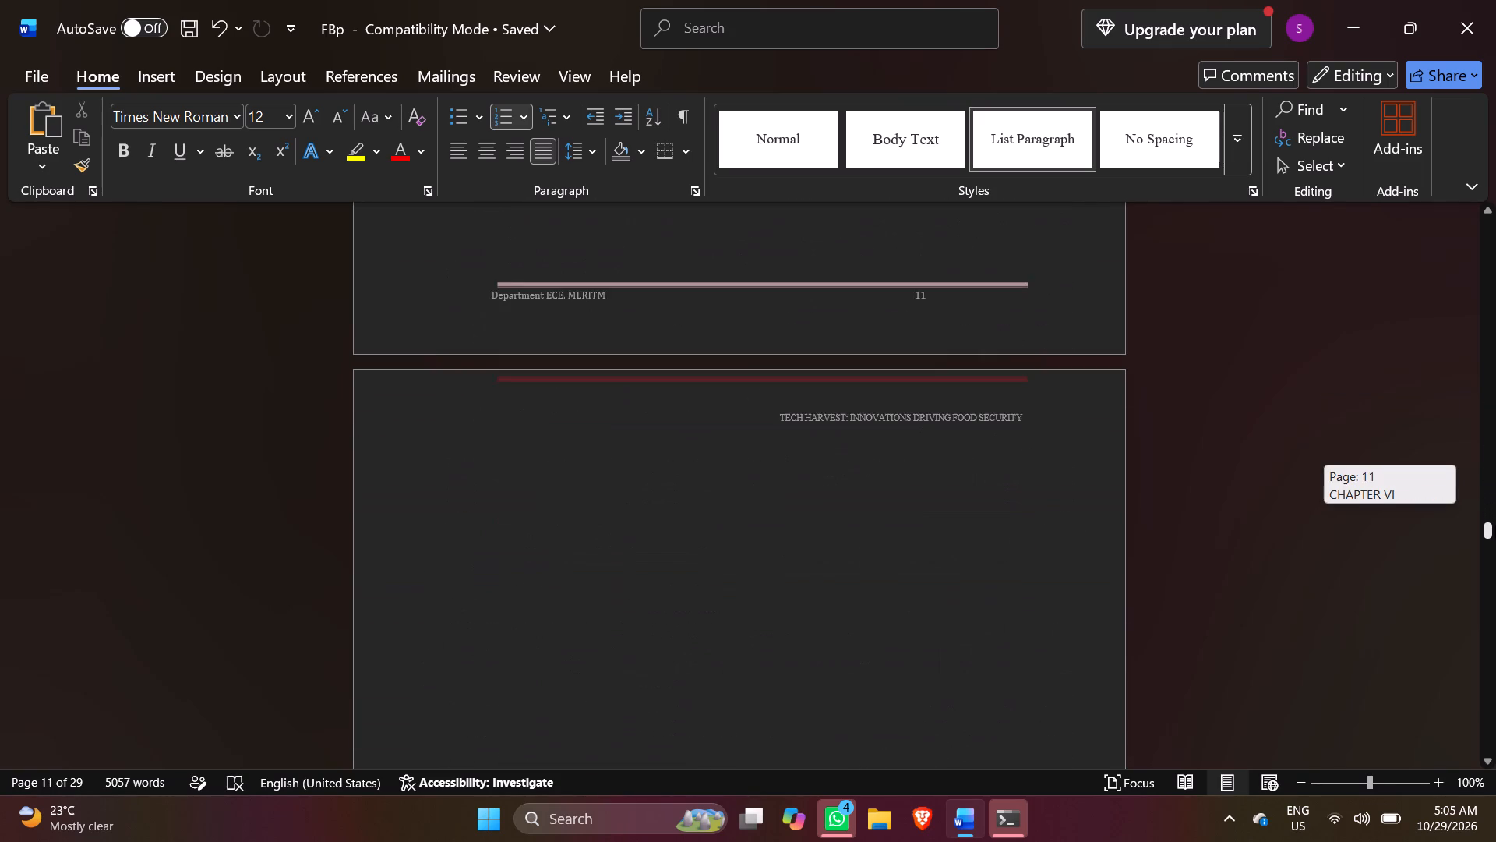
left_click_drag(1495, 525, 1490, 494)
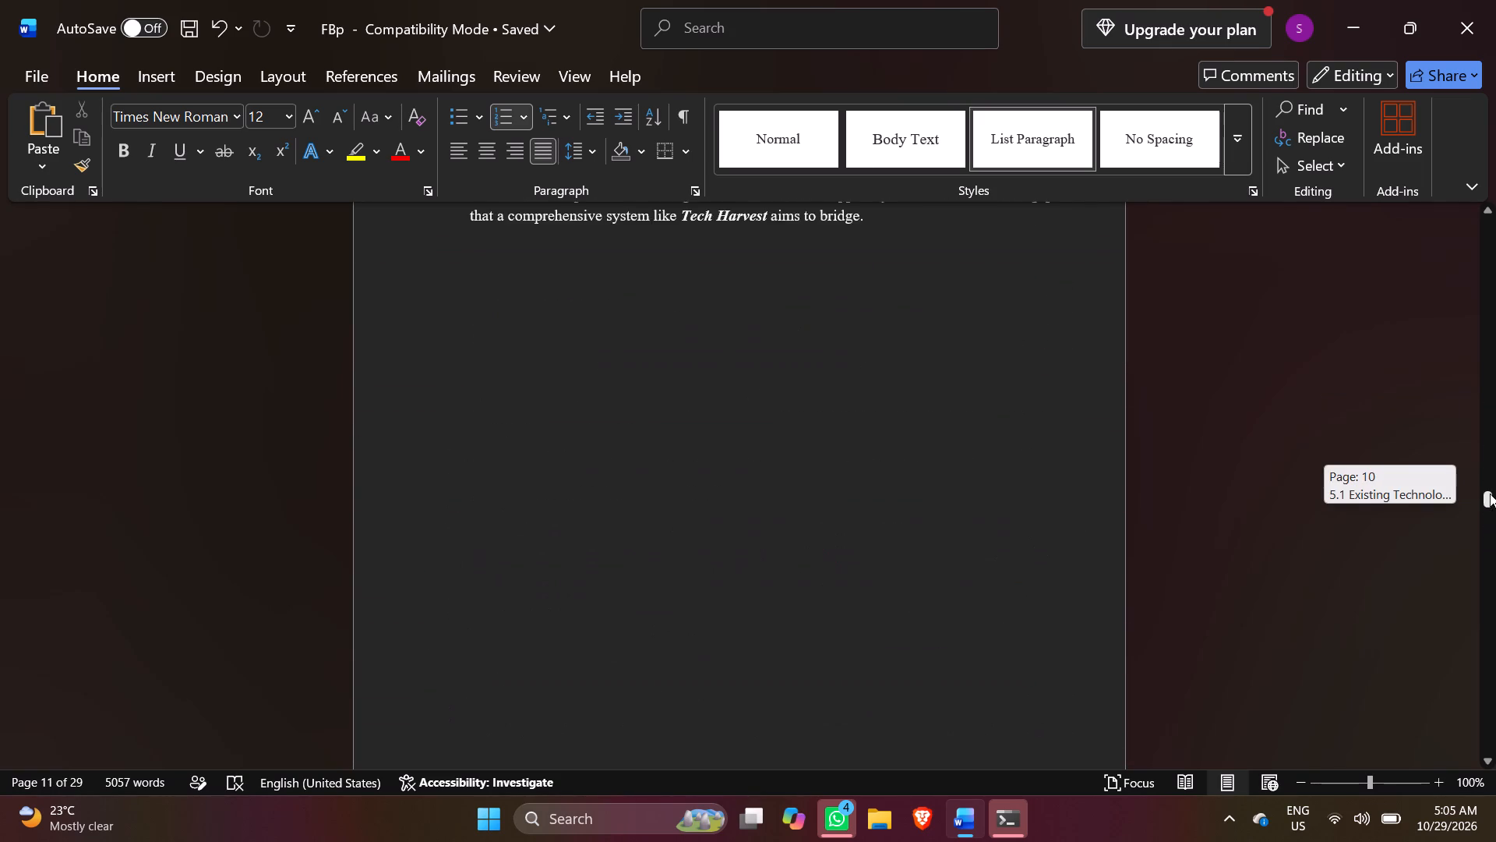
left_click_drag(1490, 494, 1494, 535)
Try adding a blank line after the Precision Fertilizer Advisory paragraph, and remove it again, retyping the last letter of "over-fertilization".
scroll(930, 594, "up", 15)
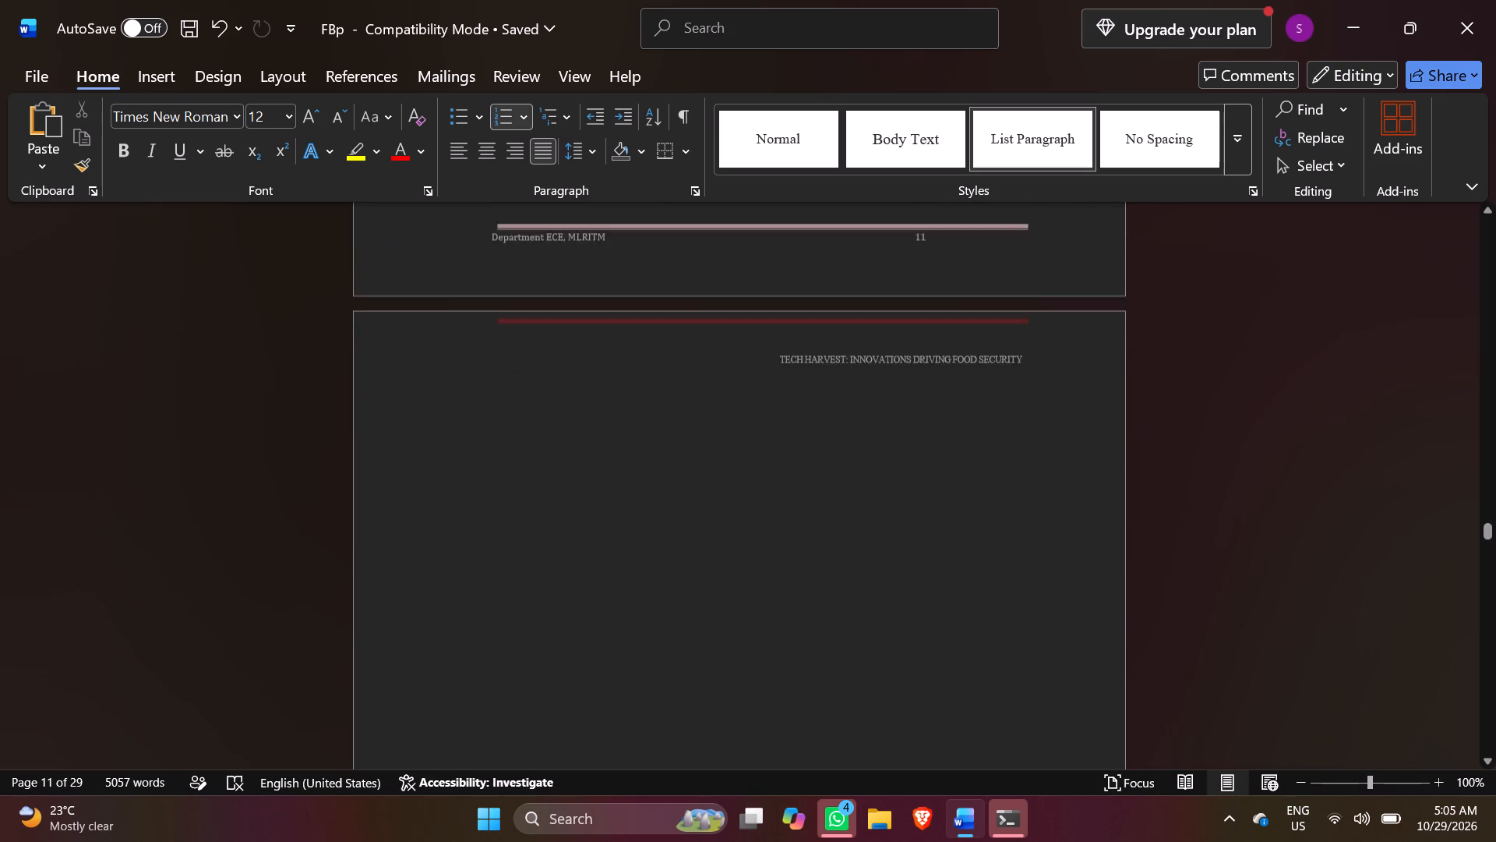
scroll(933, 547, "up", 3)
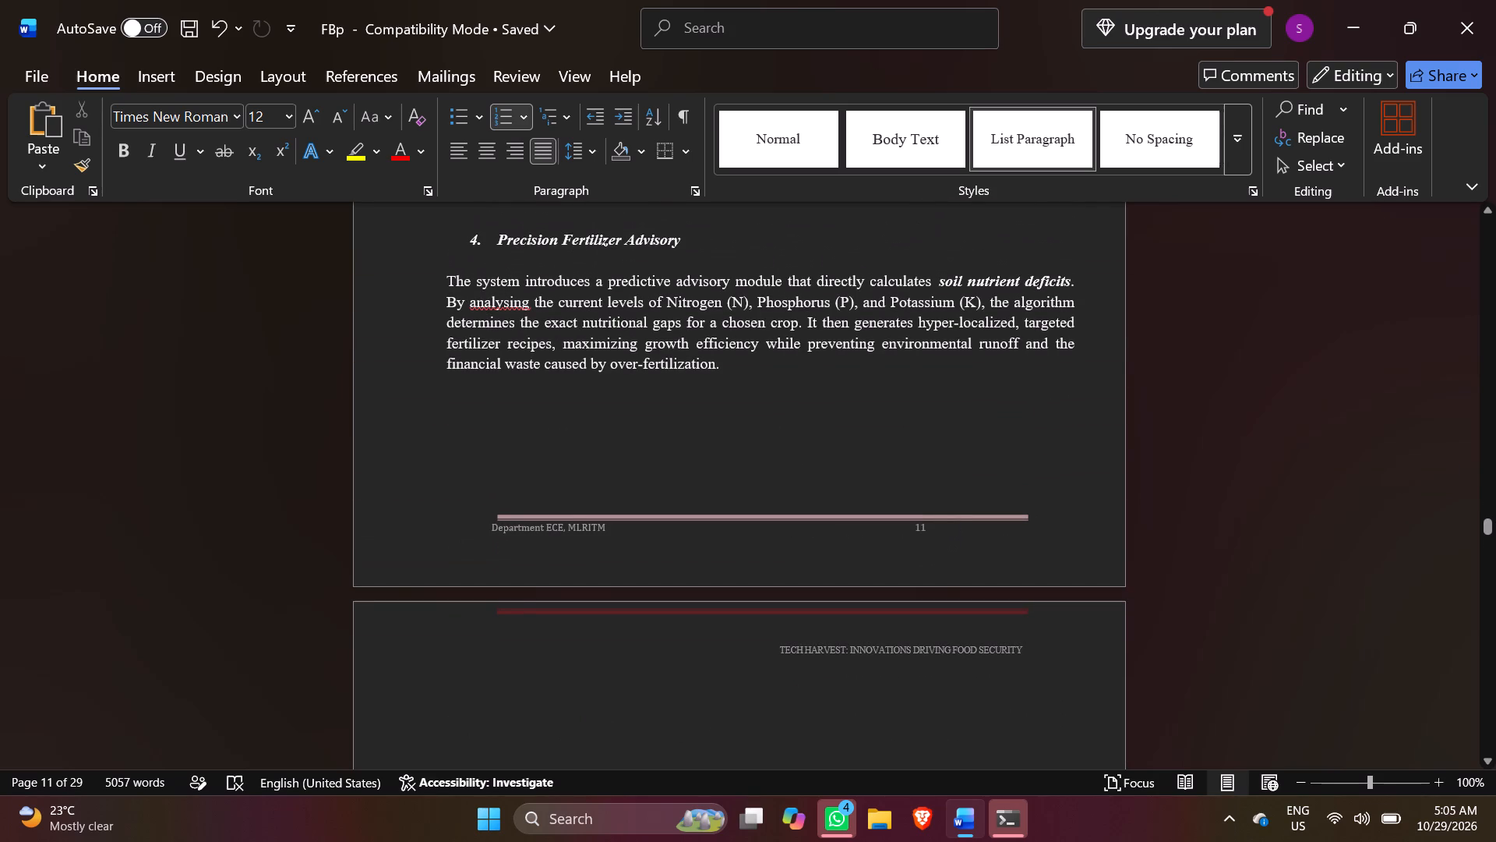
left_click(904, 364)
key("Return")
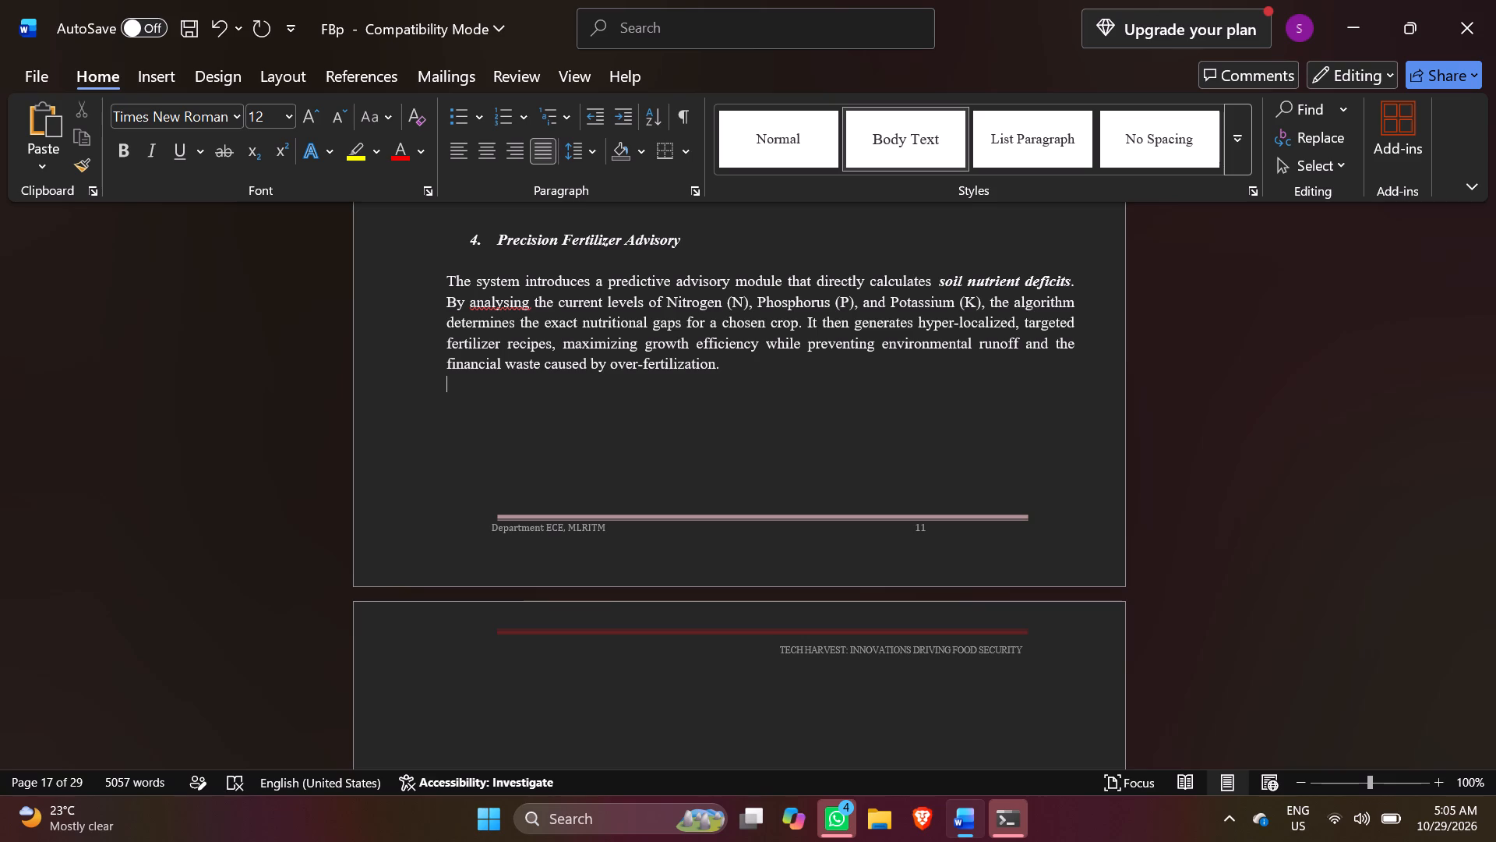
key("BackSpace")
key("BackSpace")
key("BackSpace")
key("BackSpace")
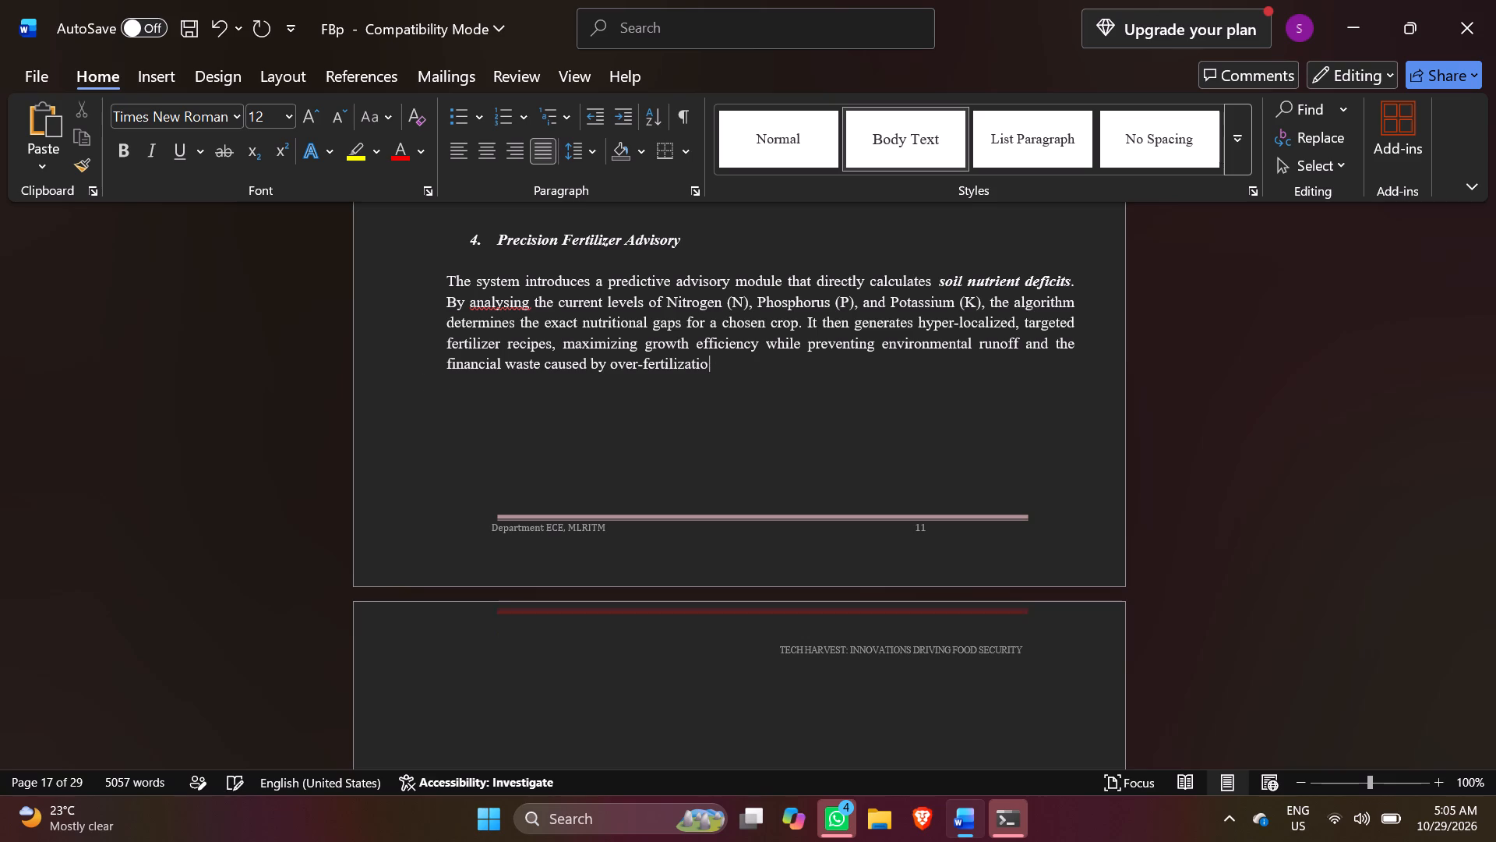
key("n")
Undo the edits at the end of the Precision Fertilizer Advisory paragraph and the change made before them.
left_click(211, 26)
left_click(210, 26)
left_click(210, 26)
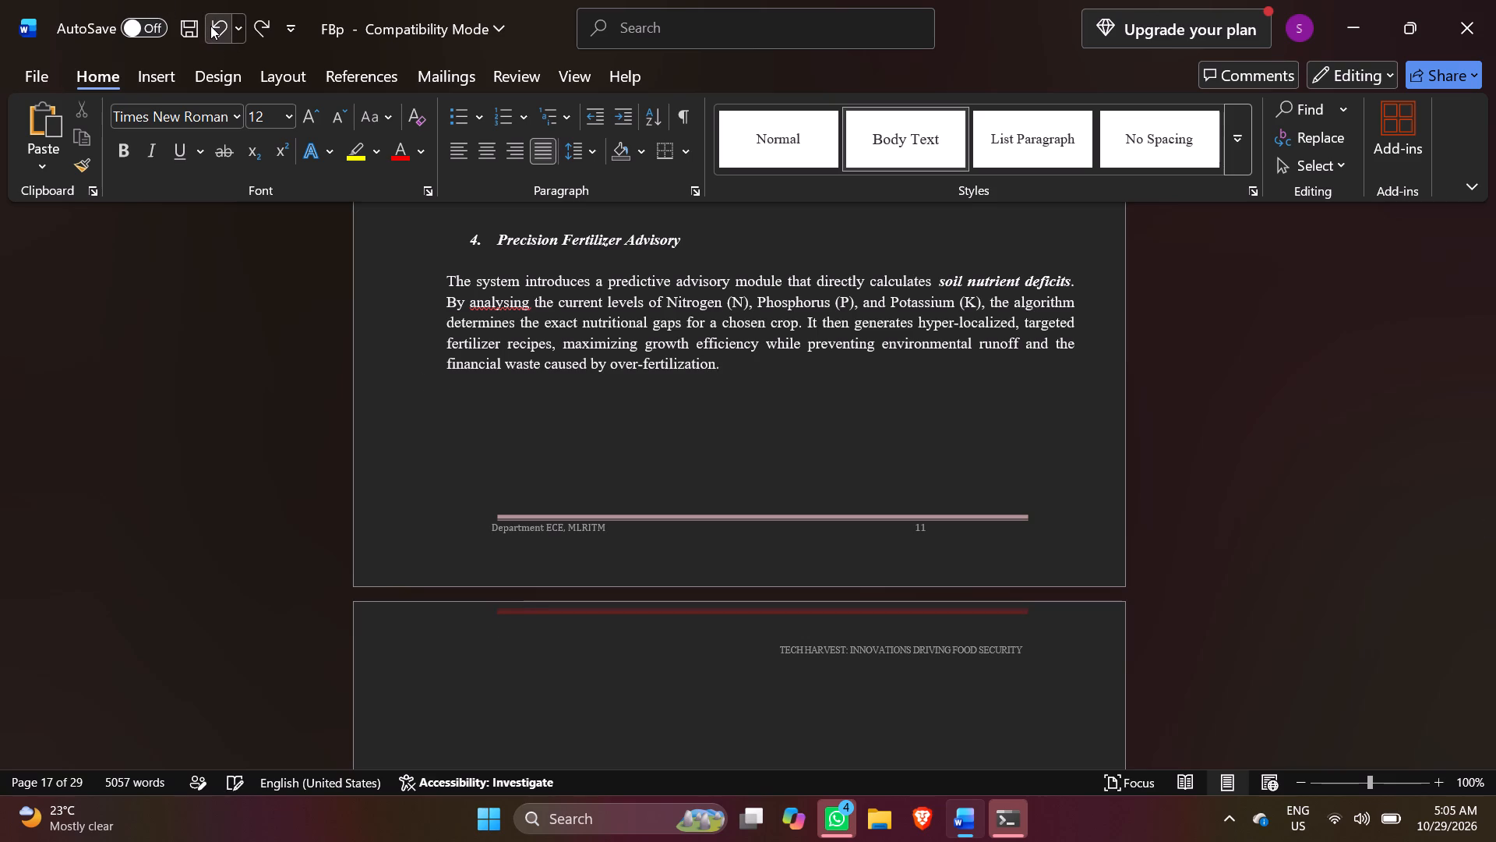
left_click(210, 26)
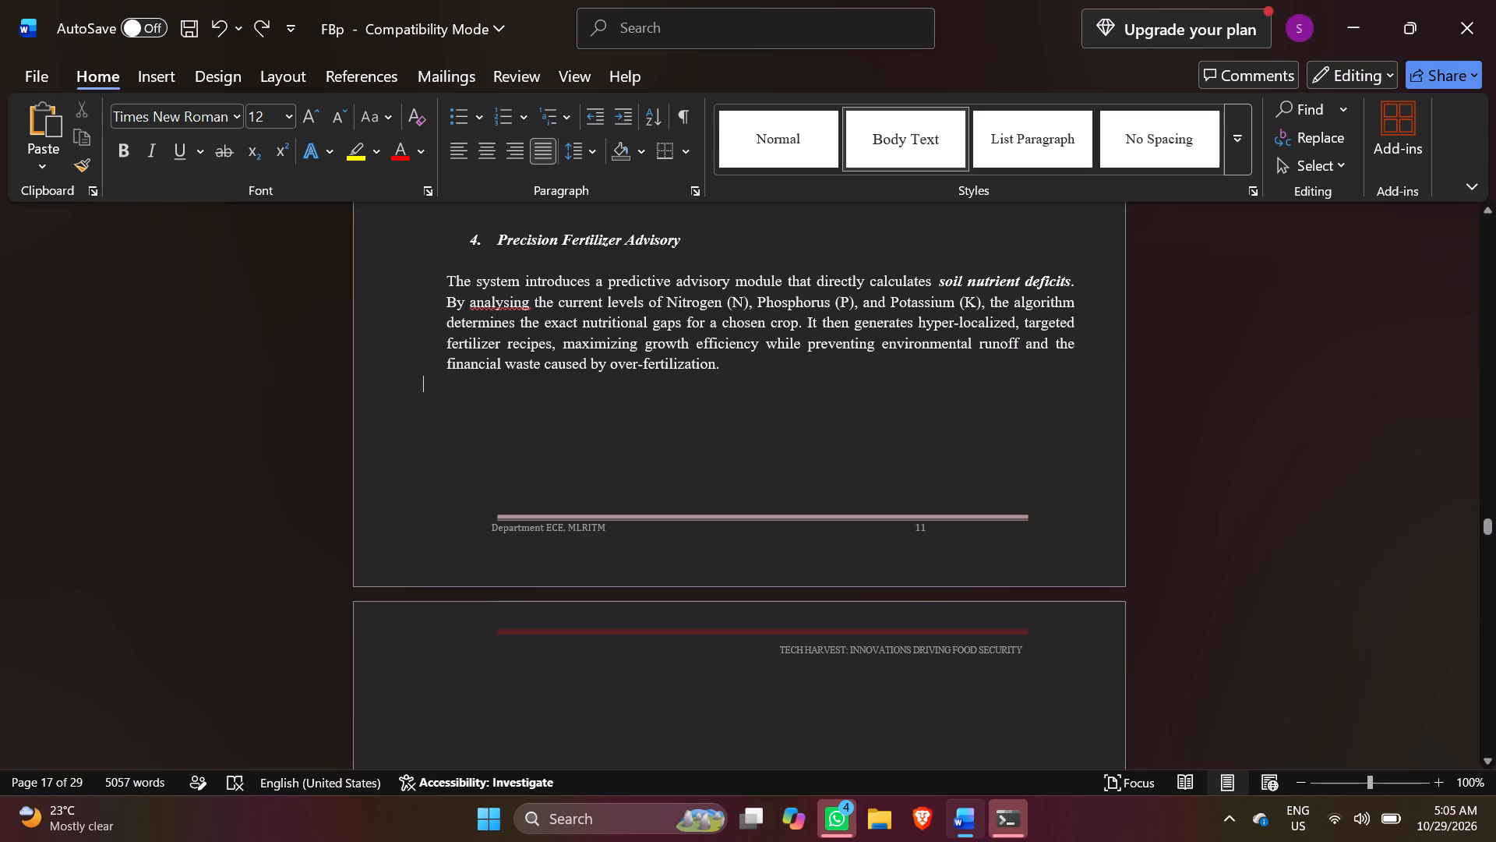
left_click(213, 23)
left_click(214, 23)
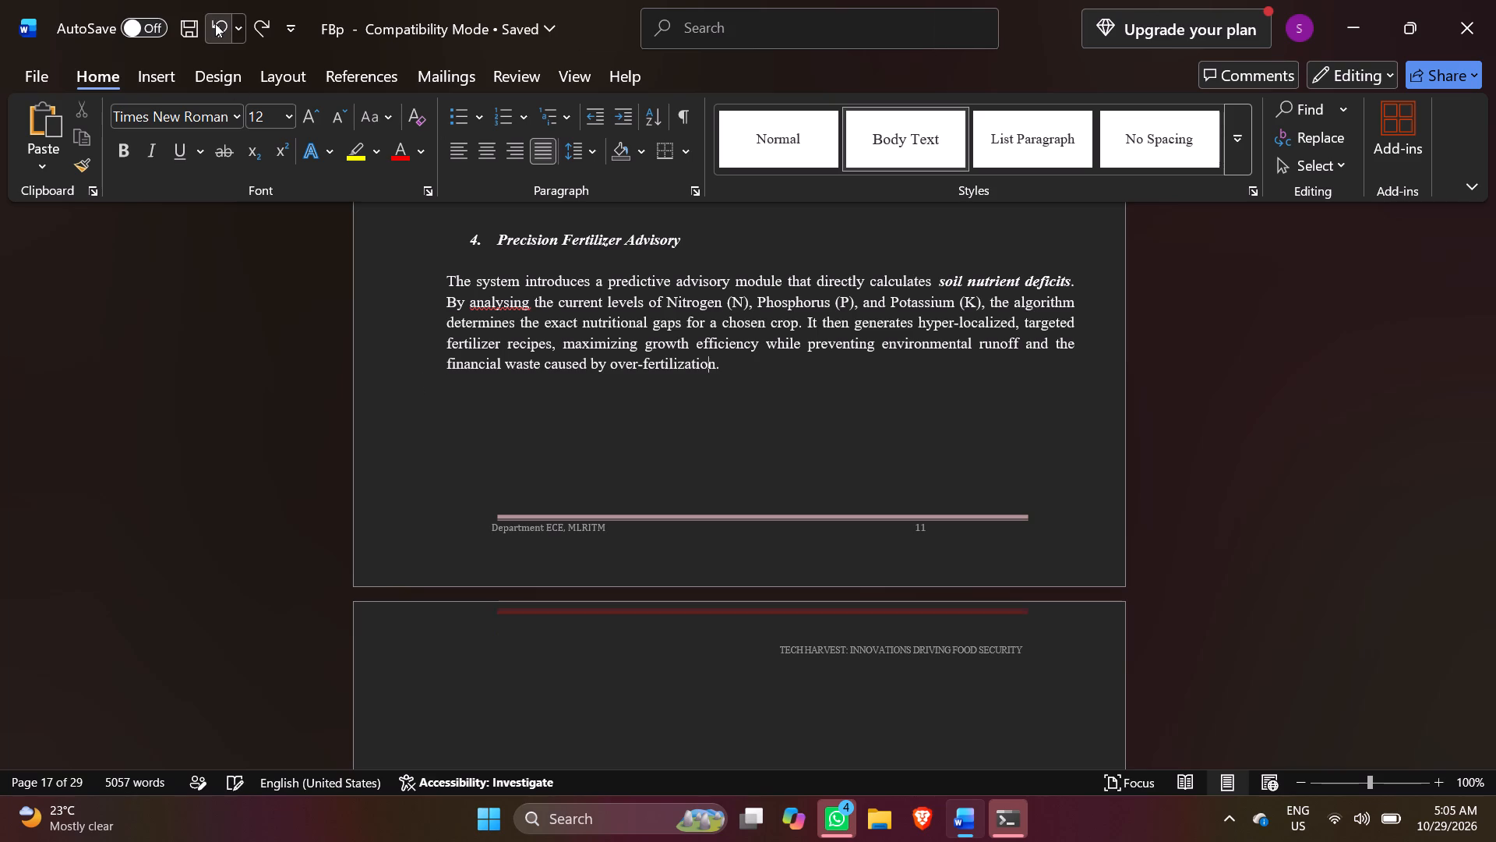
left_click(215, 23)
Review the Chapter 1 pages, from the objectives to the software stack, and the start of the Literature Survey.
scroll(359, 160, "down", 4)
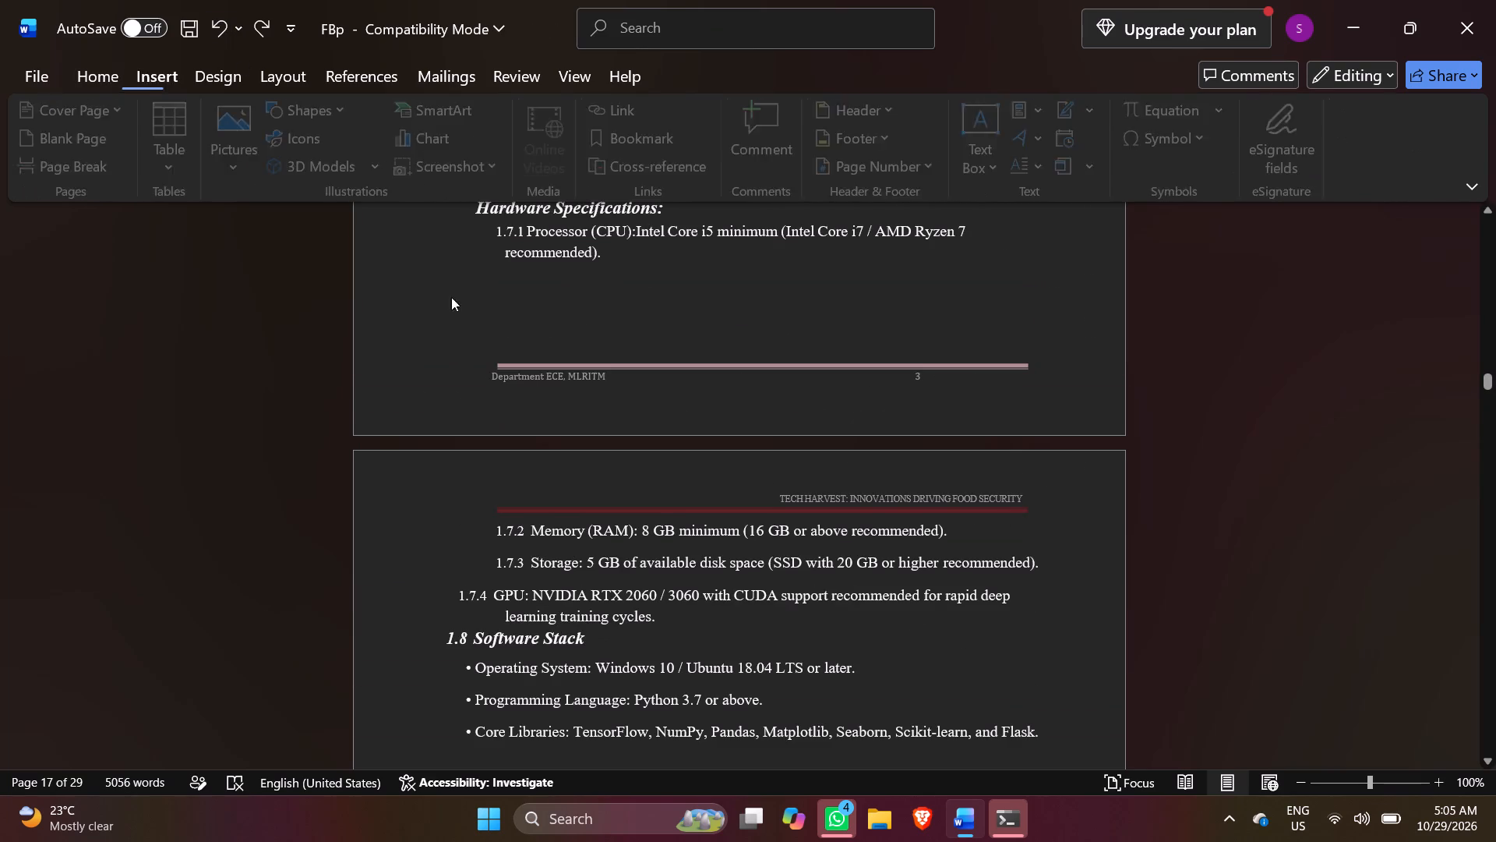
scroll(663, 595, "down", 3)
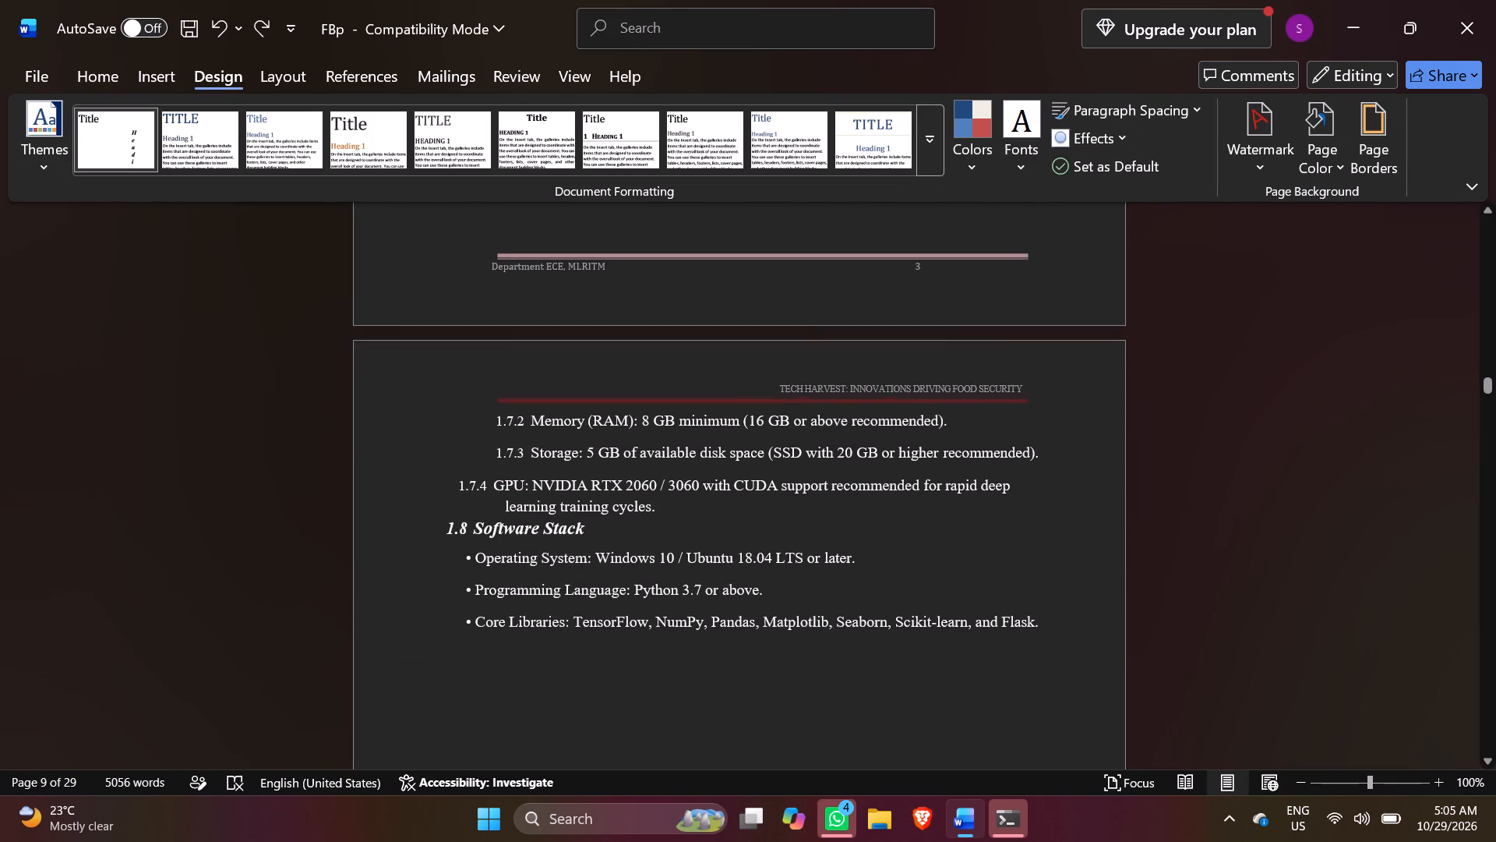
scroll(663, 597, "down", 4)
scroll(705, 650, "down", 15)
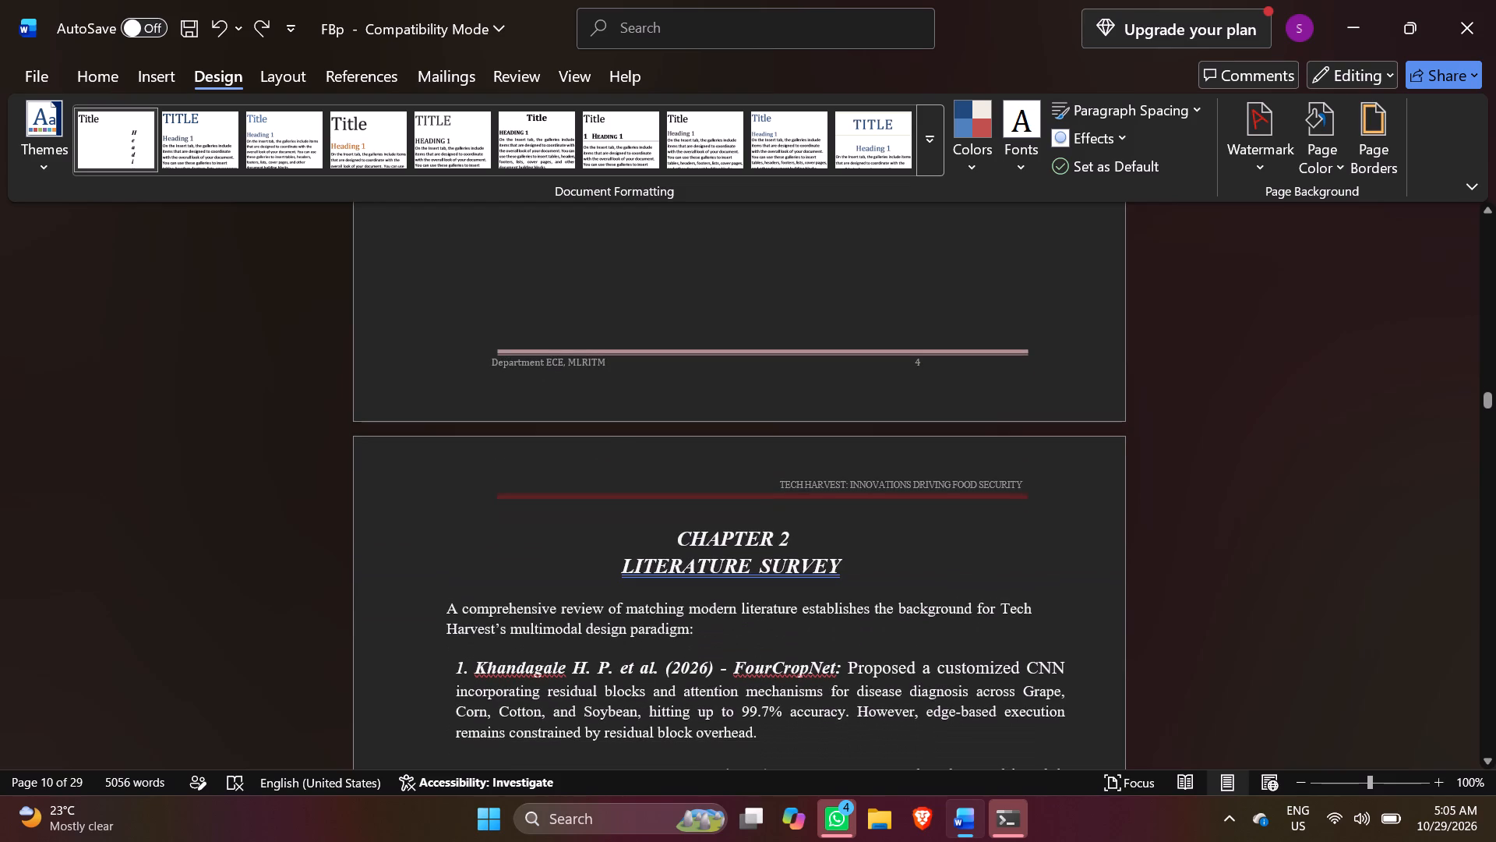
scroll(816, 593, "down", 6)
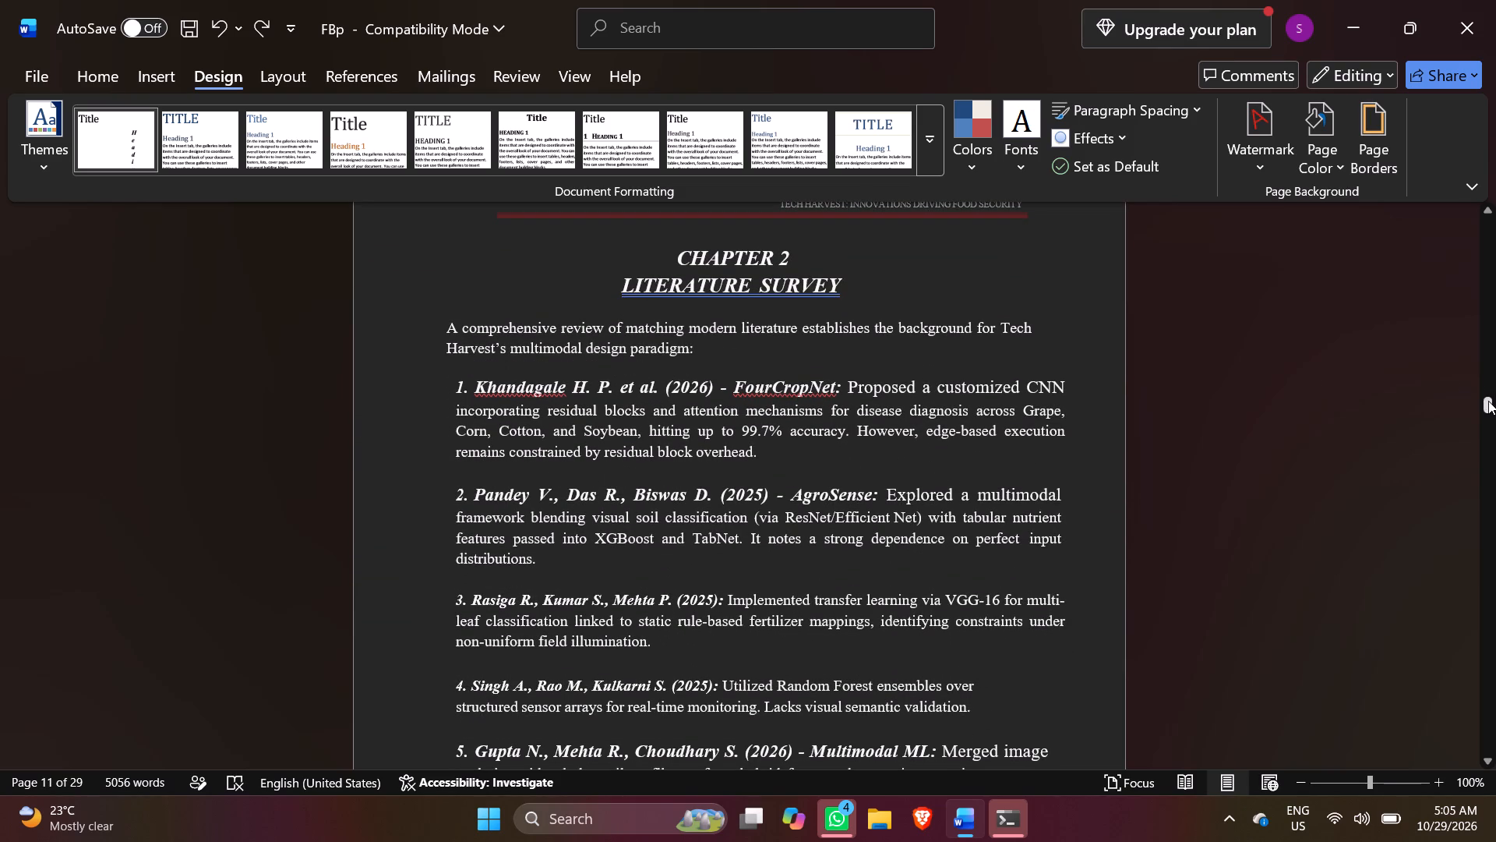
left_click_drag(1488, 401, 1495, 361)
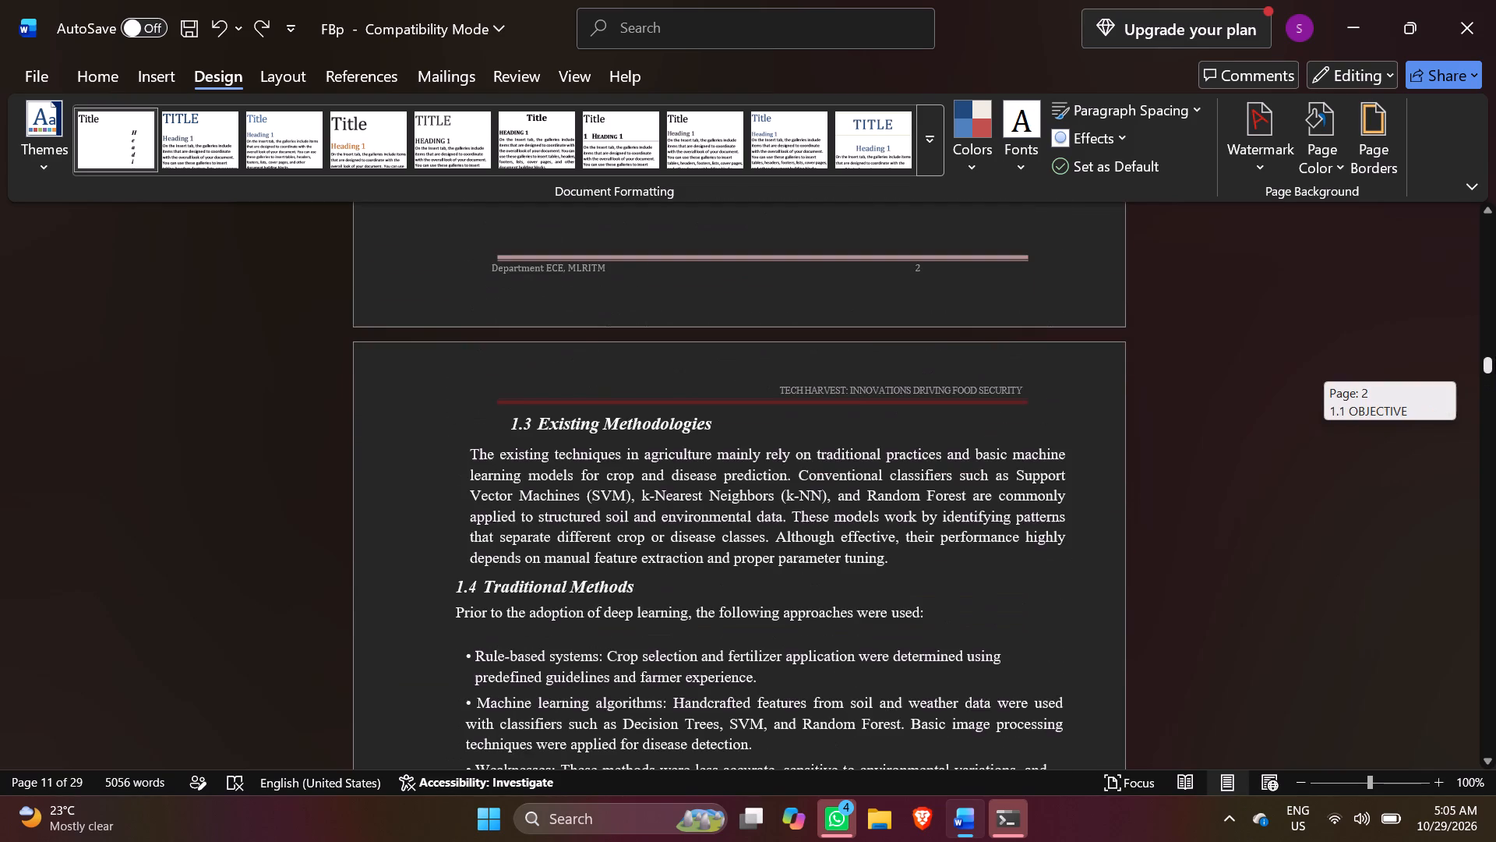
left_click_drag(1495, 361, 1495, 380)
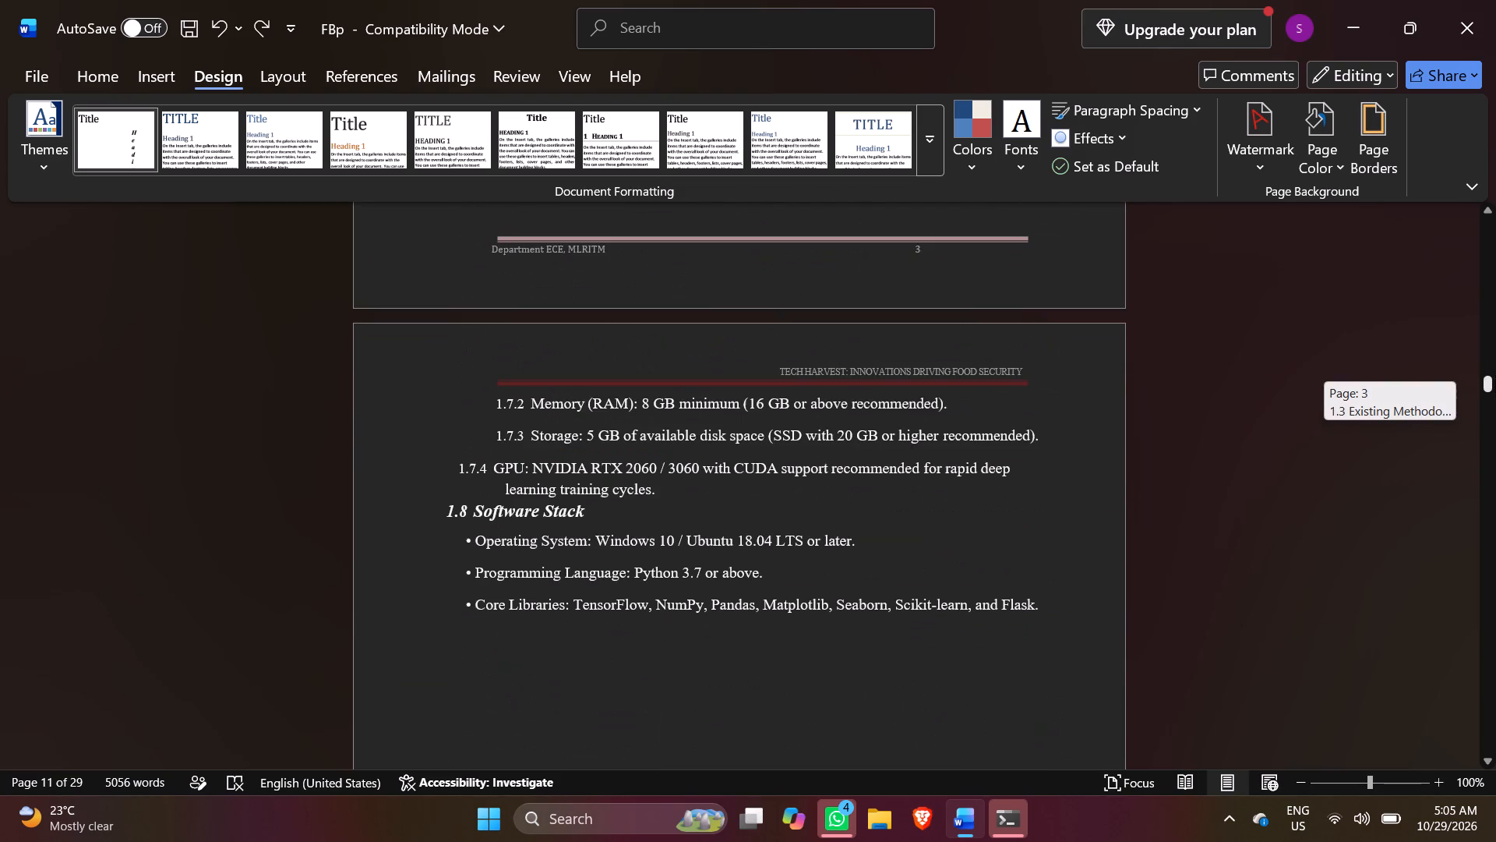
left_click_drag(1495, 380, 1495, 375)
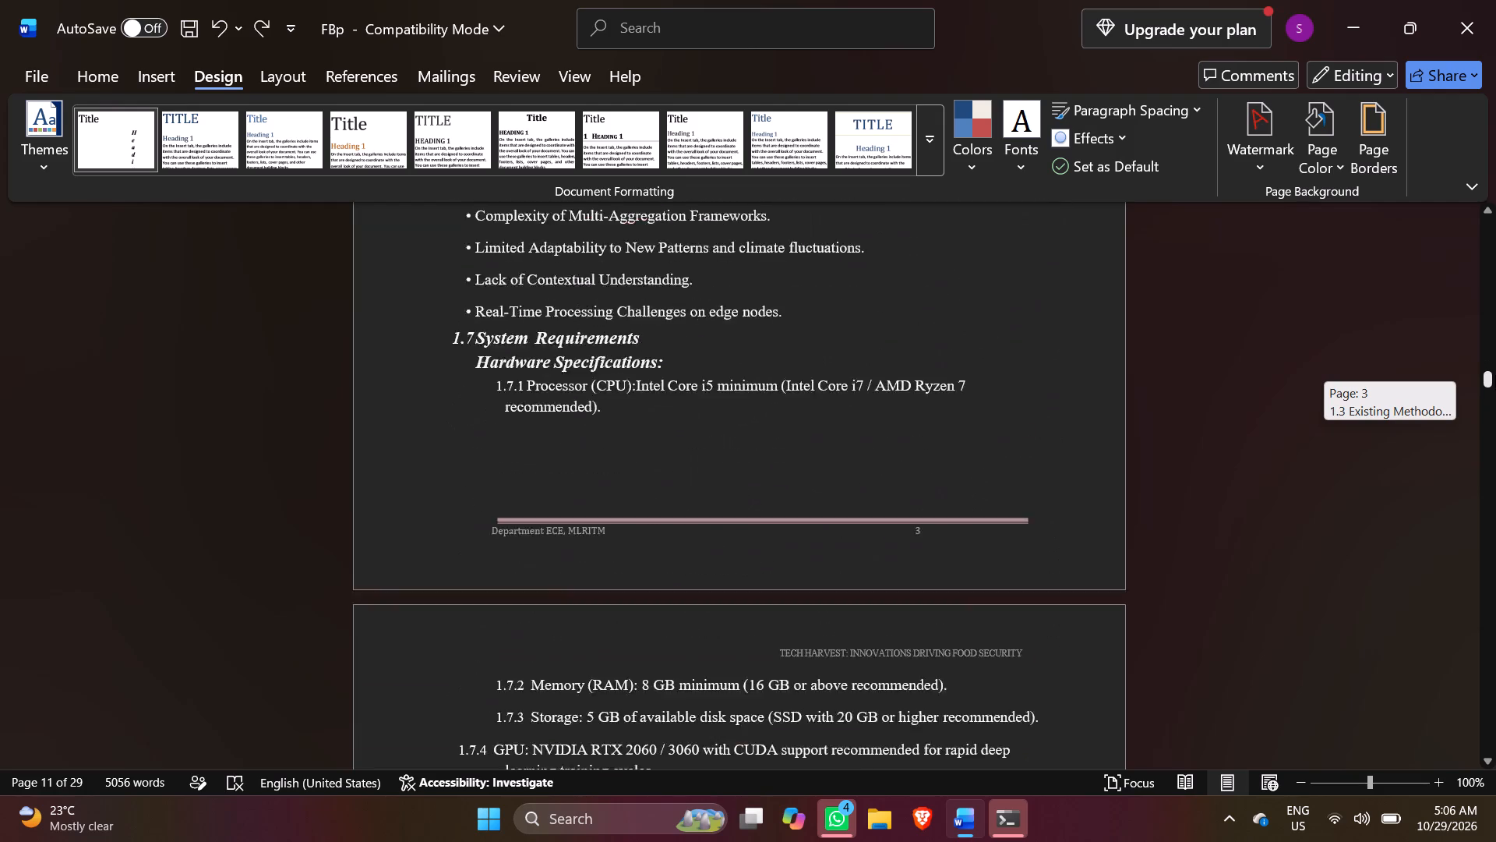
left_click_drag(1495, 375, 1494, 353)
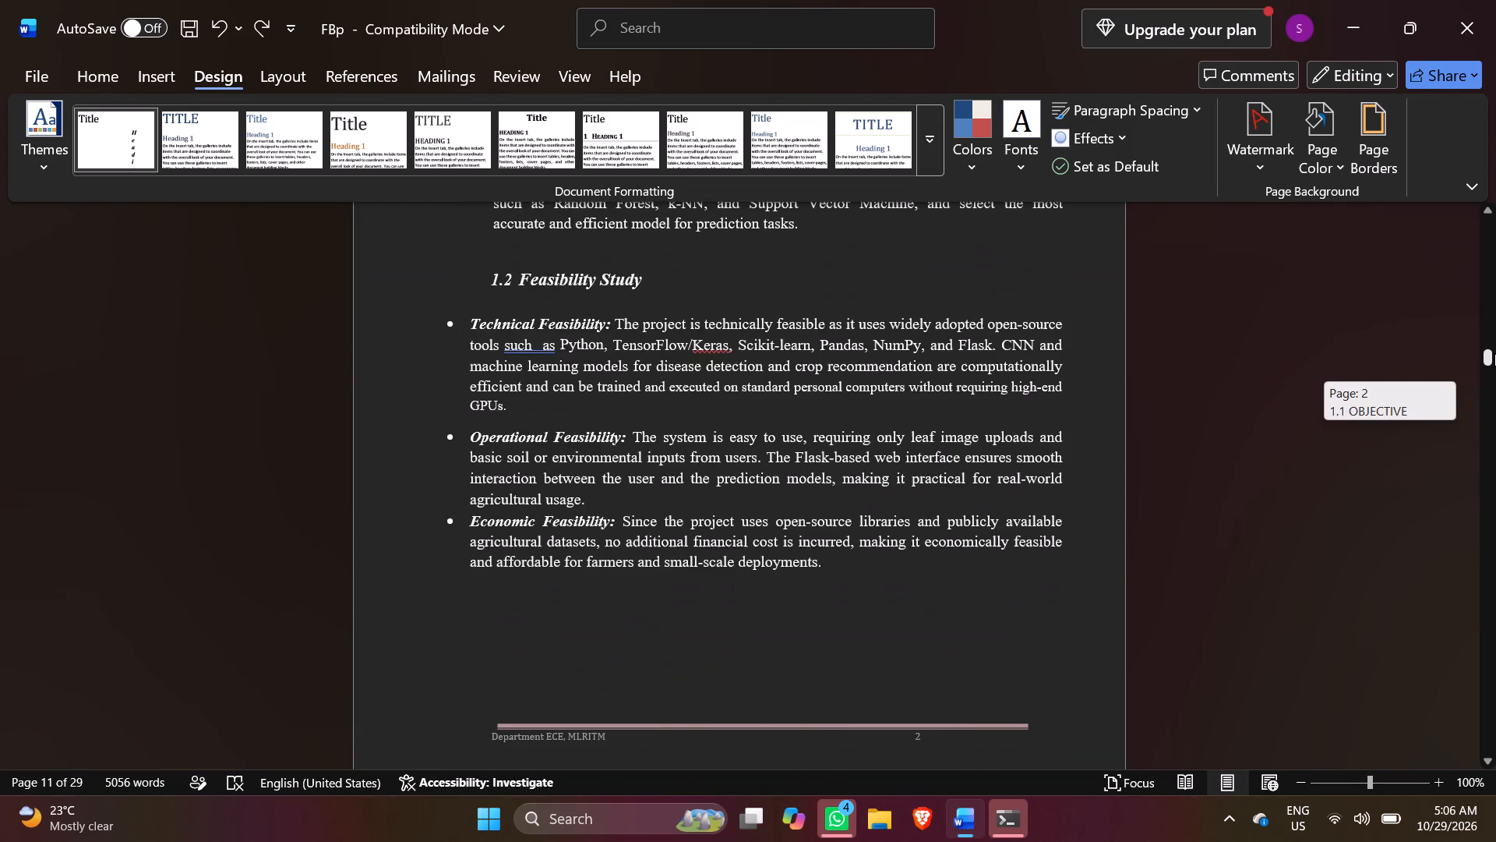
left_click_drag(1494, 353, 1487, 338)
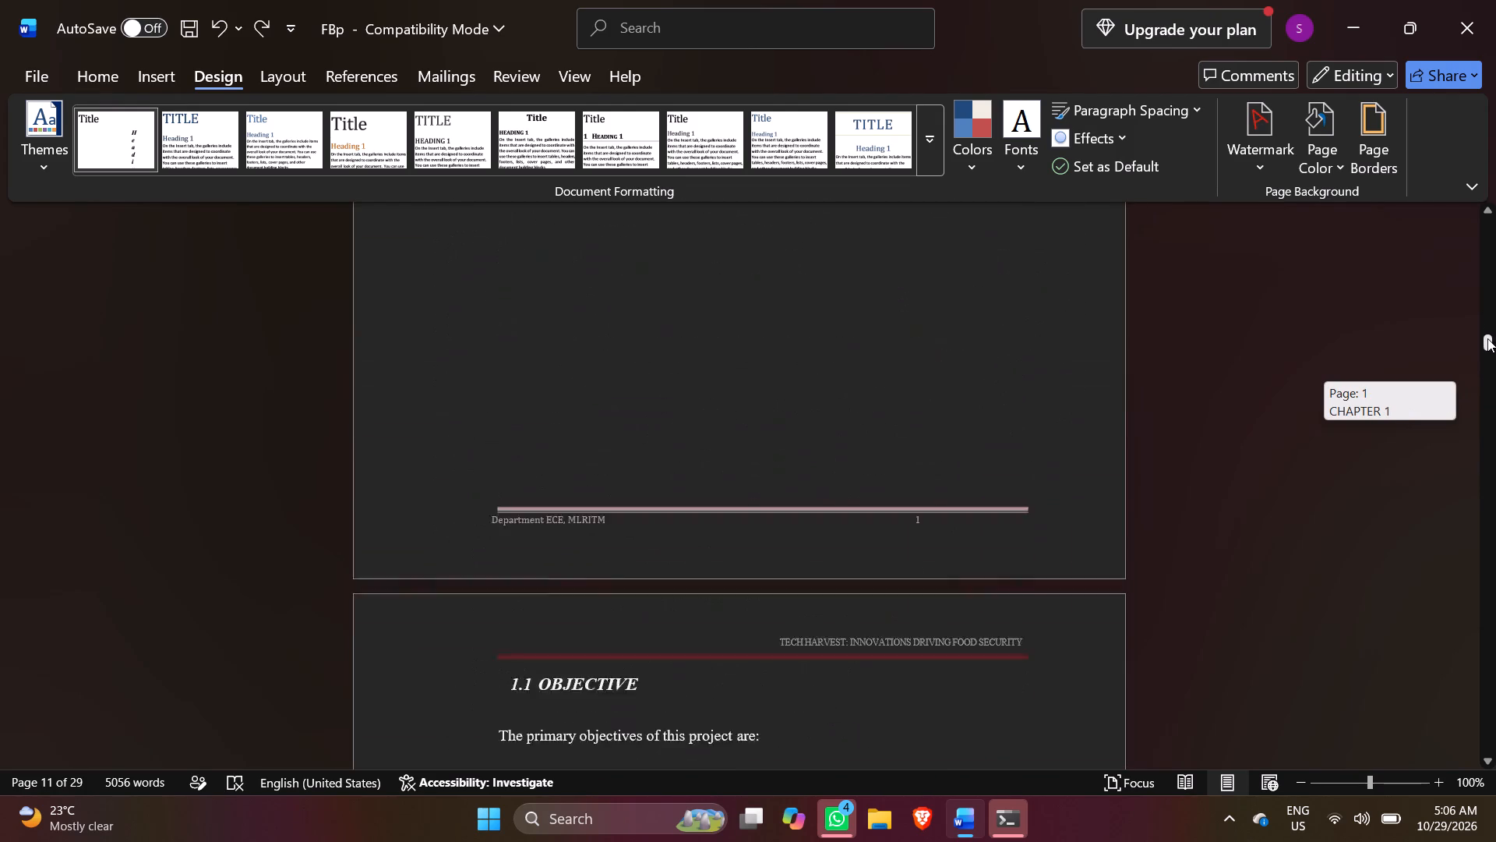
left_click_drag(1487, 338, 1487, 366)
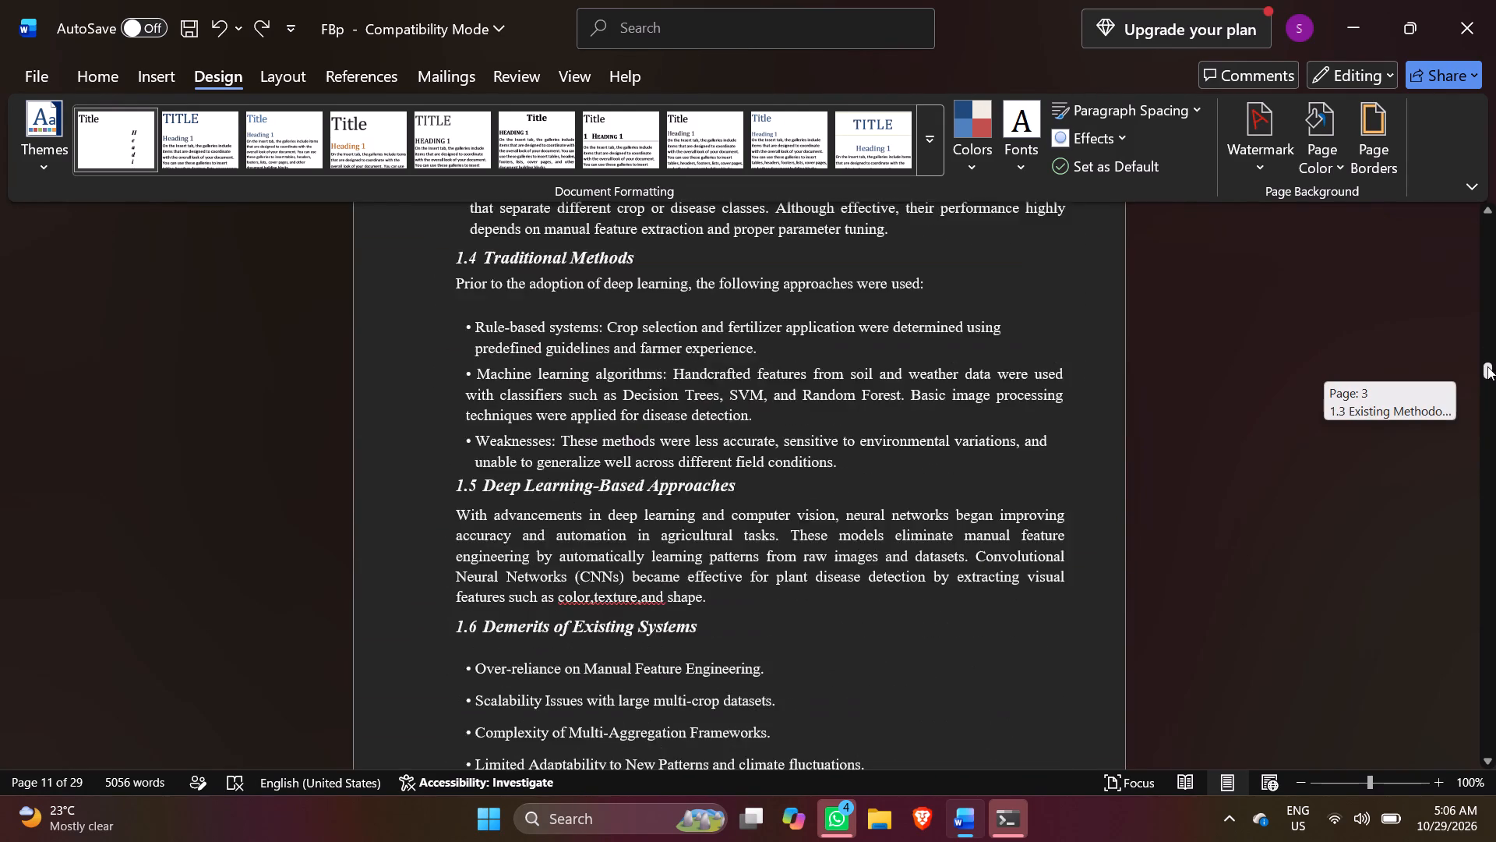
Examine the page layout from Chapter 3 through the Chapter VIII applications section to the start of Chapter IX.
left_click_drag(1487, 366, 1493, 428)
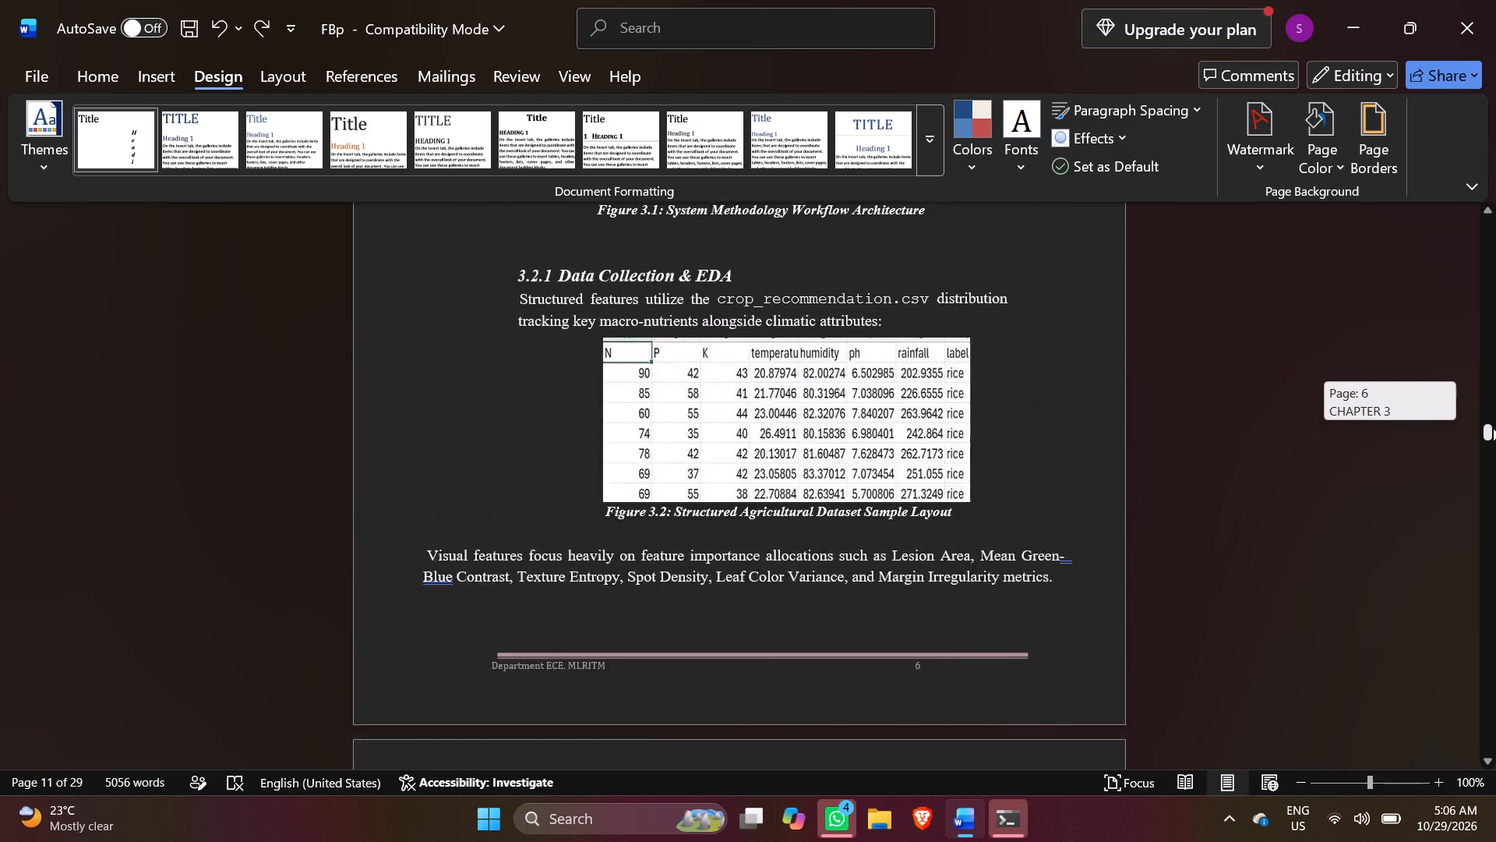
left_click_drag(1493, 428, 1495, 471)
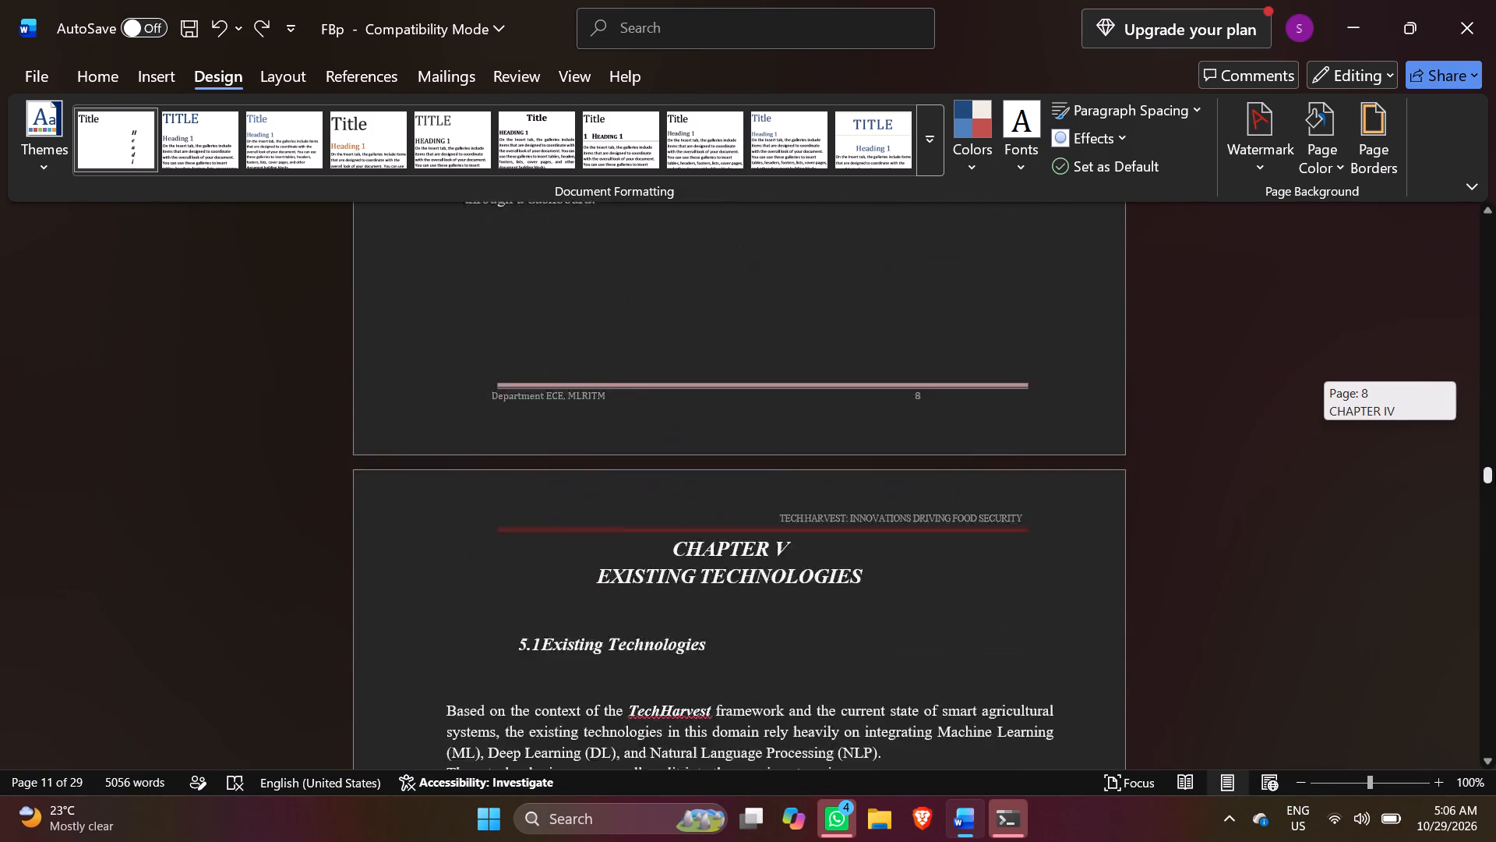
left_click_drag(1495, 471, 1495, 540)
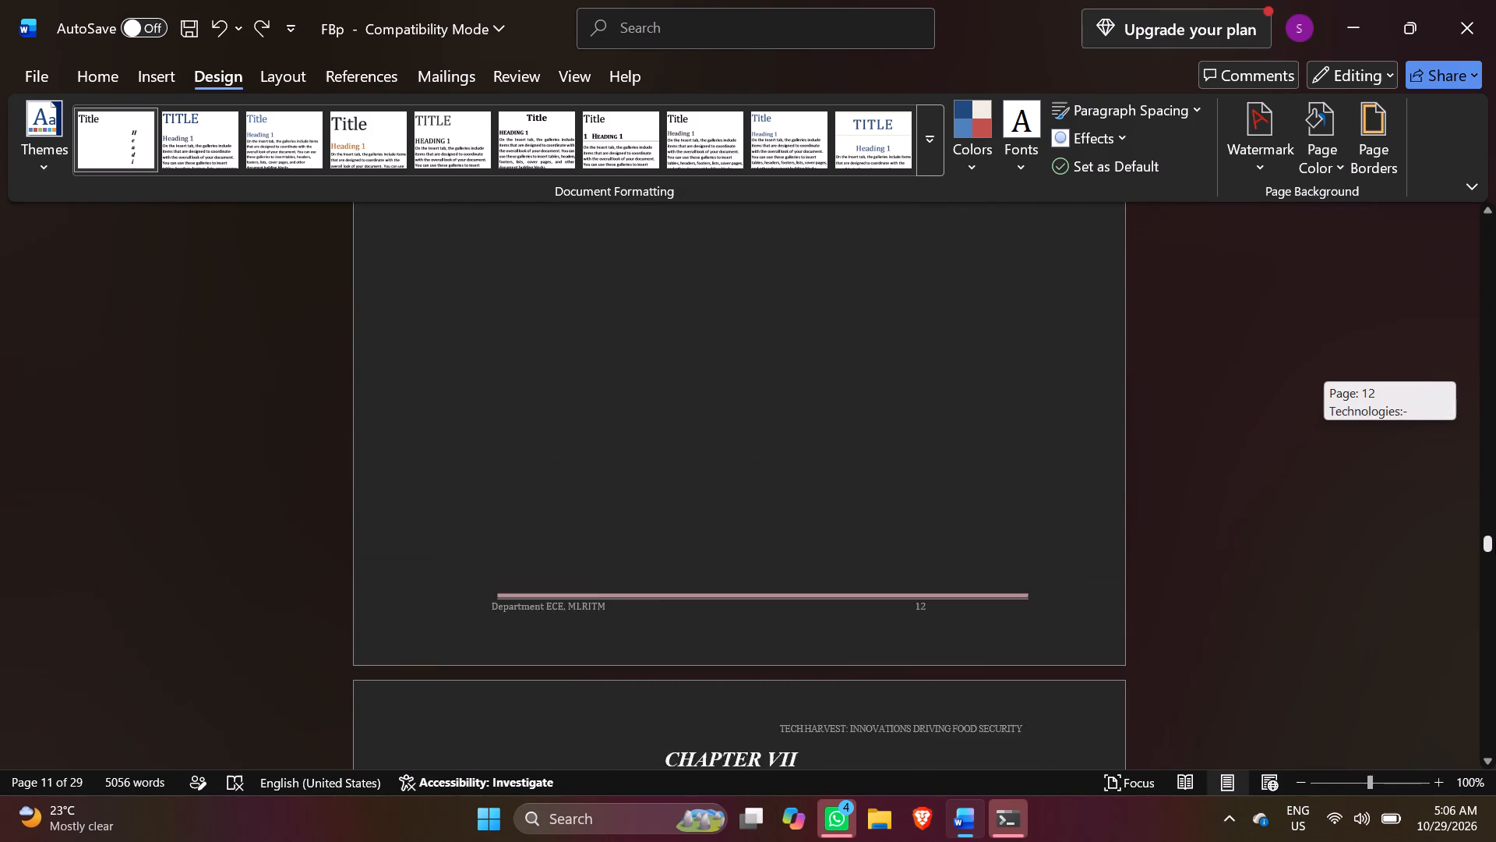
left_click_drag(1495, 540, 1495, 570)
left_click_drag(1495, 570, 1495, 577)
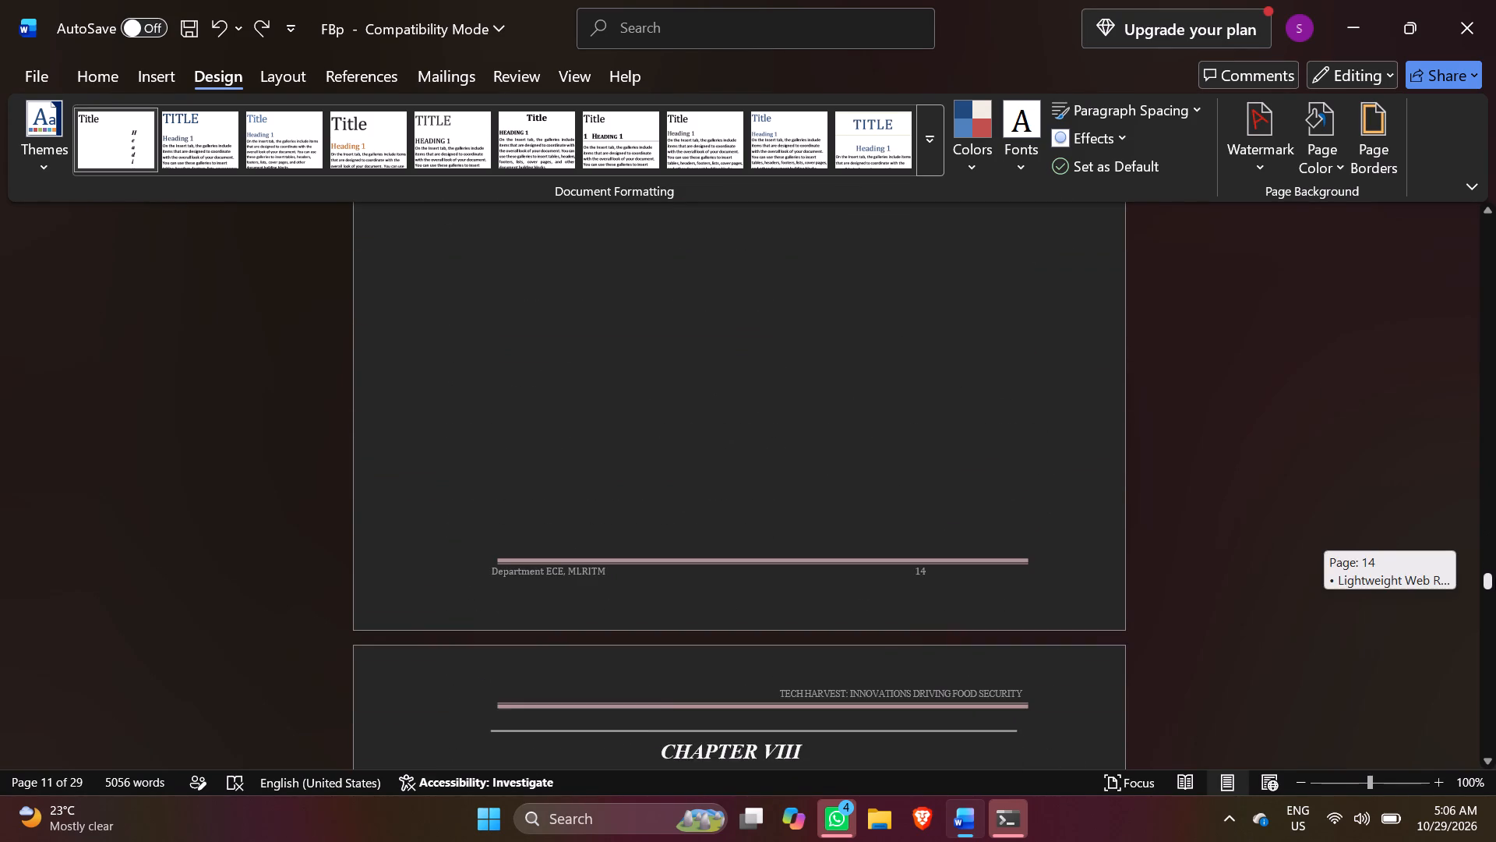
left_click_drag(1495, 577, 1493, 605)
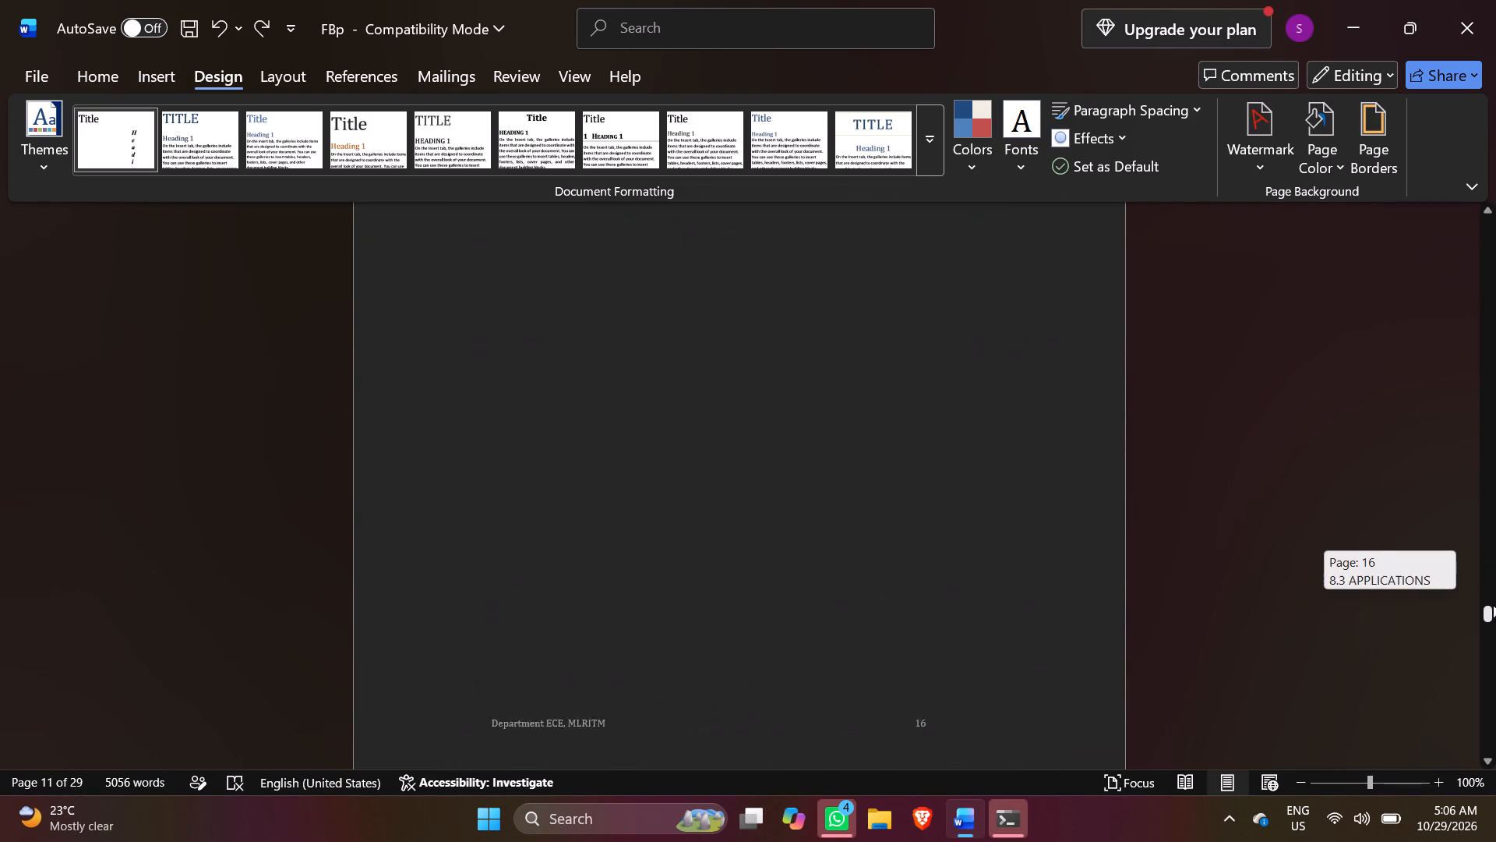
left_click_drag(1493, 605, 1491, 603)
scroll(861, 554, "down", 3)
scroll(861, 554, "up", 2)
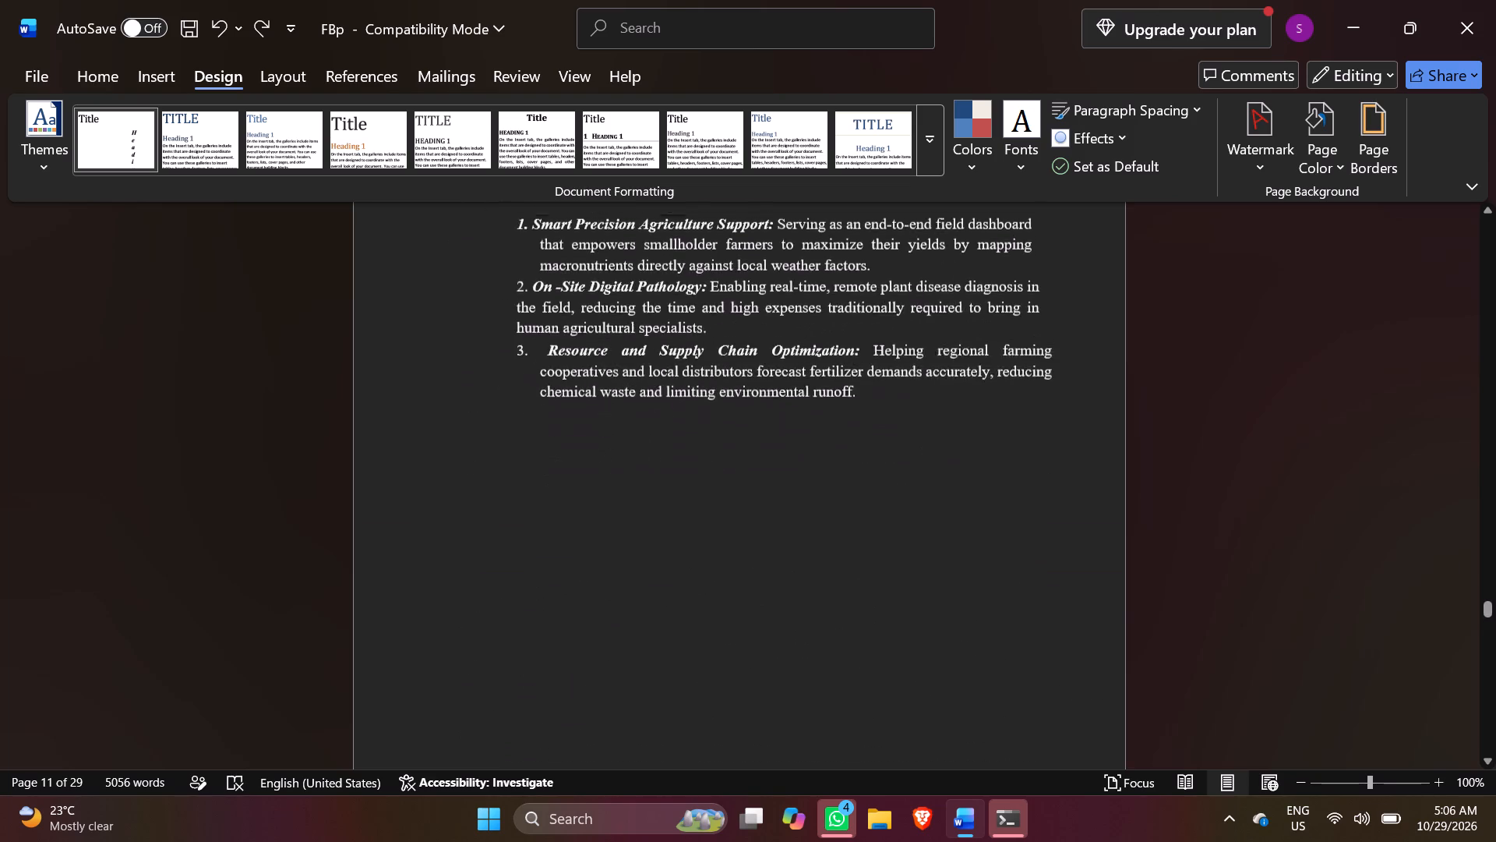
scroll(861, 554, "up", 9)
scroll(863, 554, "down", 14)
right_click(868, 568)
scroll(872, 575, "down", 5)
left_click(792, 605)
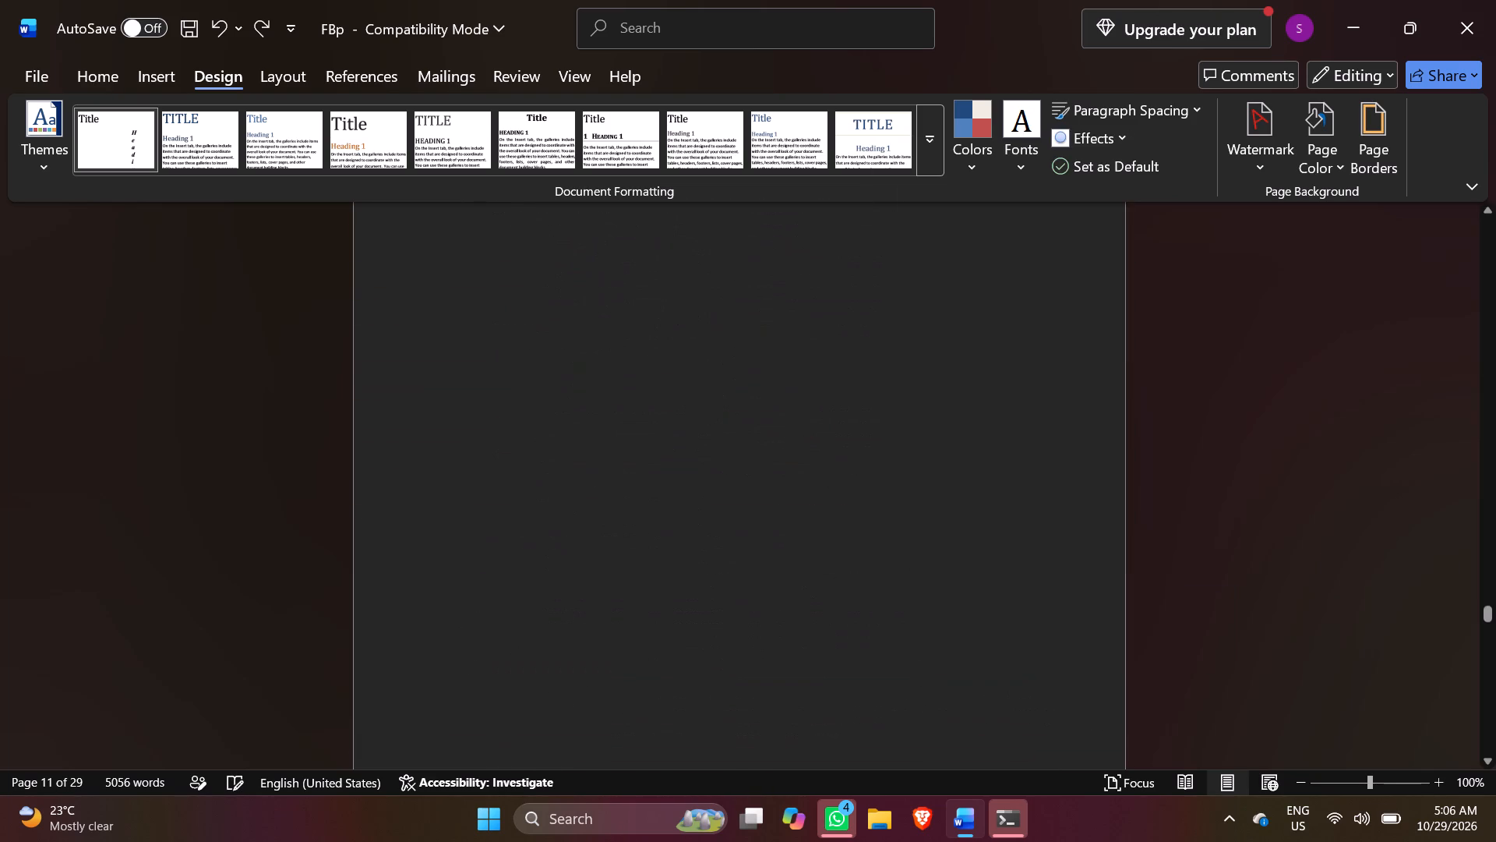
scroll(792, 605, "down", 8)
scroll(804, 602, "up", 15)
scroll(803, 602, "down", 20)
scroll(803, 602, "down", 3)
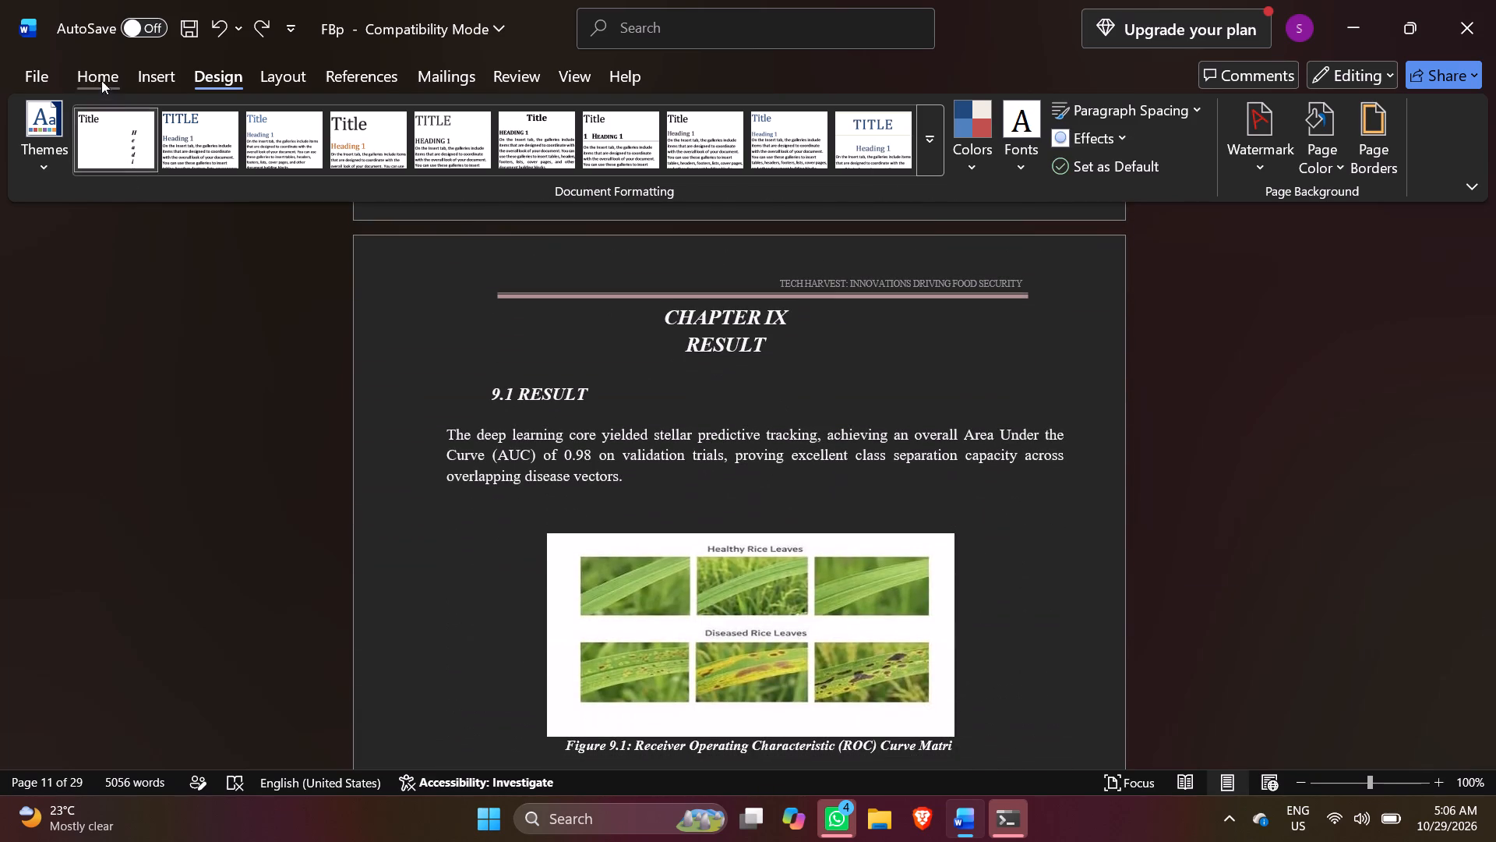
Review the Chapter IX results, the references and the Sustainable Development Goals section through to the report's last page.
left_click(98, 73)
scroll(800, 346, "down", 17)
scroll(909, 554, "down", 5)
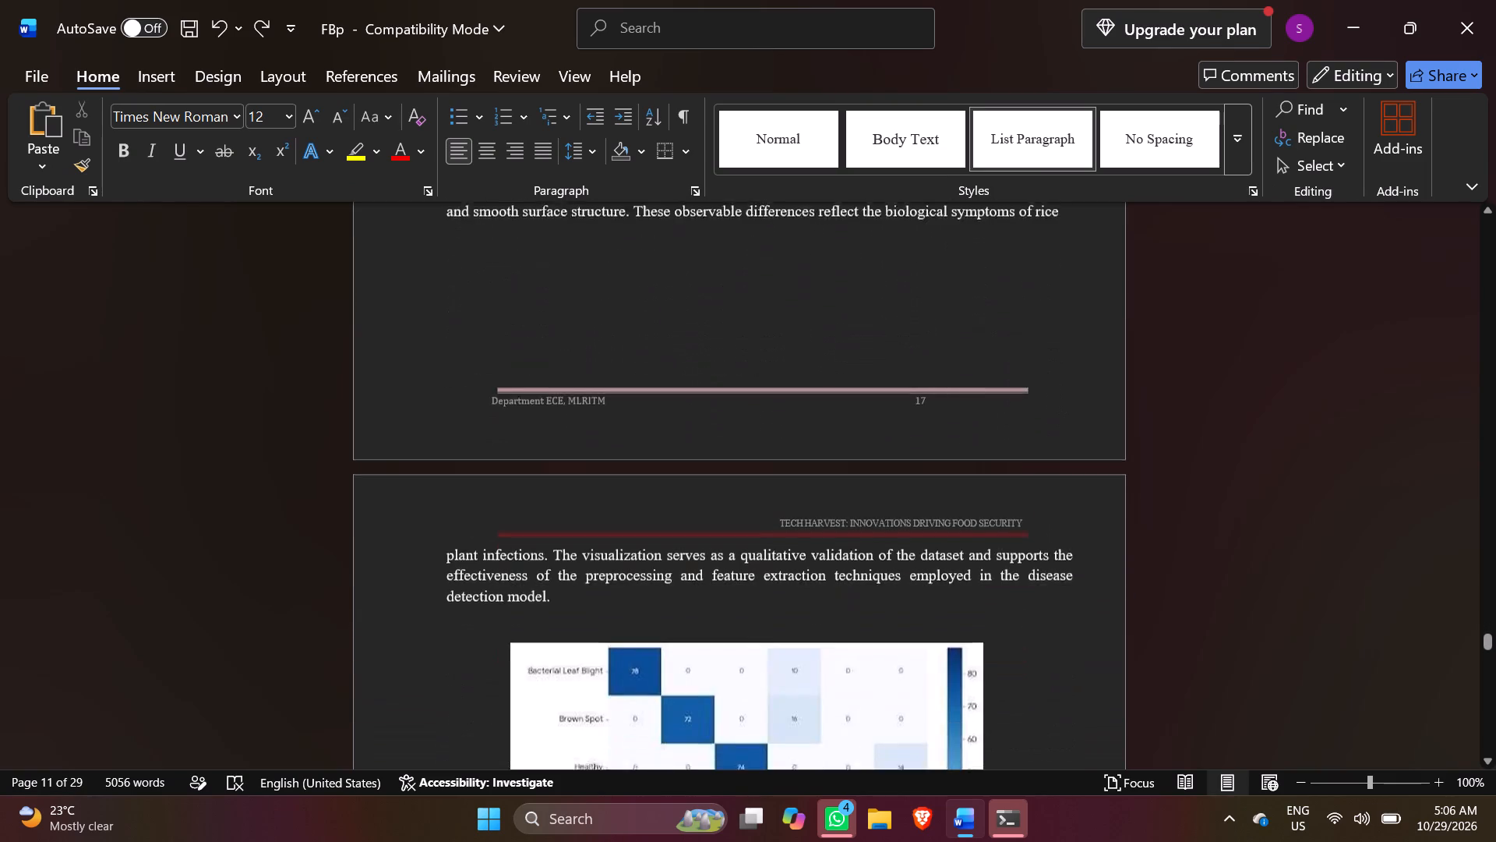
scroll(909, 561, "down", 6)
scroll(902, 596, "down", 18)
scroll(926, 584, "down", 7)
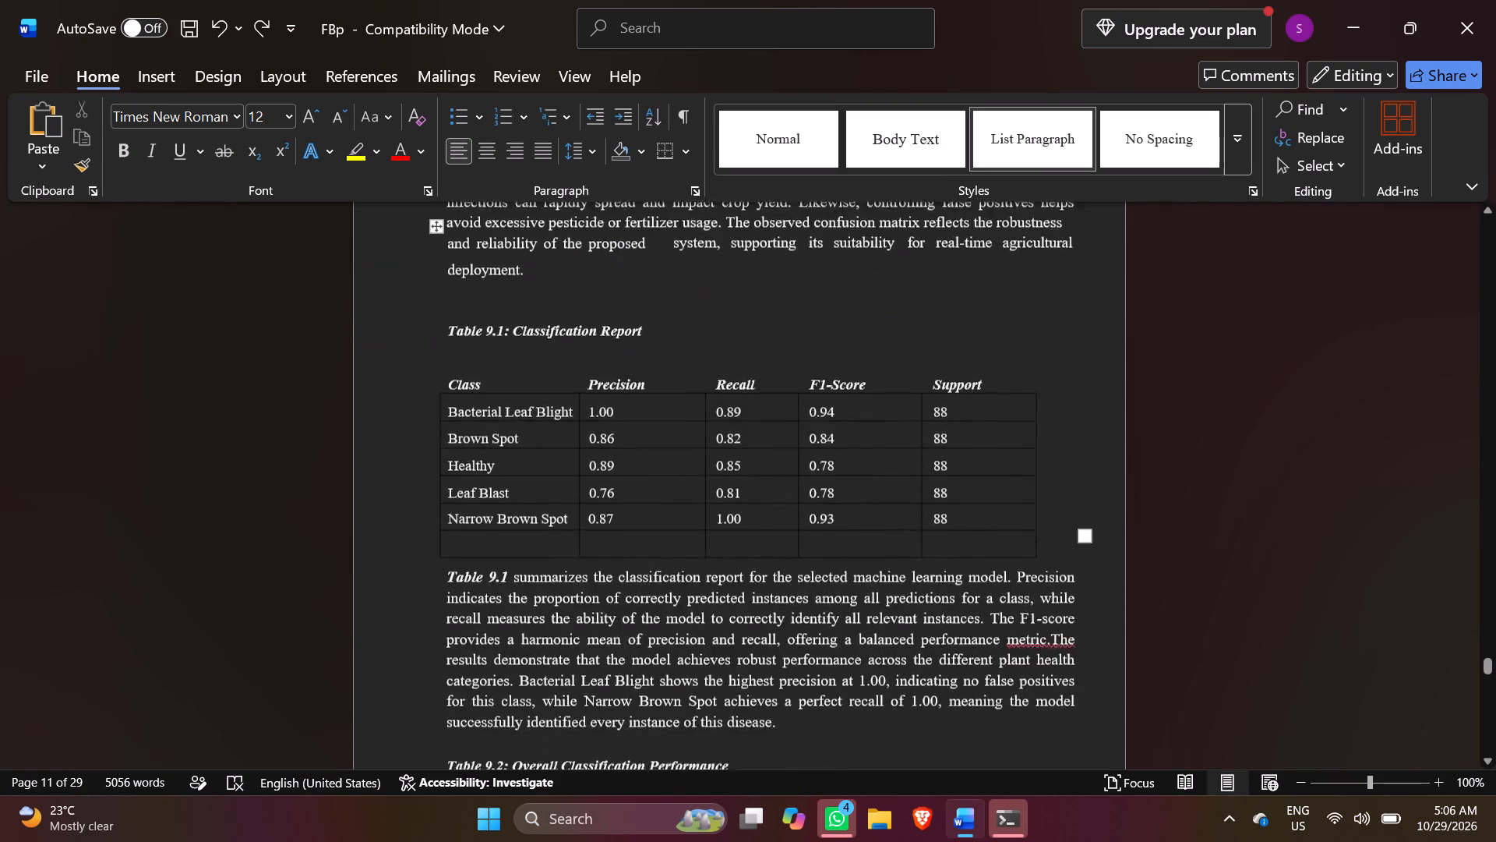
scroll(951, 566, "down", 20)
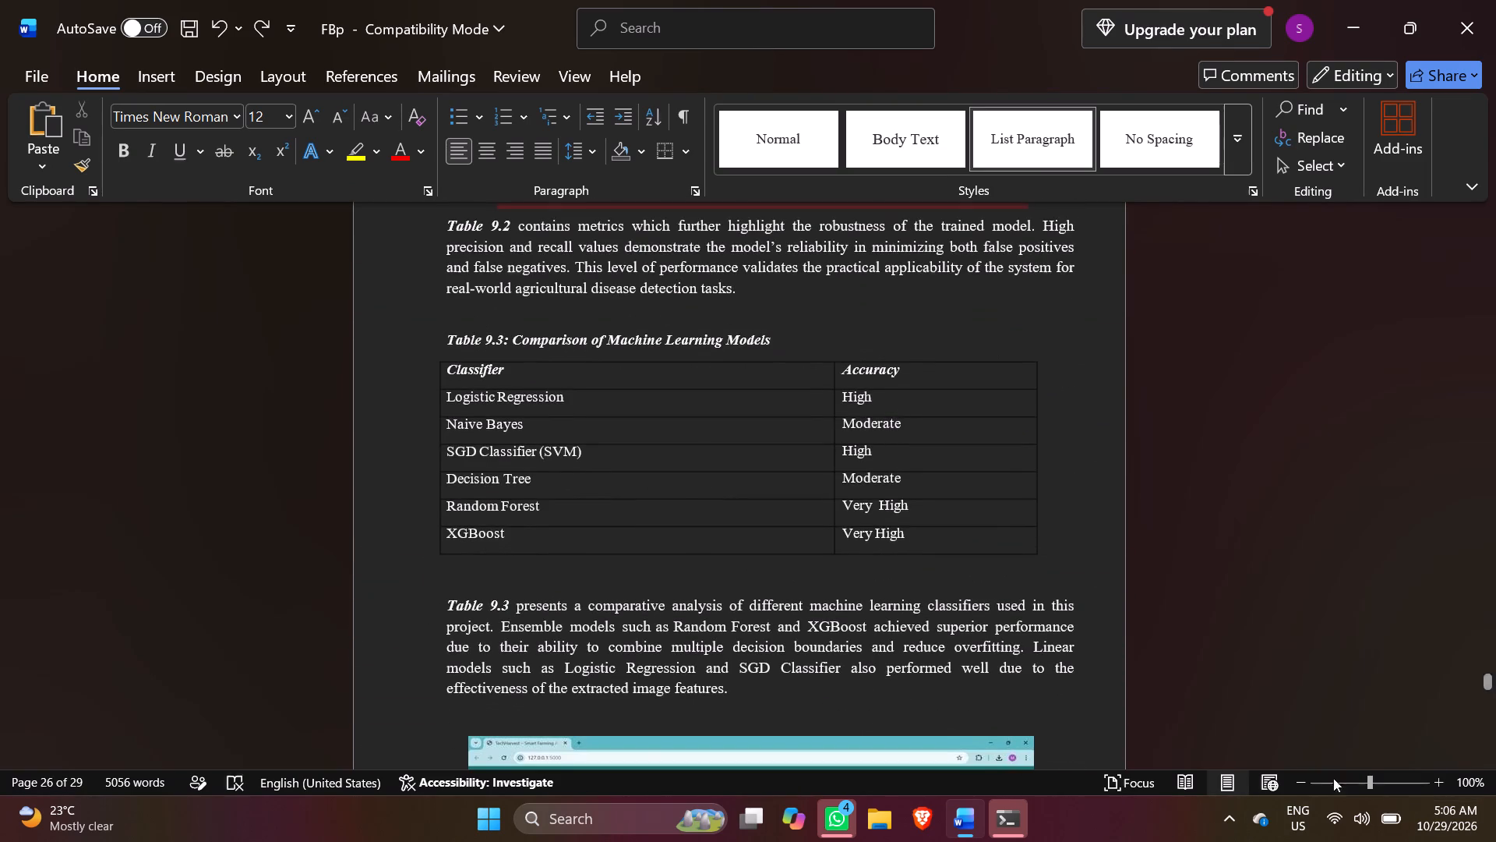
scroll(1064, 737, "down", 20)
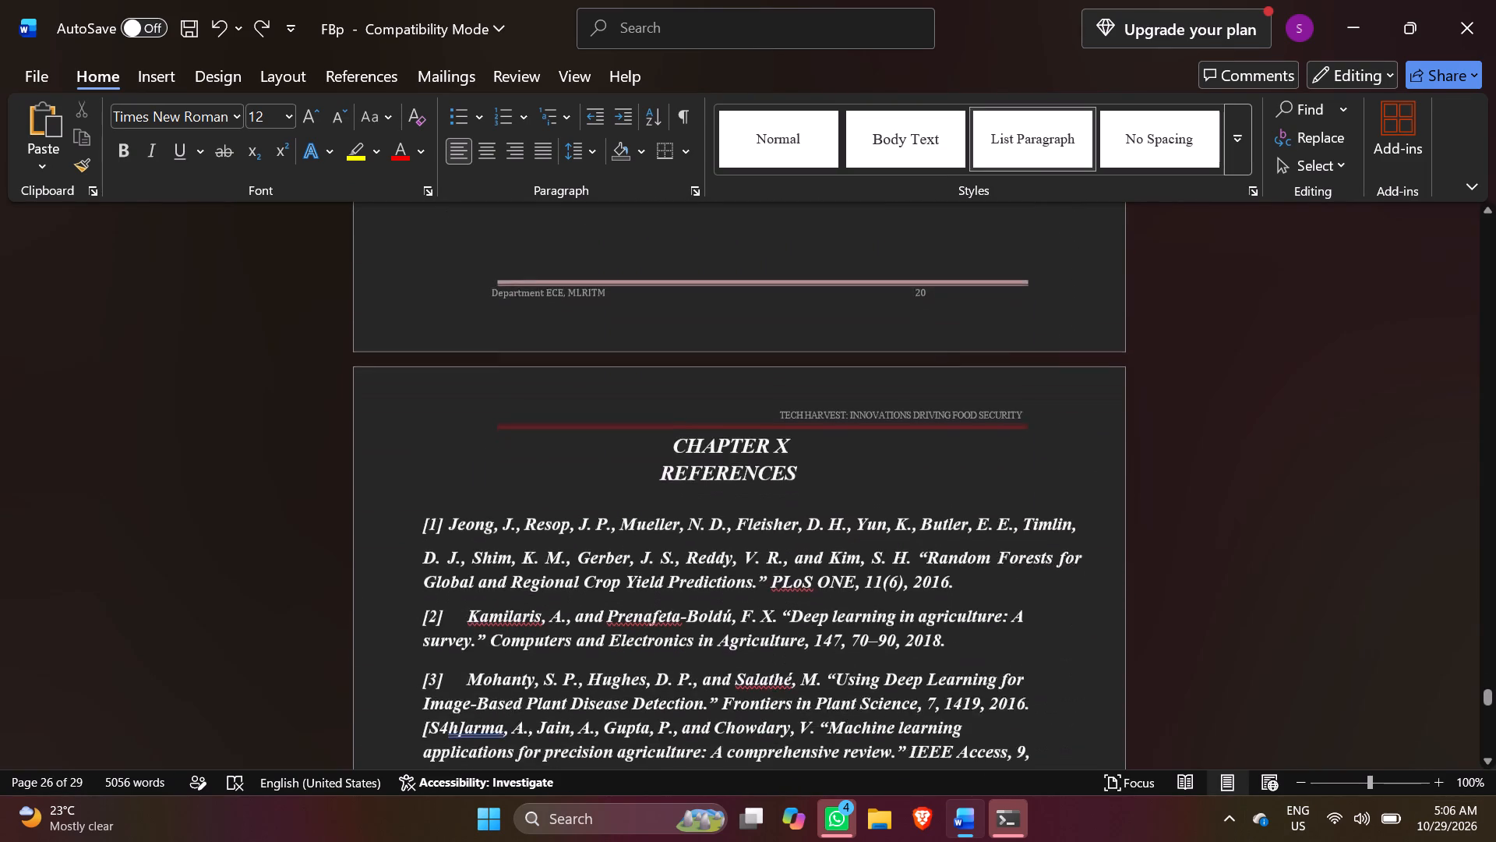
scroll(1066, 736, "down", 20)
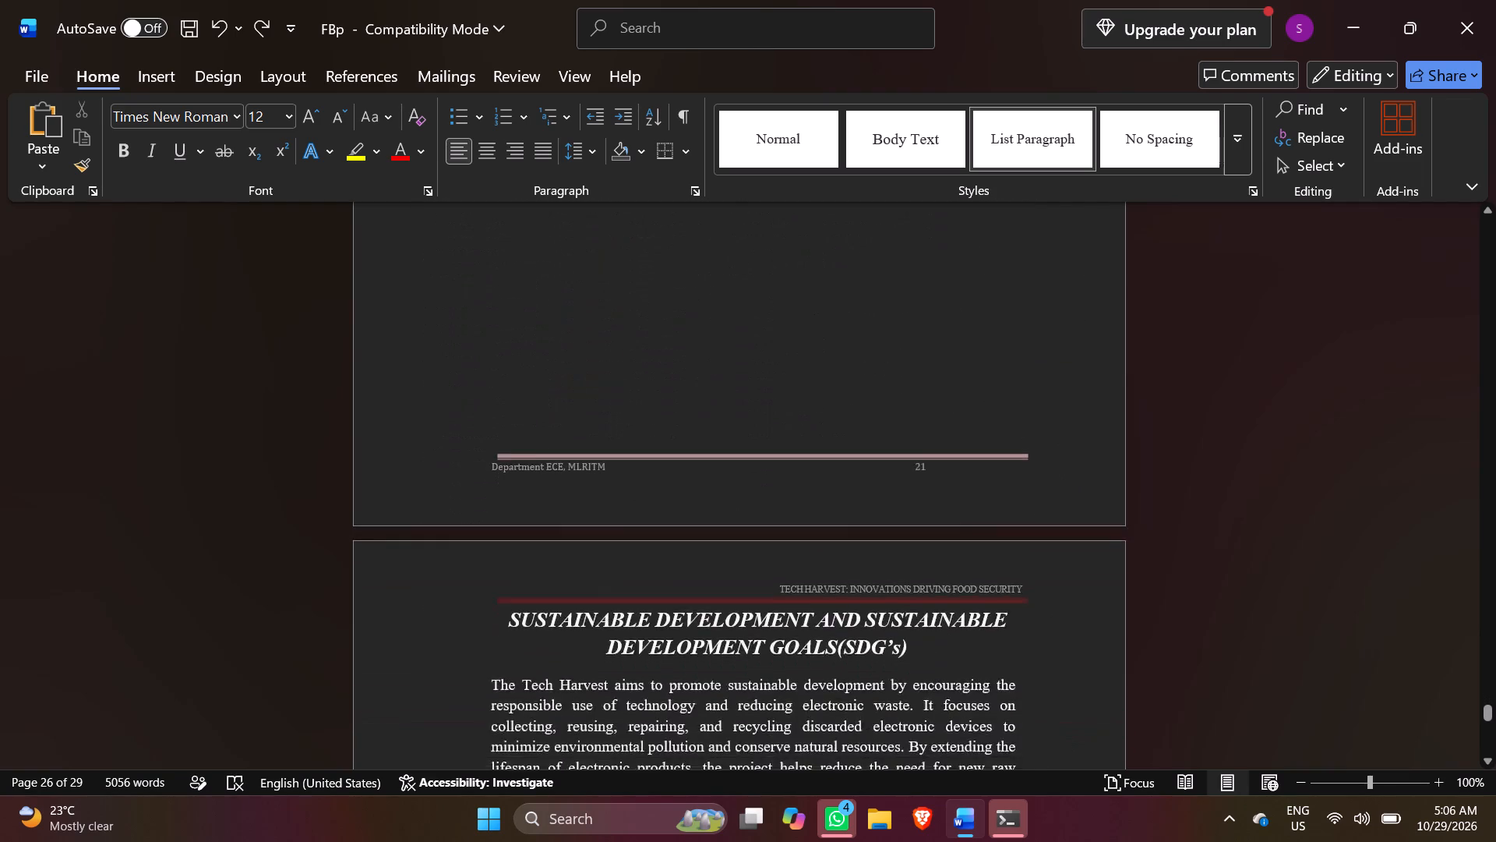
scroll(1066, 736, "down", 15)
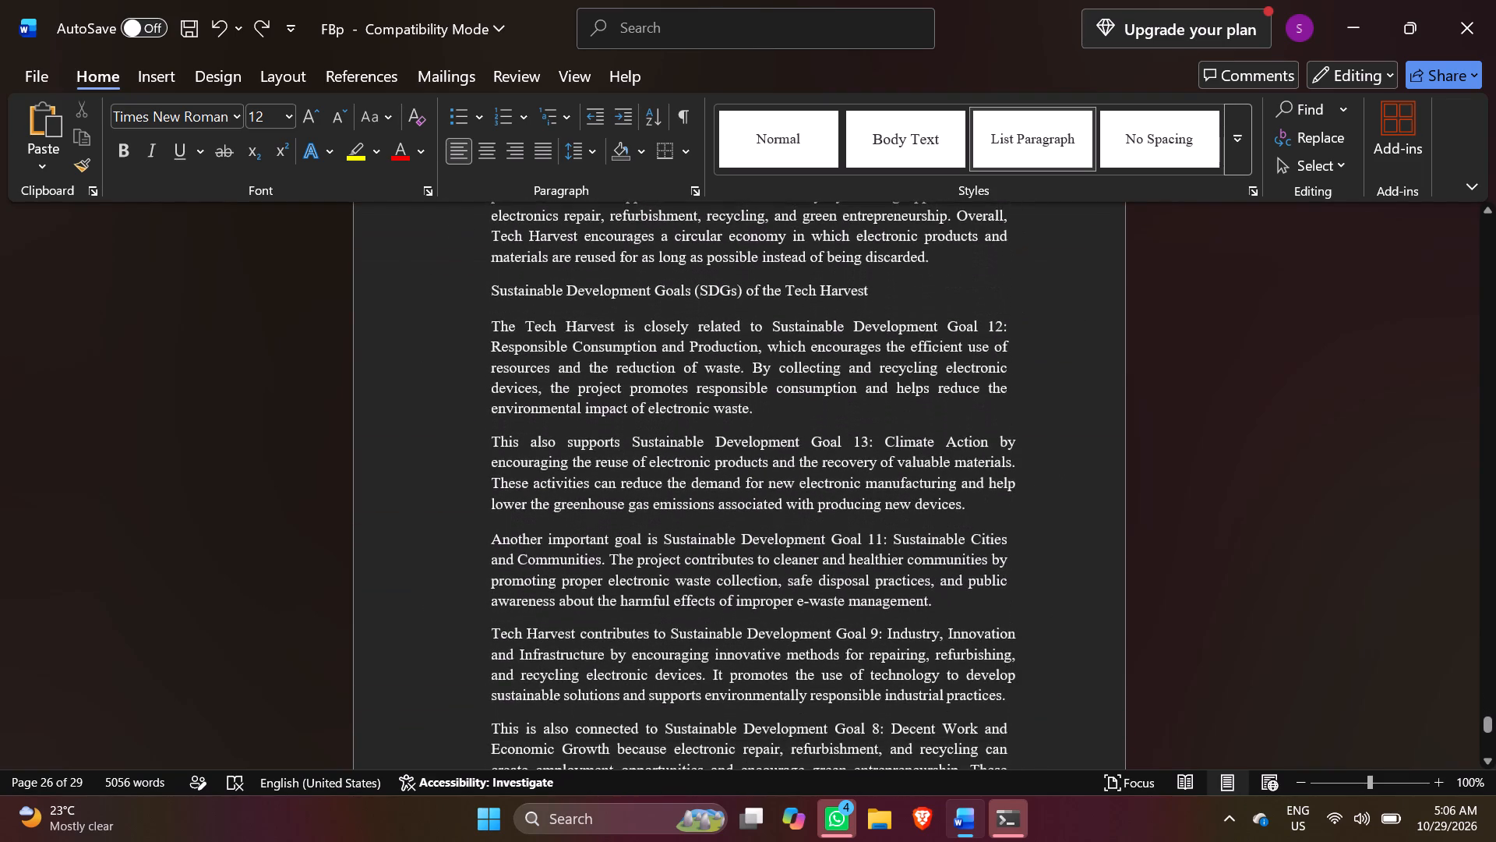
scroll(993, 716, "down", 12)
scroll(1077, 647, "down", 5)
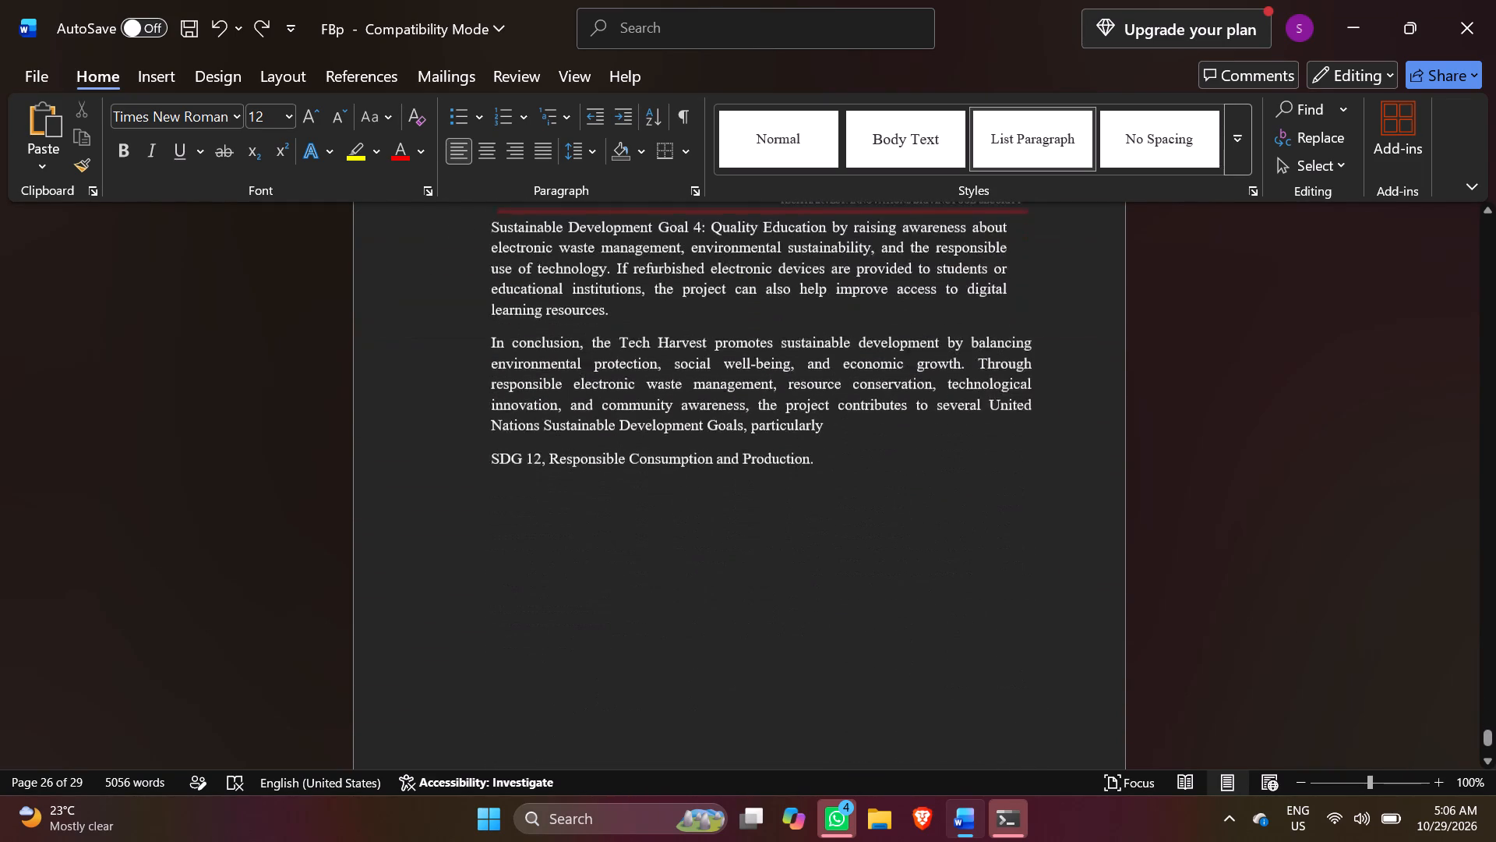
scroll(1077, 647, "down", 18)
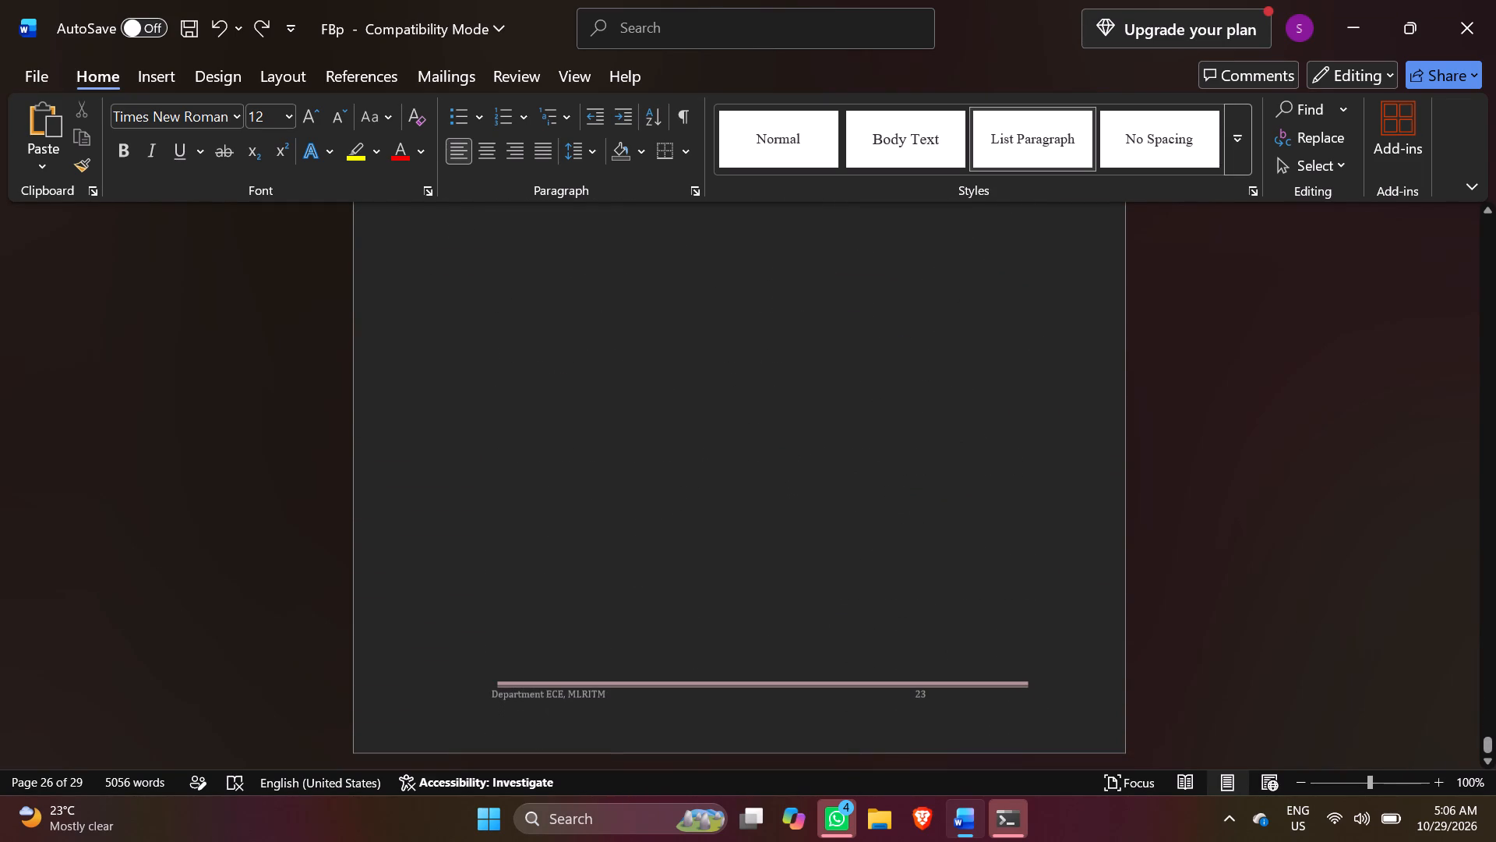
Recheck the pages backwards from the end of the report through the references and results to section 8.2 Risks.
scroll(1065, 639, "up", 17)
scroll(1066, 637, "up", 6)
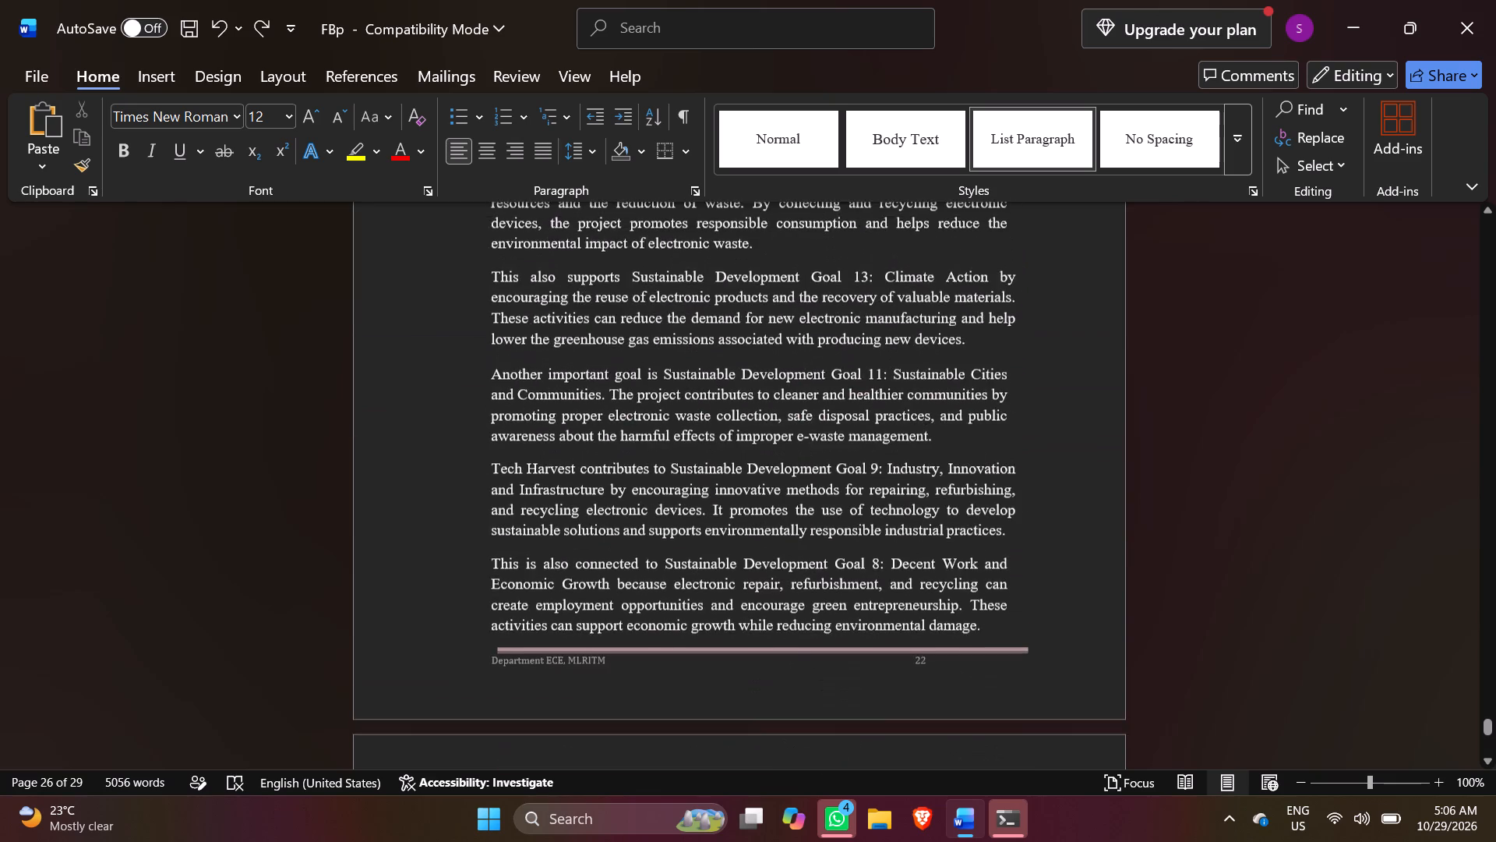
scroll(1068, 637, "up", 17)
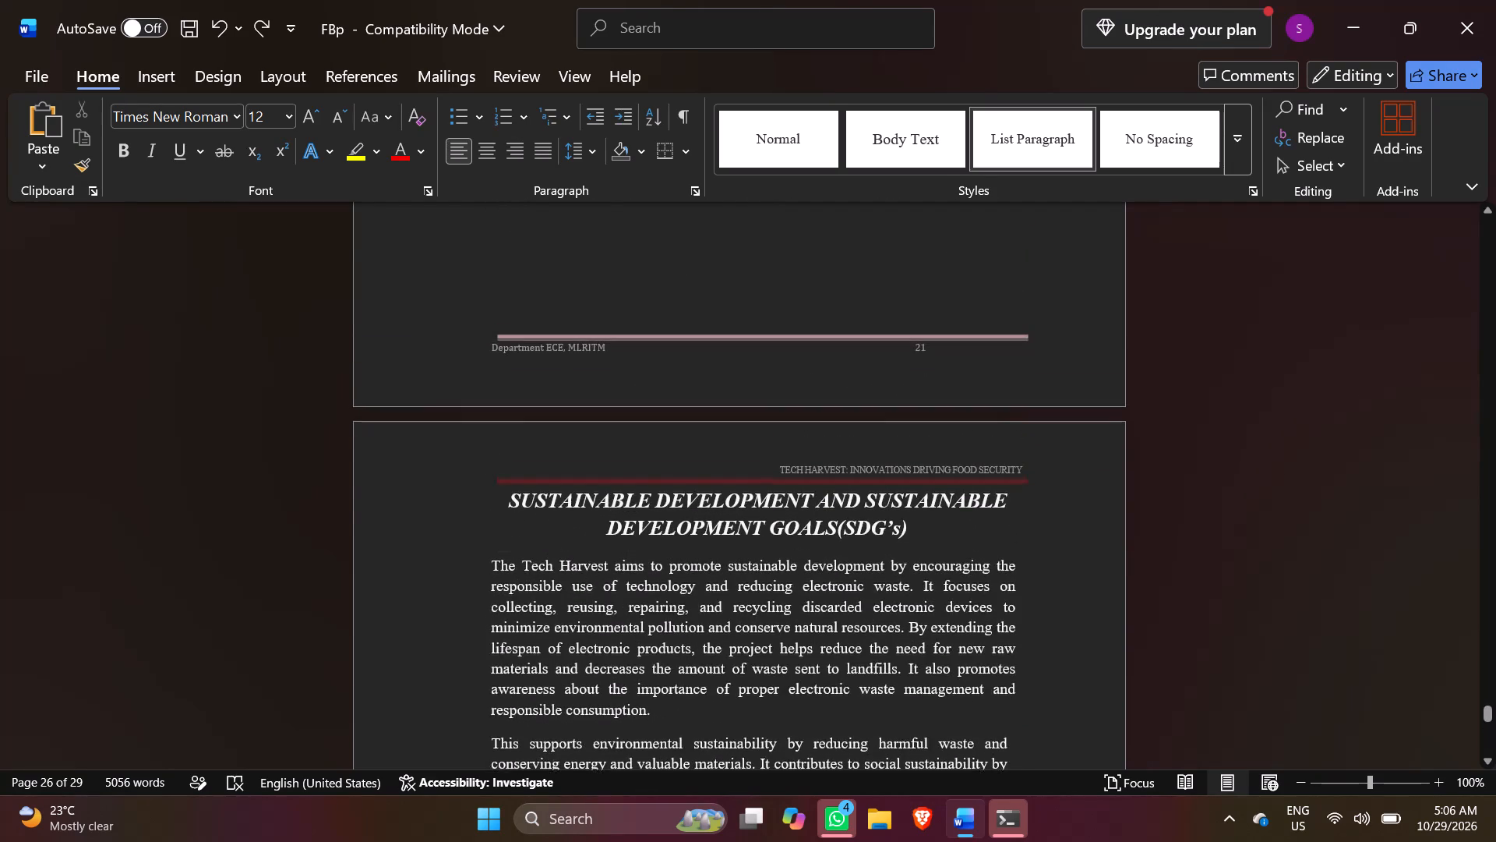
scroll(1066, 643, "up", 6)
scroll(1066, 643, "up", 20)
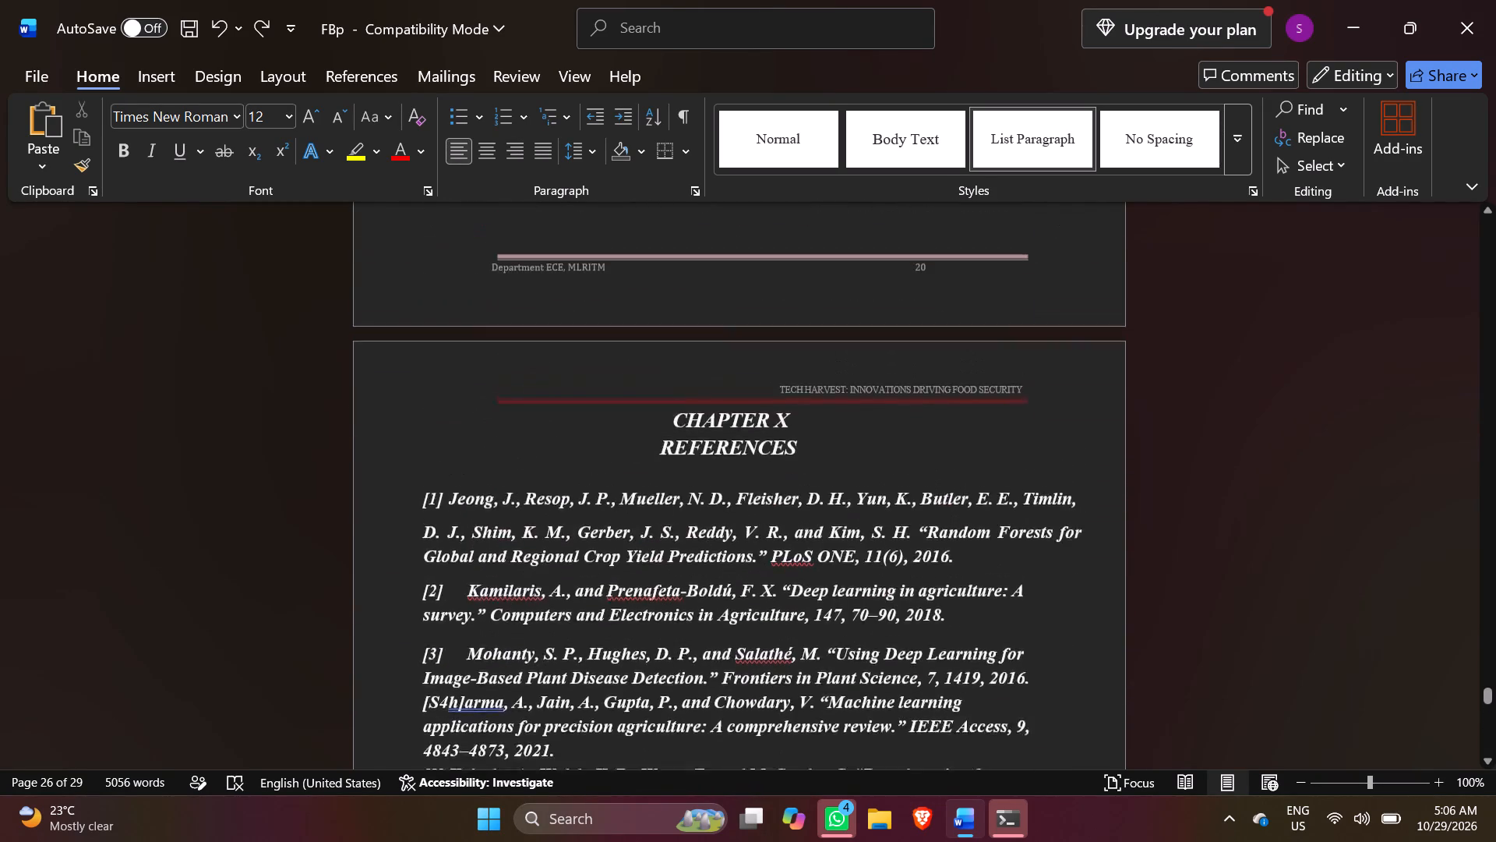
scroll(1066, 642, "up", 20)
scroll(1066, 642, "up", 1)
scroll(1016, 552, "up", 6)
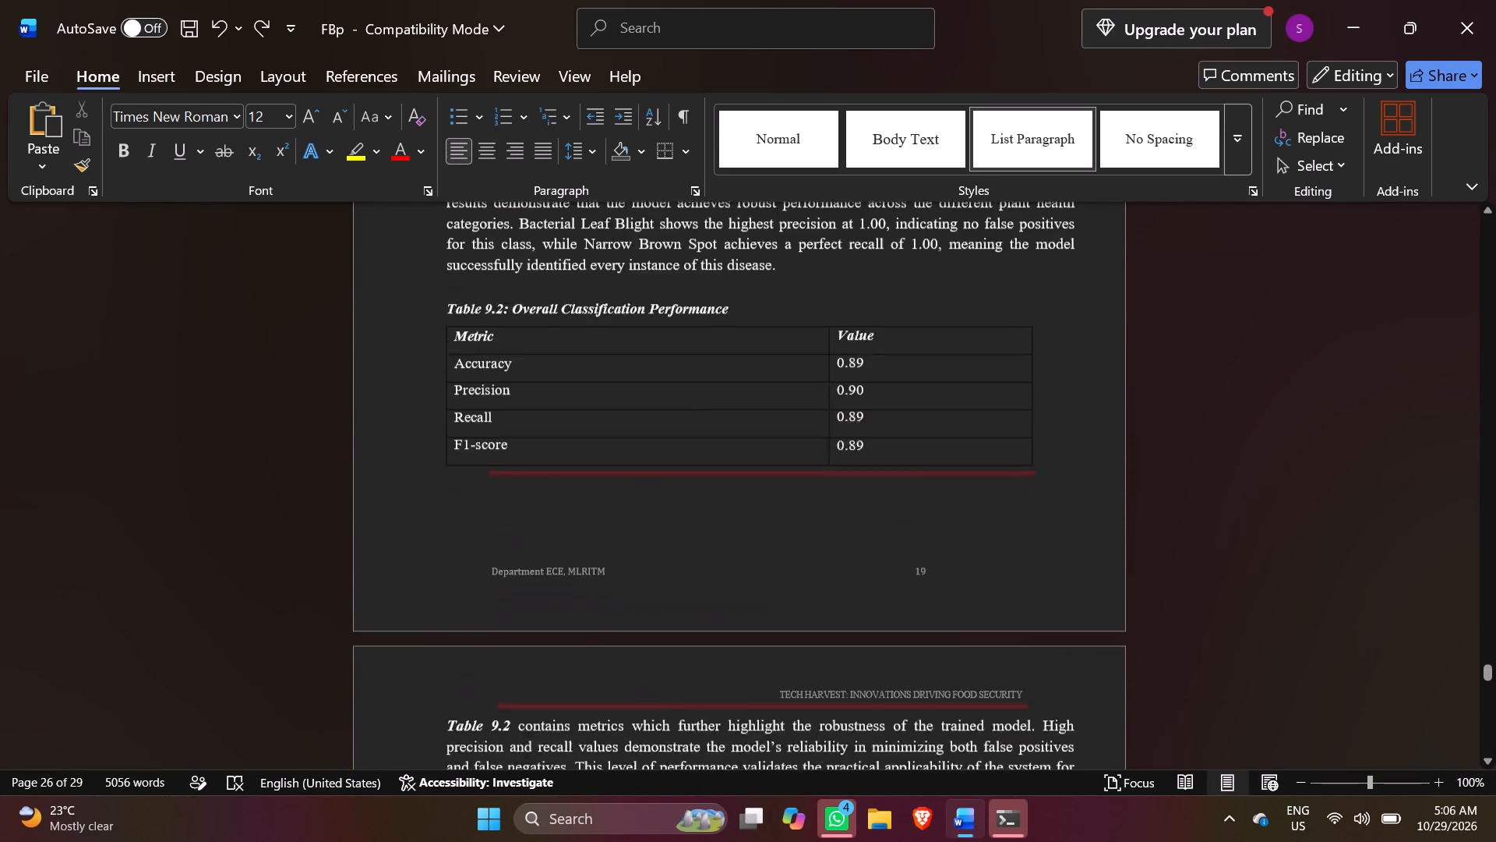
scroll(1016, 554, "up", 11)
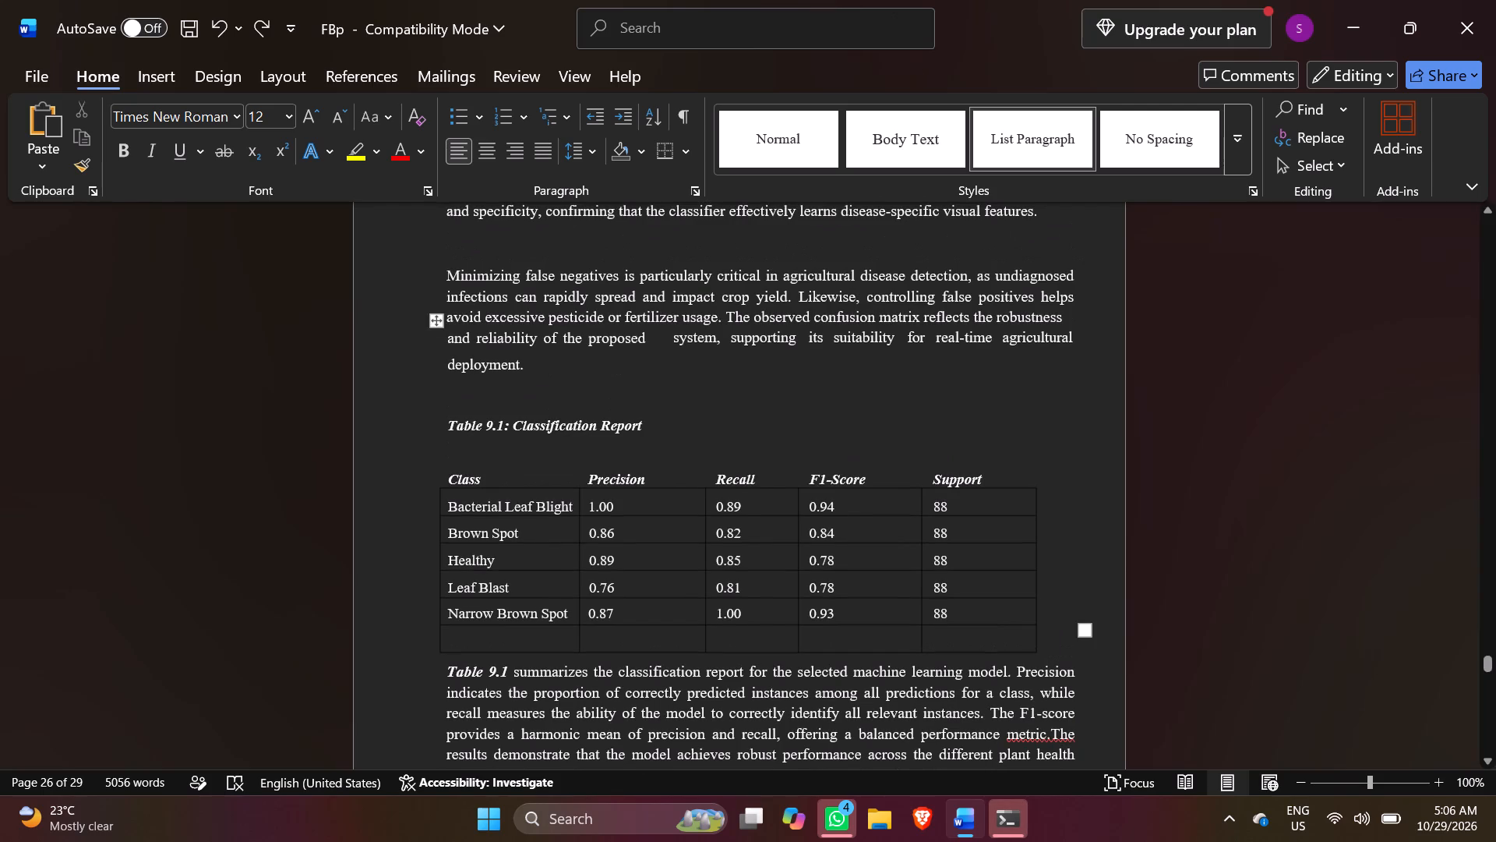
scroll(1042, 424, "up", 11)
scroll(1046, 425, "up", 16)
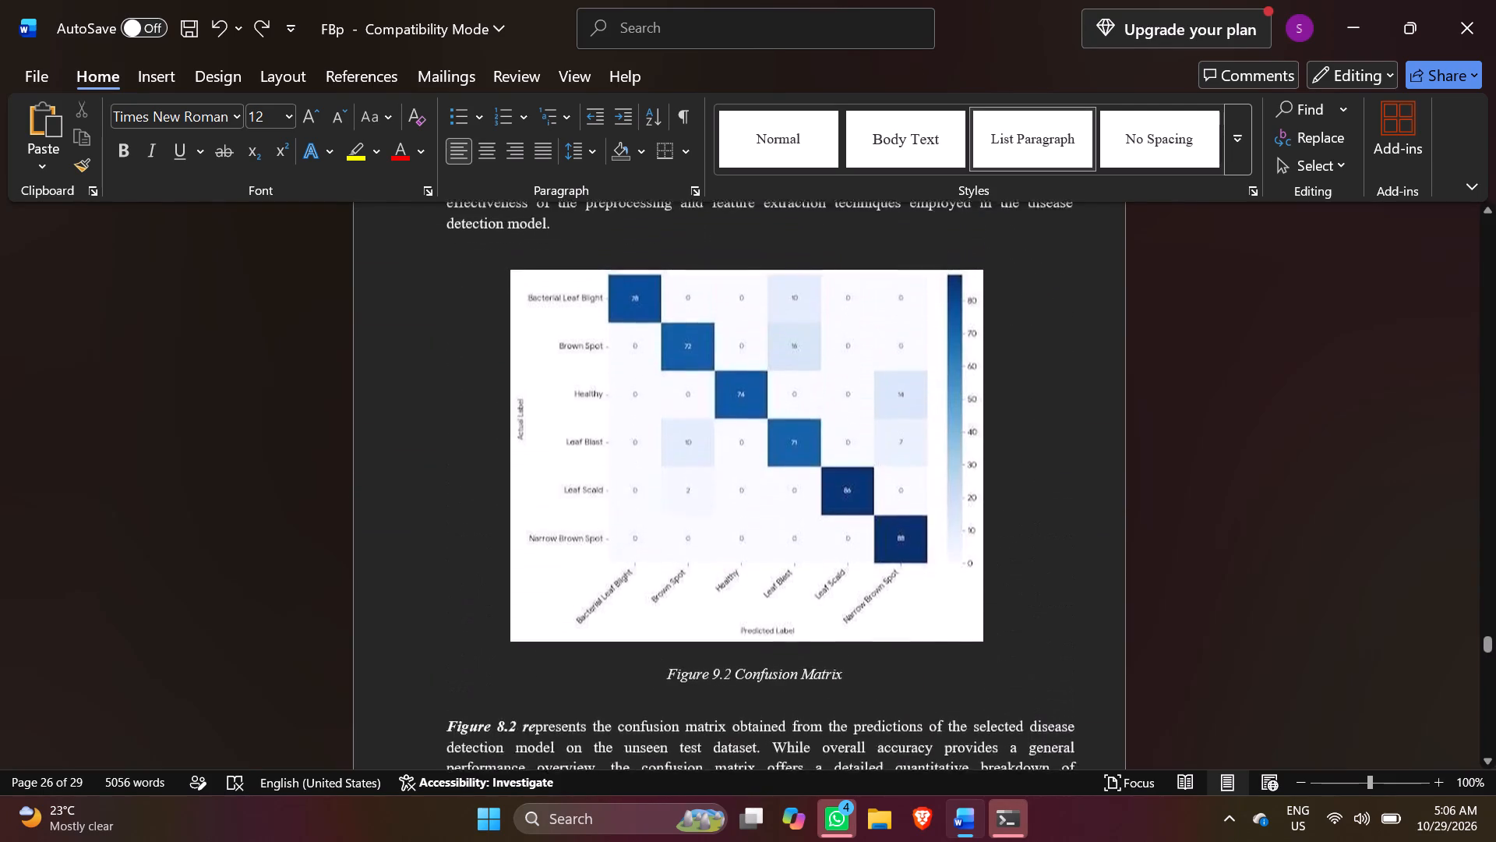
scroll(1046, 421, "up", 20)
scroll(1046, 421, "up", 14)
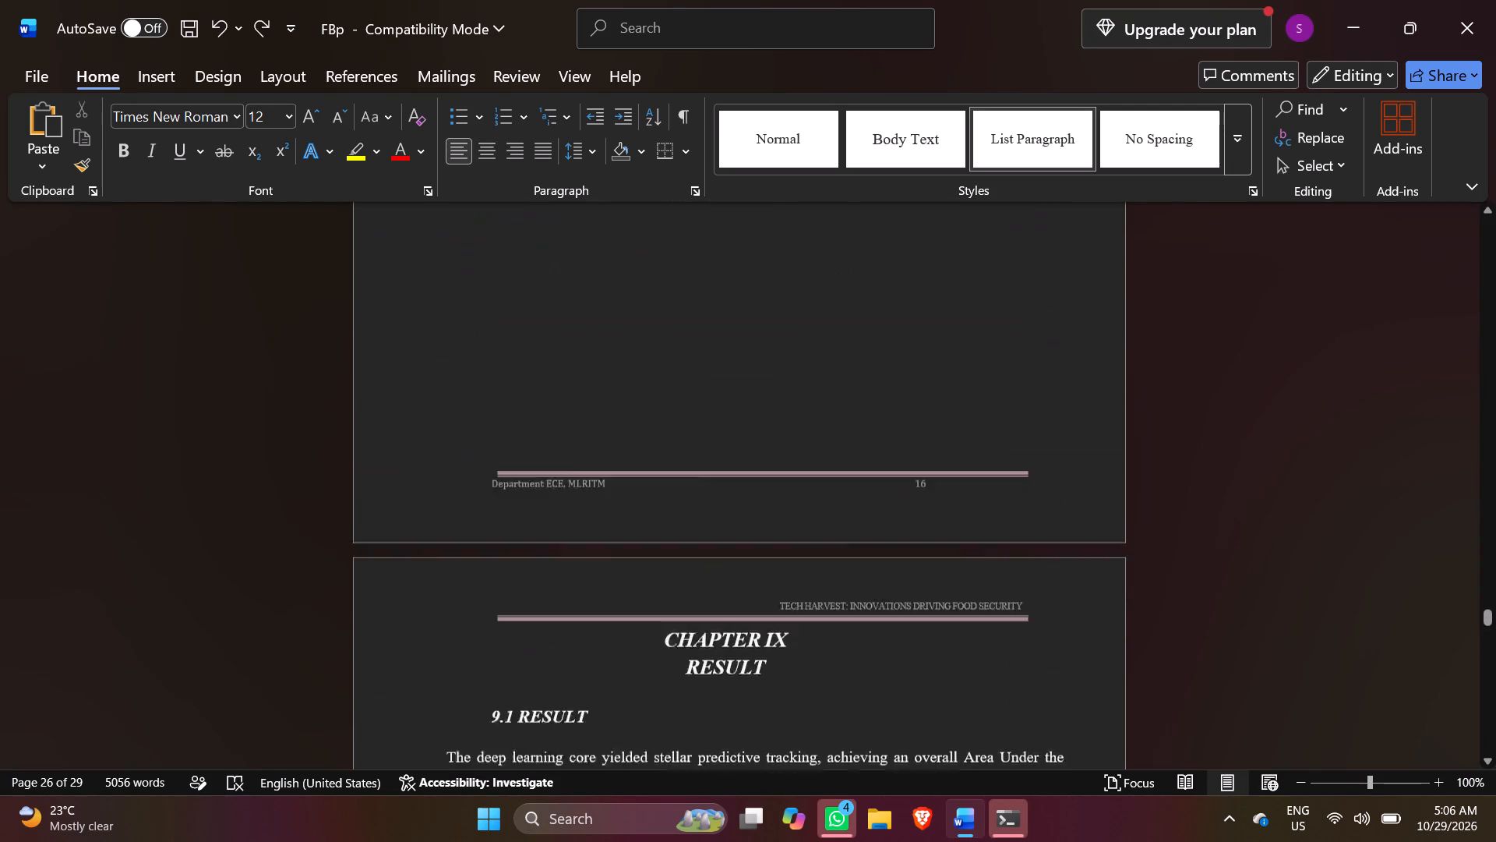
scroll(1051, 410, "up", 16)
scroll(1051, 408, "up", 12)
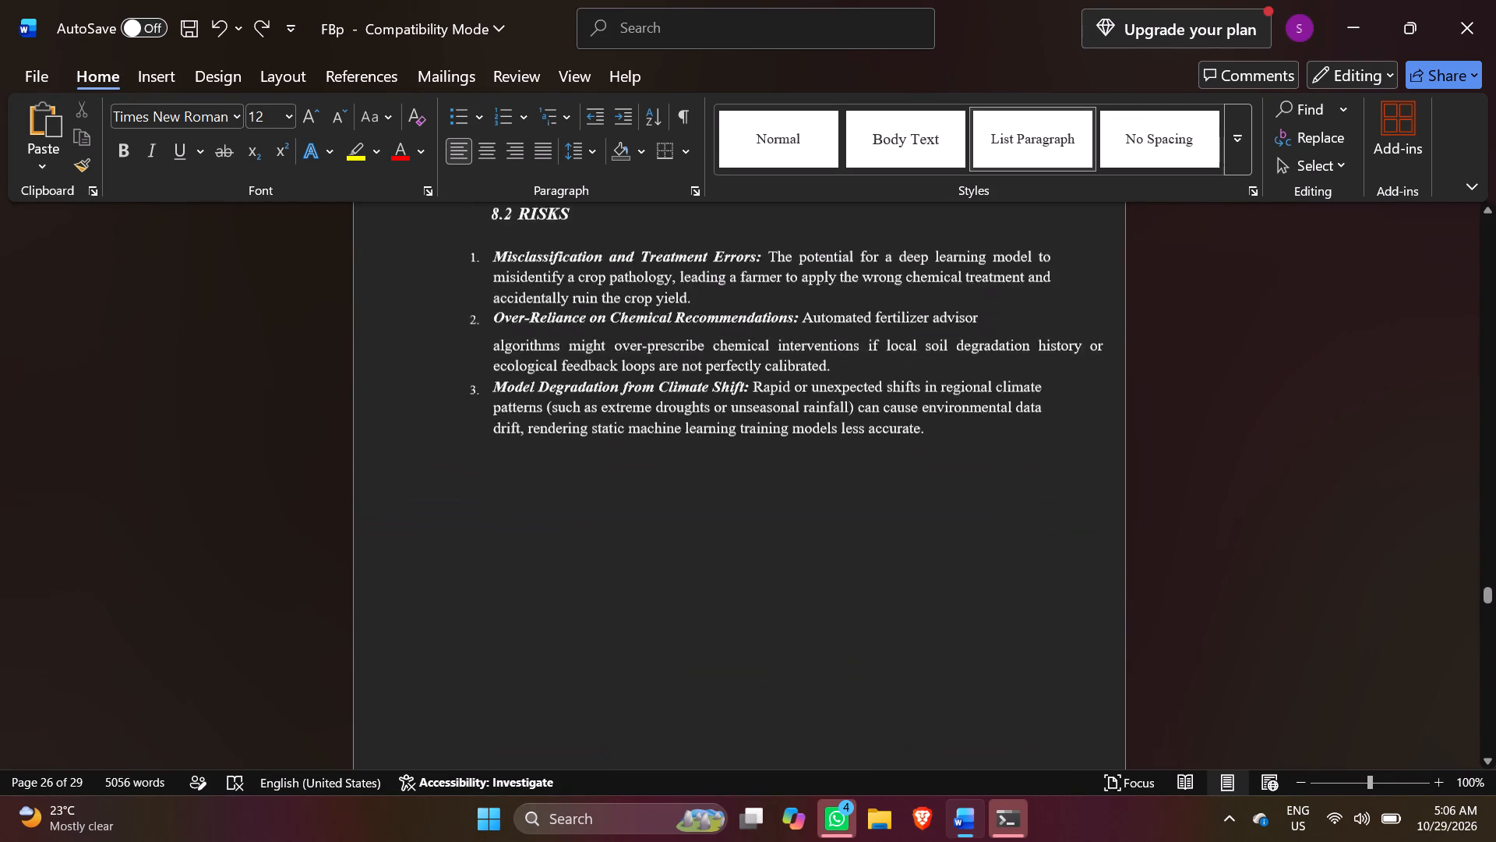
scroll(1054, 406, "down", 12)
scroll(1039, 436, "up", 14)
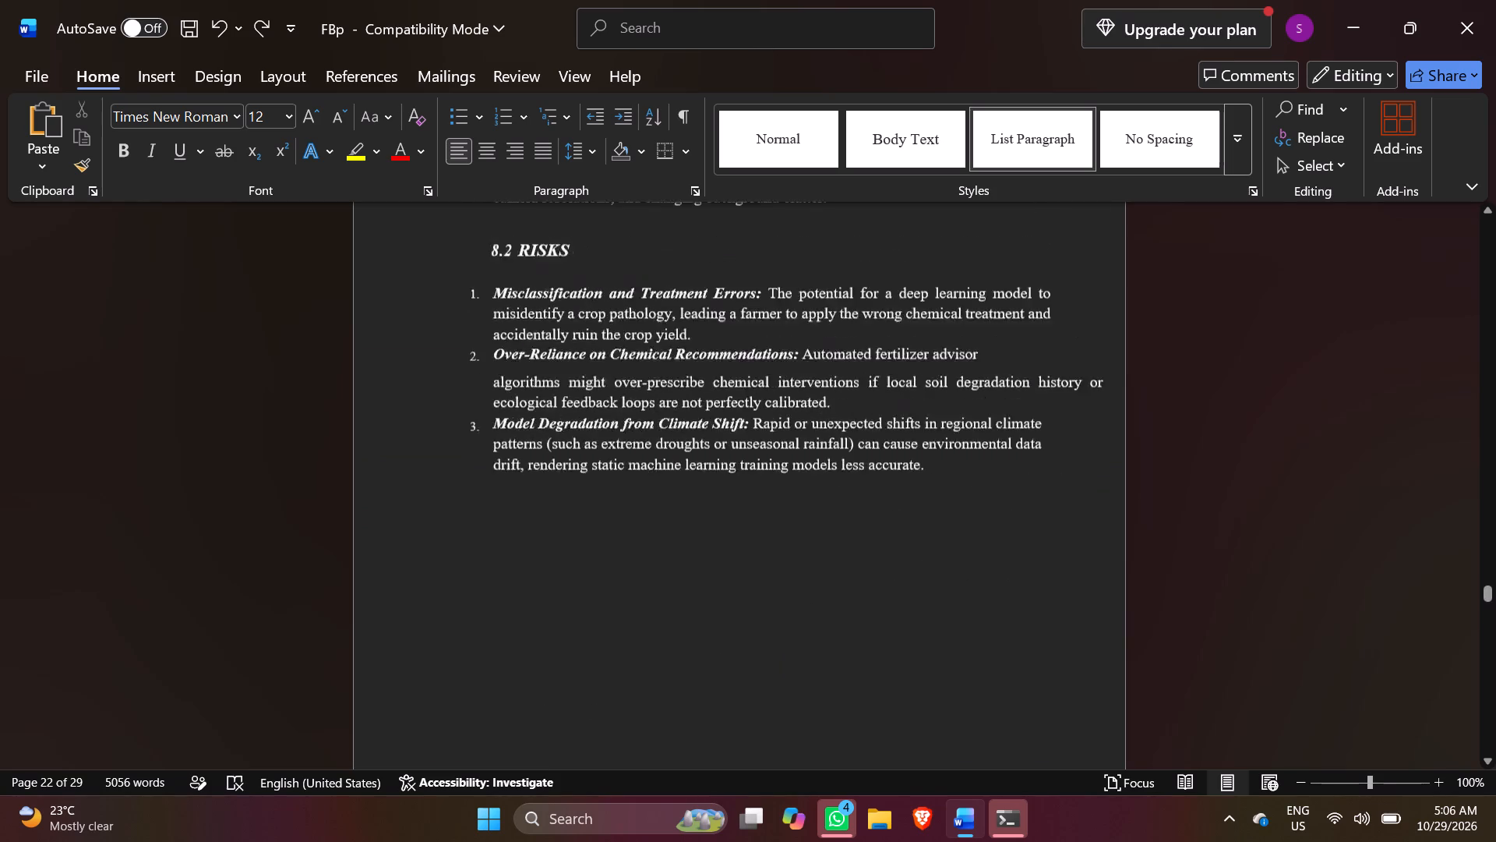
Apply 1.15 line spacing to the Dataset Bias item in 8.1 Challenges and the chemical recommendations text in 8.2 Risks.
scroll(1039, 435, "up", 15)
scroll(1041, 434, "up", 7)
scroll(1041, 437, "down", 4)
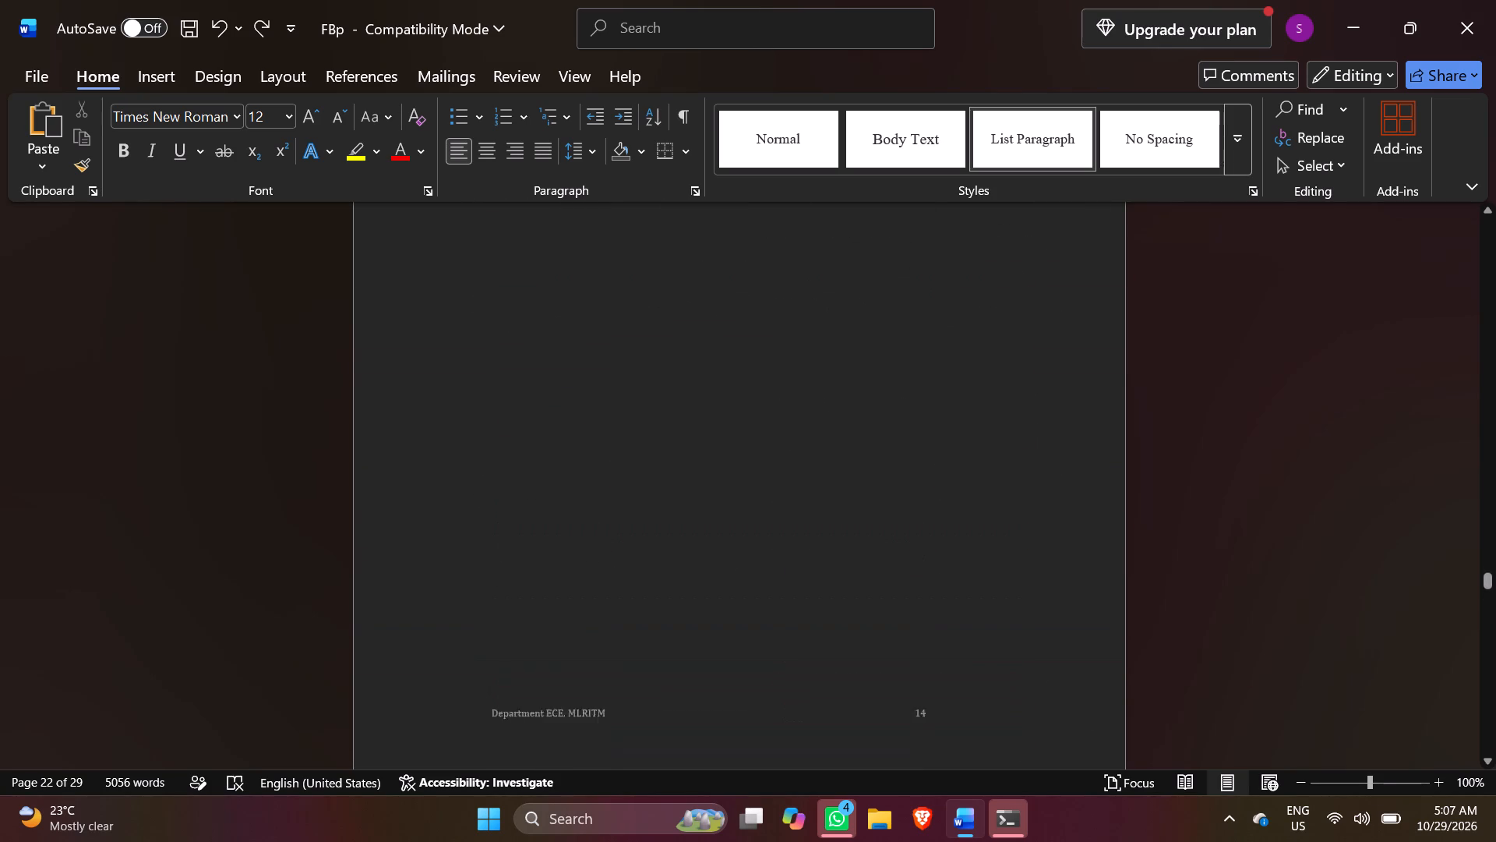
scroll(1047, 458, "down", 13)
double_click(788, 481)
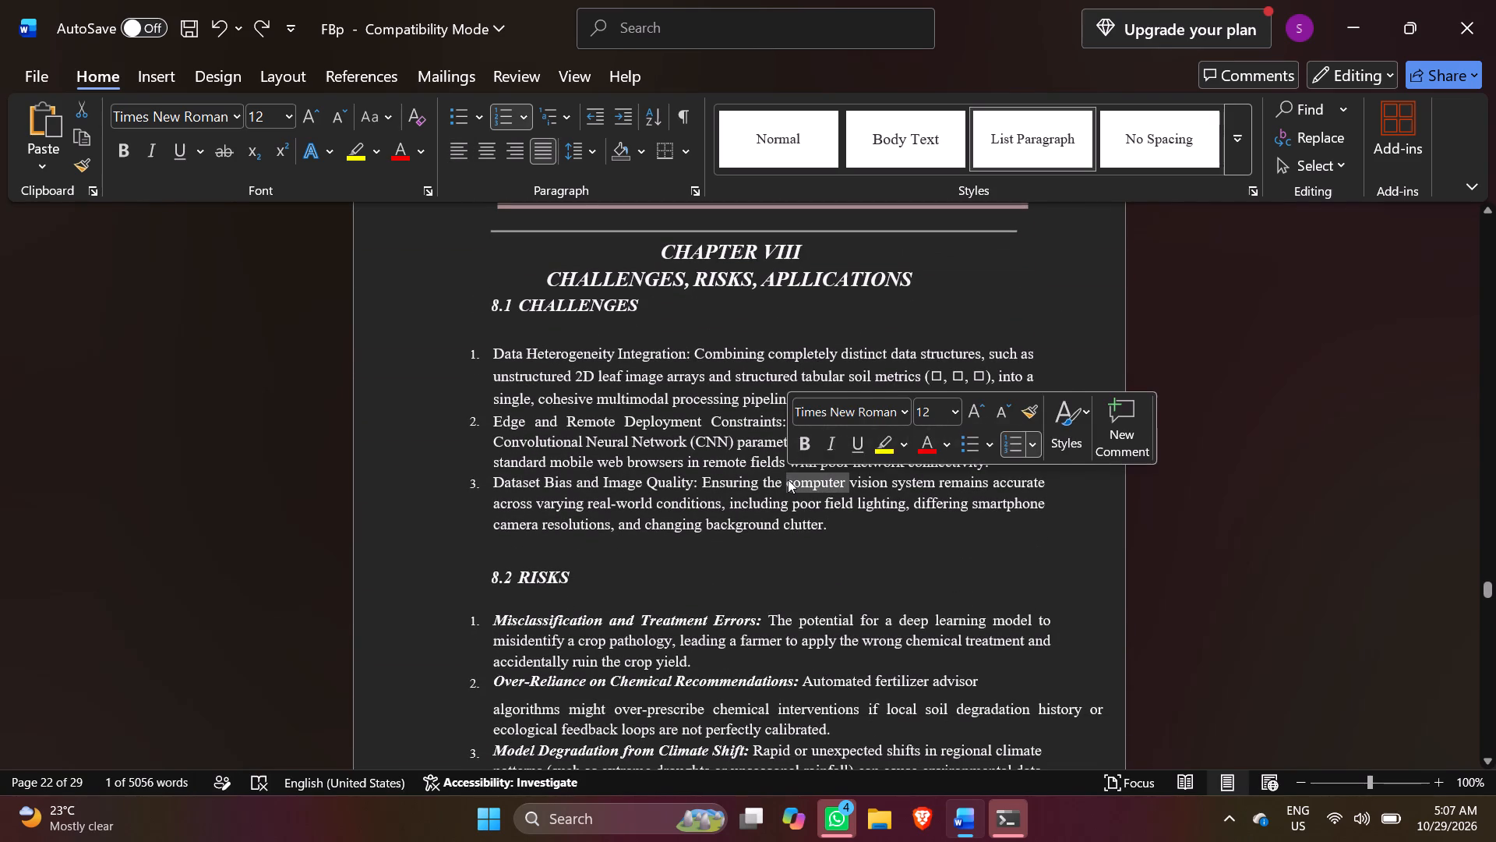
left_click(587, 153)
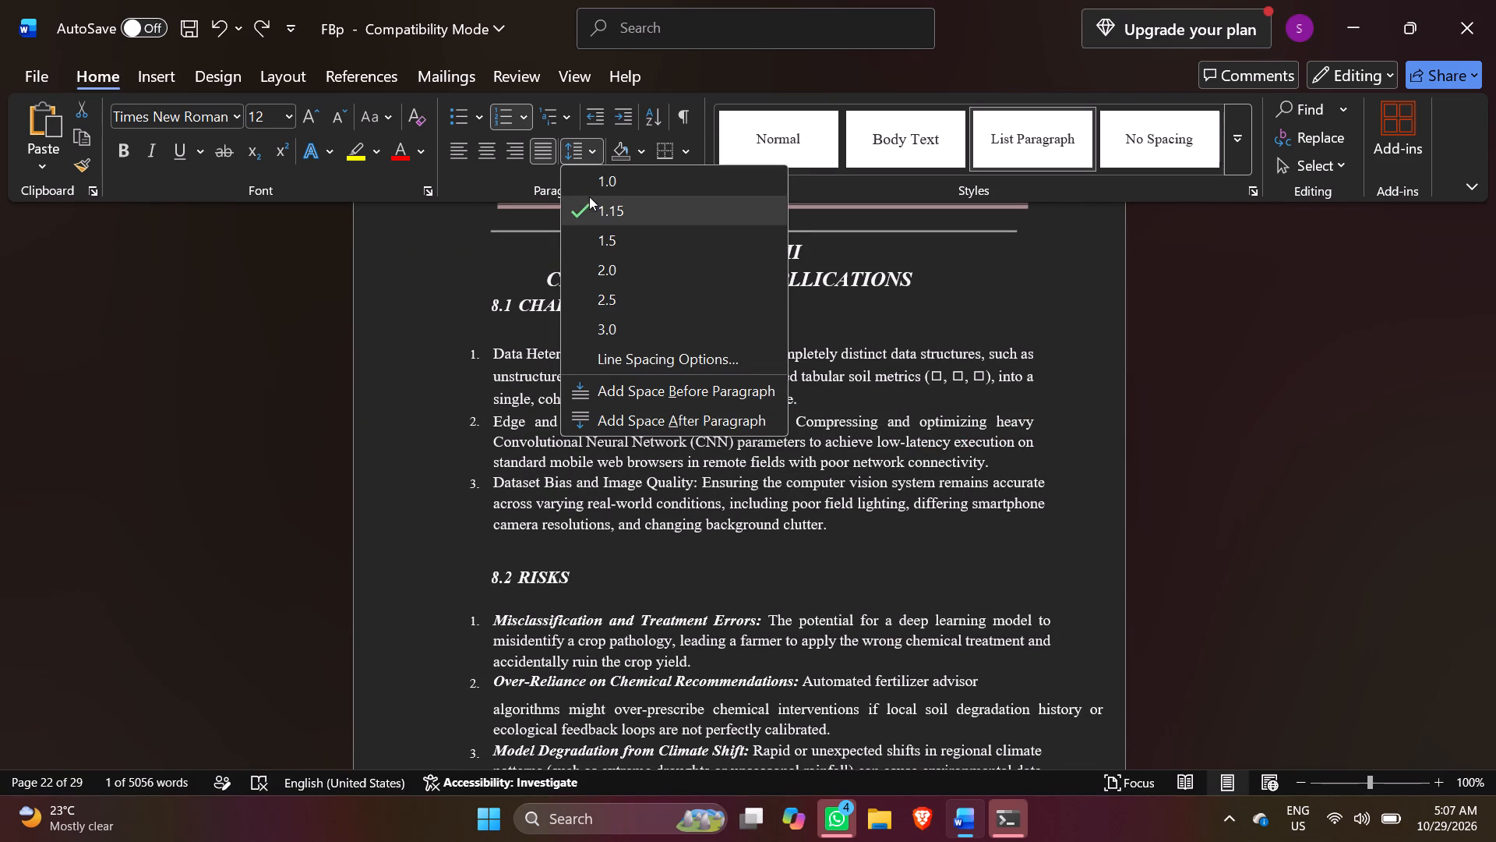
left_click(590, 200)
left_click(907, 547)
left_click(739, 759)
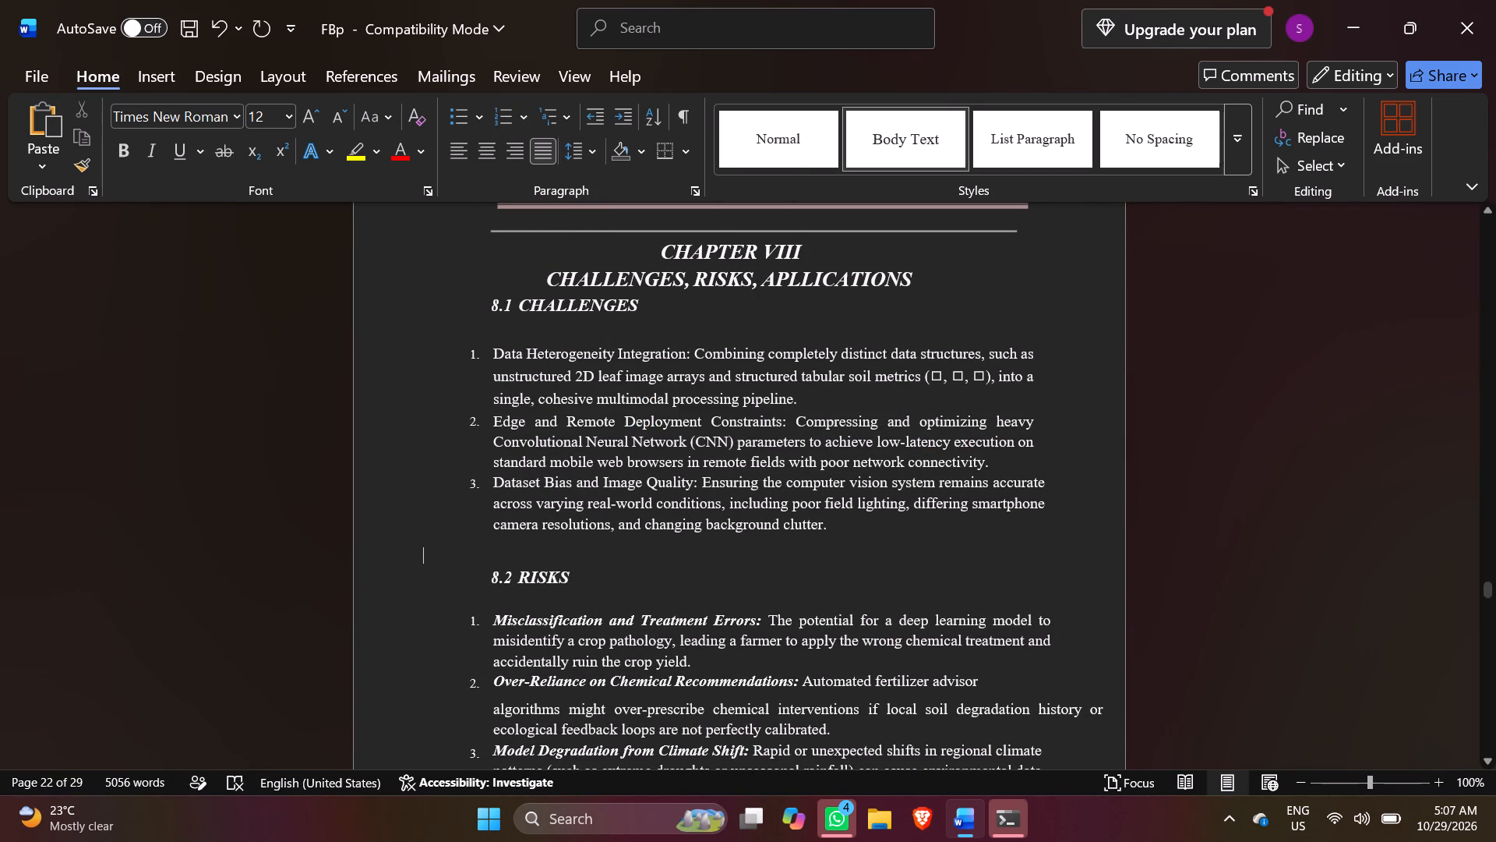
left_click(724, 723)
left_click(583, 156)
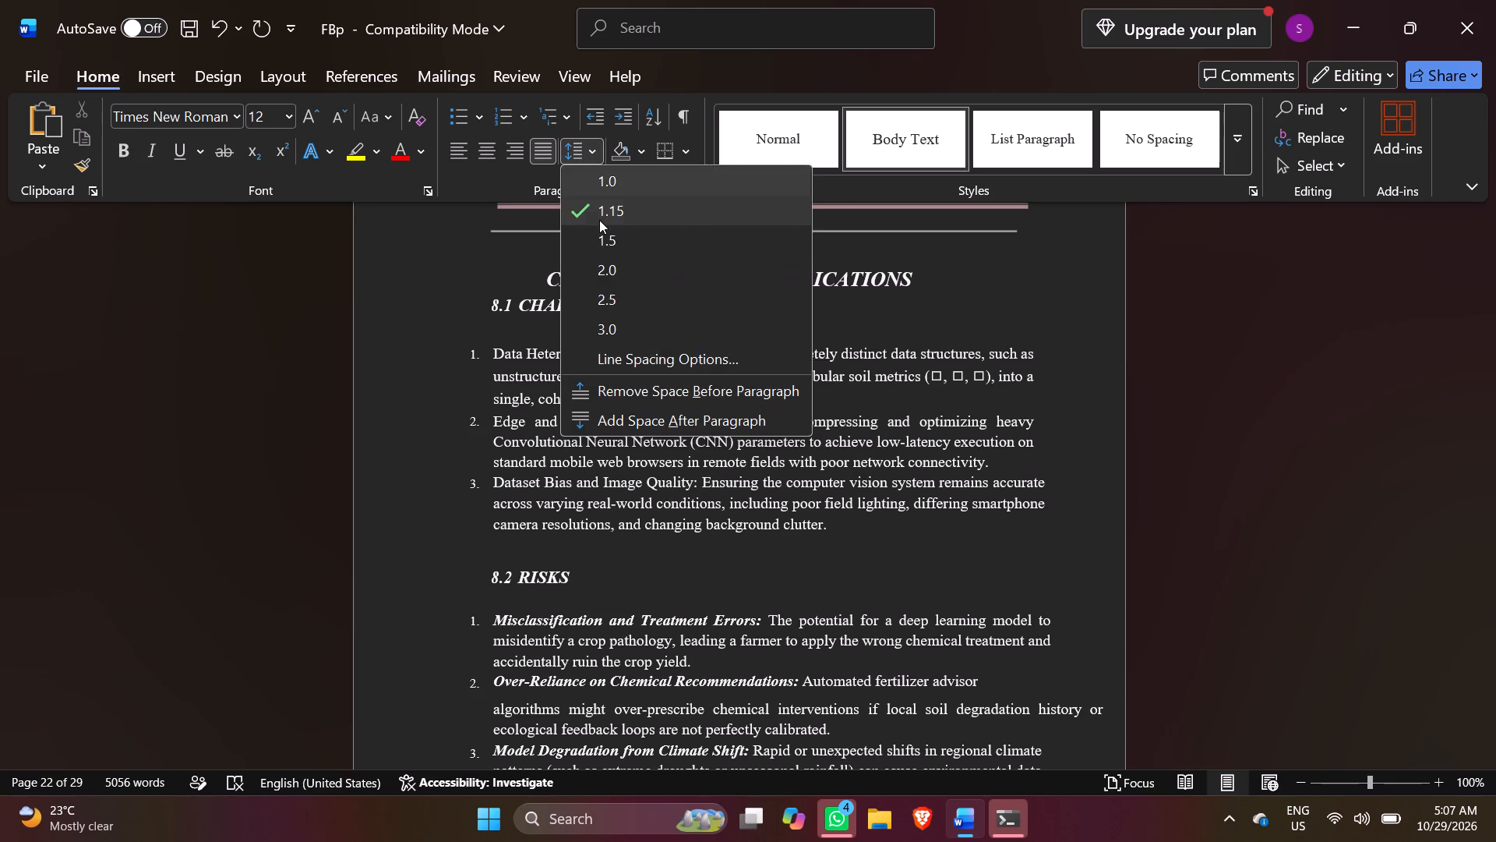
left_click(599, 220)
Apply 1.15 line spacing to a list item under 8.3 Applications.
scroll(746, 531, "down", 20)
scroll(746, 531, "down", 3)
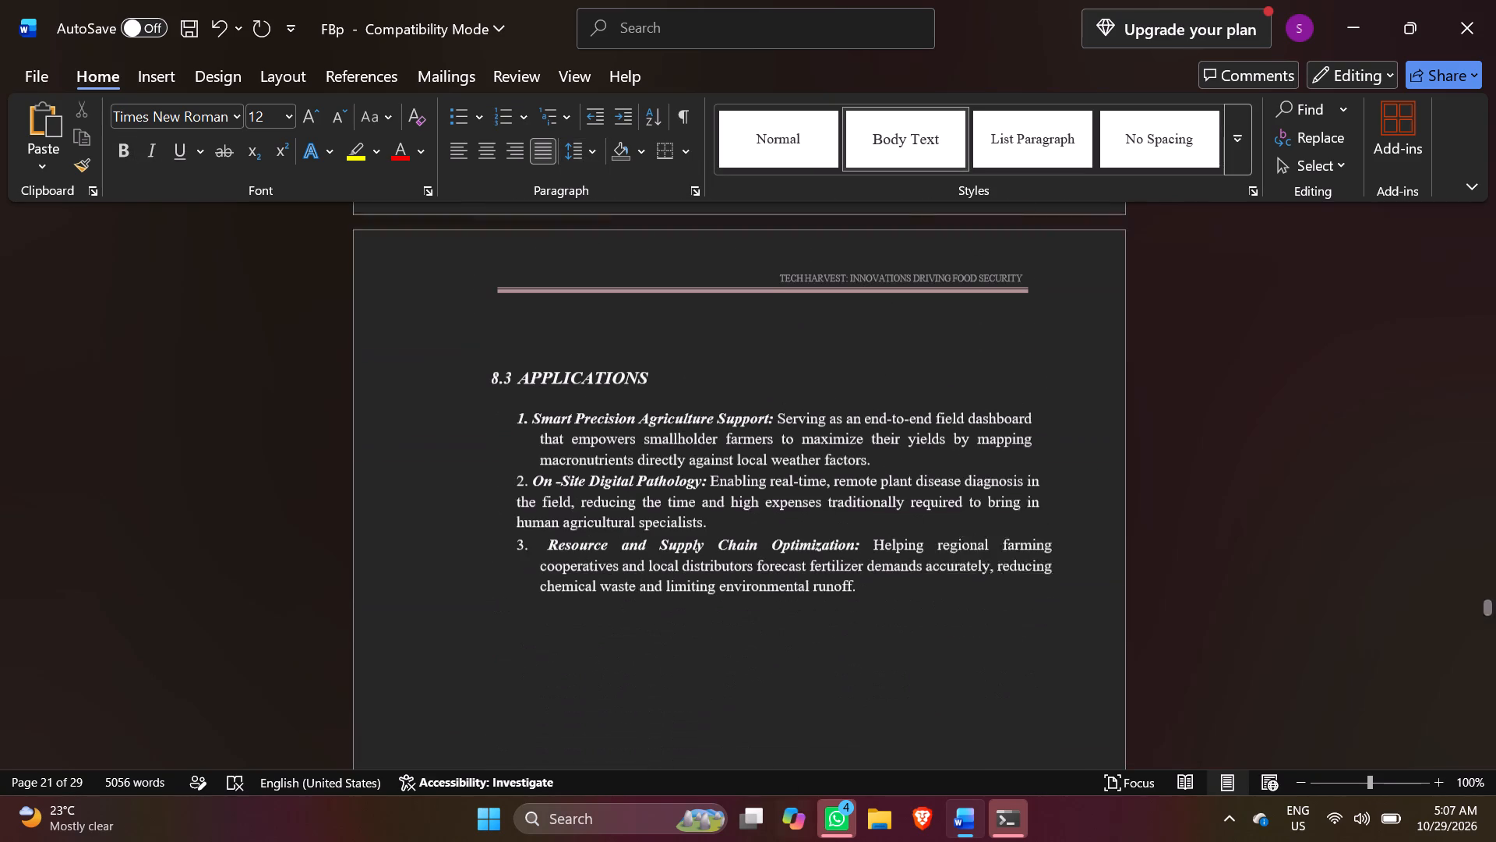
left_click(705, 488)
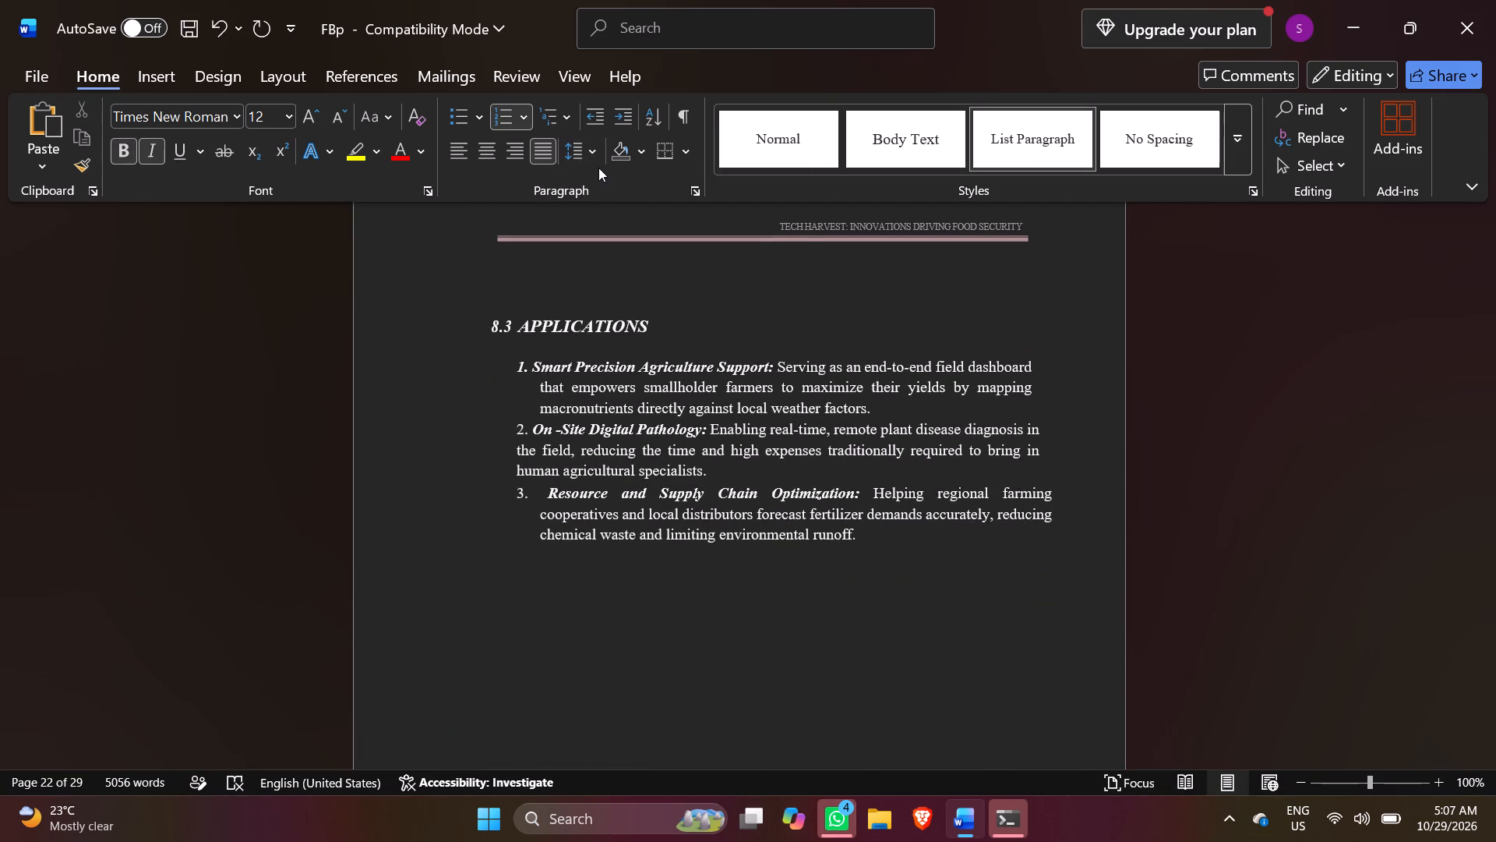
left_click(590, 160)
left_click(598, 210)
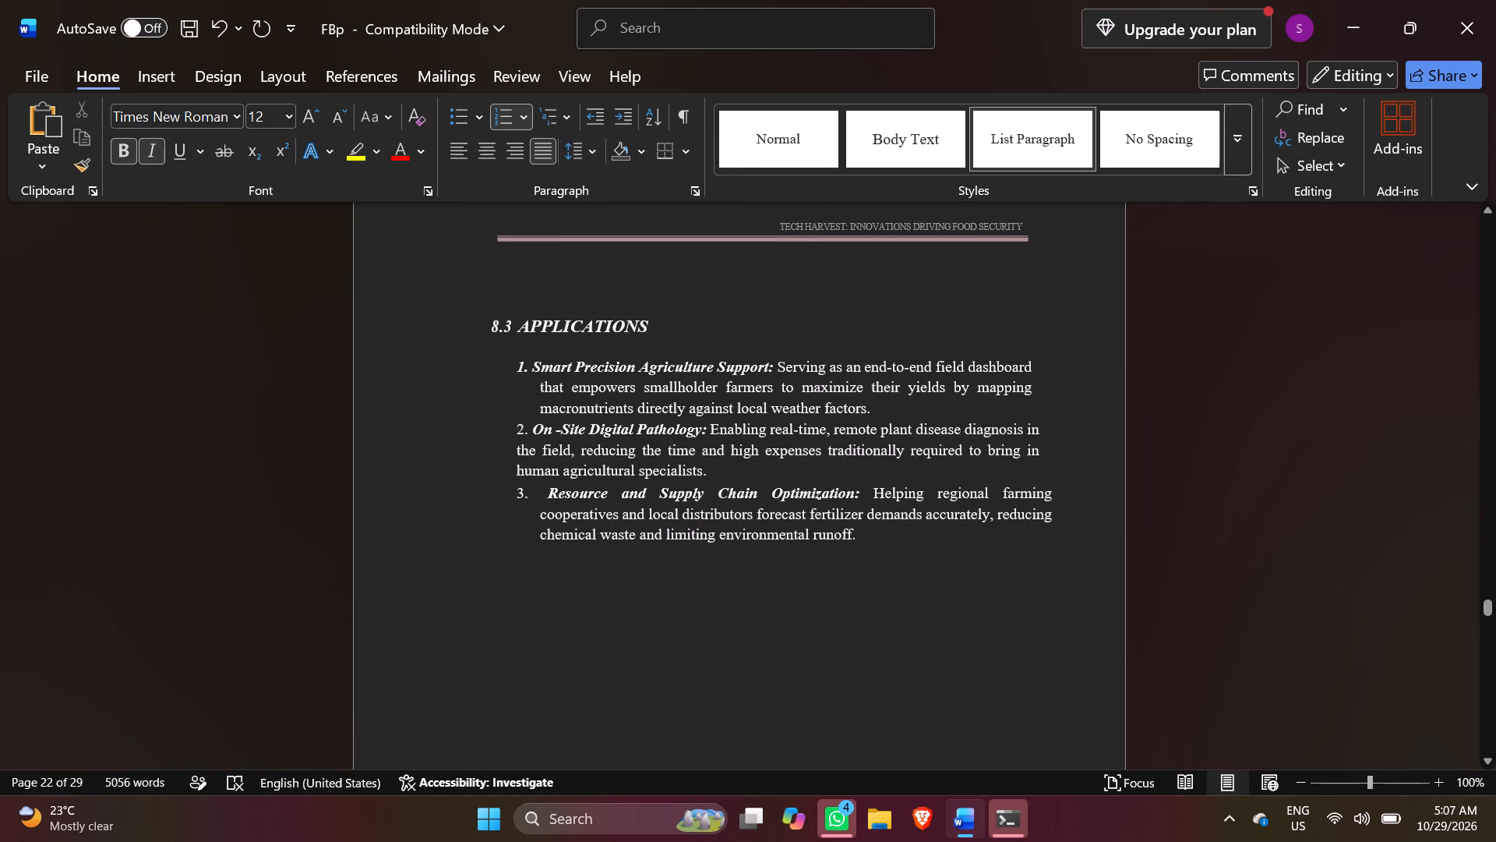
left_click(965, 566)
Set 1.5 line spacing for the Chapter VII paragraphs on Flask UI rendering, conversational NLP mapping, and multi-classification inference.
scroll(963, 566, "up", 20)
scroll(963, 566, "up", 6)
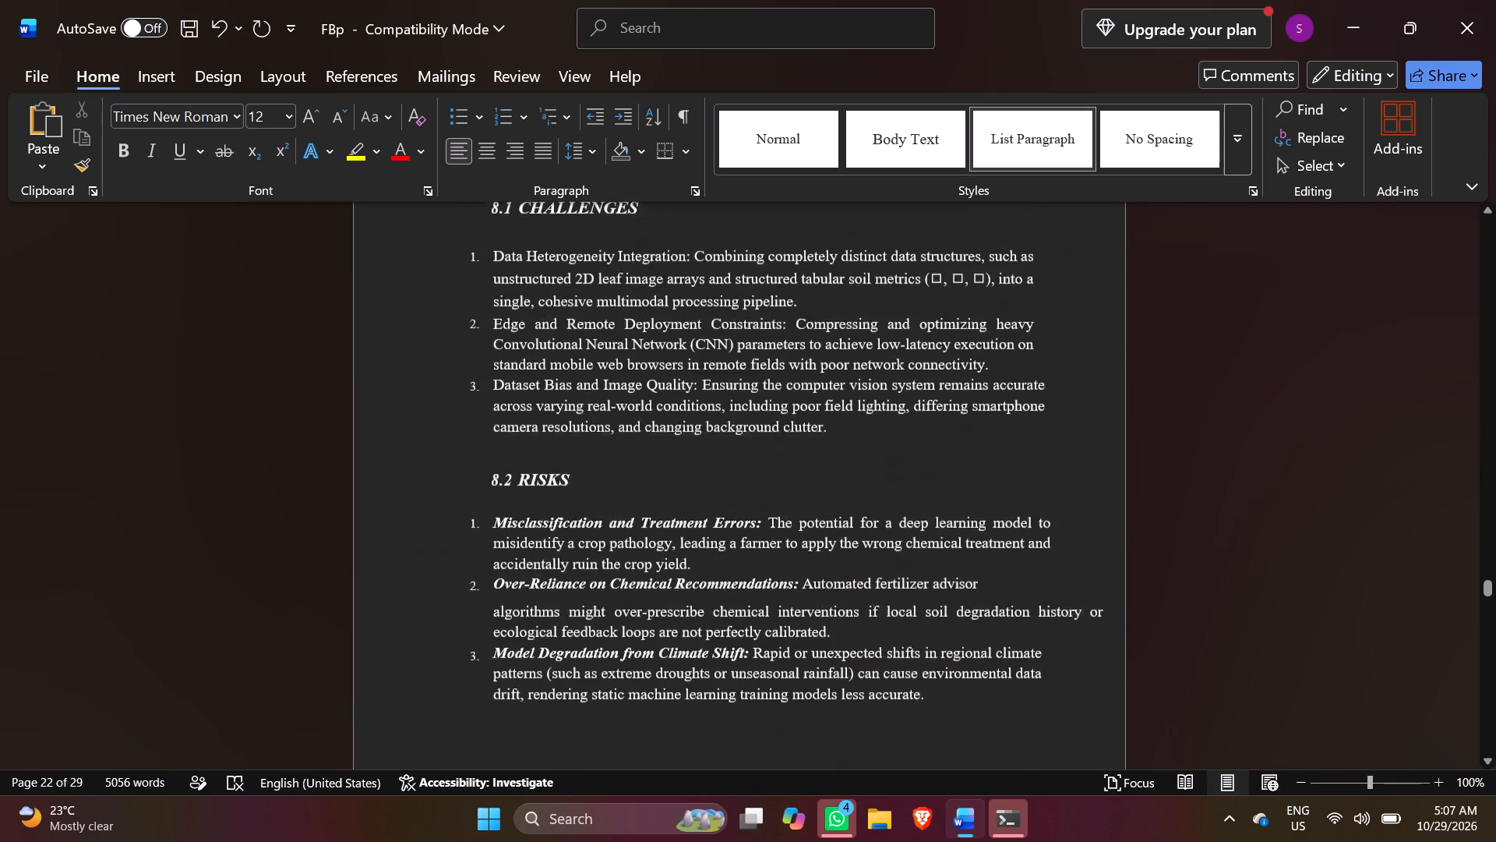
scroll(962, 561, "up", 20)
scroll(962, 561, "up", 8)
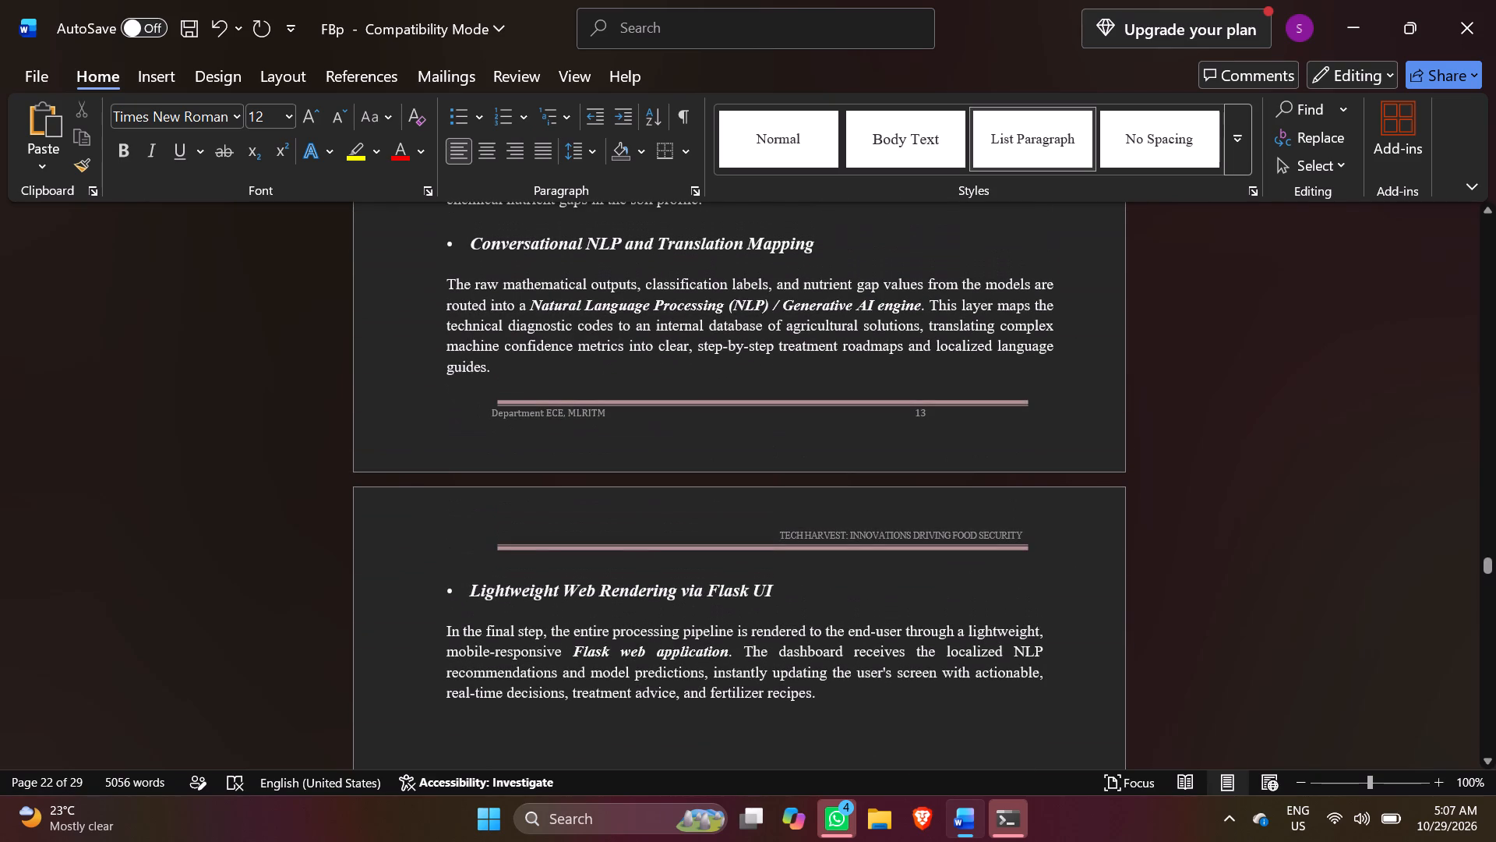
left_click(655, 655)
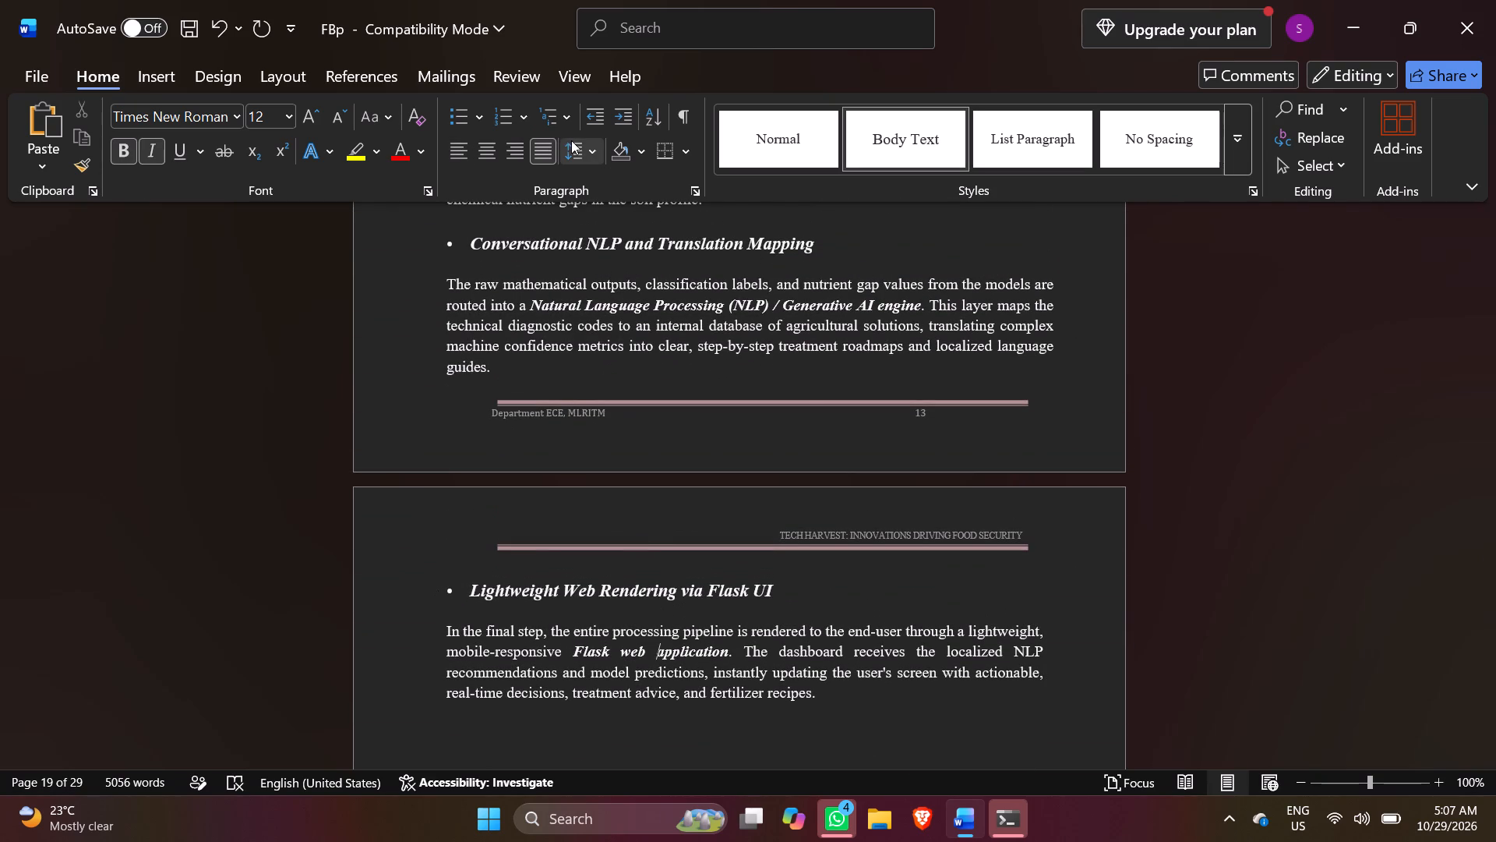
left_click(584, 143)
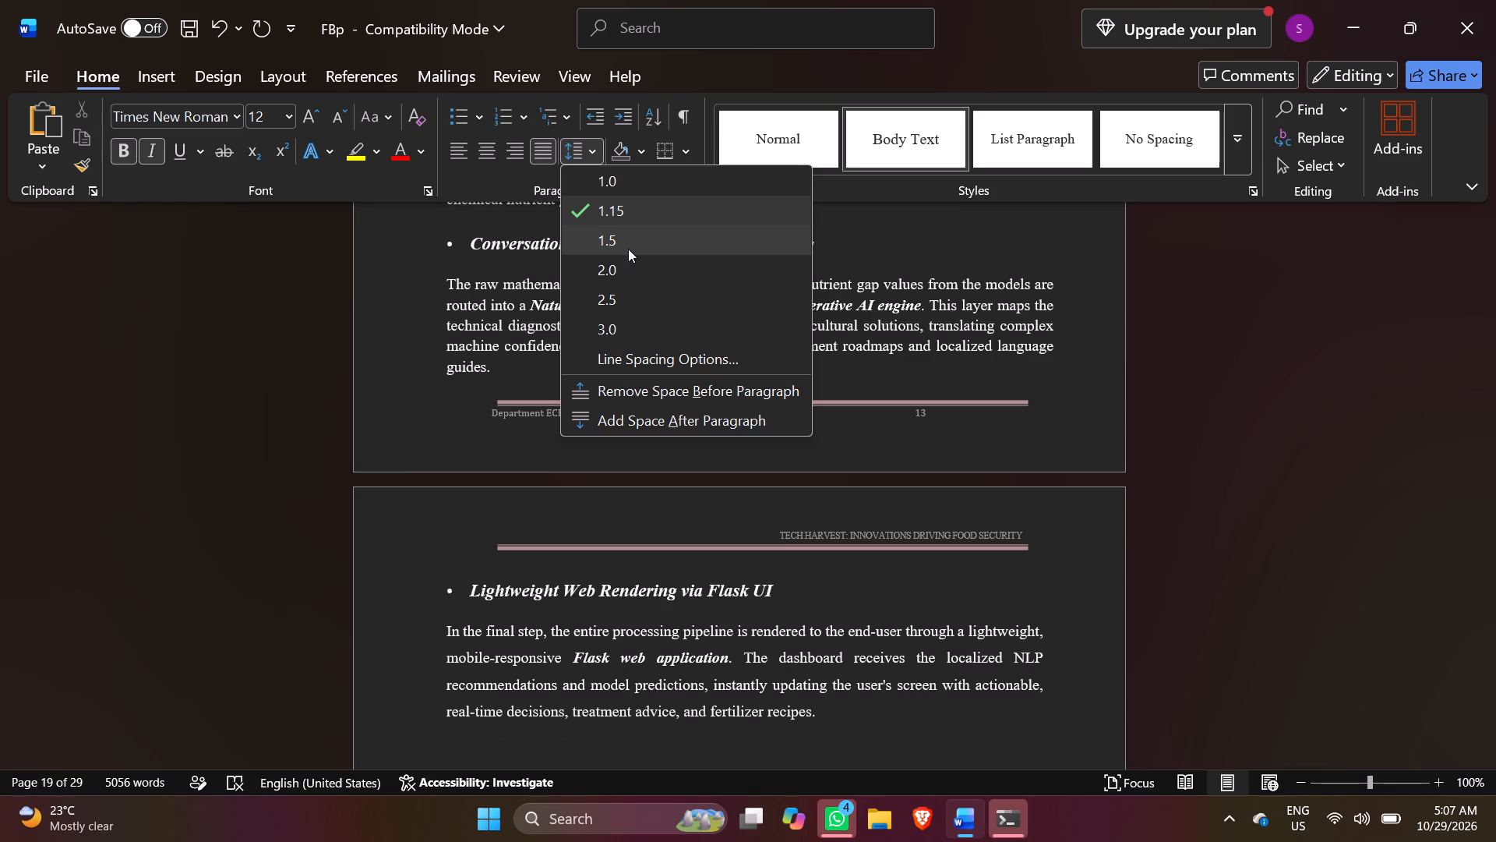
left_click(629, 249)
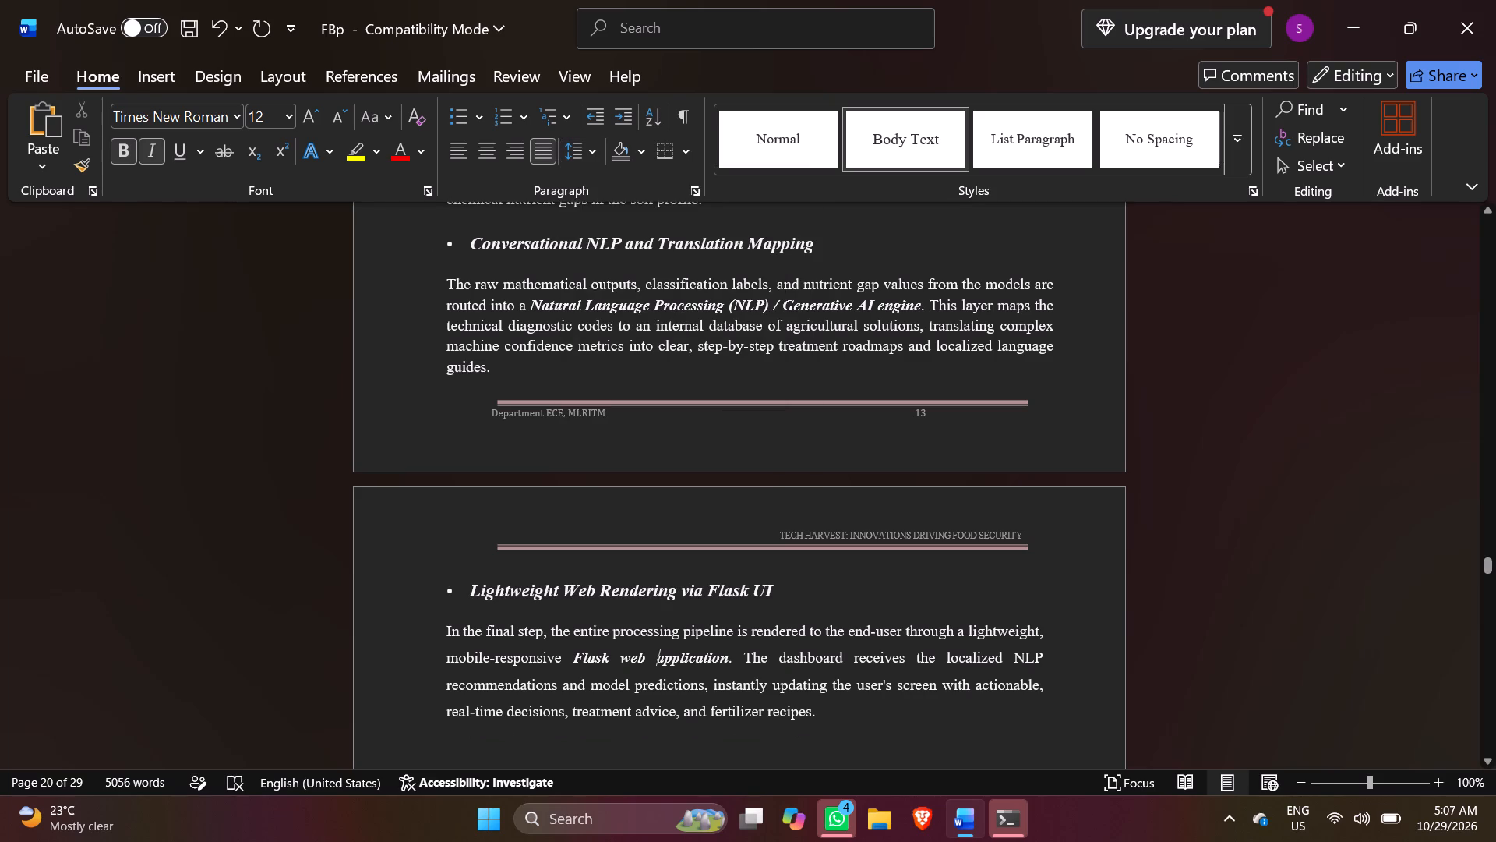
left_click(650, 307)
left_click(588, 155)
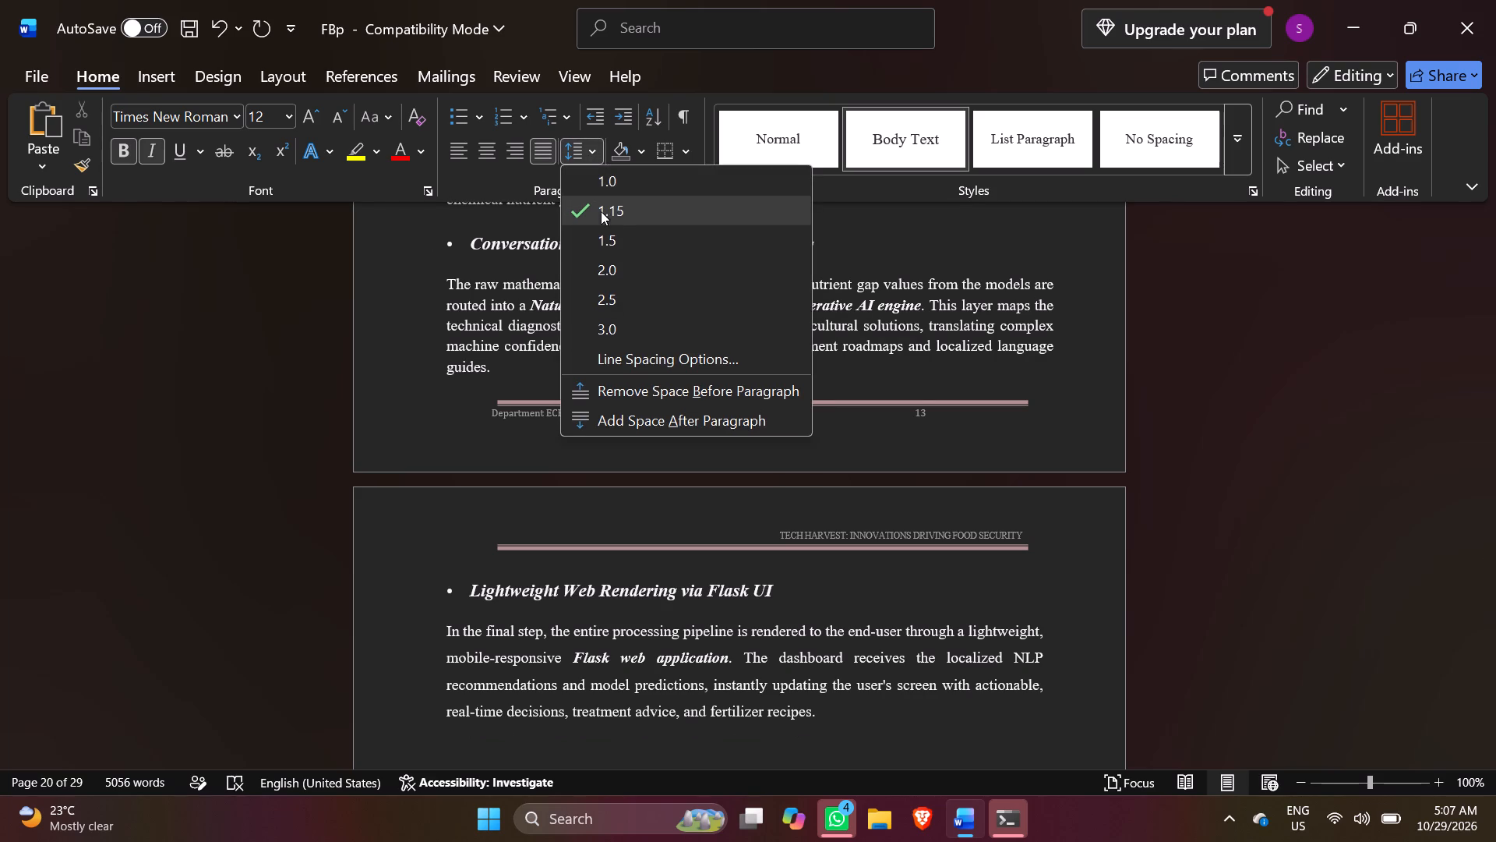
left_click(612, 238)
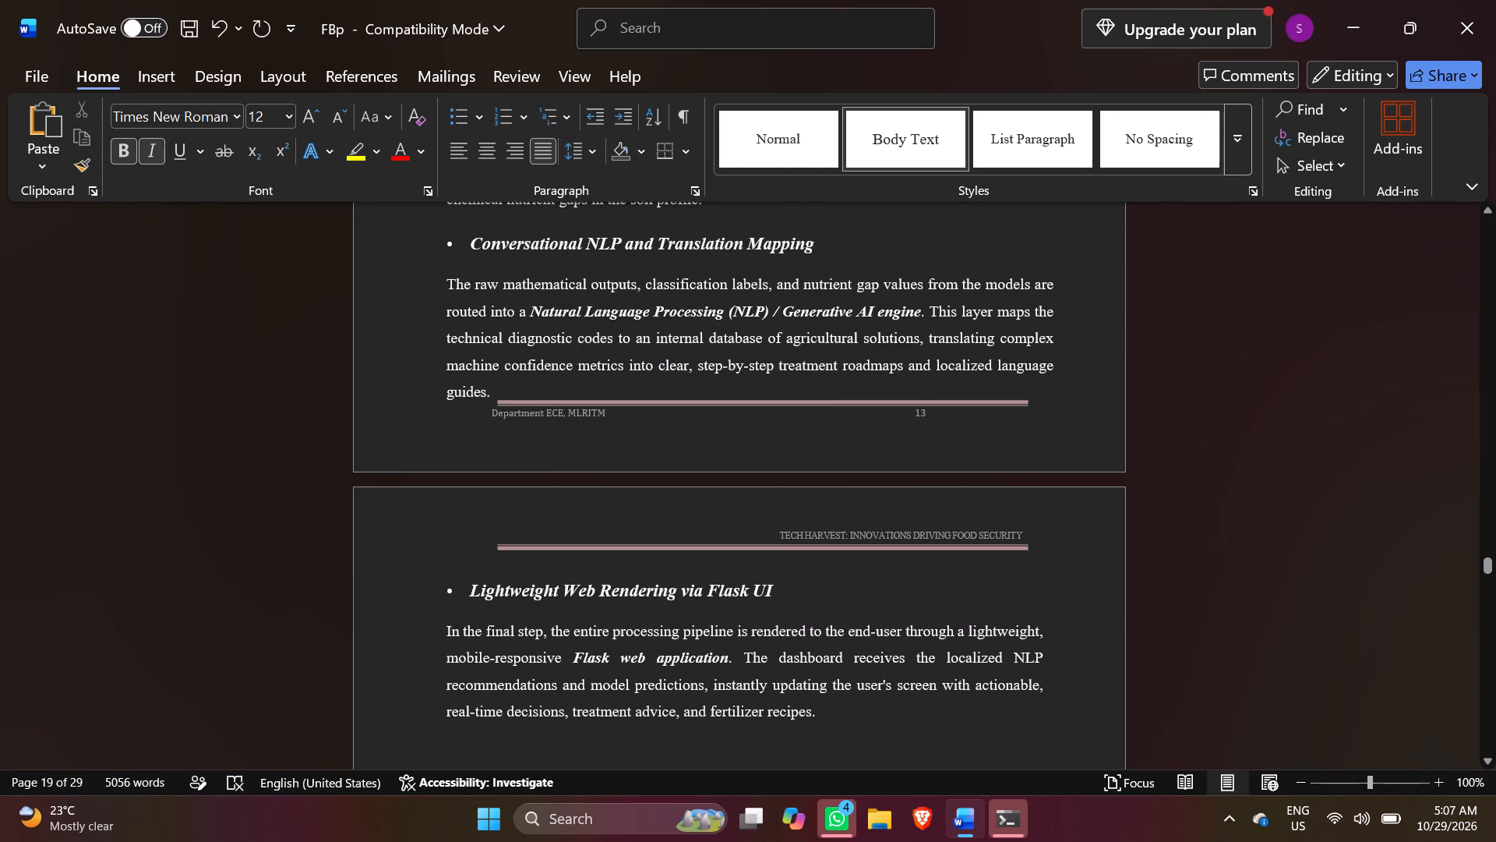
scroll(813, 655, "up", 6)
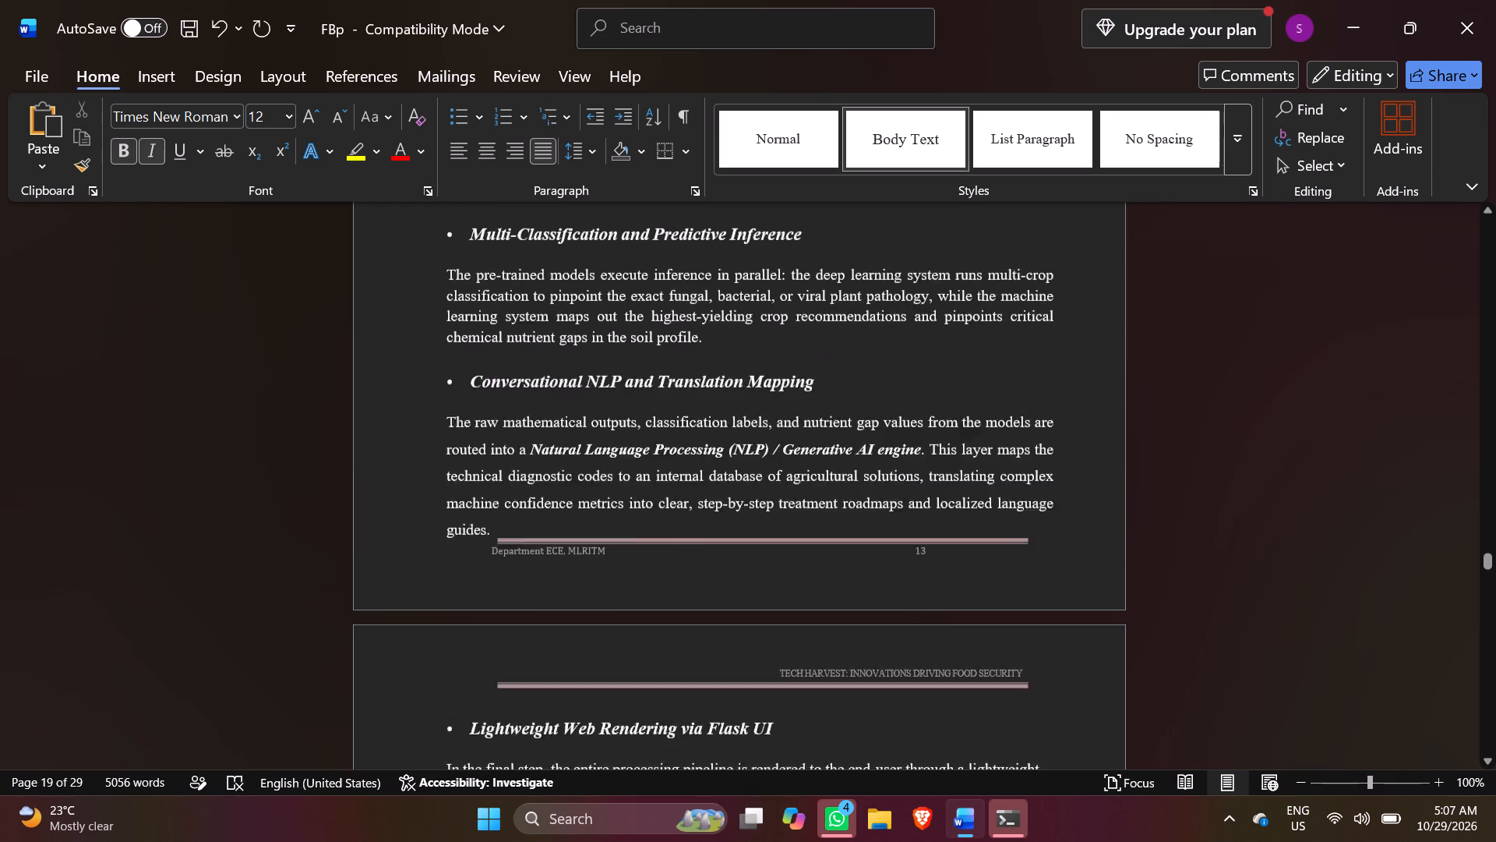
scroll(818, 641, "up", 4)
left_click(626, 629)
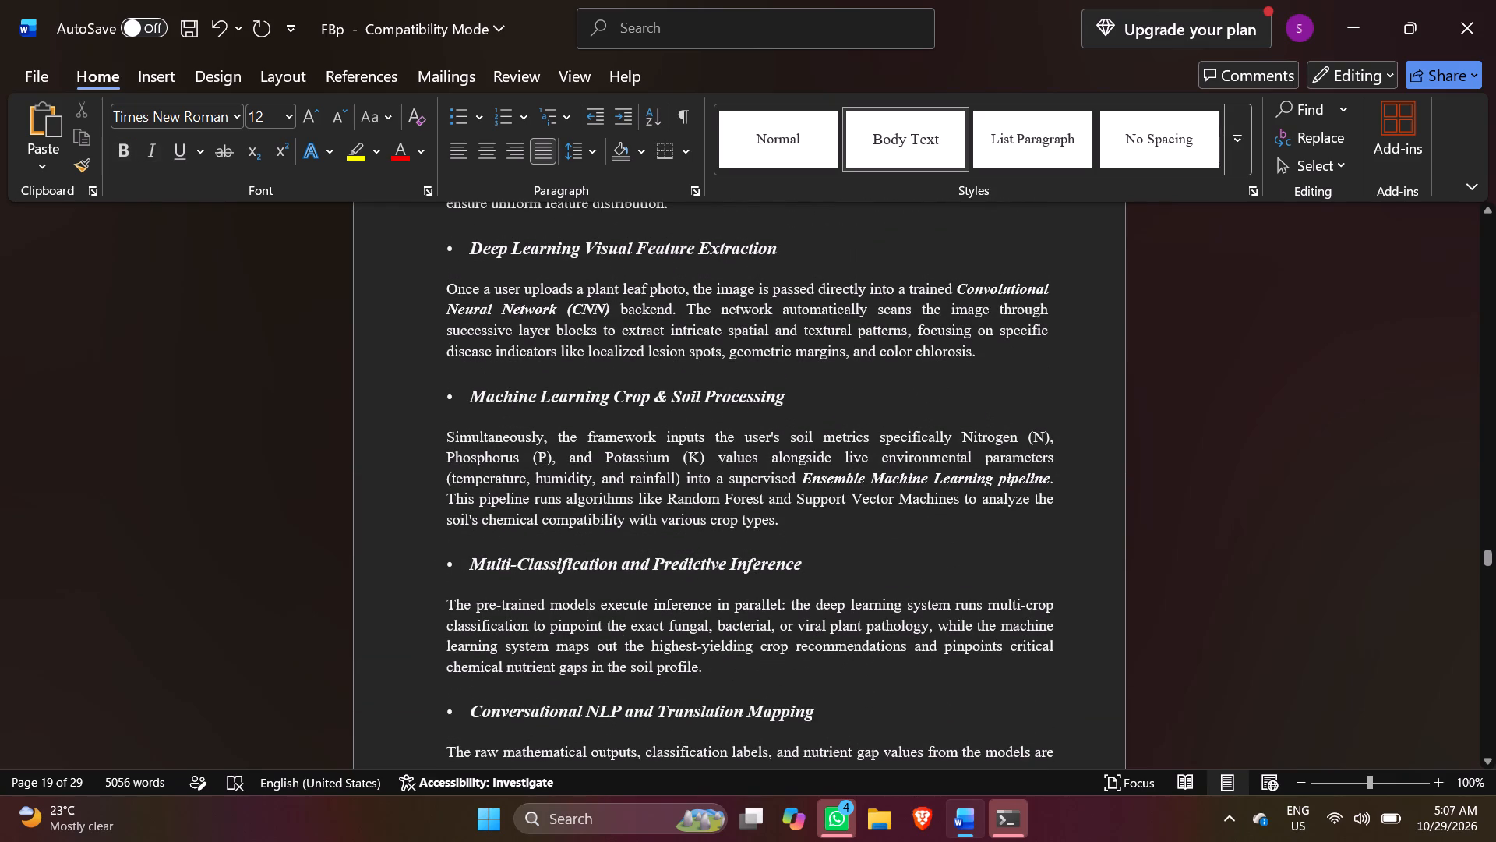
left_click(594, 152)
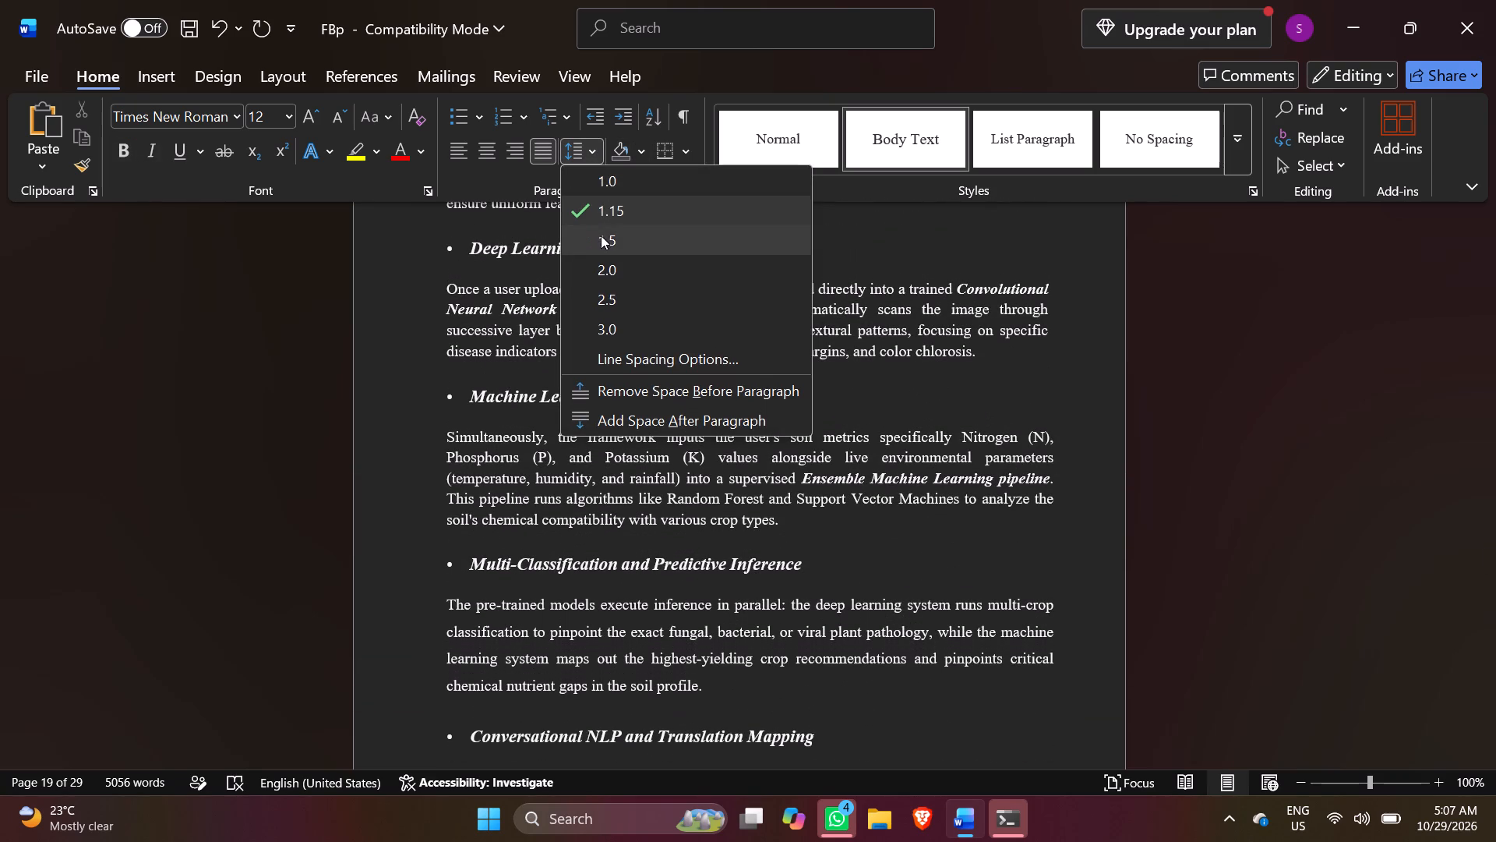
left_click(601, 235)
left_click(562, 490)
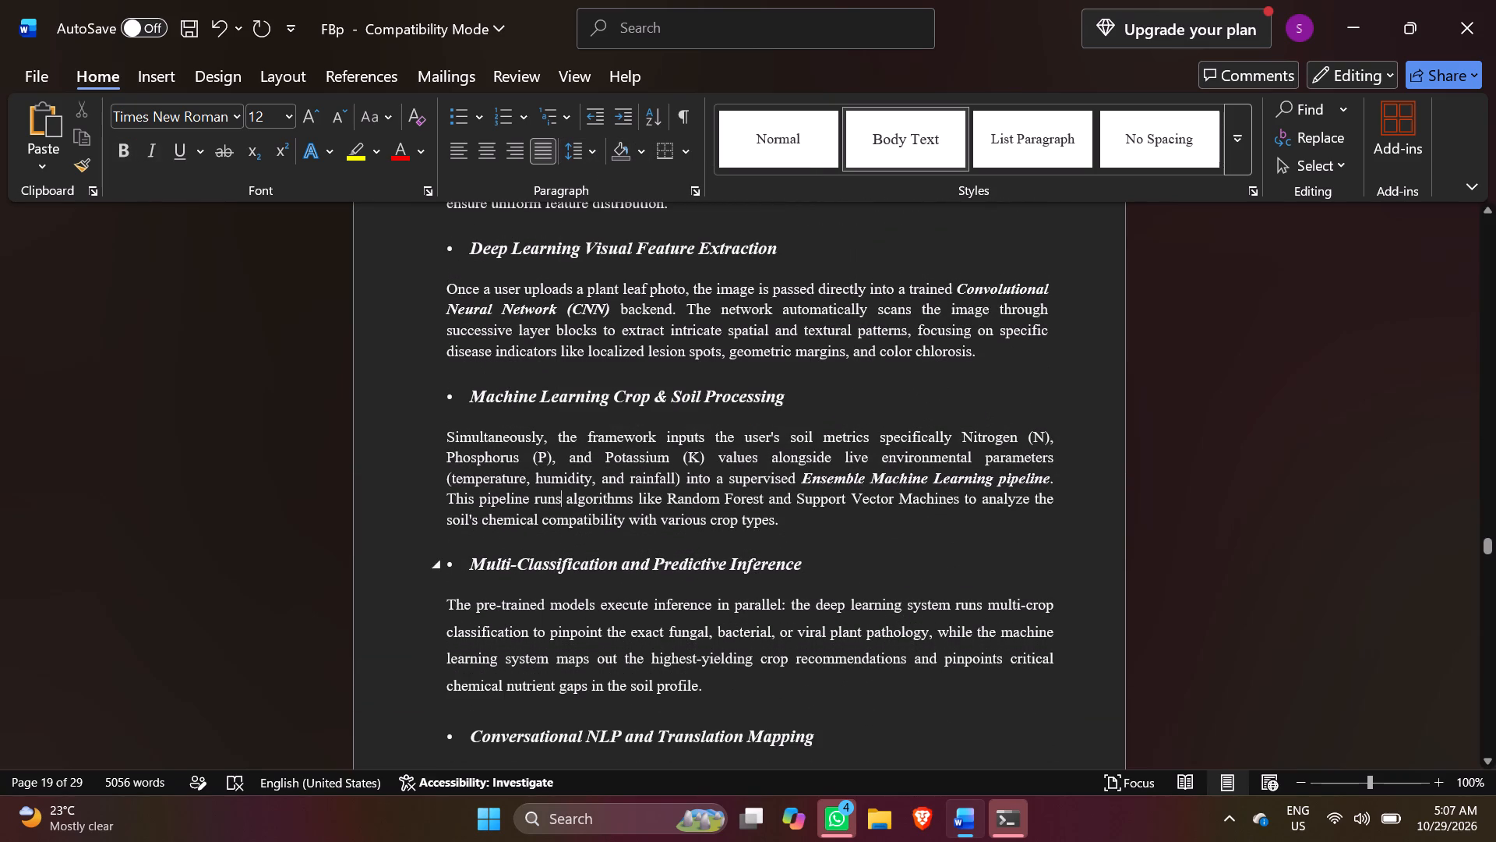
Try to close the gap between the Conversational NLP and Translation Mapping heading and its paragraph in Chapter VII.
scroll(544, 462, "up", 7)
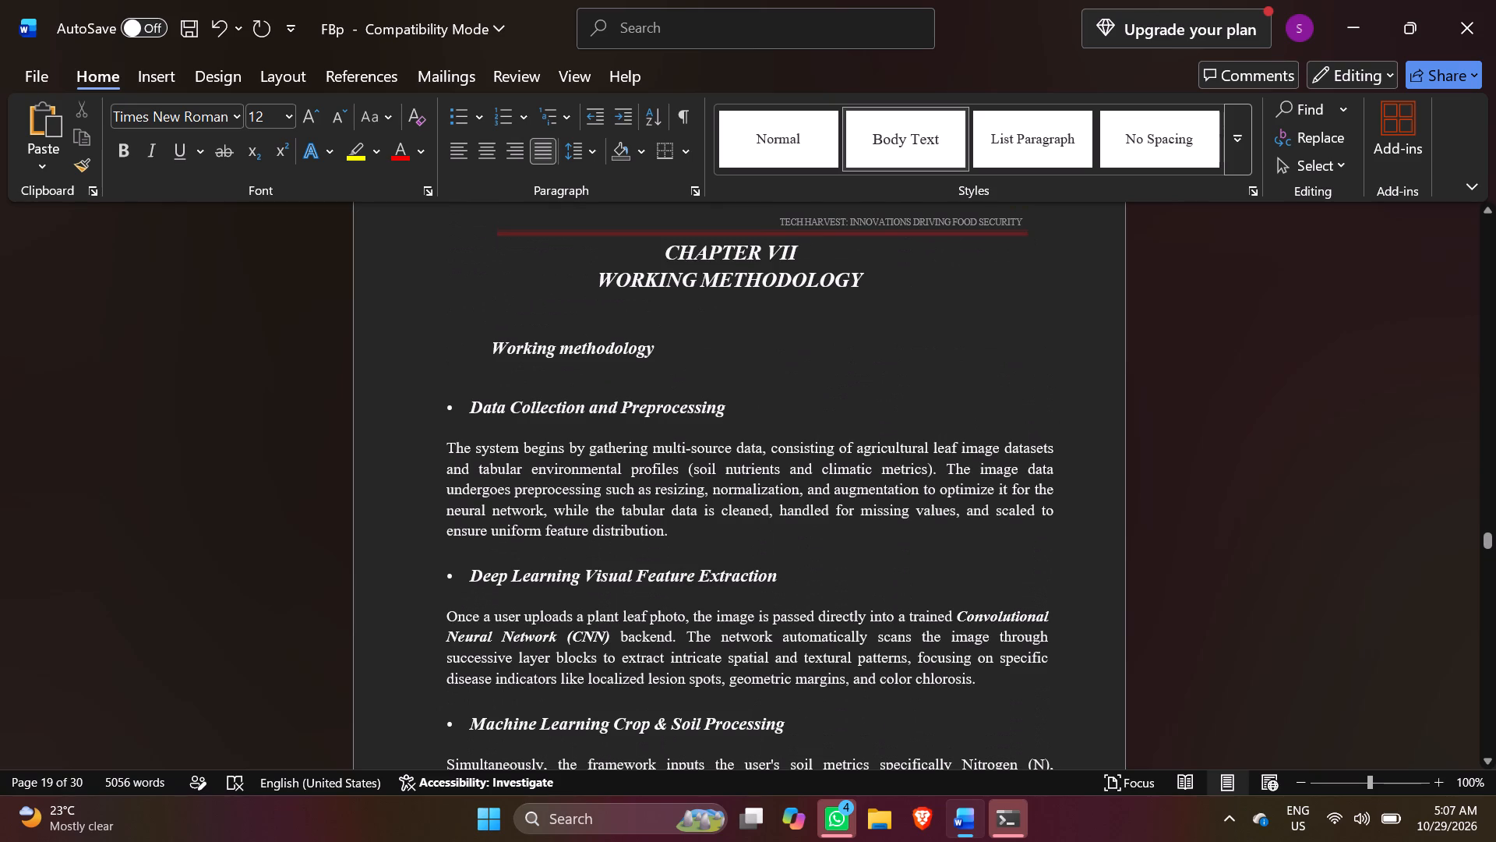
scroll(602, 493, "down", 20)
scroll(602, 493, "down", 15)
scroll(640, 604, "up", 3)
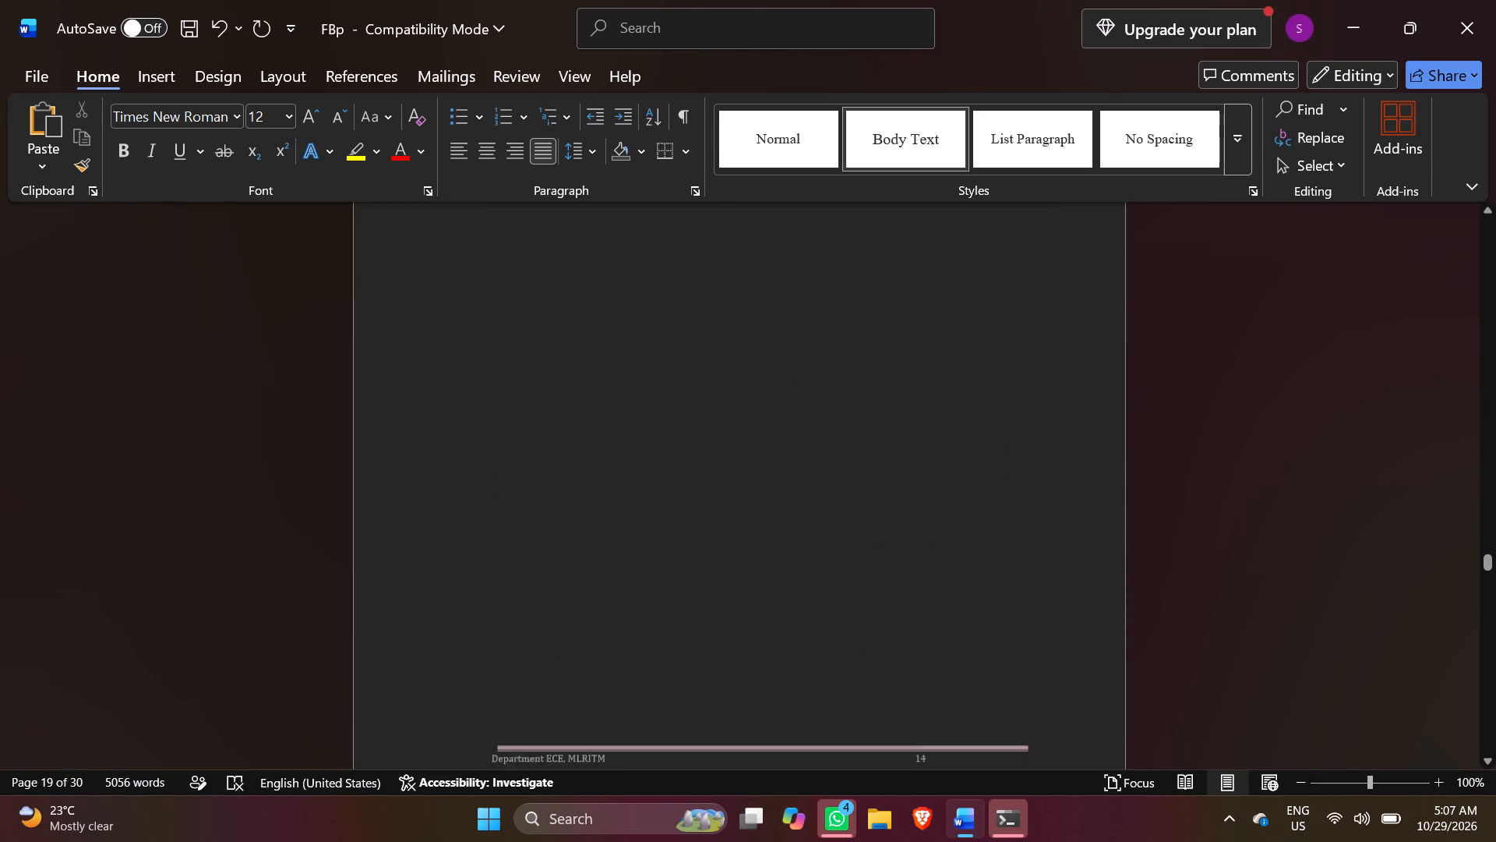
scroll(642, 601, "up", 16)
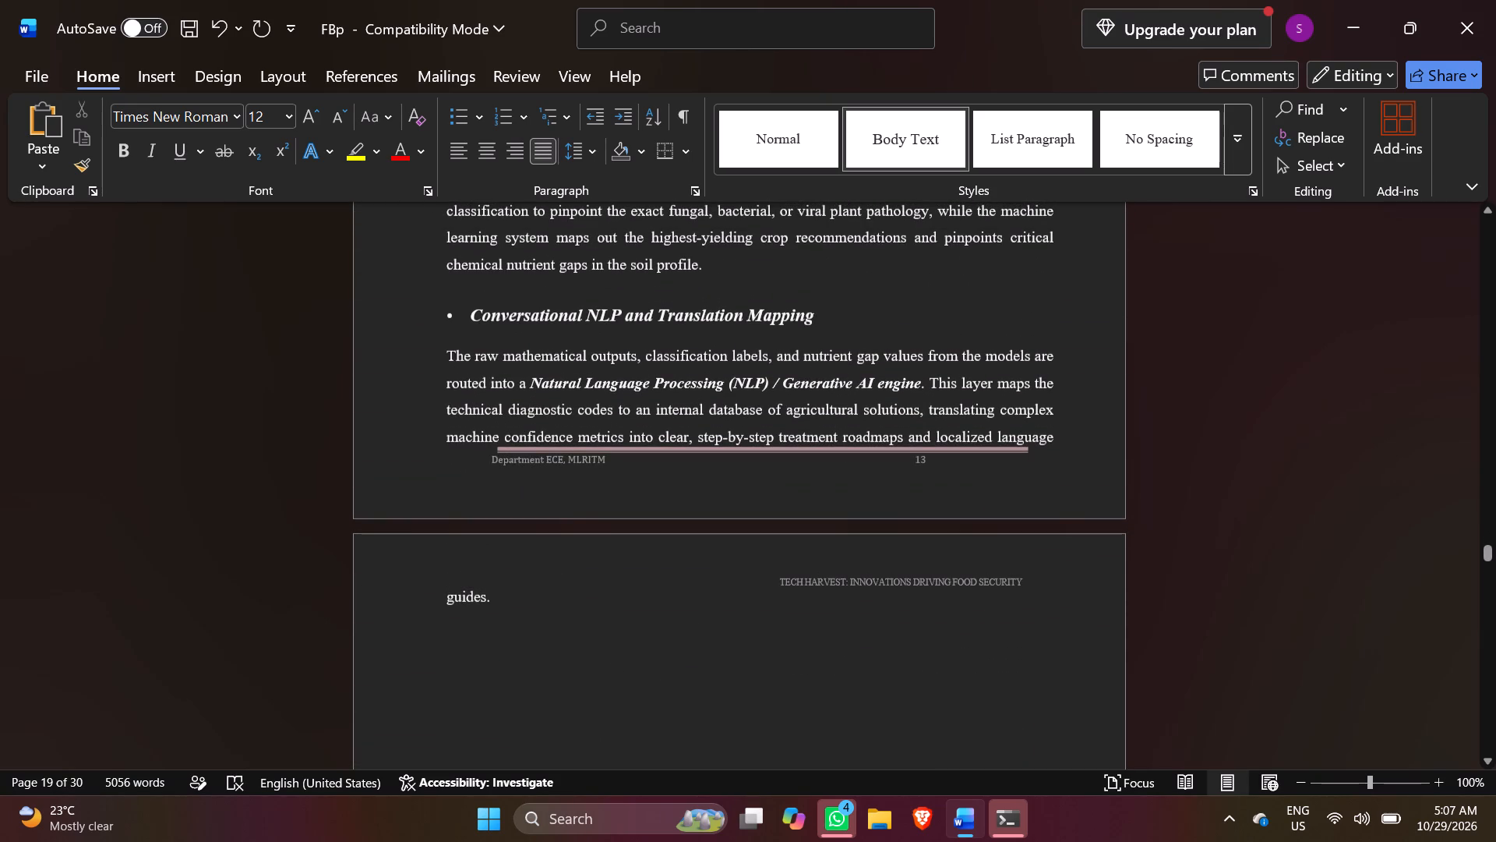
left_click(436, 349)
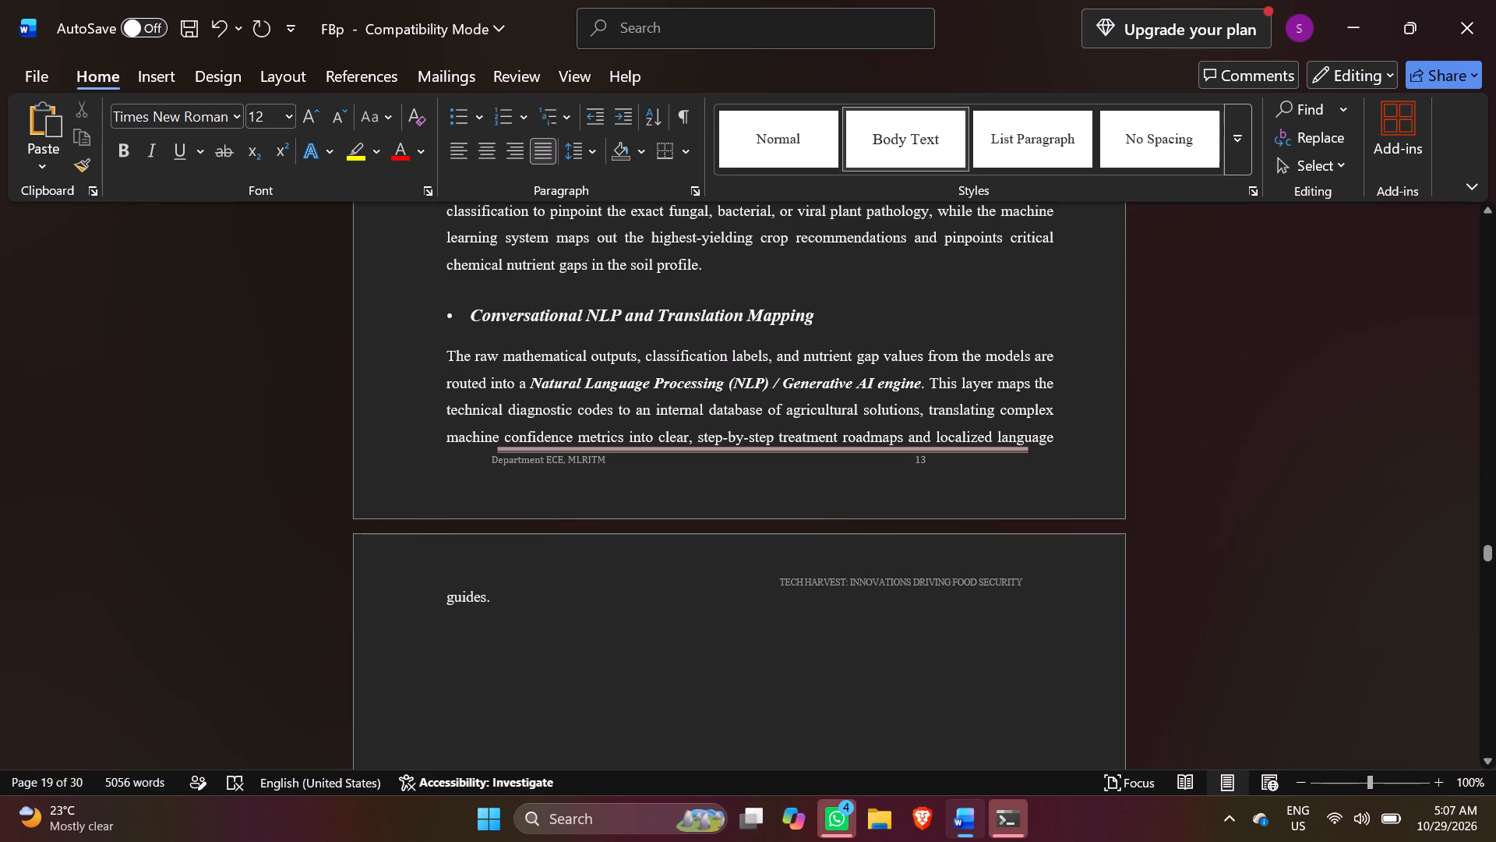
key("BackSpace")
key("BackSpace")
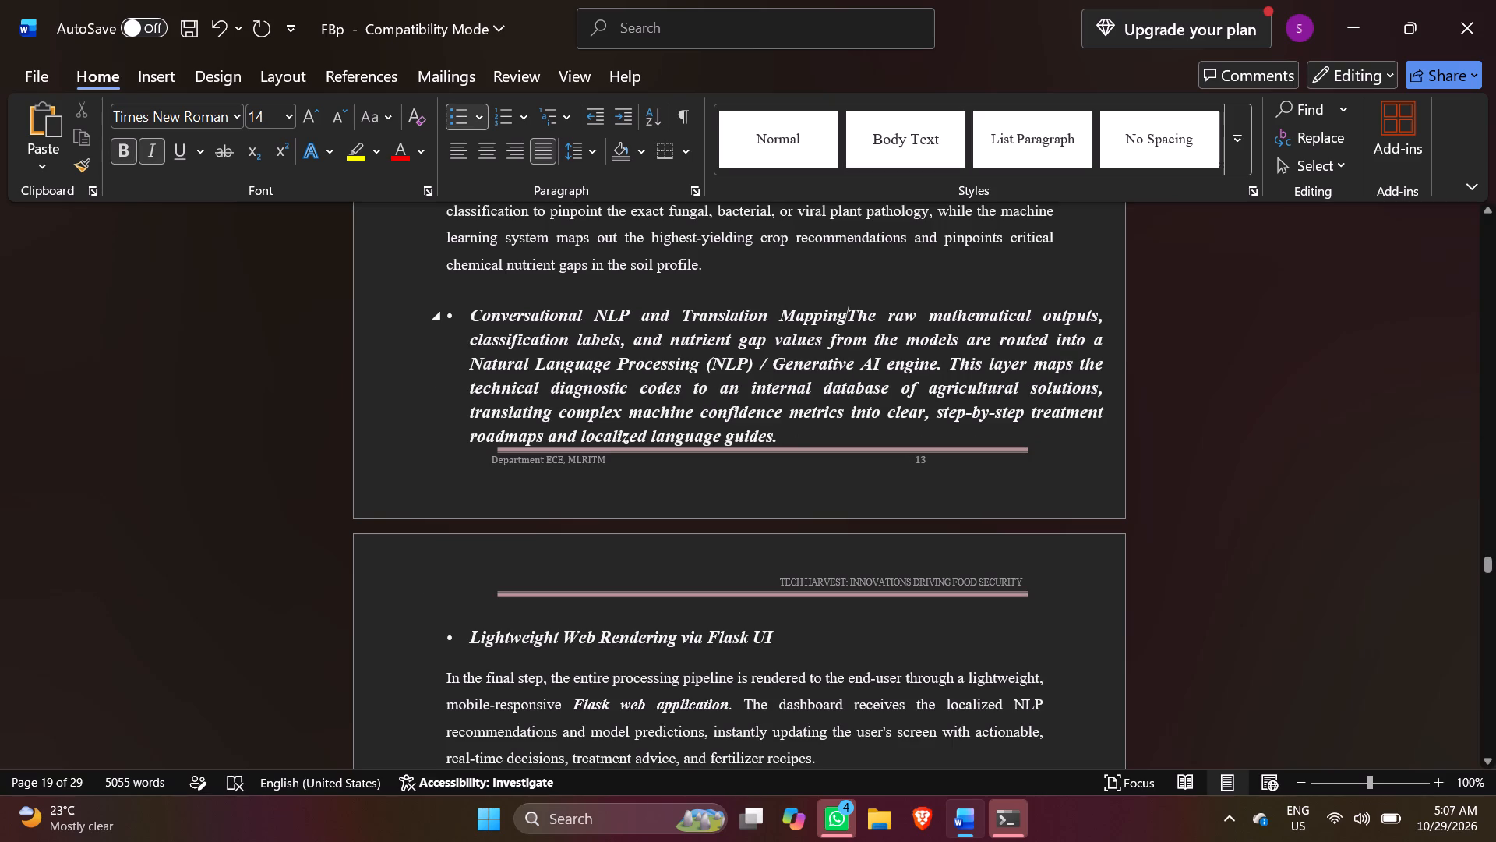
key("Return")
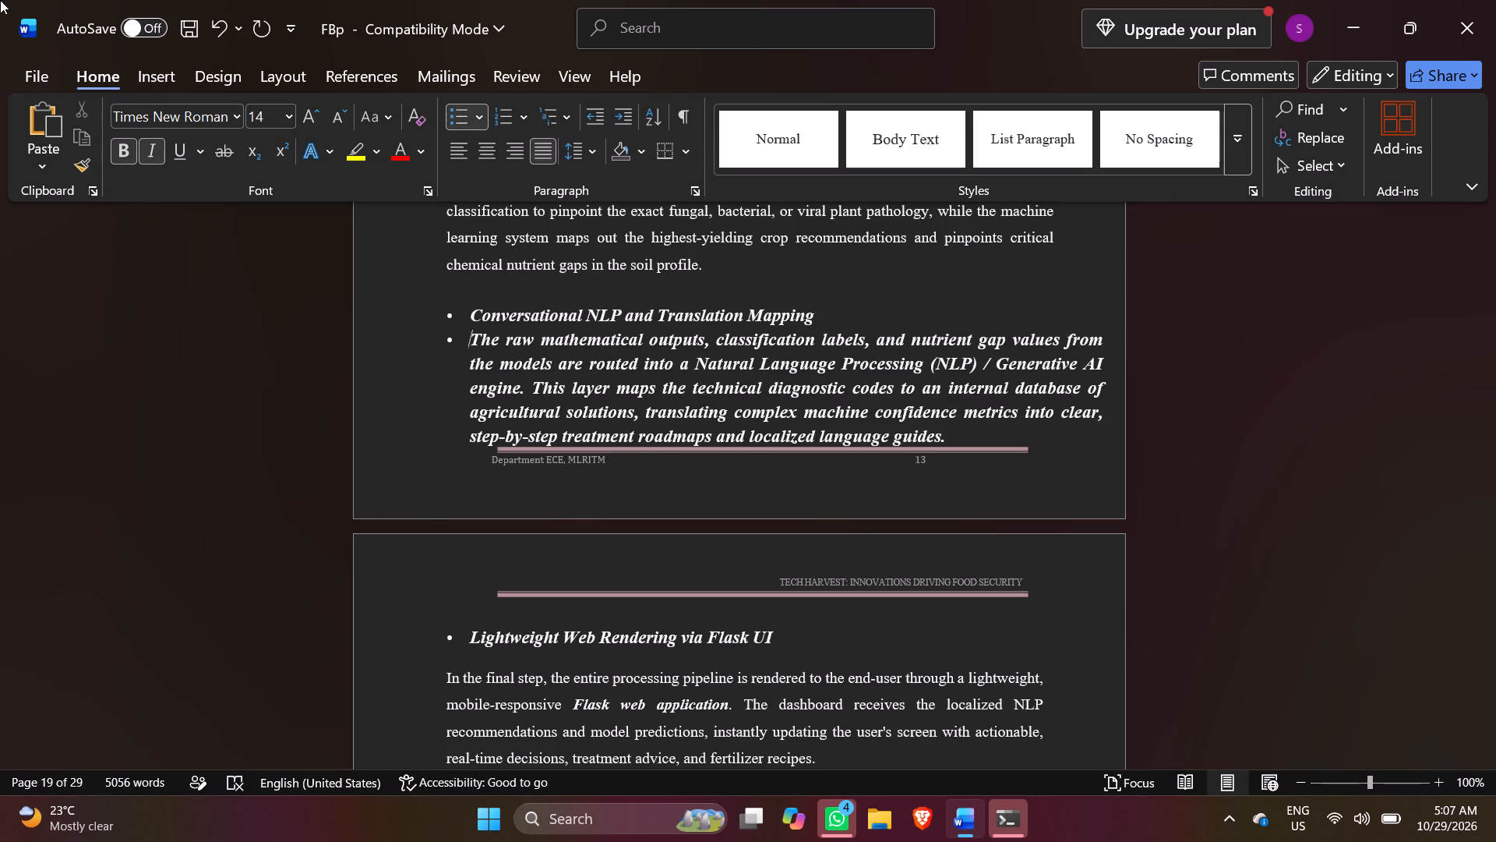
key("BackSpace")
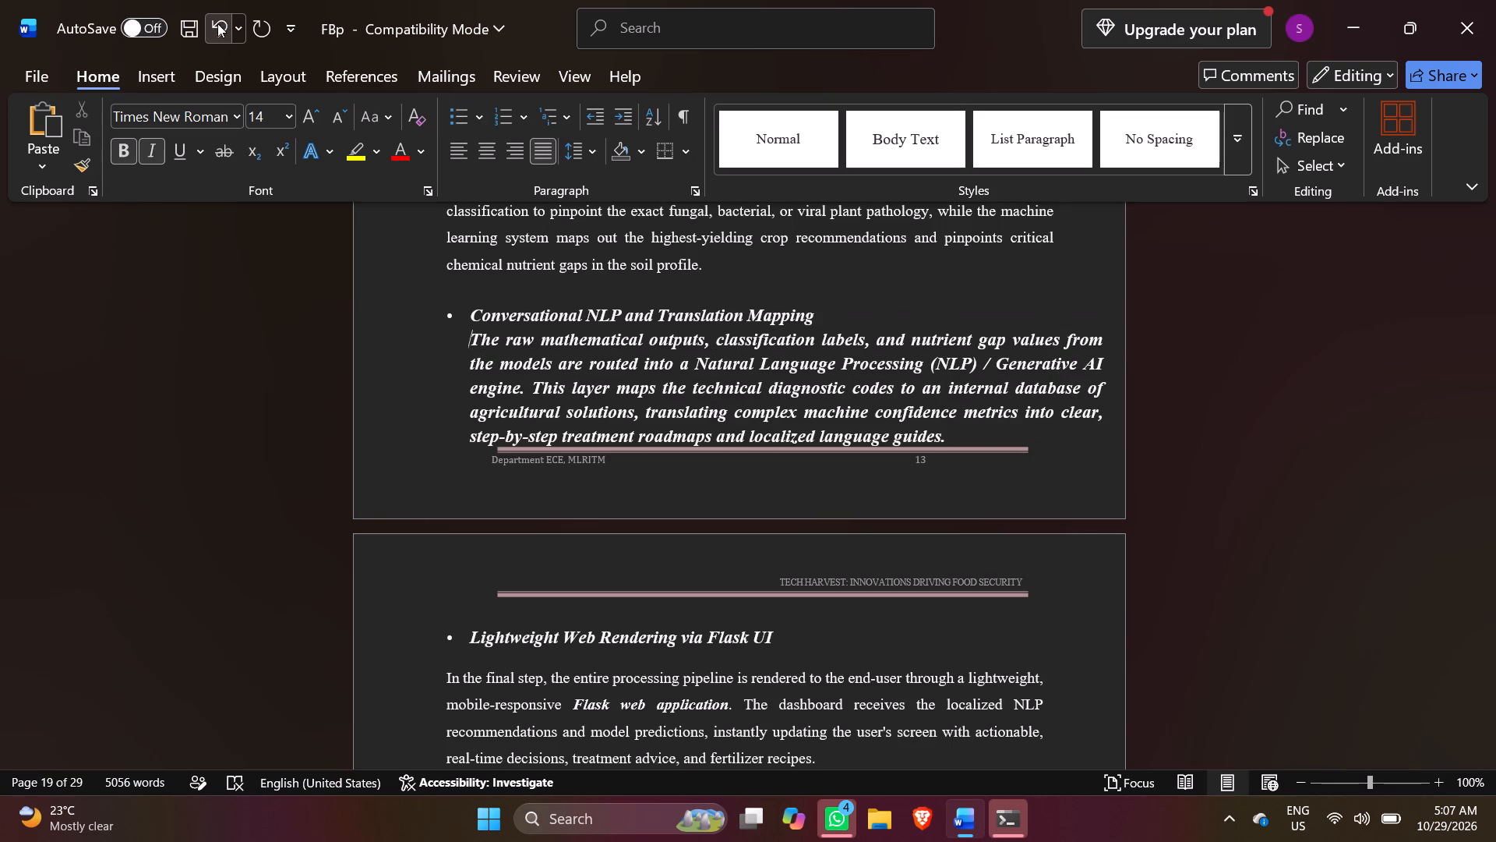
Undo the Chapter VII and VIII edits and continue undoing back to the earlier changes in the Chapter 1 section headings.
triple_click(217, 23)
left_click(217, 23)
left_click(217, 23)
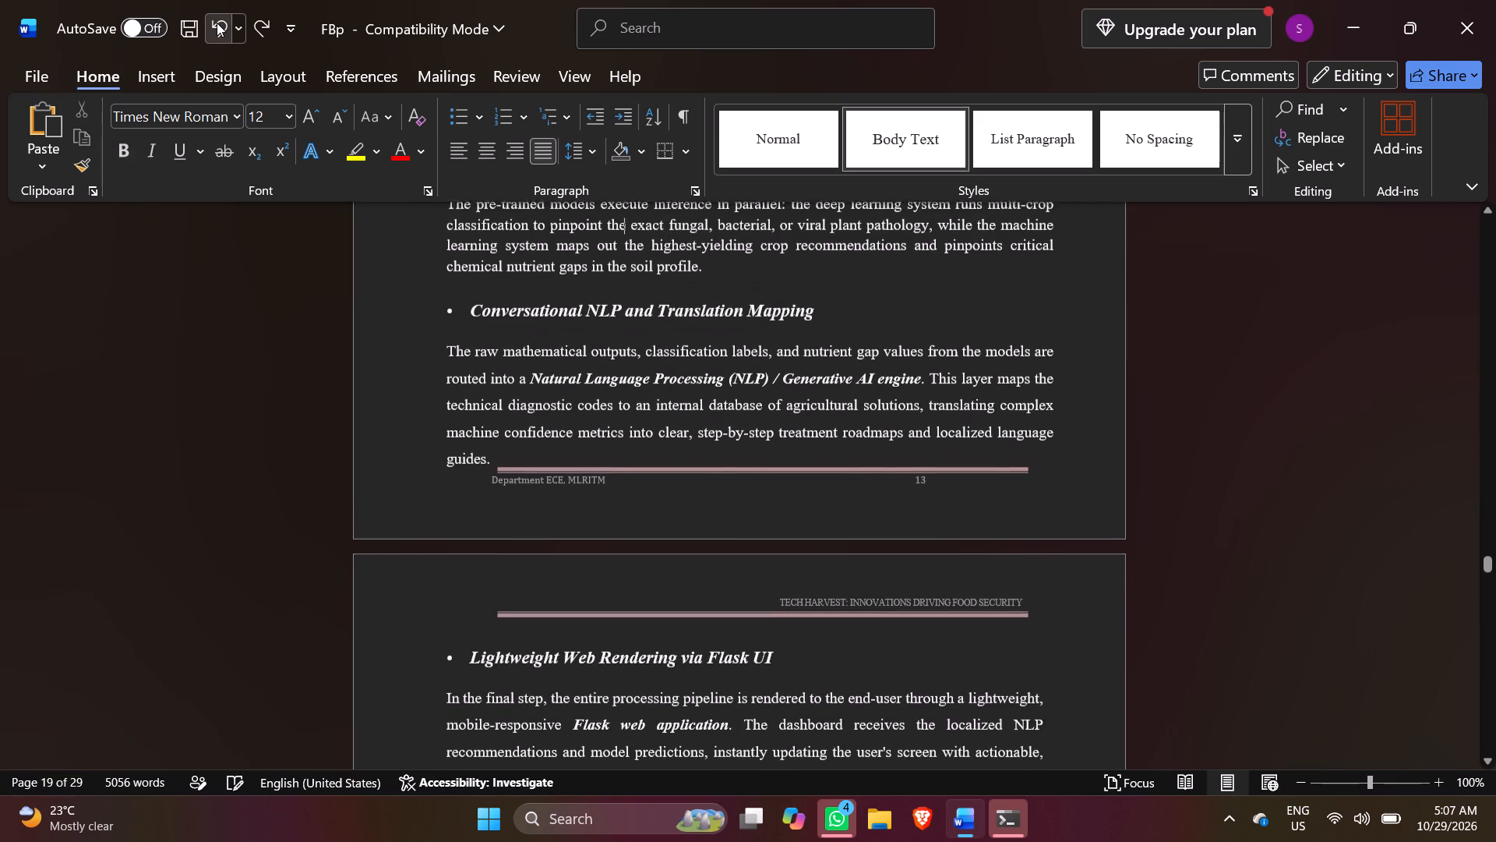
triple_click(217, 23)
double_click(217, 23)
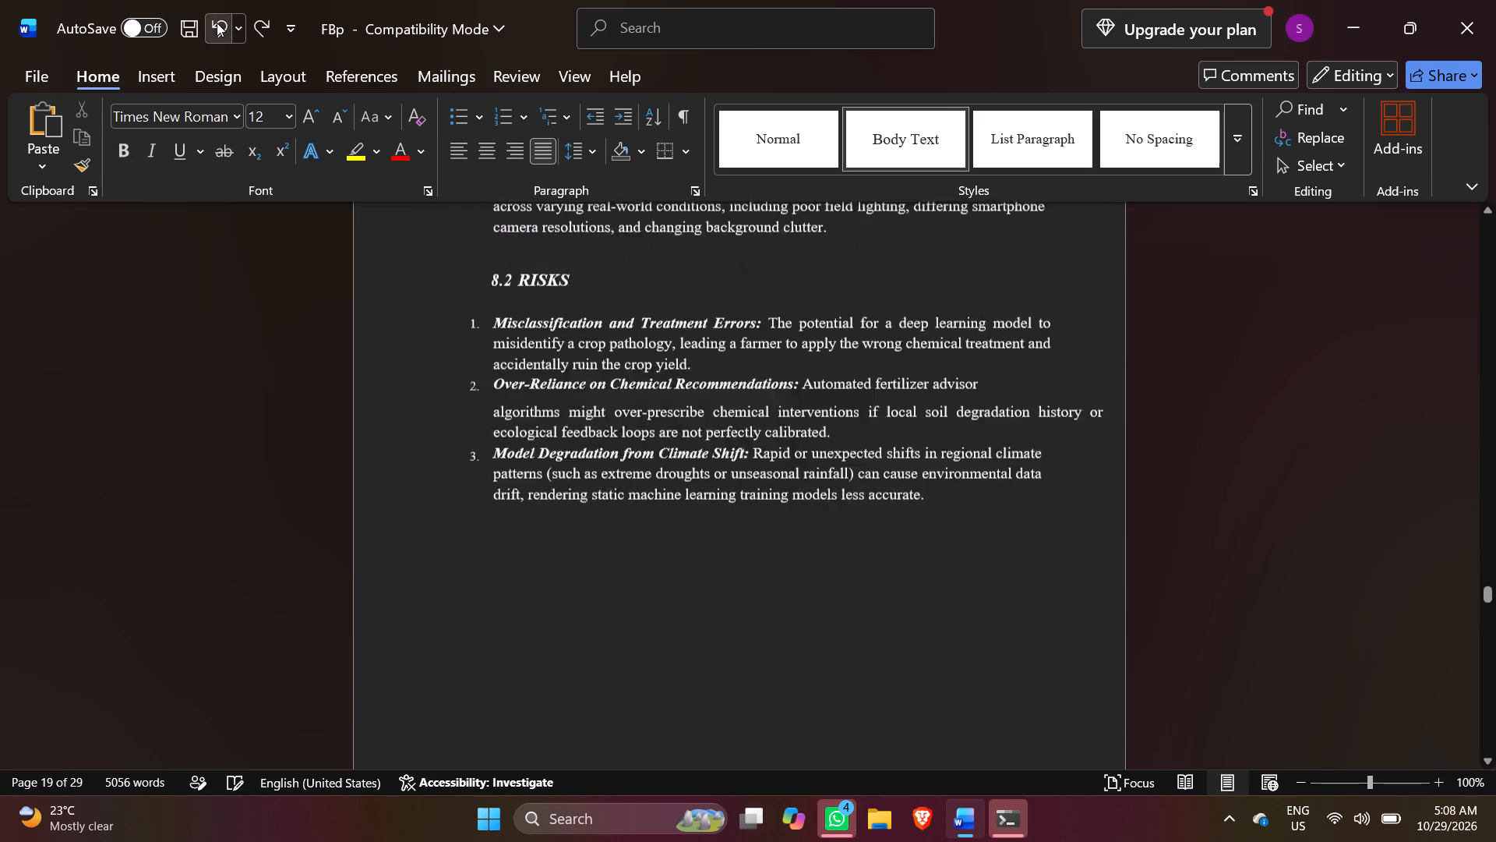
left_click(217, 23)
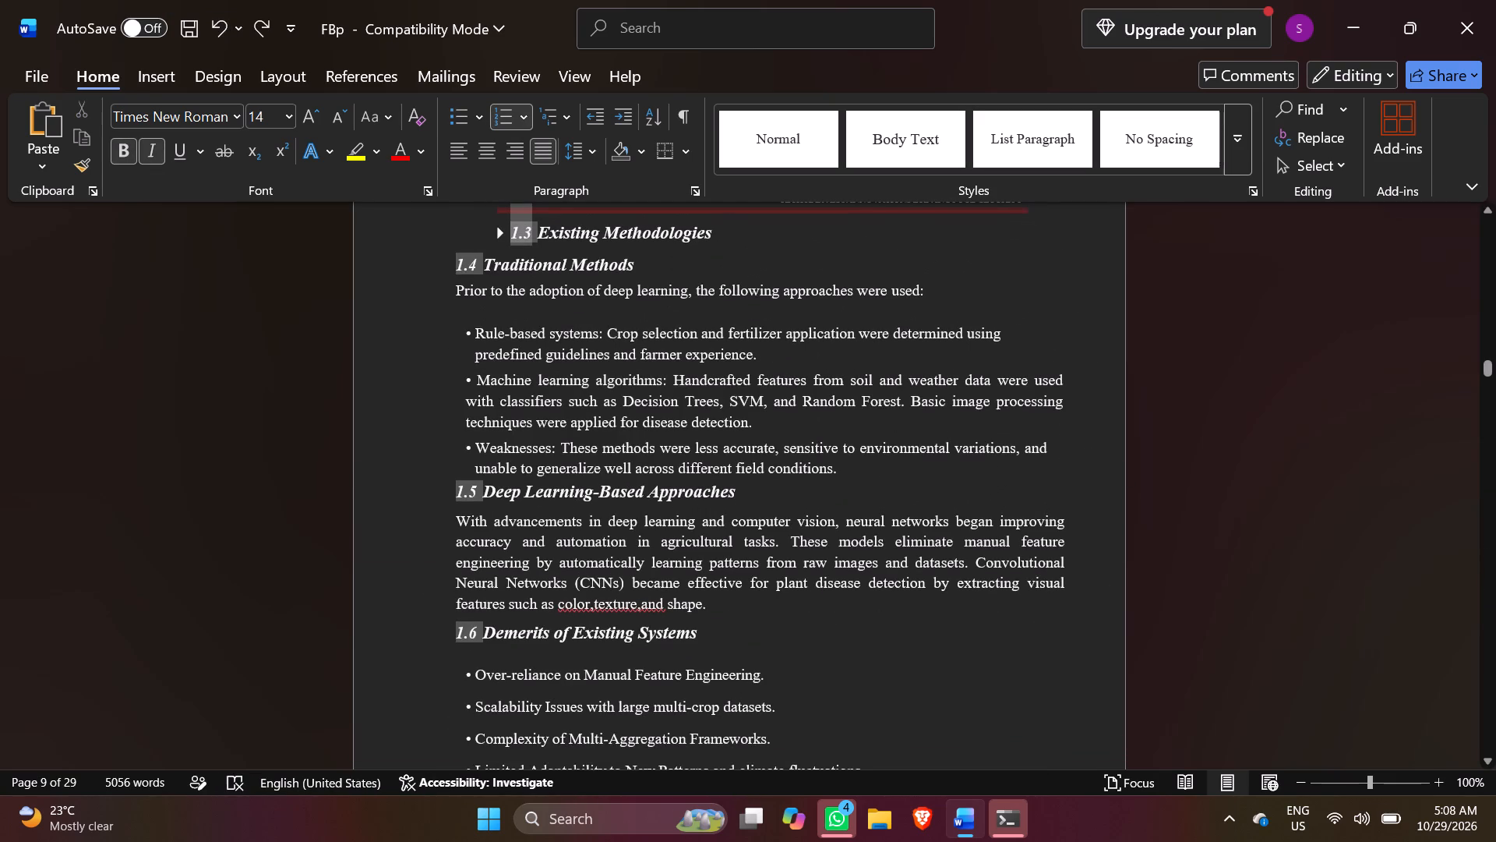
Check the page with sections 1.5 to 1.7 and undo one more earlier change to the Chapter 1 headings.
left_click(536, 532)
scroll(733, 367, "down", 8)
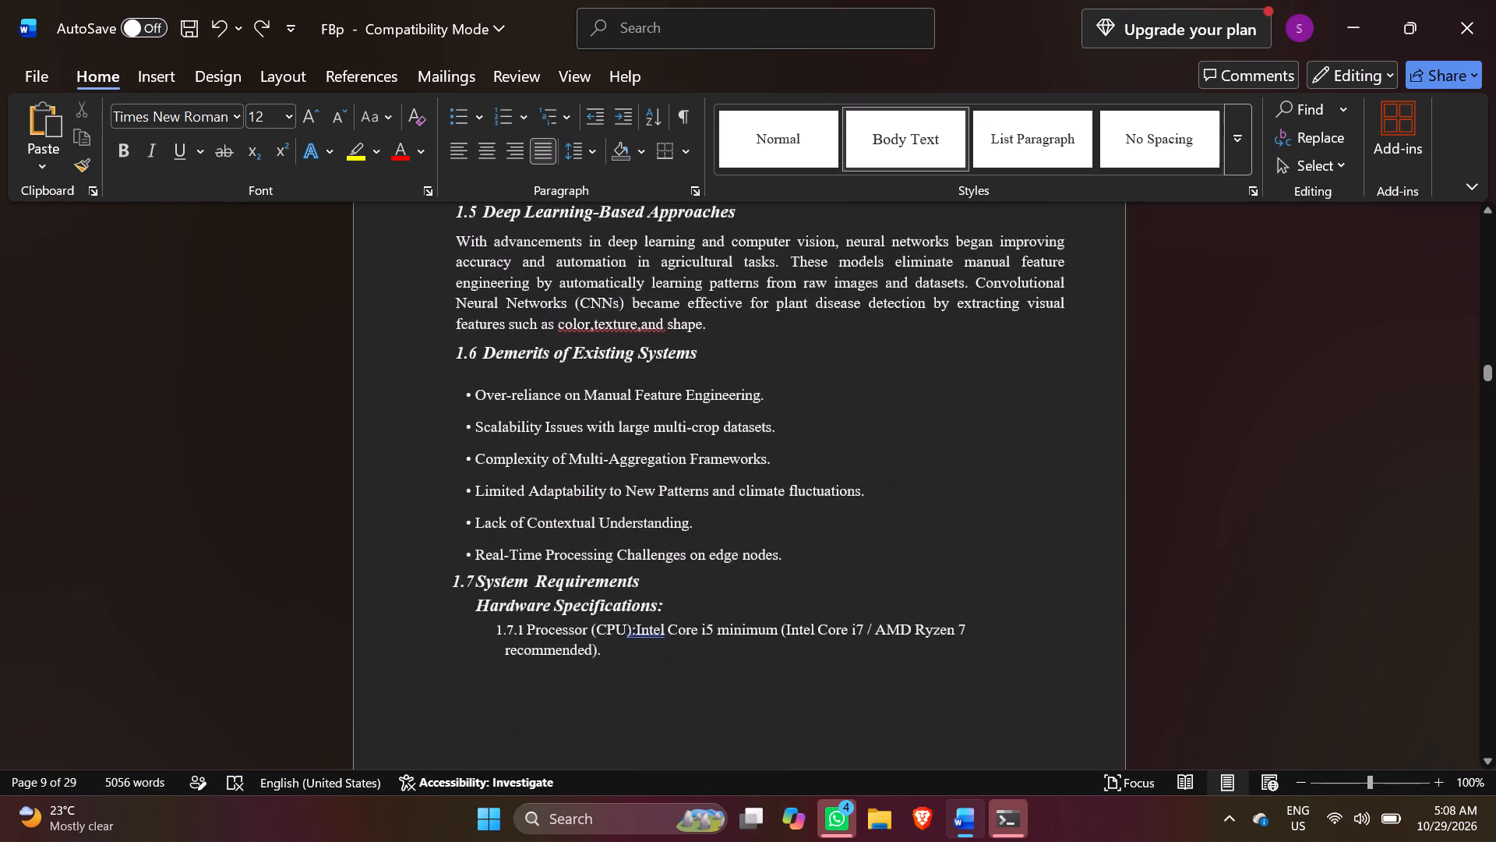
scroll(750, 391, "down", 3)
scroll(810, 429, "down", 5)
scroll(1083, 502, "up", 5)
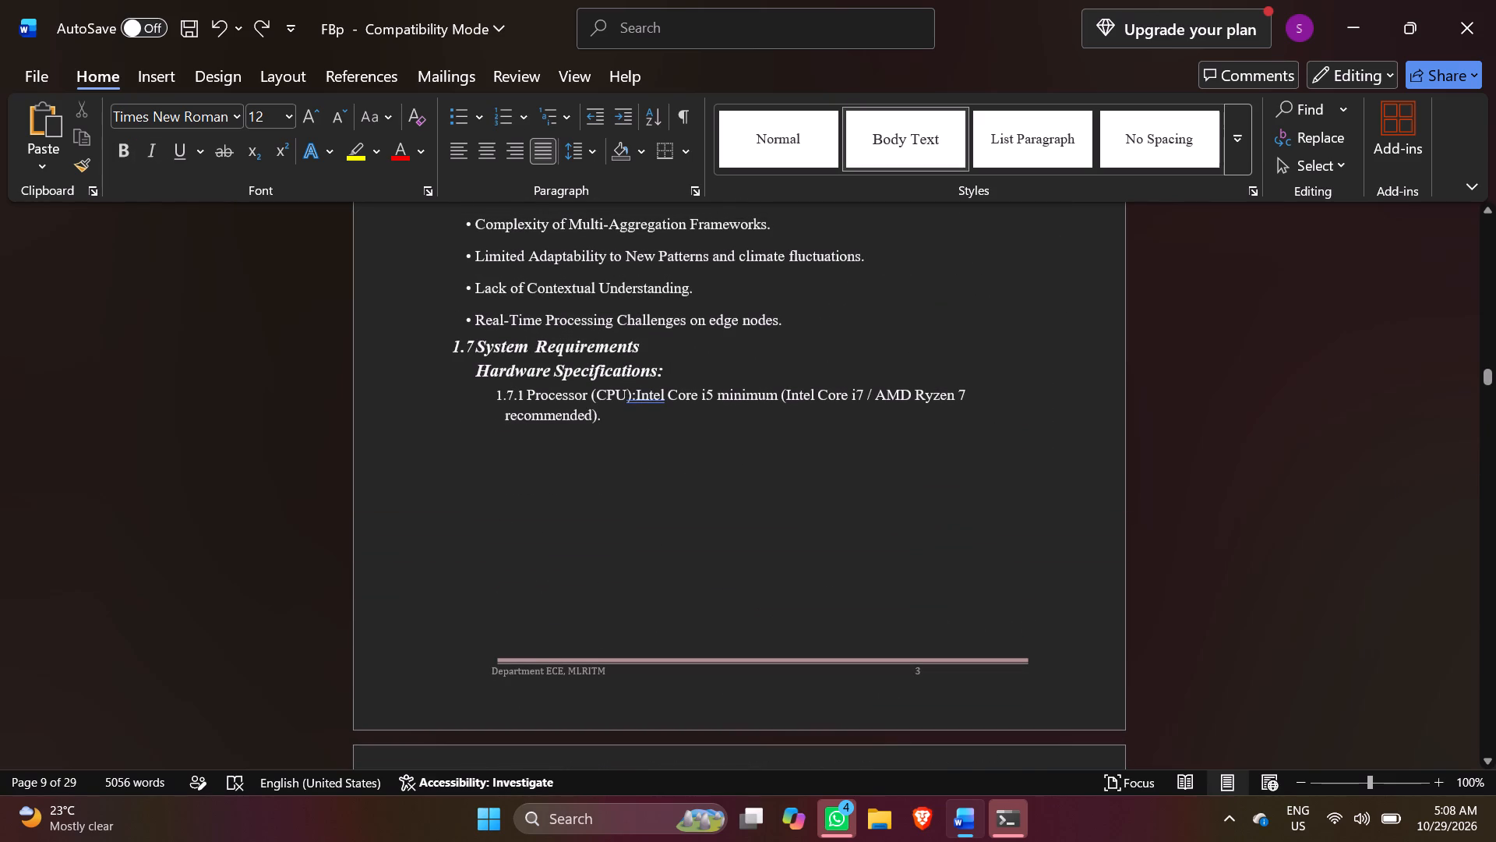
left_click(209, 16)
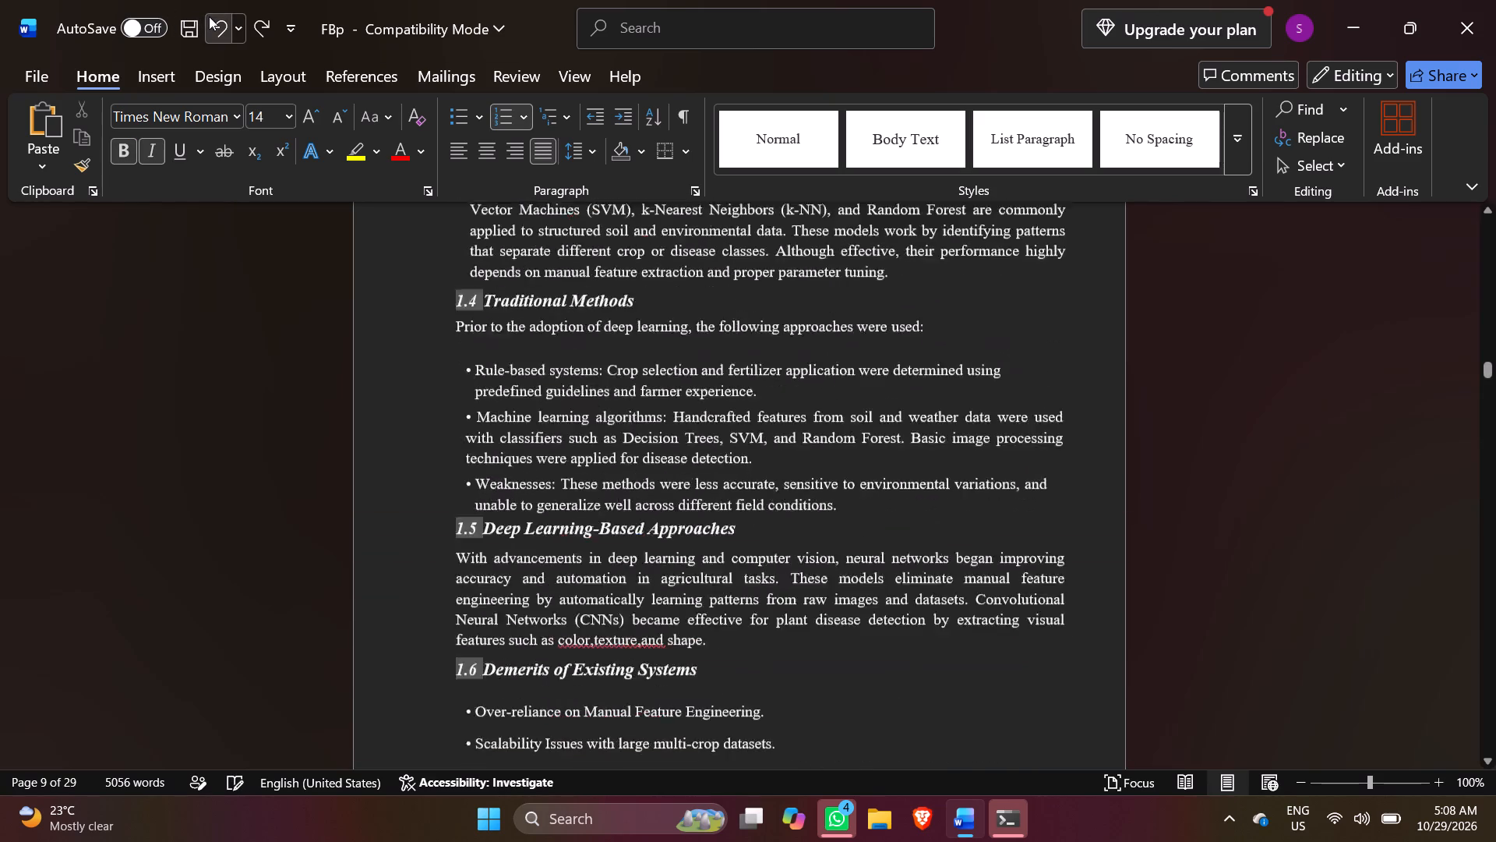
Review the pages from section 1.6 through System Requirements and the Software Stack to the start of Chapter 3.
scroll(679, 568, "down", 16)
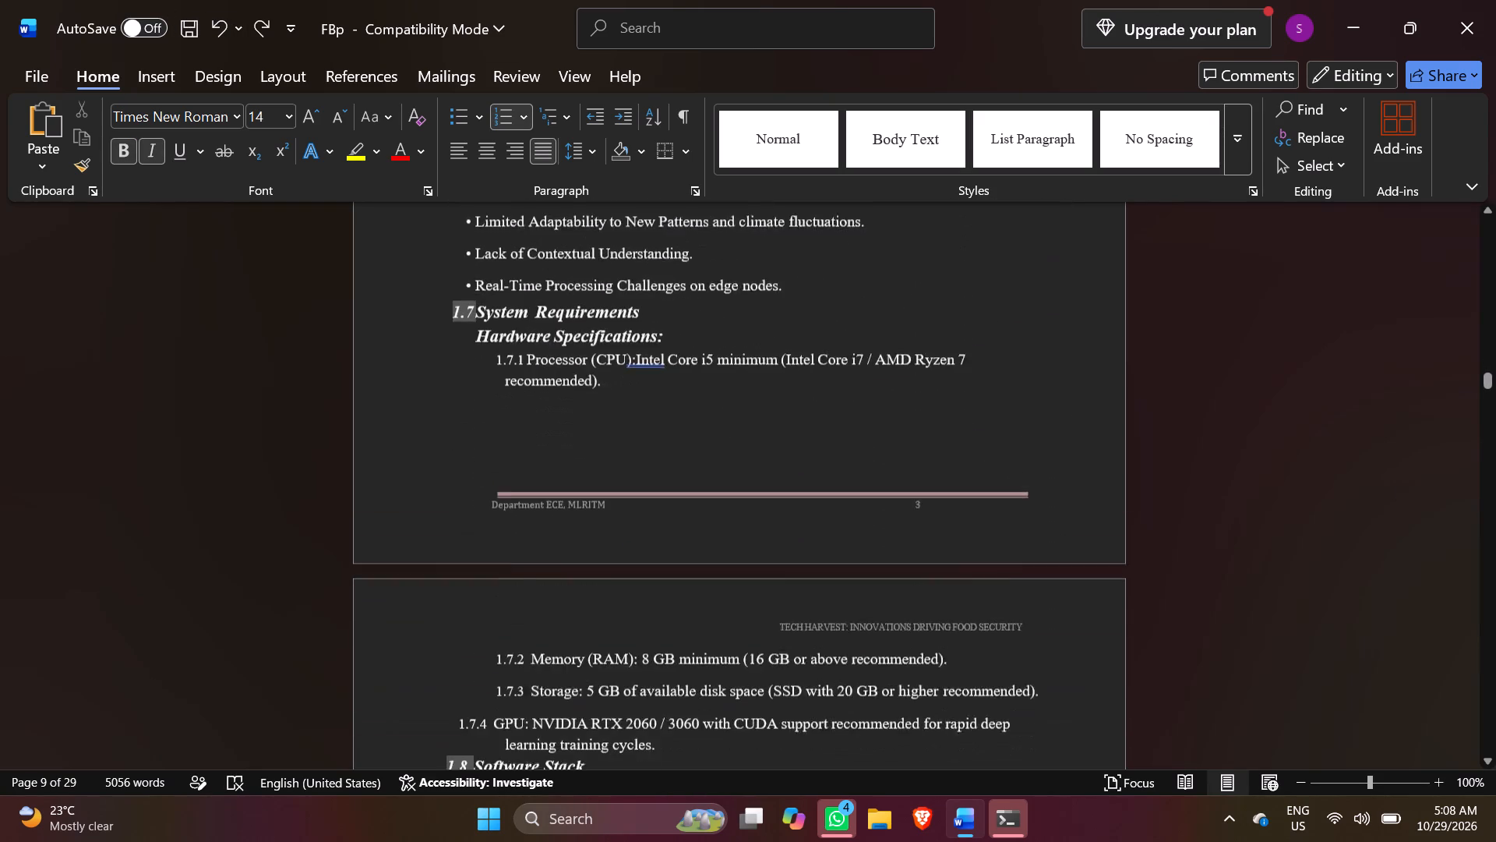
scroll(680, 565, "down", 5)
left_click(751, 641)
scroll(753, 641, "down", 10)
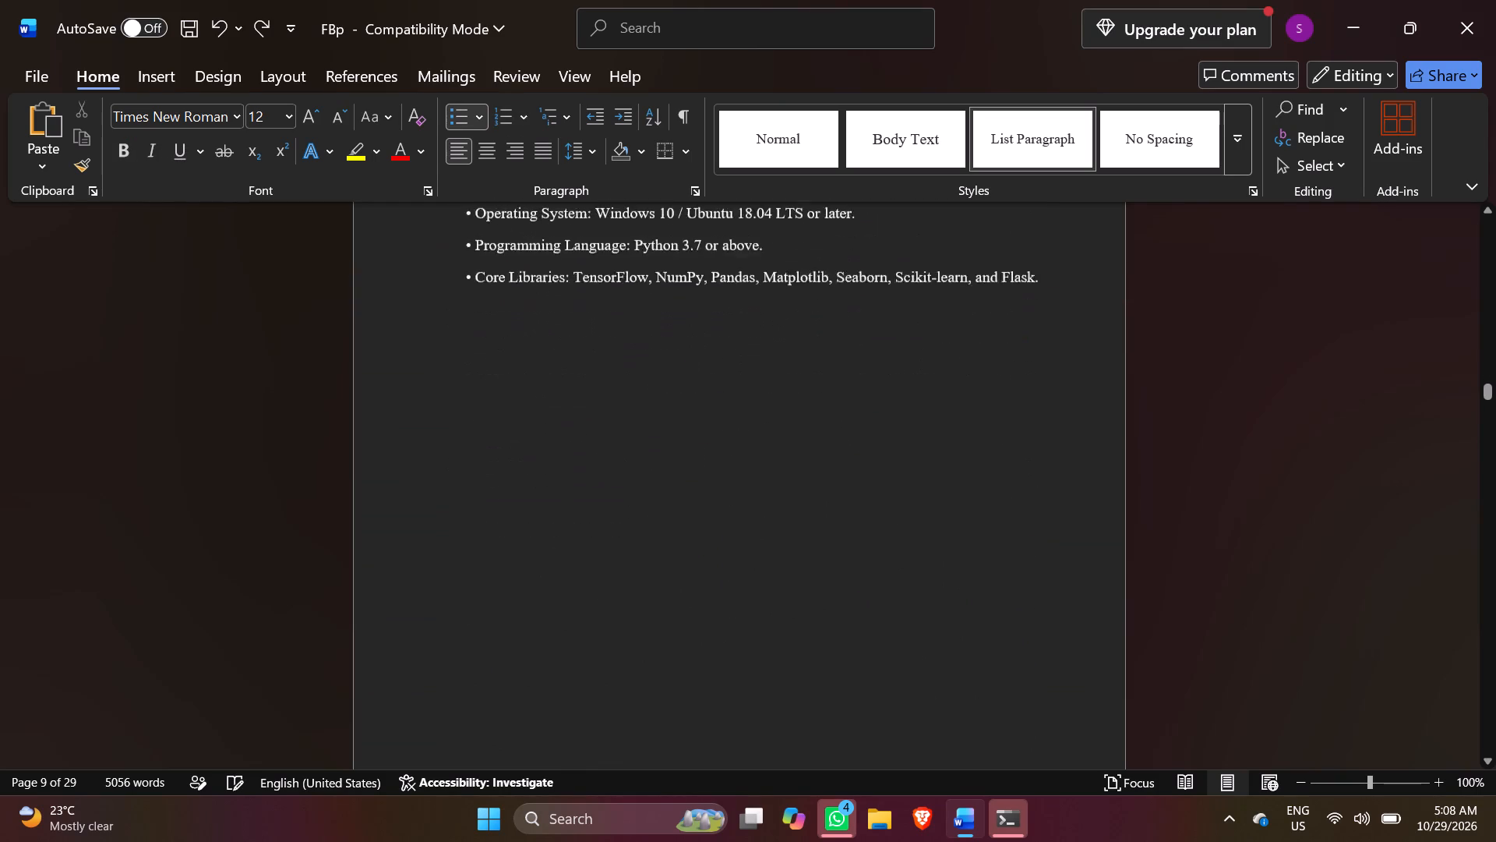
scroll(757, 642, "down", 20)
scroll(757, 642, "down", 13)
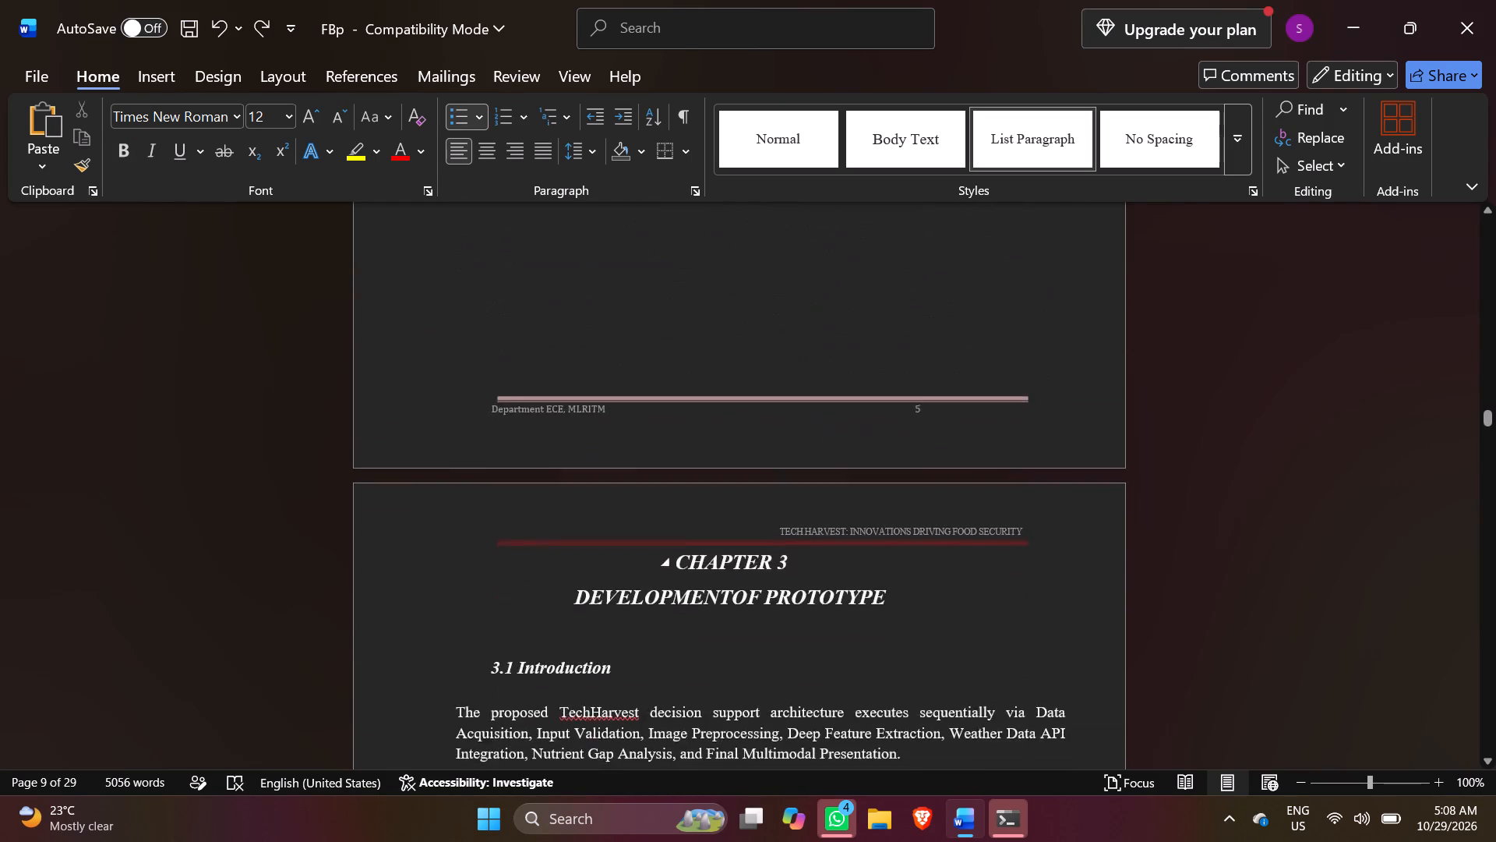
Review the remaining pages of the report from the start of Chapter 3 through the references to the Sustainable Development pages.
scroll(1045, 593, "down", 5)
scroll(1207, 609, "down", 7)
scroll(1290, 577, "down", 5)
scroll(1366, 494, "down", 4)
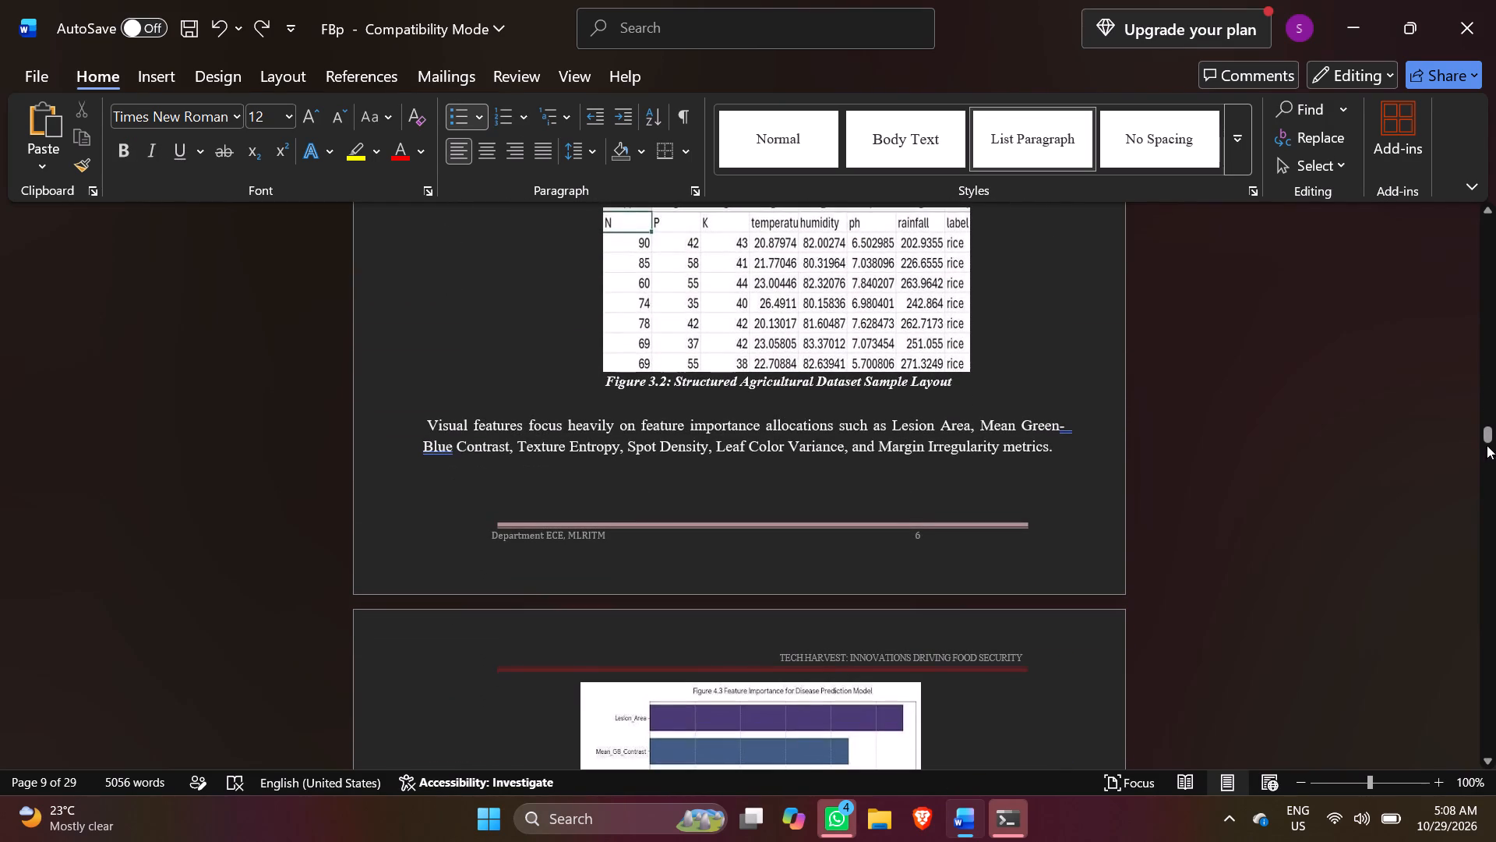
left_click_drag(1488, 437, 1494, 476)
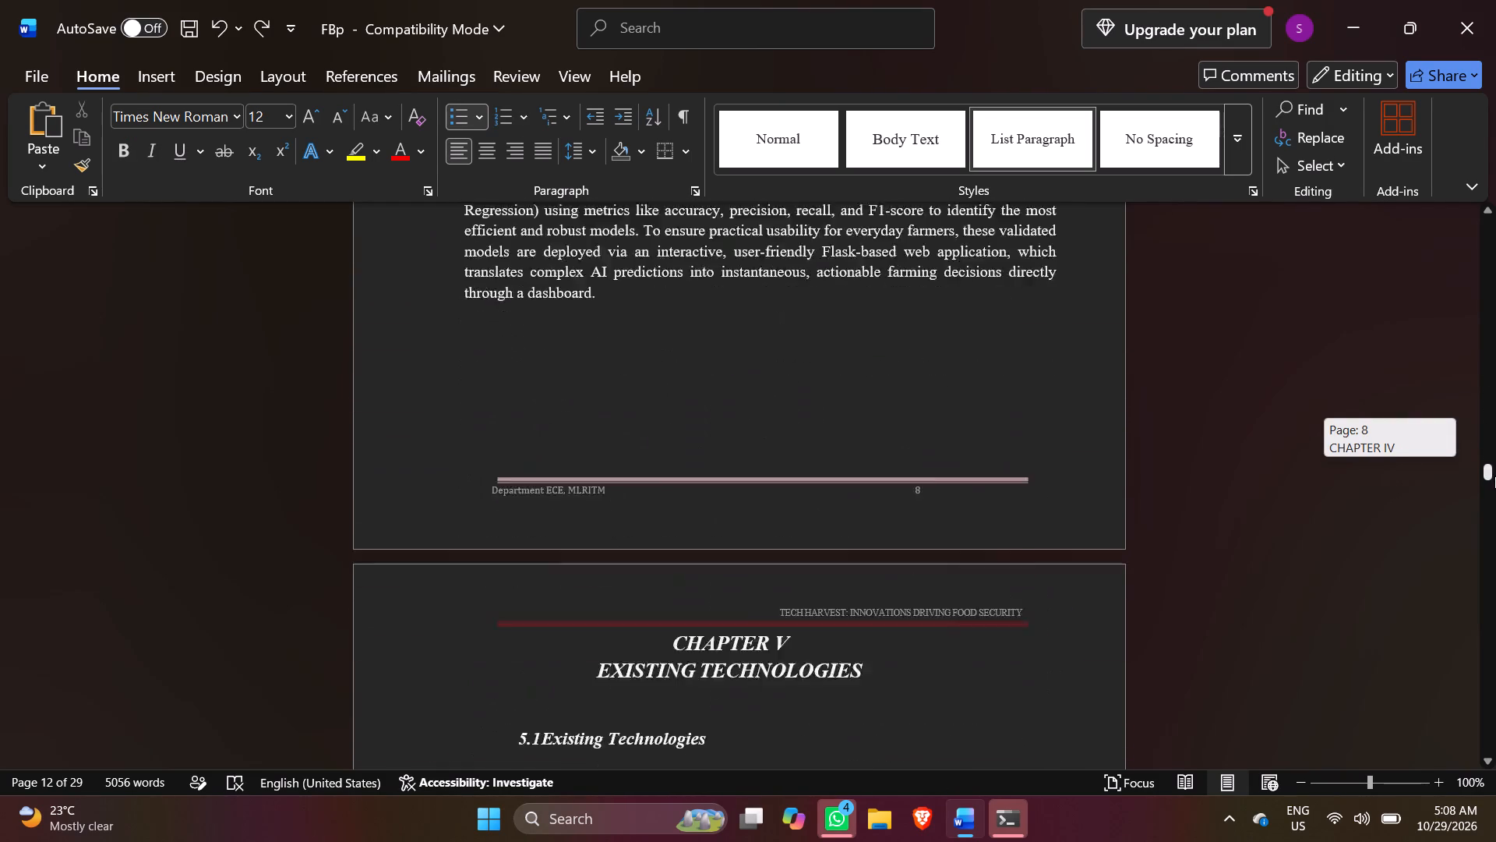
left_click_drag(1494, 476, 1495, 533)
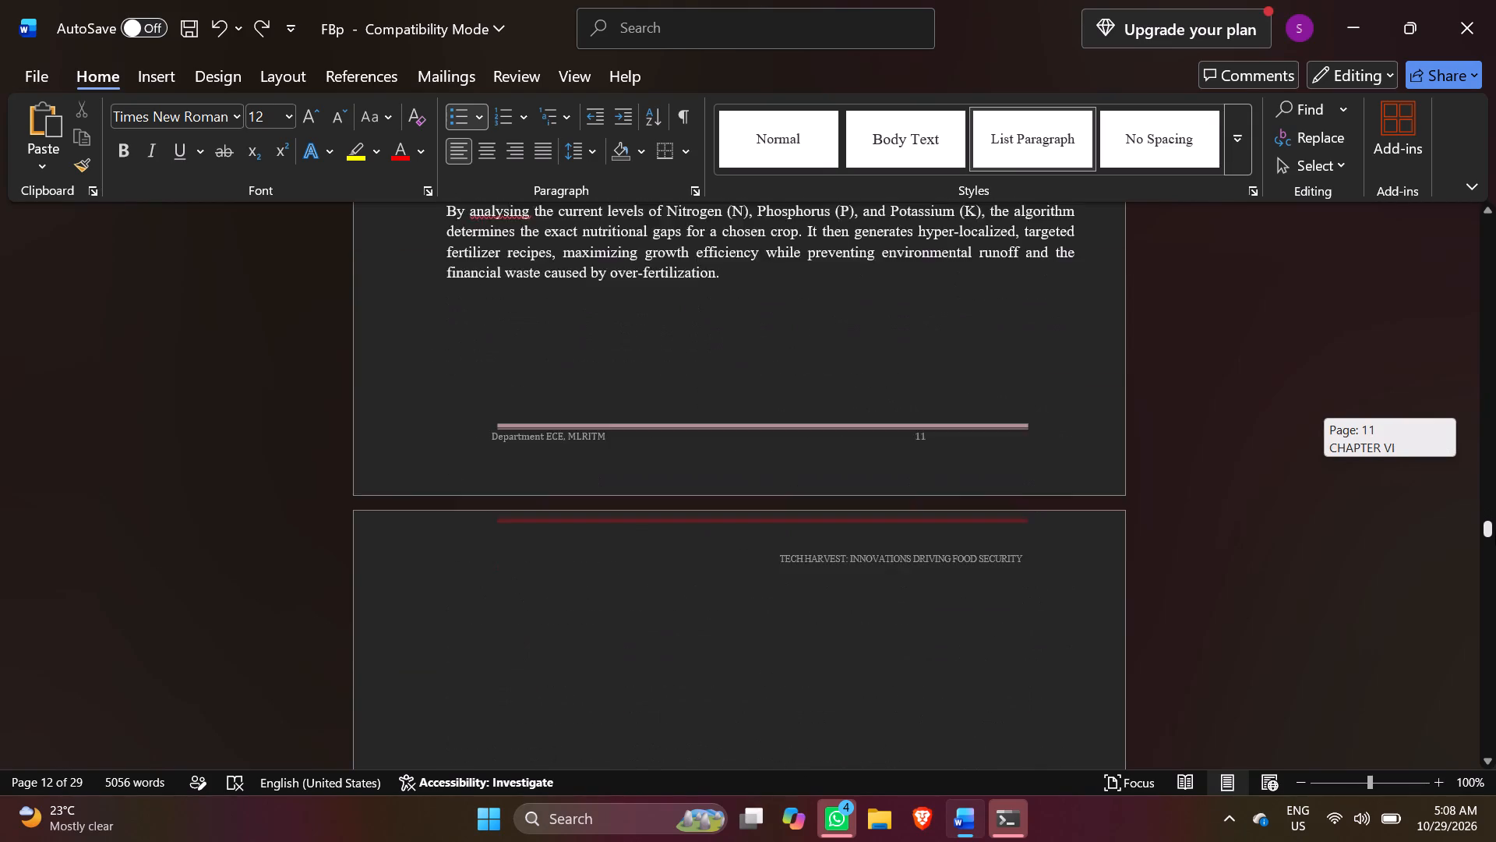
left_click_drag(1495, 533, 1495, 569)
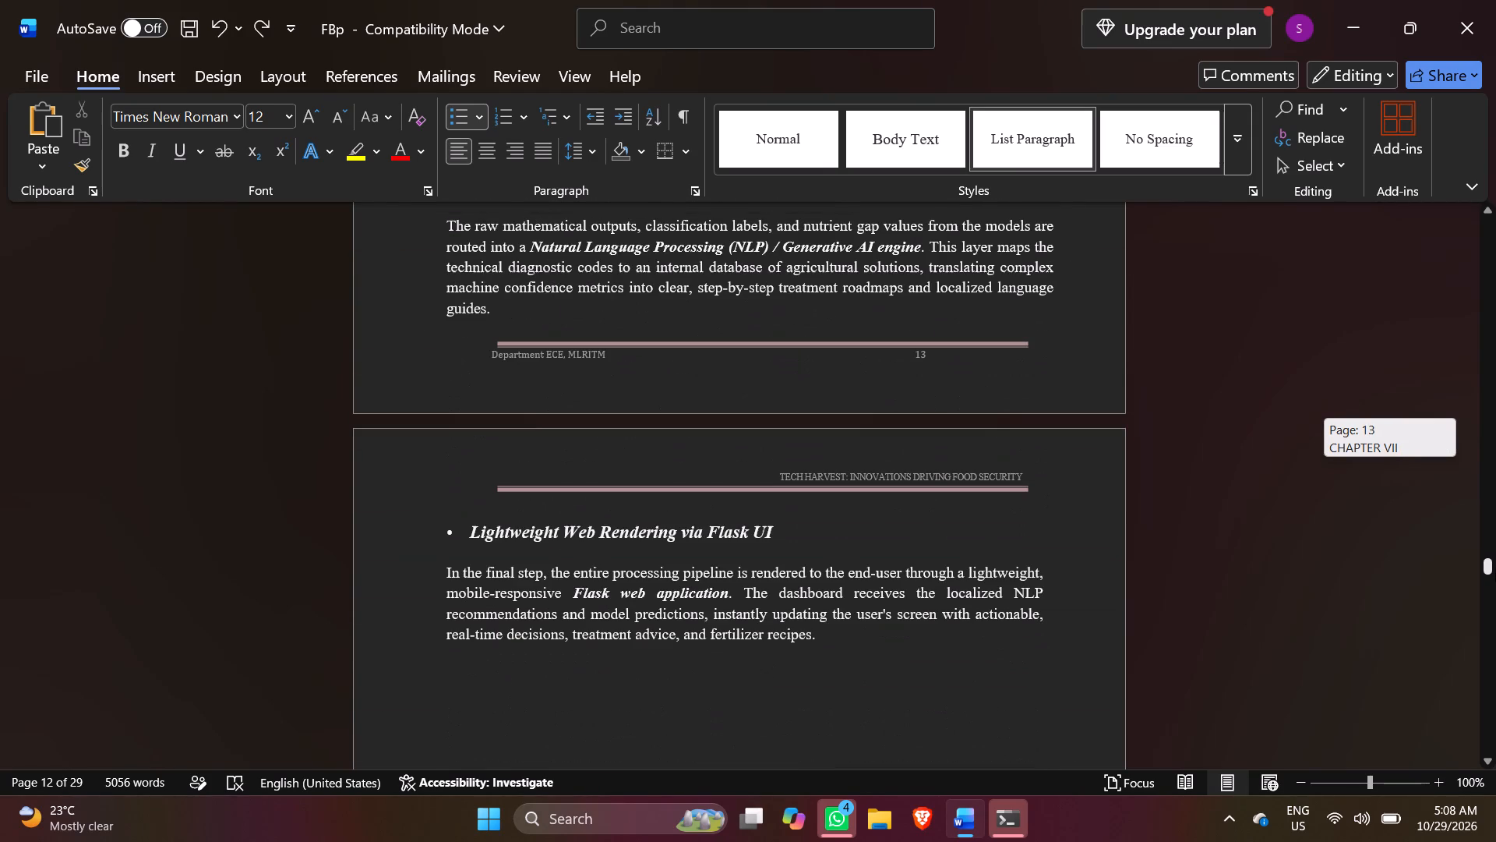
left_click_drag(1495, 569, 1493, 588)
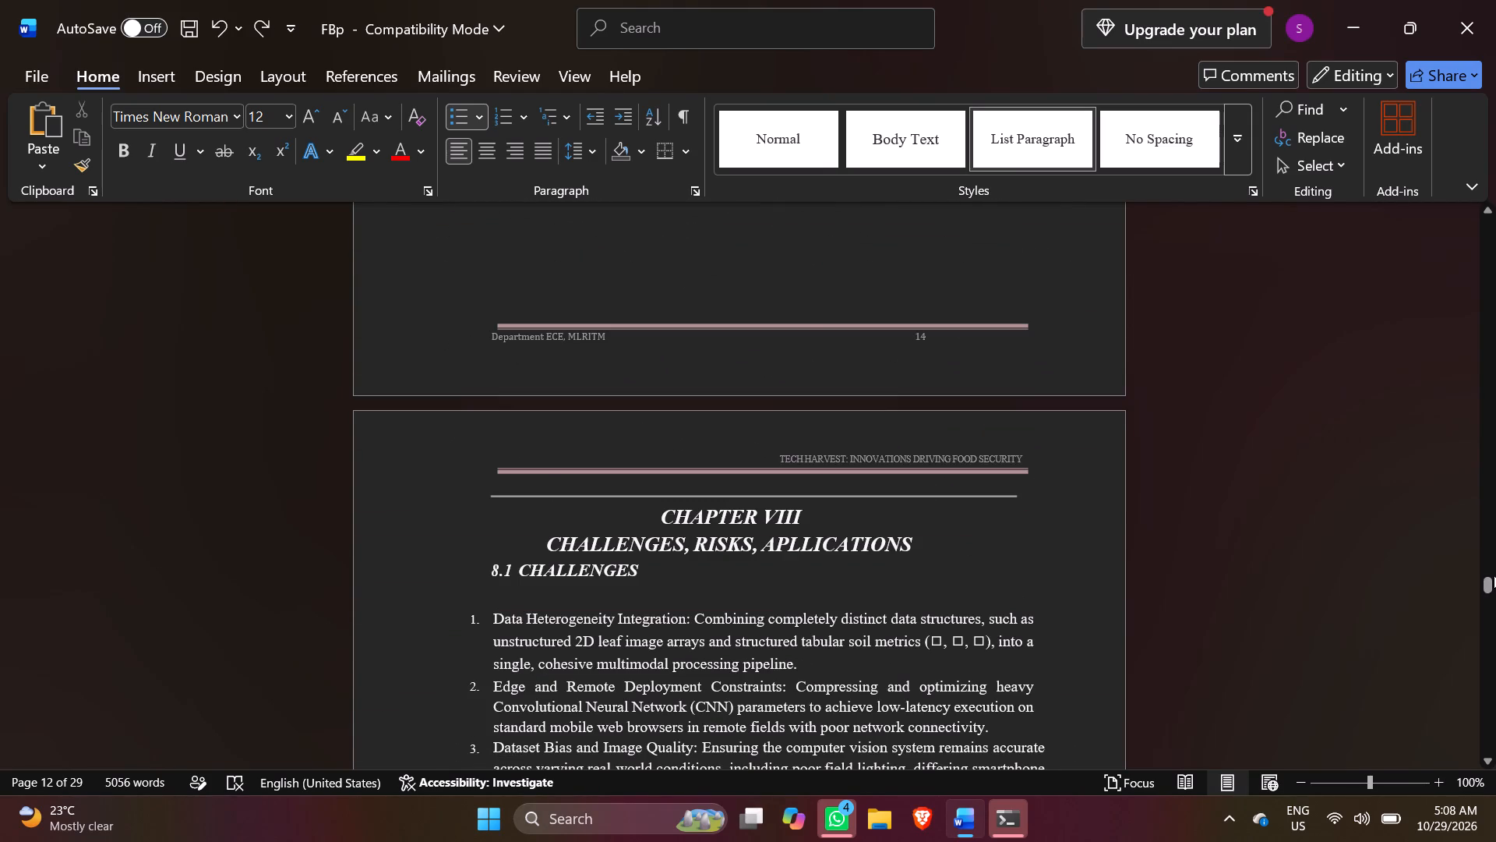
left_click_drag(1494, 589, 1495, 648)
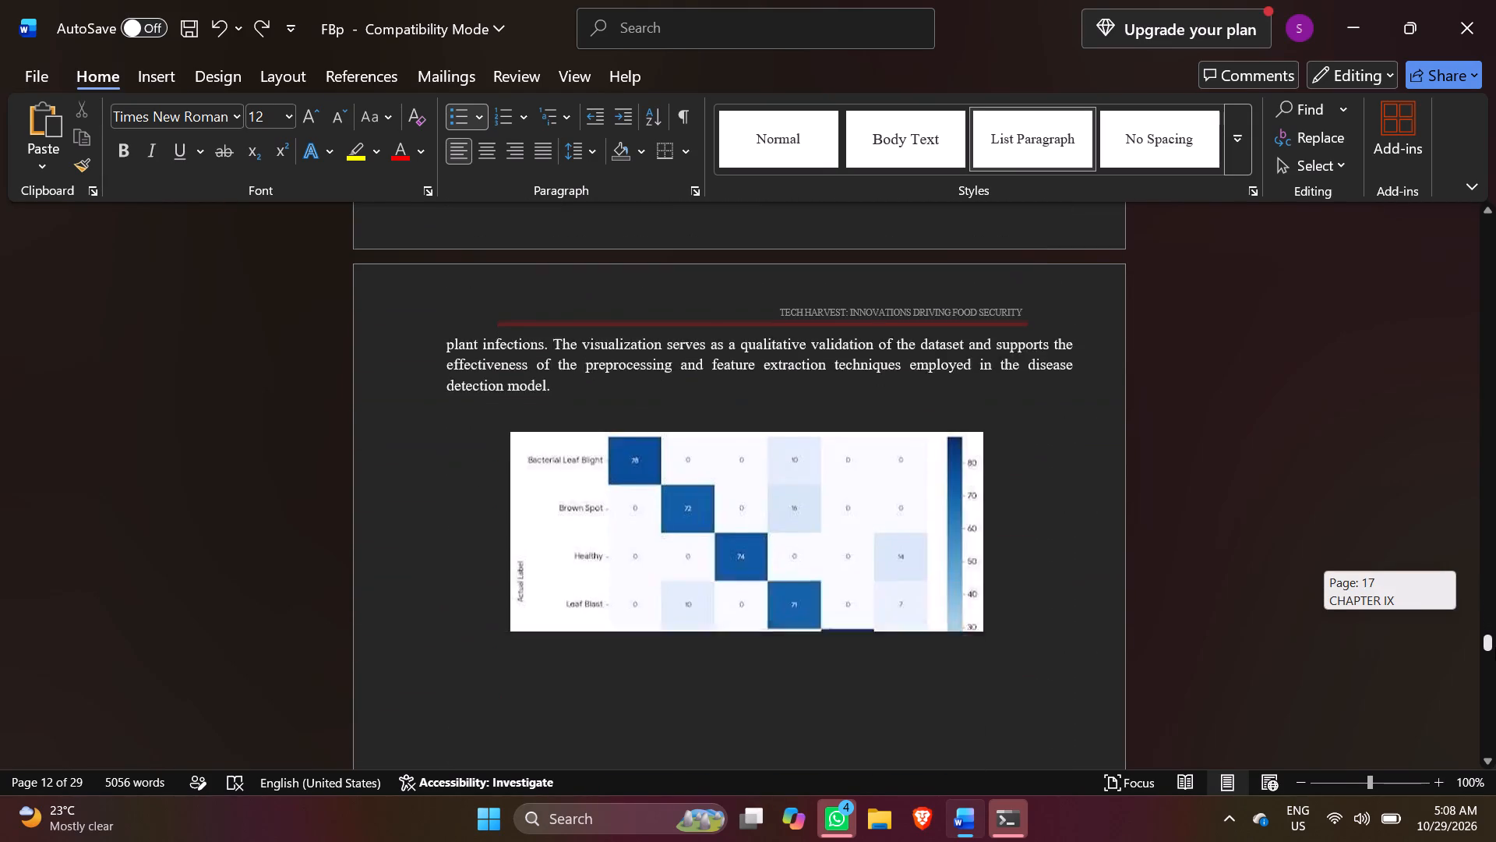
left_click_drag(1495, 648, 1495, 711)
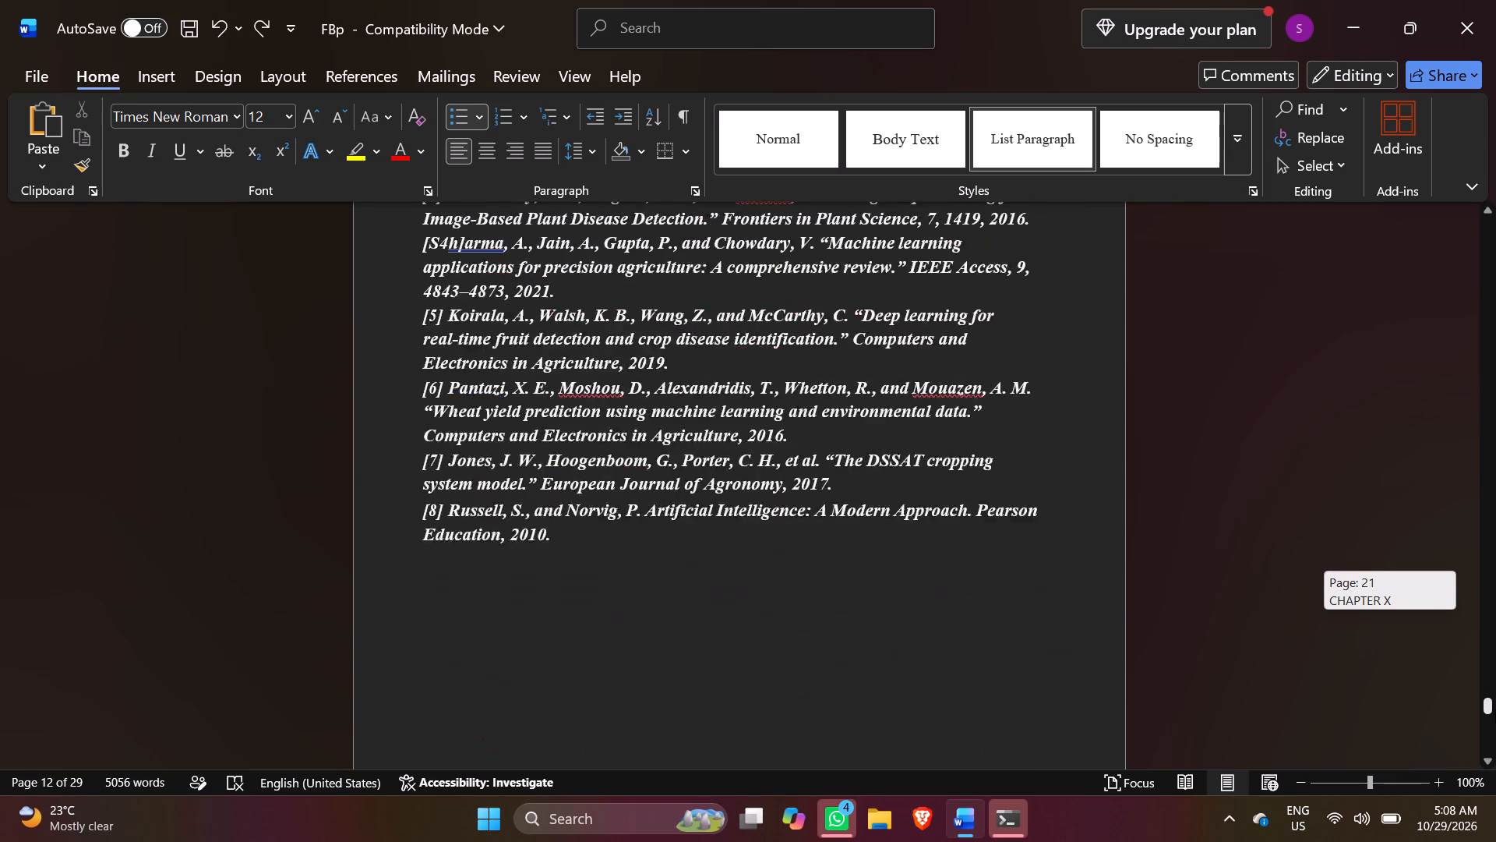
left_click_drag(1495, 711, 1486, 754)
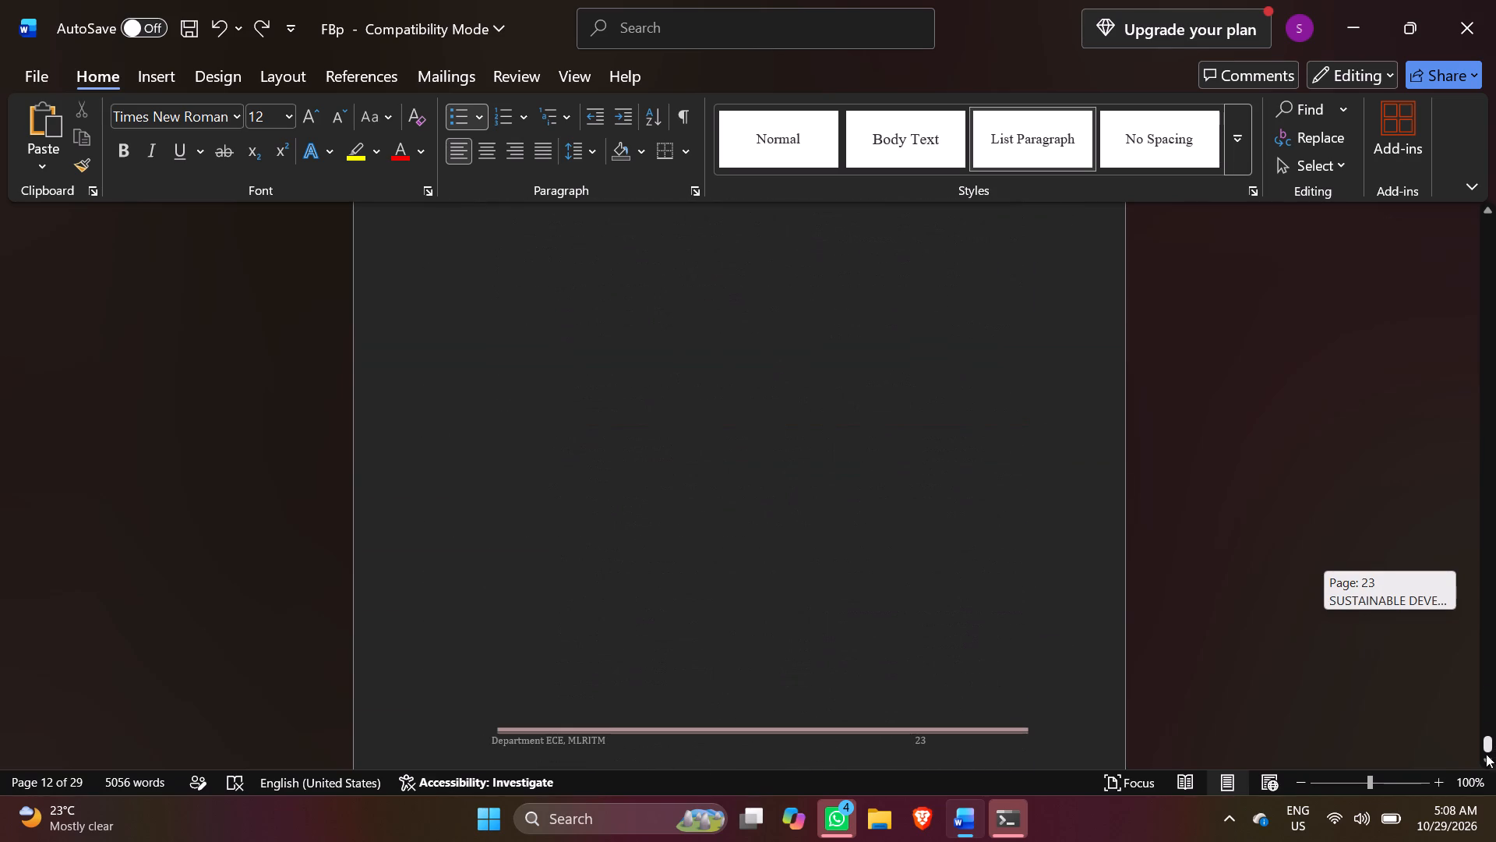
Go back through the Chapter VII and VIII pages and check the layout of the Challenges, Risks and Applications sections.
left_click_drag(1486, 754, 1493, 697)
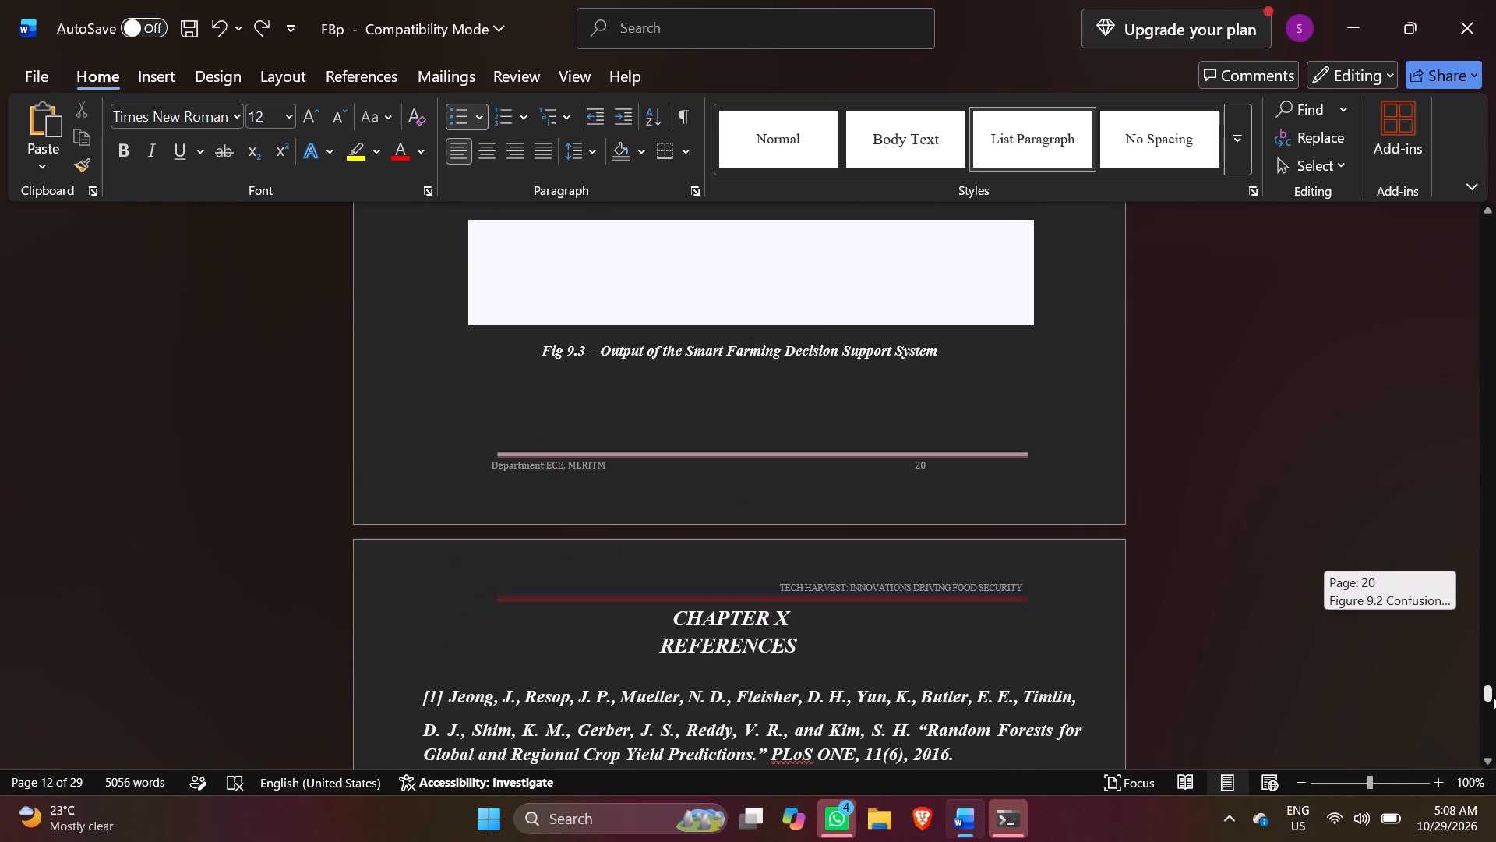
left_click_drag(1493, 697, 1478, 619)
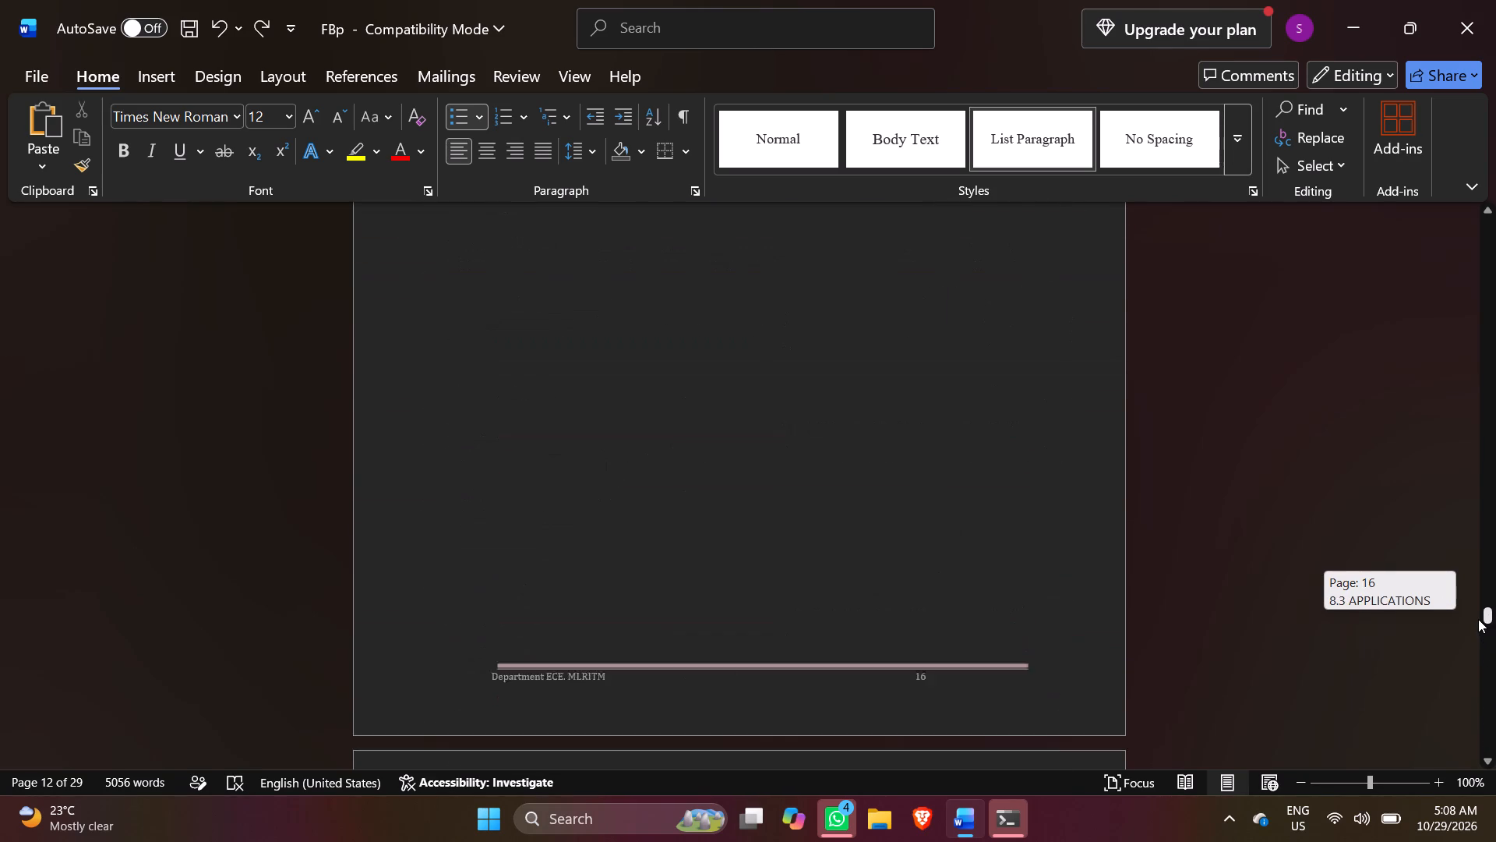
left_click_drag(1478, 619, 1465, 567)
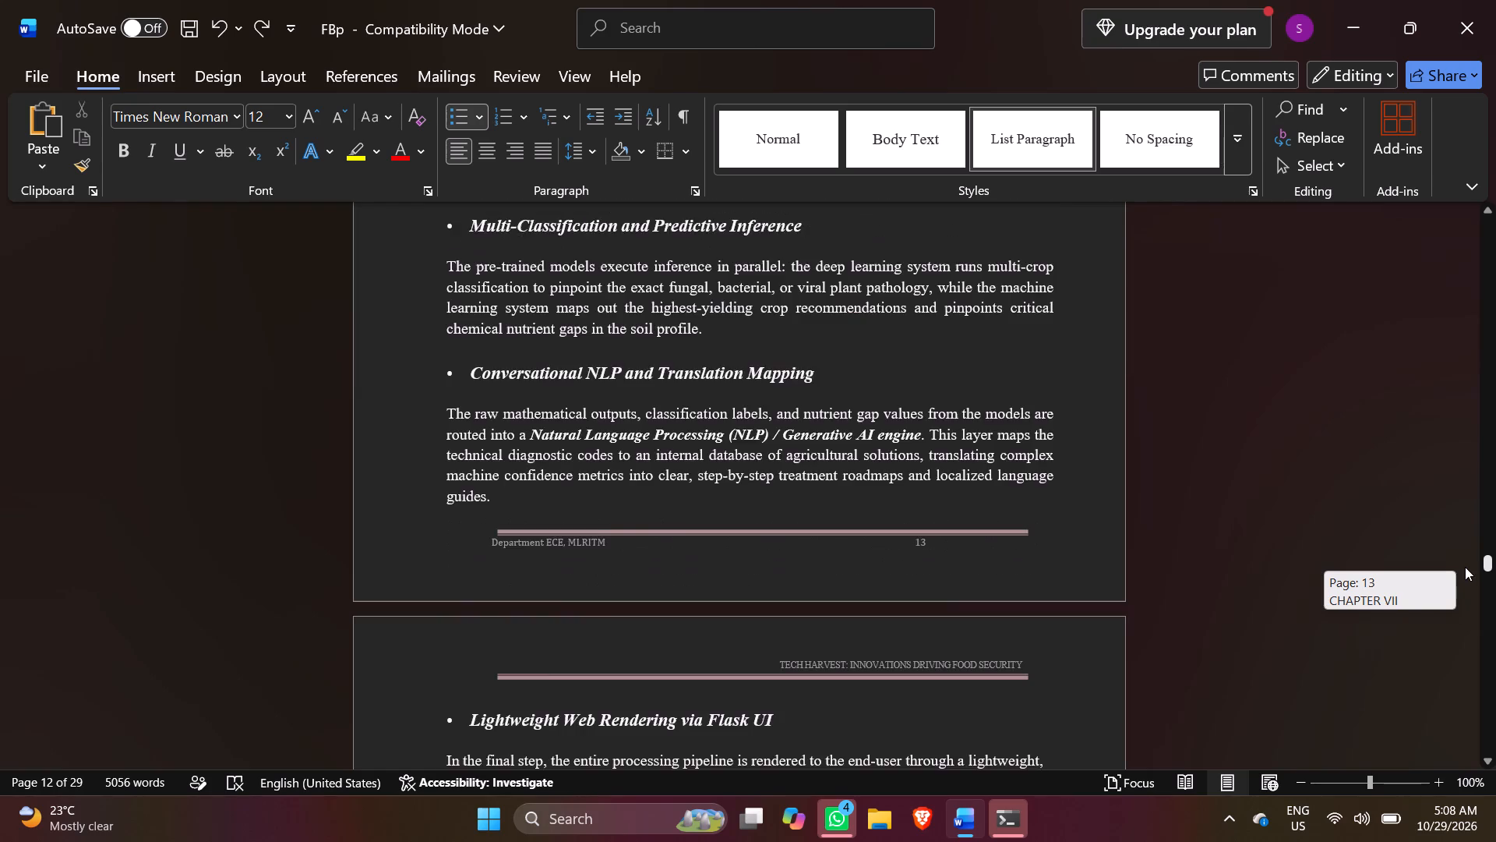
left_click_drag(1465, 567, 1468, 608)
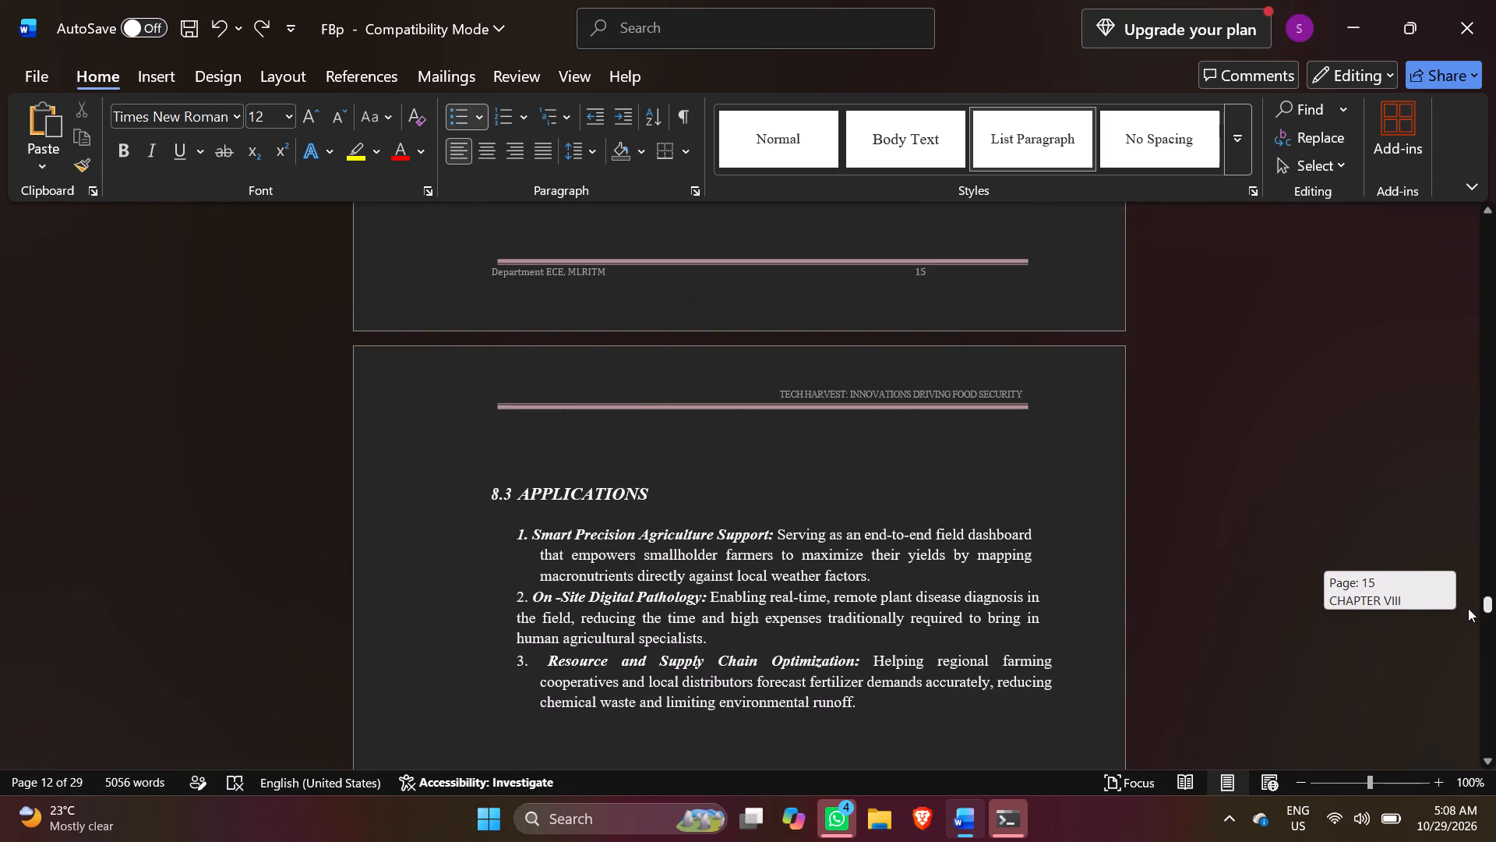
left_click_drag(1468, 608, 1467, 609)
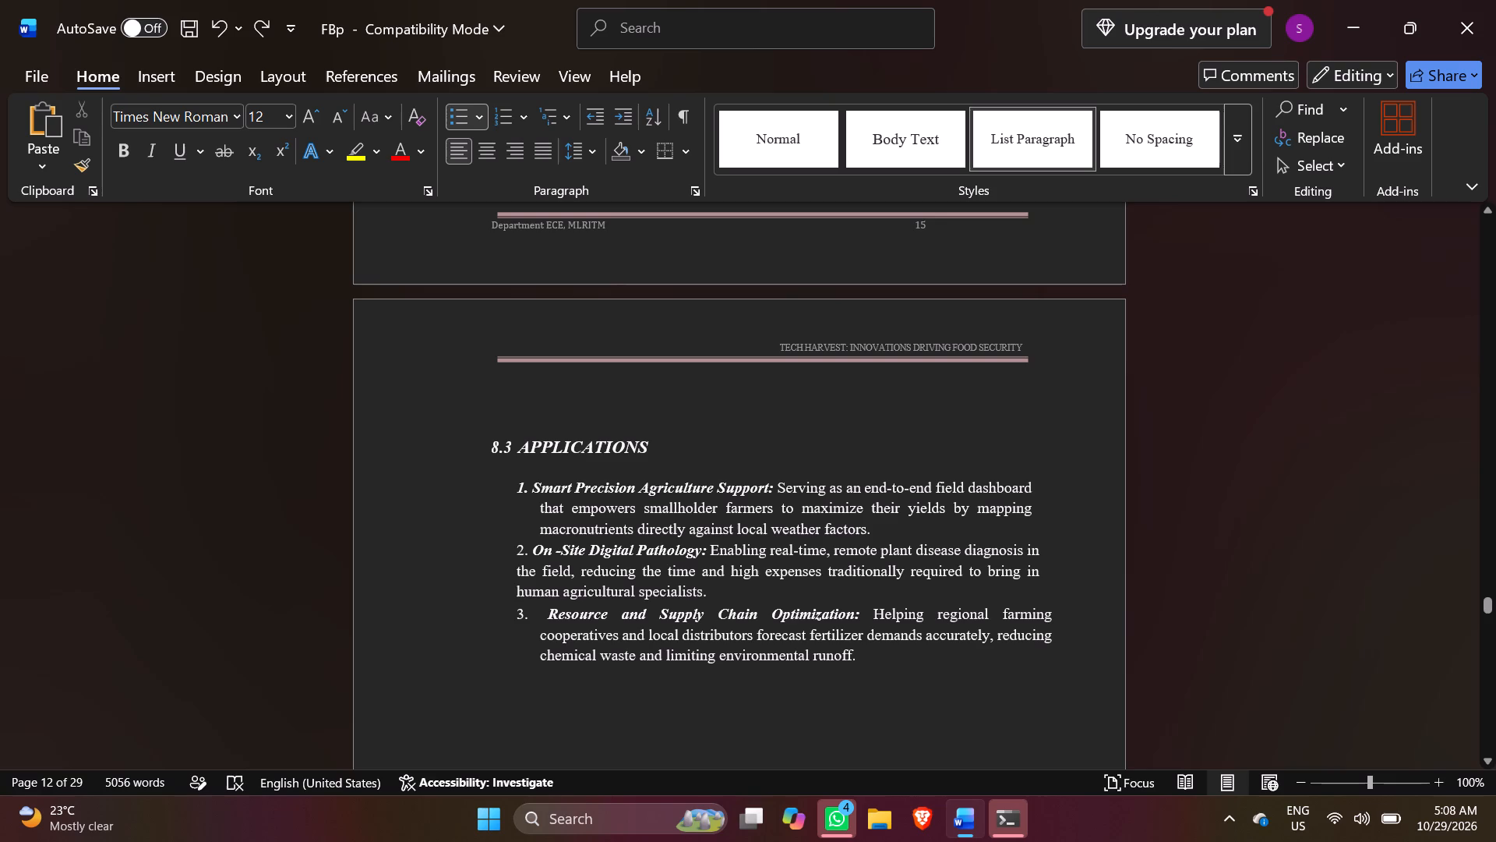
scroll(803, 637, "up", 20)
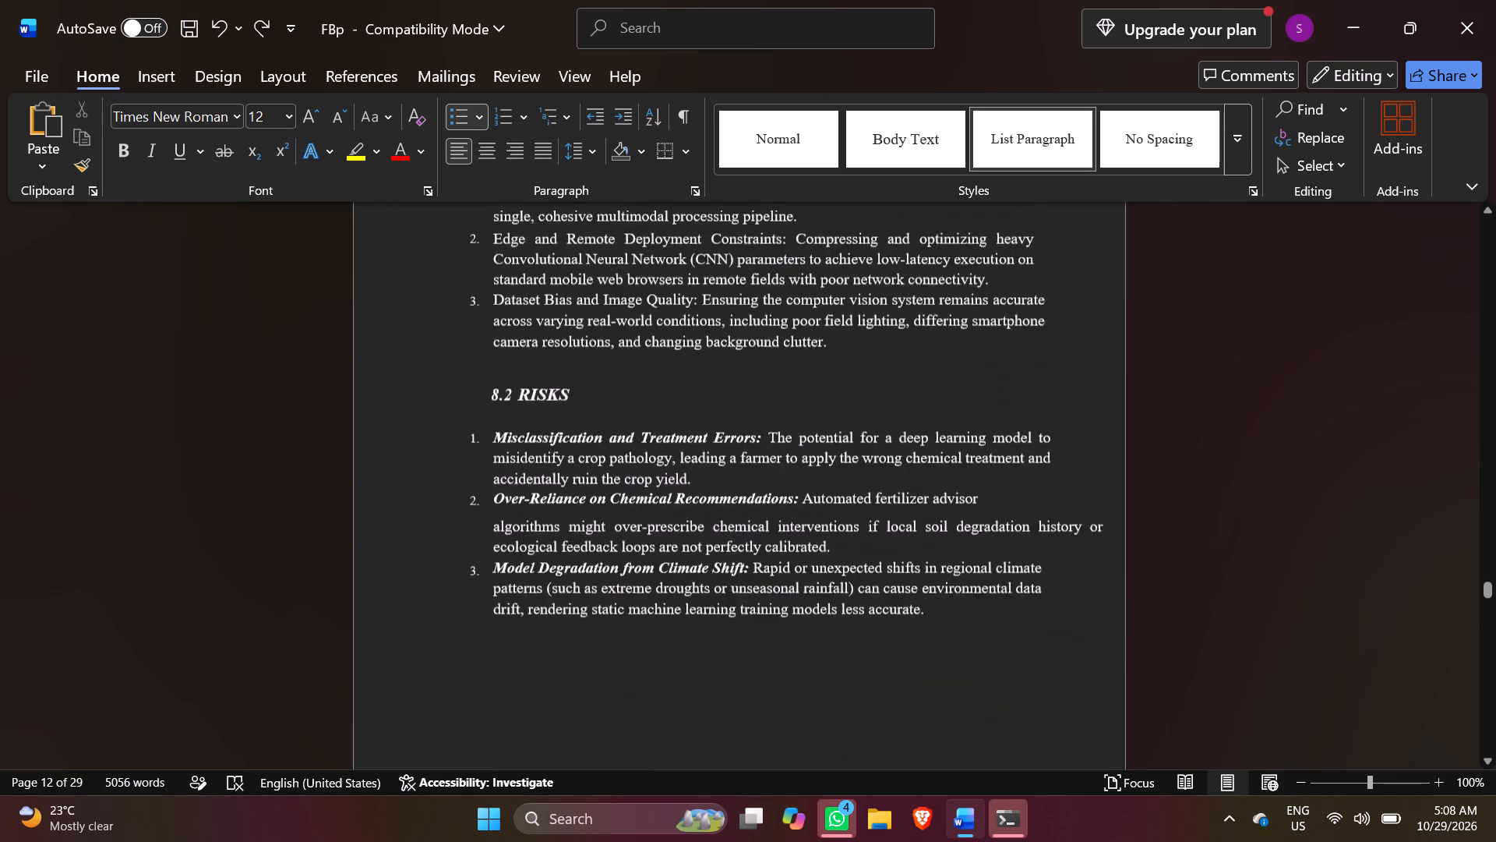
scroll(787, 674, "up", 20)
scroll(787, 674, "up", 13)
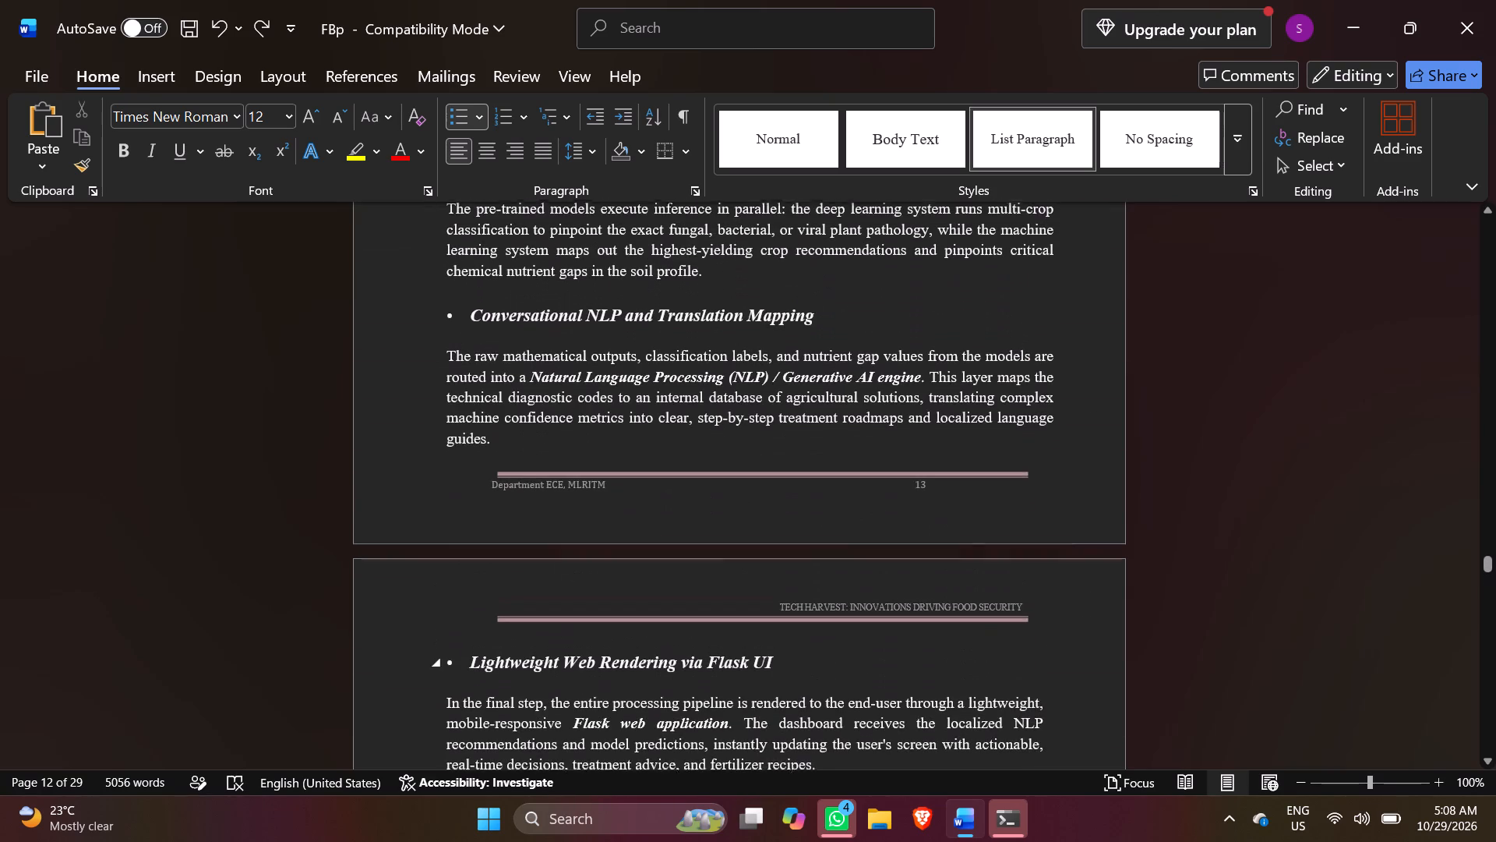
scroll(783, 681, "down", 20)
scroll(732, 727, "down", 7)
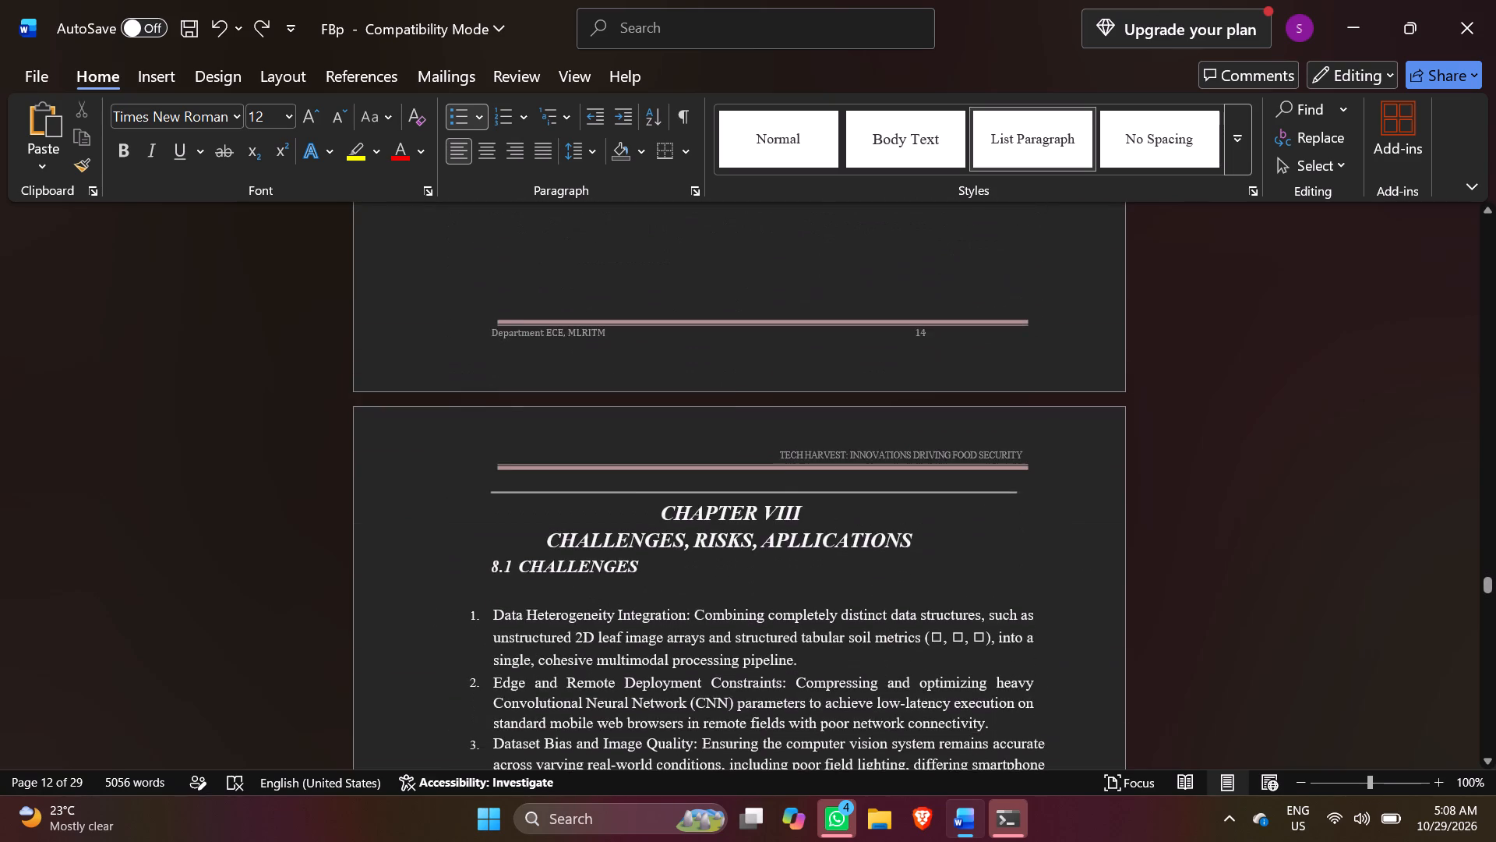
scroll(732, 723, "down", 19)
scroll(730, 722, "down", 6)
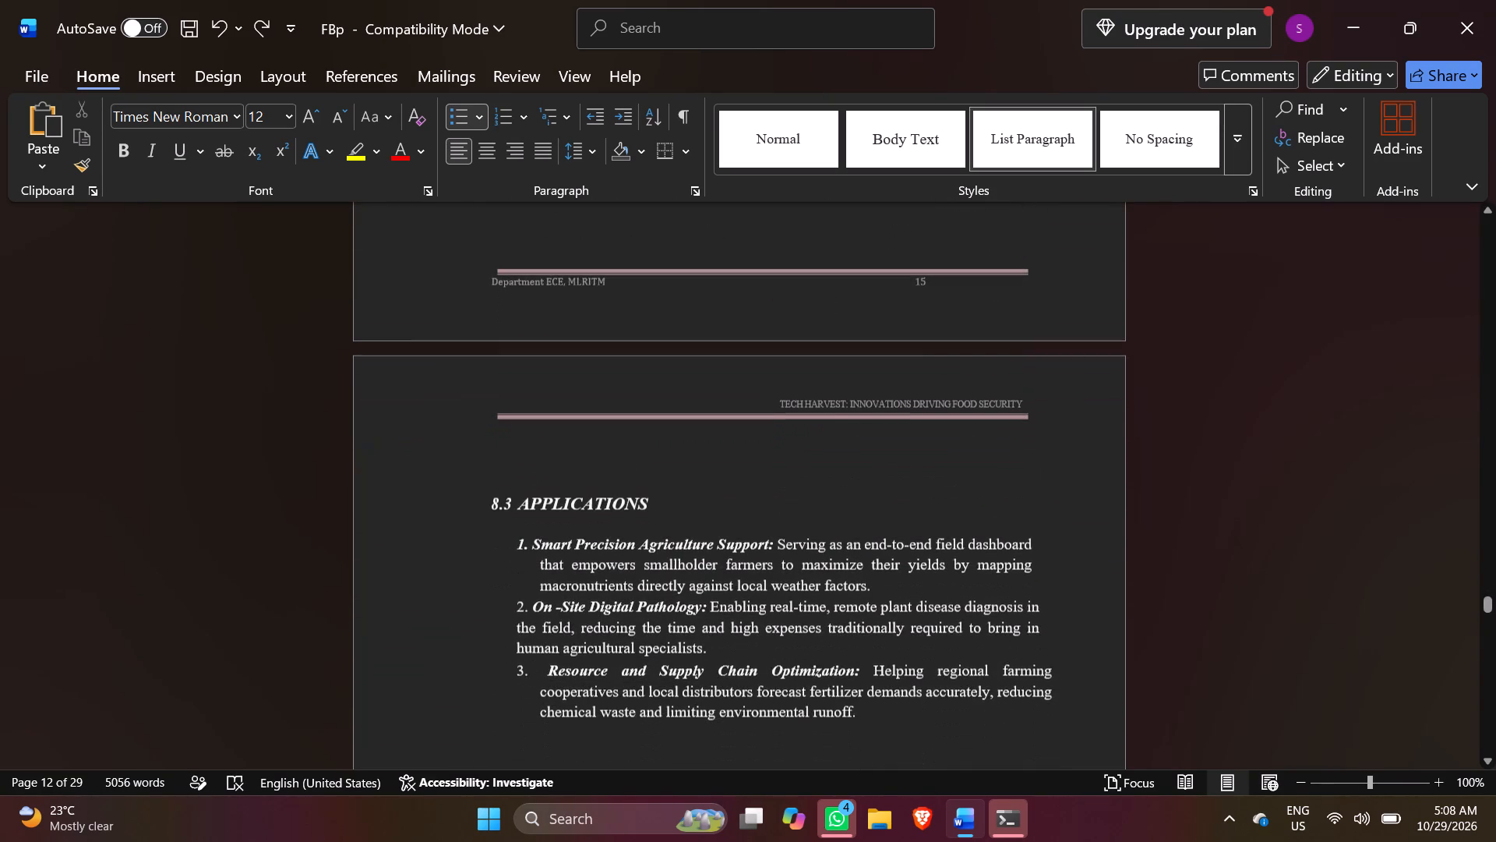
Convert the three numbered items under 8.3 Applications into a round-bulleted list.
left_click(539, 561)
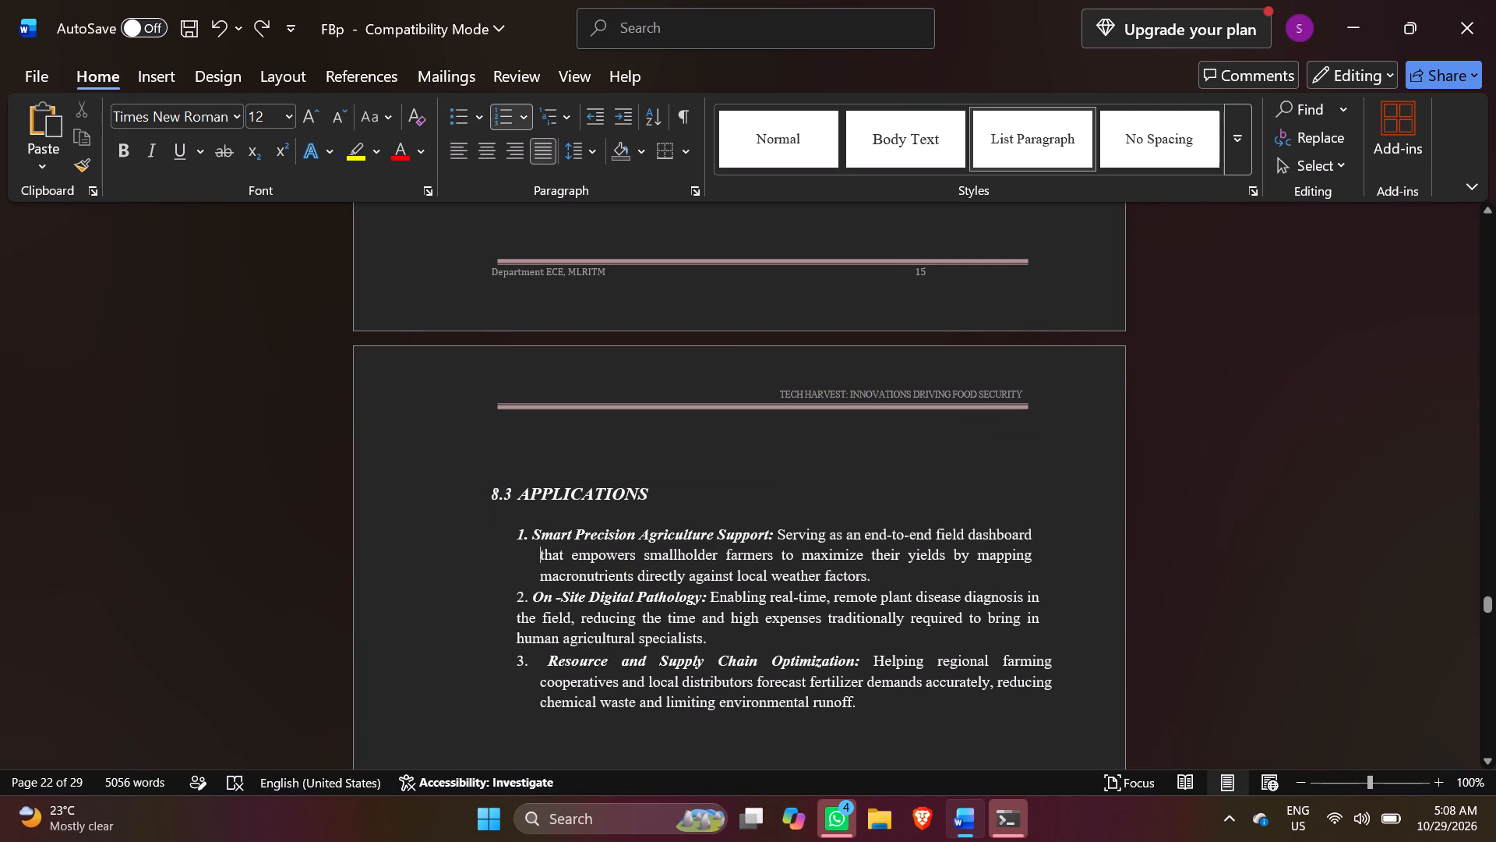
left_click_drag(533, 529, 913, 696)
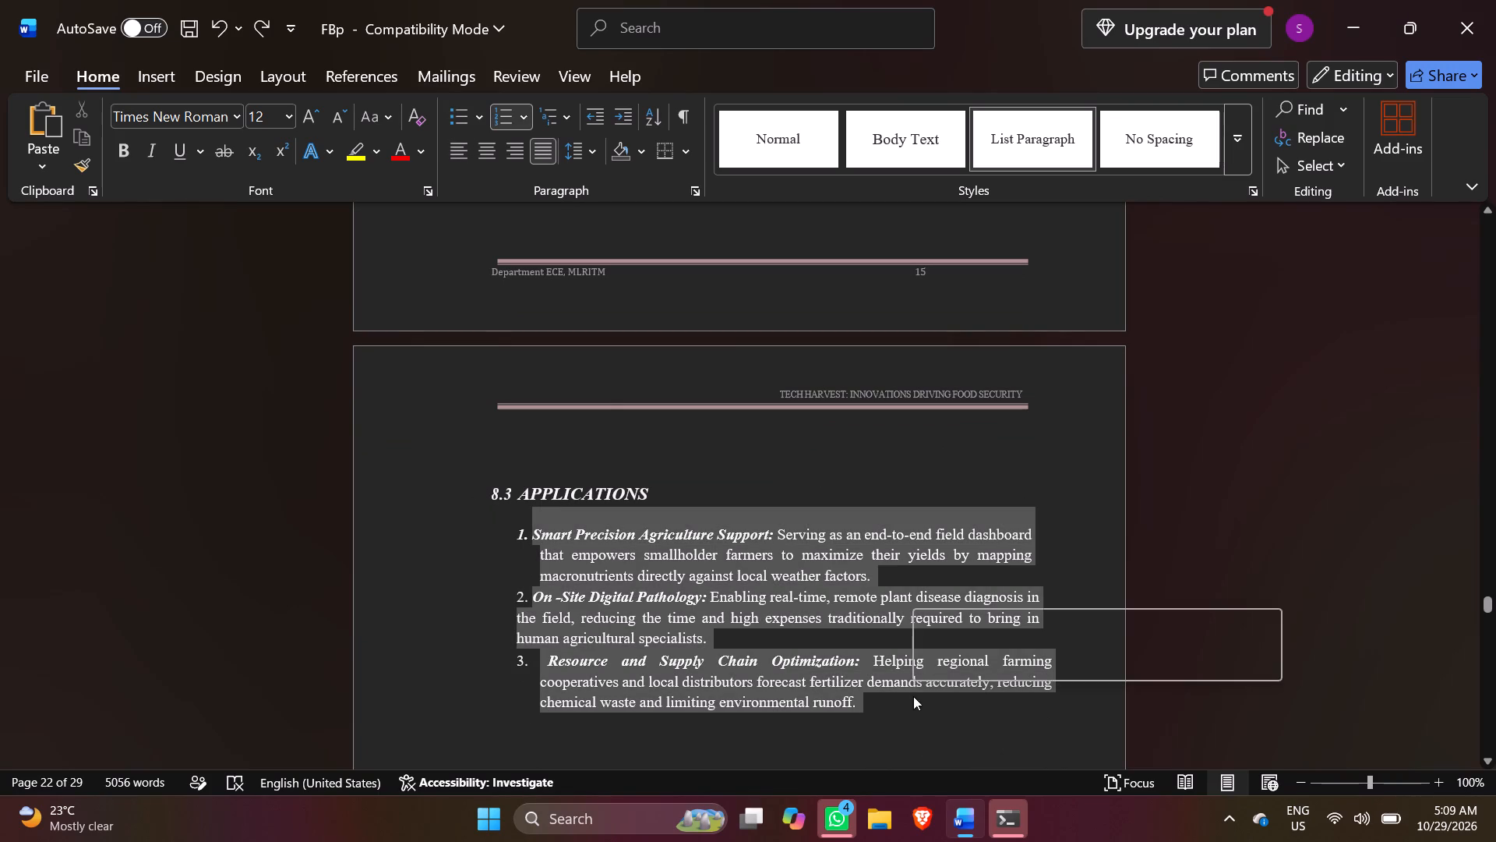
left_click(458, 108)
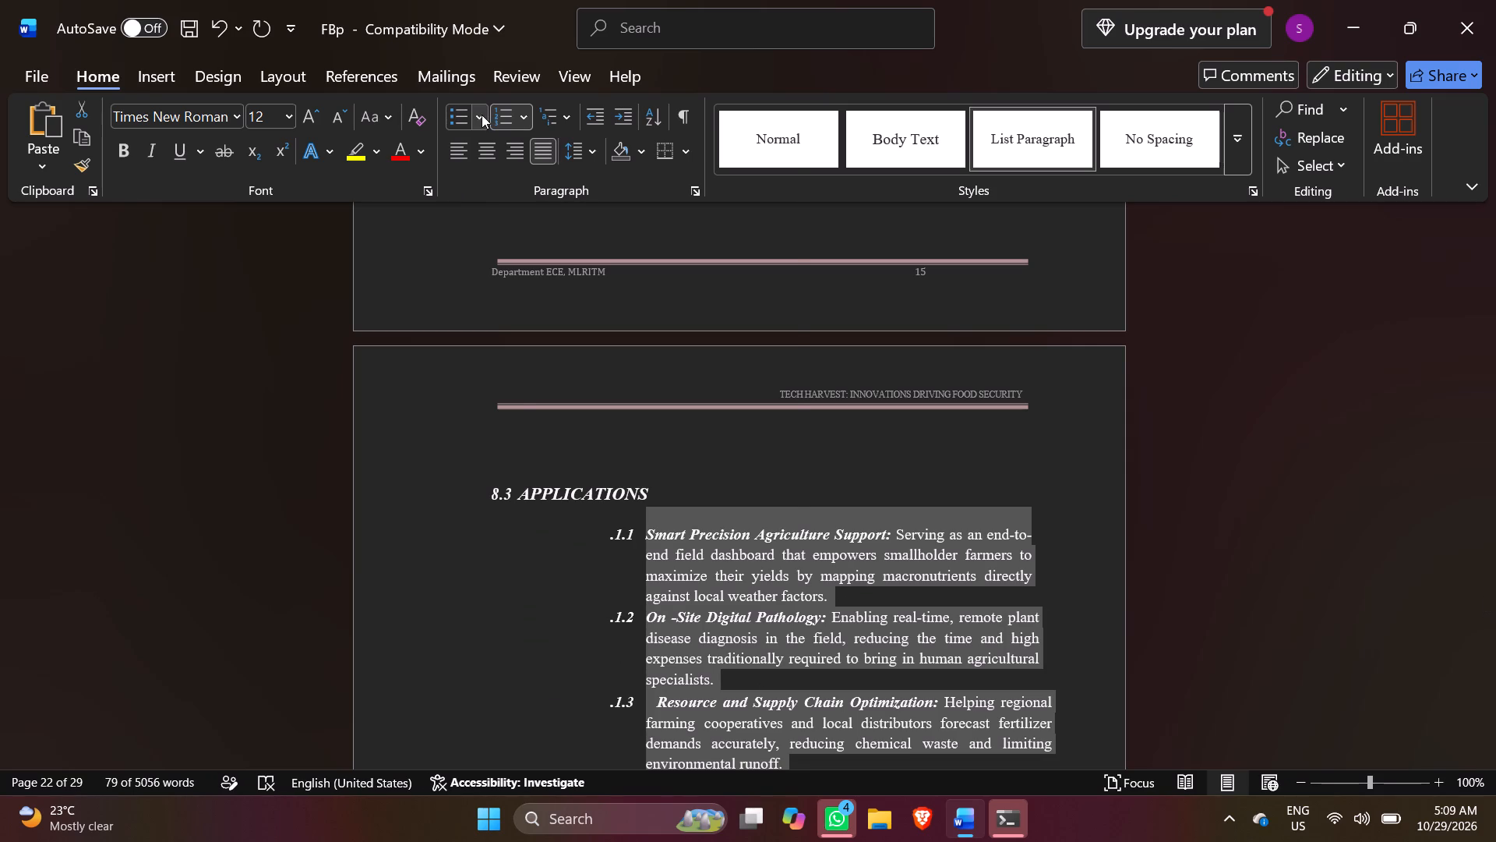
left_click(482, 115)
left_click(485, 190)
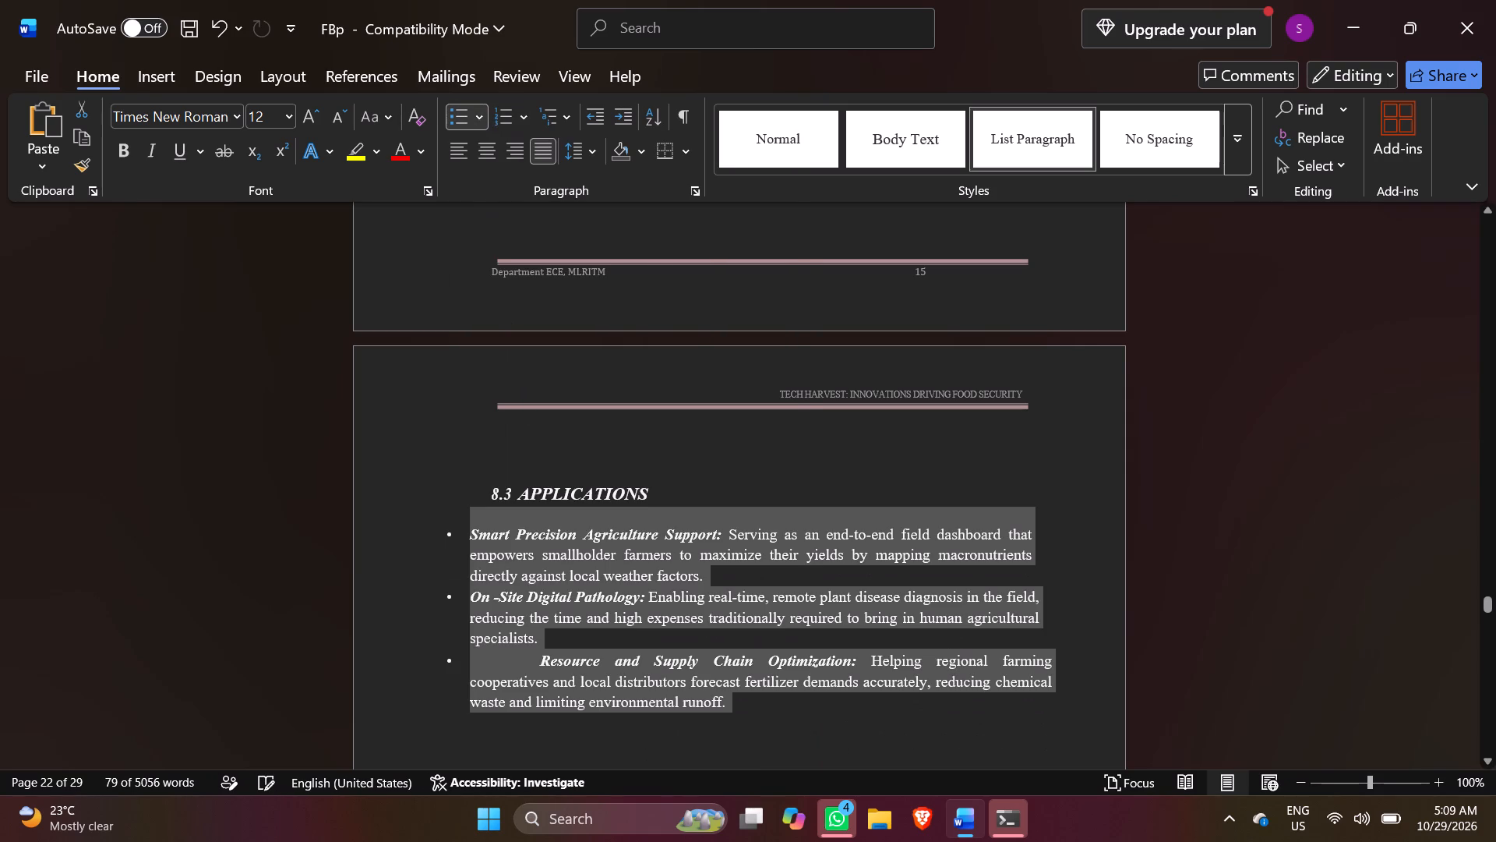
Remove the extra gap before "Resource and Supply Chain Optimization" in the third 8.3 Applications bullet.
left_click(771, 693)
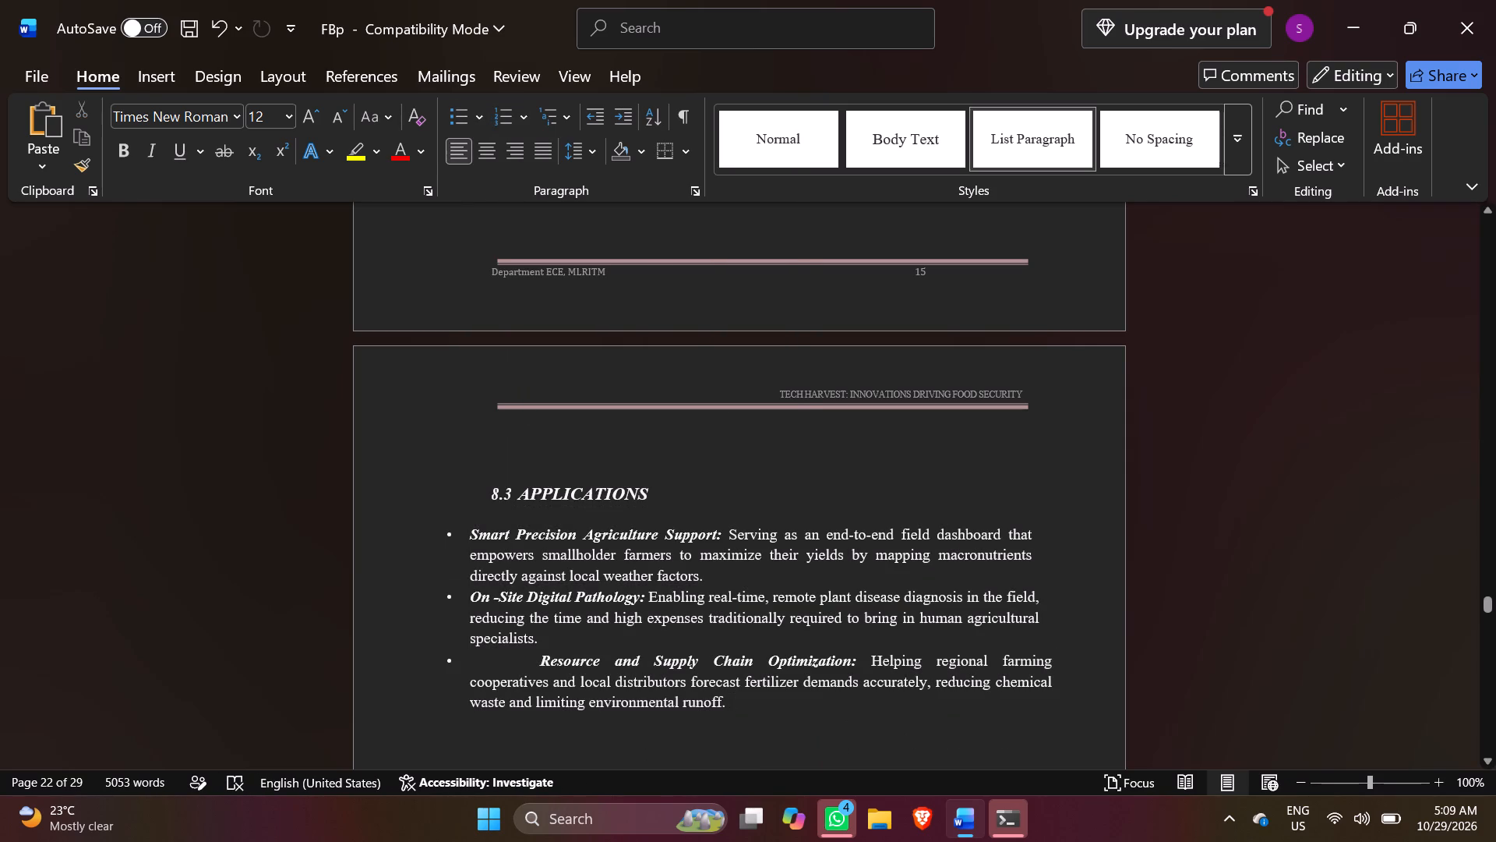
left_click(542, 662)
key("BackSpace")
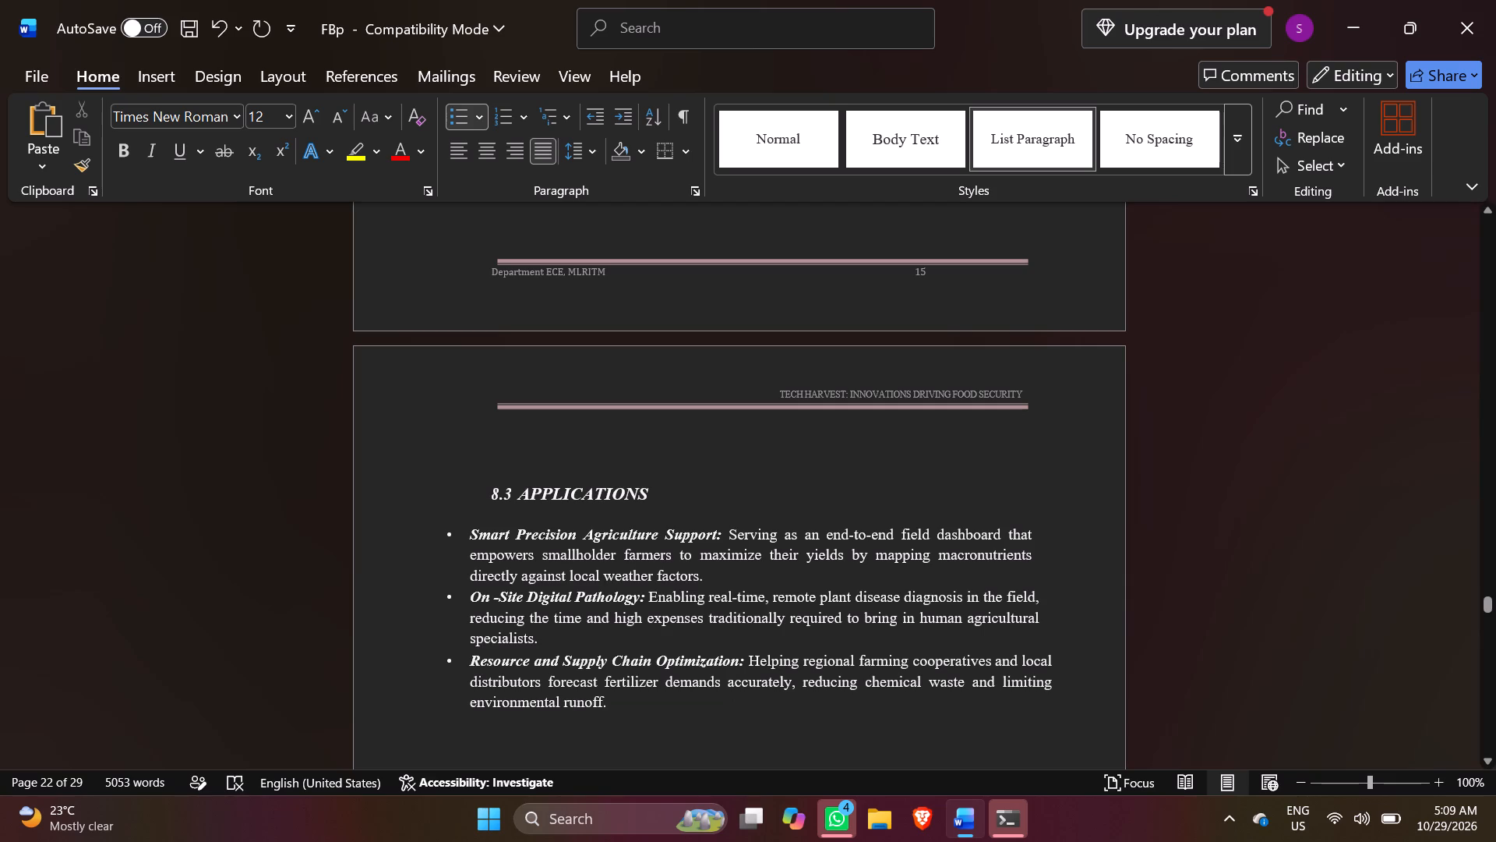
Apply justified alignment and 1.15 line spacing to the three bullets under 8.3 Applications.
left_click(510, 569)
left_click_drag(471, 528, 761, 727)
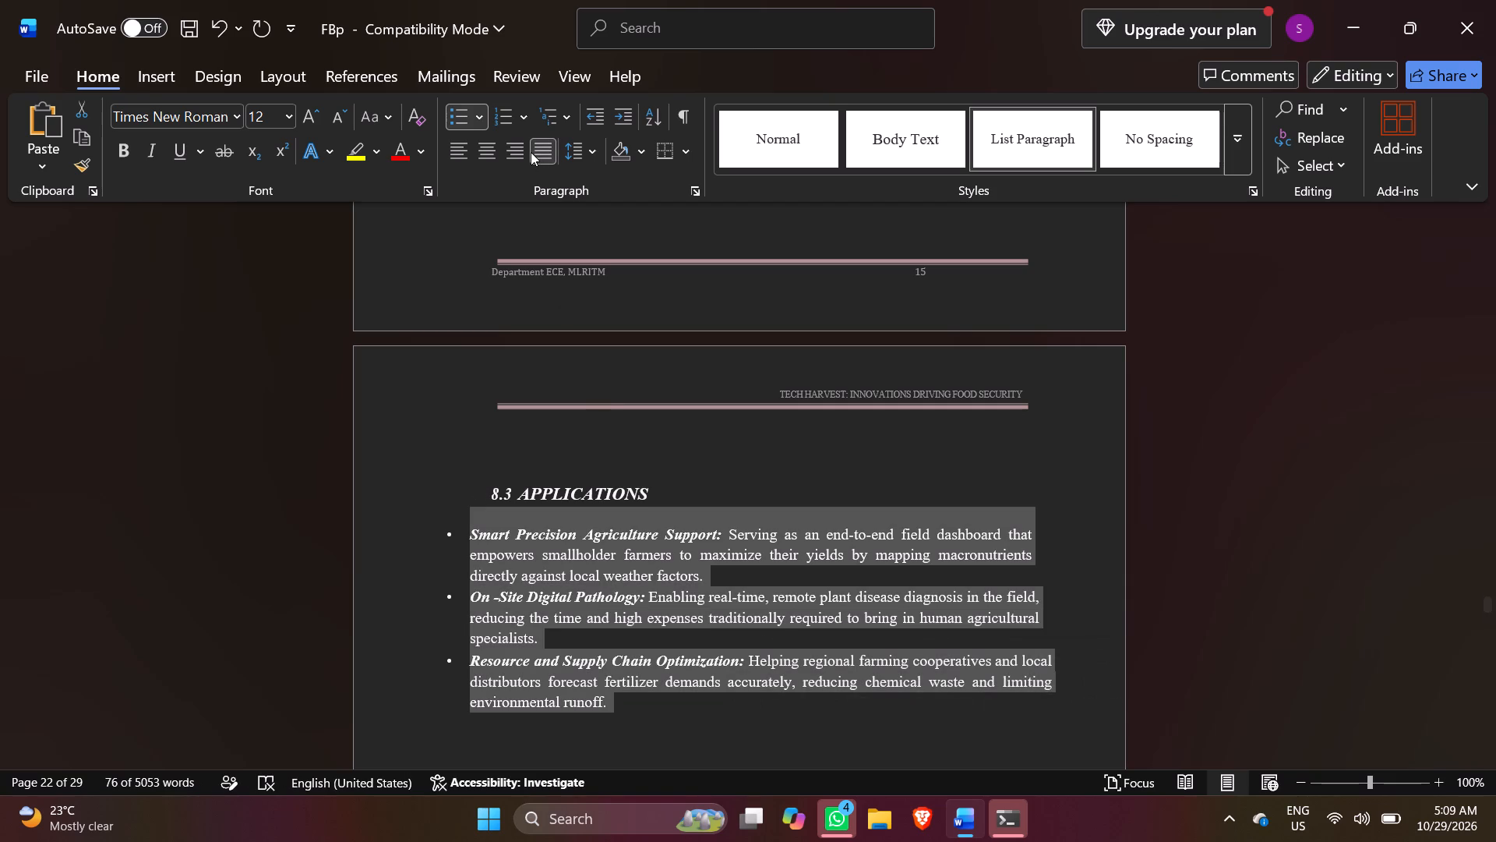
left_click(535, 151)
left_click(535, 150)
left_click(582, 150)
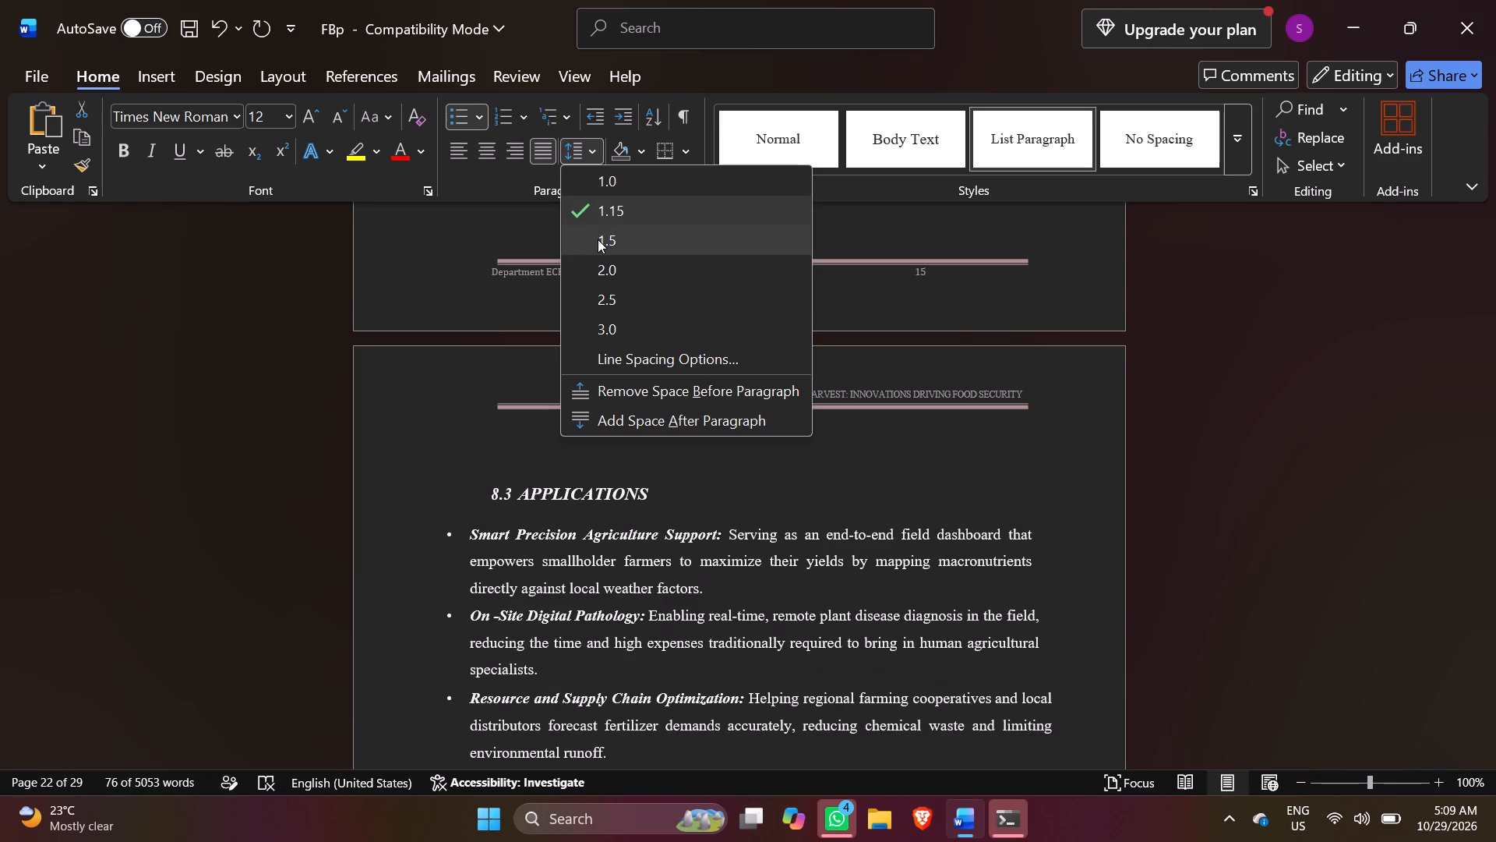
left_click(601, 218)
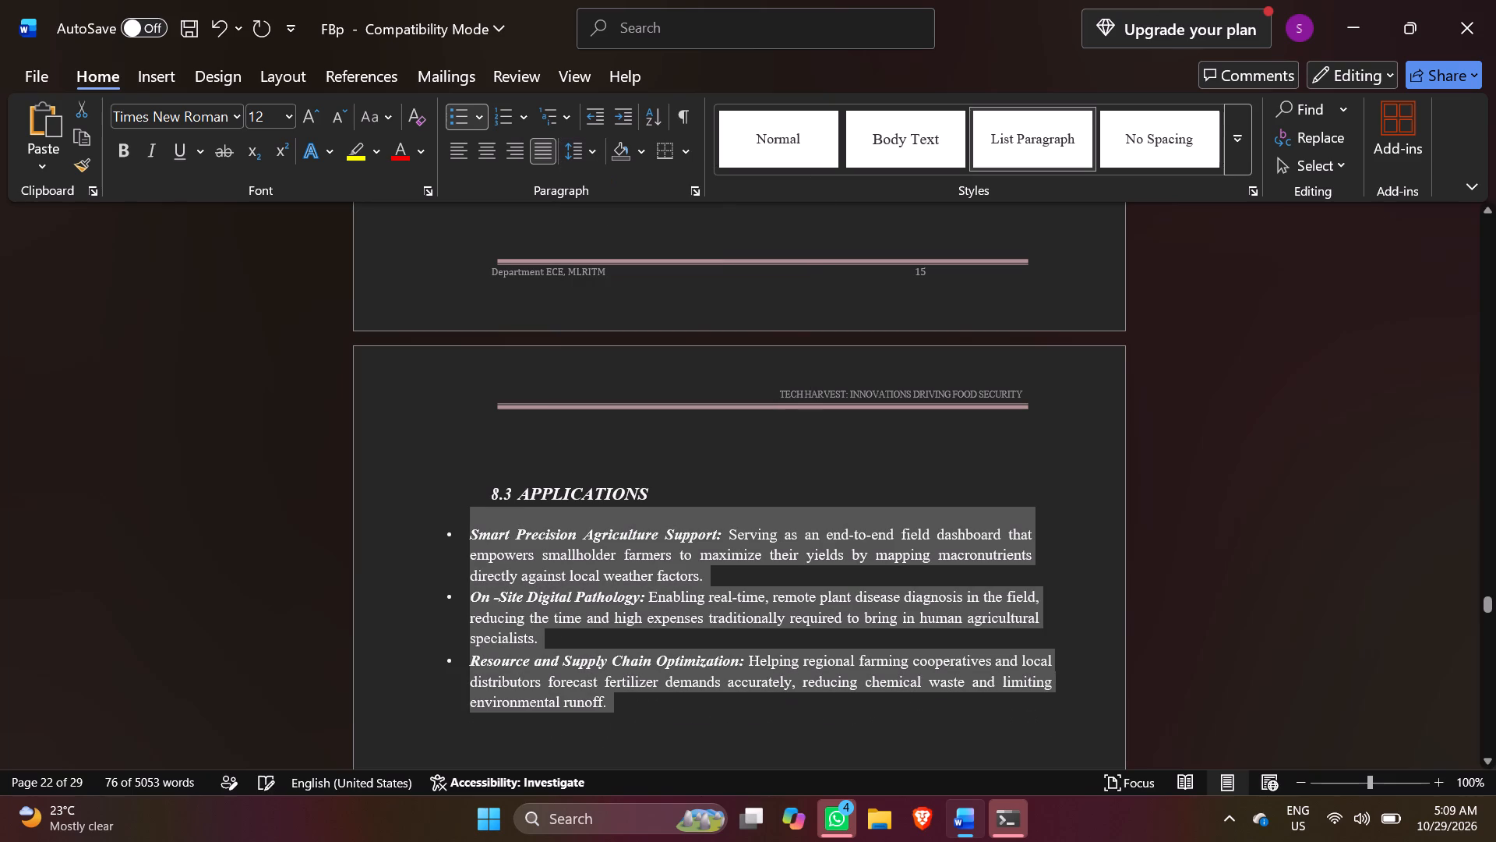
left_click(704, 709)
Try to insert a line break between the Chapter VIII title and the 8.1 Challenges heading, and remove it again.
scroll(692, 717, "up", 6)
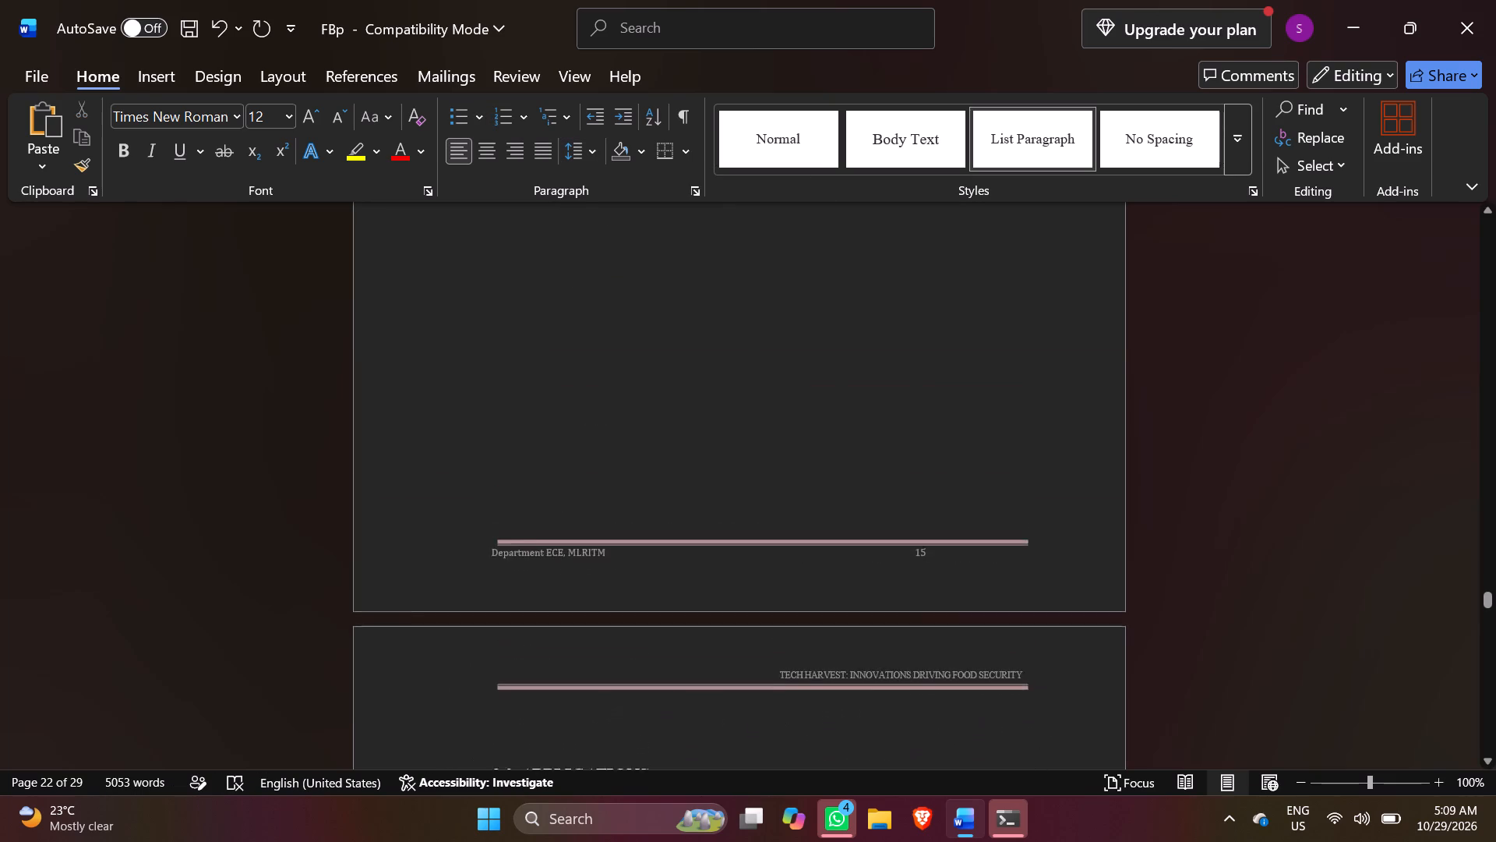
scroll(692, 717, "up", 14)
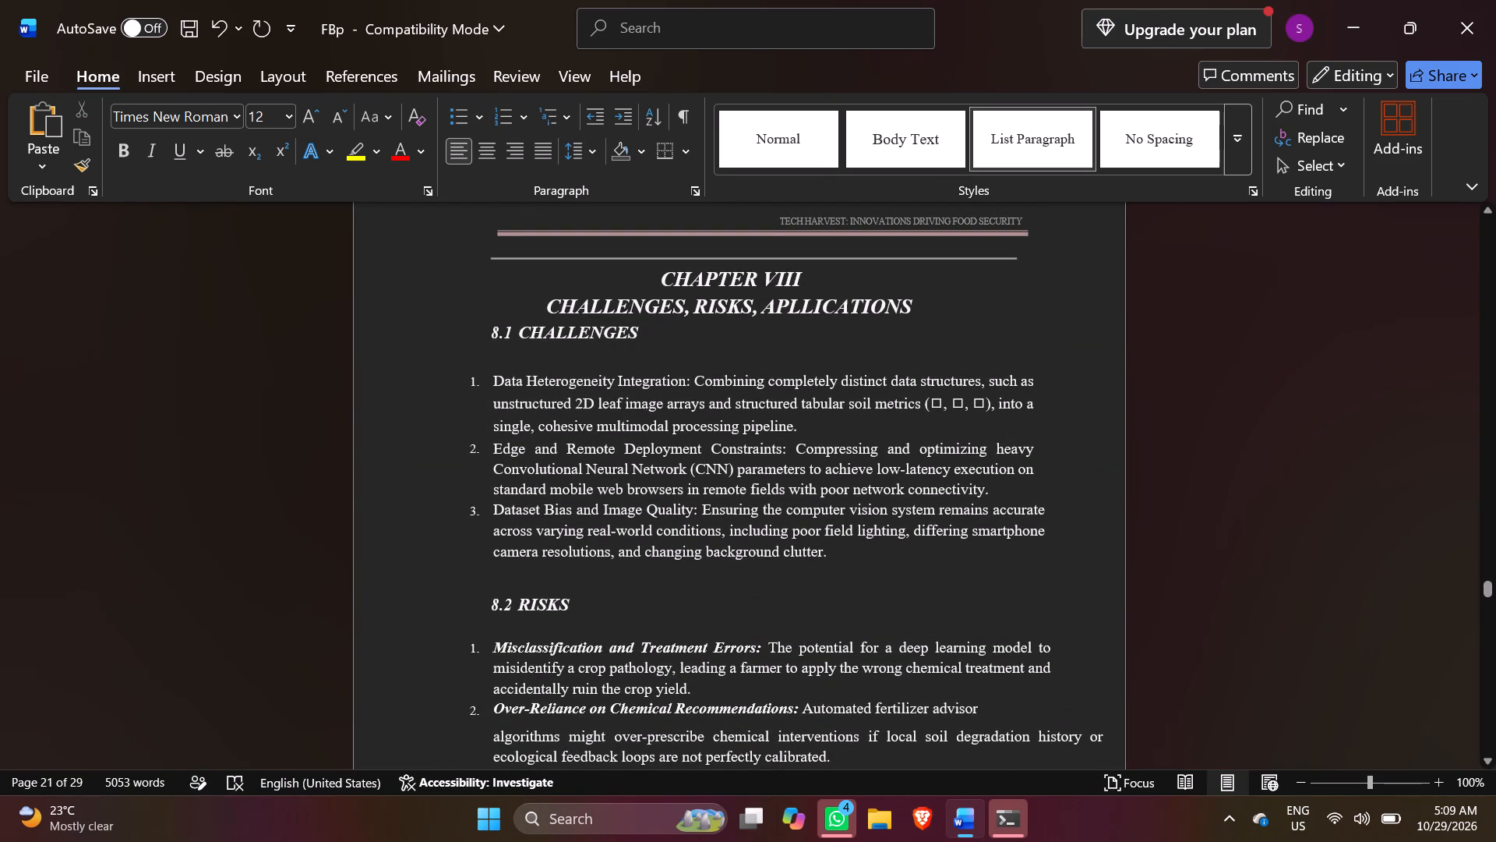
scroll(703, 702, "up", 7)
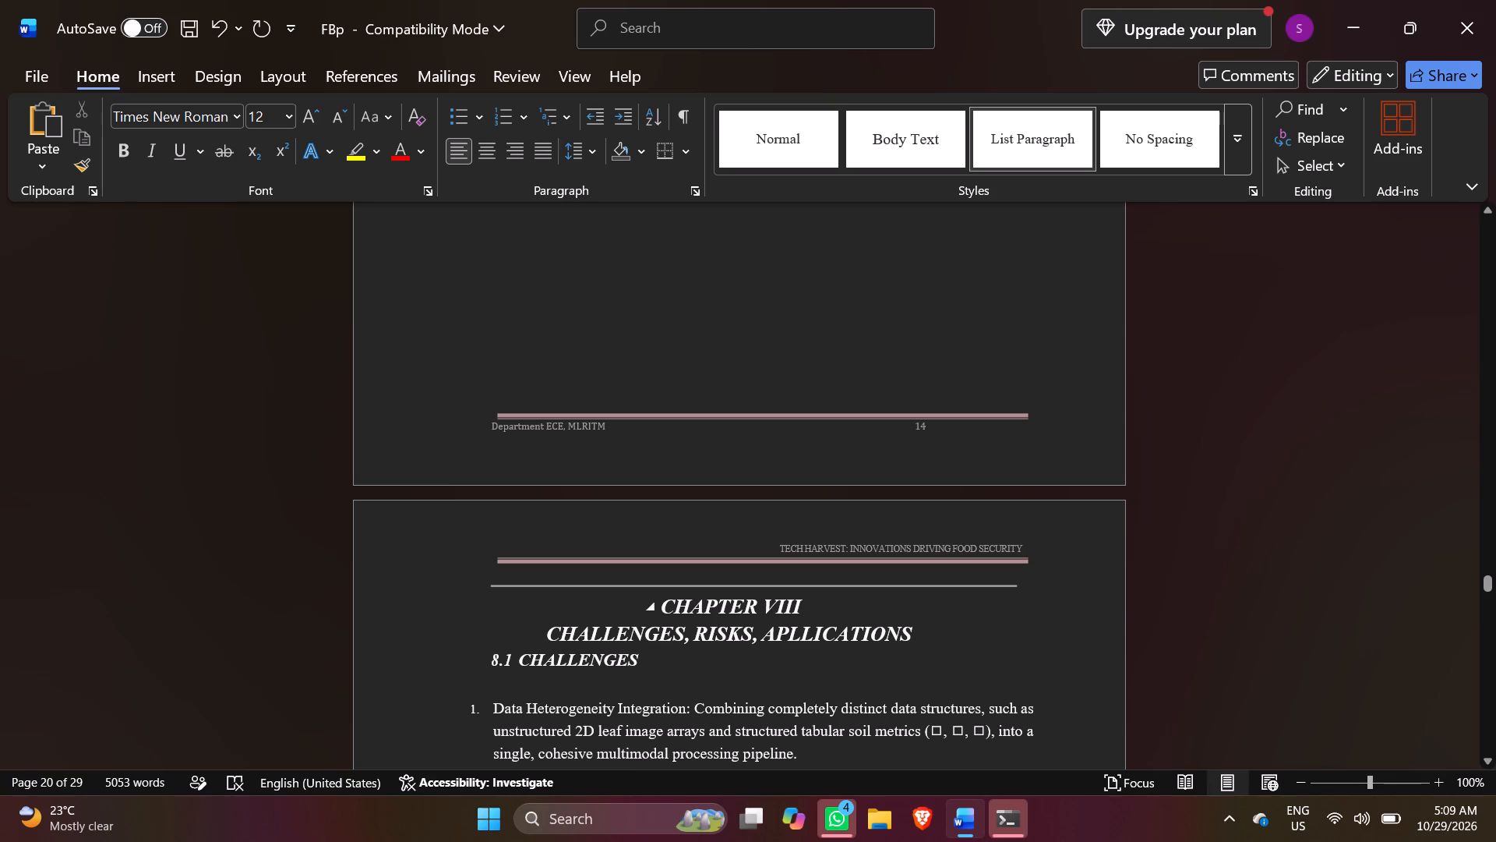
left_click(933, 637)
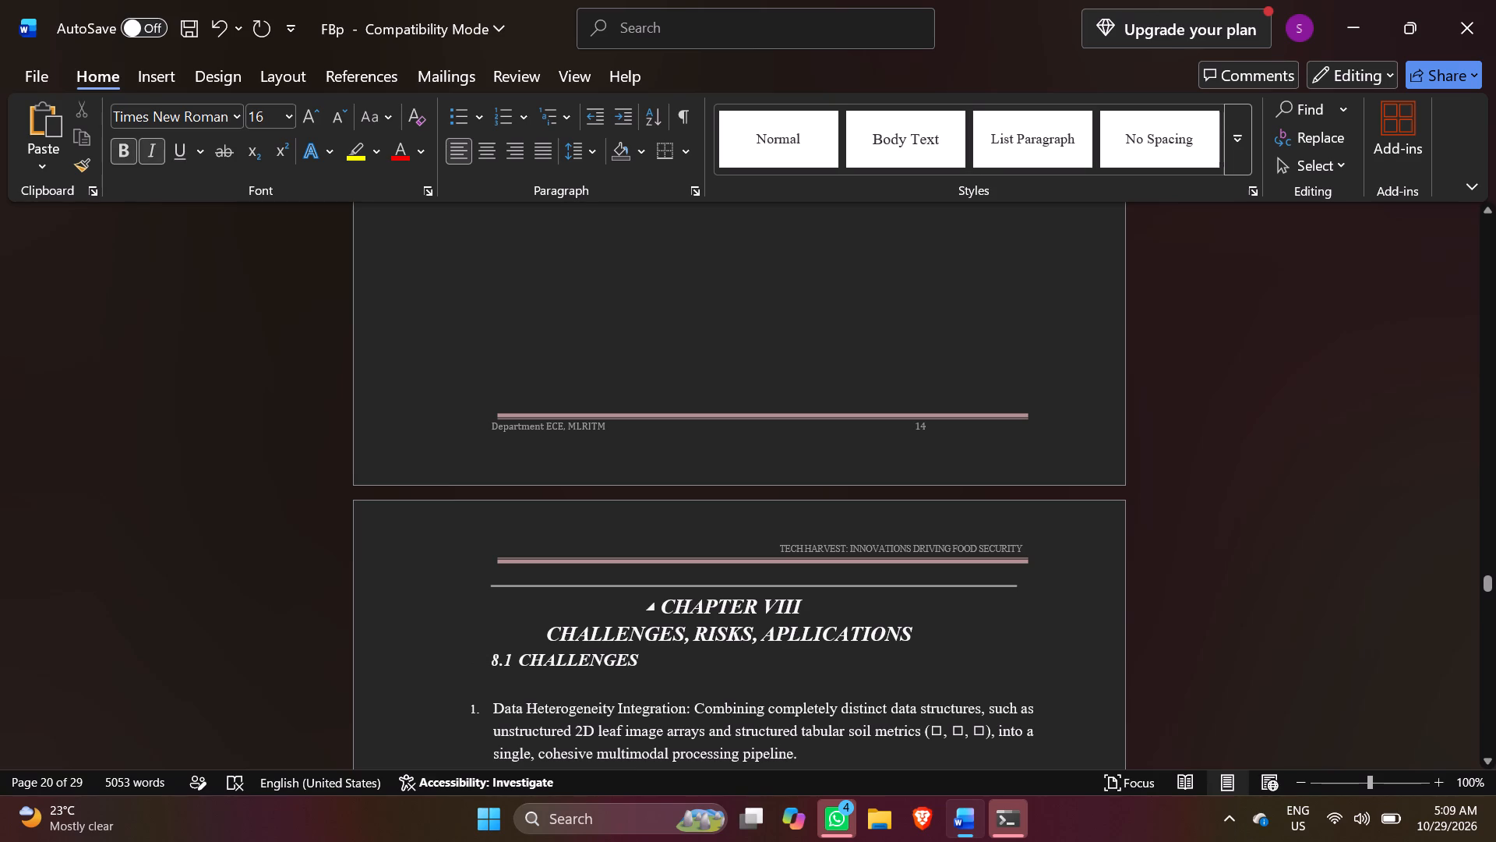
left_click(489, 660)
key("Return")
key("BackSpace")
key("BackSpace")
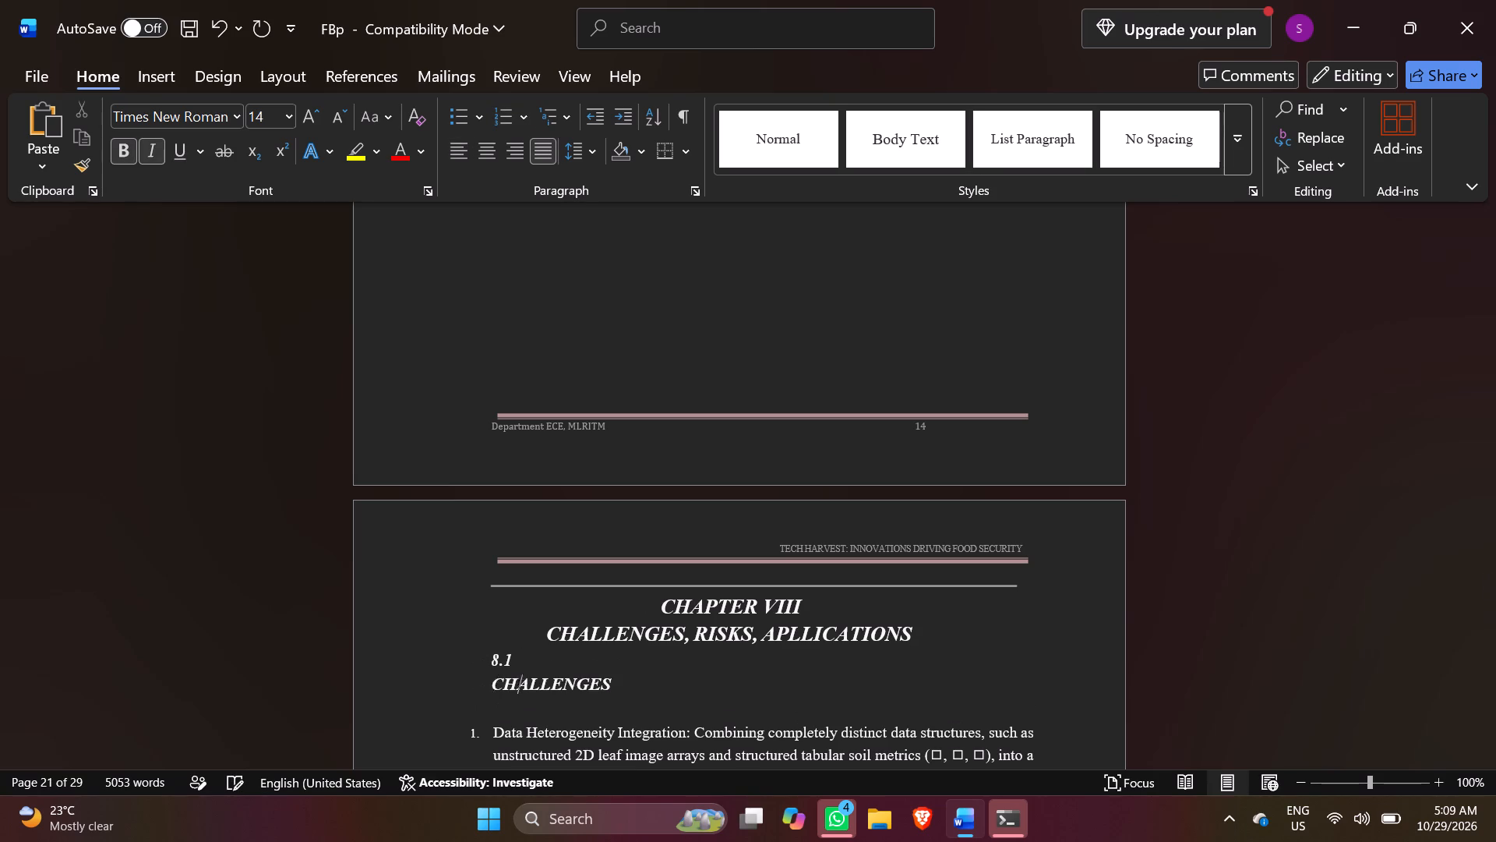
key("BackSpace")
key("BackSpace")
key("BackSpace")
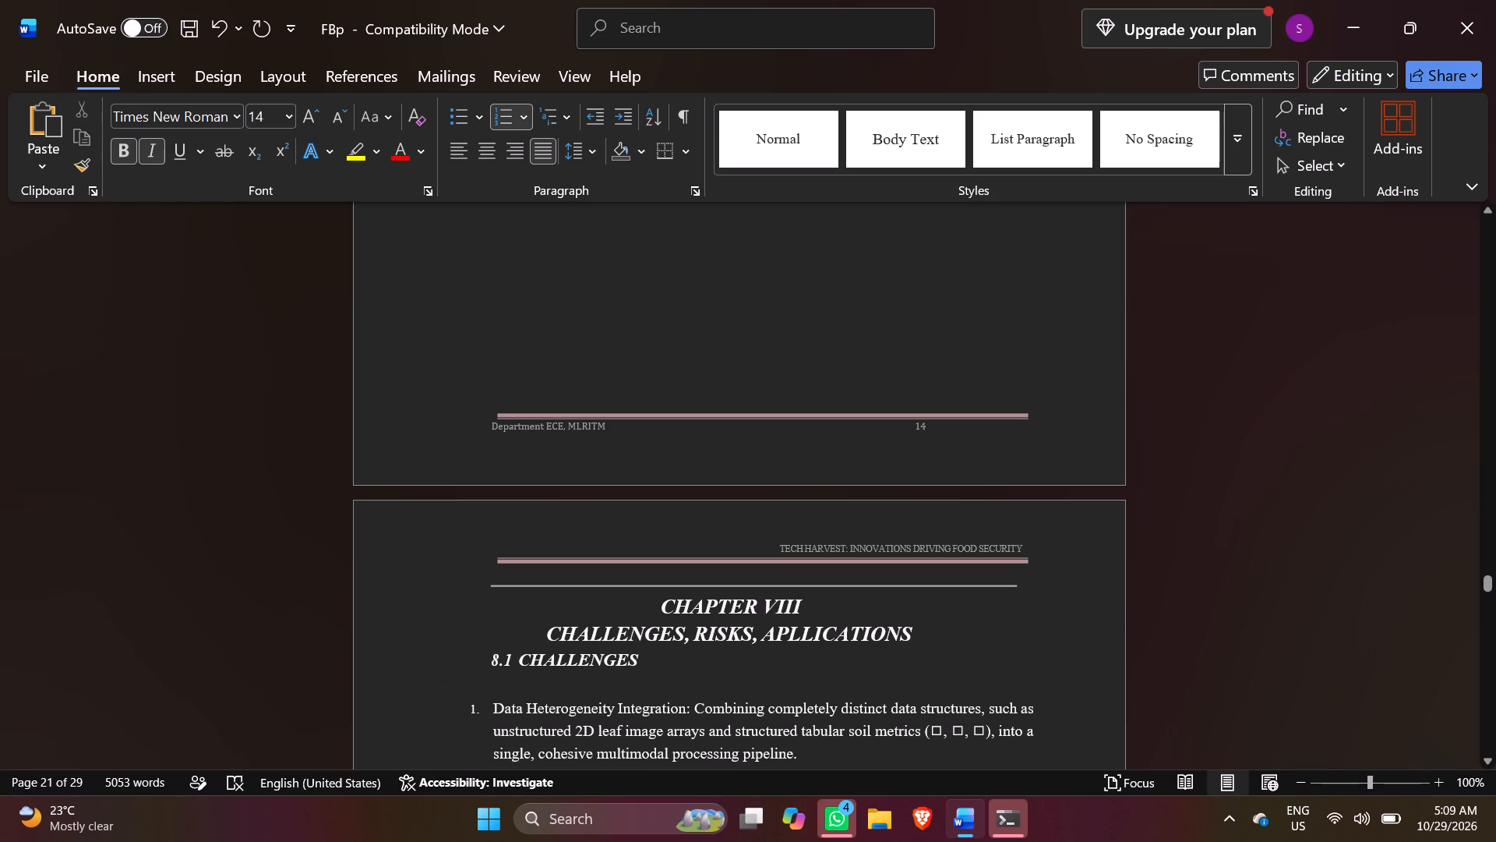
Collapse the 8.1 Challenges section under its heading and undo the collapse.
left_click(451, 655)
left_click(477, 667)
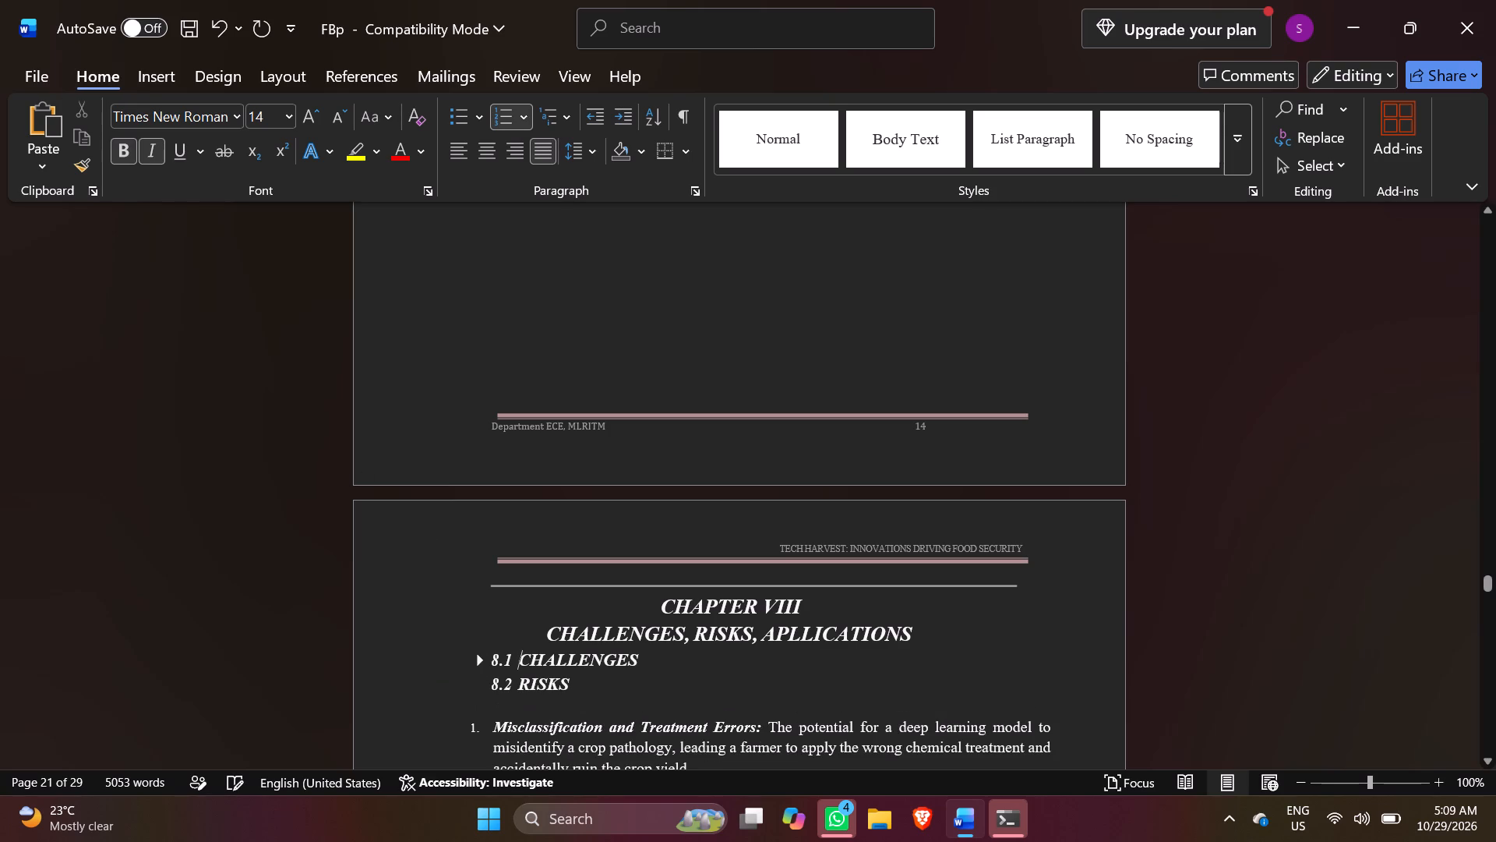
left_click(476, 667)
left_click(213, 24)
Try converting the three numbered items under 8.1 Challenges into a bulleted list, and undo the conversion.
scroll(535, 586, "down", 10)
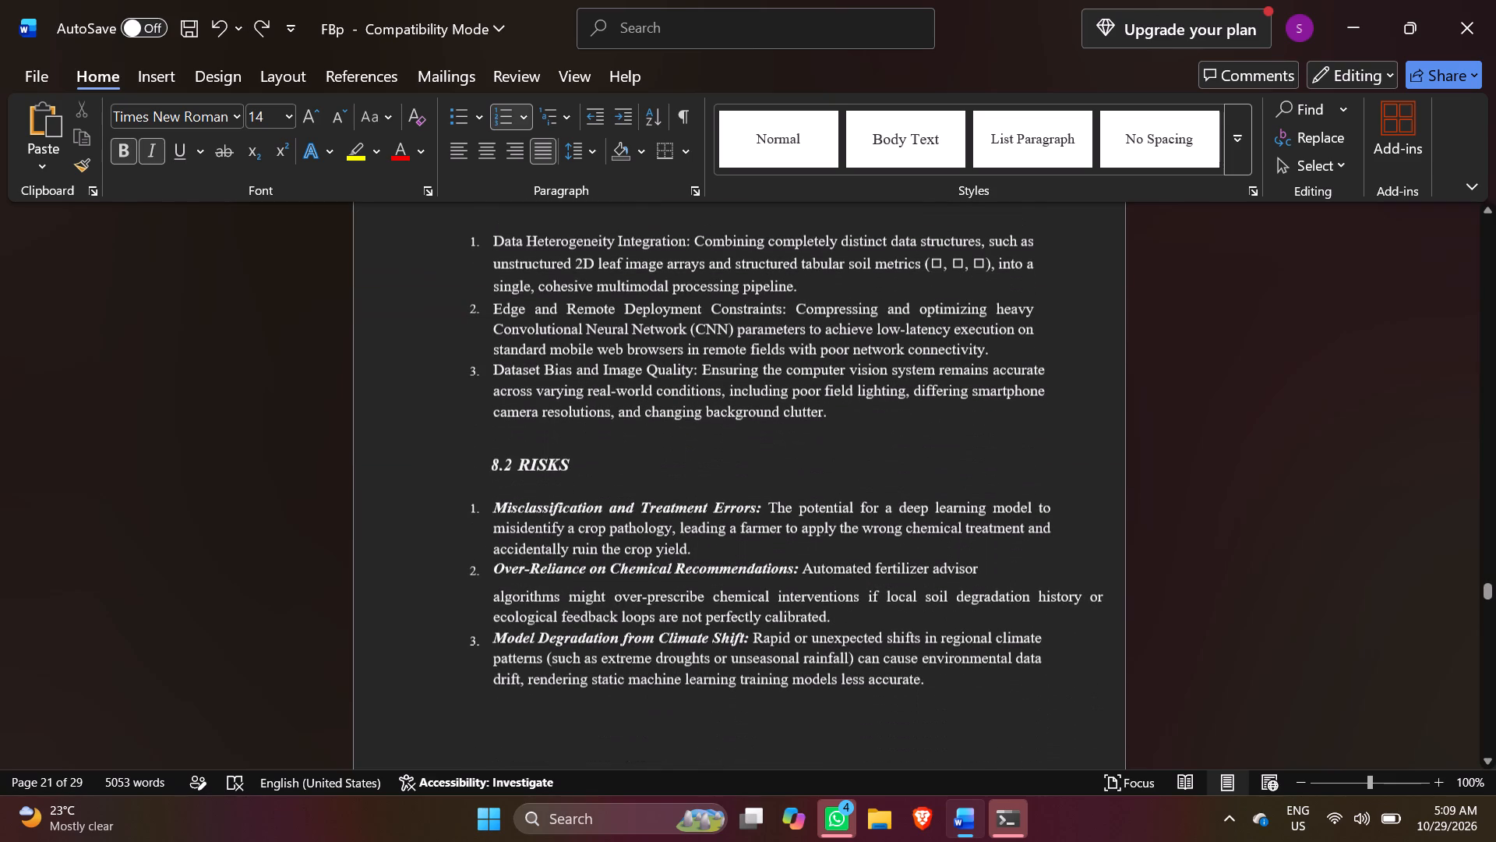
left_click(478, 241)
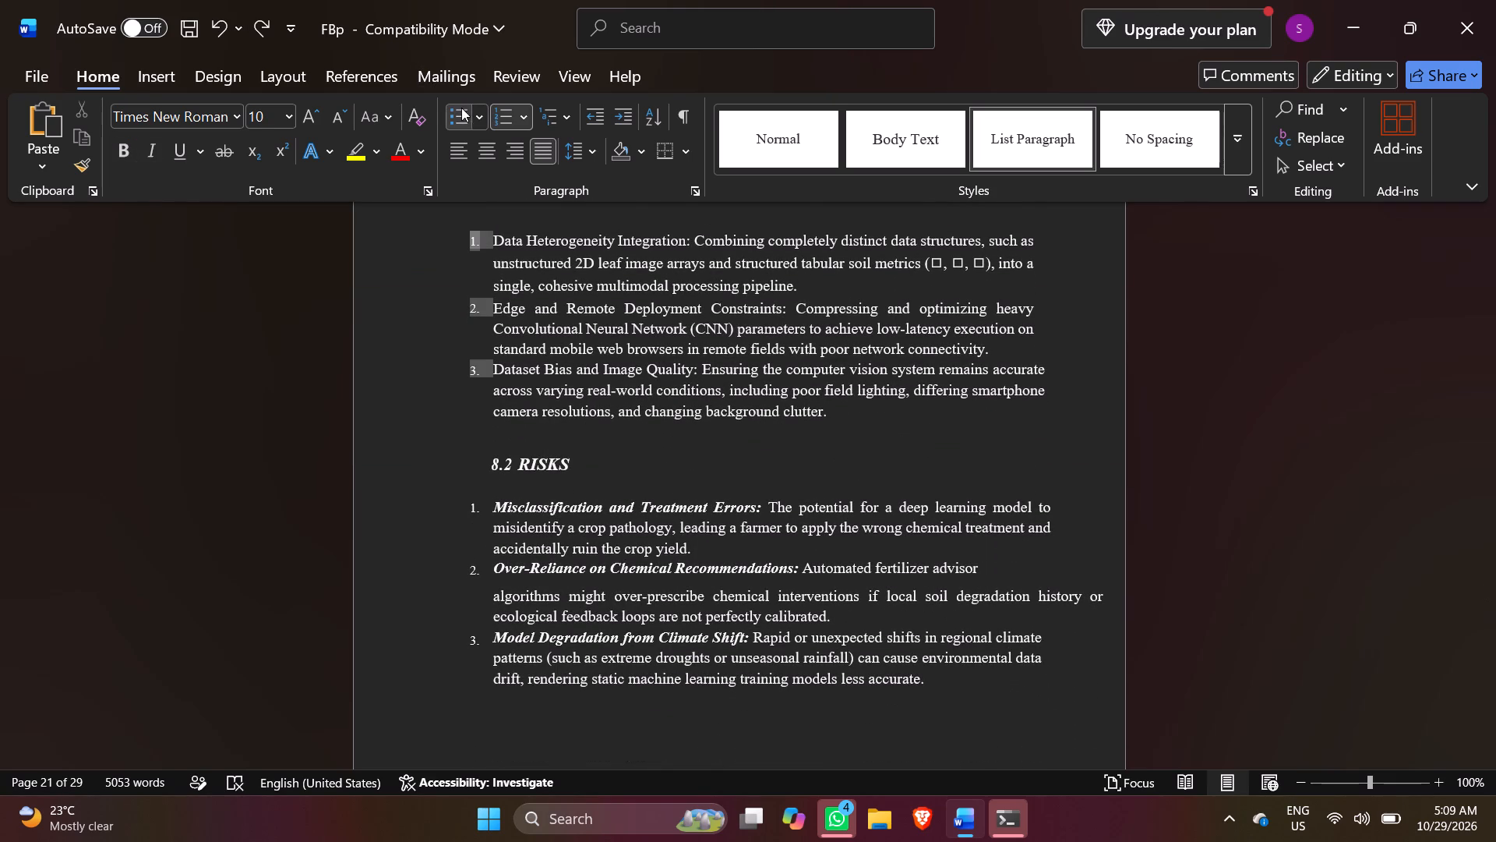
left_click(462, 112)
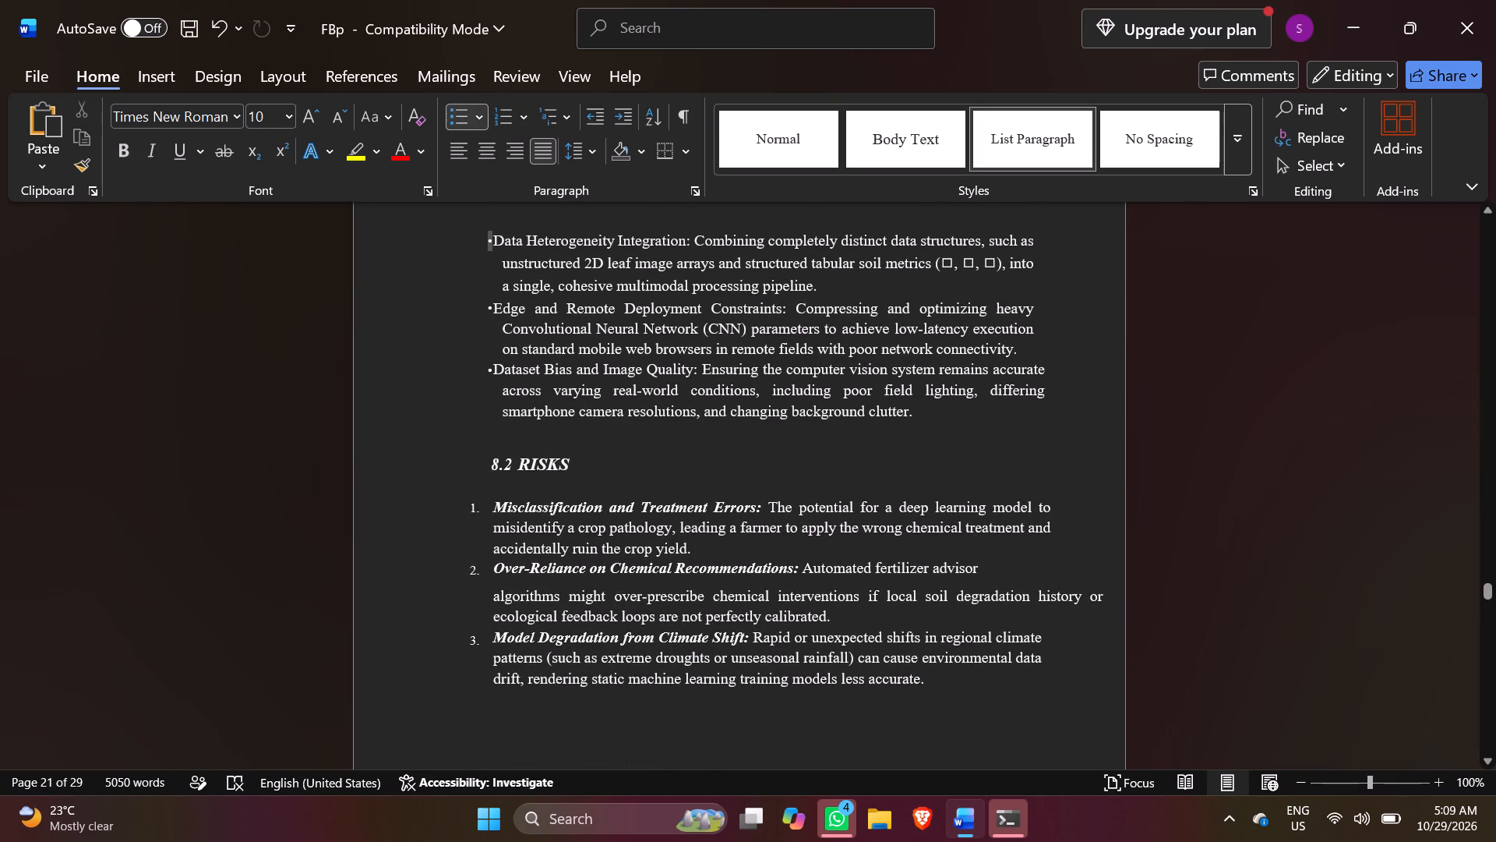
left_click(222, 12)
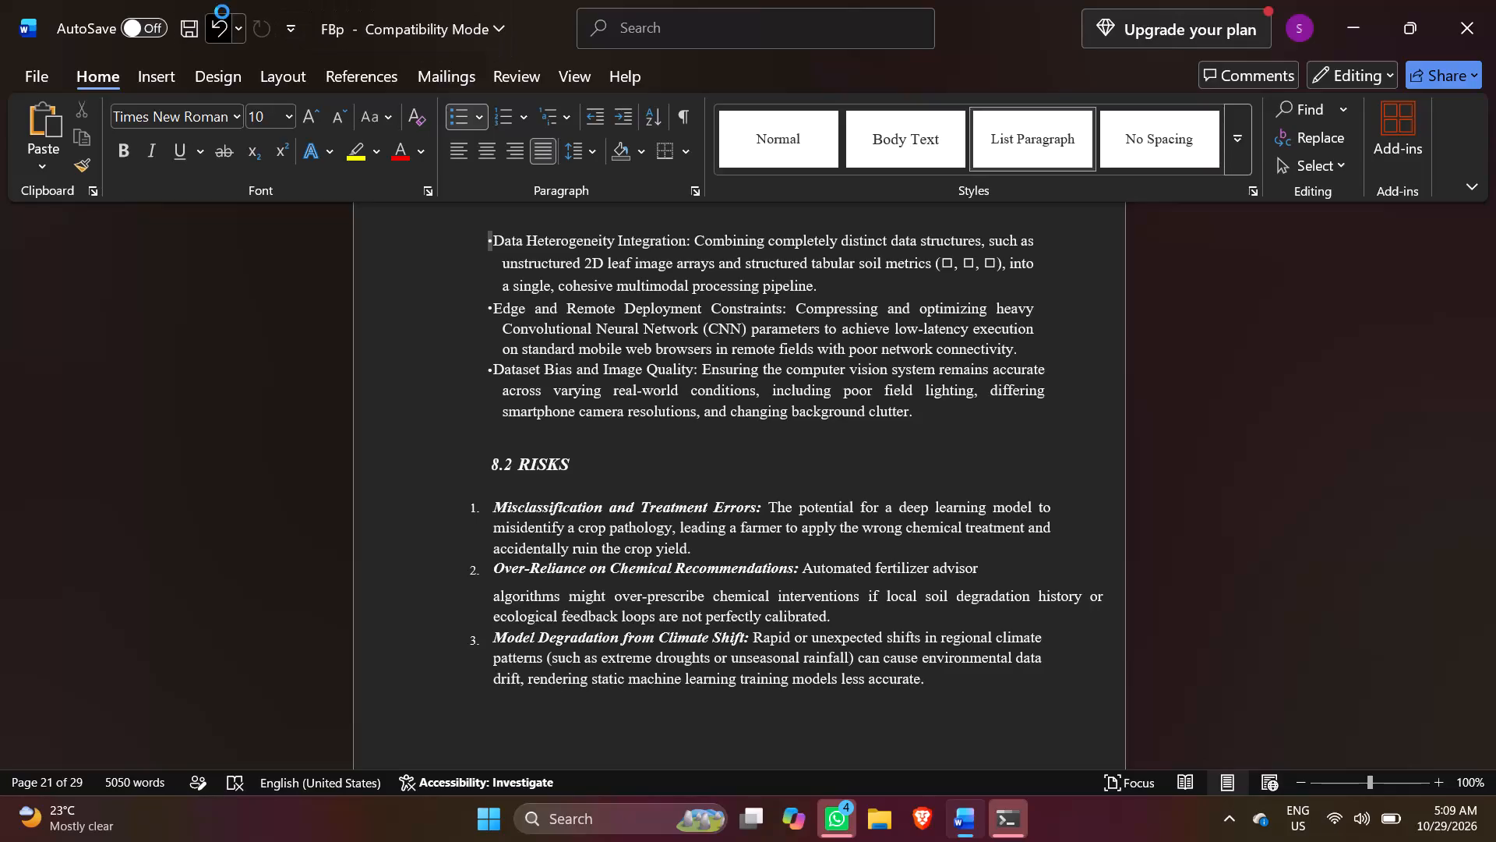
Convert the three bullets under 8.3 Applications into a list numbered 1 to 3.
left_click(937, 681)
scroll(496, 661, "down", 20)
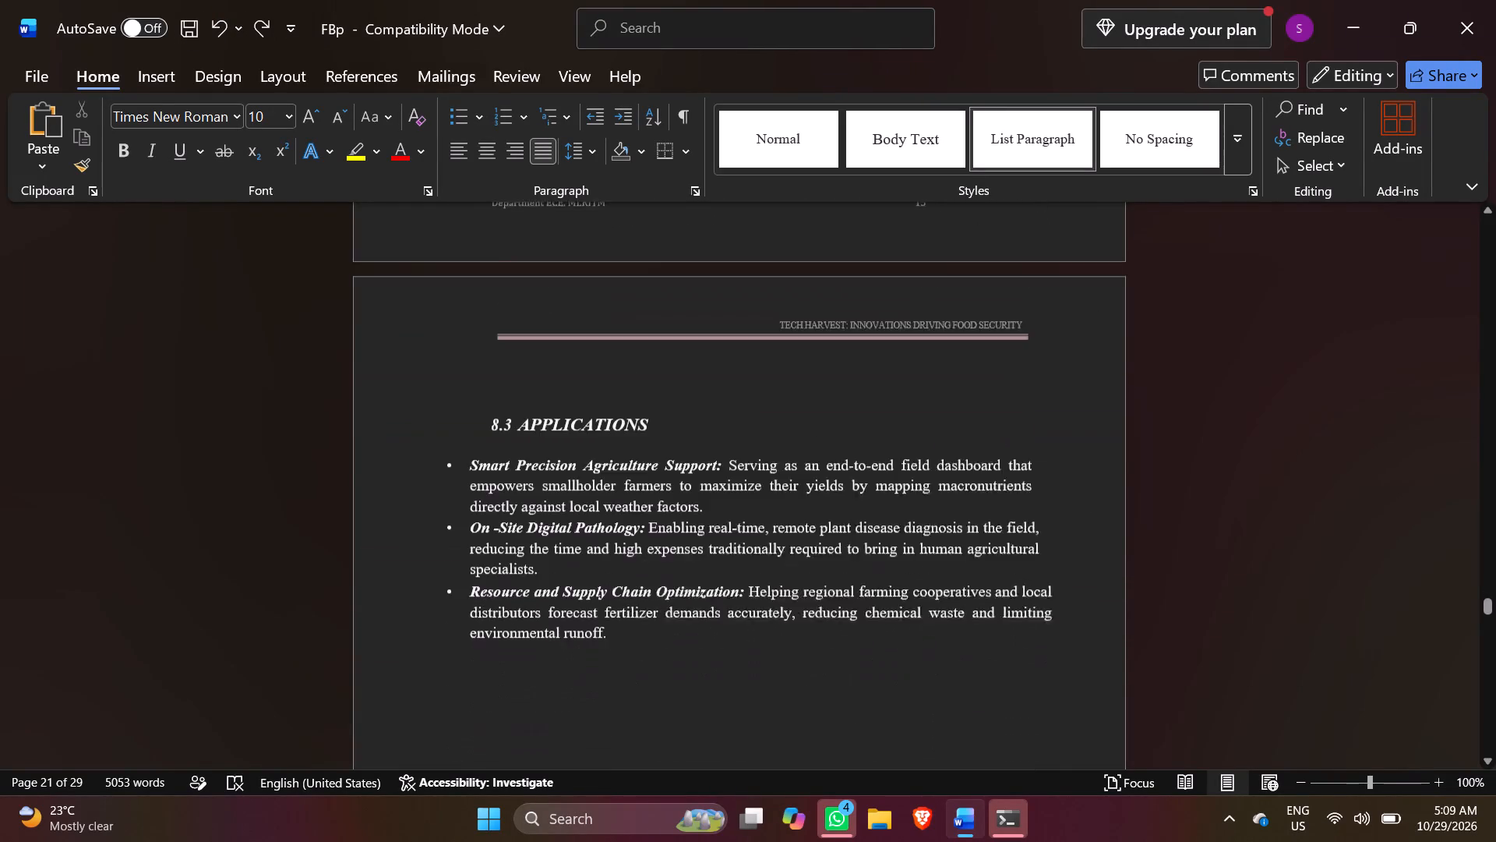
scroll(527, 634, "up", 20)
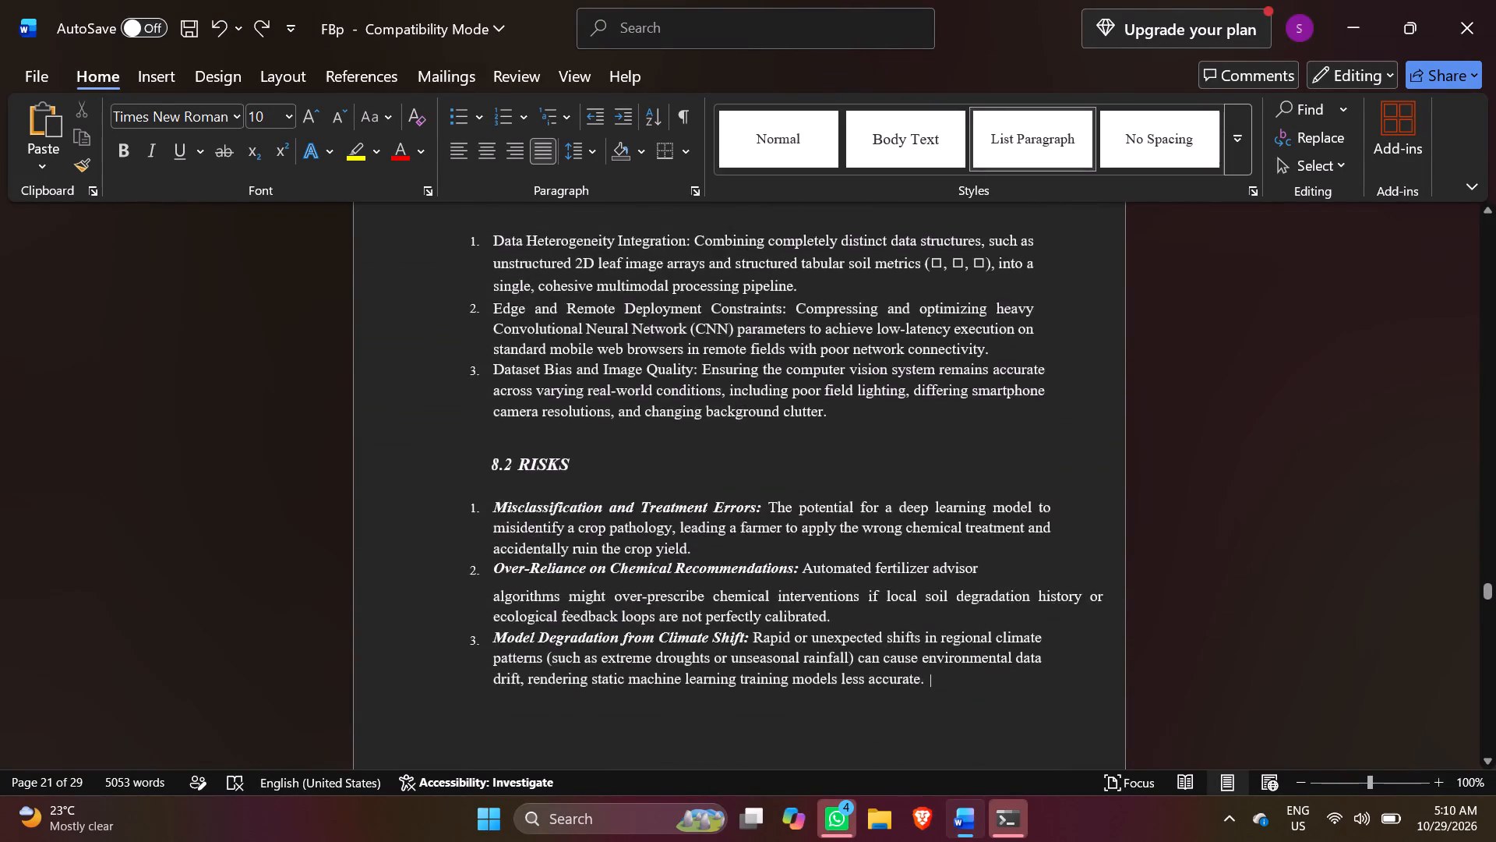
scroll(528, 631, "down", 15)
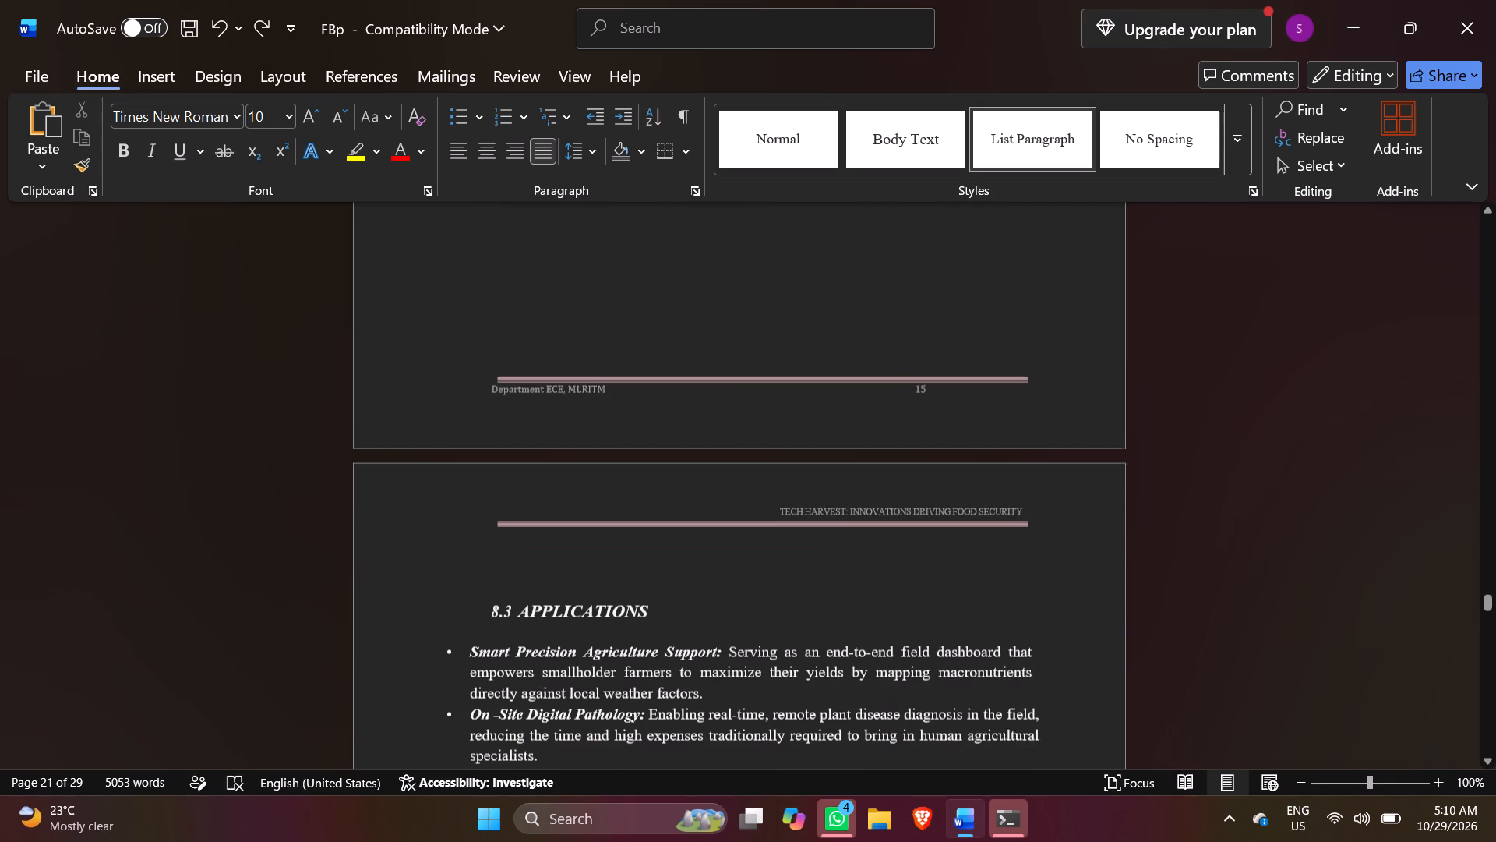
left_click(450, 635)
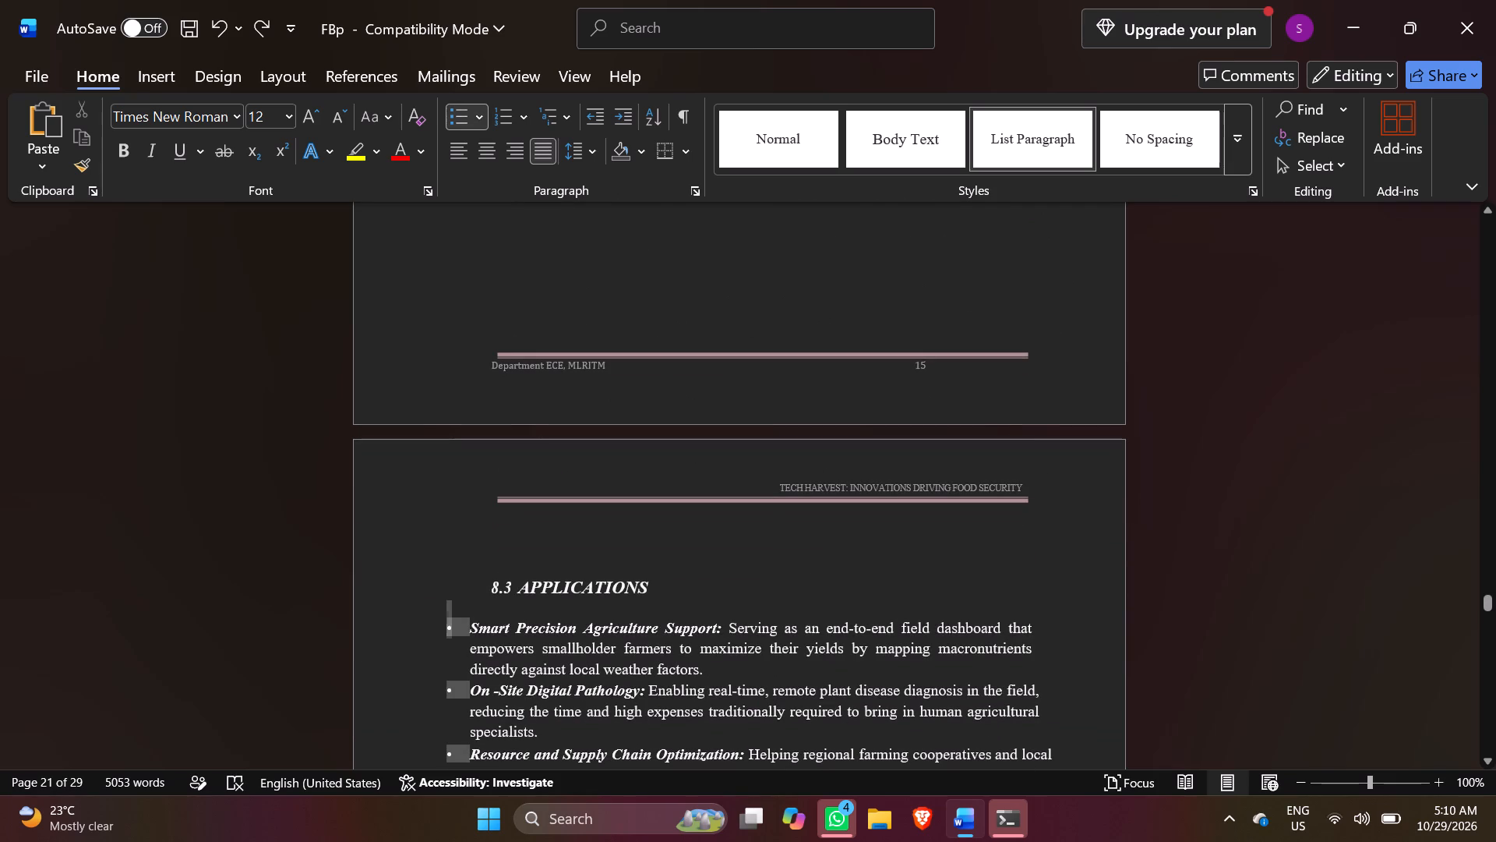
left_click(517, 116)
left_click(542, 222)
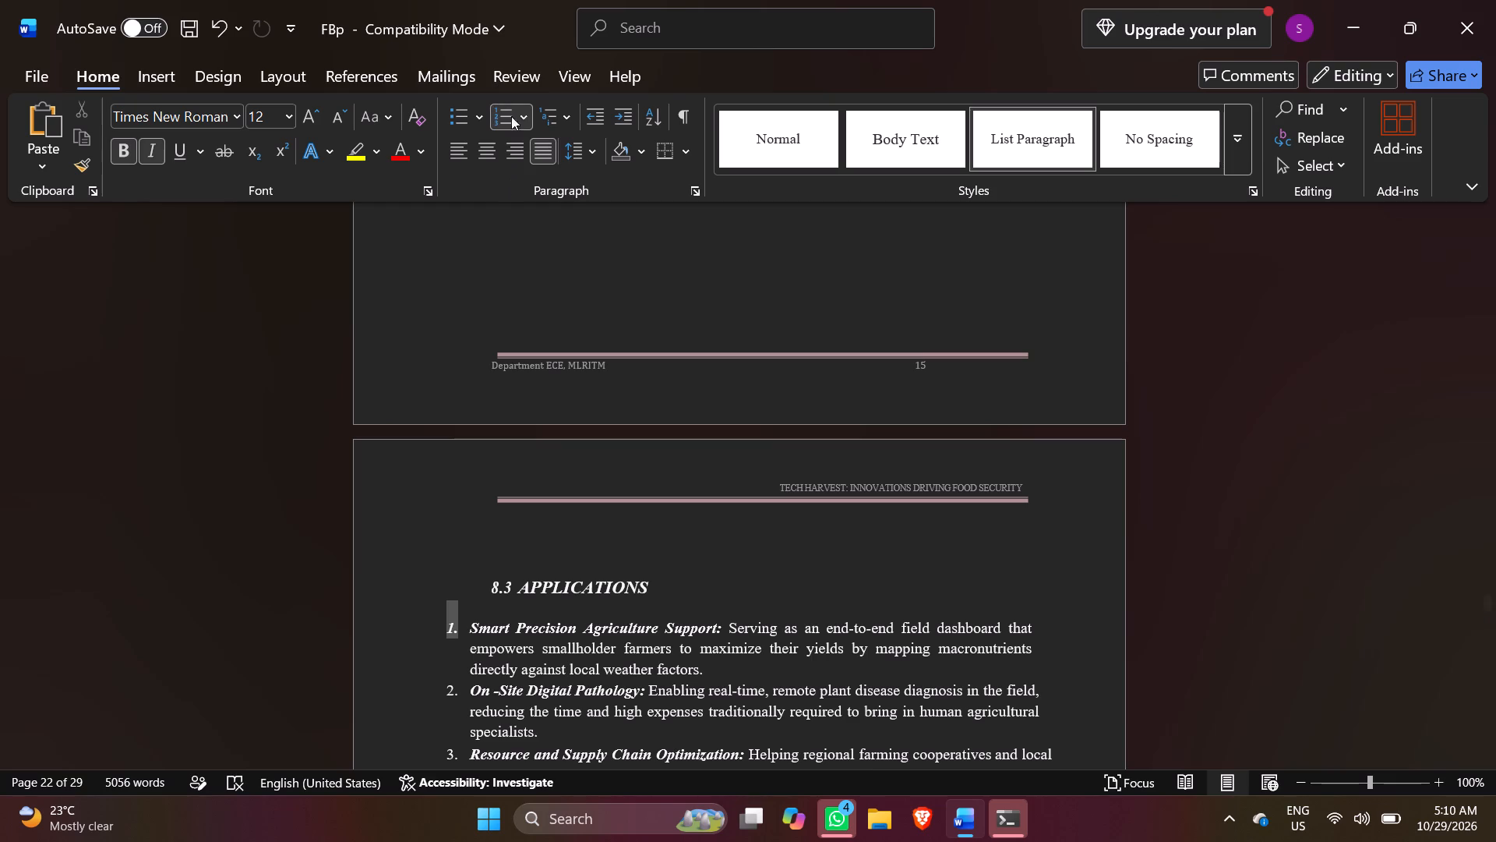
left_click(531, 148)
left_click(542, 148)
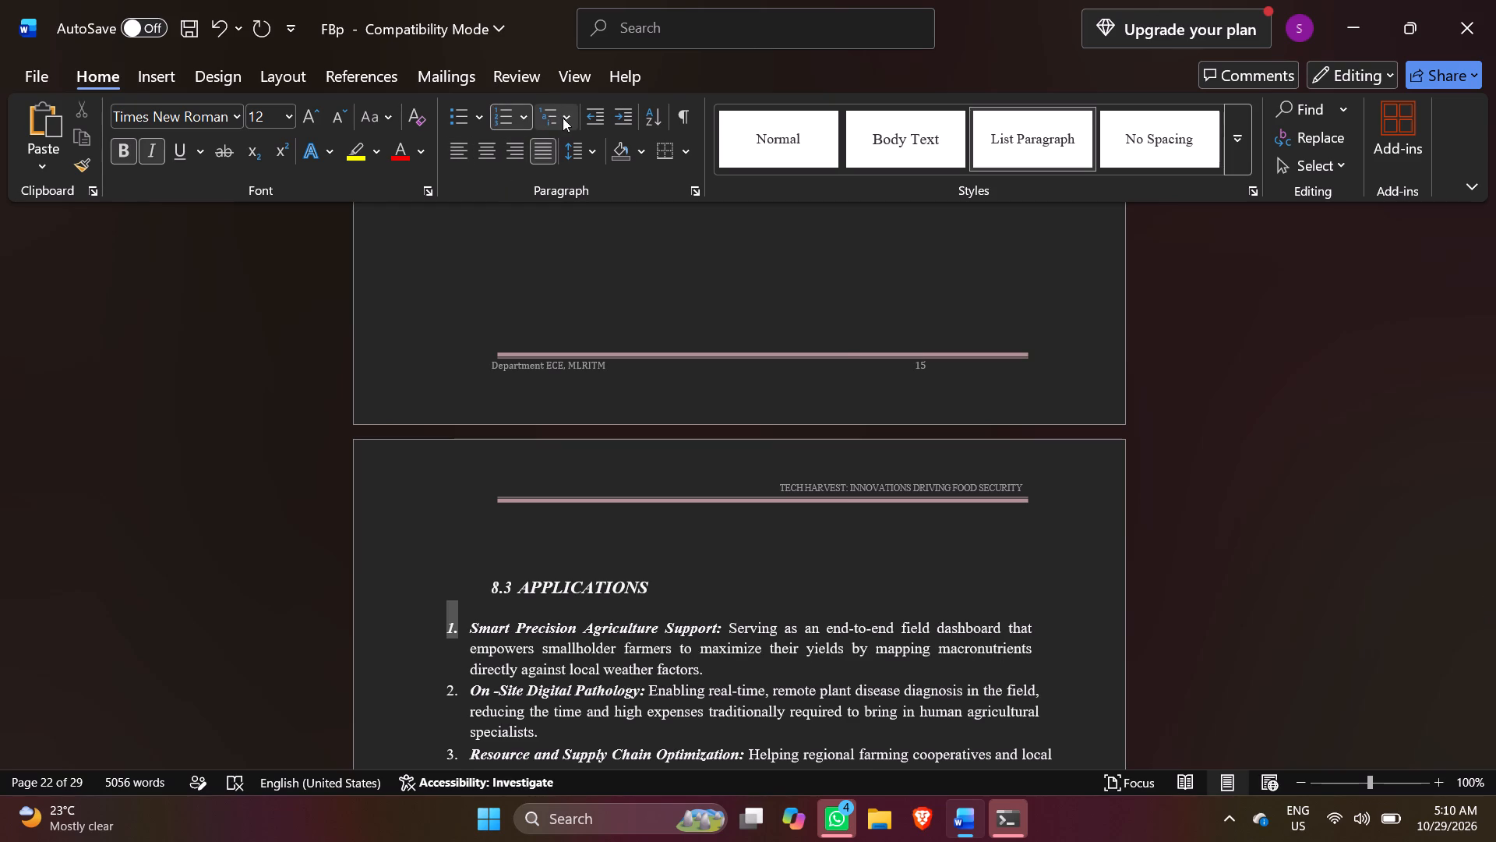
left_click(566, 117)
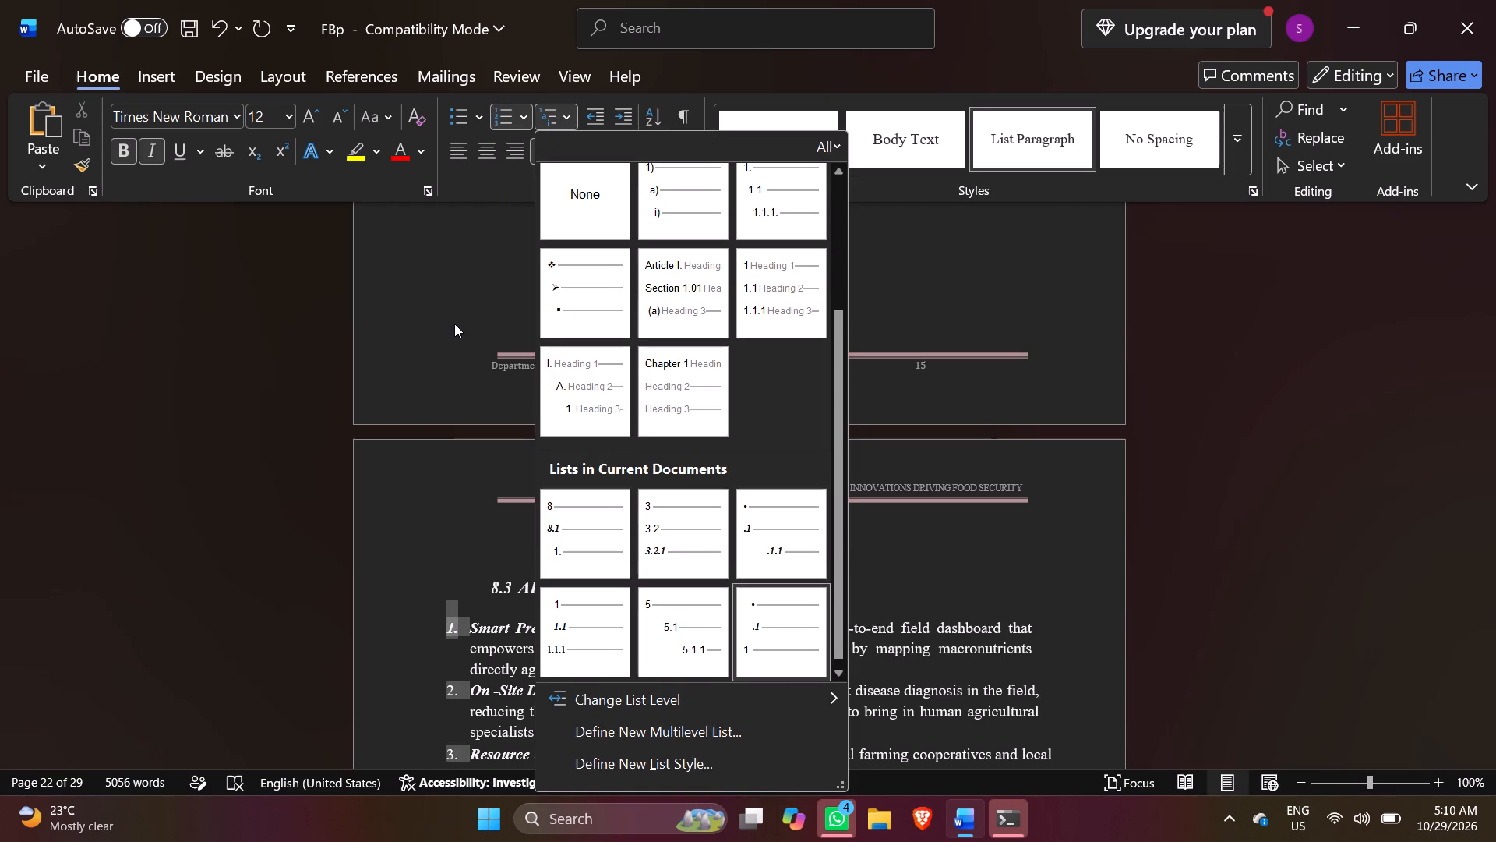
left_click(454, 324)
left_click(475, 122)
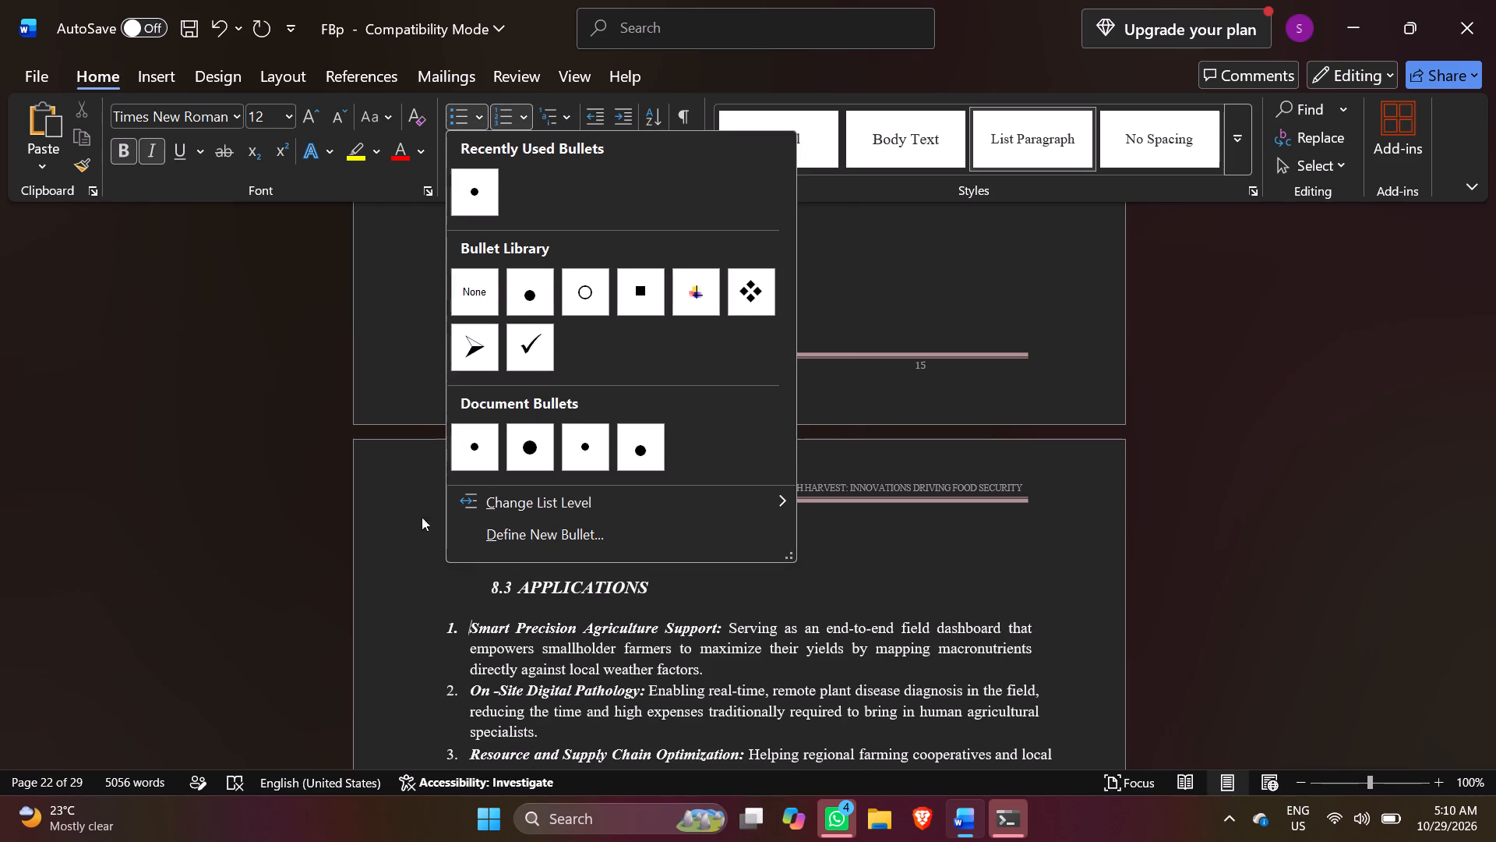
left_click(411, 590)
Examine the Chapter IX Result pages with their figures and tables, and skim back through the report to the title page.
scroll(446, 591, "up", 11)
scroll(449, 582, "down", 8)
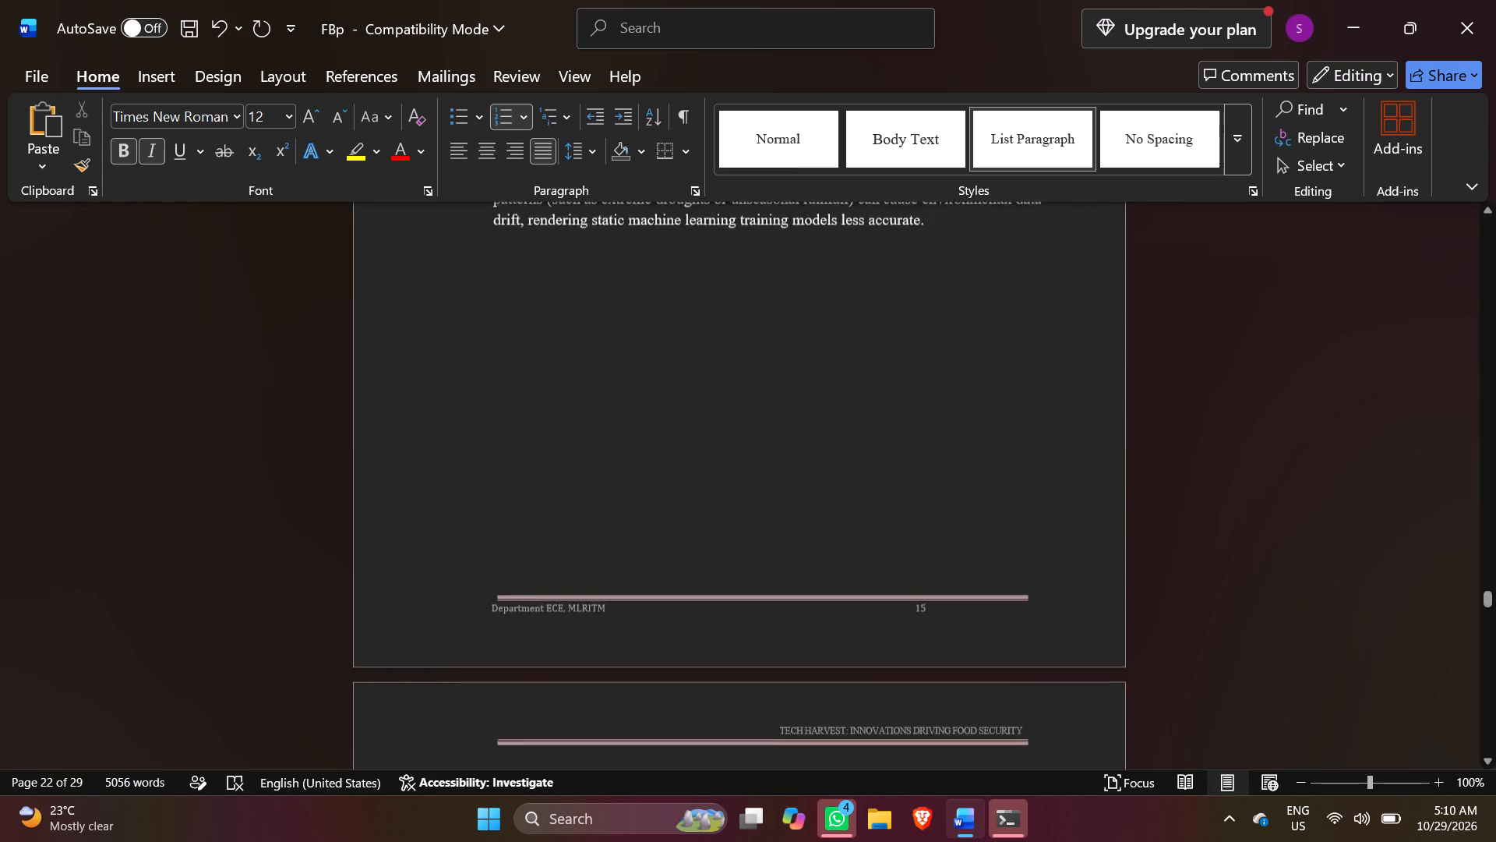
scroll(448, 583, "down", 18)
scroll(450, 608, "down", 13)
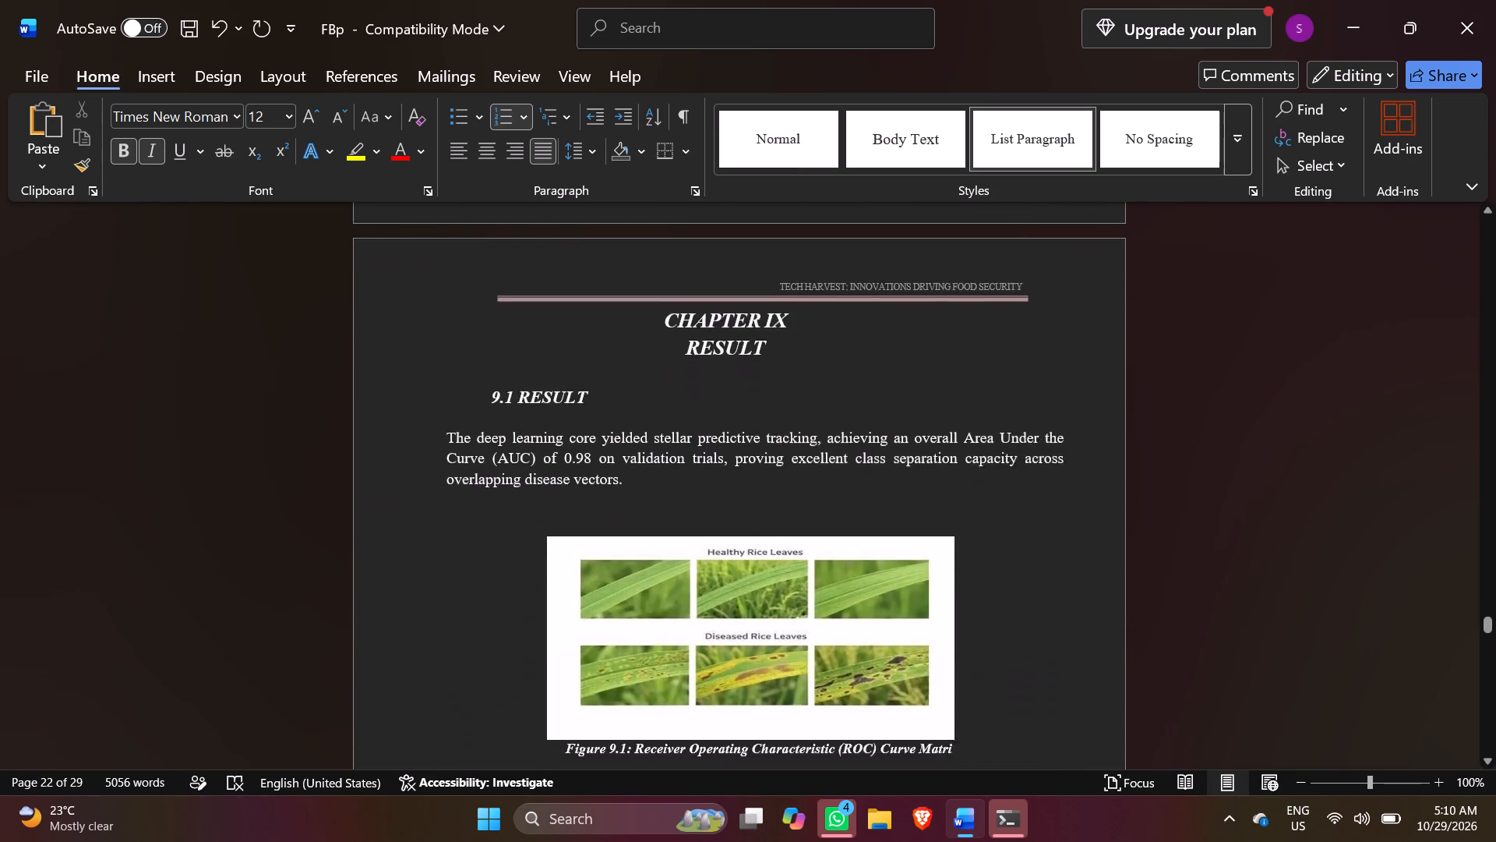
scroll(478, 594, "down", 5)
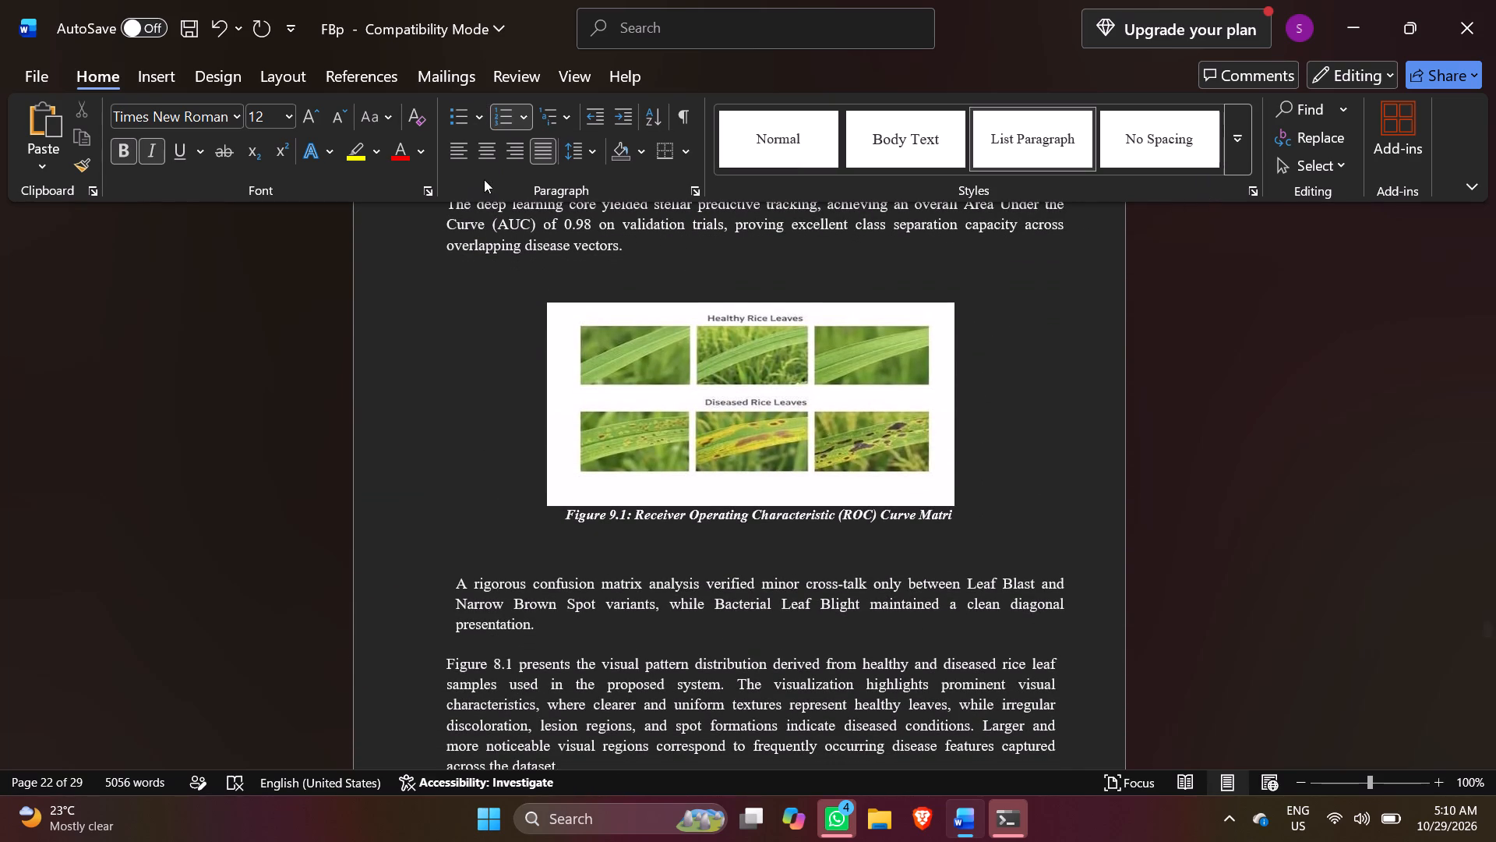
scroll(551, 373, "up", 7)
scroll(551, 373, "down", 19)
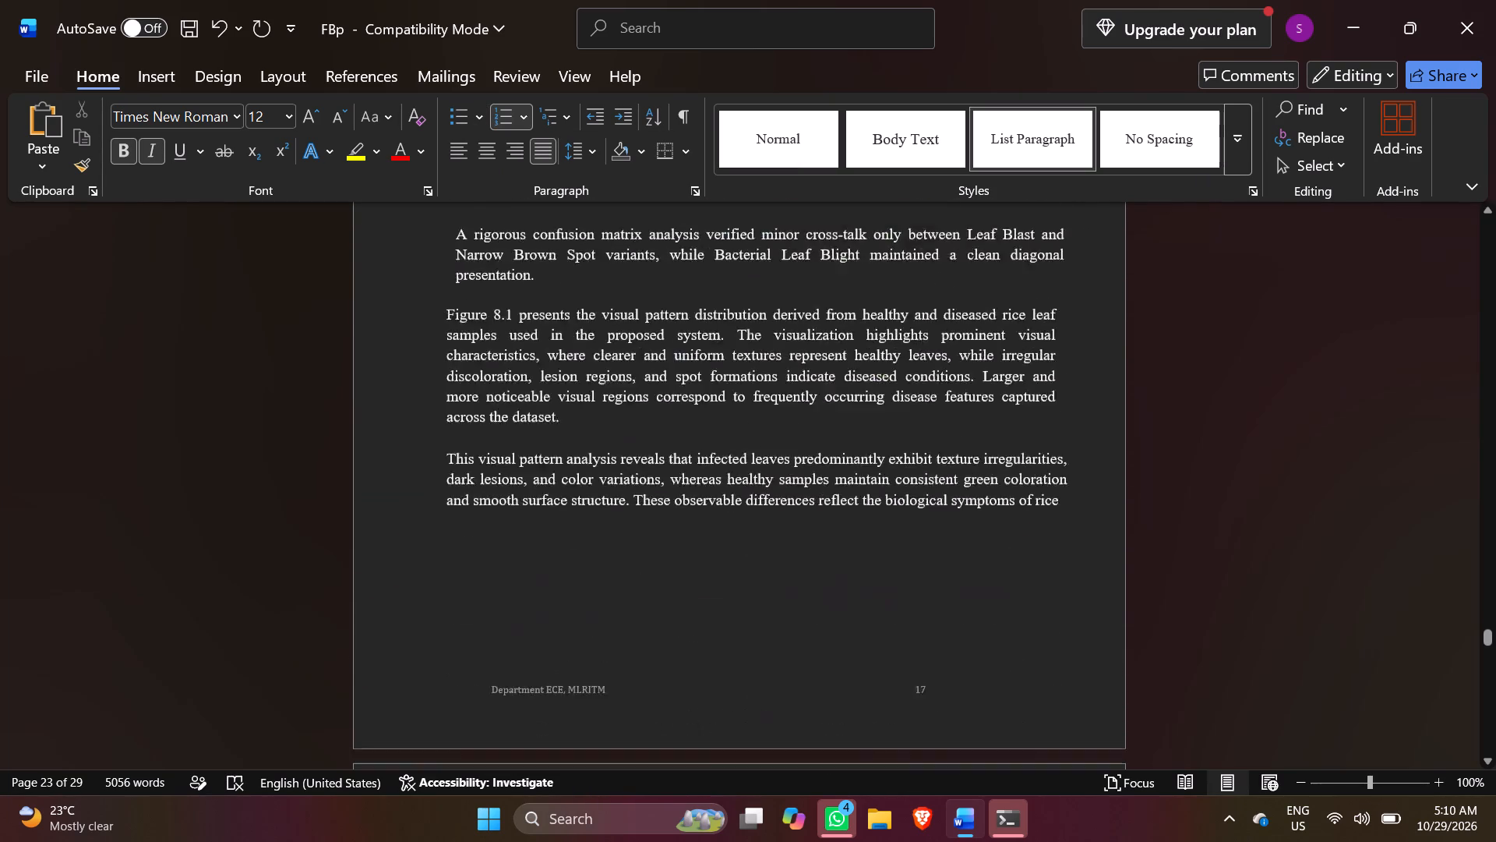
scroll(539, 416, "down", 20)
scroll(533, 449, "down", 16)
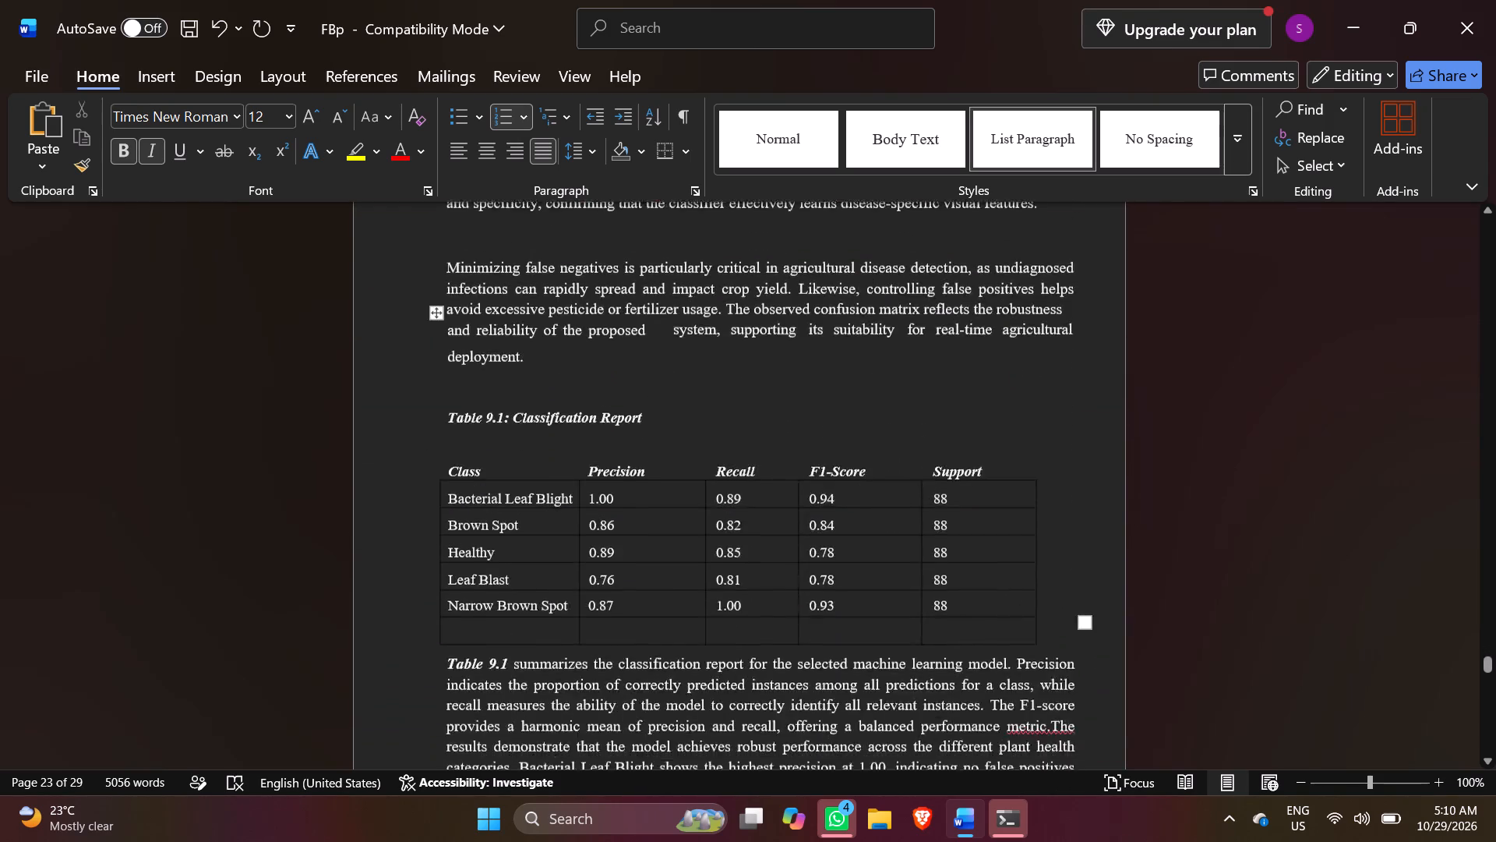
scroll(533, 450, "down", 5)
scroll(538, 430, "down", 20)
scroll(538, 430, "down", 5)
scroll(550, 434, "up", 4)
scroll(550, 434, "down", 6)
left_click_drag(1491, 690, 1495, 695)
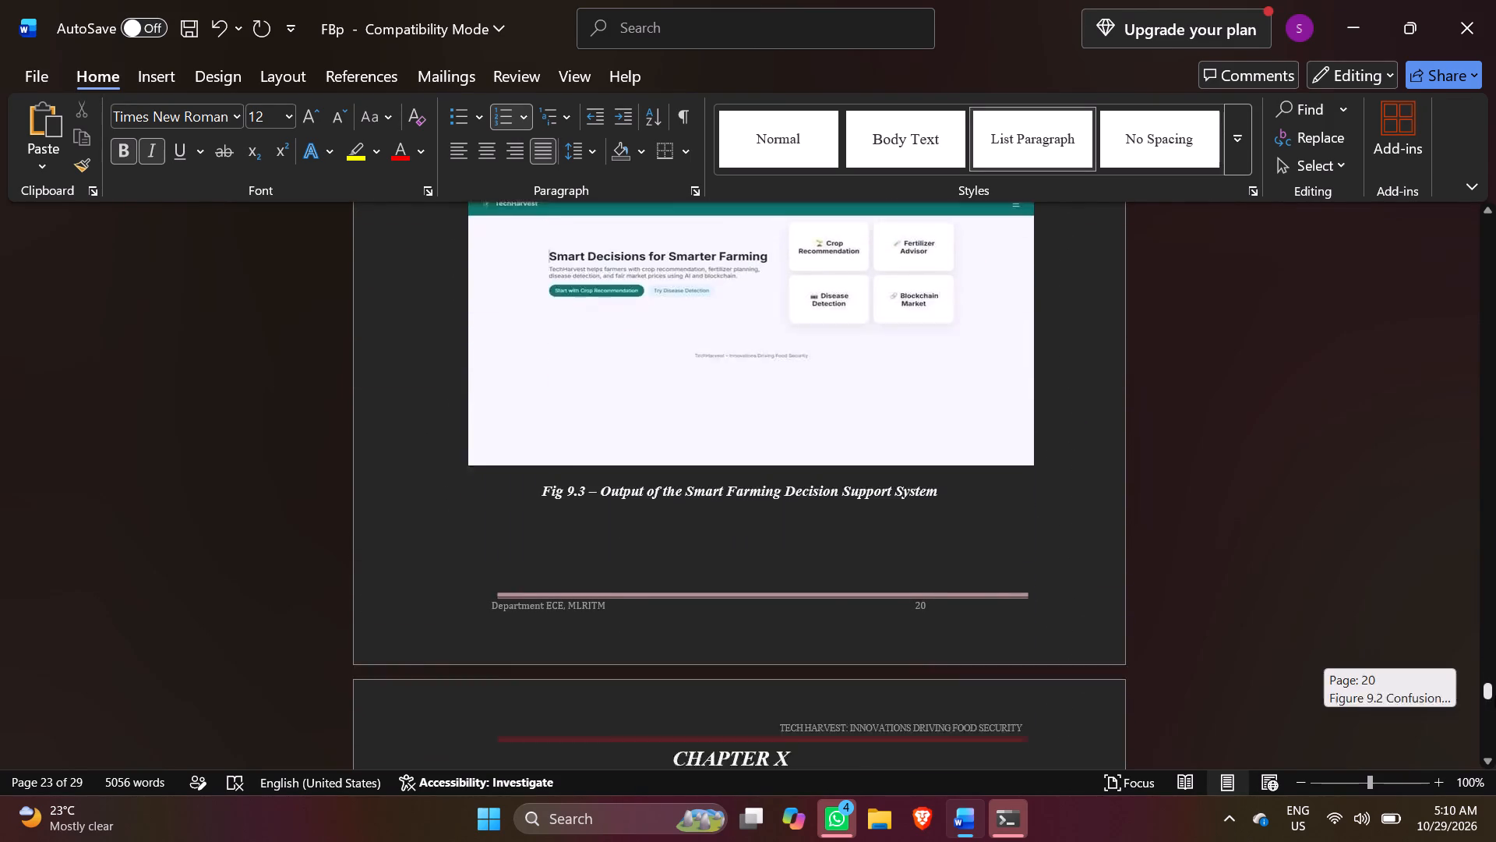
left_click_drag(1495, 695, 1493, 685)
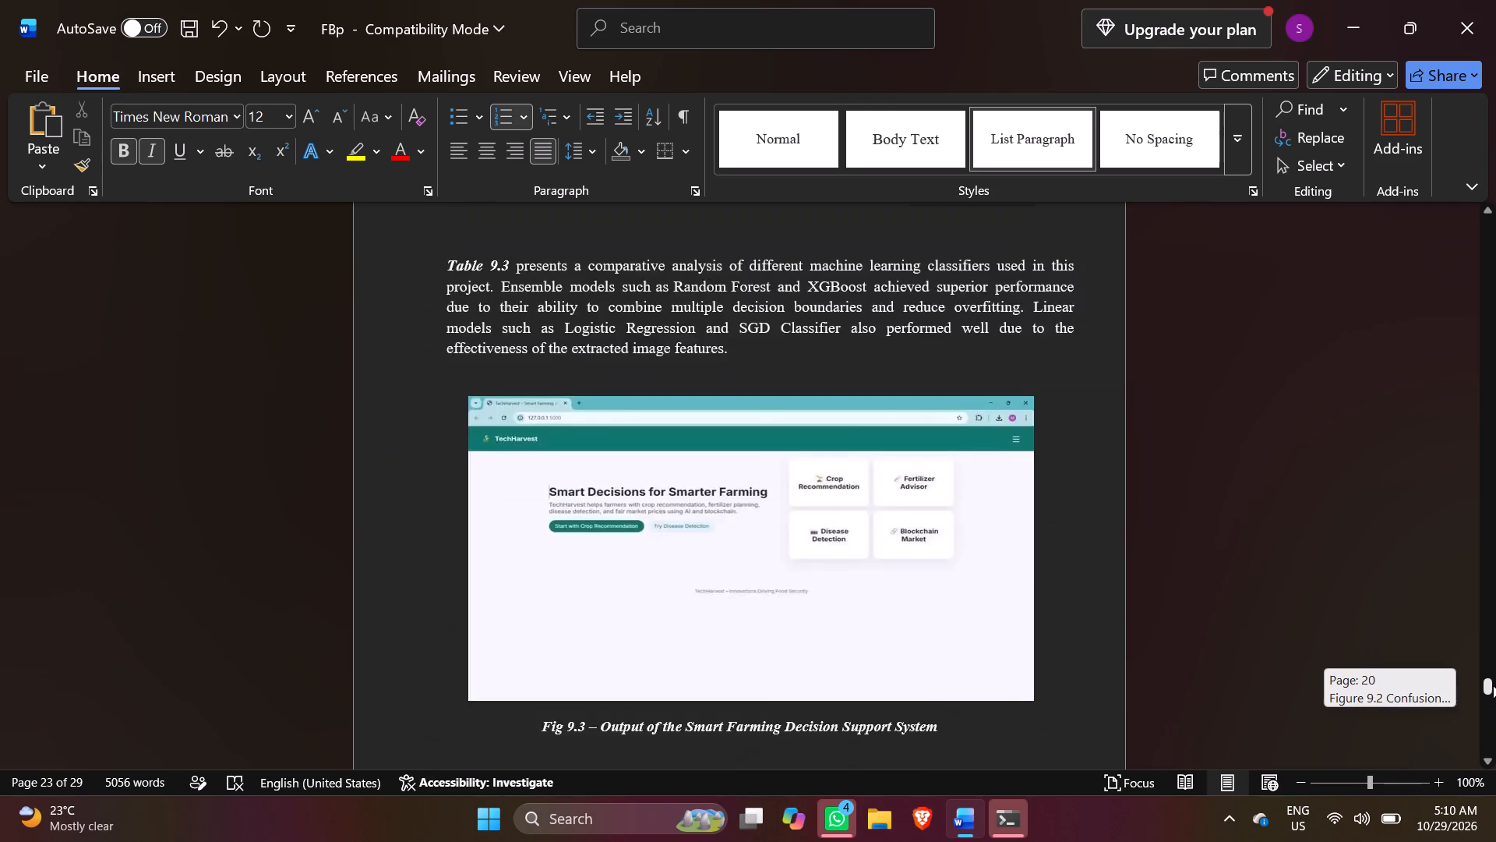
left_click_drag(1493, 685, 1433, 539)
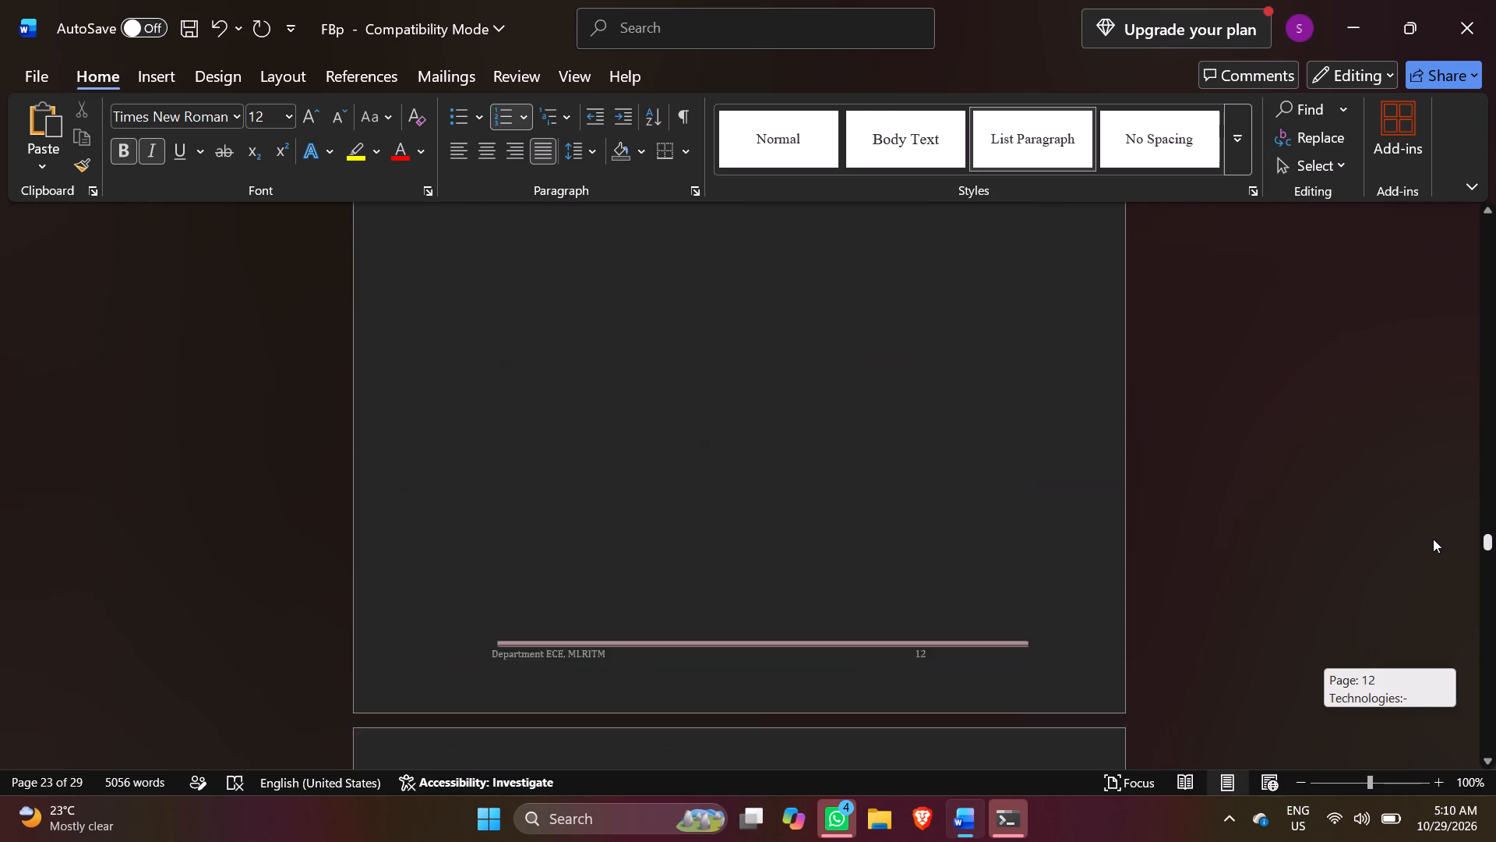
left_click_drag(1433, 539, 1390, 387)
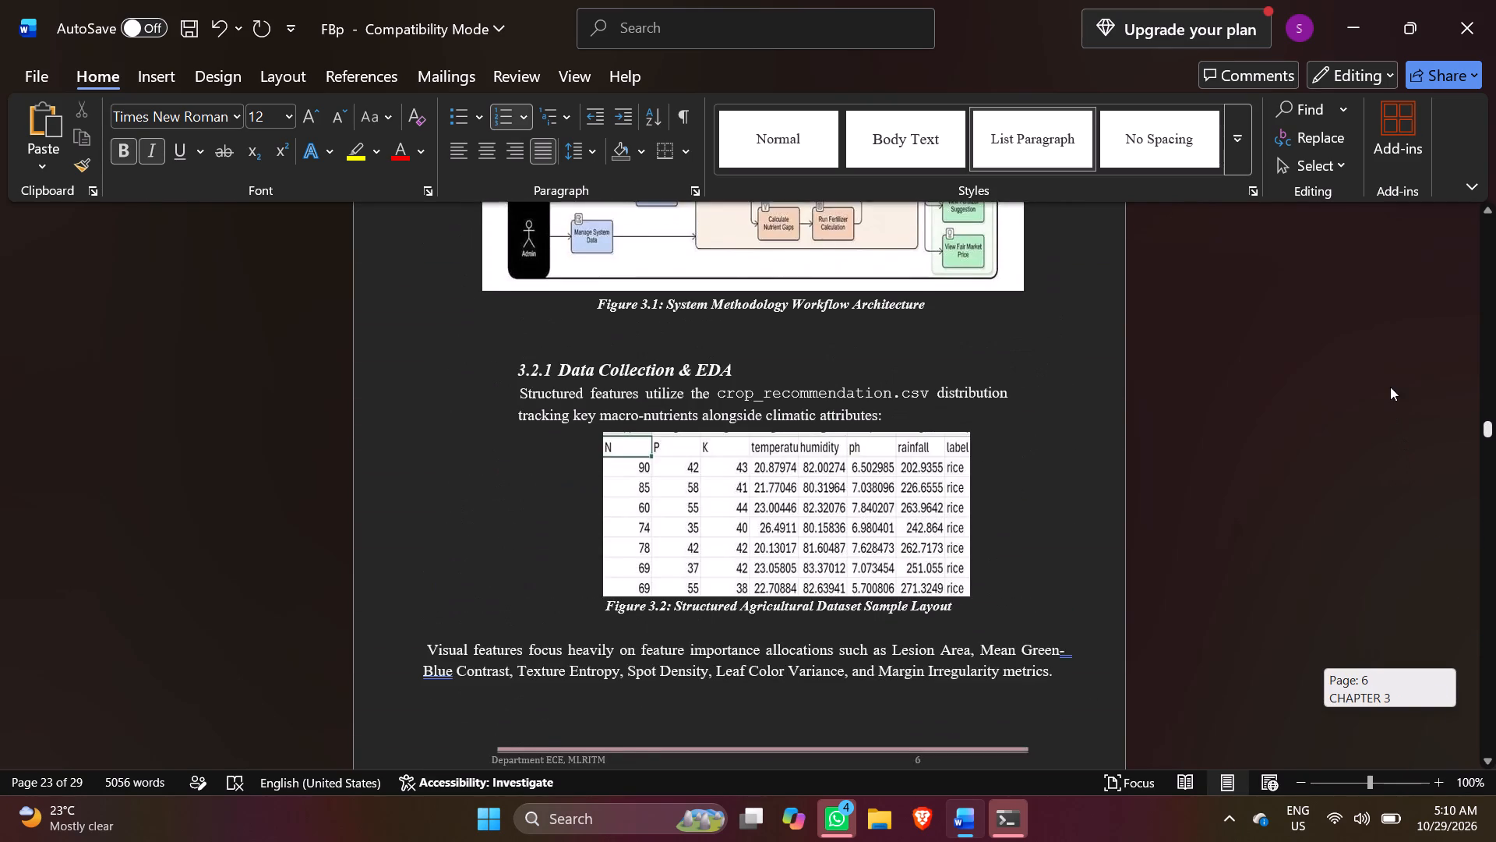
left_click_drag(1390, 387, 1370, 233)
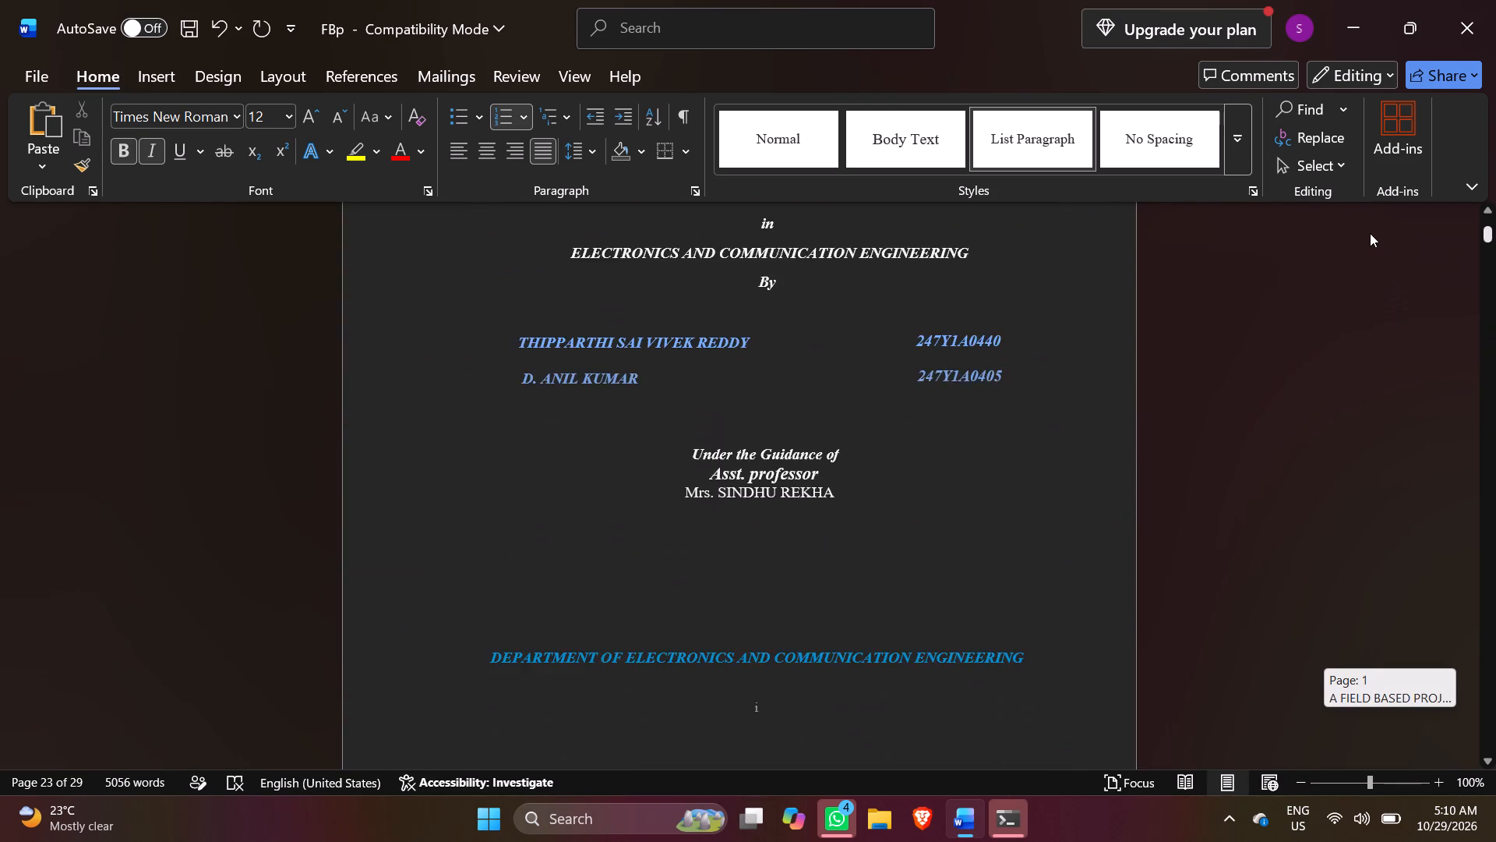
left_click_drag(1370, 233, 1367, 232)
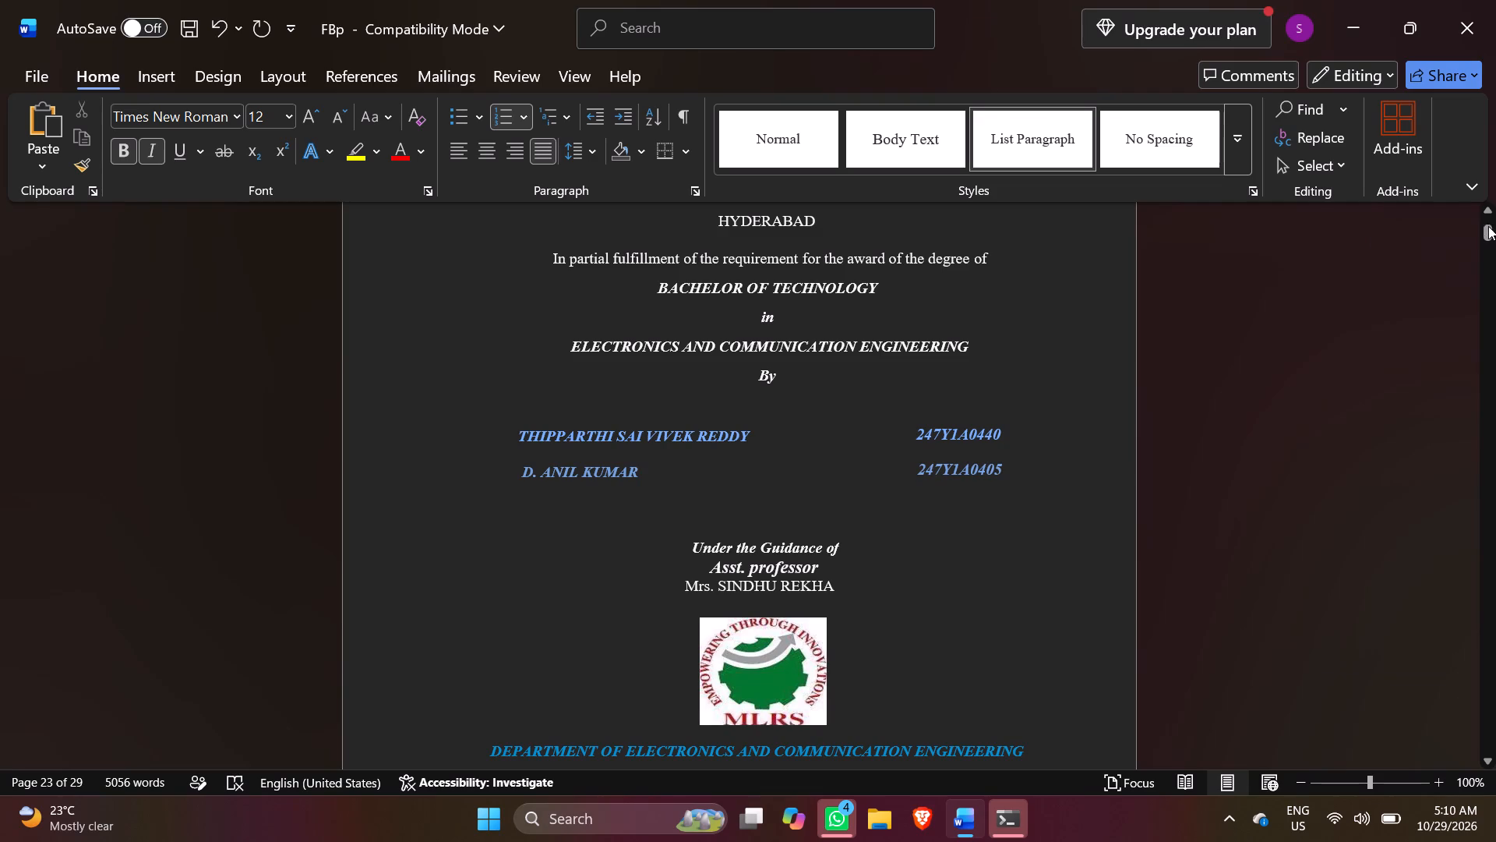
left_click_drag(1489, 232, 1486, 217)
Save the project report.
key("ctrl+s")
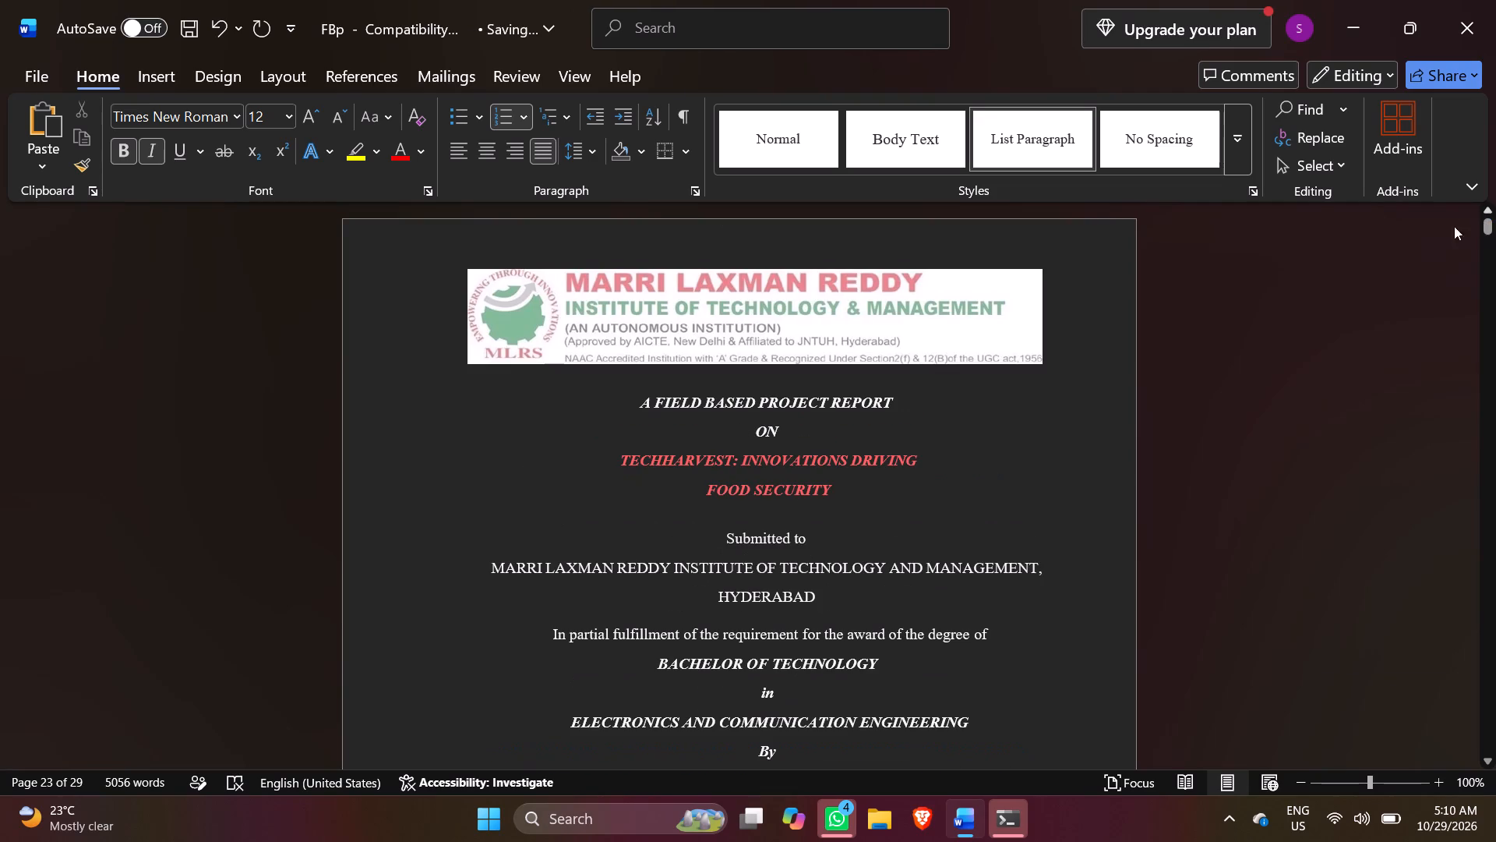
Minimize the Word window to reveal the WhatsApp window behind it.
left_click(35, 67)
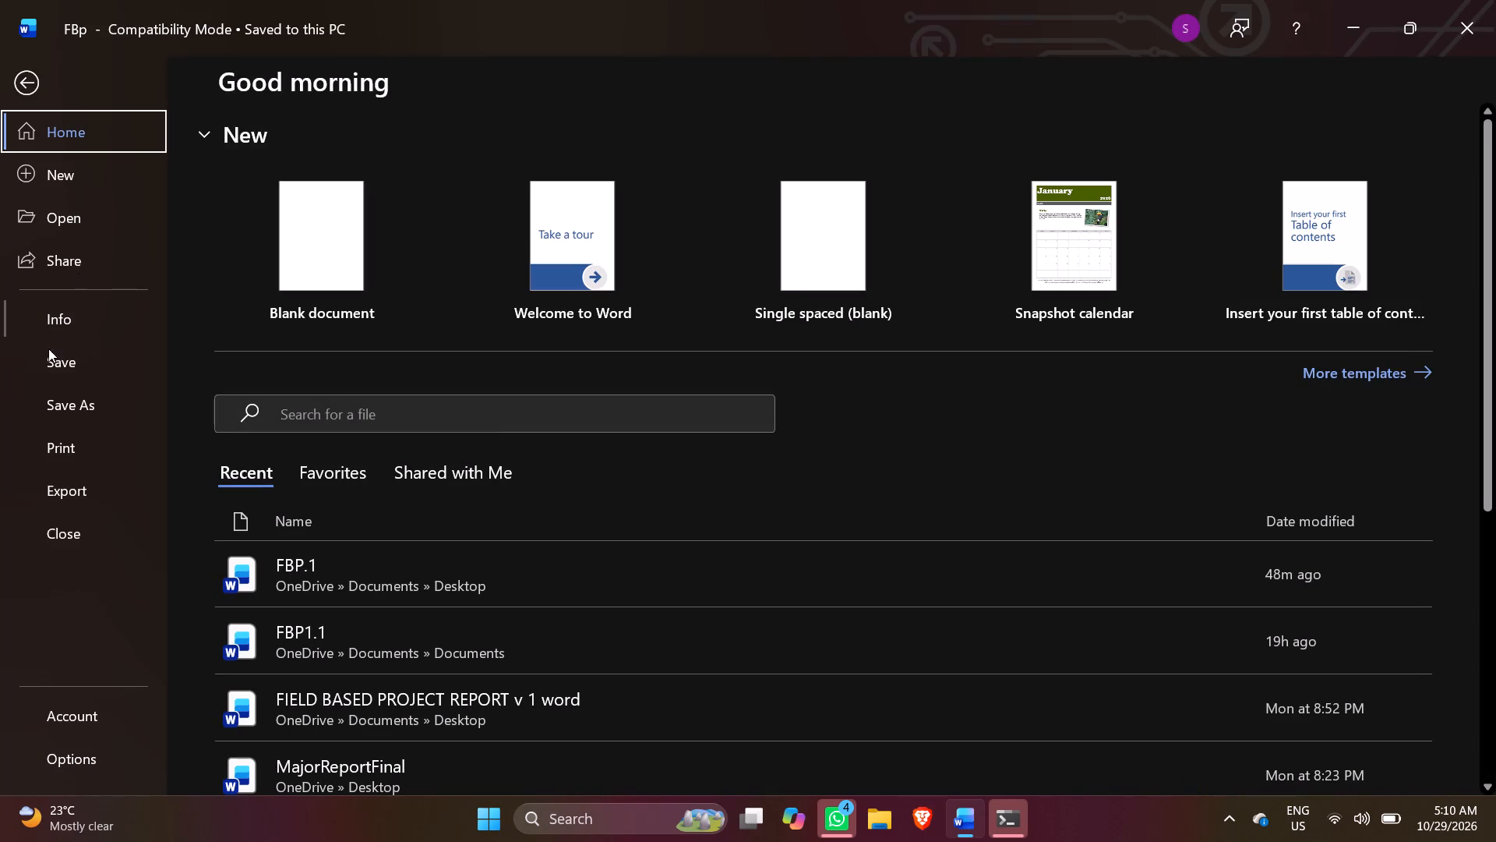
left_click(1350, 4)
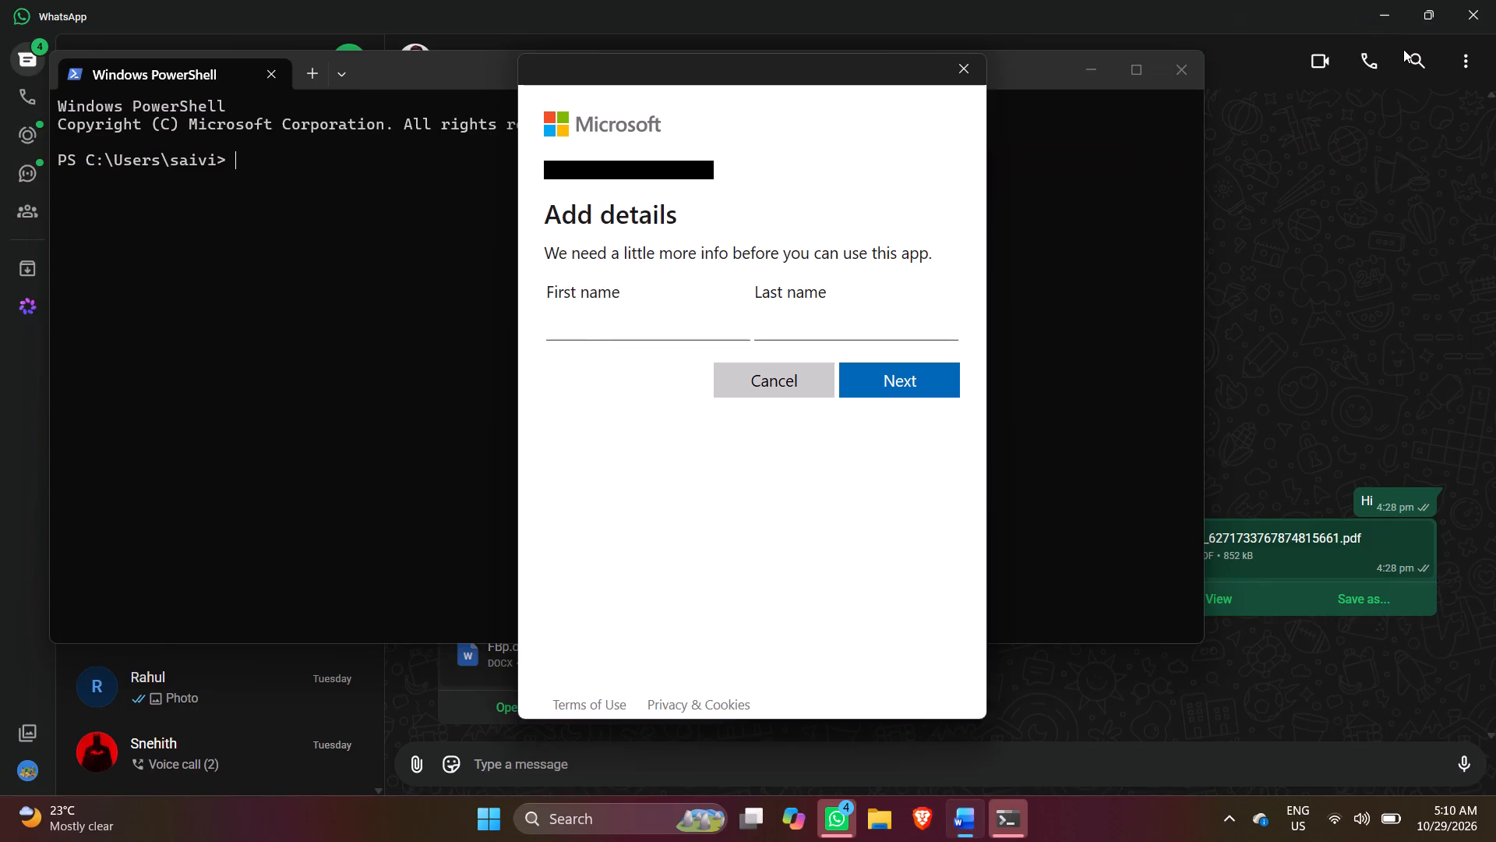
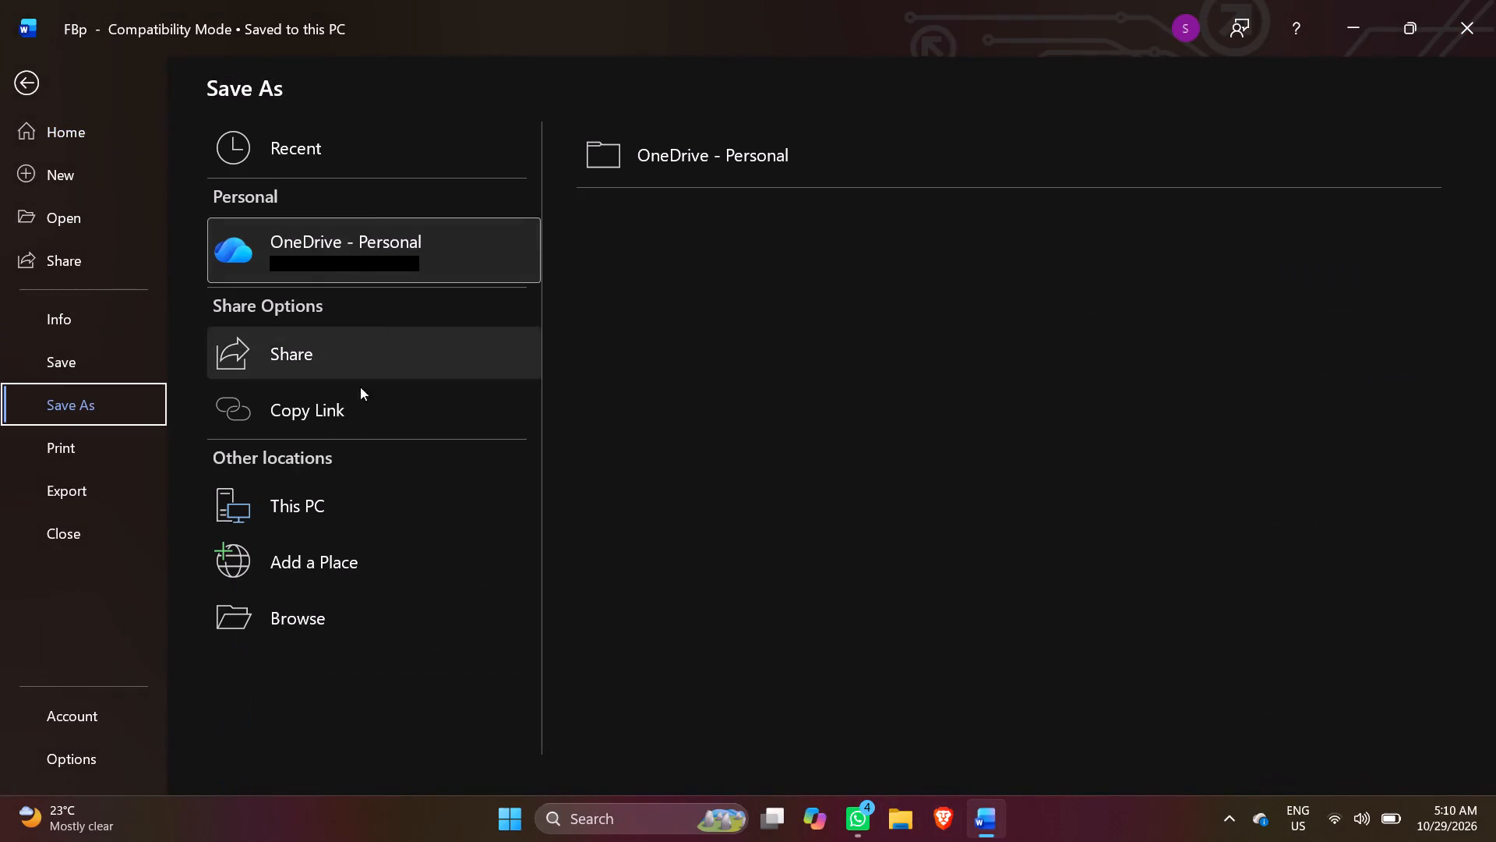
Save a copy of the report to the Desktop as a Word Document named with the student's name plus FBP, accepting the format upgrade.
left_click(316, 515)
left_click(654, 242)
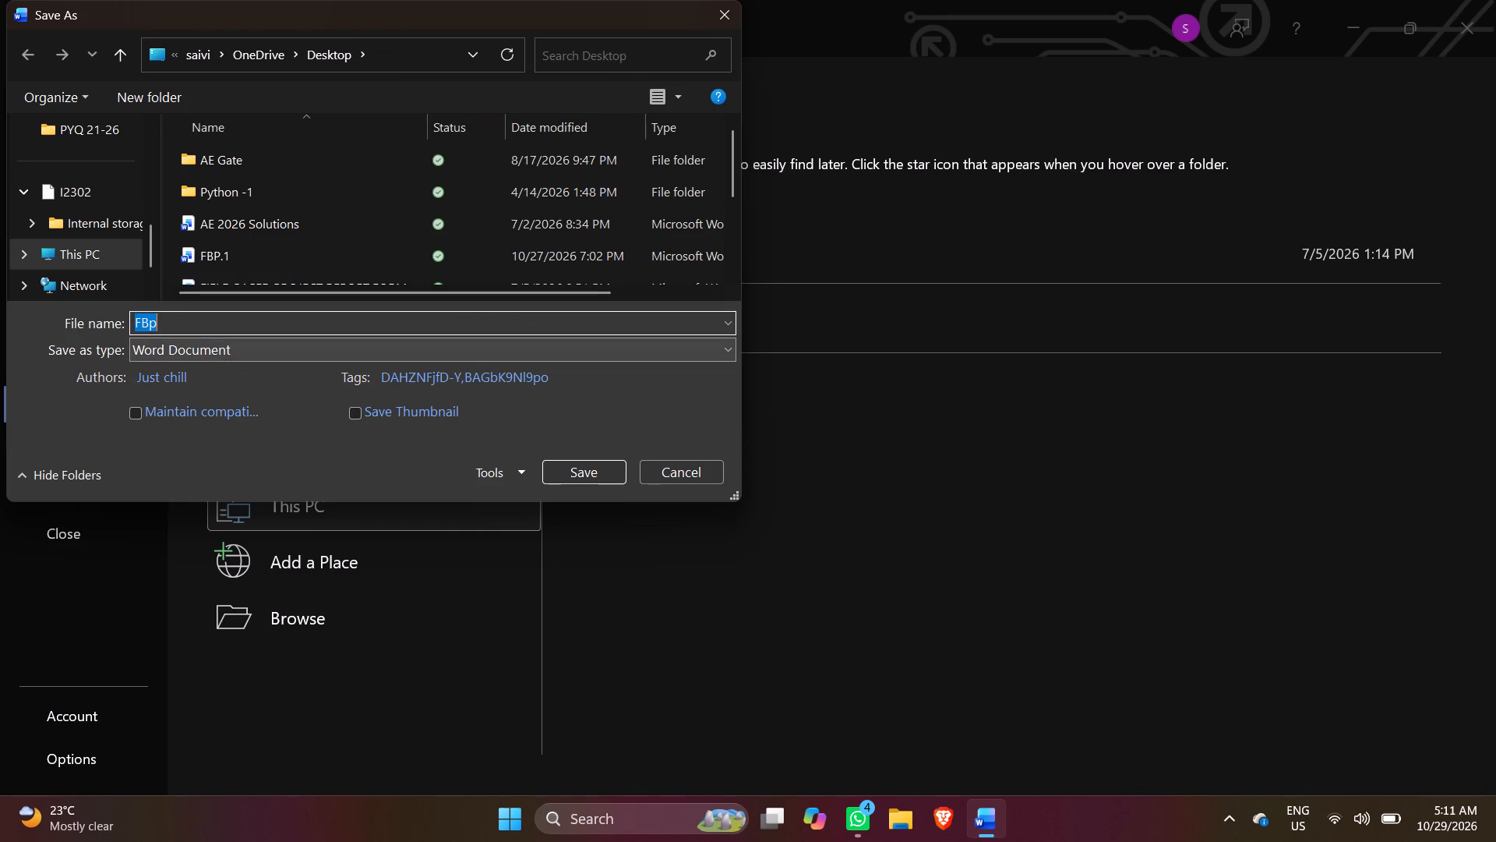
scroll(90, 239, "down", 2)
scroll(150, 281, "up", 2)
left_click(203, 311)
left_click(182, 324)
left_click(182, 324)
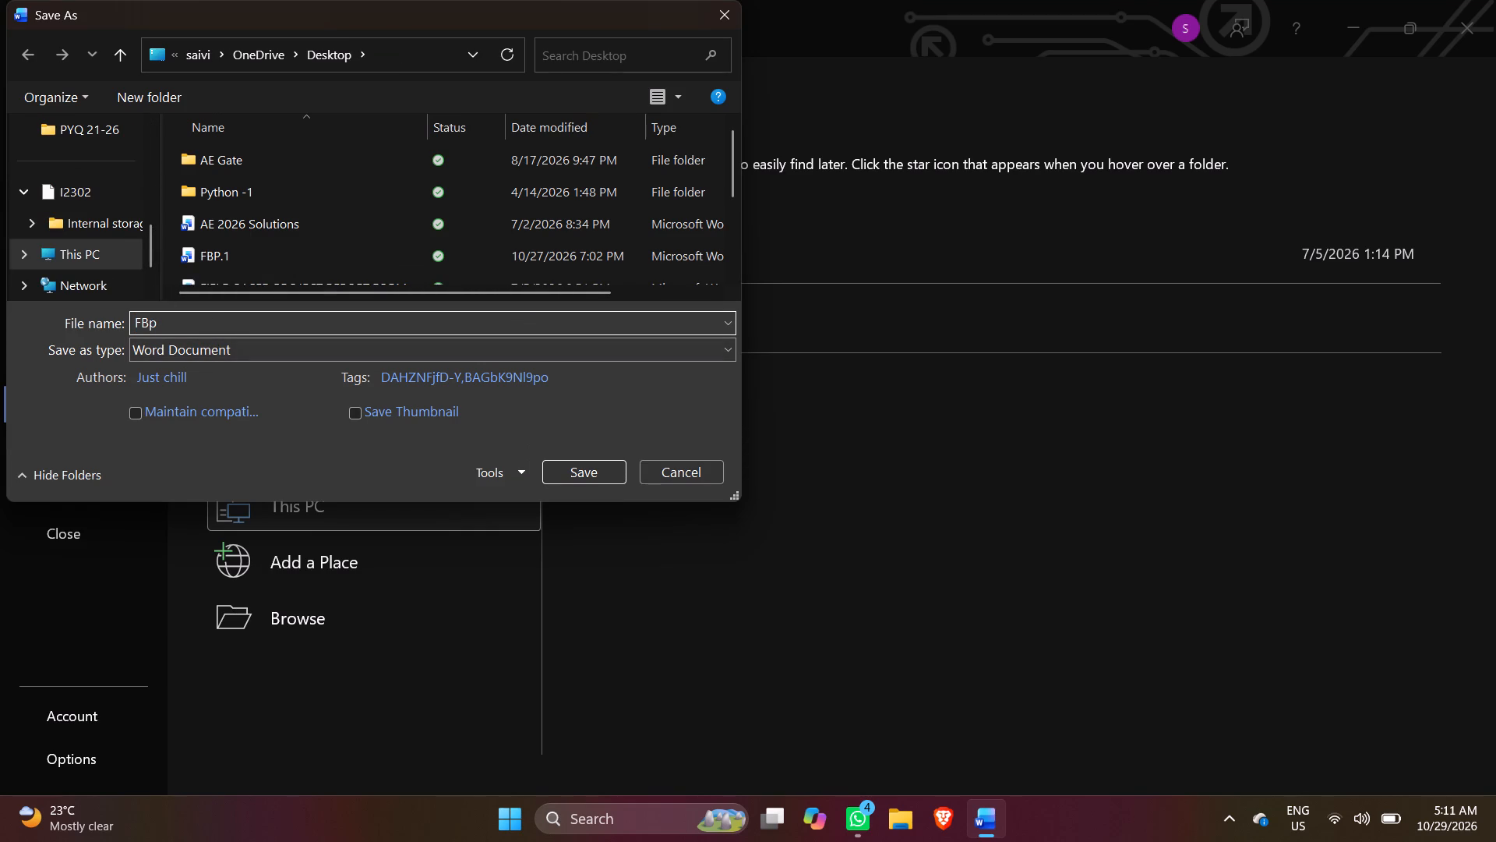
left_click_drag(182, 324, 136, 327)
key("BackSpace")
key("s")
type("FB")
left_click(598, 476)
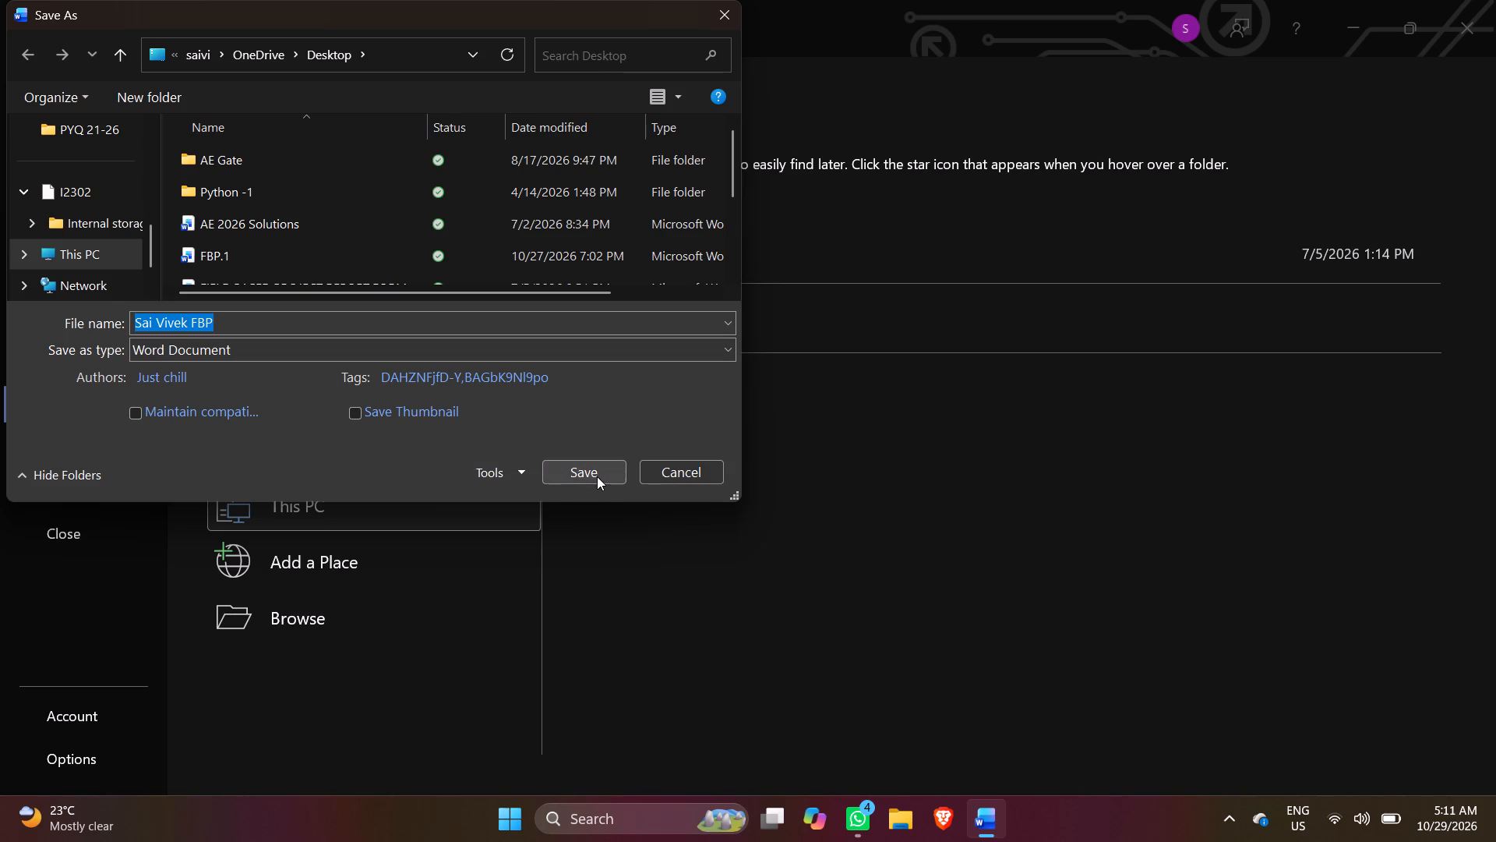
left_click(585, 475)
left_click(584, 474)
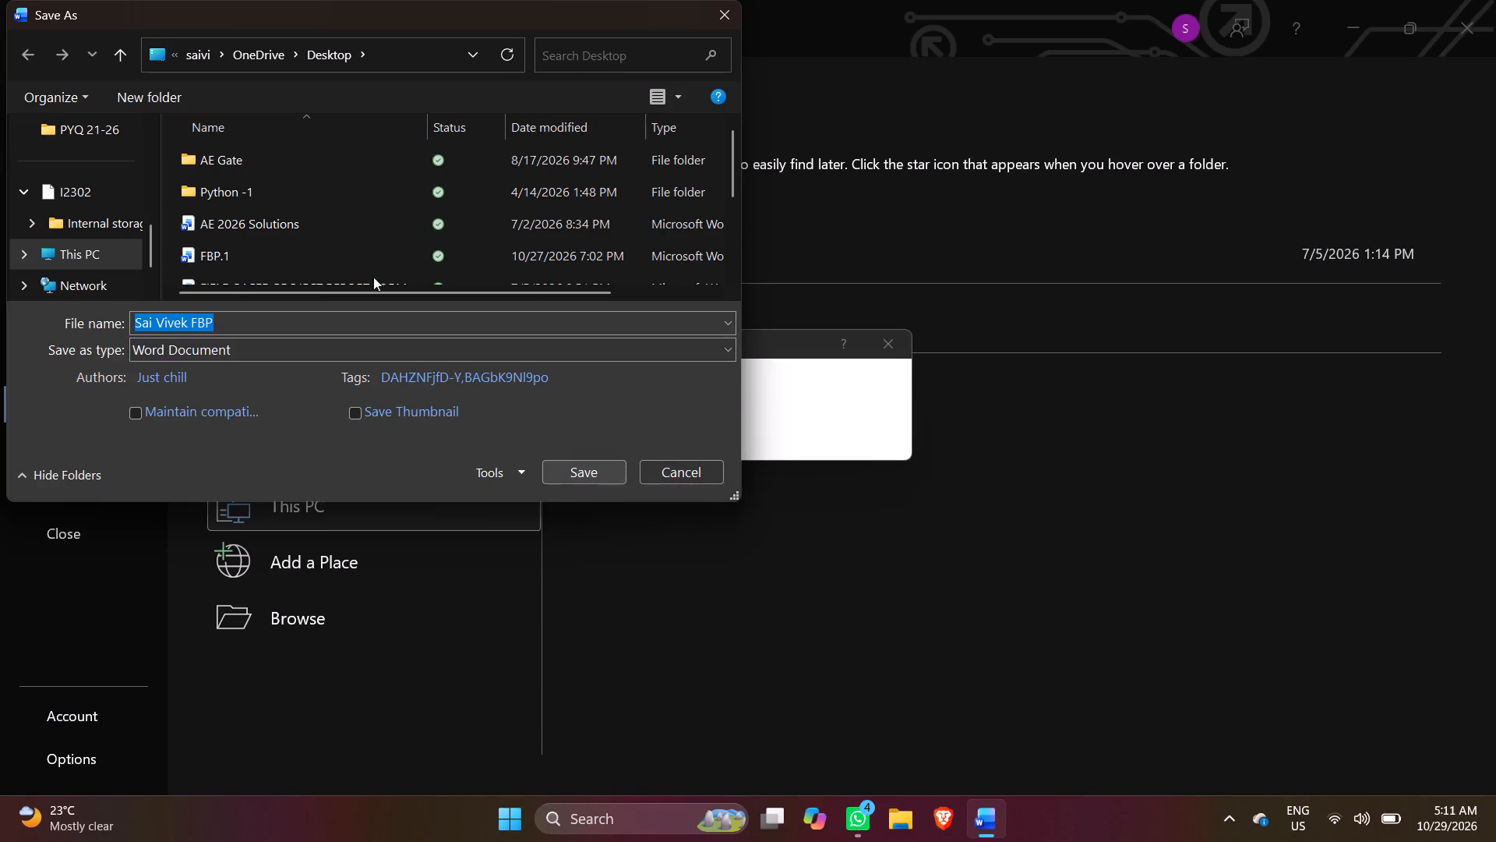
left_click_drag(809, 334, 1159, 254)
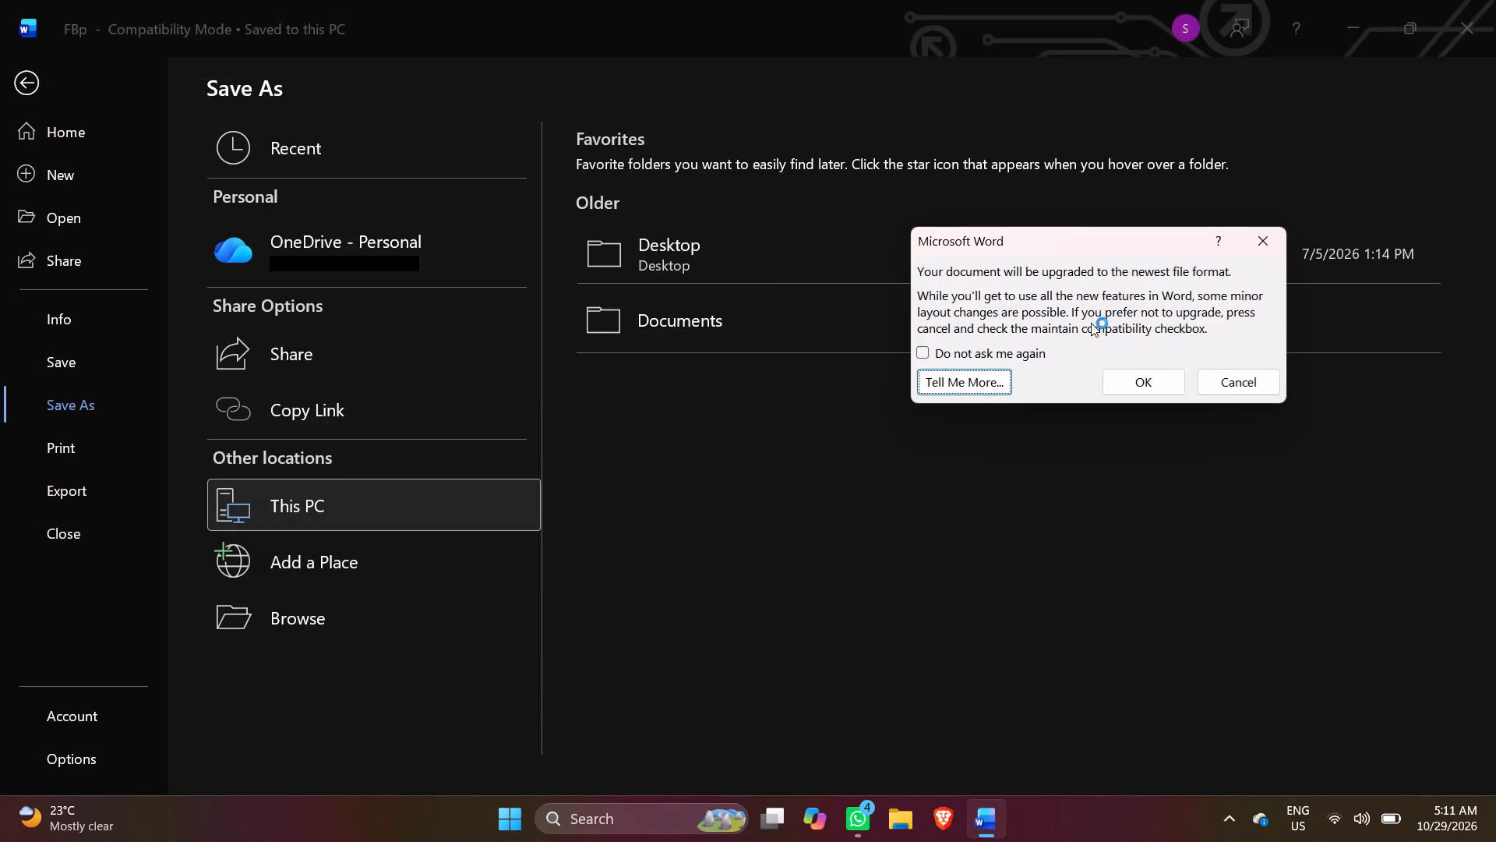
left_click(1162, 382)
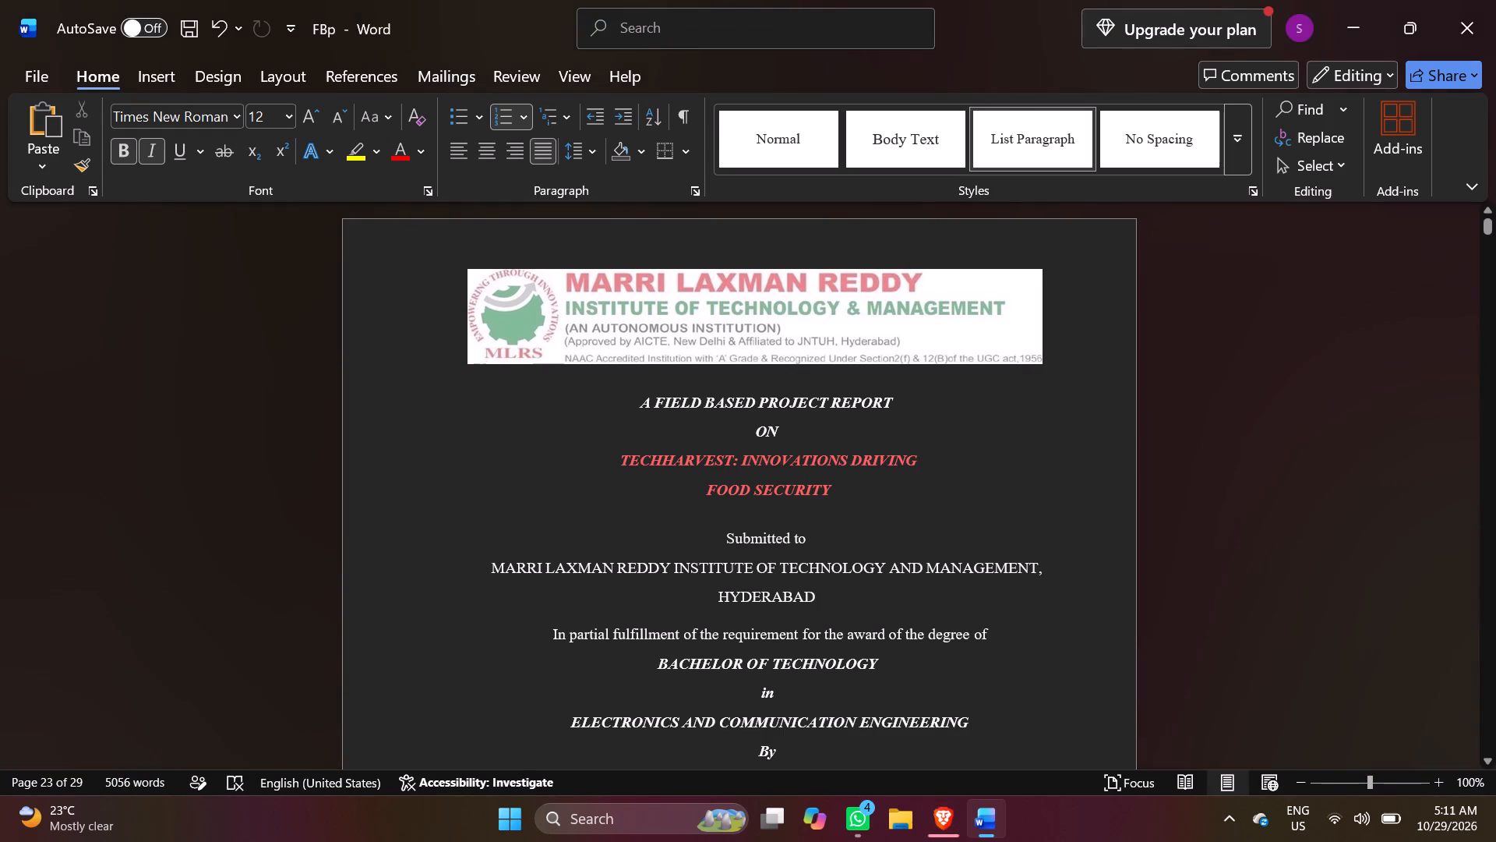
Look through the saved copy's front pages from the title page to the table of contents, checking the certificate text's line spacing options.
scroll(631, 458, "down", 20)
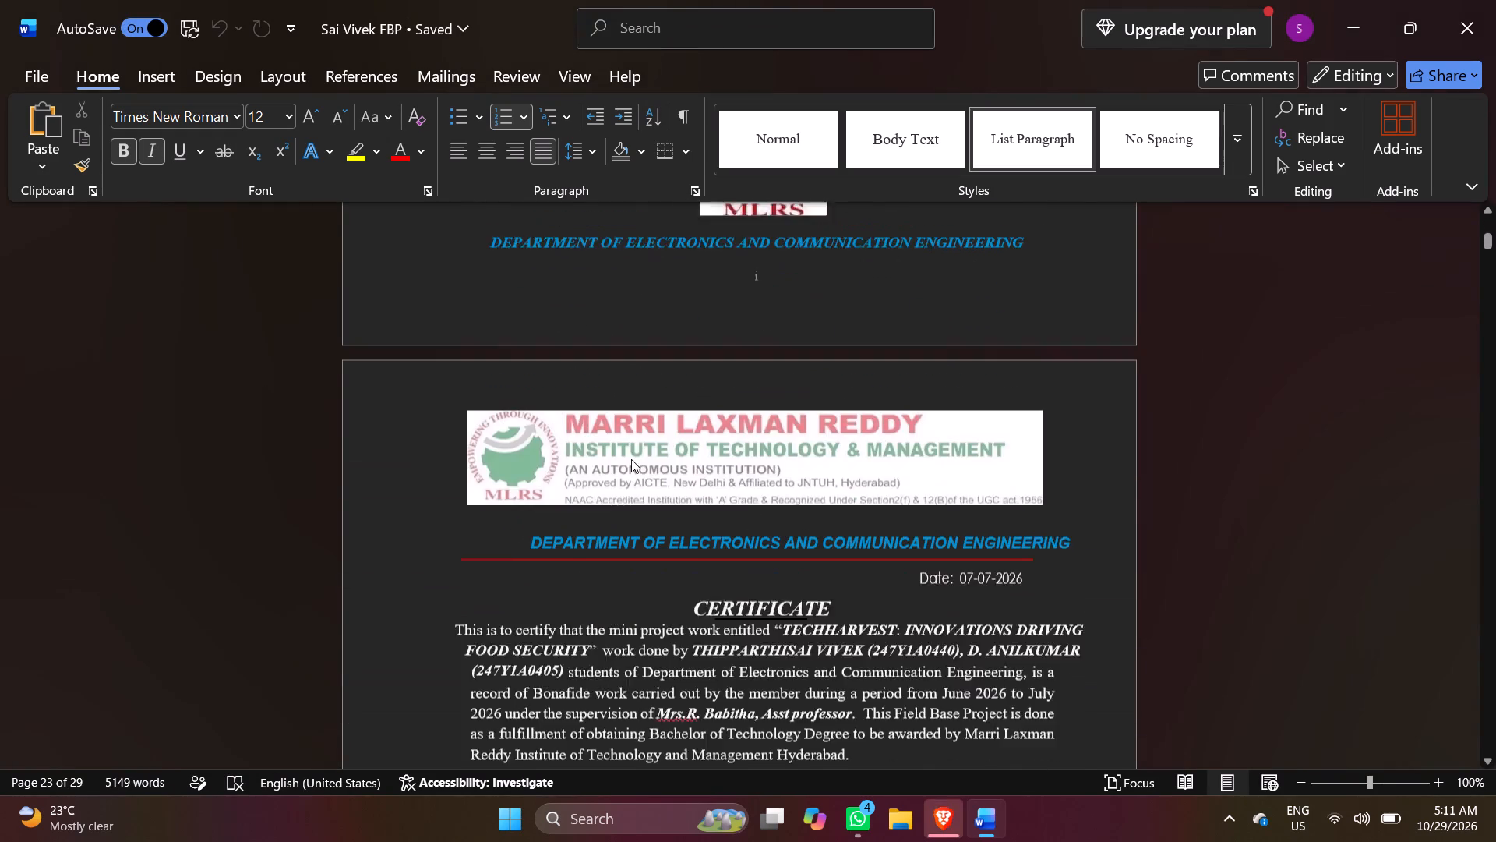
scroll(635, 459, "up", 4)
scroll(637, 458, "down", 7)
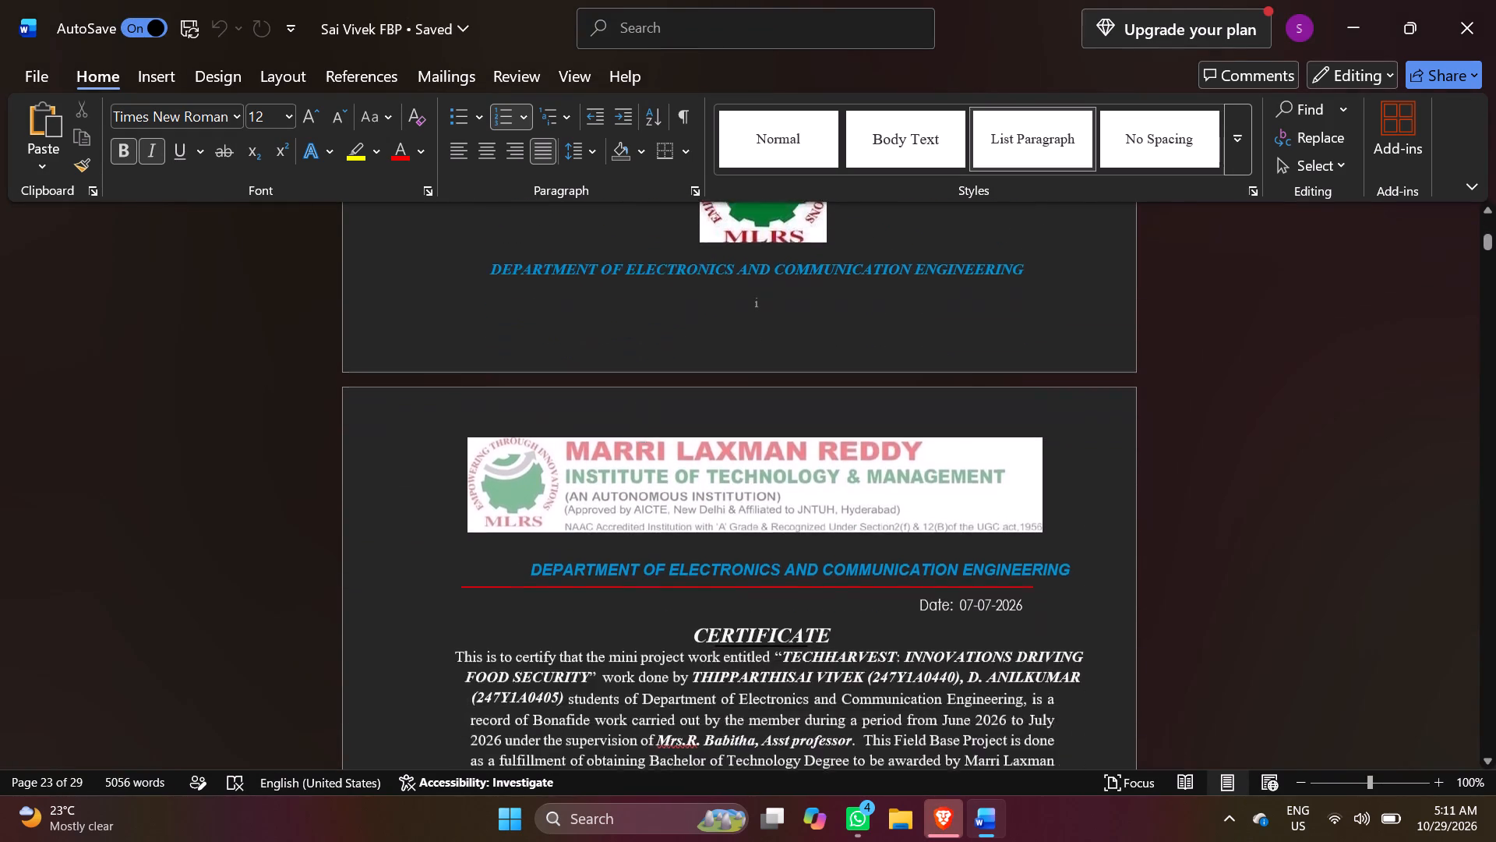
scroll(641, 458, "down", 7)
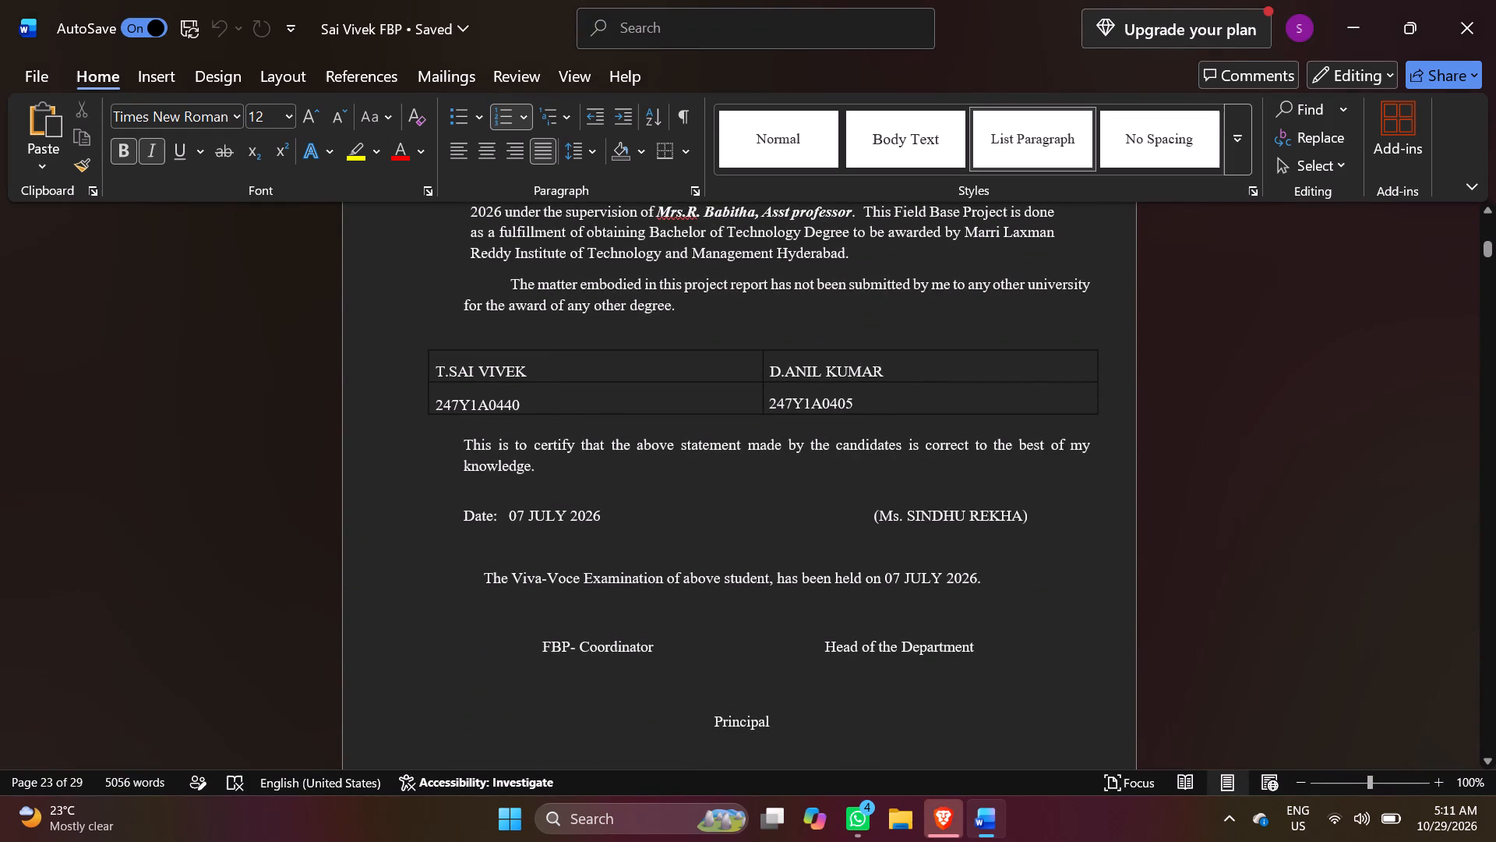
left_click(629, 259)
left_click(594, 145)
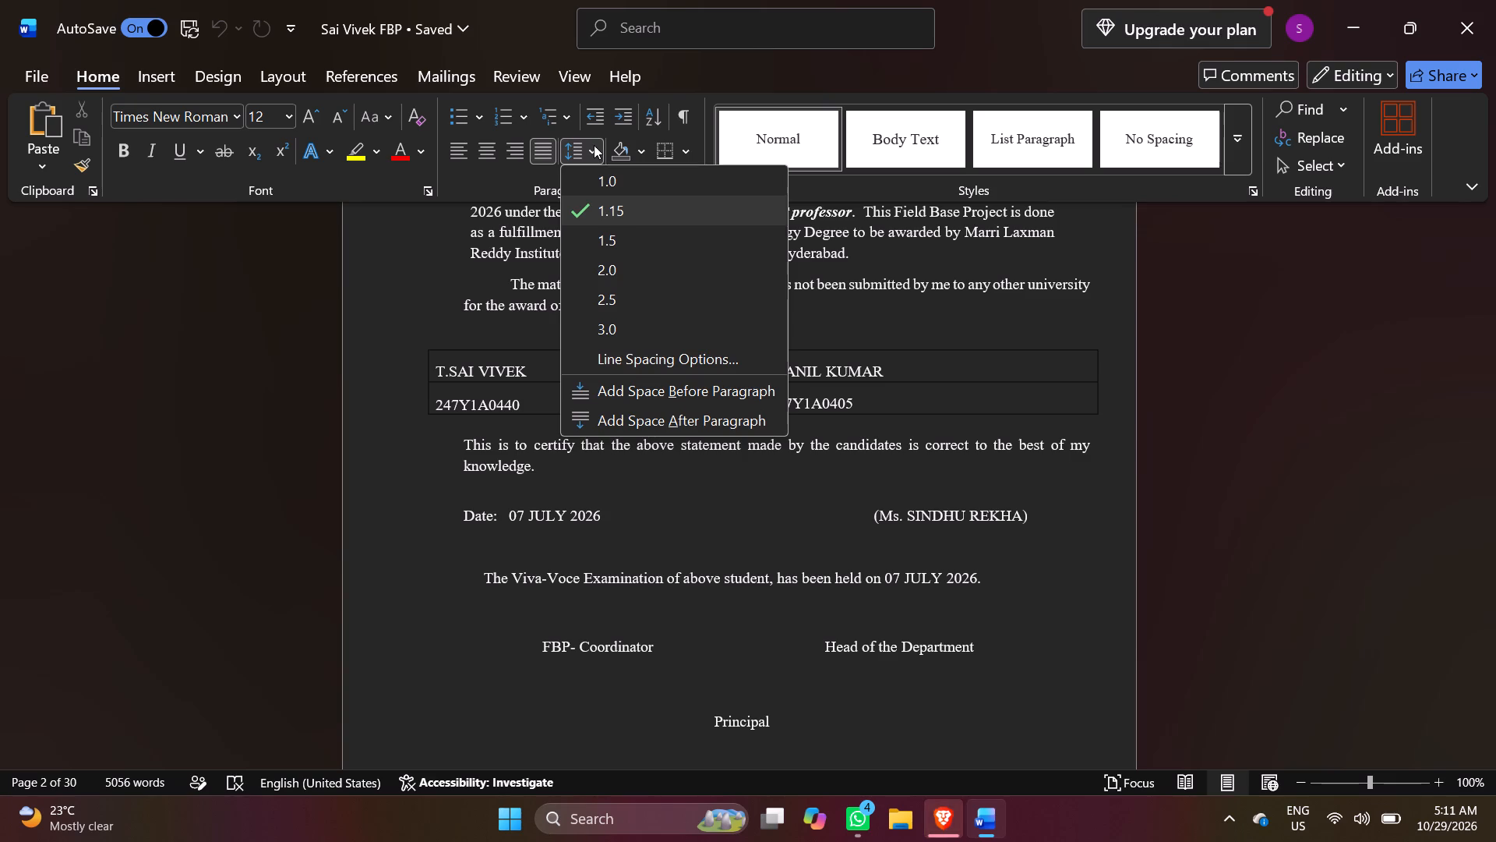
left_click(909, 283)
scroll(911, 477, "down", 9)
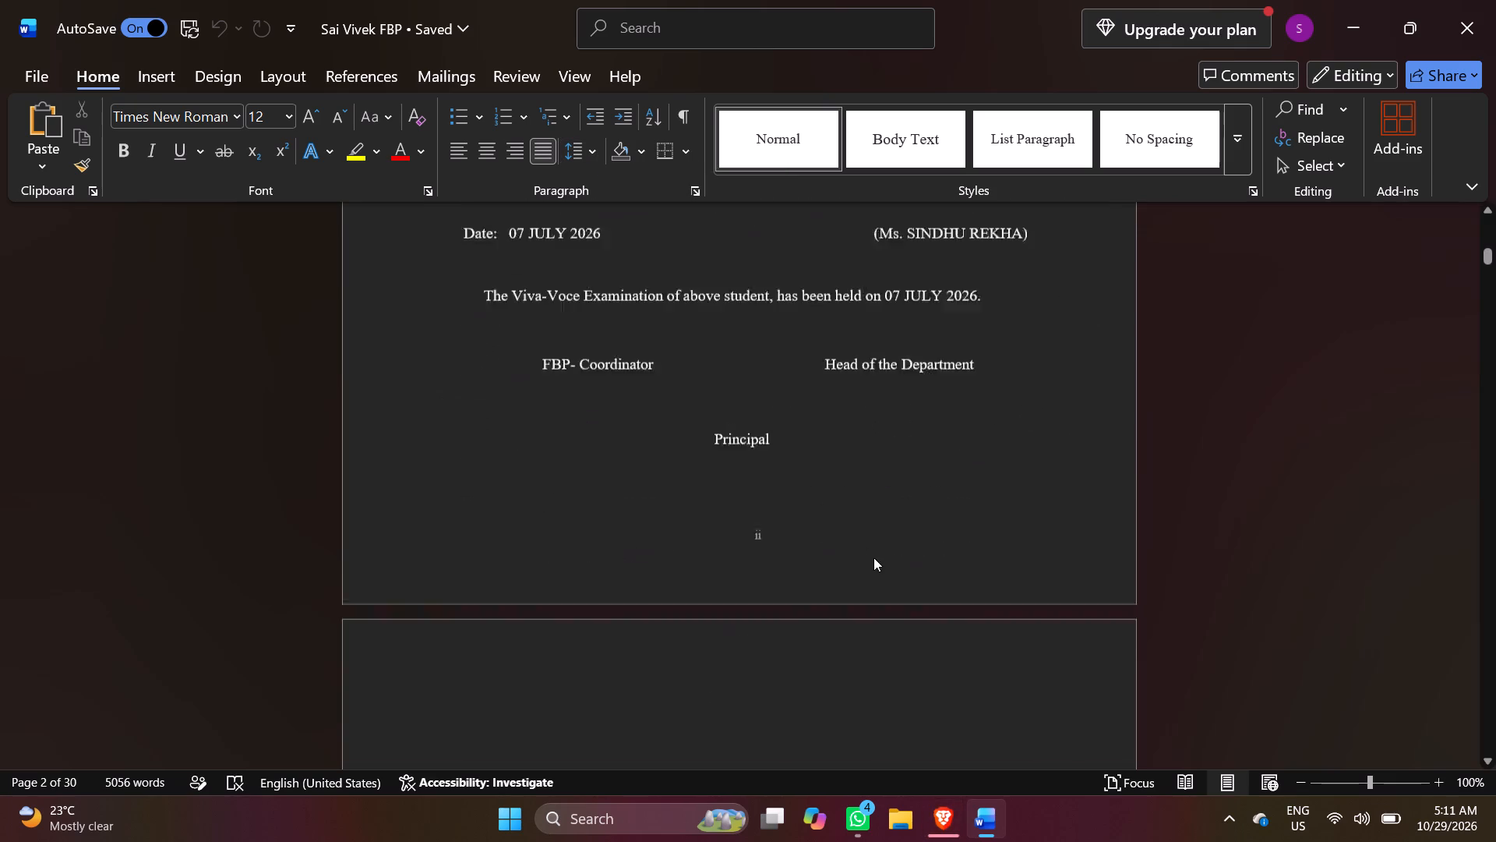
scroll(873, 557, "down", 13)
scroll(871, 558, "down", 15)
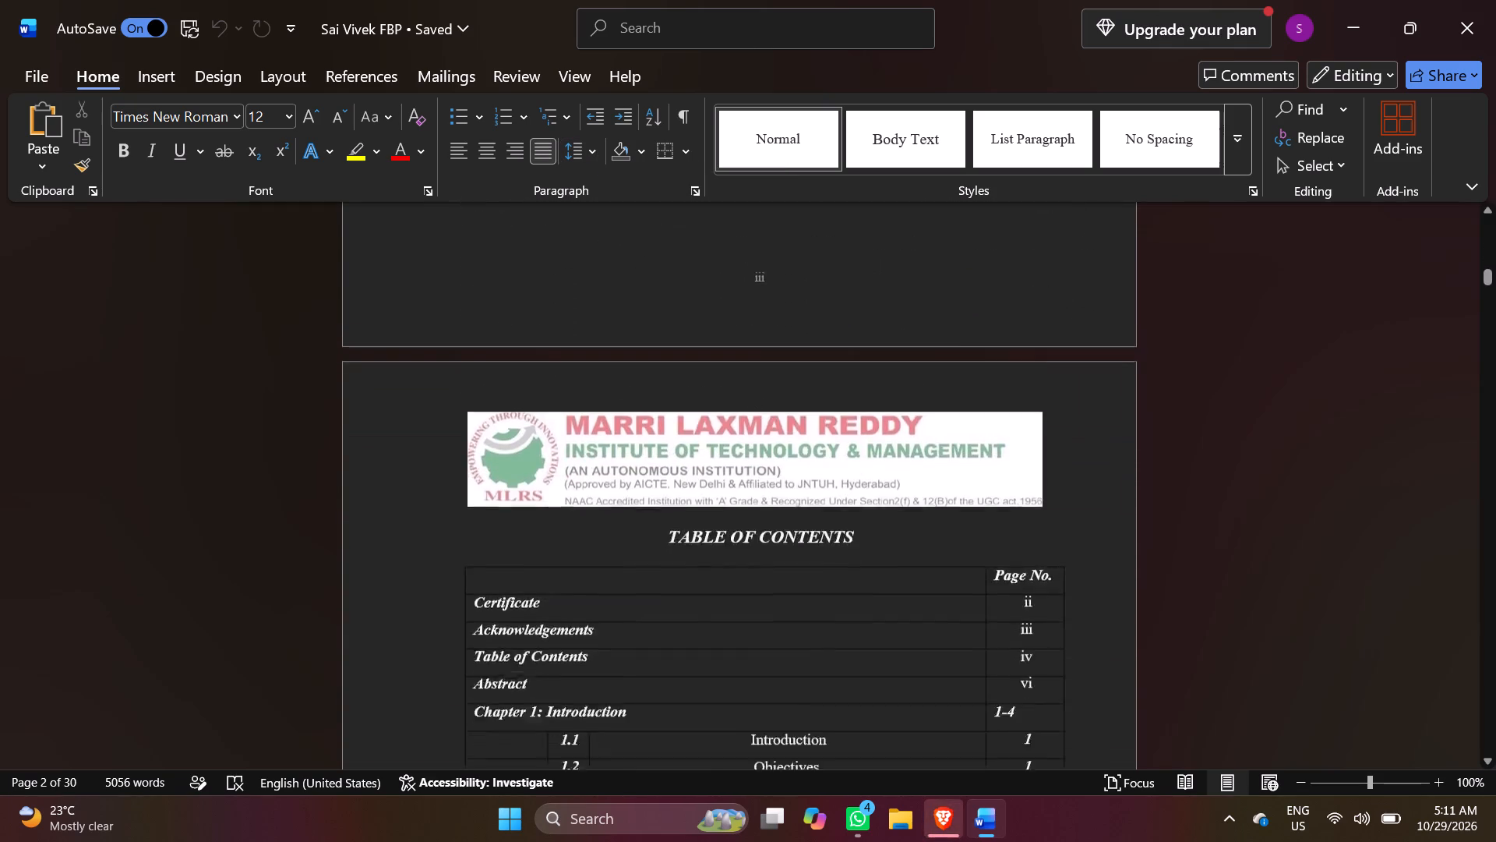
Examine the layout of the table of contents and its page numbers across pages iv to vi.
scroll(860, 553, "down", 18)
scroll(859, 552, "down", 5)
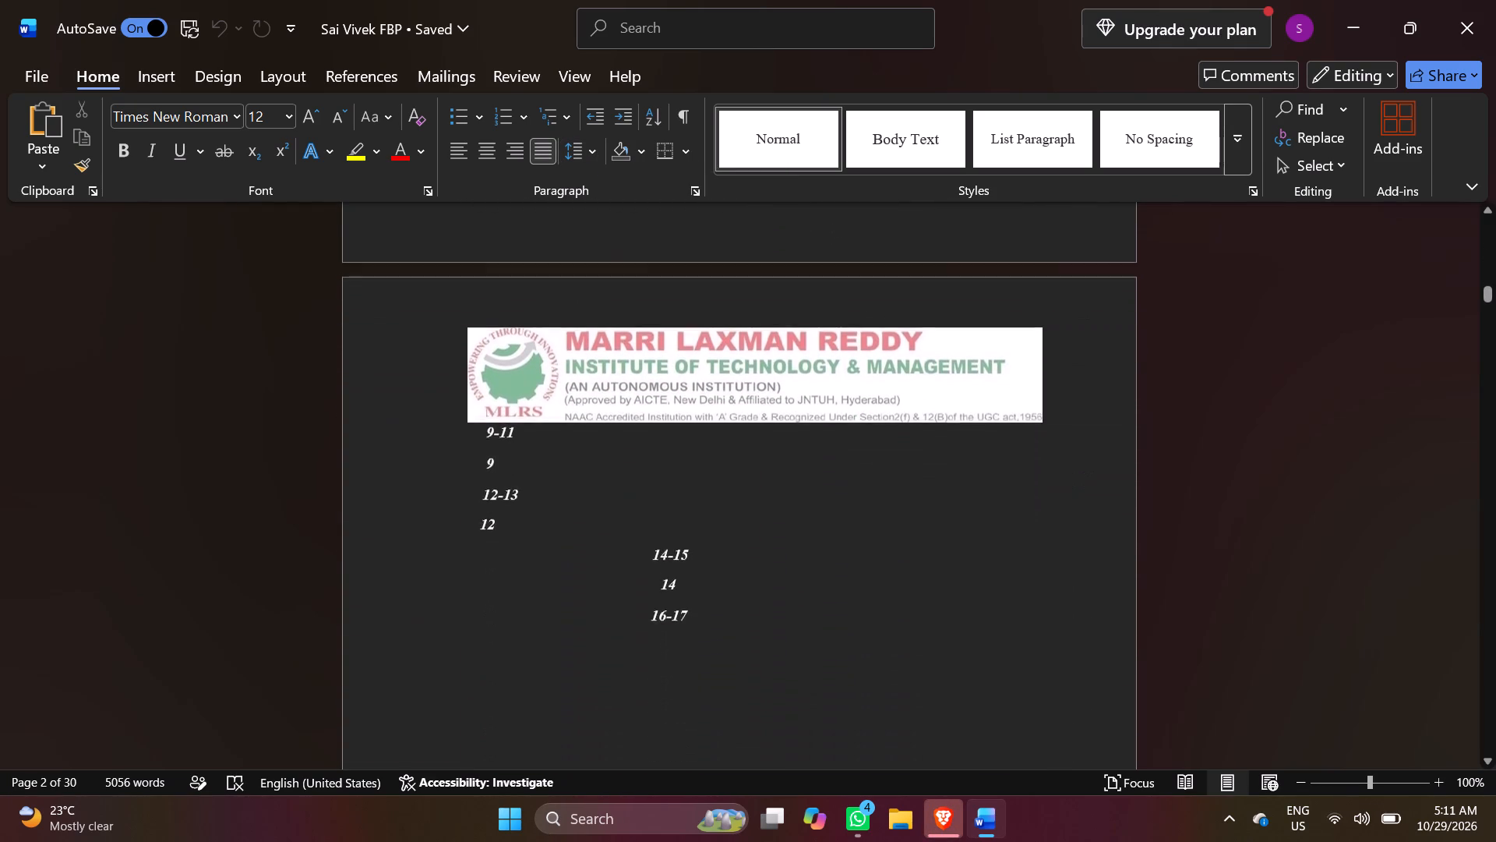
scroll(859, 550, "up", 2)
scroll(859, 550, "down", 20)
scroll(859, 550, "down", 2)
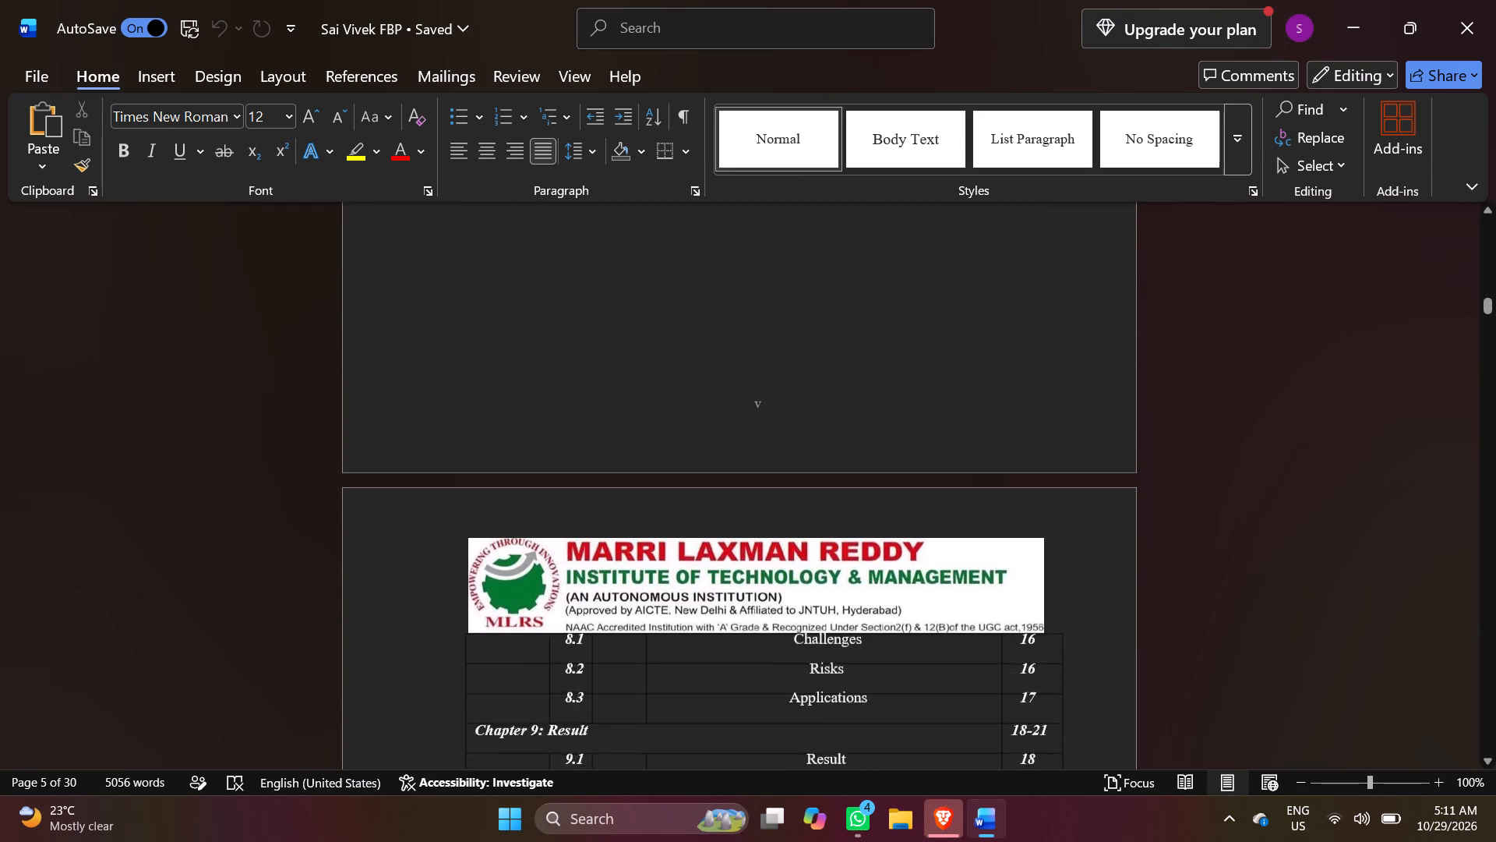
scroll(859, 553, "down", 3)
scroll(859, 553, "up", 6)
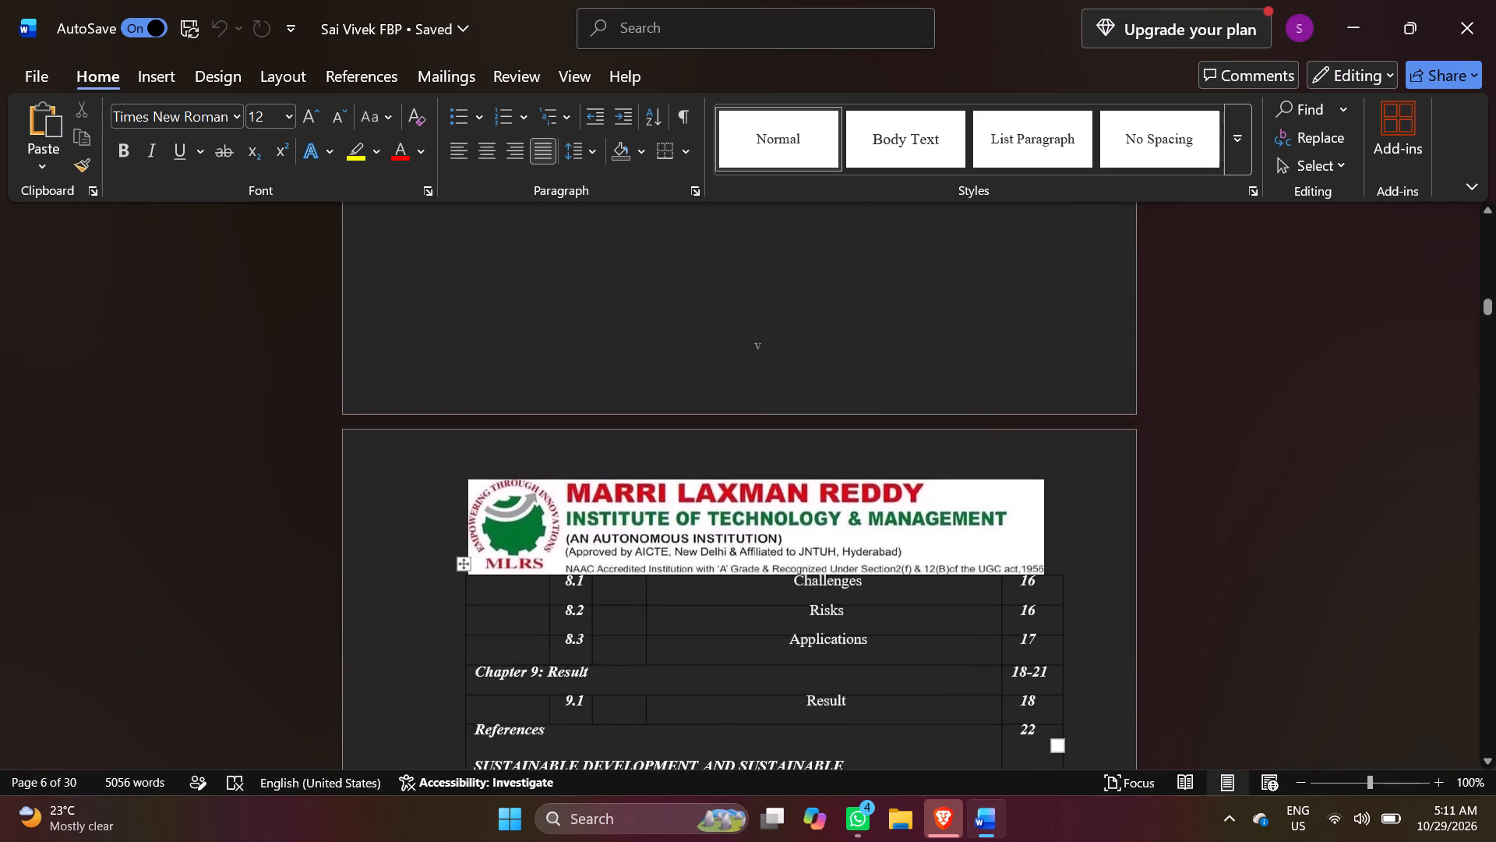
scroll(859, 553, "up", 19)
scroll(857, 555, "up", 7)
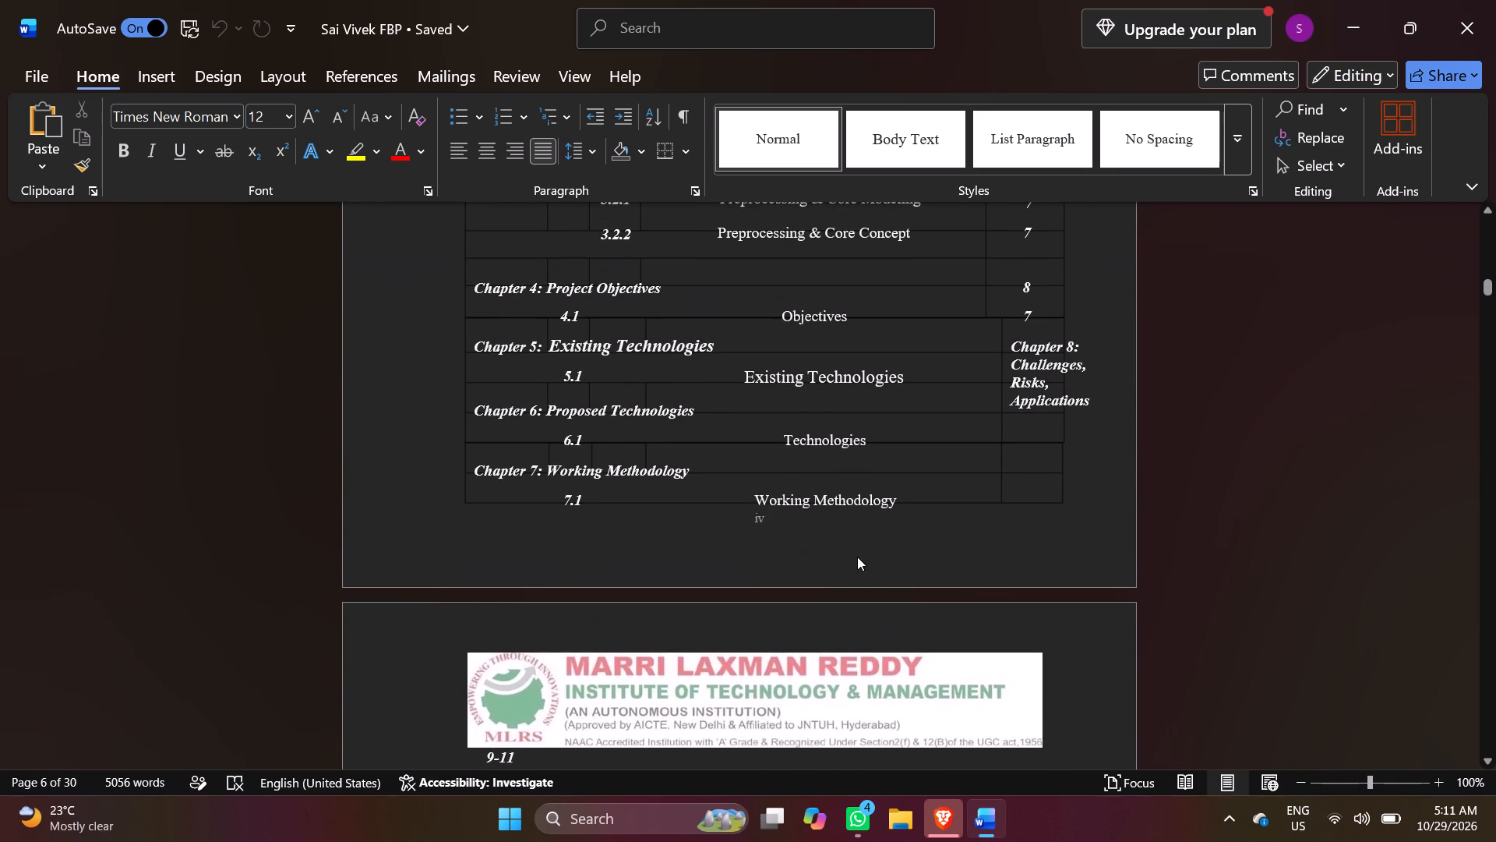
scroll(857, 557, "down", 6)
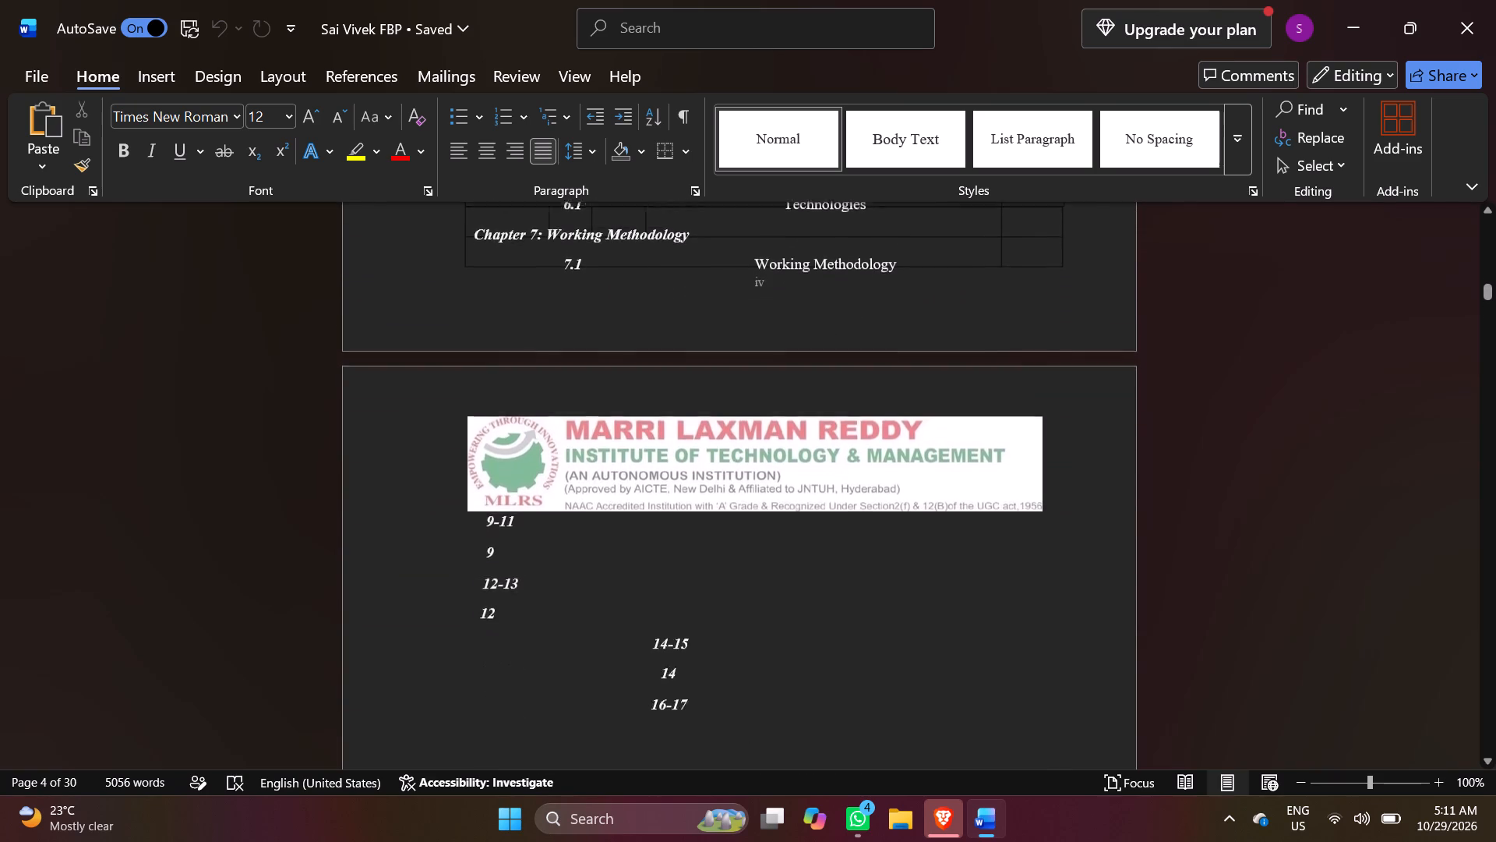
scroll(857, 562, "down", 19)
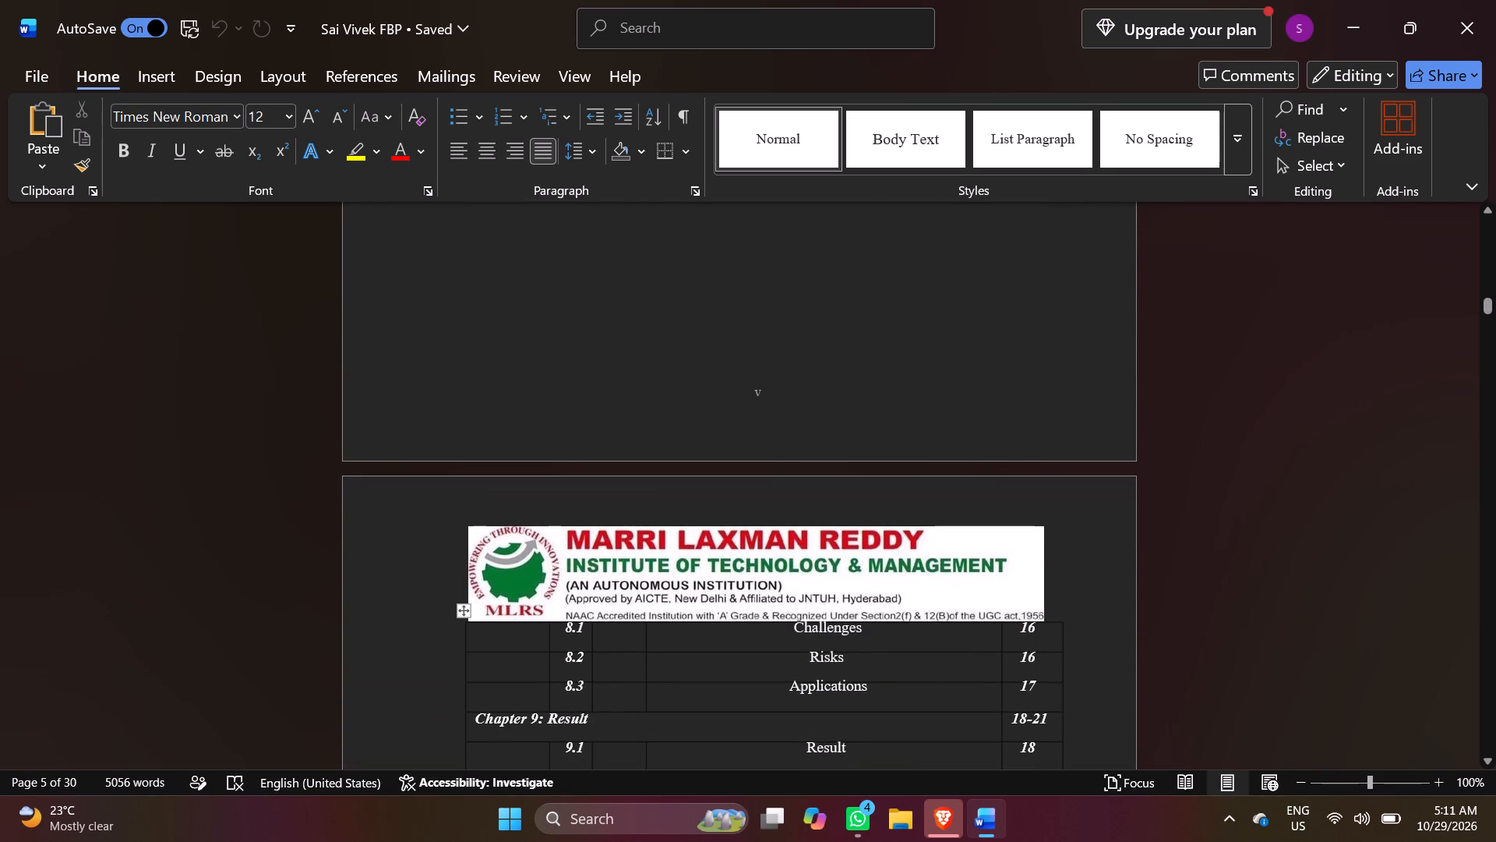
scroll(857, 563, "down", 4)
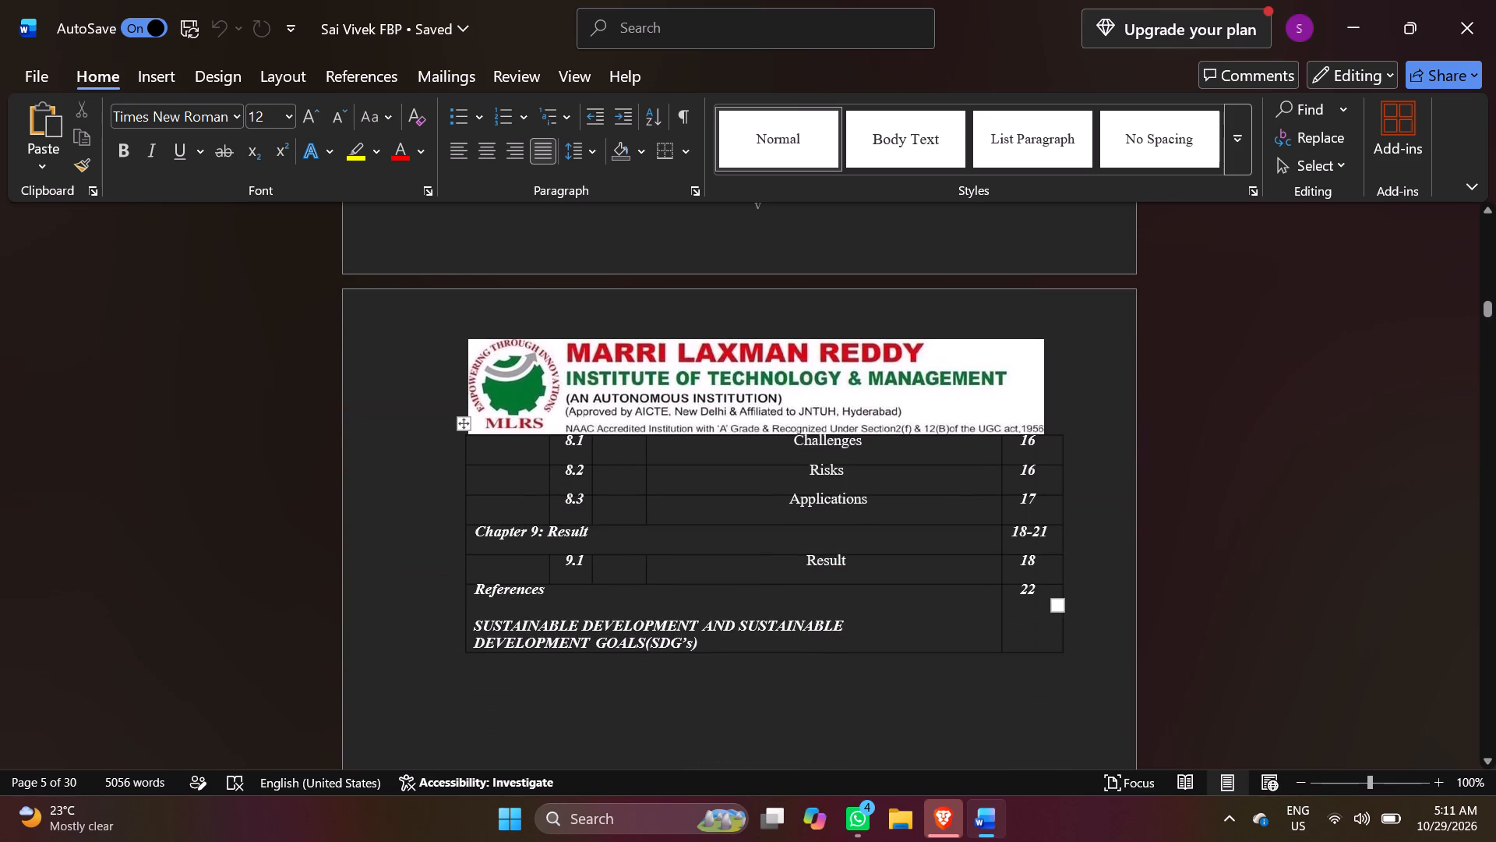
scroll(857, 563, "up", 19)
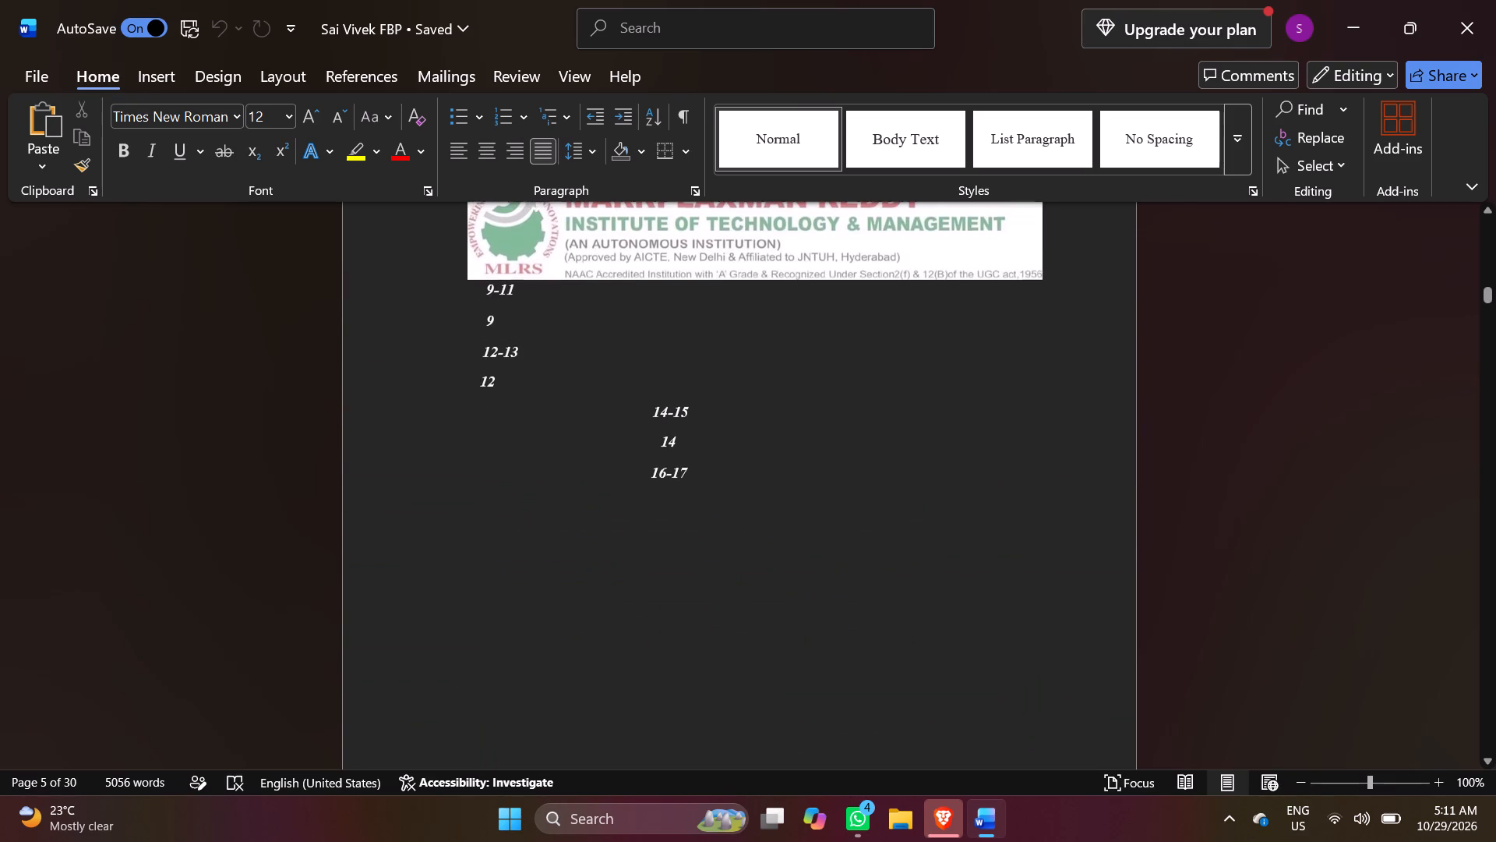
Select the stray page numbers from 9-11 to 16-17 on page v and compare them with the contents table before and after them.
left_click_drag(760, 486, 469, 380)
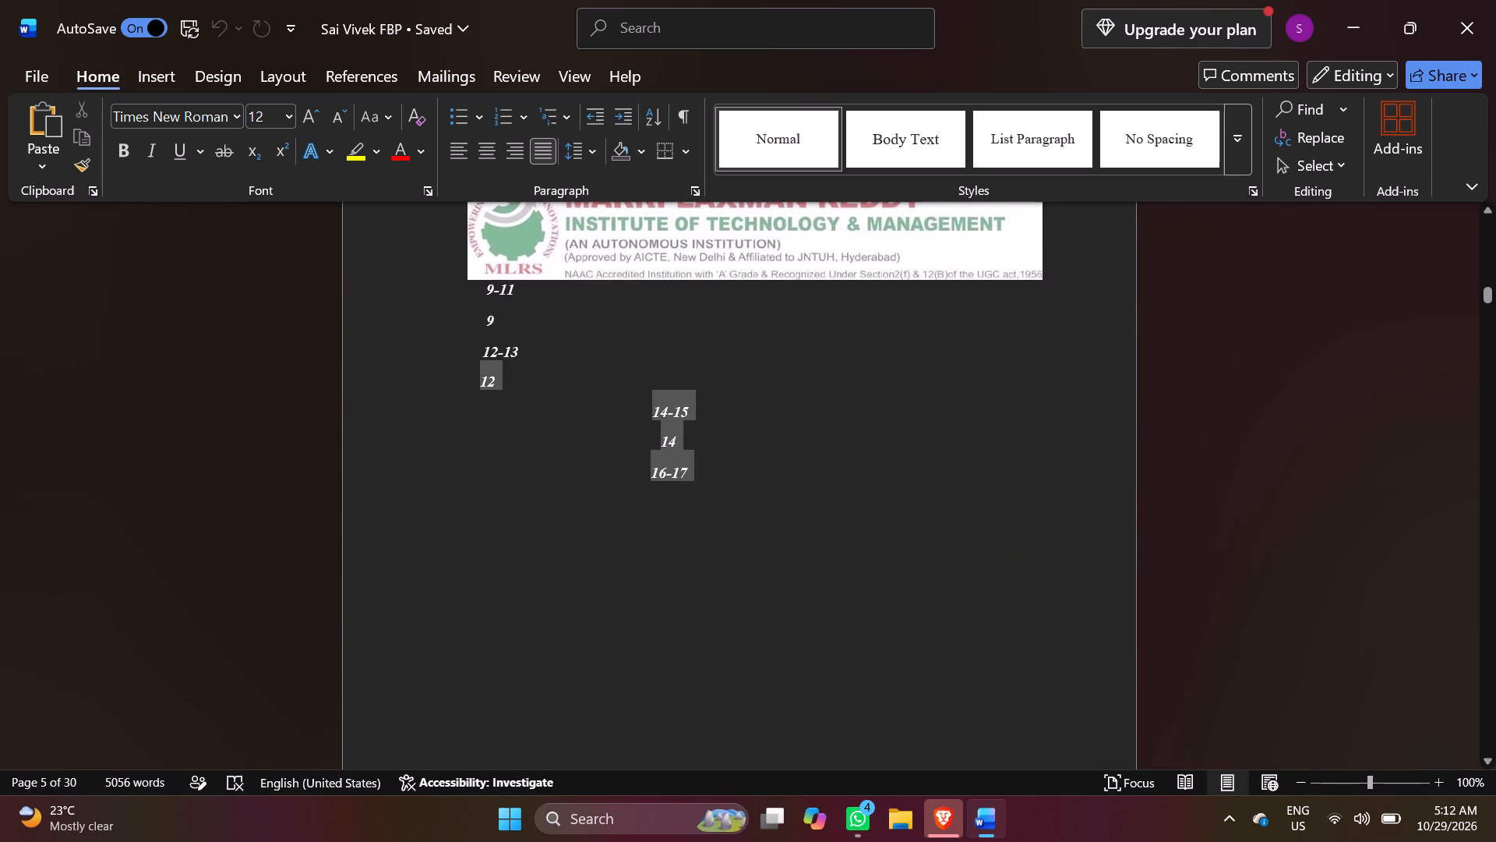
left_click_drag(469, 380, 477, 294)
scroll(521, 467, "down", 2)
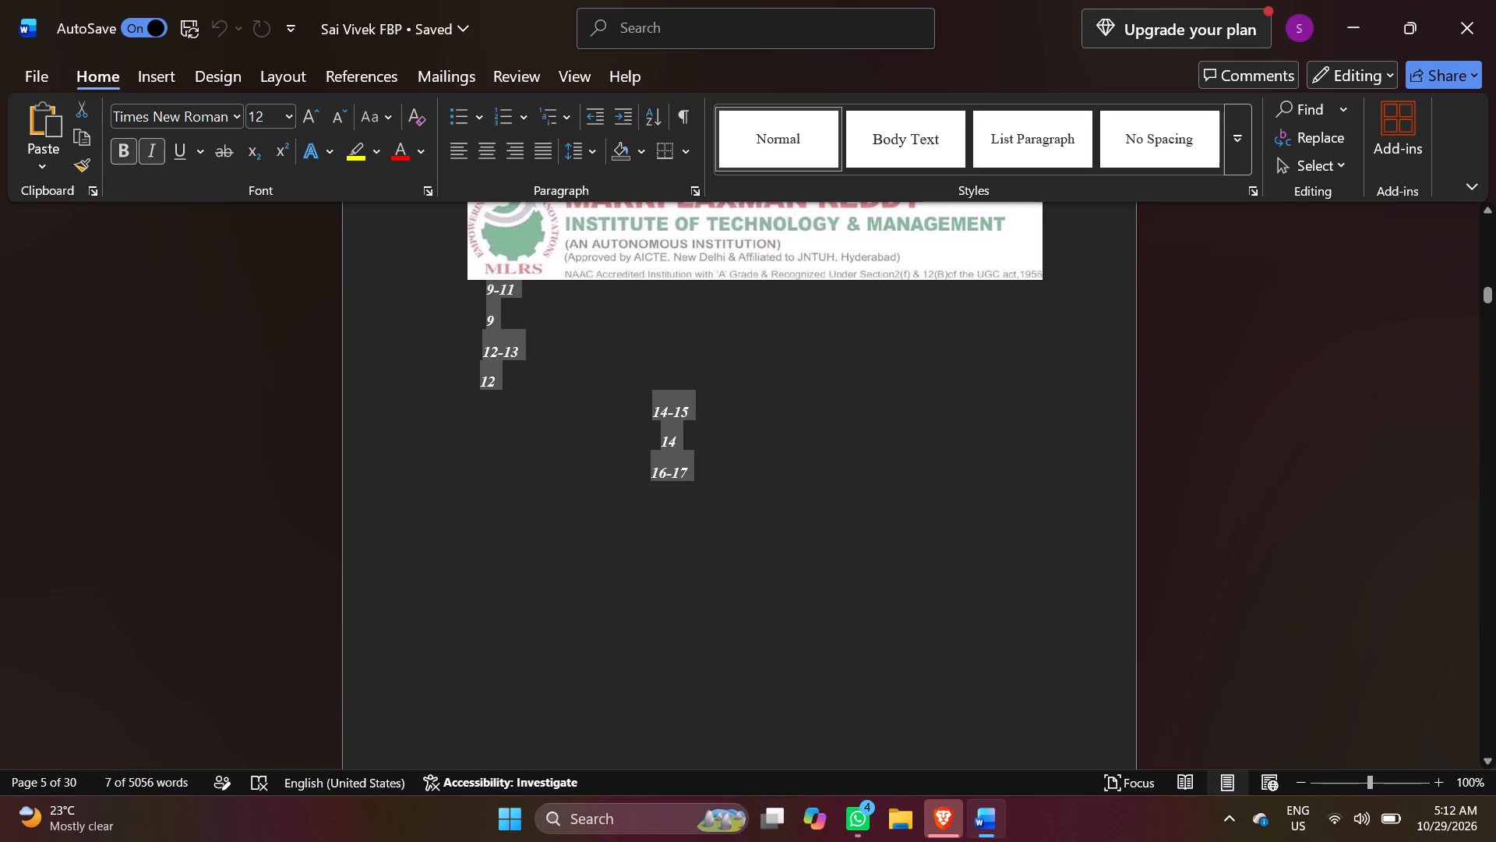
scroll(522, 468, "down", 2)
scroll(532, 476, "up", 14)
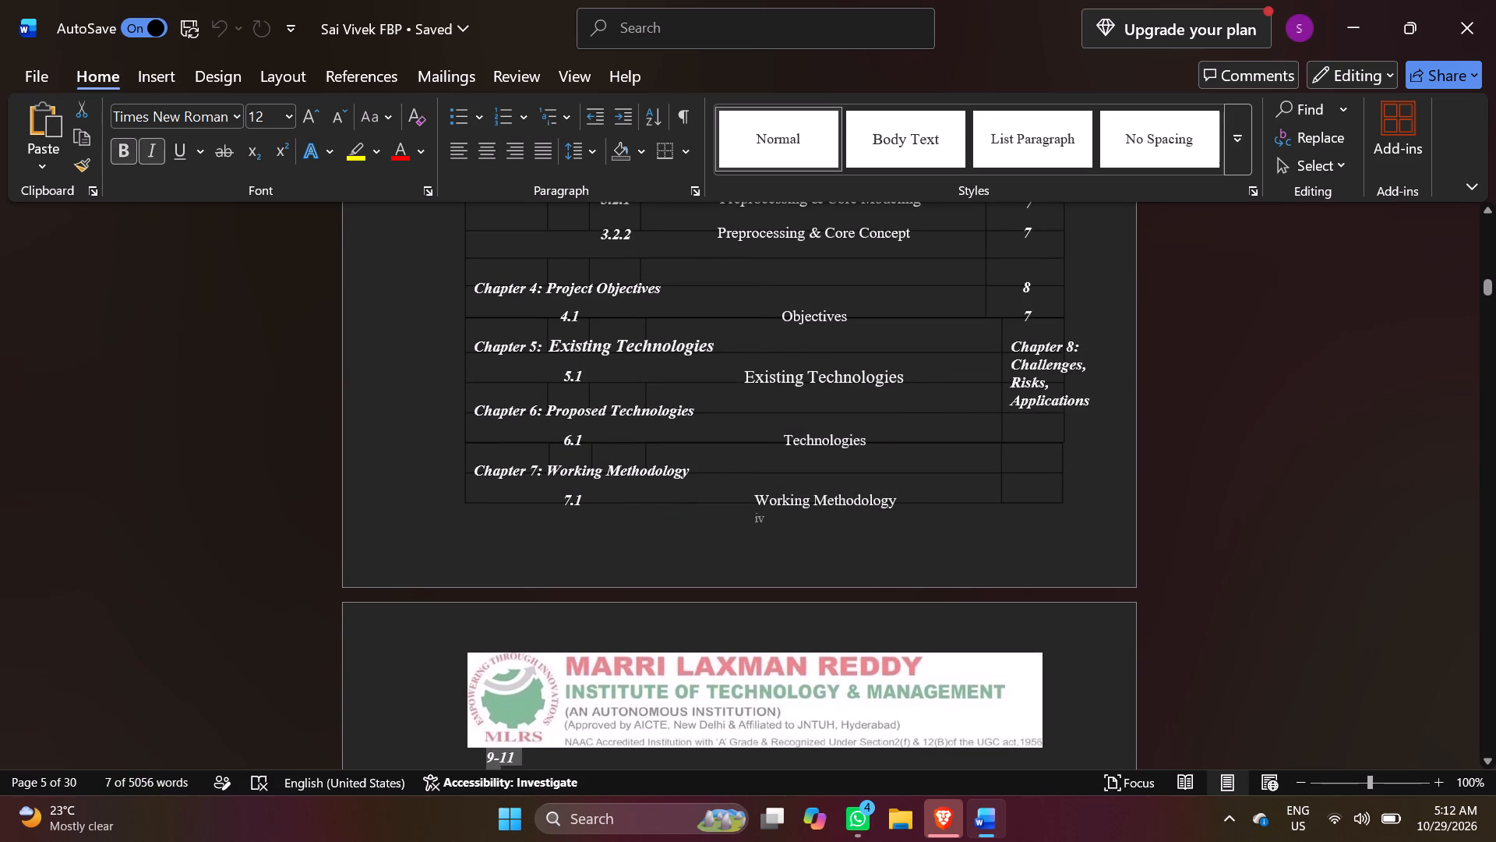
scroll(1008, 409, "down", 20)
scroll(1008, 409, "down", 8)
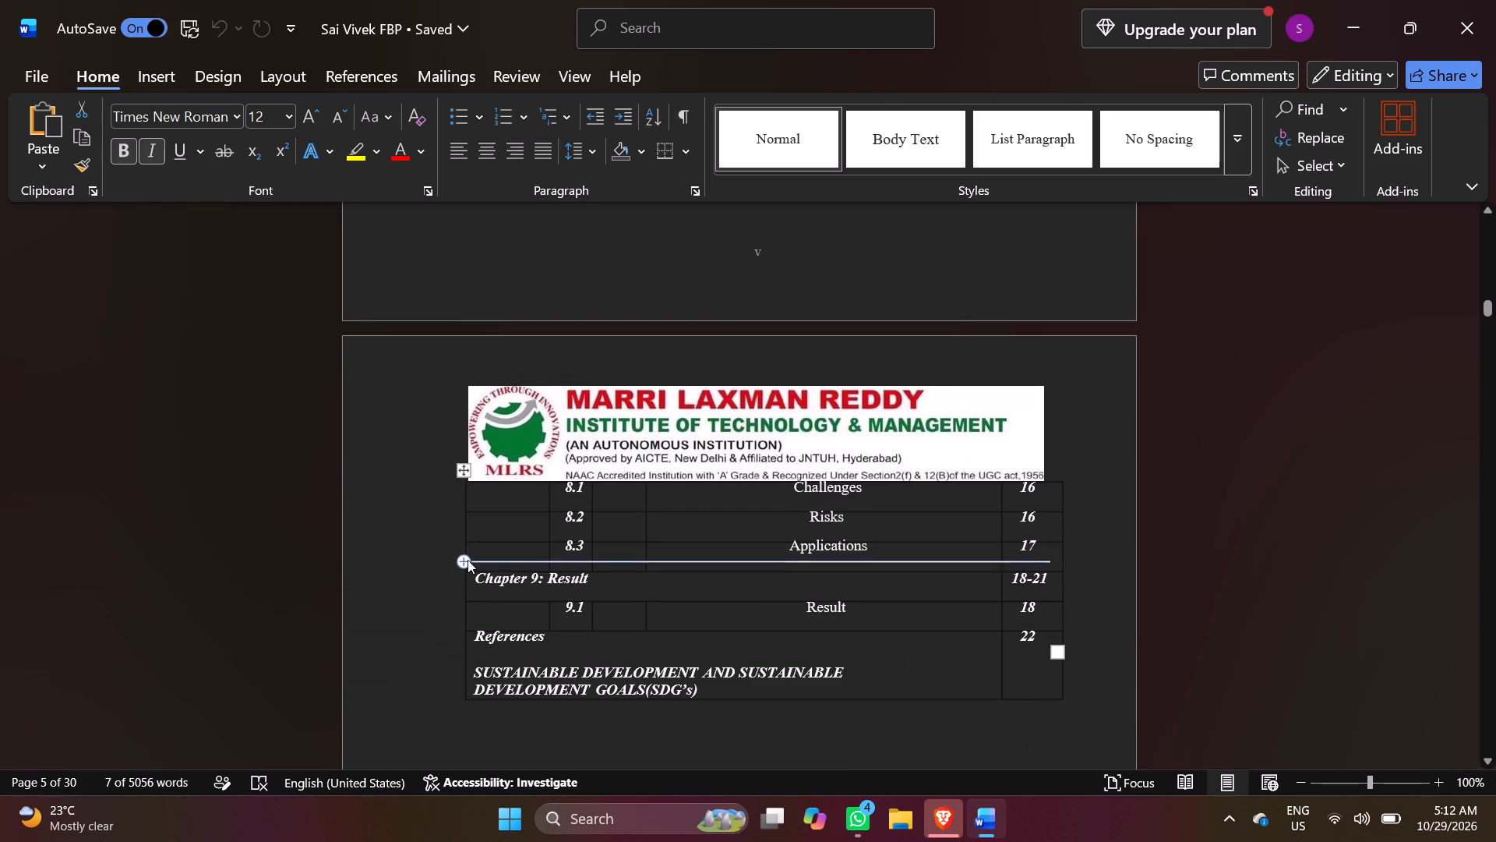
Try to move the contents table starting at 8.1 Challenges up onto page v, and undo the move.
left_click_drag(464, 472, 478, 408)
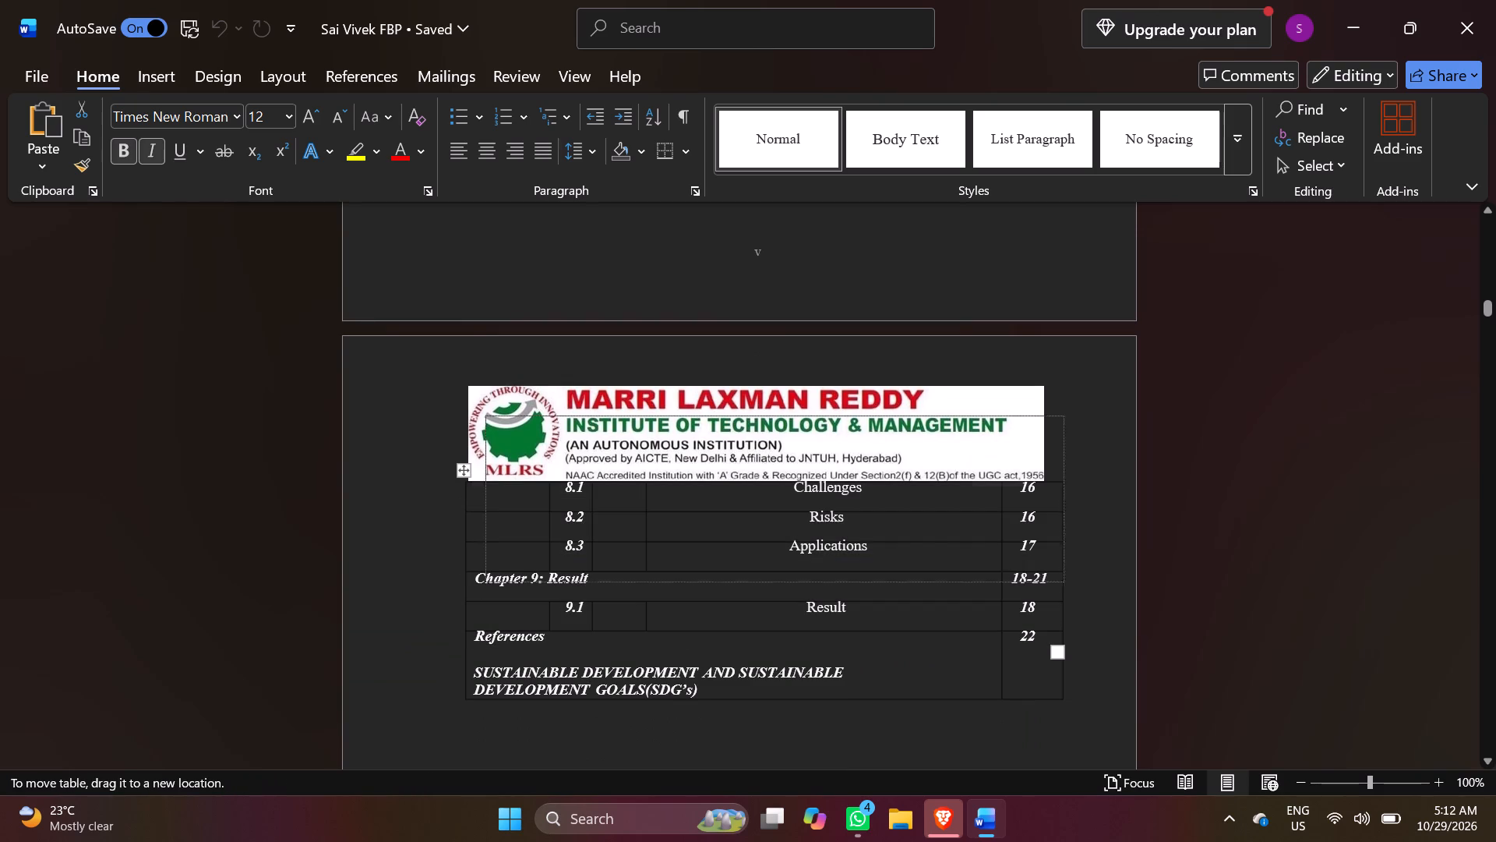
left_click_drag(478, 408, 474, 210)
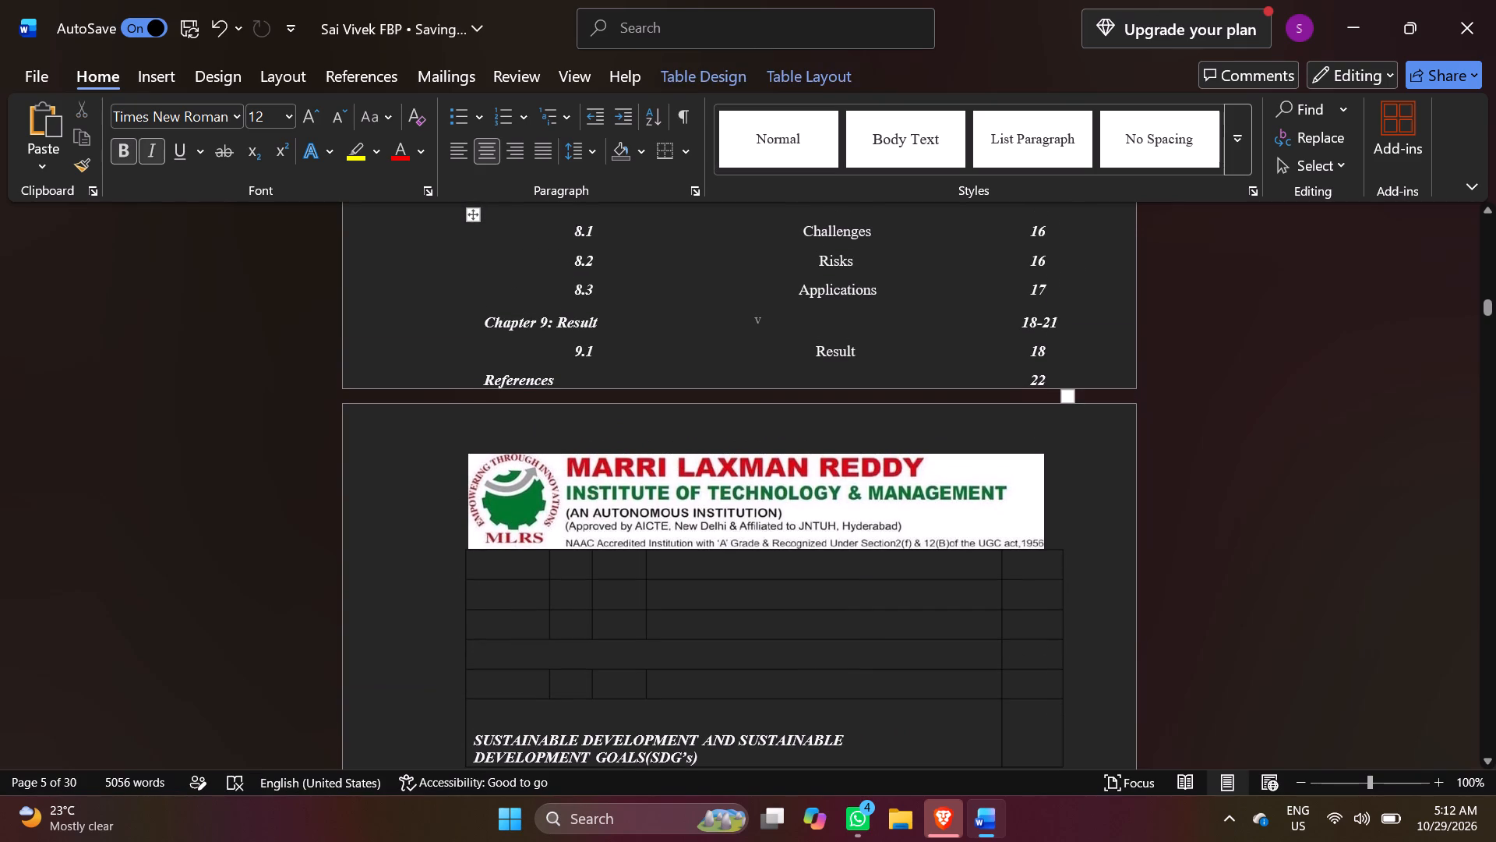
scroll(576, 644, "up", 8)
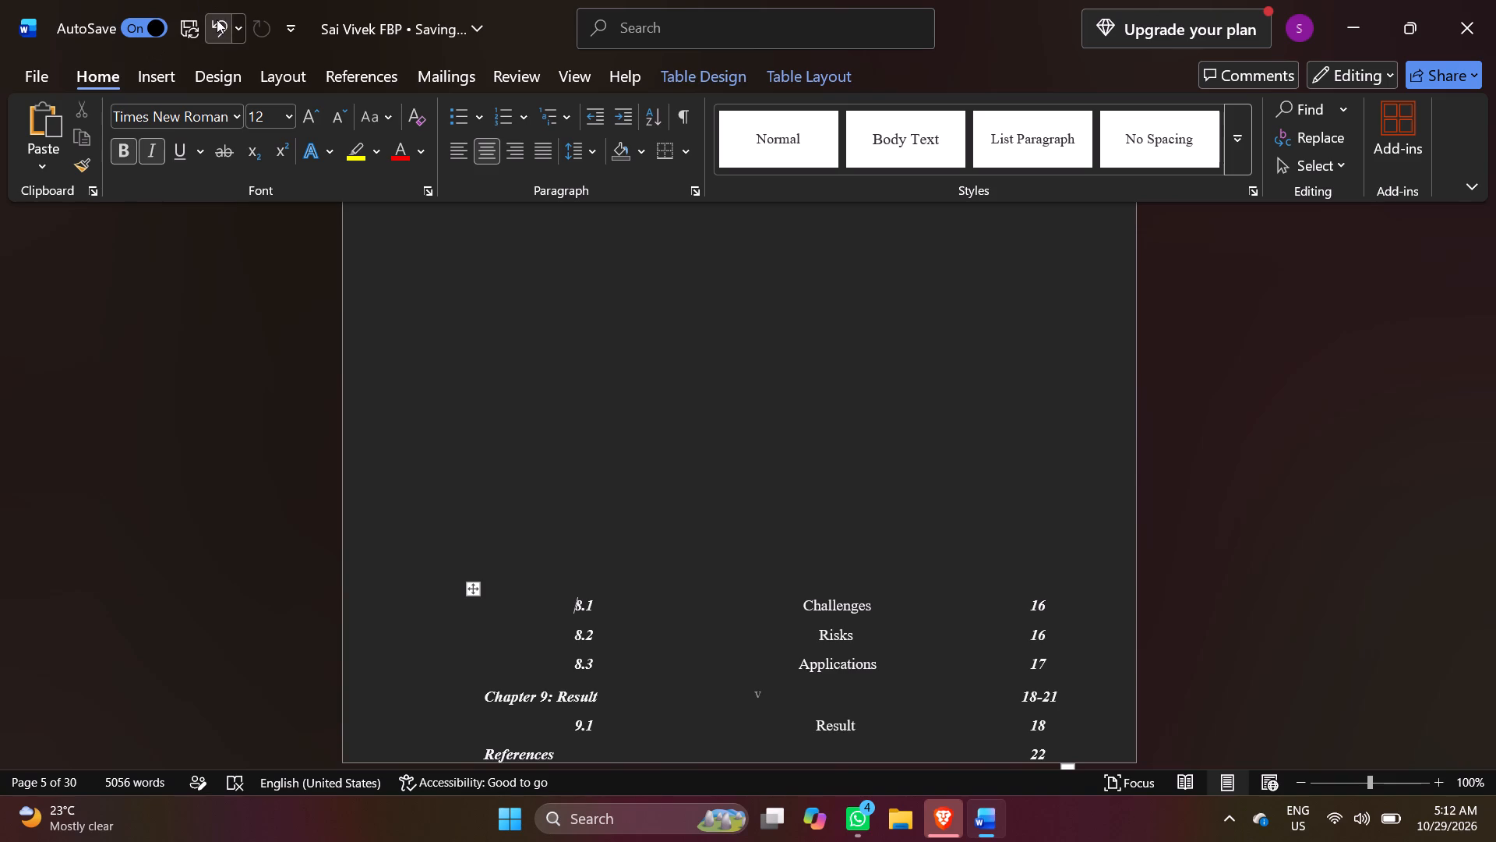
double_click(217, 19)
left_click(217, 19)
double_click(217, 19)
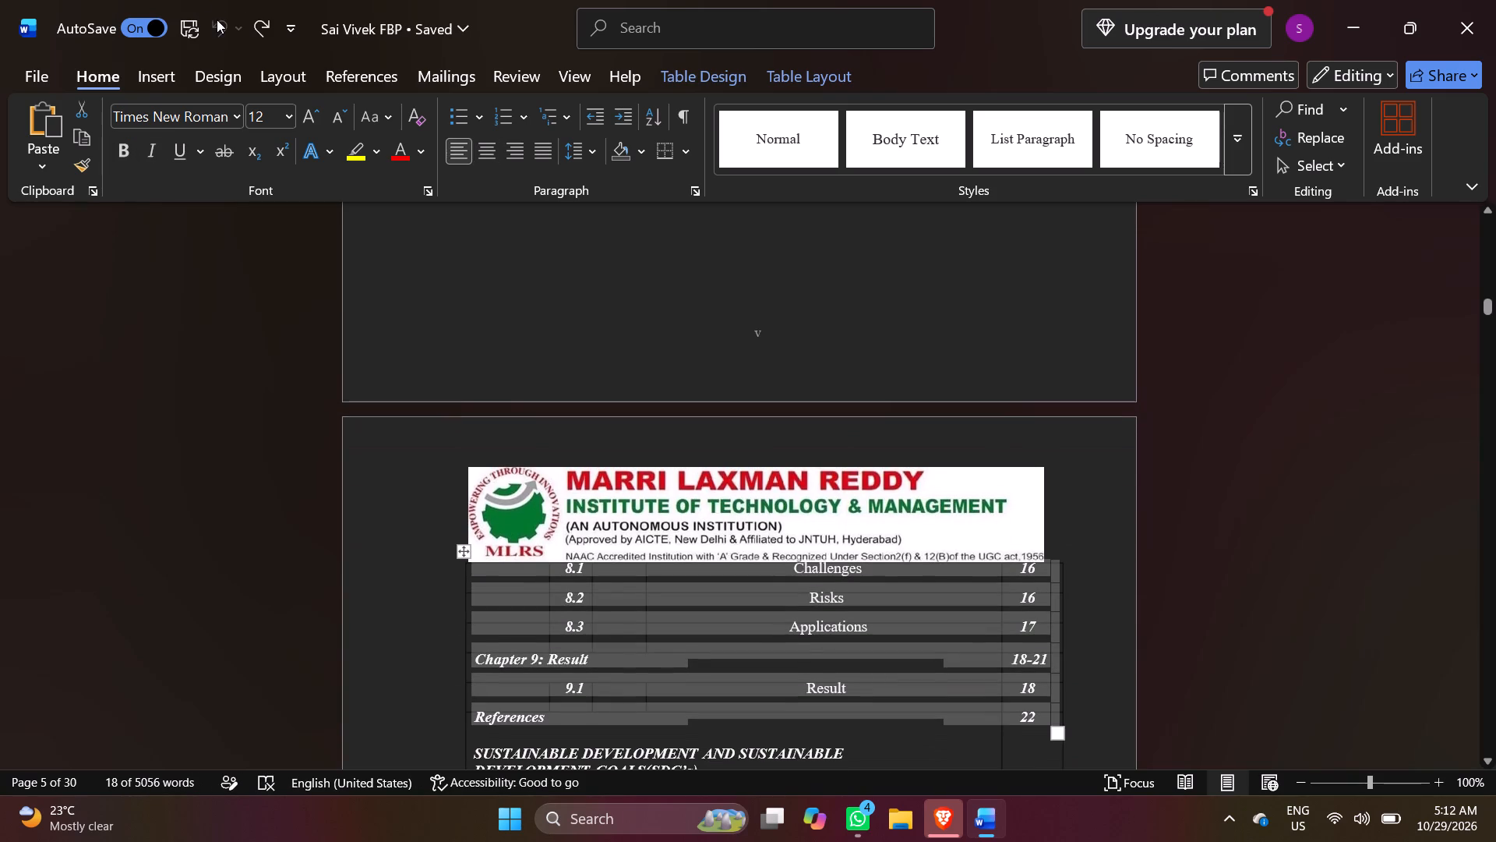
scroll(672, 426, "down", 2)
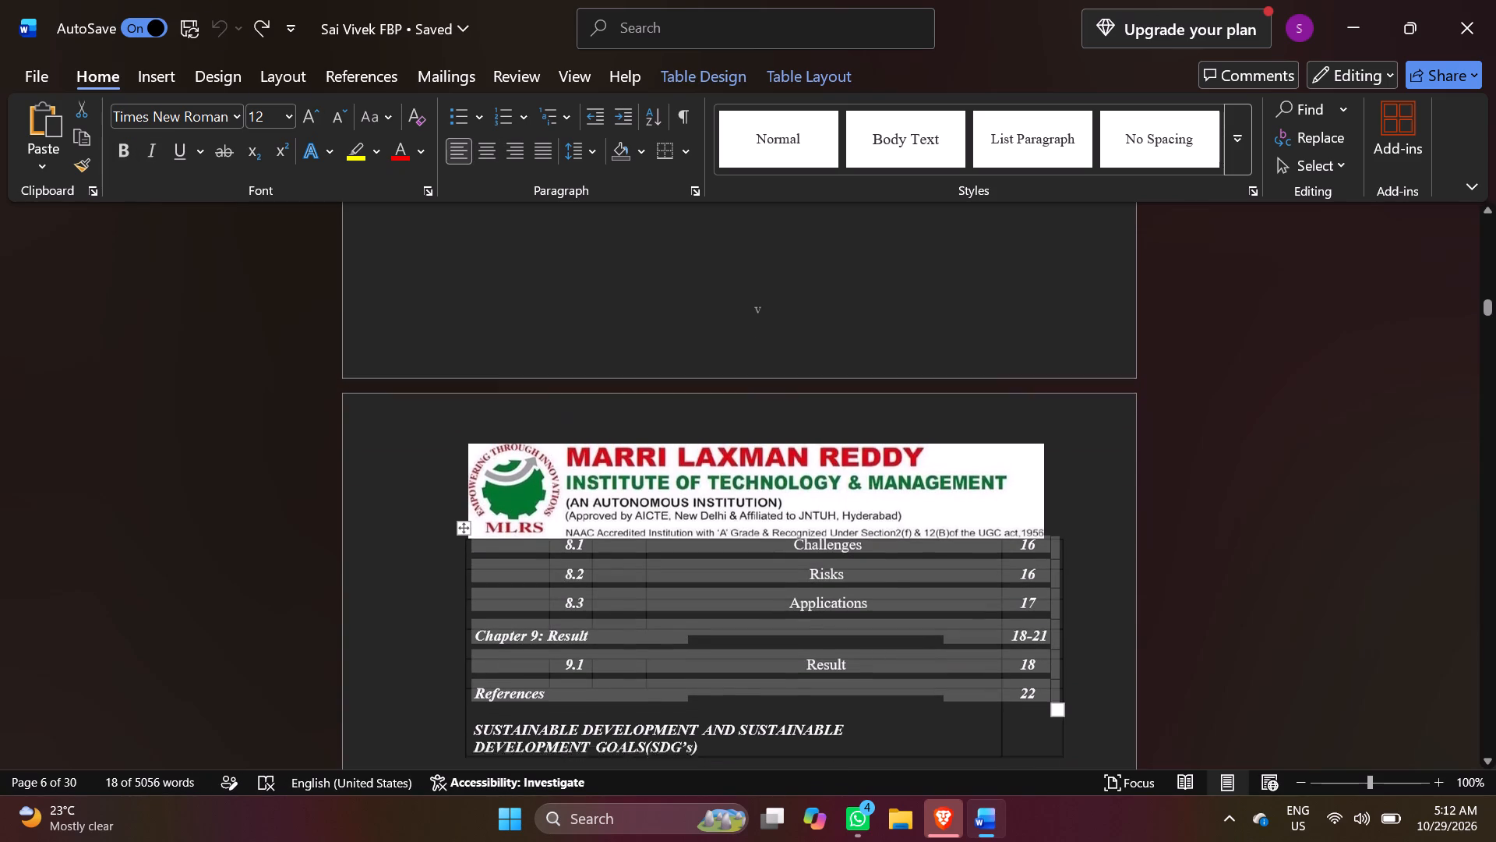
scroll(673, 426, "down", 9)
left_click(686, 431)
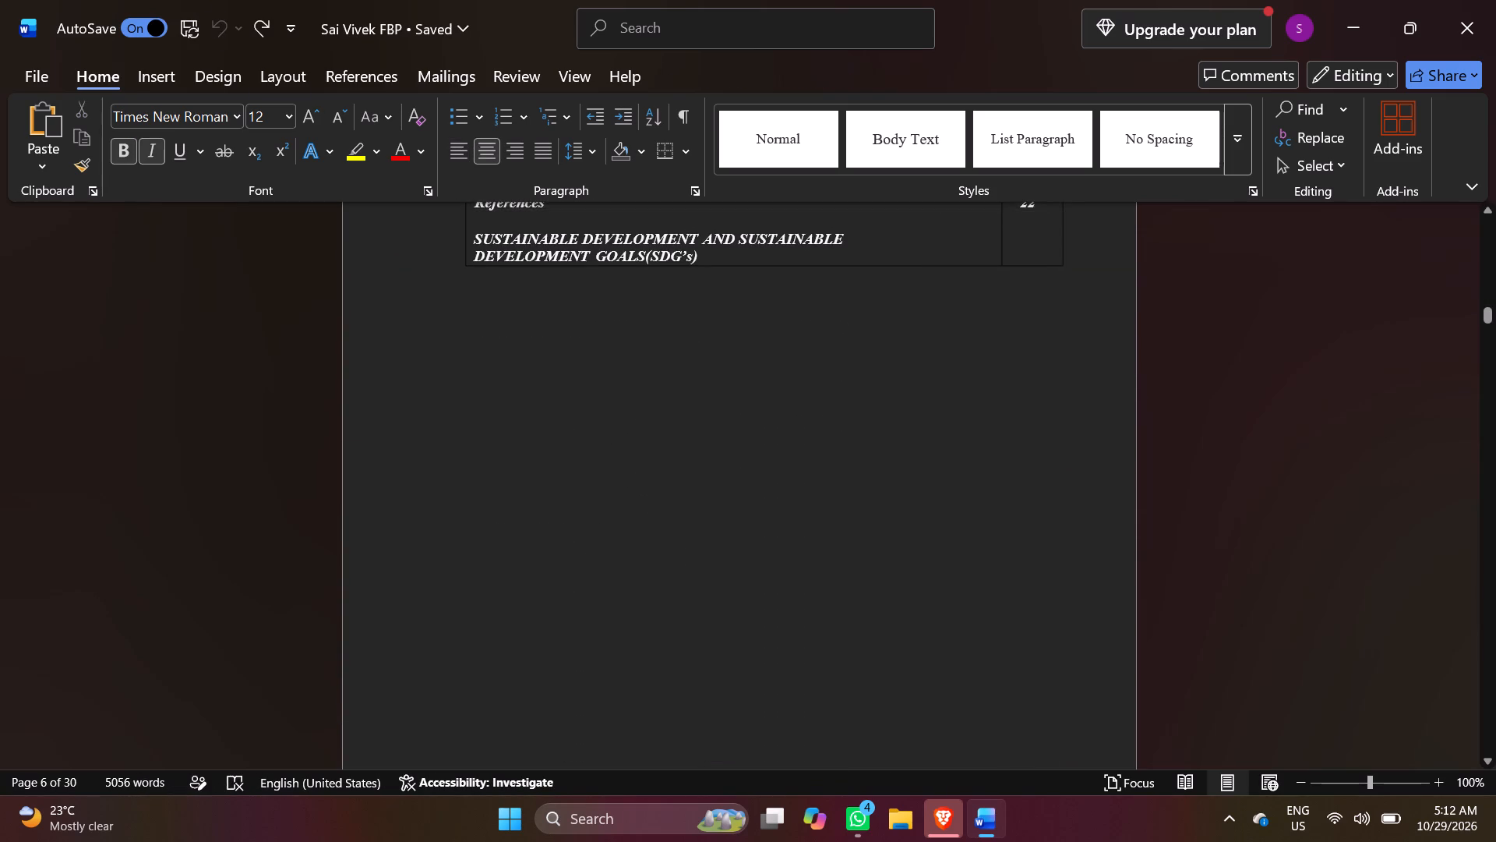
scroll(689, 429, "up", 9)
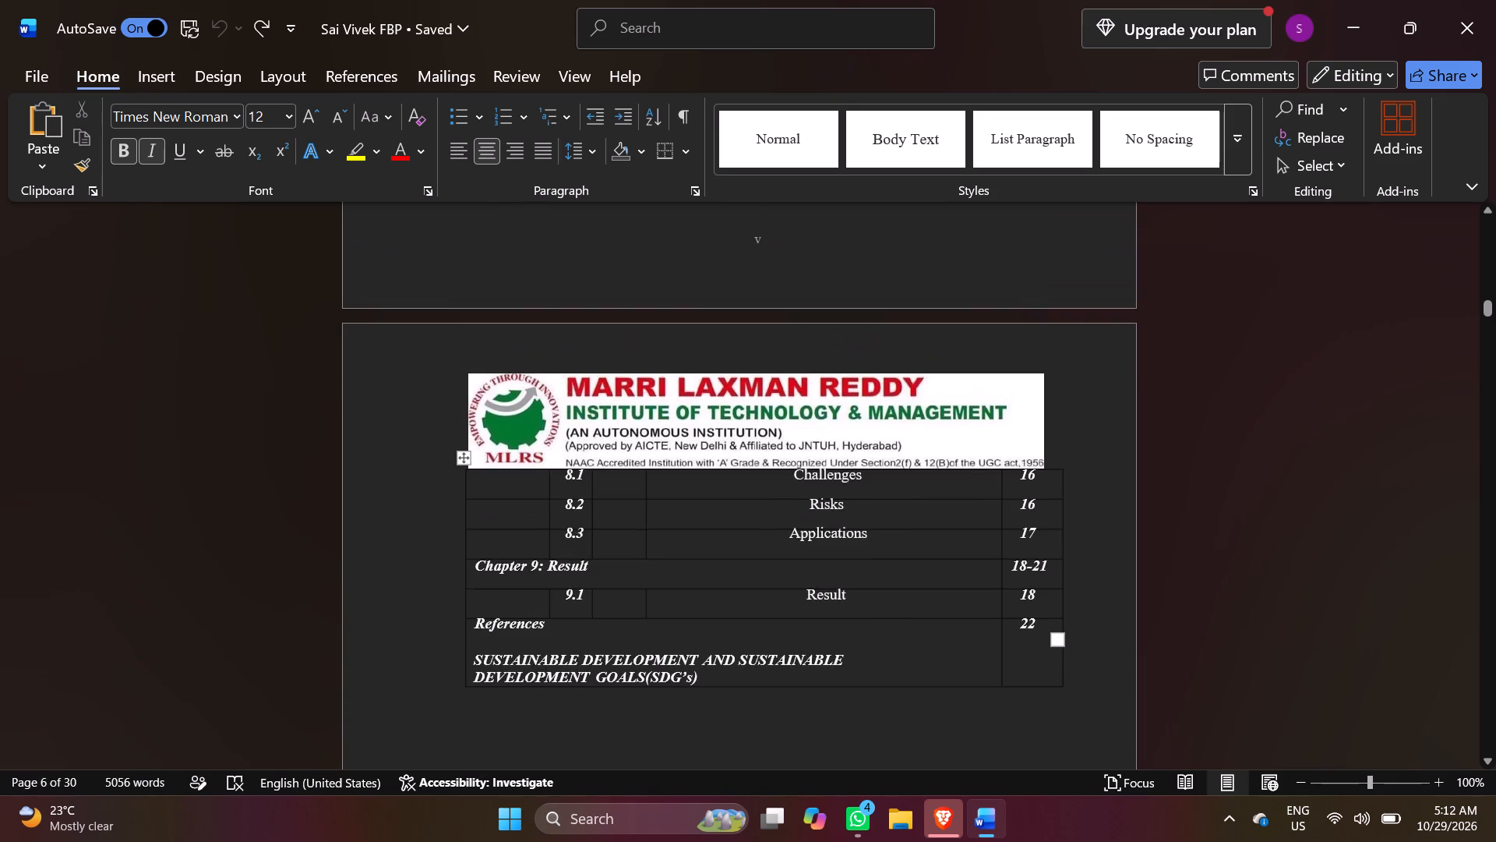
Delete the misplaced "Chapter 8: Challenges, Risks, Applications" text from the page number column beside Chapters 5 and 6 on page iv.
scroll(691, 426, "up", 19)
scroll(692, 426, "up", 12)
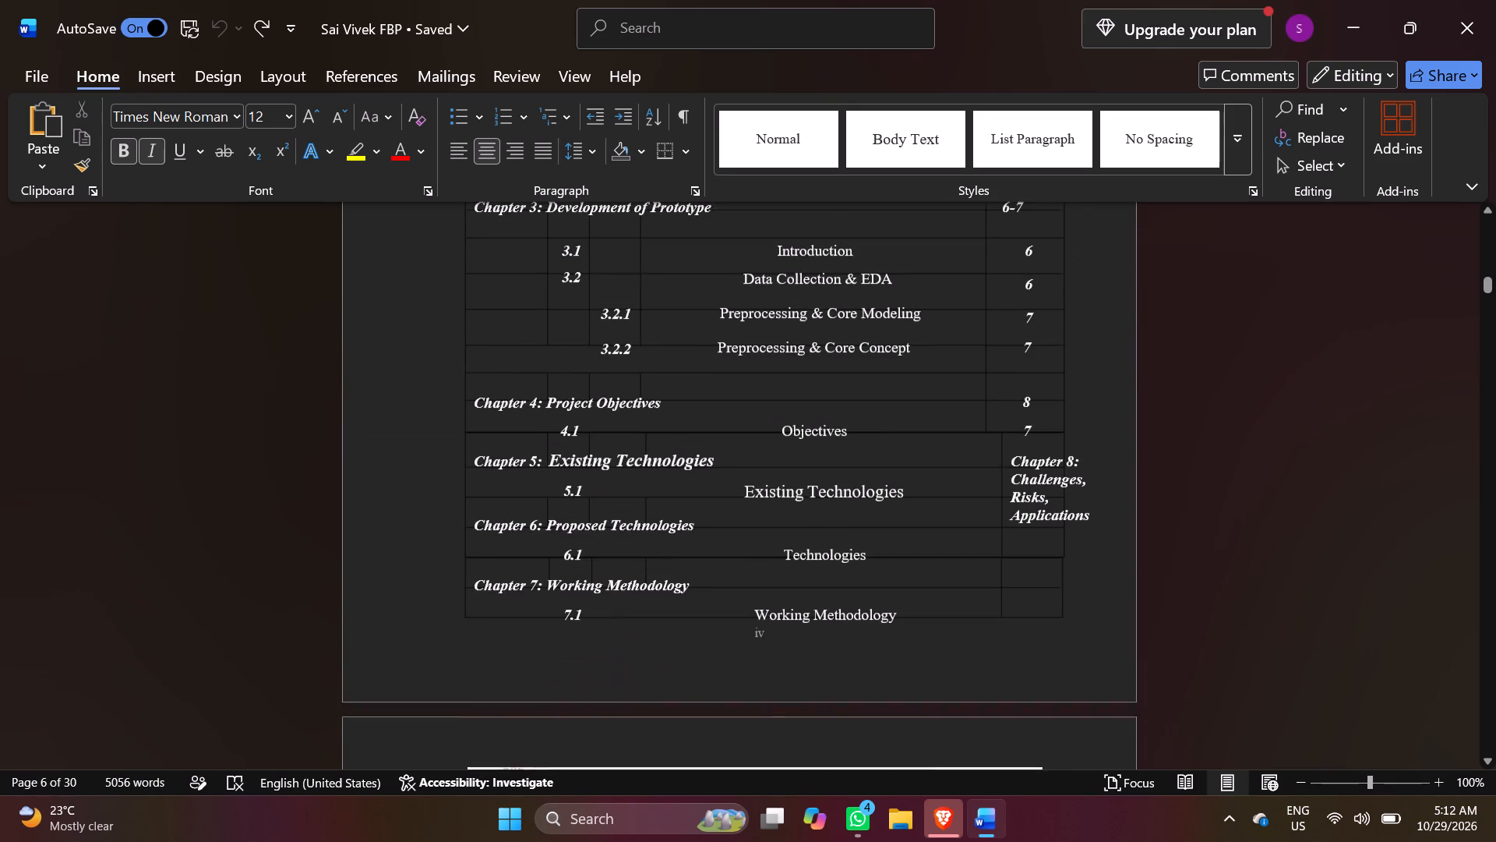
left_click_drag(1008, 475, 1066, 511)
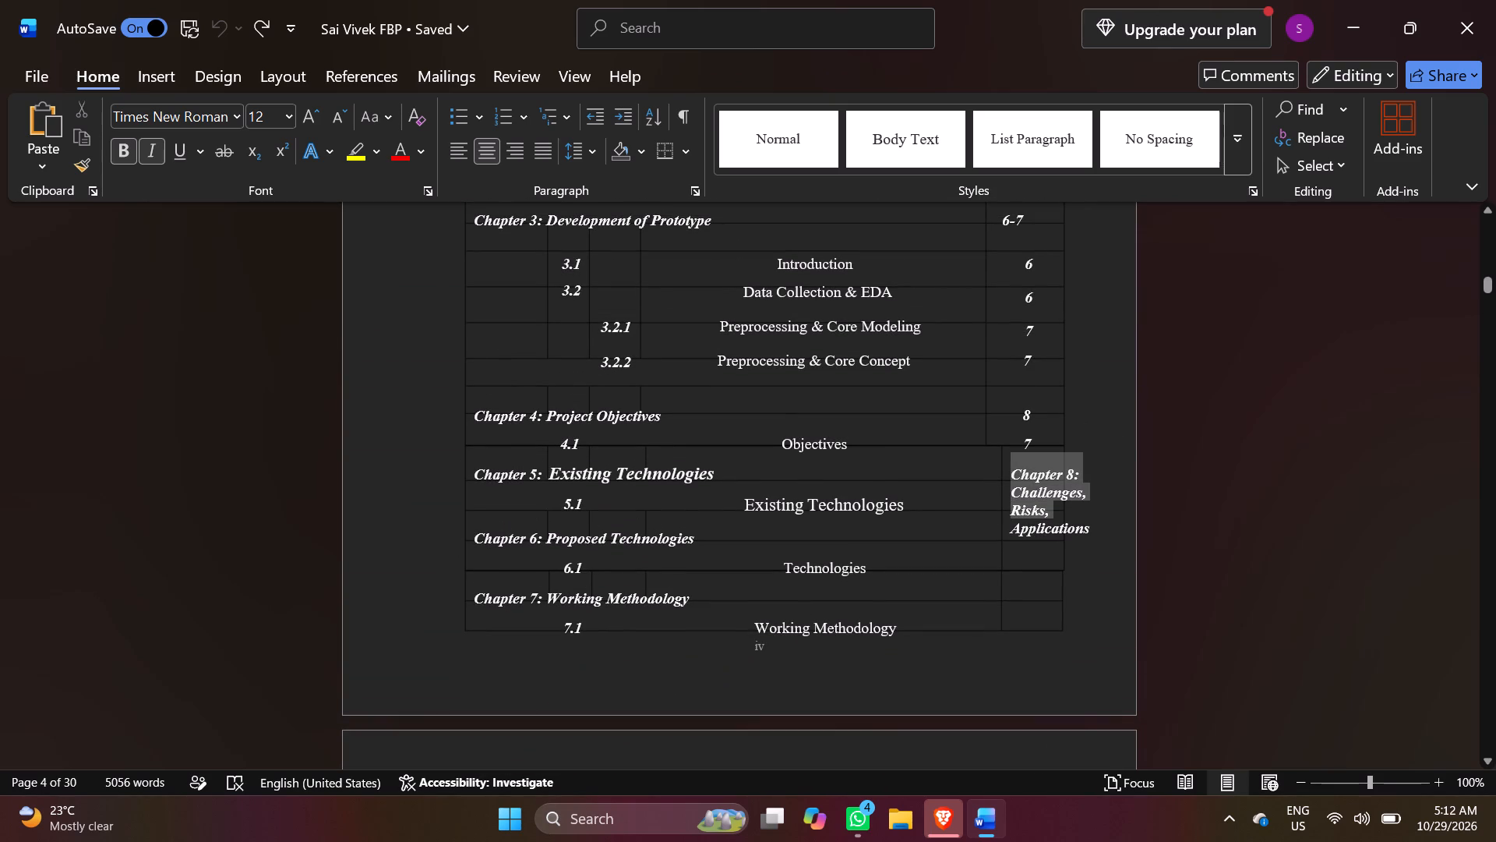
left_click_drag(1066, 511, 1074, 532)
key("BackSpace")
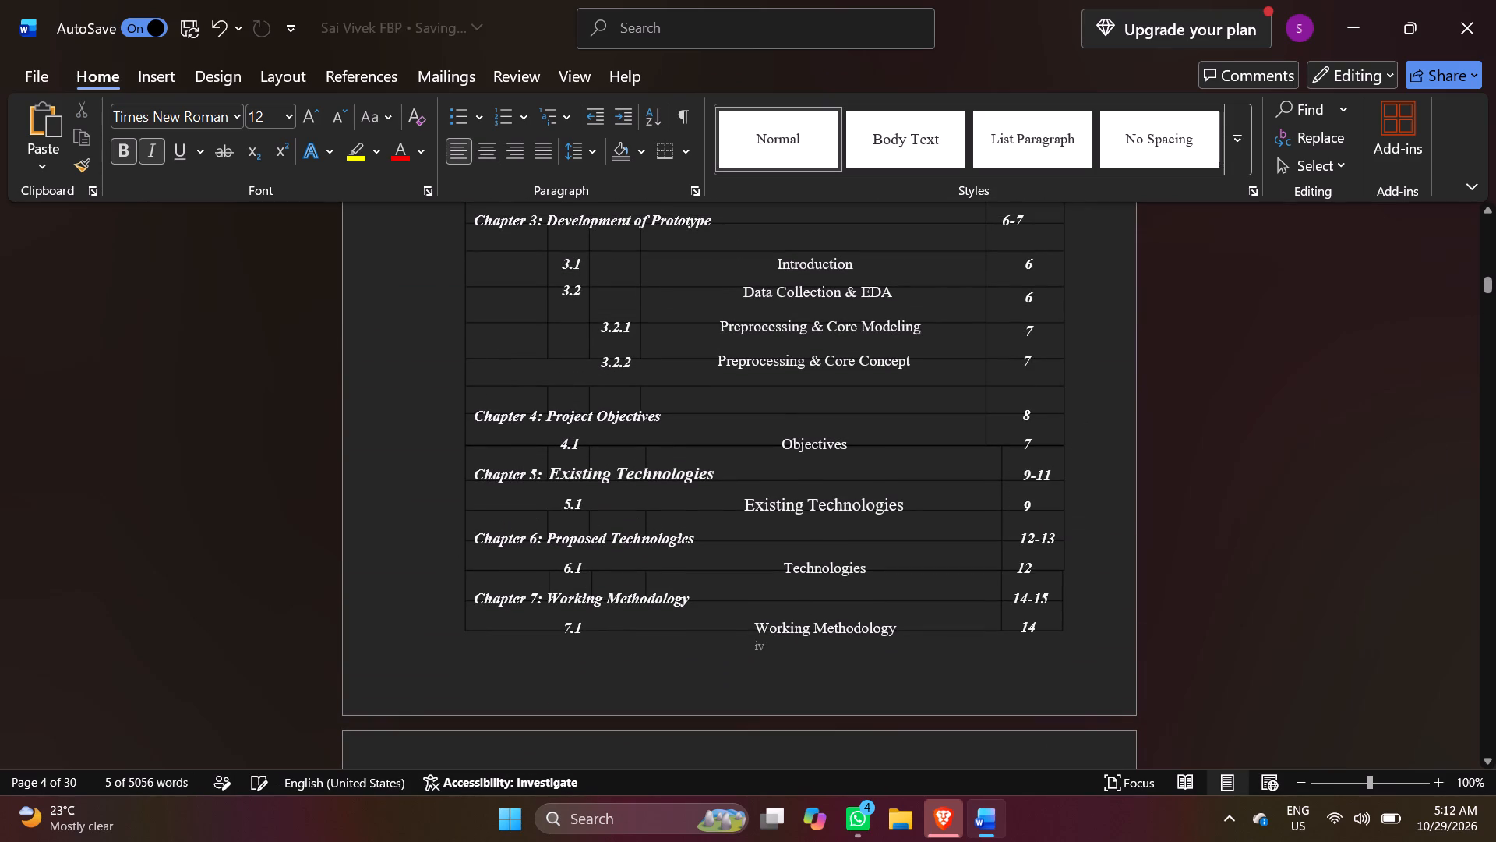
Delete the stray 16-17 page number and the otherwise empty page v that holds it.
scroll(1036, 549, "down", 6)
scroll(841, 665, "down", 5)
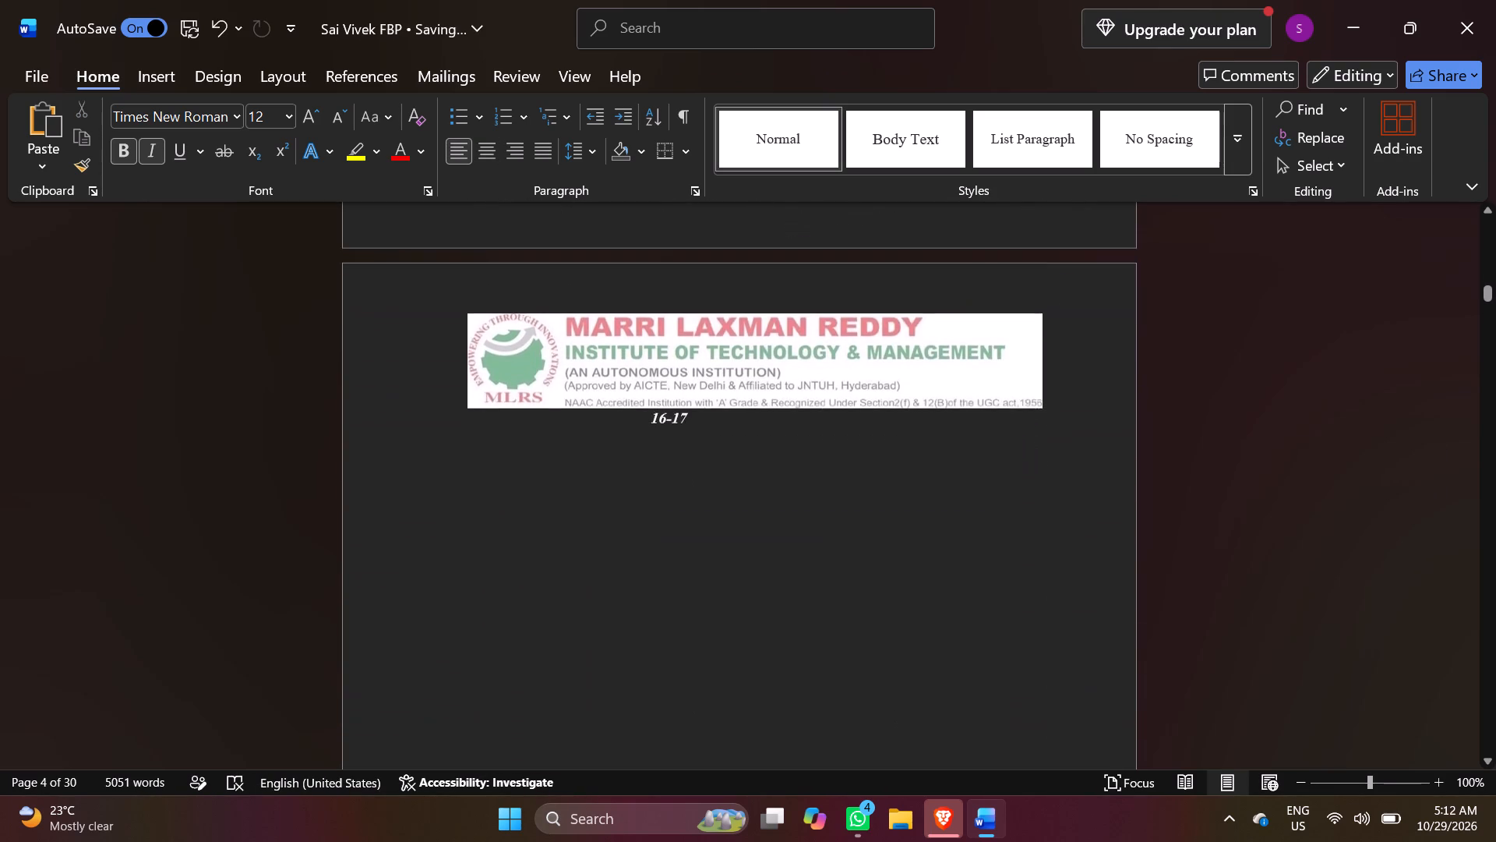
left_click_drag(693, 384, 651, 383)
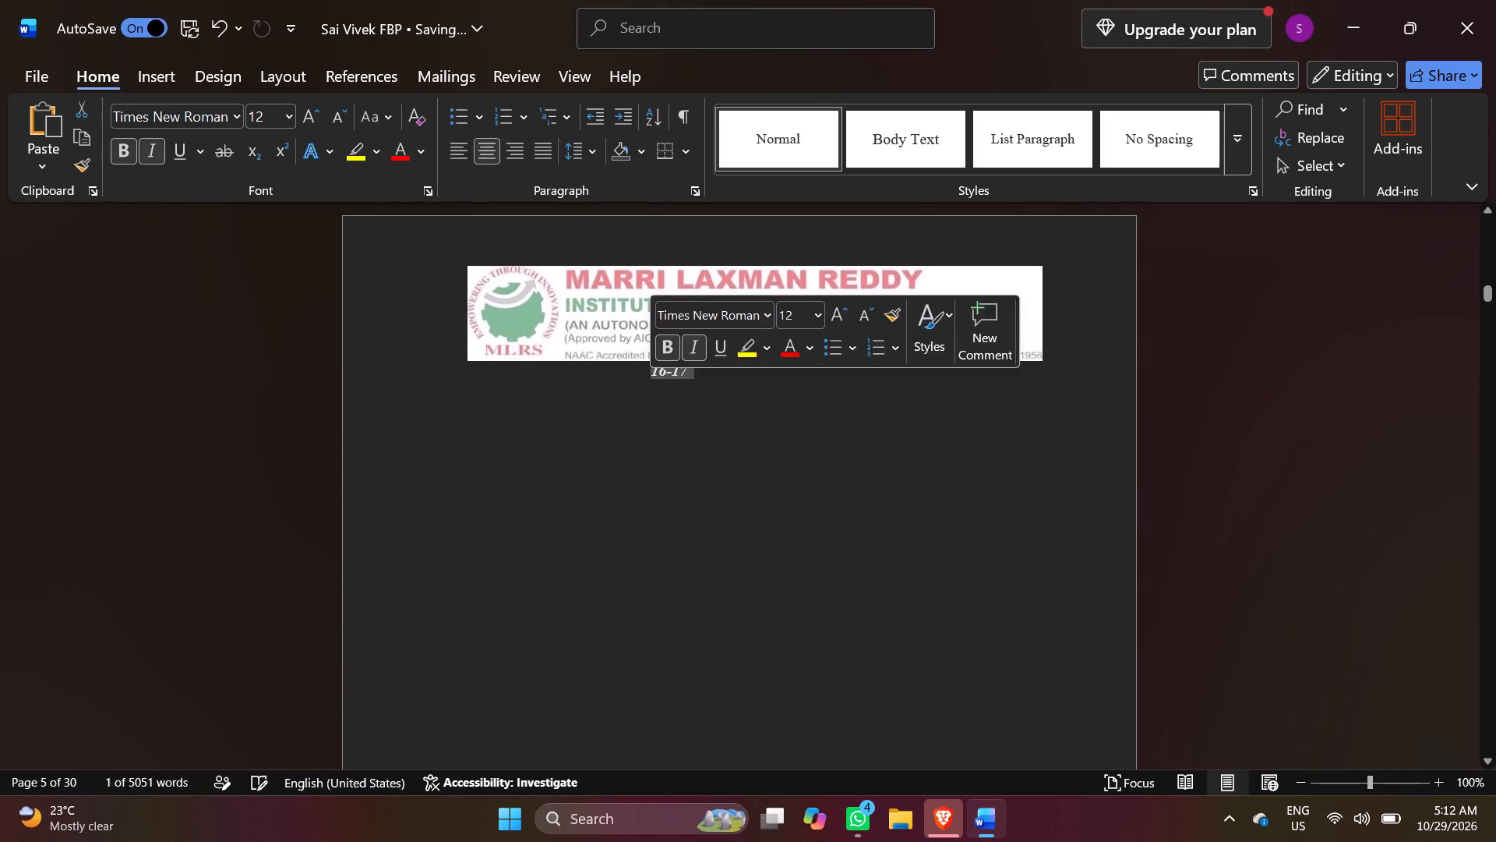
key("backslash")
key("BackSpace")
key("BackSpace")
key("BackSpace")
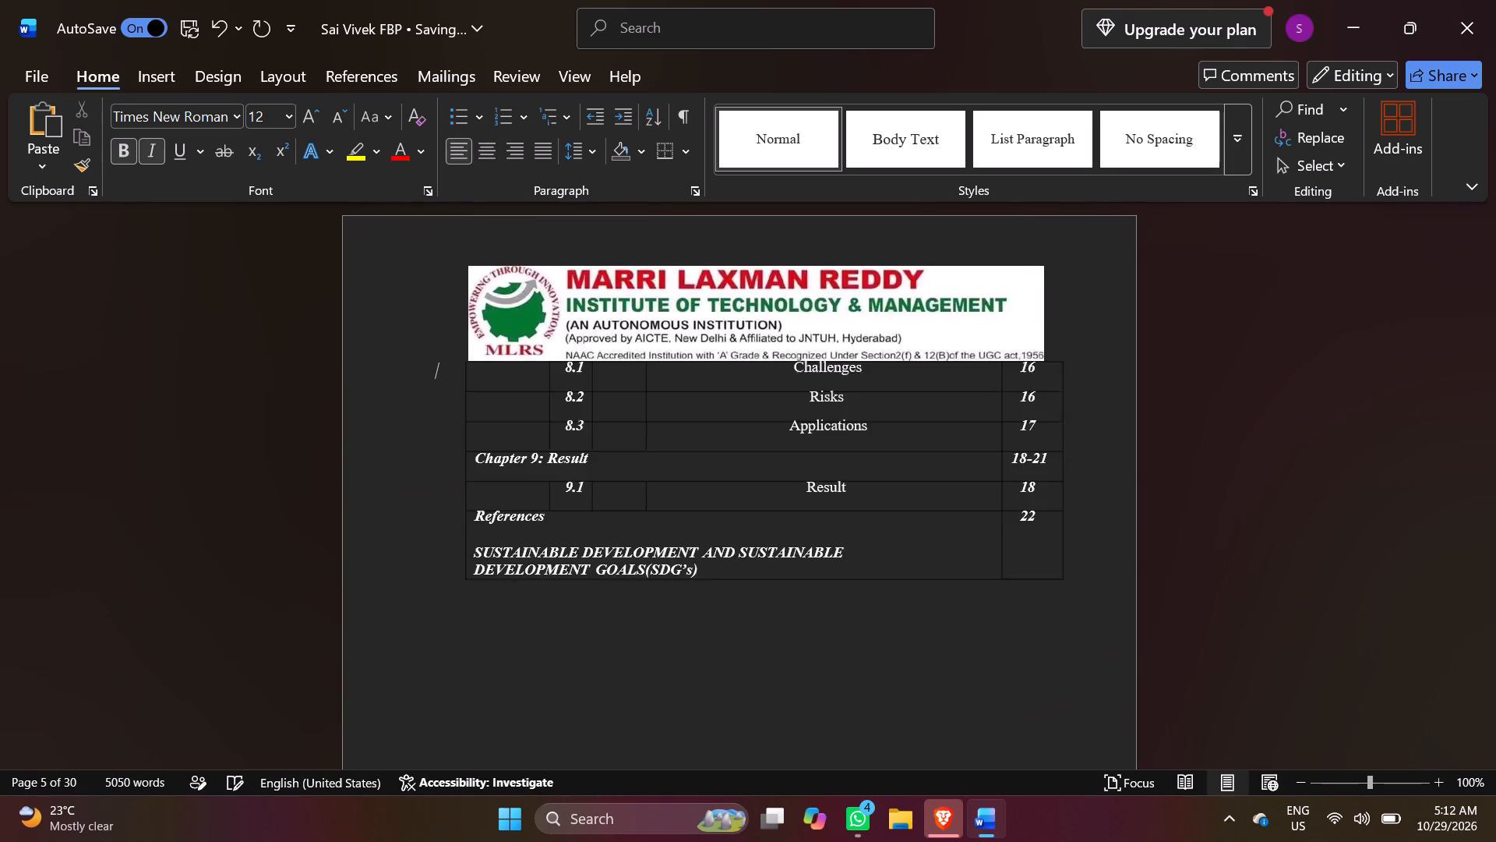
Save the document after checking how the contents table runs across the two pages.
scroll(778, 513, "up", 5)
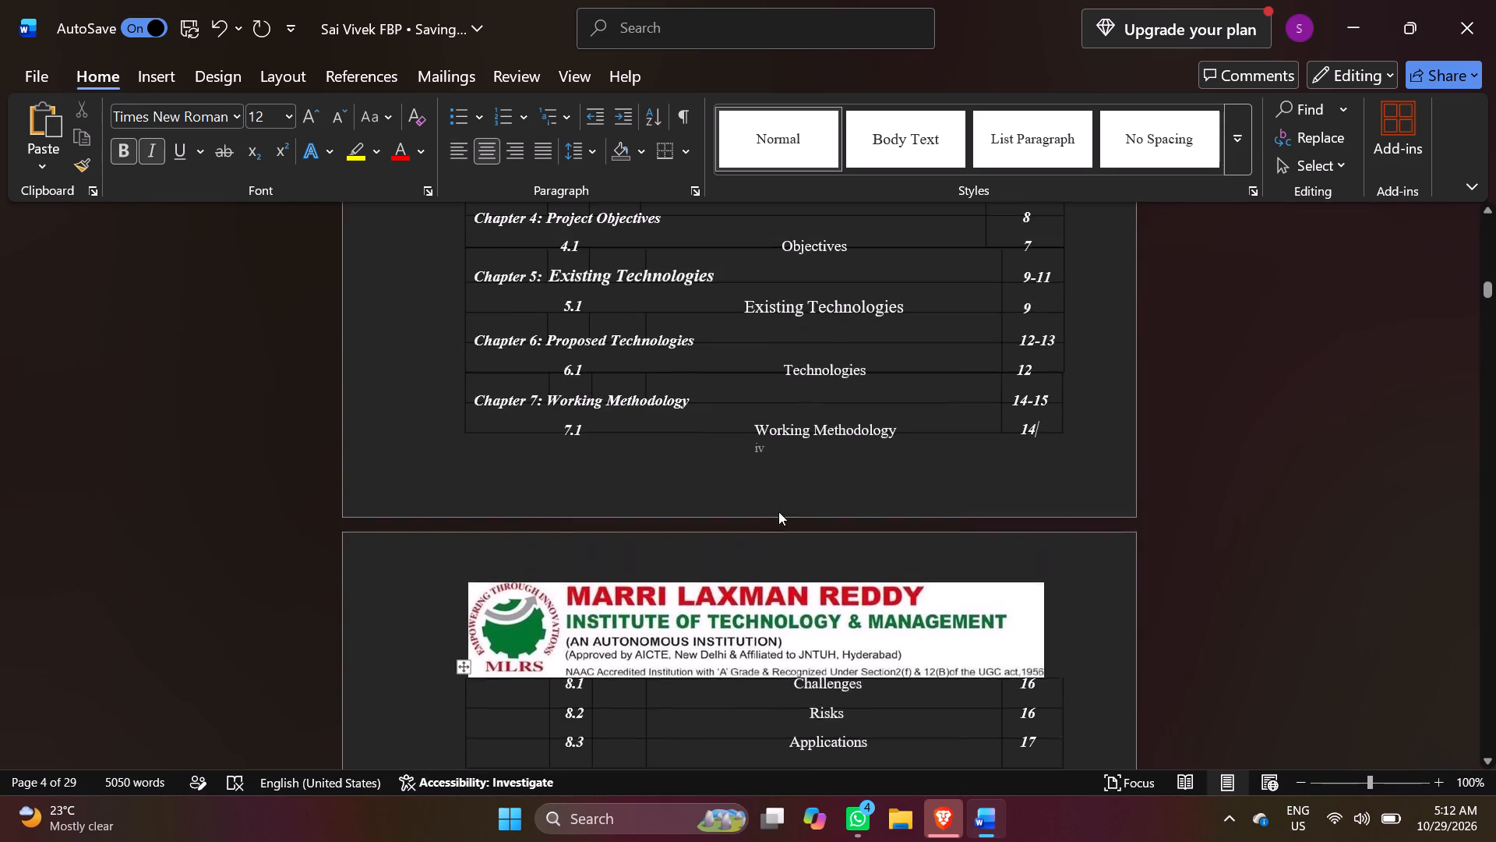
scroll(771, 513, "up", 3)
scroll(772, 515, "down", 11)
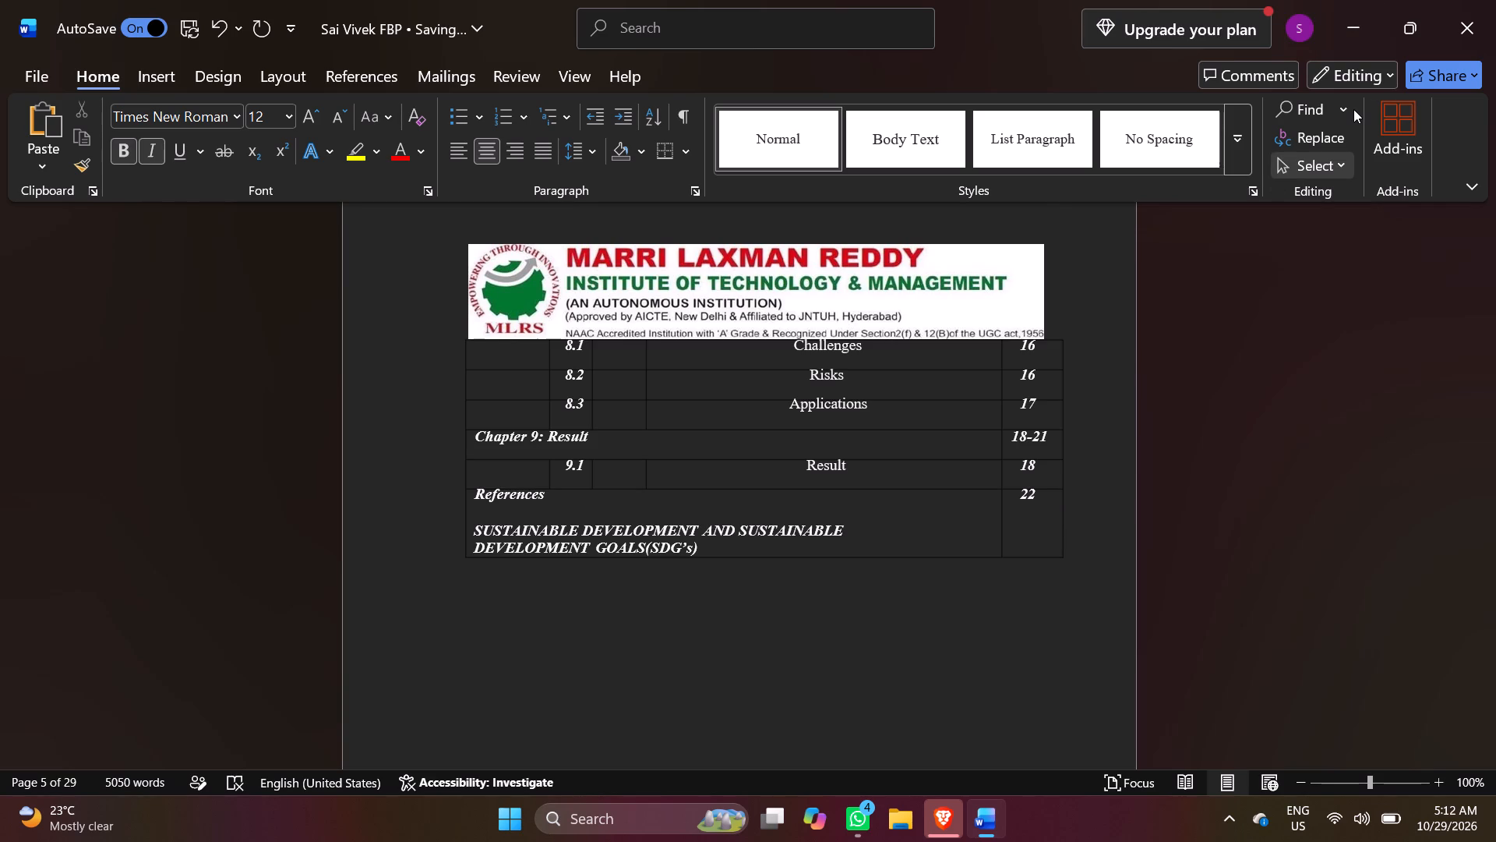
key("ctrl+s")
Check the line spacing options of the acknowledgement paragraph and compare with the contents table pages.
scroll(540, 408, "up", 4)
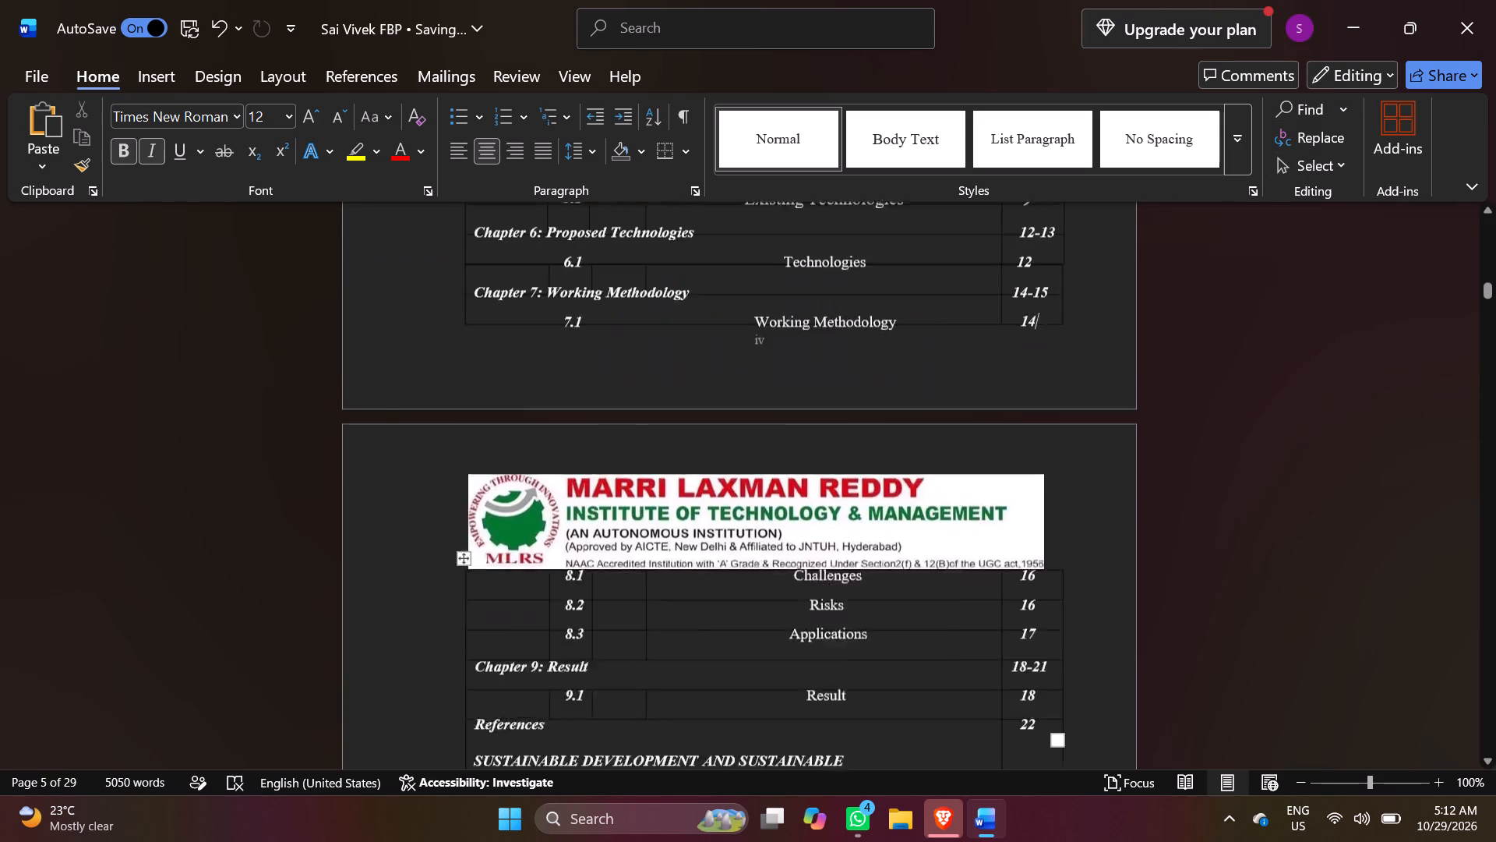
scroll(558, 397, "up", 20)
scroll(558, 397, "up", 13)
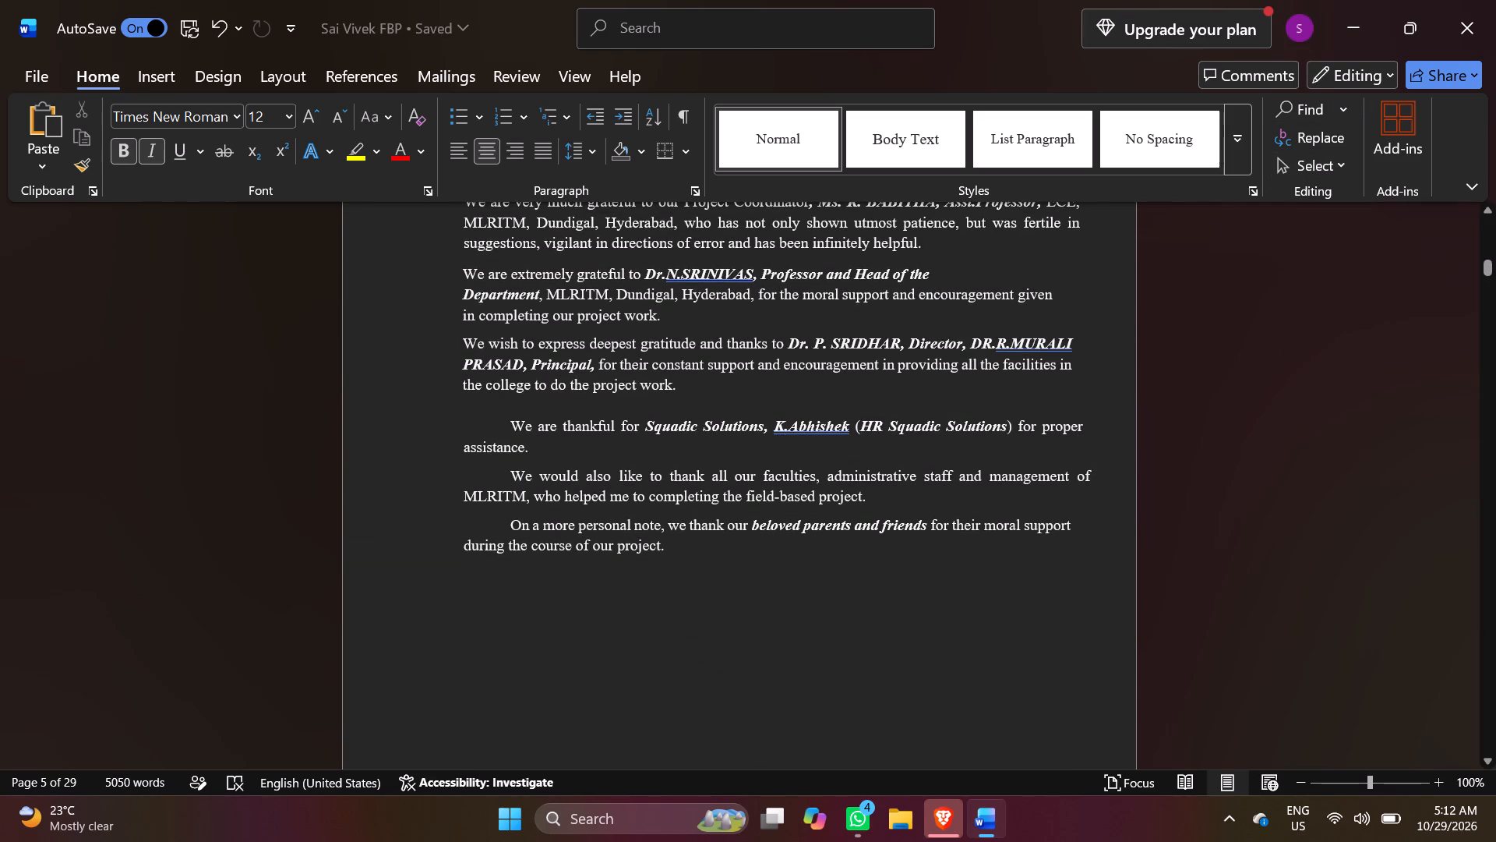
left_click(657, 356)
left_click(591, 141)
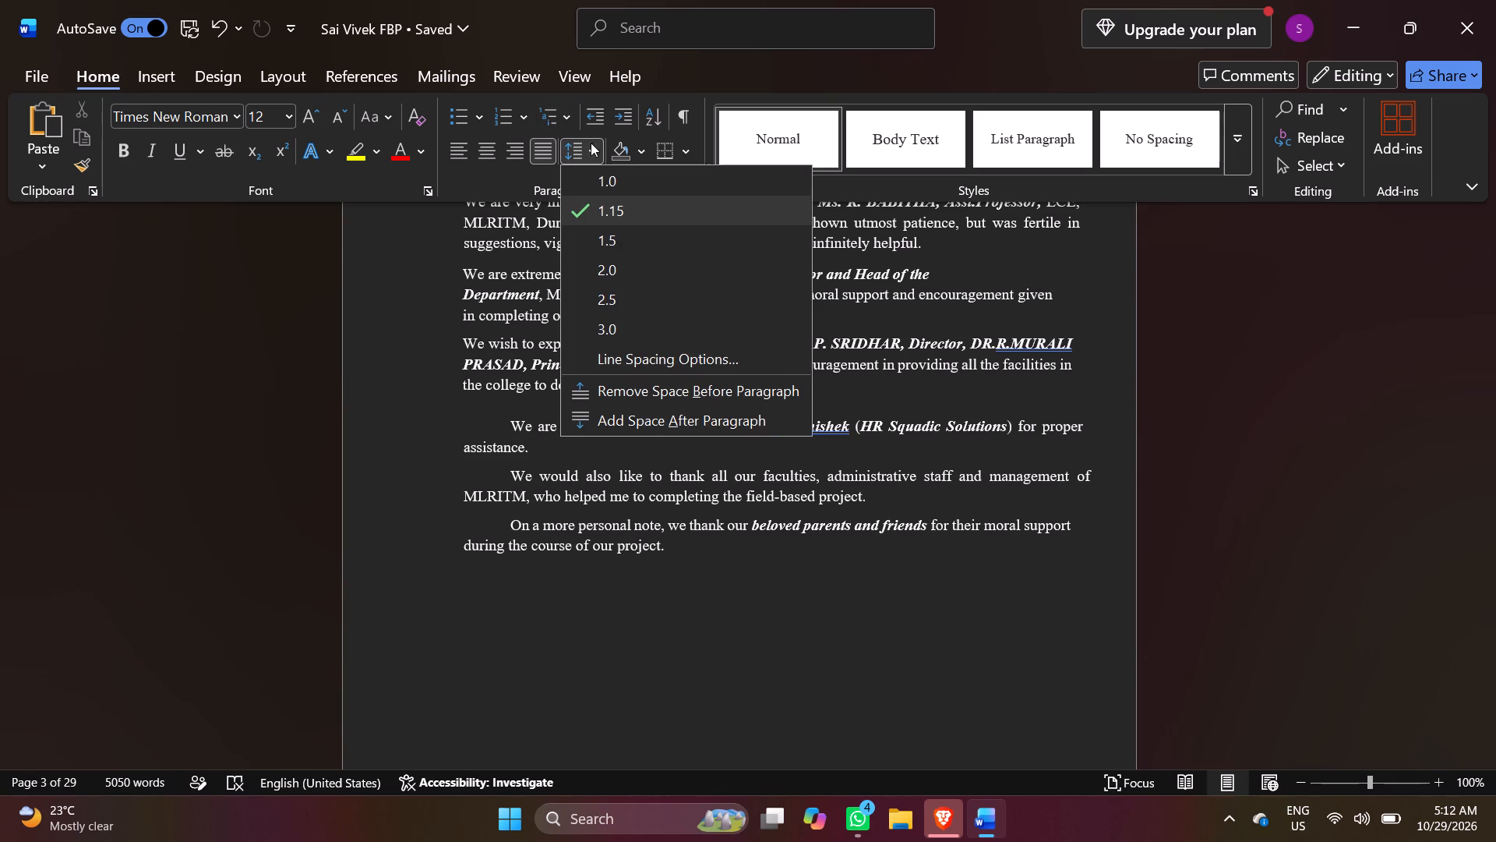
scroll(794, 586, "down", 20)
scroll(794, 586, "down", 7)
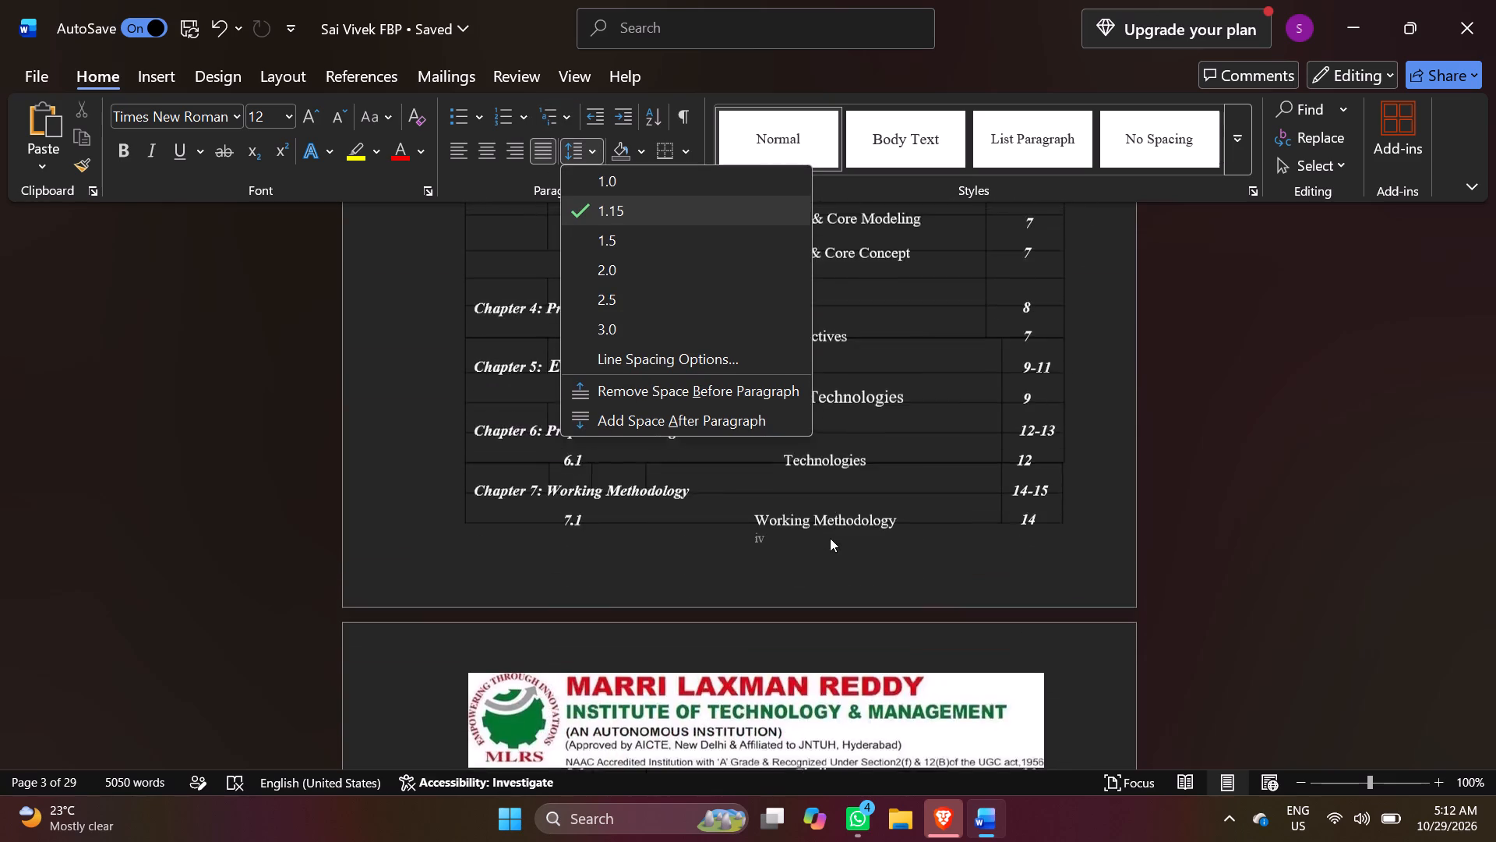
scroll(830, 538, "down", 11)
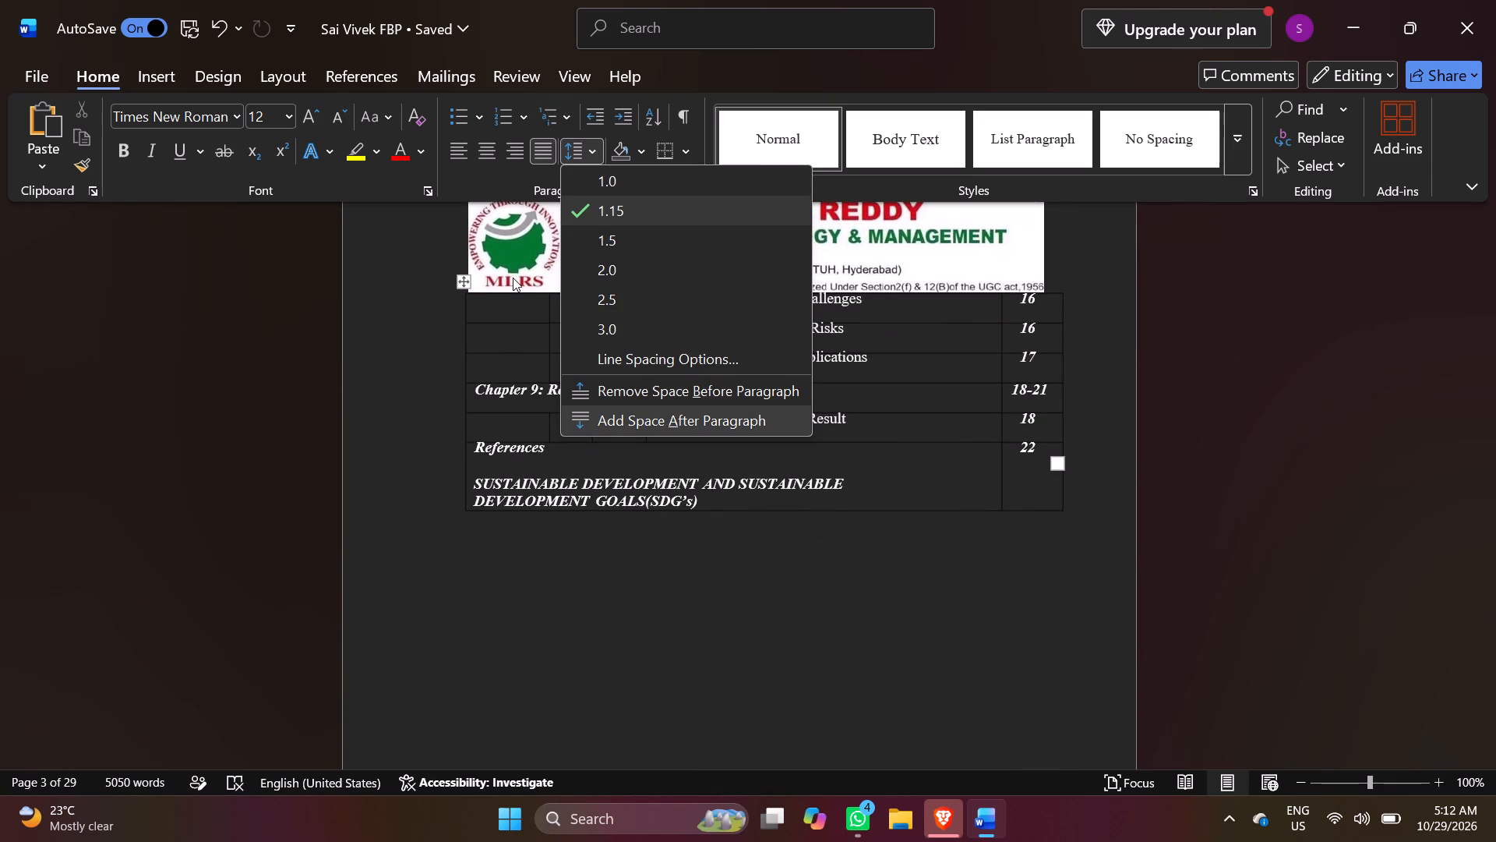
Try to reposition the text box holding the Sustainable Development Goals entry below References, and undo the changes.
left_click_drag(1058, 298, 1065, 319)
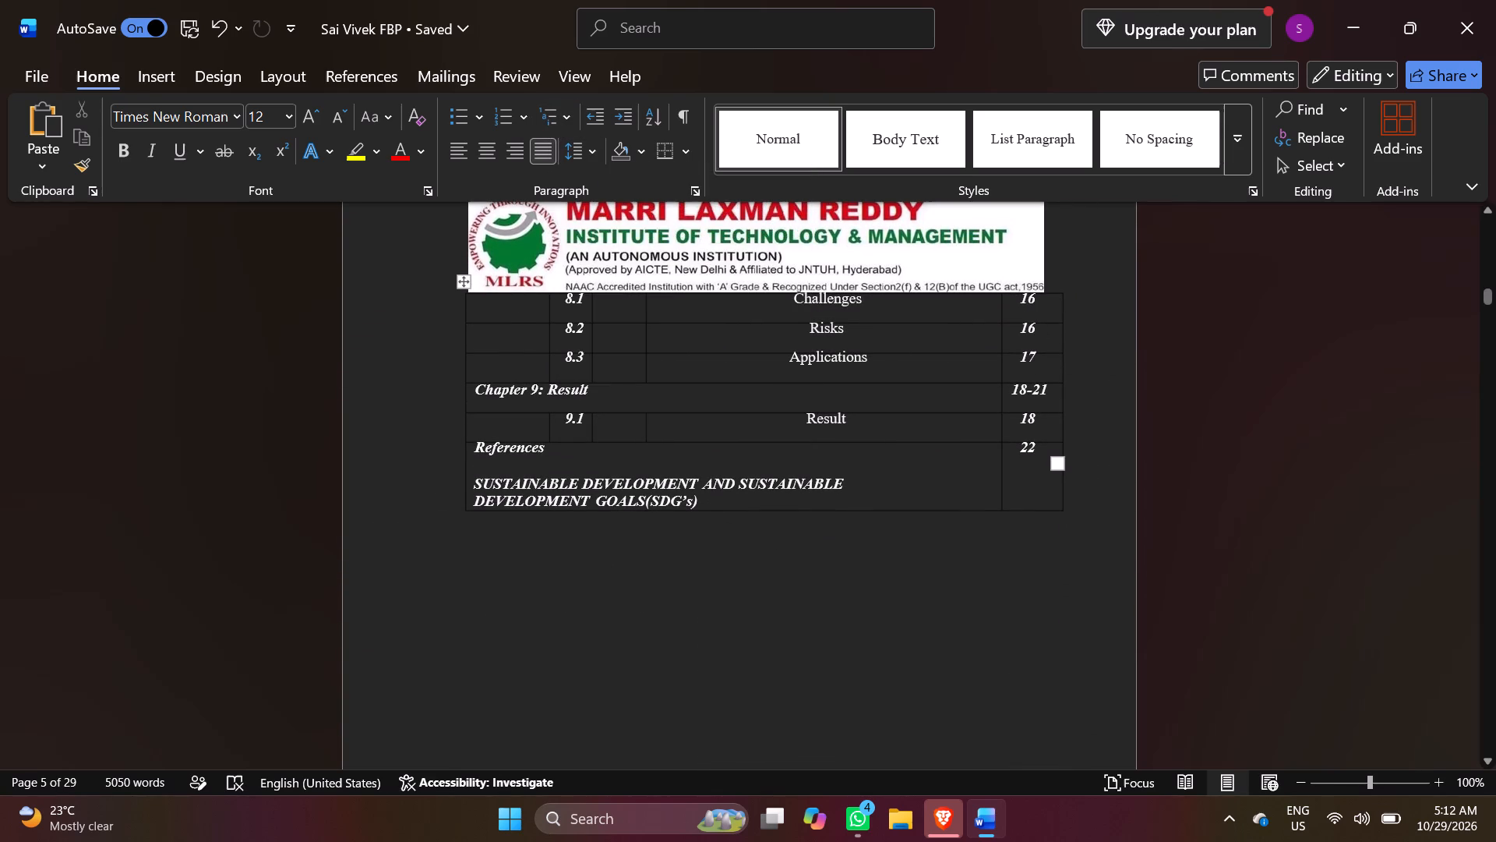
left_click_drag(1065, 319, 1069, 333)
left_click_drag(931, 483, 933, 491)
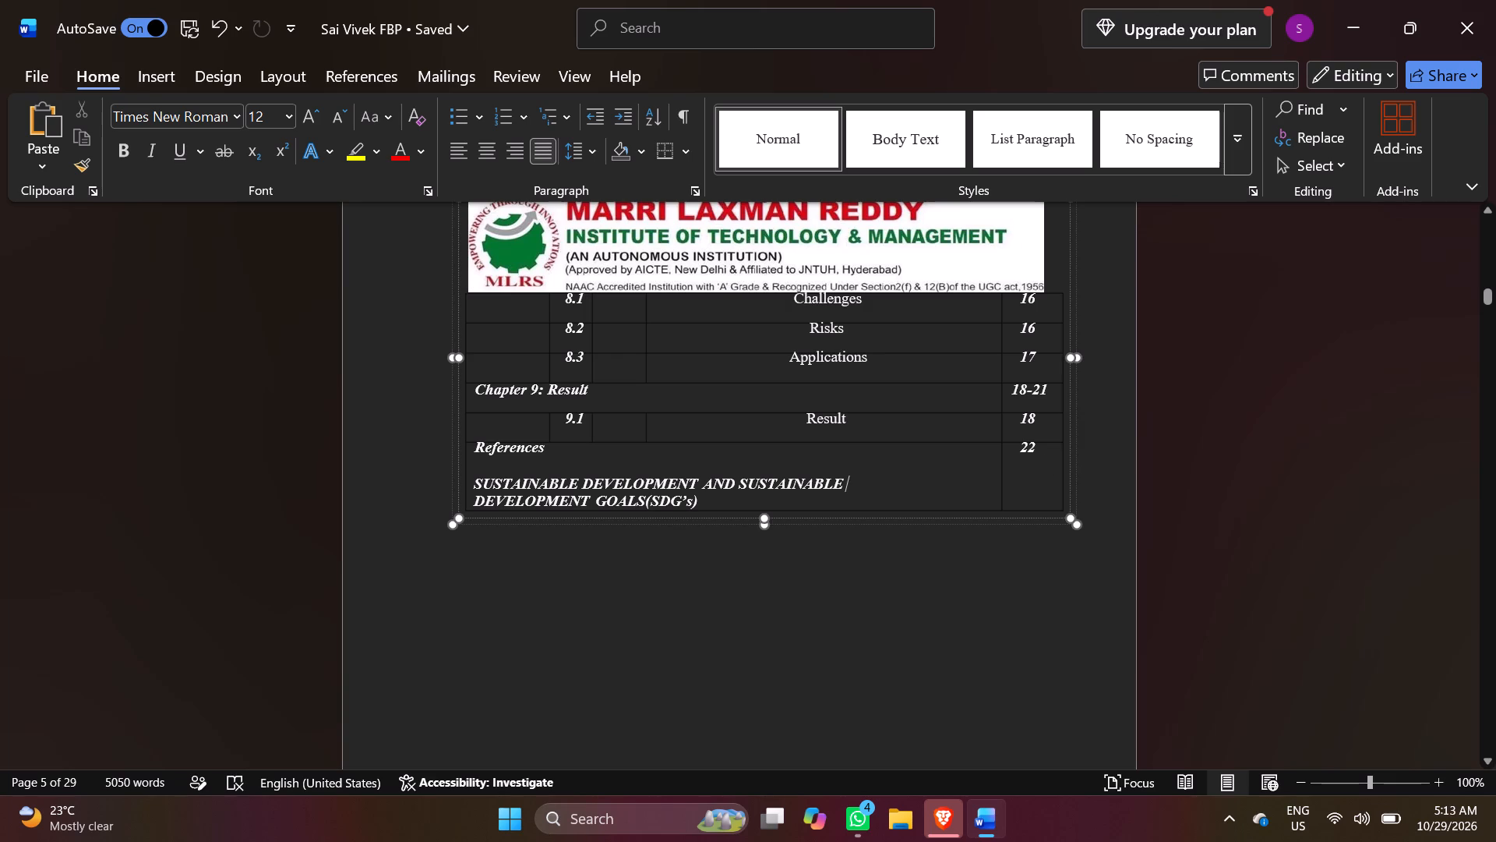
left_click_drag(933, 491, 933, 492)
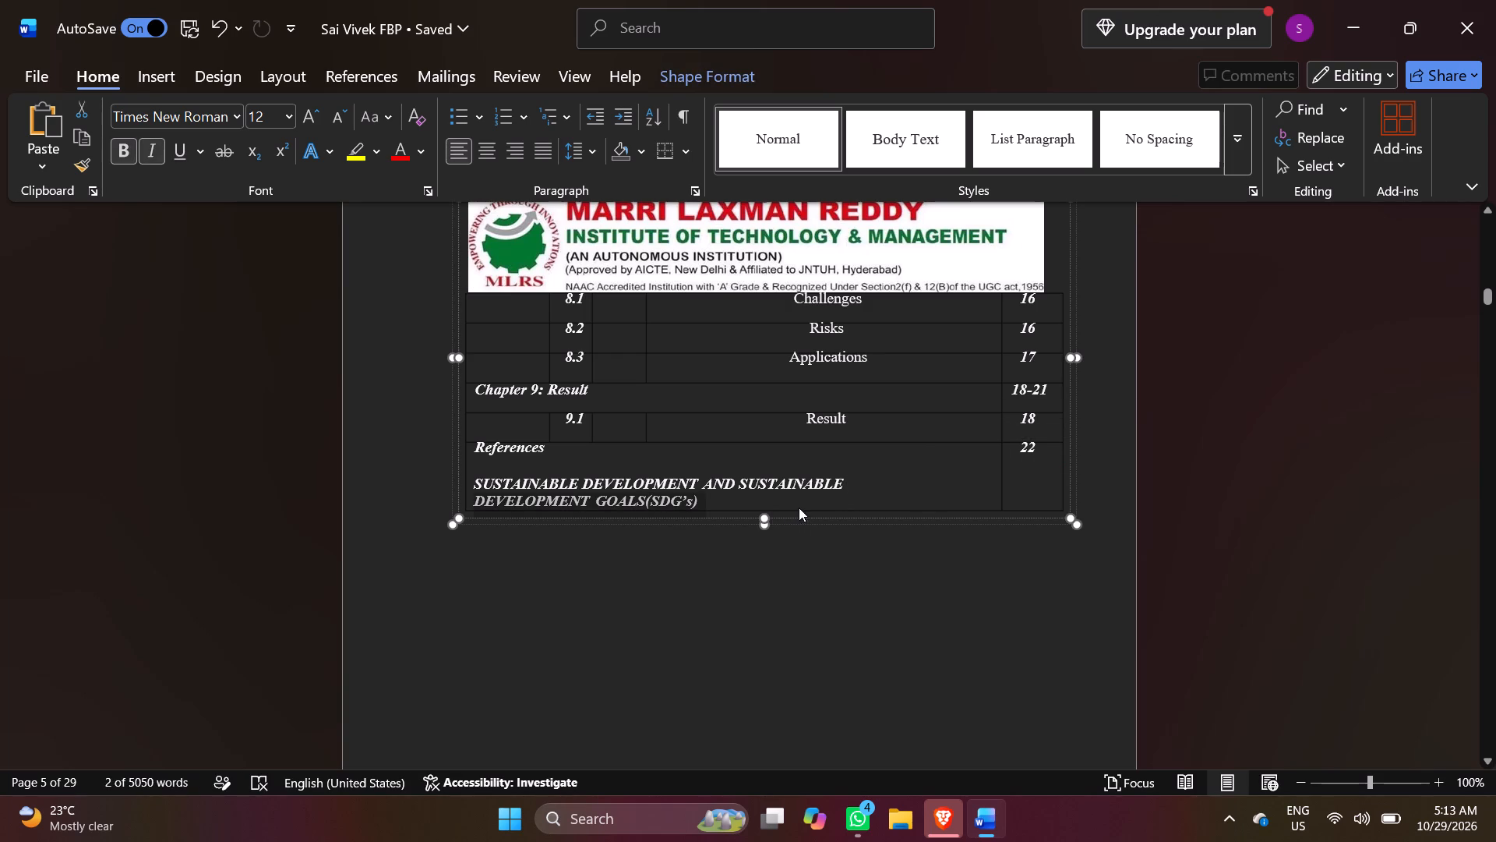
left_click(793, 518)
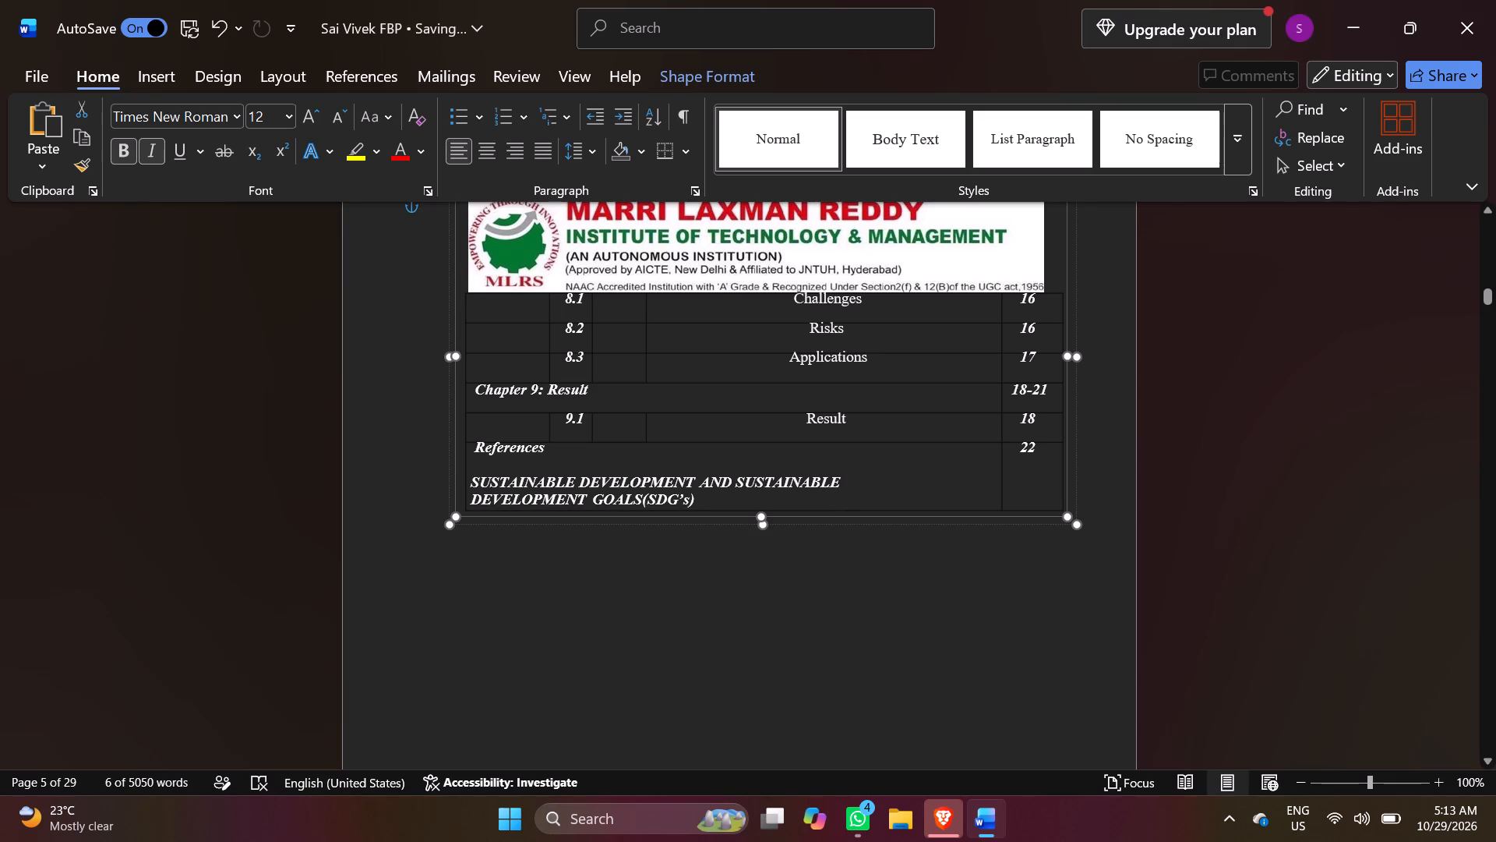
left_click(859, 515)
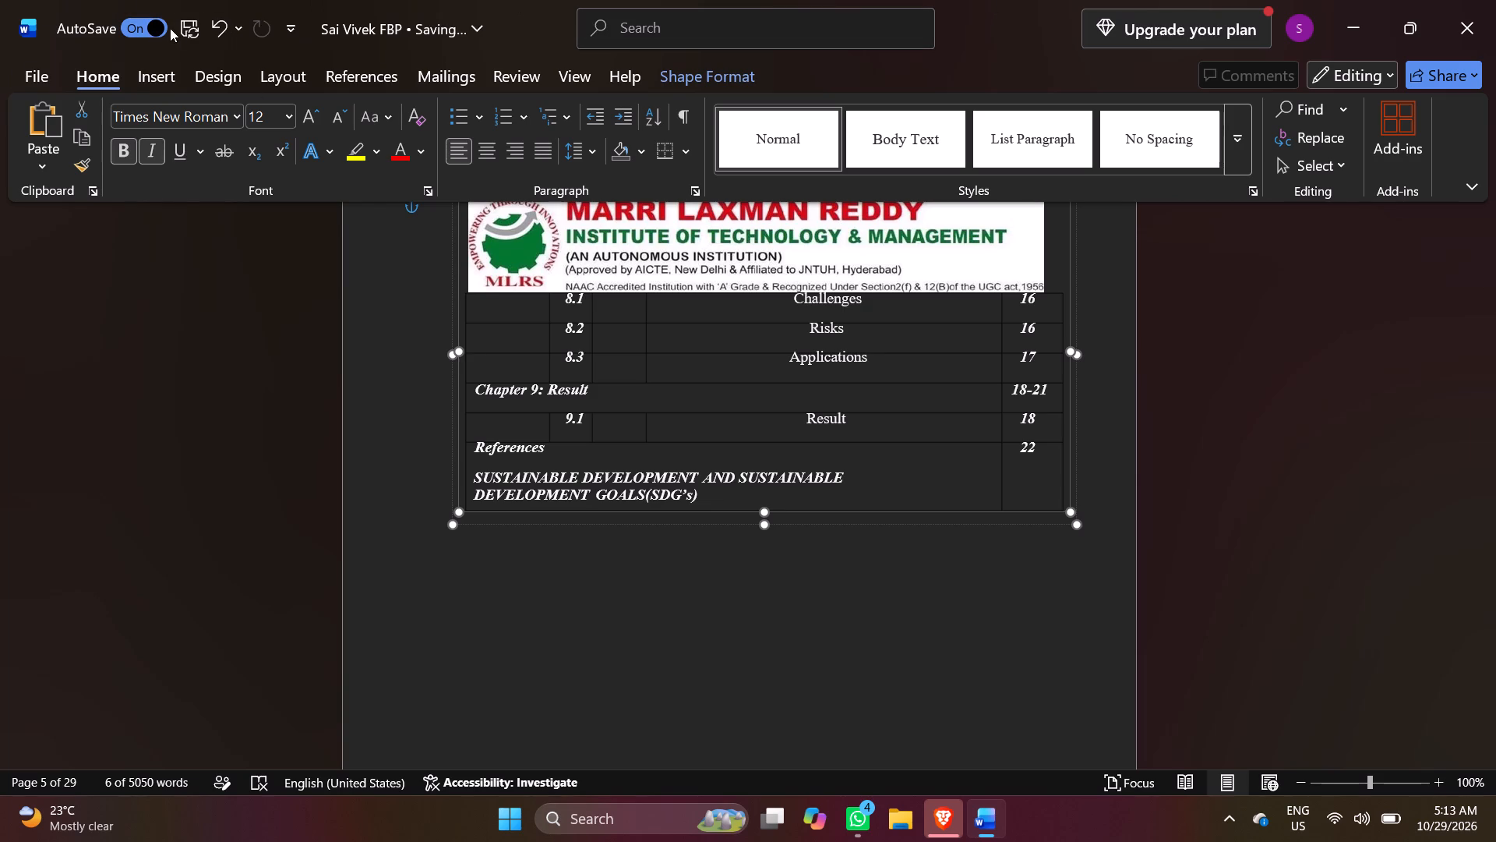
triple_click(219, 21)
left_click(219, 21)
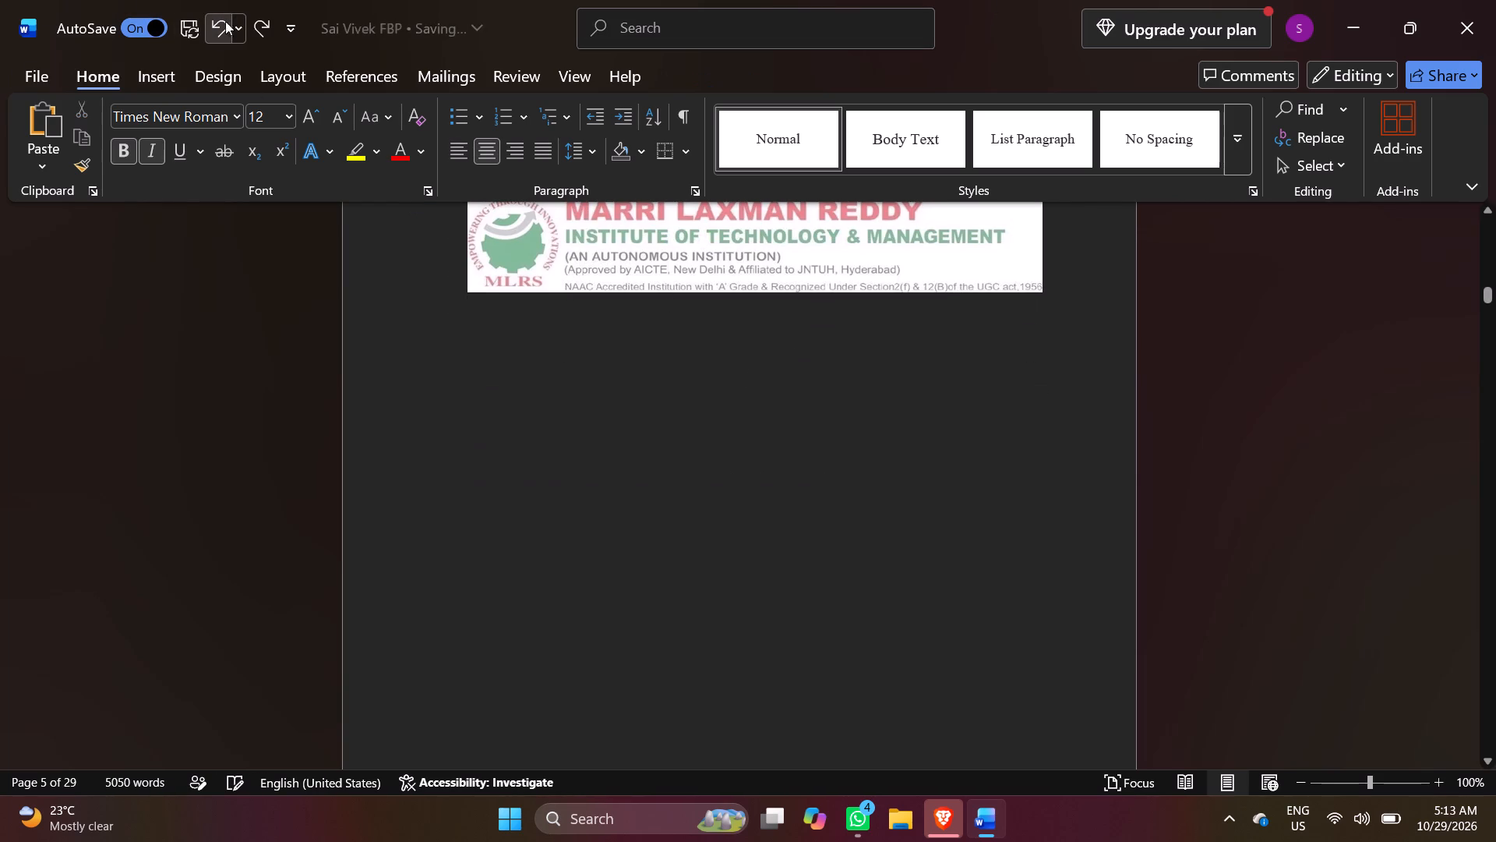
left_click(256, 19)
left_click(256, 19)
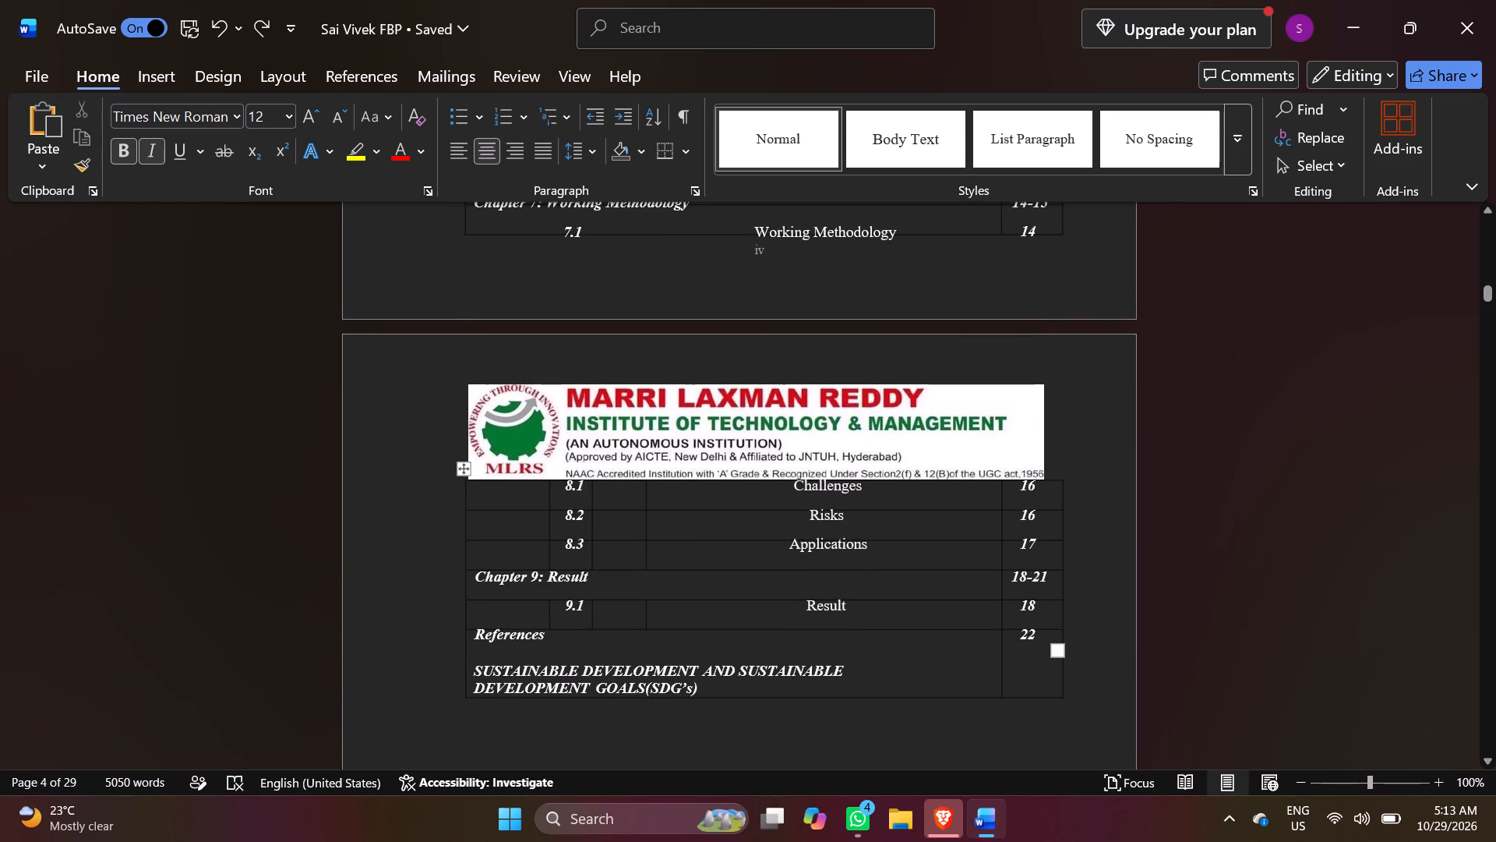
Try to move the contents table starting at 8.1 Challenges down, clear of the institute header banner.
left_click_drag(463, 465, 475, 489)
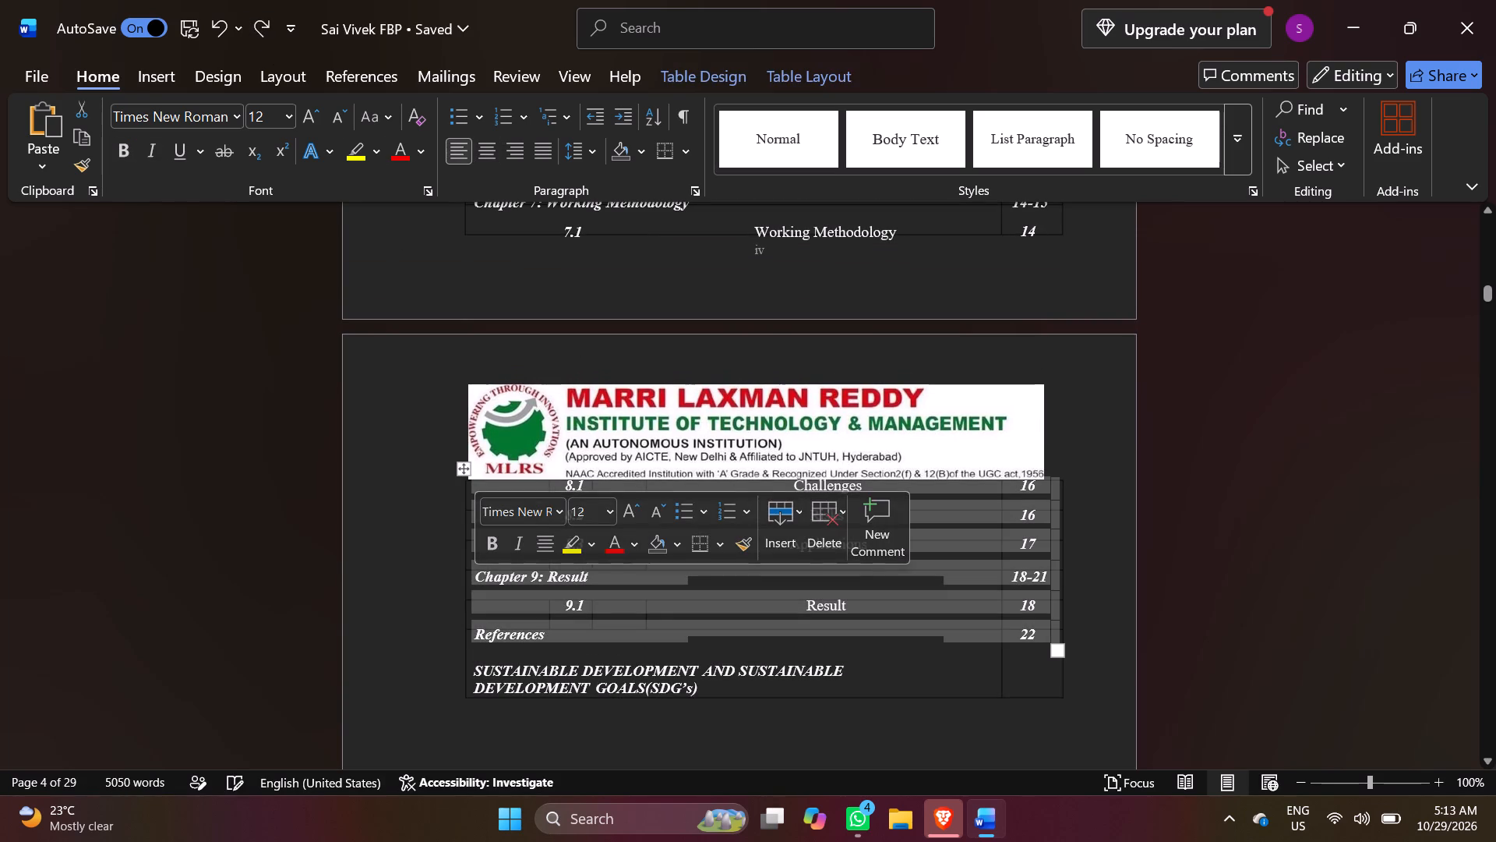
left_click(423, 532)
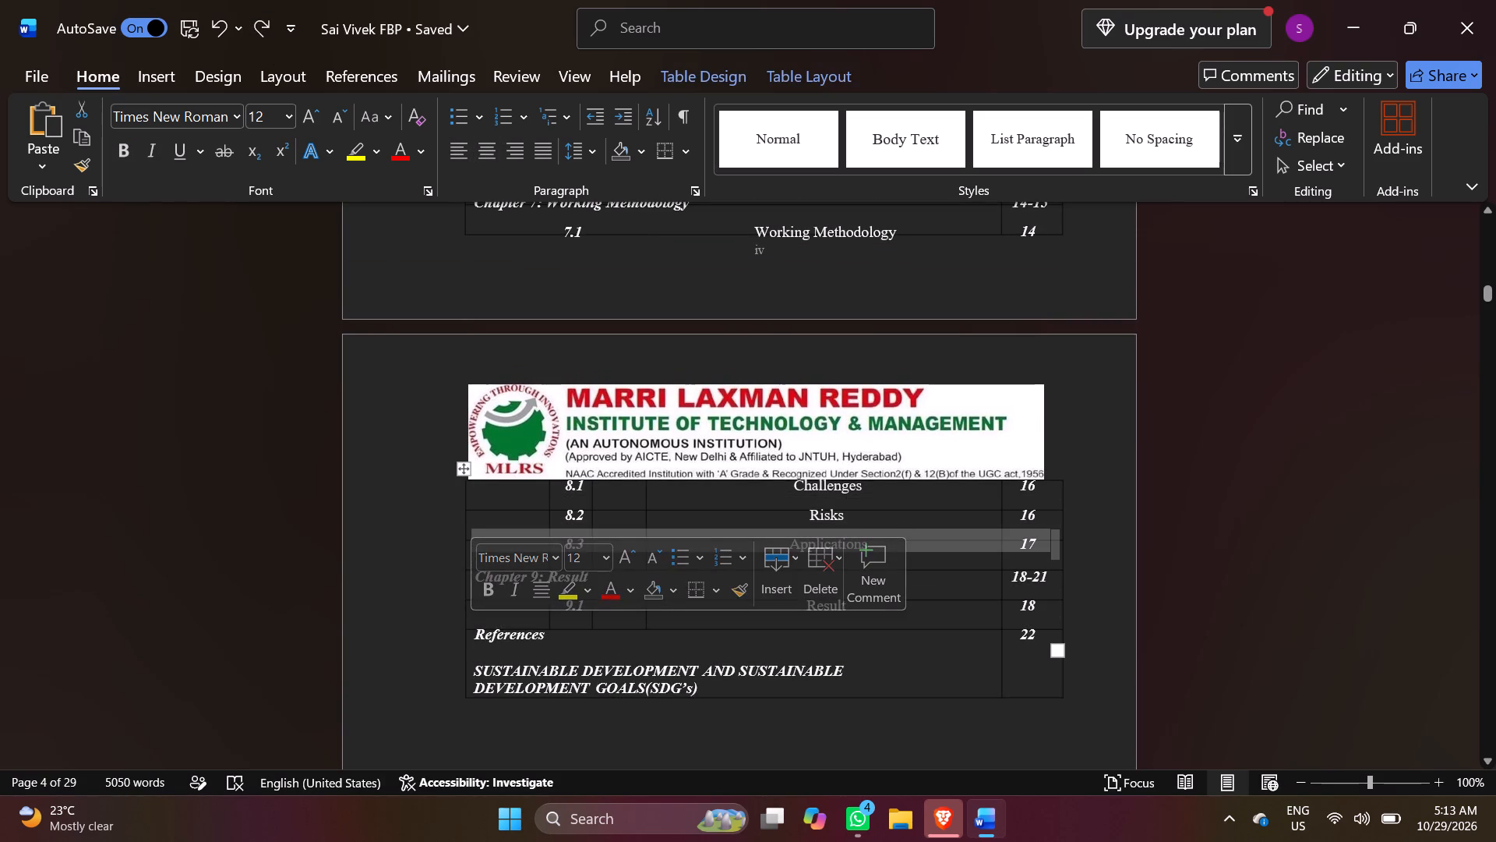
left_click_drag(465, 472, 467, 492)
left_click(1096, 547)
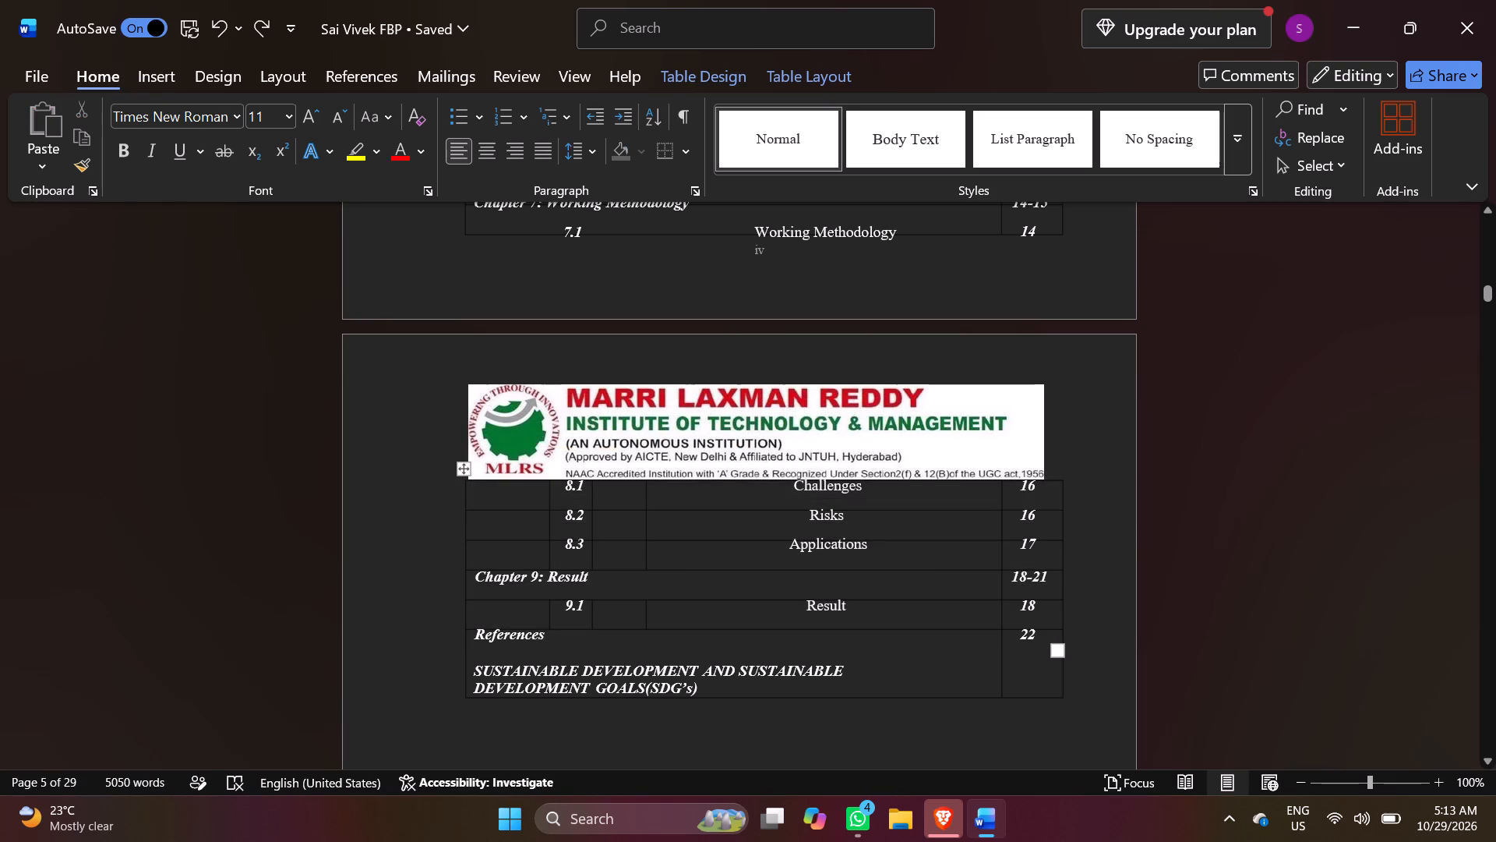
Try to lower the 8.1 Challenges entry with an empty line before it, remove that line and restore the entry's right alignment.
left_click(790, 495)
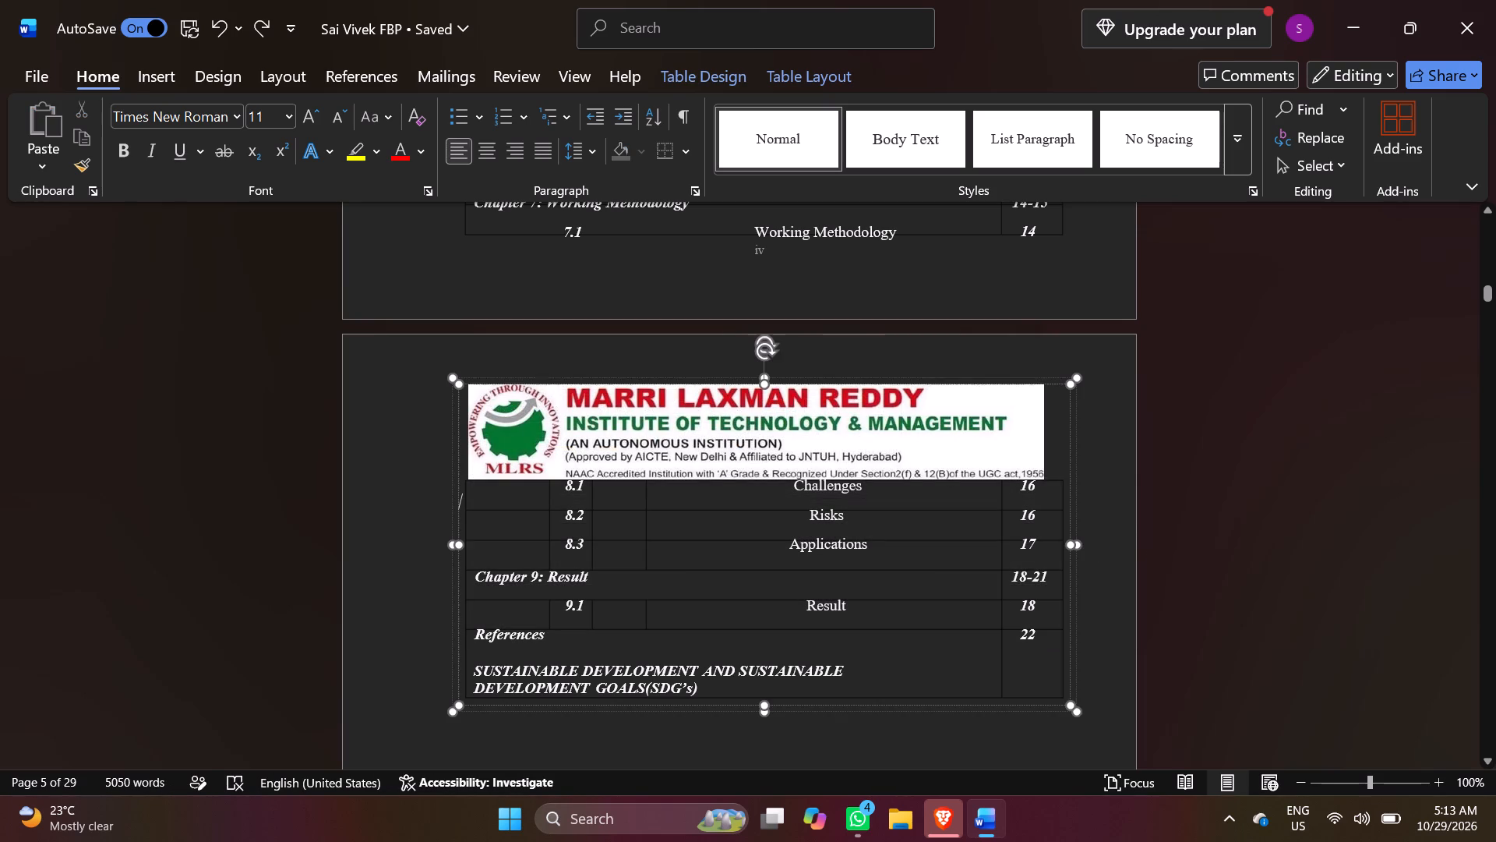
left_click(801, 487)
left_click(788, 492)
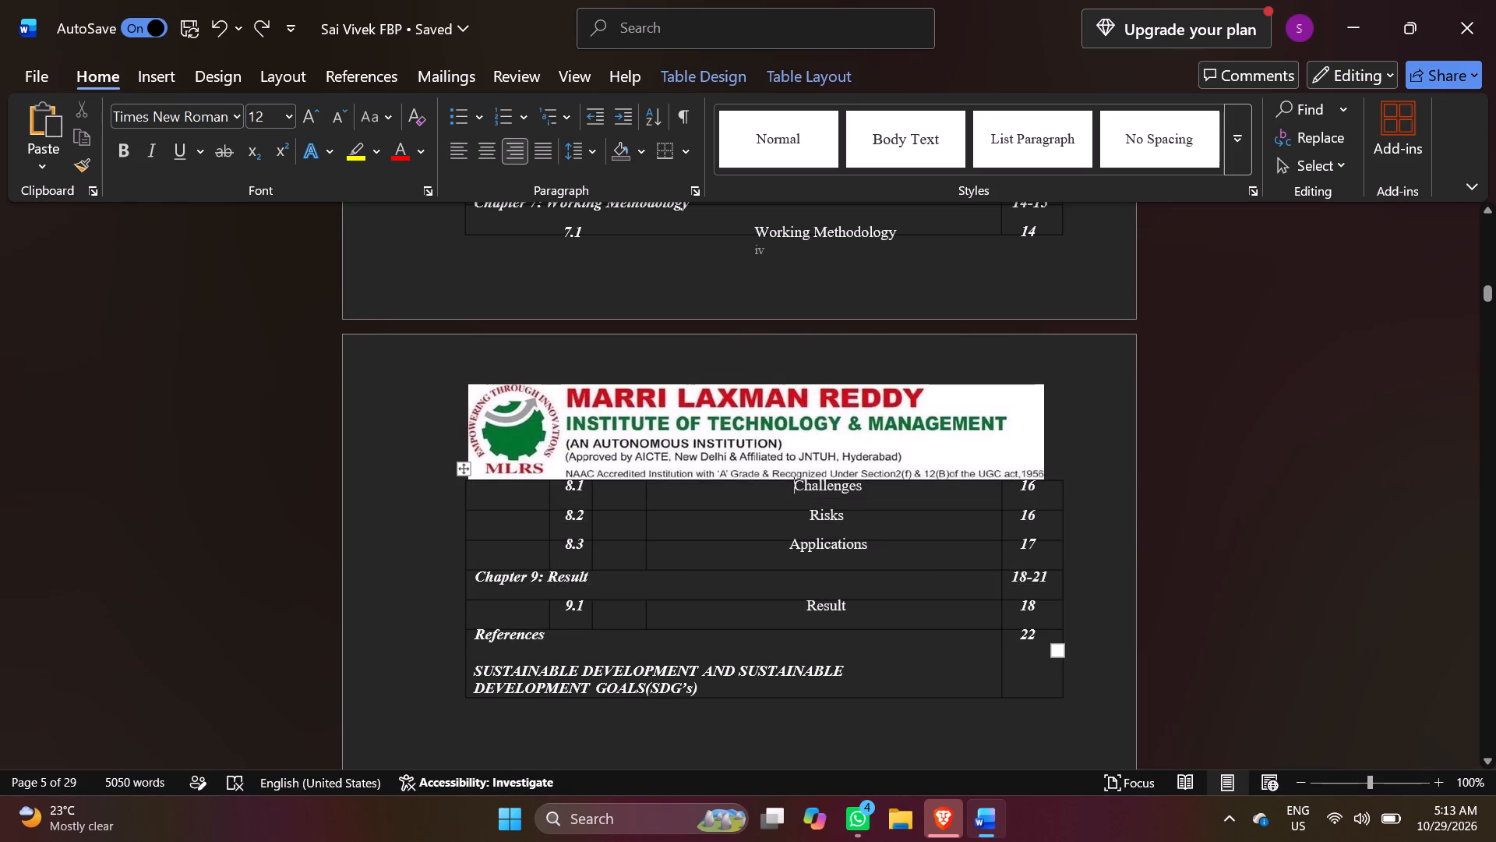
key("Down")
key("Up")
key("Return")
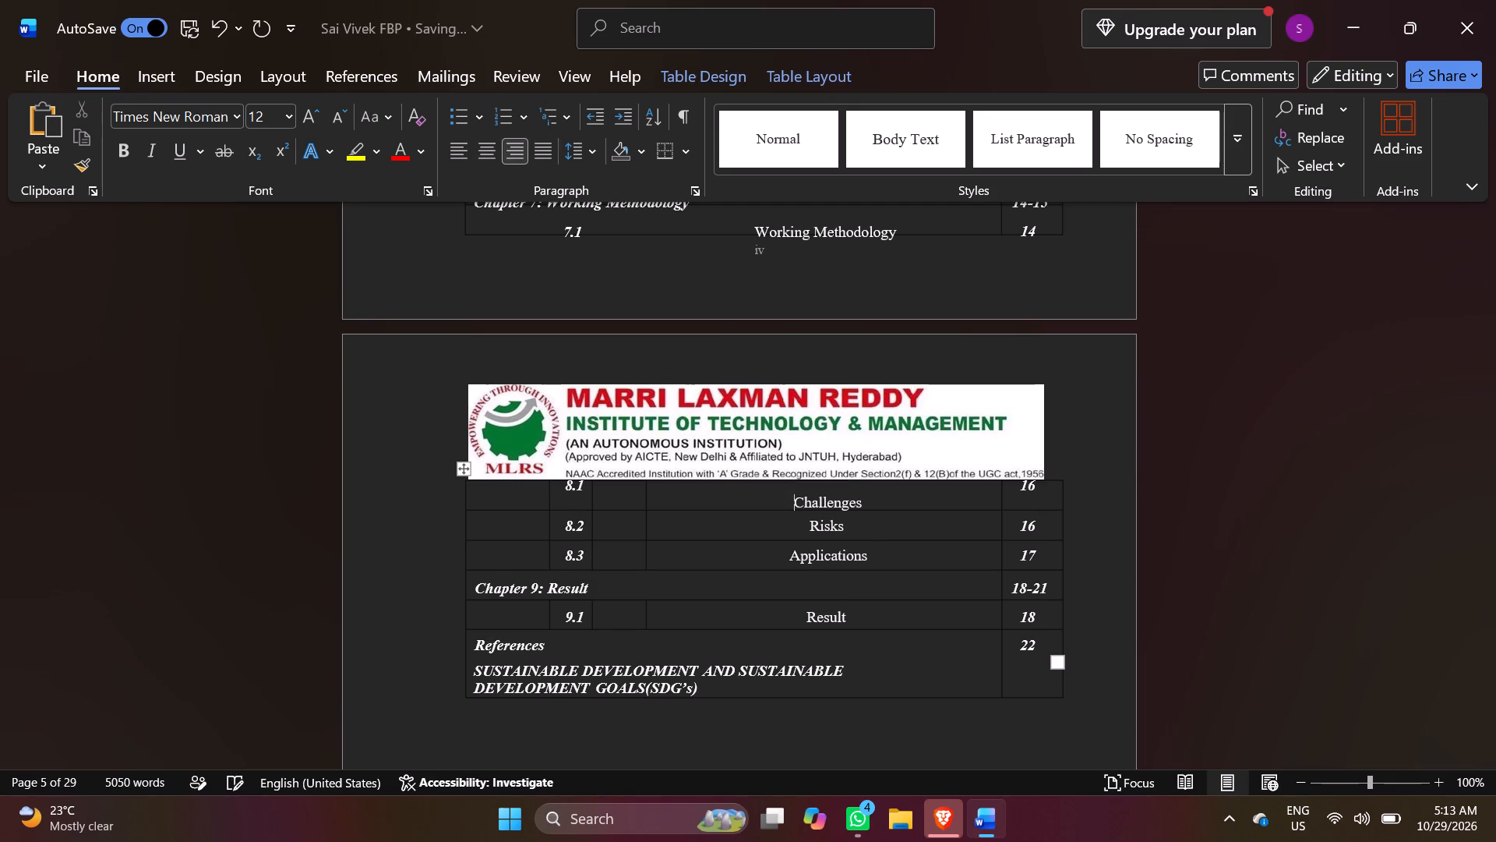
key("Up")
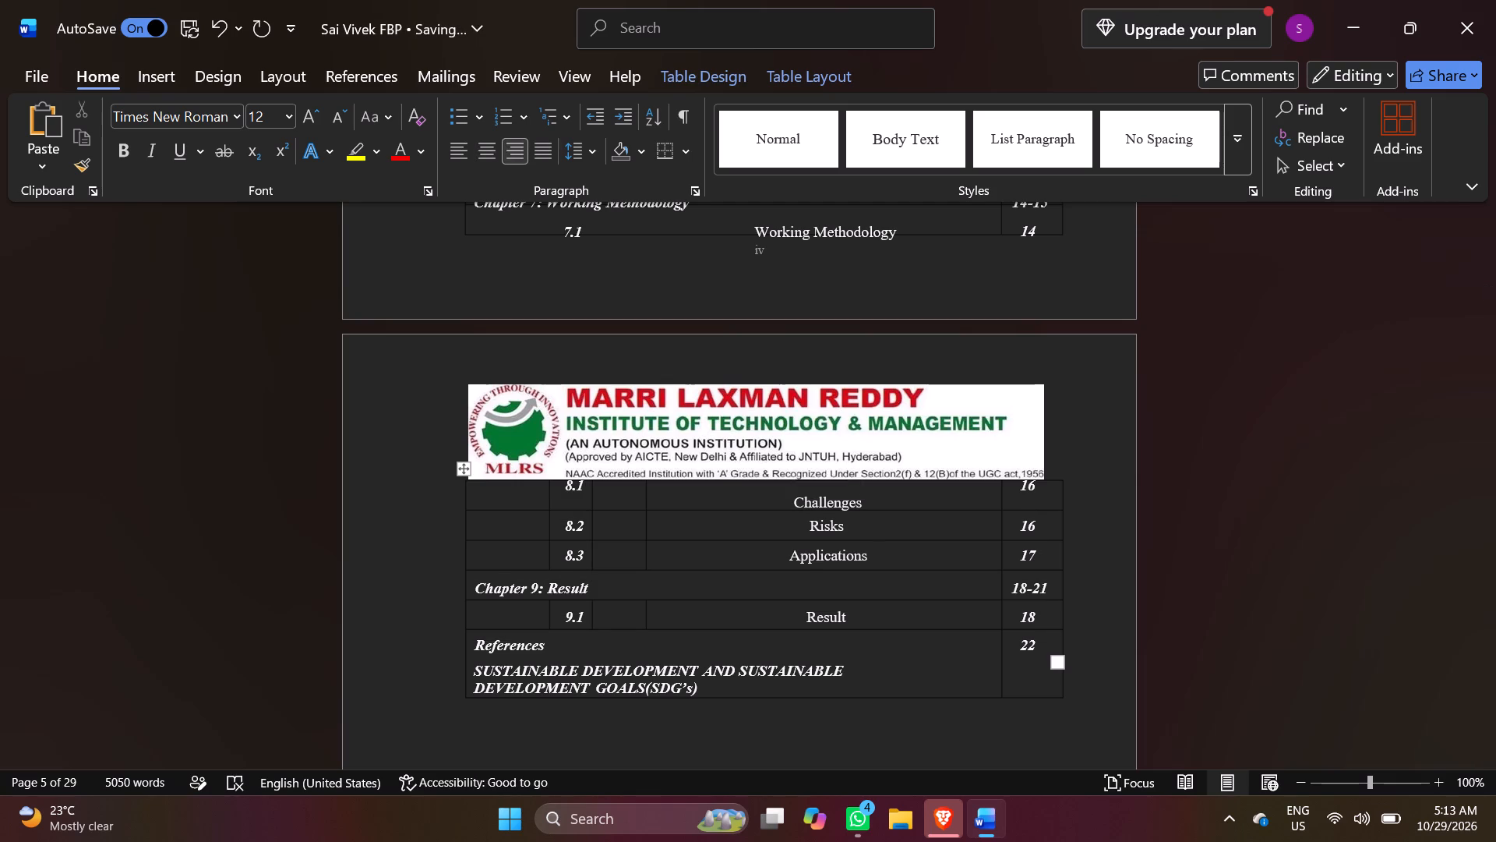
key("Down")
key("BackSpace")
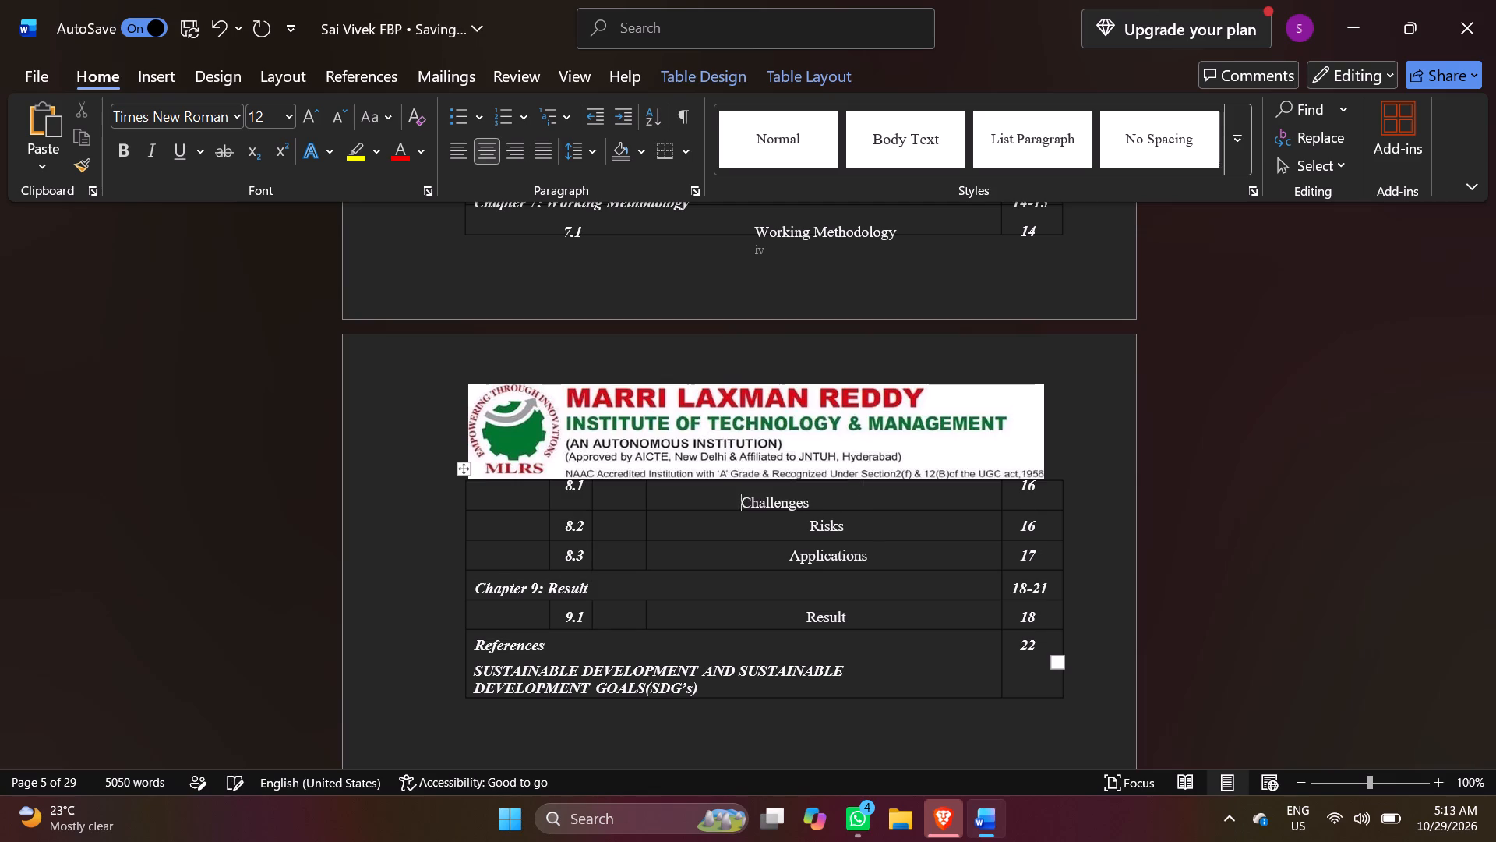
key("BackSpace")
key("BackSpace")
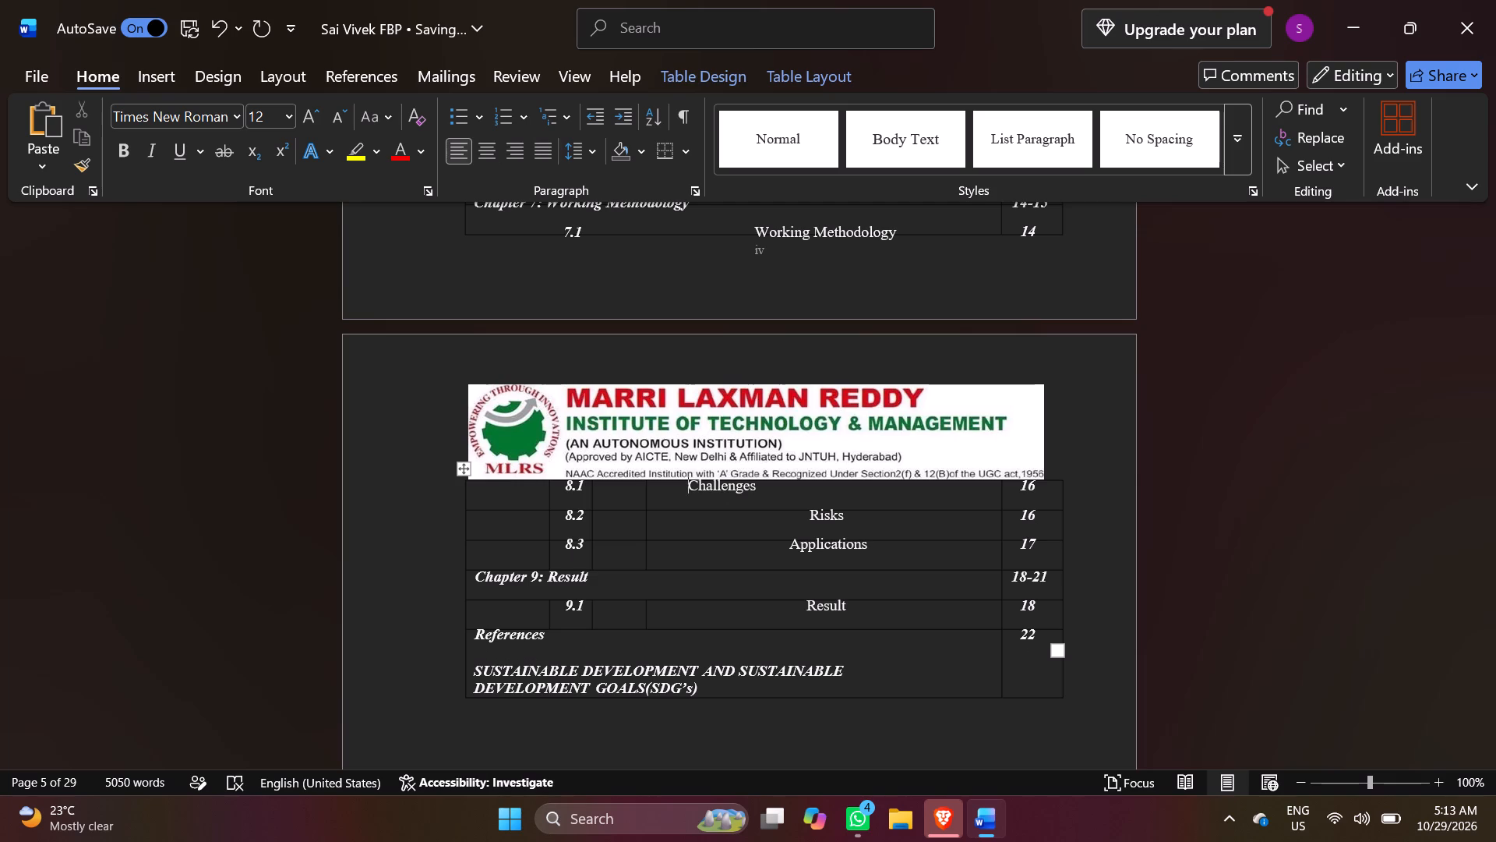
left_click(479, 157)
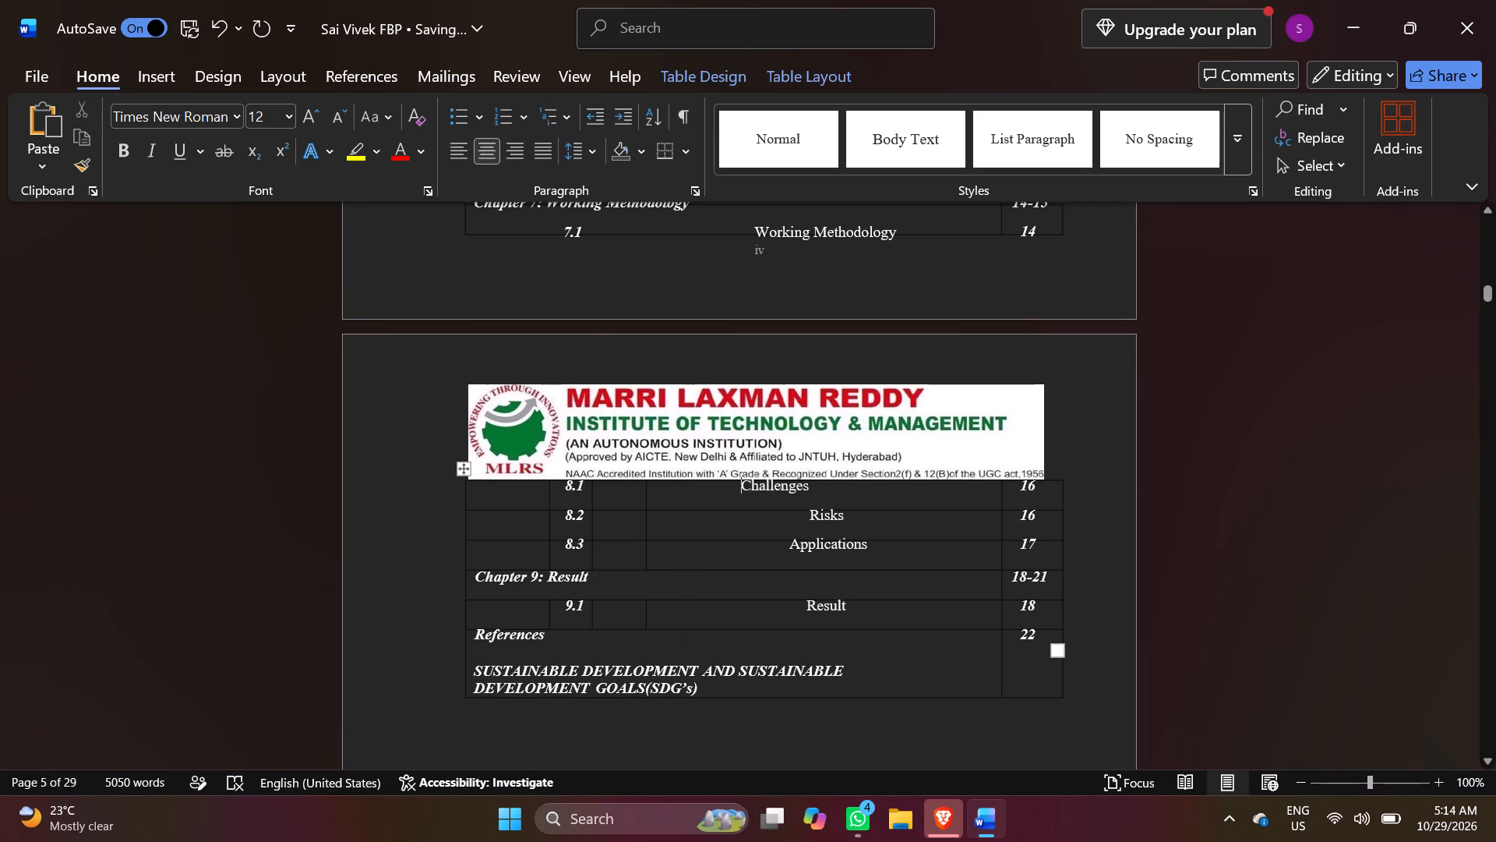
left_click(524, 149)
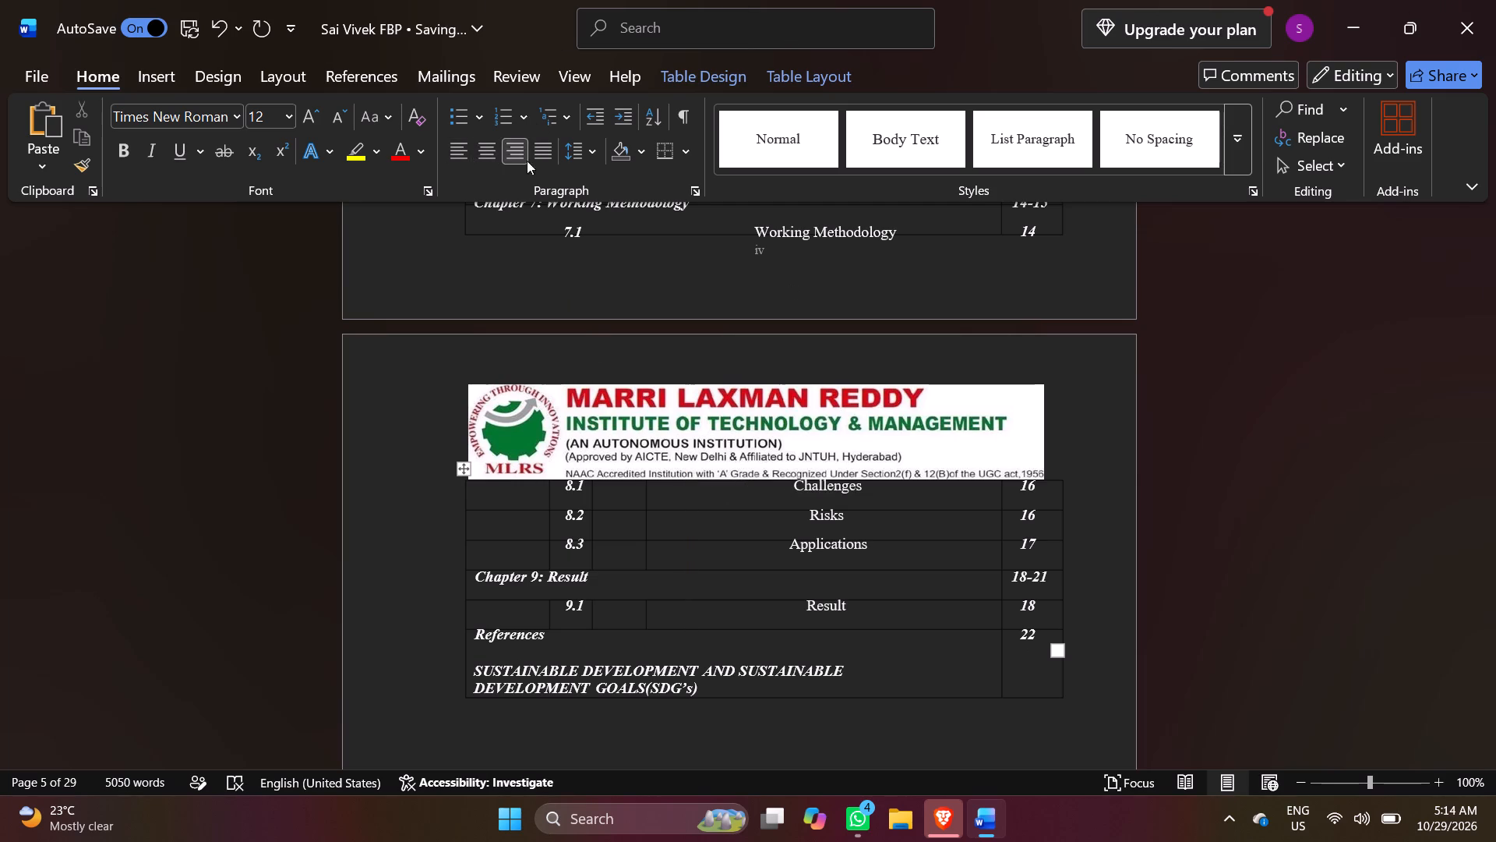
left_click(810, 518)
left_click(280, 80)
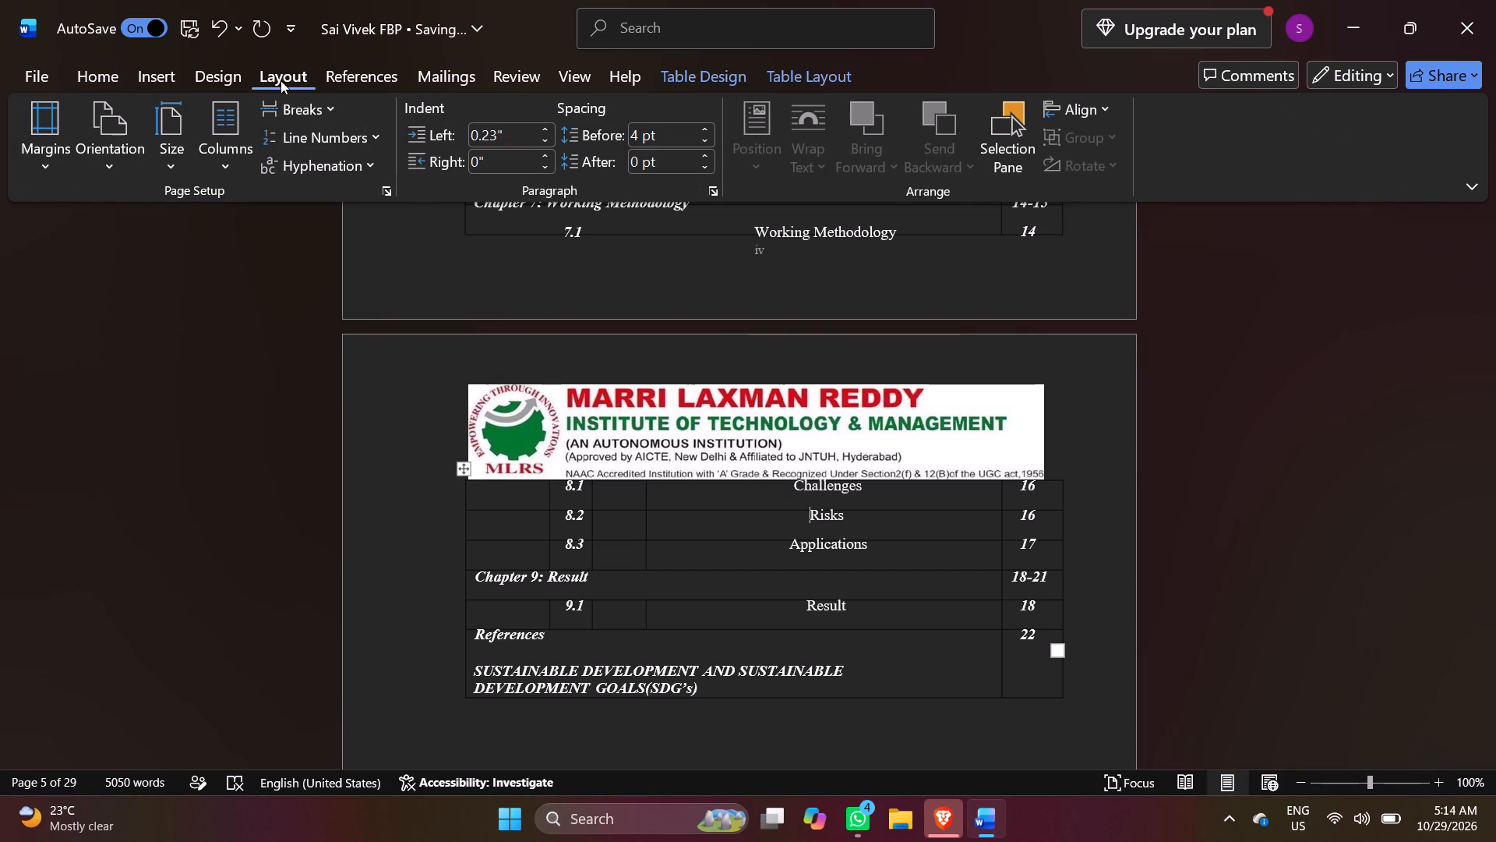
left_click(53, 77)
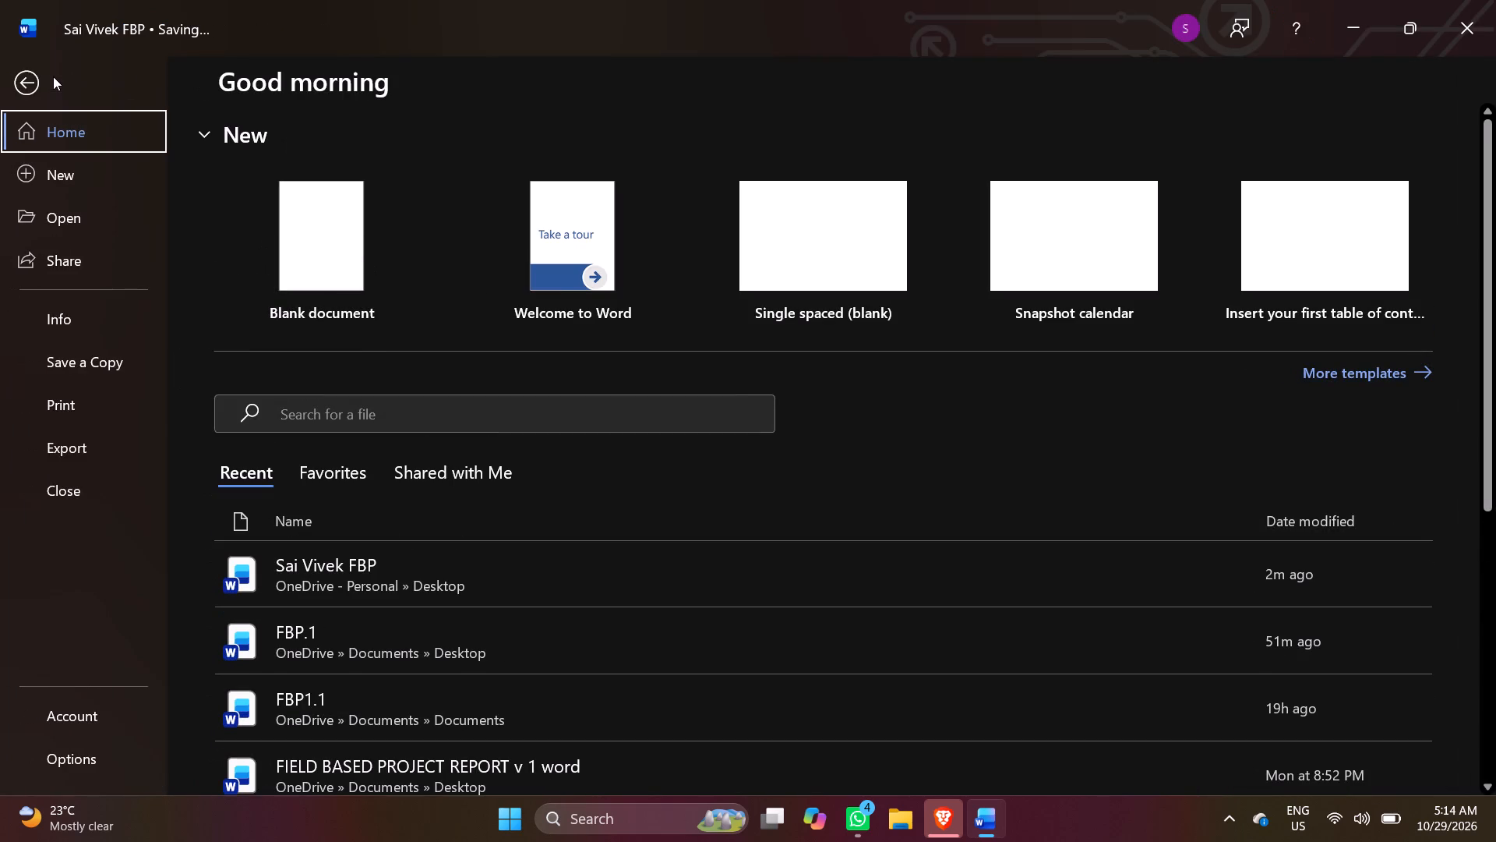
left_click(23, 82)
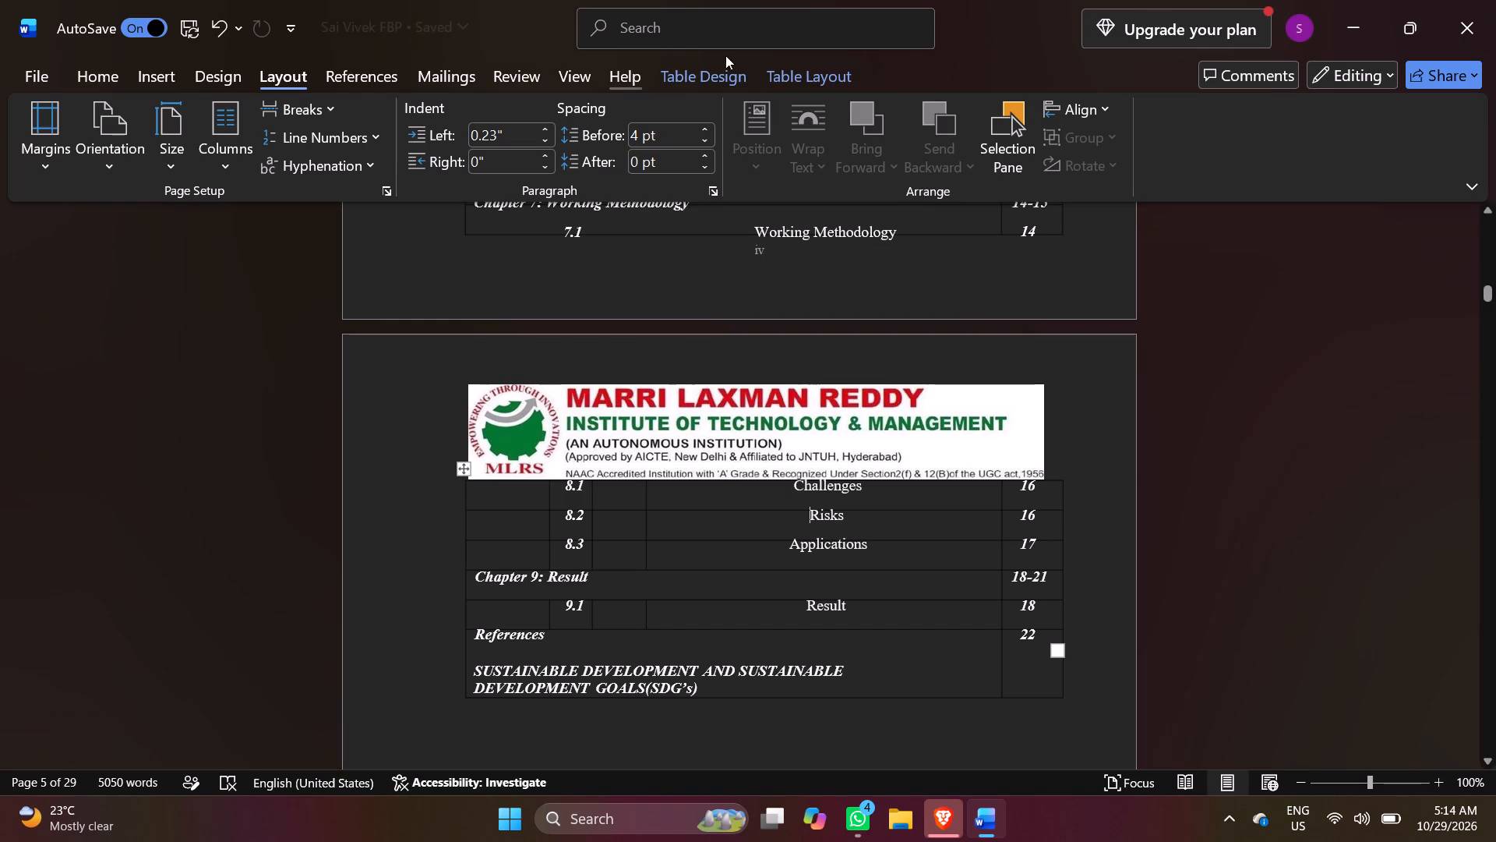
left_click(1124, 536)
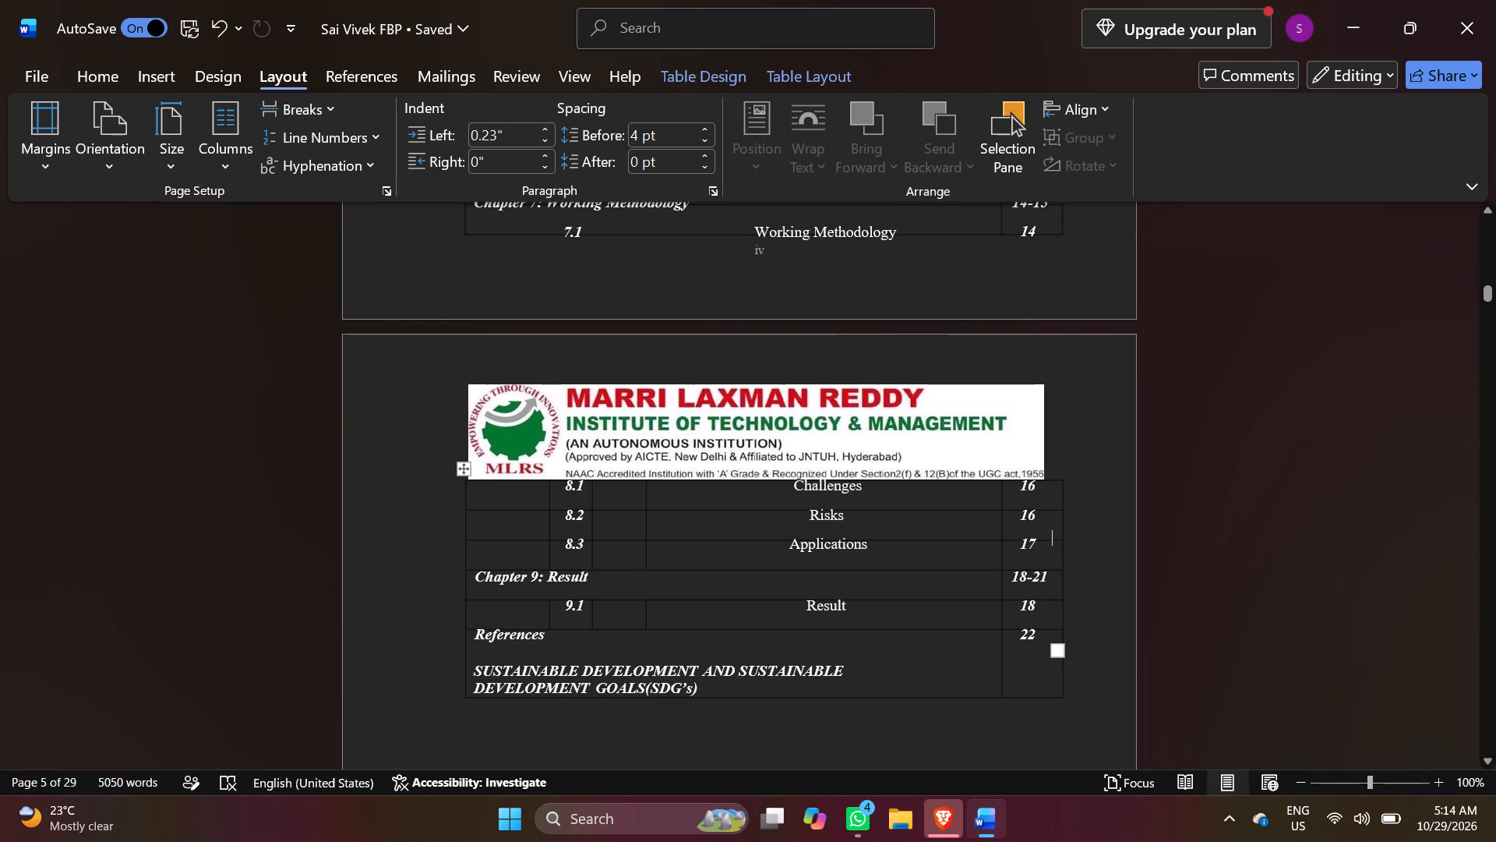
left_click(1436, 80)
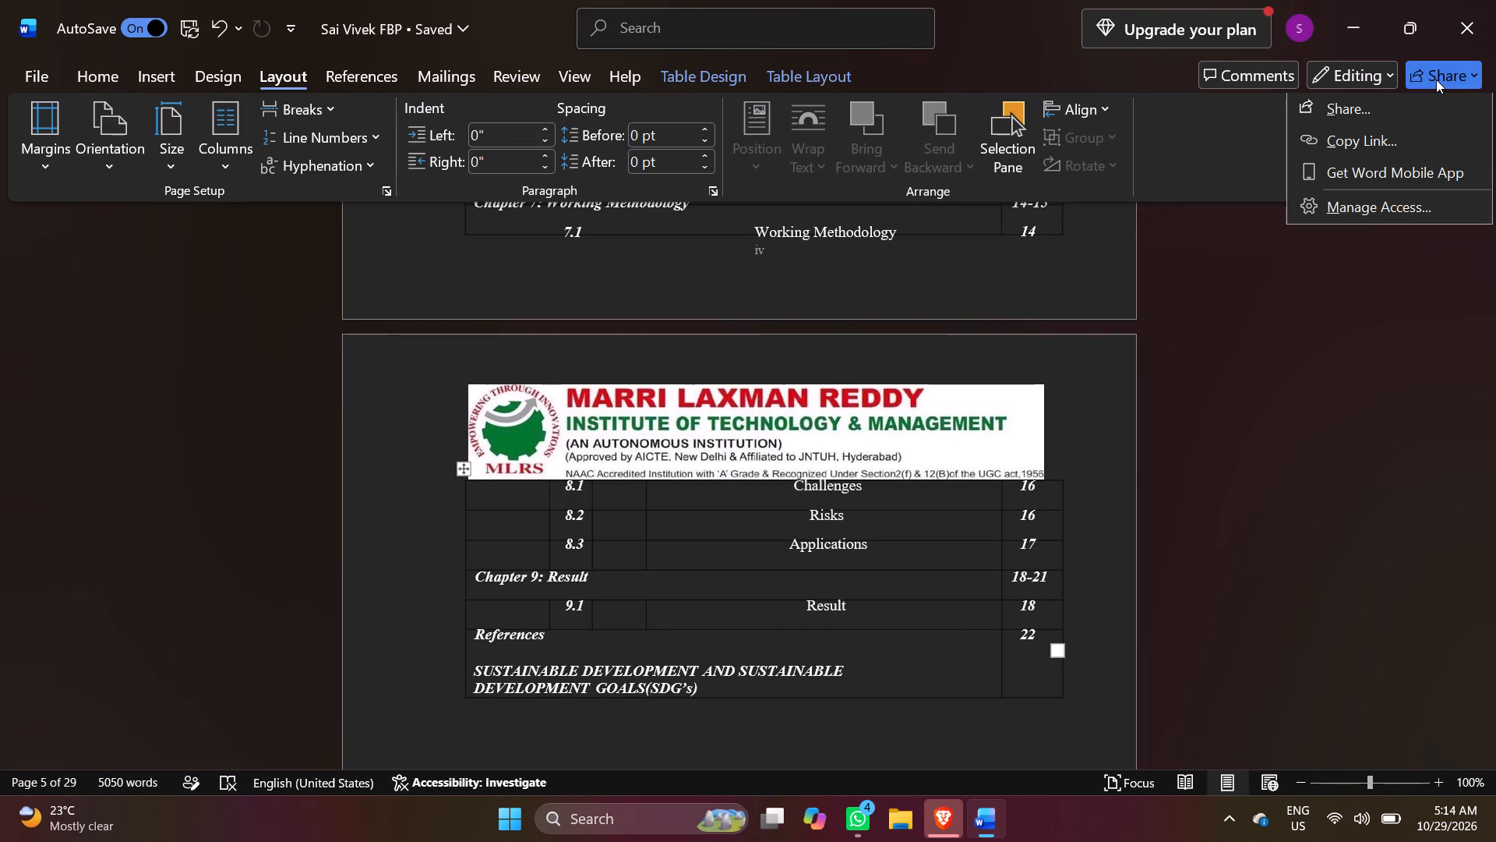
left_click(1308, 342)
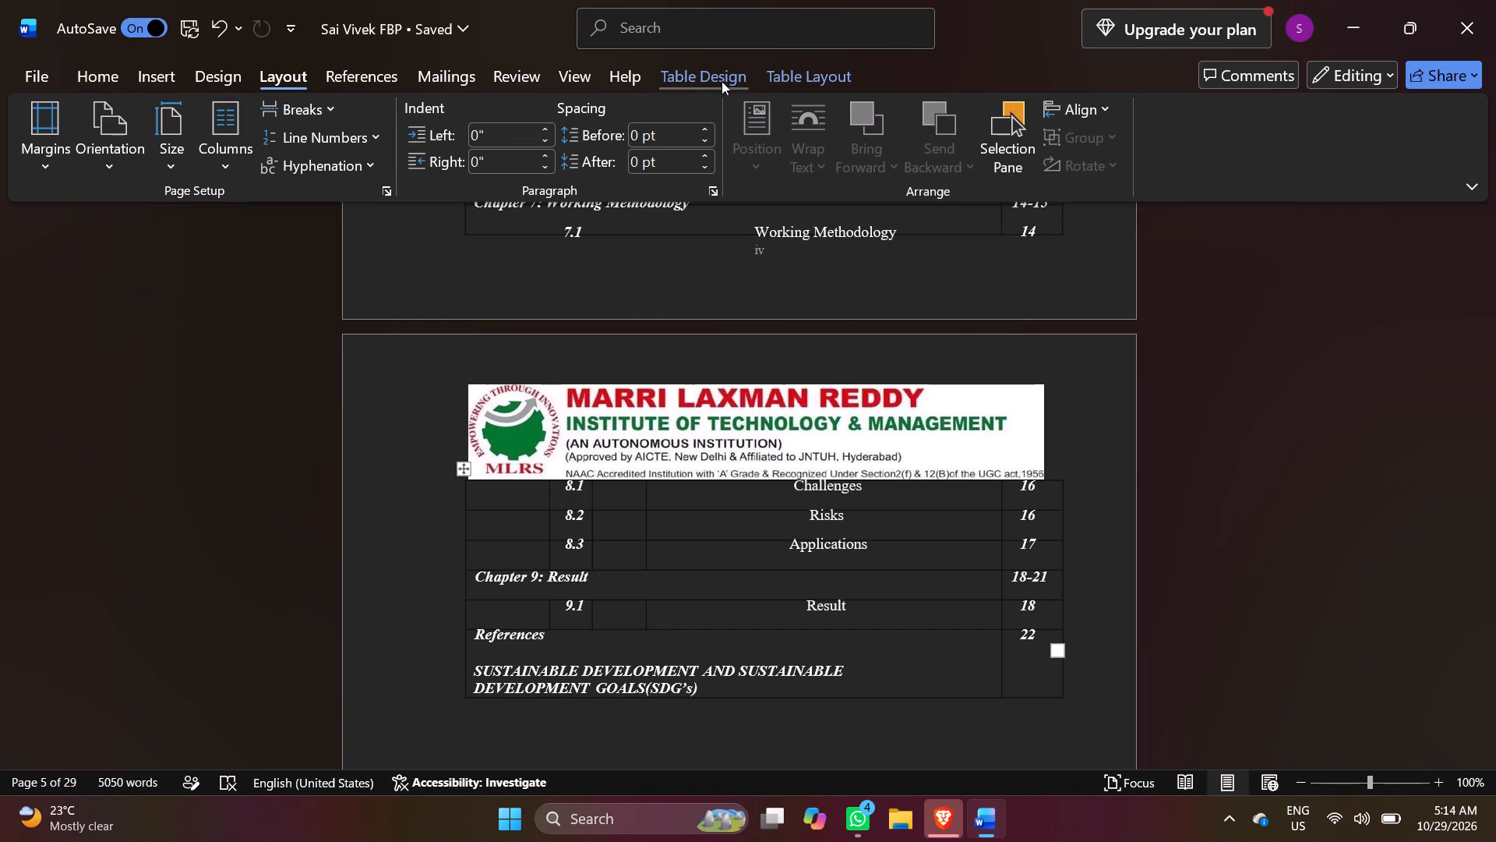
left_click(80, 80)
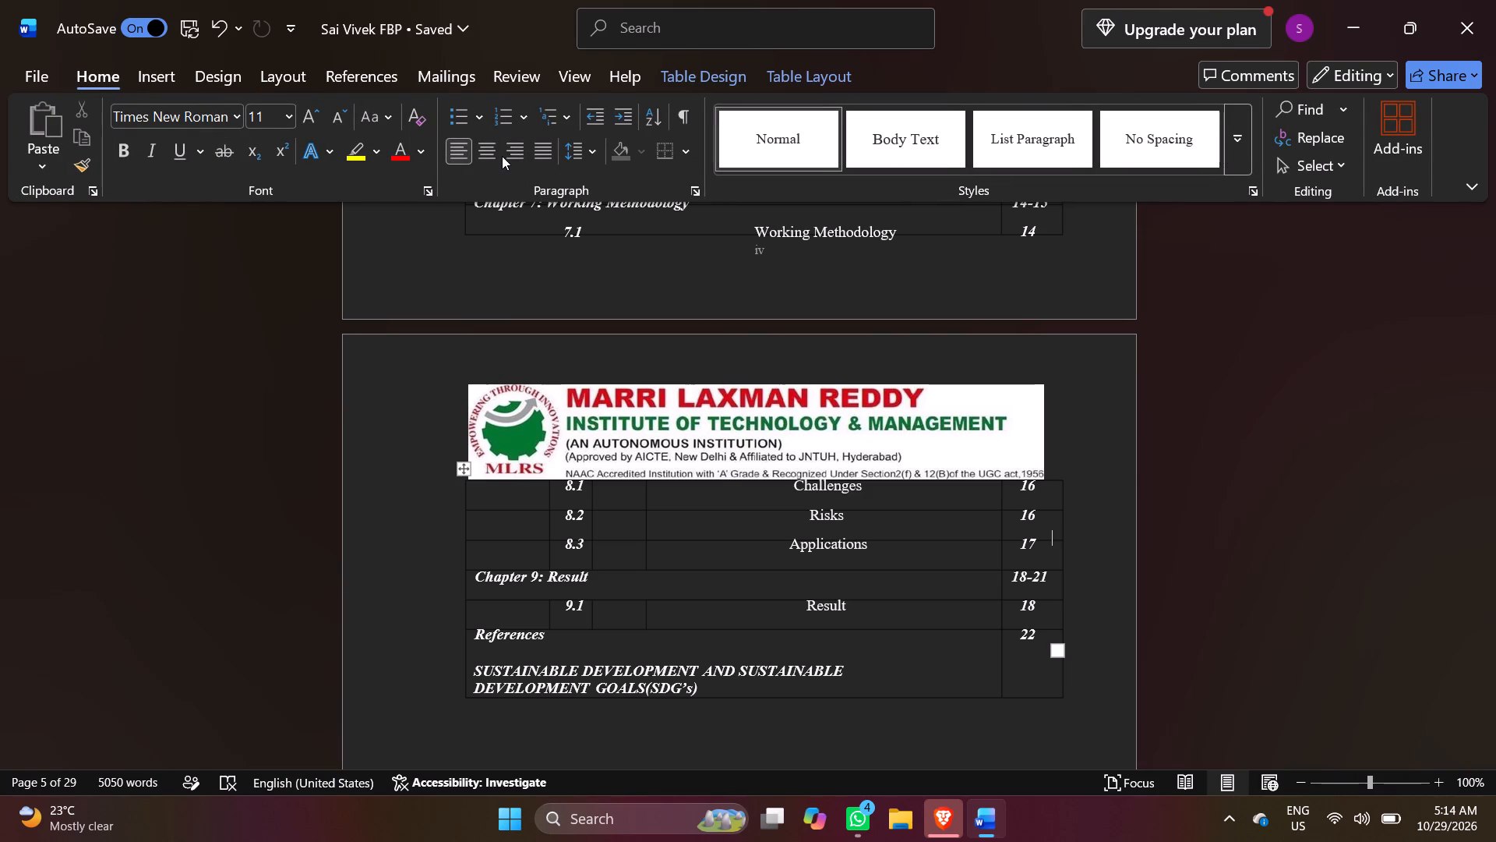
Switch to Brave, close the Microsoft Support page, and search Google for "how to change color to black and white in microsoft word".
left_click(620, 825)
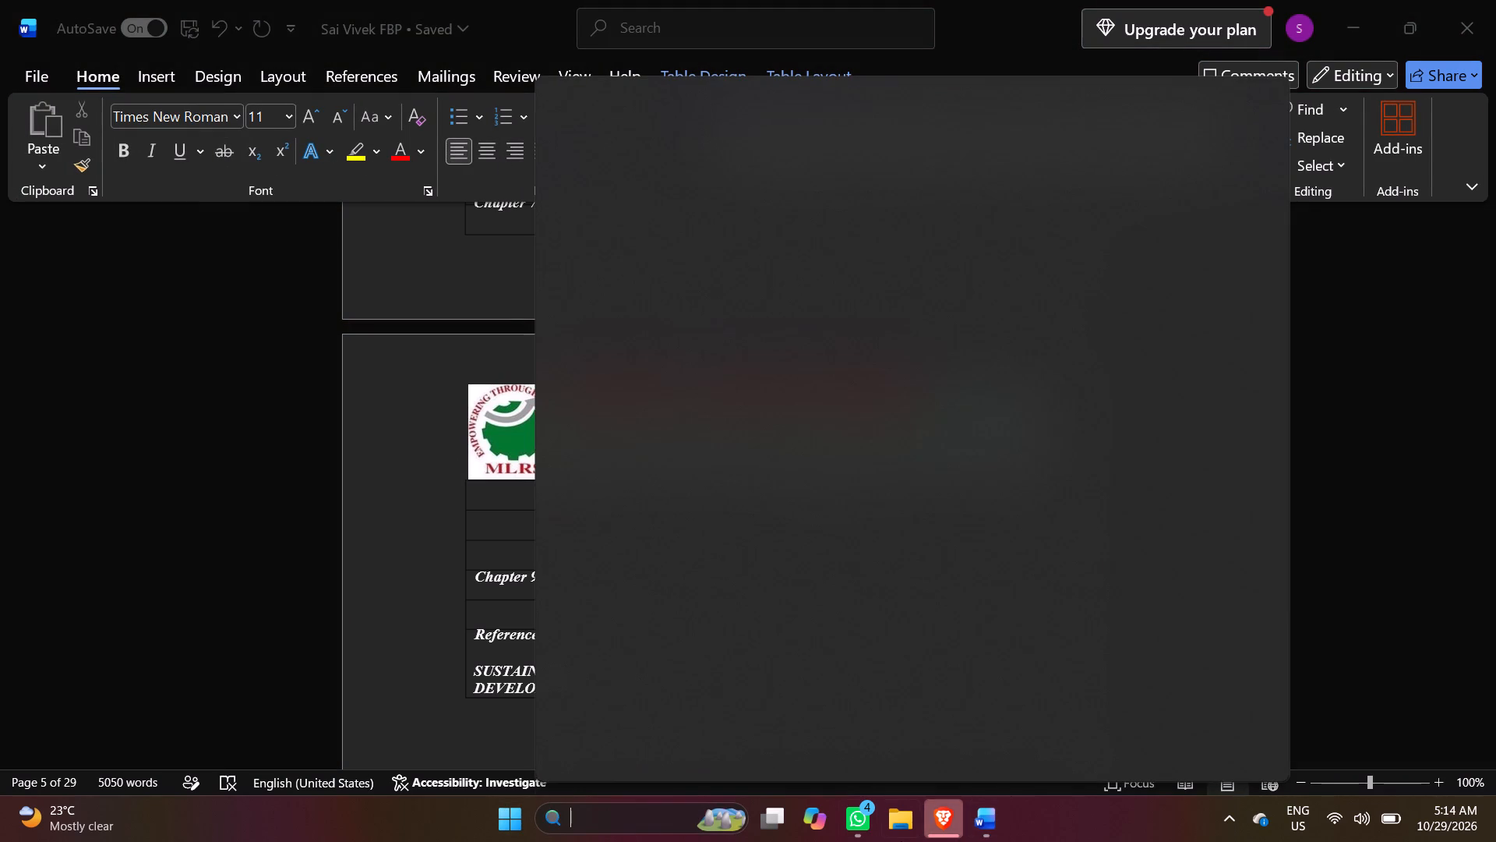
left_click(933, 819)
left_click(723, 22)
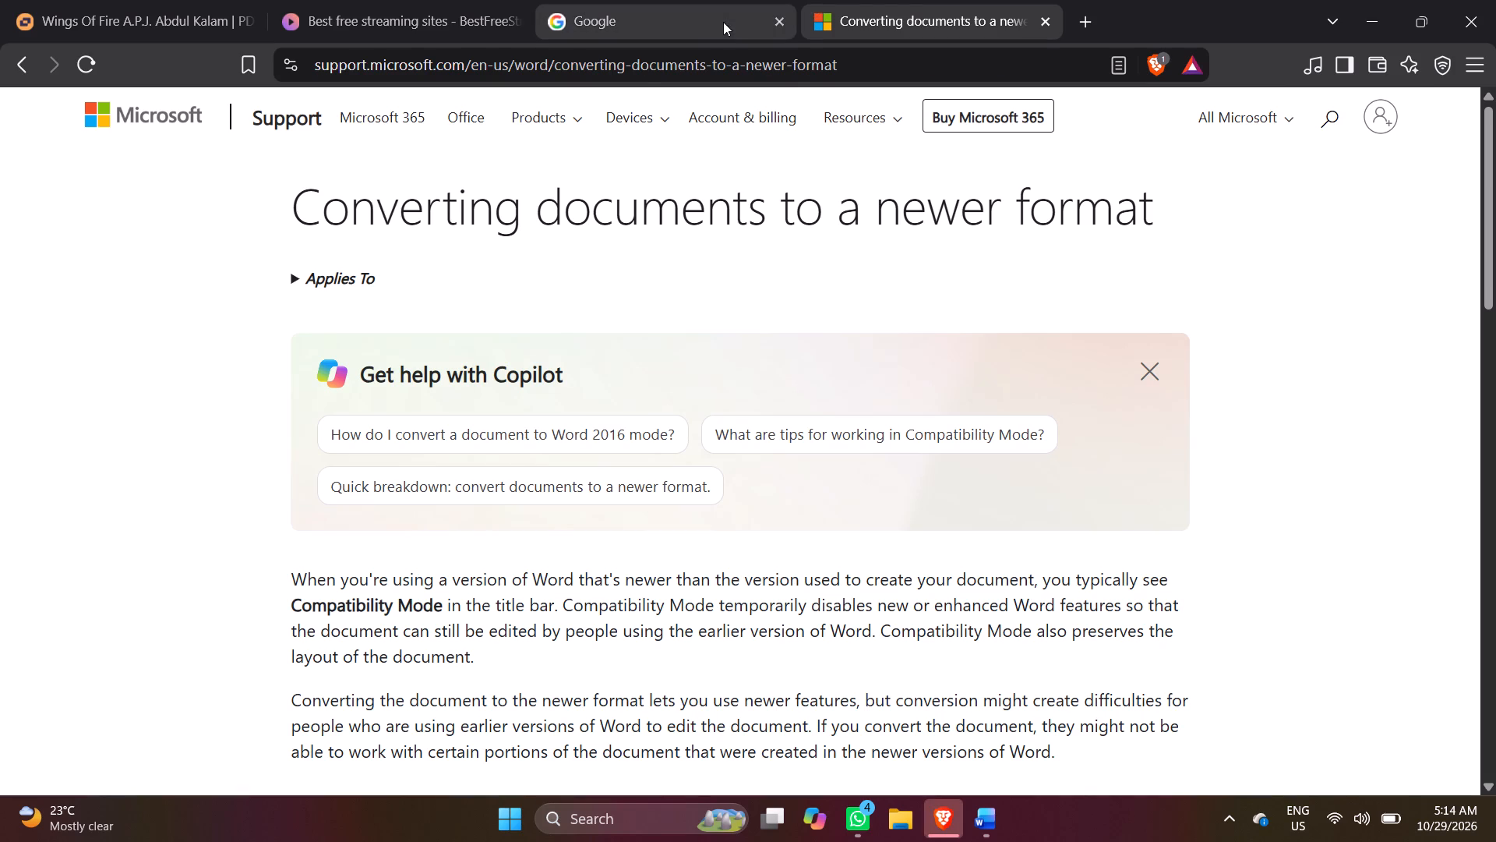
left_click(1050, 16)
left_click(818, 322)
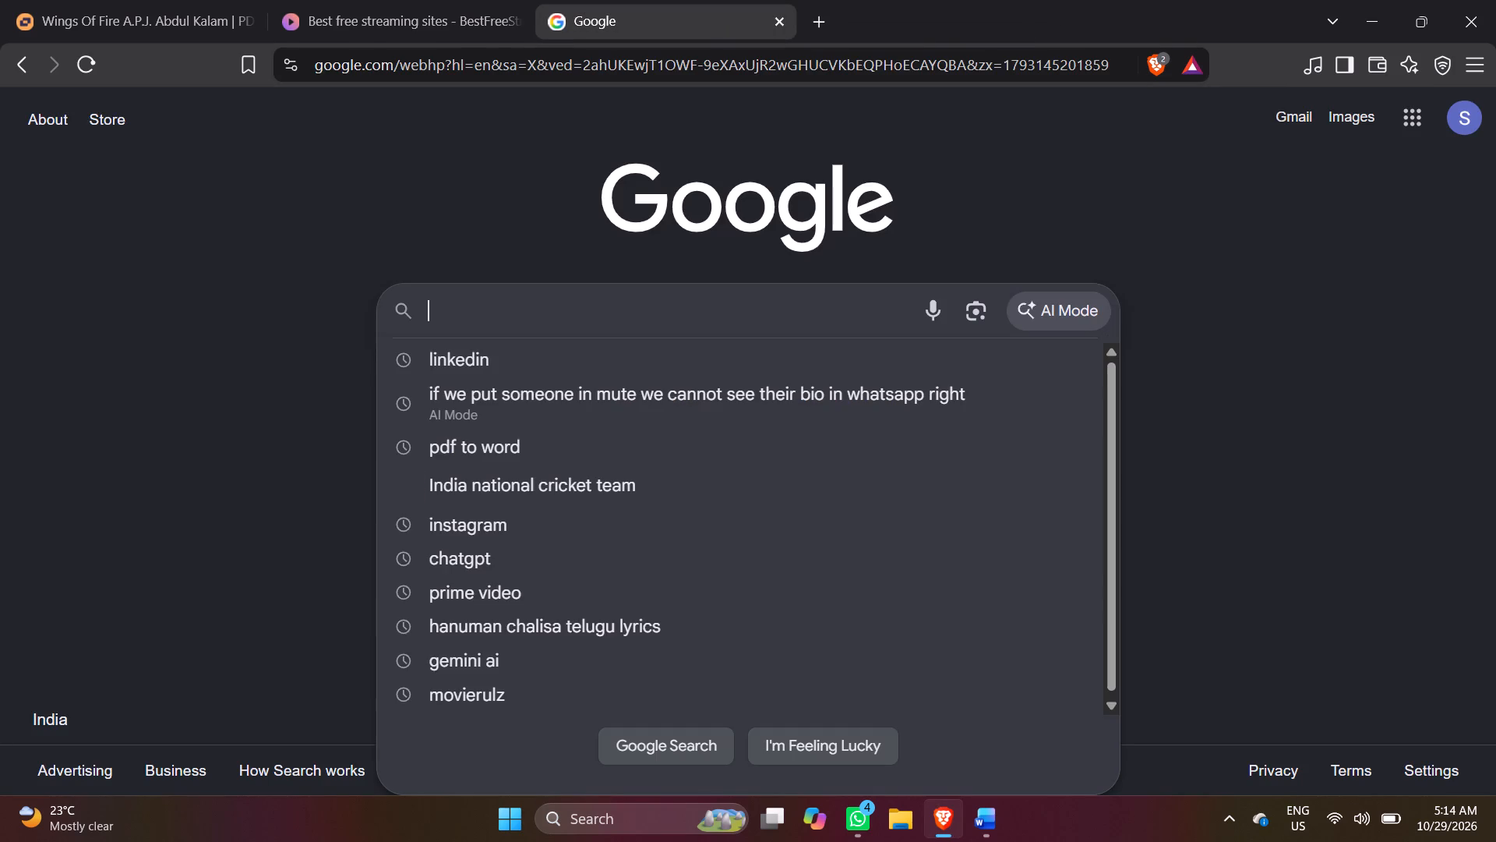
type("how tp")
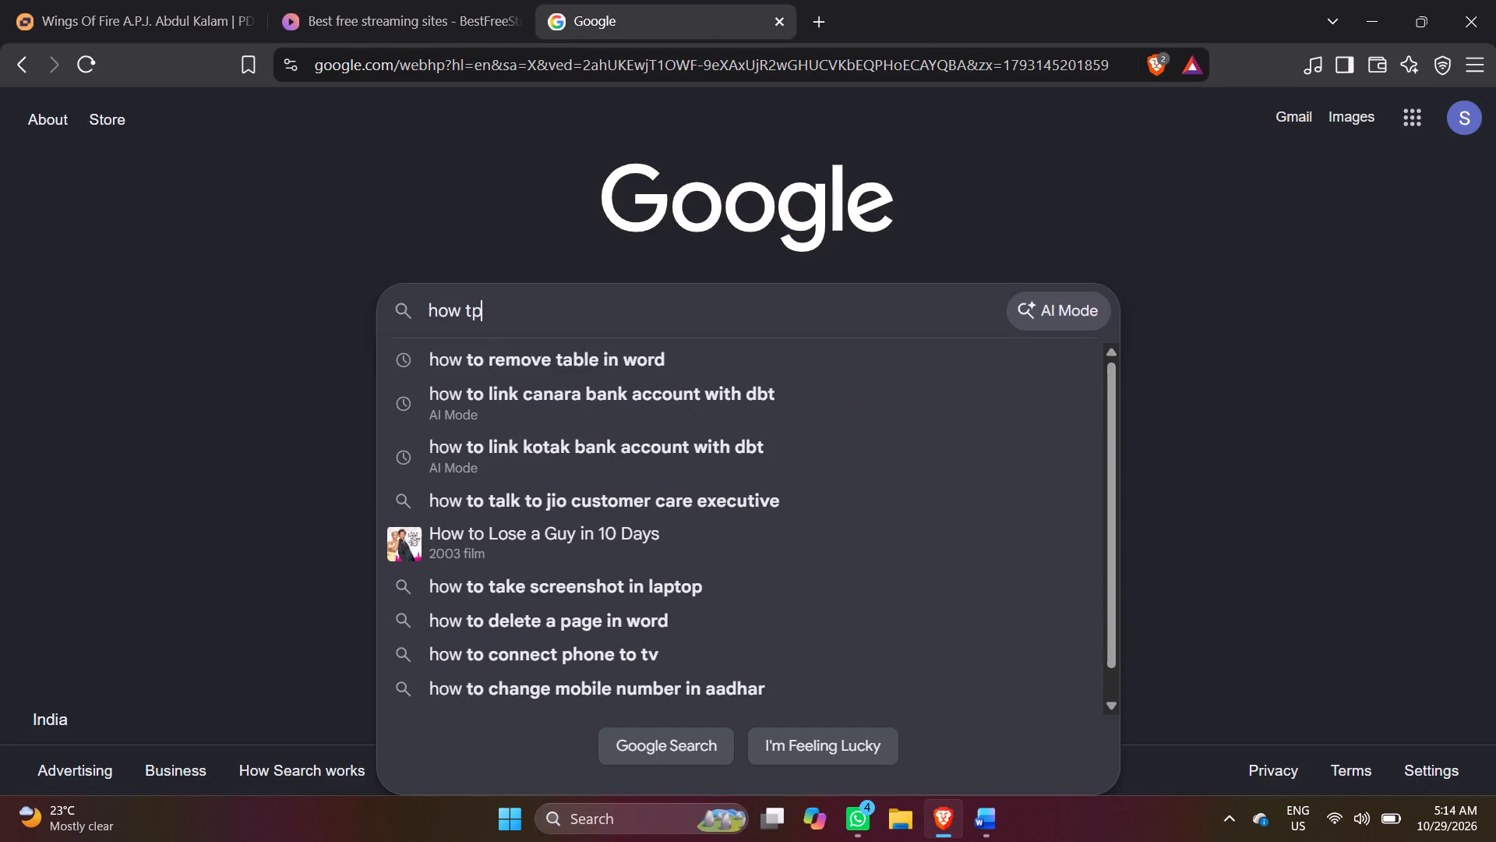
key("BackSpace")
type("o cha")
type("nge")
key("space")
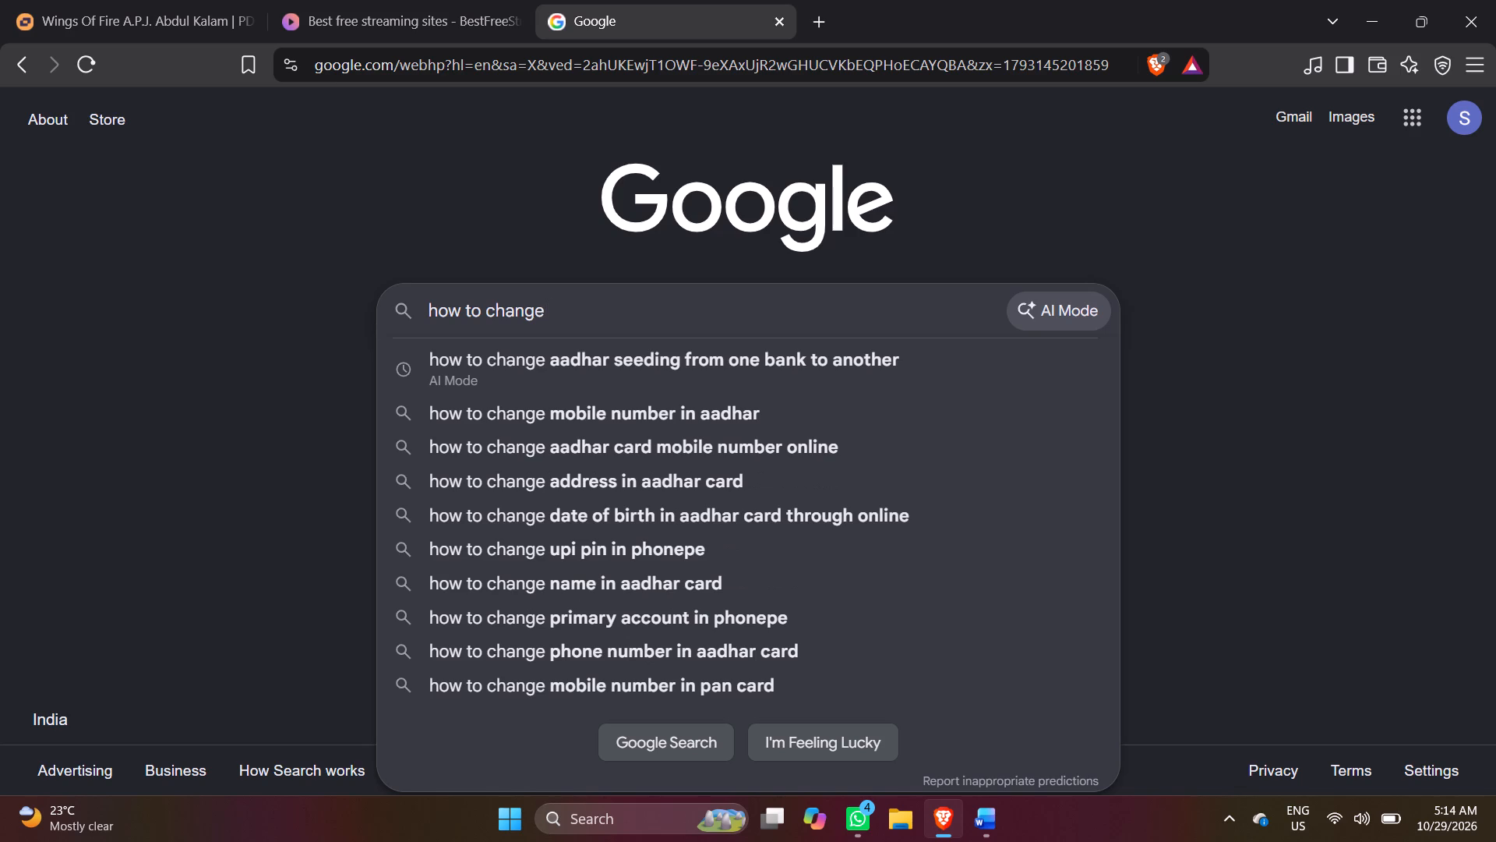
key("b")
key("BackSpace")
type("blasck")
key("space")
key("Down")
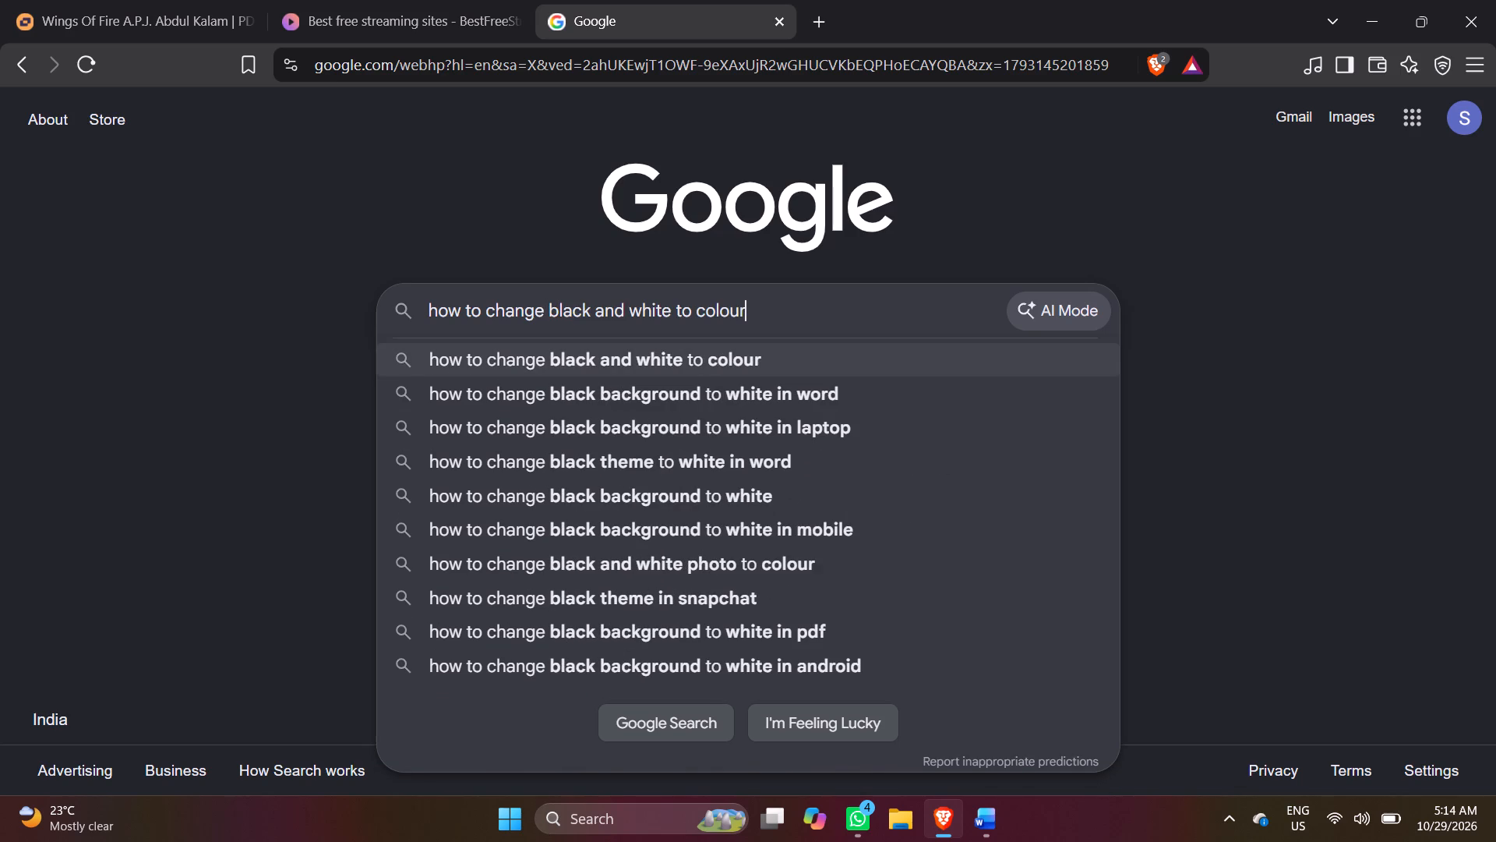
key("space")
type("in micro")
key("Down")
key("Return")
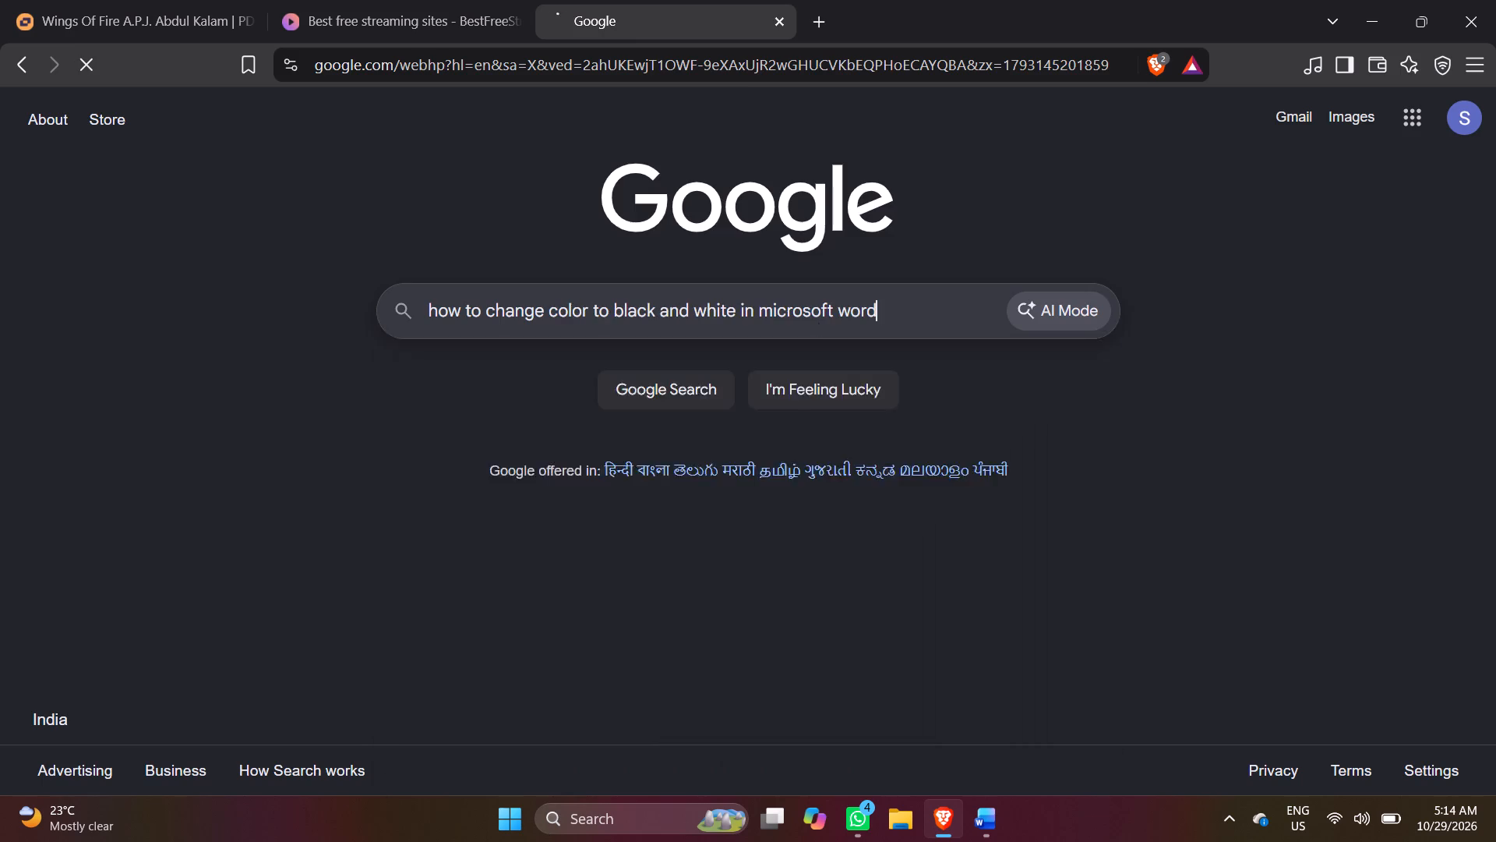
scroll(516, 478, "down", 4)
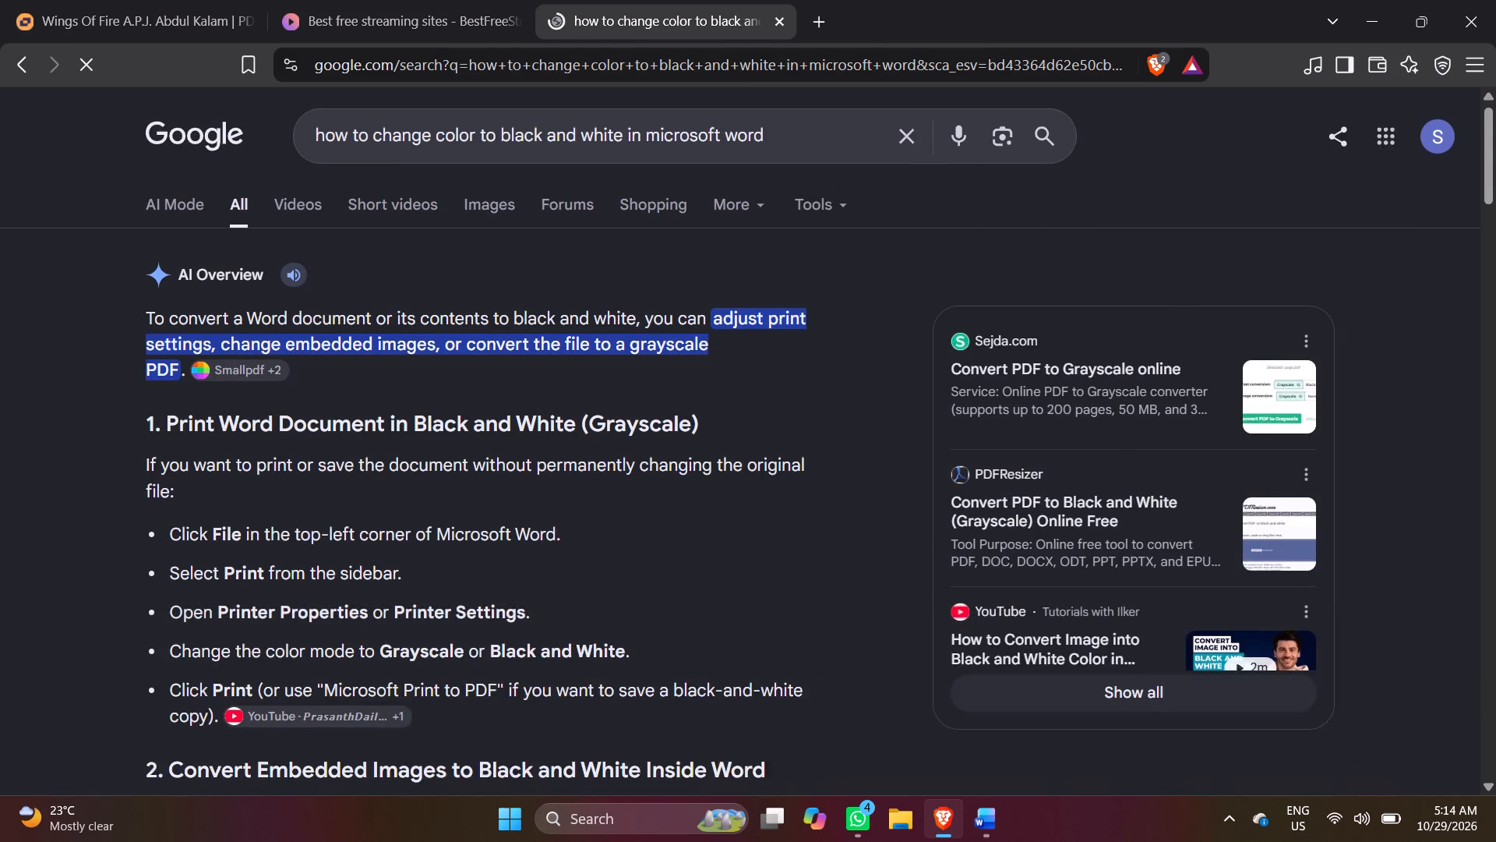
scroll(544, 374, "up", 4)
Refine the search to "how to change background of page color to black and white in microsoft word", read the overview, and close the results.
left_click(815, 150)
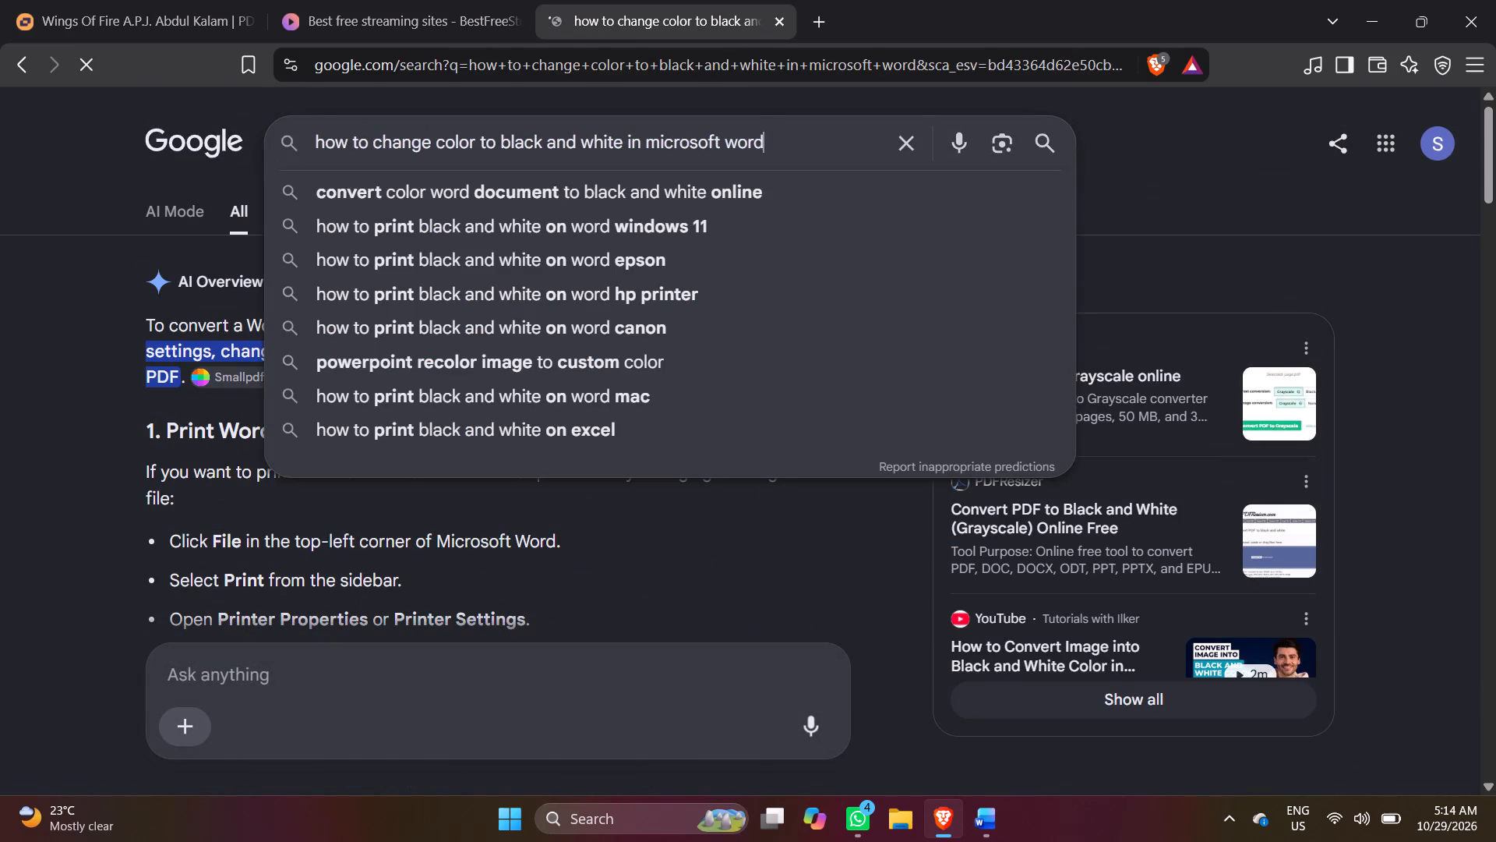
key("space")
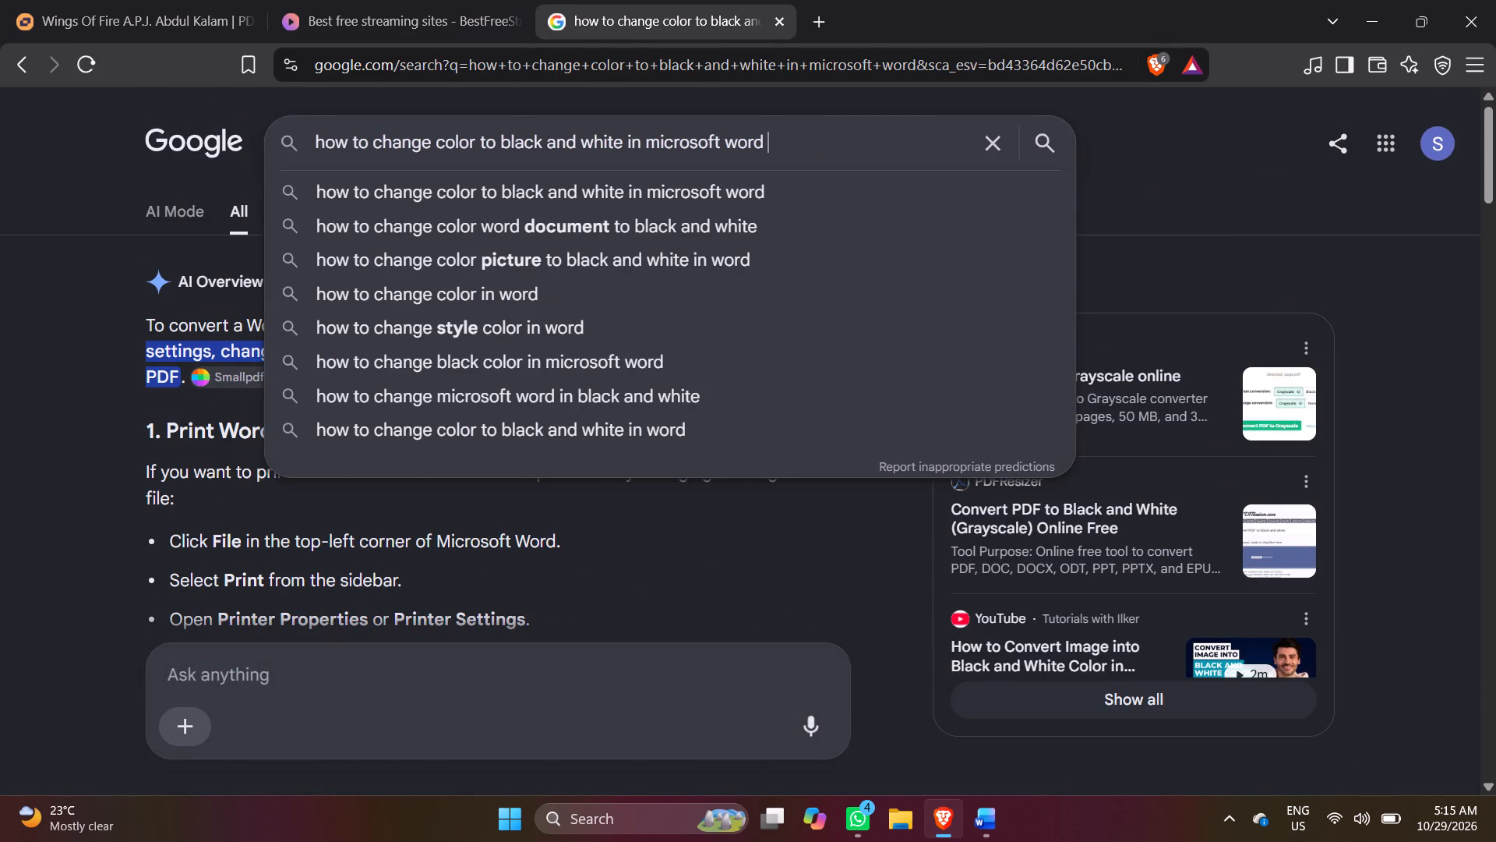
left_click(433, 147)
key("space")
type("bac")
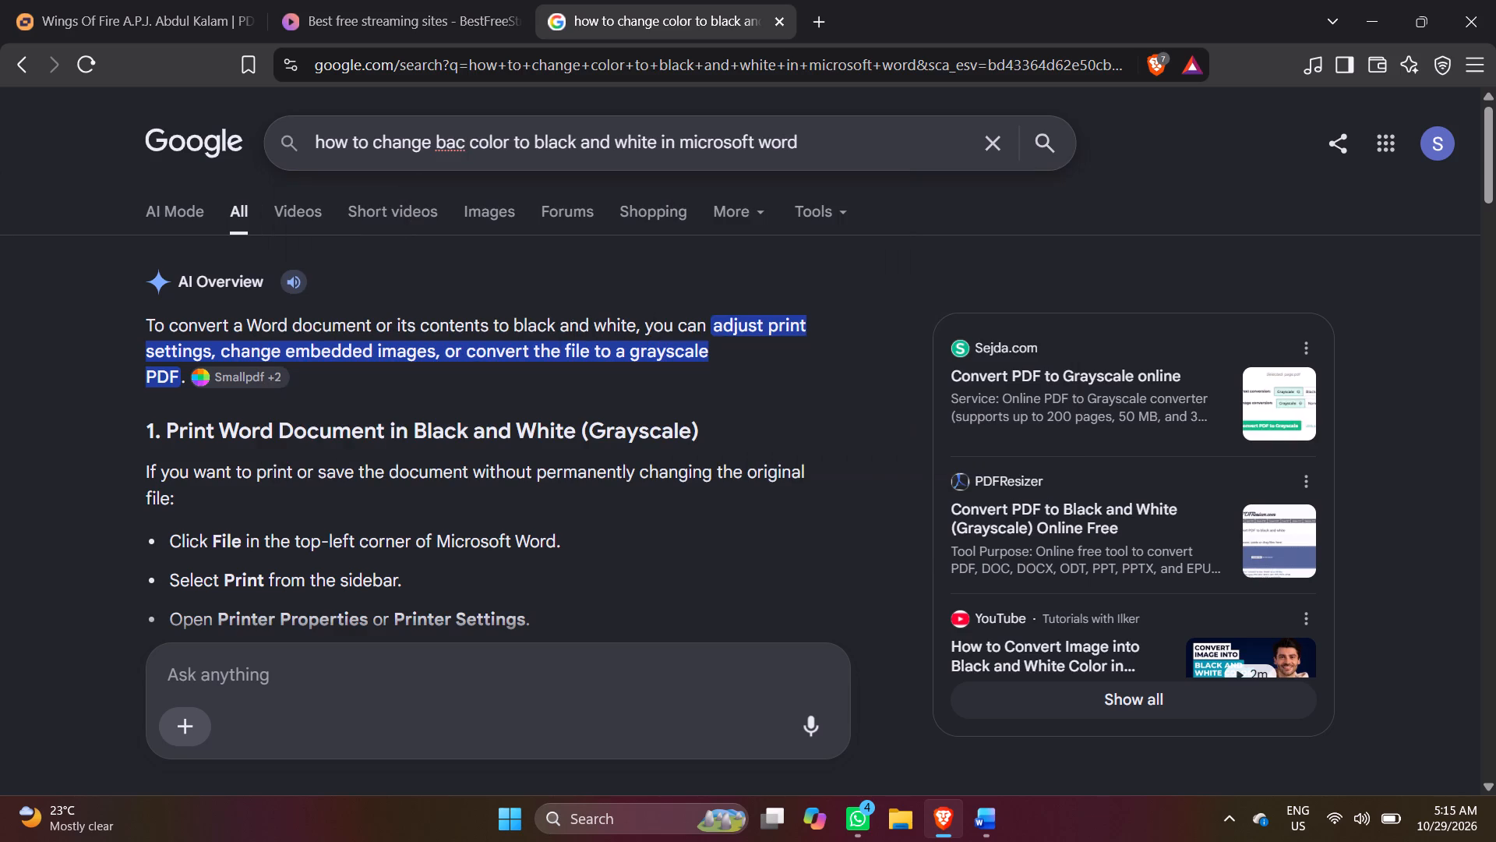
type("kground of page")
key("space")
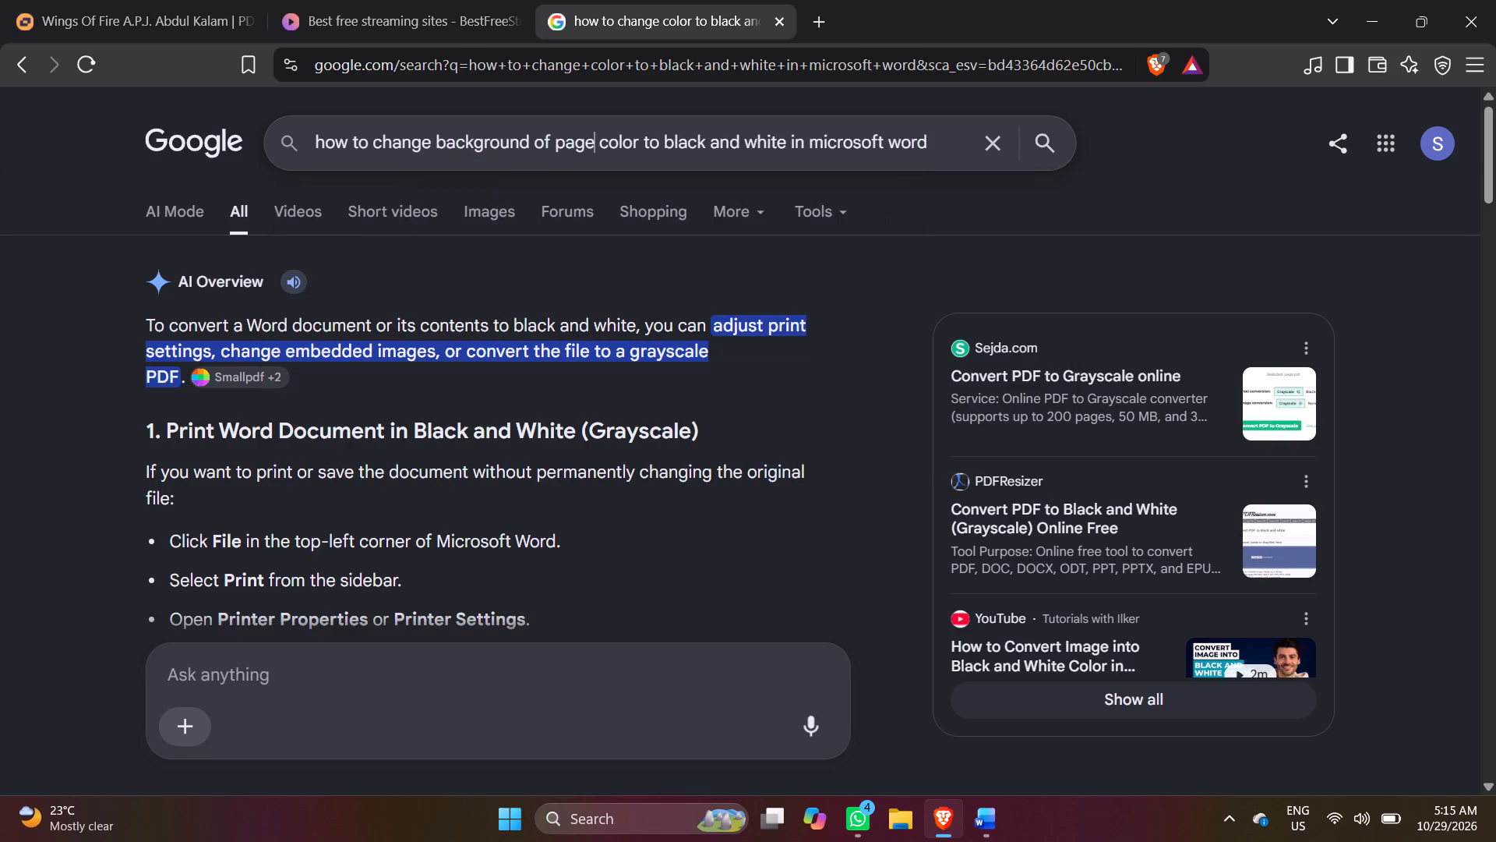
key("Return")
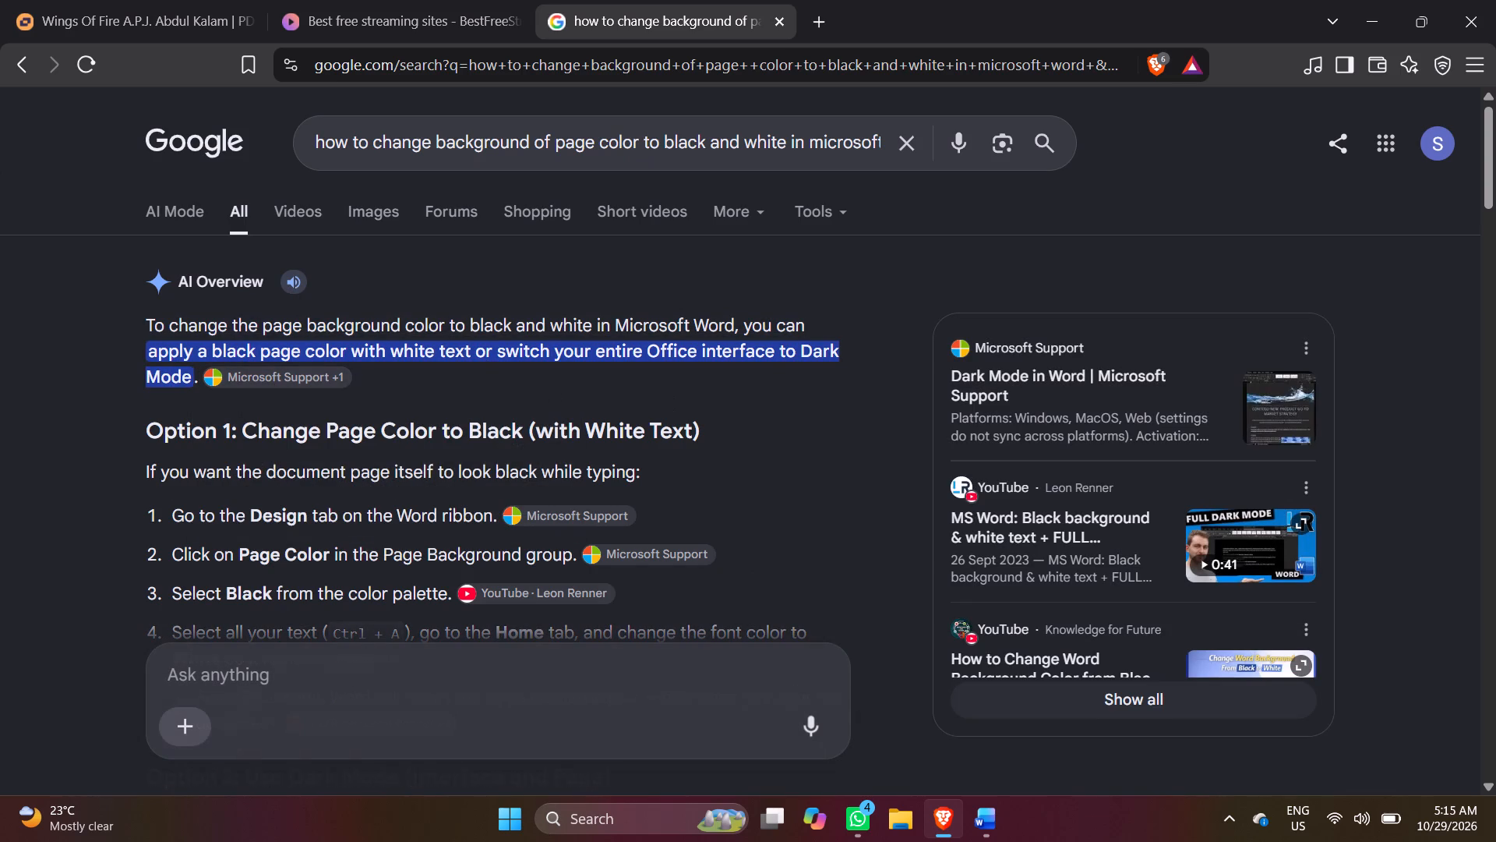
scroll(678, 602, "down", 2)
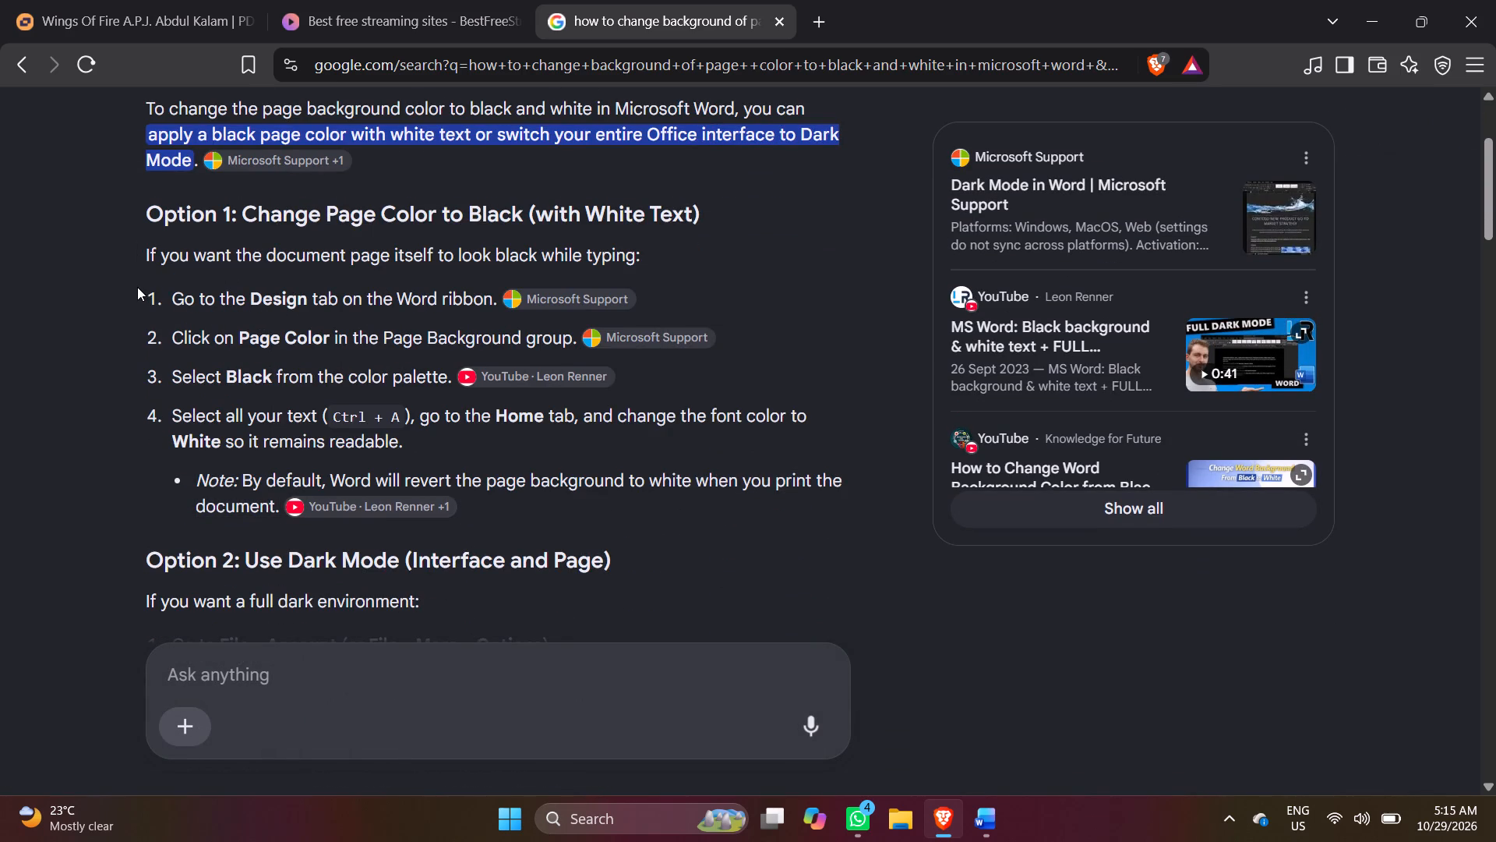
left_click(780, 22)
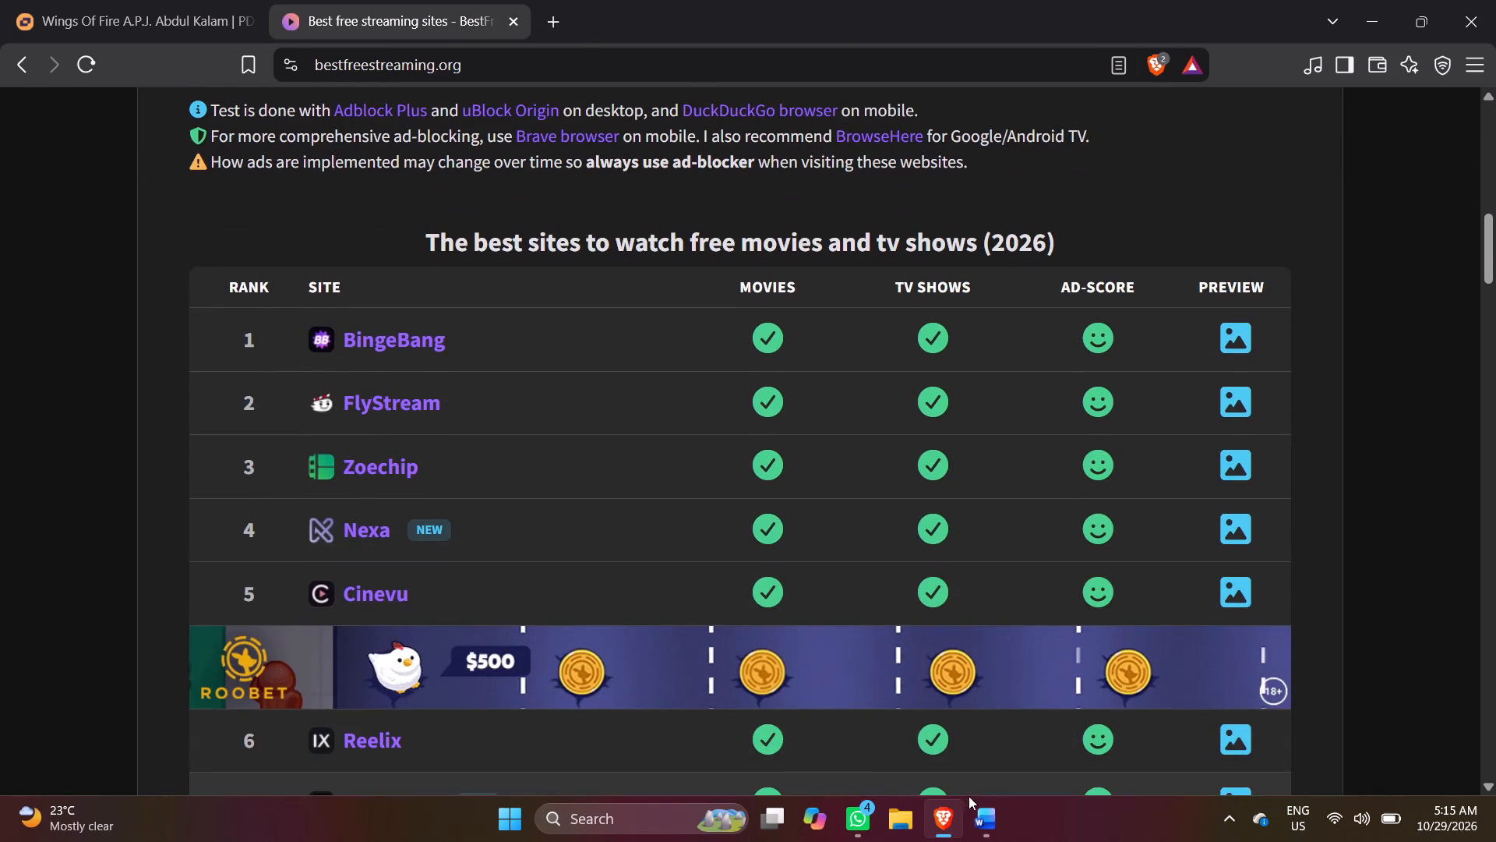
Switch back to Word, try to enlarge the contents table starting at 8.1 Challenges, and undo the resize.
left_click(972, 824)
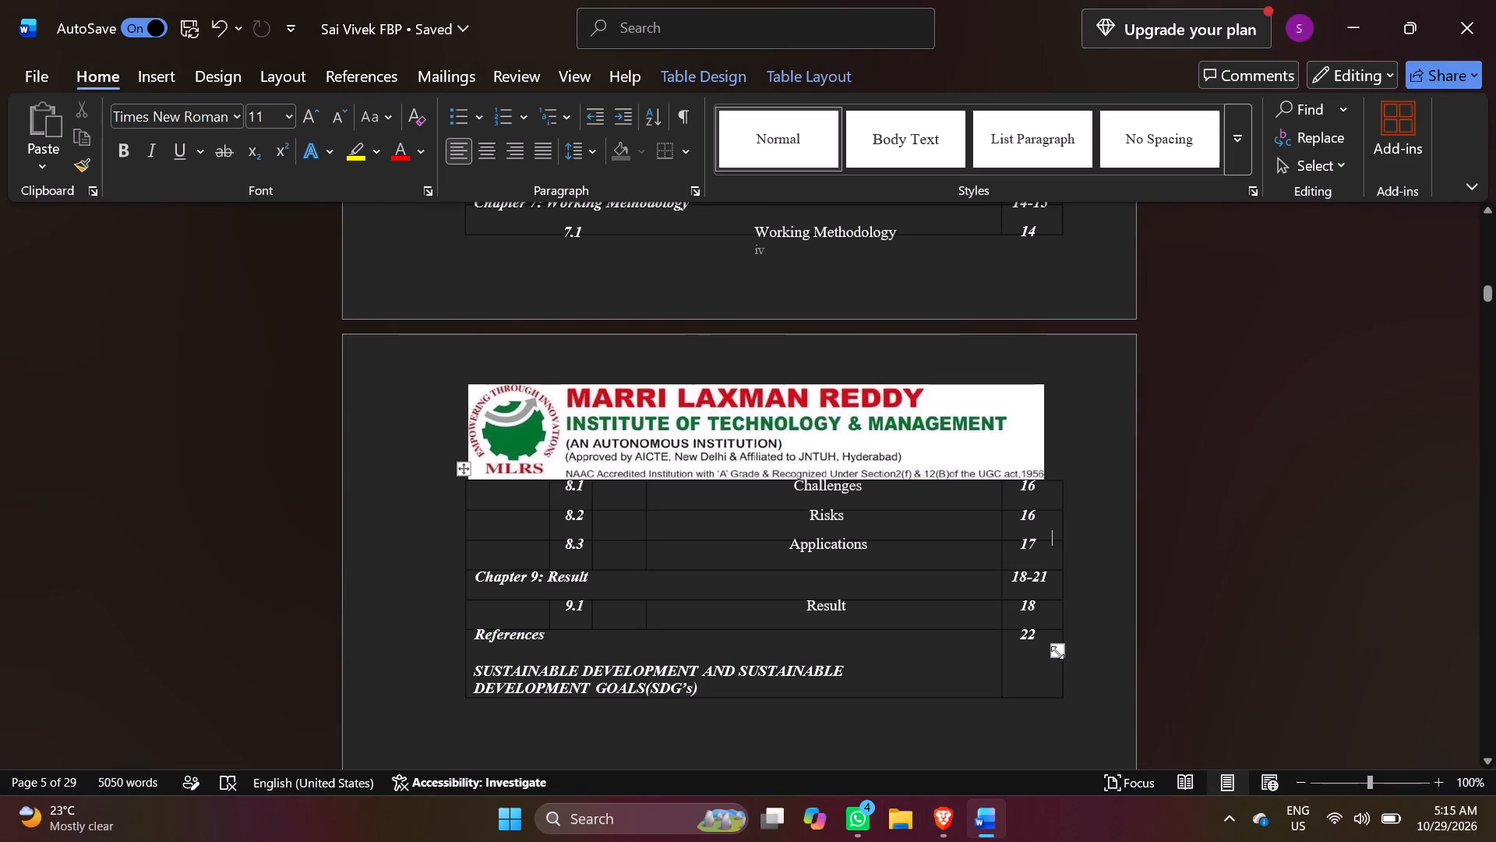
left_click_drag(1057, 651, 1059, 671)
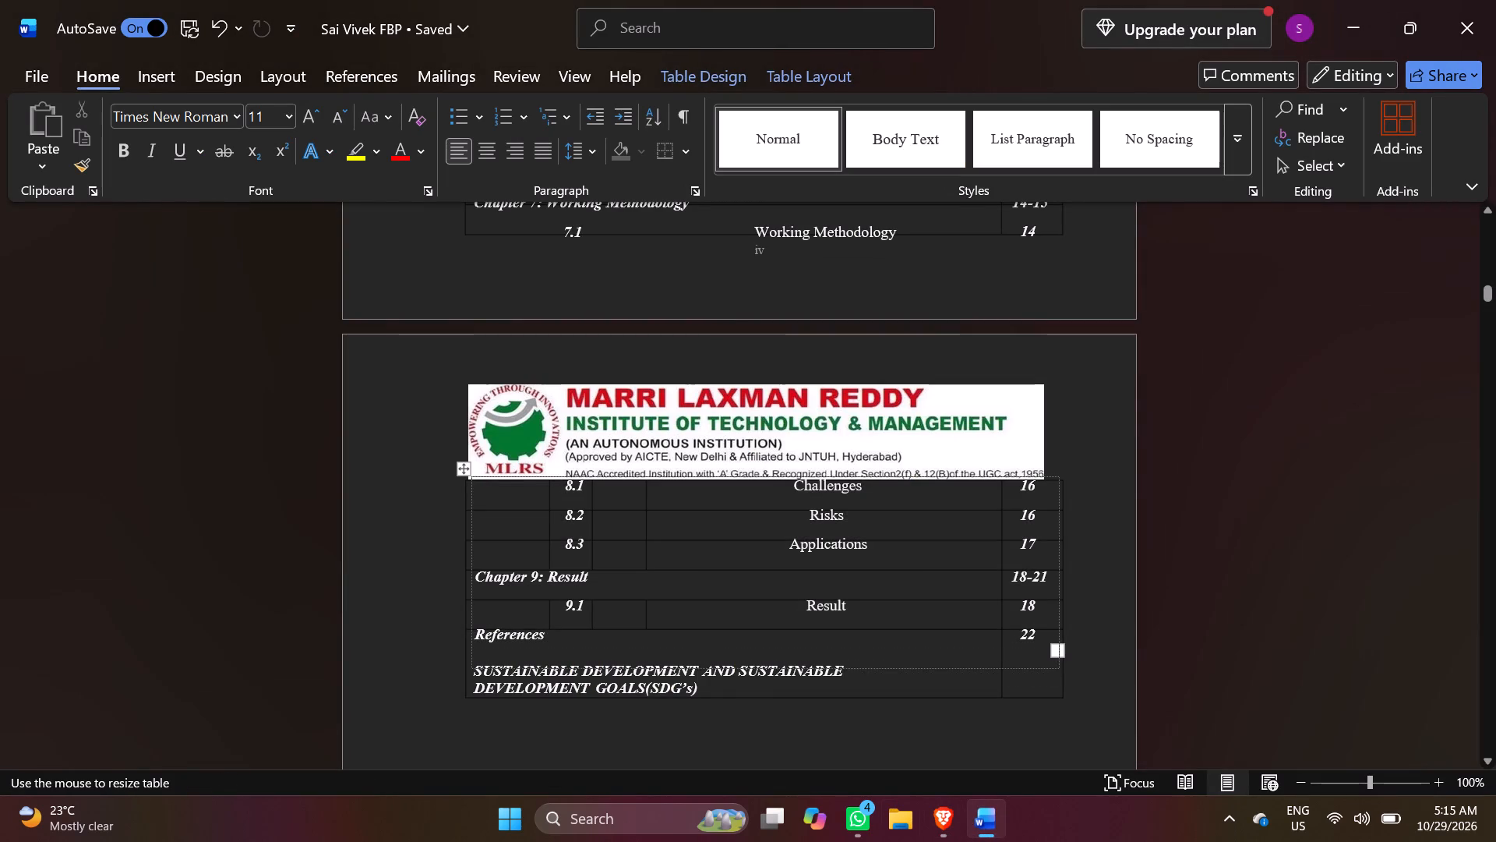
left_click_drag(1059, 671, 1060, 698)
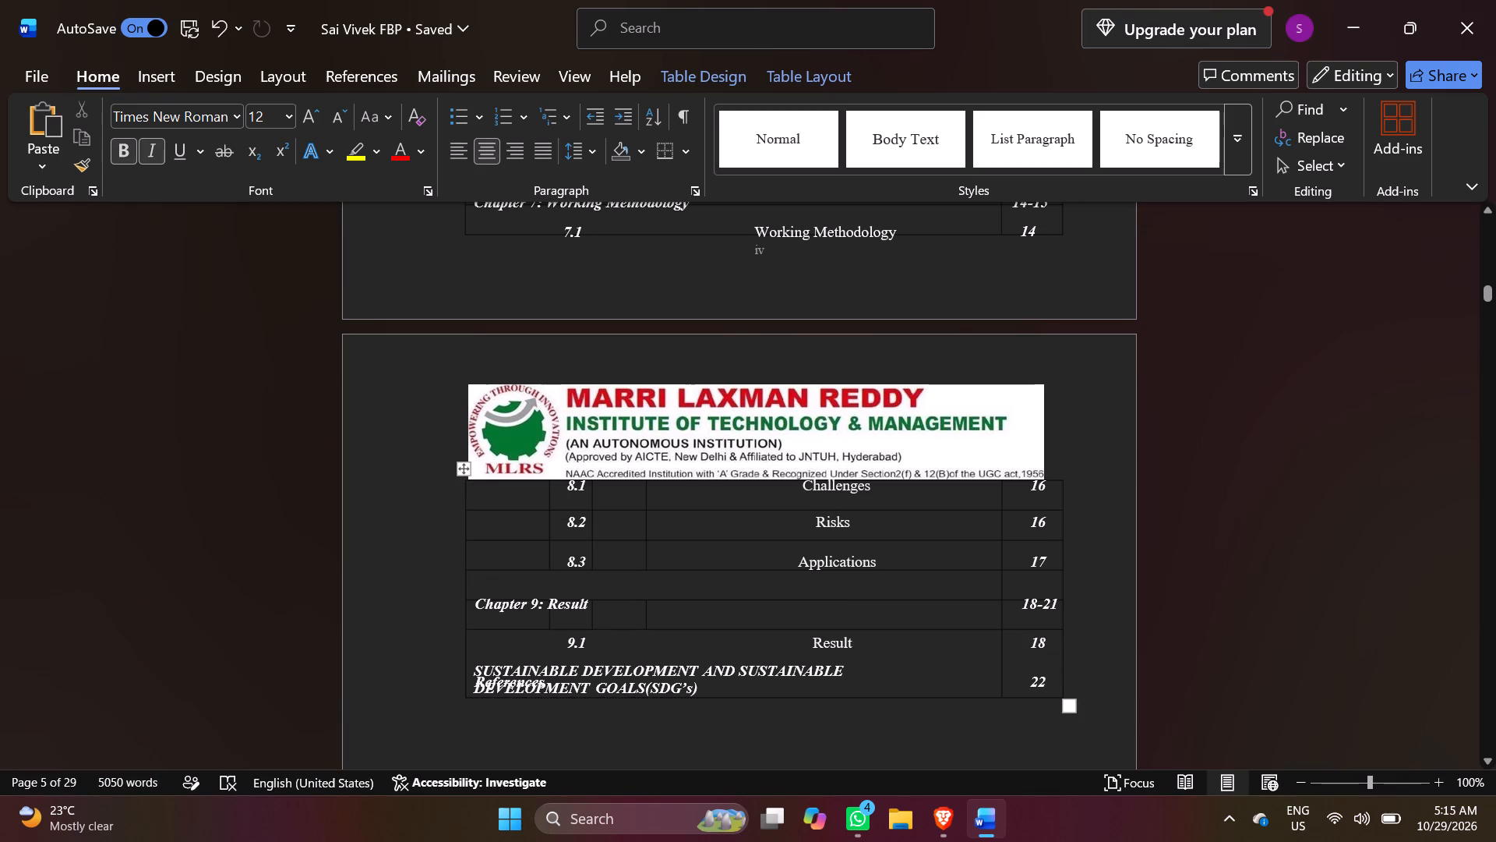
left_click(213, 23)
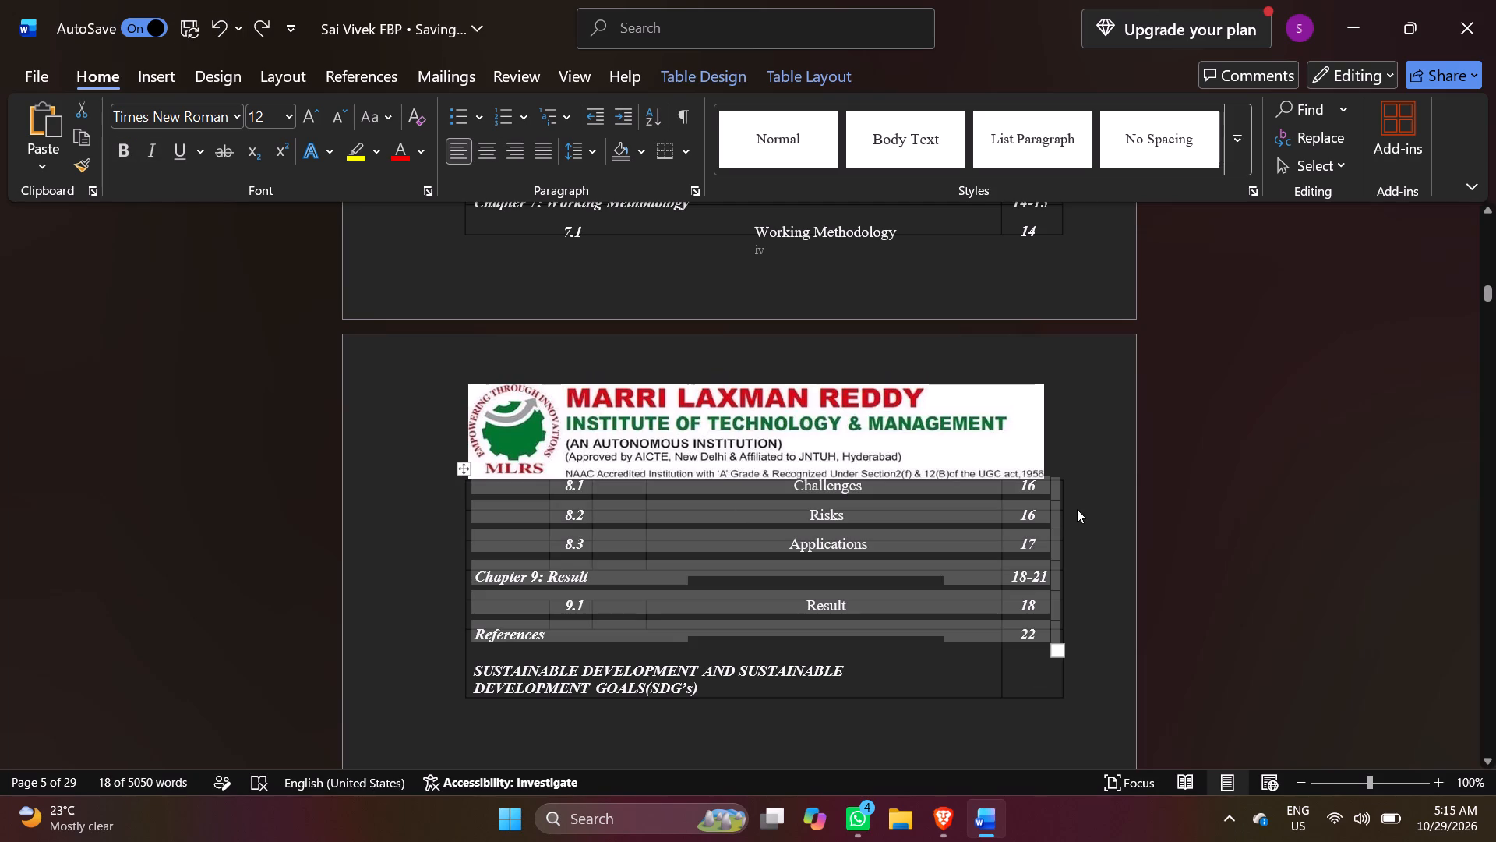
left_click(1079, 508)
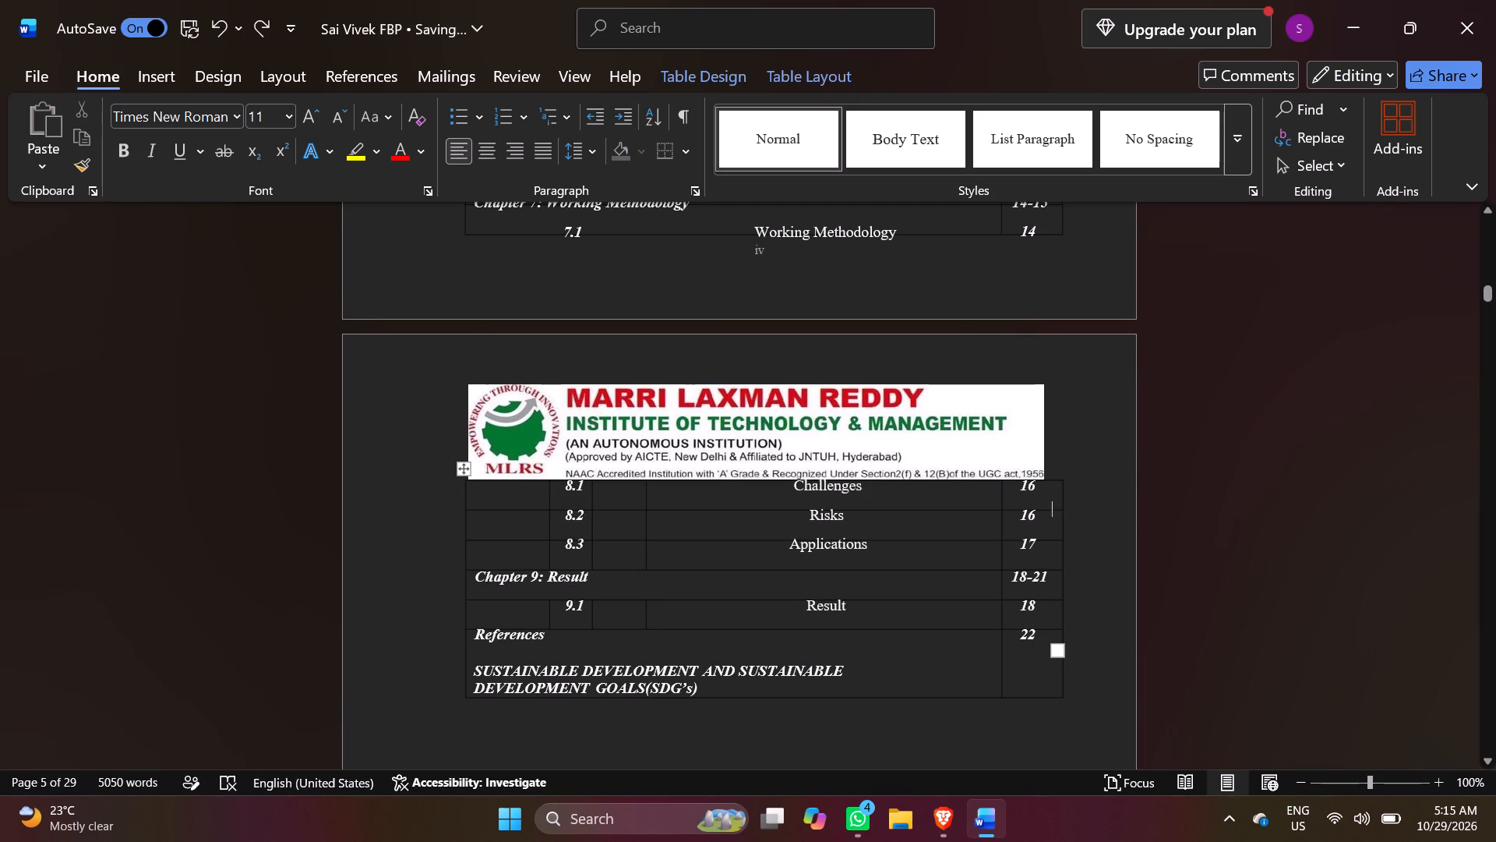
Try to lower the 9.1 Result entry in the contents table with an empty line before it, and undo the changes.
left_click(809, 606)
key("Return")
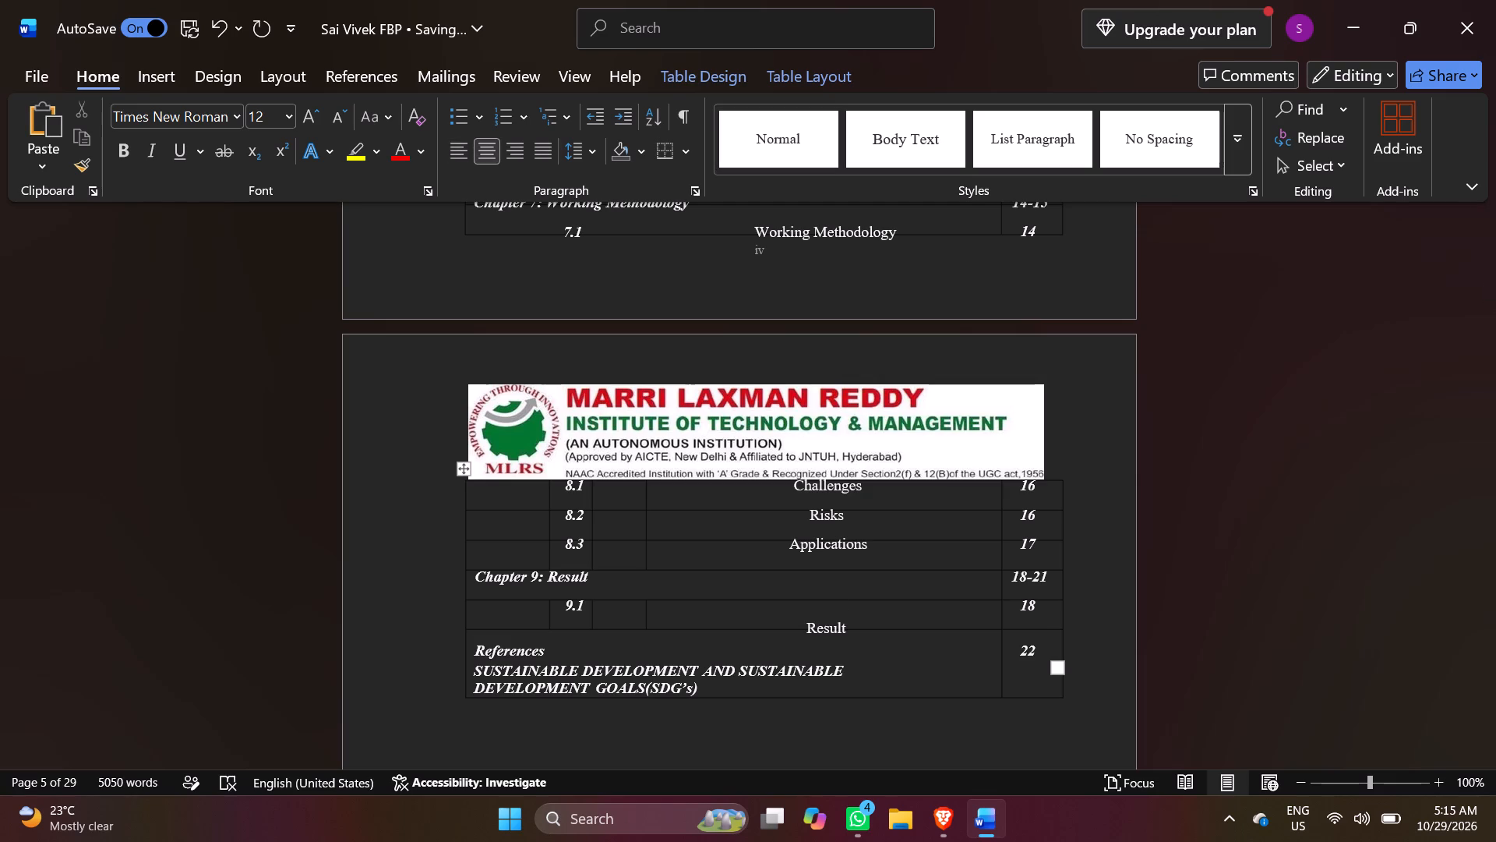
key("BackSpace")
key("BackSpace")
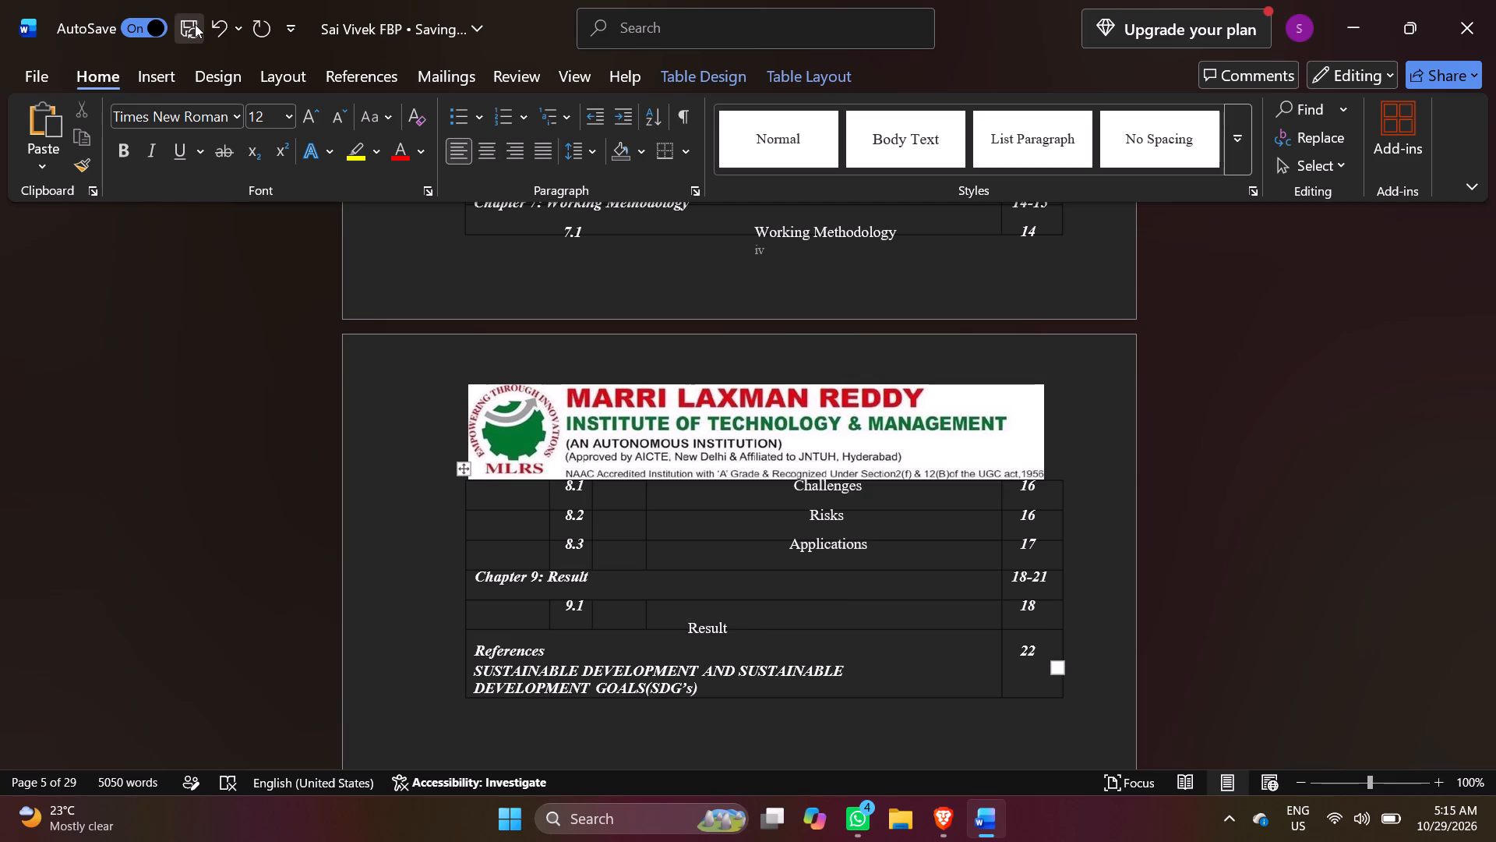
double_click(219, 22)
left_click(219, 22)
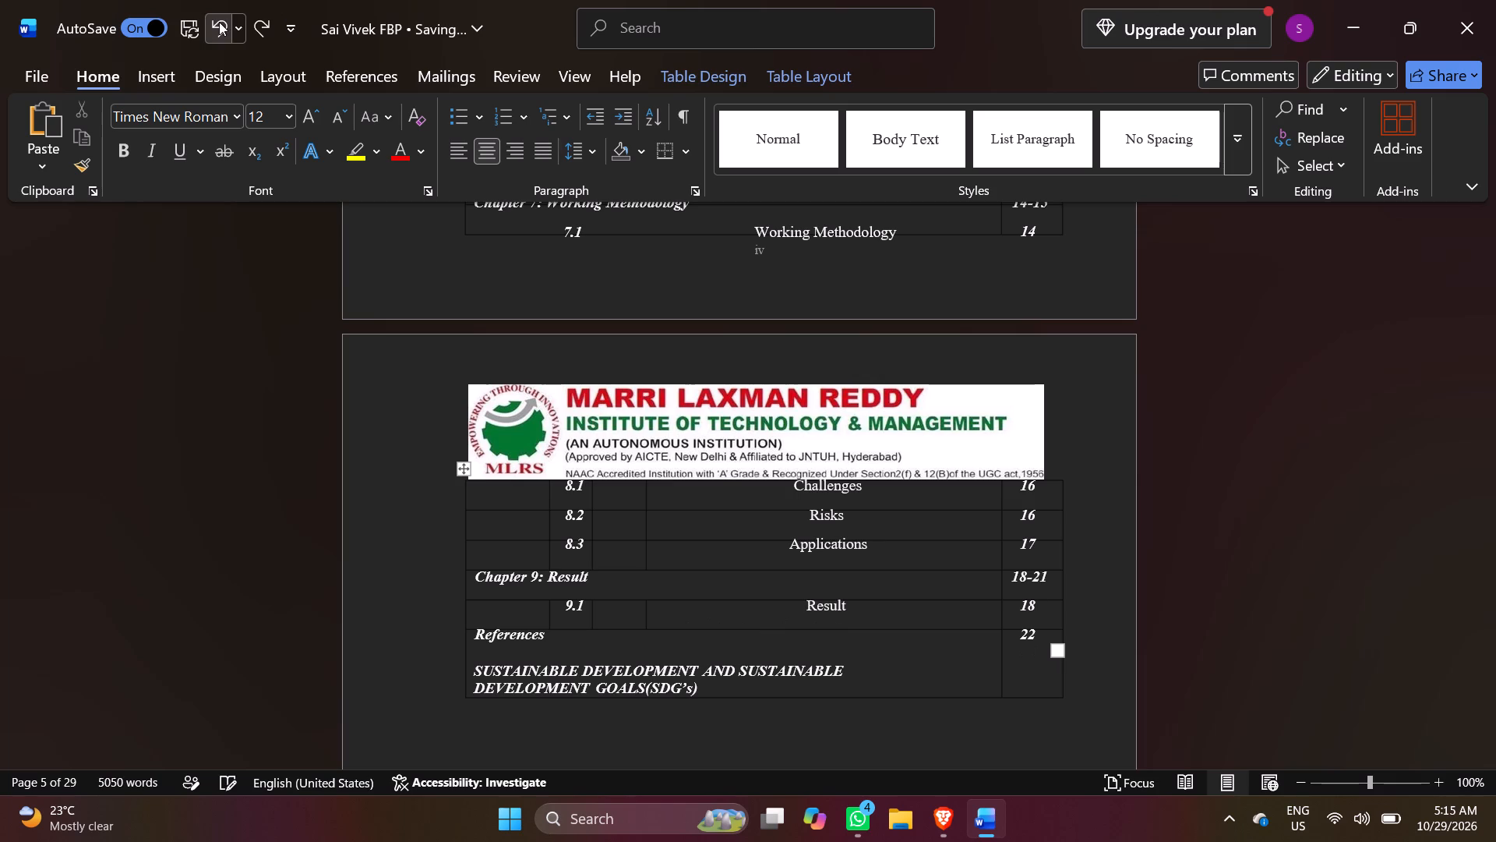
Set the line spacing of the cover page paragraph naming the institute and Hyderabad to 1.15.
scroll(912, 699, "down", 7)
left_click_drag(1484, 299, 1495, 356)
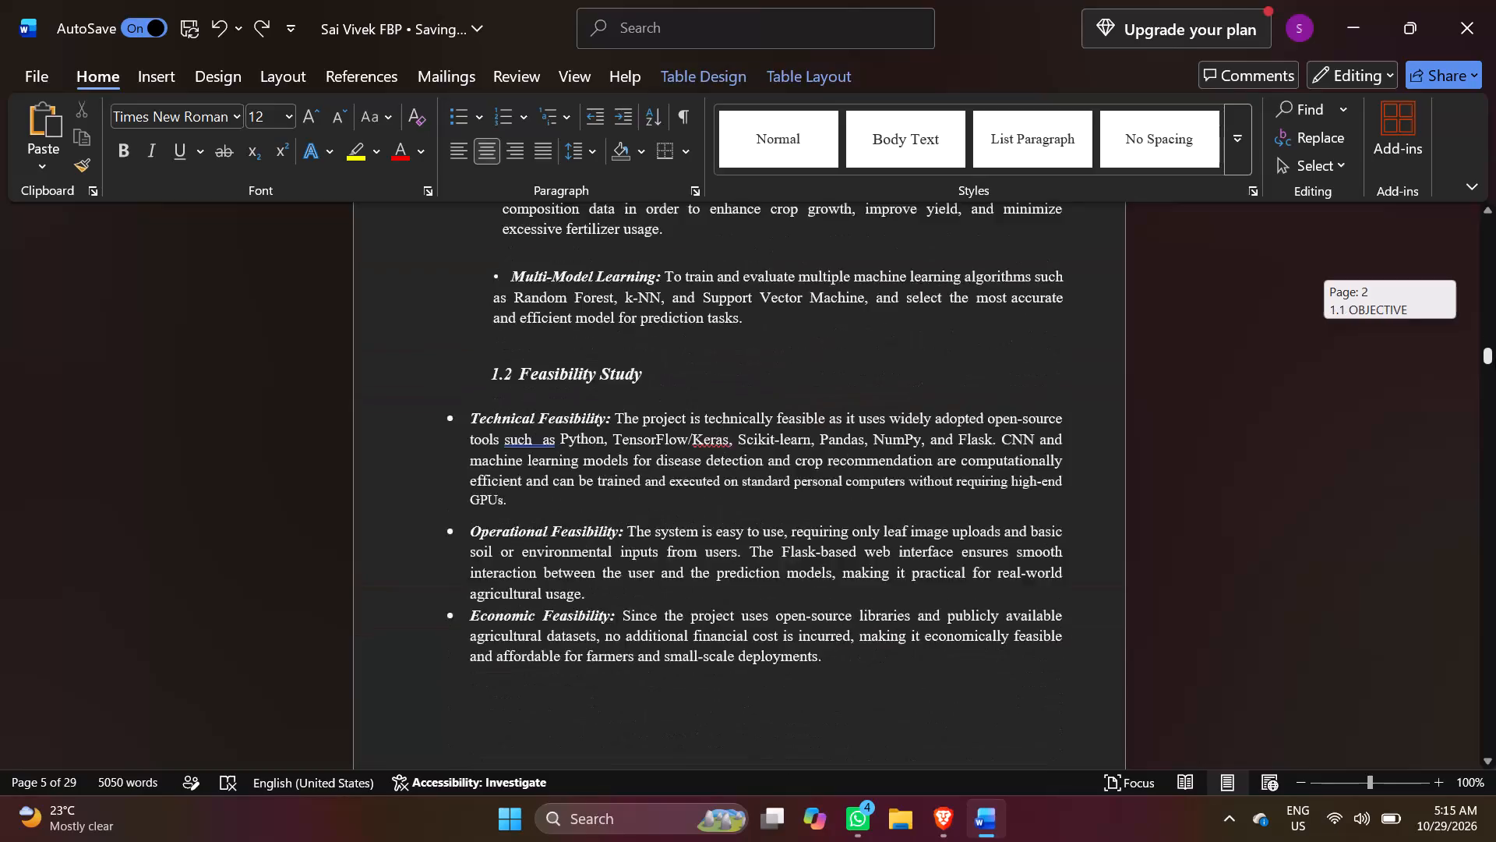
left_click_drag(1495, 356, 1495, 444)
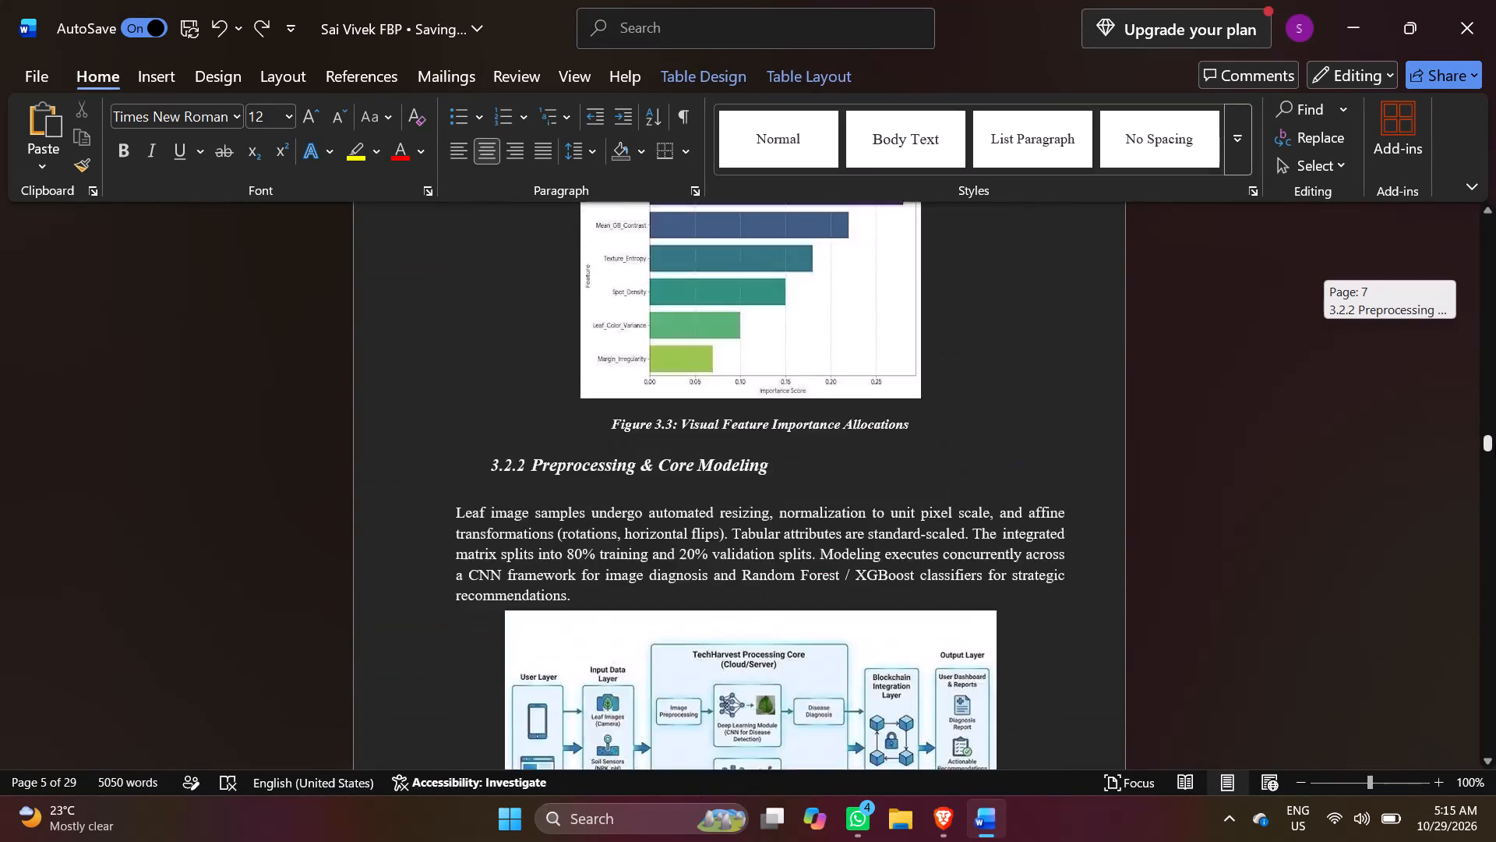
left_click_drag(1495, 444, 1495, 695)
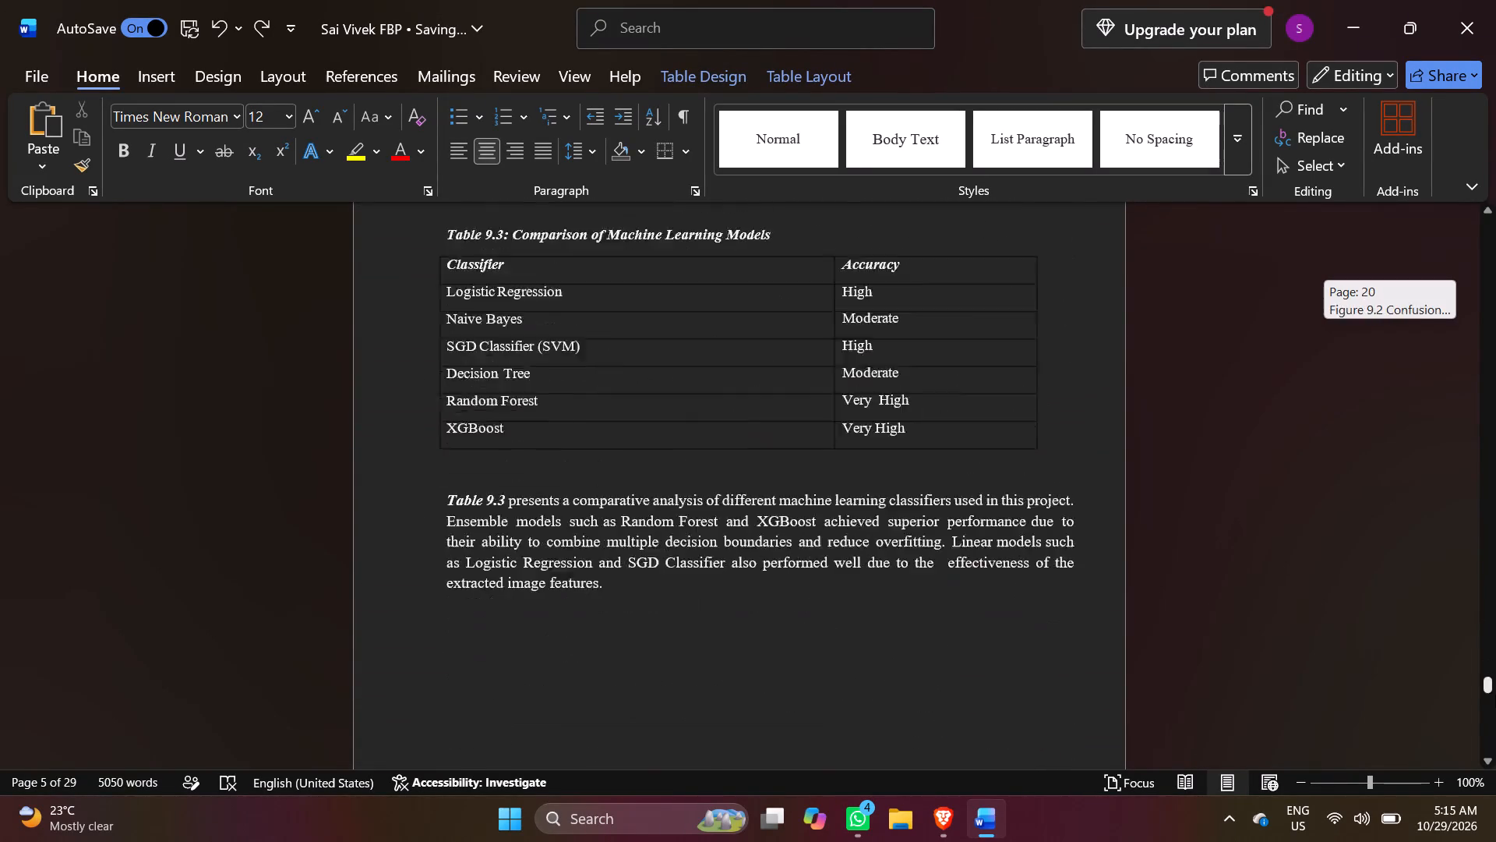
left_click_drag(1495, 695, 1448, 212)
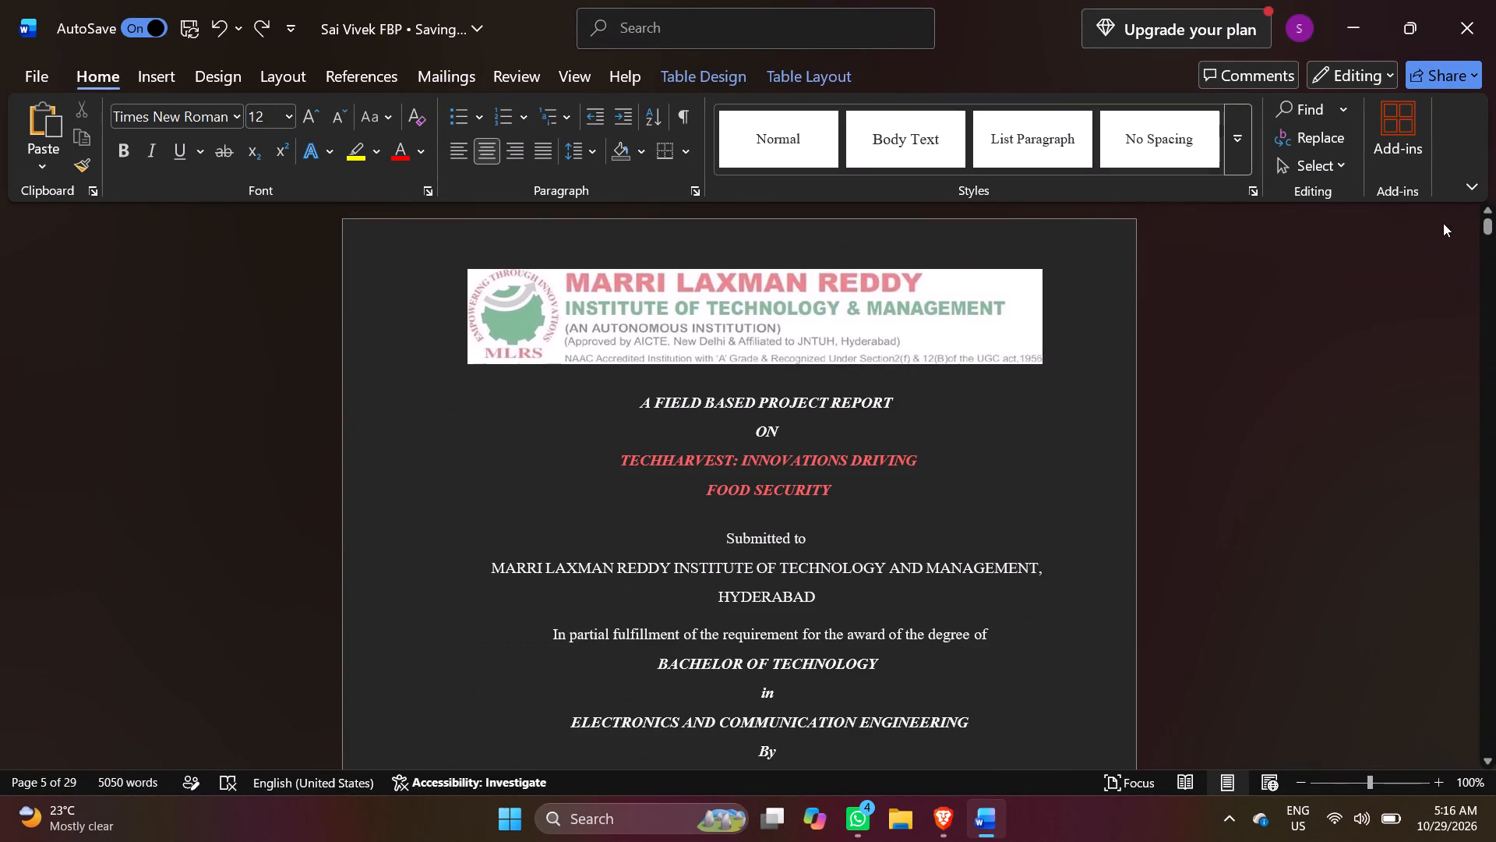
scroll(1089, 601, "down", 7)
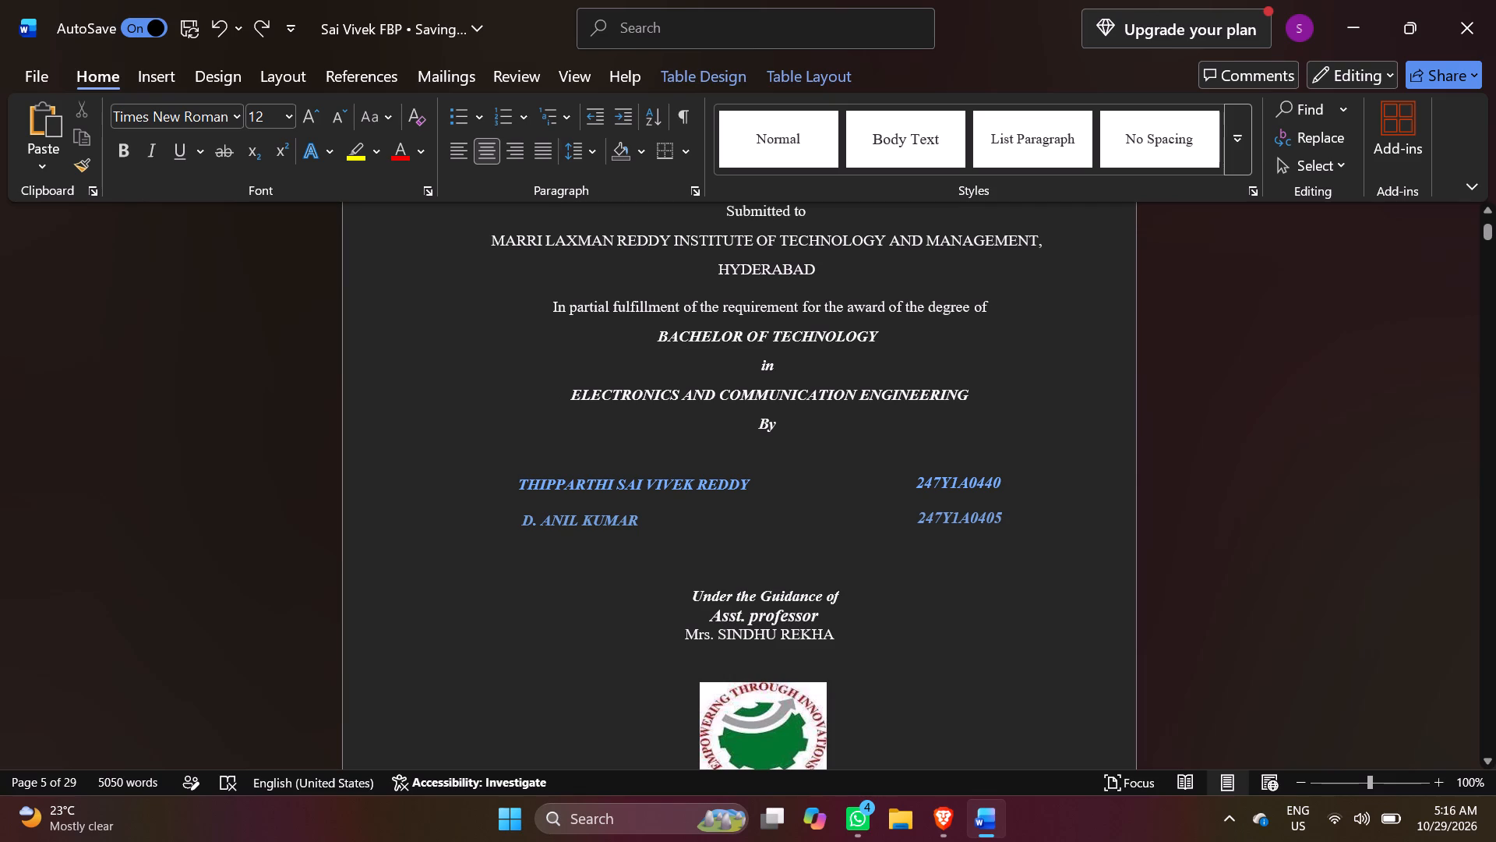
left_click(760, 235)
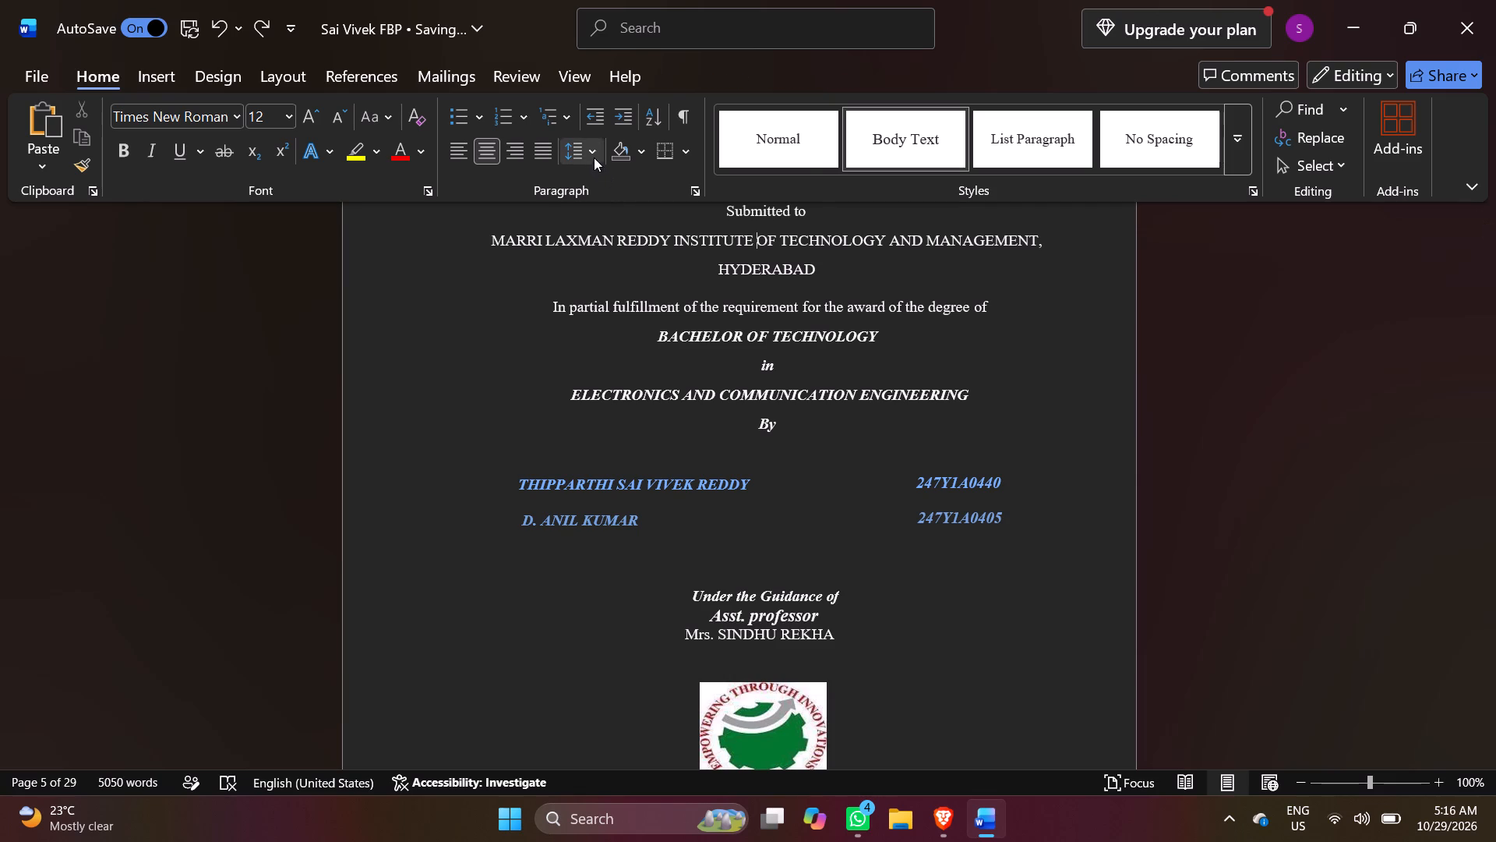
left_click(594, 159)
left_click(619, 218)
Set 1.15 line spacing on the cover page title lines, from "A Field Based Project Report" through "Food Security".
scroll(727, 400, "up", 4)
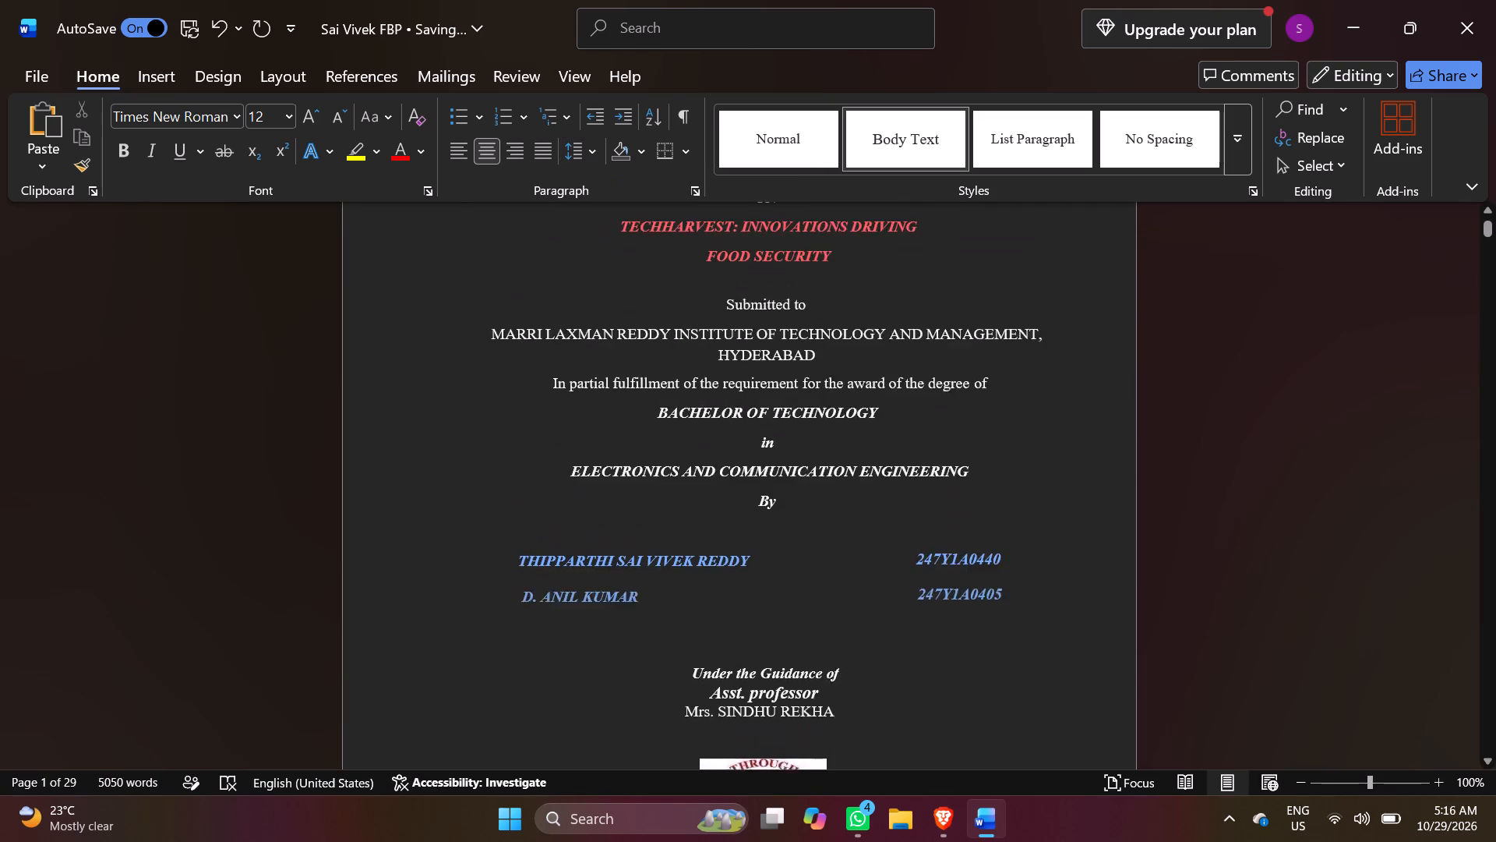
scroll(730, 401, "up", 3)
left_click_drag(644, 402, 731, 456)
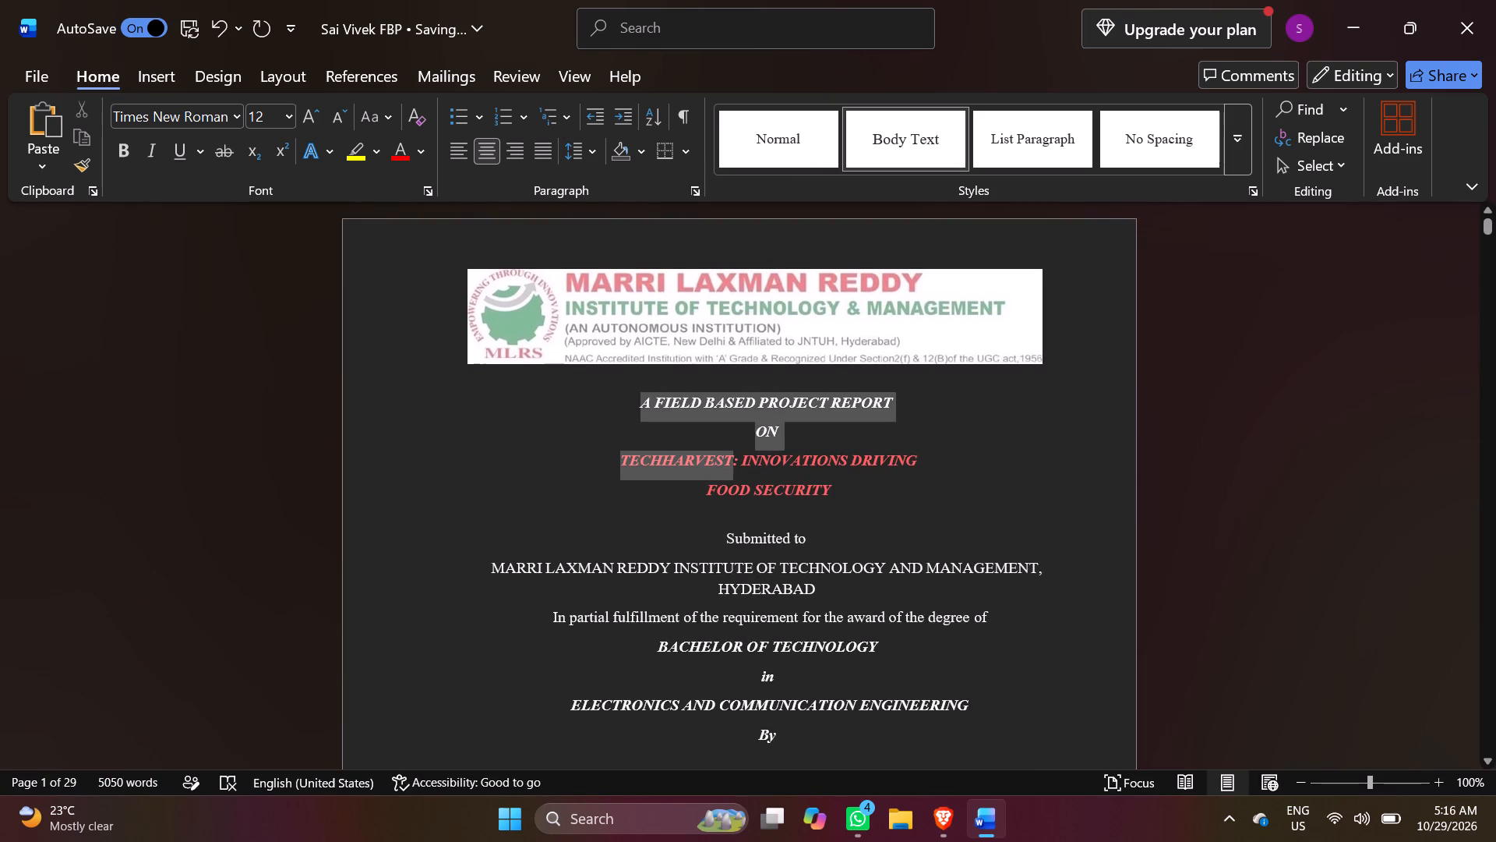
left_click_drag(731, 456, 830, 487)
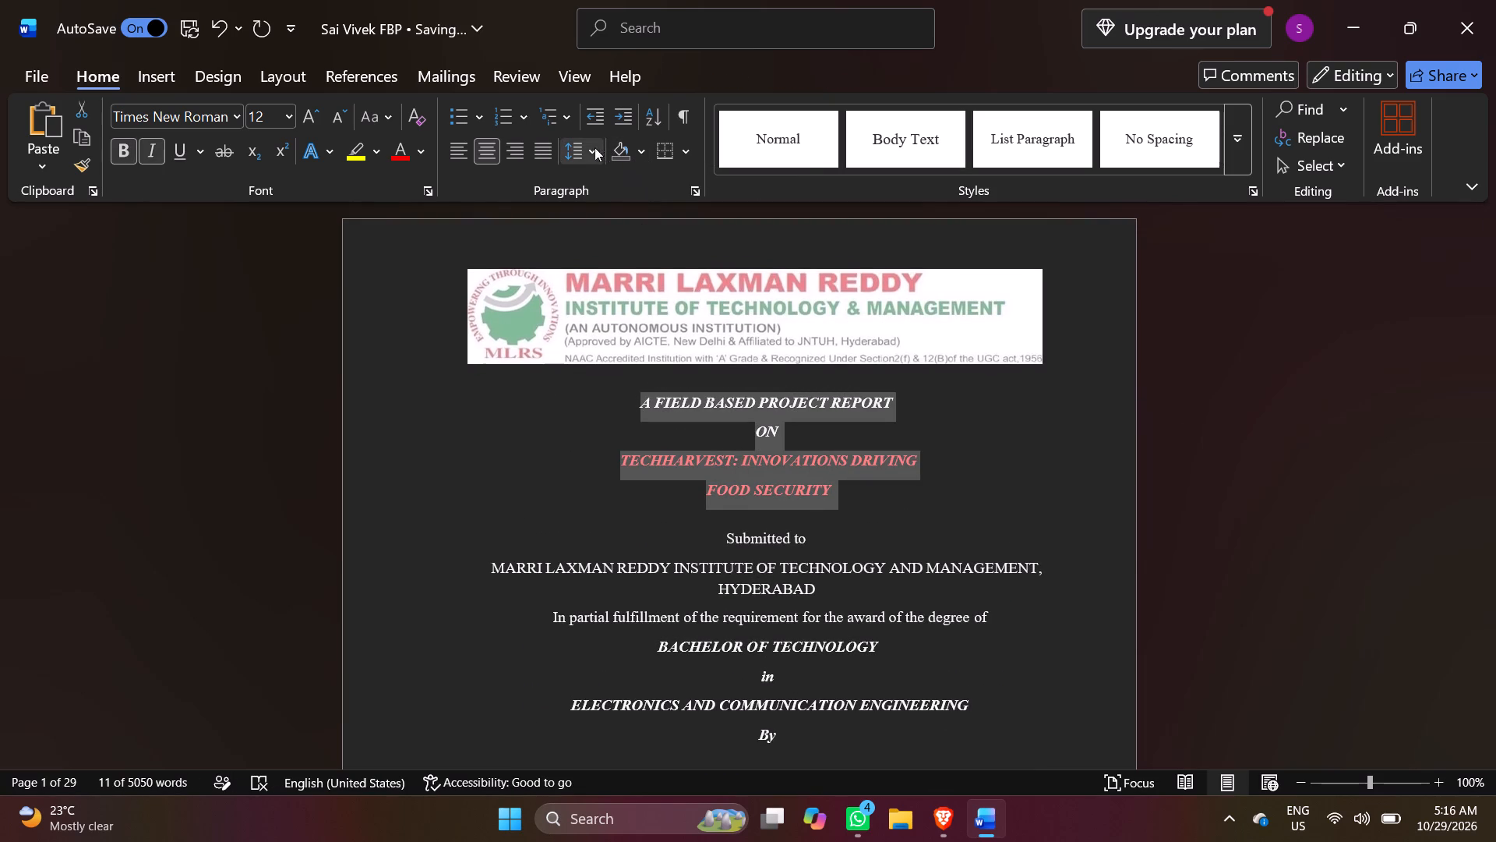
left_click(595, 147)
left_click(621, 213)
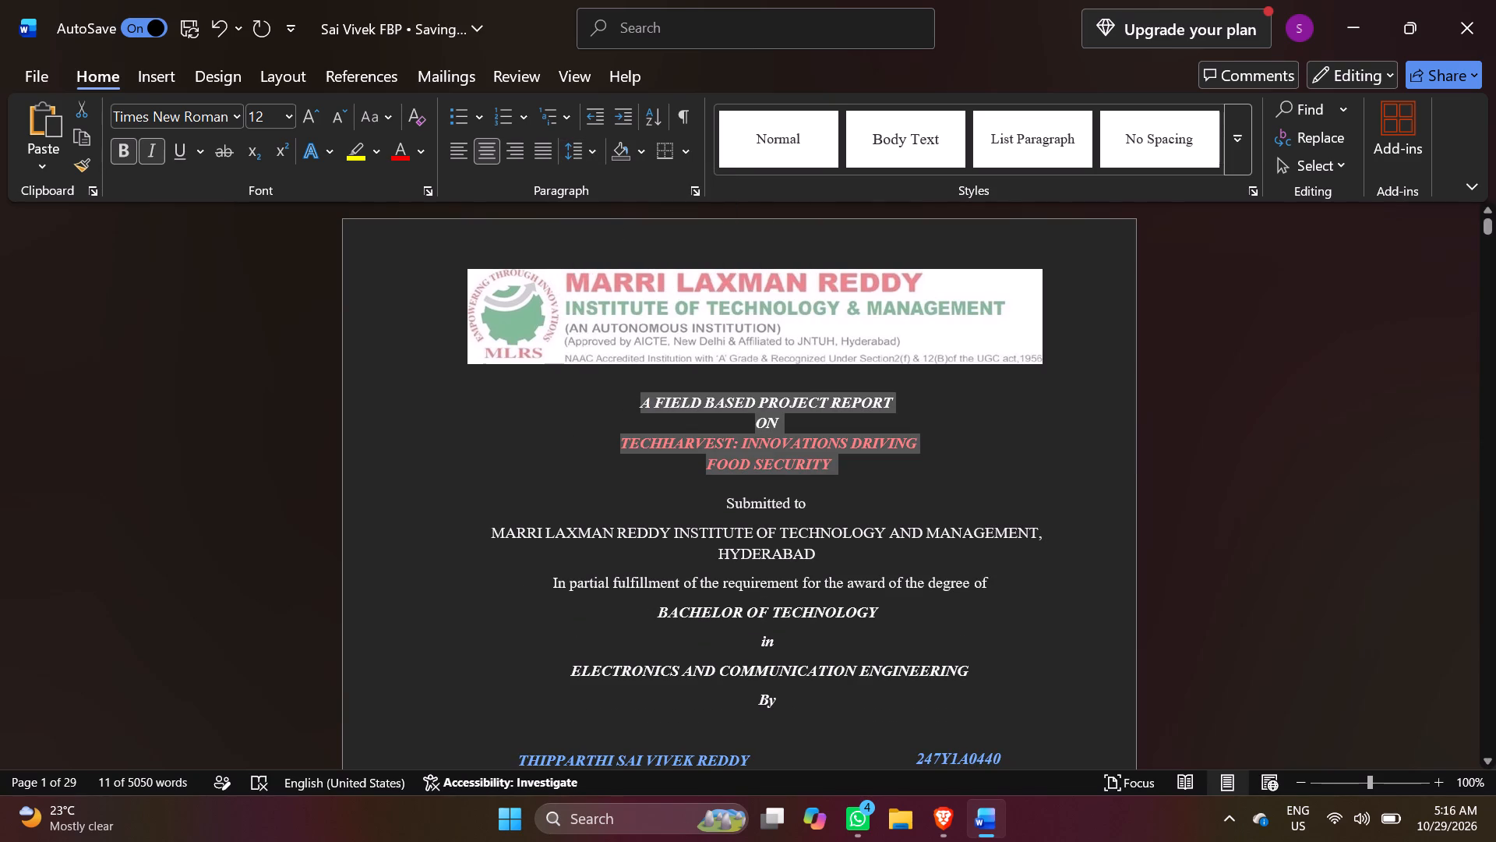
Apply 1.15 line spacing to the cover page lines from "Submitted to" through the "By" line.
left_click_drag(725, 499, 924, 671)
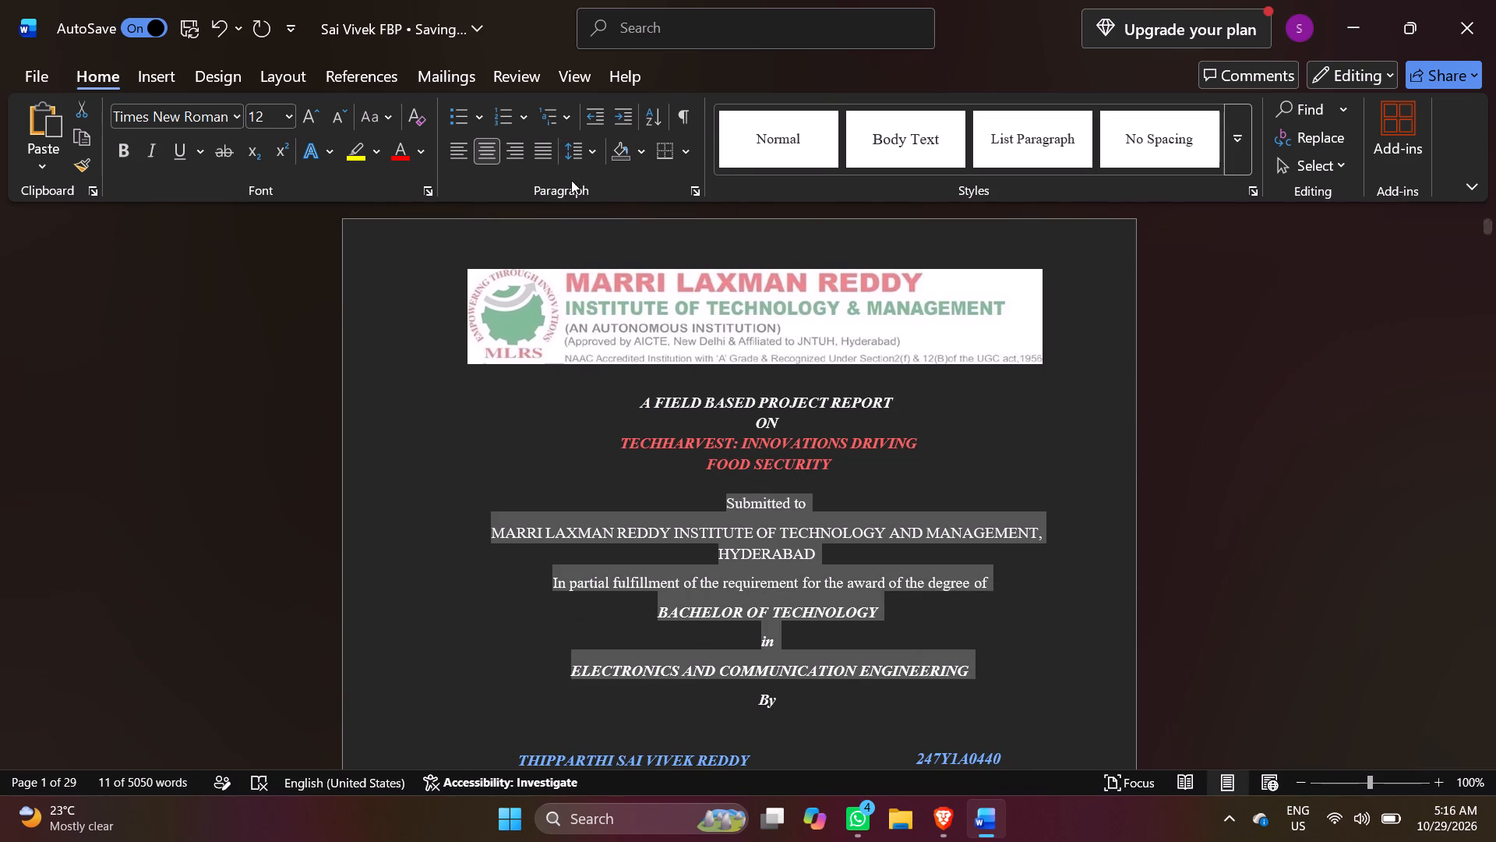
left_click(585, 148)
left_click(595, 217)
scroll(654, 494, "down", 3)
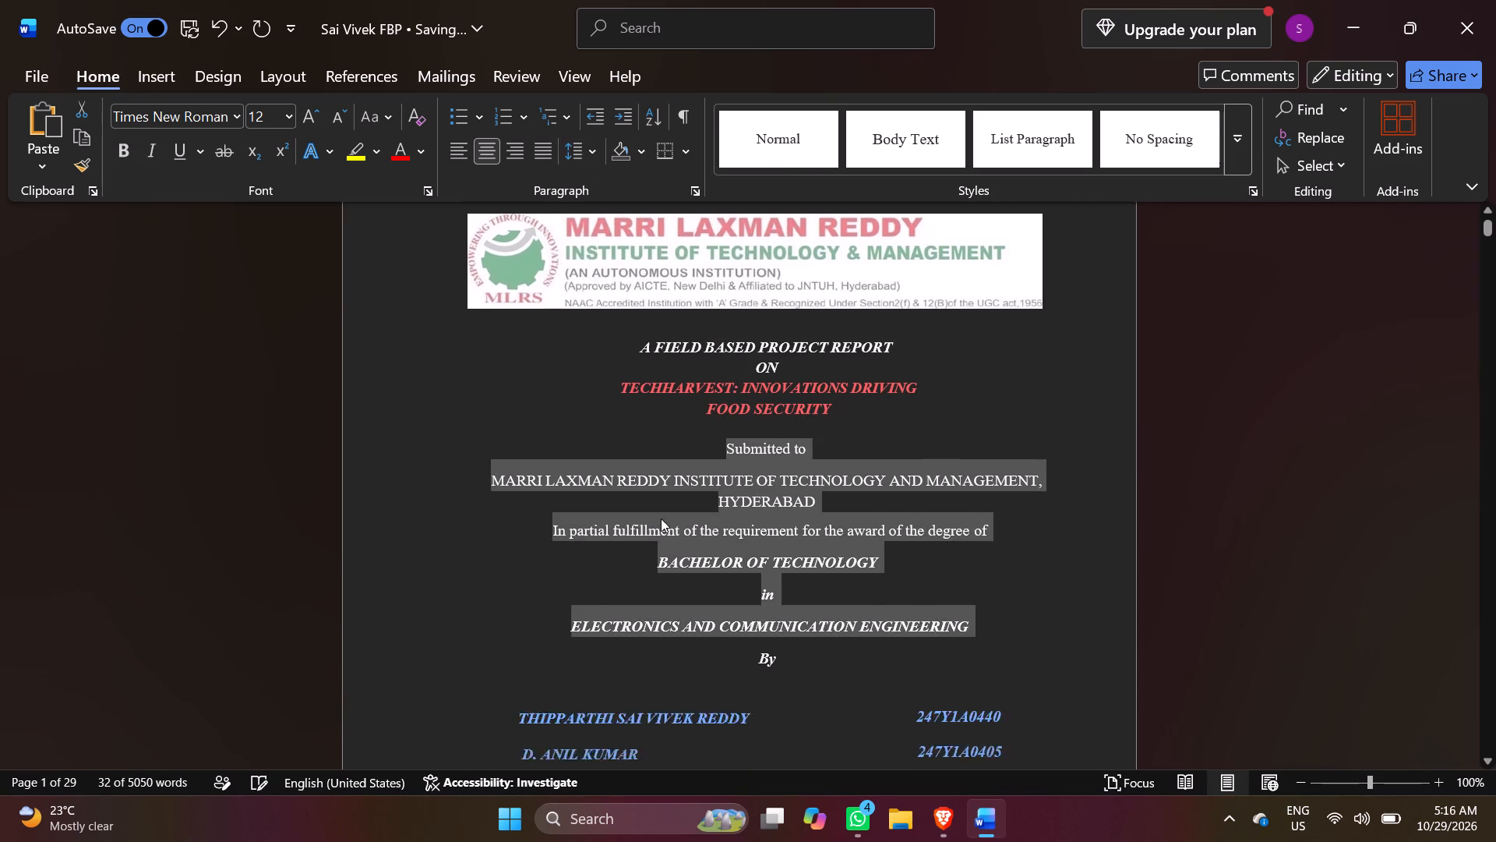
scroll(662, 518, "down", 1)
left_click_drag(751, 523, 786, 525)
left_click(593, 154)
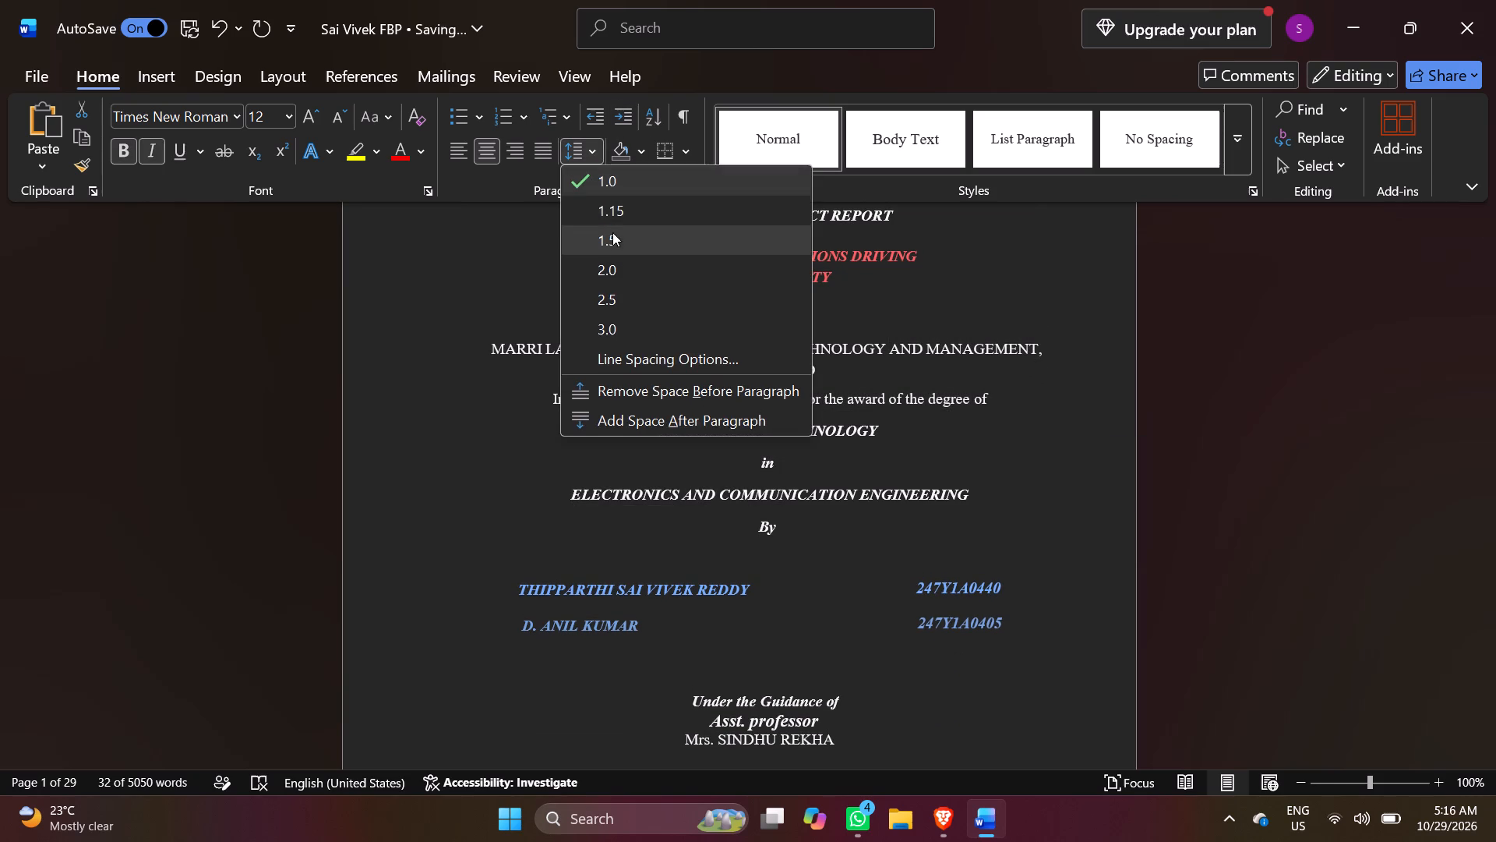
left_click(619, 213)
Apply 1.15 line spacing to the cover page block from the student names through the guide's name.
scroll(659, 559, "down", 8)
scroll(665, 536, "up", 4)
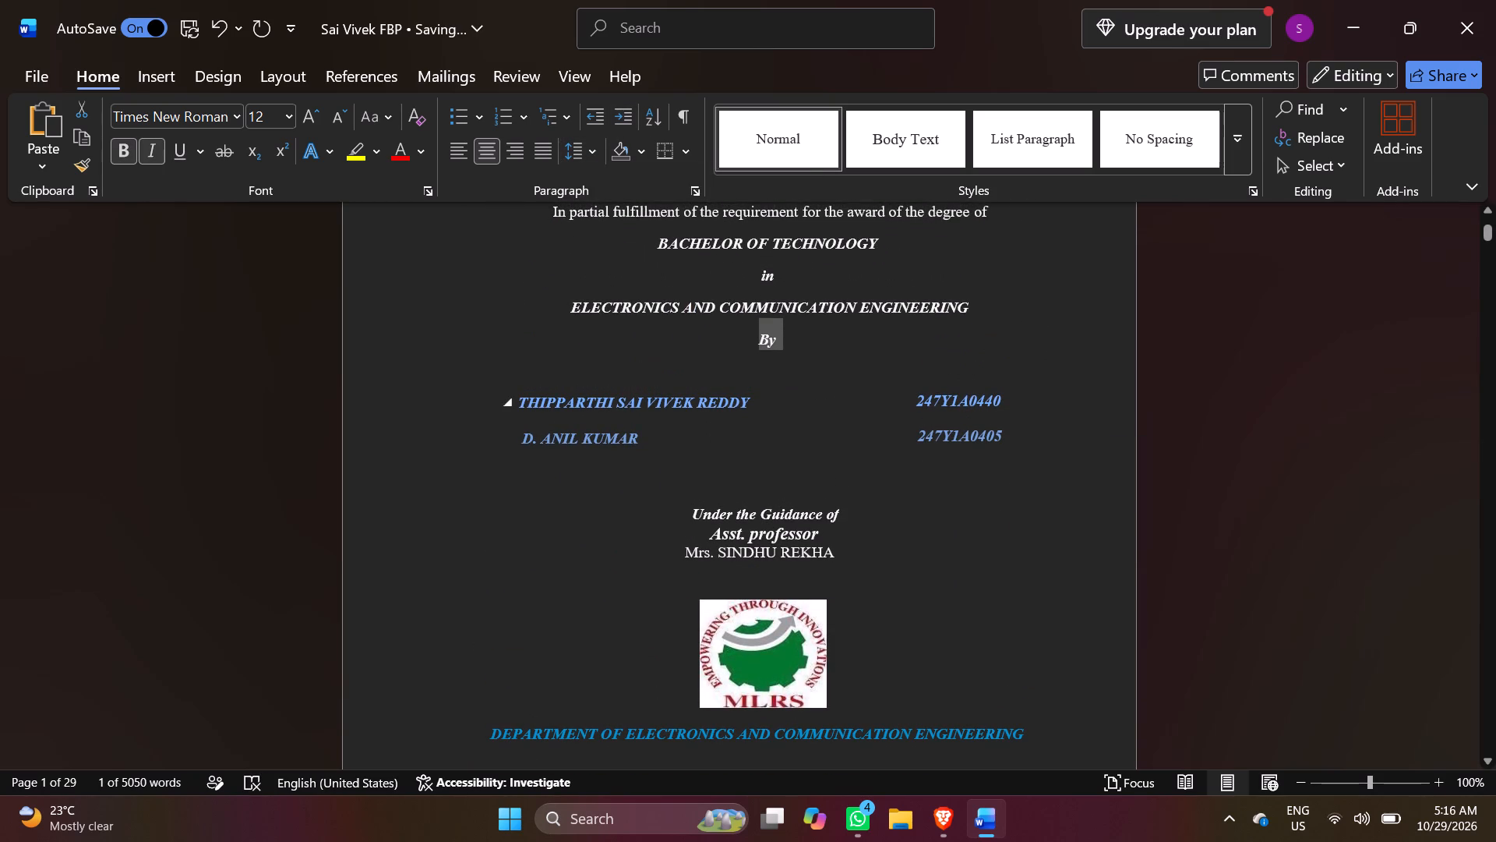
left_click_drag(526, 394, 1025, 447)
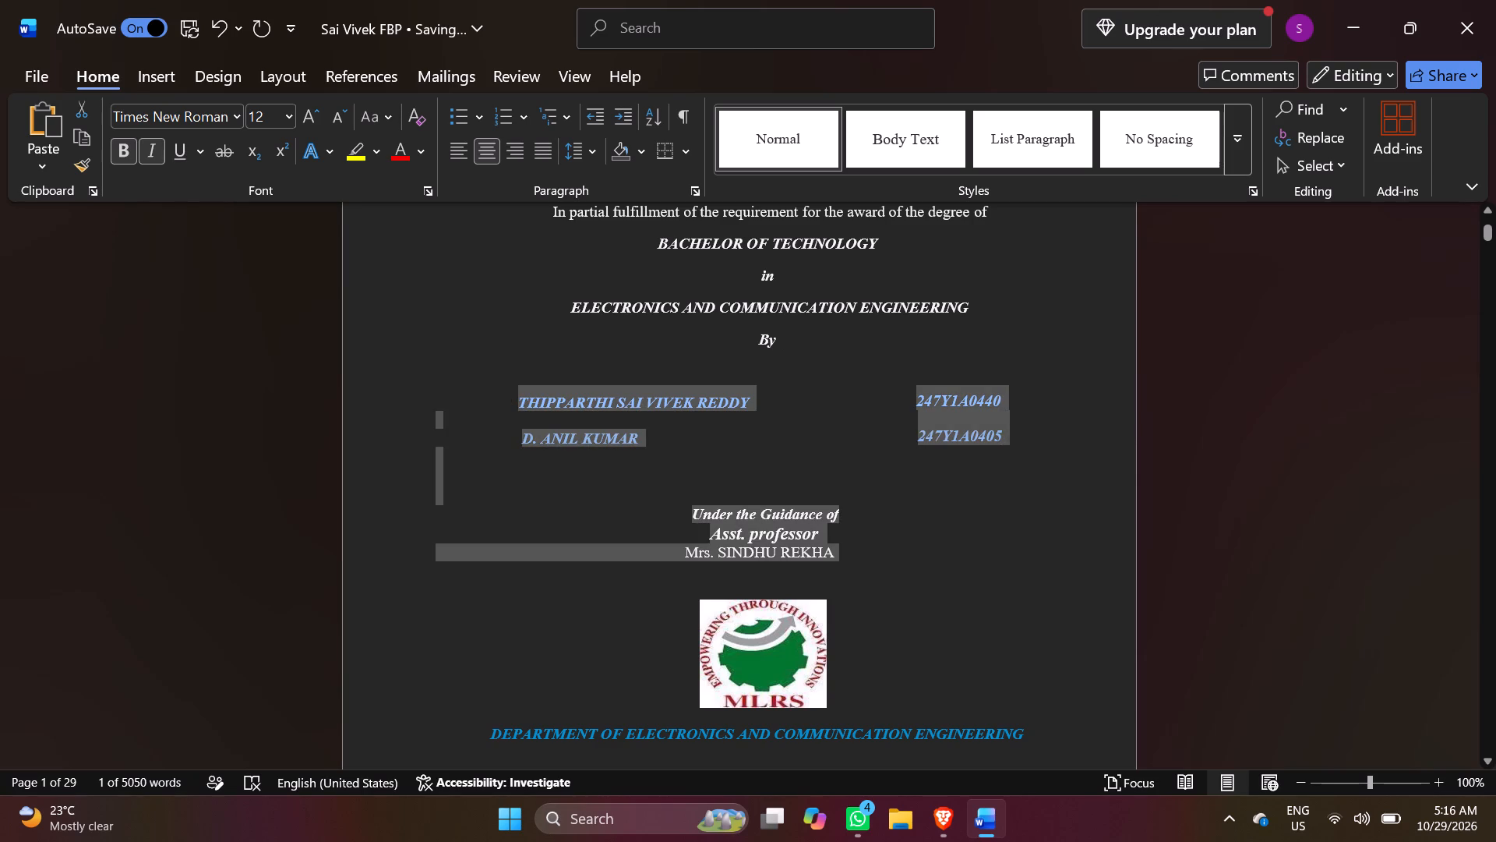
left_click_drag(1025, 447, 908, 525)
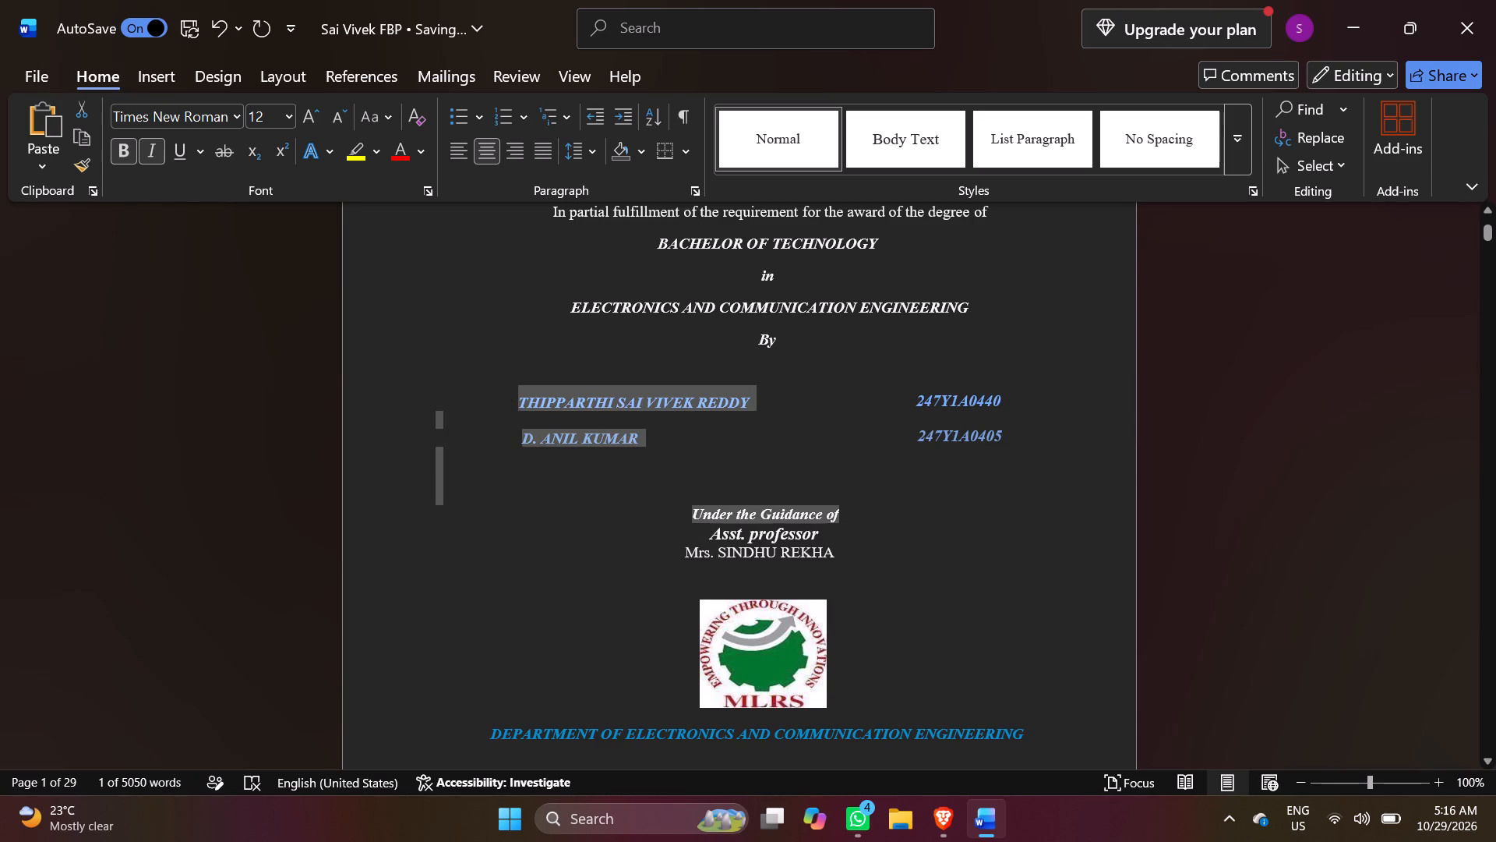
left_click_drag(908, 525, 887, 554)
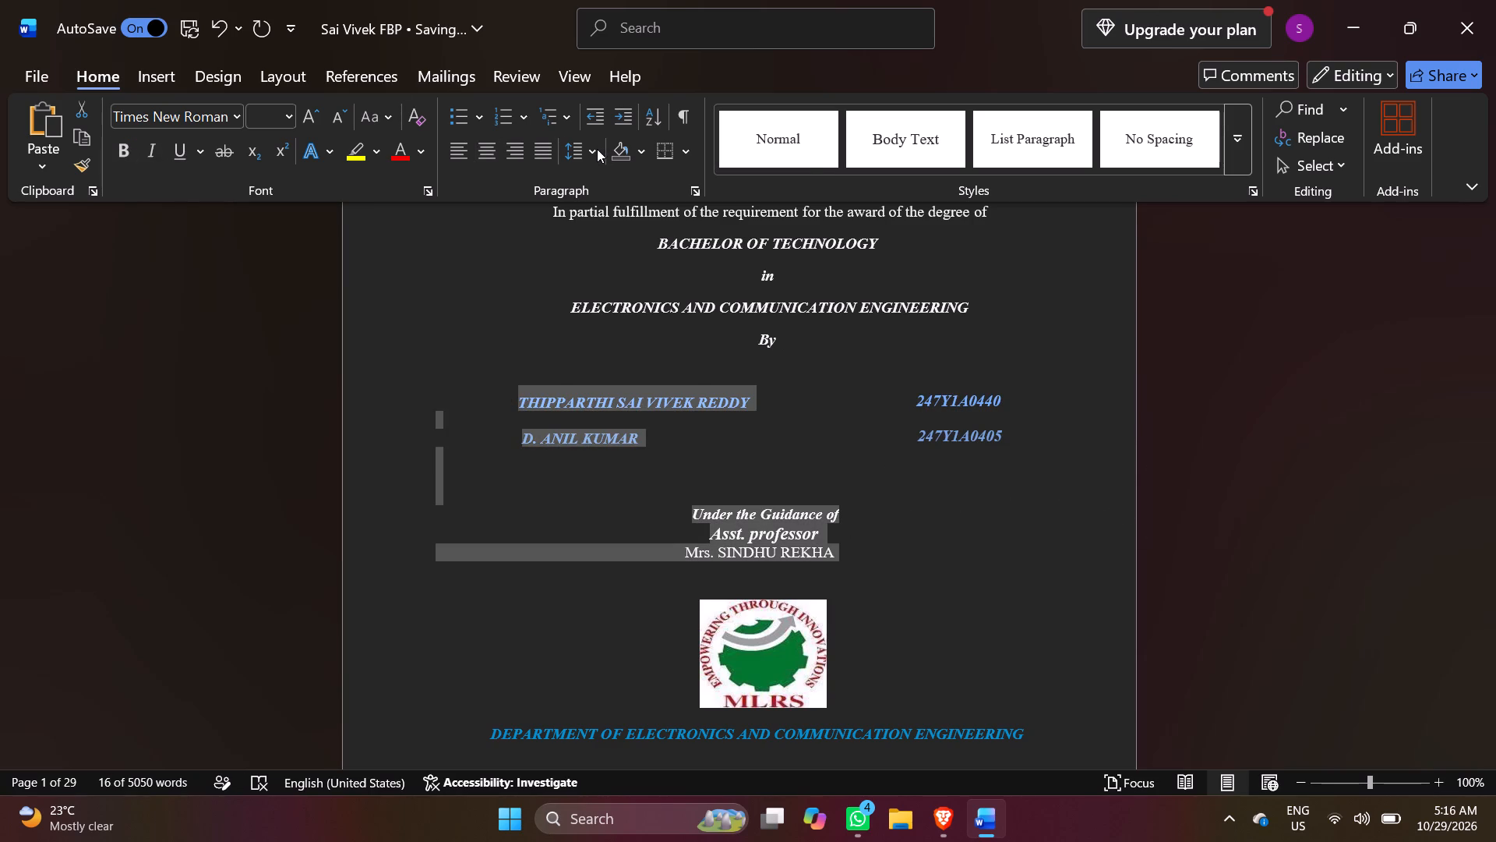
left_click(597, 149)
left_click(606, 205)
Set the department name line beneath the cover page logo to 1.15 line spacing.
scroll(678, 394, "down", 7)
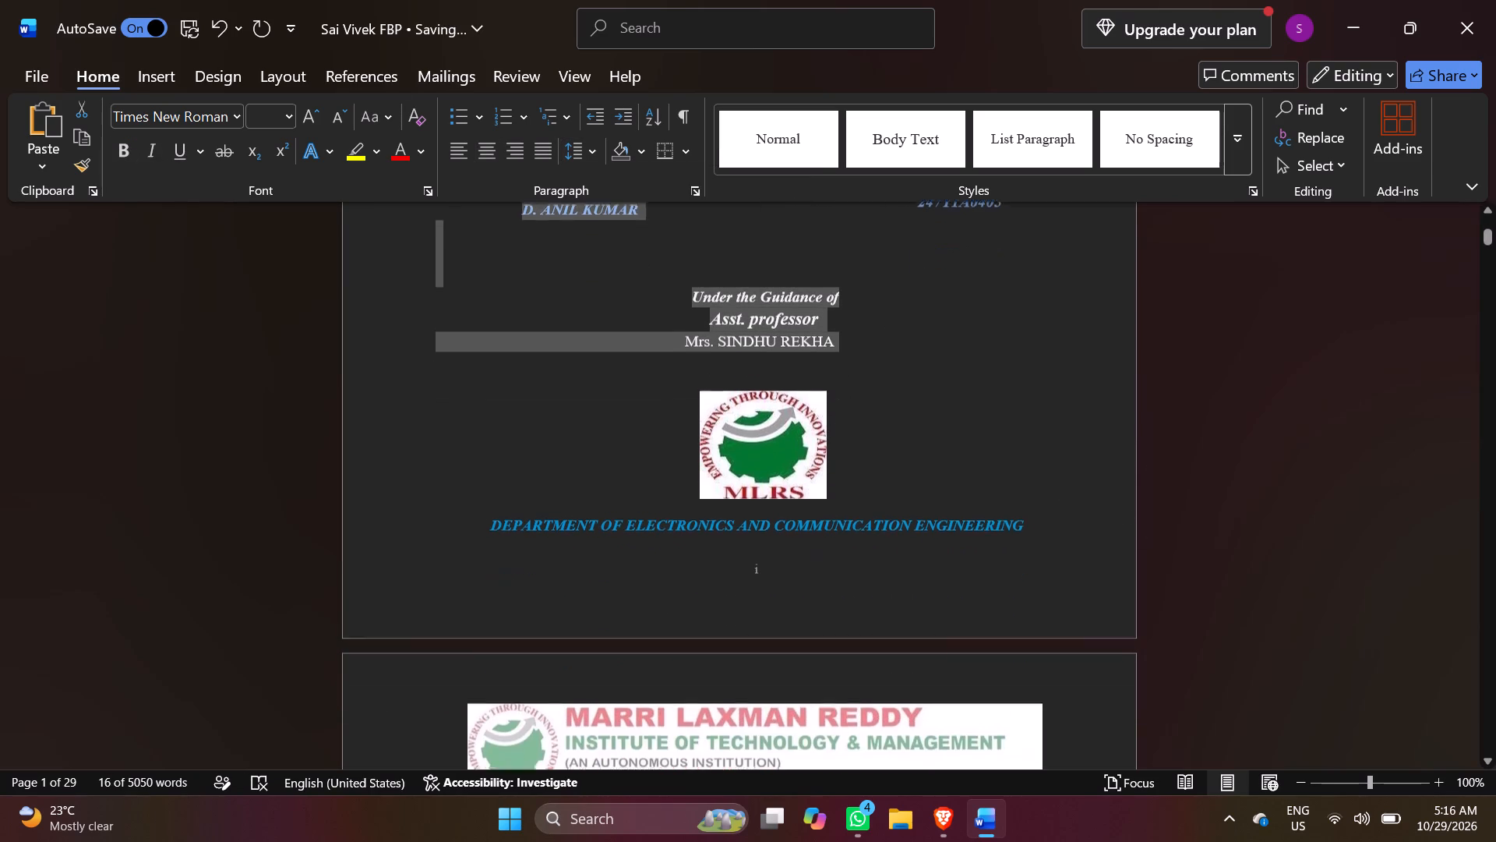
left_click_drag(494, 433, 906, 445)
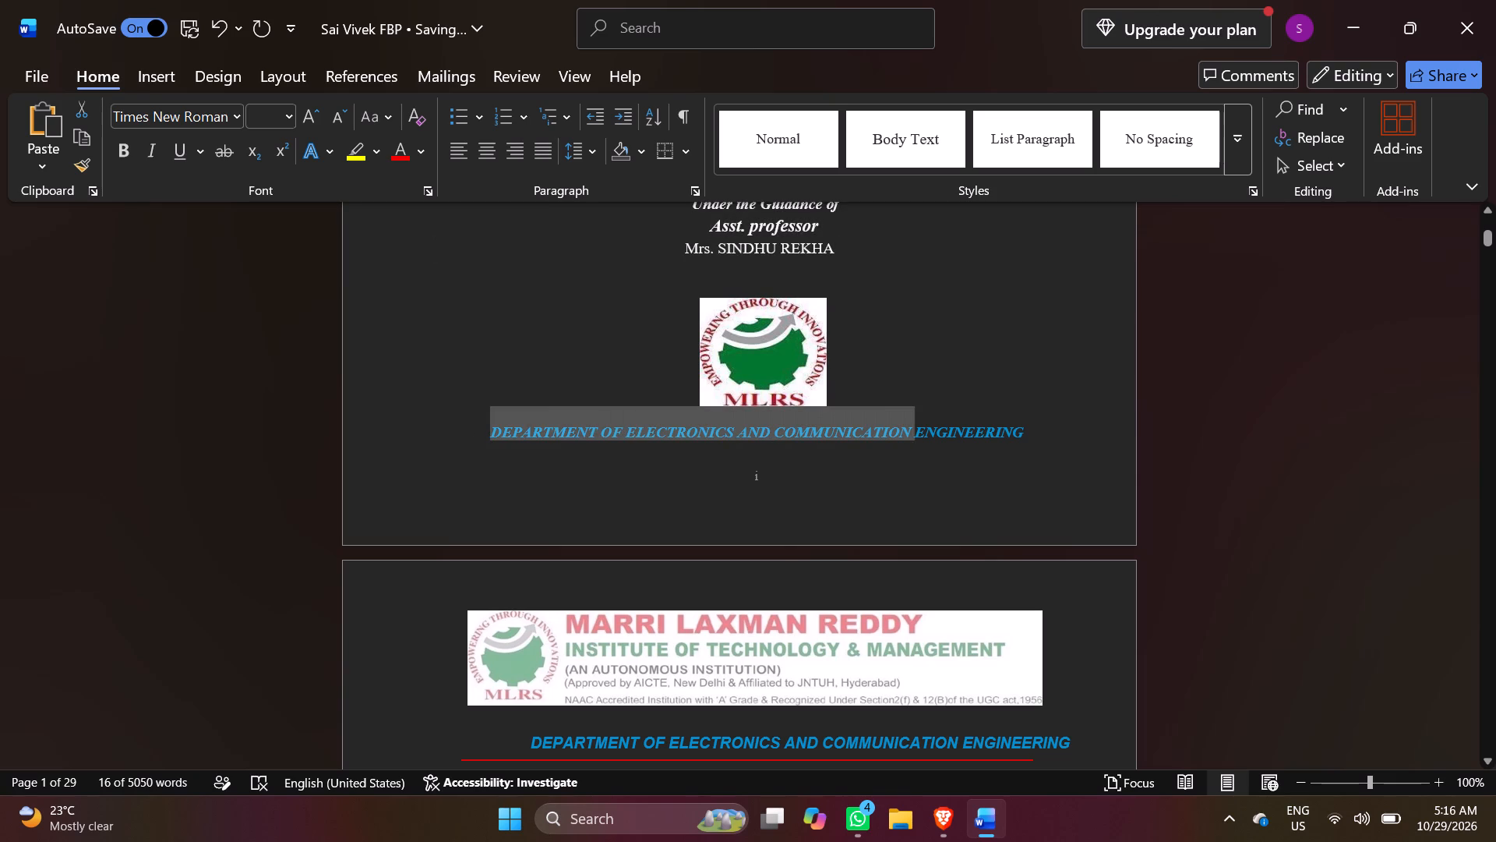
left_click_drag(906, 445, 1014, 451)
left_click(588, 150)
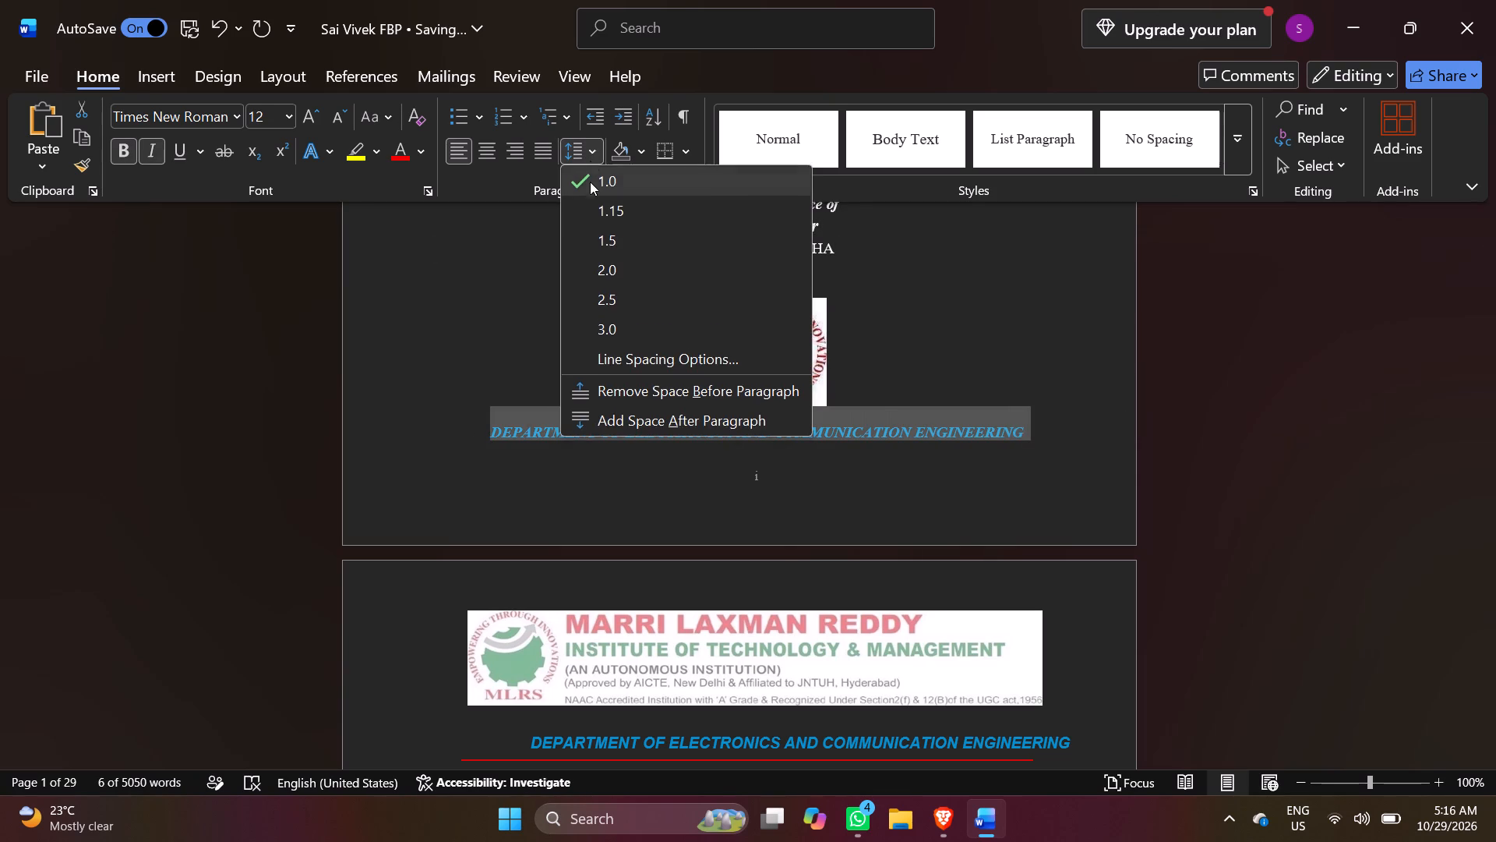
left_click(590, 207)
left_click(1060, 473)
Set the Certificate heading and the date line above it to 1.15 line spacing.
scroll(1060, 476, "down", 5)
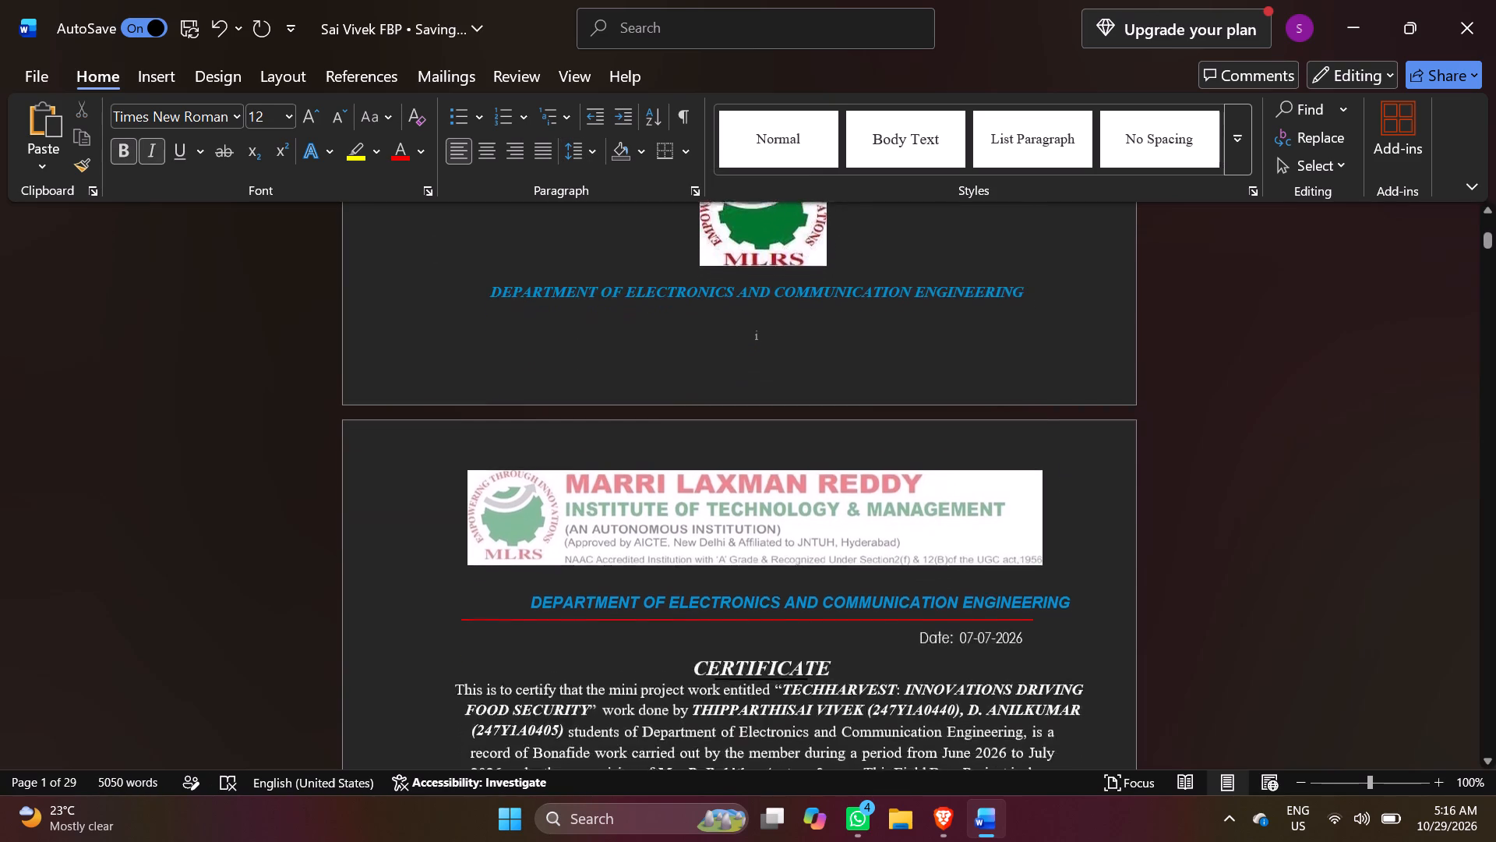
scroll(1060, 476, "down", 2)
scroll(1025, 557, "down", 4)
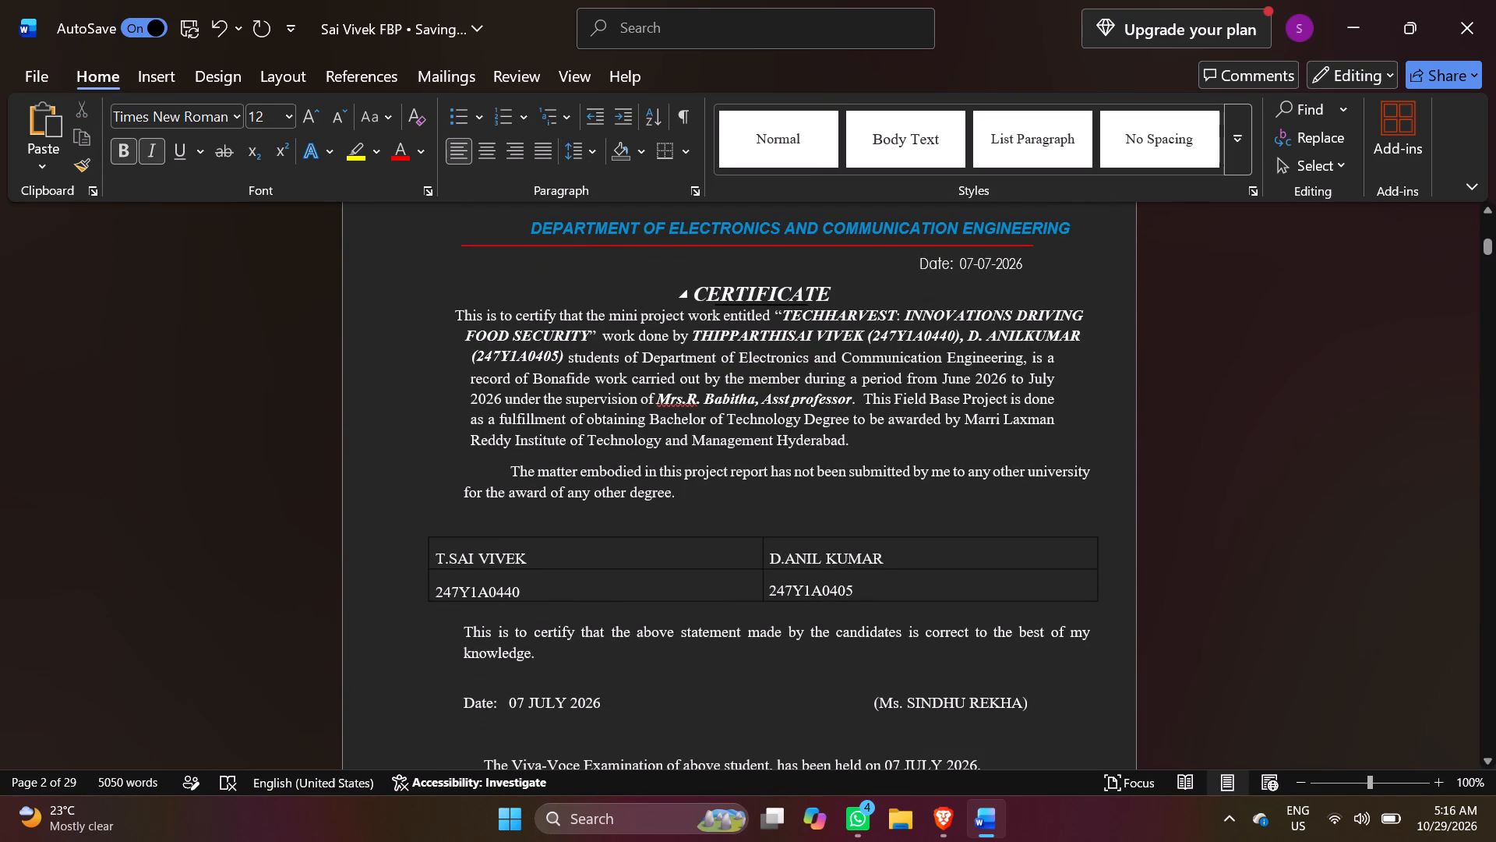
left_click_drag(697, 292, 874, 292)
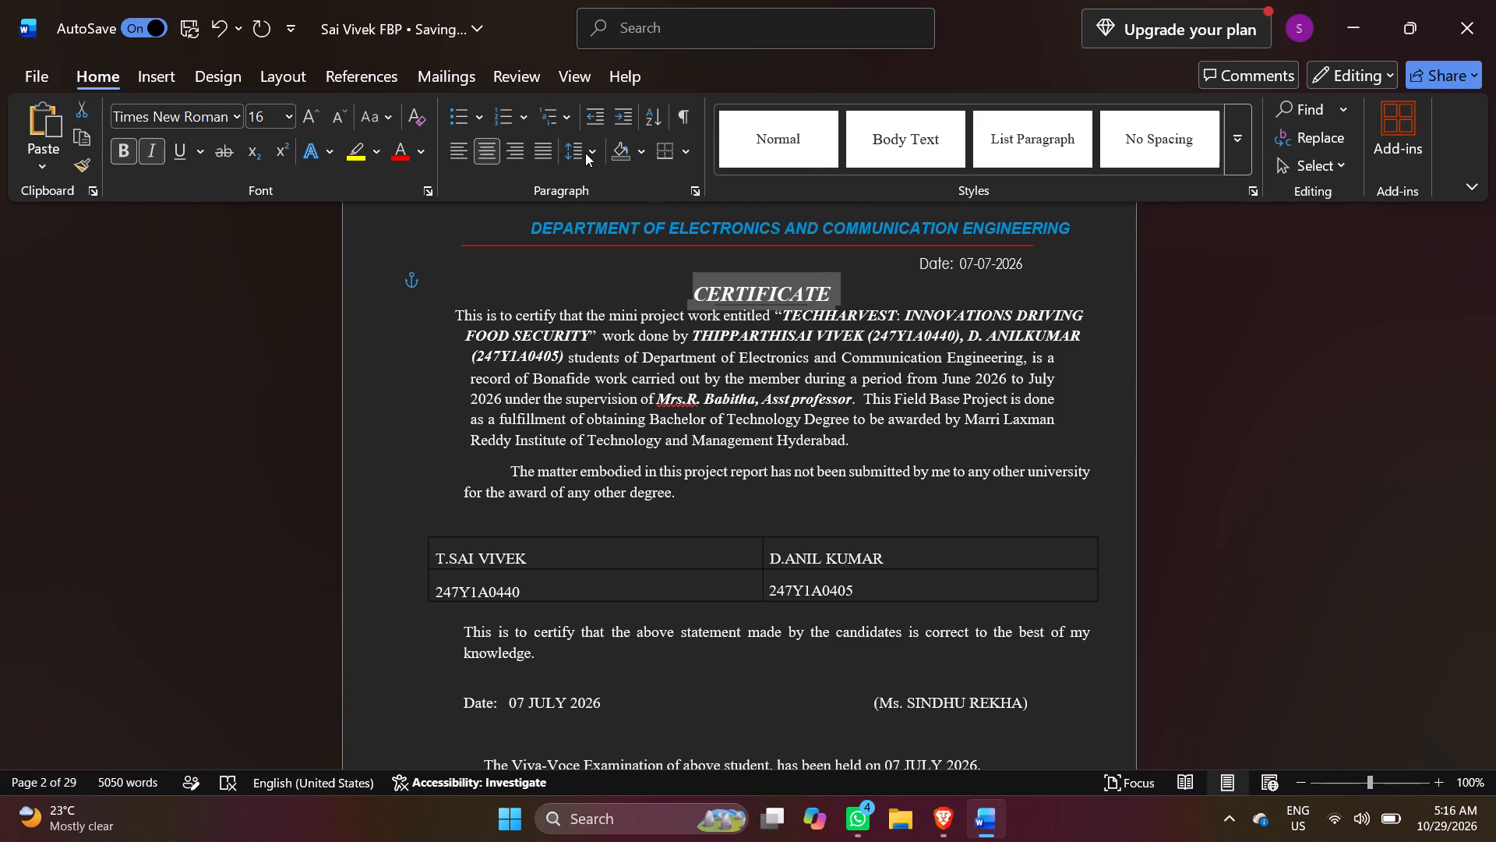
left_click(585, 153)
left_click(584, 206)
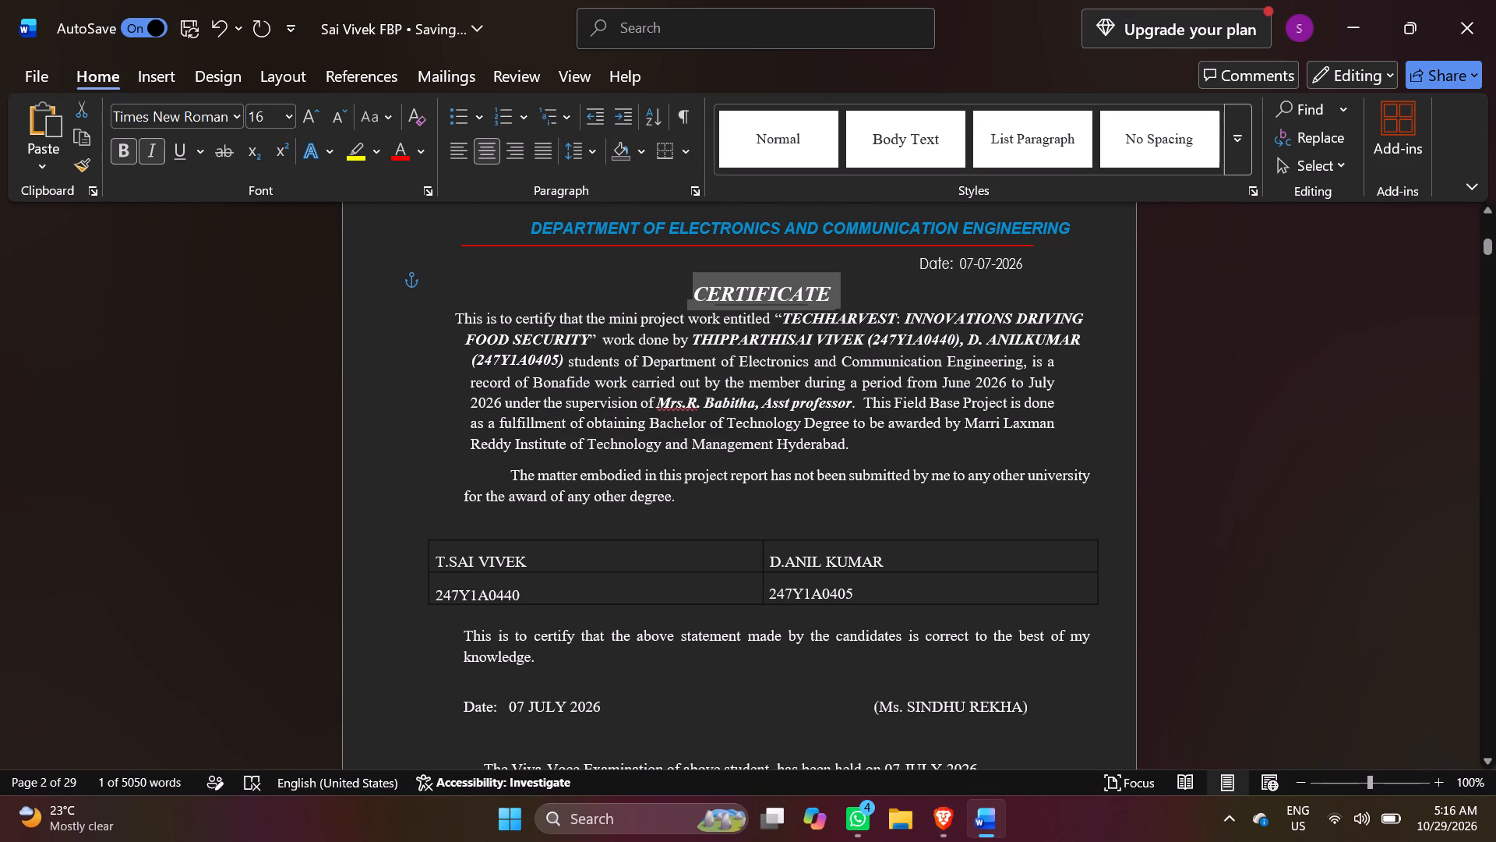
left_click_drag(922, 264, 1033, 263)
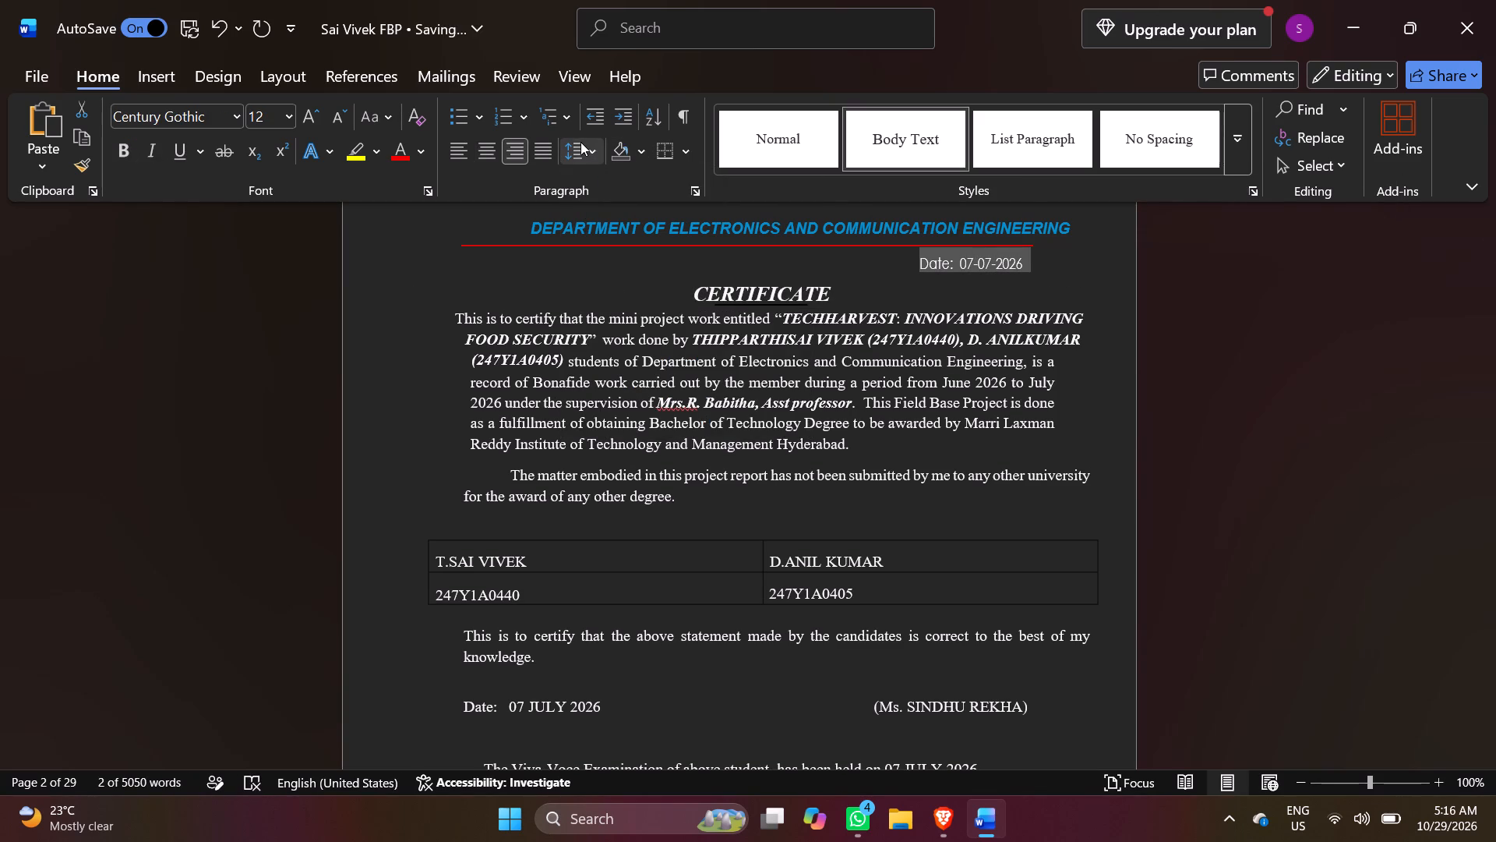
left_click(588, 156)
left_click(598, 203)
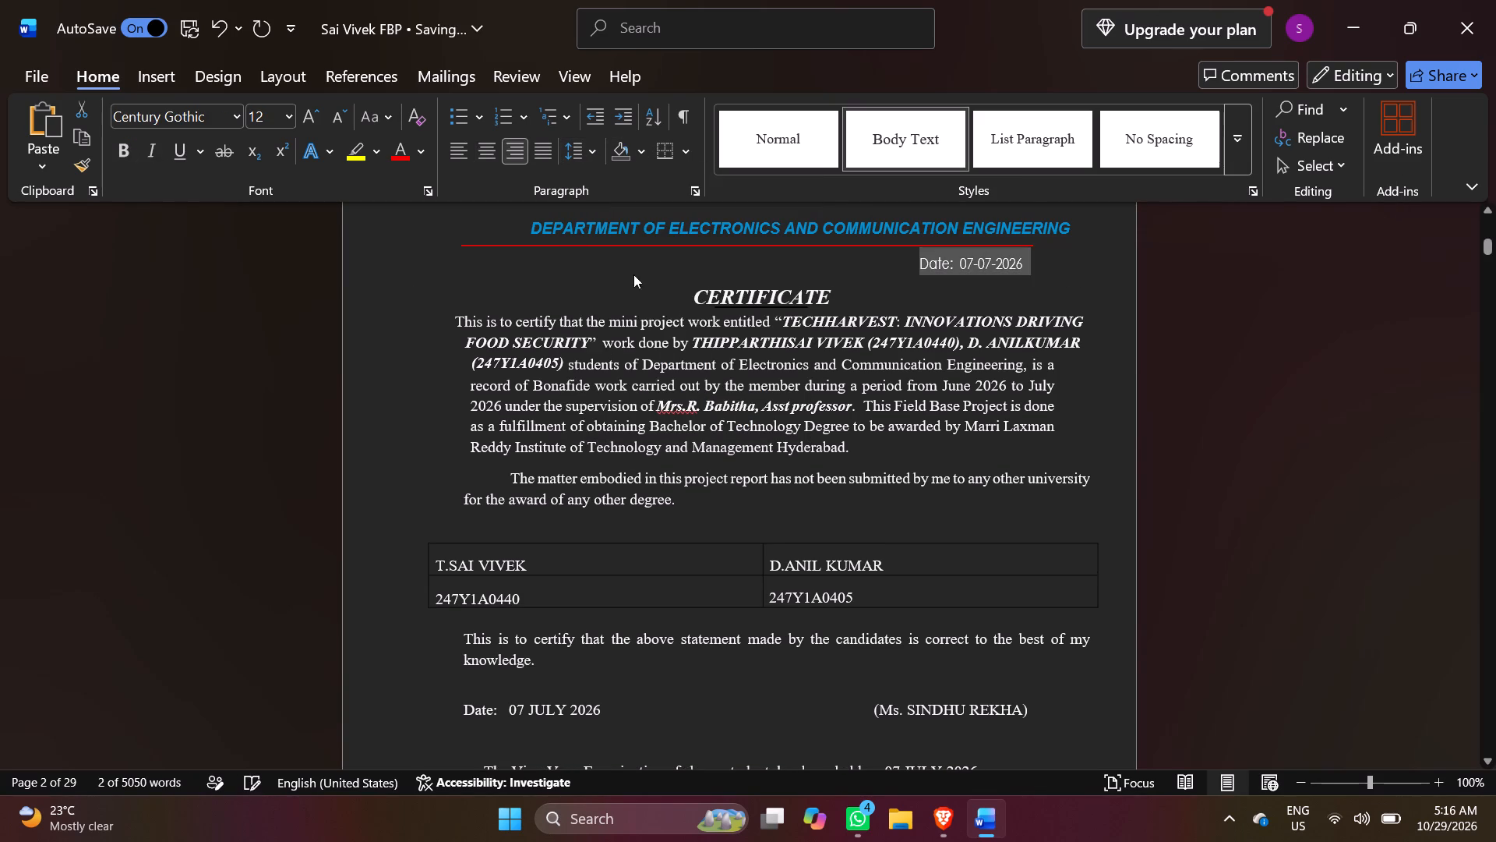
Check the line spacing of the Principal line at the end of the certificate page.
scroll(710, 384, "down", 1)
scroll(732, 461, "down", 7)
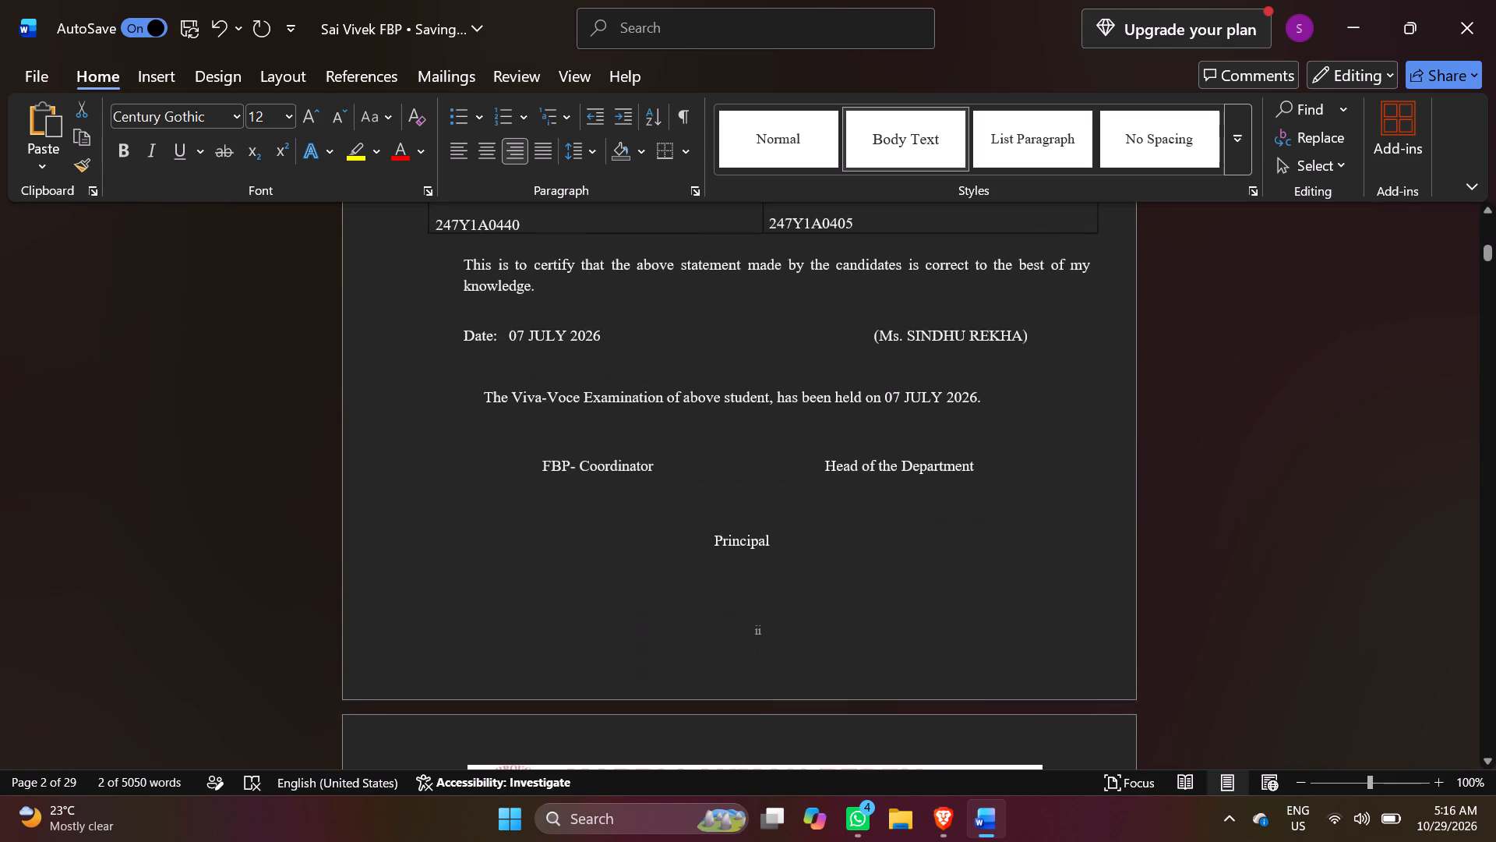
scroll(752, 494, "down", 3)
double_click(753, 402)
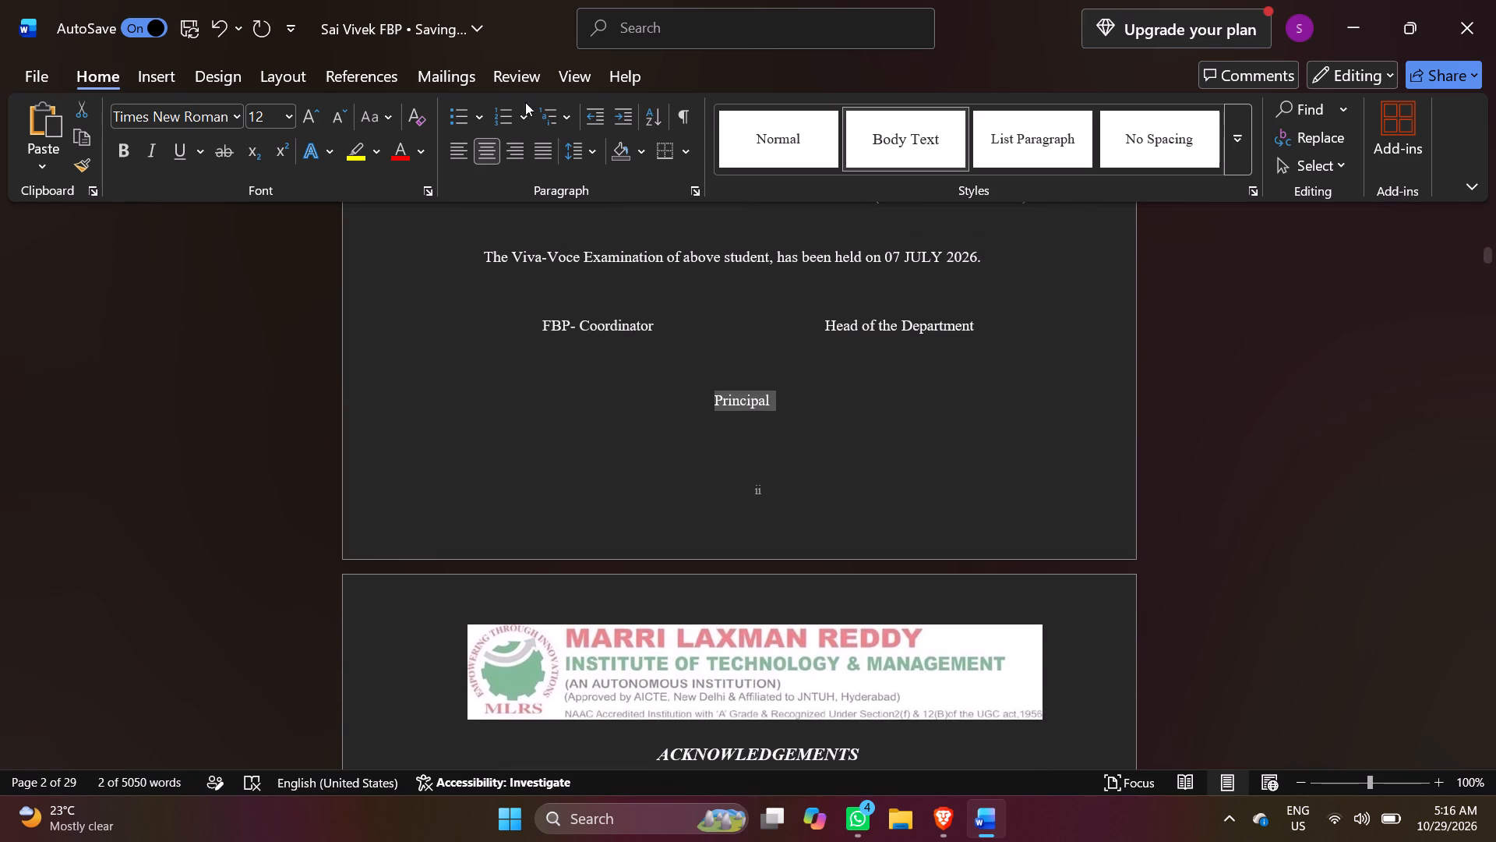
left_click(587, 145)
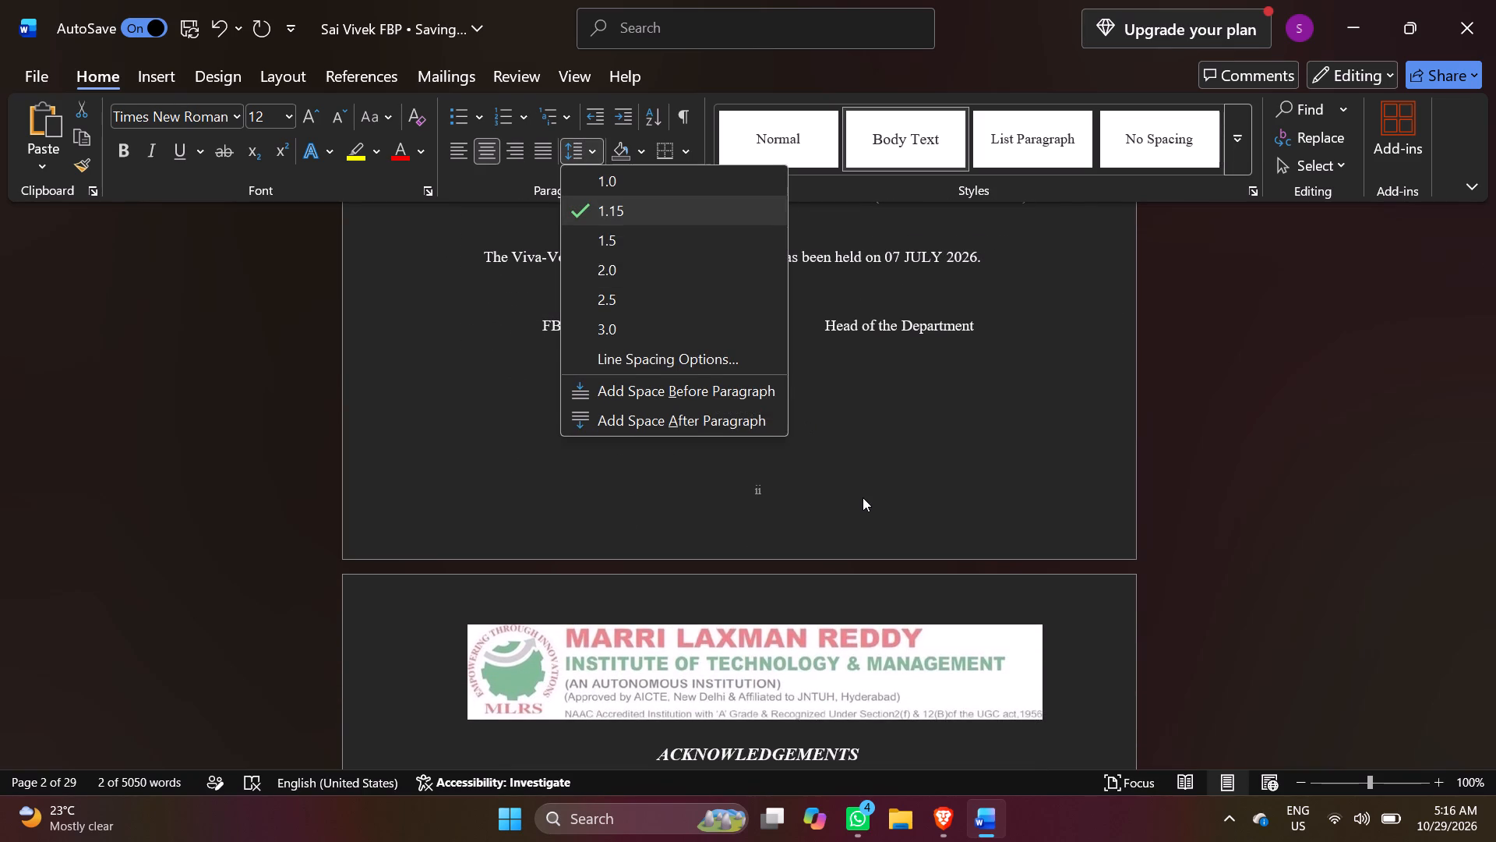
left_click(863, 497)
Set the Acknowledgements heading and the empty line beneath it to 1.15 line spacing.
scroll(862, 497, "up", 4)
scroll(862, 497, "down", 9)
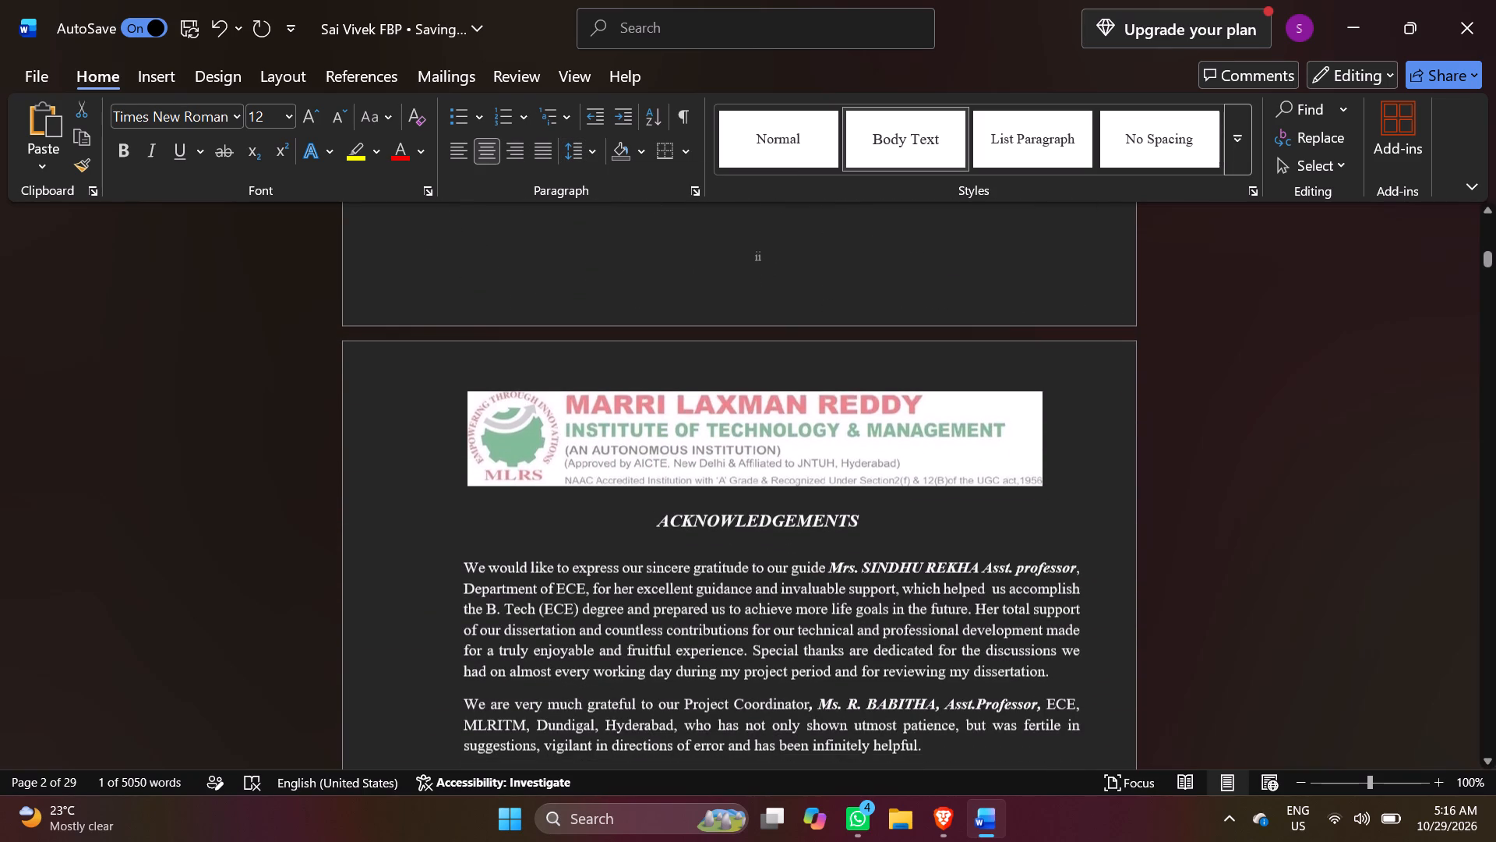
left_click_drag(653, 520, 672, 520)
left_click(649, 523)
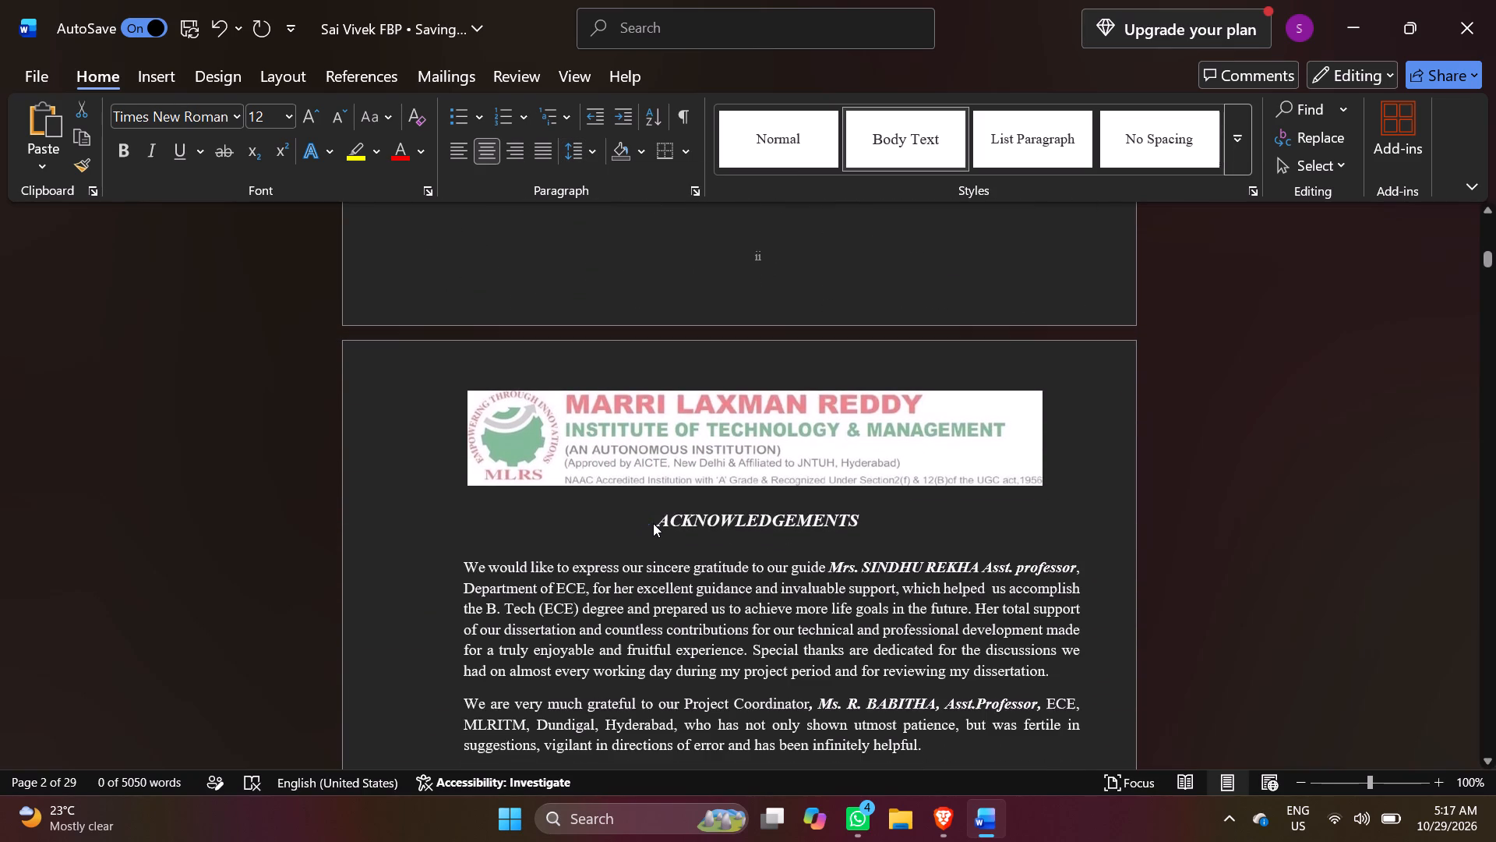
left_click_drag(661, 522, 886, 546)
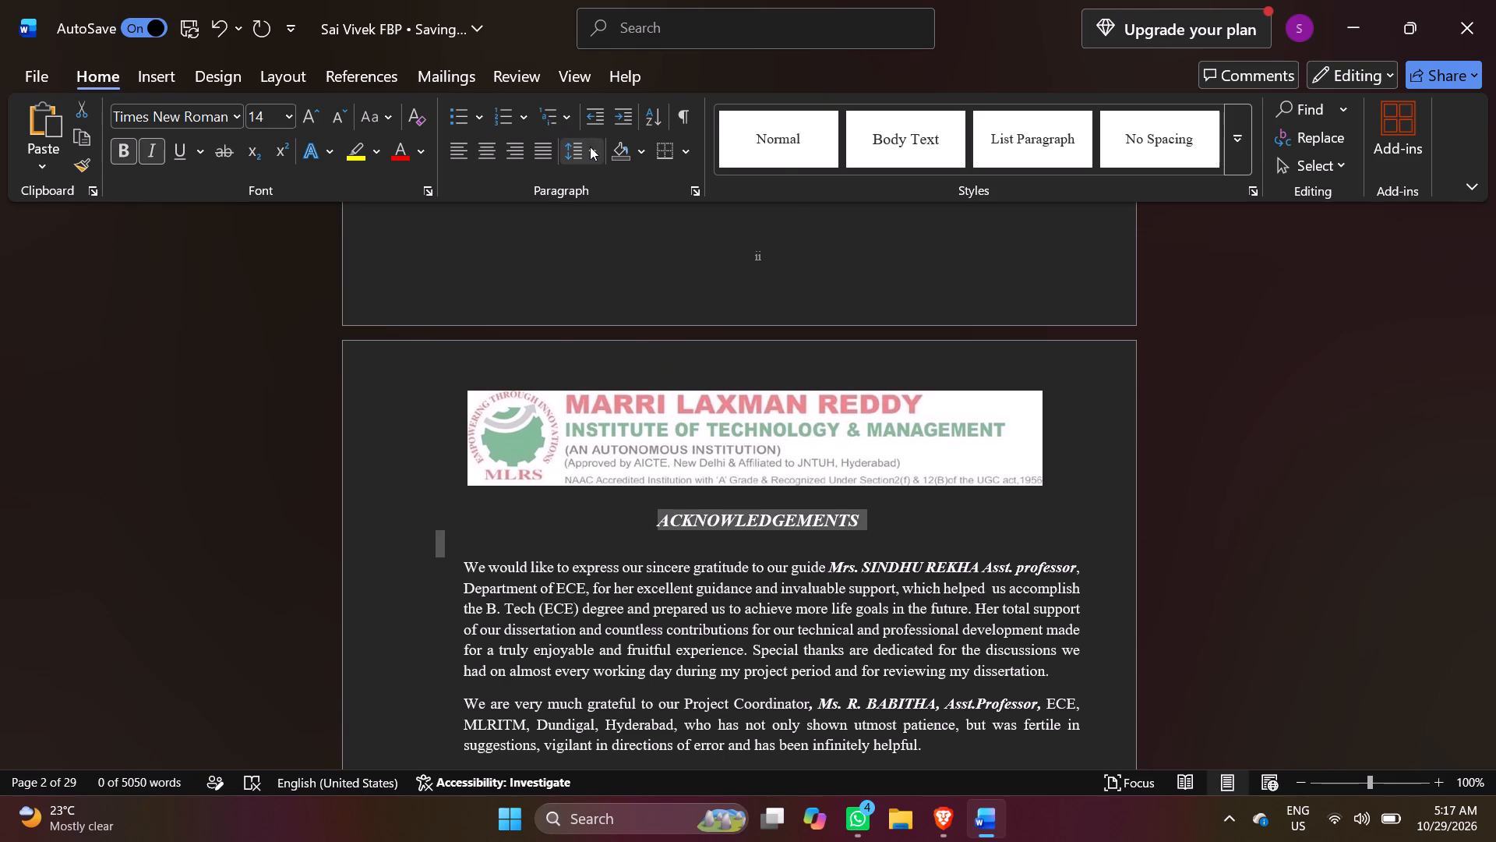
left_click(590, 147)
left_click(602, 202)
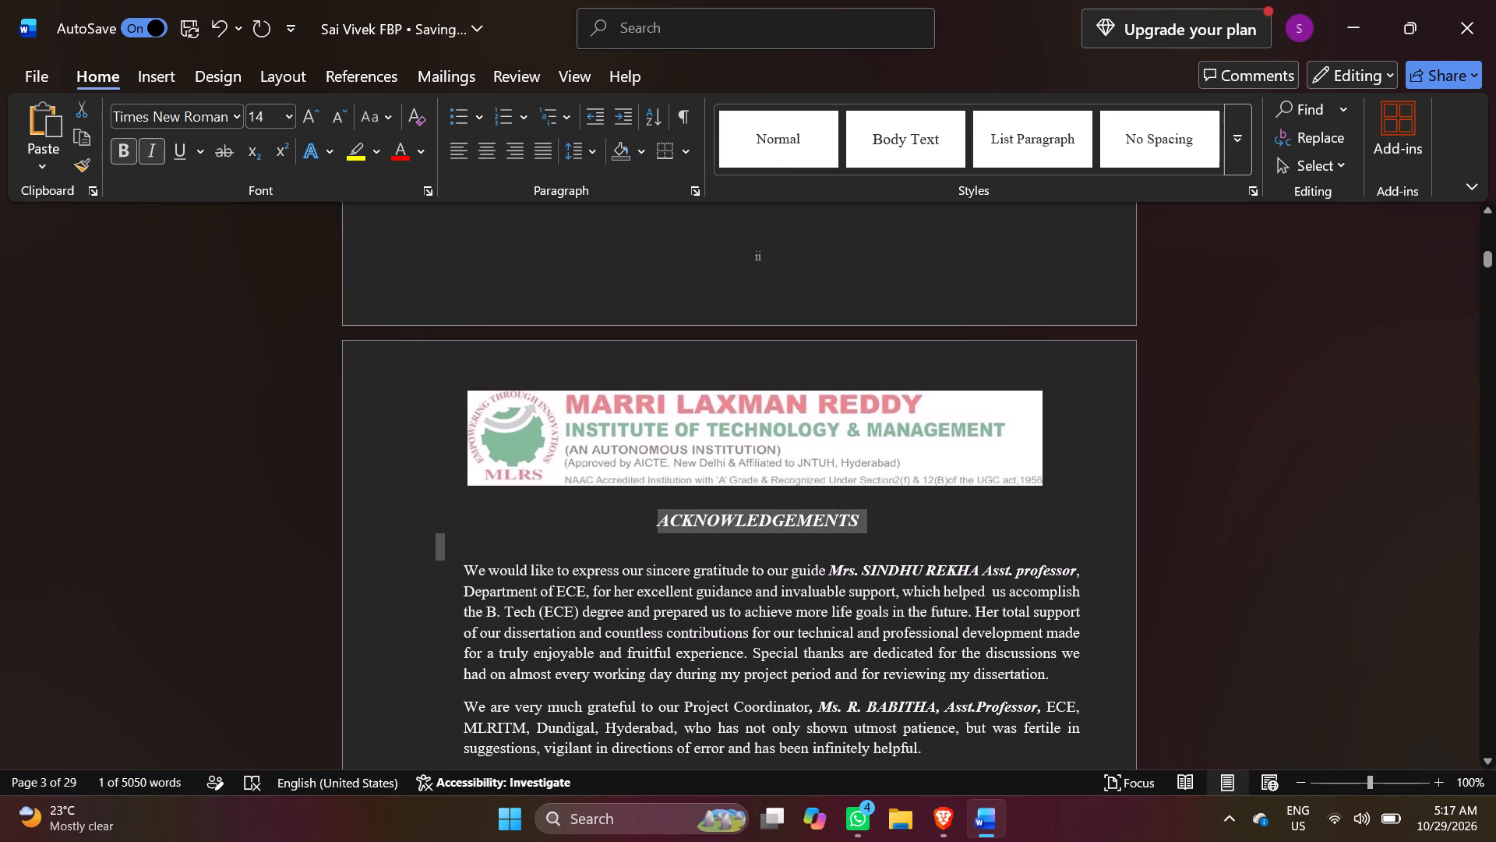
Set the first paragraph under the Acknowledgements heading to 1.15 line spacing.
double_click(707, 569)
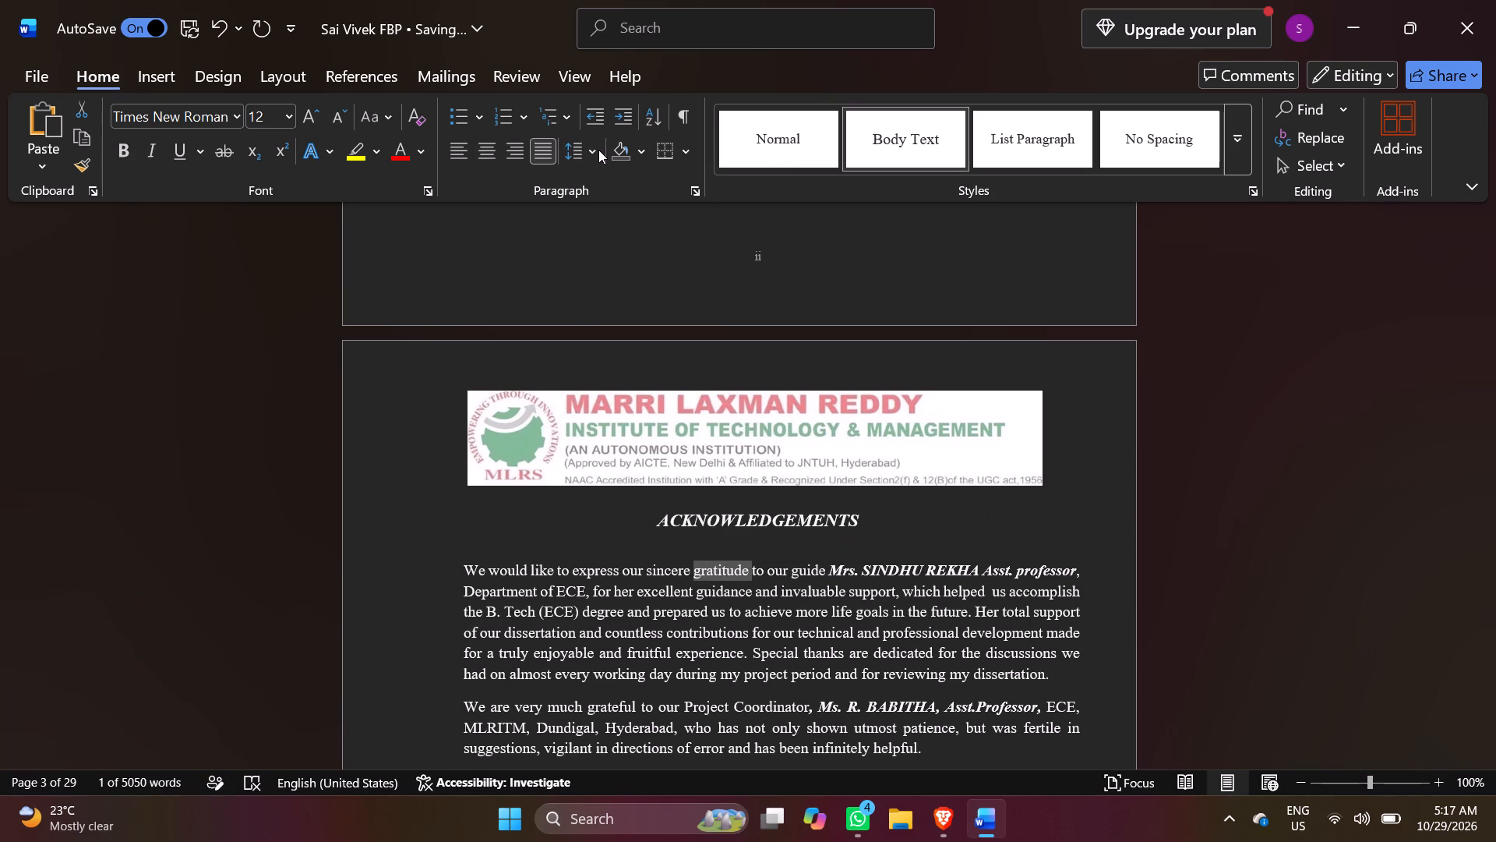
left_click(595, 151)
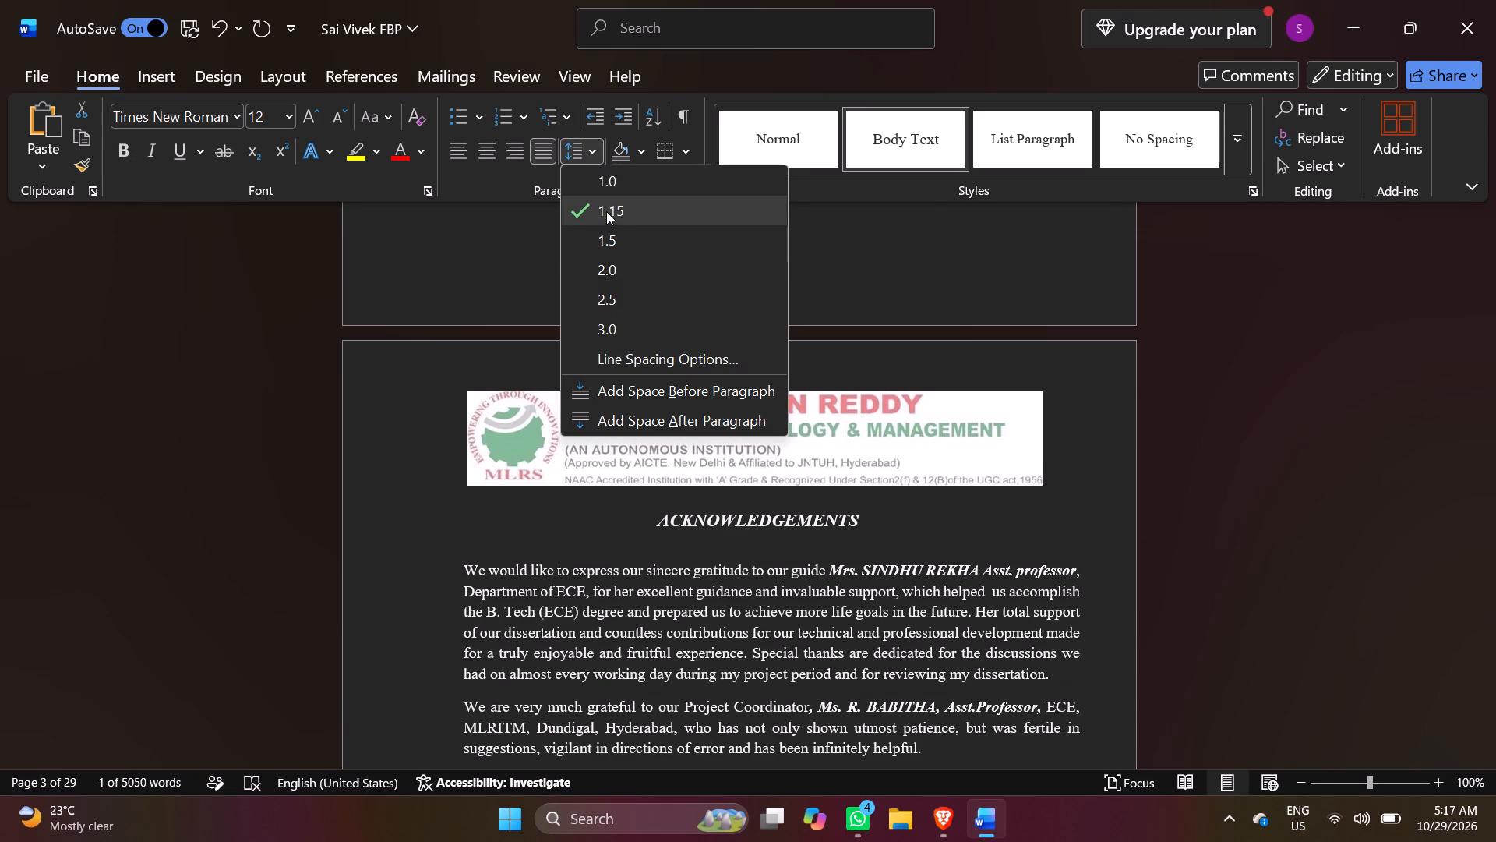
left_click(606, 211)
Enlarge the grid picture behind the table of contents so its bottom edge encloses the 7.1 Working Methodology row.
scroll(678, 571, "down", 11)
scroll(697, 574, "down", 19)
scroll(700, 575, "down", 4)
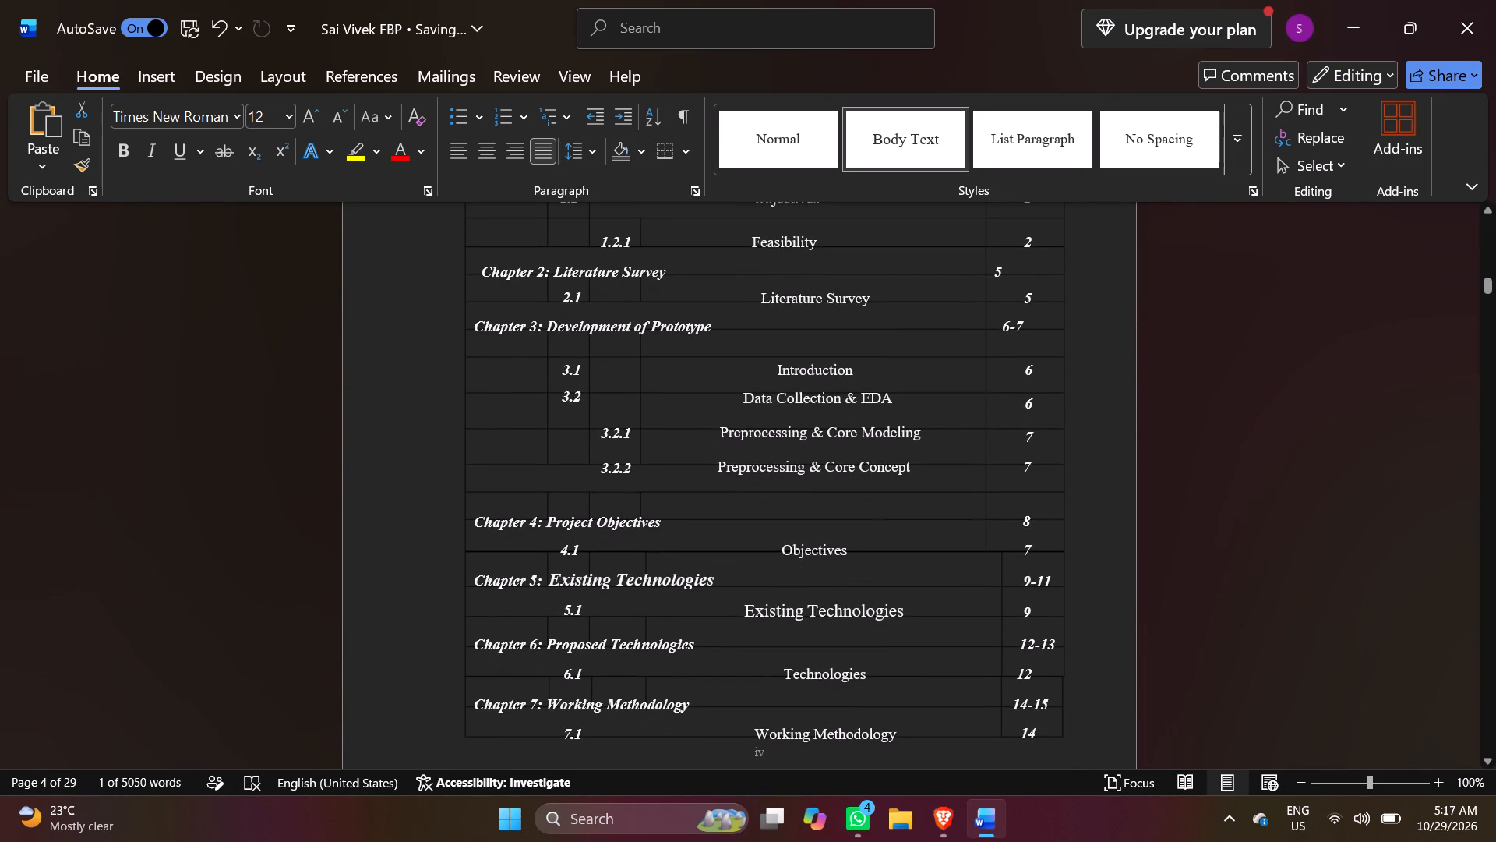
scroll(700, 578, "down", 4)
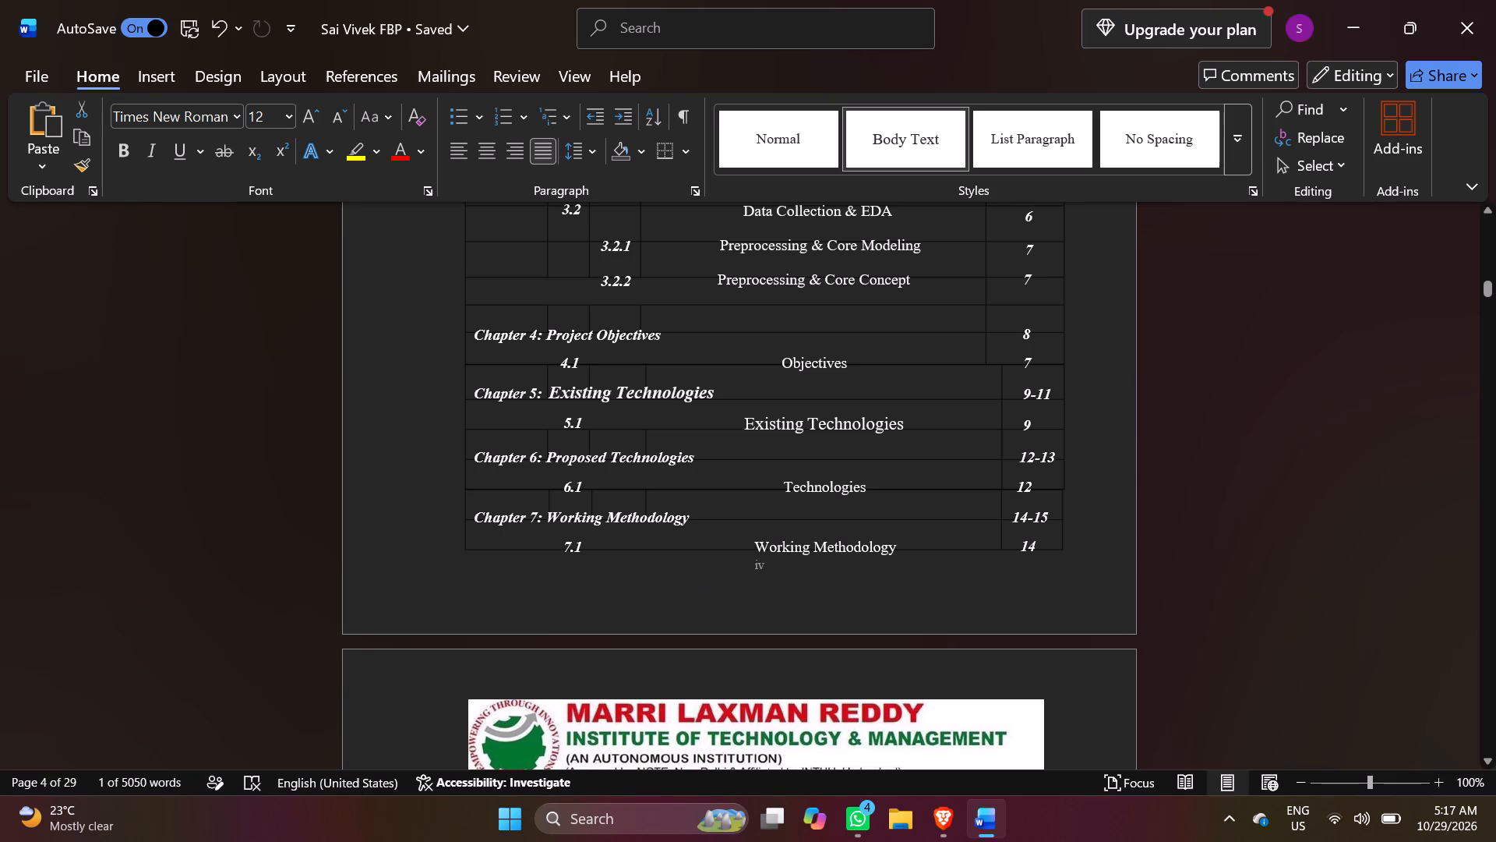
scroll(642, 352, "down", 11)
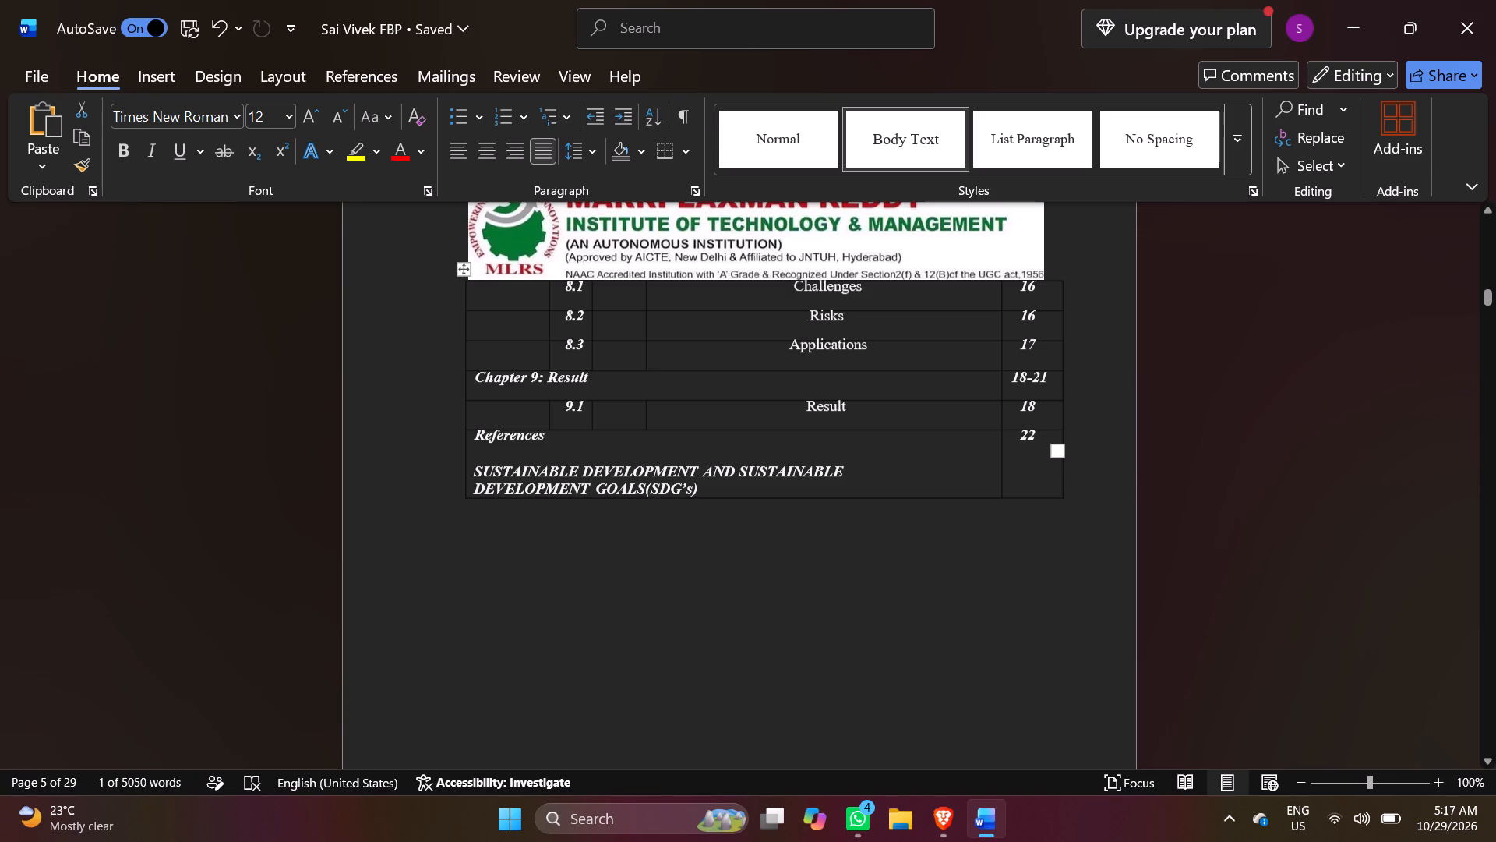
scroll(843, 498, "up", 7)
scroll(1013, 161, "up", 1)
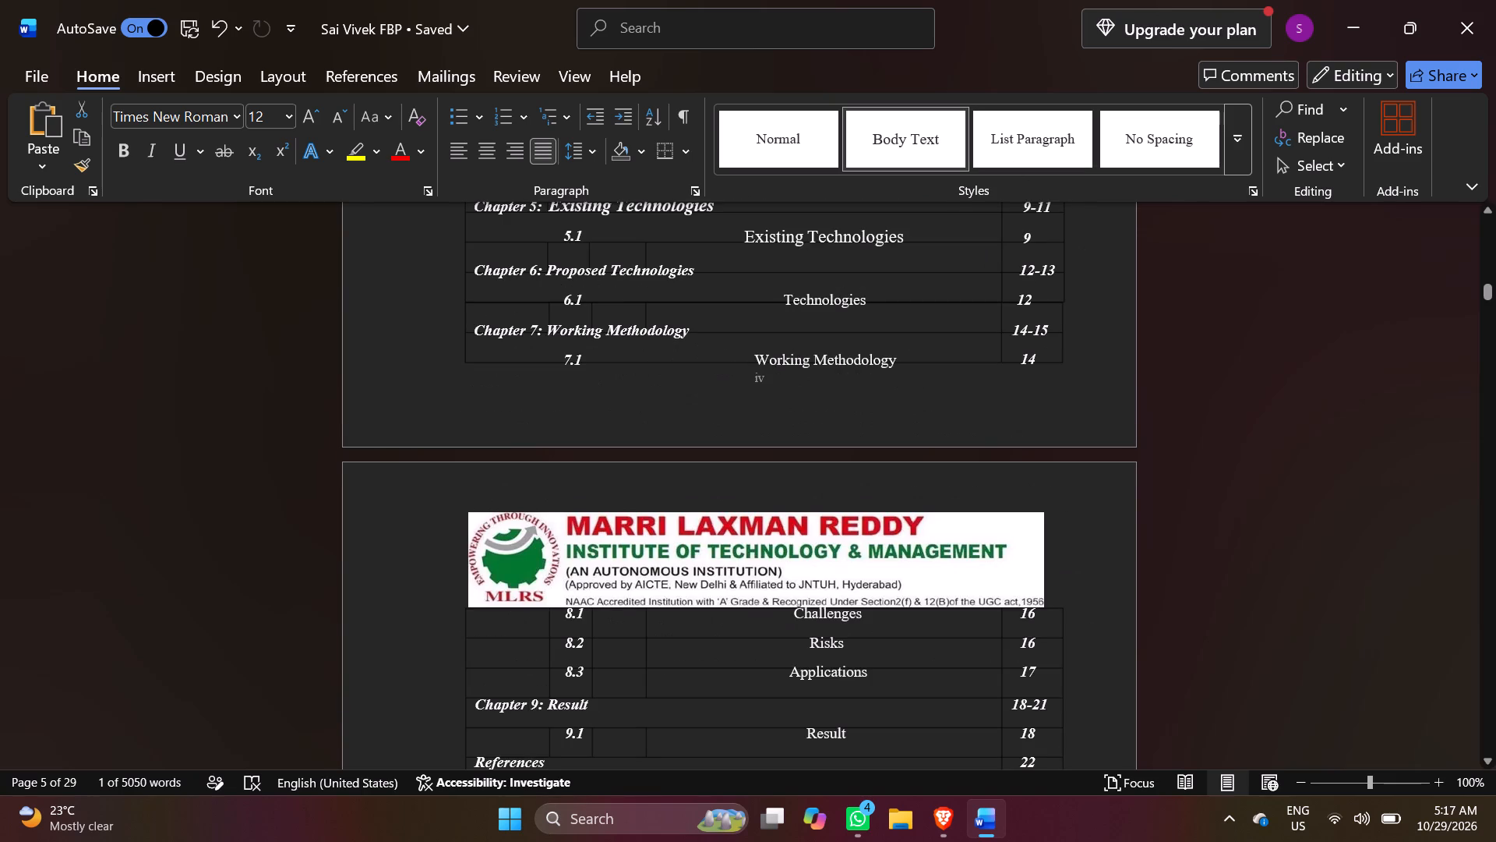
left_click(955, 352)
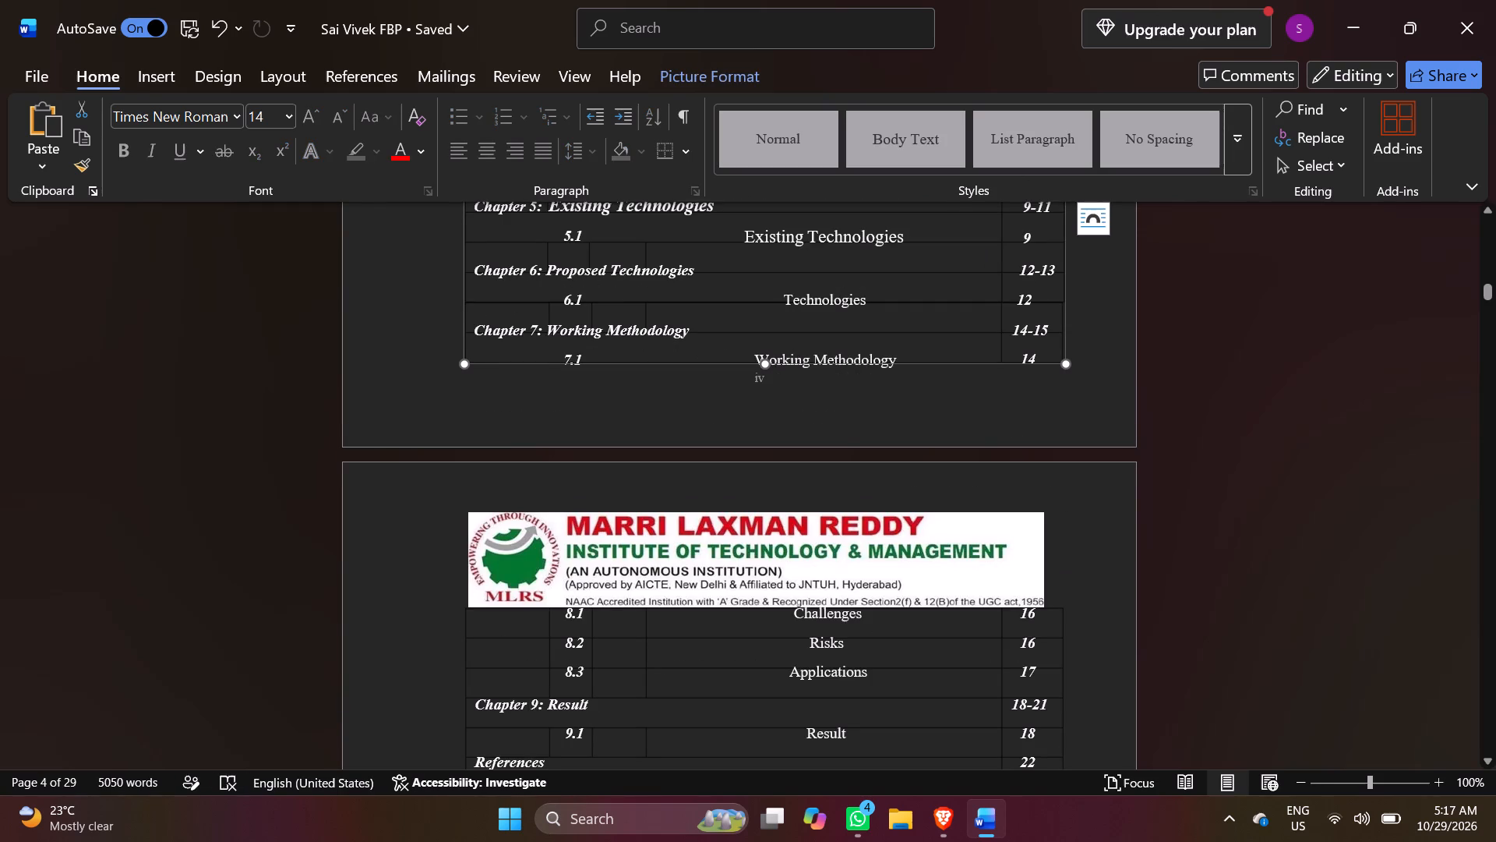
left_click_drag(1065, 364, 1075, 405)
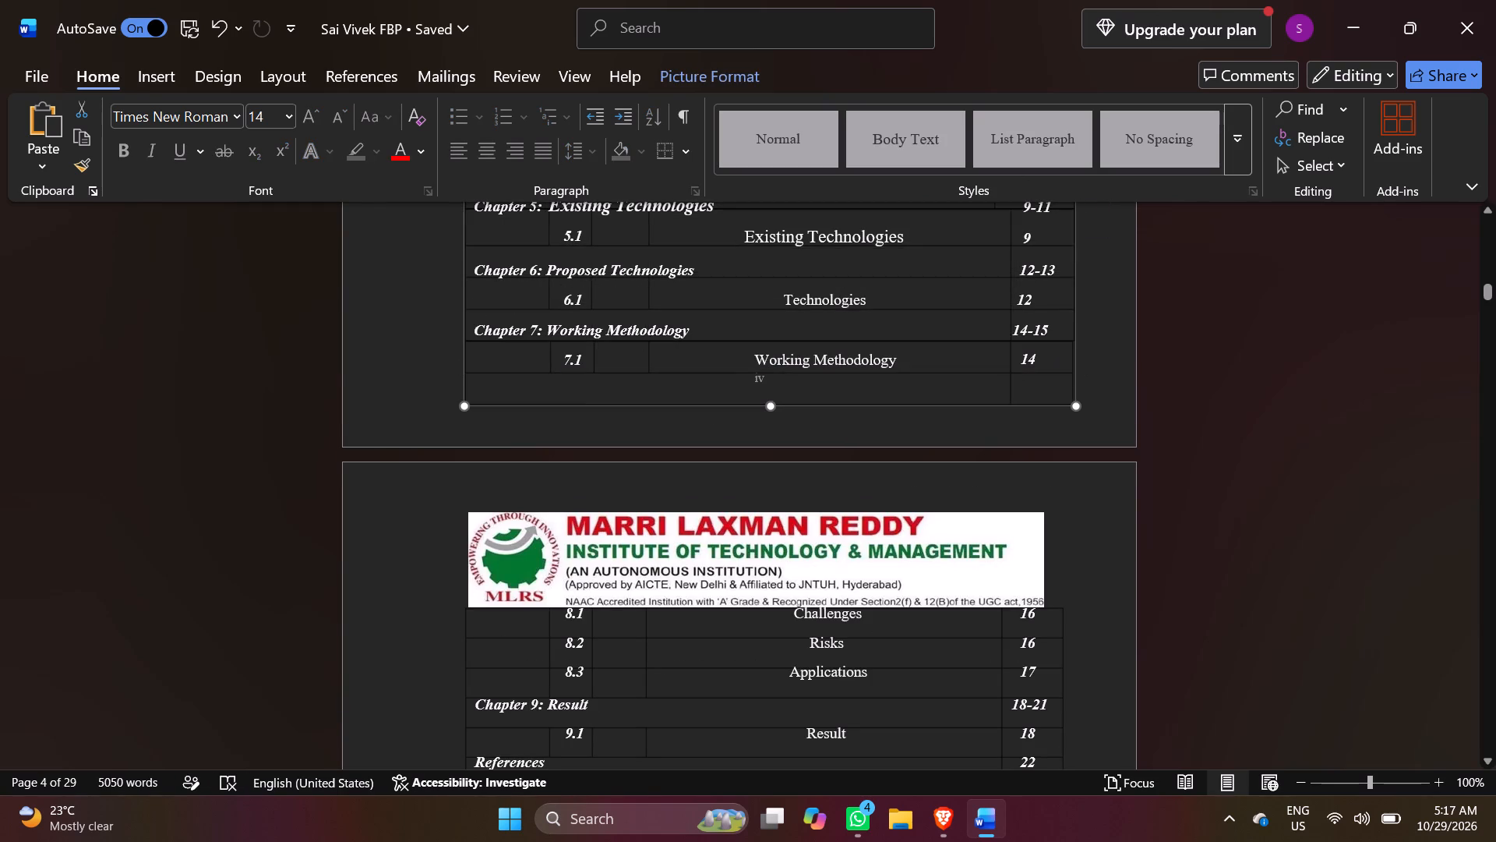
left_click_drag(1075, 405, 1076, 369)
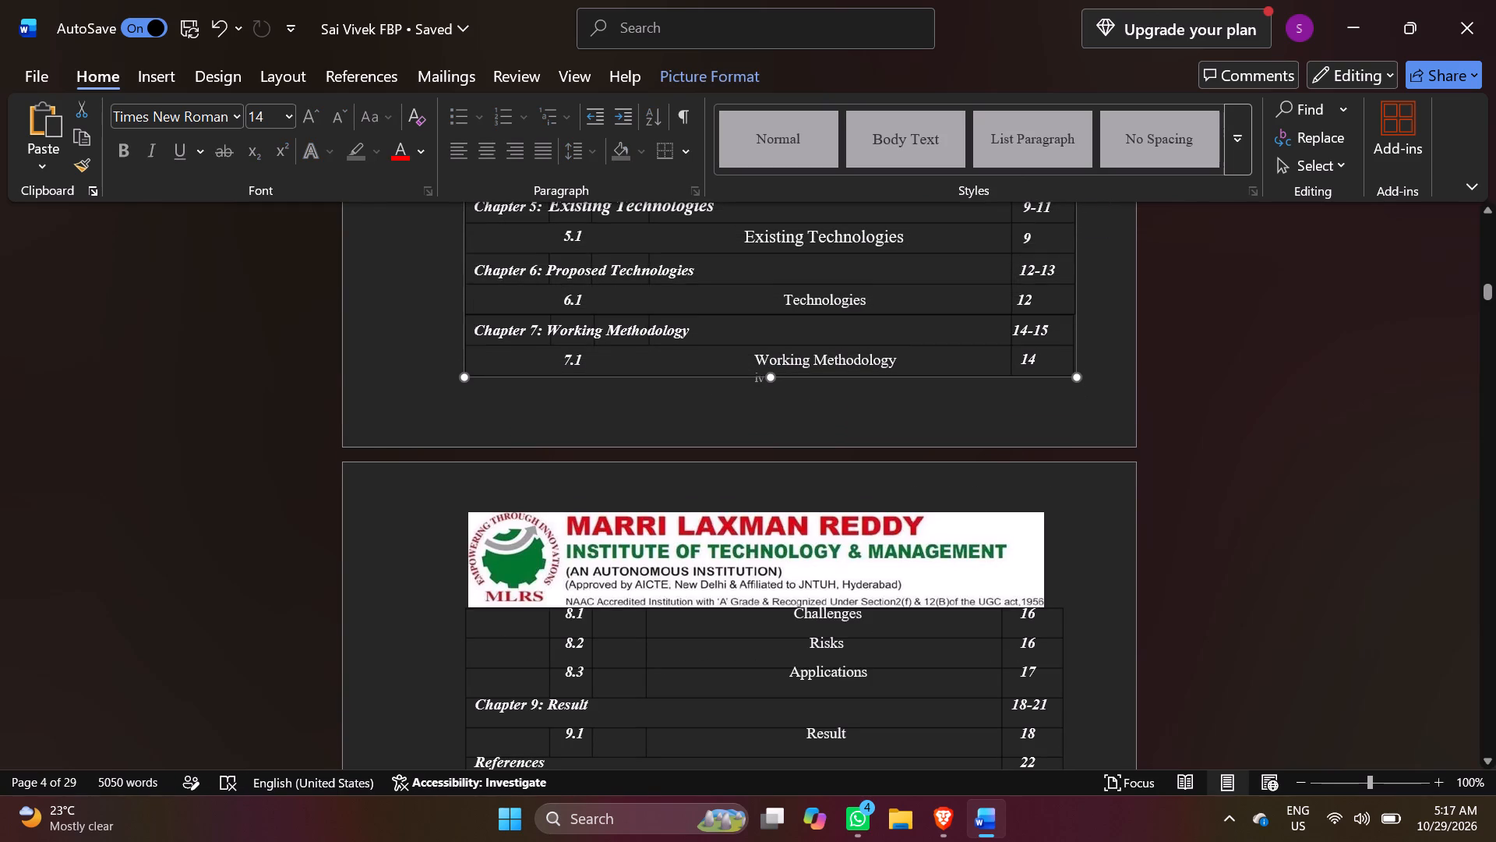
left_click_drag(1076, 369, 1074, 366)
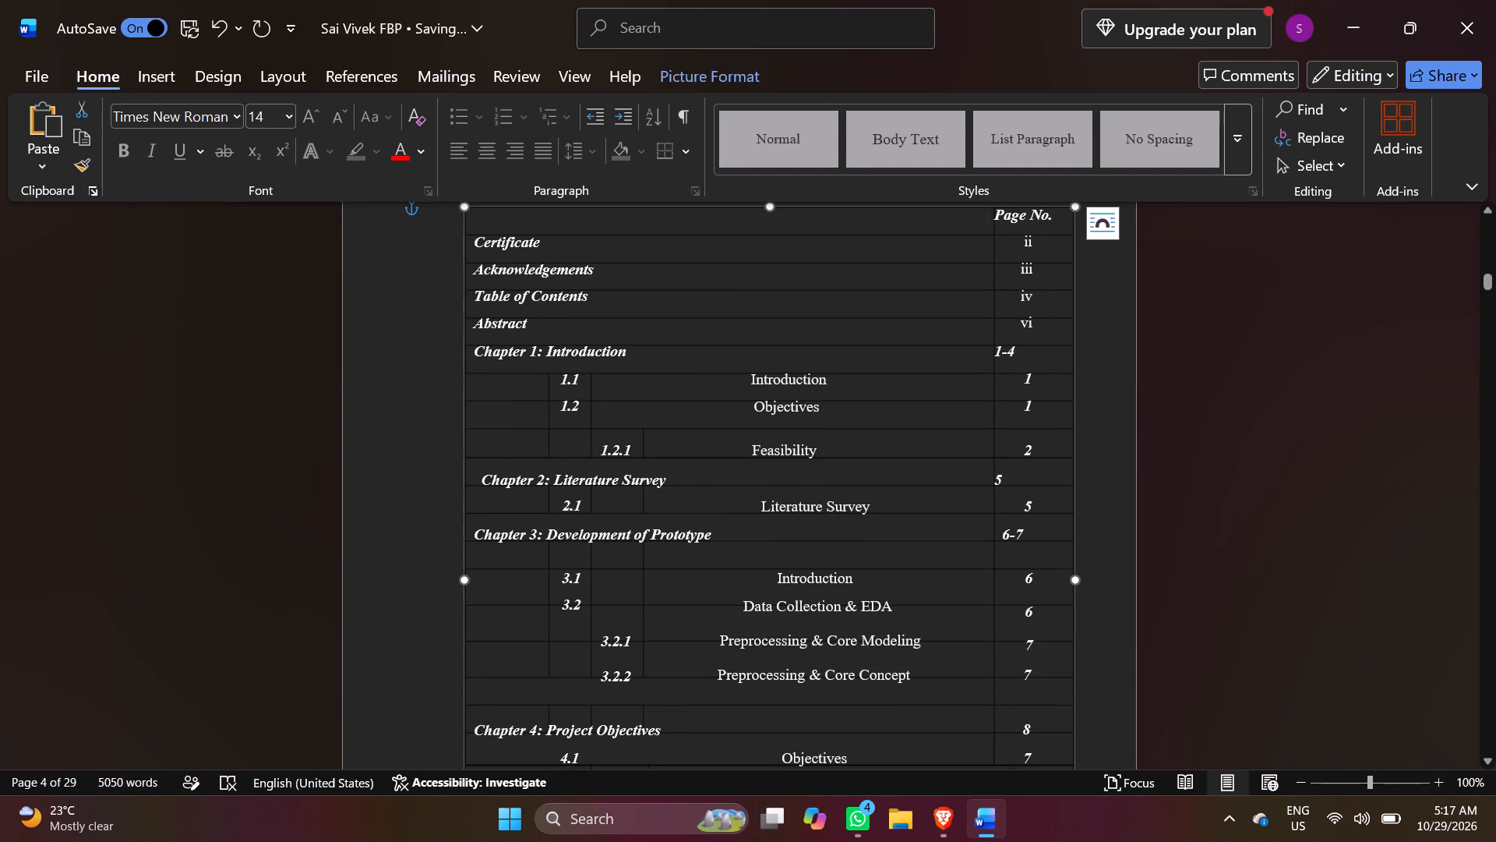
Shift the contents grid picture up slightly and stretch its lower edge back down to the 7.1 Working Methodology row.
left_click(1058, 428)
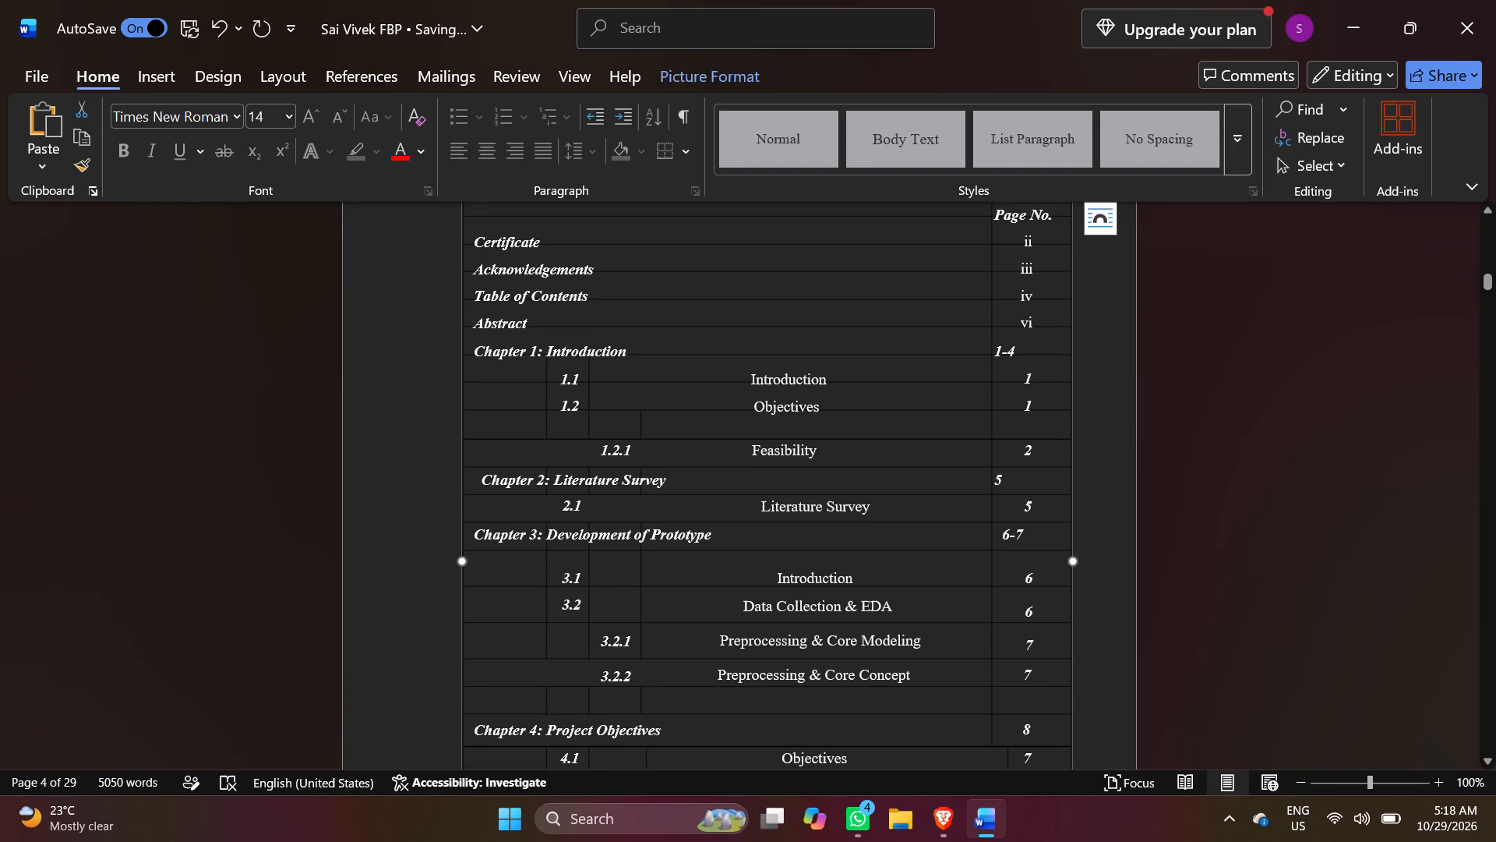
left_click_drag(1062, 423, 1062, 405)
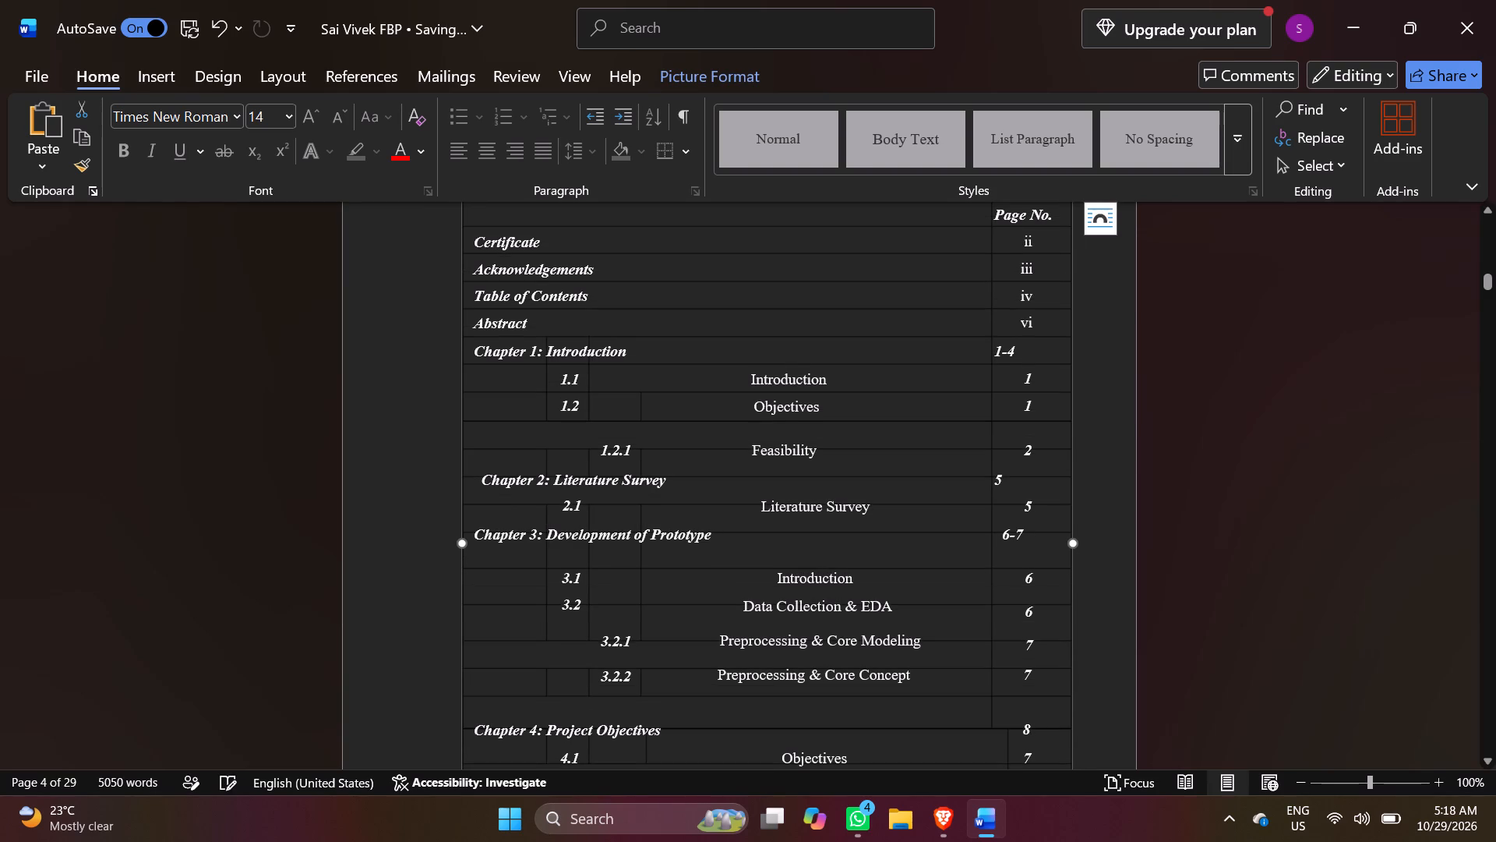
scroll(1061, 475, "down", 5)
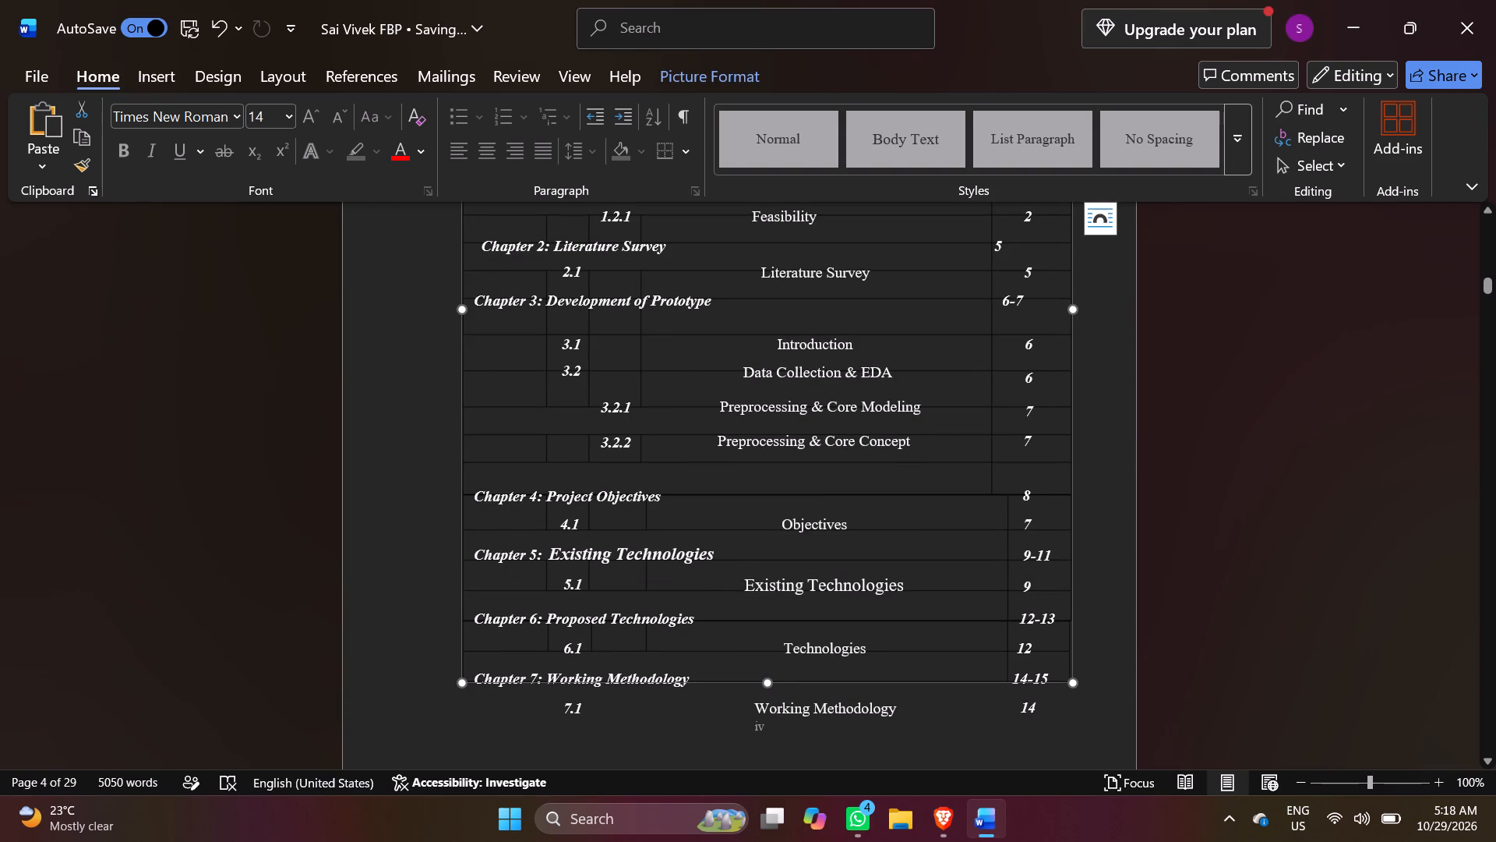
left_click_drag(1073, 686, 1084, 726)
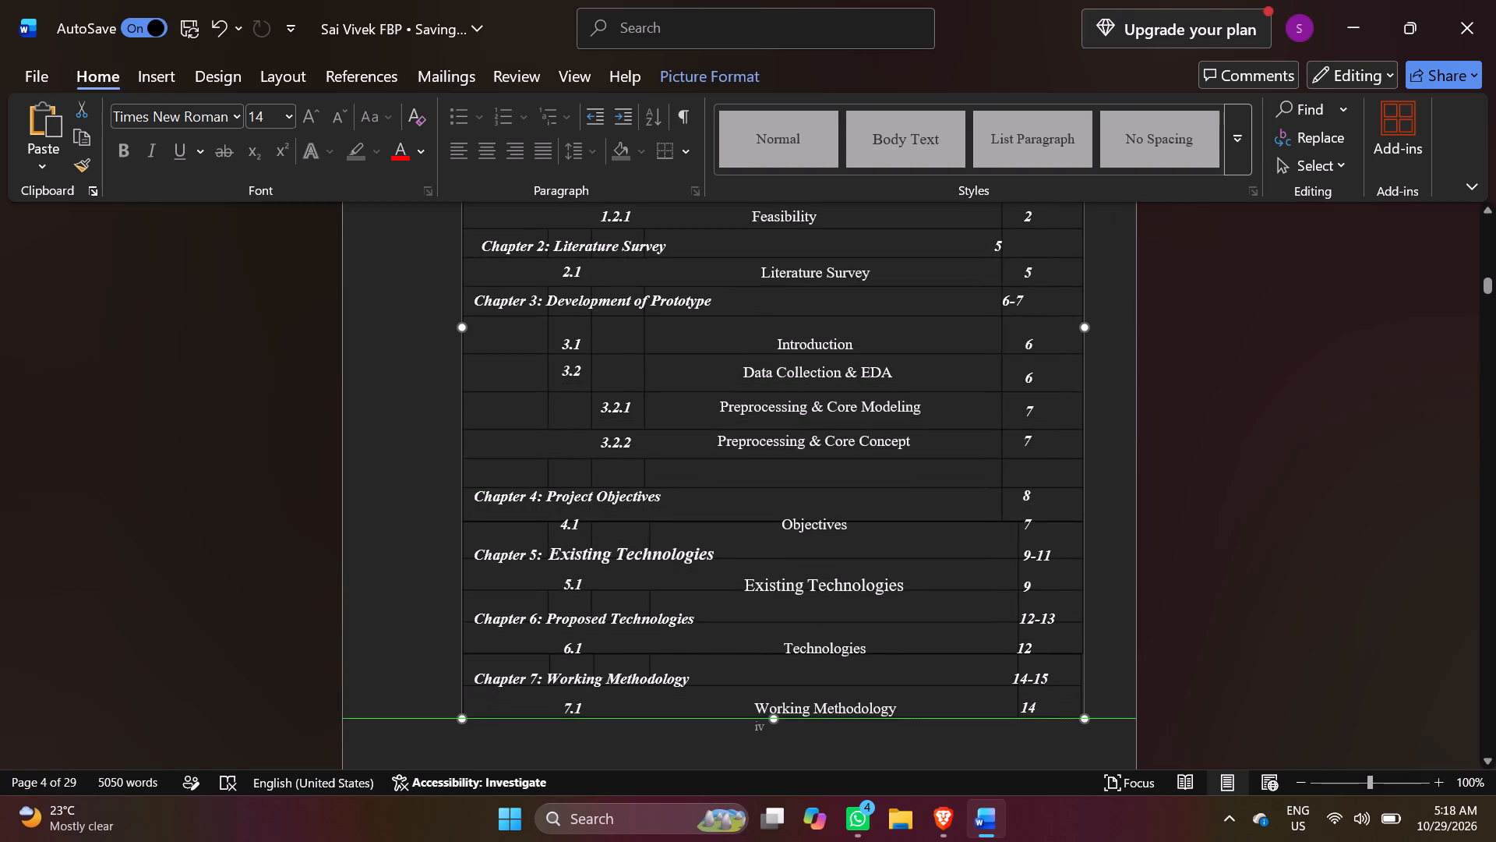
left_click_drag(1084, 726, 1085, 731)
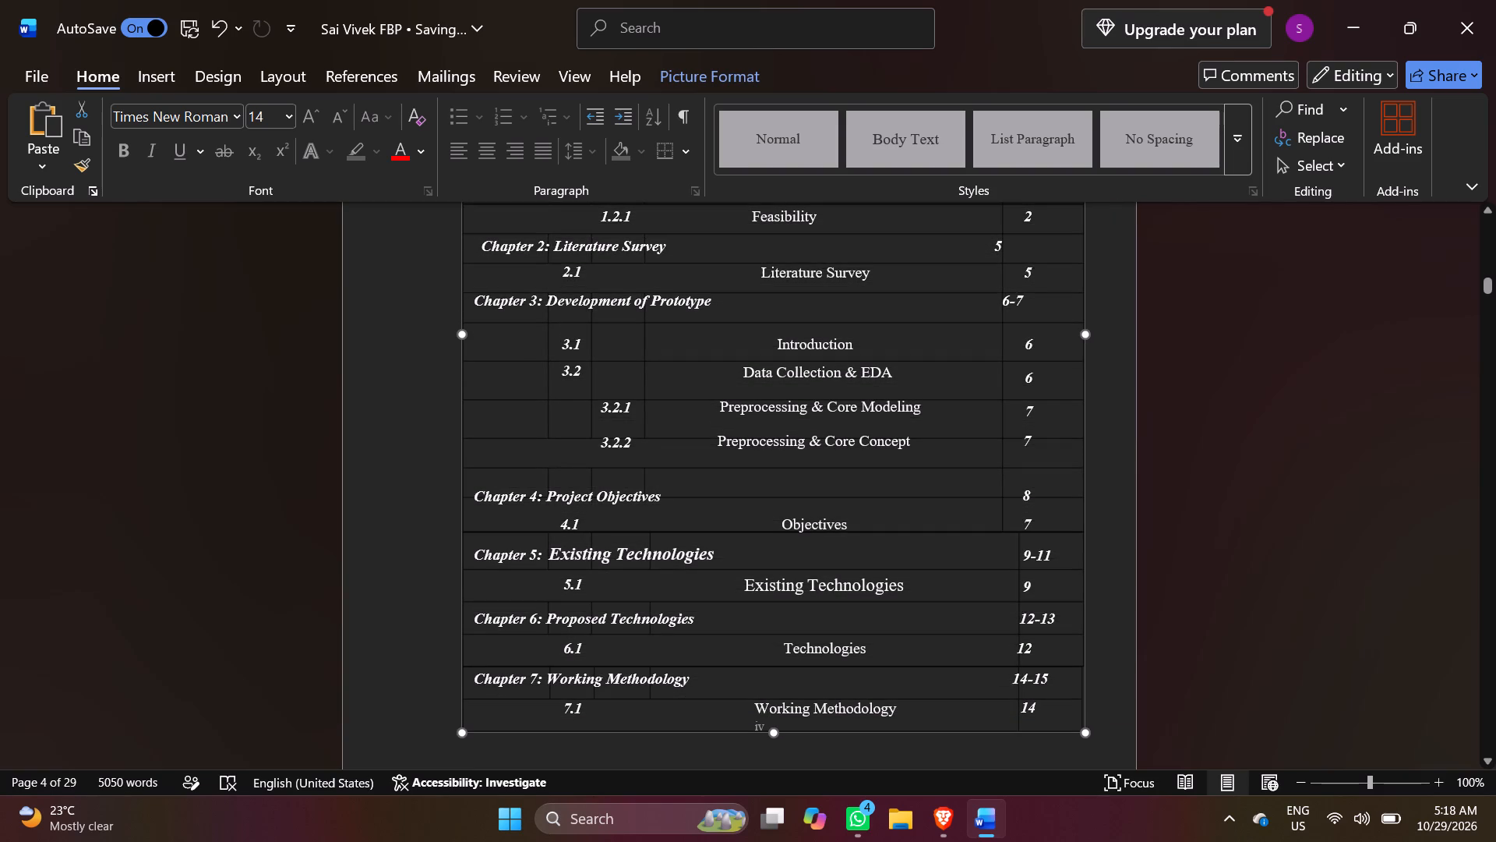
left_click_drag(1085, 731, 1081, 716)
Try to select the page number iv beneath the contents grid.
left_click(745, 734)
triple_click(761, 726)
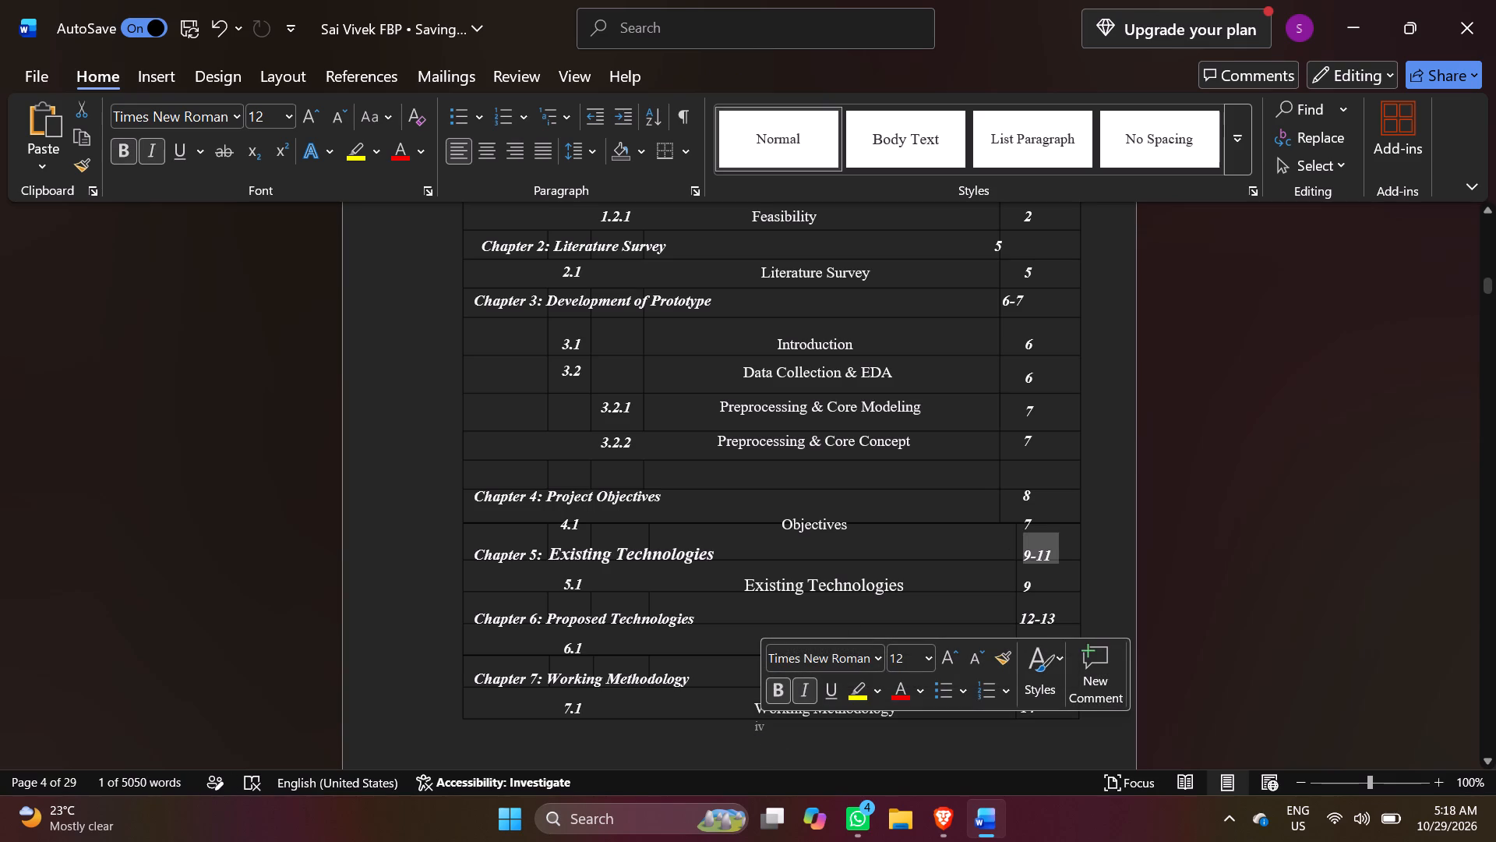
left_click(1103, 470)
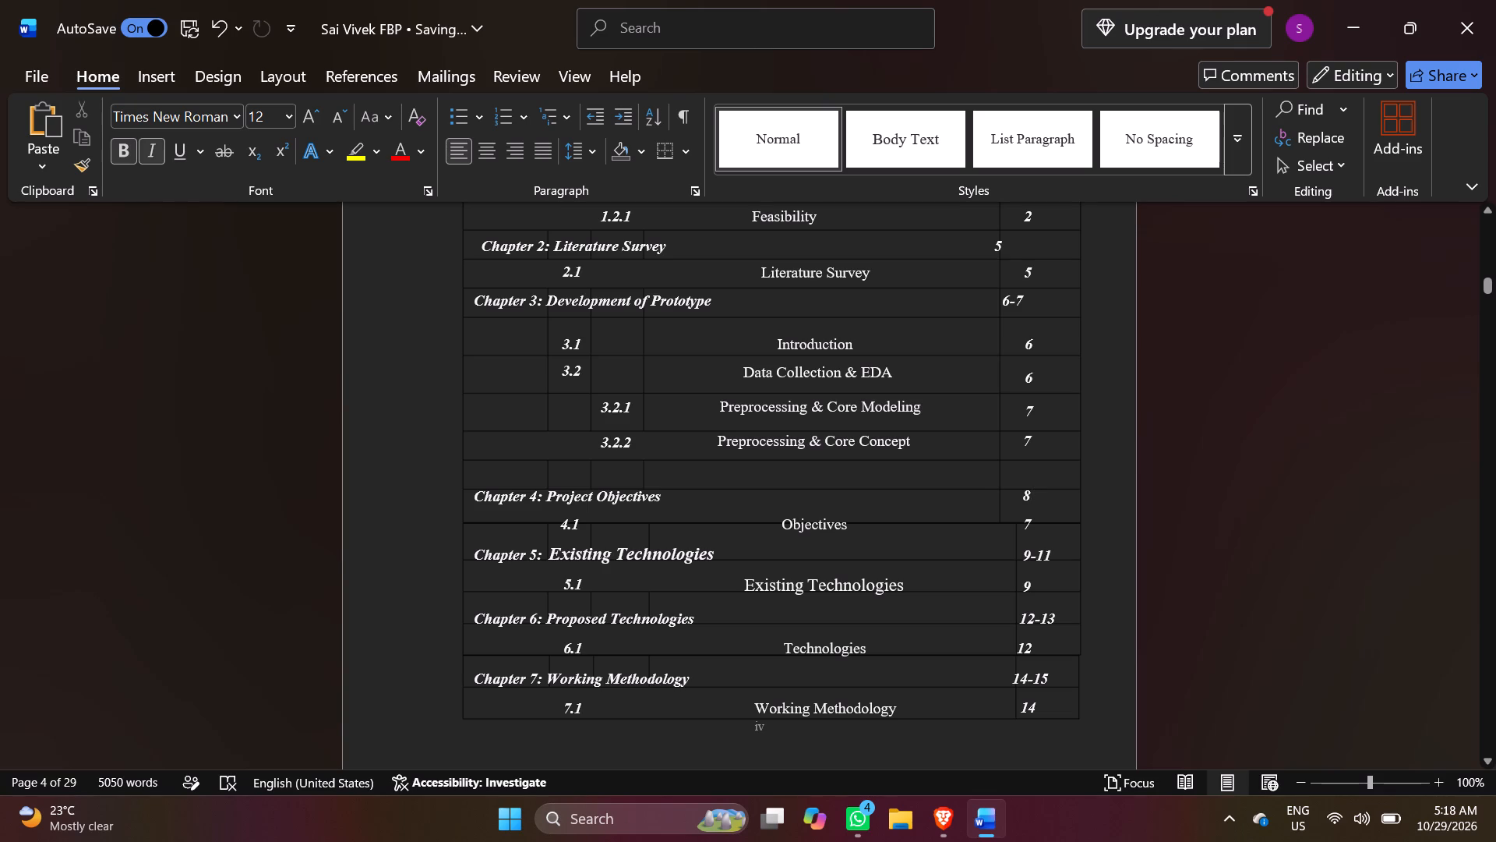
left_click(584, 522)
Narrow the contents grid picture slightly and extend its bottom edge below the page number iv.
left_click(1064, 713)
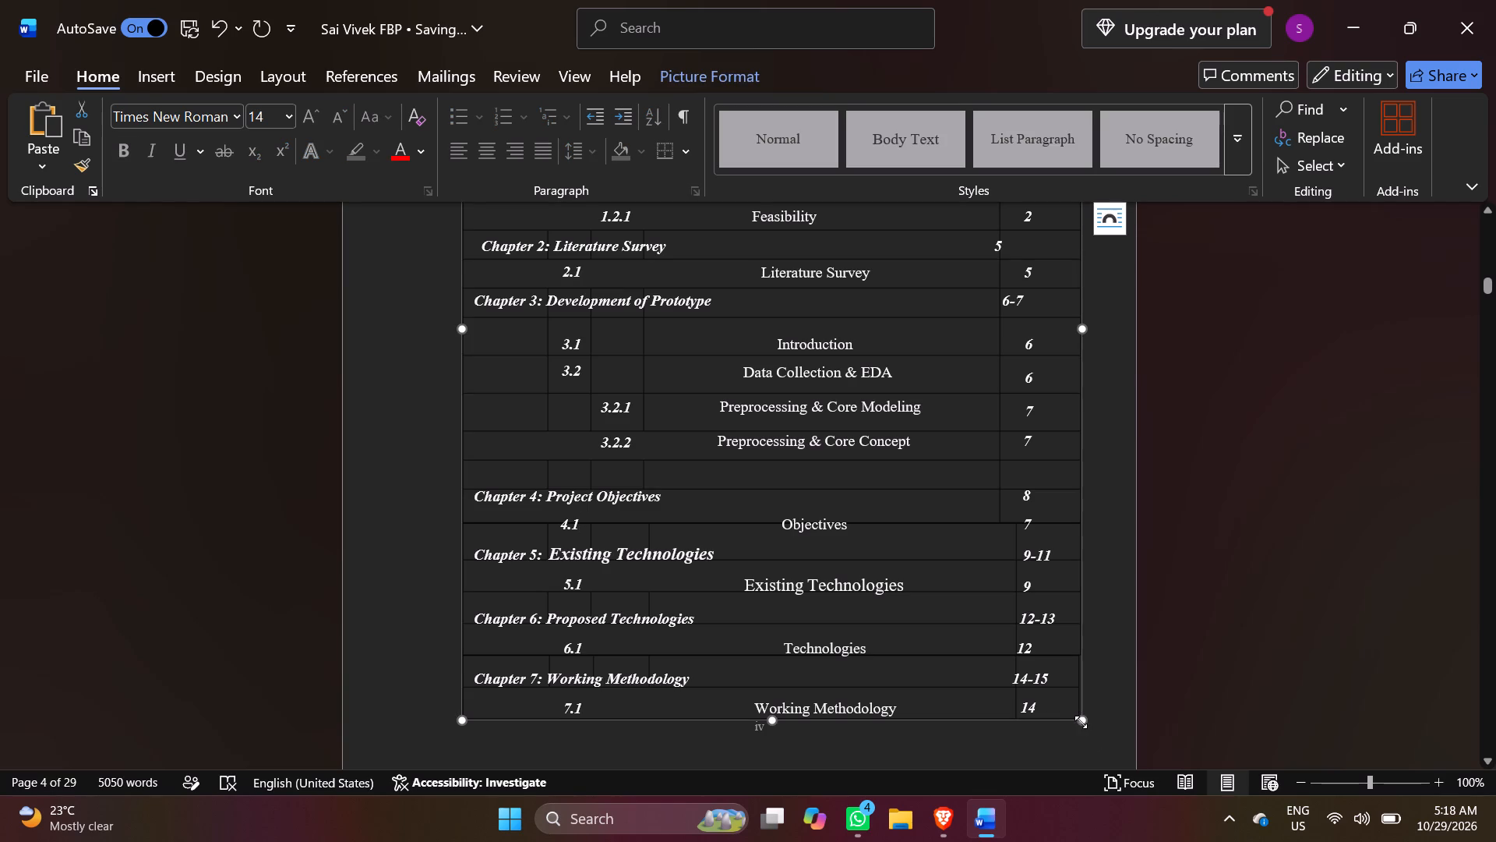
left_click_drag(1082, 722, 1067, 725)
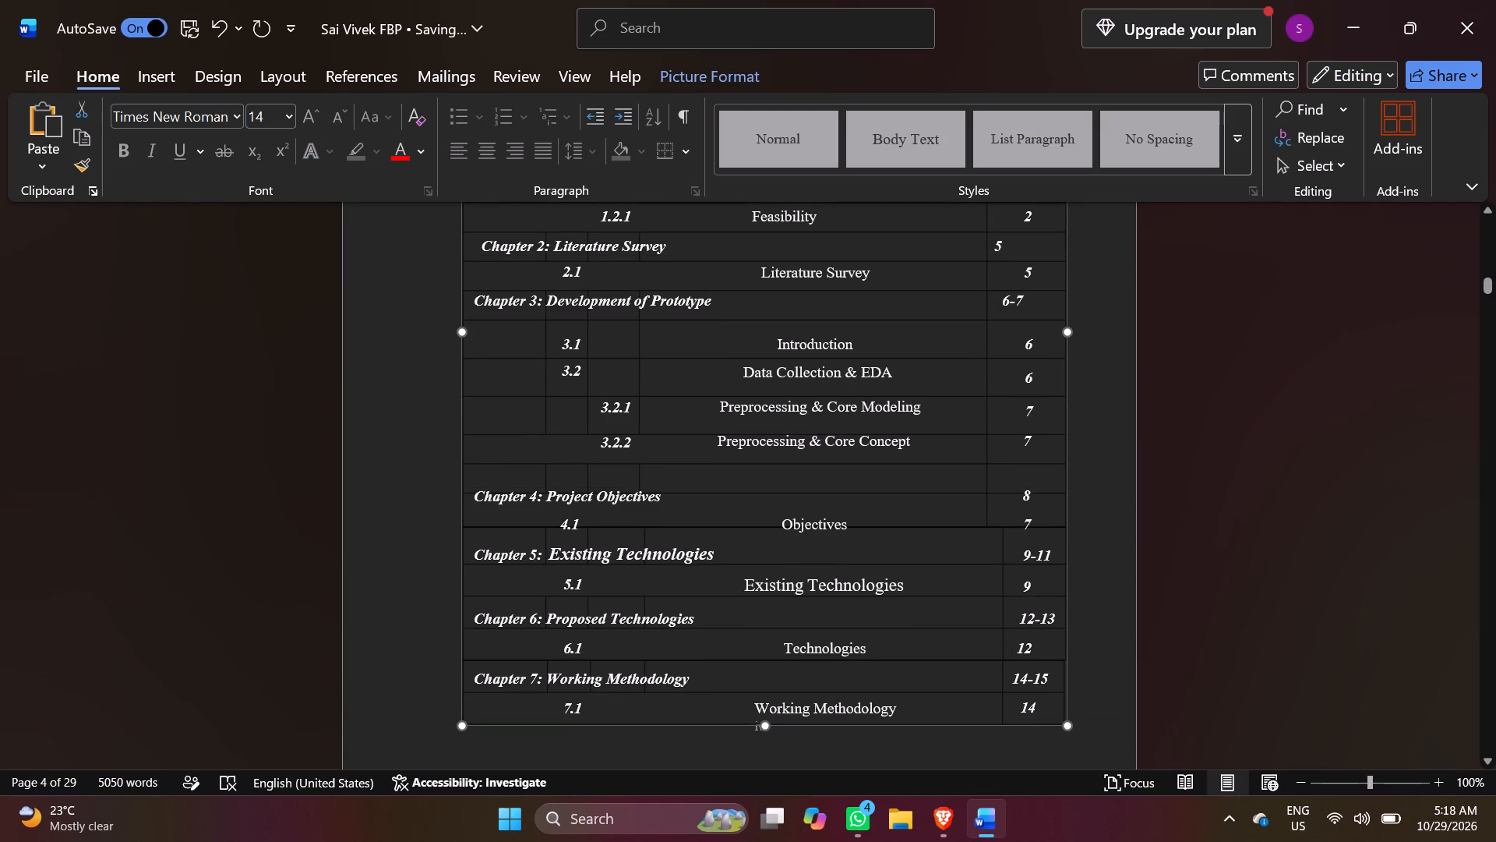
left_click_drag(1067, 725, 1070, 742)
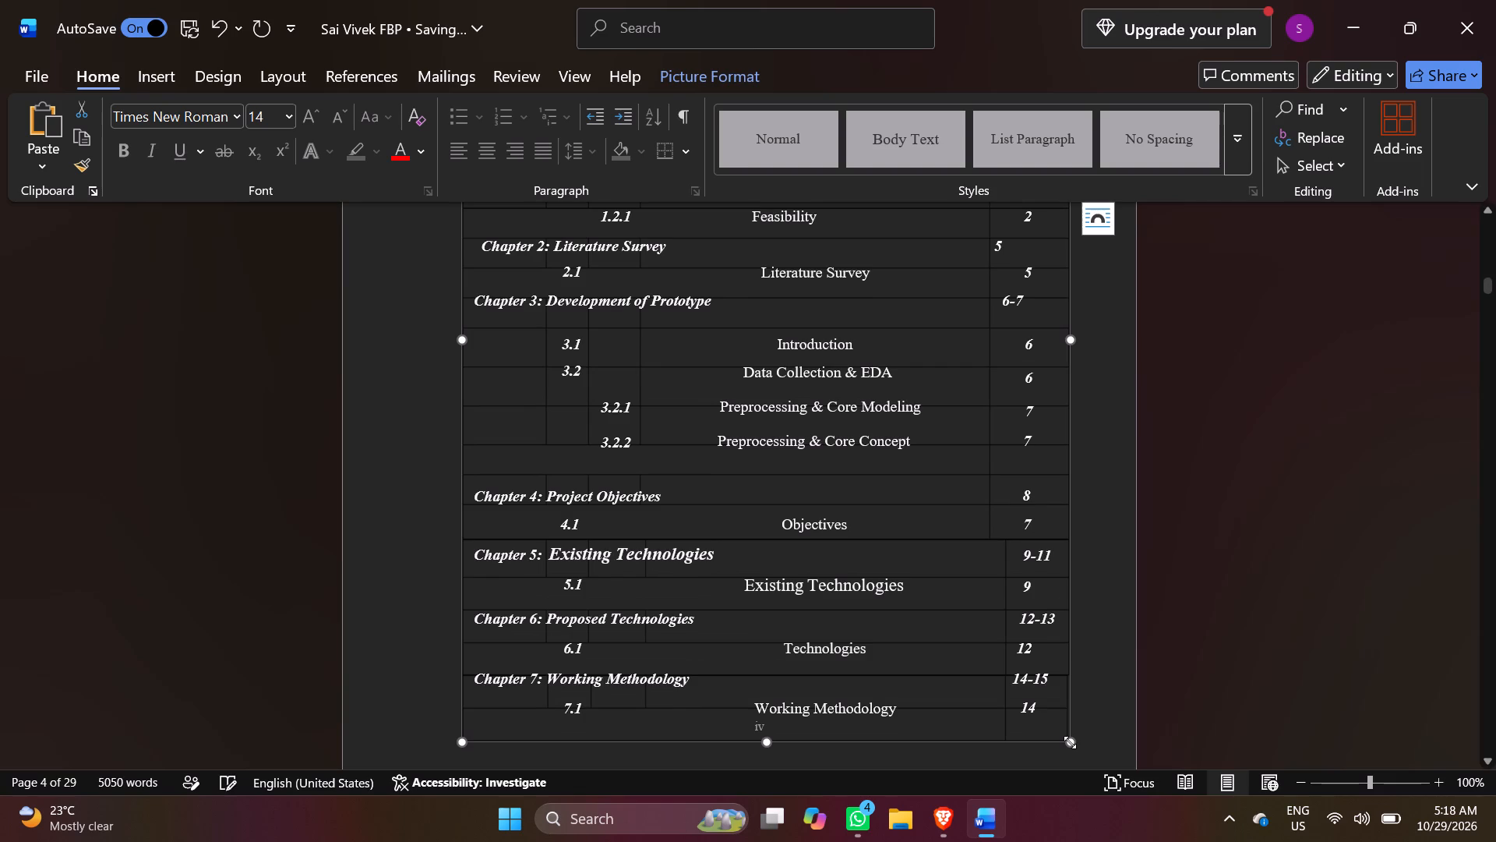
left_click(767, 731)
left_click(1086, 404)
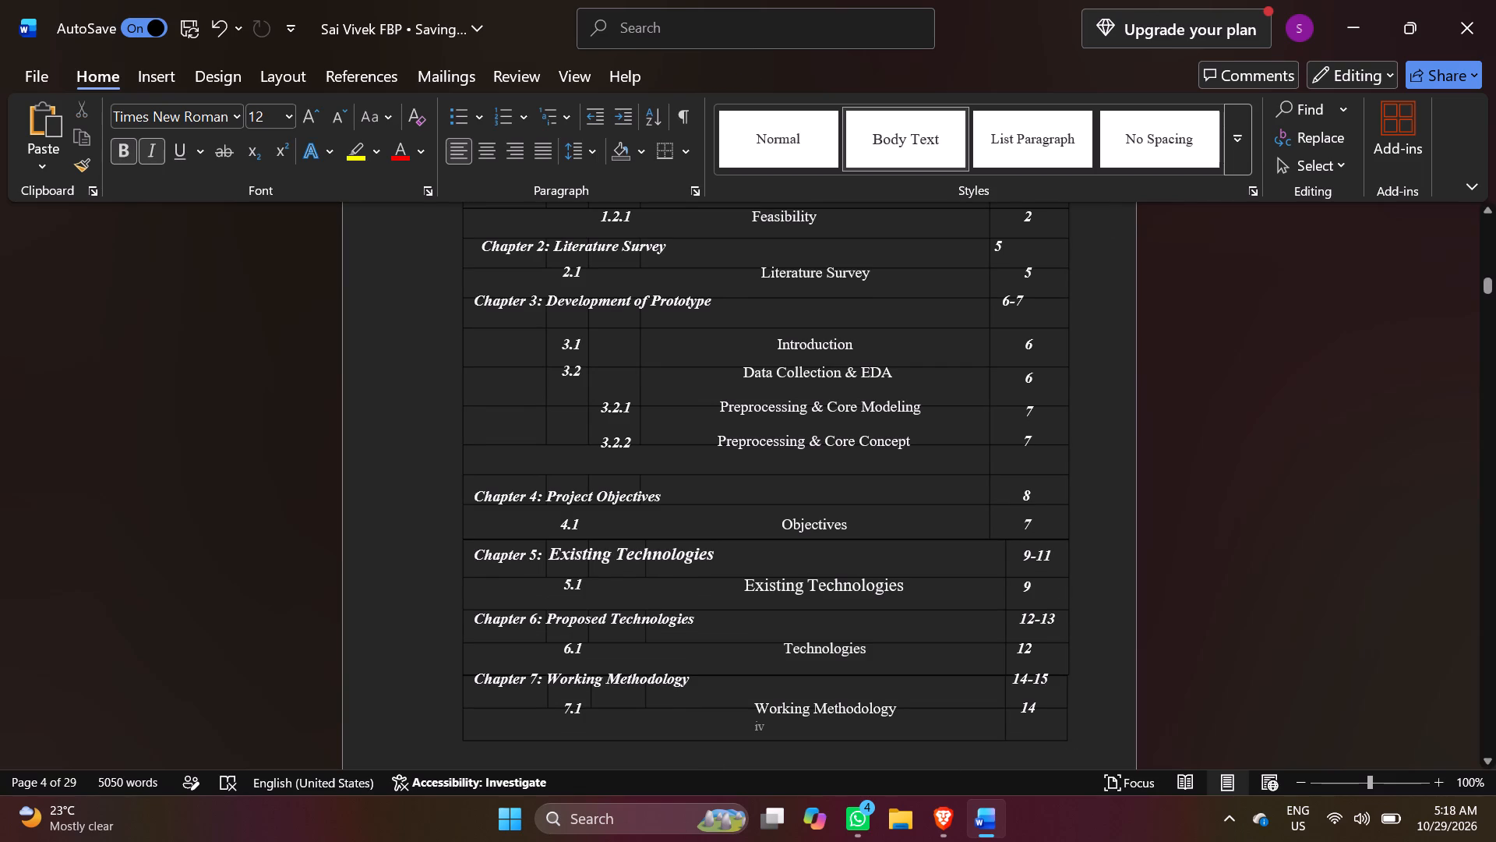
Reposition the contents grid picture so its top edge sits between the Table of Contents heading and the Page No. row.
scroll(656, 490, "up", 7)
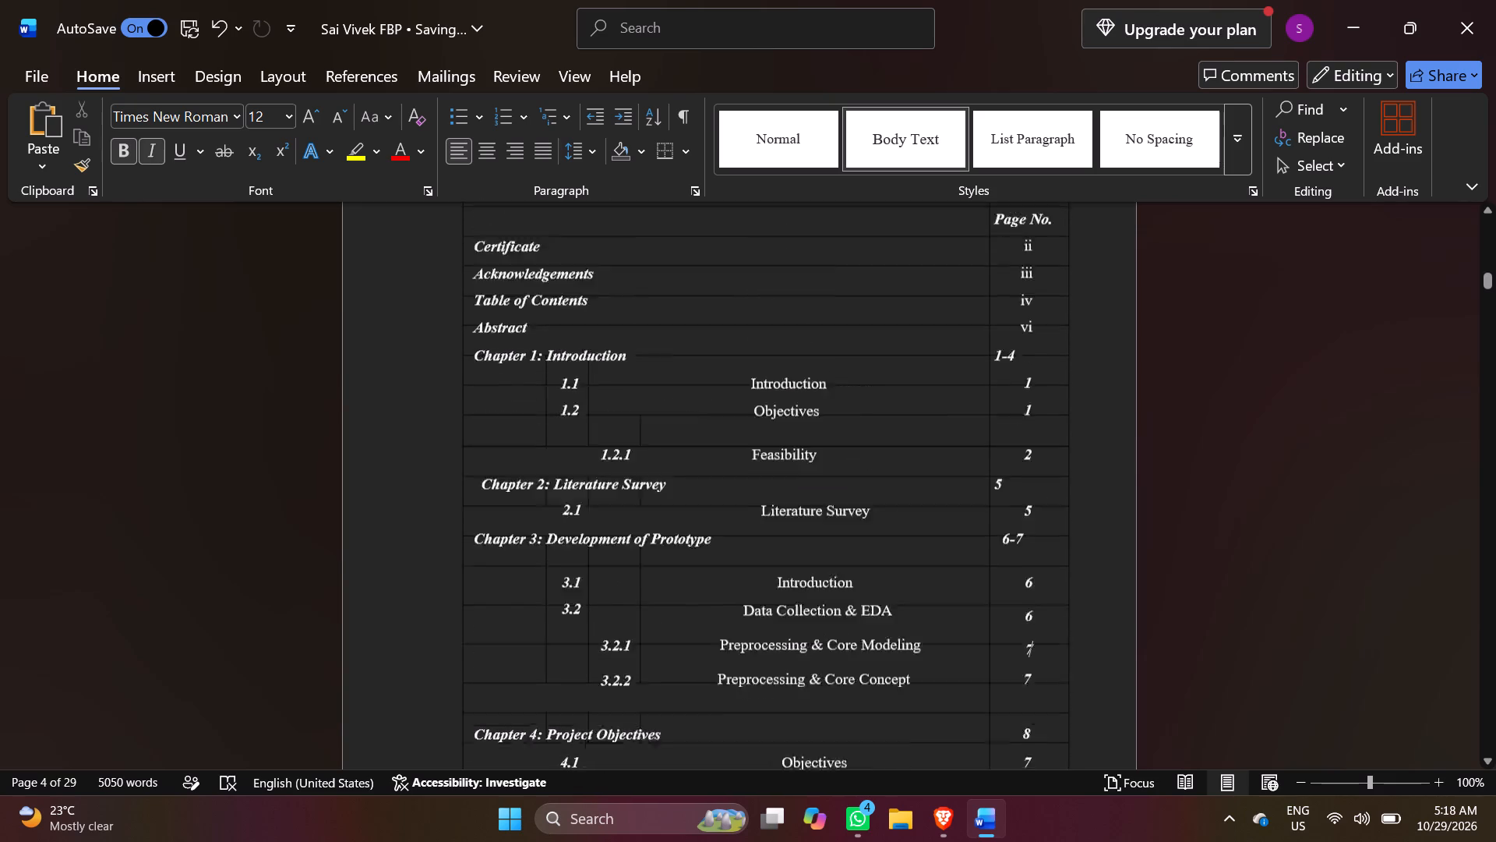
scroll(646, 544, "up", 4)
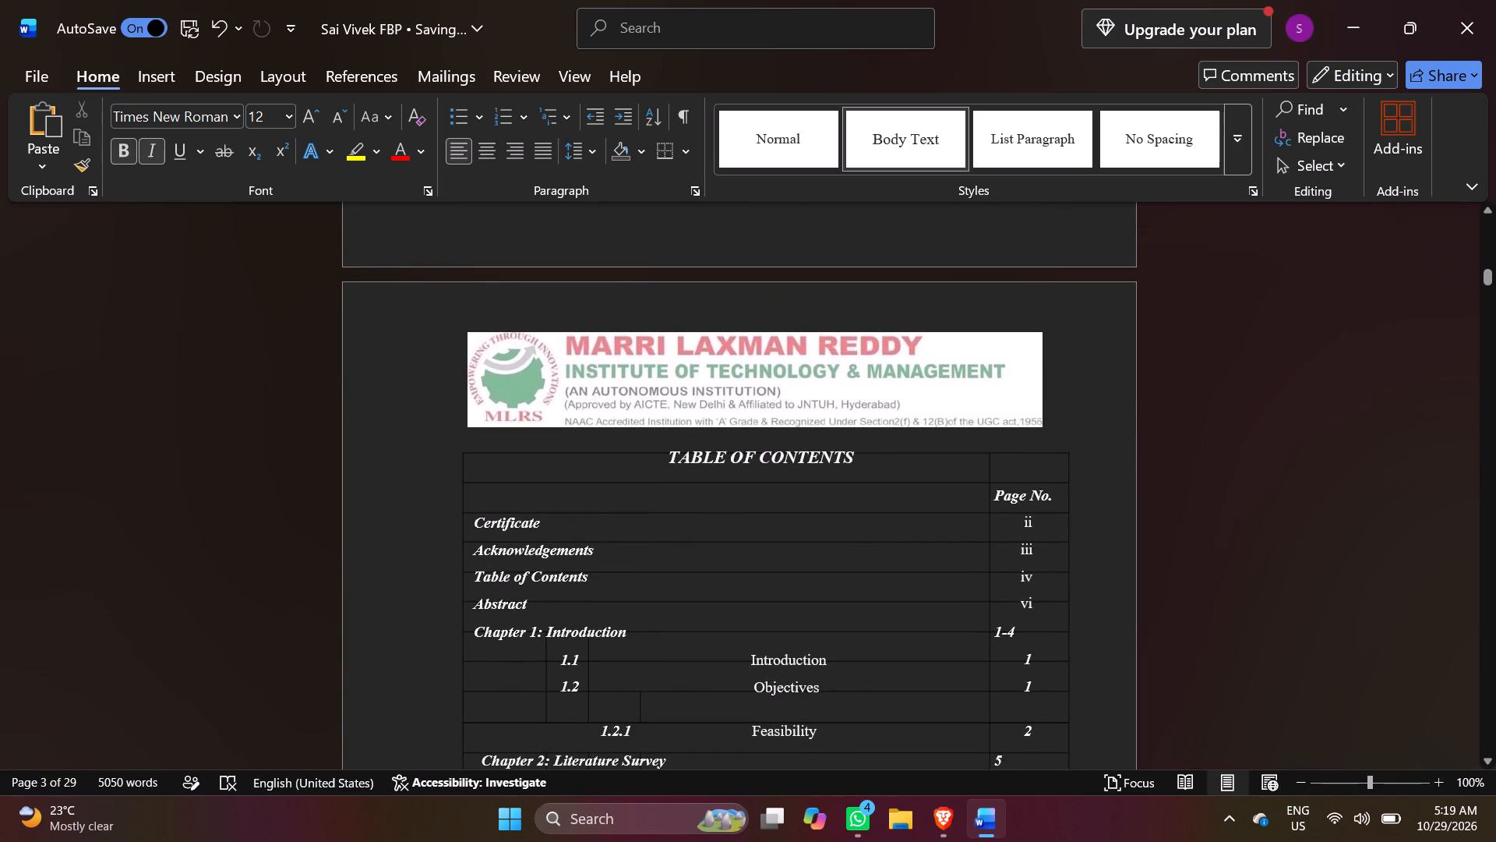
left_click_drag(948, 458, 946, 427)
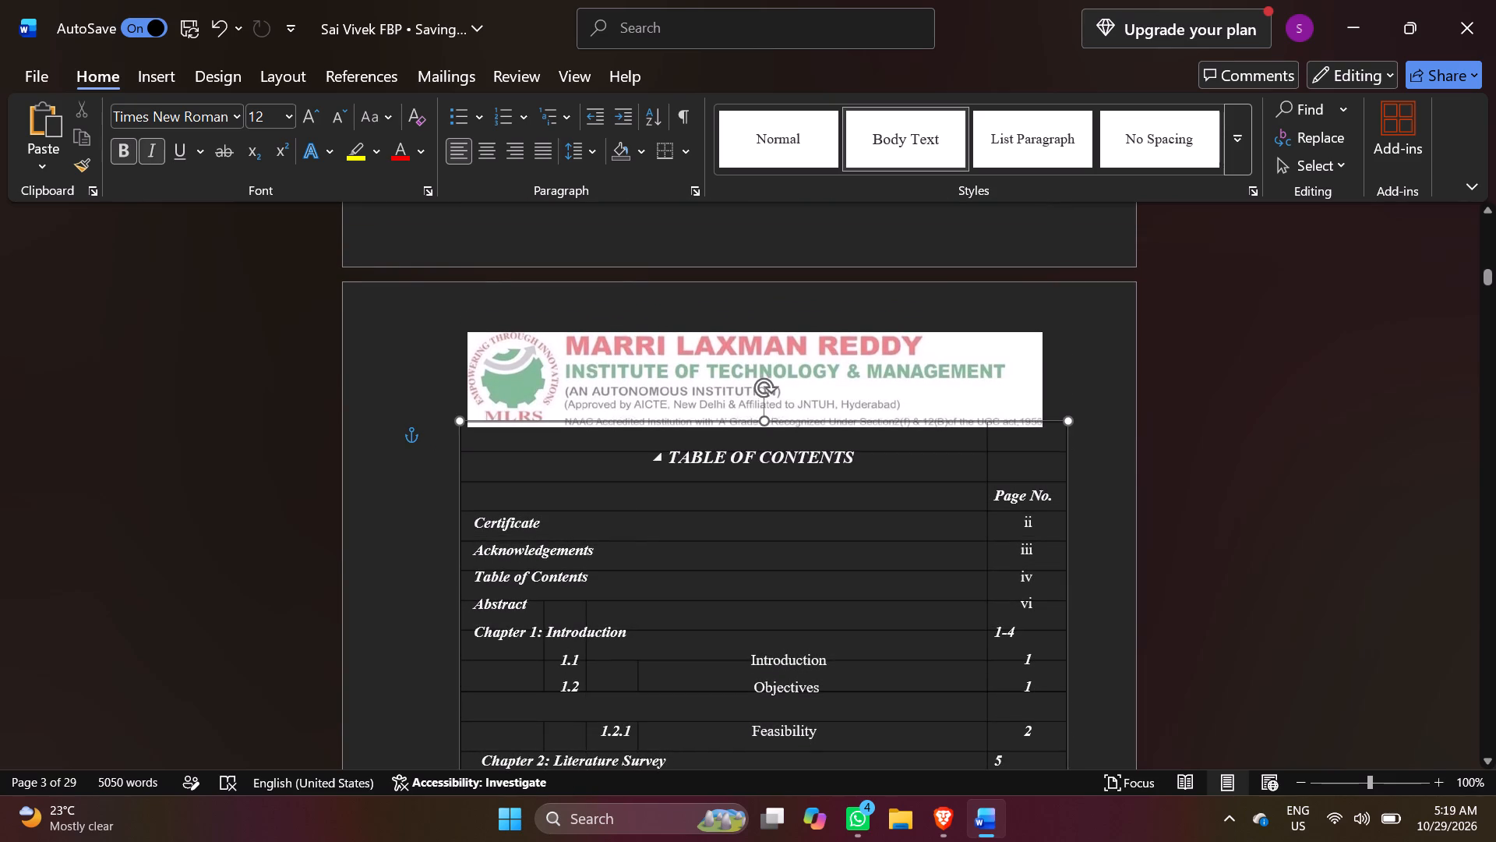
left_click_drag(946, 427, 947, 433)
scroll(947, 435, "up", 5)
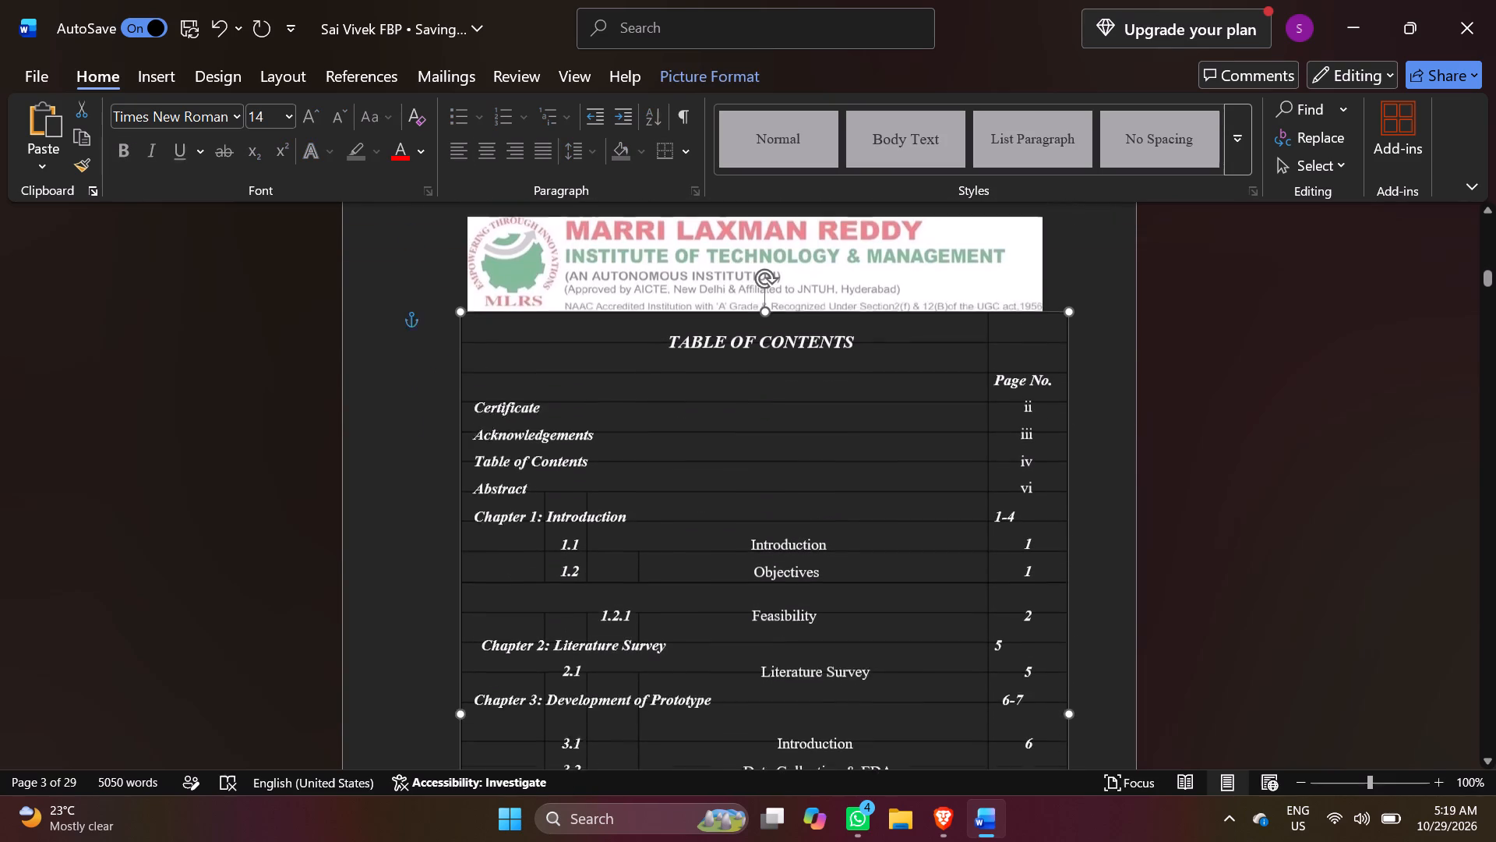
left_click_drag(926, 460, 934, 492)
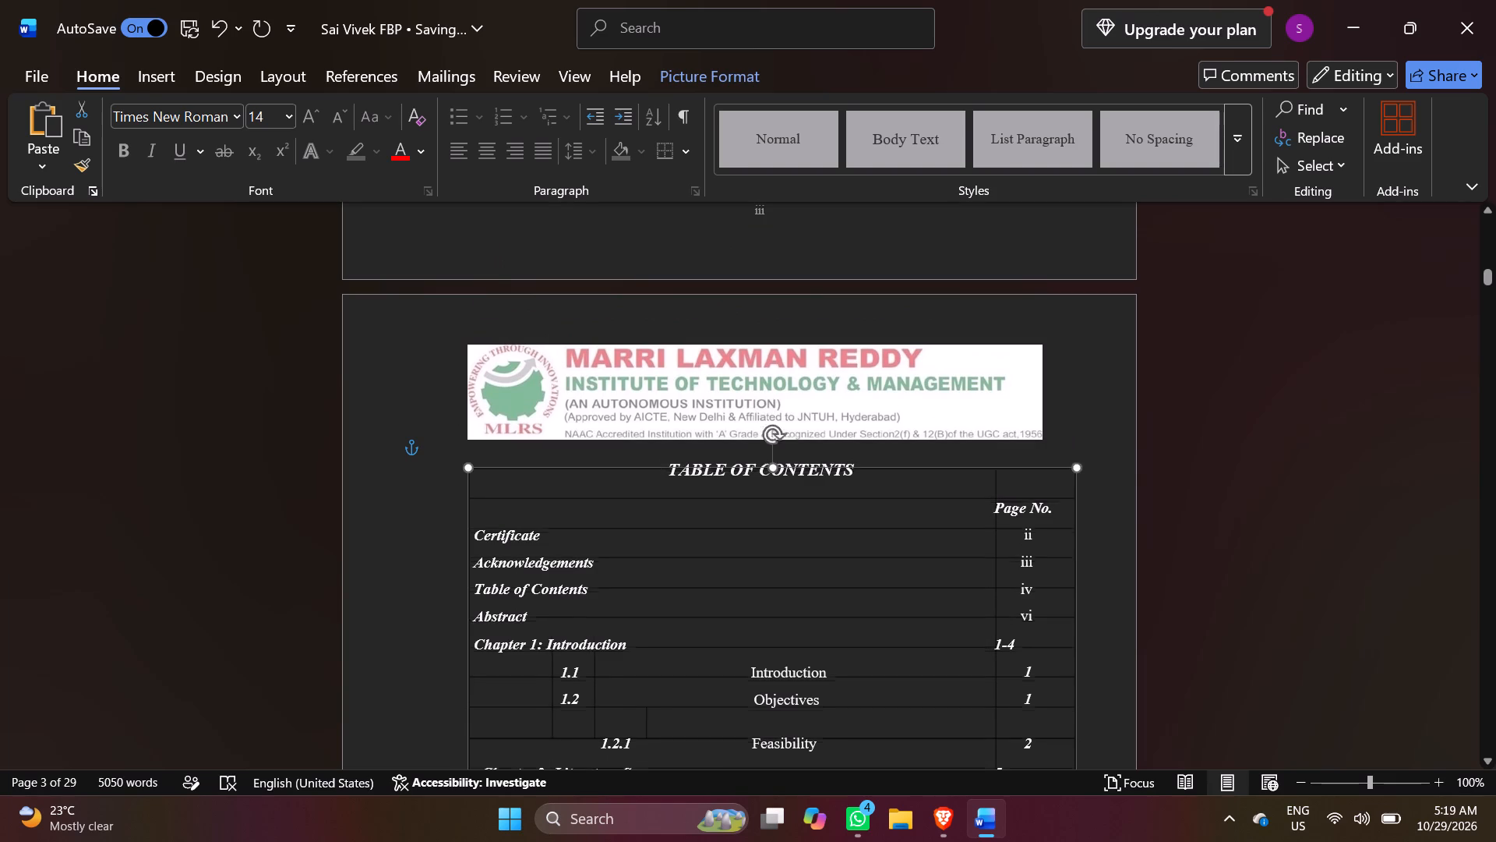
left_click_drag(934, 492, 932, 555)
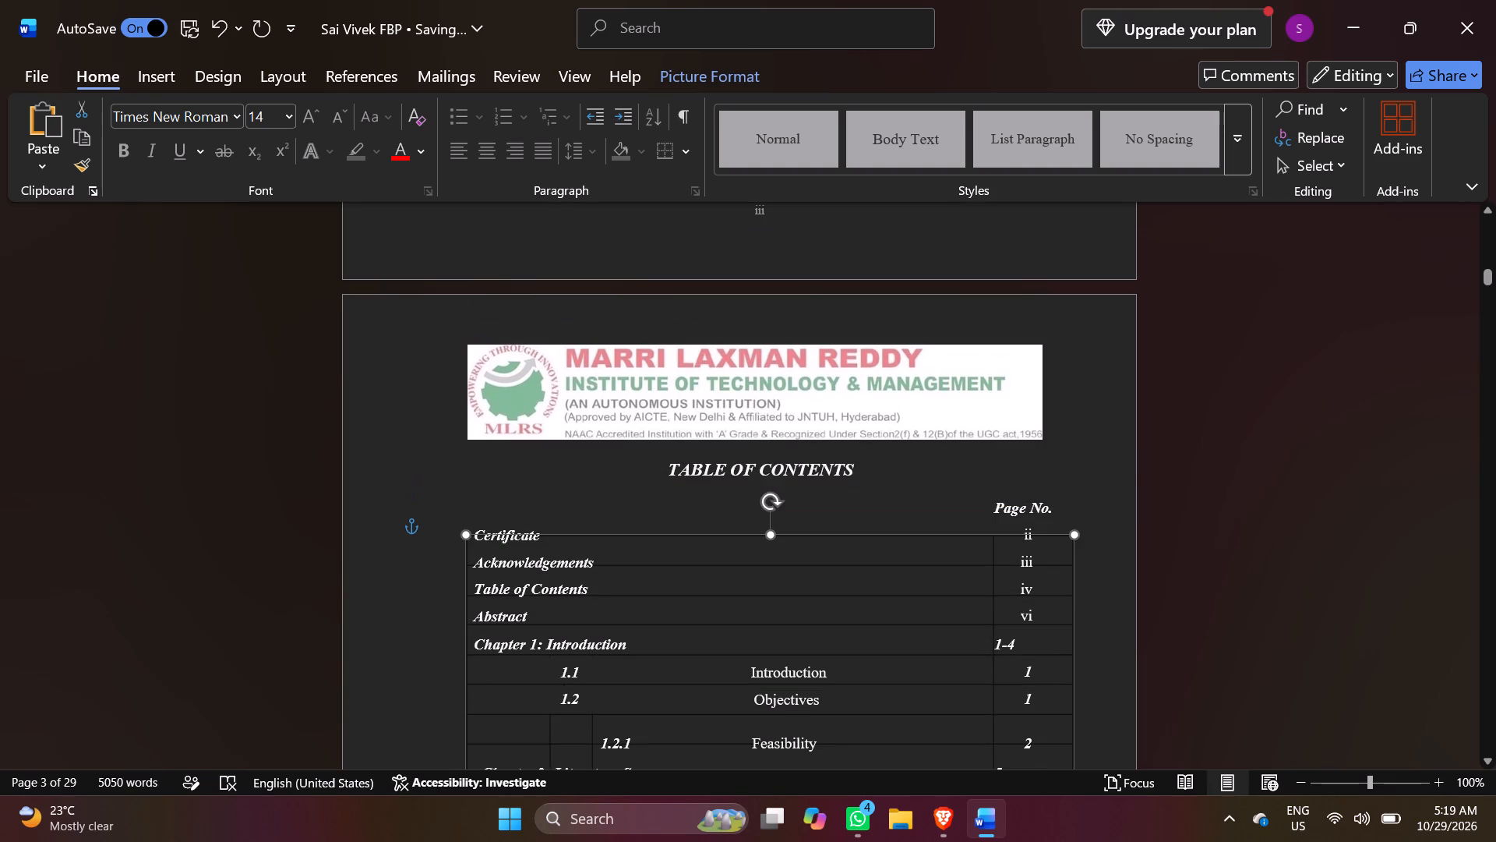
left_click_drag(932, 555, 931, 494)
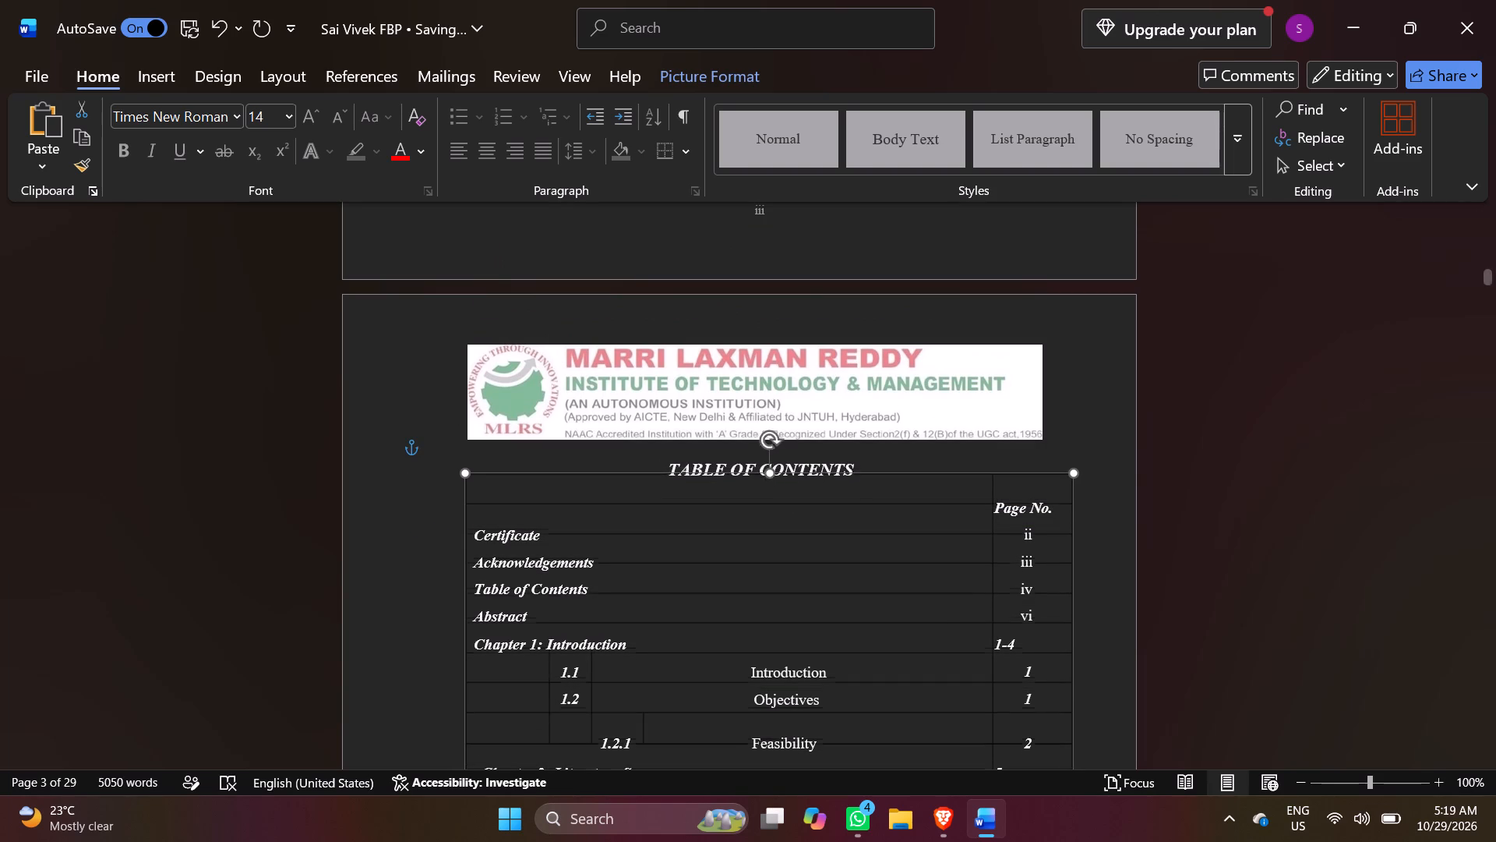
left_click_drag(931, 494, 927, 531)
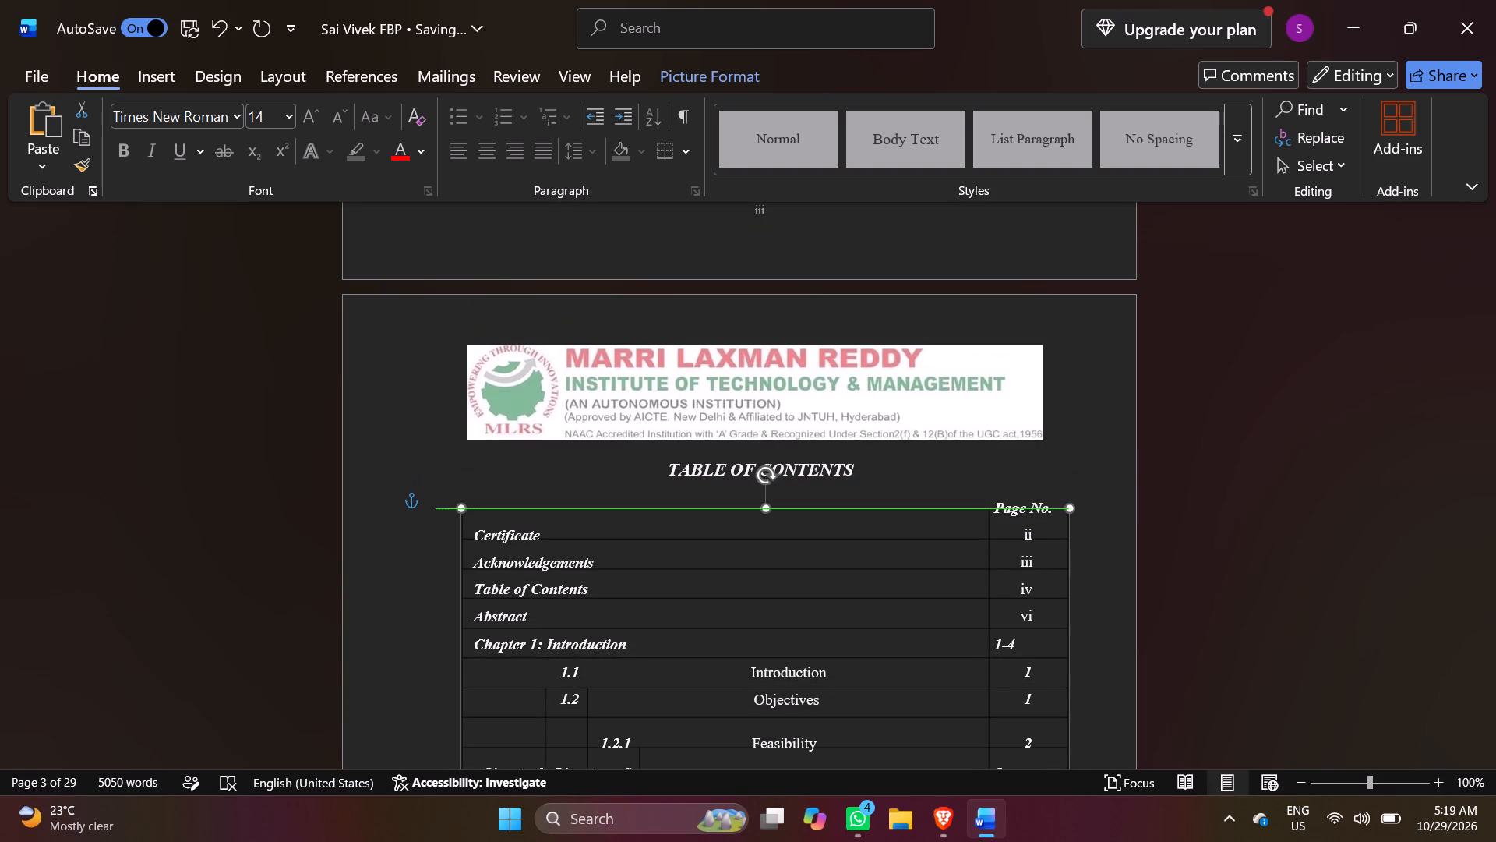
left_click_drag(927, 531, 927, 518)
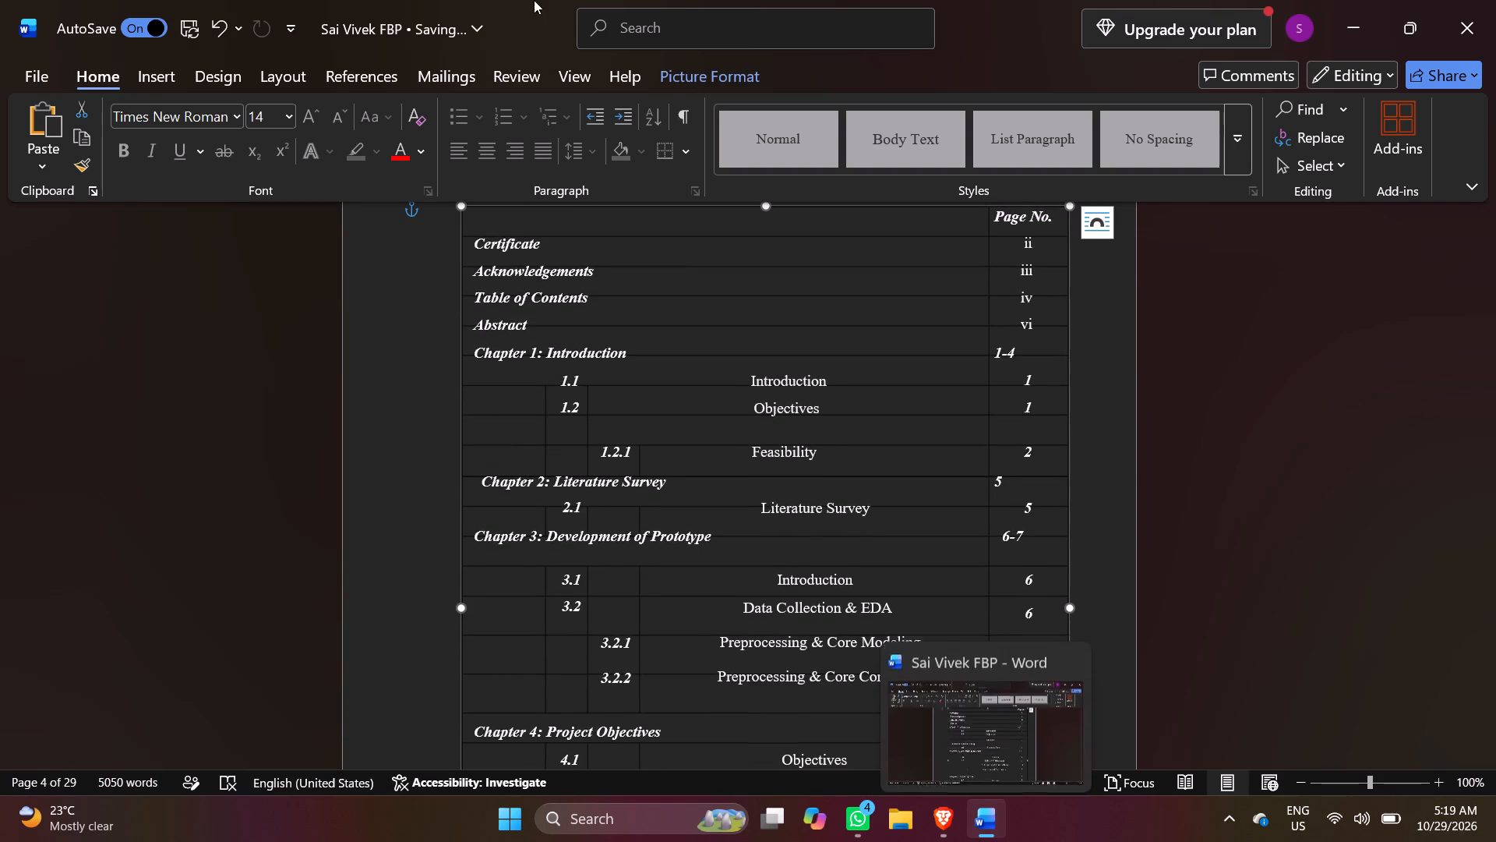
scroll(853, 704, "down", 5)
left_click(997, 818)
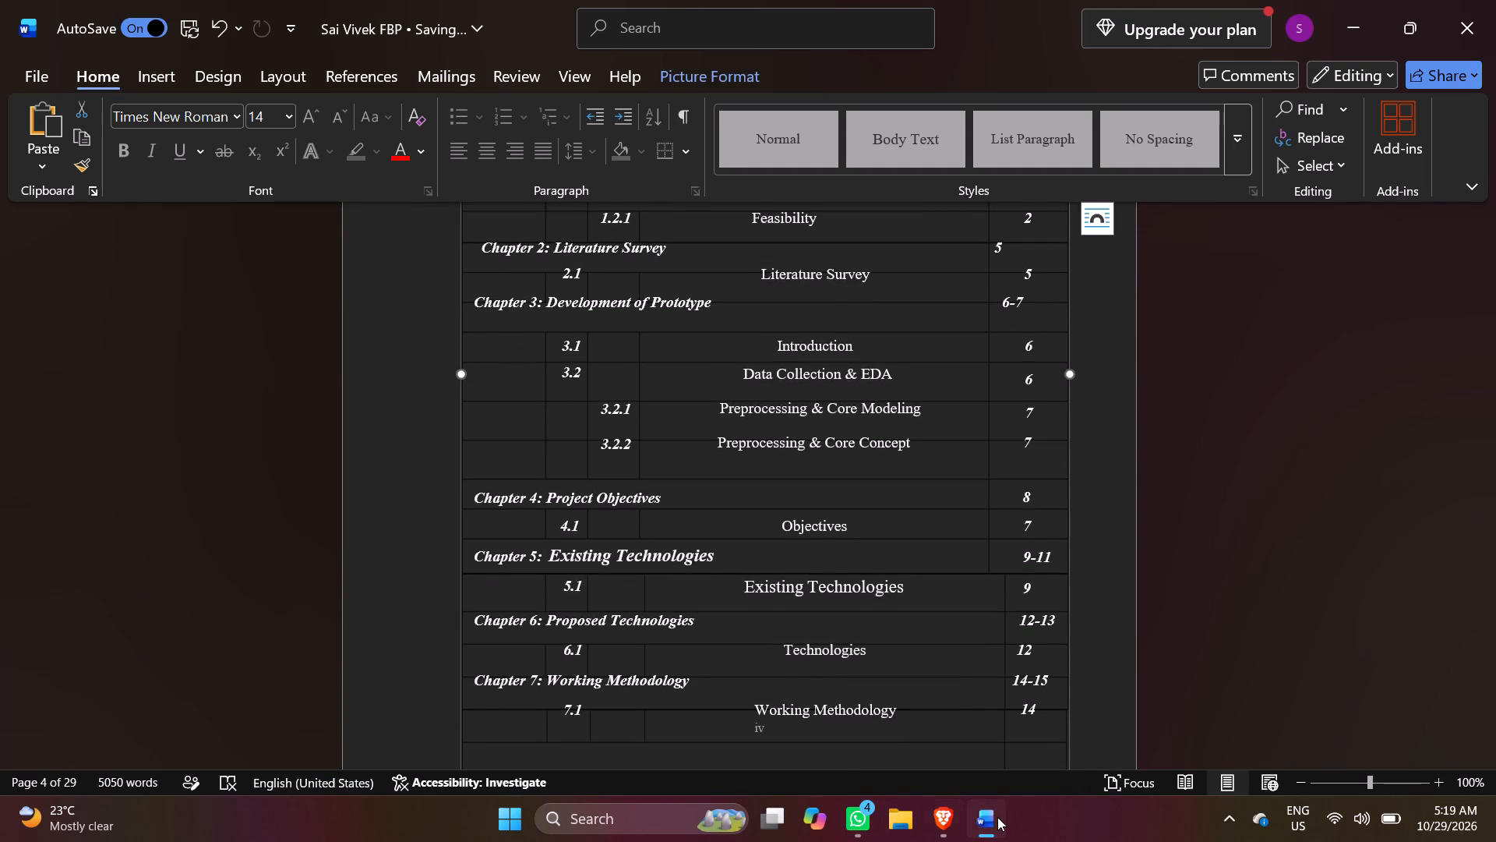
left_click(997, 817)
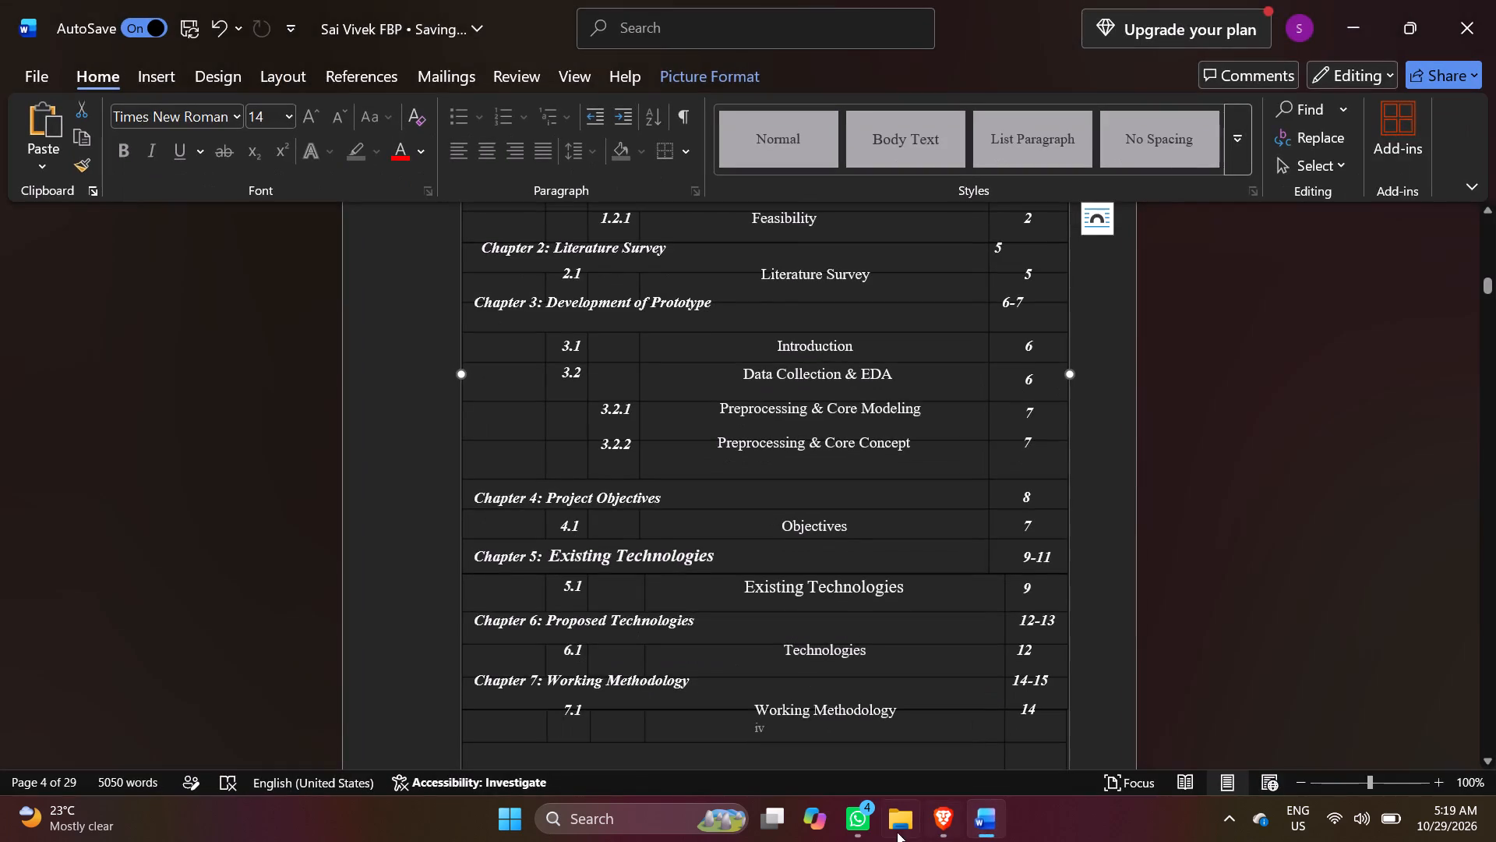
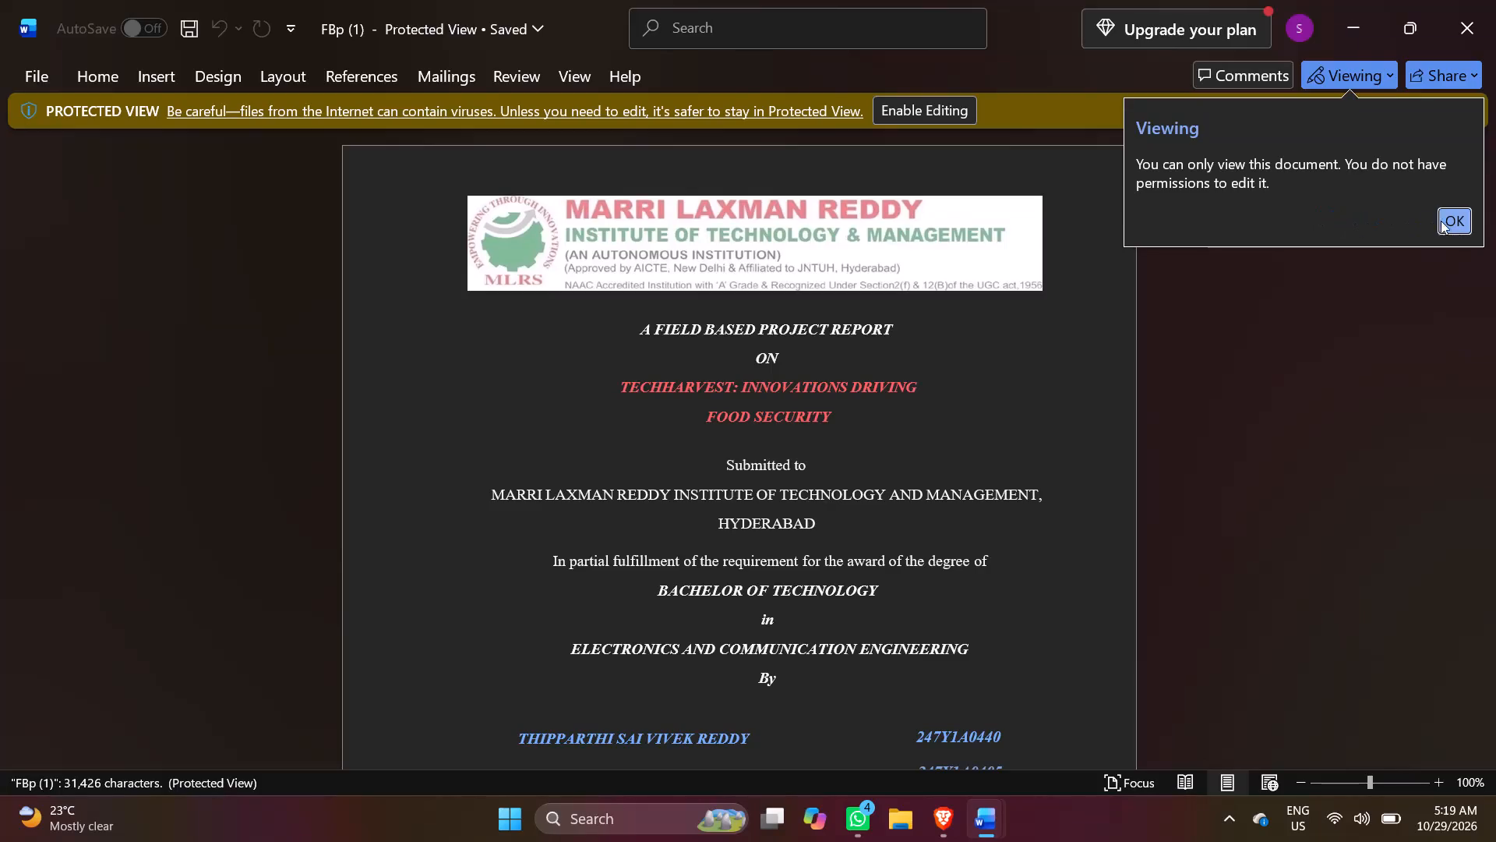
Examine the FBp (1) report from its cover through the contents table on page iv, and close that document.
left_click(1452, 216)
scroll(1158, 409, "down", 8)
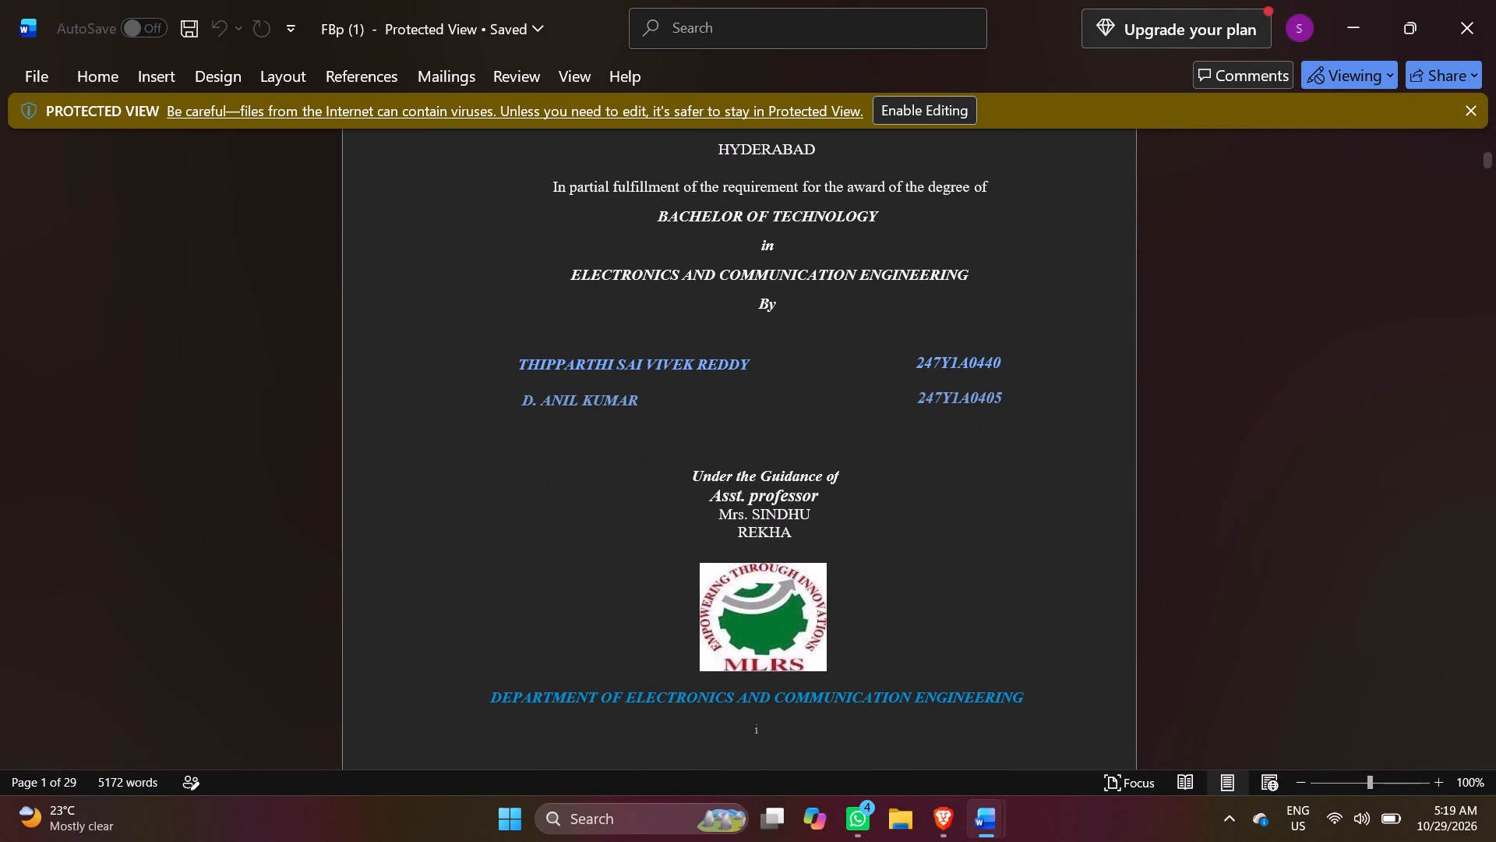
scroll(956, 451, "down", 15)
scroll(873, 508, "down", 1)
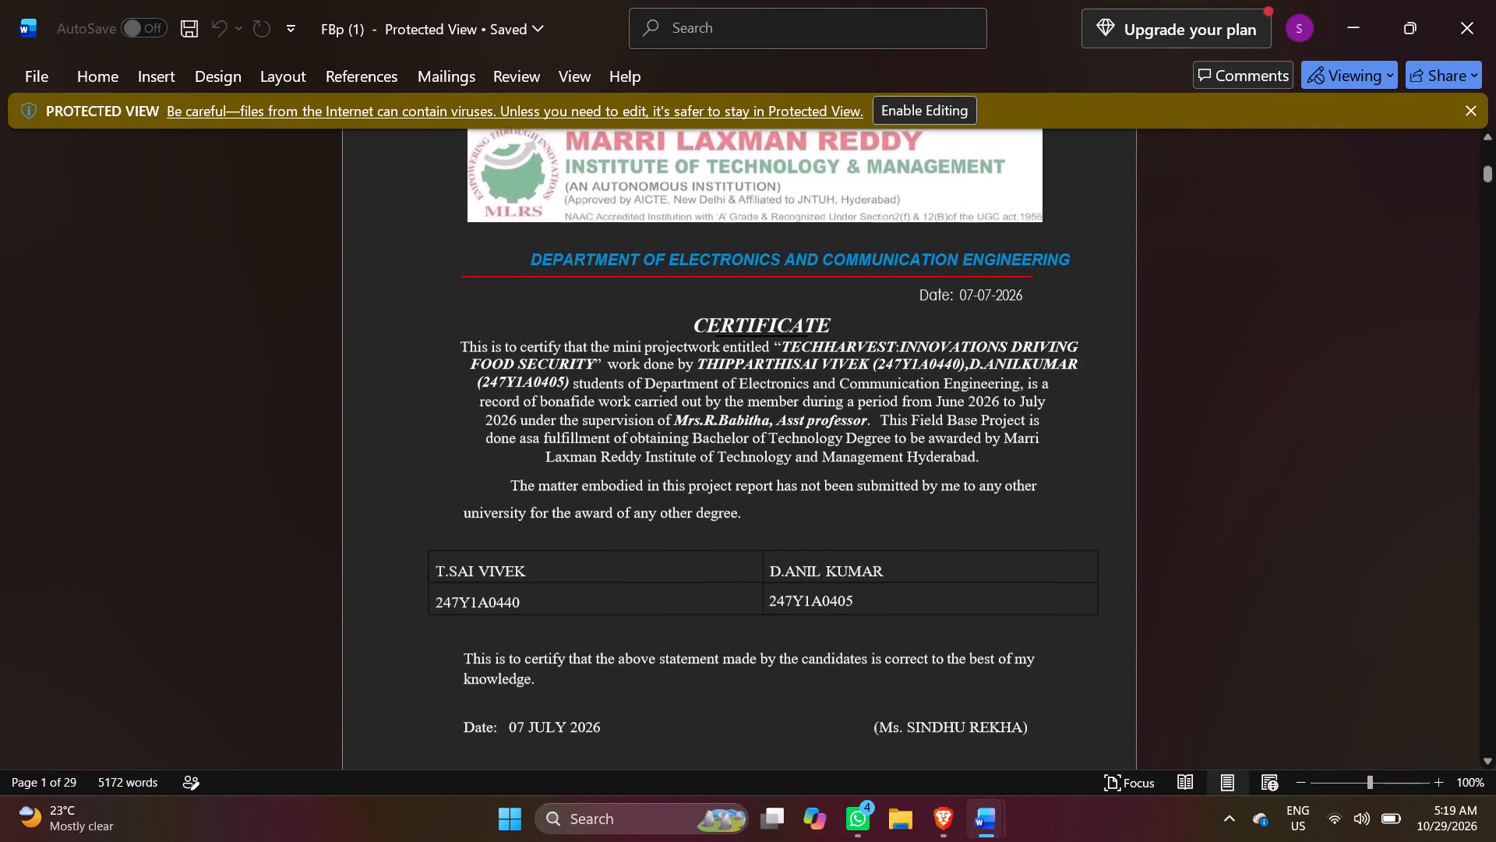
scroll(873, 508, "down", 19)
scroll(870, 516, "down", 13)
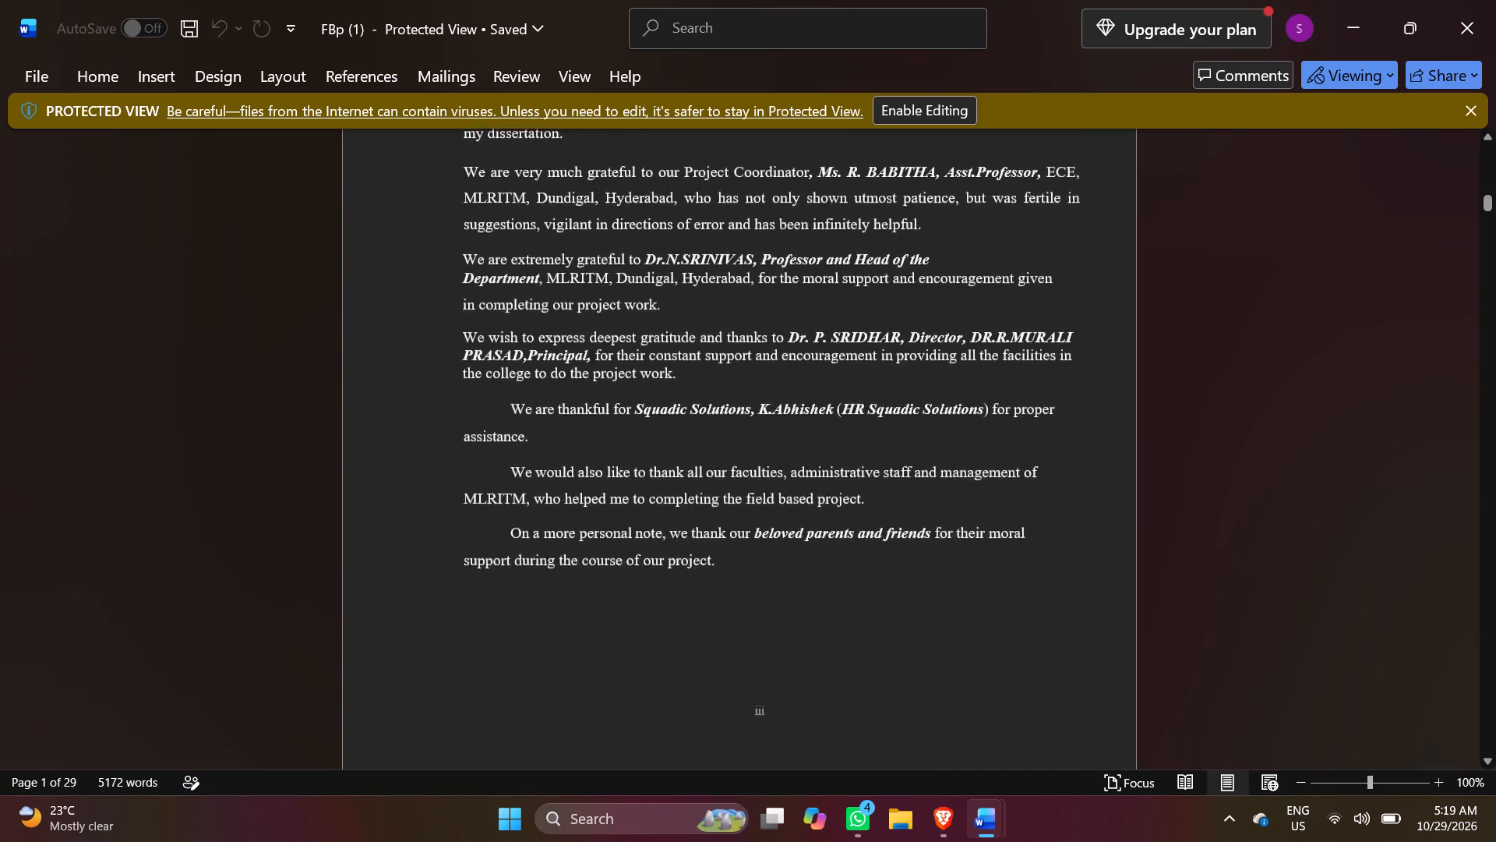
scroll(868, 519, "down", 17)
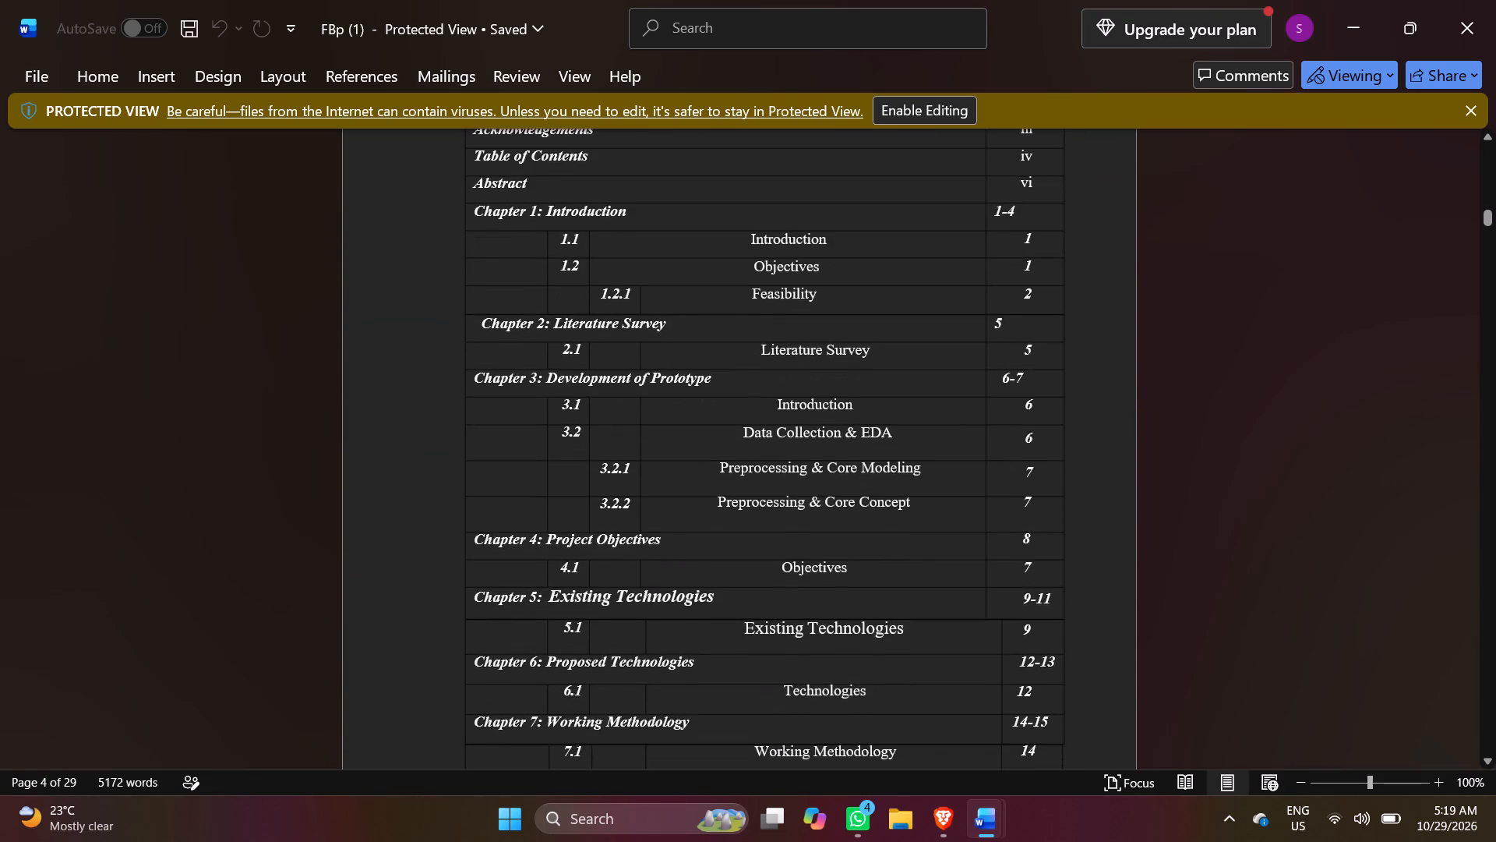
scroll(868, 519, "down", 6)
scroll(803, 490, "up", 2)
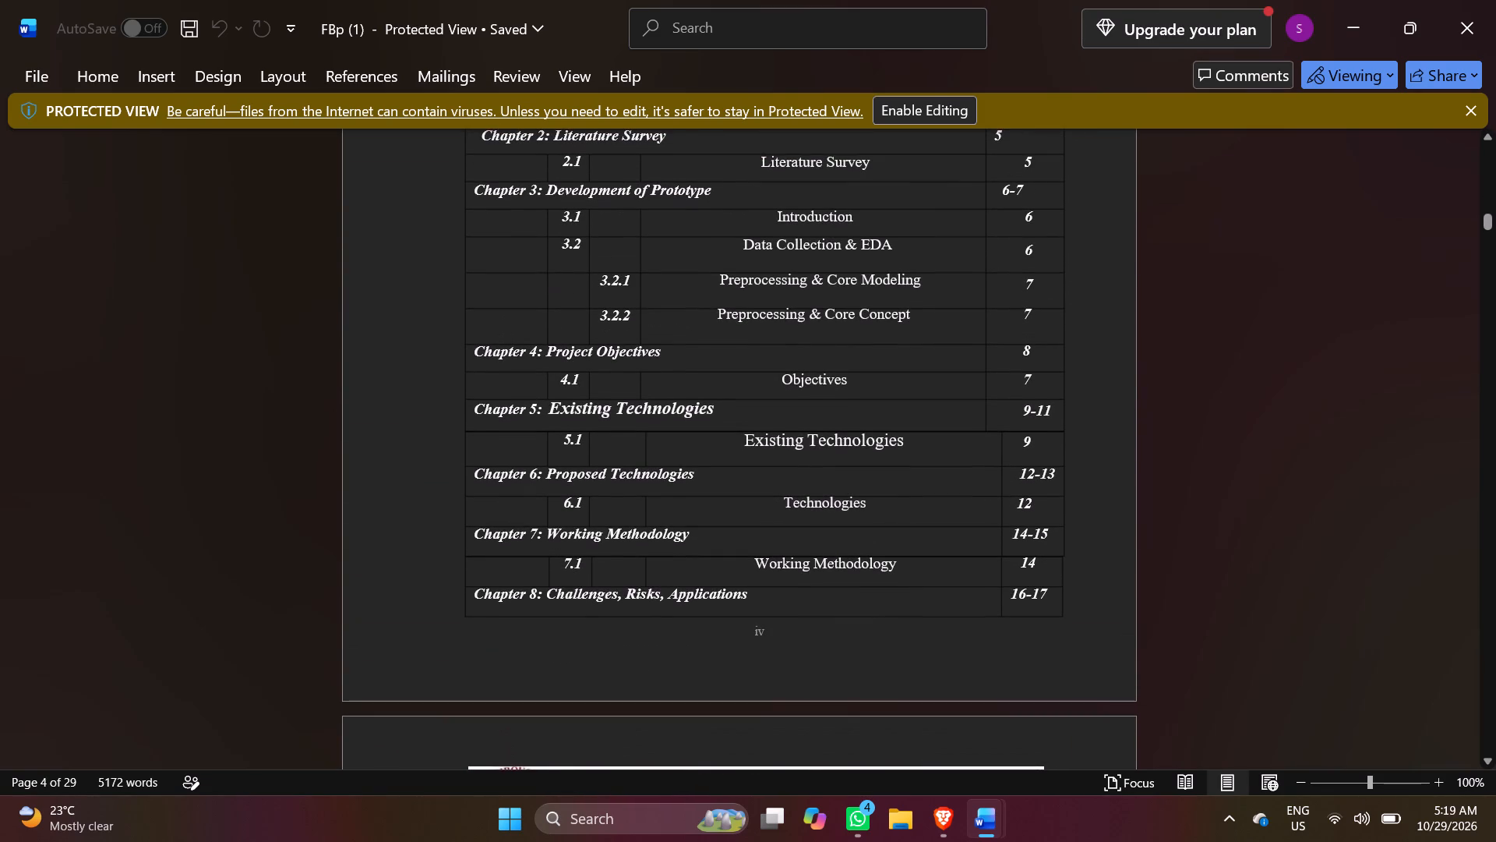
left_click(1495, 0)
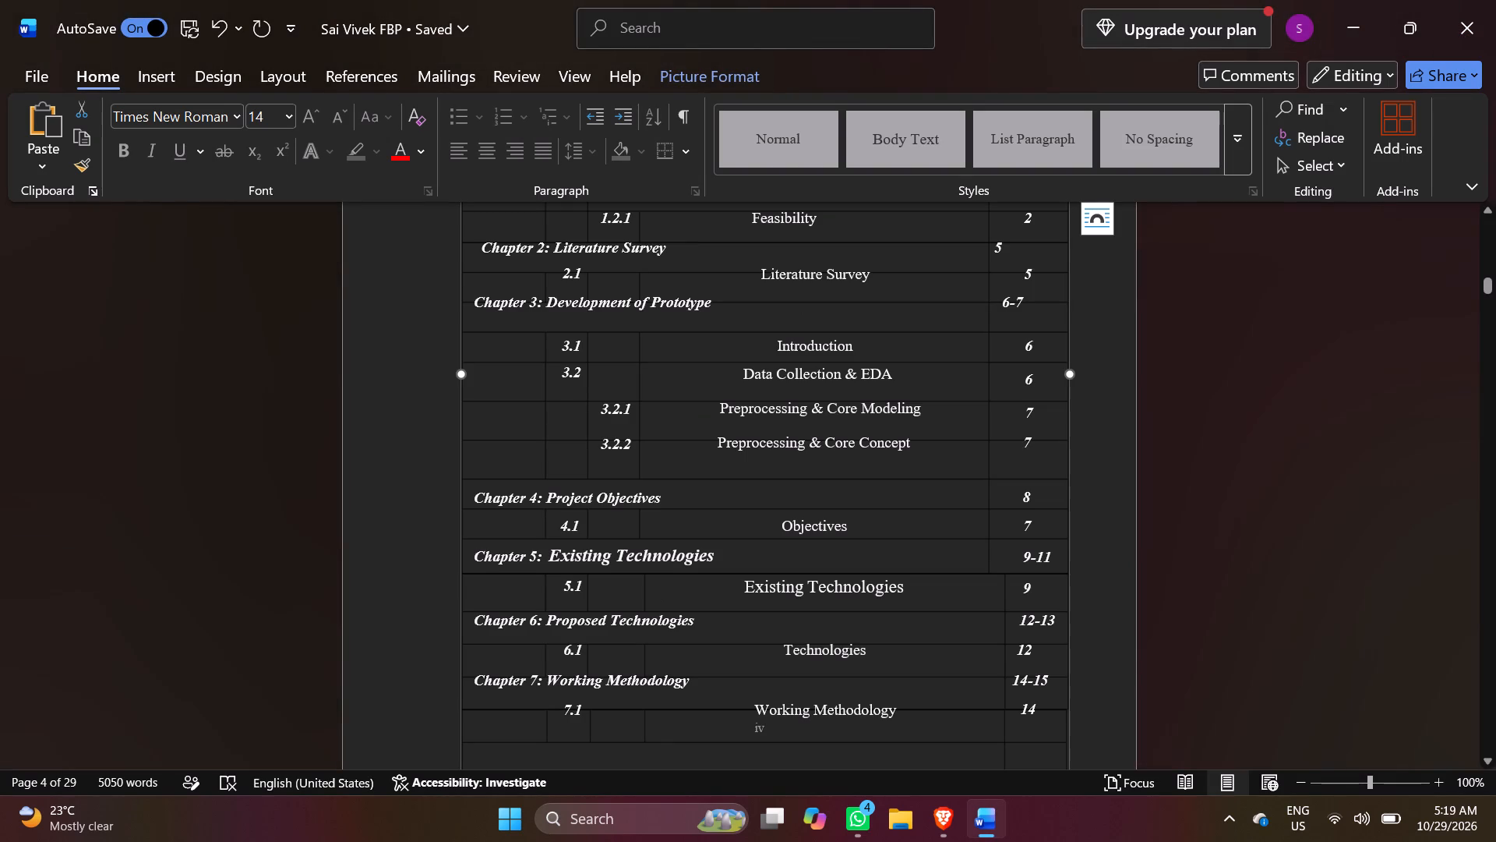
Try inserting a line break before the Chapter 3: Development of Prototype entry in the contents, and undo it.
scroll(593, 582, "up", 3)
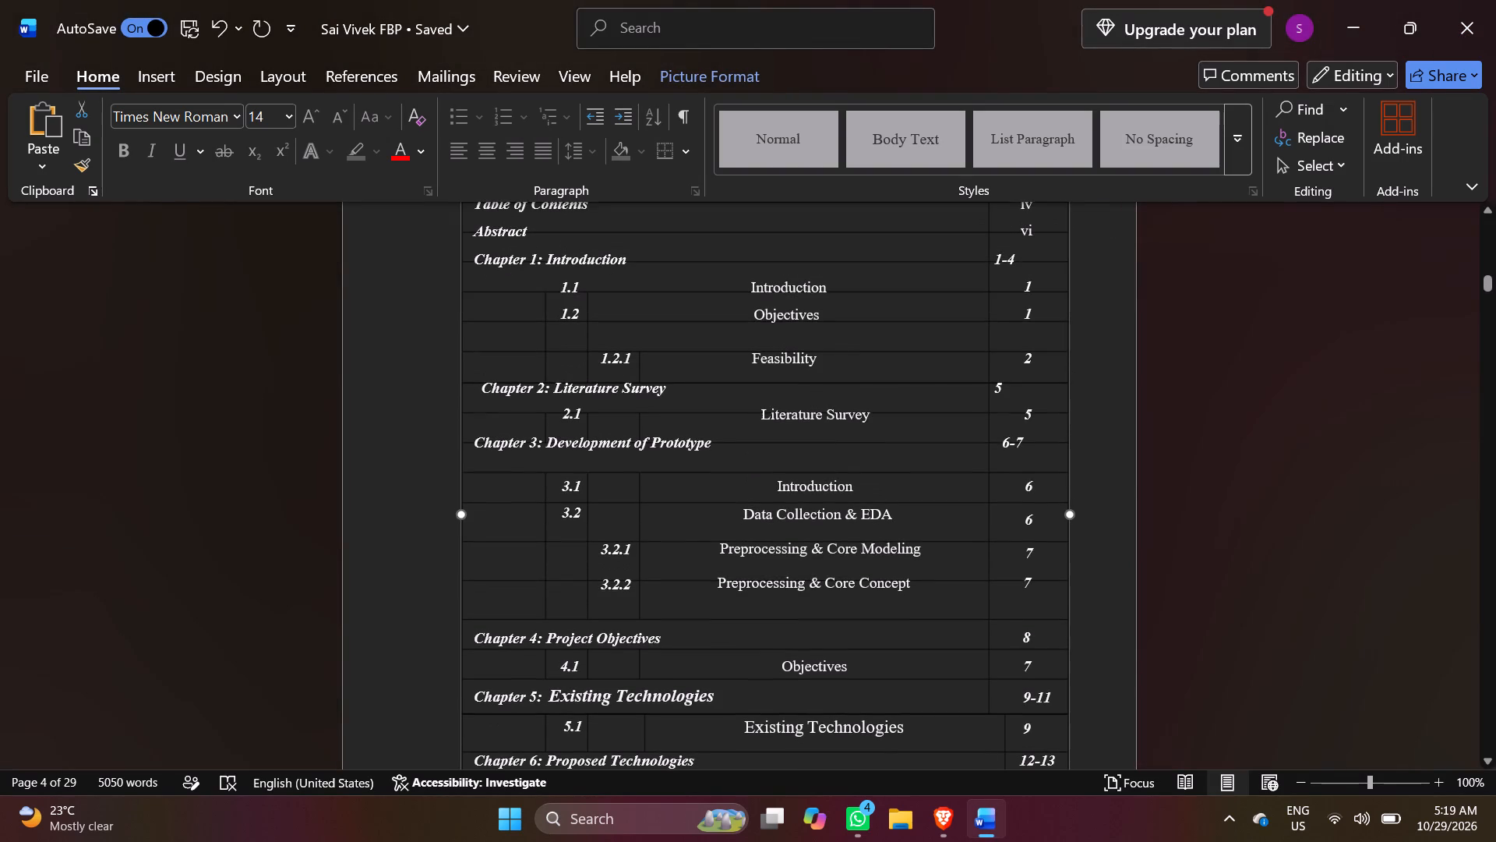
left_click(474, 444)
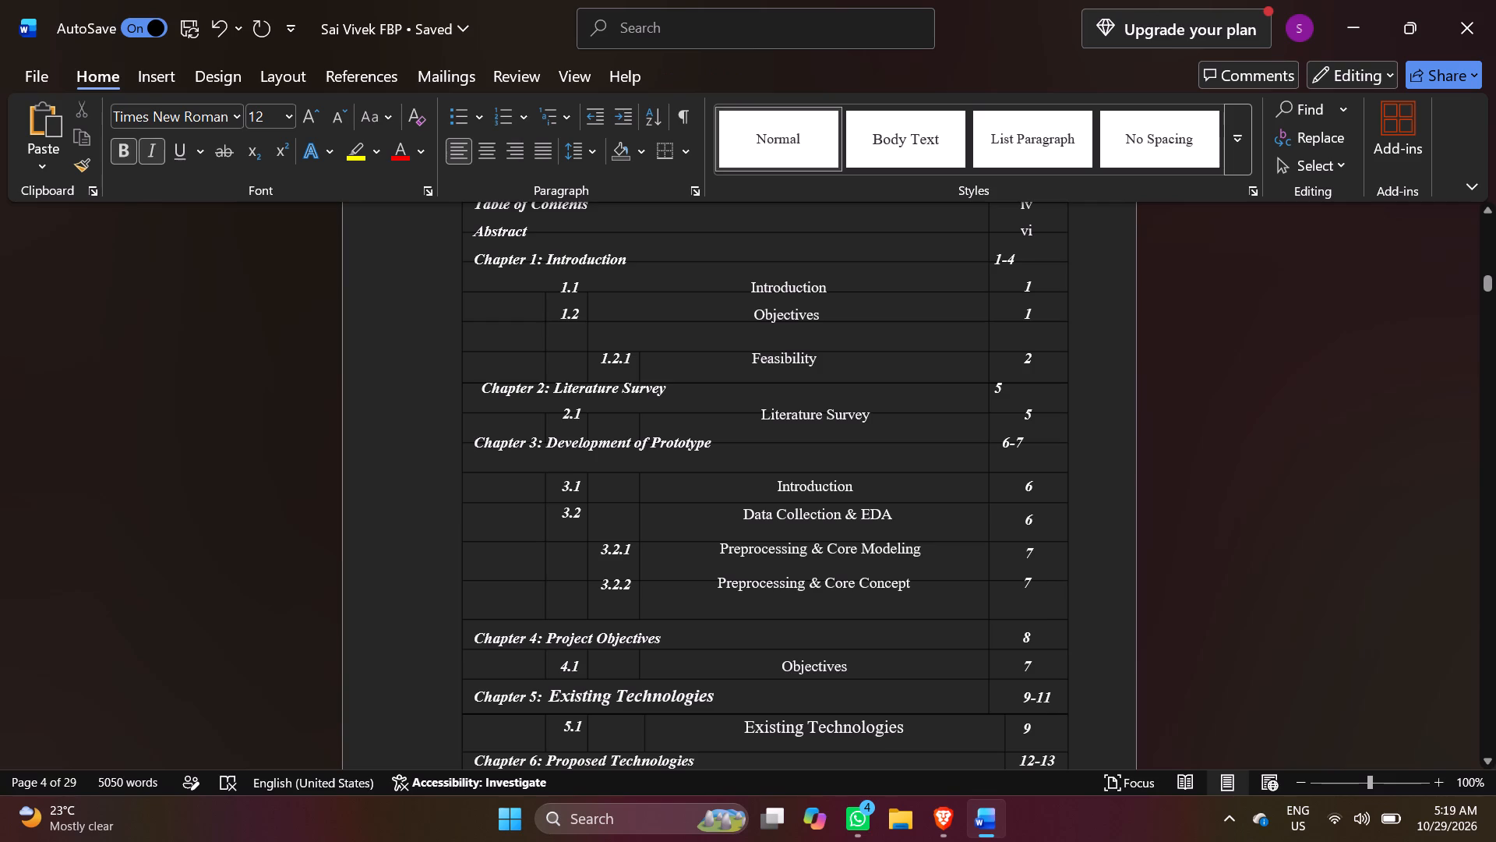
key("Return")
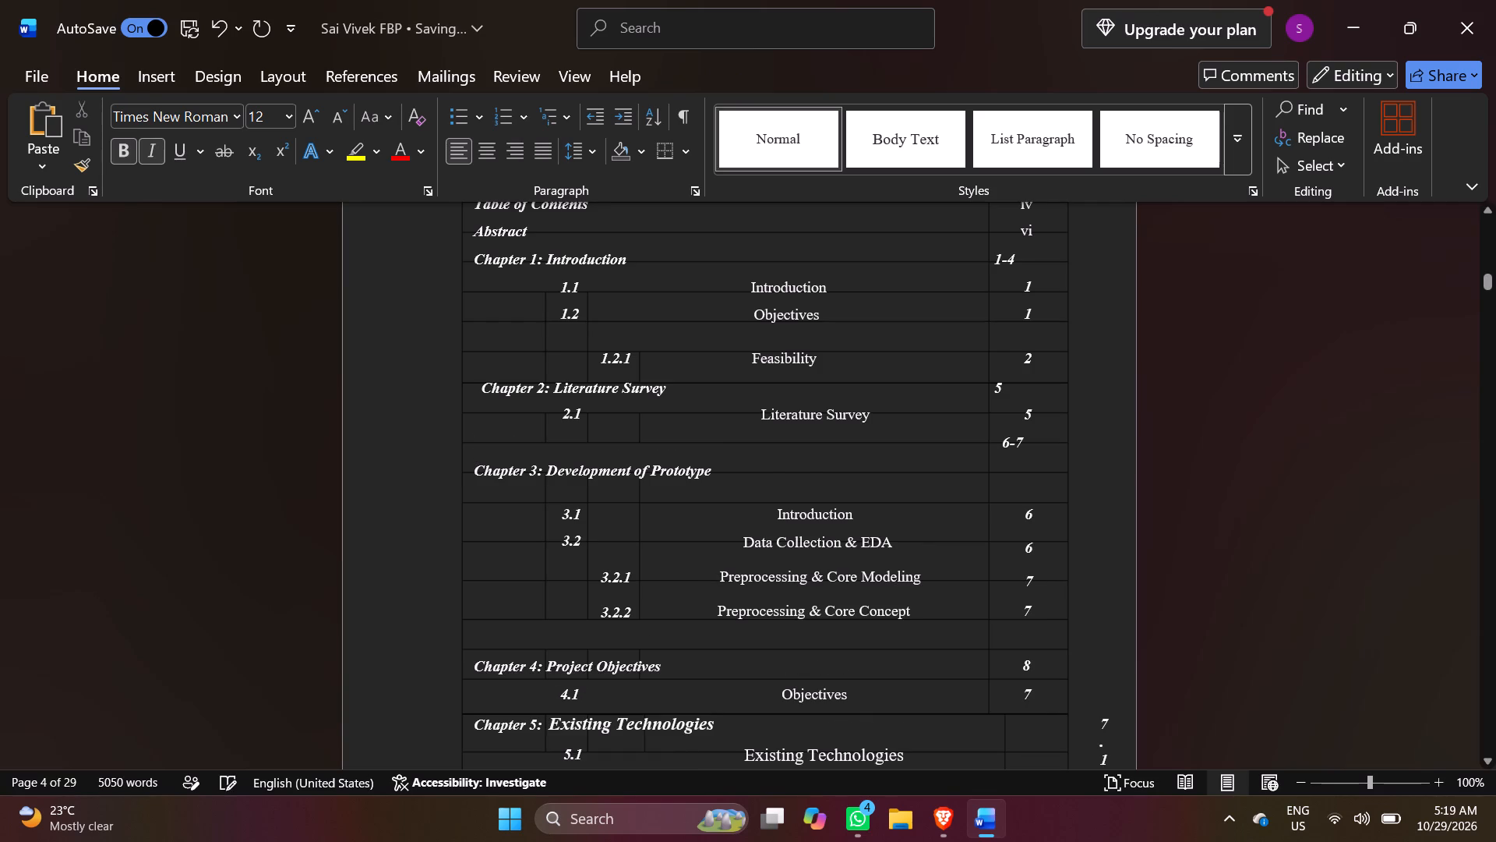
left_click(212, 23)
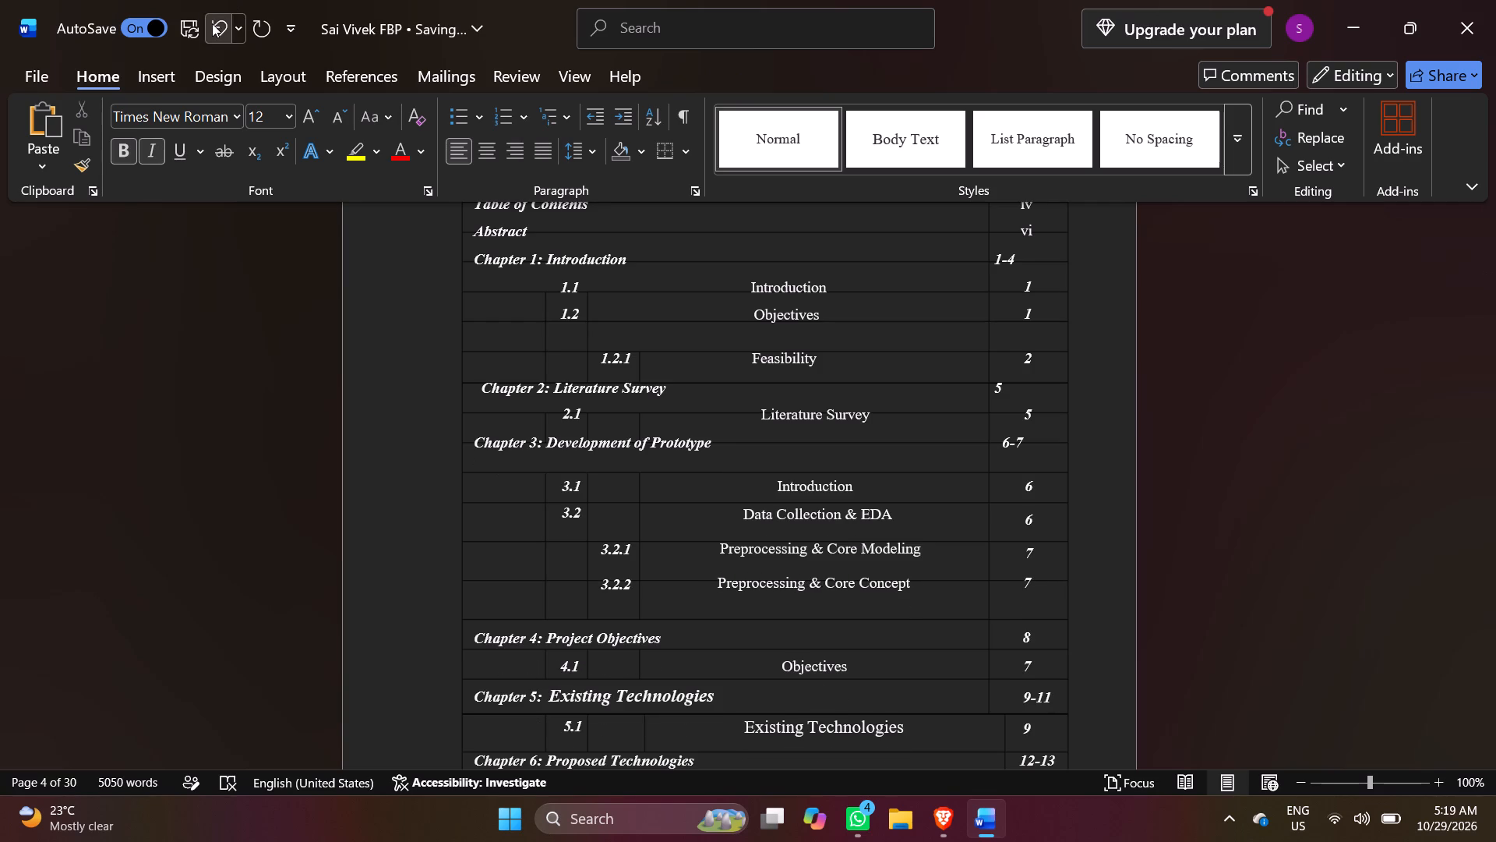
Look through the report from the contents pages to the Chapter 1 sections, checking the paragraph and bullet layout.
scroll(1129, 494, "down", 5)
scroll(1193, 540, "down", 10)
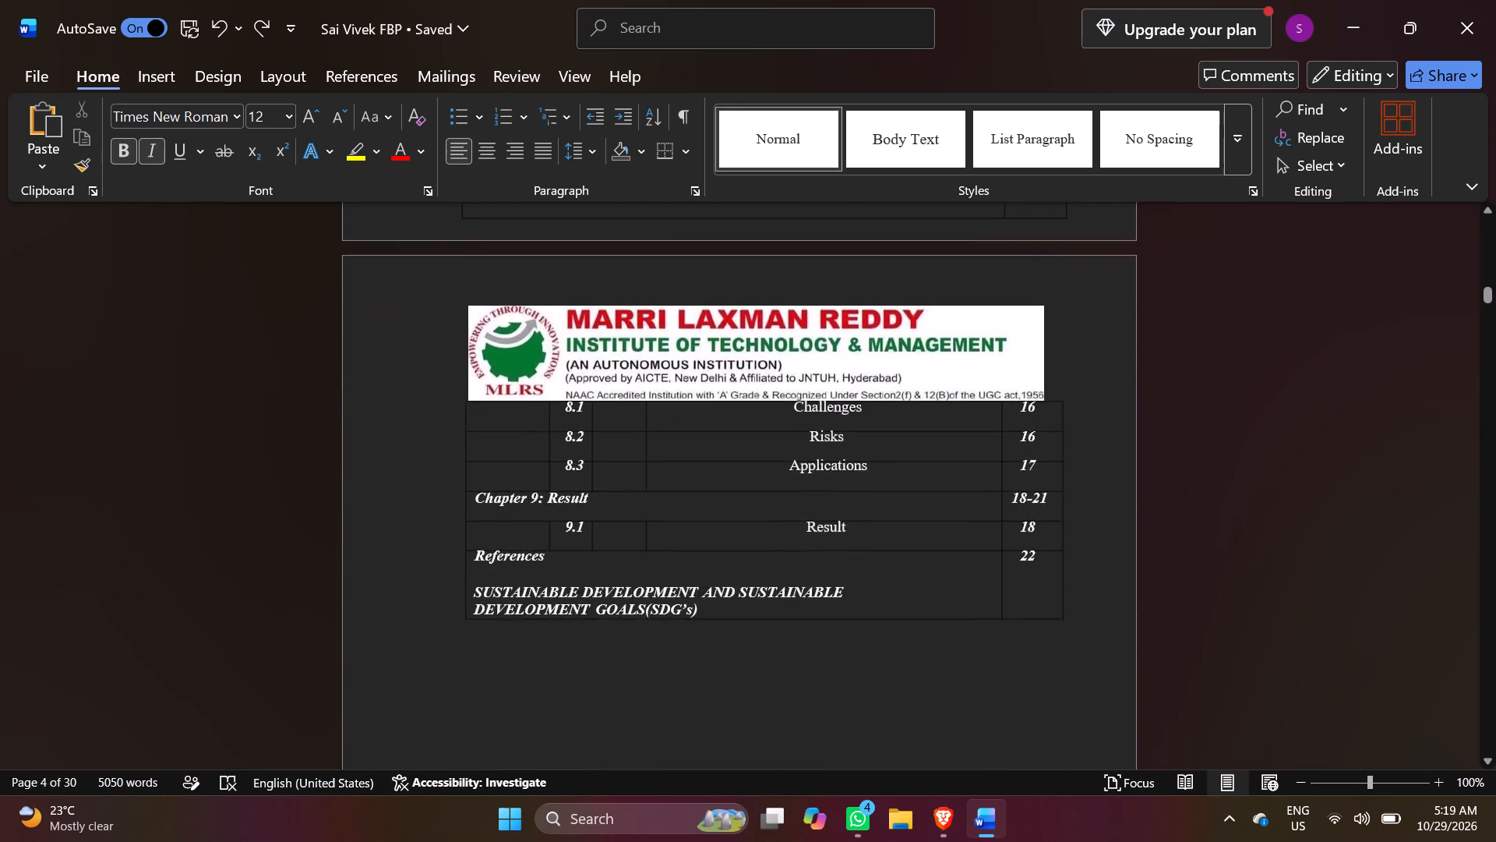
scroll(1123, 582, "down", 9)
scroll(1108, 612, "down", 12)
scroll(1075, 603, "down", 9)
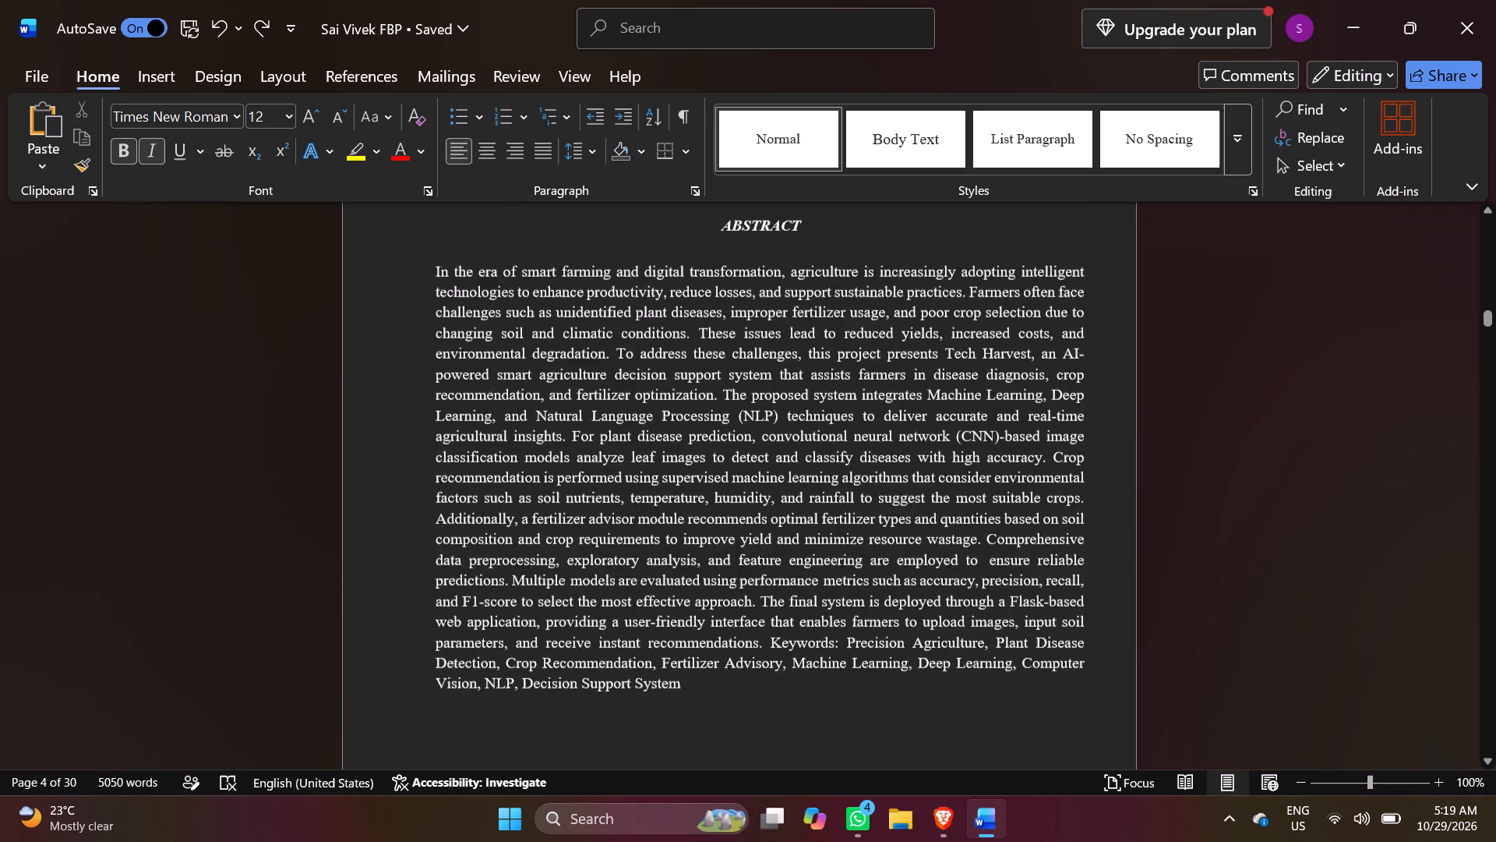
scroll(1042, 626, "down", 20)
scroll(1042, 626, "down", 19)
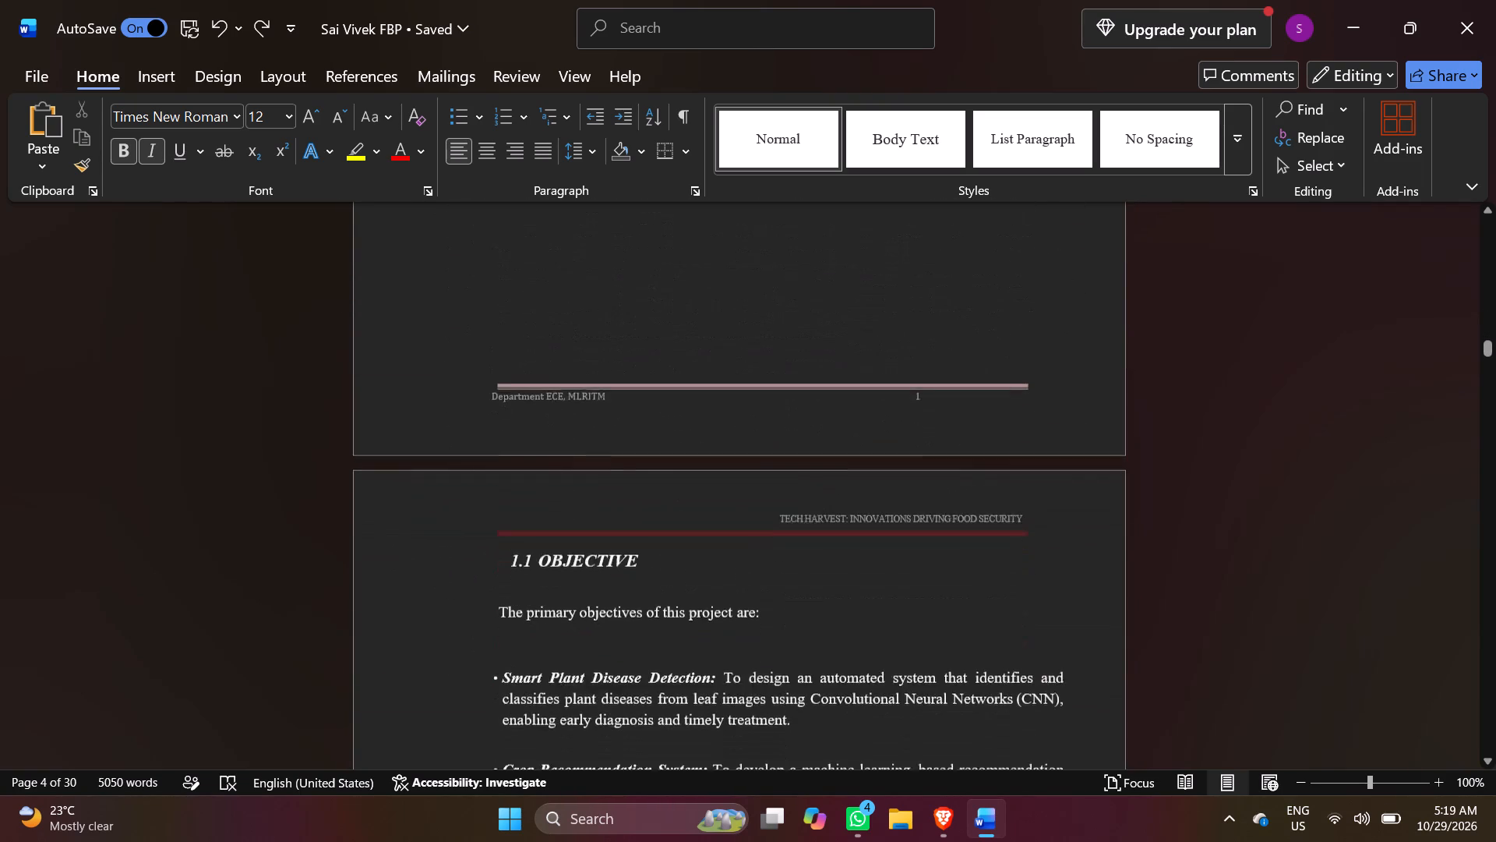
scroll(766, 544, "down", 20)
scroll(766, 544, "down", 2)
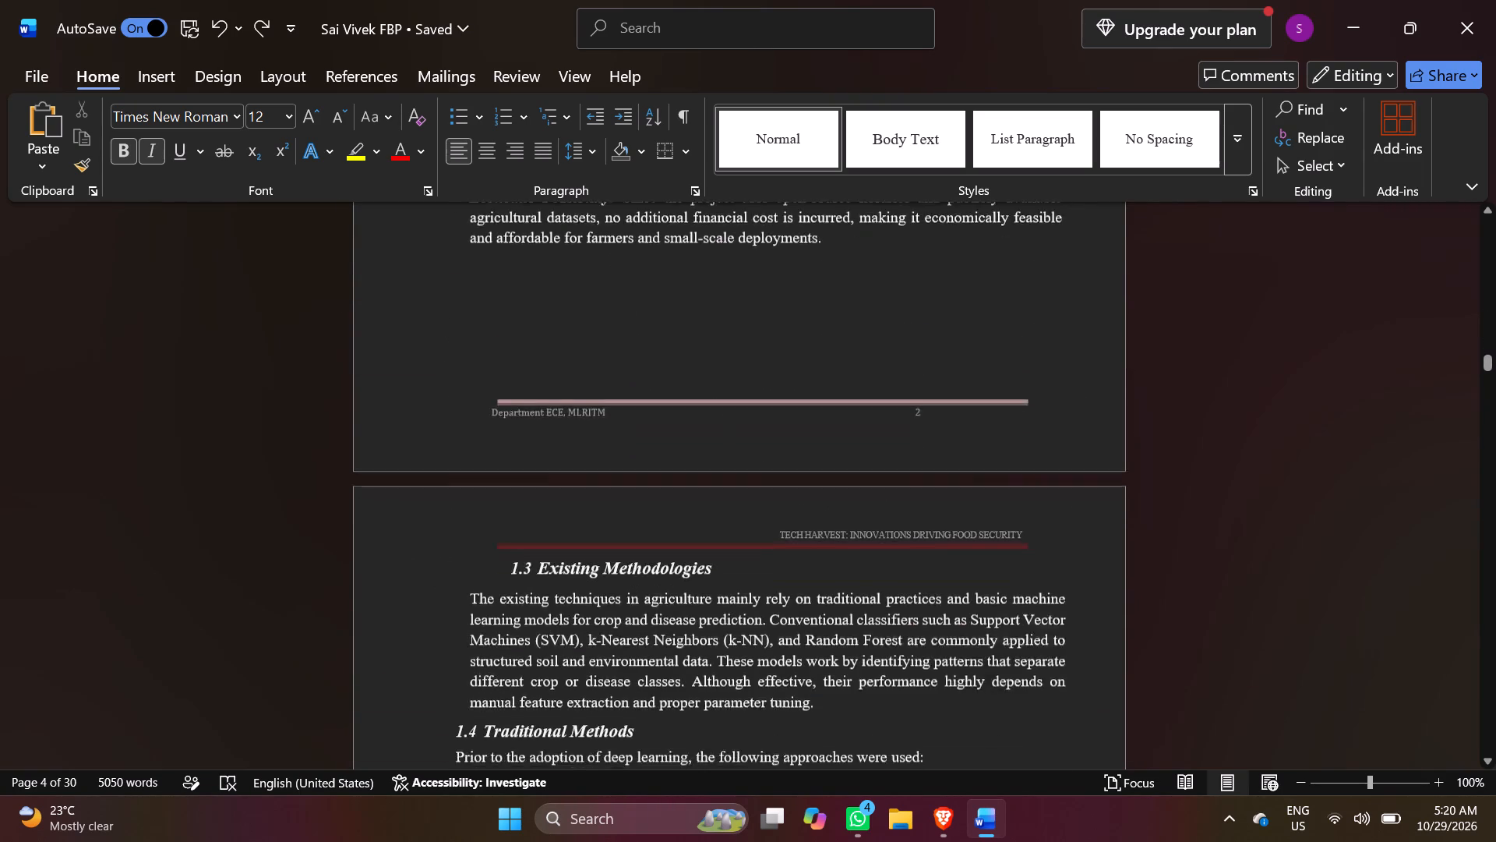
scroll(754, 547, "down", 20)
scroll(746, 560, "up", 11)
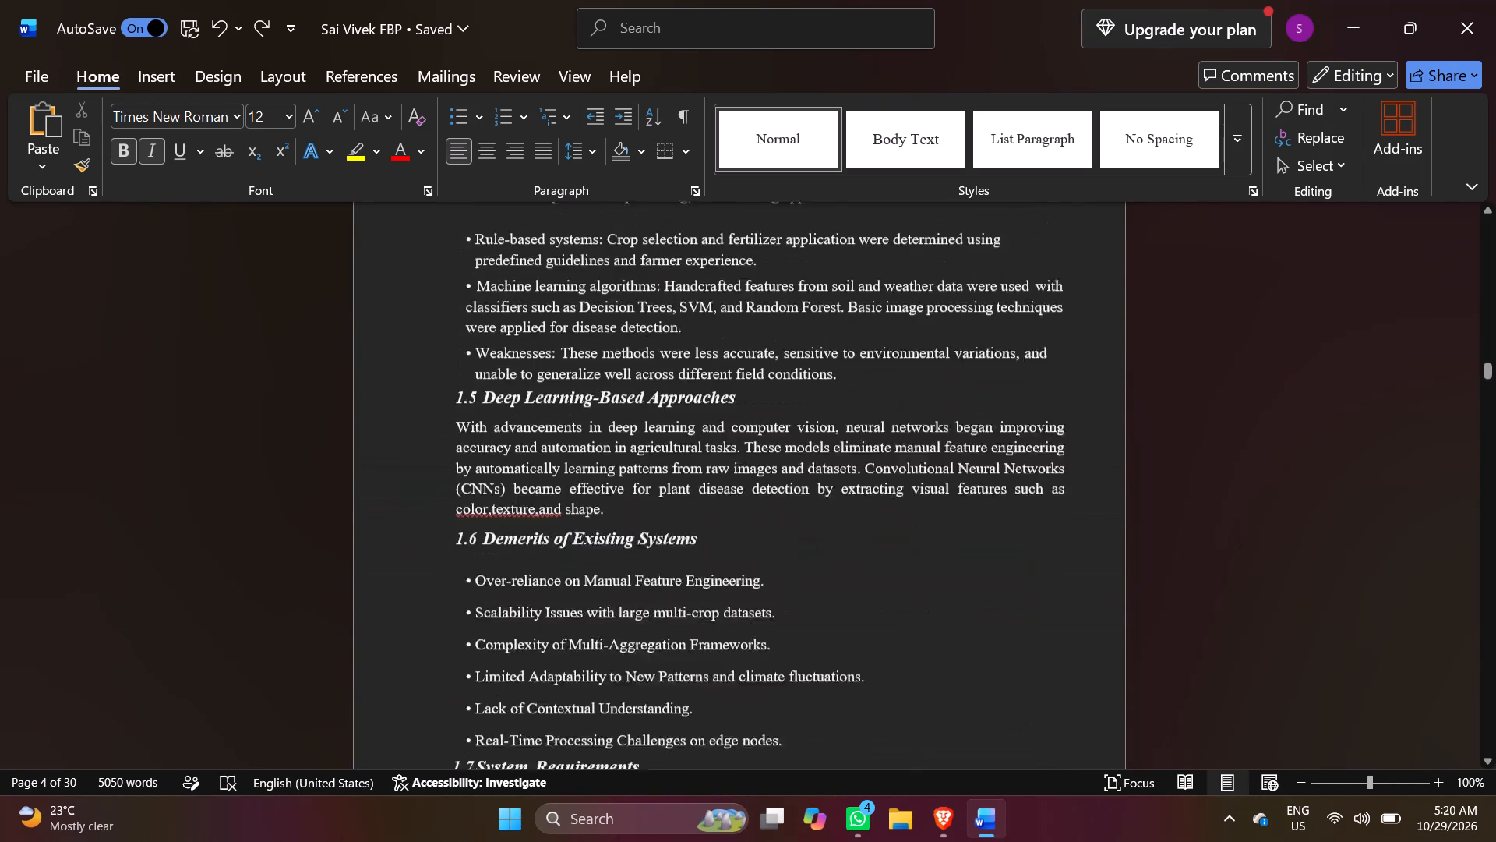
scroll(742, 564, "up", 20)
scroll(742, 564, "up", 4)
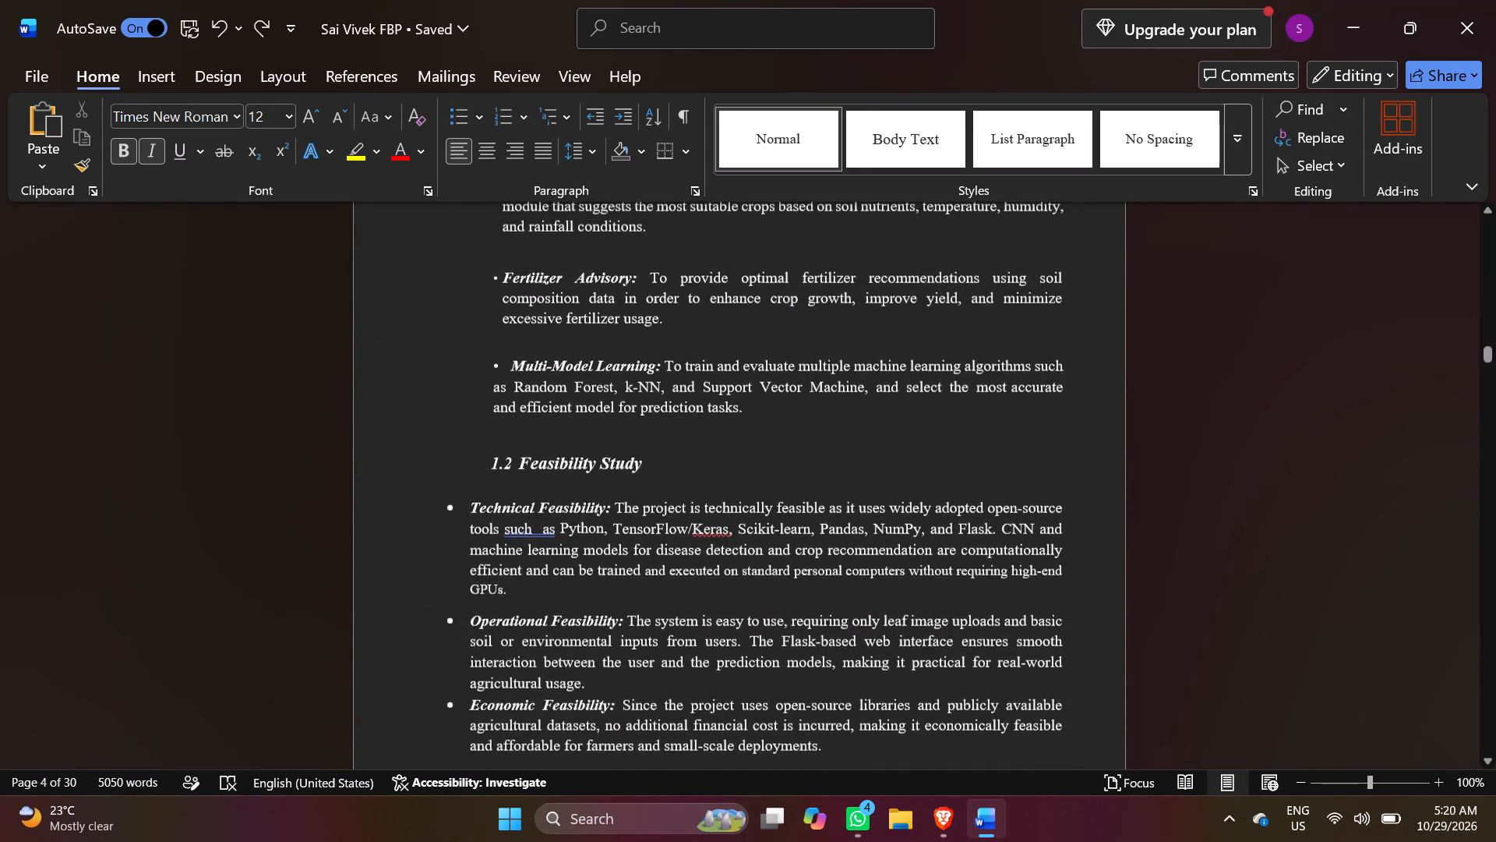
scroll(740, 563, "up", 1)
Format the paragraph under 1.3 Existing Methodologies as a bulleted item.
scroll(738, 565, "down", 13)
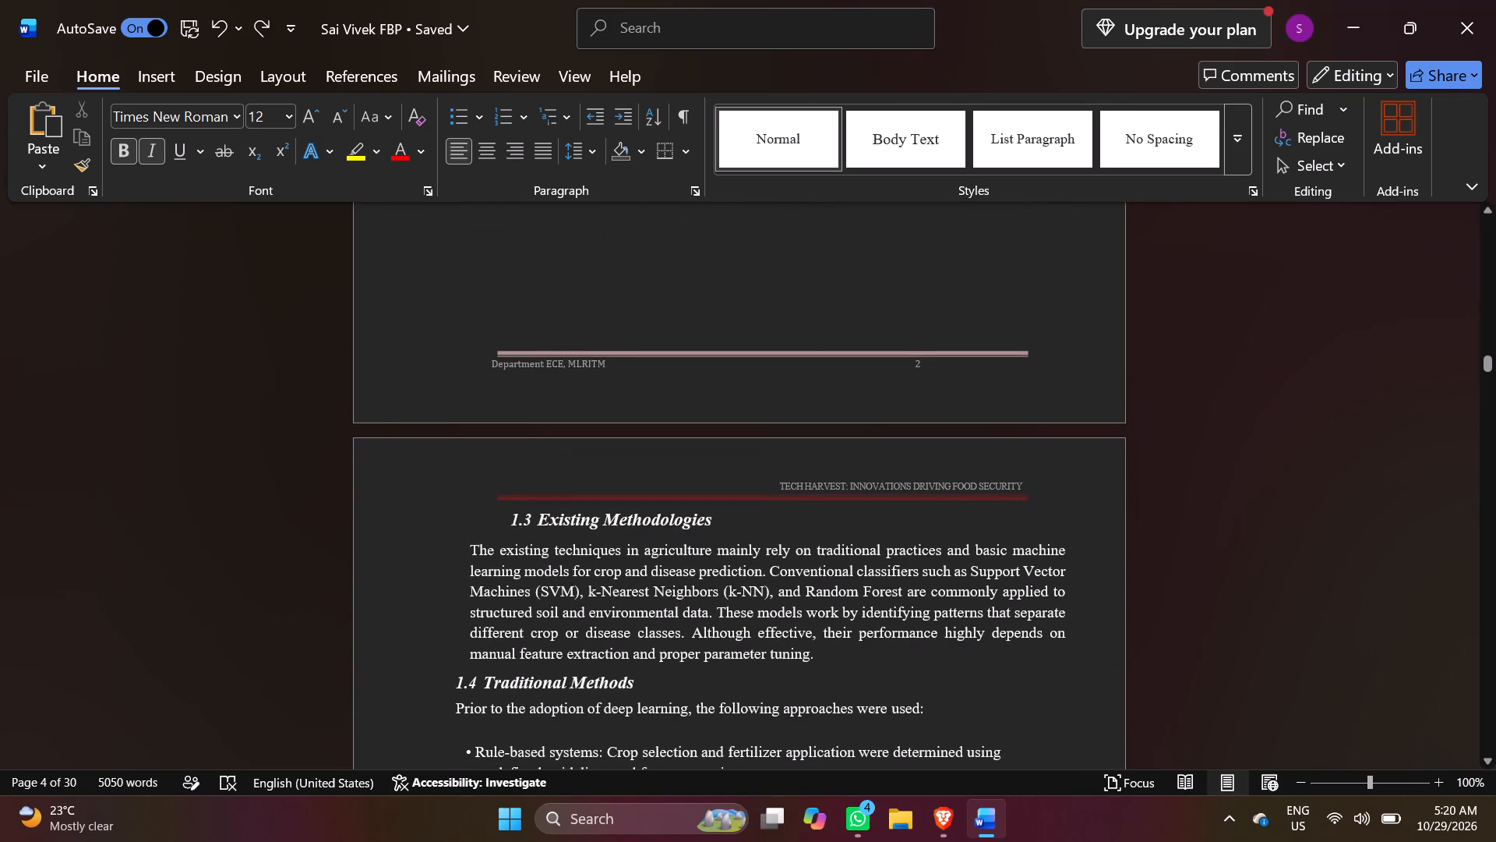
left_click(468, 546)
left_click(467, 117)
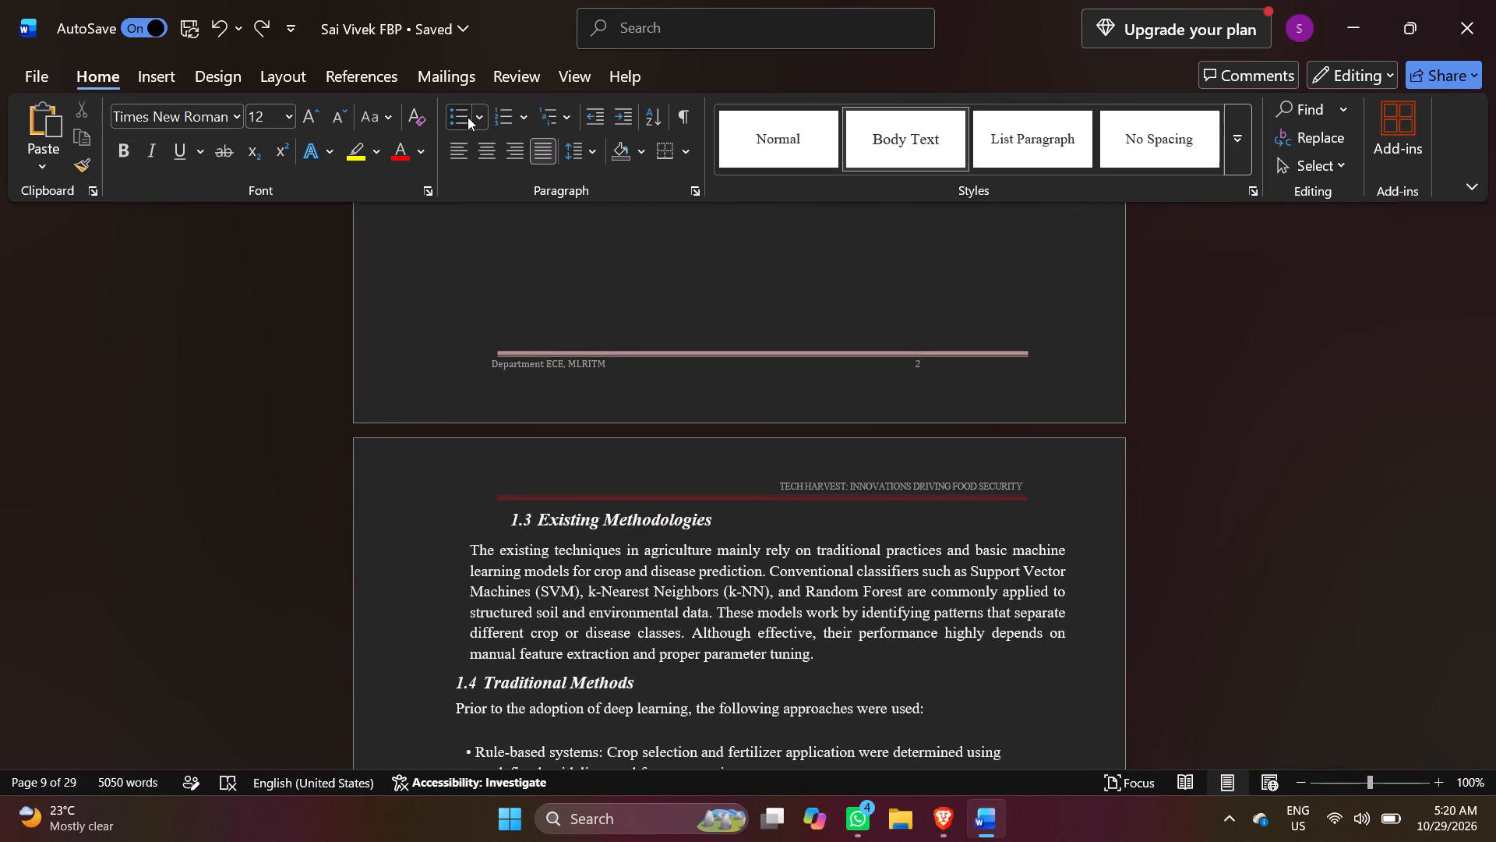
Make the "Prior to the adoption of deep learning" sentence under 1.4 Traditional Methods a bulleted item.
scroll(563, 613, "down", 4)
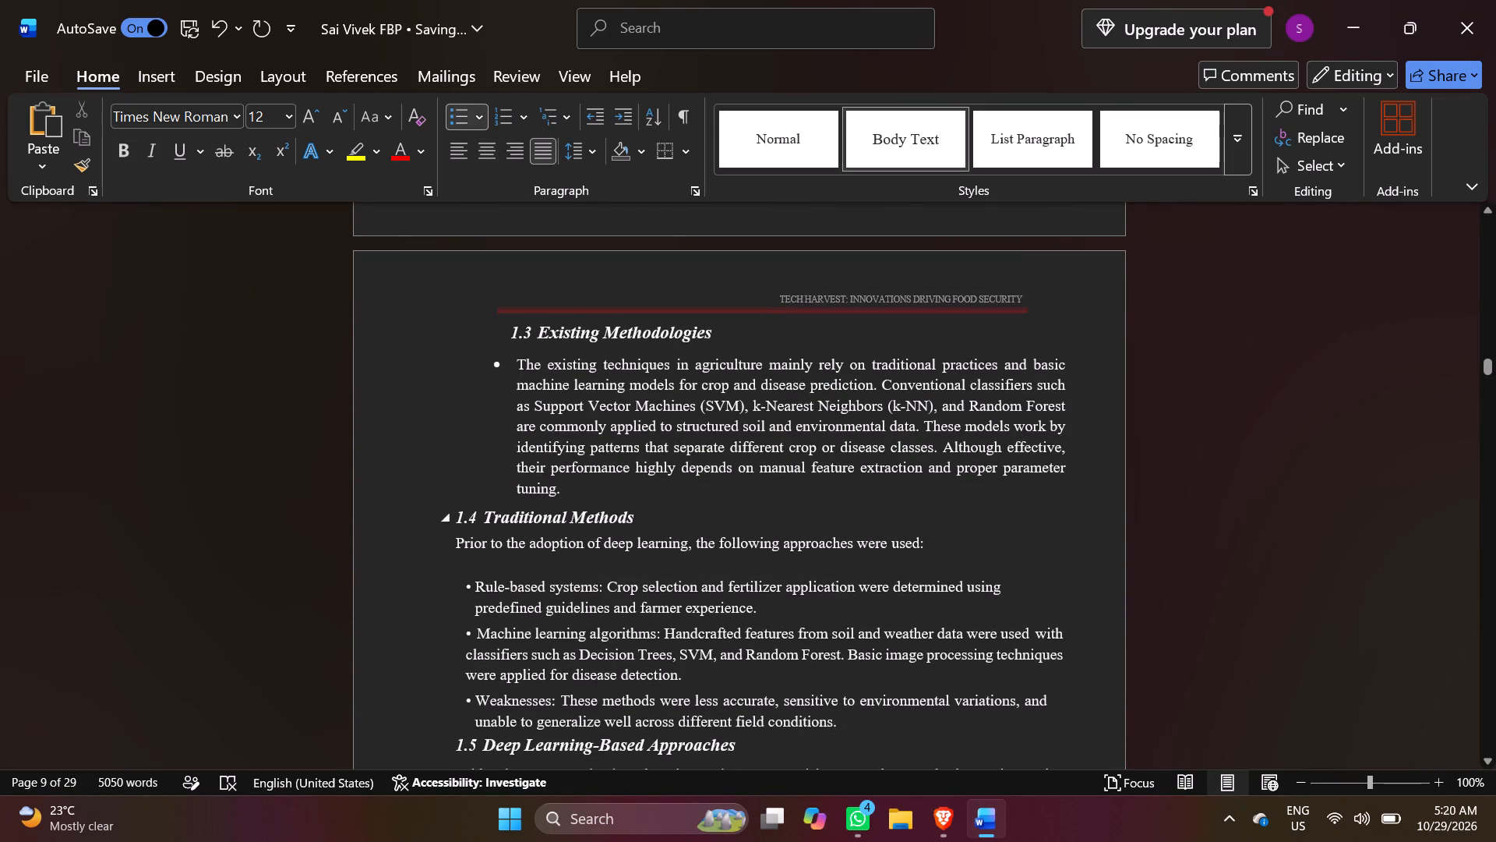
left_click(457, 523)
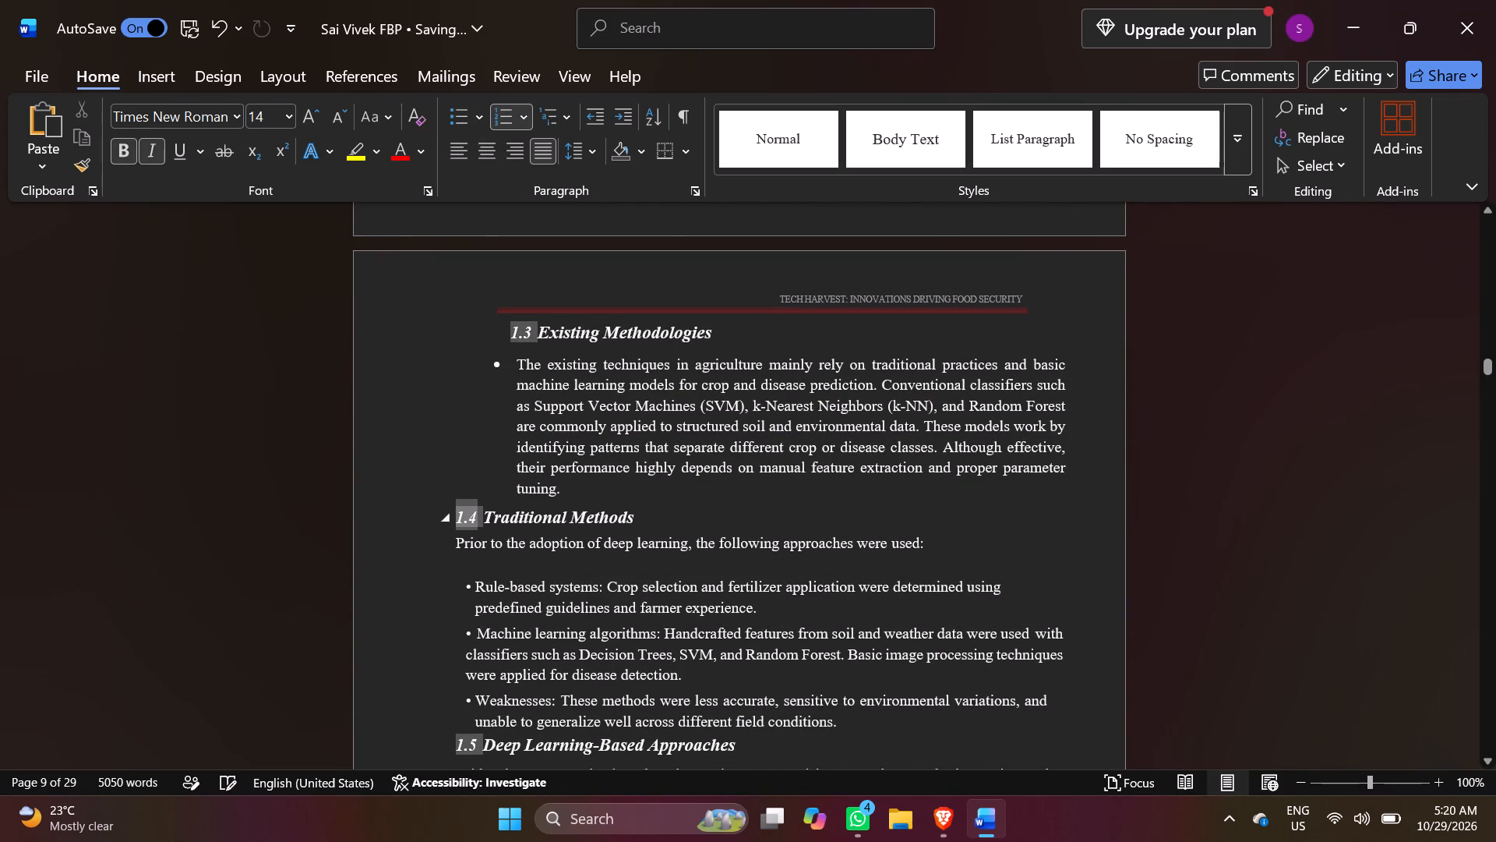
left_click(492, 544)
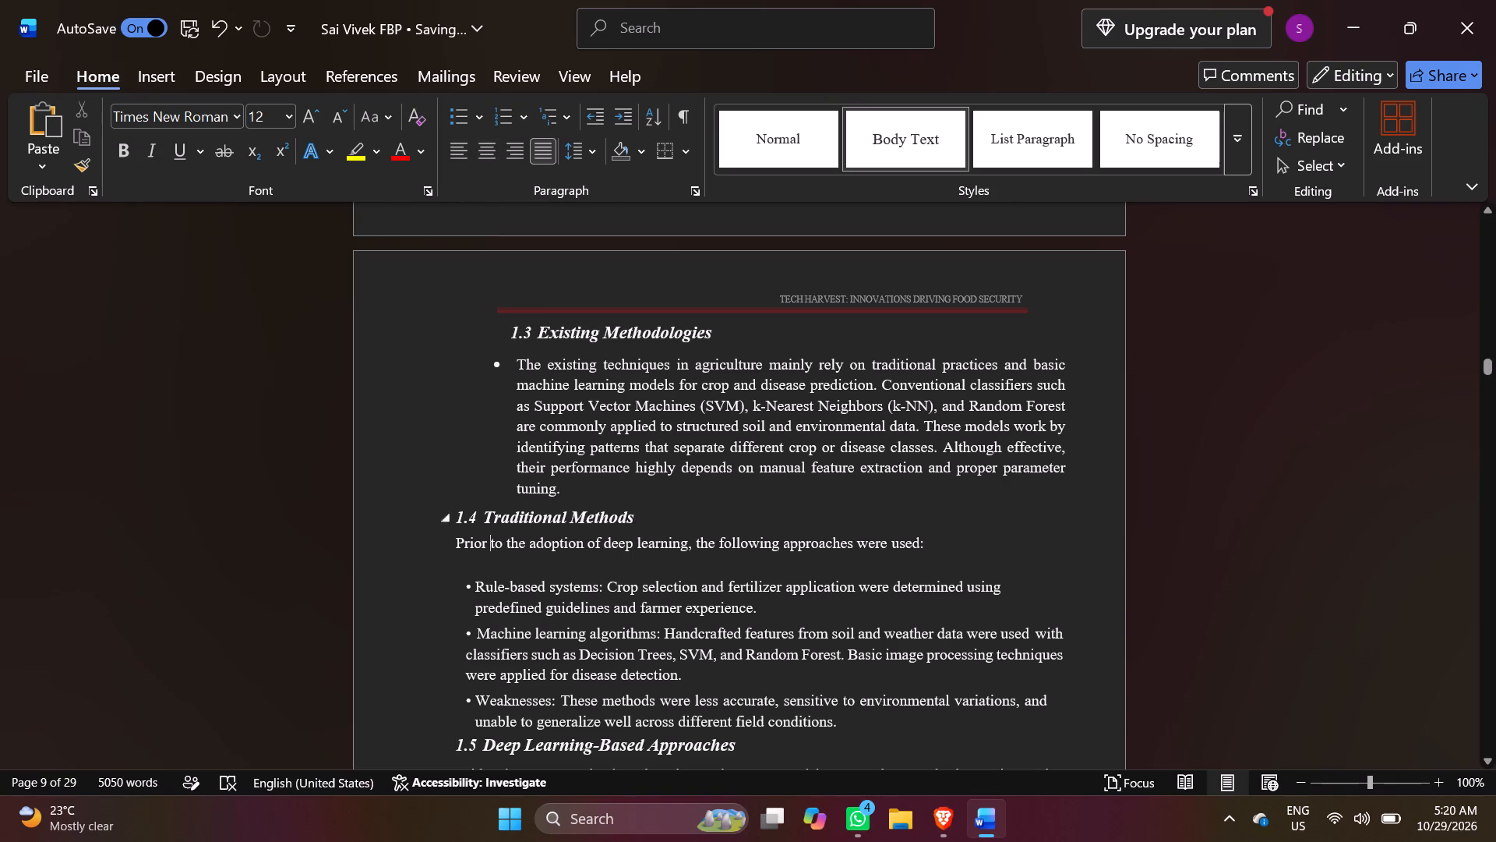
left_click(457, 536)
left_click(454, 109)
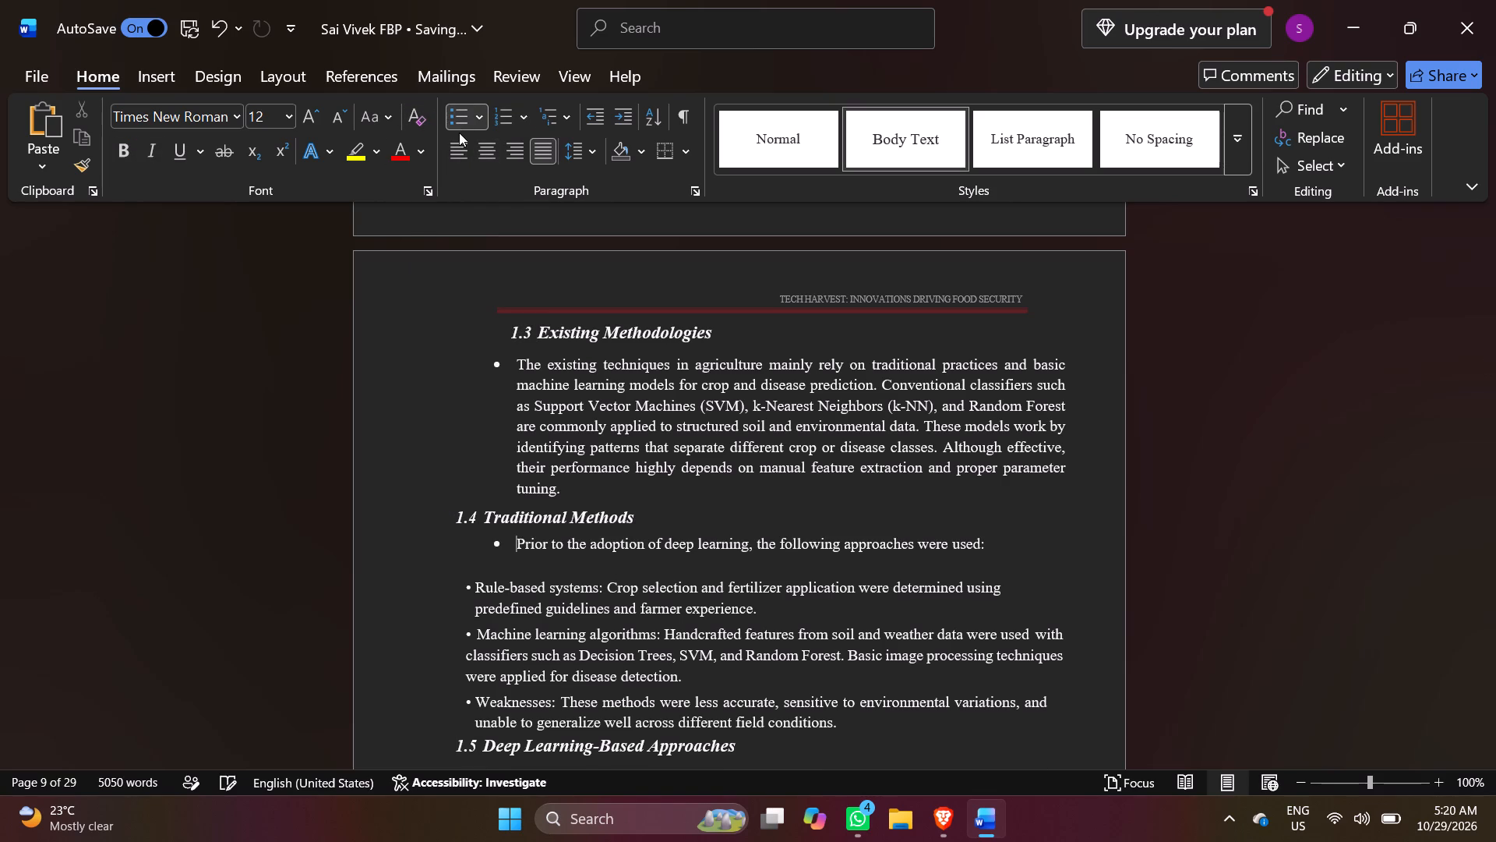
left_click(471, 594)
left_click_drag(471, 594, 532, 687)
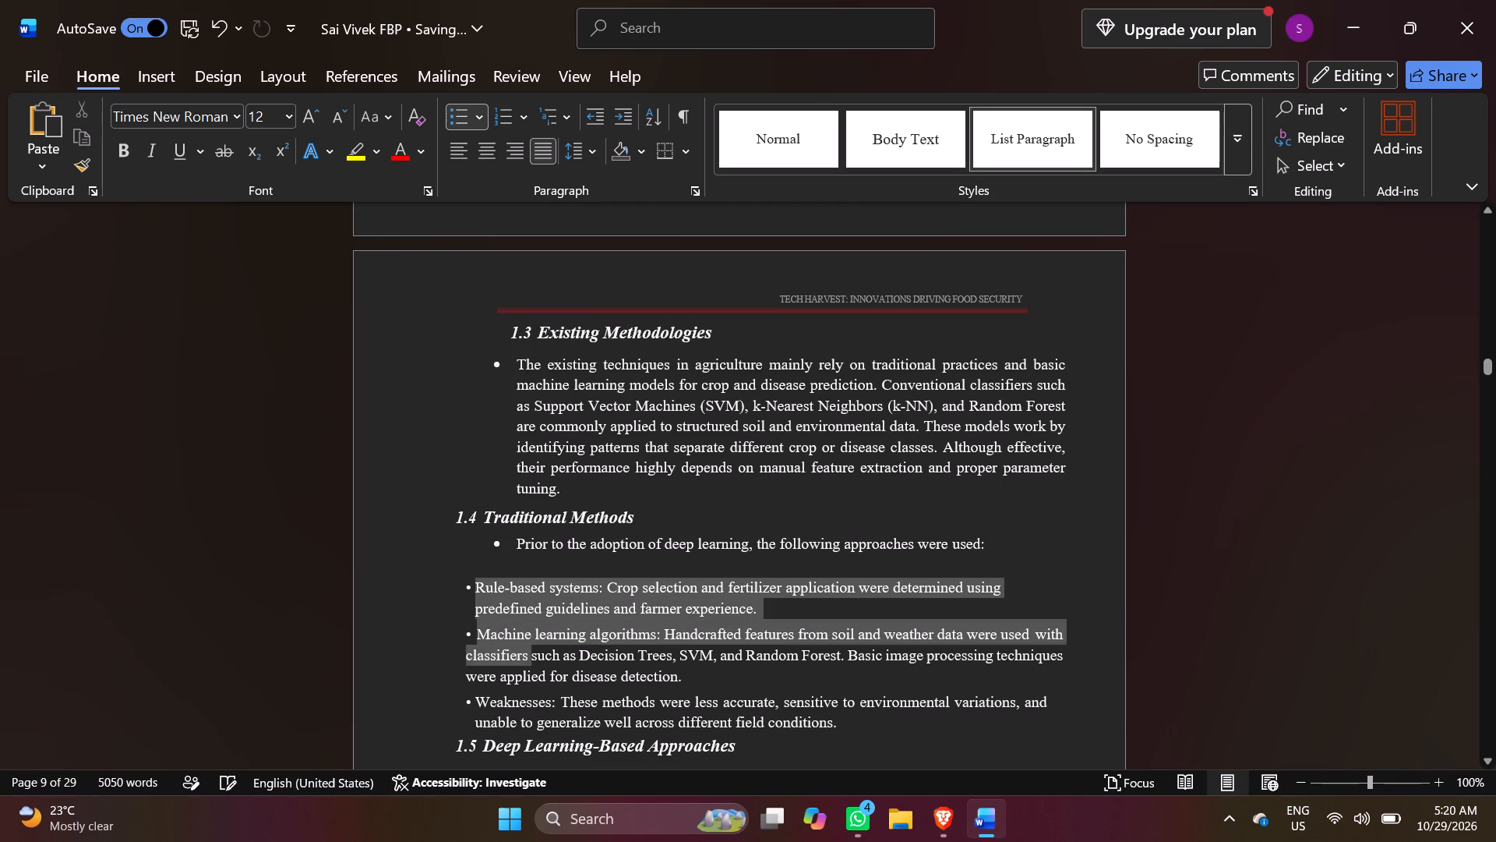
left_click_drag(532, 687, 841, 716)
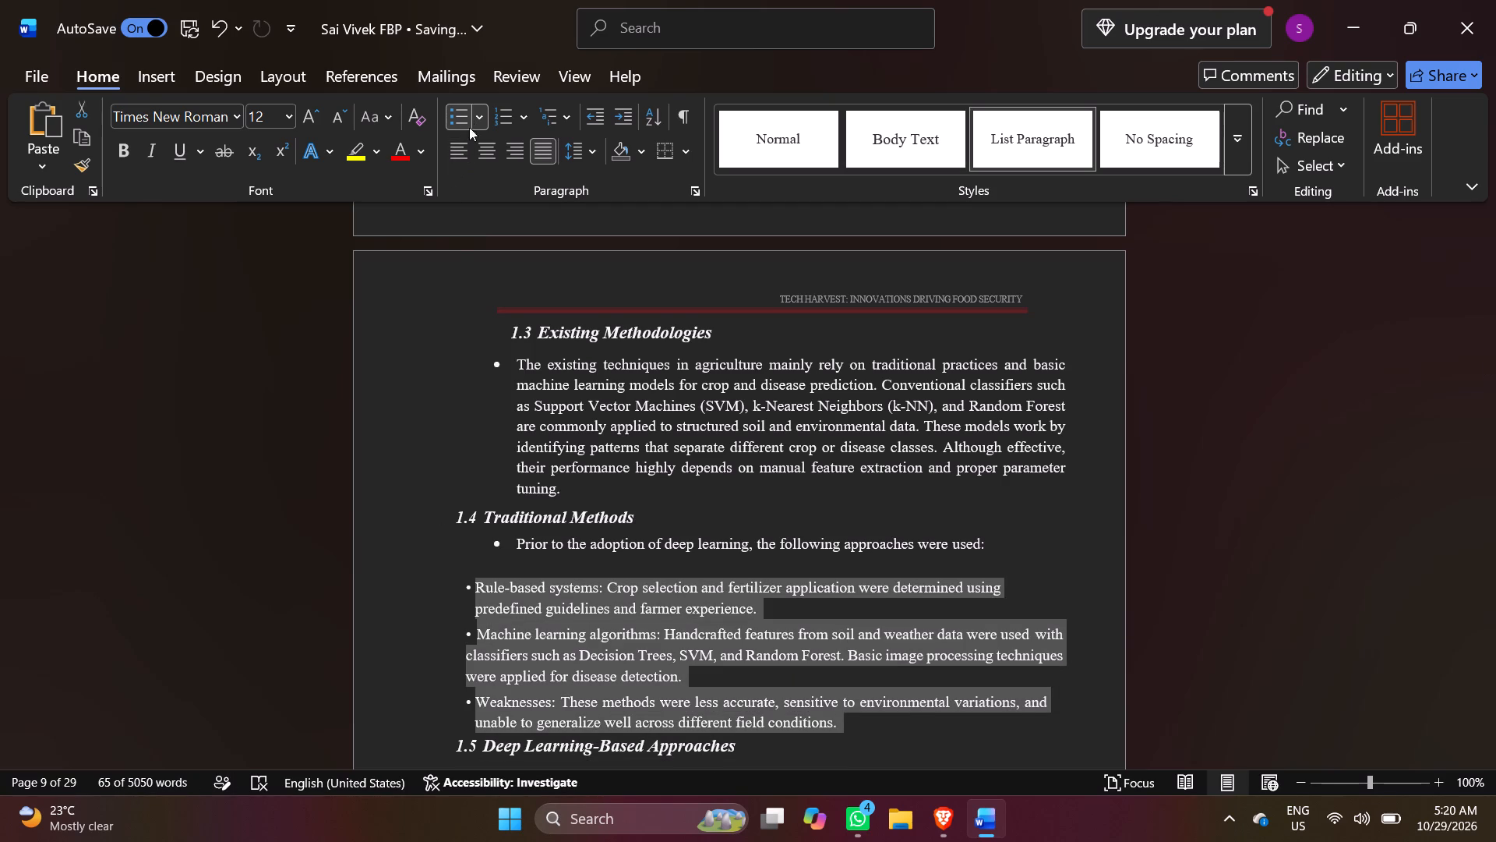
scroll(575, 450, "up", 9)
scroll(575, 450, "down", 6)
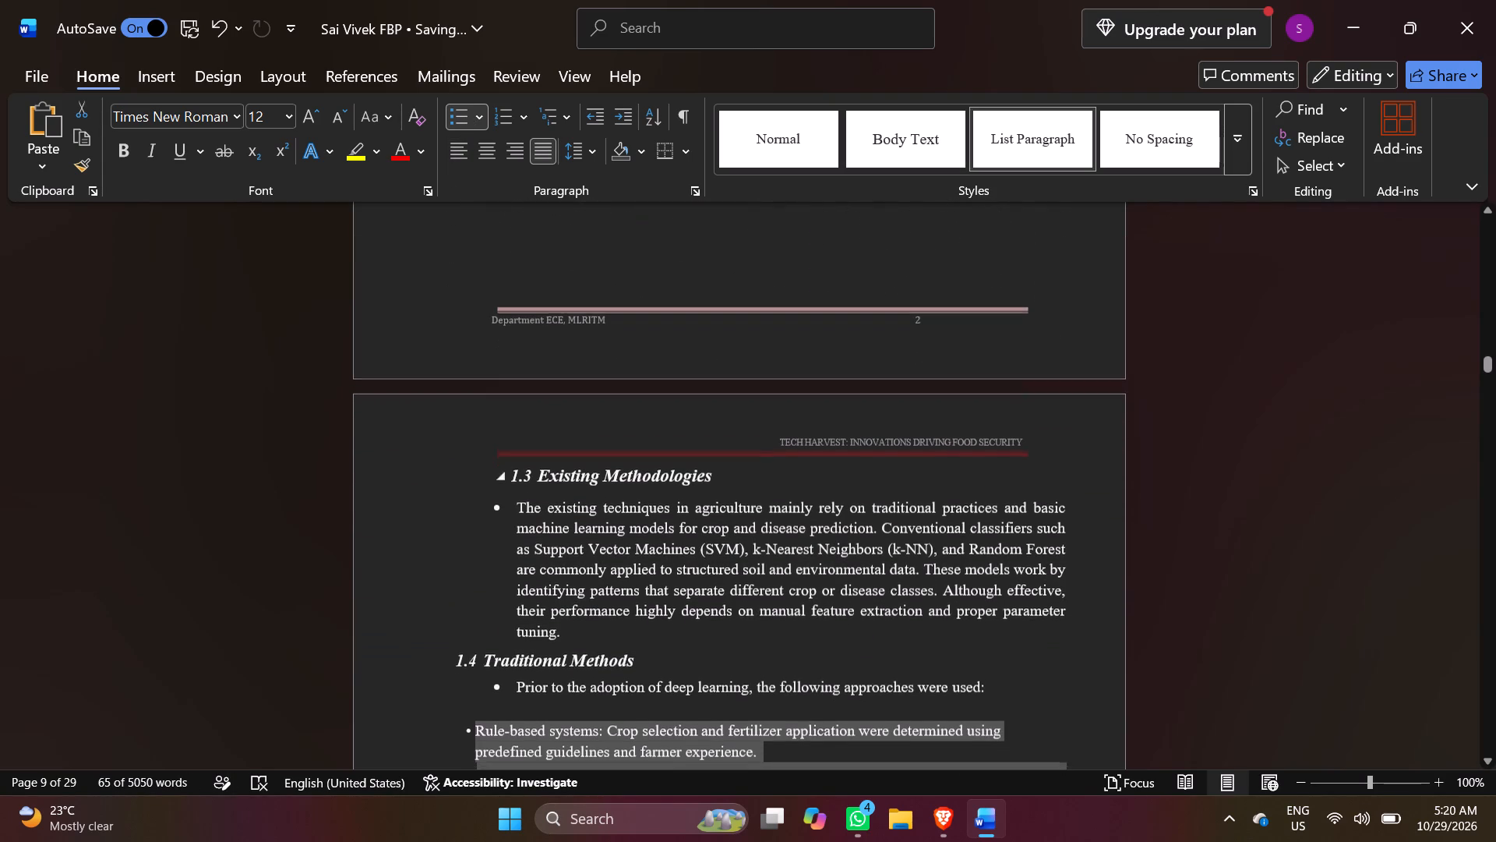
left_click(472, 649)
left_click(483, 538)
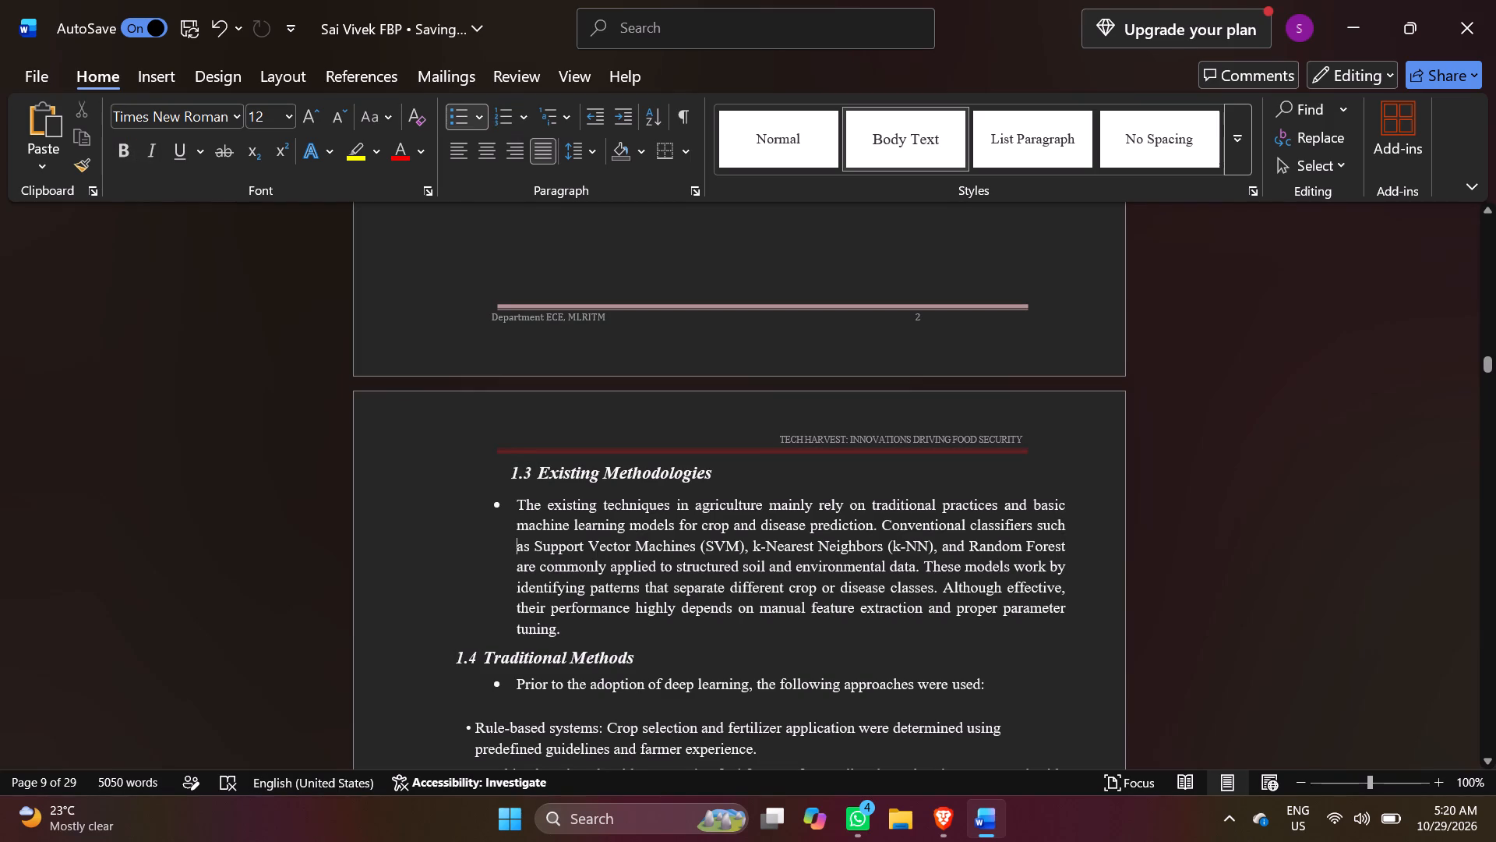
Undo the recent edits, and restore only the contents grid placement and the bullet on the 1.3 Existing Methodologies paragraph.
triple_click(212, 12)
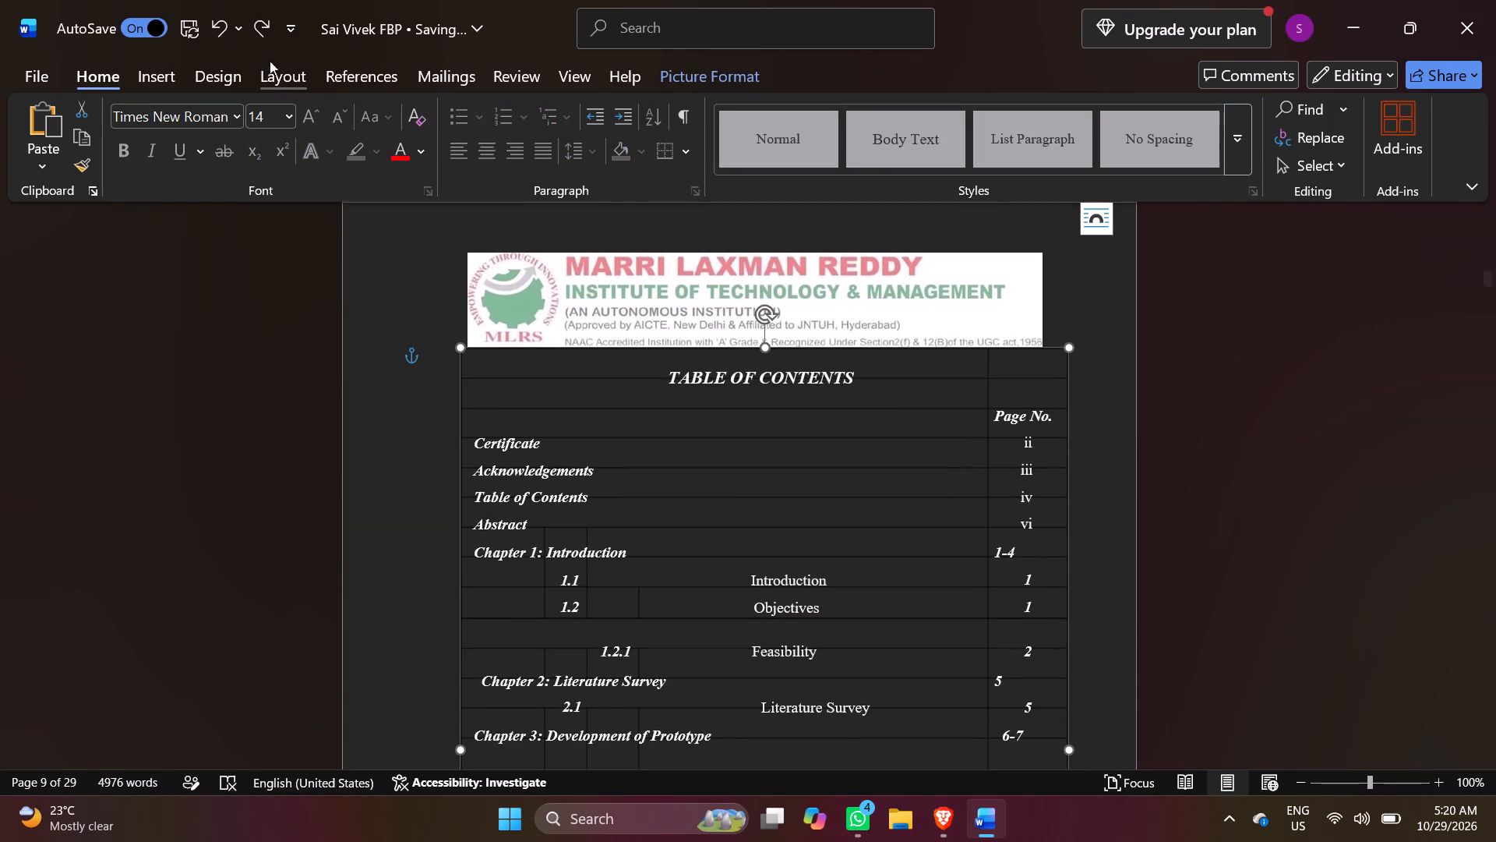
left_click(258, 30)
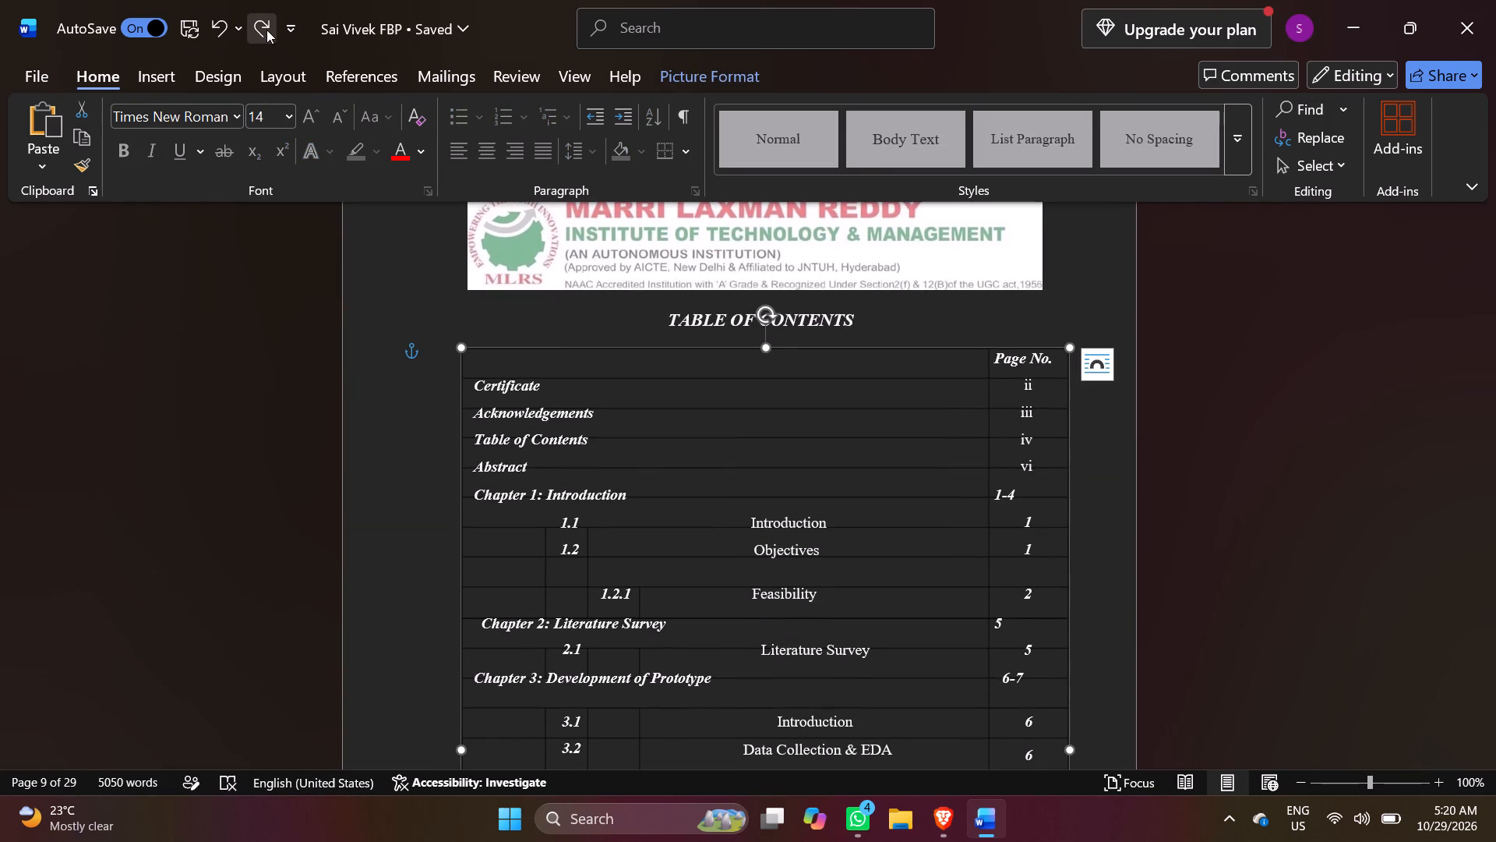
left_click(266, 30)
Compare the bullet layout of the 1.2 Feasibility Study items with that of the 1.3 Existing Methodologies paragraph.
scroll(320, 380, "down", 2)
scroll(453, 476, "up", 5)
scroll(509, 465, "down", 5)
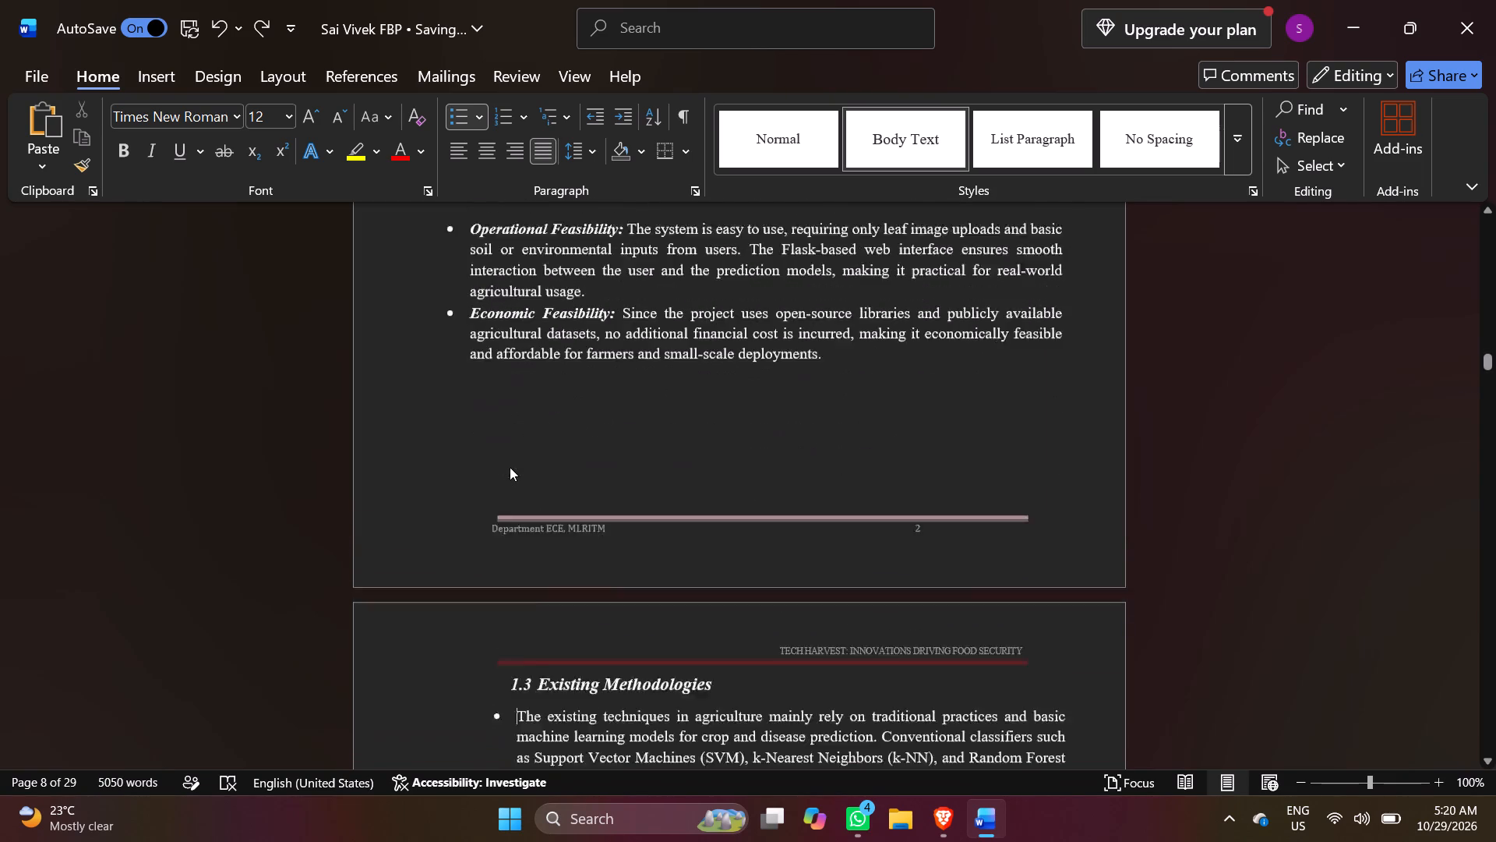
scroll(510, 469, "down", 4)
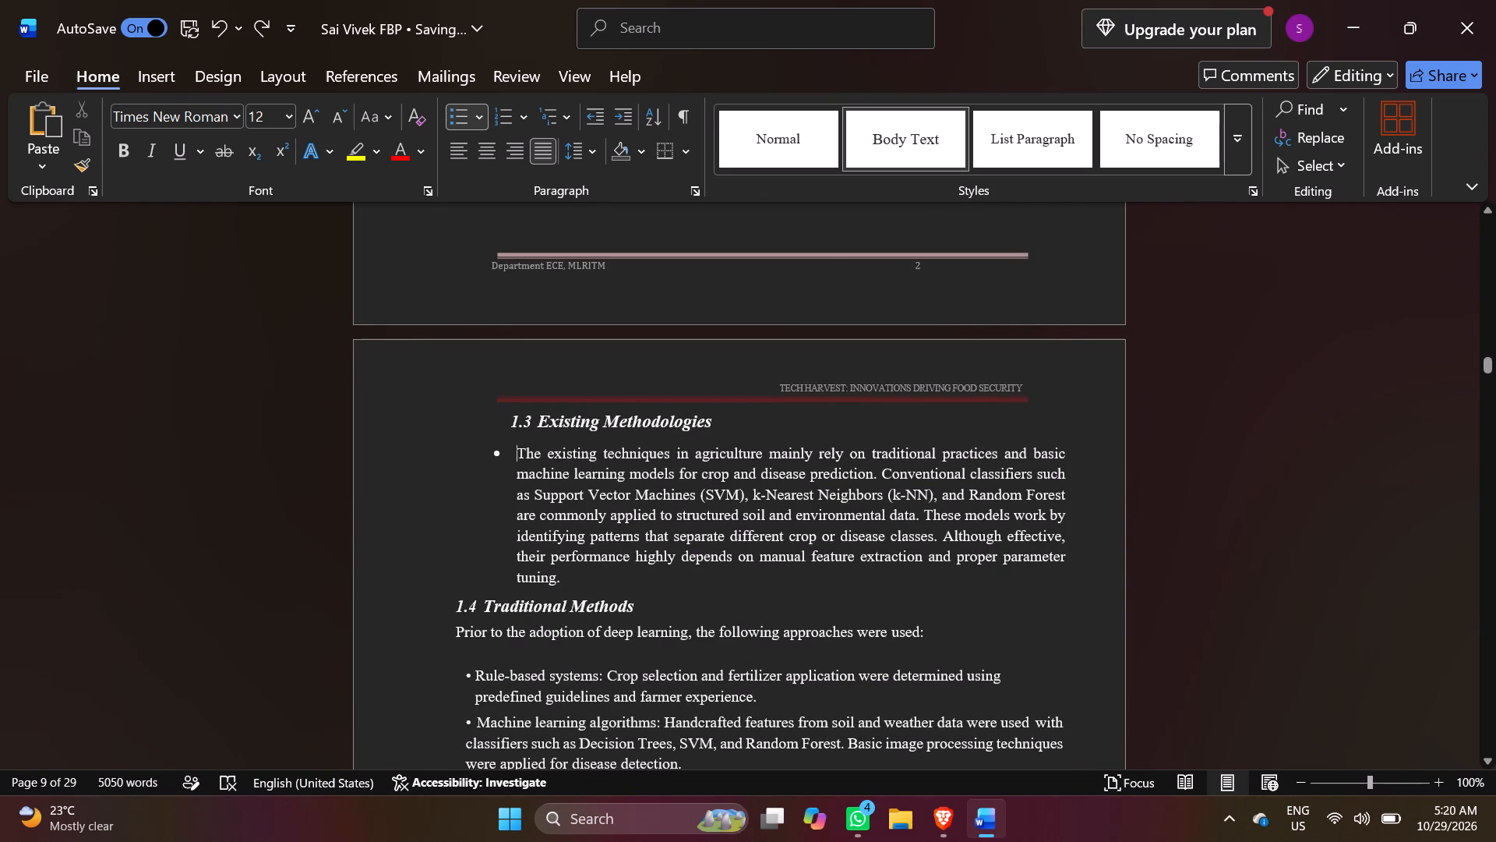
scroll(512, 465, "down", 3)
scroll(513, 450, "up", 9)
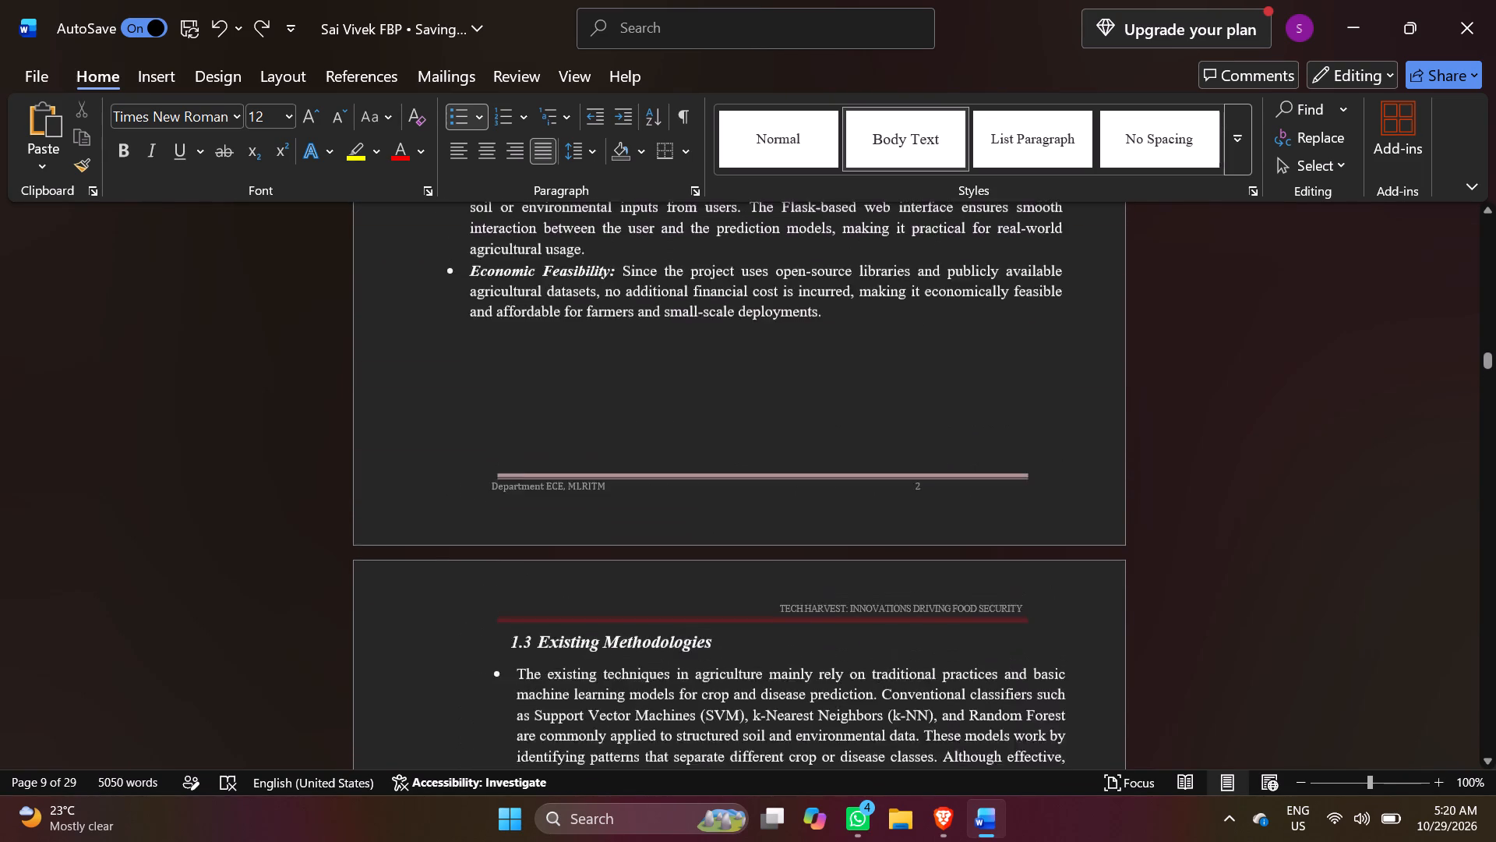
scroll(464, 662, "down", 3)
scroll(462, 664, "up", 8)
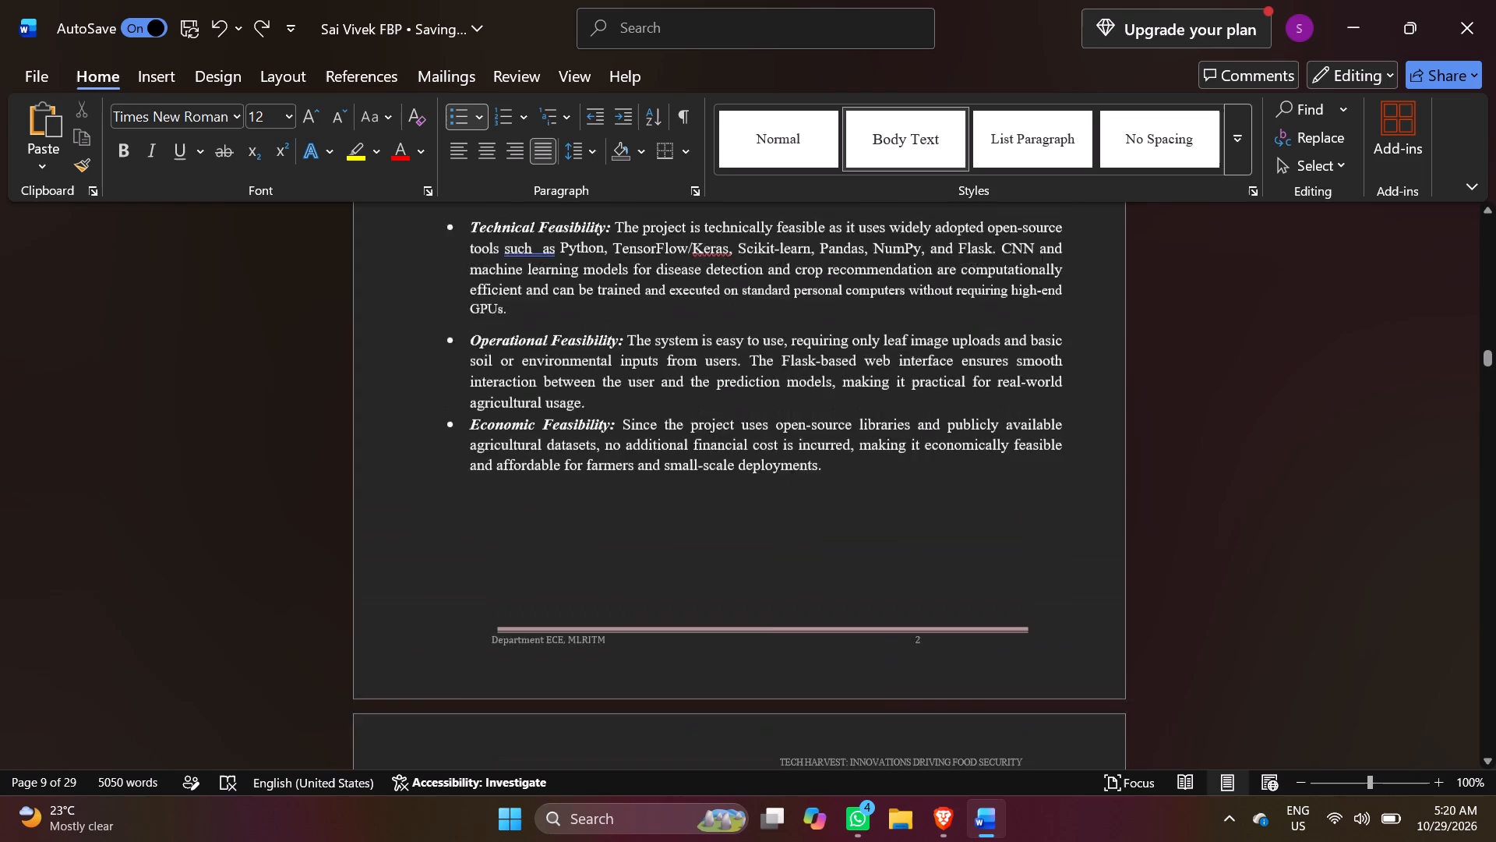
scroll(460, 663, "up", 2)
scroll(460, 663, "down", 10)
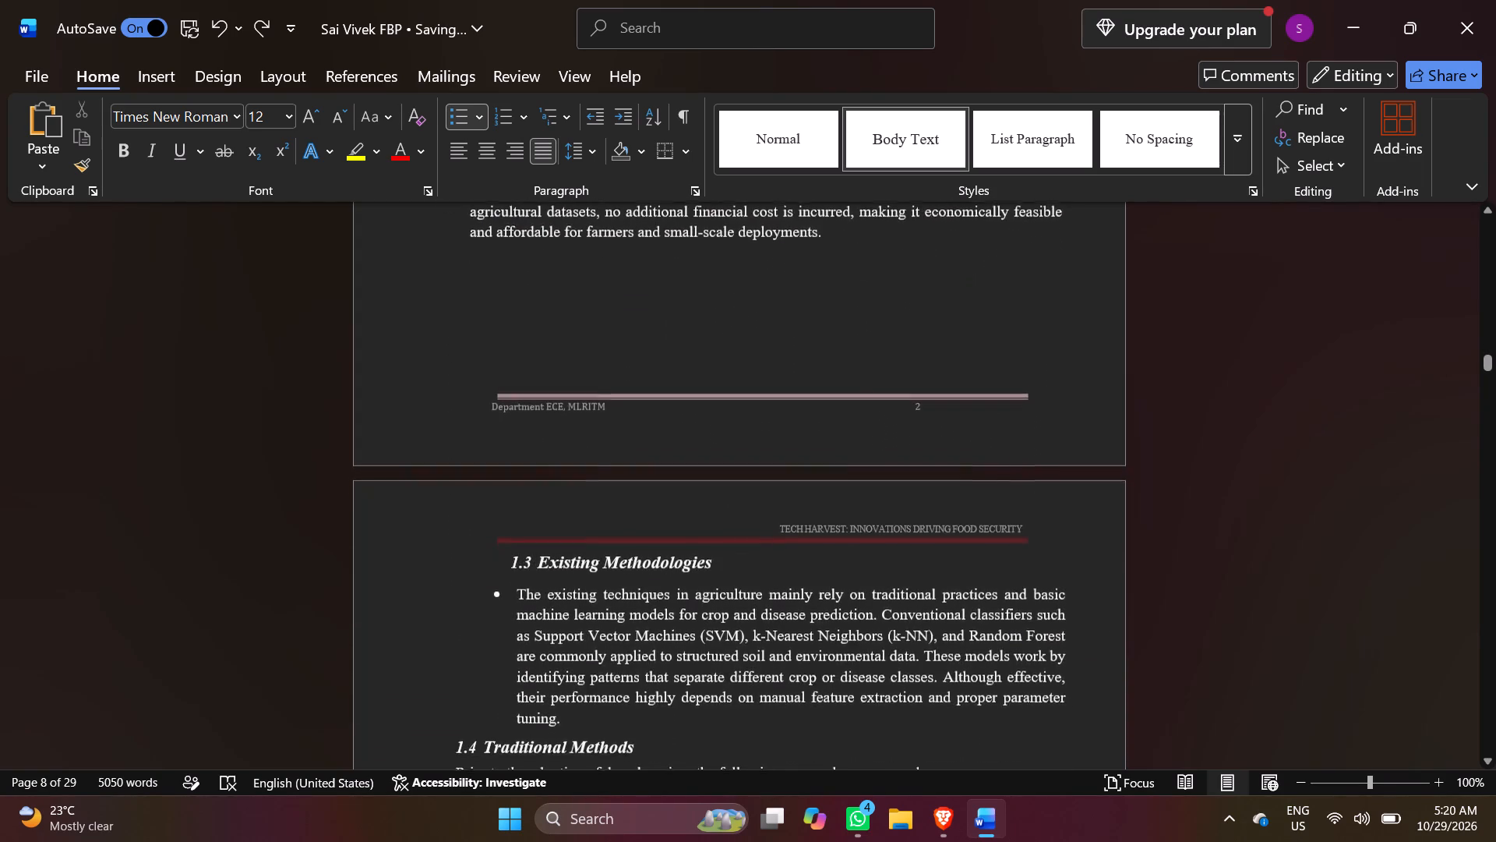
Apply the solid round bullet to the "Prior to the adoption of deep learning" sentence and the Rule-based systems item under 1.4.
scroll(461, 660, "down", 6)
left_click(451, 495)
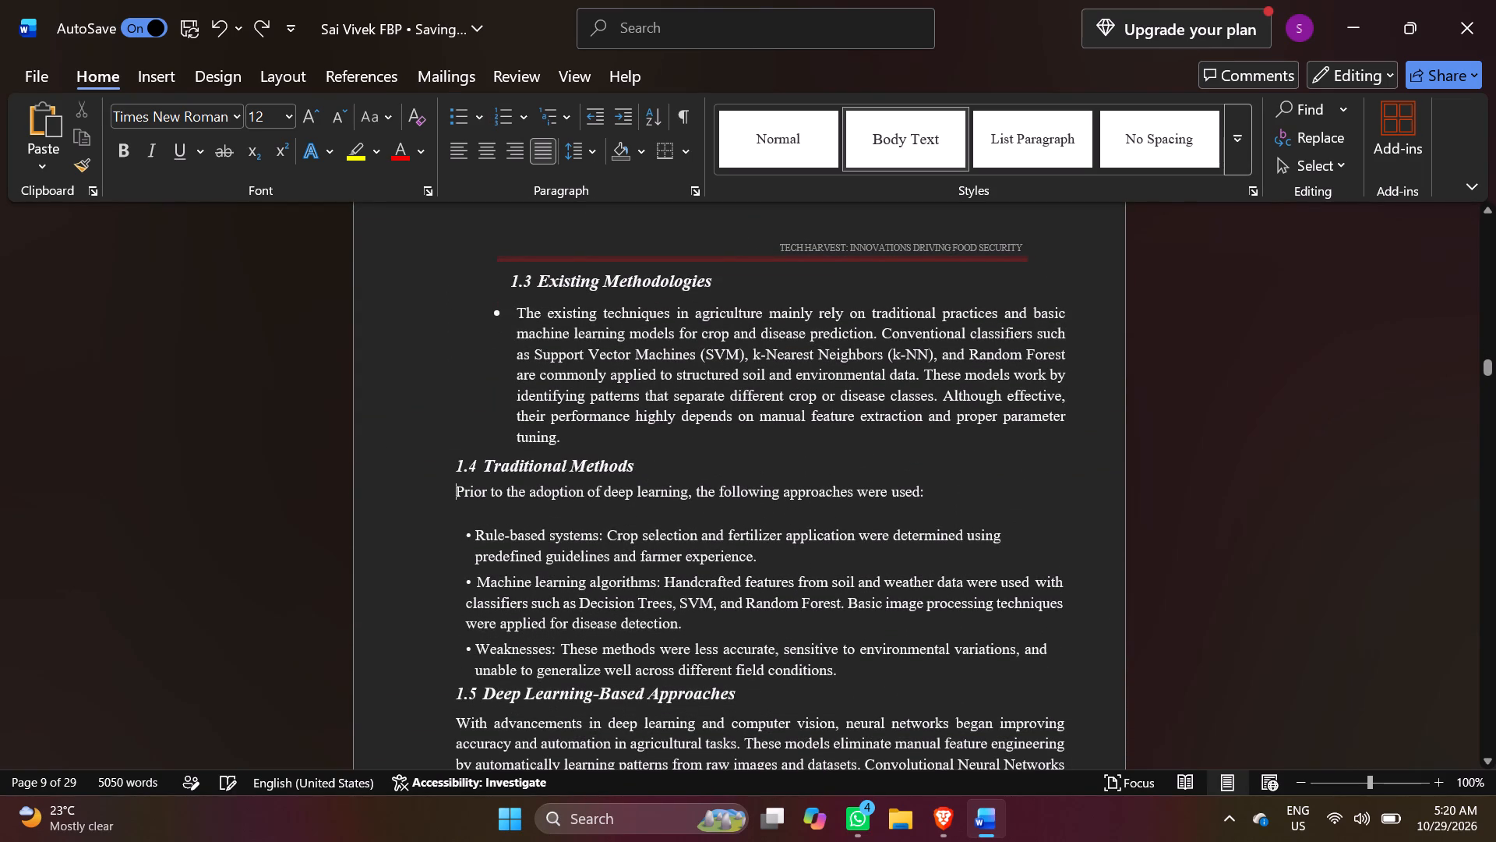
left_click(483, 114)
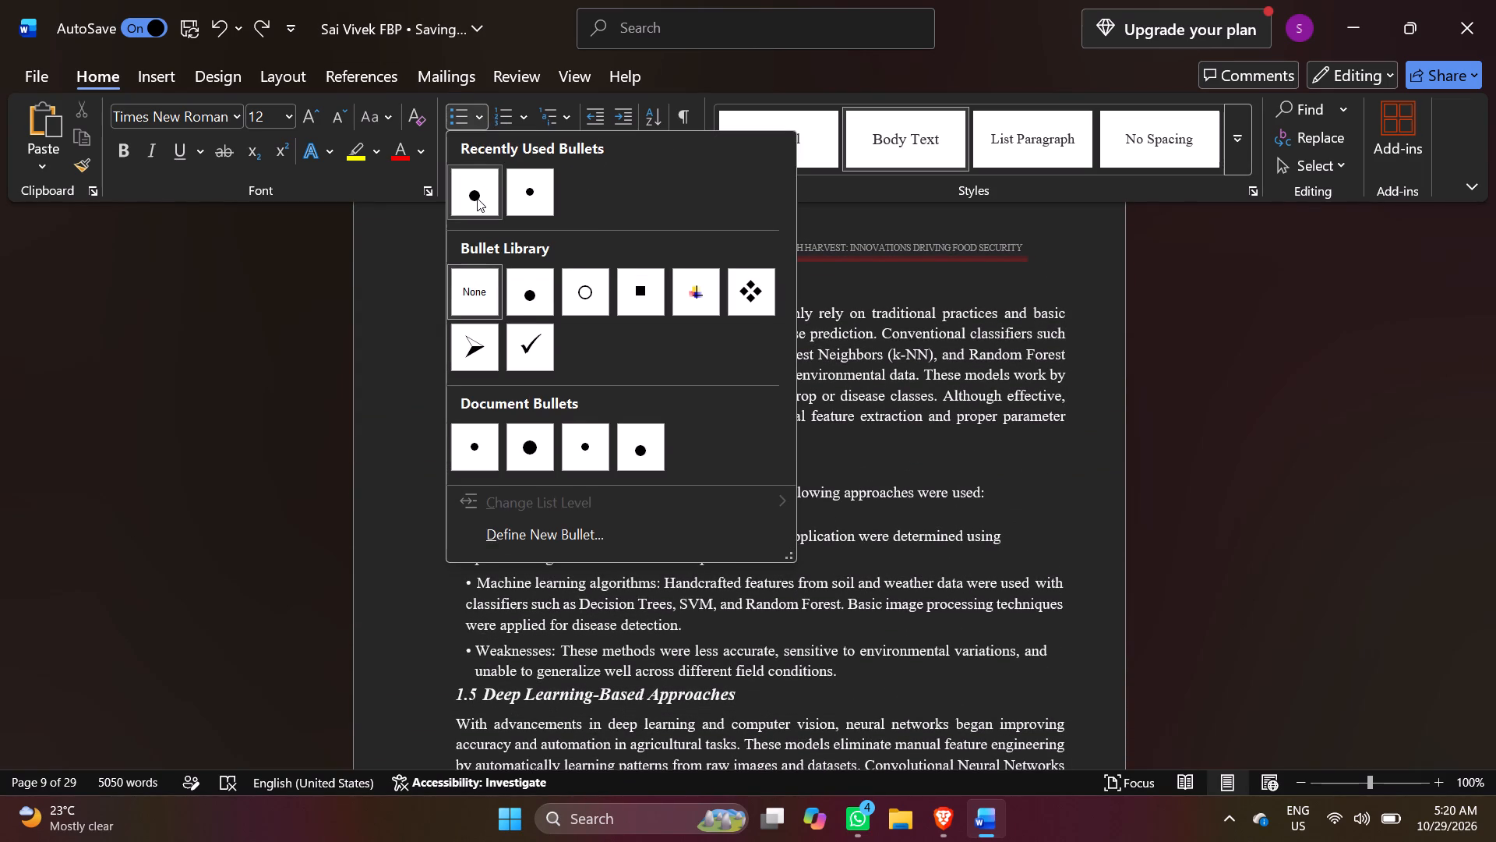
left_click(477, 198)
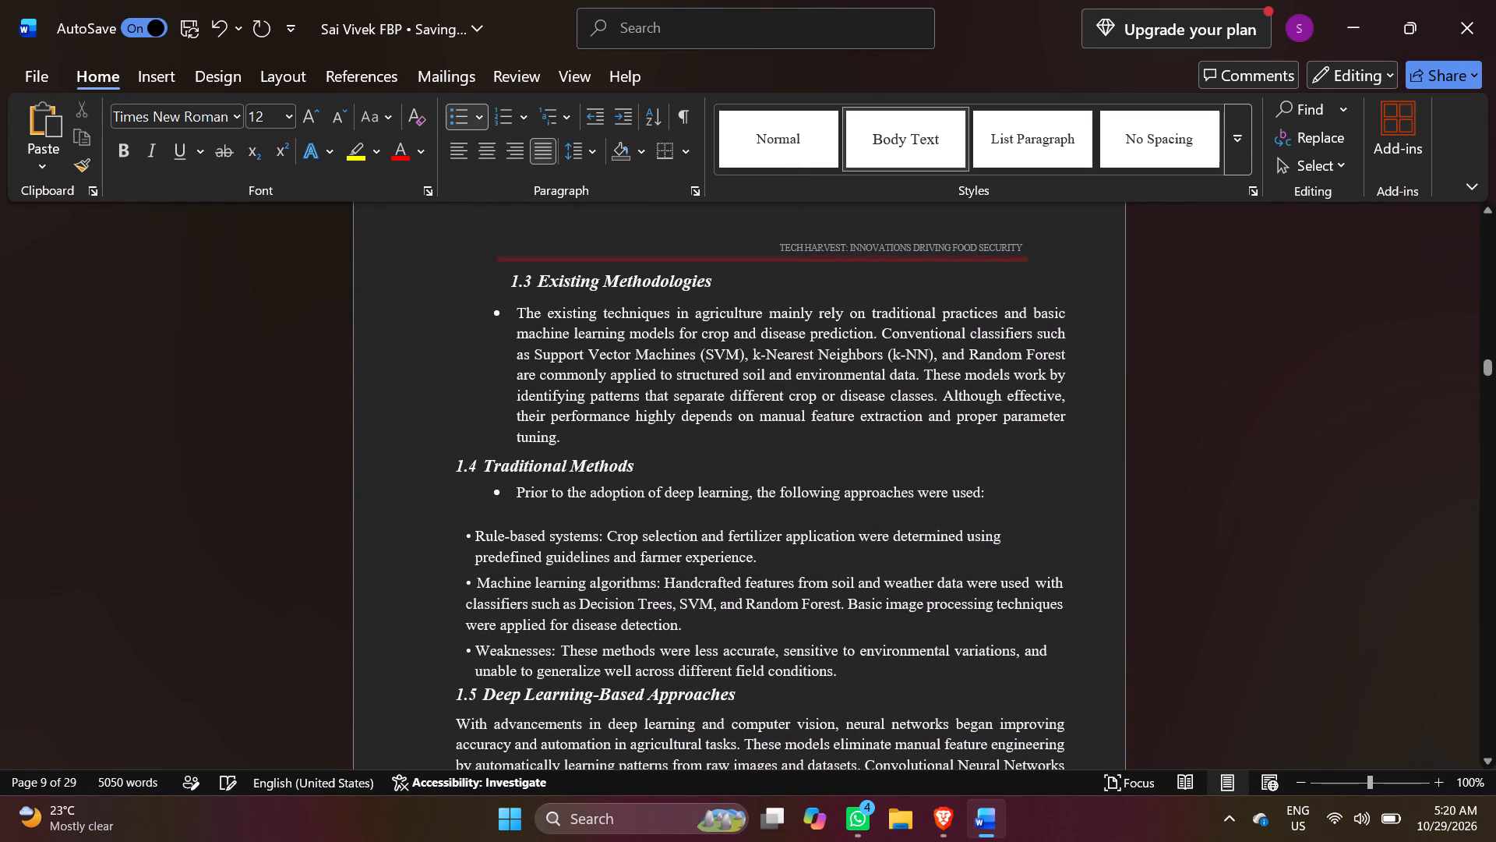
left_click(478, 536)
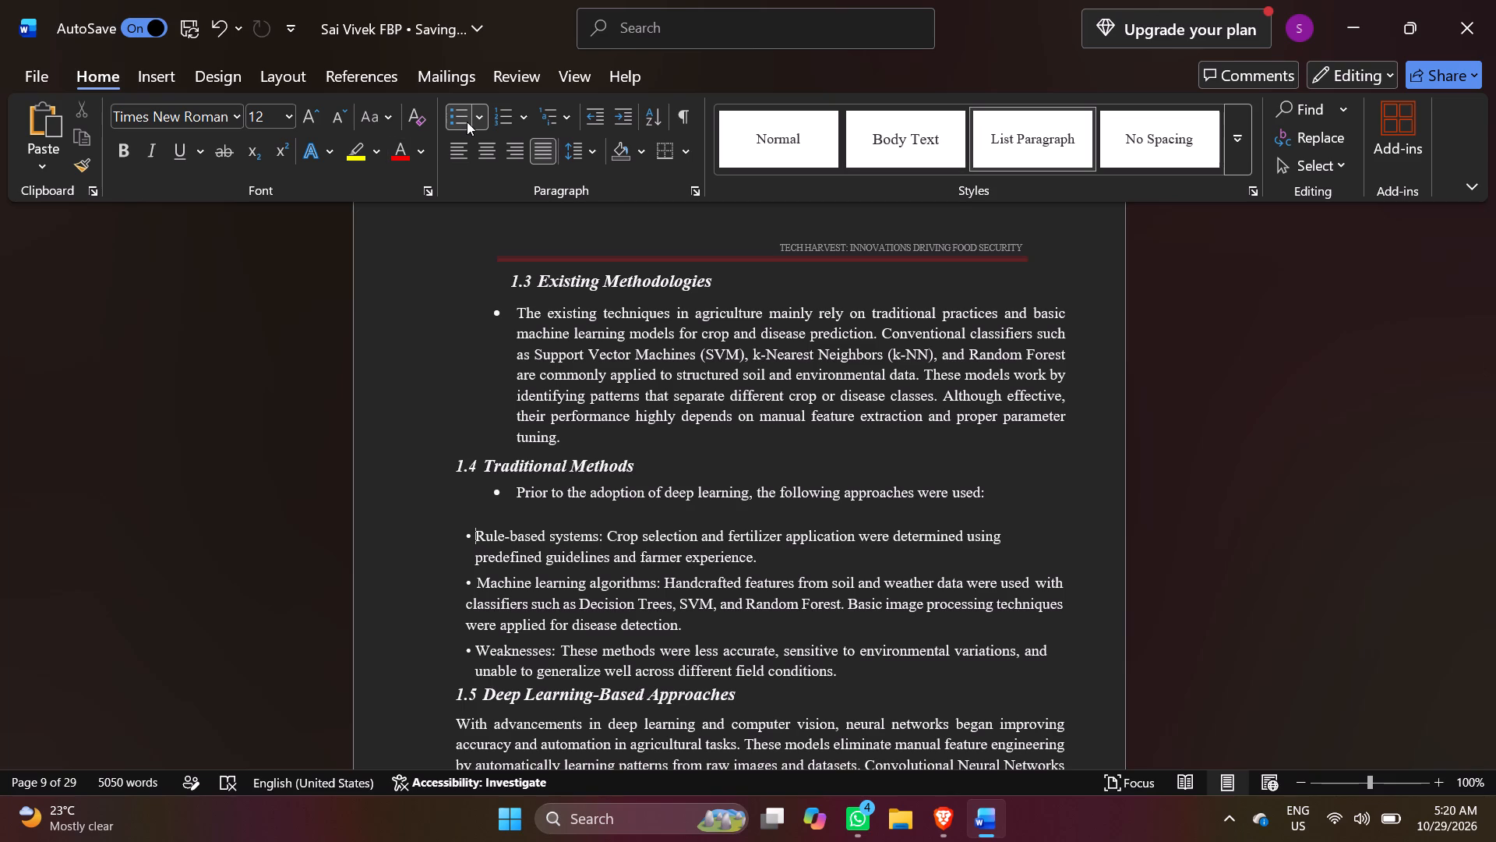
left_click(467, 121)
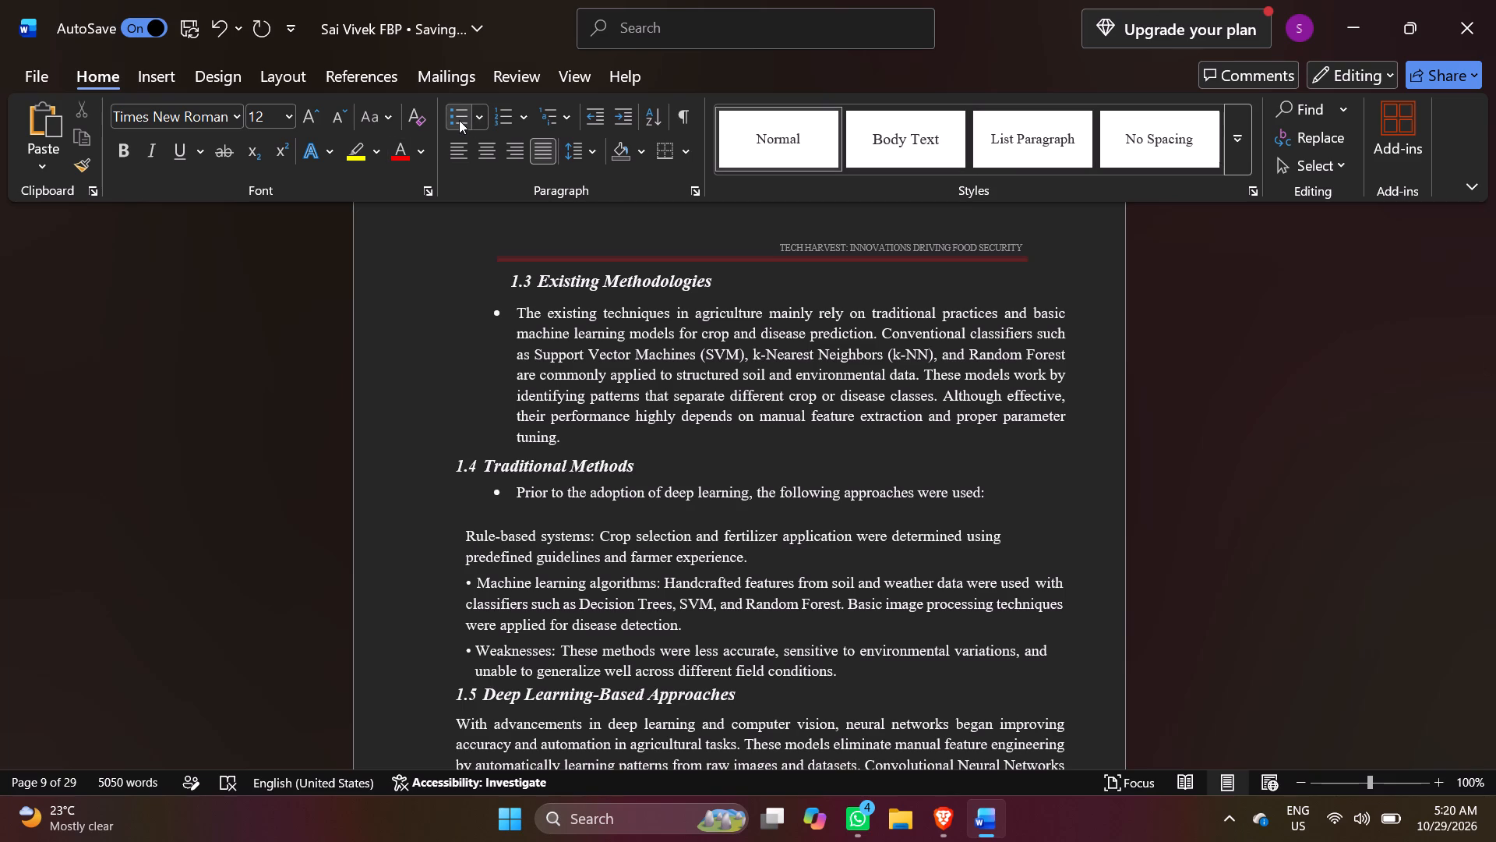
left_click(459, 120)
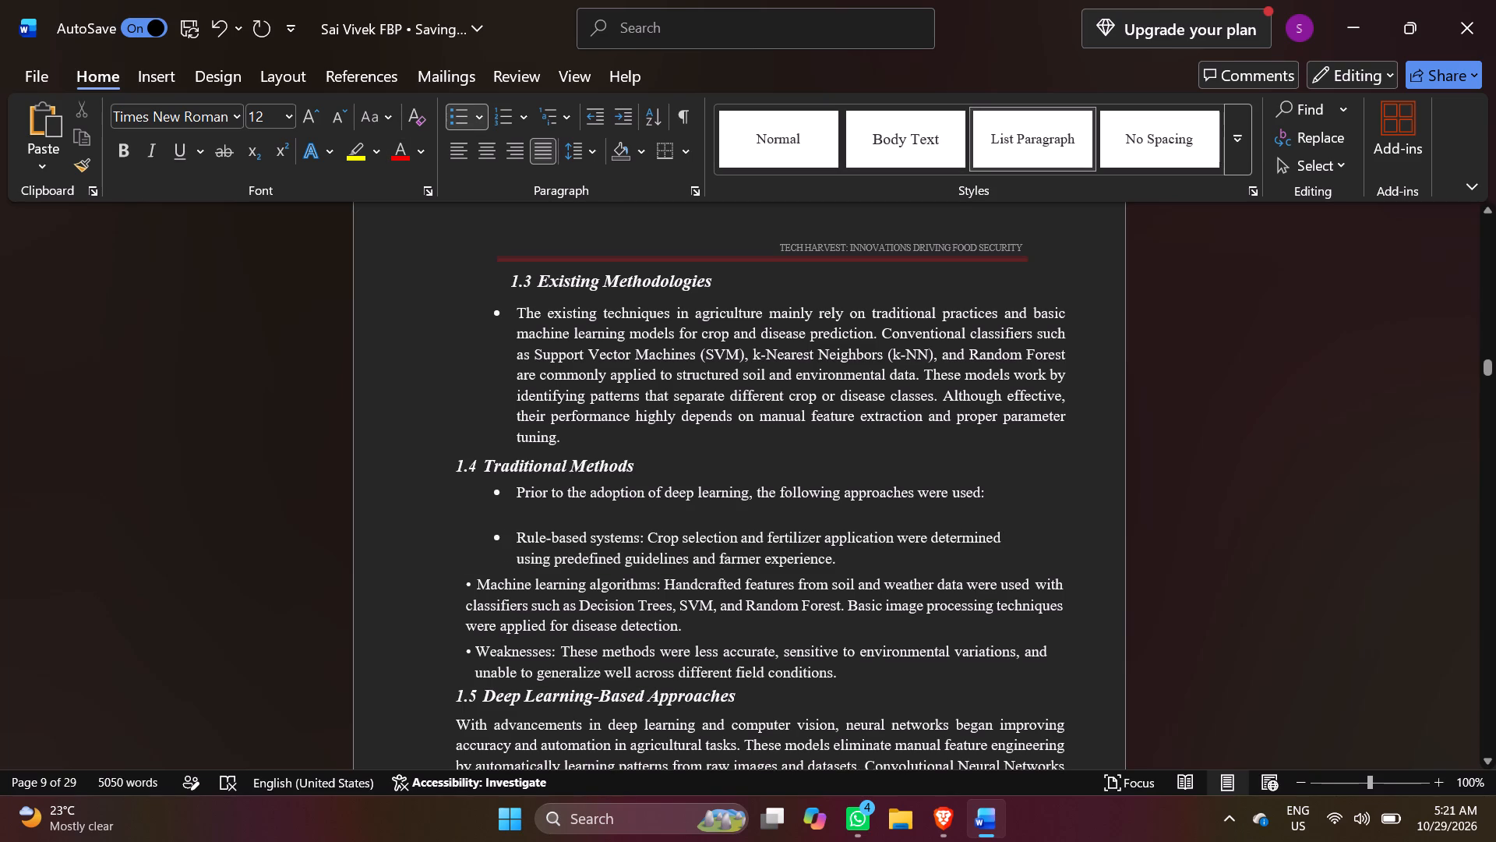
Remove a blank line between the "The primary objectives of this project are:" sentence and the Smart Plant Disease Detection item in 1.1.
scroll(485, 589, "up", 11)
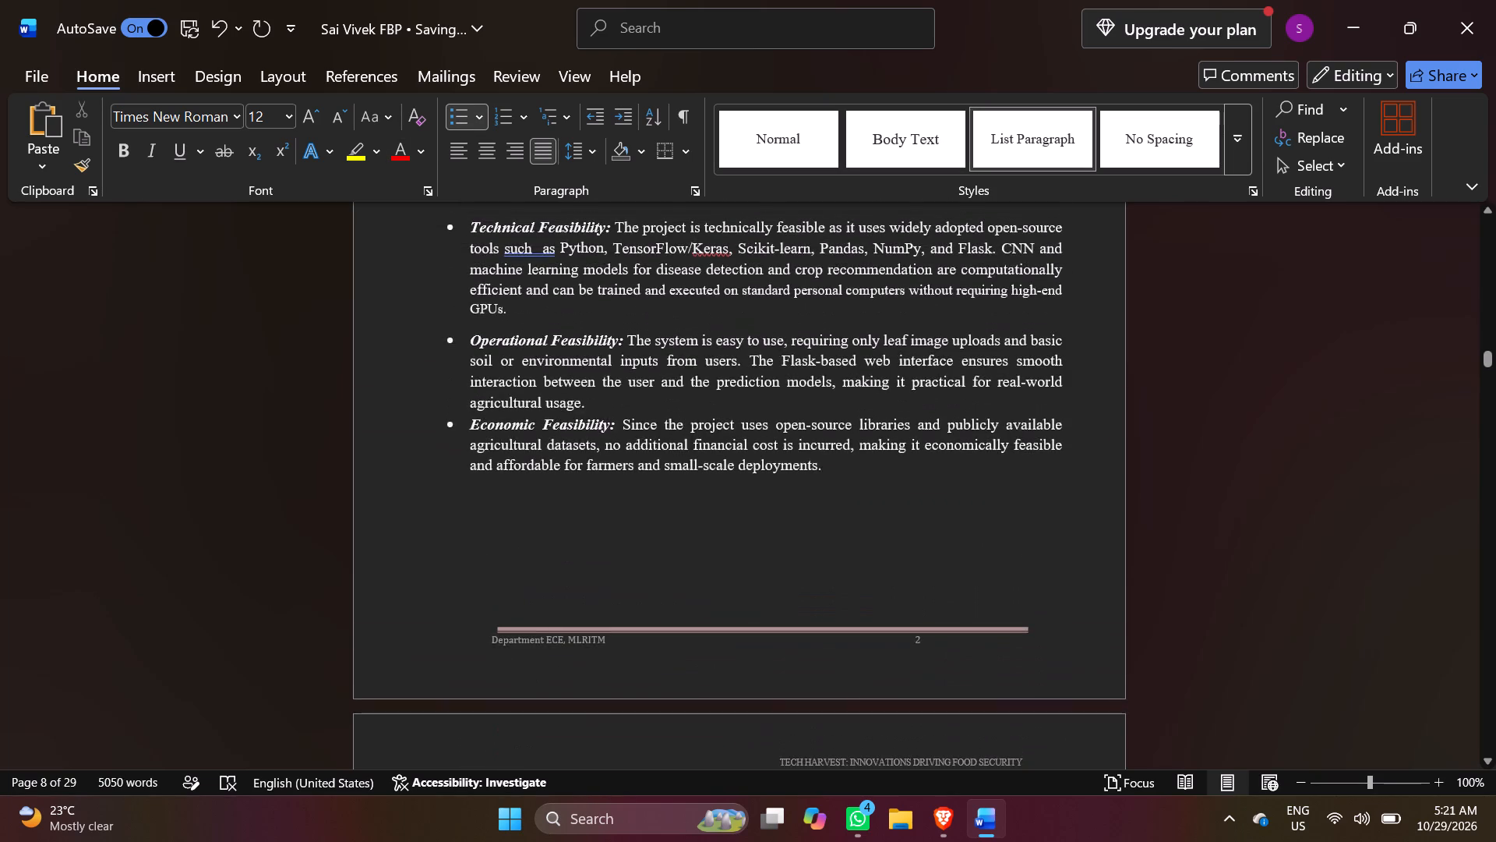
scroll(490, 588, "up", 8)
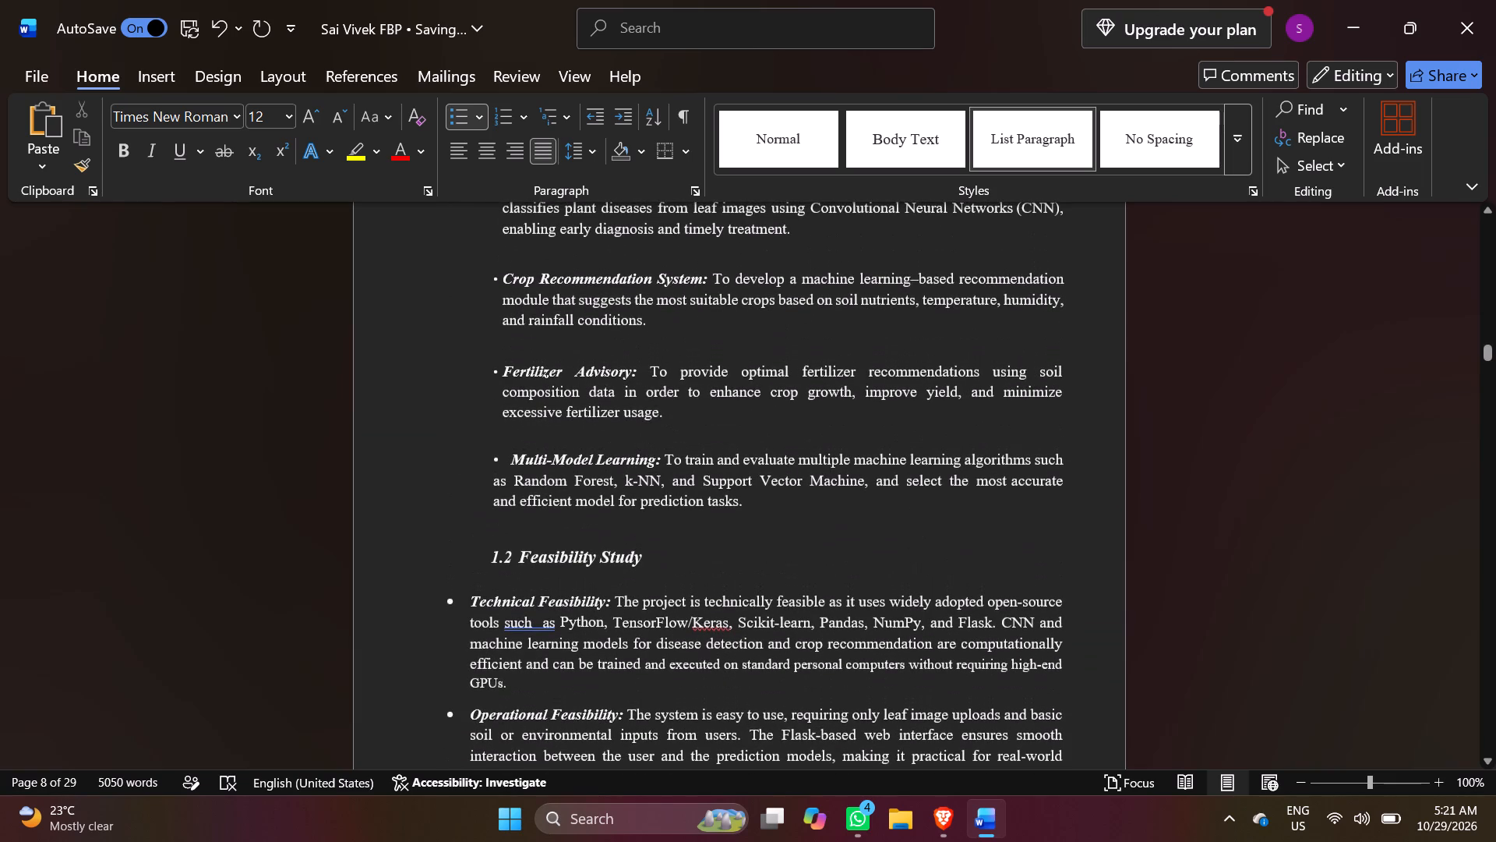
left_click(439, 590)
scroll(496, 444, "up", 6)
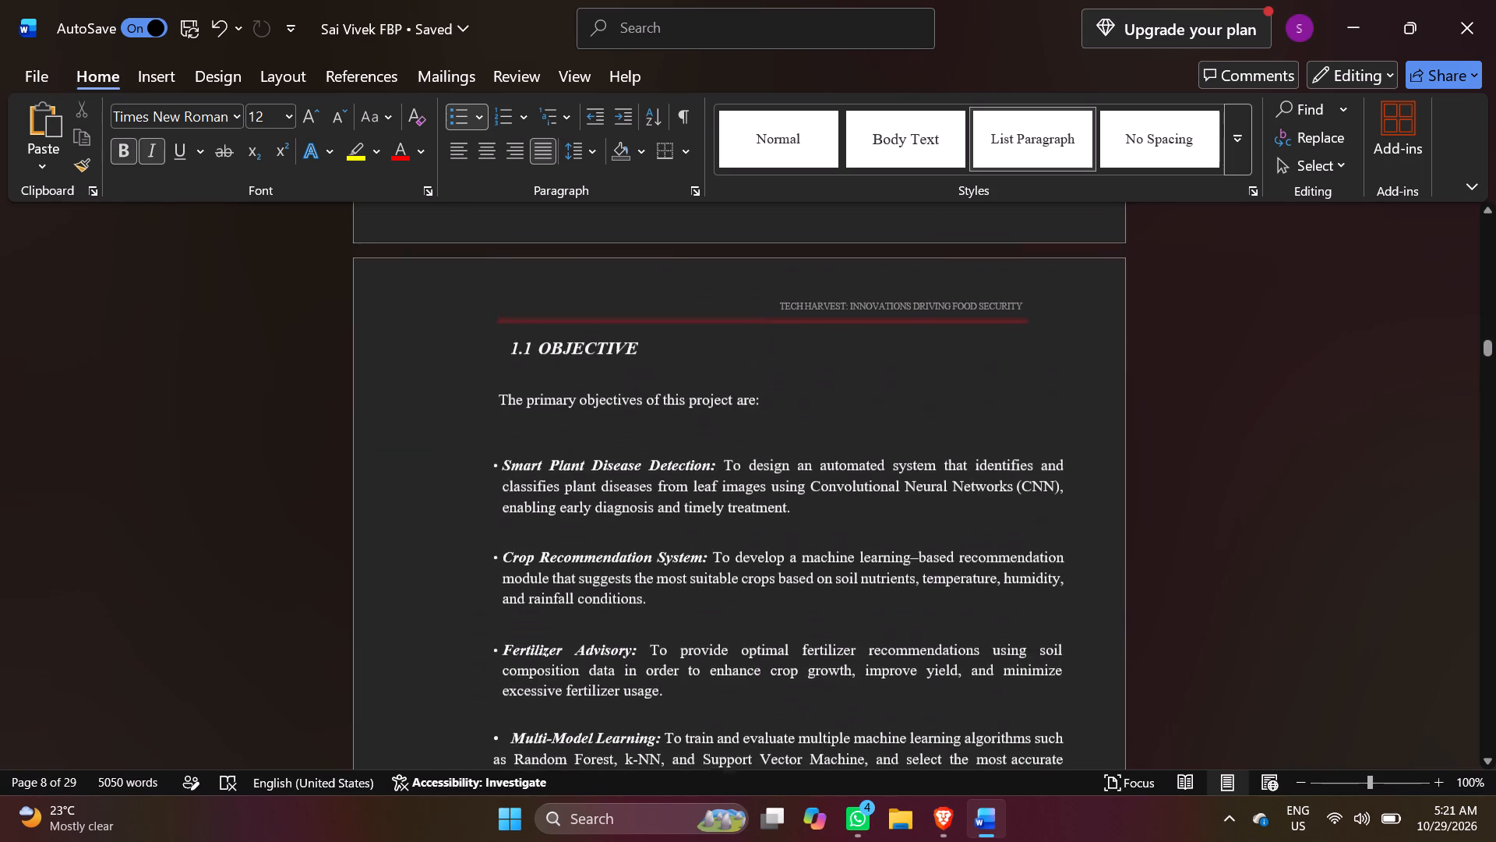
left_click(496, 444)
key("BackSpace")
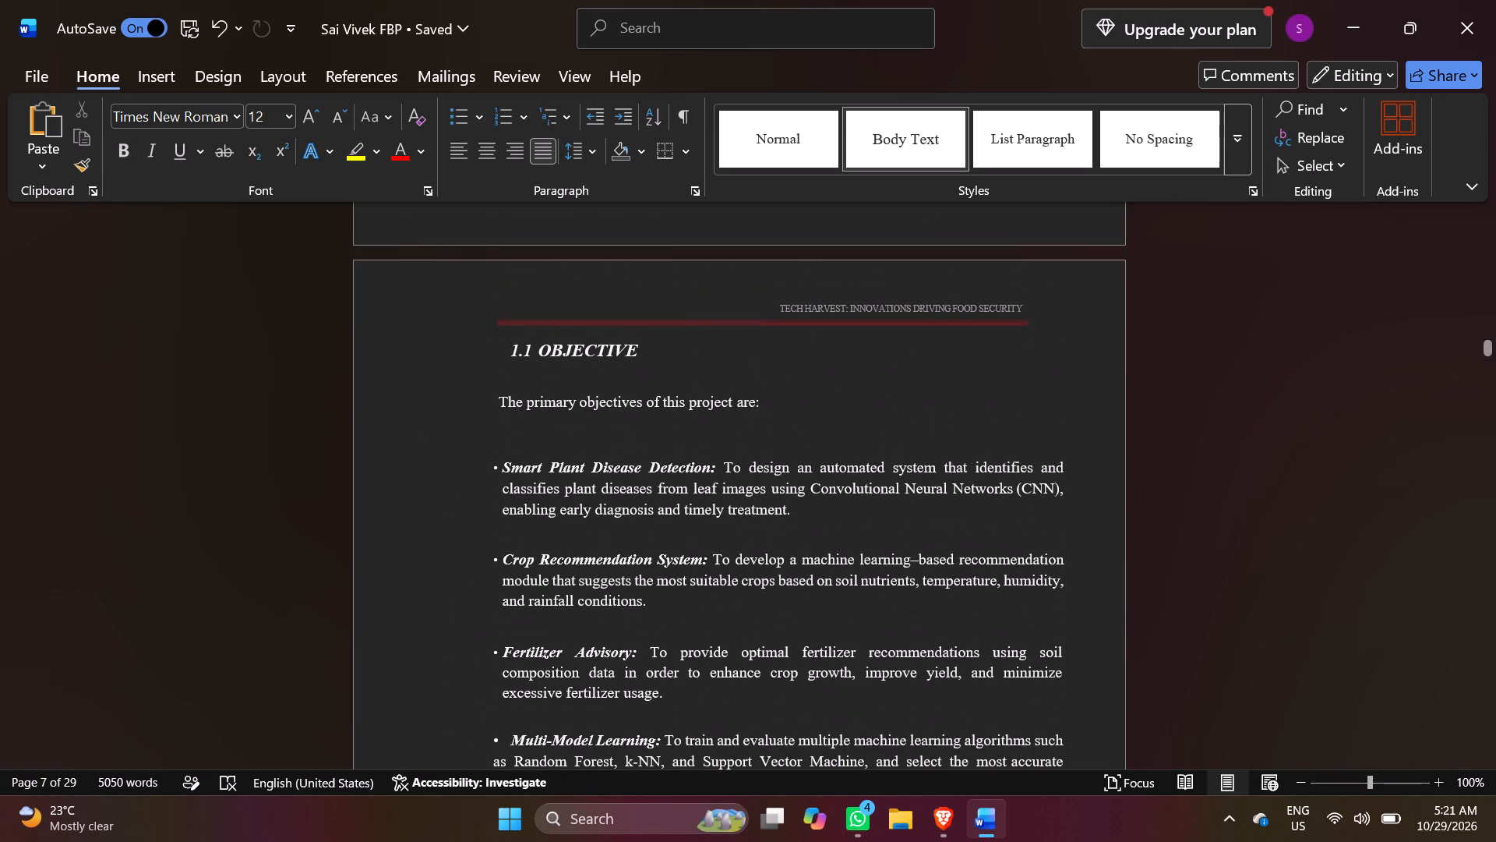
Review the bullet and paragraph layout from 1.2 Feasibility Study through the start of Chapter 2 Literature Survey.
scroll(498, 443, "down", 5)
scroll(555, 523, "down", 5)
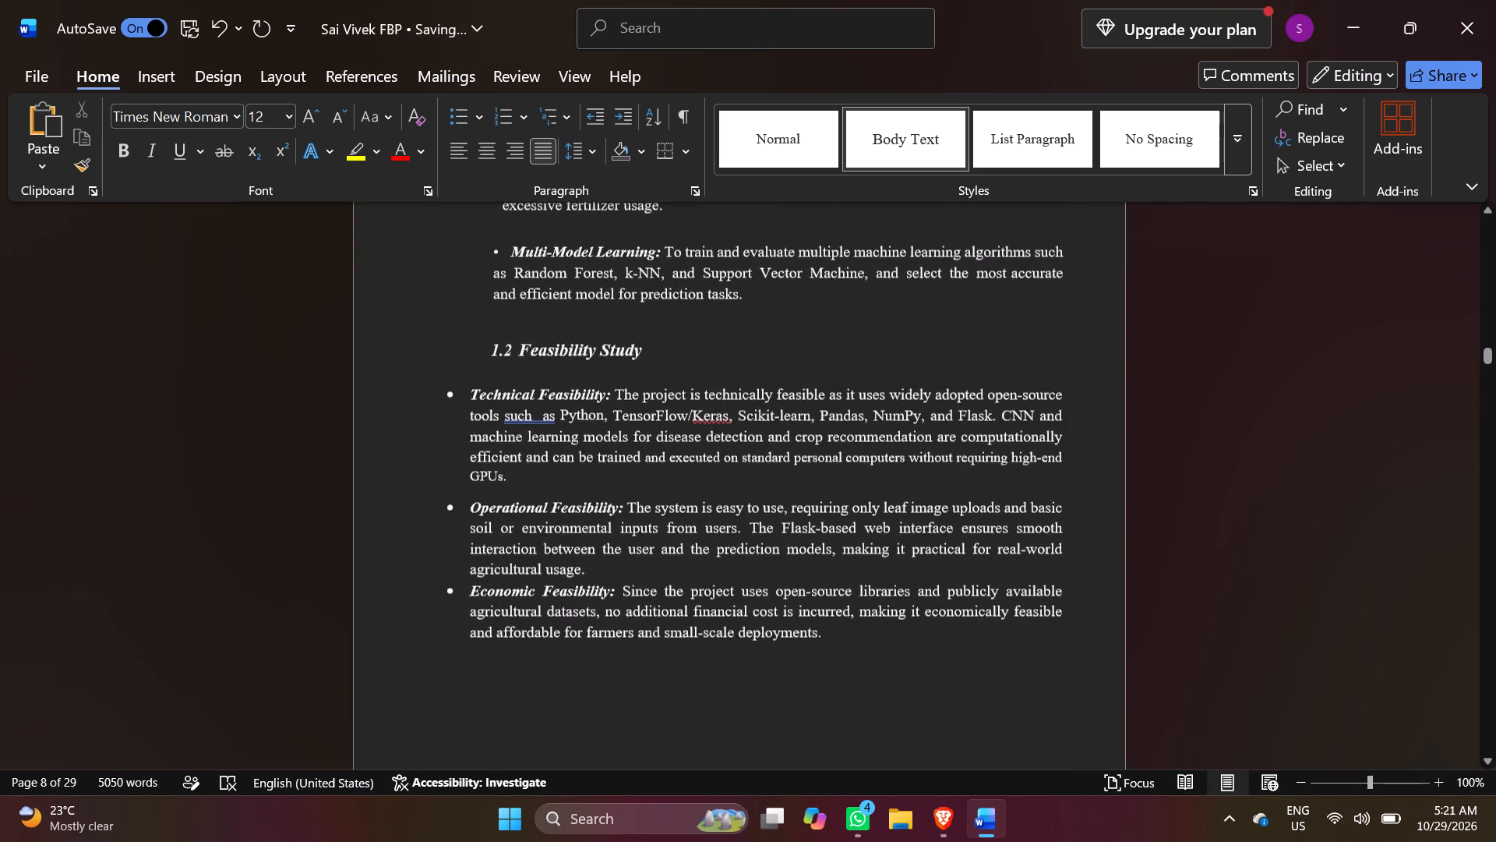
scroll(549, 532, "down", 14)
scroll(541, 550, "down", 17)
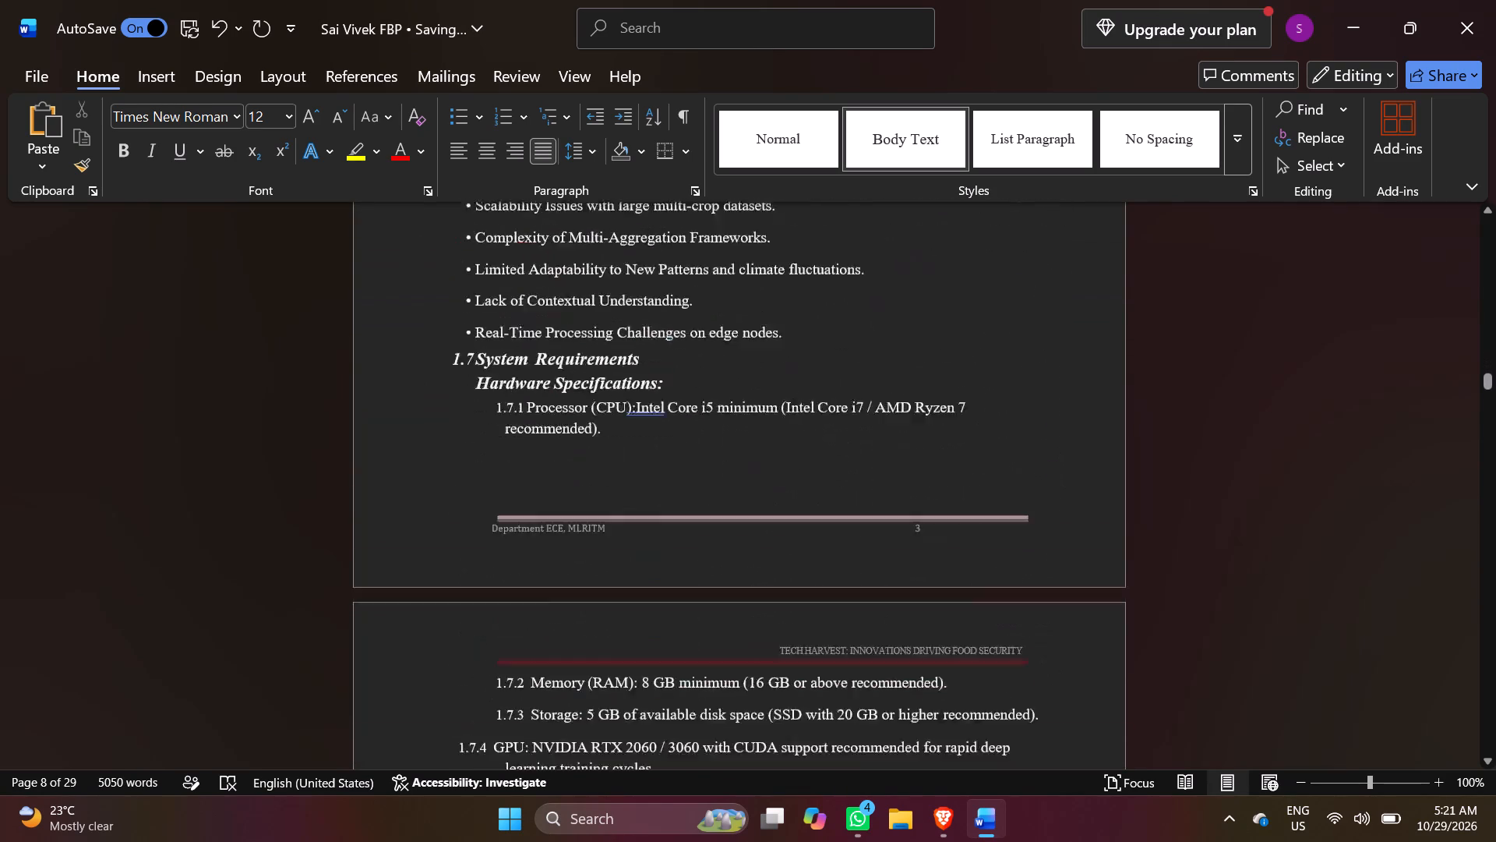
scroll(538, 557, "down", 20)
scroll(538, 557, "down", 13)
scroll(519, 601, "up", 2)
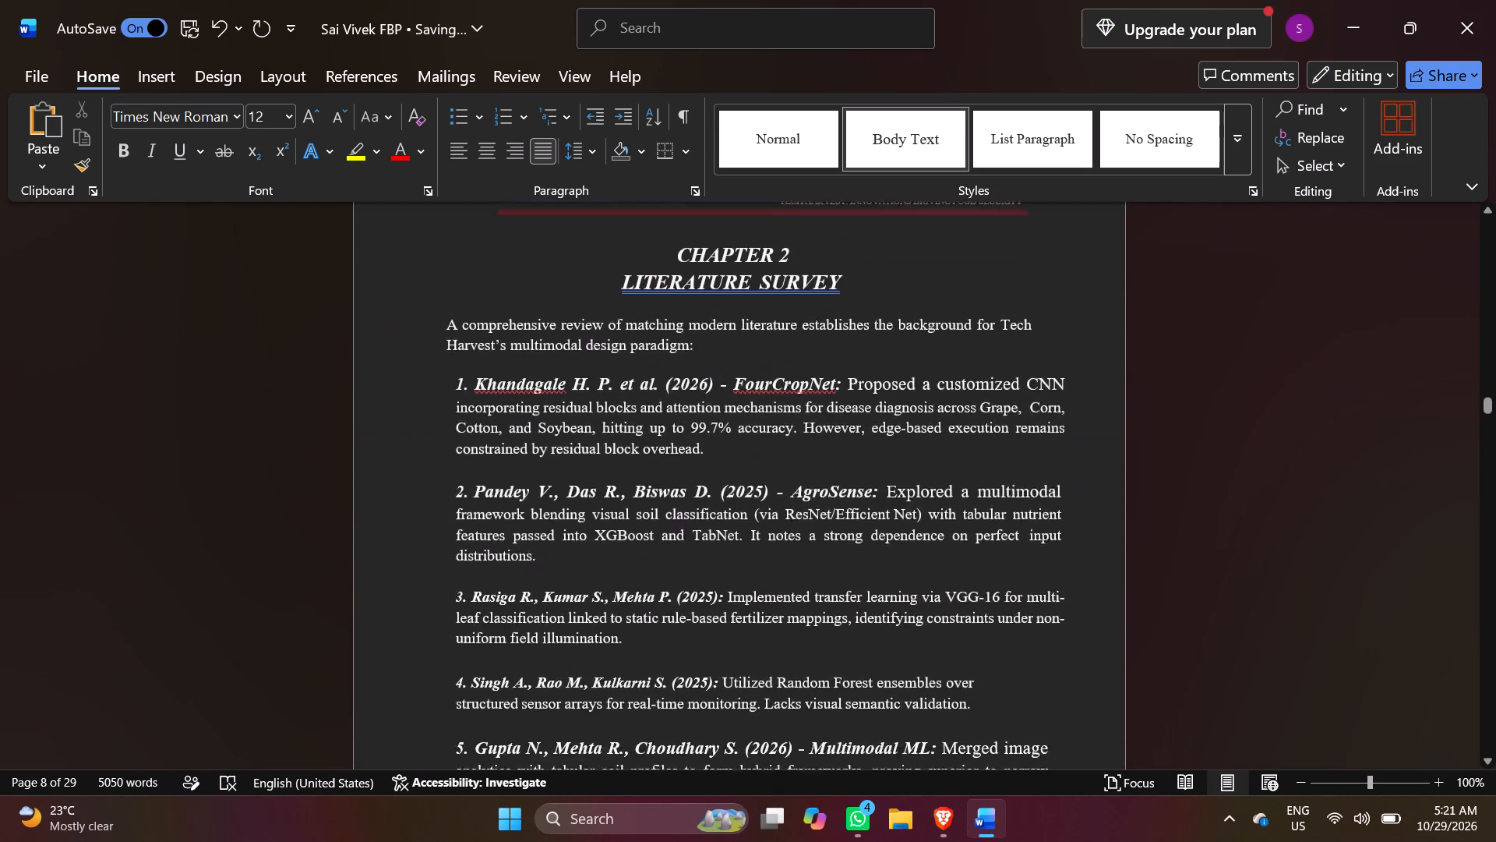
scroll(519, 601, "up", 20)
scroll(519, 601, "up", 10)
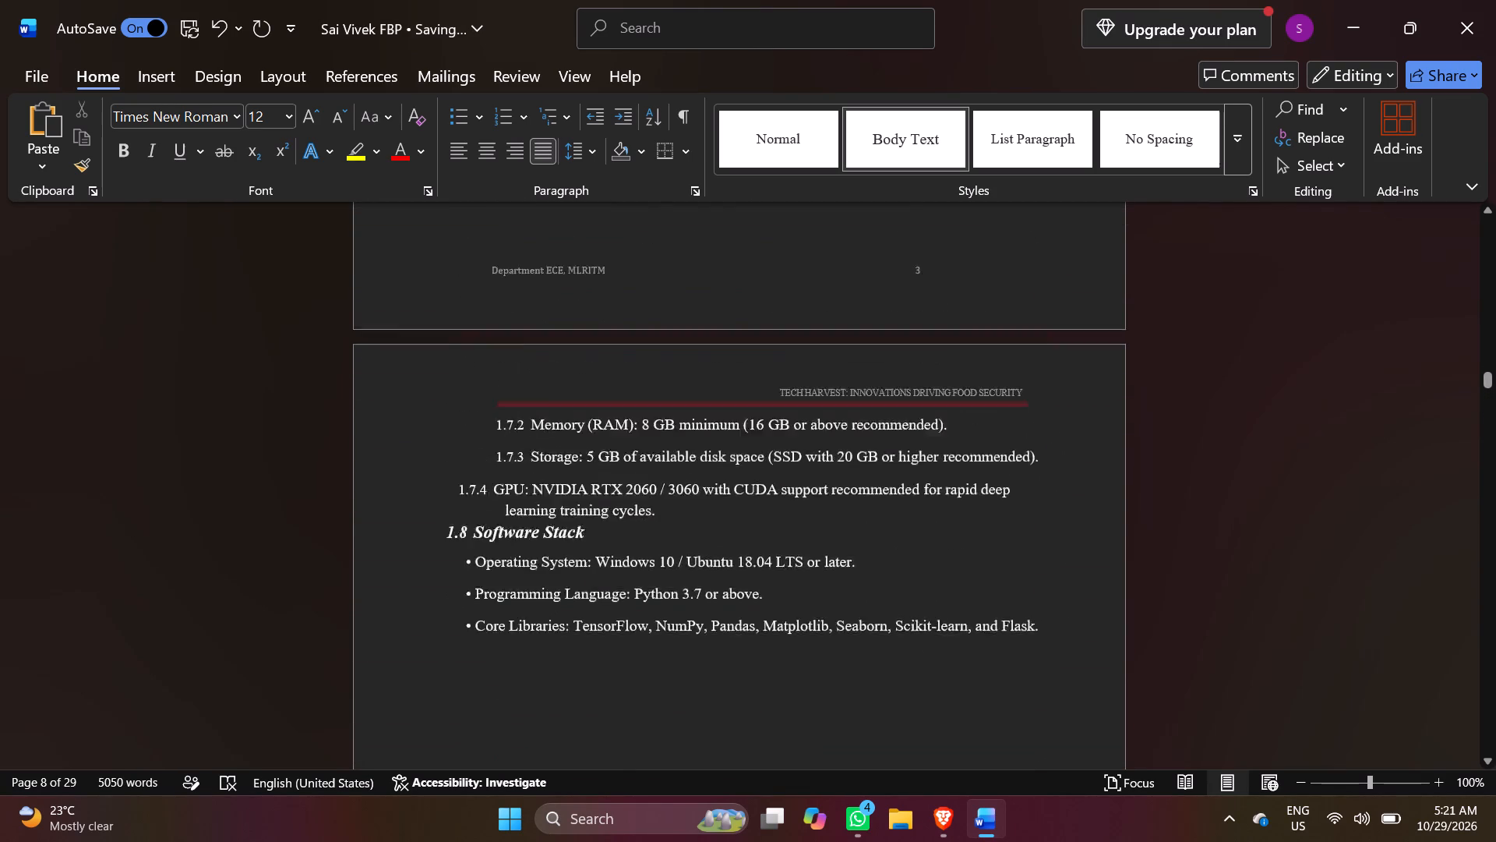
scroll(521, 593, "up", 20)
scroll(521, 593, "up", 5)
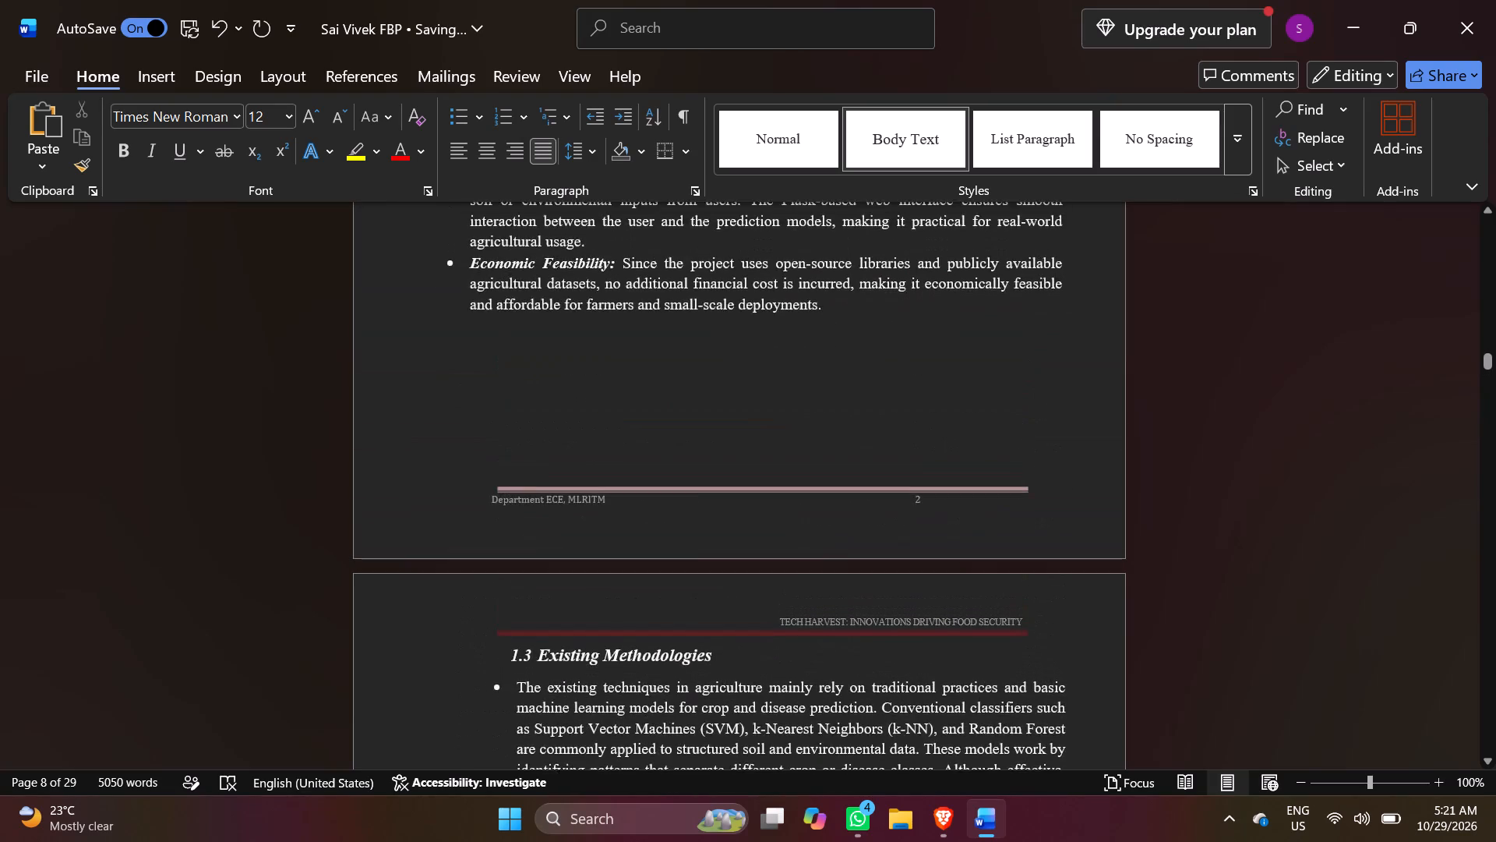
Replace the small bullets on the Machine learning algorithms and Weaknesses items under 1.4 with the indented solid round bullet.
scroll(526, 572, "down", 8)
scroll(503, 471, "down", 3)
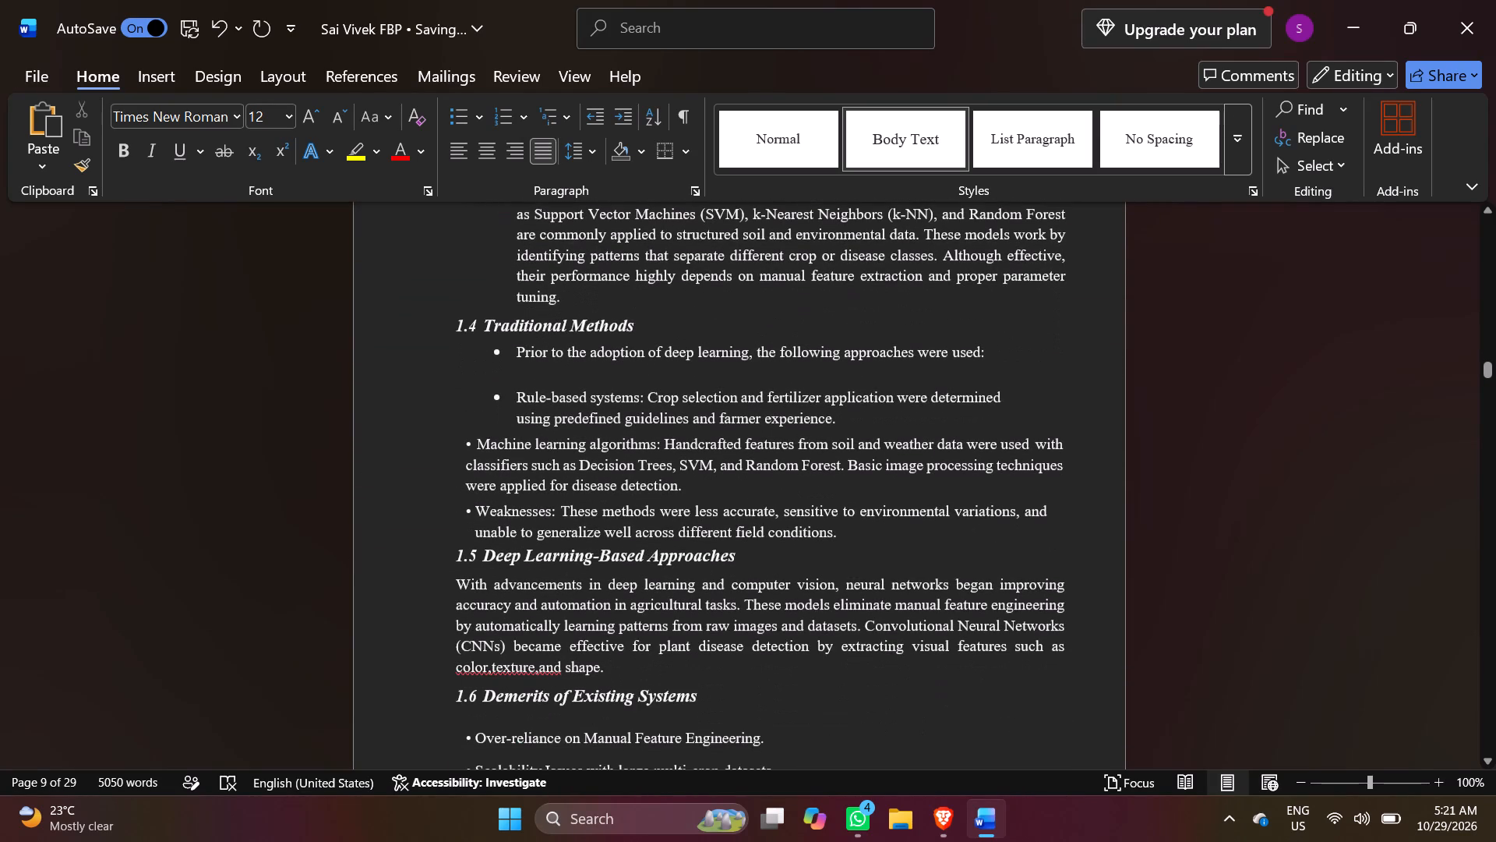
left_click(478, 440)
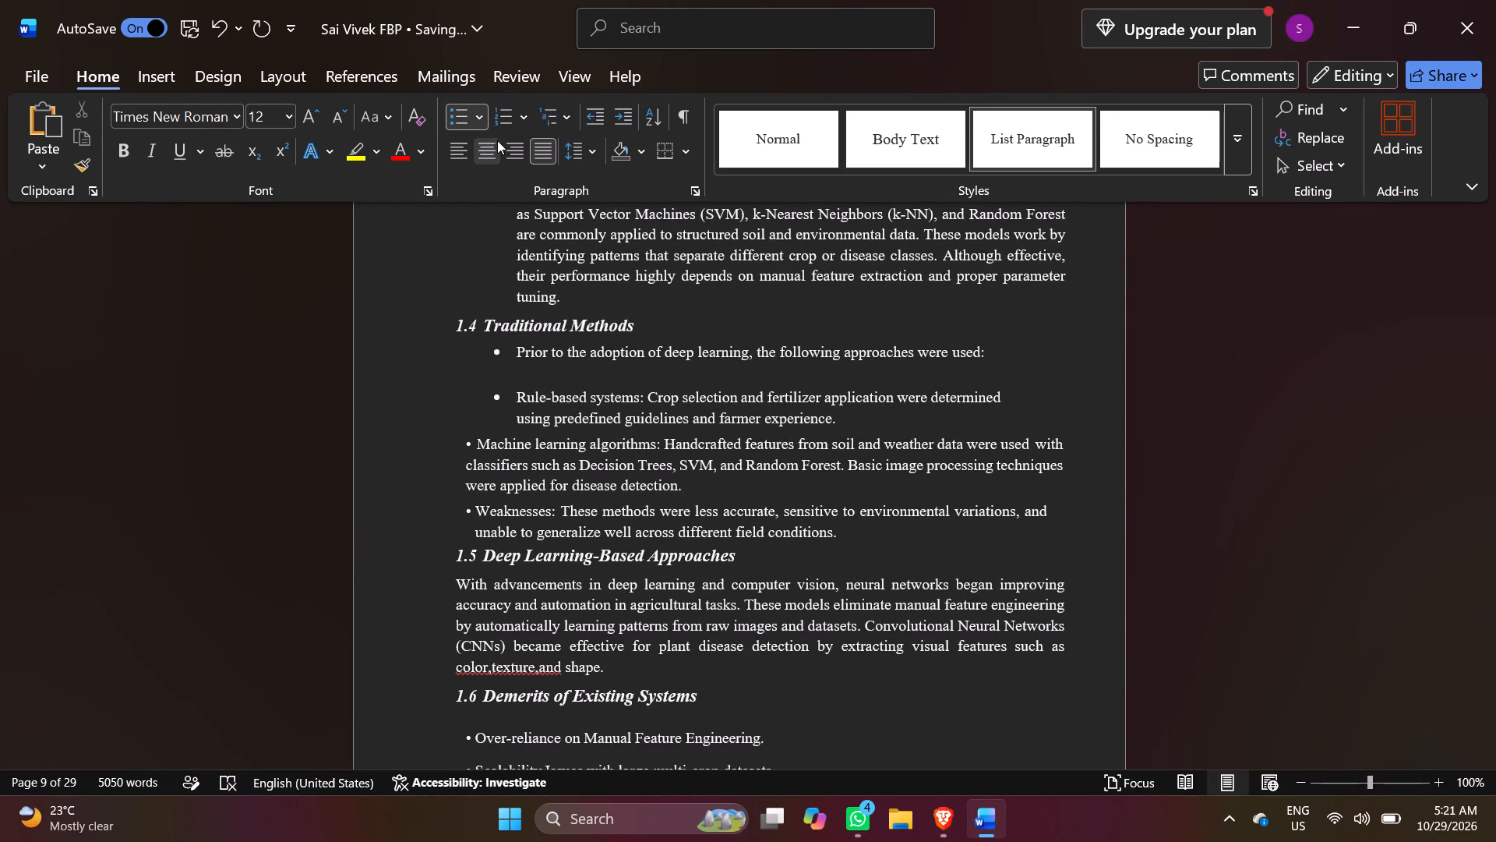
left_click(467, 116)
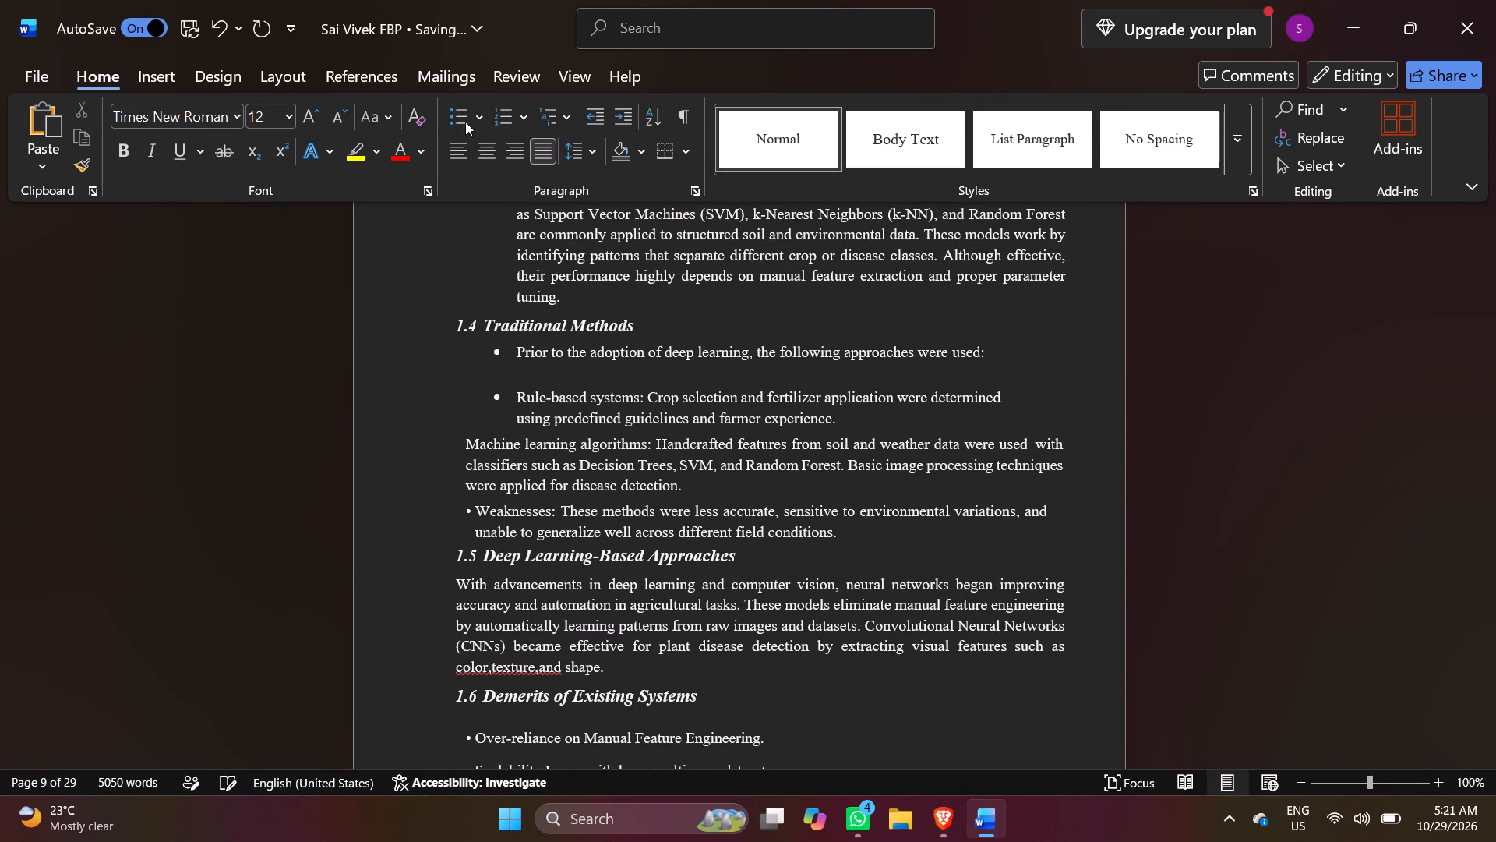
left_click(465, 122)
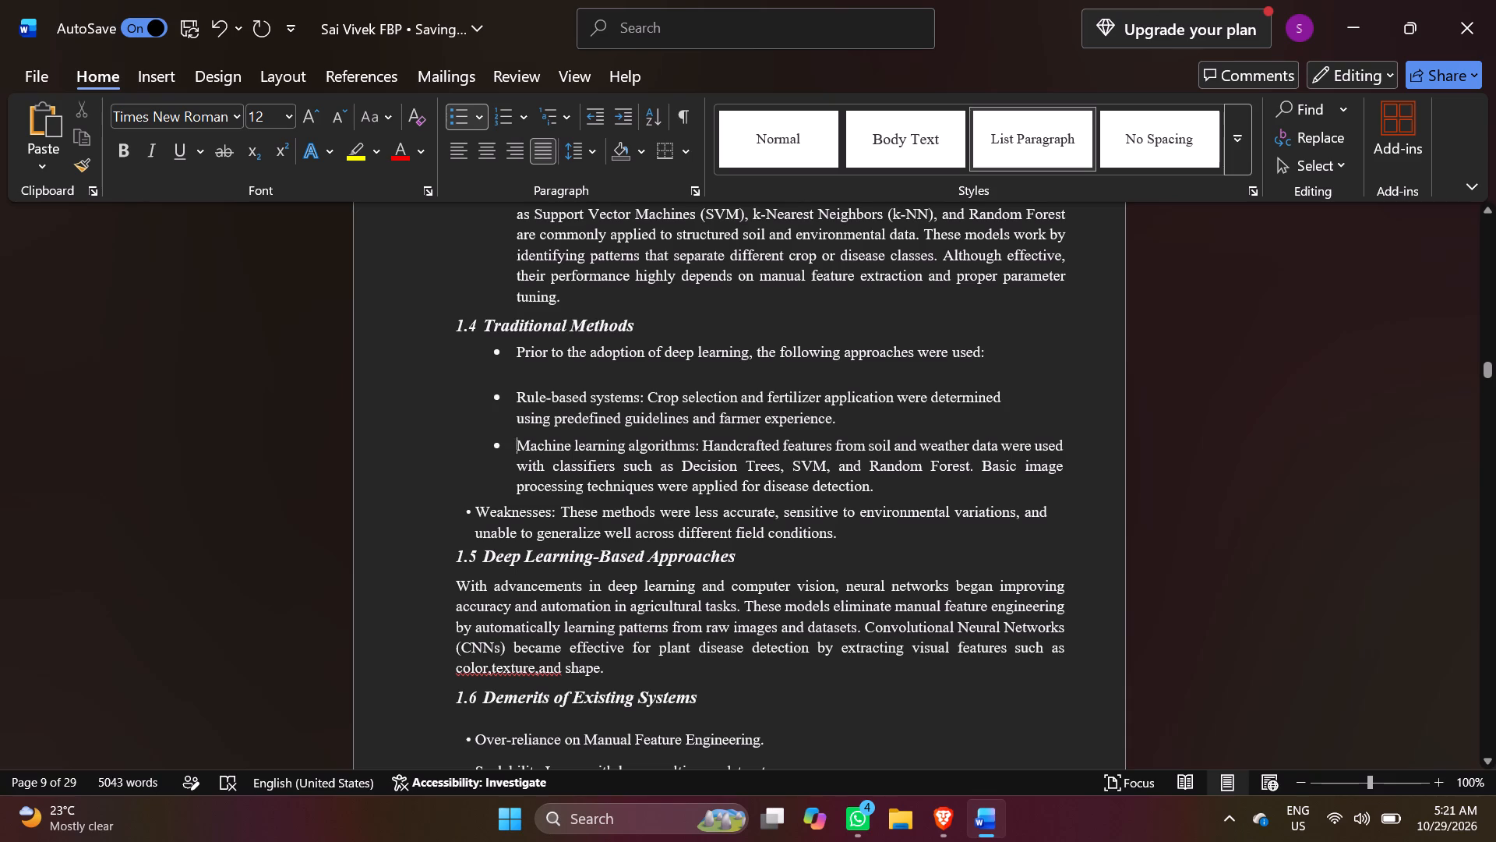
left_click(486, 517)
left_click(459, 117)
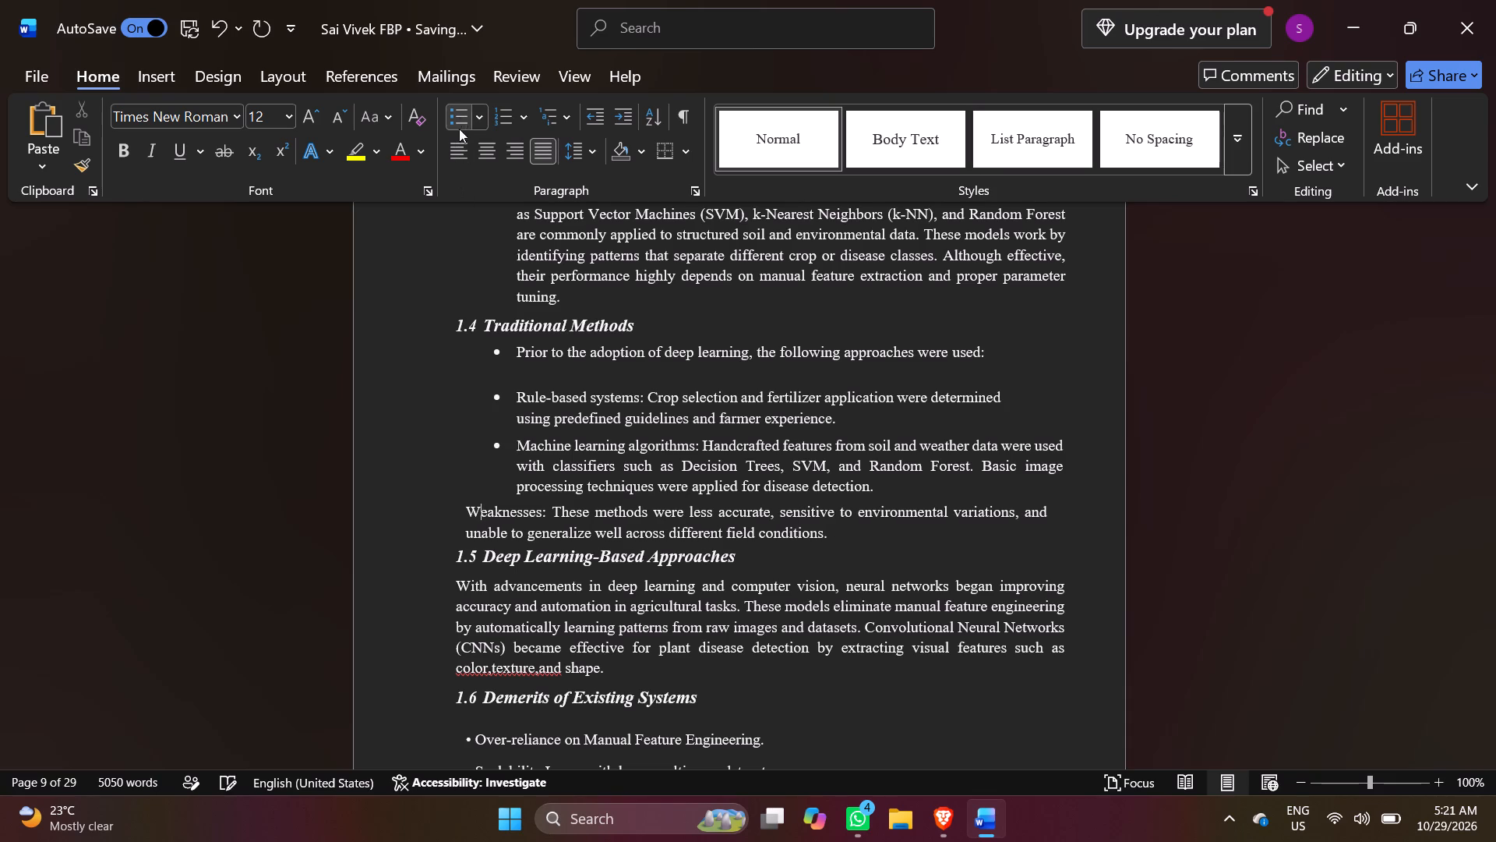
left_click(453, 114)
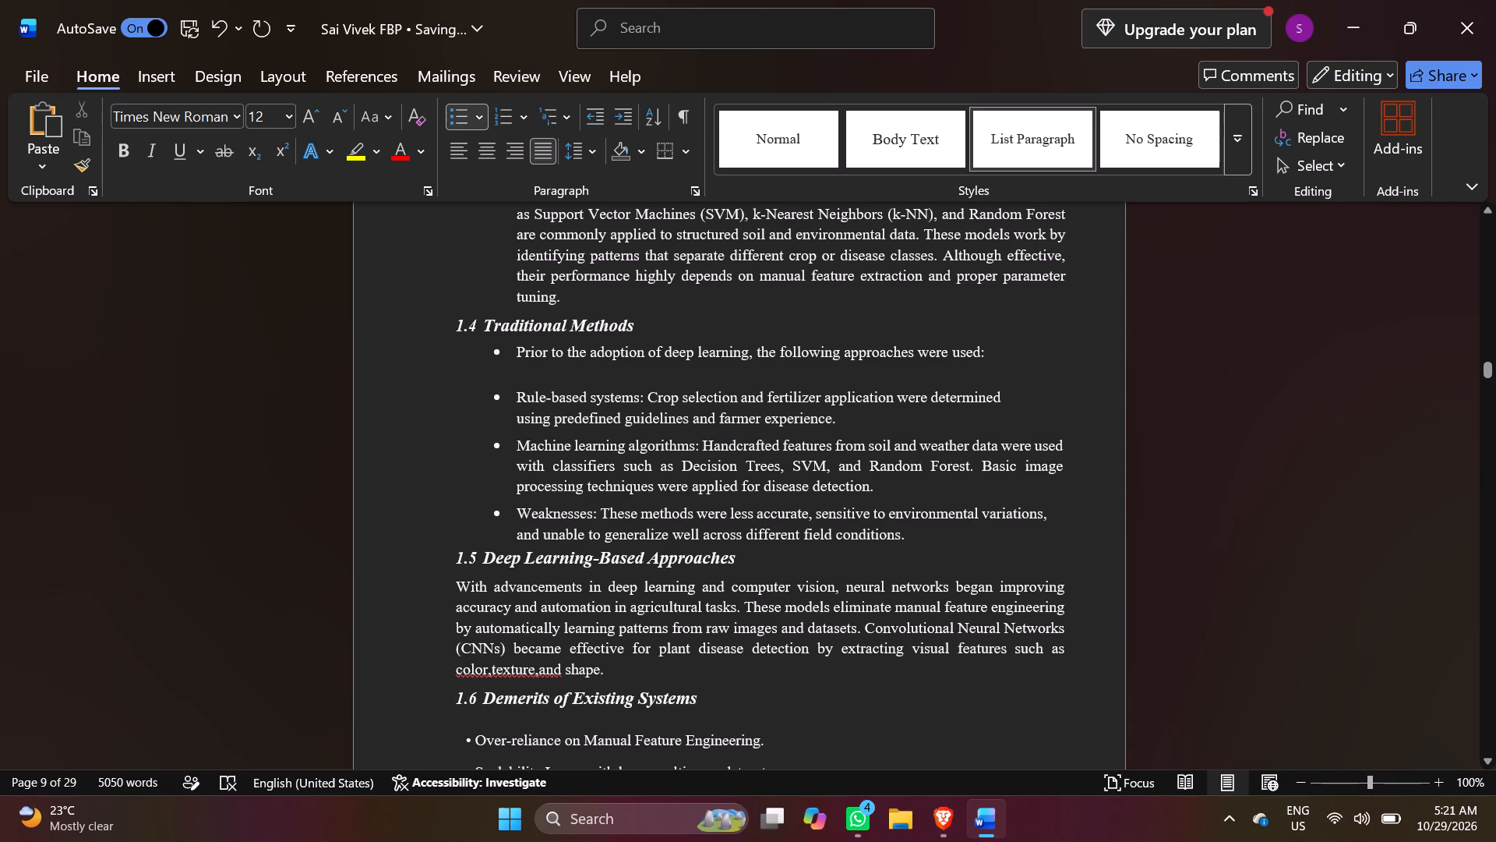
Format the paragraph under 1.5 Deep Learning-Based Approaches as a bulleted item with the solid round bullet.
left_click(461, 586)
left_click(468, 116)
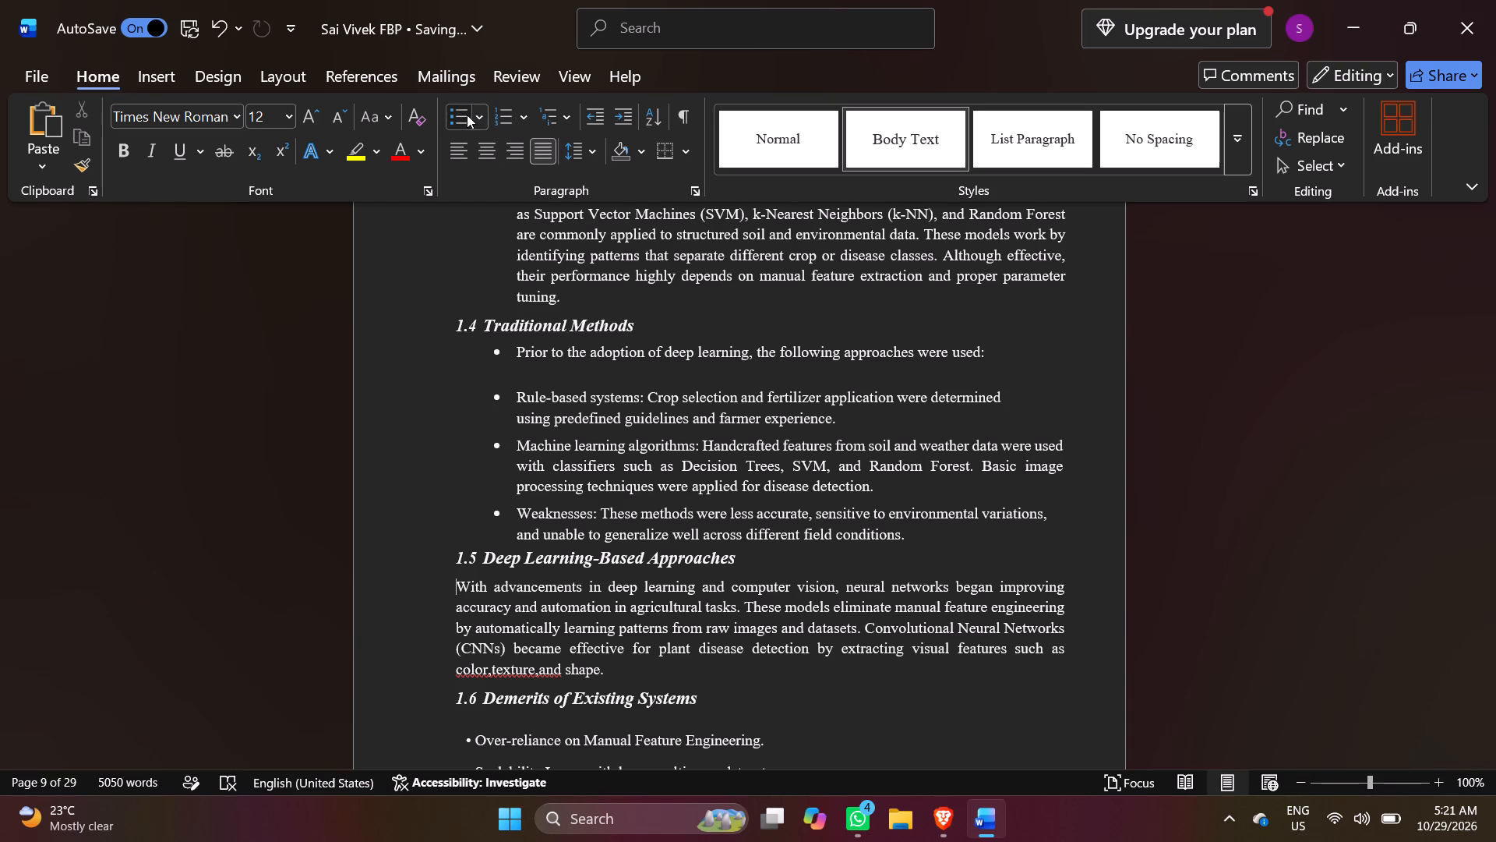
Replace the small bullets on all the items under 1.6 Demerits of Existing Systems with the solid round bullet.
scroll(495, 659, "down", 3)
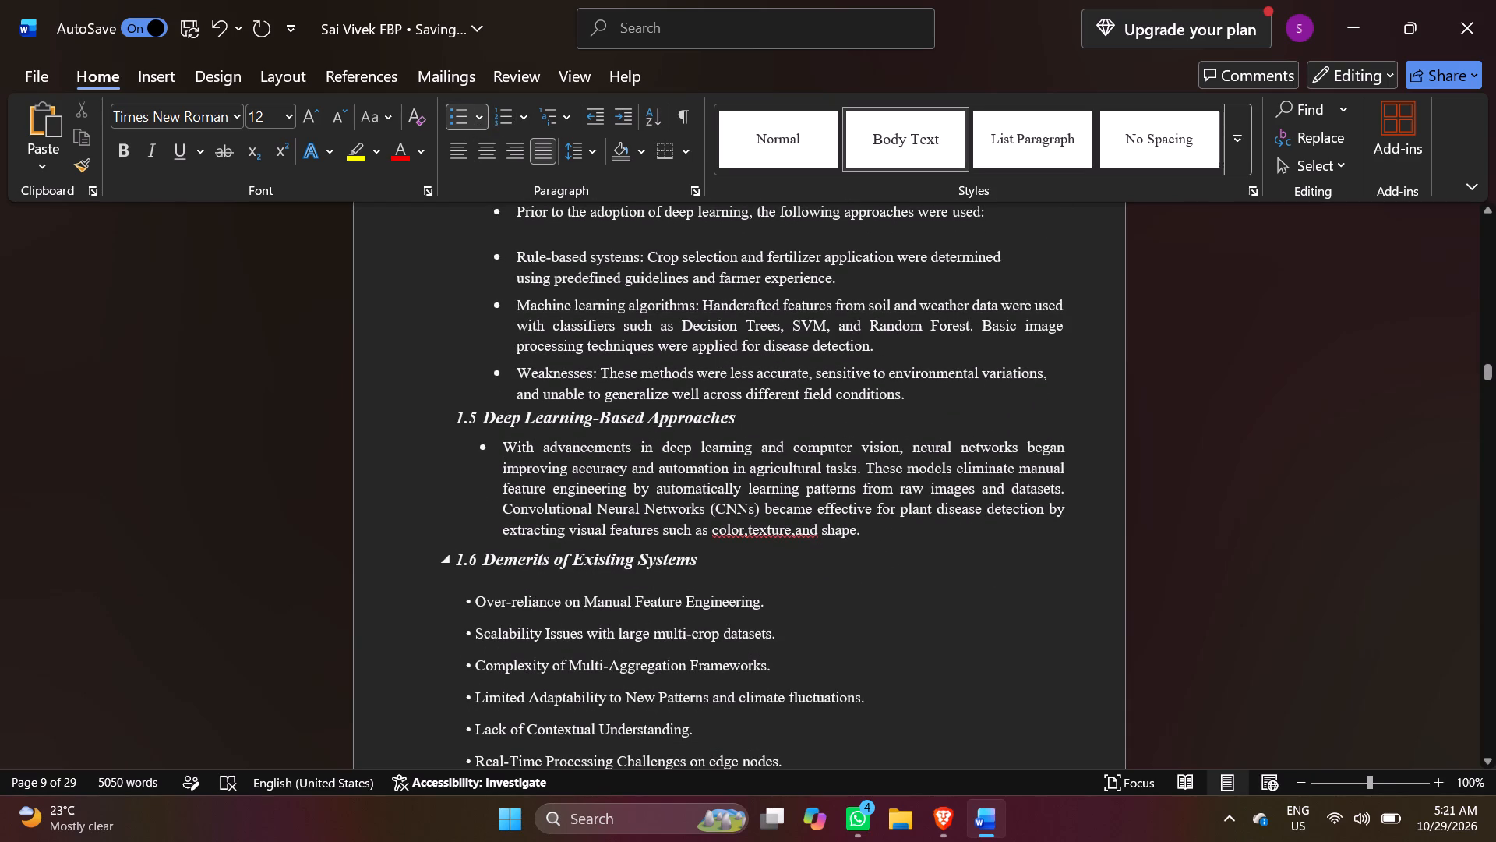
left_click(465, 607)
left_click_drag(464, 607, 537, 663)
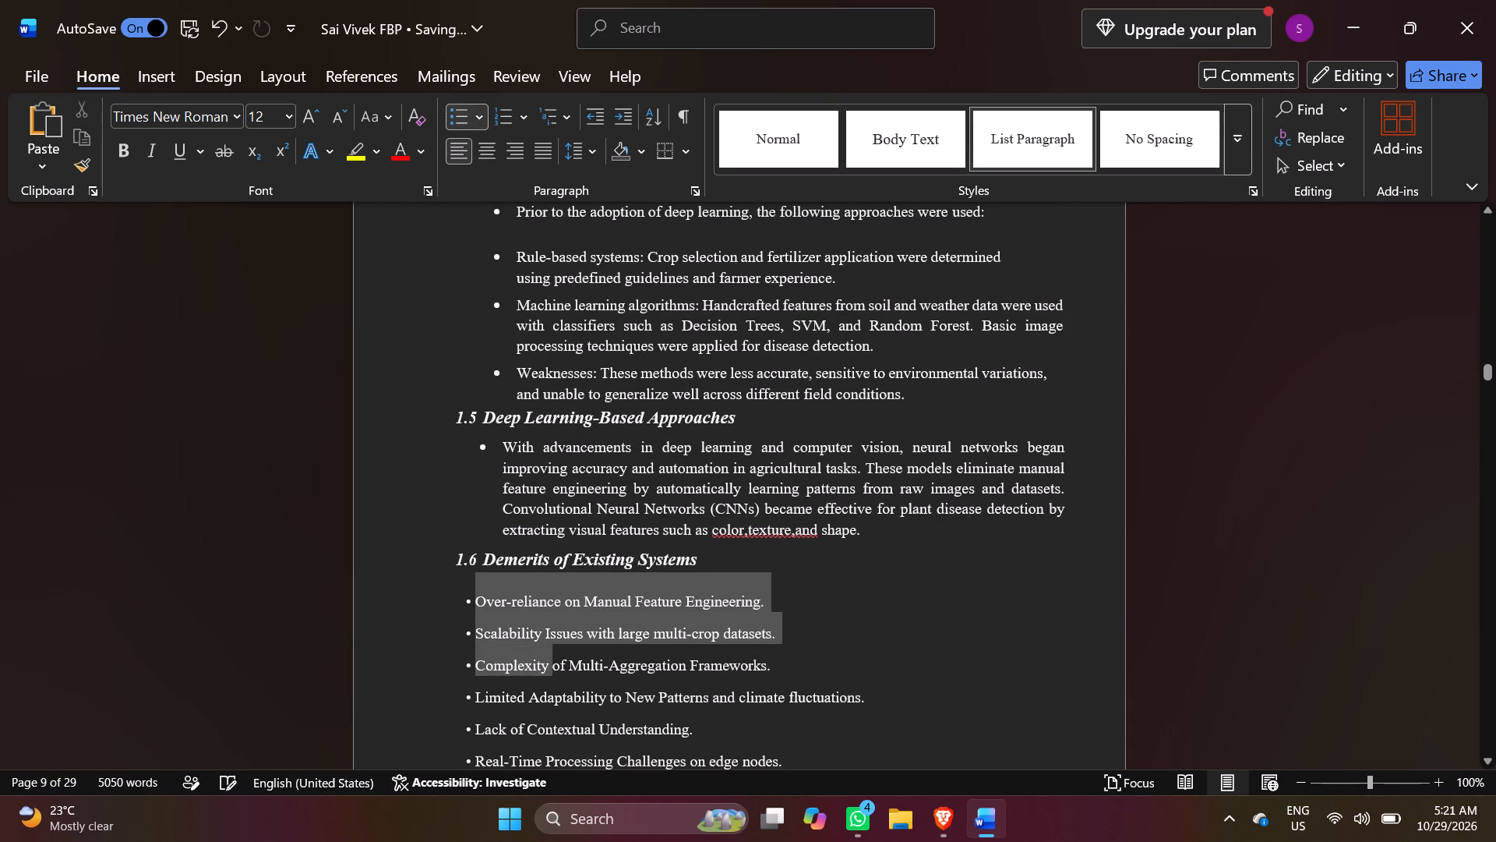
left_click_drag(537, 663, 762, 553)
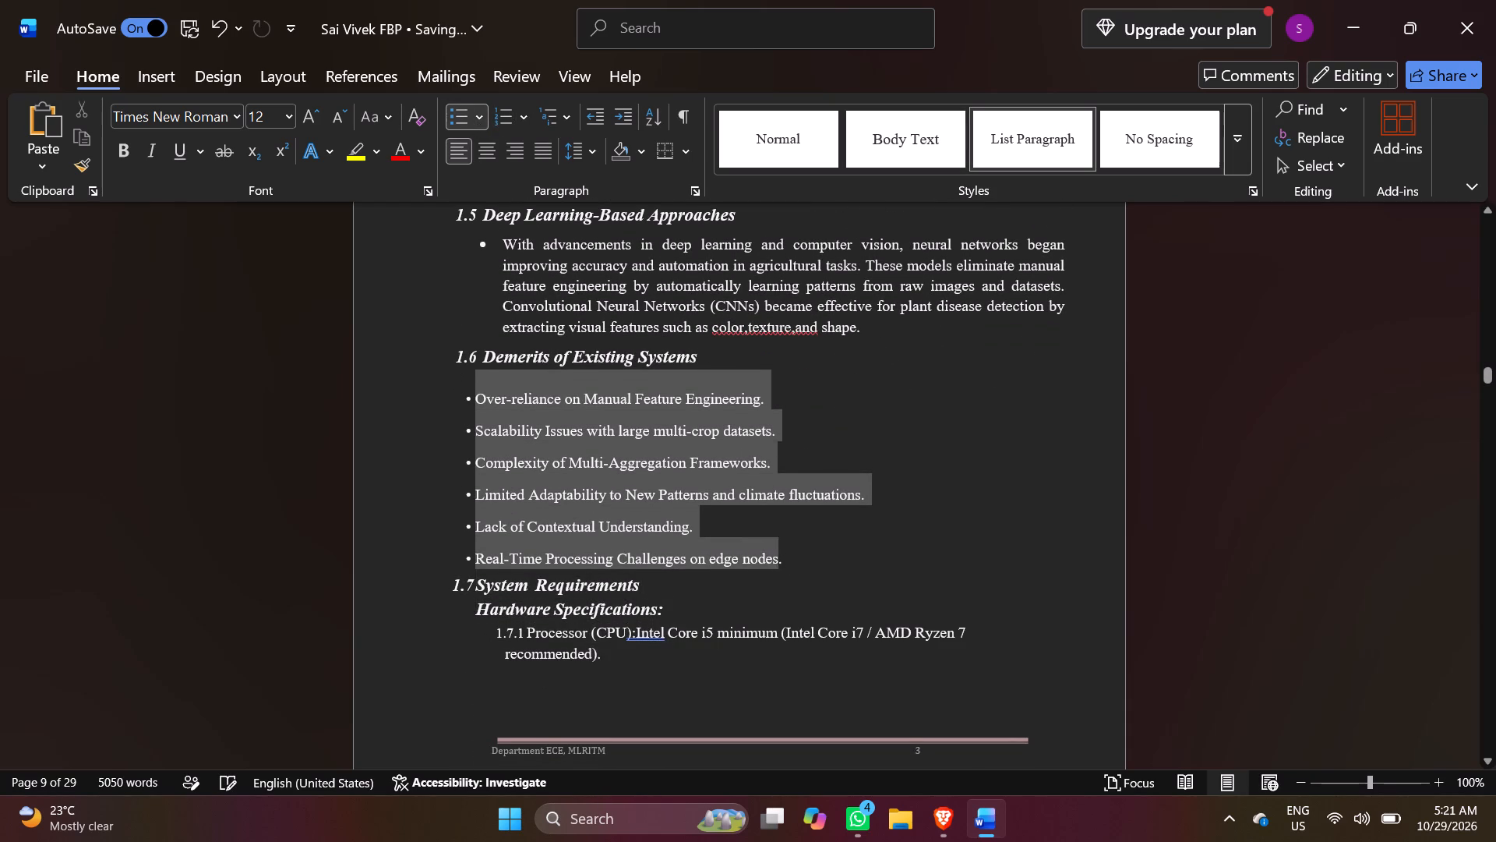
left_click_drag(762, 553, 782, 553)
left_click(462, 122)
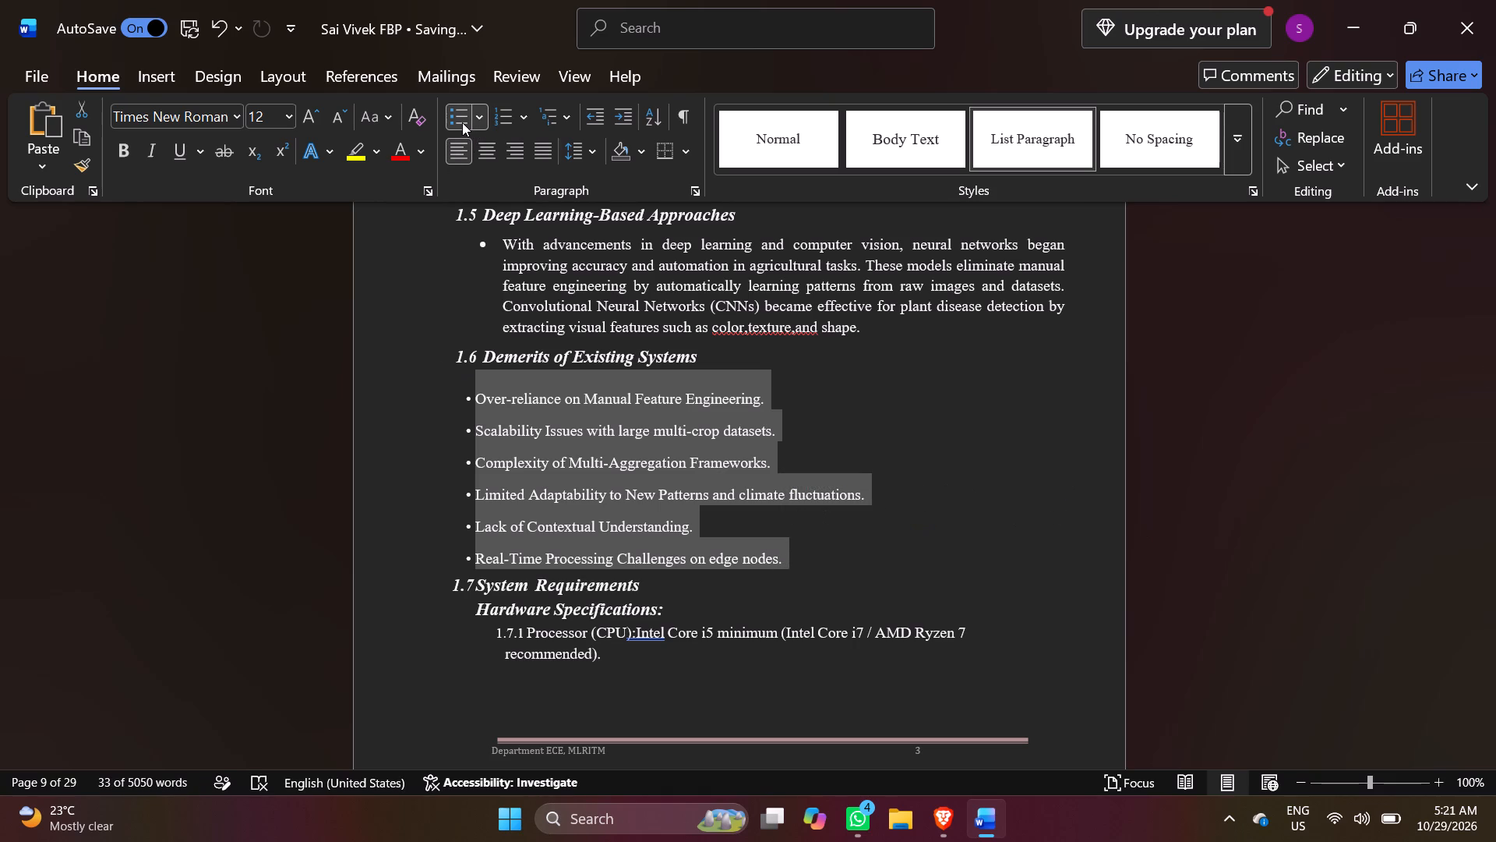
left_click(462, 122)
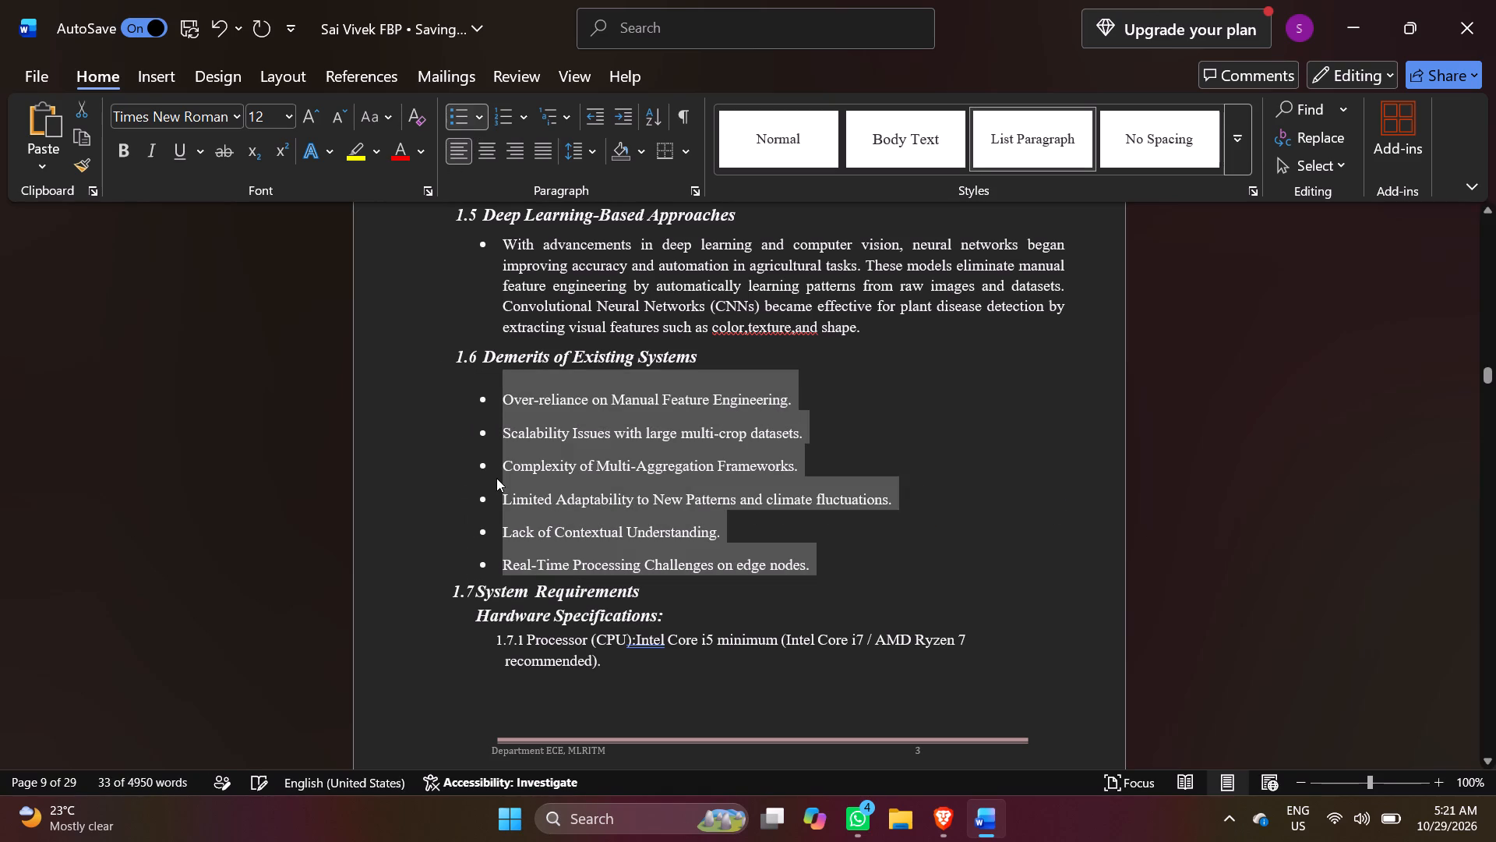
Replace the 1.7.1 number on the Processor (CPU) item under Hardware Specifications with a solid round bullet.
scroll(506, 593, "down", 2)
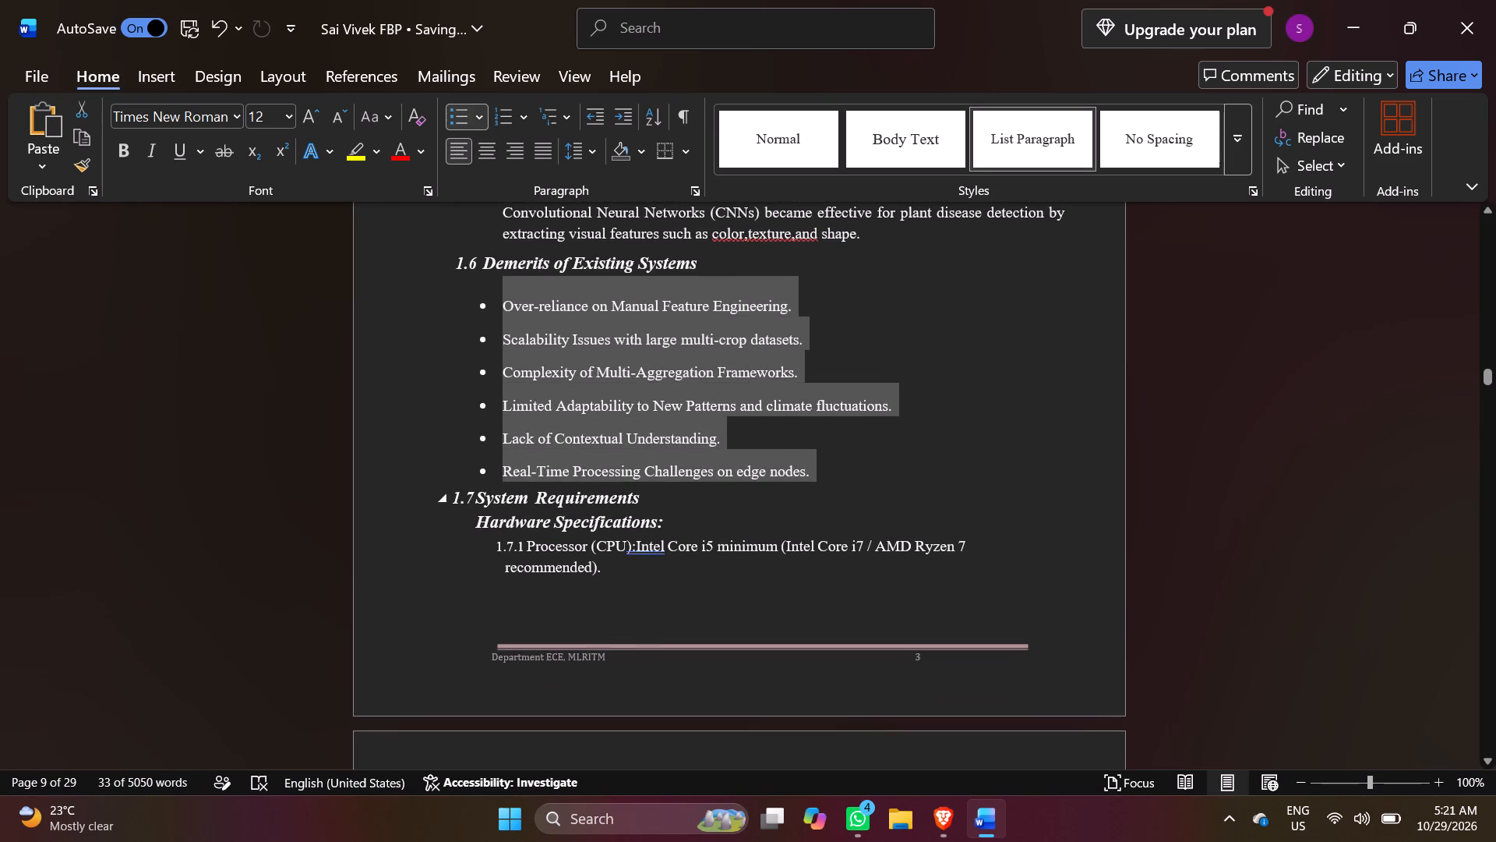
left_click_drag(475, 501, 662, 571)
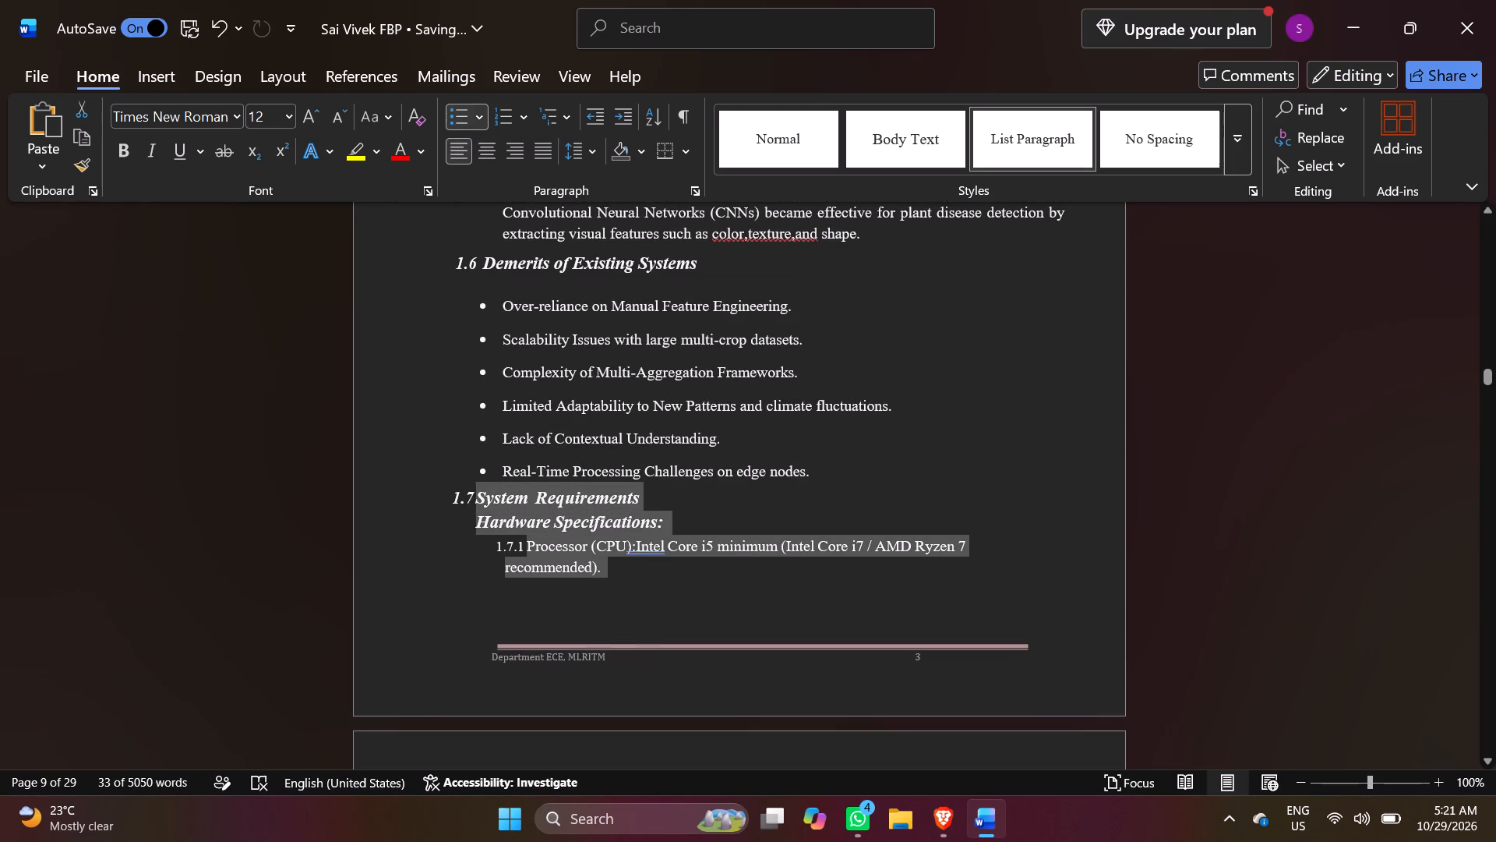
left_click_drag(662, 571, 688, 571)
left_click(630, 579)
scroll(630, 578, "down", 9)
scroll(637, 600, "up", 3)
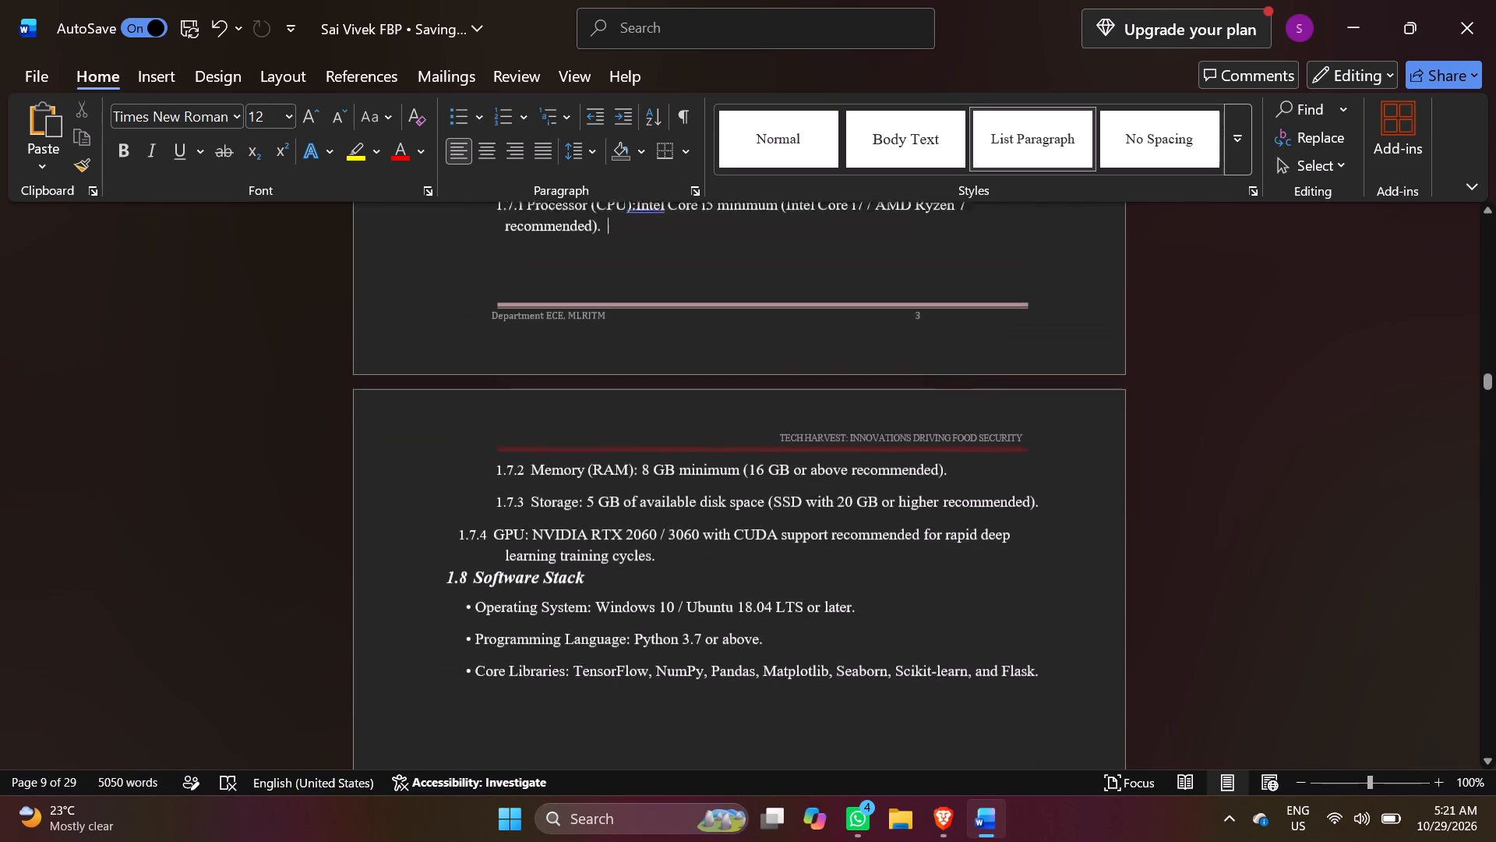
scroll(644, 612, "up", 5)
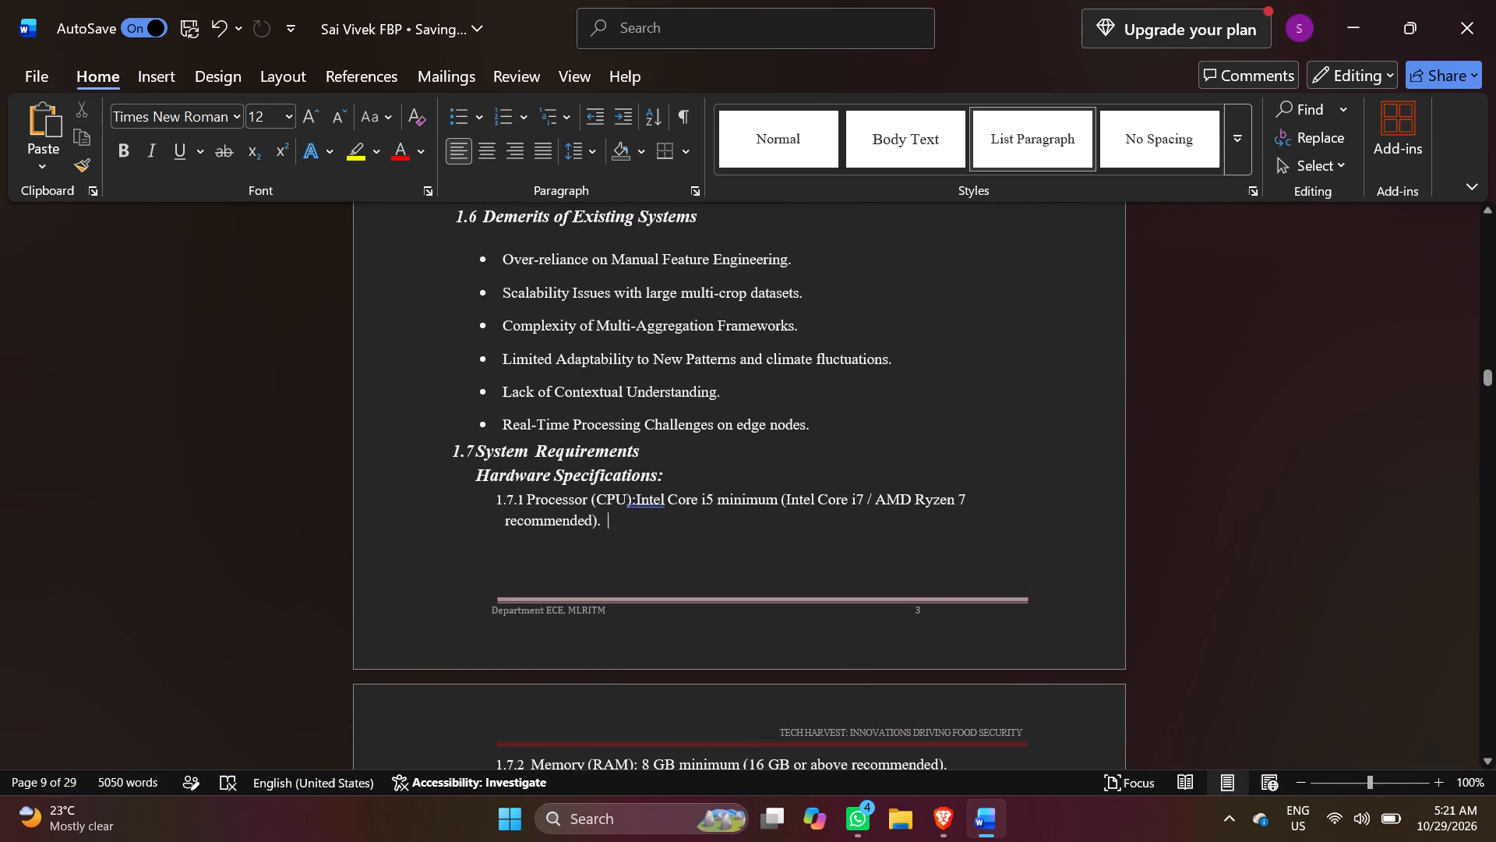
double_click(519, 503)
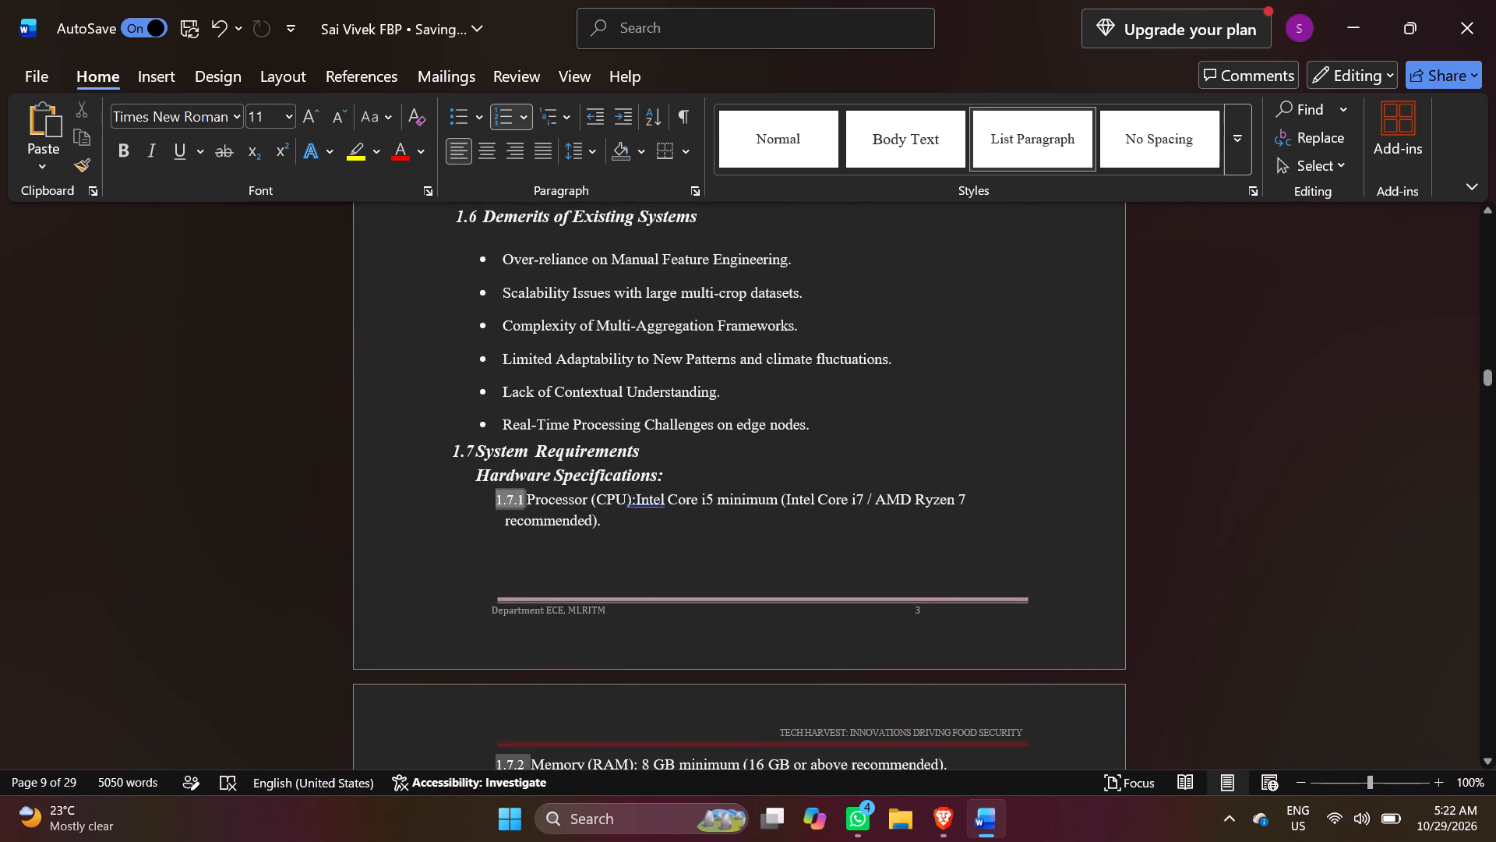
scroll(520, 502, "down", 5)
key("BackSpace")
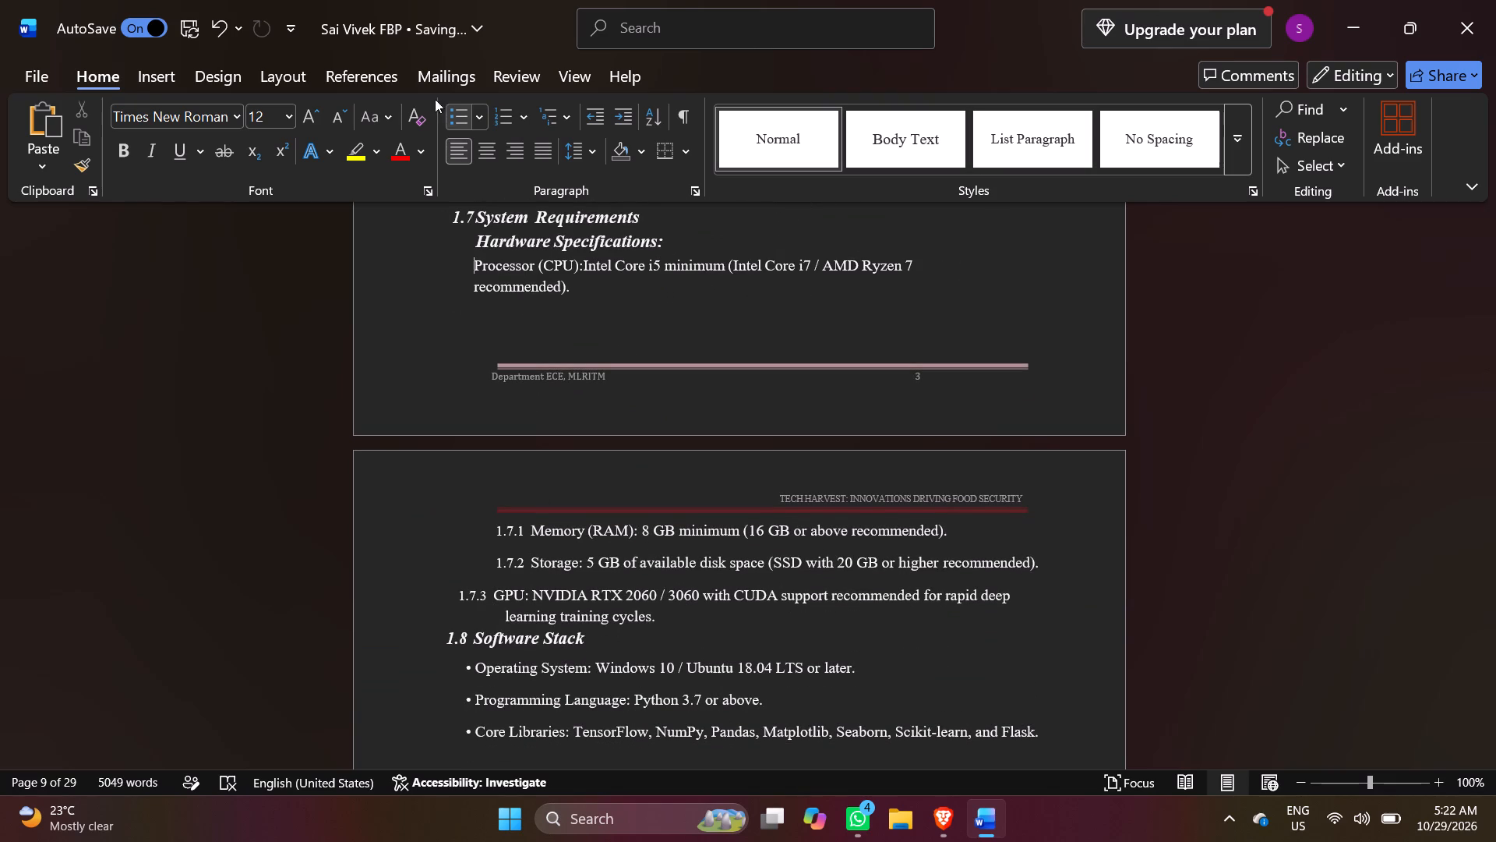
left_click(451, 119)
left_click(527, 529)
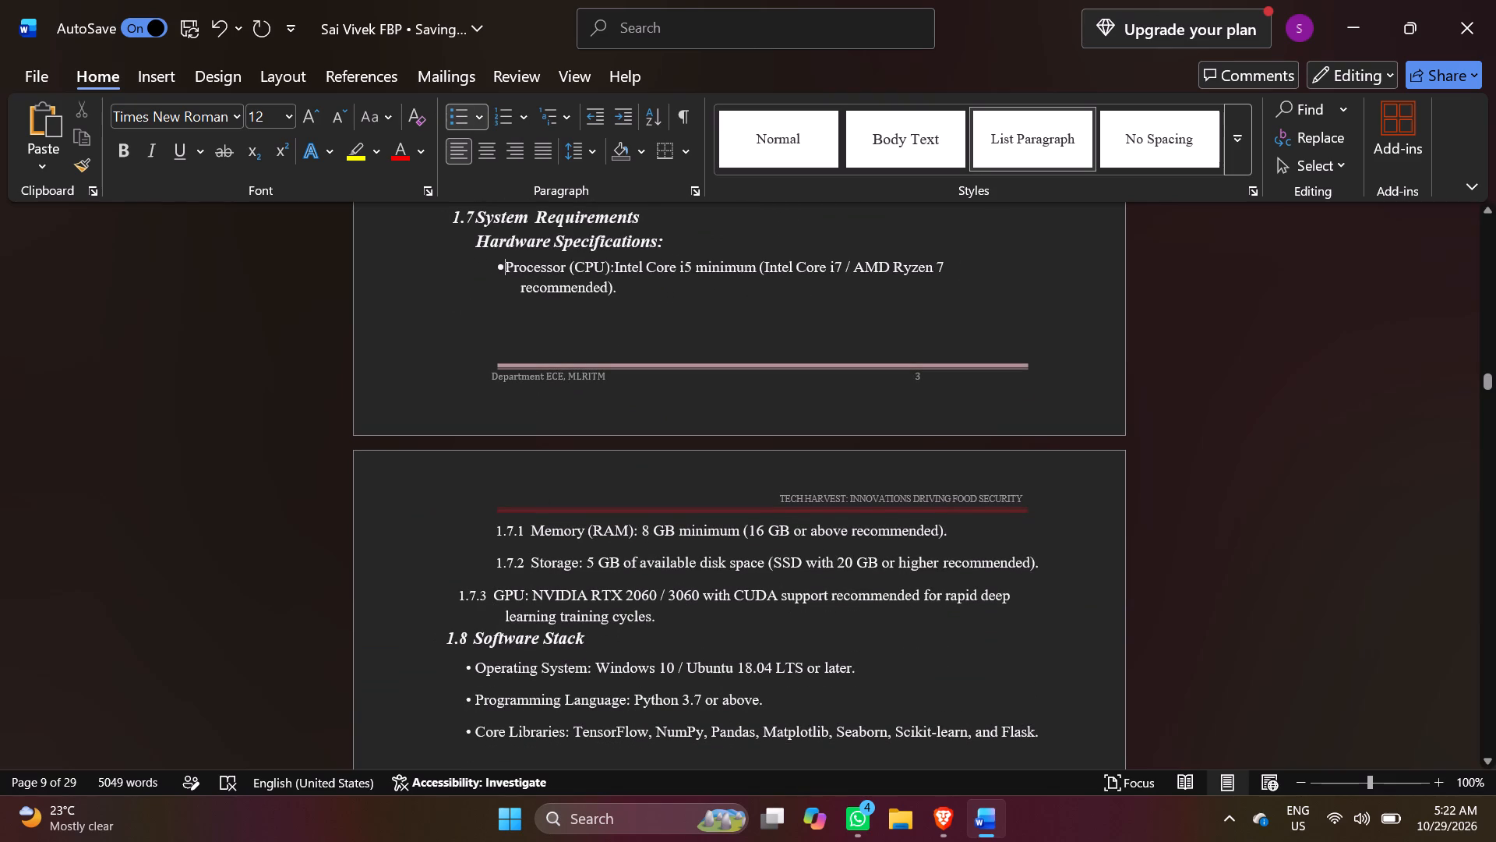
Accept the grammar correction that adds the missing space before Intel in the Processor (CPU) item.
left_click(630, 265)
right_click(630, 267)
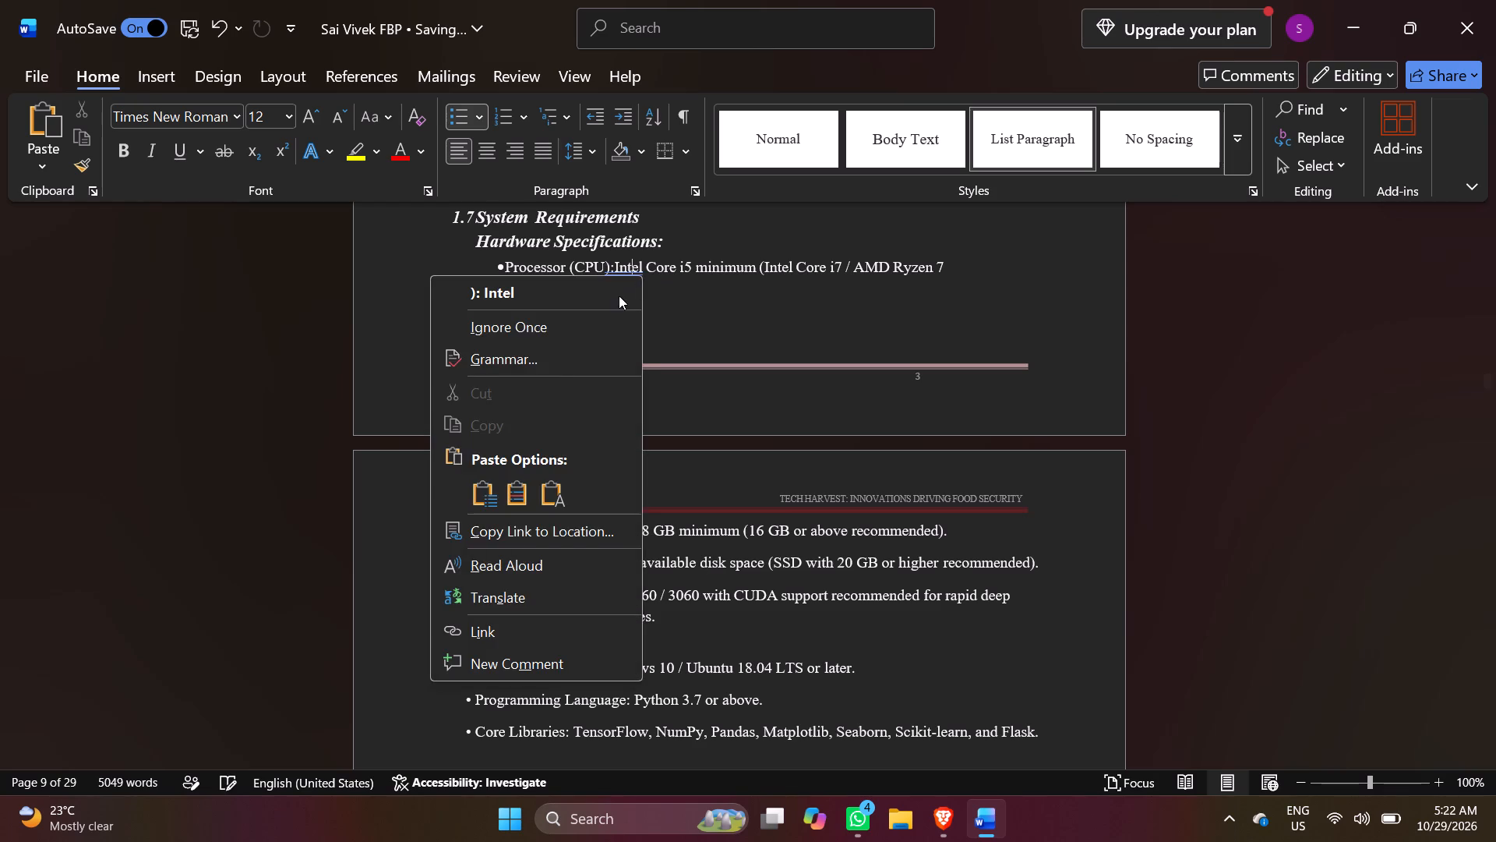
left_click(617, 295)
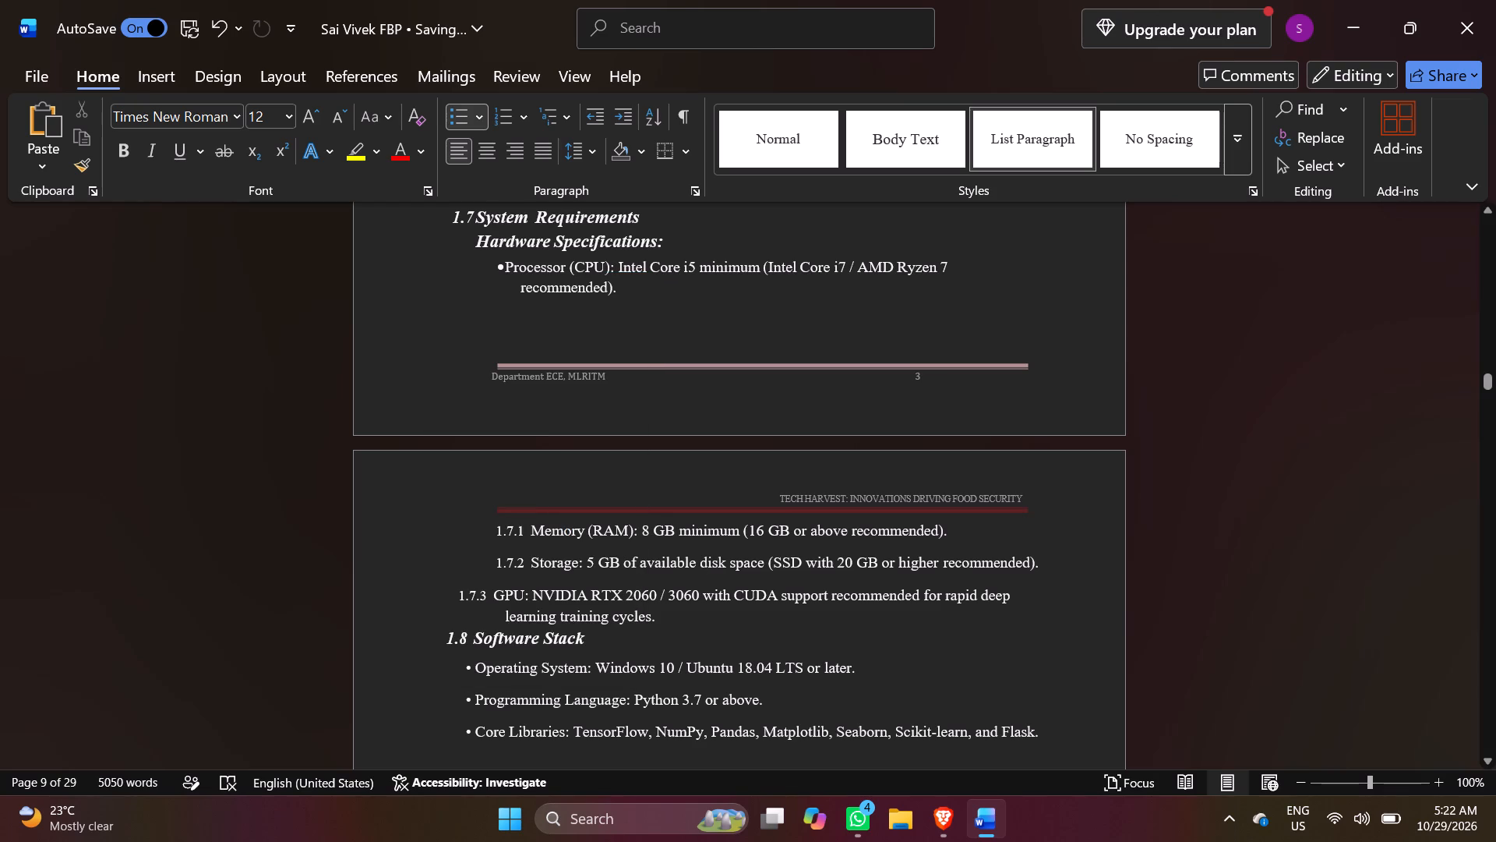
Replace the 1.7.x numbers on the Memory (RAM), Storage and GPU items under Hardware Specifications with solid round bullets.
left_click(527, 529)
key("BackSpace")
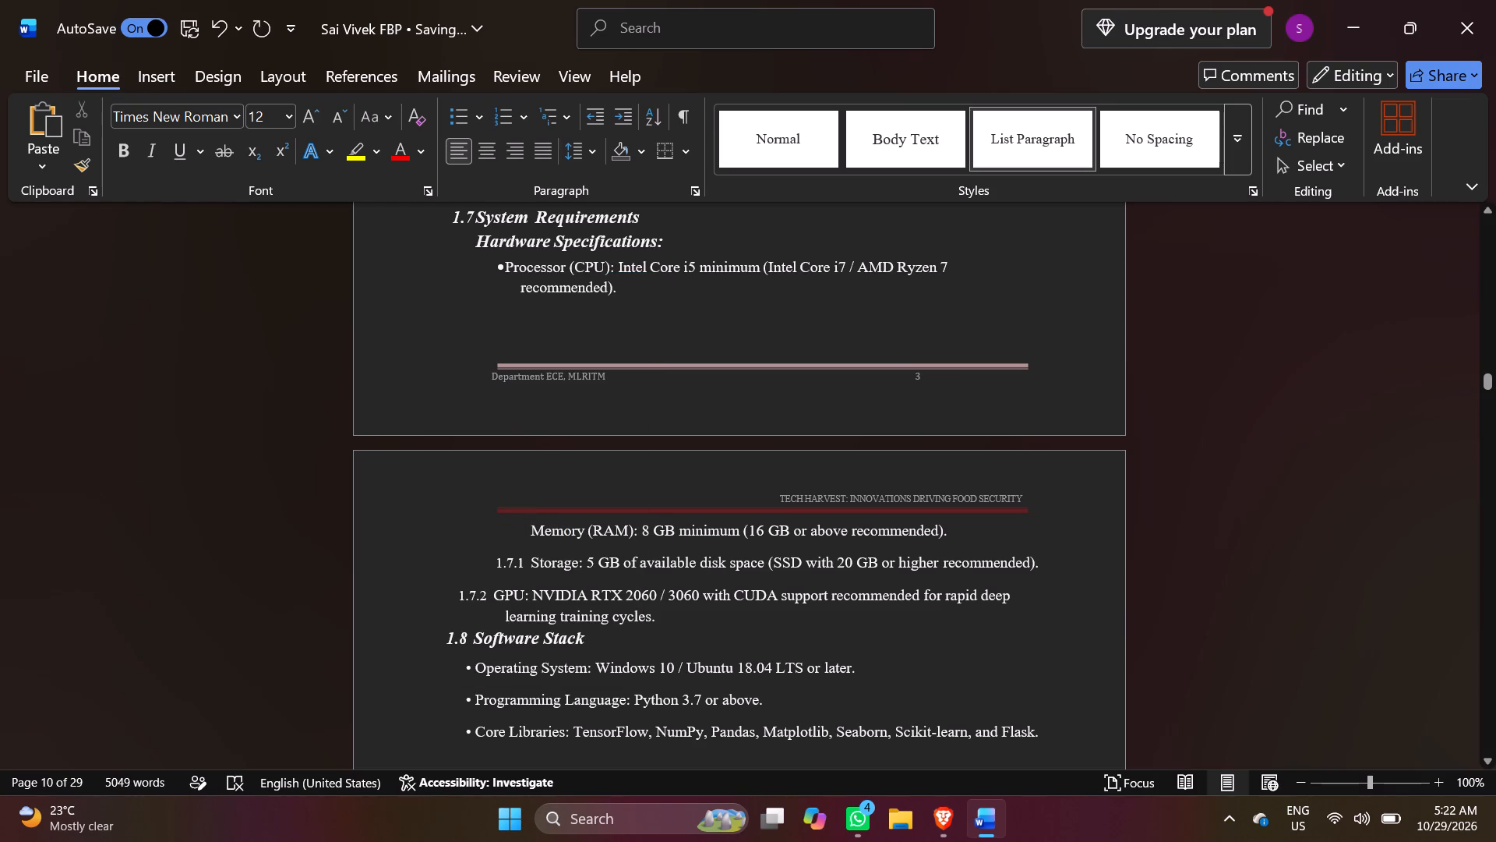
left_click(457, 126)
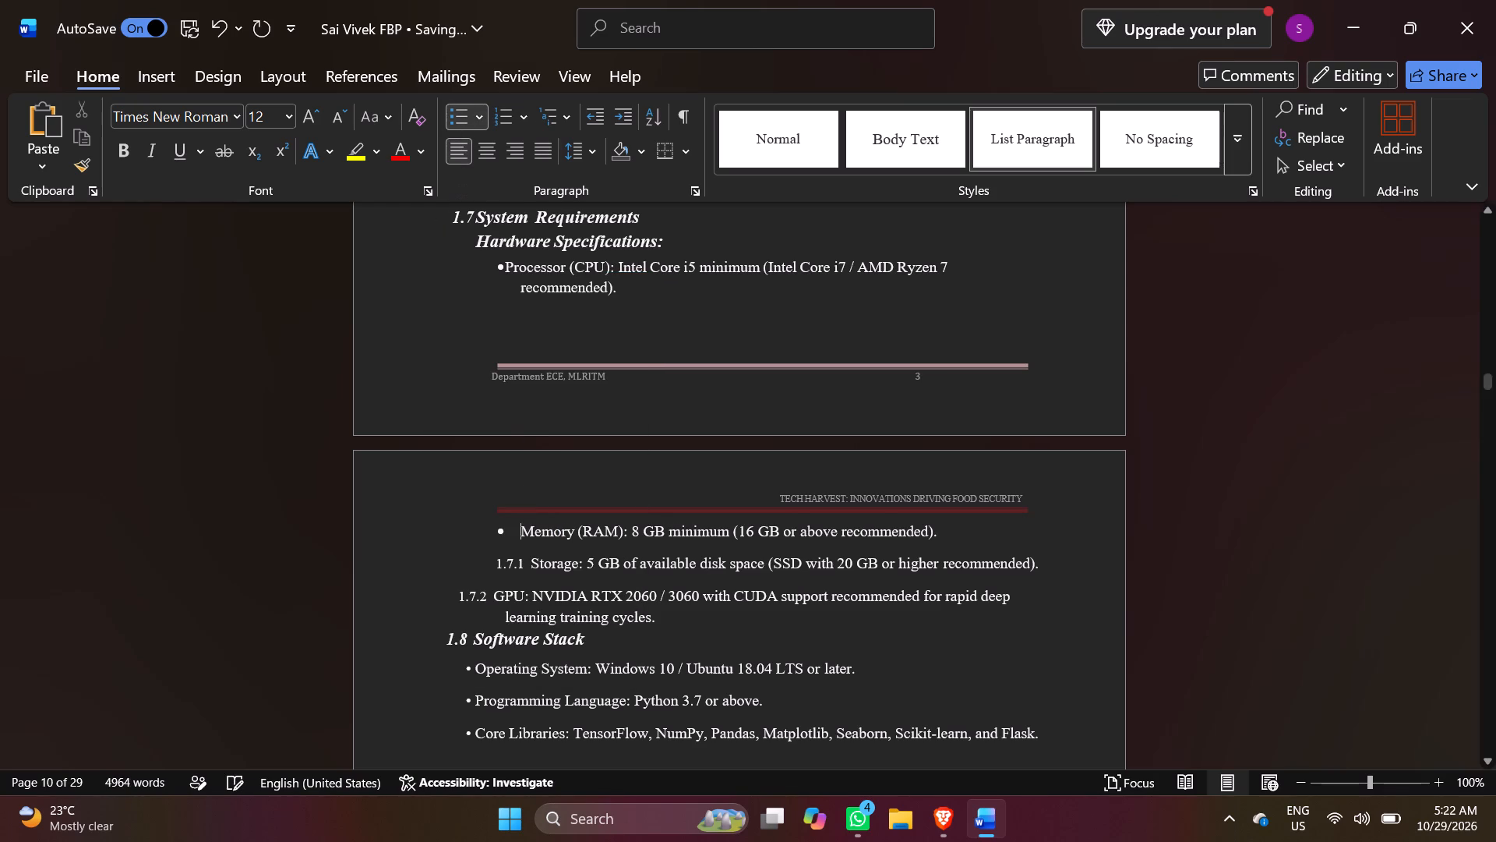
left_click(524, 559)
key("BackSpace")
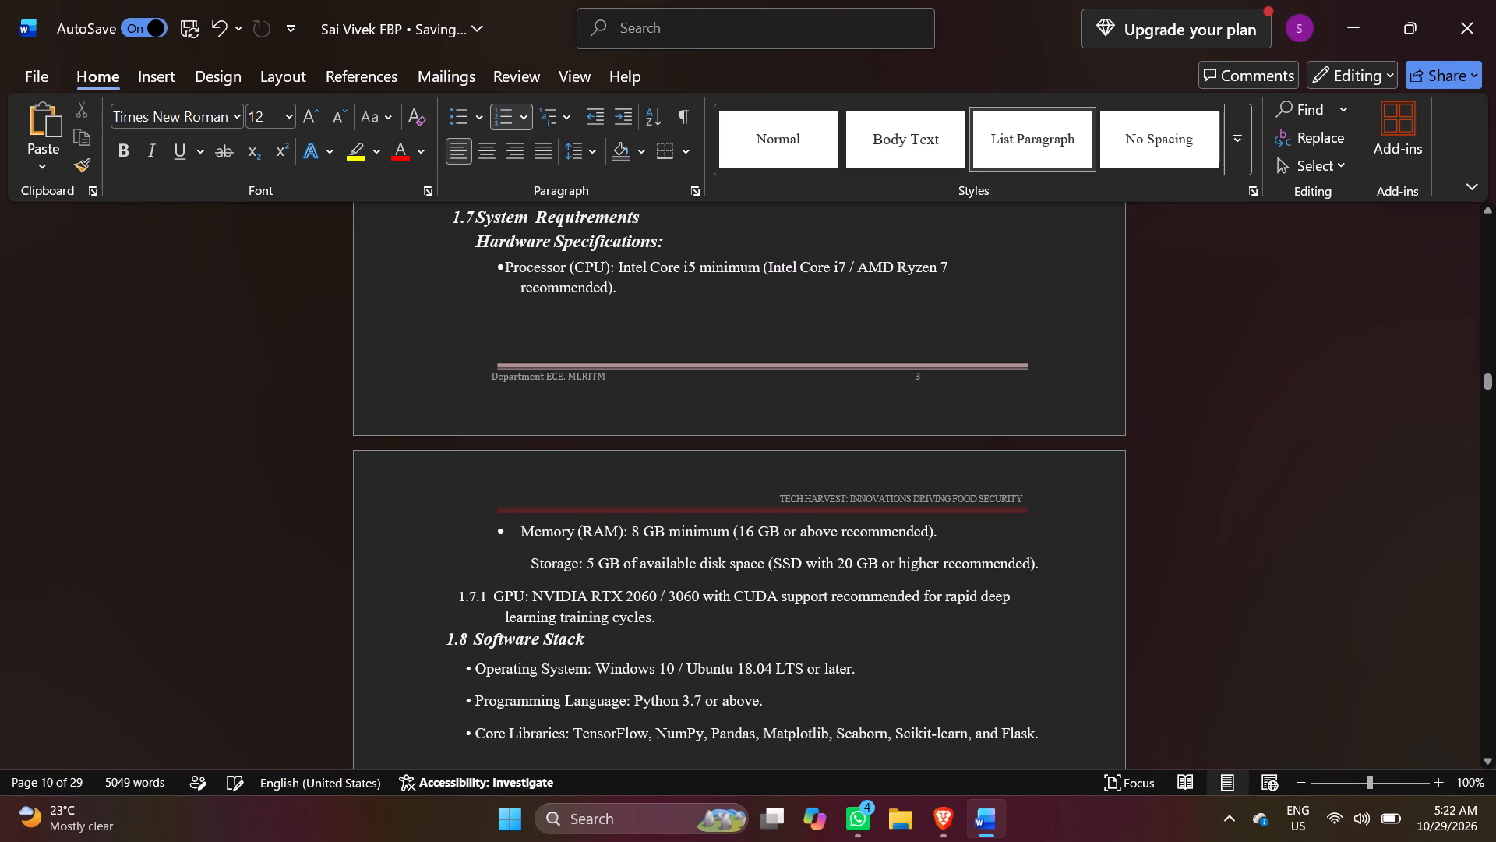
key("BackSpace")
left_click(459, 112)
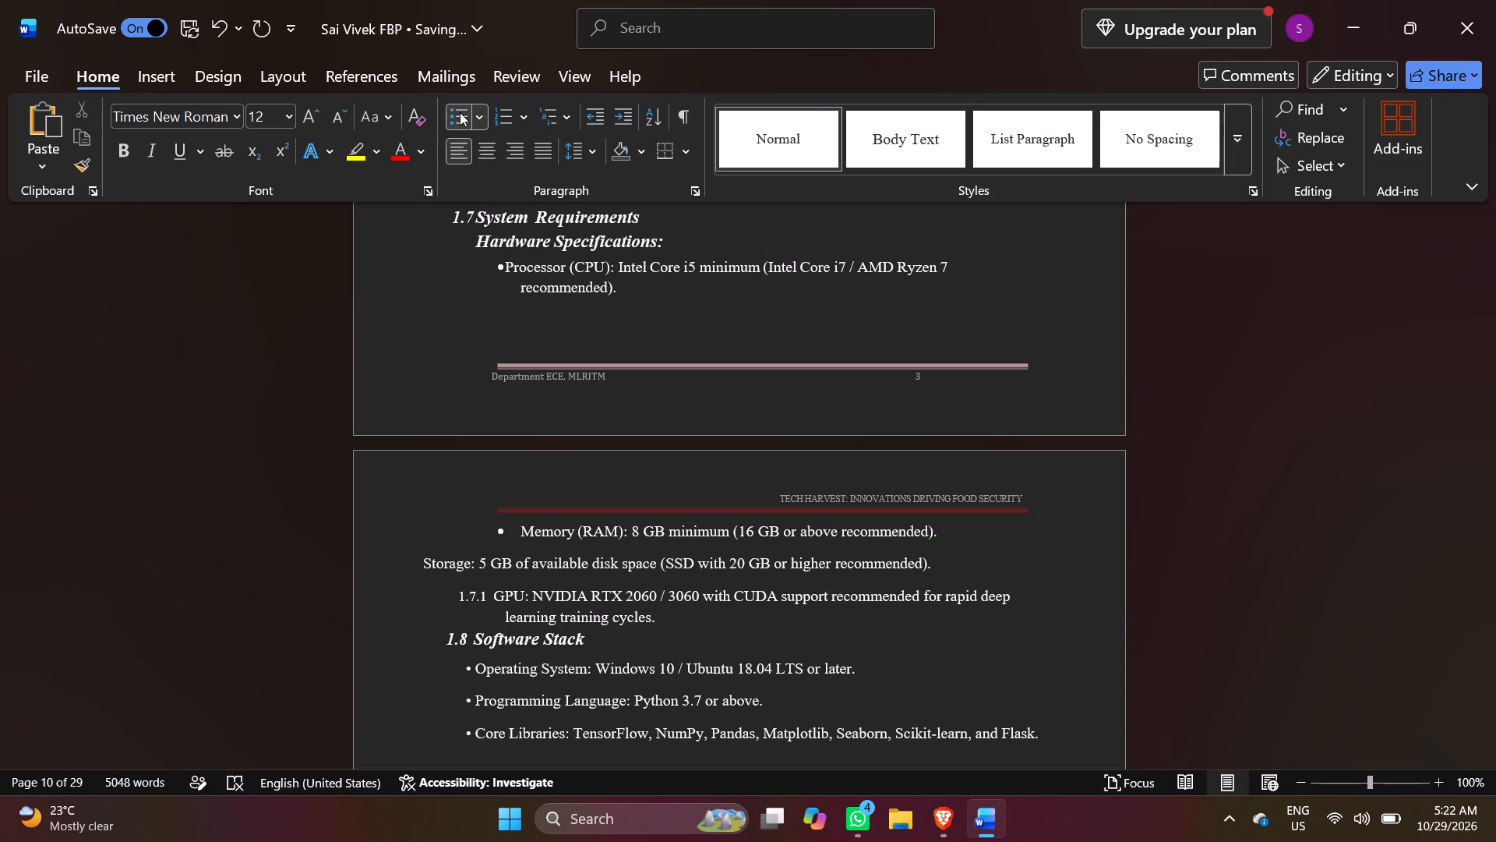
left_click(486, 606)
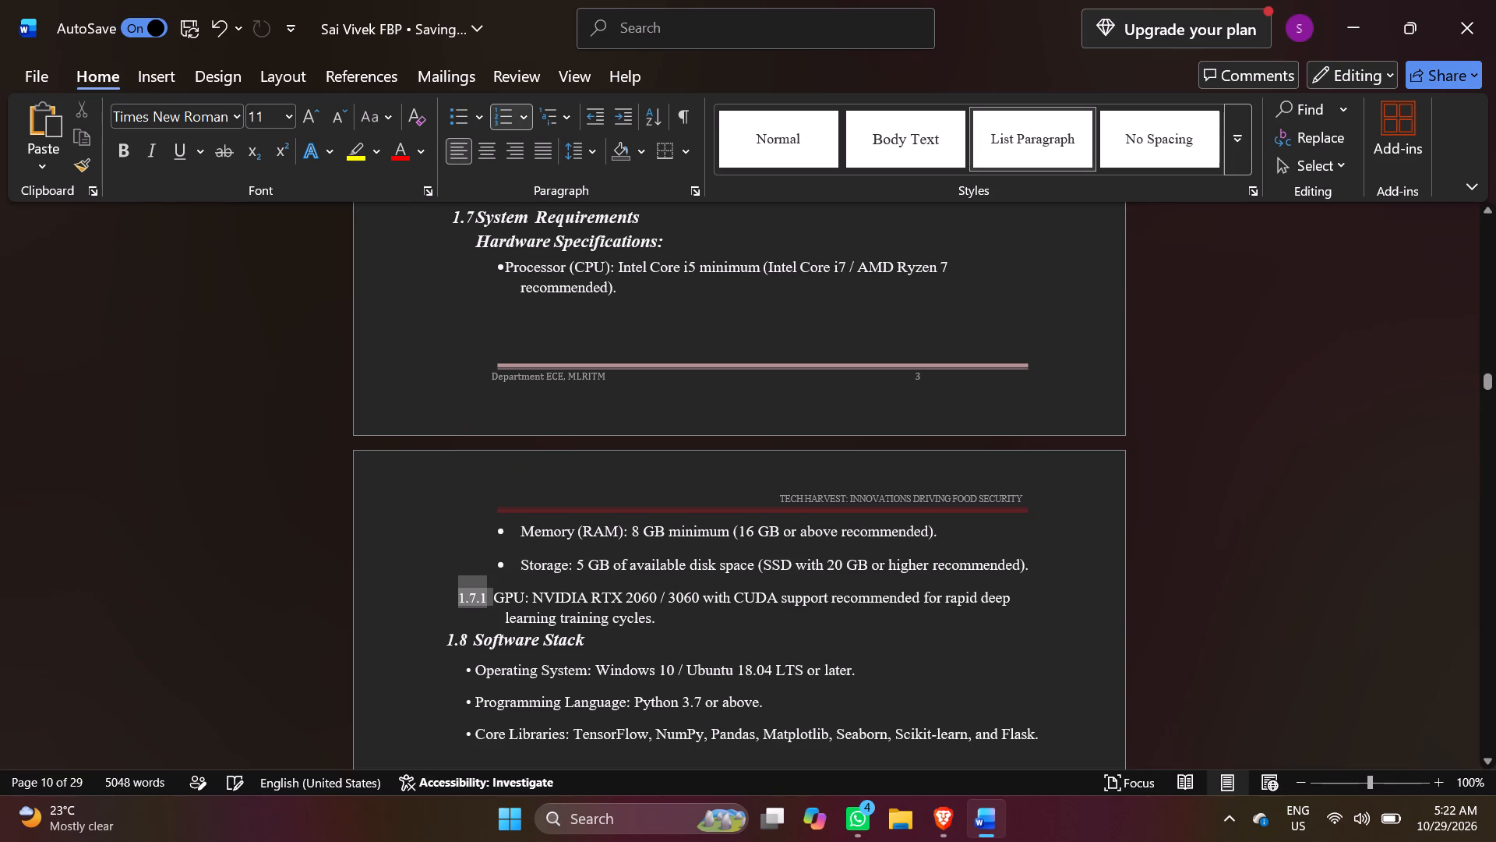
key("BackSpace")
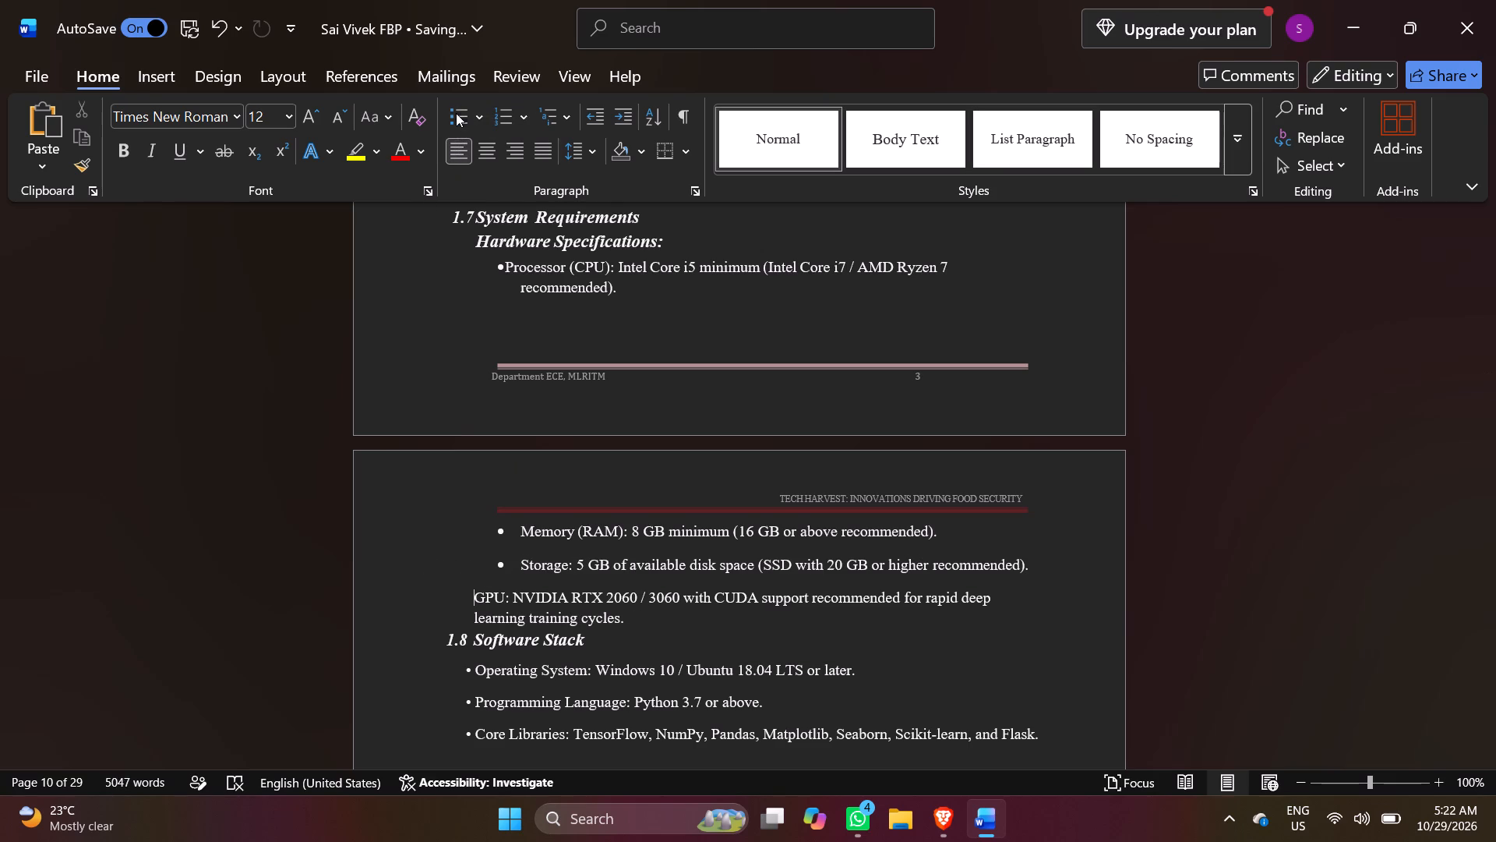
left_click(456, 113)
Replace the small bullets on the Operating System, Programming Language and Core Libraries items under 1.8 Software Stack with indented solid round bullets.
scroll(553, 506, "down", 2)
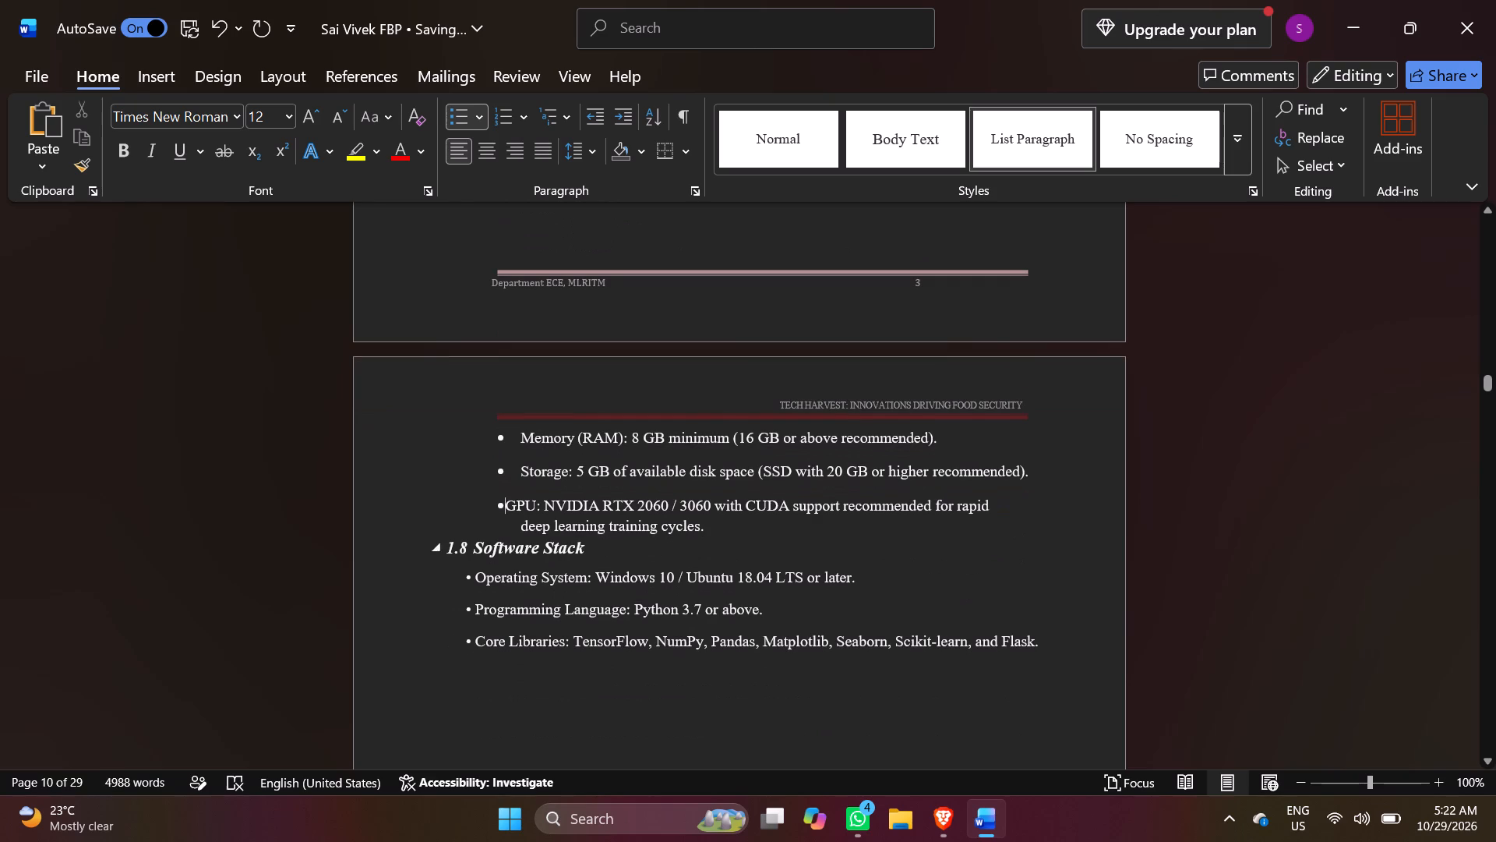
left_click(471, 581)
left_click(449, 110)
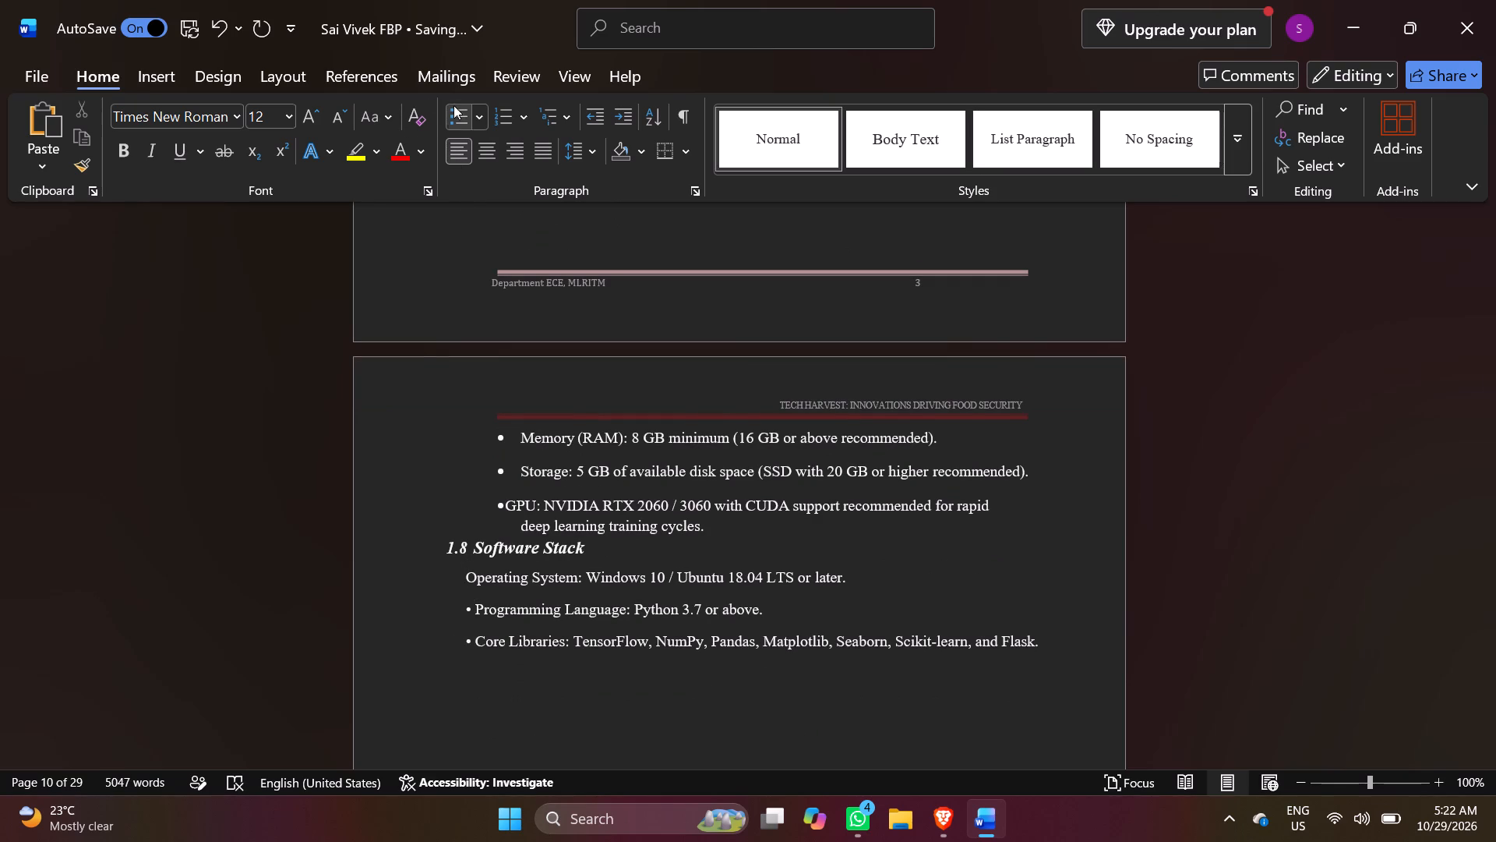
left_click(453, 104)
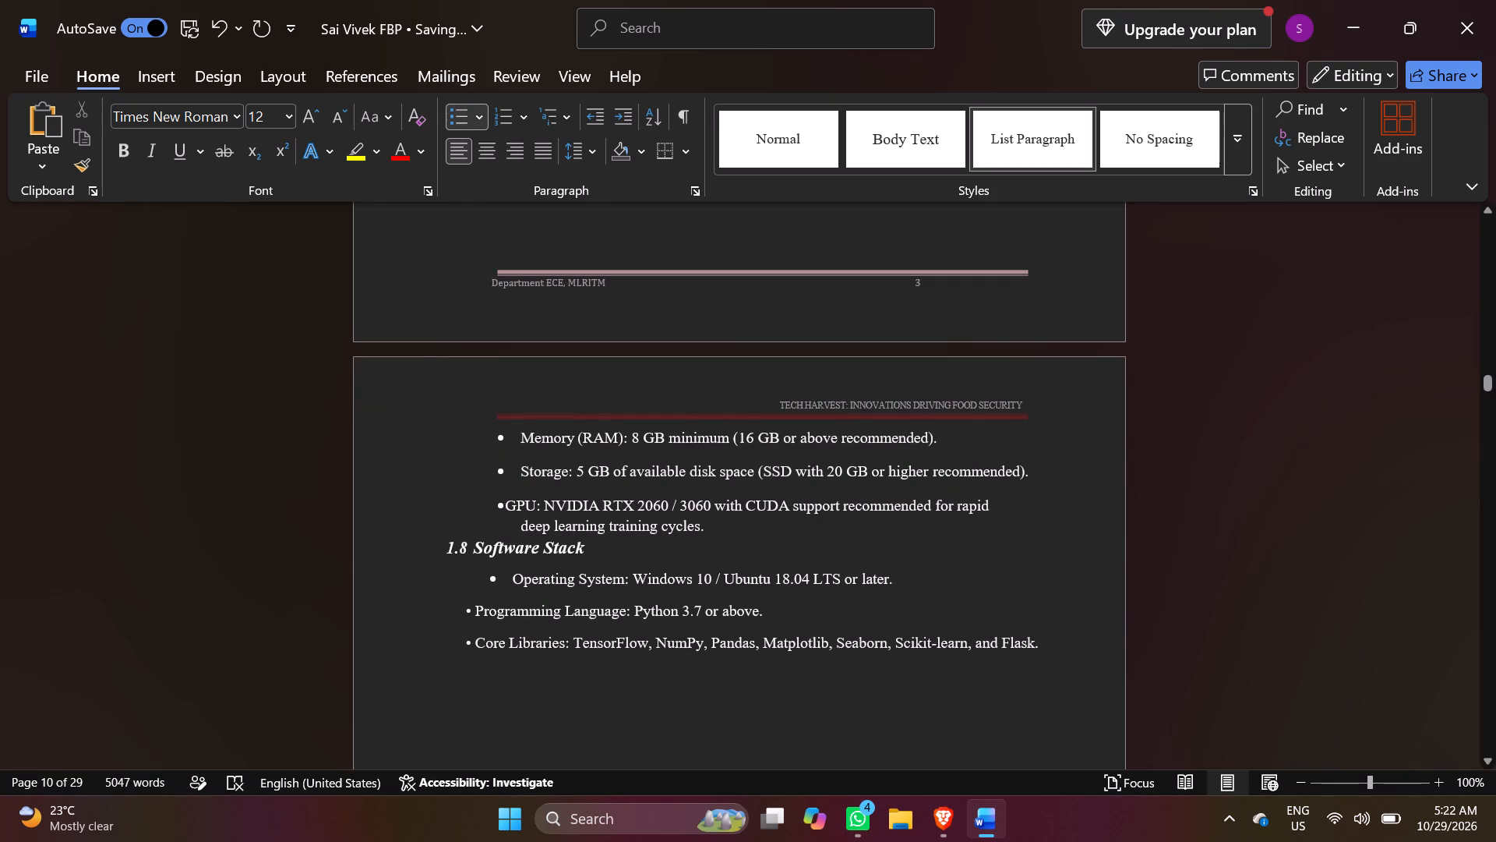
left_click_drag(475, 609, 1099, 650)
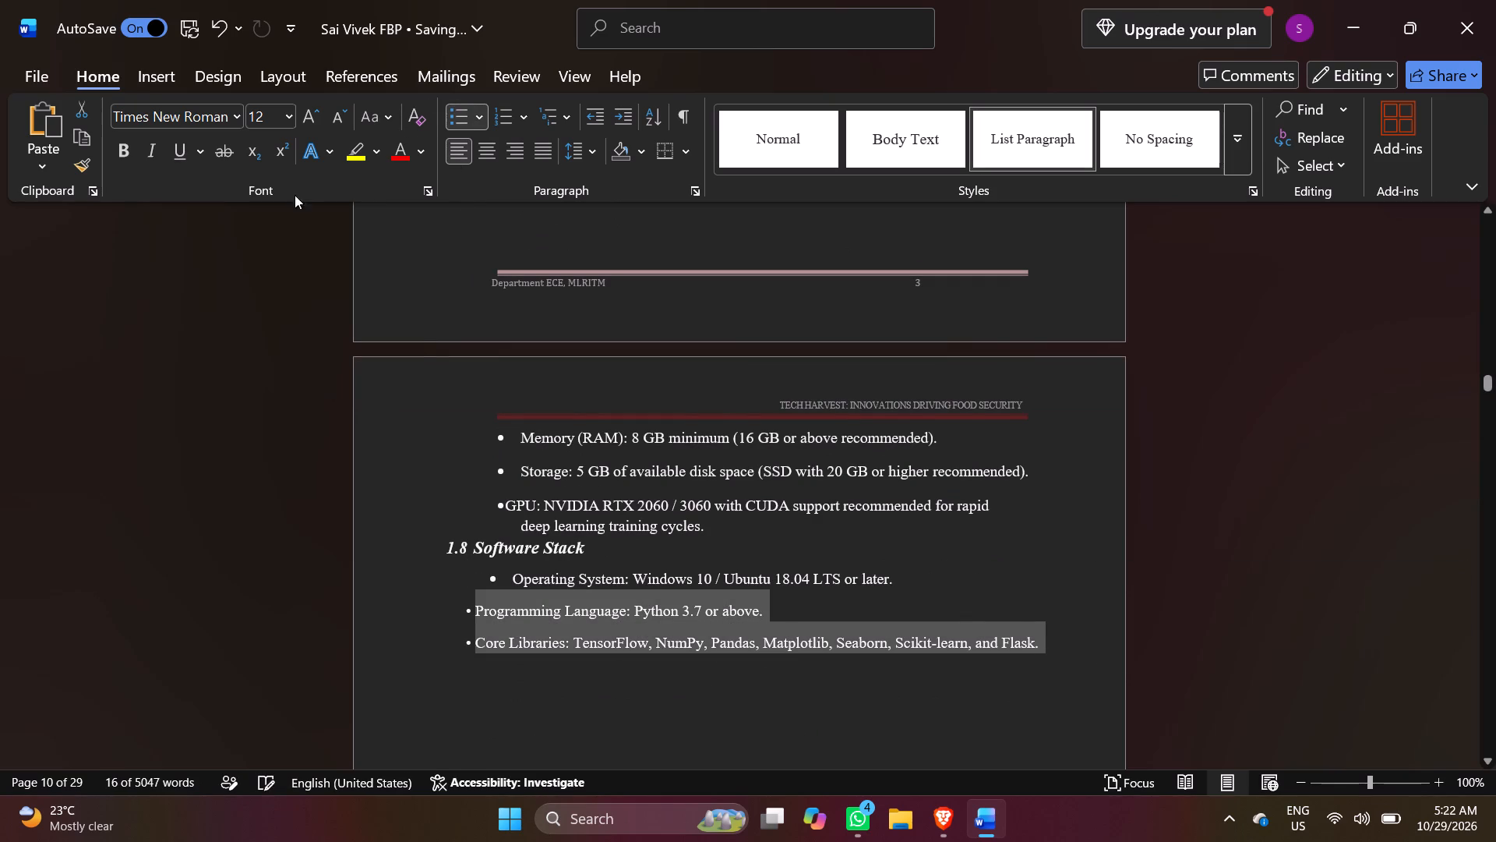
left_click(482, 122)
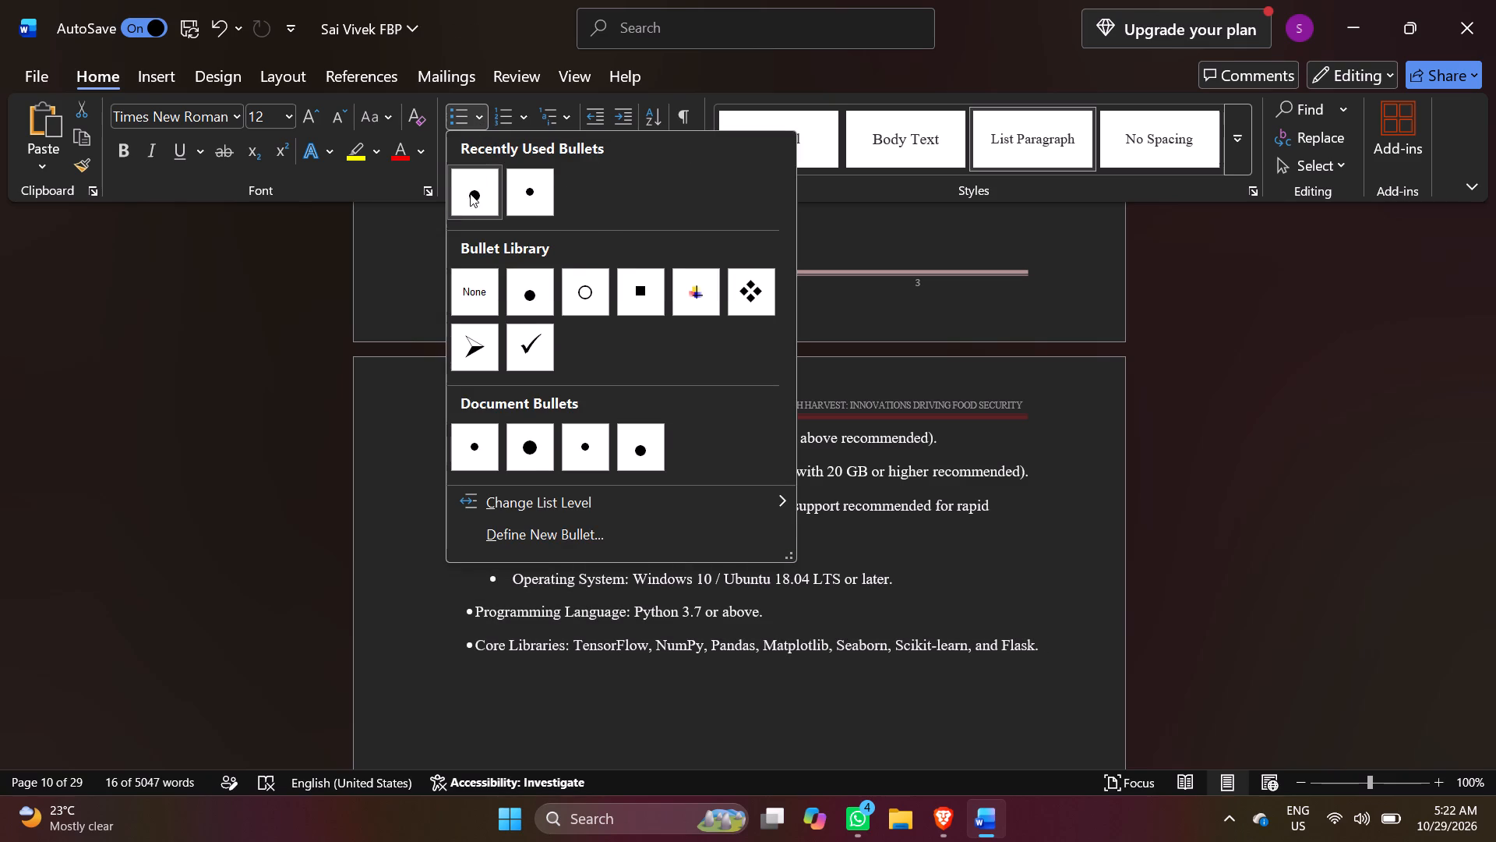
left_click(470, 193)
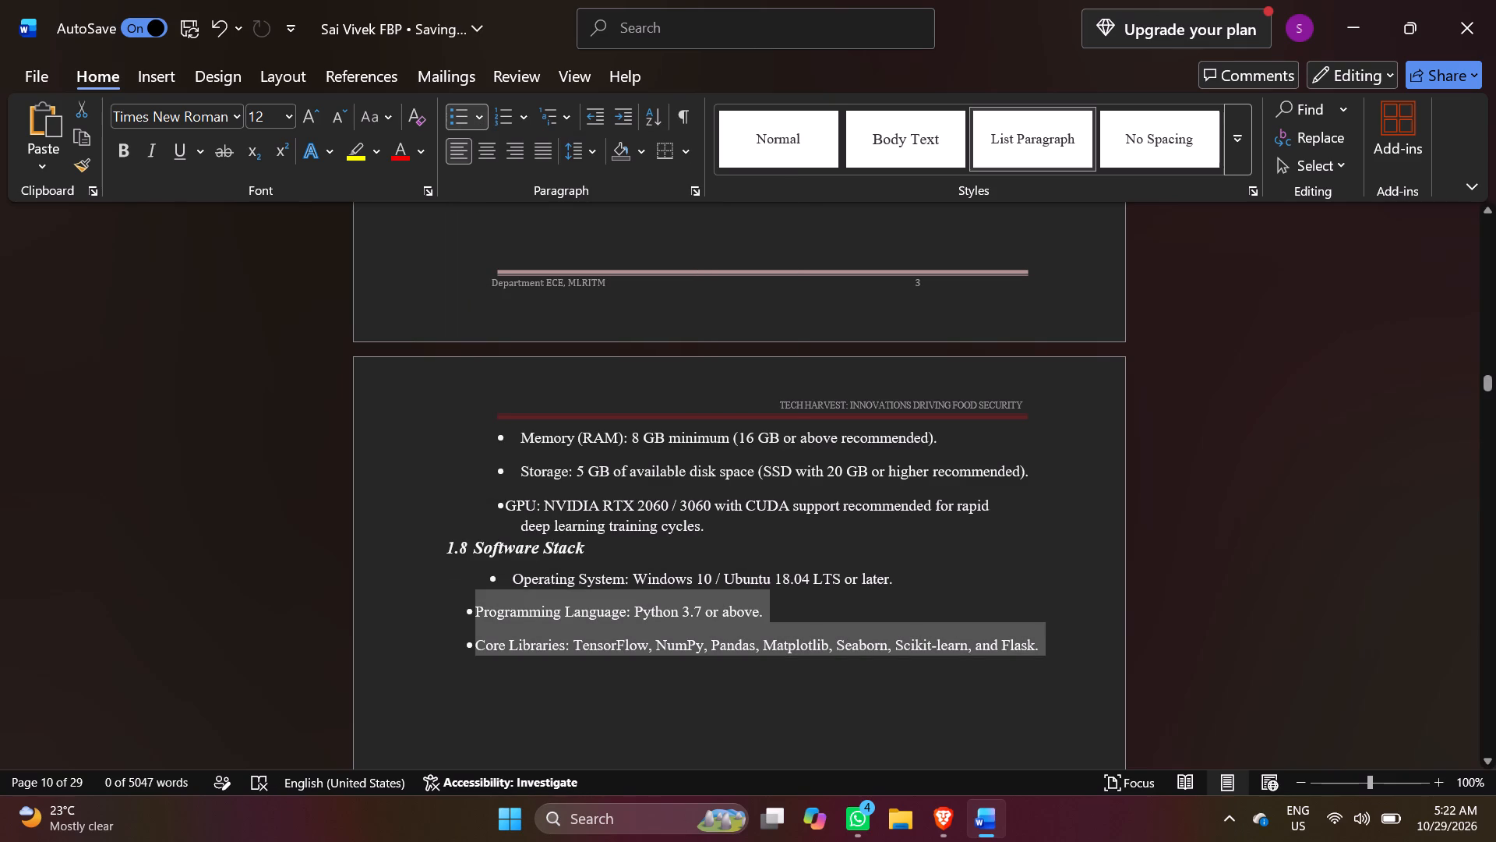
left_click(458, 112)
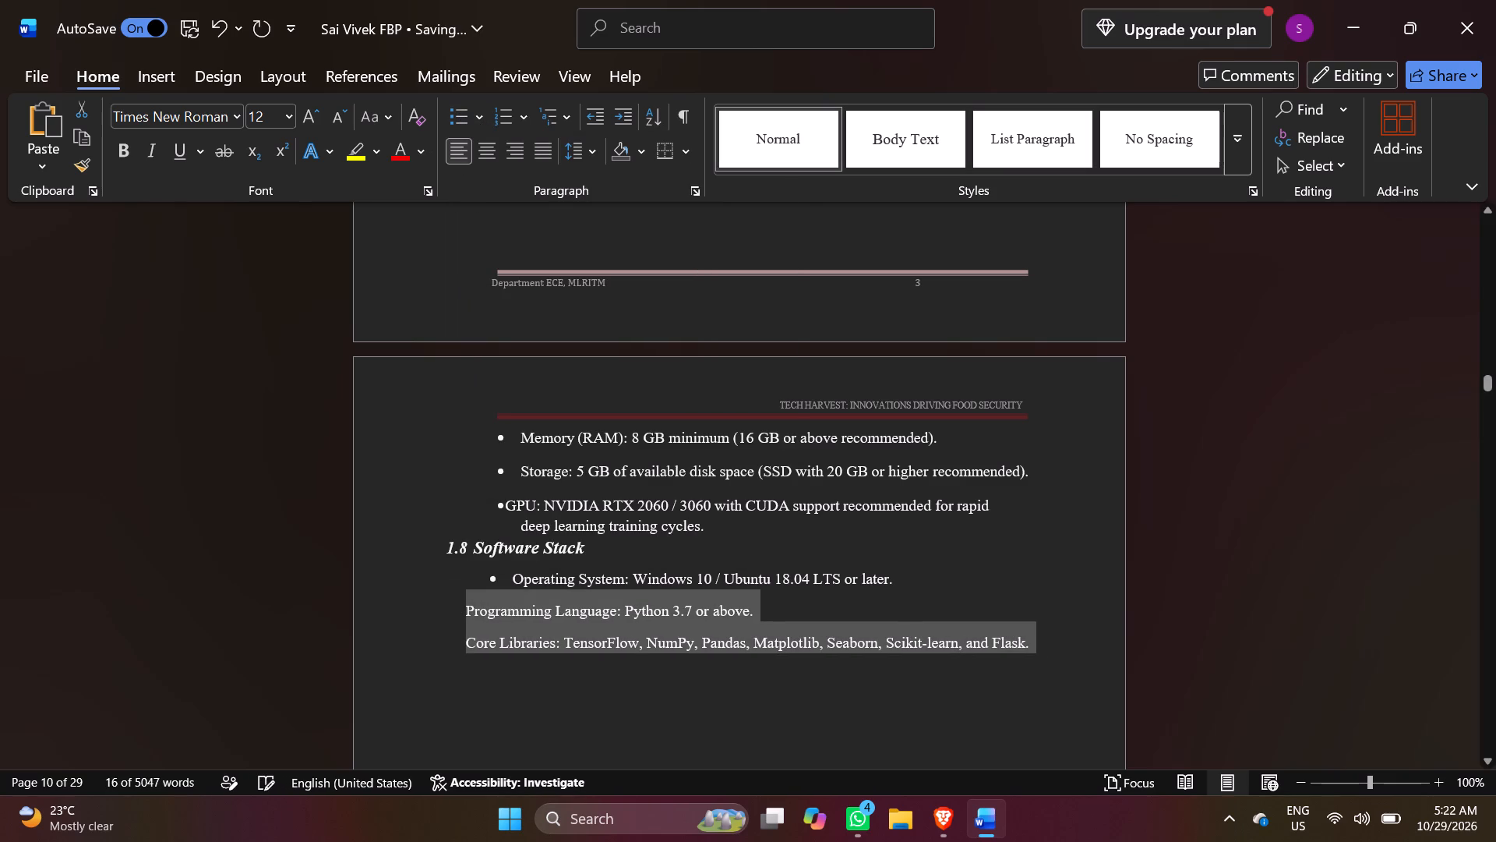
left_click(774, 589)
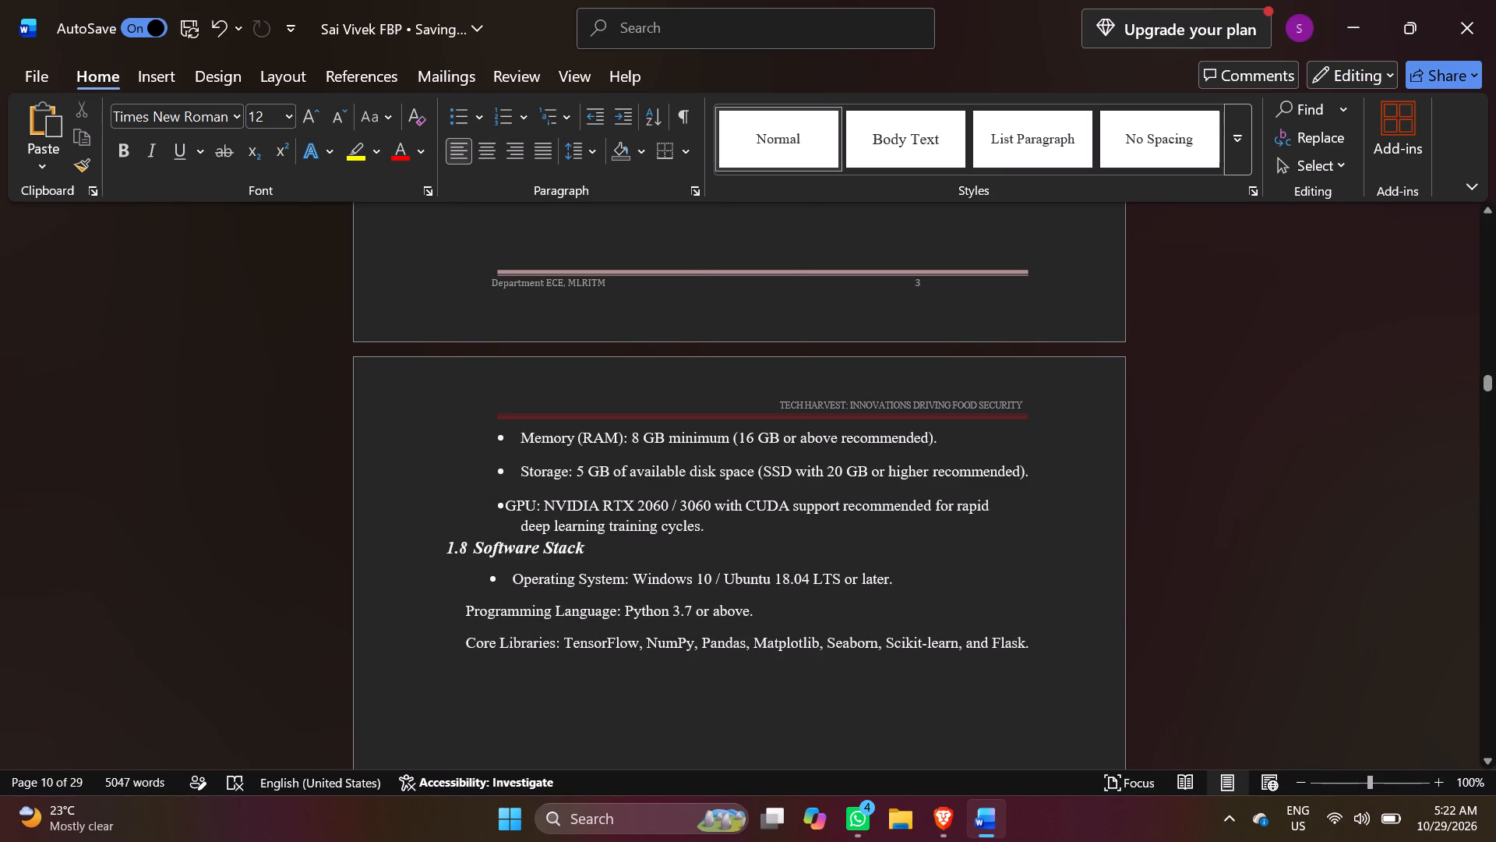
left_click(460, 606)
left_click(453, 114)
left_click(466, 639)
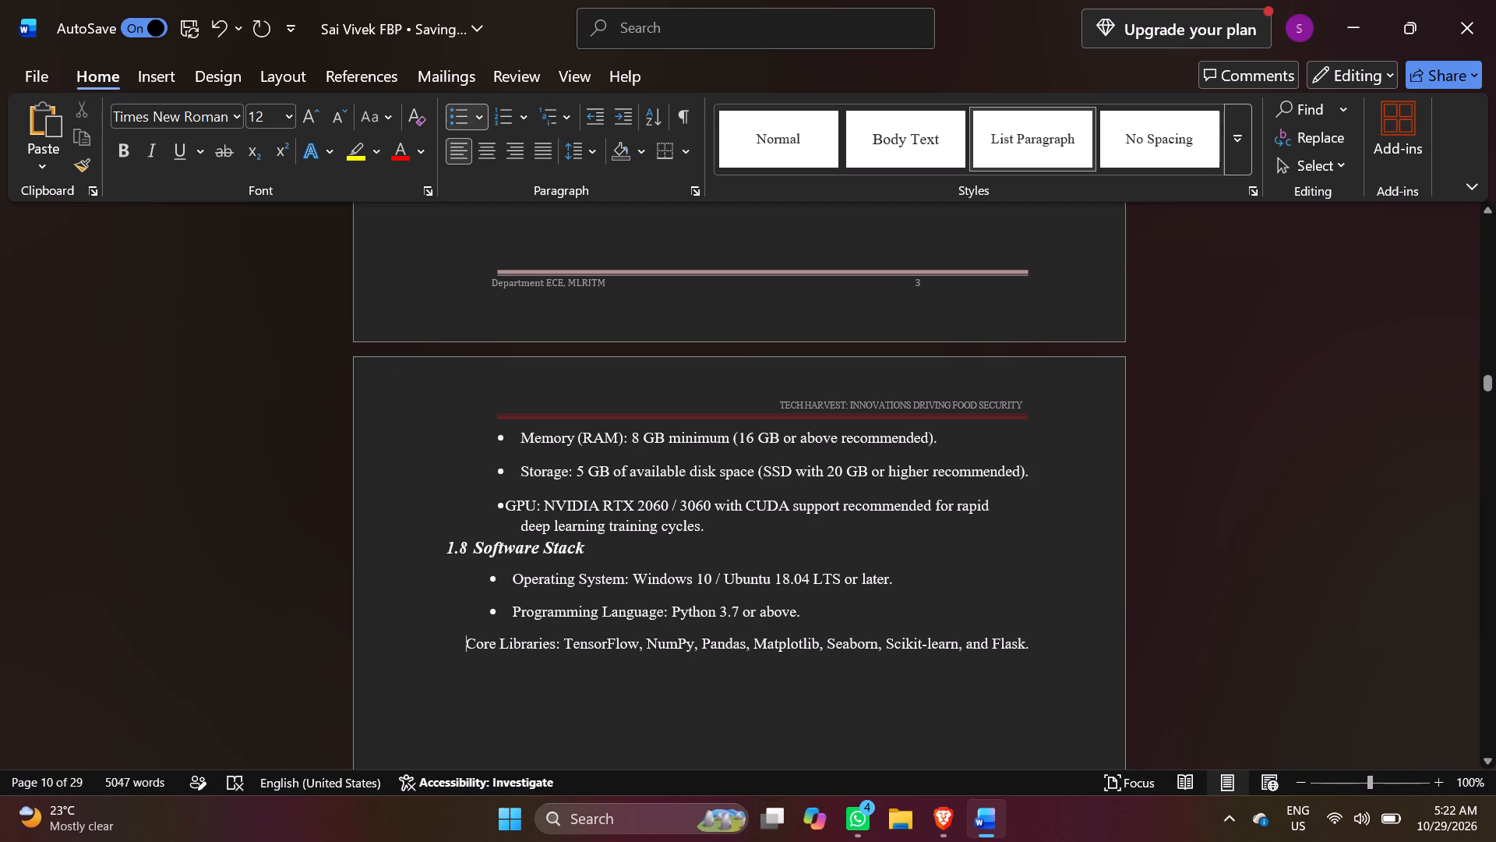
left_click(456, 124)
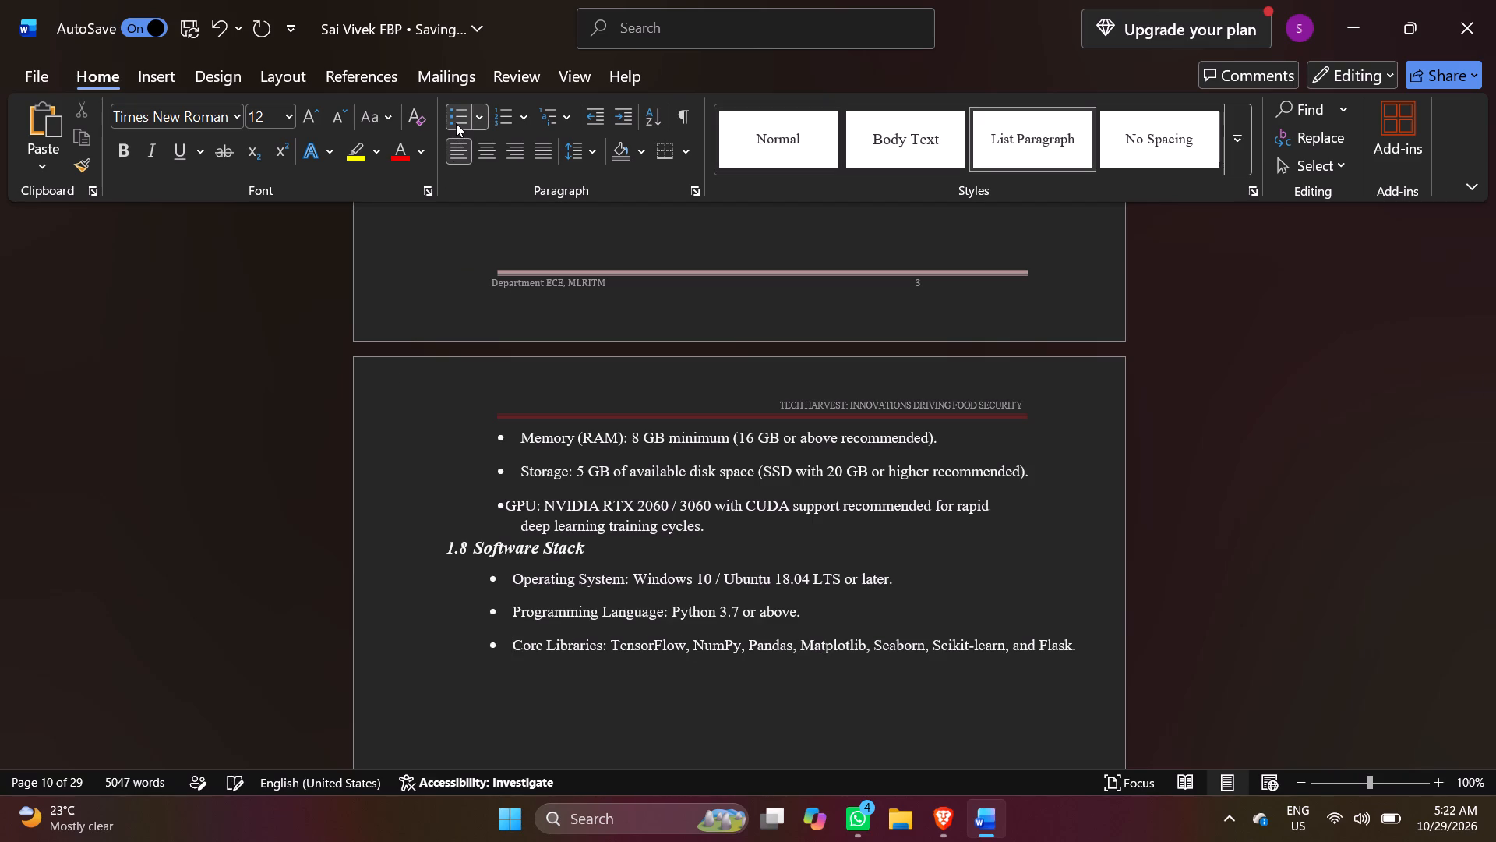
left_click(460, 117)
left_click(460, 117)
Examine the layout and formatting of the Chapter 2 Literature Survey and the opening of Chapter 3.
left_click(814, 748)
scroll(820, 745, "down", 9)
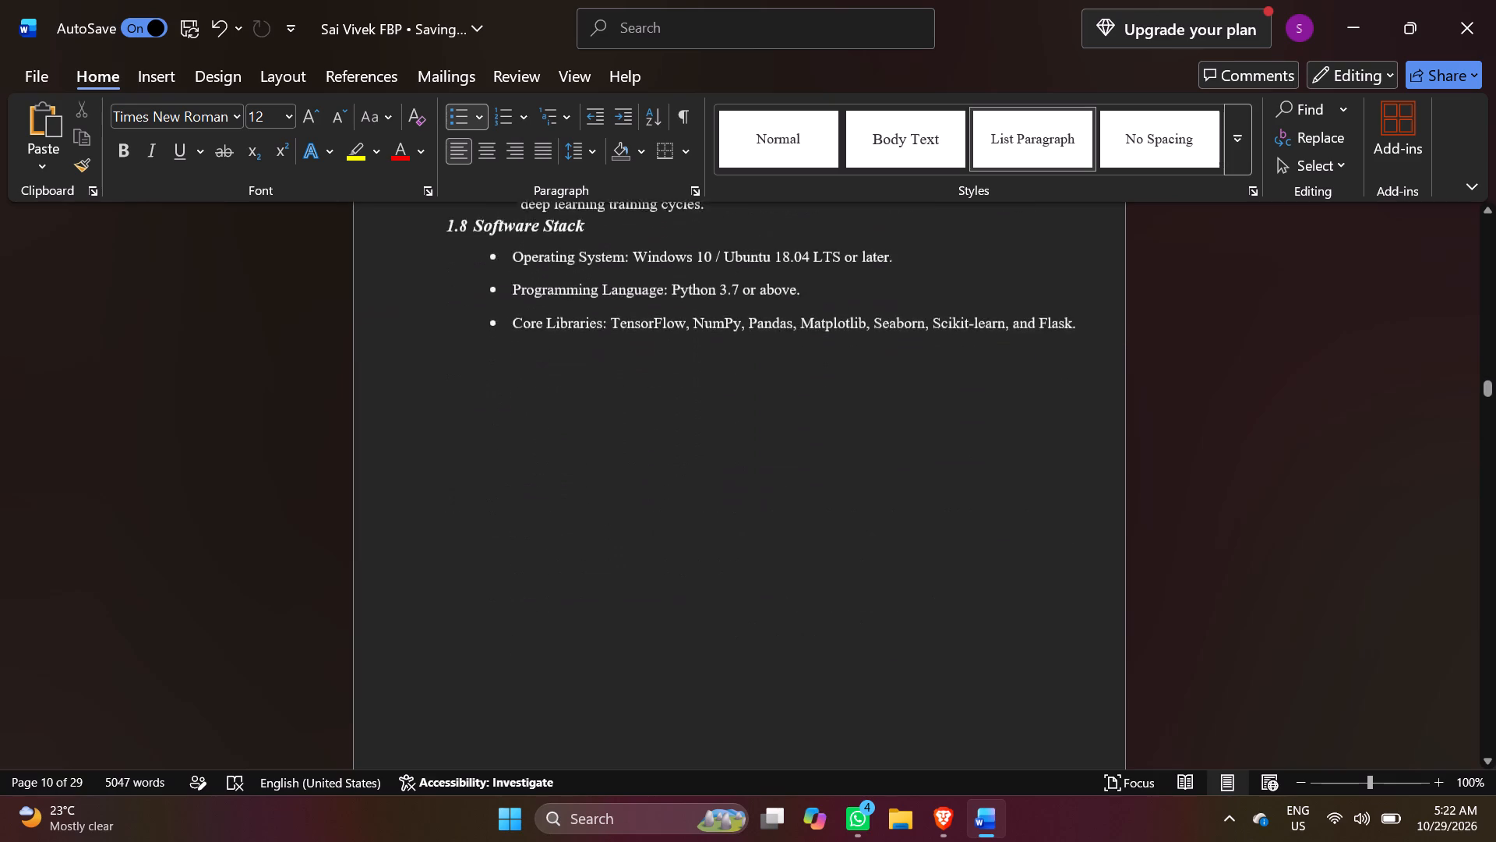
scroll(820, 745, "down", 6)
scroll(602, 380, "down", 5)
scroll(789, 595, "down", 4)
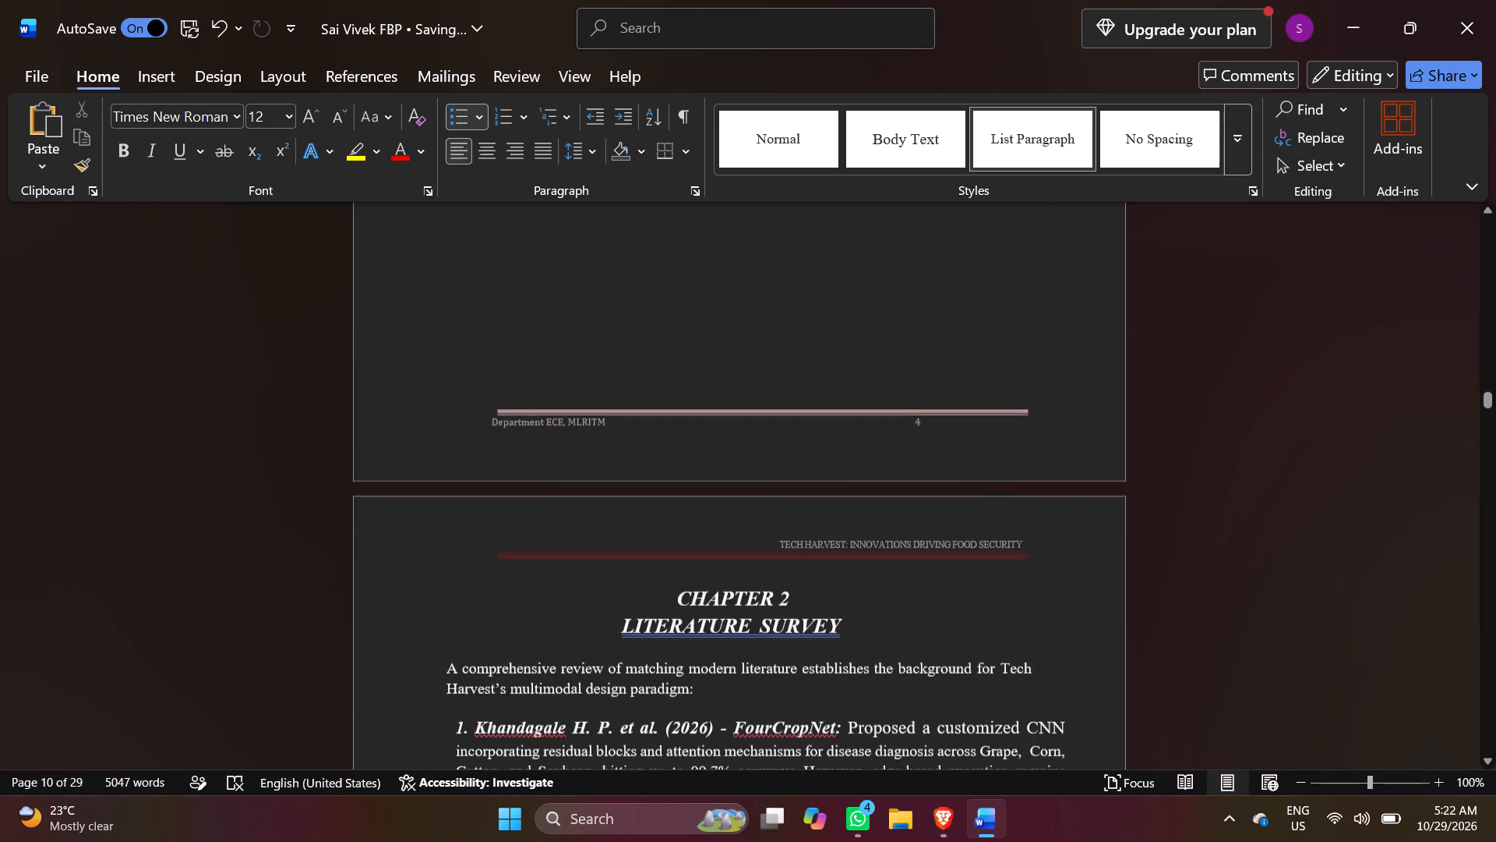
scroll(765, 676, "down", 10)
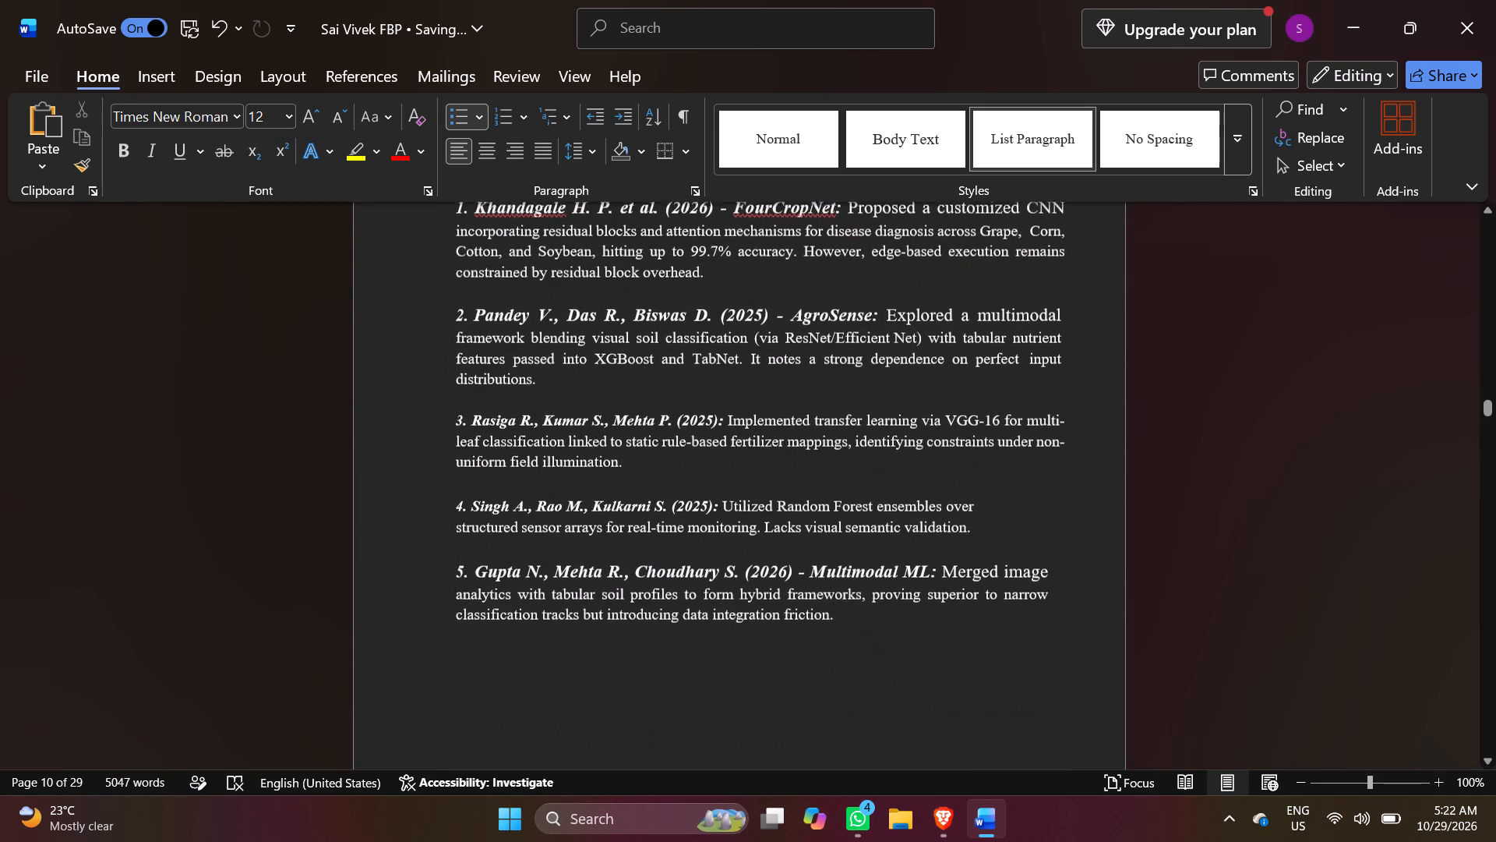
scroll(775, 688, "down", 2)
scroll(778, 695, "up", 8)
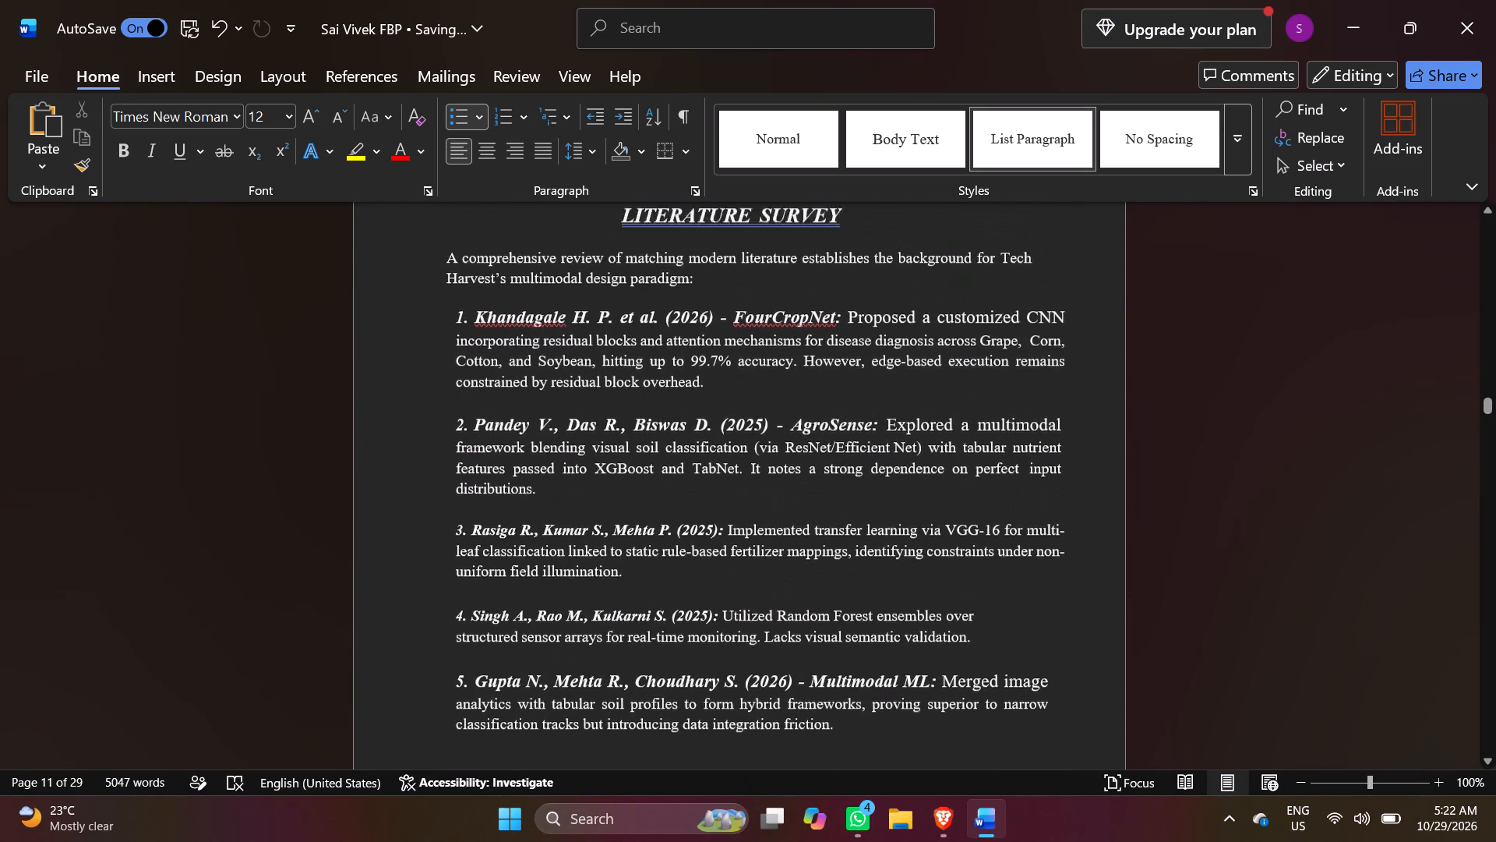
scroll(778, 696, "up", 3)
scroll(783, 699, "down", 20)
scroll(782, 702, "down", 12)
scroll(801, 714, "up", 4)
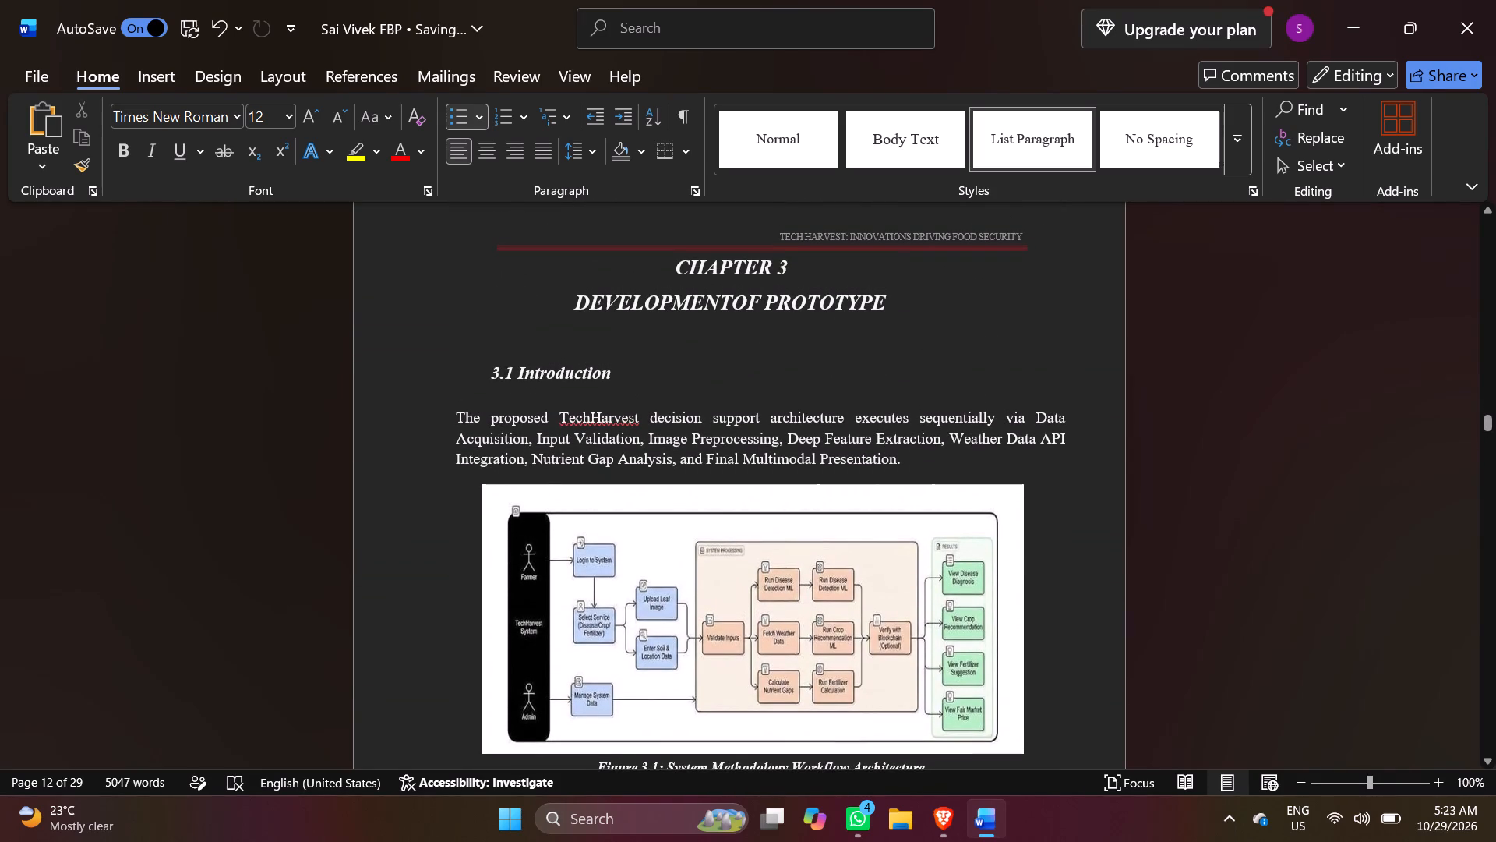
Move the grid picture behind the Table of Contents slightly upward so its lines fall between the entries and enclose the heading.
left_click_drag(1494, 419, 1494, 332)
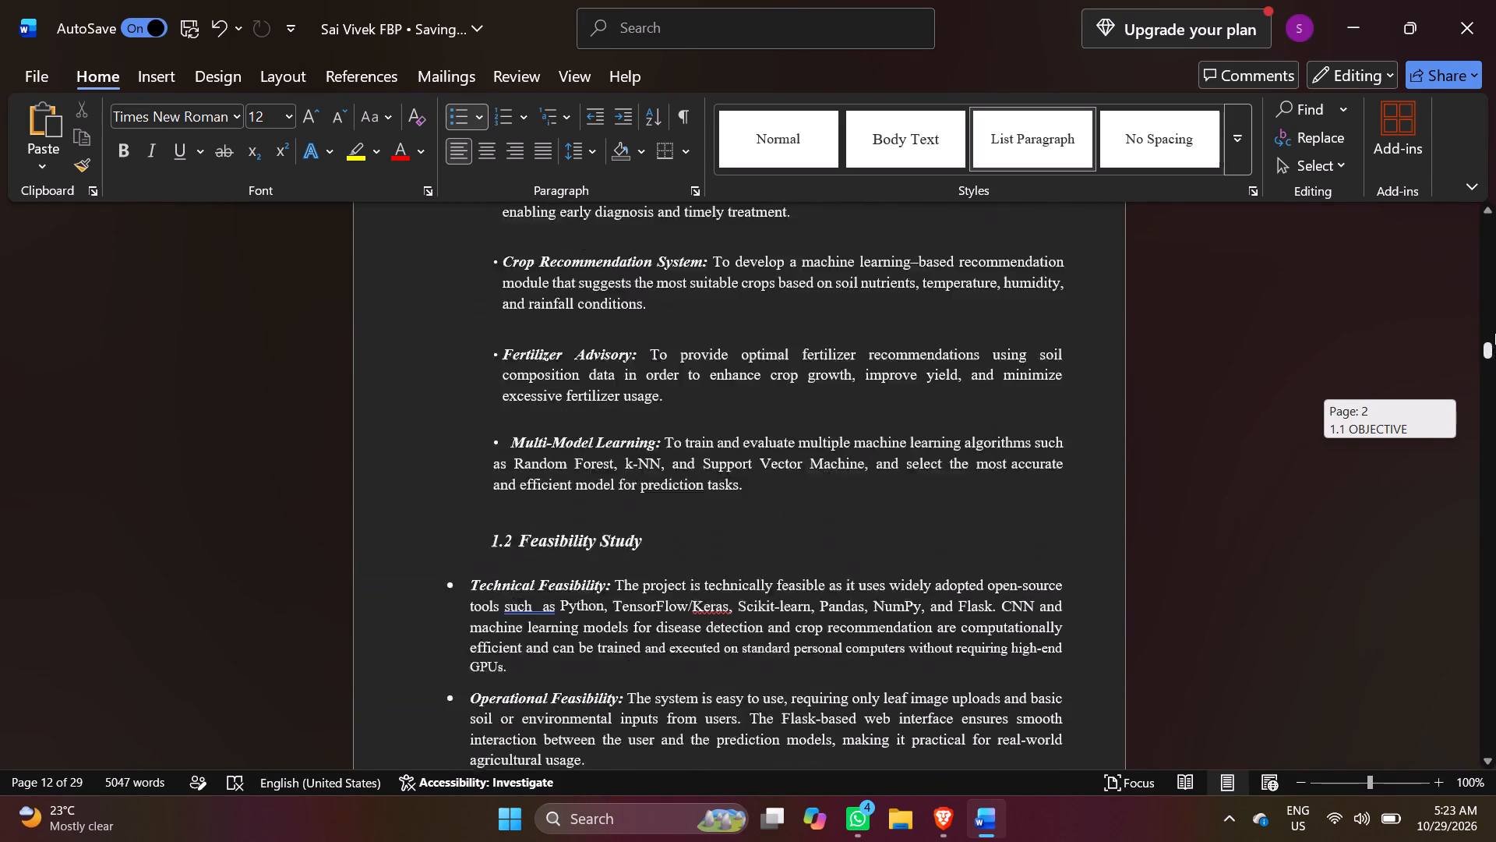
left_click_drag(1494, 332, 1495, 296)
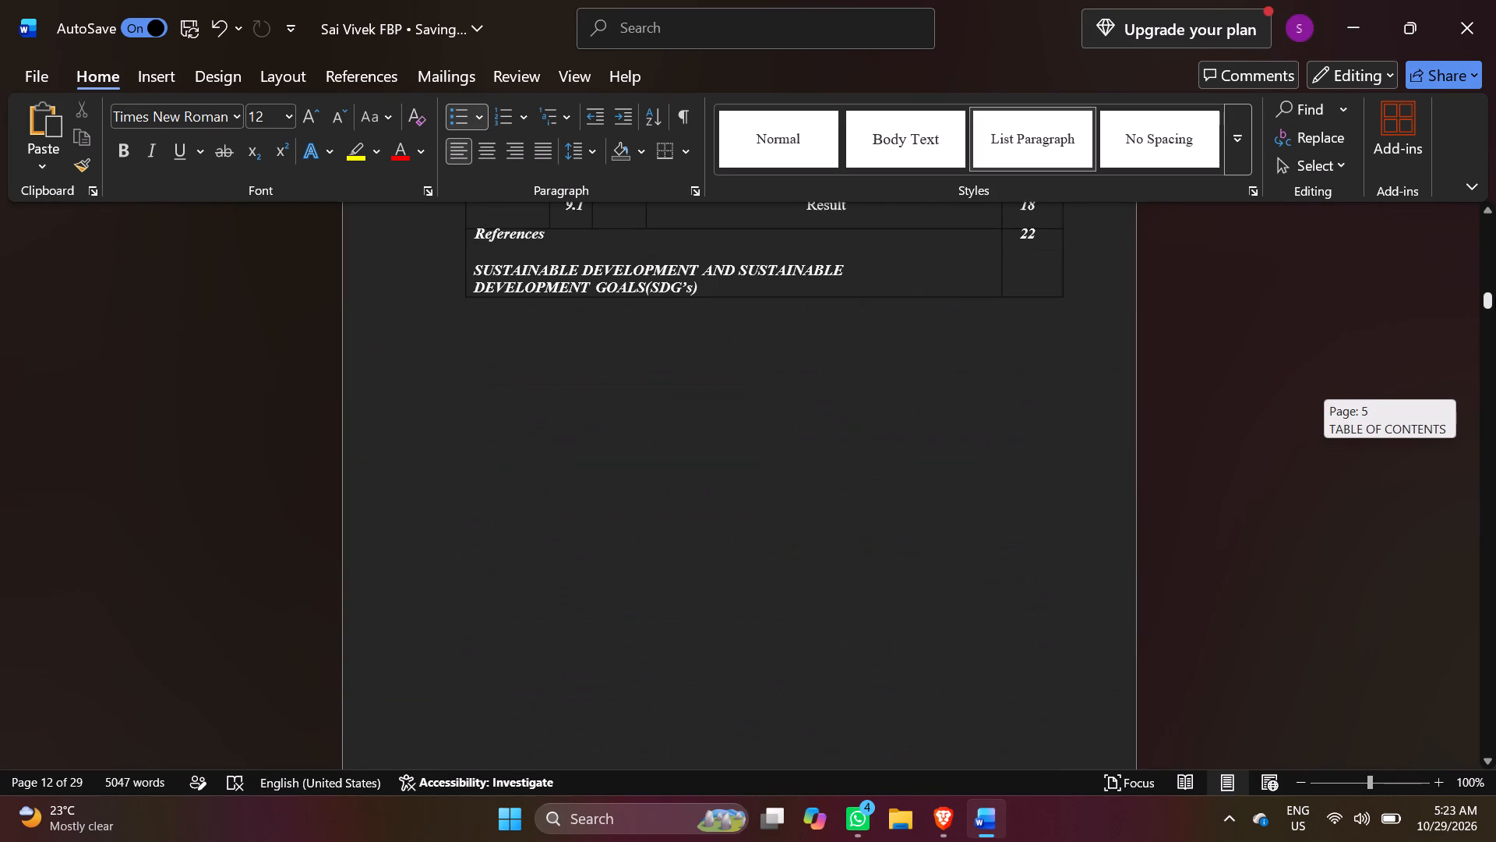
left_click_drag(1495, 296, 1495, 285)
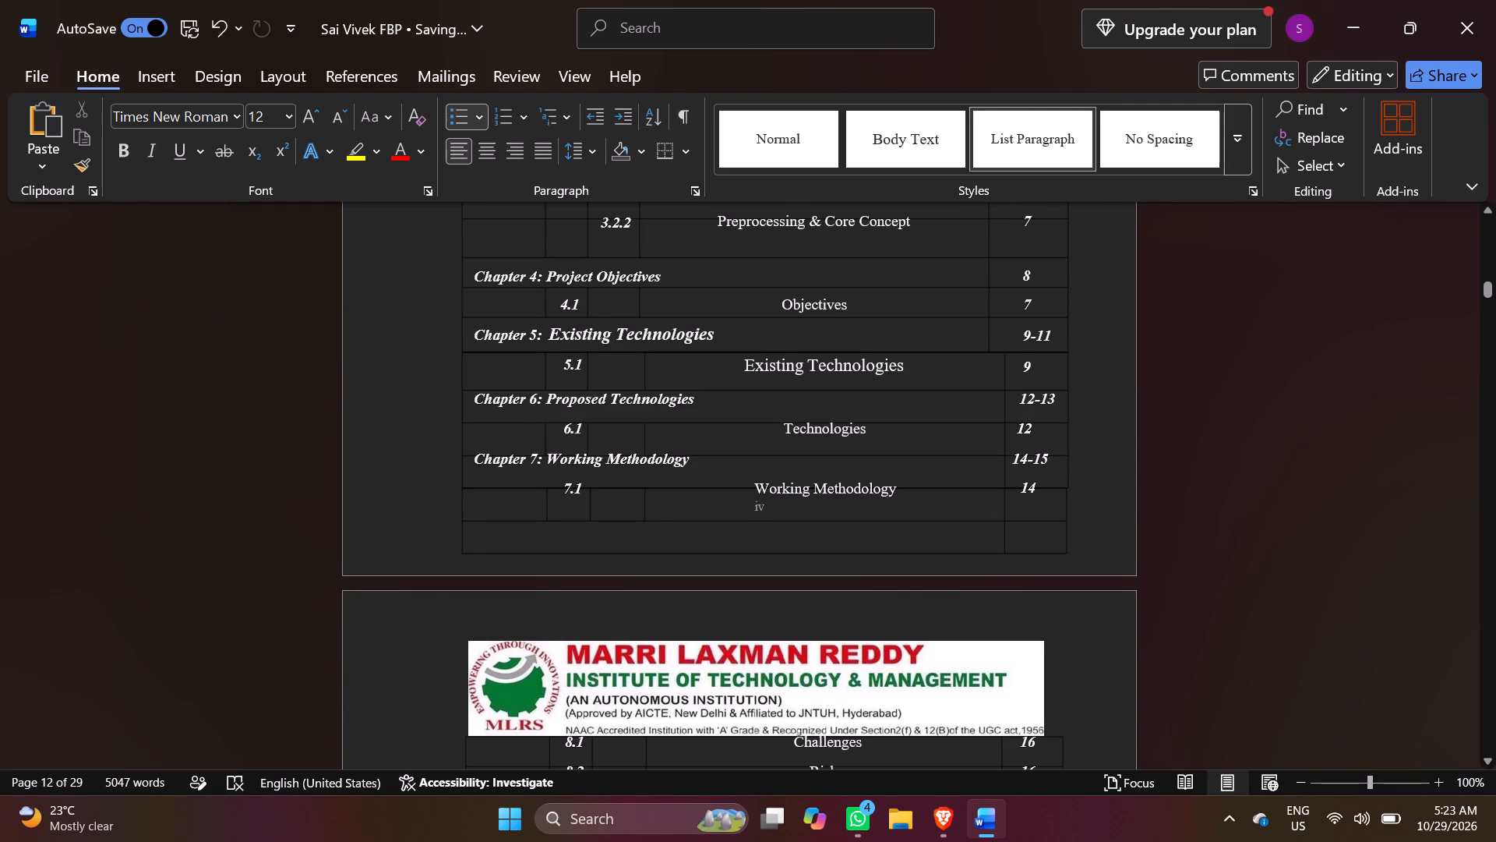
scroll(793, 546, "up", 7)
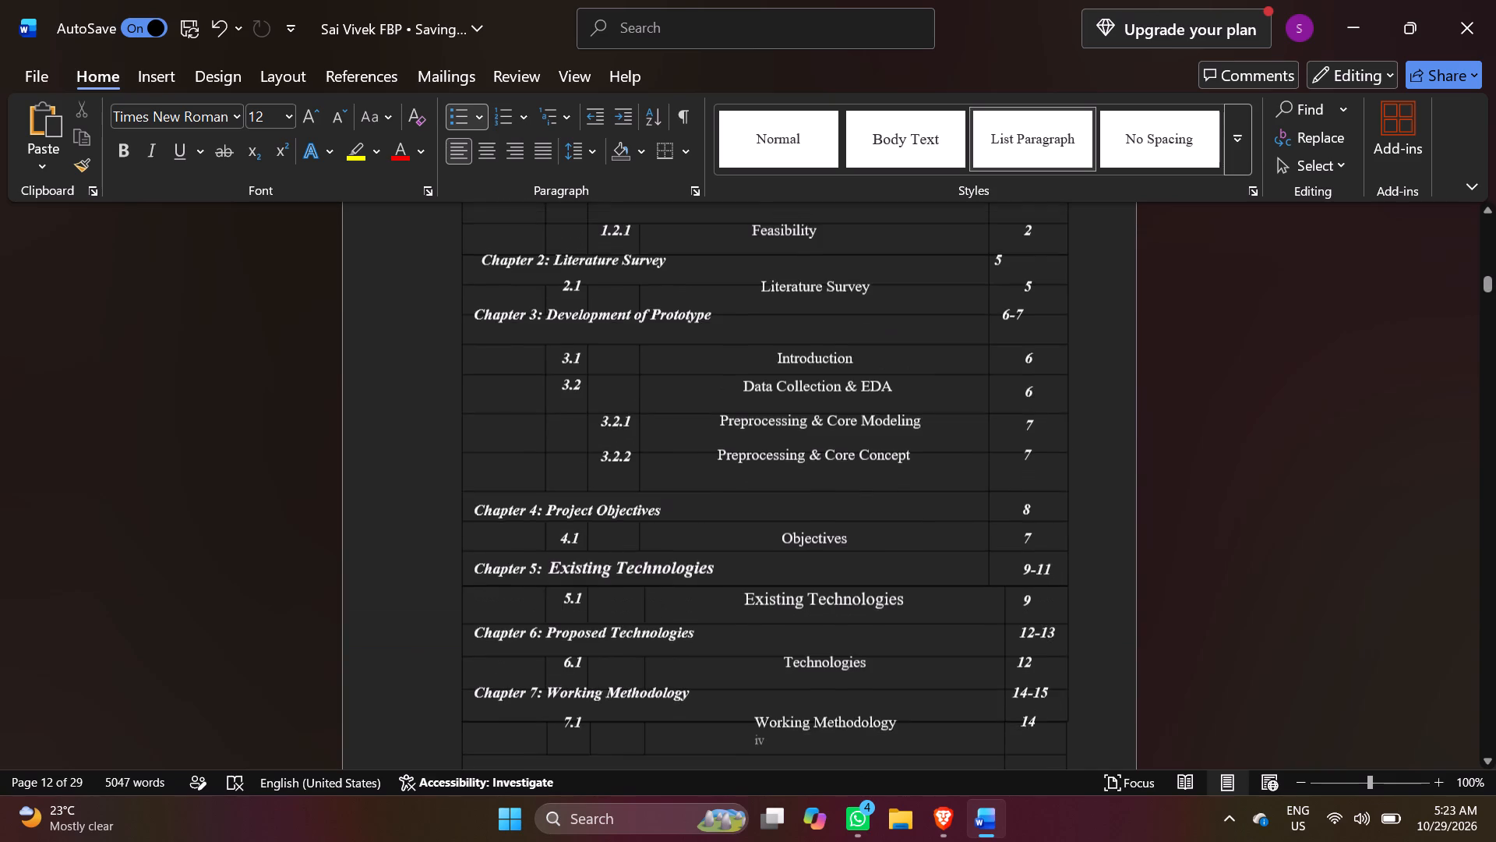
scroll(793, 546, "up", 6)
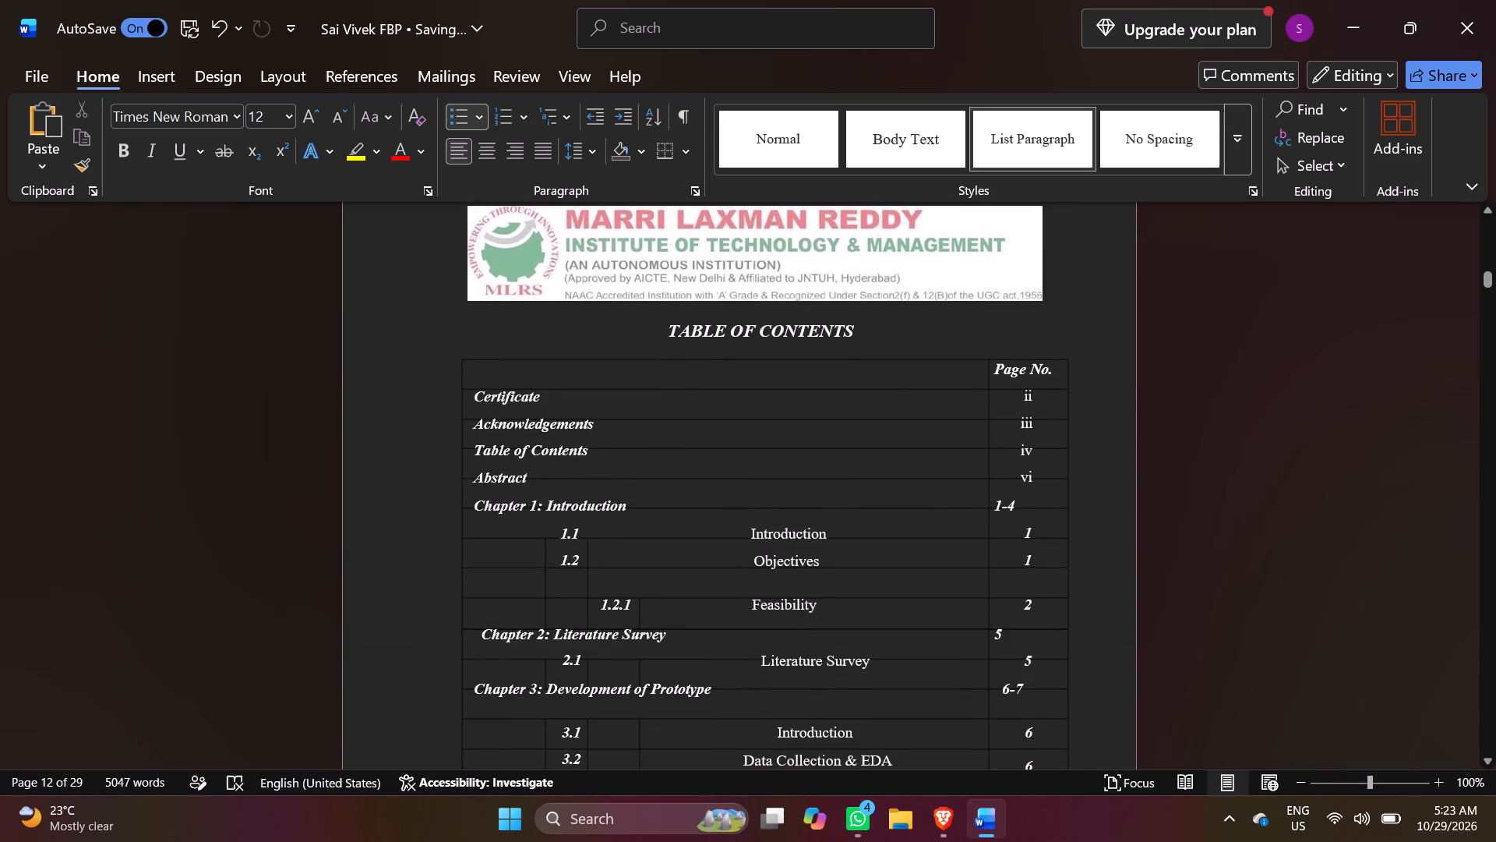
left_click_drag(852, 369, 843, 318)
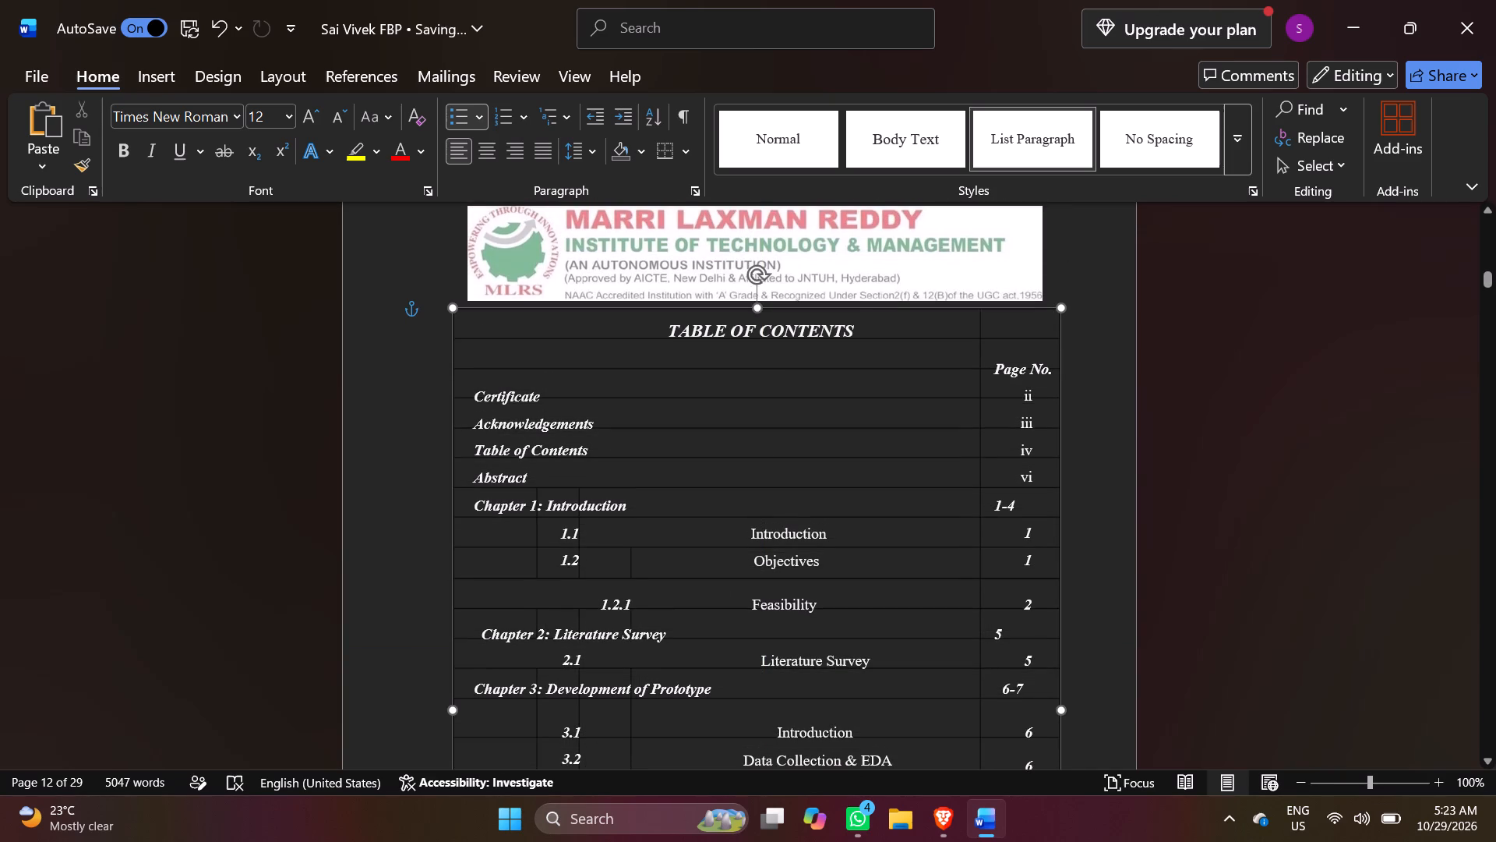
left_click_drag(843, 318, 846, 328)
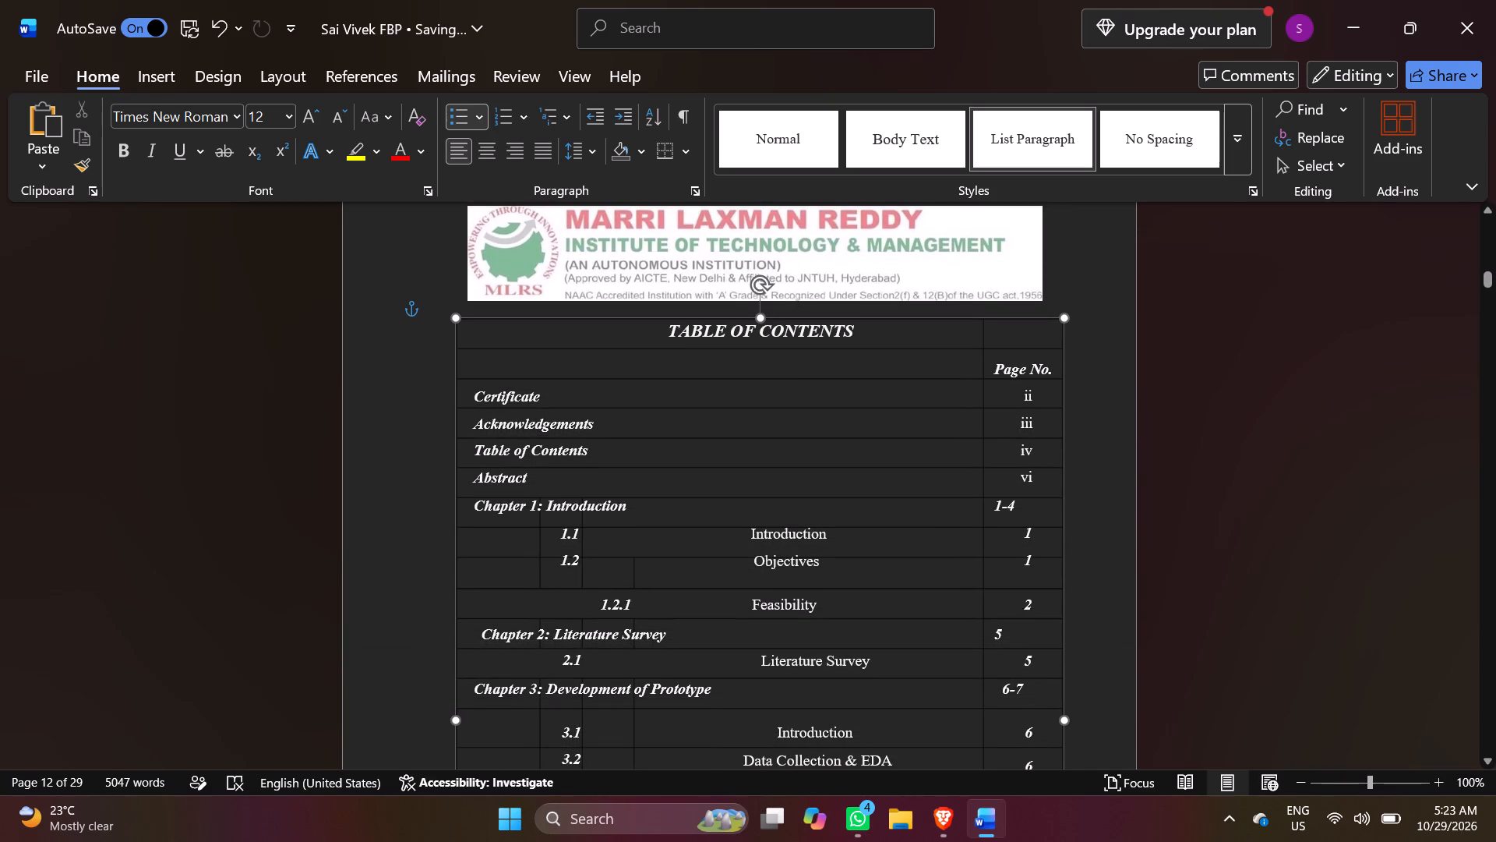
left_click_drag(846, 328, 849, 329)
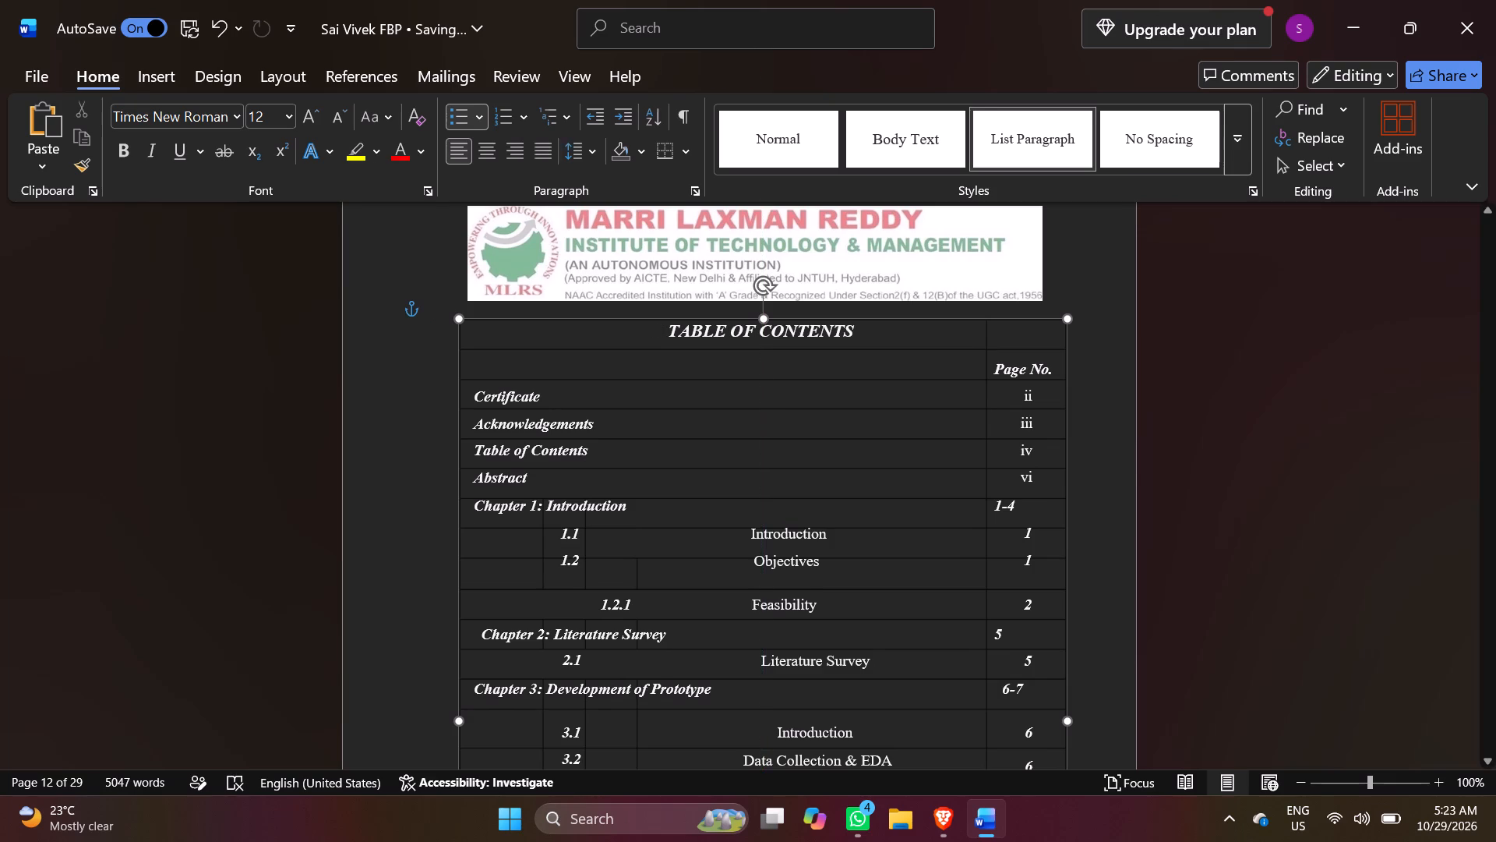
scroll(1222, 545, "down", 8)
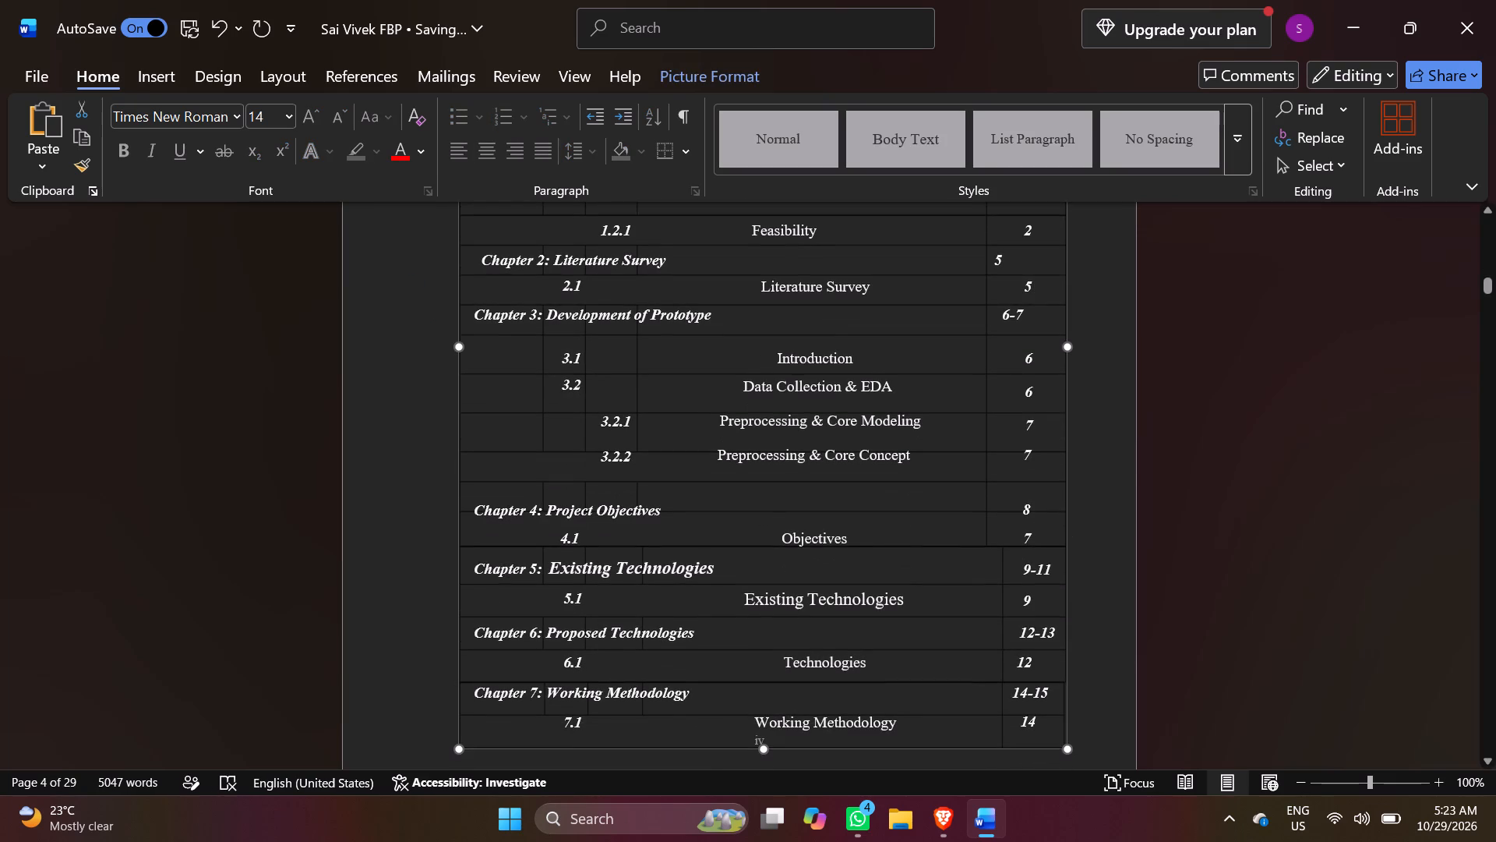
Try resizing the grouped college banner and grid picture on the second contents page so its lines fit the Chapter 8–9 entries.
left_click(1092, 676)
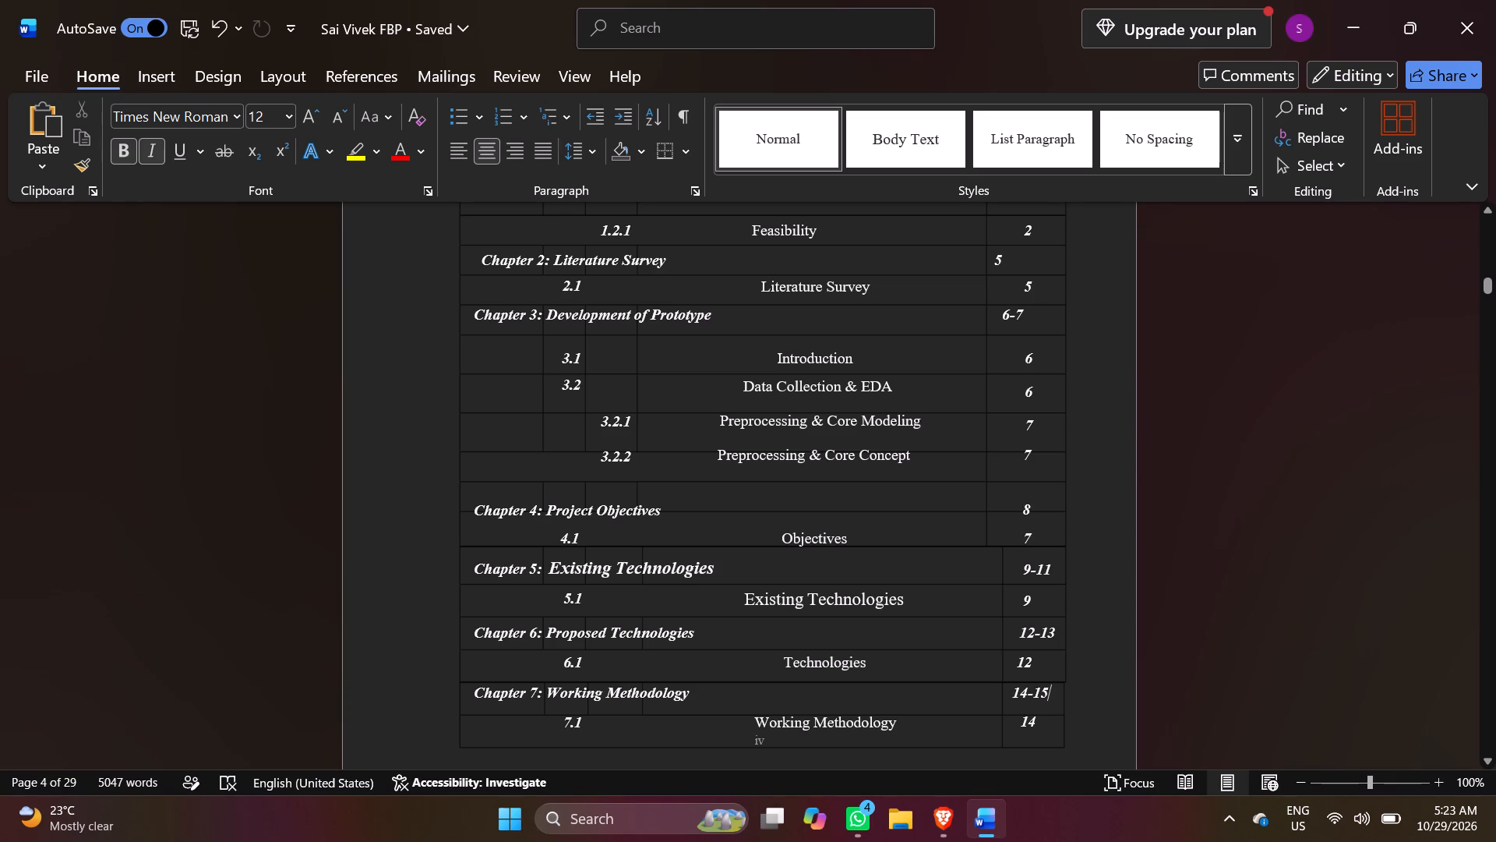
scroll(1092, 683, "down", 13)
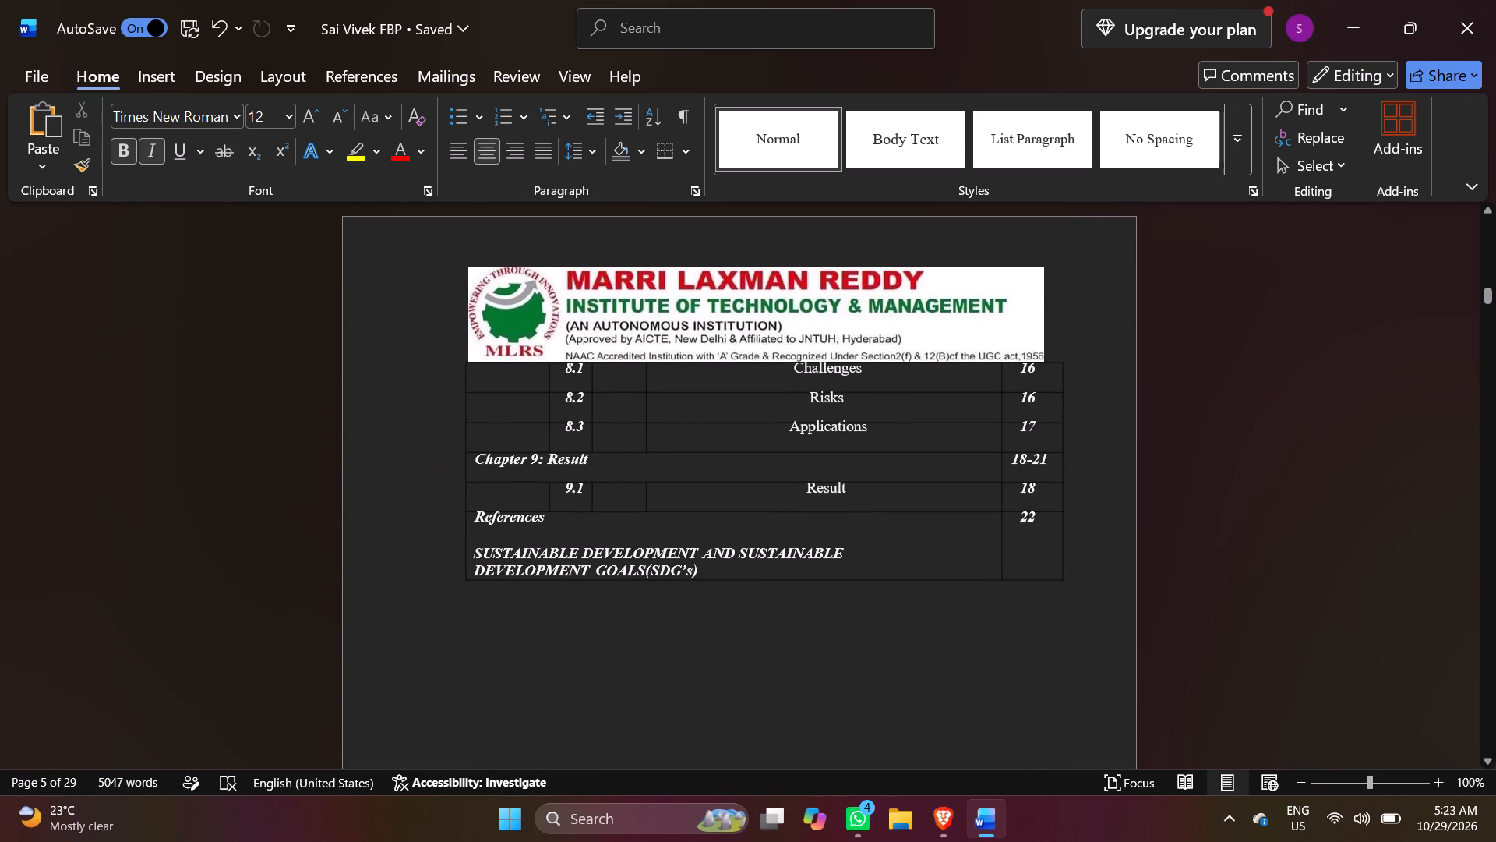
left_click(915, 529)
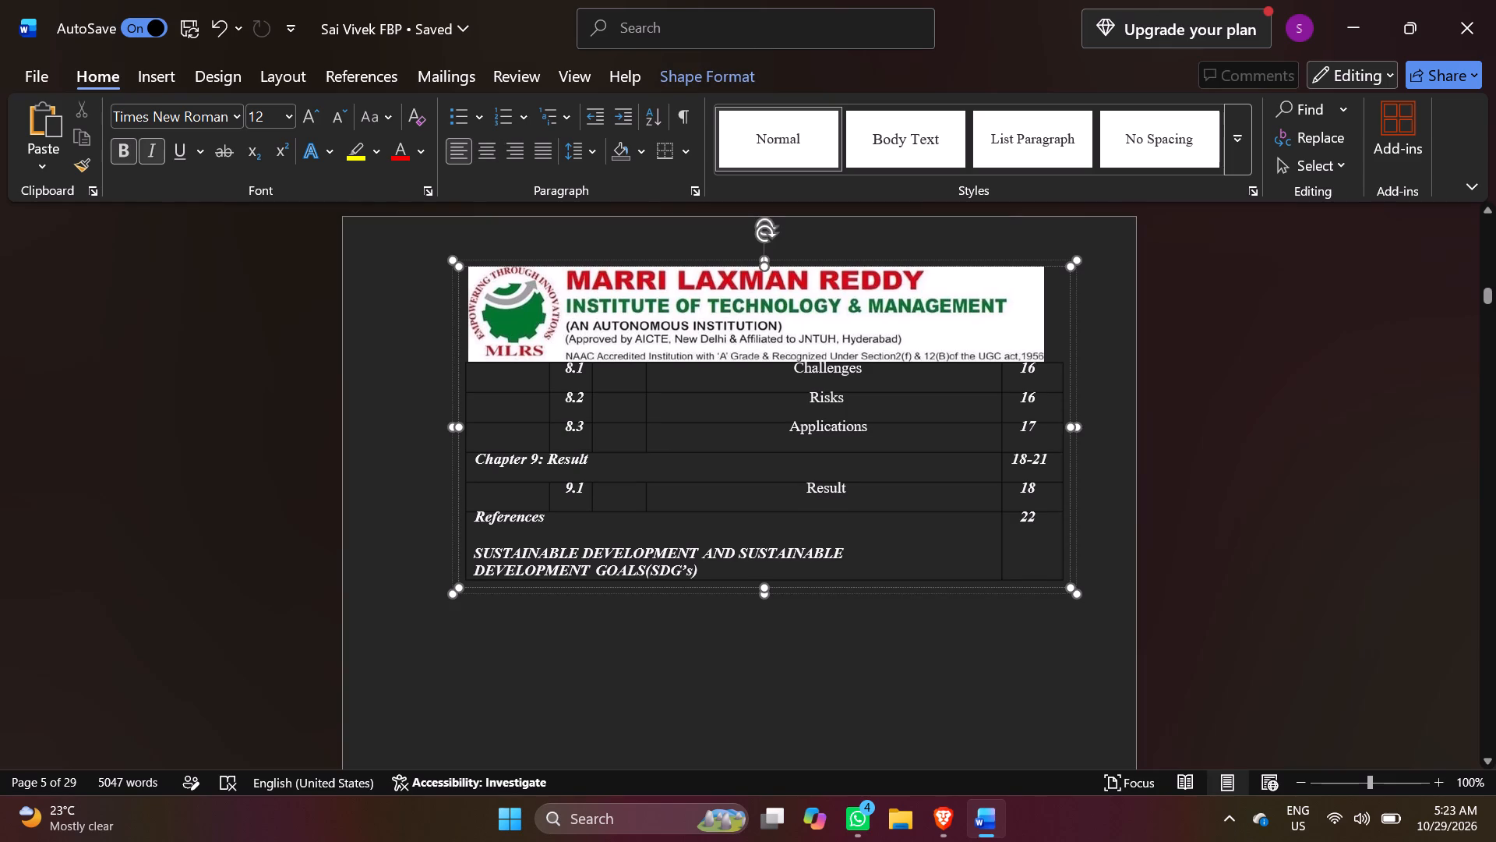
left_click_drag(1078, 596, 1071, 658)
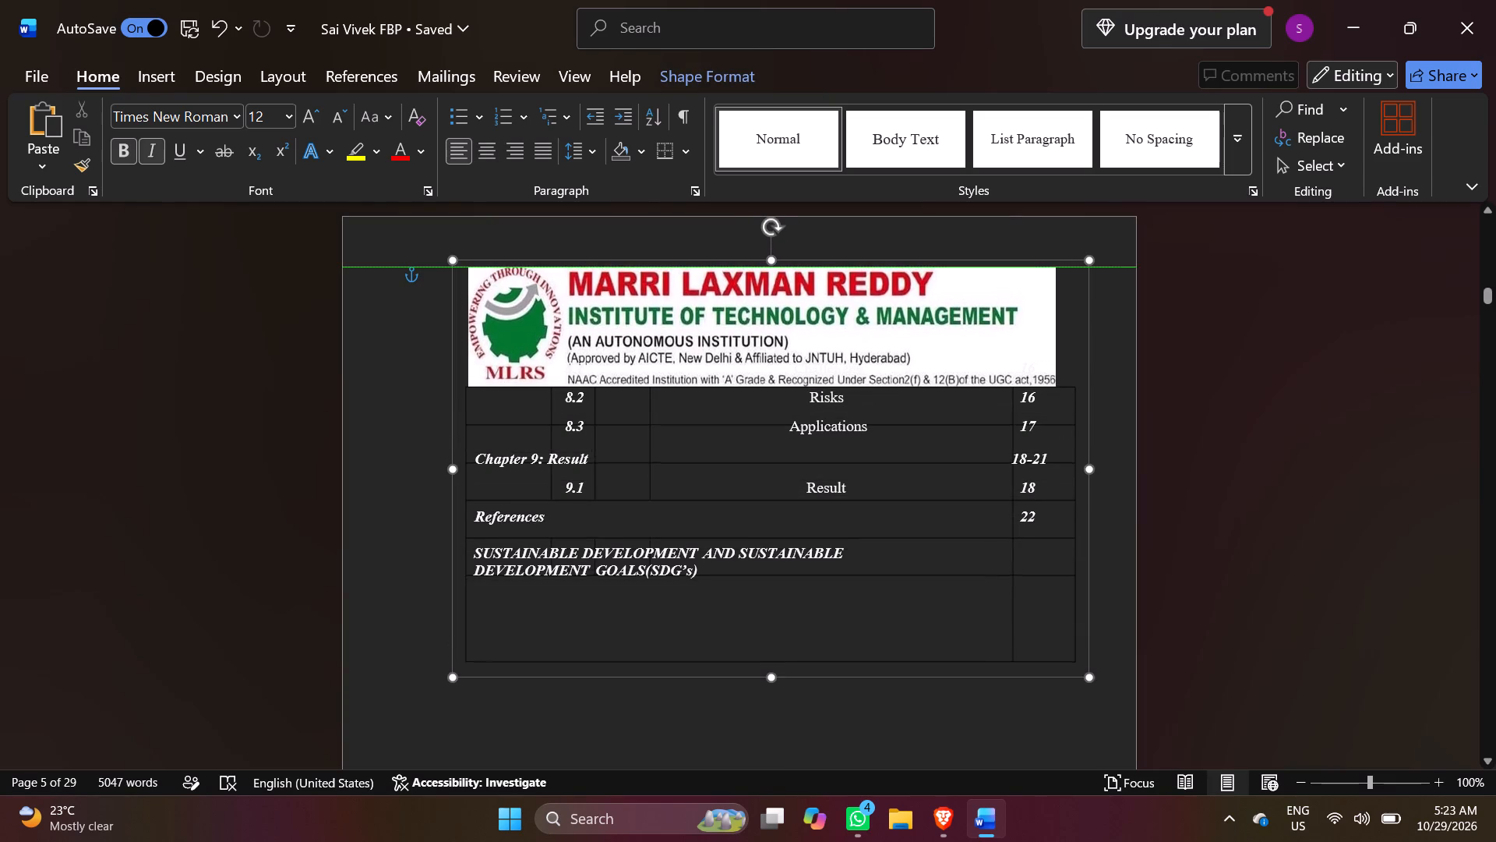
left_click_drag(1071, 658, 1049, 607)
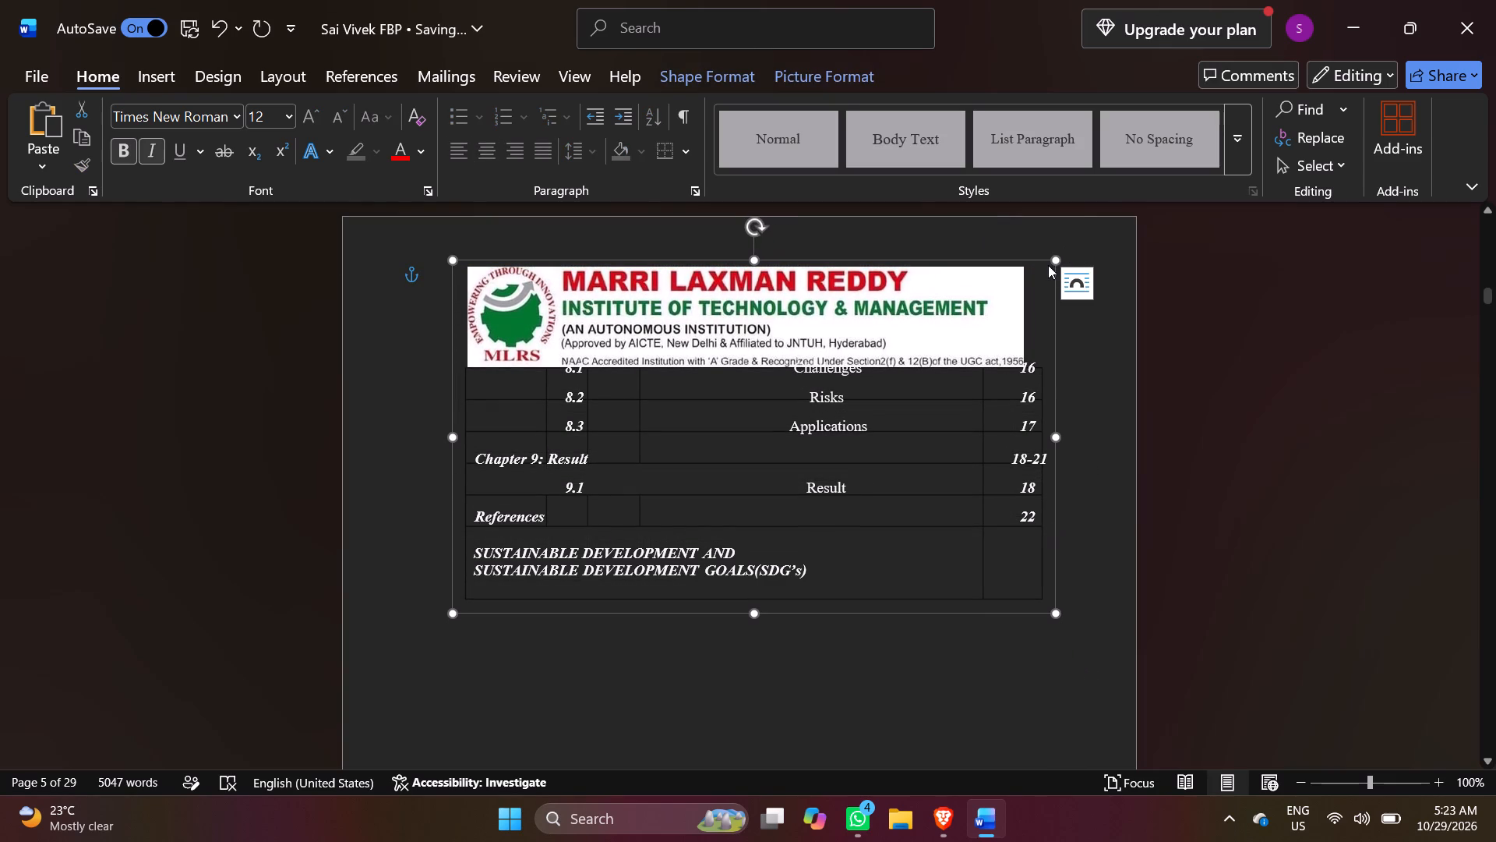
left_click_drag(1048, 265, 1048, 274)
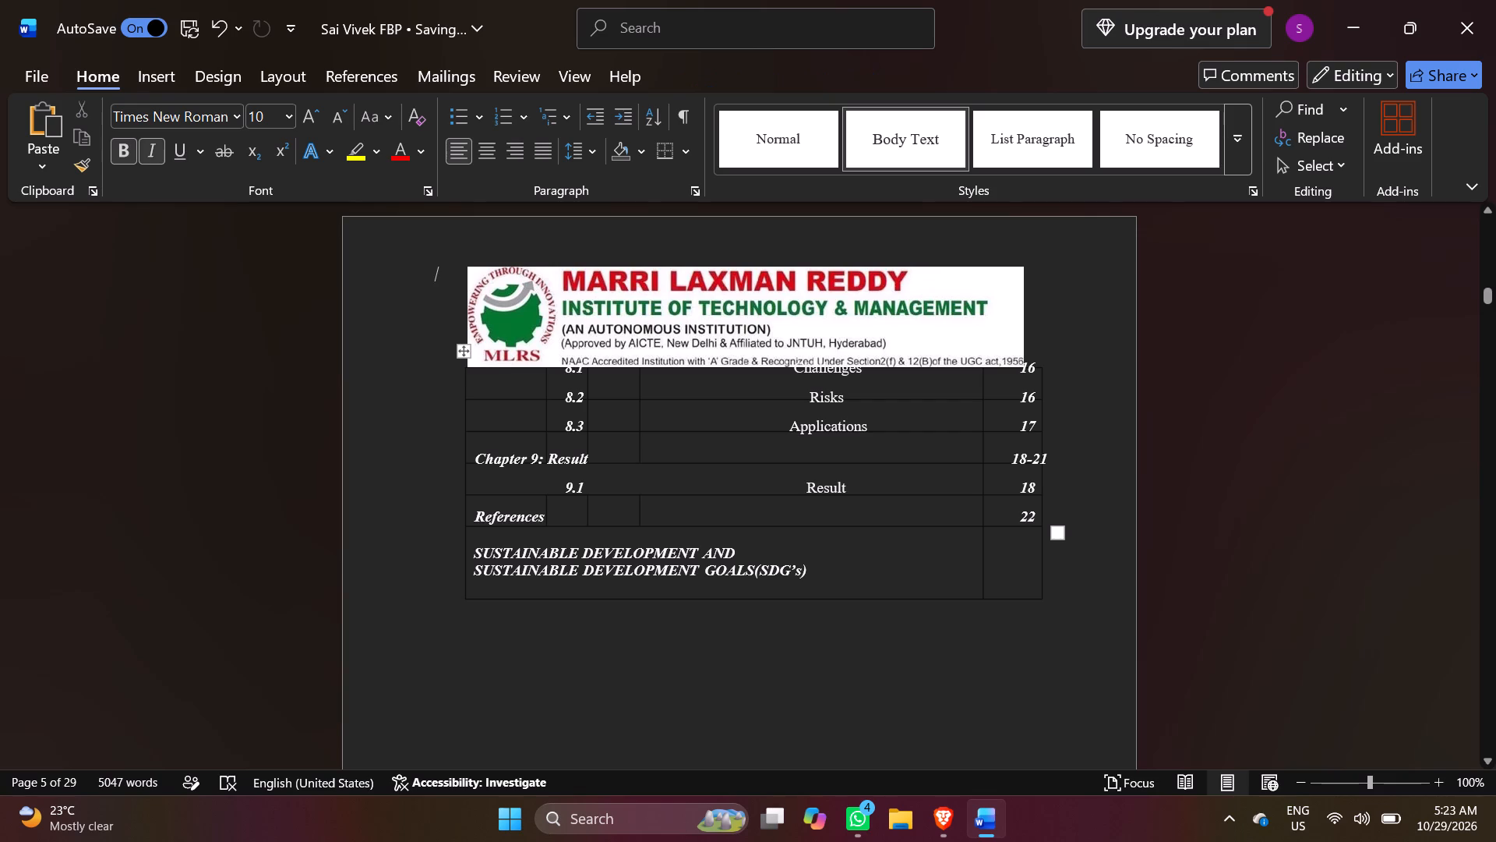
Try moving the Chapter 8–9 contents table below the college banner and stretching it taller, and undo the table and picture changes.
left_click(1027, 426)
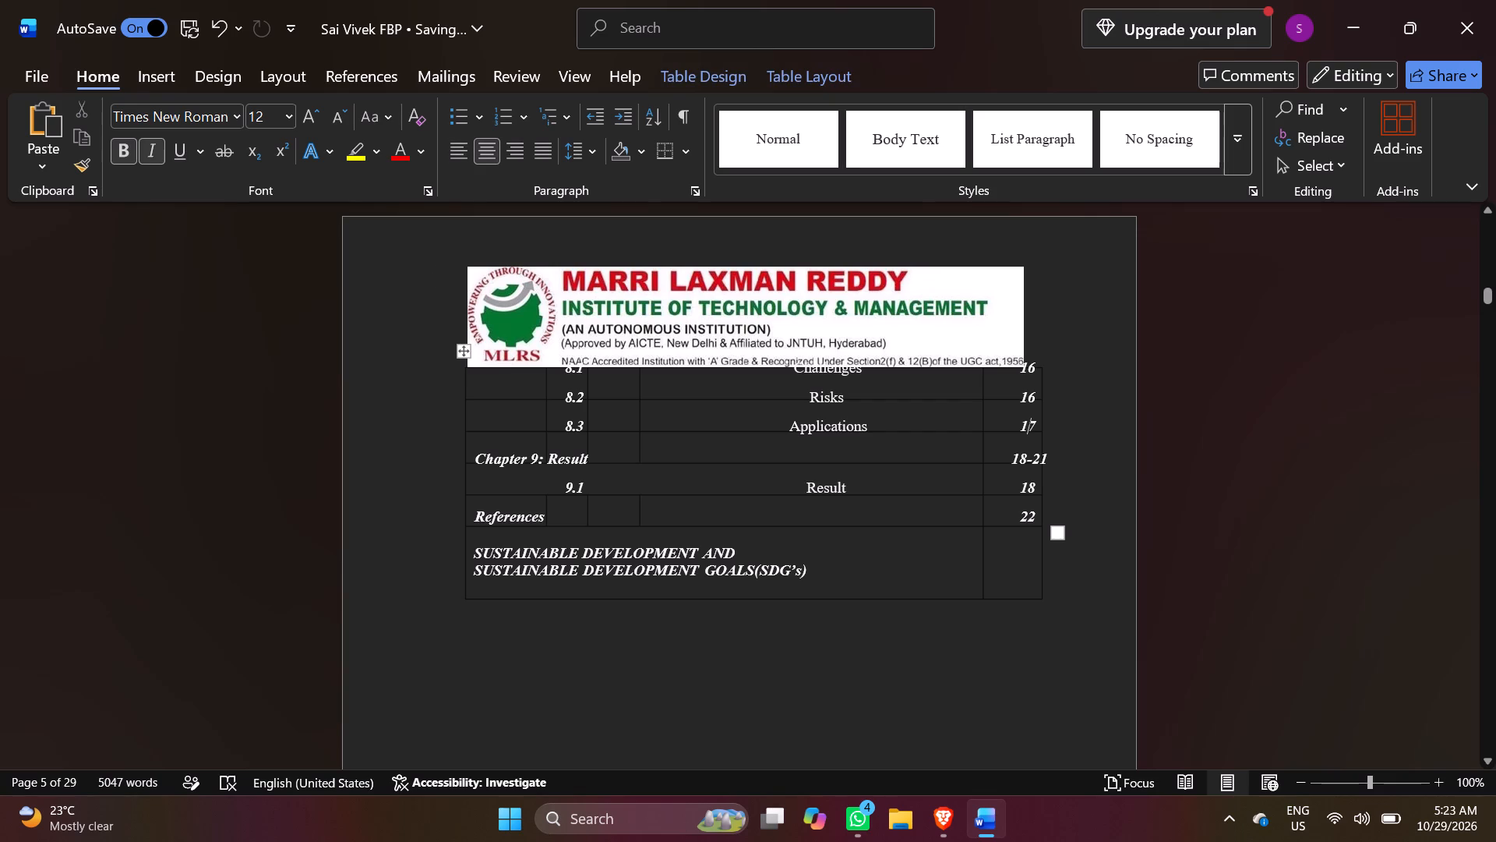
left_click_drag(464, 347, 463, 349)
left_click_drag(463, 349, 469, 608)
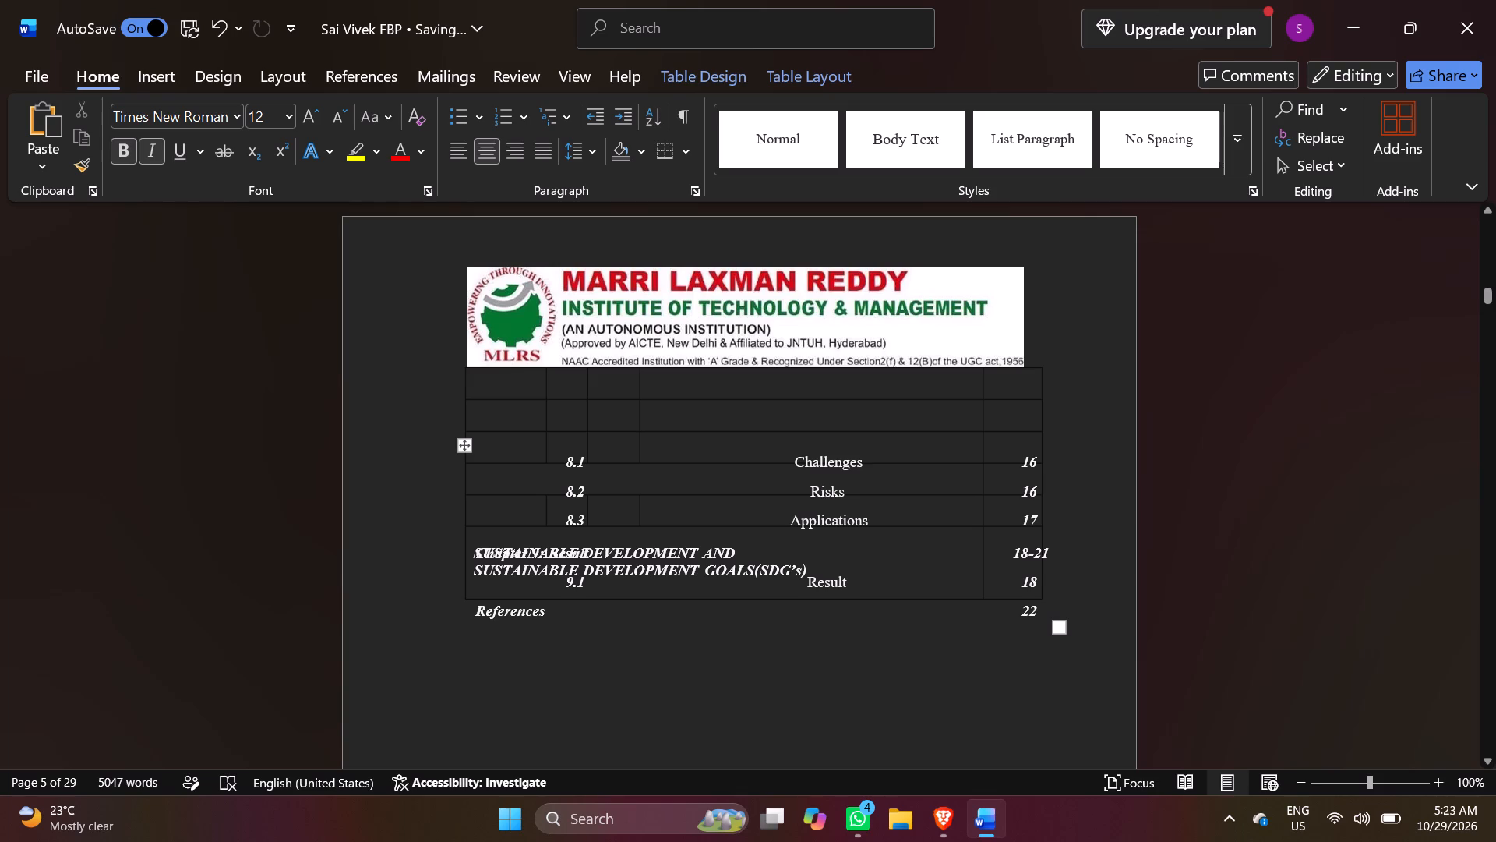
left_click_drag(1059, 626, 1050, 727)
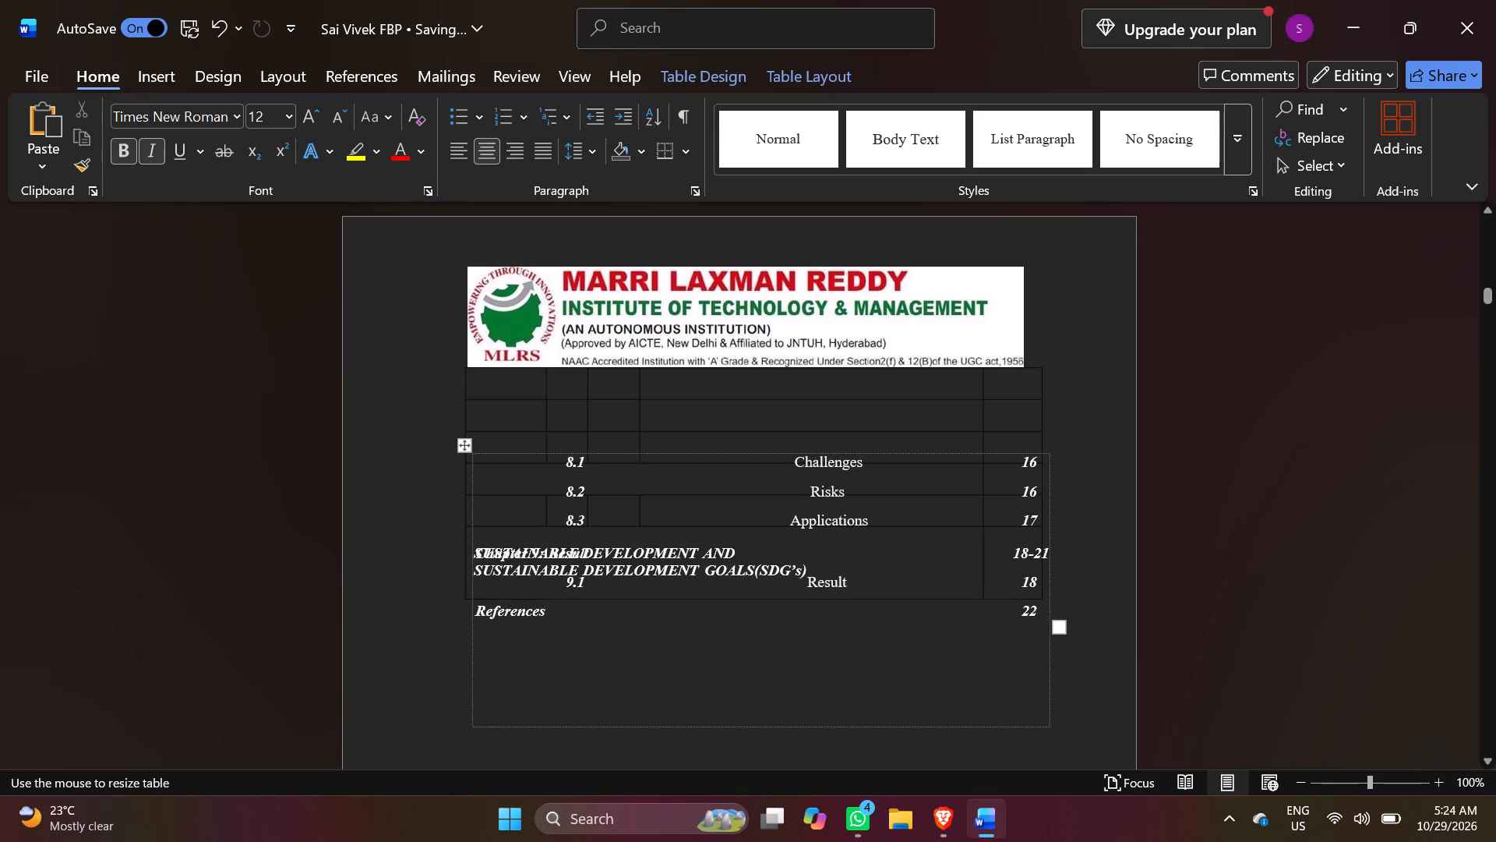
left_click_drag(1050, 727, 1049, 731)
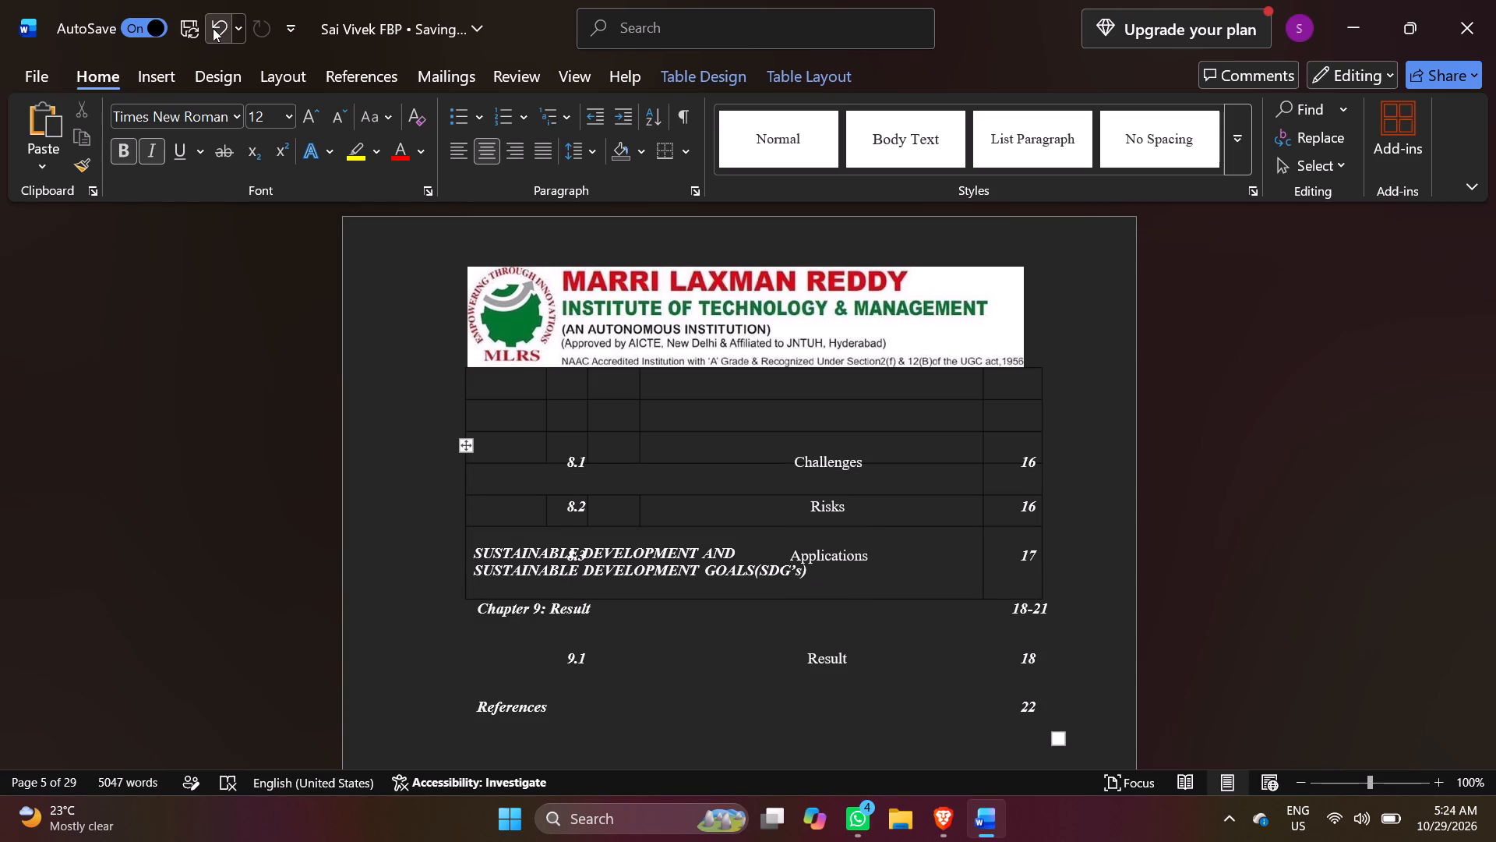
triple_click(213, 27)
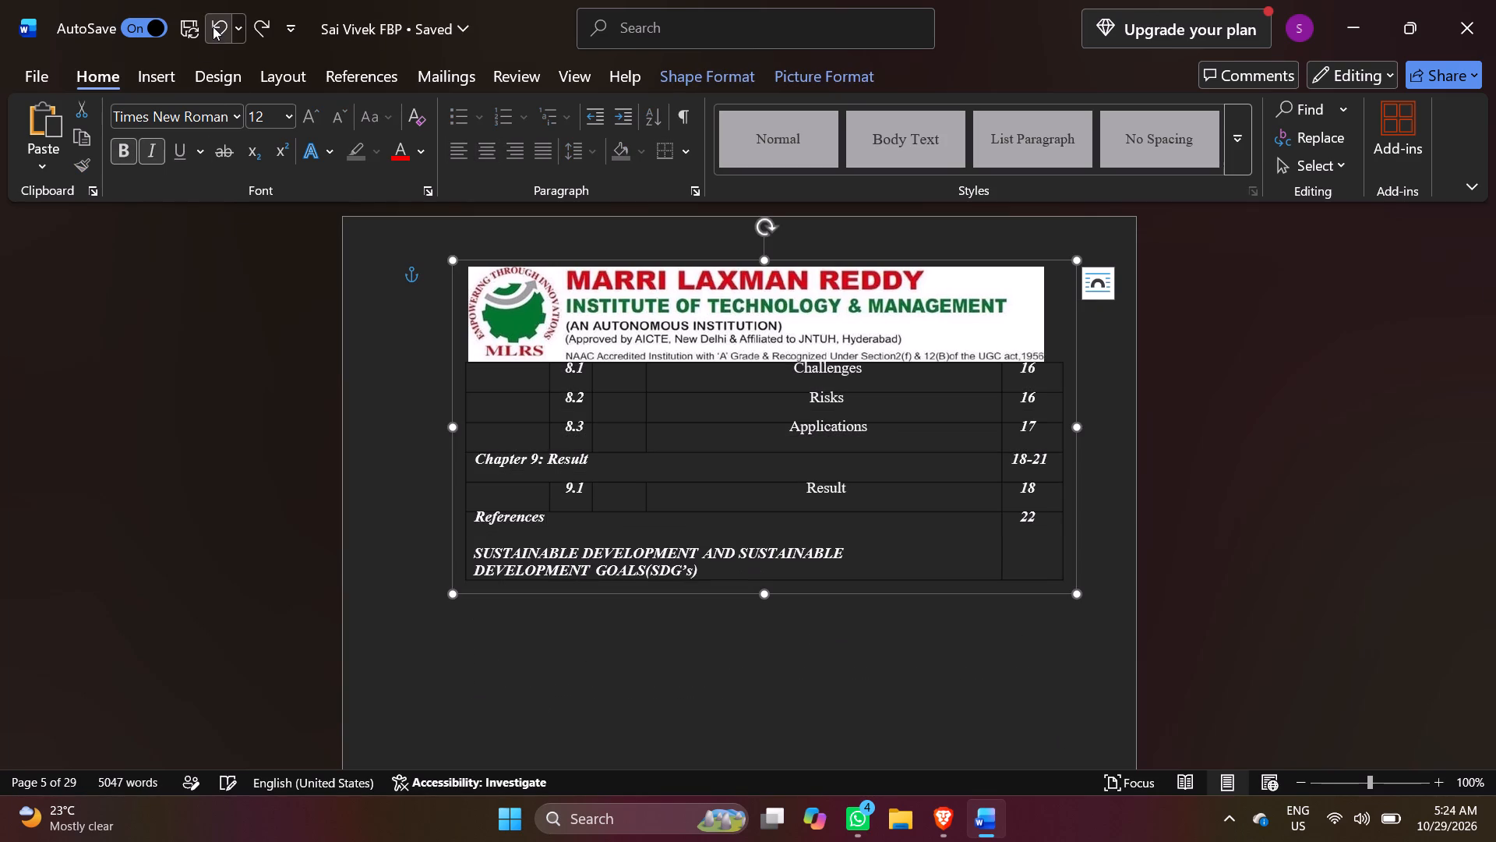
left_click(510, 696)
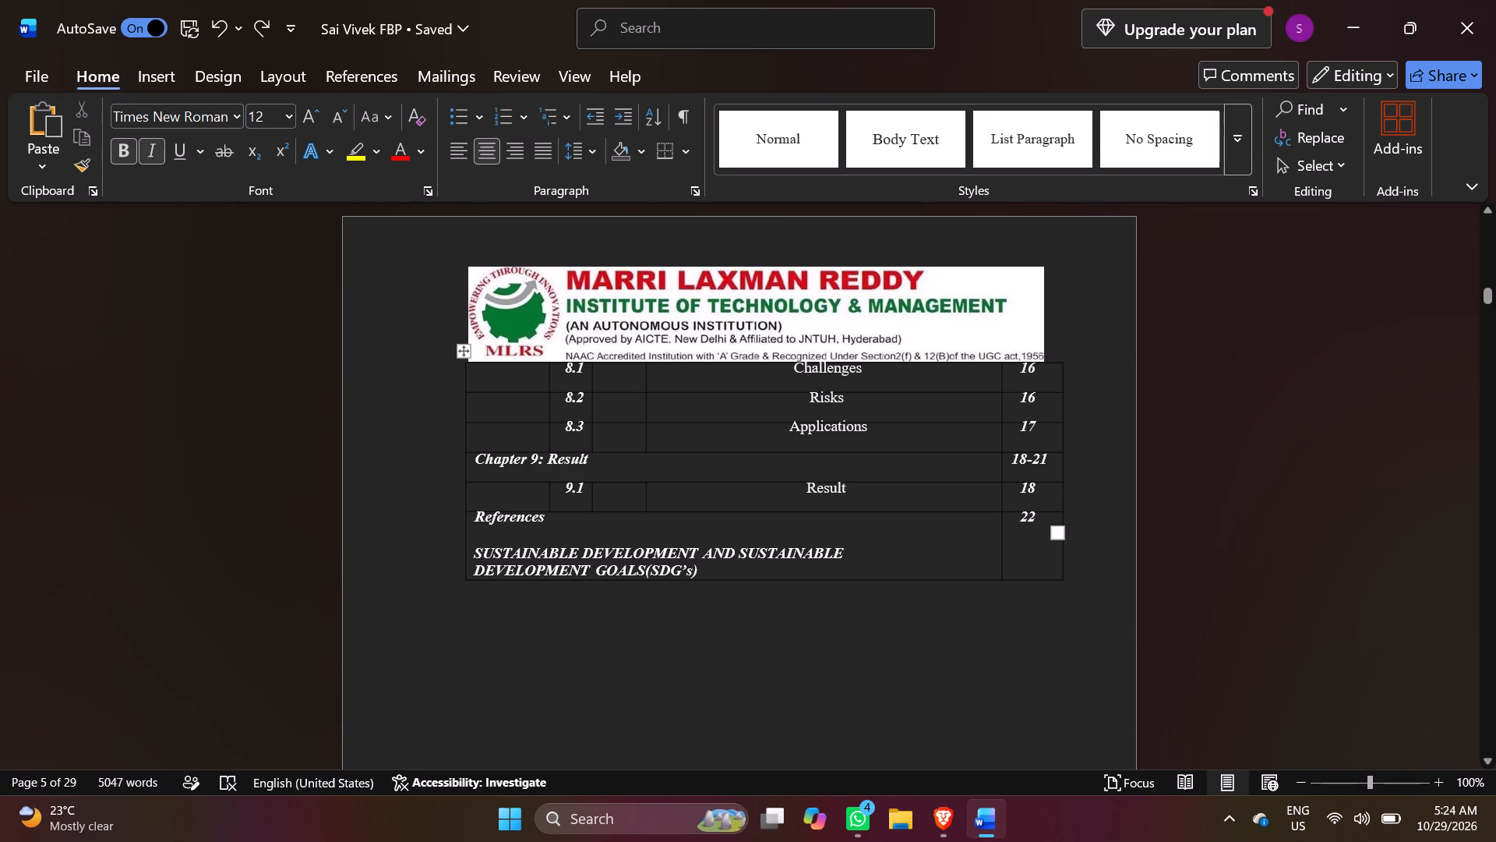
Shrink the grid picture behind the first Table of Contents page slightly from its lower corner to fit its lines around the entries.
scroll(977, 659, "up", 10)
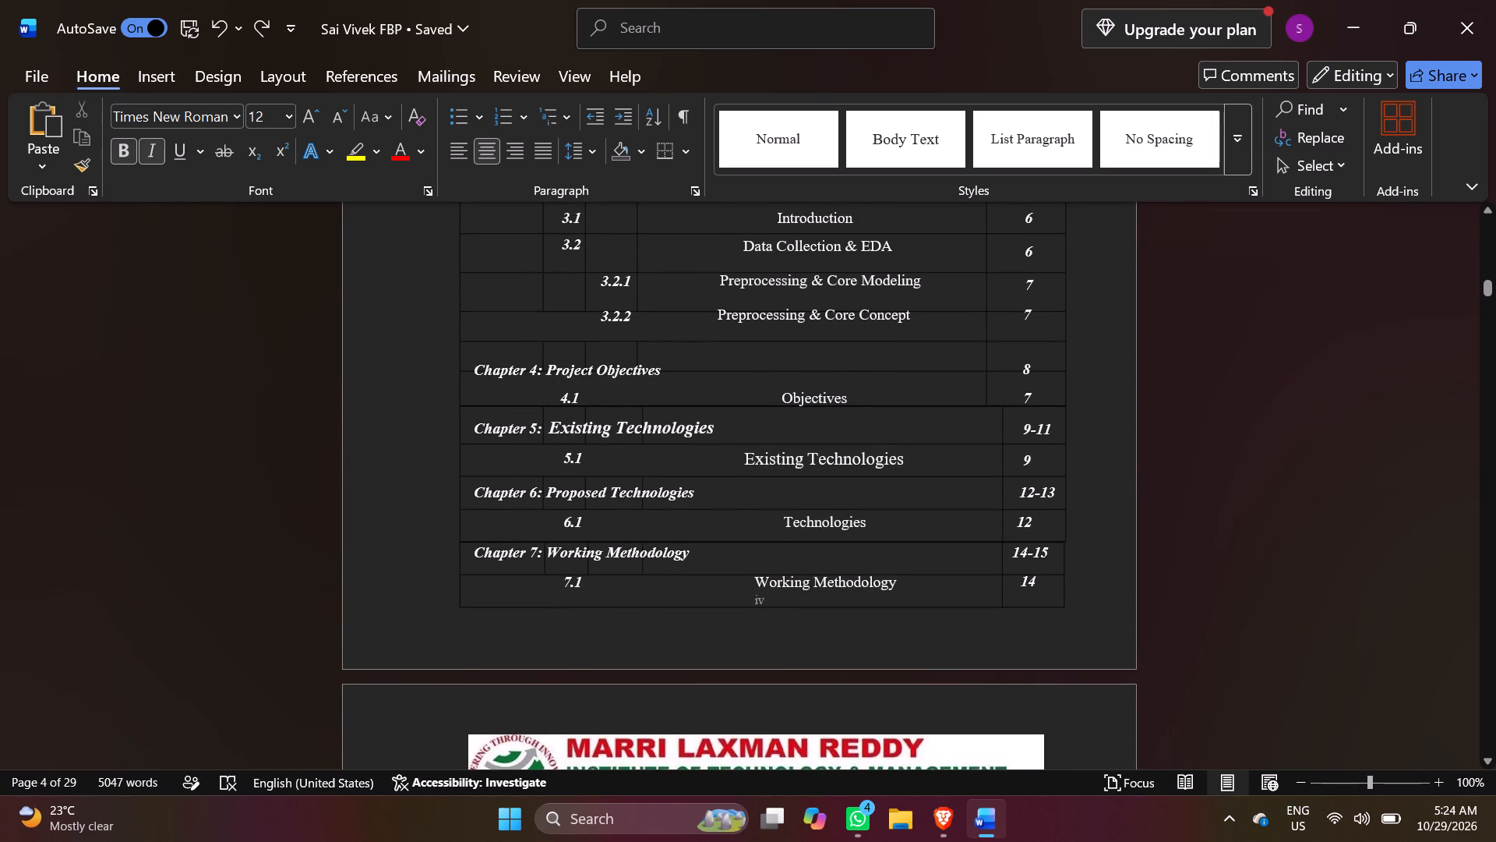
left_click(901, 600)
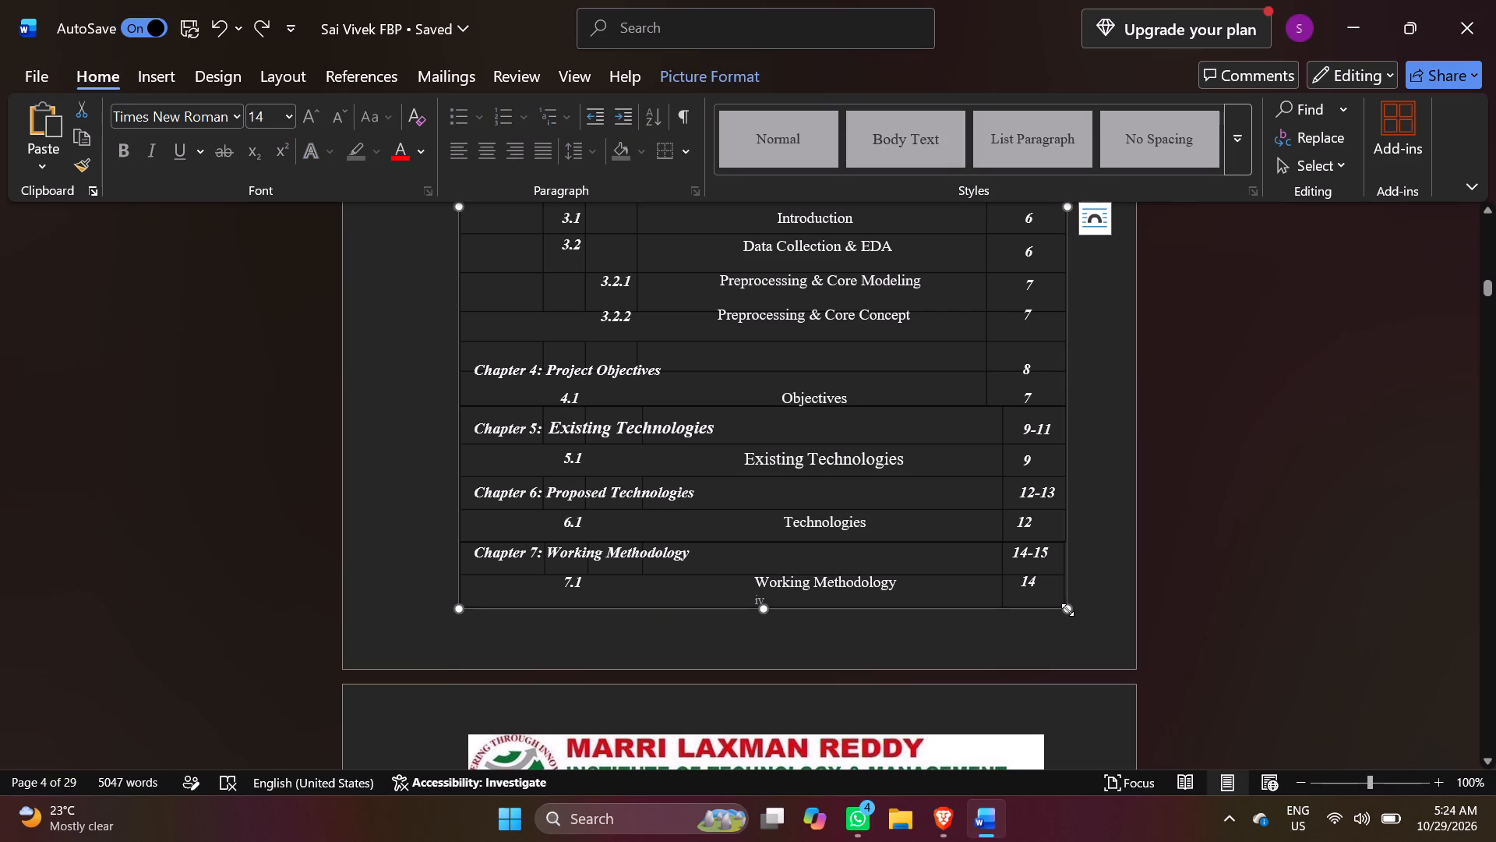
left_click_drag(1067, 609, 1067, 598)
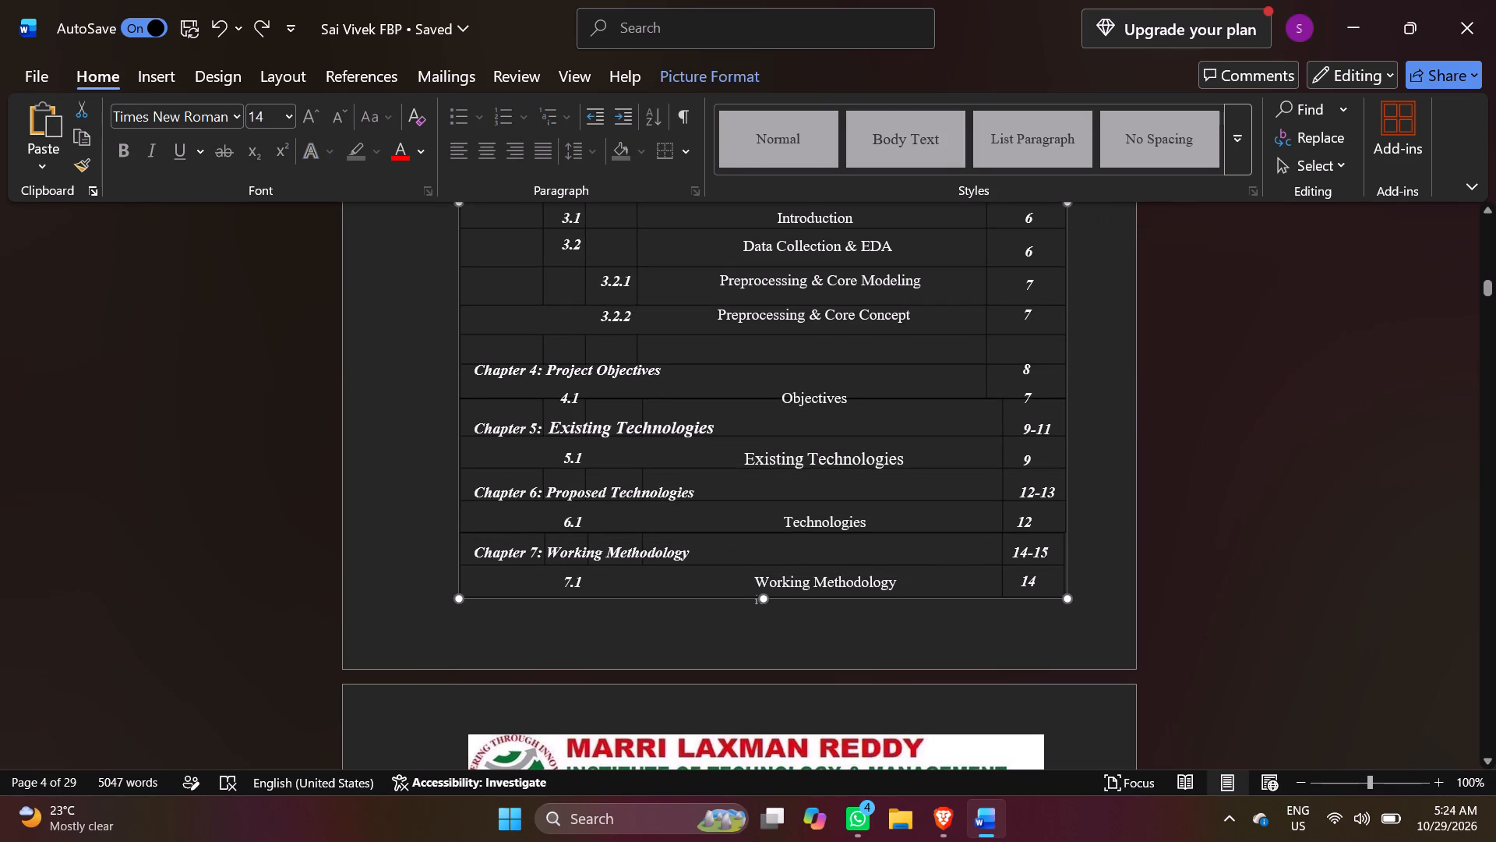
left_click_drag(1067, 598, 1067, 603)
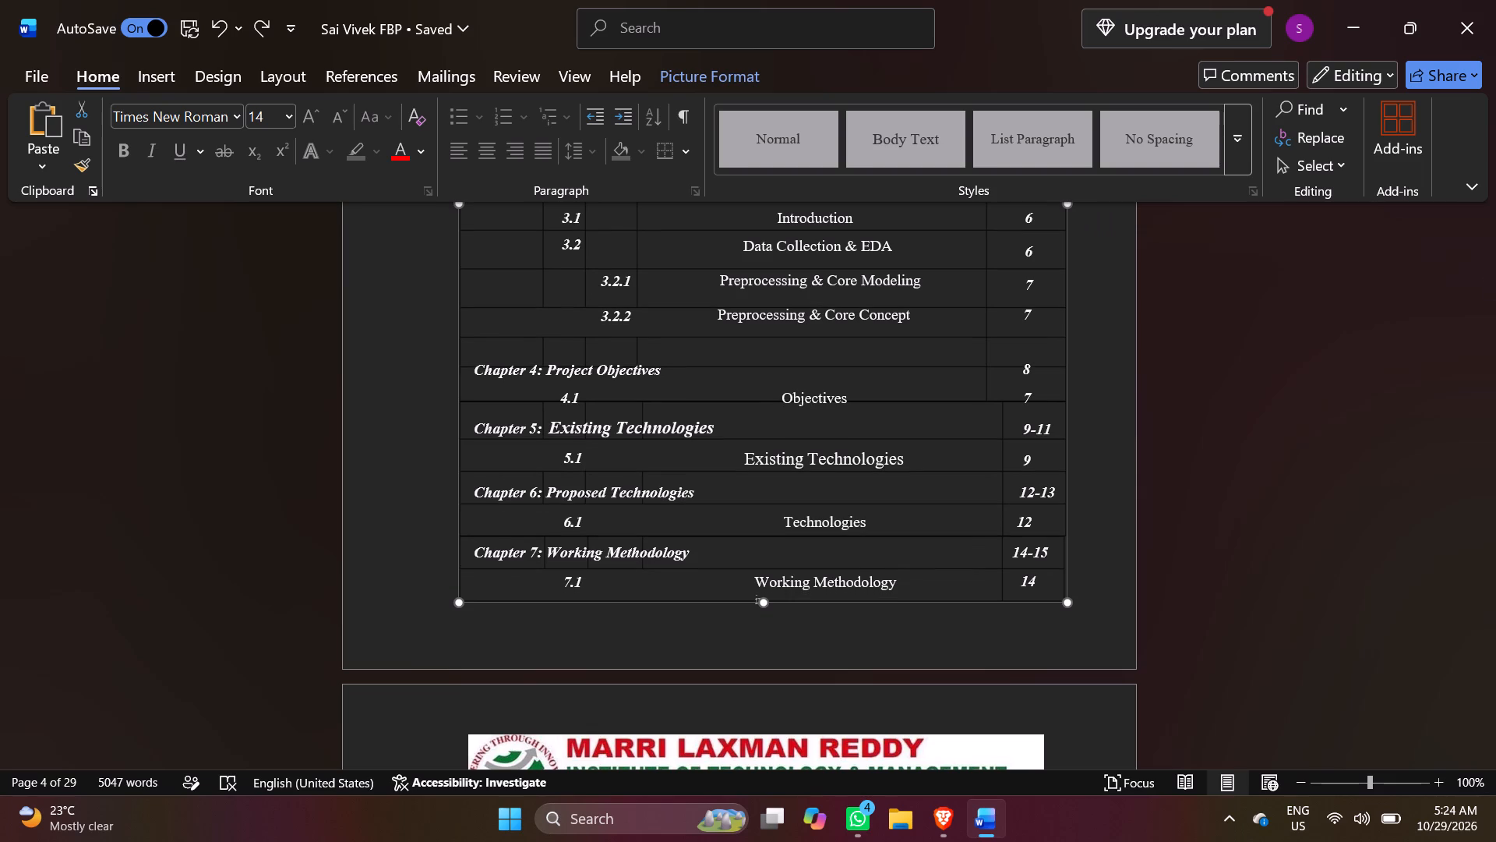
left_click_drag(1067, 603, 1064, 584)
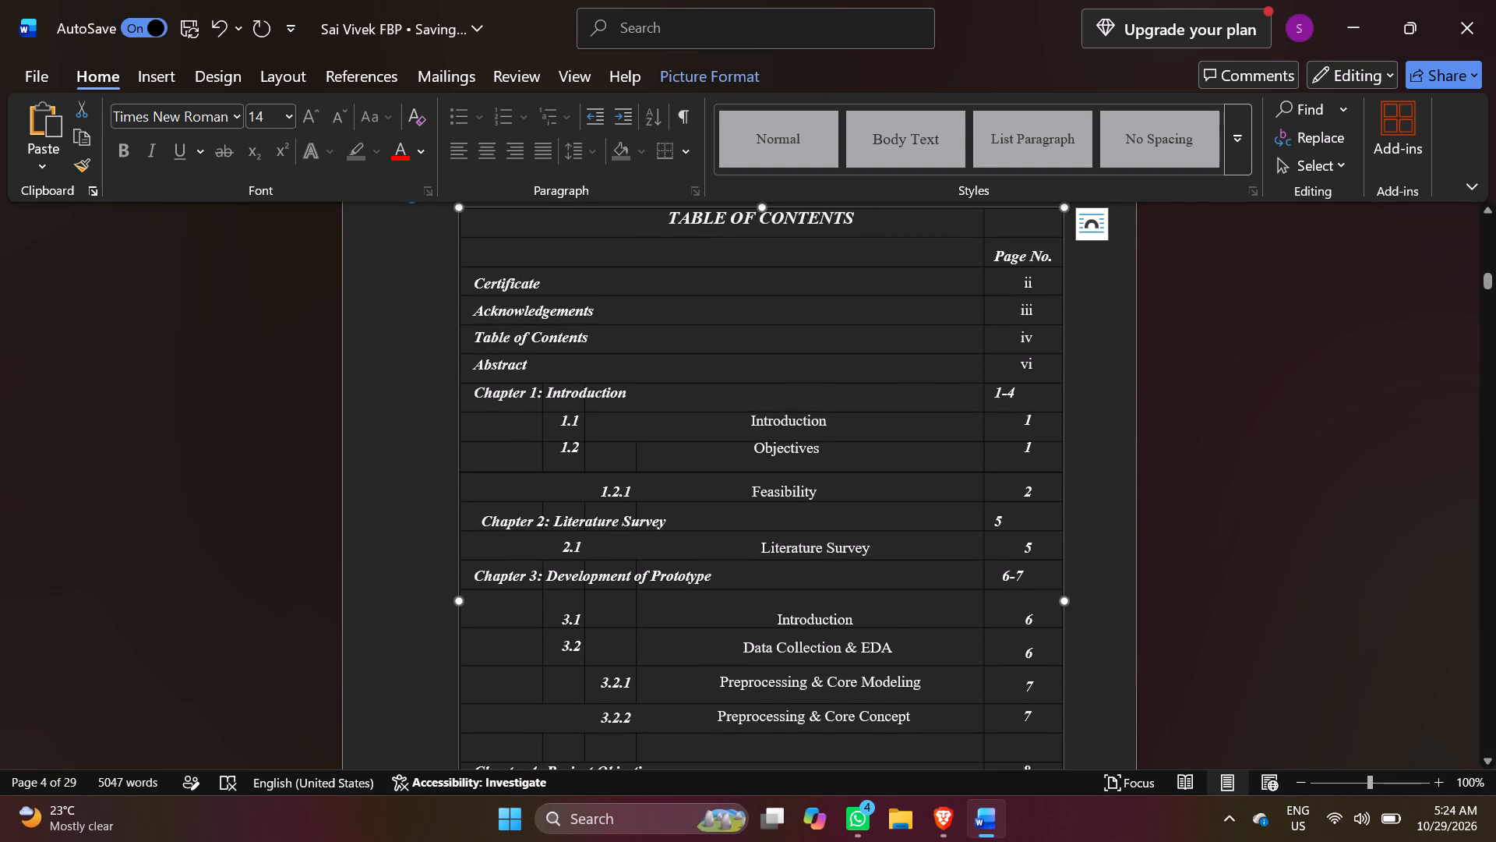
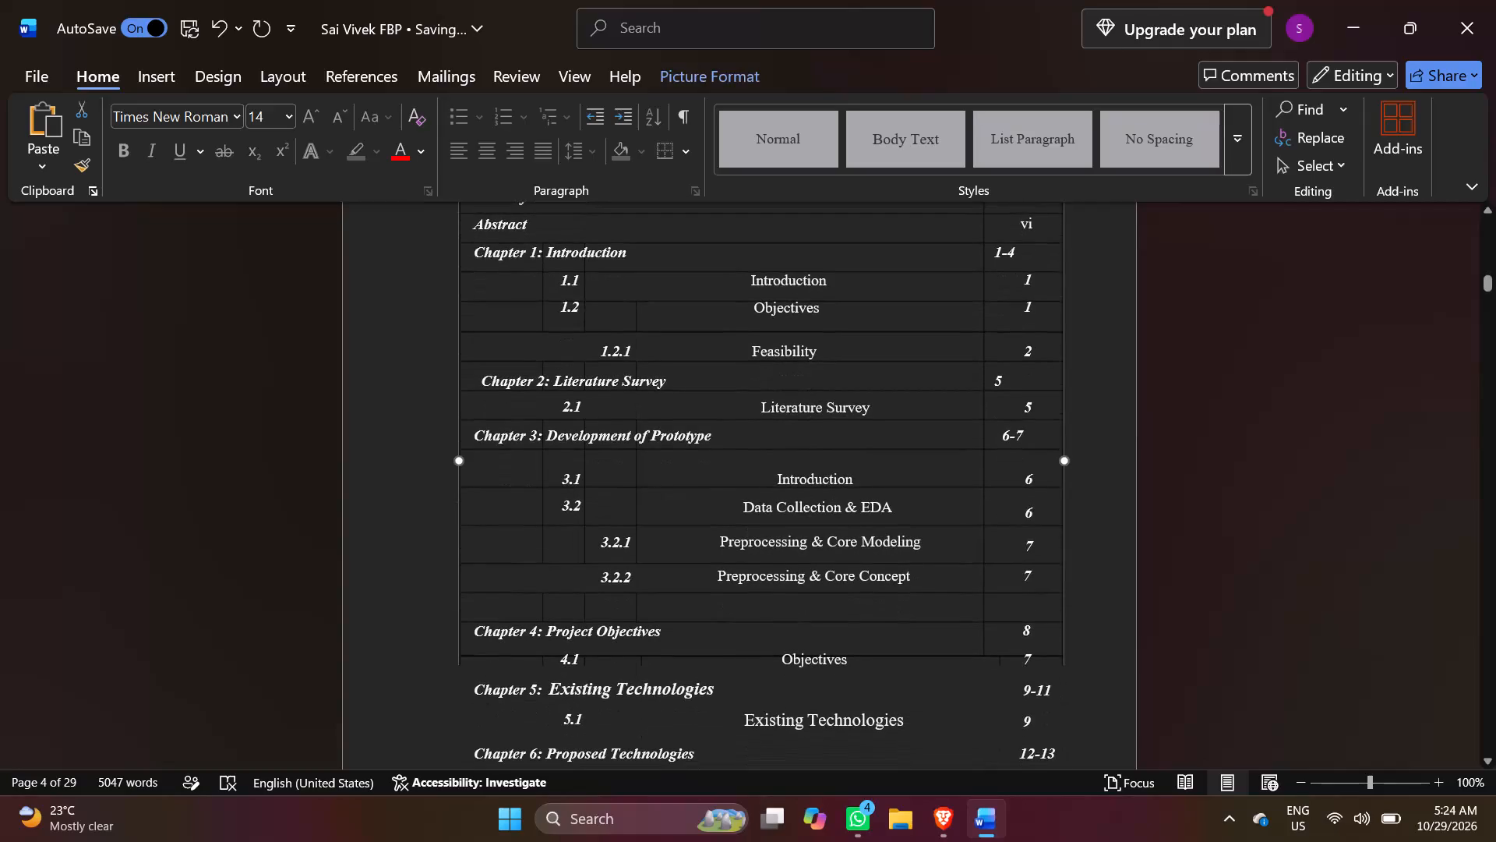
Undo the recent moves and resizing of the grid picture behind the first Table of Contents page.
scroll(932, 593, "down", 4)
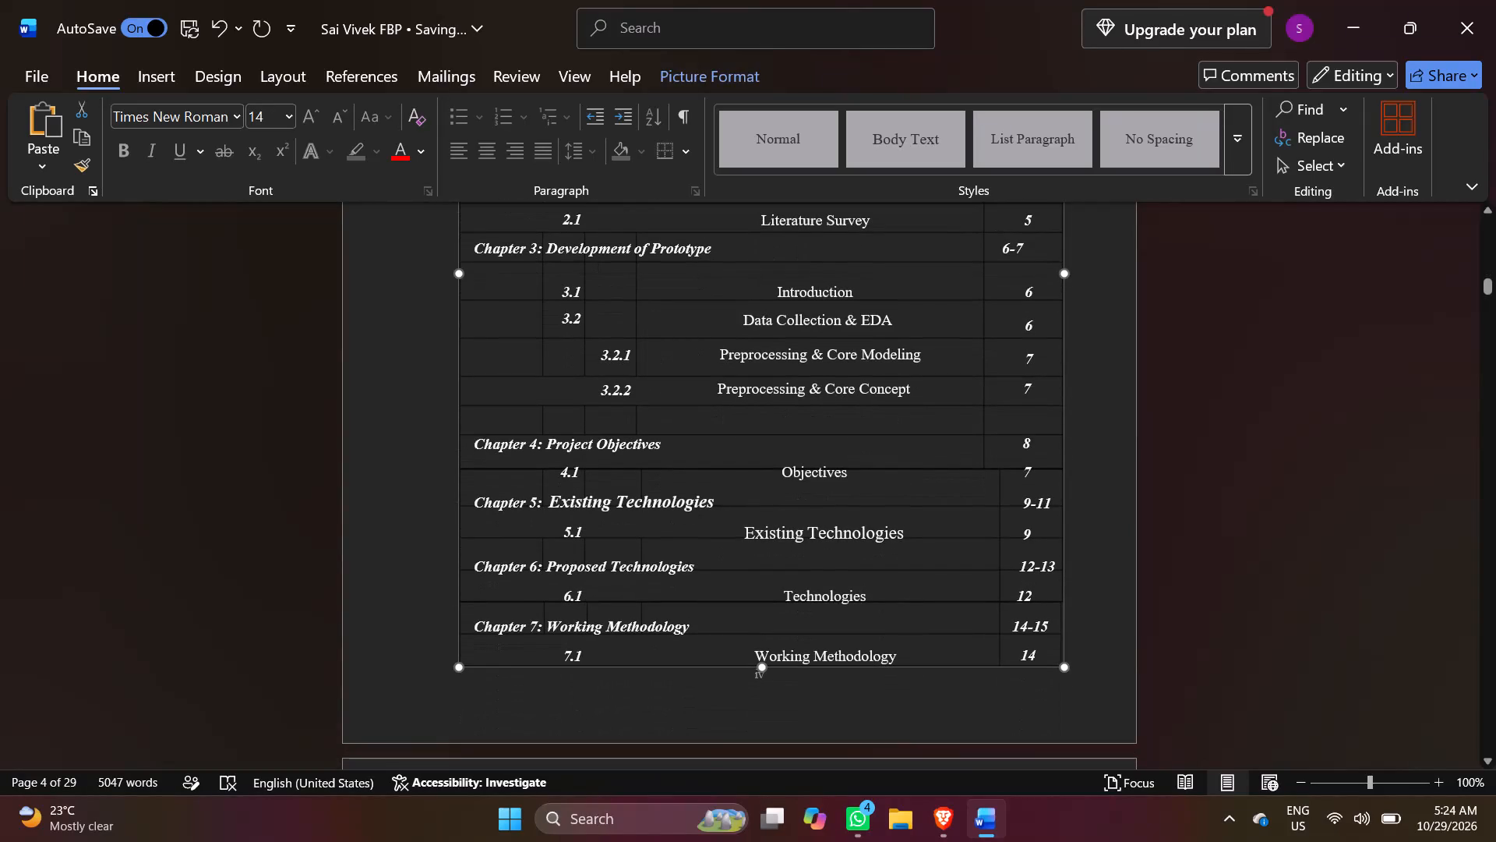
left_click(932, 734)
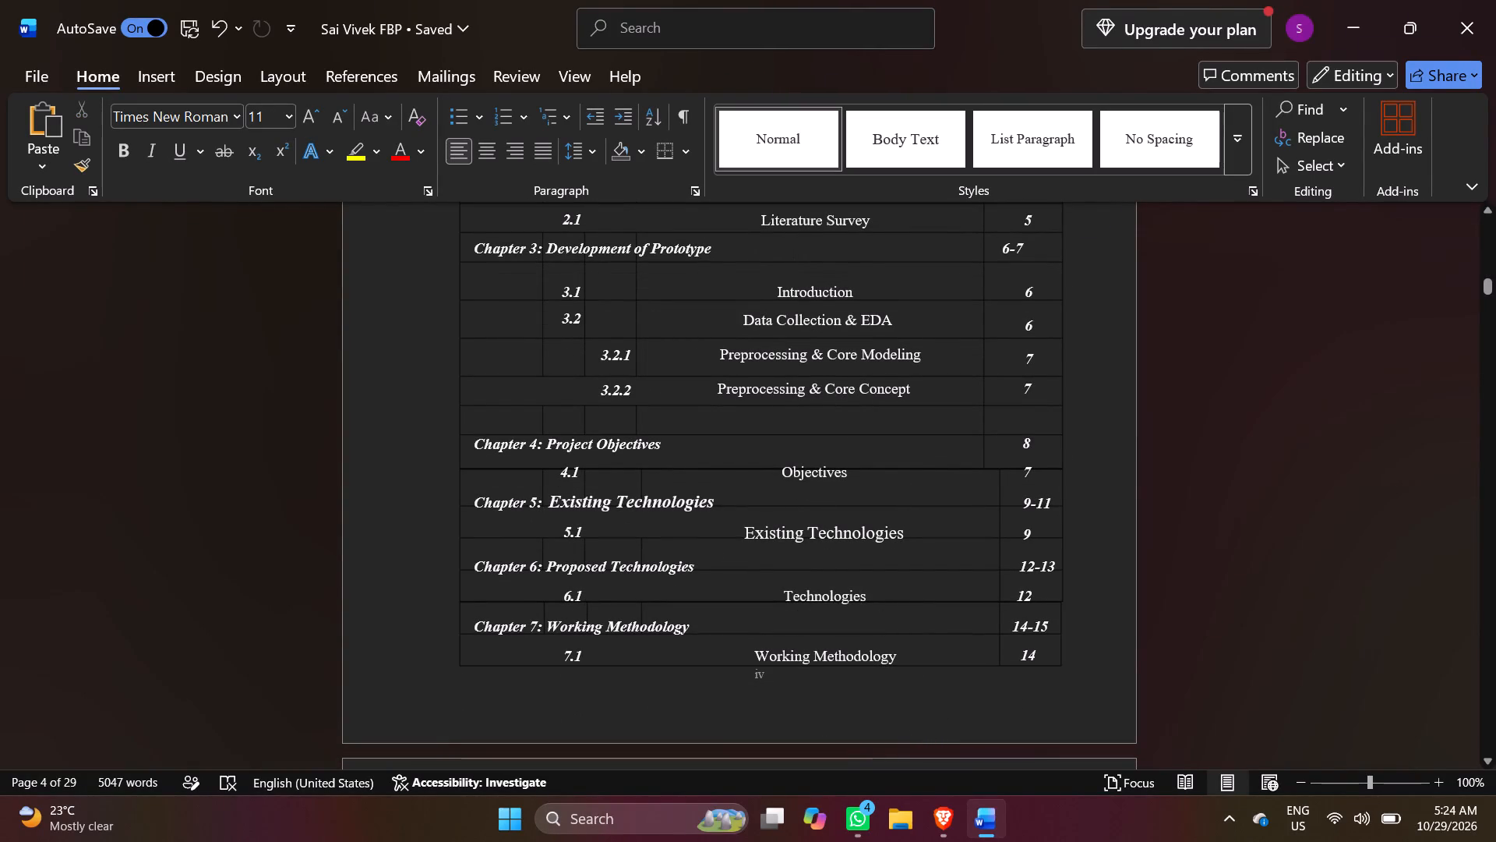
left_click(217, 19)
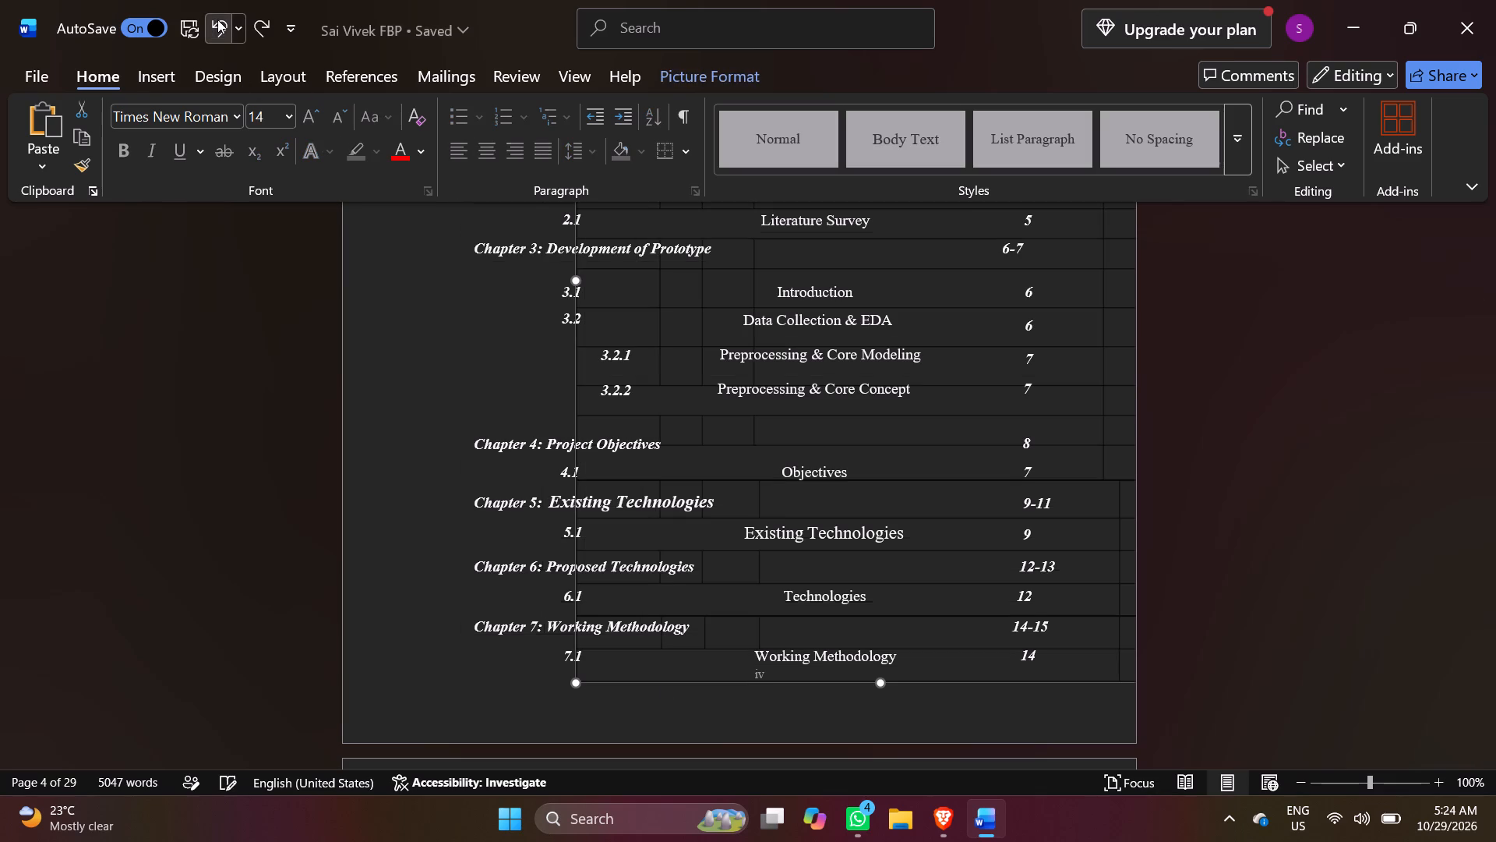
left_click(217, 19)
left_click(217, 19)
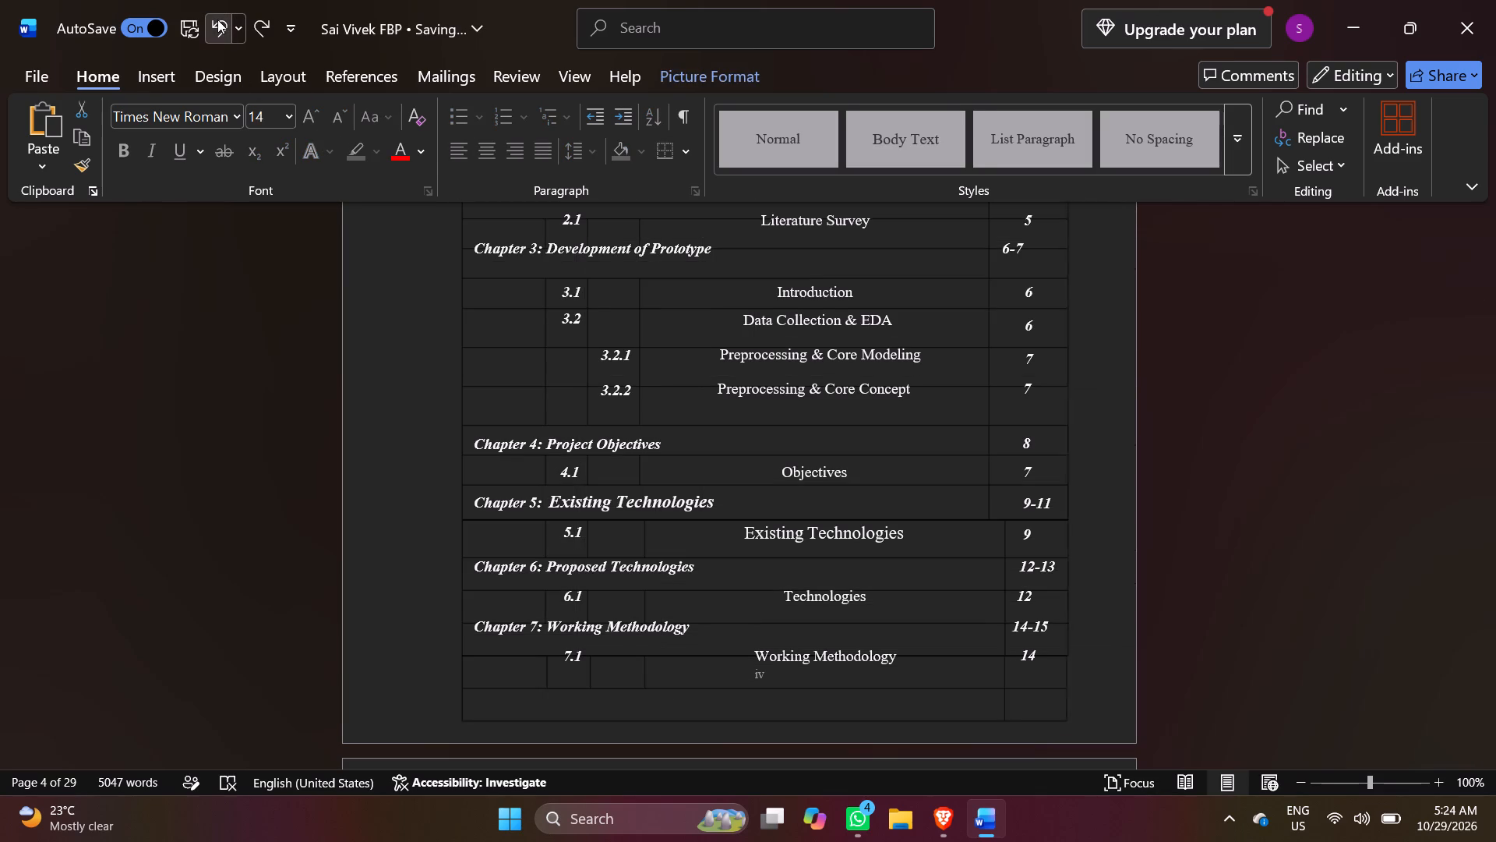
Redo the last undone edit, restoring the bullet on the Core Libraries item under Software Stack.
scroll(685, 499, "up", 10)
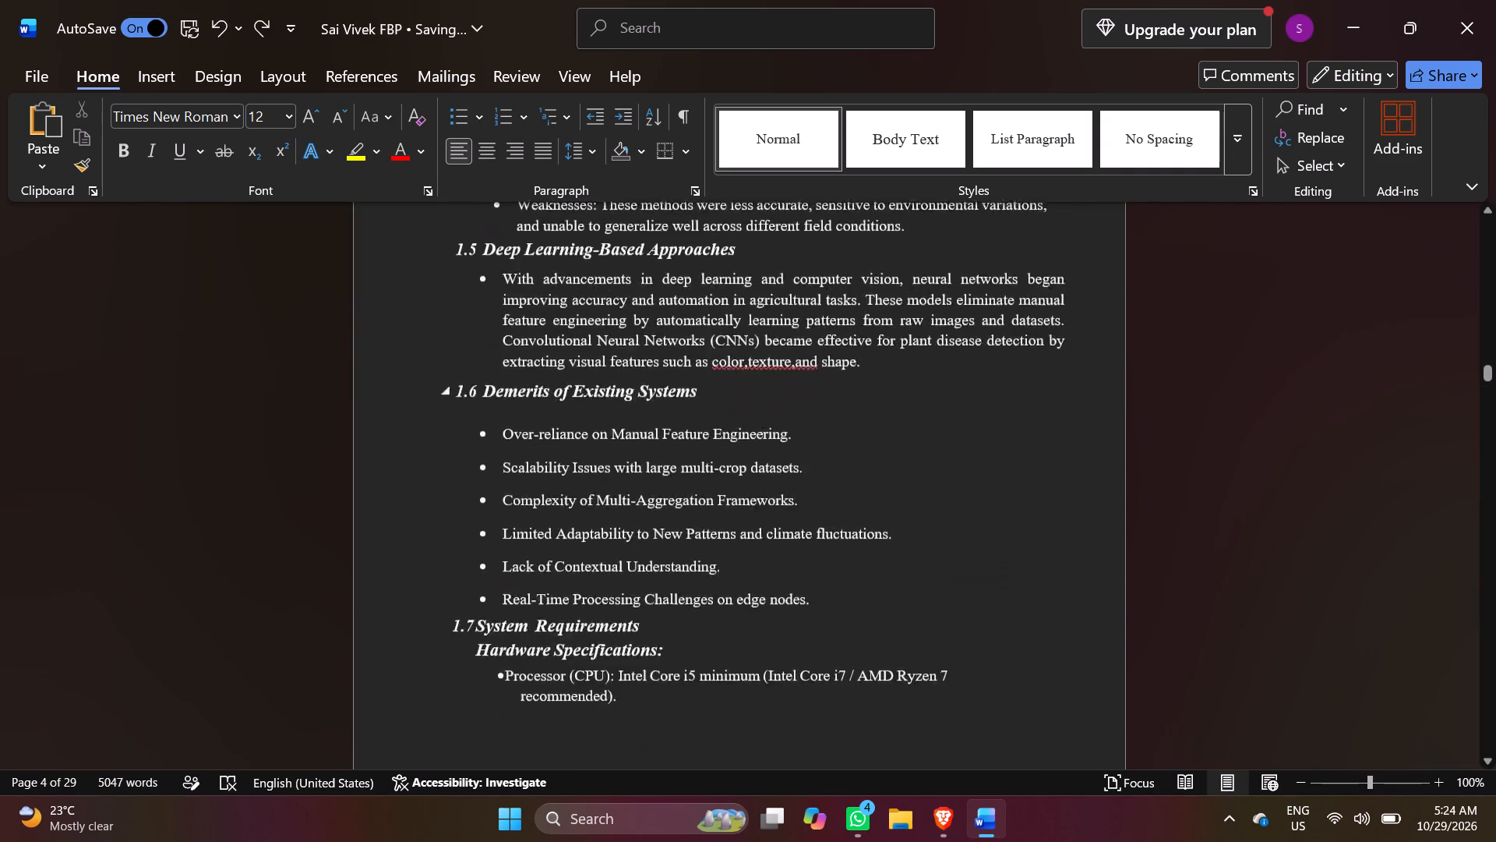
scroll(685, 499, "up", 20)
scroll(685, 499, "up", 4)
scroll(624, 376, "up", 6)
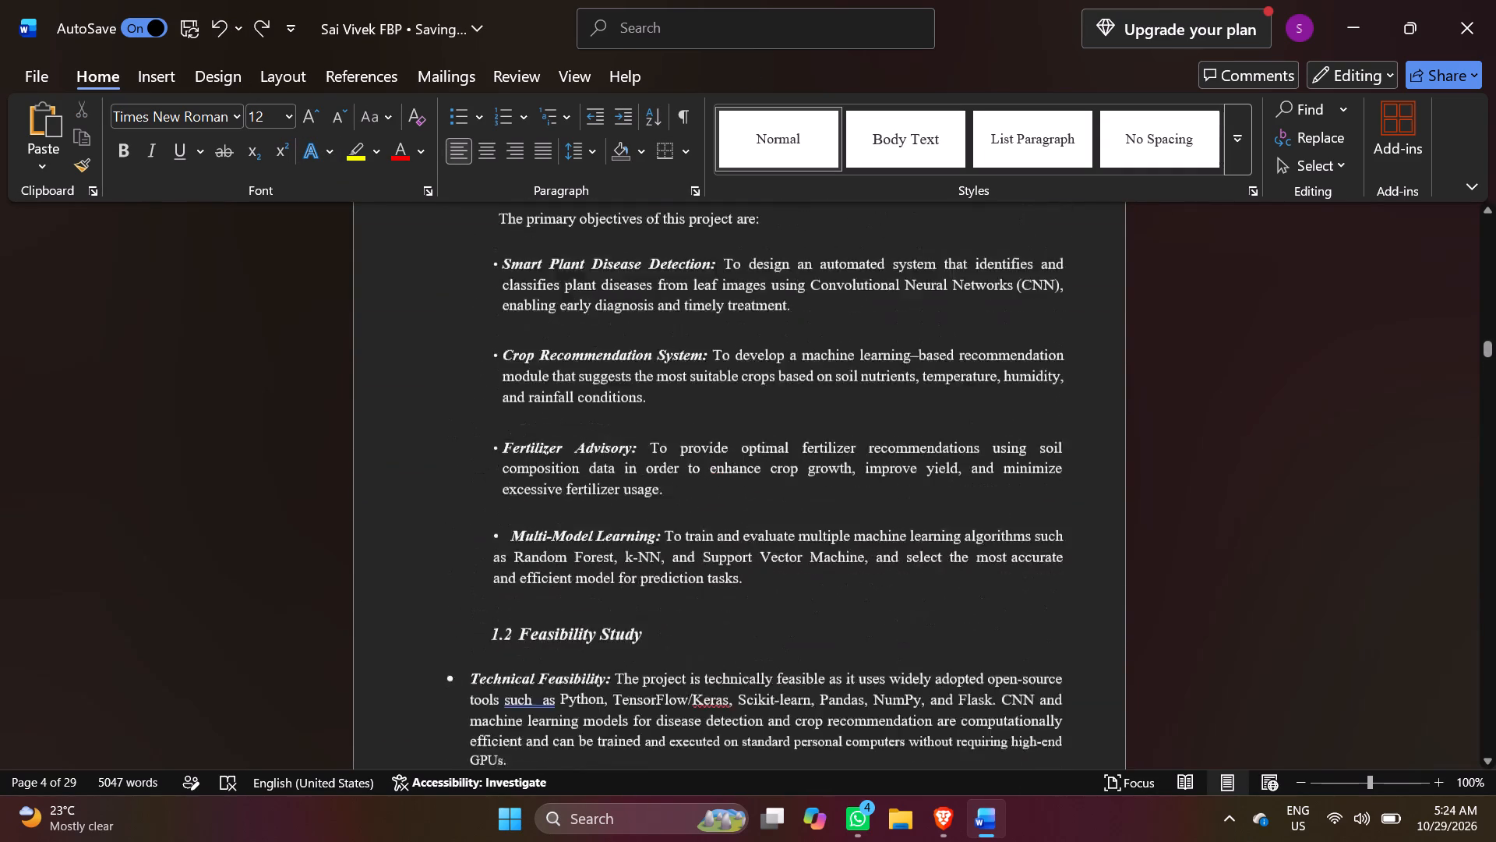
scroll(624, 376, "up", 20)
scroll(624, 376, "up", 20)
scroll(624, 376, "up", 9)
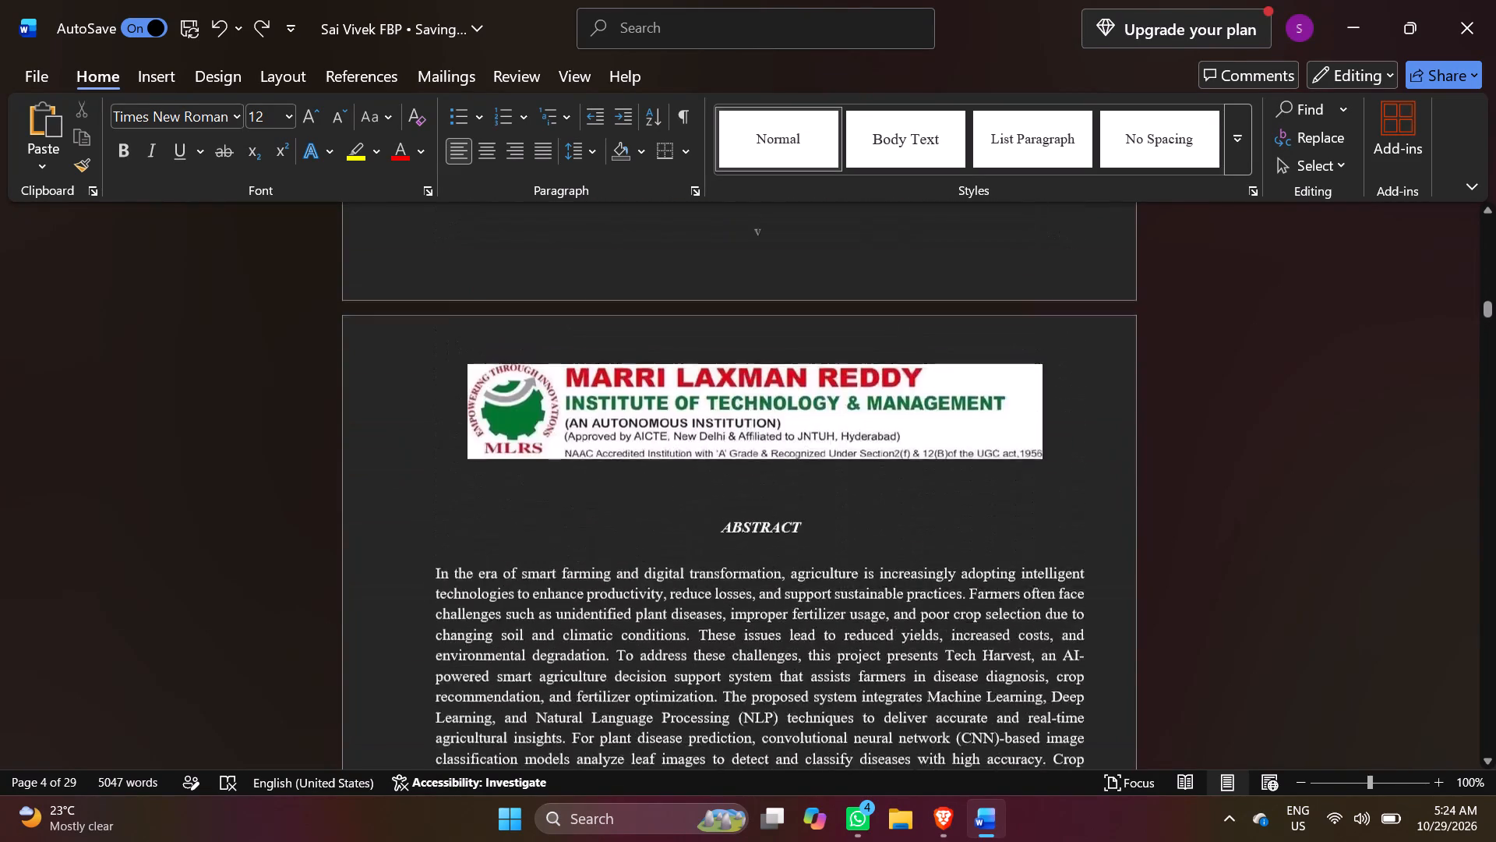
scroll(626, 355, "up", 20)
scroll(626, 355, "up", 8)
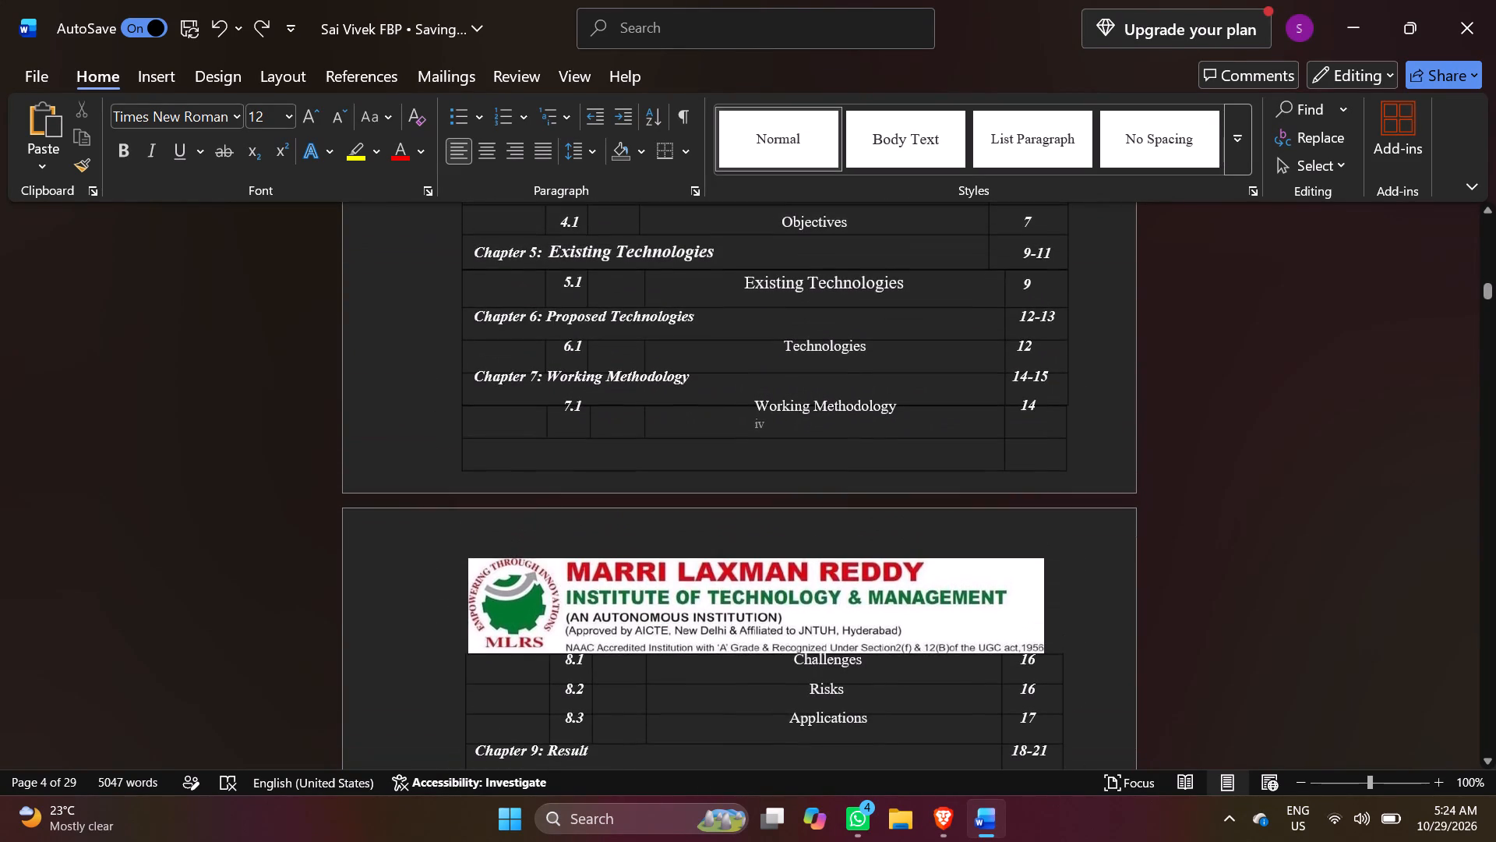
left_click(252, 23)
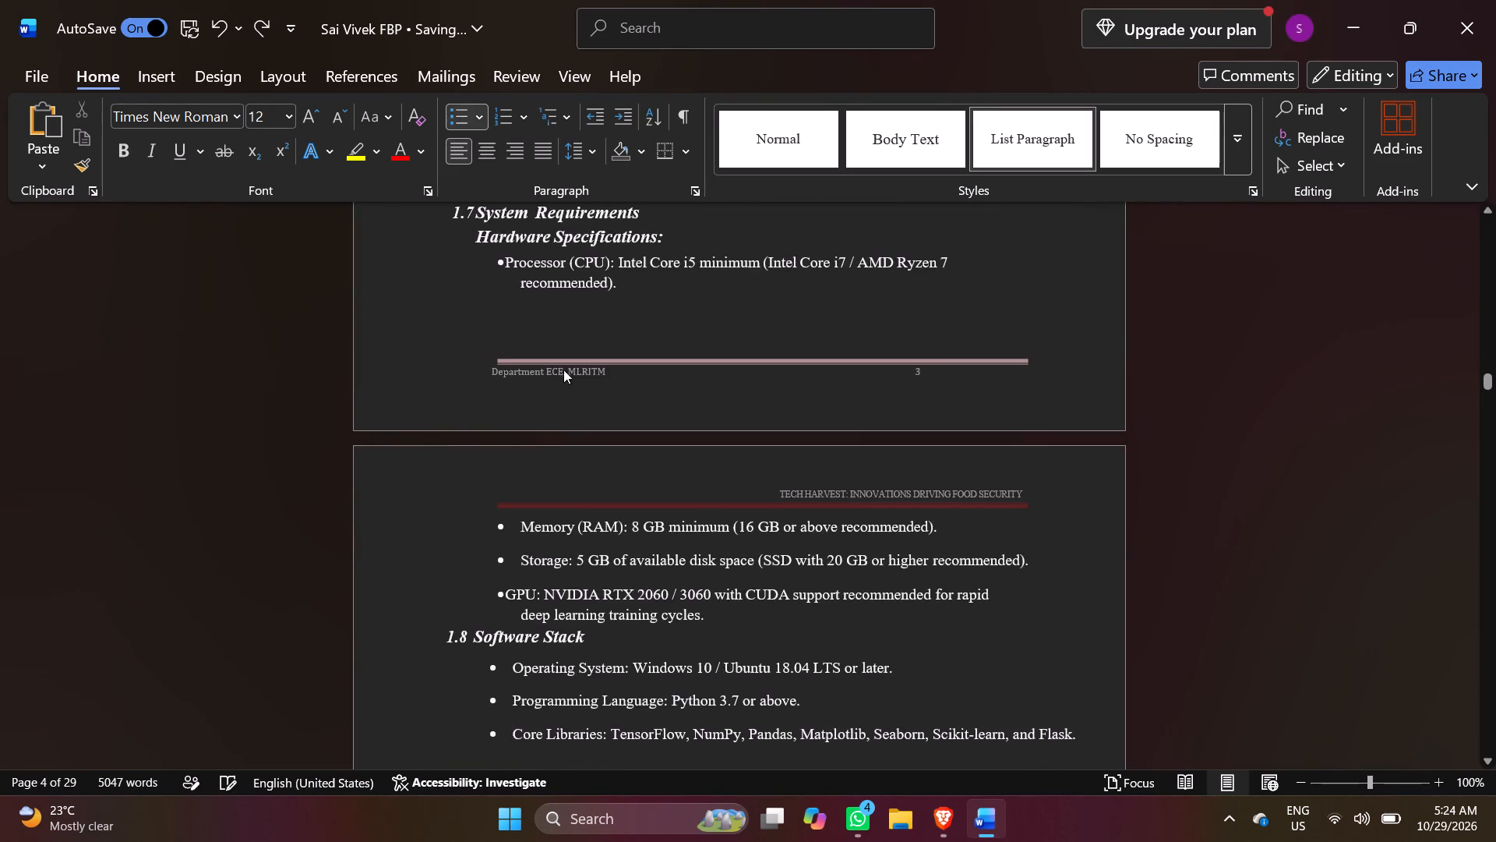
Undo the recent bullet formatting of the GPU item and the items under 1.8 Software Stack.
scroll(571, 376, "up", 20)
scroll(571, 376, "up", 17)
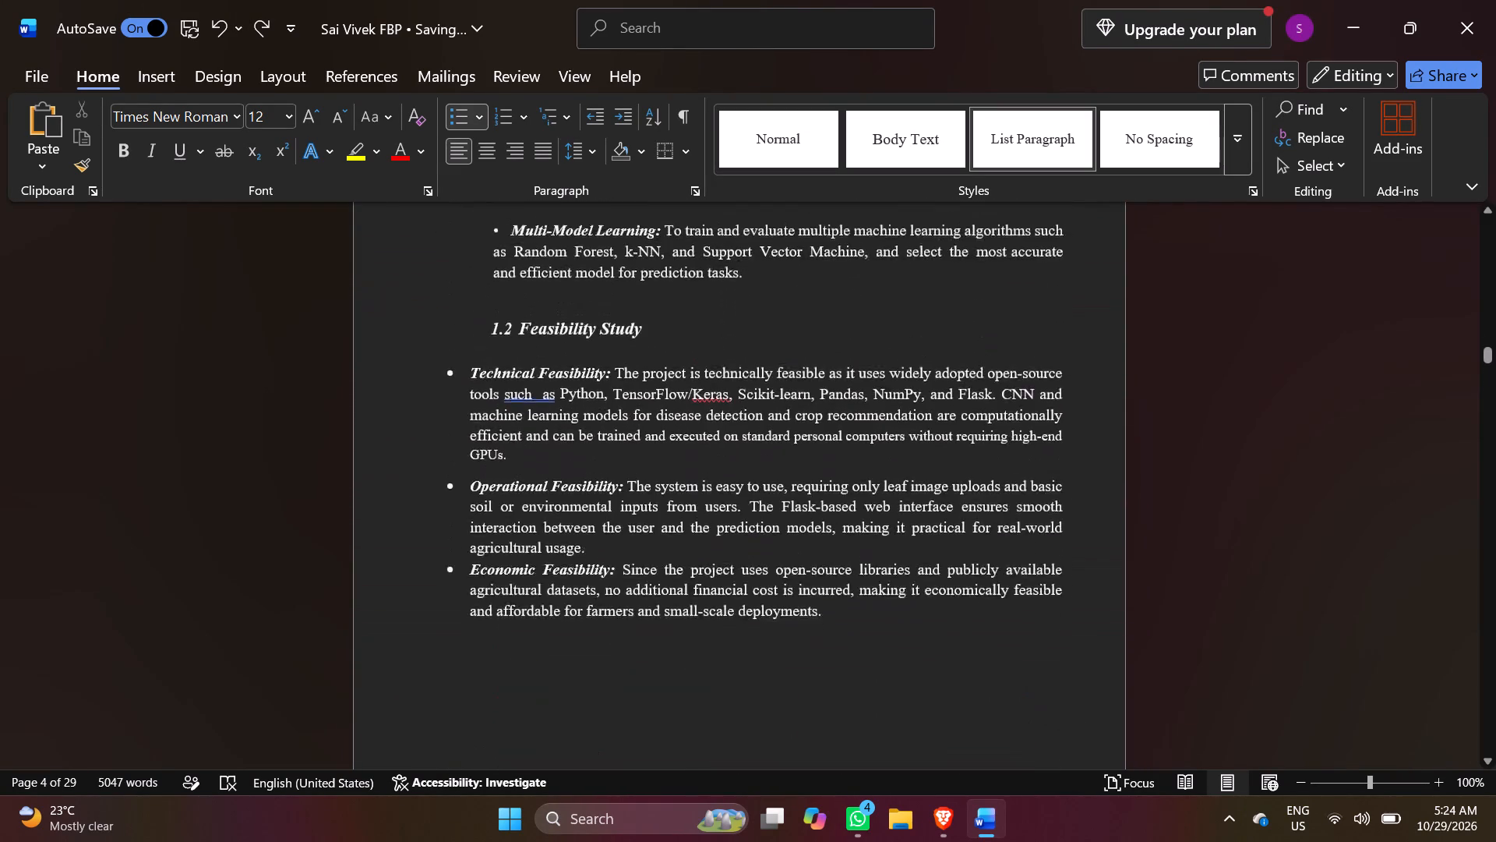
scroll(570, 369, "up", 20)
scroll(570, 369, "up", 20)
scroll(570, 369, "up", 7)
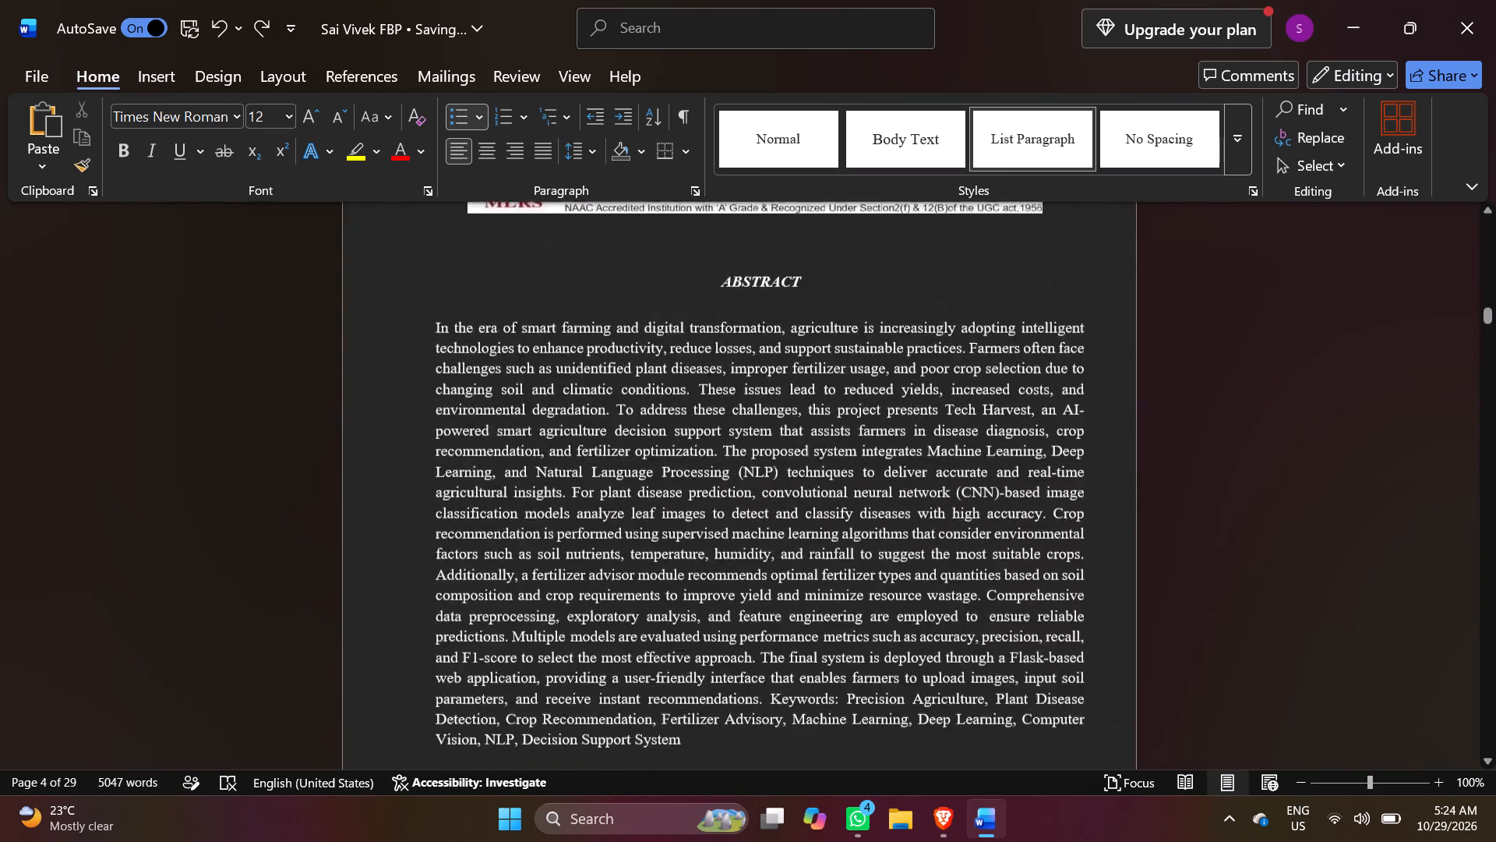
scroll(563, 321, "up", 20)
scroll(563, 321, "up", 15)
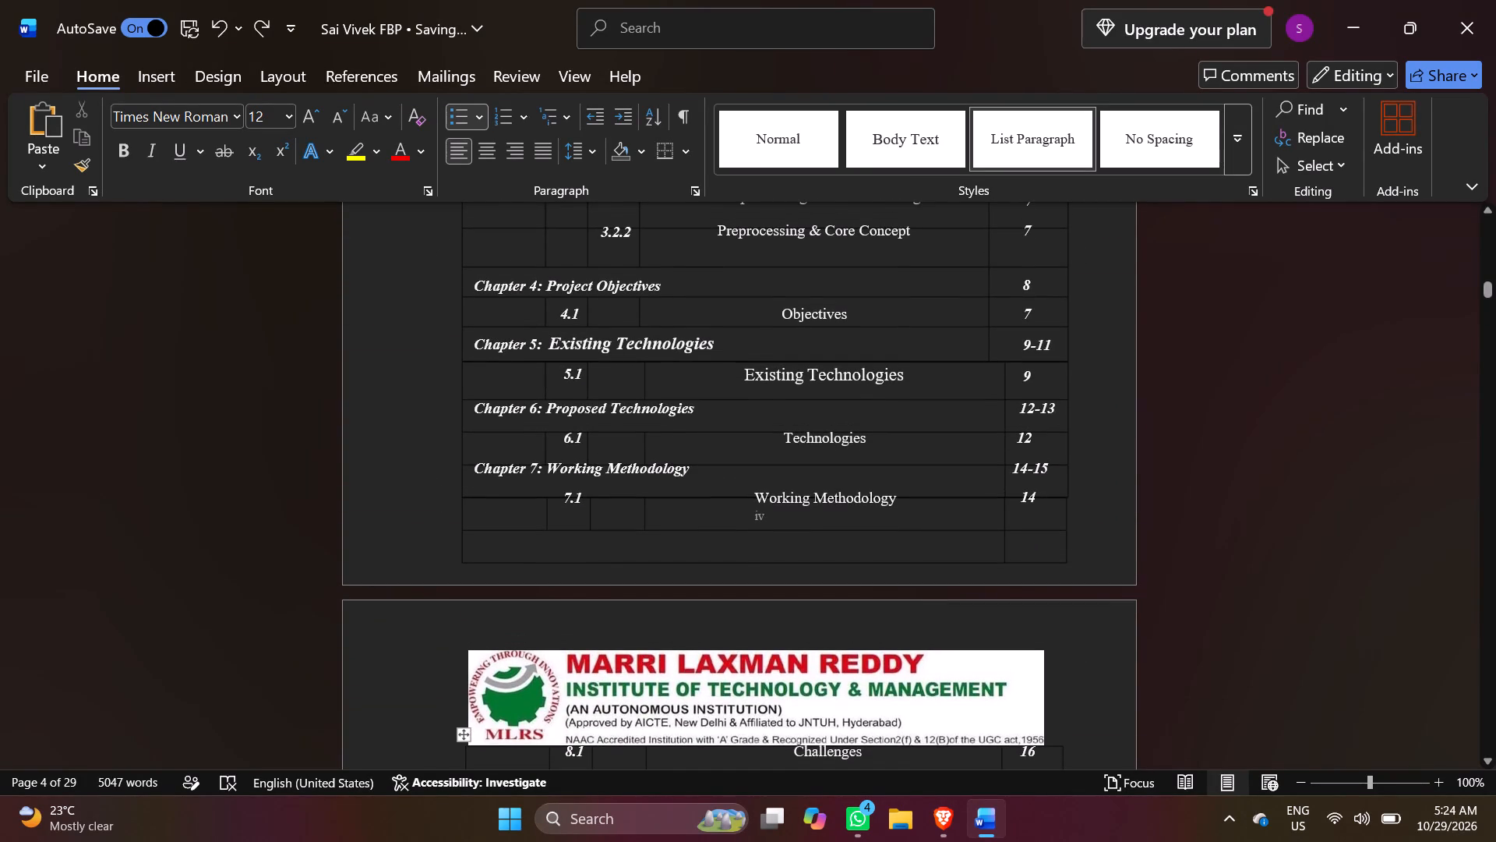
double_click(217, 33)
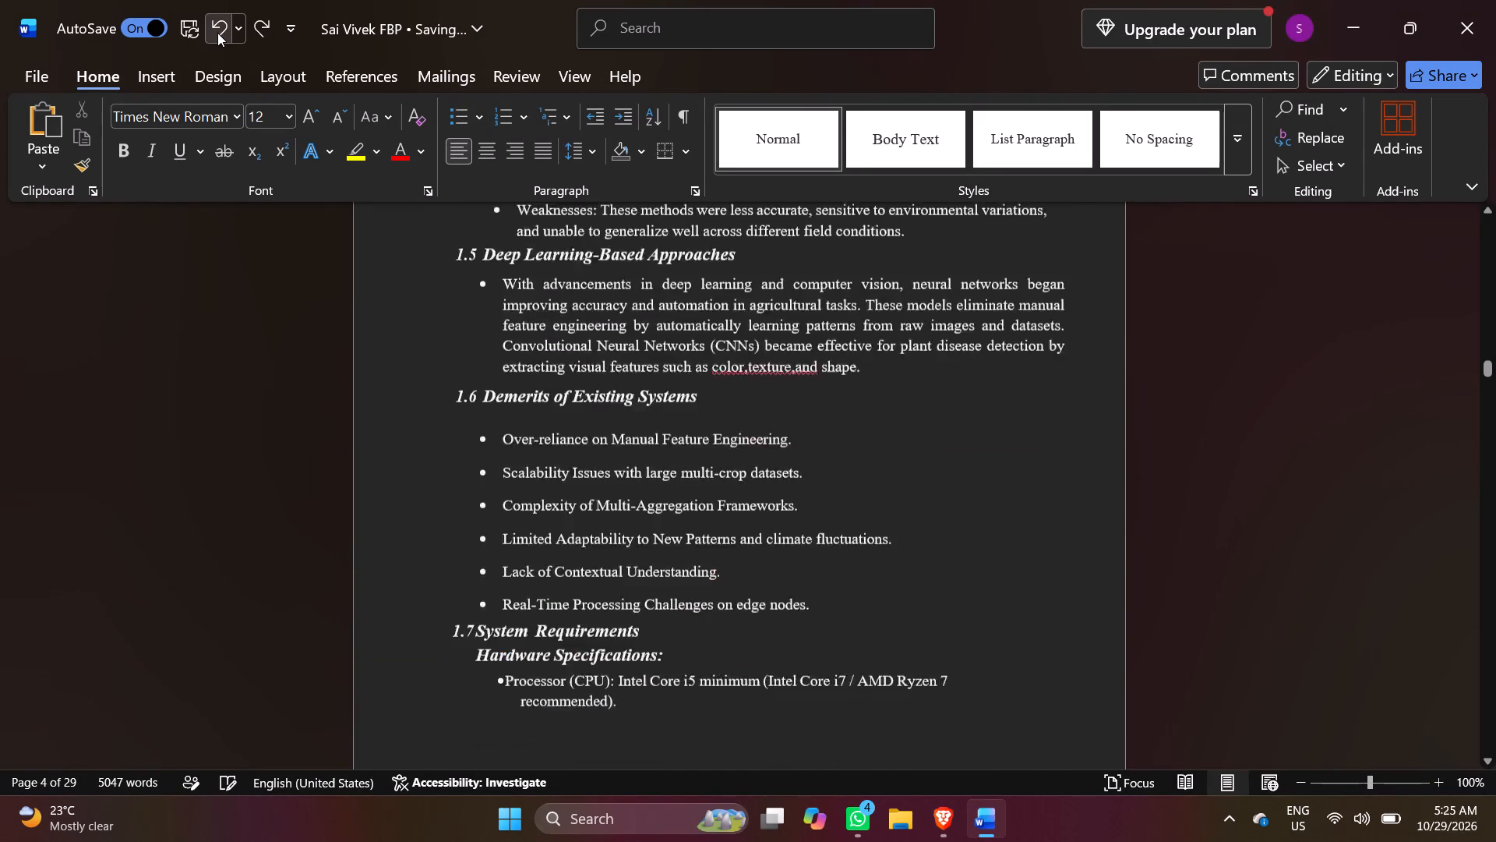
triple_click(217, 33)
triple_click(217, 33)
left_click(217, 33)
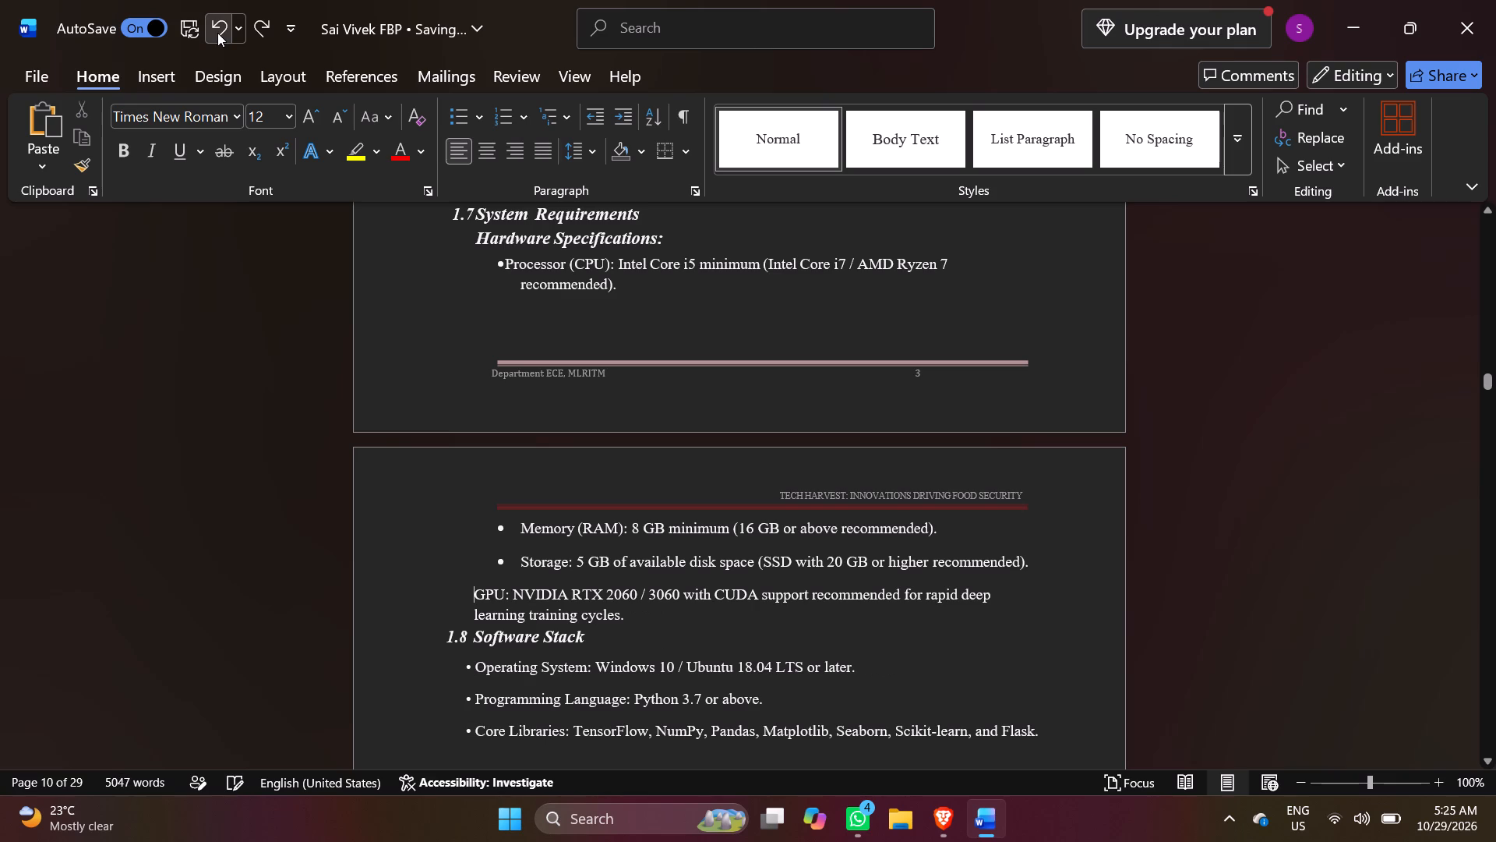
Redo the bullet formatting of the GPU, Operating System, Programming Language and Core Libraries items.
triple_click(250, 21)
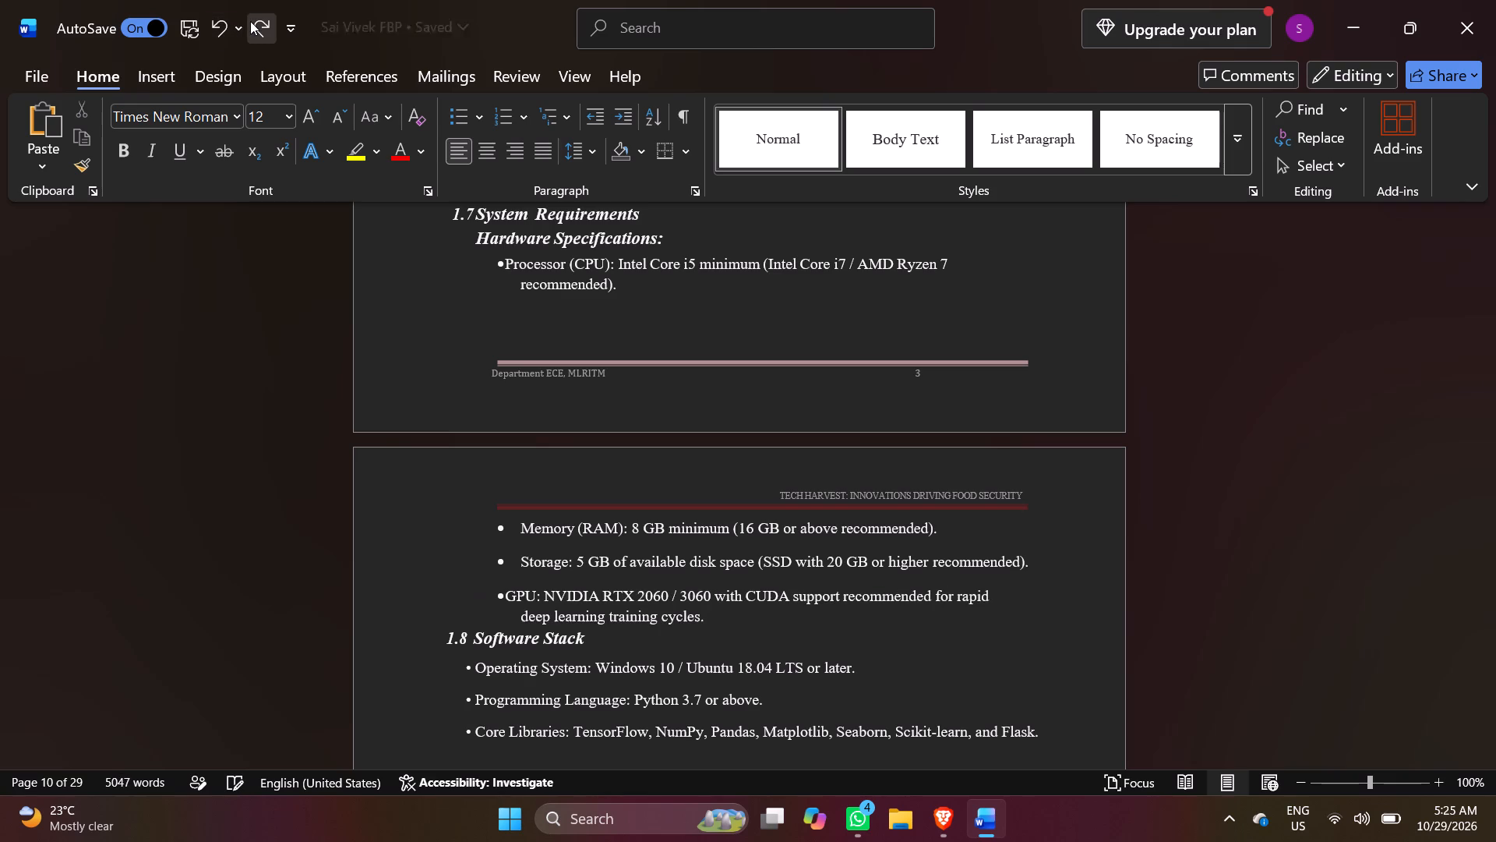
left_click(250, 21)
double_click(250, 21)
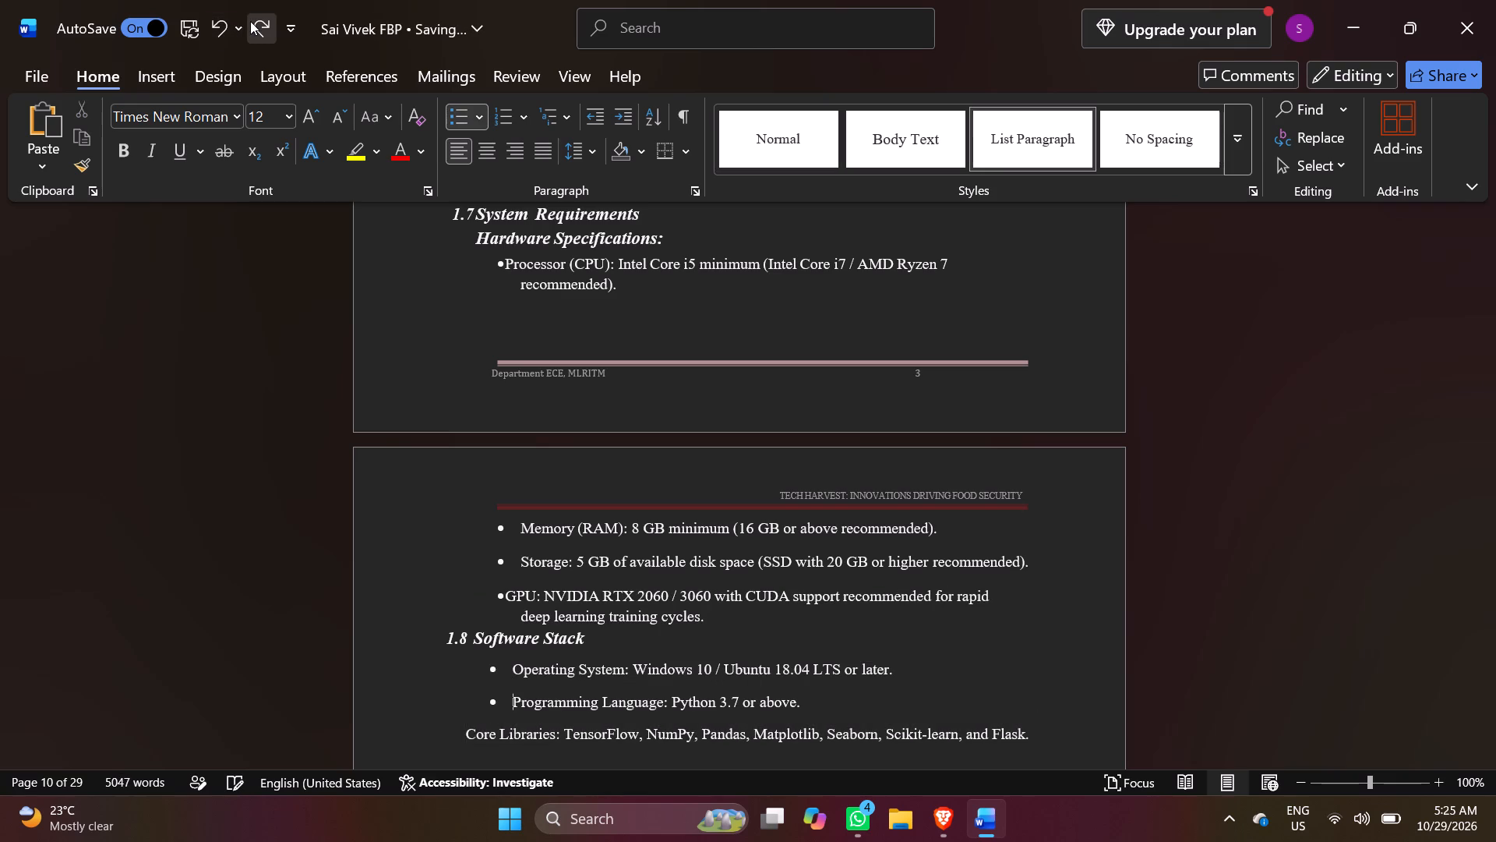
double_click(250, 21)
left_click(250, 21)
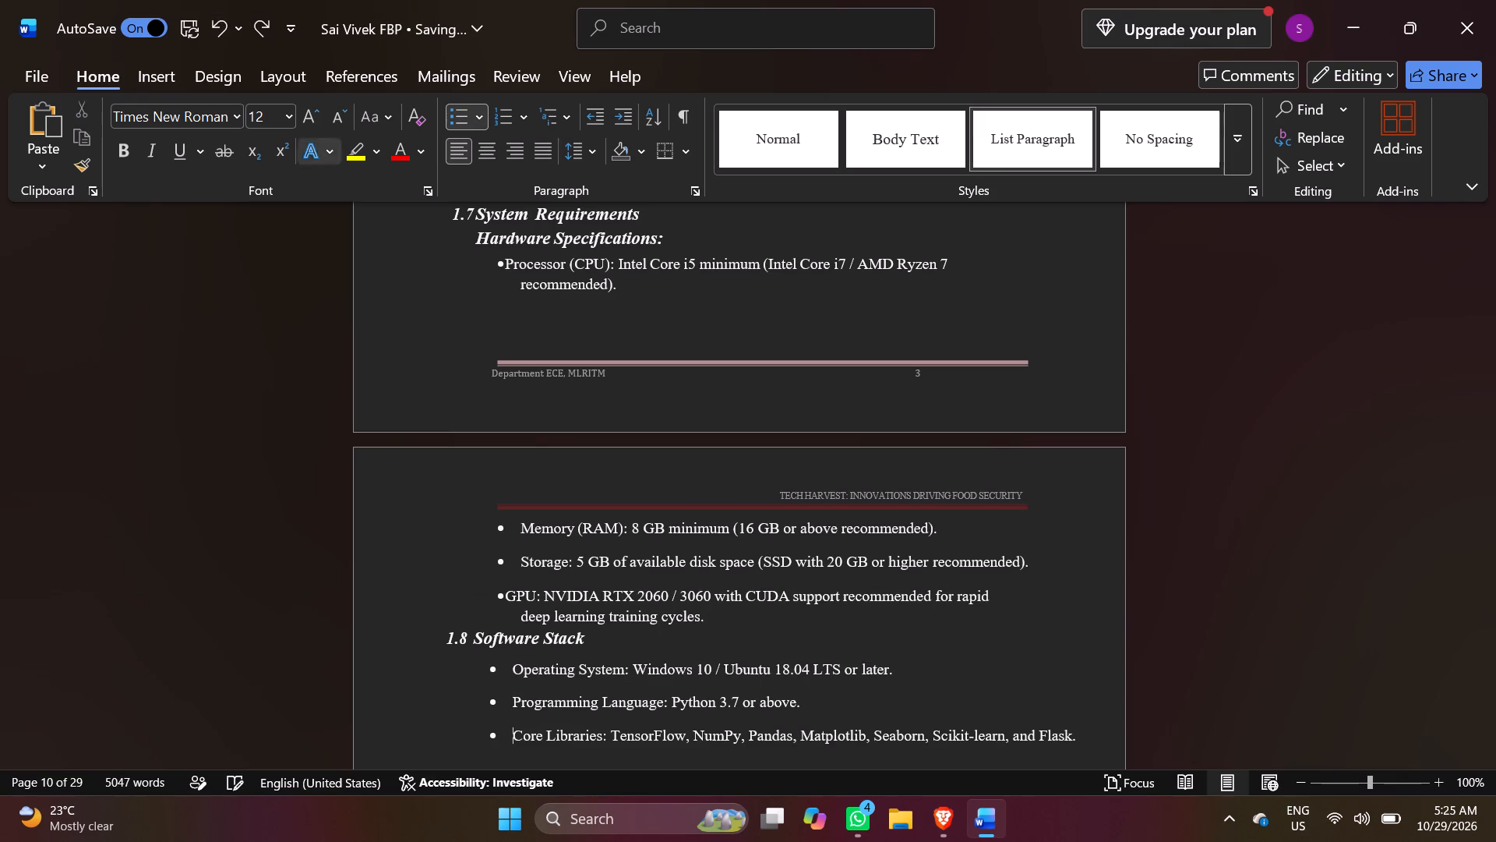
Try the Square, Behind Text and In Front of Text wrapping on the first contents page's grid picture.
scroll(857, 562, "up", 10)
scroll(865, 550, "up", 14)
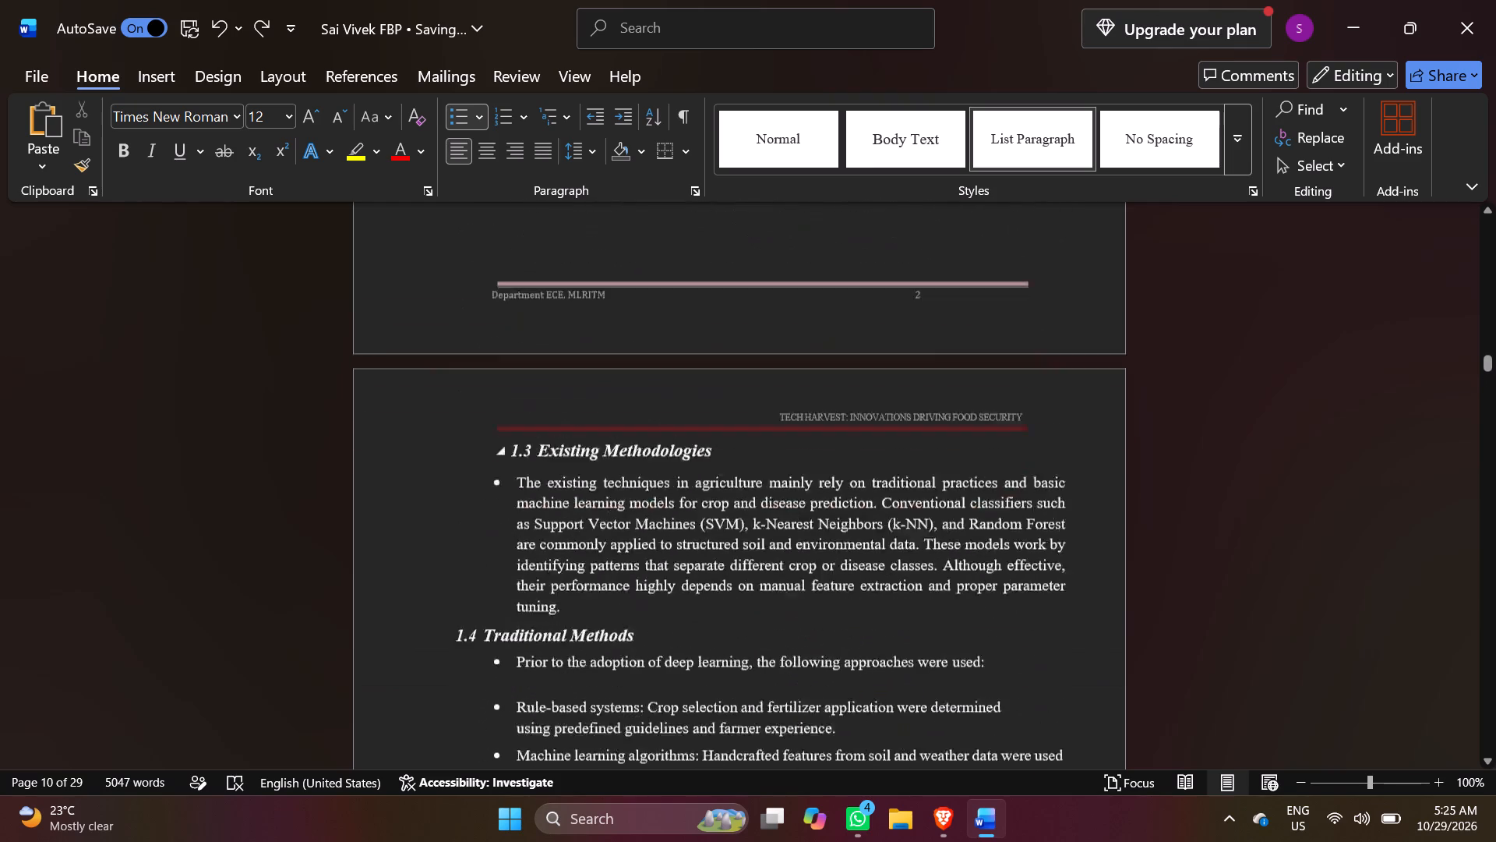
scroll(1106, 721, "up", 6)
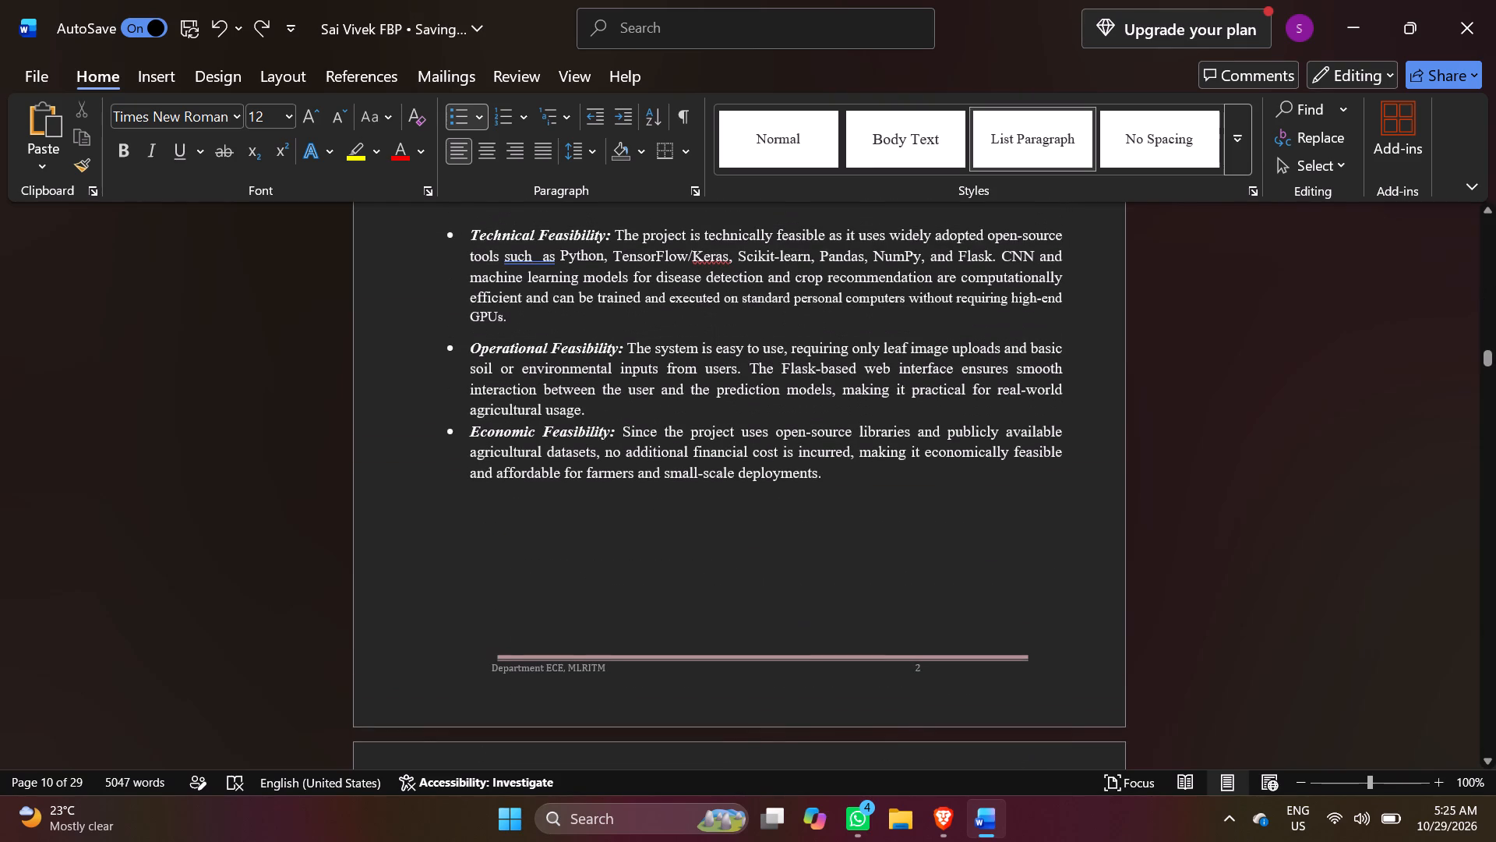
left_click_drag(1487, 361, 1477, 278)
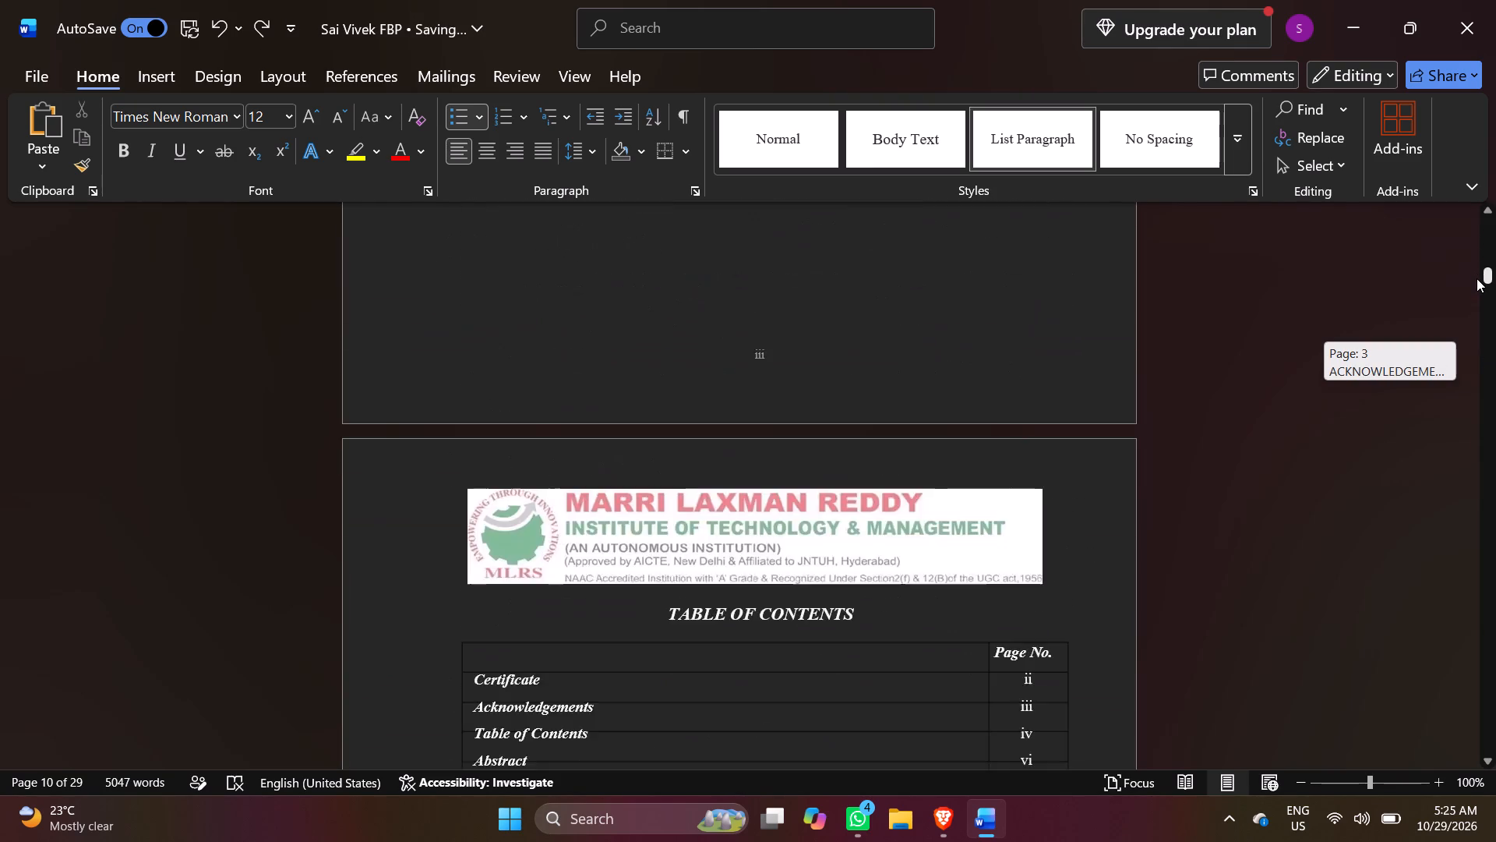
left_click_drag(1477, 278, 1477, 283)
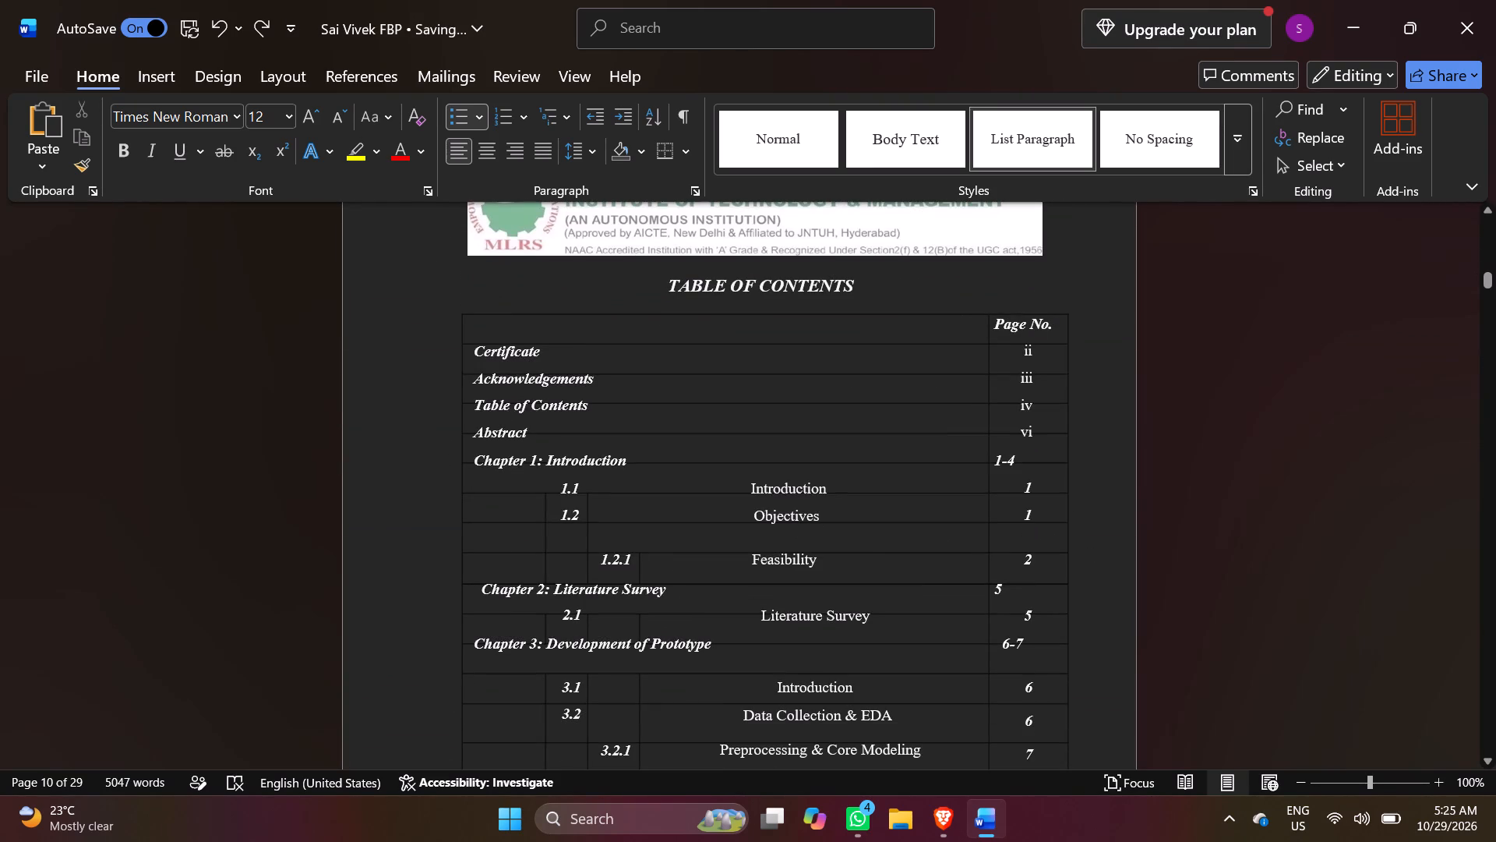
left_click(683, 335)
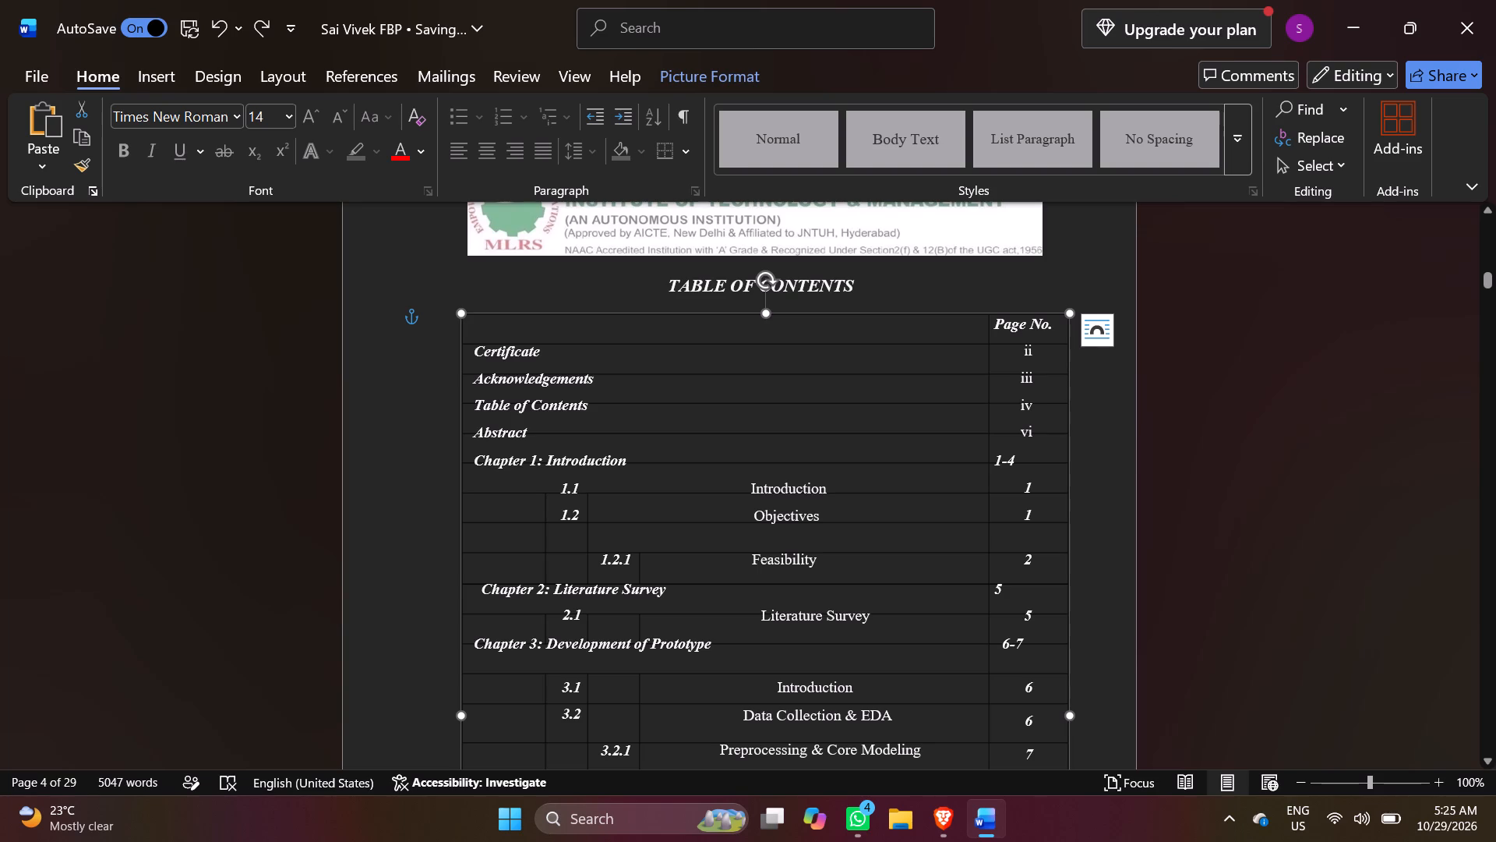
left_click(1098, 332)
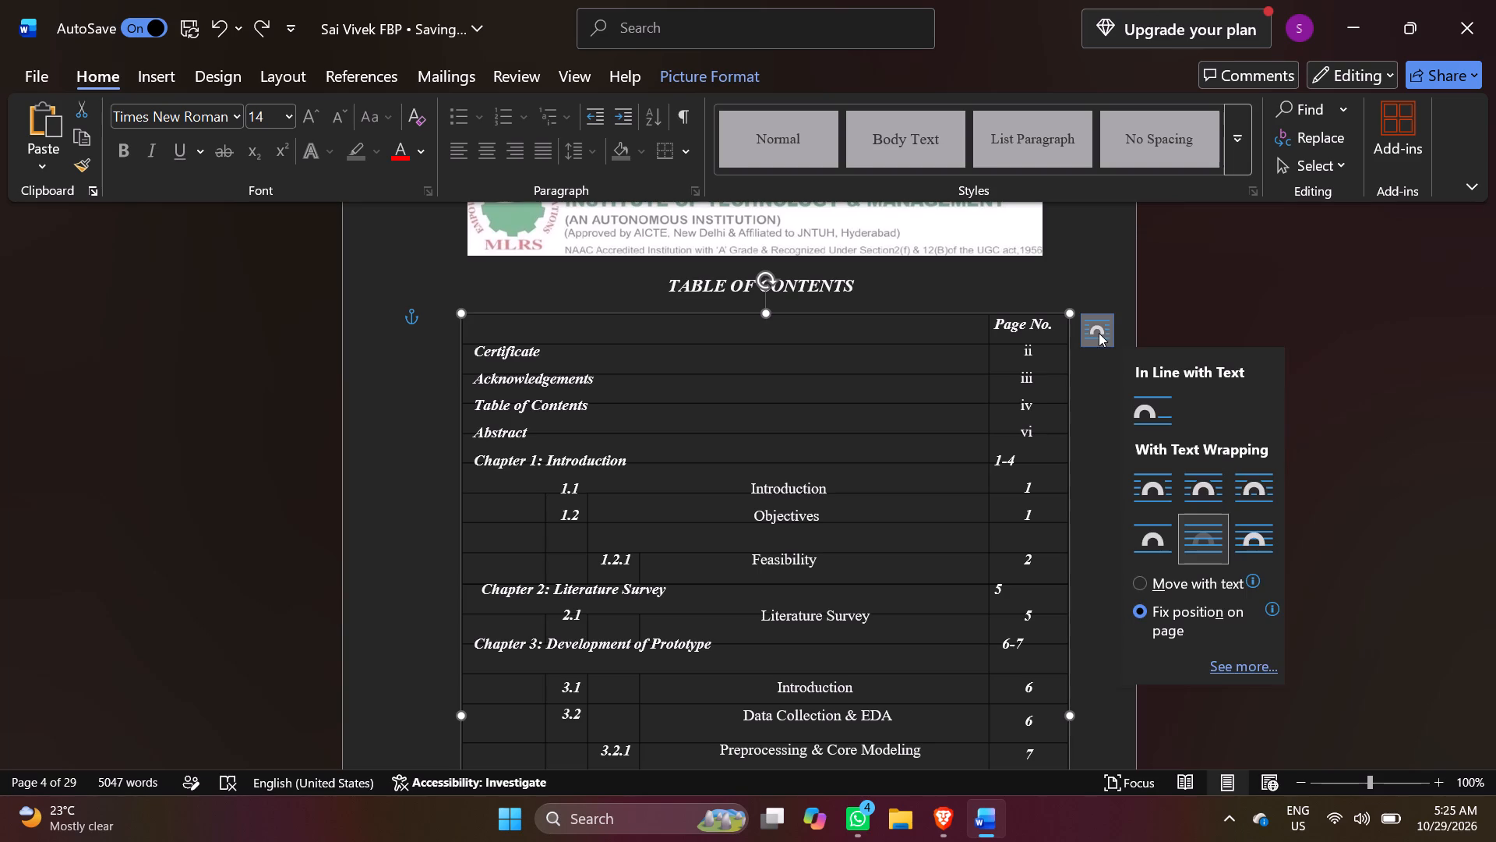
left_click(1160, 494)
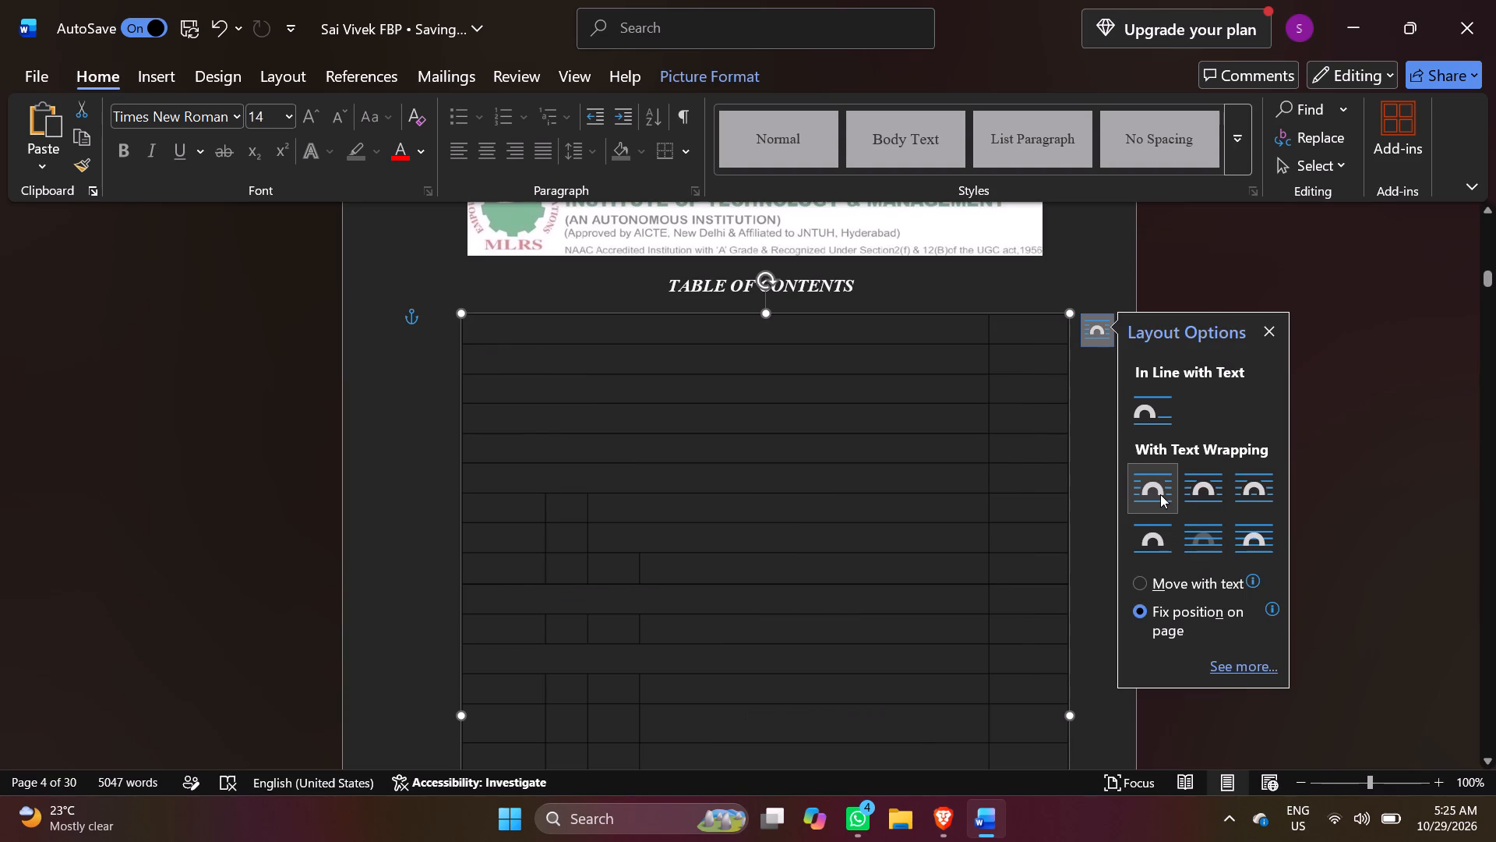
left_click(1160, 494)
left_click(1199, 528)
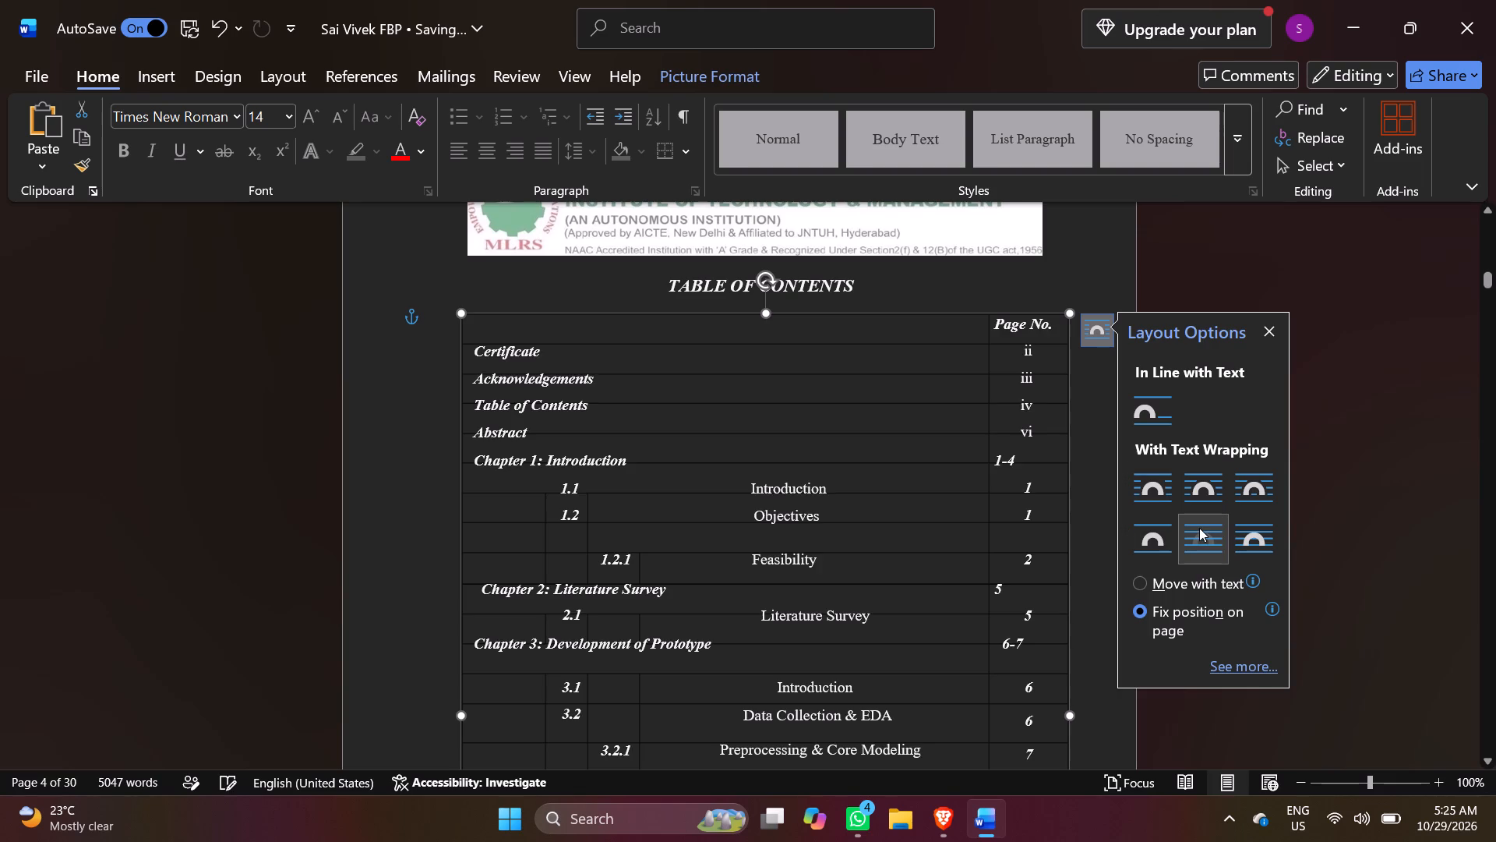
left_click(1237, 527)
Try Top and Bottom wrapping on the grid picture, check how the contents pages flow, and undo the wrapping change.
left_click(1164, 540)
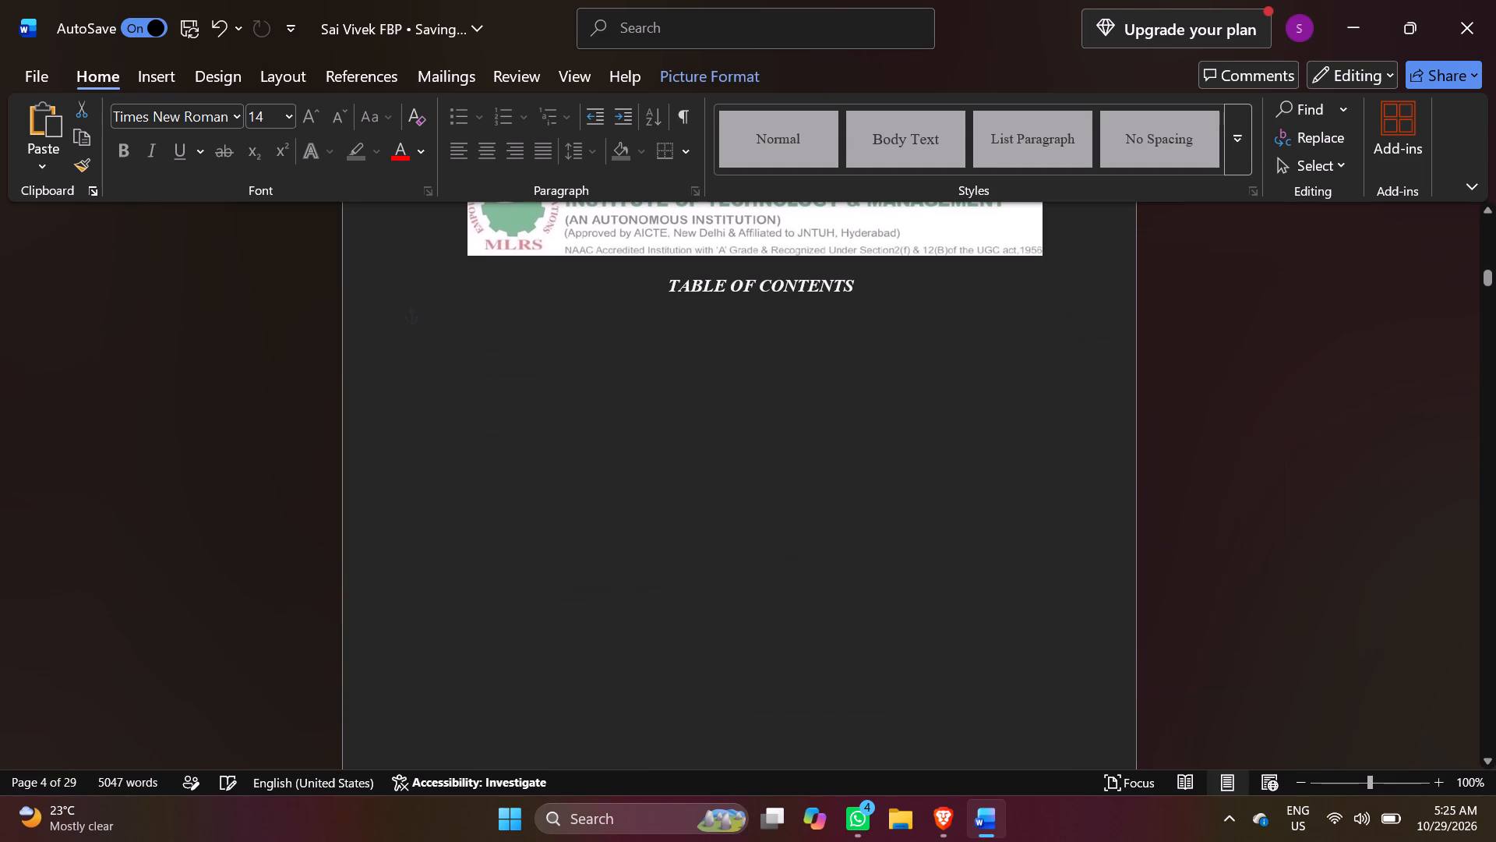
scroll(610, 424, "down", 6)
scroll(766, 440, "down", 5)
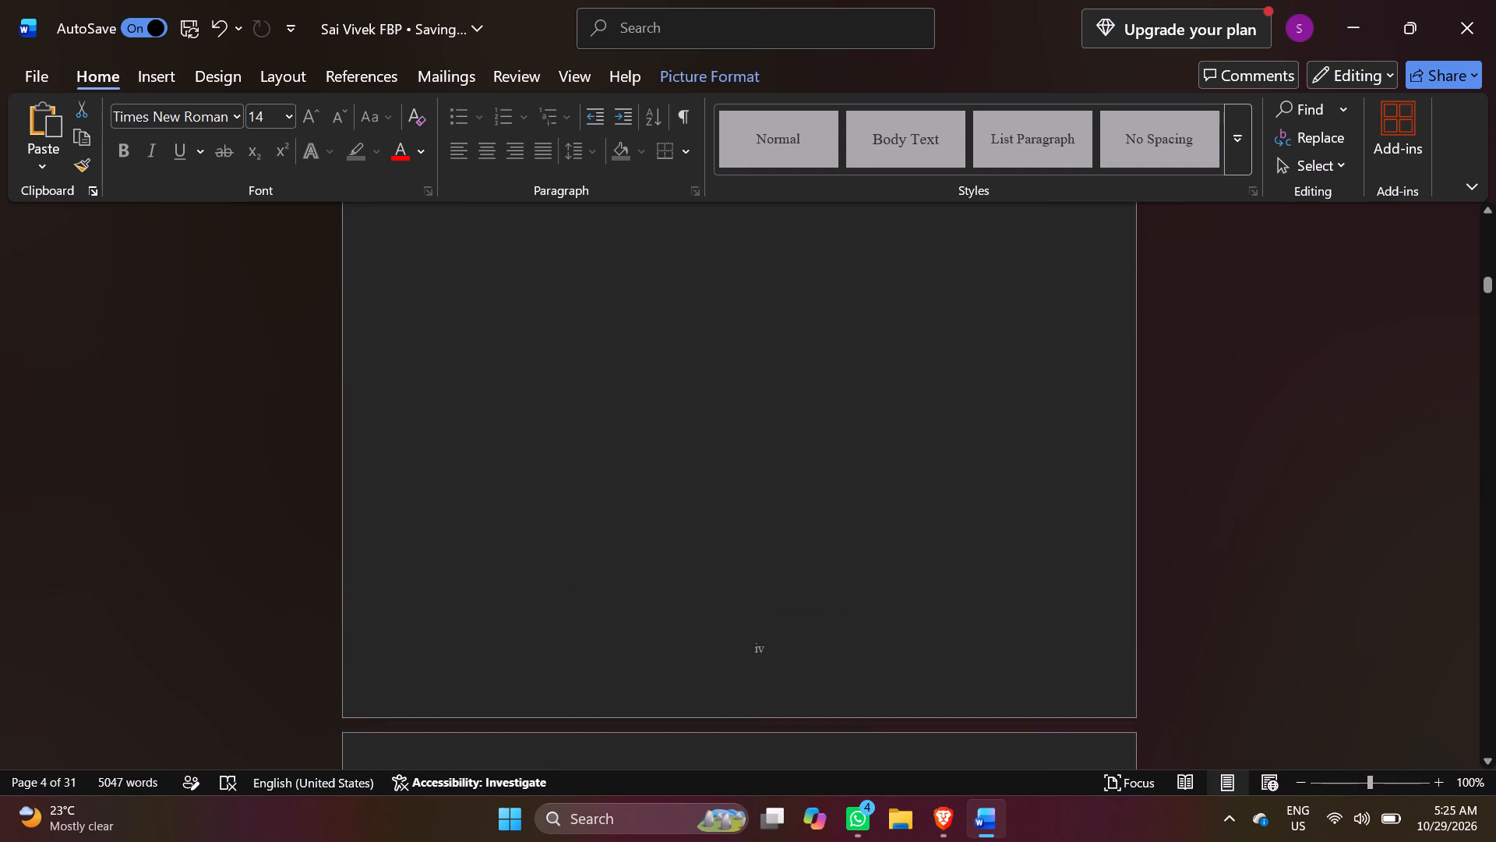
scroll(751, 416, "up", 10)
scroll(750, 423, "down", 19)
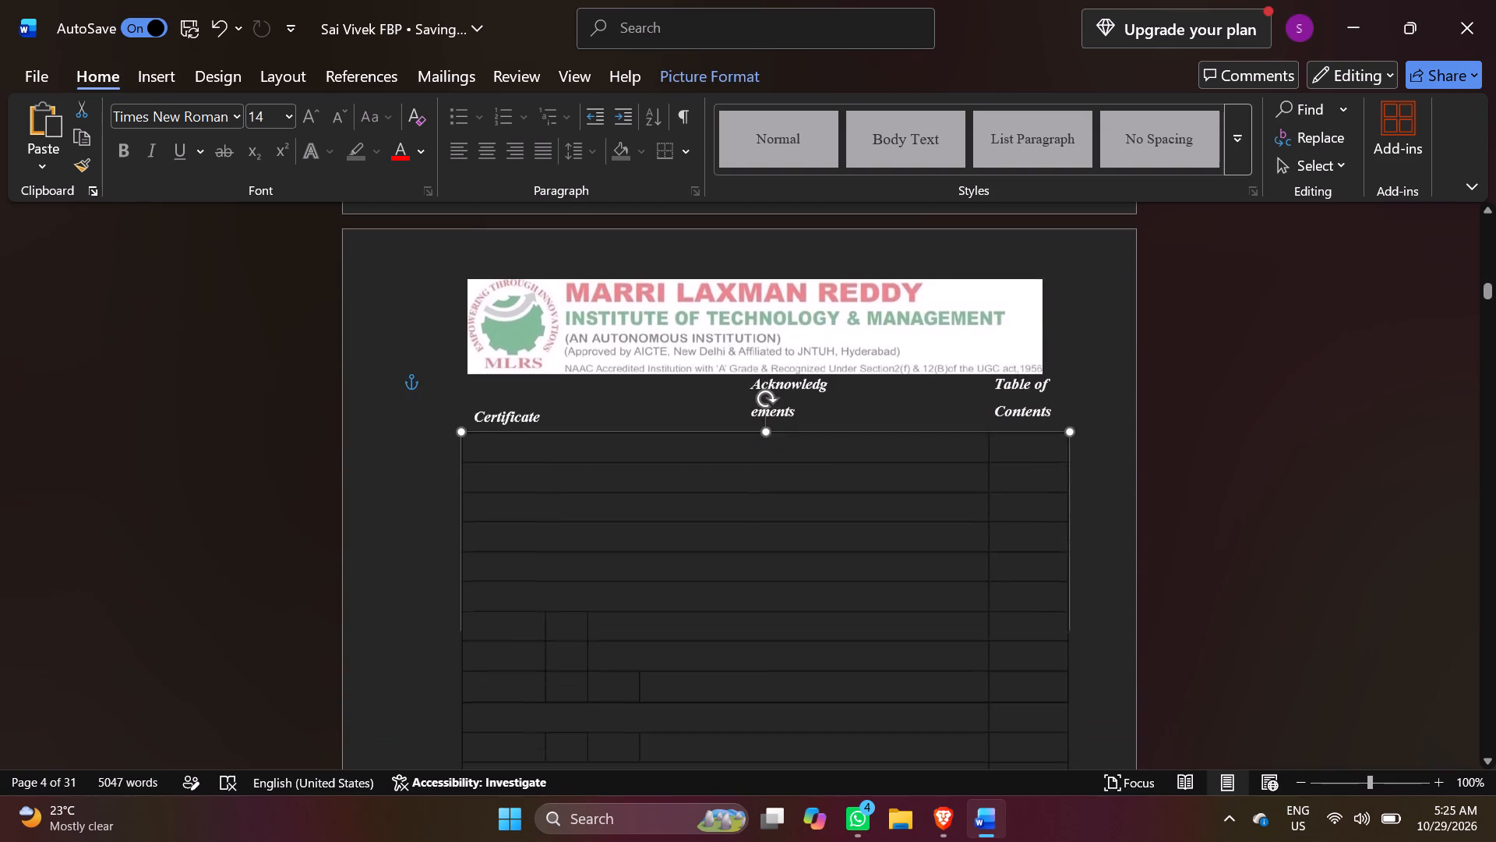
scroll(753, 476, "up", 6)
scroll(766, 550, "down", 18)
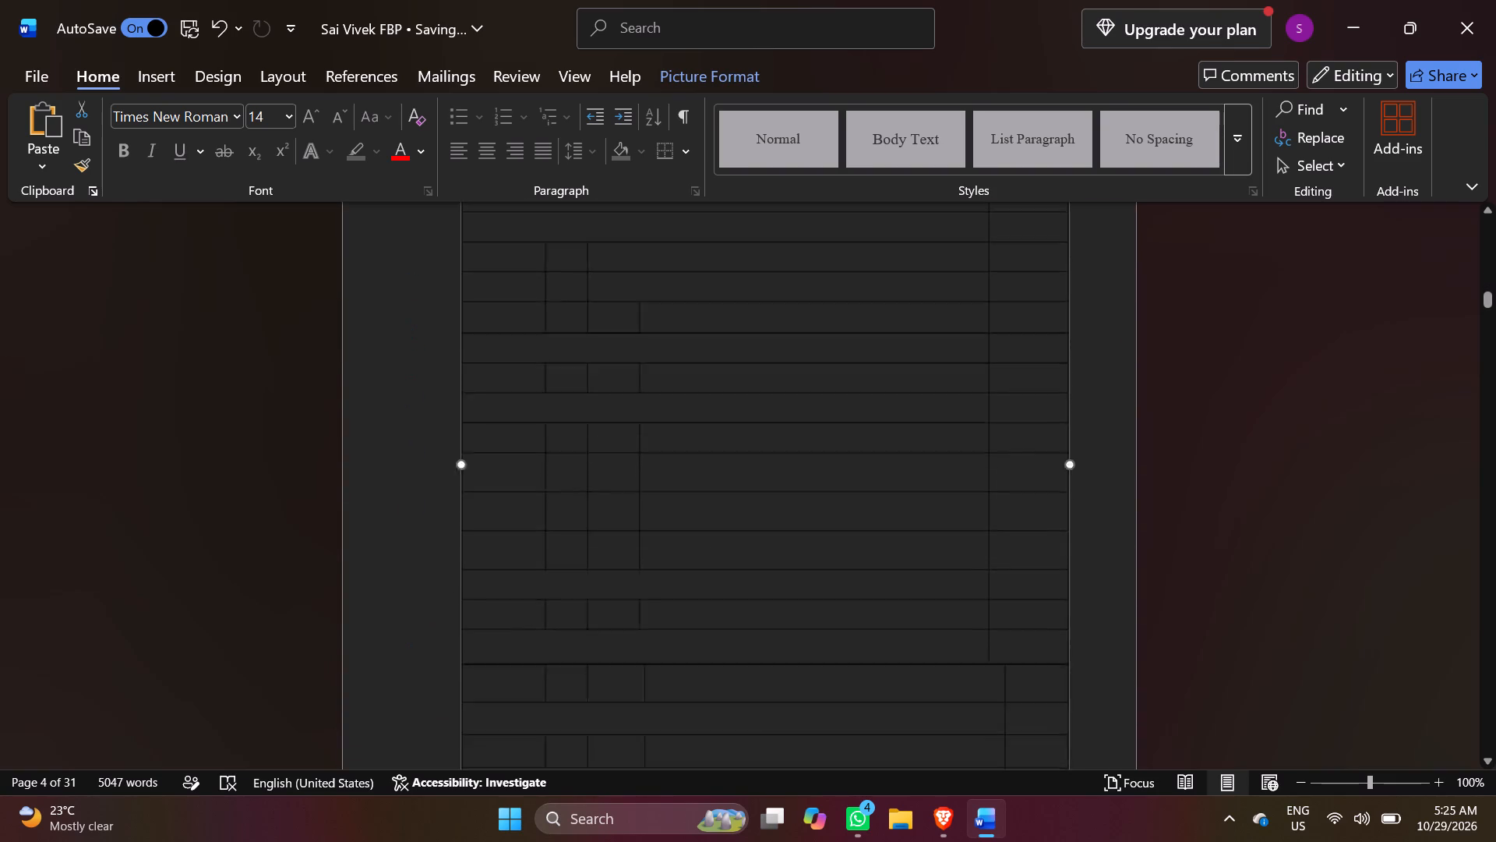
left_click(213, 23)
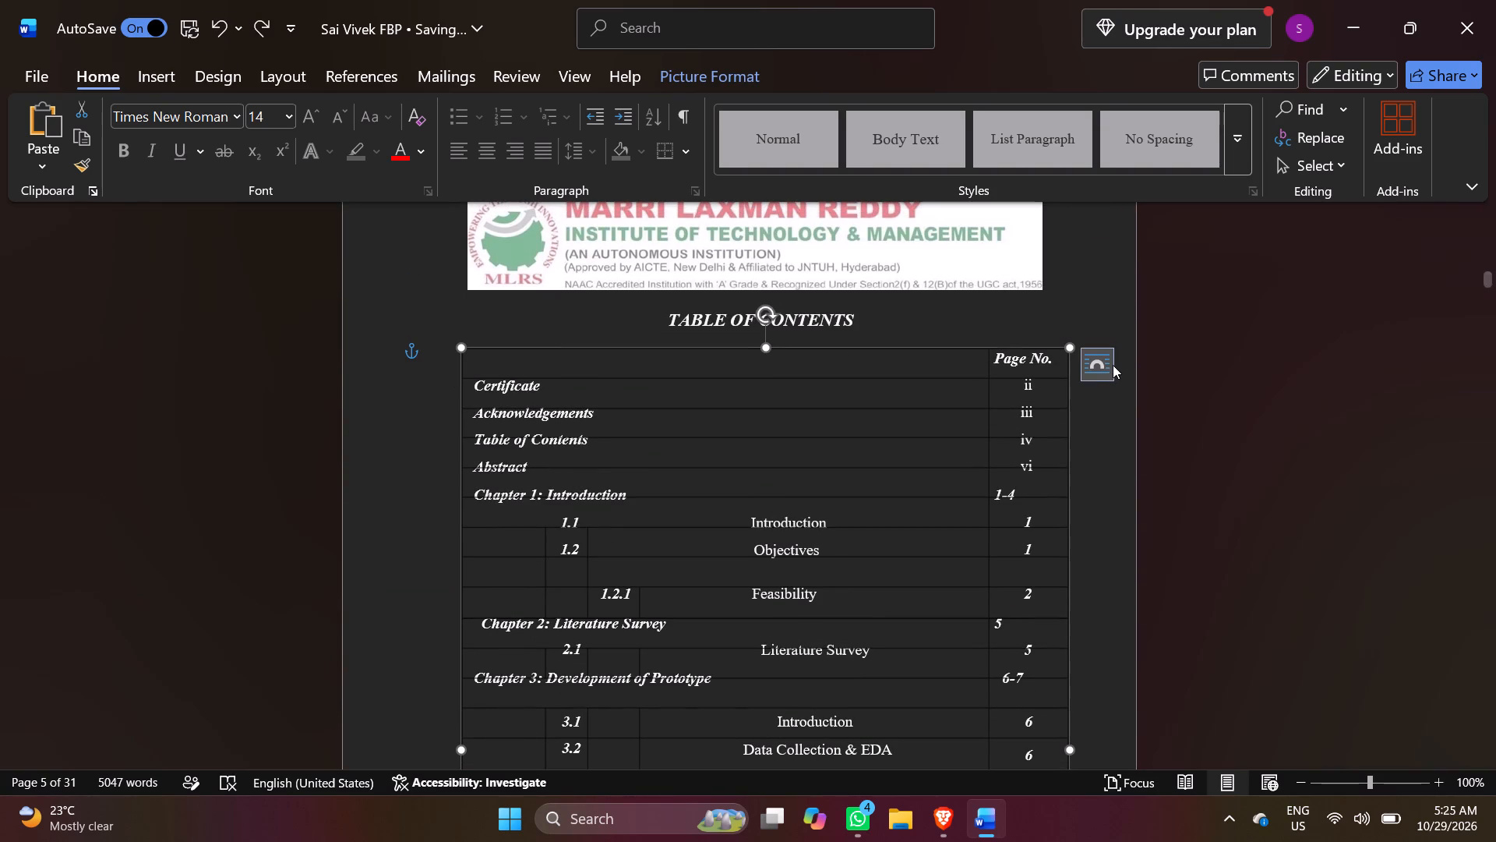
Set the grid picture's wrapping to In Line with Text and check the layout of the contents pages.
left_click(1113, 365)
left_click(1141, 437)
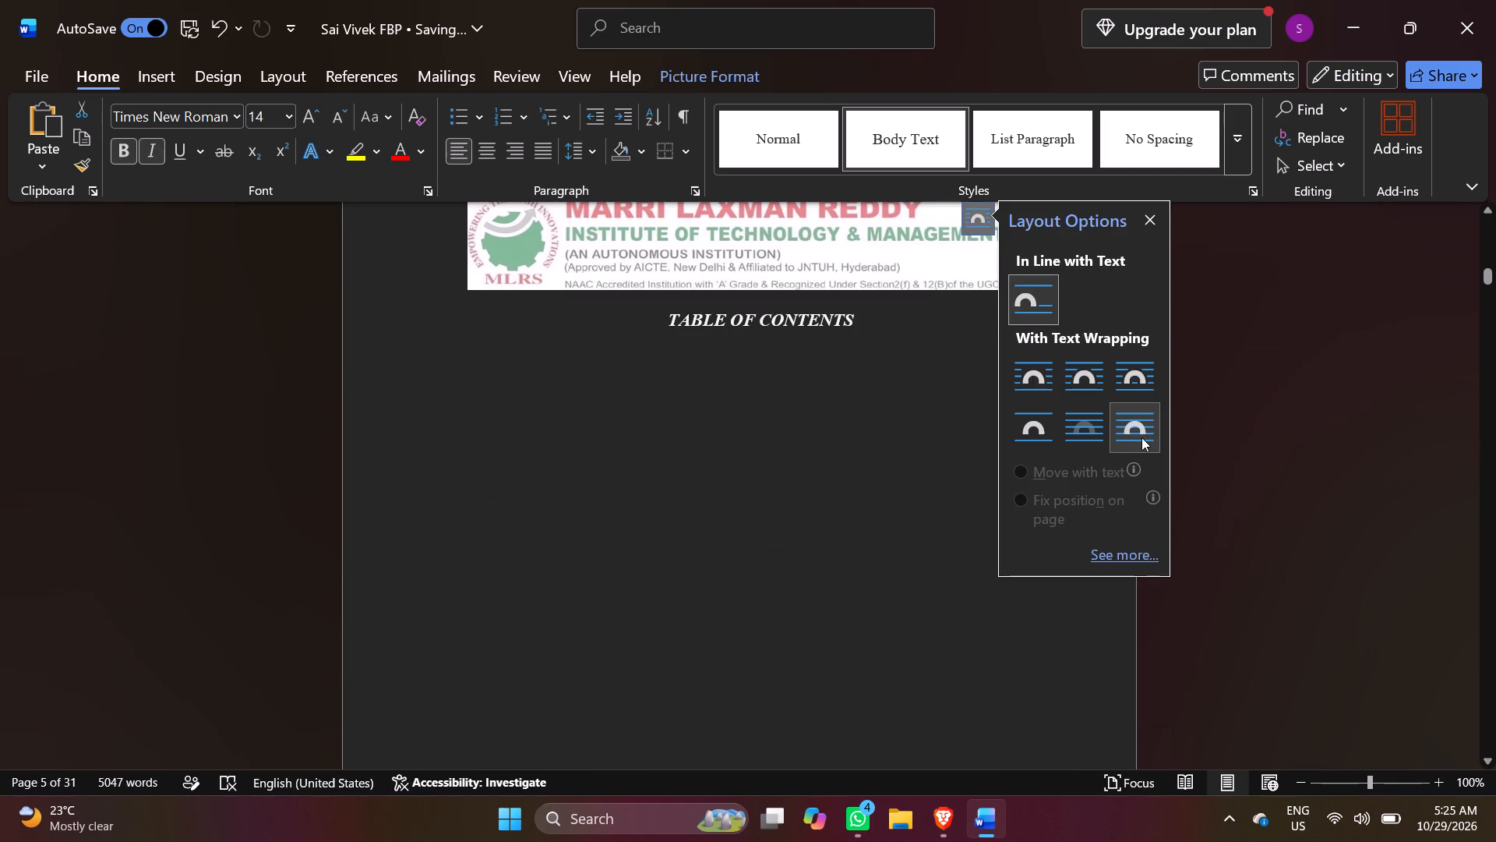
scroll(777, 414, "down", 20)
scroll(777, 414, "down", 10)
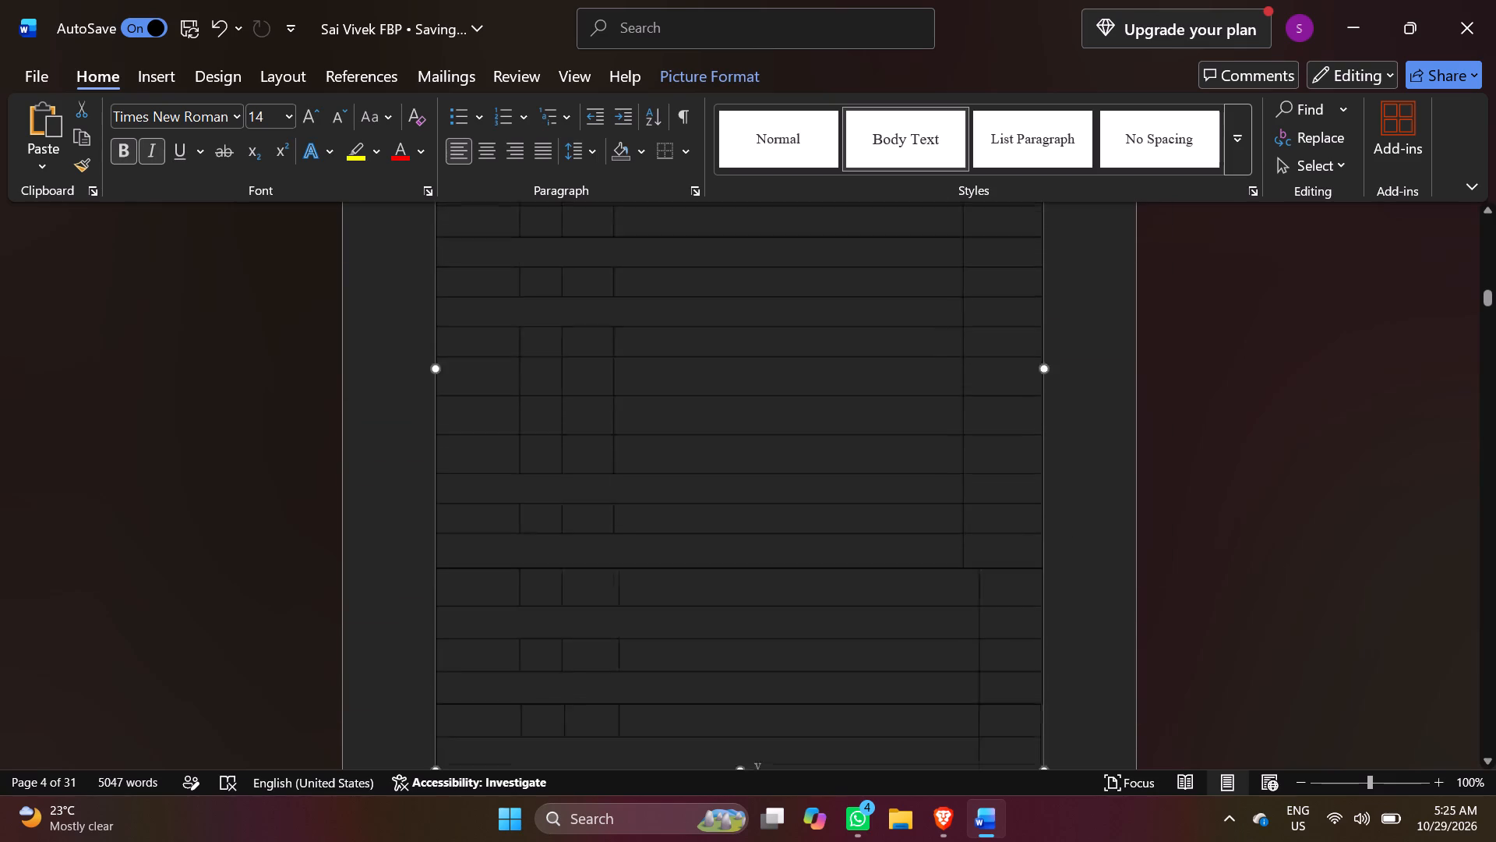
scroll(785, 474, "down", 15)
scroll(760, 501, "down", 6)
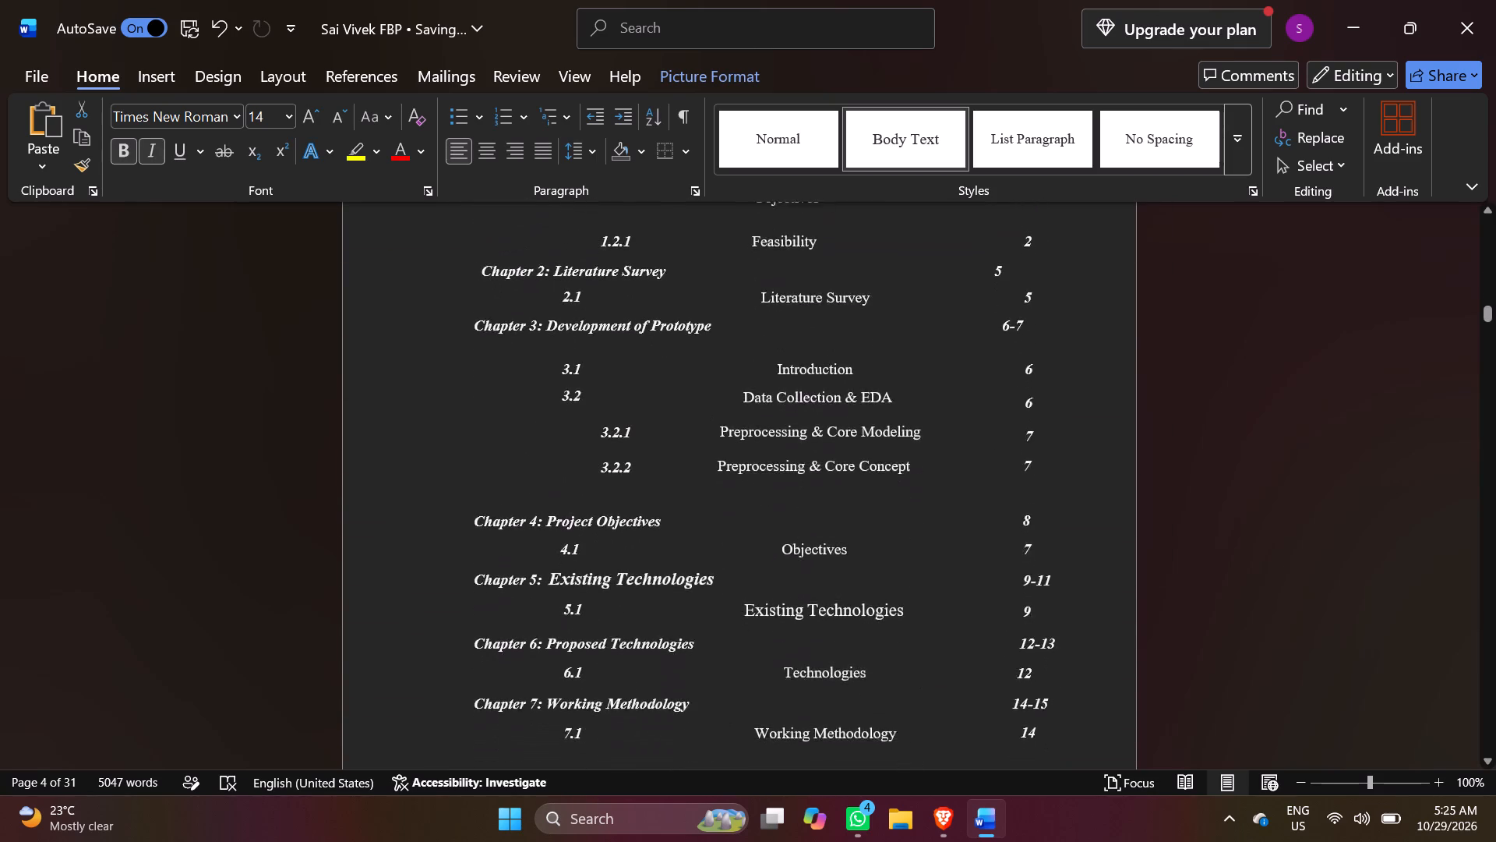
scroll(760, 504, "down", 16)
scroll(760, 507, "up", 6)
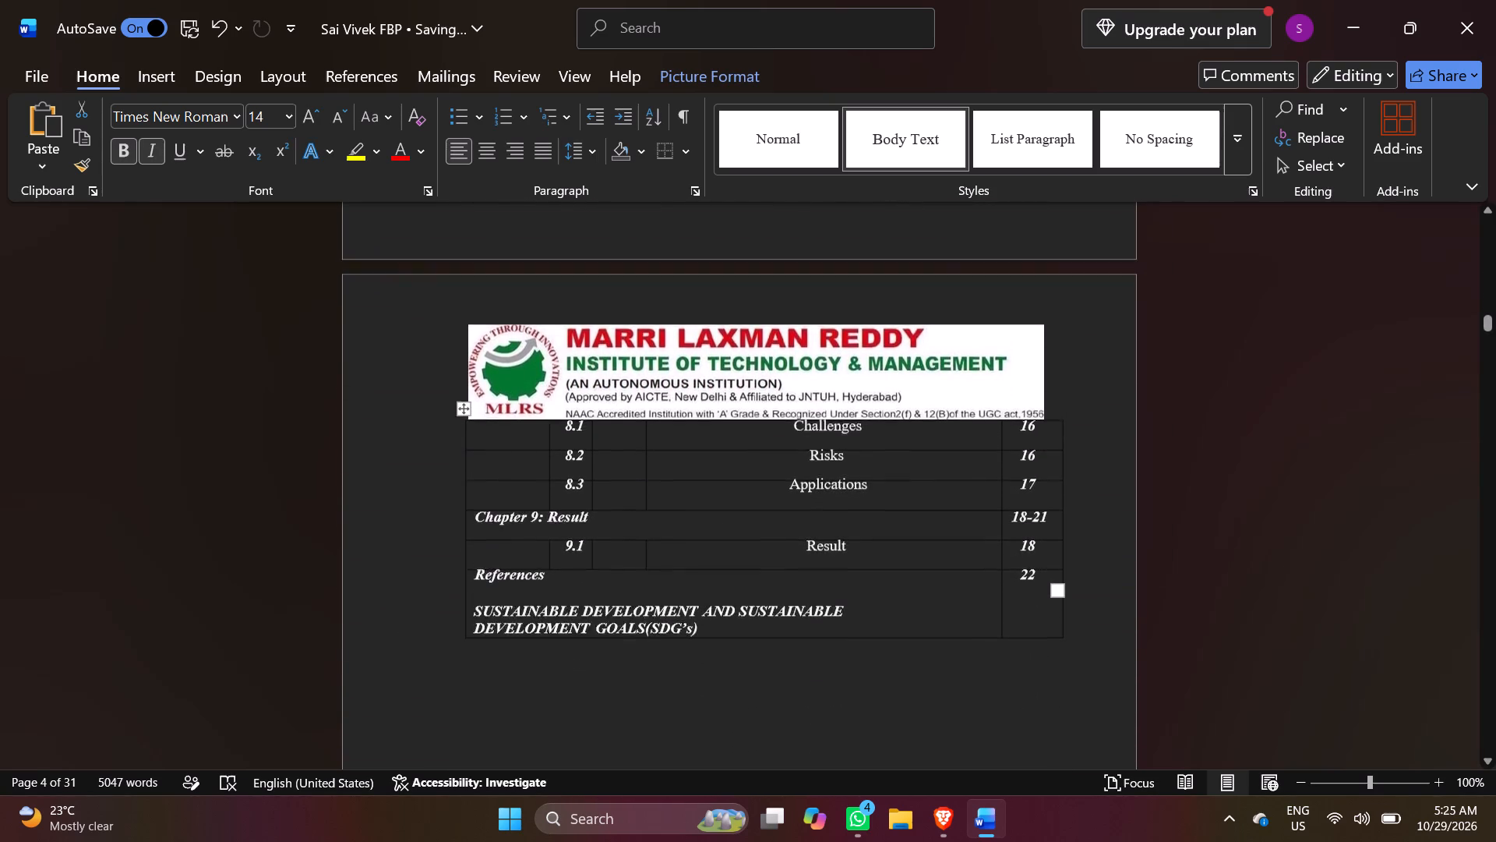
Set the contents page grid picture's wrapping to Behind Text so the entries sit over the grid.
scroll(760, 510, "up", 11)
scroll(757, 529, "up", 13)
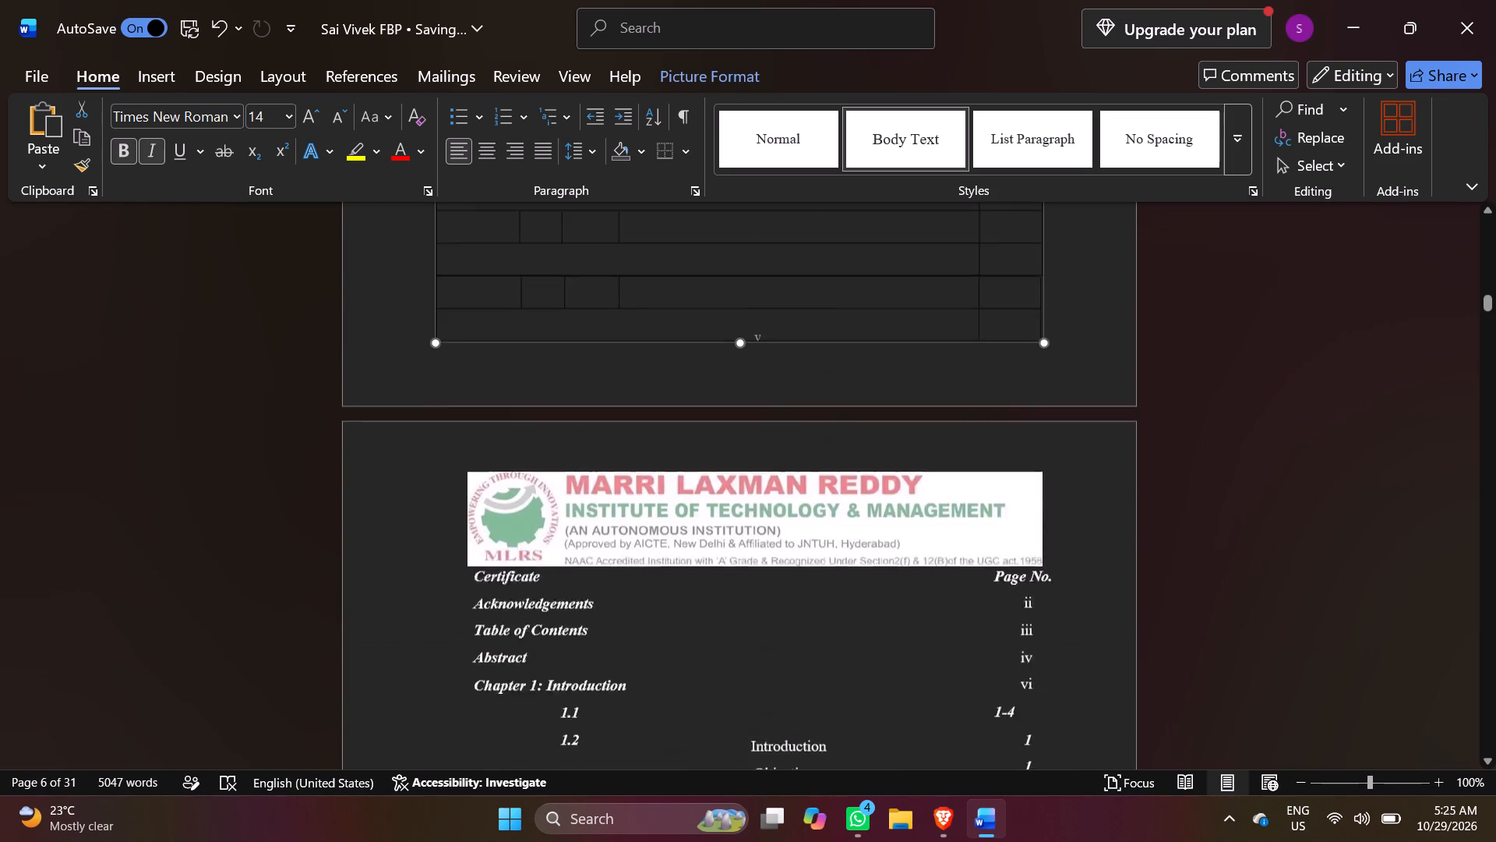
scroll(771, 546, "up", 8)
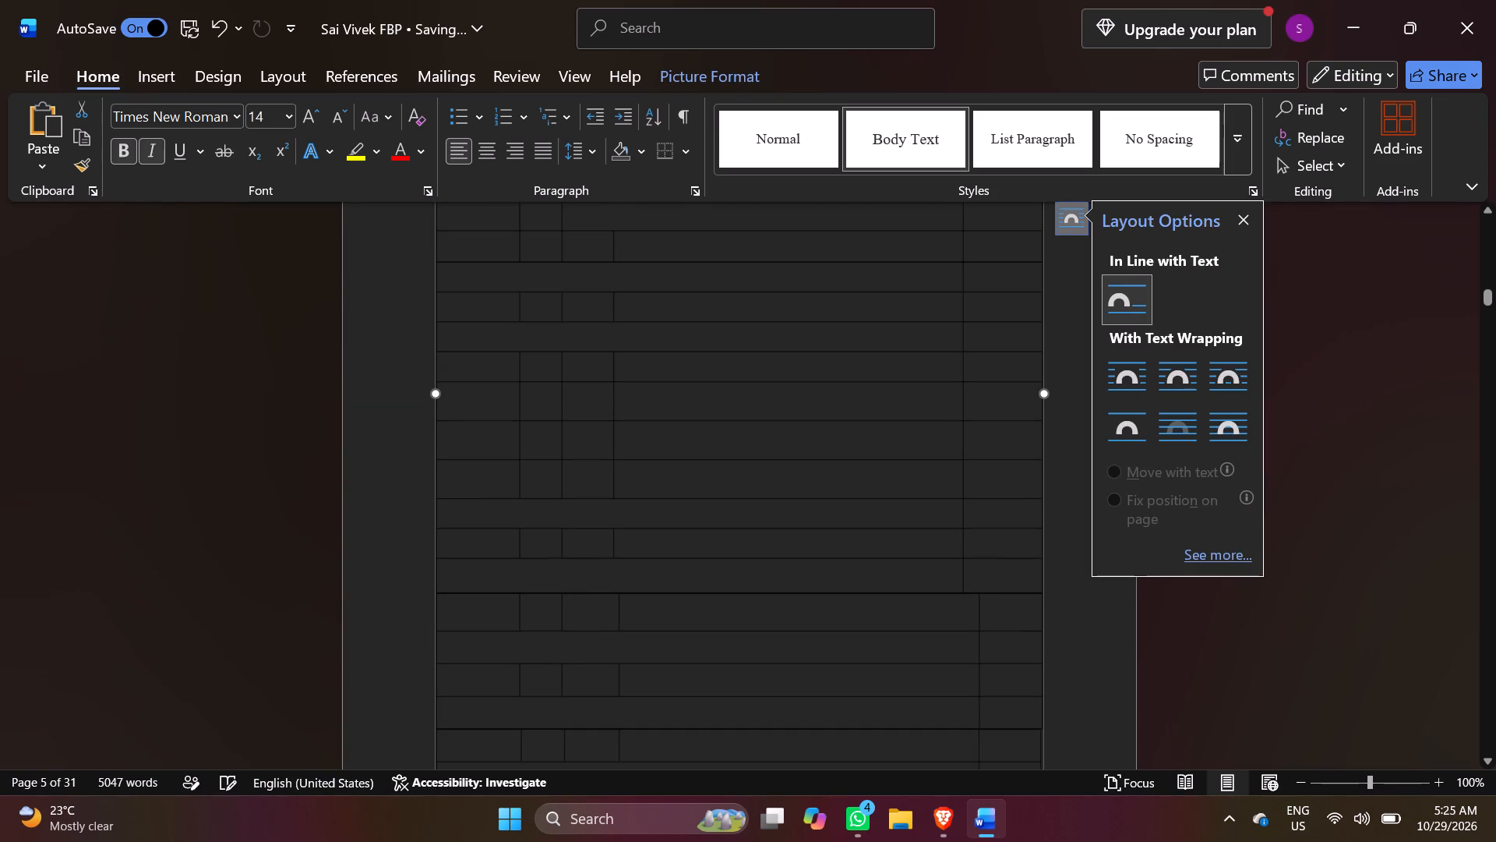
left_click(1185, 415)
scroll(804, 535, "up", 13)
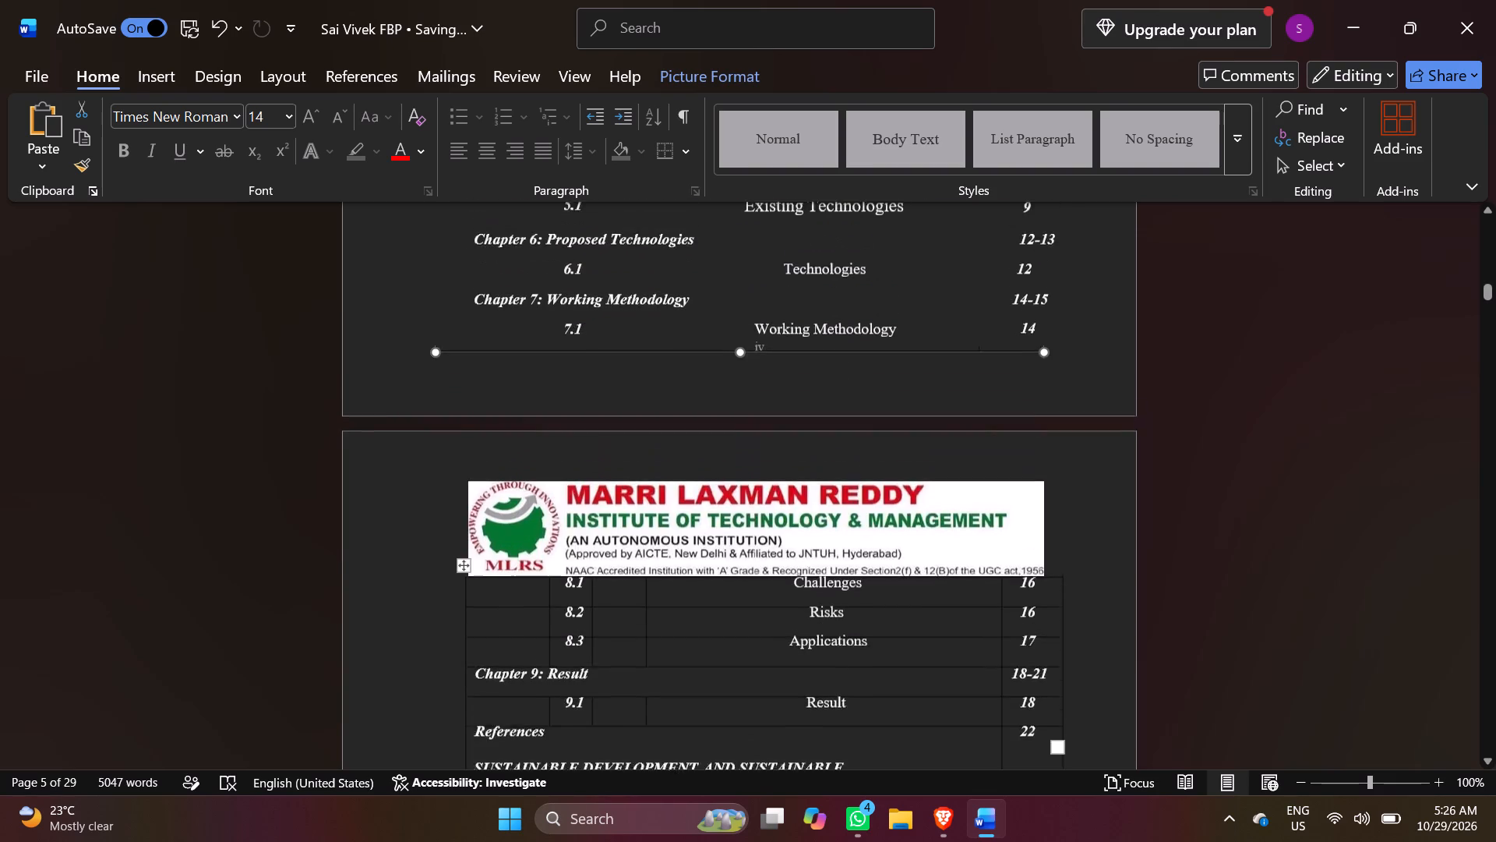
scroll(803, 536, "up", 7)
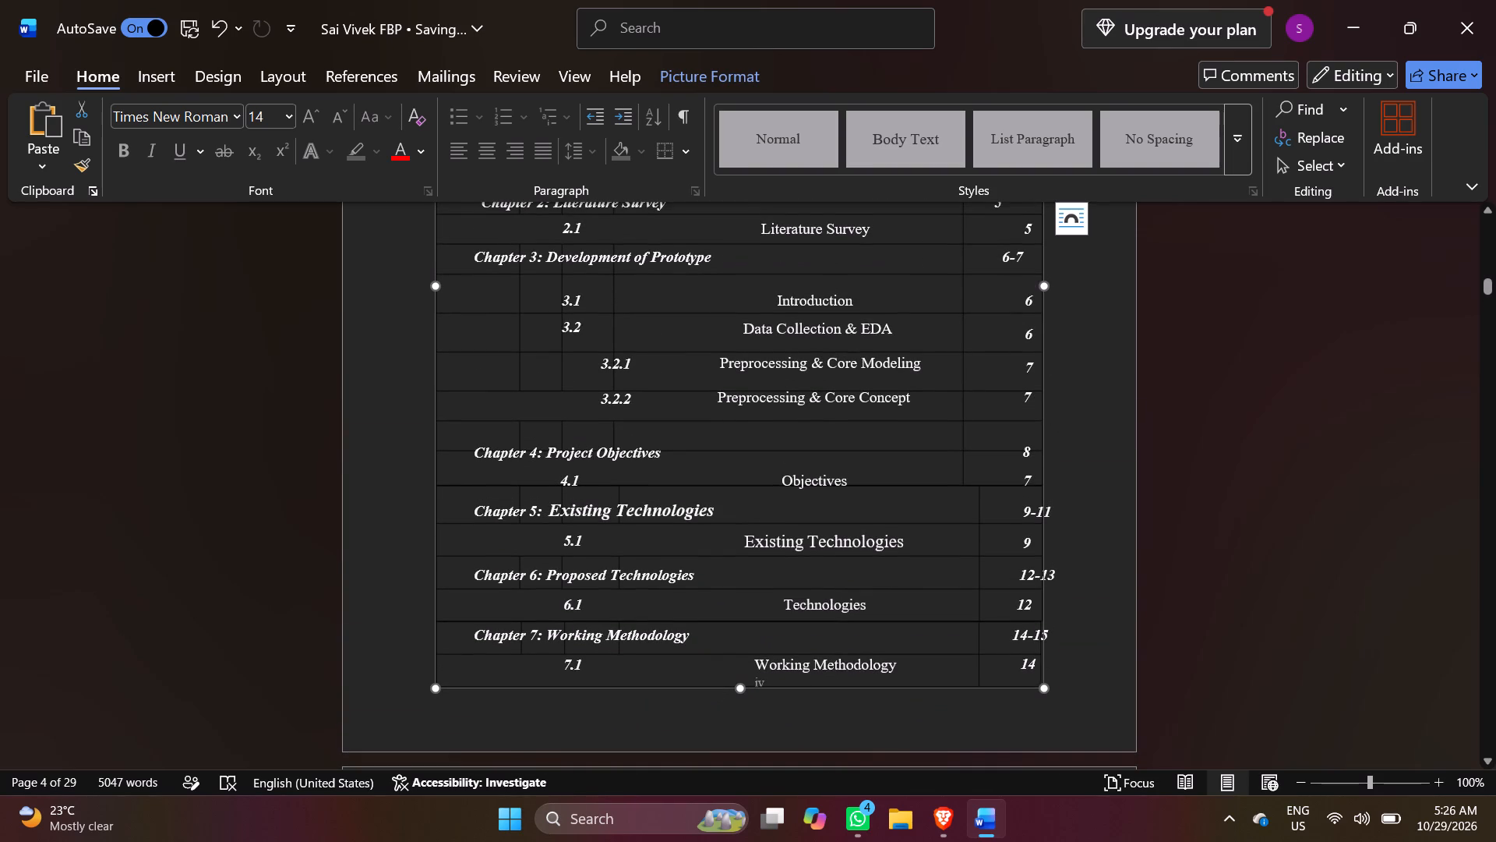
Widen the grid picture behind the contents entries so its page-number column encloses wide entries such as 9-11 and 12-13.
left_click(947, 406)
scroll(716, 461, "up", 4)
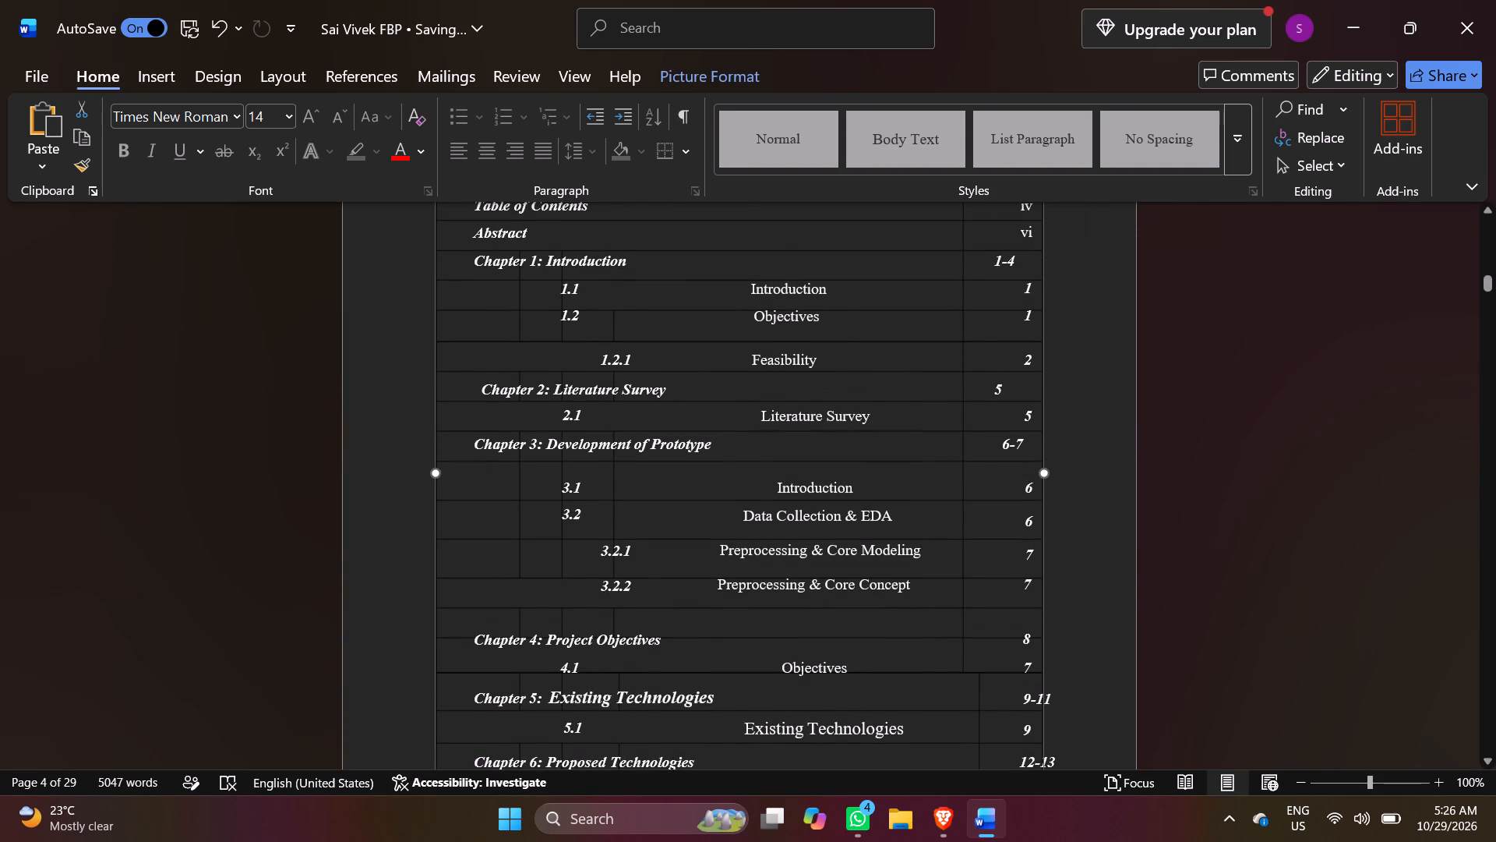
left_click(1084, 508)
scroll(1084, 511, "down", 4)
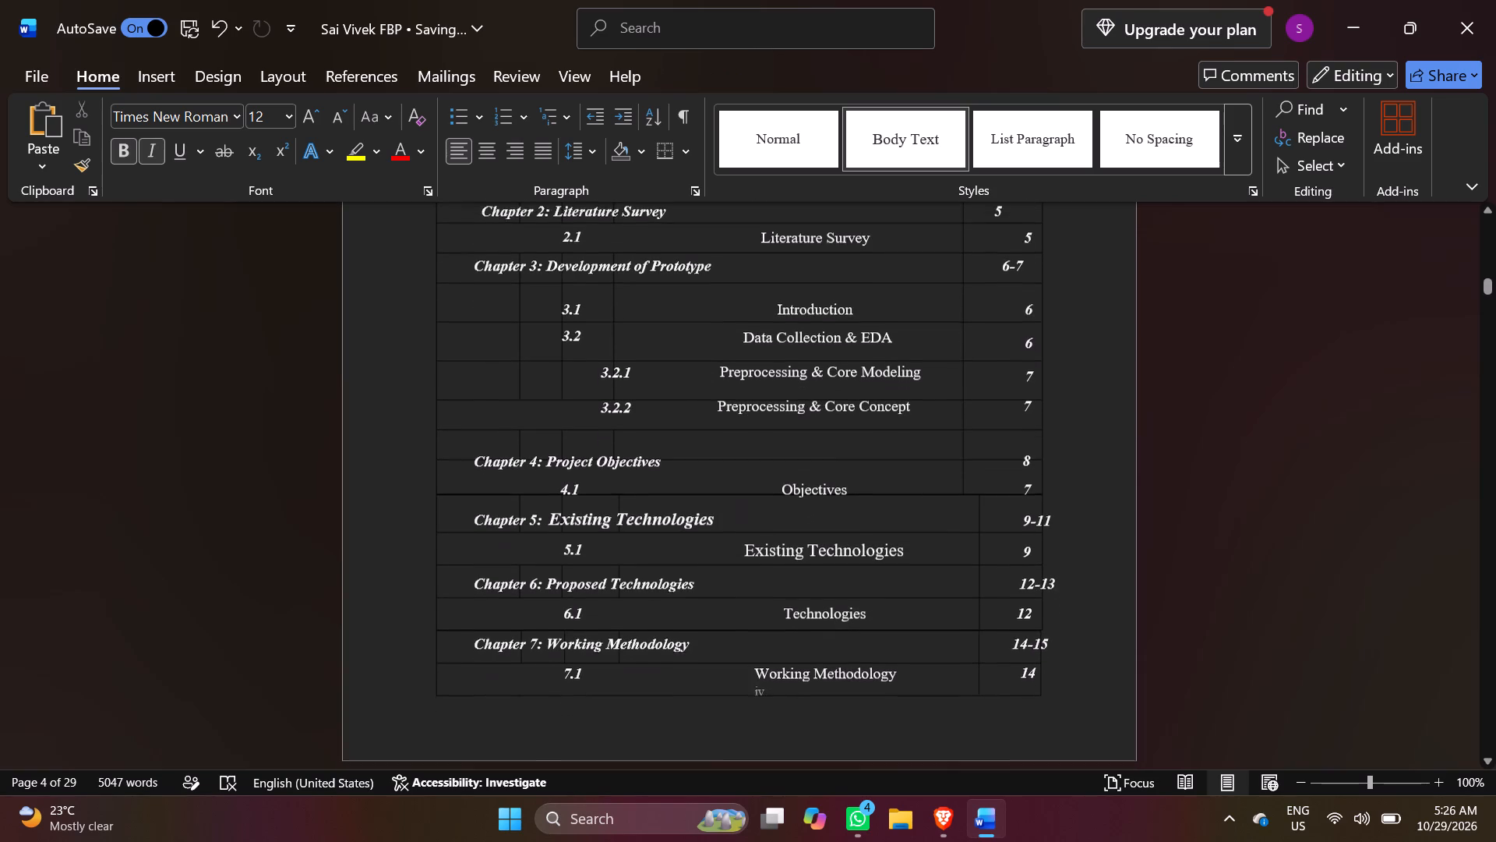
left_click(1040, 535)
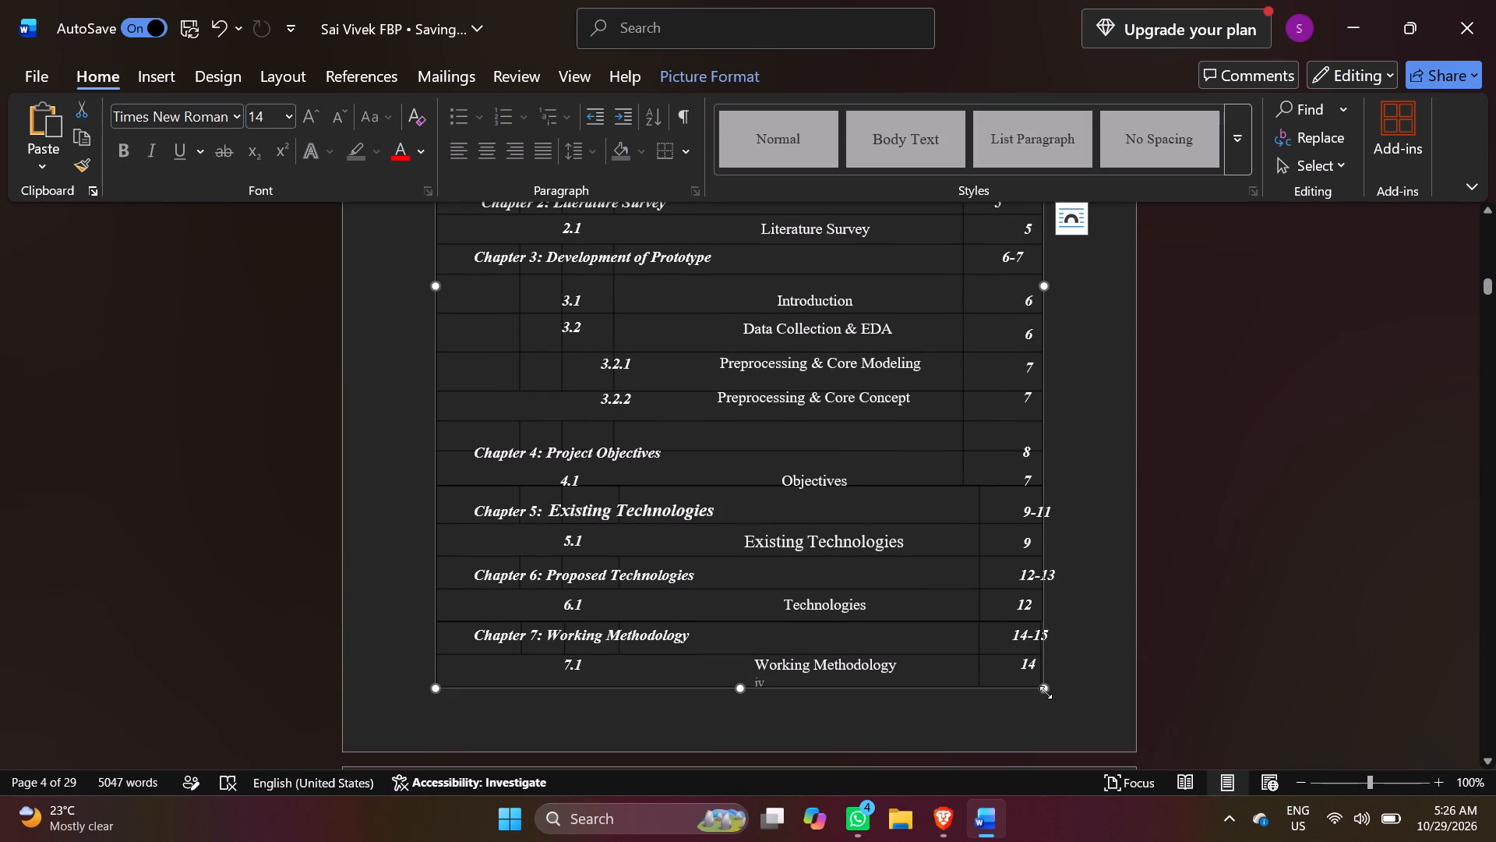
left_click_drag(1041, 687, 1088, 683)
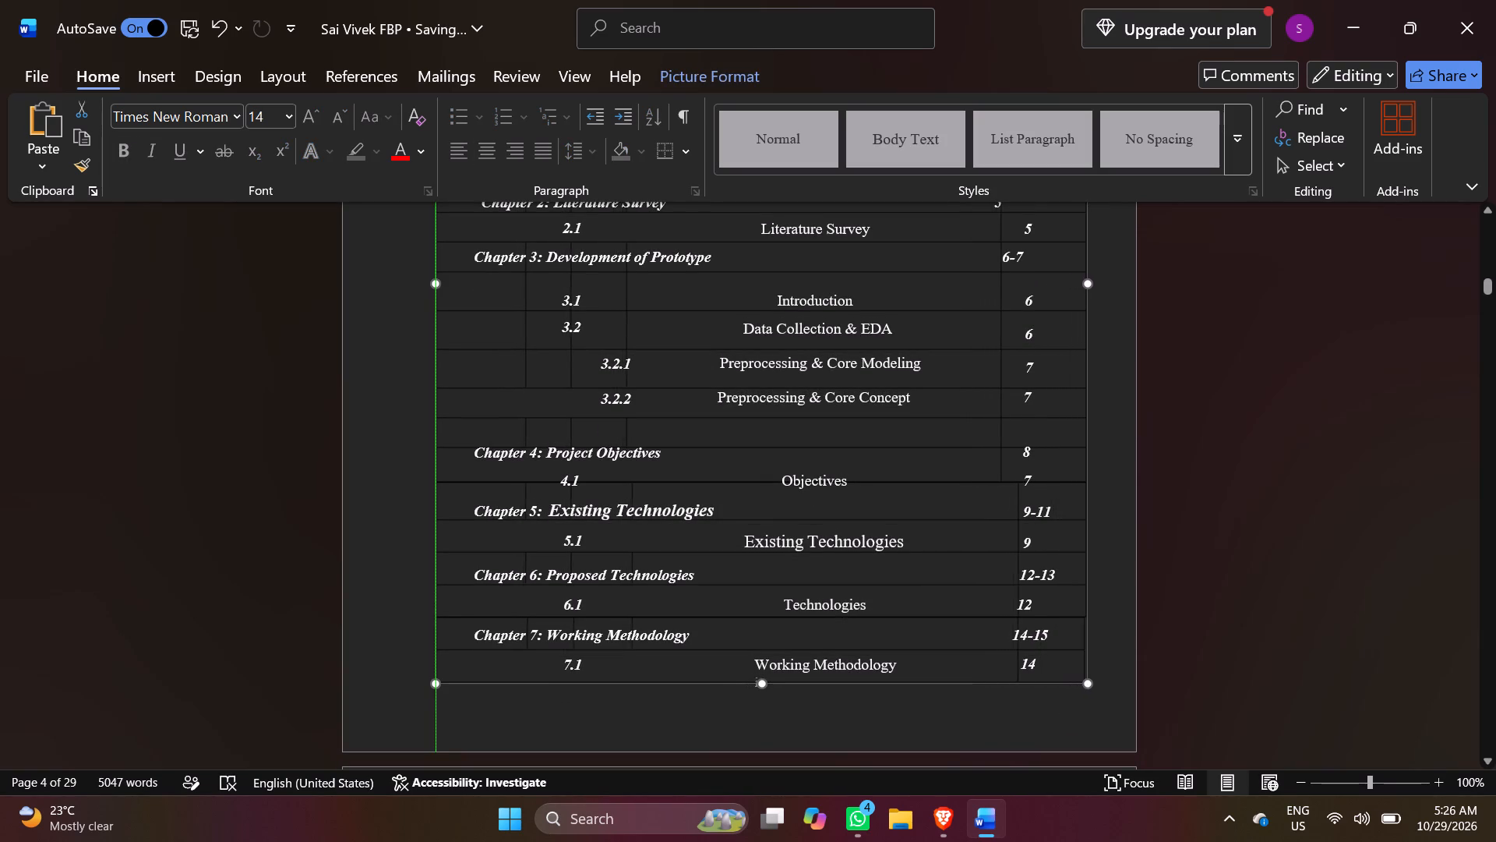
left_click_drag(1088, 683, 1098, 680)
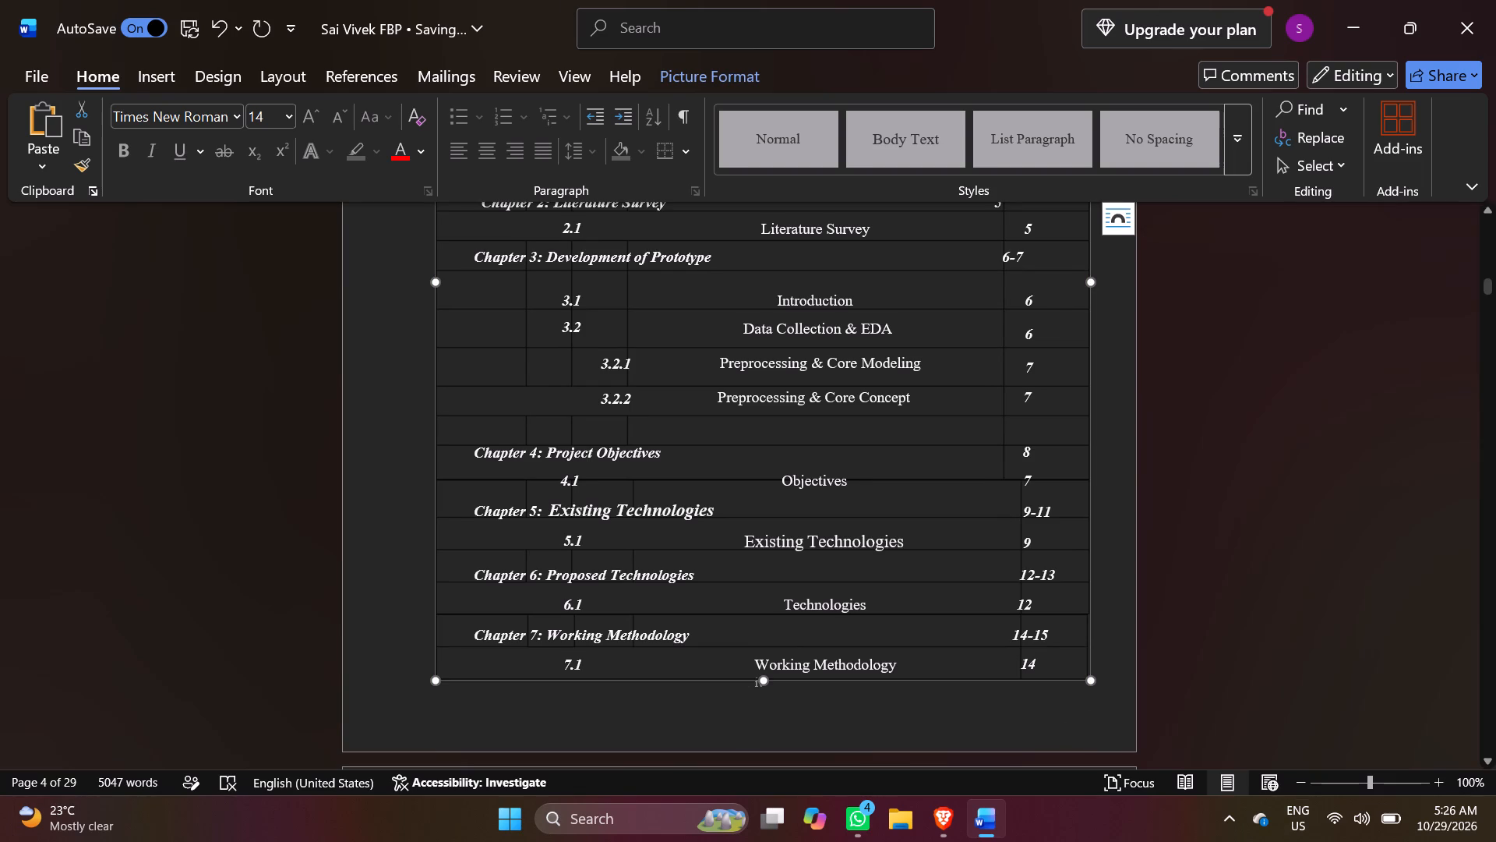
left_click(1105, 369)
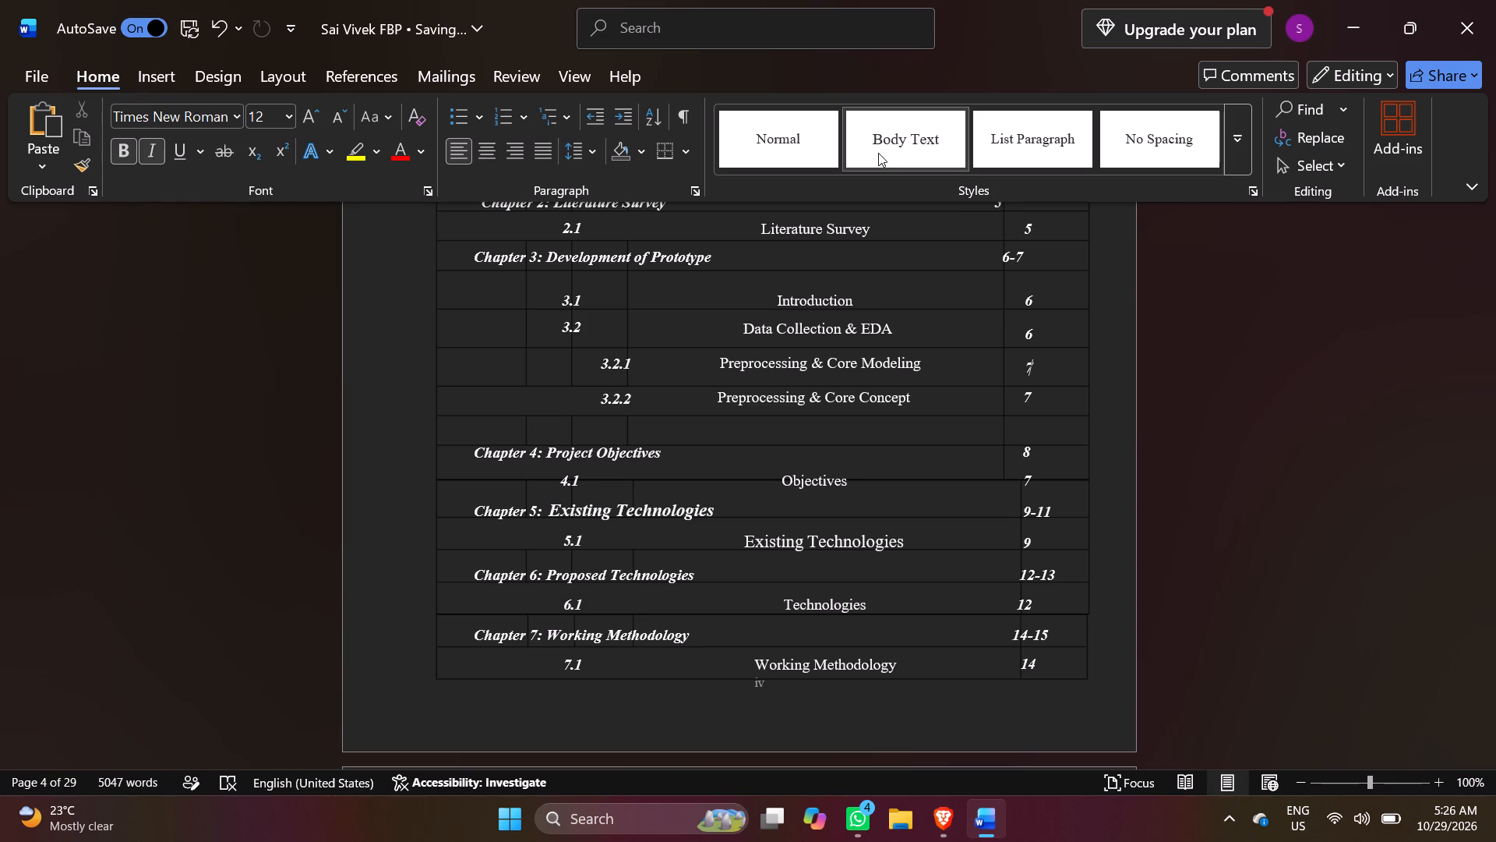
Review the layout and line spacing from the second contents page through sections 1.1 Objective, 1.2 Feasibility Study and 1.3 Existing Methodologies.
scroll(493, 395, "down", 7)
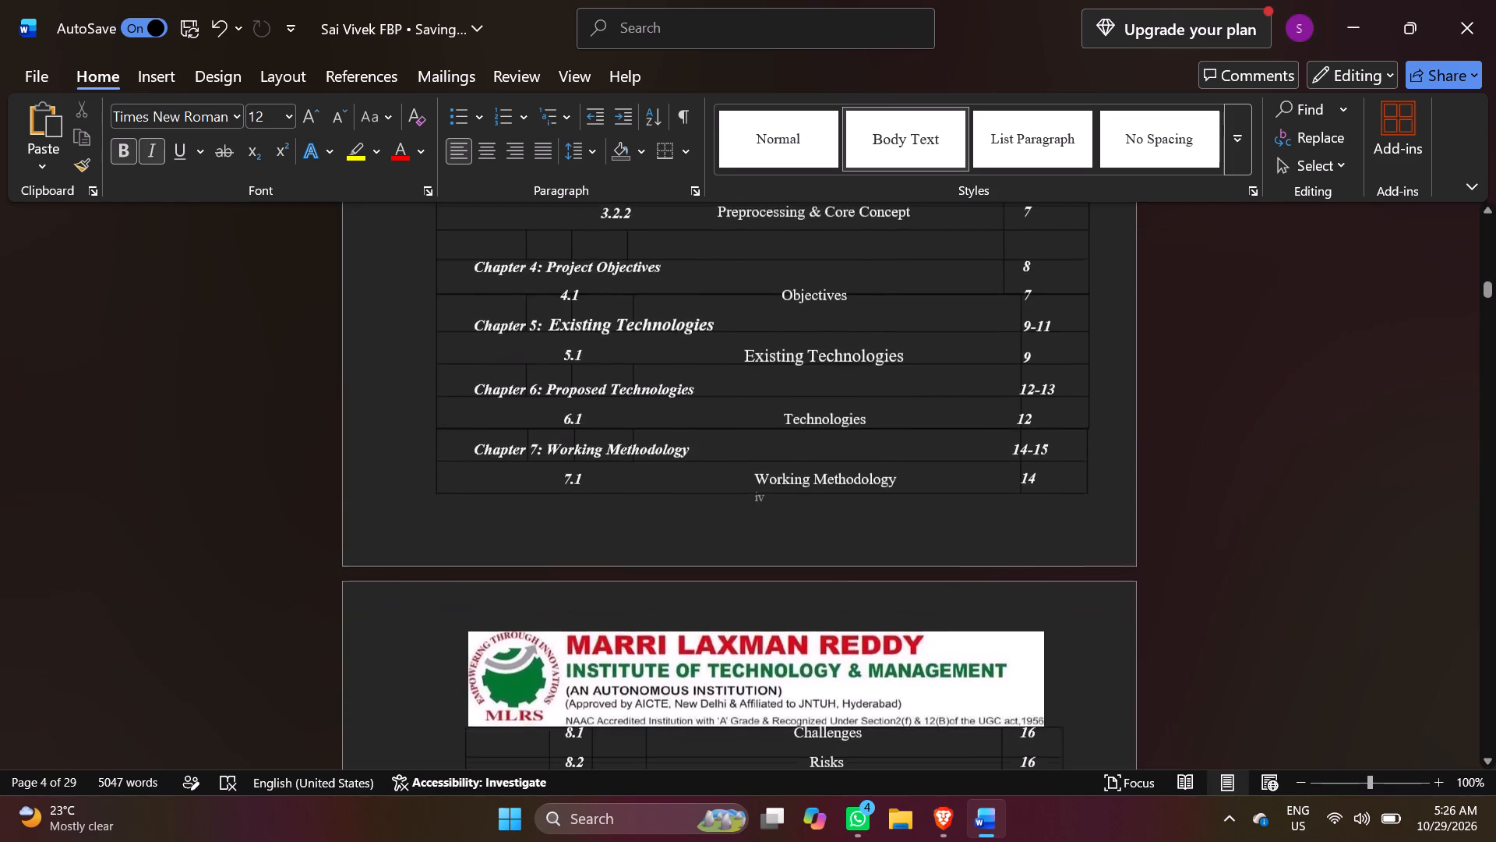
scroll(442, 402, "down", 15)
scroll(917, 635, "down", 4)
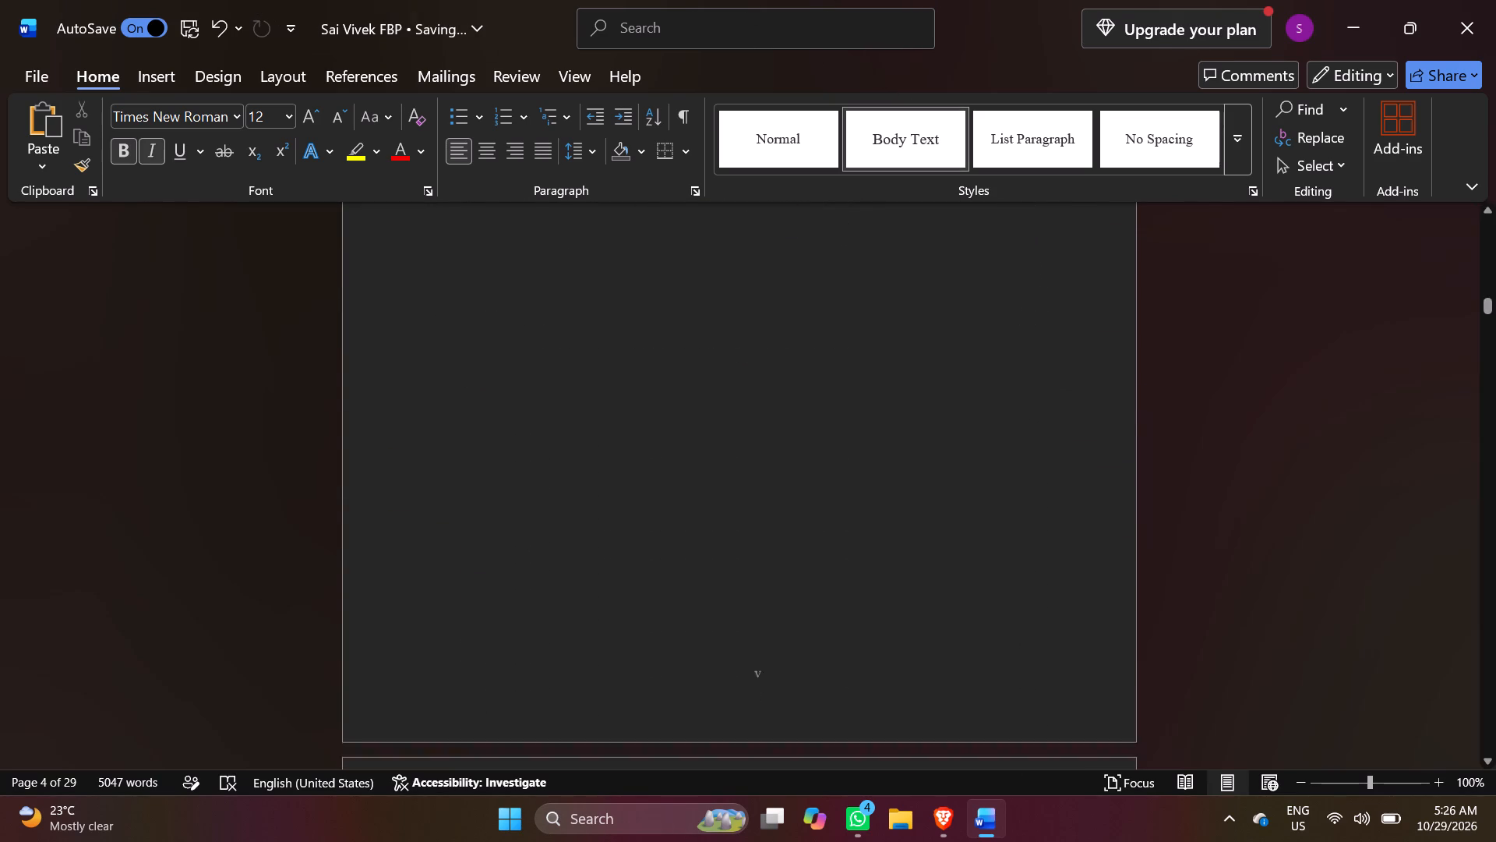
scroll(922, 632, "down", 9)
scroll(872, 573, "down", 20)
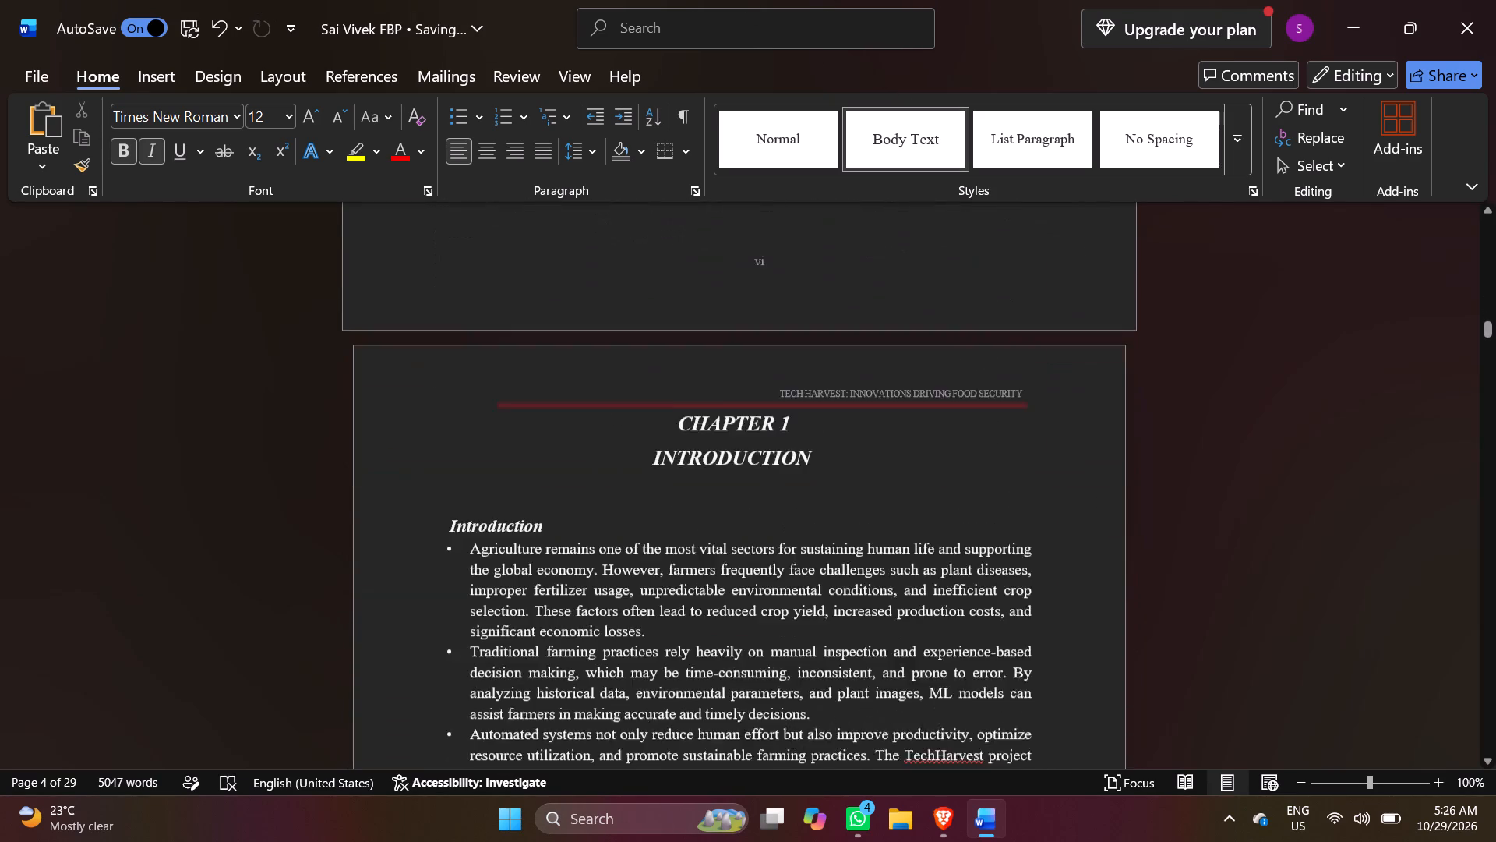
scroll(815, 582, "down", 18)
scroll(810, 593, "down", 14)
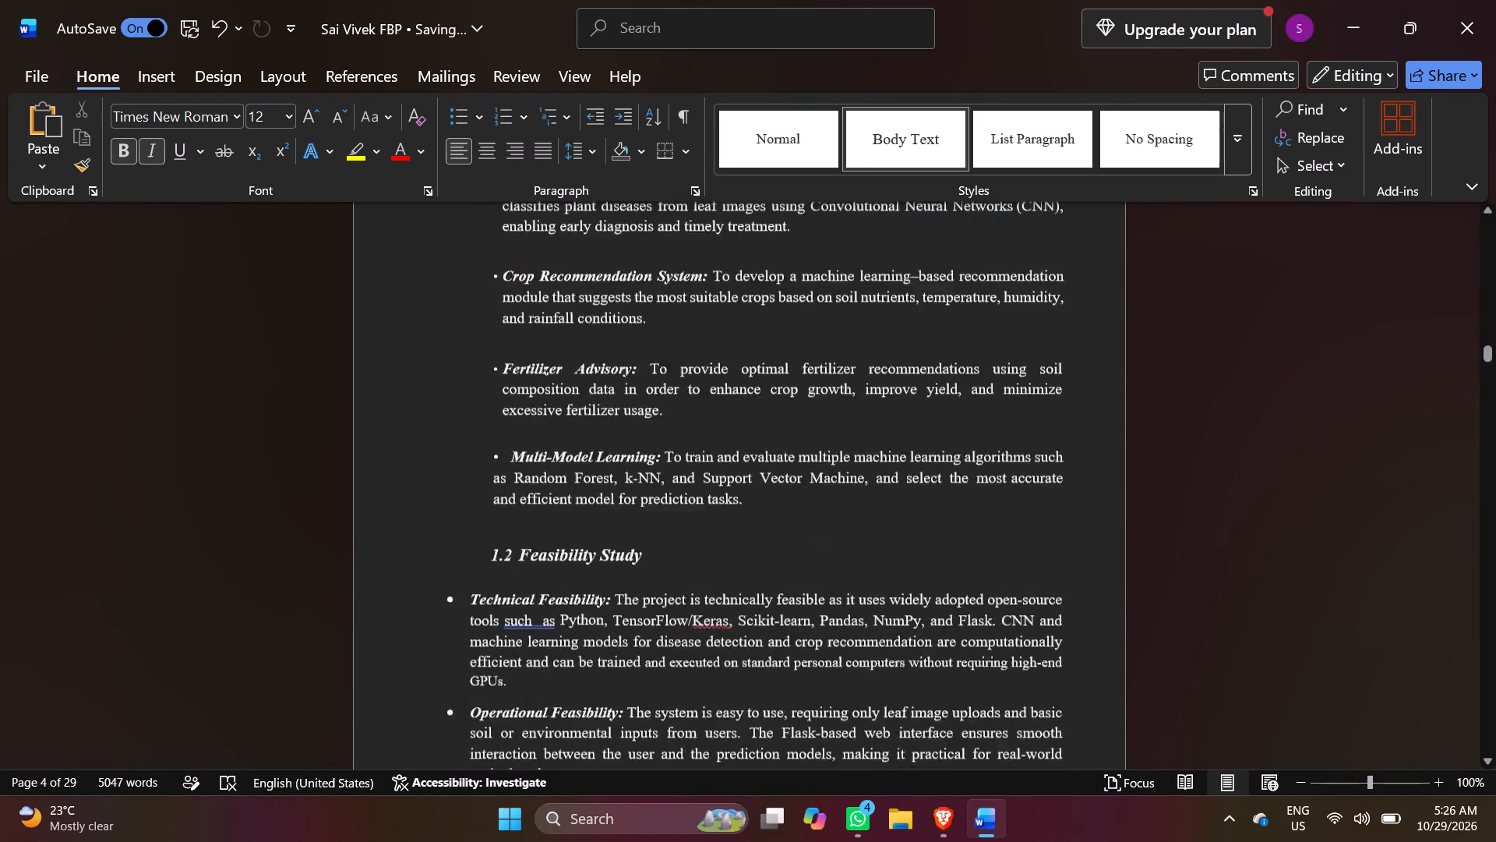
scroll(810, 593, "down", 19)
scroll(810, 593, "up", 7)
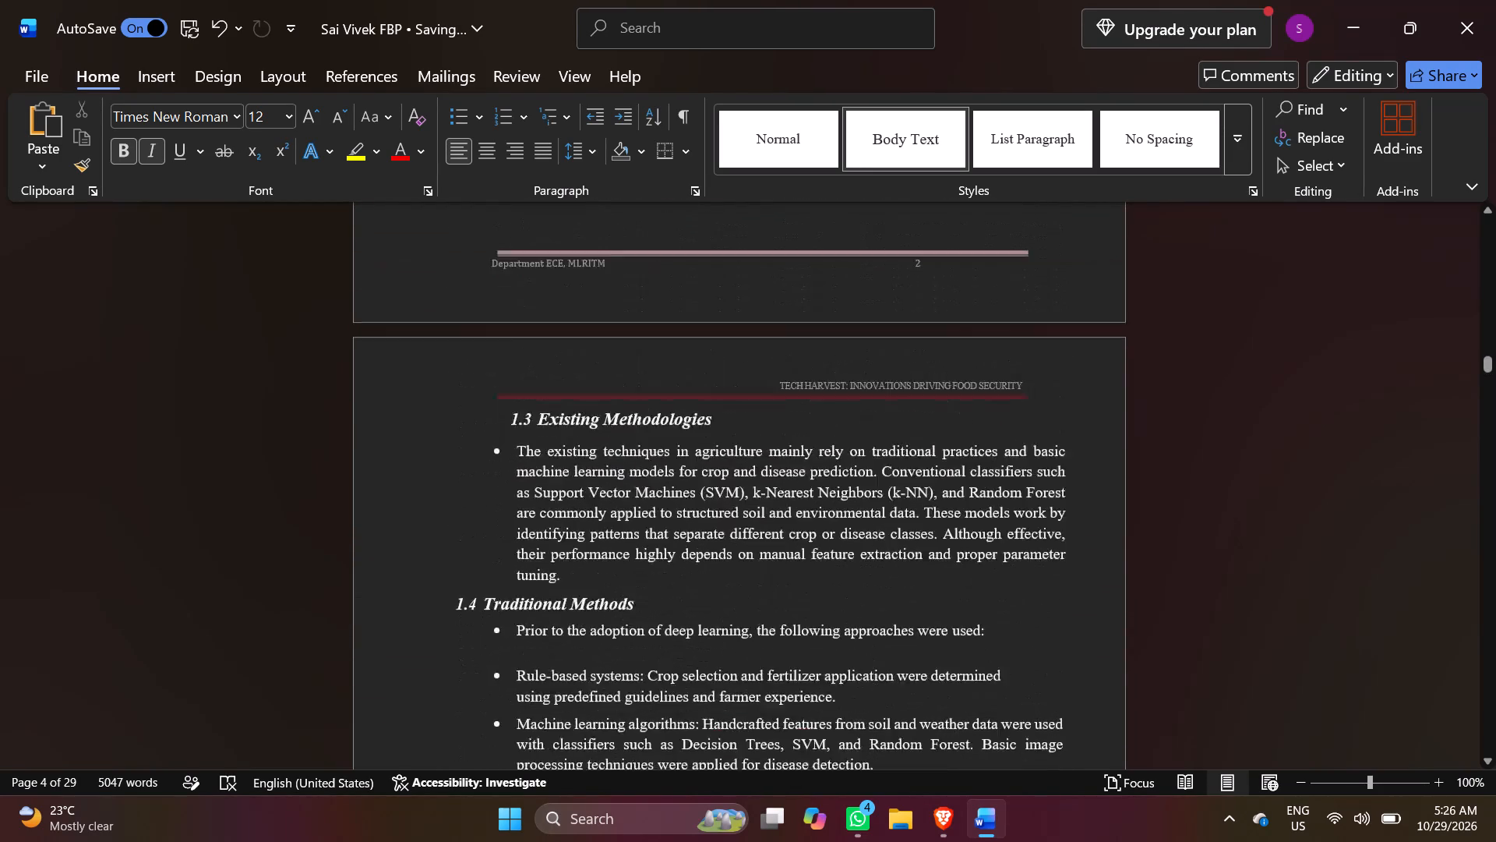
scroll(810, 593, "up", 7)
scroll(810, 593, "down", 4)
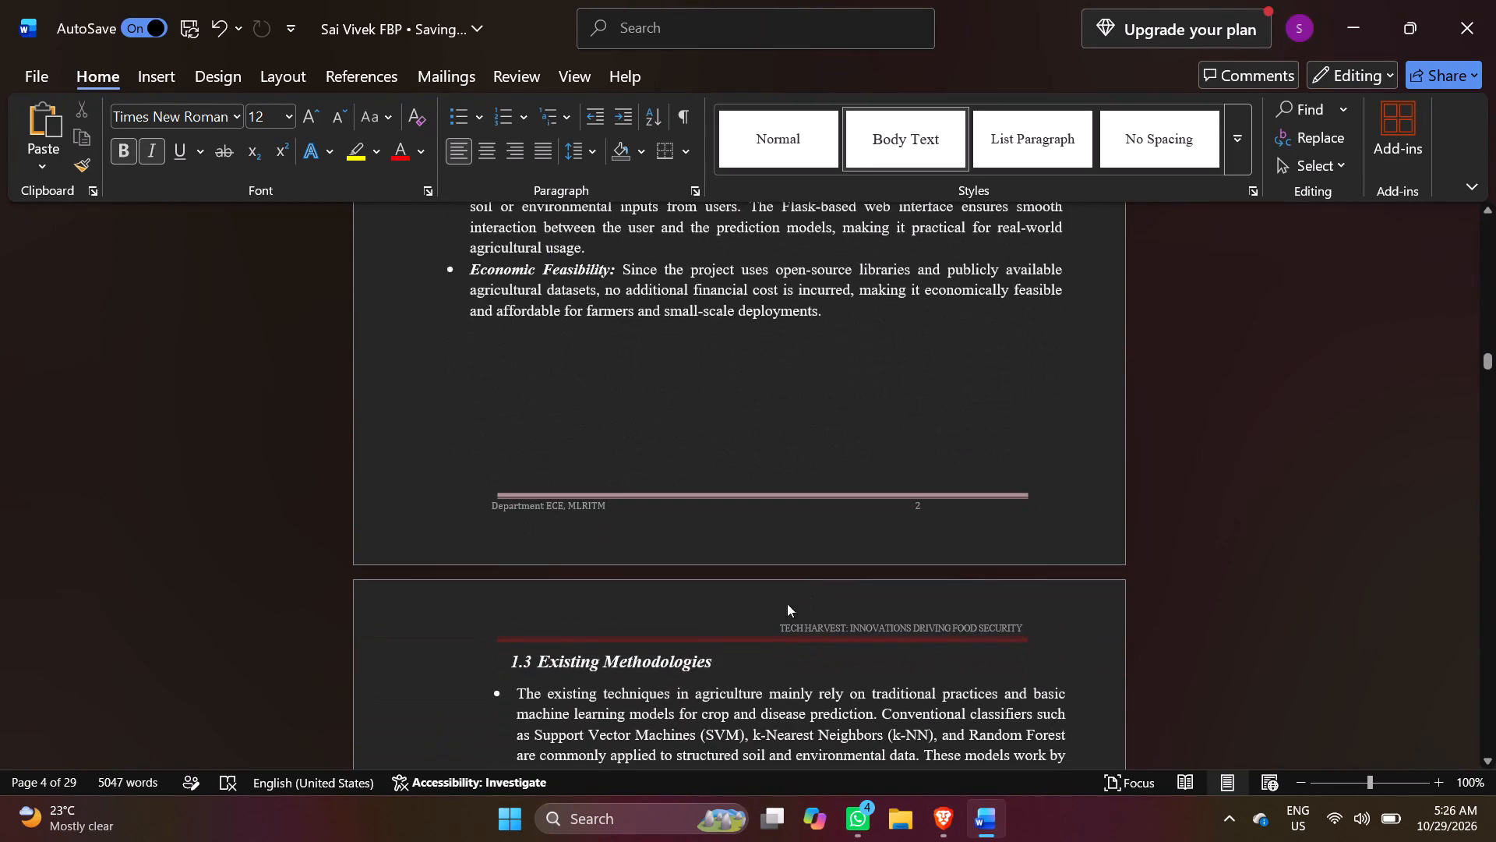
scroll(742, 611, "up", 6)
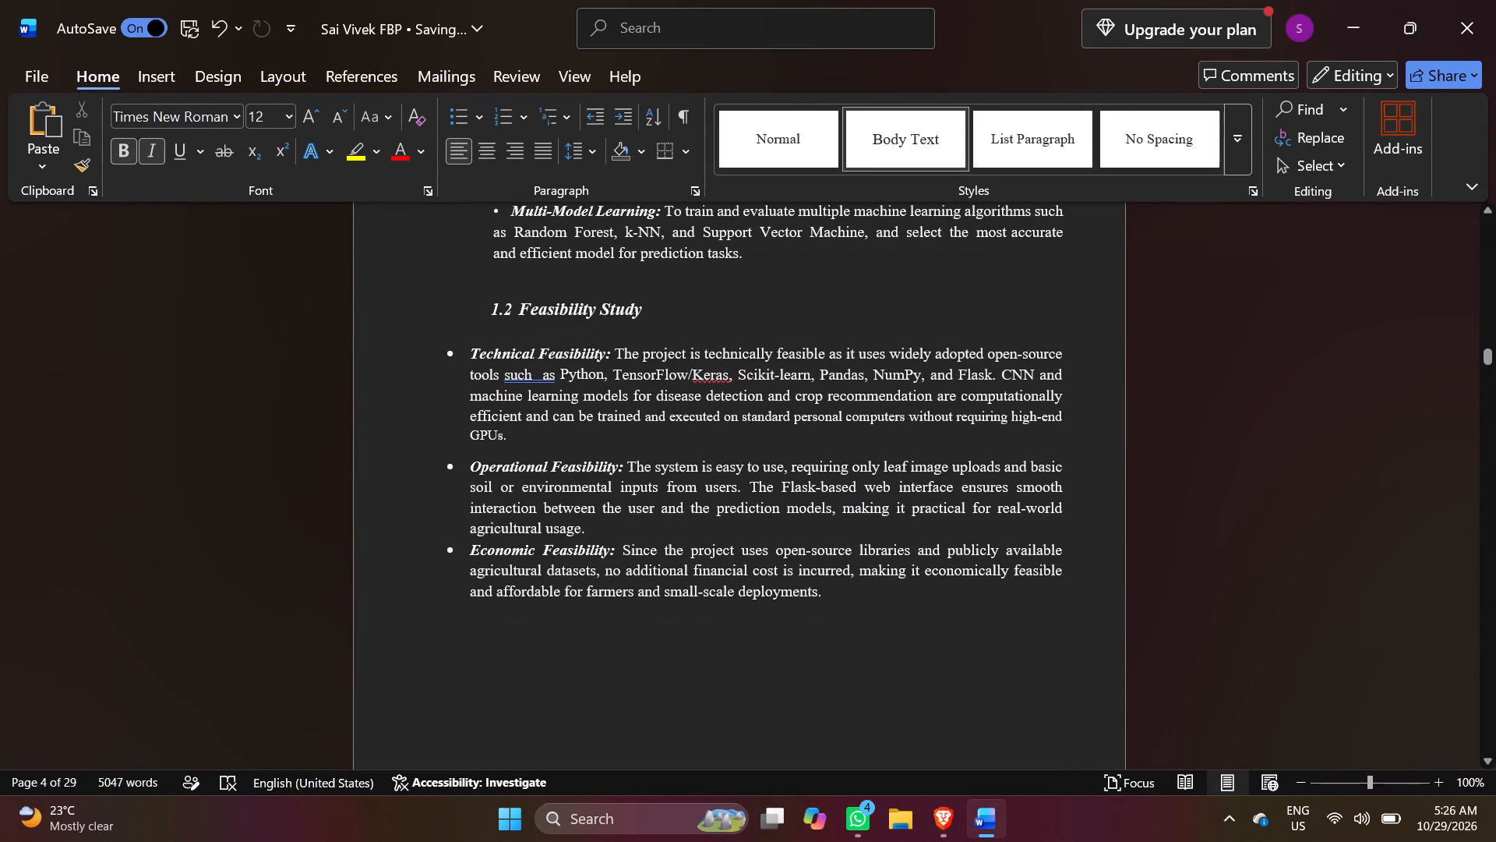
scroll(509, 387, "up", 19)
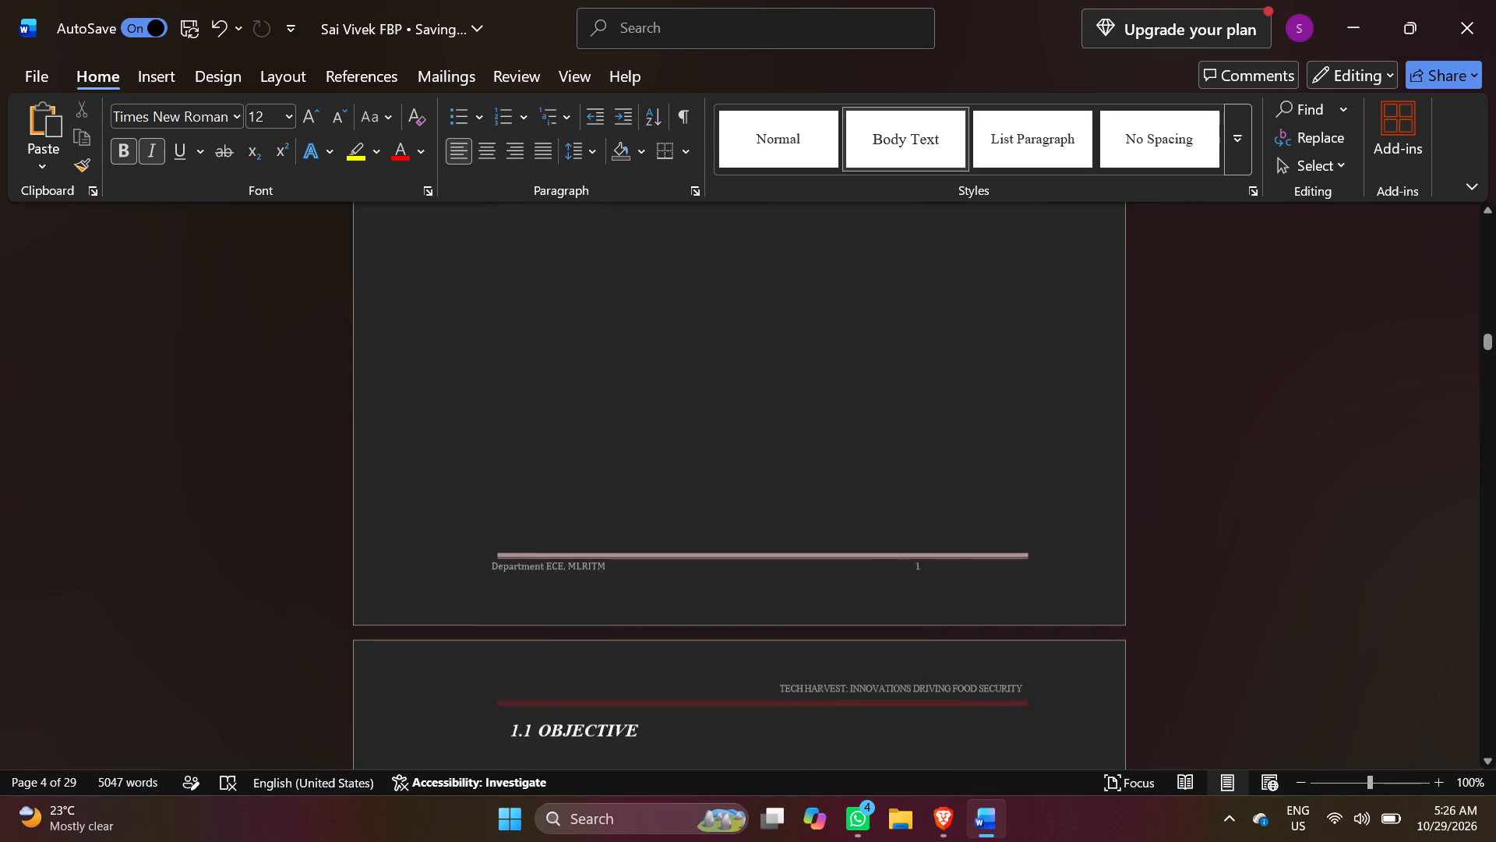
scroll(480, 402, "down", 16)
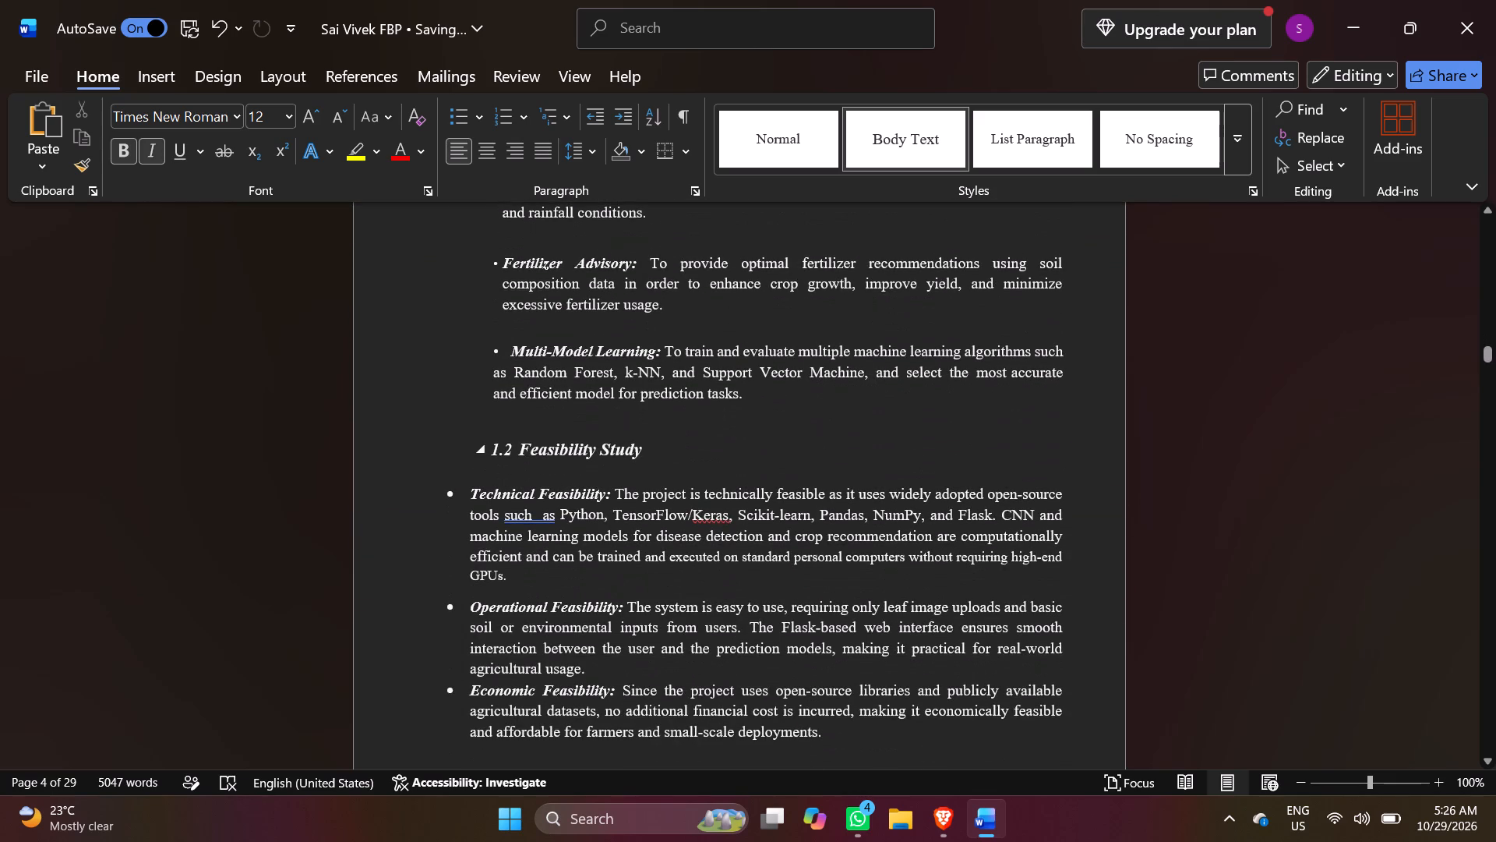
scroll(490, 306, "up", 6)
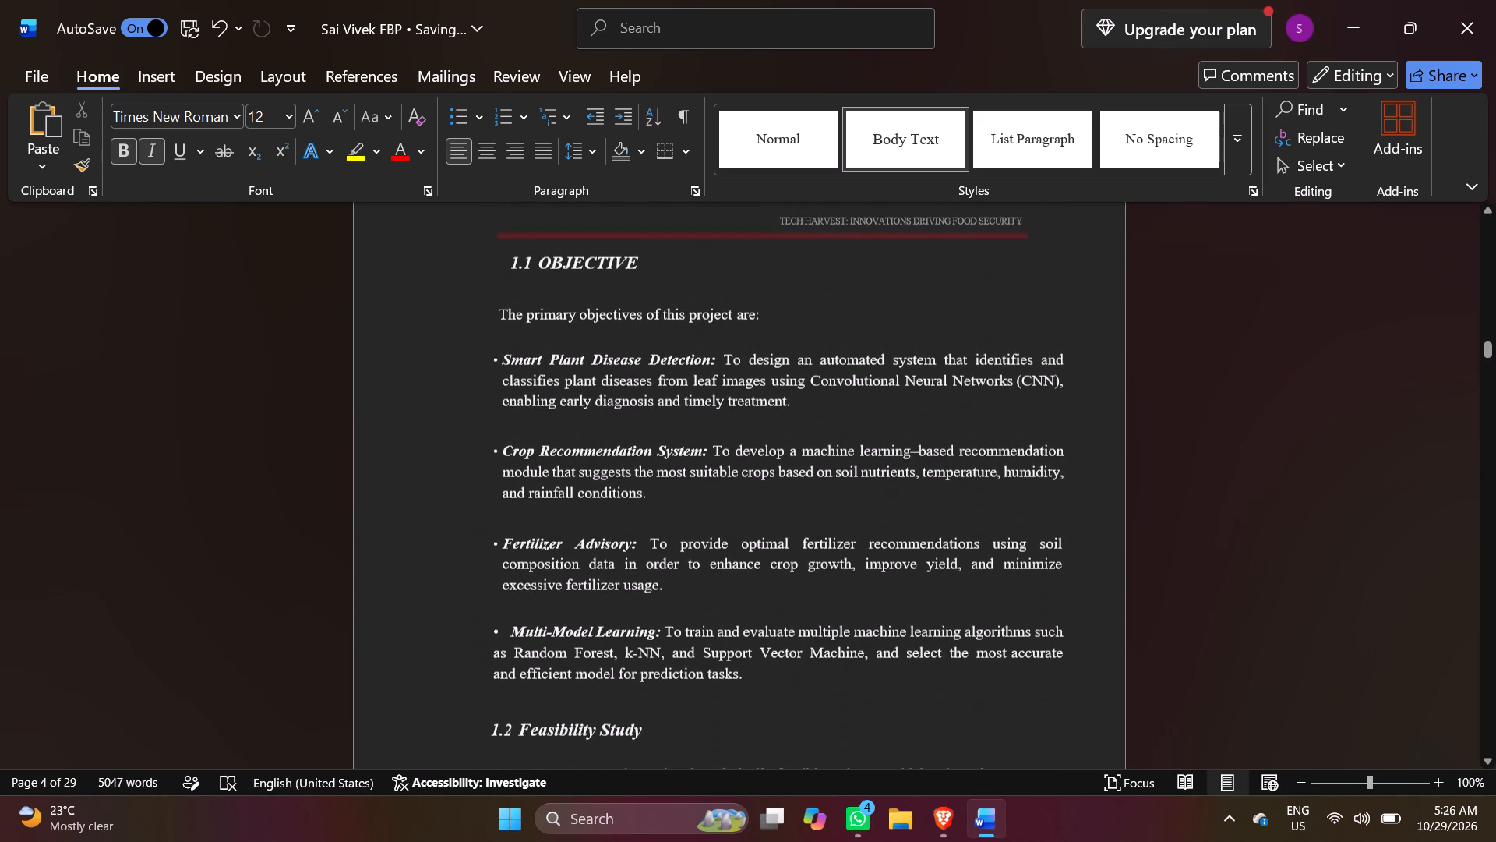
Set the line spacing to 1.15 for all text from the 1.1 Objective heading to the end of the report.
left_click_drag(496, 269, 556, 678)
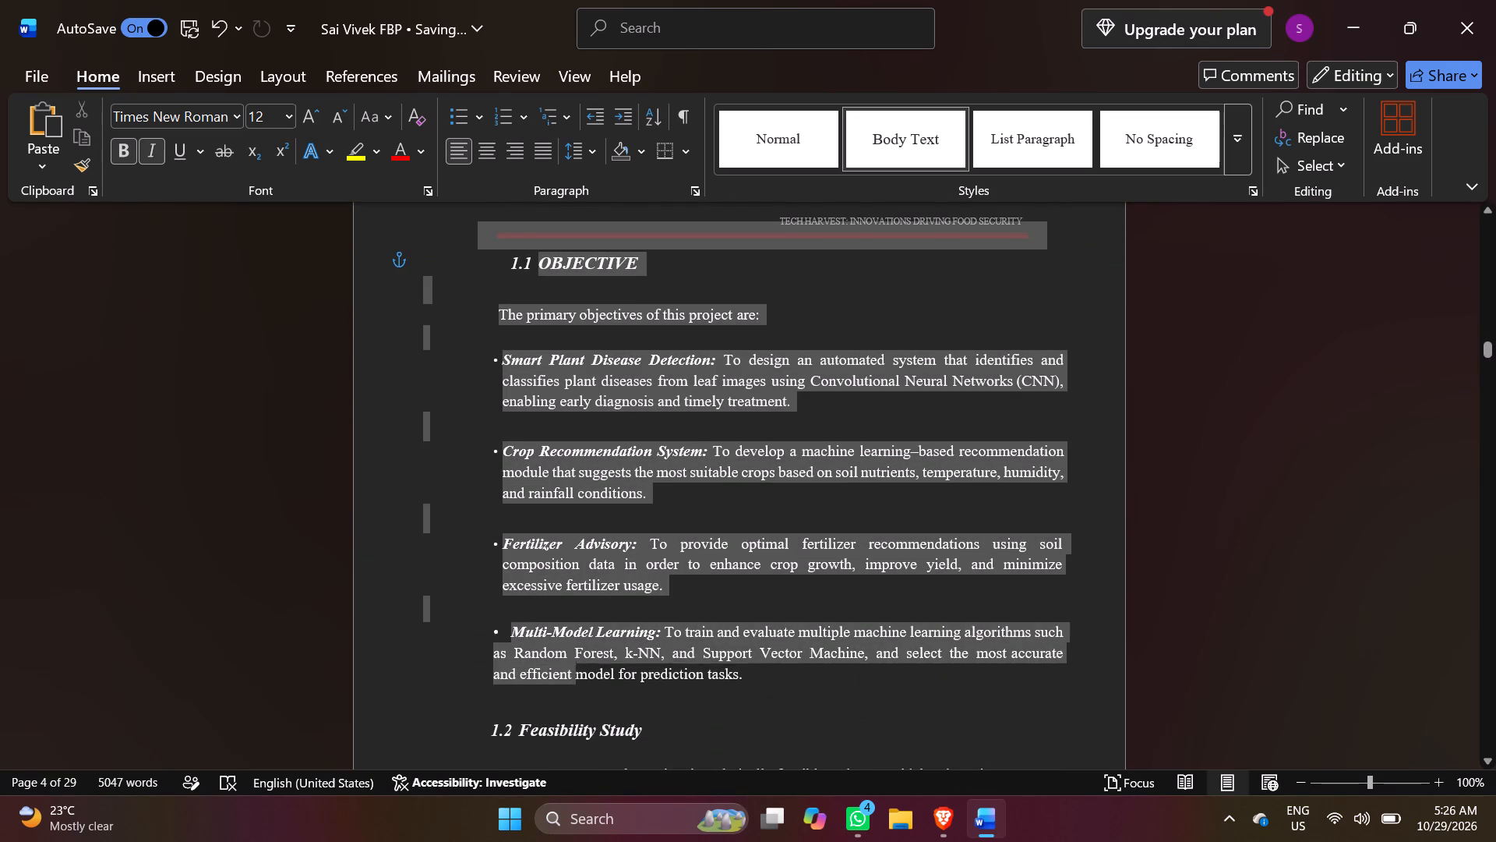
left_click_drag(556, 678, 612, 835)
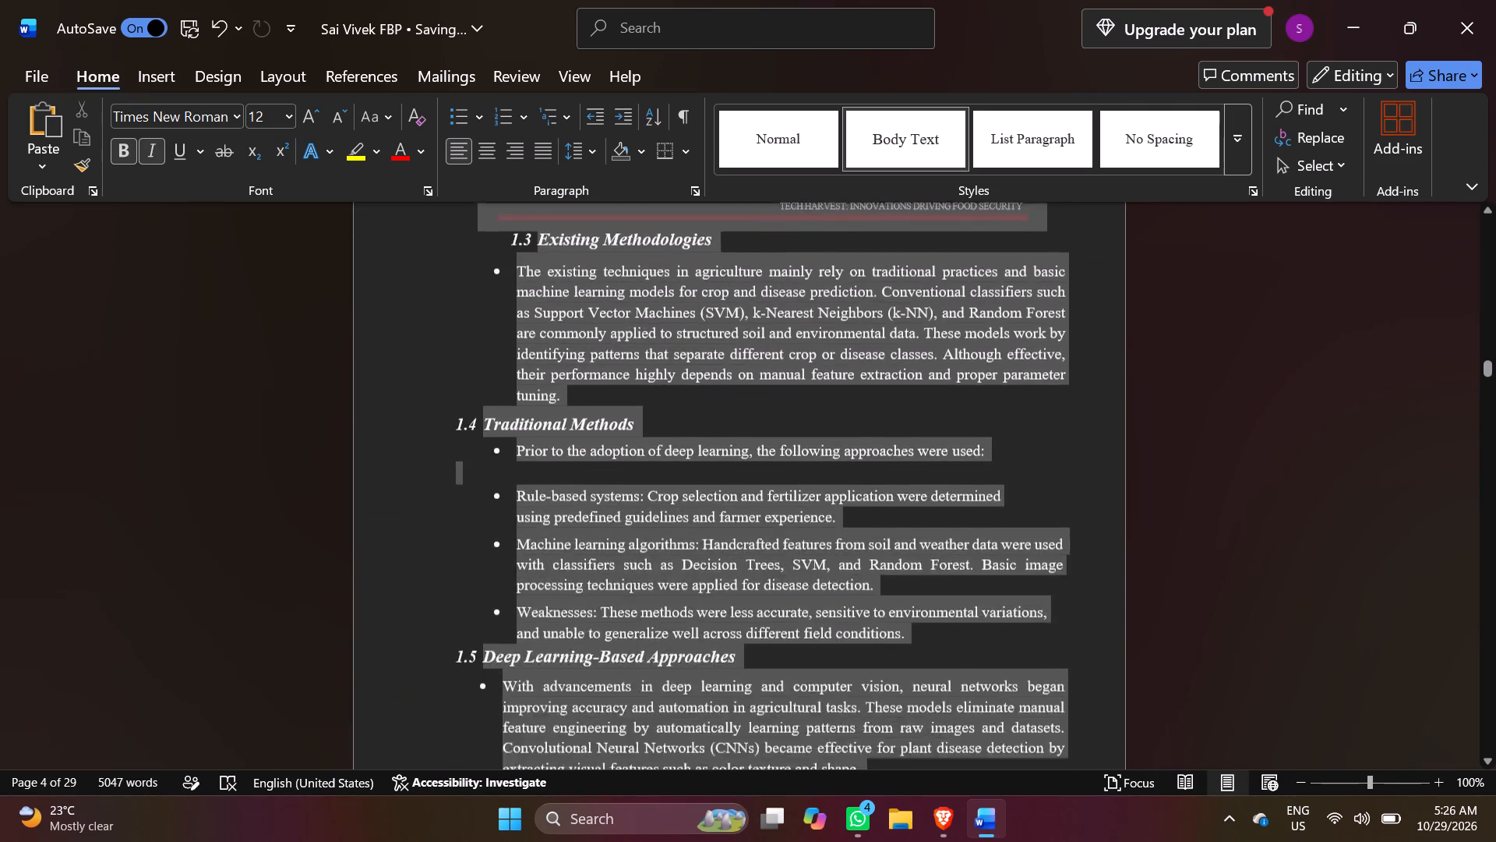
left_click_drag(612, 835, 612, 841)
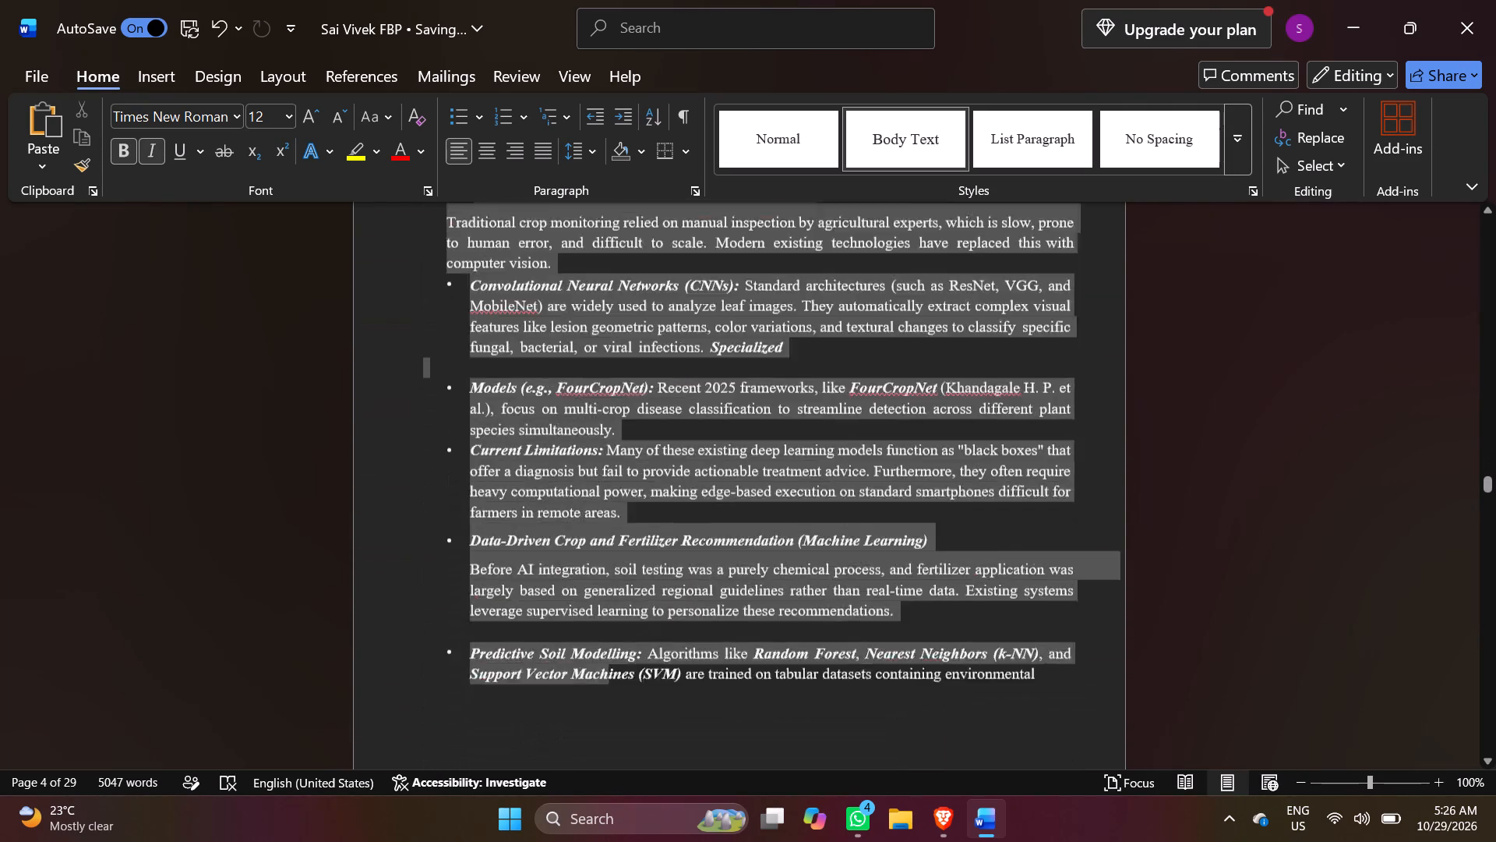
left_click_drag(612, 841, 619, 841)
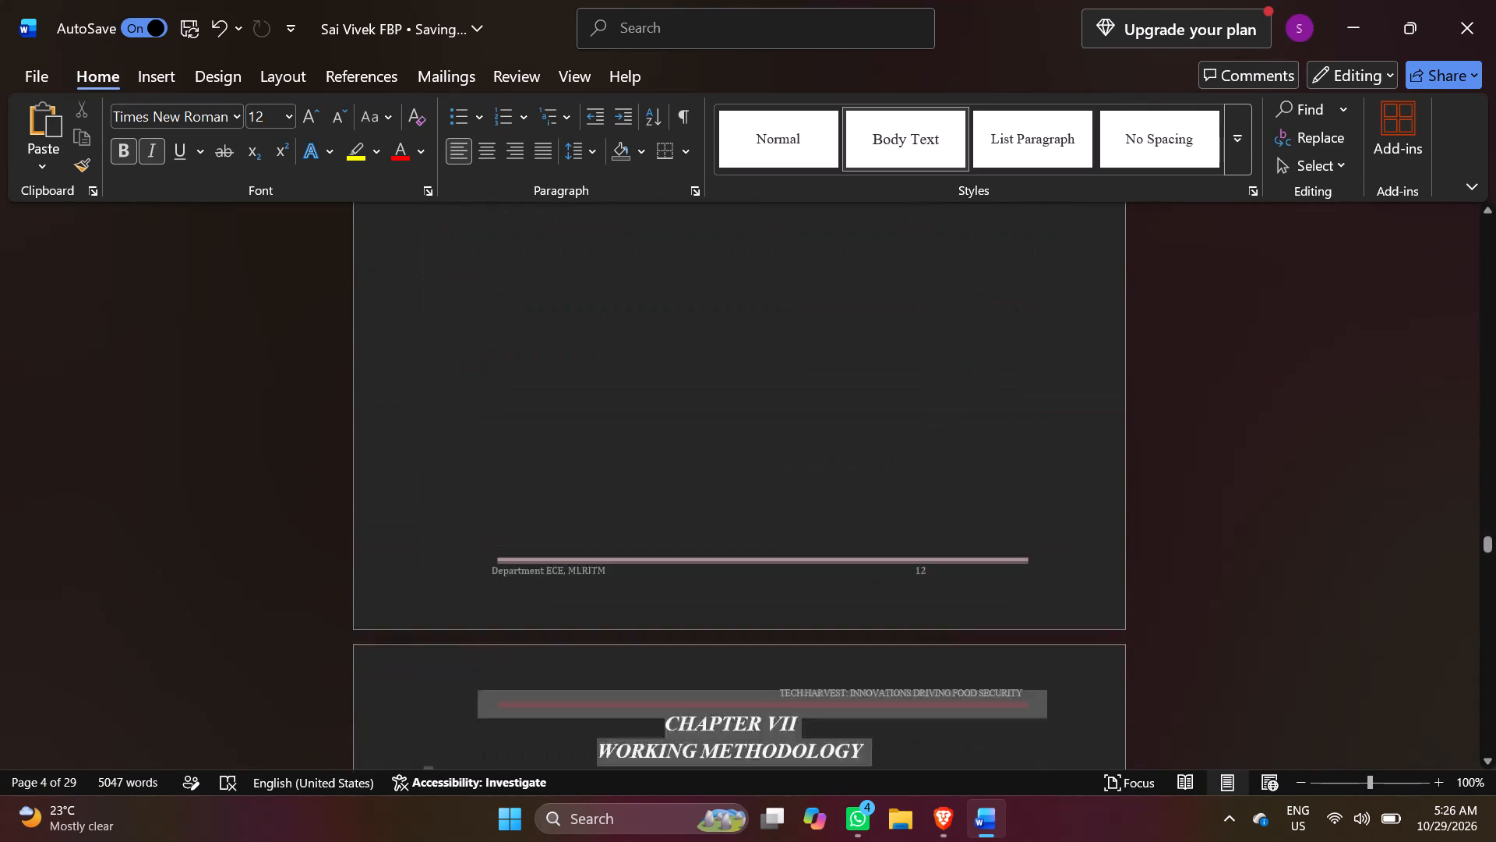
left_click_drag(619, 841, 616, 841)
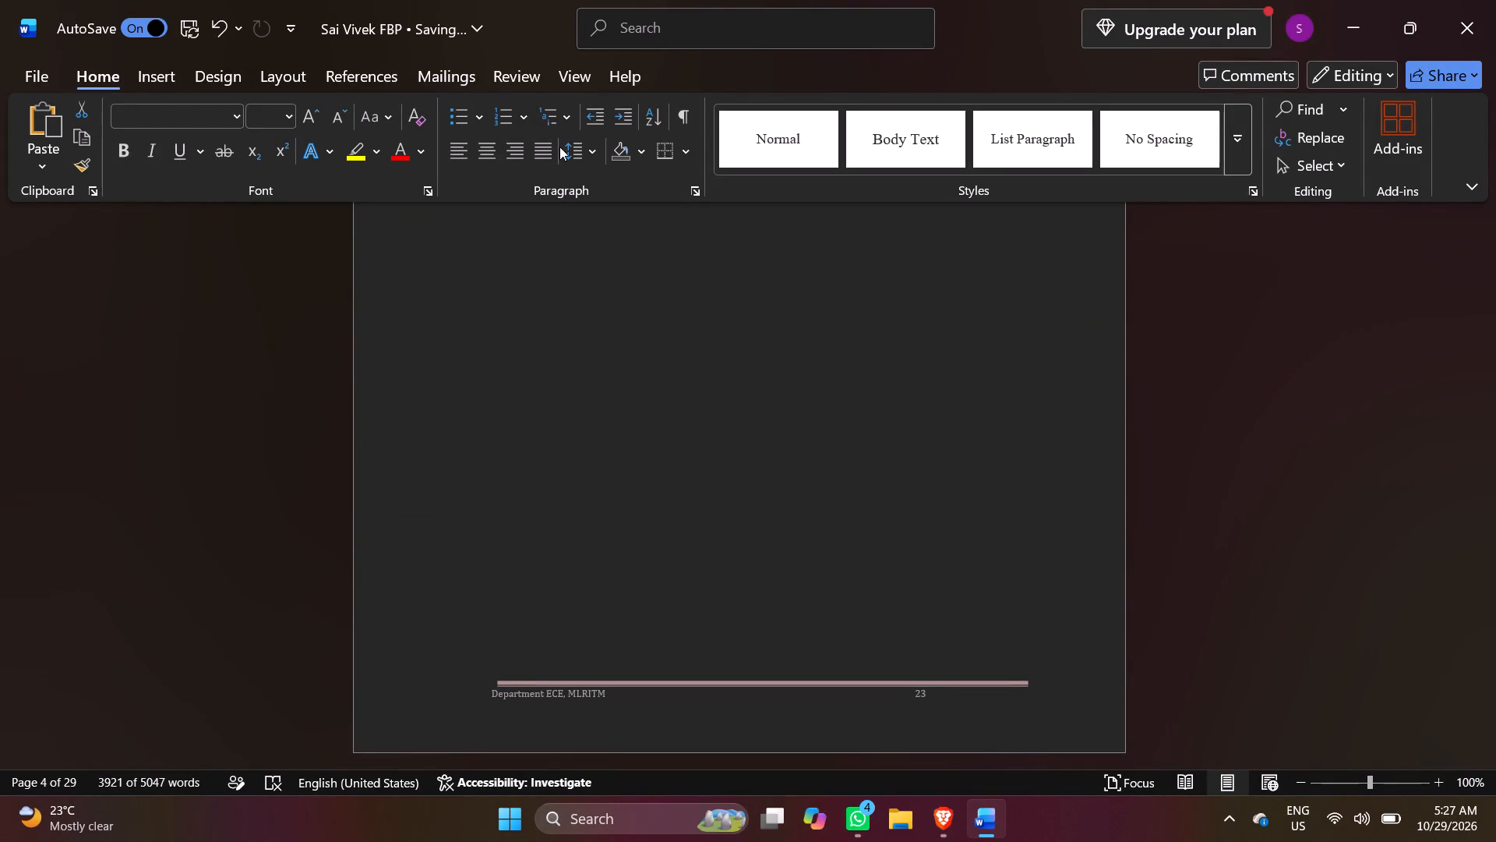
left_click(585, 148)
left_click(593, 206)
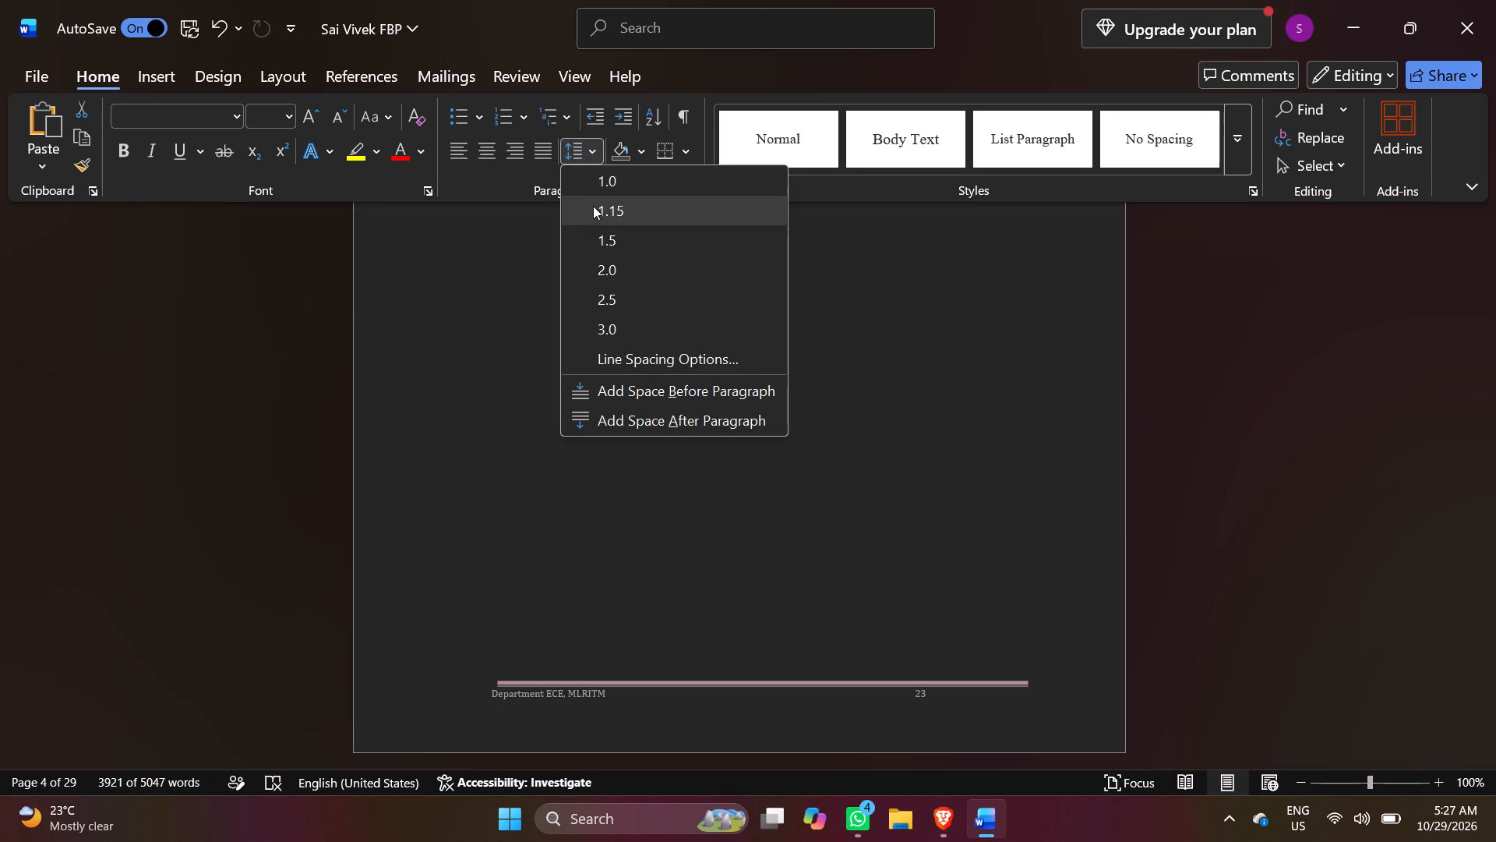
Review the line spacing and layout from the report's last page back through the result and methodology chapters to Chapter IV Project Objectives.
scroll(713, 422, "up", 13)
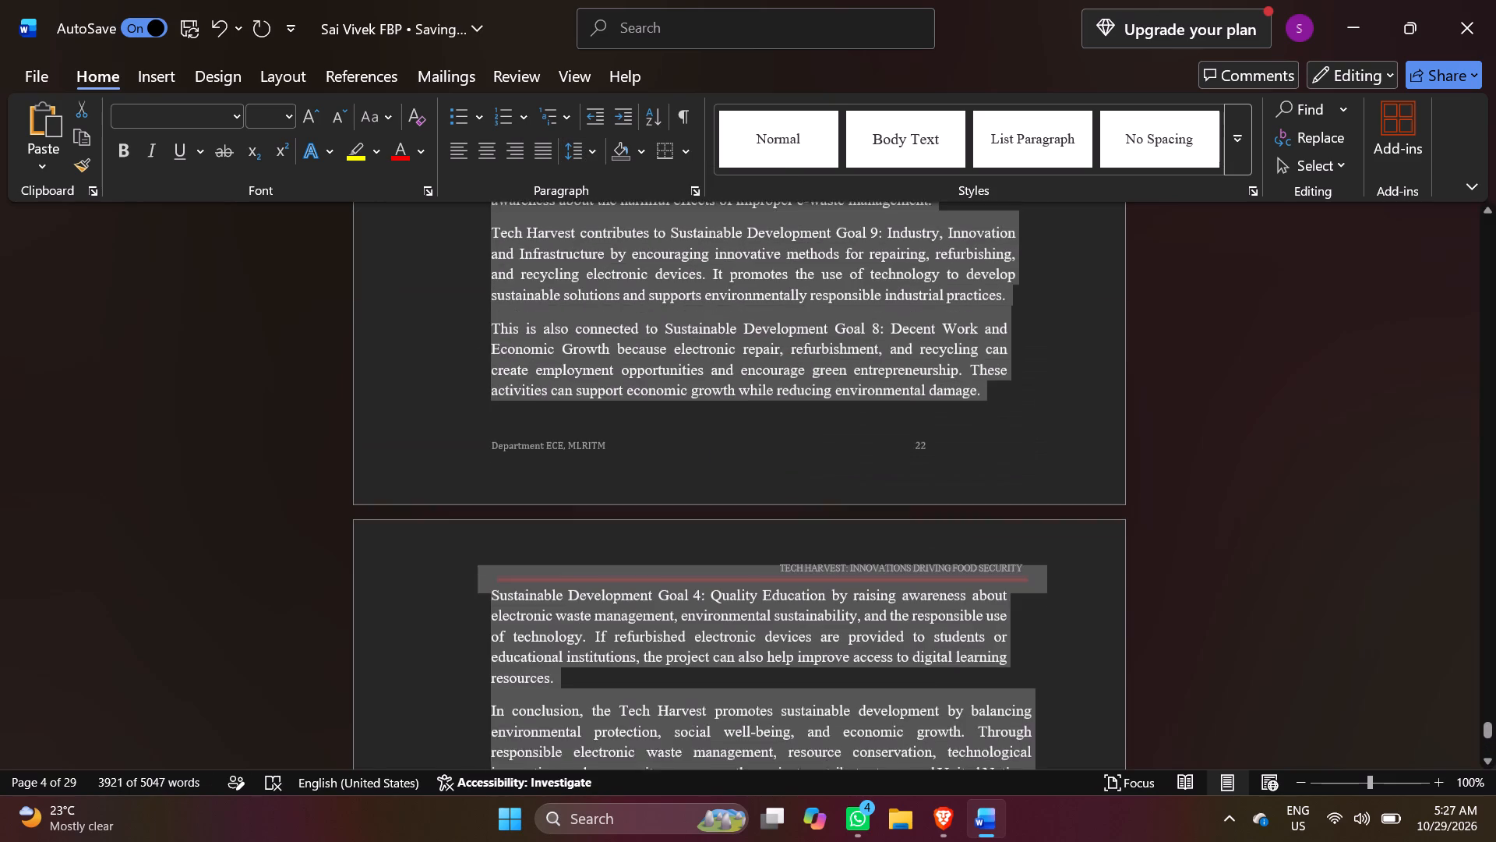
scroll(712, 424, "up", 7)
scroll(712, 425, "up", 18)
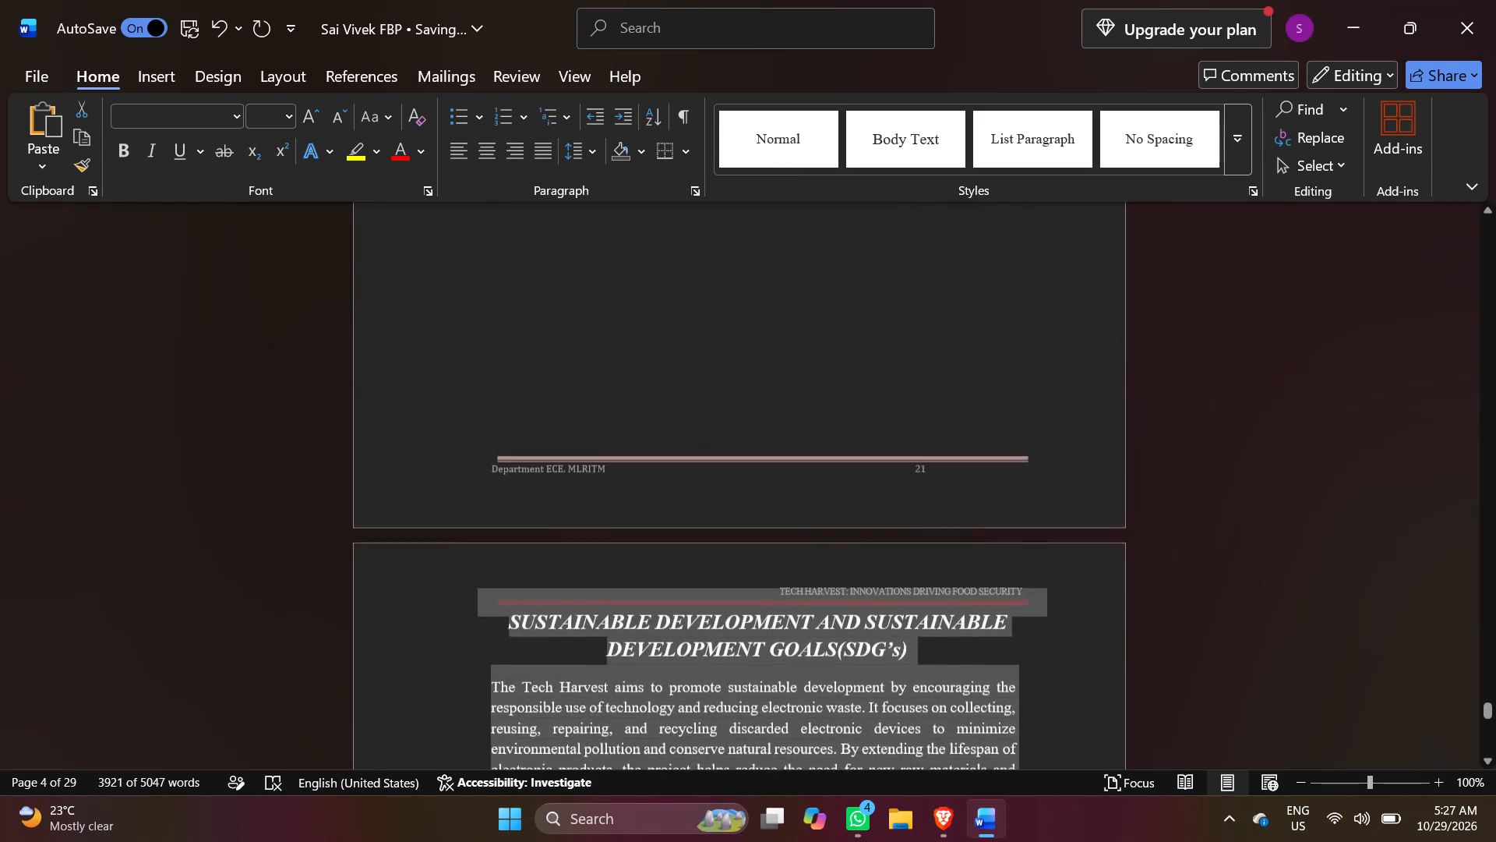
scroll(714, 425, "up", 11)
scroll(715, 425, "up", 20)
scroll(715, 425, "up", 2)
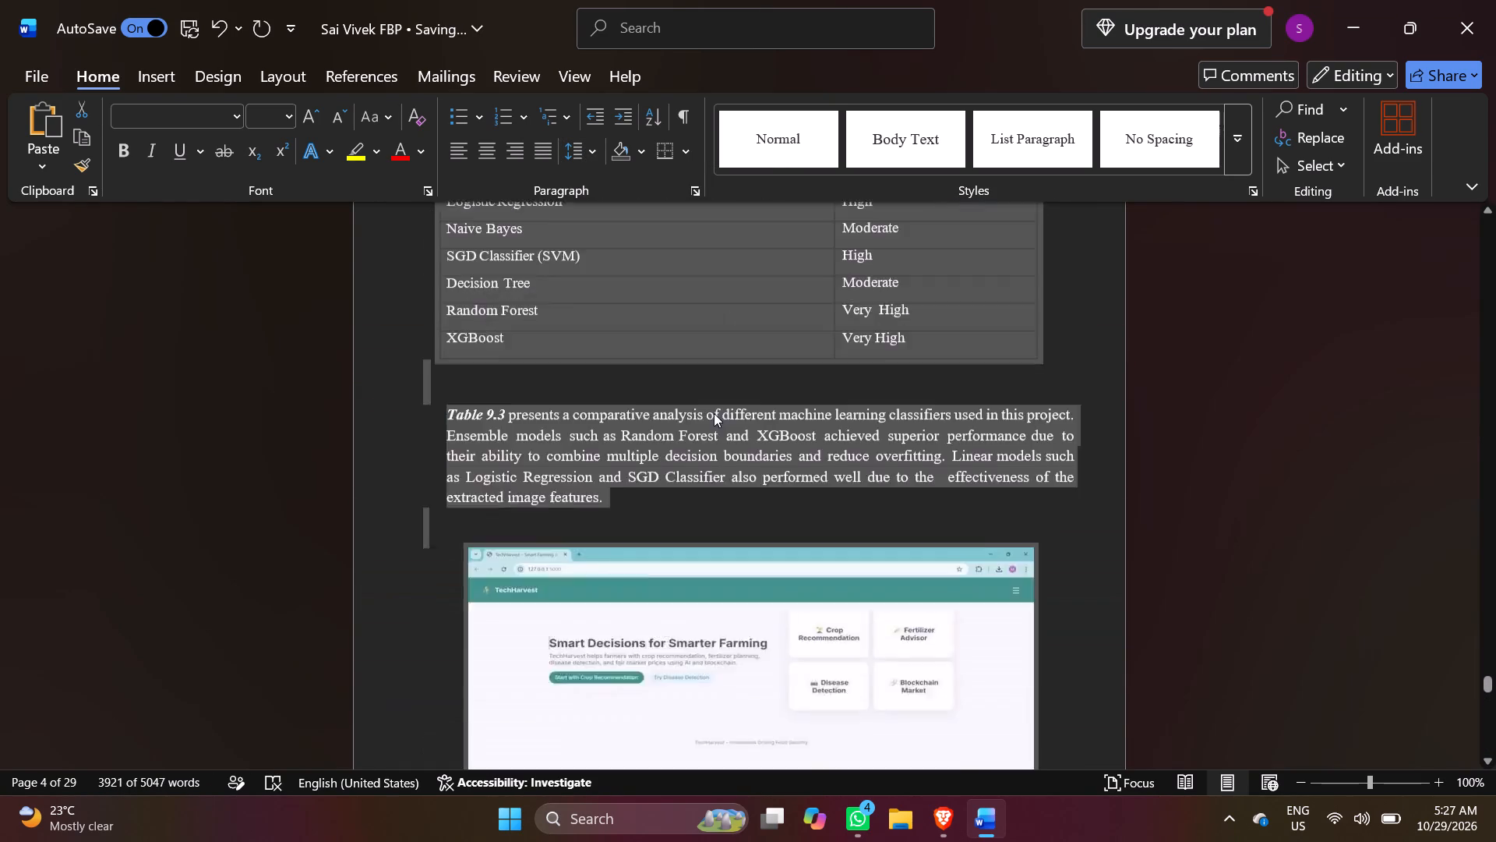
scroll(714, 413, "up", 20)
scroll(714, 413, "up", 7)
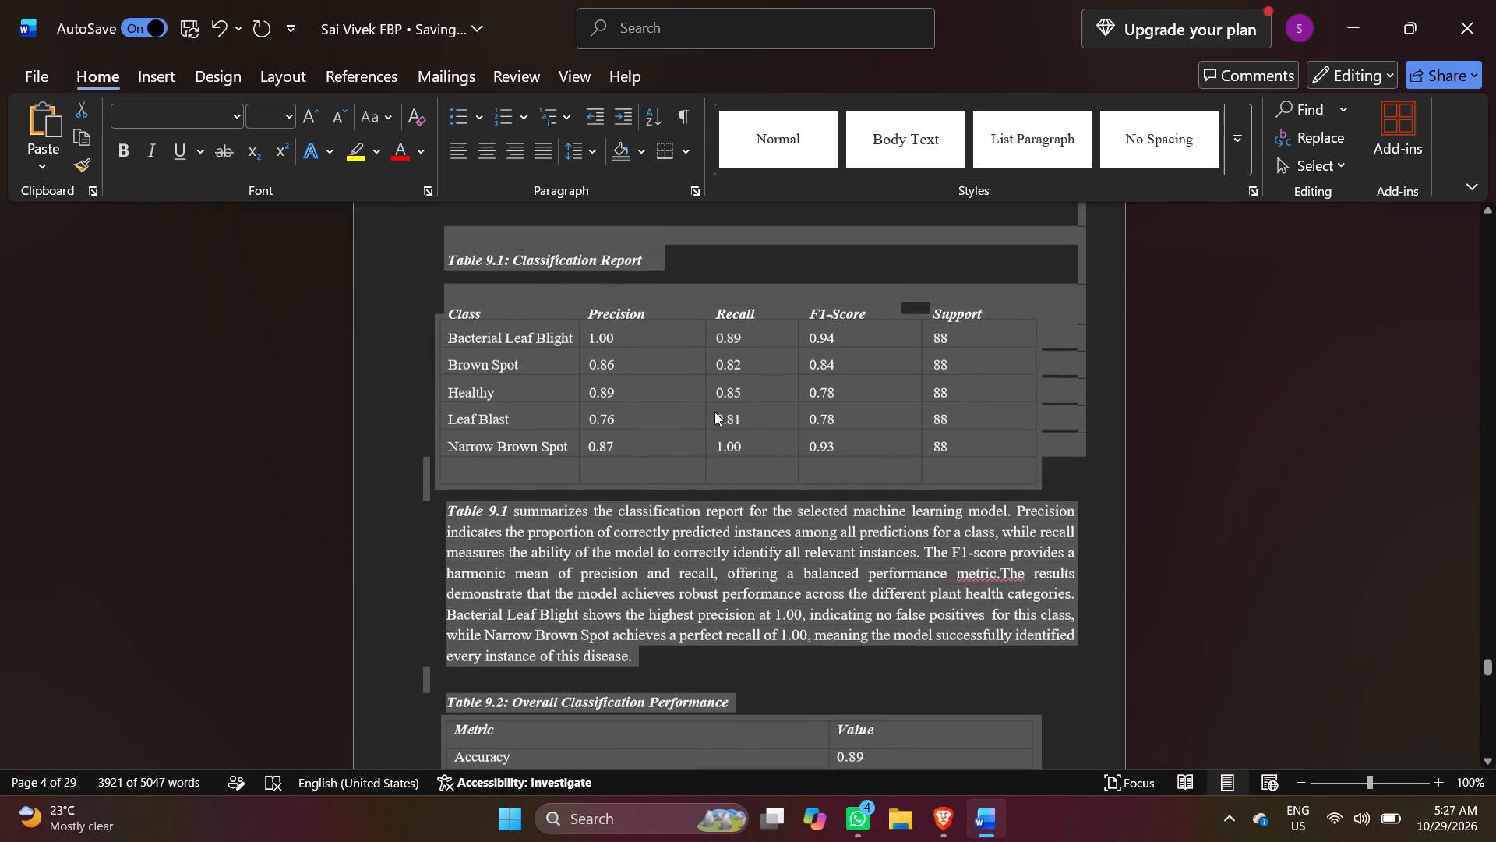
scroll(714, 412, "up", 12)
scroll(714, 410, "up", 18)
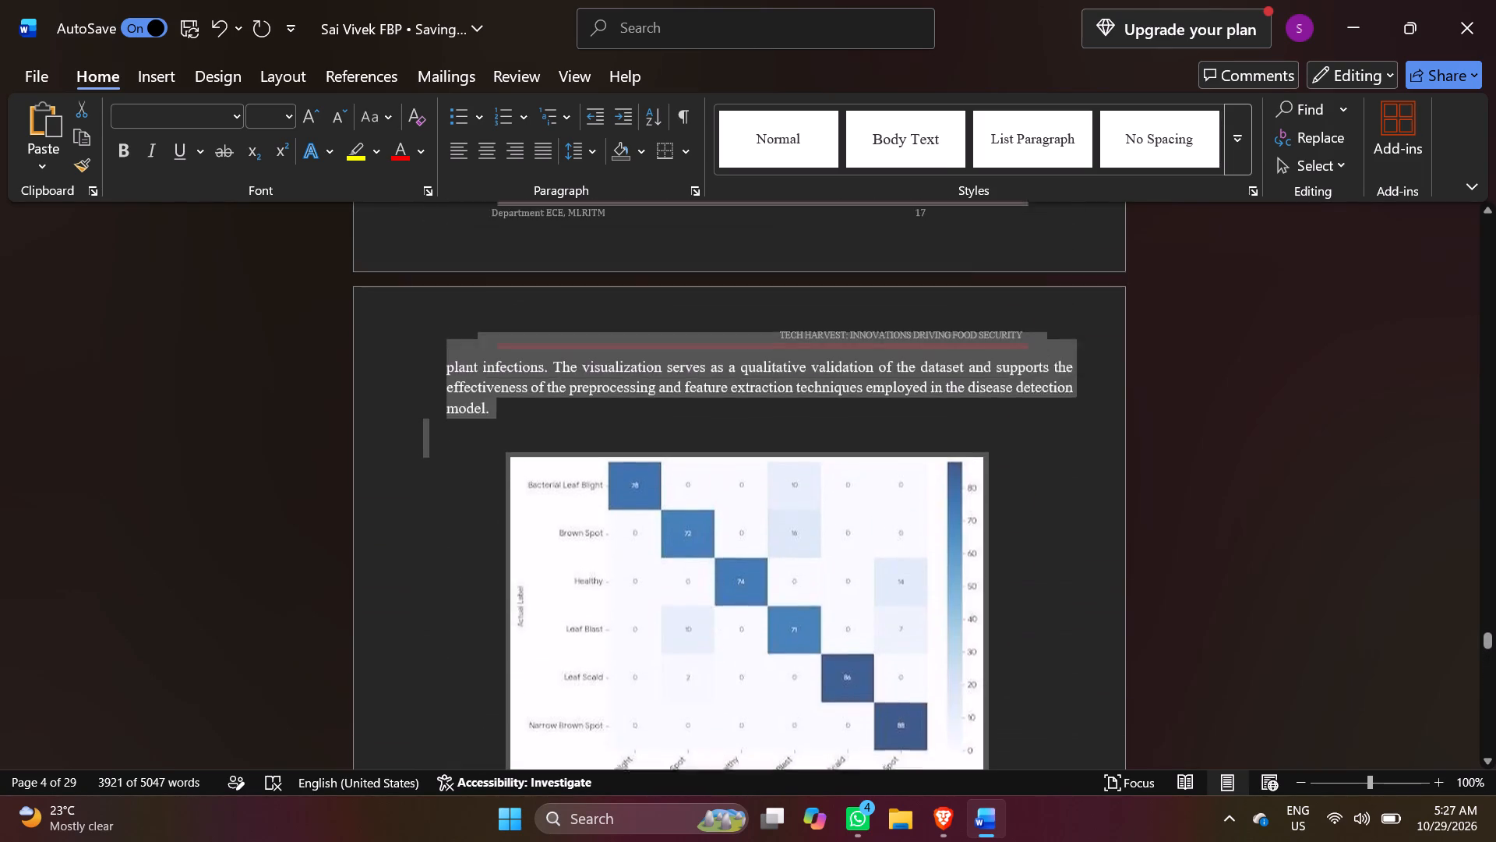
scroll(714, 410, "up", 18)
scroll(714, 409, "up", 7)
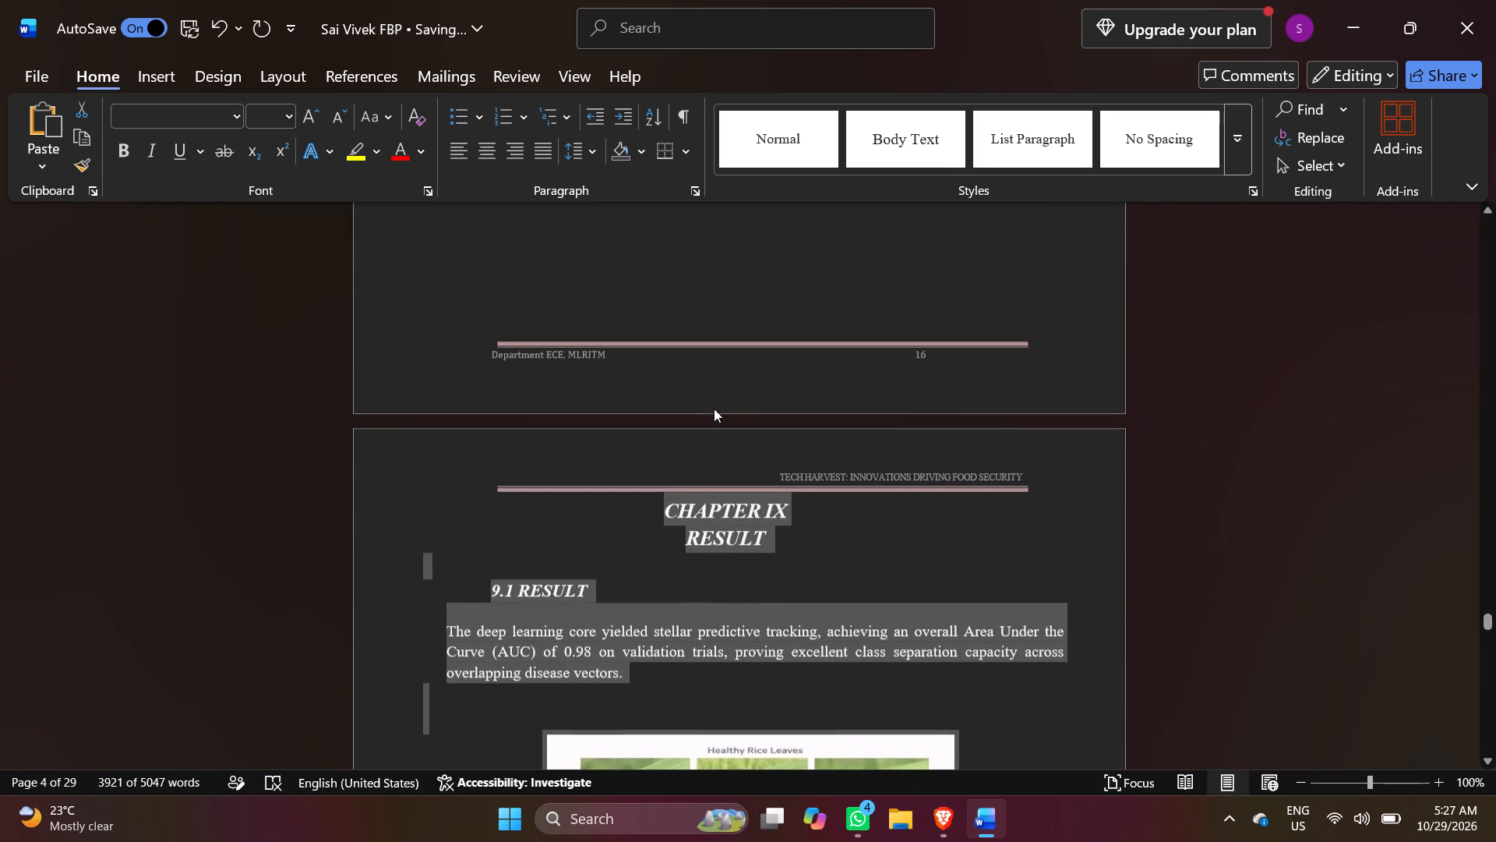
left_click(778, 302)
scroll(778, 302, "up", 6)
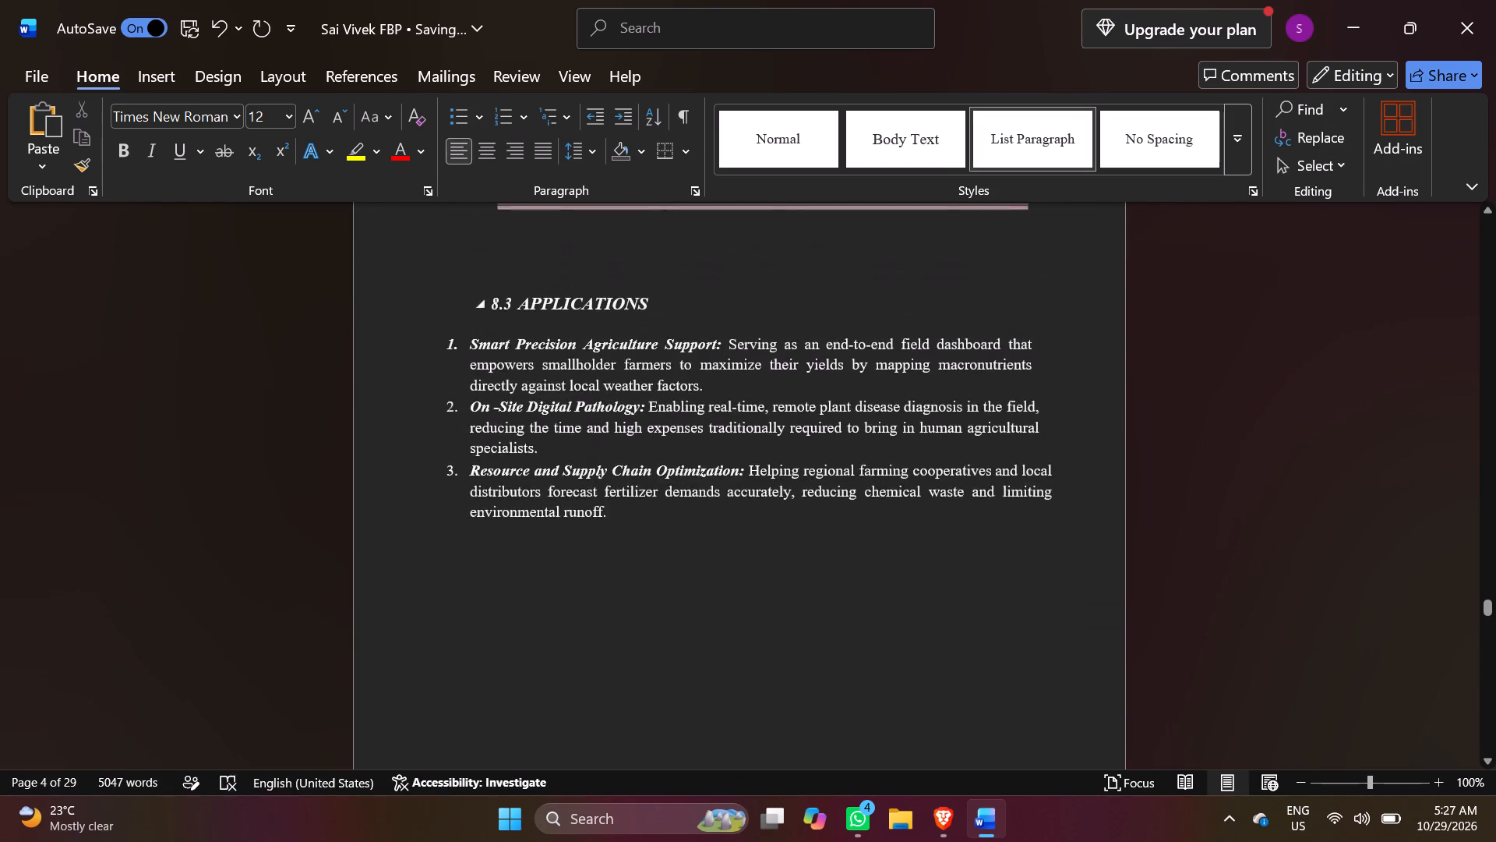
scroll(778, 302, "up", 7)
scroll(778, 302, "up", 20)
scroll(778, 302, "up", 11)
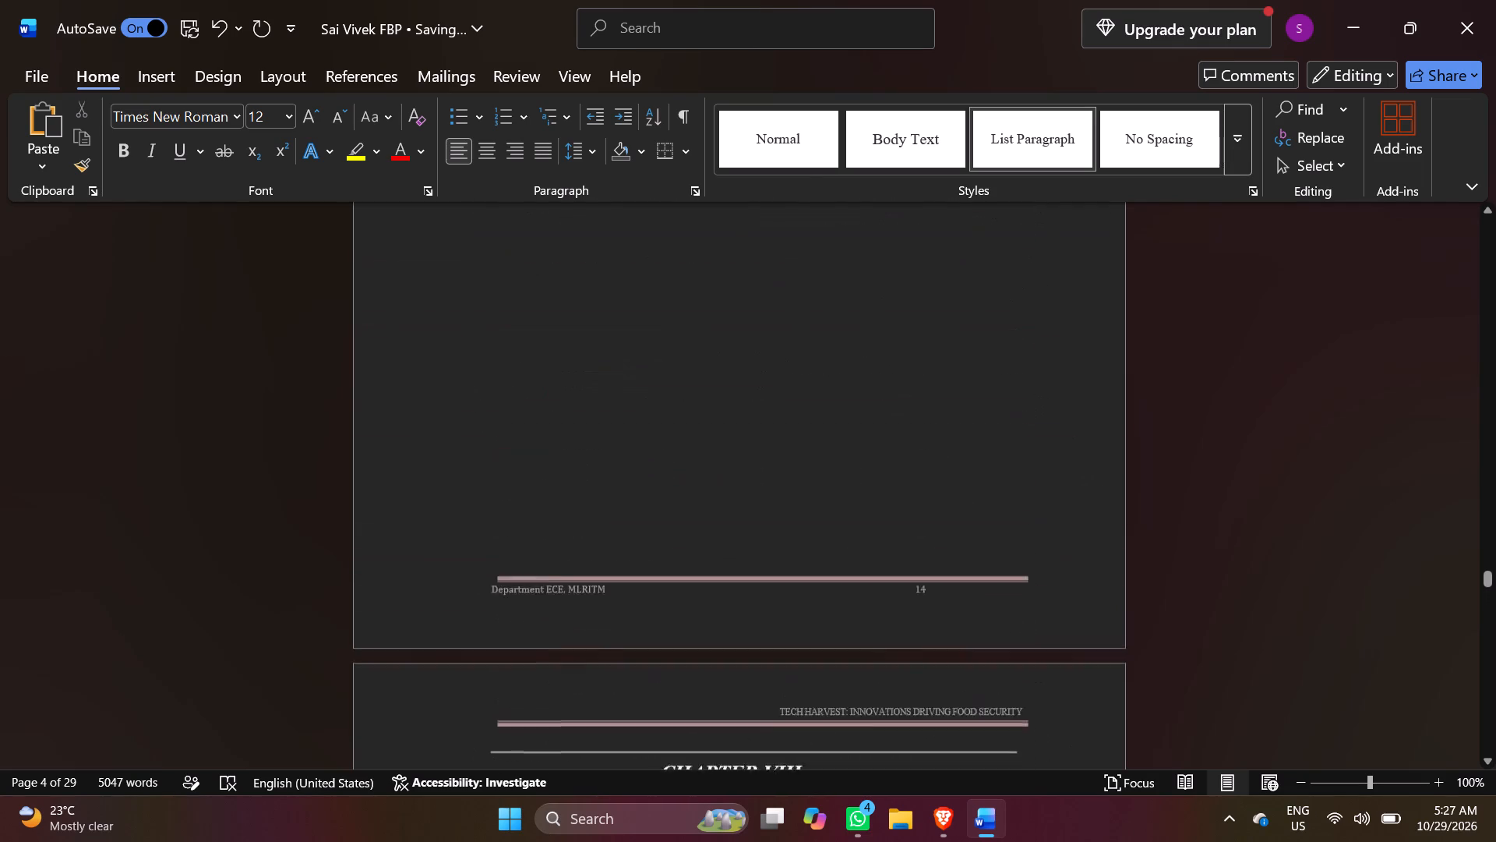
scroll(777, 302, "up", 20)
scroll(777, 302, "up", 19)
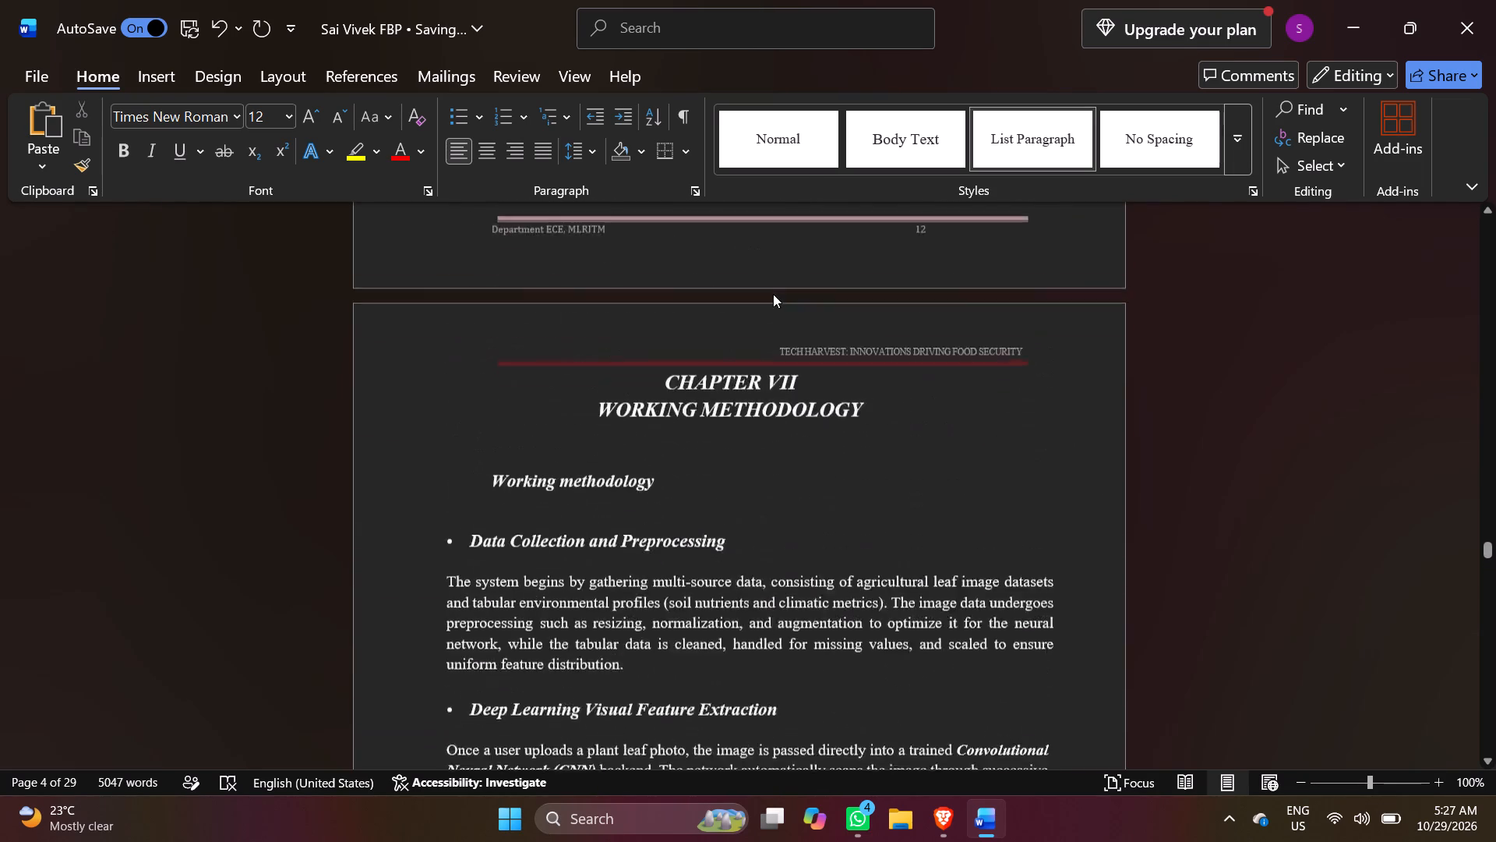
scroll(773, 294, "up", 20)
scroll(773, 294, "up", 14)
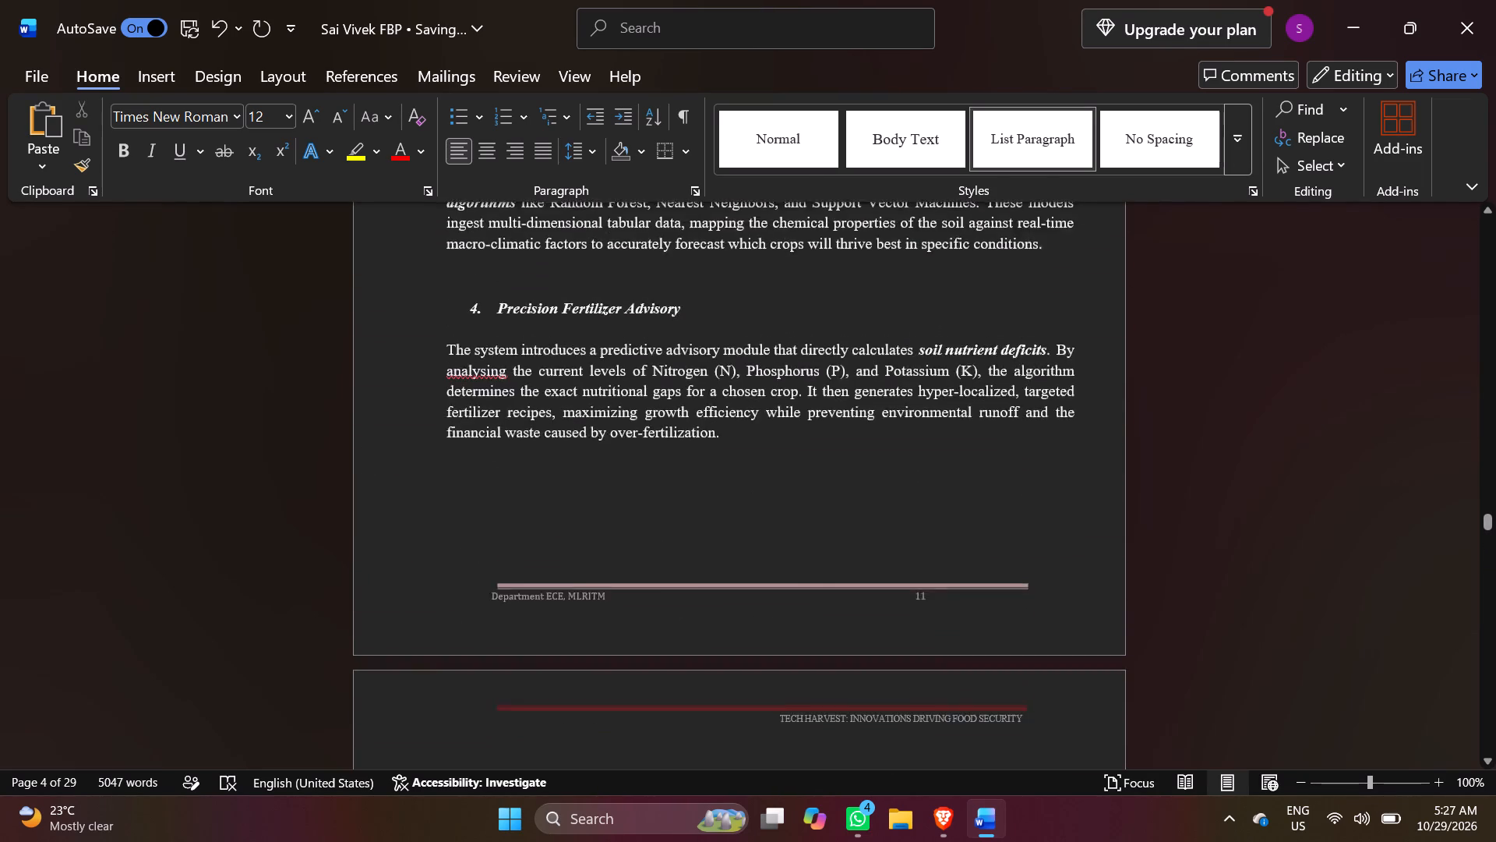
scroll(776, 285, "up", 20)
scroll(776, 285, "up", 7)
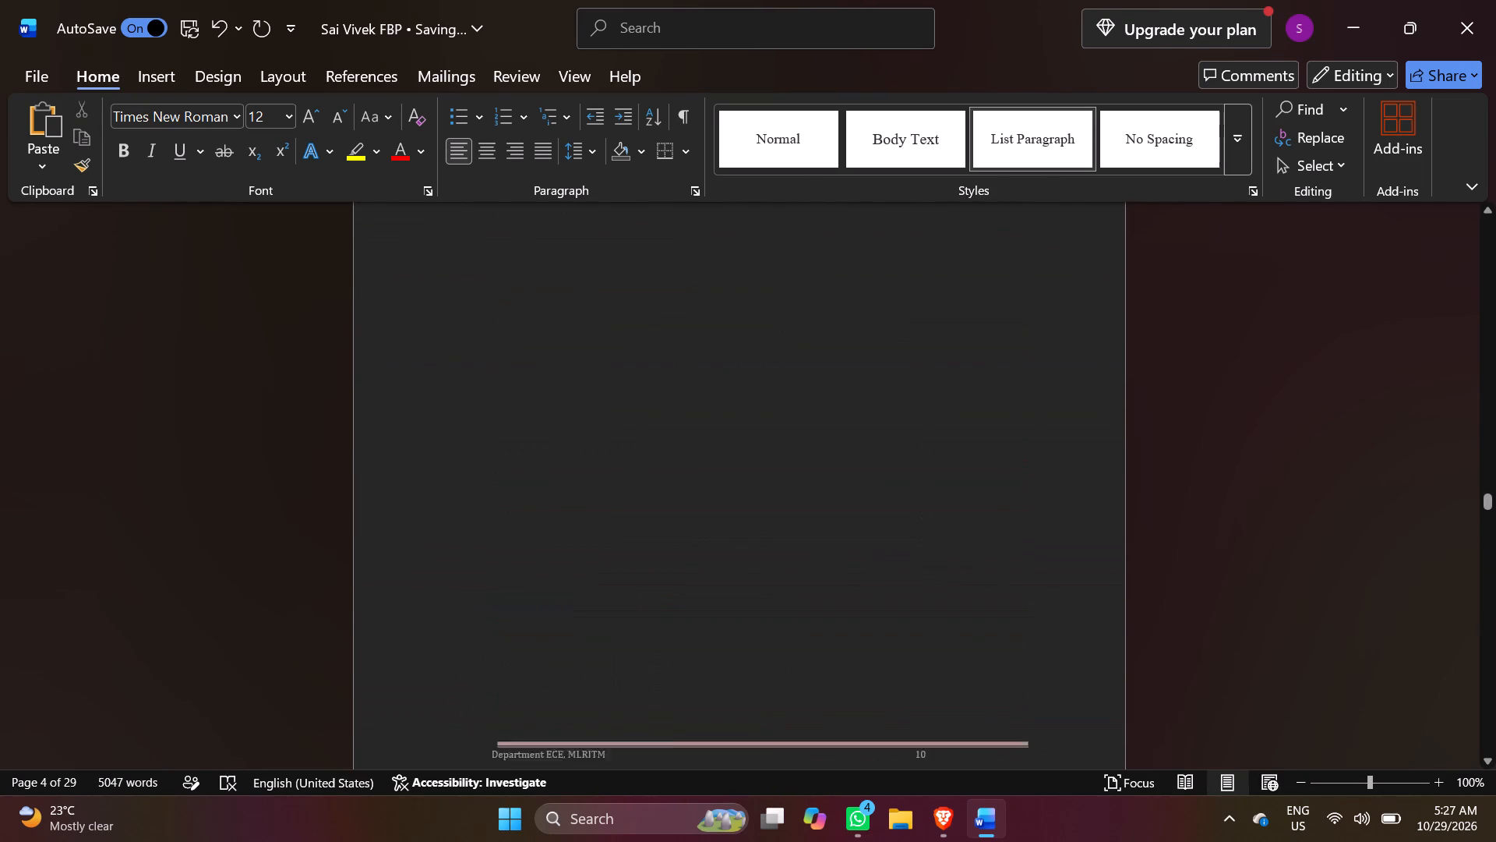
scroll(778, 282, "up", 20)
scroll(778, 282, "up", 15)
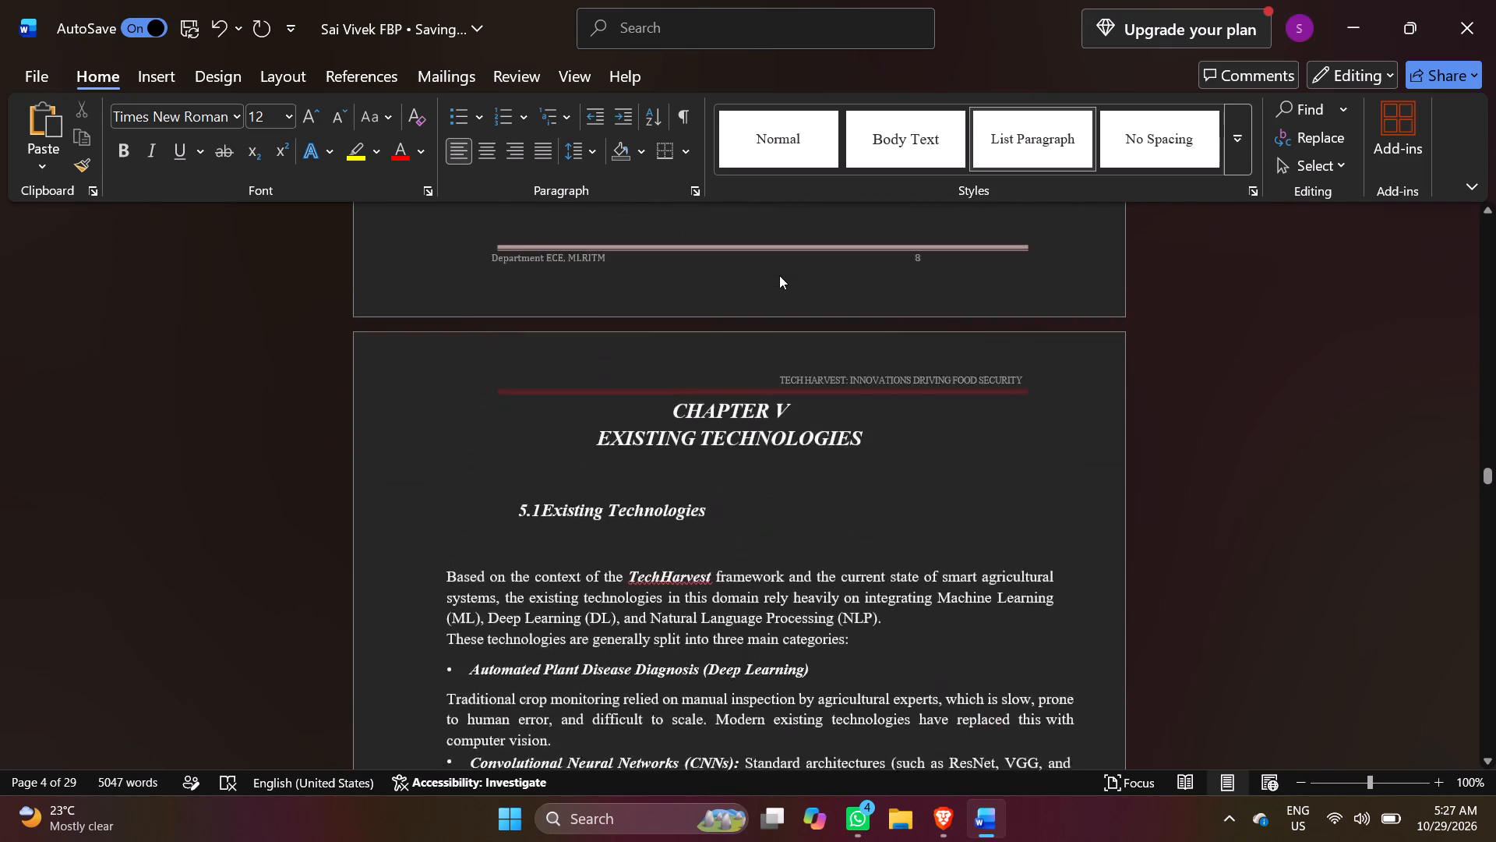
scroll(779, 275, "up", 13)
scroll(779, 274, "up", 11)
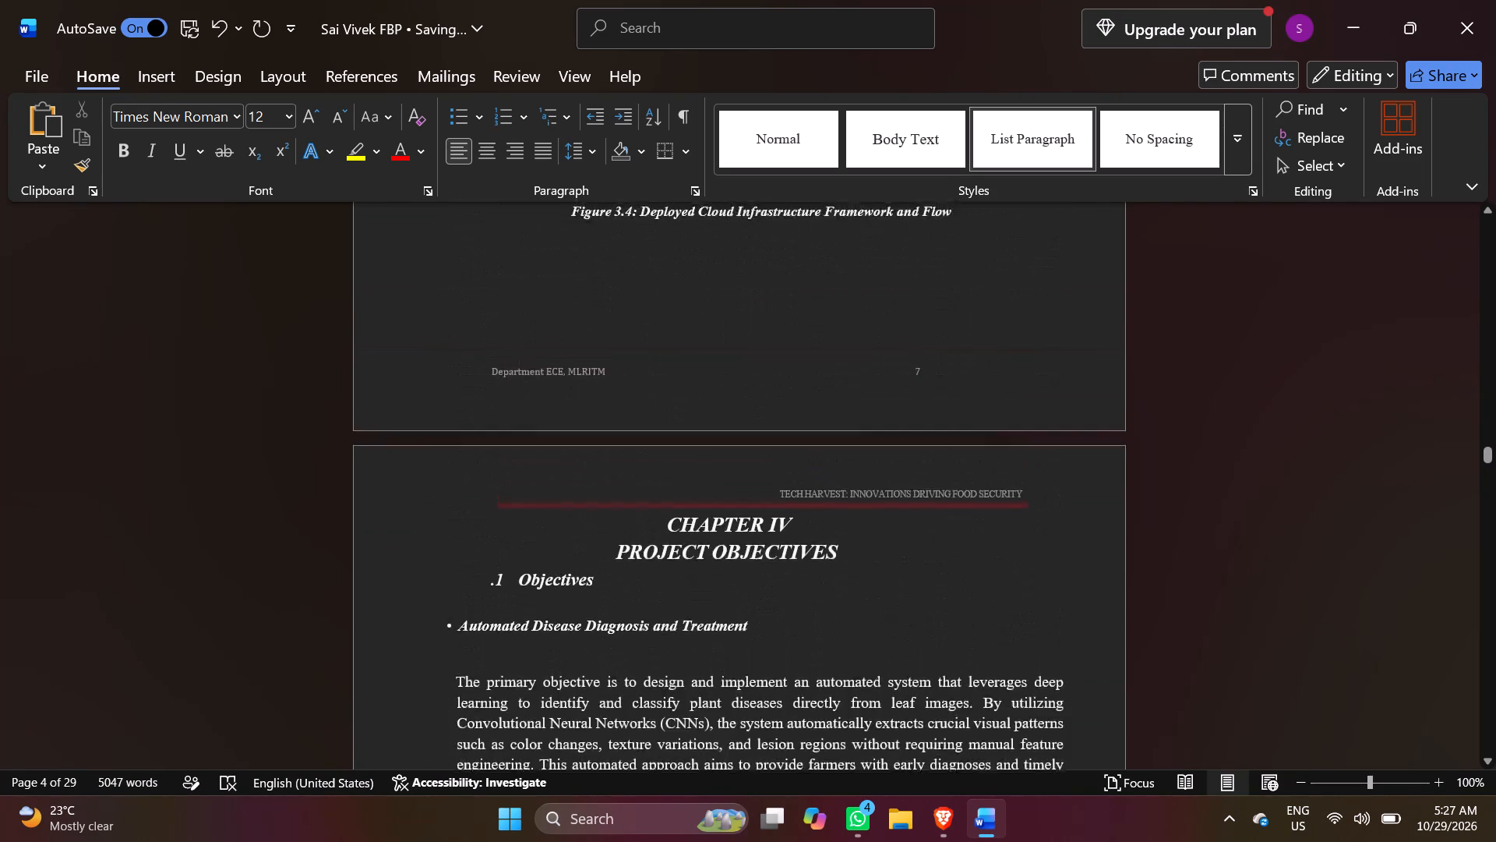
scroll(779, 272, "up", 7)
scroll(779, 273, "down", 11)
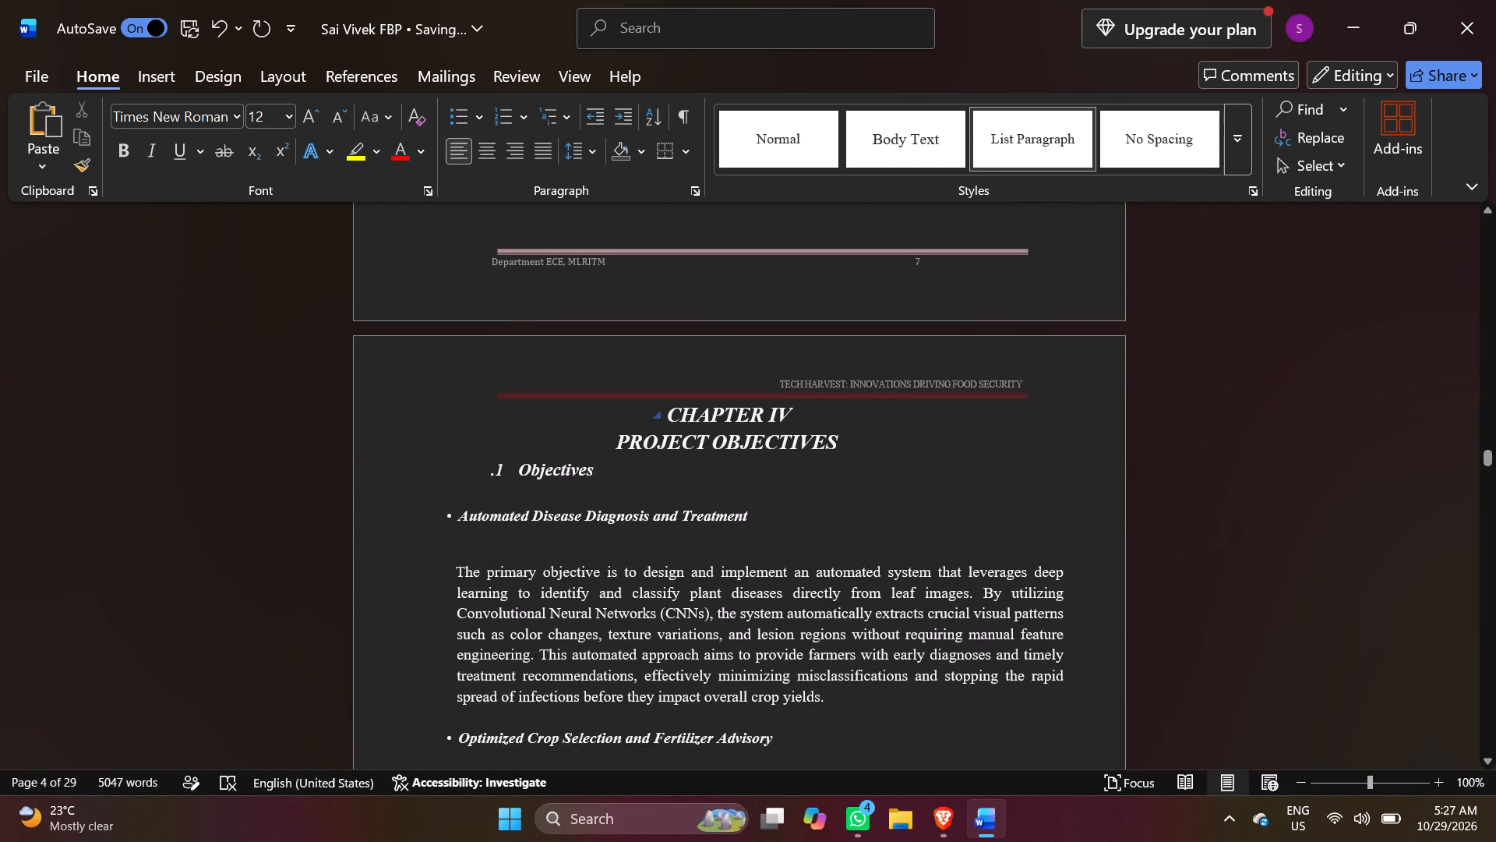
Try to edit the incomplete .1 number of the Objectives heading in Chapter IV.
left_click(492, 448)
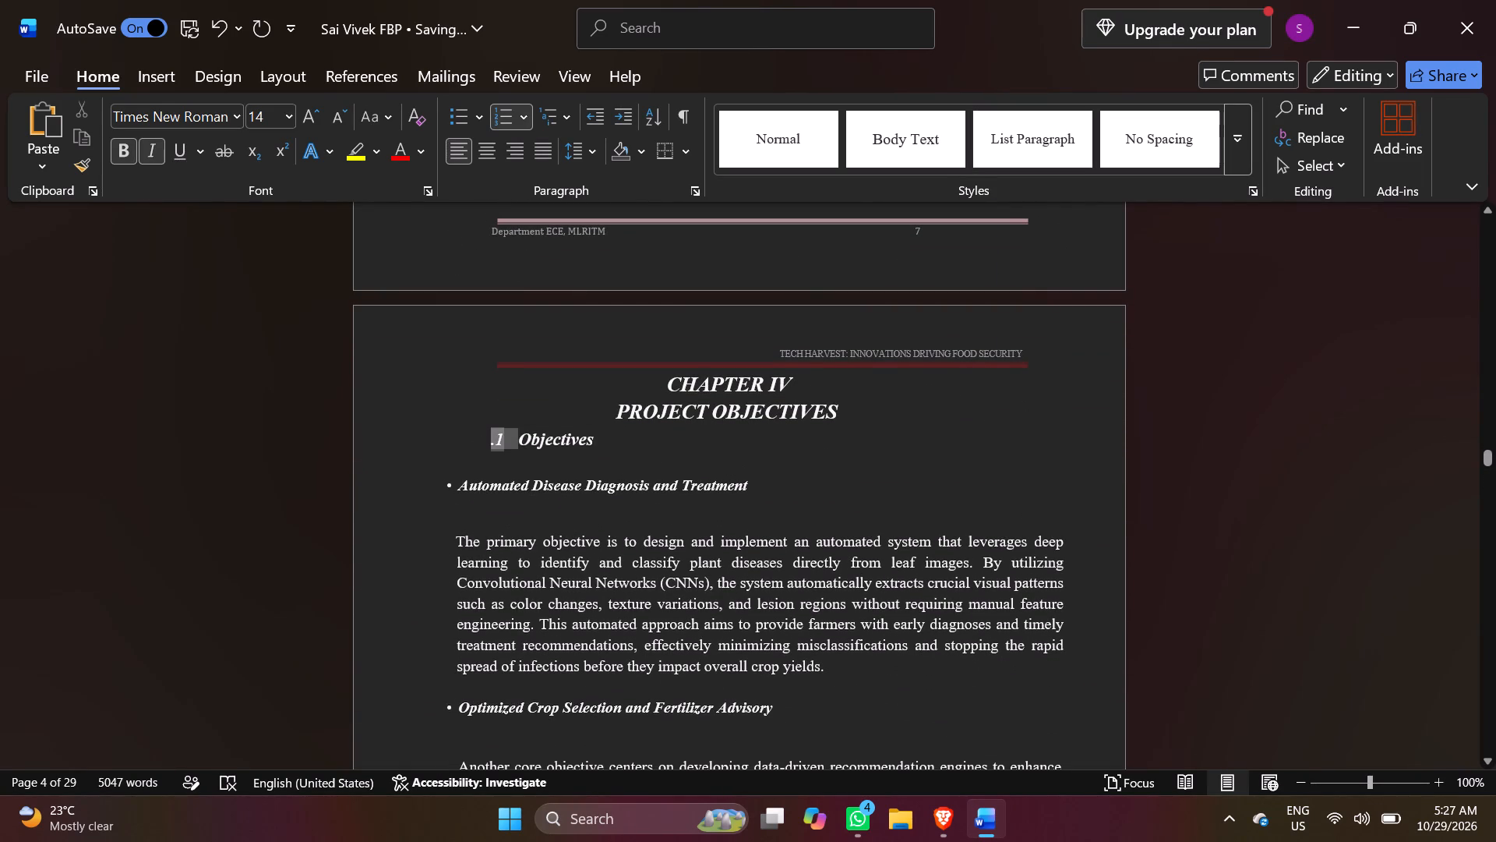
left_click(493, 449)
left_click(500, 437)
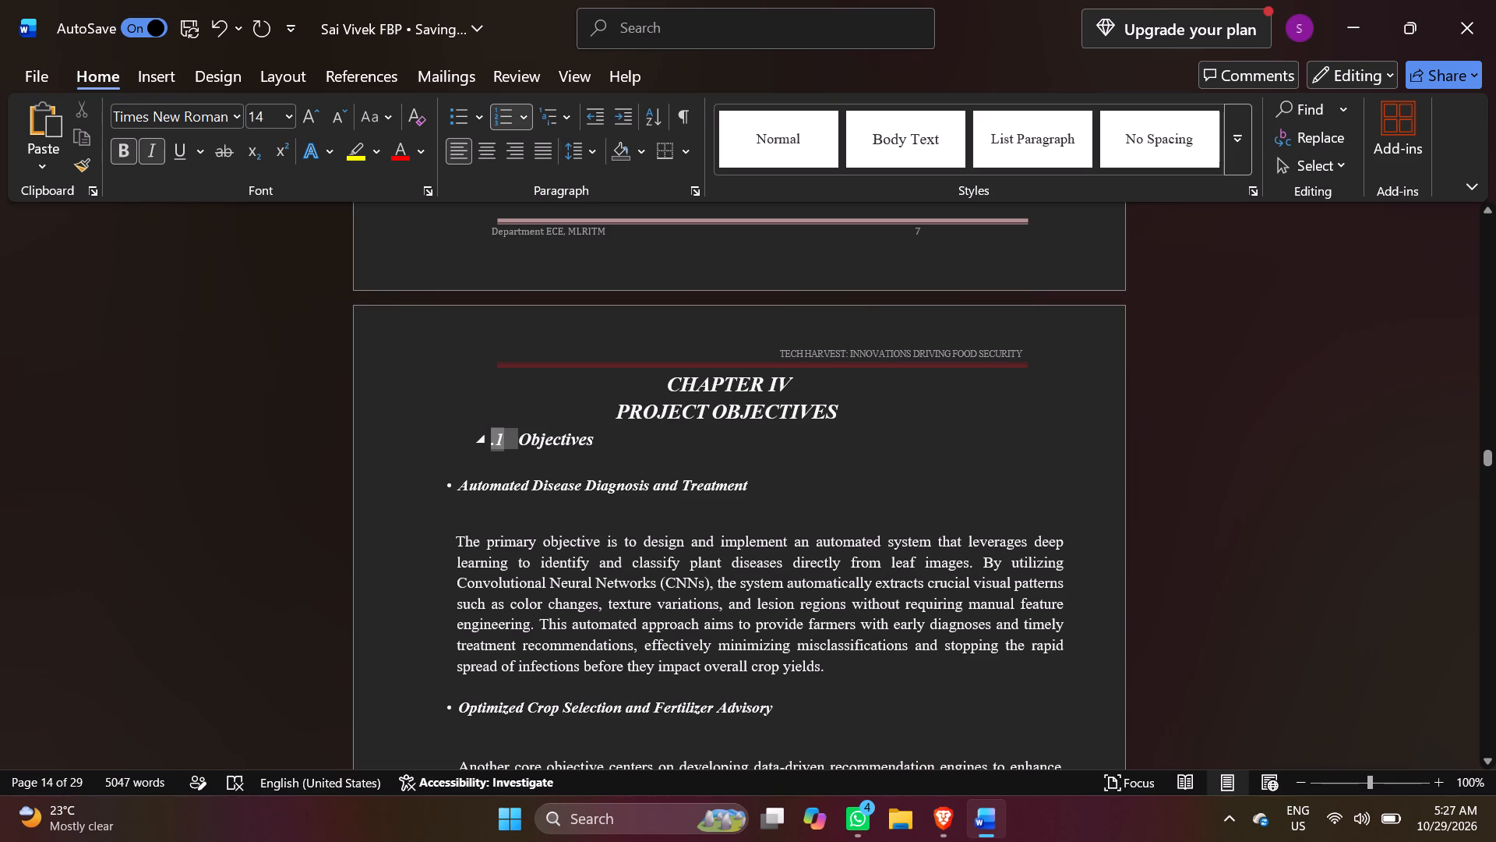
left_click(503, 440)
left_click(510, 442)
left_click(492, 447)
Delete the blank lines below the Automated Disease Diagnosis and Treatment and Optimized Crop Selection and Fertilizer Advisory headings in Chapter IV.
left_click(537, 479)
left_click(513, 520)
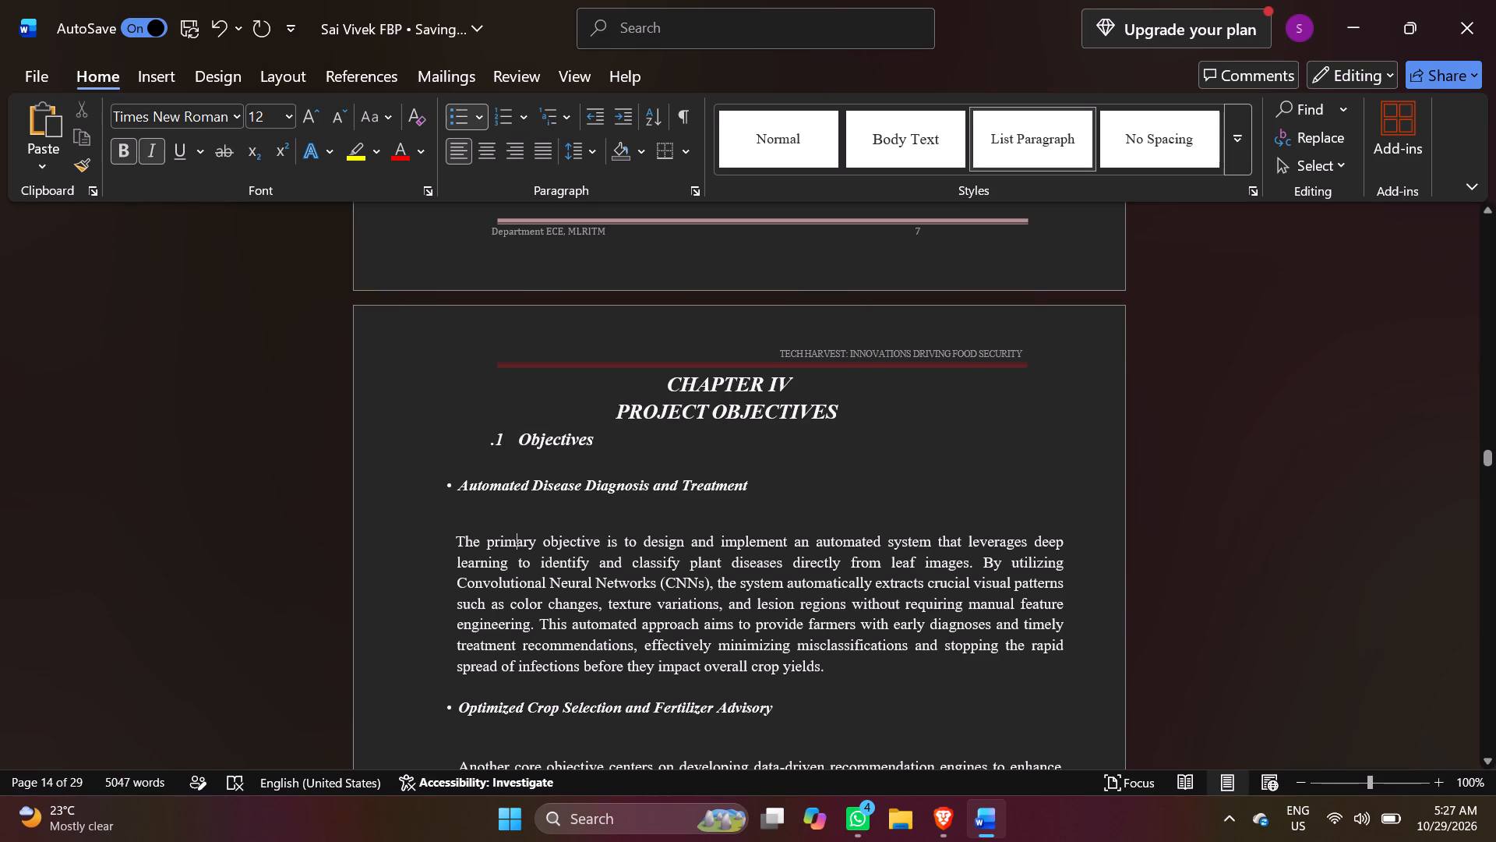
left_click(453, 540)
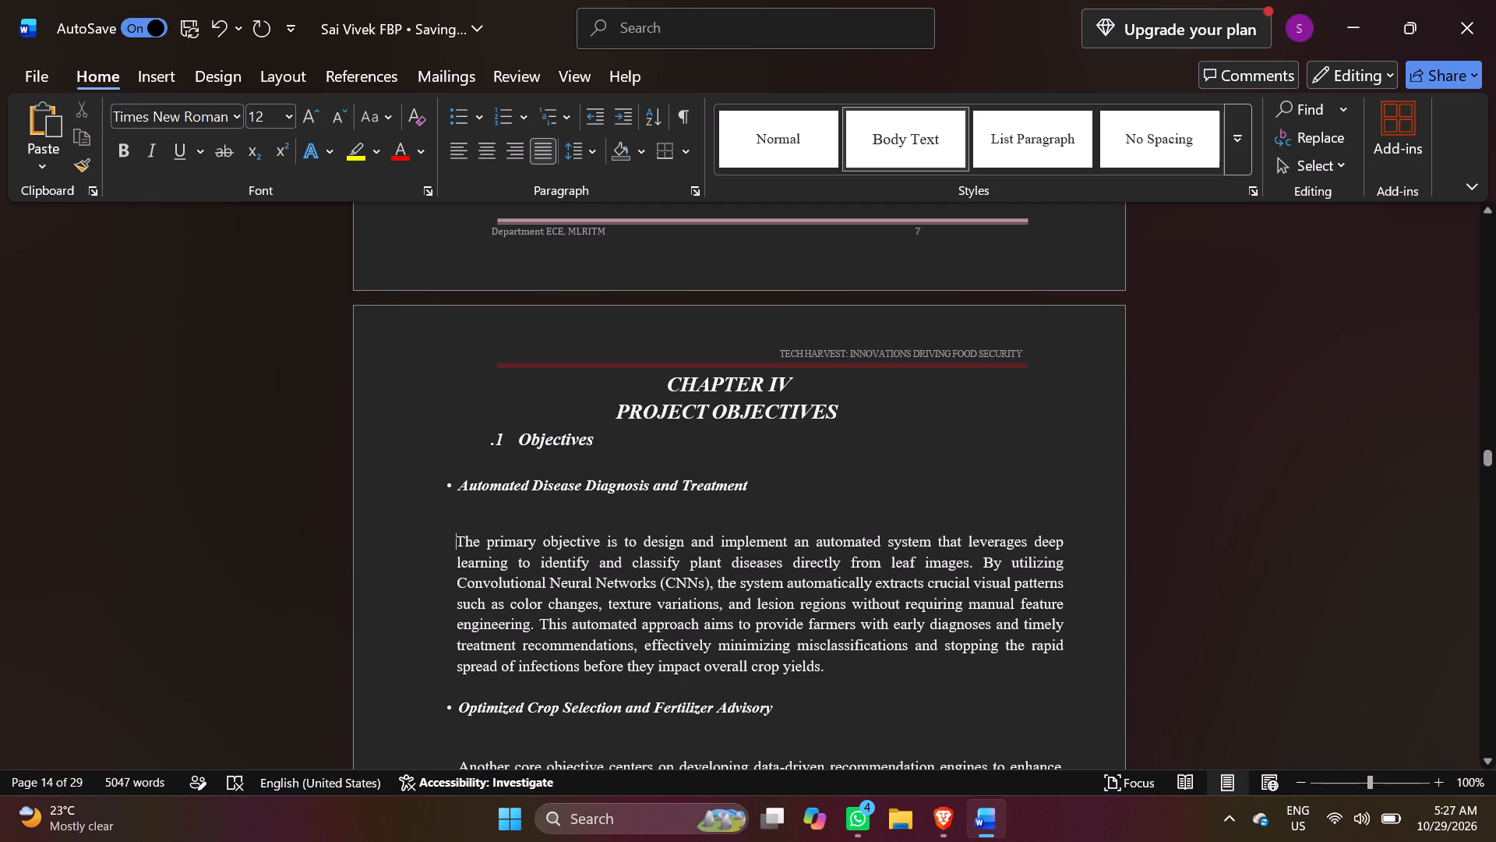
left_click(461, 514)
key("BackSpace")
scroll(485, 649, "down", 1)
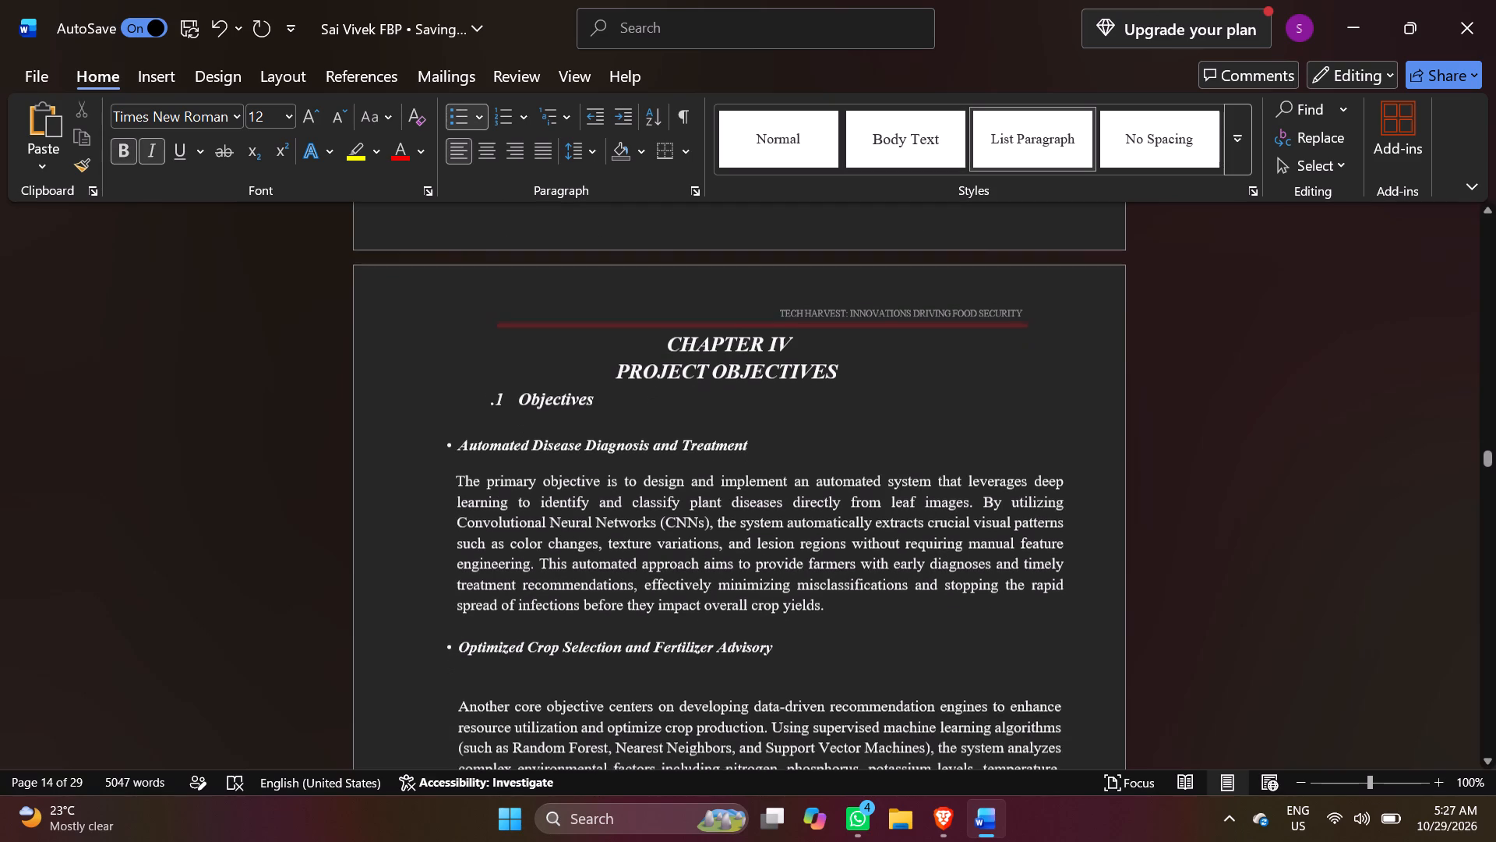
left_click(456, 682)
left_click(453, 671)
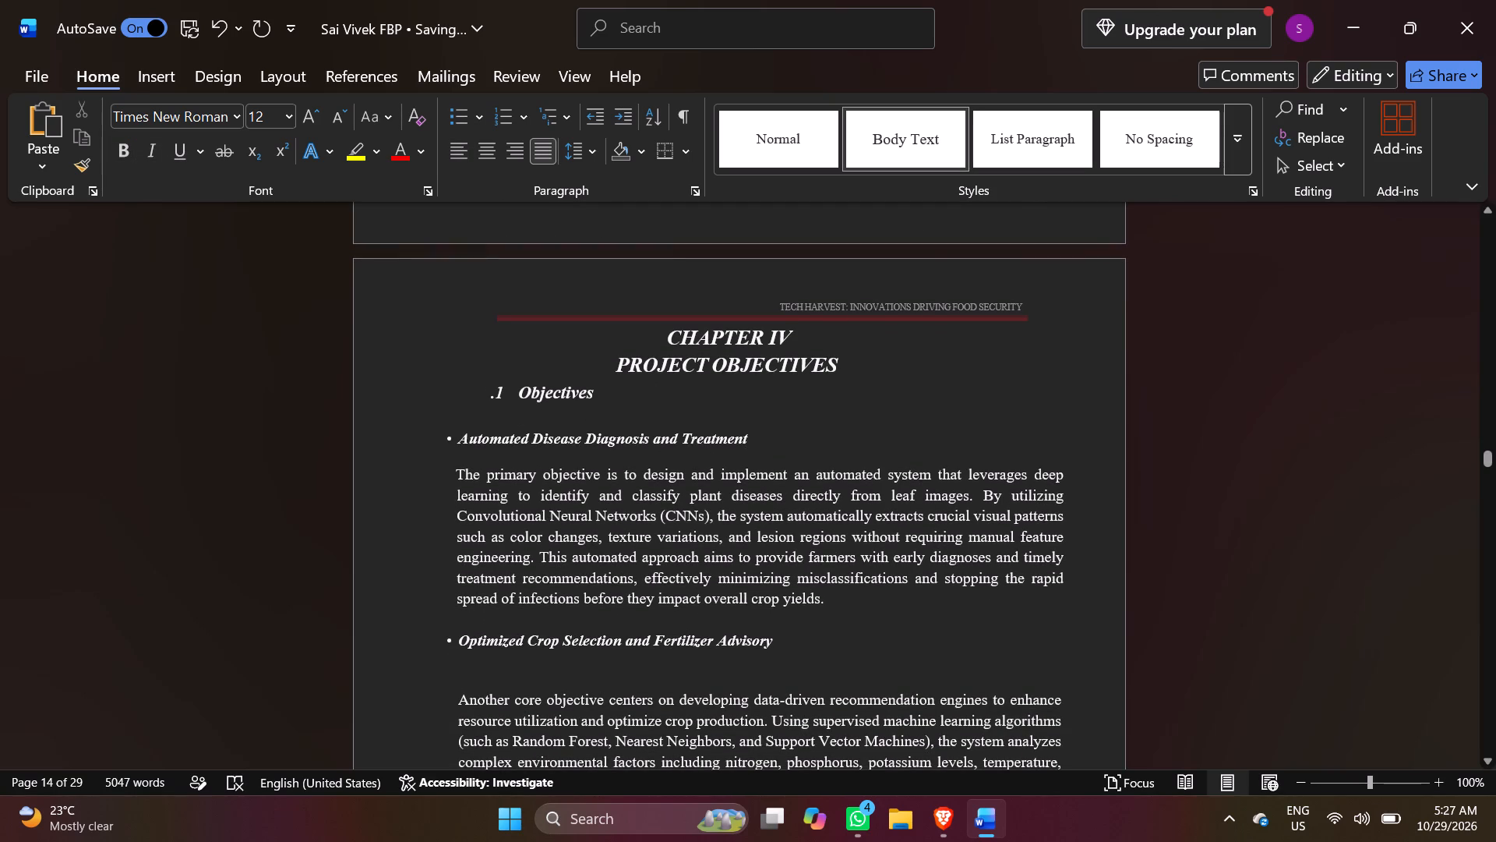
key("BackSpace")
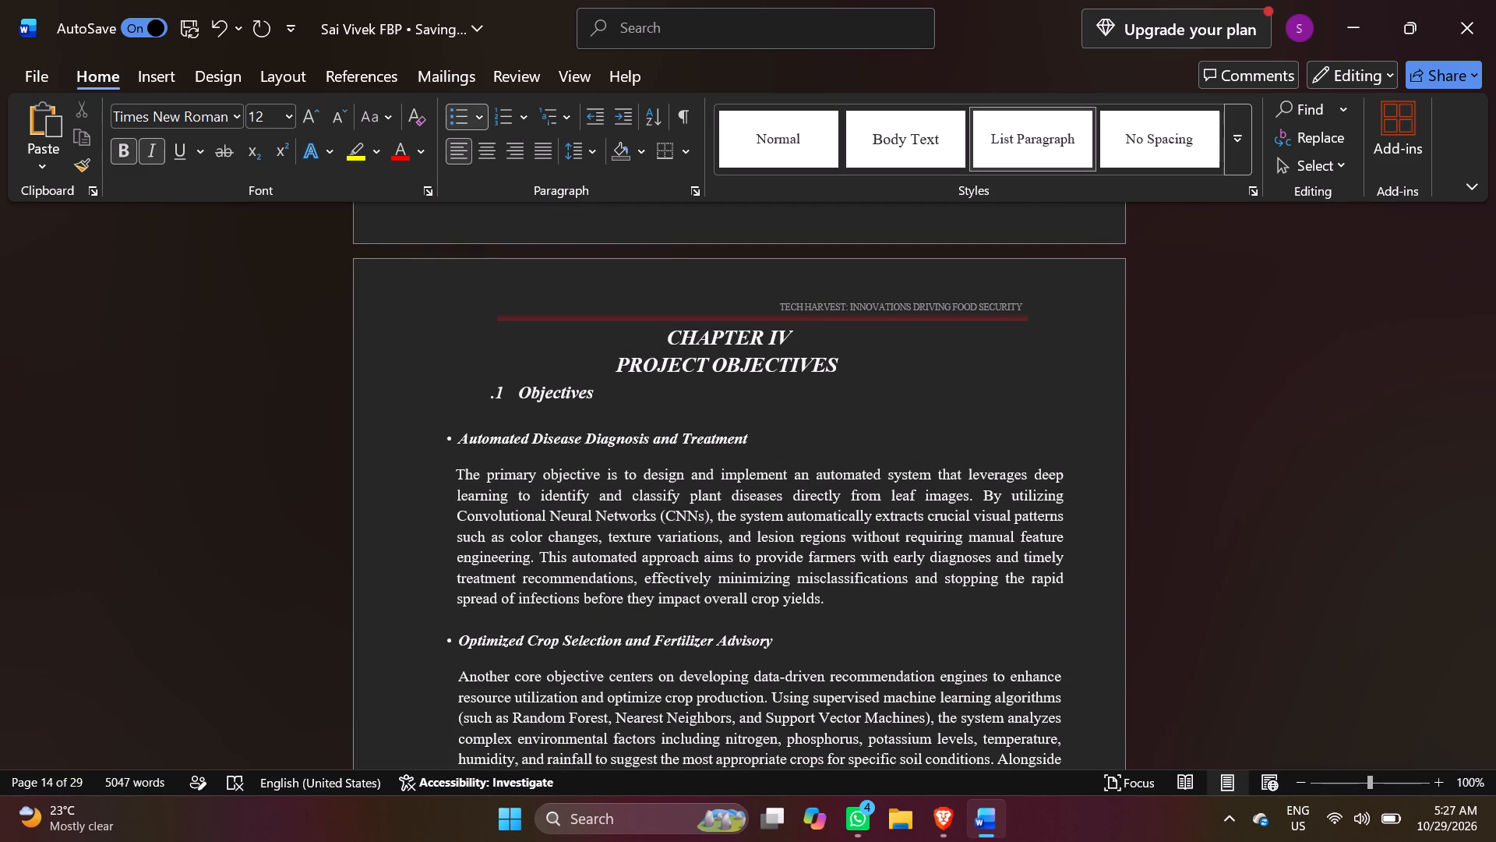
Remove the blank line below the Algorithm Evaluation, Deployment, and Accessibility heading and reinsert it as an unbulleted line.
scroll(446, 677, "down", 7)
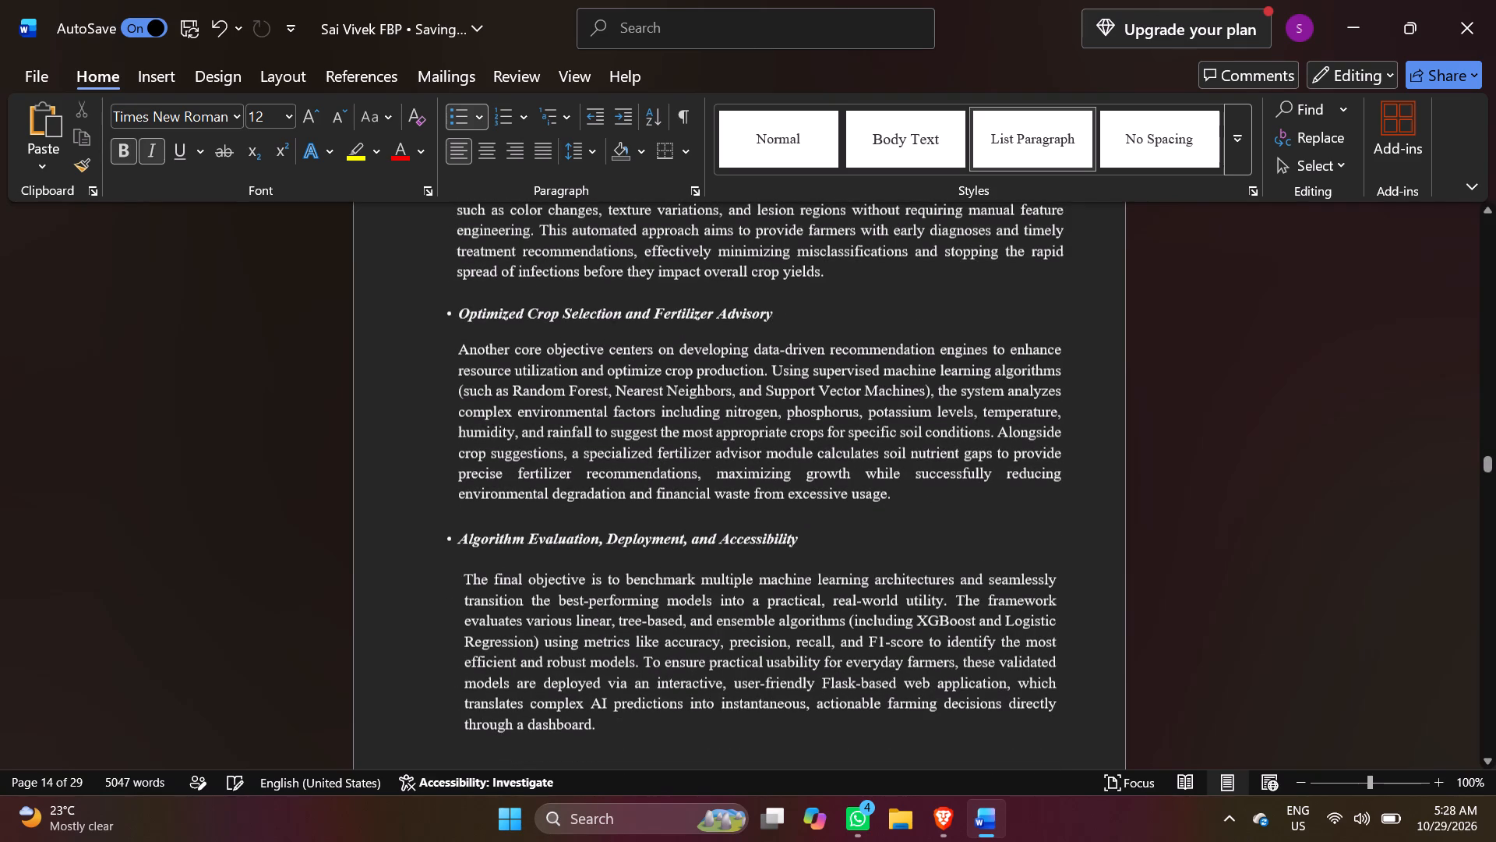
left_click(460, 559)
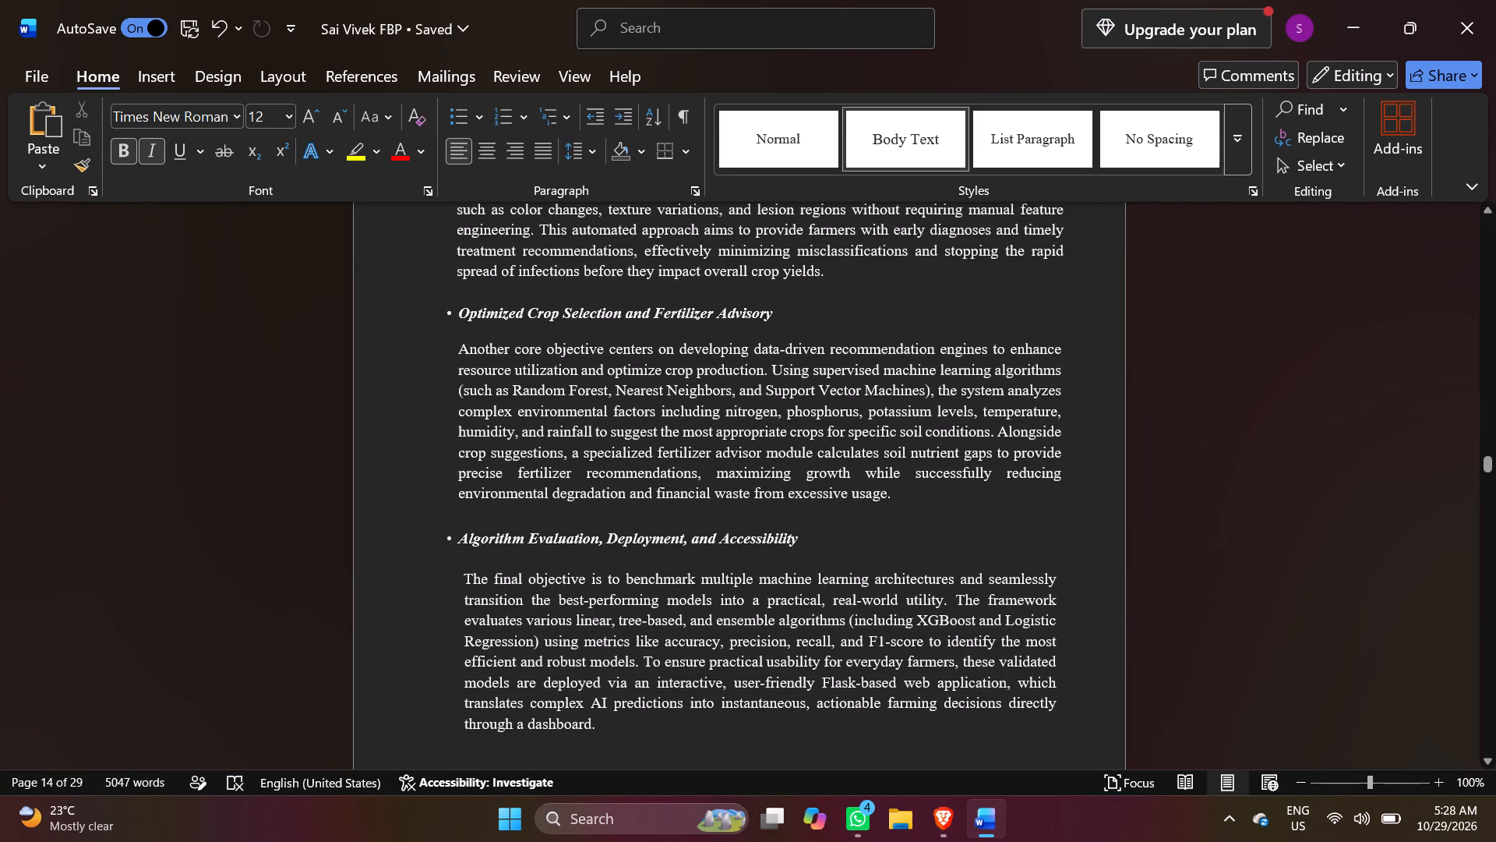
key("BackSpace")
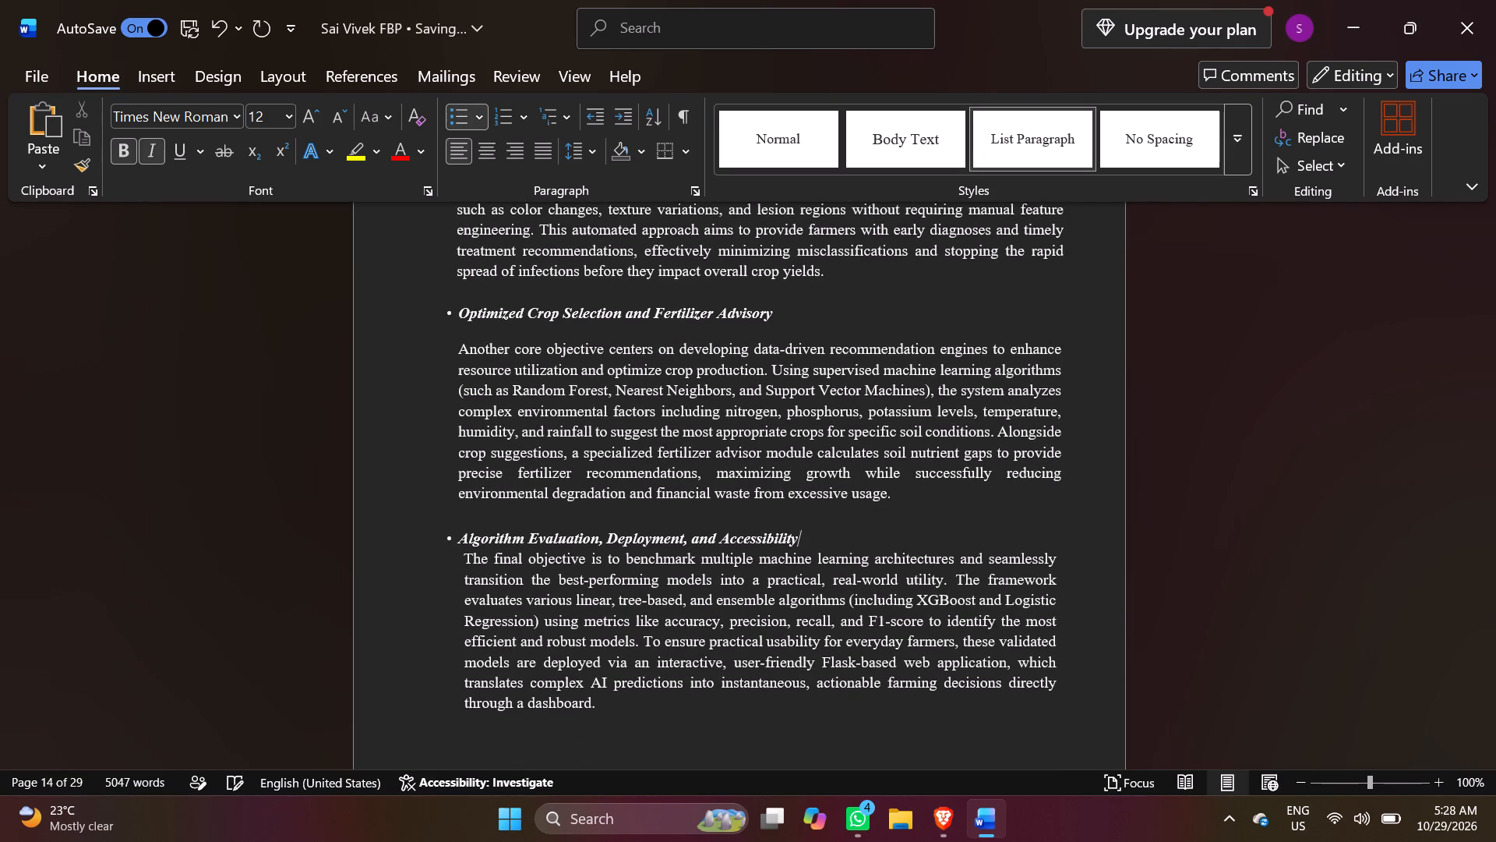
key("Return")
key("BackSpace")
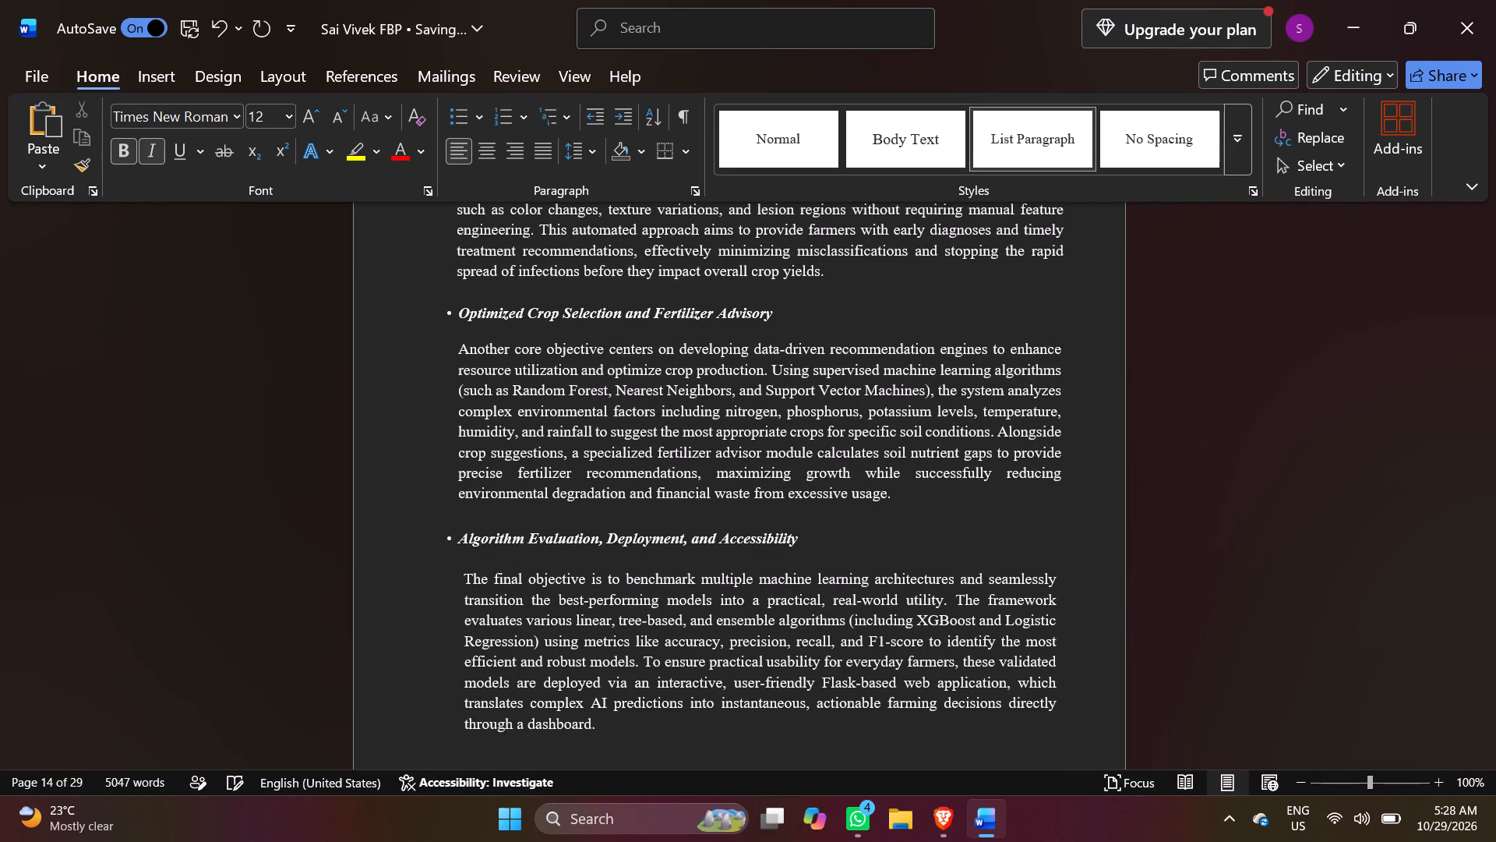
Review the spacing and layout from Chapter IV back to Chapter I, examining sections 1.1 Objective and 1.2 Feasibility Study.
scroll(499, 566, "up", 6)
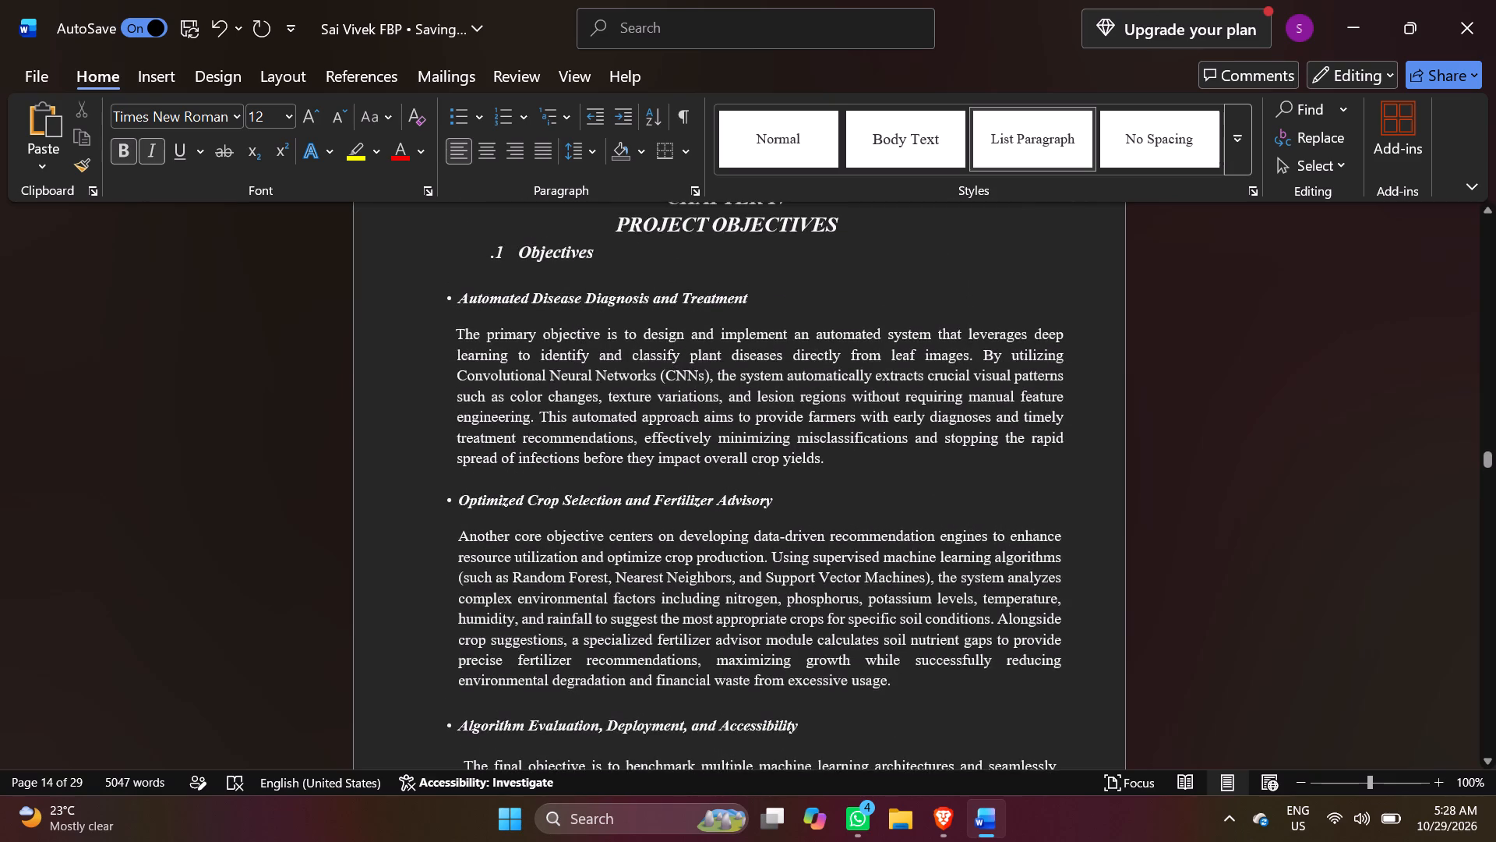
scroll(504, 564, "up", 20)
scroll(504, 564, "up", 6)
scroll(504, 562, "down", 2)
scroll(503, 562, "up", 2)
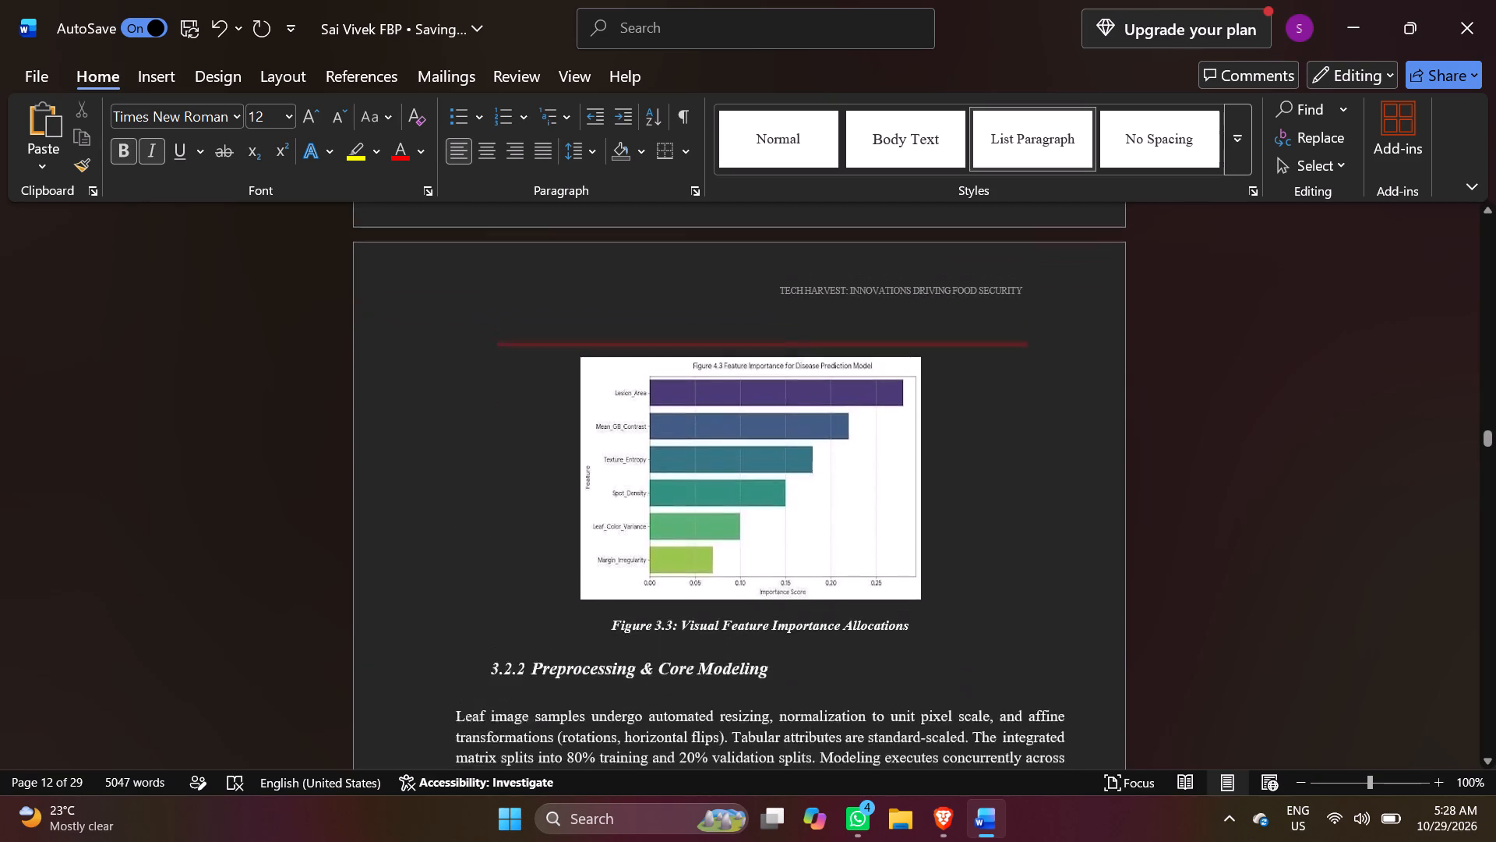
scroll(503, 562, "up", 20)
scroll(503, 562, "up", 20)
scroll(503, 562, "up", 1)
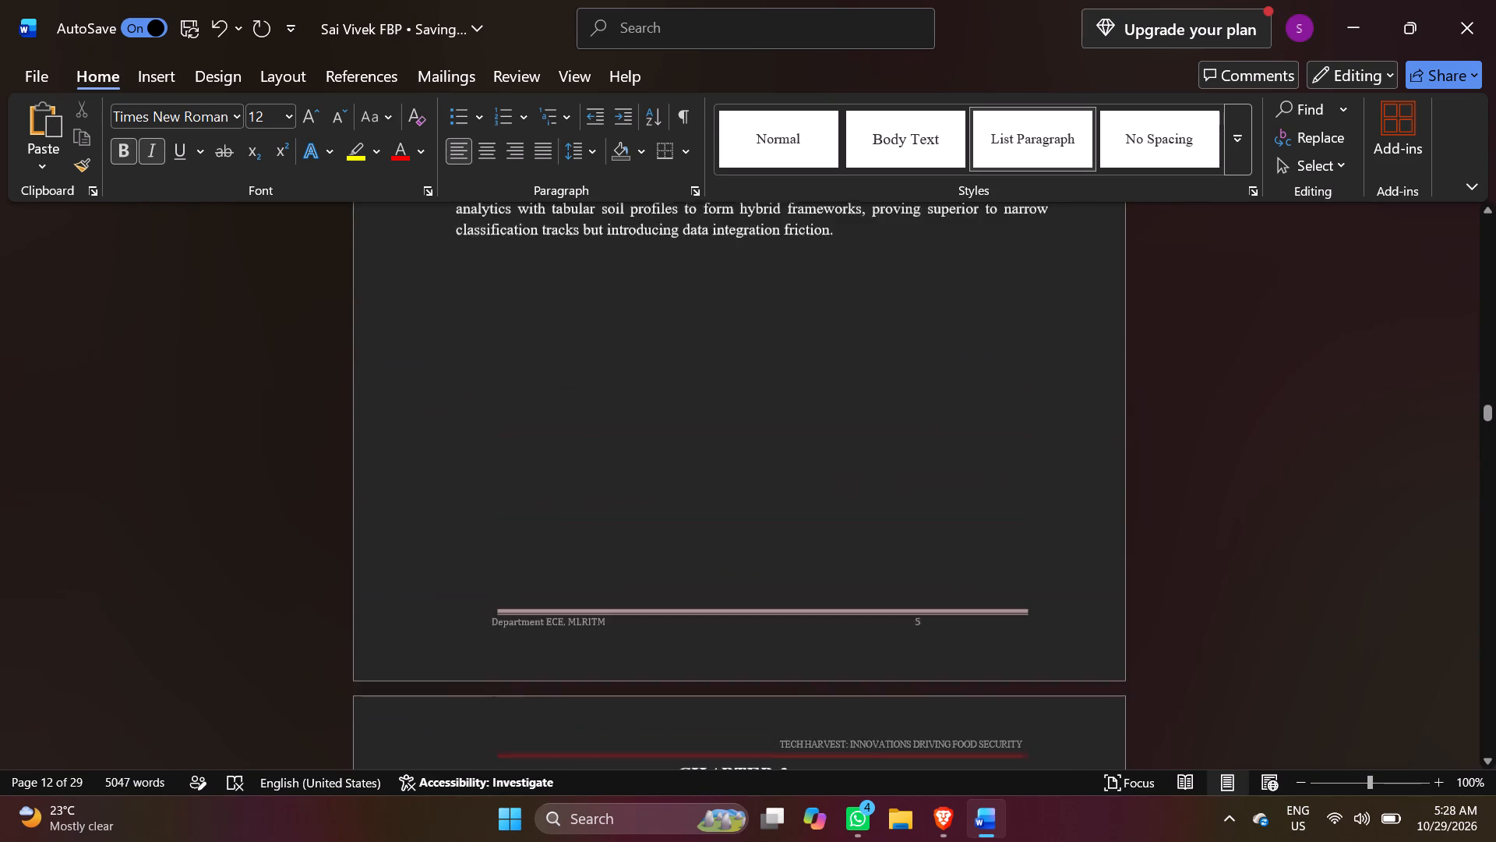
scroll(505, 560, "up", 20)
scroll(505, 560, "up", 20)
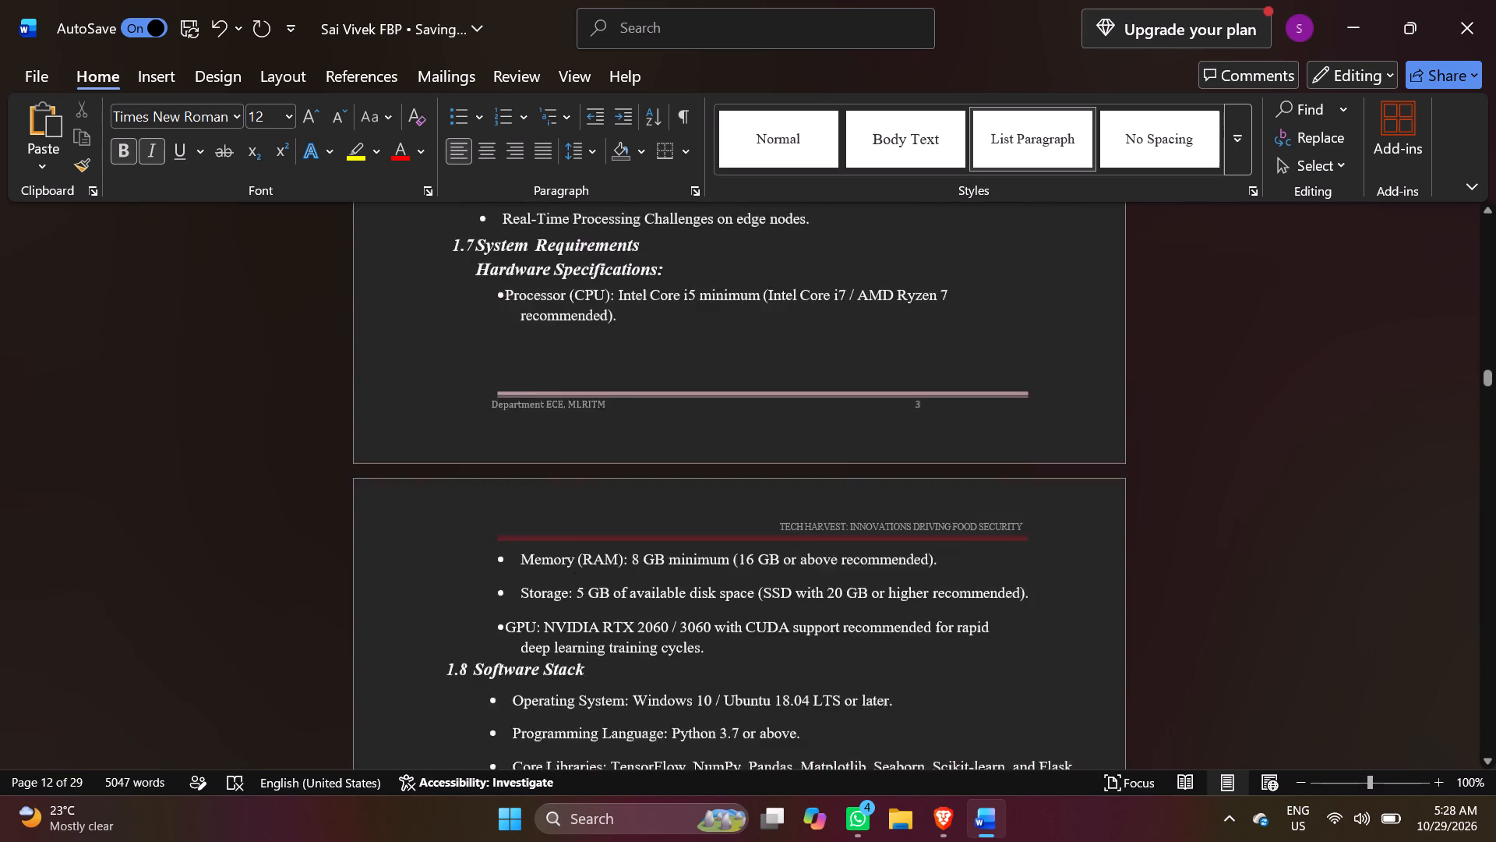
scroll(505, 548, "up", 20)
scroll(505, 548, "up", 18)
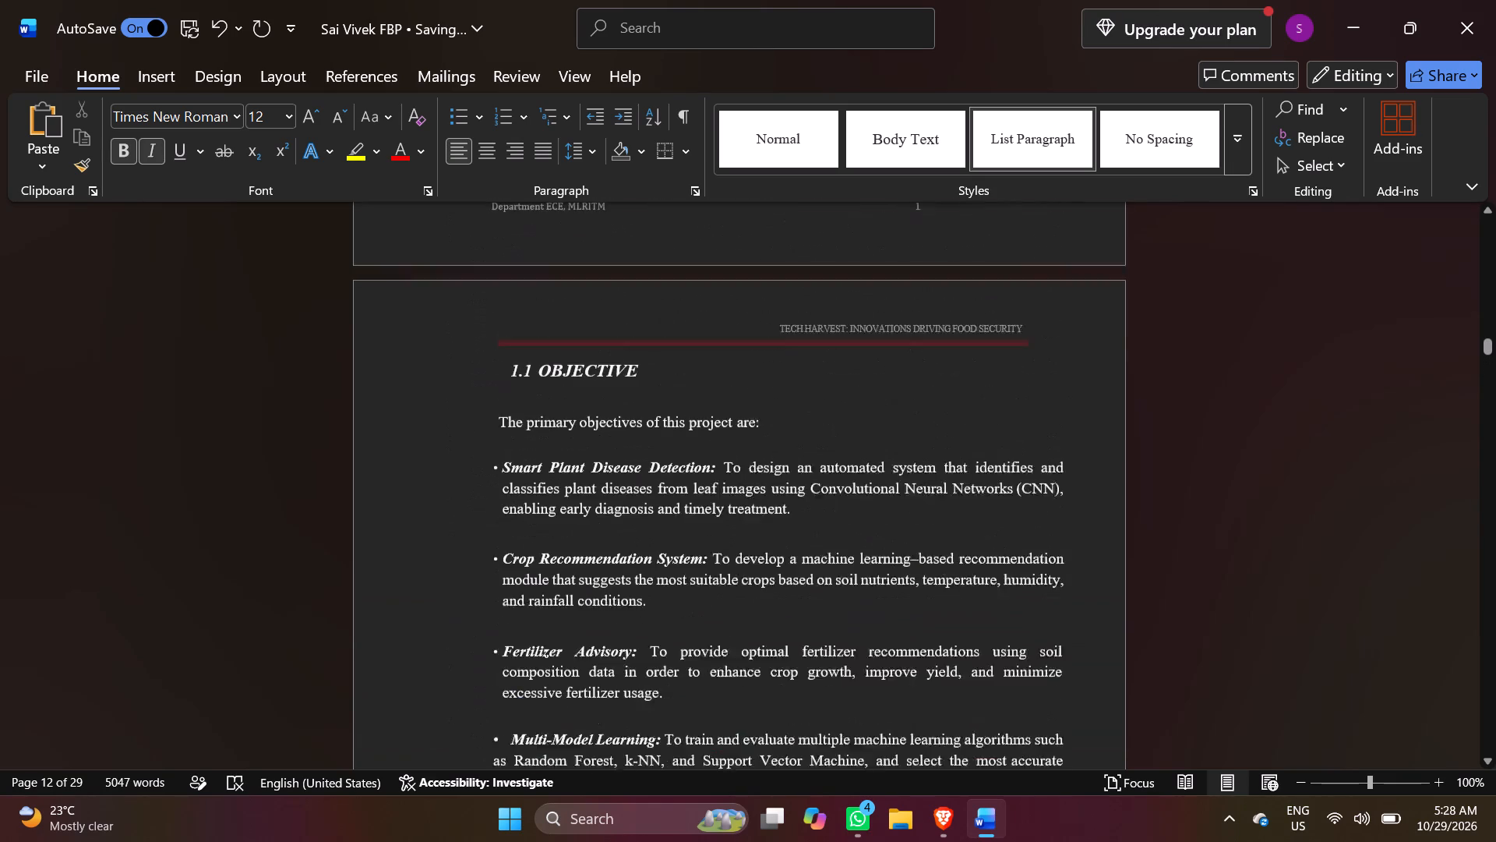
scroll(520, 841, "down", 3)
scroll(551, 773, "down", 3)
scroll(513, 597, "down", 6)
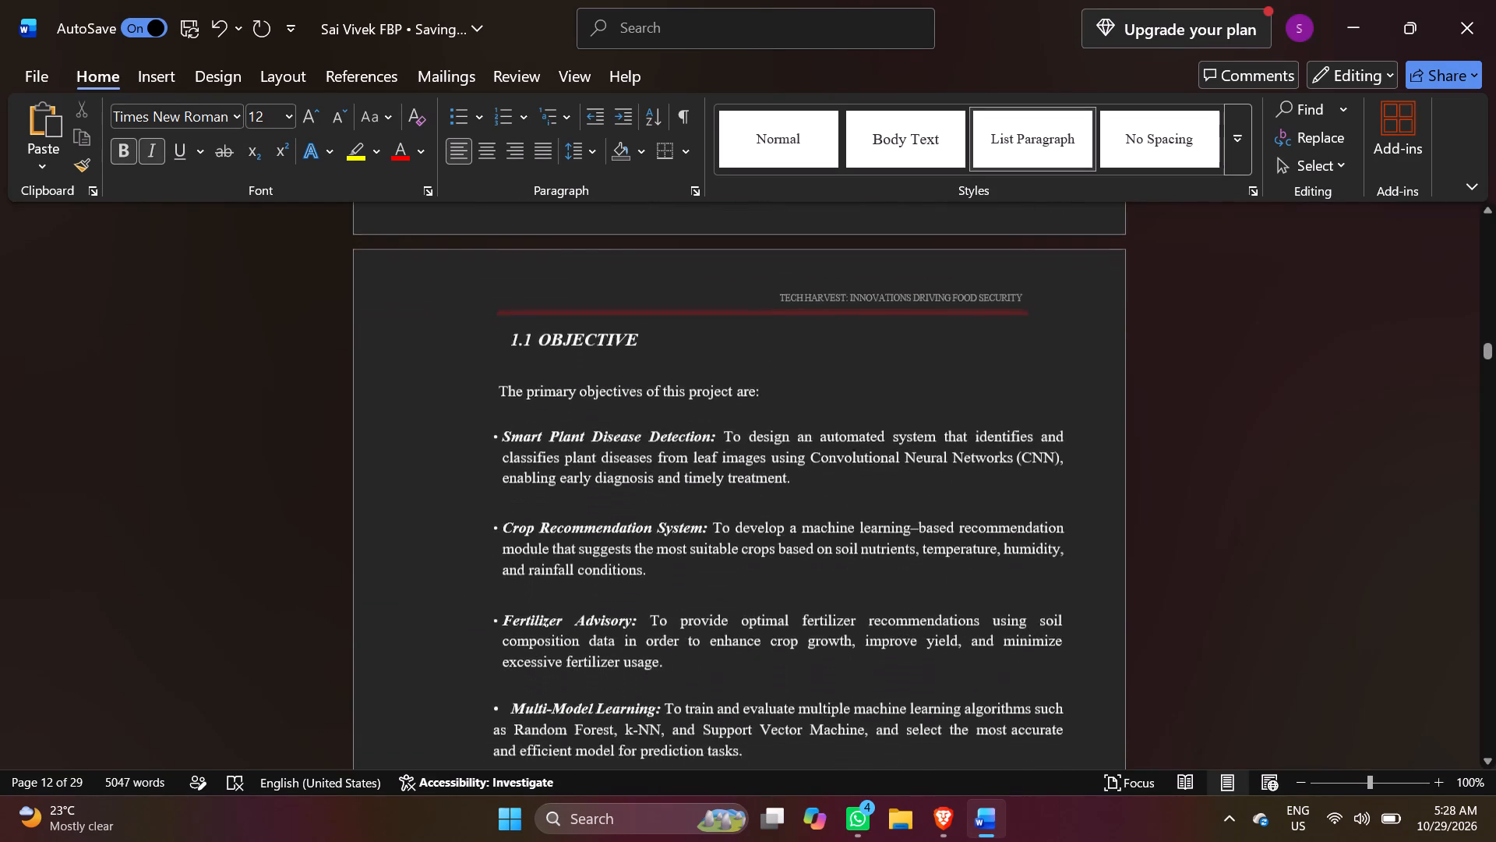
scroll(513, 602, "down", 6)
scroll(514, 517, "up", 11)
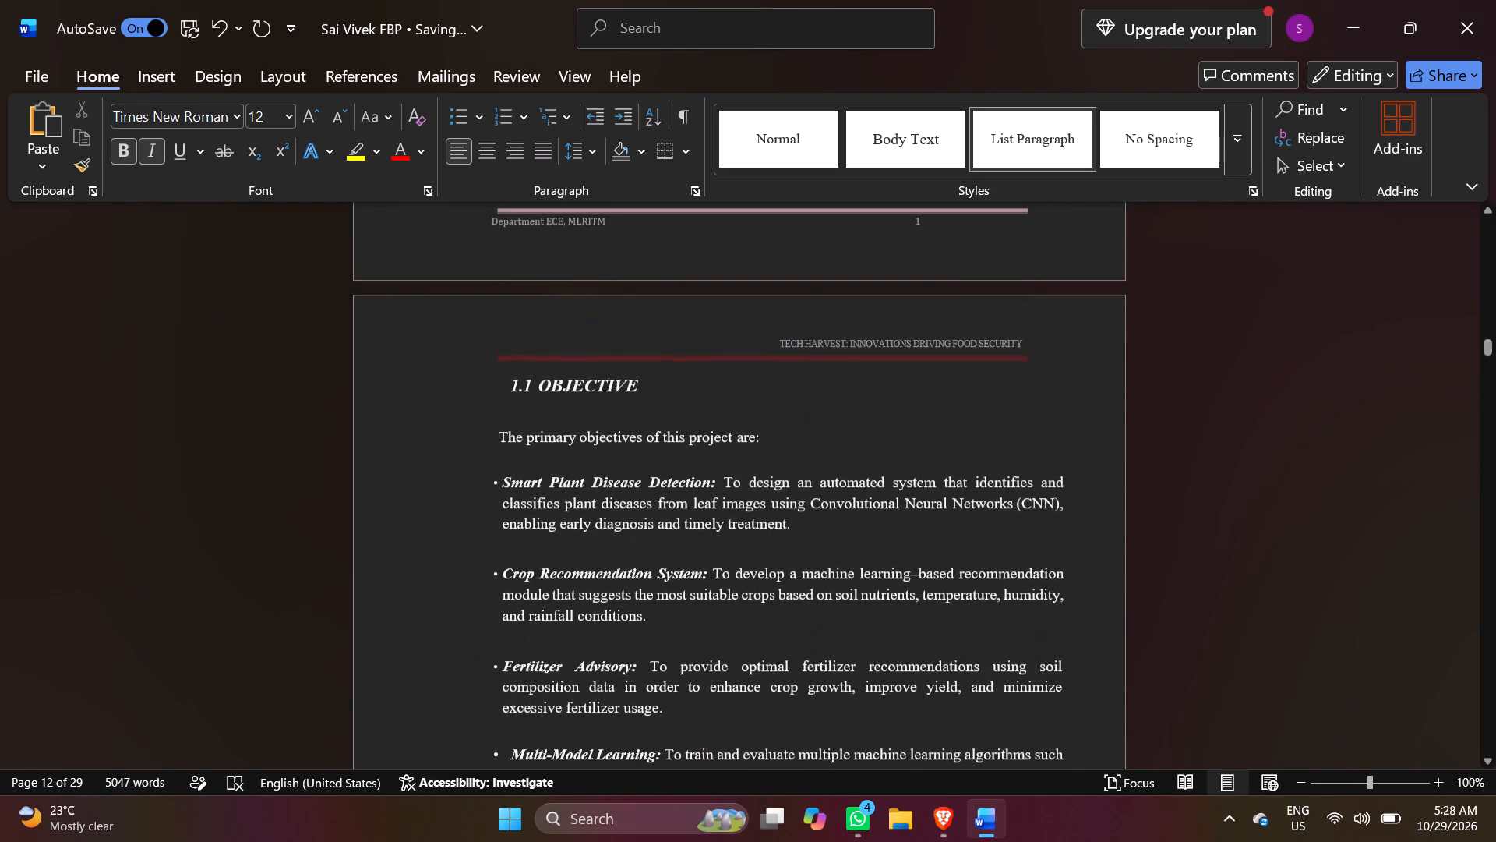
scroll(514, 517, "down", 10)
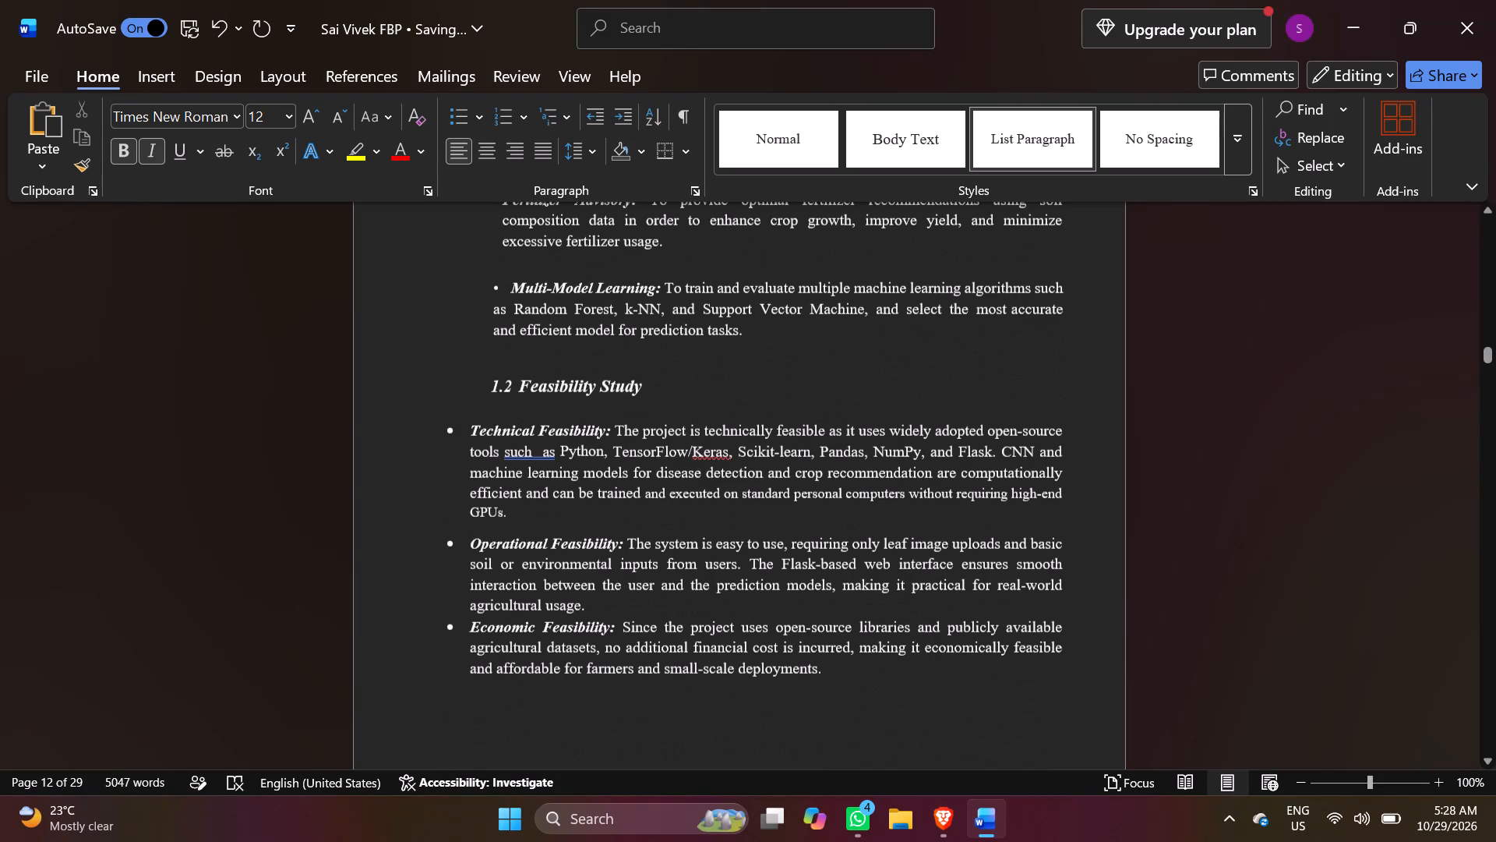
Review the bullets and spacing in Chapter 1, from the Introduction through the Objective and Feasibility Study sections.
left_click(523, 540)
scroll(523, 540, "up", 4)
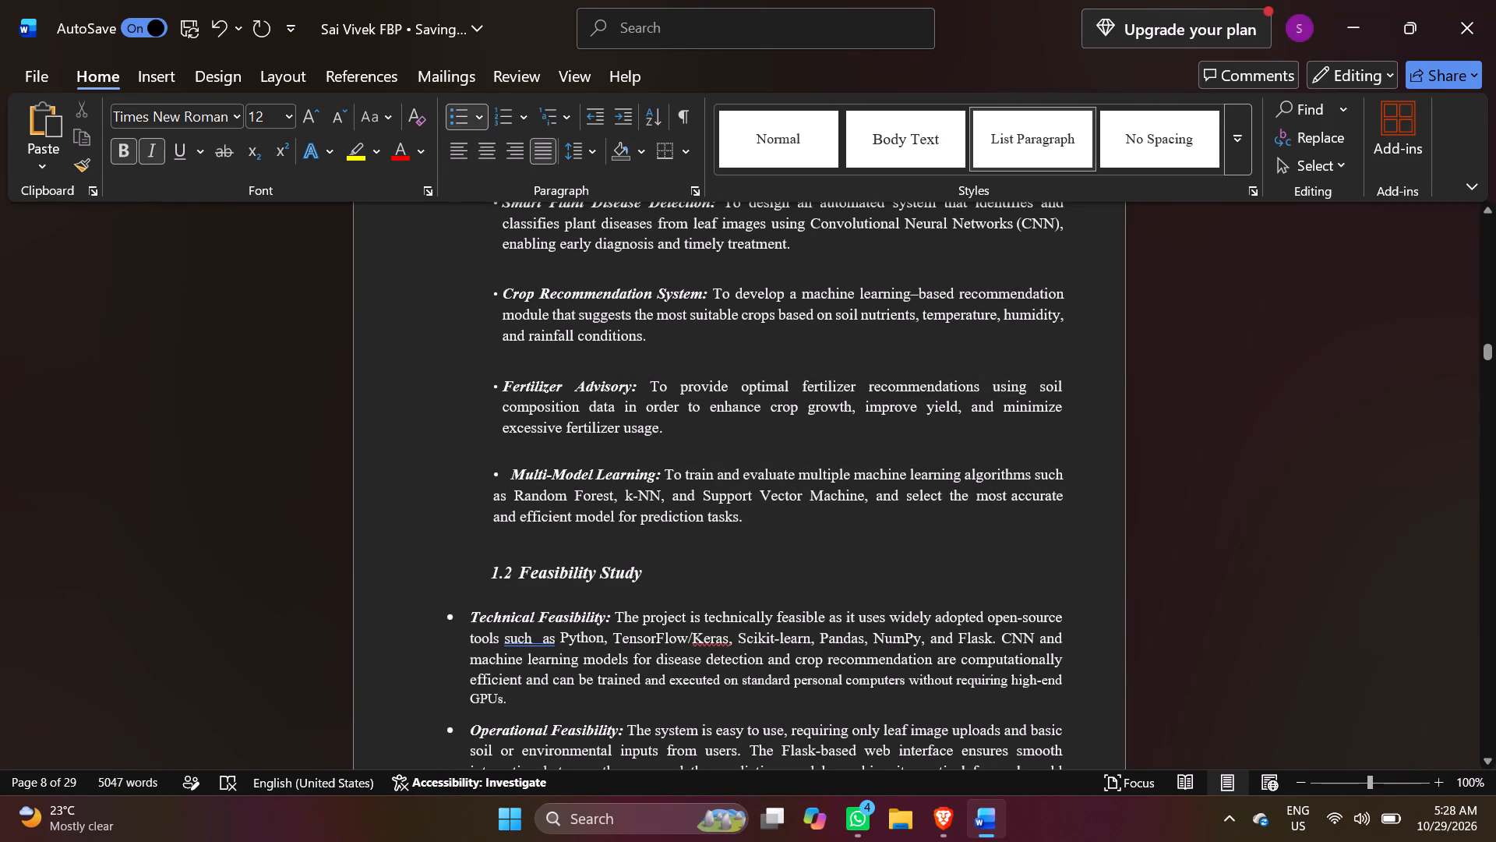
left_click(538, 475)
scroll(654, 480, "down", 2)
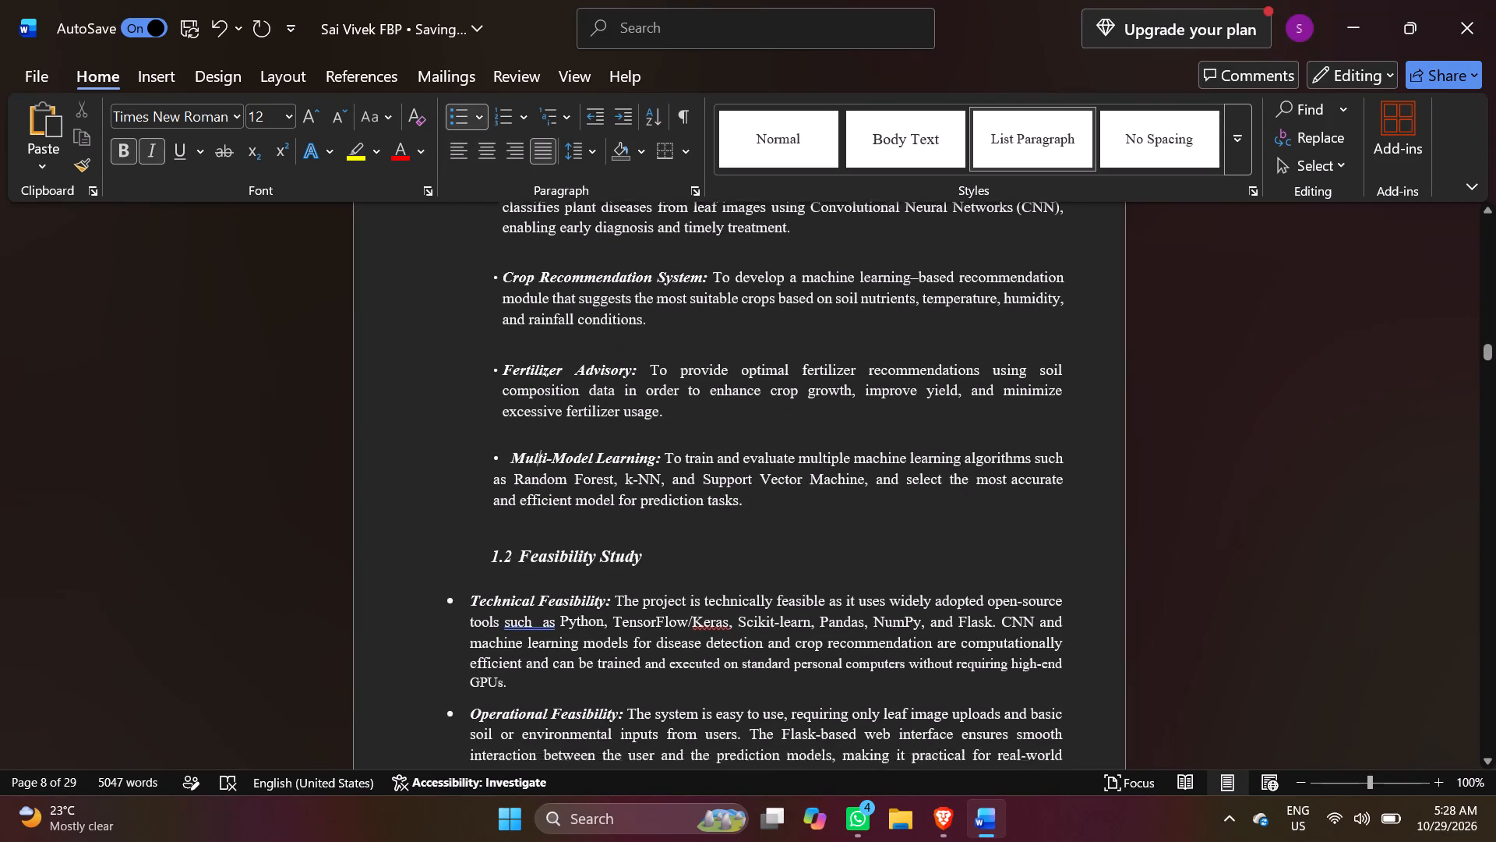
scroll(654, 480, "down", 1)
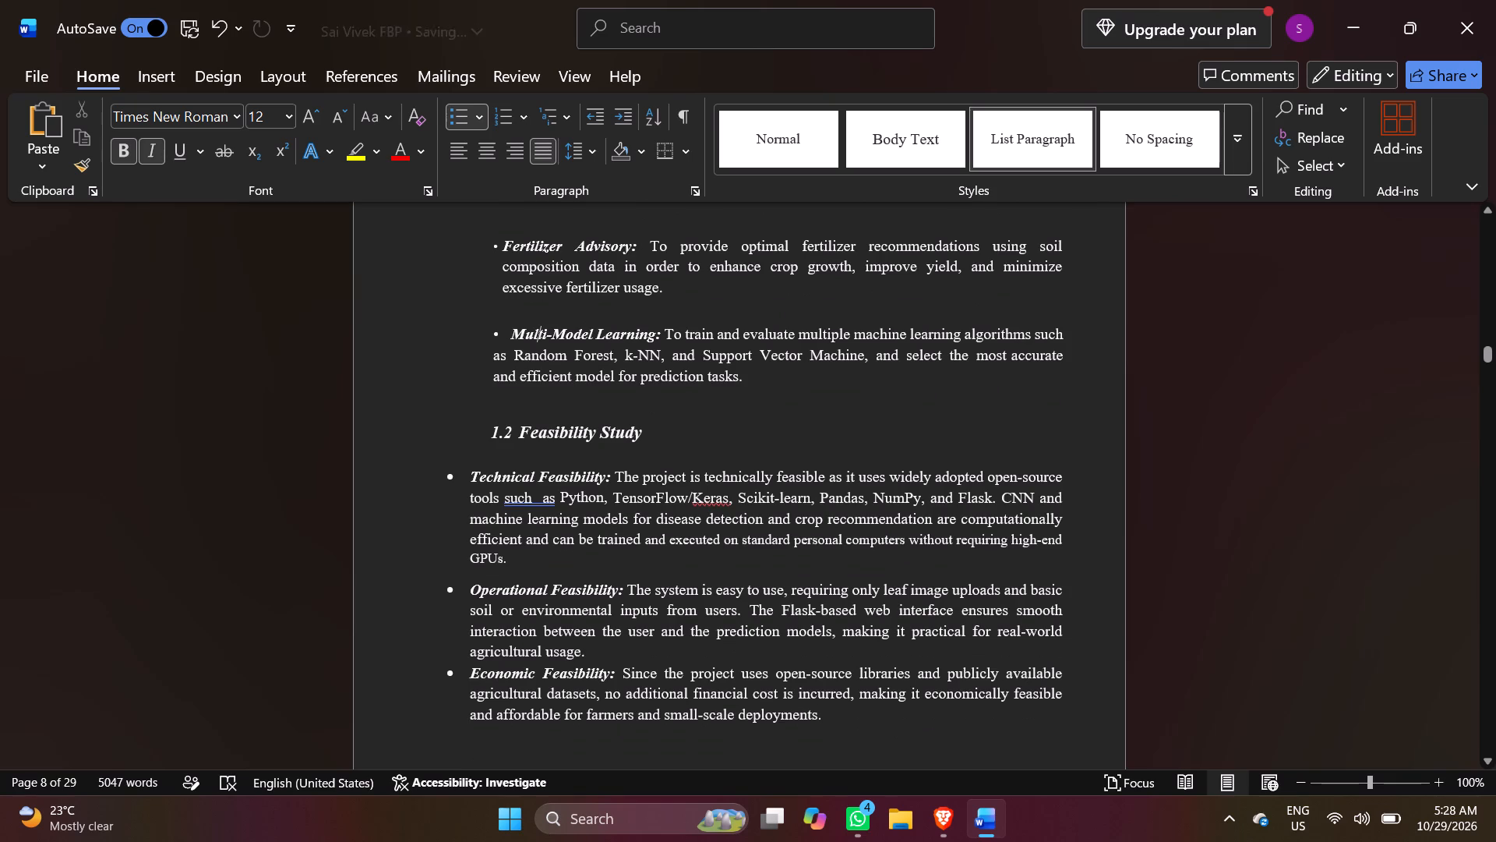
scroll(845, 632, "up", 4)
scroll(878, 576, "up", 13)
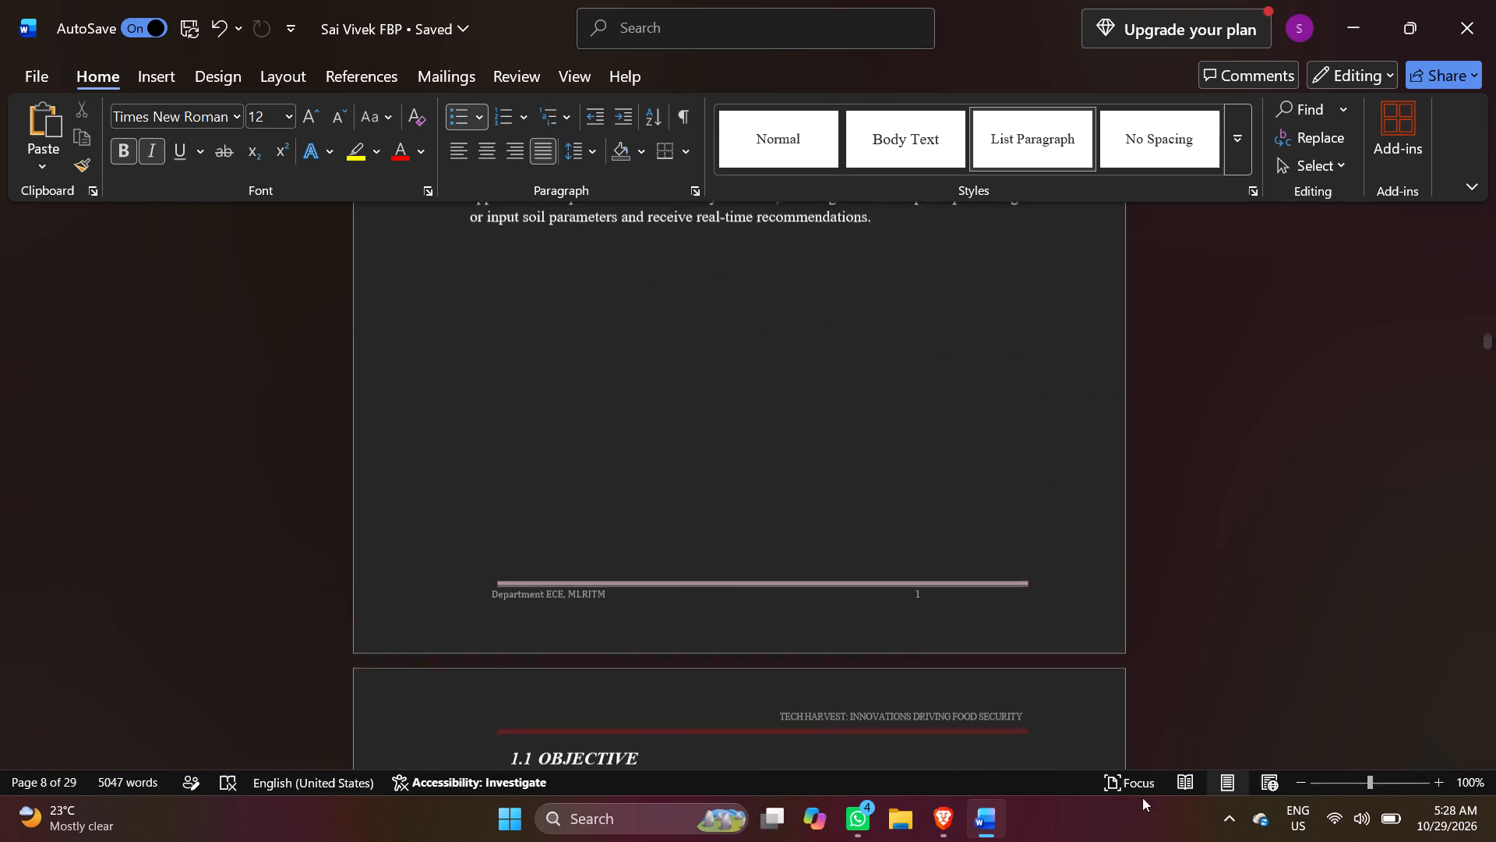
scroll(831, 483, "up", 6)
scroll(831, 483, "up", 17)
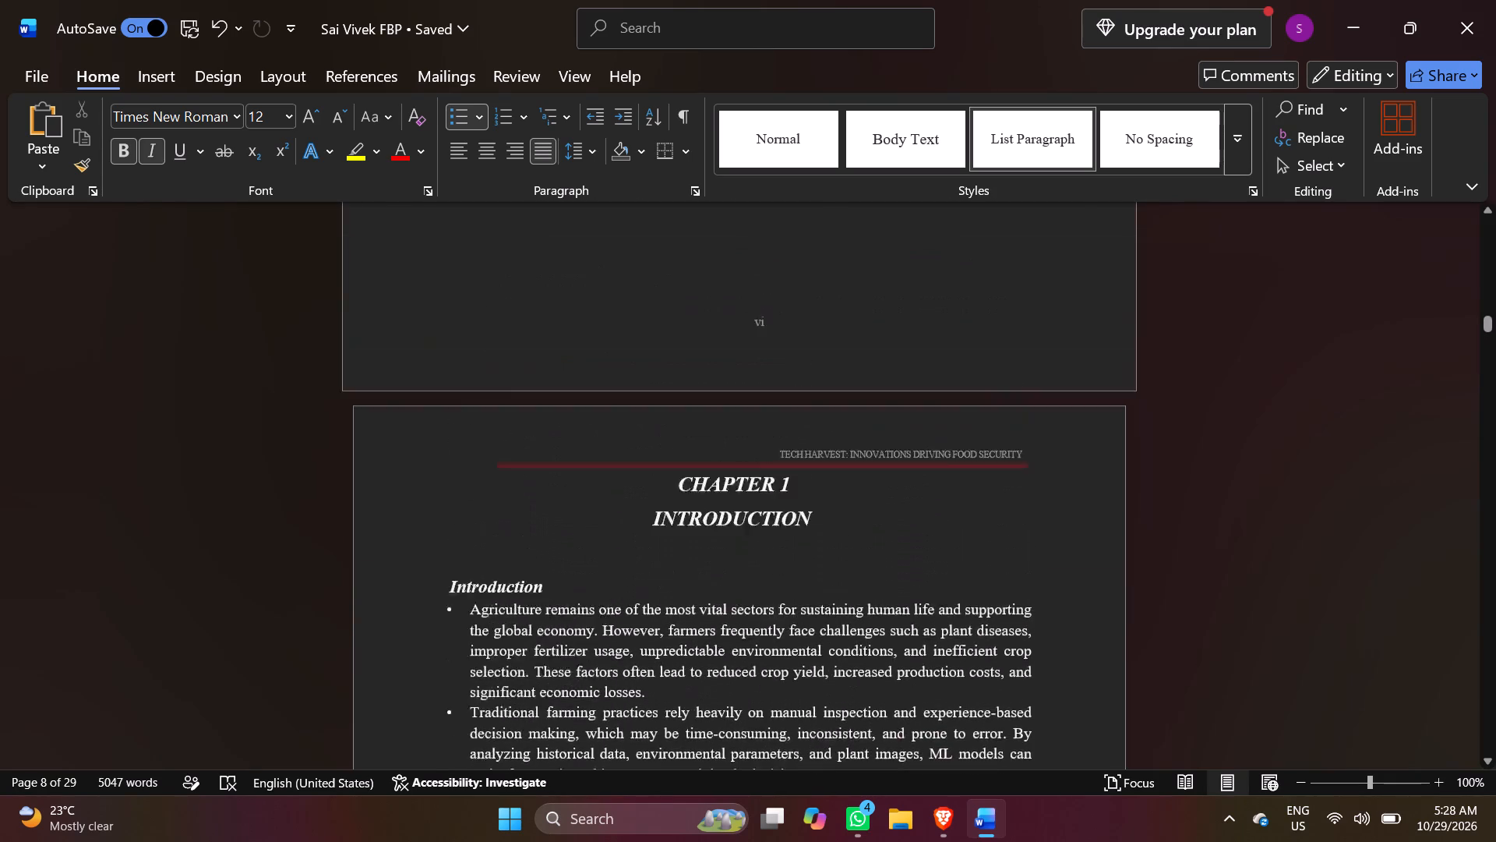
scroll(831, 471, "up", 1)
scroll(831, 471, "down", 11)
scroll(816, 532, "down", 3)
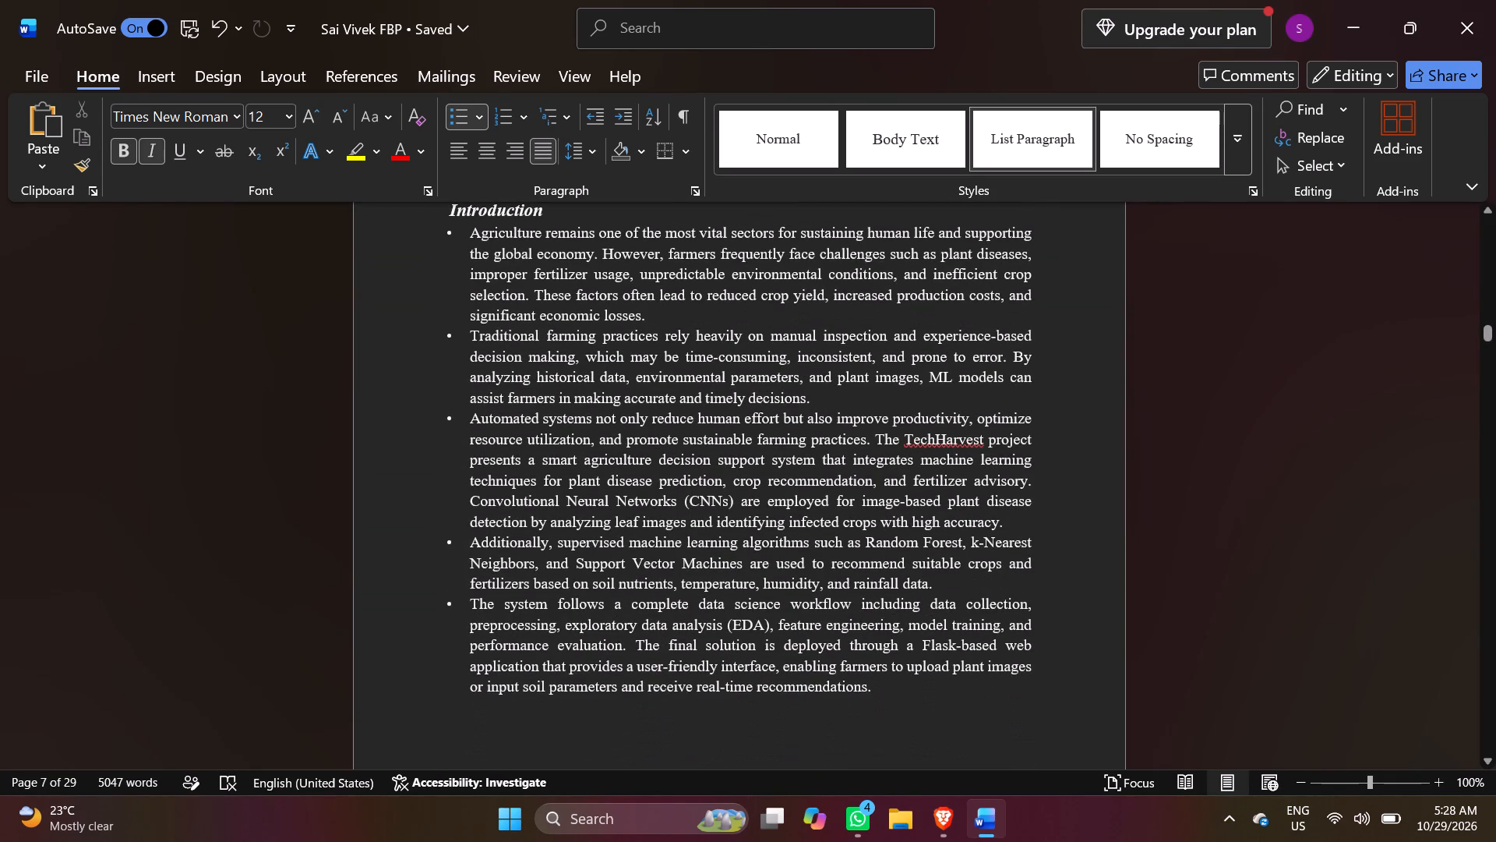
scroll(814, 533, "down", 19)
scroll(814, 537, "down", 2)
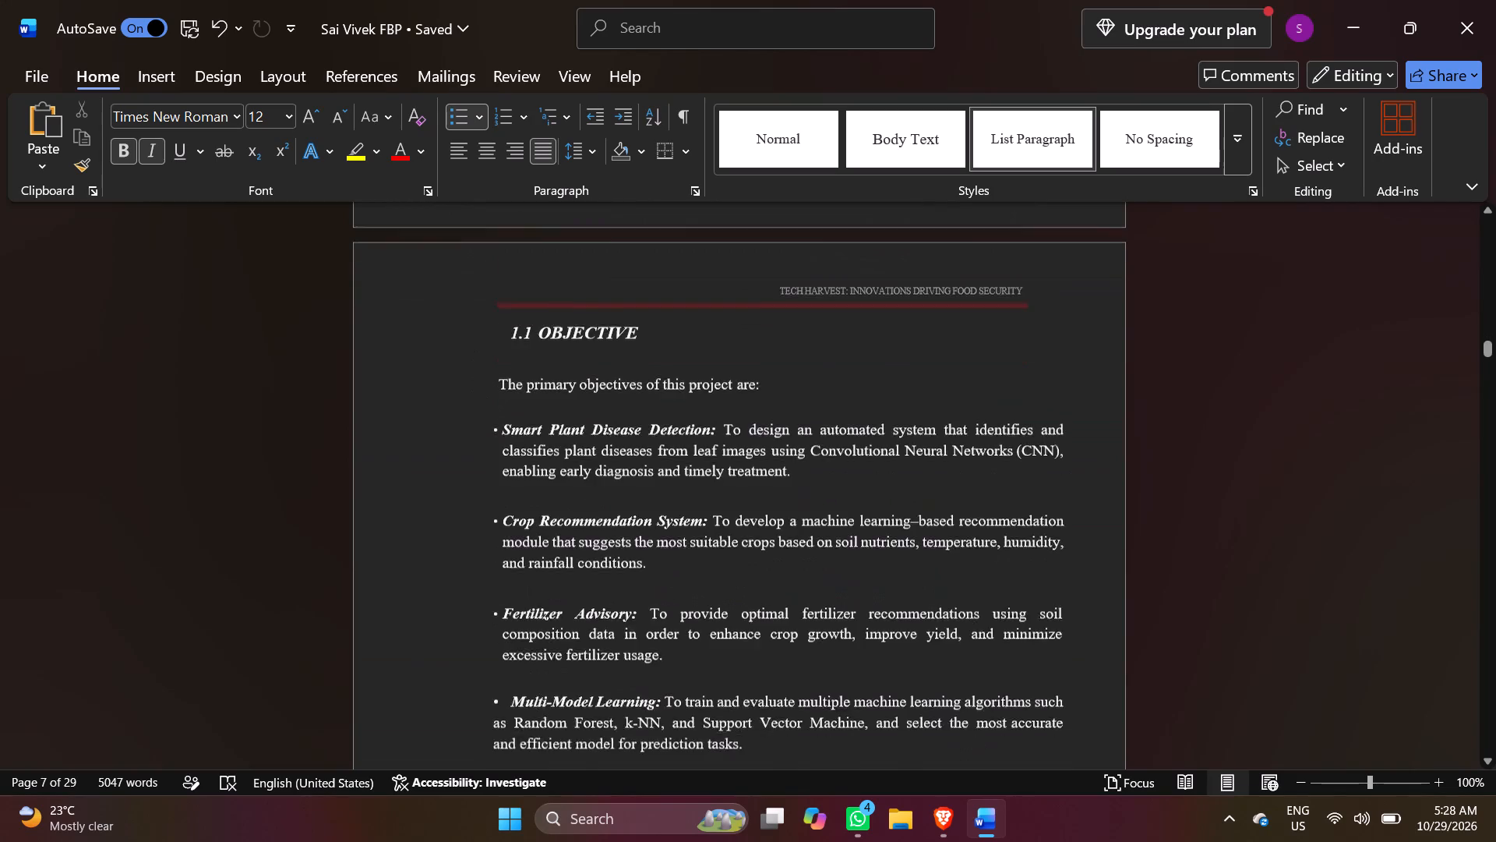
scroll(814, 537, "down", 7)
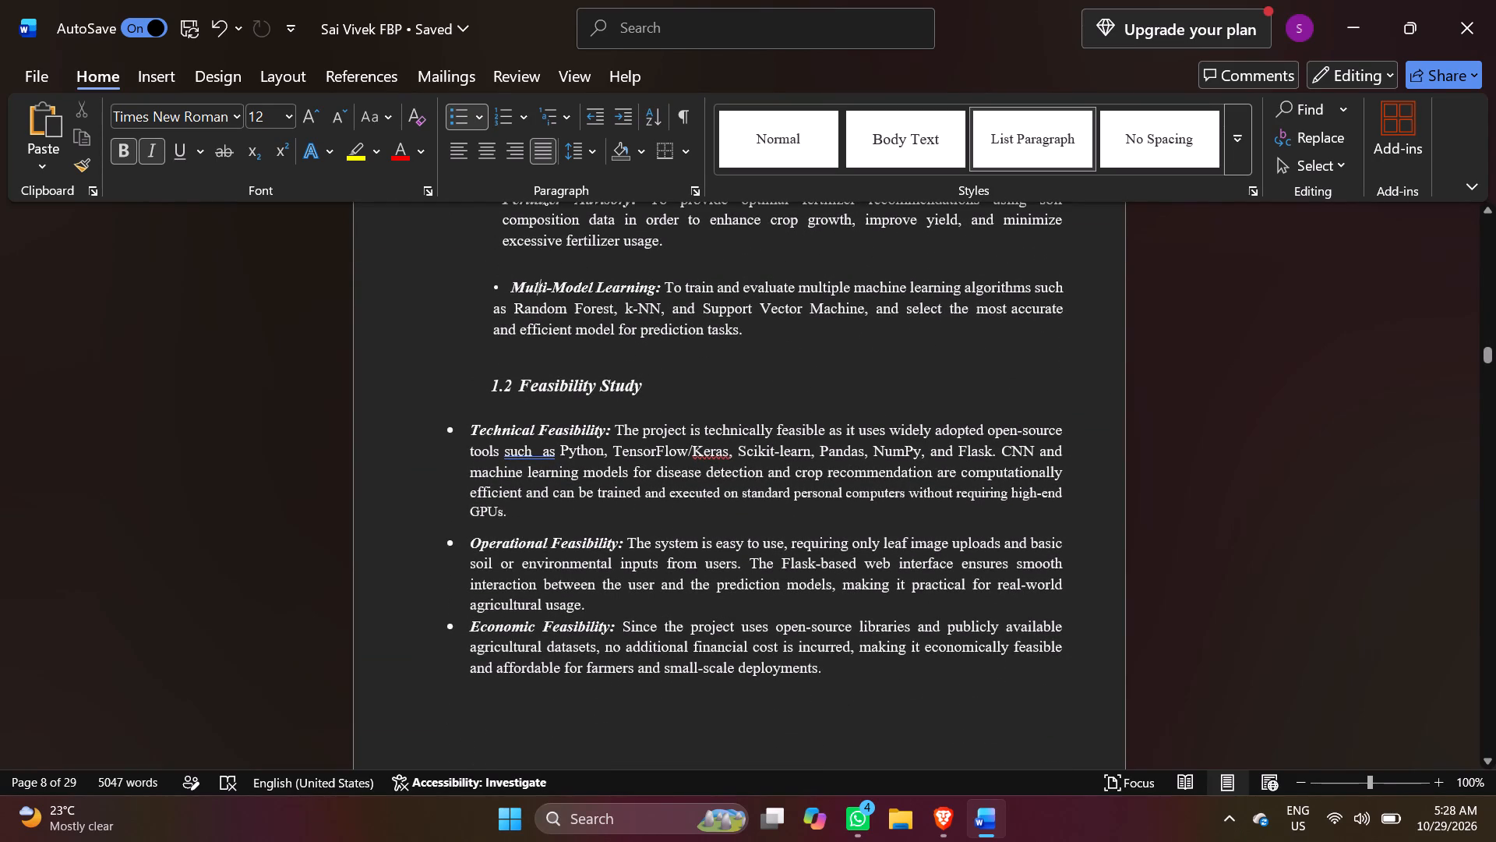
Compare the 1.1 Objective and 1.2 Feasibility Study headings and examine the layout of their bulleted paragraphs.
scroll(810, 538, "up", 8)
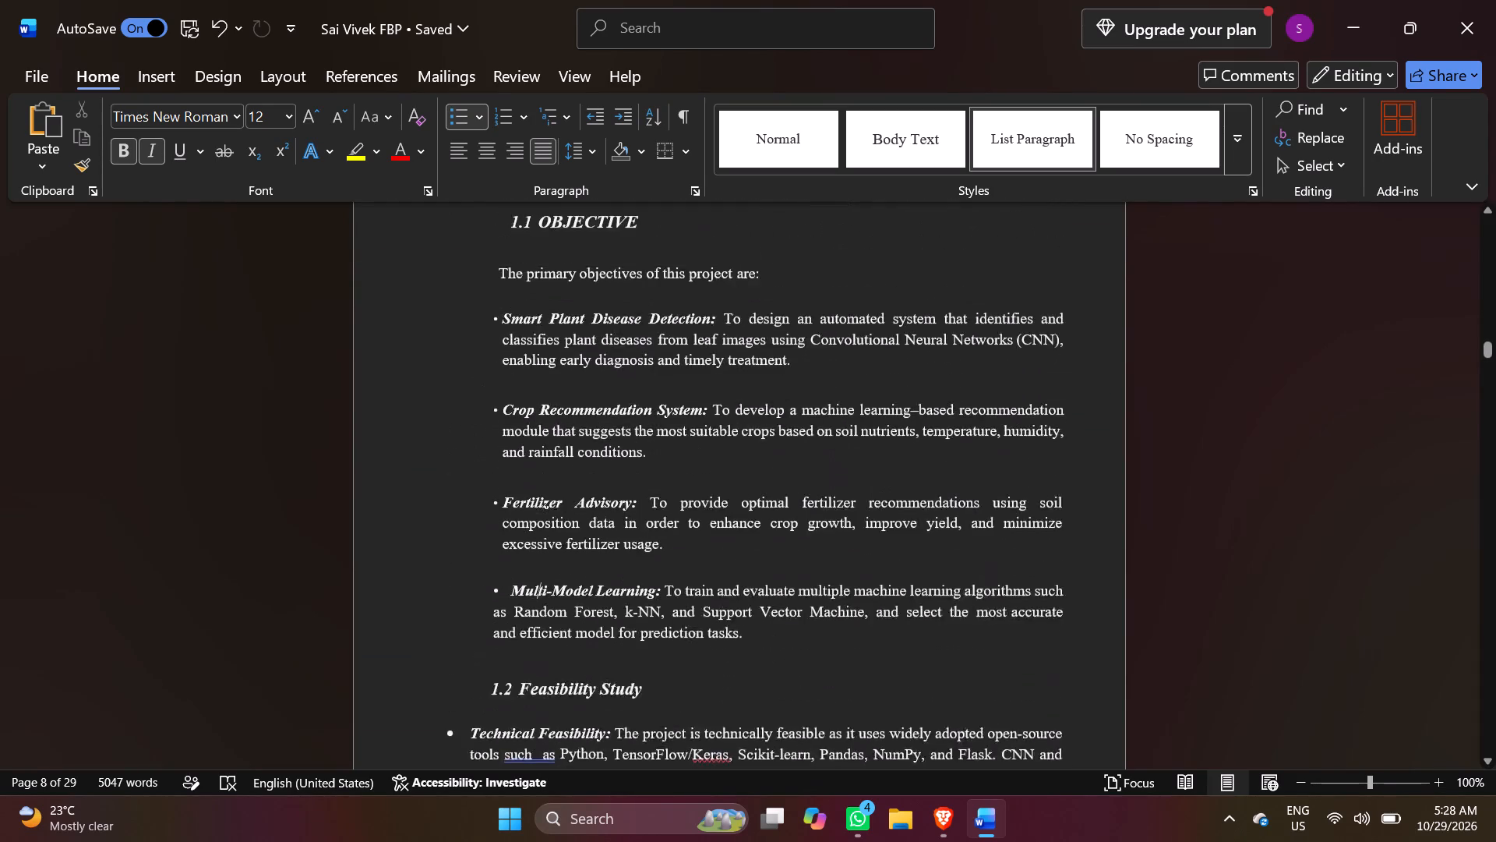
scroll(810, 538, "up", 3)
scroll(810, 537, "down", 8)
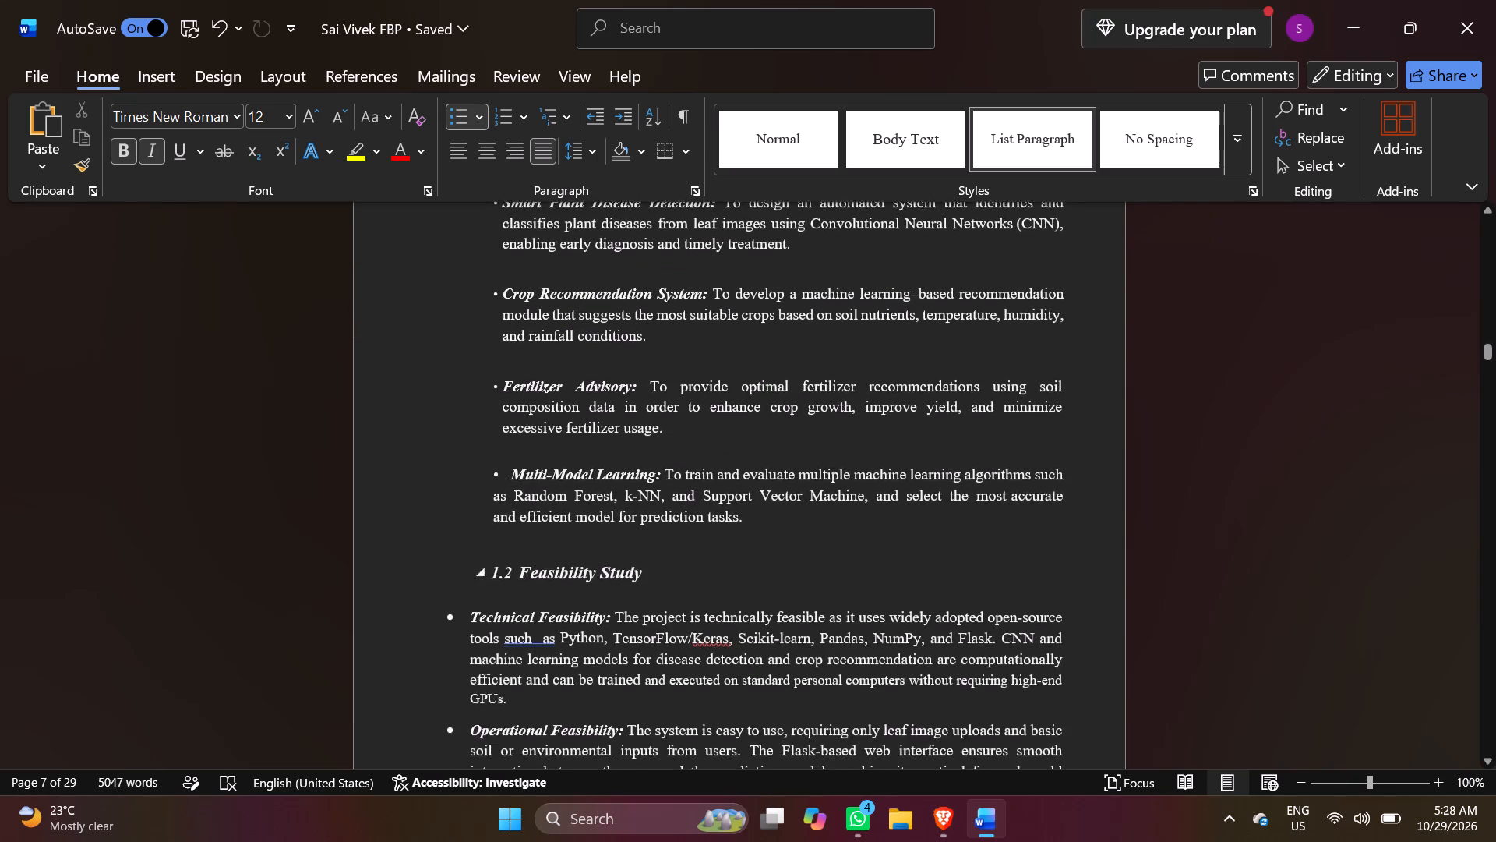
scroll(810, 539, "down", 1)
scroll(810, 539, "up", 11)
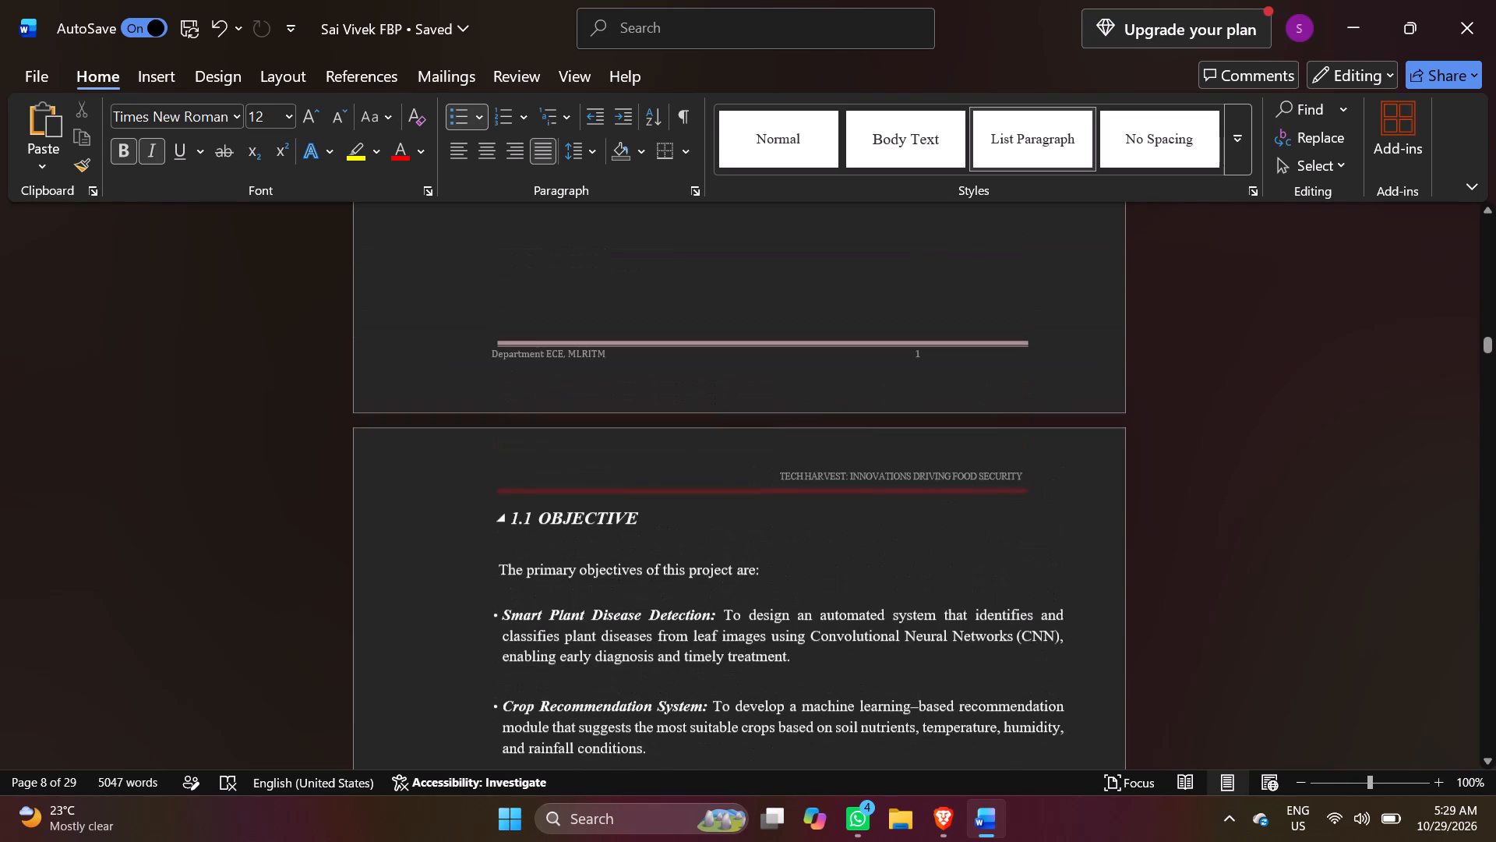
scroll(809, 539, "down", 8)
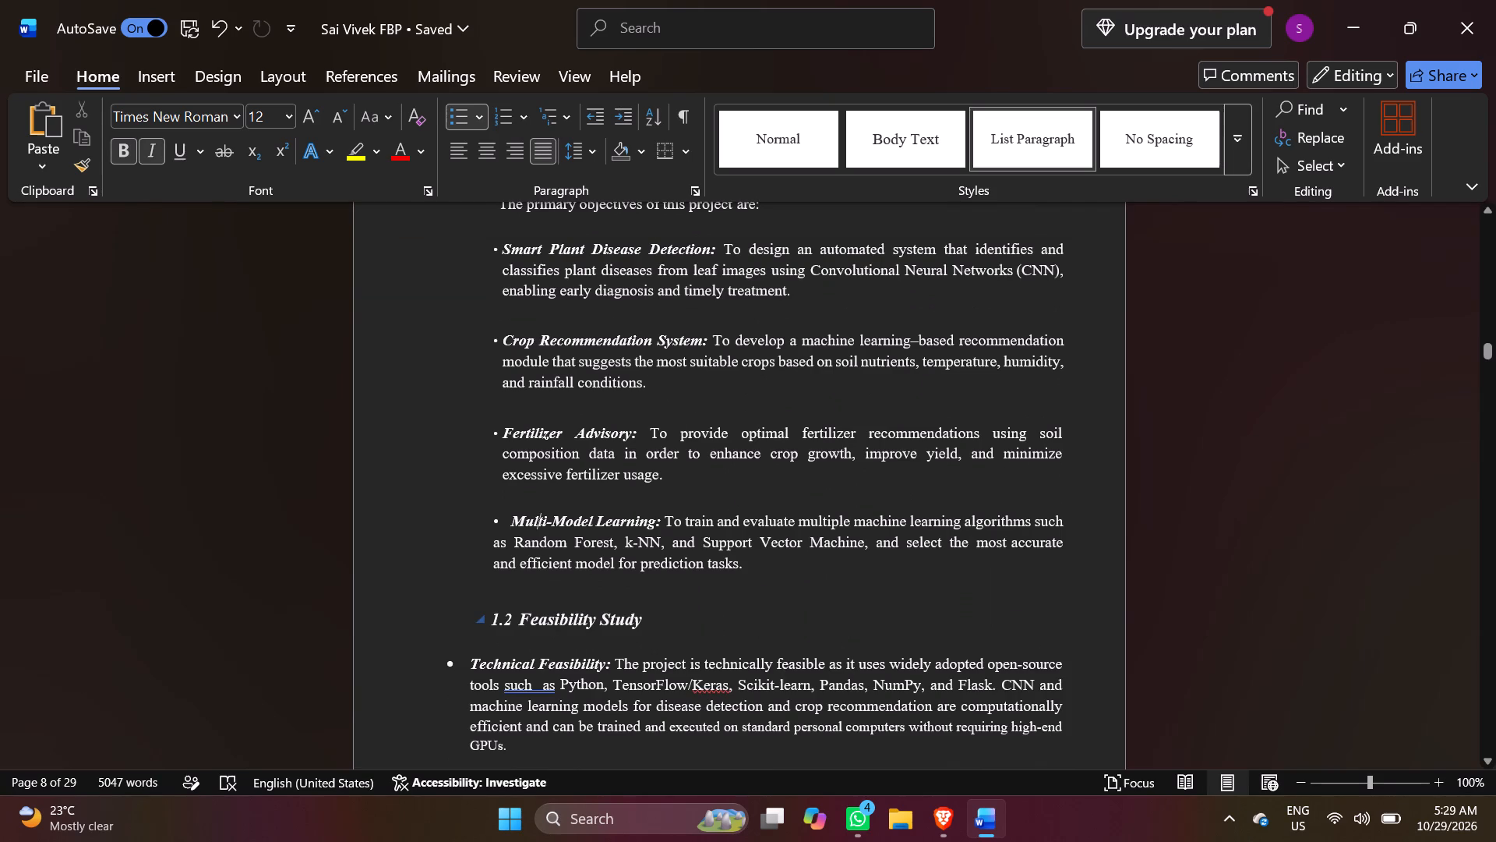
left_click(513, 612)
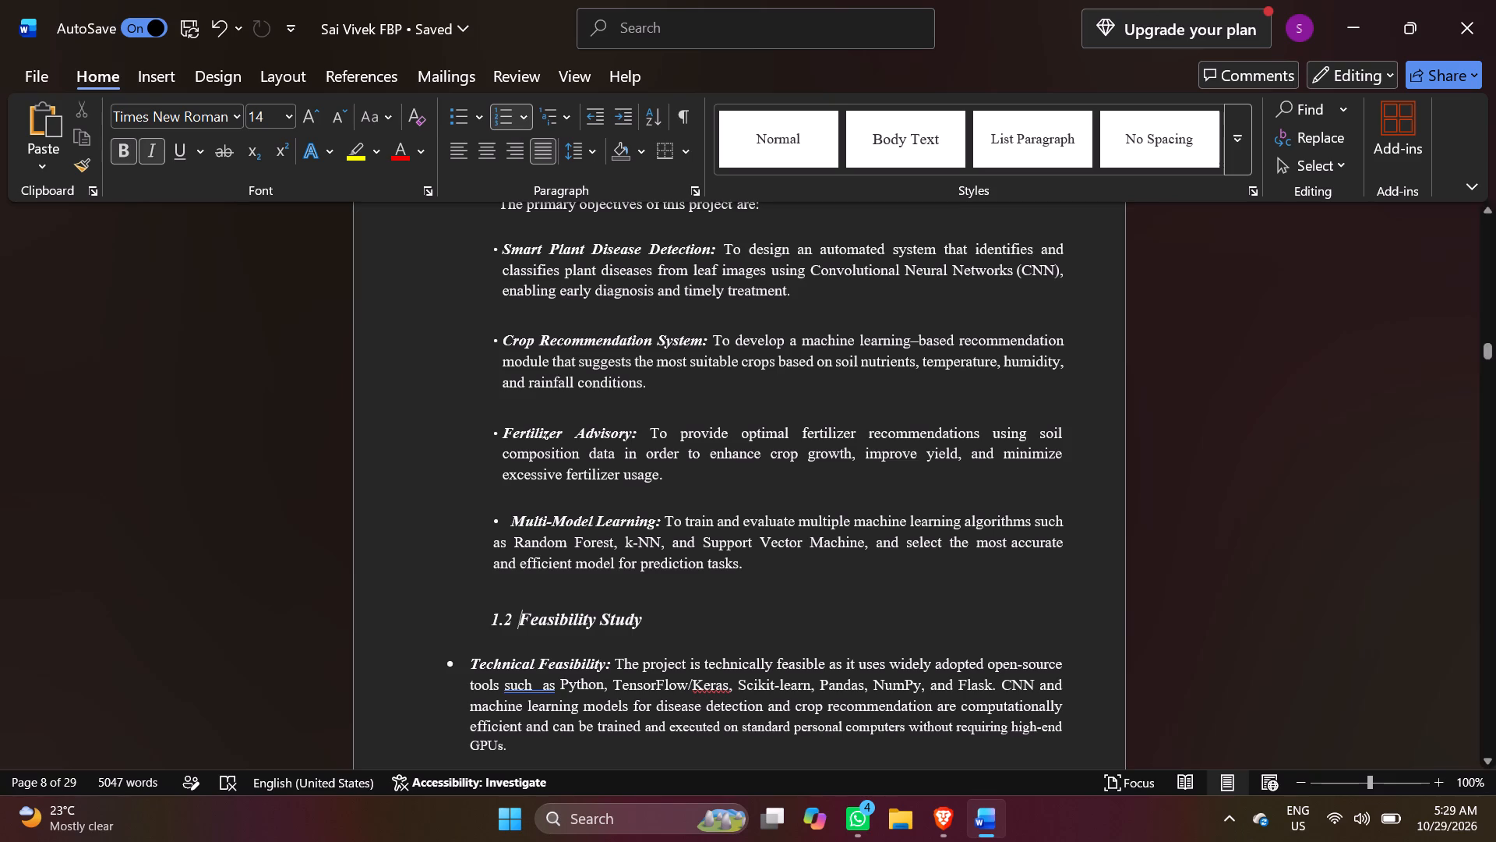
Correct the missing spaces in section 1.5 Deep Learning-Based Approaches so the phrase reads "color, texture, and shape".
scroll(1069, 677, "down", 17)
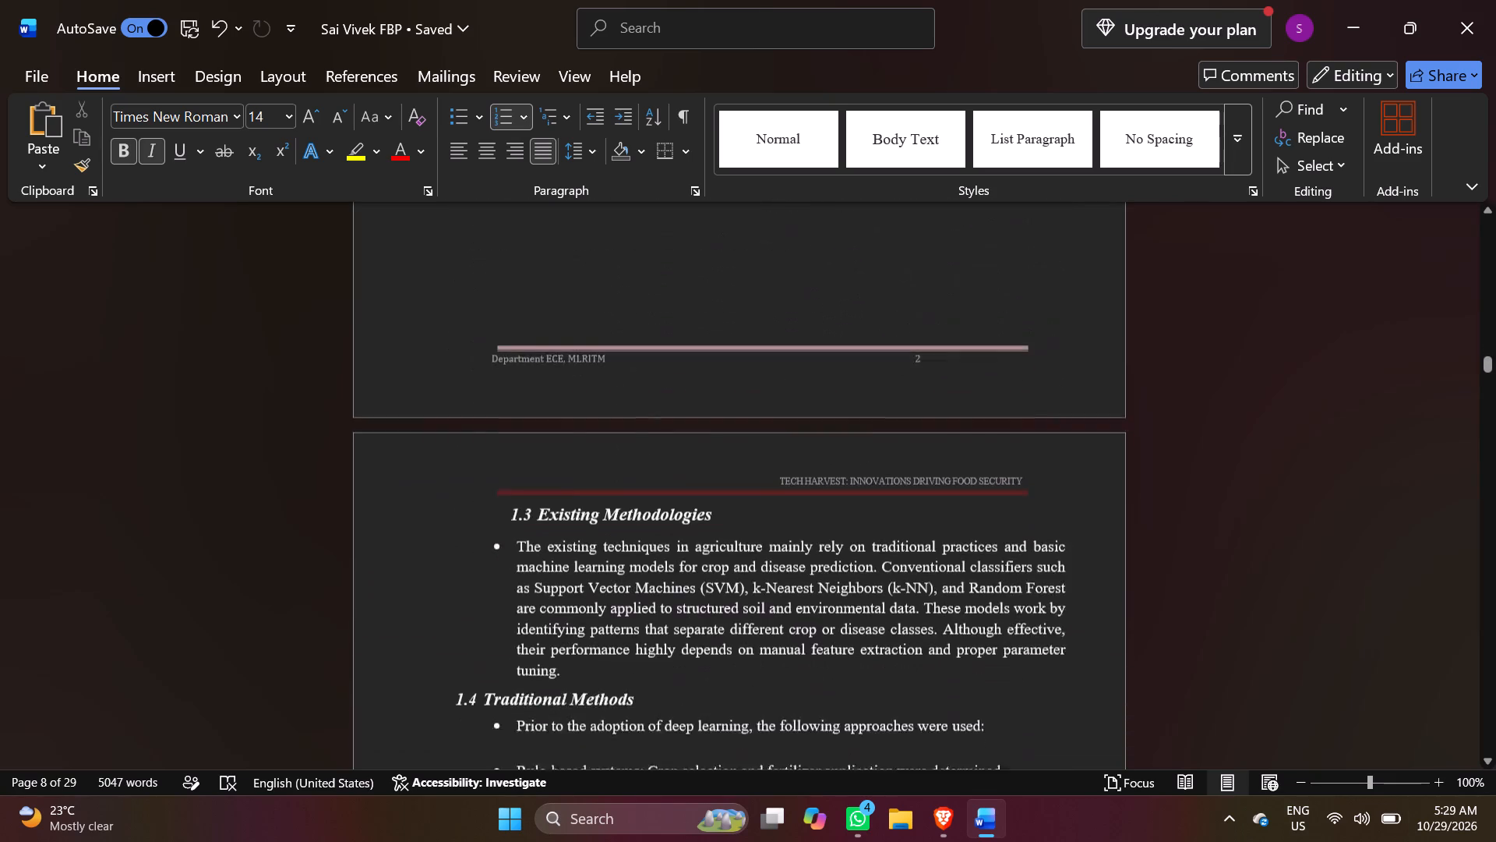
scroll(1068, 693, "down", 13)
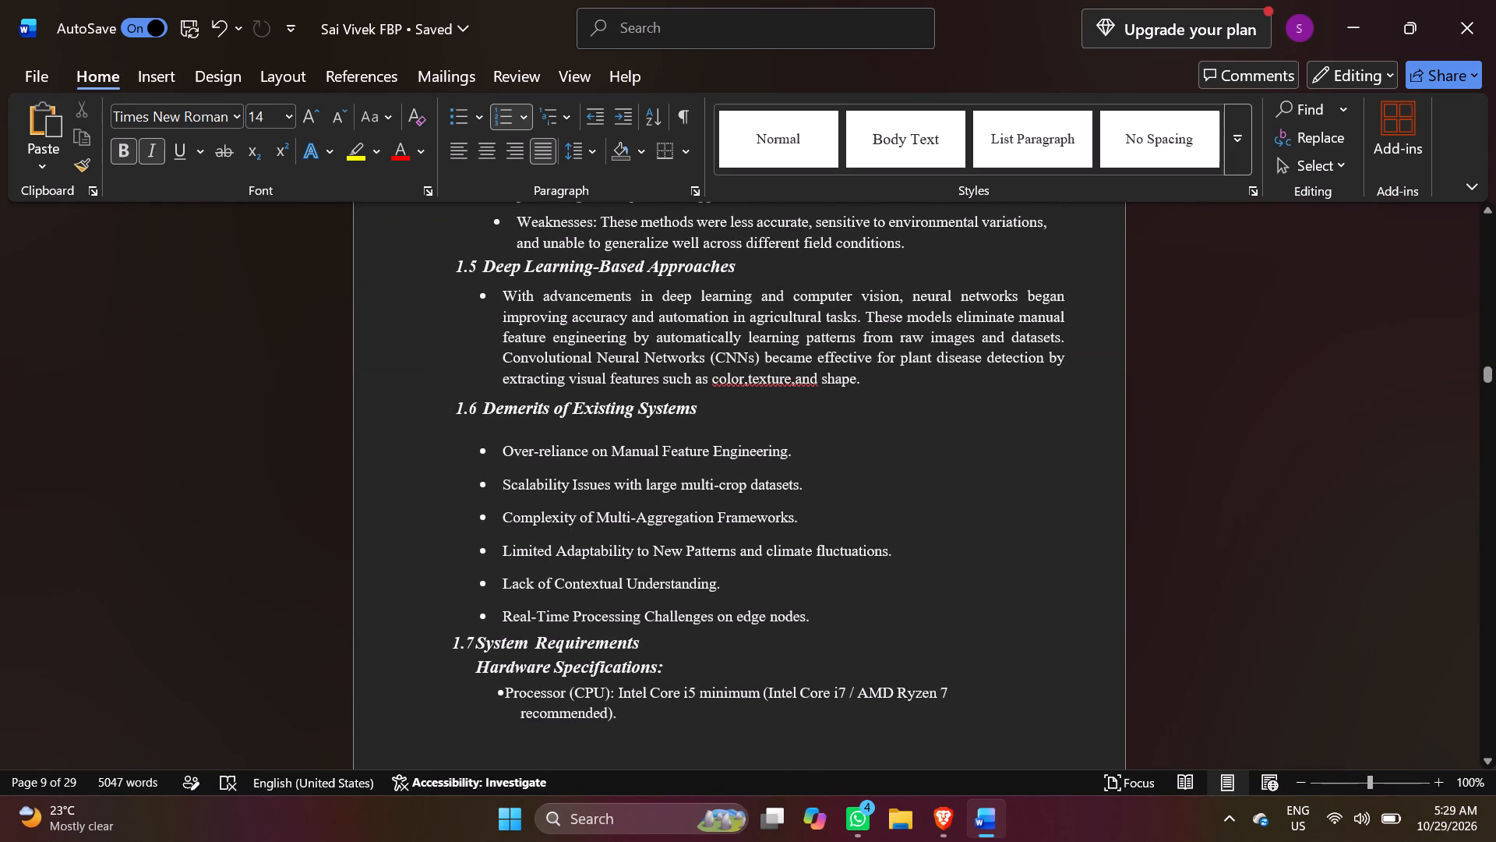
right_click(785, 378)
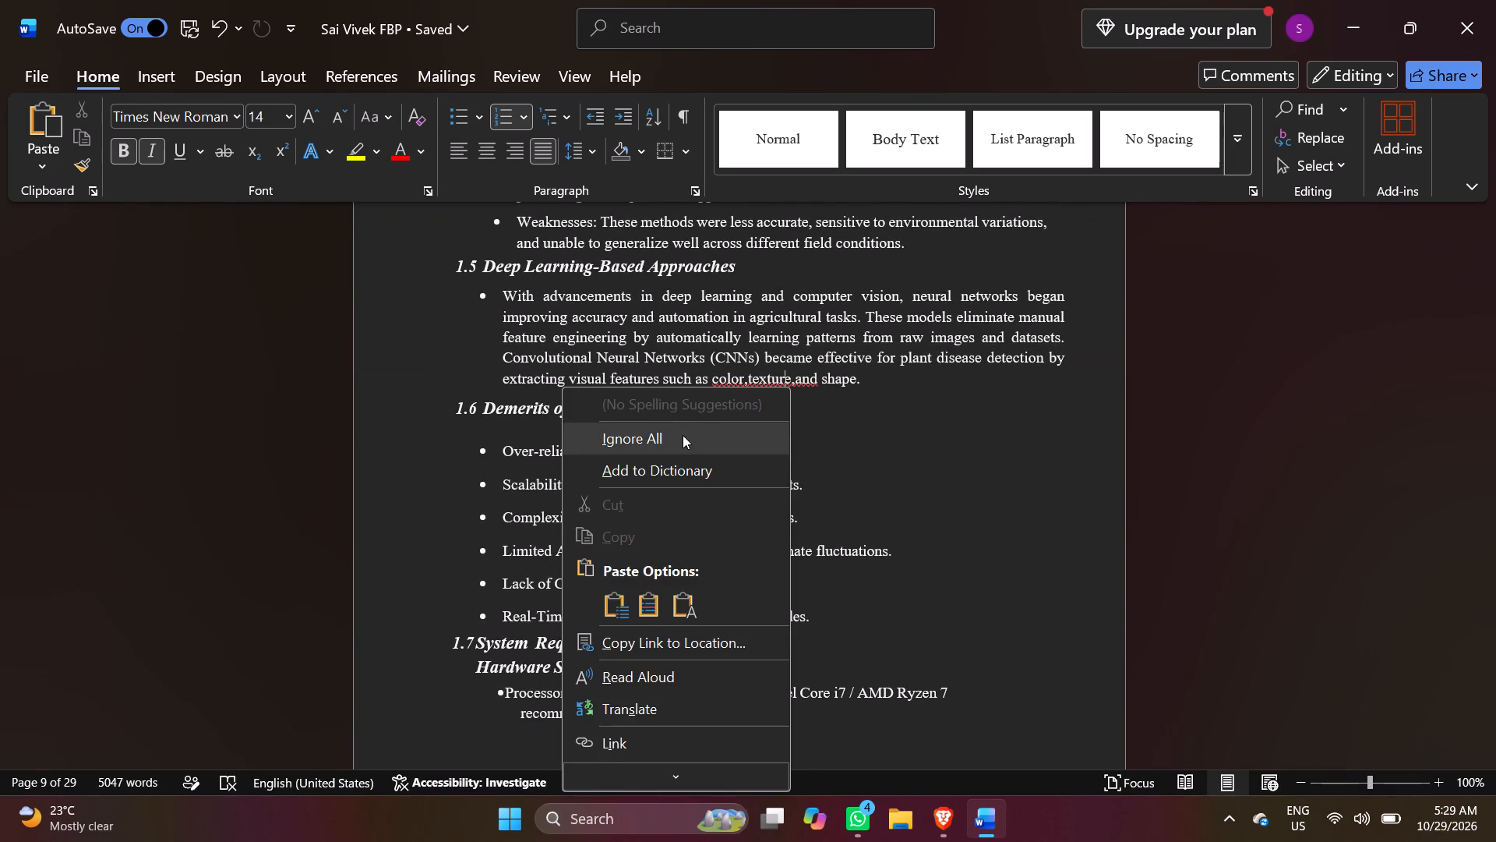
left_click(683, 435)
right_click(764, 381)
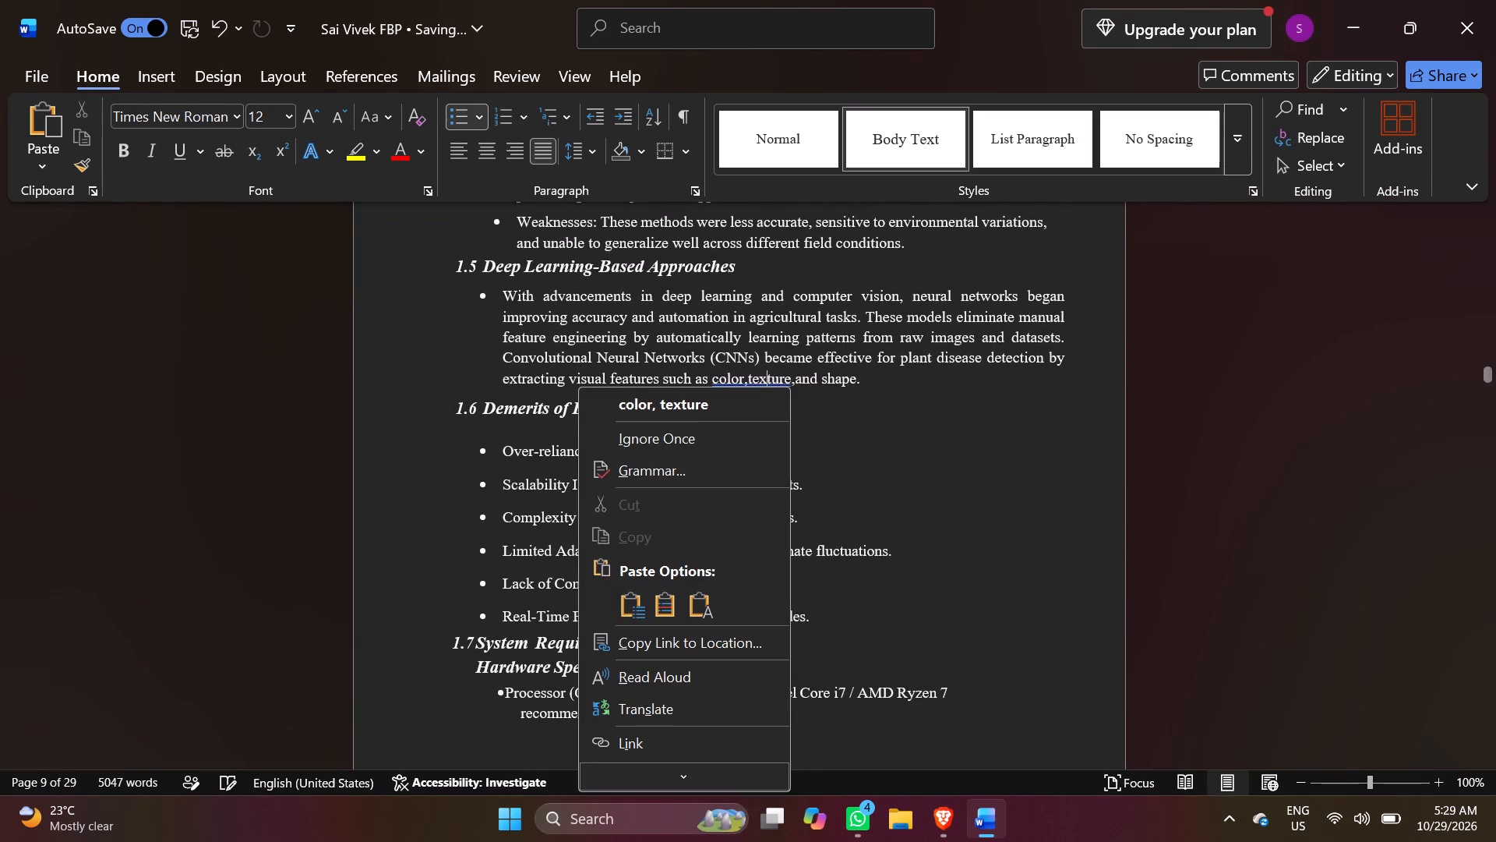
left_click(739, 419)
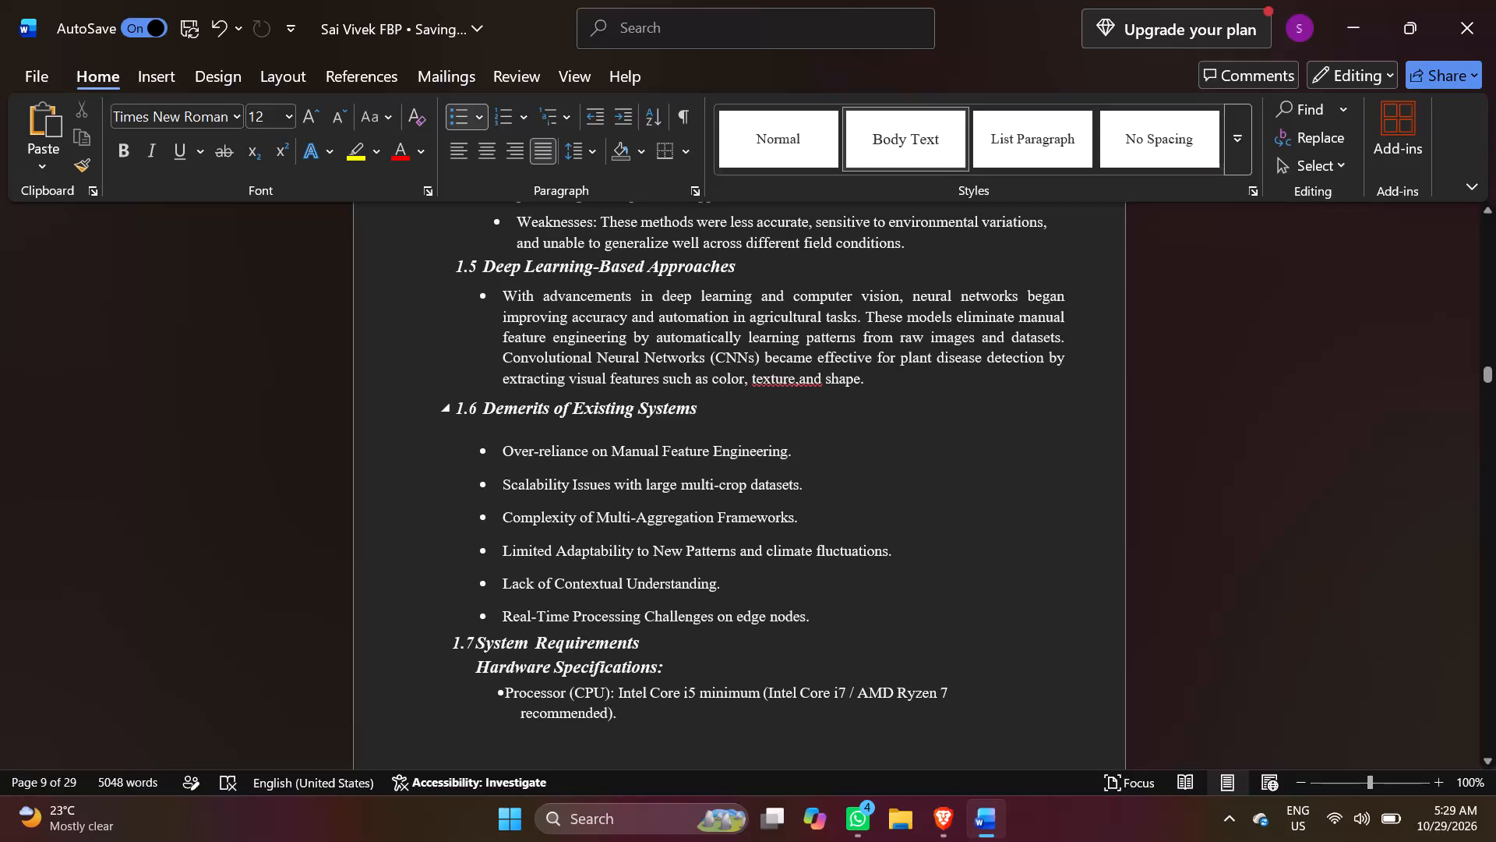
left_click(793, 385)
right_click(792, 384)
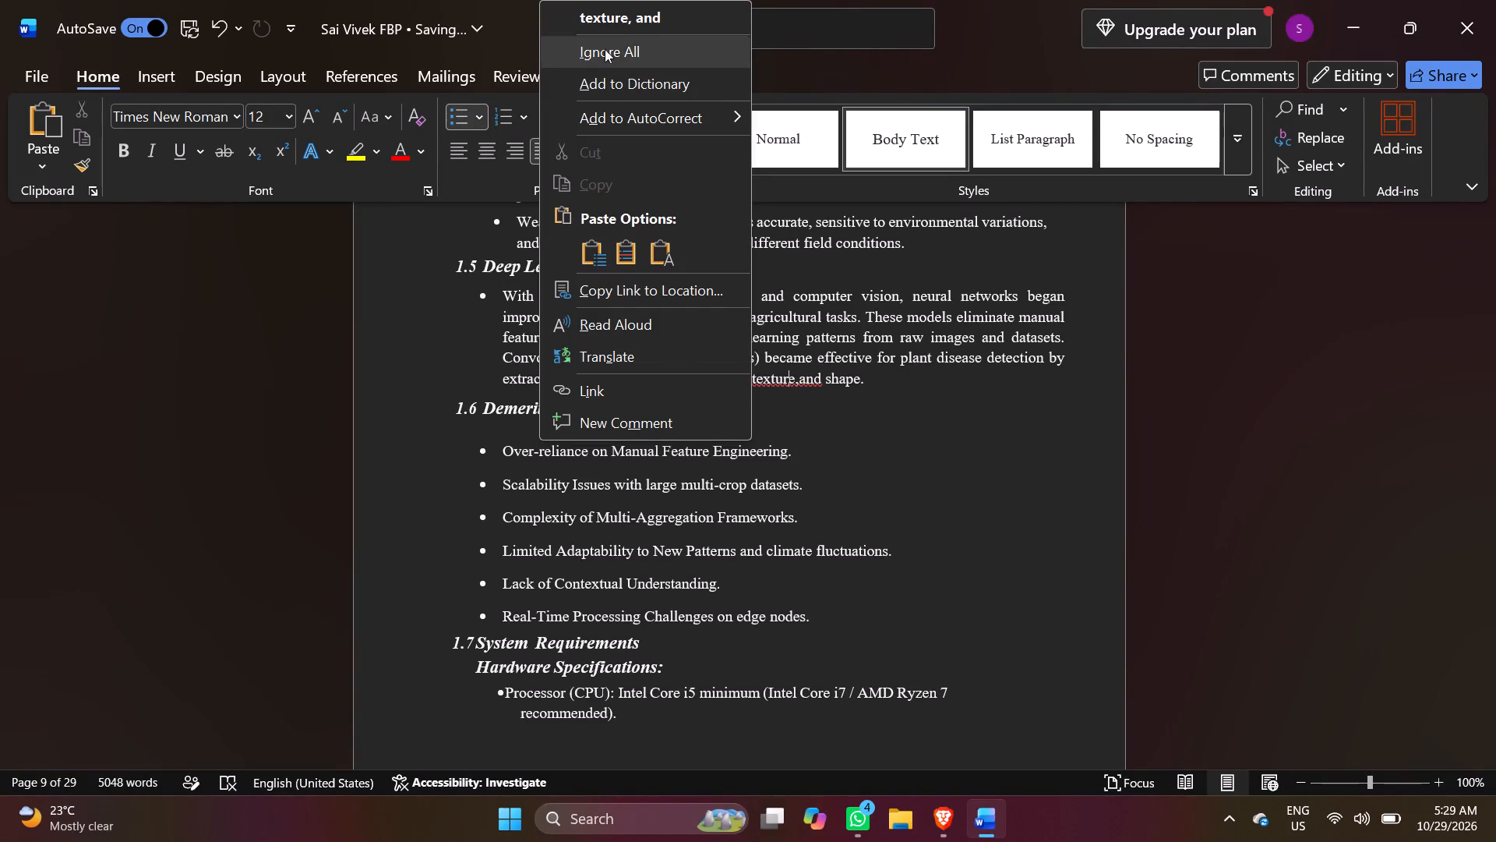
left_click(619, 27)
Review the bullets and layout of sections 1.6 Demerits of Existing Systems through 1.8 Software Stack.
scroll(827, 385, "down", 8)
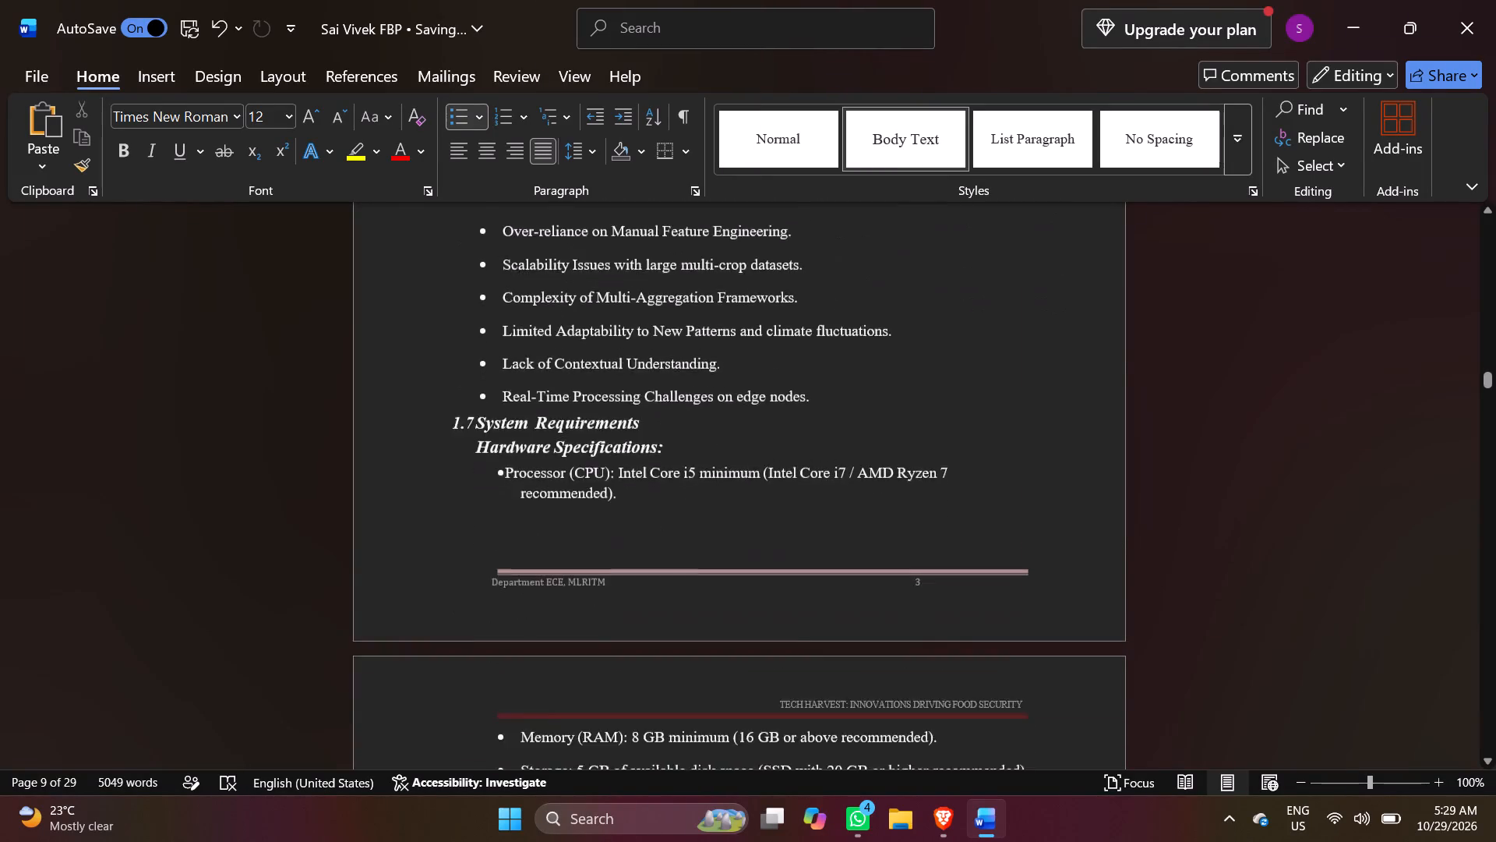
scroll(794, 416, "down", 9)
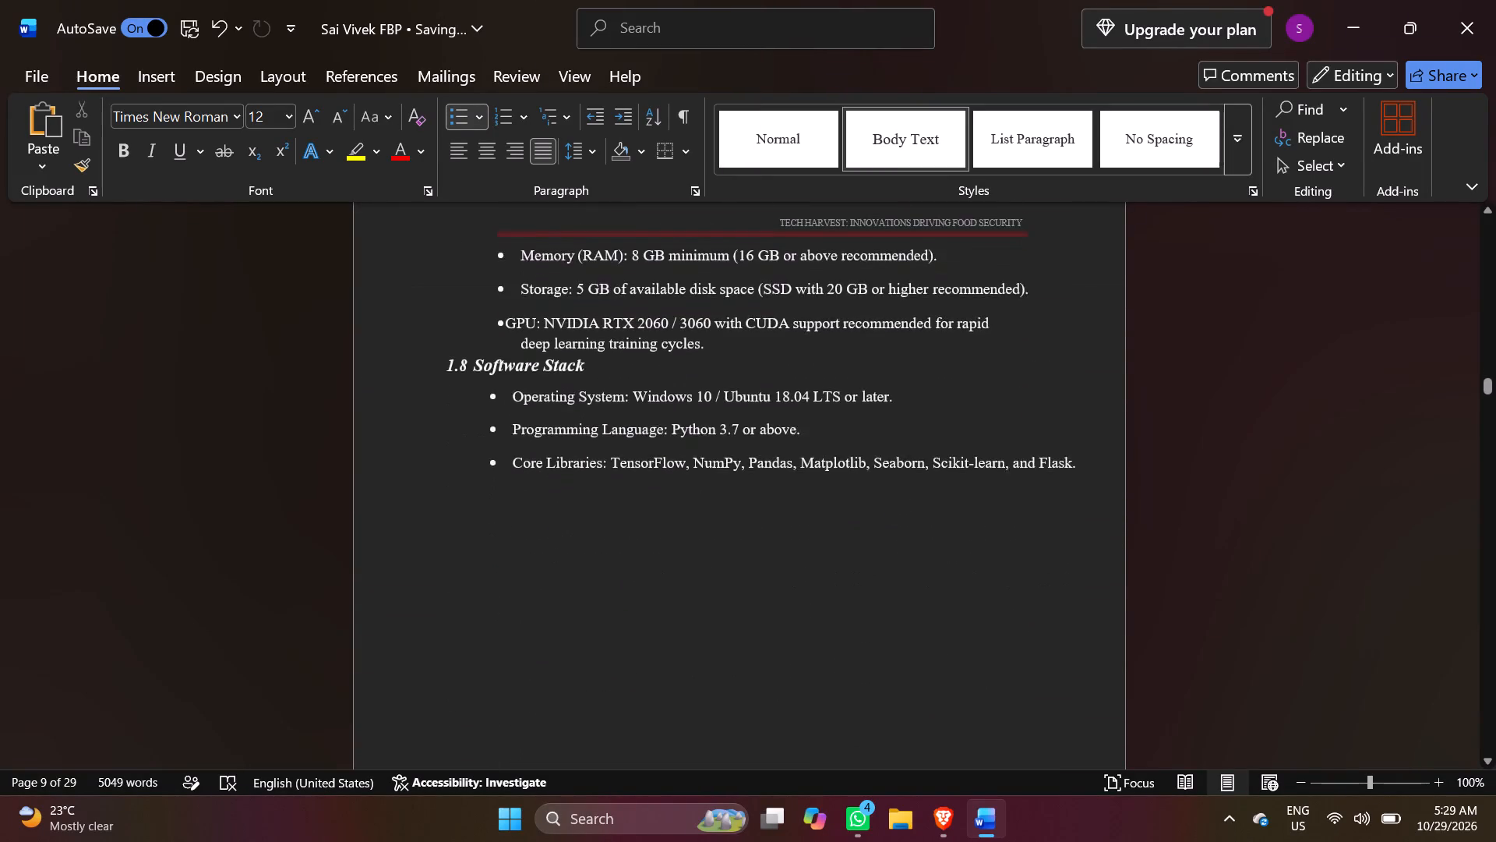
scroll(792, 419, "down", 6)
scroll(791, 422, "up", 14)
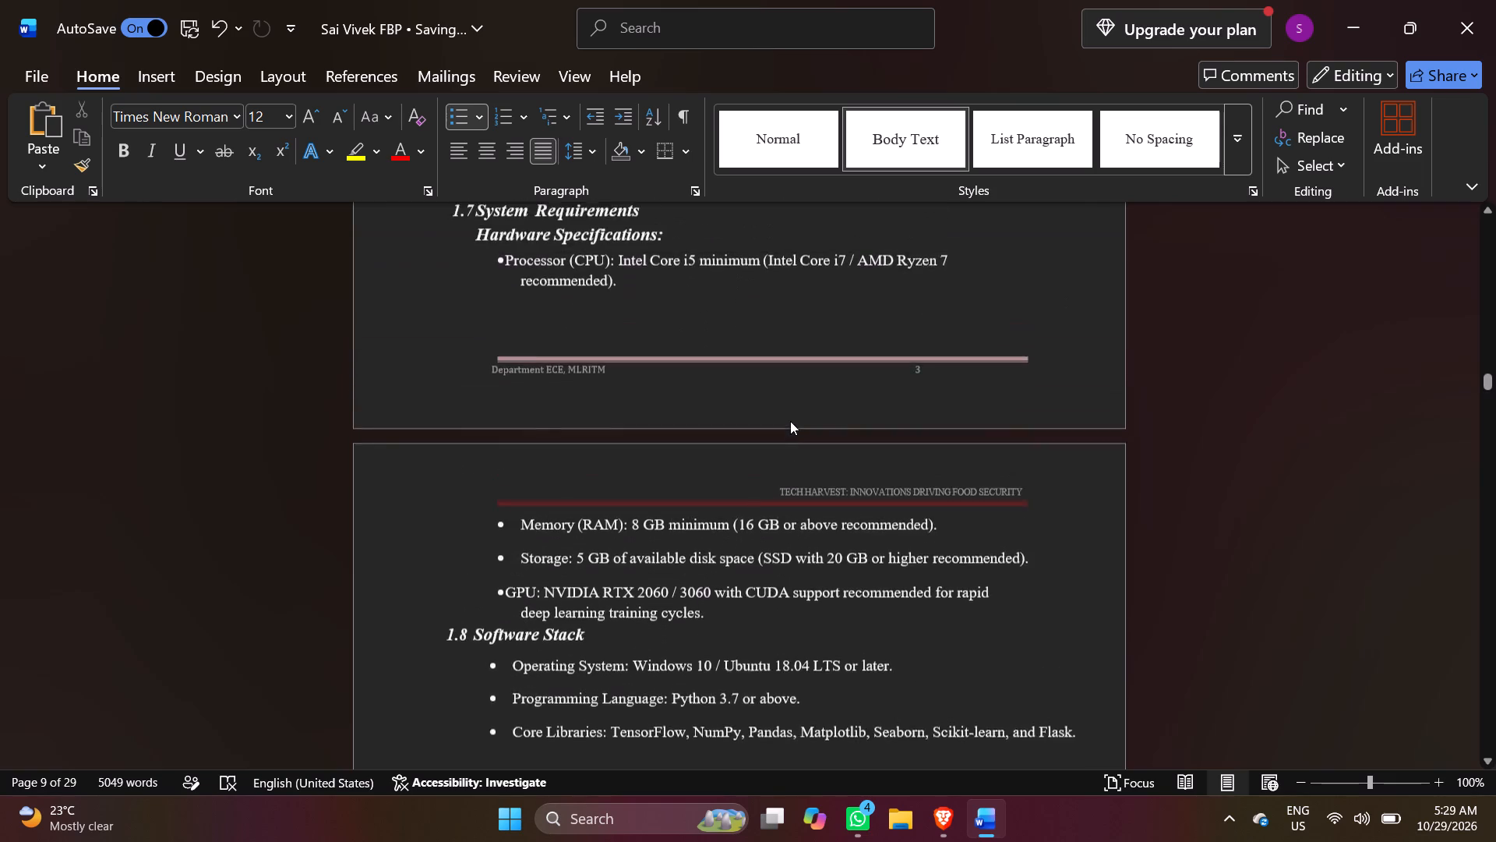
Review Chapter 1 again from section 1.7 back to the Introduction, checking heading numbering and page layout.
scroll(790, 421, "up", 20)
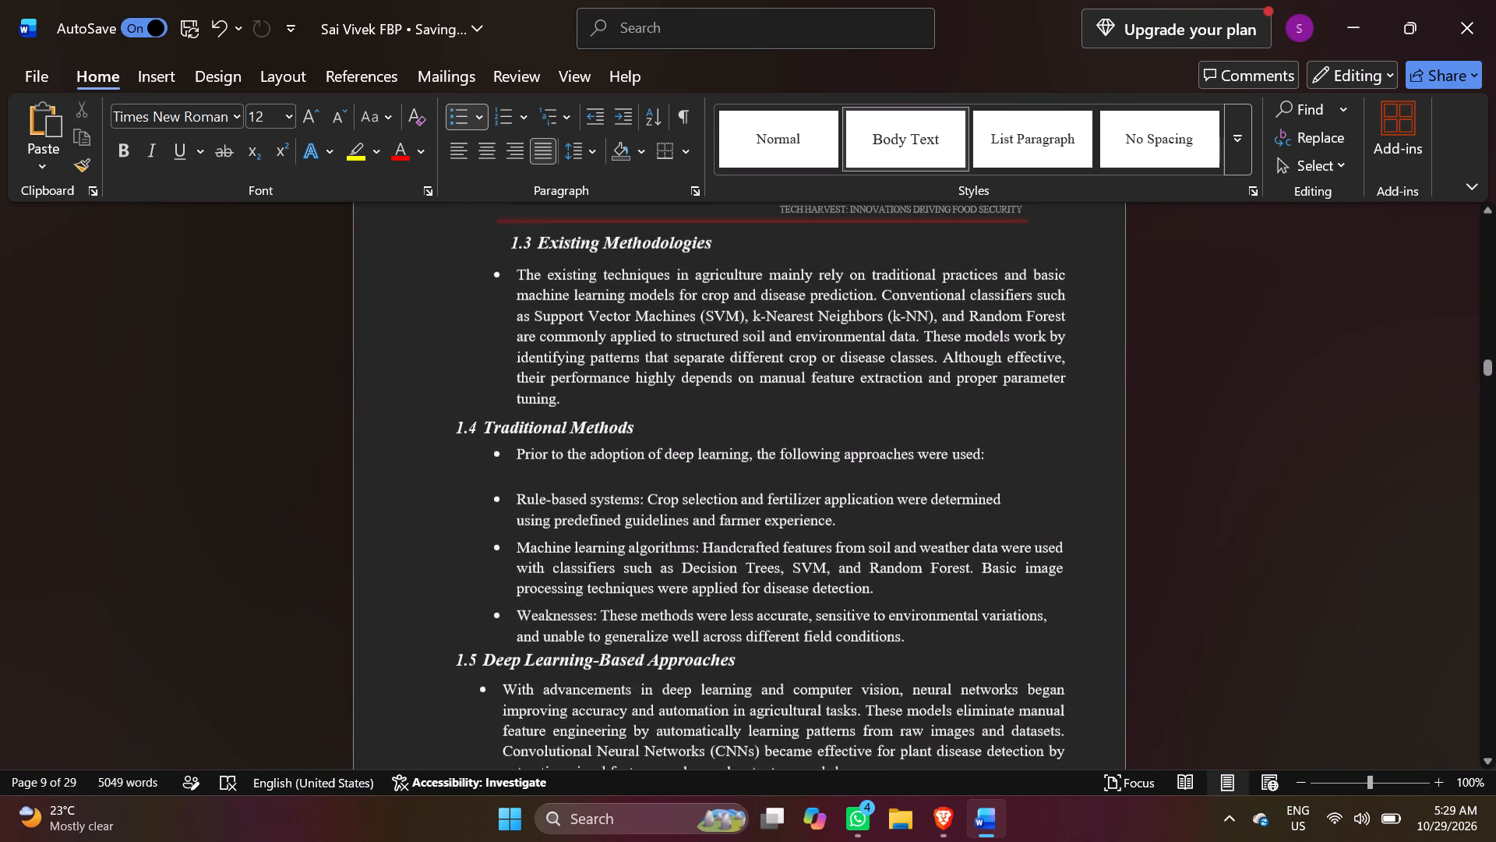
scroll(791, 419, "up", 18)
scroll(794, 410, "up", 3)
scroll(794, 410, "down", 6)
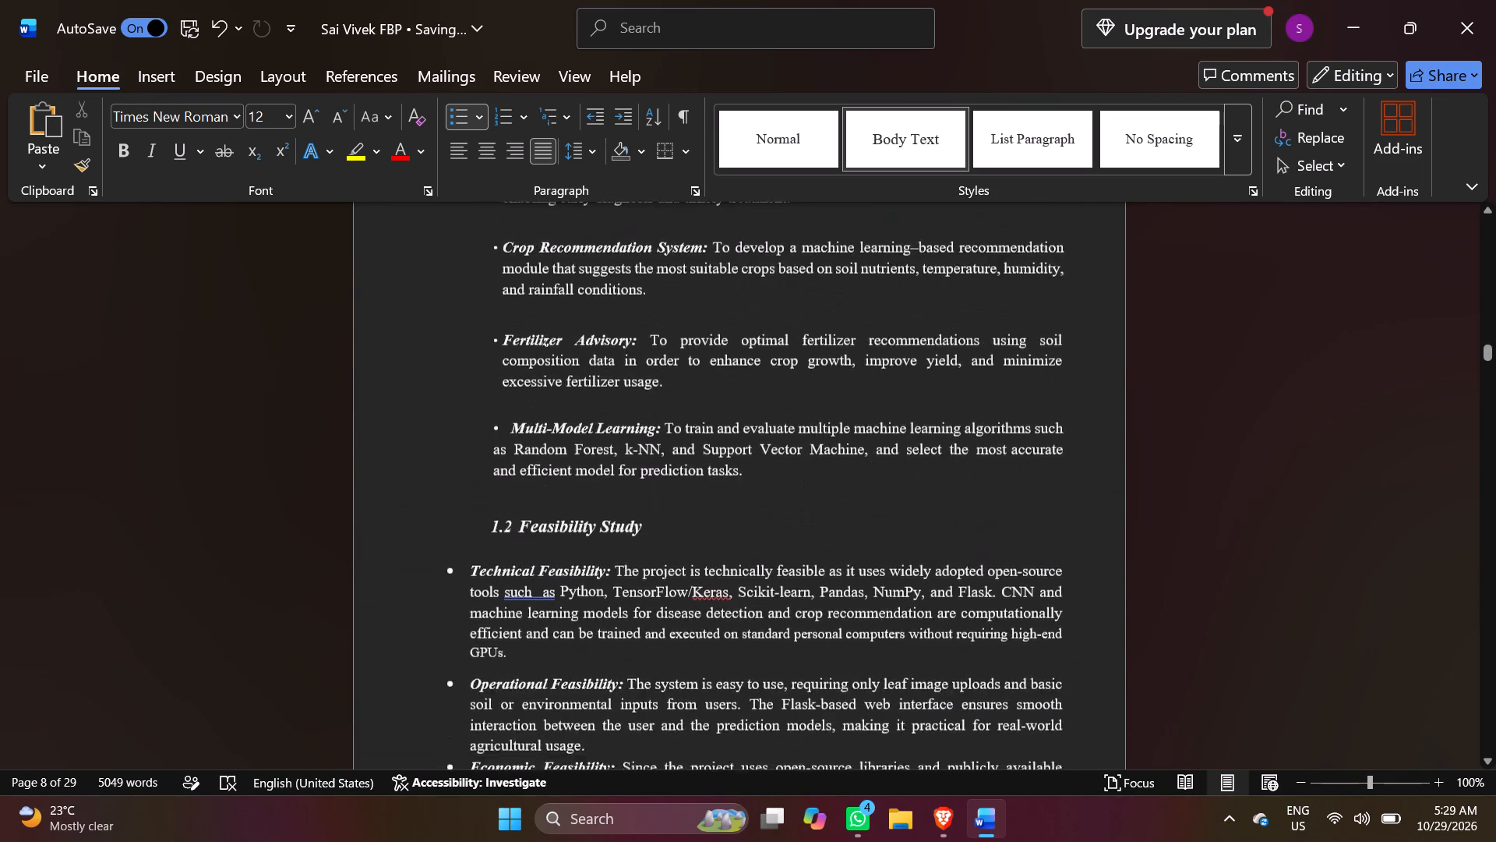
scroll(794, 412, "down", 17)
scroll(796, 426, "up", 9)
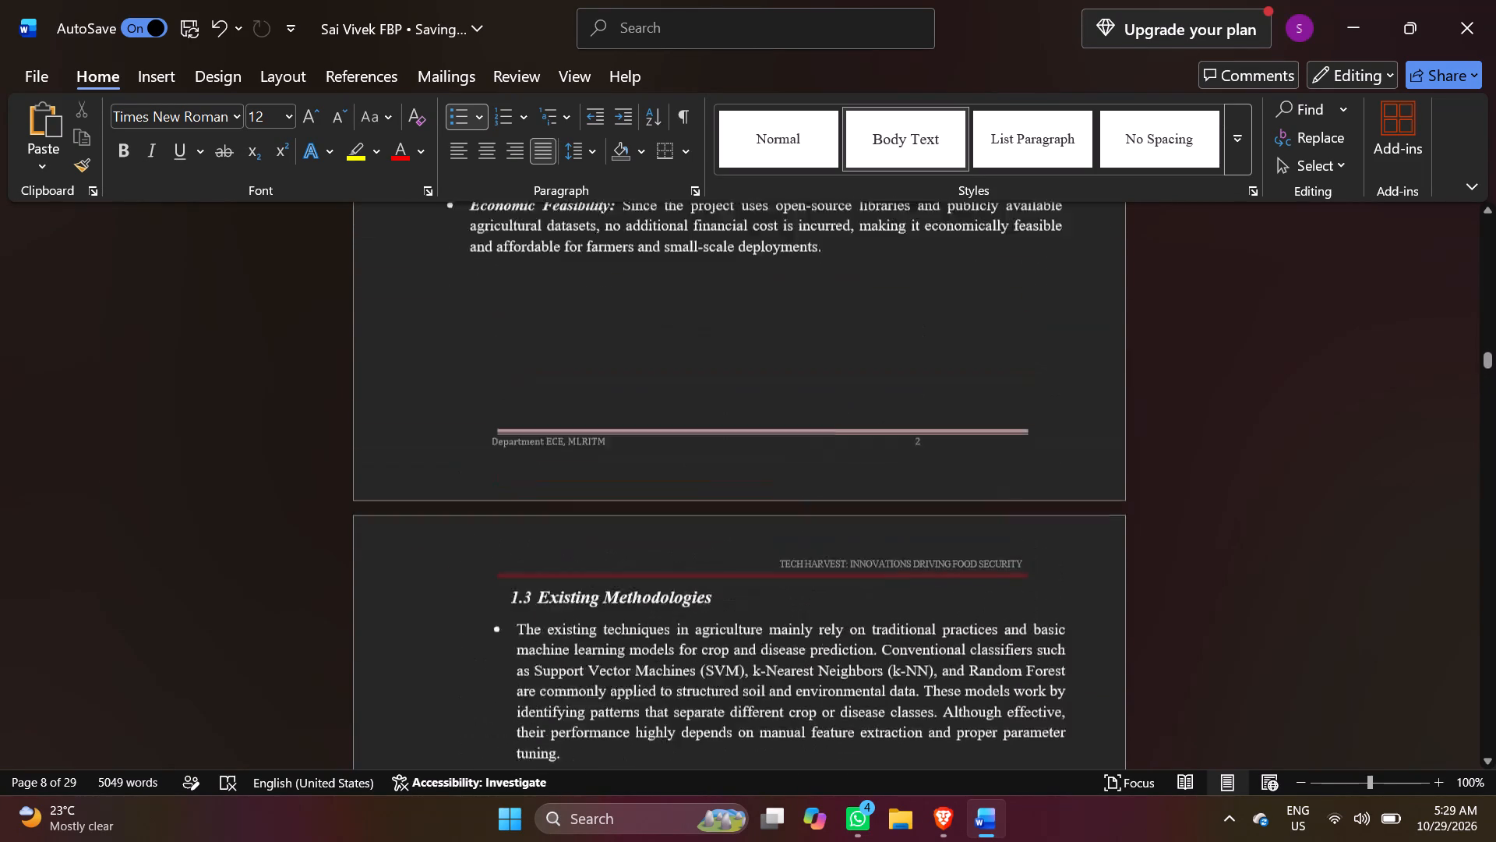
scroll(796, 426, "up", 6)
scroll(796, 425, "down", 7)
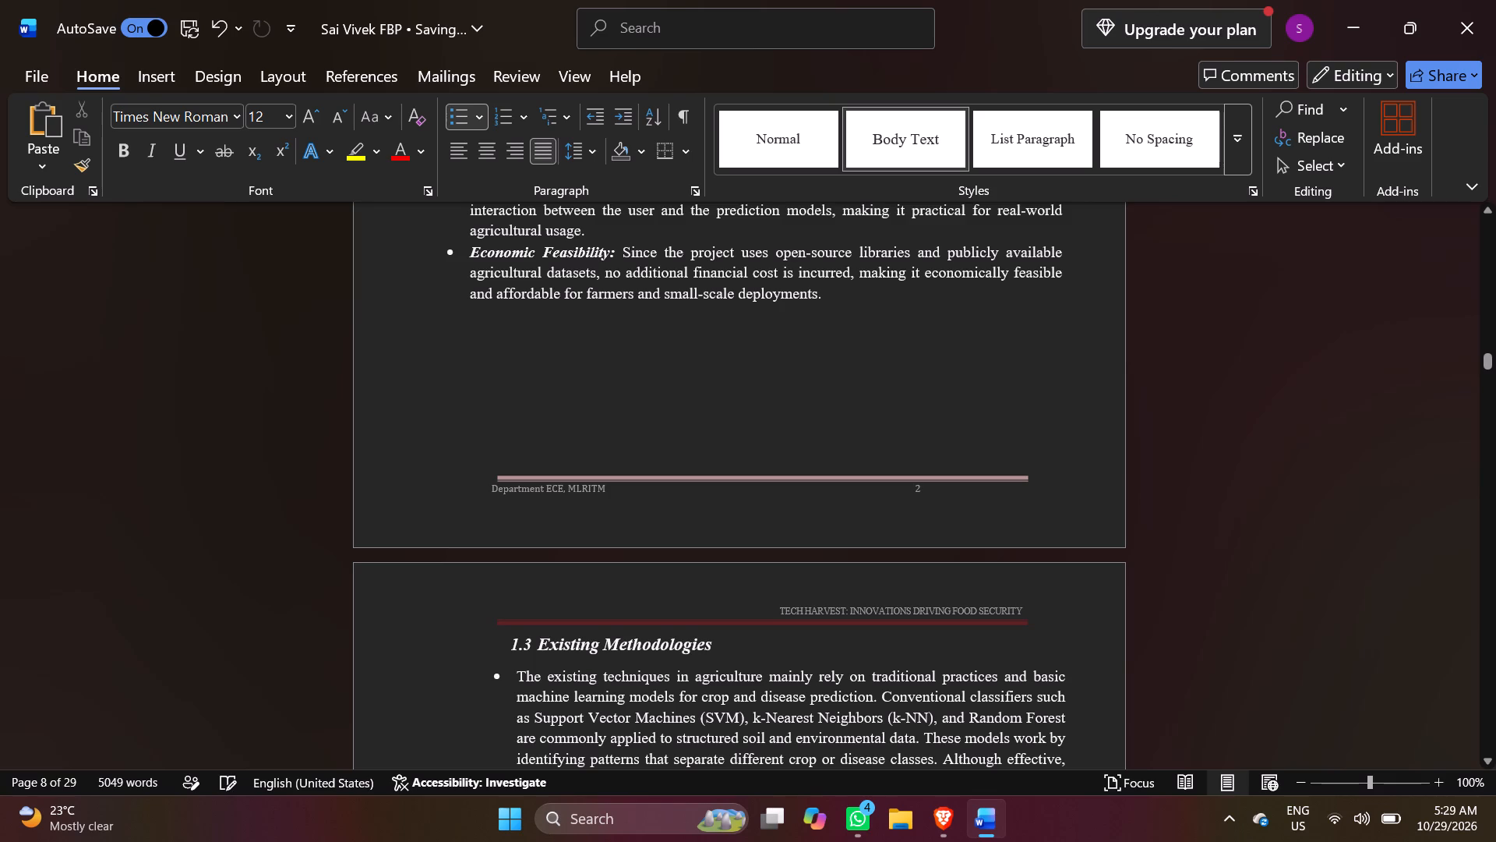
scroll(591, 420, "up", 14)
scroll(595, 418, "up", 14)
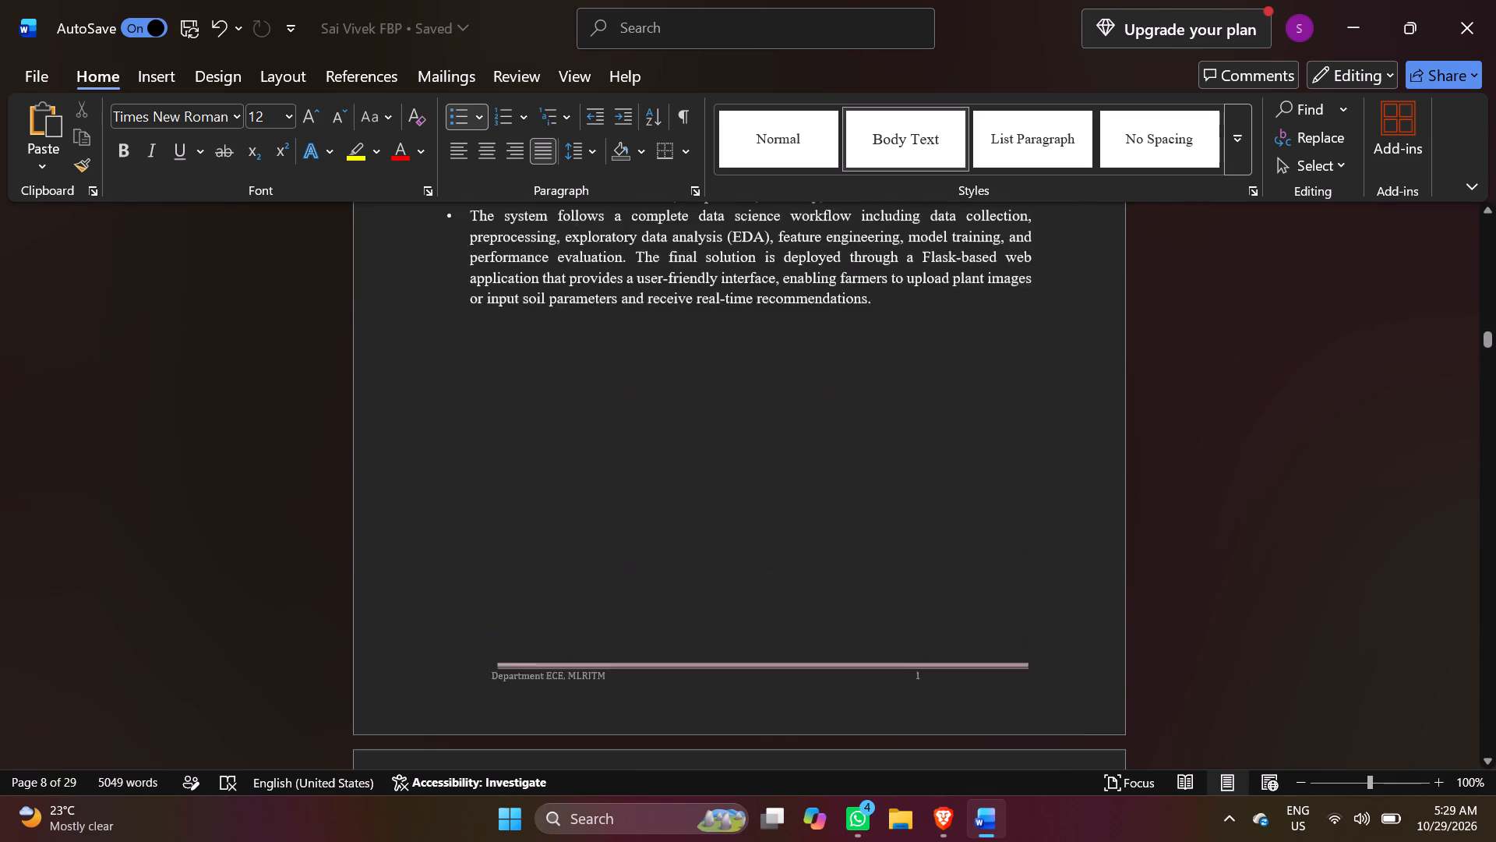
scroll(598, 413, "up", 14)
scroll(599, 411, "down", 19)
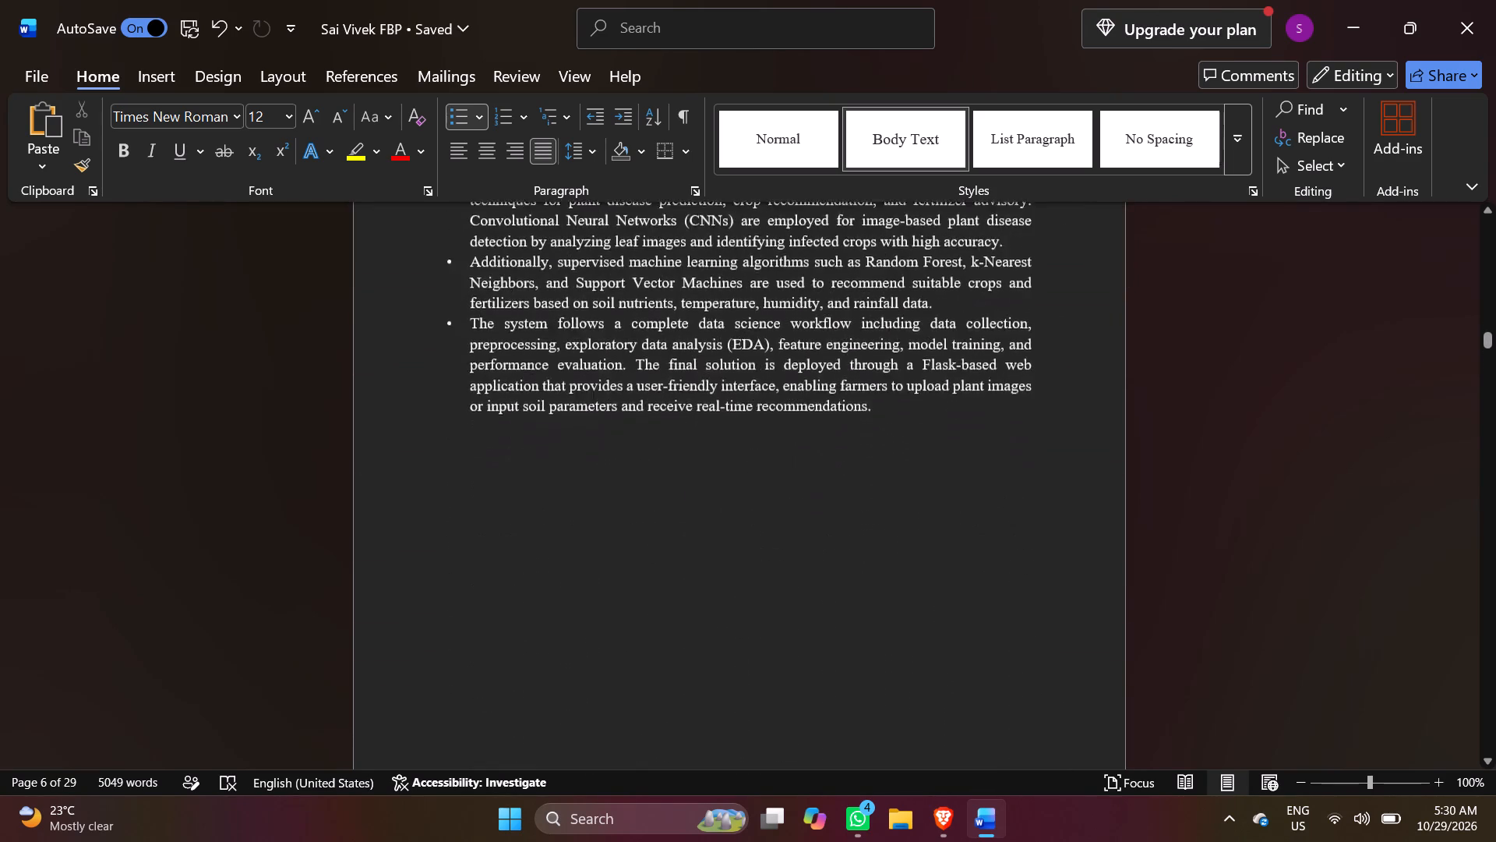
scroll(599, 411, "down", 9)
scroll(554, 270, "up", 2)
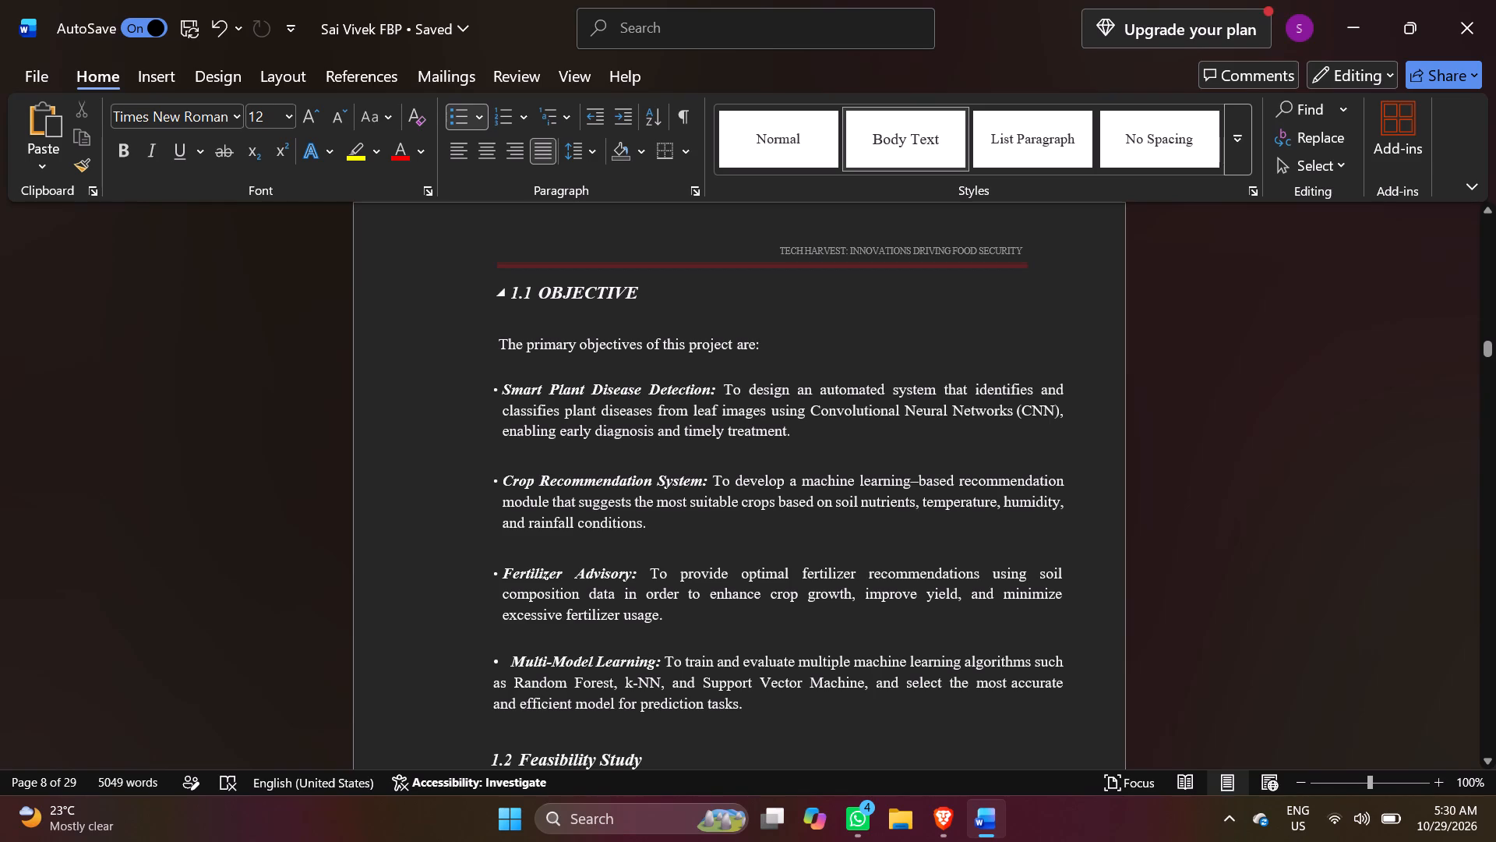
Remove the 1.1 number from the OBJECTIVE heading and apply the 1., 2., 3. numbering format instead.
left_click(531, 295)
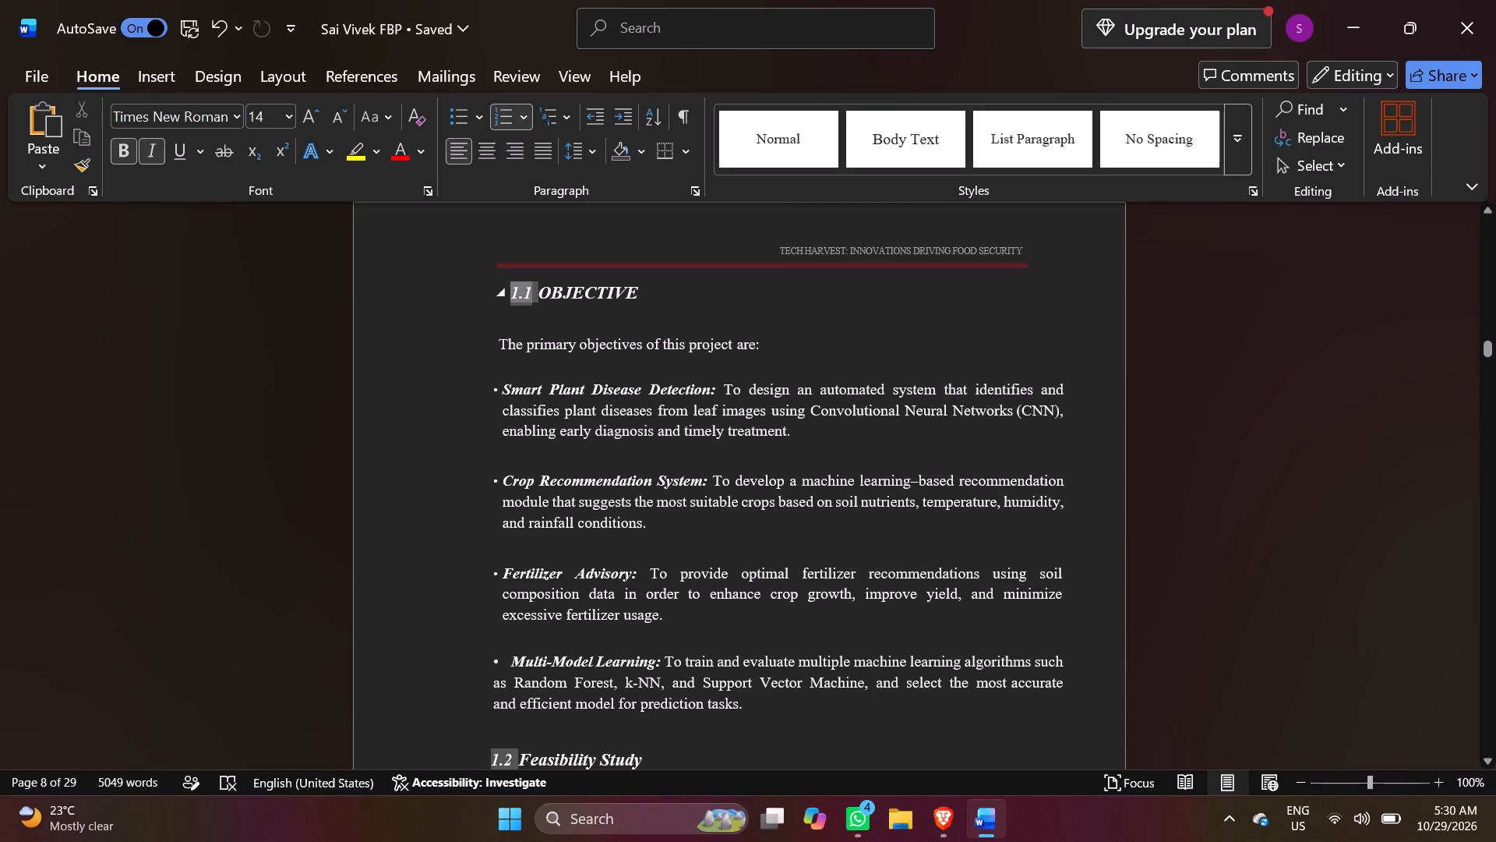
key("BackSpace")
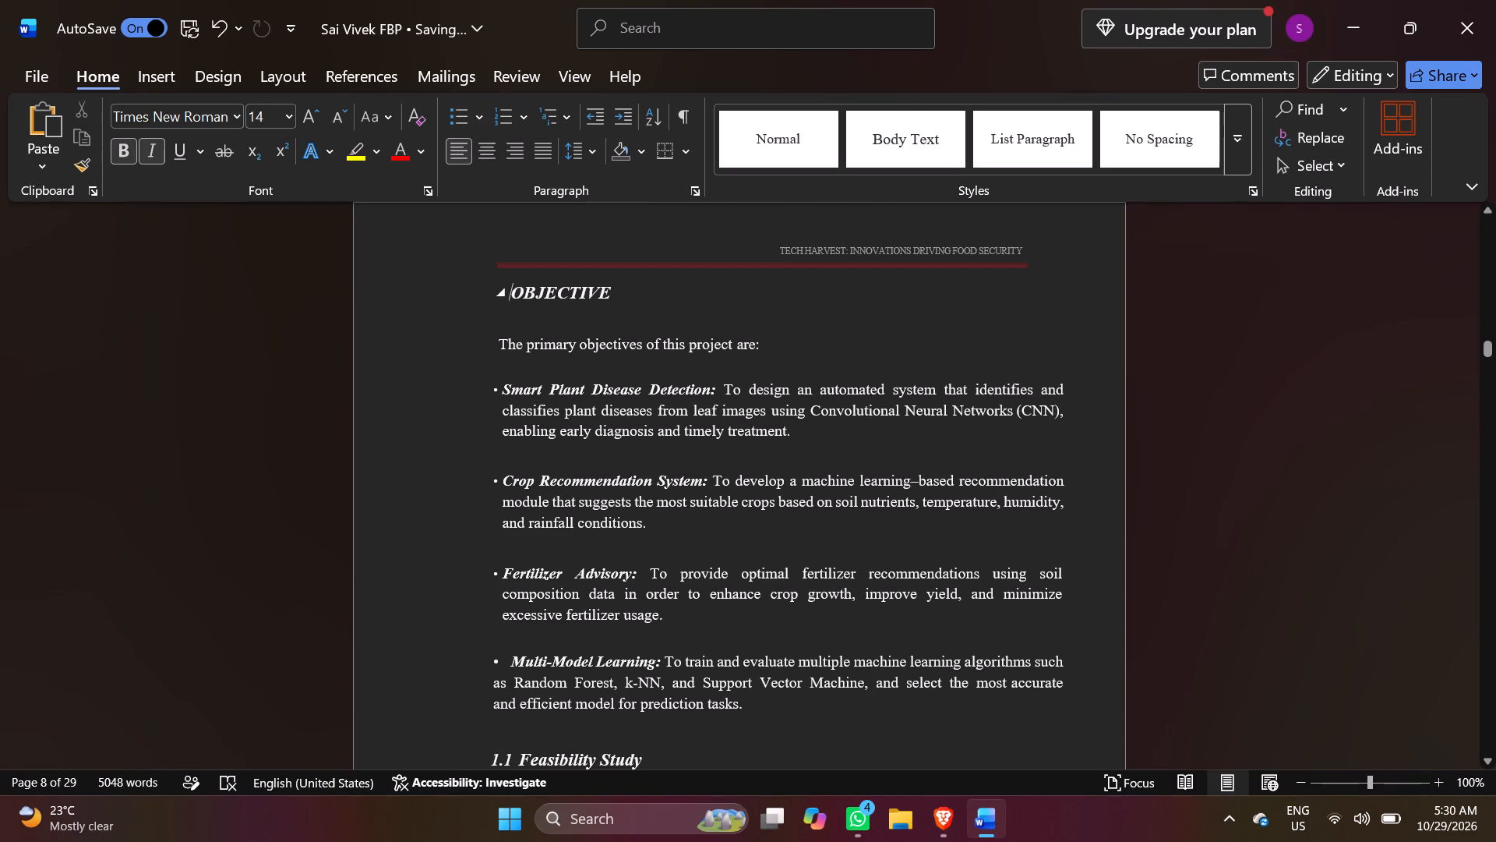
left_click(524, 120)
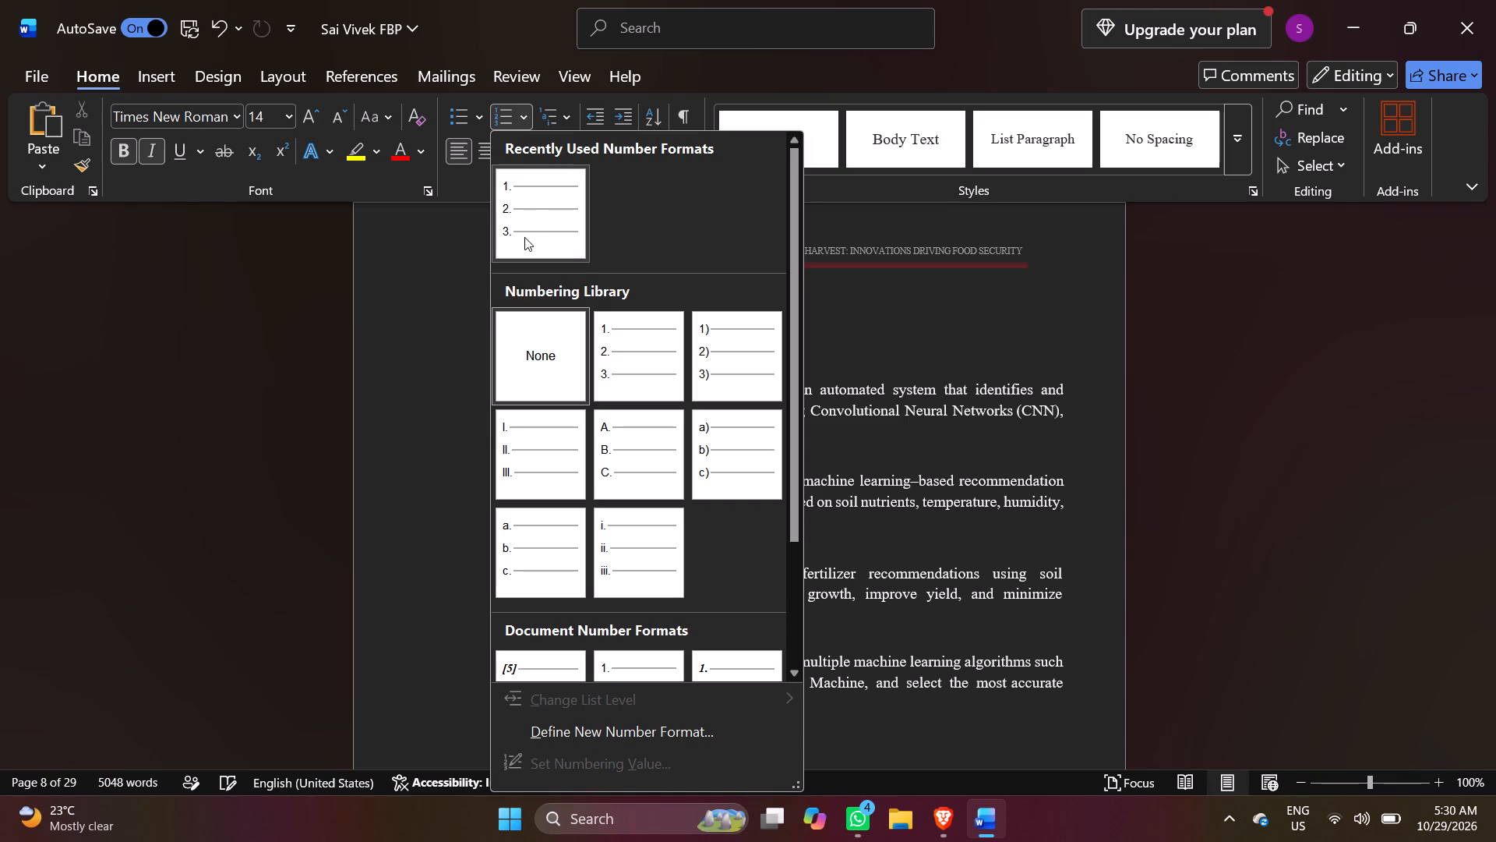
left_click(615, 341)
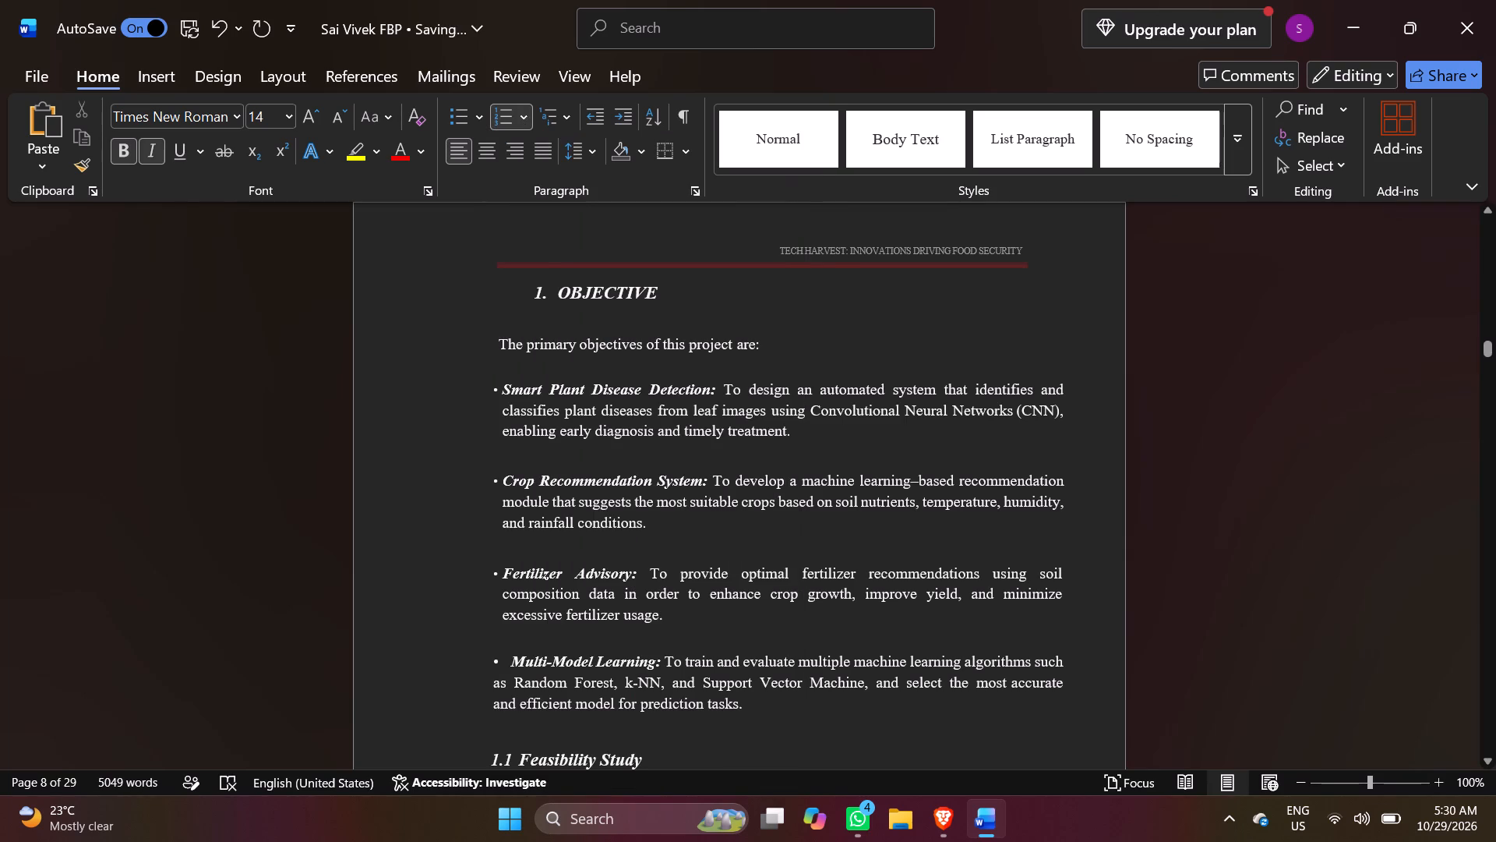
Remove the automatic number from the Feasibility Study heading.
scroll(609, 399, "down", 6)
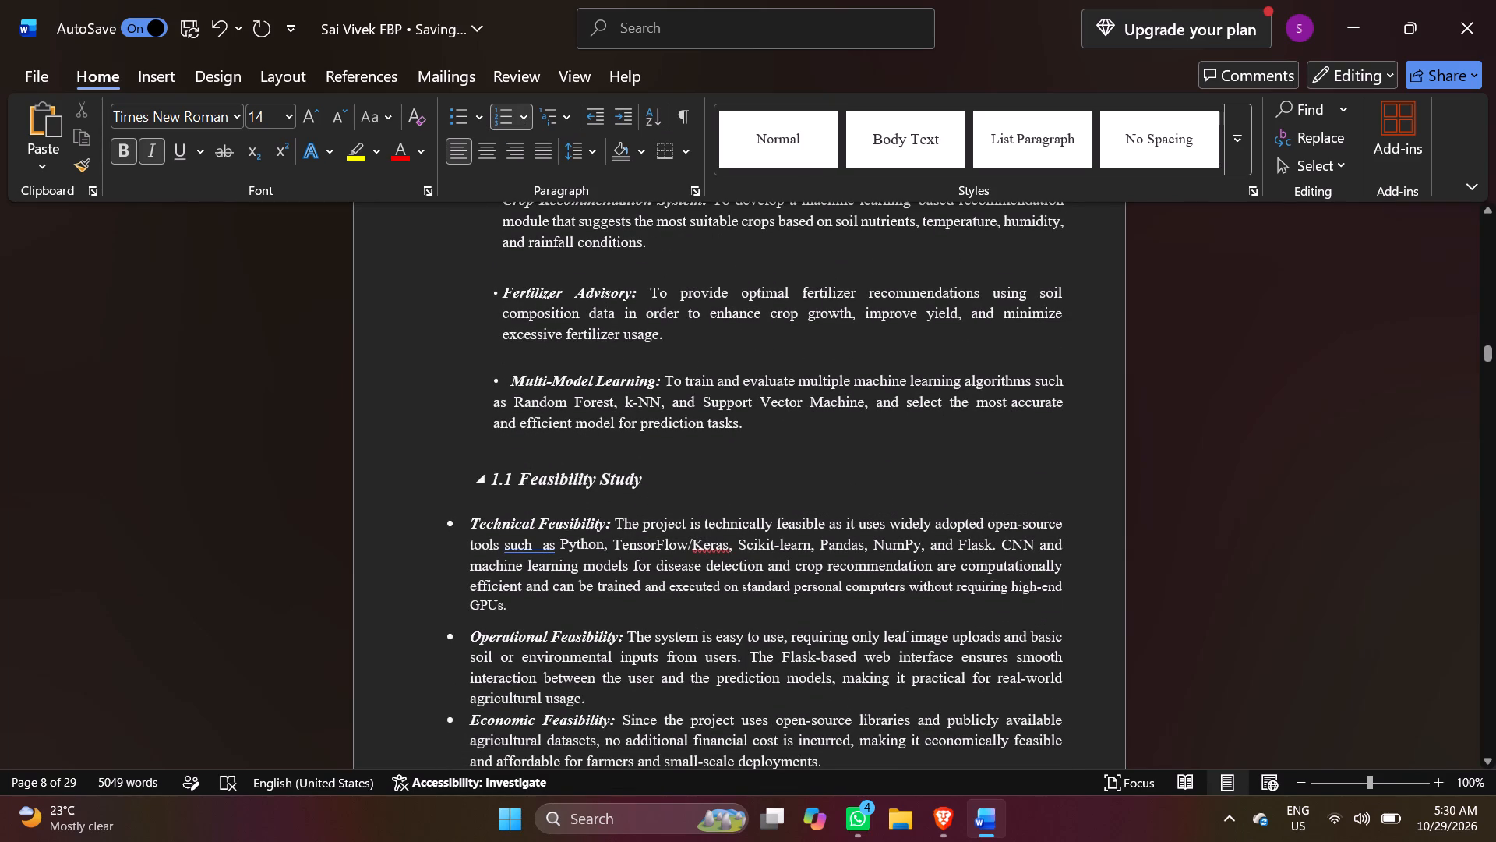
left_click(510, 479)
key("BackSpace")
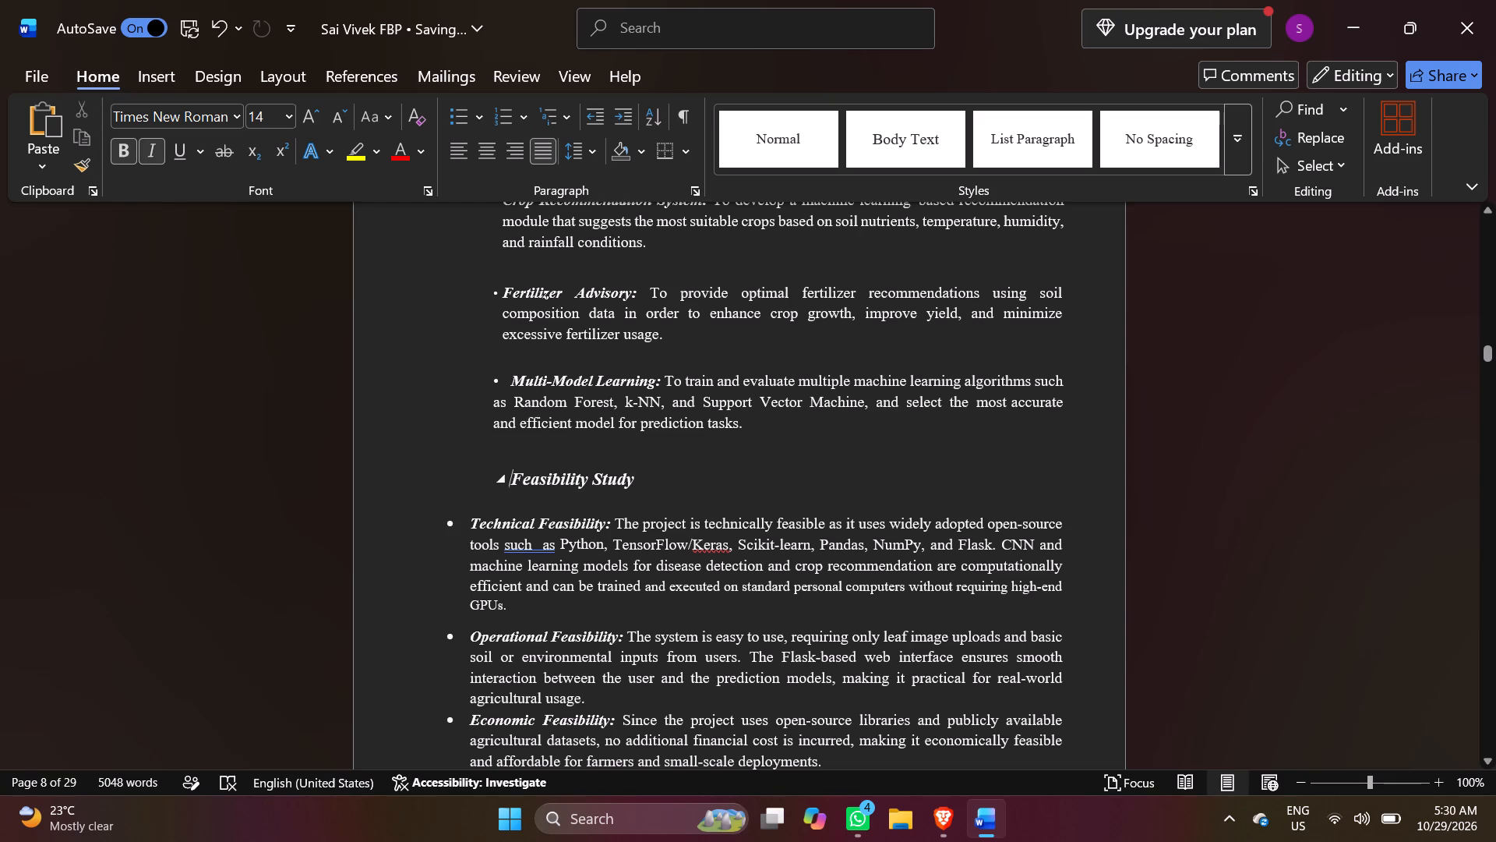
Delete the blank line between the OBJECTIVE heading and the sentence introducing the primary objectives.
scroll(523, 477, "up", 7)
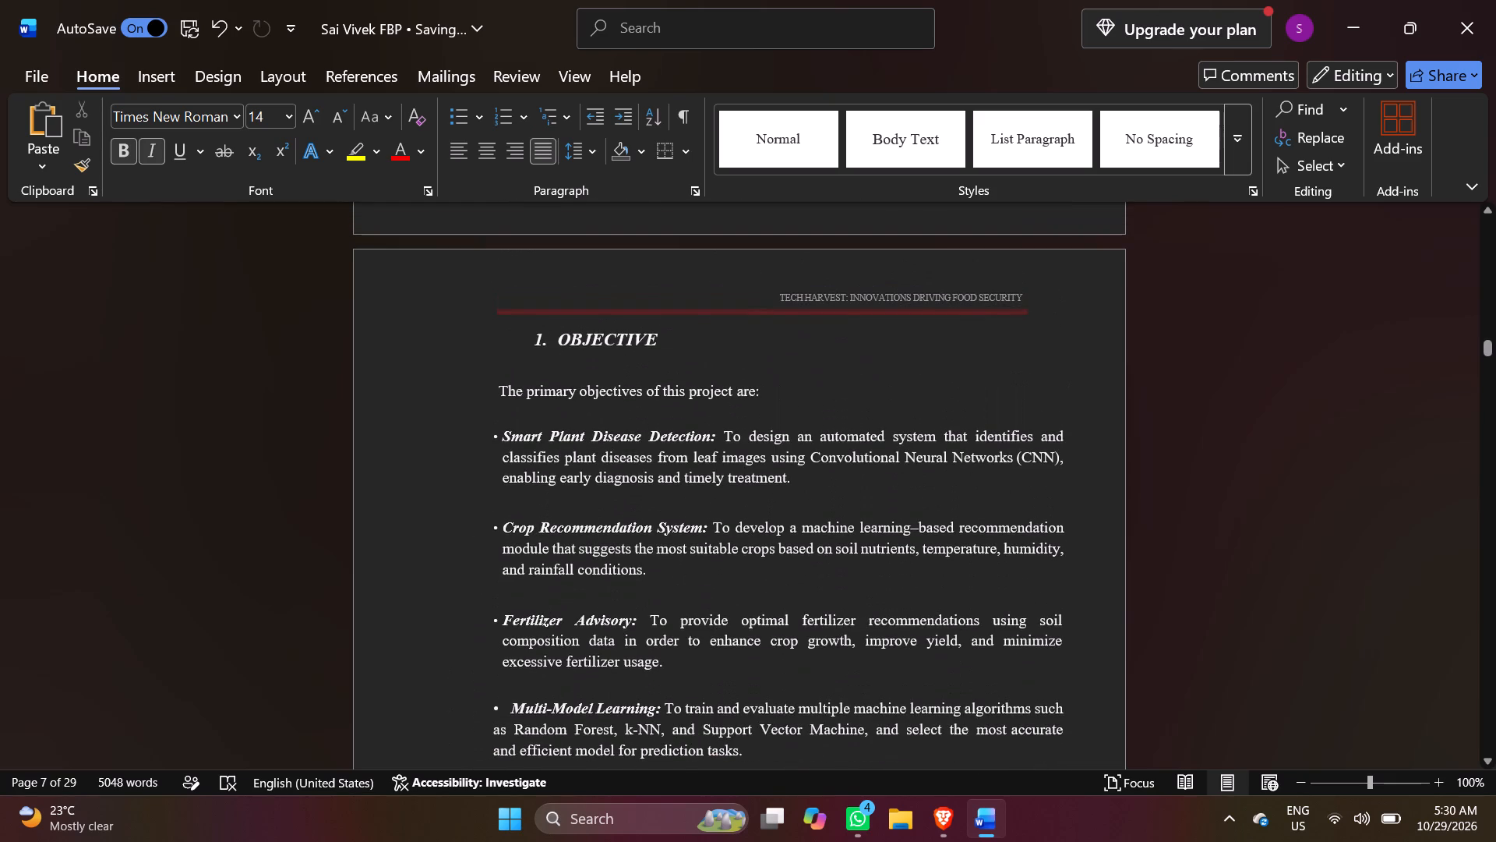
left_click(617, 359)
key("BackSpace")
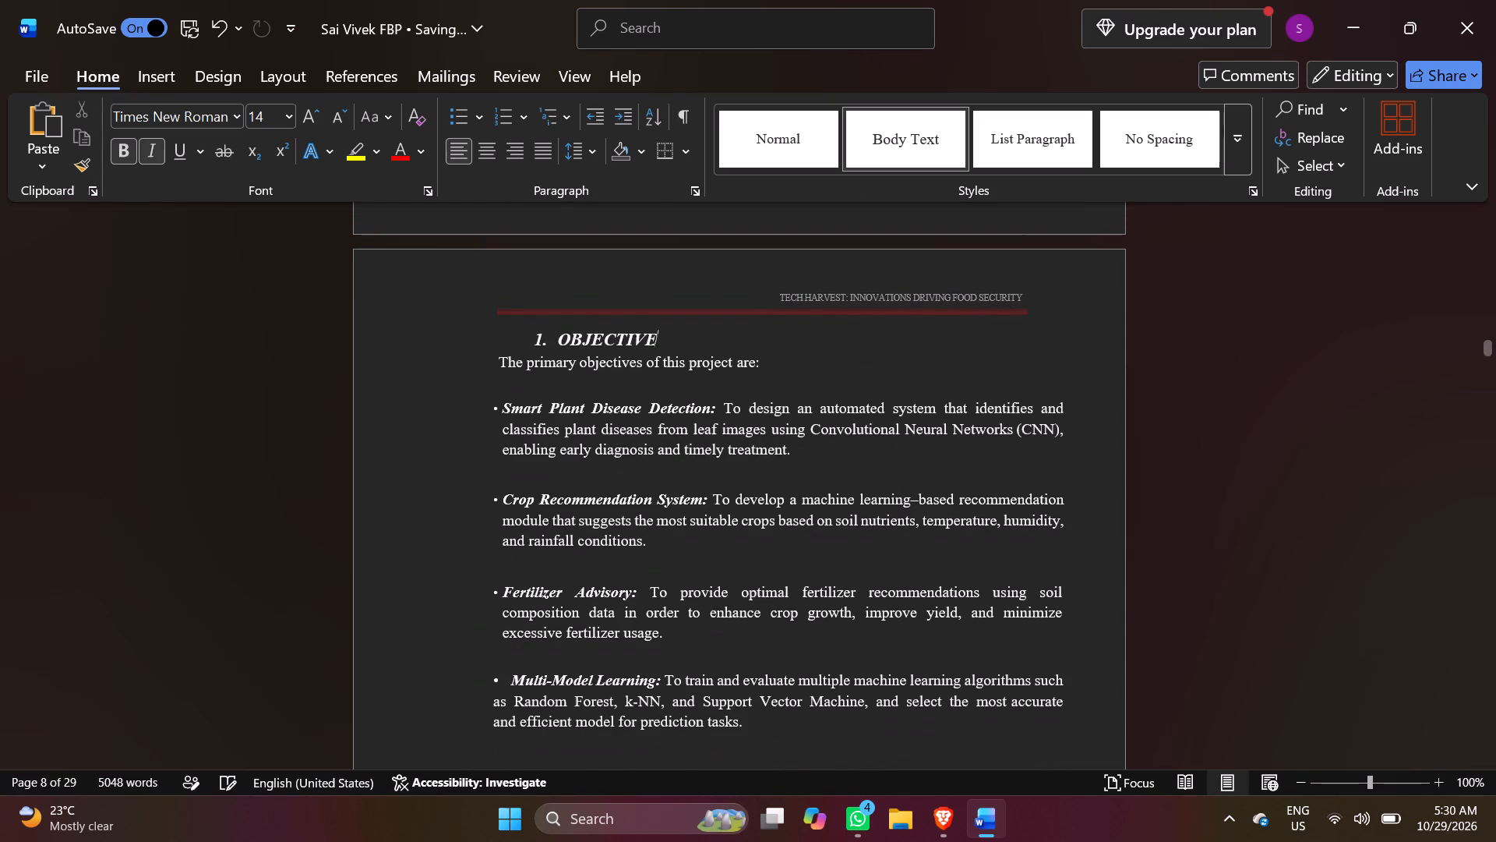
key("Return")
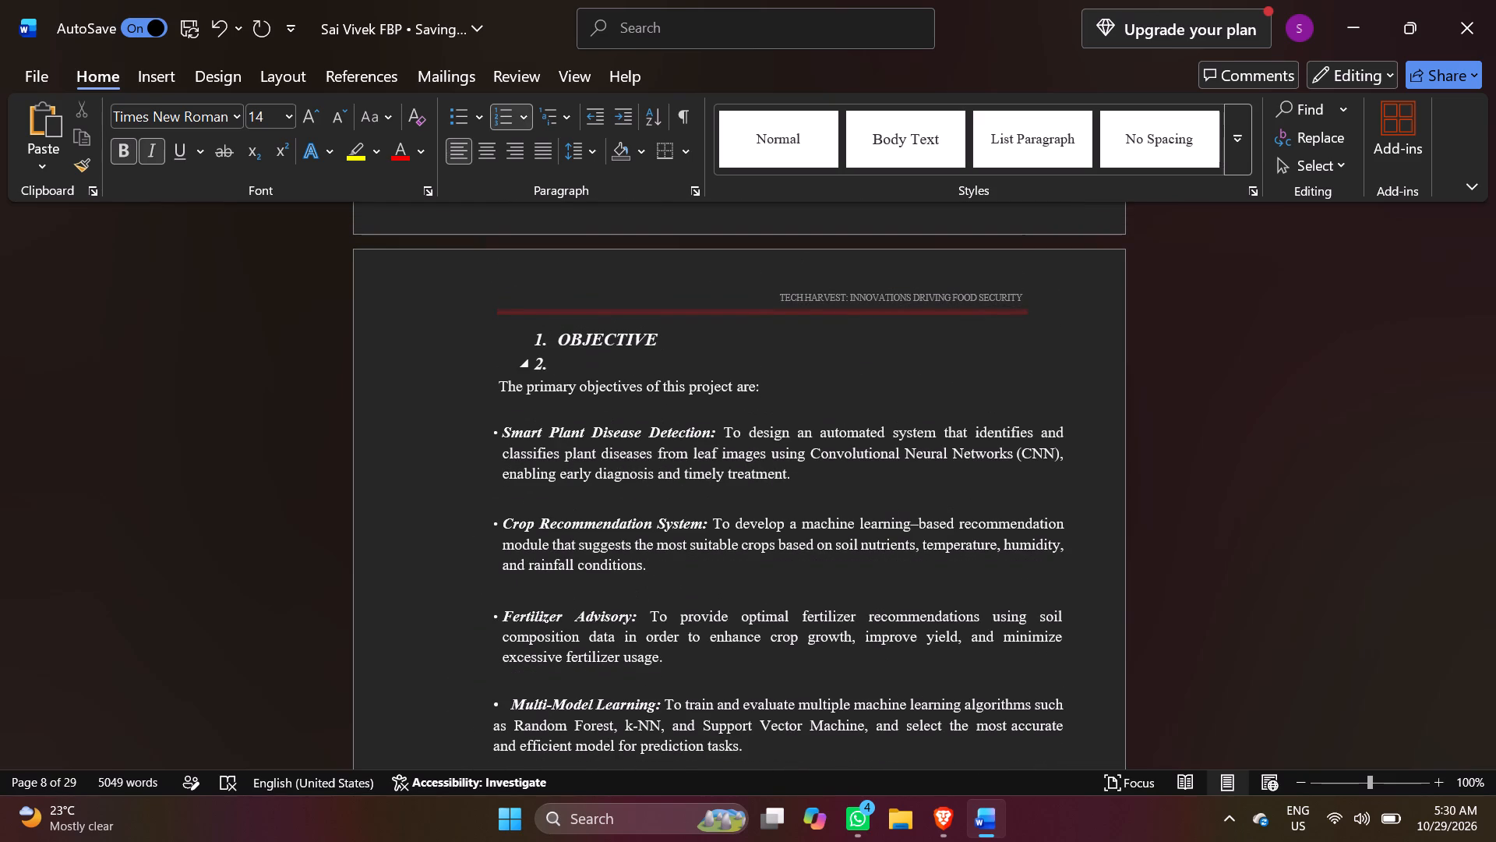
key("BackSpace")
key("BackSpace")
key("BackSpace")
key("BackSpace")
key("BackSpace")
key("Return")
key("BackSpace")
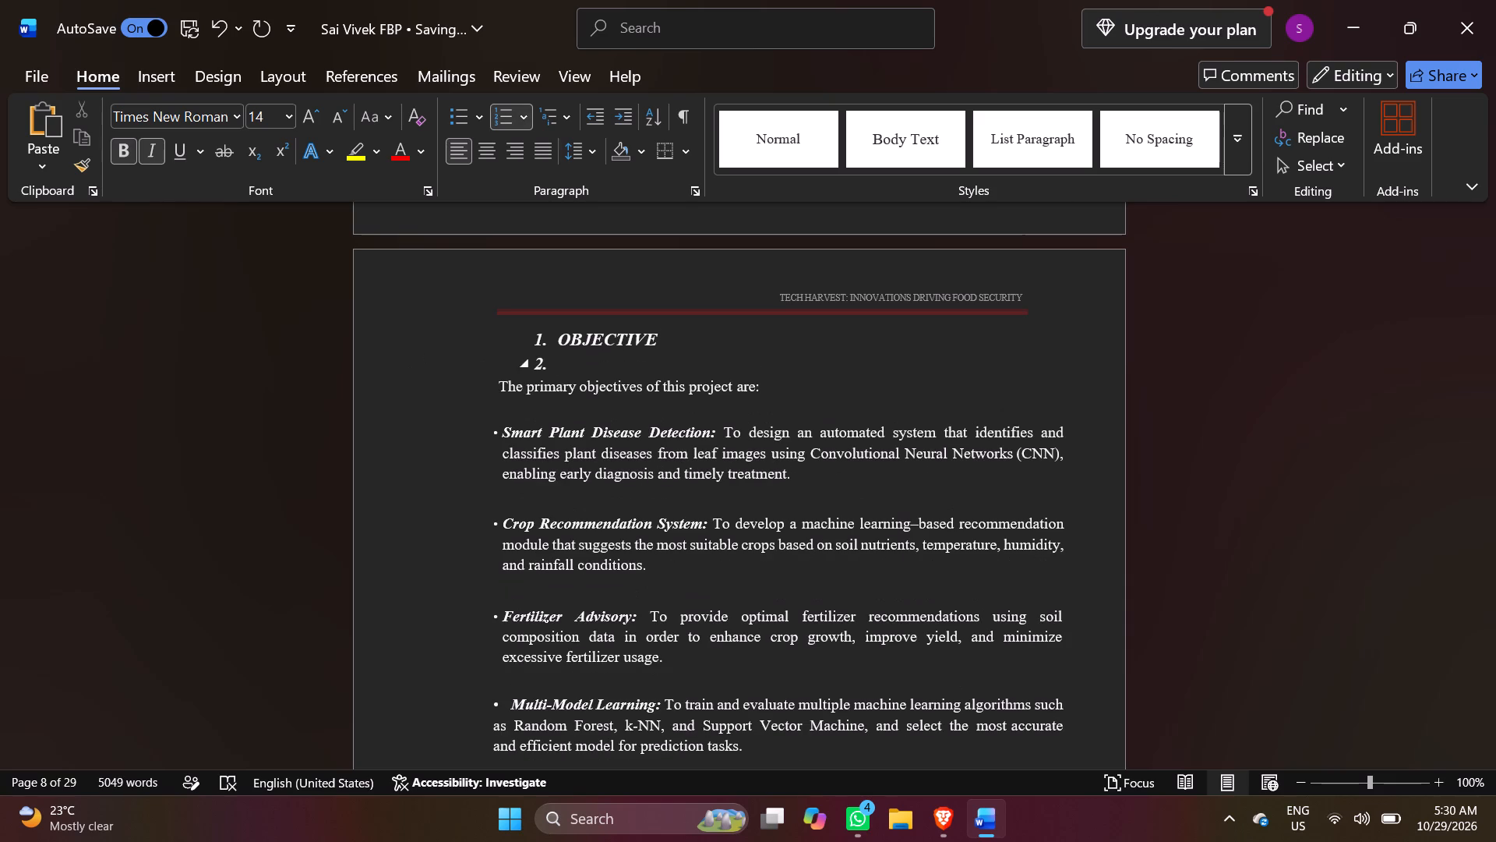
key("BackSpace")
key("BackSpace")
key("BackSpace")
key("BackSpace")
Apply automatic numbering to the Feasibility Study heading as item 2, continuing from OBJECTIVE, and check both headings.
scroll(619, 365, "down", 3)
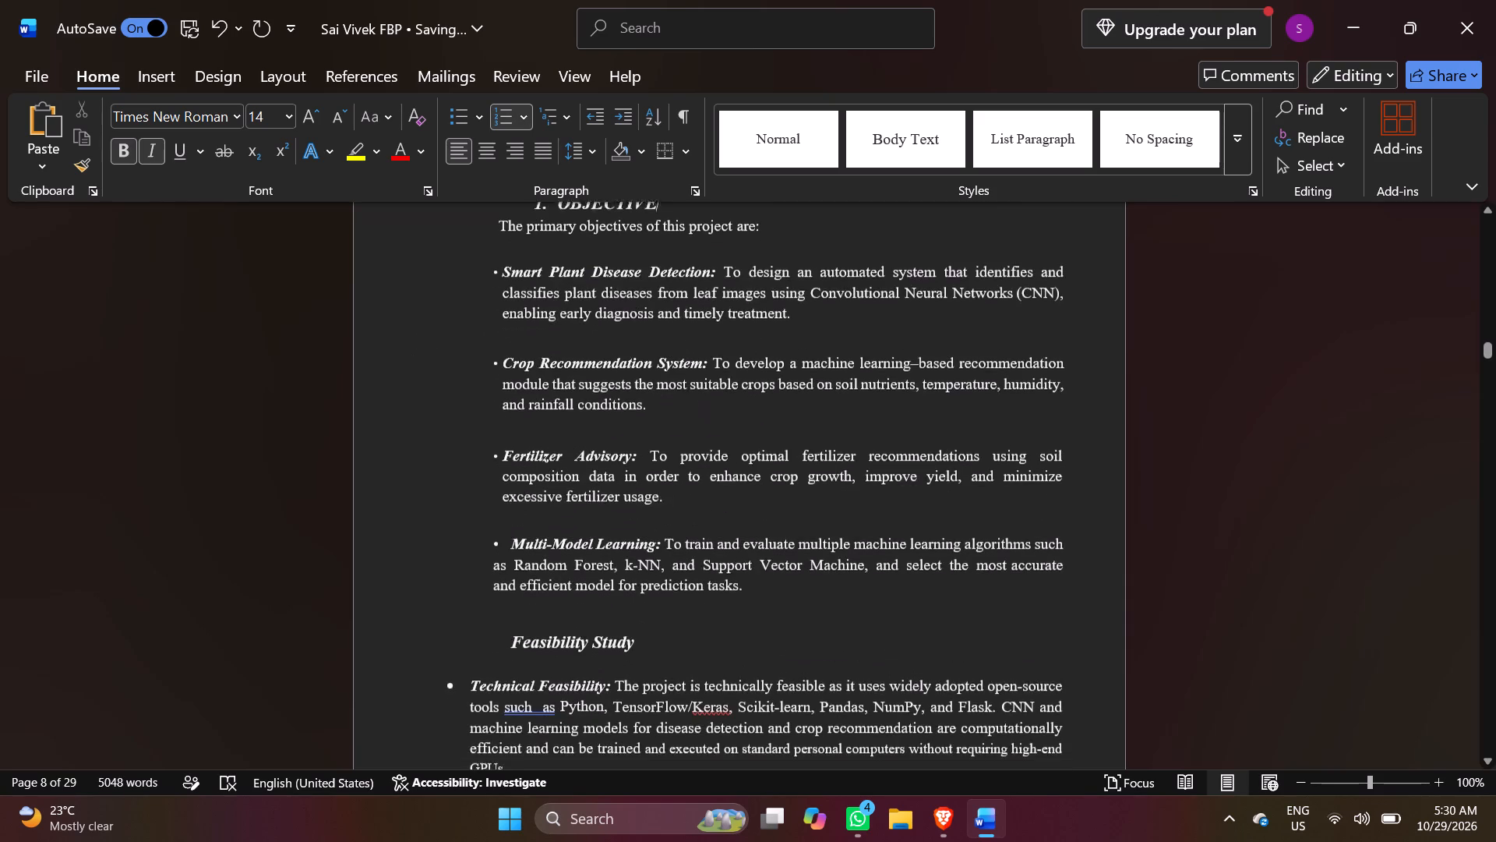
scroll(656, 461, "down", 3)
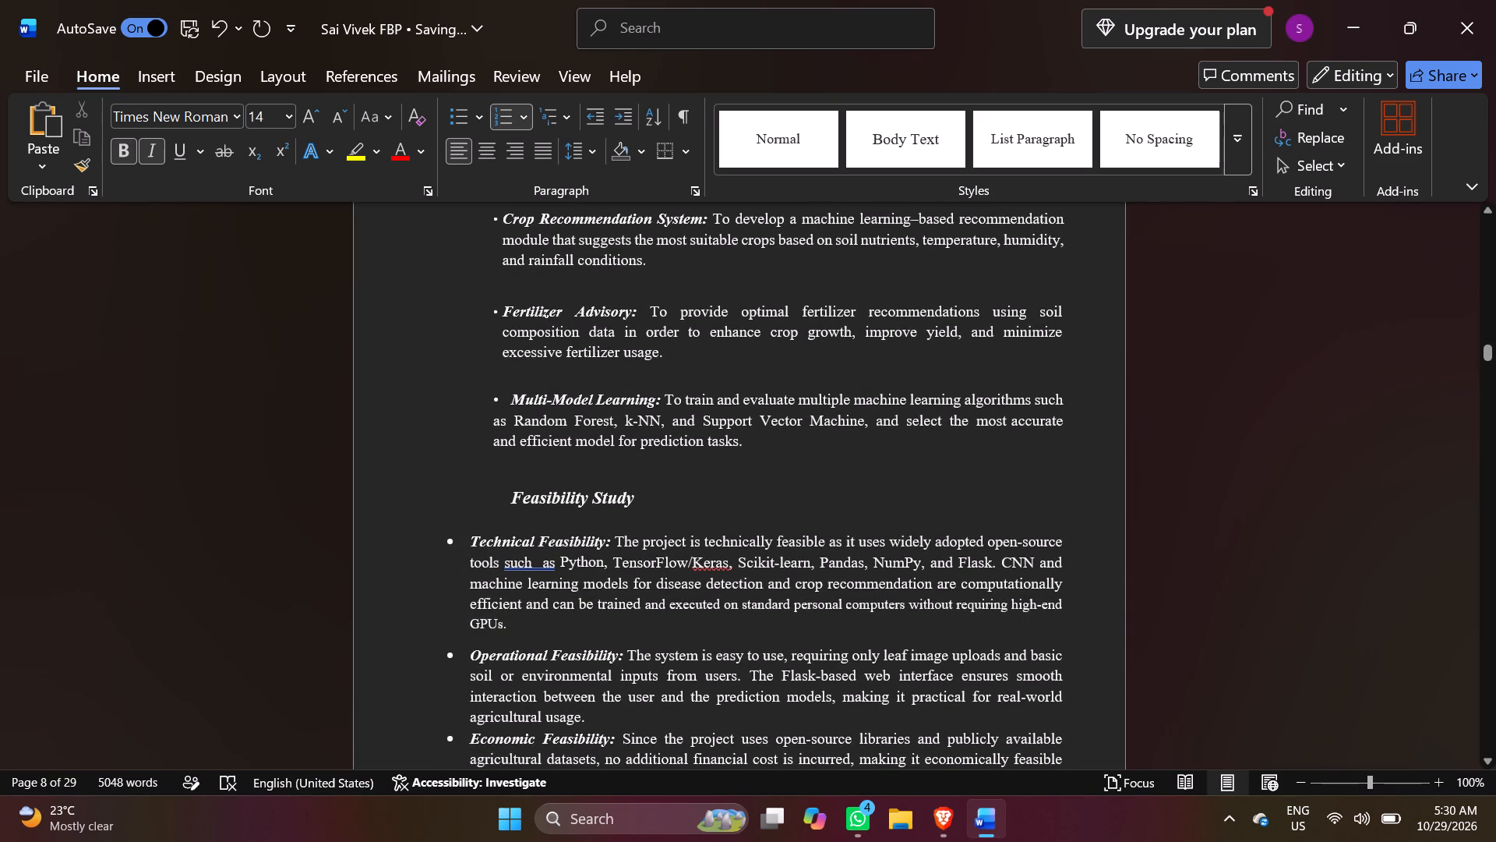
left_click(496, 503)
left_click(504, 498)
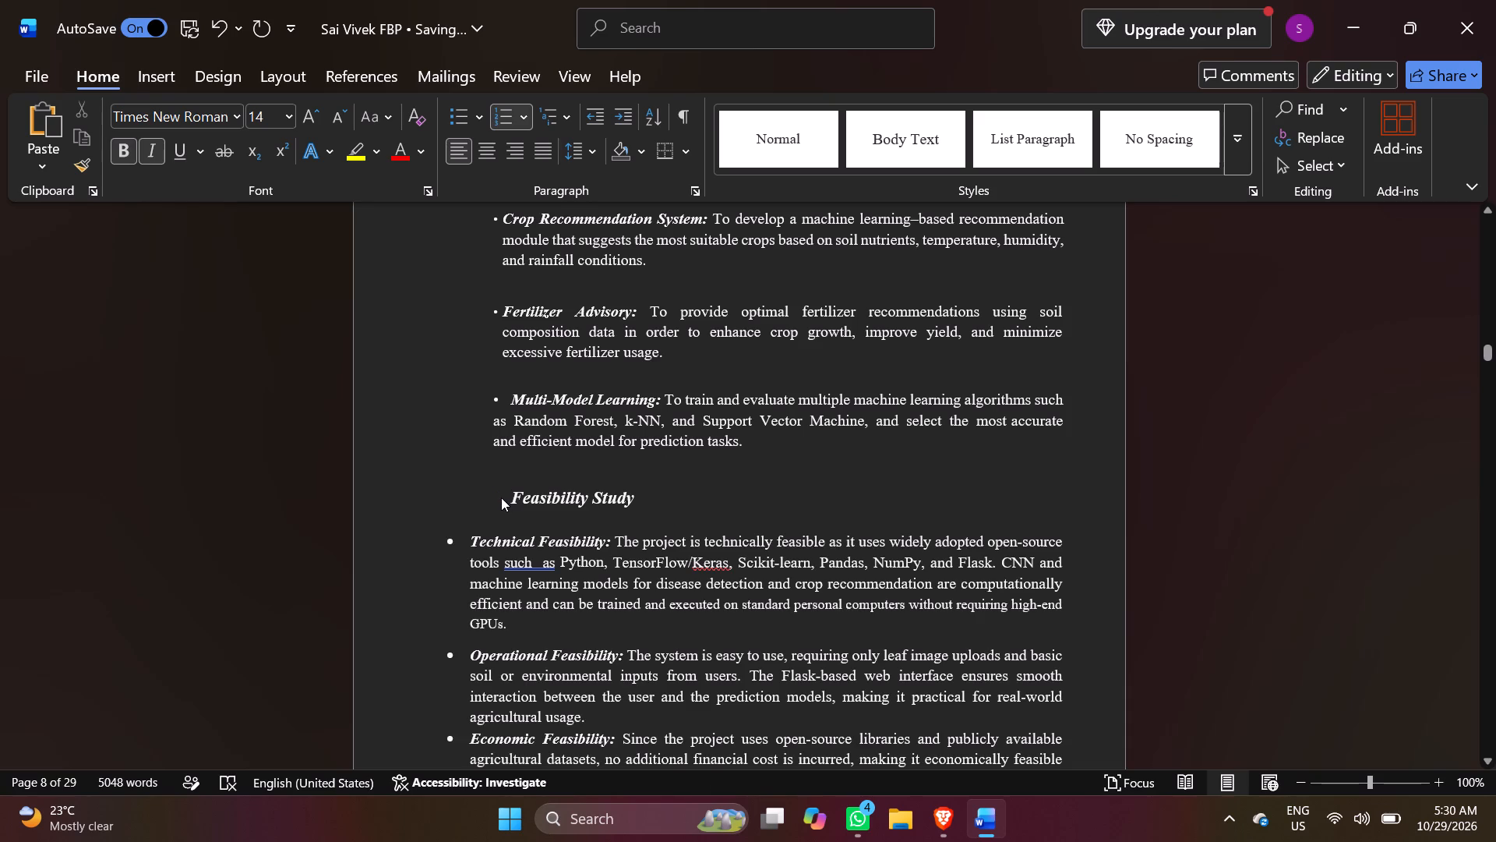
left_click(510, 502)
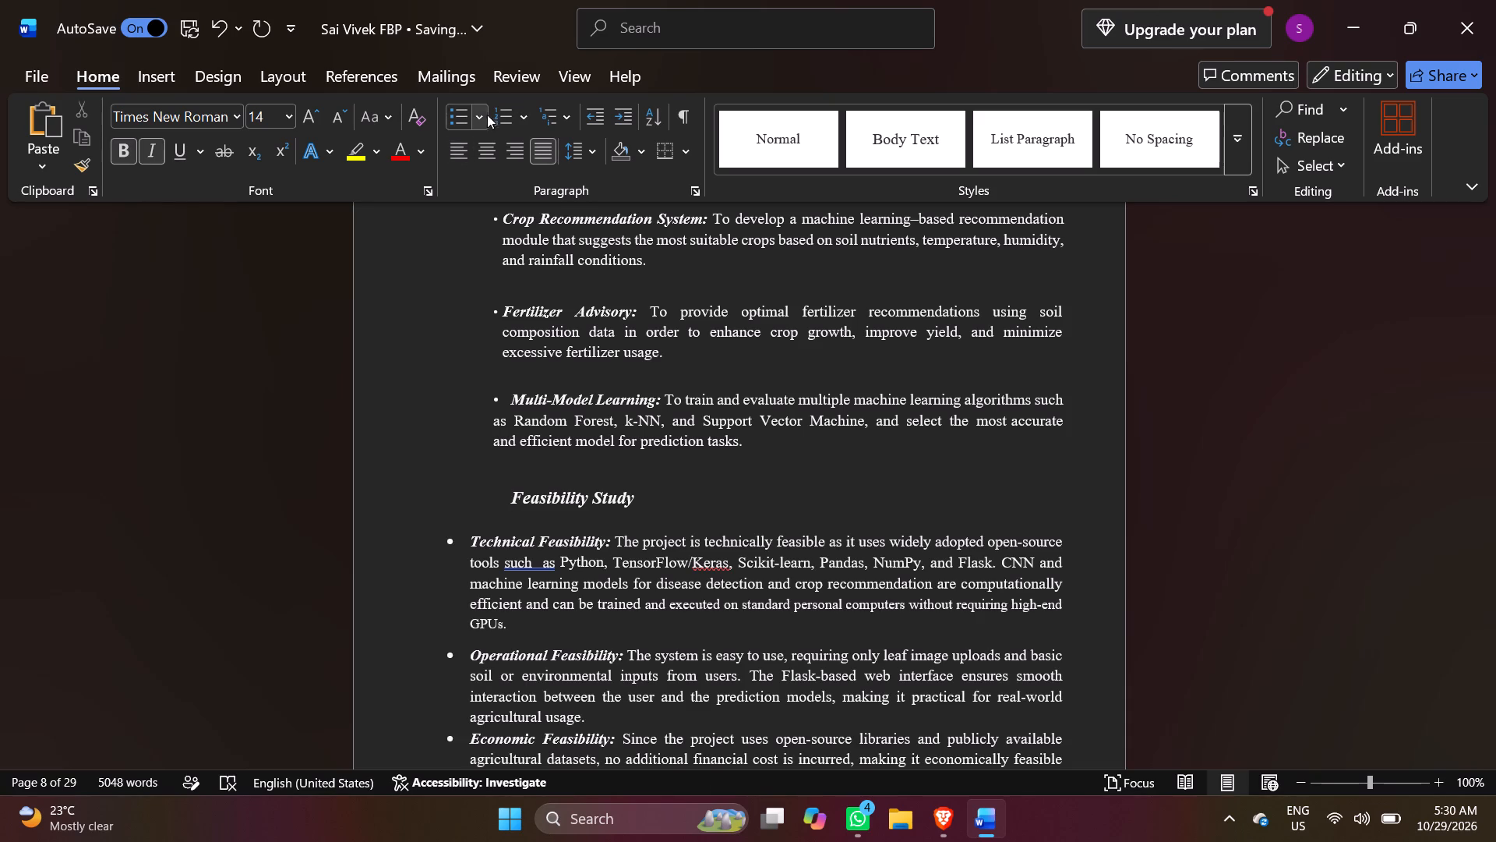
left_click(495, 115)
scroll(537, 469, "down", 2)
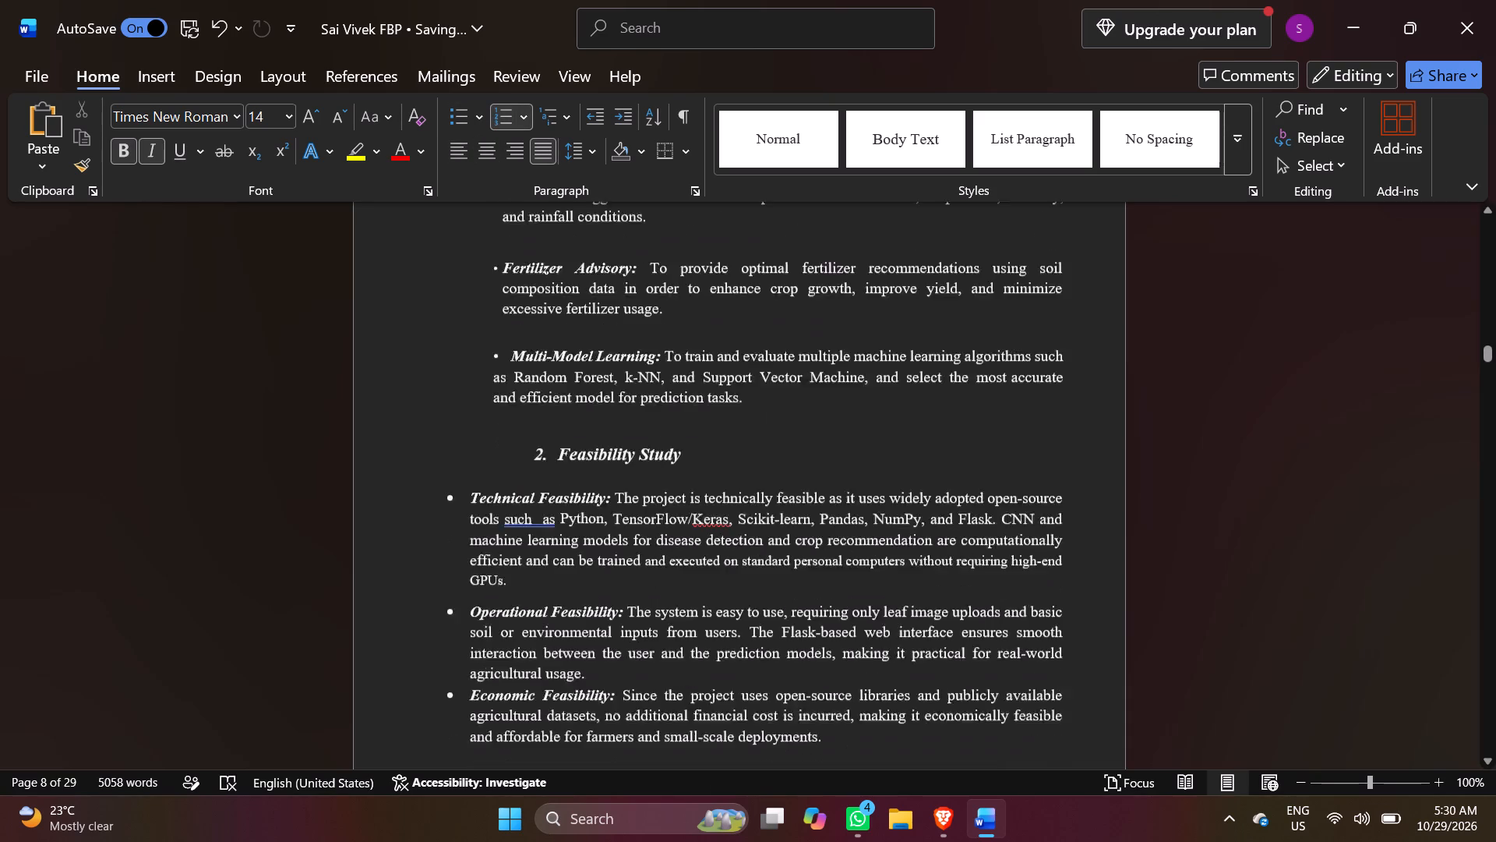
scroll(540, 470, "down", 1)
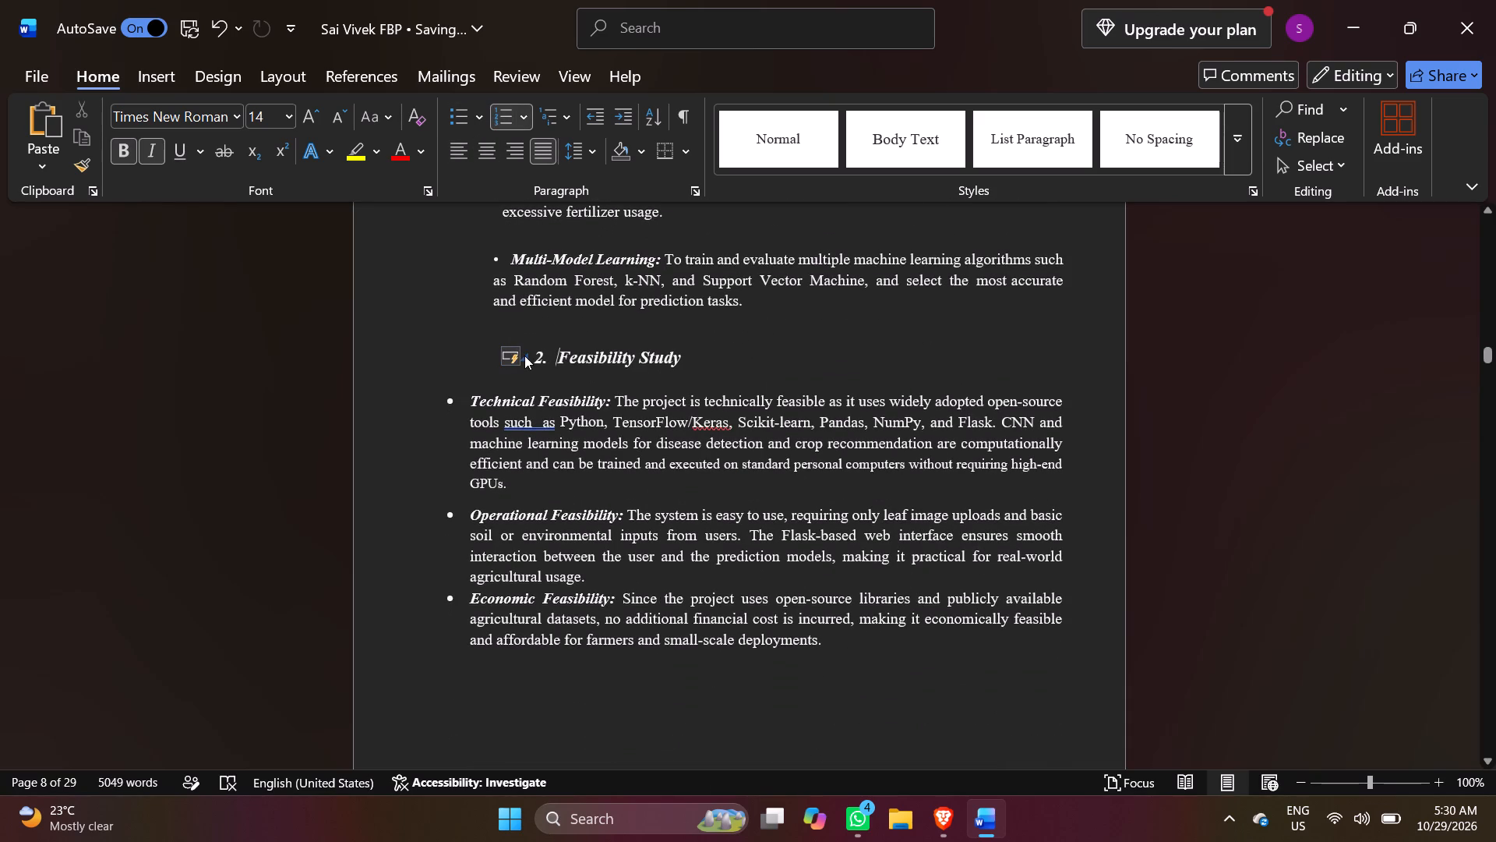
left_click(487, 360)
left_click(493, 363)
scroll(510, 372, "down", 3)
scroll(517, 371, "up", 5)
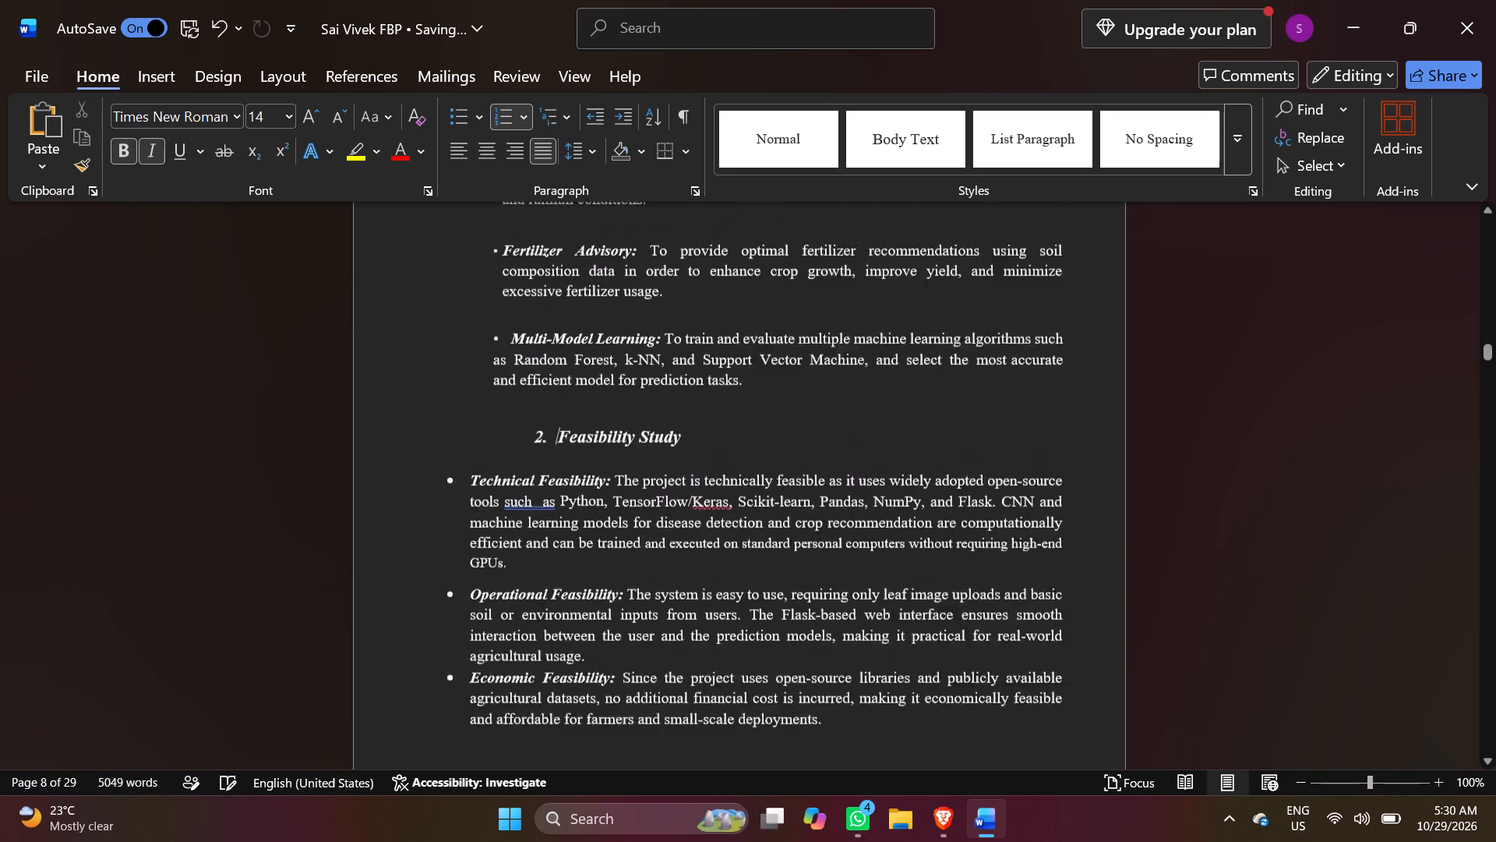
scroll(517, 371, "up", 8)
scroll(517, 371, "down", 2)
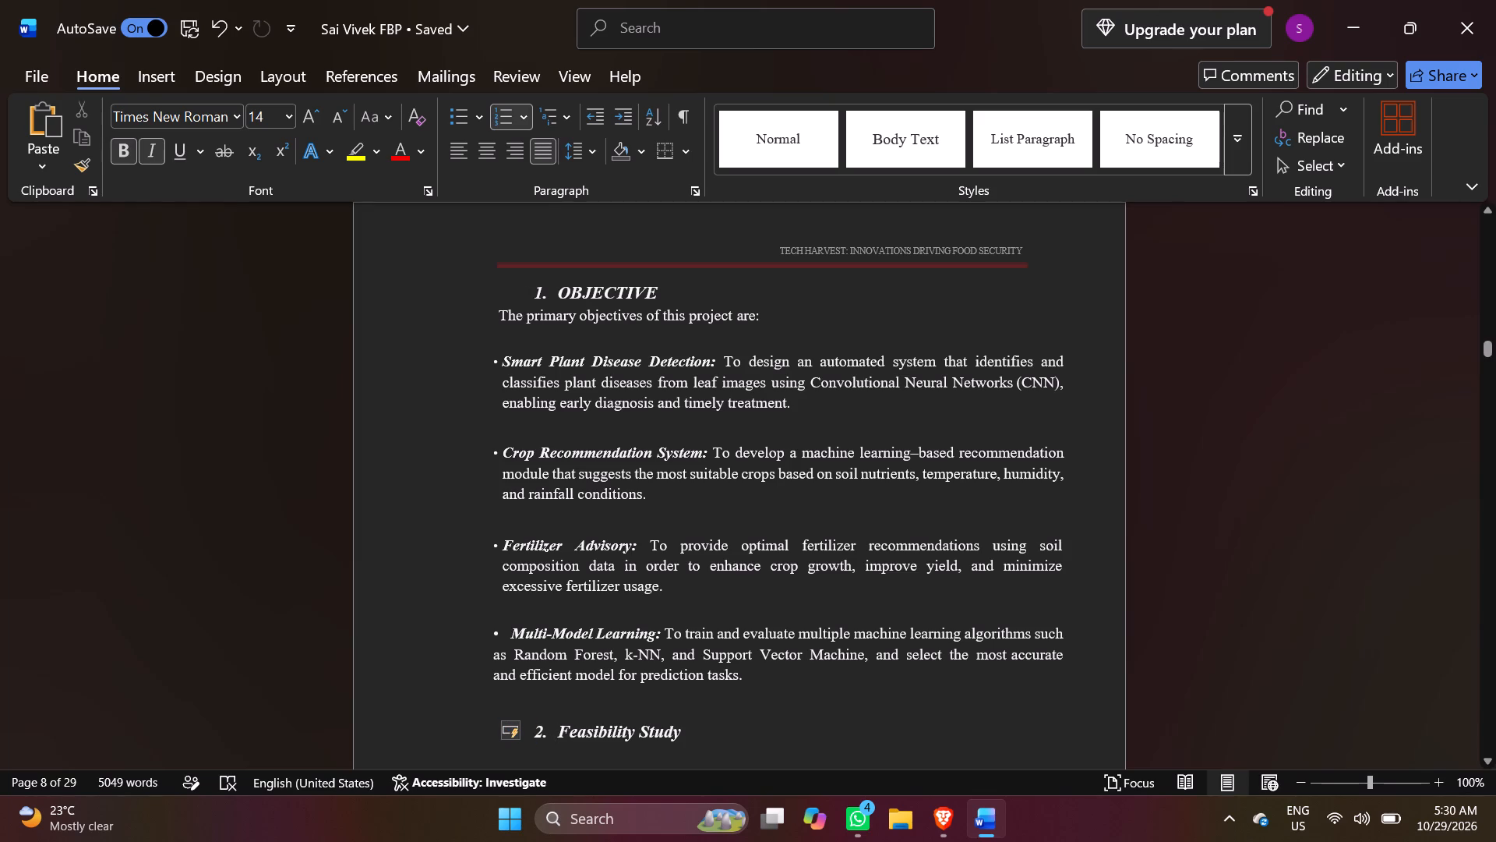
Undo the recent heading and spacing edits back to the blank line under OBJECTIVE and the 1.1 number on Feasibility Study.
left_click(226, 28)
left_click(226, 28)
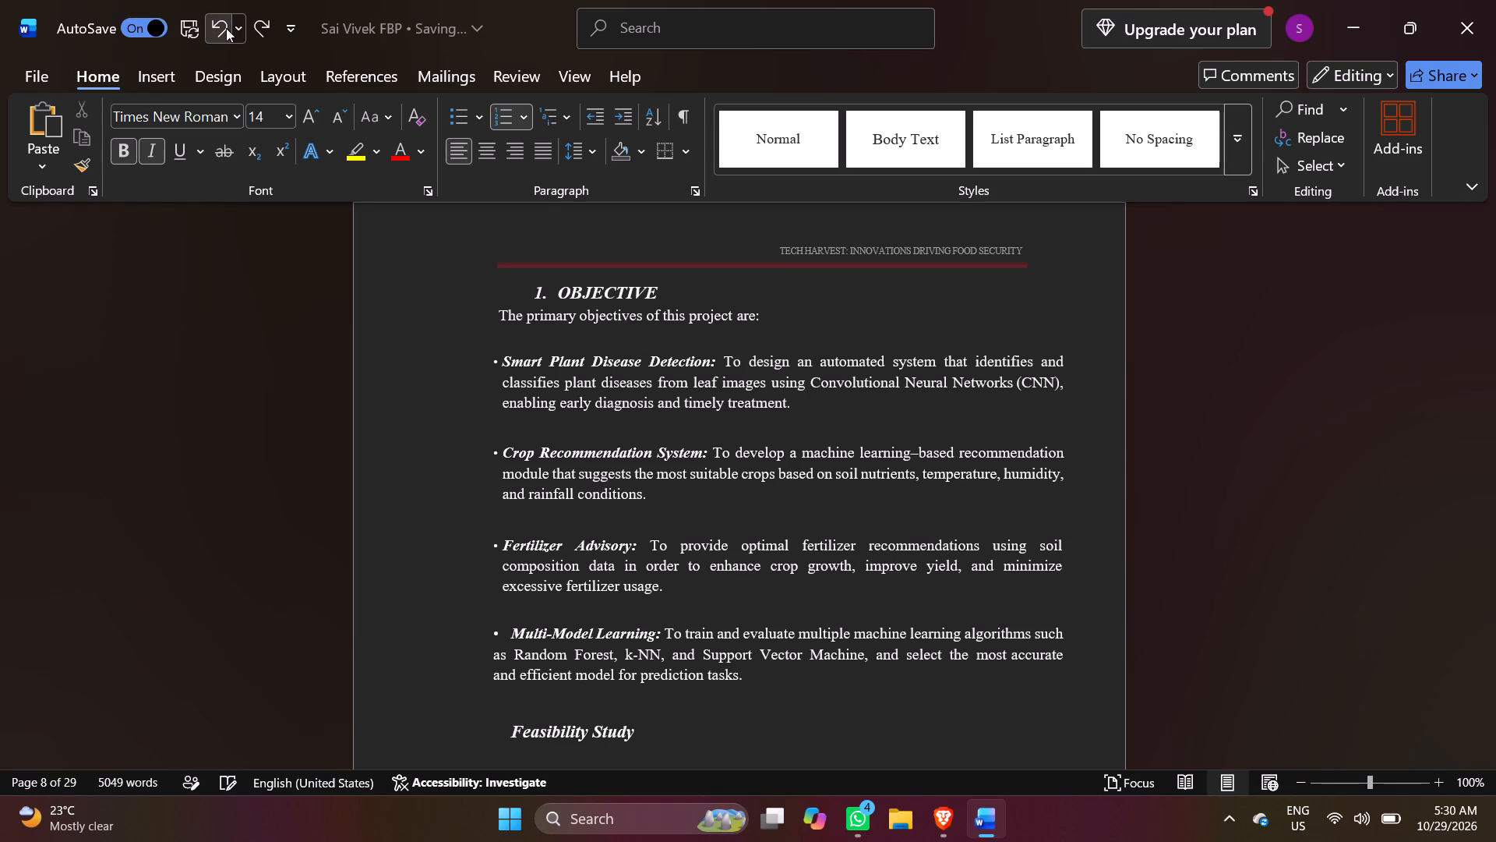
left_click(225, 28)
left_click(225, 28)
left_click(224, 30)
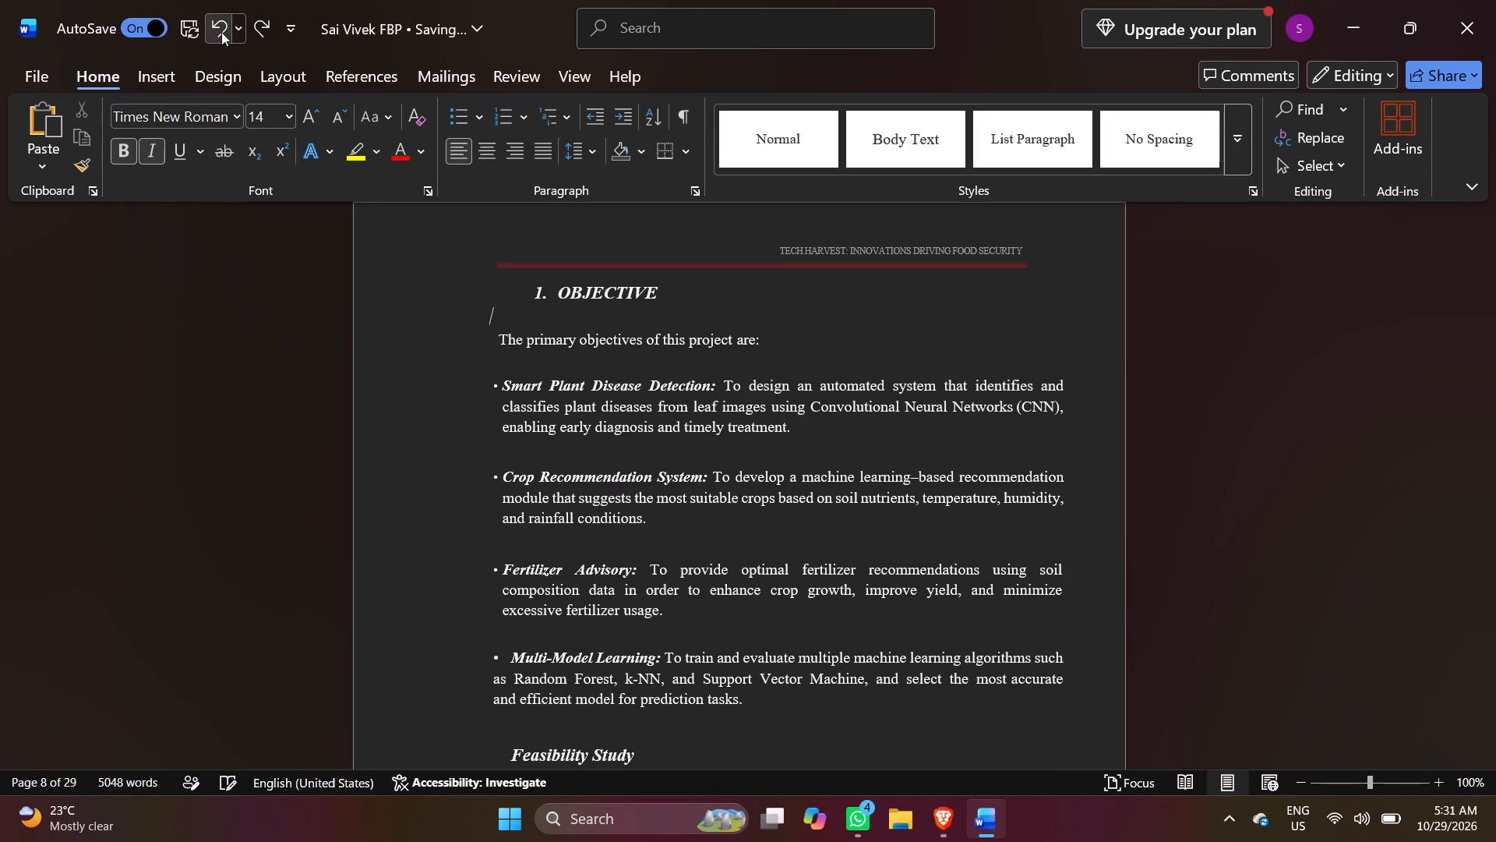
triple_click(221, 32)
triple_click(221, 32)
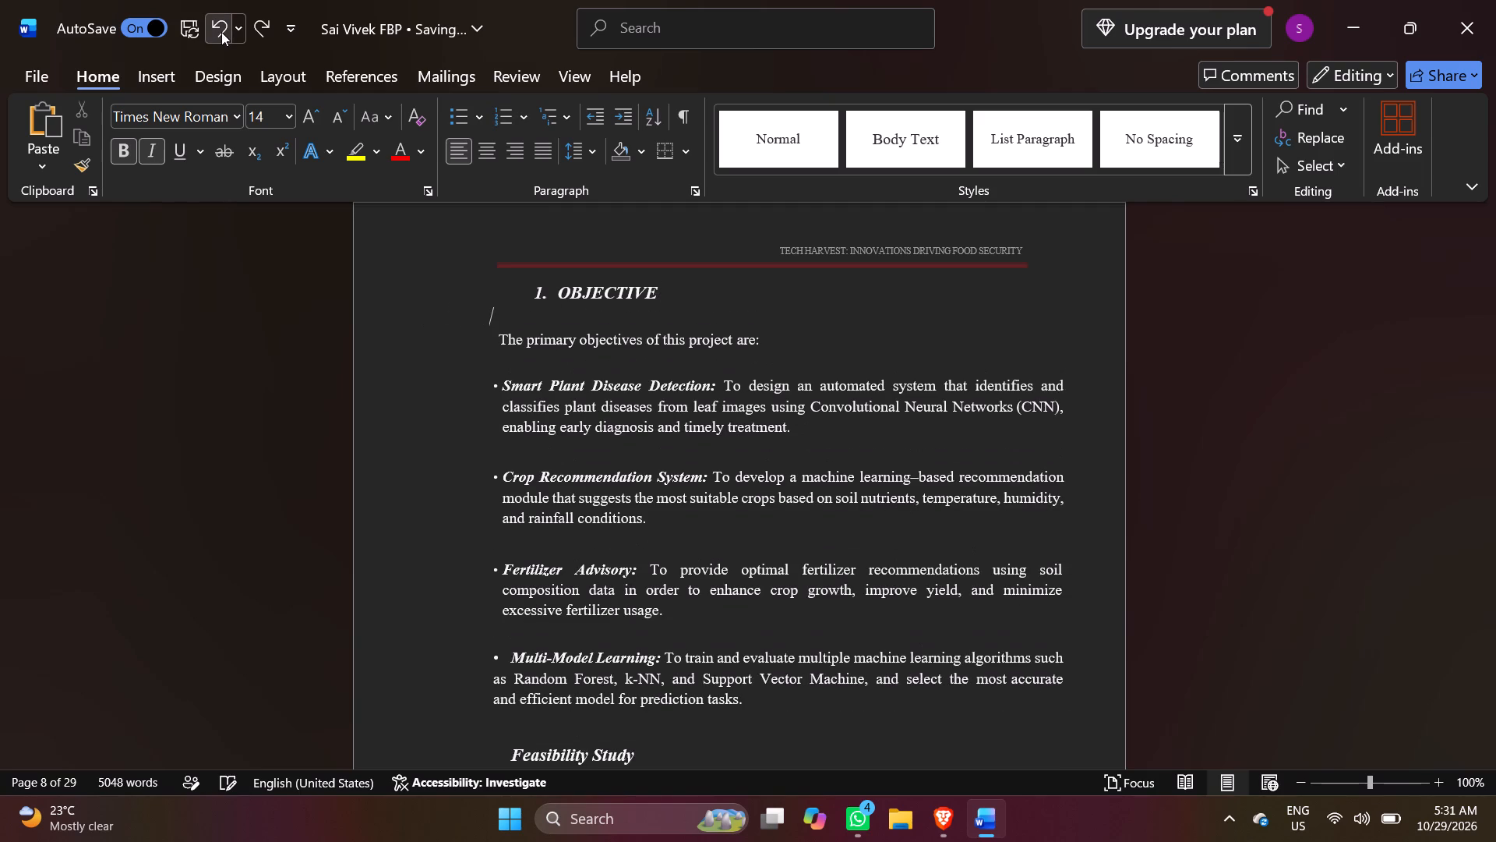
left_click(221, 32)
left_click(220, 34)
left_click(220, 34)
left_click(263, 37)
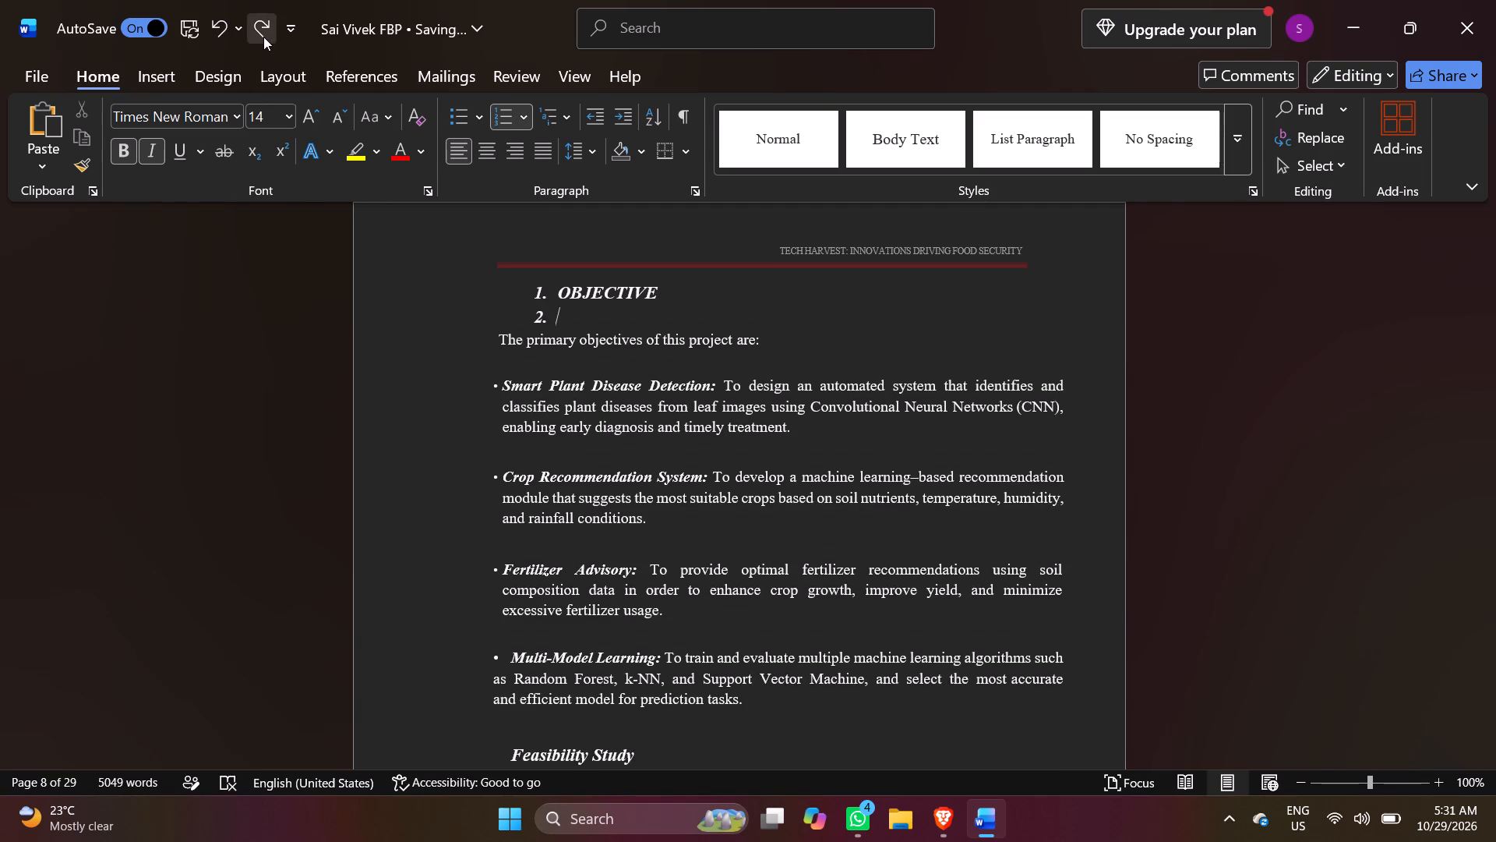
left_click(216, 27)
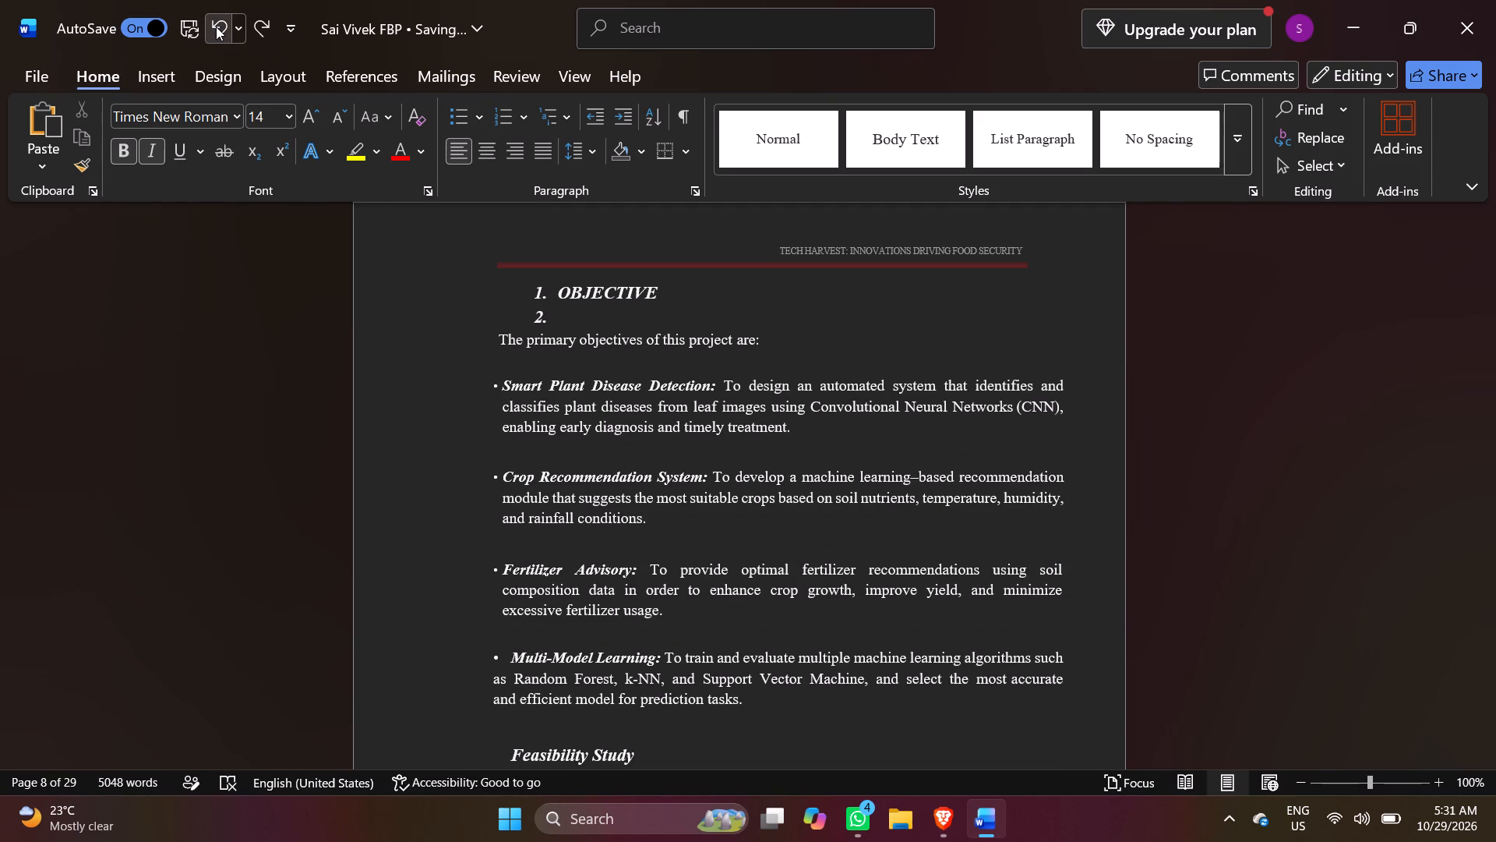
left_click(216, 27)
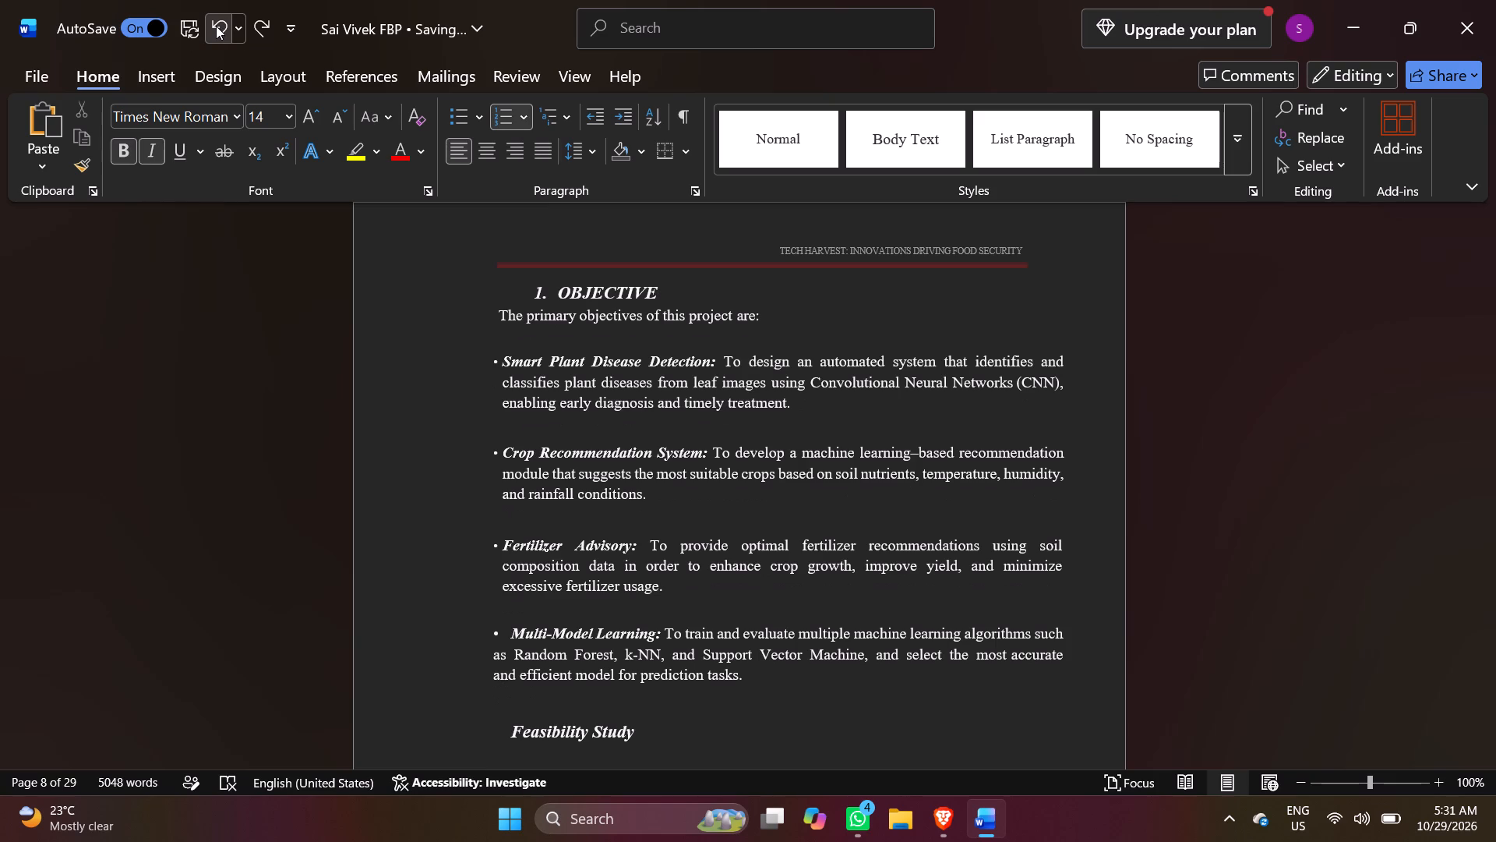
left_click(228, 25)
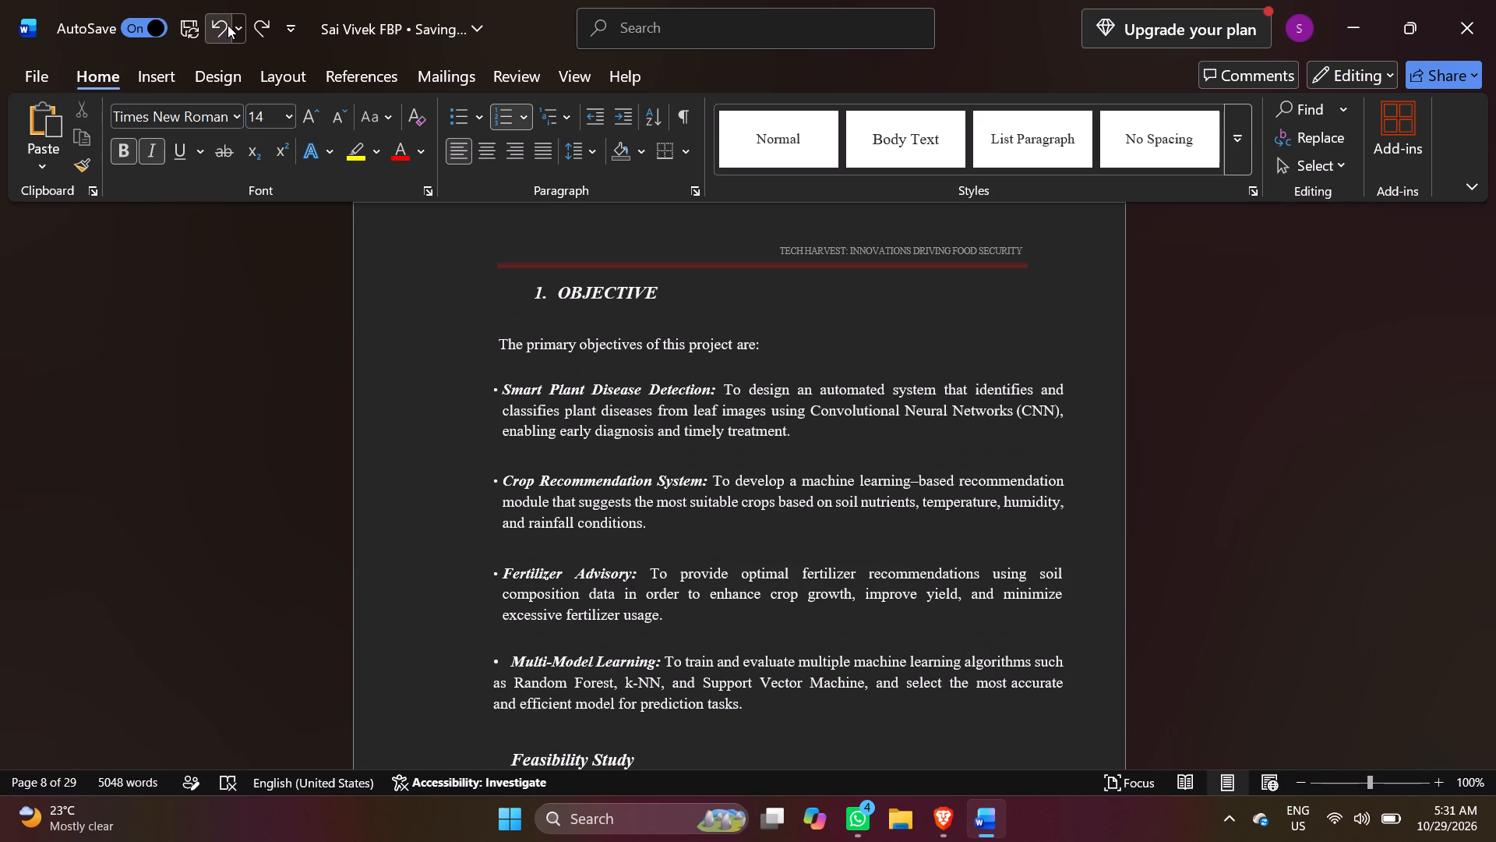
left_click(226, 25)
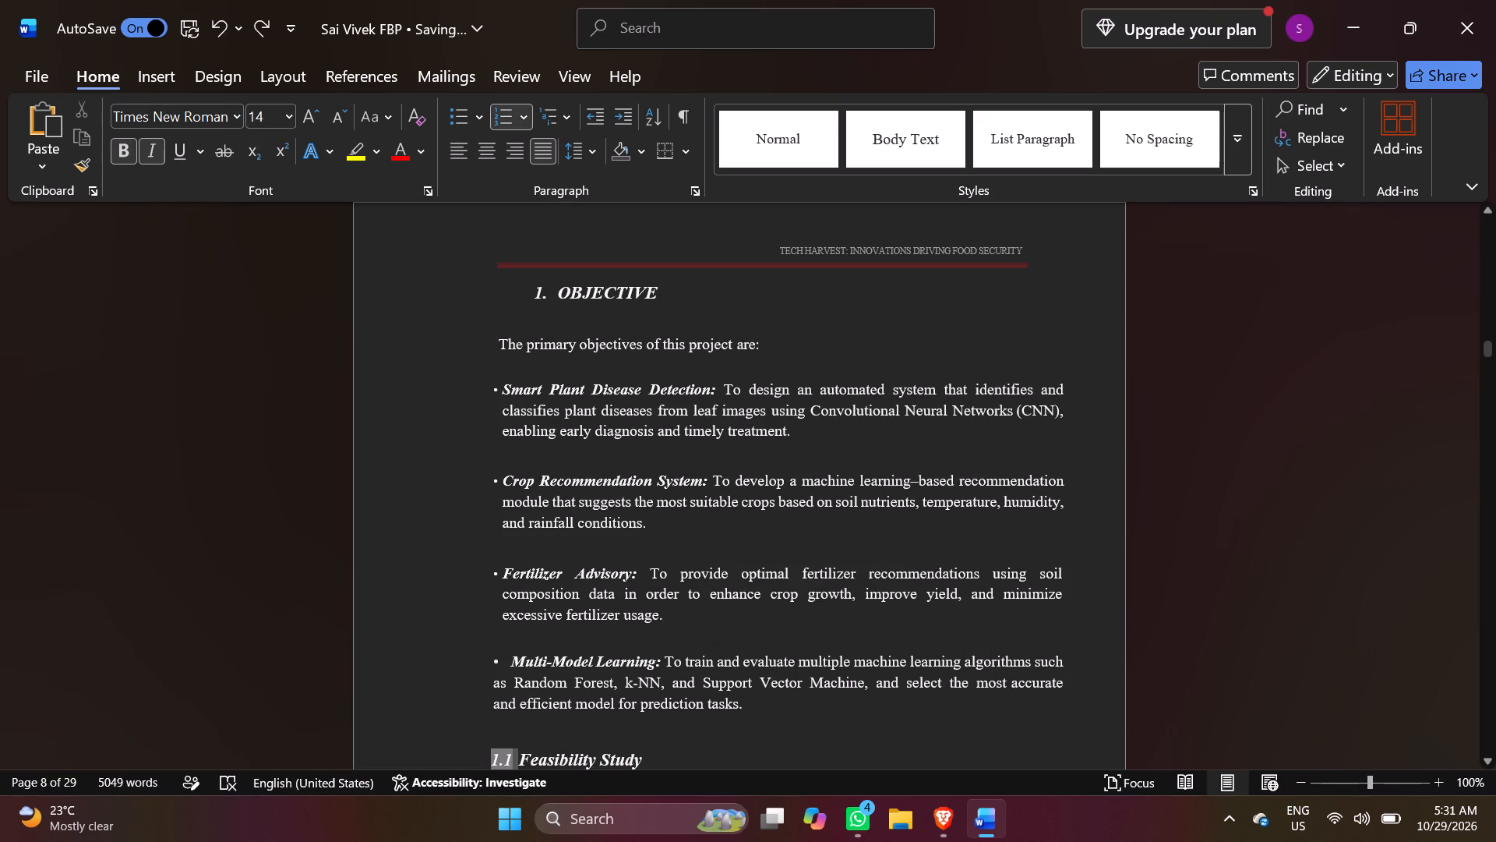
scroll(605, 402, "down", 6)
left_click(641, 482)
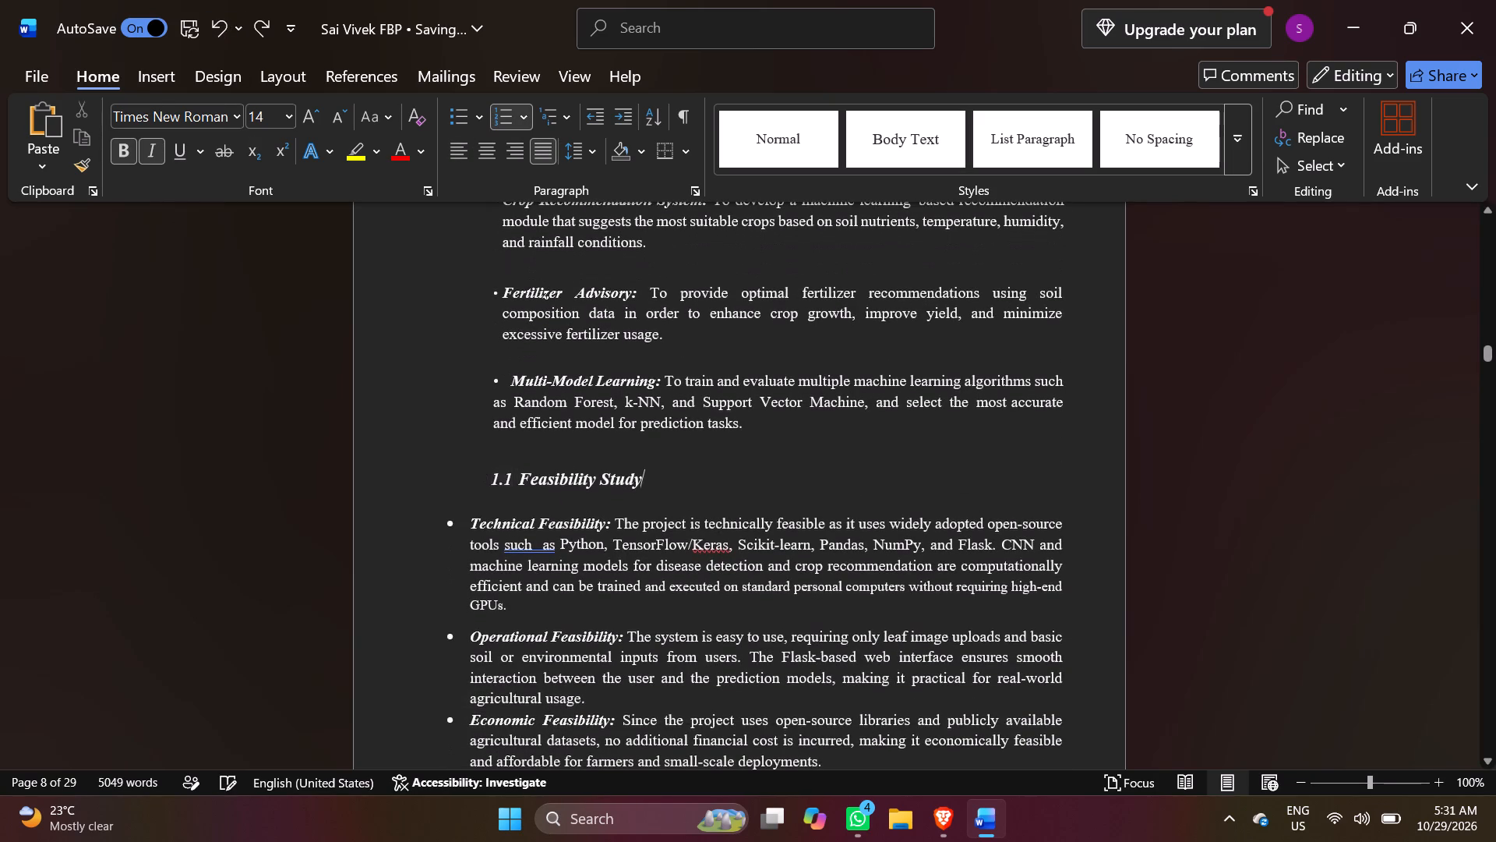
Review the layout and heading numbering from Feasibility Study through Software Stack to the Chapter 2 Literature Survey.
scroll(612, 564, "down", 19)
scroll(598, 597, "down", 13)
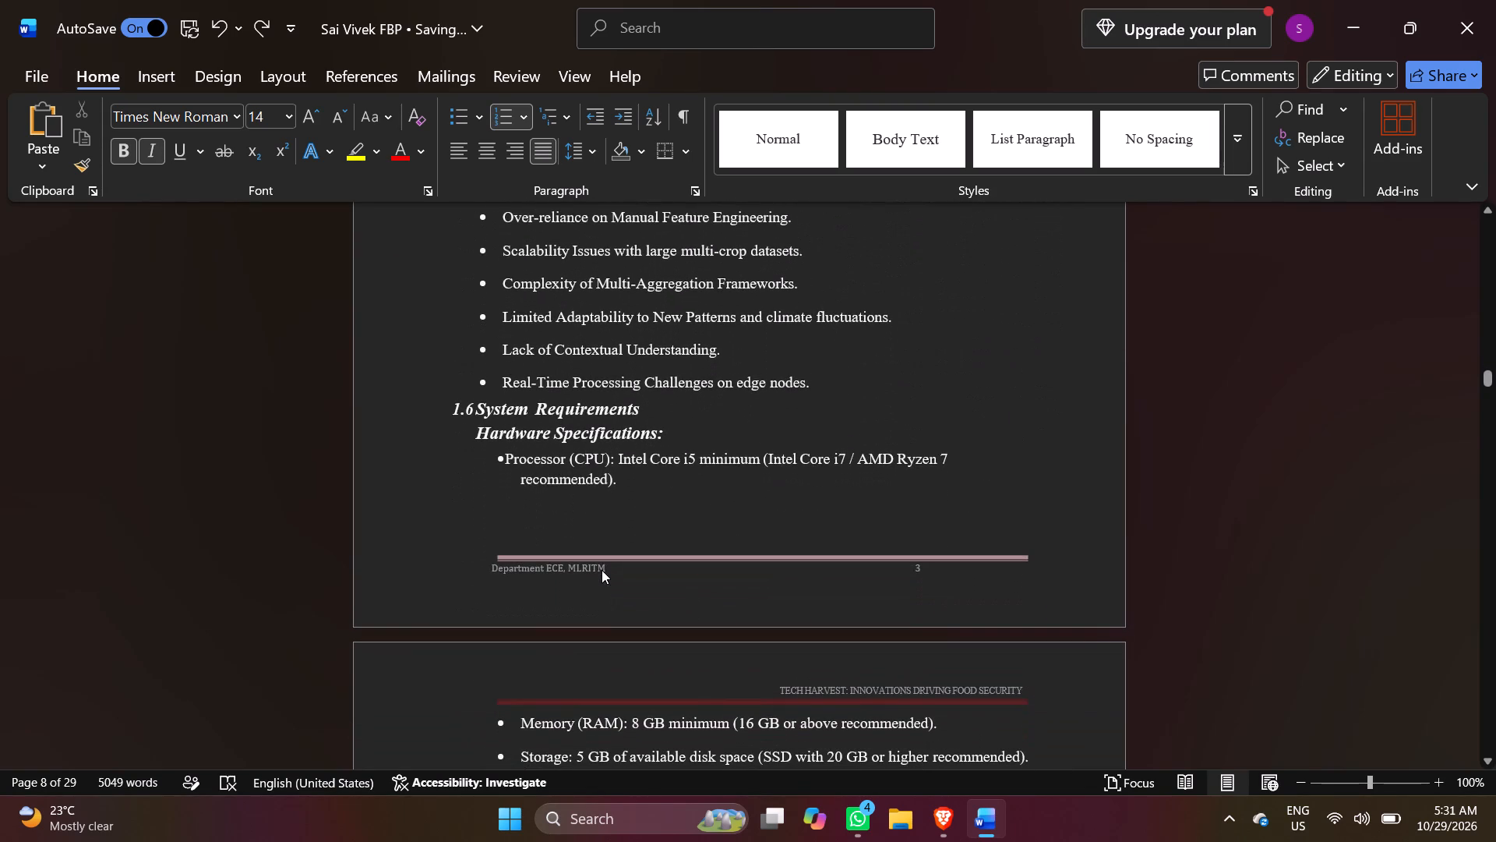
scroll(602, 571, "down", 11)
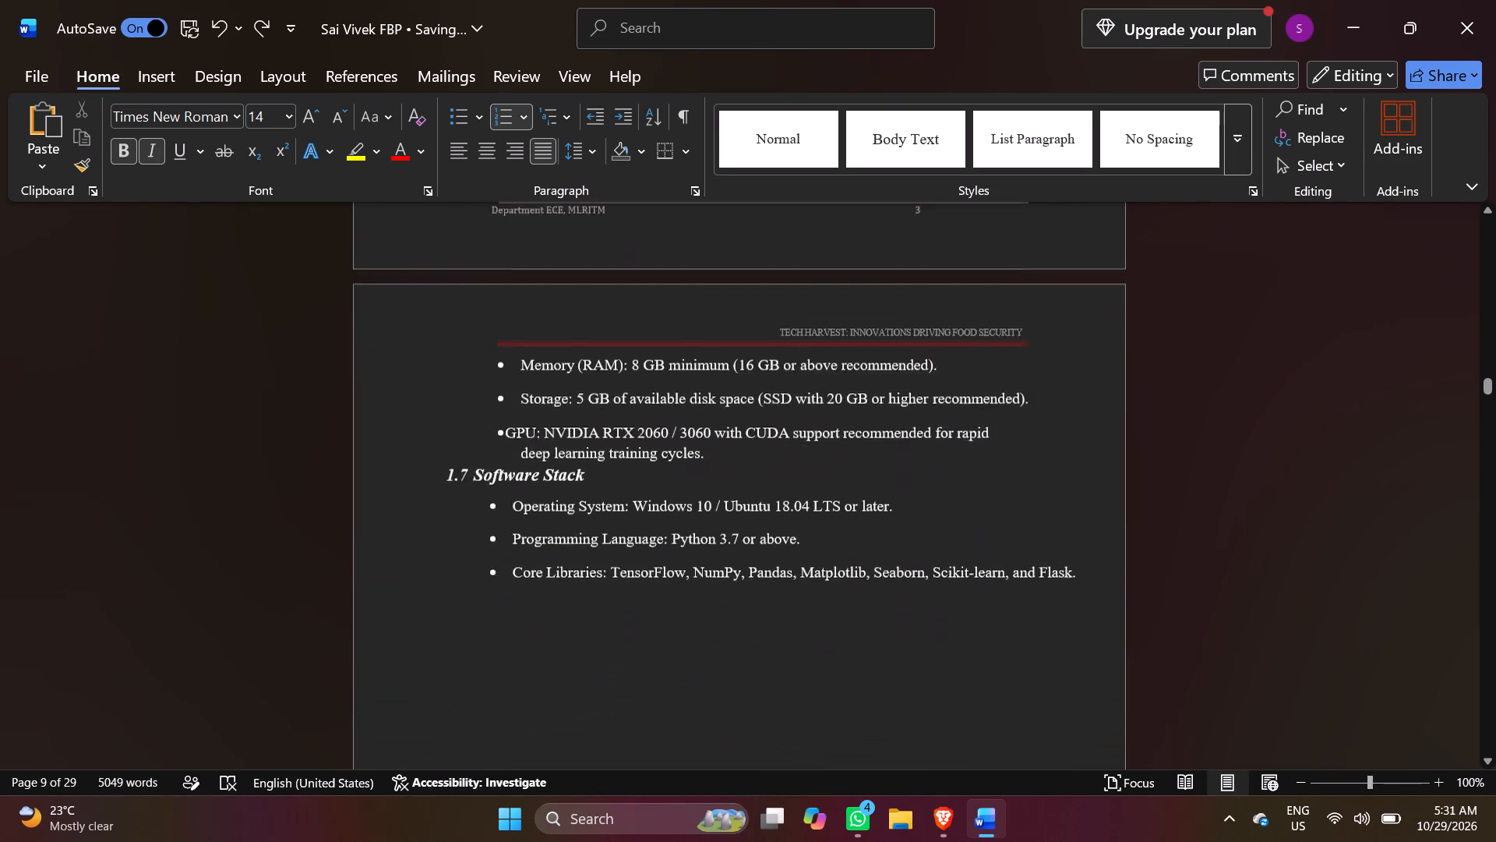
scroll(602, 576, "down", 19)
scroll(602, 608, "down", 5)
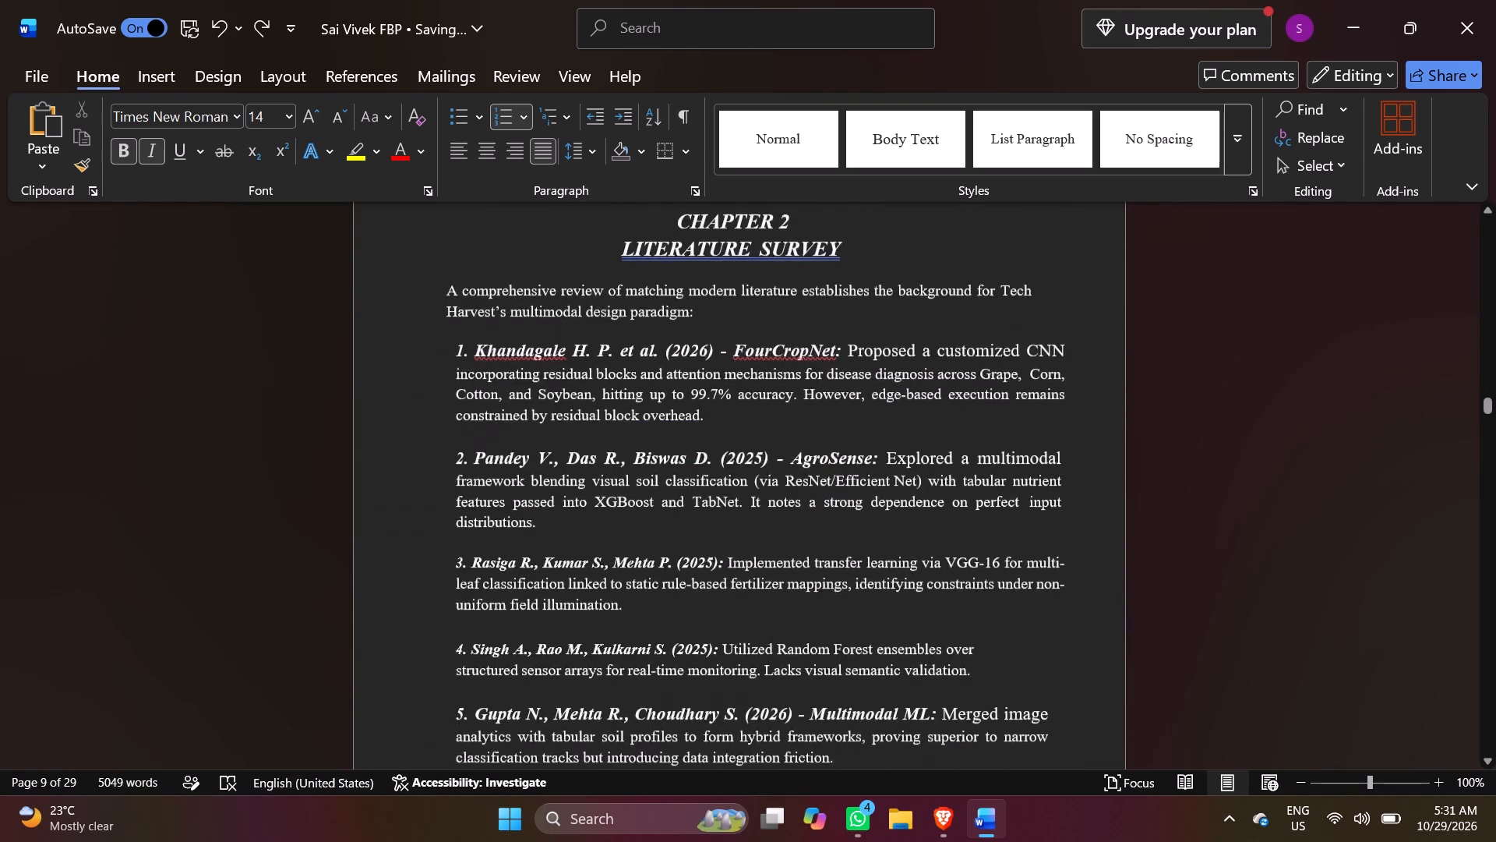
scroll(602, 610, "down", 6)
scroll(602, 616, "up", 6)
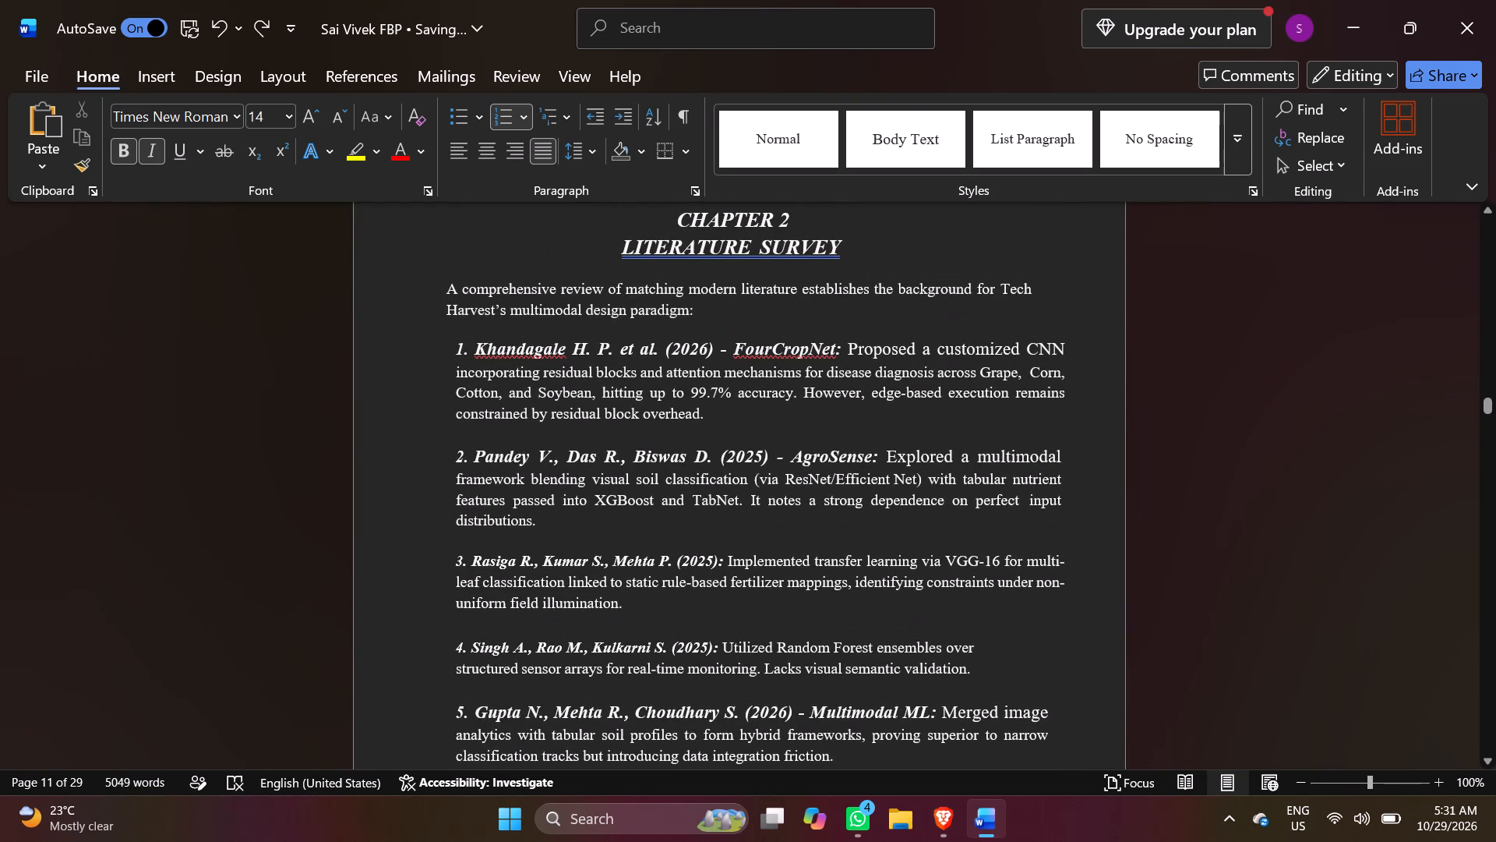
Clear the spelling flags in Literature Survey entry 1: ignore all for the author's surname and add FourCropNet to the dictionary.
left_click(542, 350)
right_click(542, 350)
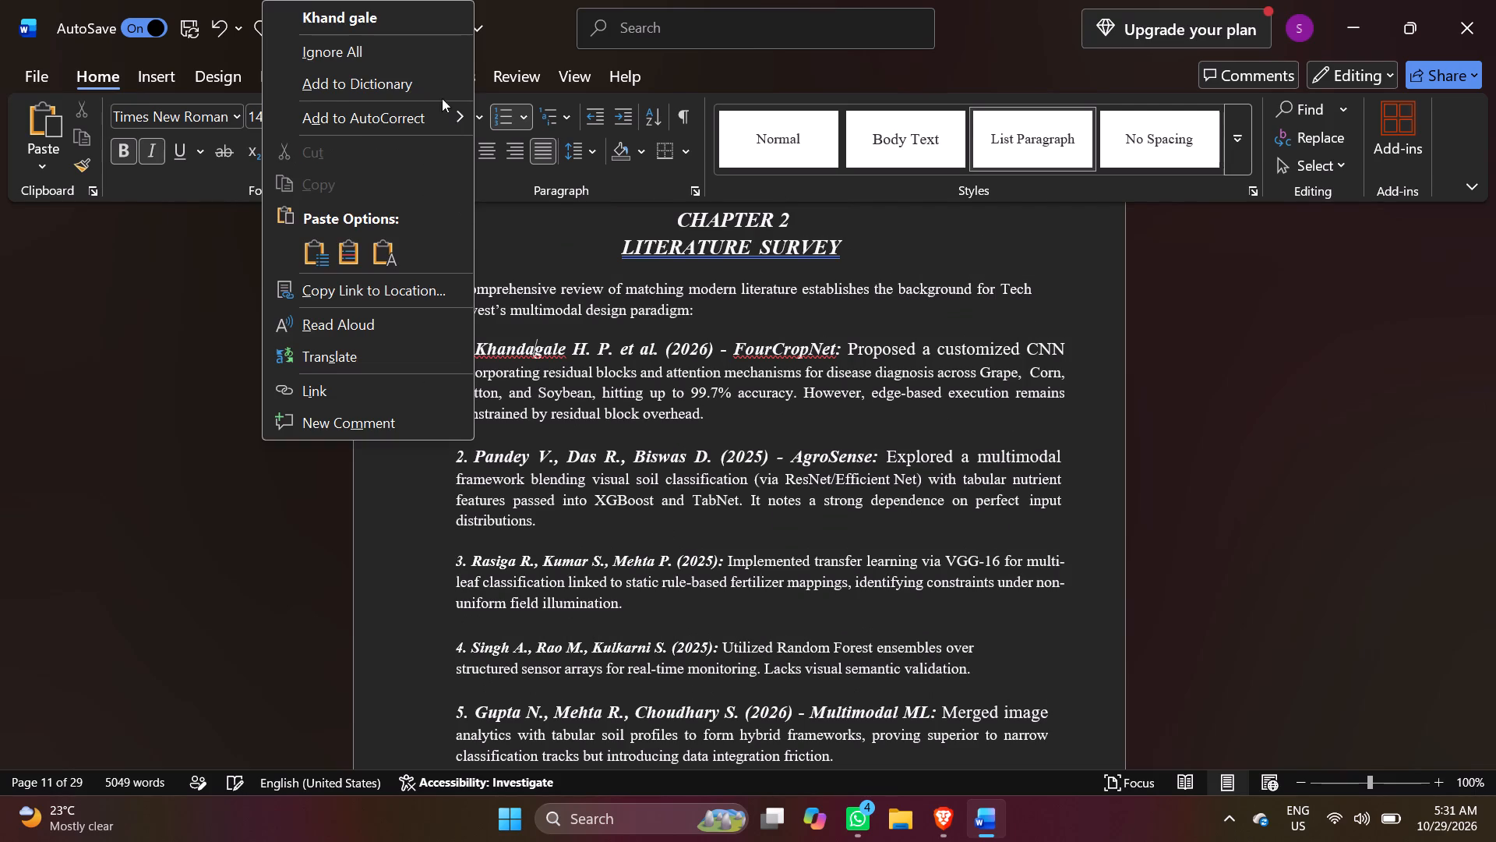
left_click(403, 64)
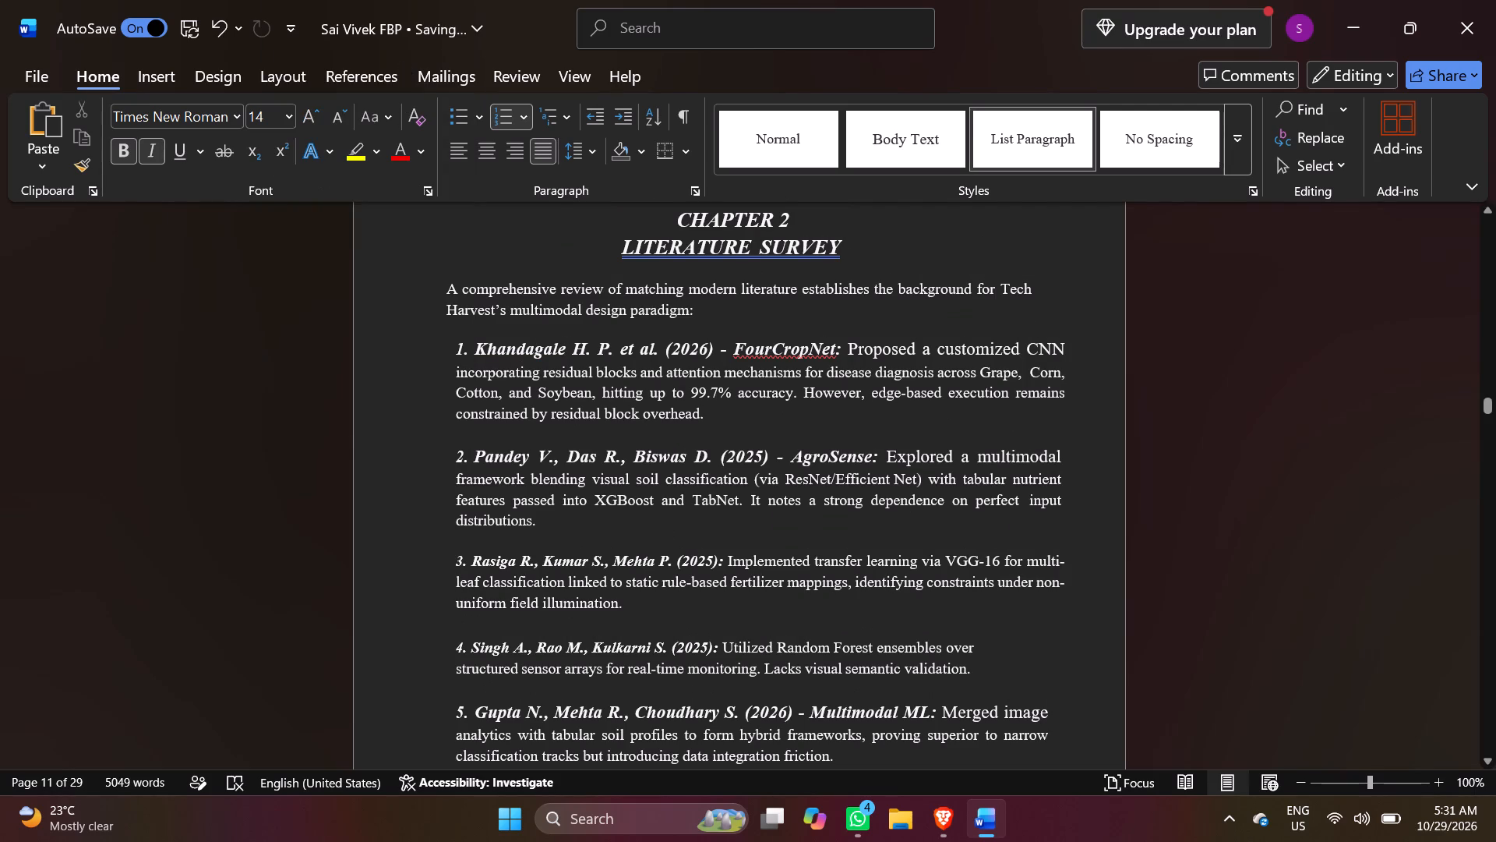
left_click(783, 336)
right_click(782, 337)
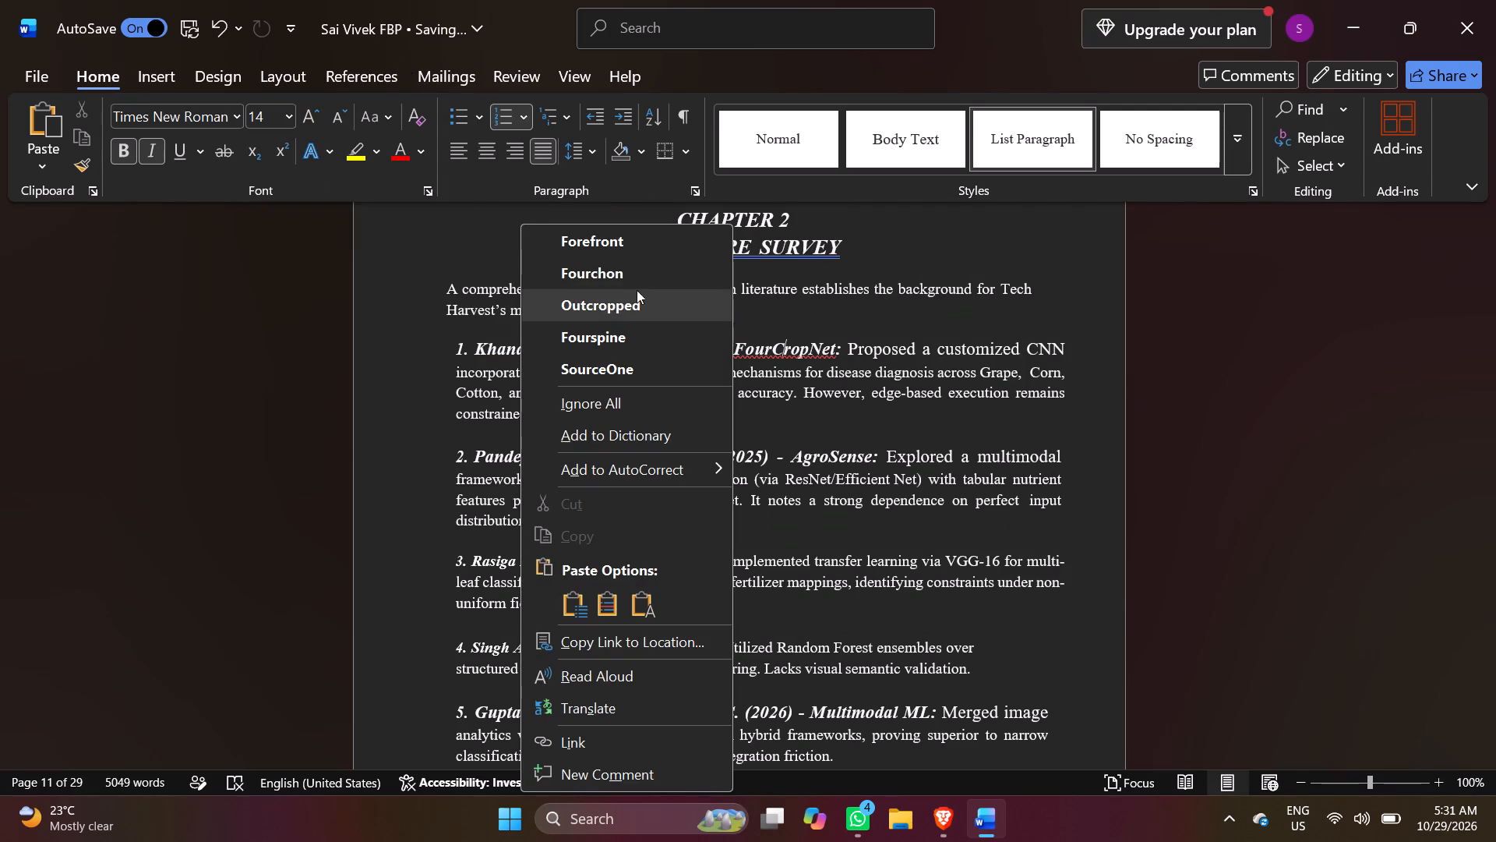
left_click(586, 425)
Correct the flagged project name in the 3.1 Introduction paragraph to "Tech Harvest".
scroll(596, 444, "down", 4)
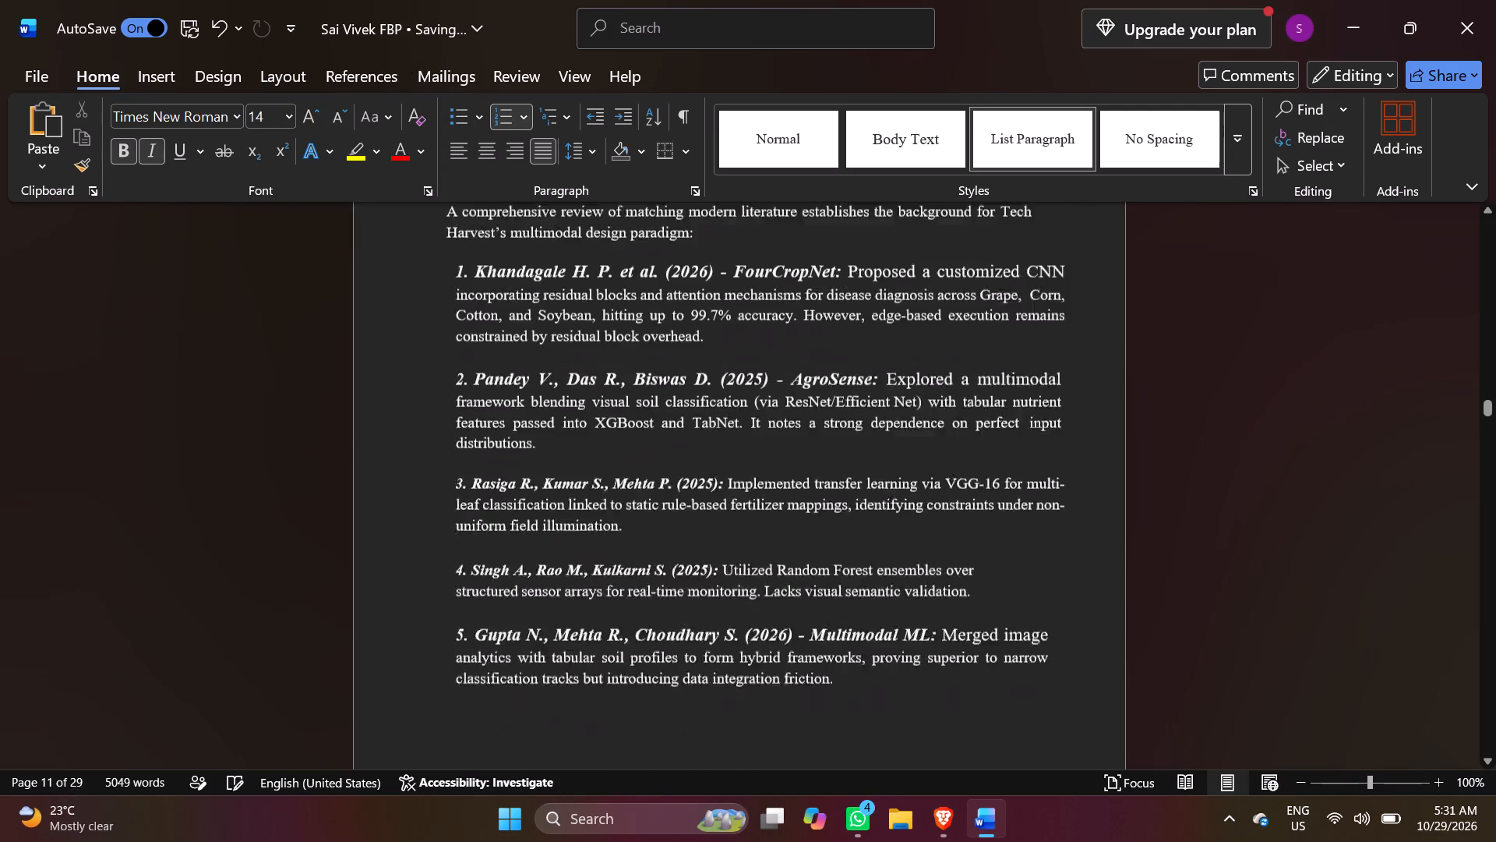
scroll(598, 448, "down", 9)
scroll(651, 364, "down", 5)
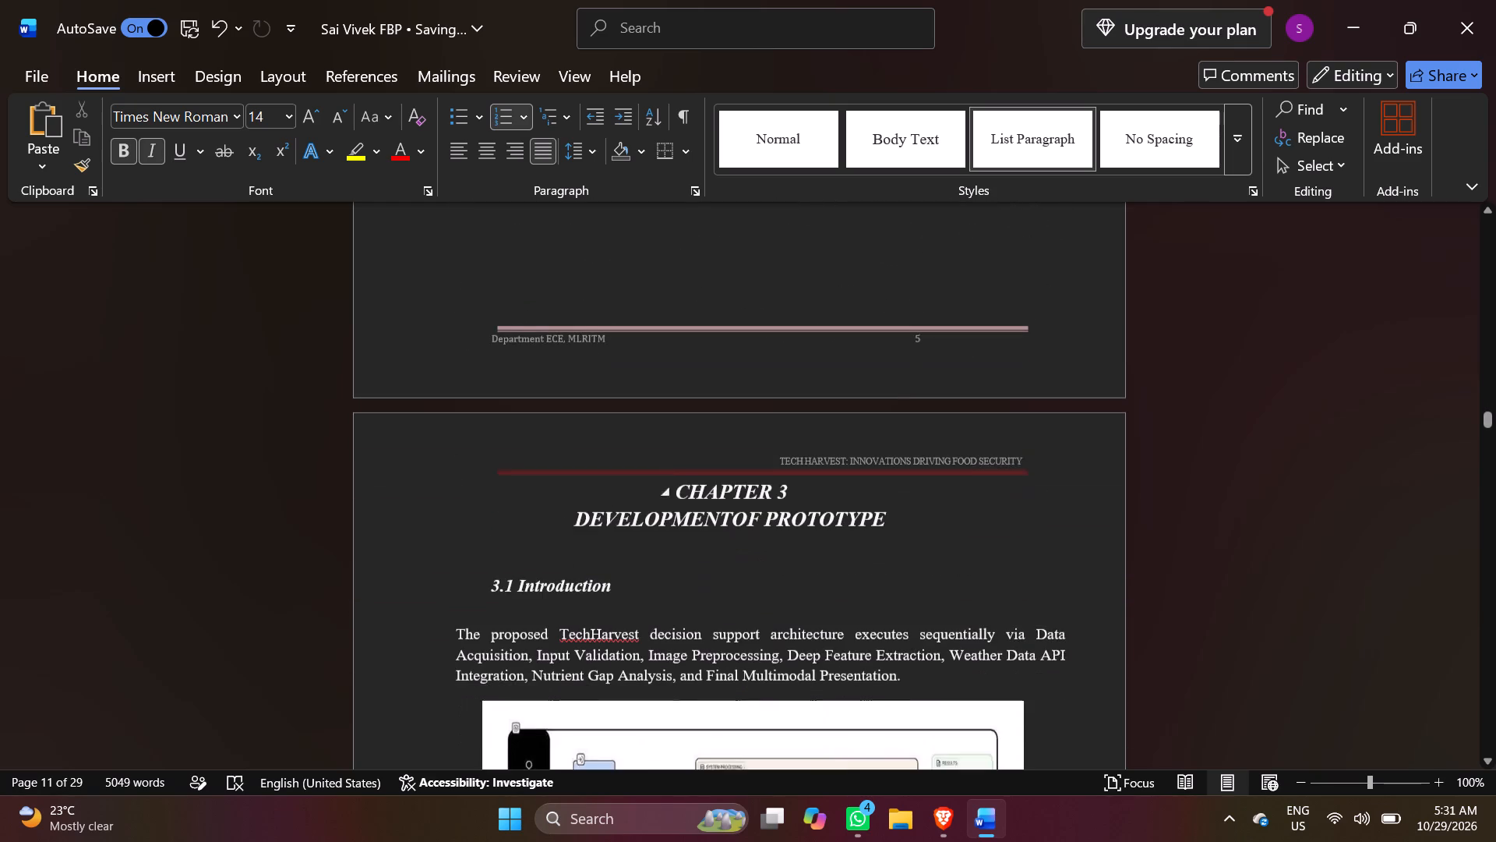
scroll(660, 645, "down", 2)
left_click(596, 512)
right_click(596, 512)
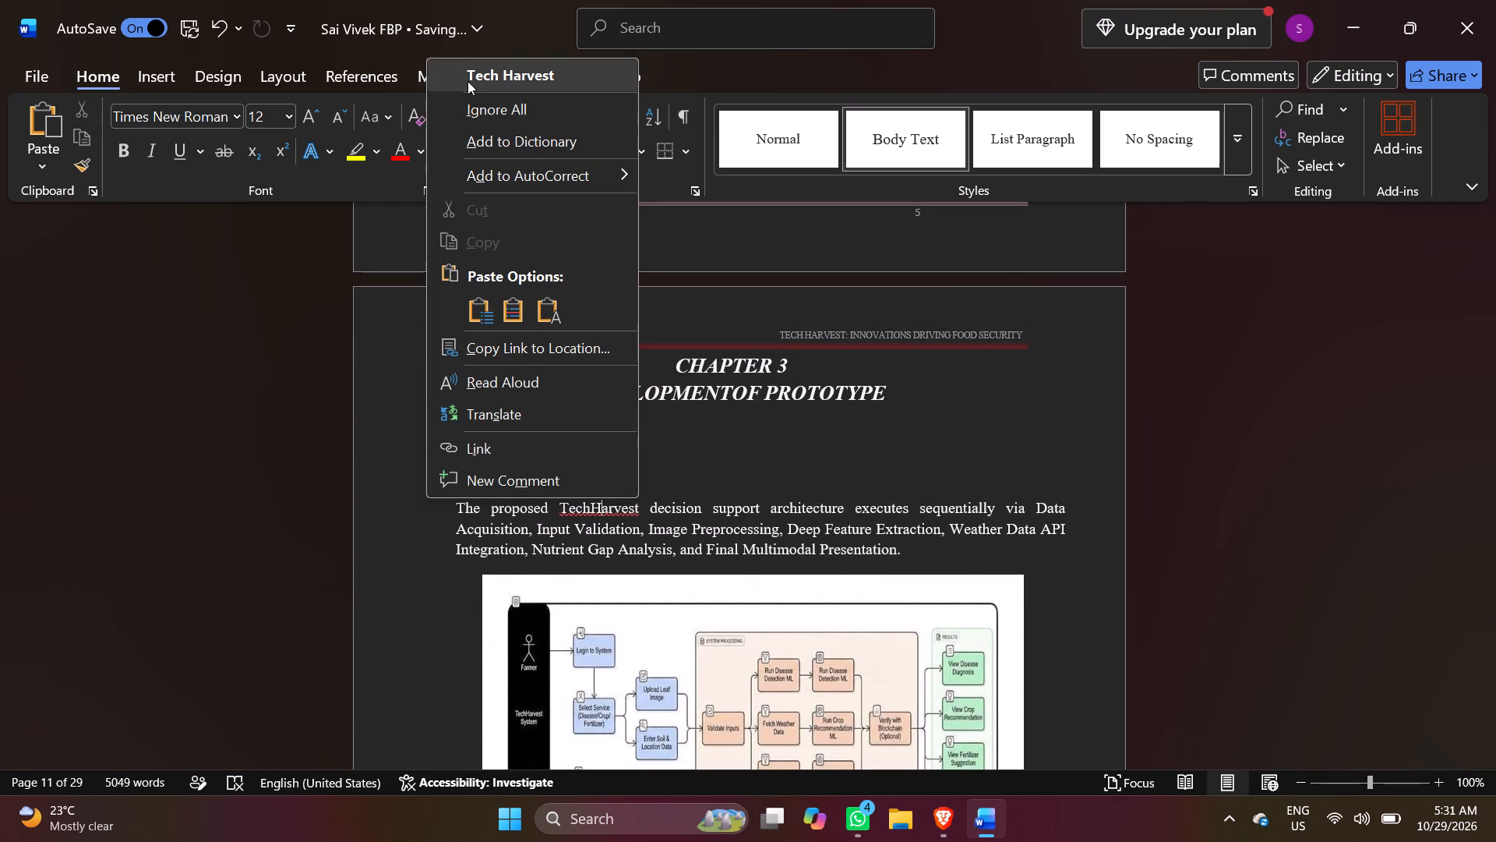
left_click(467, 81)
Review the pages from the Chapter 3 workflow figure through Chapter V Existing Technologies for layout problems and remaining spelling flags.
scroll(626, 534, "down", 15)
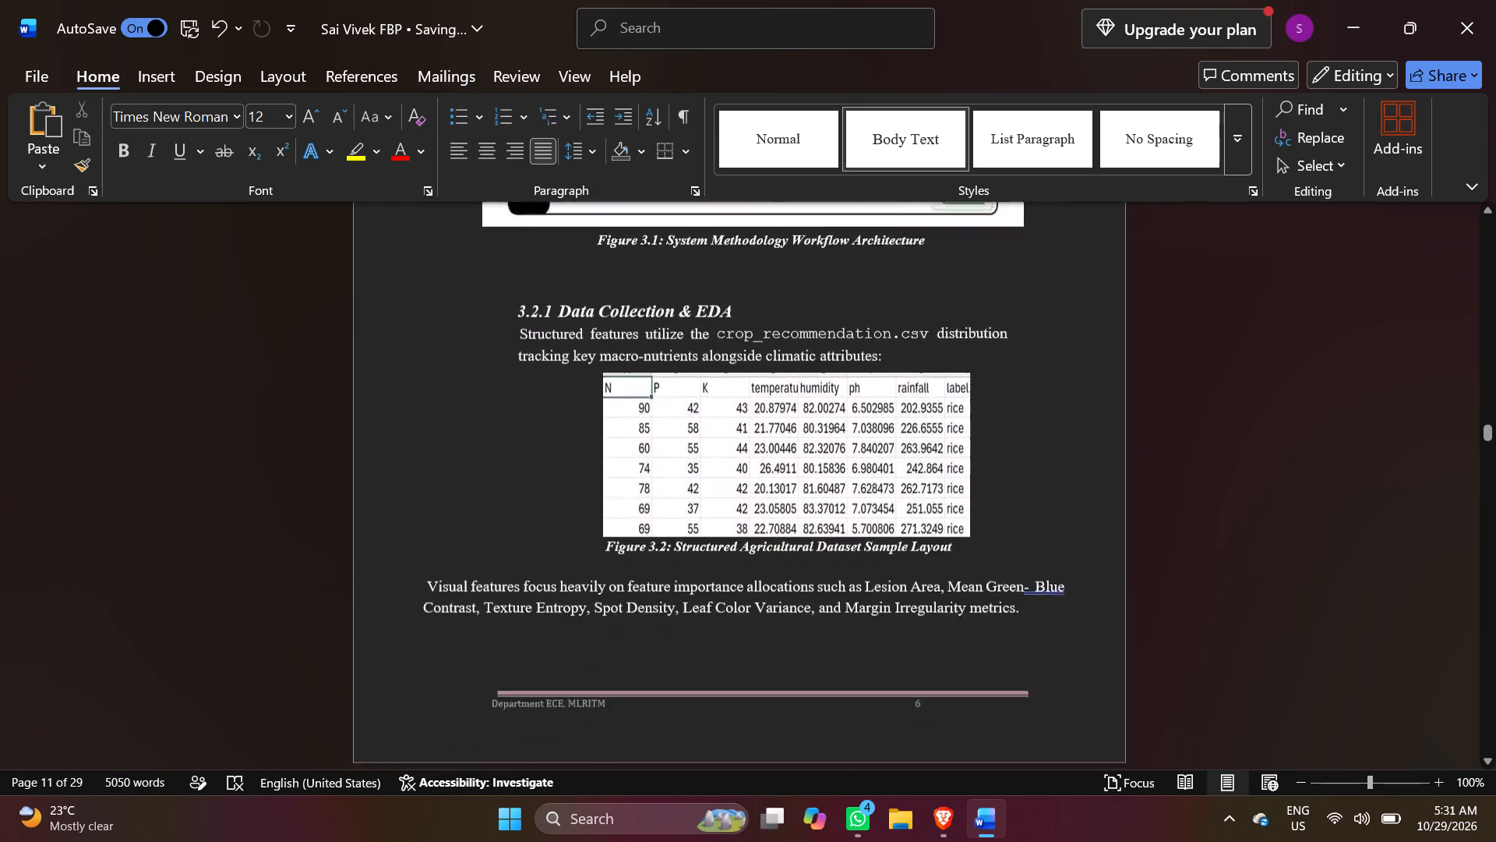
scroll(609, 550, "down", 9)
scroll(538, 628, "down", 10)
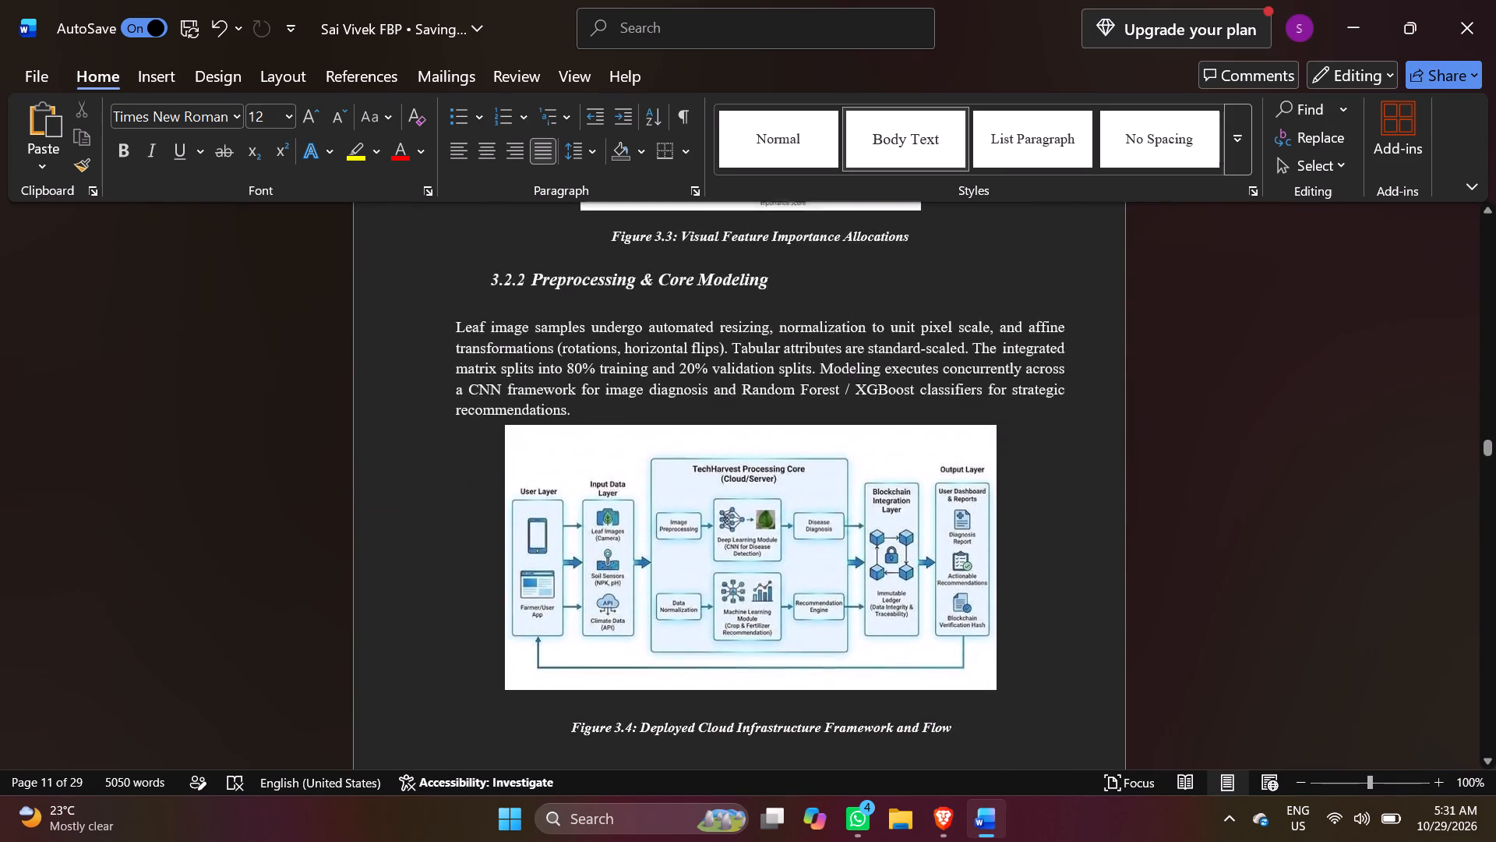
scroll(531, 641, "down", 18)
scroll(518, 666, "down", 12)
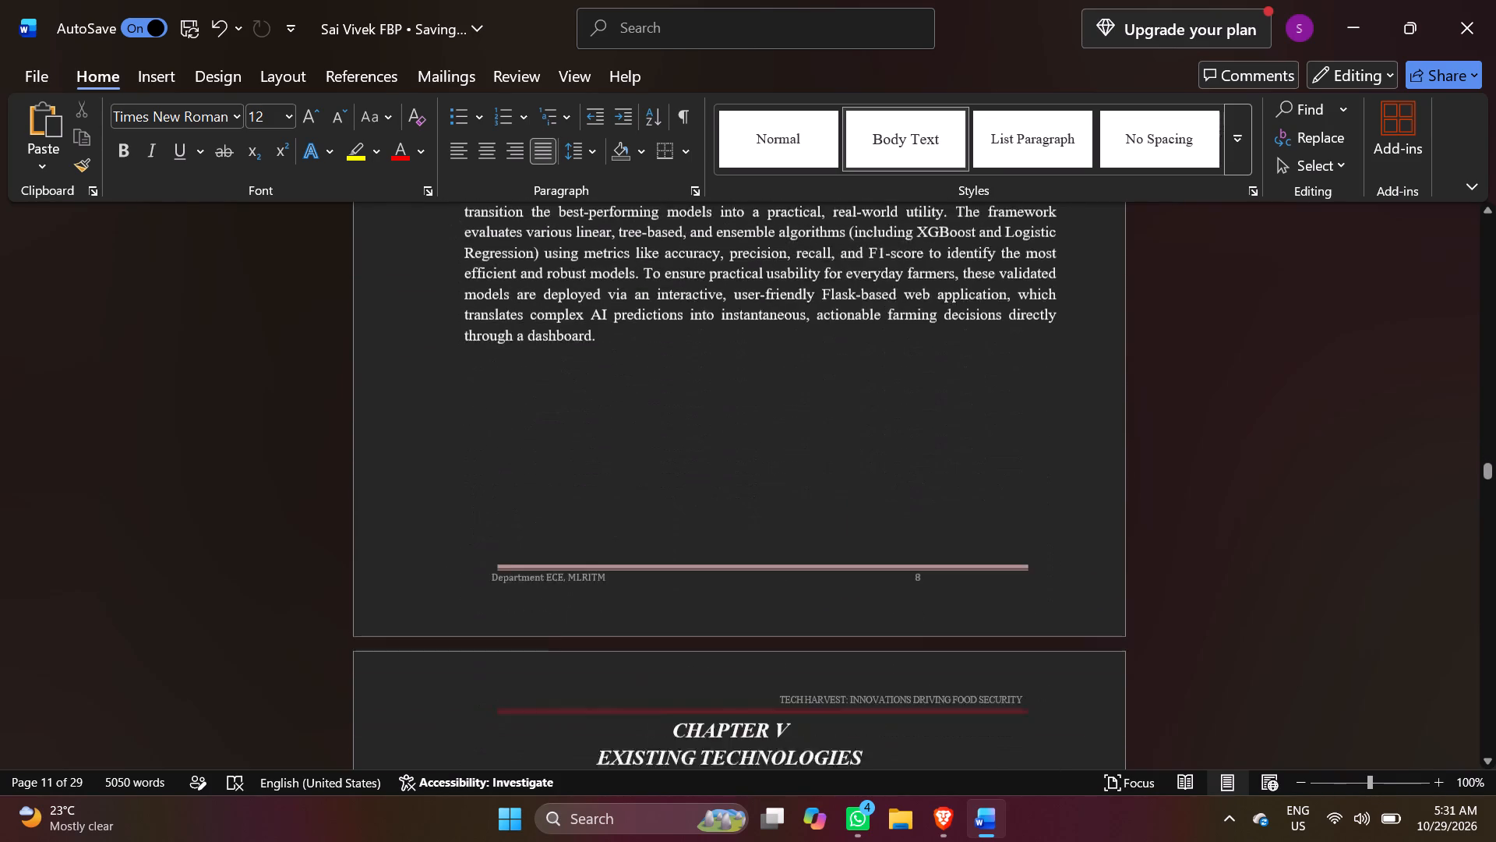
scroll(505, 700, "down", 19)
scroll(498, 737, "down", 12)
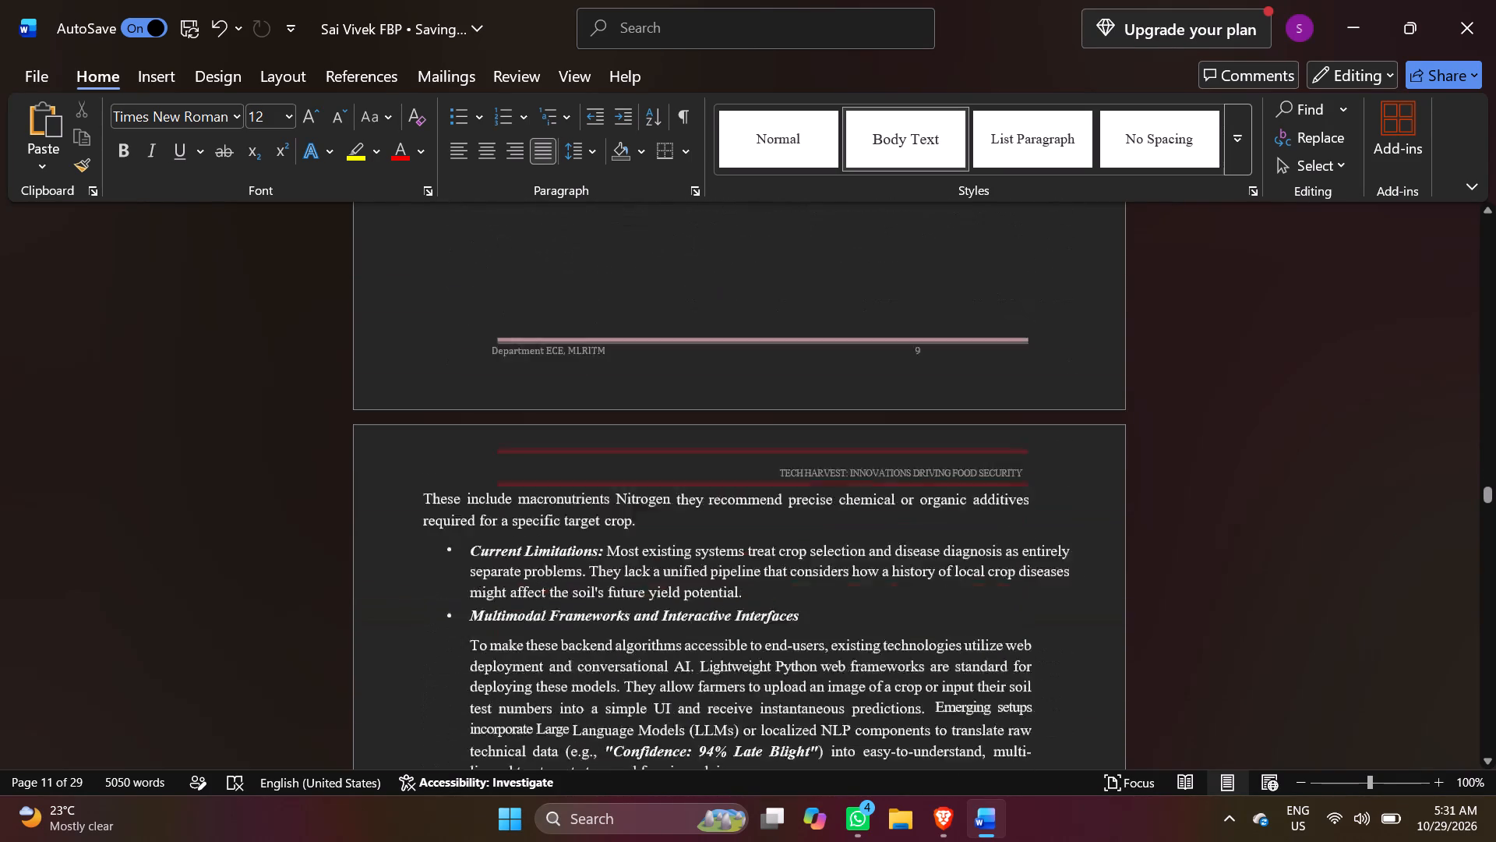
scroll(487, 763, "down", 12)
scroll(480, 775, "down", 12)
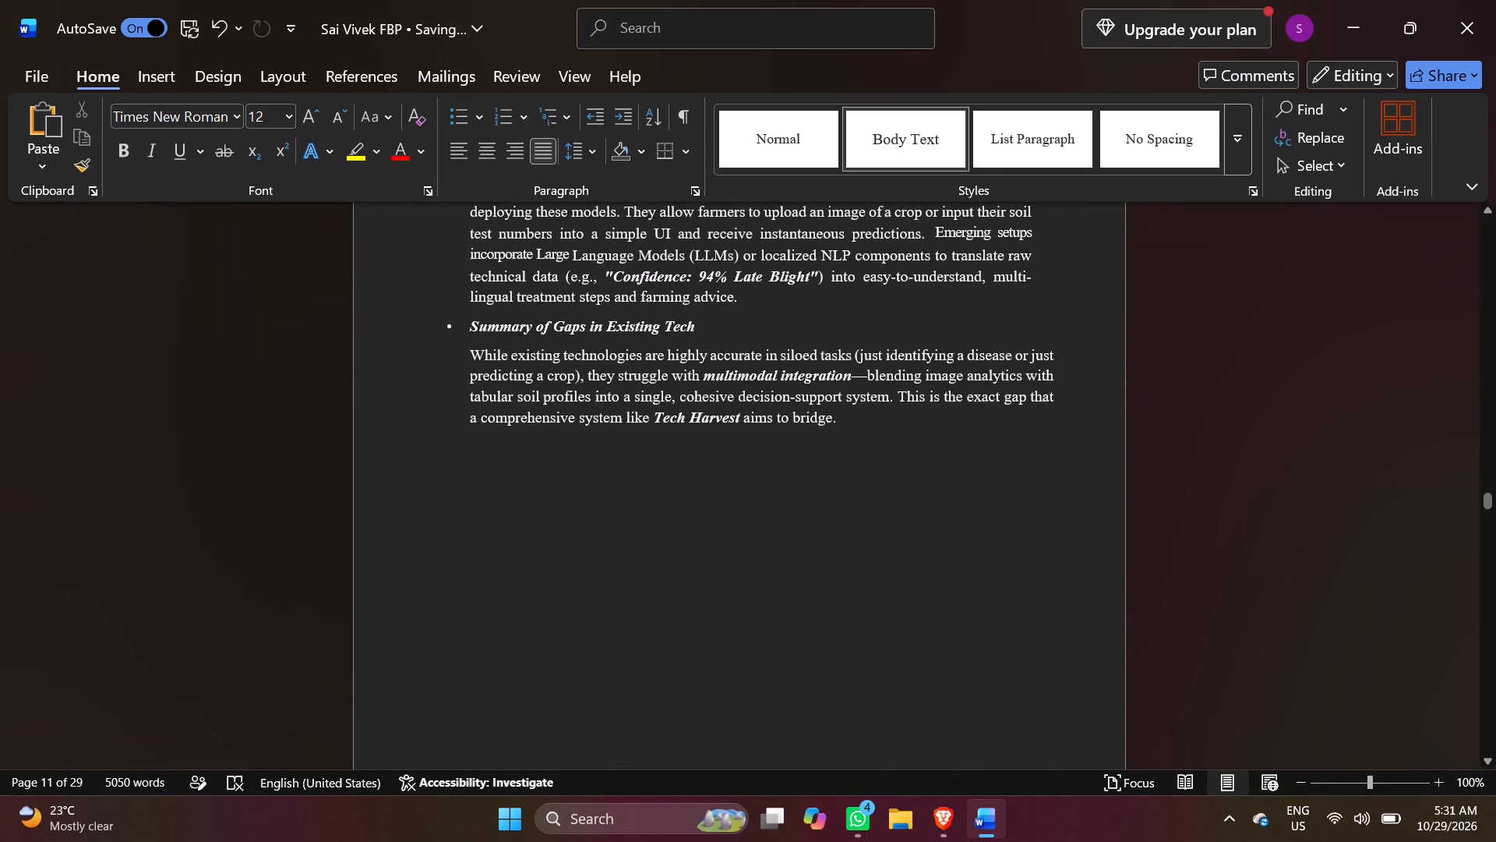
scroll(602, 511, "down", 20)
scroll(594, 539, "down", 6)
Accept the suggested punctuation spacing for the Technologies heading in Chapter VI, making it "Technologies: -".
scroll(595, 532, "up", 6)
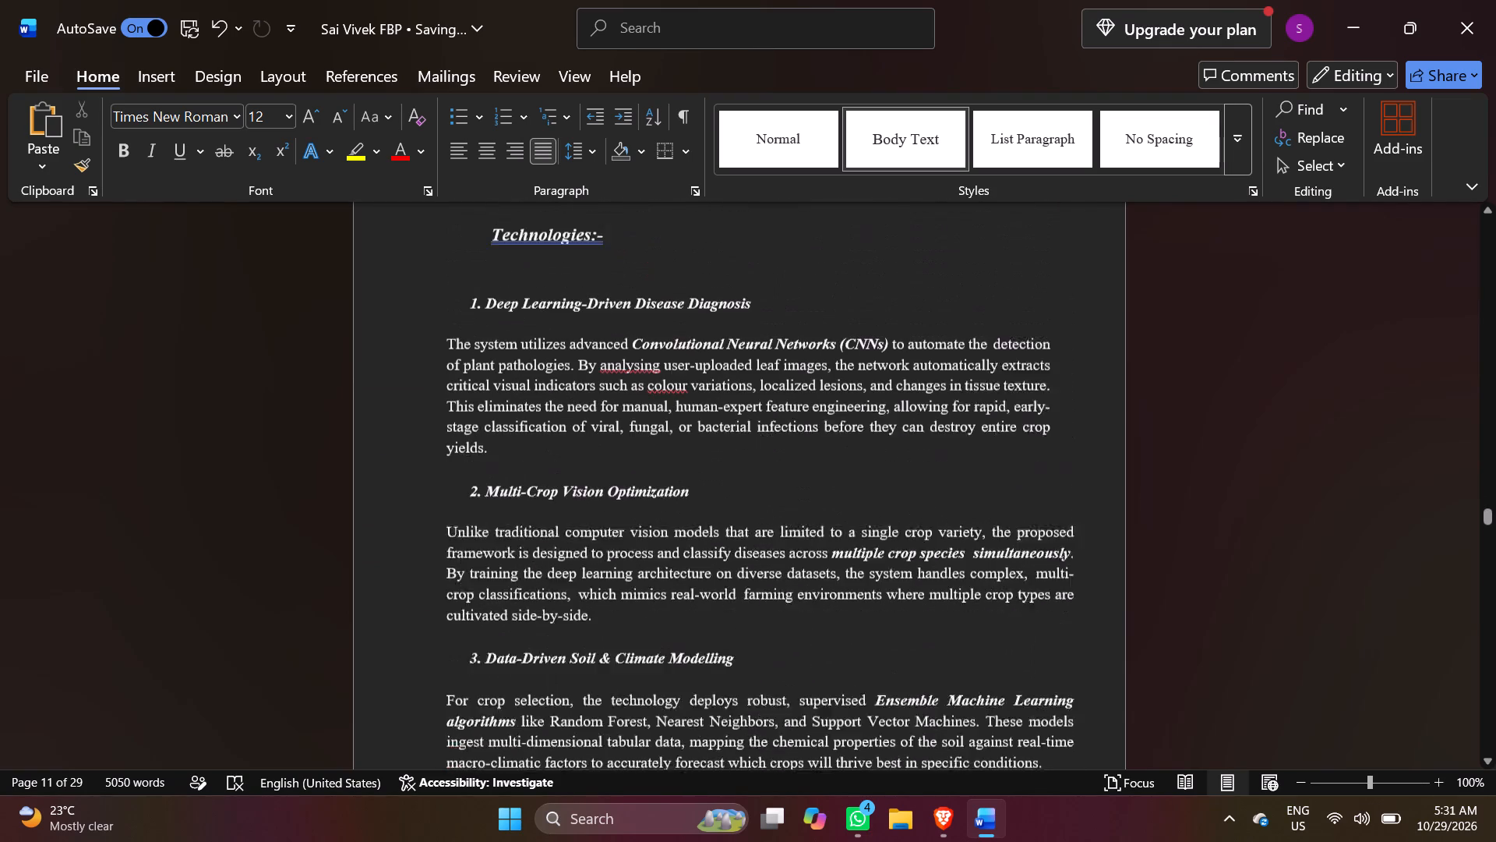
scroll(595, 532, "up", 2)
scroll(591, 564, "down", 6)
scroll(585, 698, "down", 4)
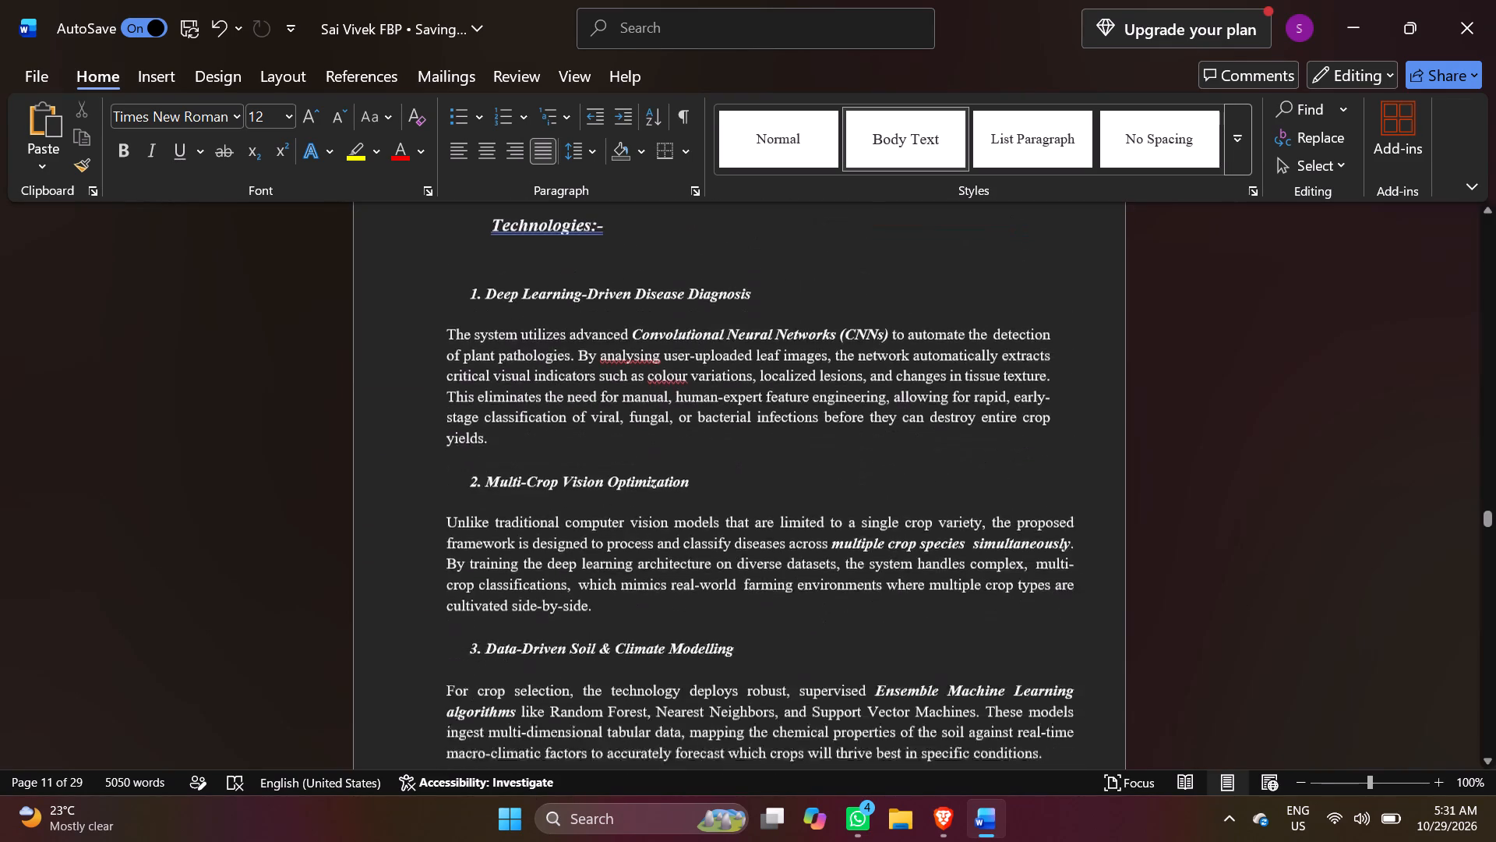
scroll(585, 697, "down", 2)
scroll(595, 657, "up", 9)
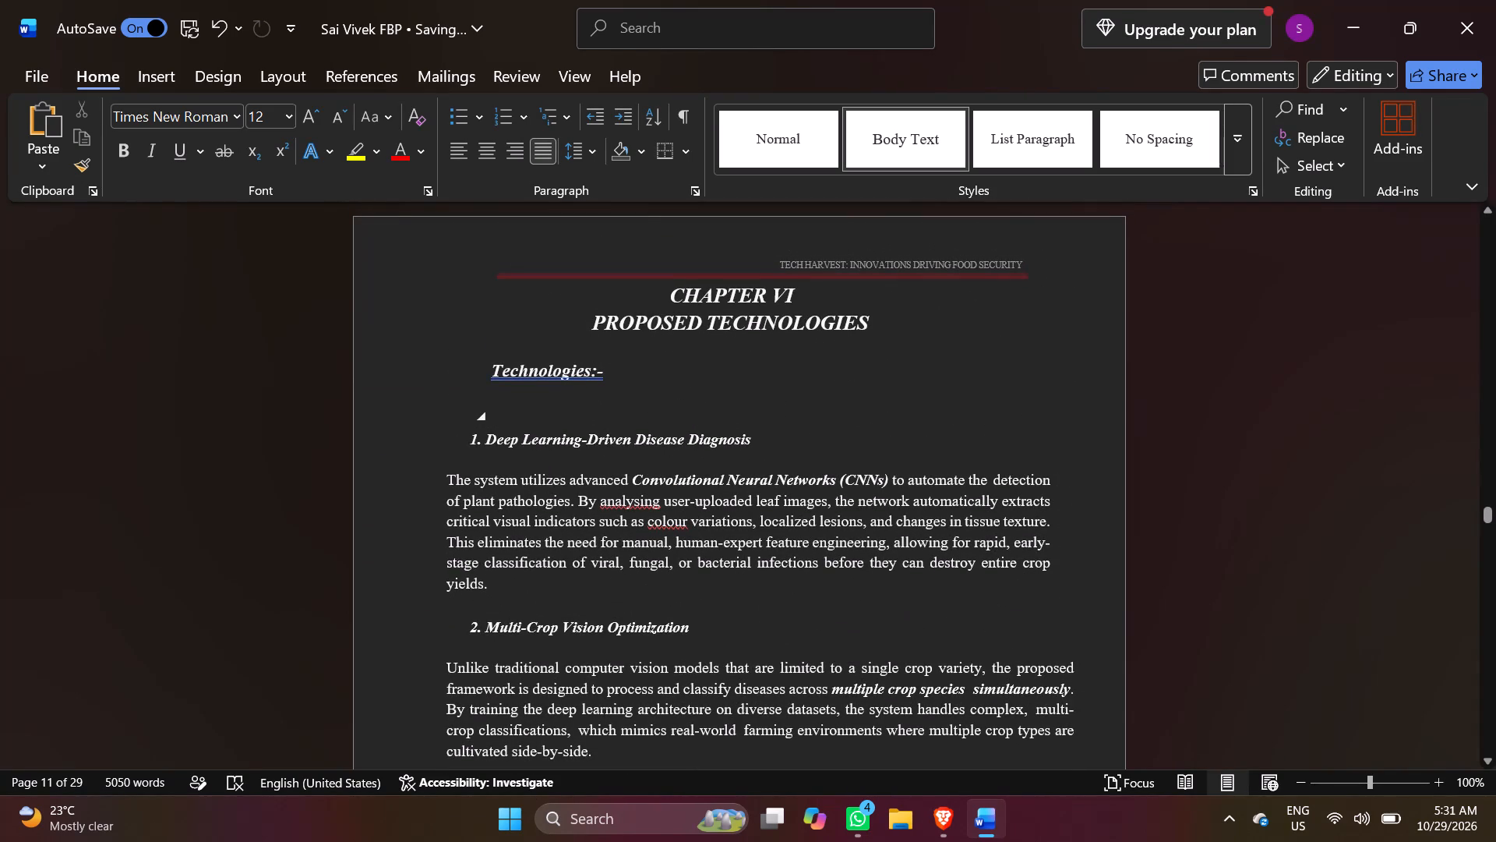
right_click(534, 370)
left_click(523, 389)
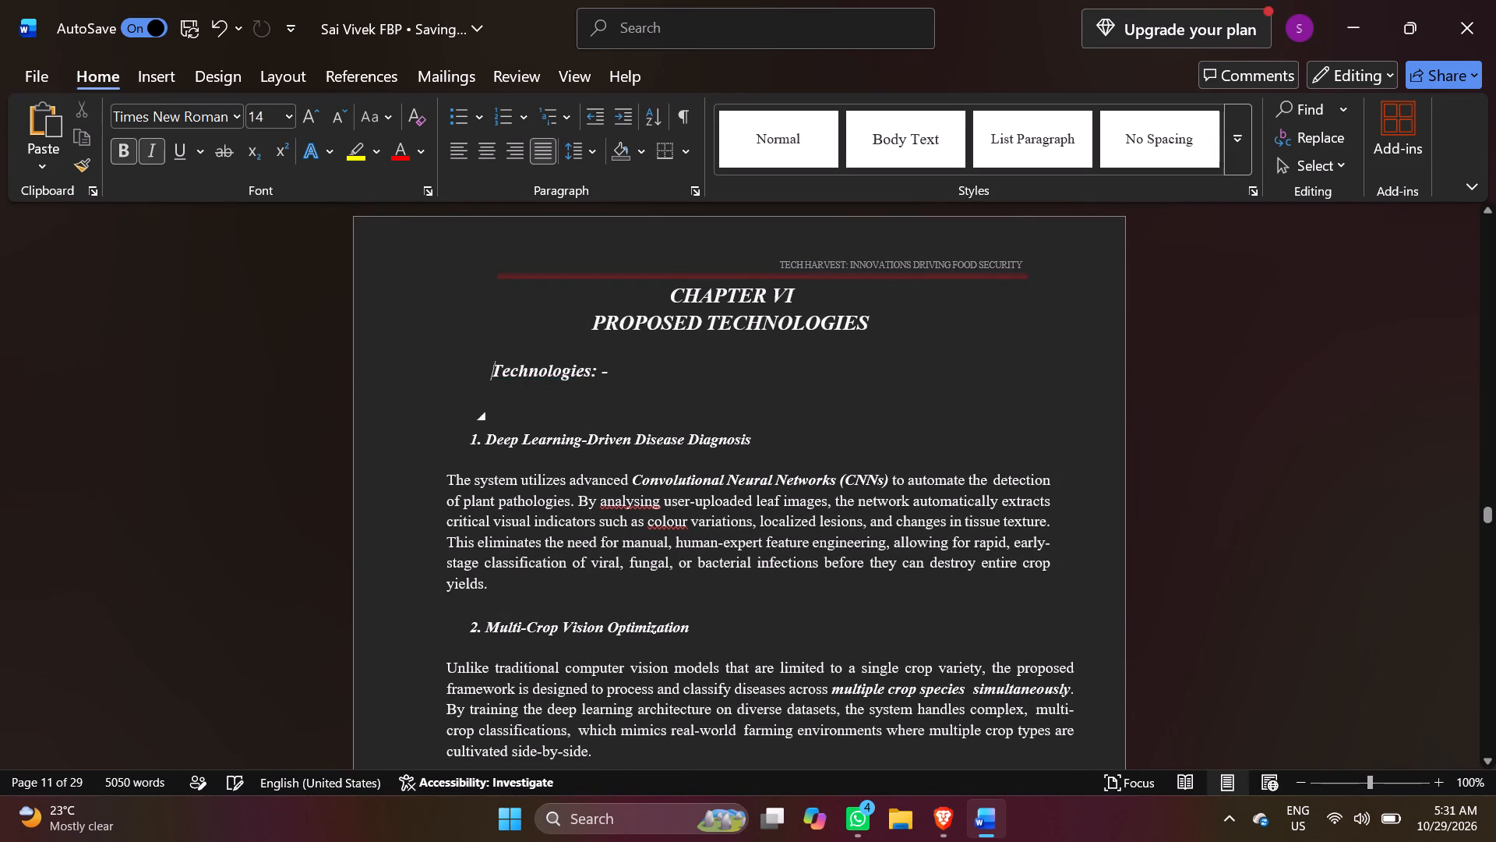
Correct the flagged spellings in the Deep Learning-Driven Disease Diagnosis paragraph to "analyzing" and "color".
scroll(584, 454, "down", 4)
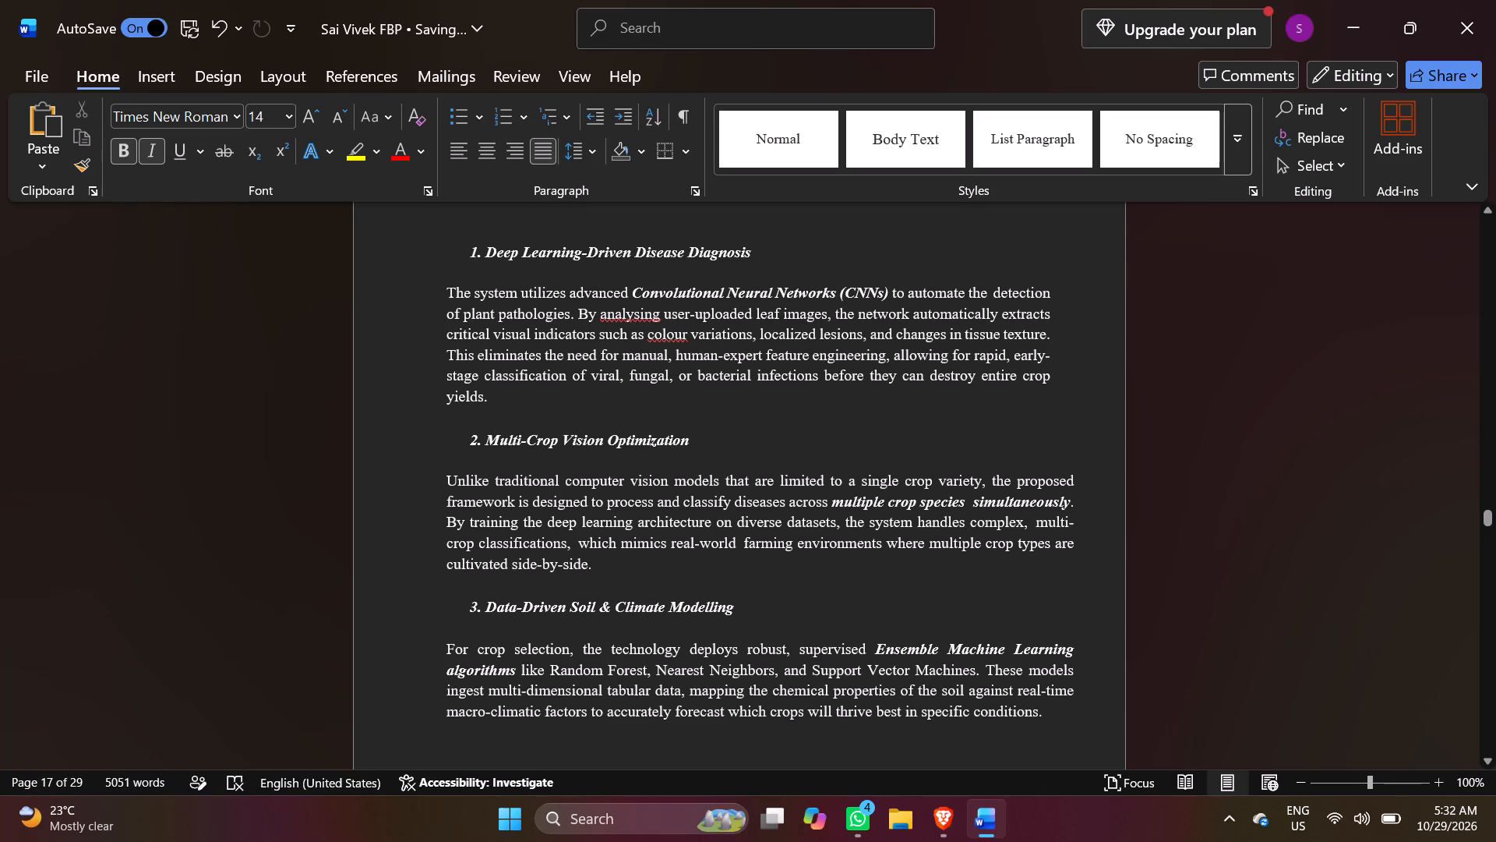
left_click(619, 318)
right_click(619, 317)
left_click(606, 335)
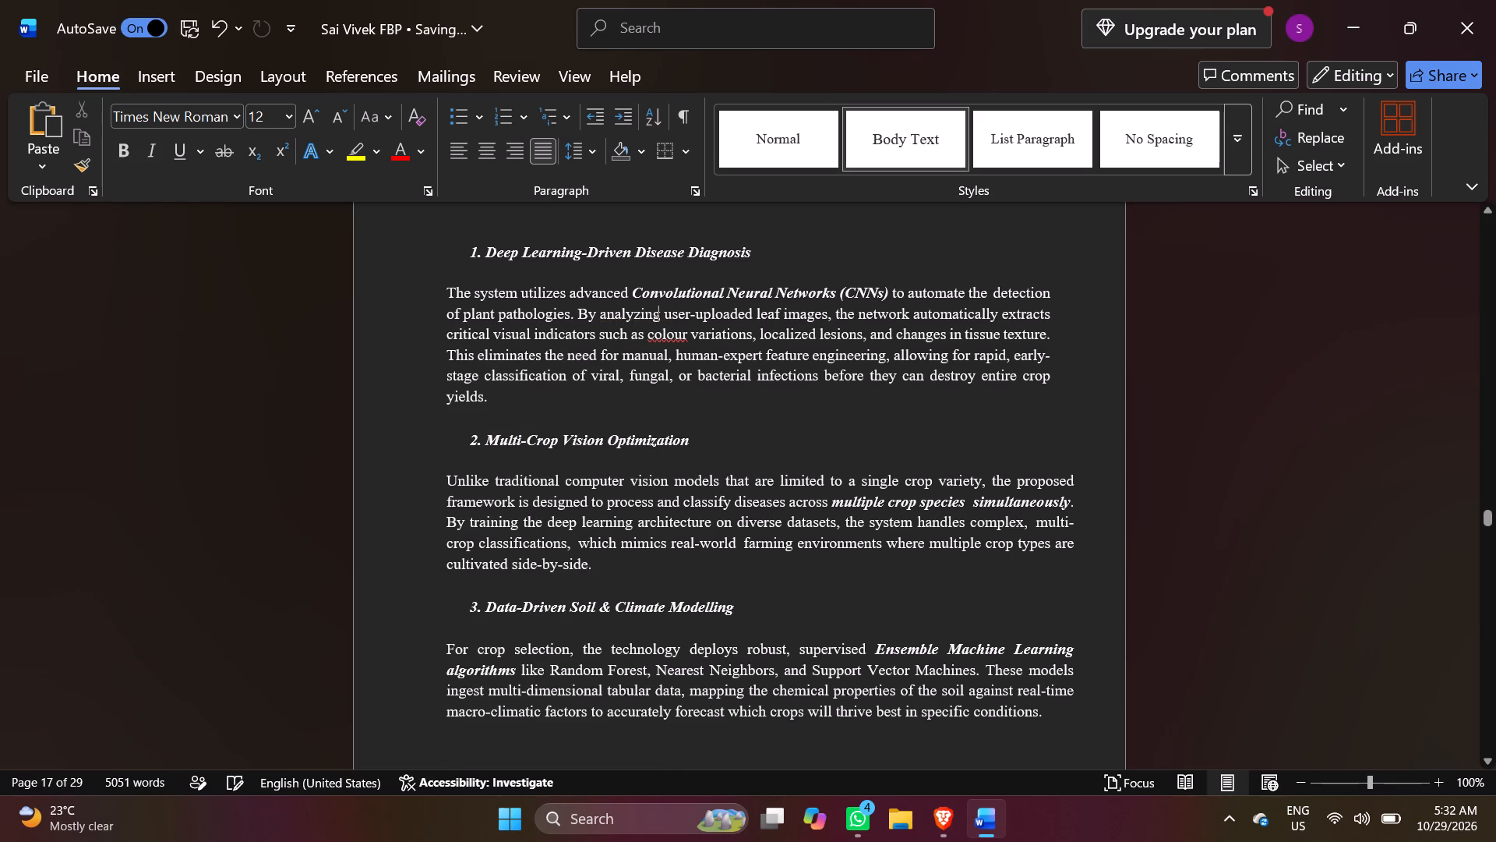
left_click(658, 331)
right_click(662, 338)
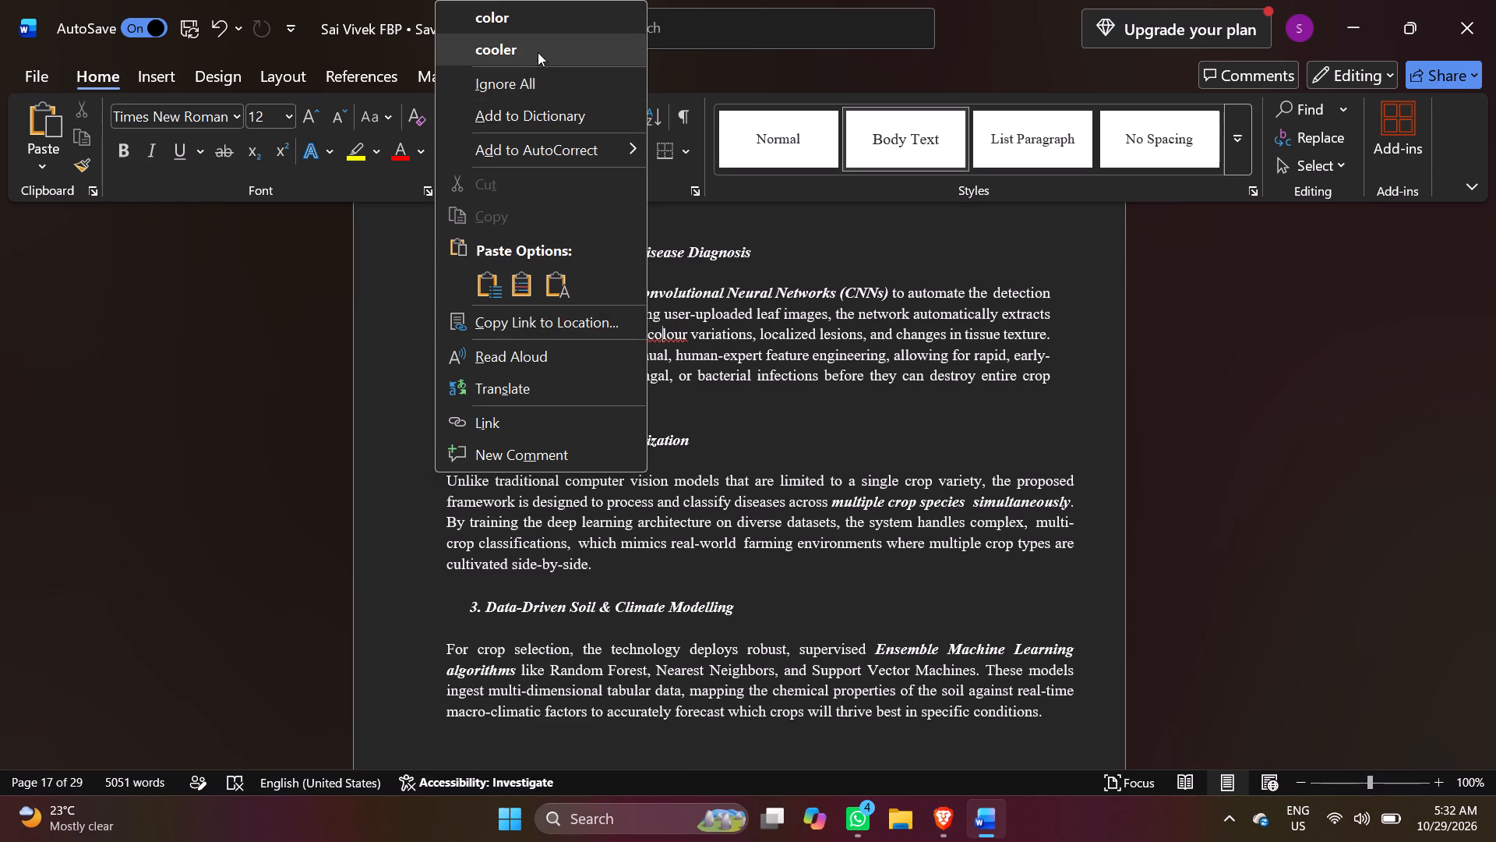
left_click(531, 20)
Correct the flagged spelling in the Precision Fertilizer Advisory paragraph to "analyzing".
scroll(673, 313, "down", 9)
scroll(708, 398, "down", 3)
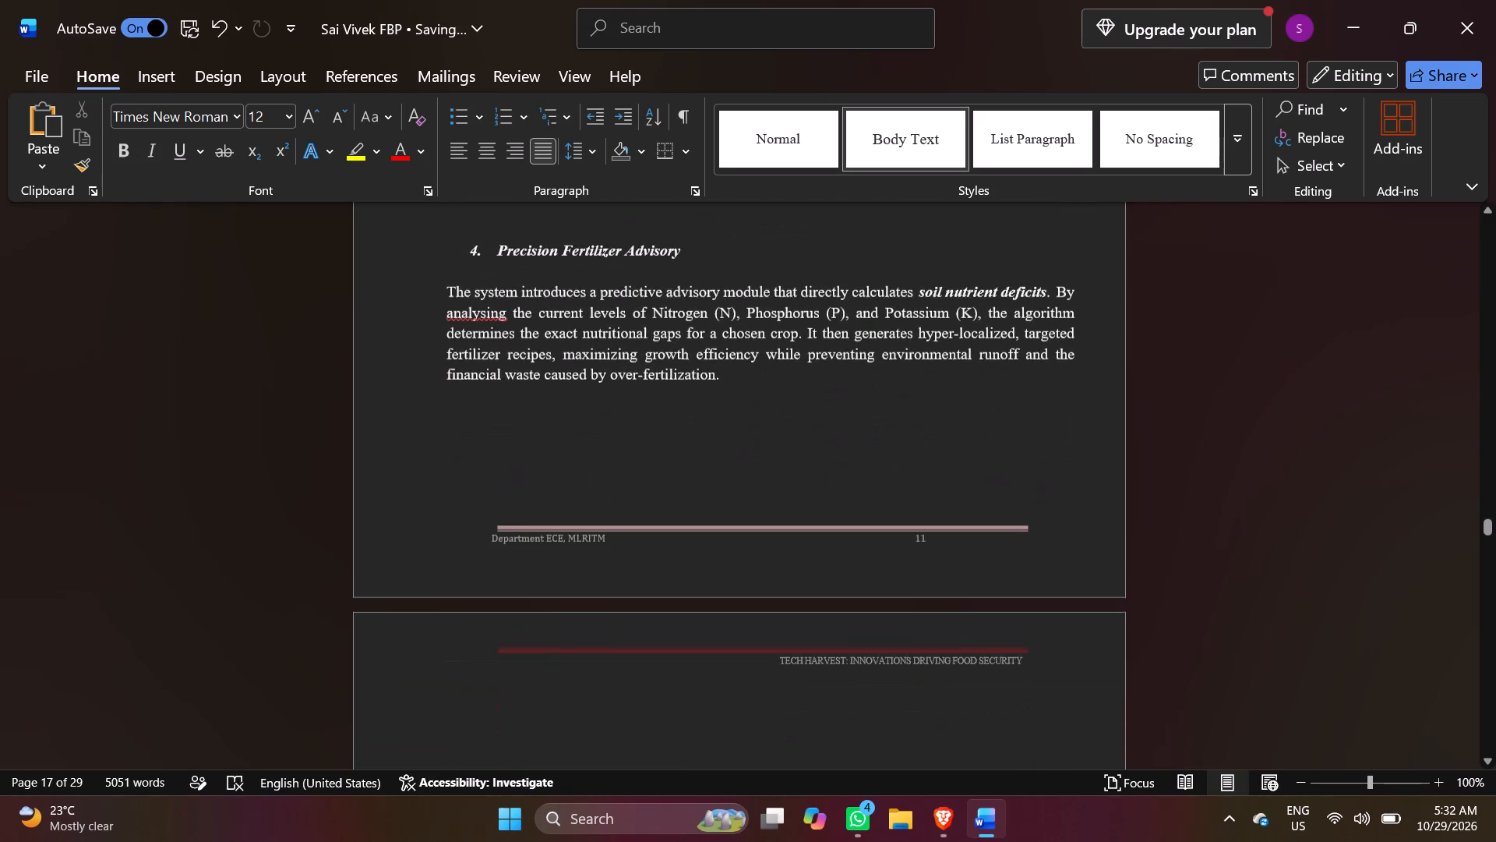
right_click(467, 272)
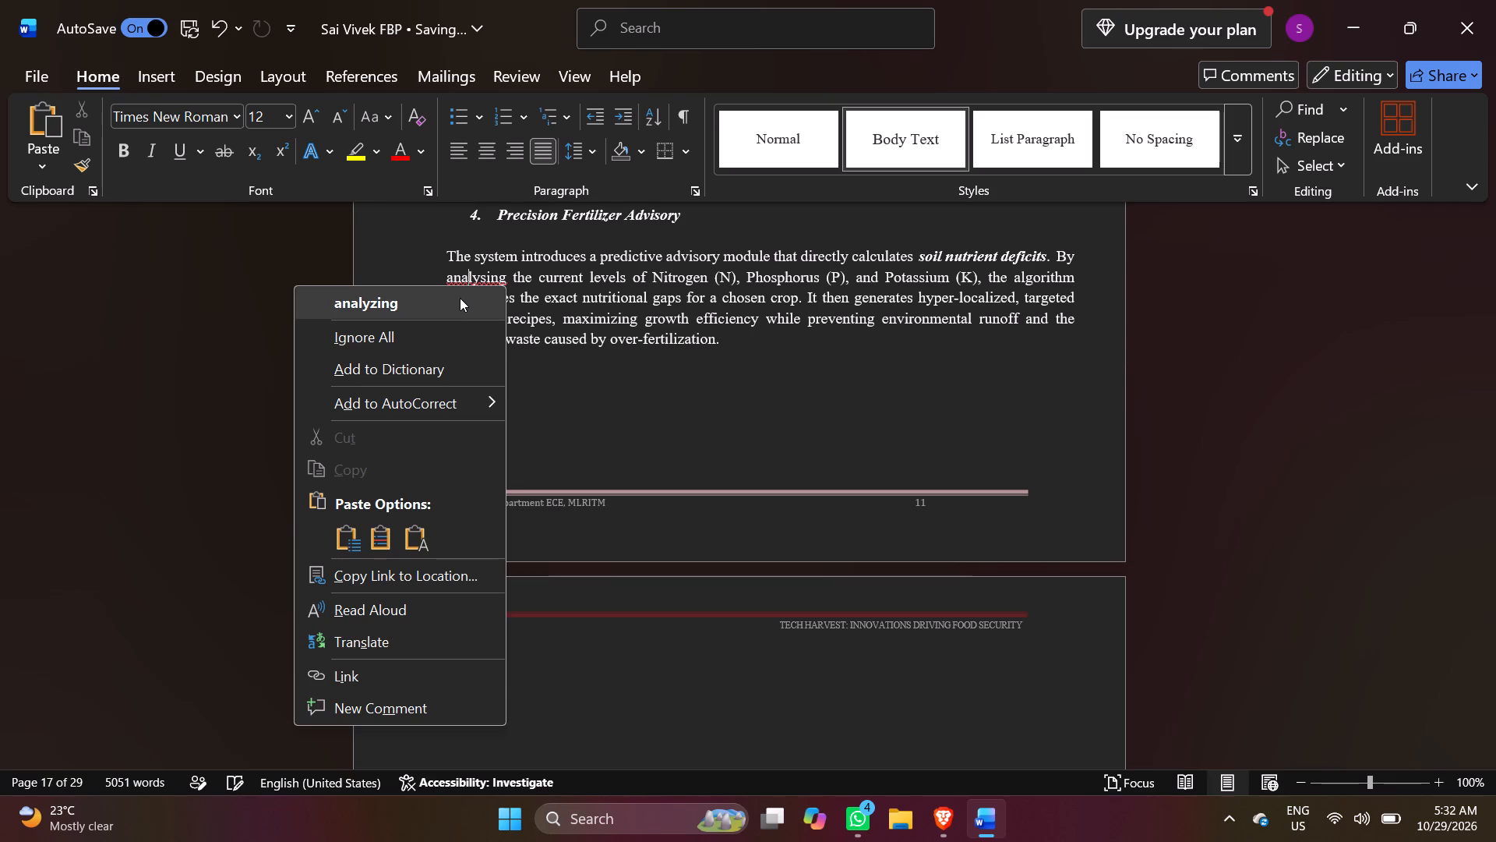
left_click(460, 298)
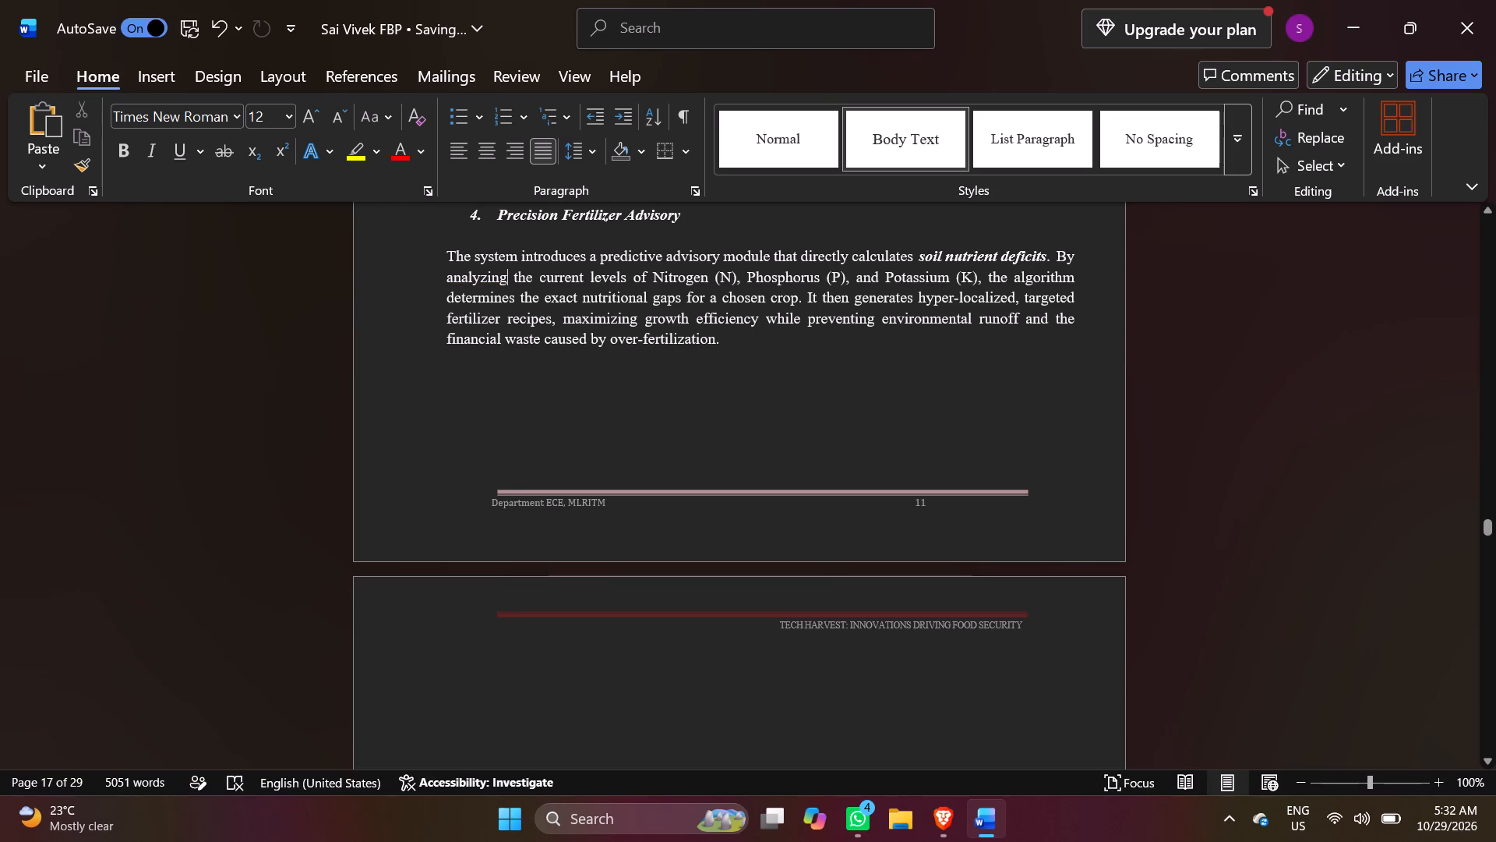
Review the working methodology pages and Chapter VIII on challenges, risks and applications for spelling flags, numbering and page layout.
scroll(527, 356, "down", 19)
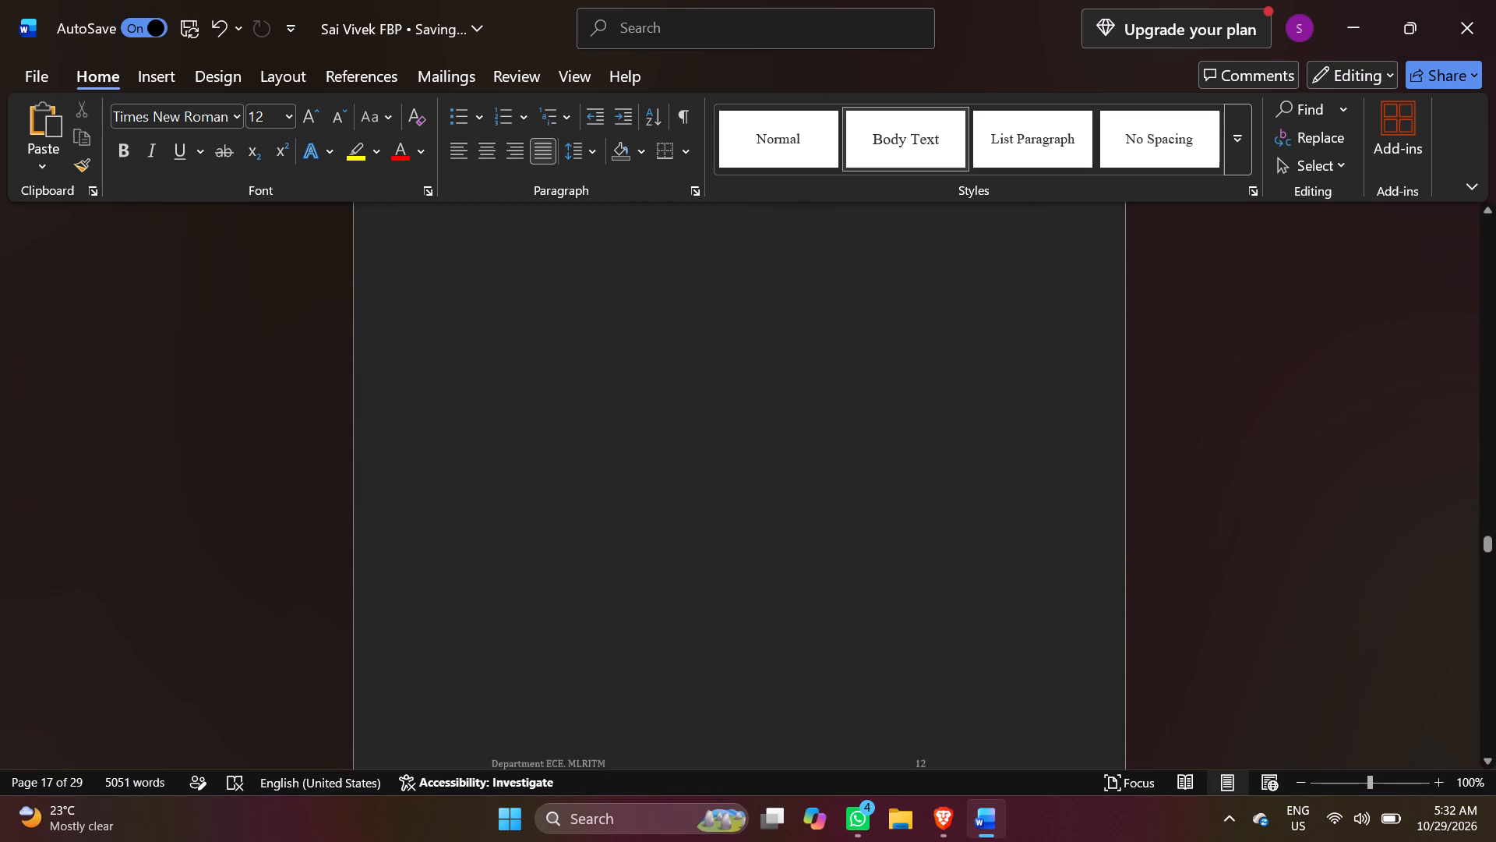
scroll(537, 380, "down", 18)
scroll(531, 388, "down", 6)
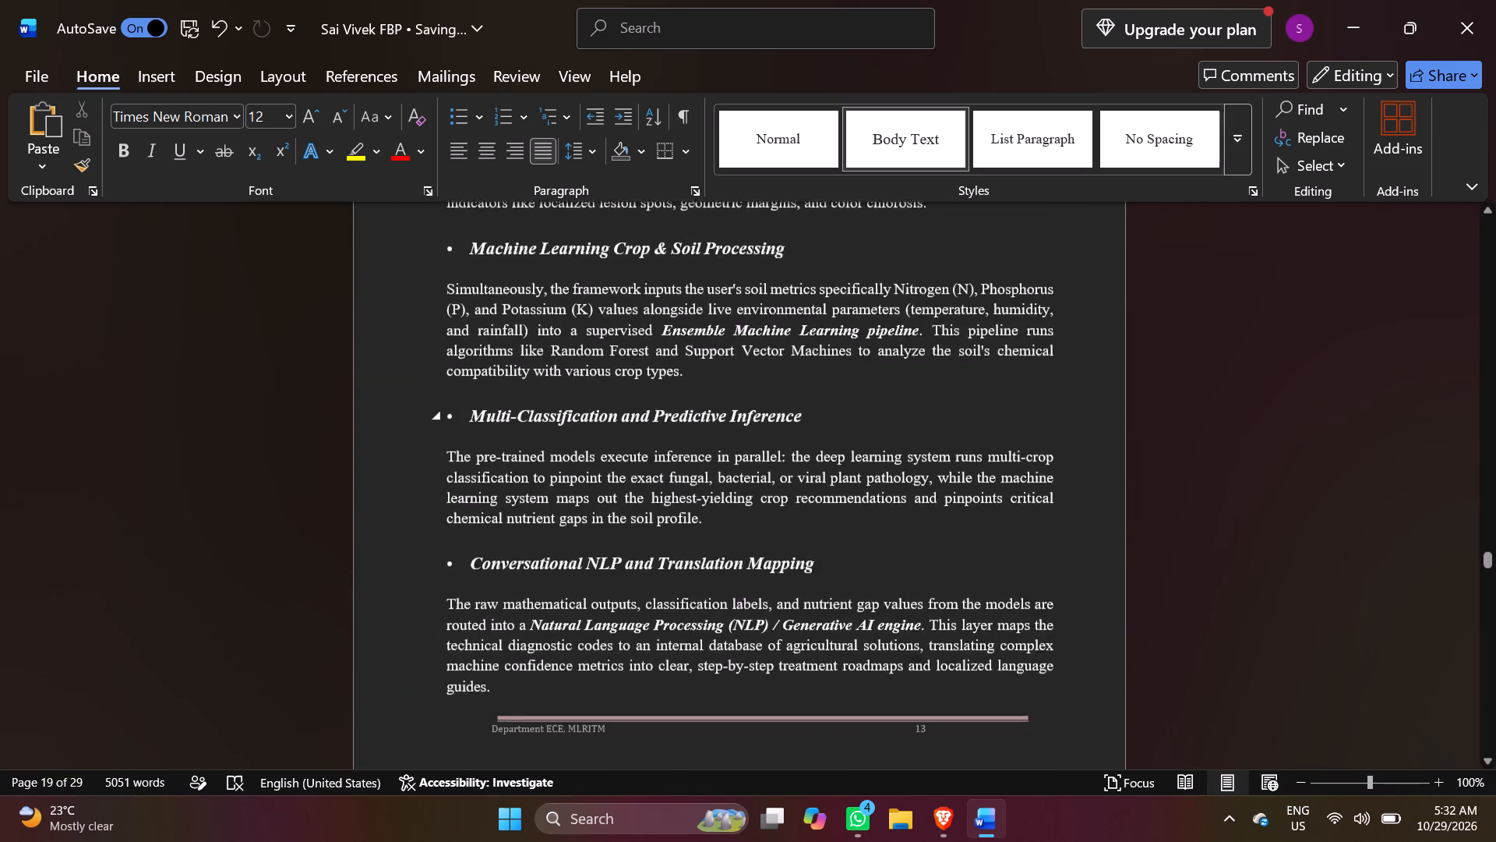
scroll(530, 389, "down", 5)
scroll(526, 391, "up", 6)
scroll(524, 393, "down", 8)
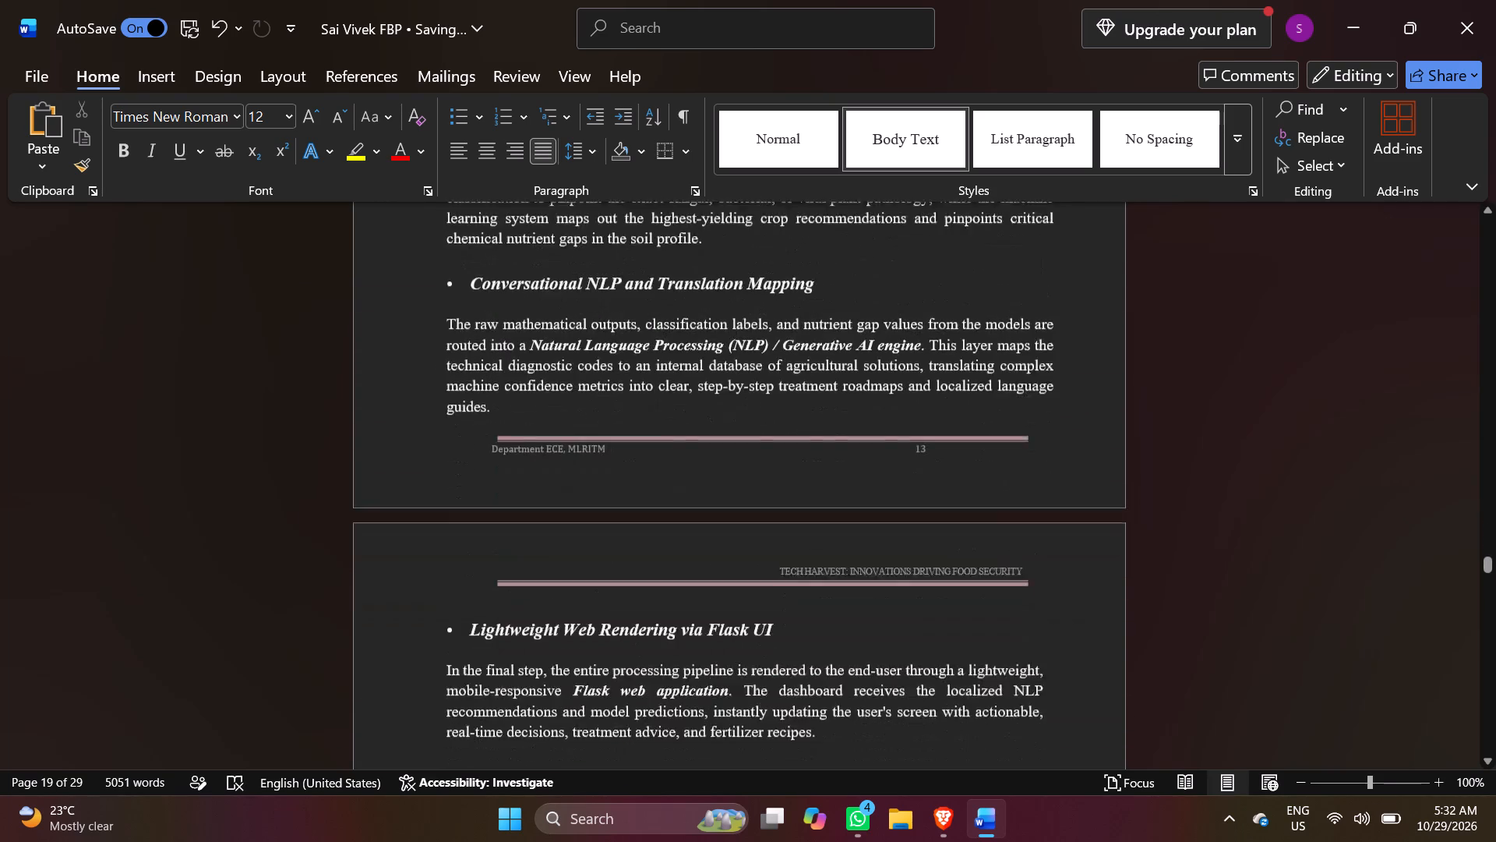
scroll(522, 394, "down", 11)
scroll(508, 419, "down", 17)
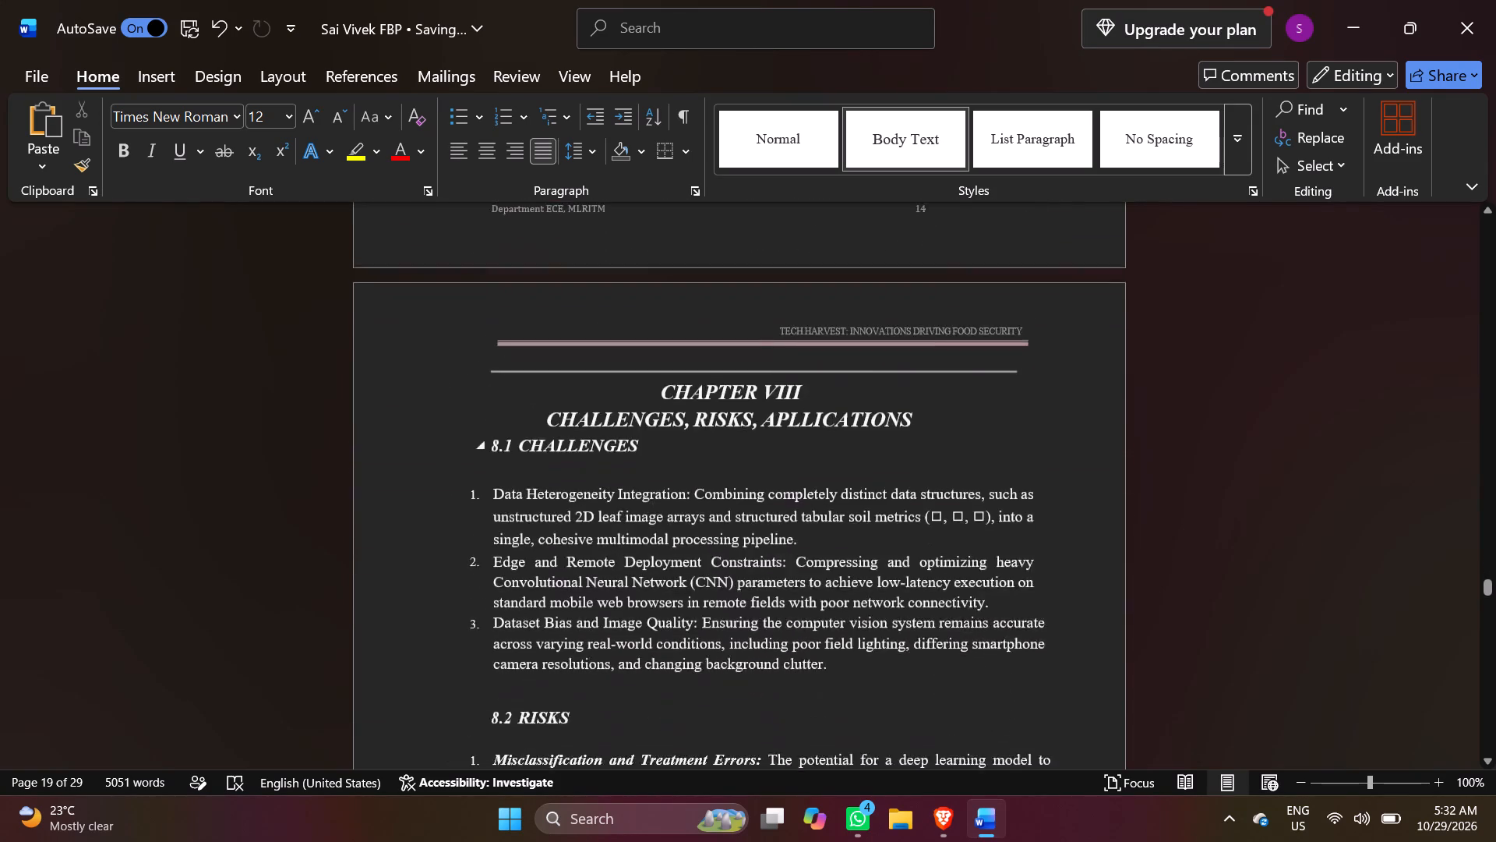
scroll(499, 430, "down", 15)
scroll(460, 492, "down", 6)
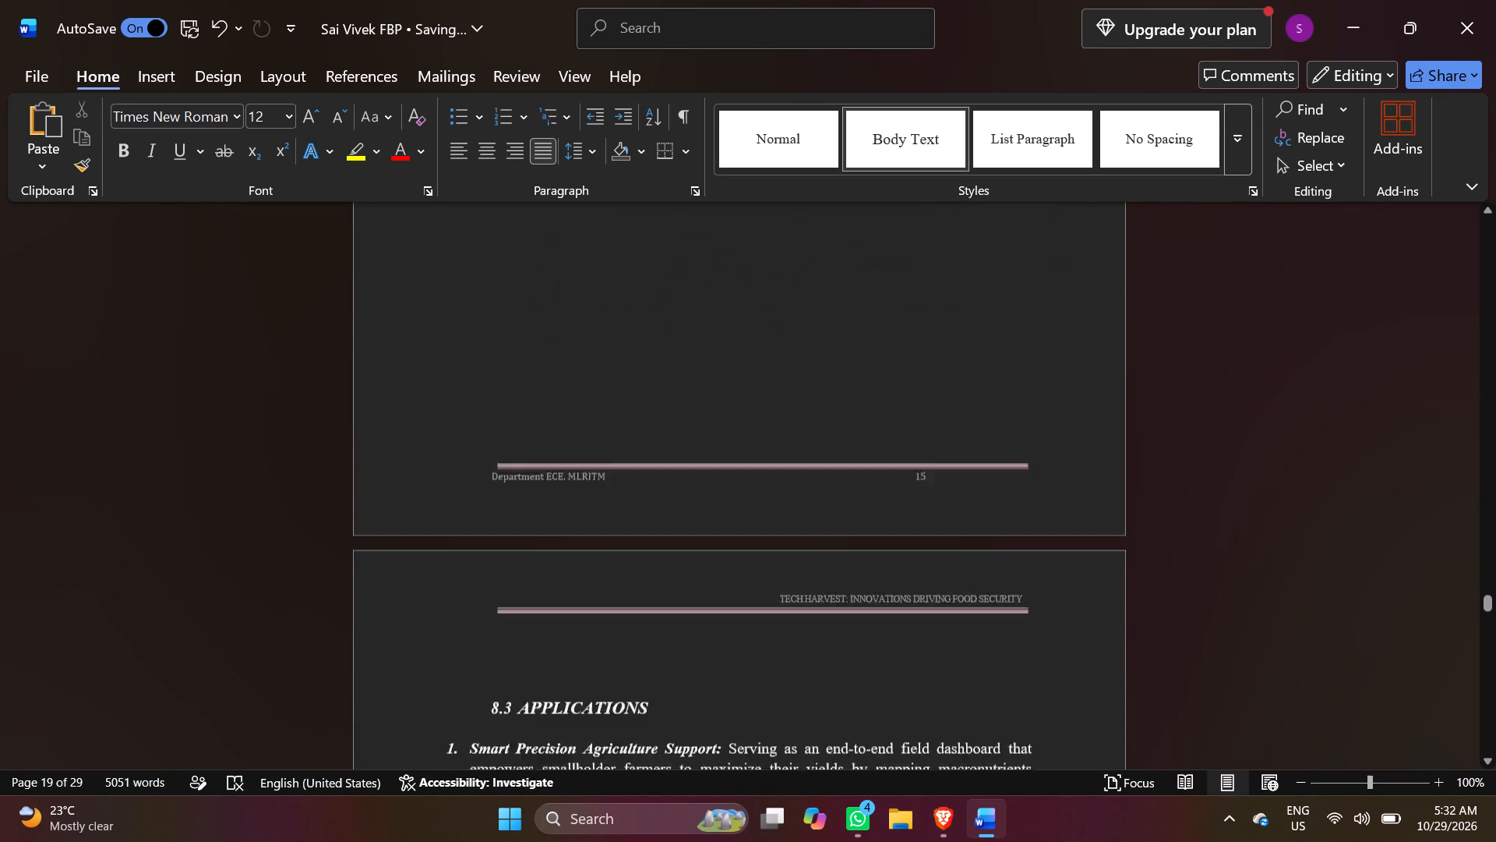
scroll(453, 504, "down", 5)
scroll(445, 508, "down", 18)
Review the Chapter IX results, tables, references and Sustainable Development Goals pages for layout and spelling flags.
scroll(441, 513, "down", 5)
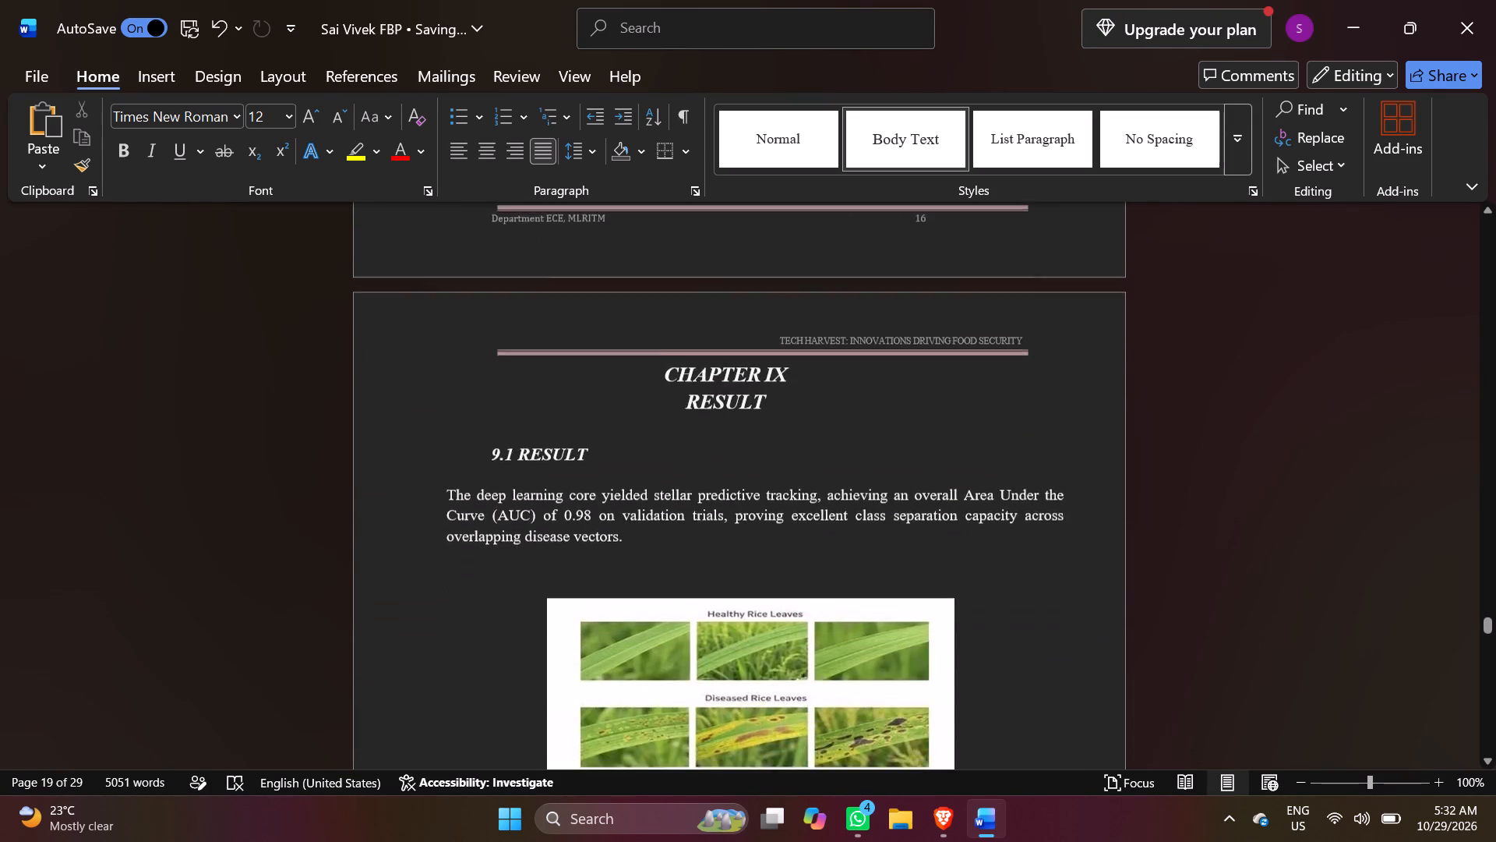
scroll(439, 518, "down", 18)
scroll(428, 540, "down", 12)
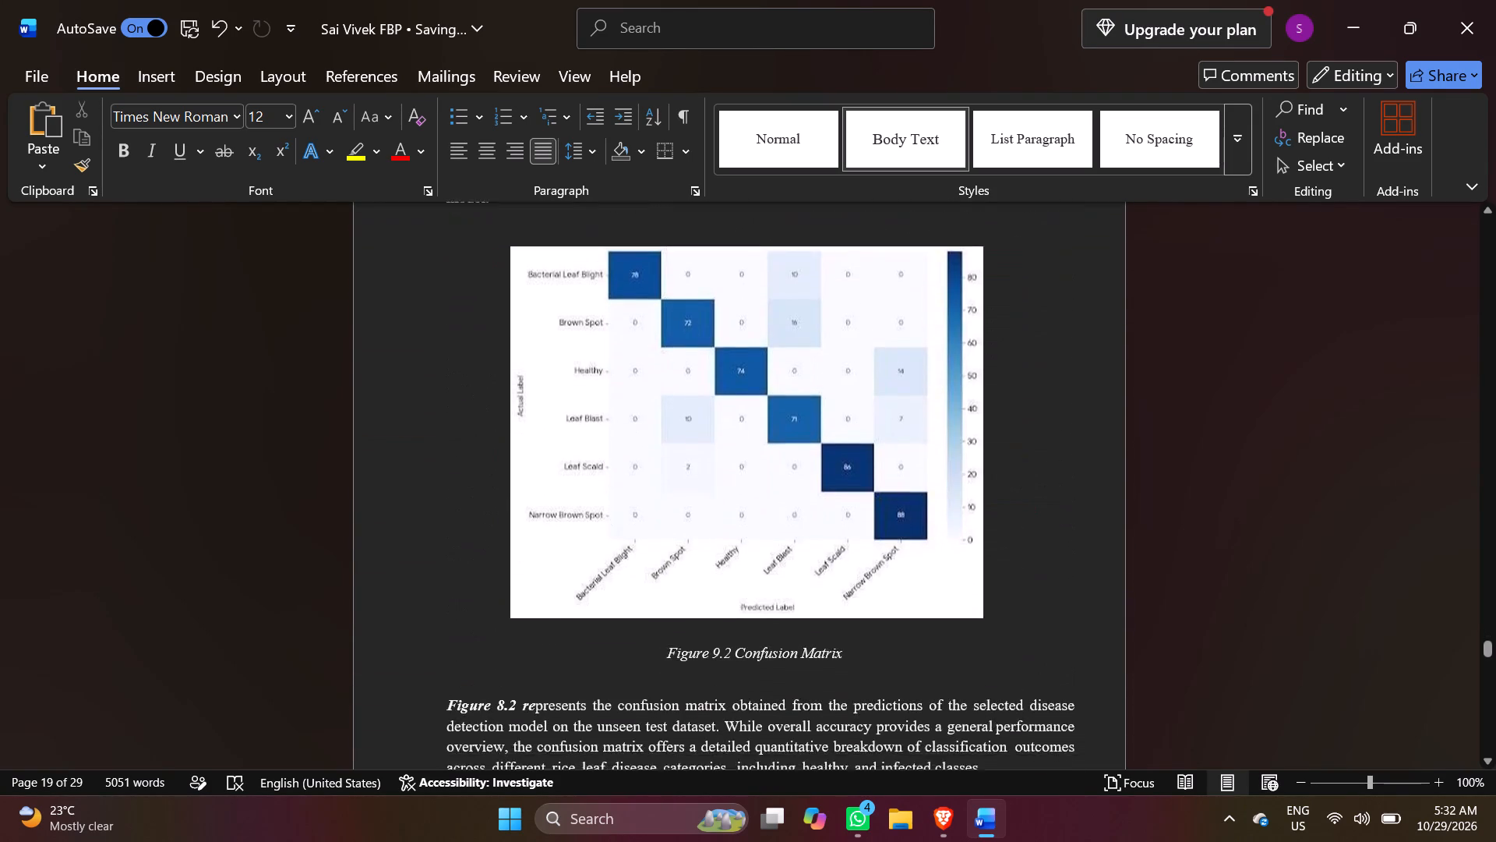
scroll(413, 562, "down", 19)
scroll(402, 597, "down", 14)
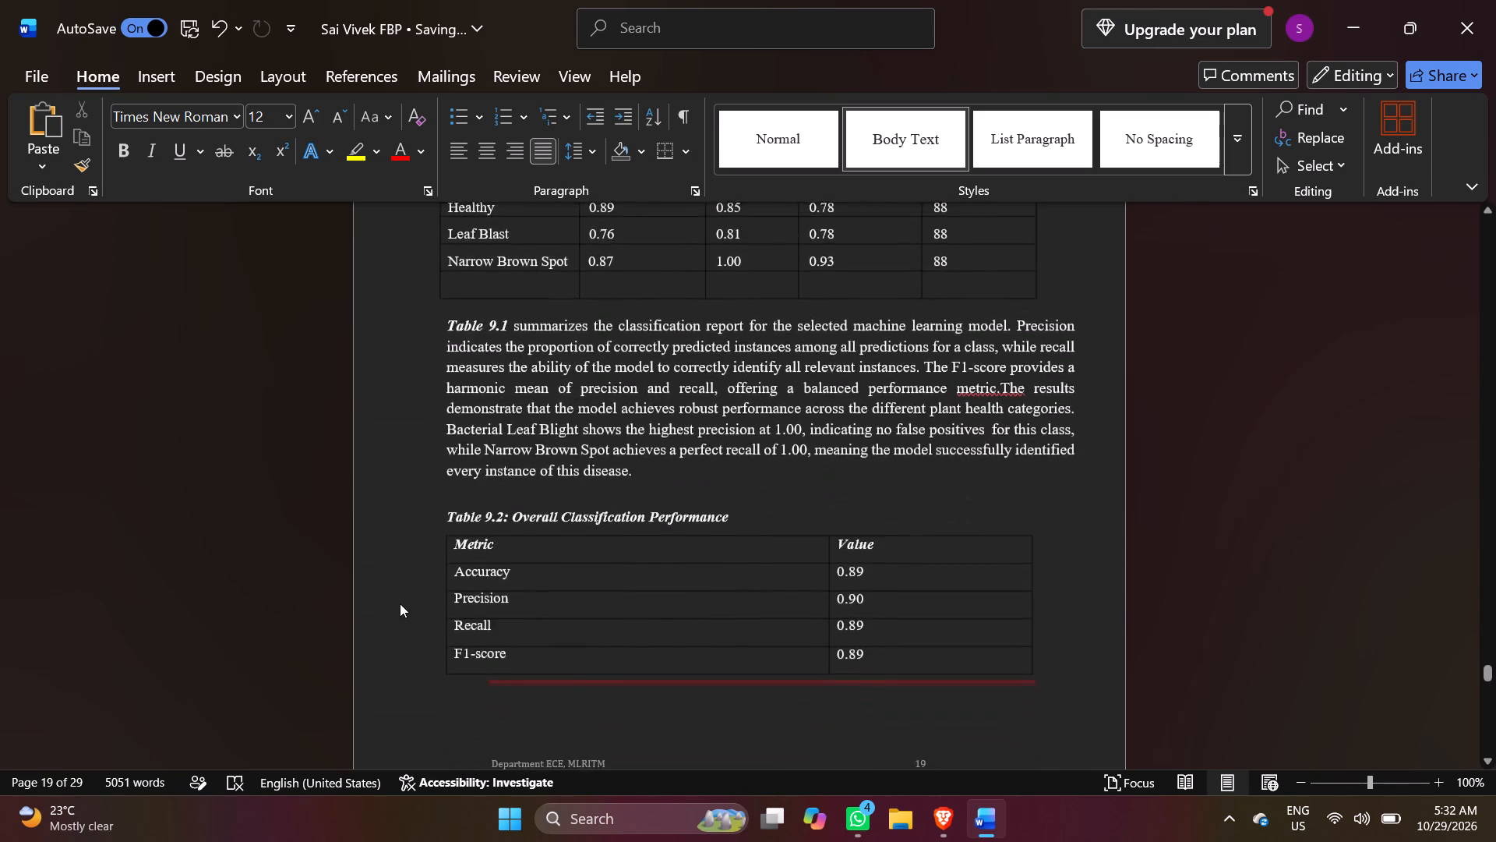
scroll(400, 603, "down", 16)
scroll(399, 617, "down", 18)
scroll(395, 631, "down", 18)
scroll(385, 648, "down", 7)
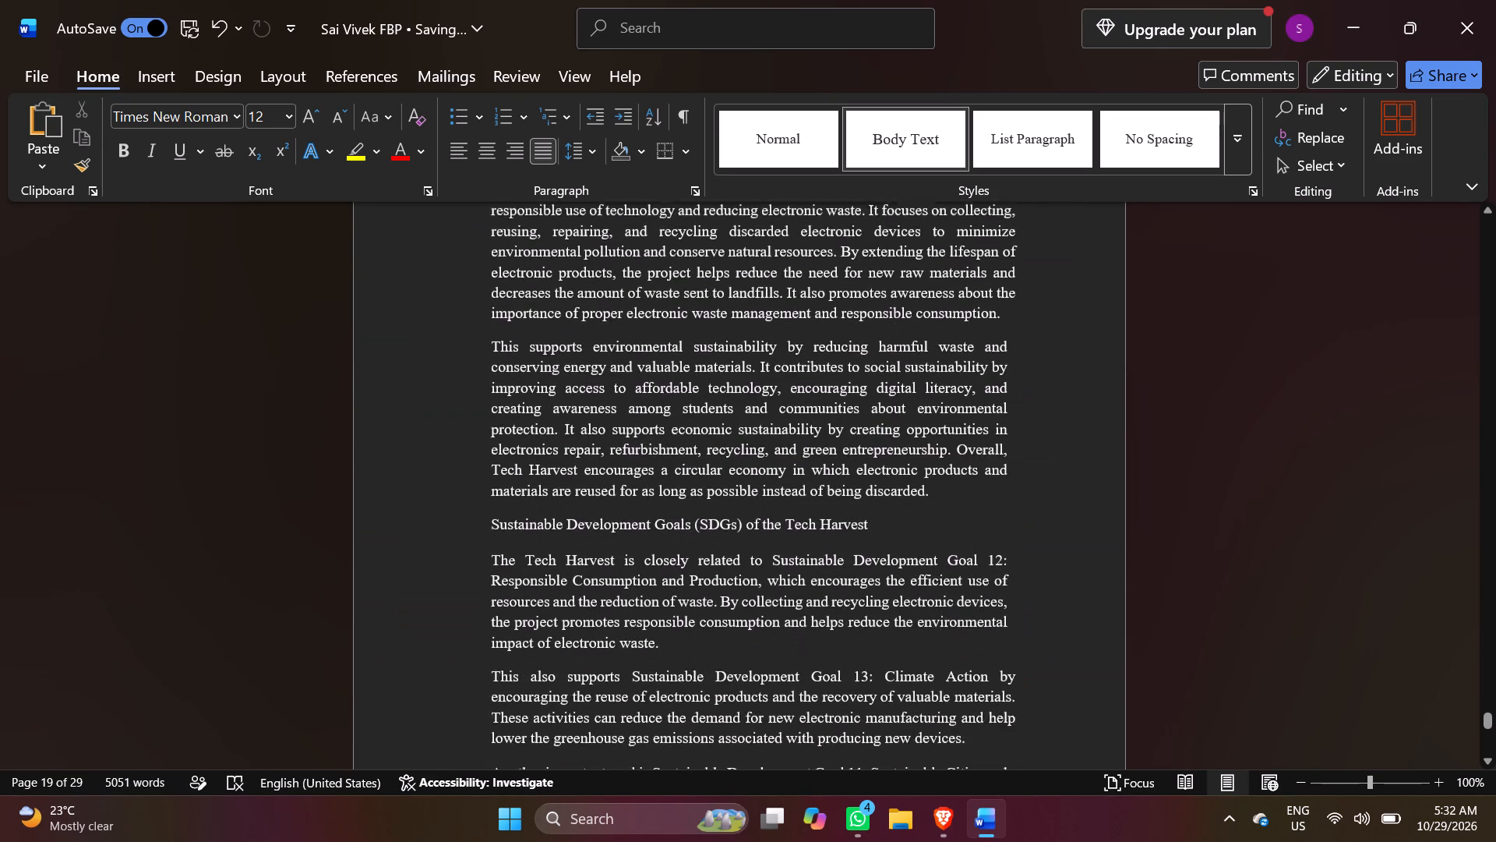
Return to the table of contents and place the cursor in the page number of entry 5.1 Existing Technologies.
scroll(440, 593, "up", 5)
scroll(440, 593, "up", 16)
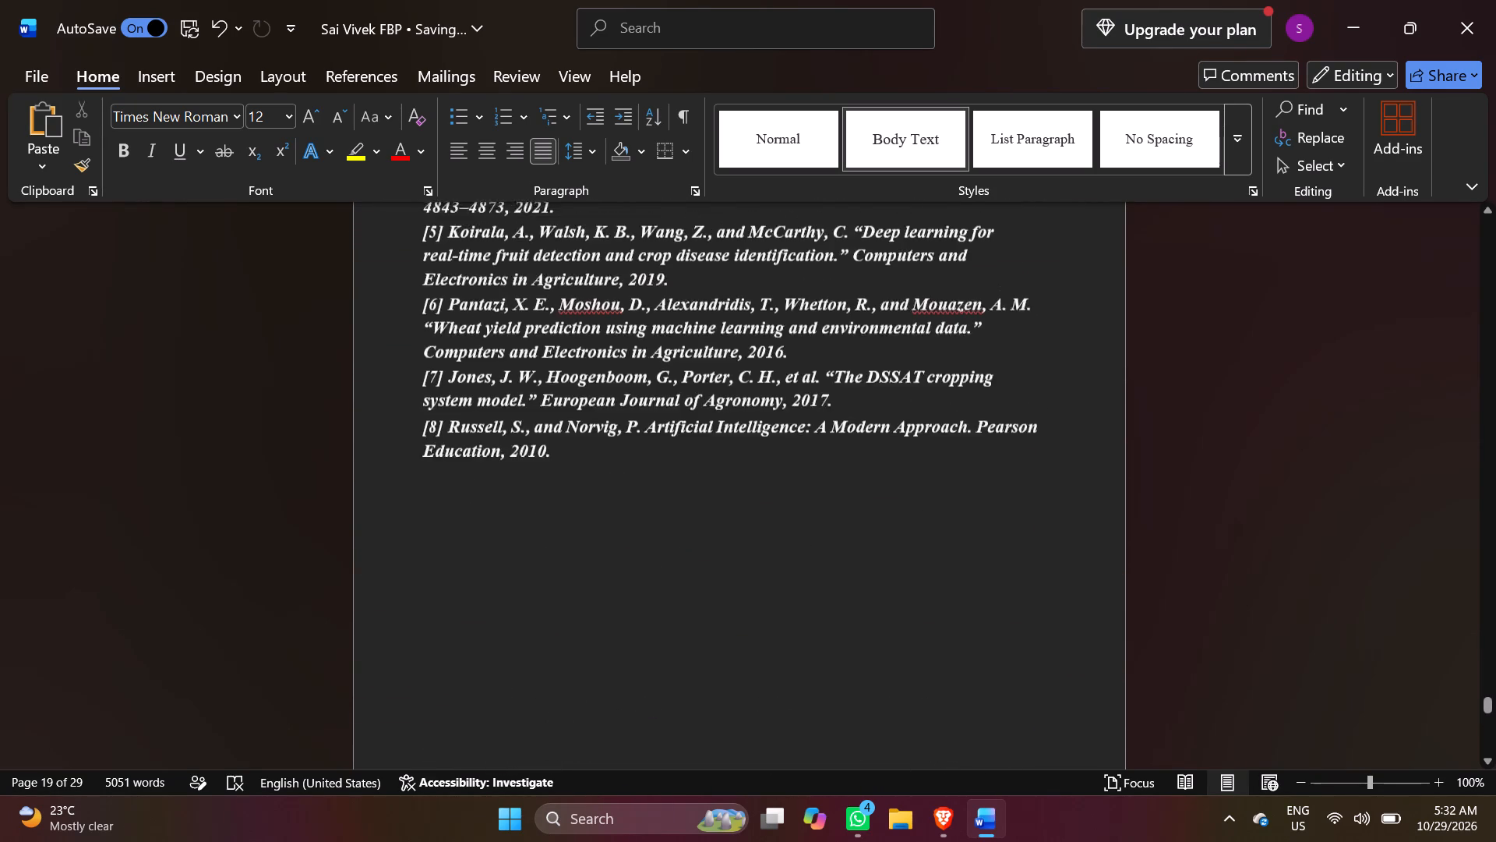
scroll(440, 592, "up", 20)
scroll(440, 592, "up", 1)
scroll(520, 420, "up", 2)
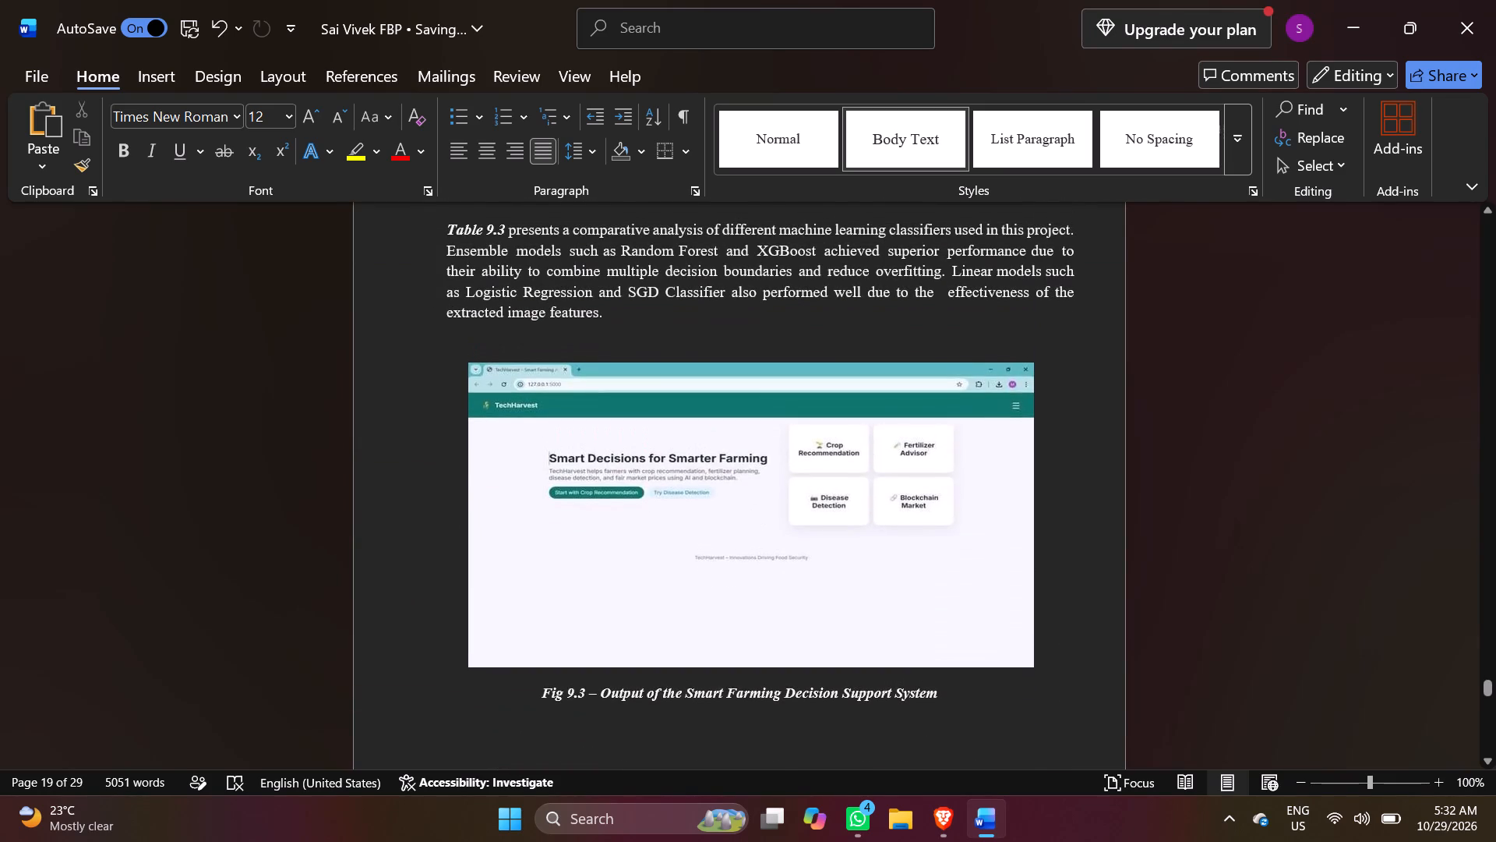
scroll(520, 420, "up", 4)
left_click_drag(1487, 677, 1477, 628)
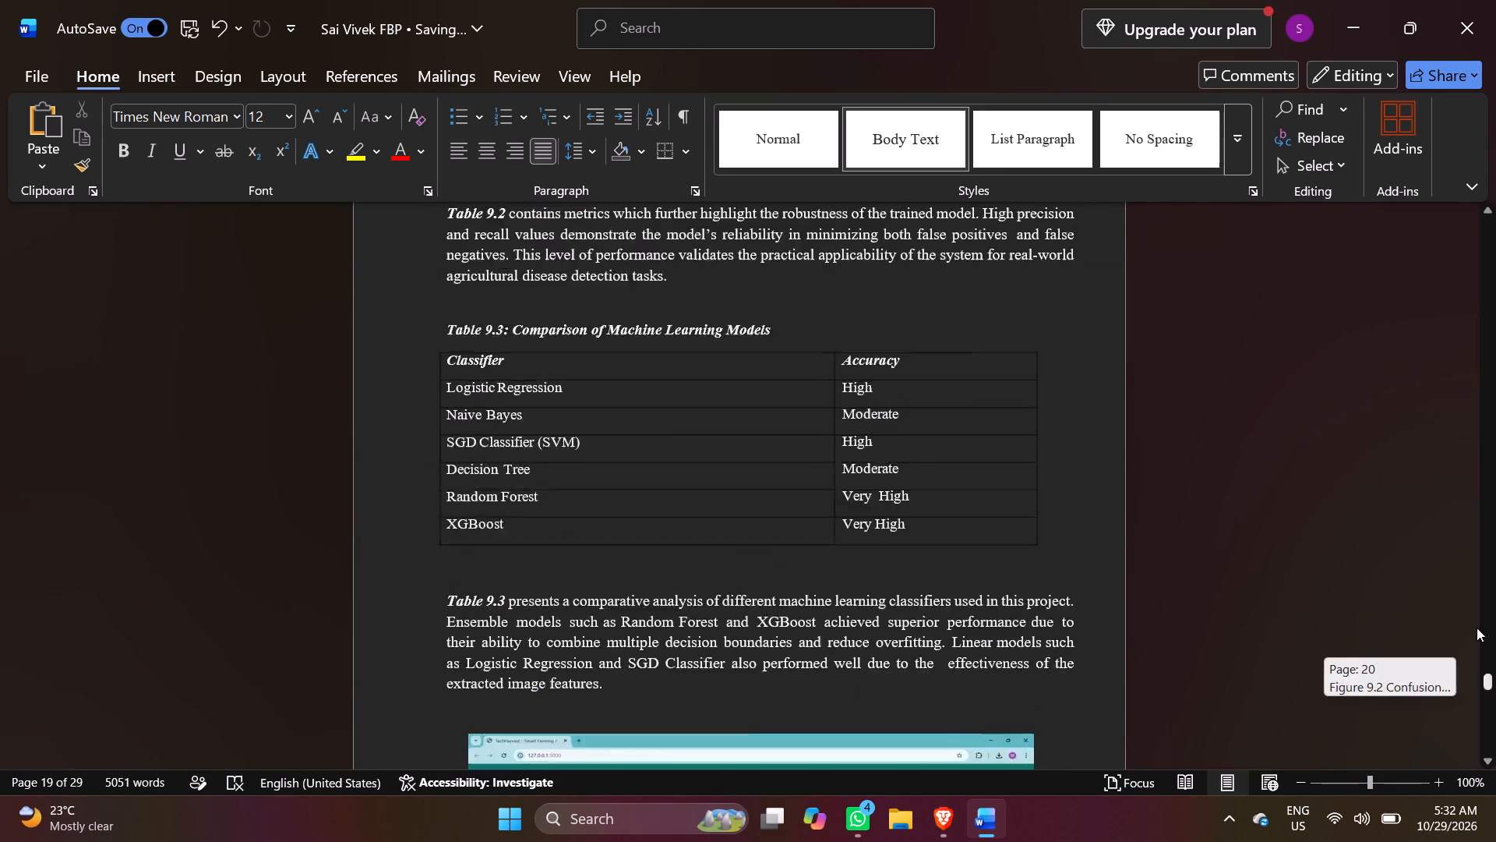
left_click_drag(1477, 628, 1466, 240)
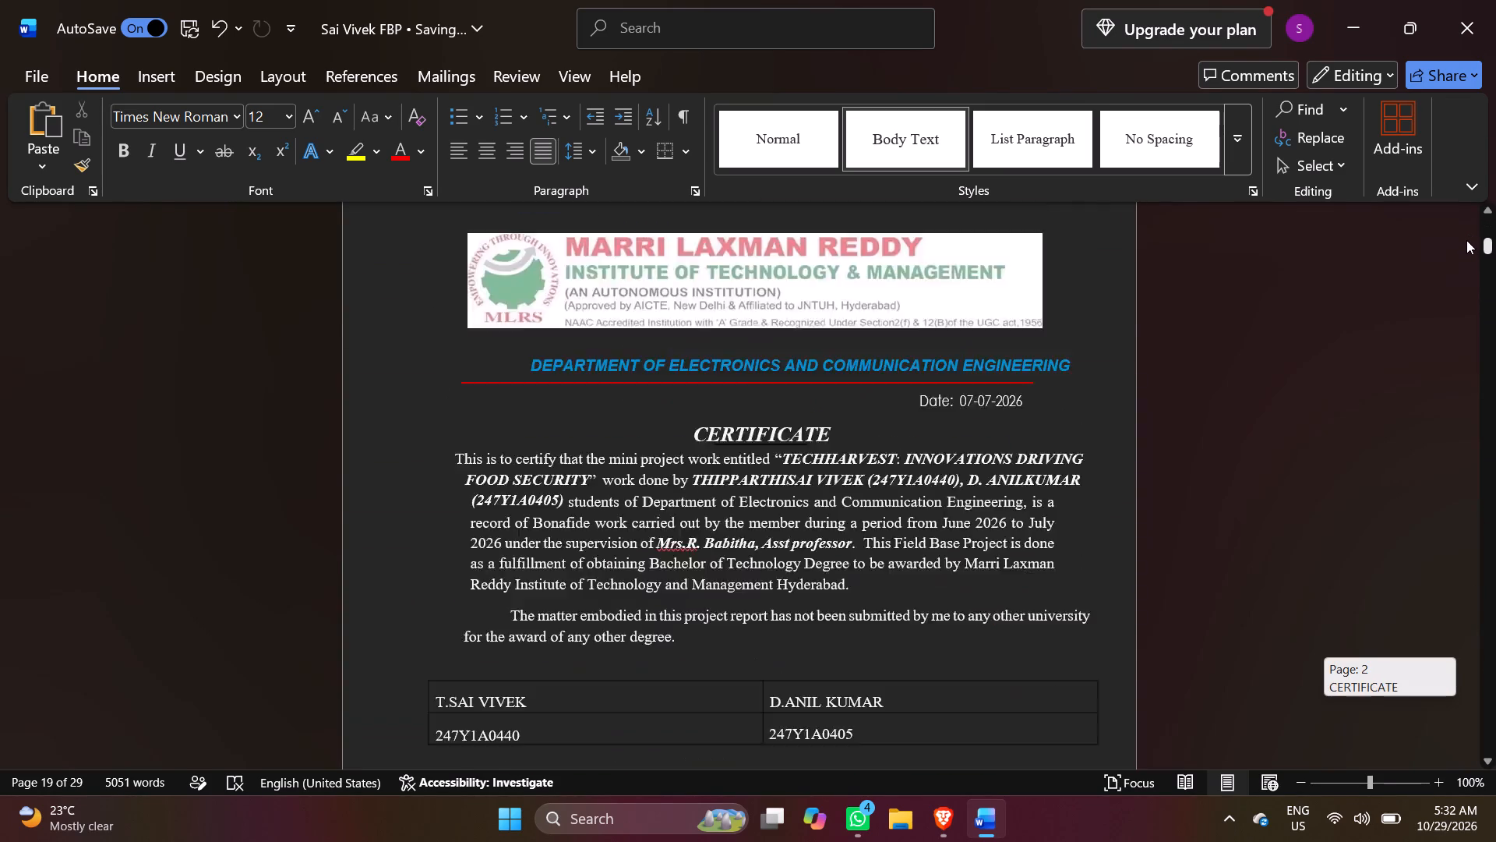
left_click_drag(1466, 240, 1444, 288)
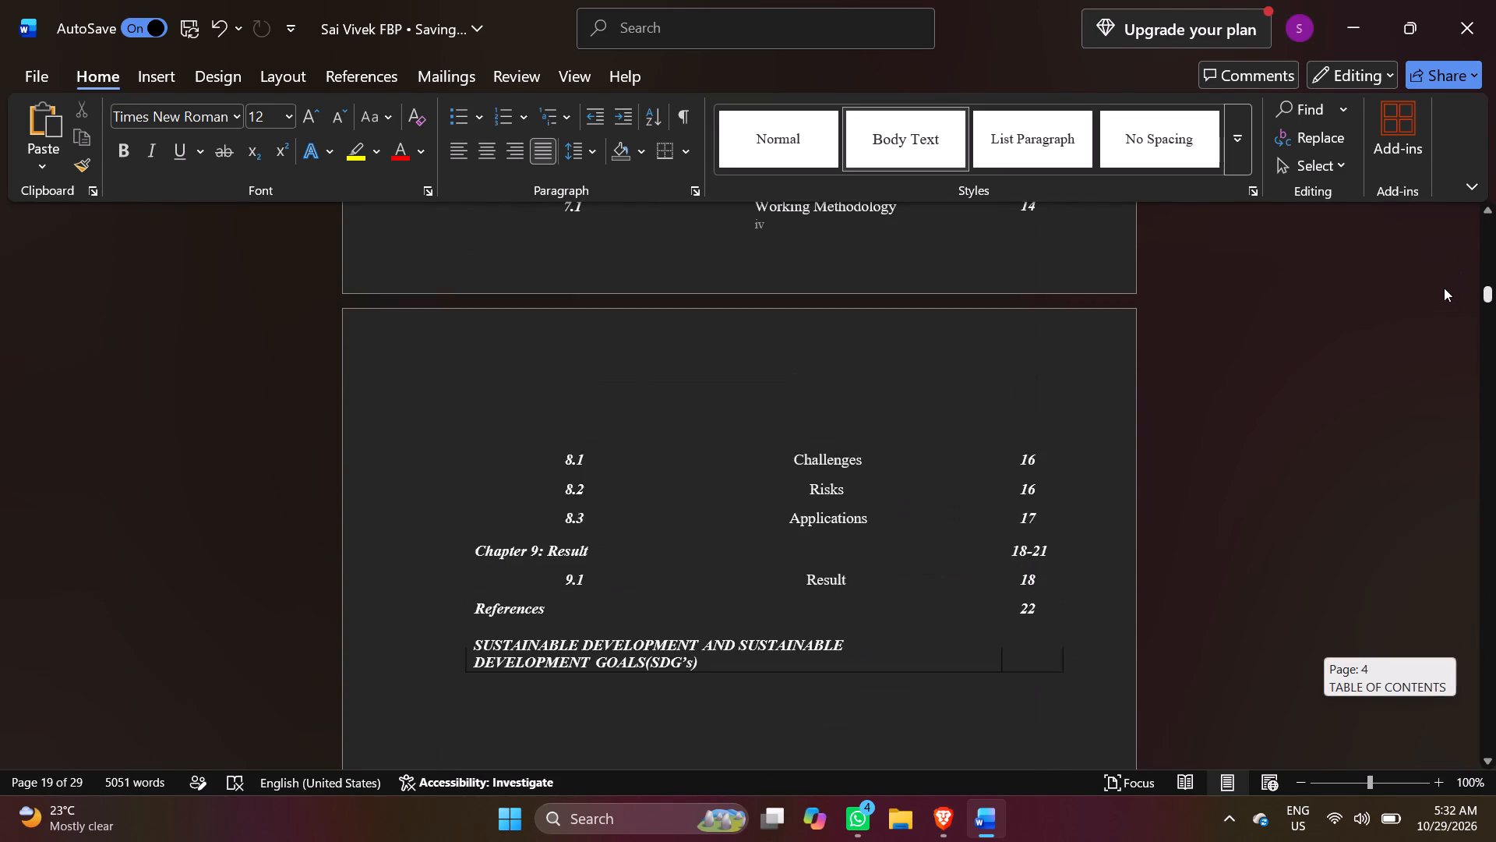
left_click_drag(1444, 288, 1442, 284)
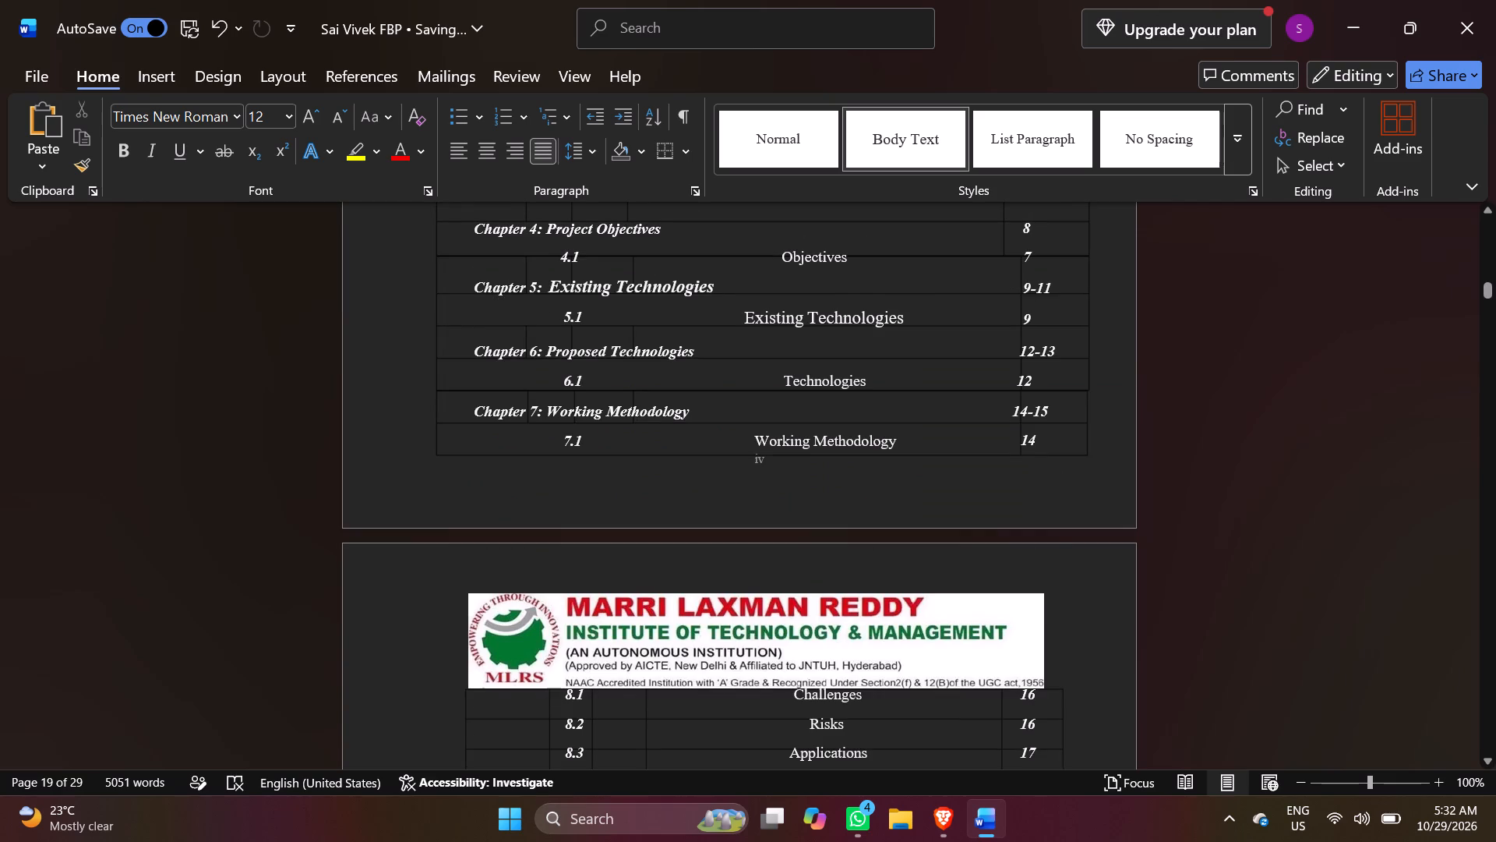
left_click(987, 312)
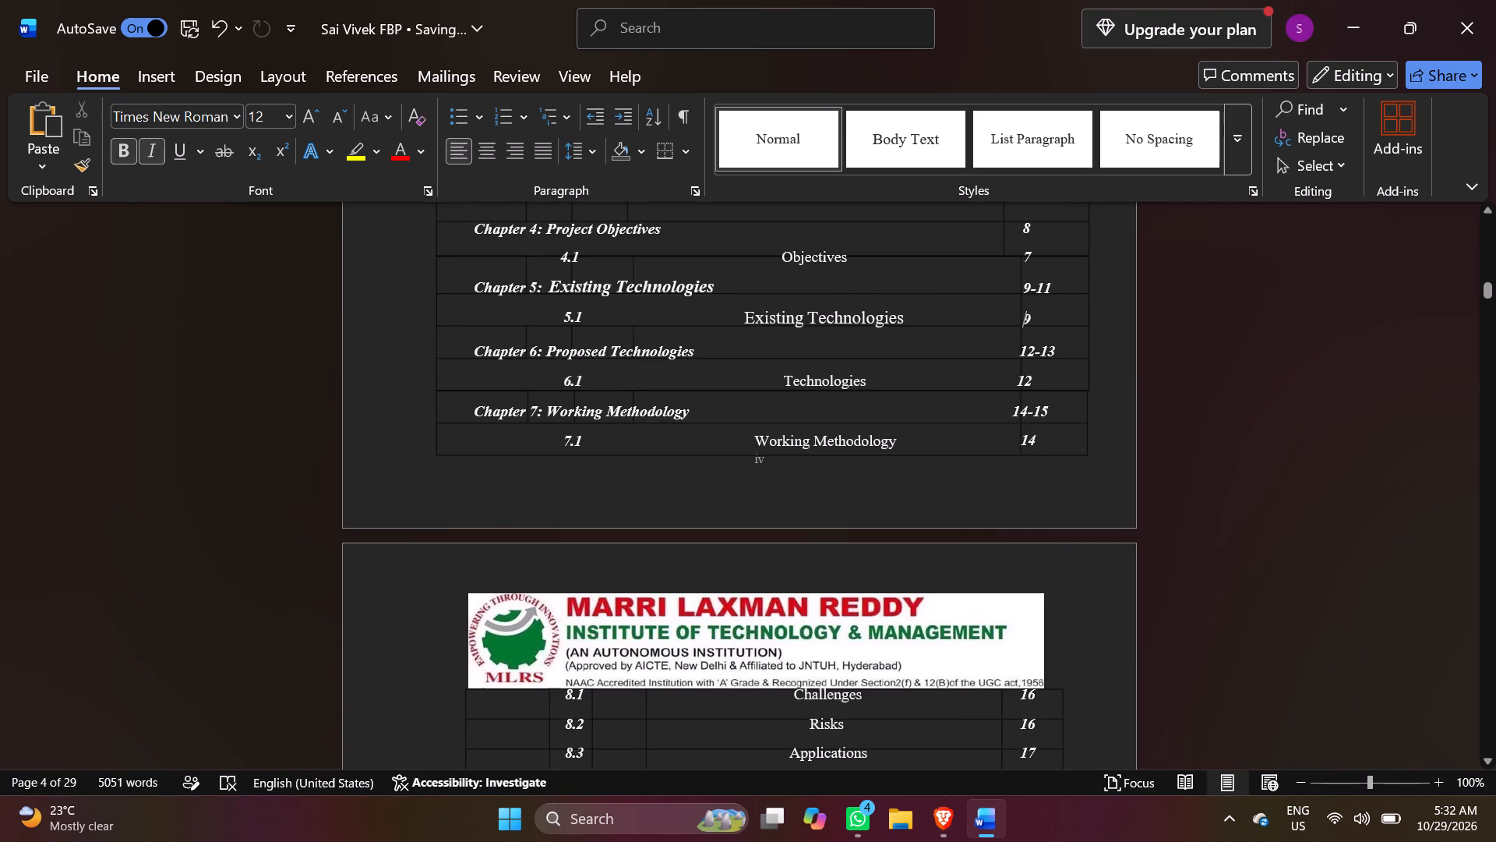
Resize the gridline picture behind the table of contents, narrowing it slightly and setting its bottom edge just below entry 7.1.
left_click(1082, 440)
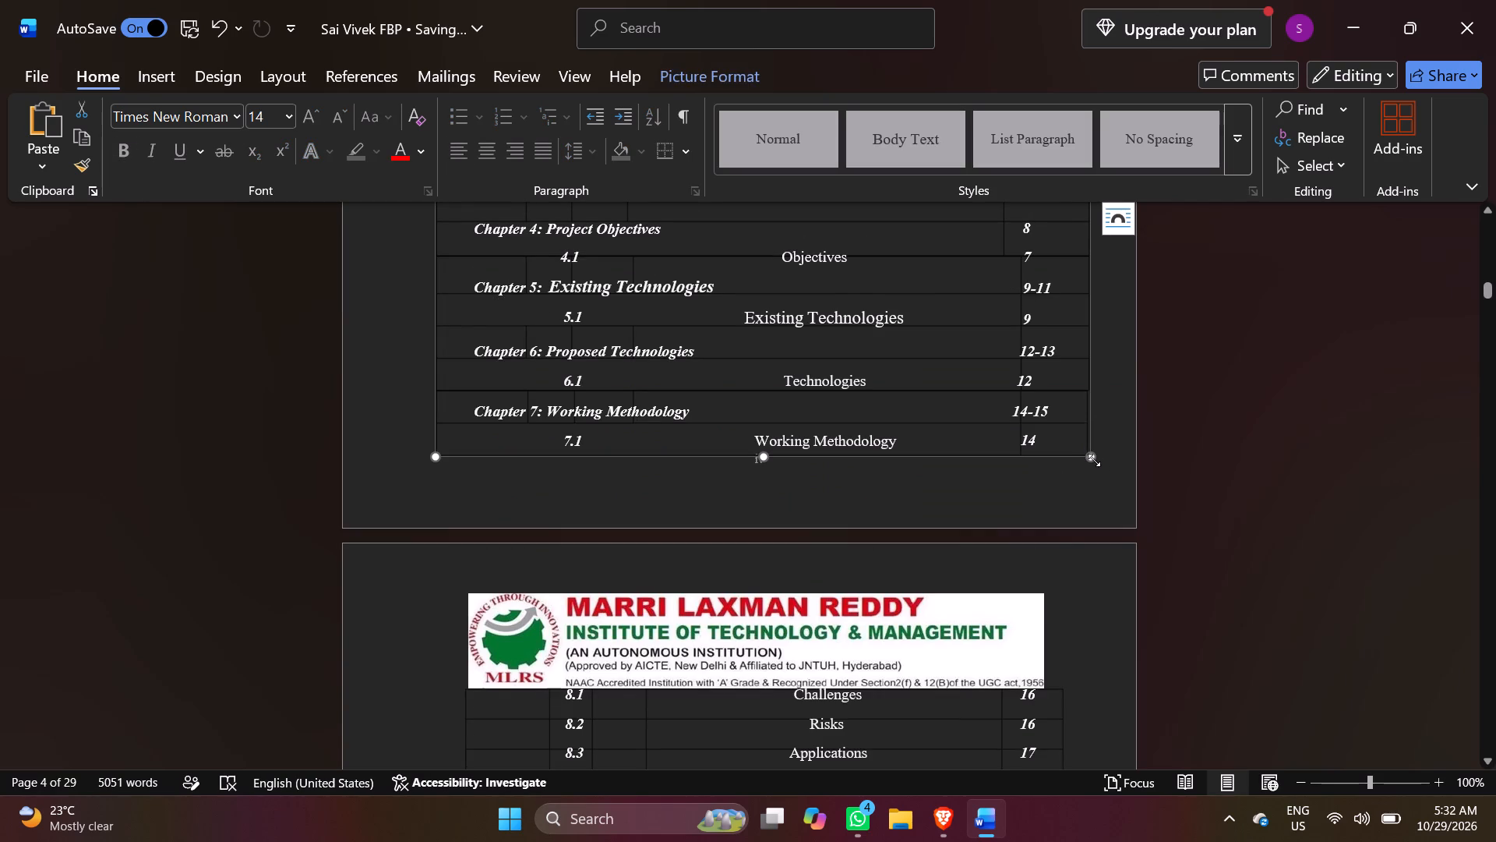
left_click_drag(1093, 461, 1089, 444)
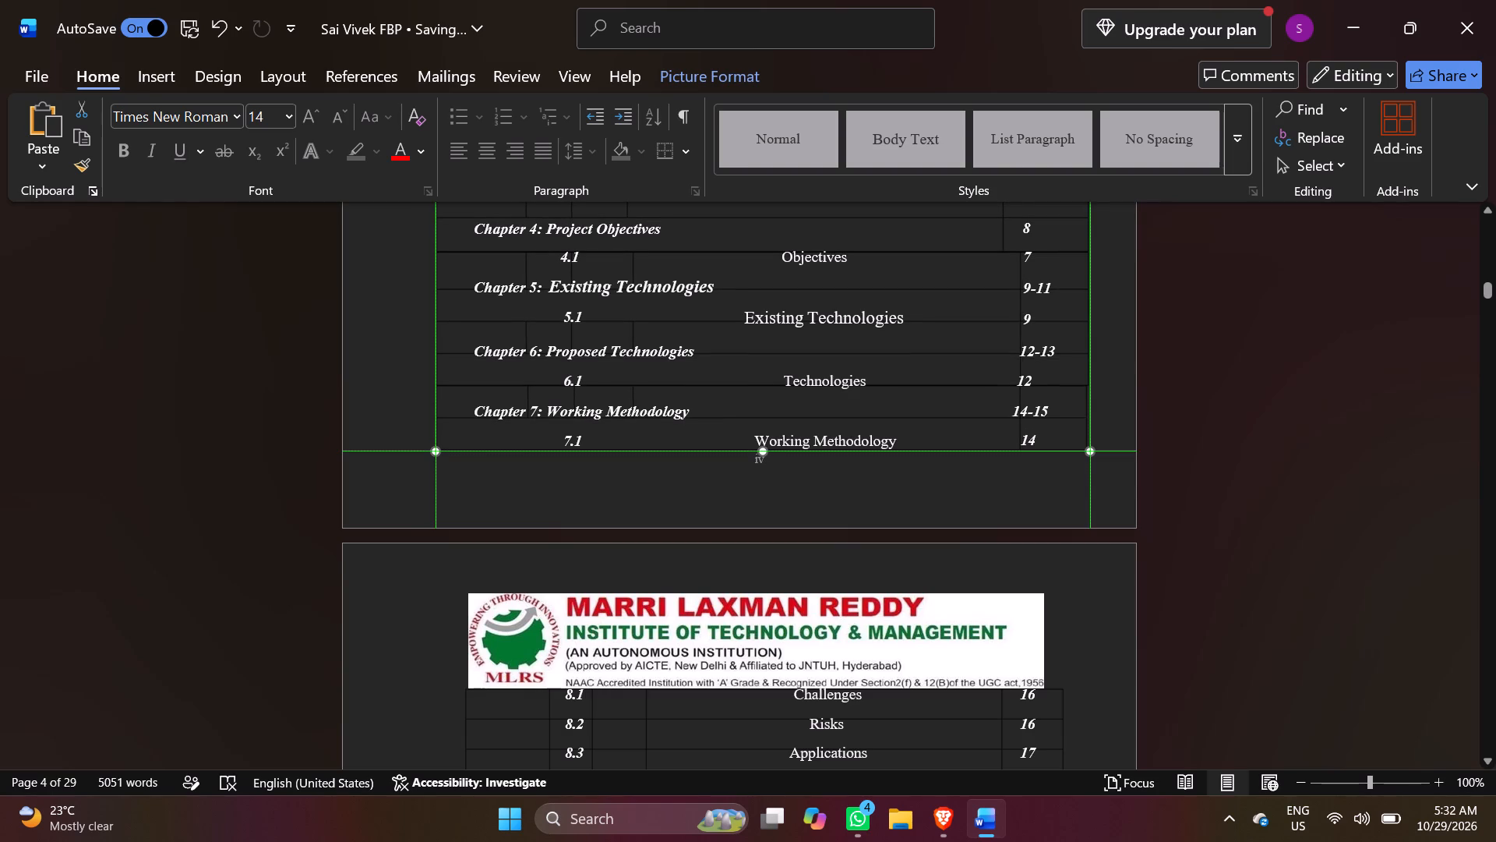
left_click_drag(1089, 444, 1096, 468)
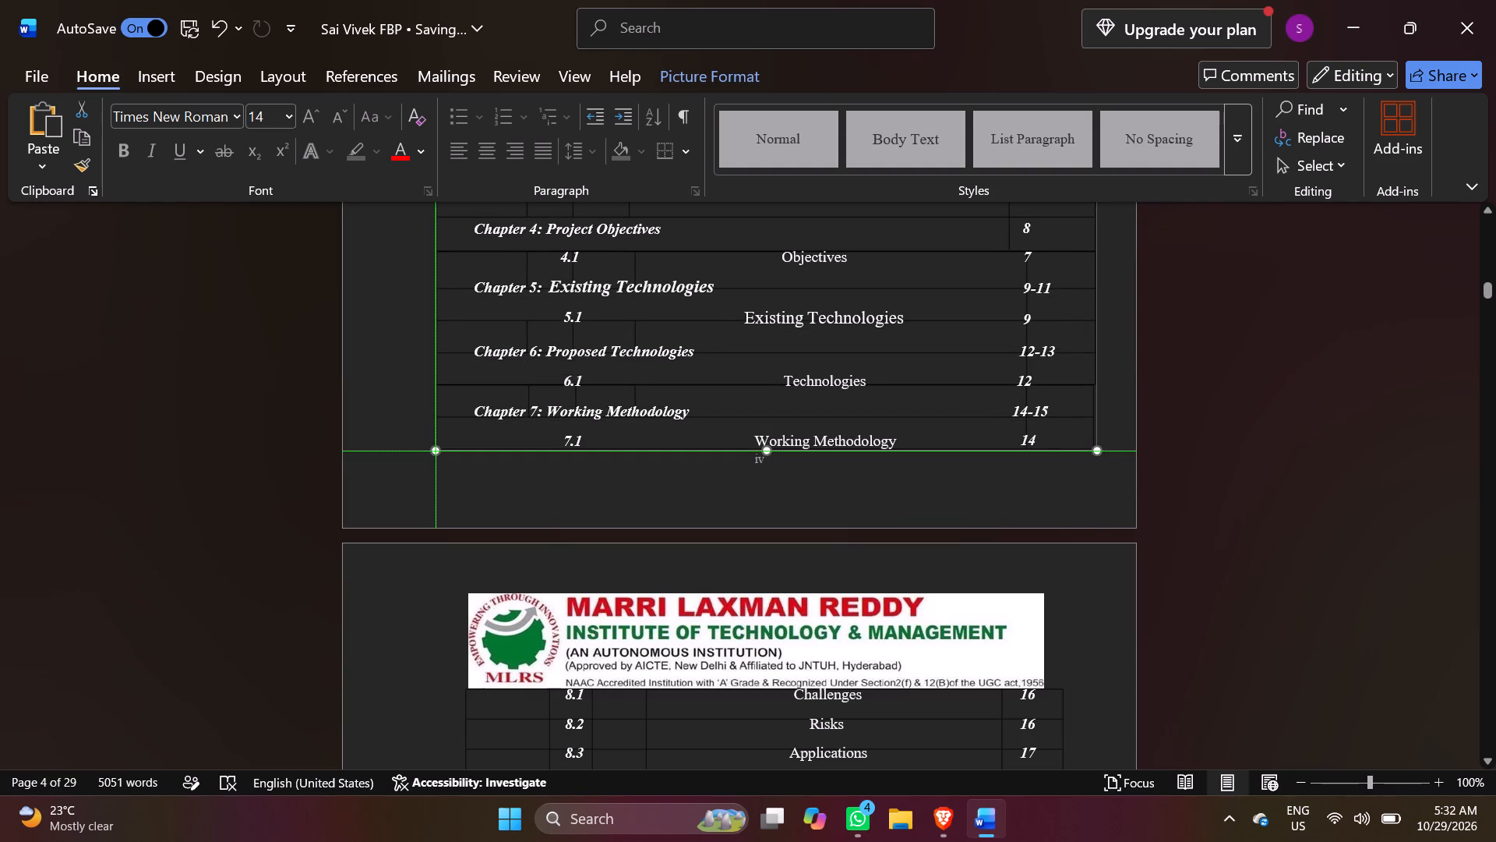
left_click_drag(1096, 468, 1079, 356)
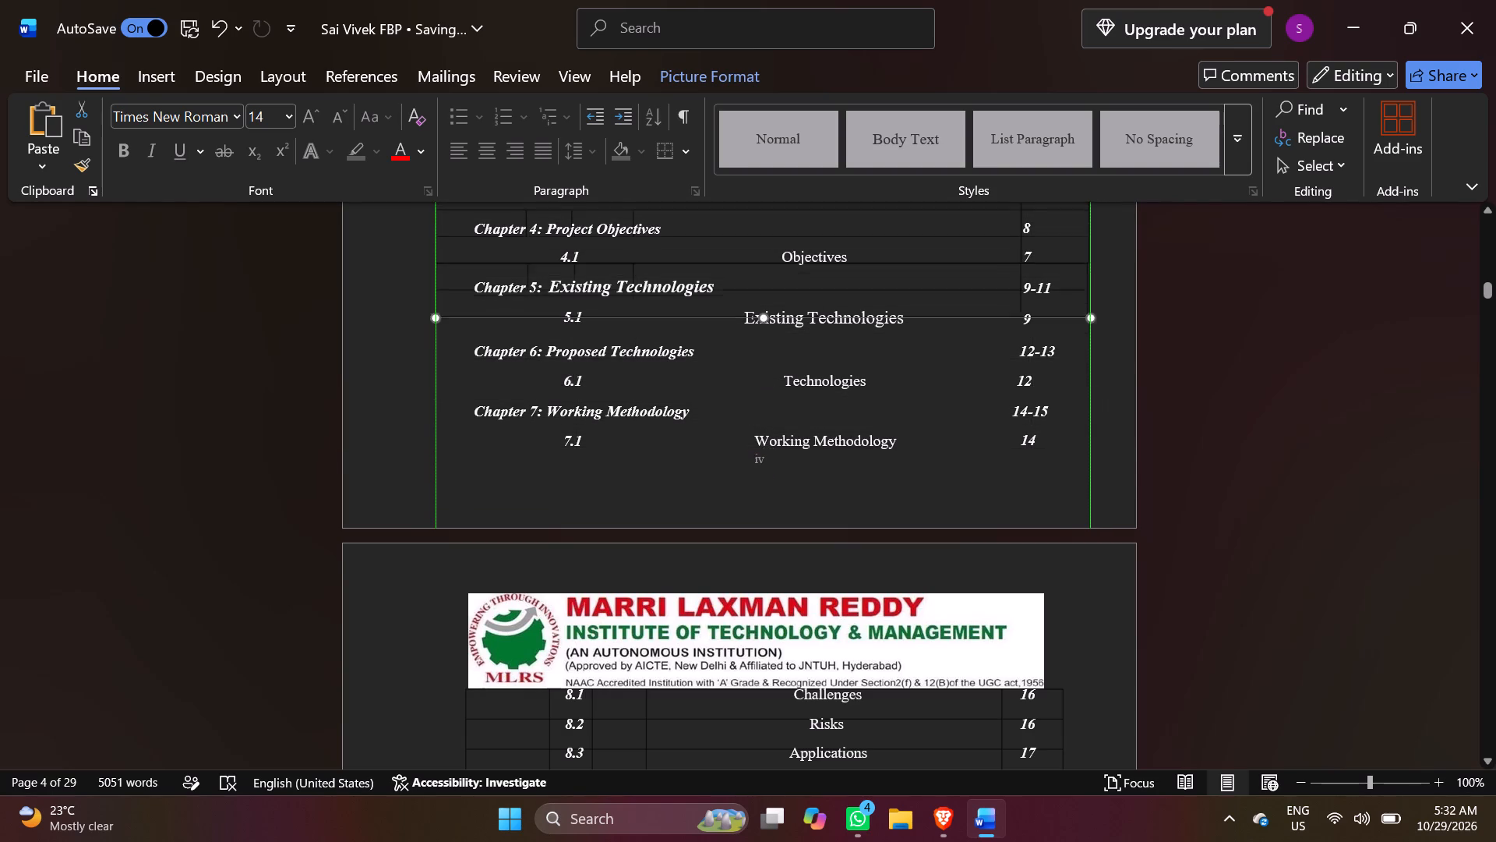
left_click_drag(1079, 356, 1070, 451)
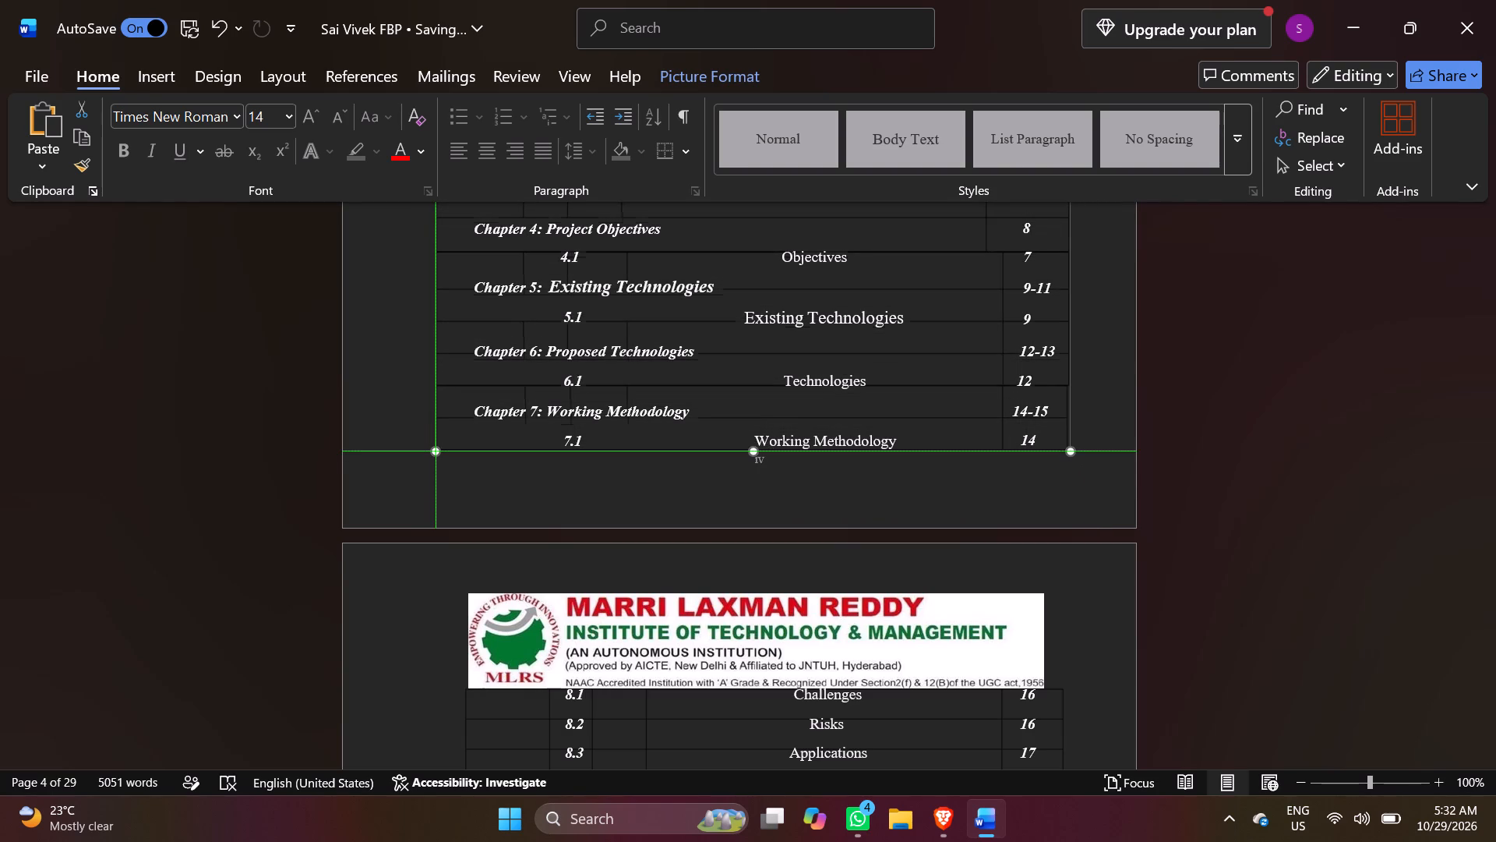
left_click_drag(1070, 451, 1071, 455)
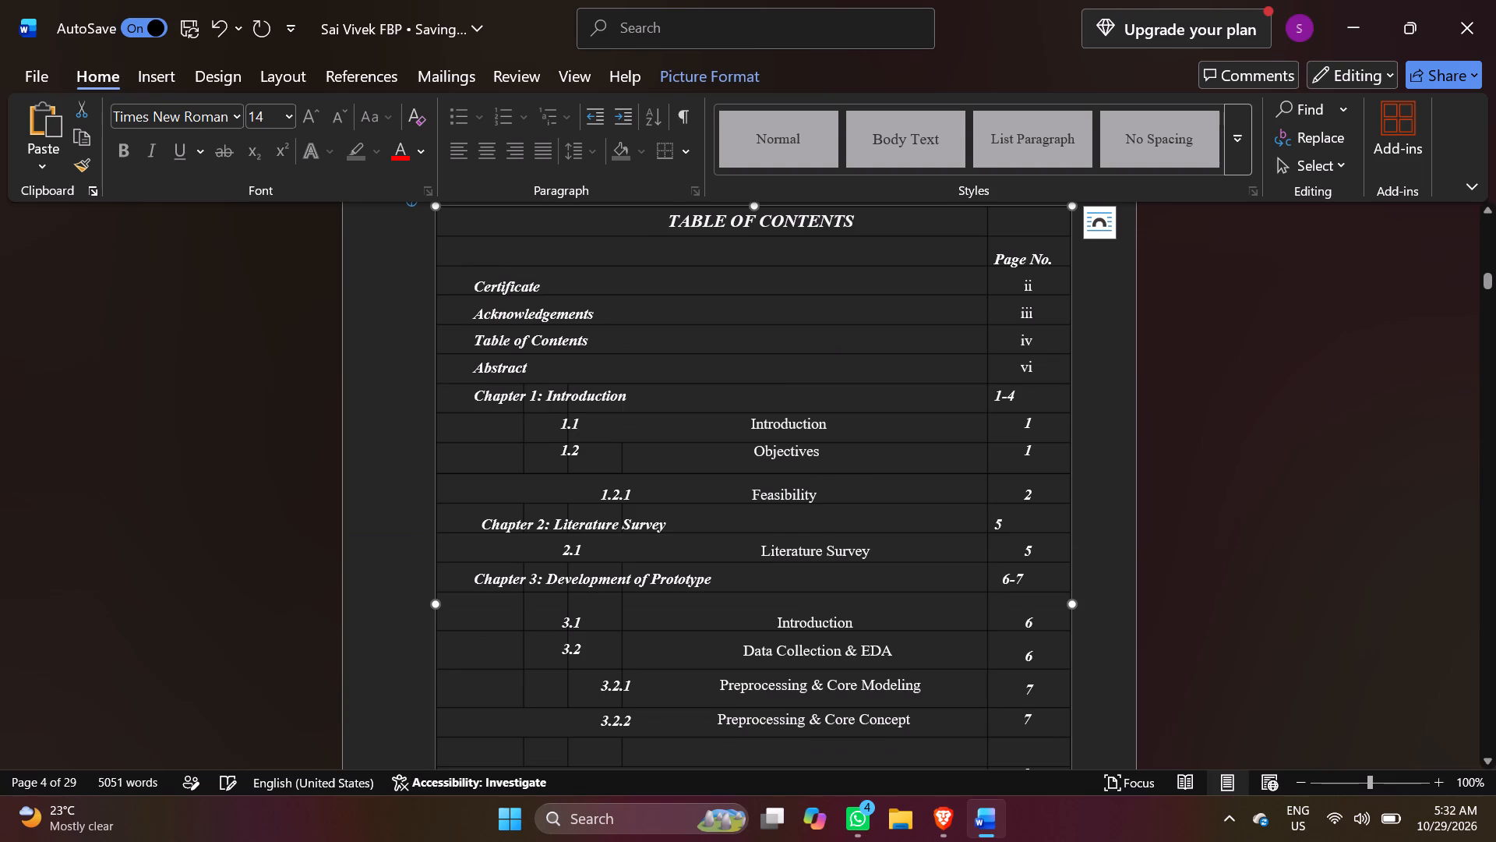
Shift the table of contents gridline picture up so its top edge meets the institute banner.
scroll(761, 390, "up", 3)
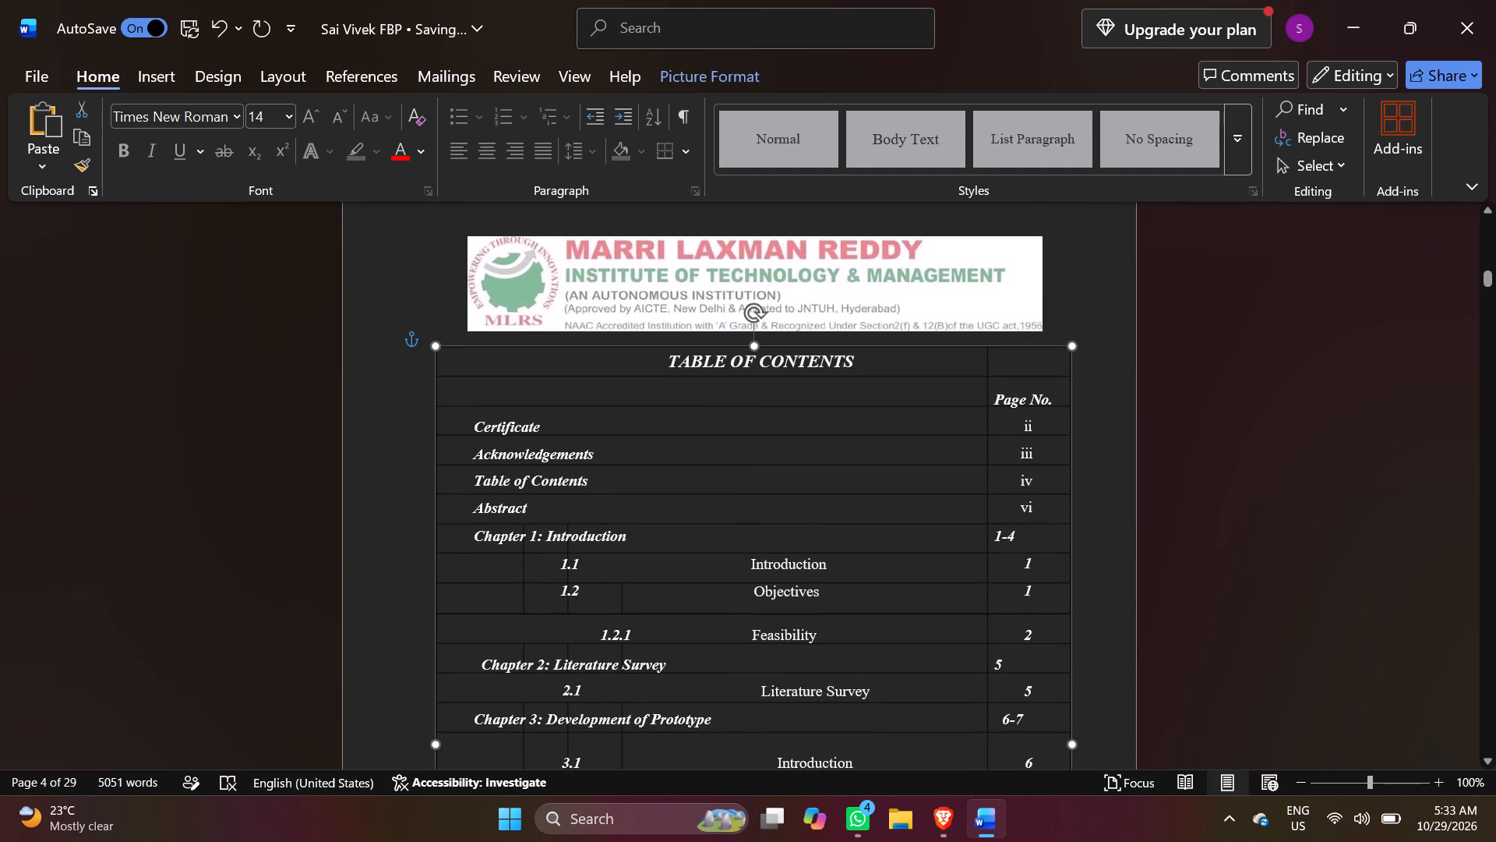
left_click(672, 389)
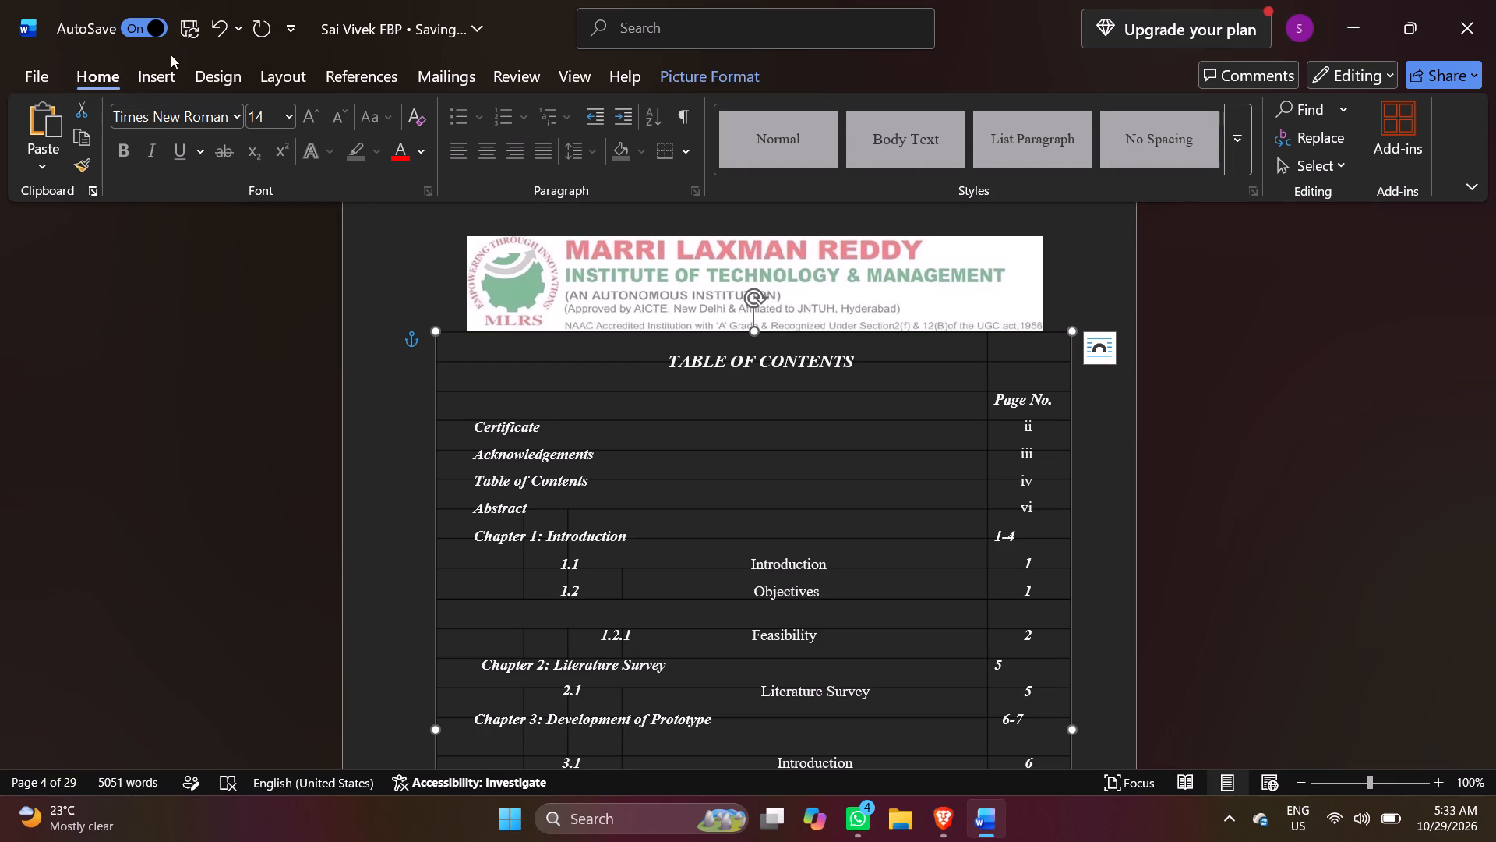
Open the document's file management view.
left_click(58, 75)
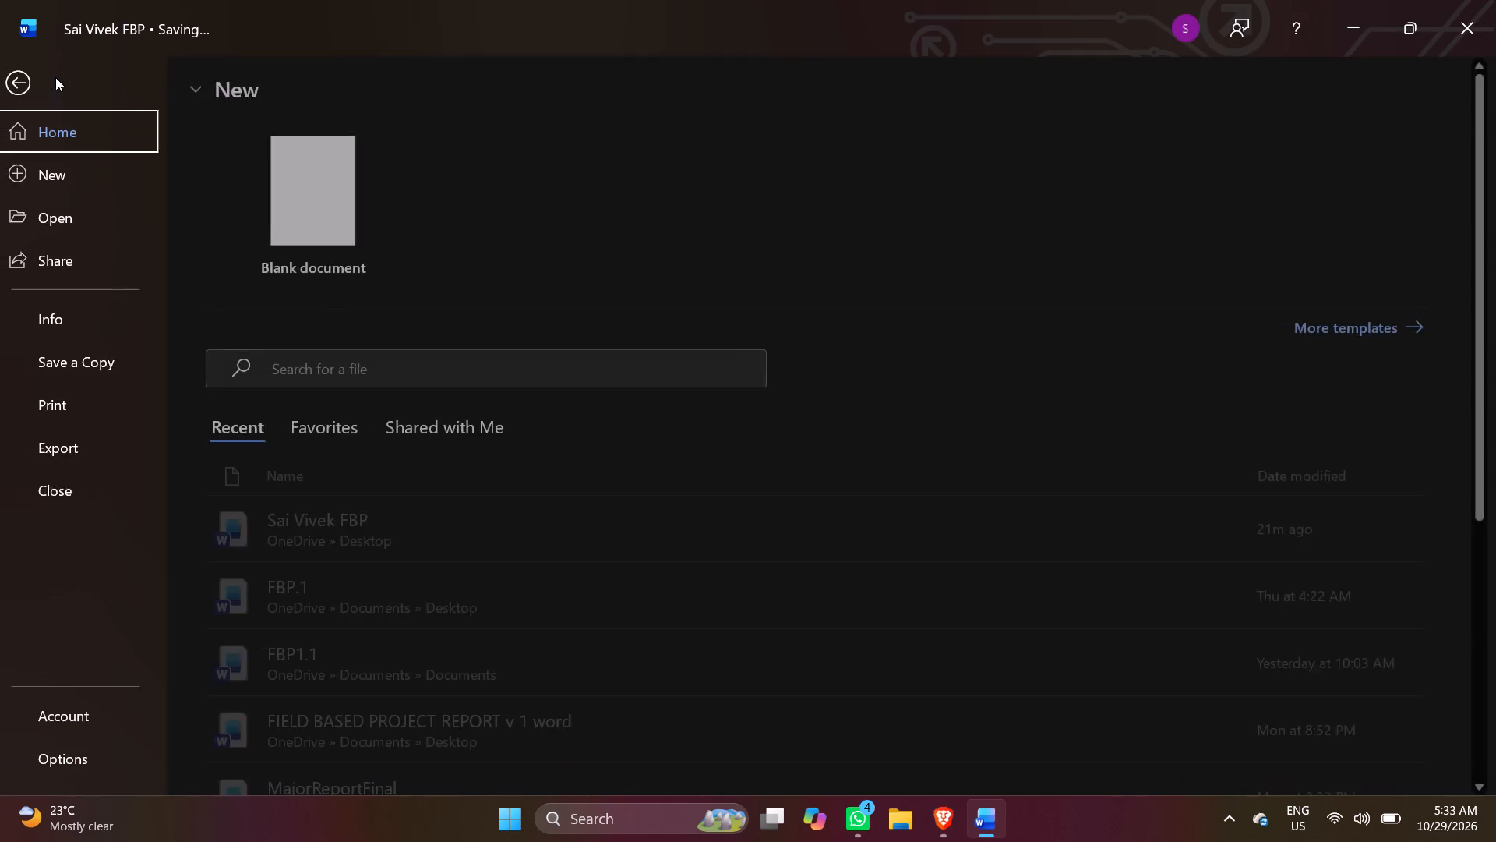
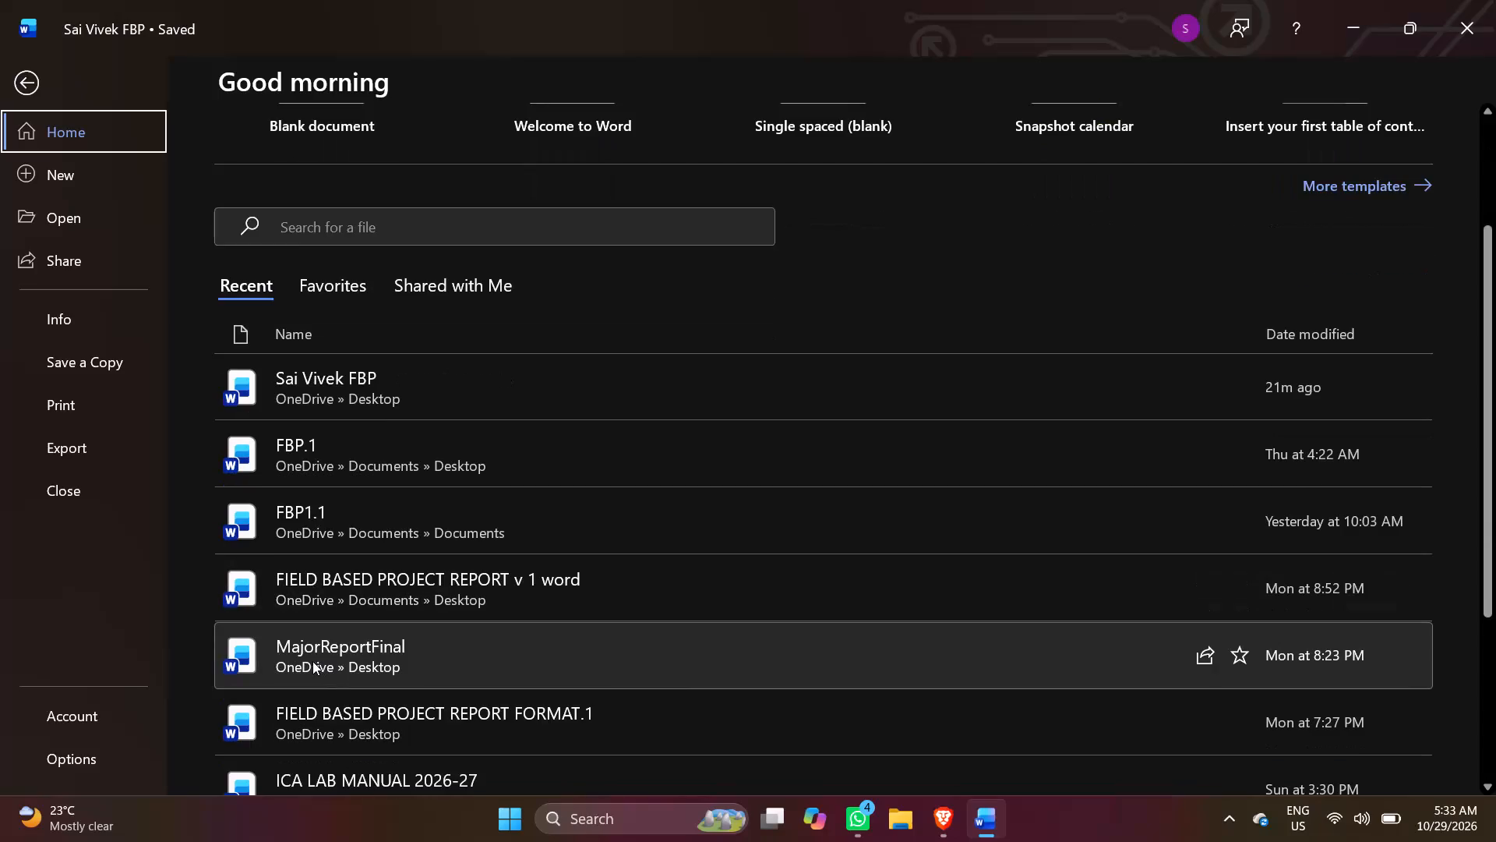
Look through the list of recent Word documents down to the oldest entries shown.
scroll(308, 652, "down", 10)
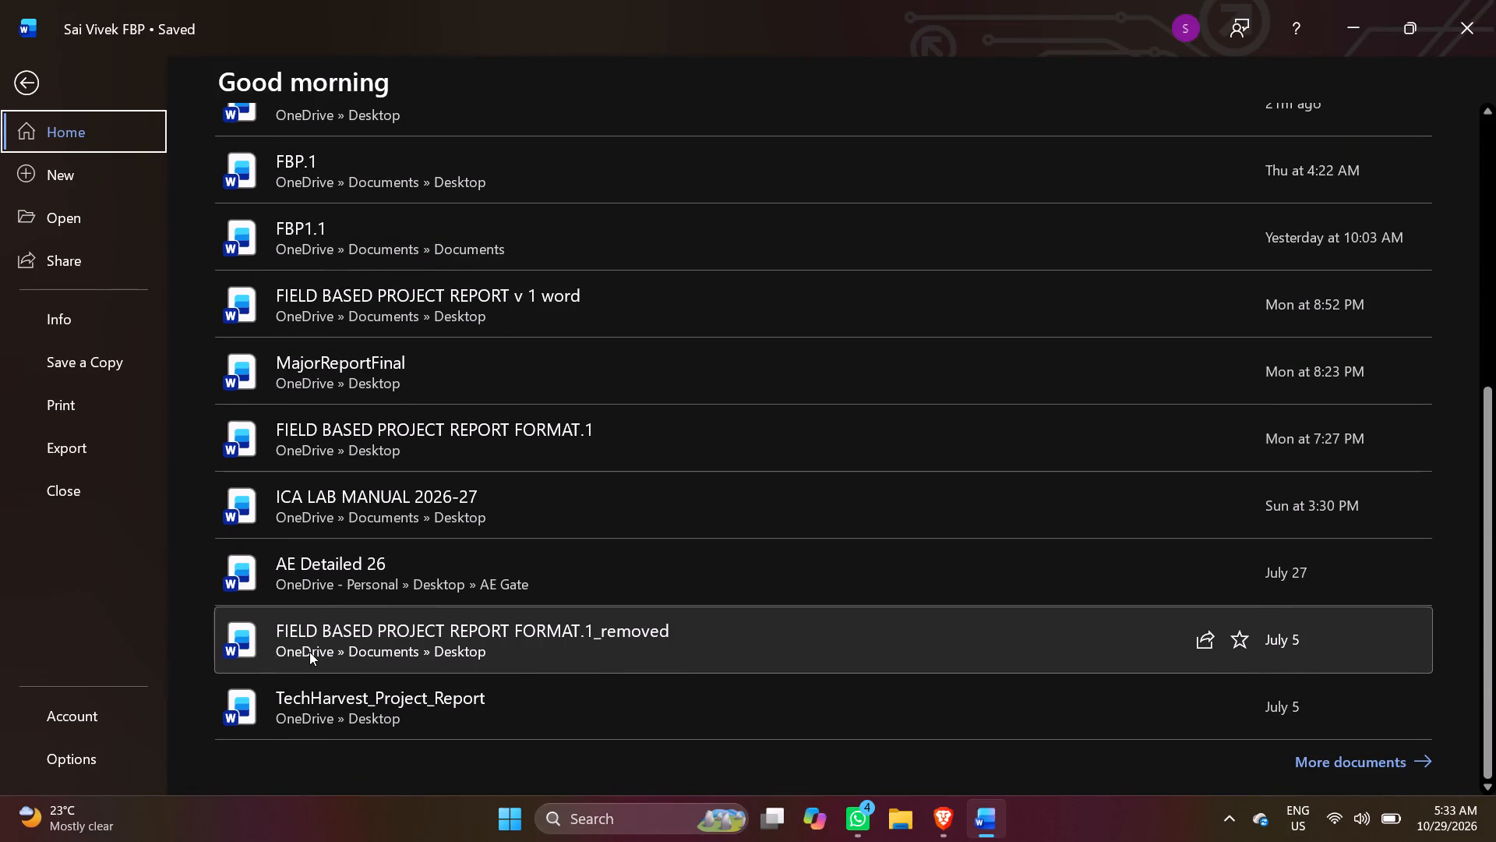
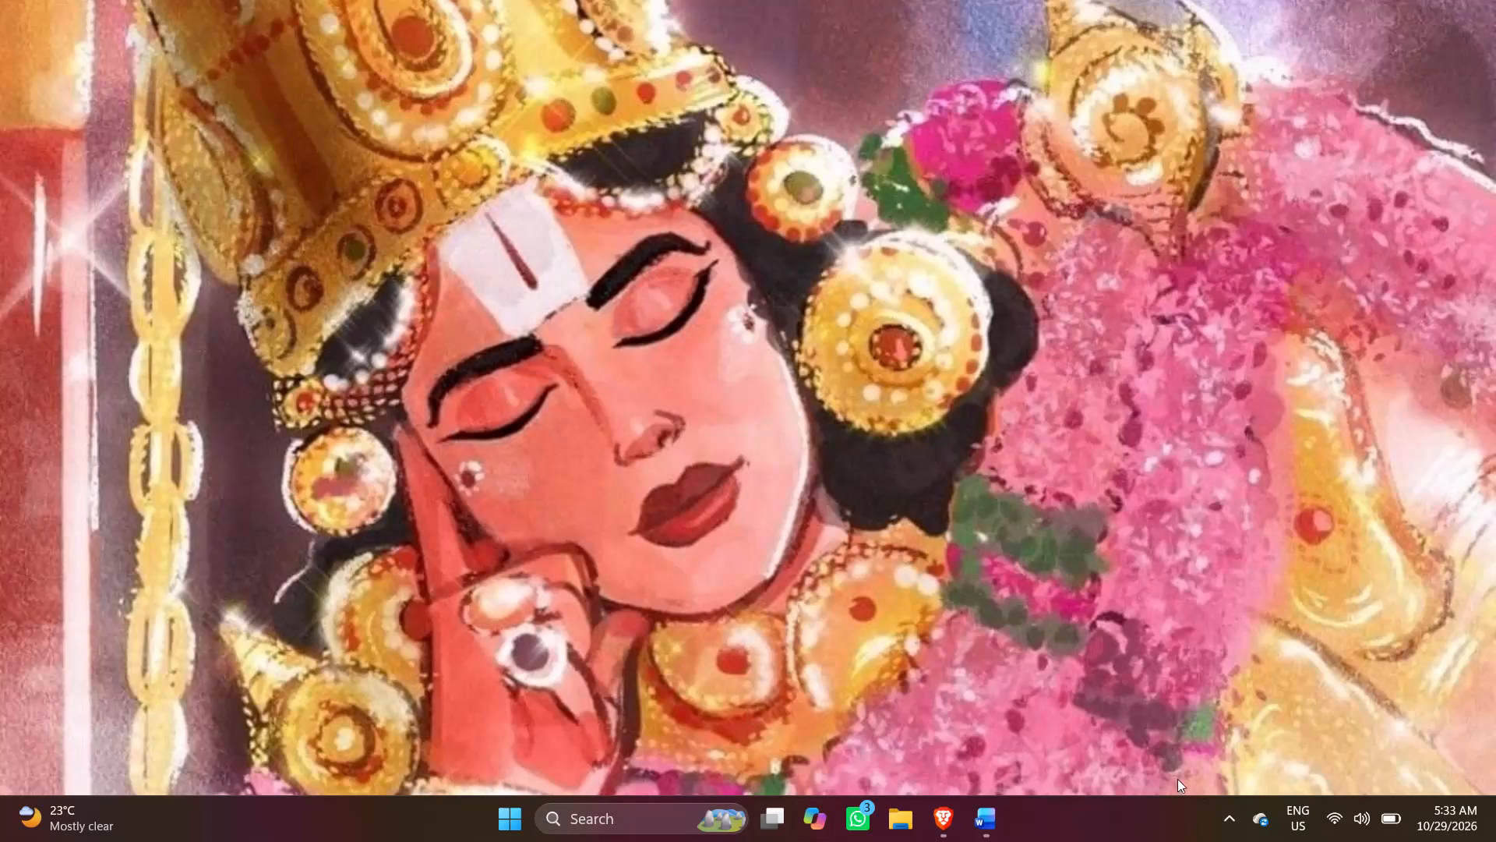
Switch to File Explorer and open its Home view with the quick access folders and recent files.
left_click(889, 822)
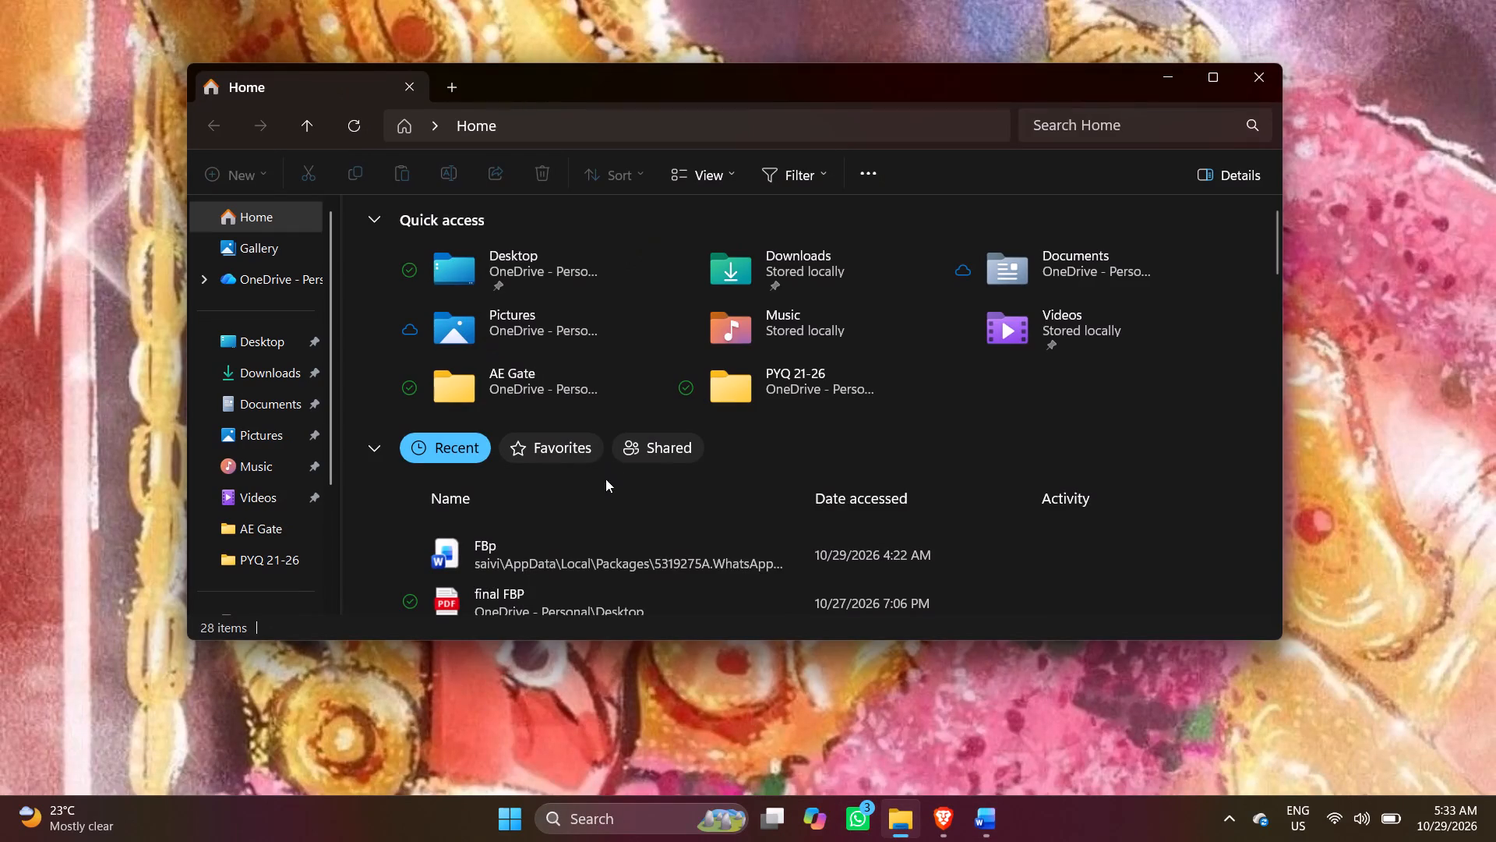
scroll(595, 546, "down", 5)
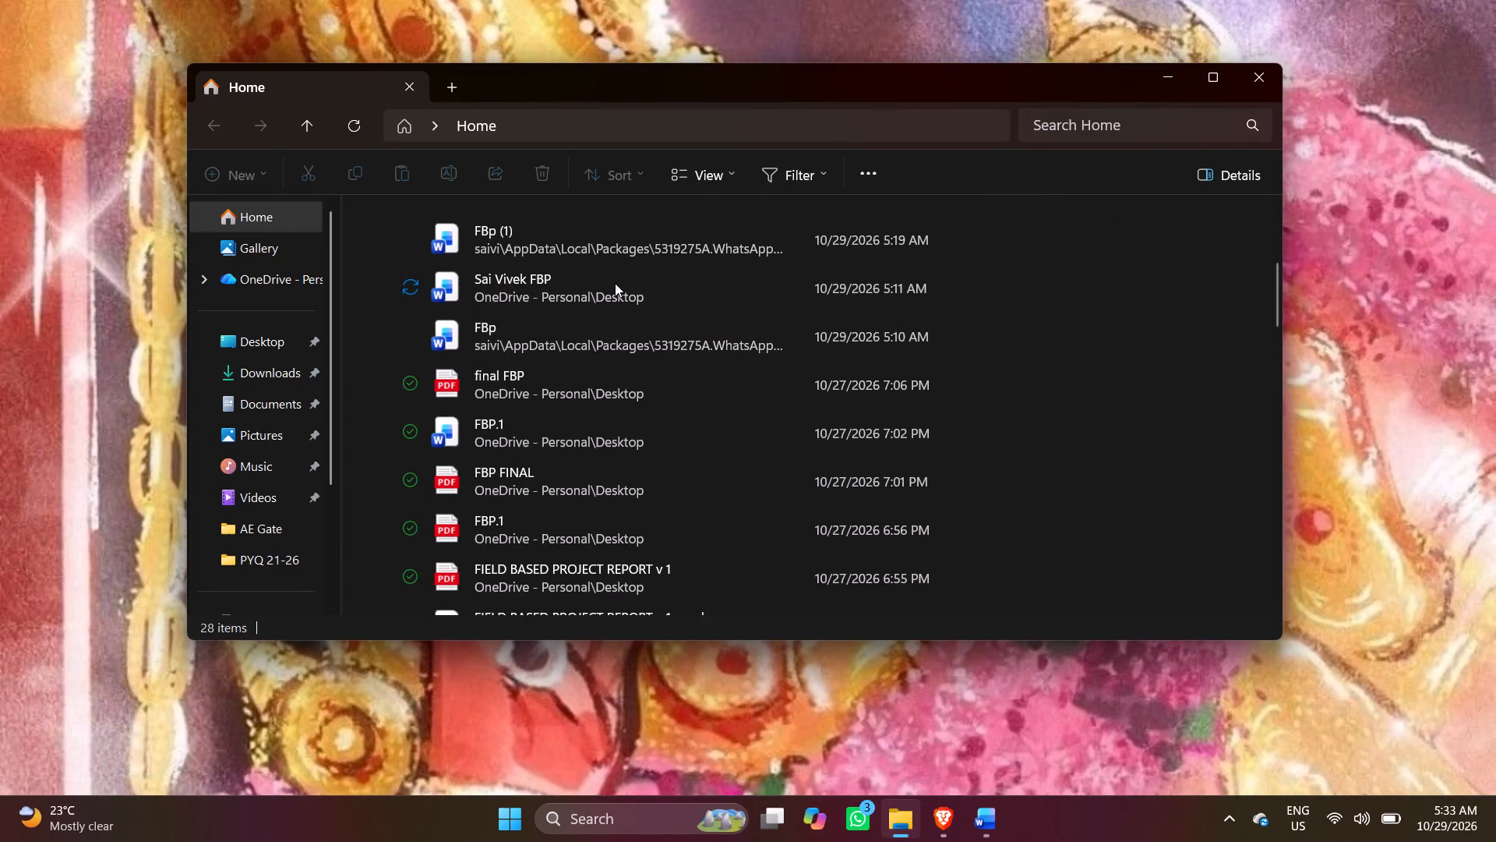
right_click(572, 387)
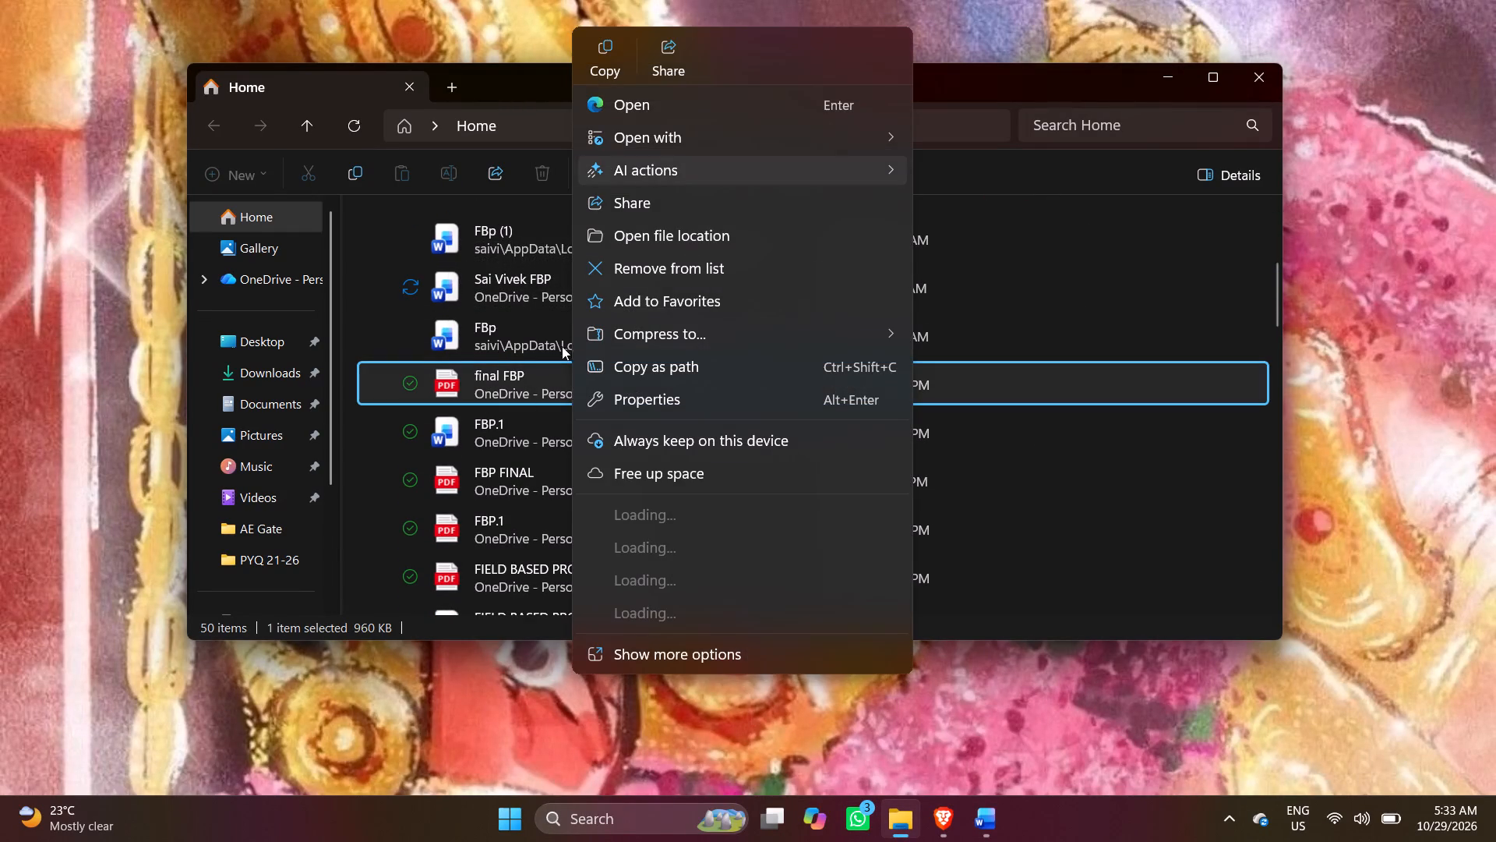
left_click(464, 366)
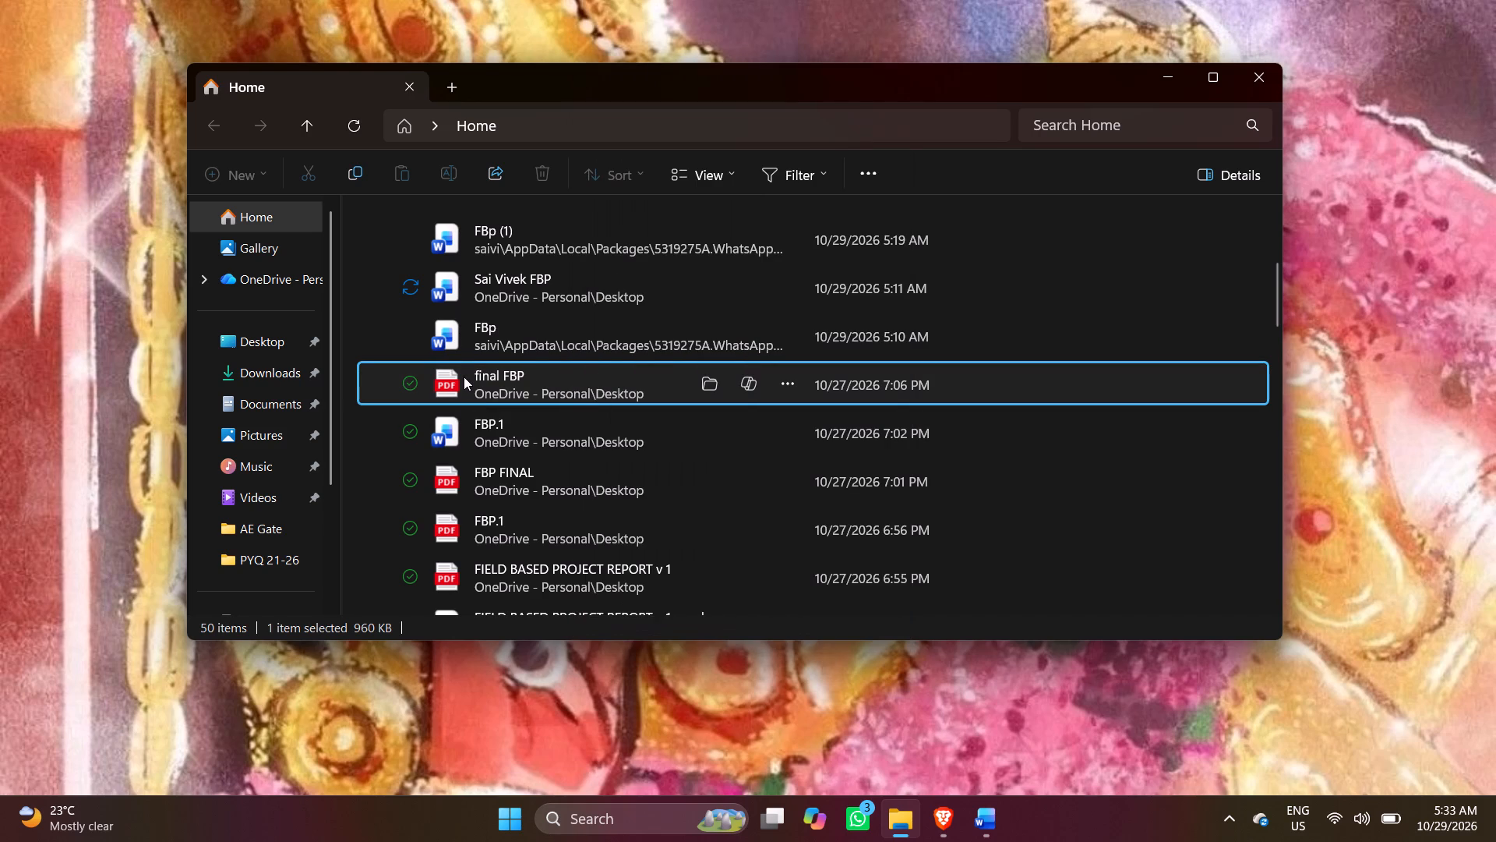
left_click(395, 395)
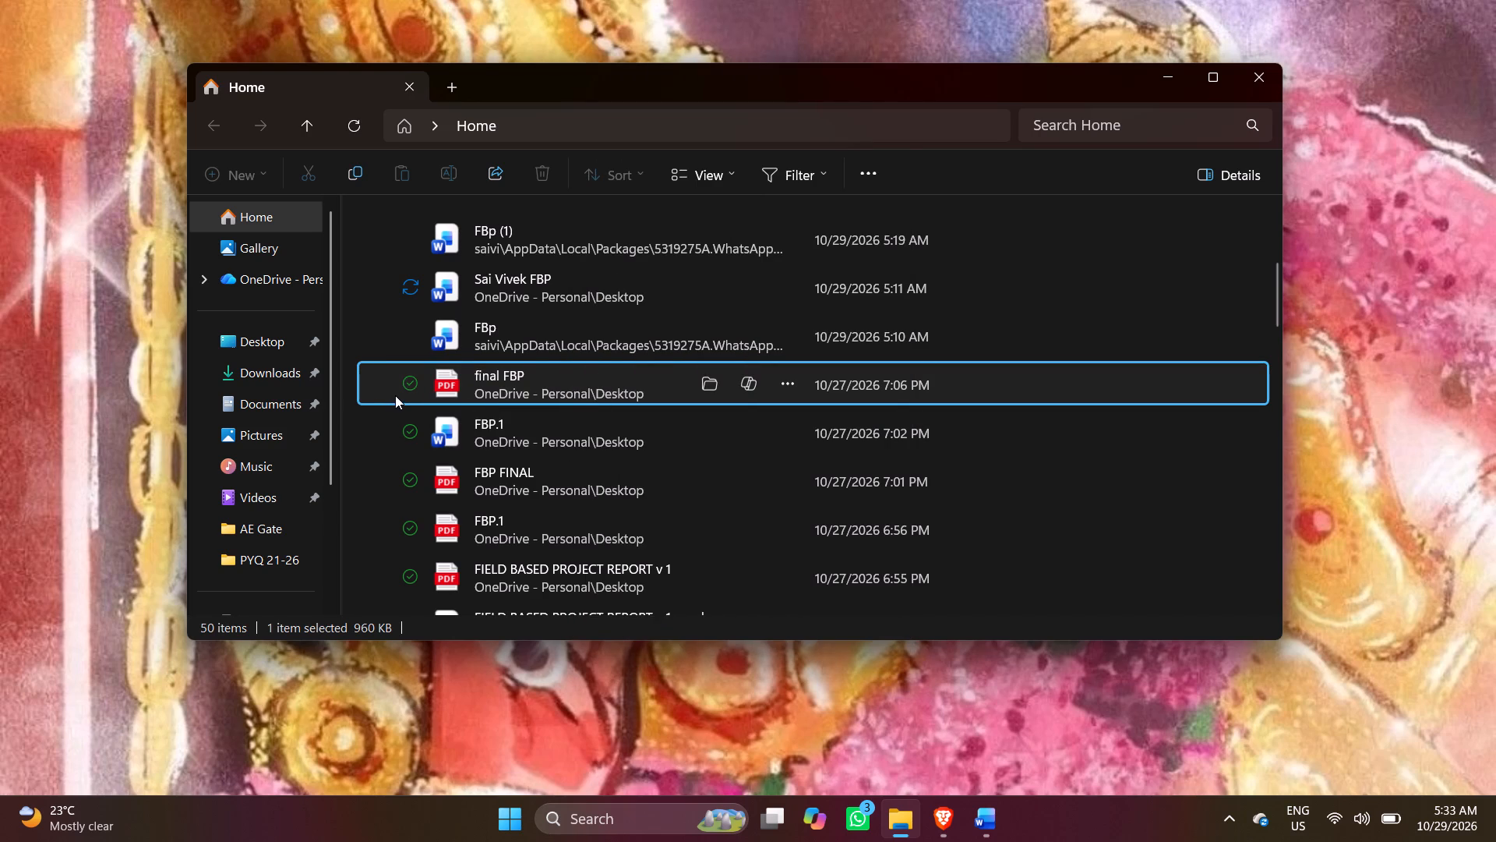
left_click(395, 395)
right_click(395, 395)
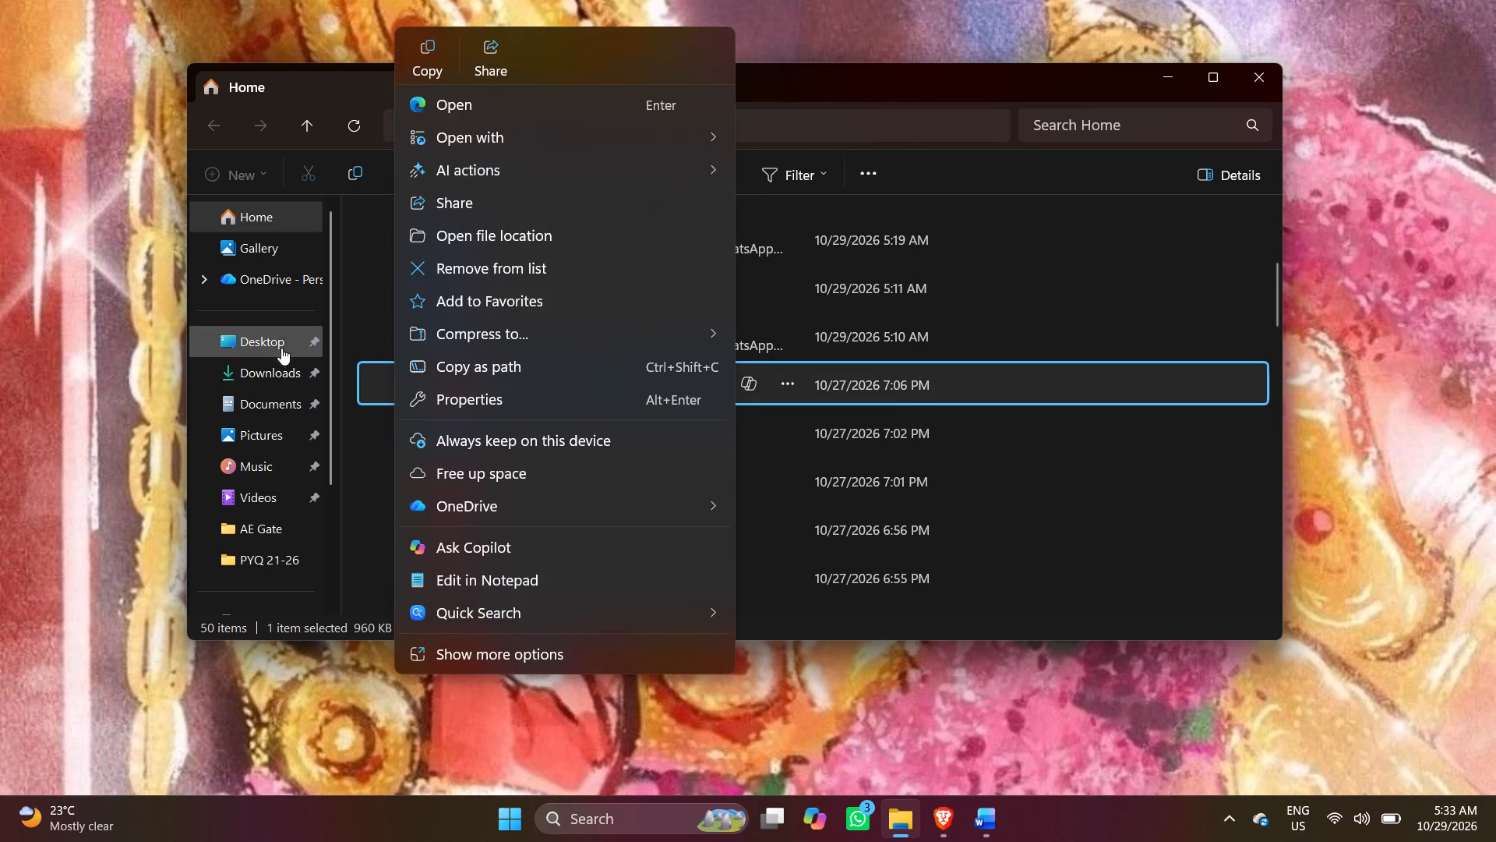
Delete the MajorReportFinal Word document from the Desktop folder.
left_click(279, 331)
scroll(431, 375, "down", 5)
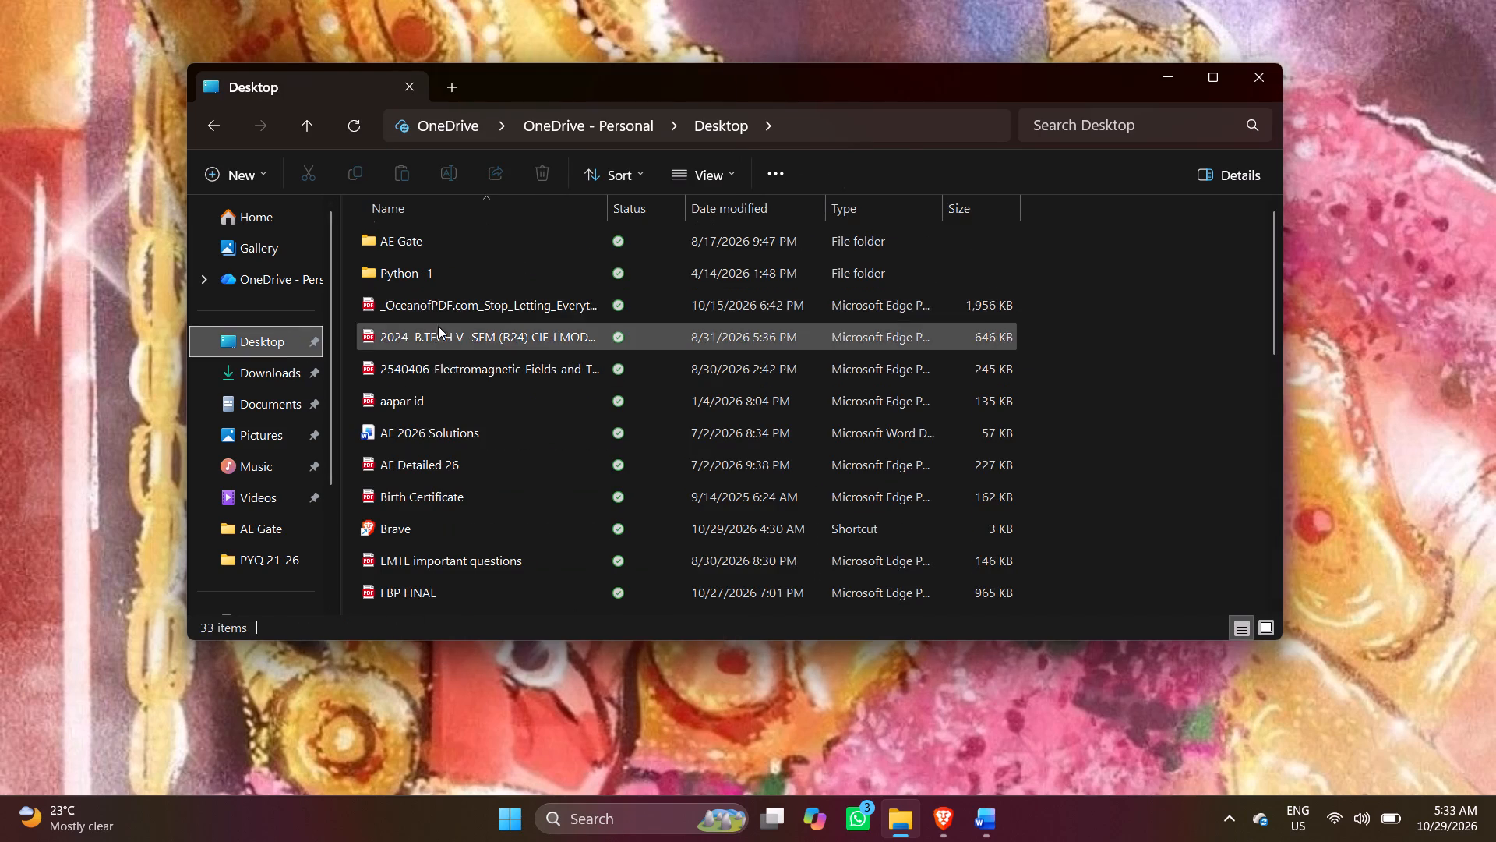
scroll(424, 422, "down", 11)
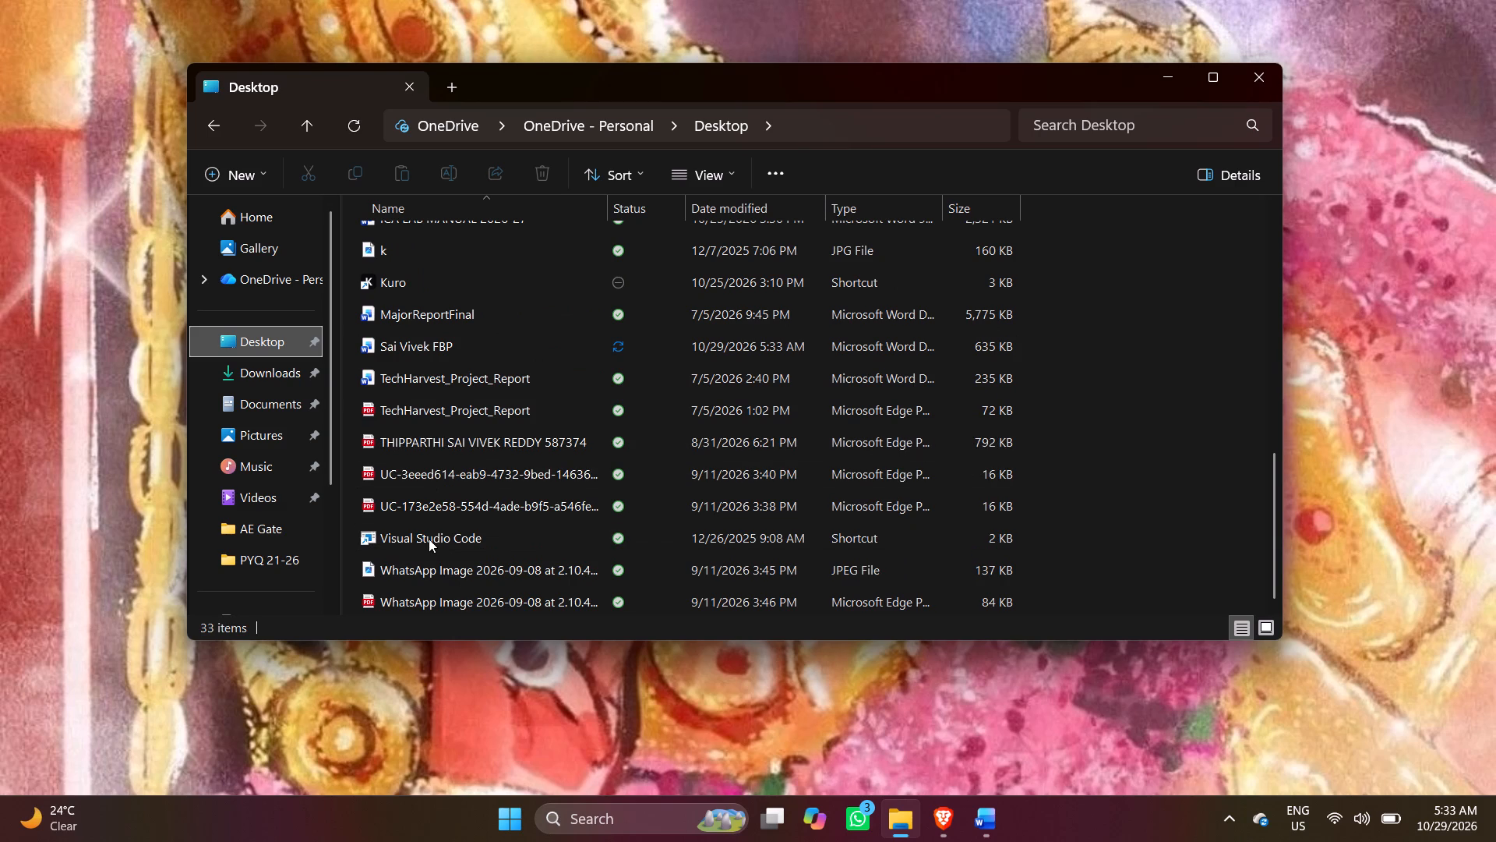
scroll(448, 415, "up", 1)
right_click(450, 402)
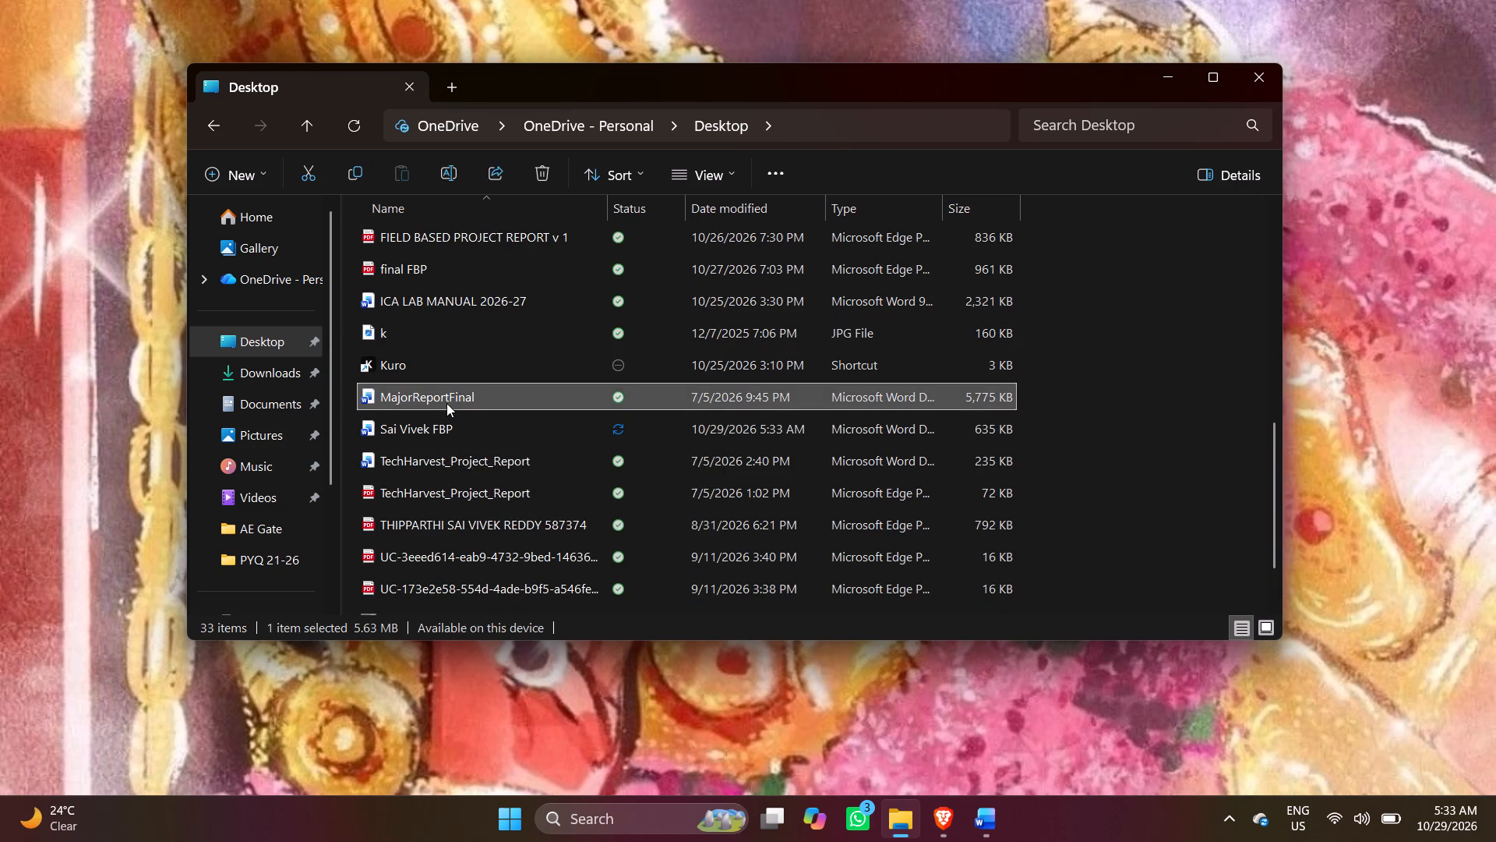
left_click(728, 94)
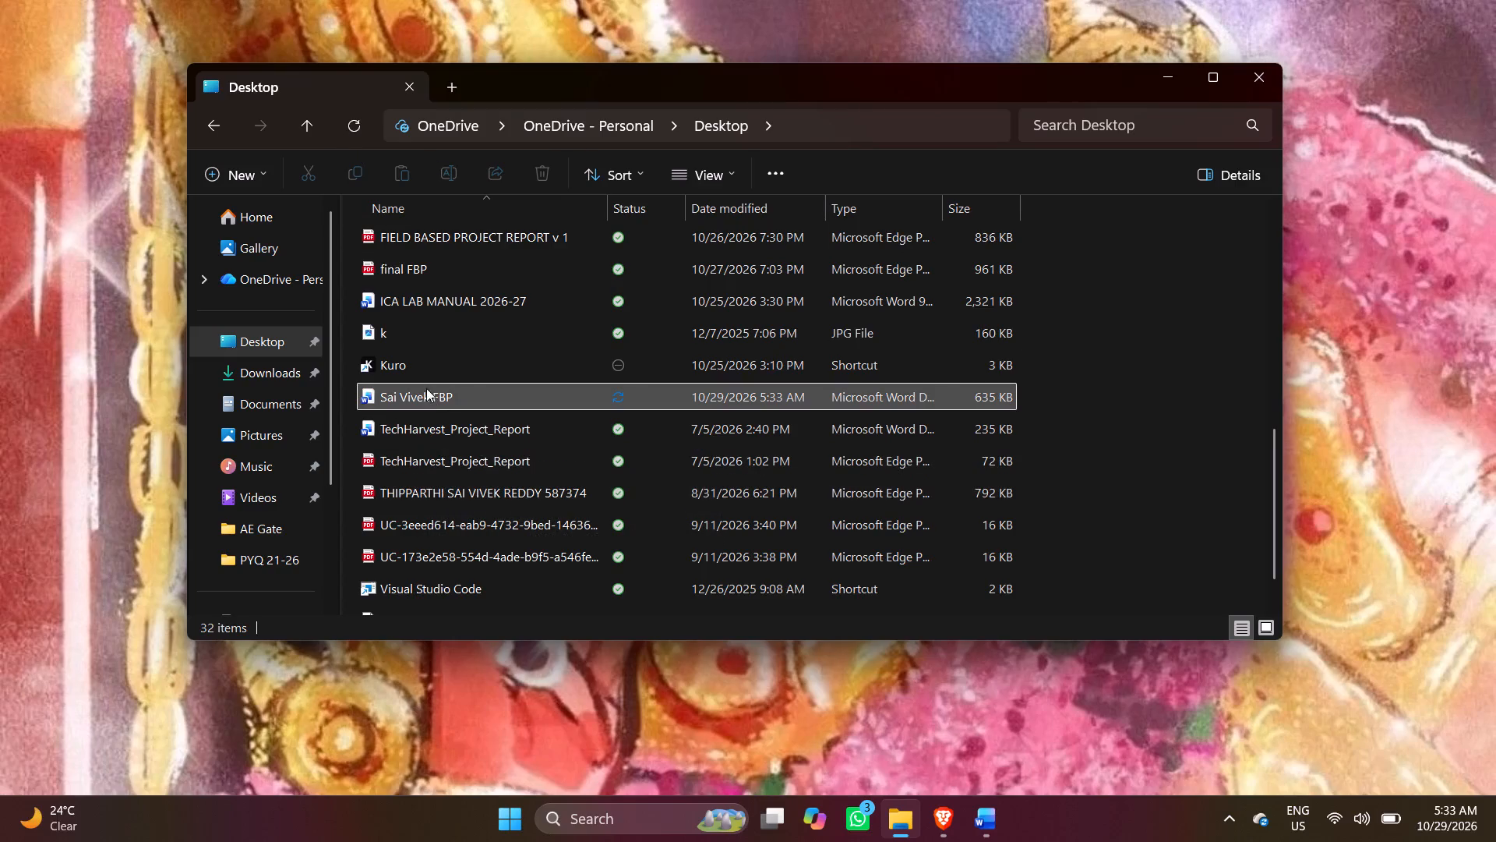
Delete the final FBP PDF, the FIELD BASED PROJECT REPORT v 1 PDF and the v 1 word document from the Desktop folder.
scroll(429, 313, "up", 1)
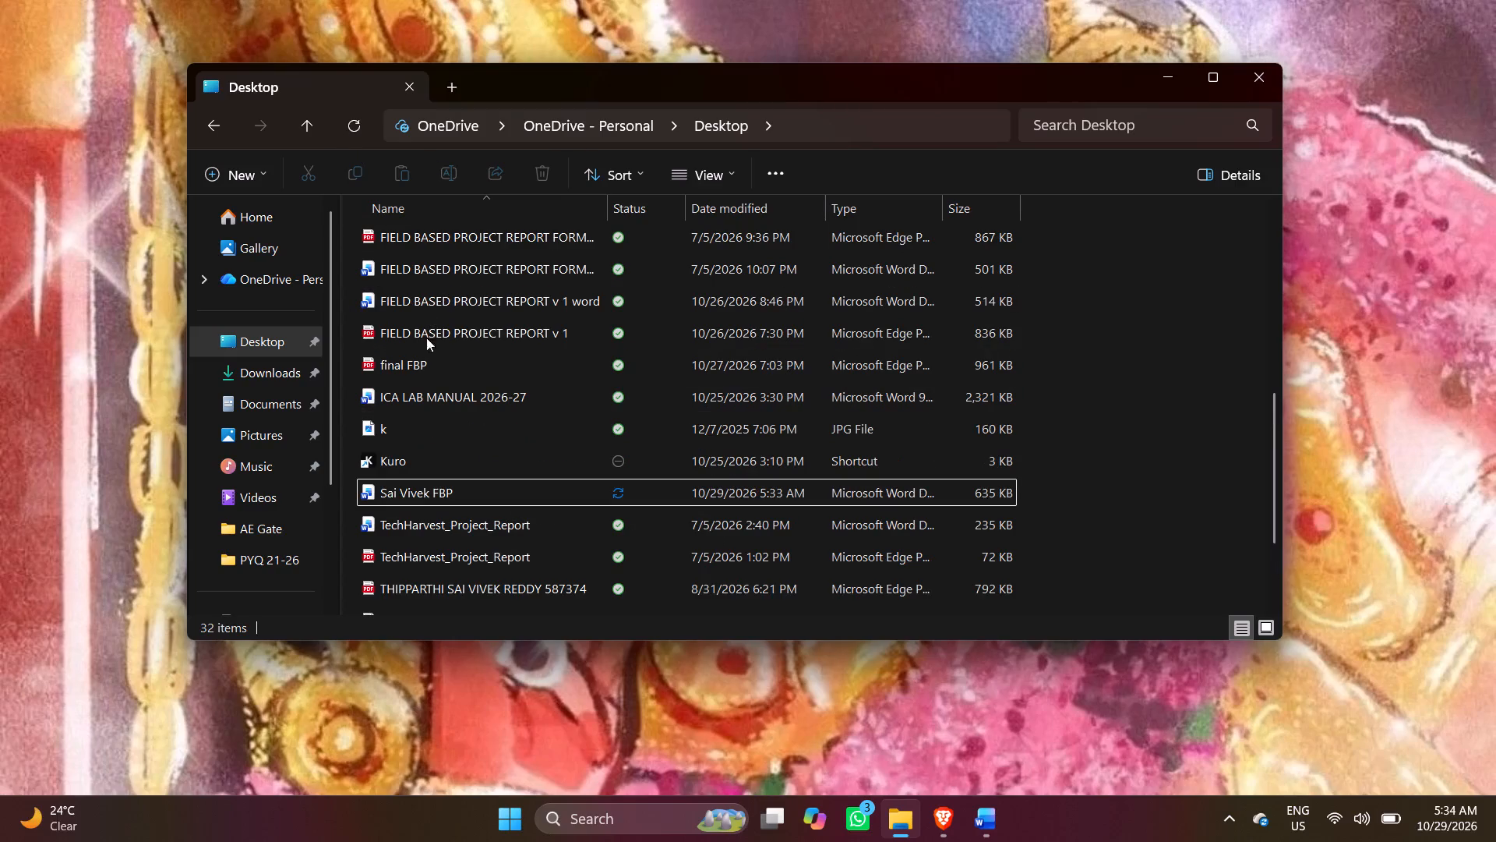
right_click(424, 363)
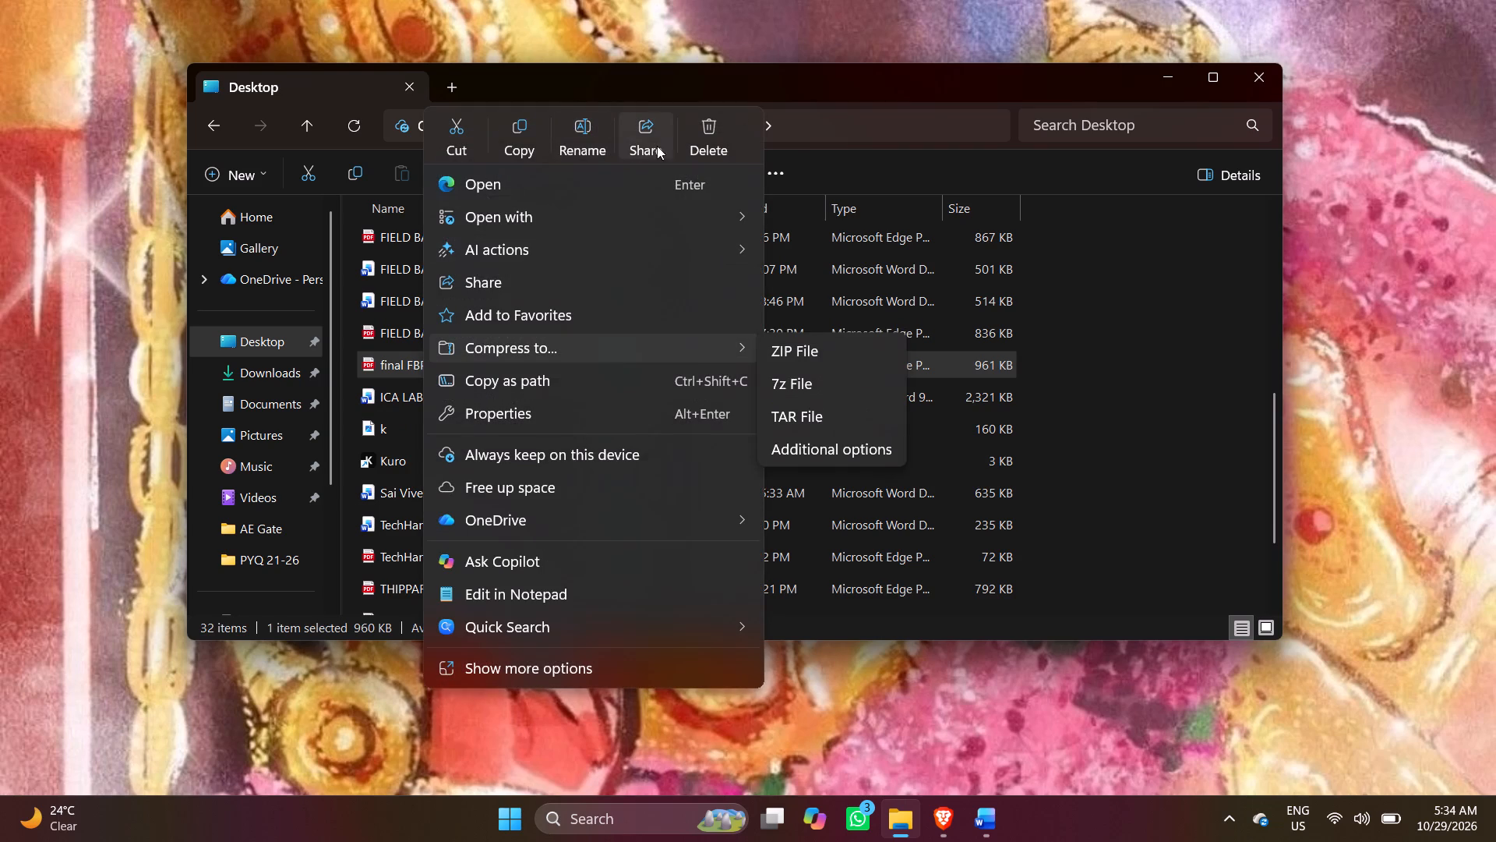
left_click(699, 139)
right_click(432, 333)
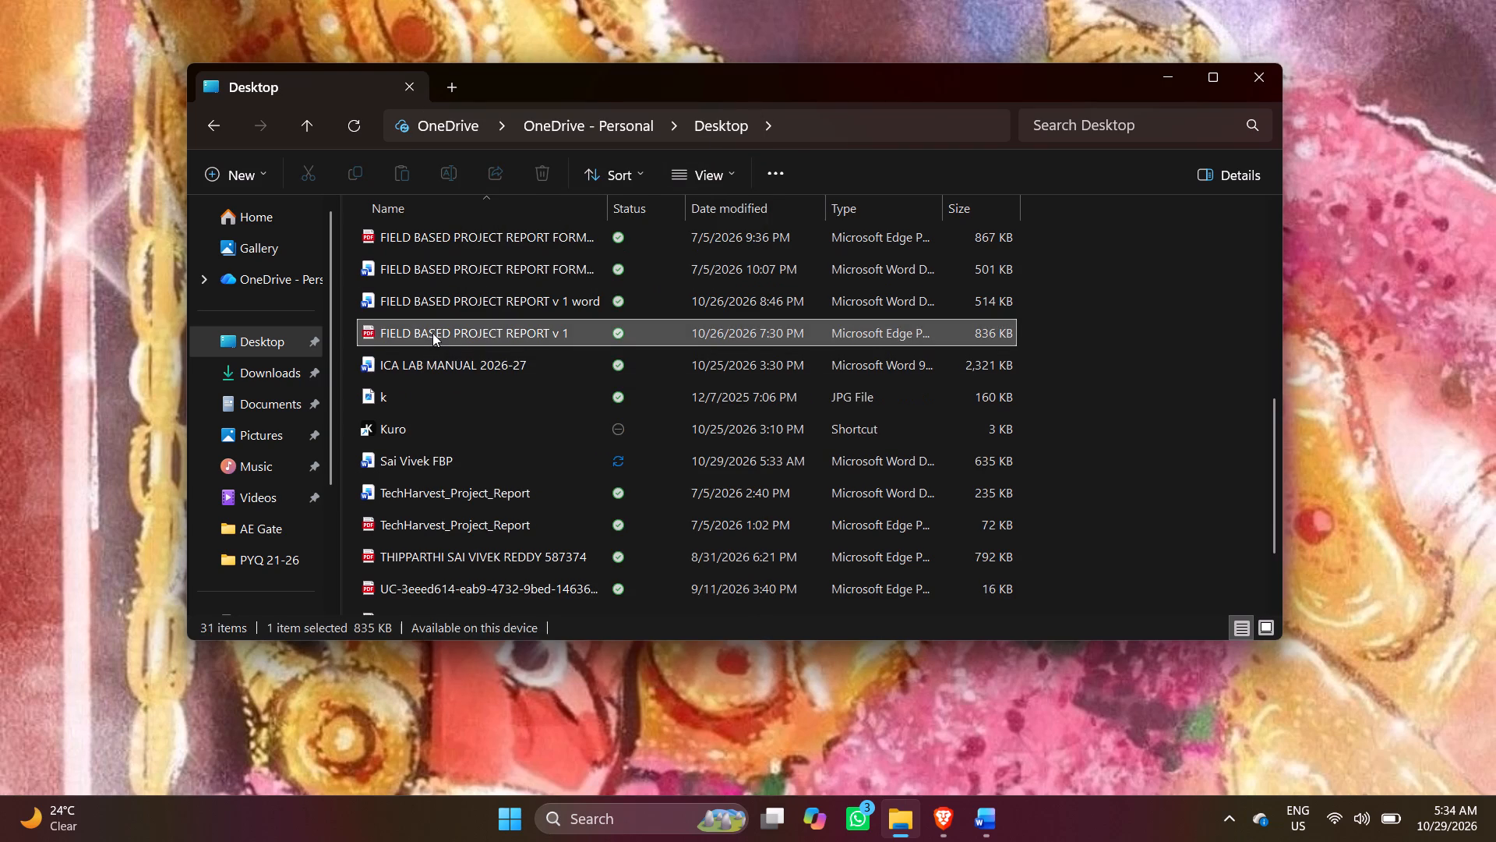
left_click(711, 131)
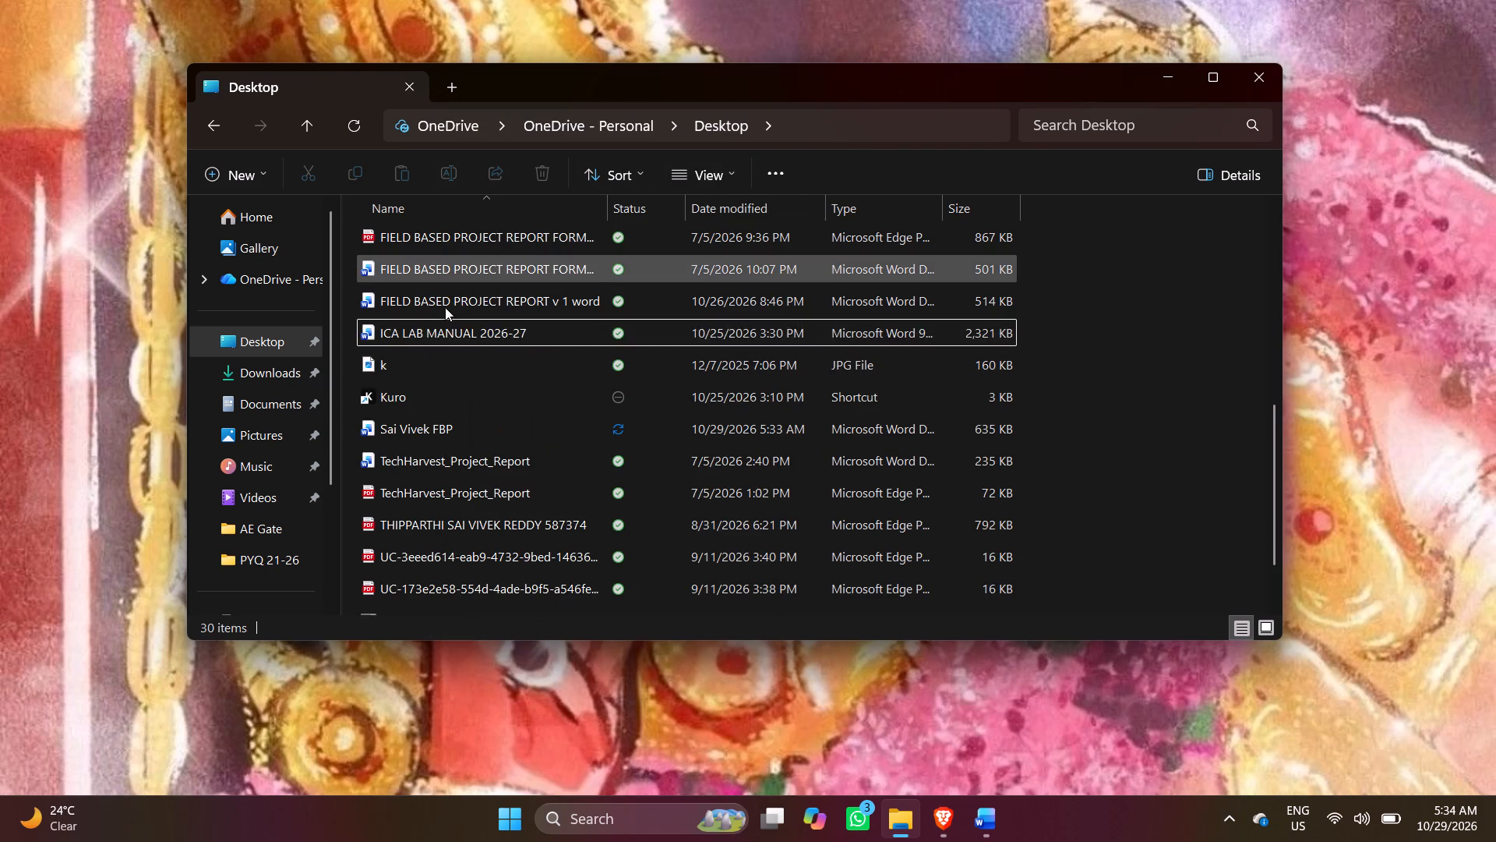
right_click(437, 289)
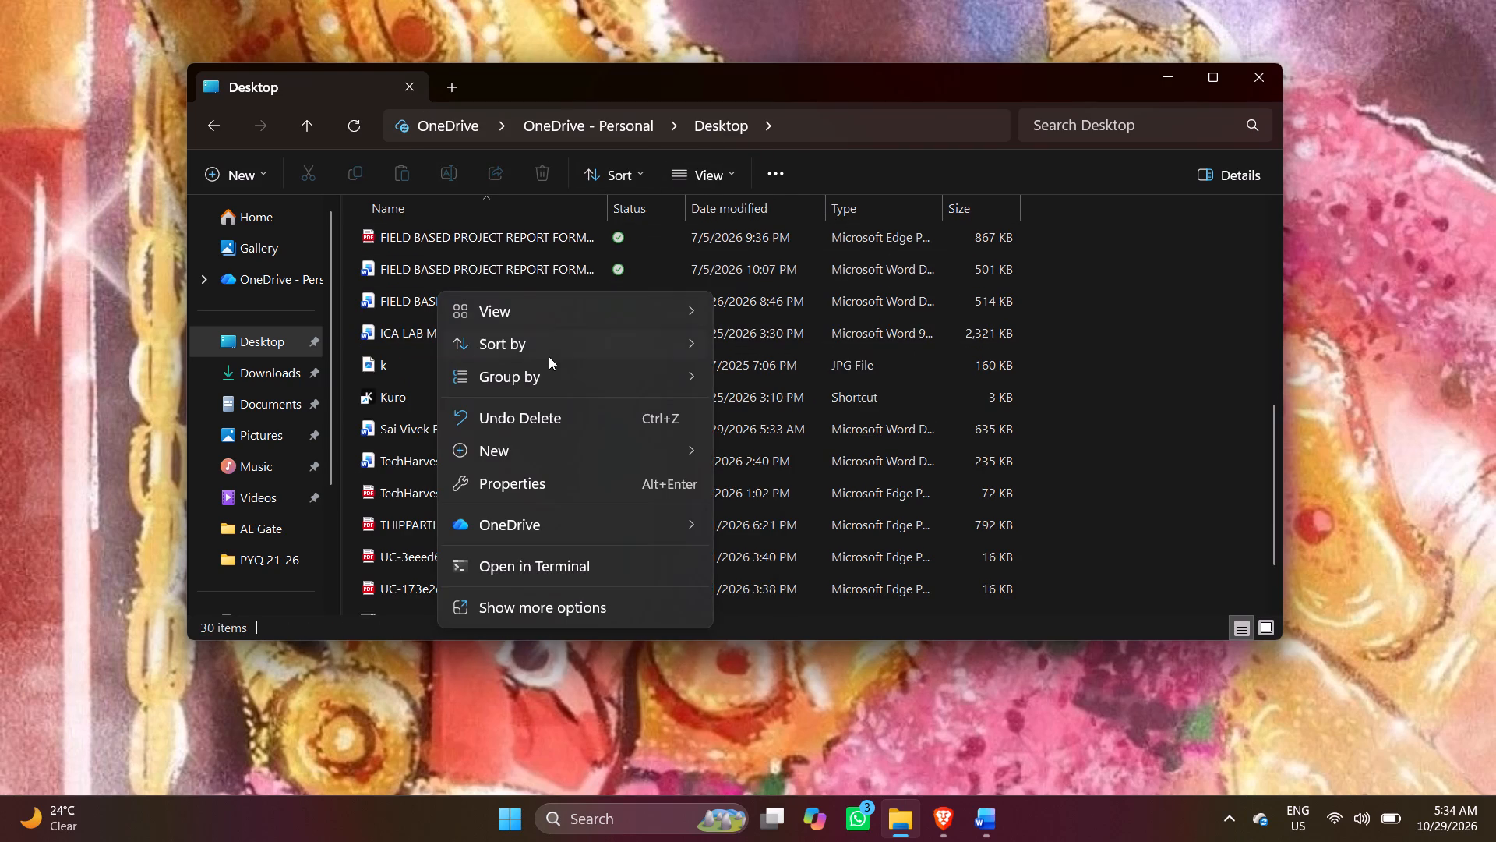
left_click(391, 320)
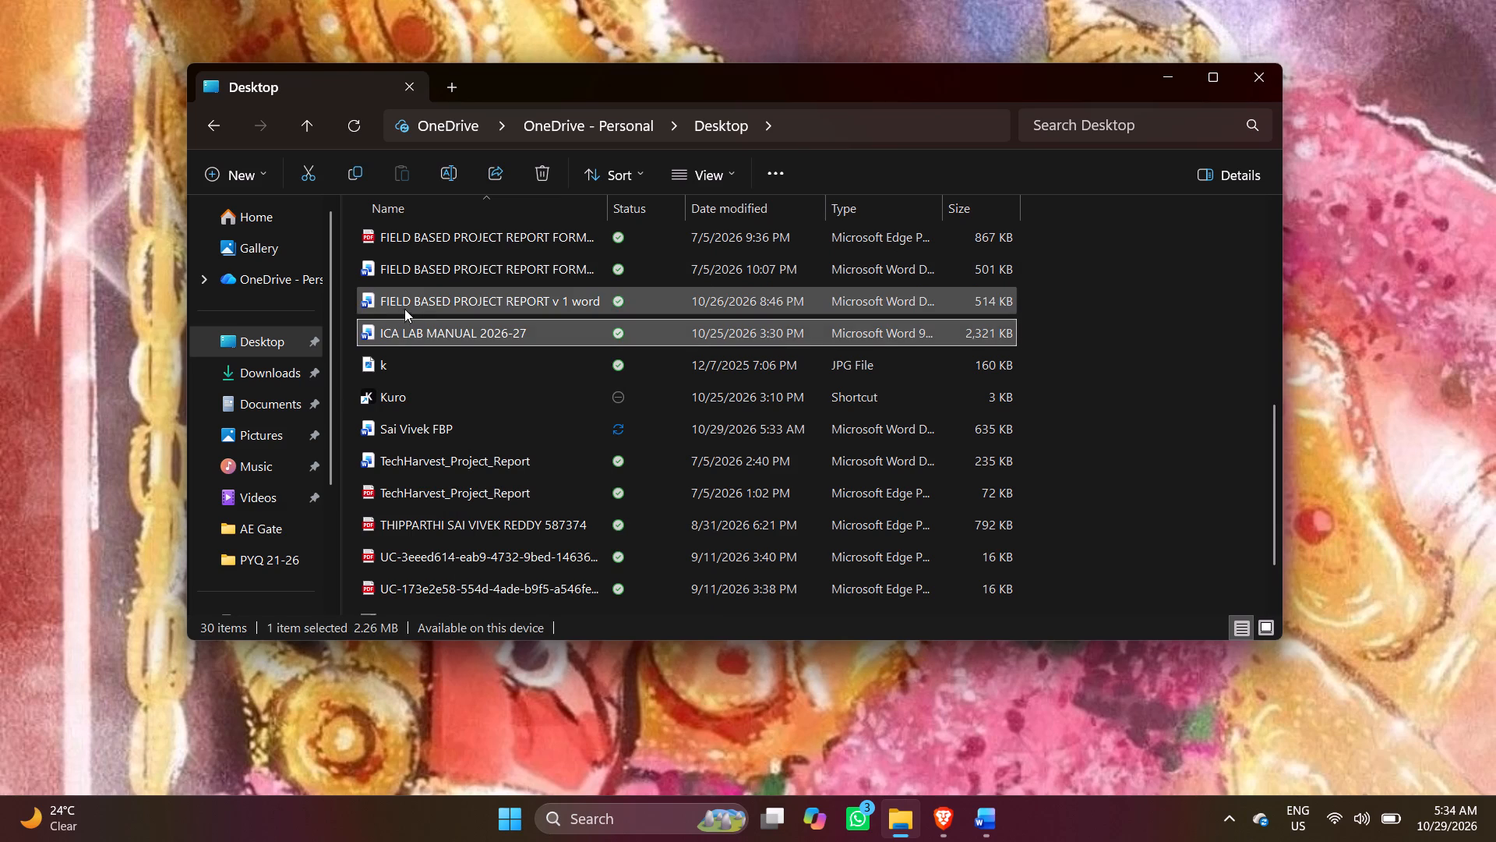
left_click(407, 306)
left_click(535, 180)
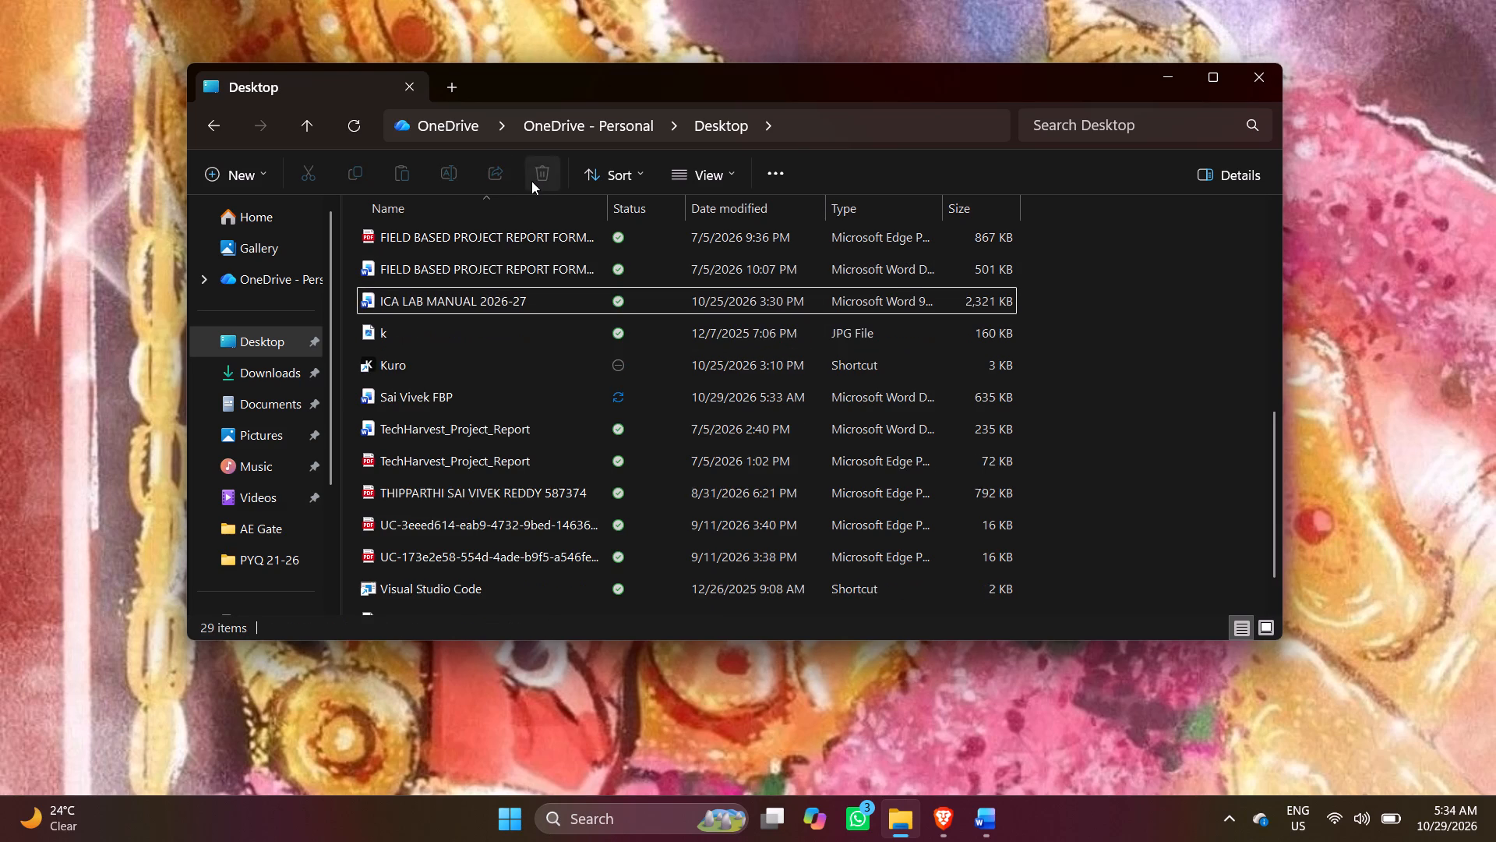
Delete the remaining FIELD BASED PROJECT REPORT FORMAT files, two Word documents and one PDF, from the Desktop folder.
left_click(509, 268)
left_click(546, 182)
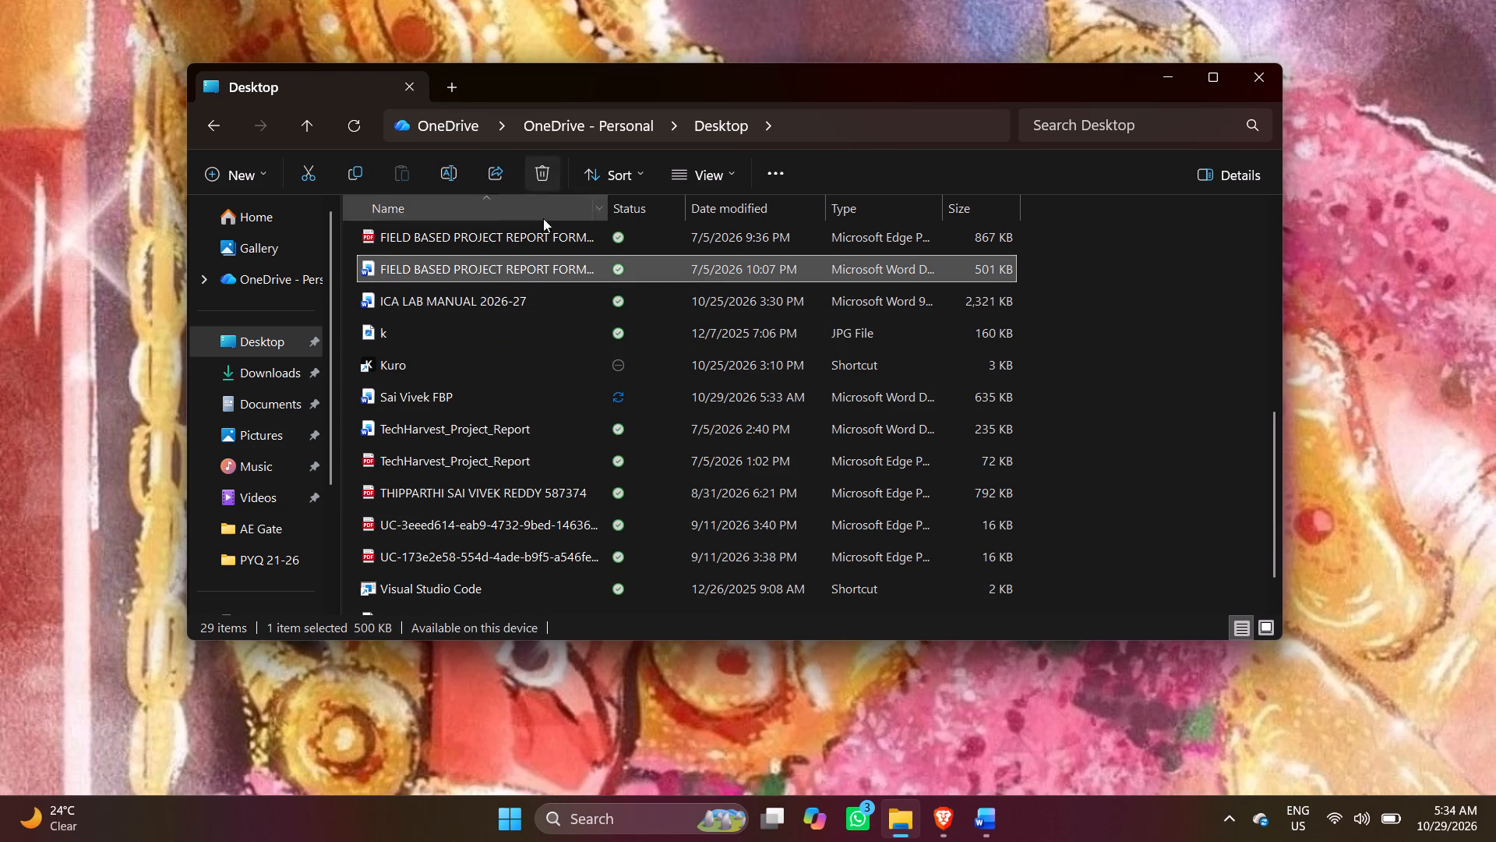
left_click(541, 237)
left_click(532, 169)
scroll(457, 380, "up", 3)
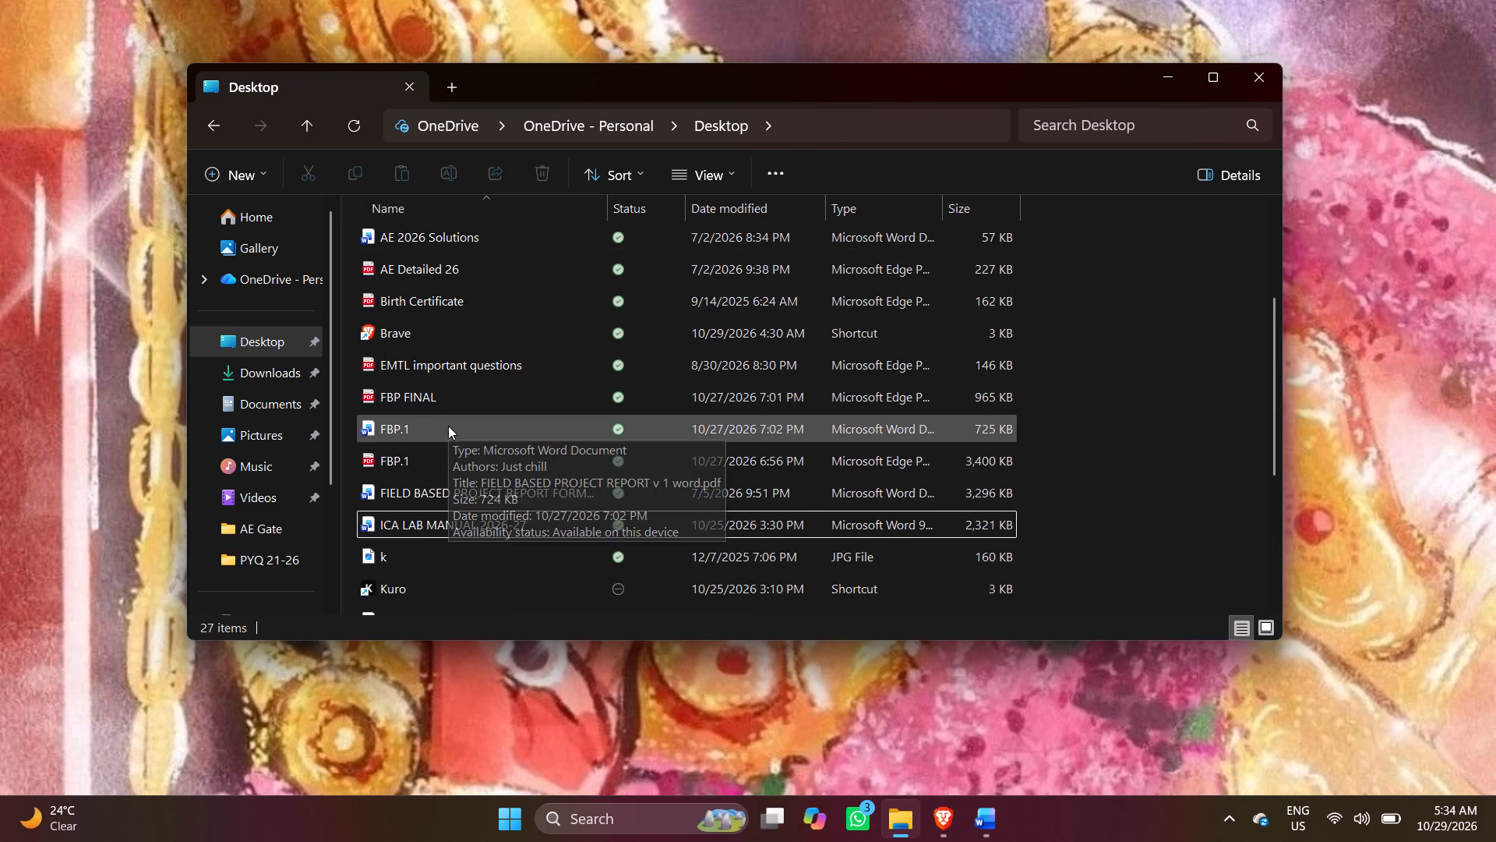
left_click(432, 486)
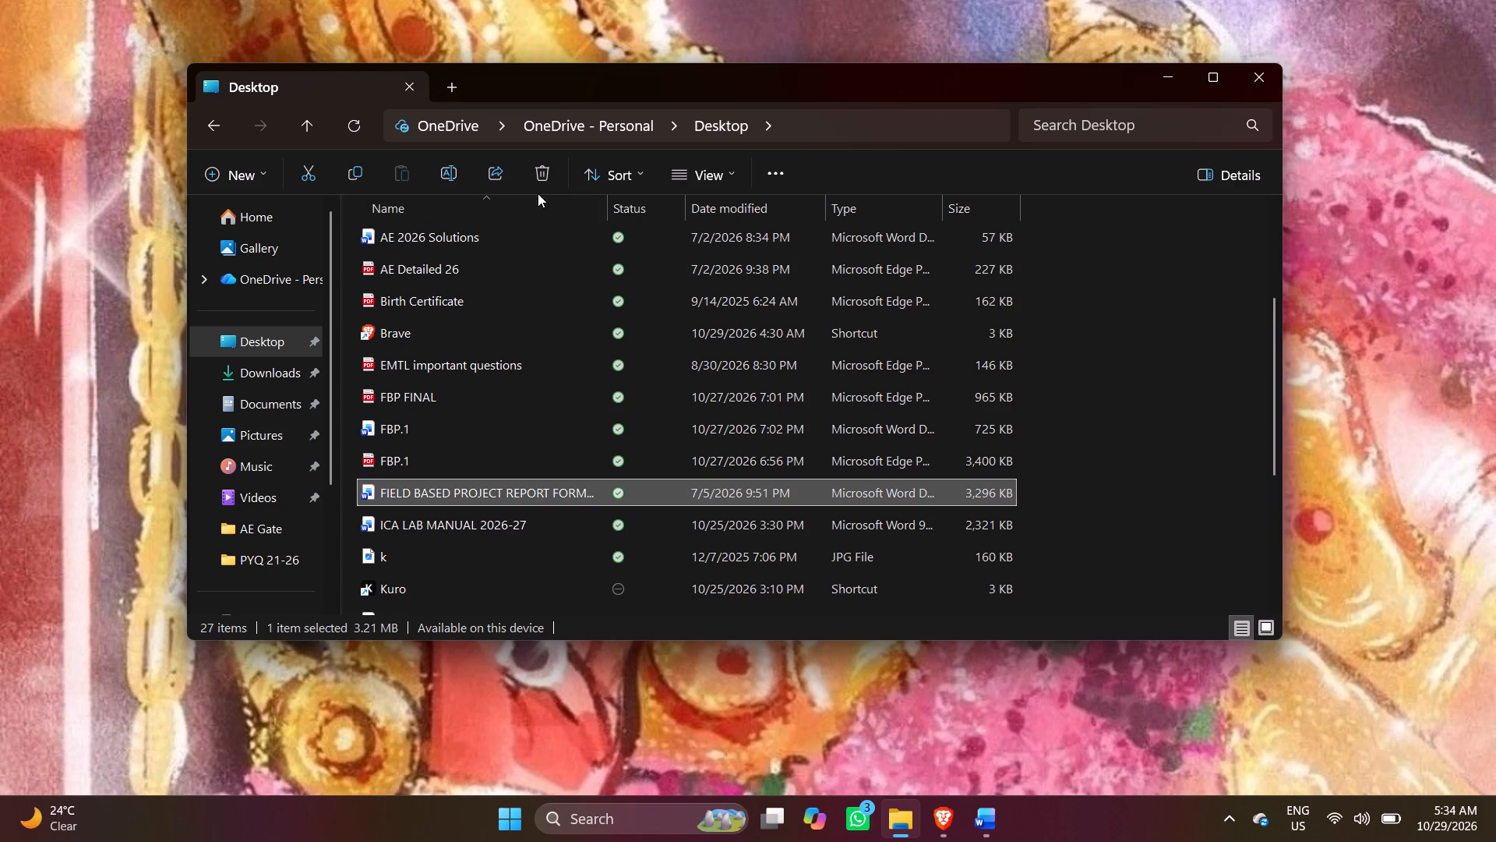
left_click(539, 177)
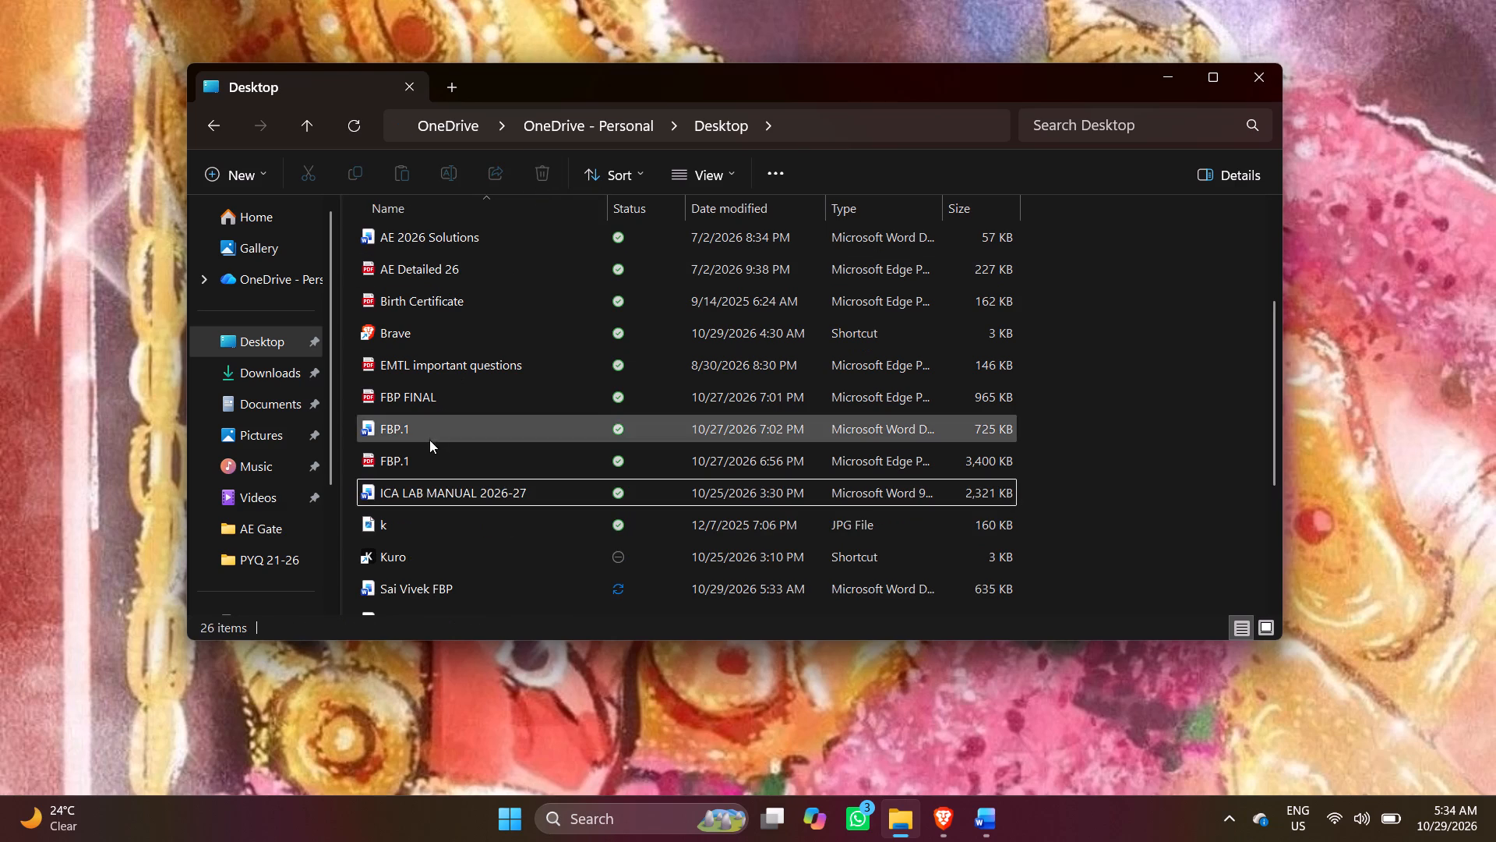
Delete the FBP.1 PDF, the FBP.1 Word document and the FBP FINAL PDF from the Desktop folder.
left_click(435, 447)
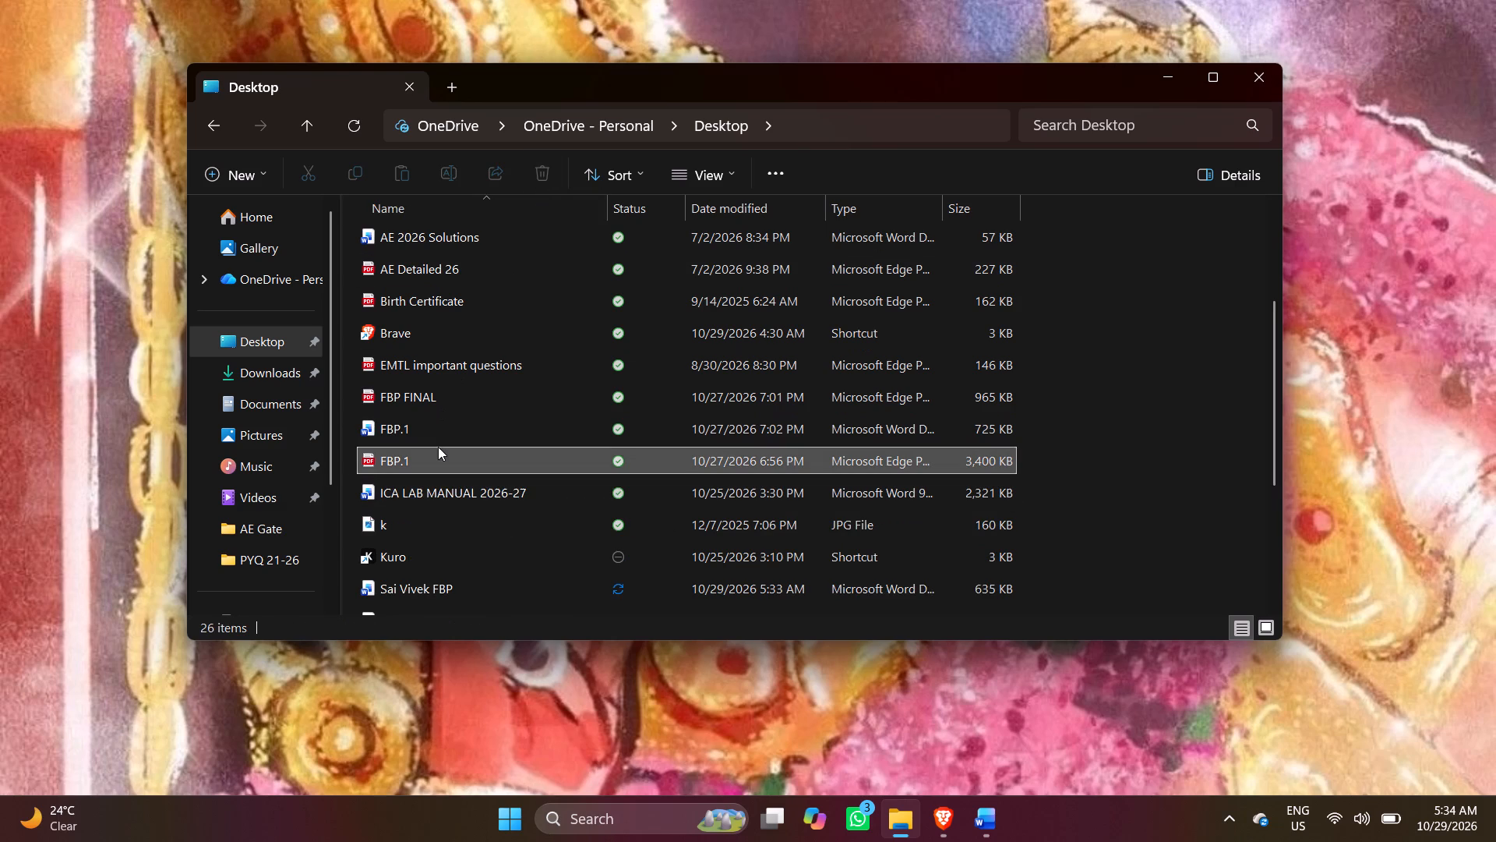
left_click(537, 175)
left_click(466, 431)
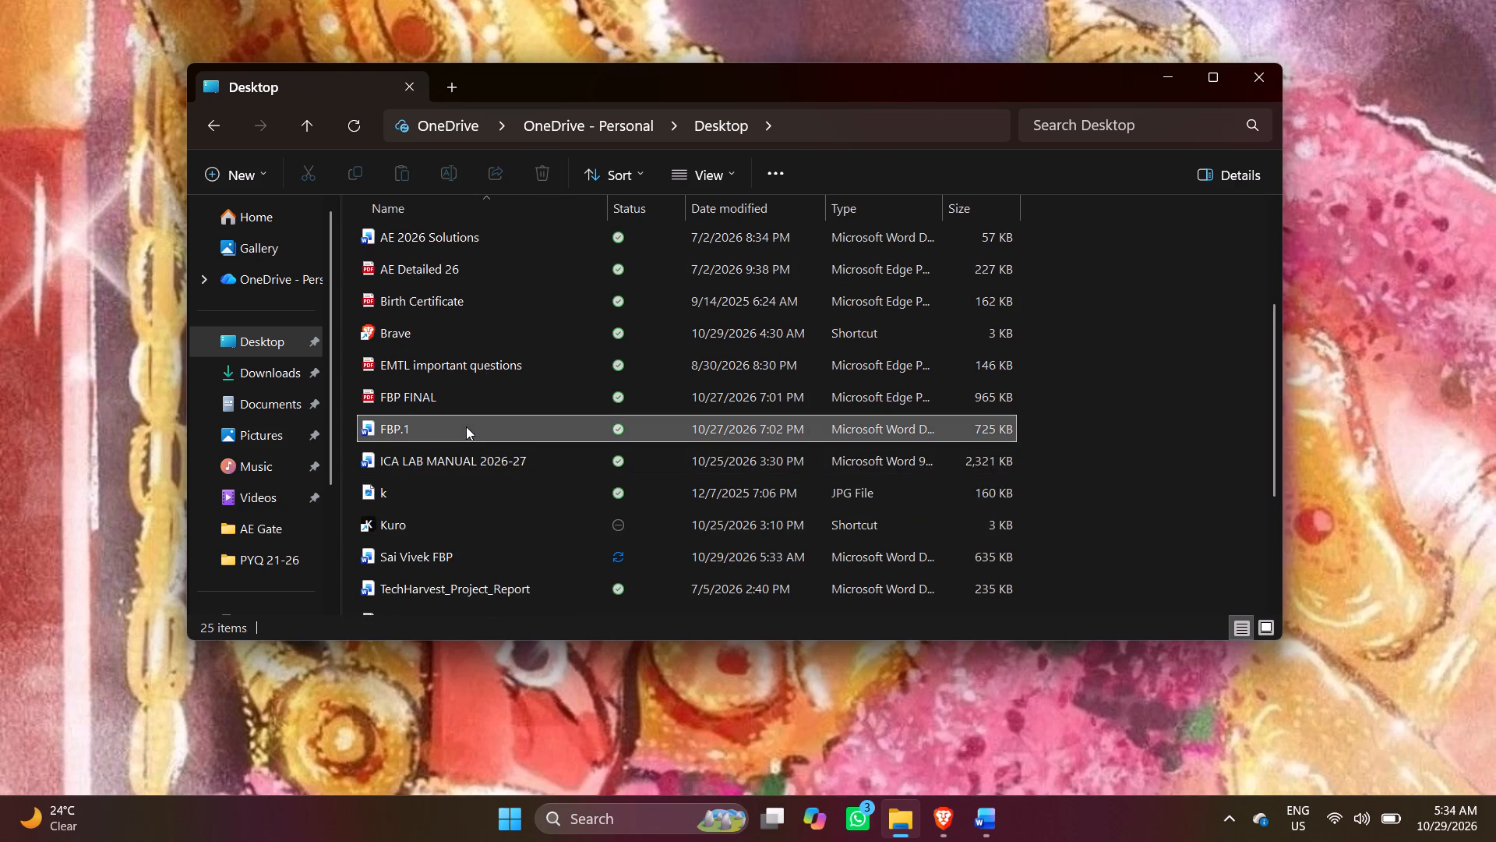
left_click(545, 175)
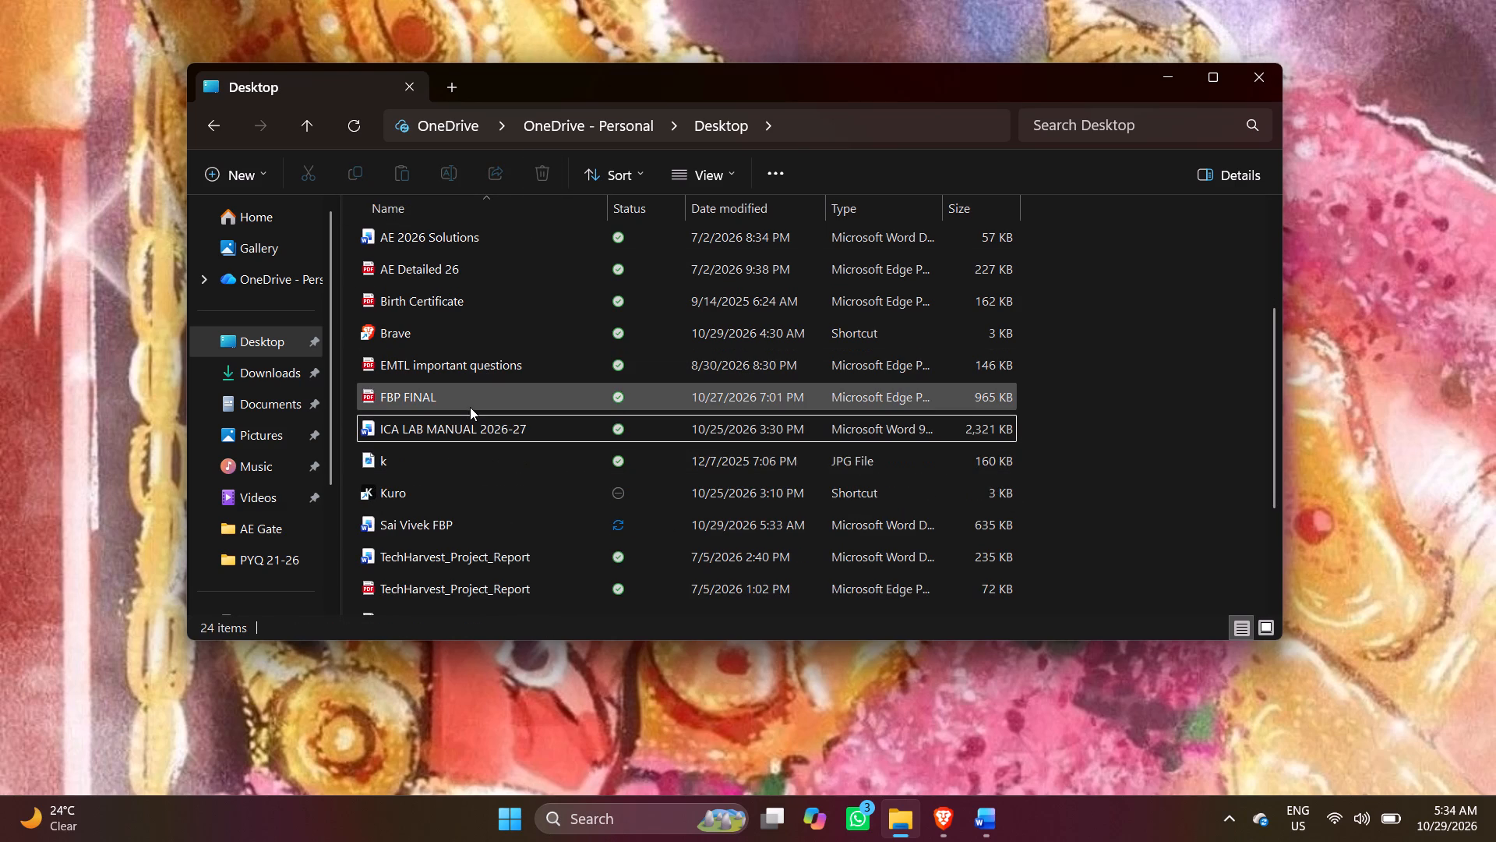
left_click(470, 407)
left_click(549, 170)
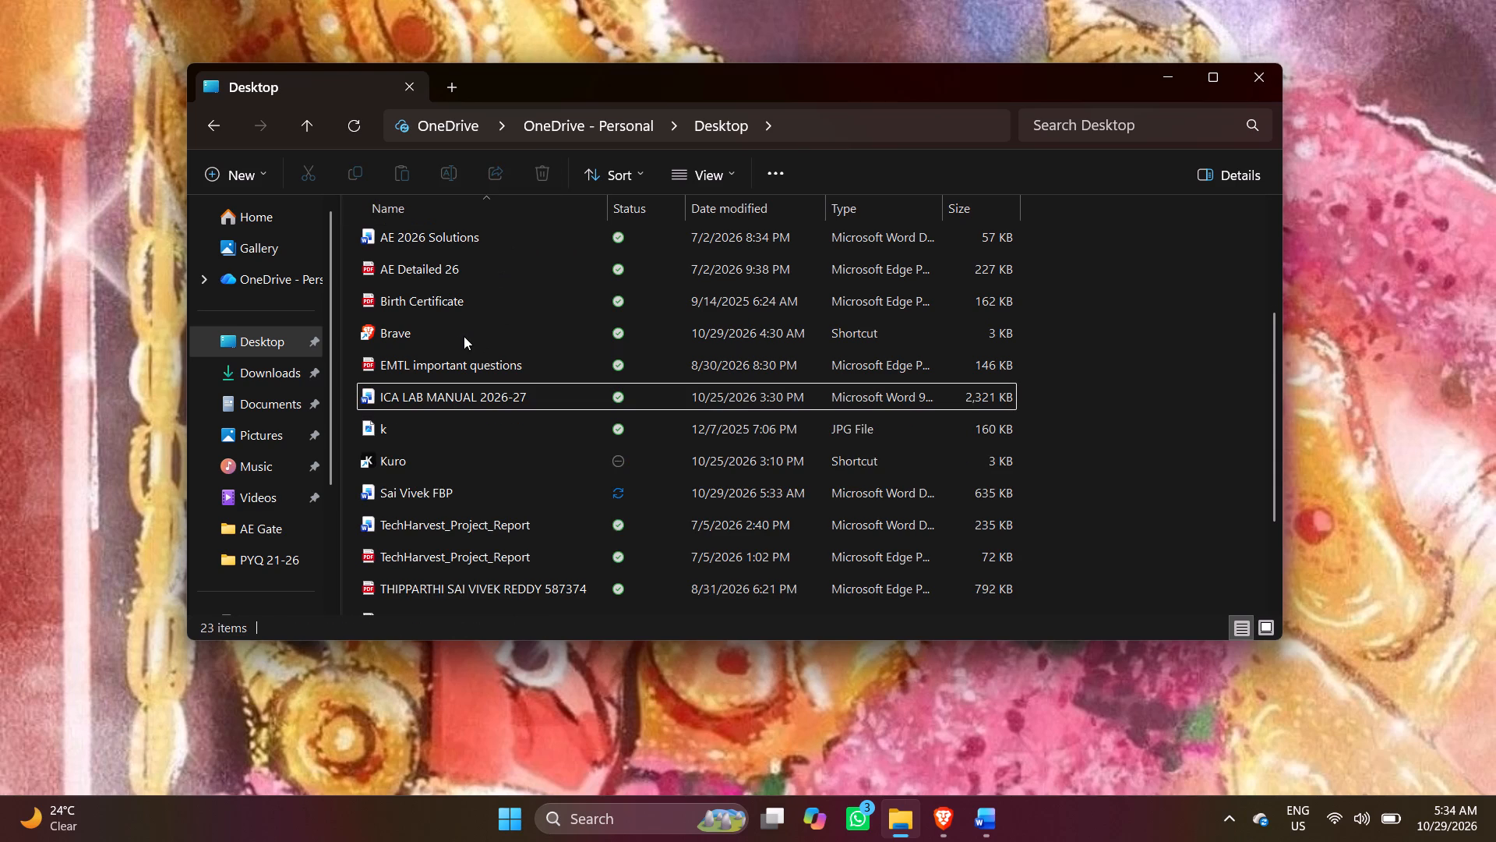
Delete both FIELD BASED PROJECT REPORT FORMAT PDFs from the Downloads folder.
scroll(453, 354, "up", 3)
left_click(305, 369)
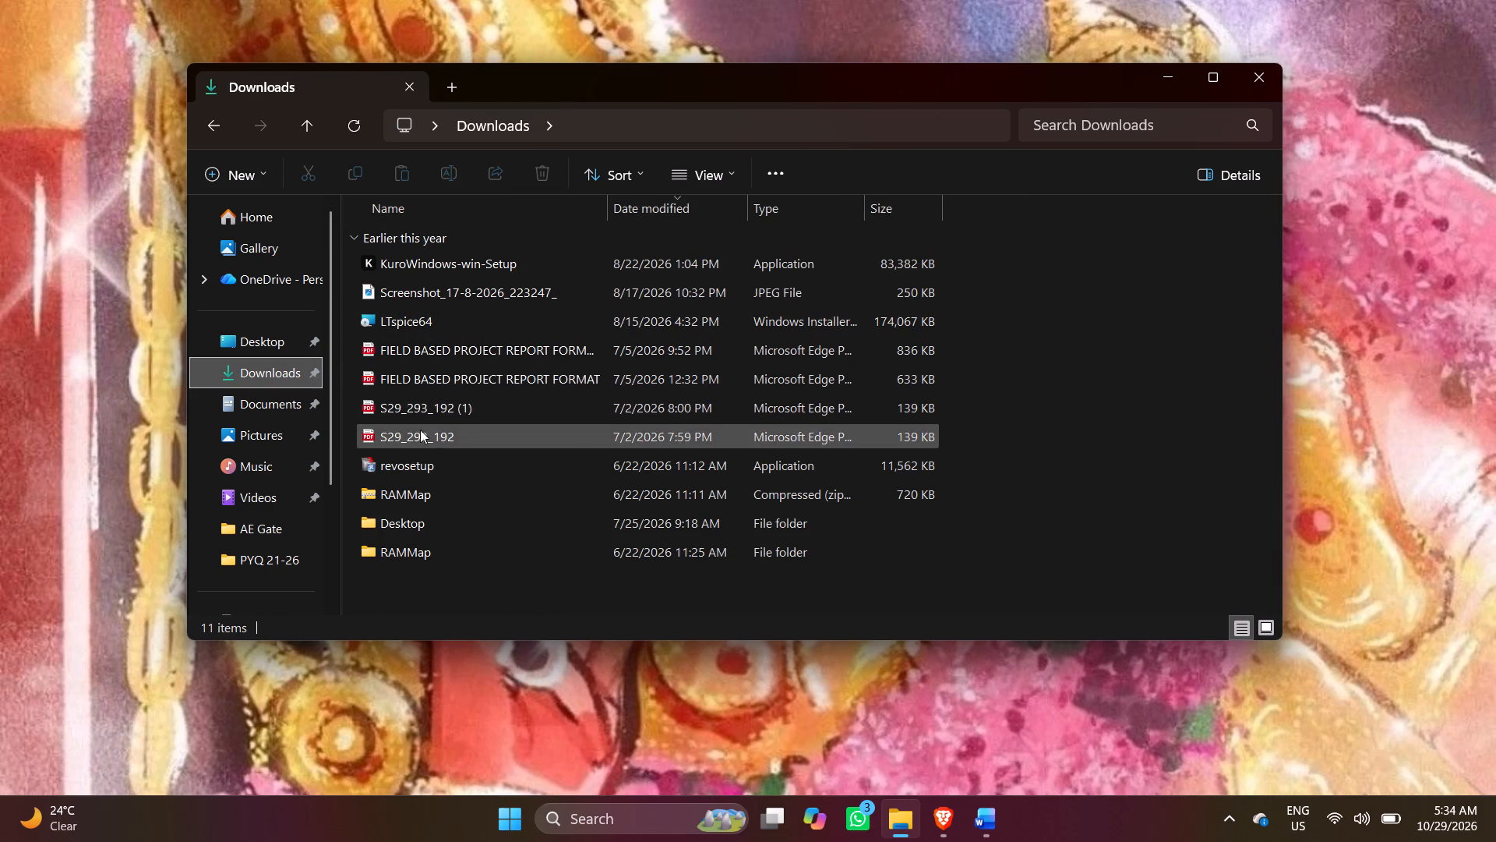
left_click_drag(415, 336, 435, 384)
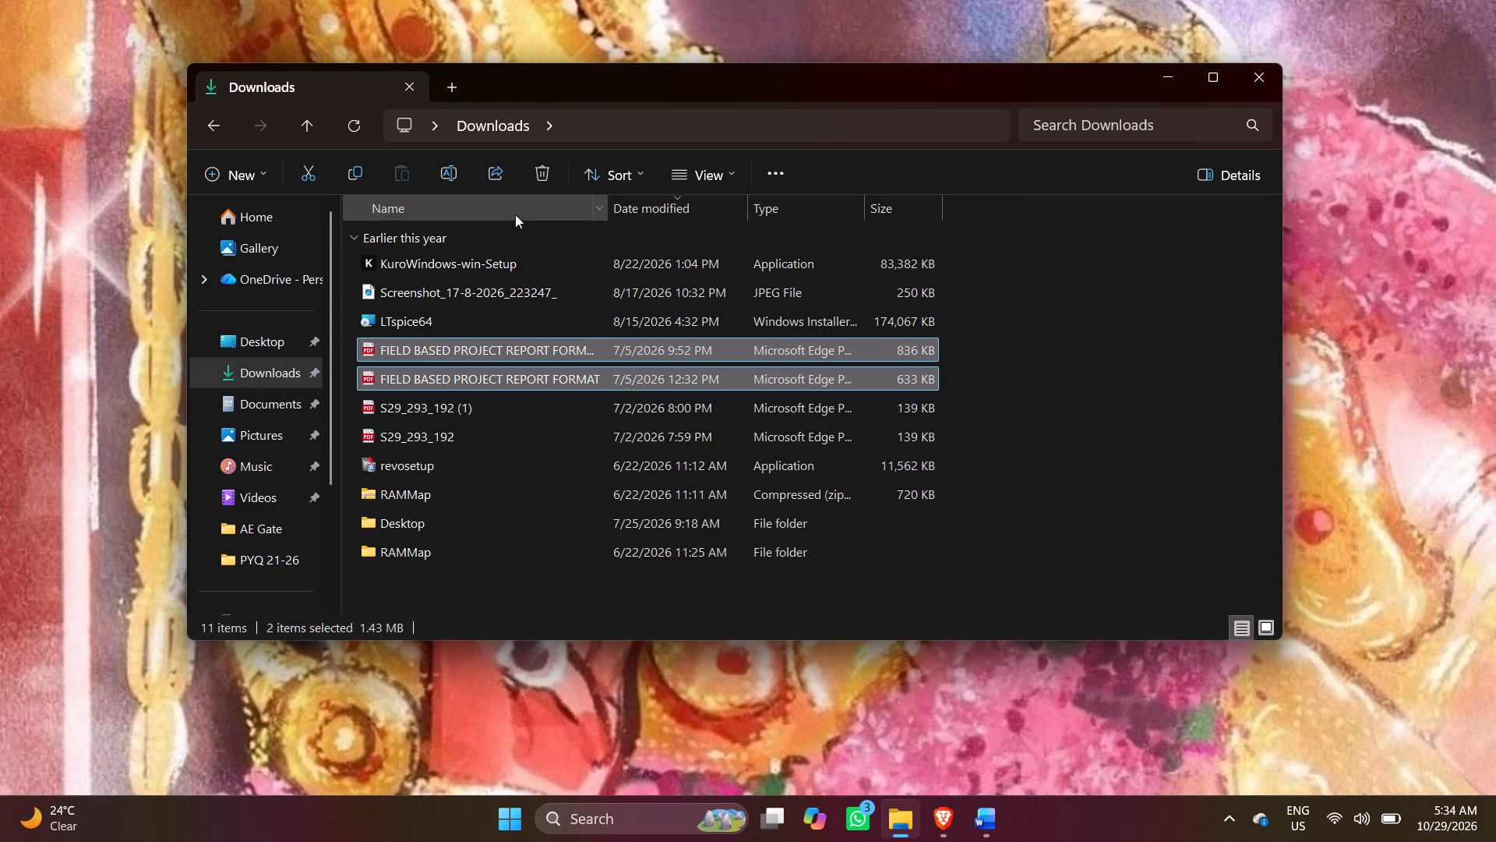
left_click(533, 182)
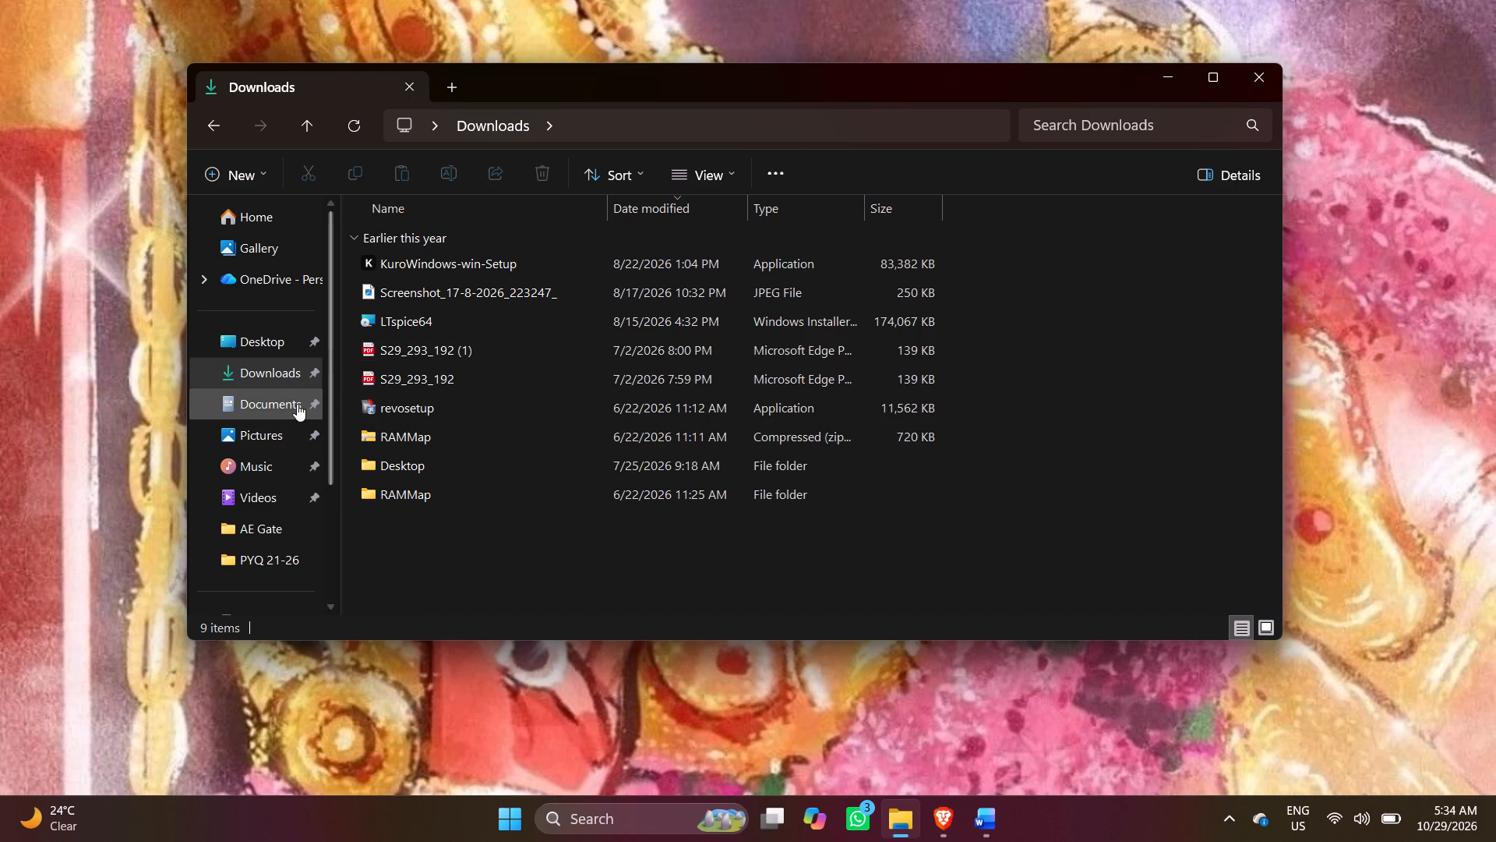
Check the Documents, Pictures and Music folders for leftover report files.
left_click(297, 404)
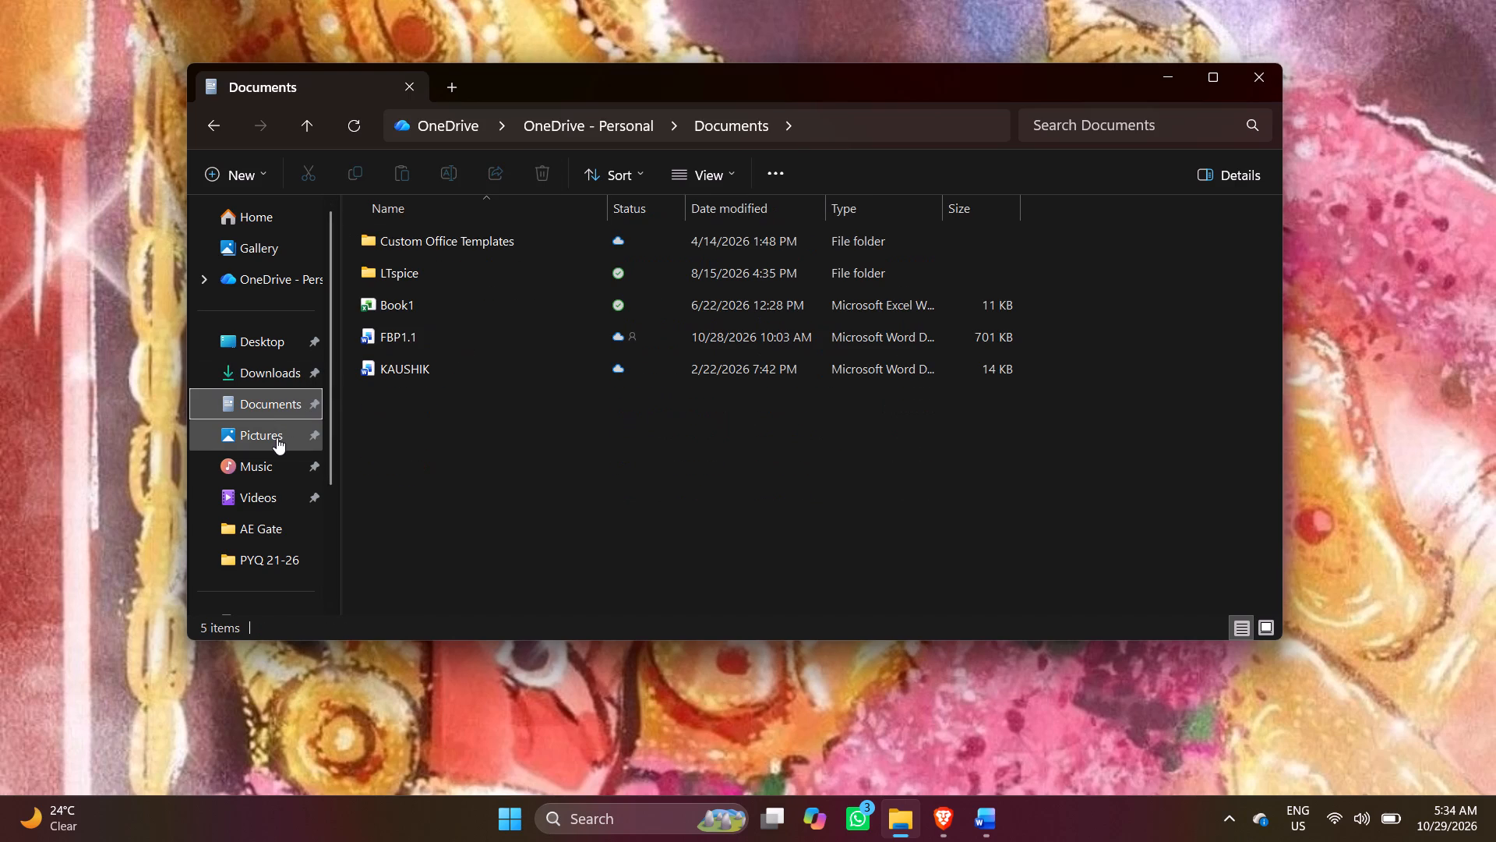
left_click(277, 437)
left_click(283, 419)
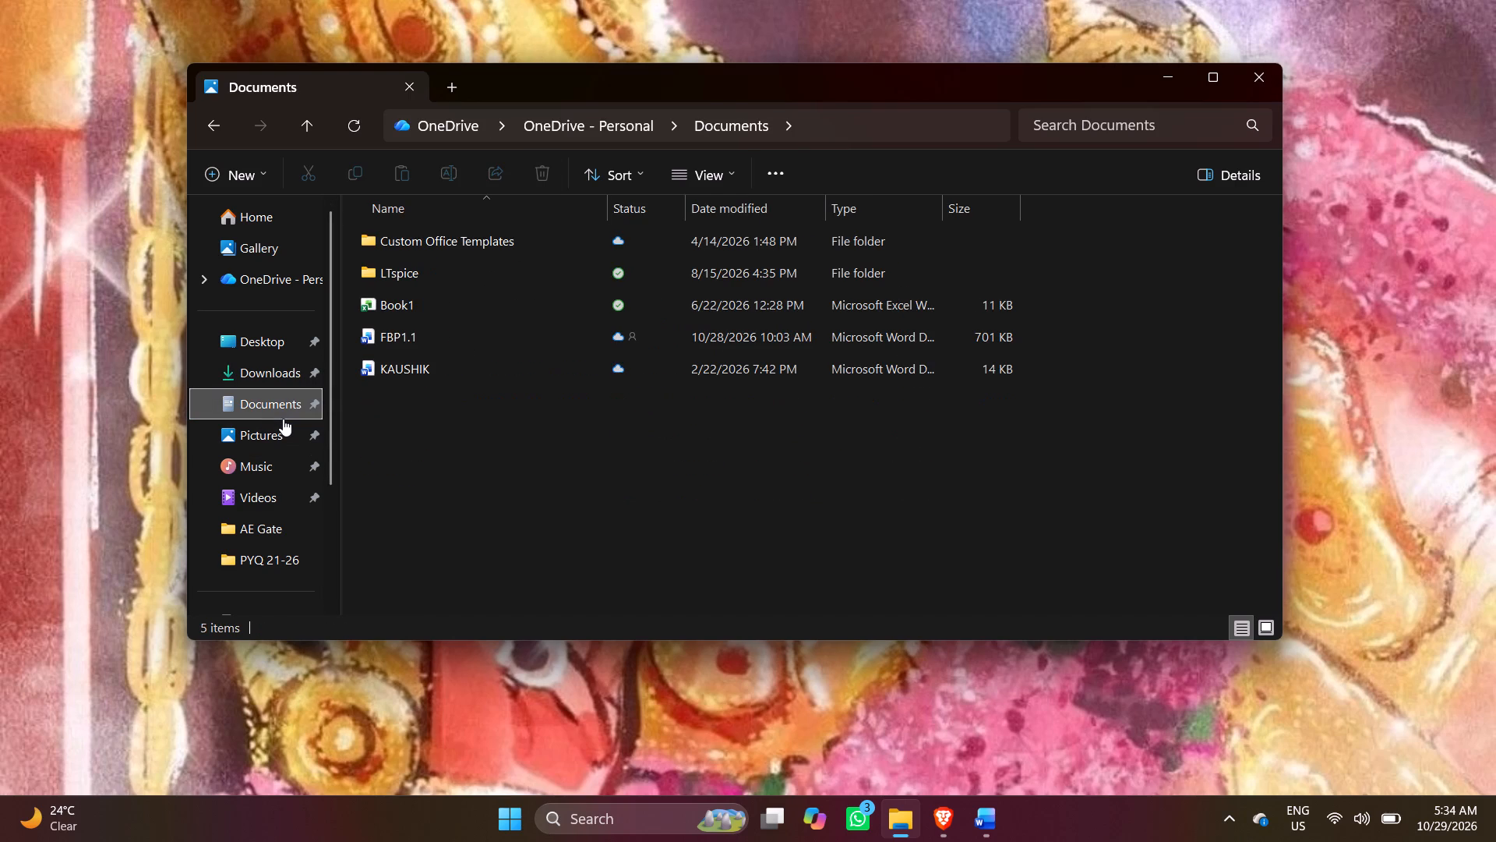
left_click(282, 452)
left_click(282, 432)
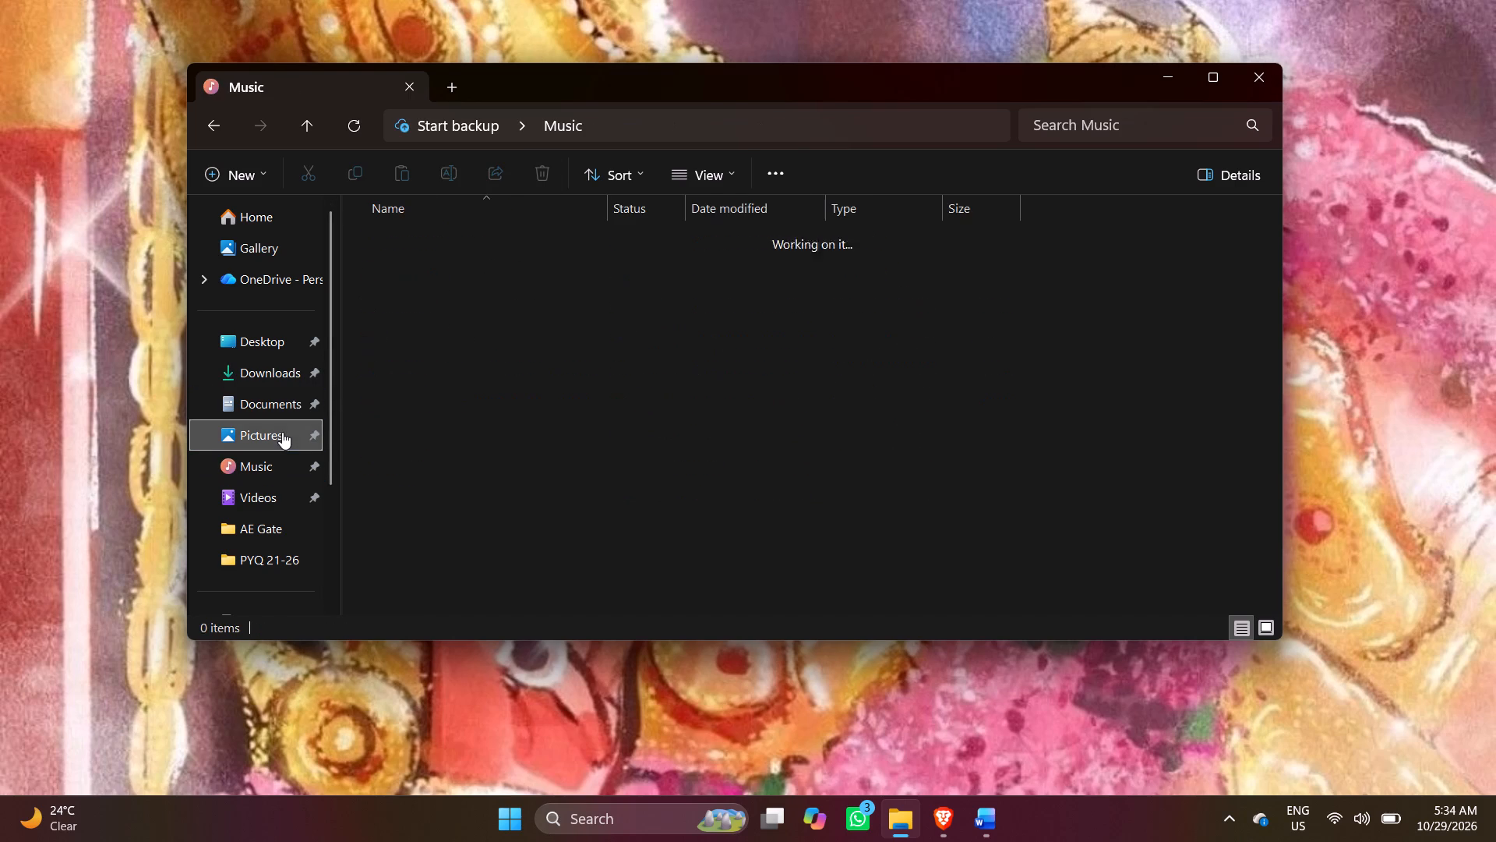
left_click(291, 322)
Open the FBp (1) document in Word from the recent files list and dismiss the viewing notice.
left_click(275, 213)
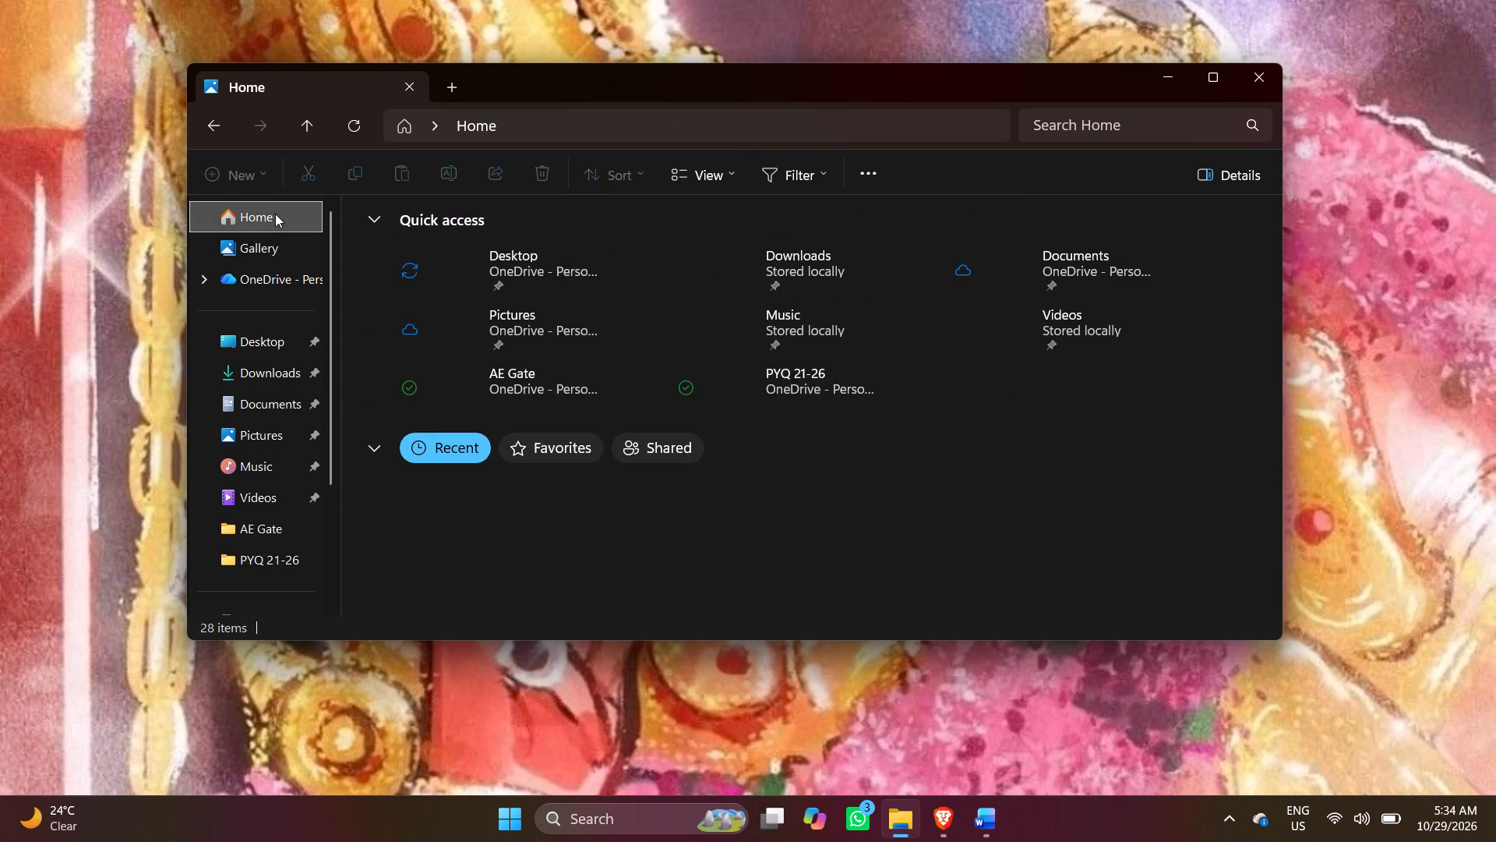
scroll(485, 442, "down", 6)
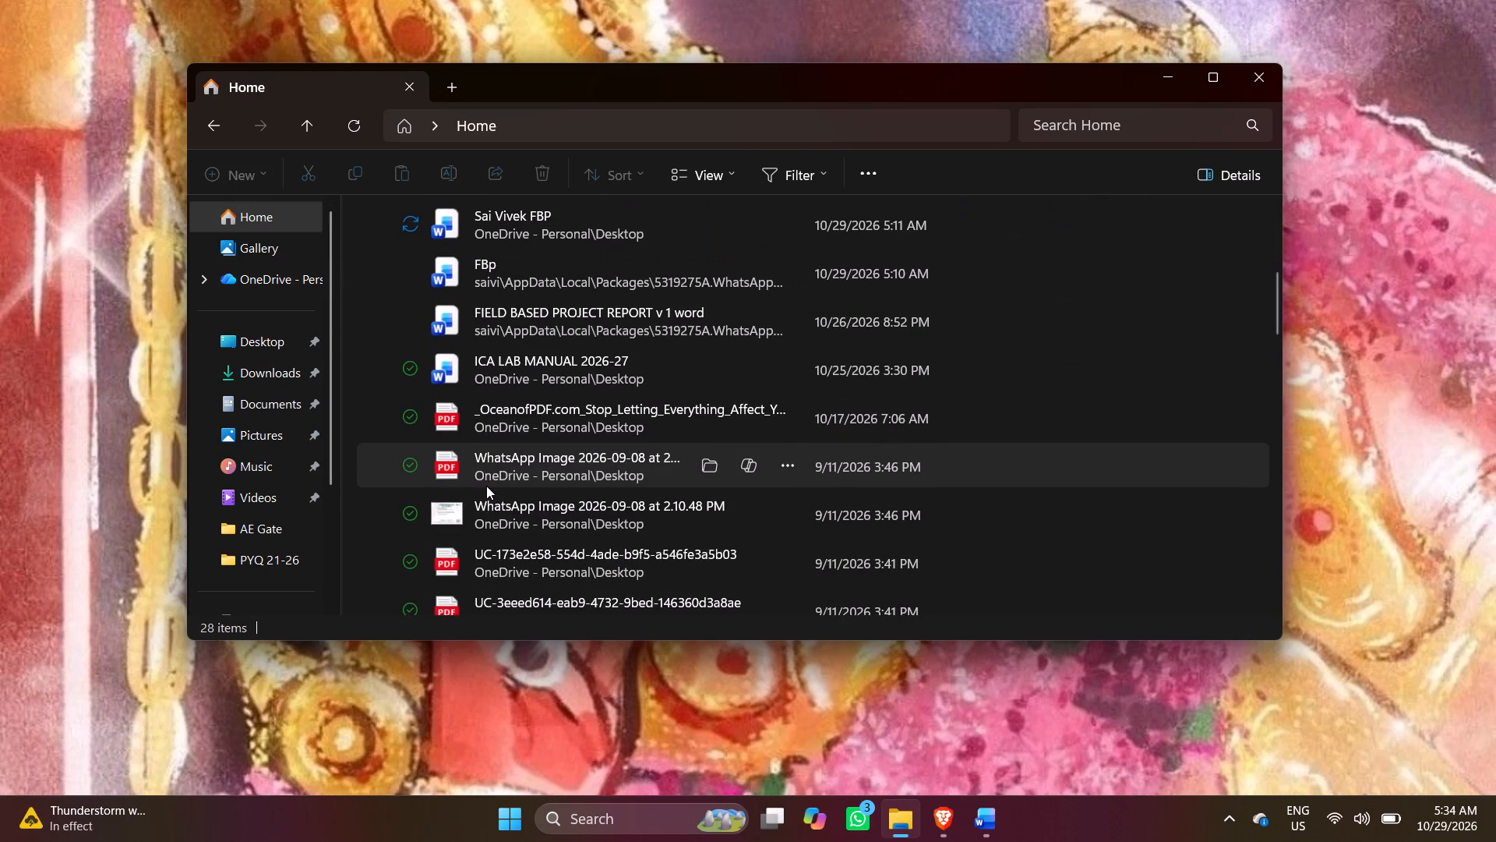
scroll(489, 501, "down", 5)
scroll(486, 504, "up", 9)
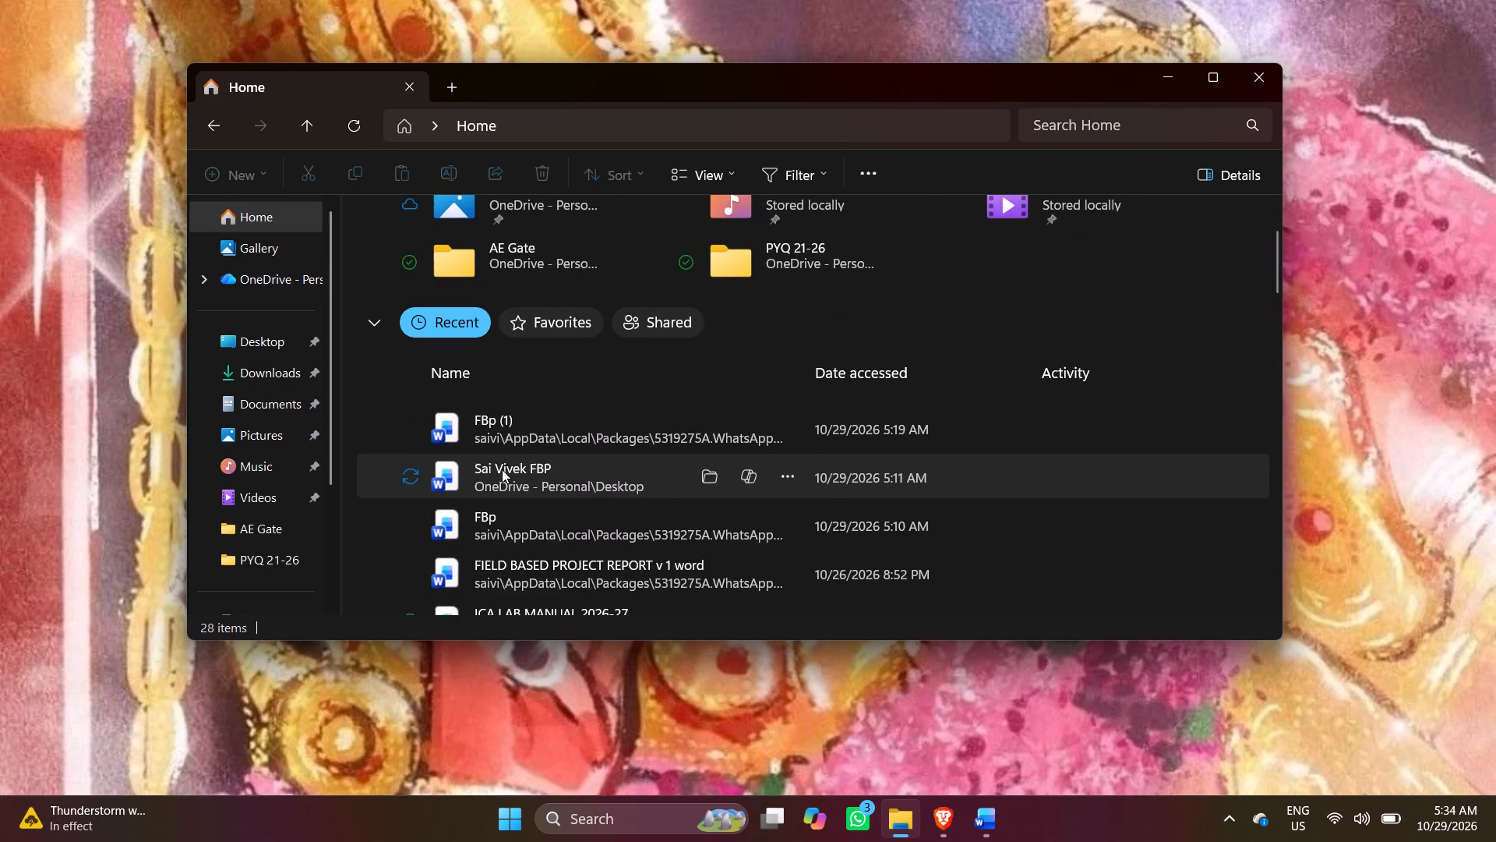
double_click(507, 421)
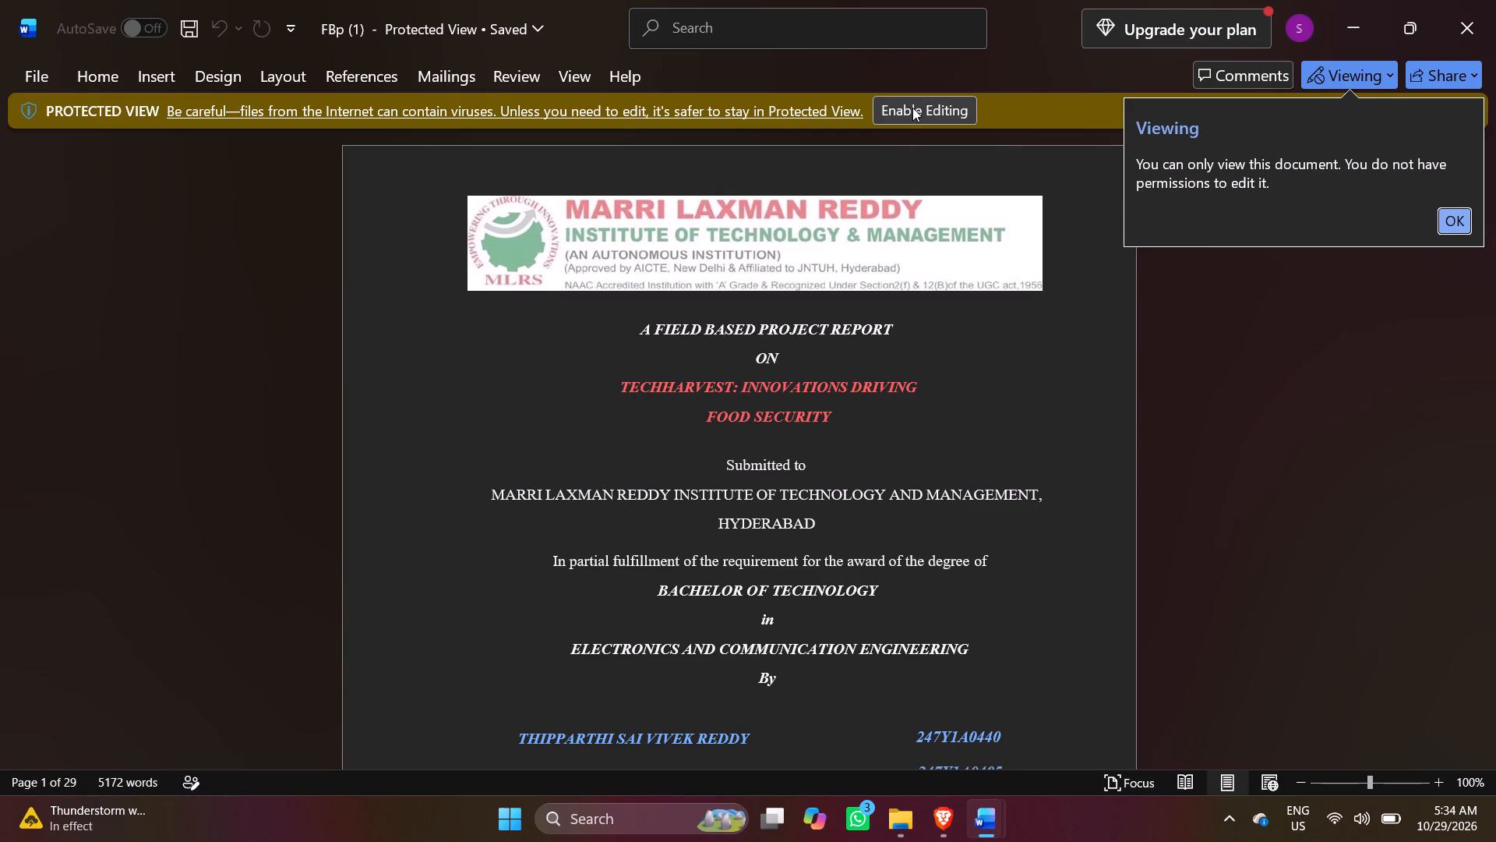
right_click_drag(911, 125, 902, 151)
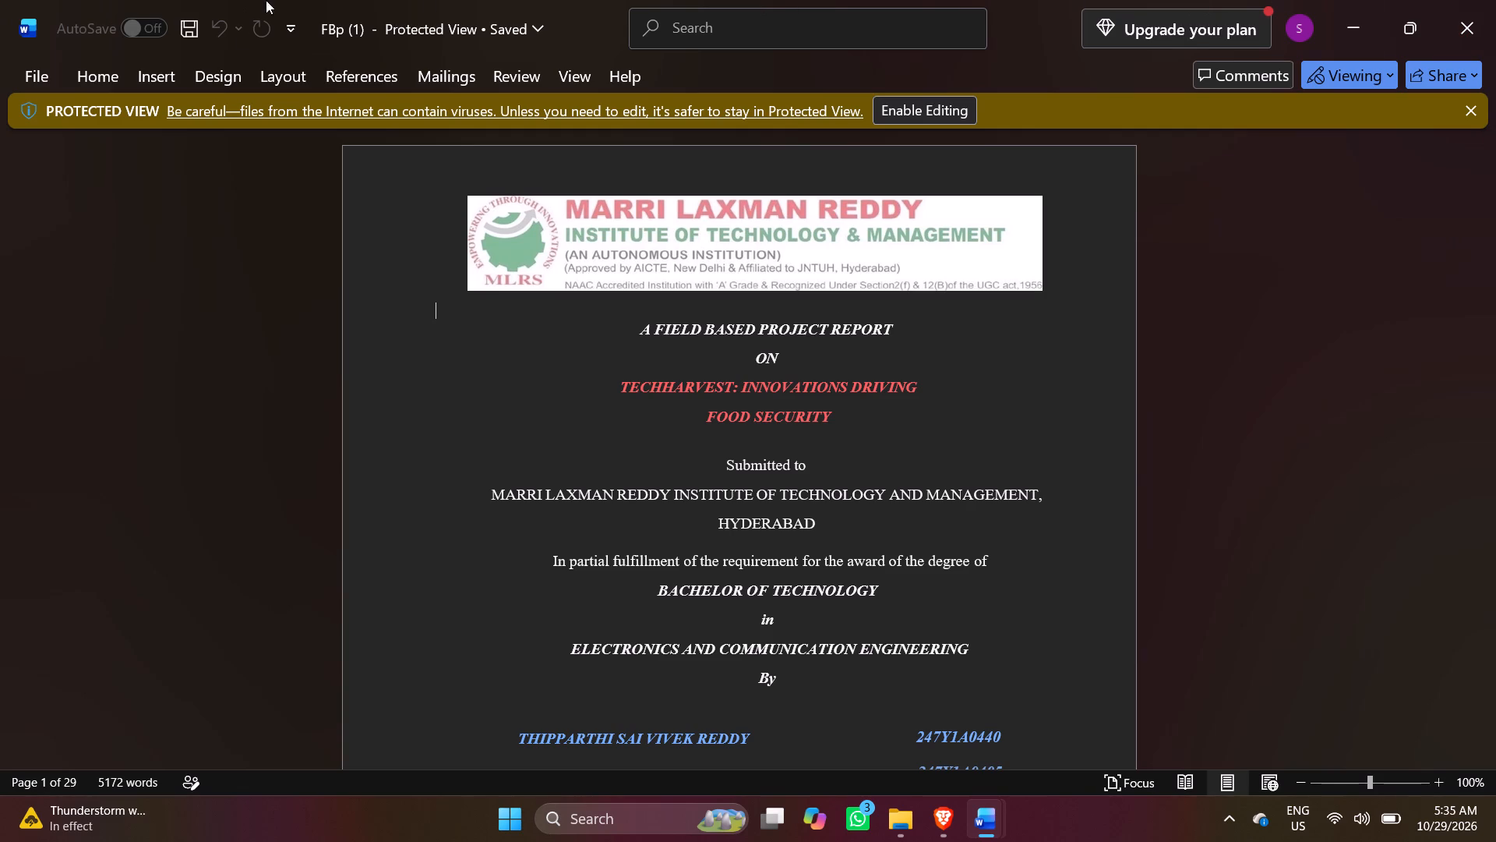
Enable editing in FBp (1) and slightly increase the line spacing of the main certificate paragraph.
left_click(924, 106)
scroll(902, 373, "down", 13)
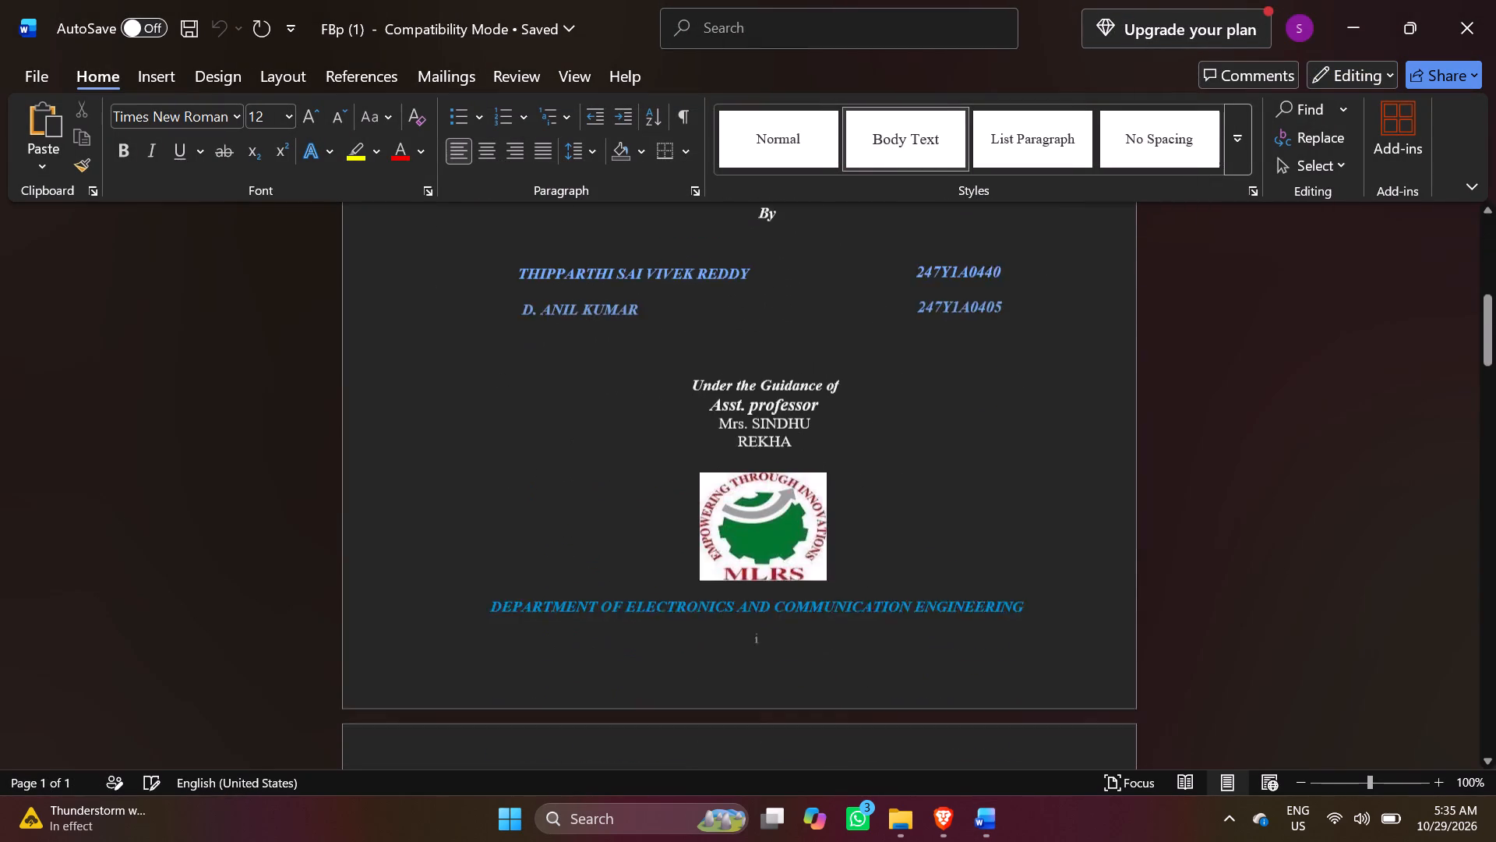
scroll(897, 398, "down", 12)
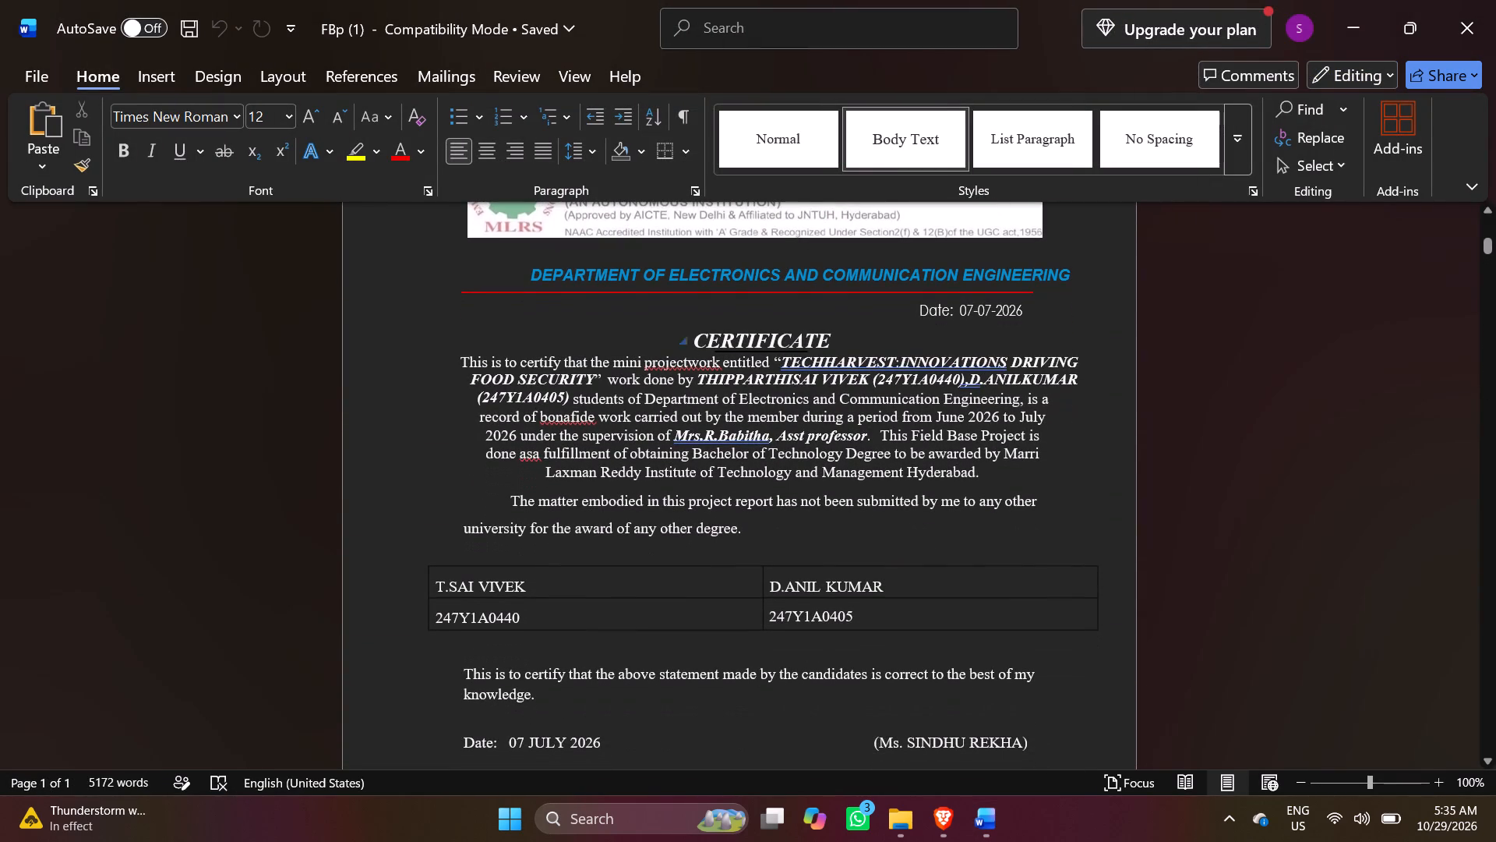
left_click_drag(661, 358, 722, 418)
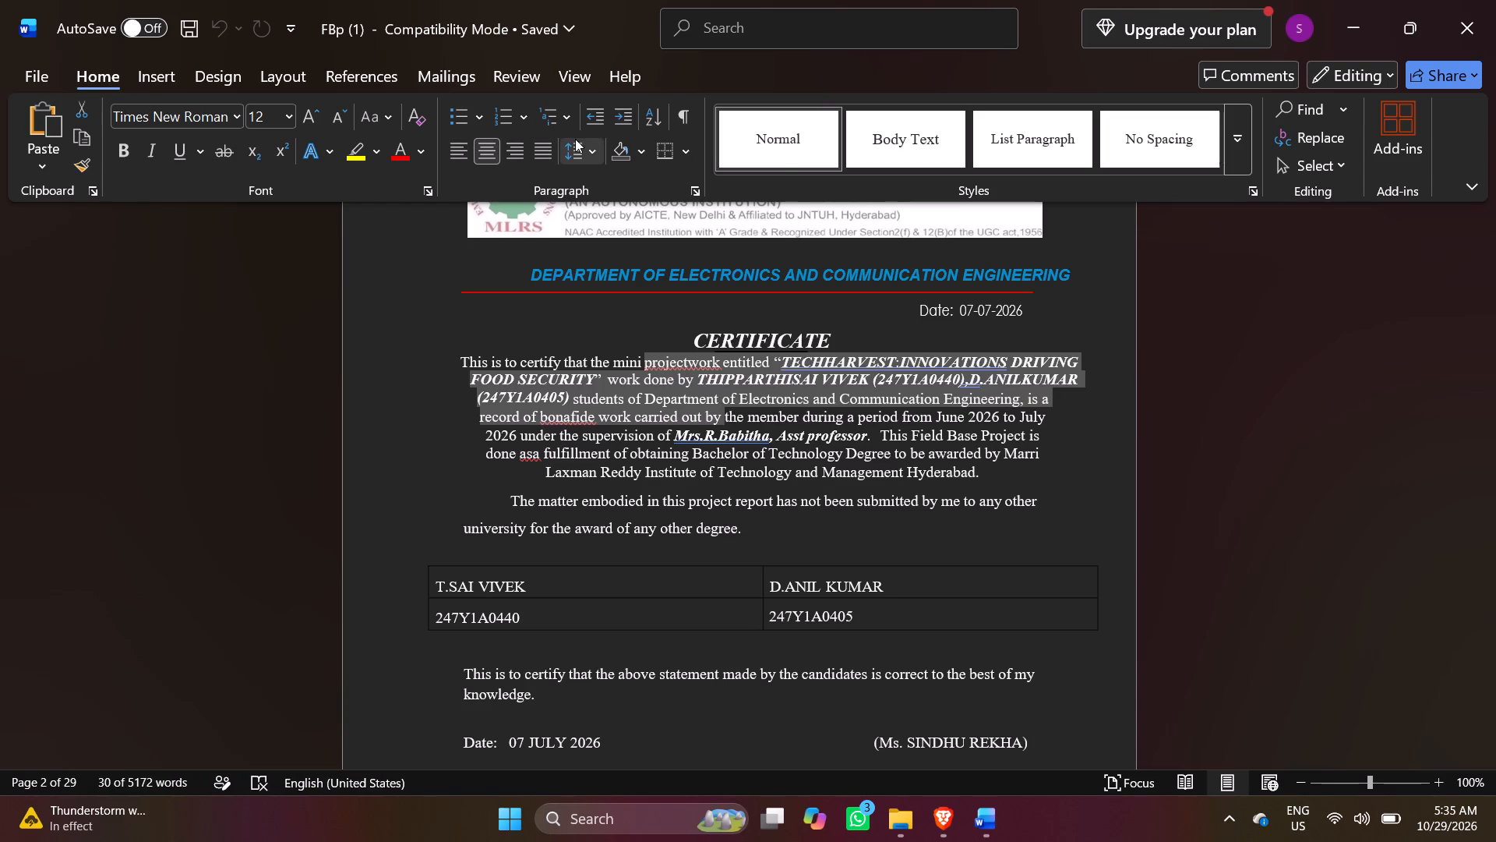
left_click(580, 141)
left_click(582, 202)
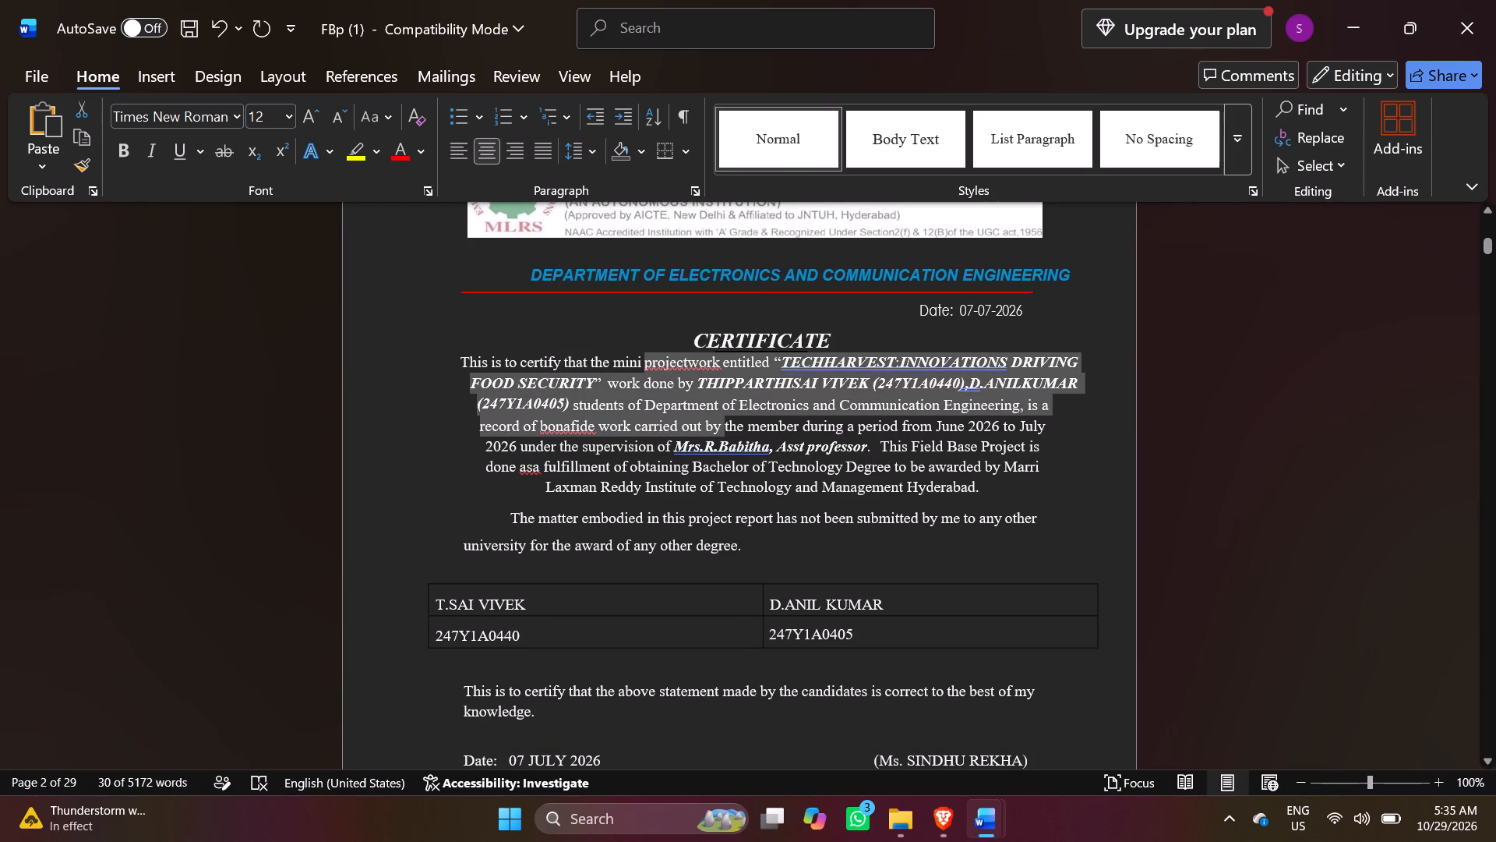
left_click(857, 469)
left_click_drag(811, 549, 467, 412)
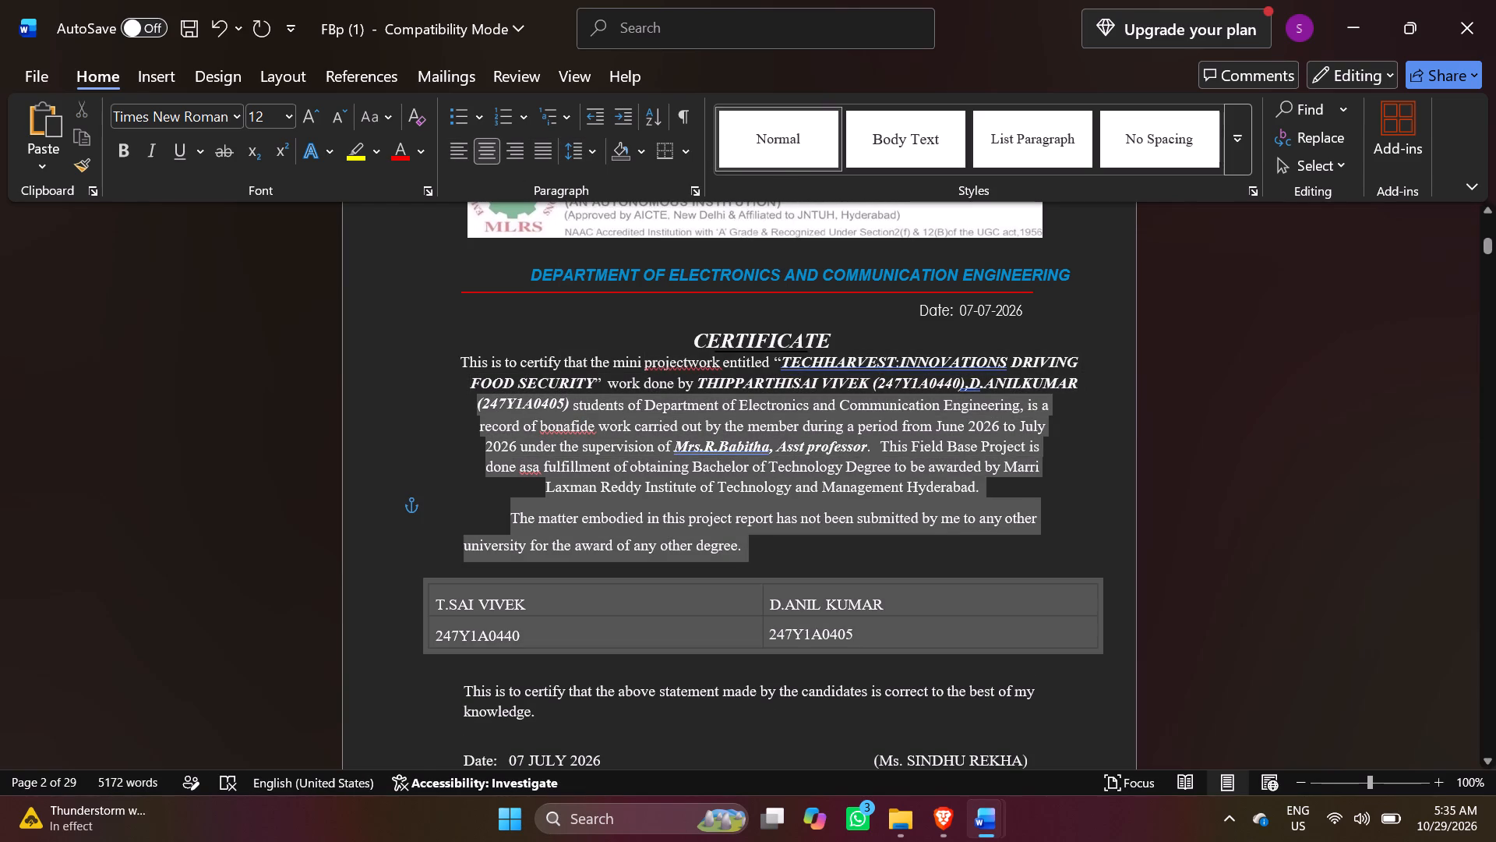
left_click_drag(467, 412, 467, 396)
left_click(459, 421)
Examine the remaining front pages of the report, through the end of the table of contents.
scroll(459, 422, "down", 18)
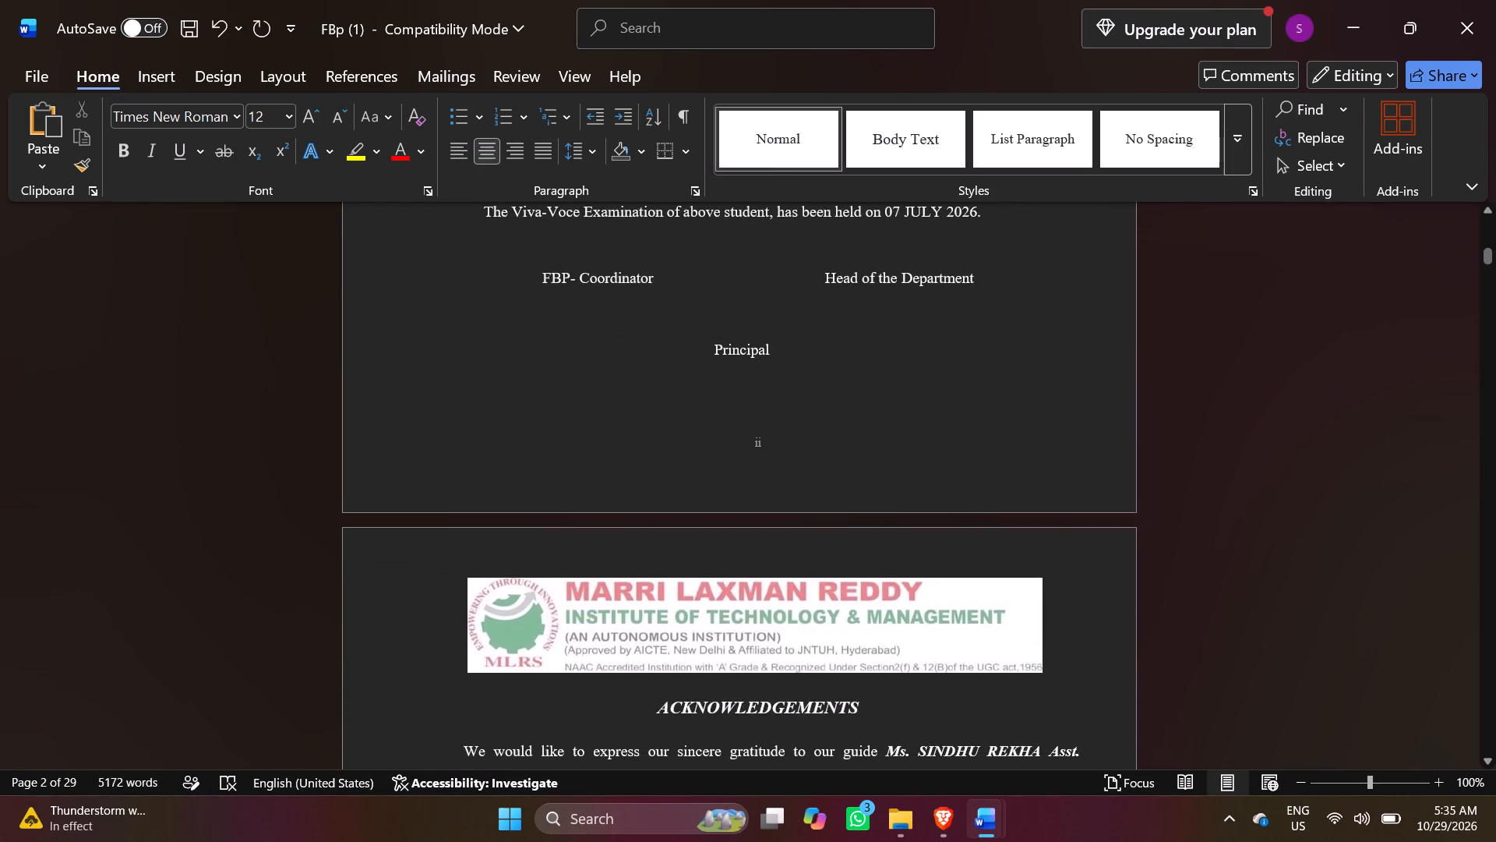
scroll(634, 762, "down", 11)
scroll(663, 611, "down", 12)
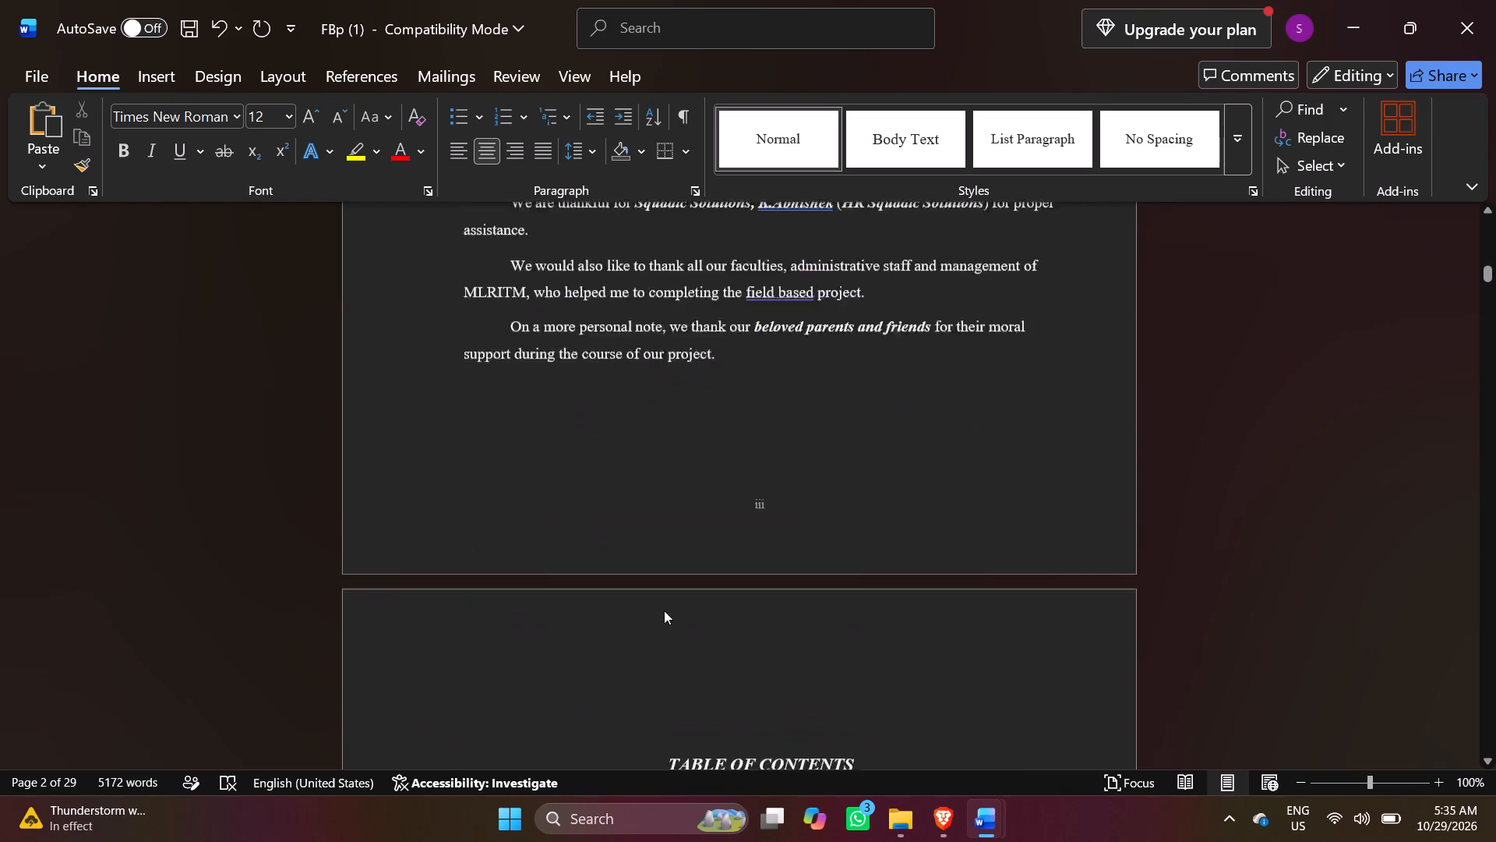
scroll(520, 565, "down", 8)
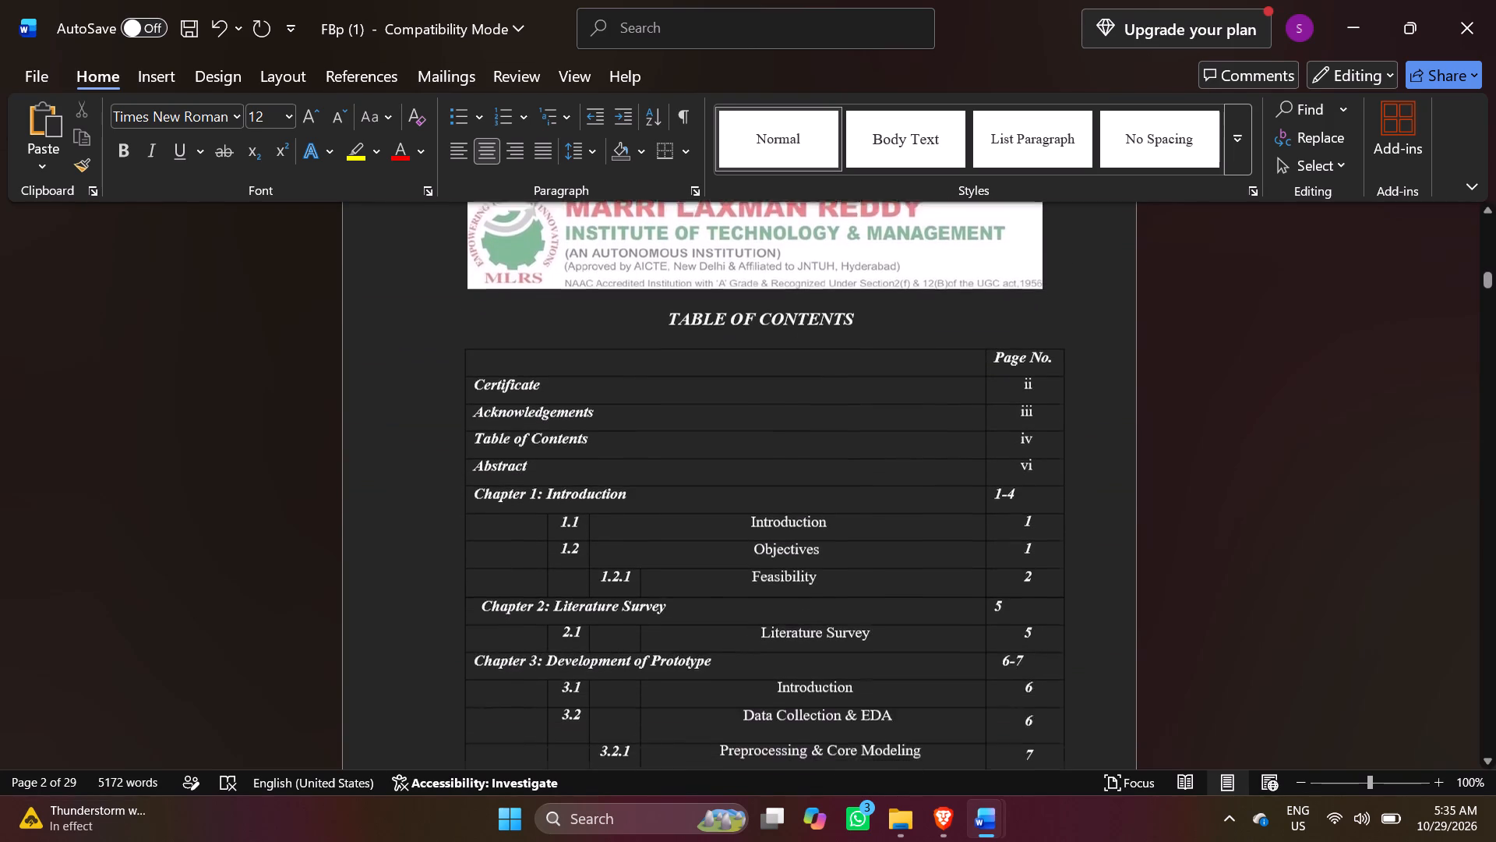
scroll(531, 591, "down", 16)
scroll(542, 578, "down", 5)
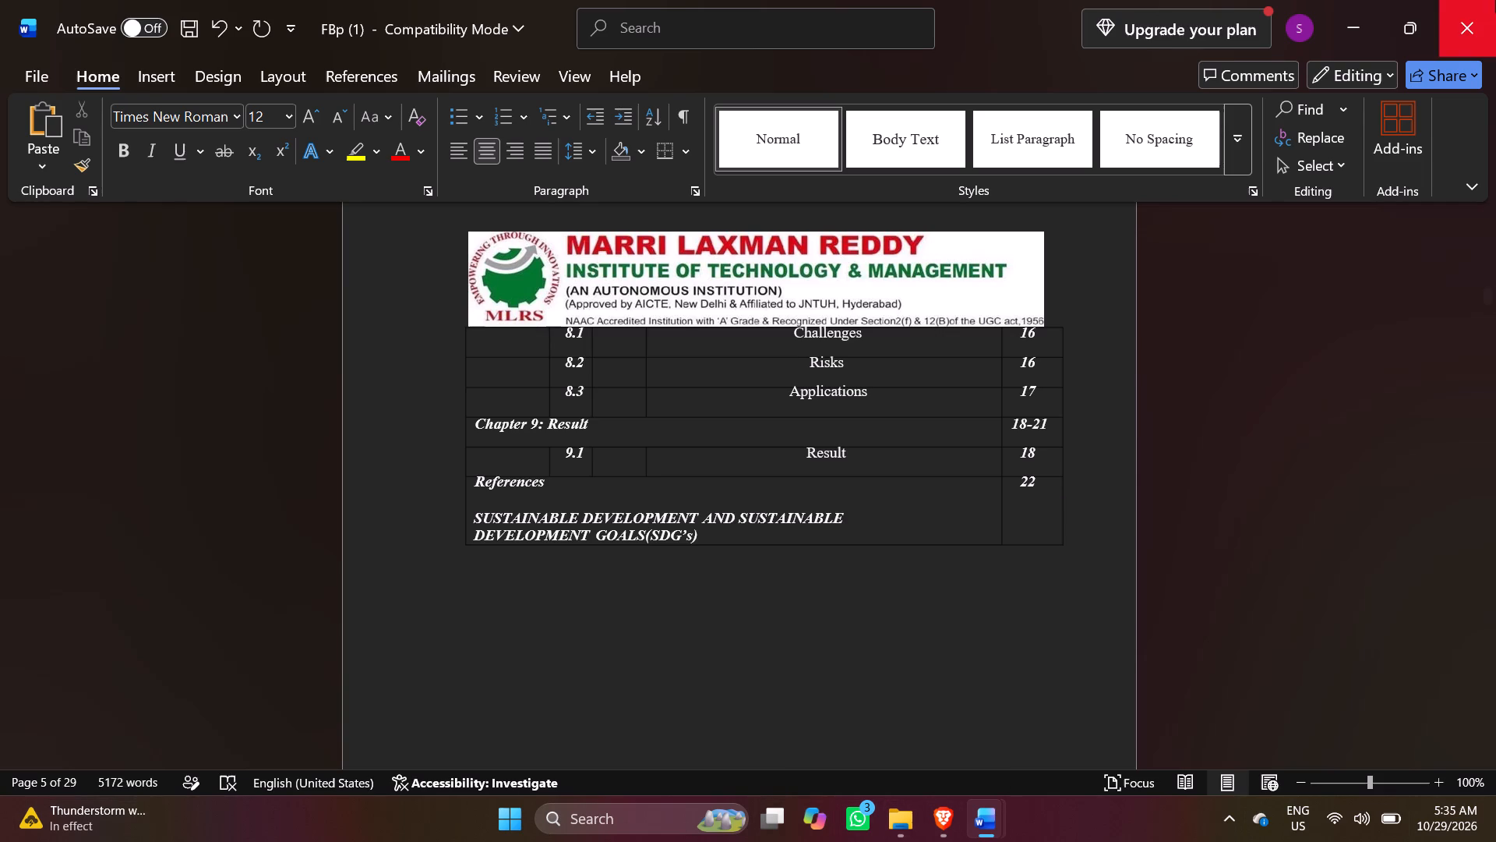
left_click(1025, 697)
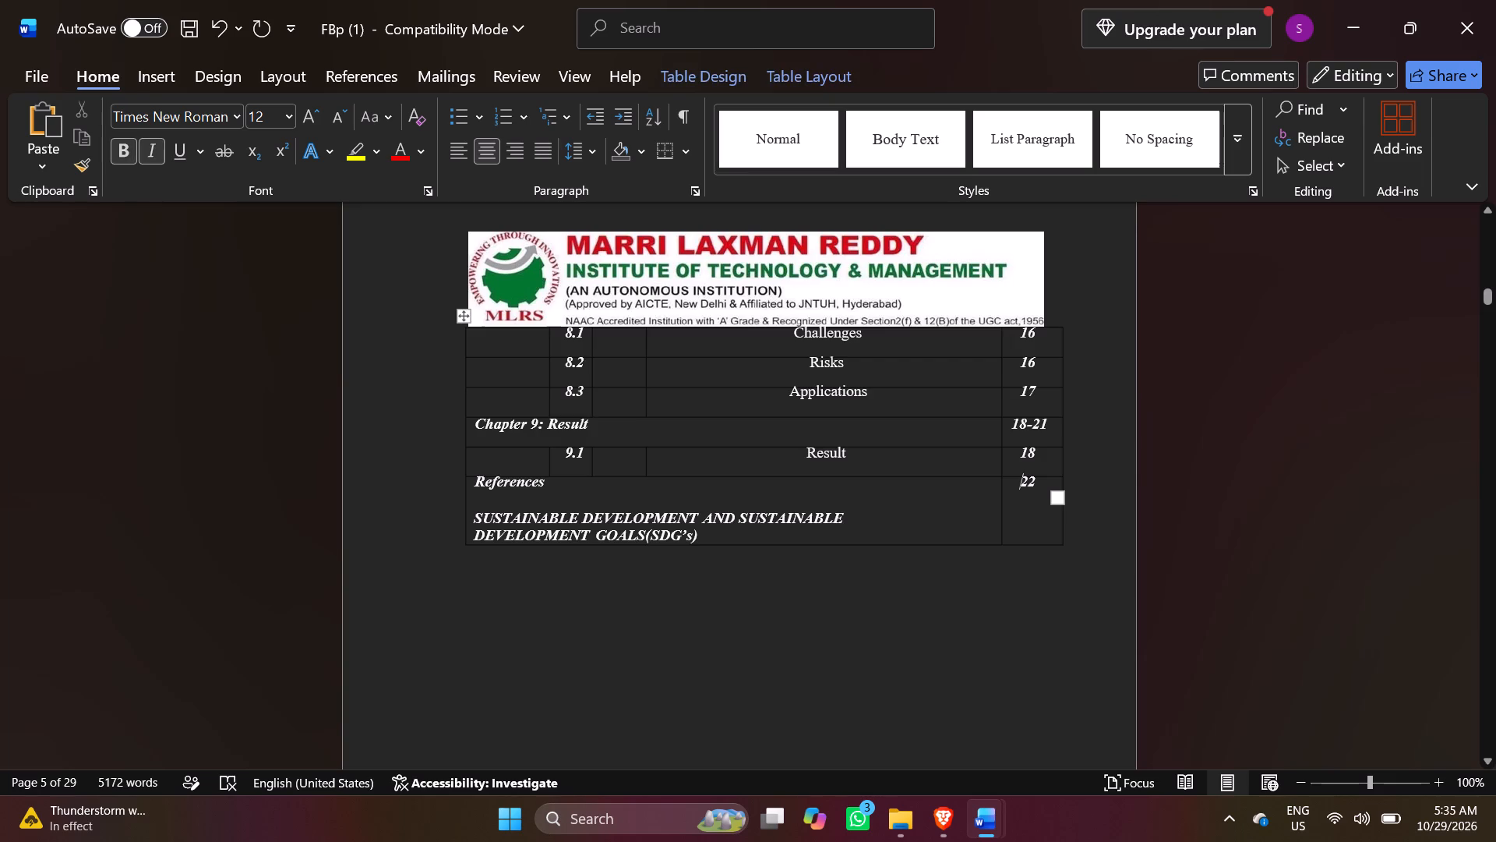
Justify the Acknowledgements heading and text and apply one uniform line spacing to the whole selection.
scroll(1023, 695, "up", 14)
scroll(1022, 694, "up", 18)
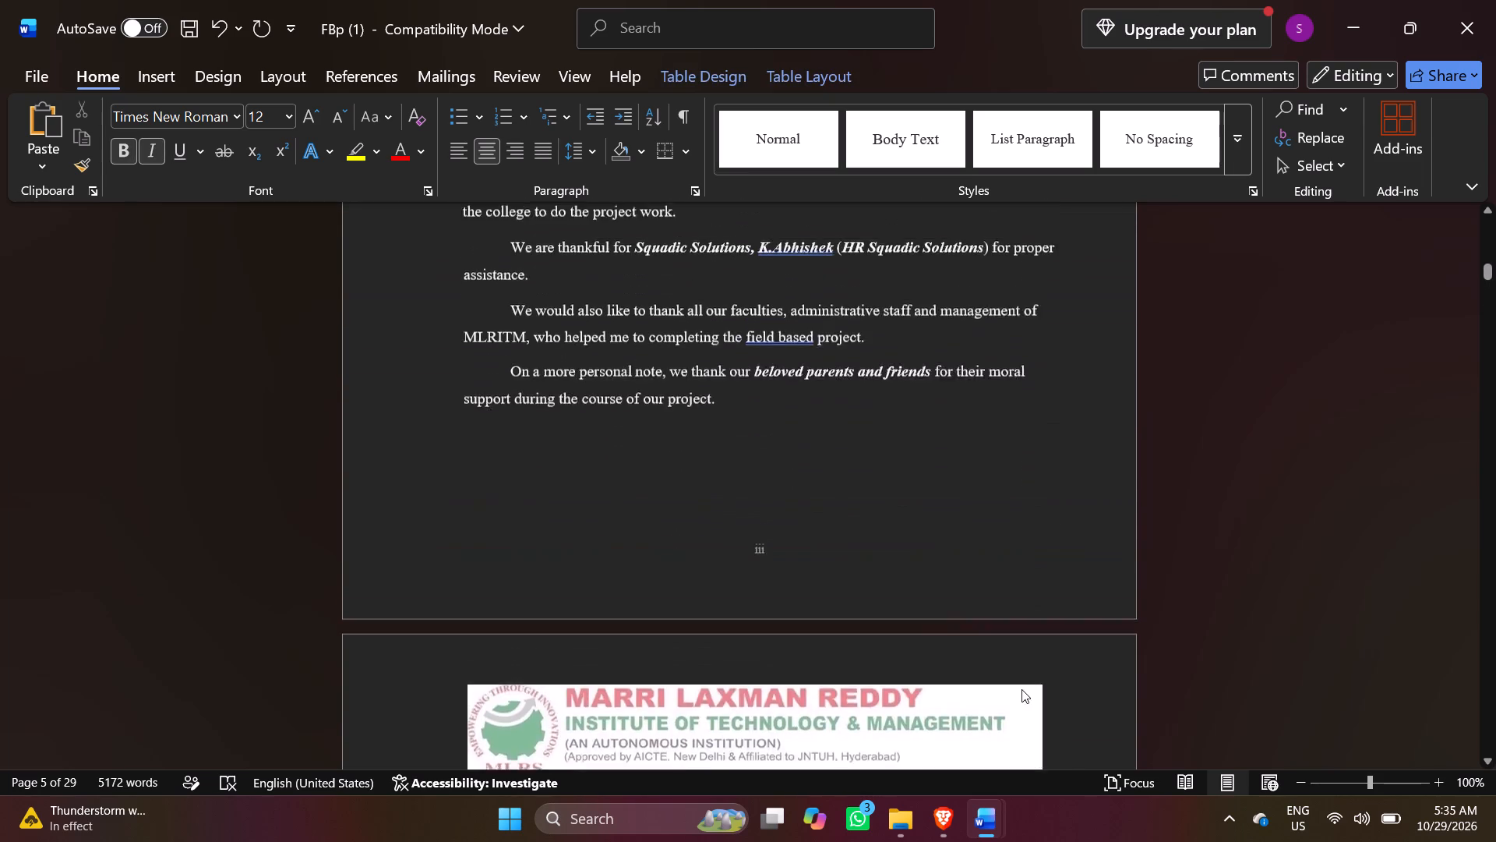
scroll(1021, 689, "up", 7)
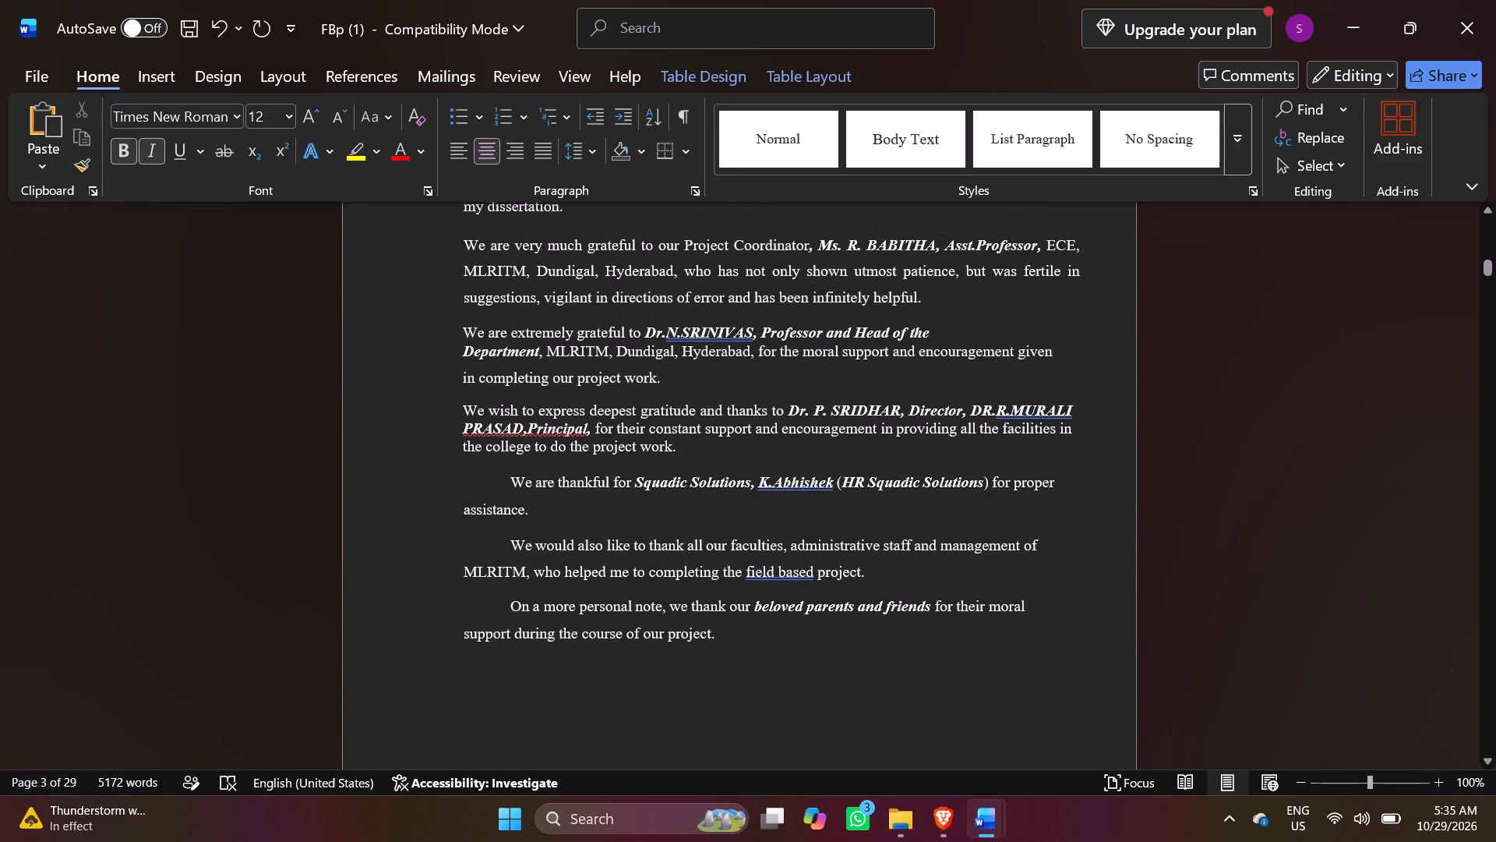
scroll(1021, 688, "up", 4)
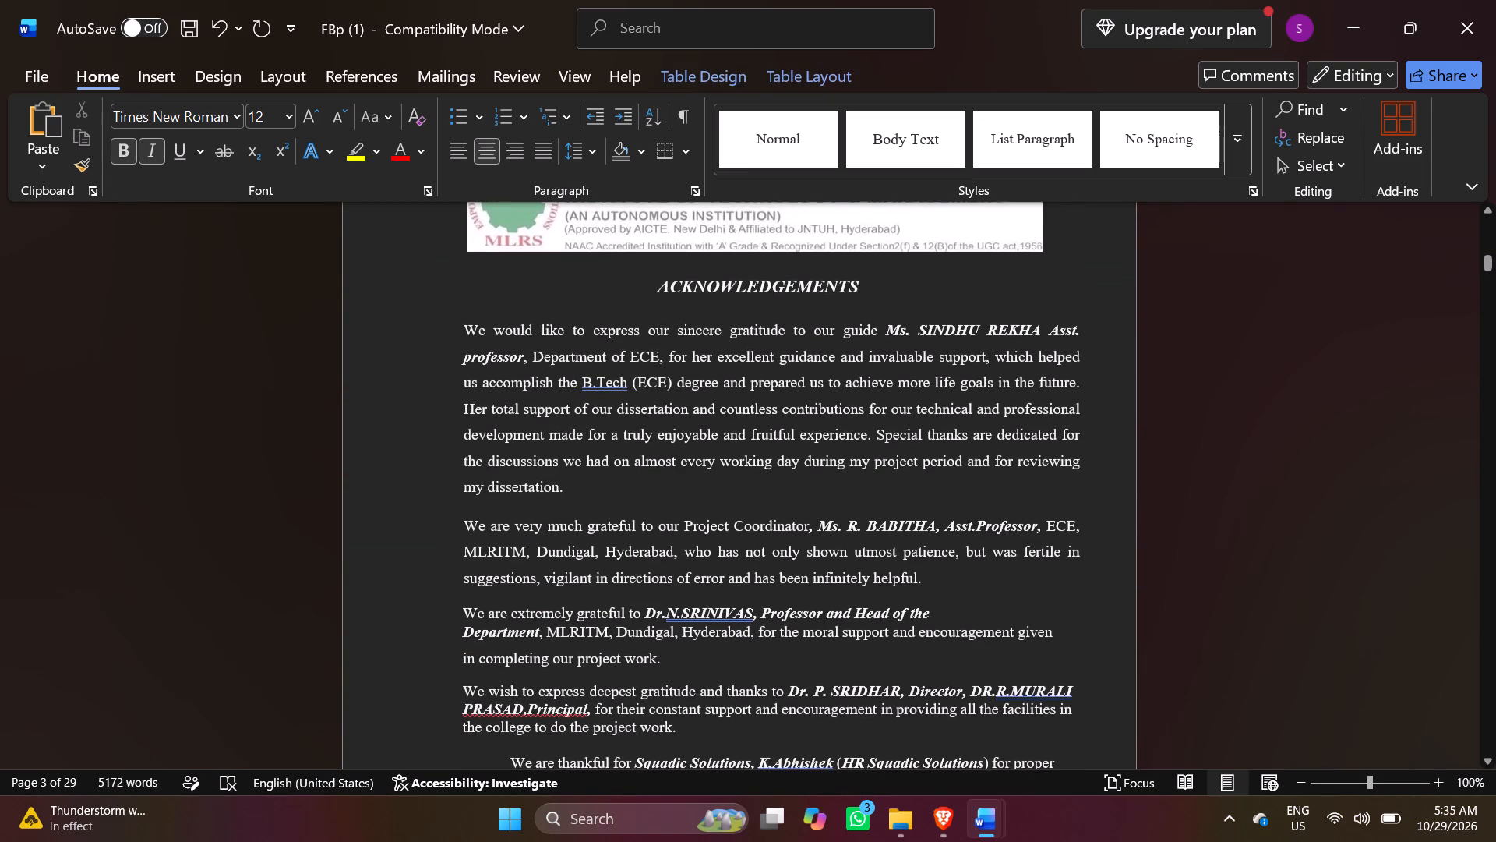
left_click_drag(660, 280, 991, 504)
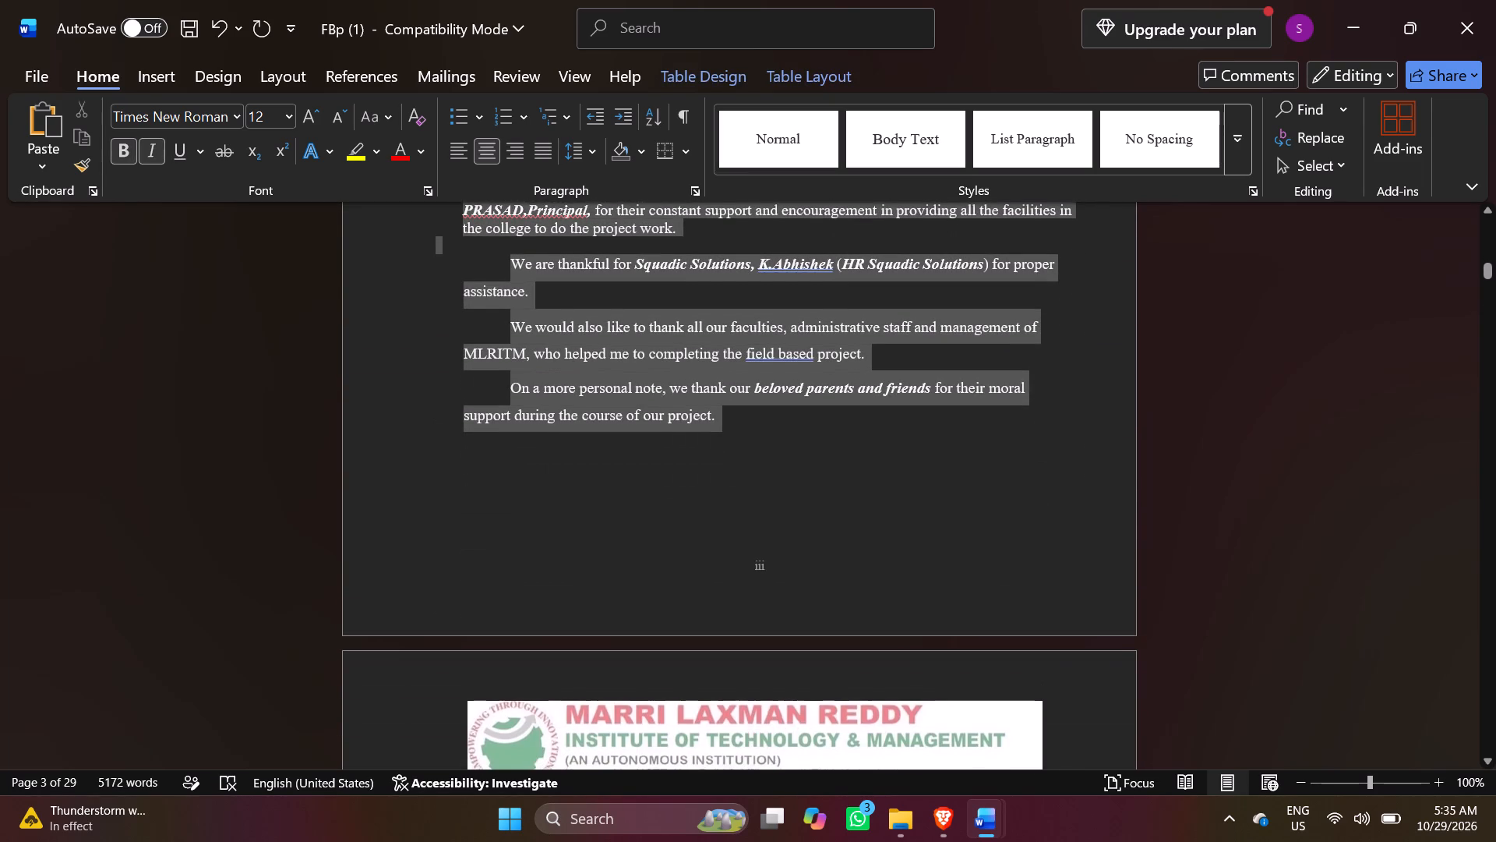
left_click_drag(991, 504, 991, 490)
left_click(545, 157)
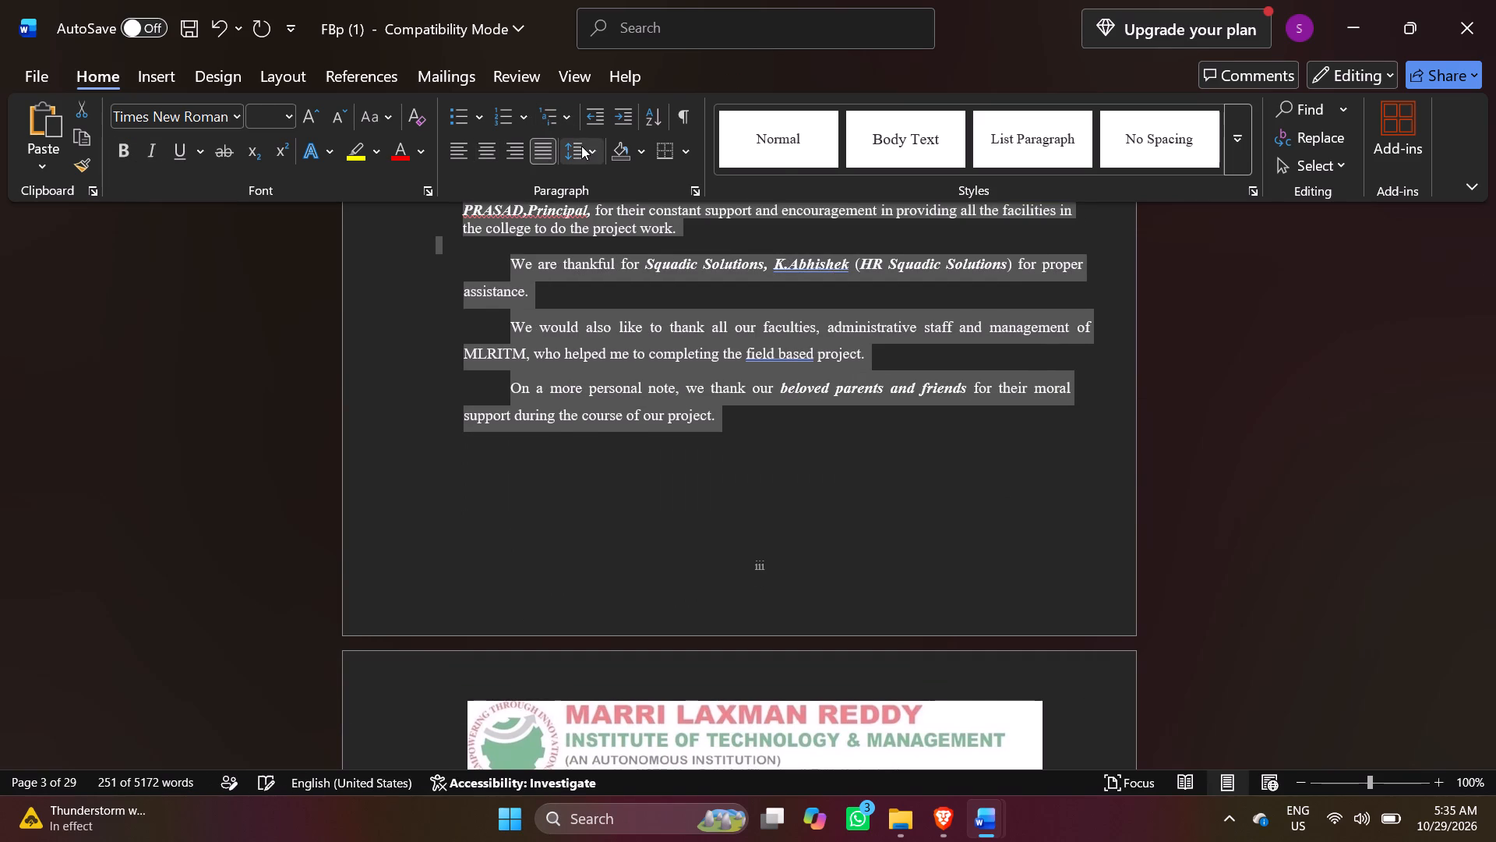
left_click(581, 146)
left_click(600, 210)
left_click(747, 451)
Close the FBp (1) document and save its changes in its current location.
scroll(739, 441, "up", 4)
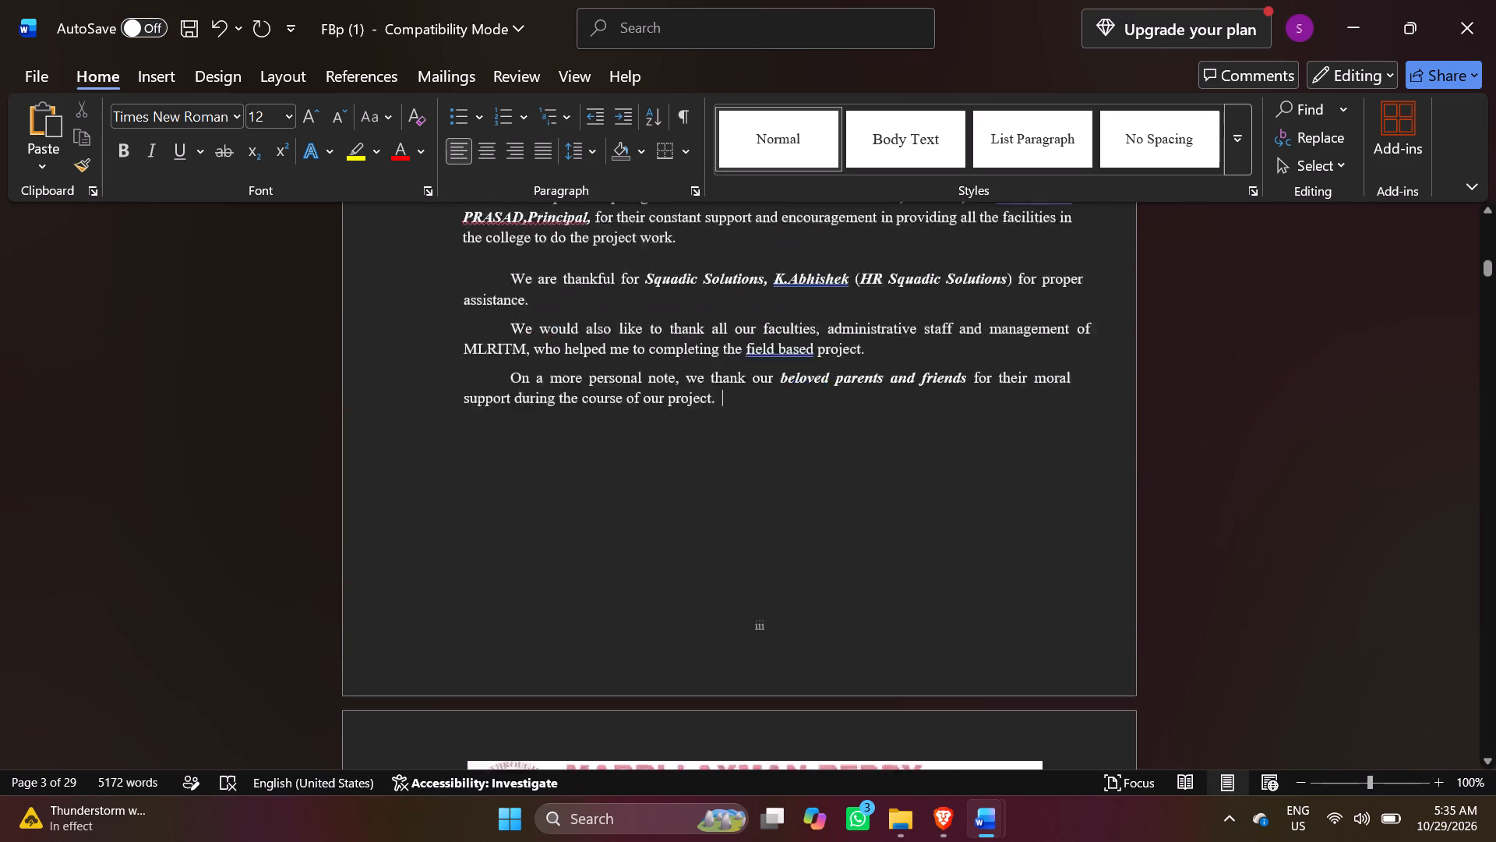
scroll(739, 441, "up", 3)
left_click_drag(1487, 268, 1495, 338)
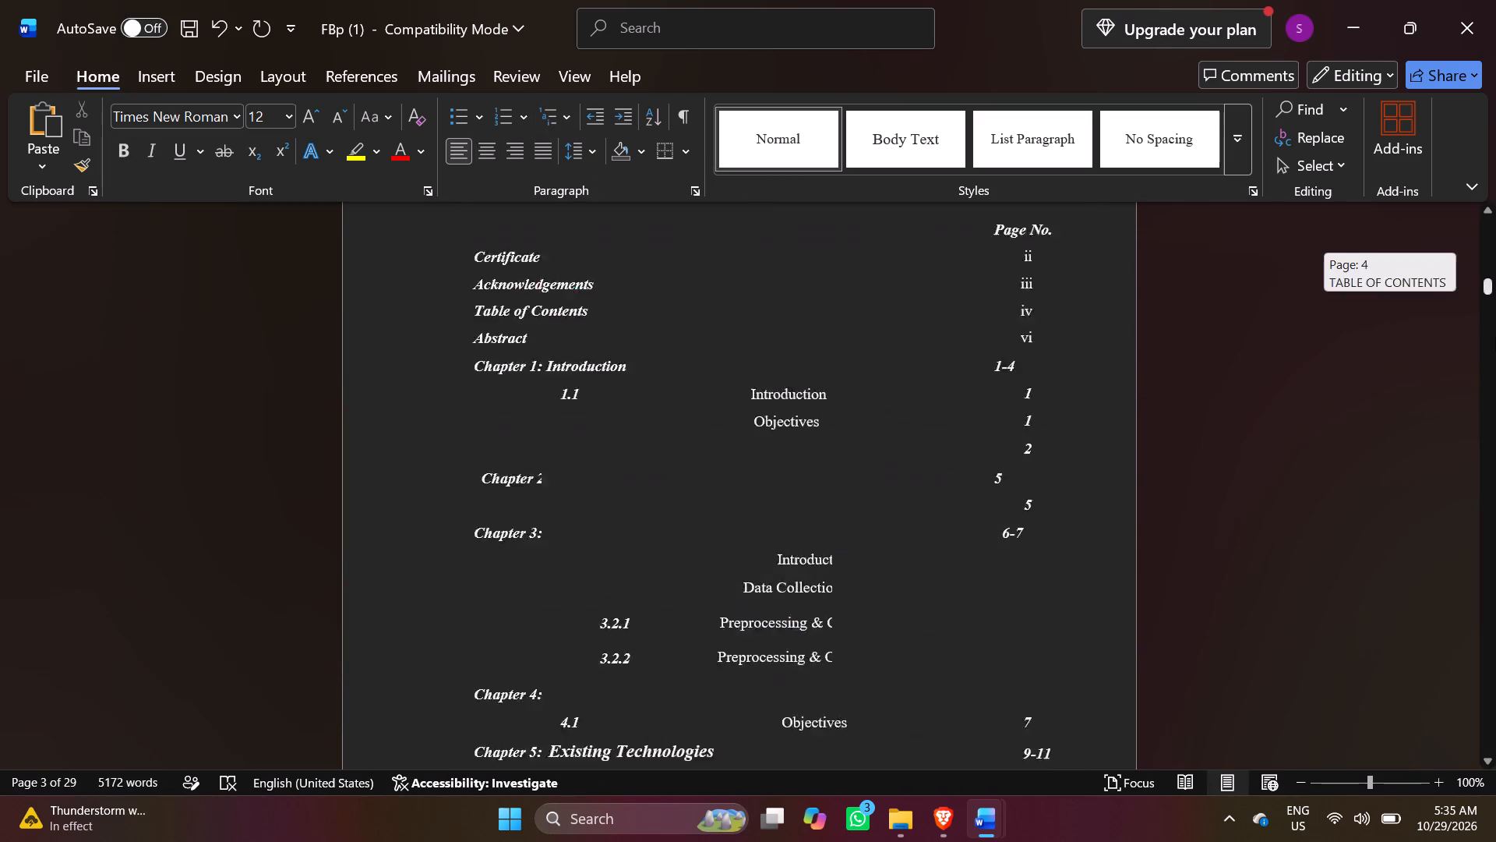
left_click_drag(1495, 338, 1495, 454)
left_click(1495, 0)
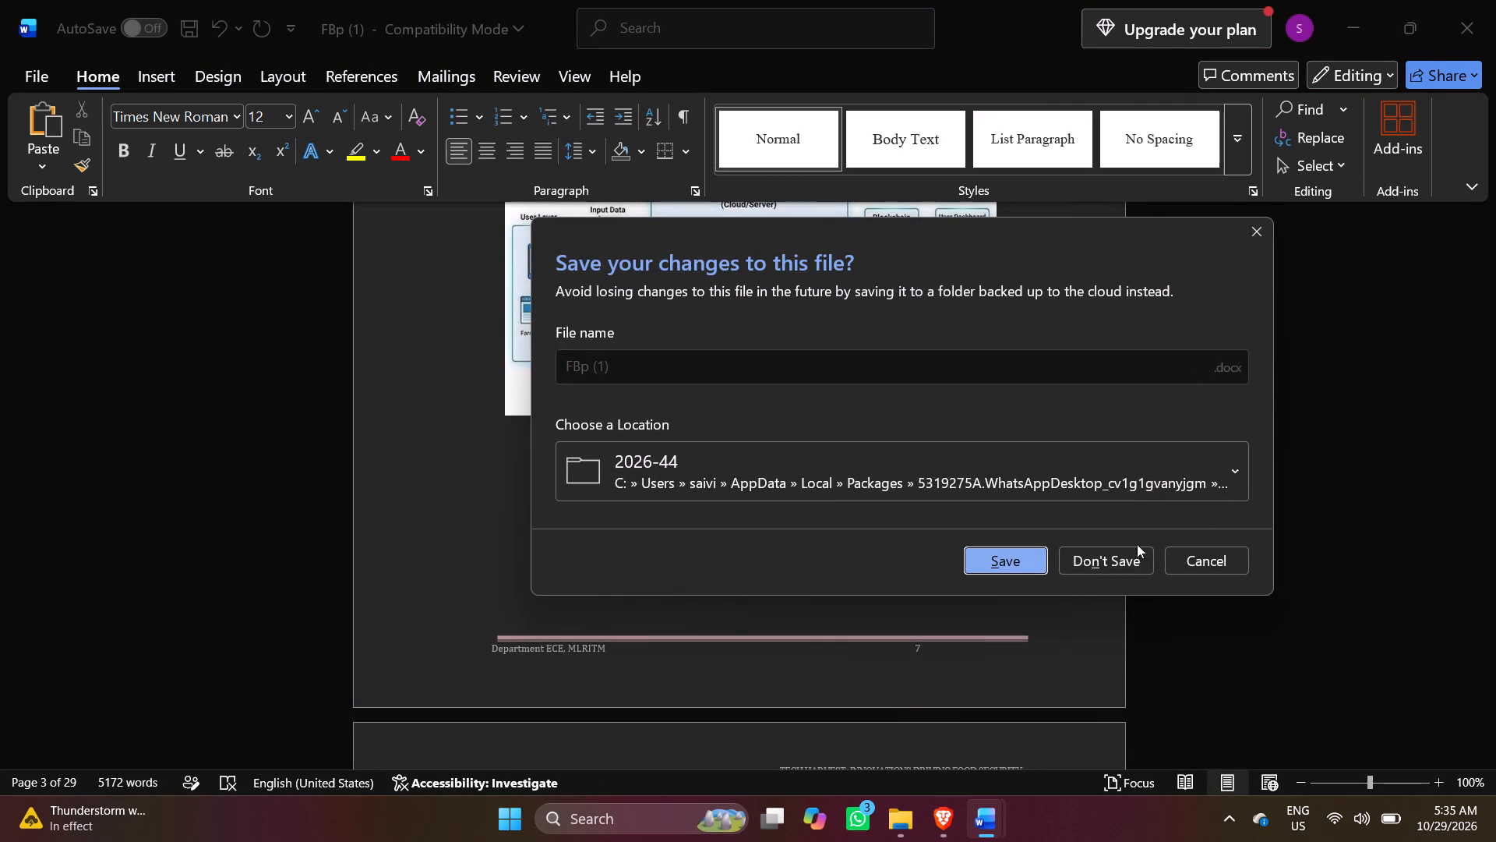
left_click(1021, 550)
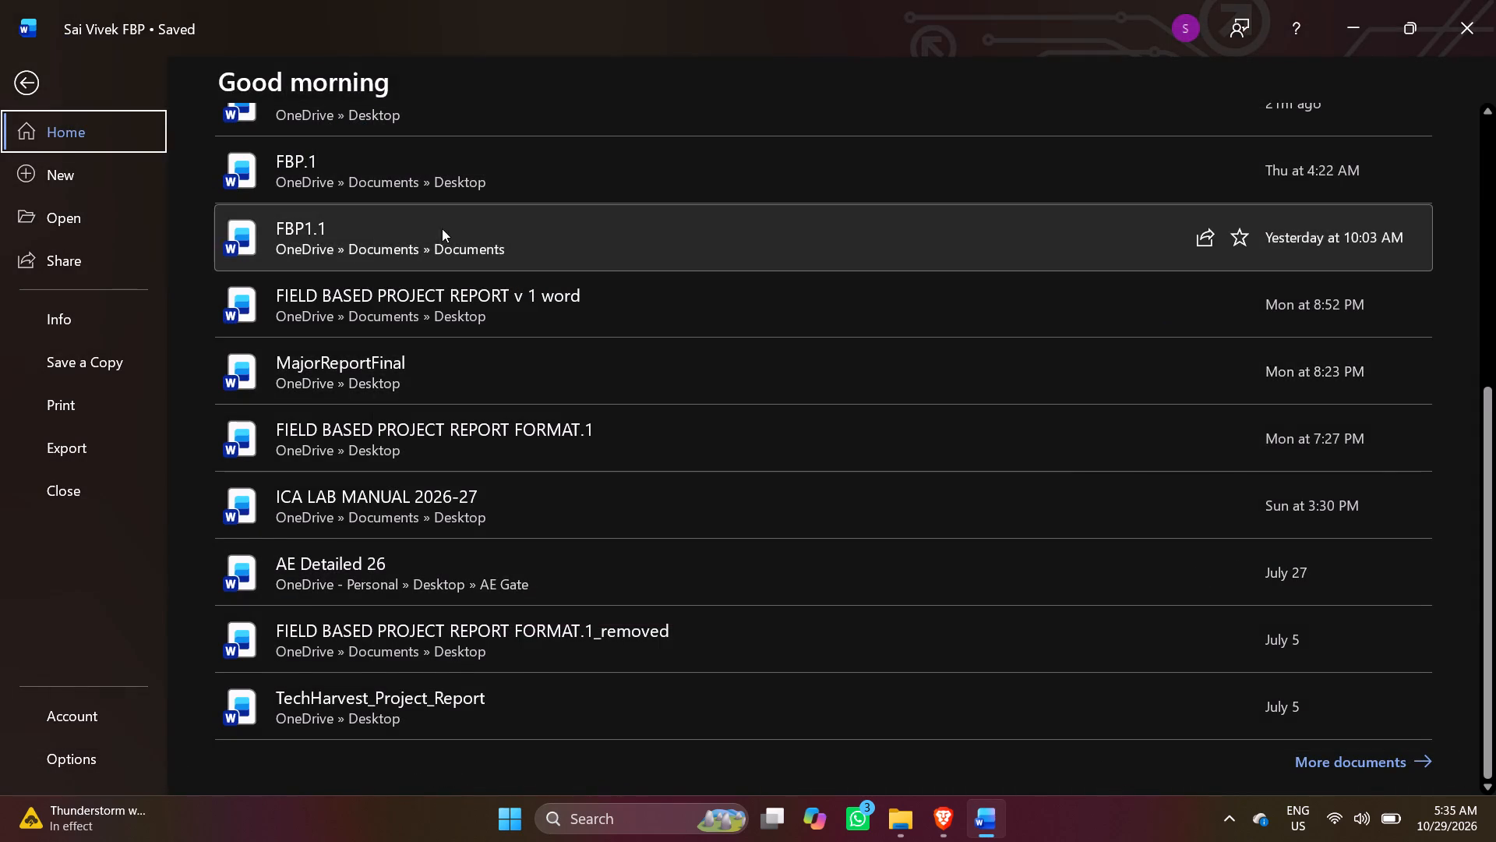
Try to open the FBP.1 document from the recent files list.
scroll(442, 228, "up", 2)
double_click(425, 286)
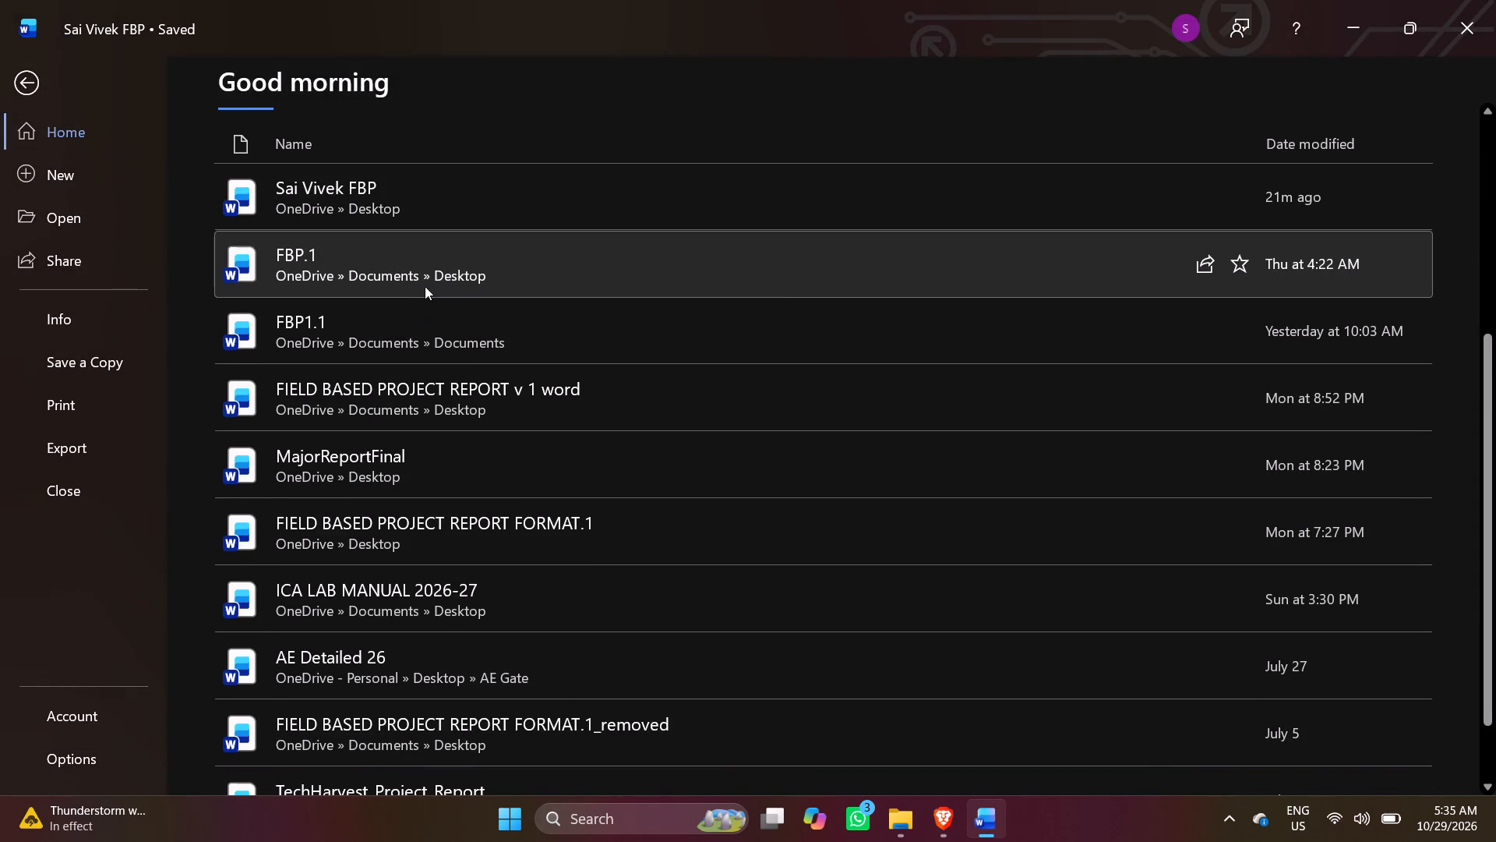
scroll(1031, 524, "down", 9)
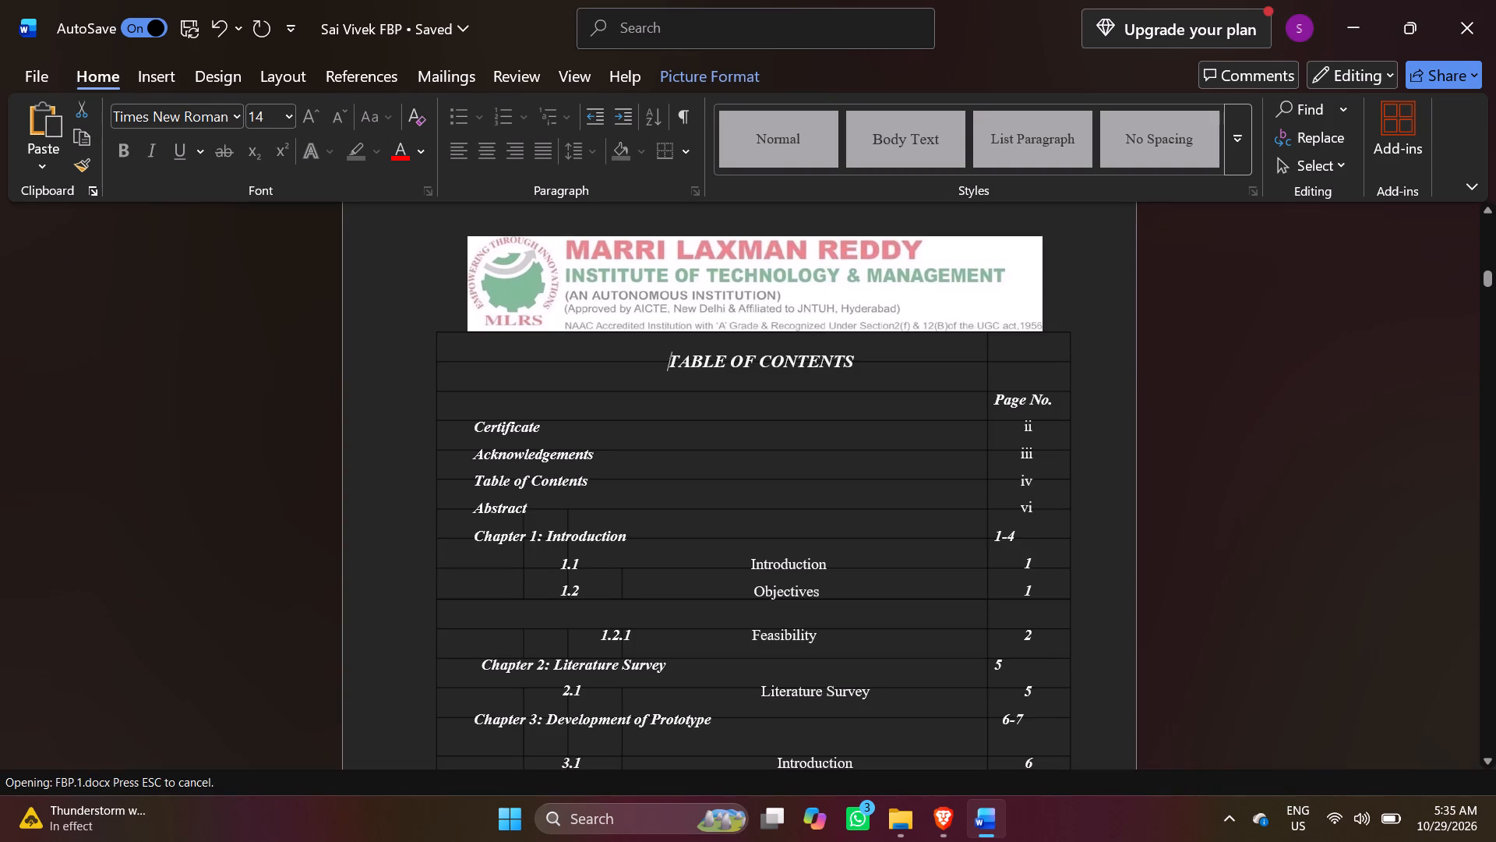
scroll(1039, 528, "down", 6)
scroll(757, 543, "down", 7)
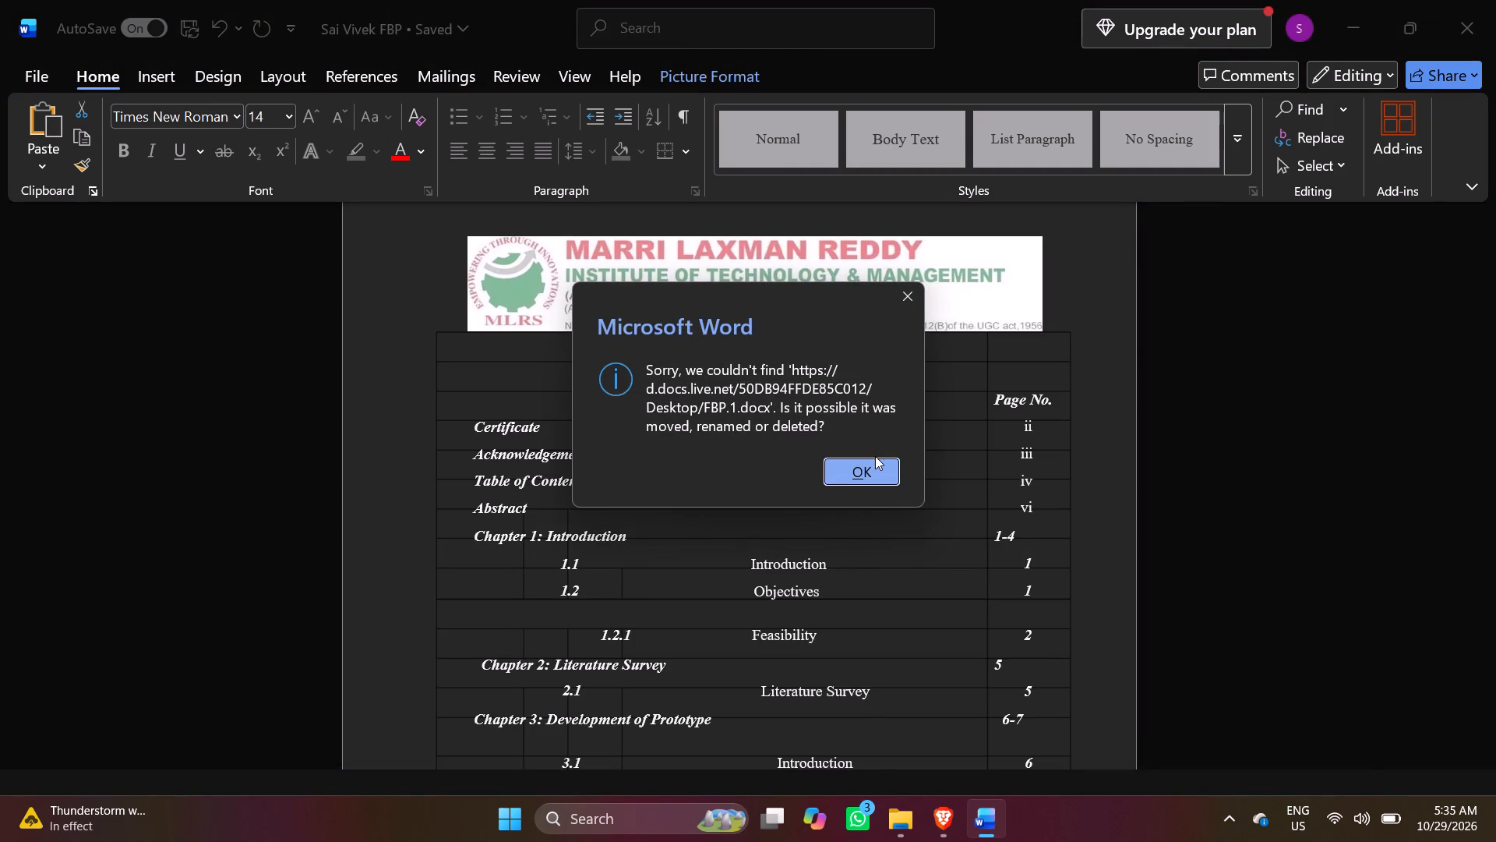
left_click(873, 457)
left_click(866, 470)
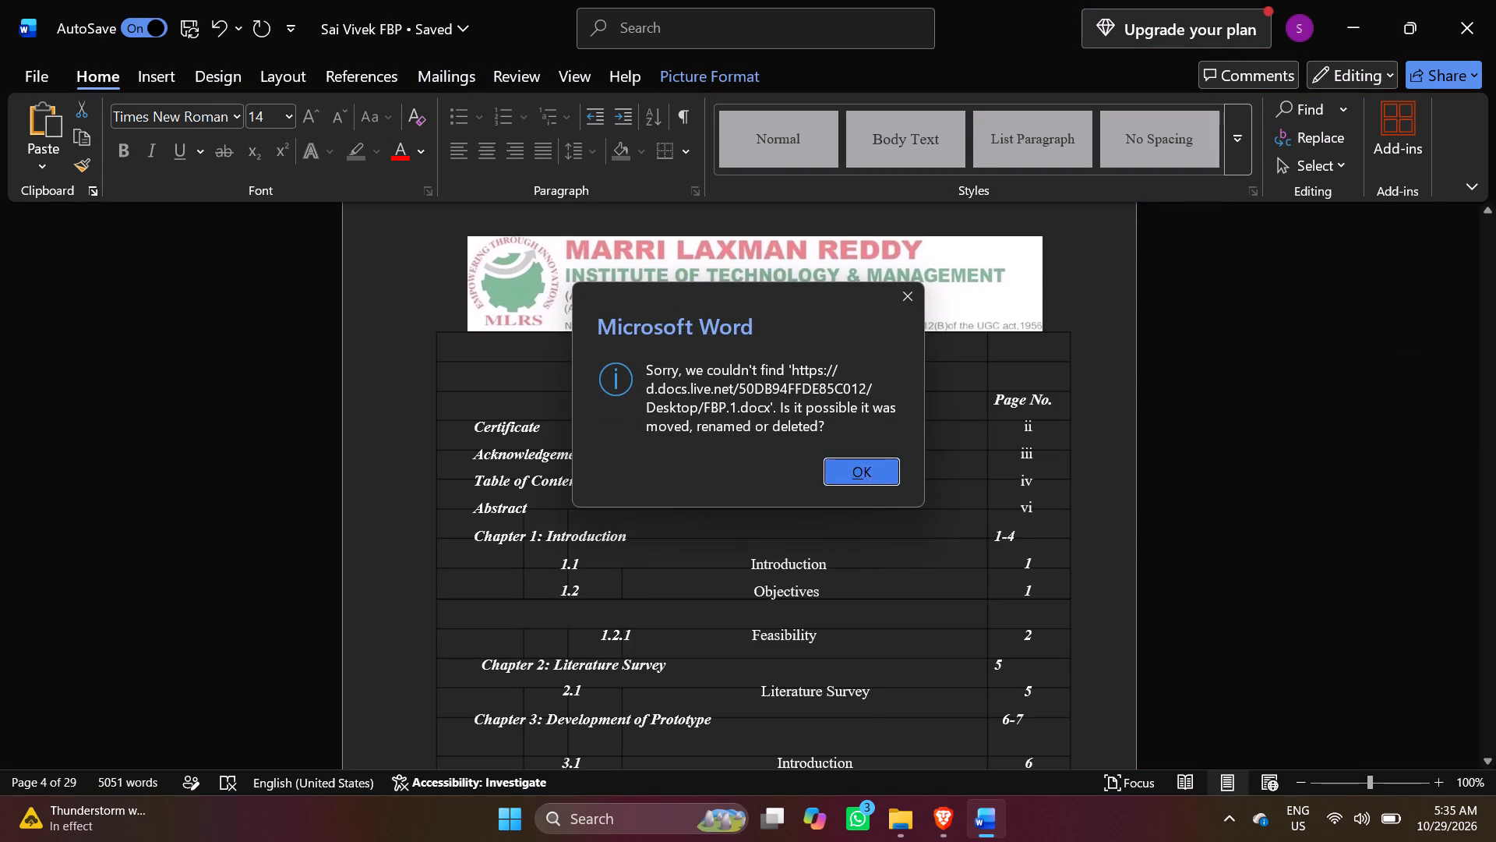
Review the other open FBP report from the table of contents through the abstract and chapter 1 pages.
scroll(1060, 414, "down", 4)
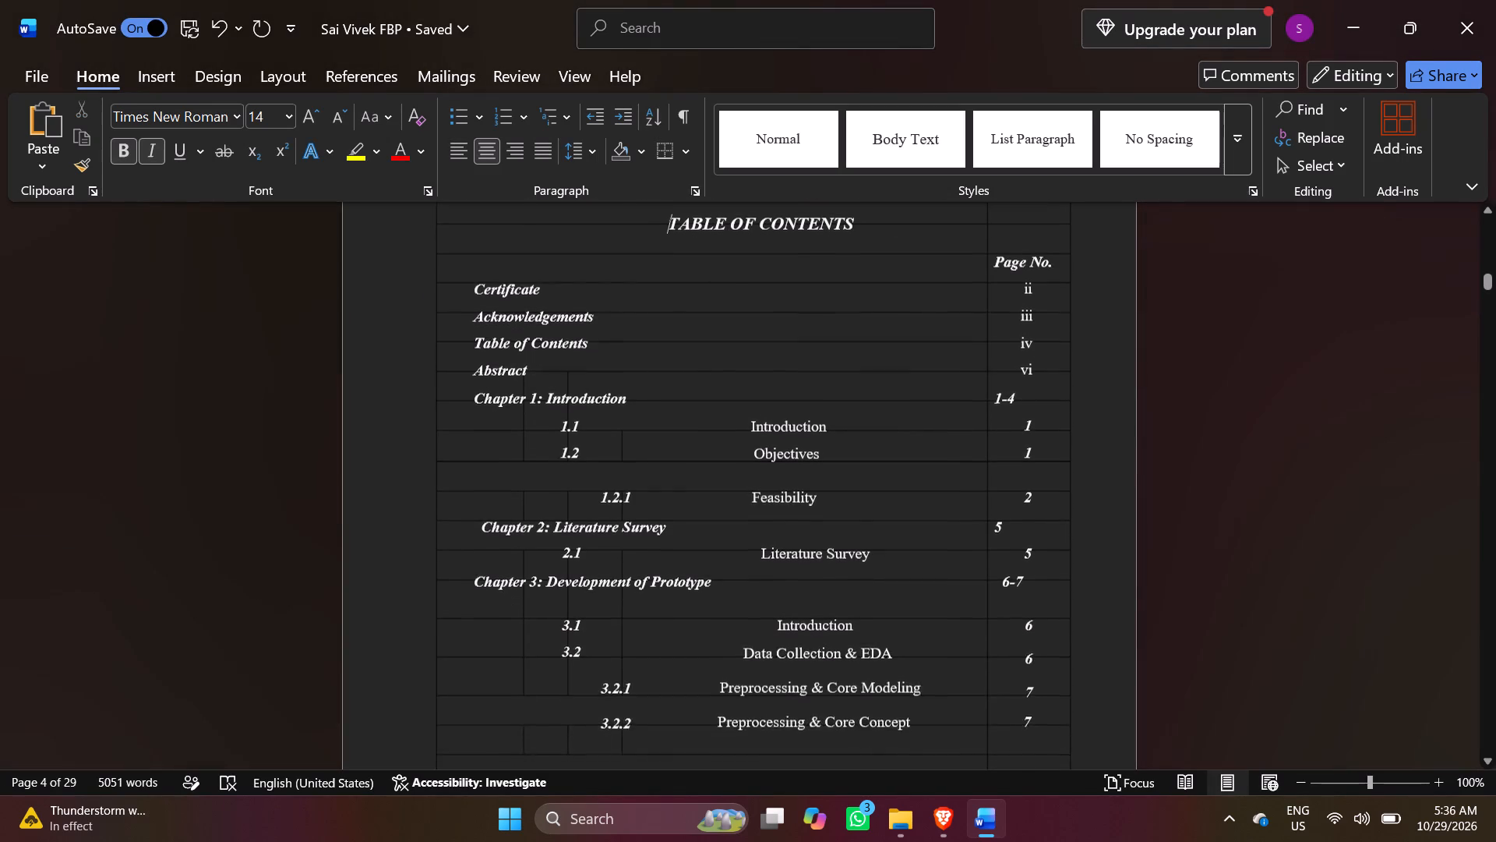
scroll(1061, 427, "down", 20)
scroll(1046, 518, "down", 7)
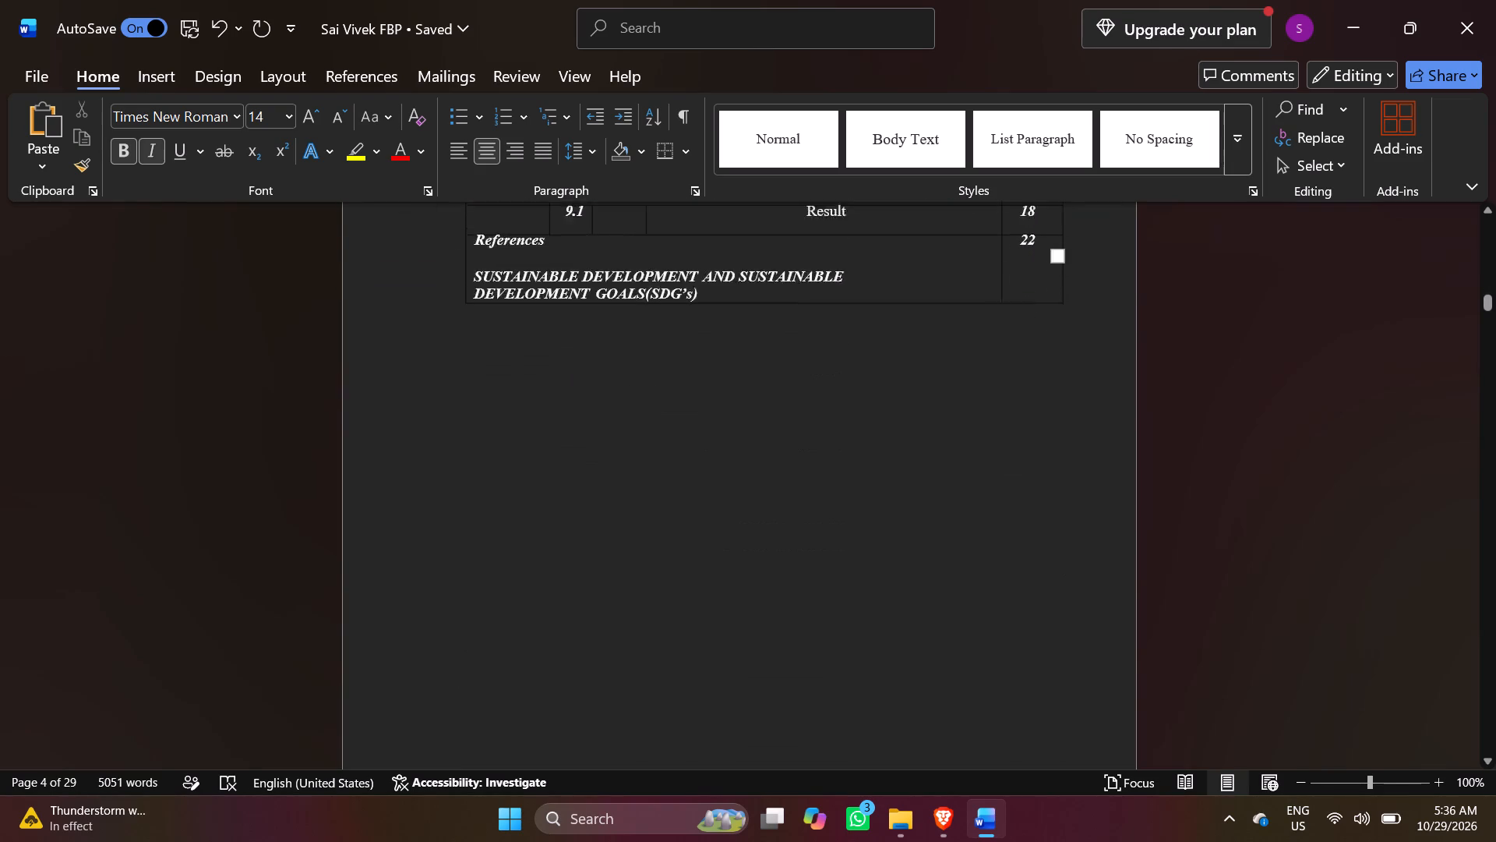
scroll(1035, 571, "down", 20)
scroll(1022, 651, "down", 11)
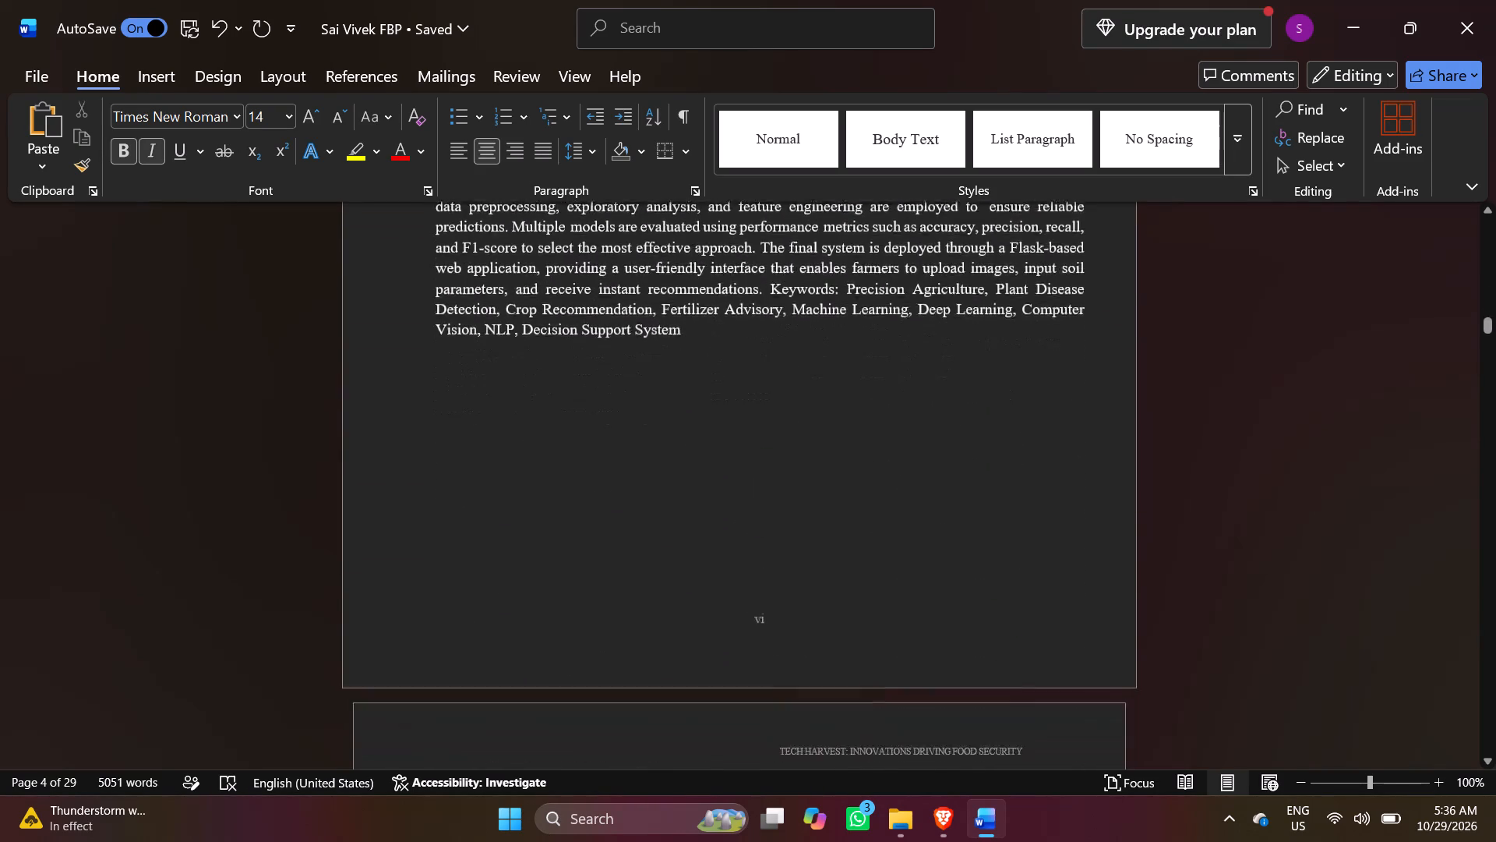
scroll(986, 768, "down", 6)
scroll(863, 629, "down", 16)
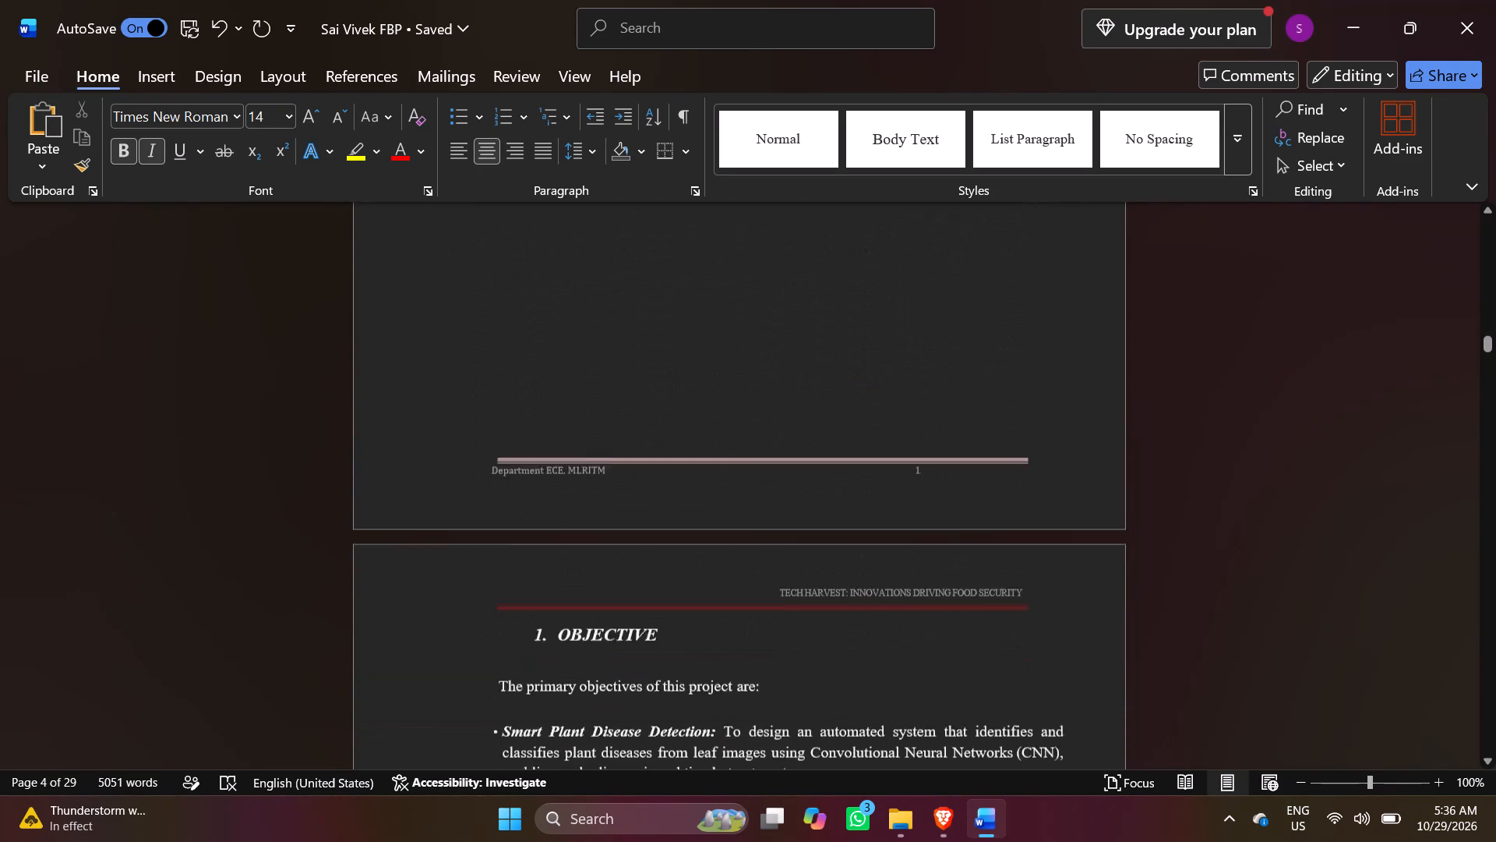
scroll(829, 702, "down", 17)
scroll(768, 718, "down", 4)
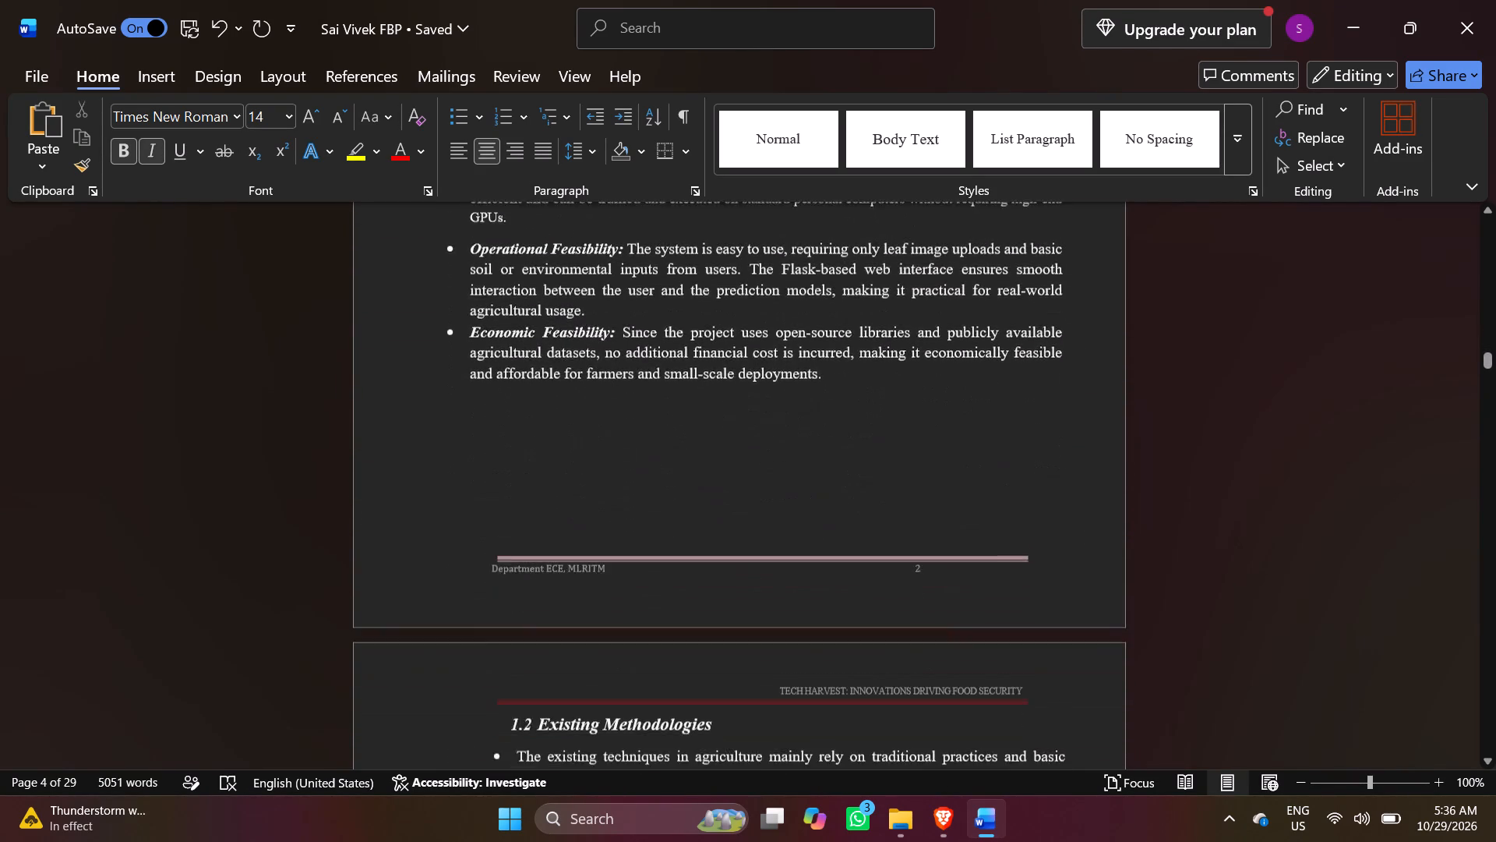
scroll(765, 719, "down", 17)
scroll(748, 740, "down", 5)
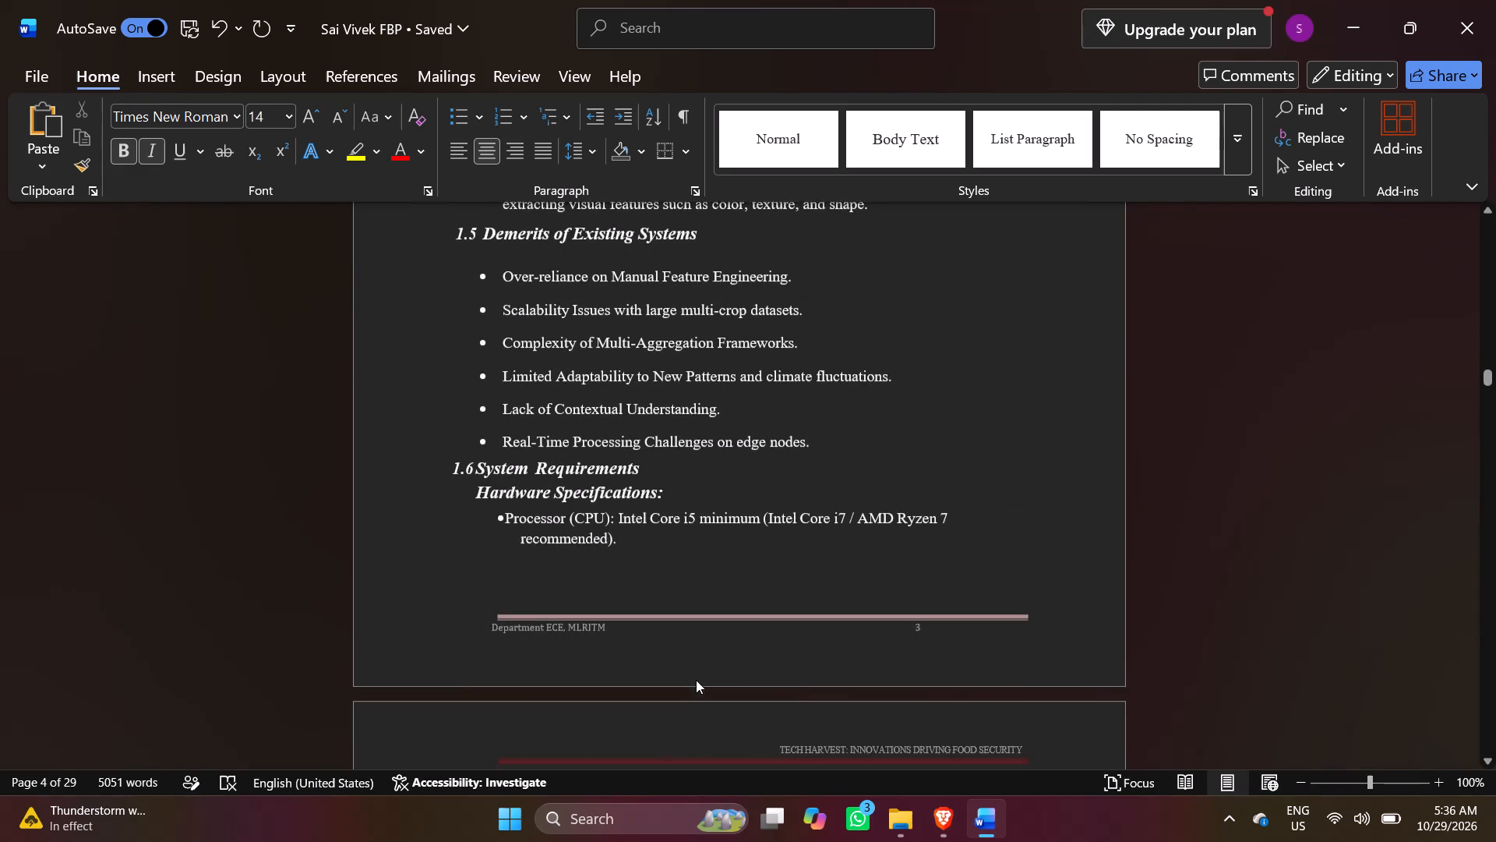
scroll(692, 662, "up", 6)
Close the report document and the File Explorer window.
left_click(1495, 2)
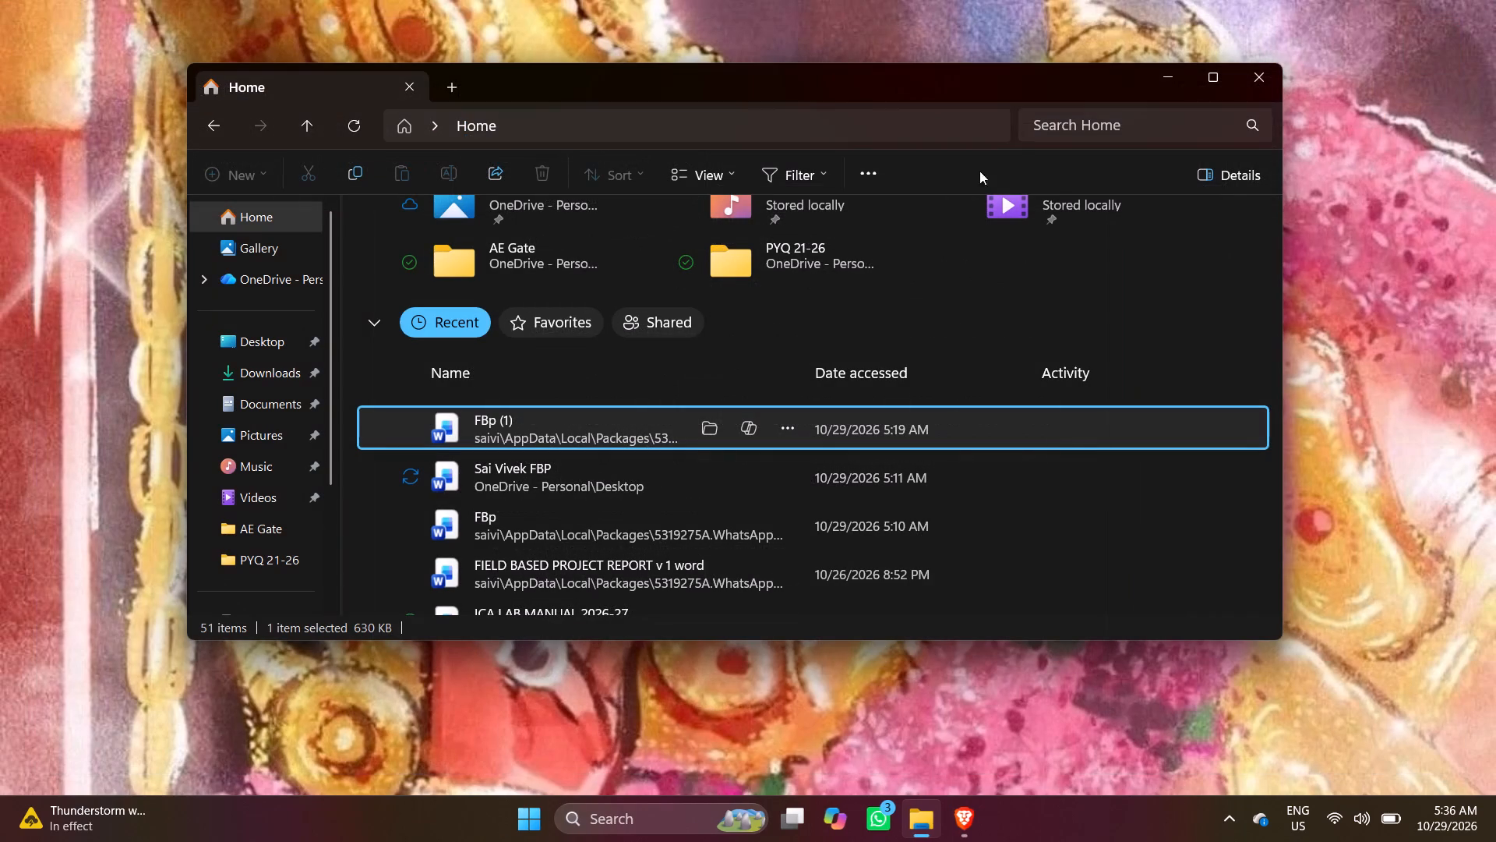
left_click(1272, 70)
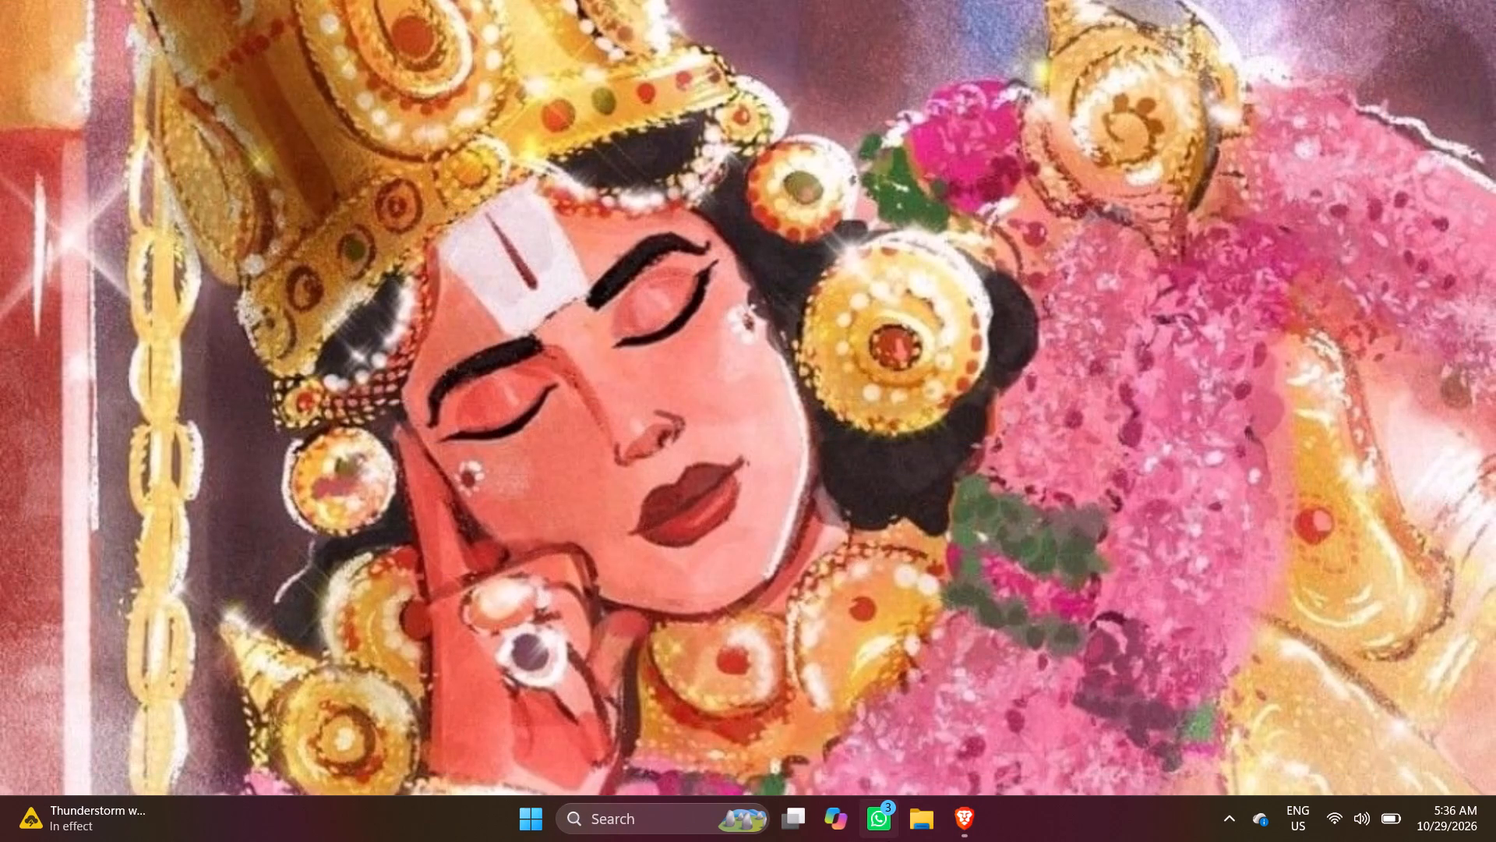
Switch to Brave and close the browser window.
left_click(978, 819)
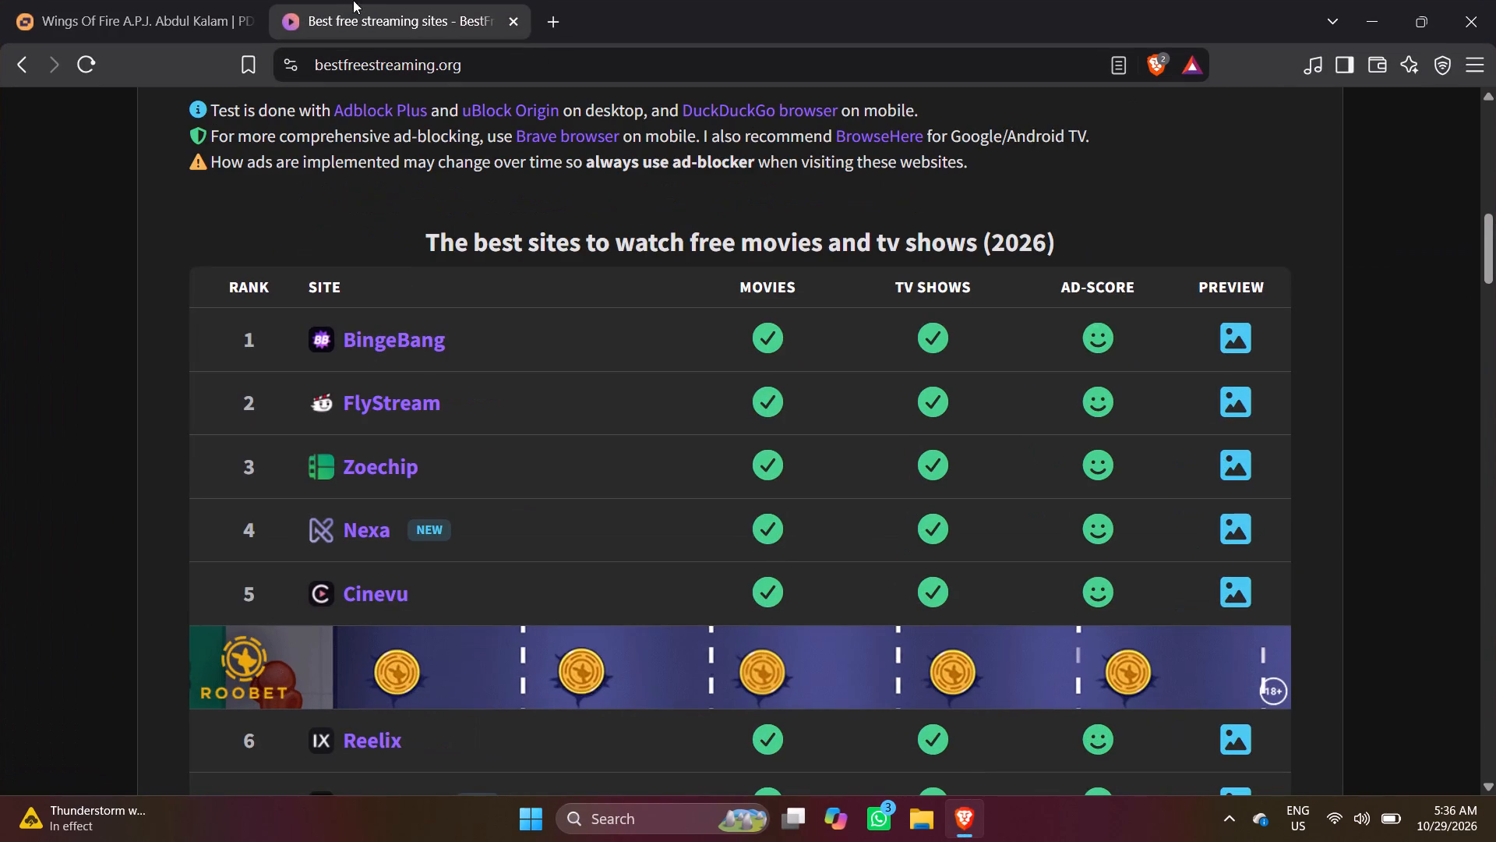
left_click(570, 4)
left_click(557, 7)
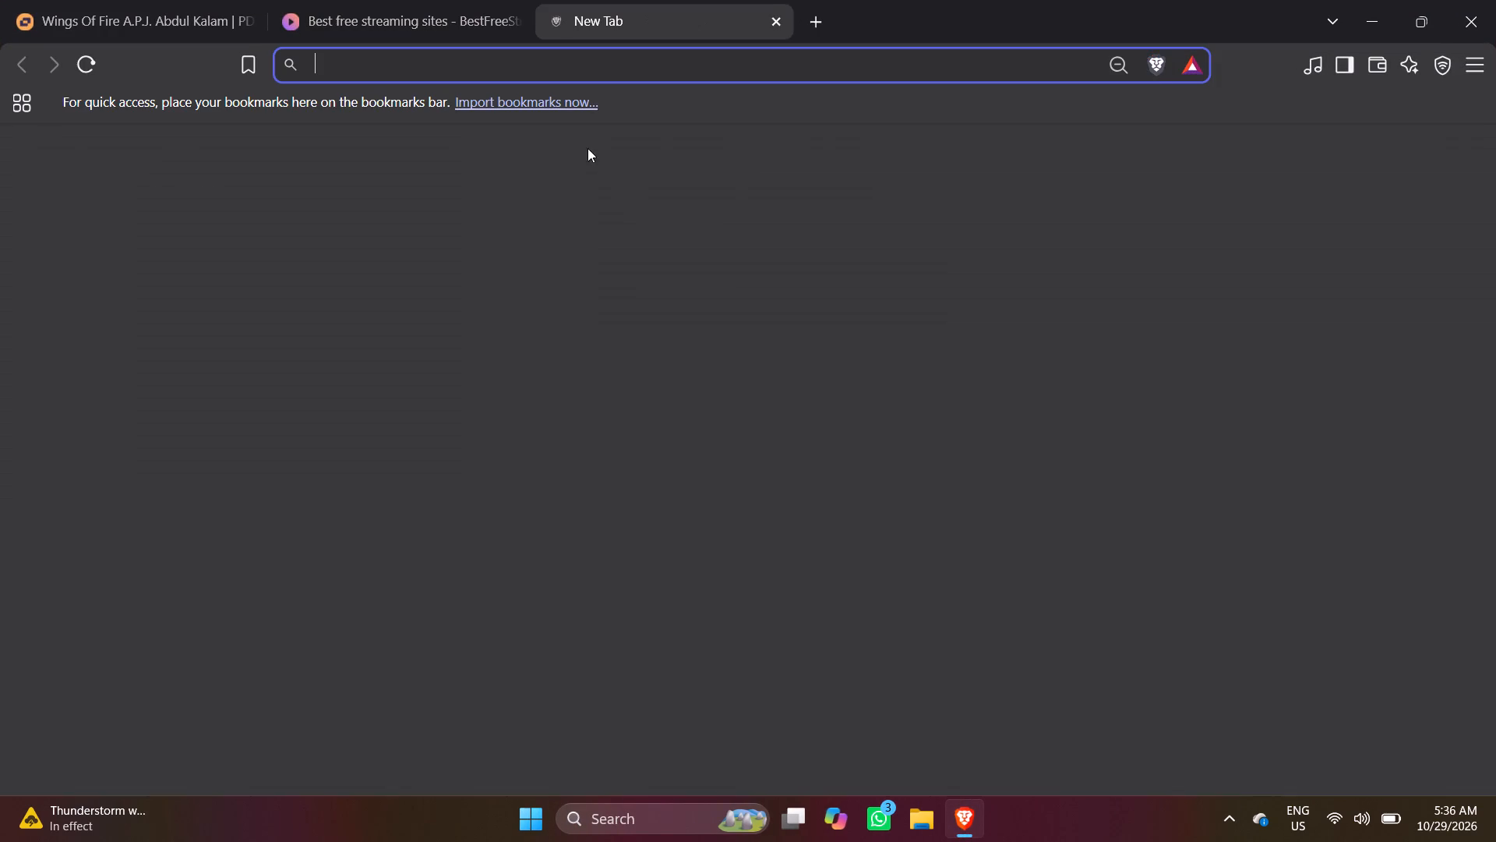
left_click(1495, 0)
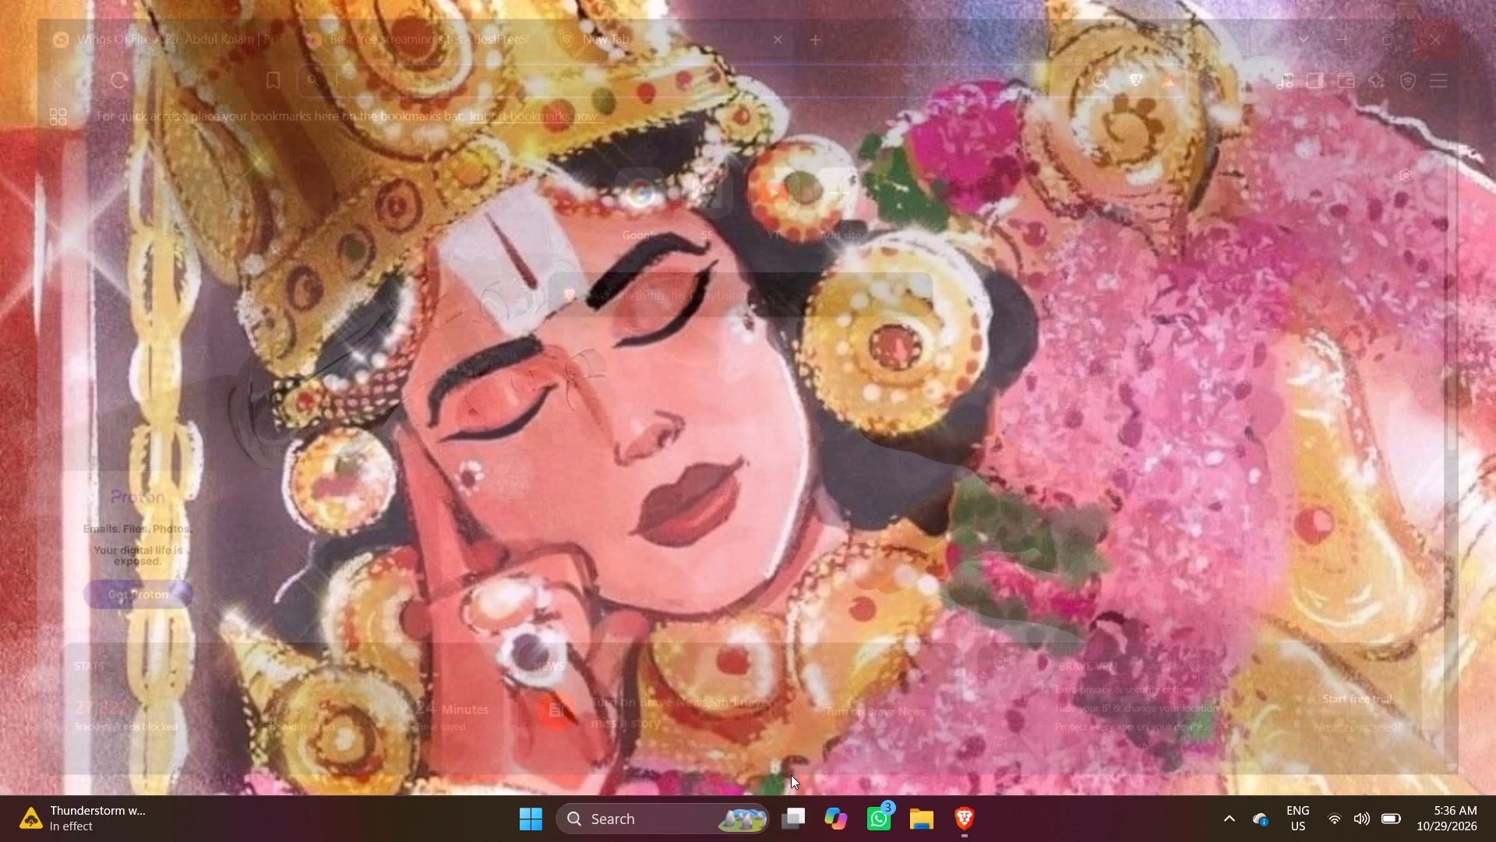
Open the computer's power options.
left_click(520, 816)
left_click(880, 759)
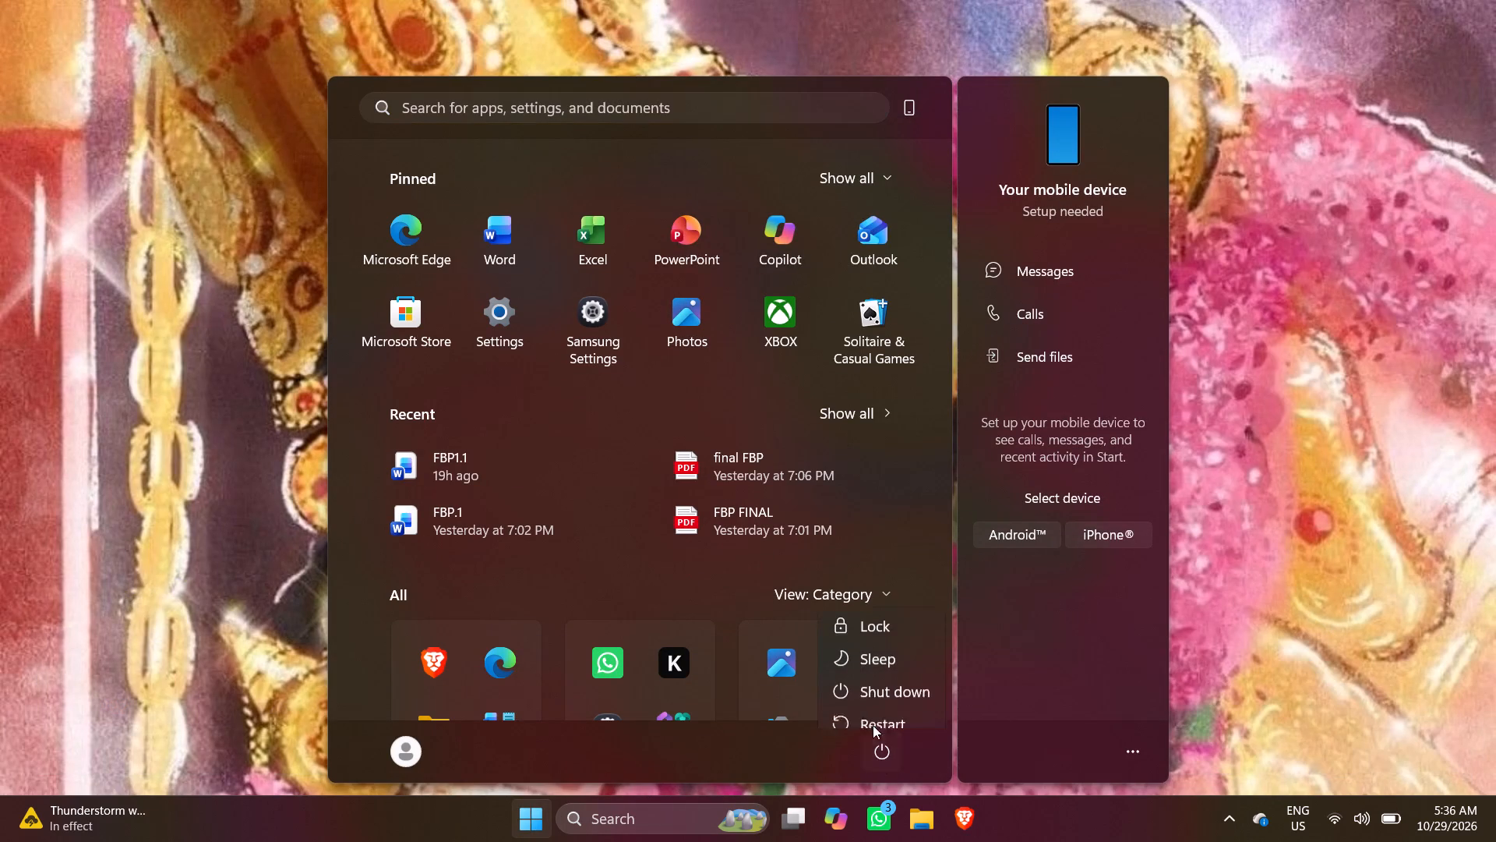